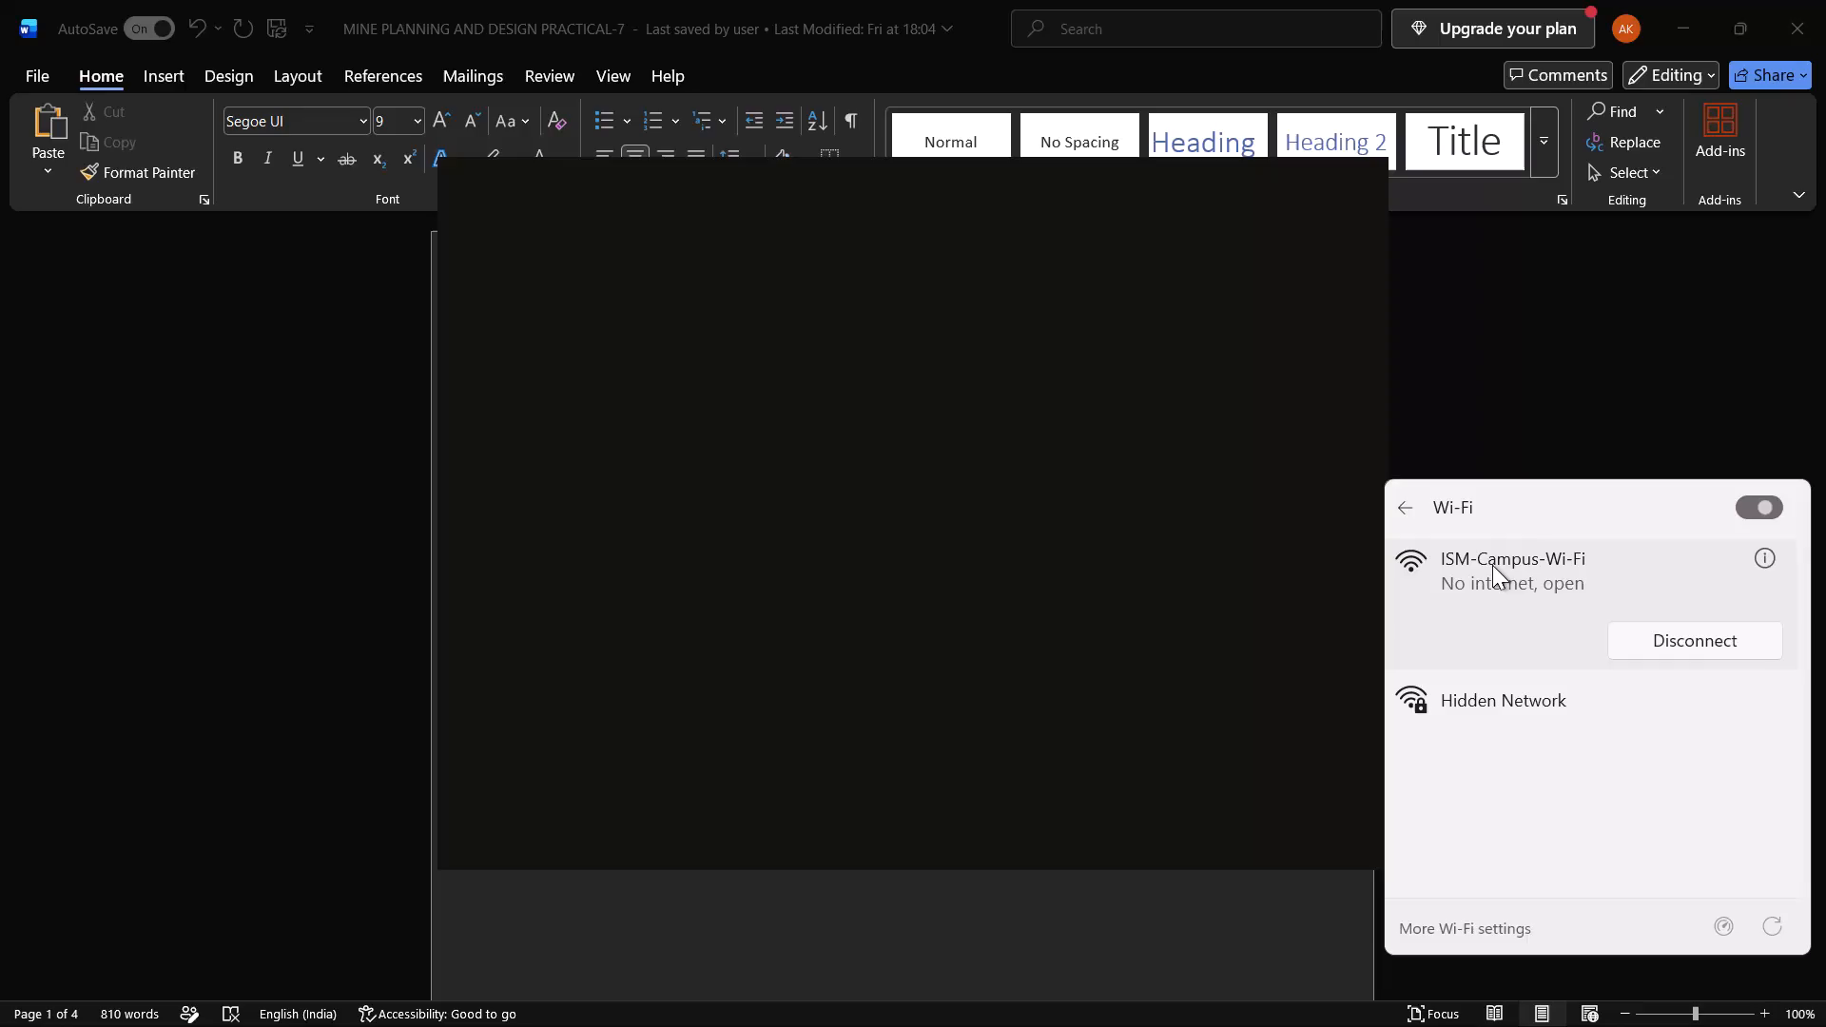
# Open the properties of the connected ISM-Campus-Wi-Fi network in the Settings app.
pyautogui.click(1504, 594)
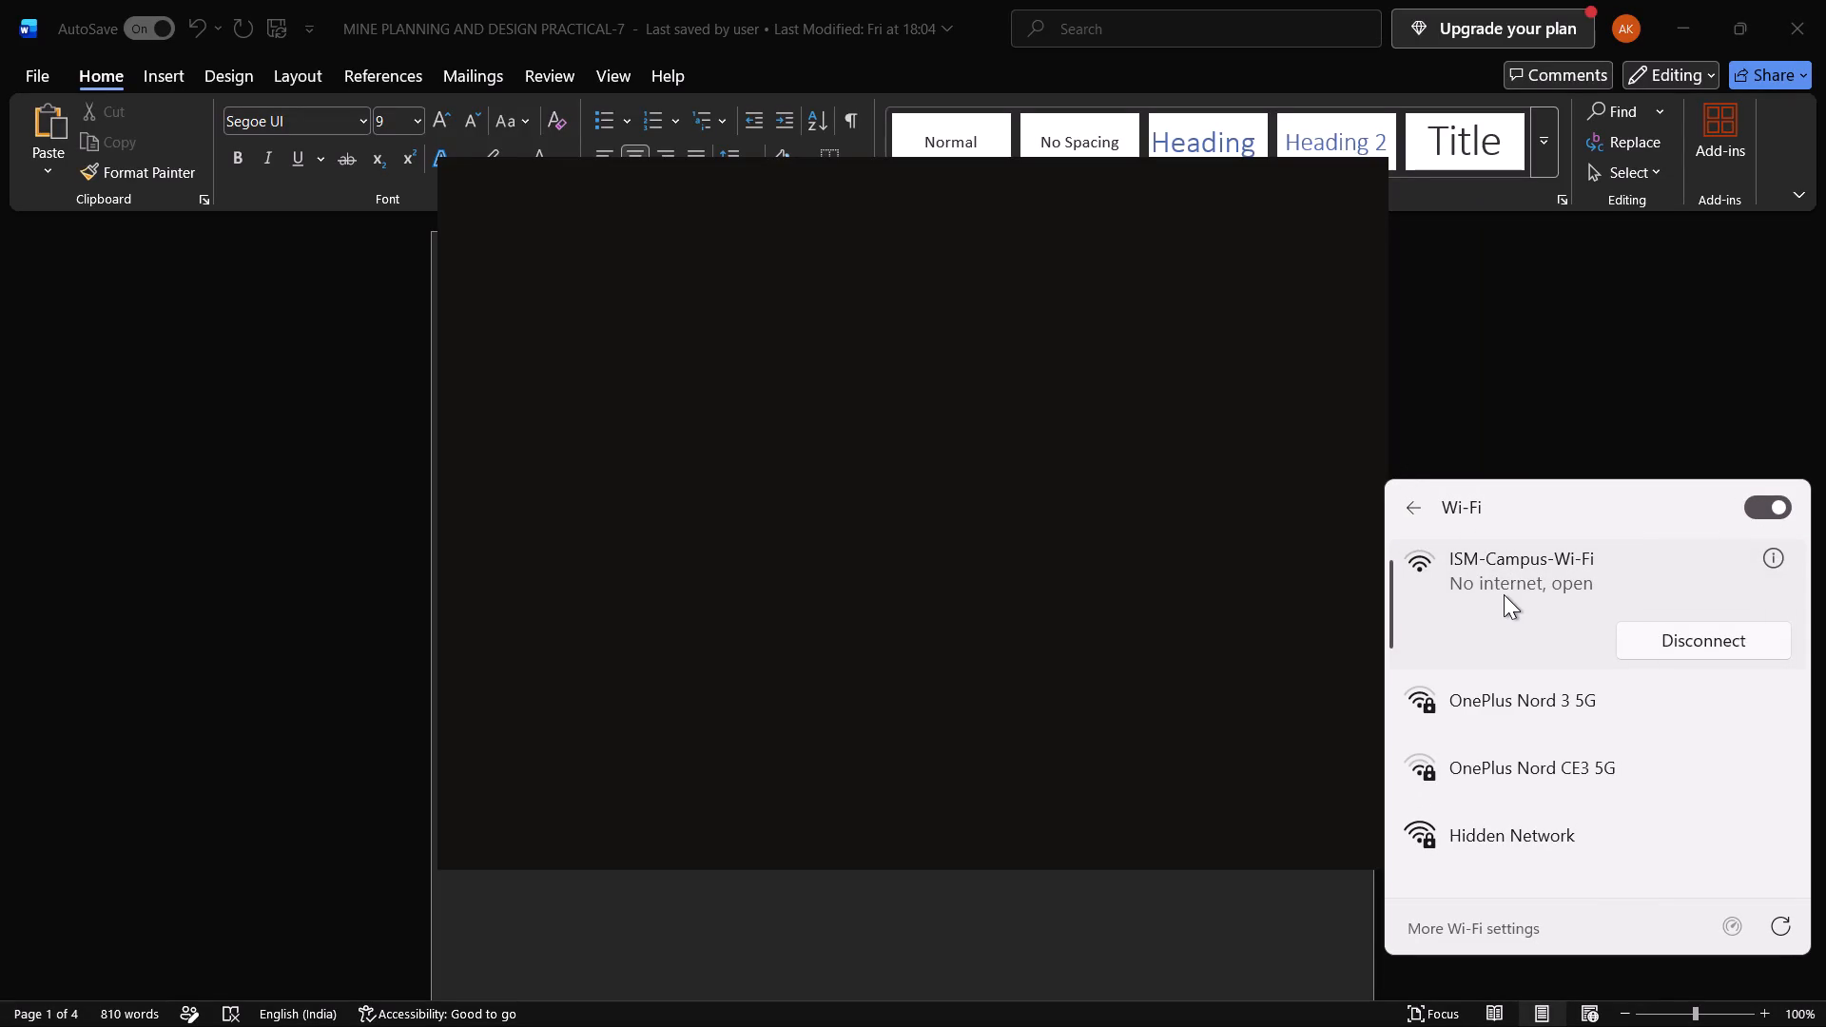
pyautogui.click(1572, 555)
pyautogui.click(1766, 557)
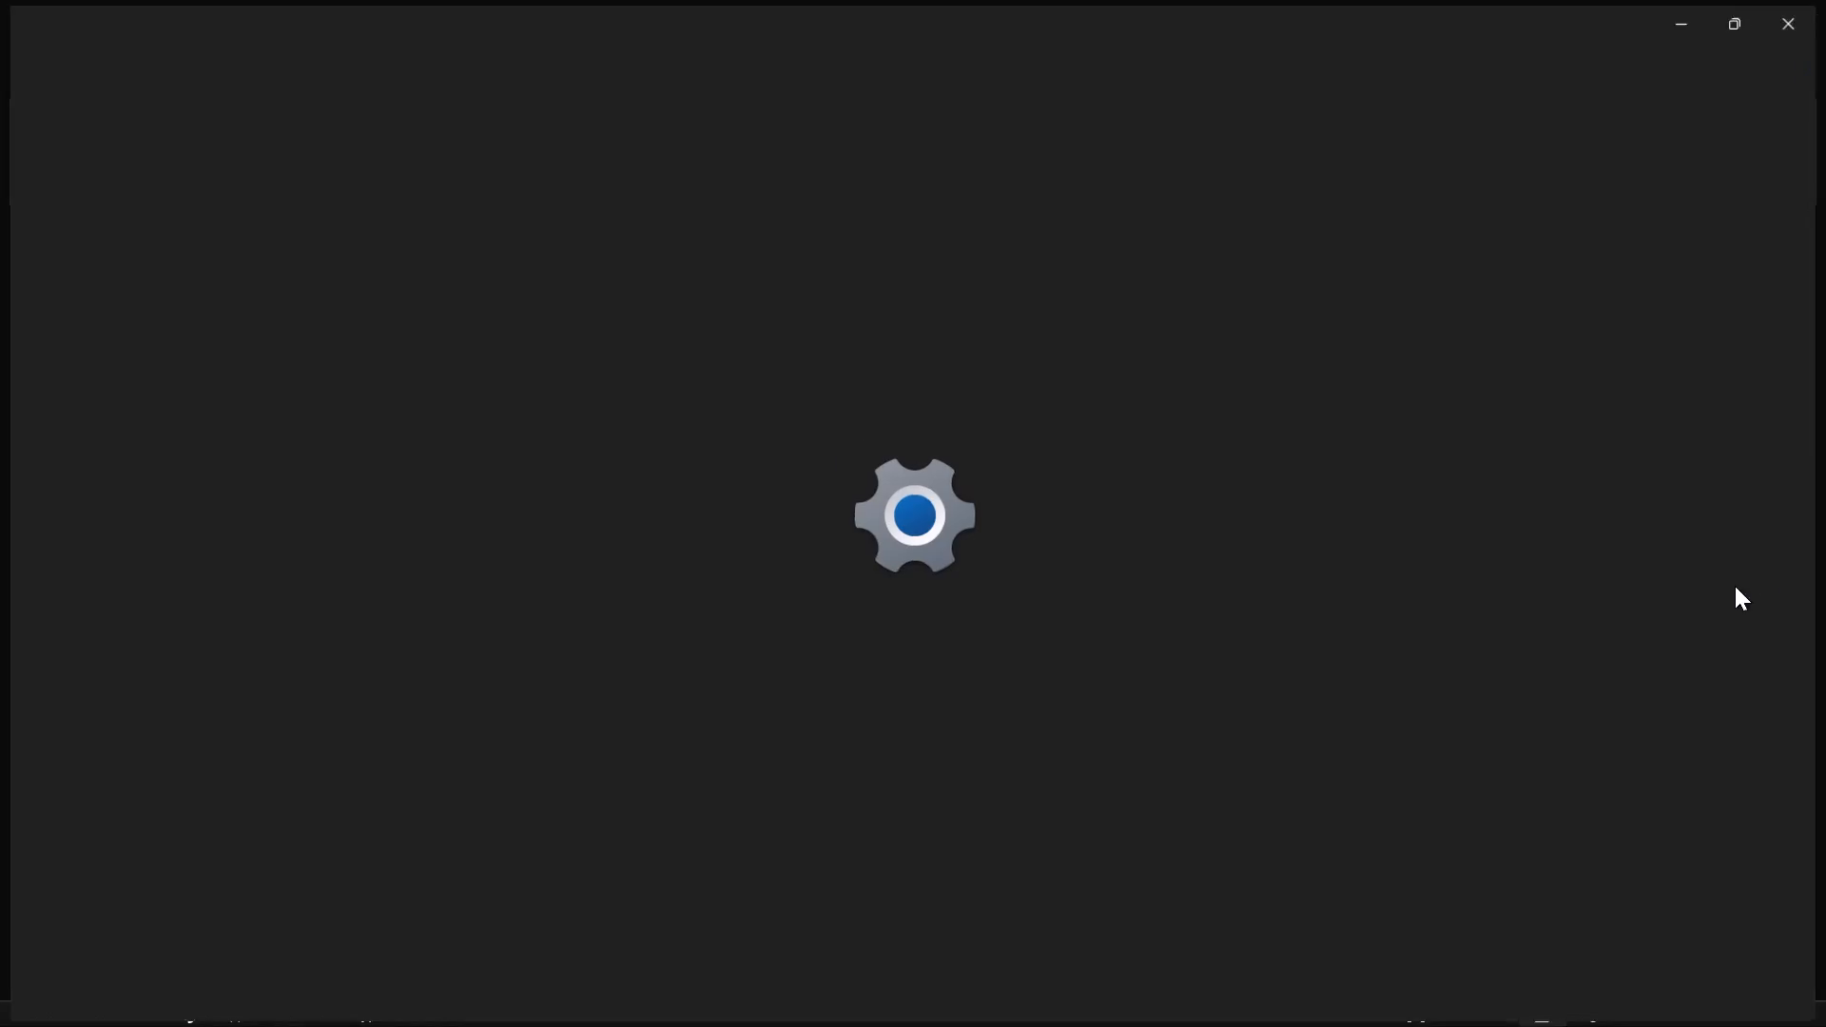
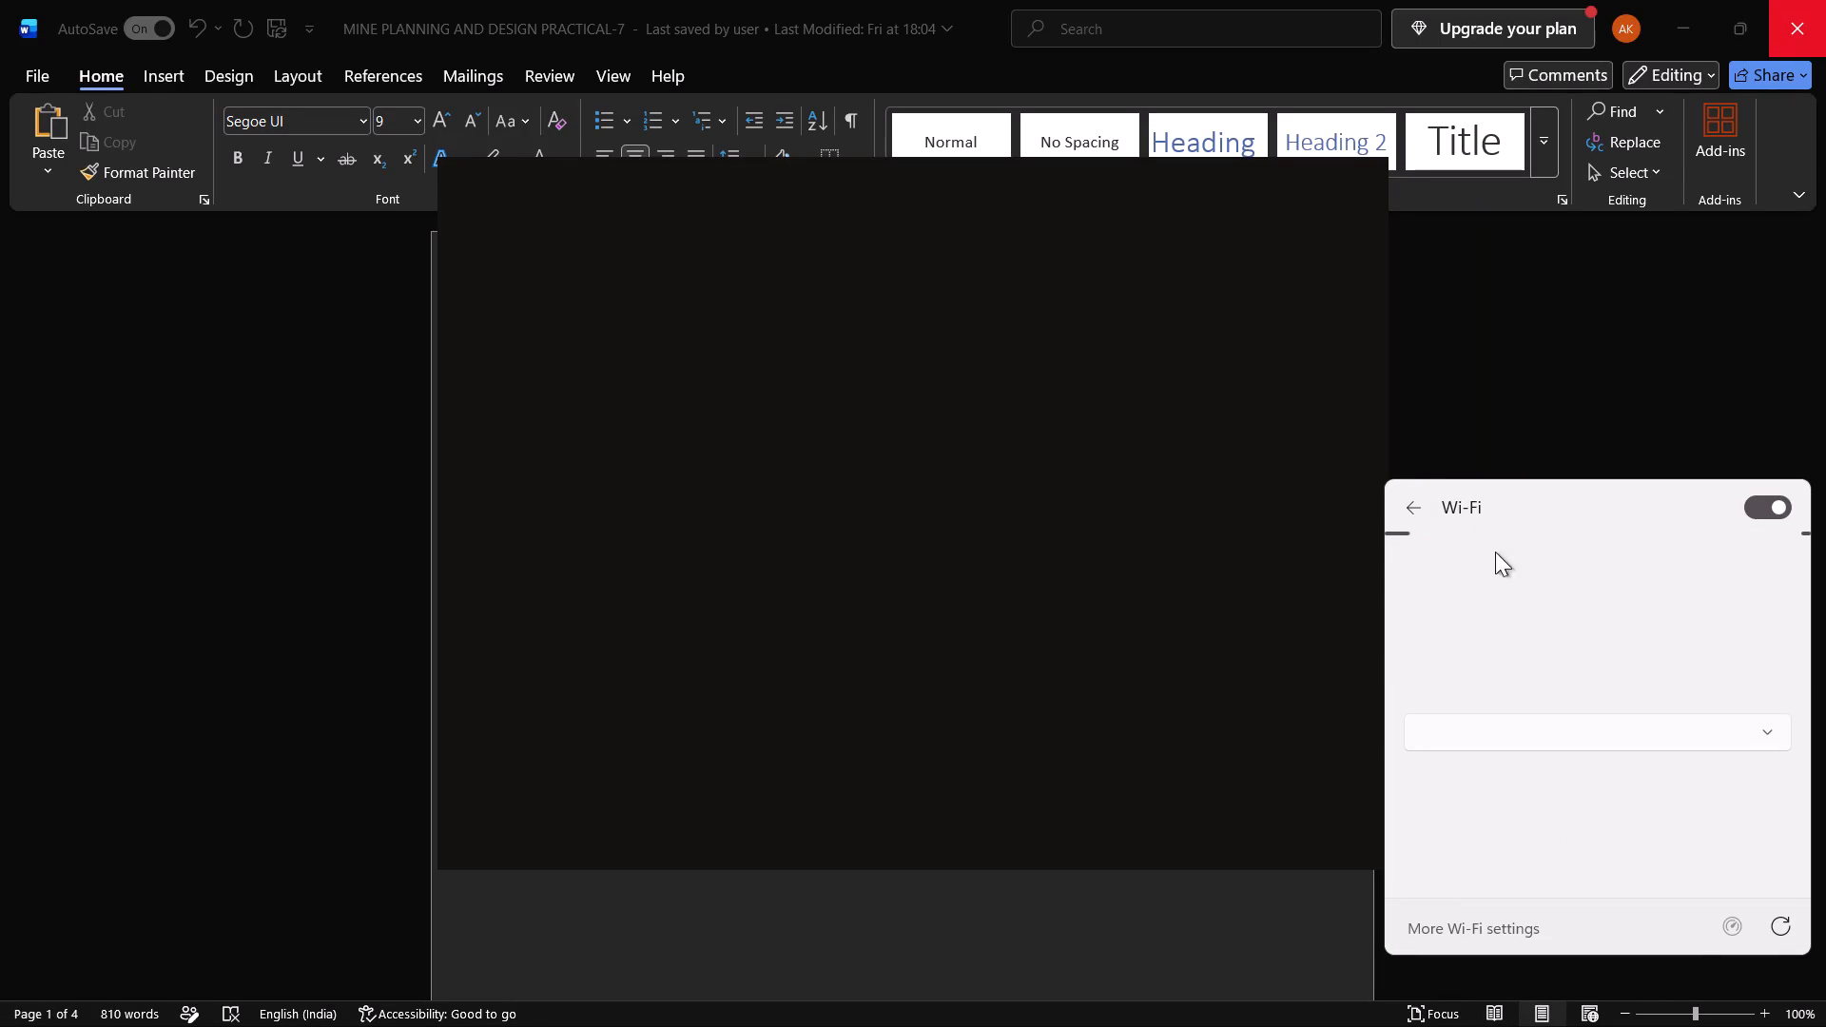
# Reopen the list of available Wi-Fi networks and connect to ISM-Campus-Wi-Fi.
pyautogui.click(1407, 490)
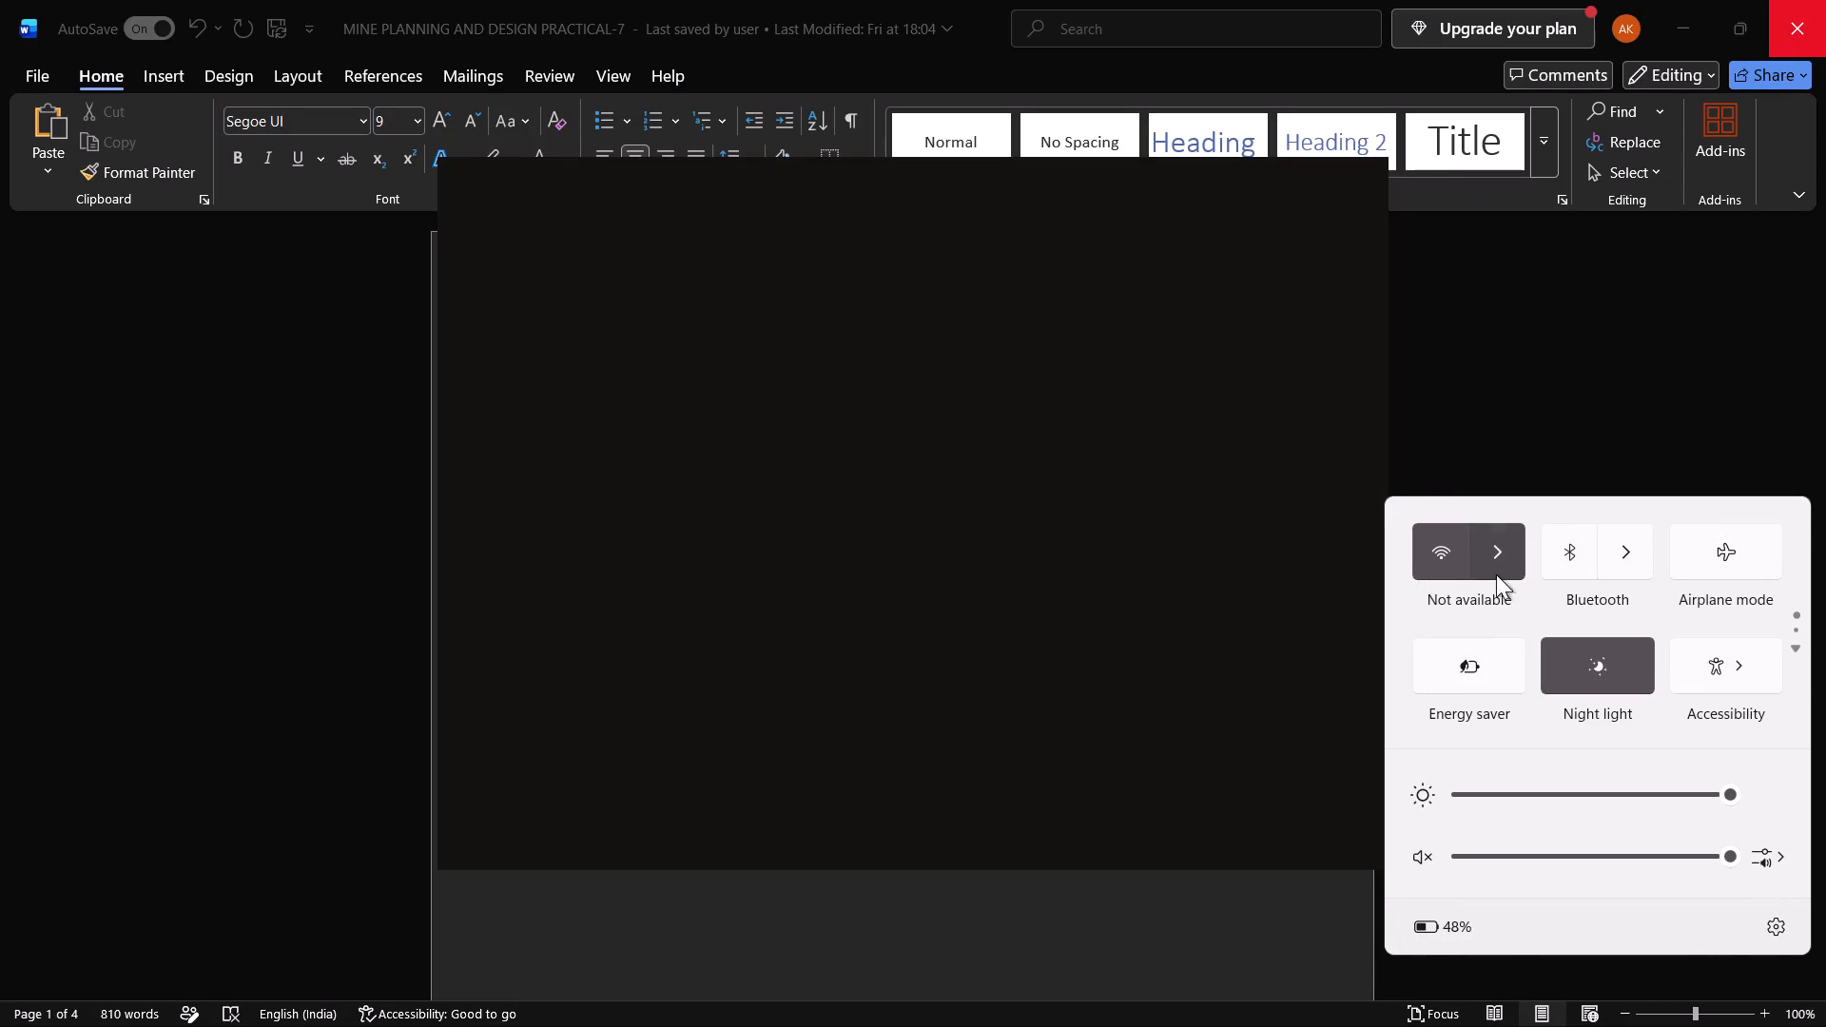
pyautogui.click(1488, 557)
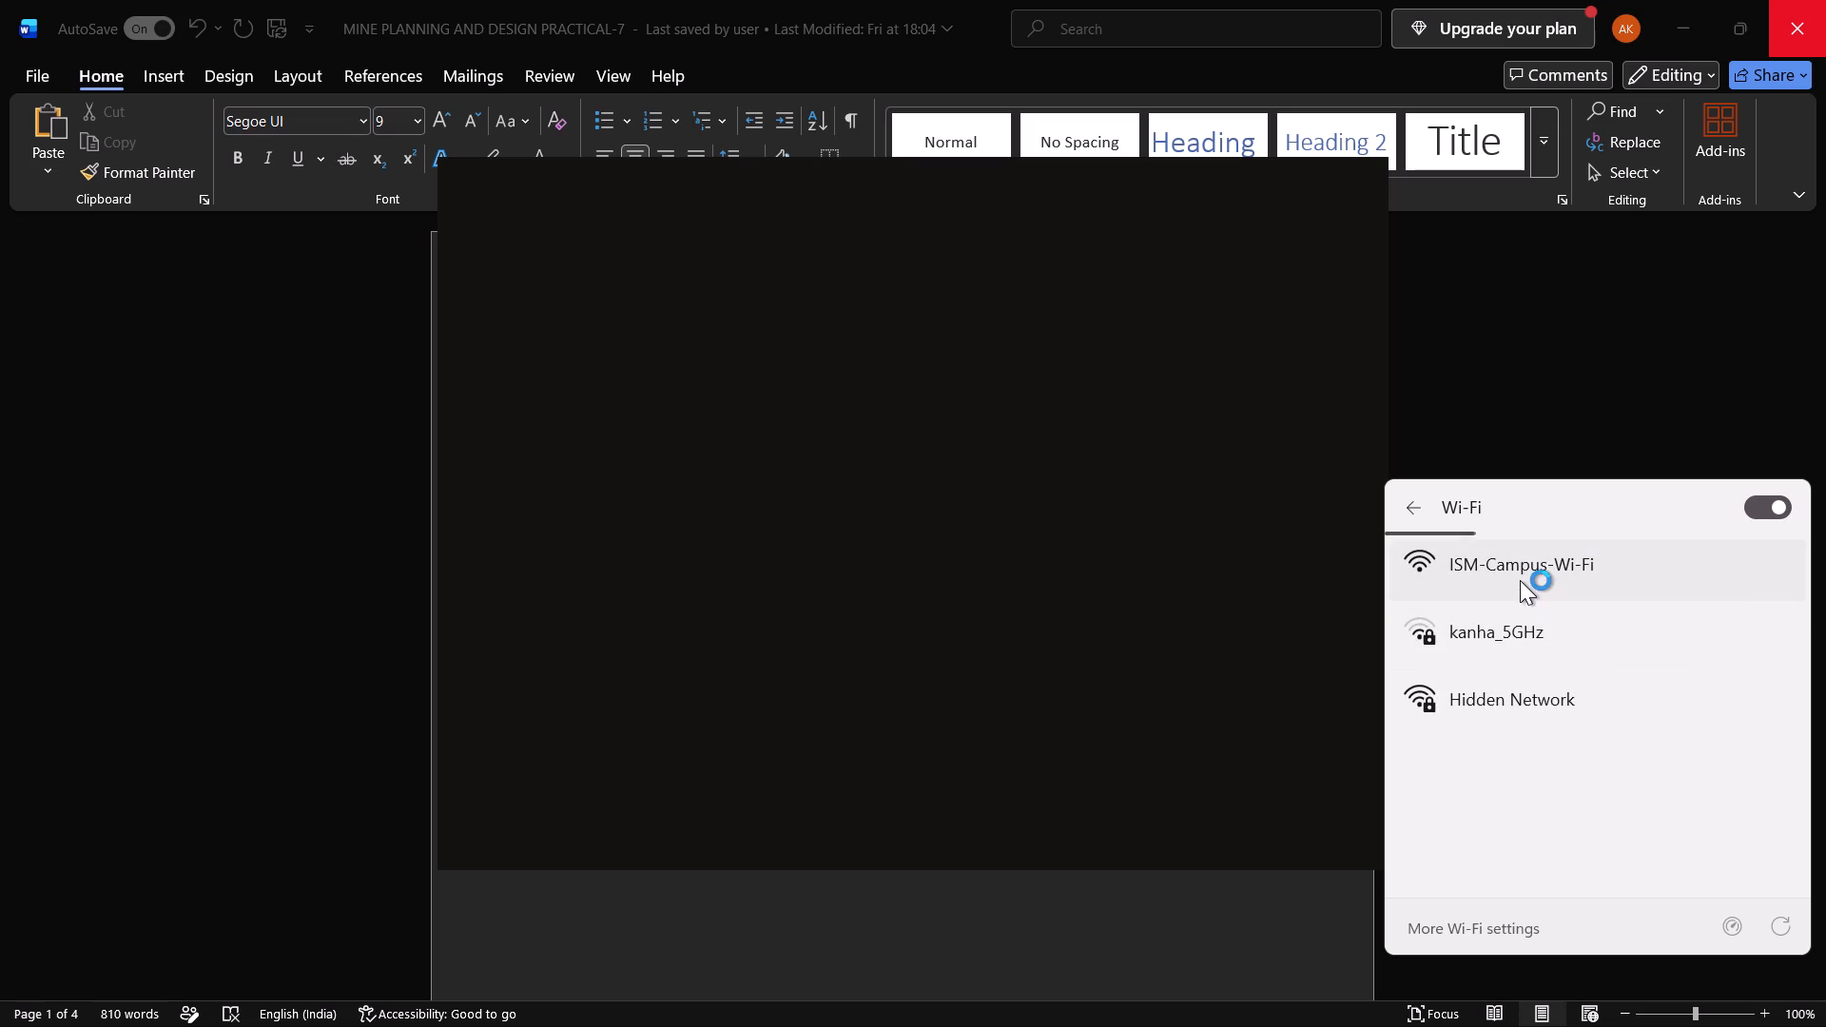
pyautogui.click(1521, 577)
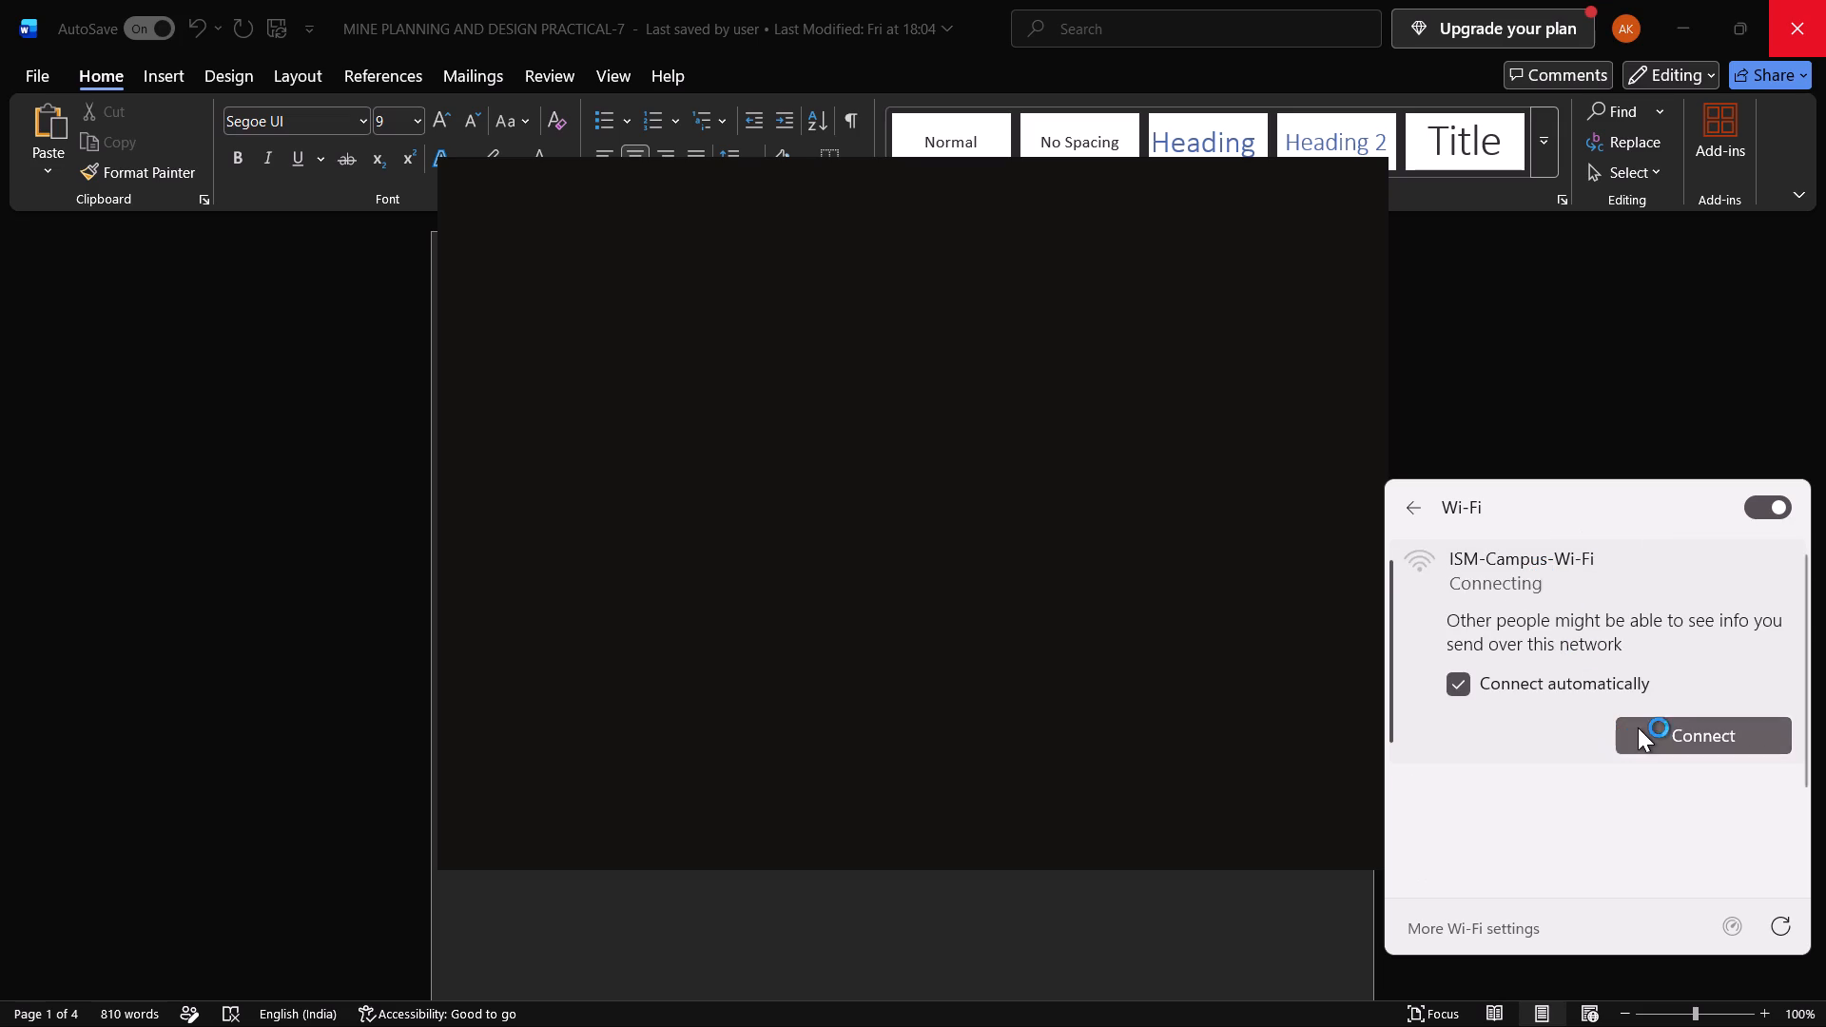
pyautogui.click(1638, 727)
pyautogui.click(1457, 578)
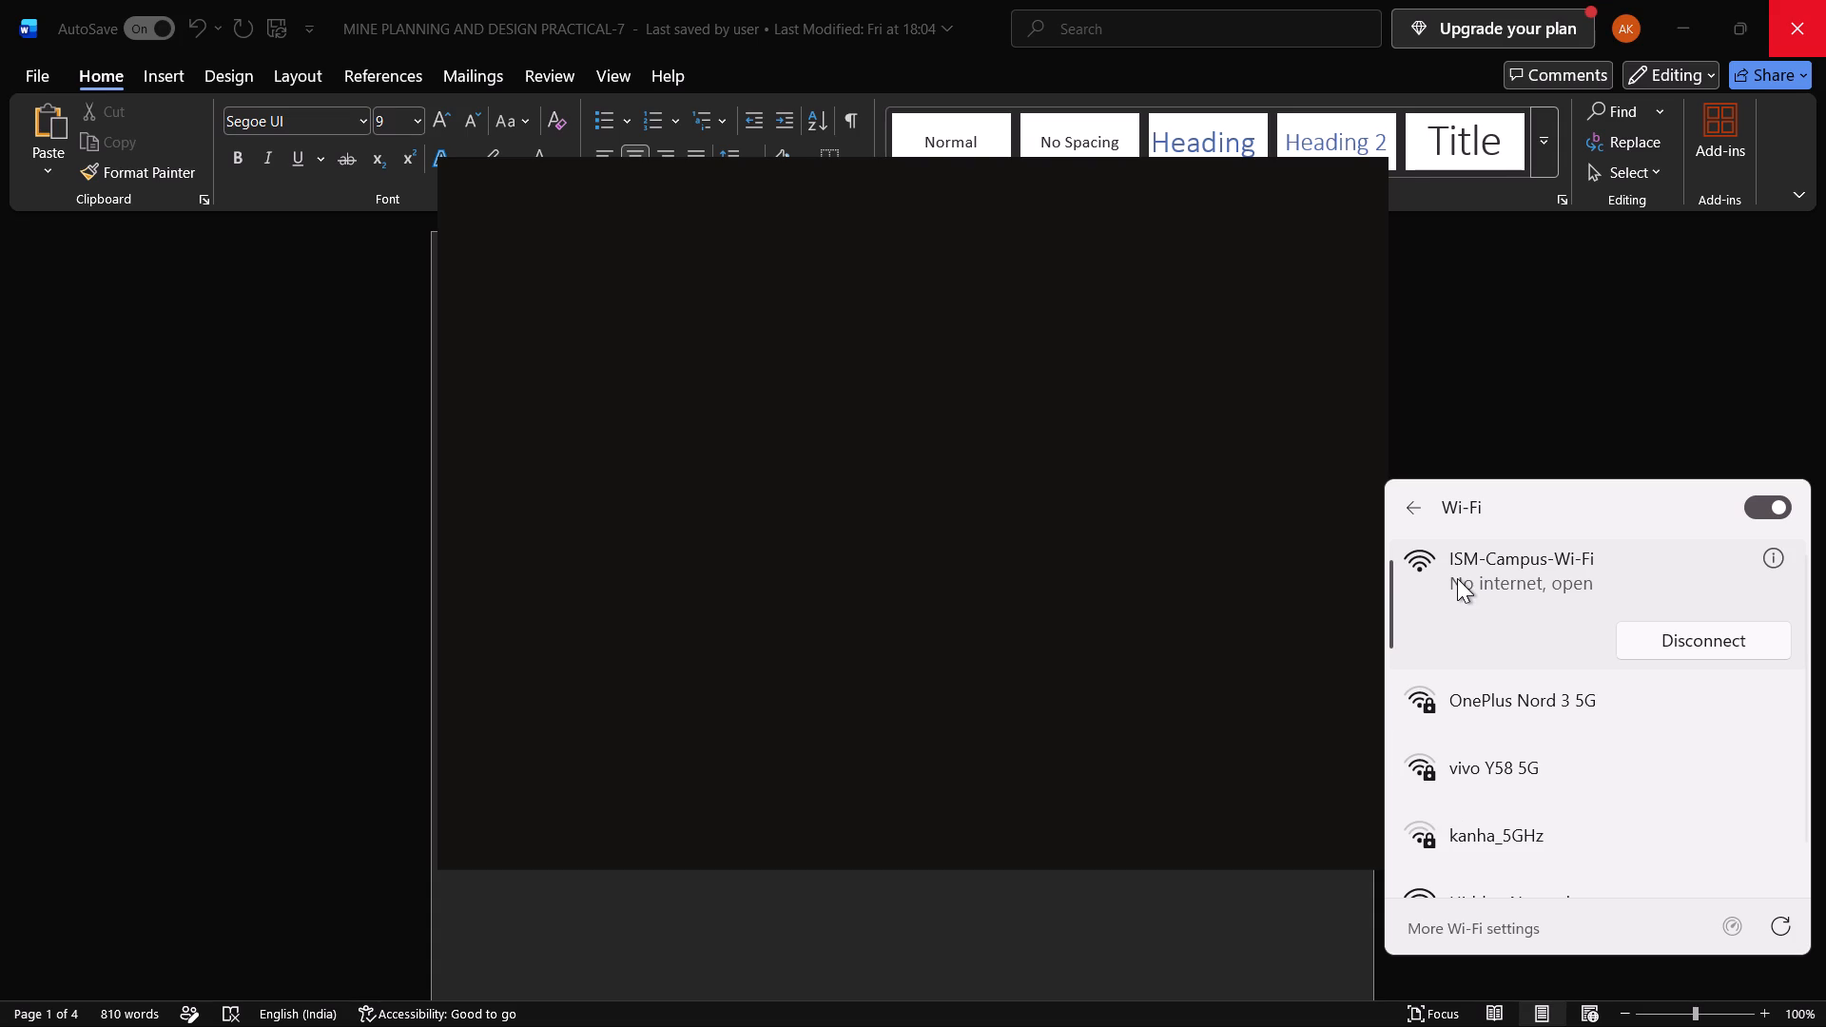
# Refresh the list of available Wi-Fi networks and connect to the realme GT NEO 3 150W network.
pyautogui.scroll(8, 1587, 802)
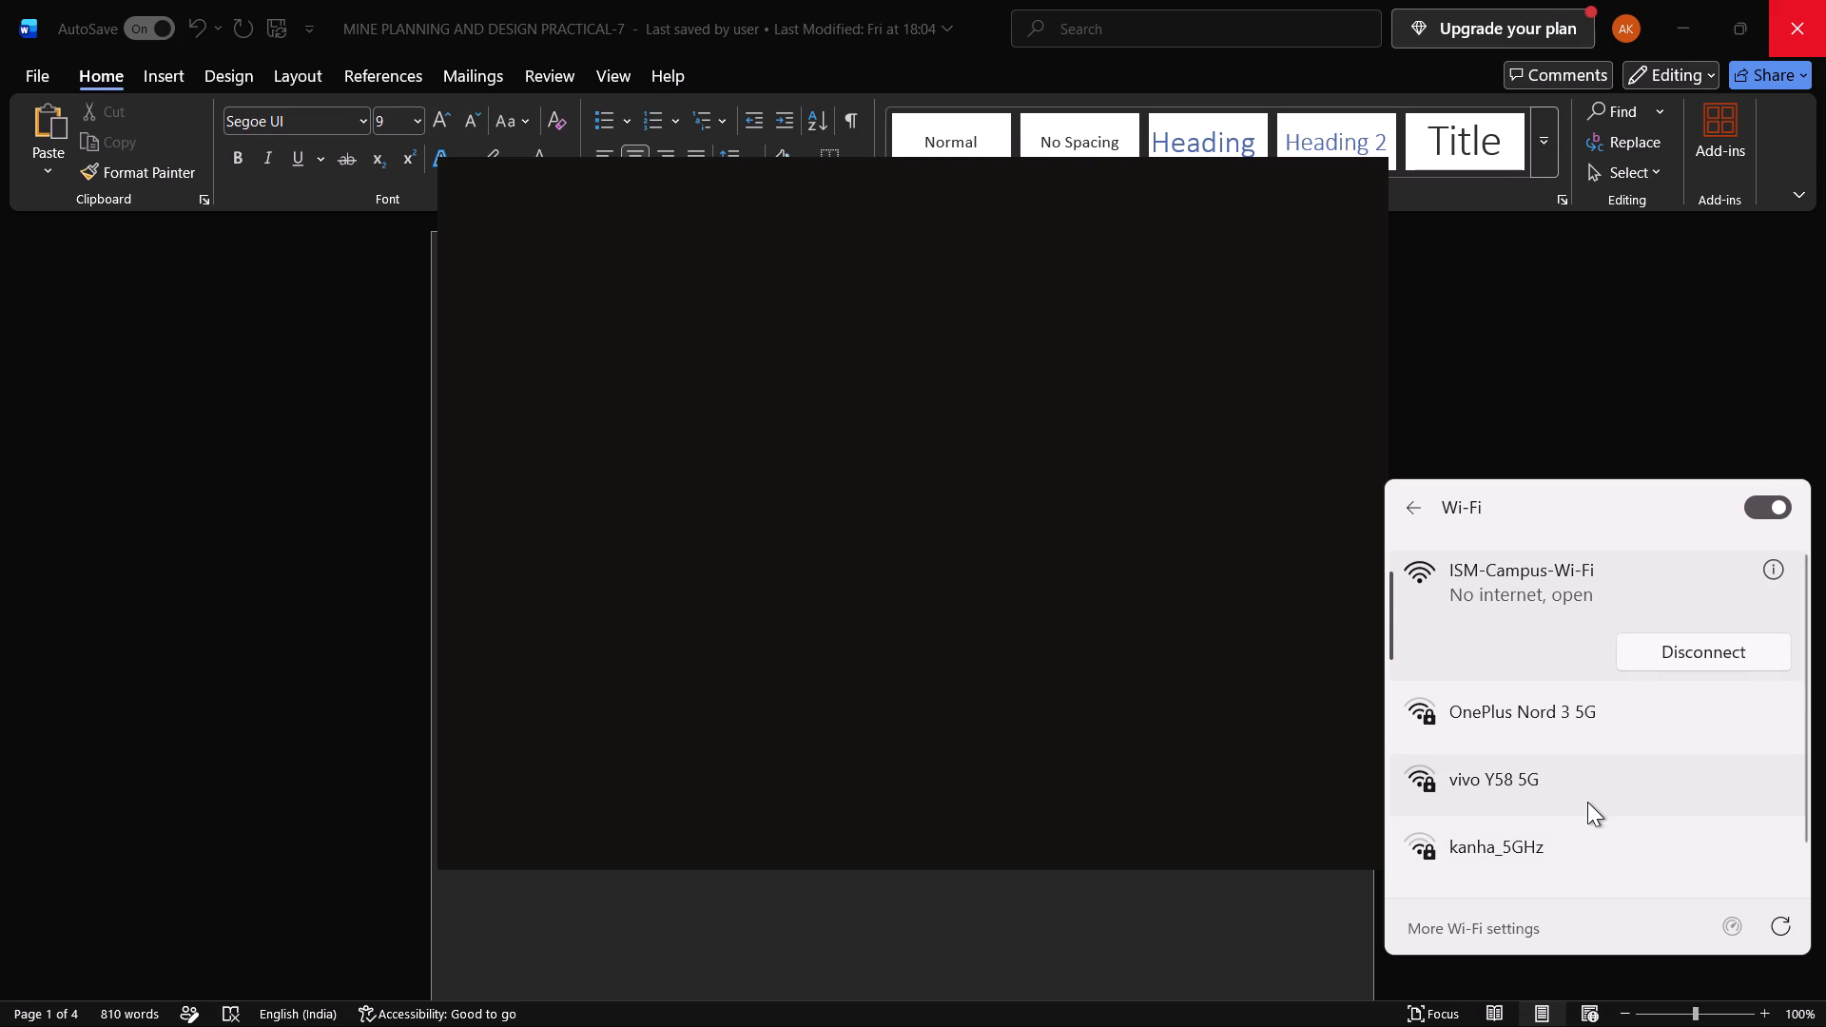
pyautogui.scroll(16, 1587, 802)
pyautogui.scroll(11, 1587, 802)
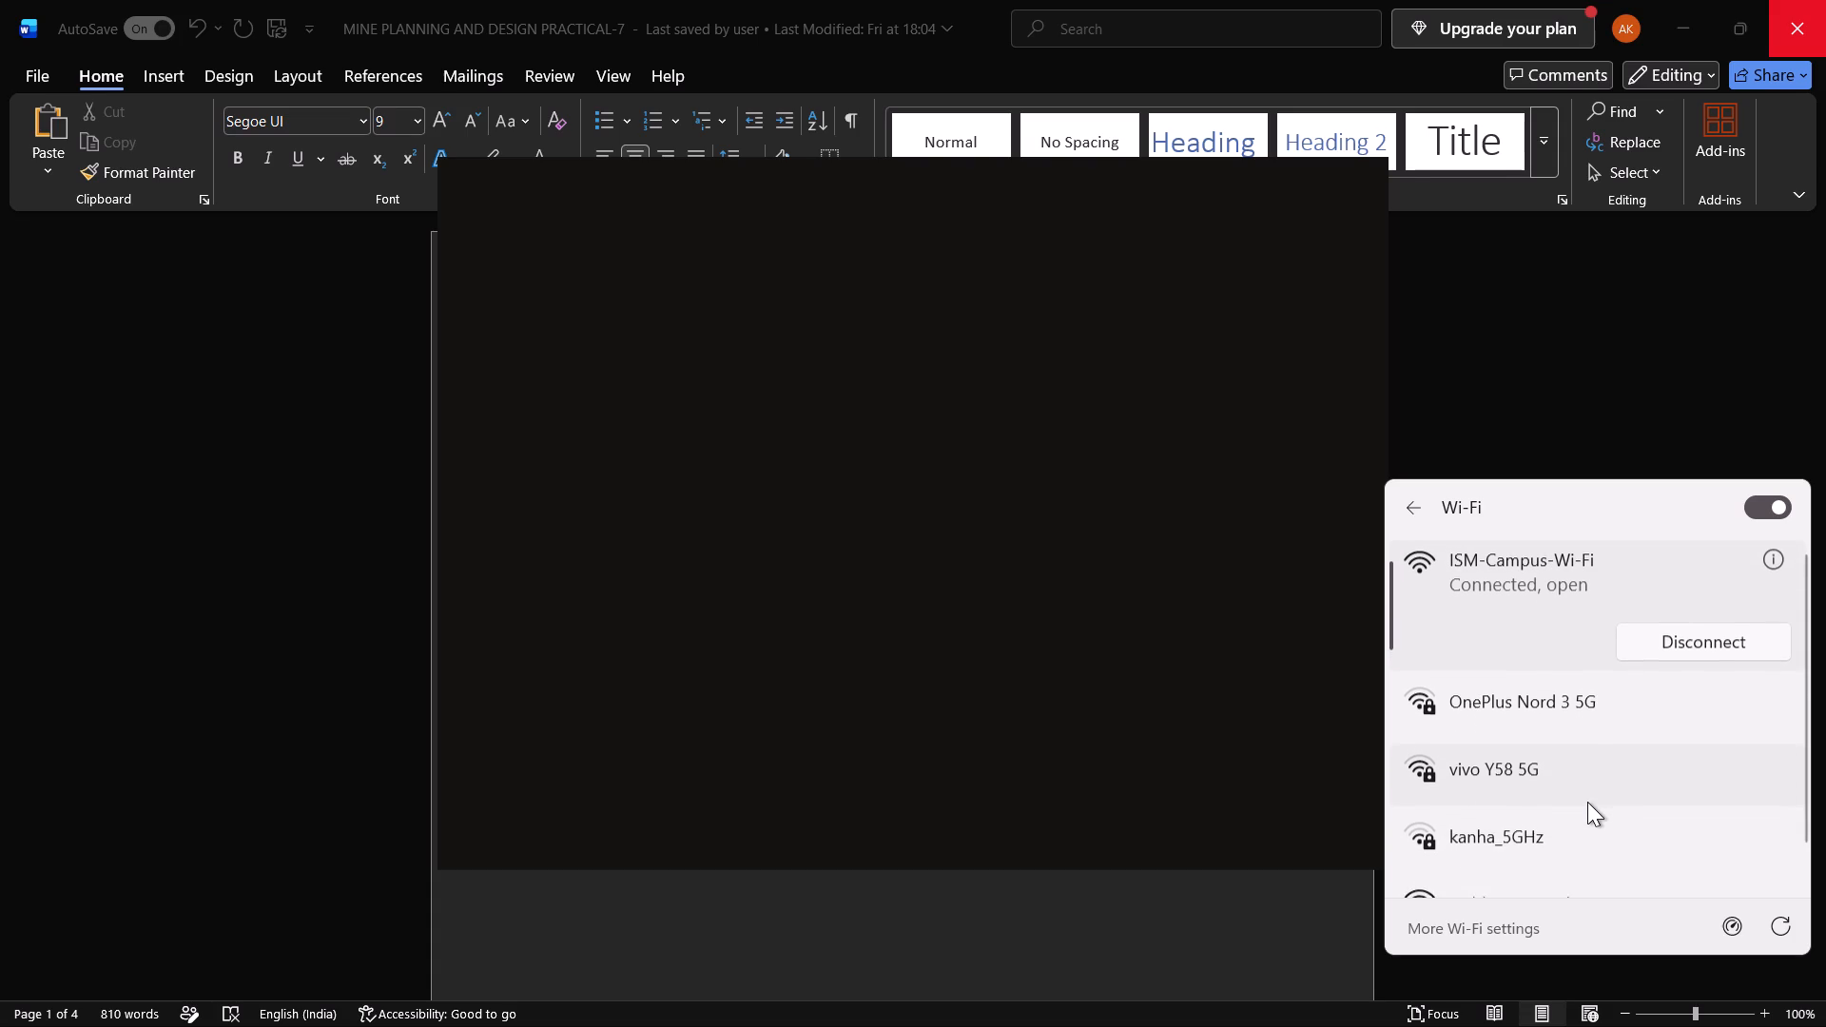
pyautogui.scroll(14, 1587, 802)
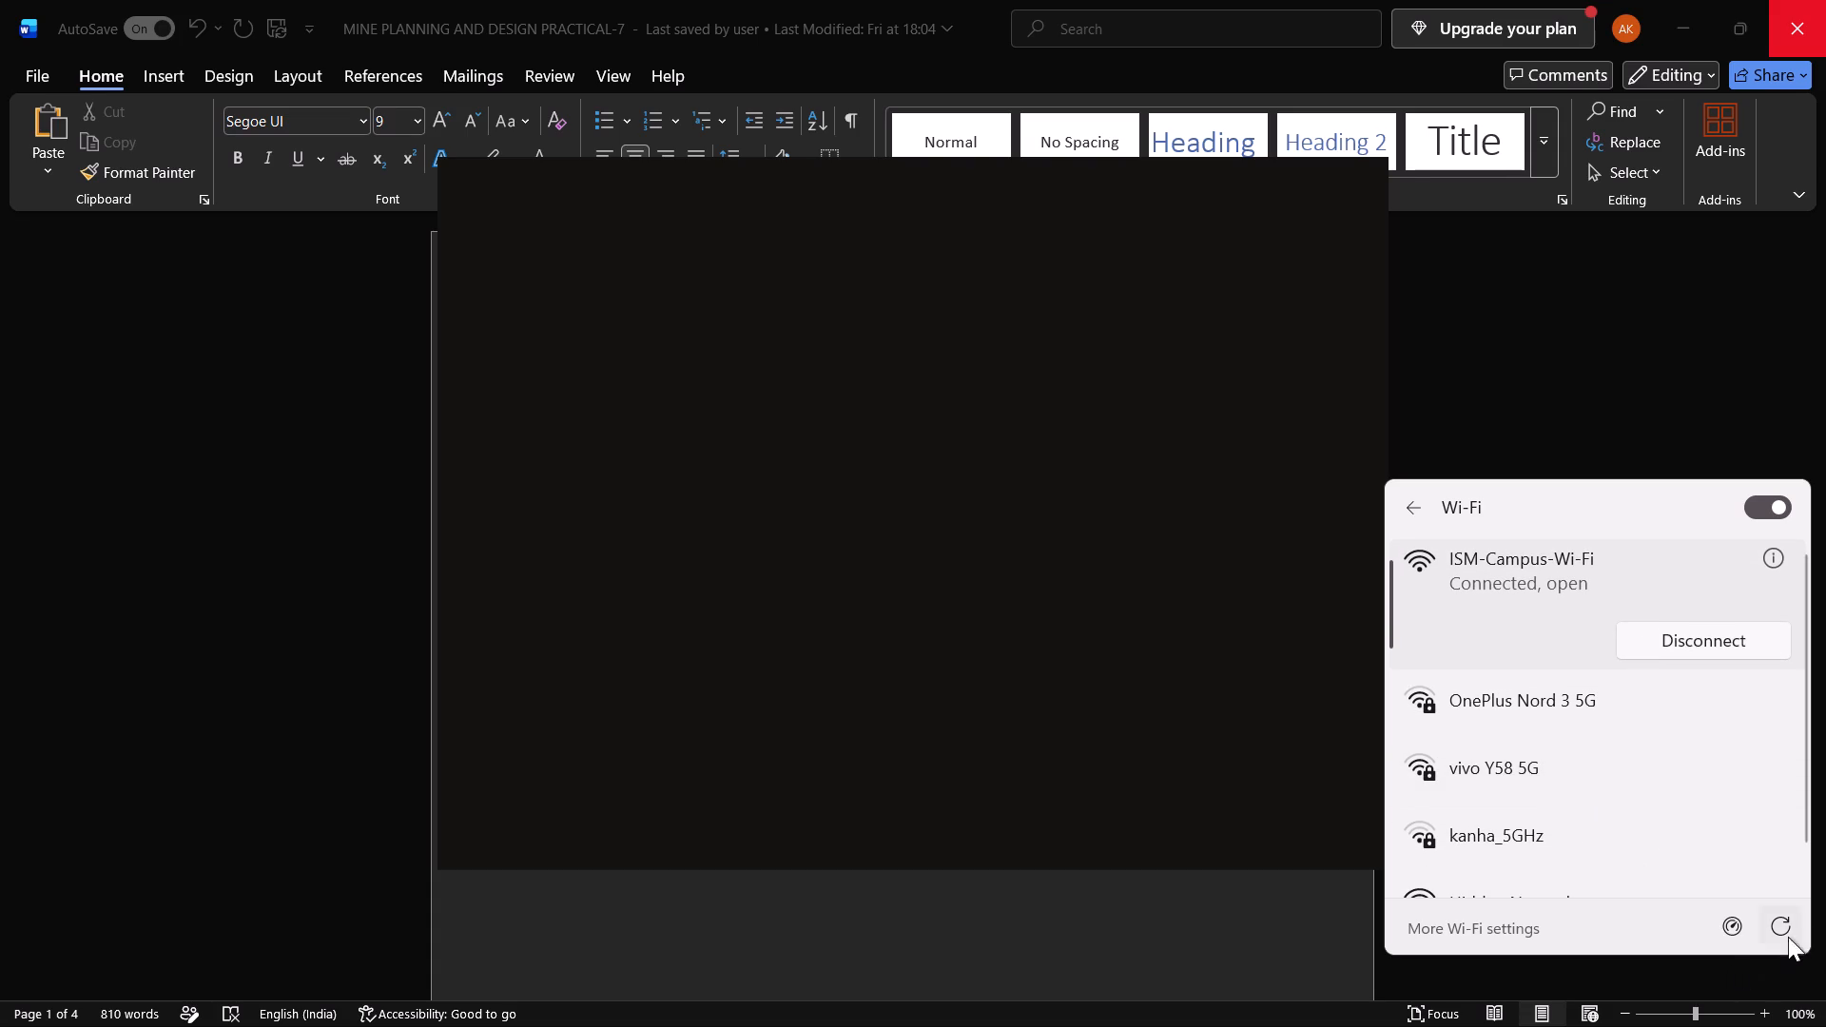
pyautogui.click(1787, 931)
pyautogui.scroll(7, 1630, 731)
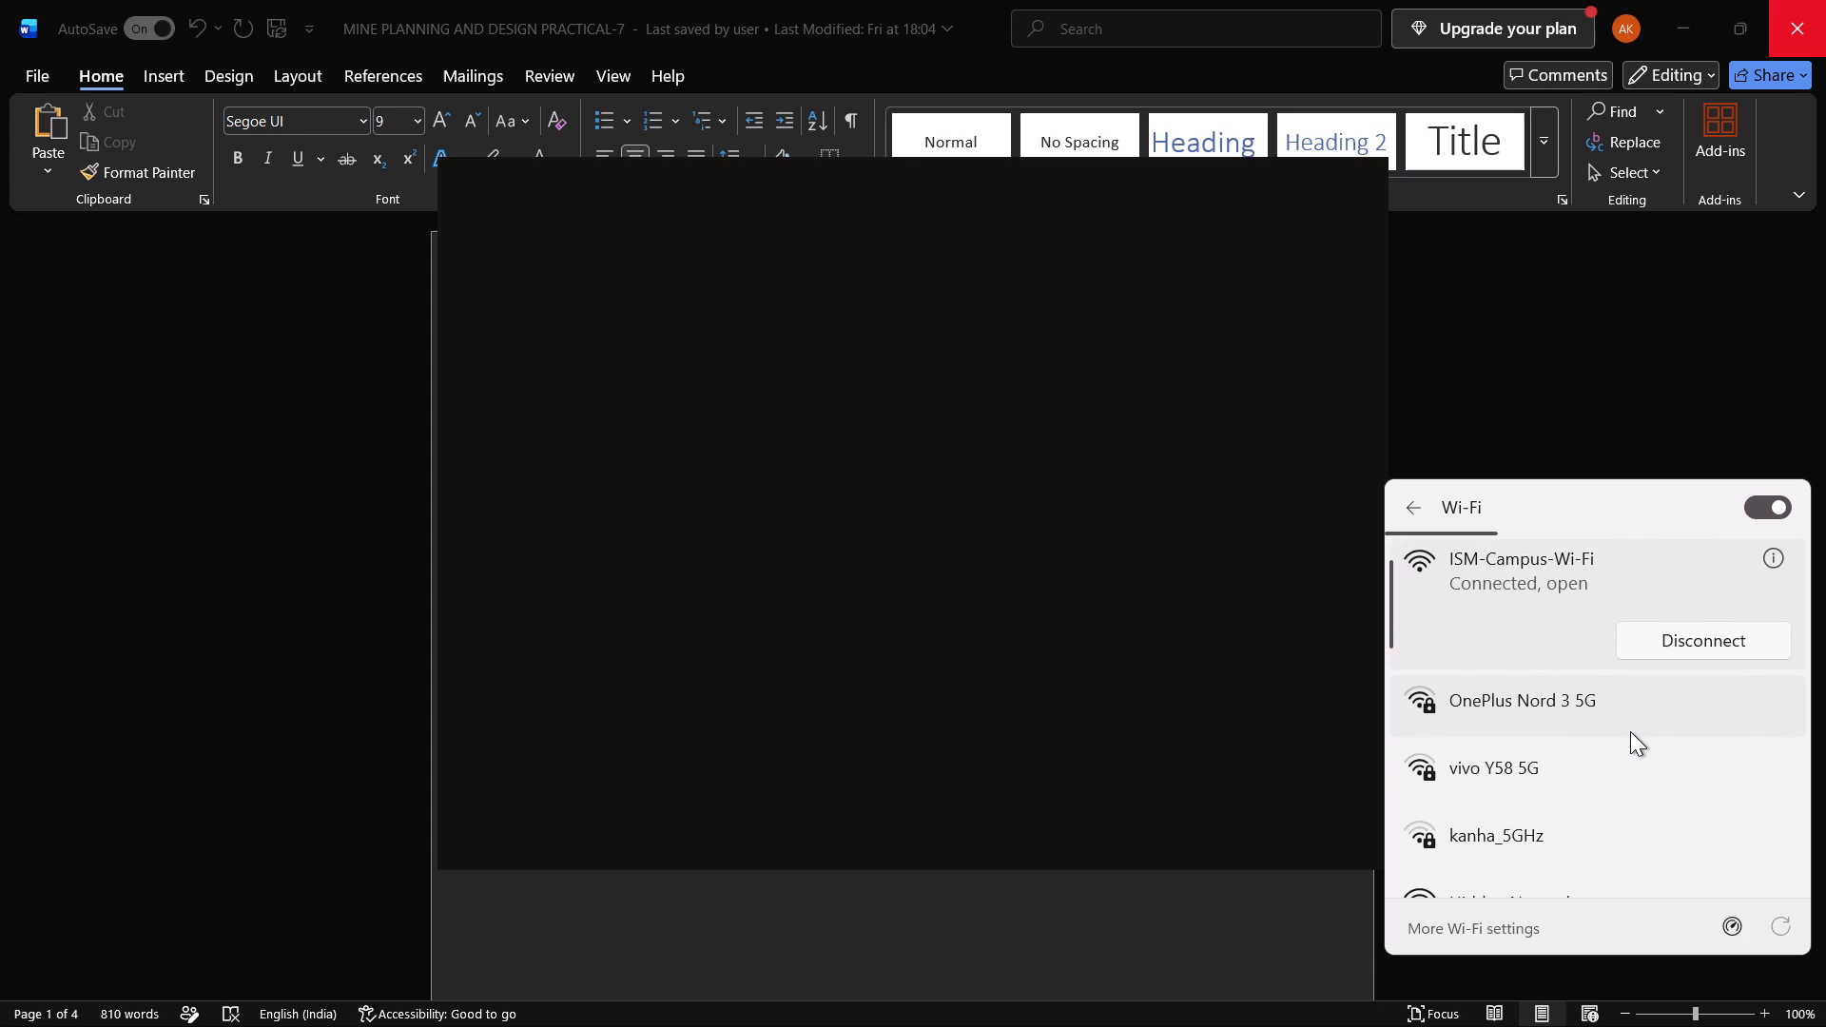
pyautogui.click(1630, 731)
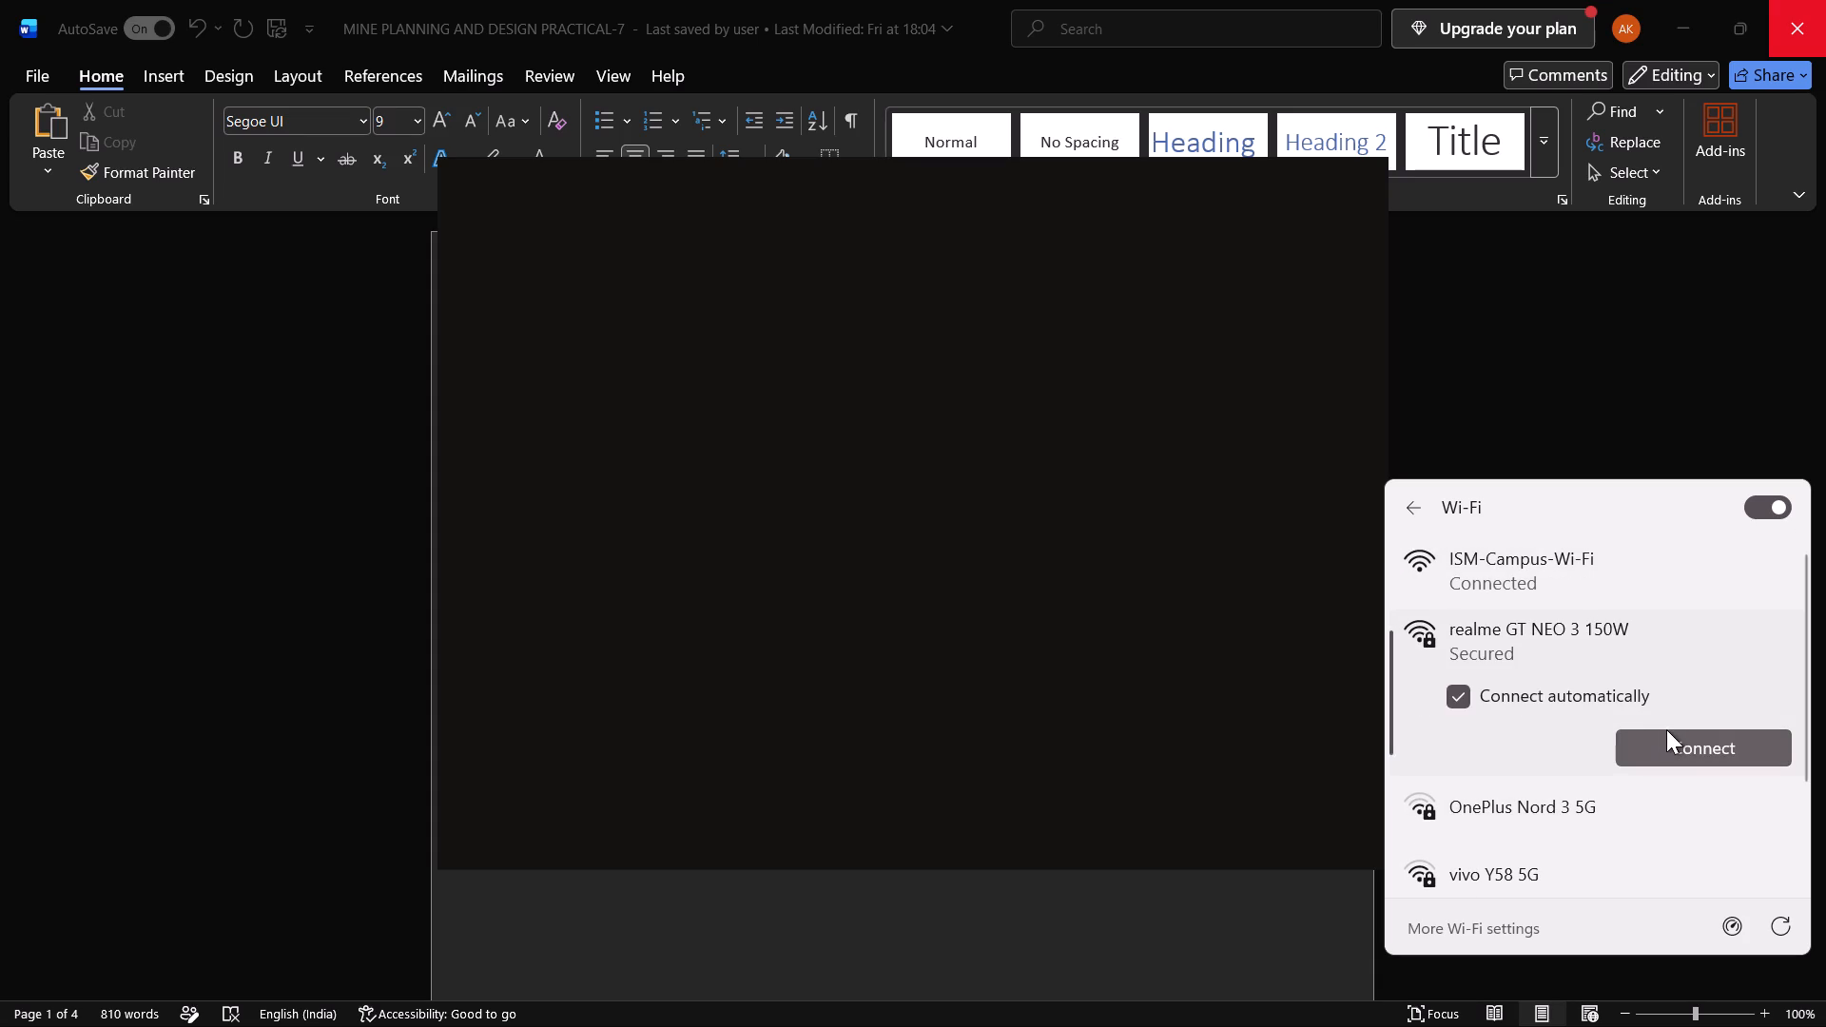
pyautogui.click(1666, 729)
pyautogui.click(1666, 734)
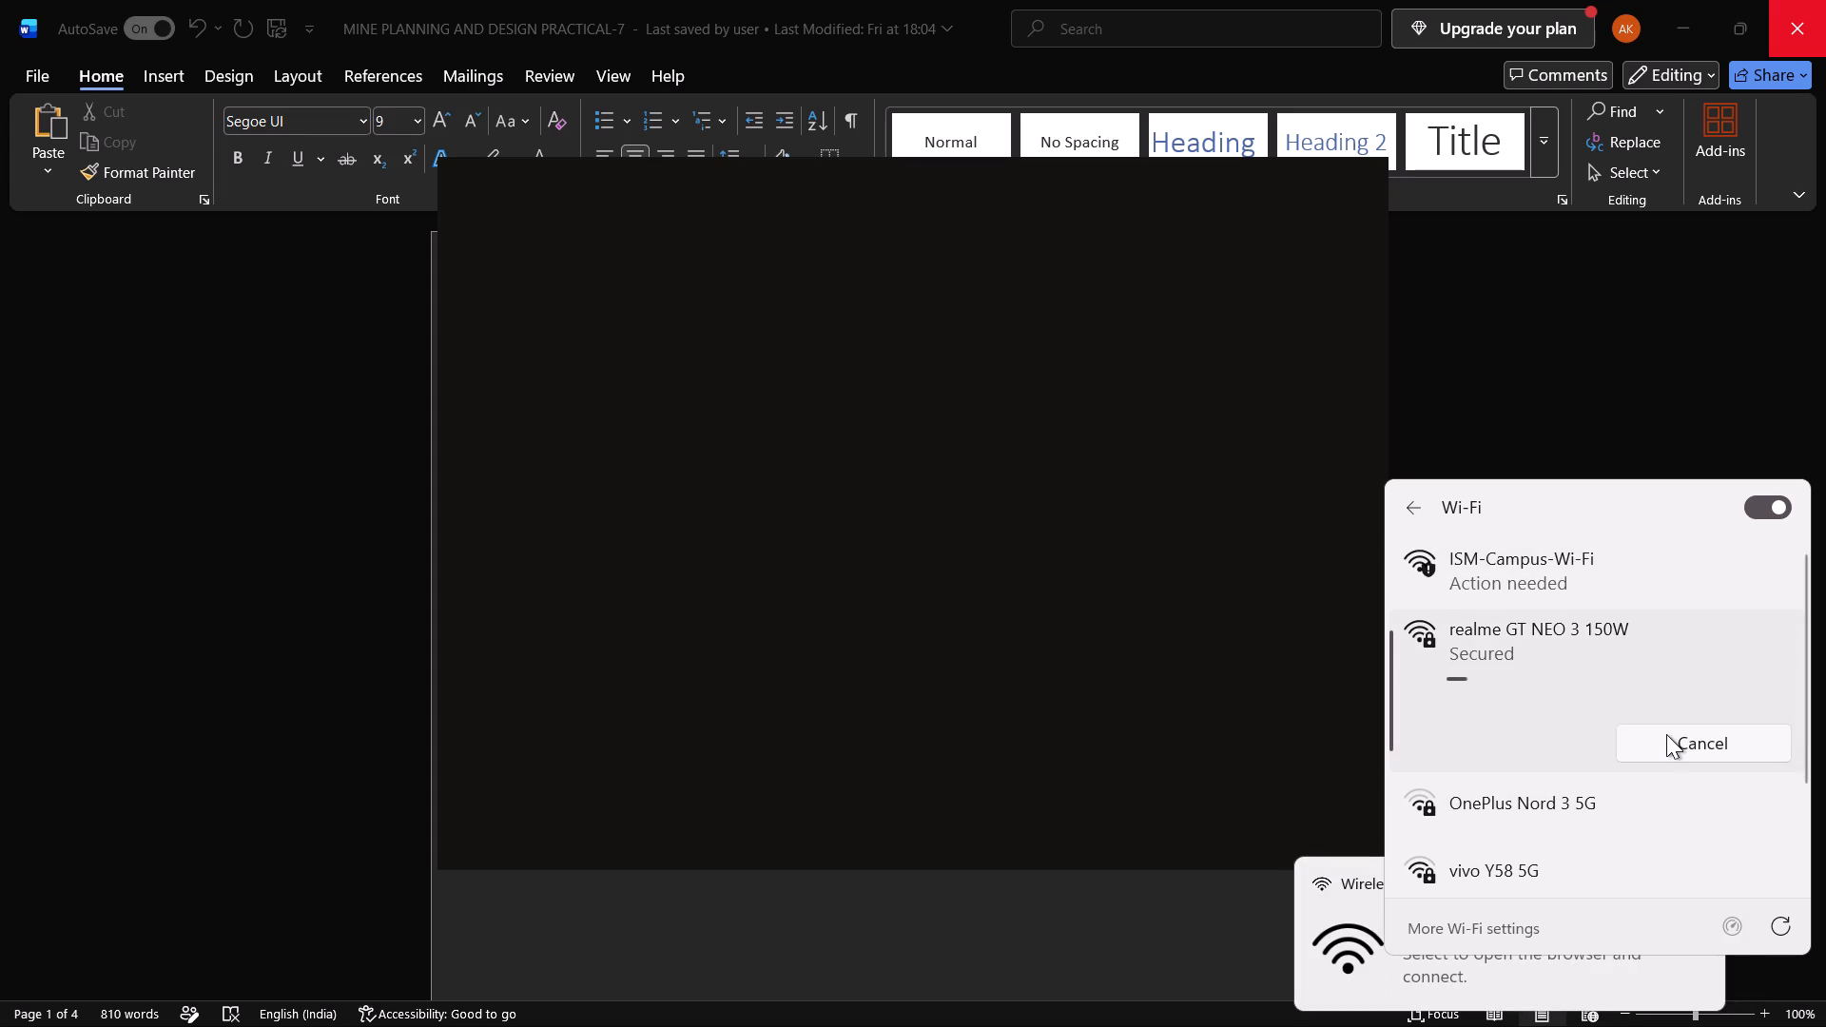
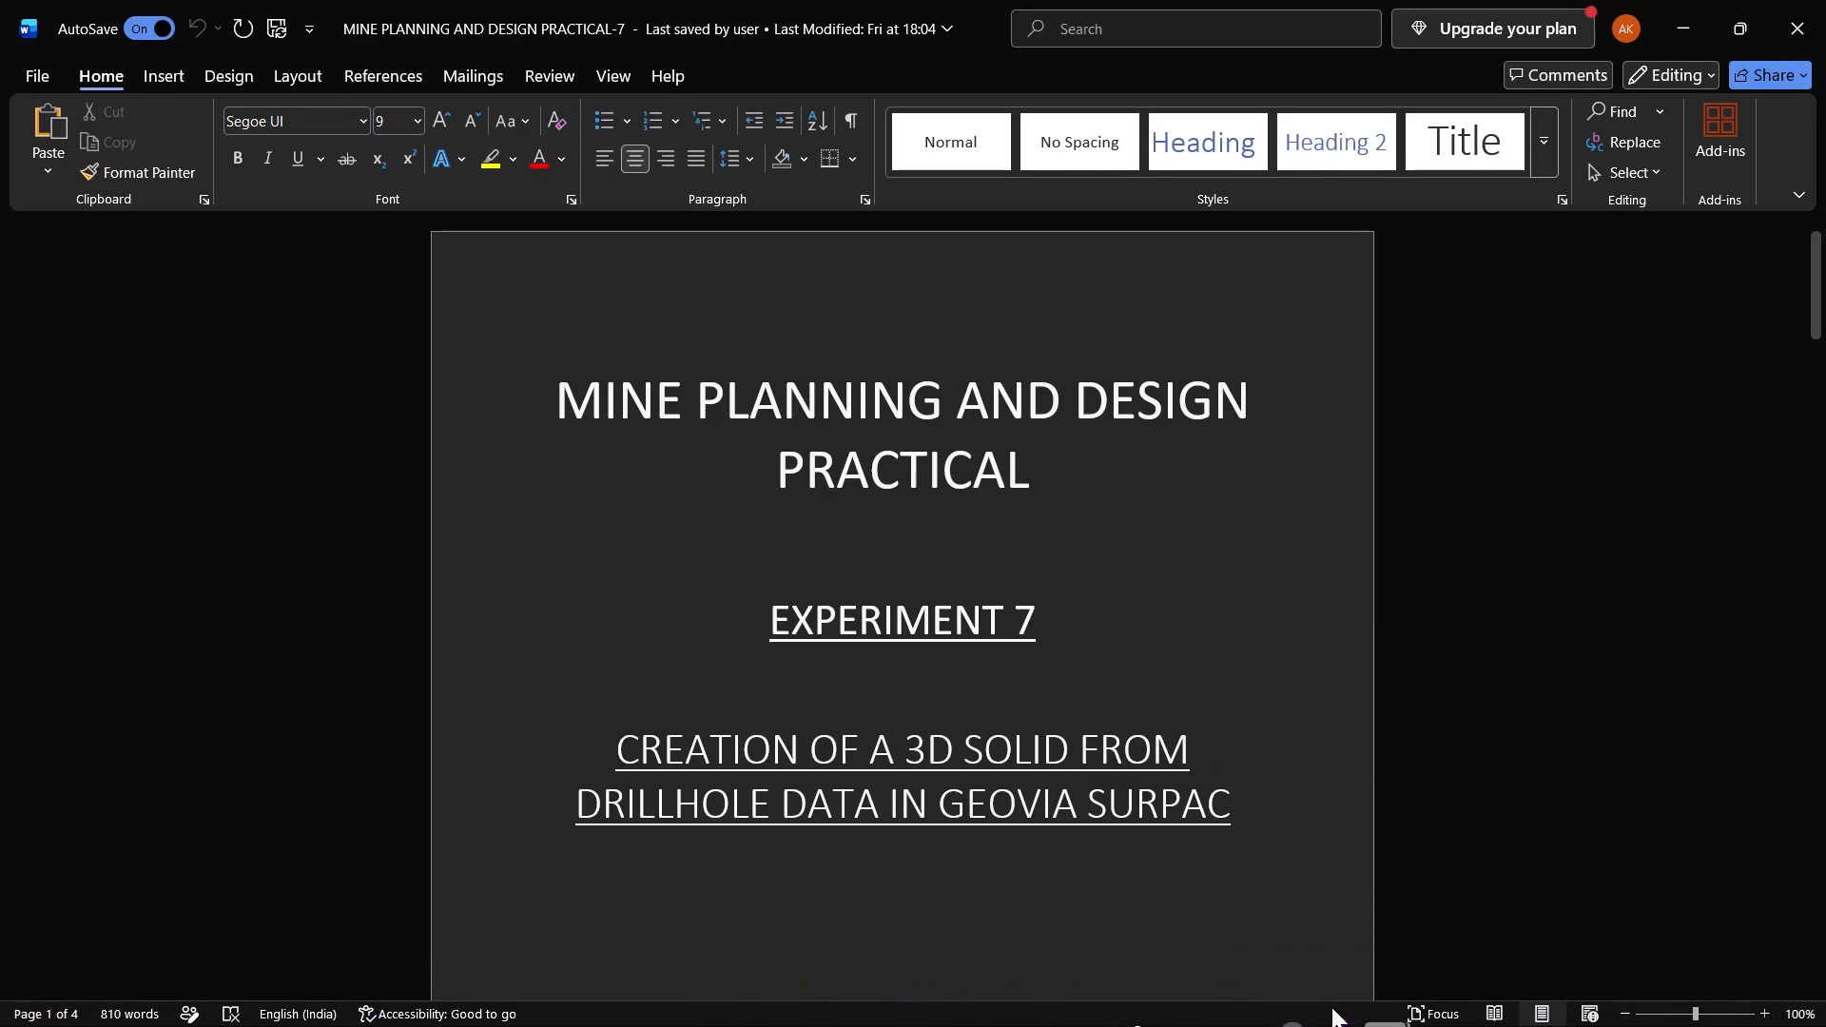
# Switch from the Word desktop document to the Chrome window showing the online Practical 7 document.
pyautogui.click(1333, 1022)
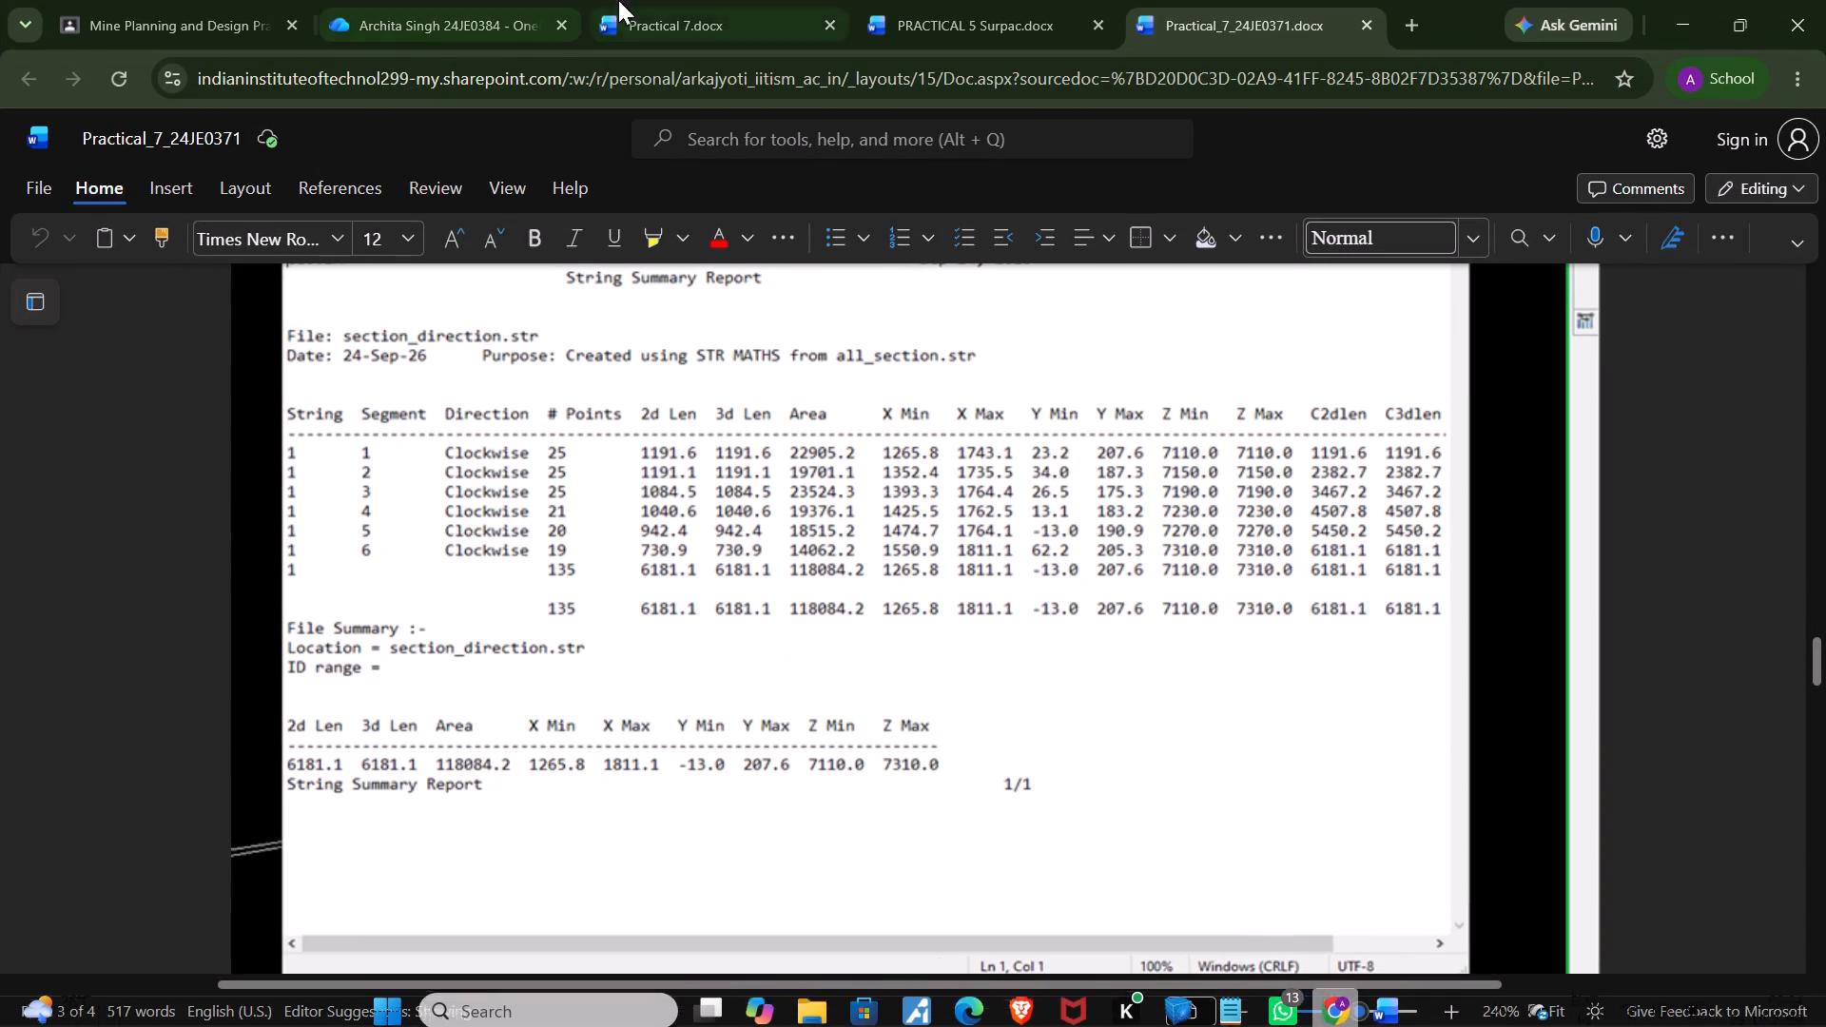
# Look through the open Practical 7 report and the PRACTICAL 5 Surpac document to examine their text and layout.
pyautogui.scroll(15, 876, 430)
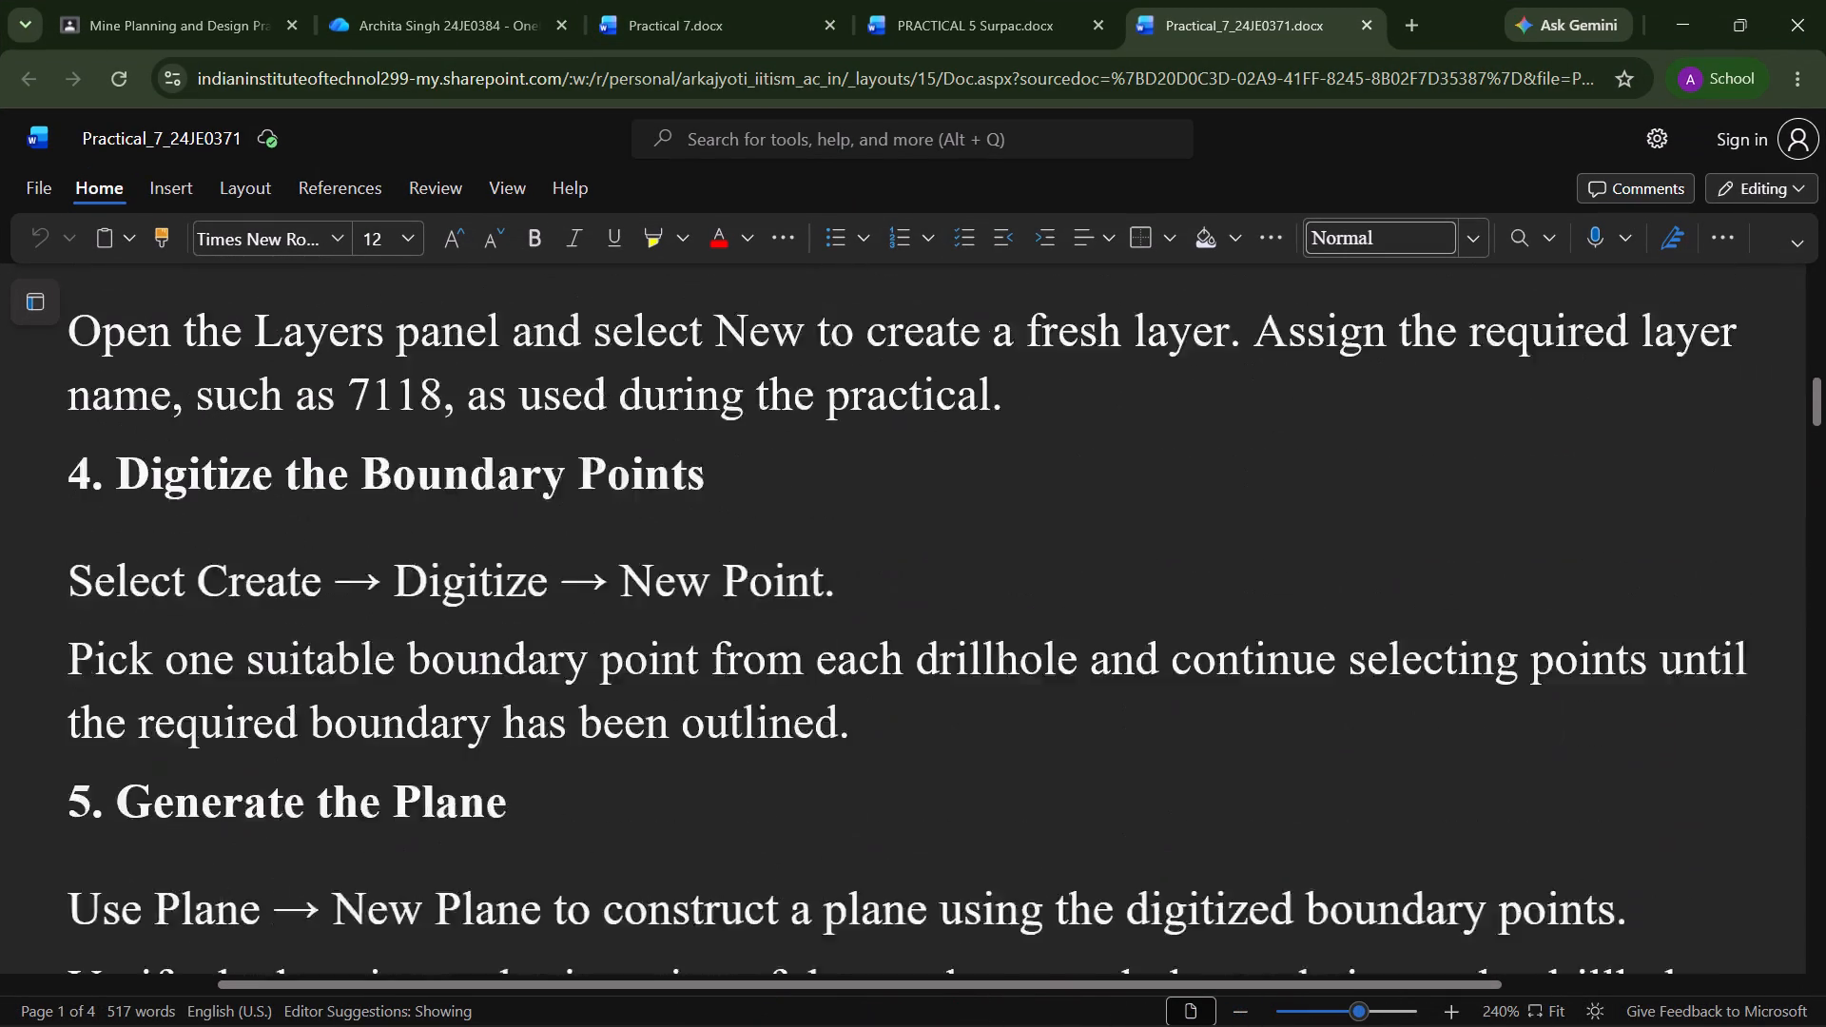
pyautogui.click(1017, 9)
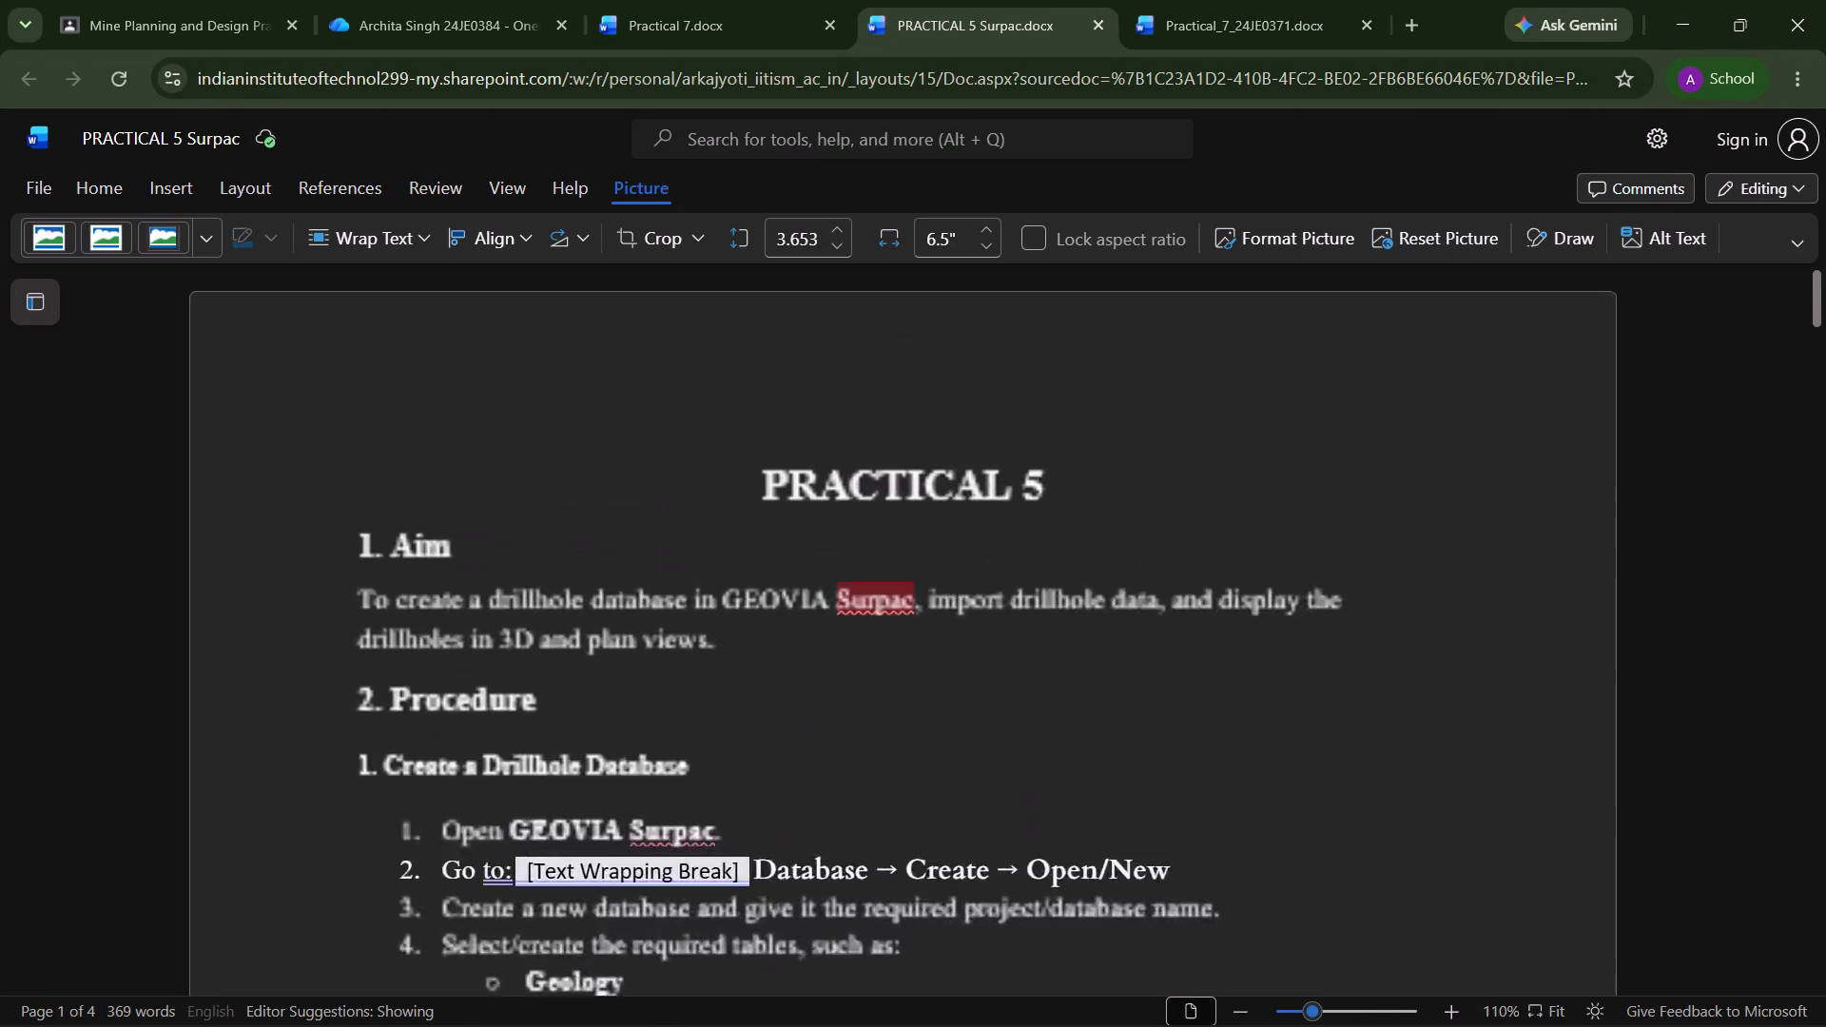
pyautogui.scroll(6, 909, 610)
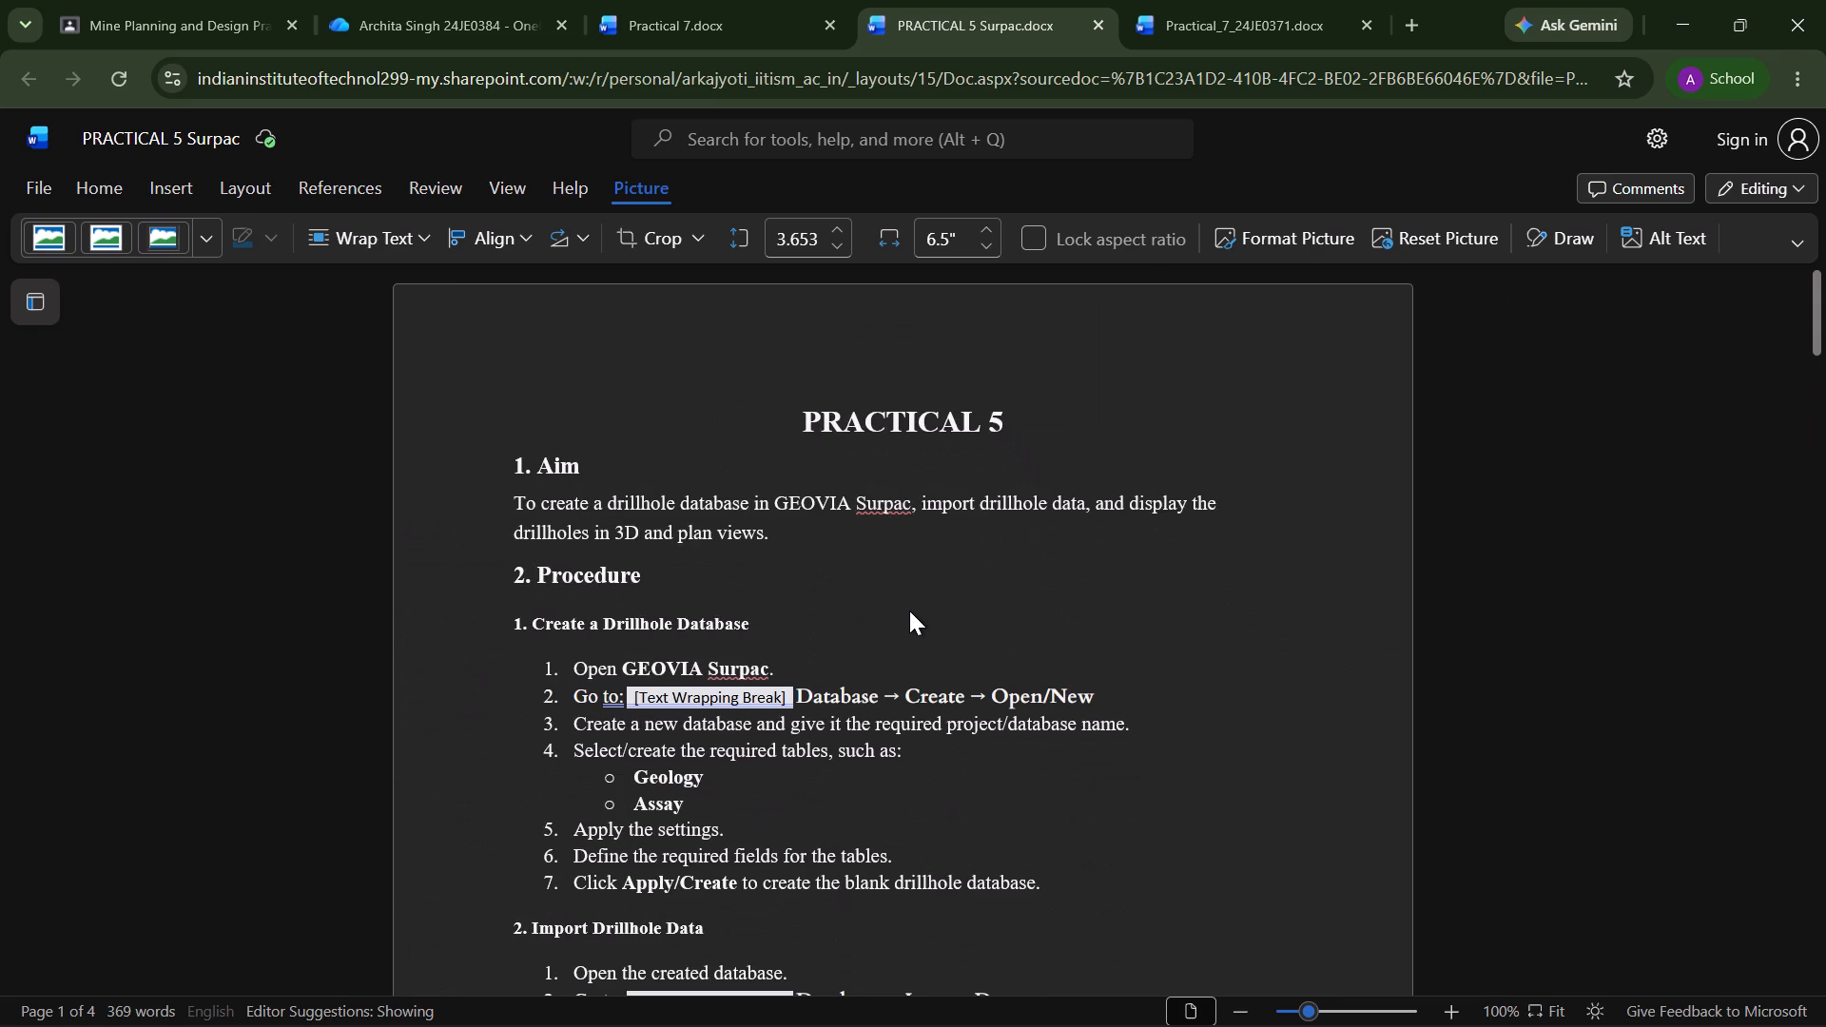
pyautogui.scroll(2, 909, 610)
pyautogui.scroll(-17, 909, 610)
pyautogui.scroll(-8, 909, 610)
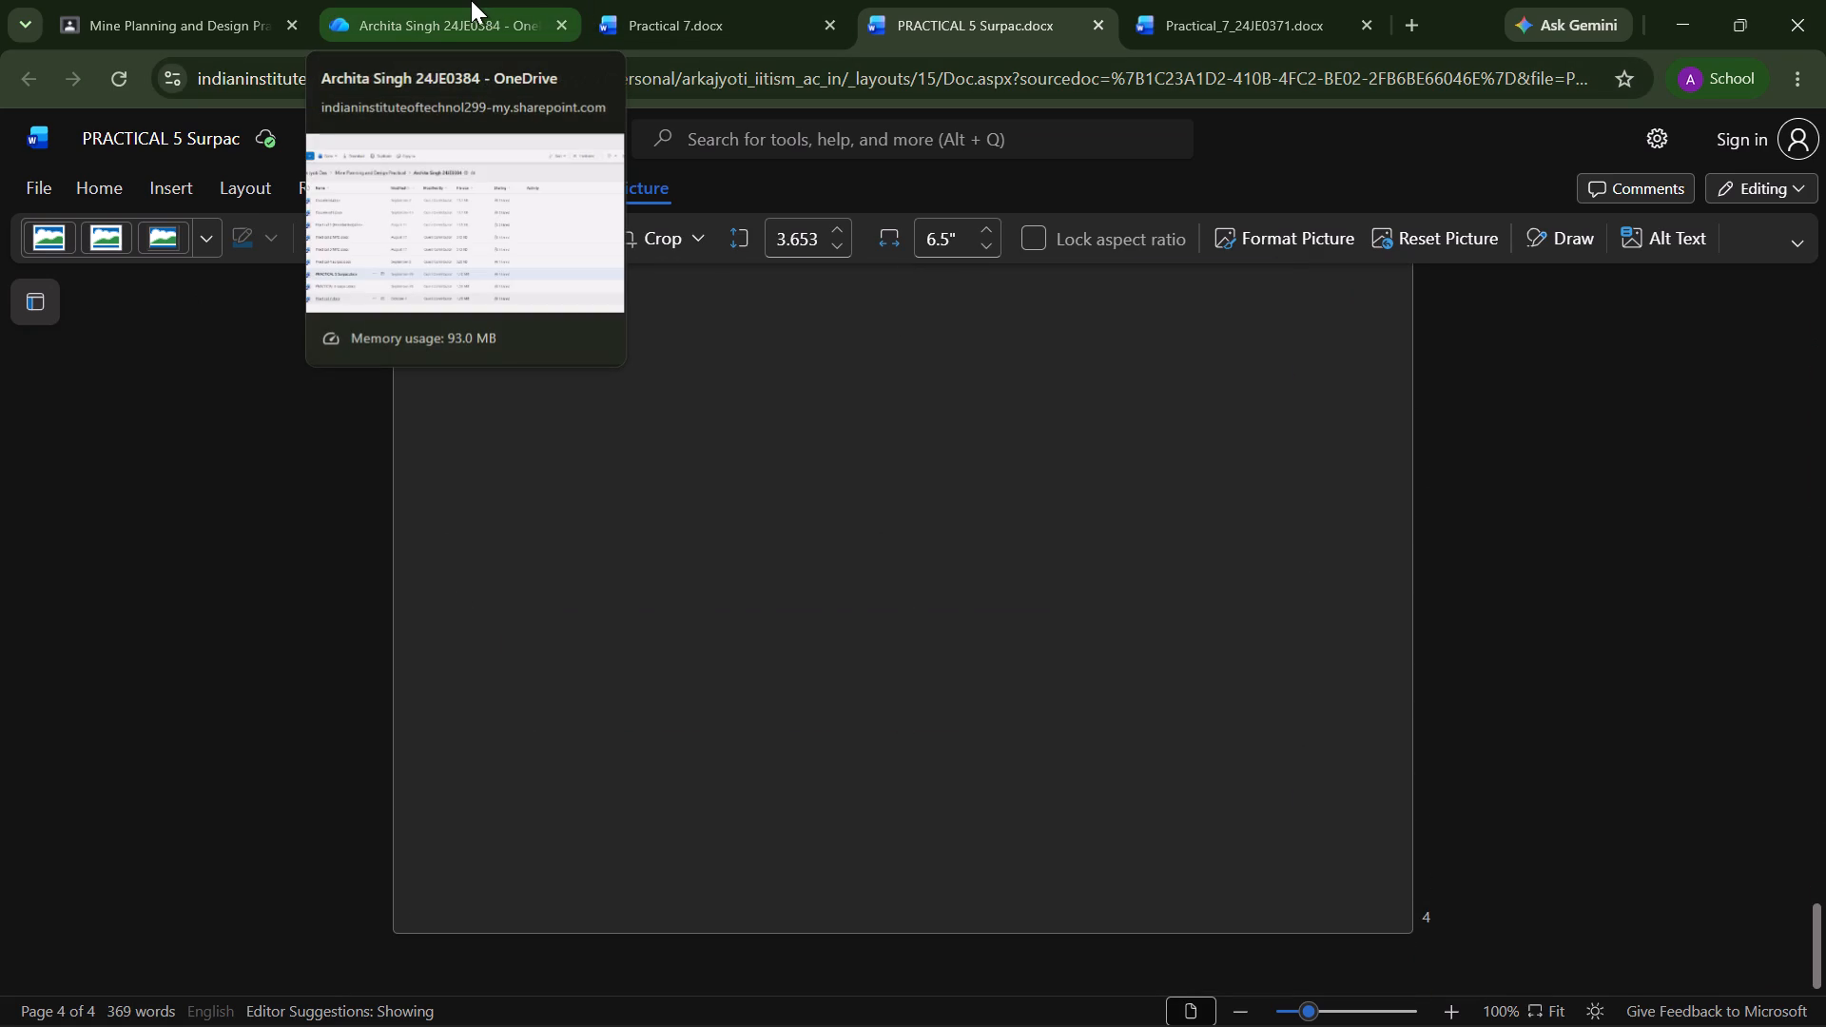
# Open the Practical 6 document from the purple student folder in the shared Mine Planning and Design Practical directory.
pyautogui.click(359, 18)
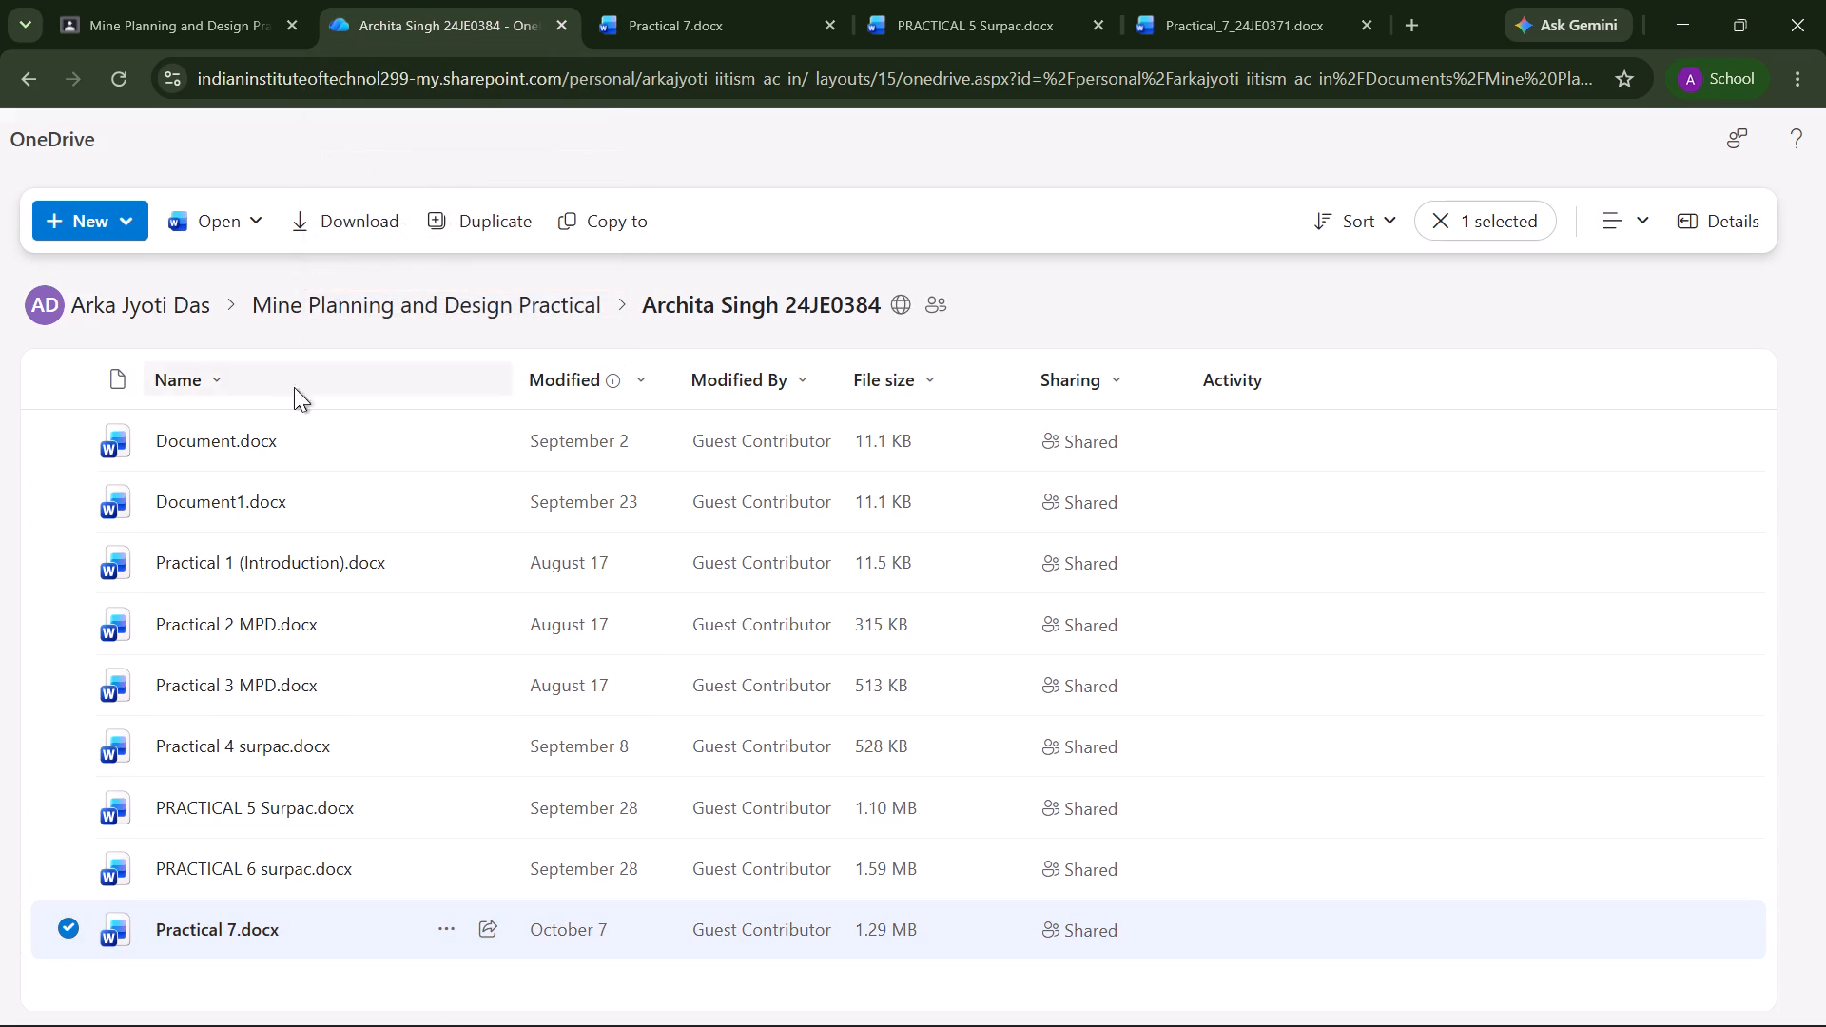
pyautogui.click(332, 291)
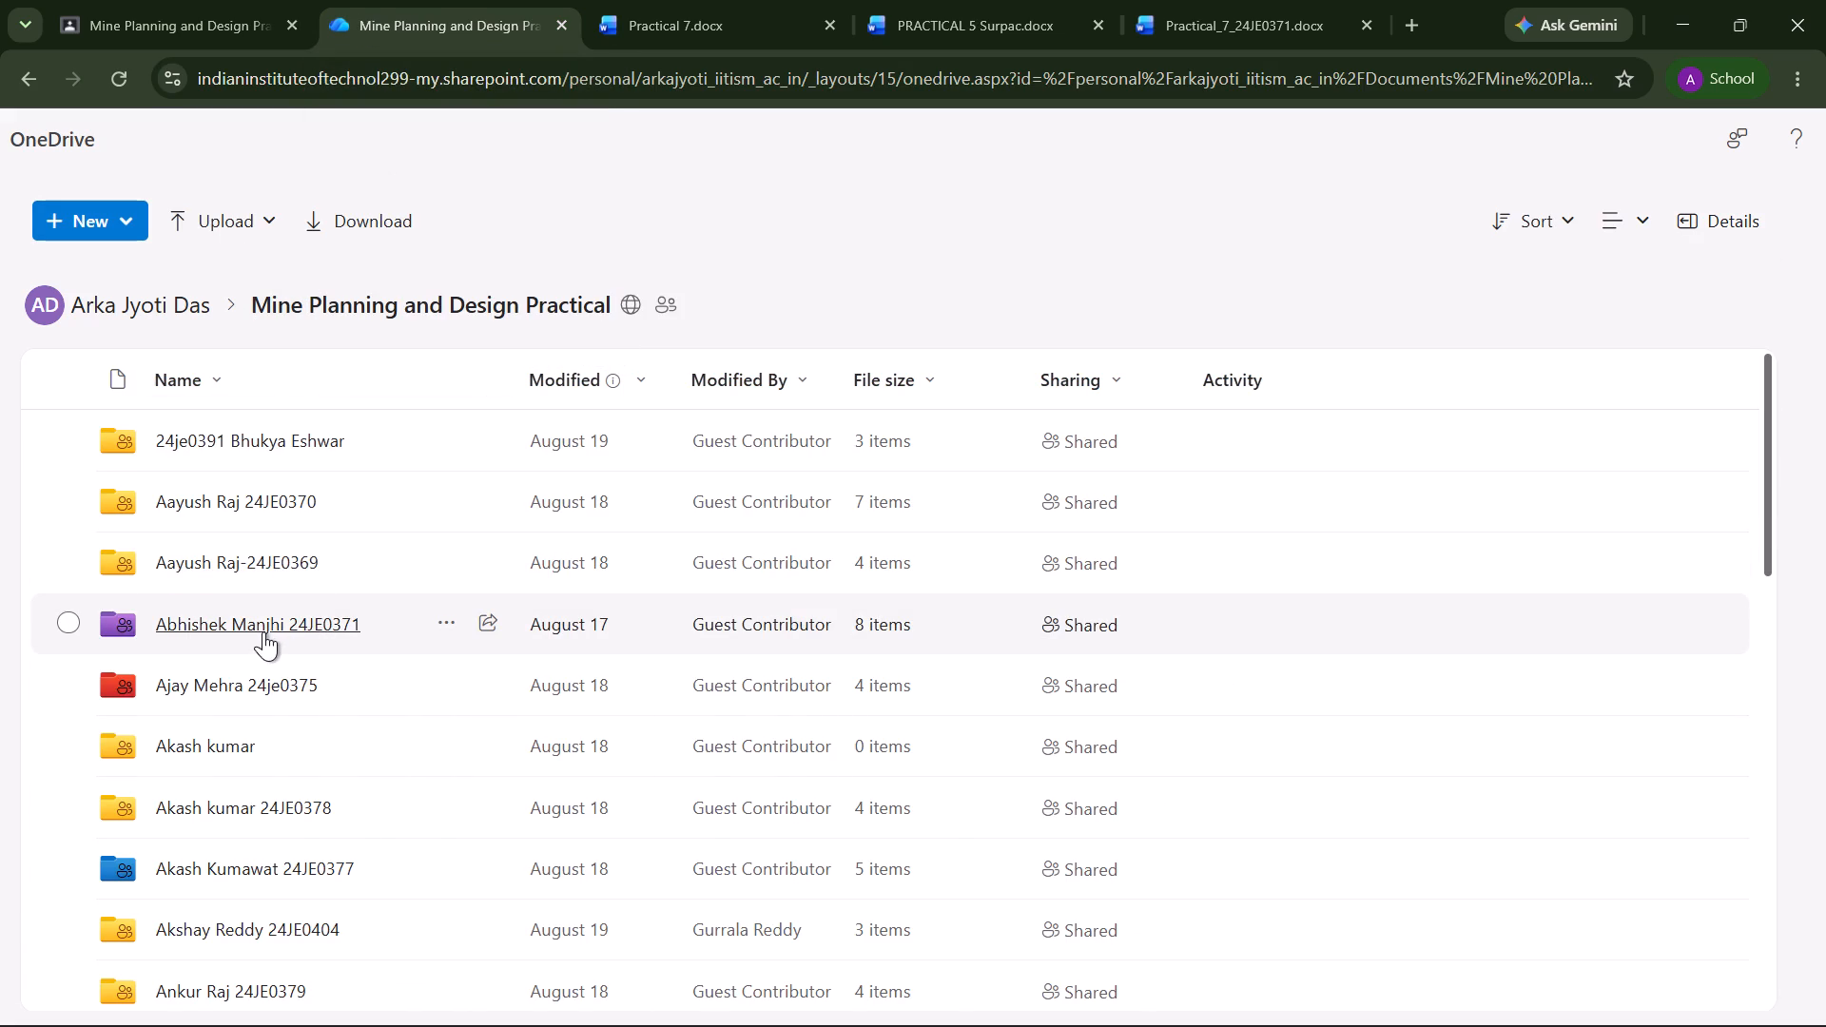
pyautogui.click(263, 631)
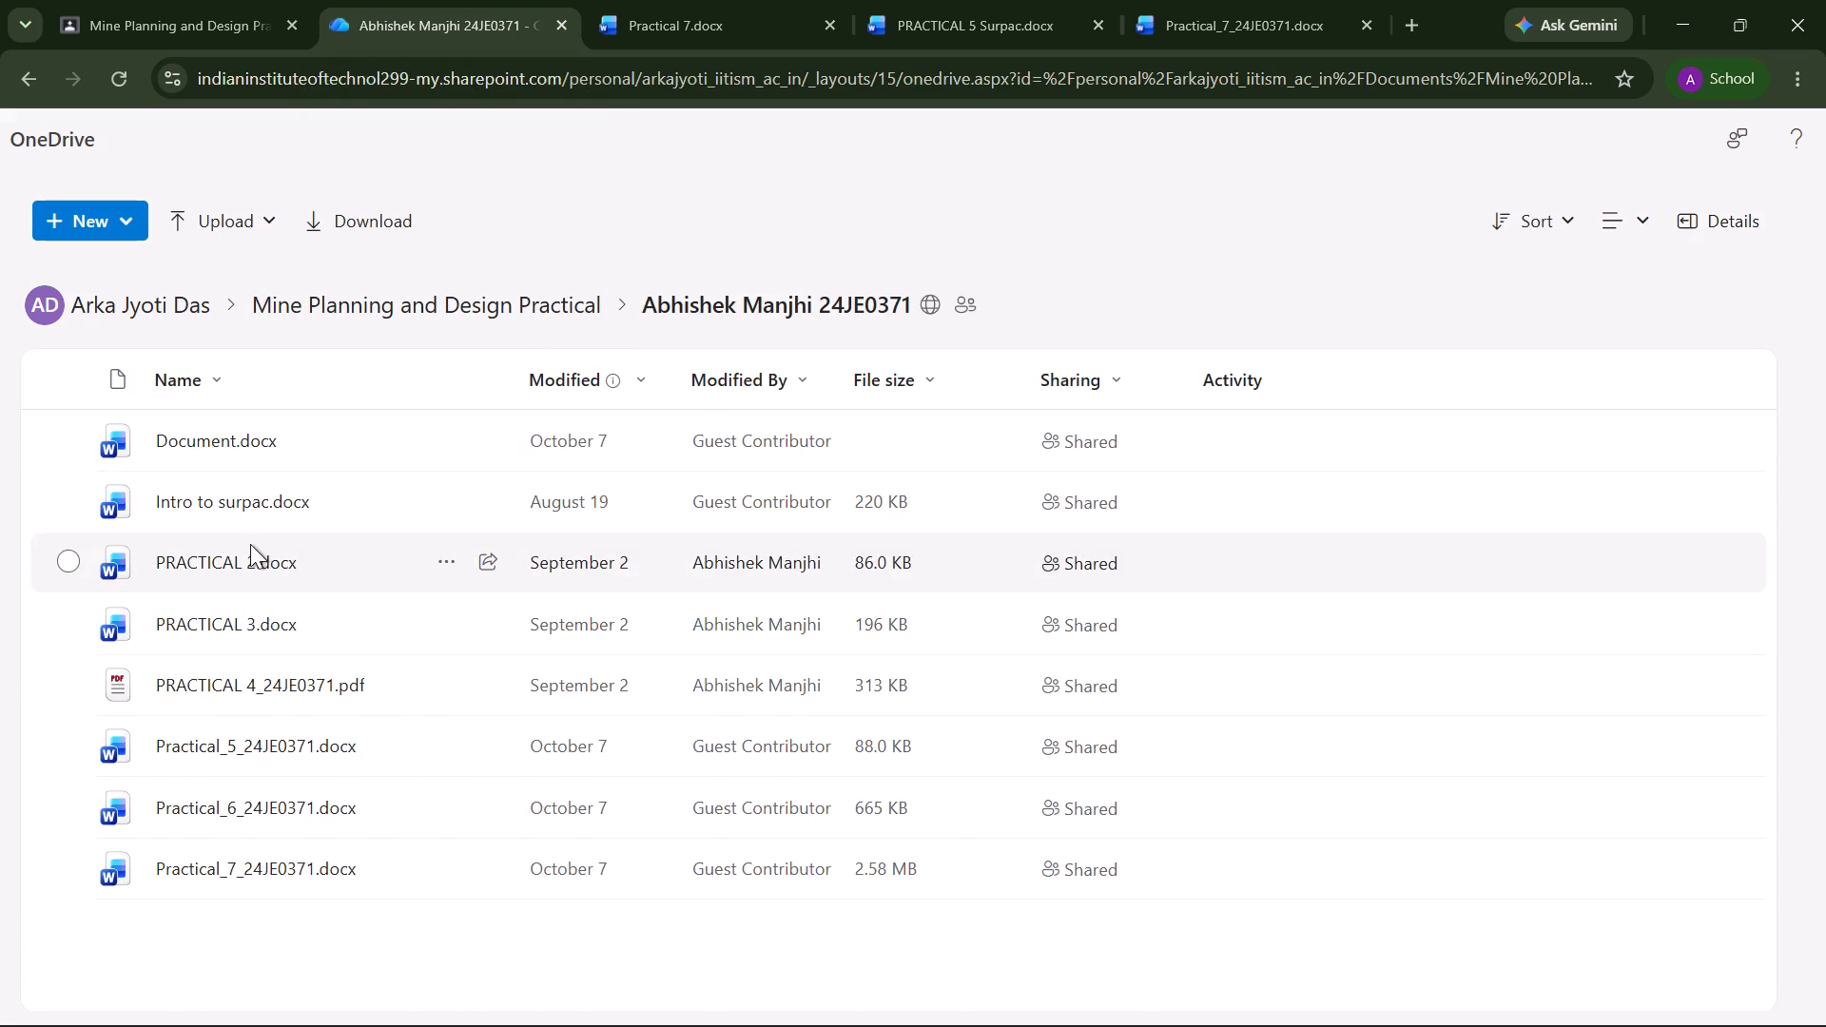
pyautogui.click(284, 800)
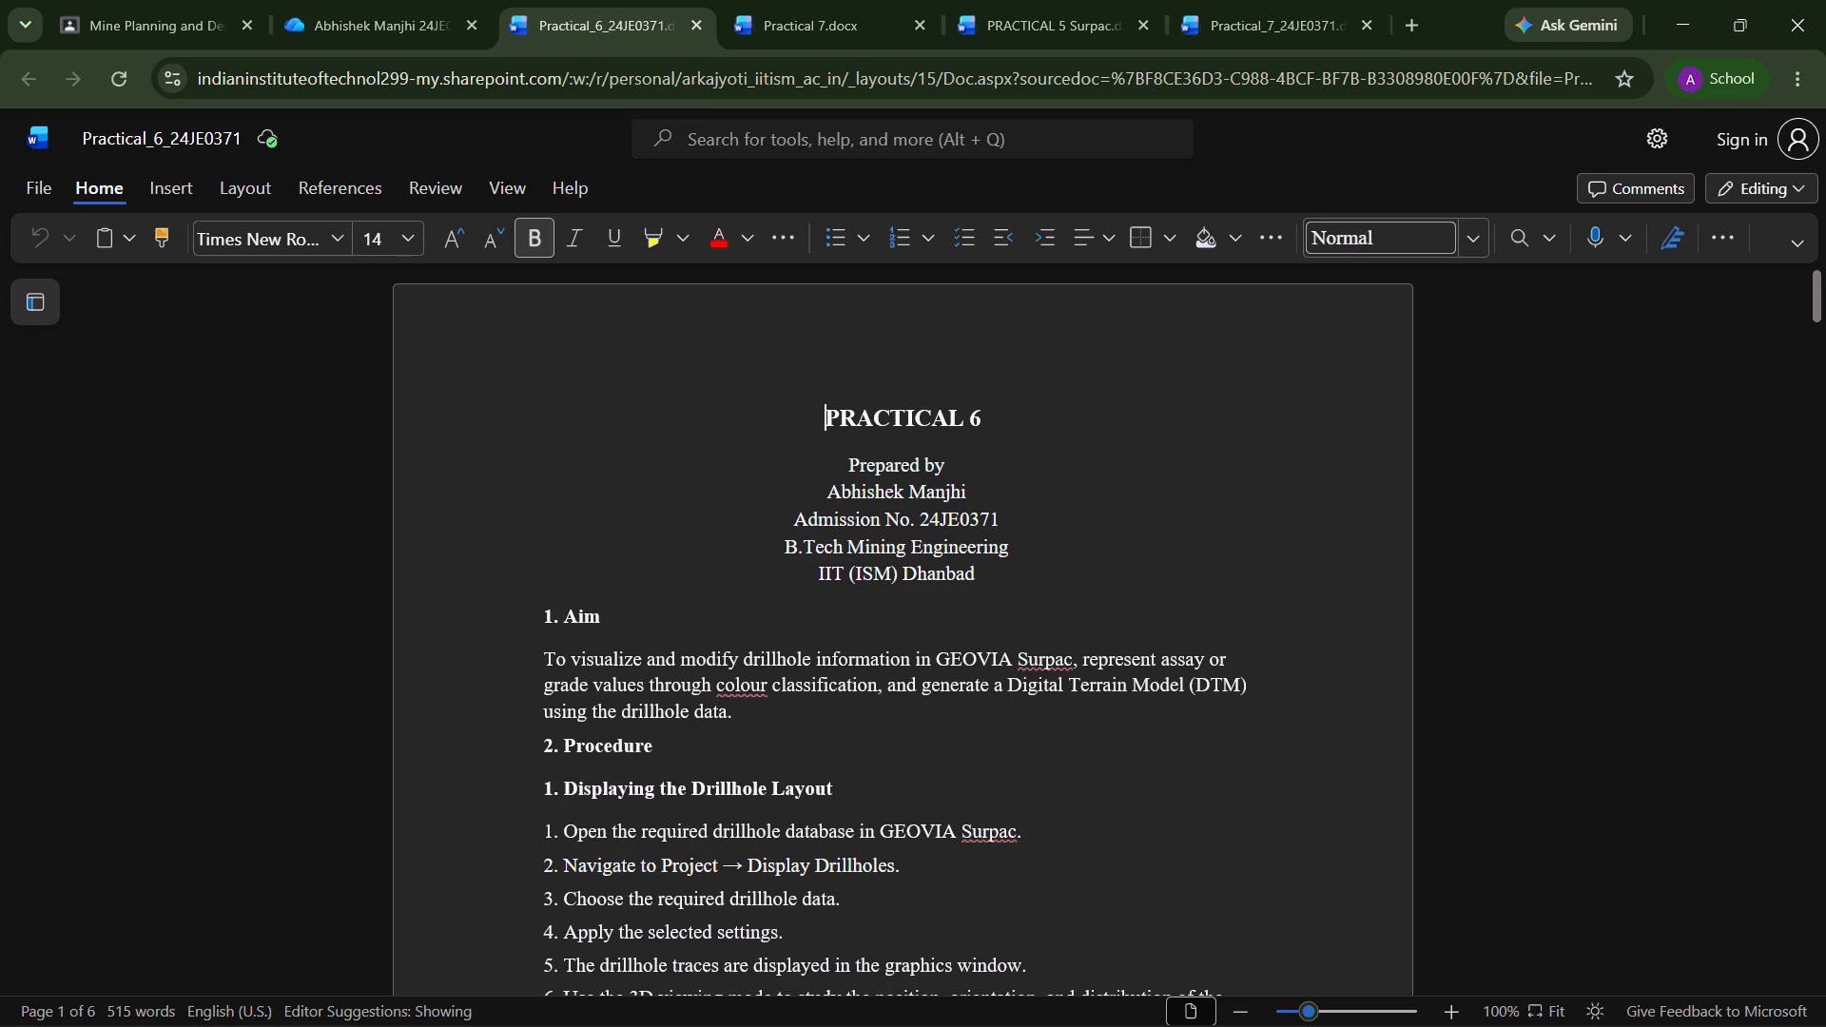
# Examine the Practical 6 report's aim, procedure, drillhole images, result and conclusion.
pyautogui.scroll(-17, 650, 611)
pyautogui.scroll(-9, 650, 611)
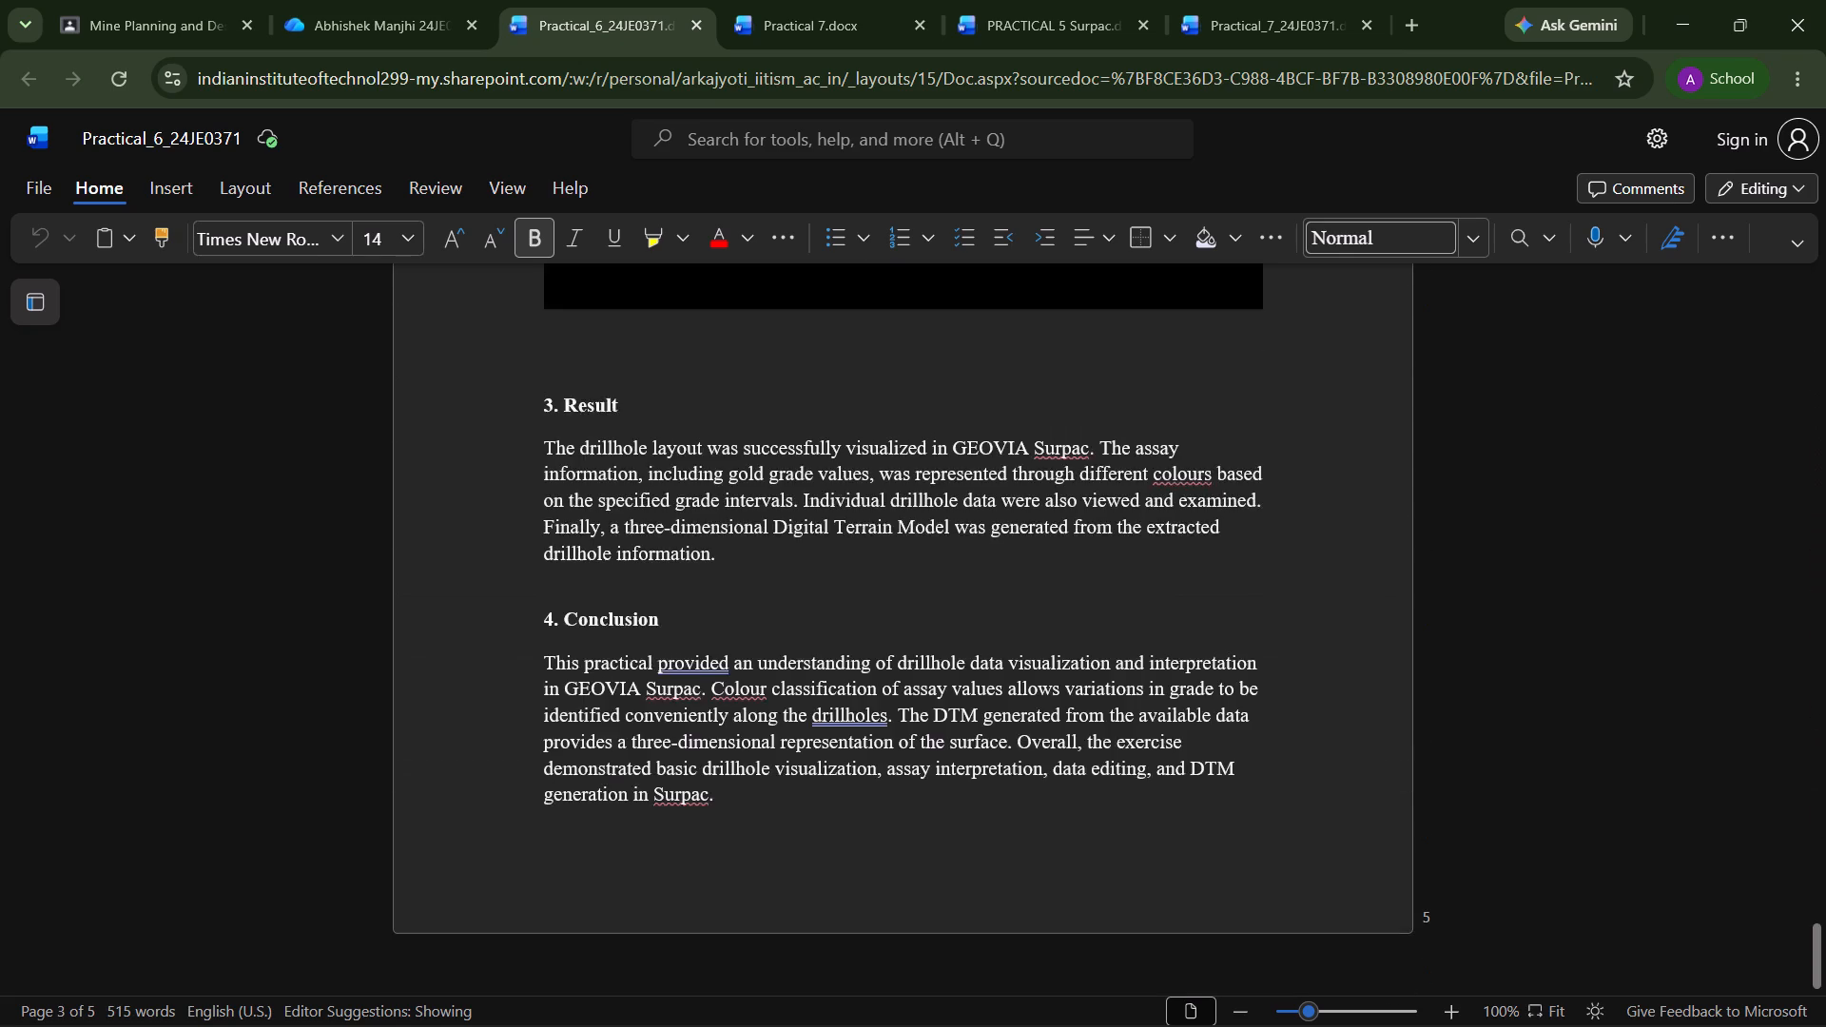
pyautogui.scroll(17, 650, 611)
pyautogui.scroll(8, 650, 611)
pyautogui.scroll(-3, 650, 611)
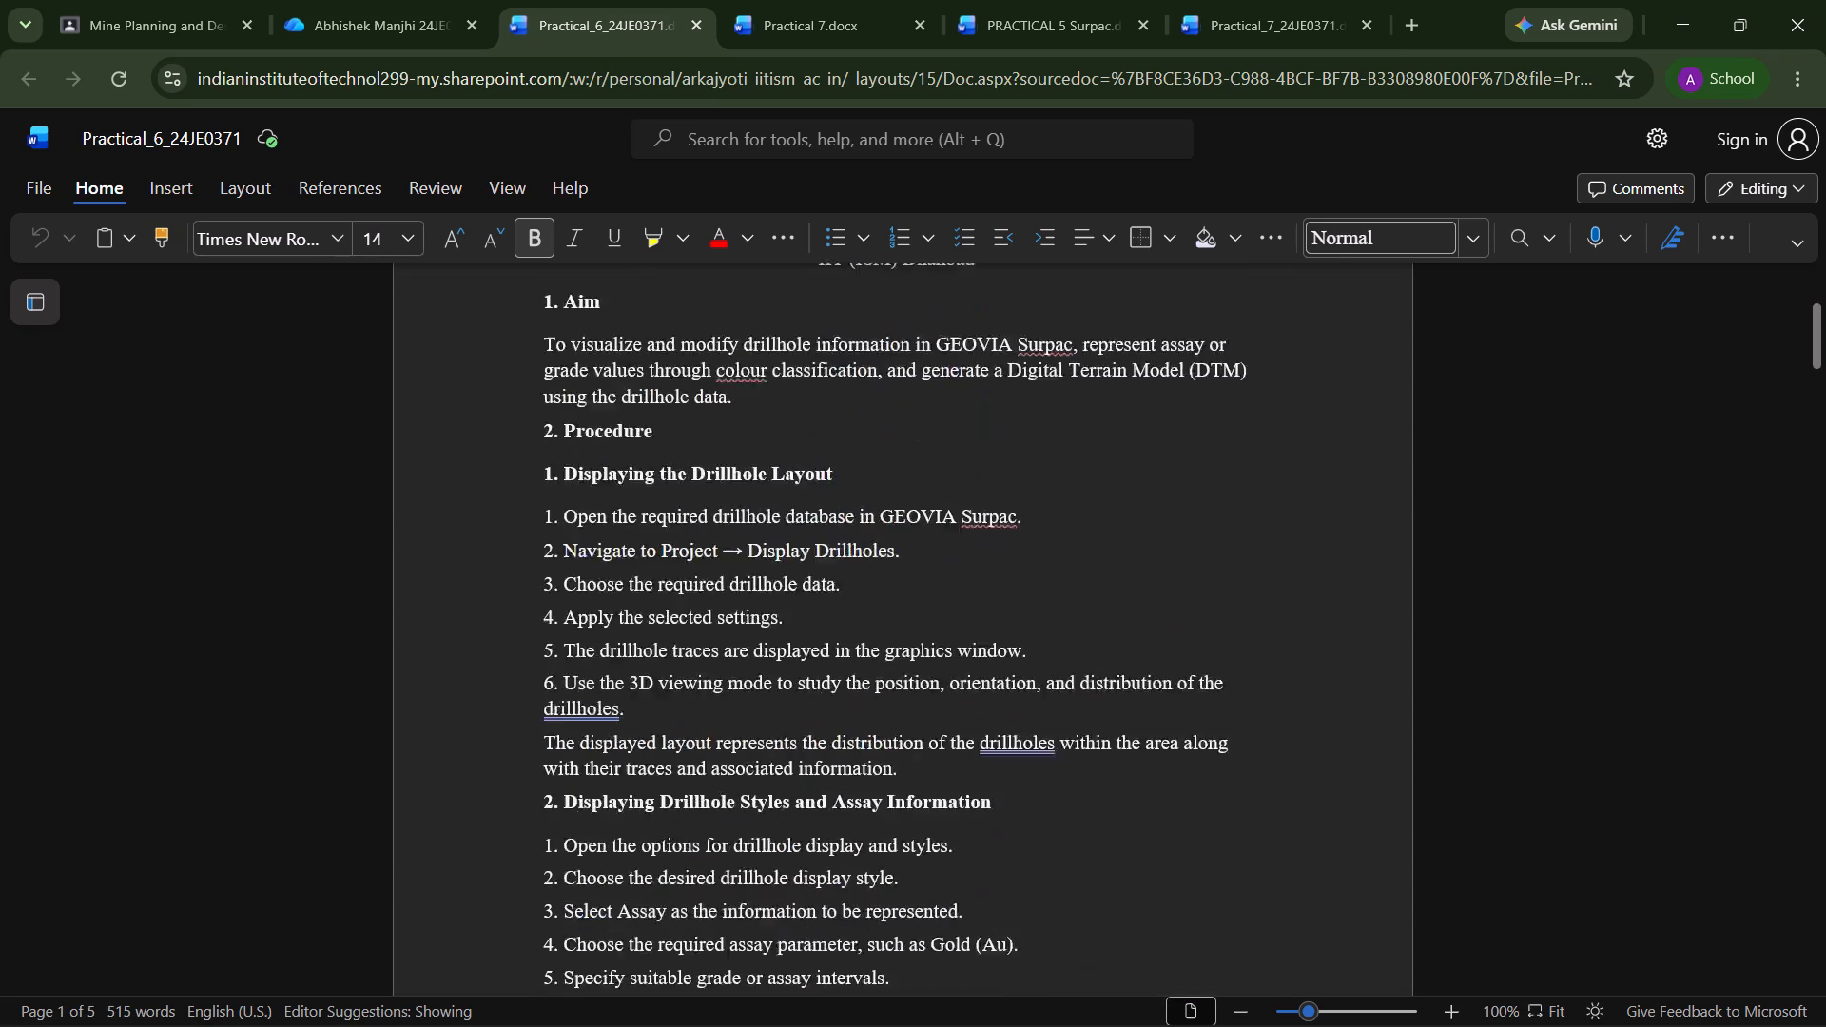
pyautogui.scroll(-9, 650, 611)
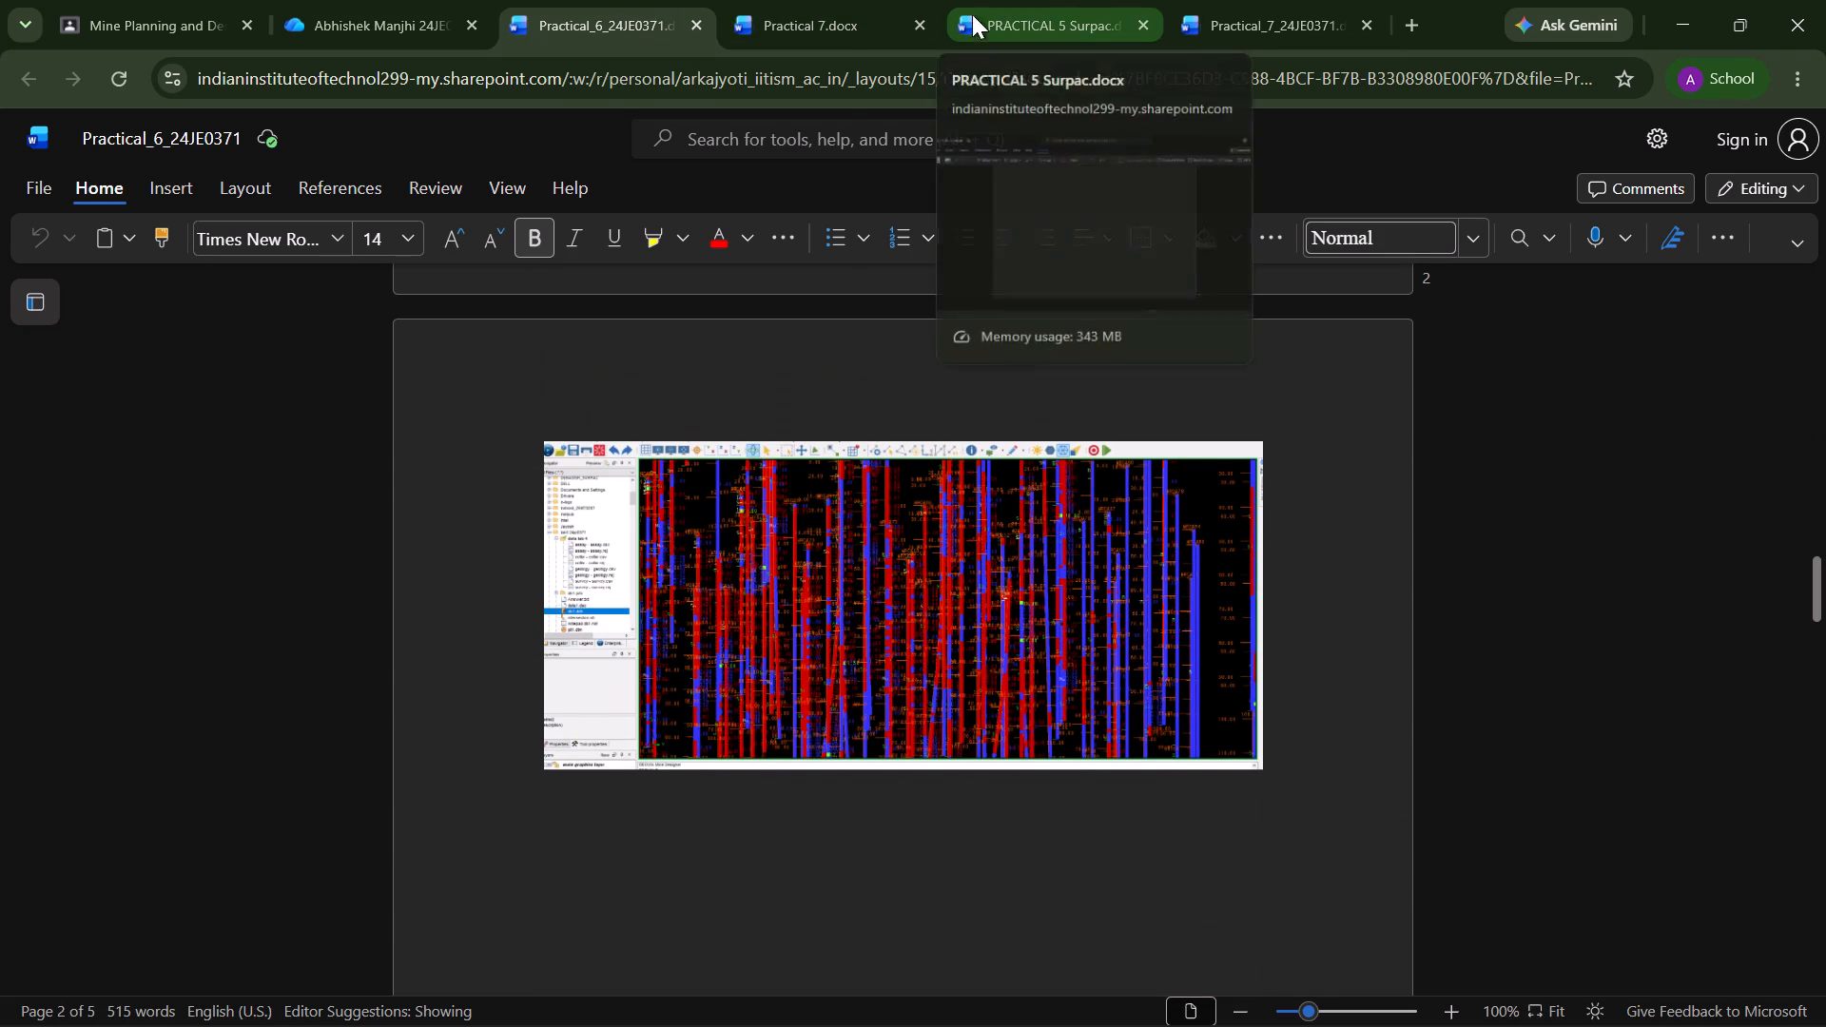
# Open the Practical 5 document from the same student folder and look back through PRACTICAL 5 Surpac for comparison.
pyautogui.click(401, 0)
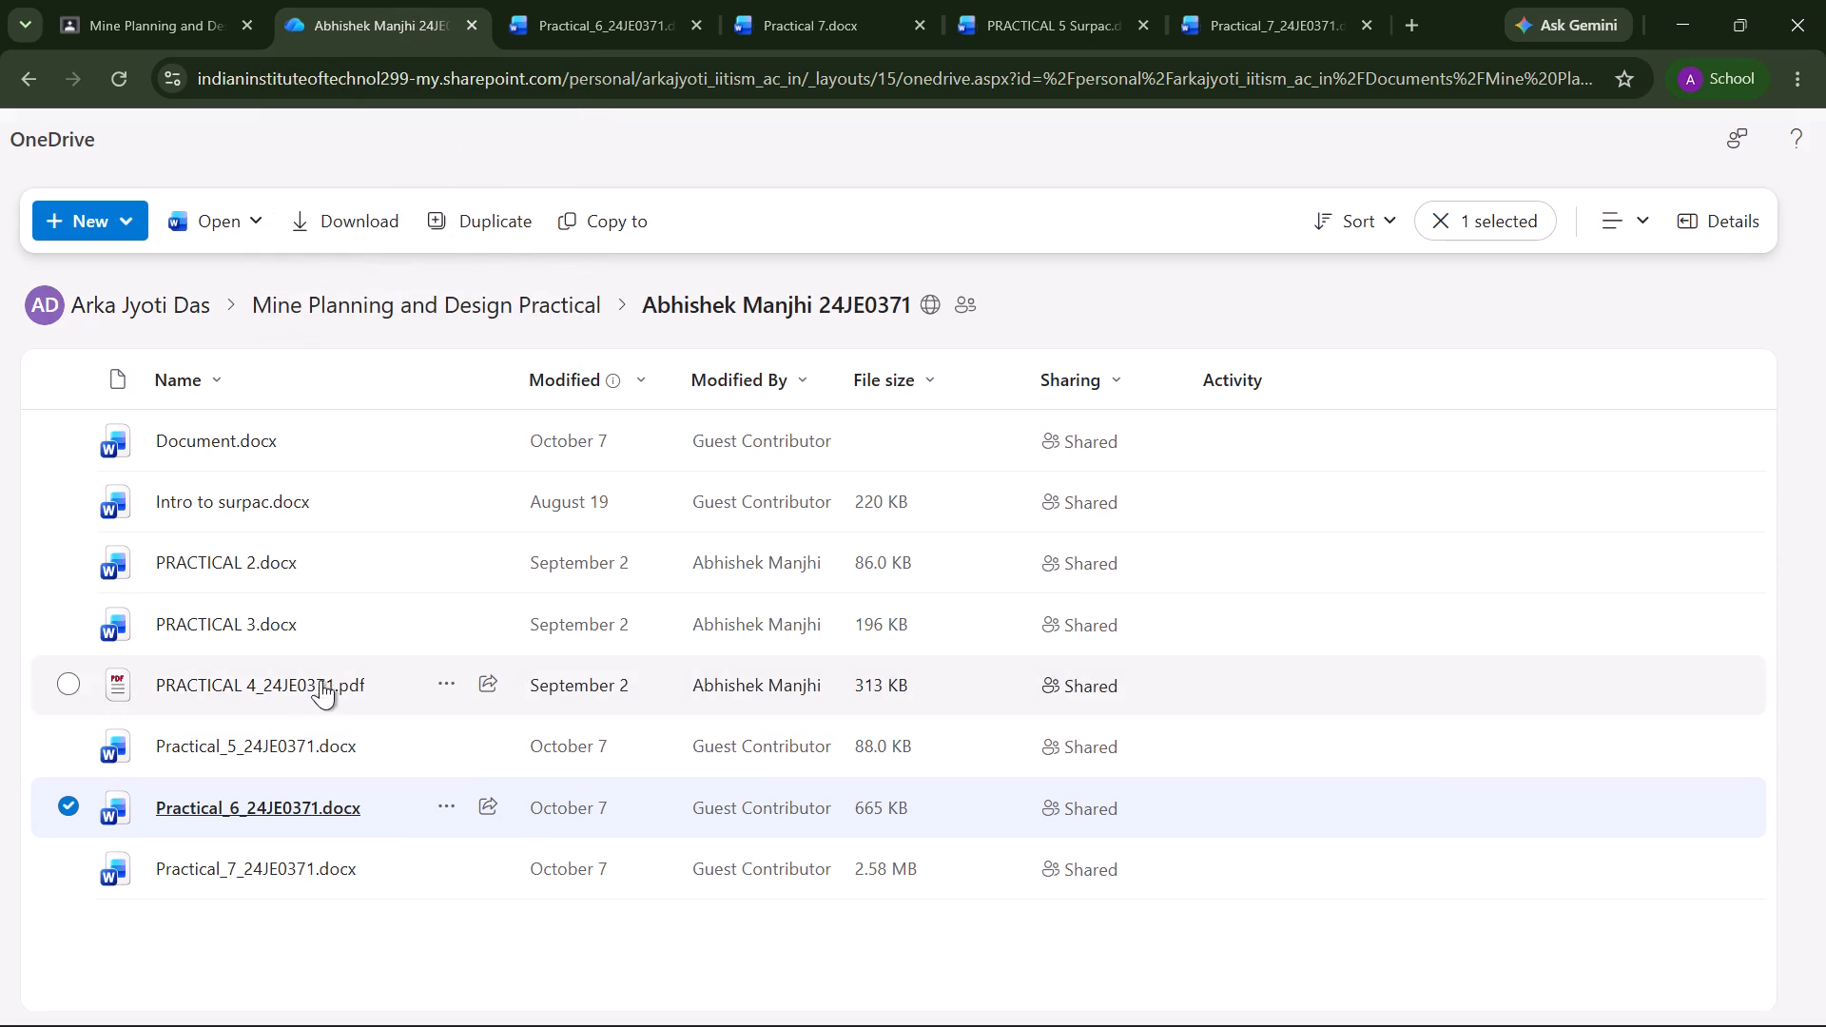
pyautogui.click(266, 743)
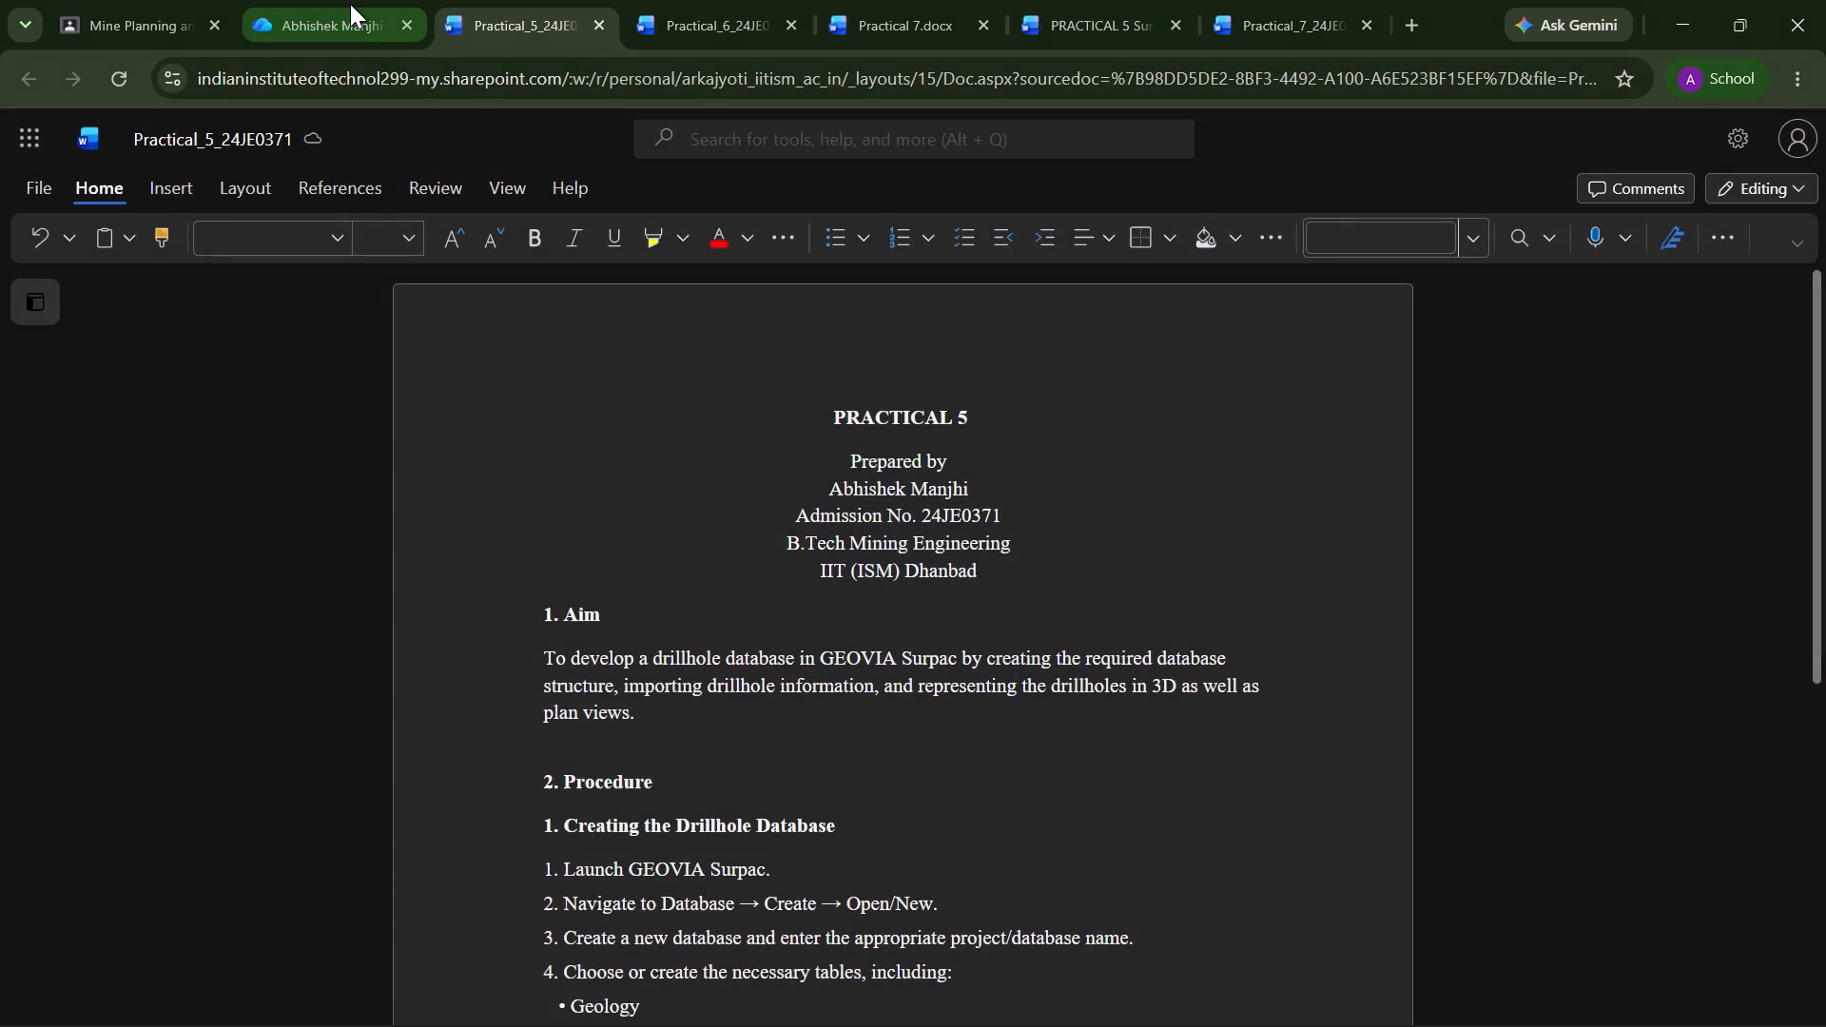
pyautogui.click(1083, 0)
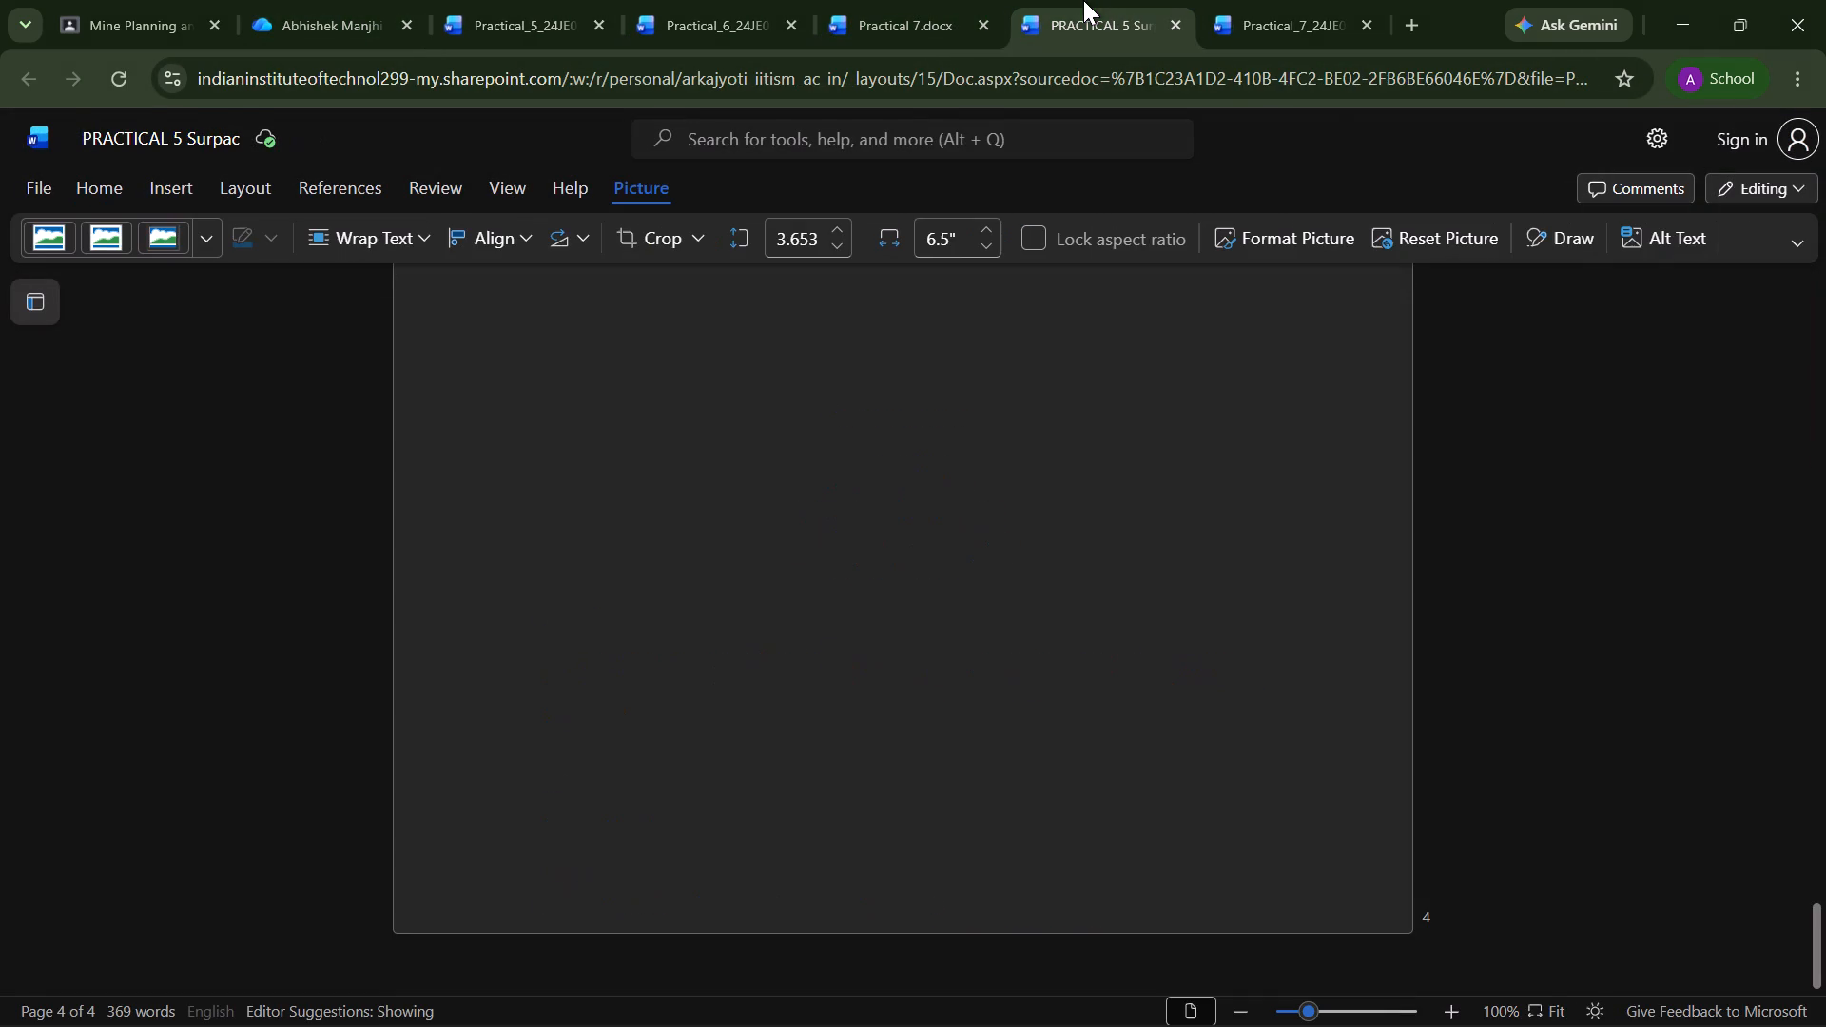
pyautogui.scroll(16, 938, 699)
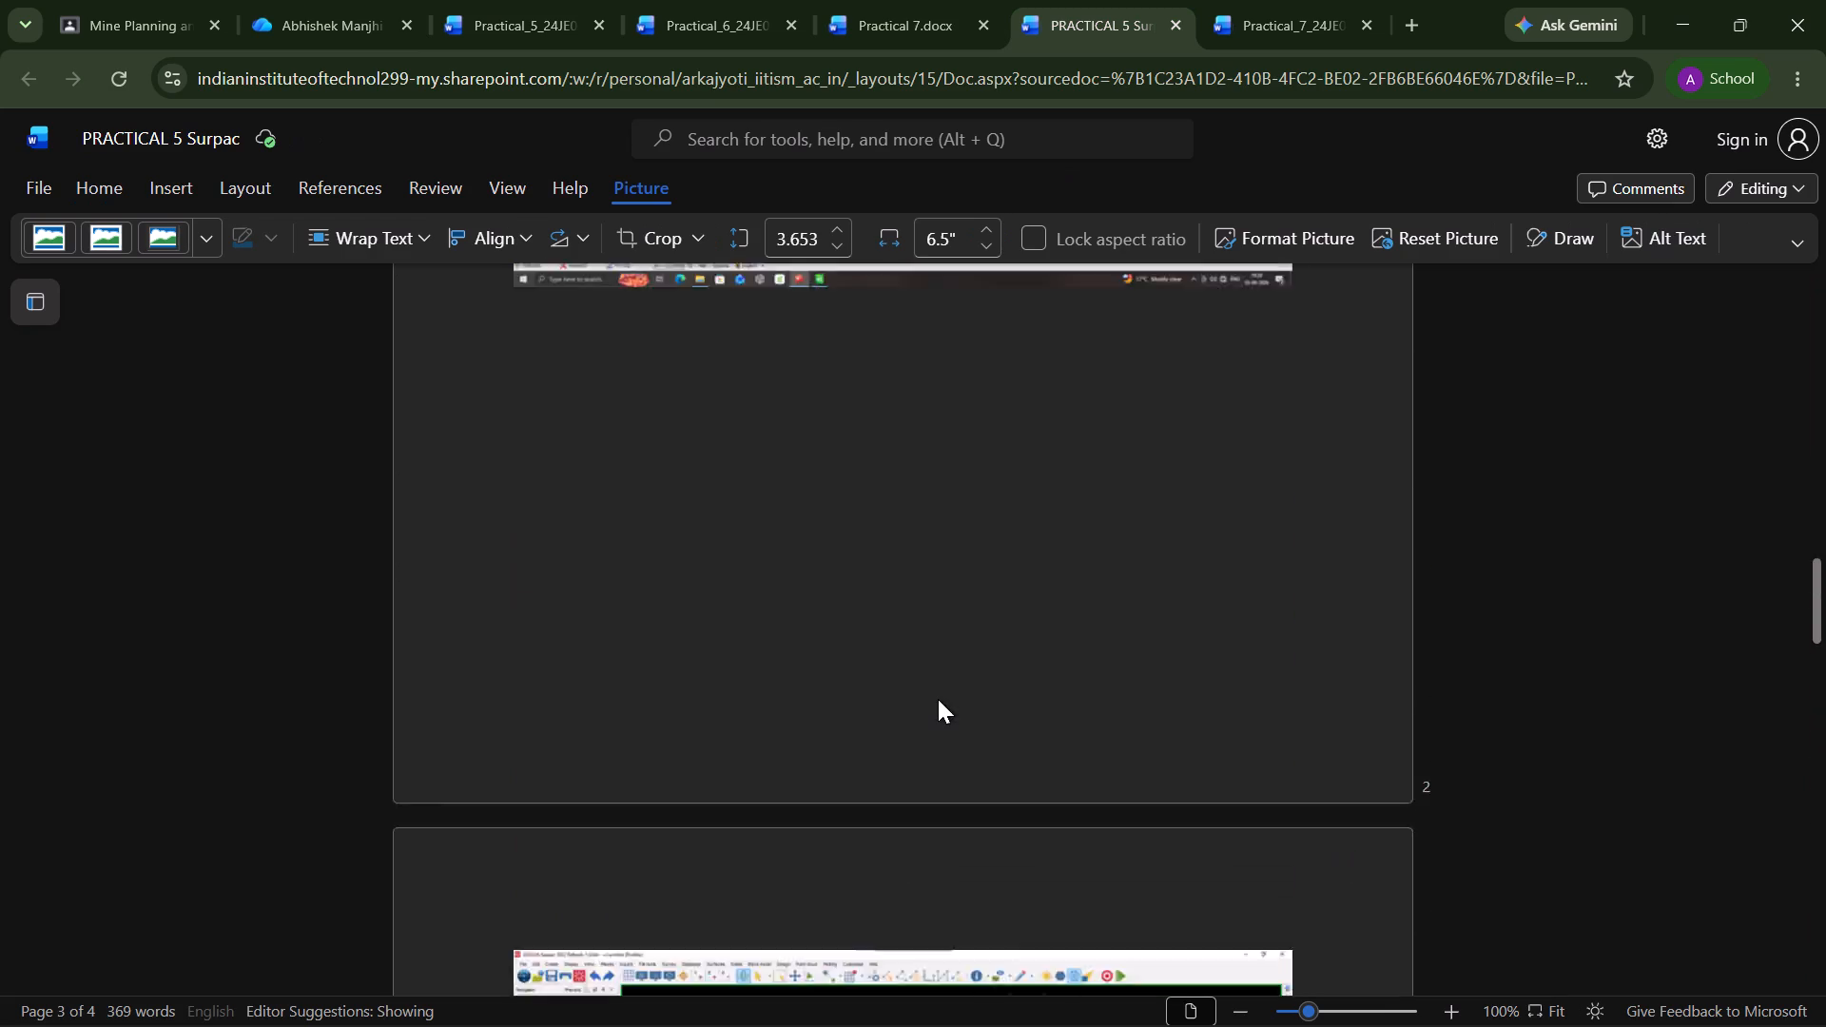
pyautogui.scroll(12, 938, 699)
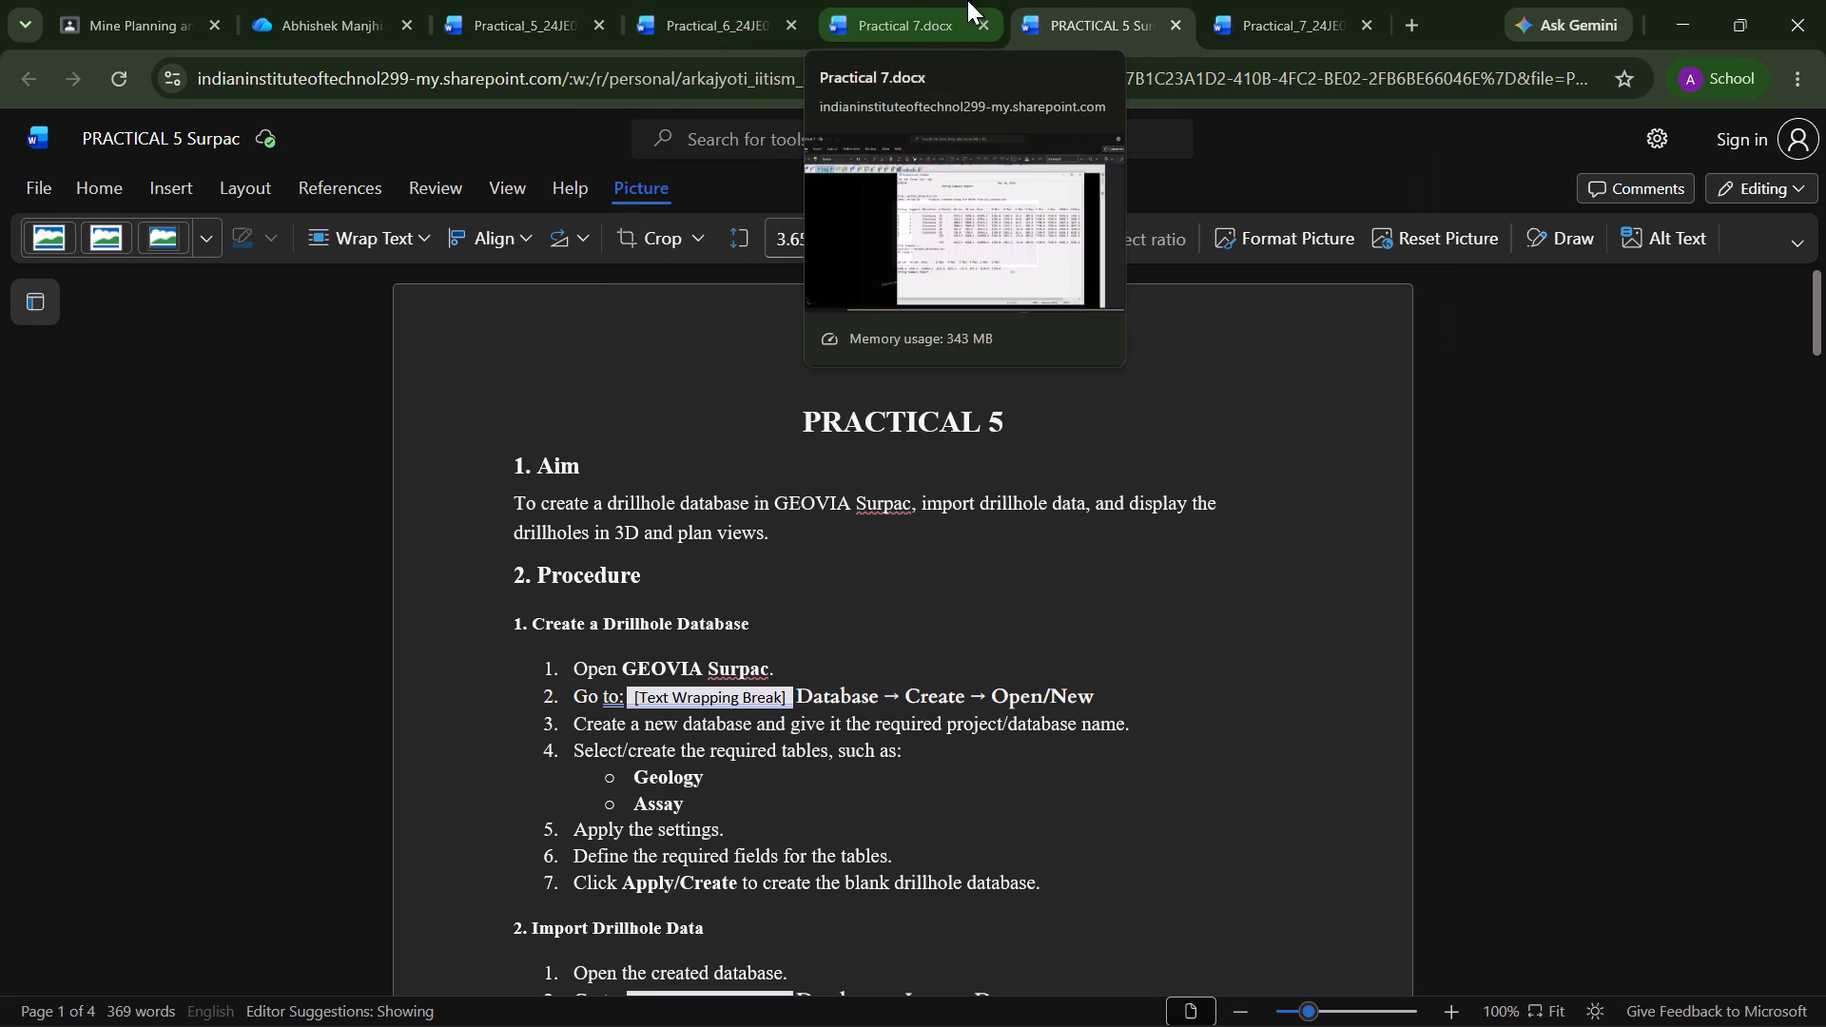
# Open PRACTICAL 6 surpac.docx from the student folder in Mine Planning and Design Practical that also holds PRACTICAL 5 Surpac.docx.
pyautogui.click(323, 3)
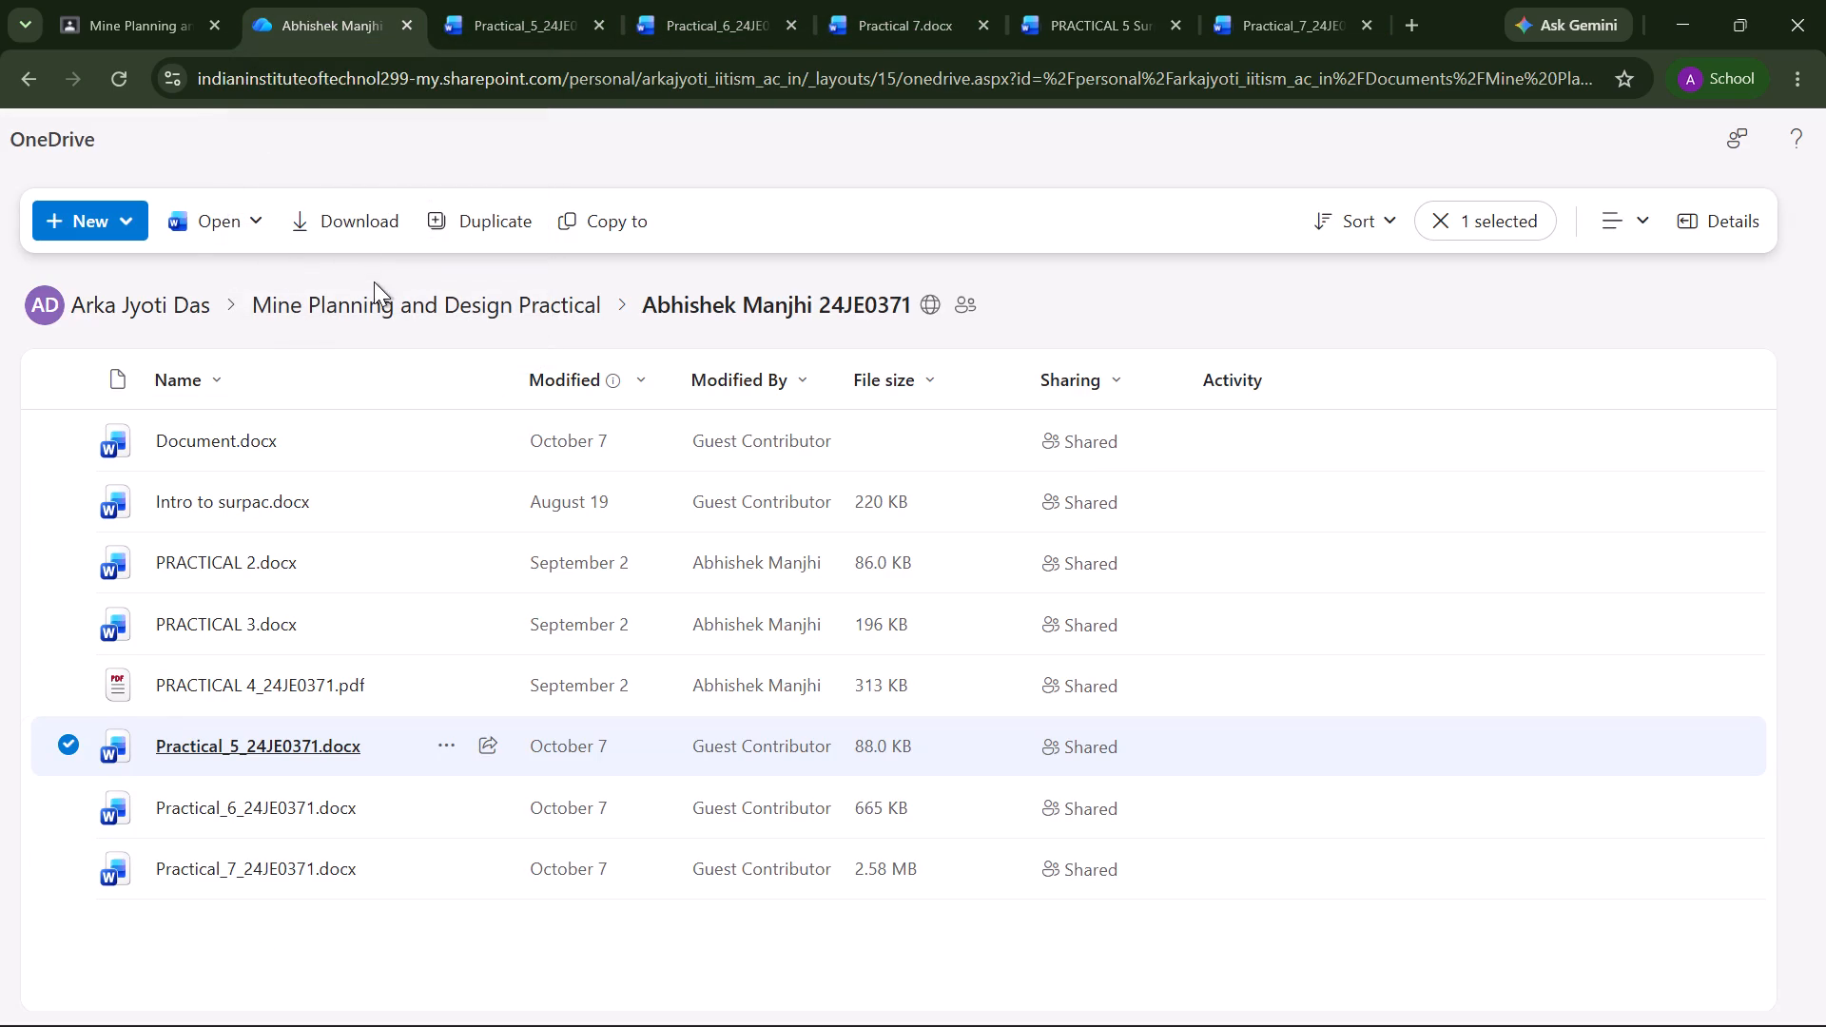
pyautogui.click(376, 302)
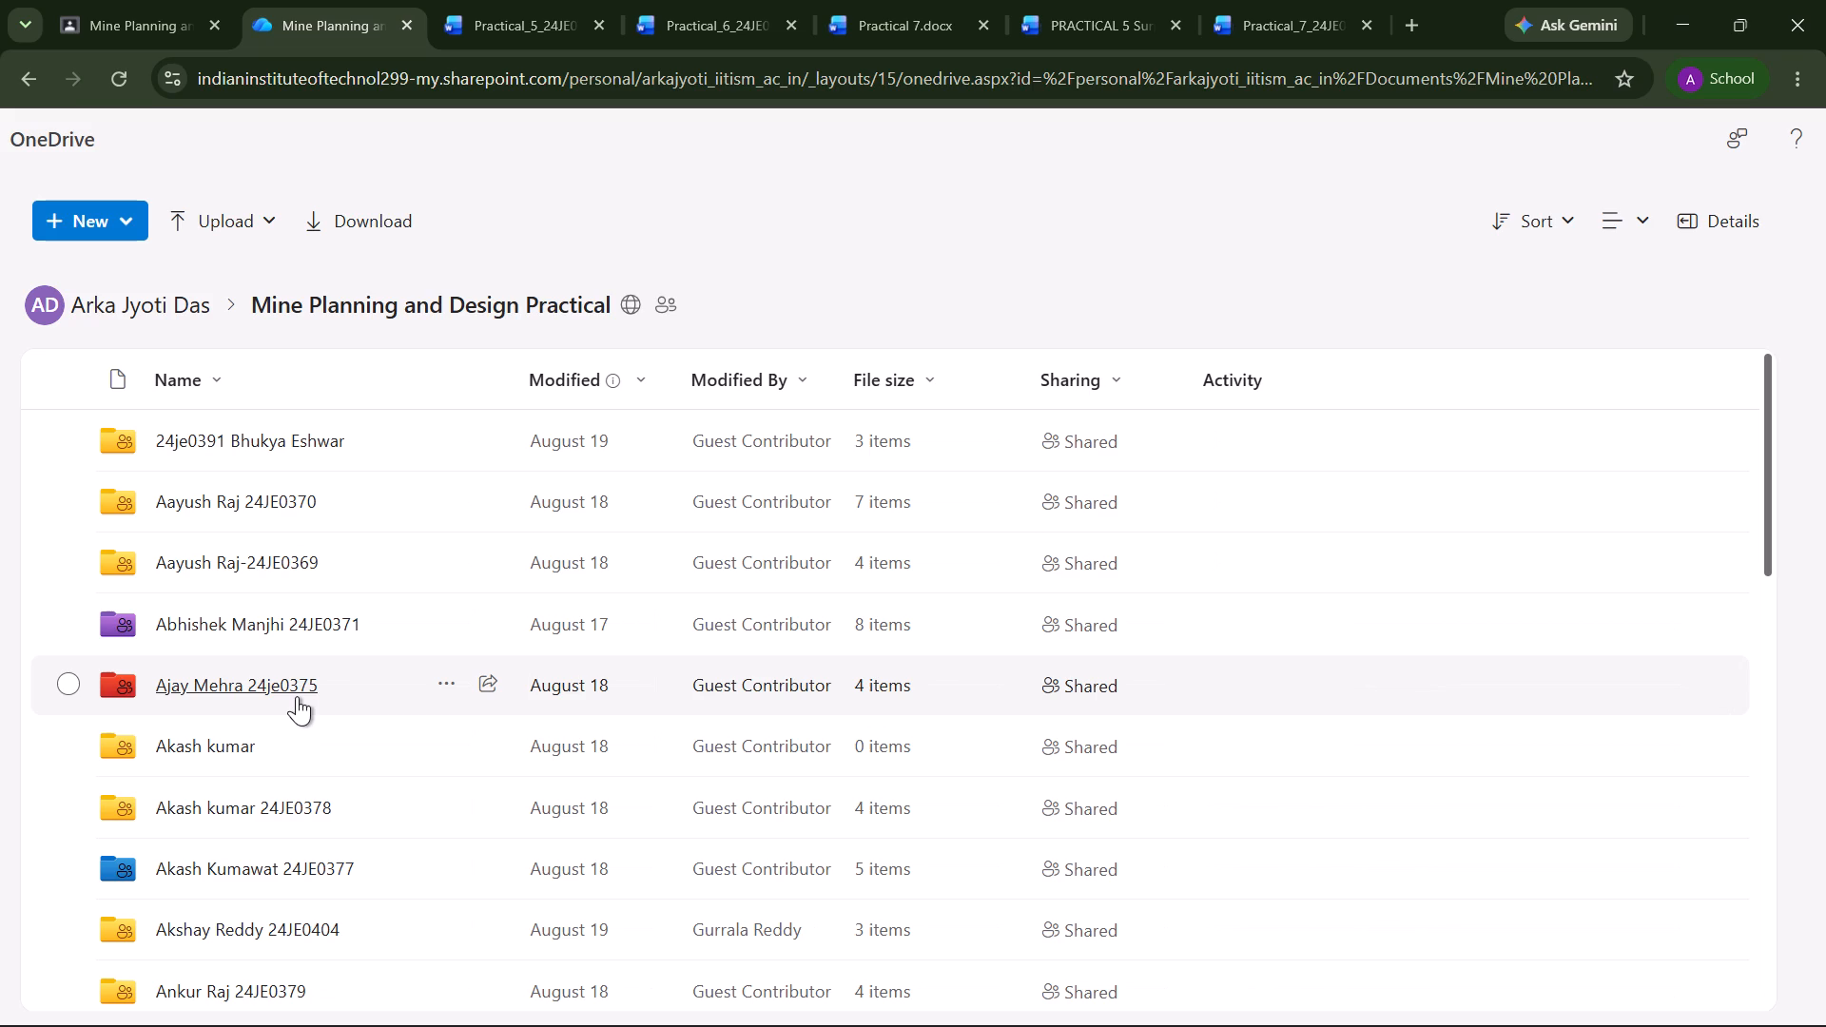
pyautogui.scroll(-3, 297, 696)
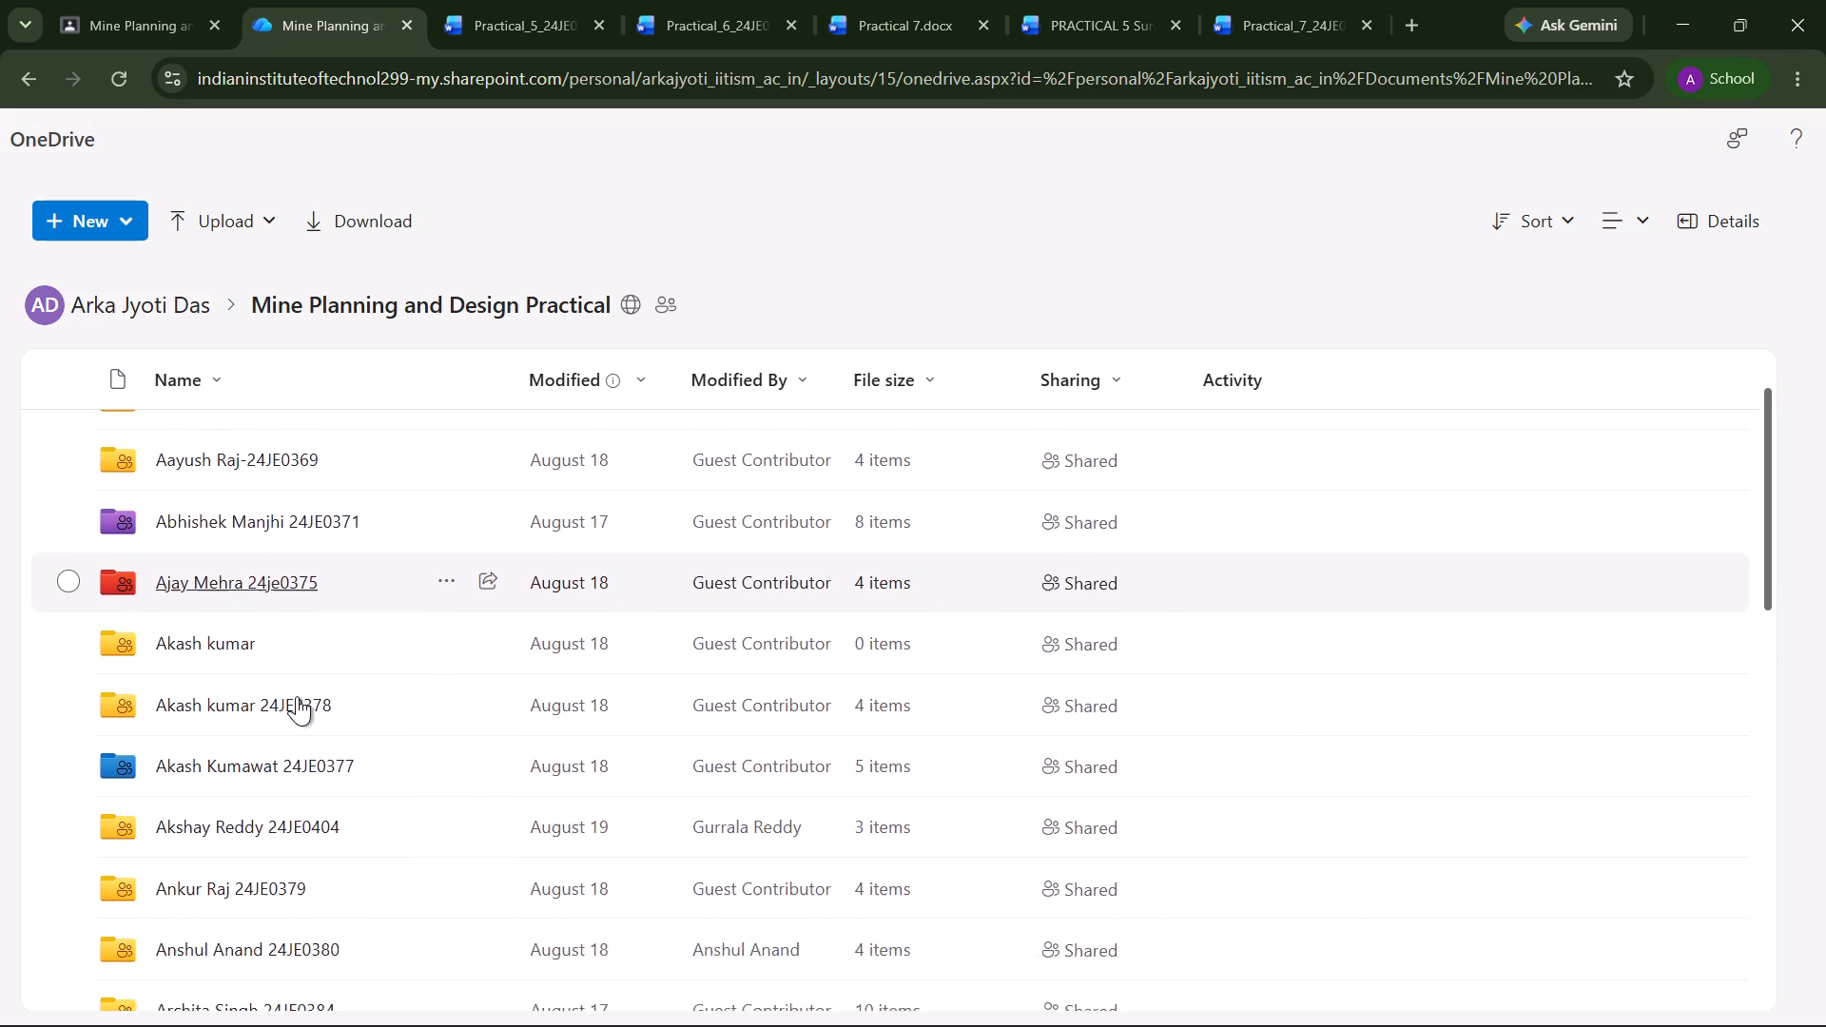
pyautogui.scroll(-1, 297, 696)
pyautogui.click(234, 709)
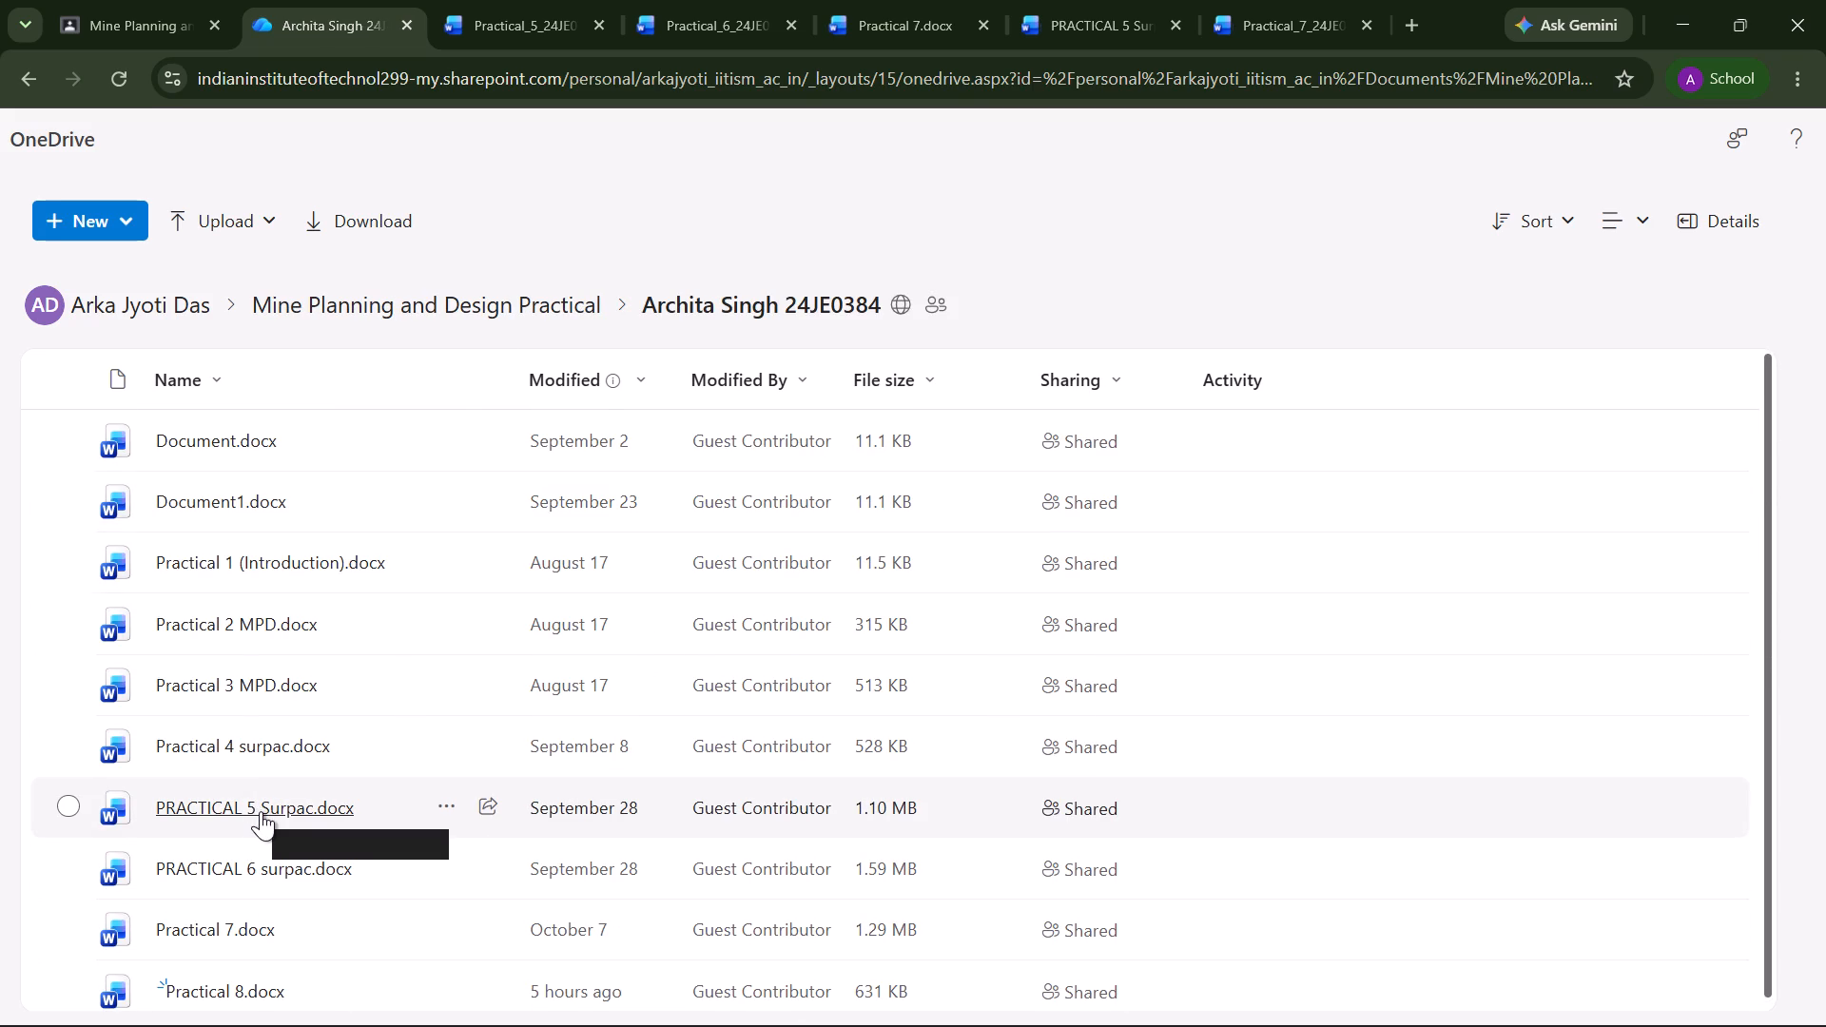
pyautogui.click(249, 861)
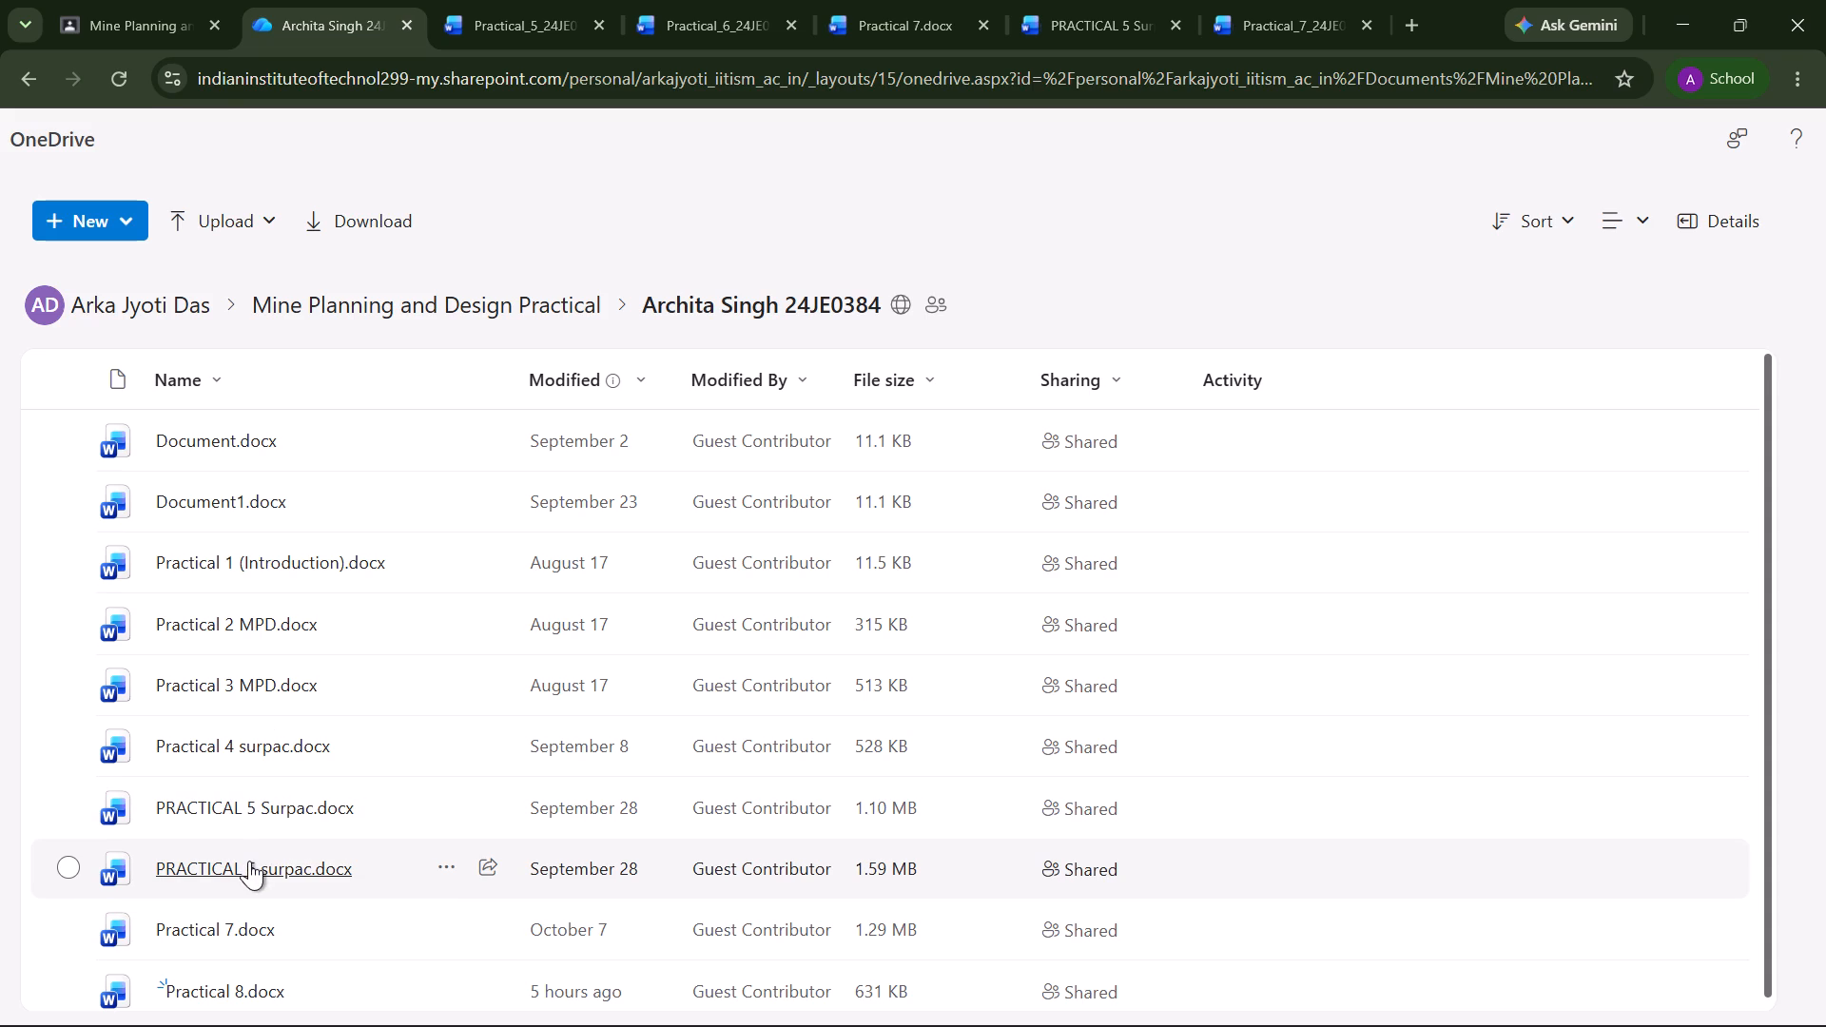
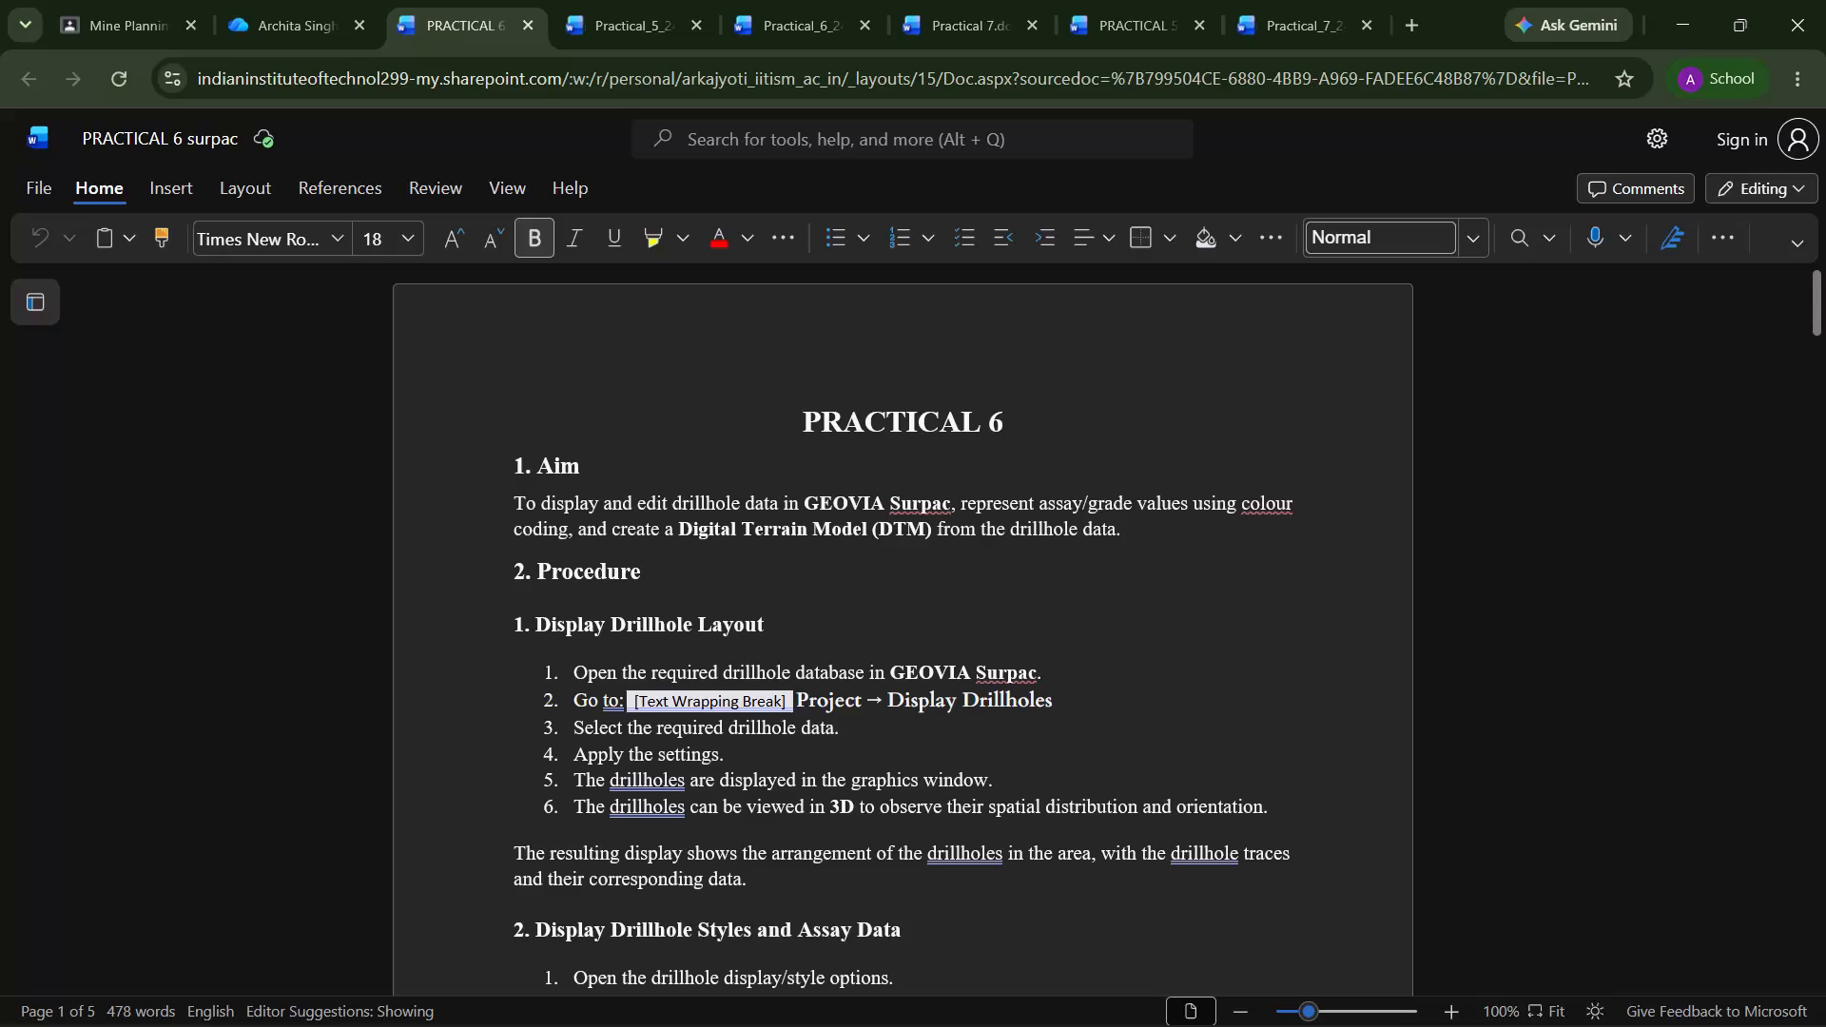
# Look through PRACTICAL 6 surpac's DTM creation procedure and the drillhole images that accompany it.
pyautogui.scroll(-13, 536, 812)
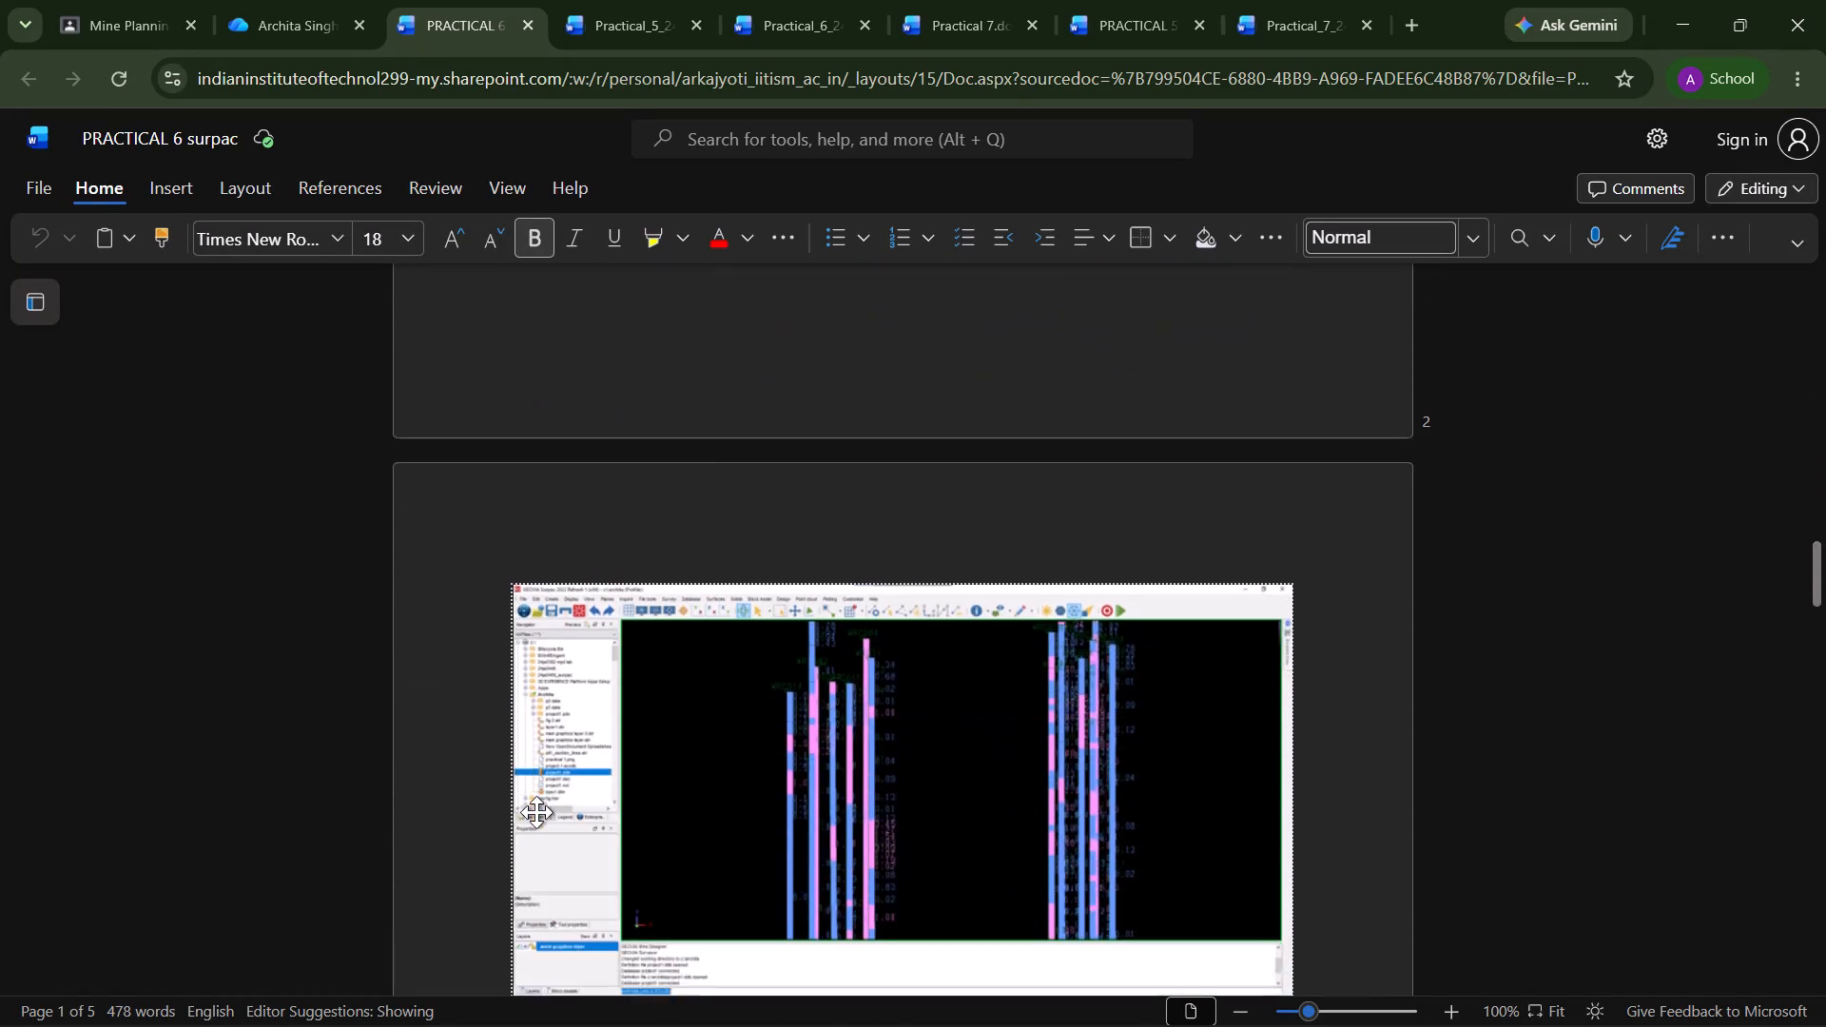
pyautogui.scroll(4, 536, 812)
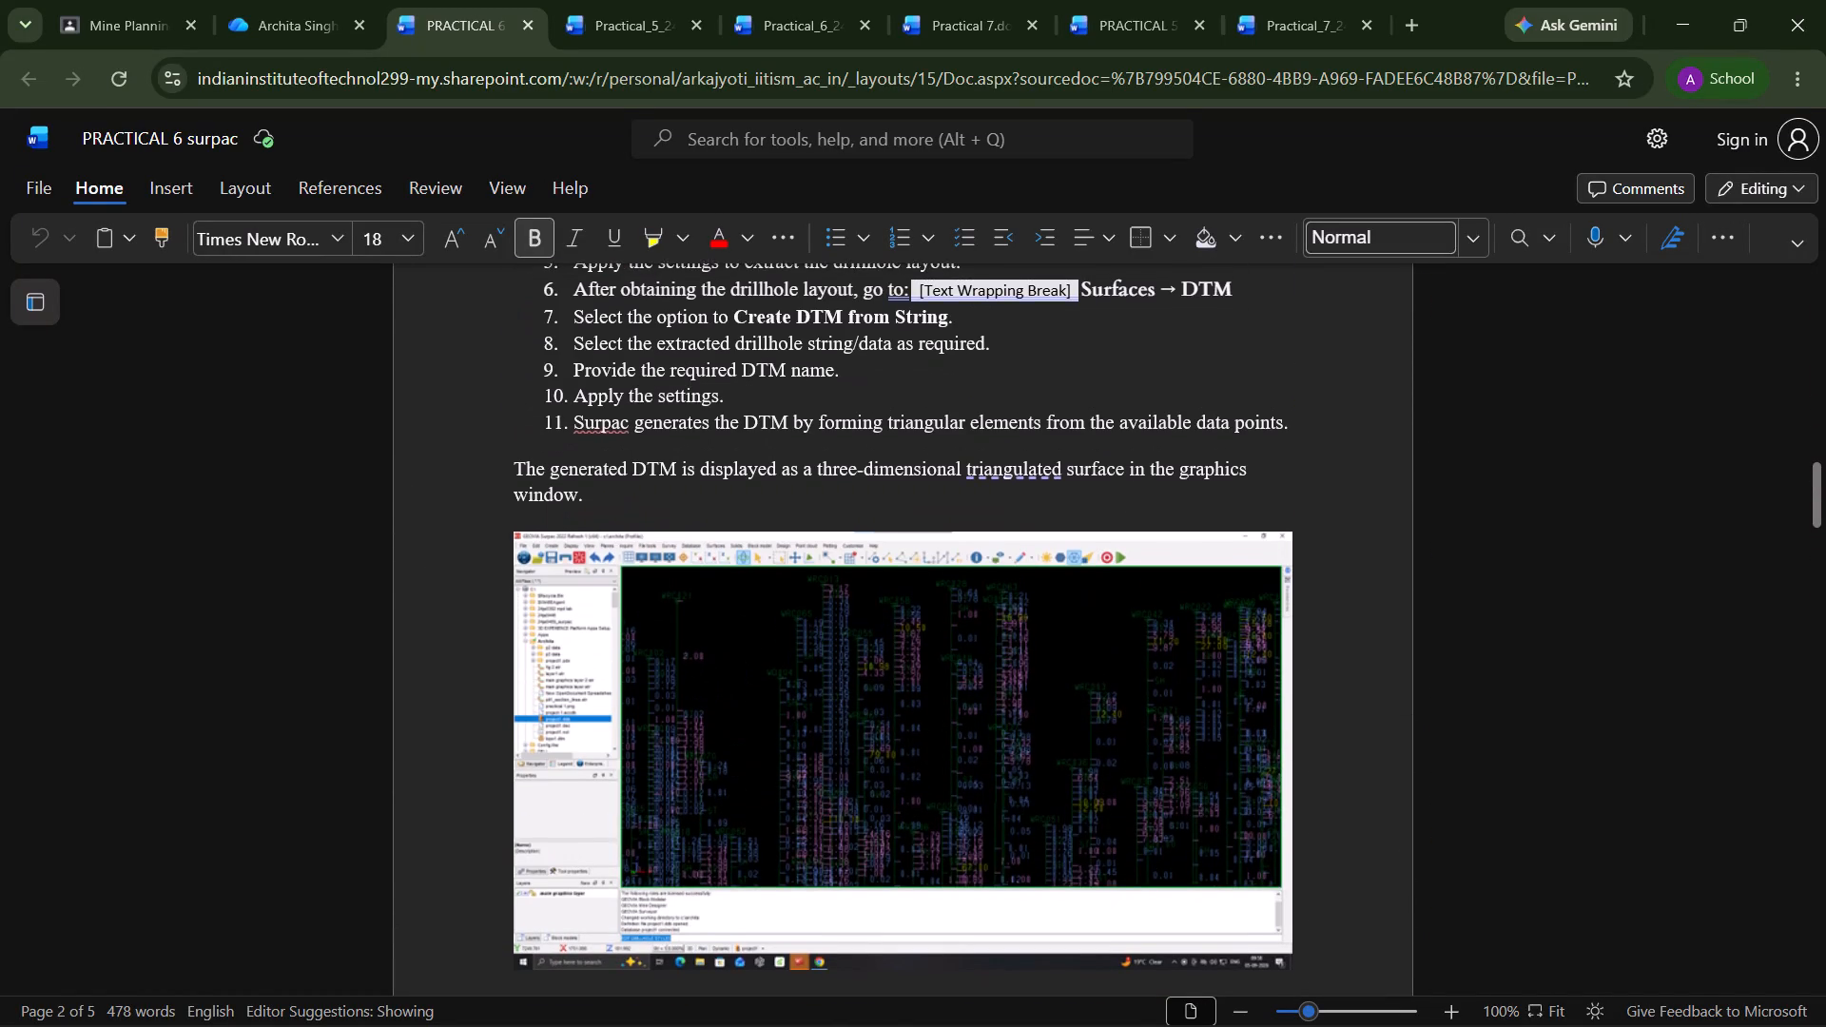
pyautogui.scroll(1, 536, 812)
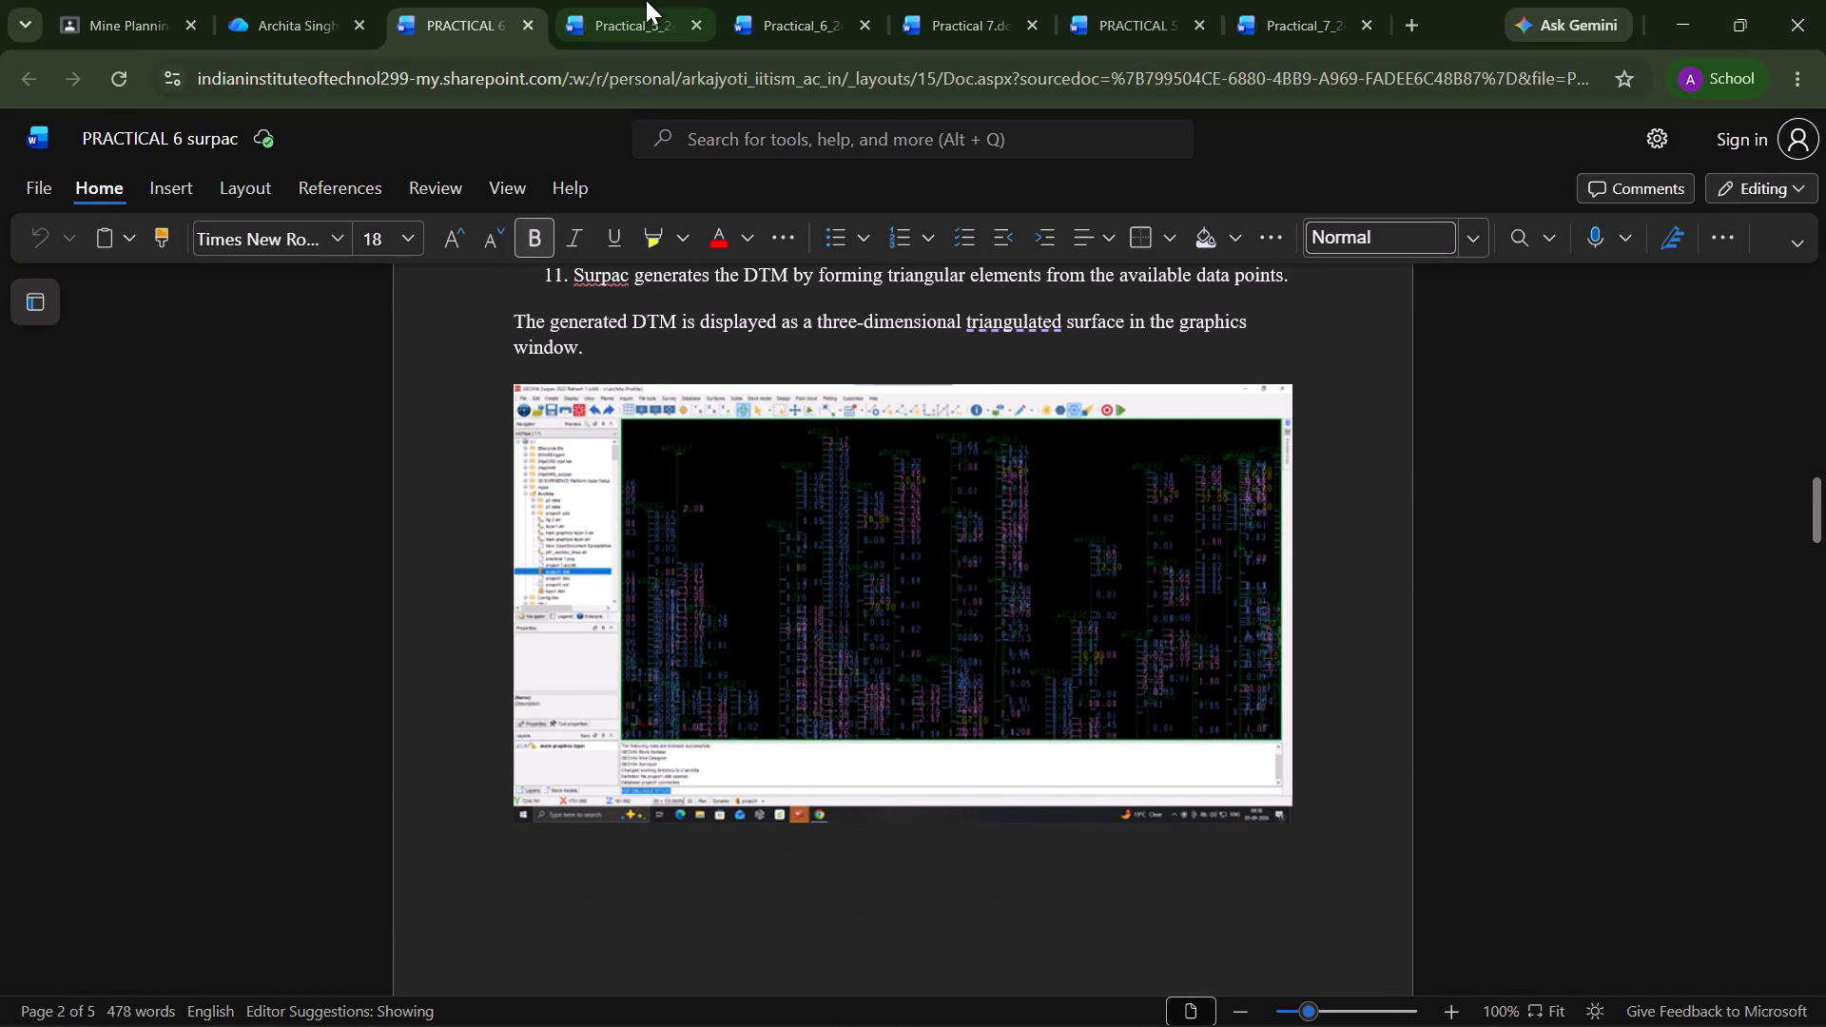
# Look through the figures in the Practical 5 report from the purple student folder, including the Draw Holes settings and drillhole views.
pyautogui.click(646, 4)
pyautogui.scroll(-8, 997, 743)
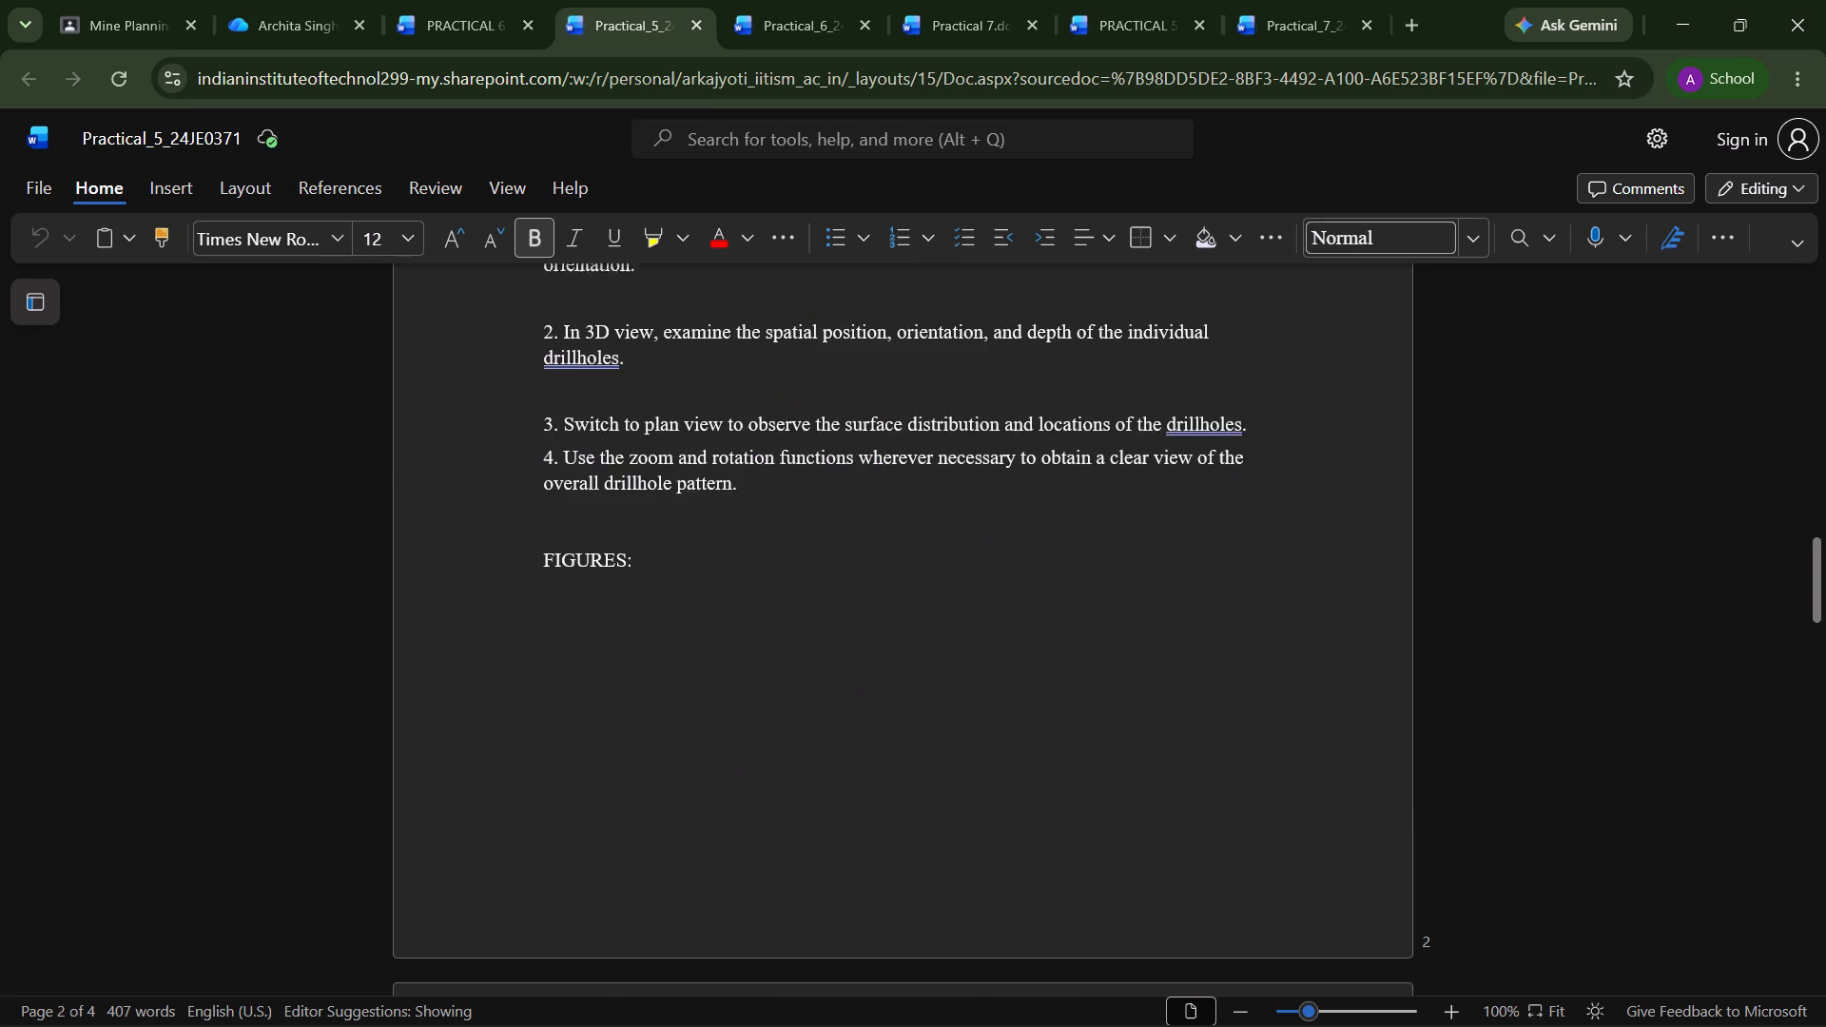
pyautogui.scroll(-13, 997, 743)
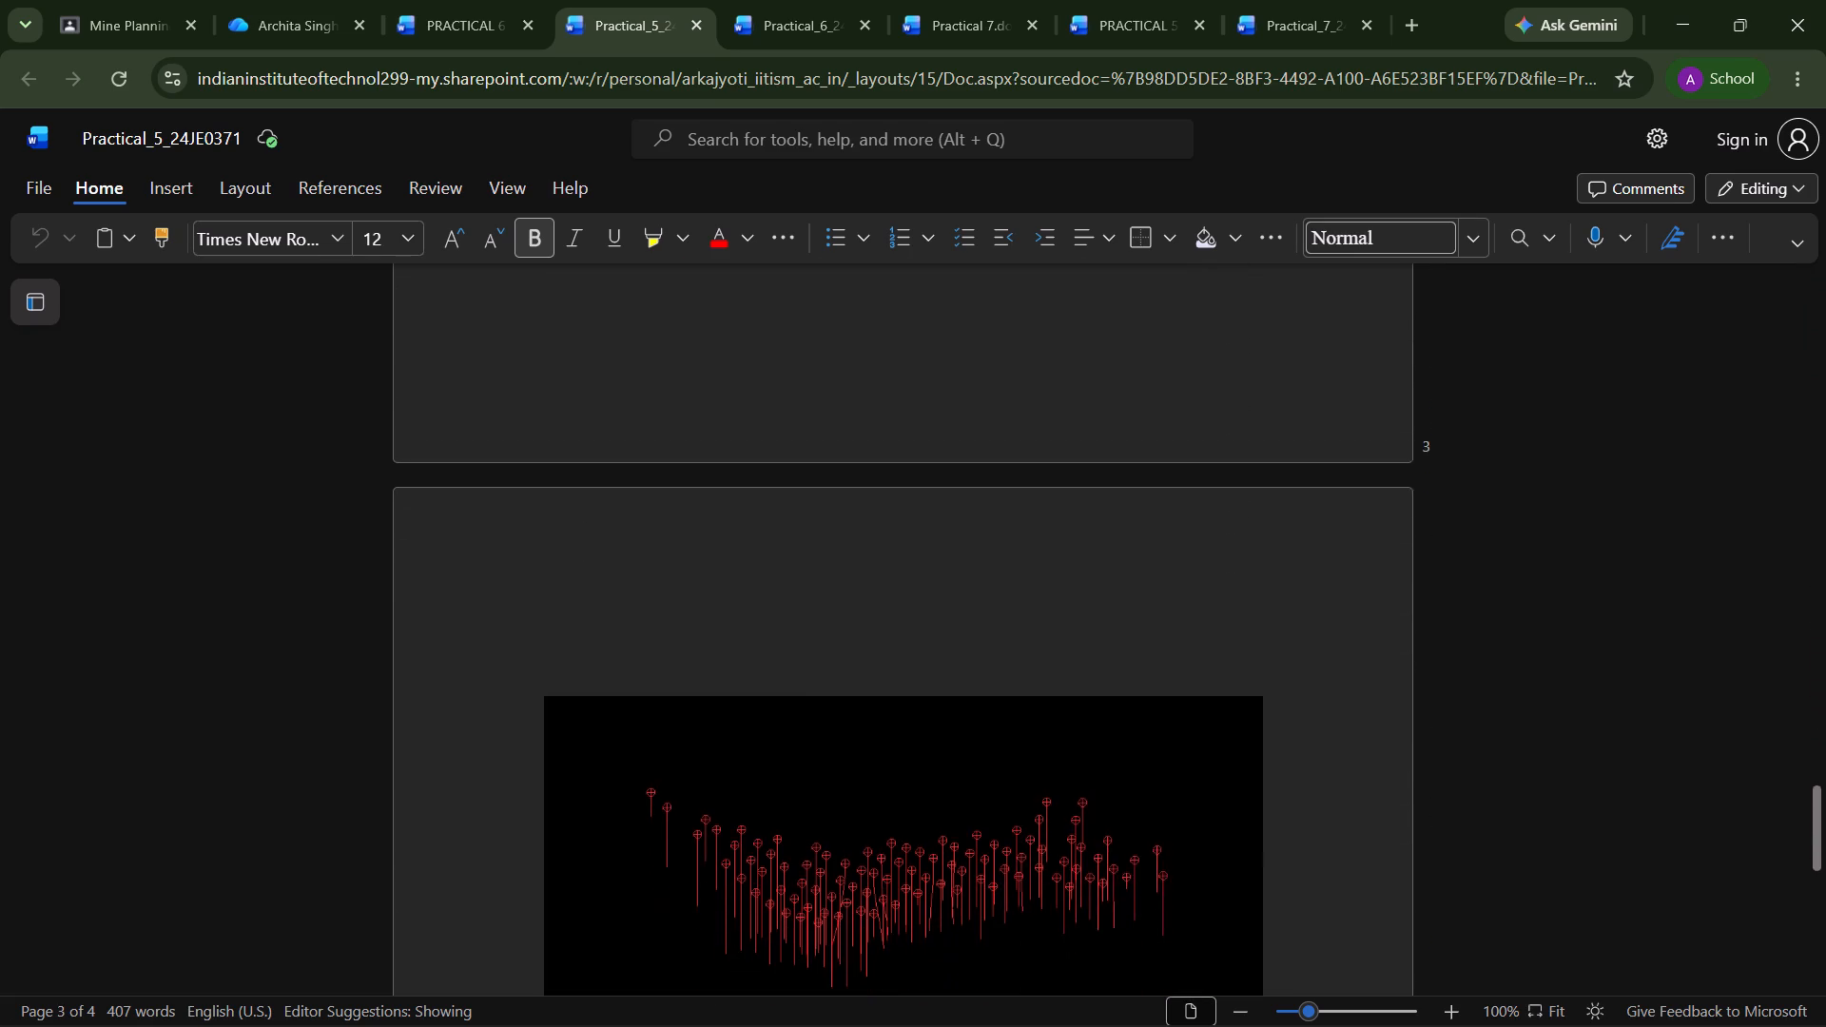
pyautogui.scroll(-5, 997, 743)
pyautogui.scroll(9, 997, 743)
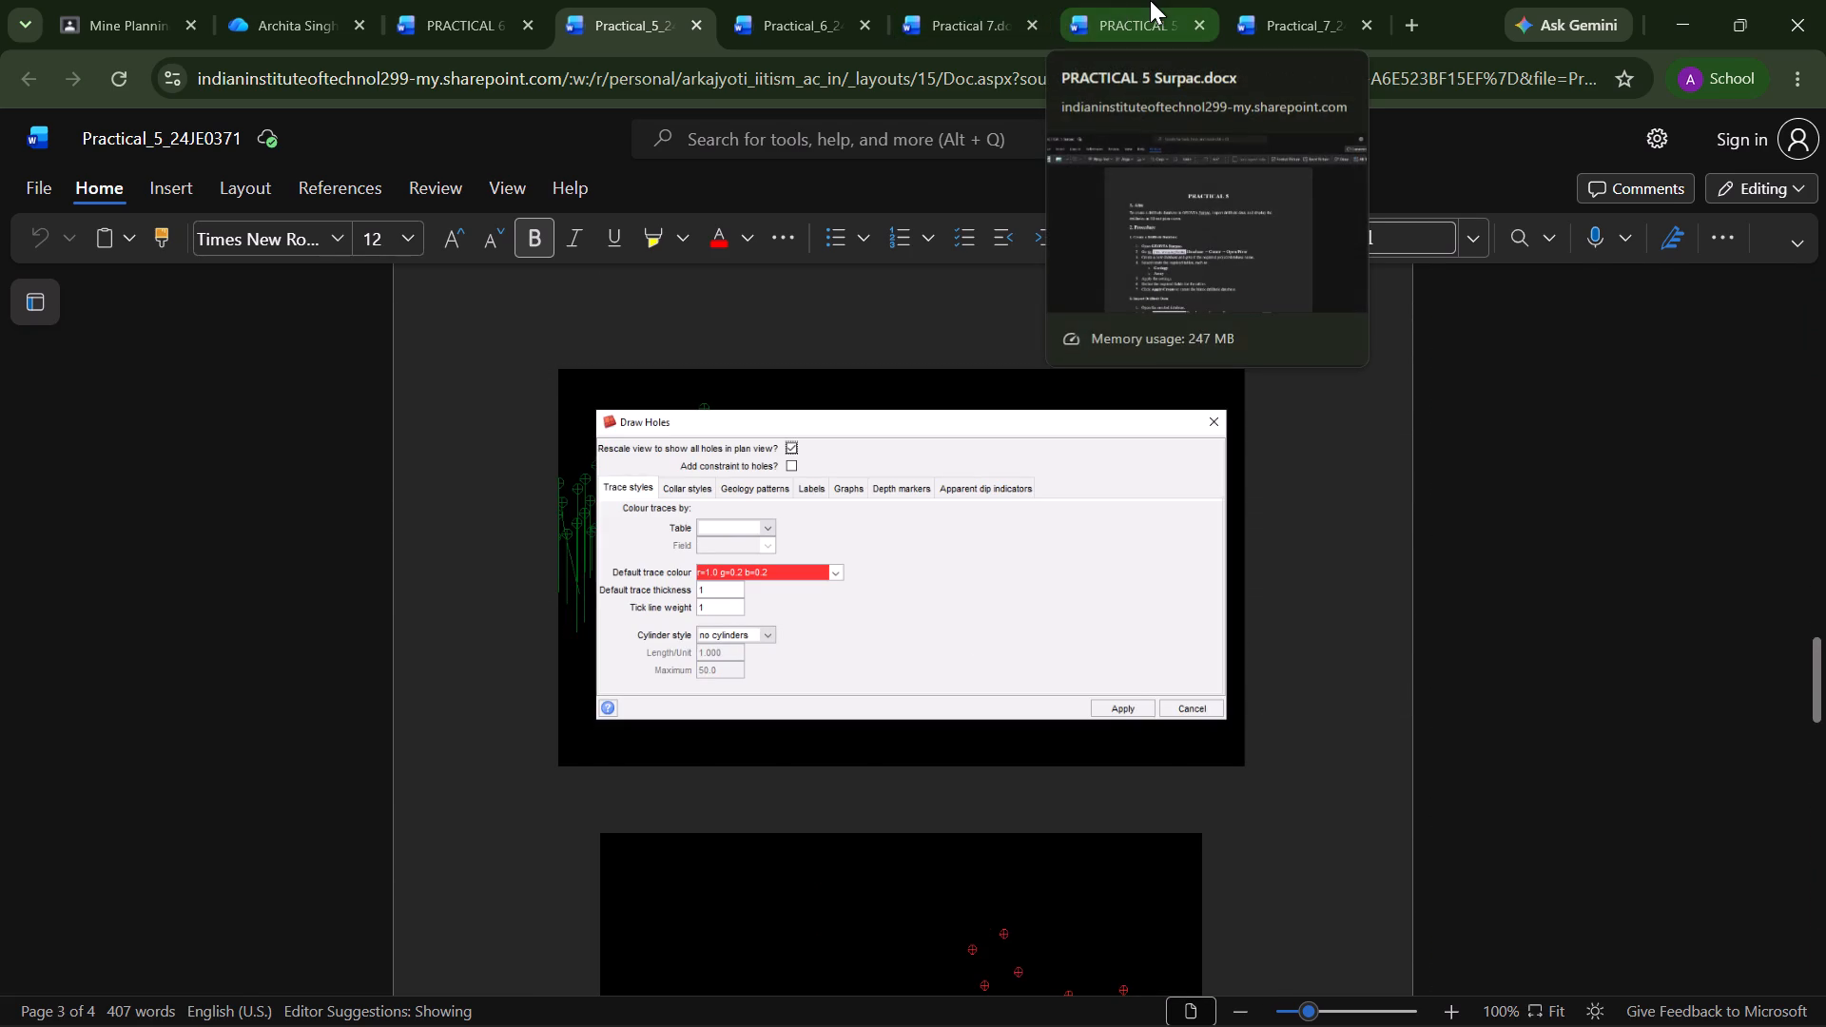
# Reorder the open documents so that PRACTICAL 5 Surpac sits directly beside the other student's Practical 5 report.
pyautogui.moveTo(1150, 0); pyautogui.dragTo(825, 0)
# Examine PRACTICAL 5 Surpac's 3D/plan view procedure, its drillhole images and the start of its Result section.
pyautogui.scroll(-14, 779, 590)
pyautogui.scroll(3, 779, 590)
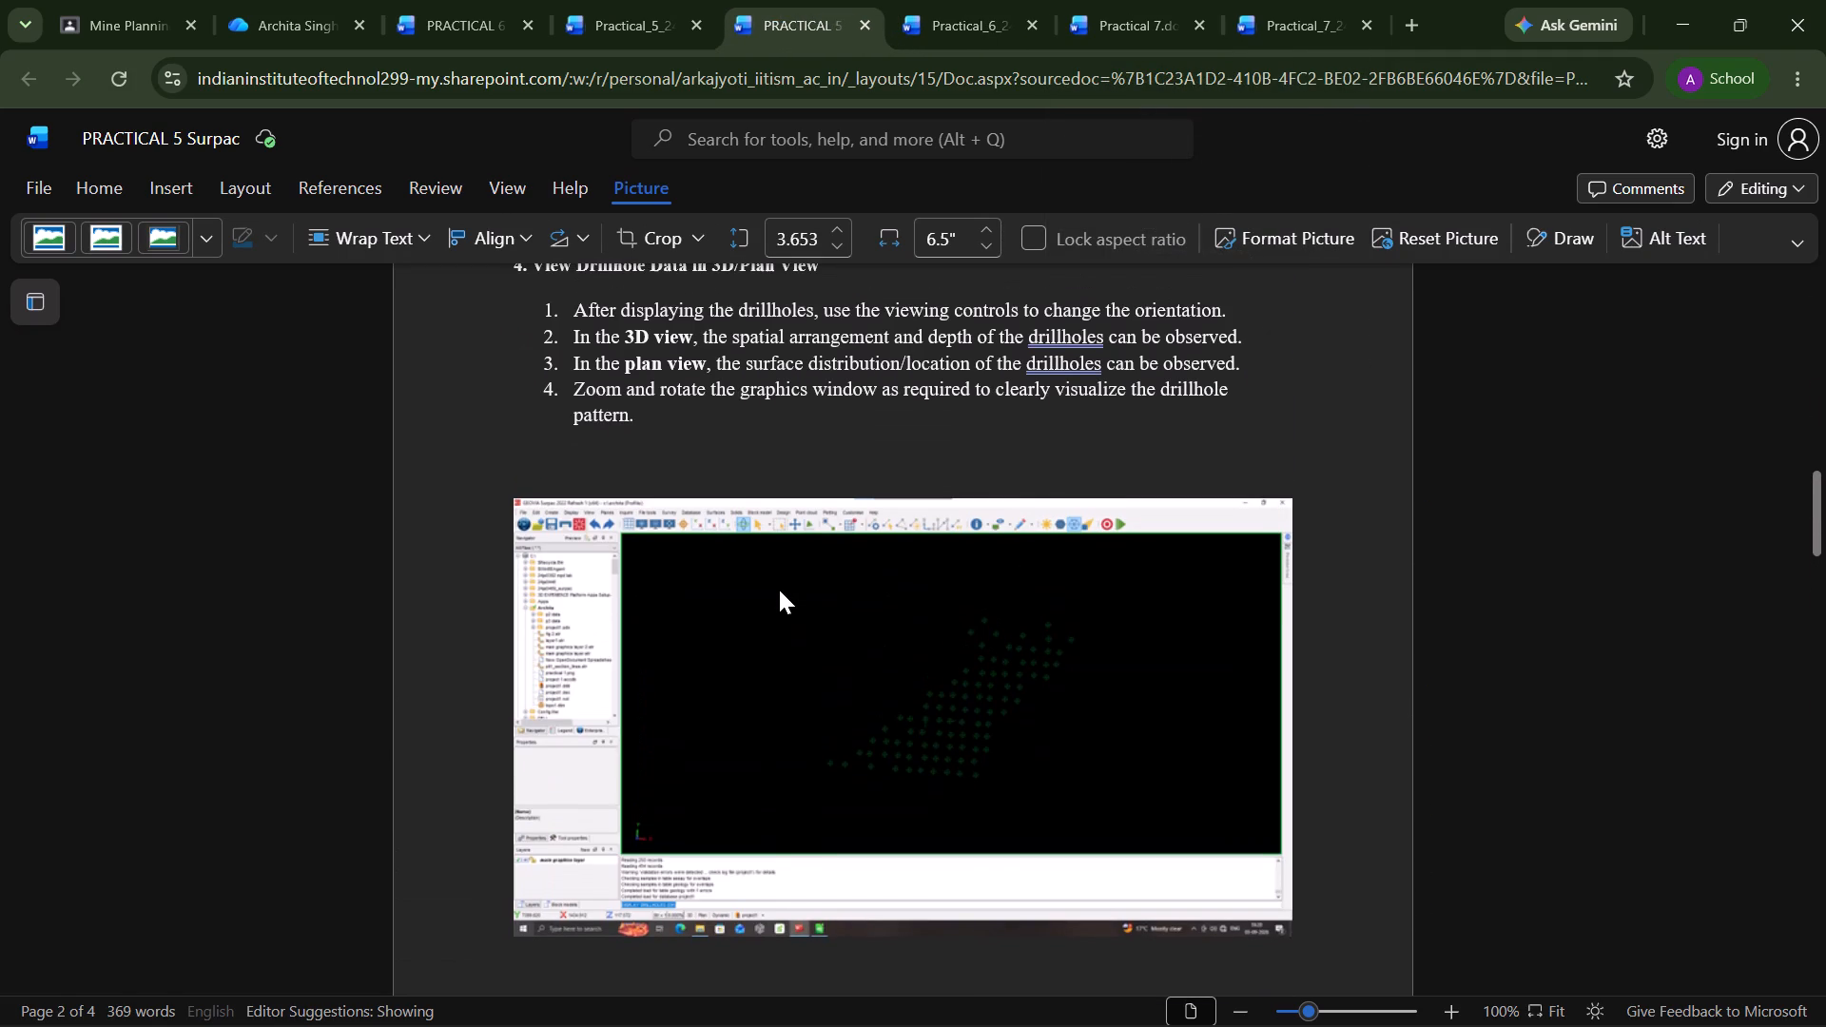
pyautogui.scroll(1, 779, 590)
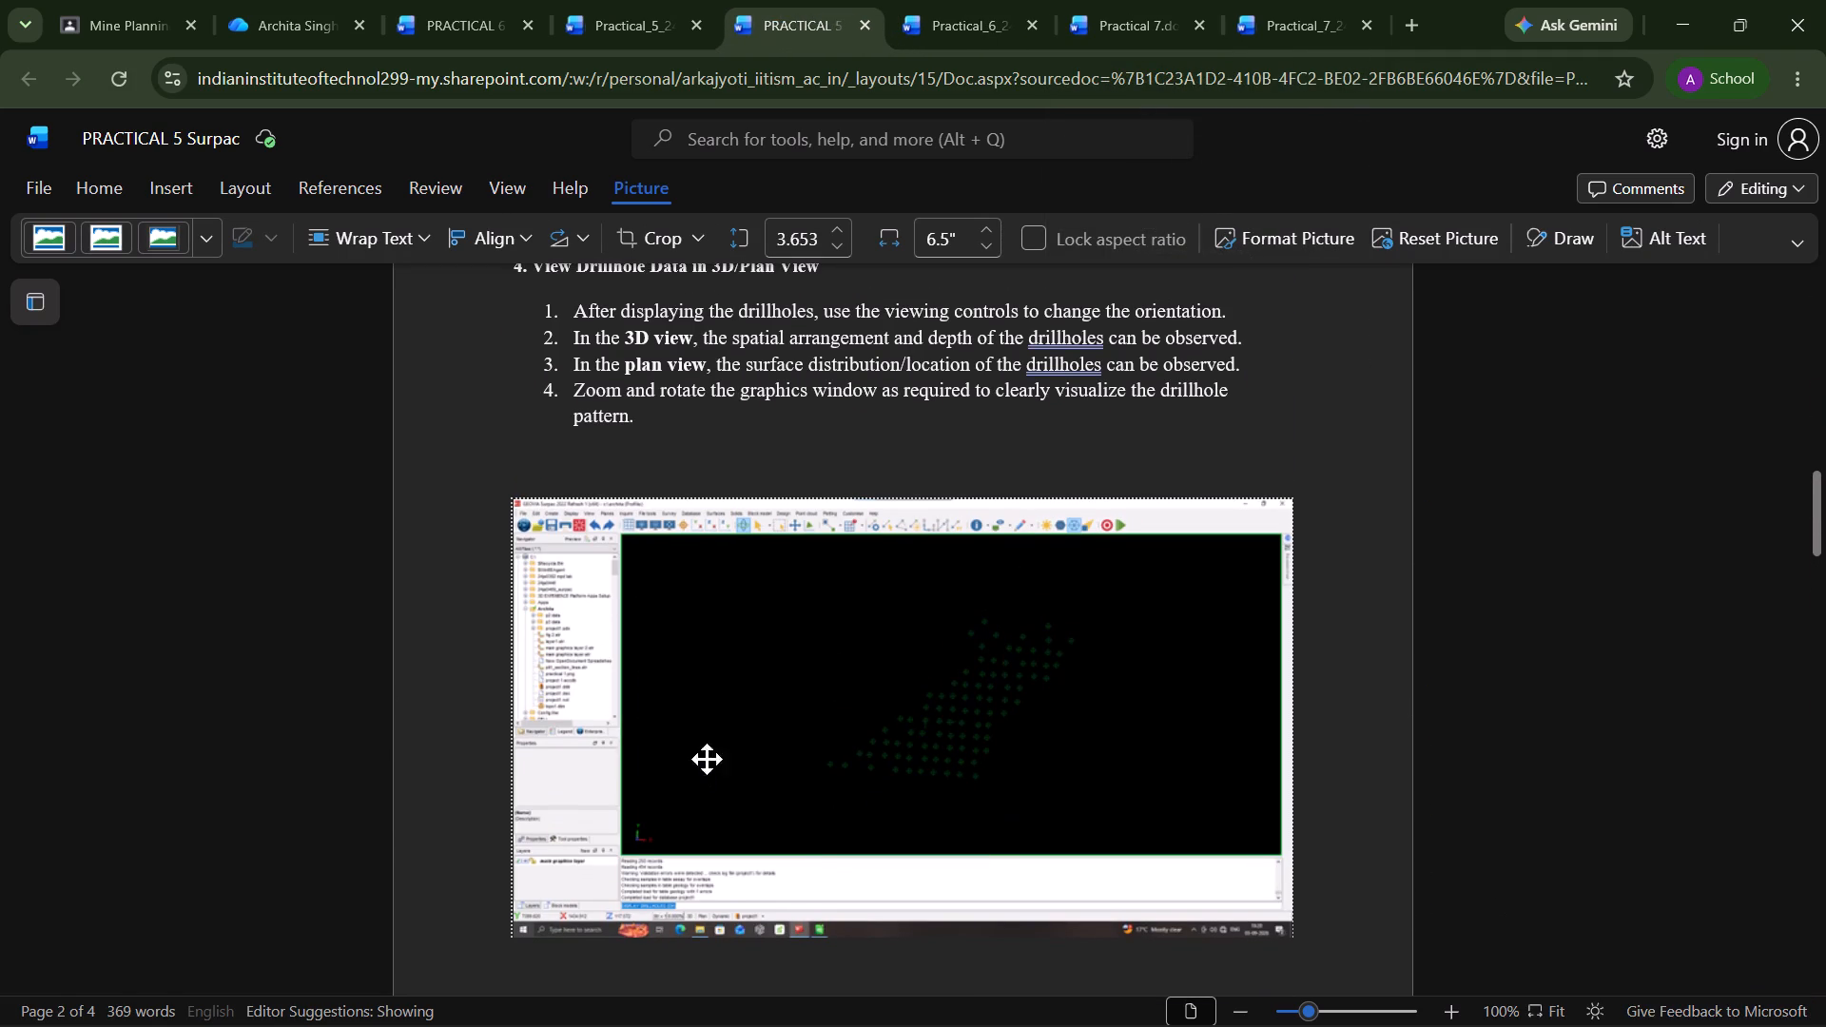
pyautogui.scroll(-1, 1029, 532)
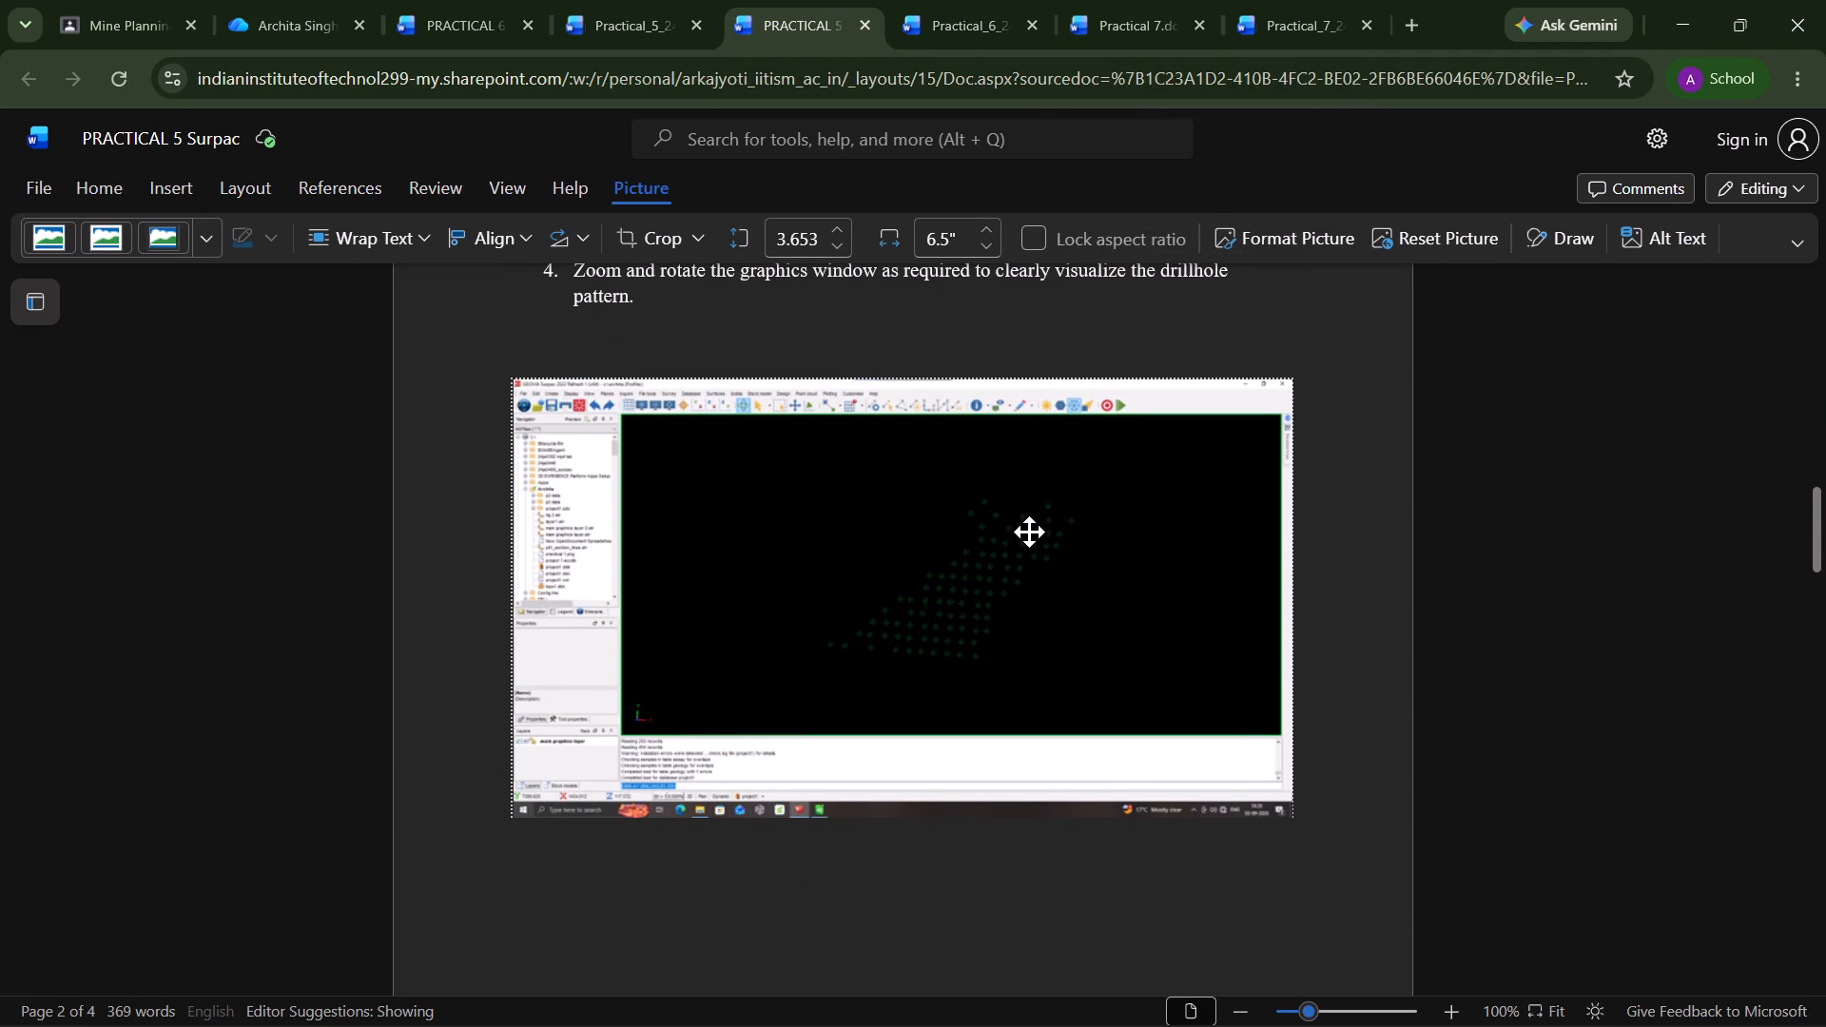
pyautogui.scroll(-5, 986, 483)
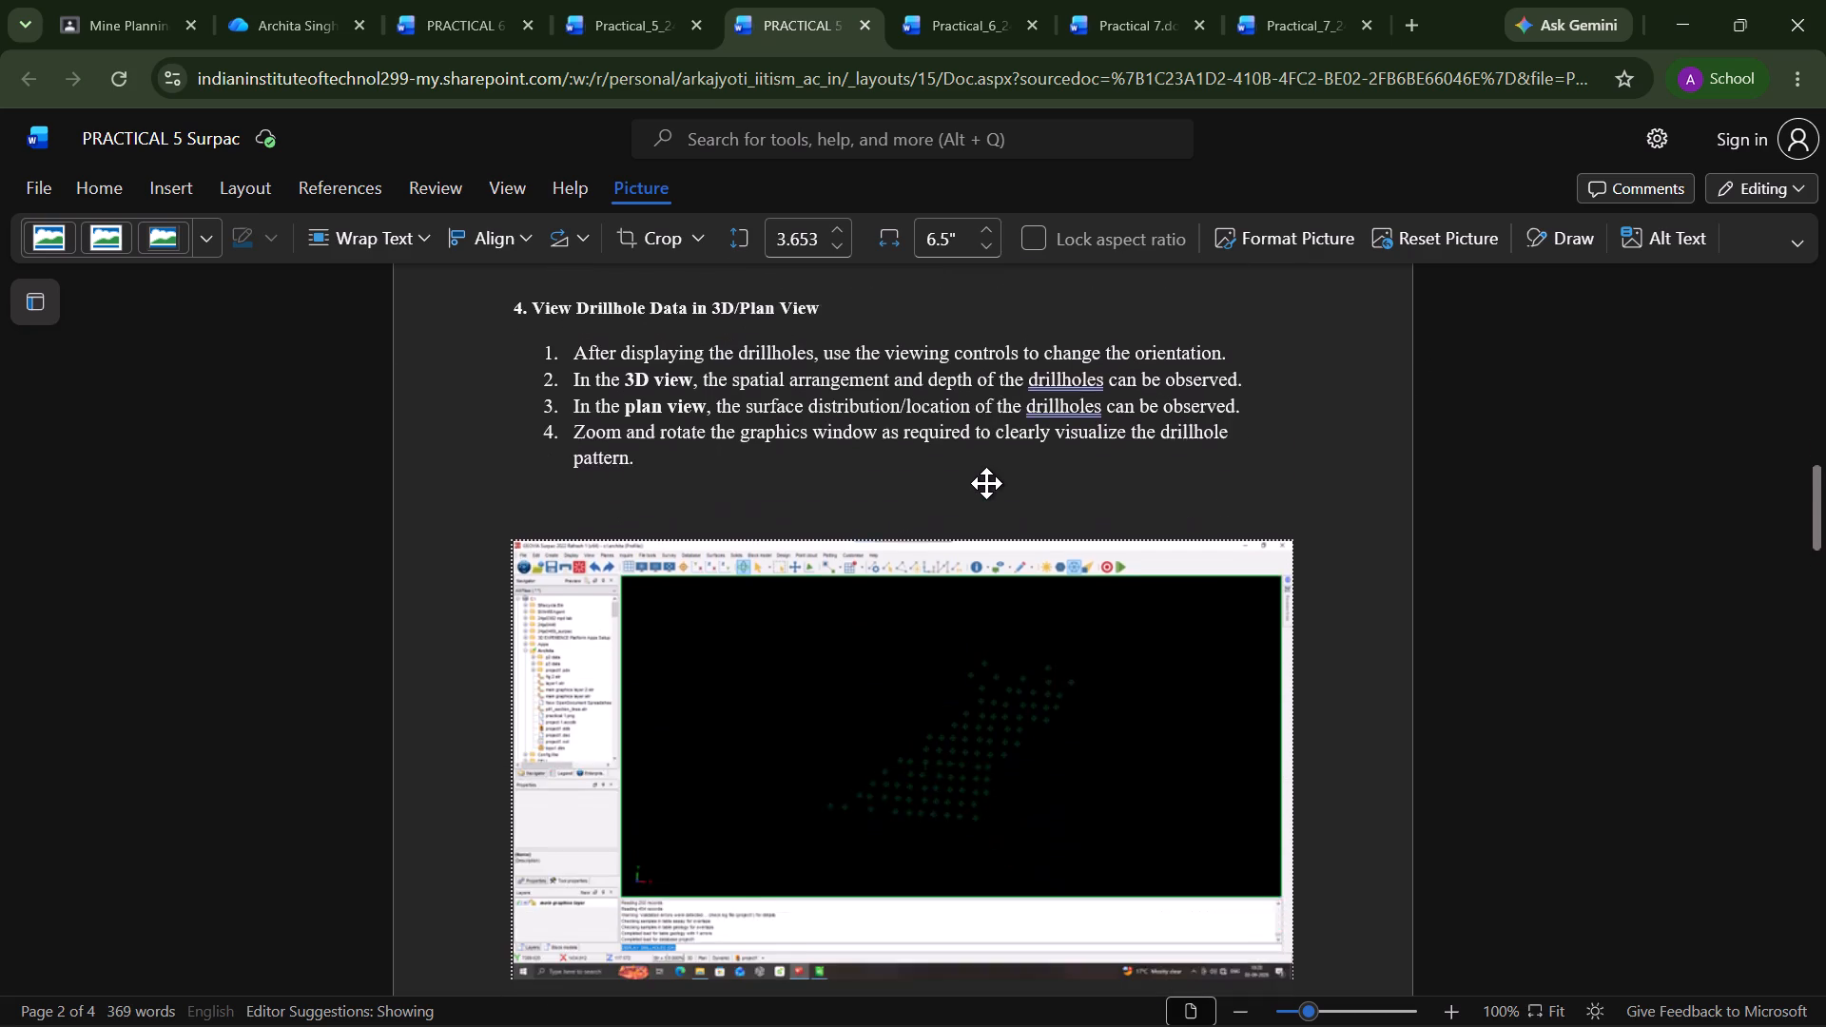
pyautogui.scroll(-10, 986, 483)
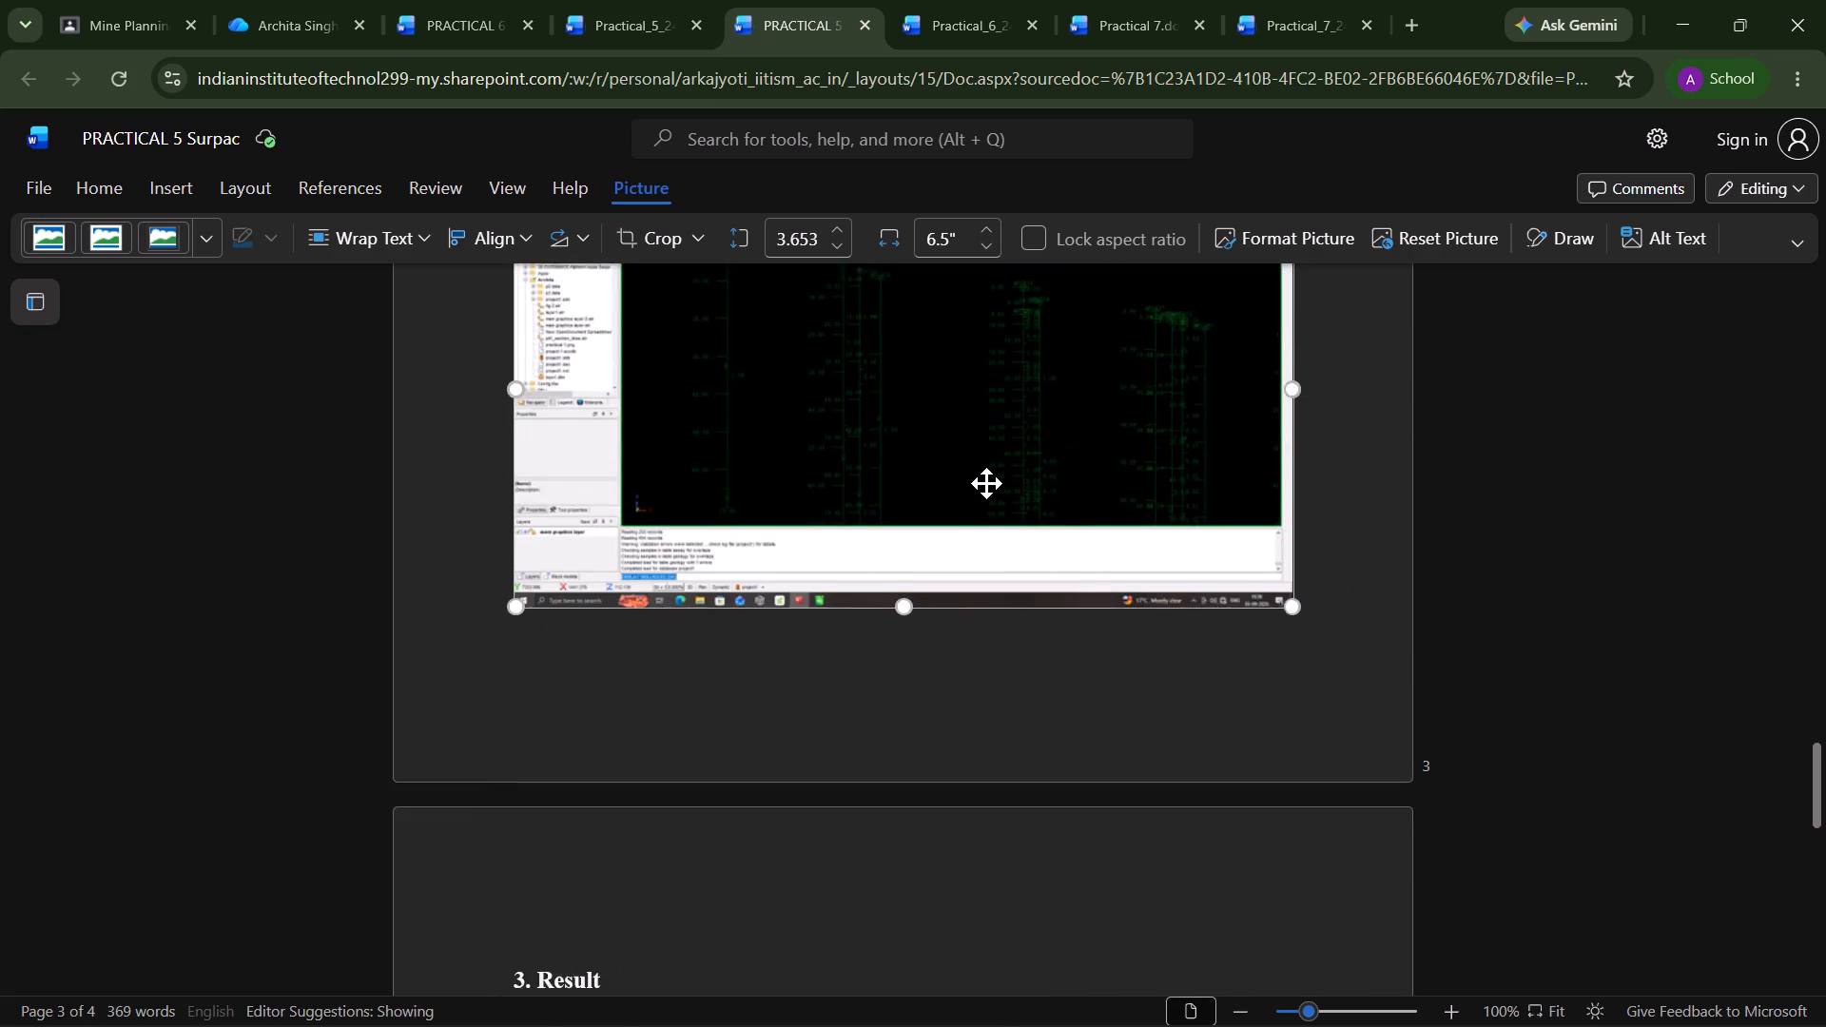
pyautogui.scroll(-5, 986, 483)
pyautogui.scroll(7, 986, 483)
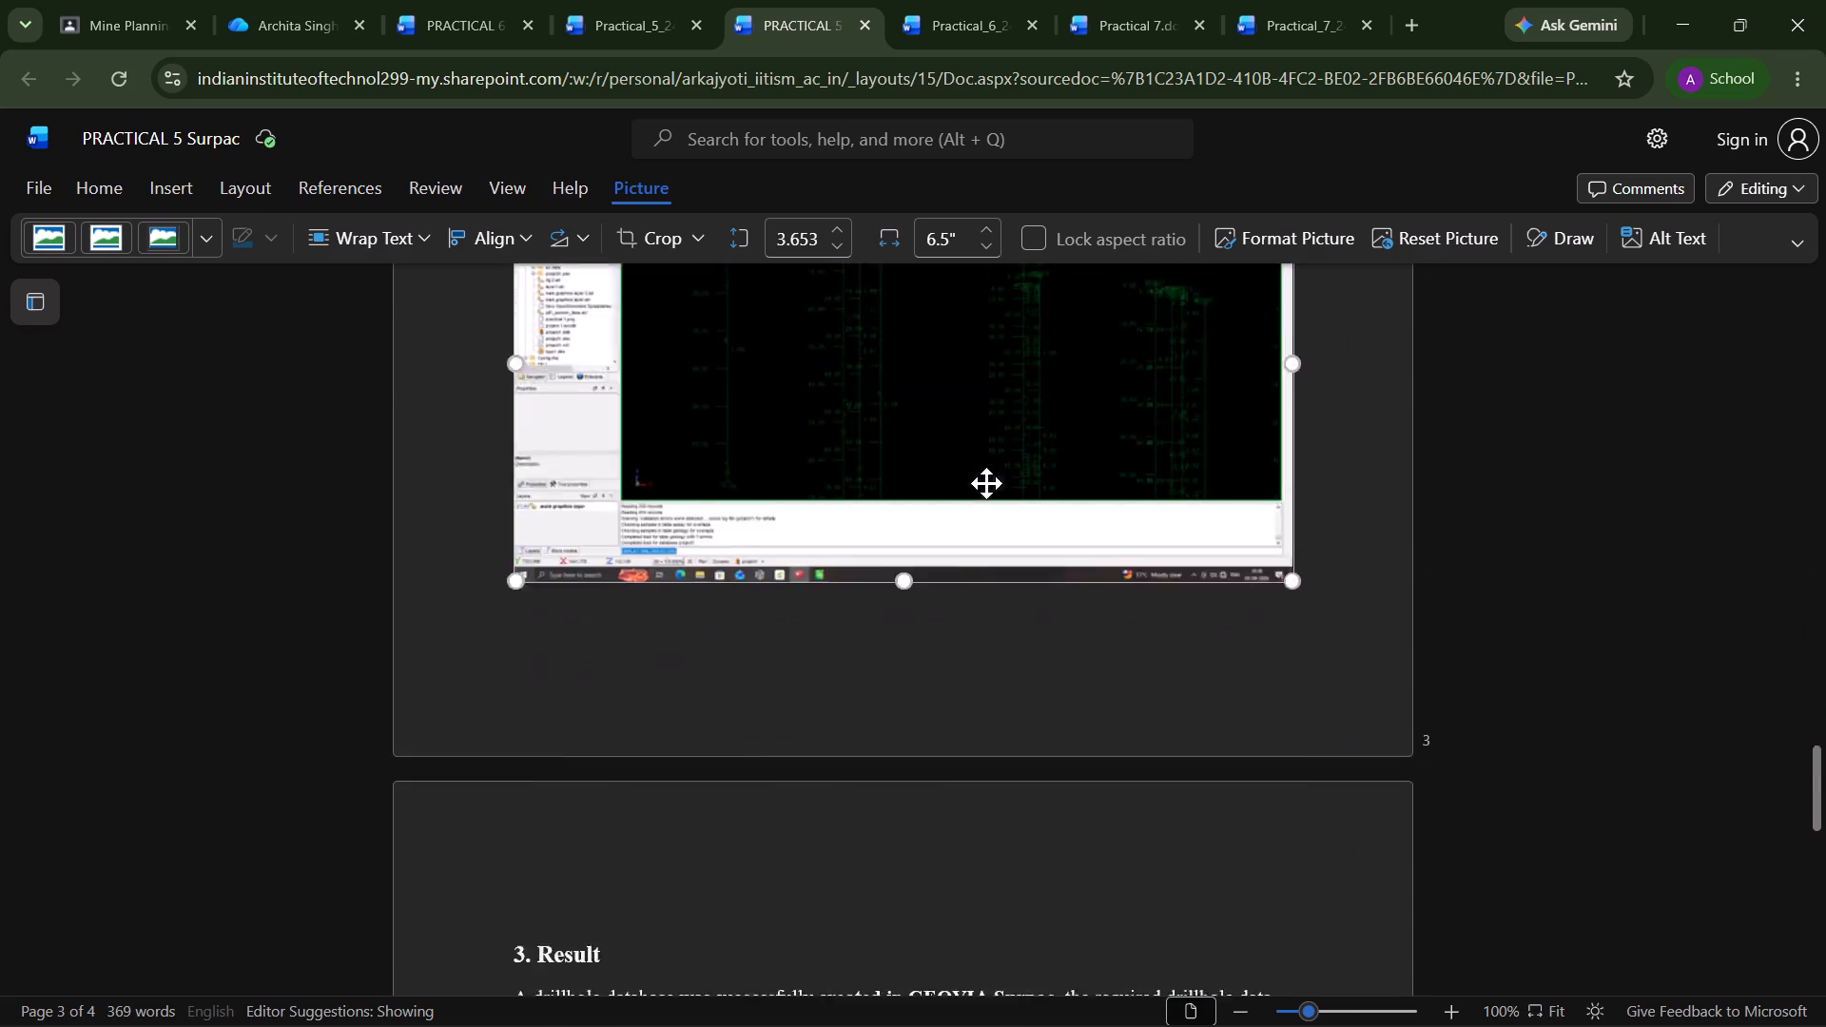
pyautogui.scroll(10, 986, 483)
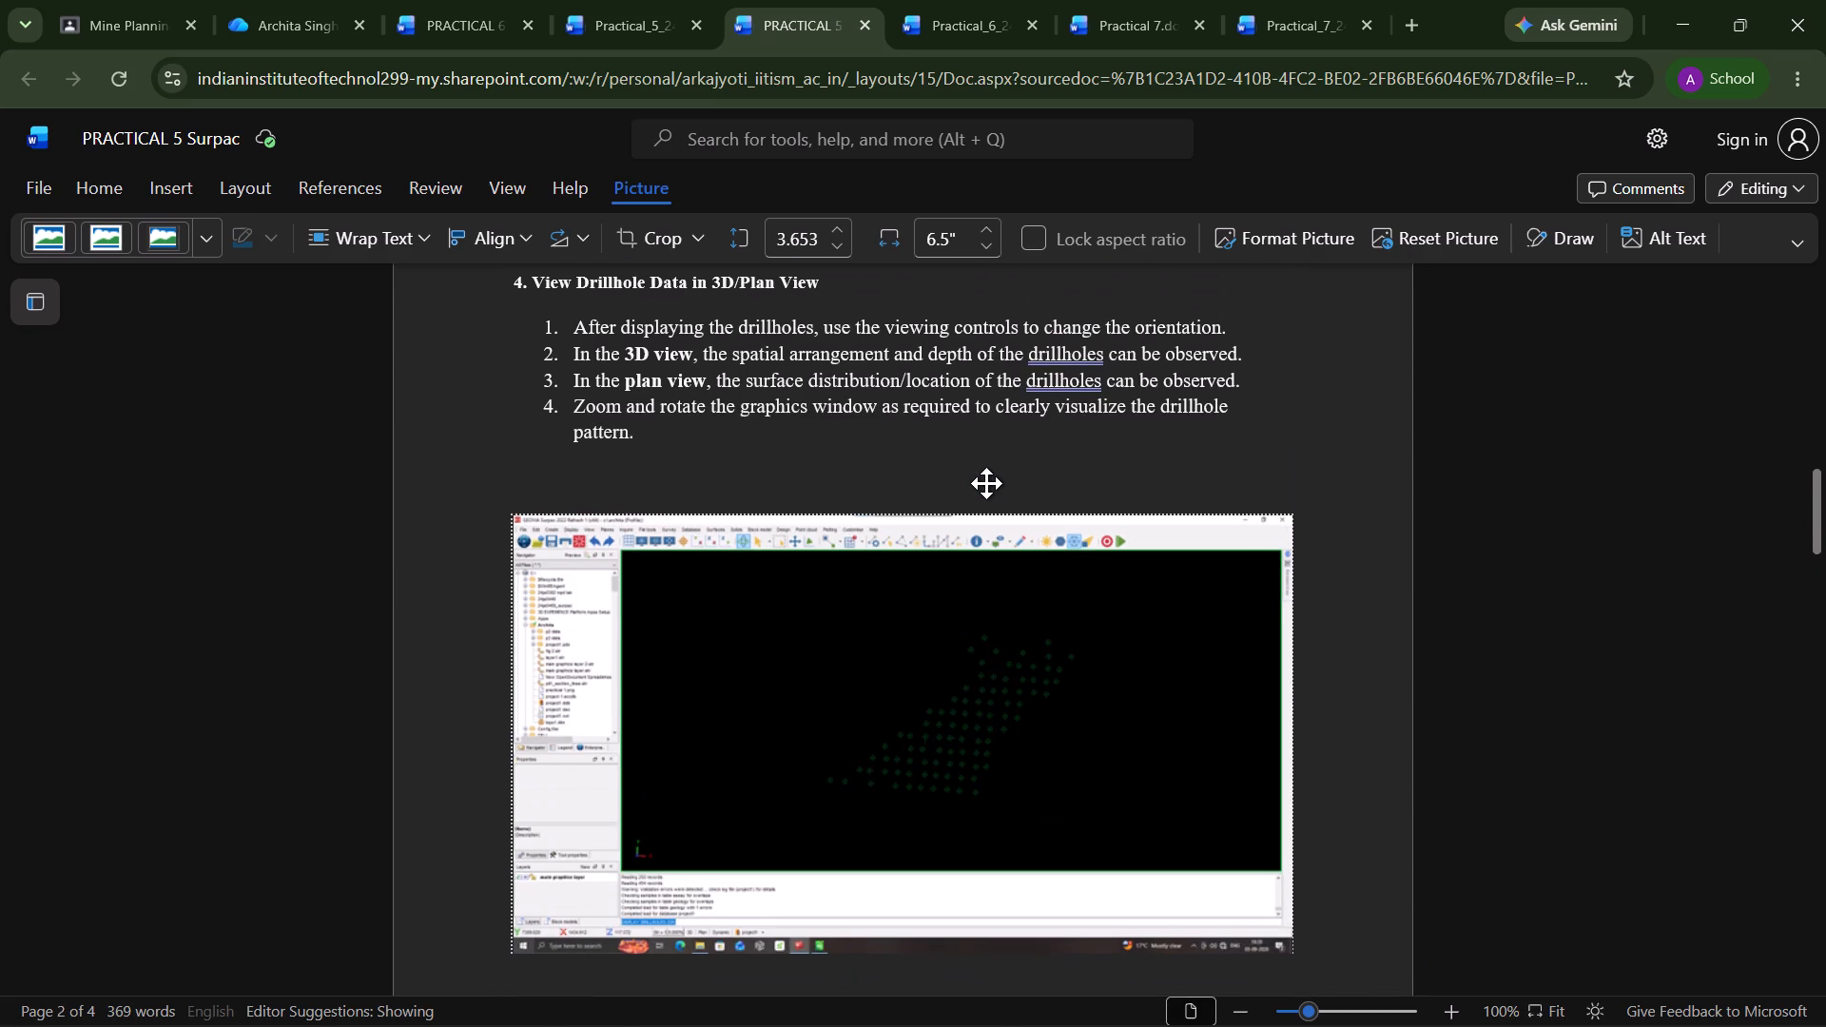
pyautogui.scroll(1, 986, 483)
# Return to the purple-folder student's Practical 5 report and examine its figures, result, conclusion, aim and procedure.
pyautogui.click(601, 11)
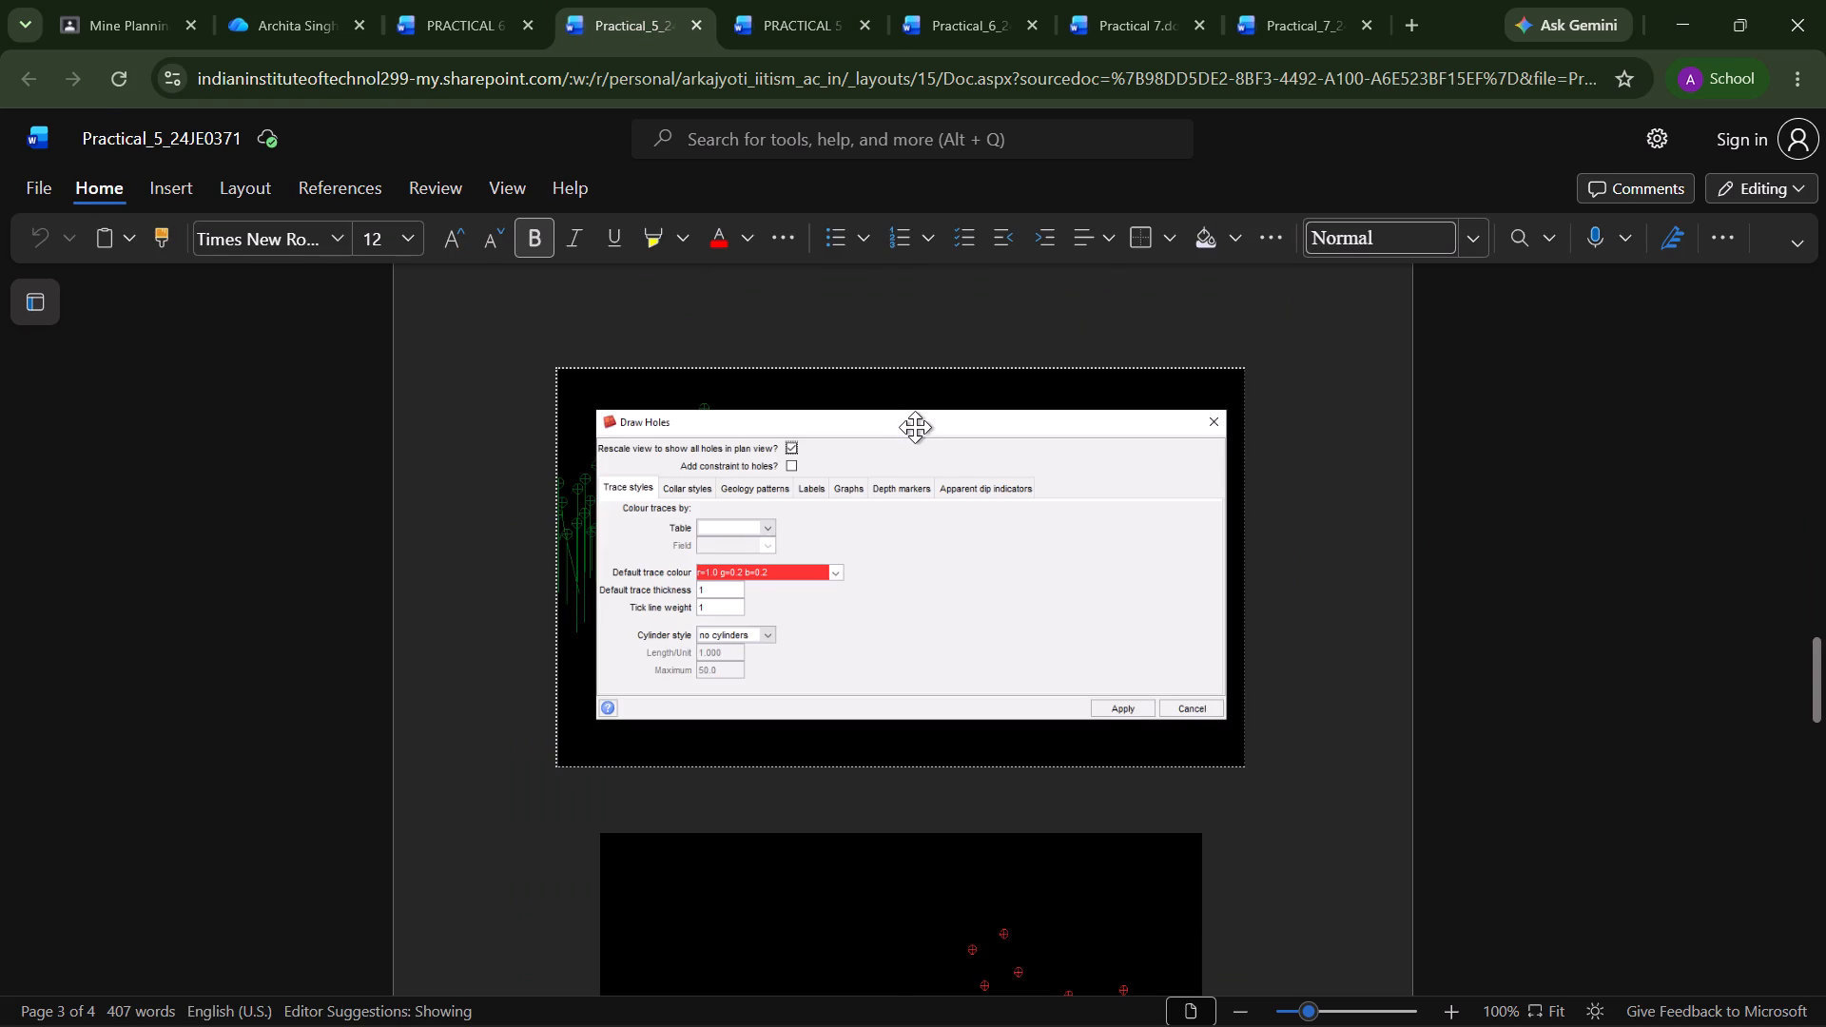
pyautogui.scroll(-14, 915, 427)
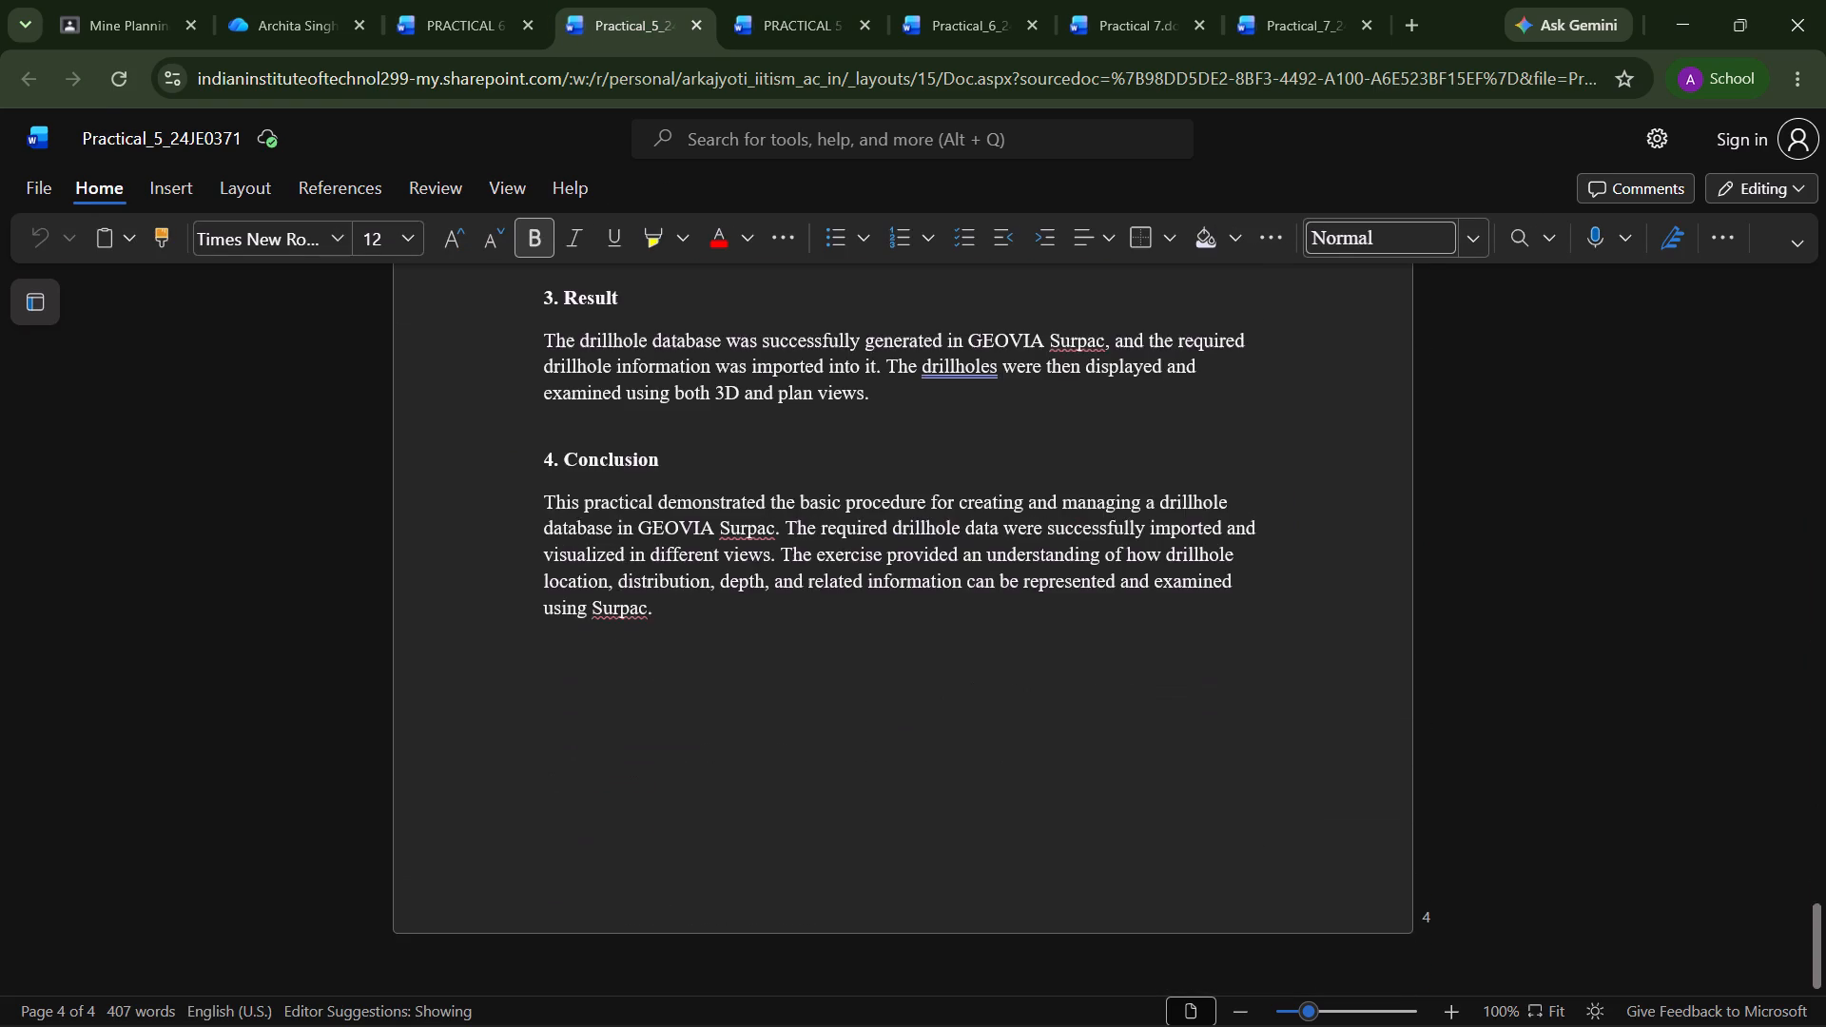
pyautogui.scroll(-2, 915, 427)
pyautogui.scroll(15, 915, 427)
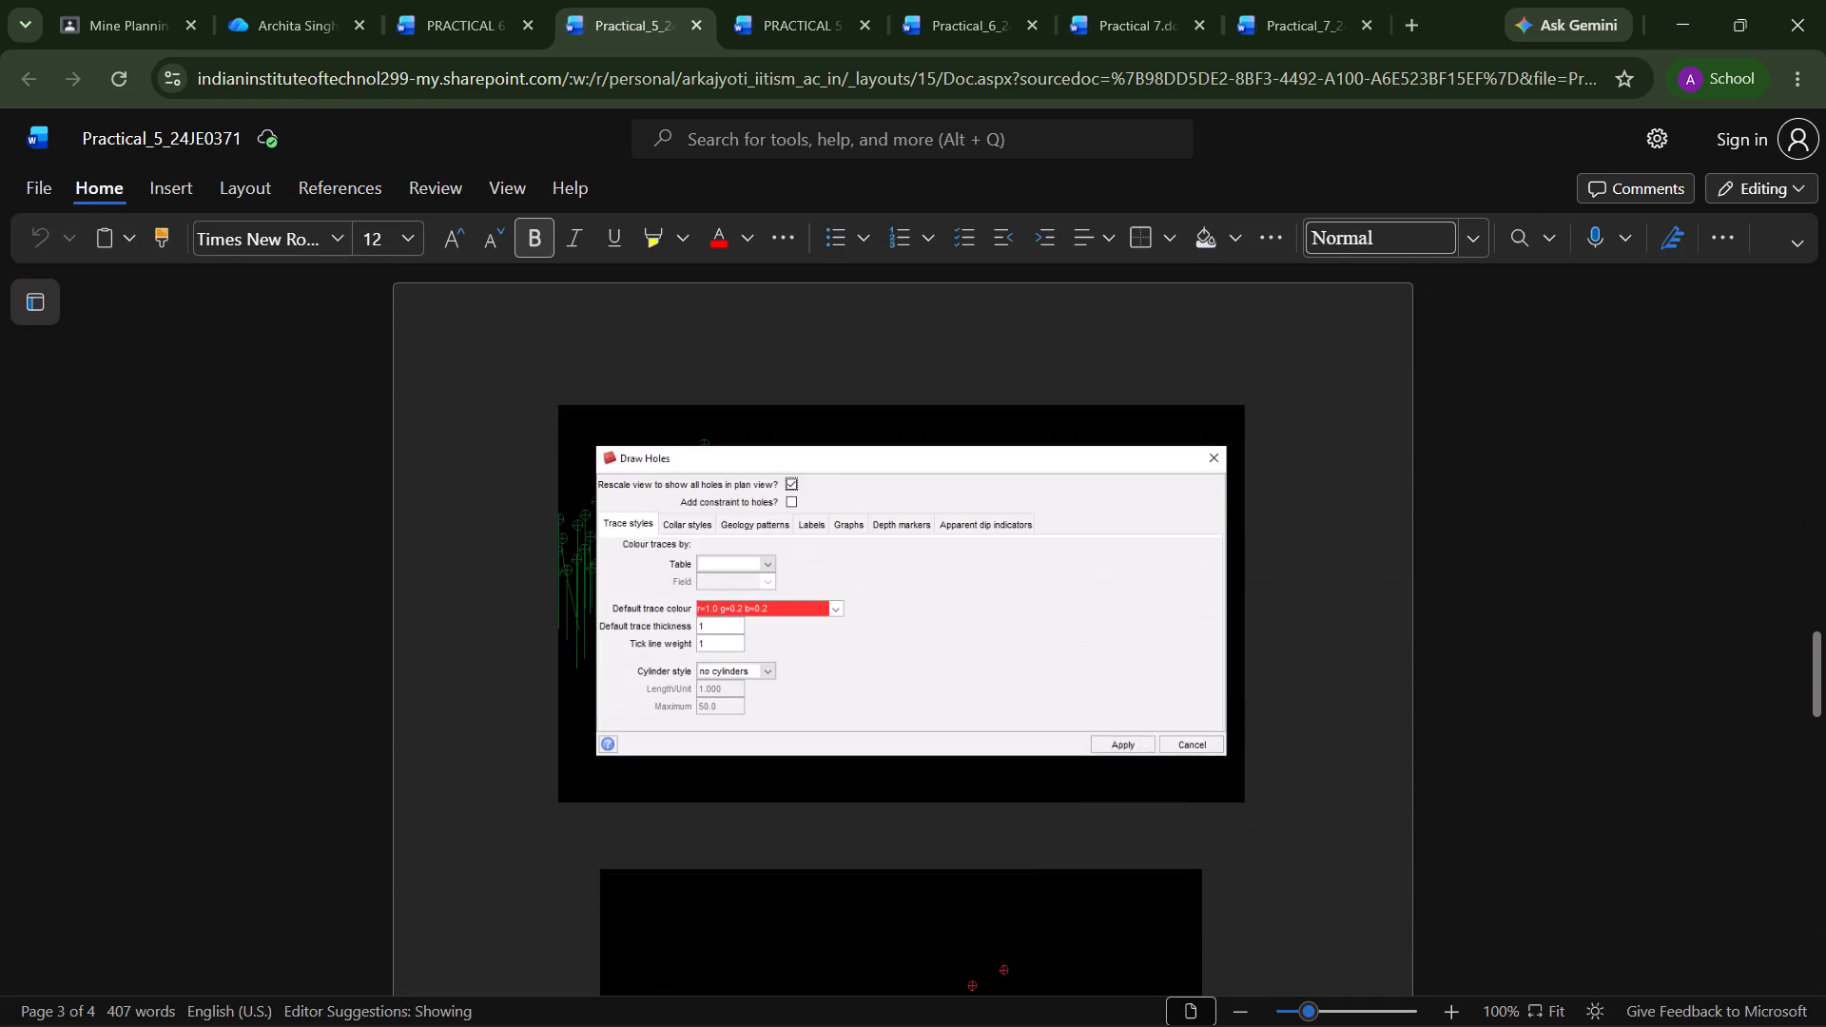
pyautogui.scroll(10, 915, 427)
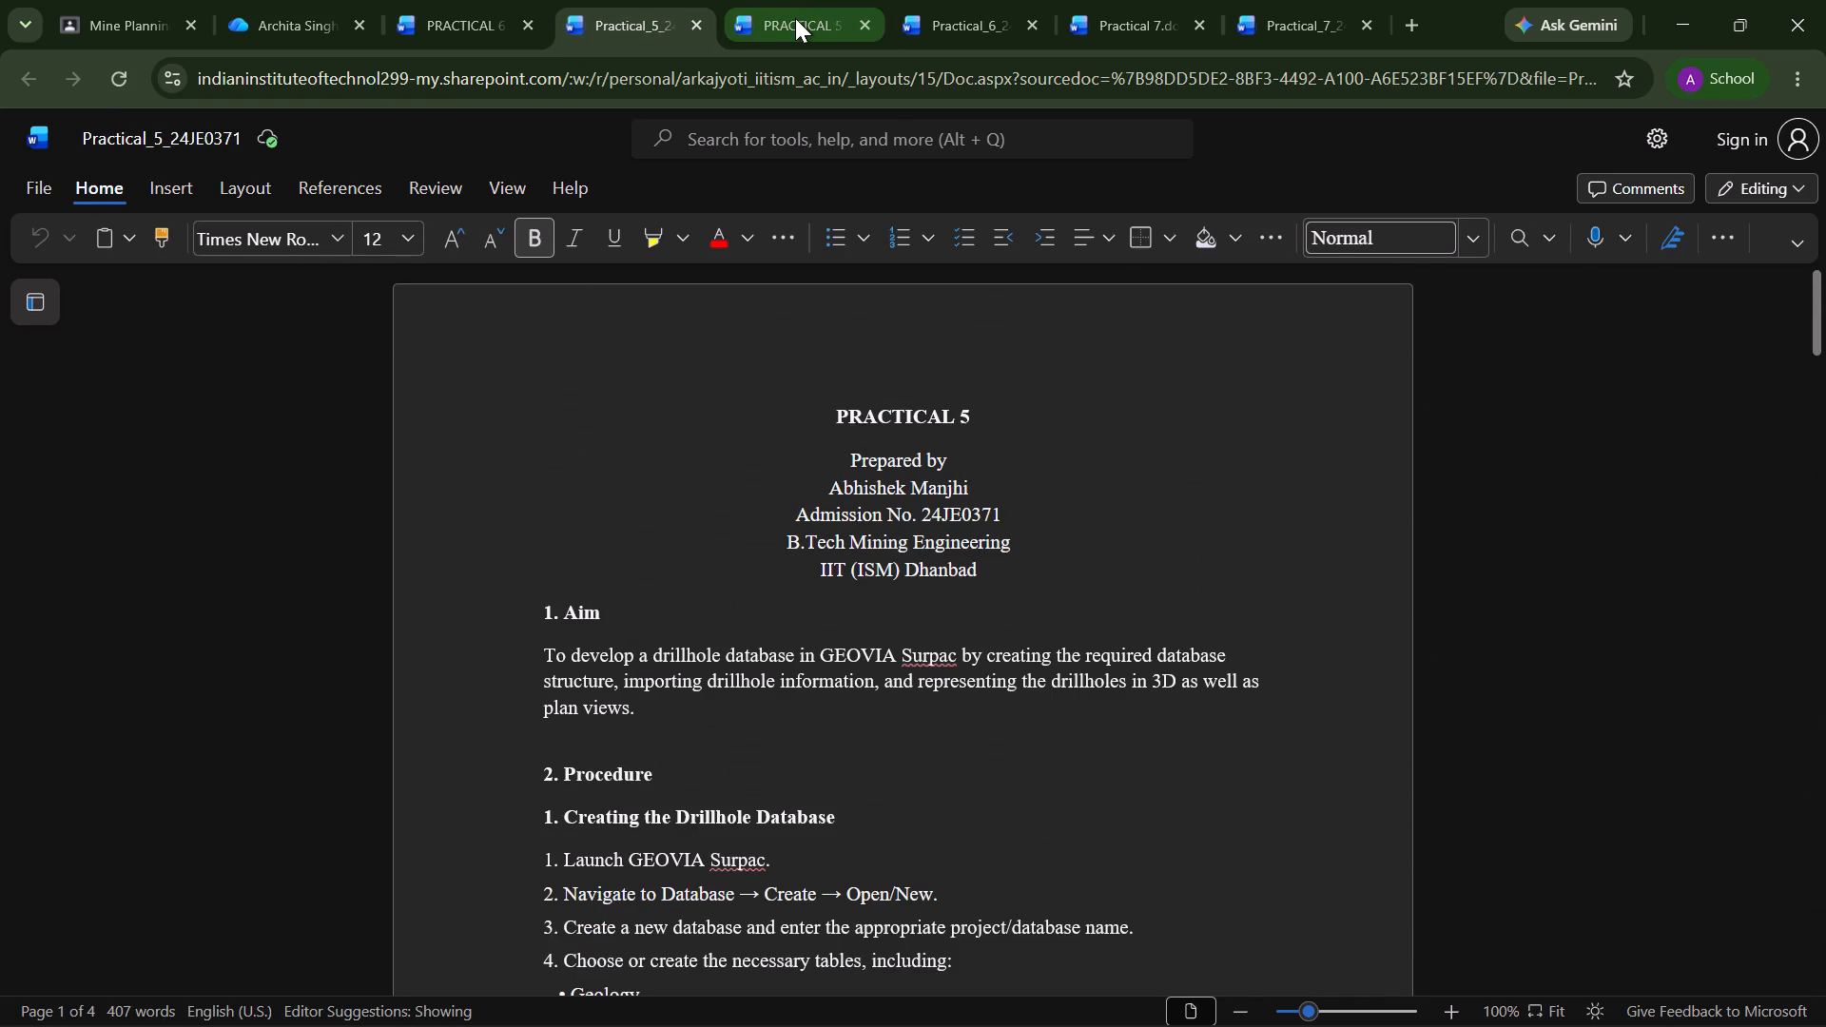
# Compare the drillhole images in PRACTICAL 5 Surpac with the figures in the purple-folder student's Practical 5 report.
pyautogui.click(795, 18)
pyautogui.scroll(-9, 870, 636)
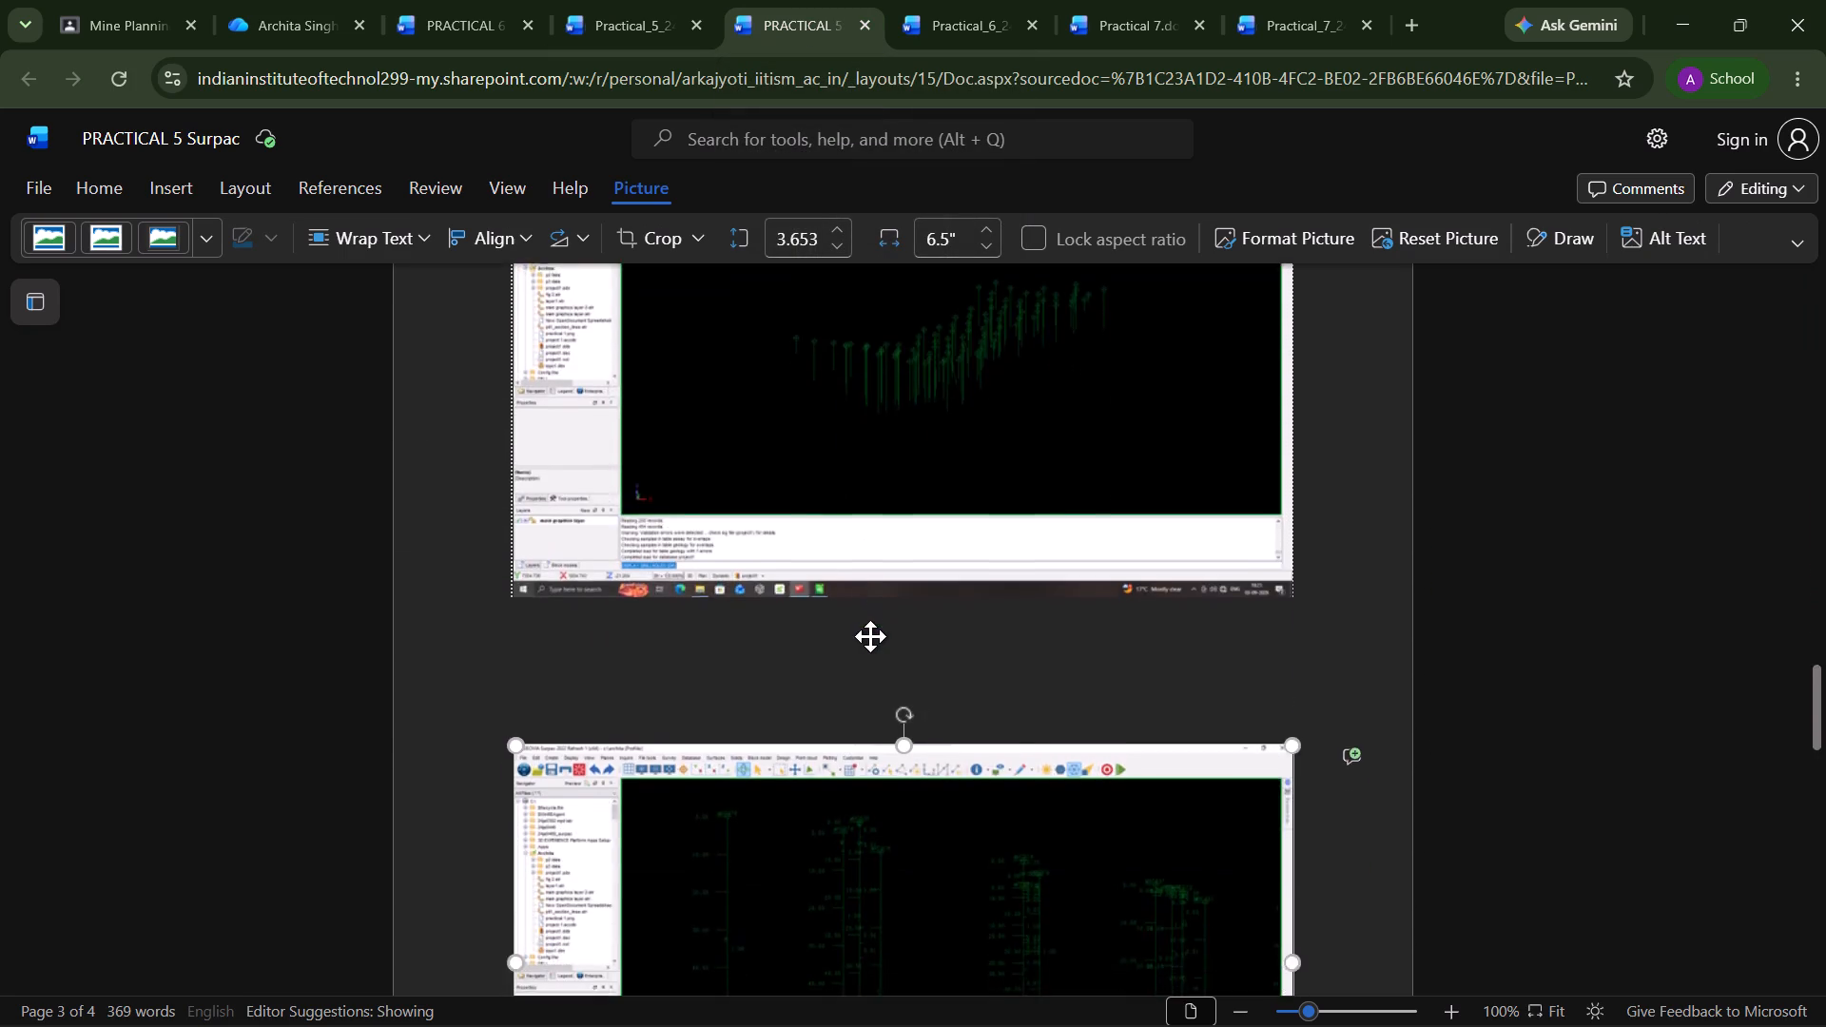
pyautogui.scroll(-4, 870, 636)
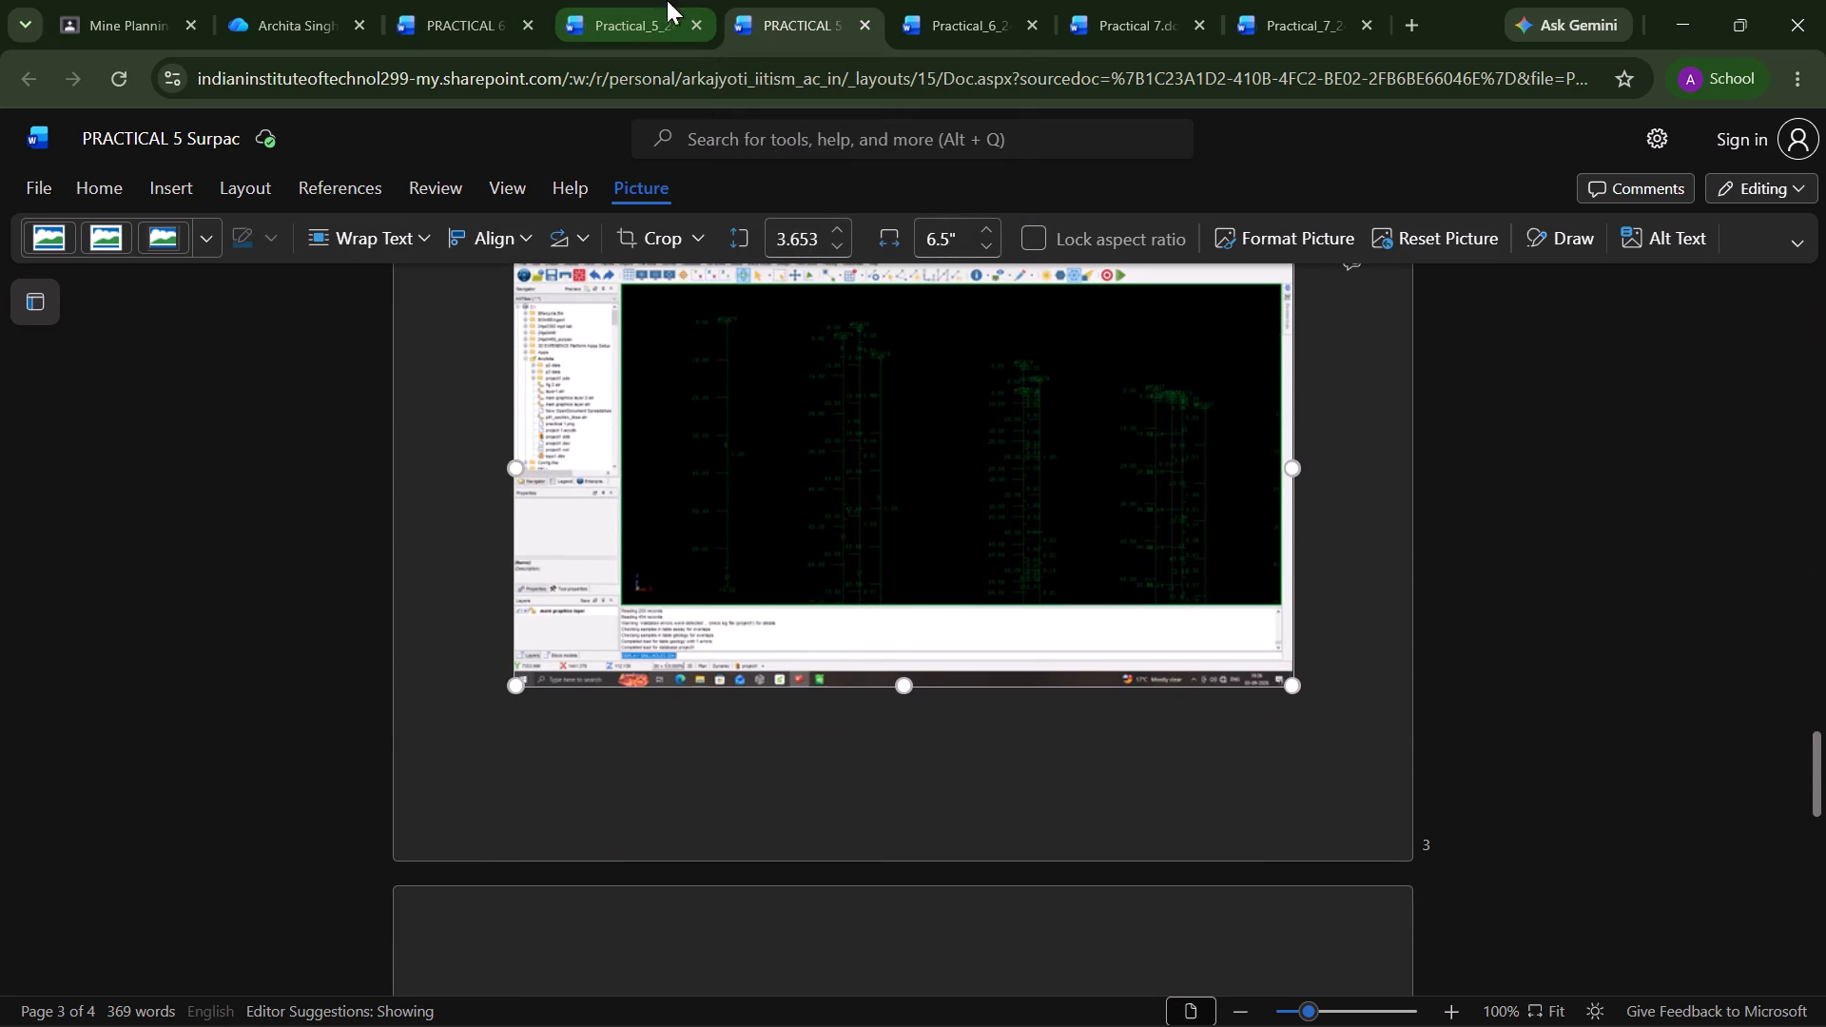
pyautogui.click(631, 0)
pyautogui.scroll(-12, 830, 428)
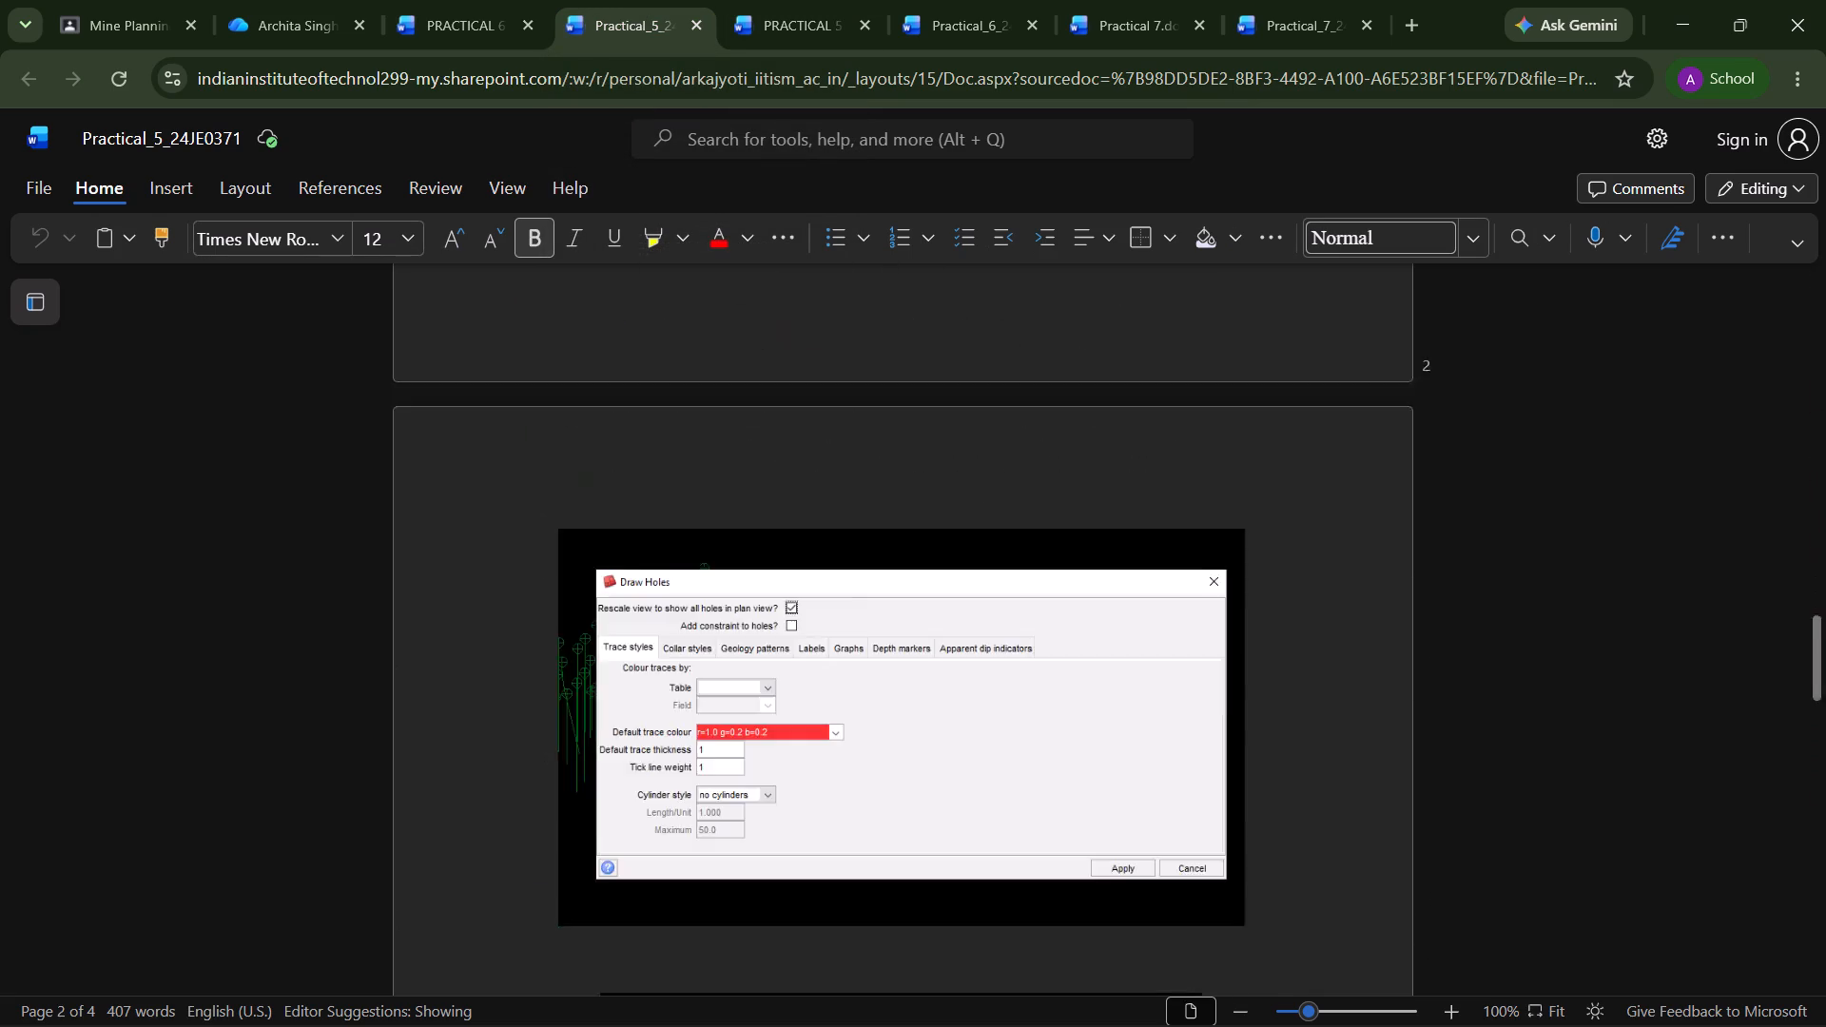
pyautogui.scroll(-6, 830, 428)
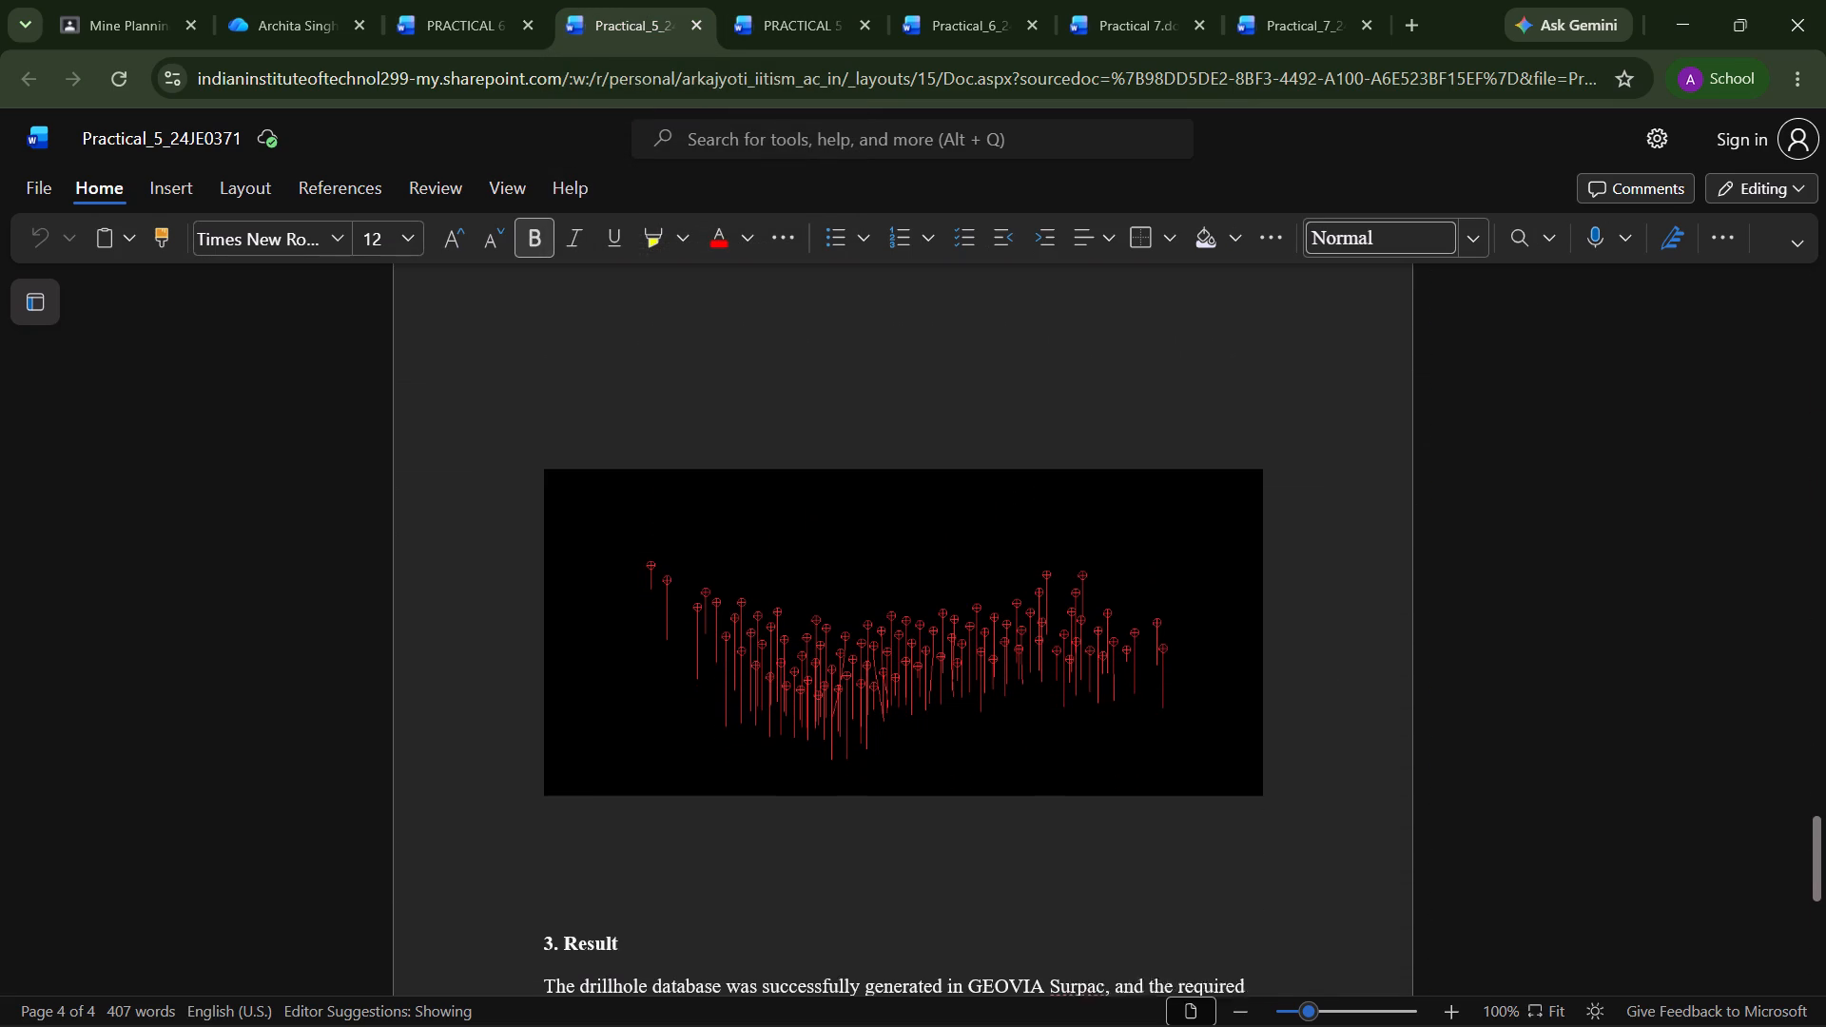
pyautogui.scroll(-1, 830, 428)
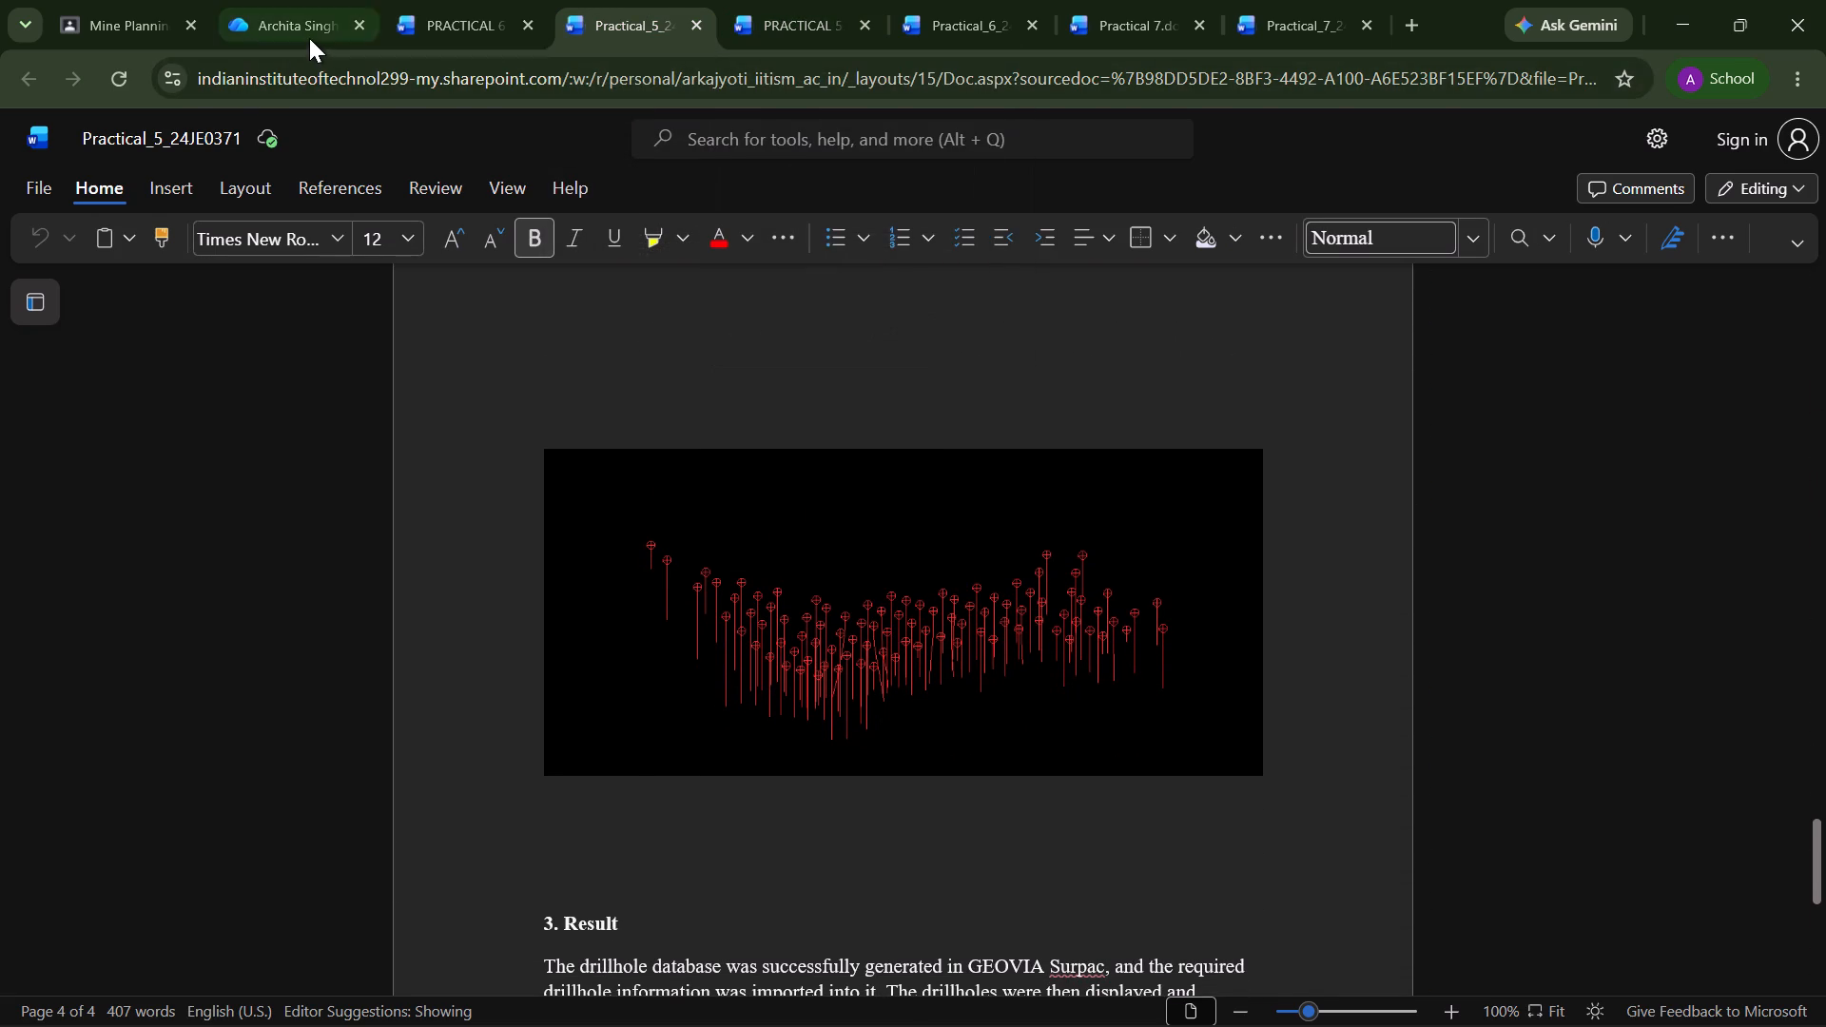
# Open the Practical 5 document from the seven-item yellow student folder in the shared Mine Planning and Design Practical directory.
pyautogui.click(311, 37)
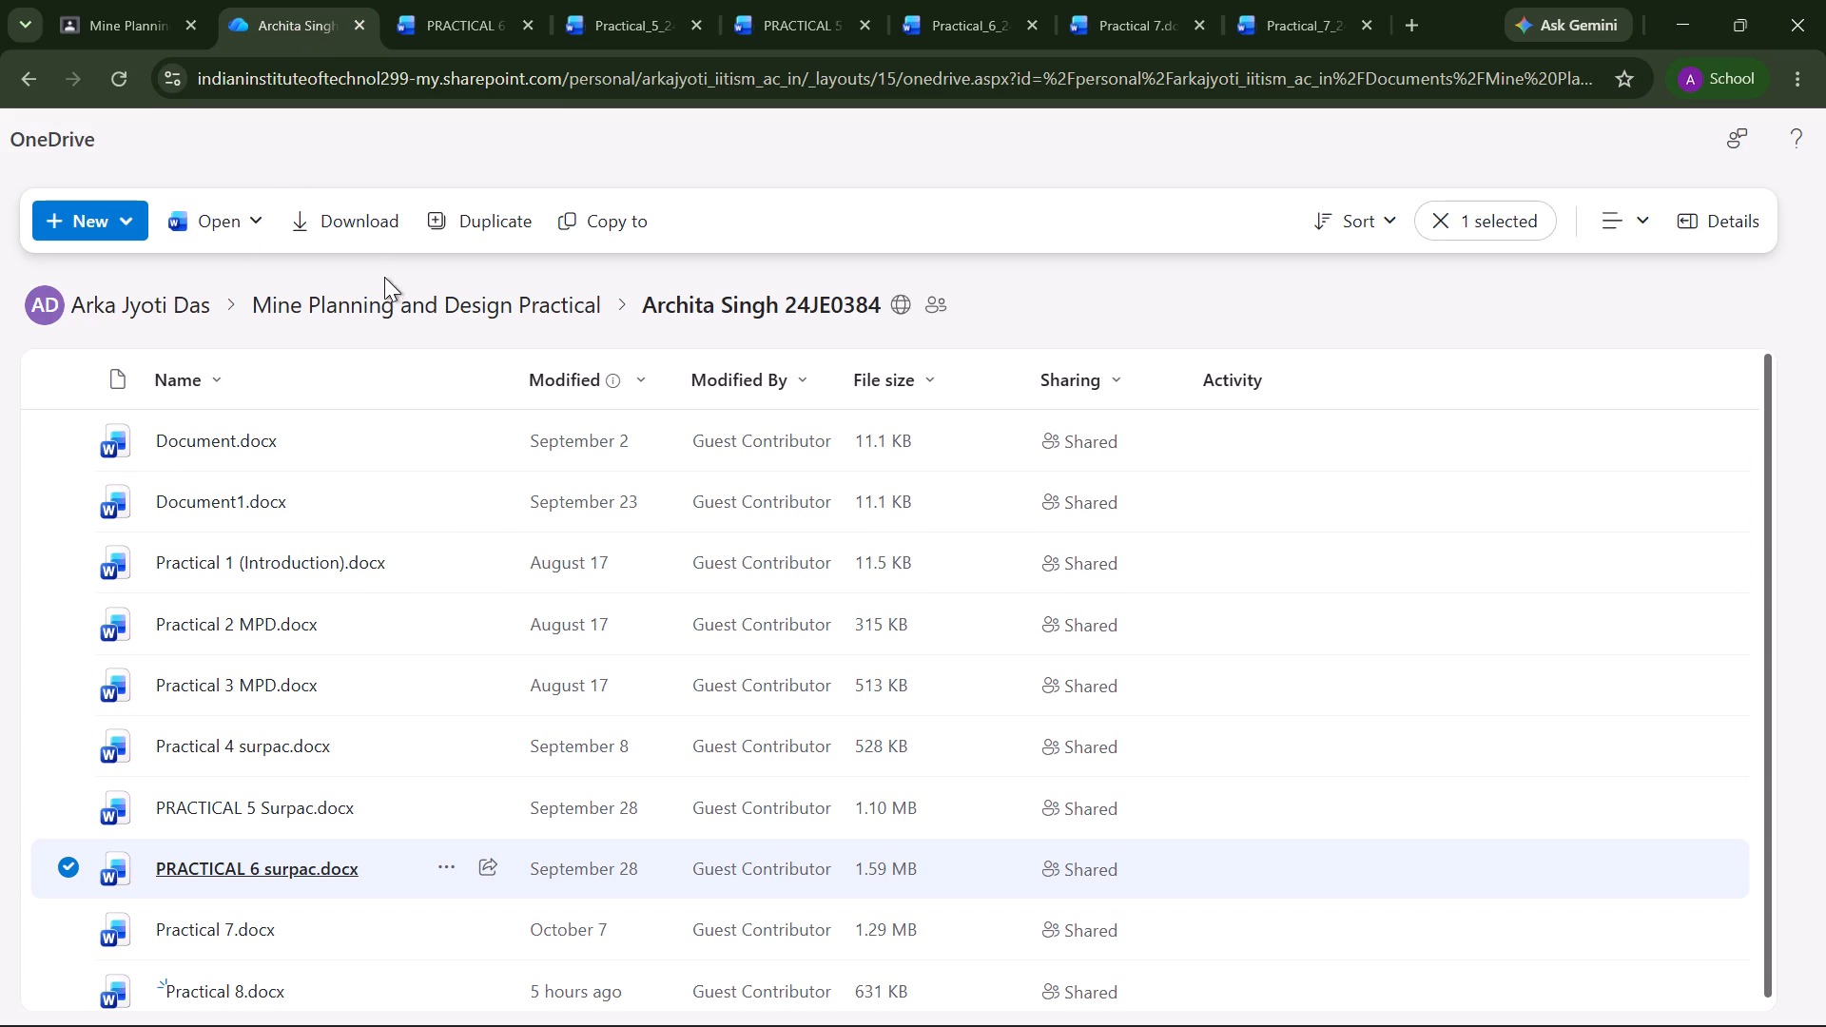
pyautogui.click(386, 309)
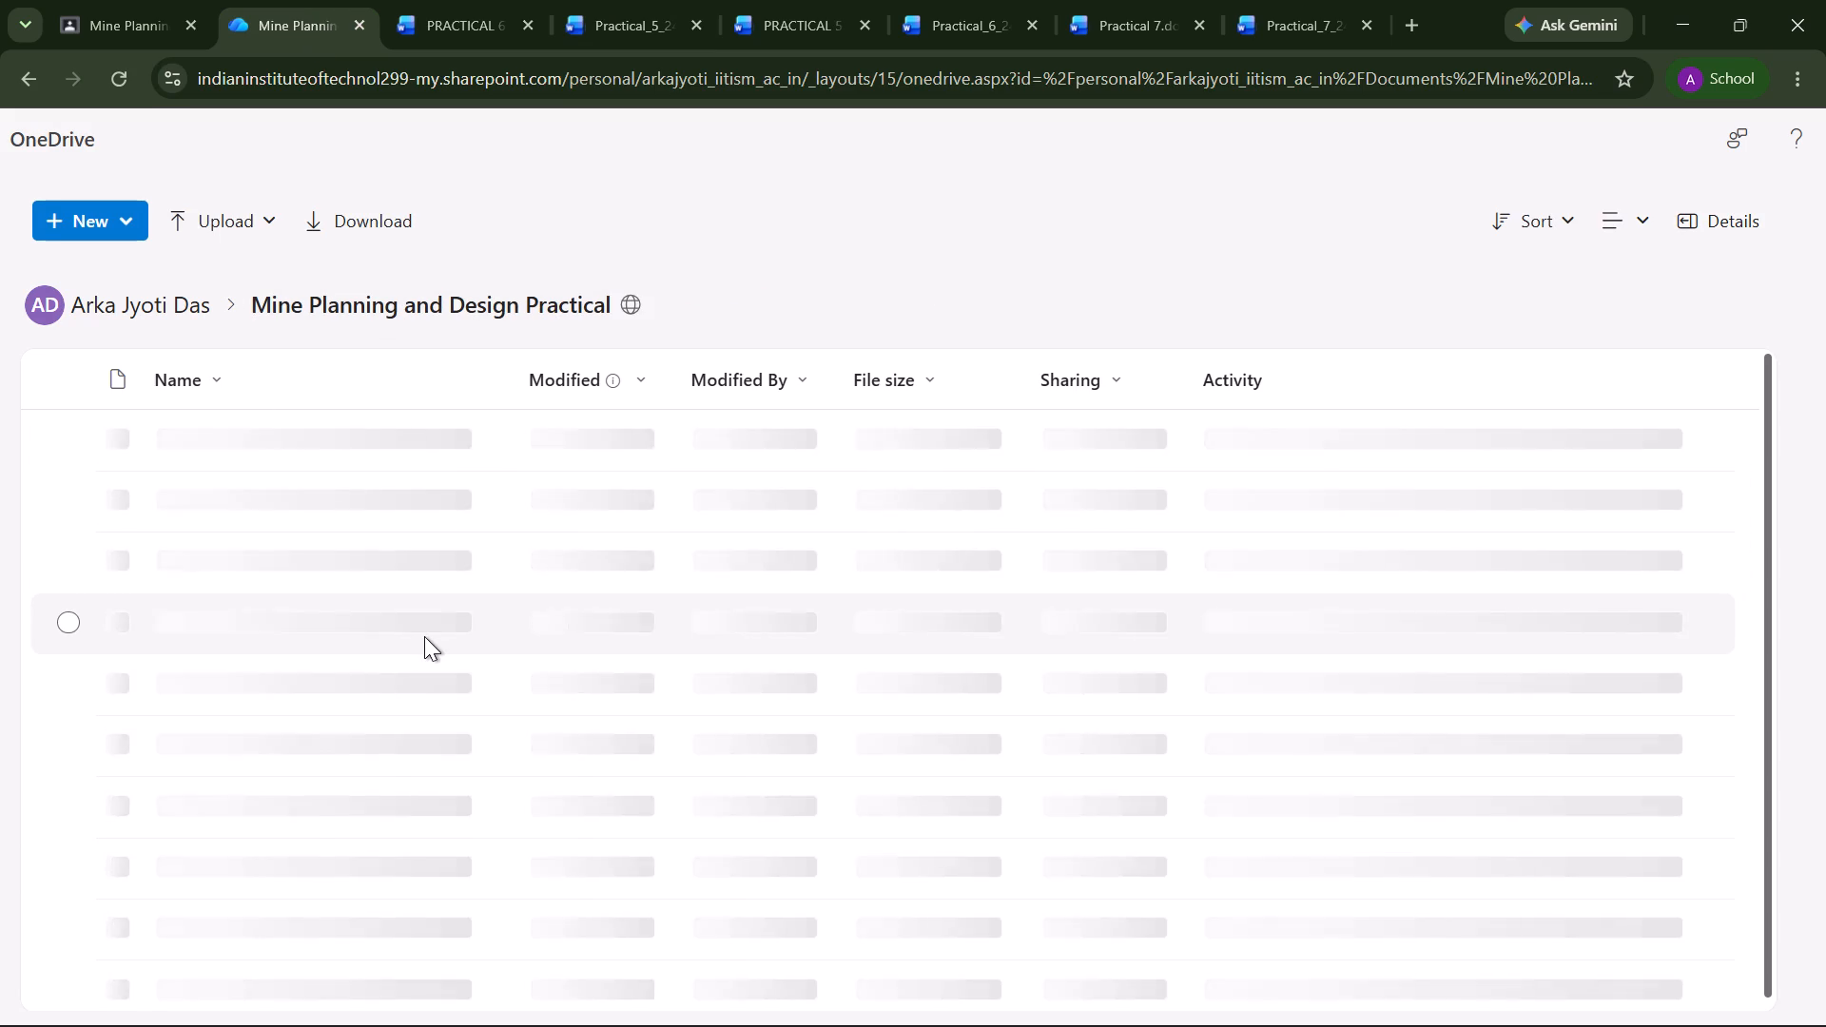
pyautogui.scroll(6, 424, 636)
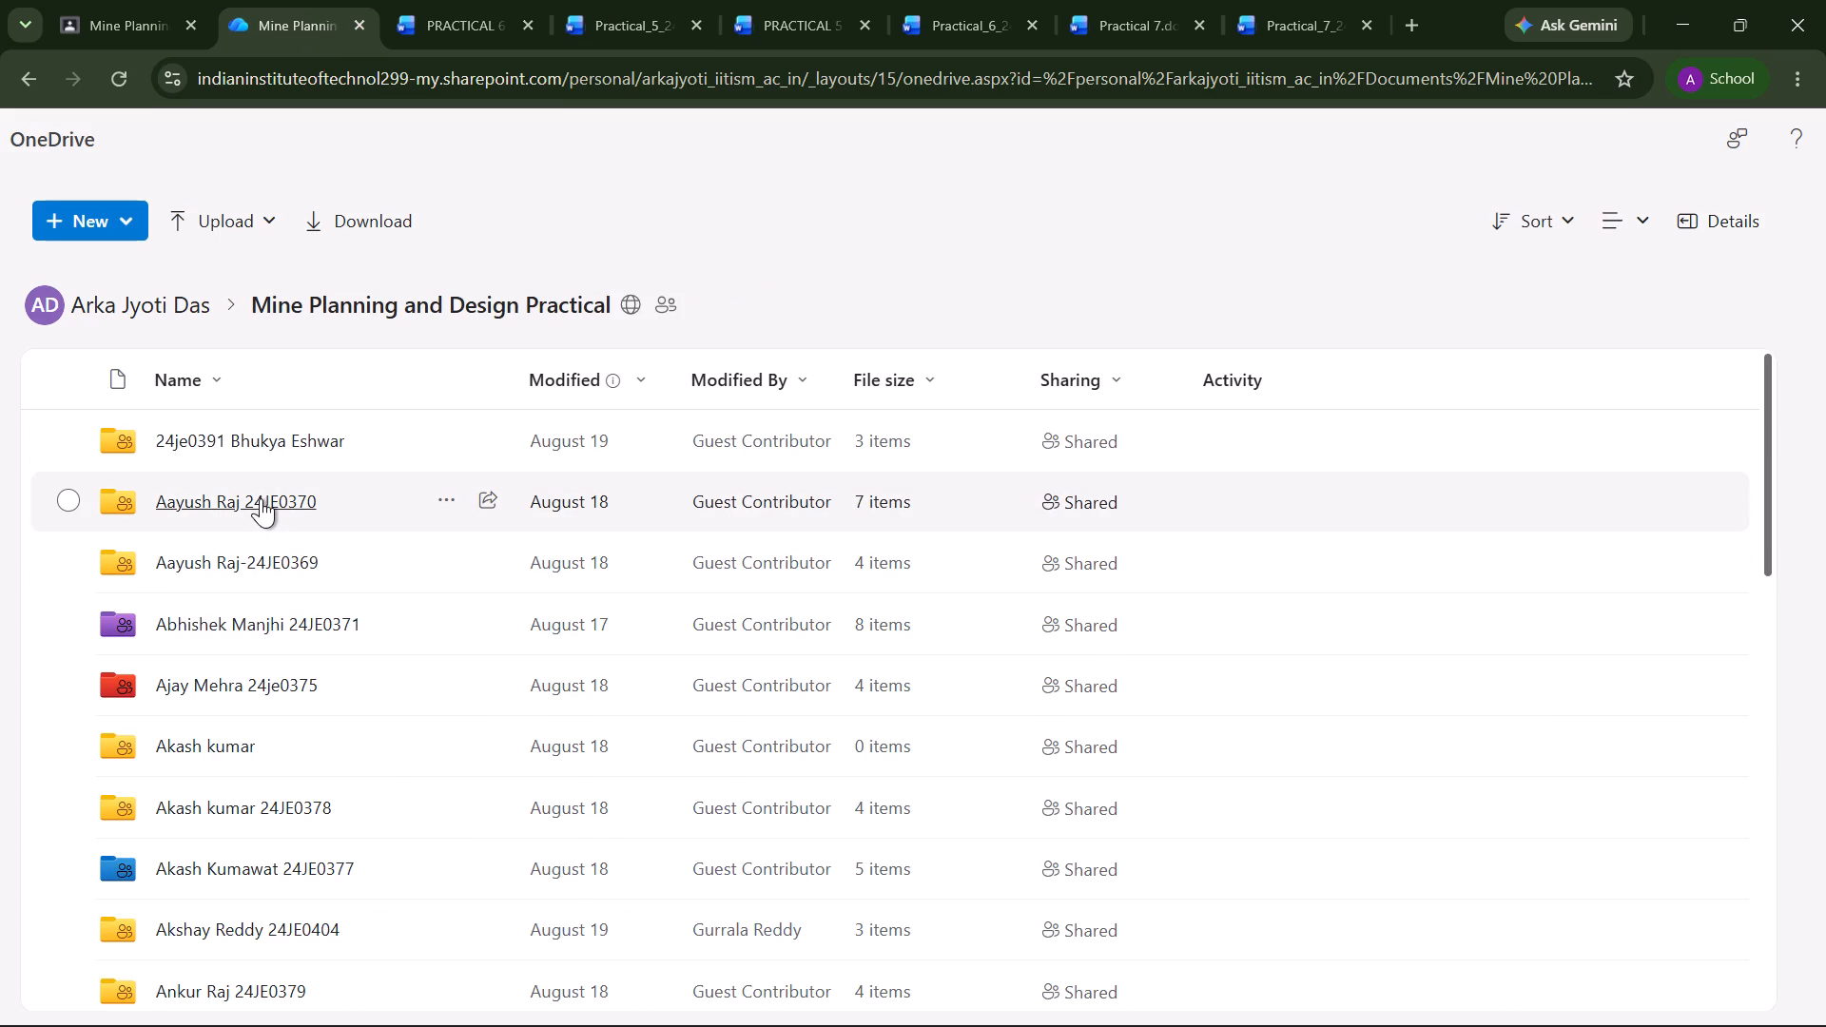
pyautogui.click(261, 498)
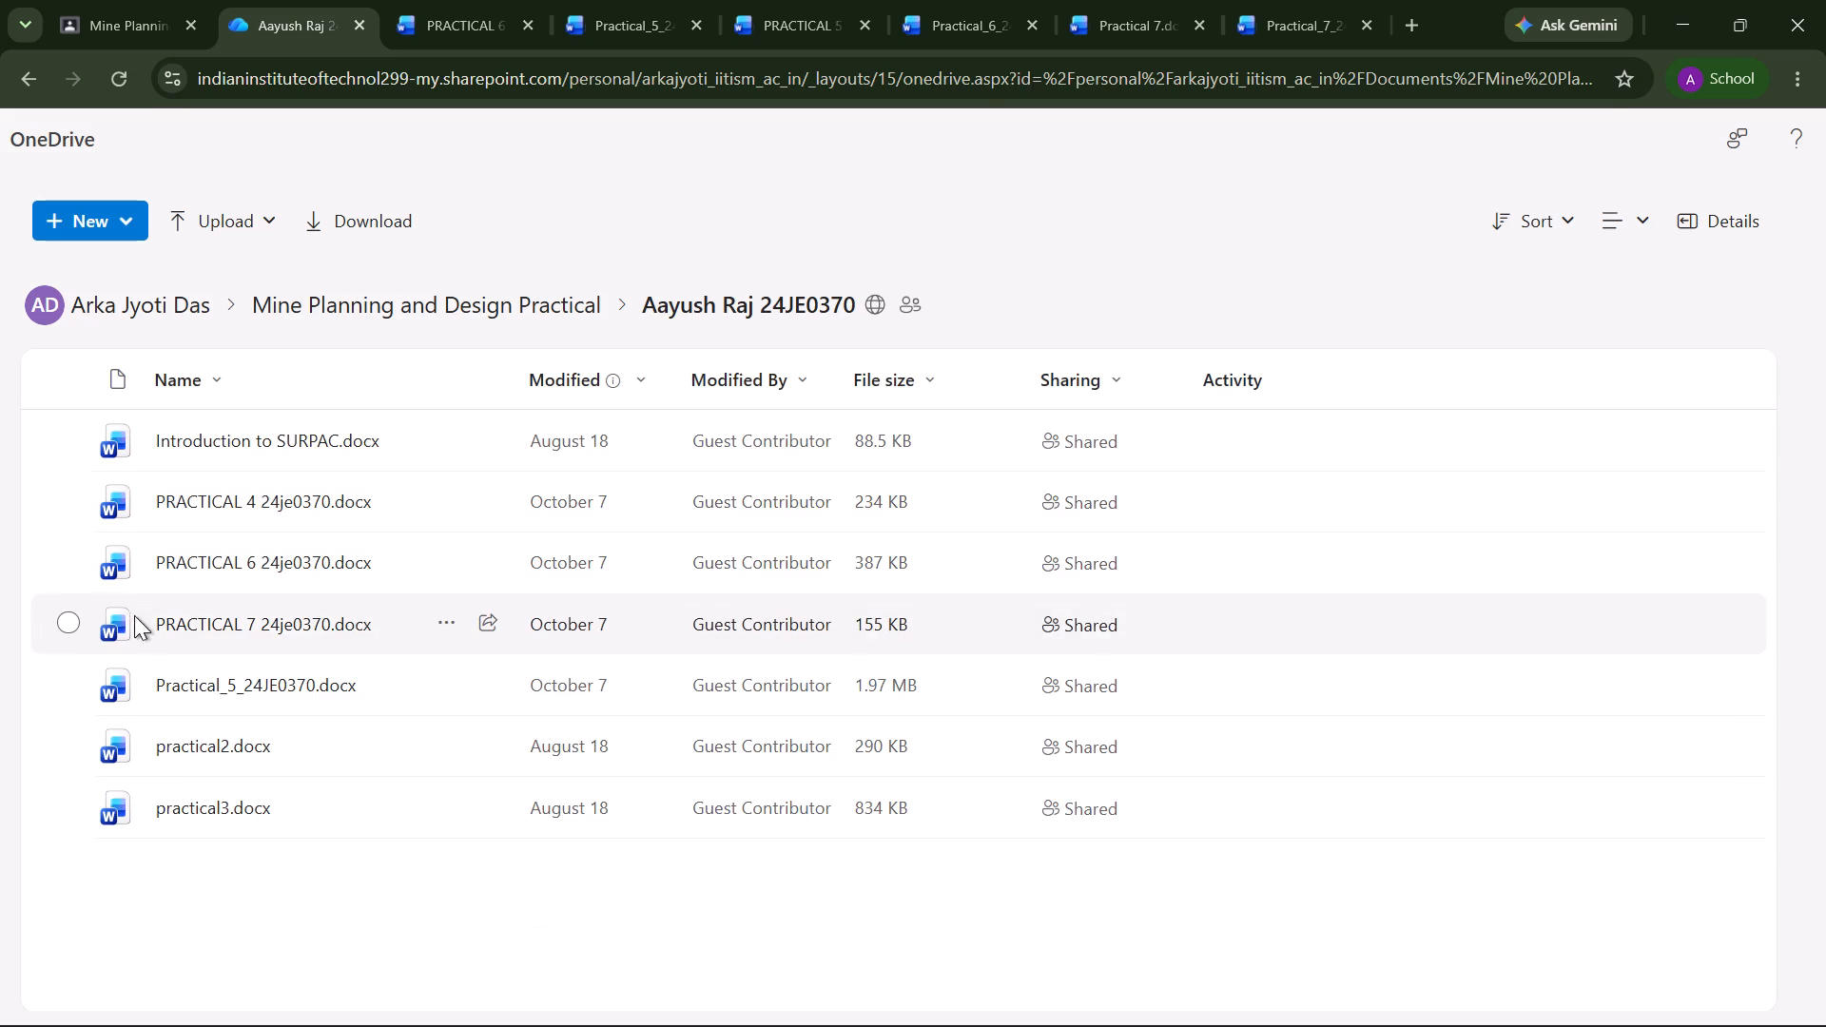
pyautogui.click(261, 693)
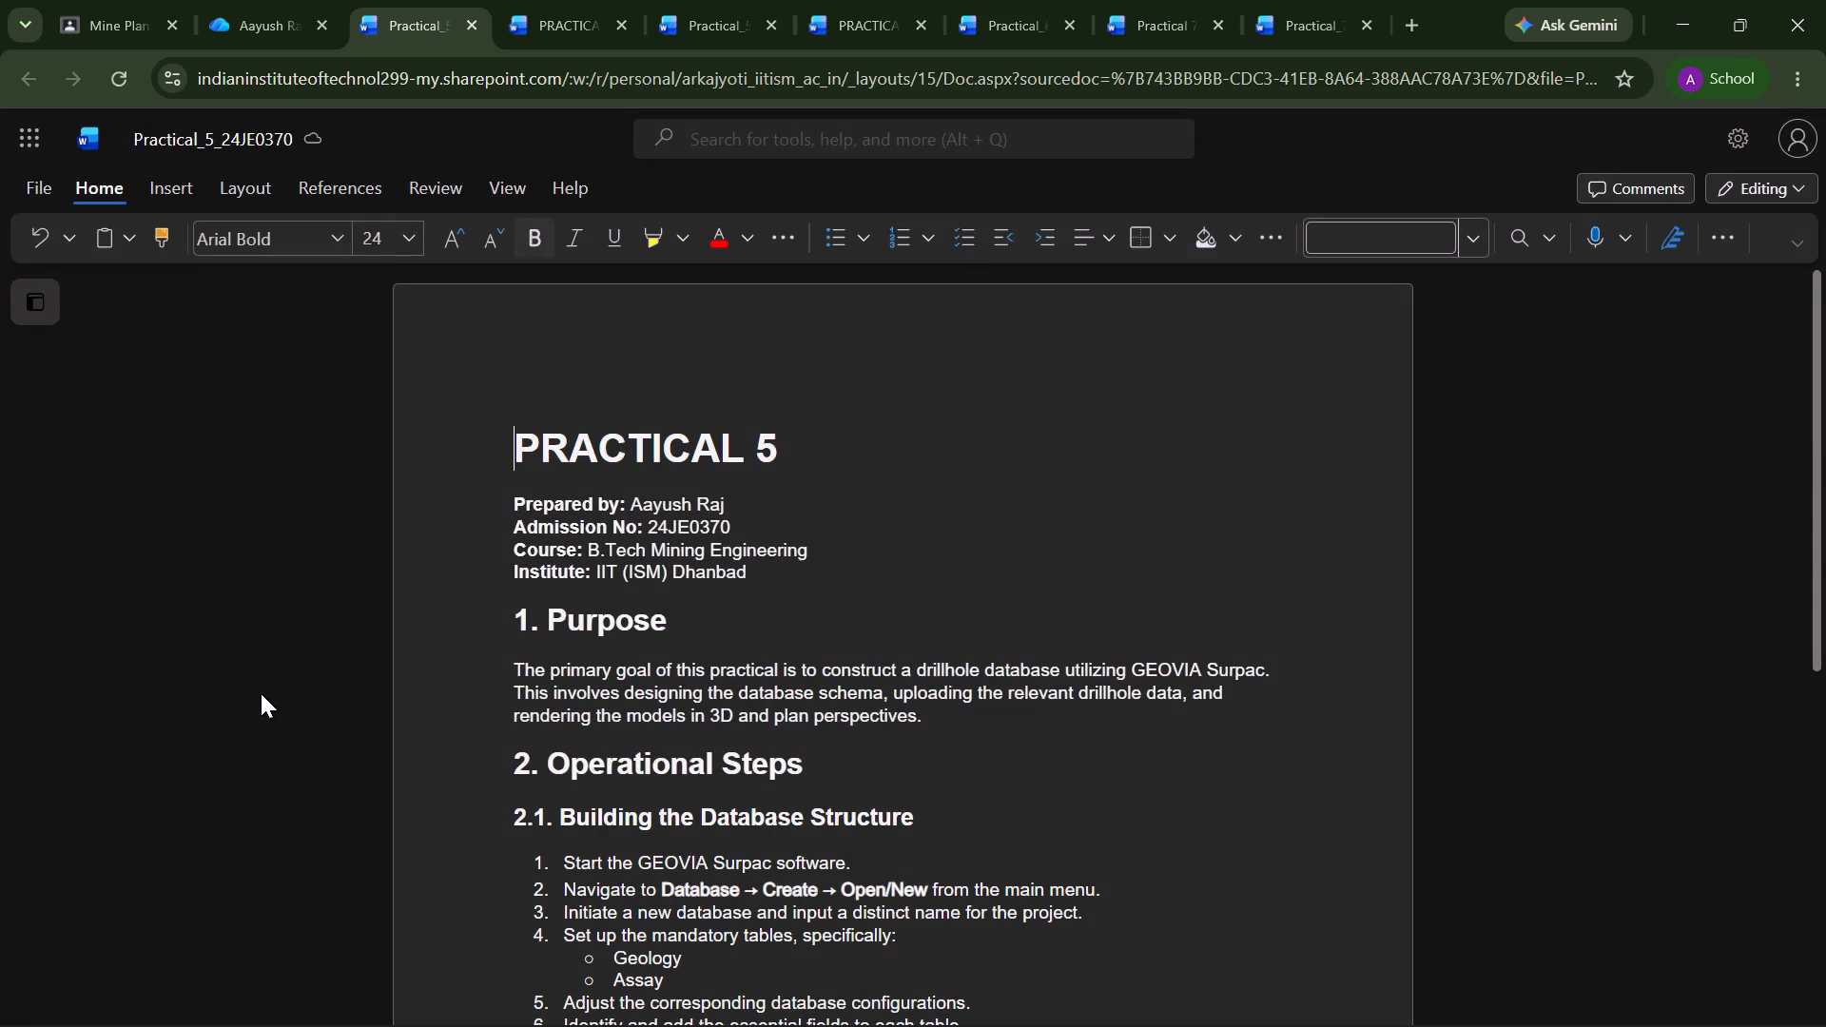
# Examine this Practical 5 report's 3D and plan view analysis and its figures through to the last page, and close the document.
pyautogui.scroll(-7, 261, 693)
pyautogui.scroll(-6, 748, 633)
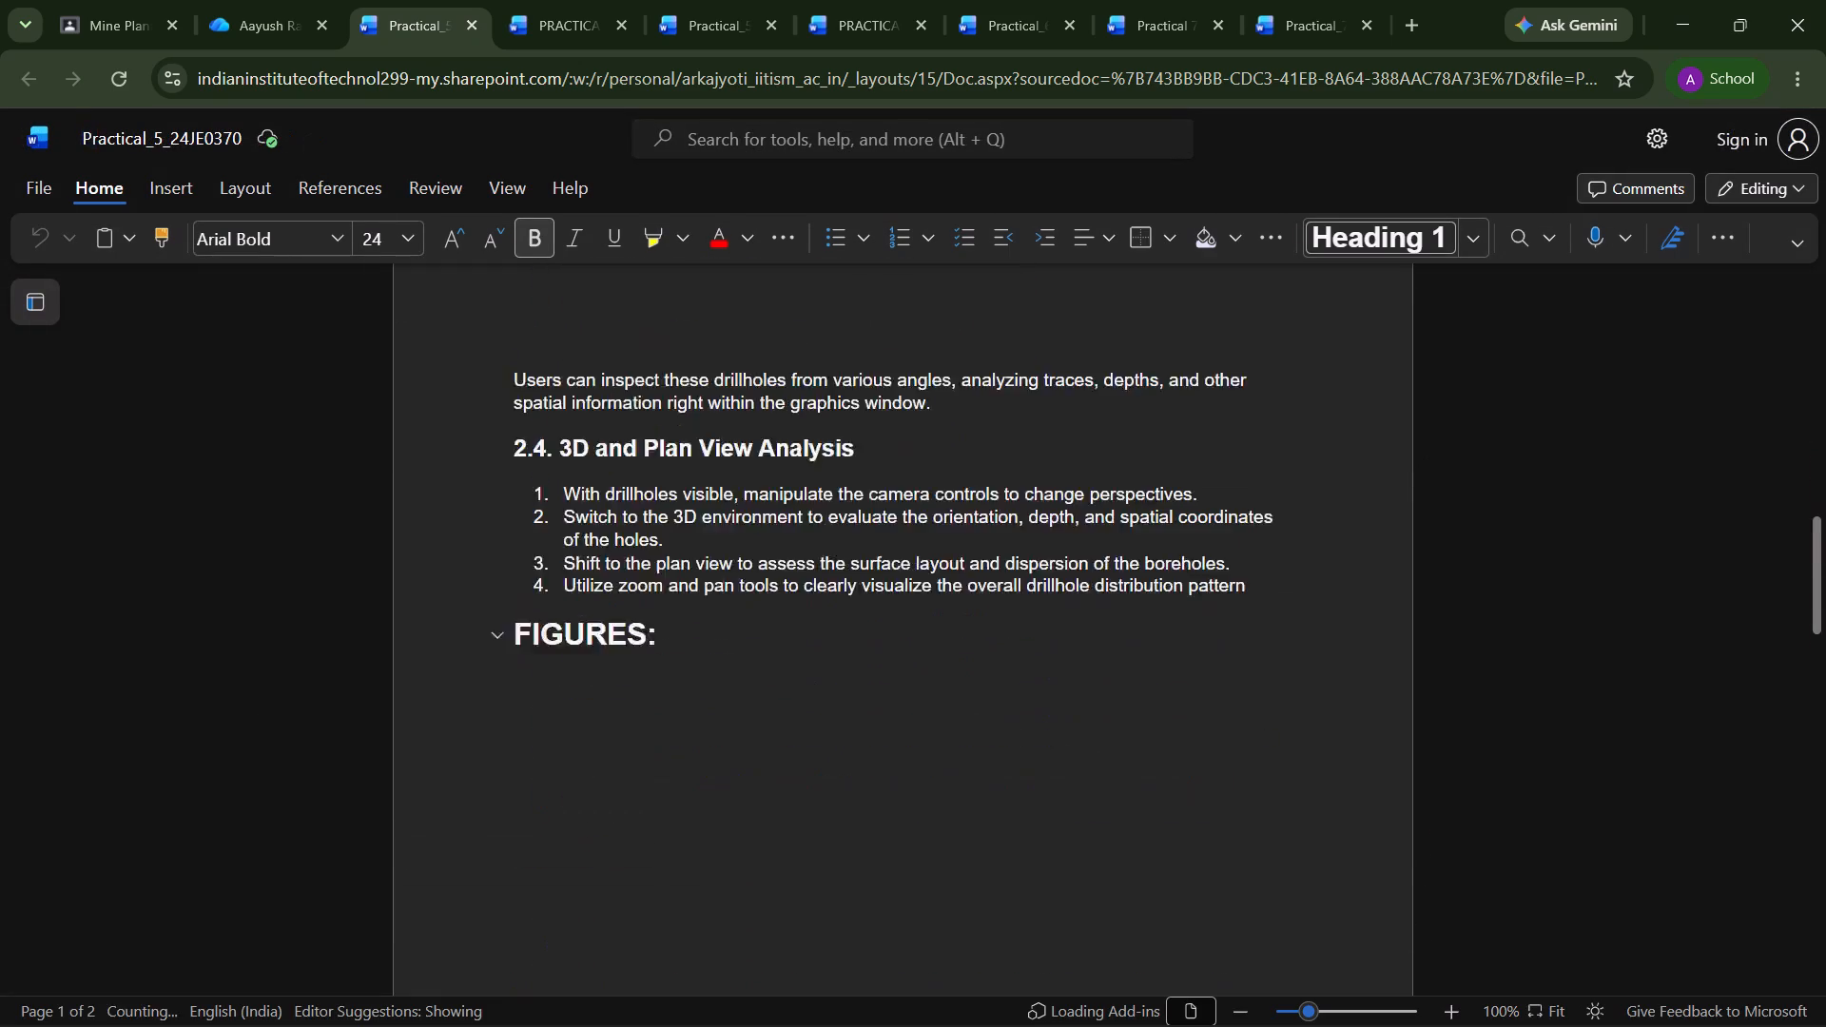
pyautogui.scroll(-3, 748, 633)
pyautogui.scroll(4, 748, 633)
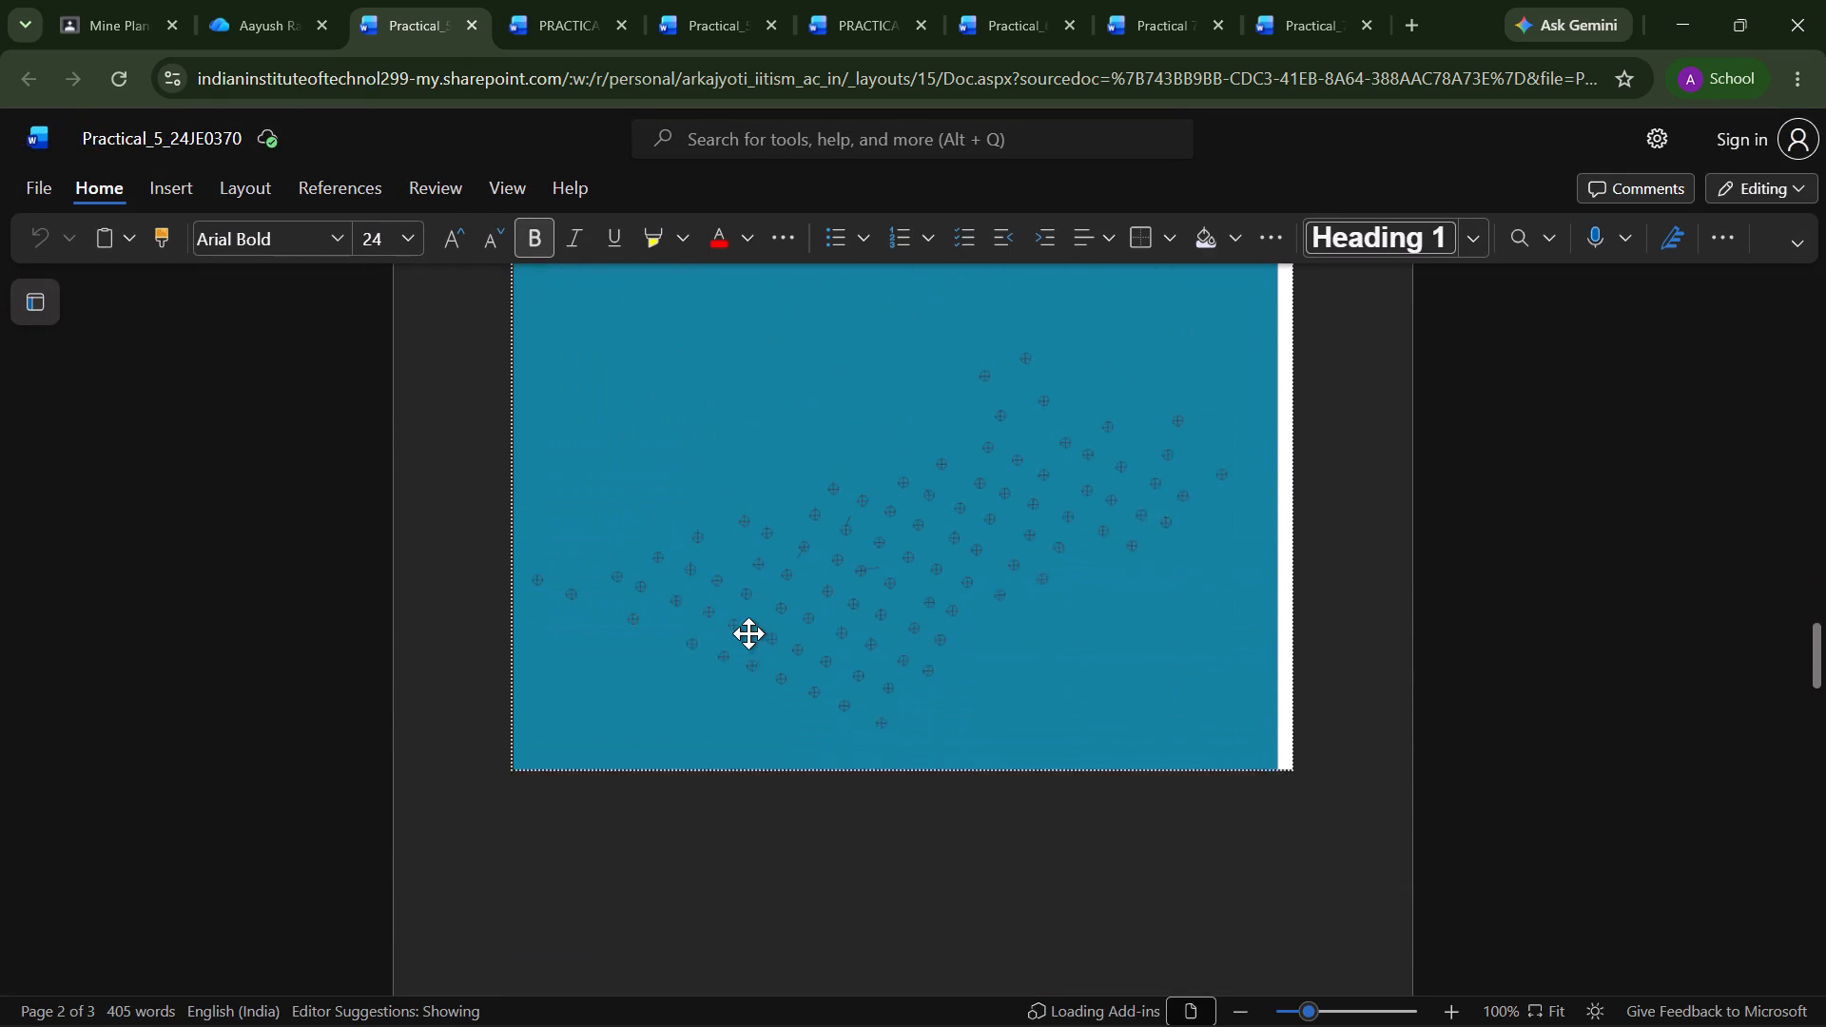
pyautogui.scroll(-8, 748, 633)
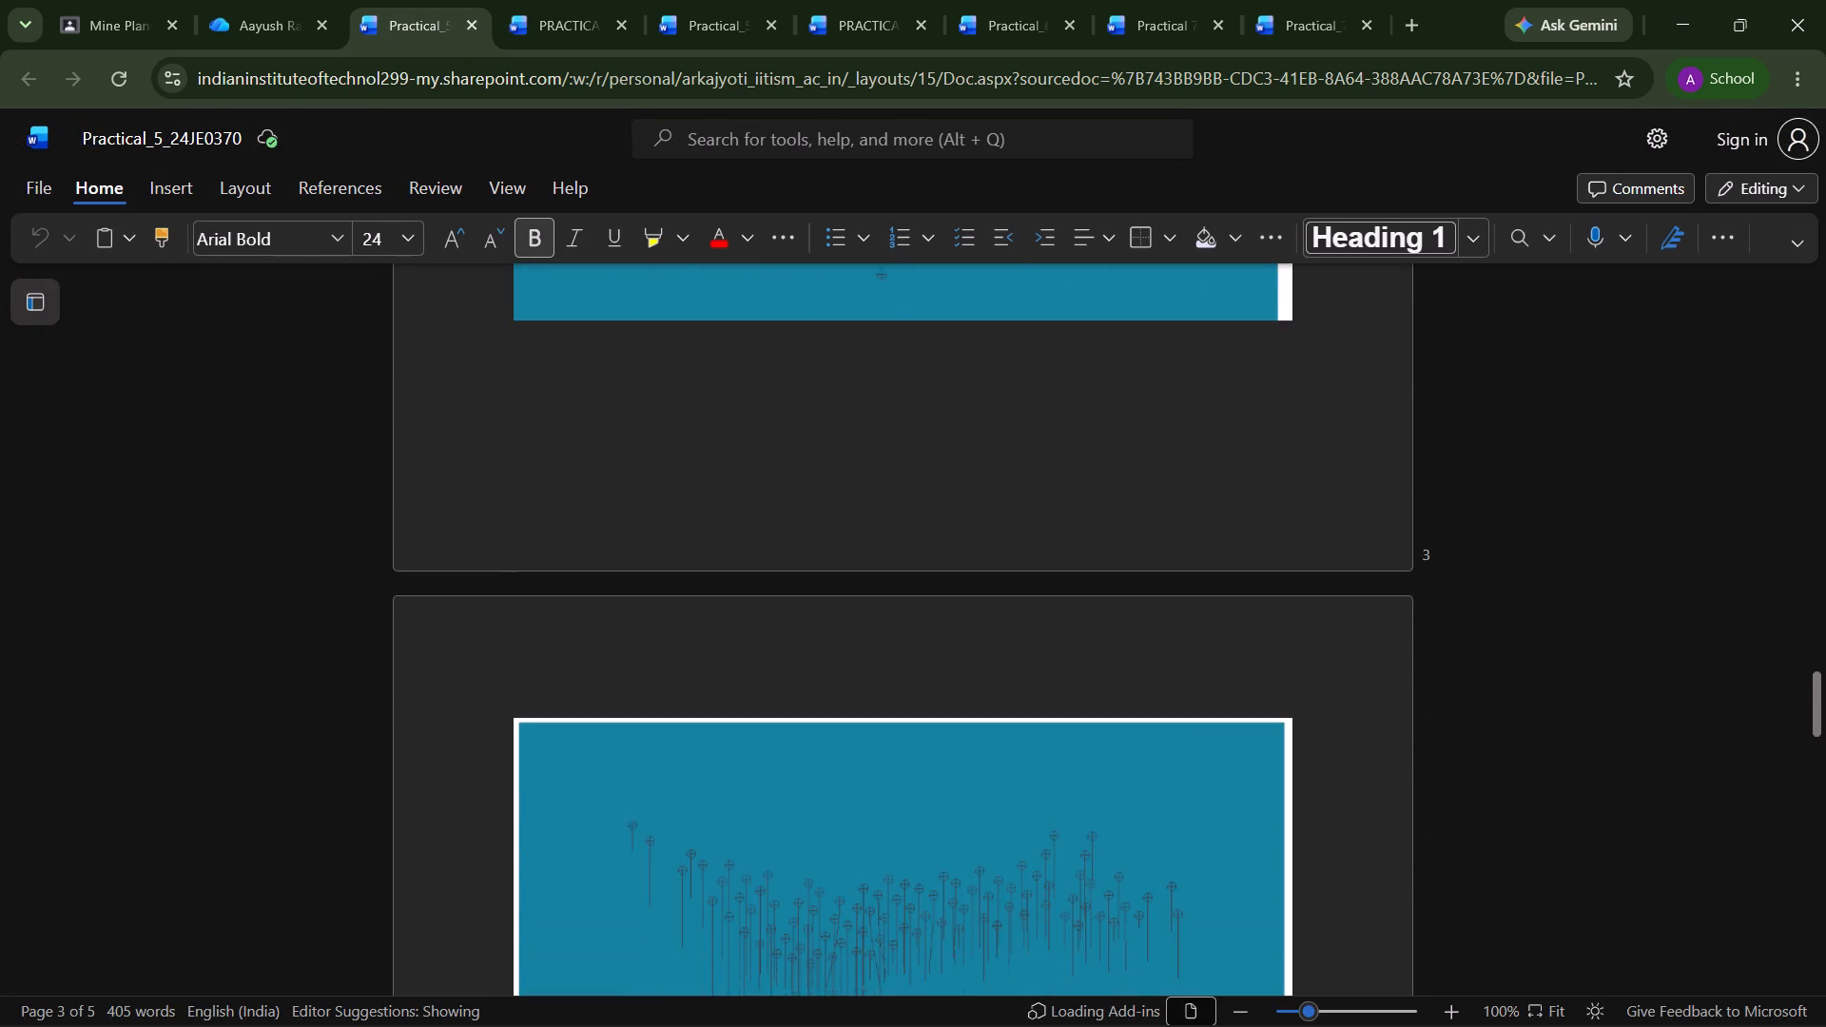
pyautogui.scroll(-7, 748, 633)
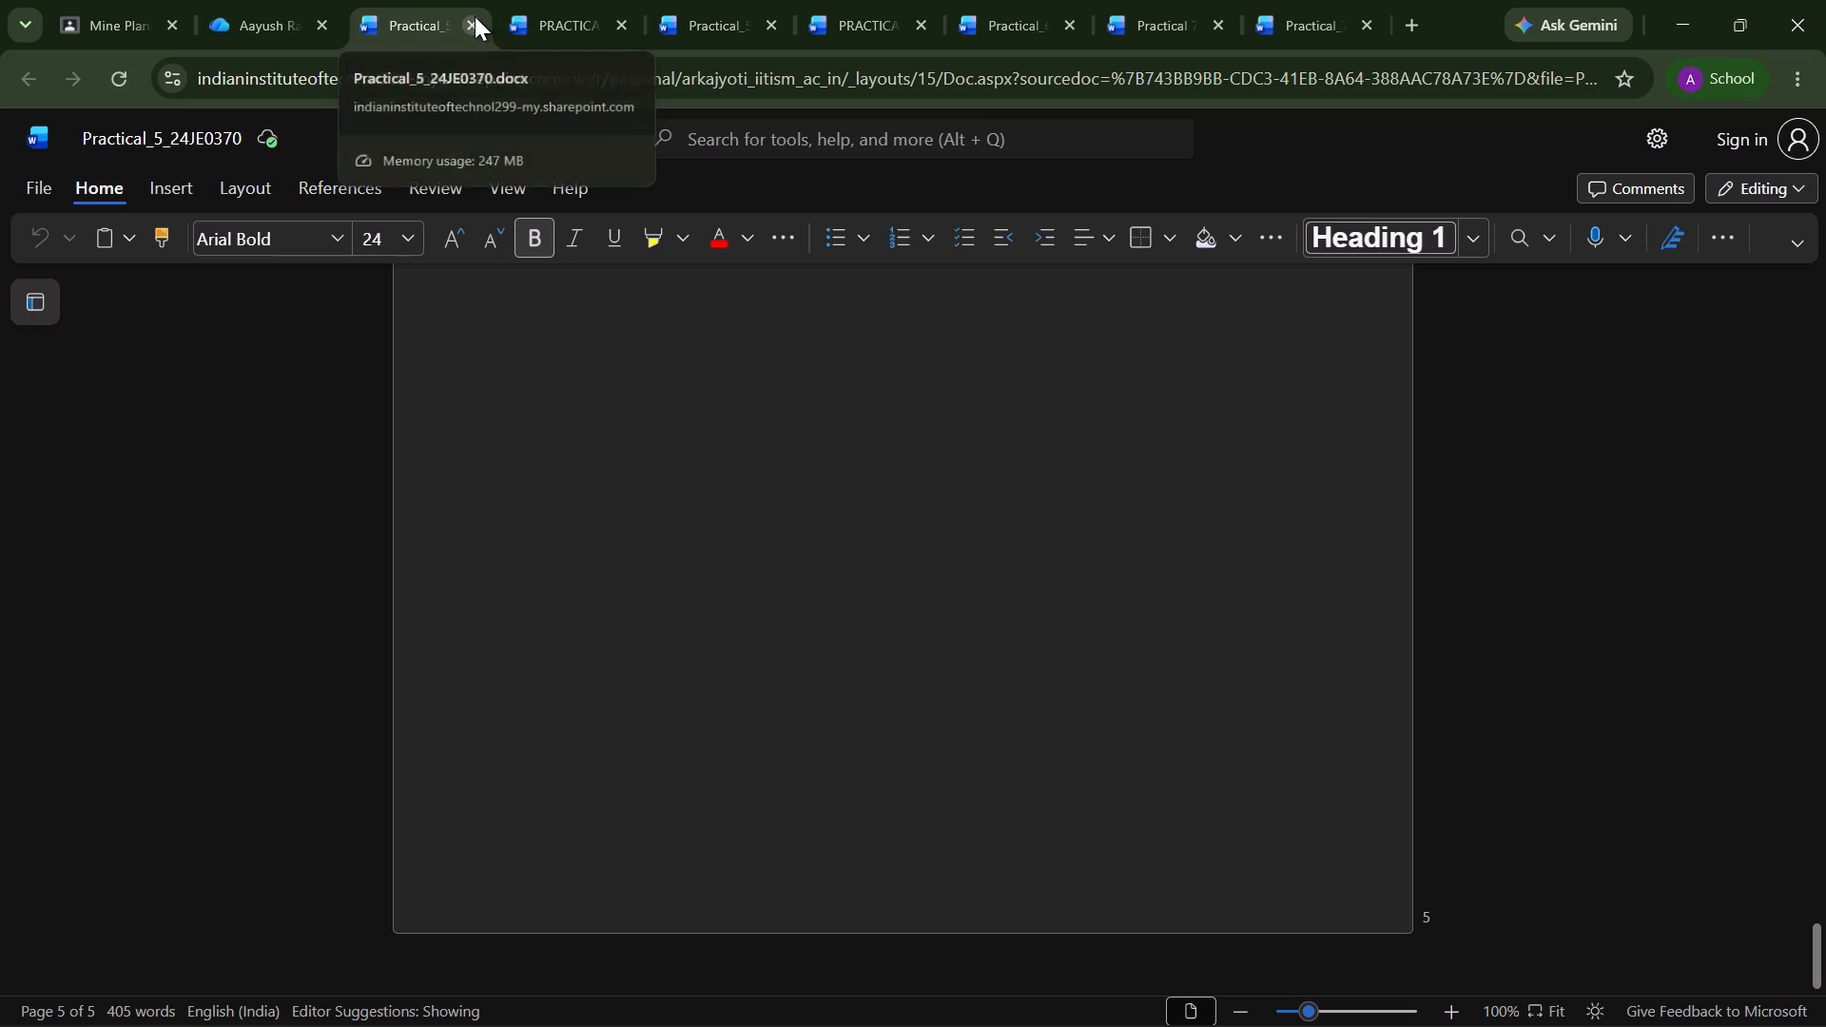
pyautogui.click(470, 21)
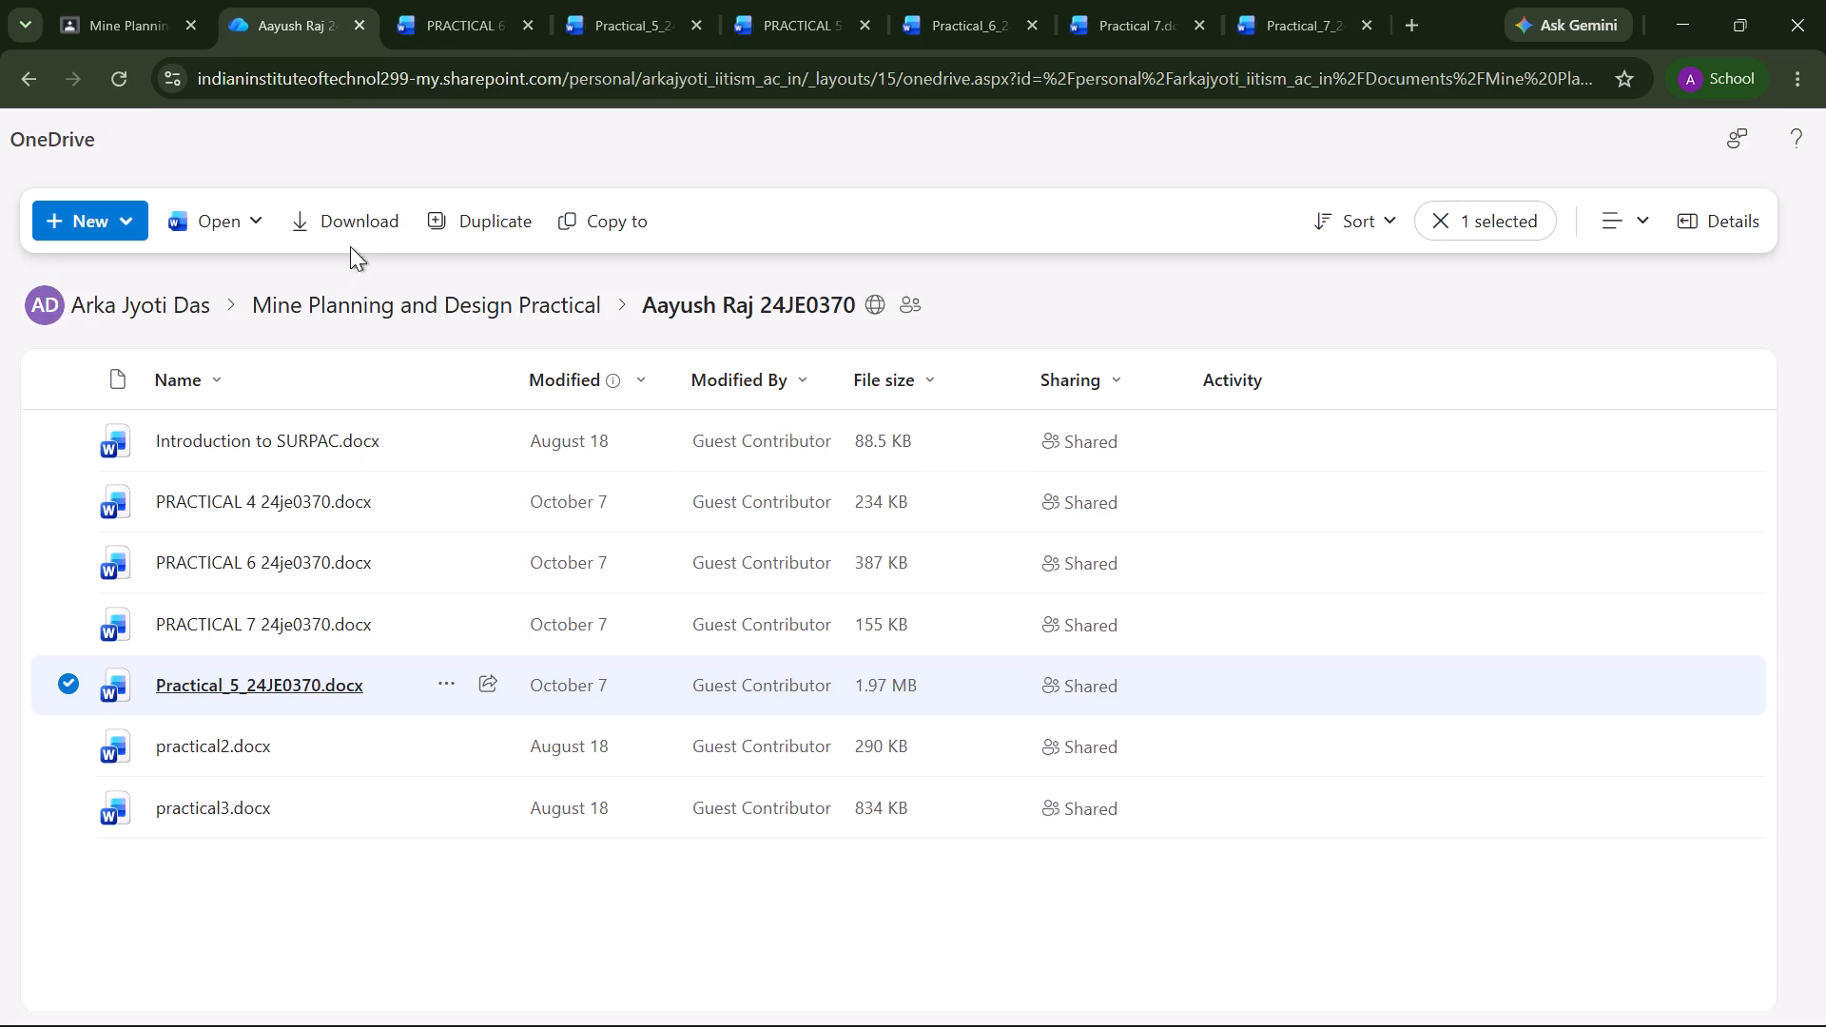
# Open PRACTICAL 4-7.docx from the four-item student folder listed just before the purple folder in Mine Planning and Design Practical.
pyautogui.click(379, 306)
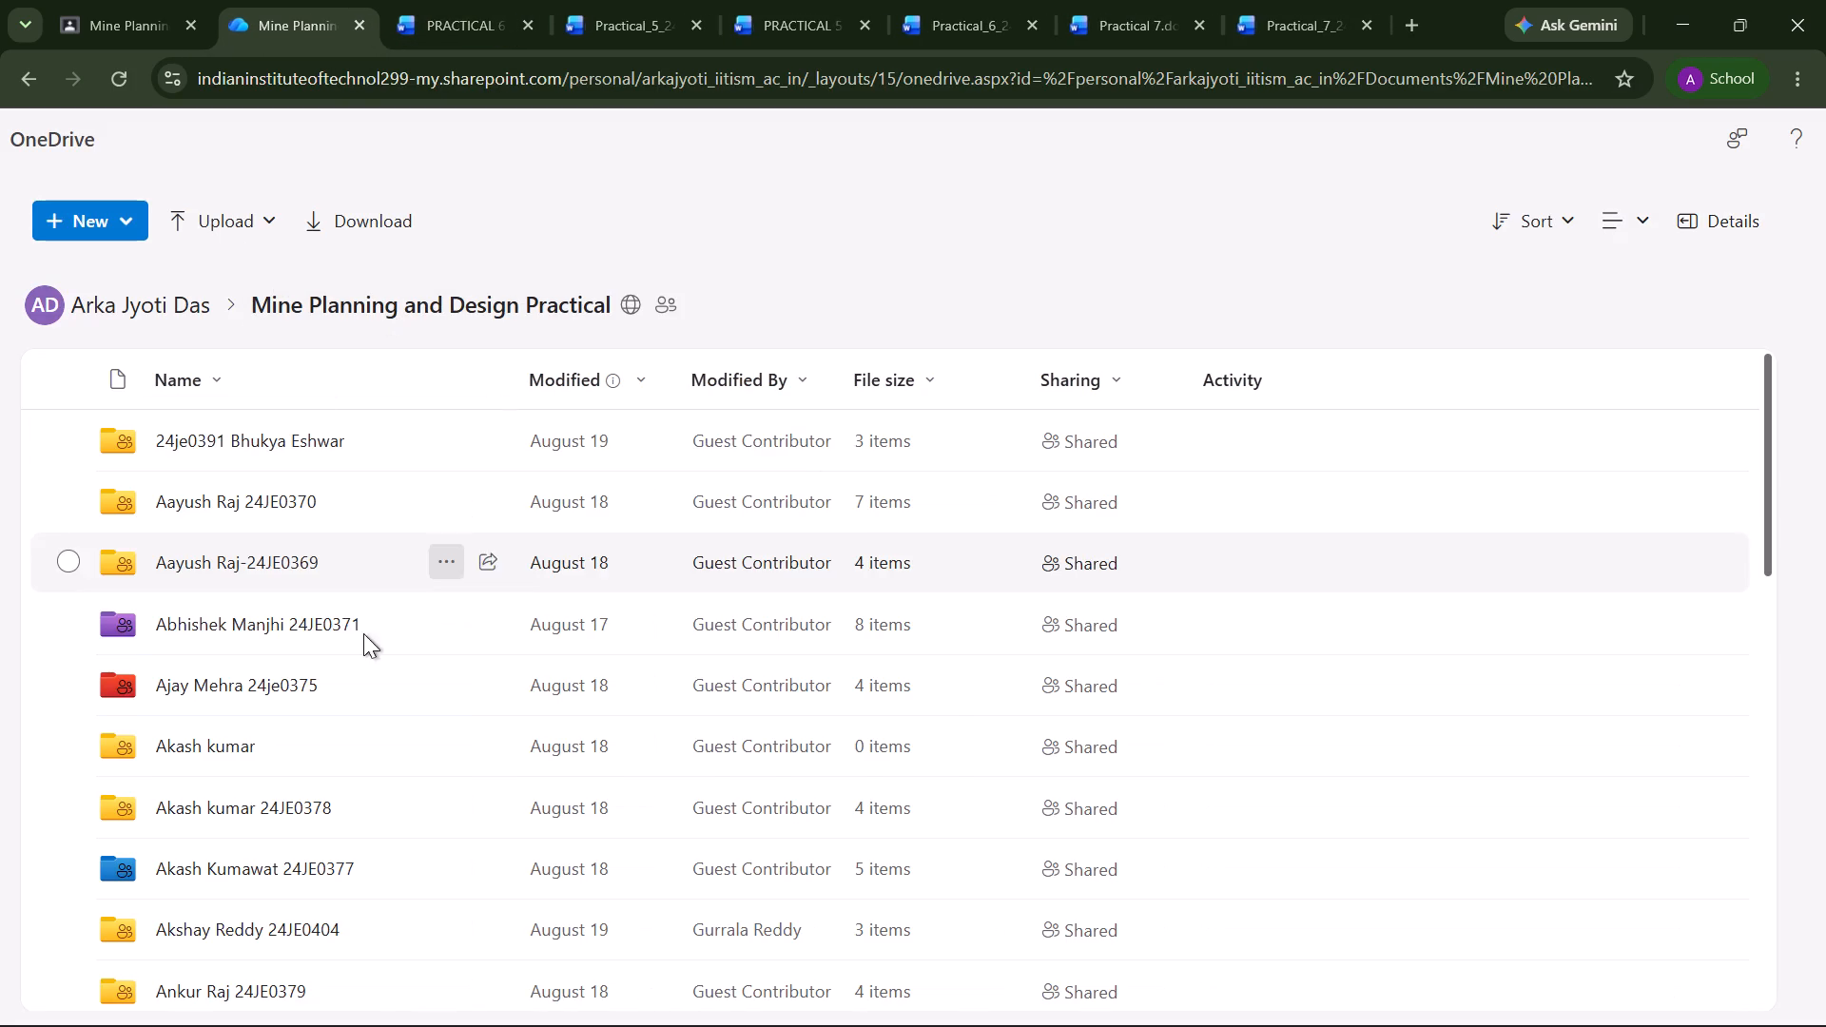
pyautogui.click(264, 553)
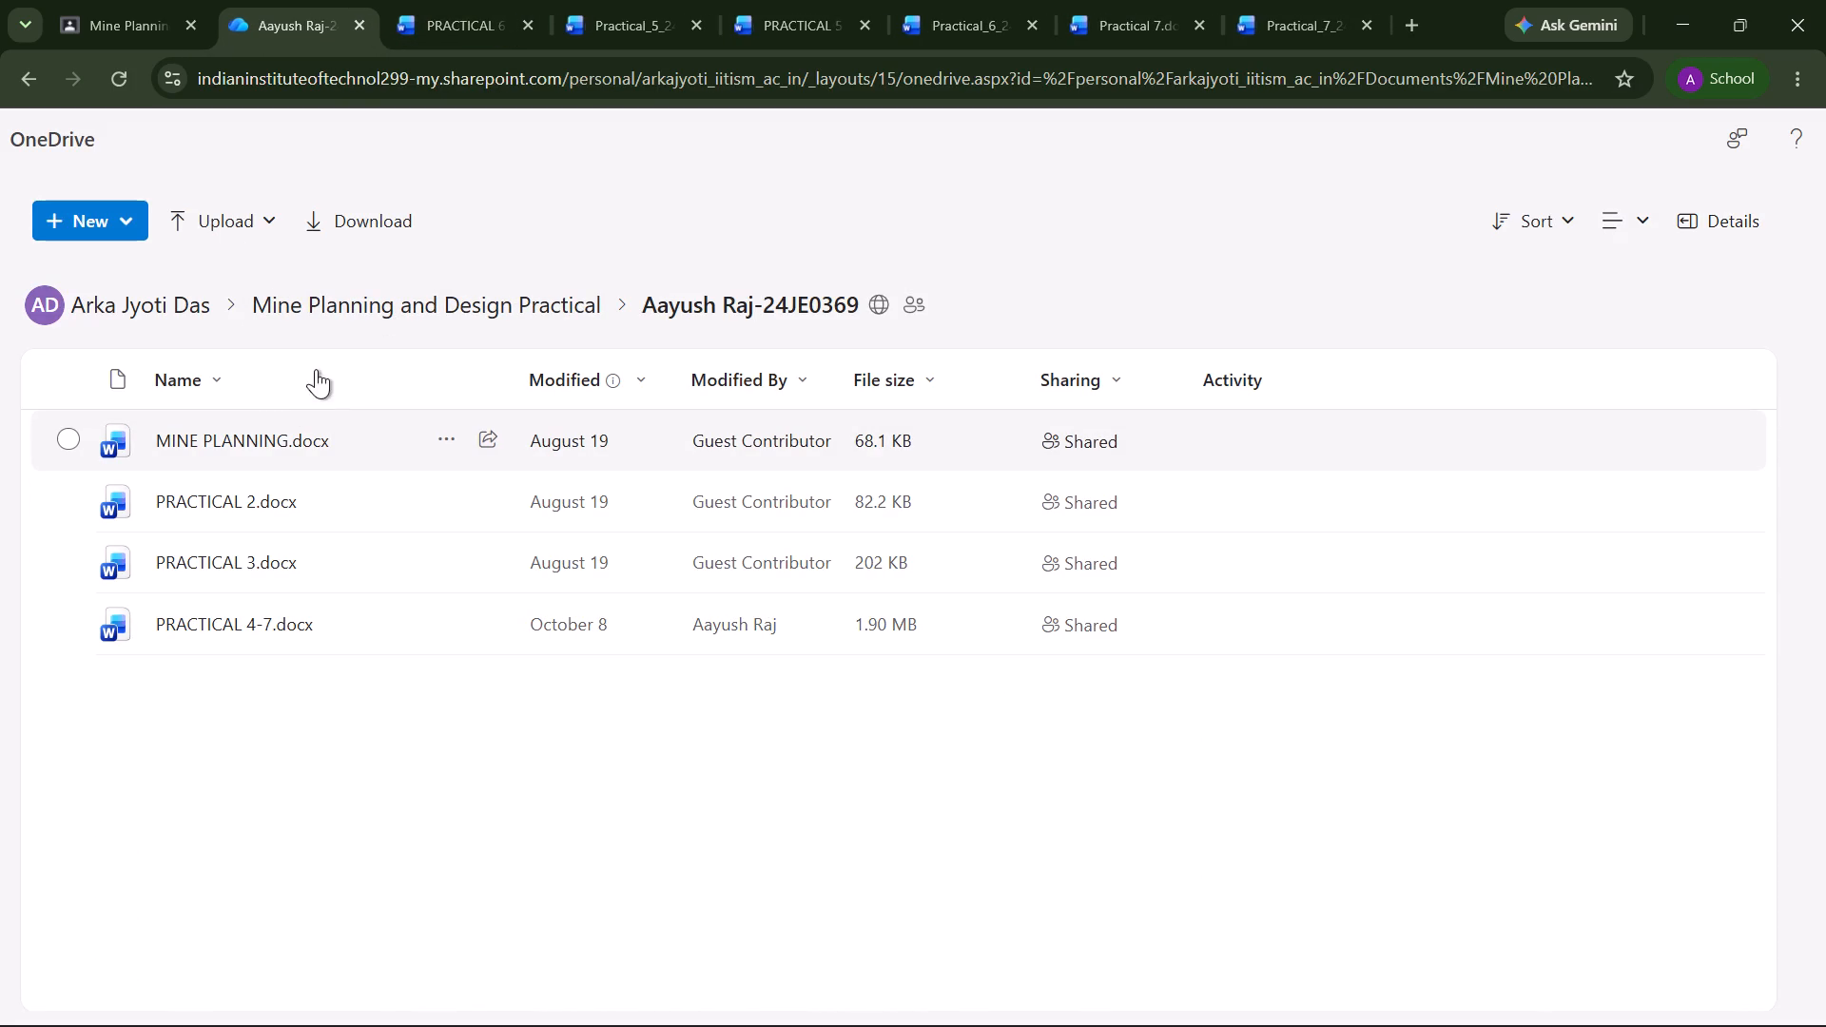
pyautogui.click(248, 625)
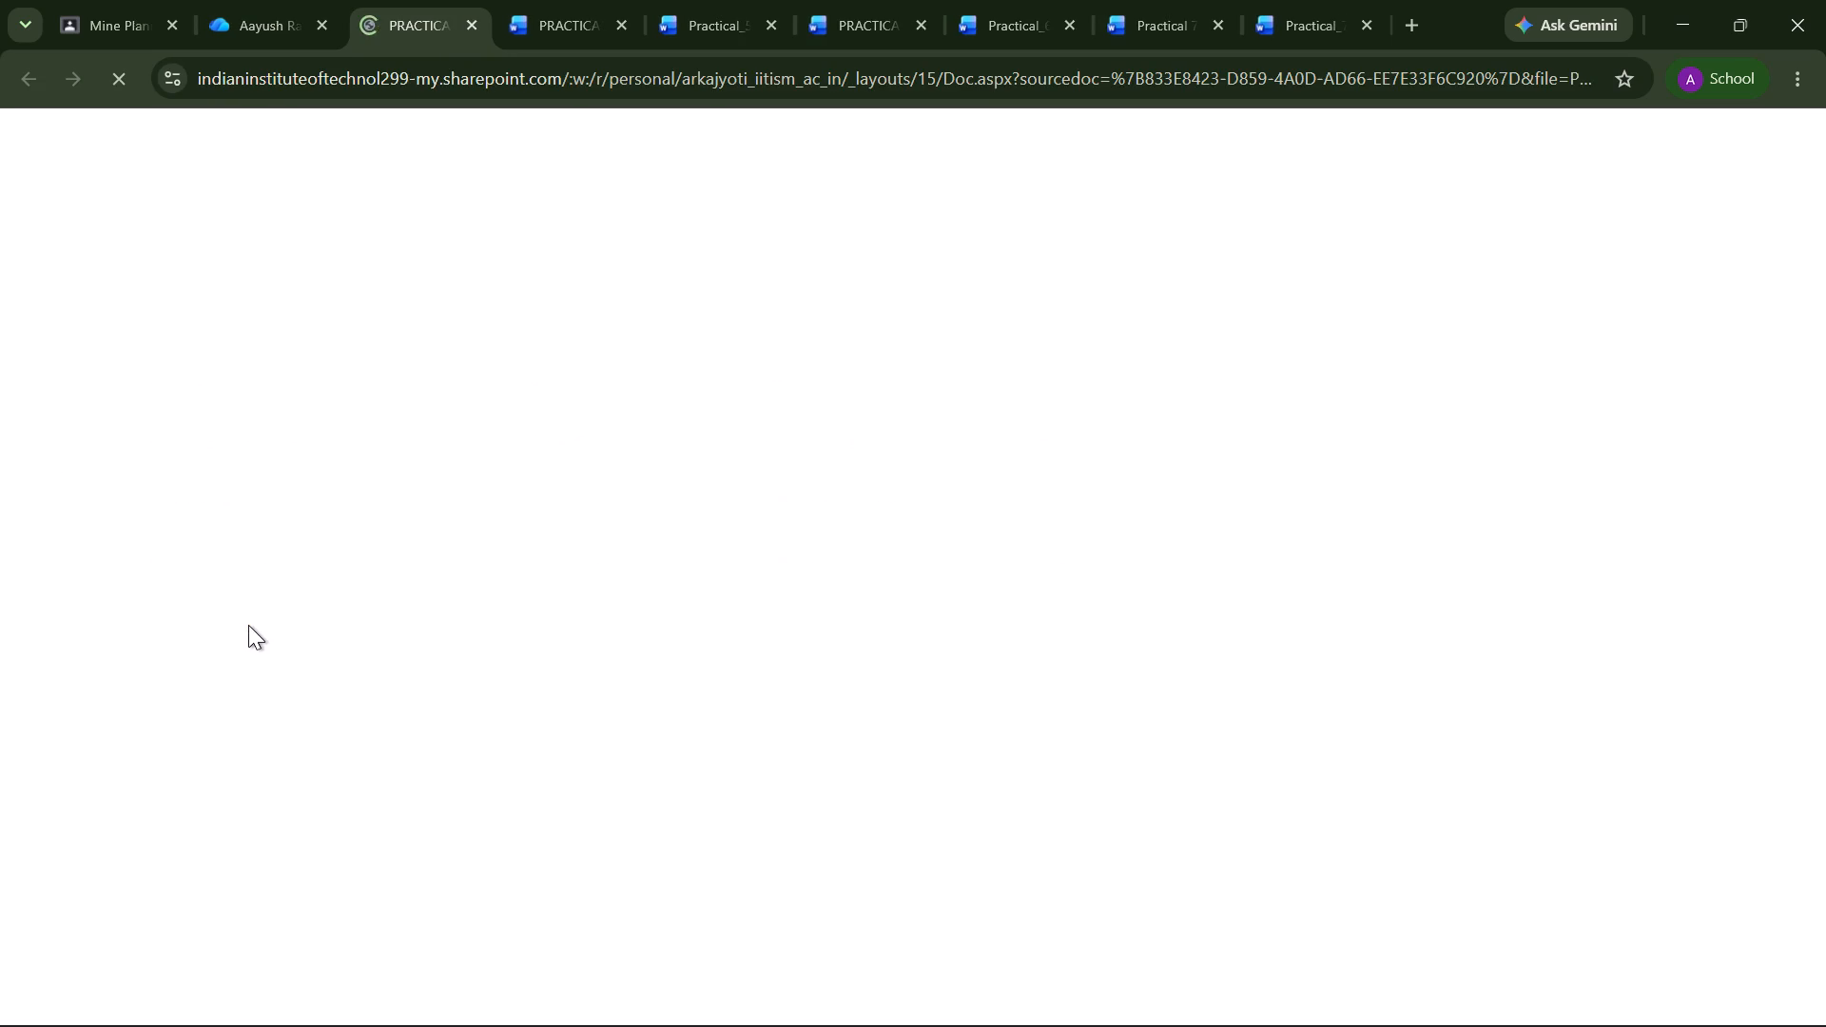
# Examine the PRACTICAL 4-7 report from Practical 4's sectioning procedure and figures through to the start of Practical 6.
pyautogui.scroll(-6, 830, 429)
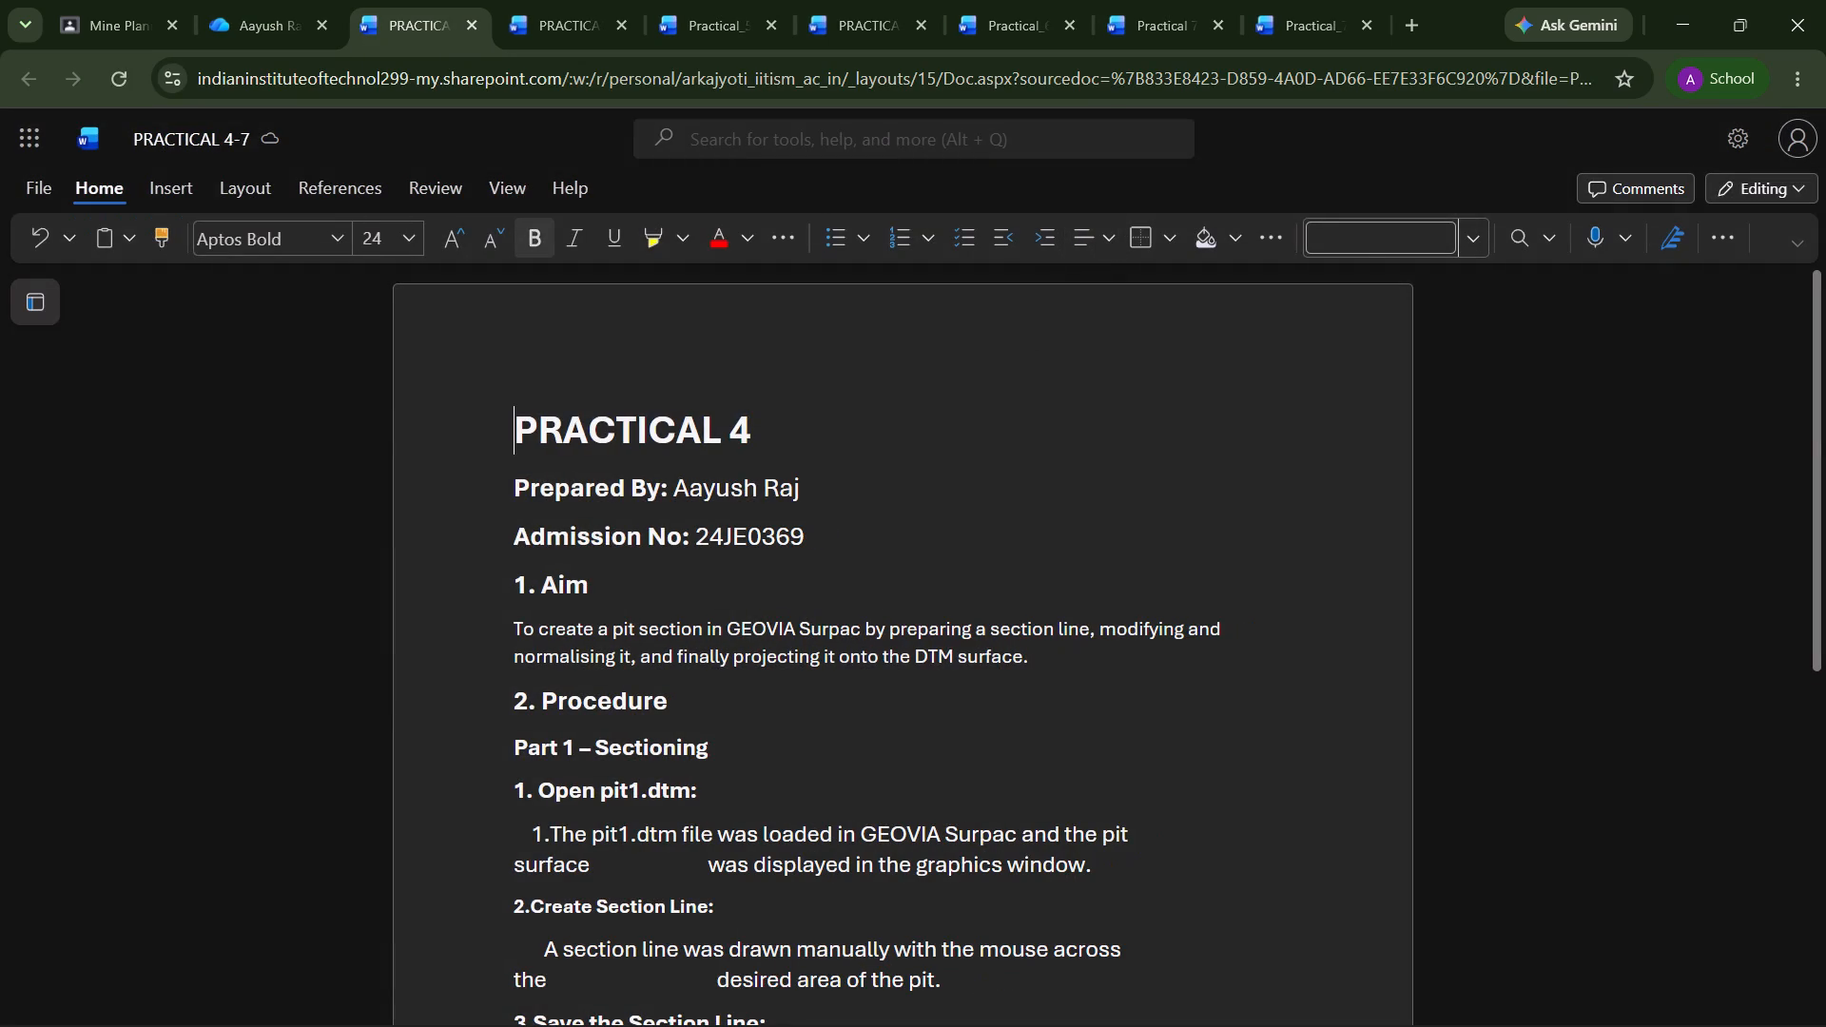
pyautogui.scroll(-10, 830, 429)
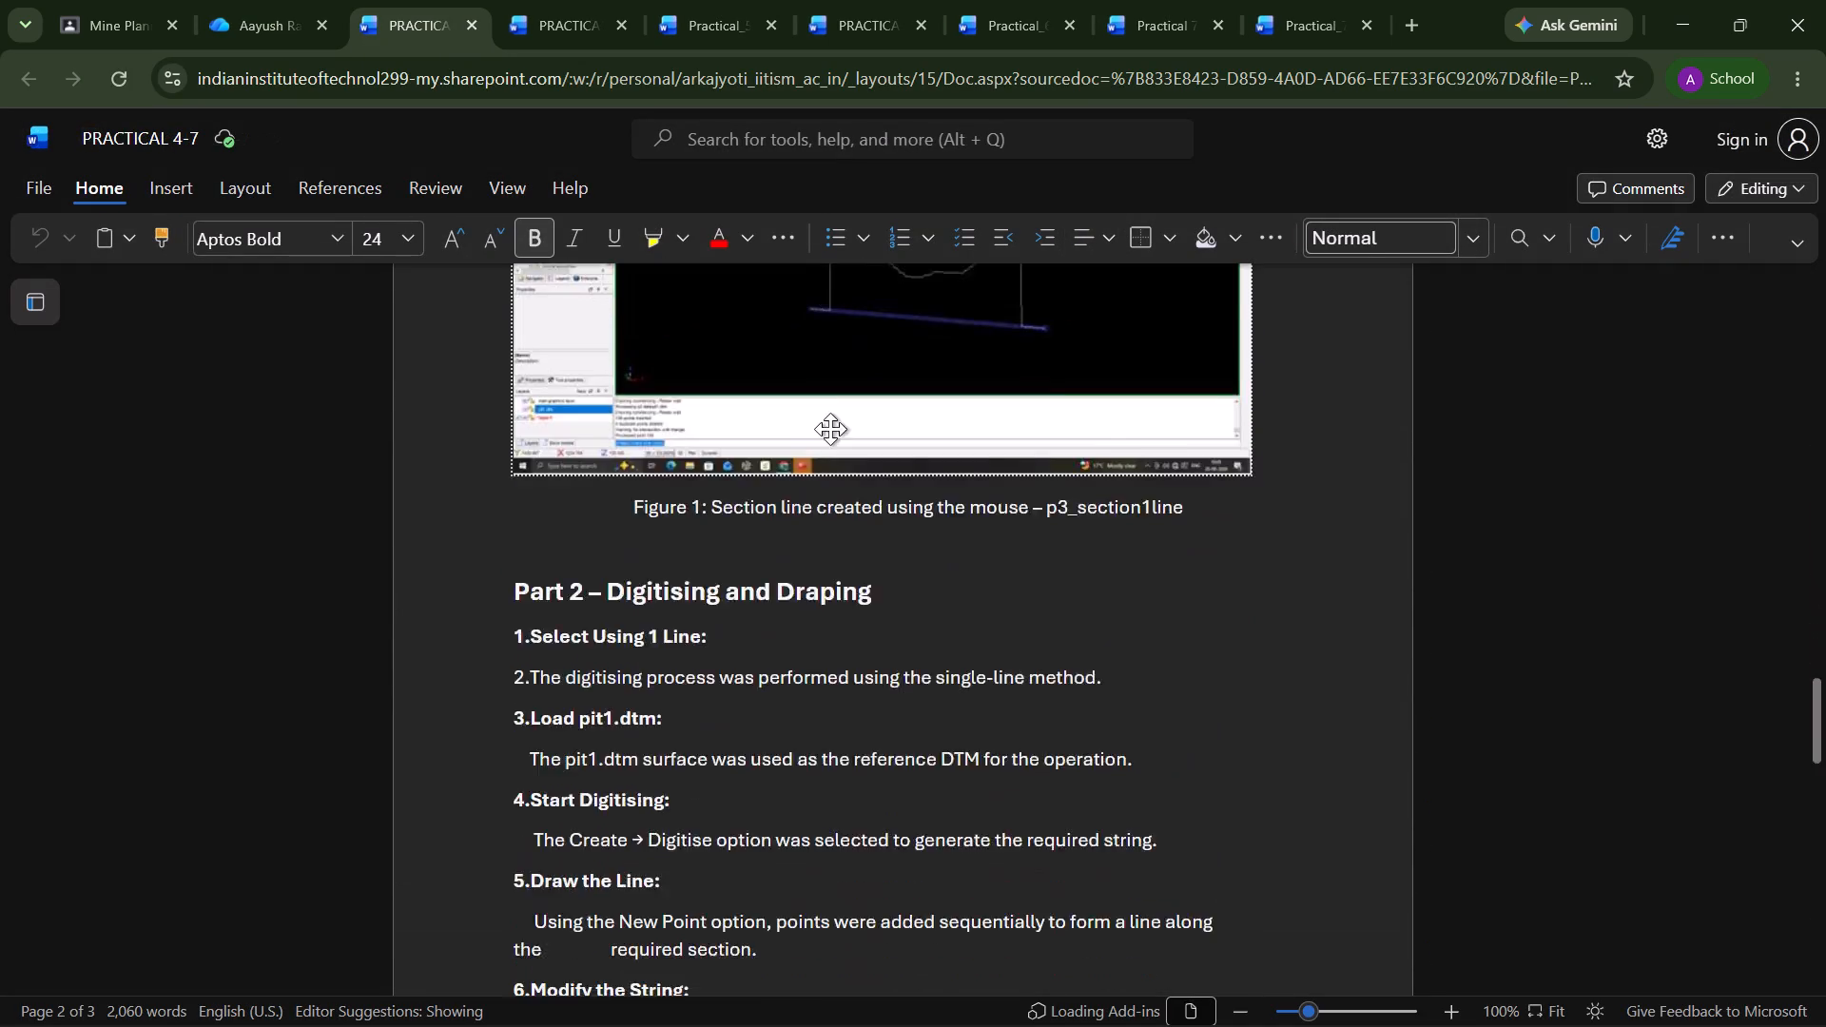
pyautogui.scroll(-12, 830, 429)
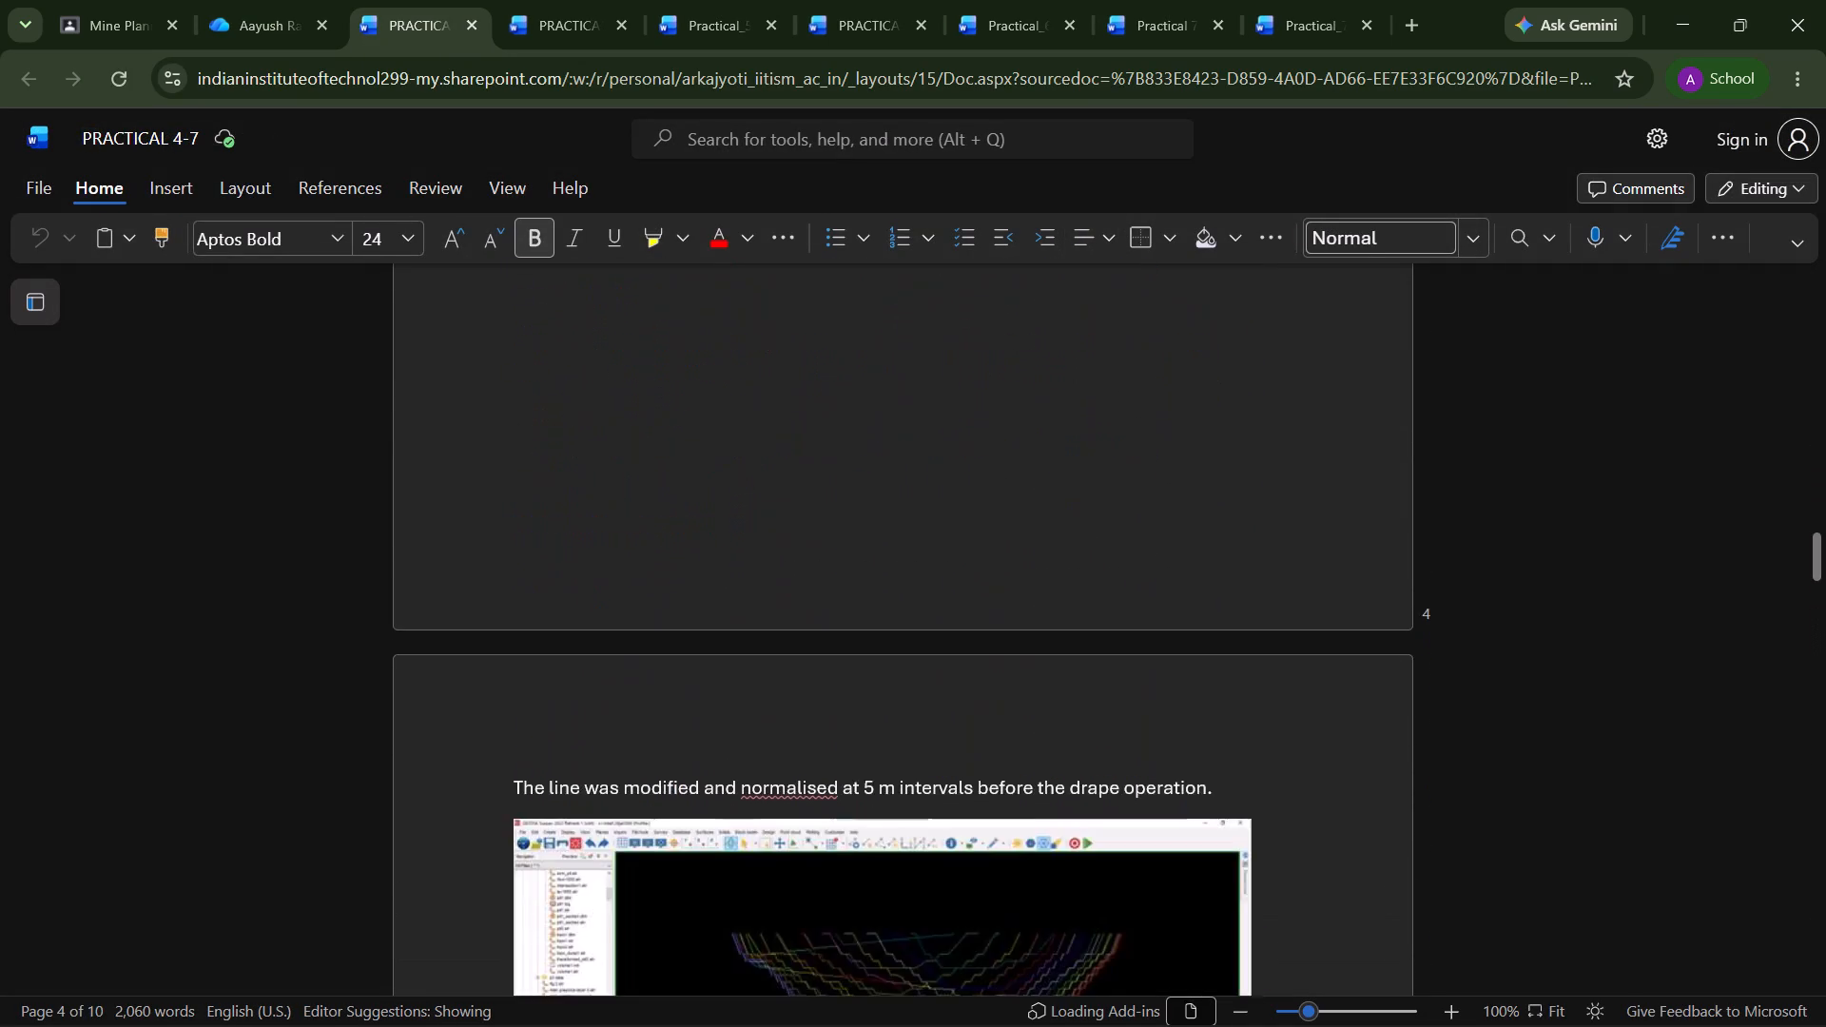
pyautogui.scroll(-16, 830, 429)
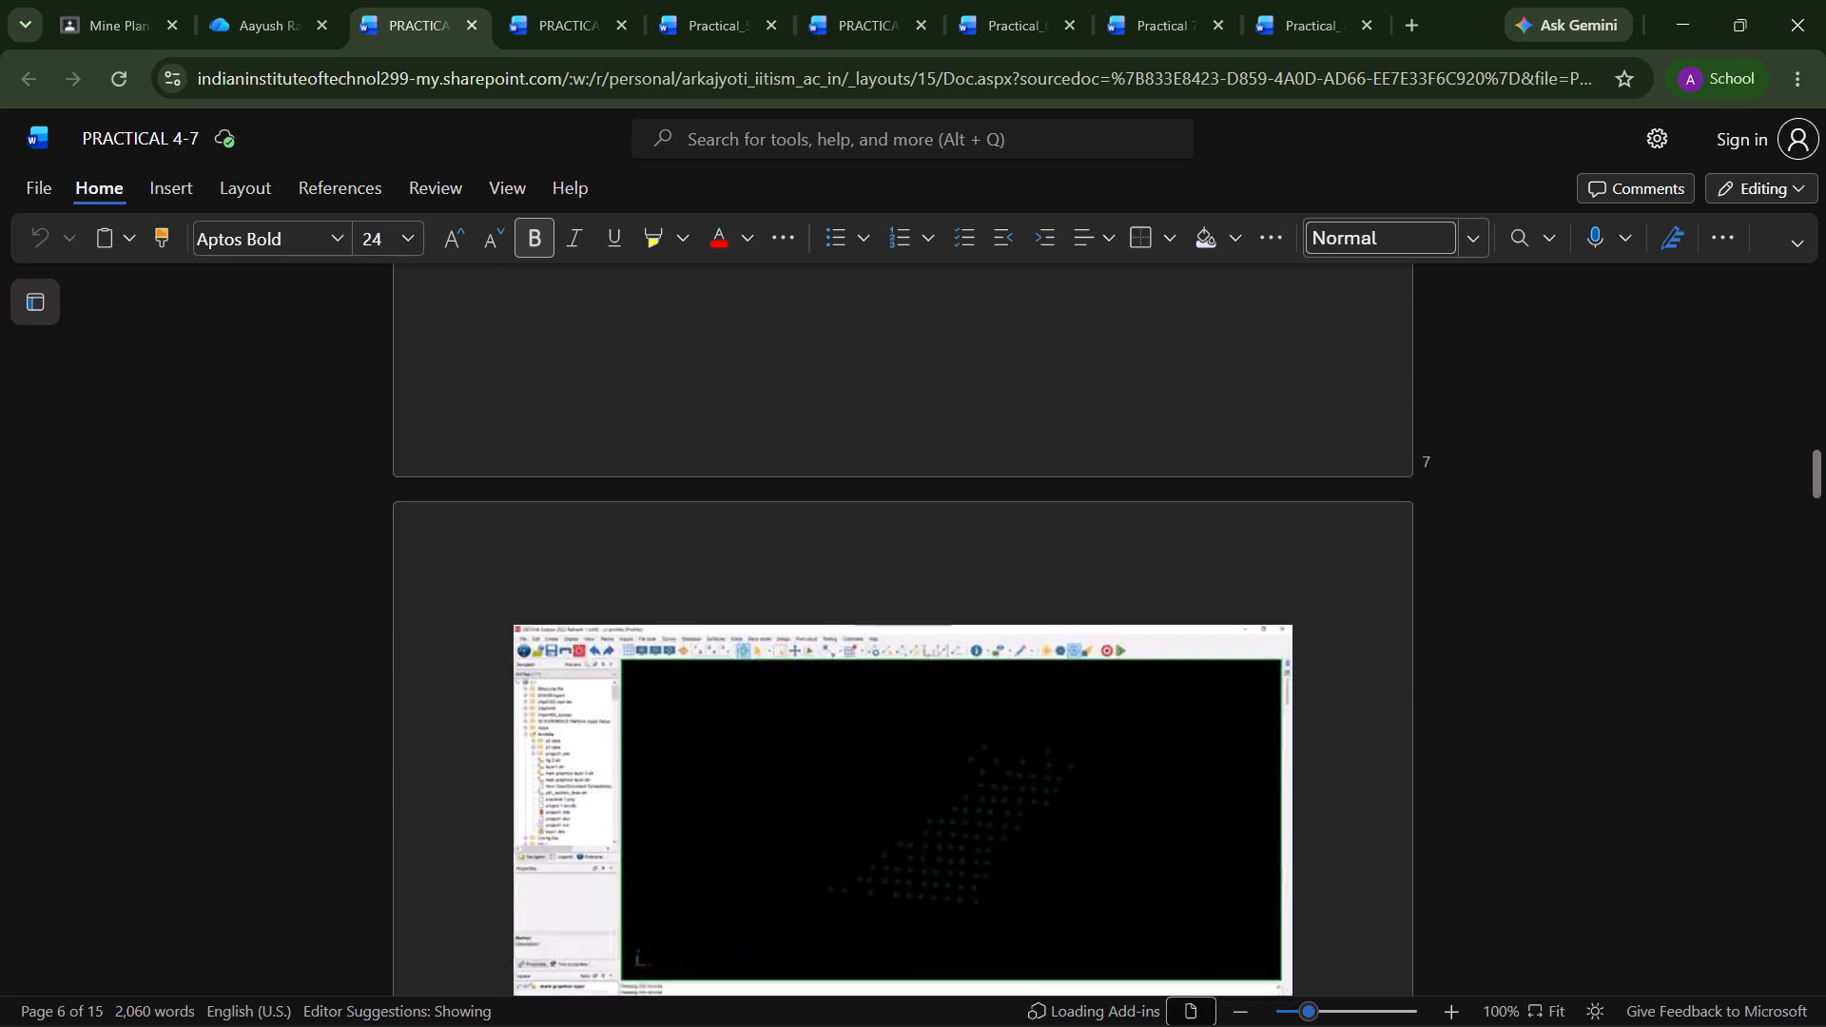
pyautogui.scroll(-14, 830, 429)
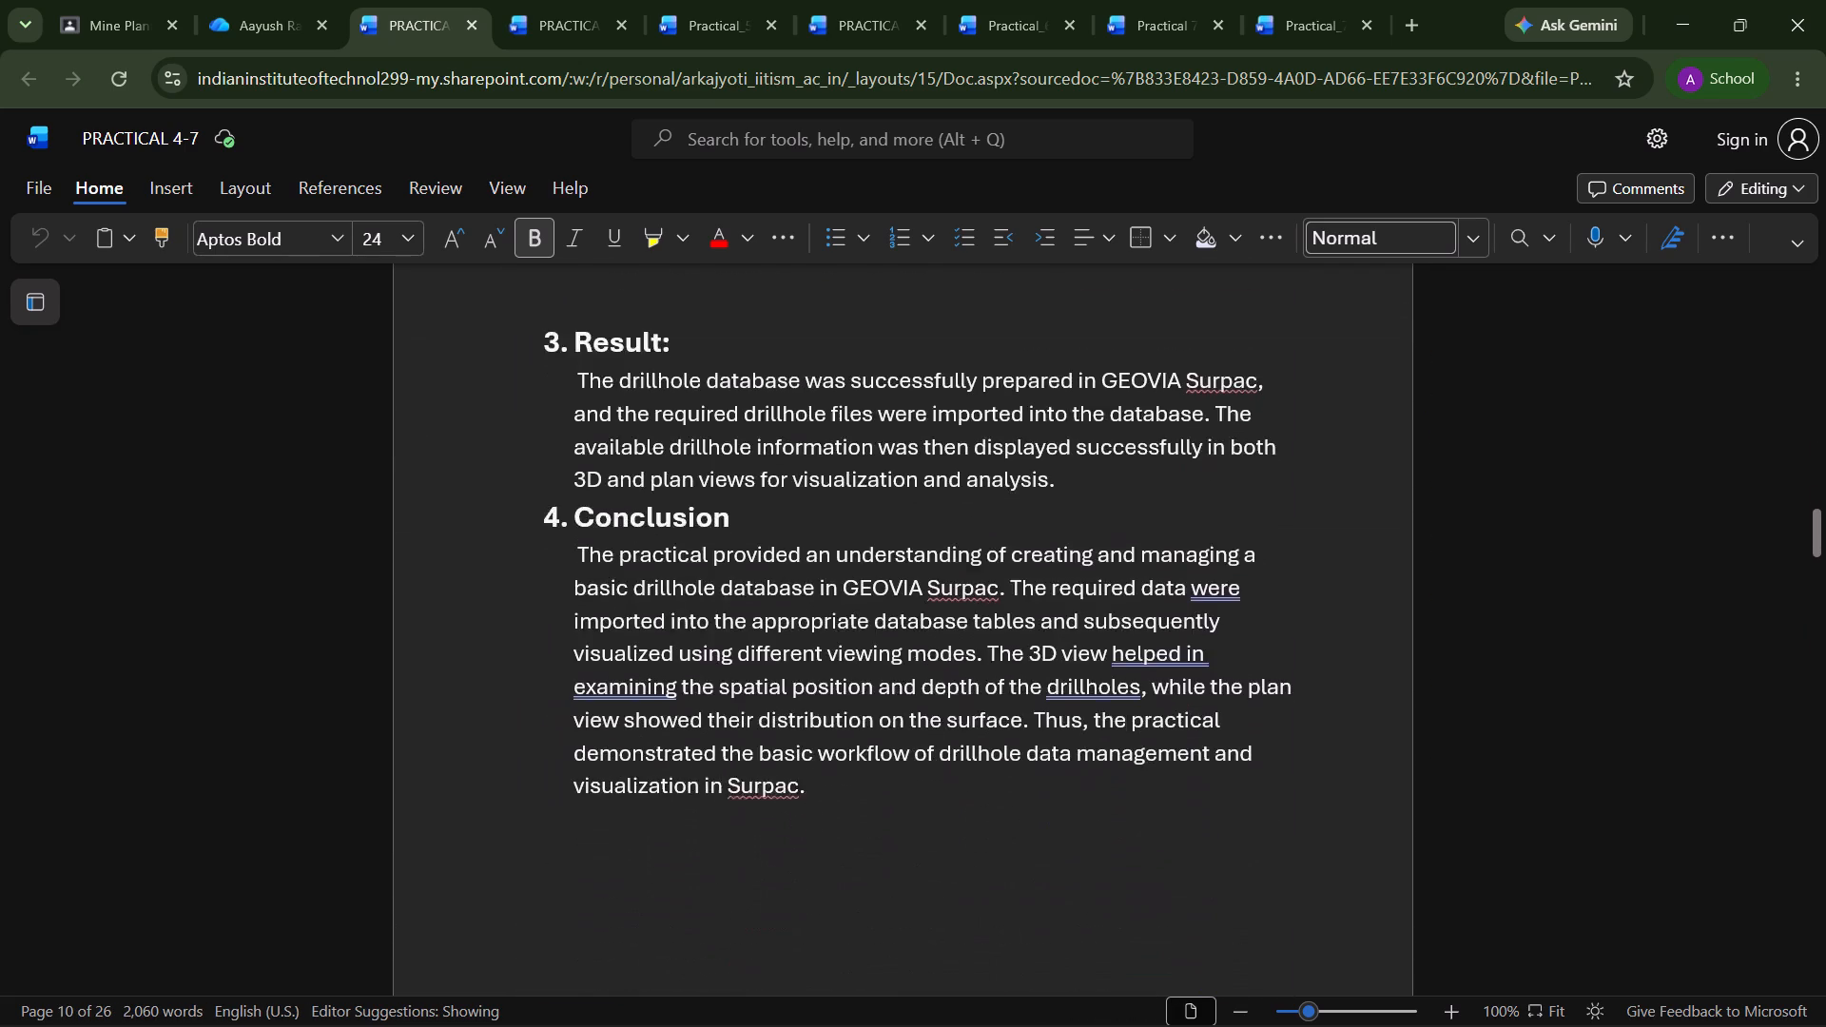
pyautogui.scroll(-4, 830, 429)
# Review the Practical 5 part of PRACTICAL 4-7, covering its drillhole figures and its procedure for displaying drillholes in 3D and plan views.
pyautogui.scroll(2, 830, 429)
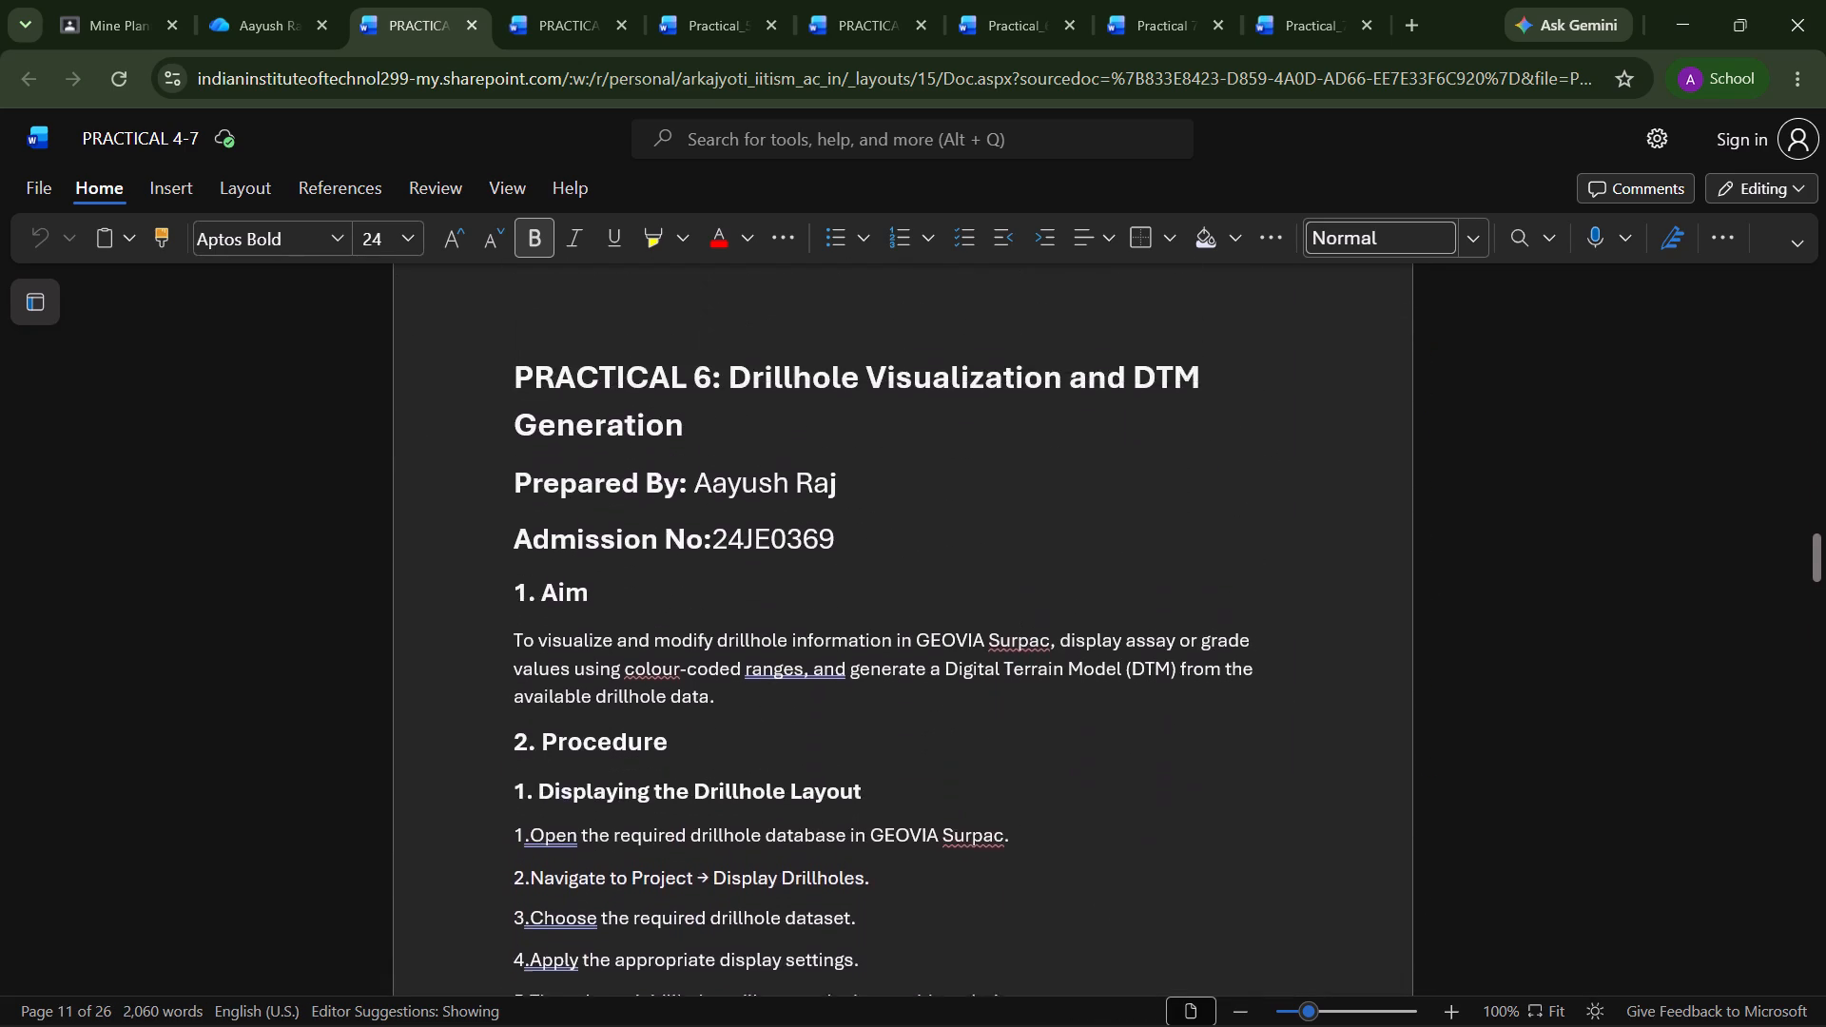
pyautogui.scroll(3, 830, 429)
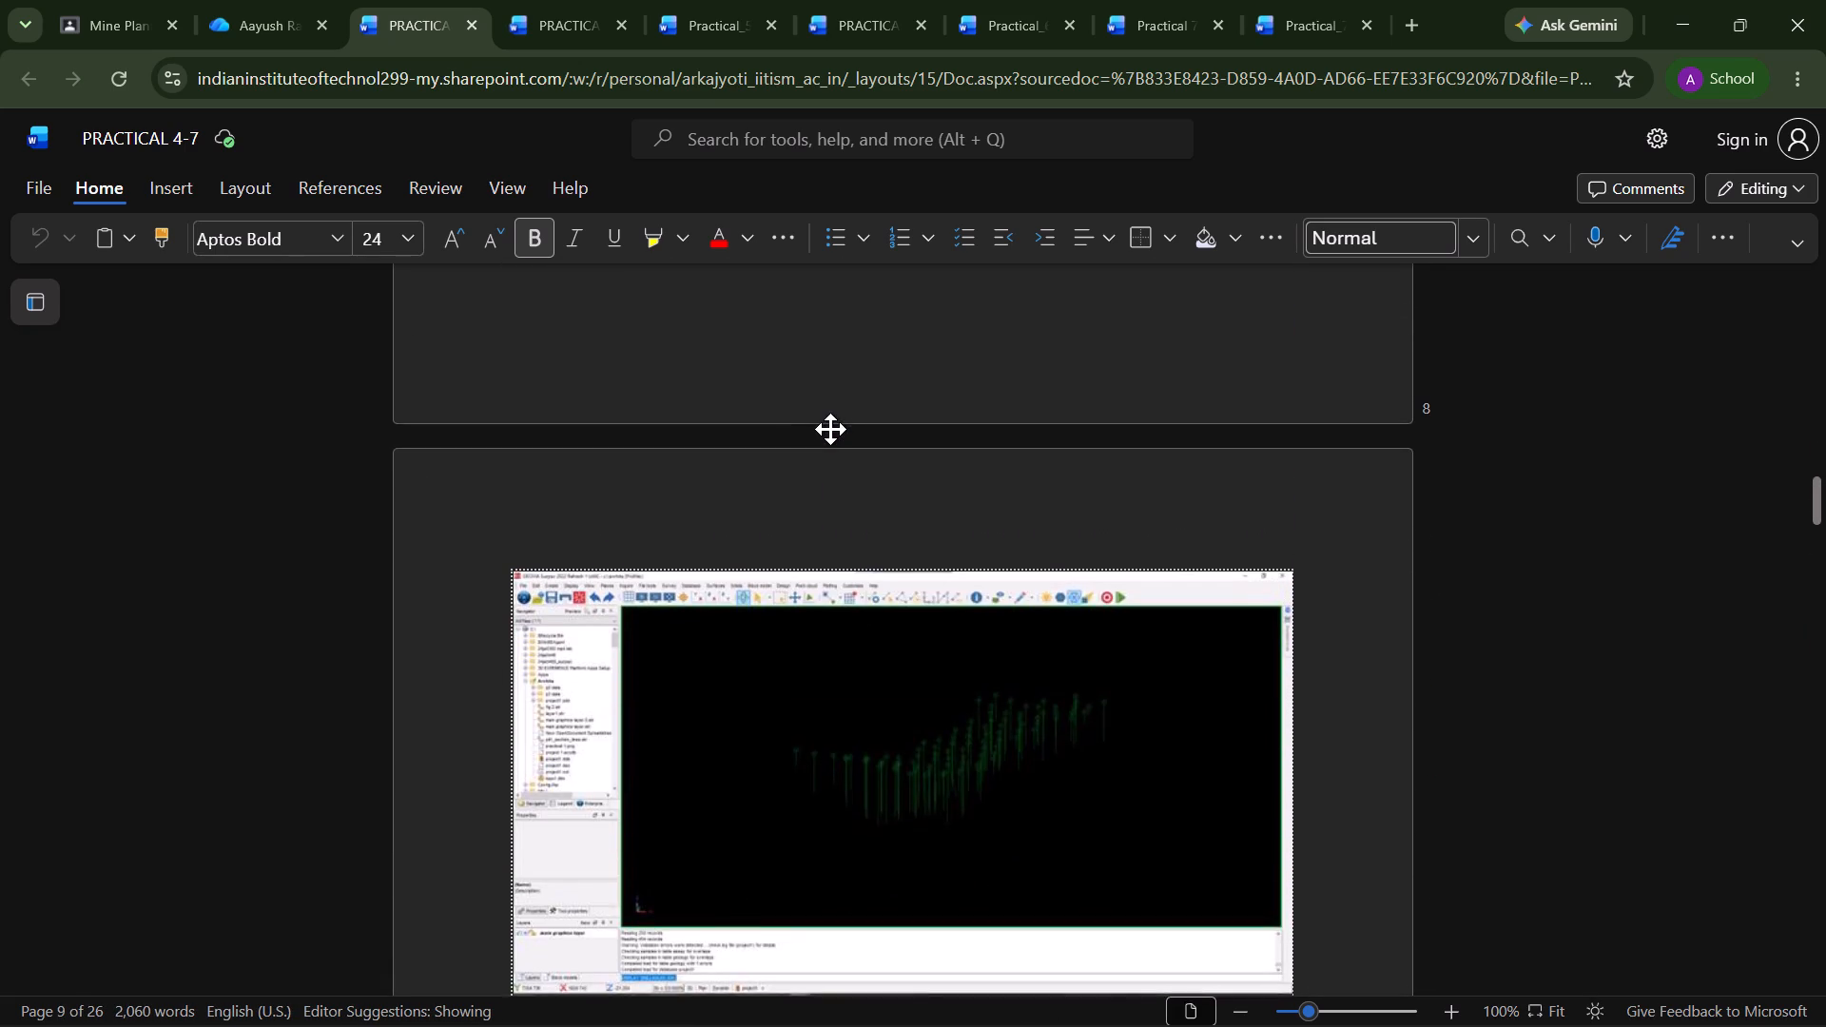
pyautogui.scroll(3, 830, 429)
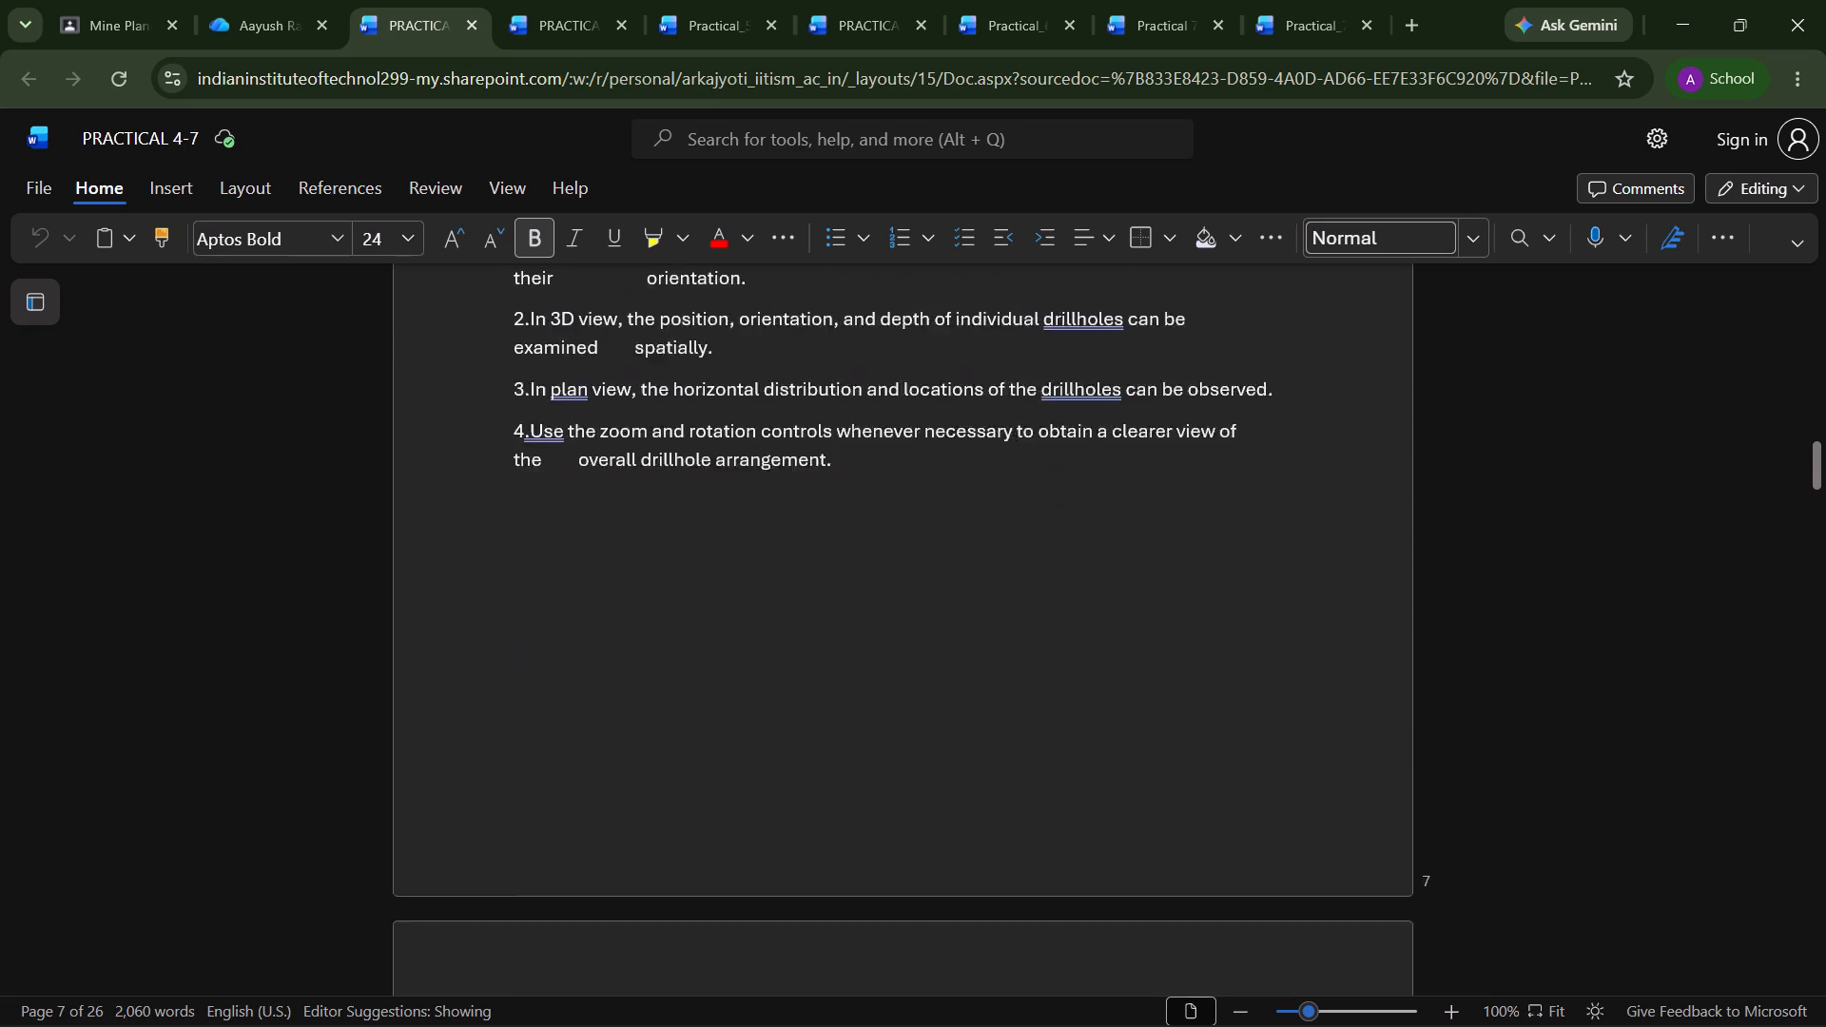
pyautogui.scroll(7, 830, 429)
pyautogui.scroll(-3, 830, 429)
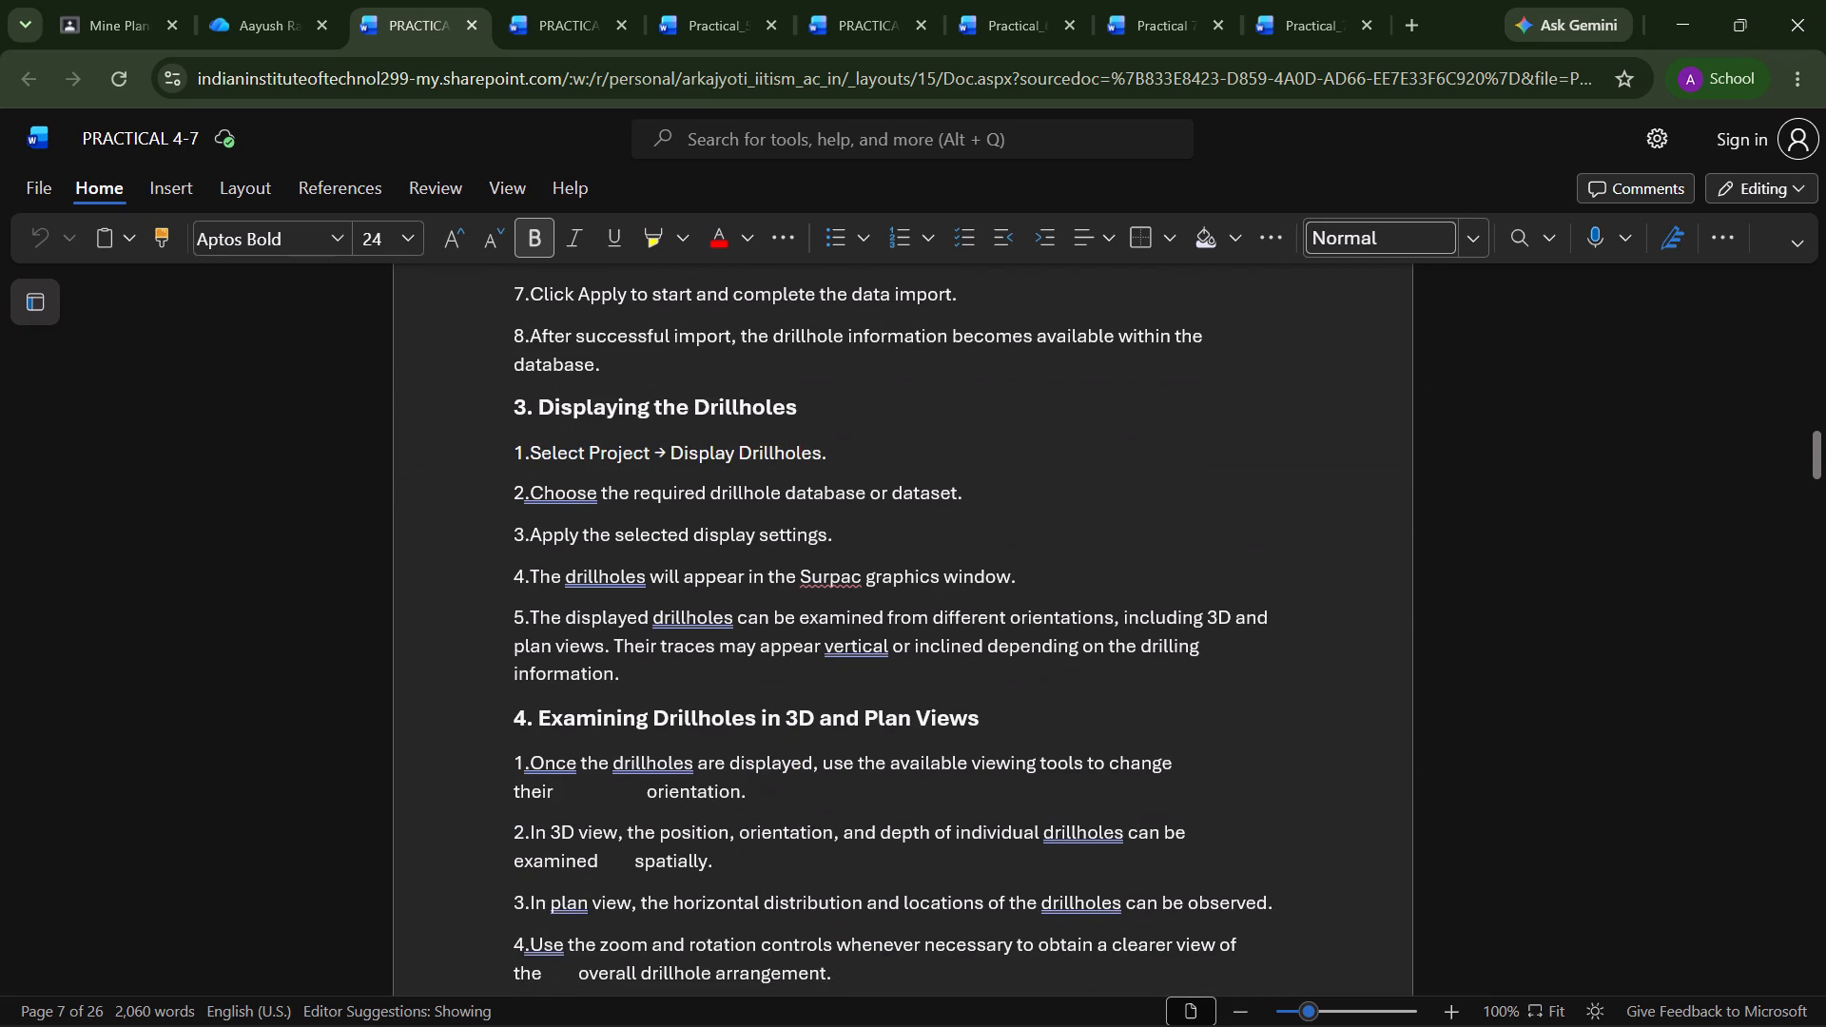
# Close the PRACTICAL 4-7 document and return to the shared Mine Planning and Design Practical directory.
pyautogui.click(465, 33)
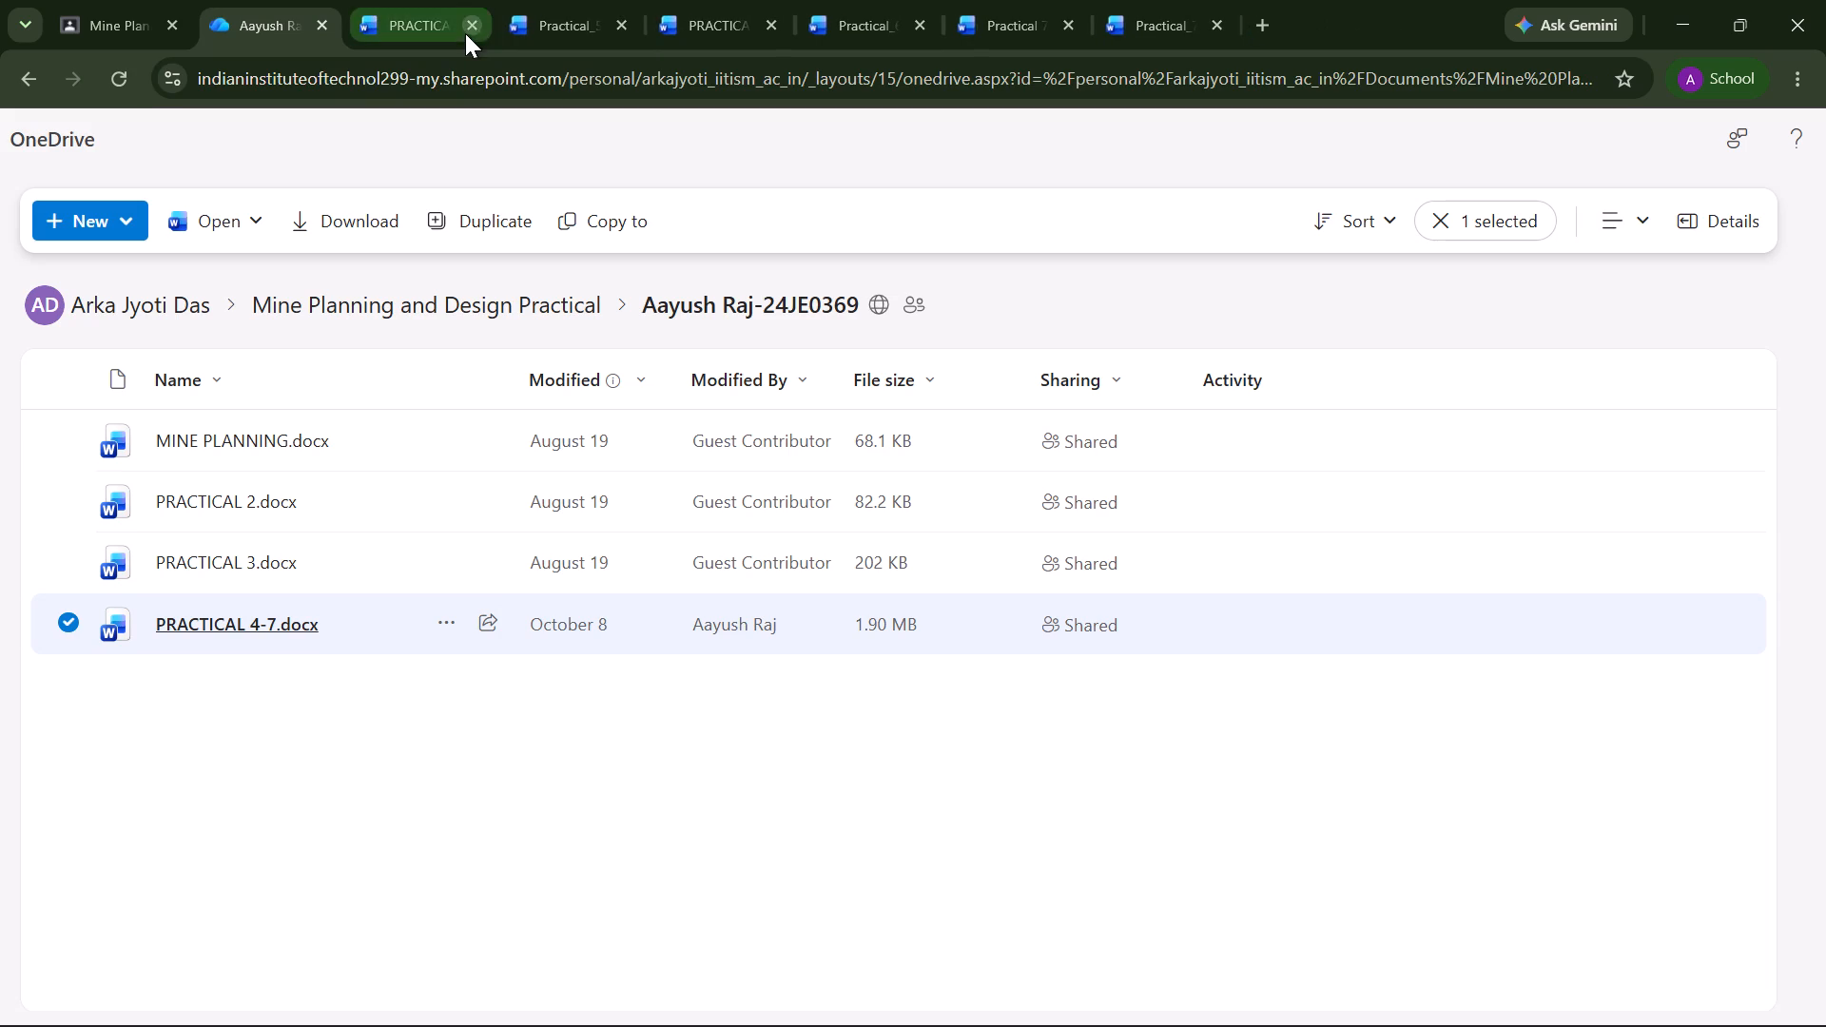
pyautogui.click(426, 314)
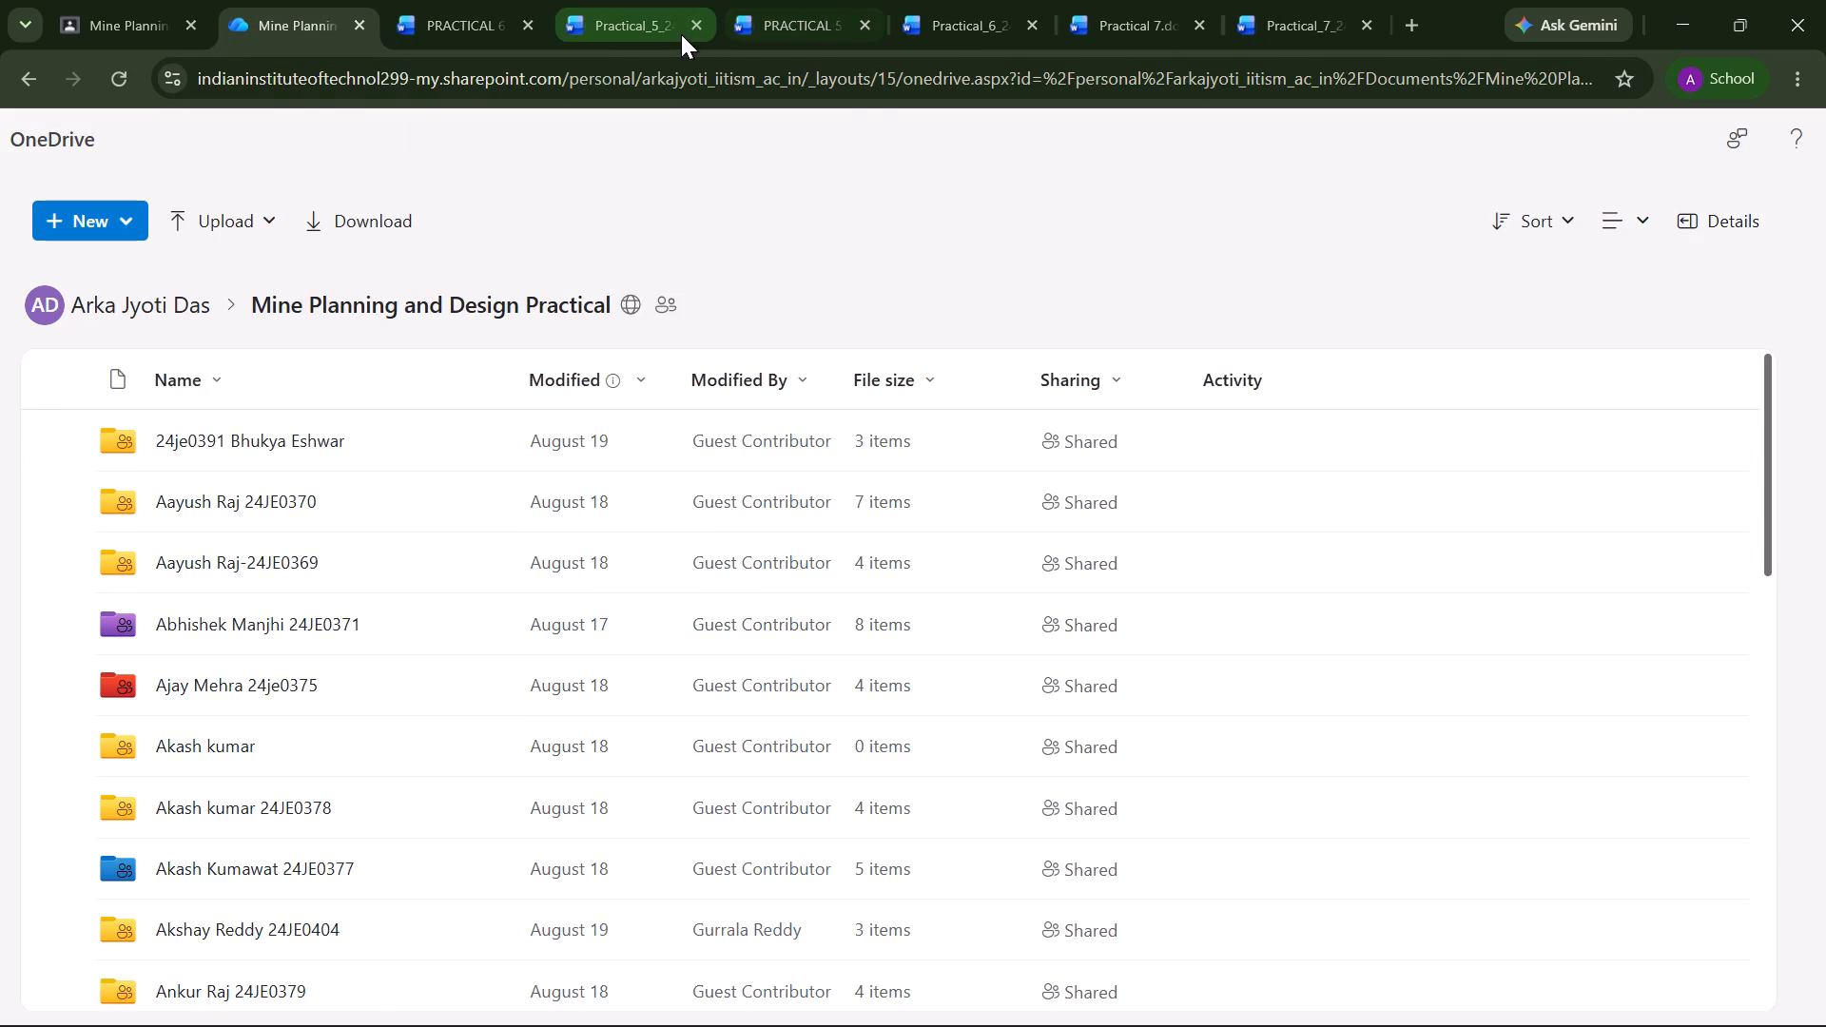
# In the open PRACTICAL 5 Surpac document, copy the plan-view drillhole image below section 4, View Drillhole Data in 3D/Plan View.
pyautogui.click(781, 7)
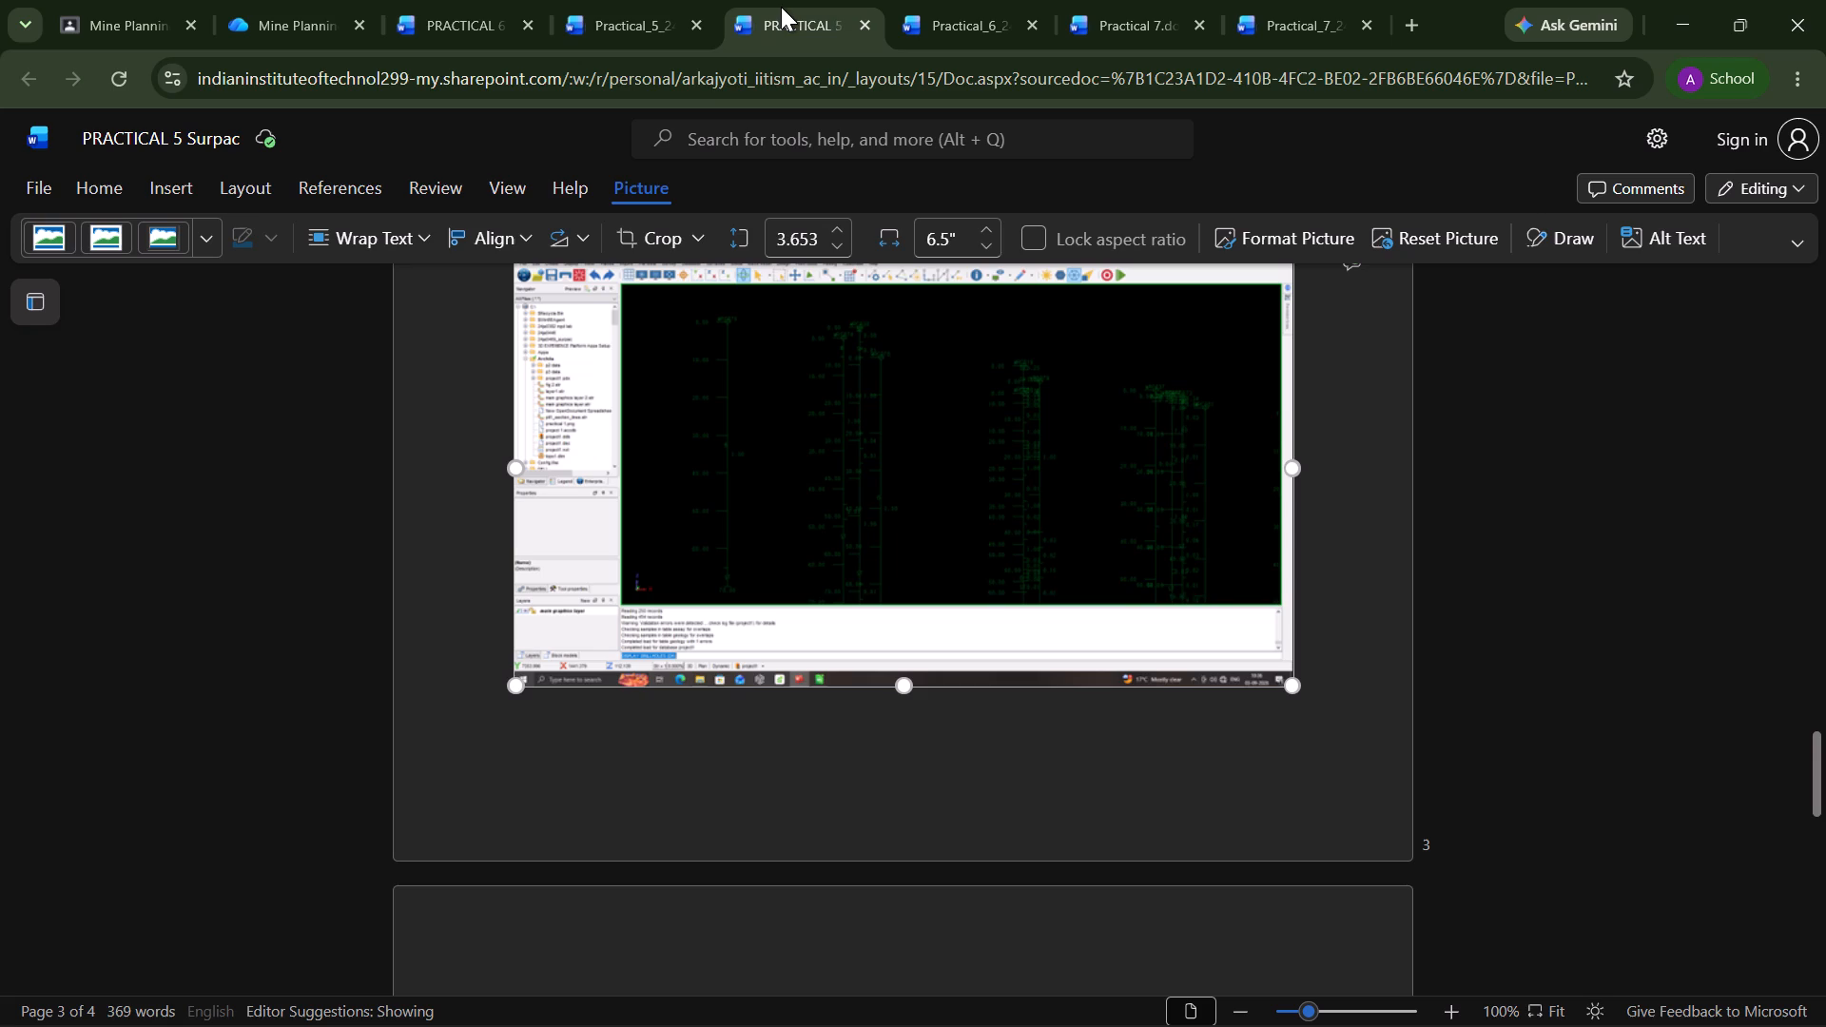
pyautogui.scroll(10, 998, 635)
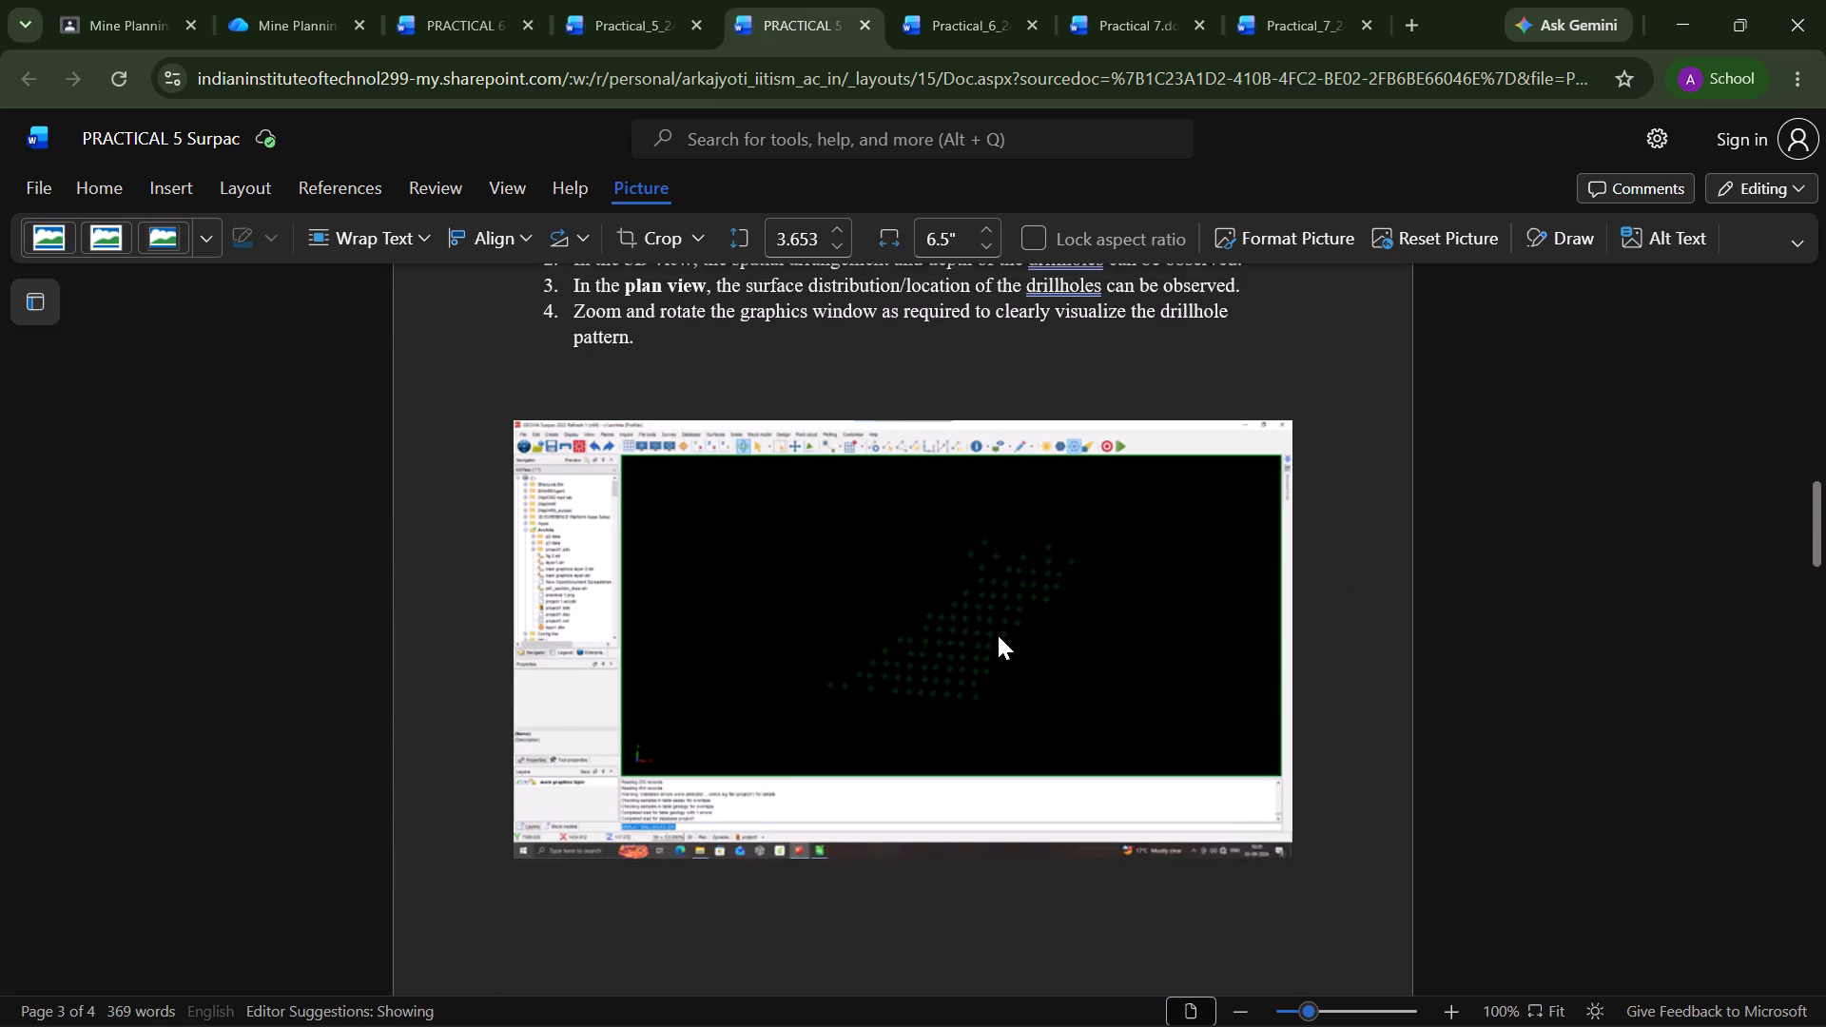
pyautogui.scroll(2, 998, 635)
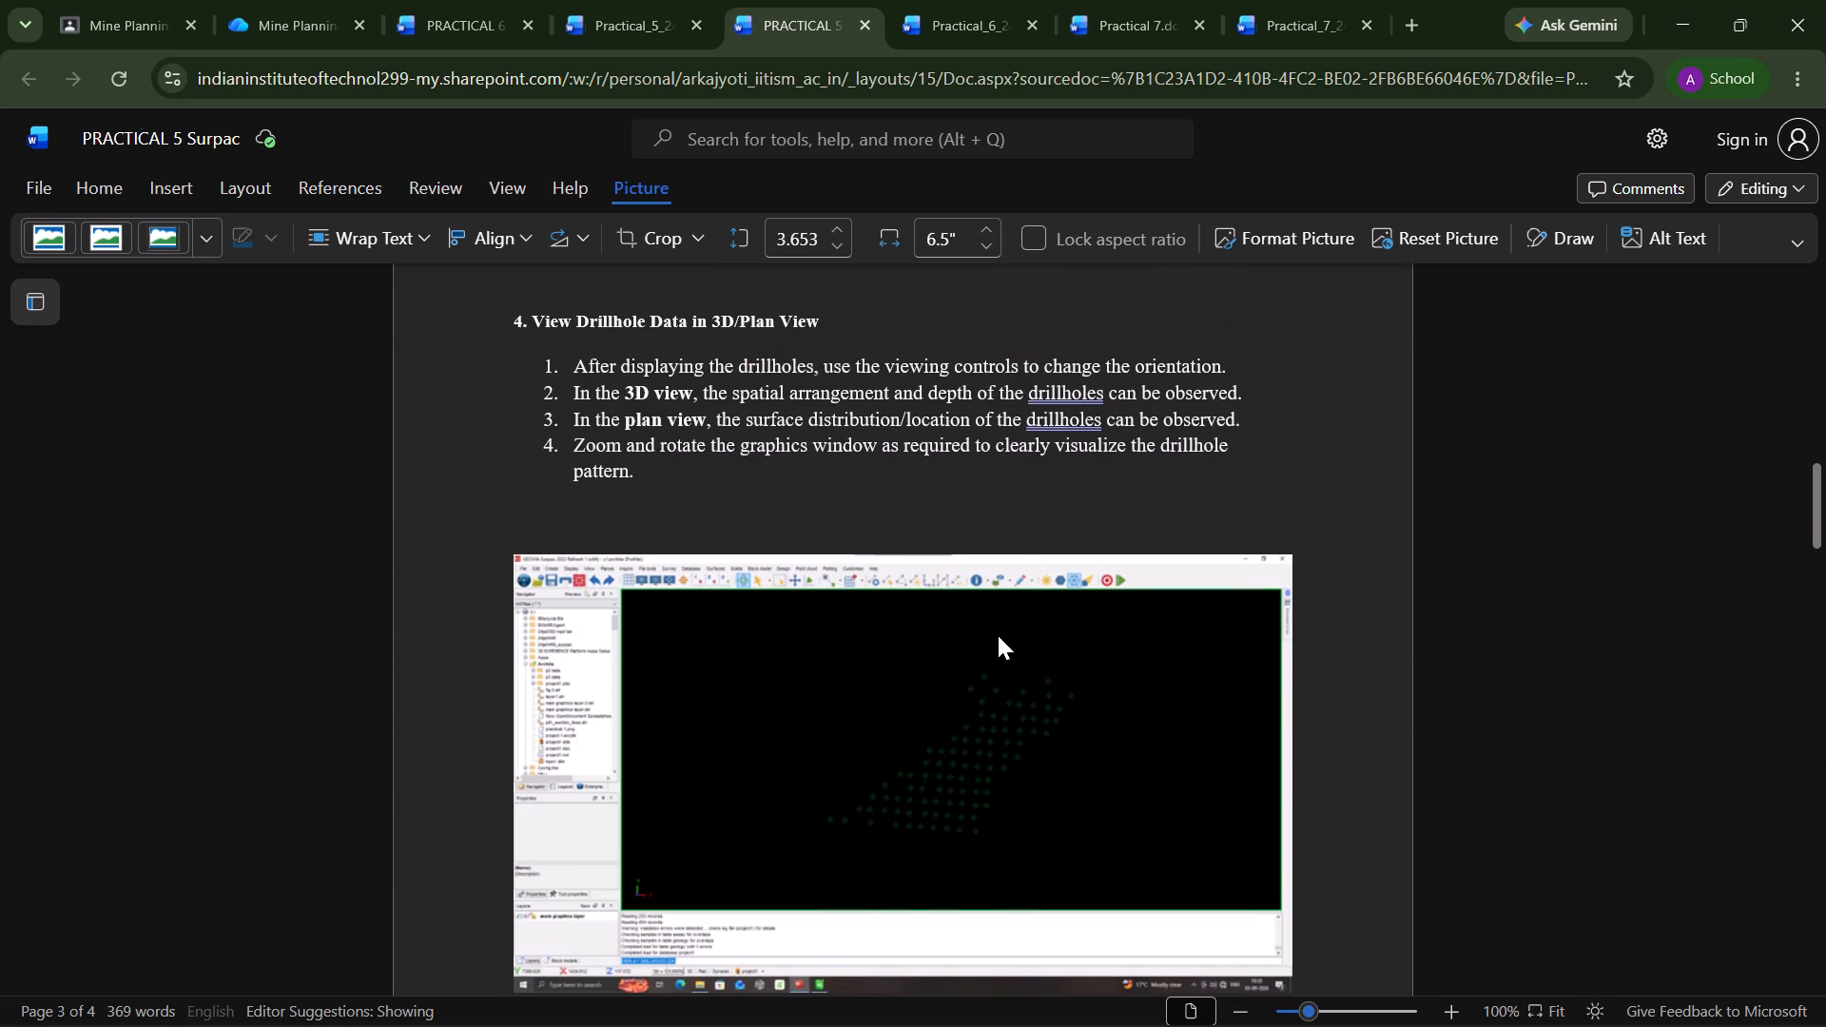
pyautogui.click(998, 635)
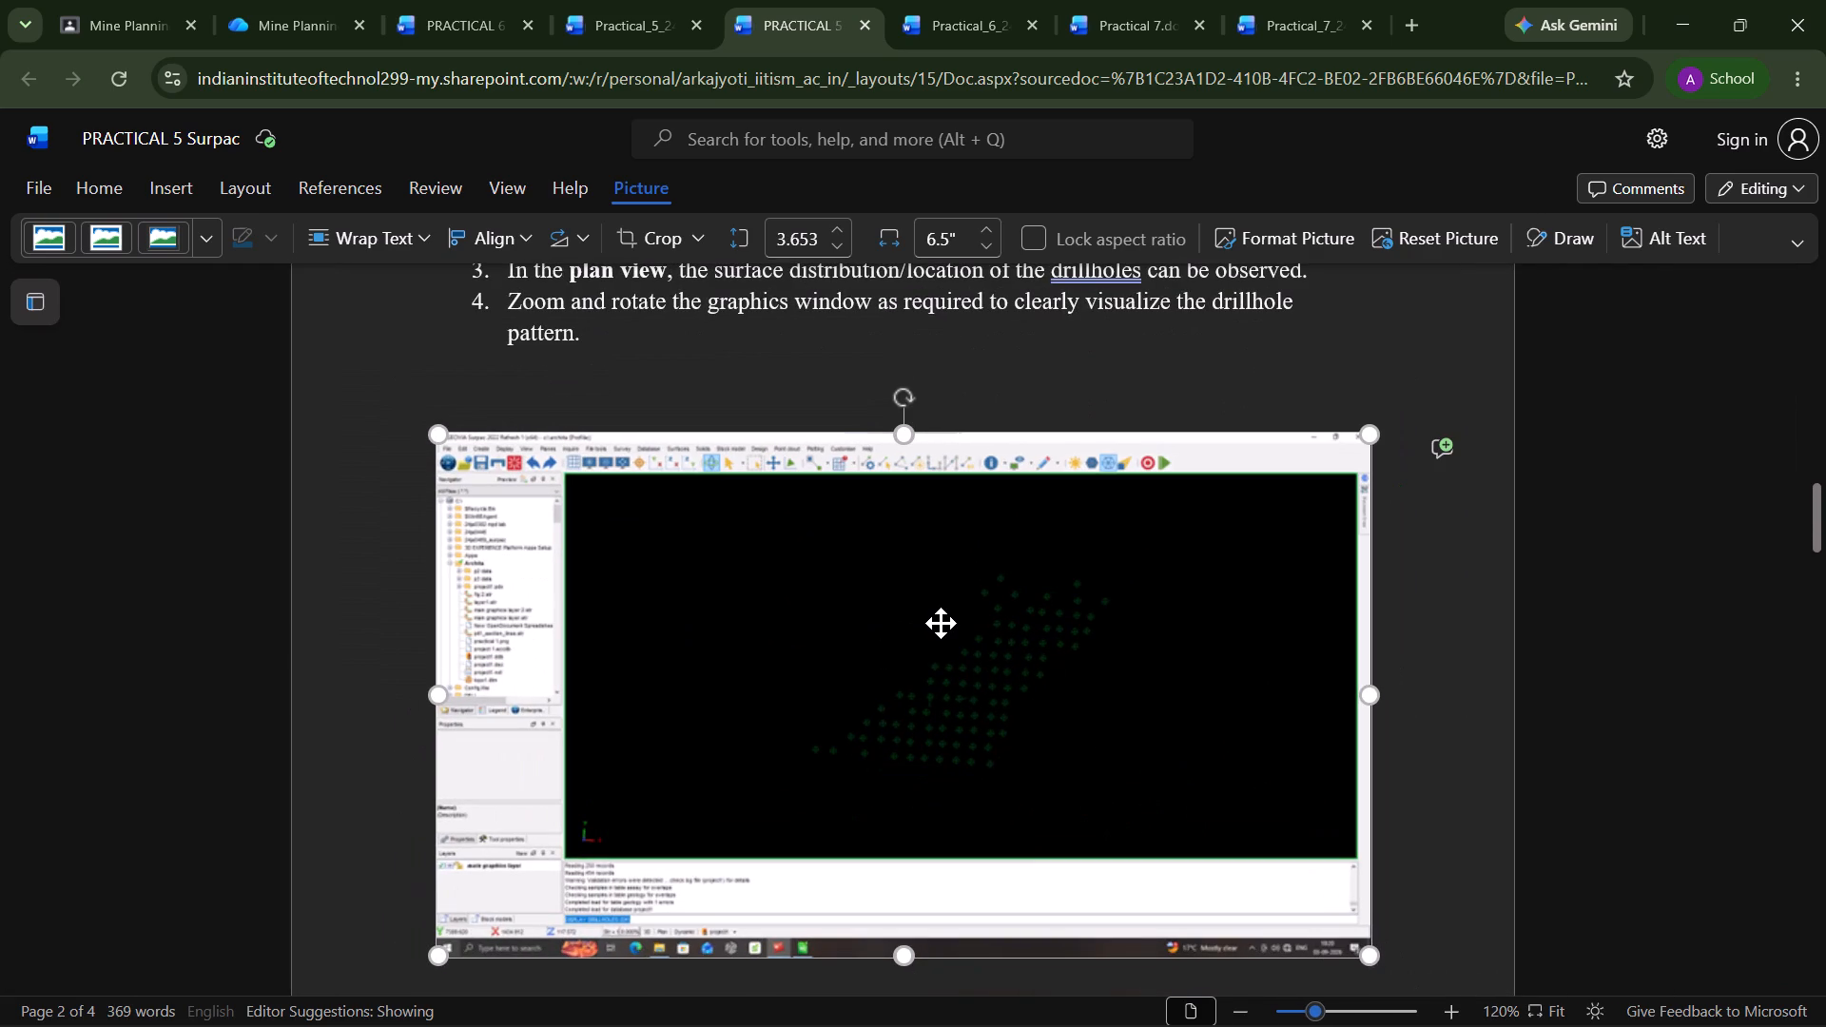
pyautogui.click(941, 623)
pyautogui.rightClick(941, 623)
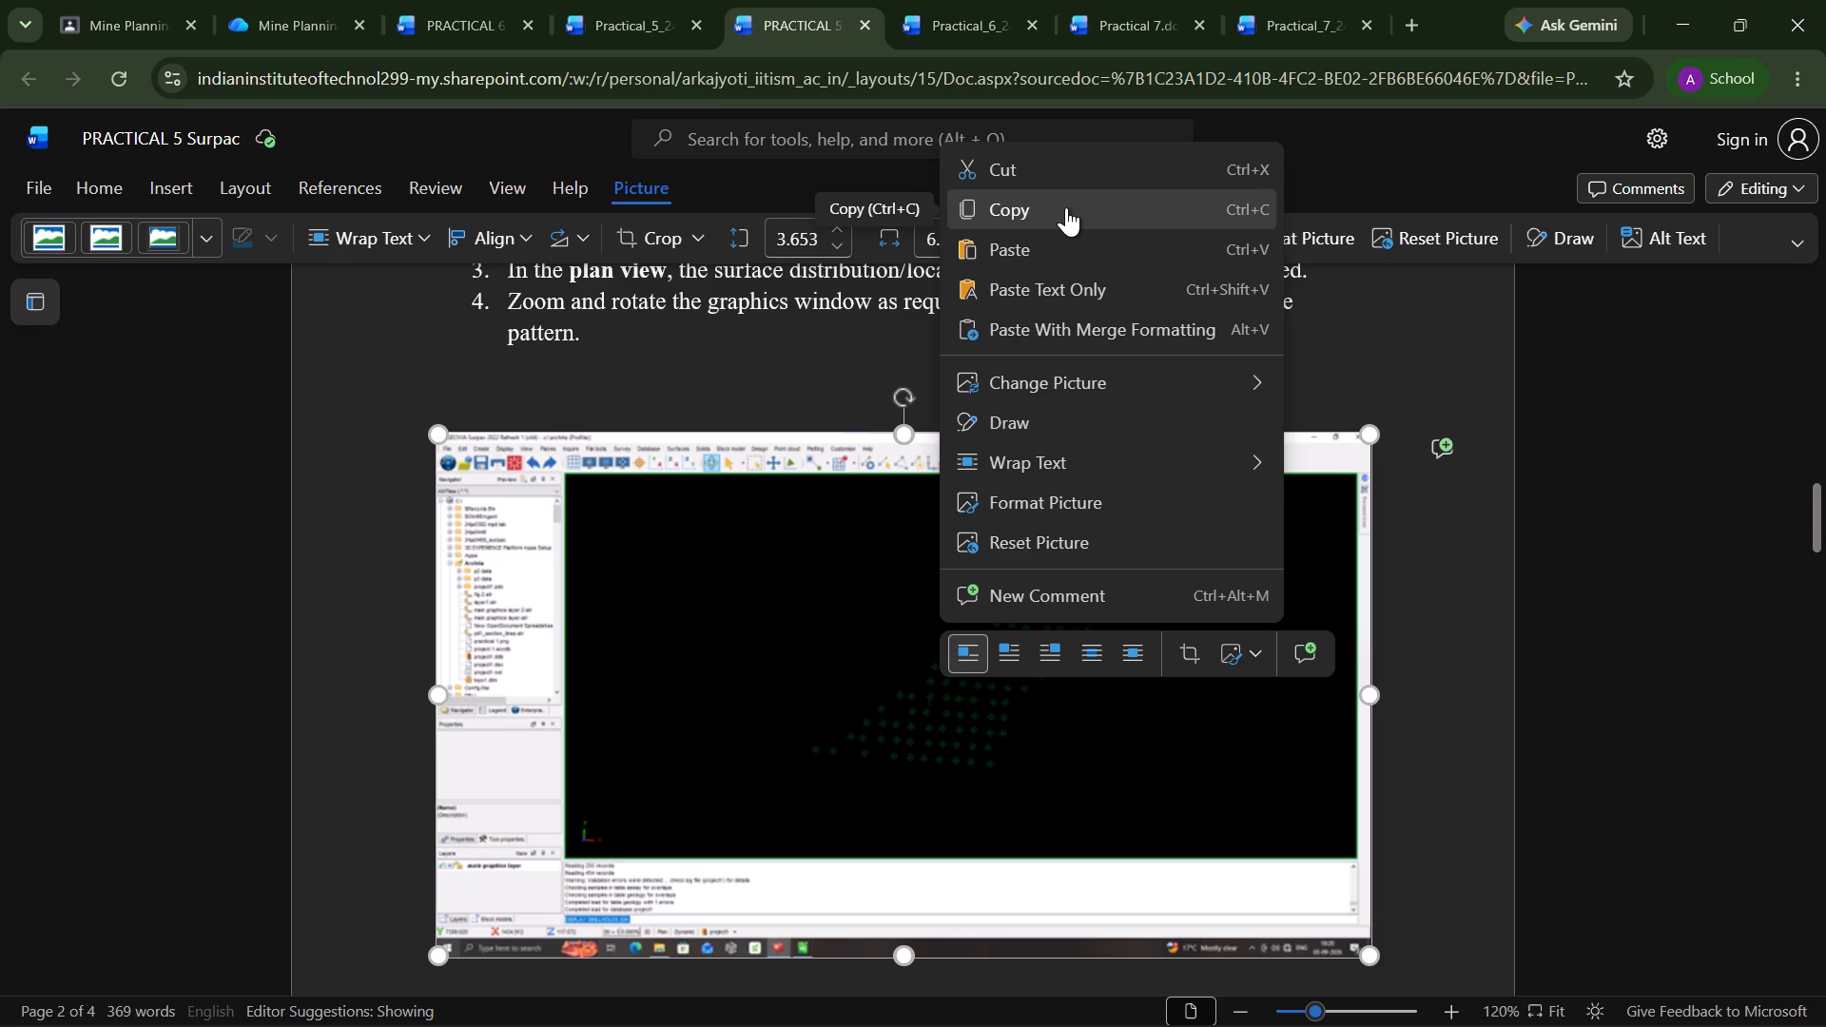
pyautogui.click(1066, 207)
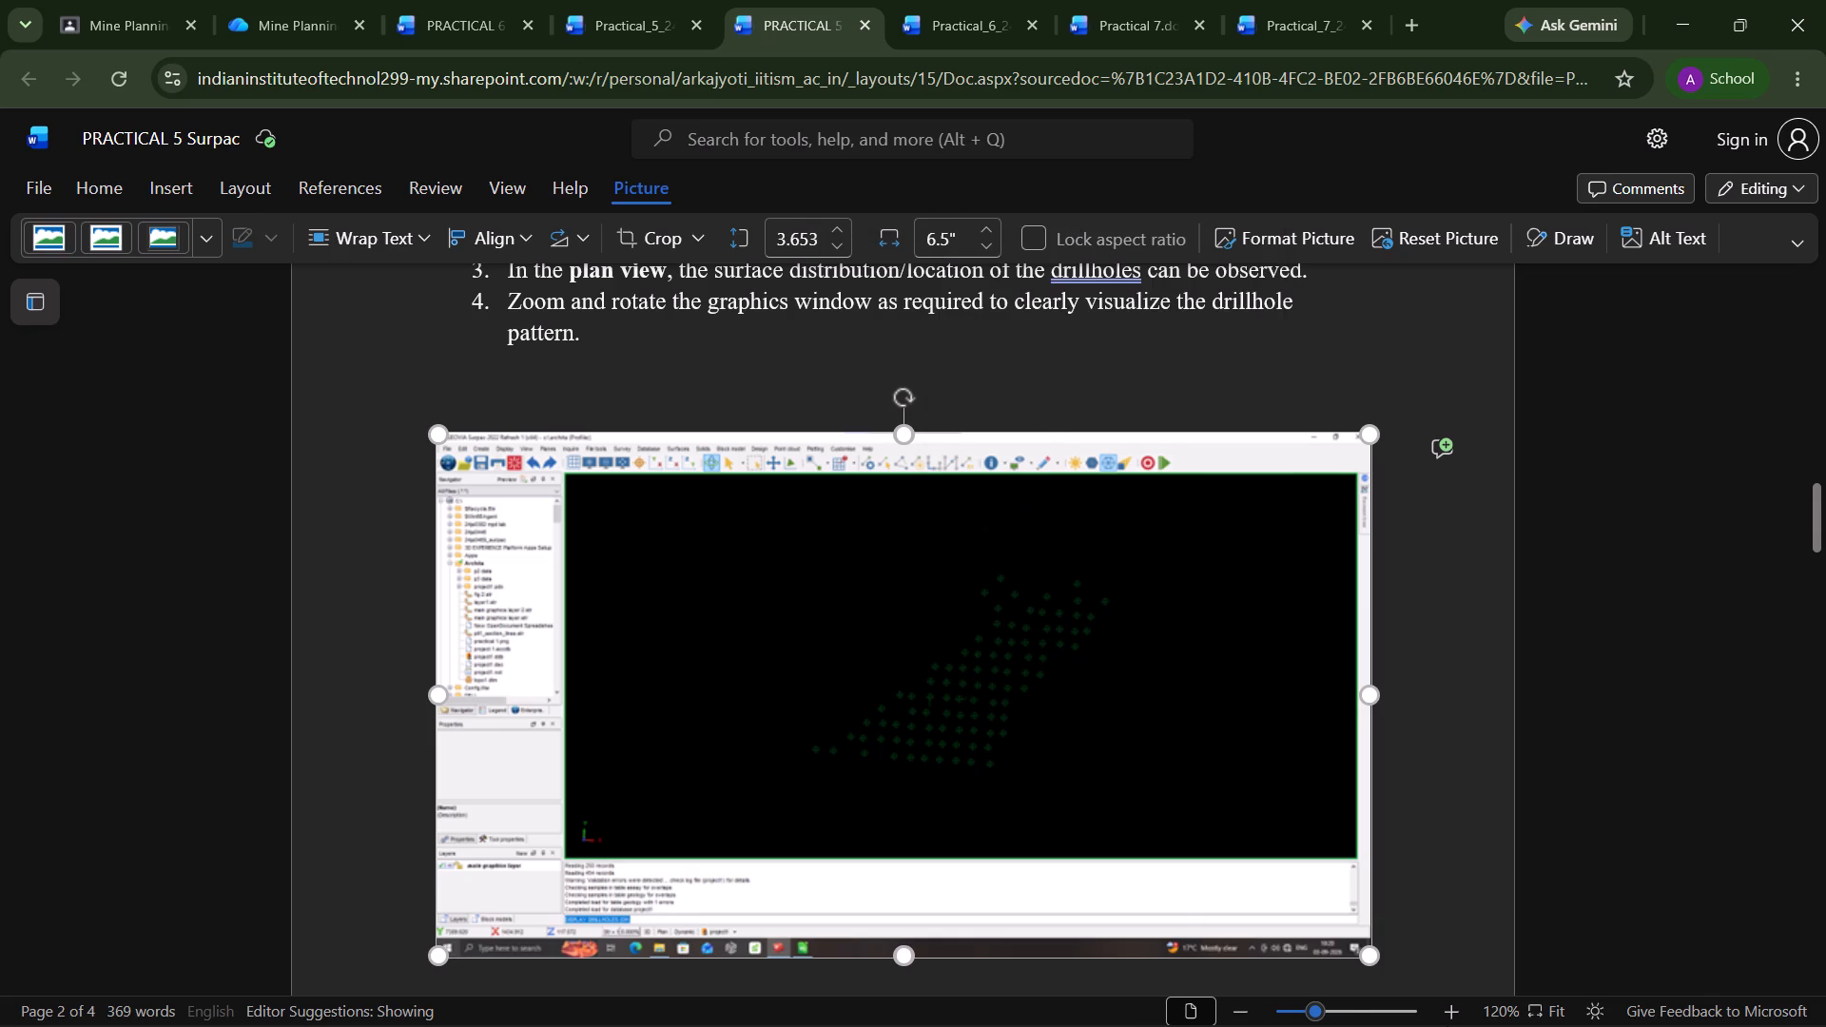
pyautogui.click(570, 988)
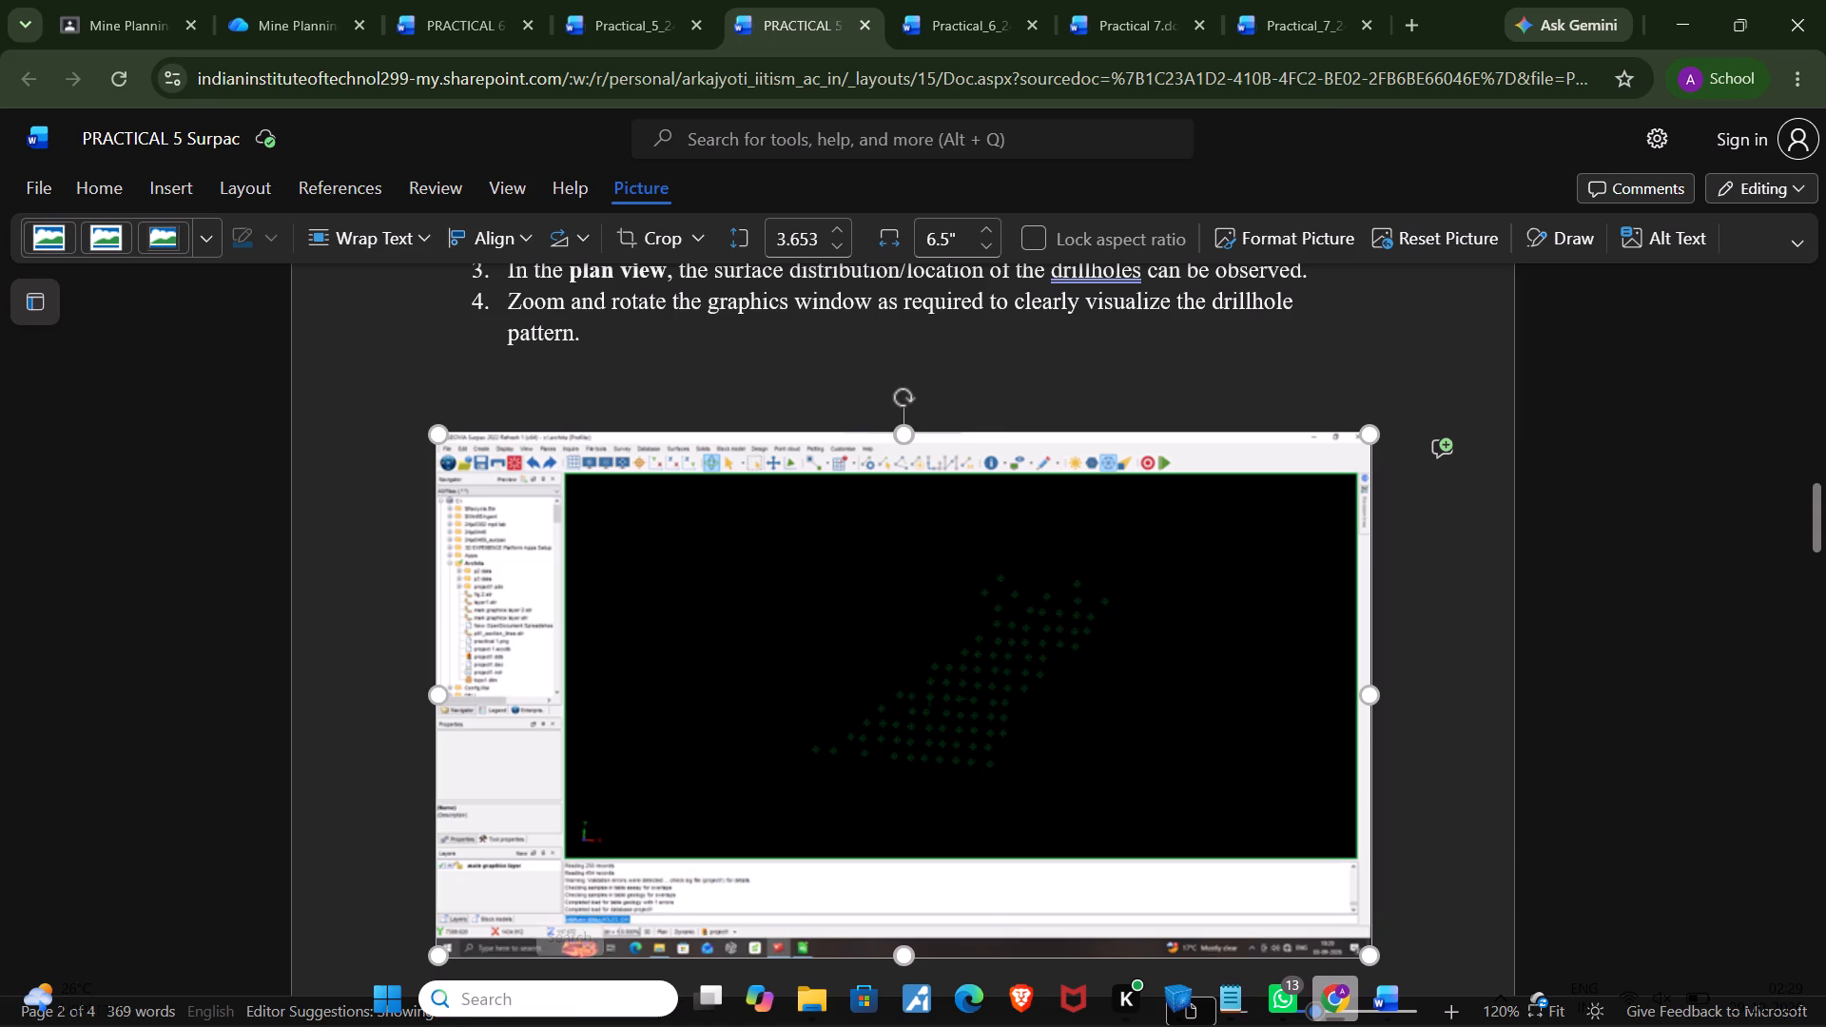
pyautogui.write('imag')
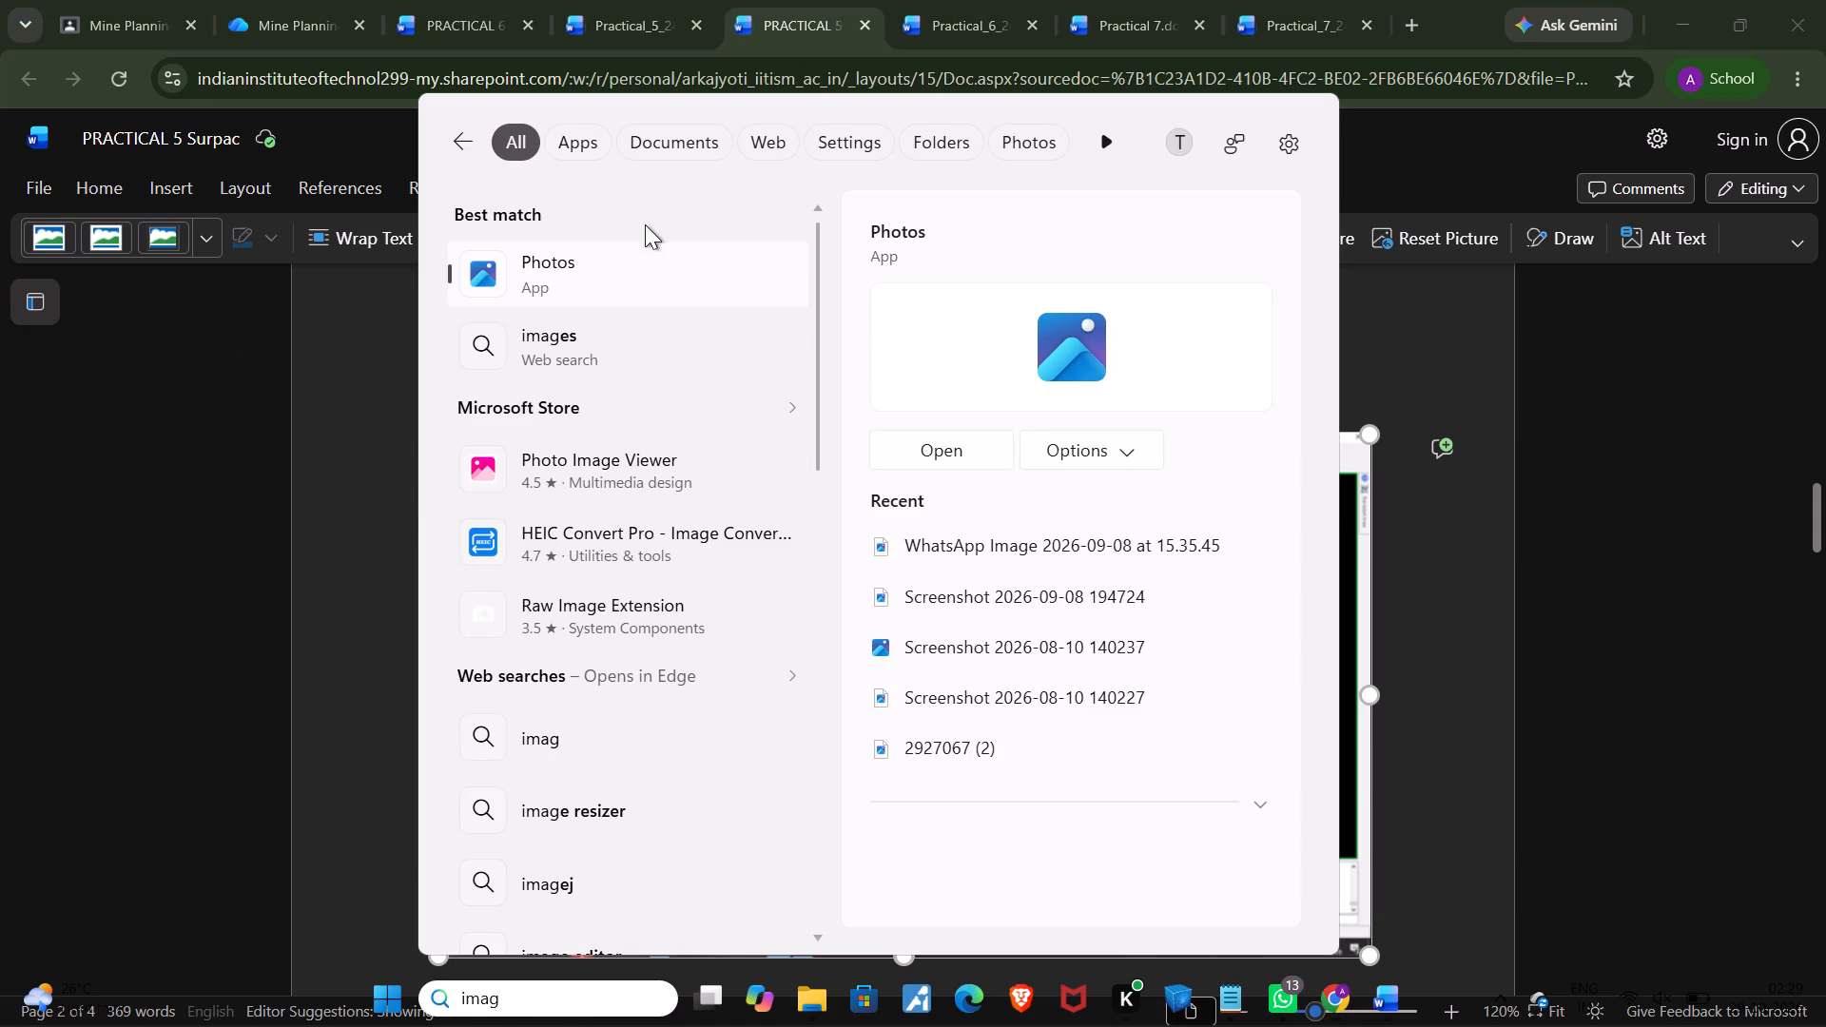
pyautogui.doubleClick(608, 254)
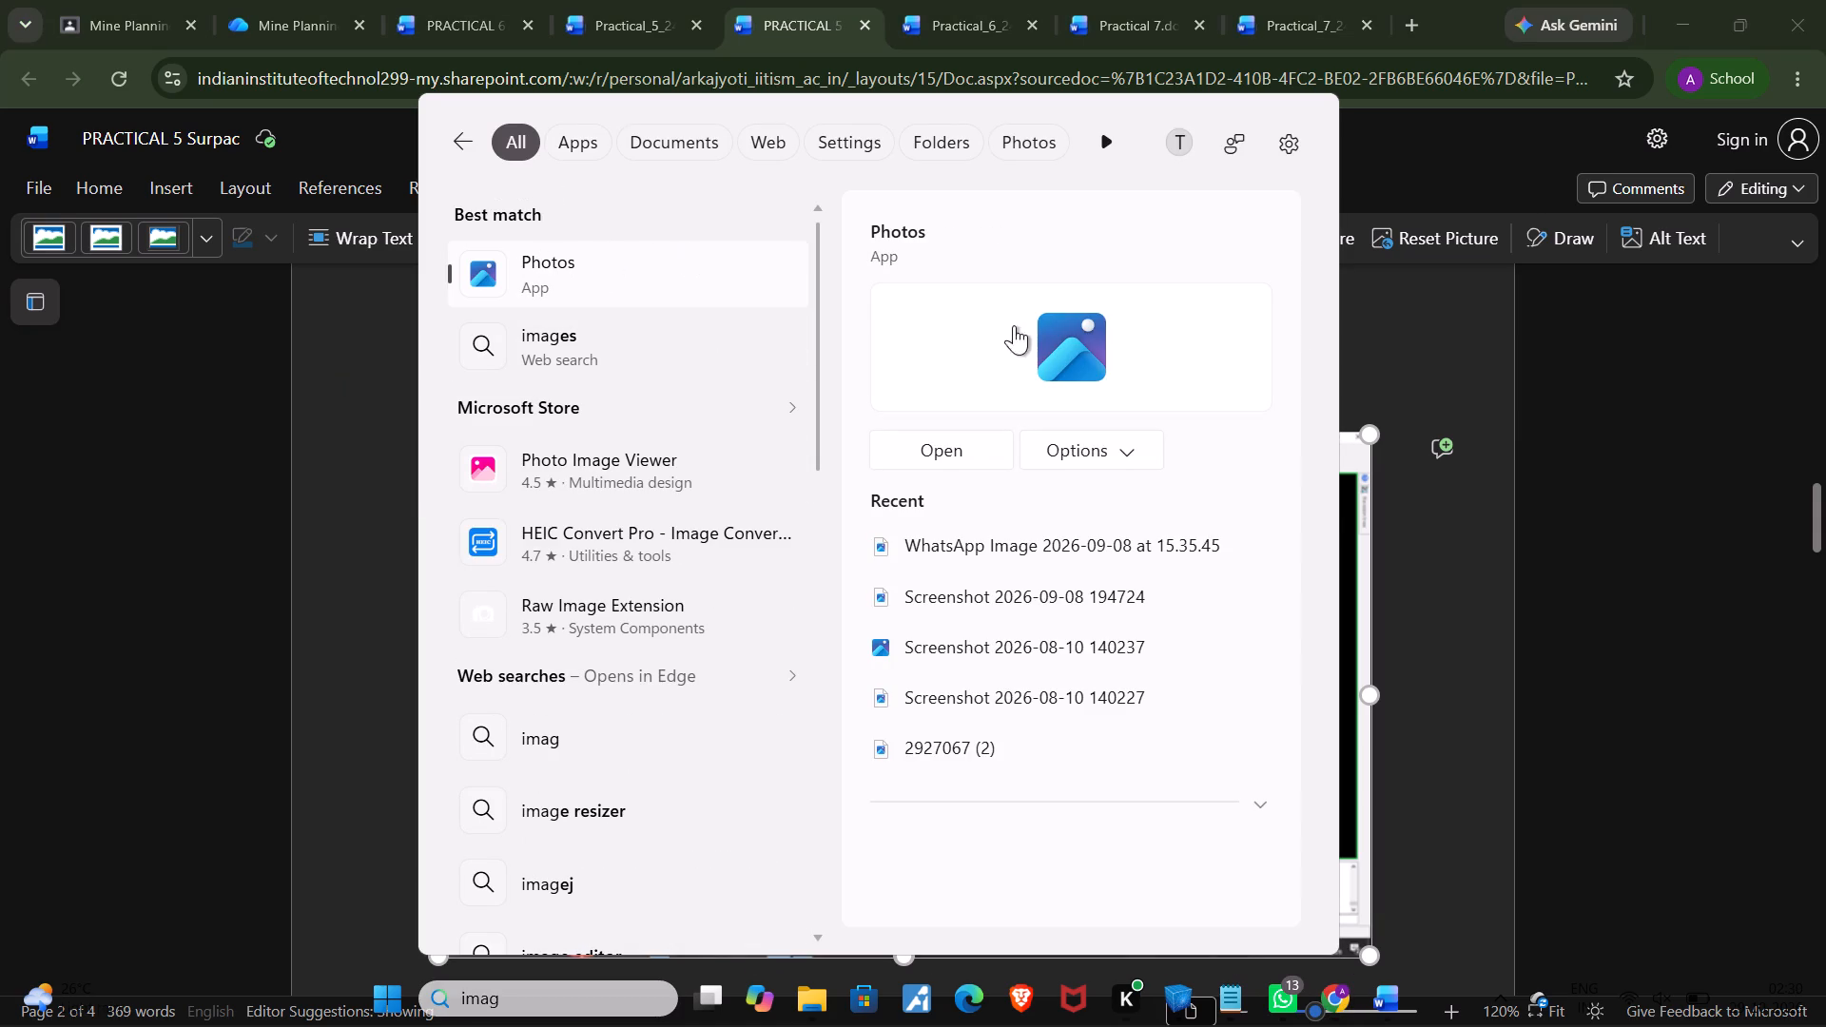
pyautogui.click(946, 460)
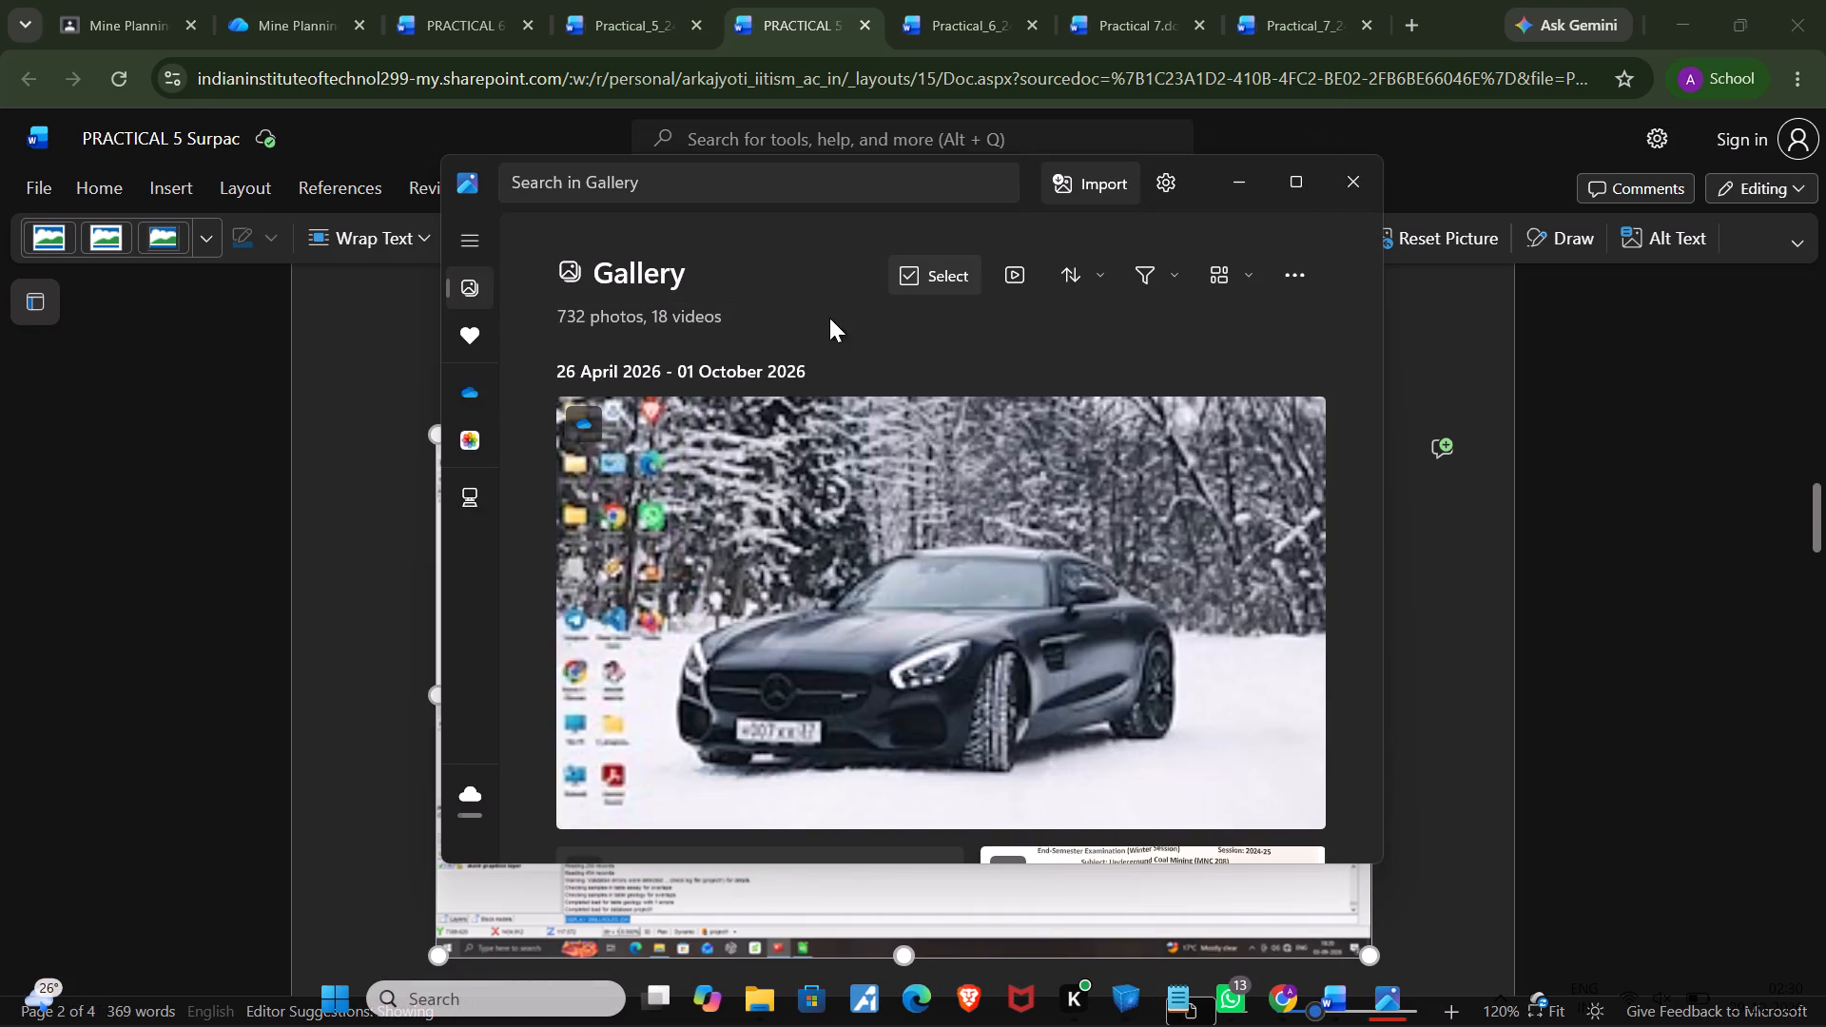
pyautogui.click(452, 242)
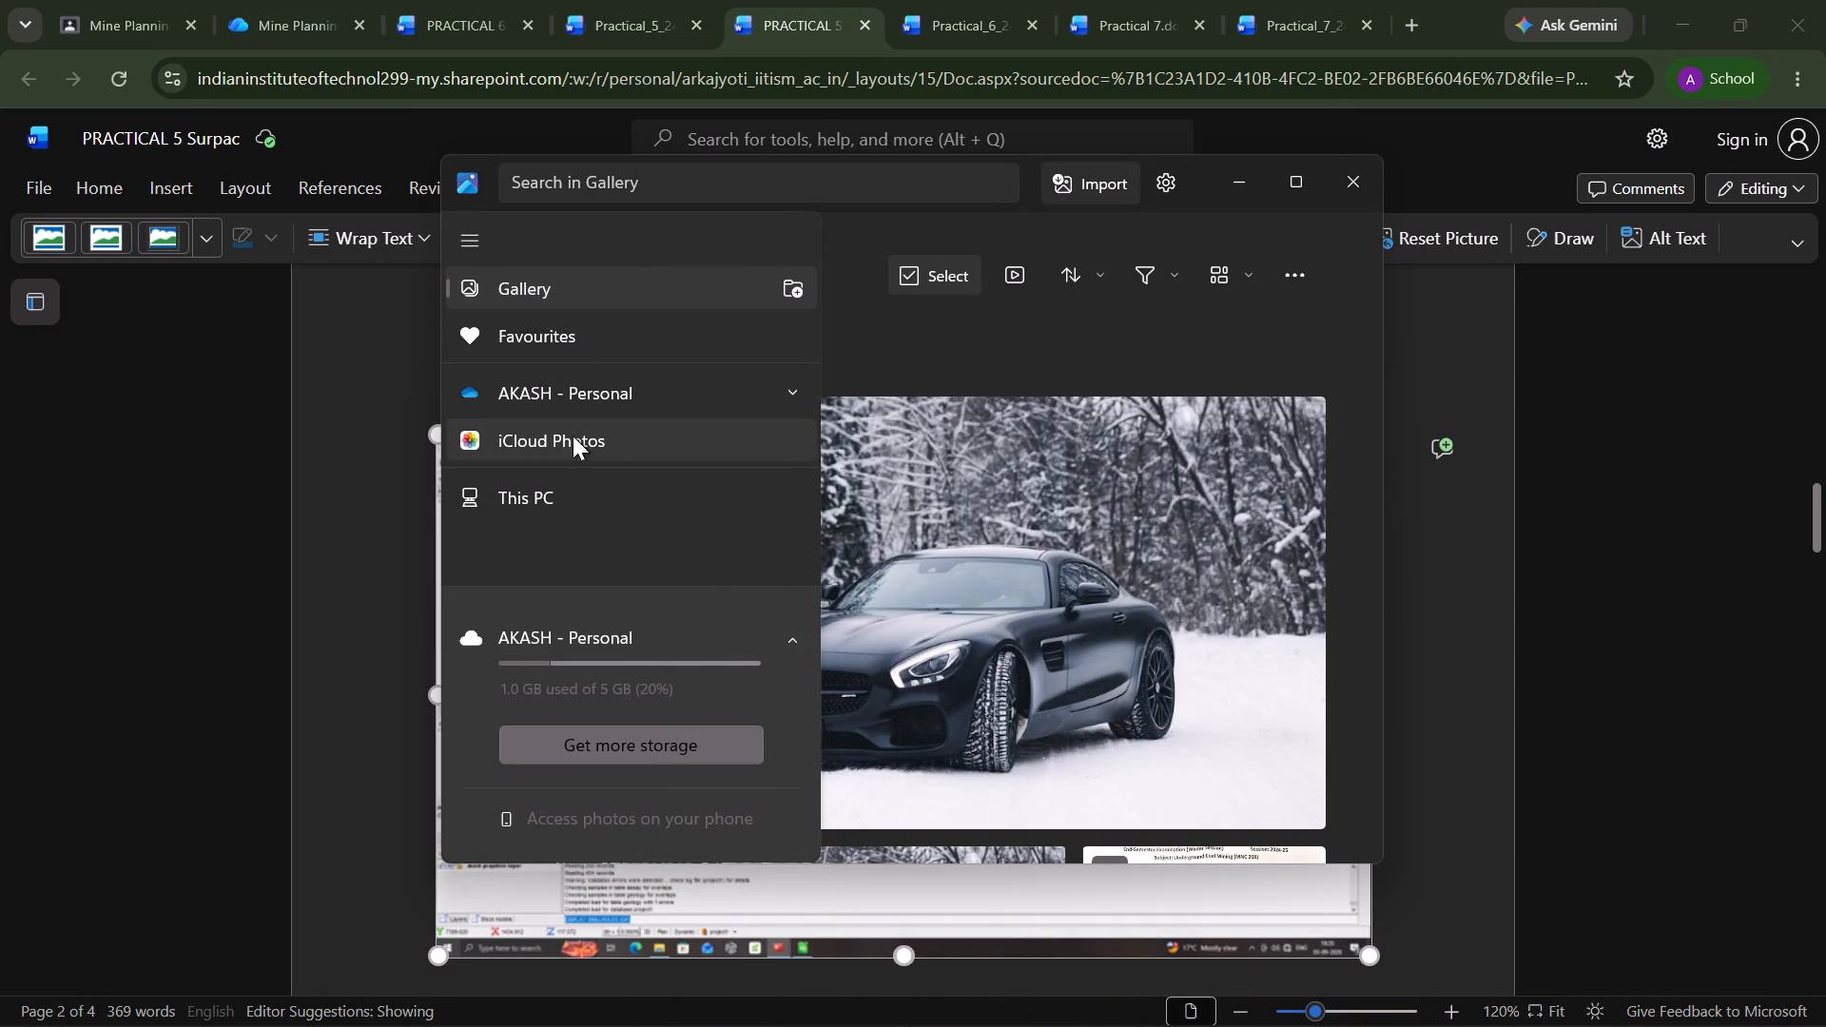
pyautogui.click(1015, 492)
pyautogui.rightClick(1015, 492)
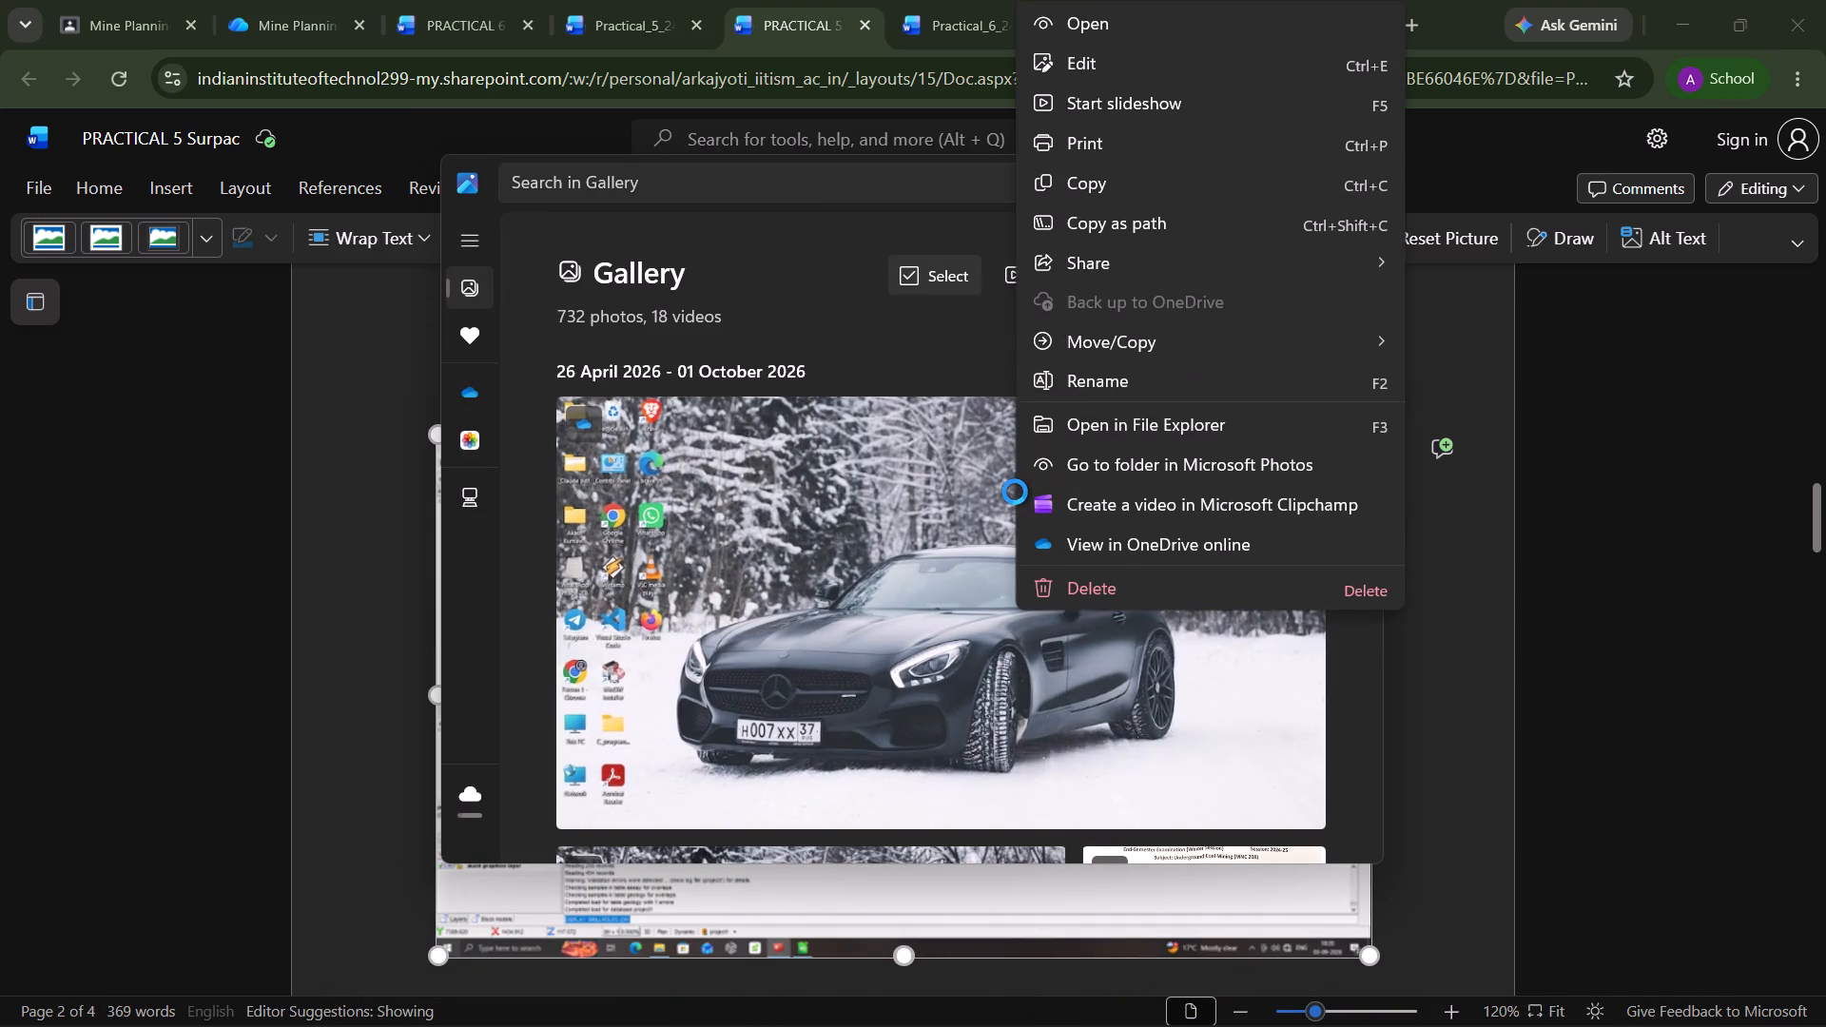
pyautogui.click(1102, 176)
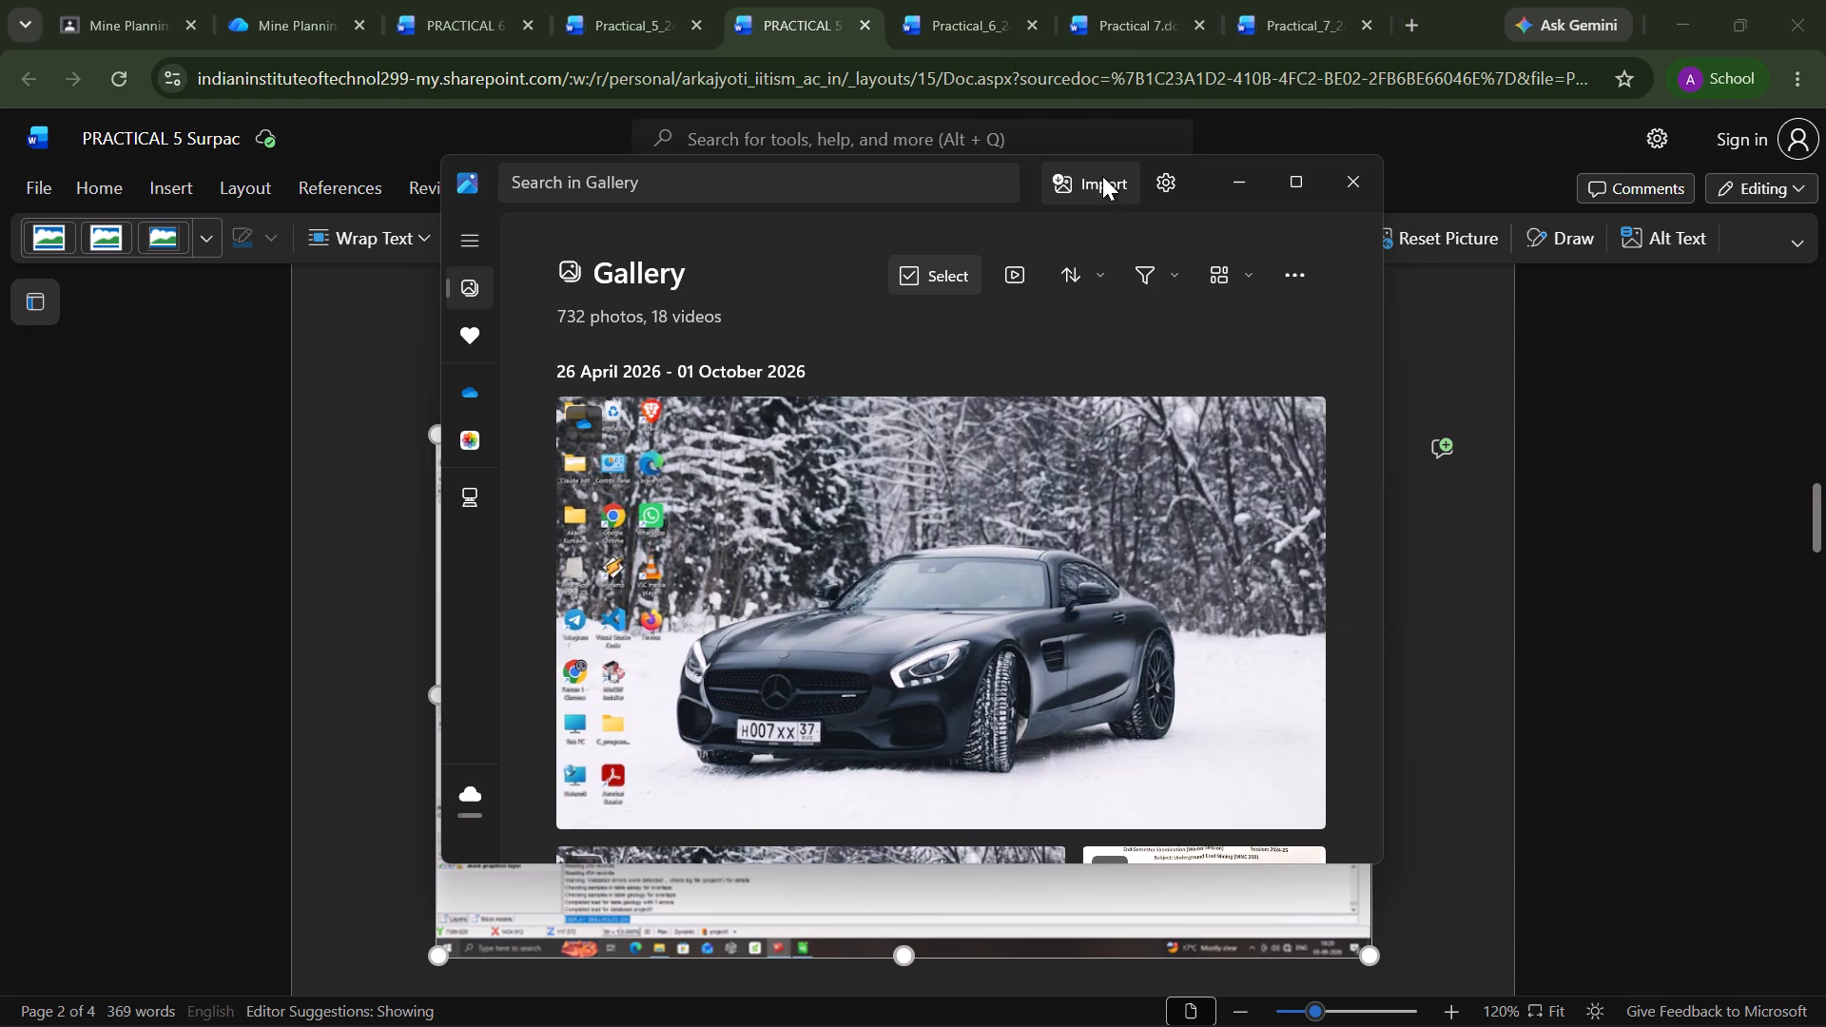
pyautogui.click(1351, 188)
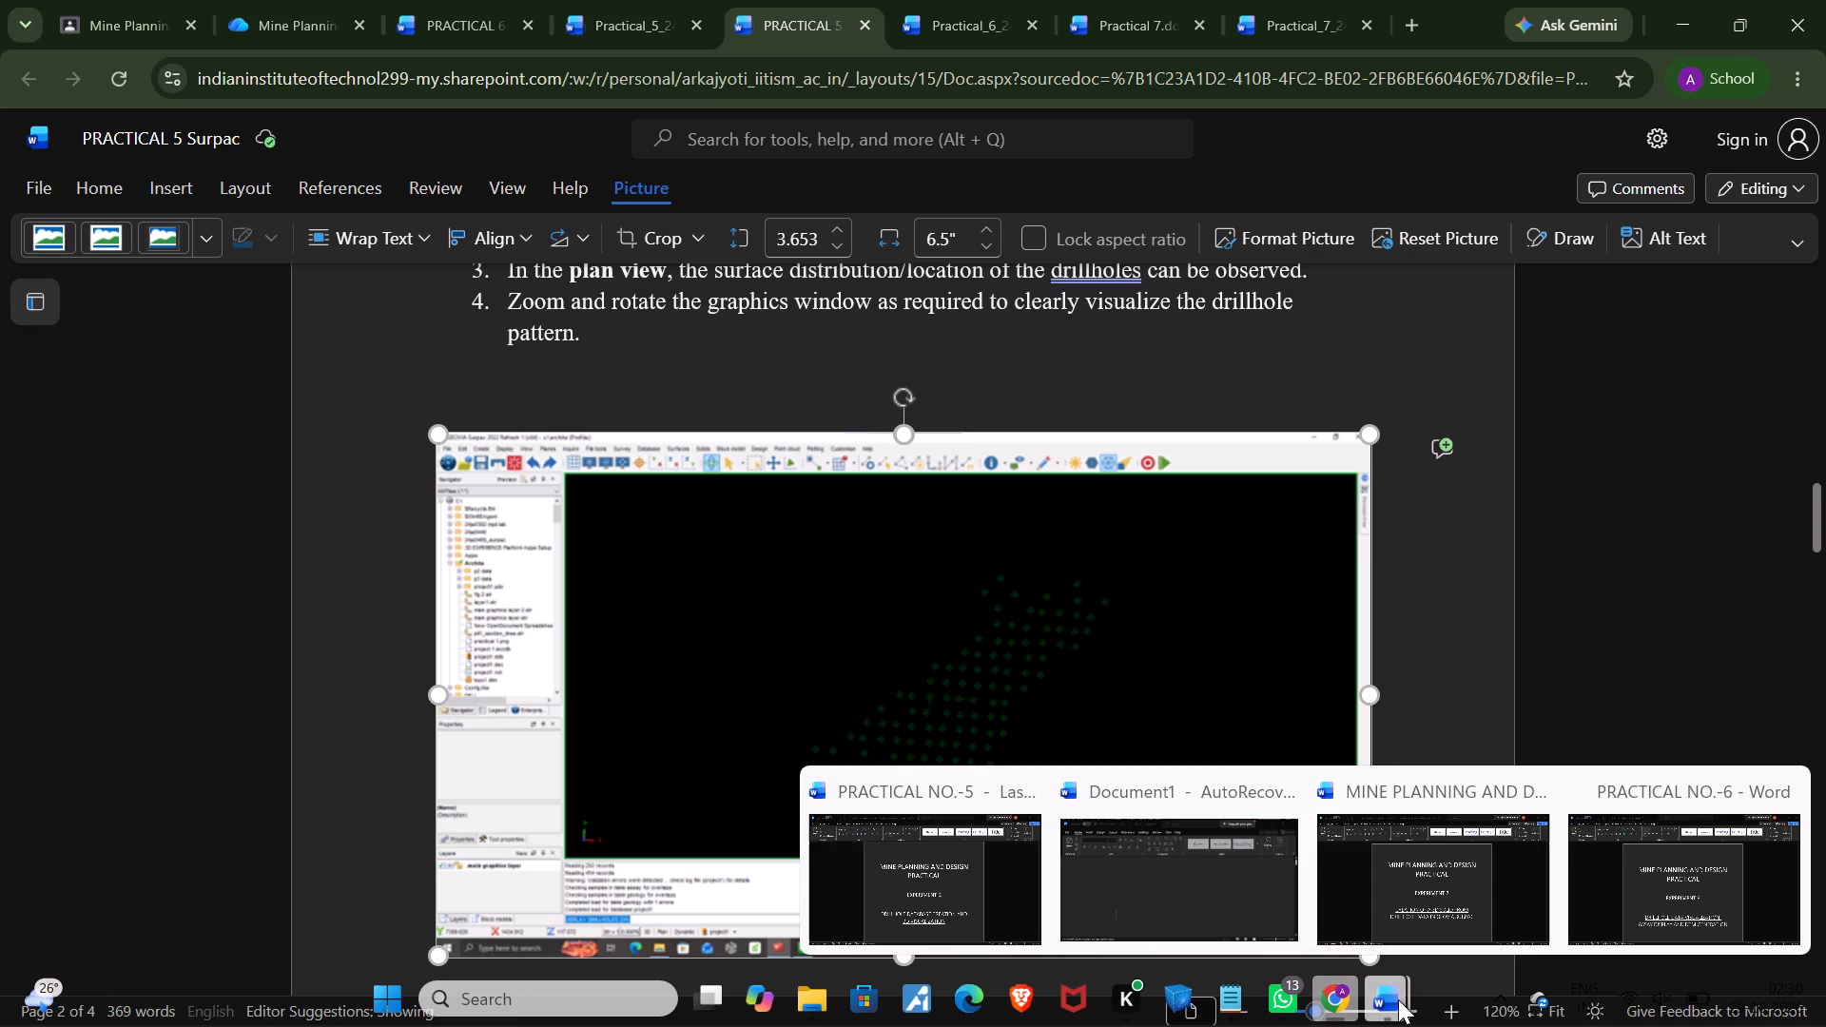
# Switch to the PRACTICAL NO.-5 document in desktop Word and find its Examination in Different Views section.
pyautogui.click(947, 840)
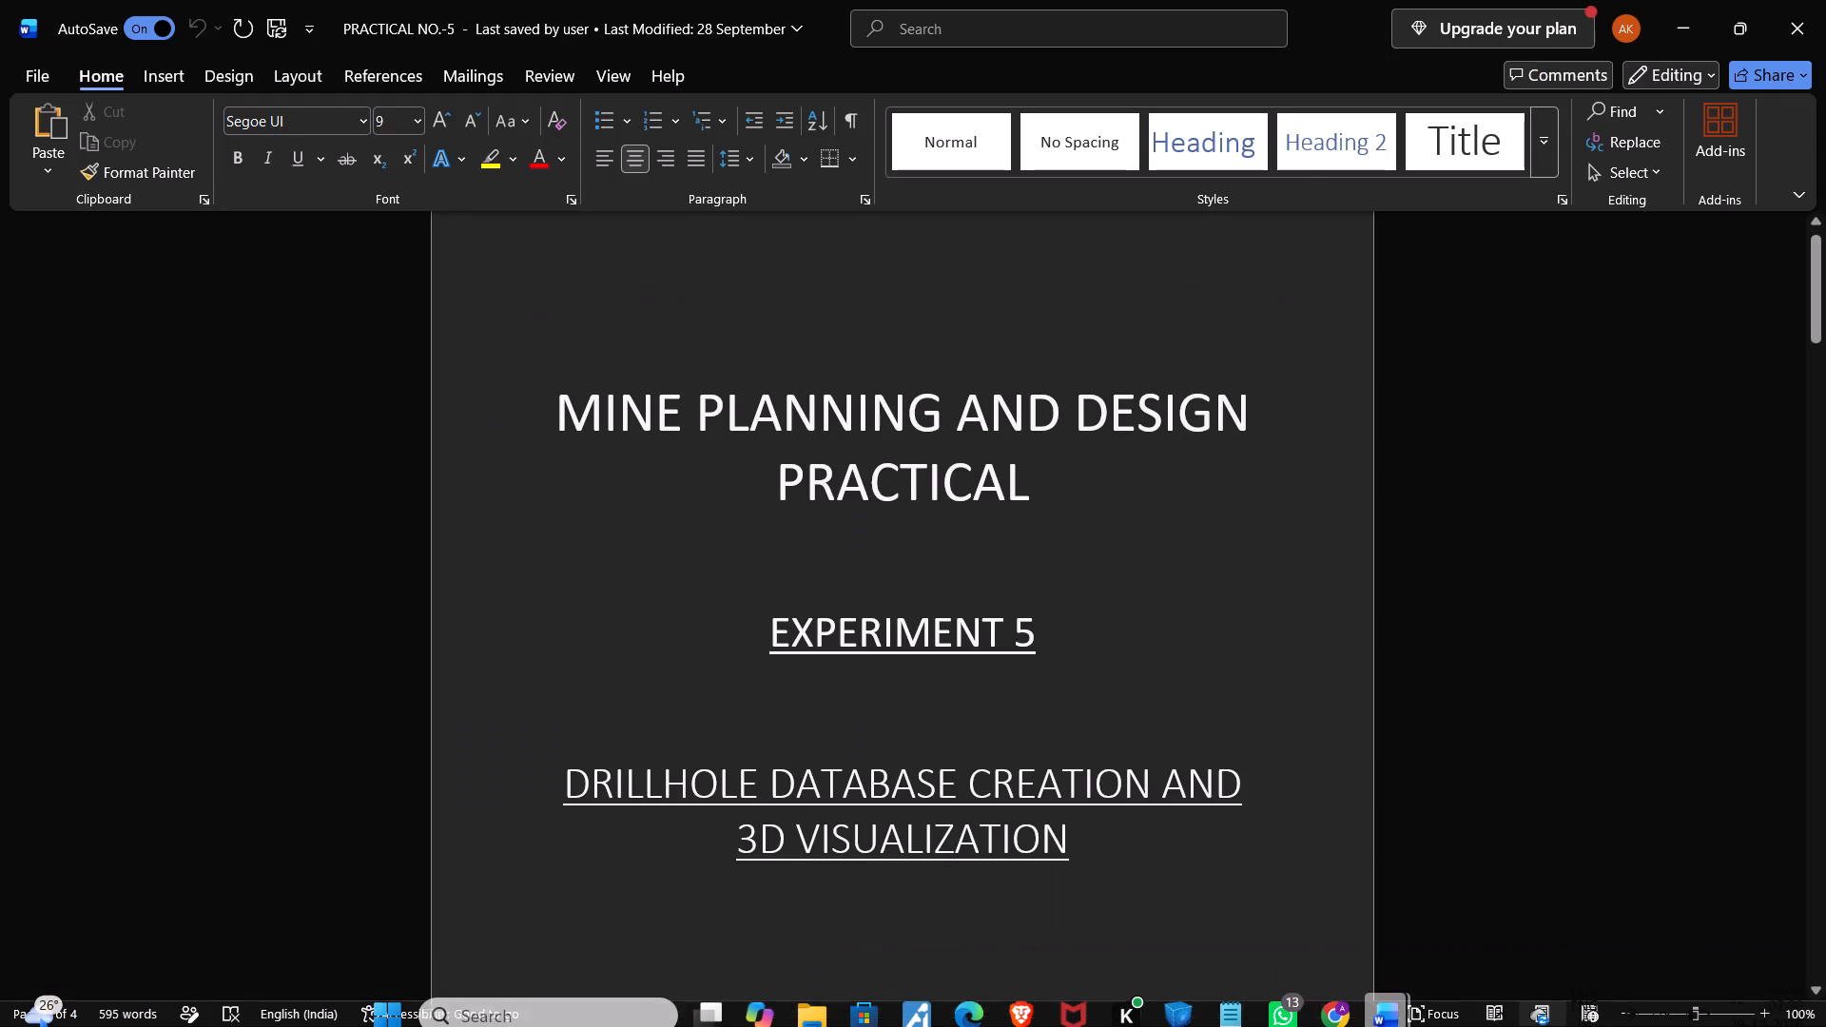
pyautogui.scroll(-7, 772, 617)
pyautogui.scroll(1, 772, 617)
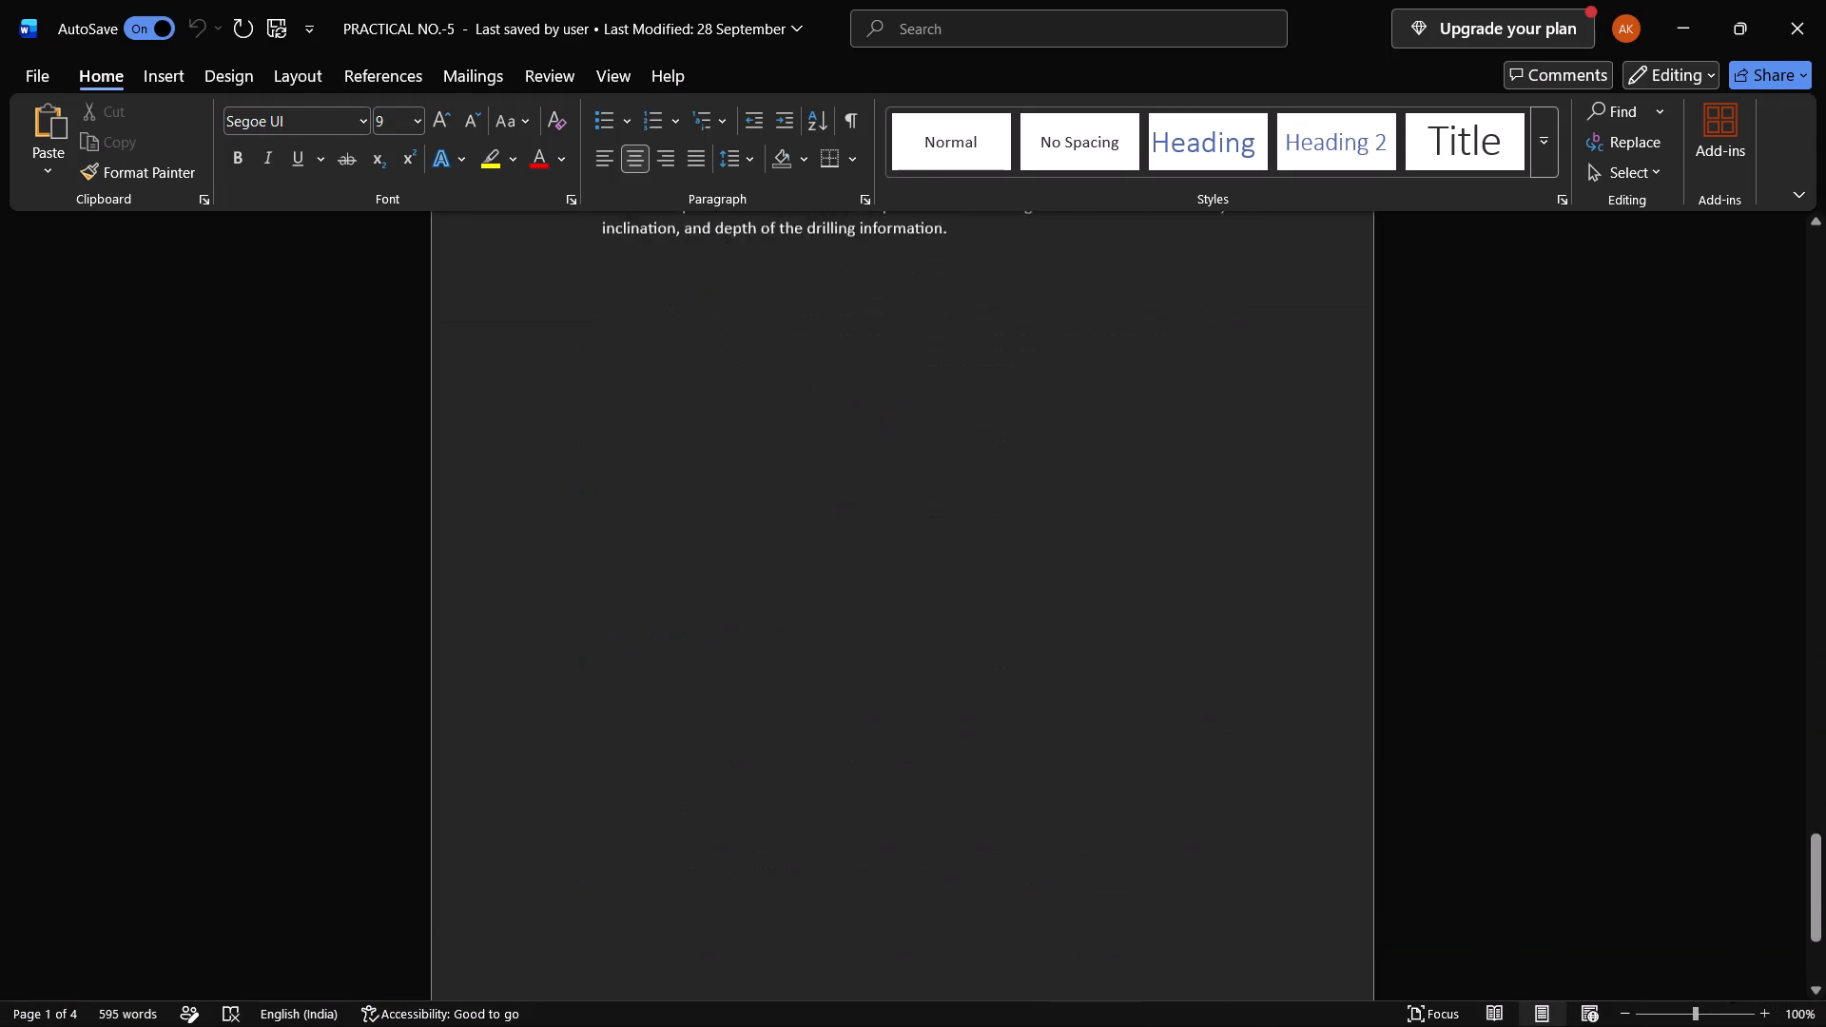
pyautogui.scroll(1, 772, 617)
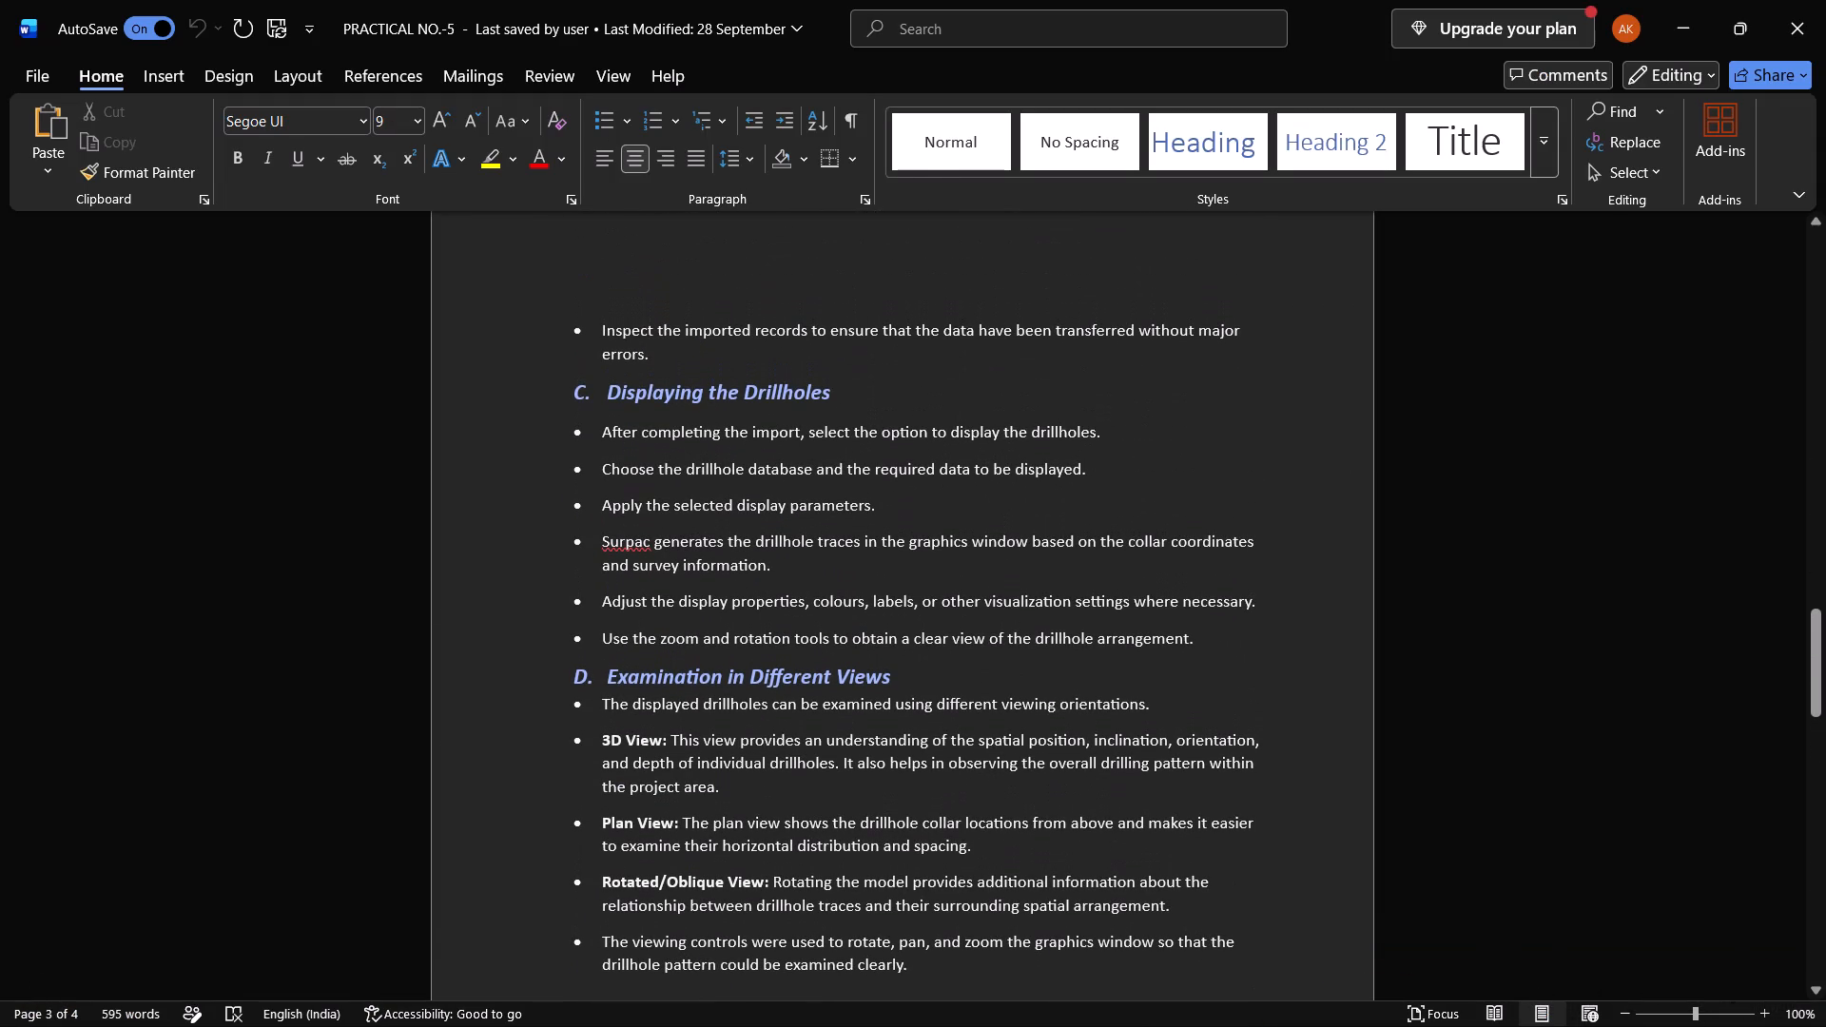
# Switch to the PRACTICAL 5 Surpac document in Chrome and examine its drillhole images below the View Drillhole Data in 3D/Plan View section.
pyautogui.hotkey('alt', 'Tab')
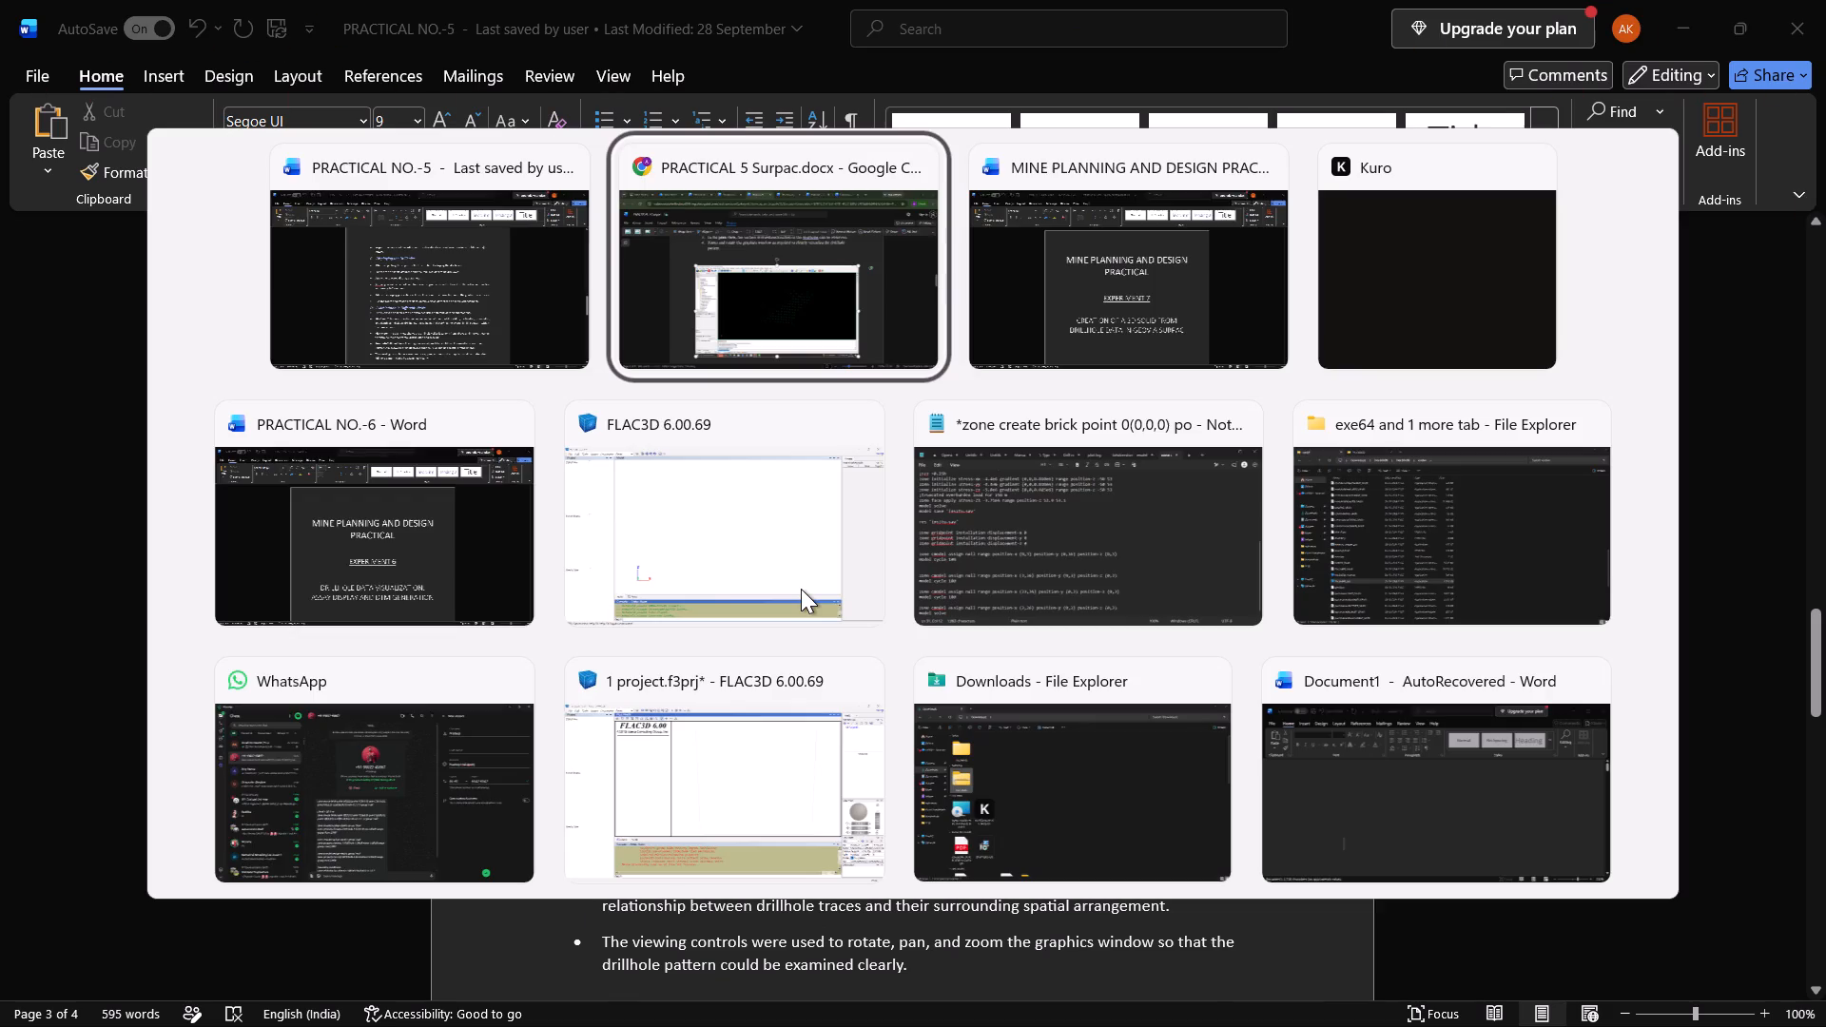
pyautogui.scroll(6, 801, 589)
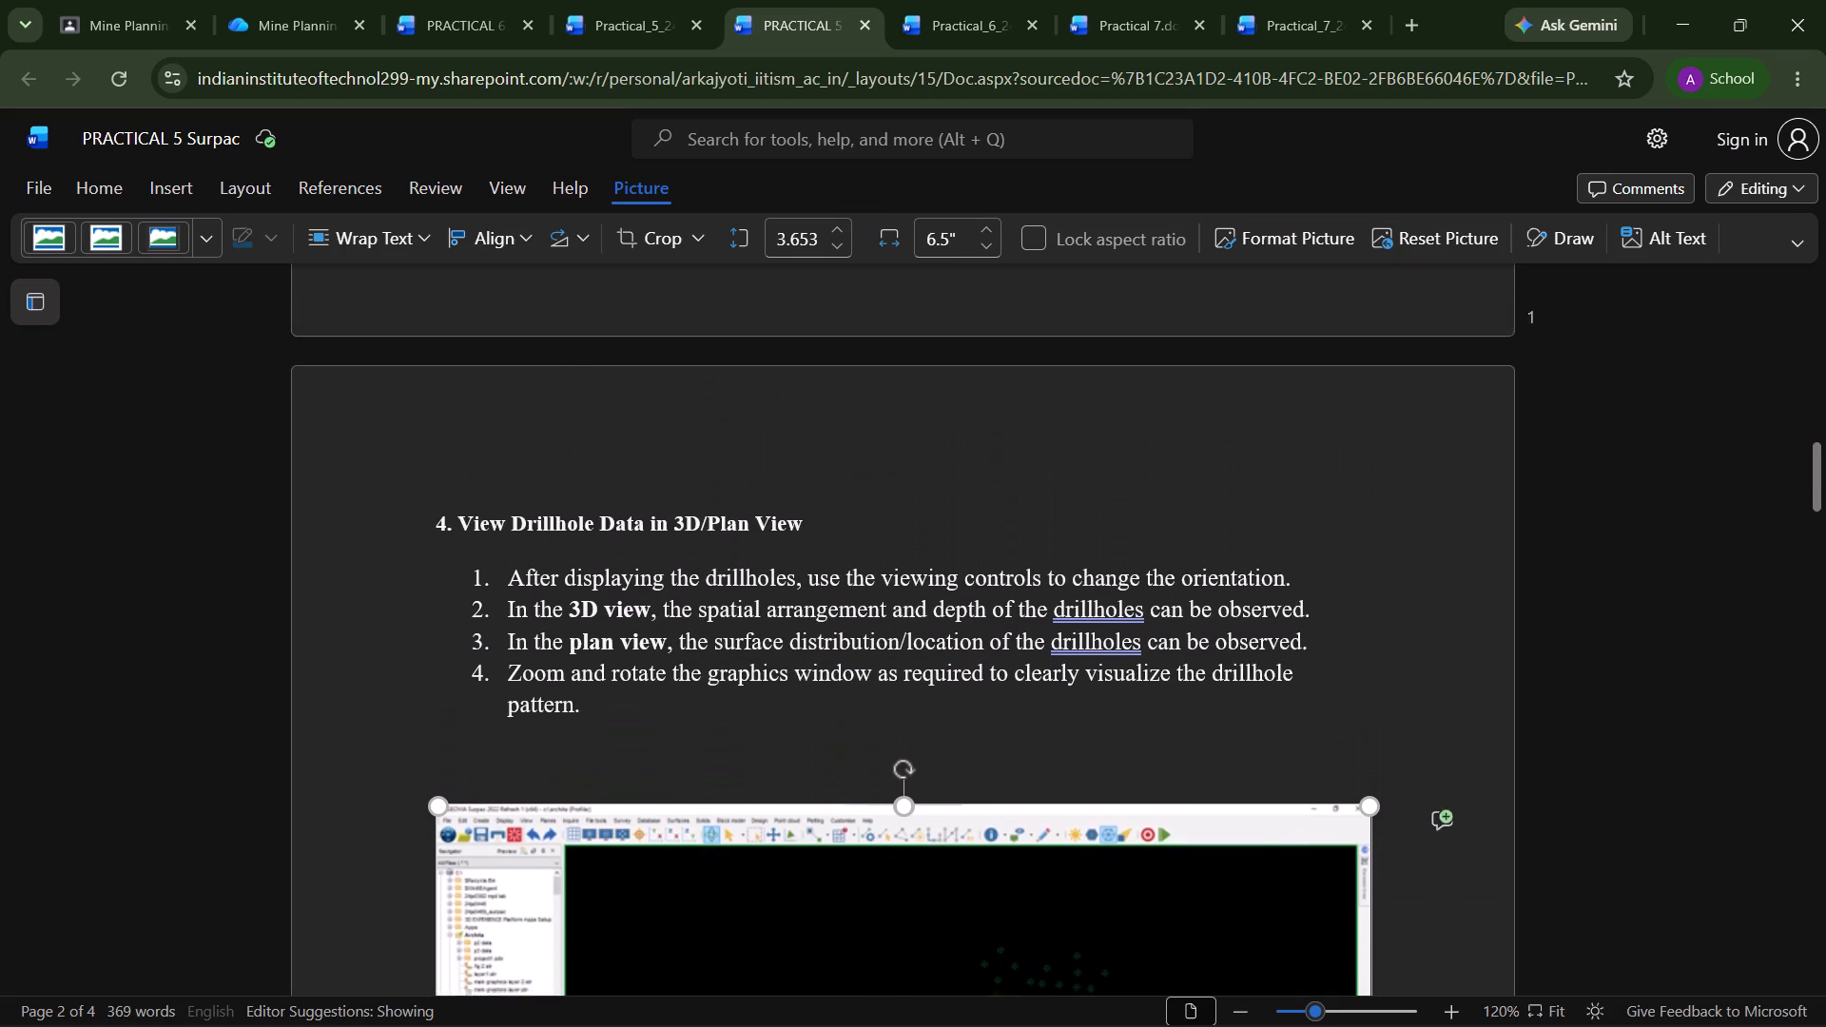
pyautogui.scroll(5, 801, 589)
pyautogui.scroll(-9, 801, 589)
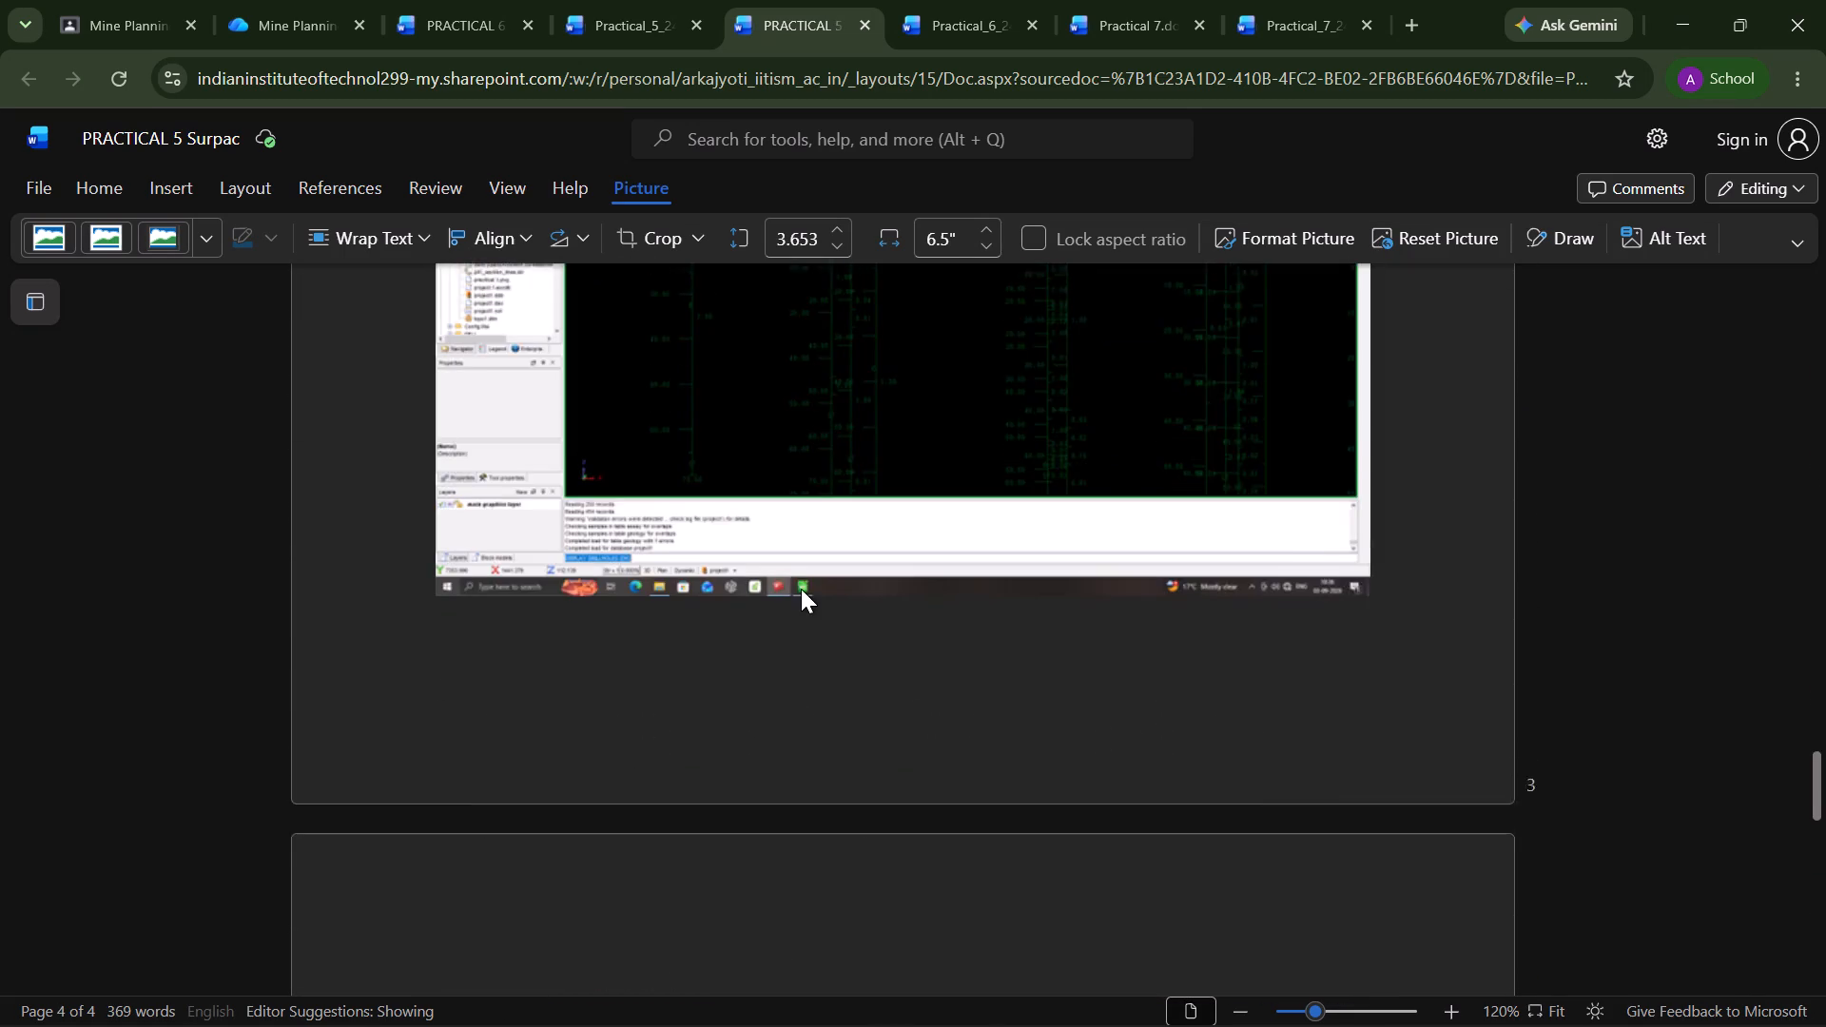
pyautogui.scroll(3, 801, 589)
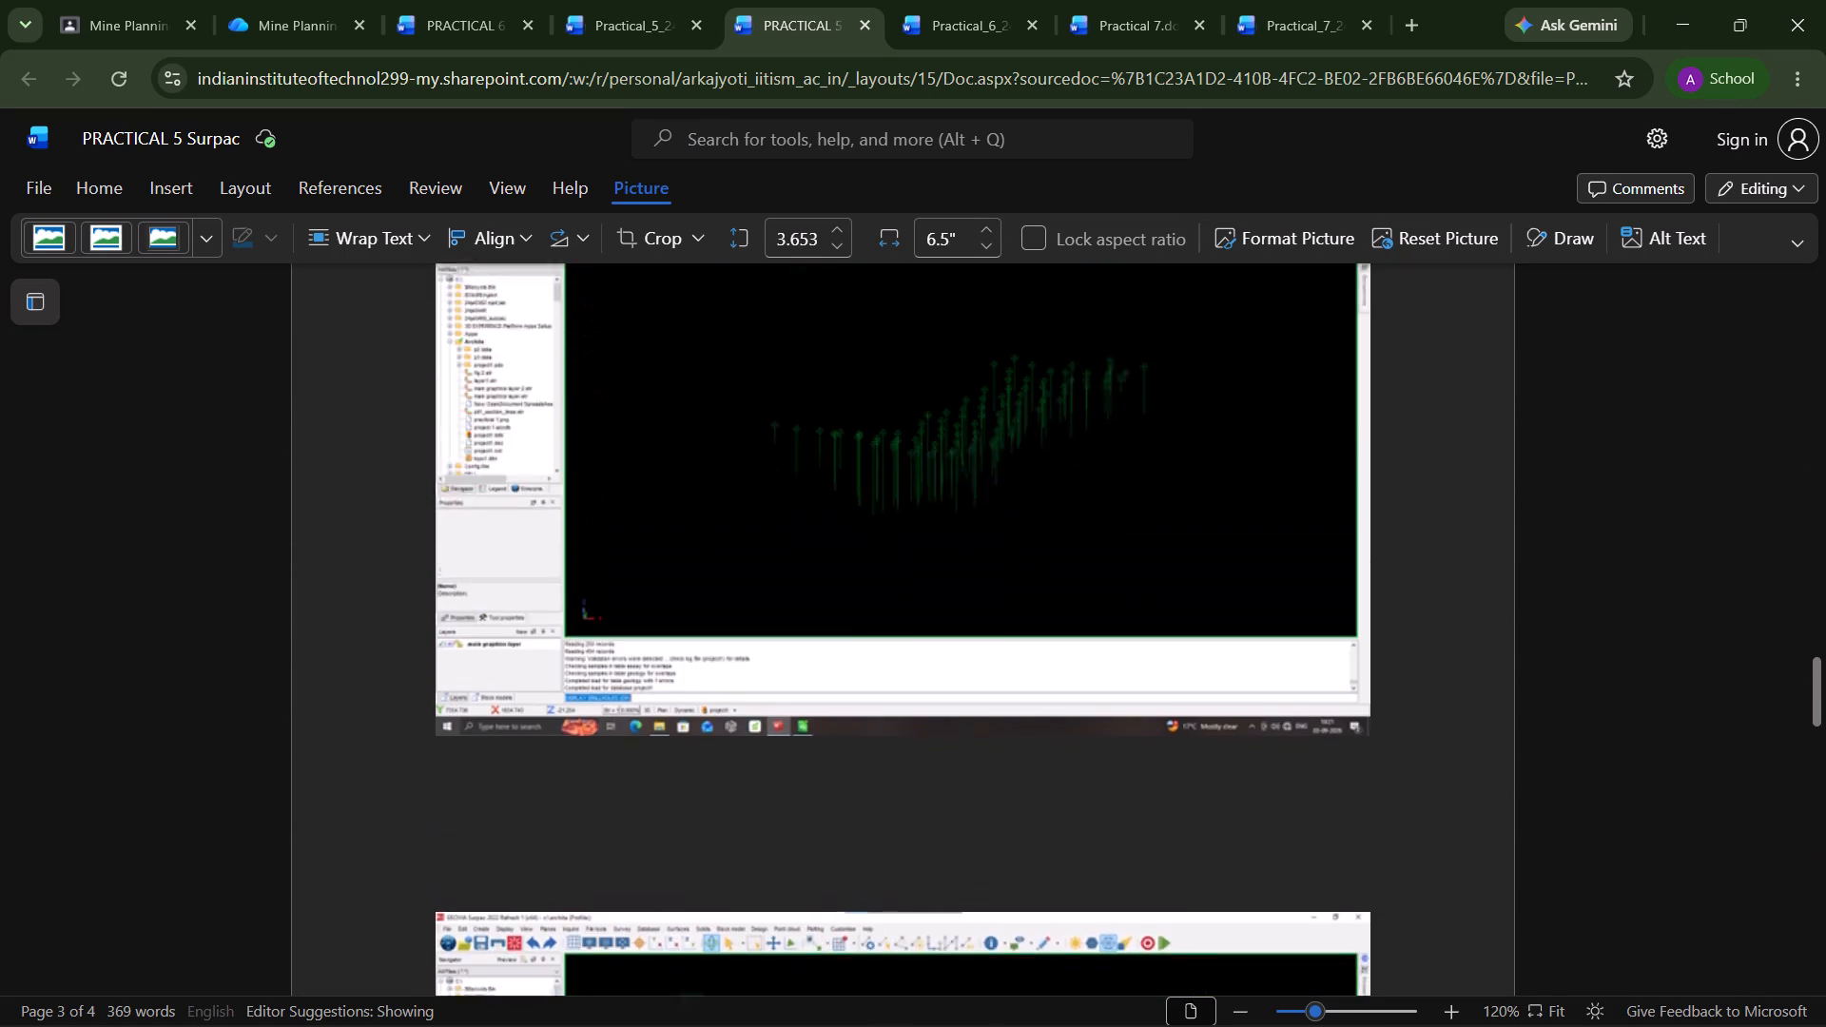
pyautogui.scroll(2, 801, 589)
# Return to PRACTICAL NO.-5 in desktop Word and add a line break in the blank space between the Observation text and the Result heading.
pyautogui.hotkey('alt', 'Tab')
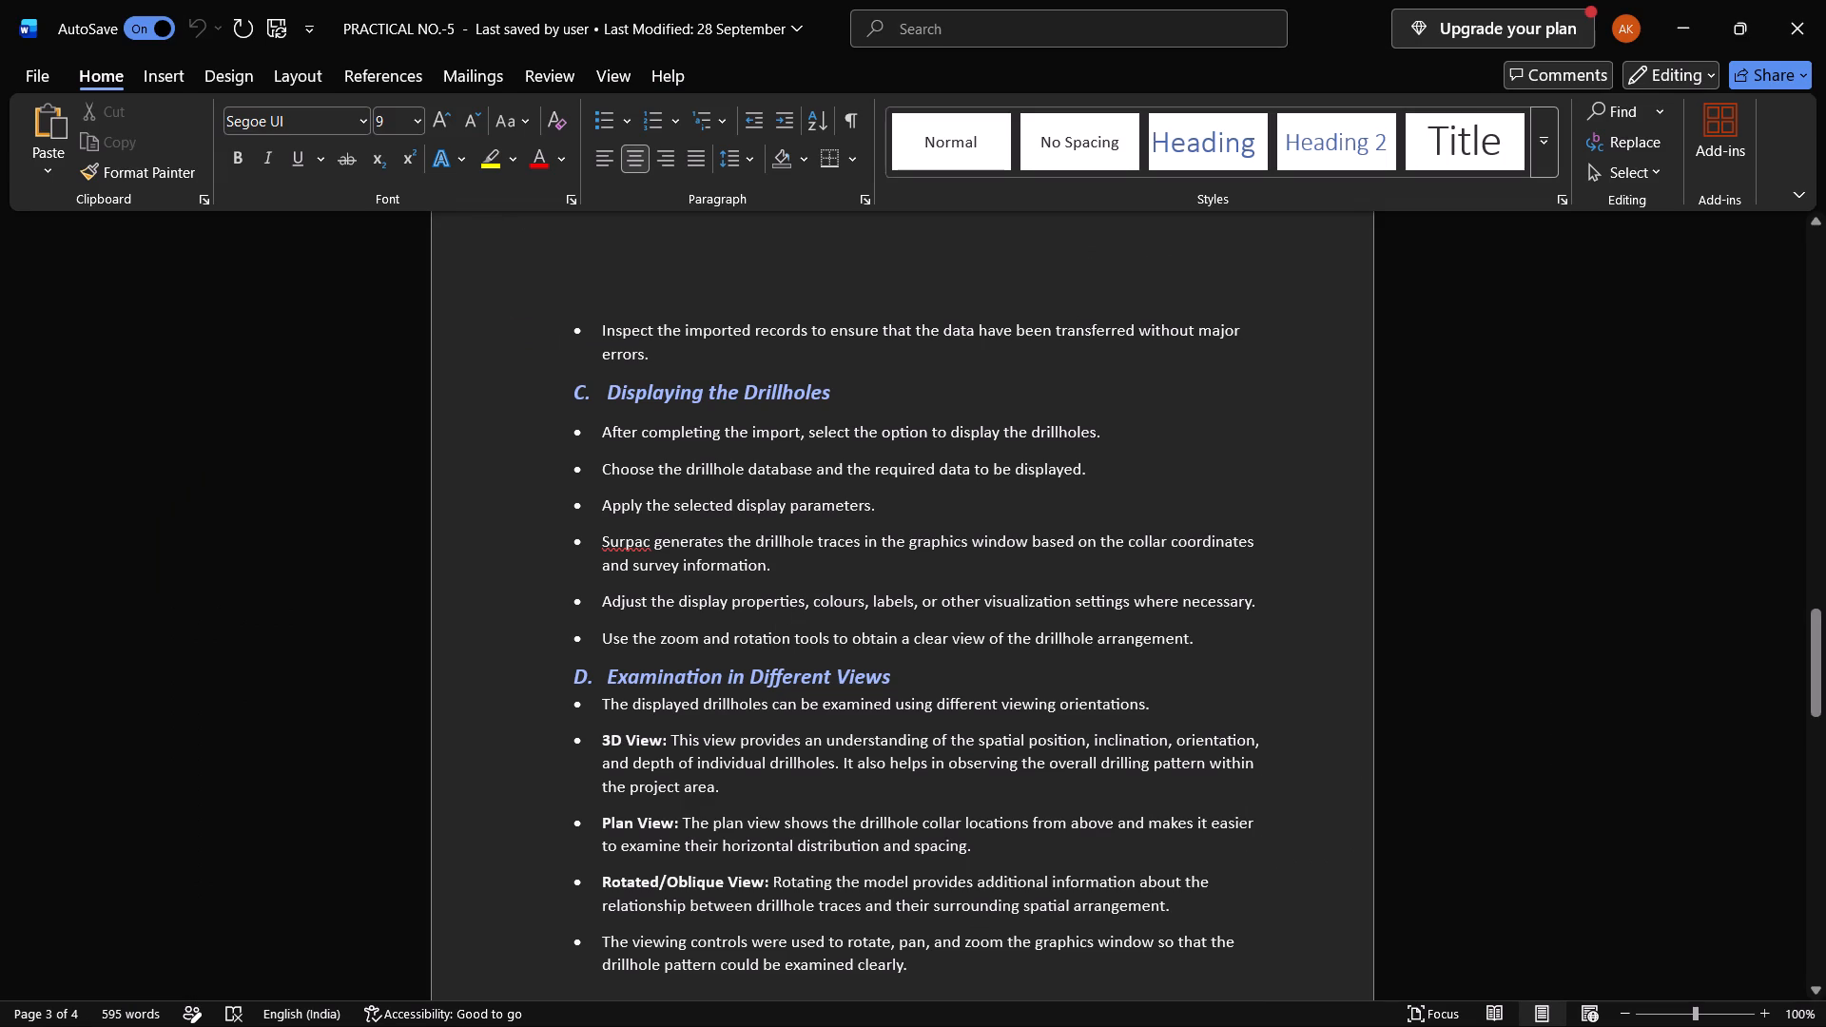
pyautogui.scroll(7, 754, 391)
pyautogui.scroll(-5, 754, 391)
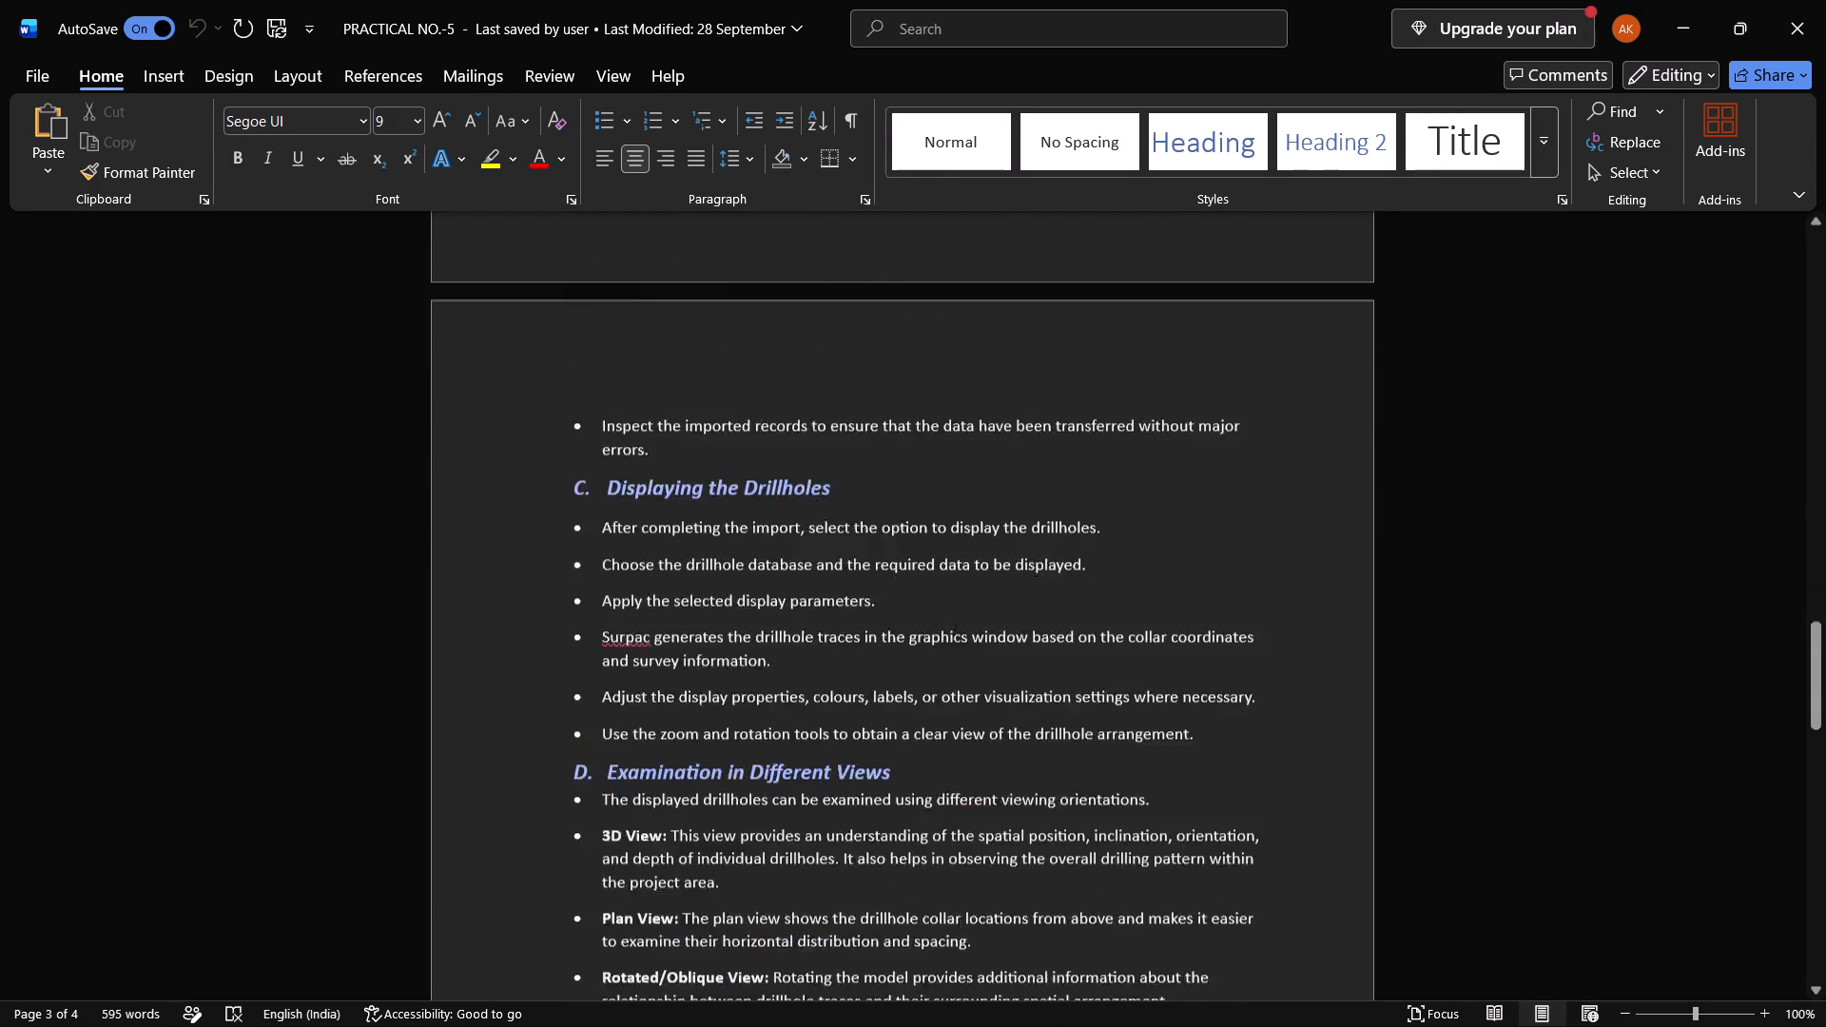
pyautogui.scroll(-1, 754, 391)
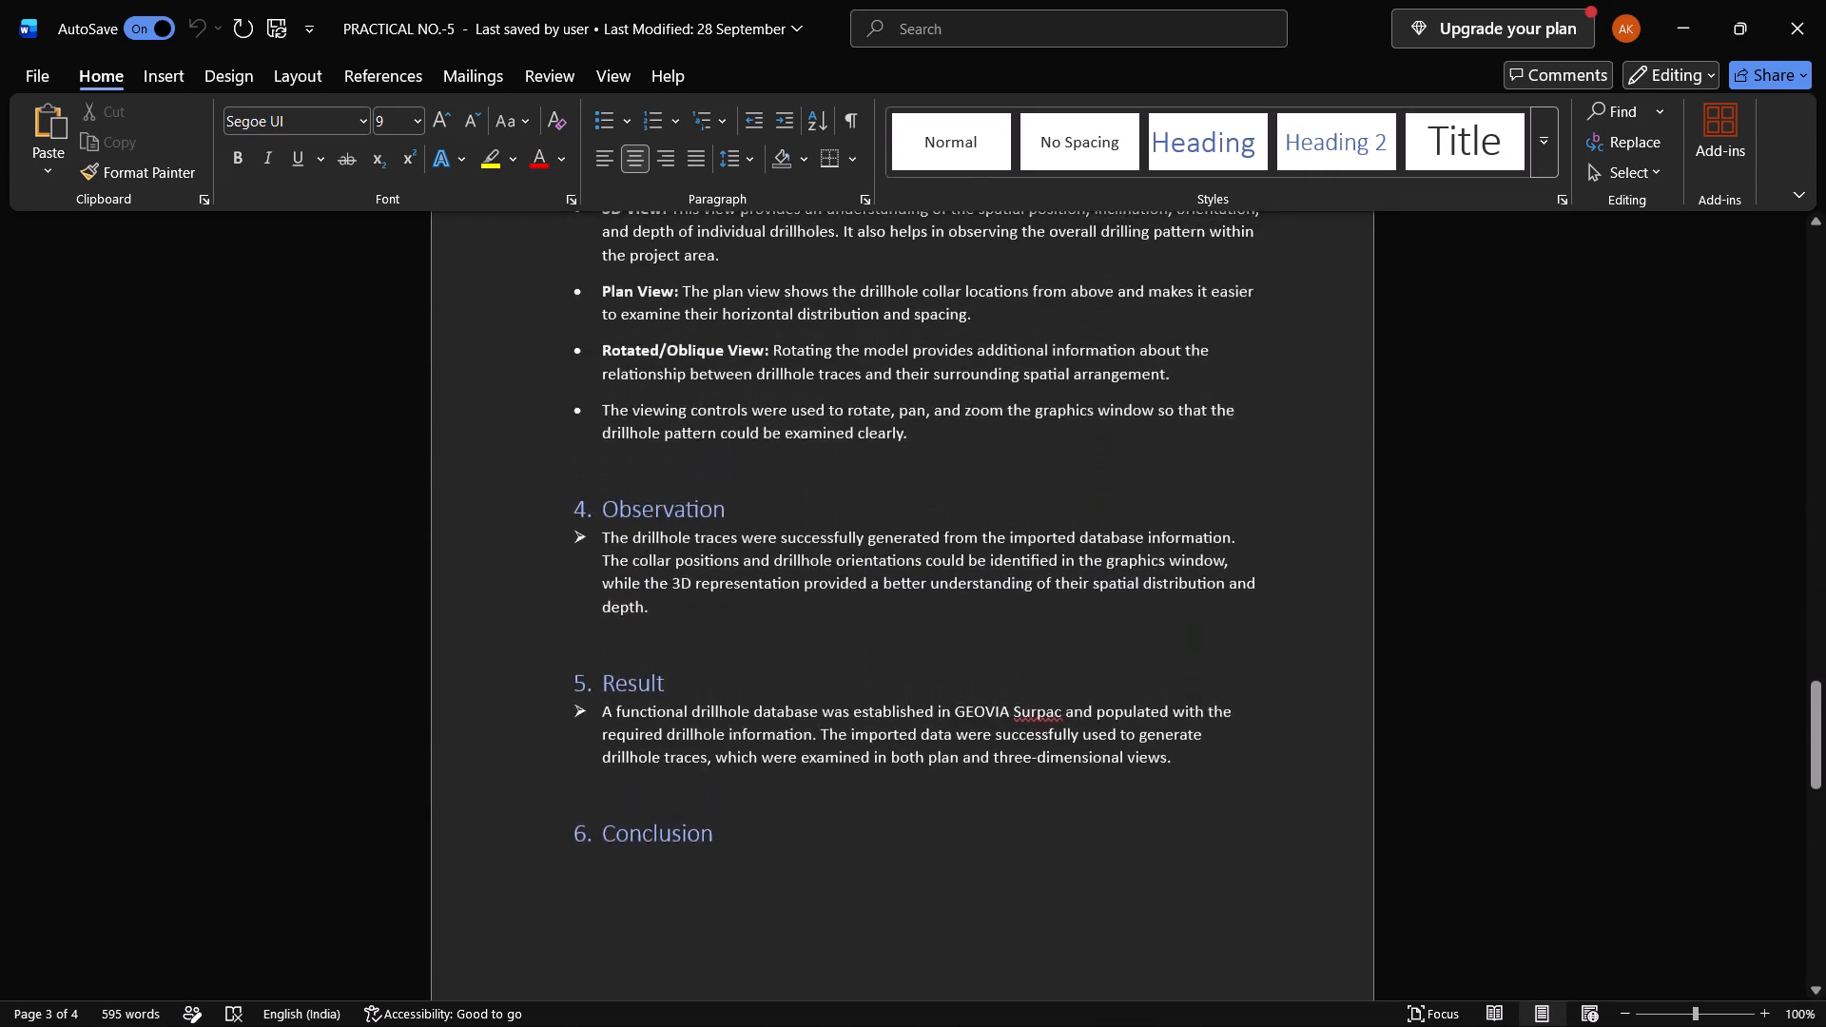
pyautogui.scroll(-1, 754, 391)
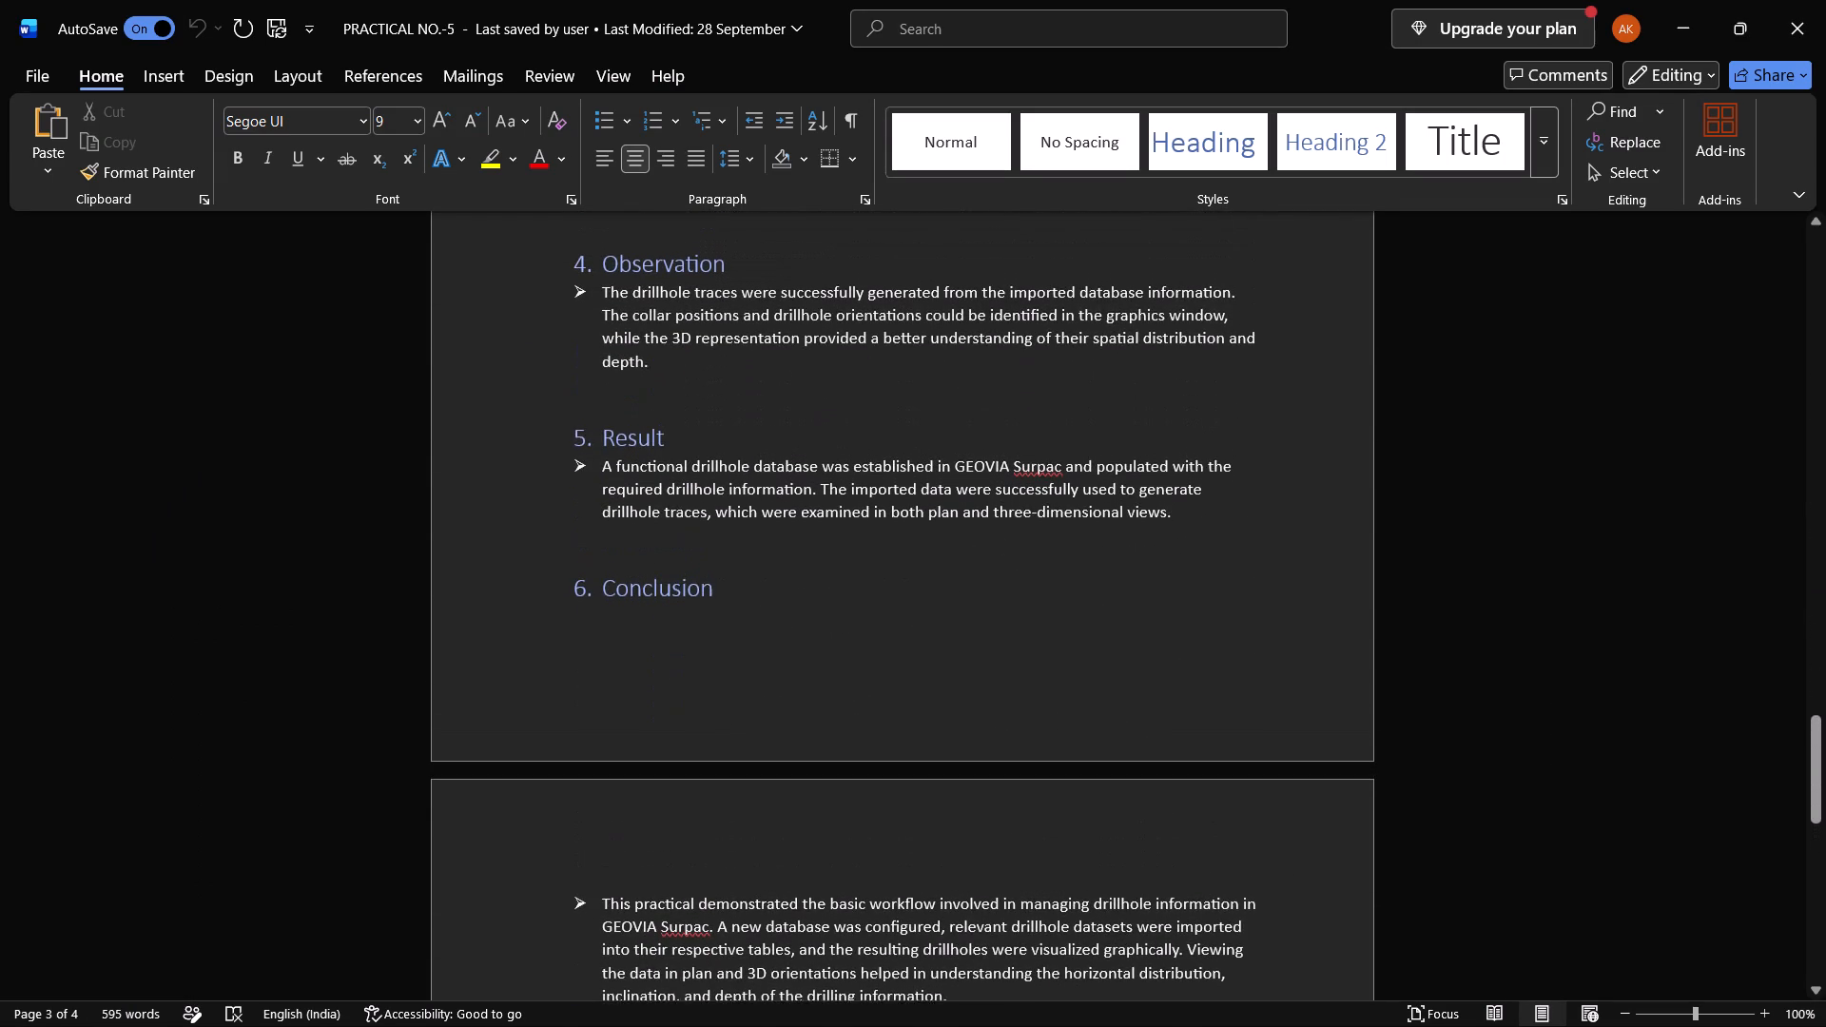
pyautogui.scroll(-1, 754, 391)
pyautogui.click(754, 391)
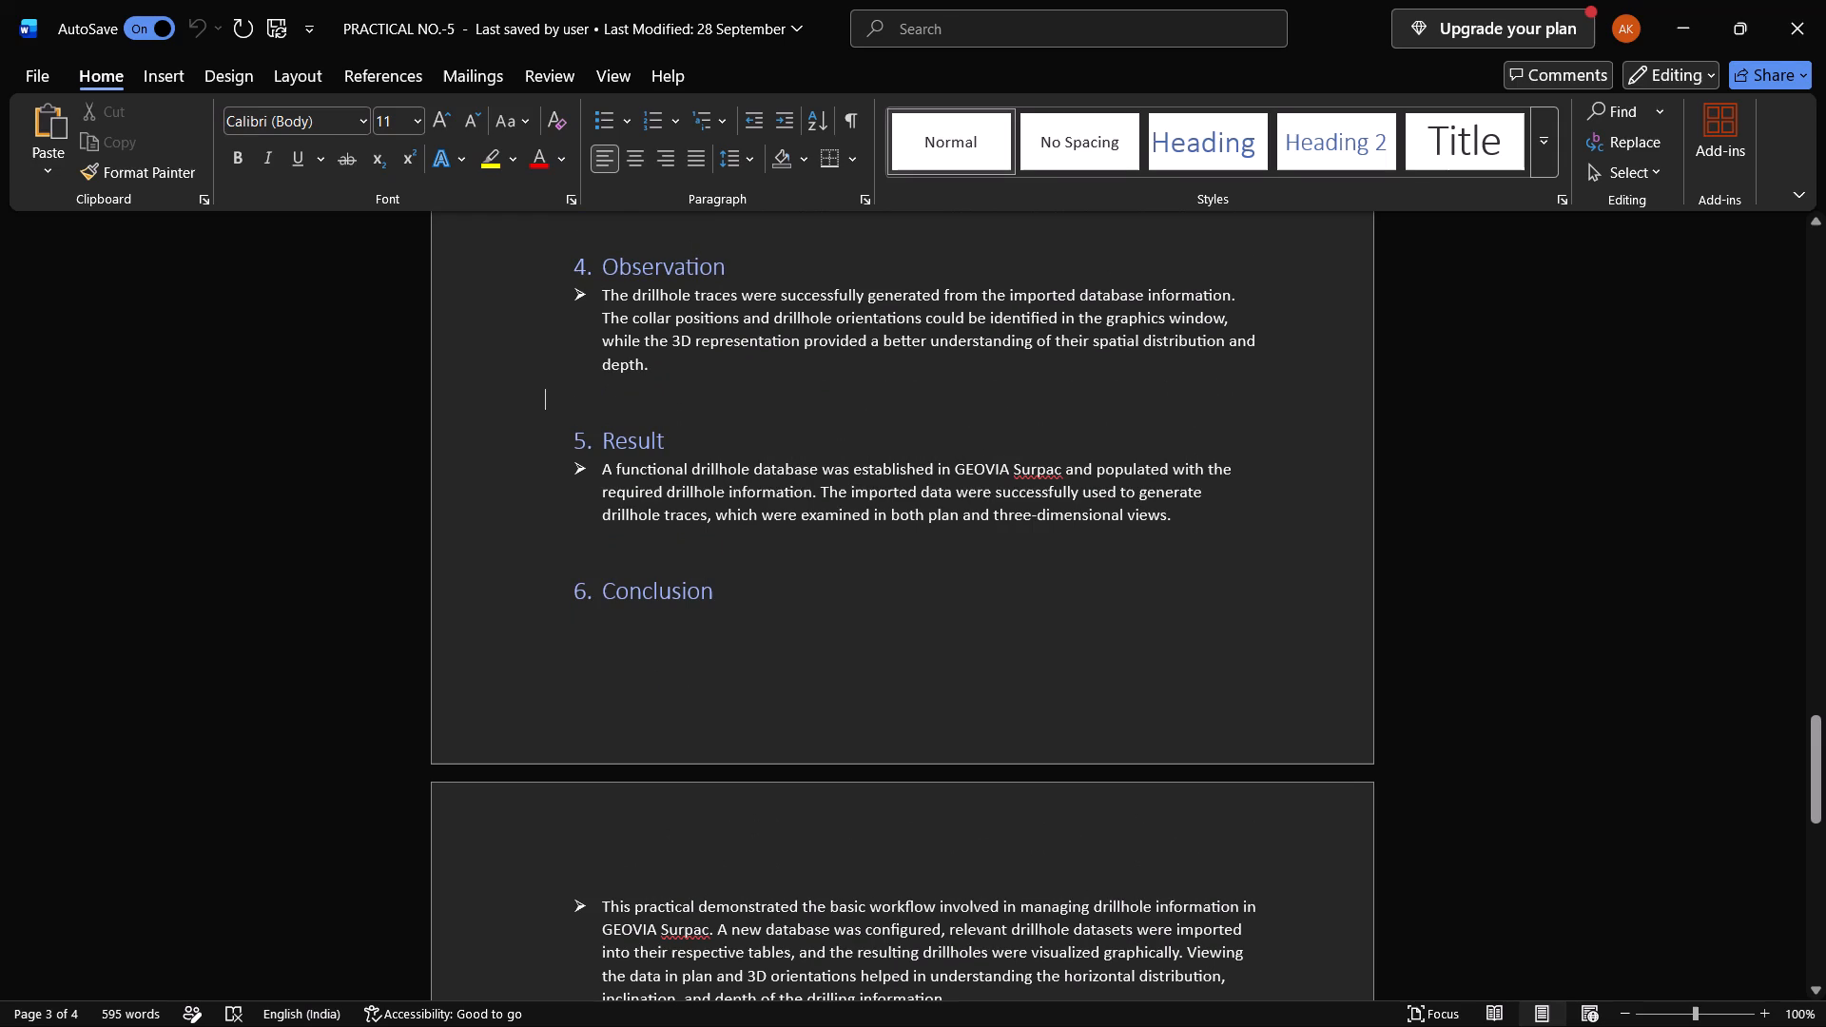
pyautogui.hotkey('shift', 'Return')
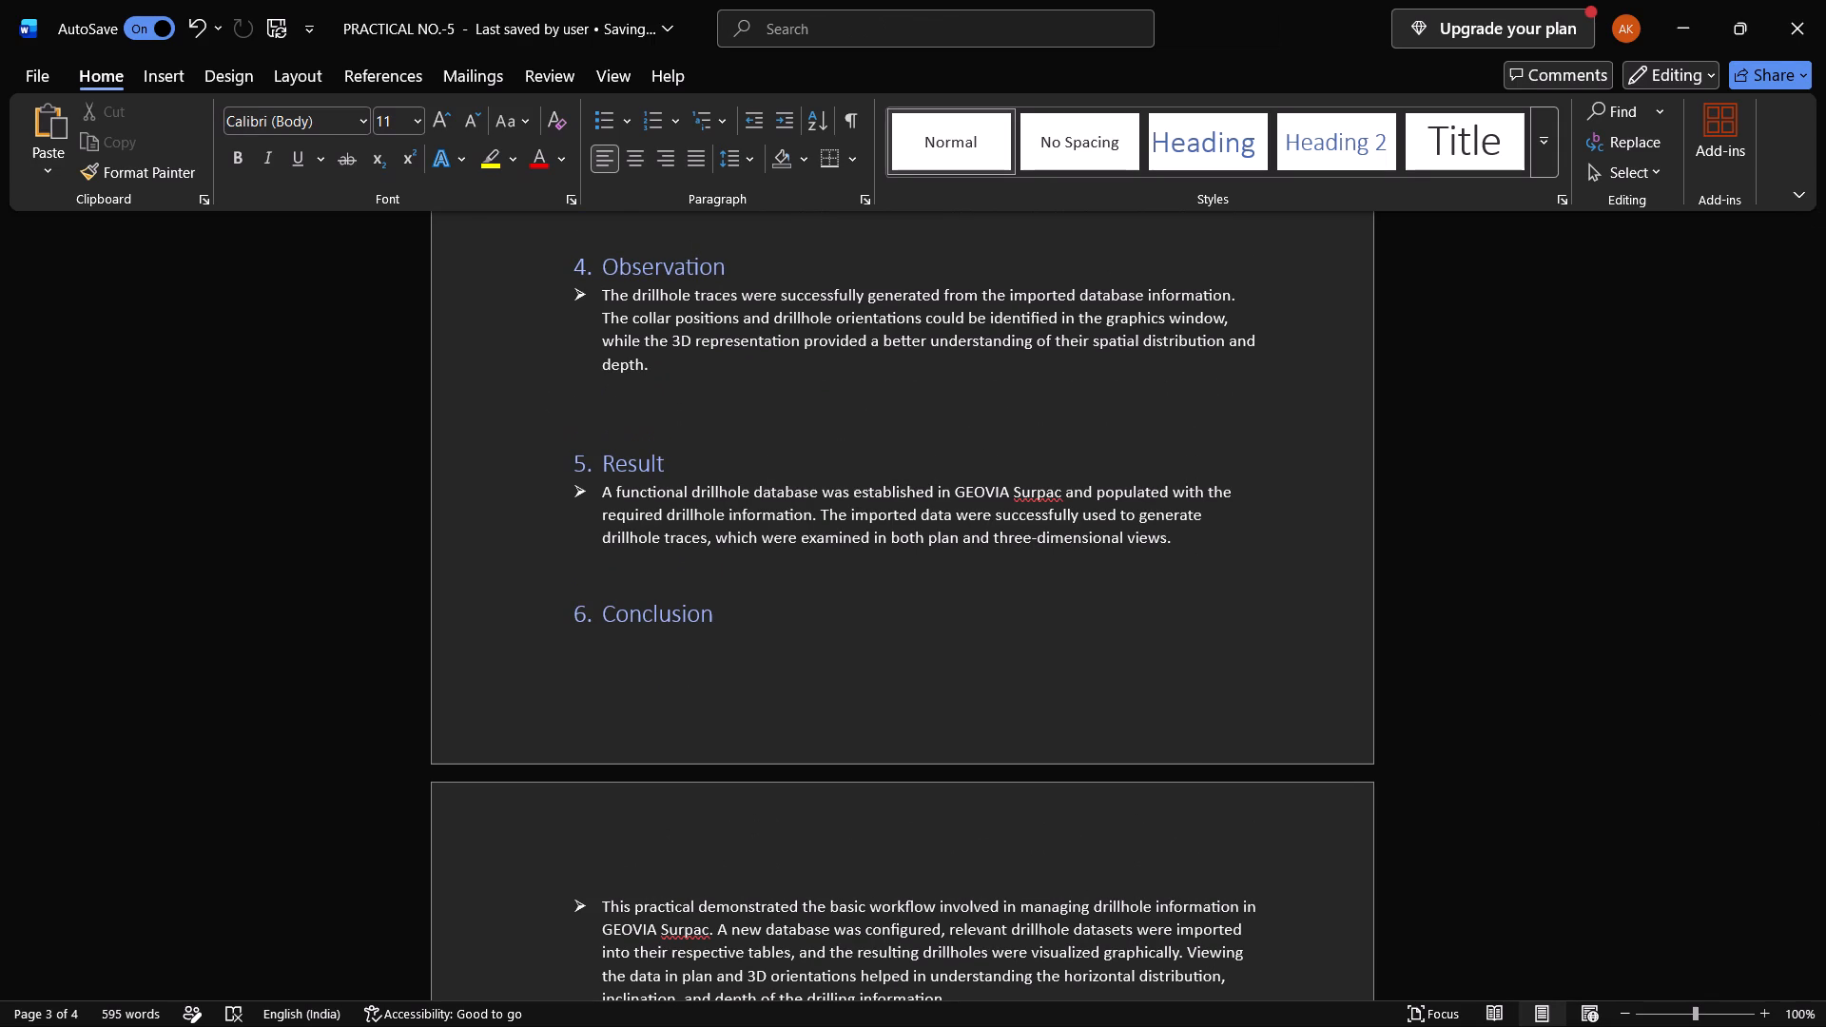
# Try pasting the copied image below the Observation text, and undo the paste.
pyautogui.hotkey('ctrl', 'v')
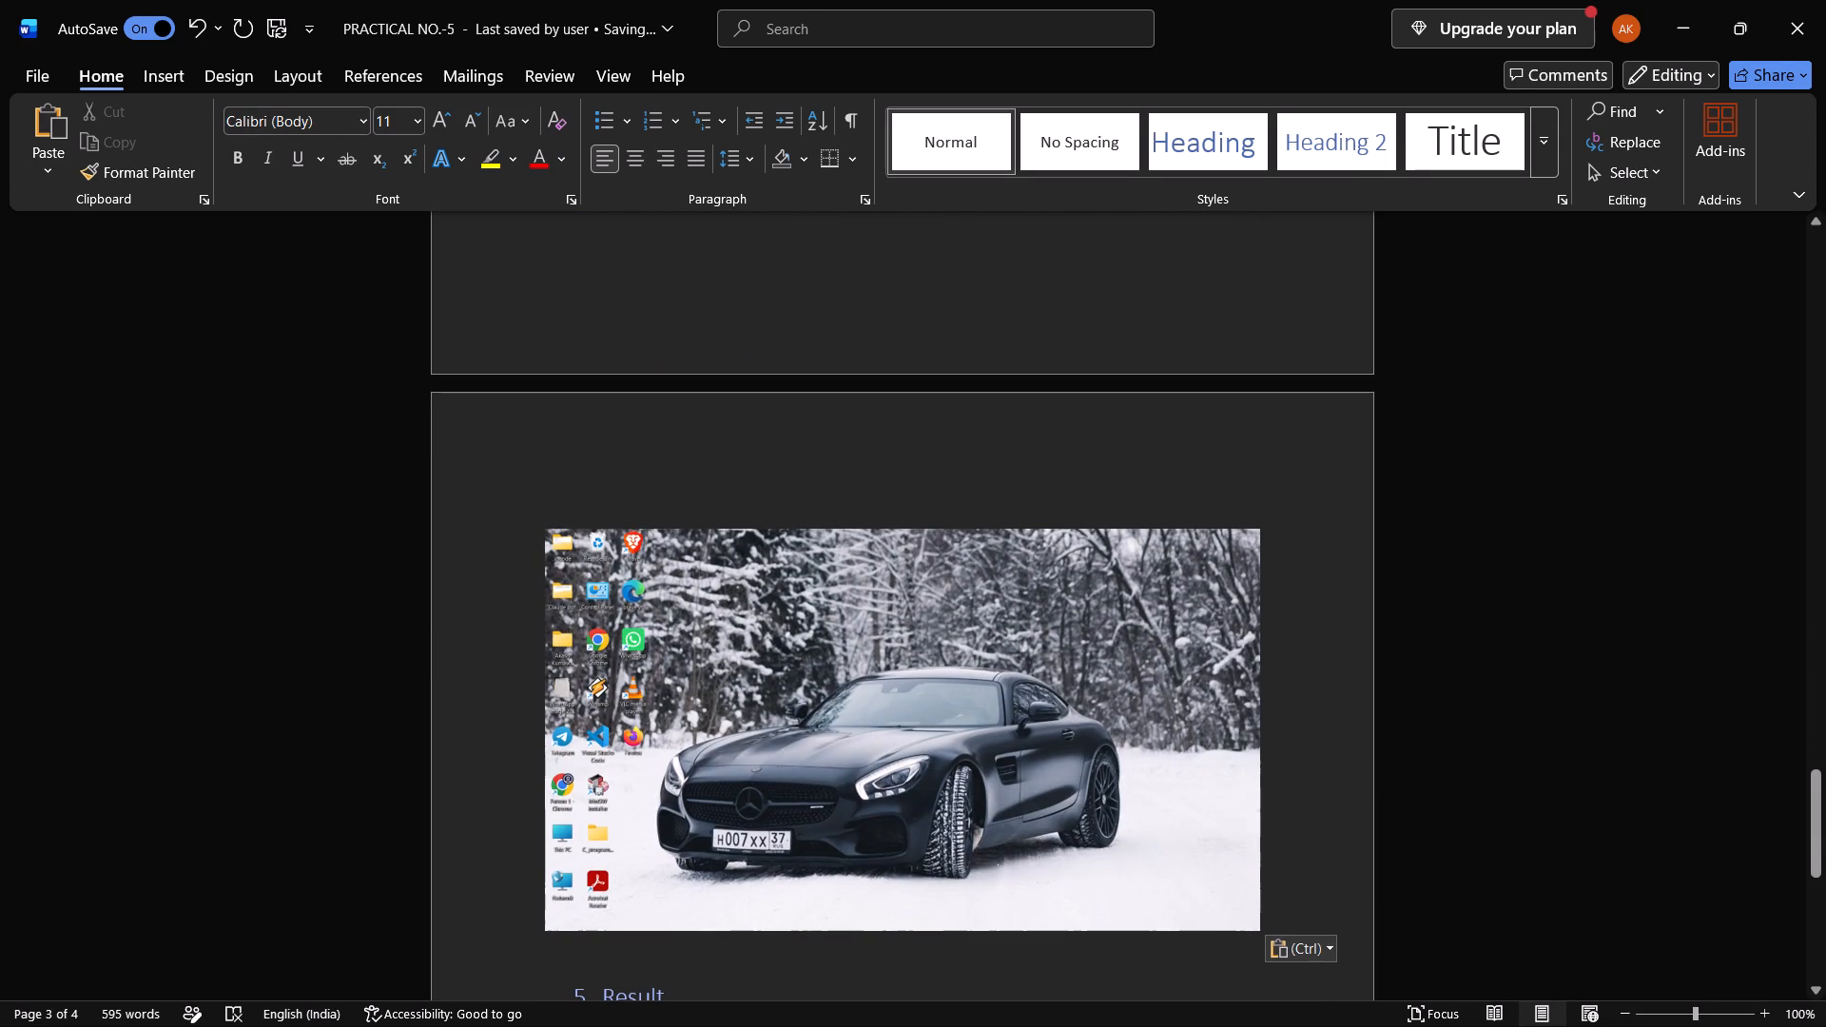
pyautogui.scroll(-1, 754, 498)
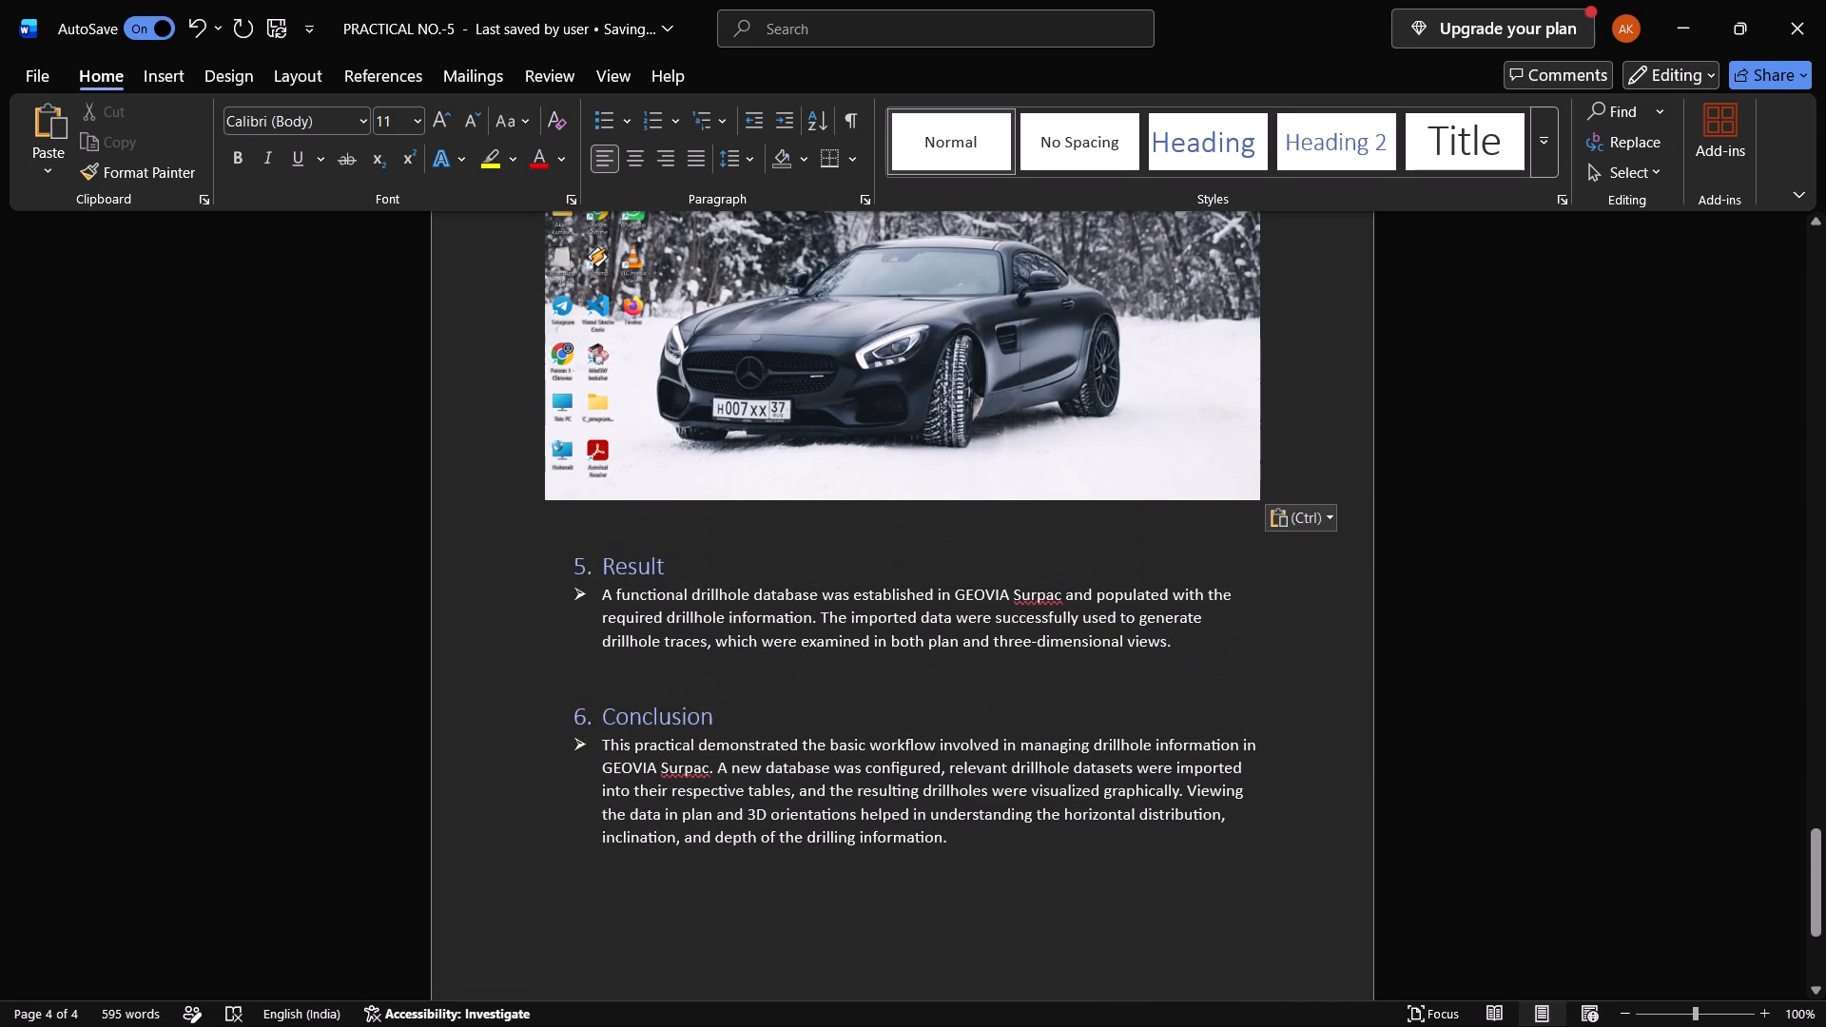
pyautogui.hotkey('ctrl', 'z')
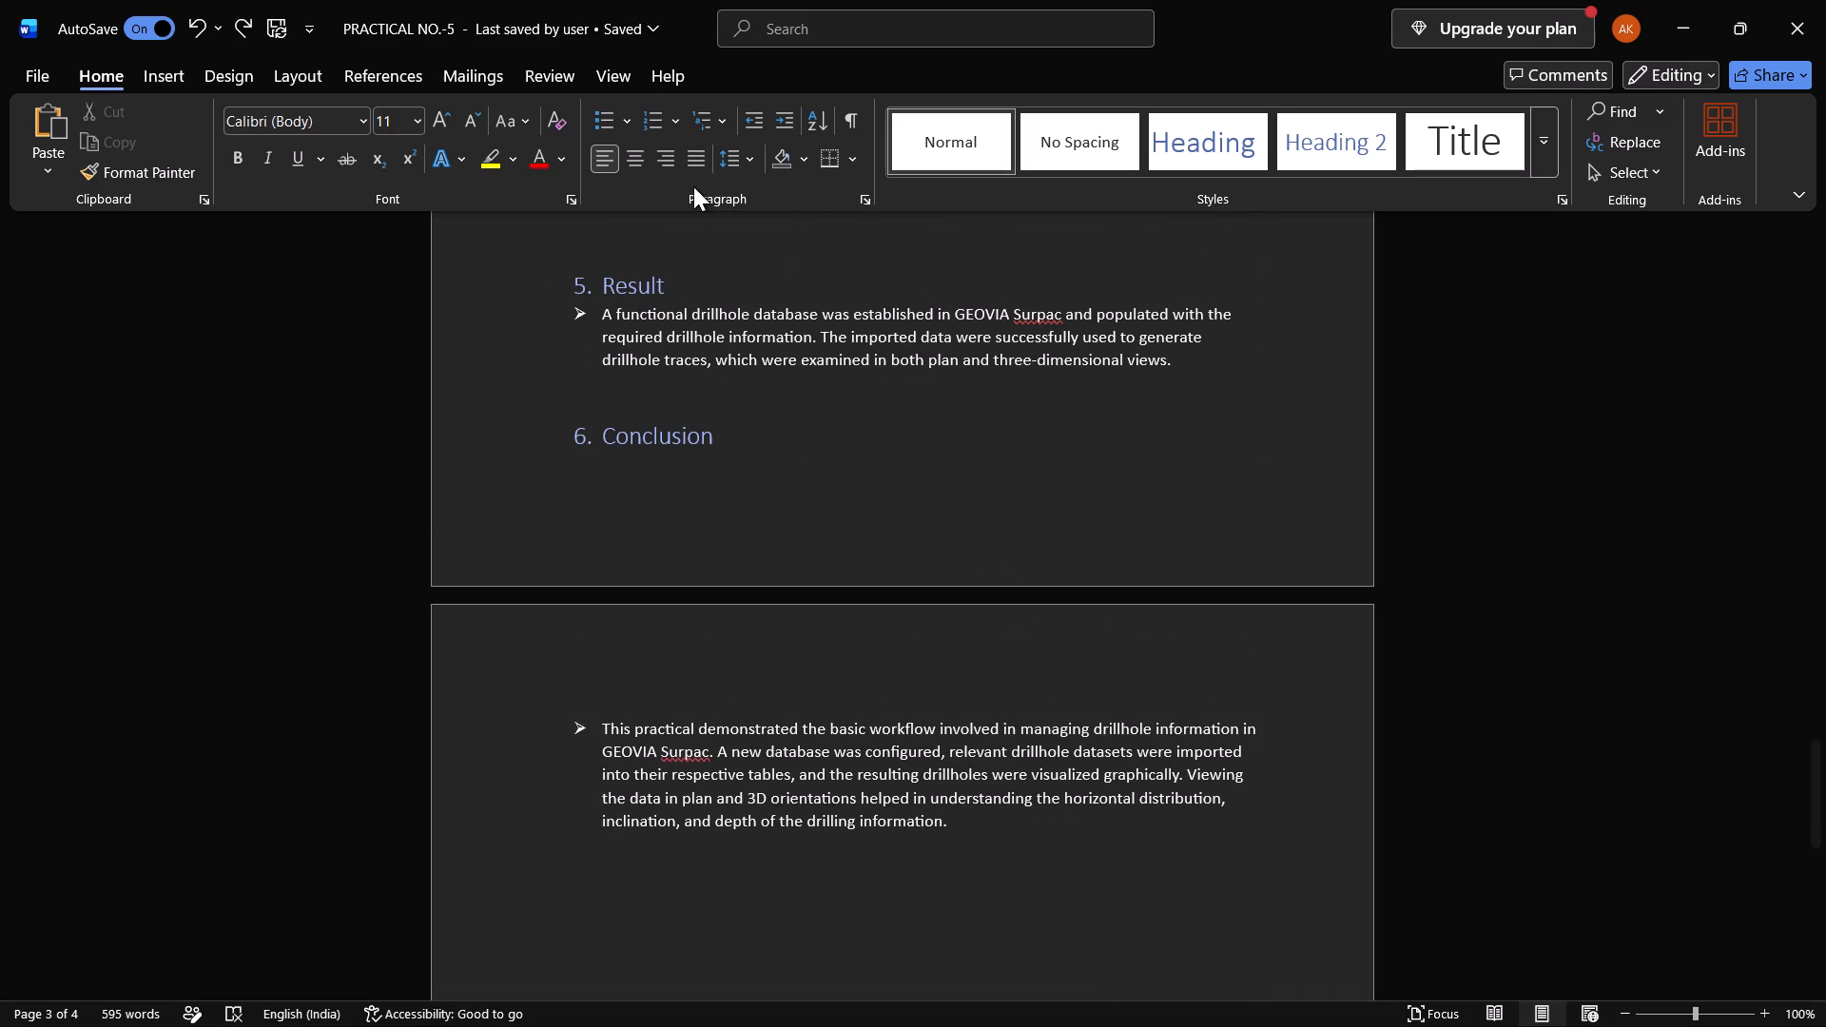
# Copy the 3D-view drillhole image from PRACTICAL 5 Surpac in Chrome and paste it below the Observation text of PRACTICAL NO.-5 in Word.
pyautogui.hotkey('alt', 'Tab')
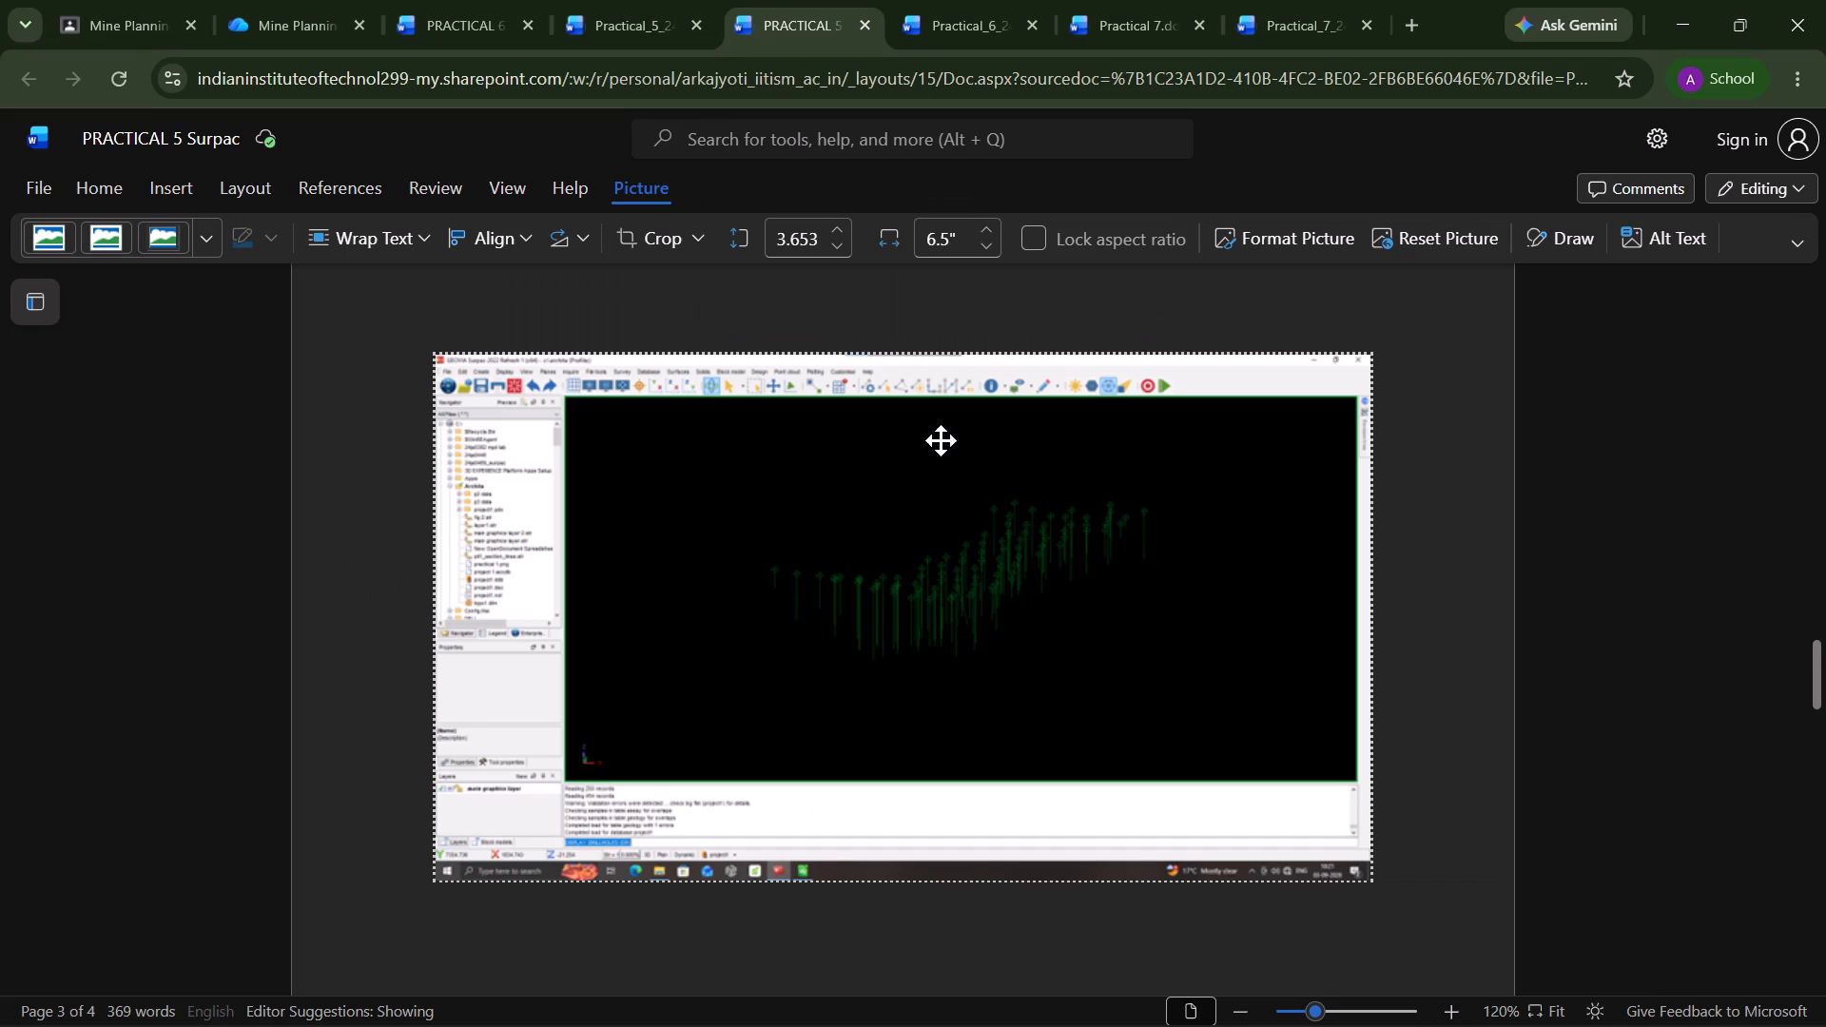
pyautogui.rightClick(952, 565)
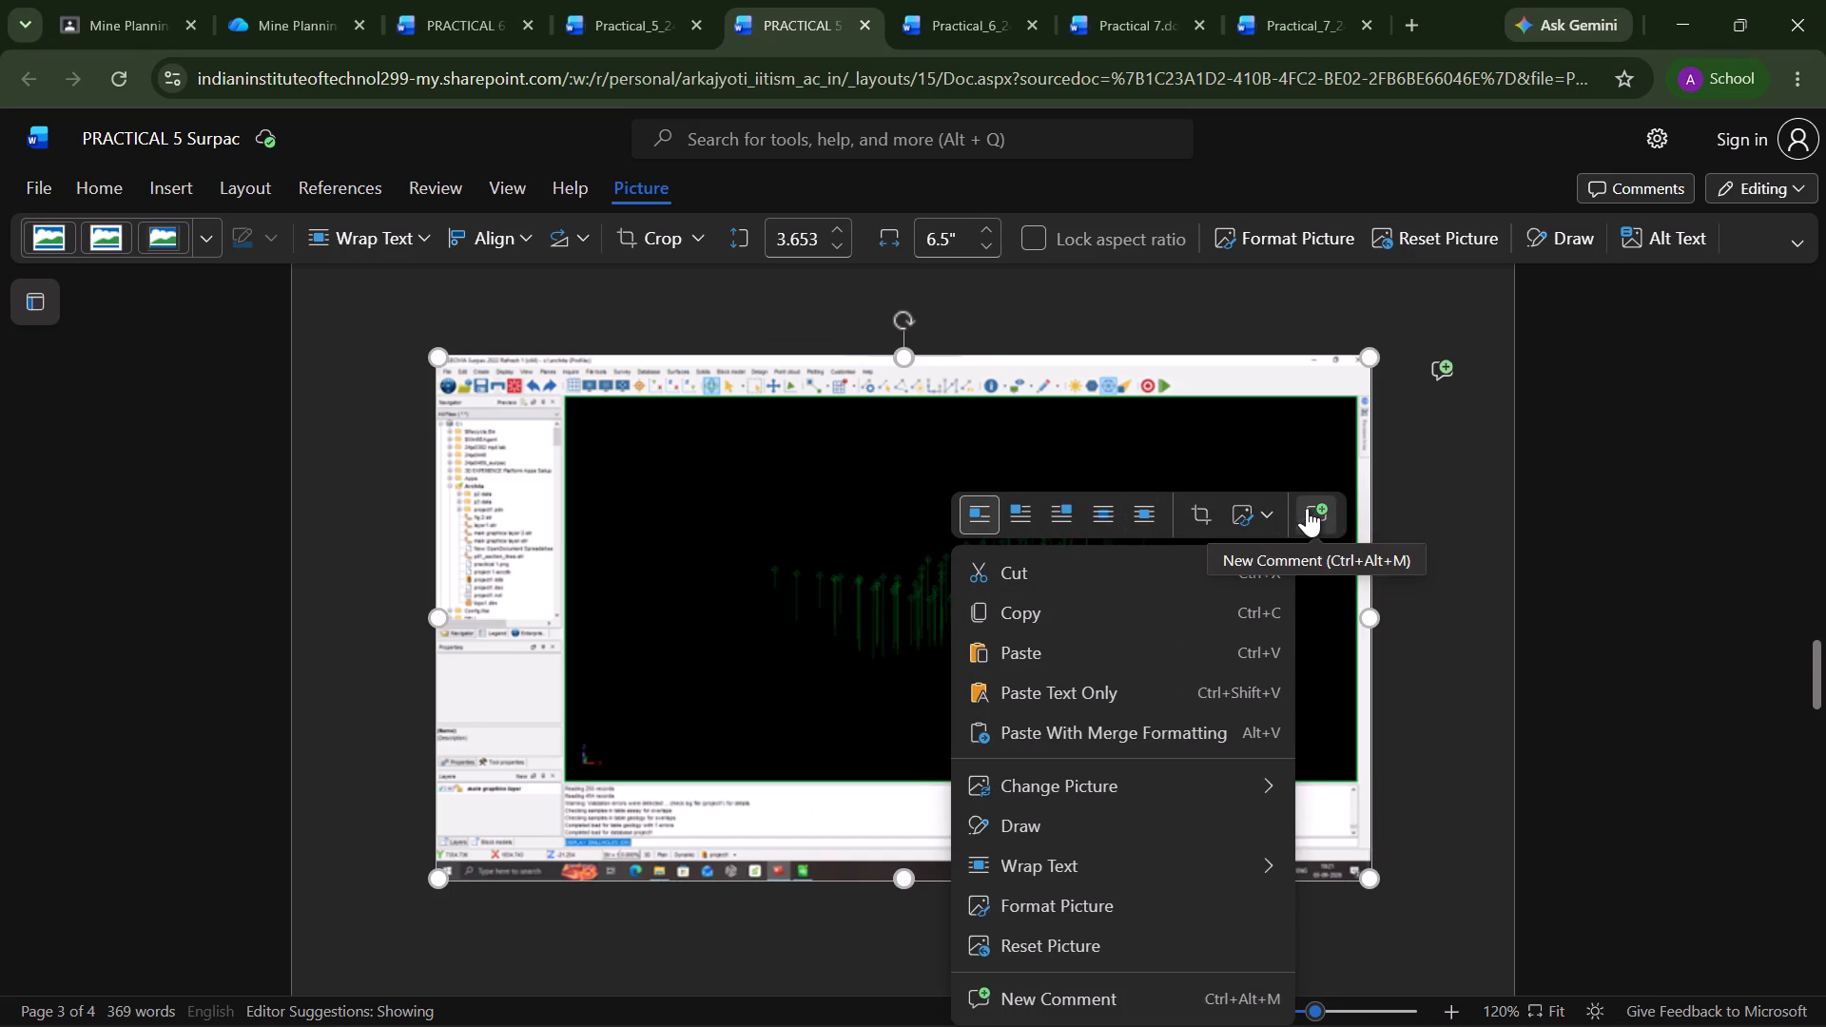
pyautogui.click(1106, 614)
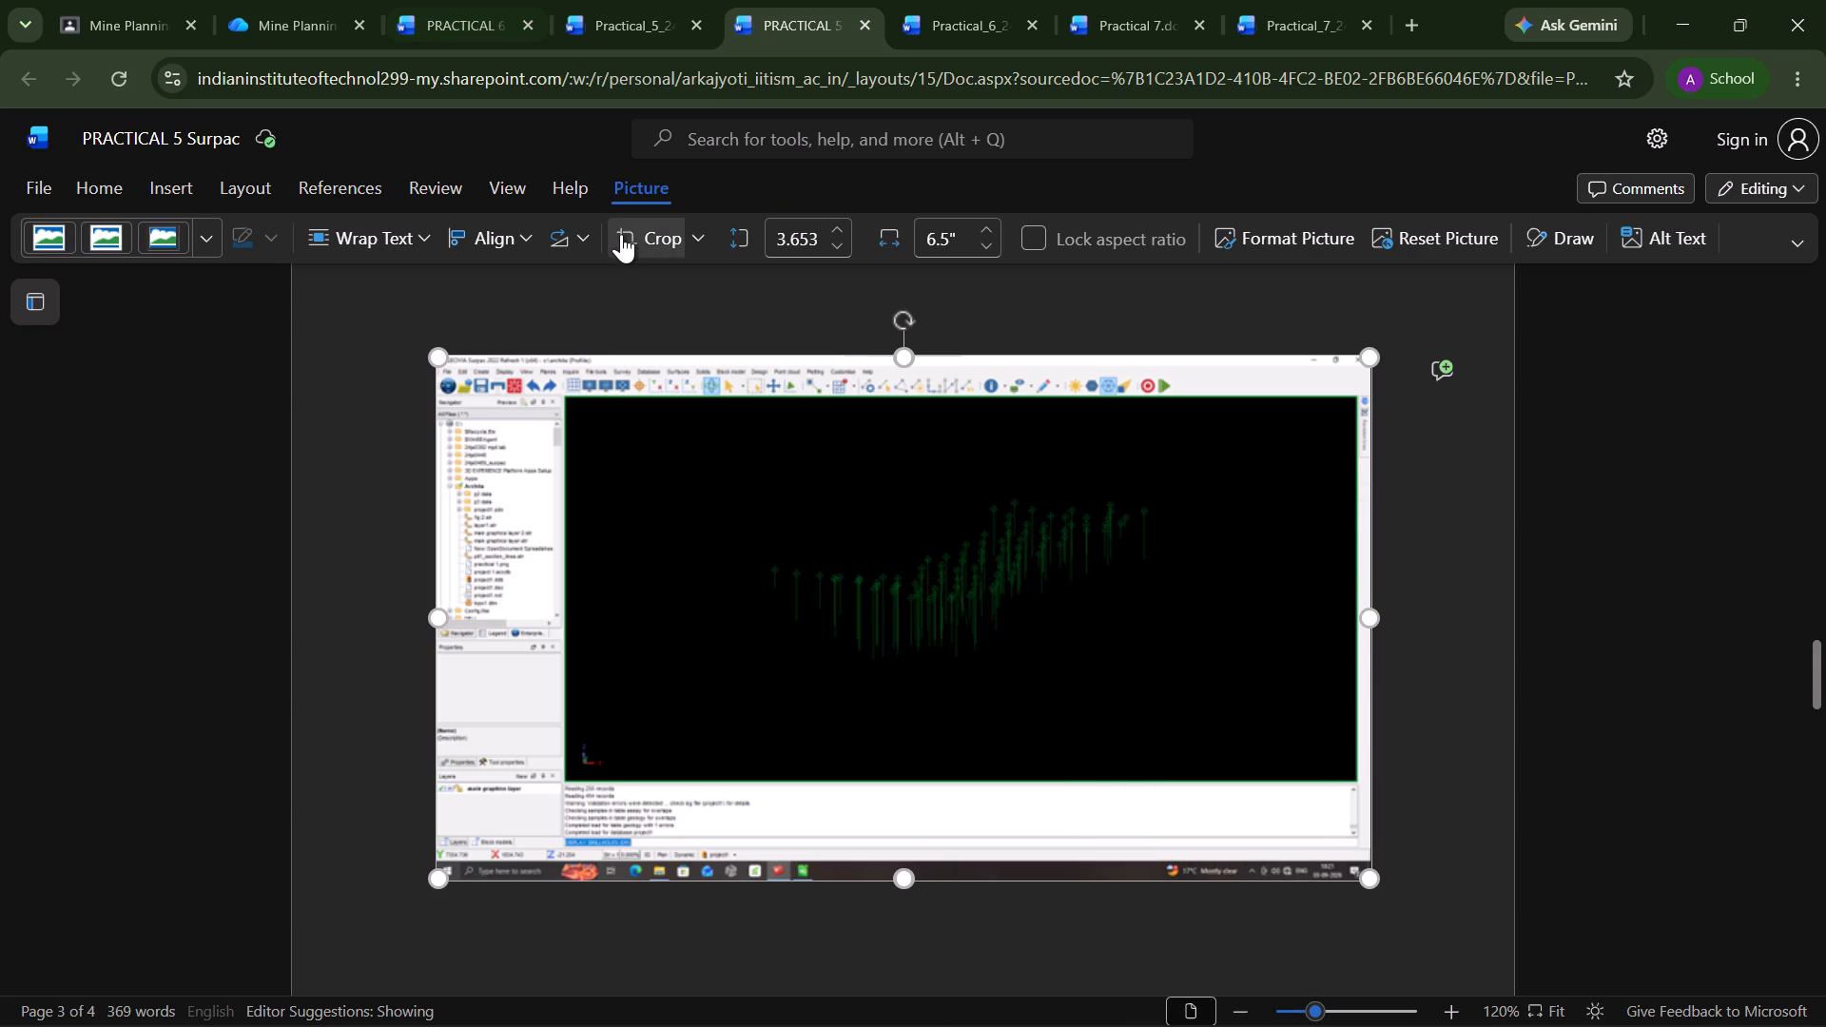
pyautogui.hotkey('alt', 'Tab')
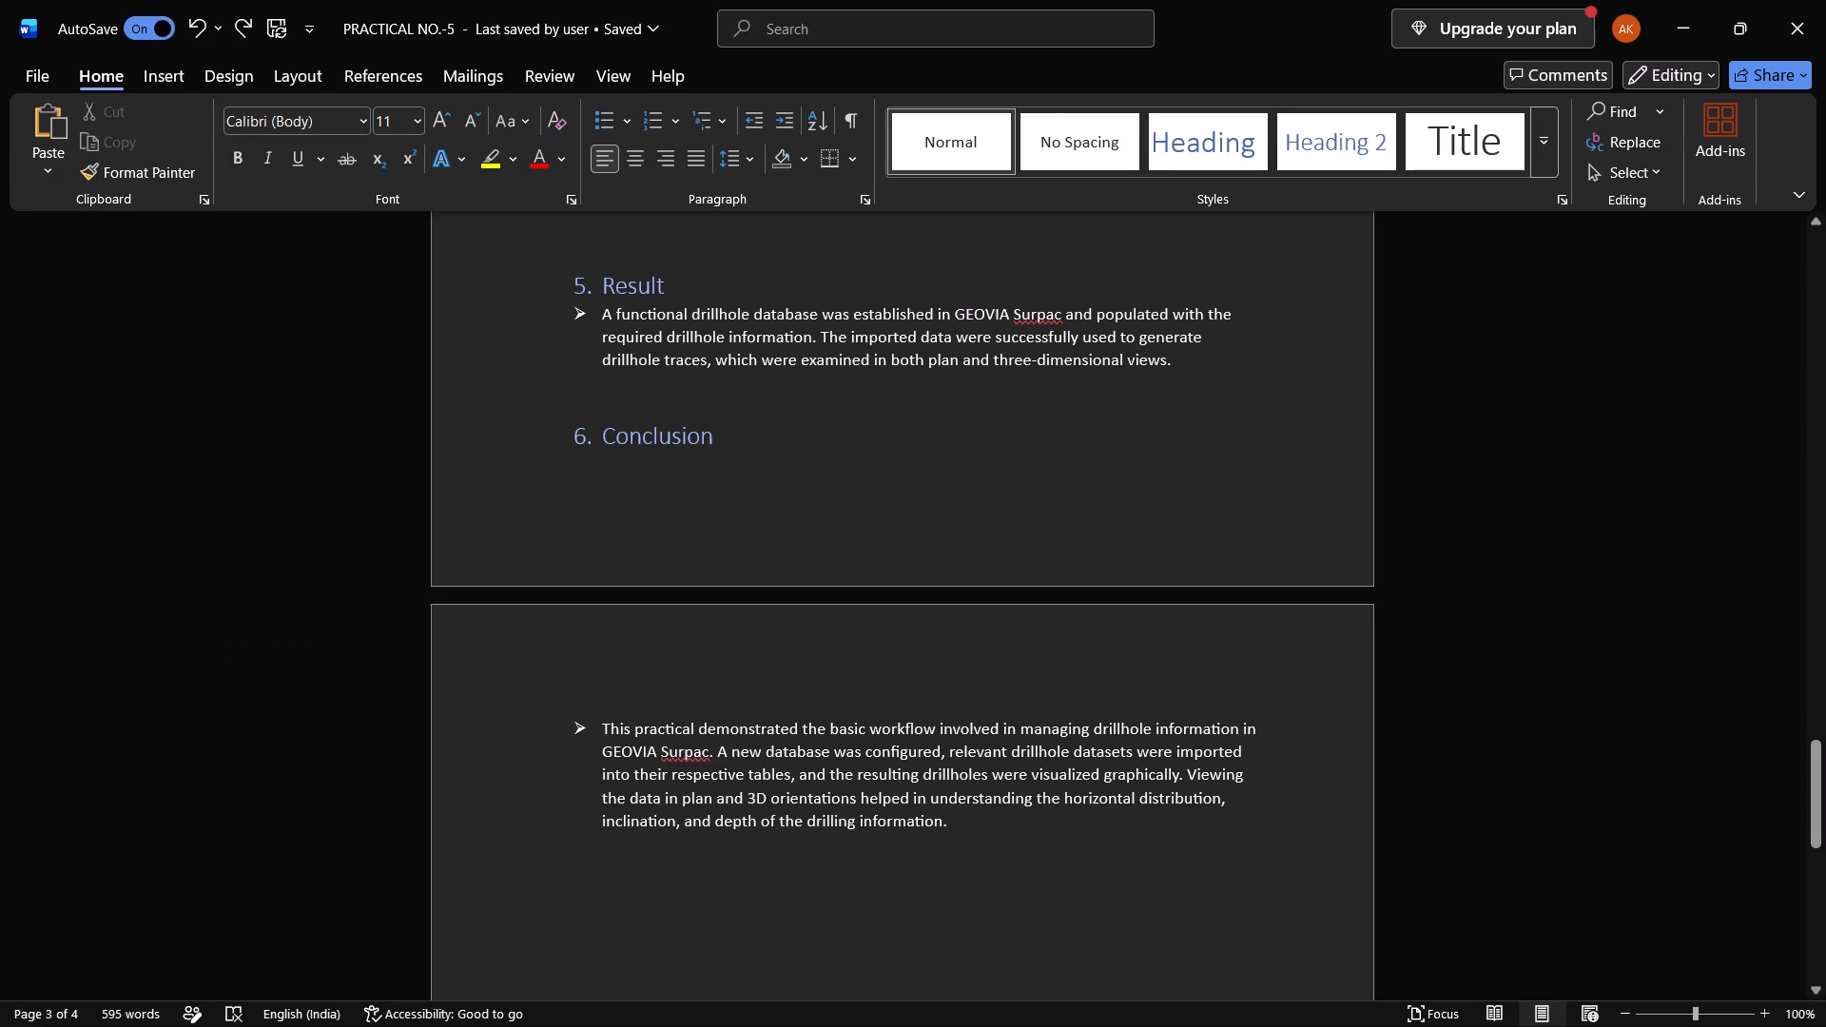
pyautogui.hotkey('ctrl', 'v')
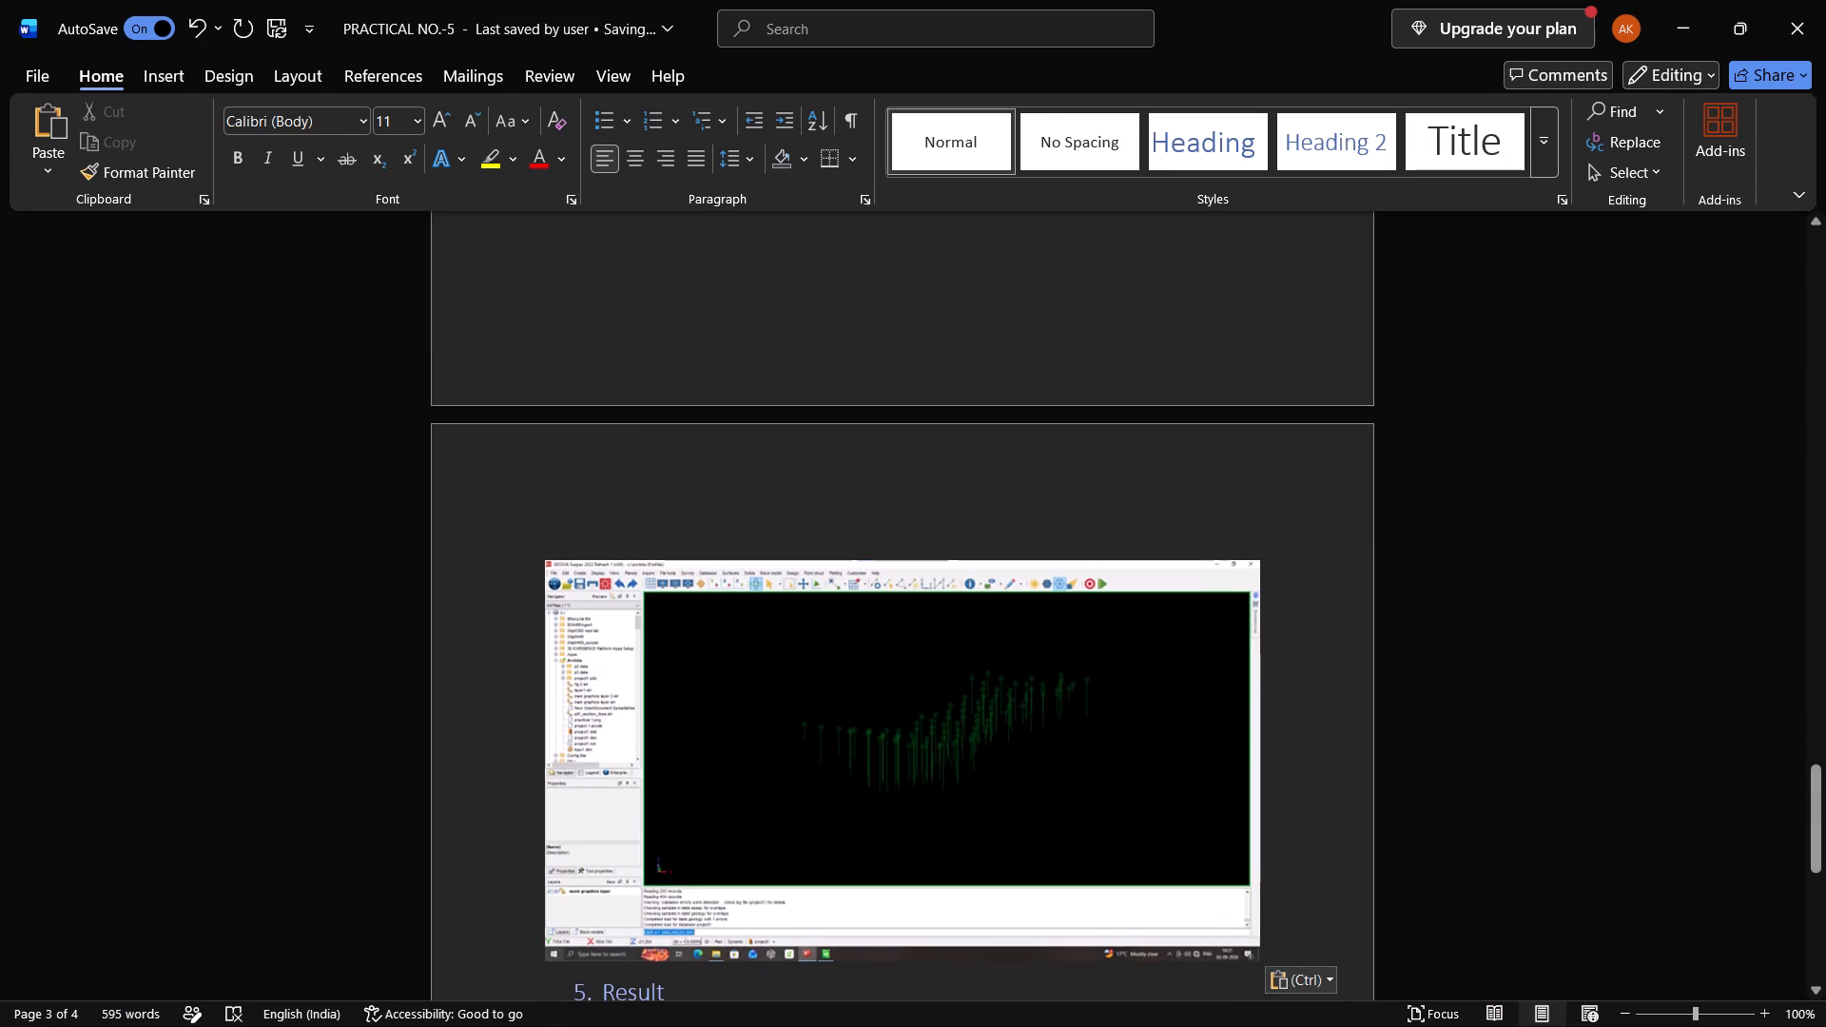
# Add five line breaks between the pasted drillhole image and the Result heading.
pyautogui.scroll(1, 770, 272)
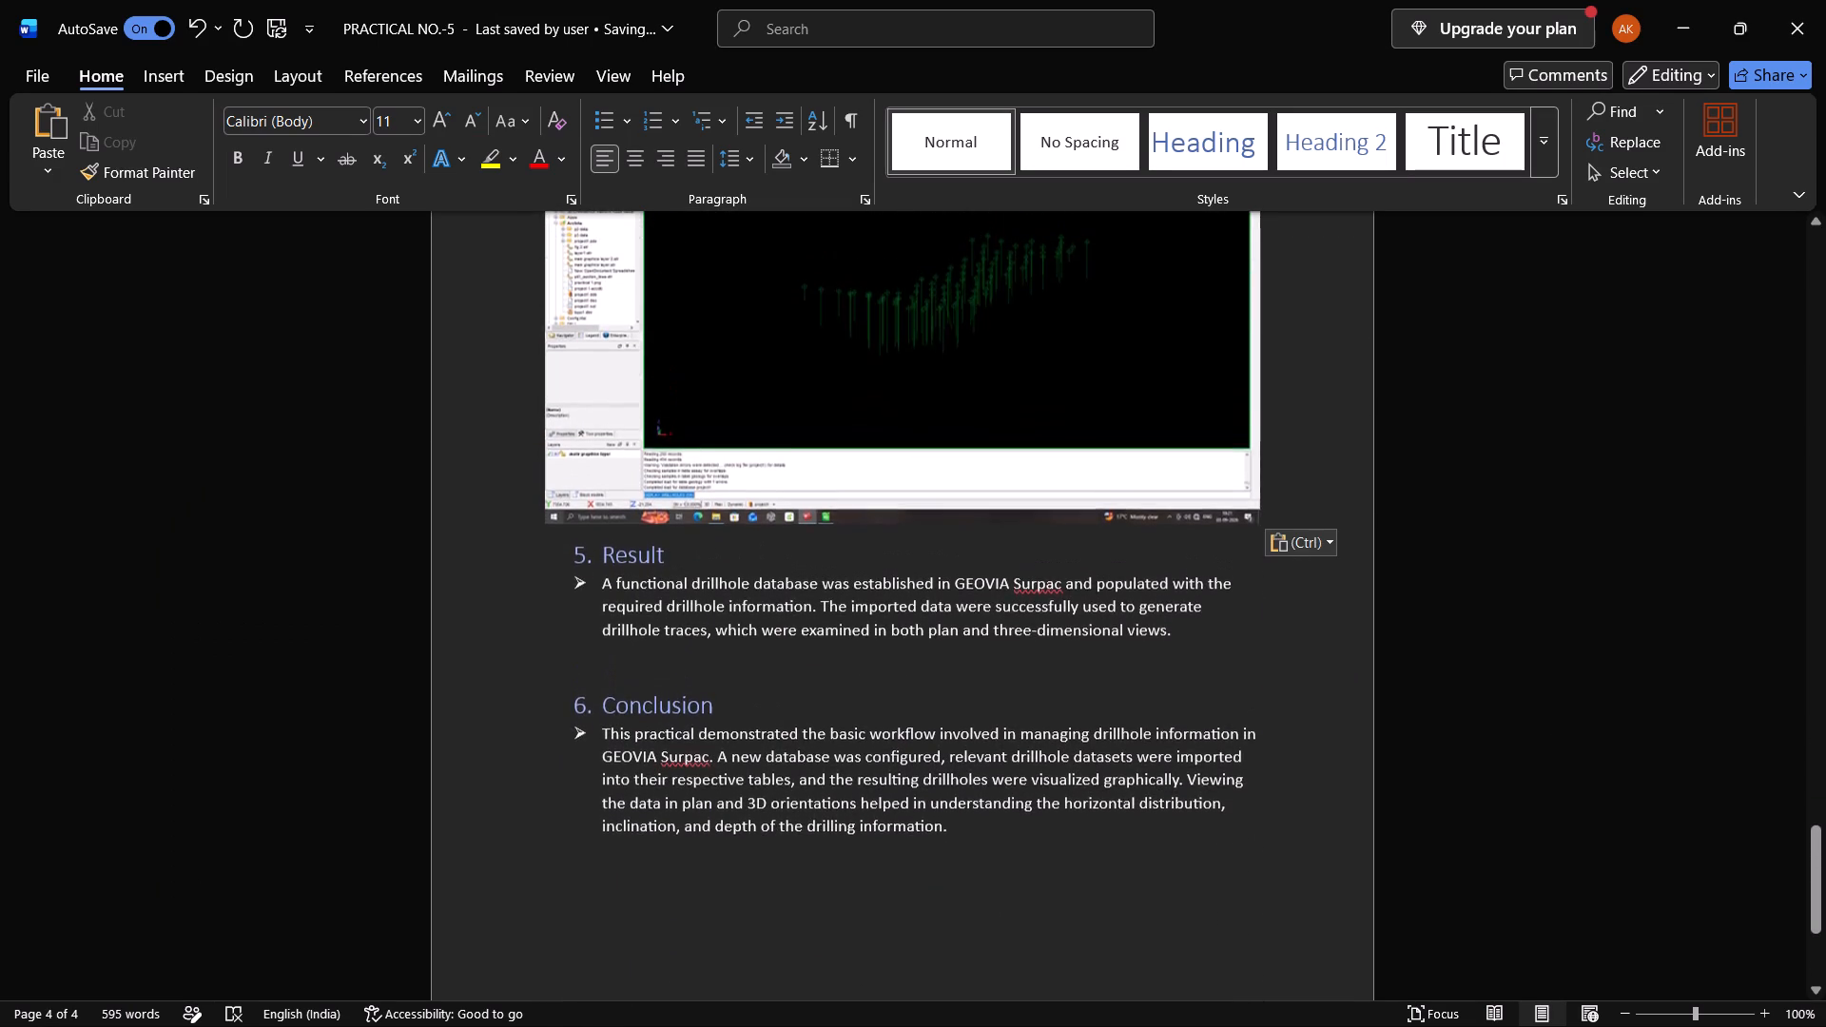
pyautogui.scroll(1, 770, 272)
pyautogui.scroll(-5, 770, 272)
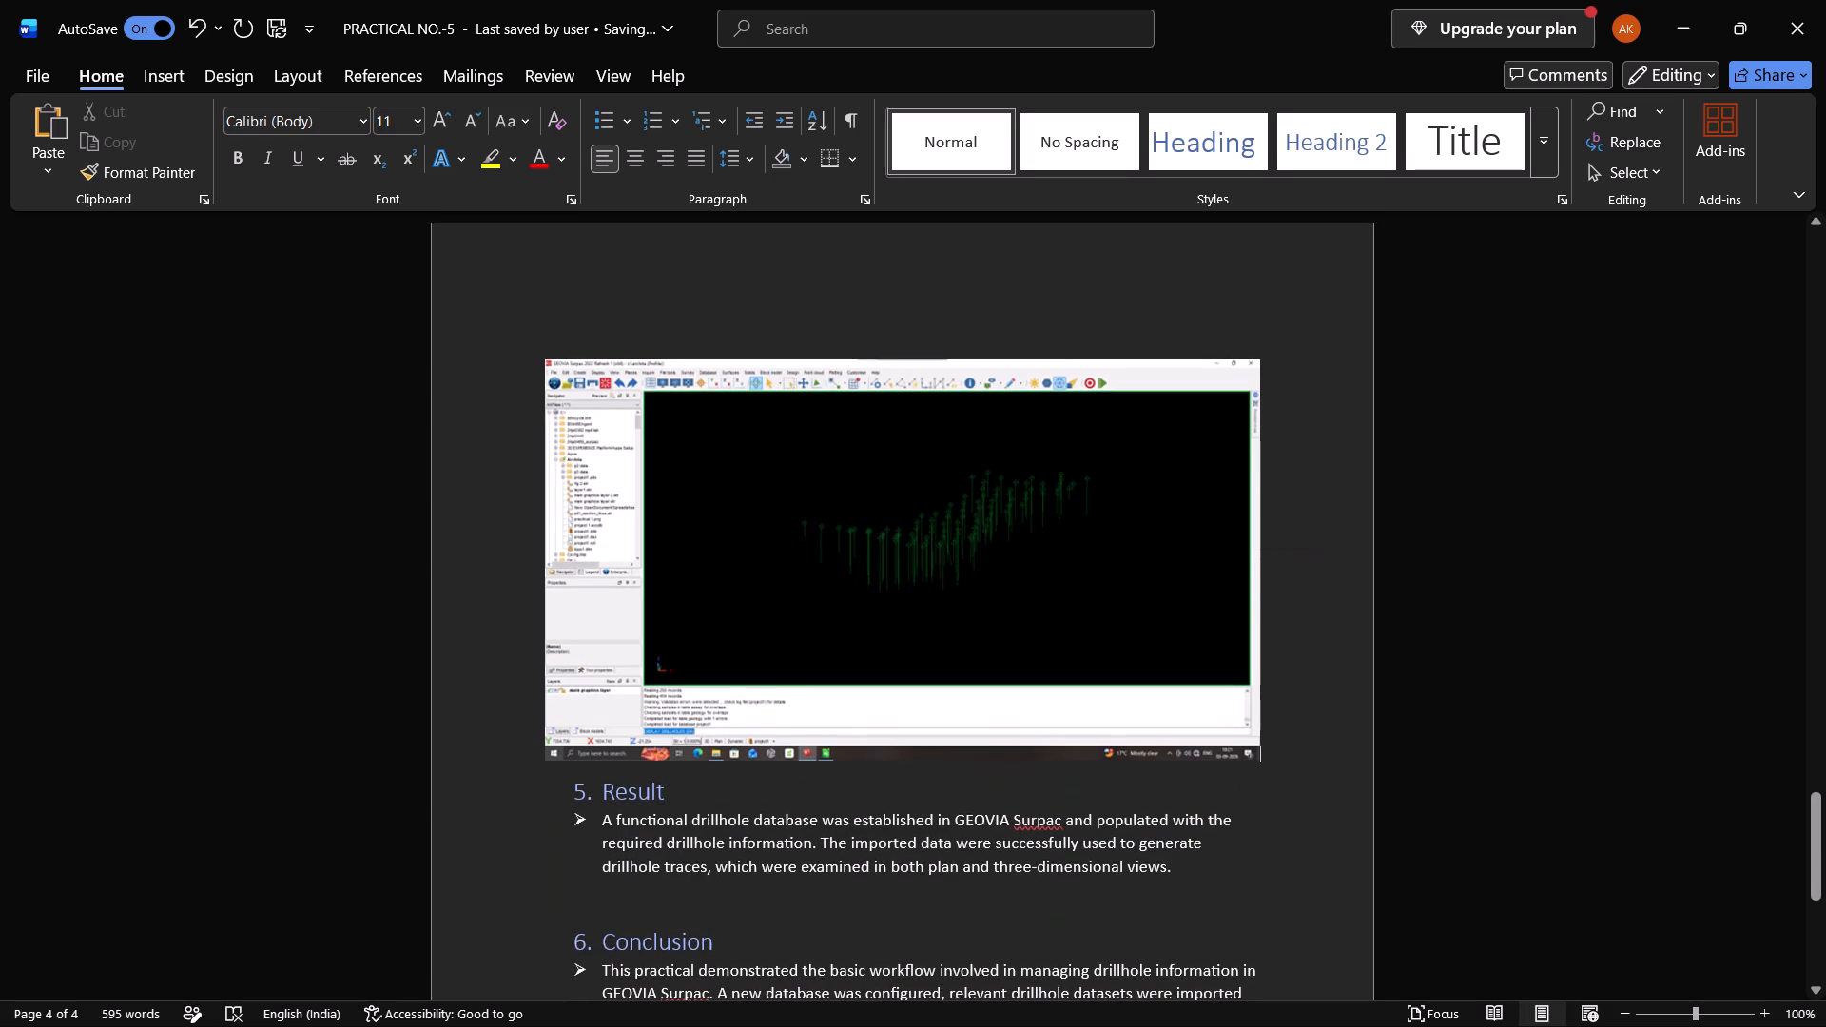
pyautogui.hotkey('shift', 'Return')
pyautogui.hotkey('shift', 'Return')
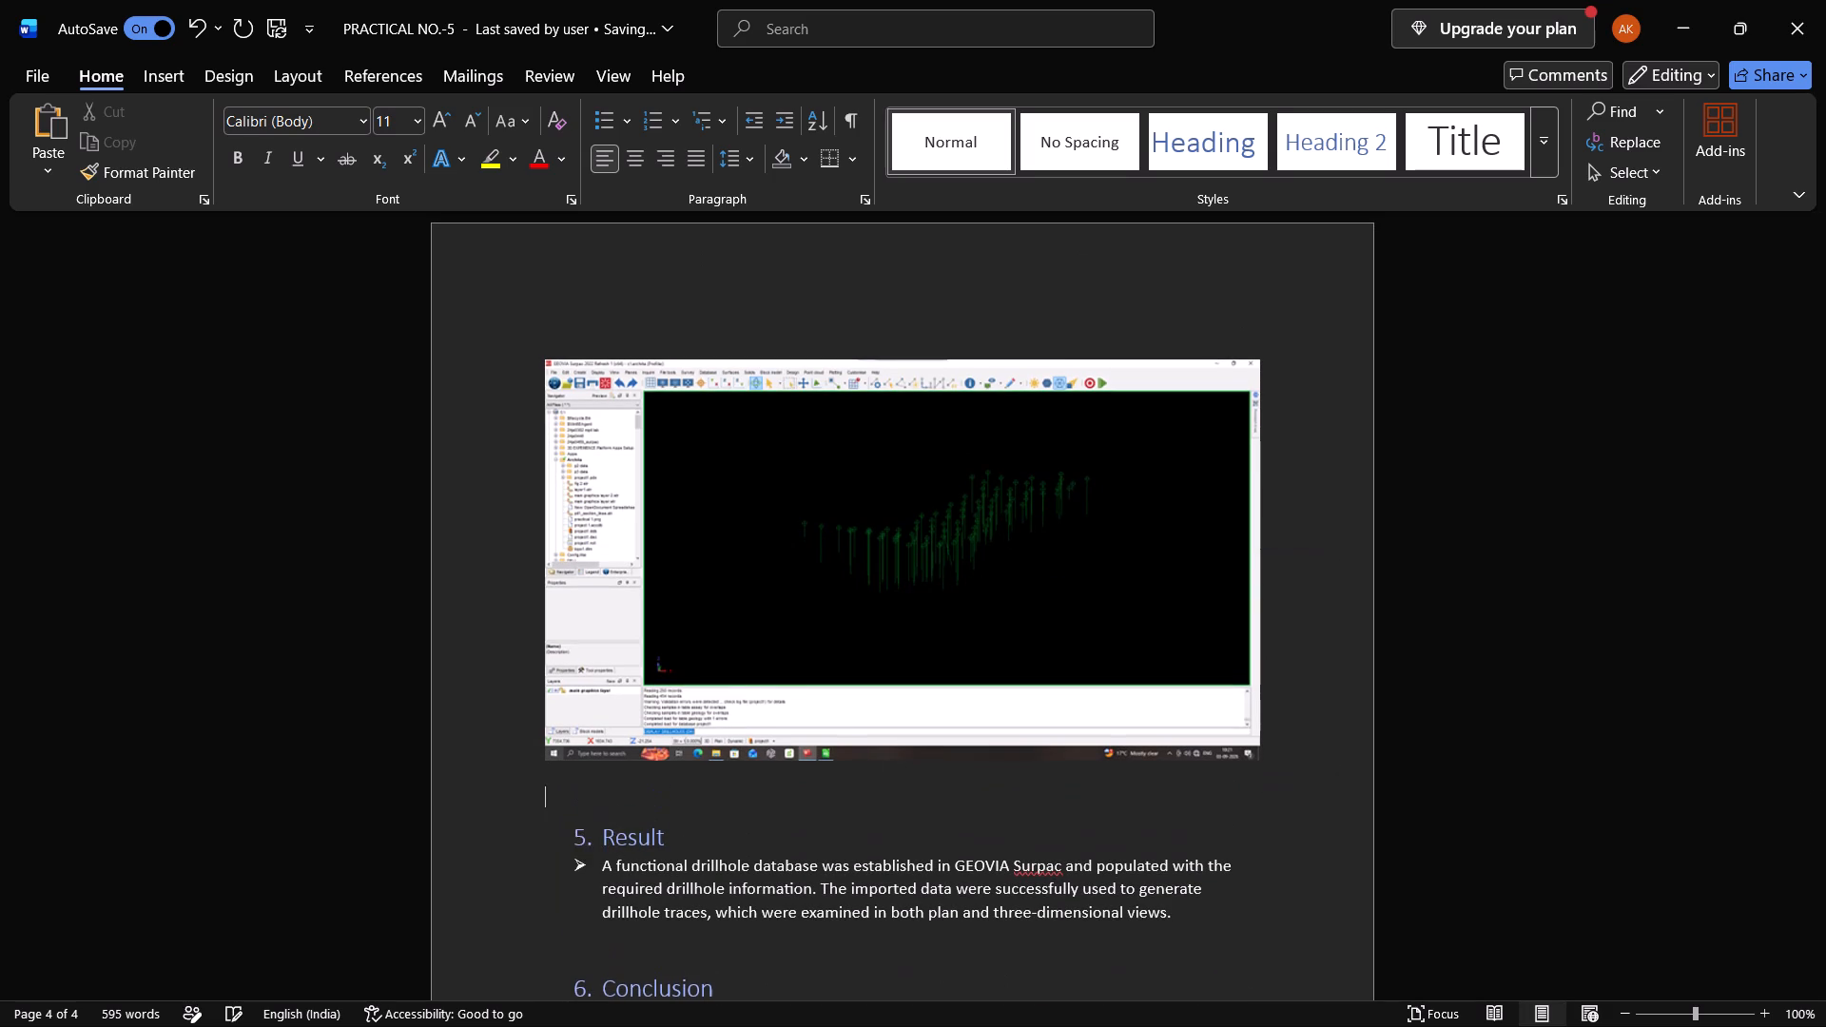
pyautogui.hotkey('shift', 'Return')
pyautogui.hotkey('shift', 'Return')
pyautogui.hotkey('shift', 'Return')
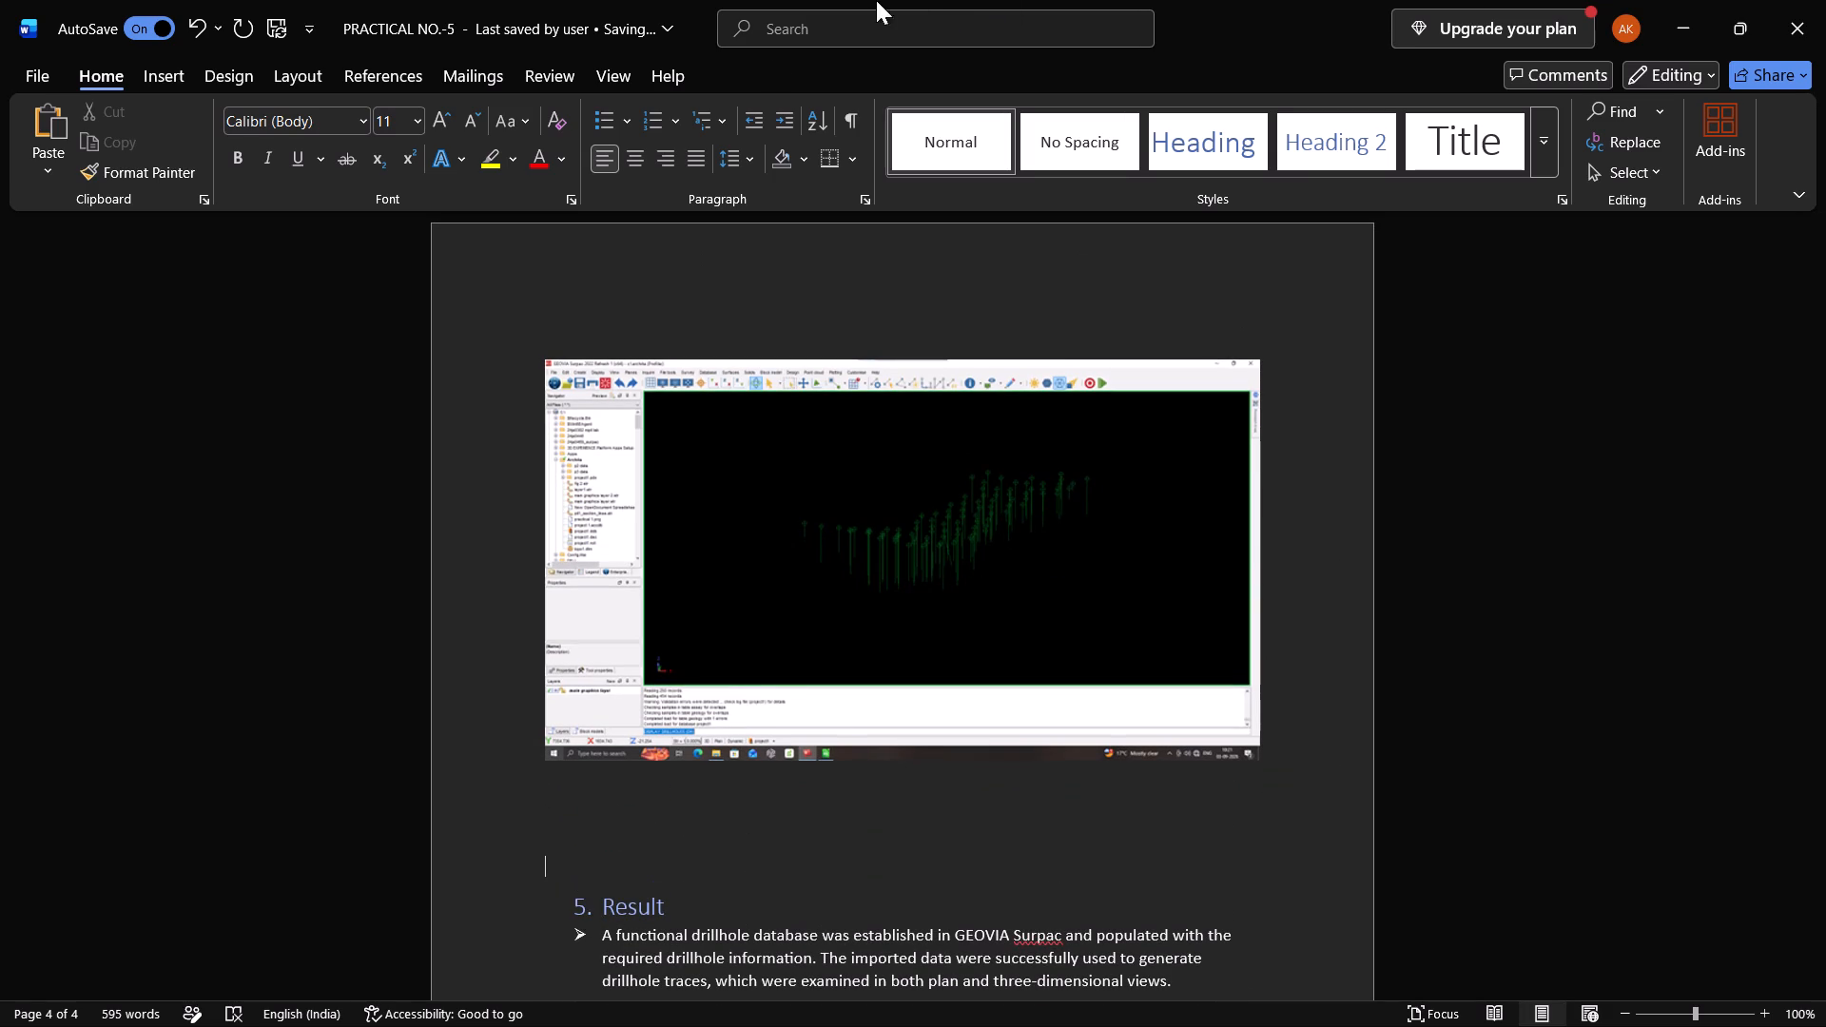
# Crop the pasted Surpac screenshot on all four sides so only the black graphics area with the drillholes is kept.
pyautogui.click(689, 395)
pyautogui.rightClick(689, 395)
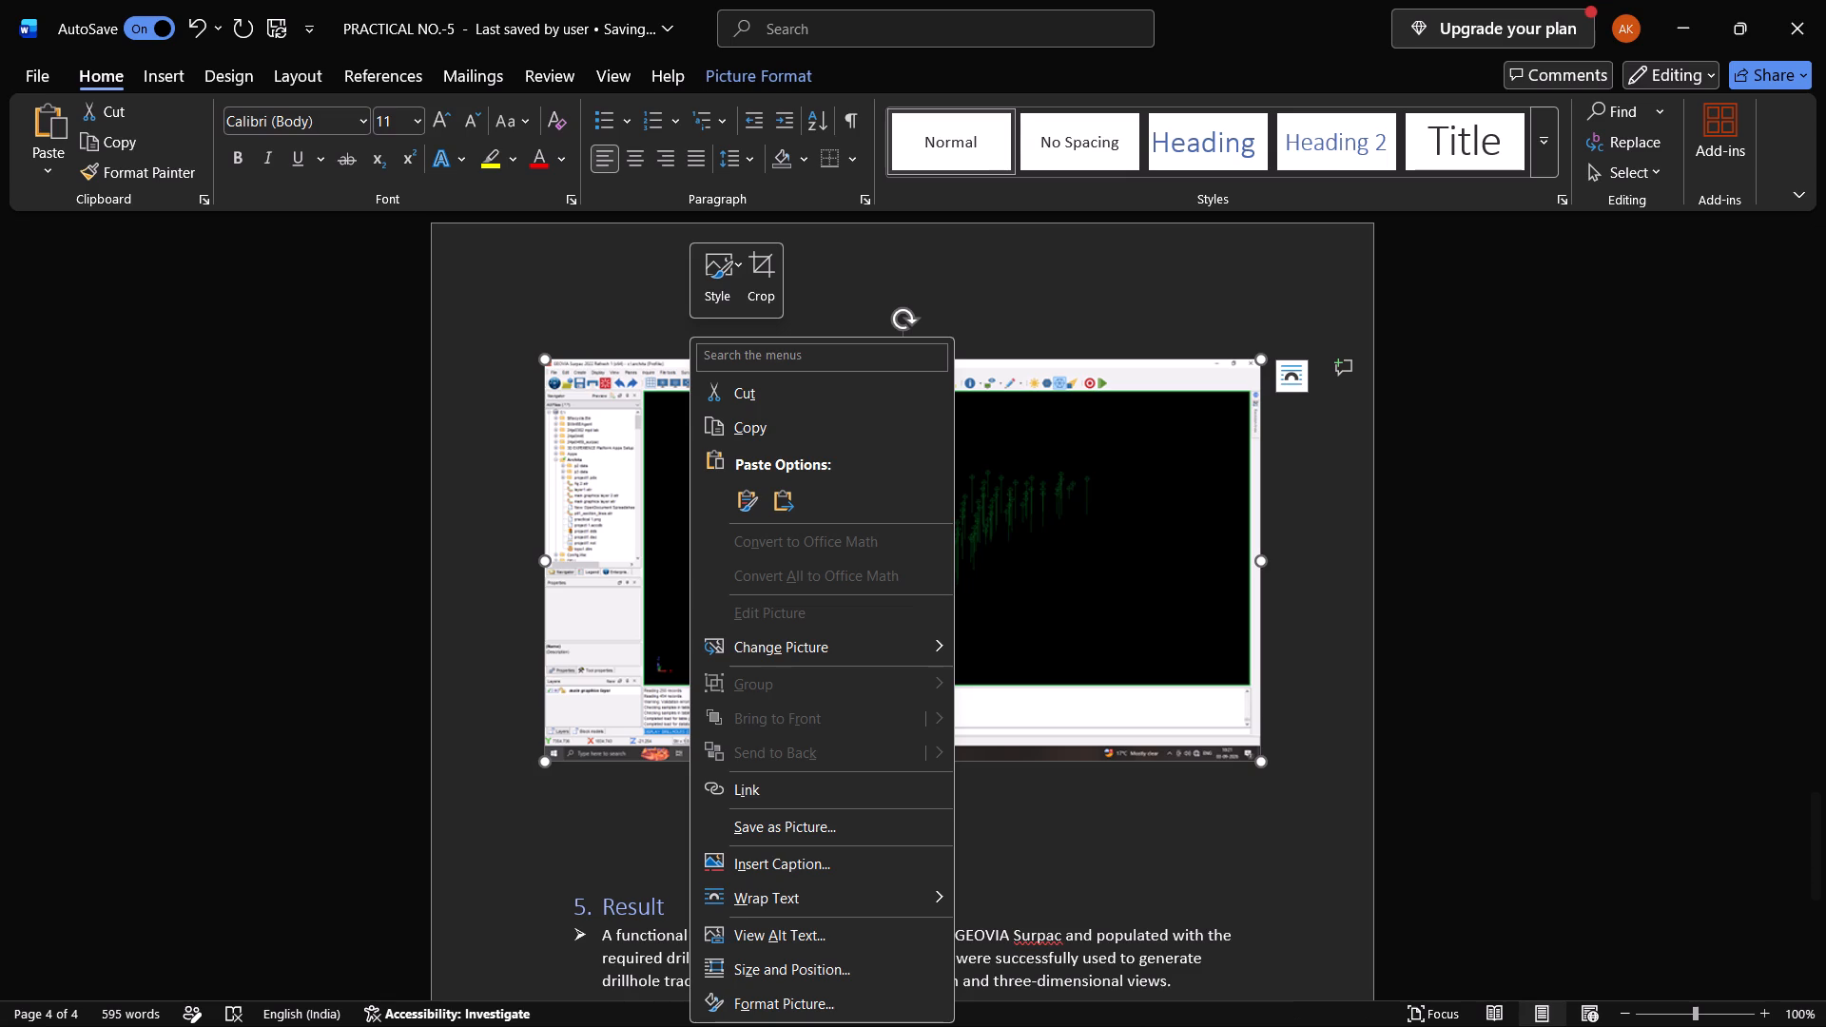
pyautogui.click(764, 279)
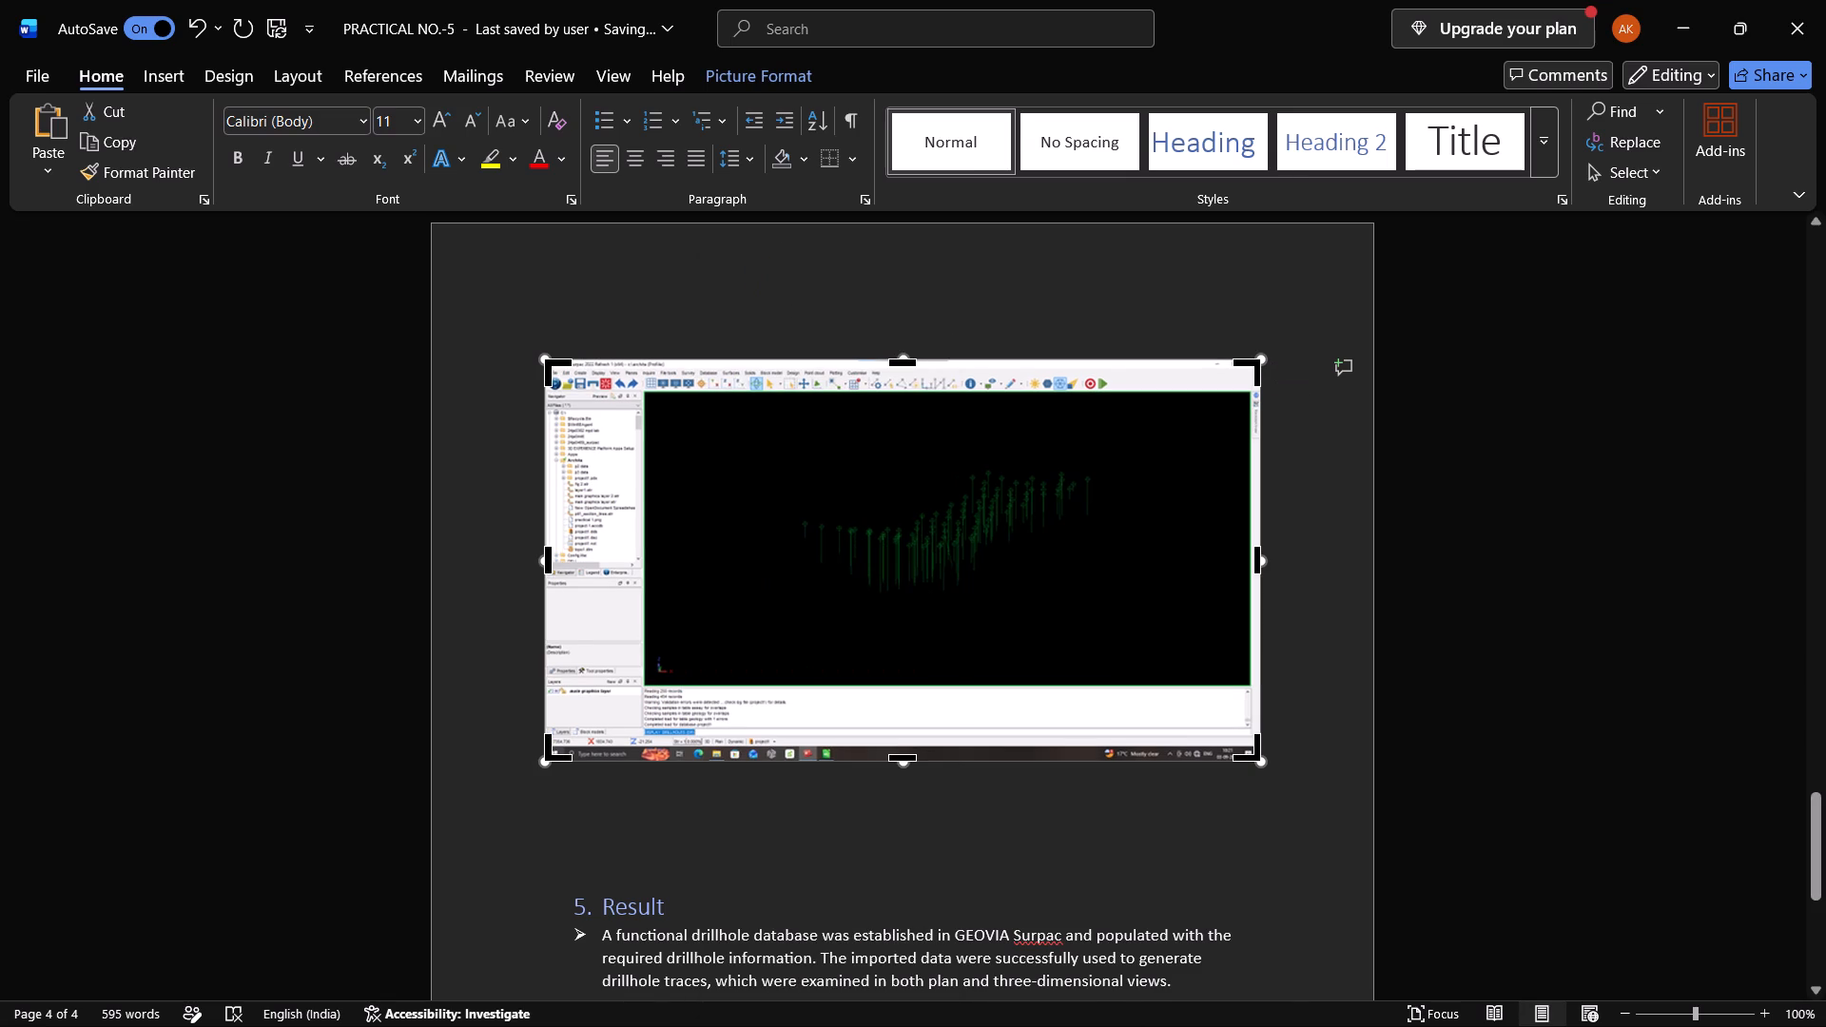
pyautogui.moveTo(898, 360); pyautogui.dragTo(890, 397)
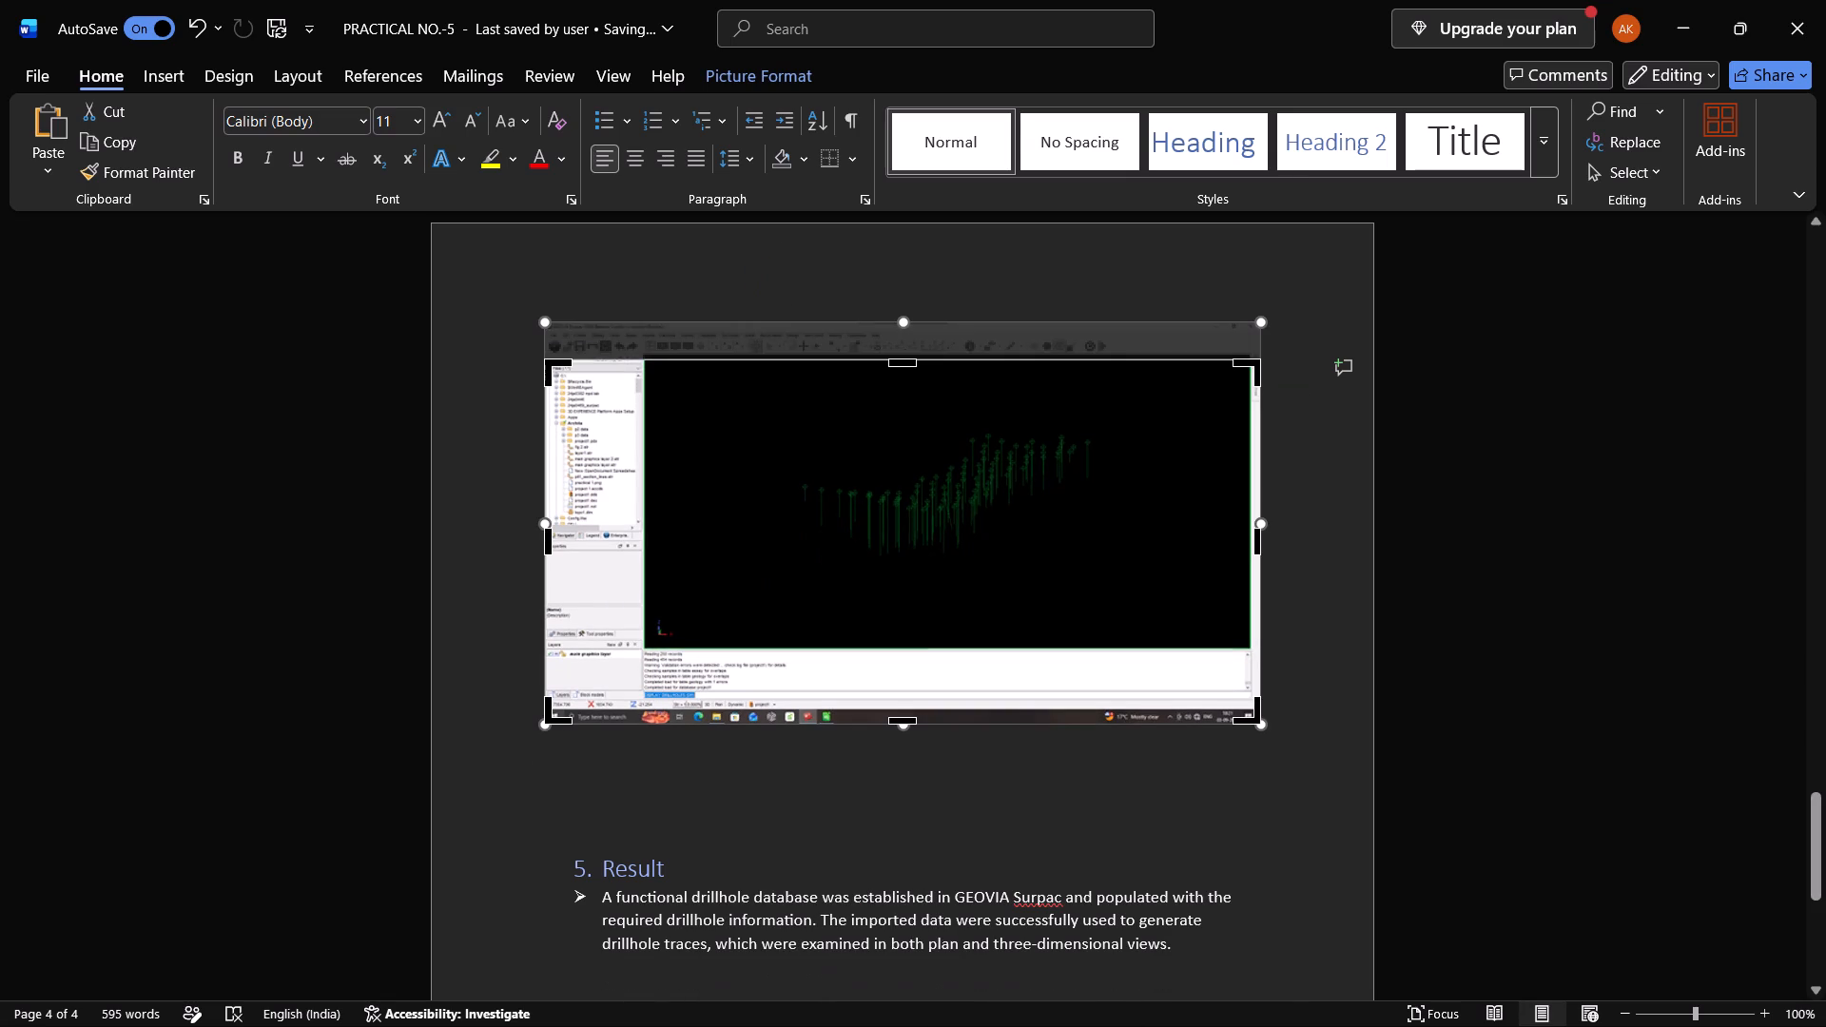
pyautogui.moveTo(1267, 527); pyautogui.dragTo(1216, 513)
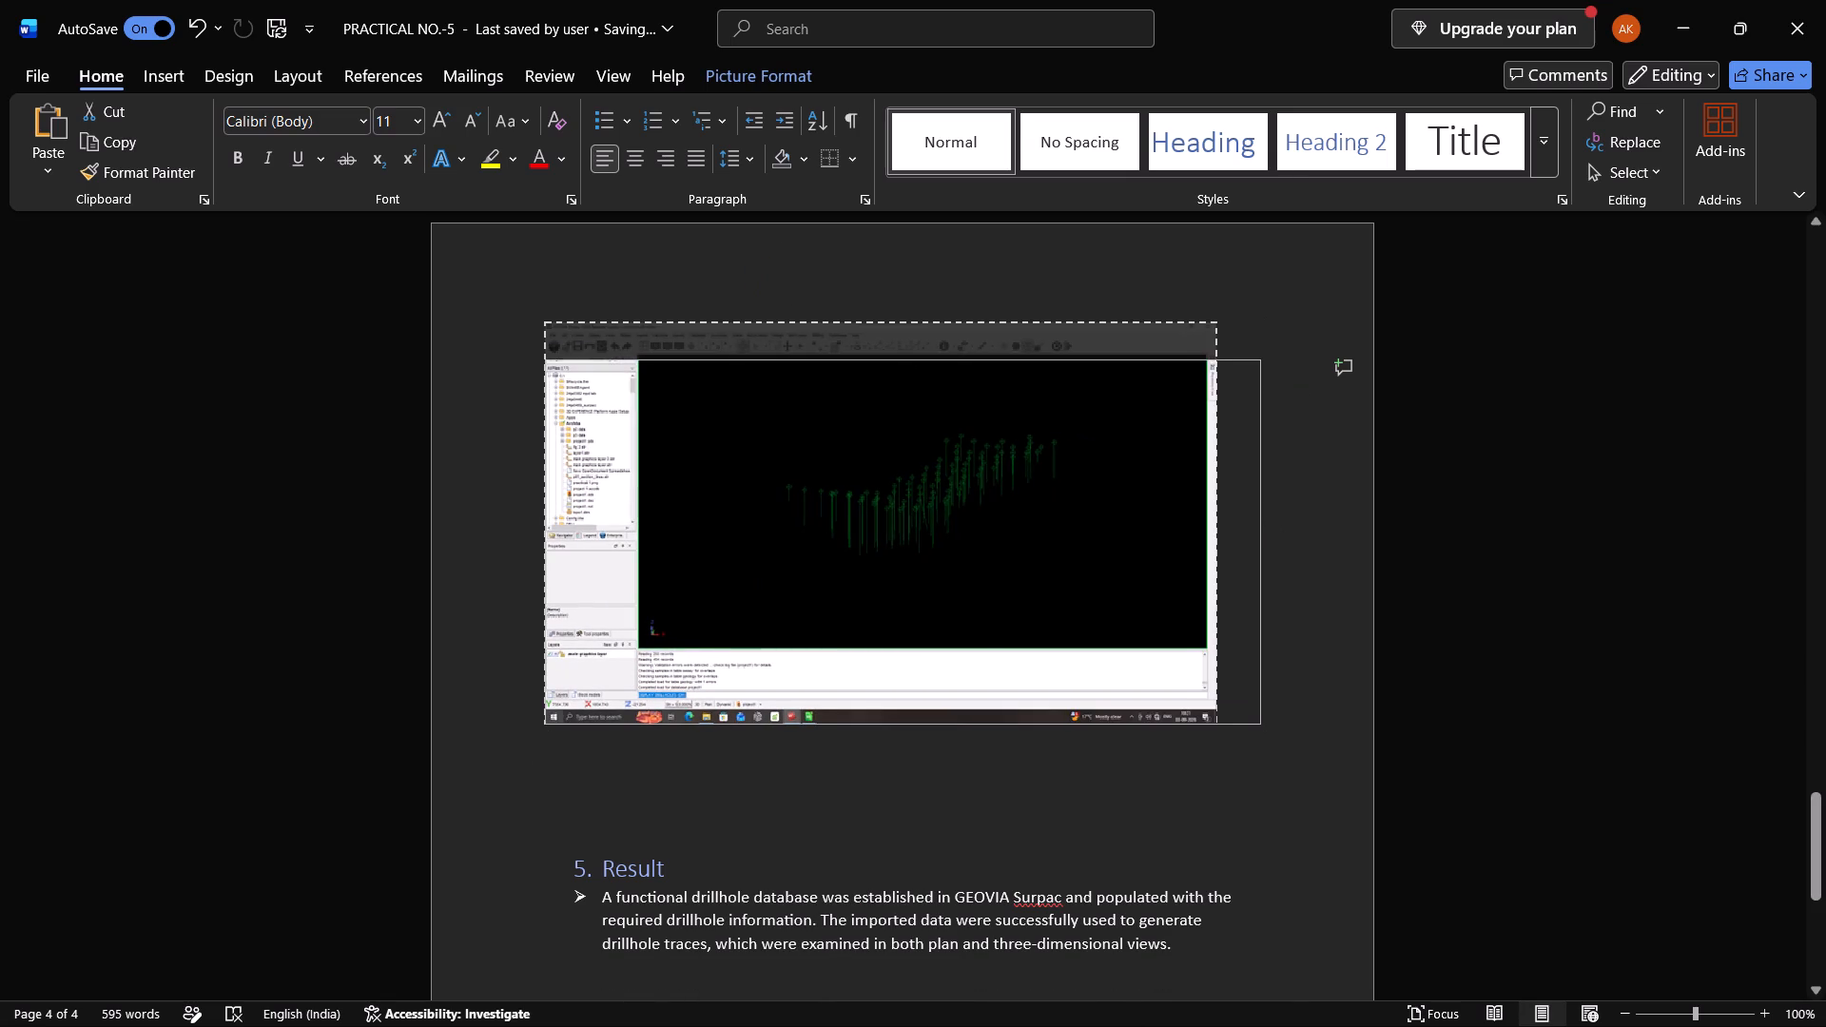
pyautogui.moveTo(1216, 513); pyautogui.dragTo(1251, 527)
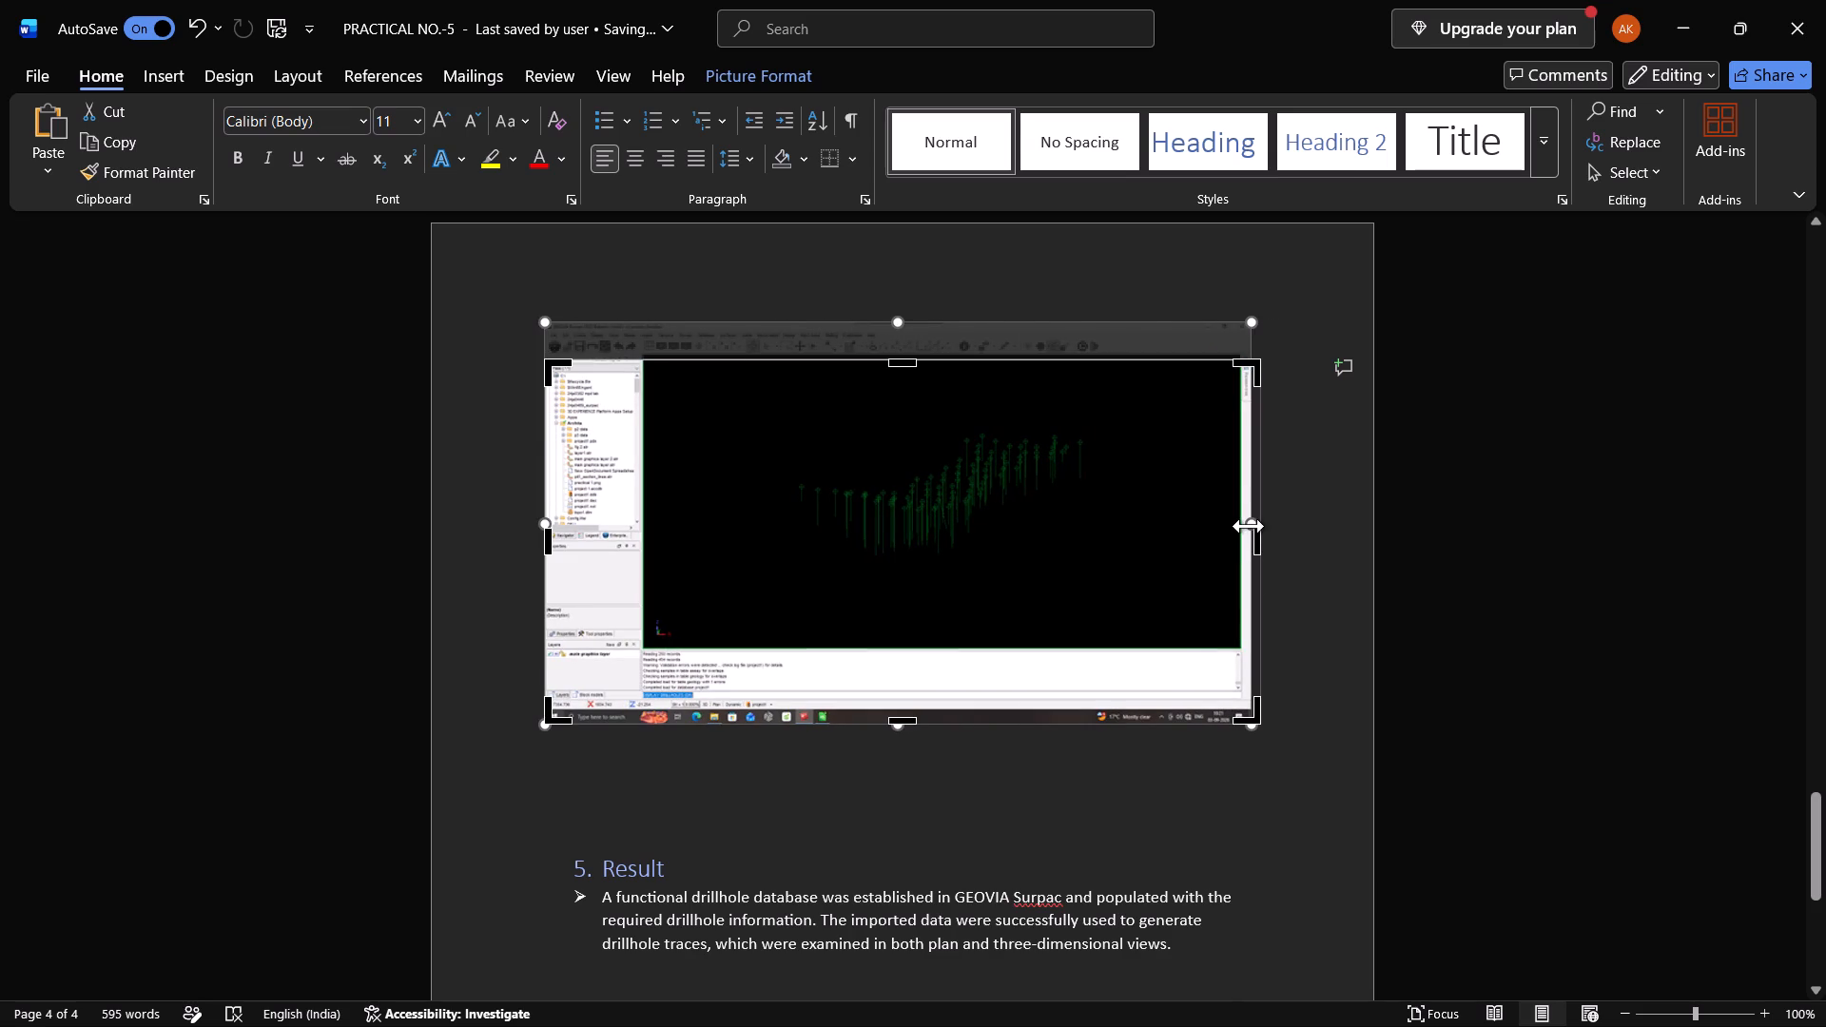
pyautogui.moveTo(1249, 526); pyautogui.dragTo(1293, 538)
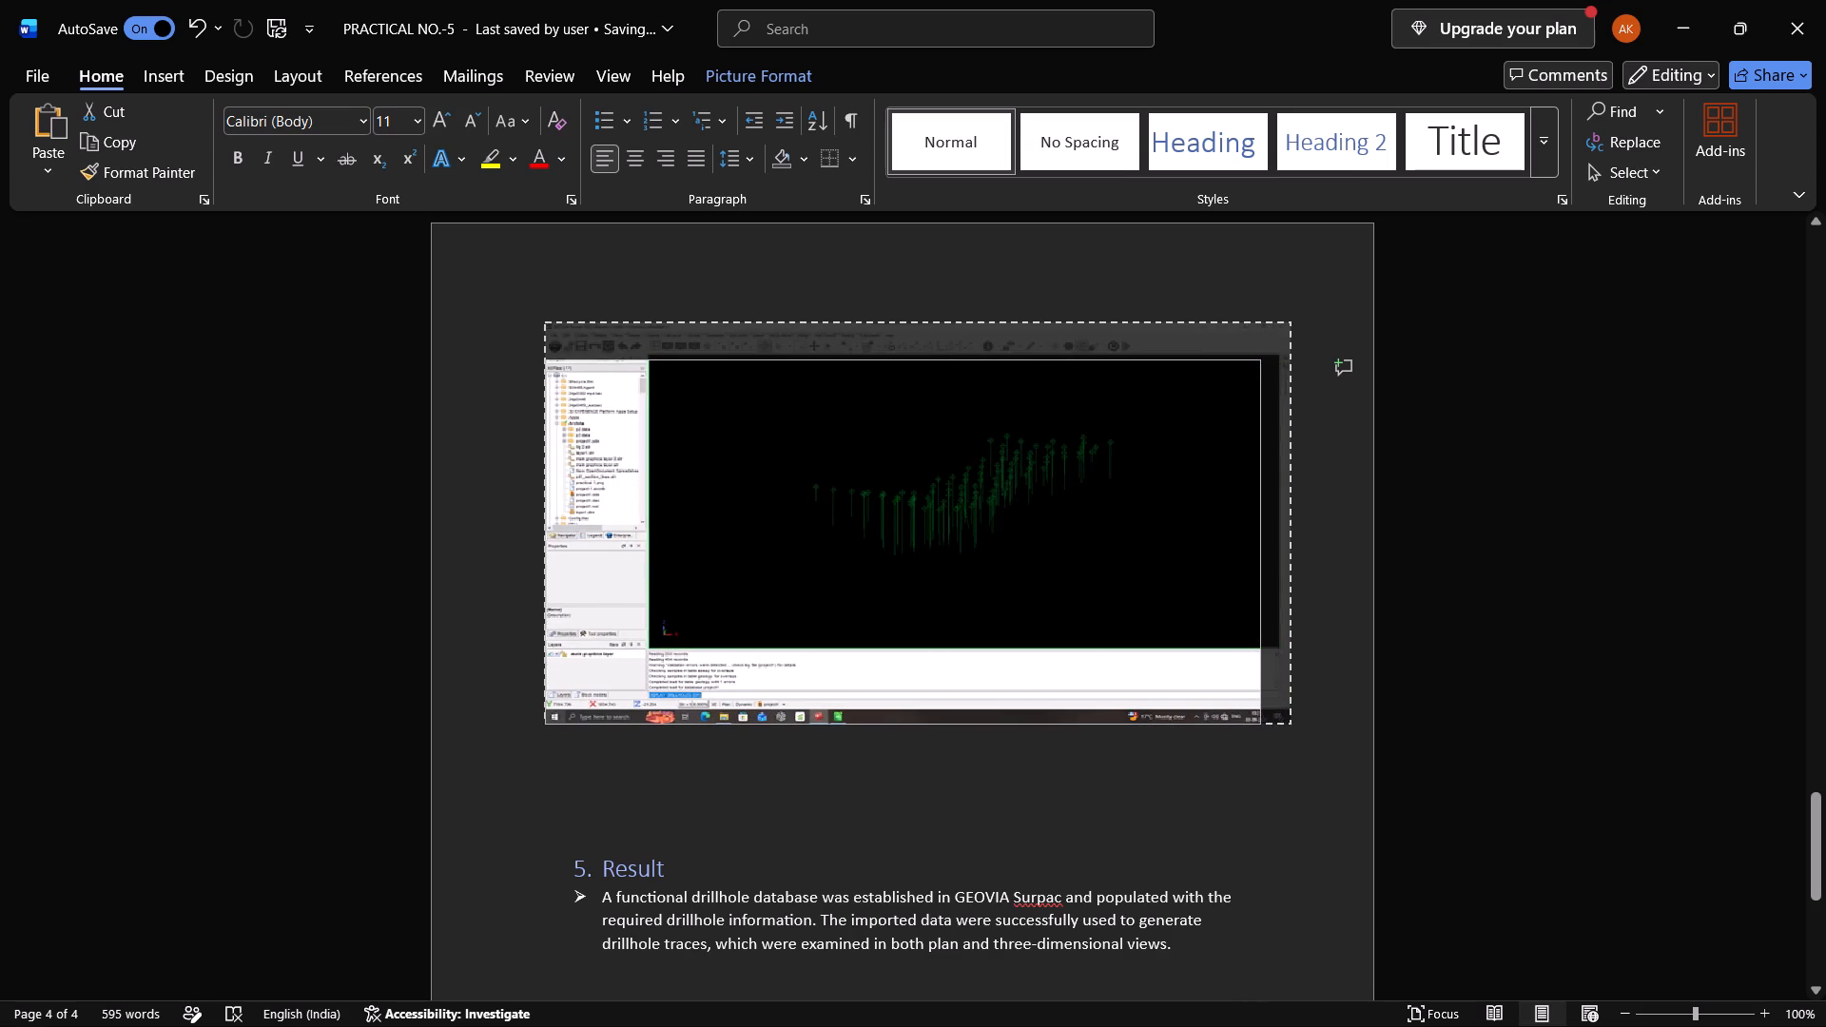
pyautogui.moveTo(1293, 538); pyautogui.dragTo(1292, 538)
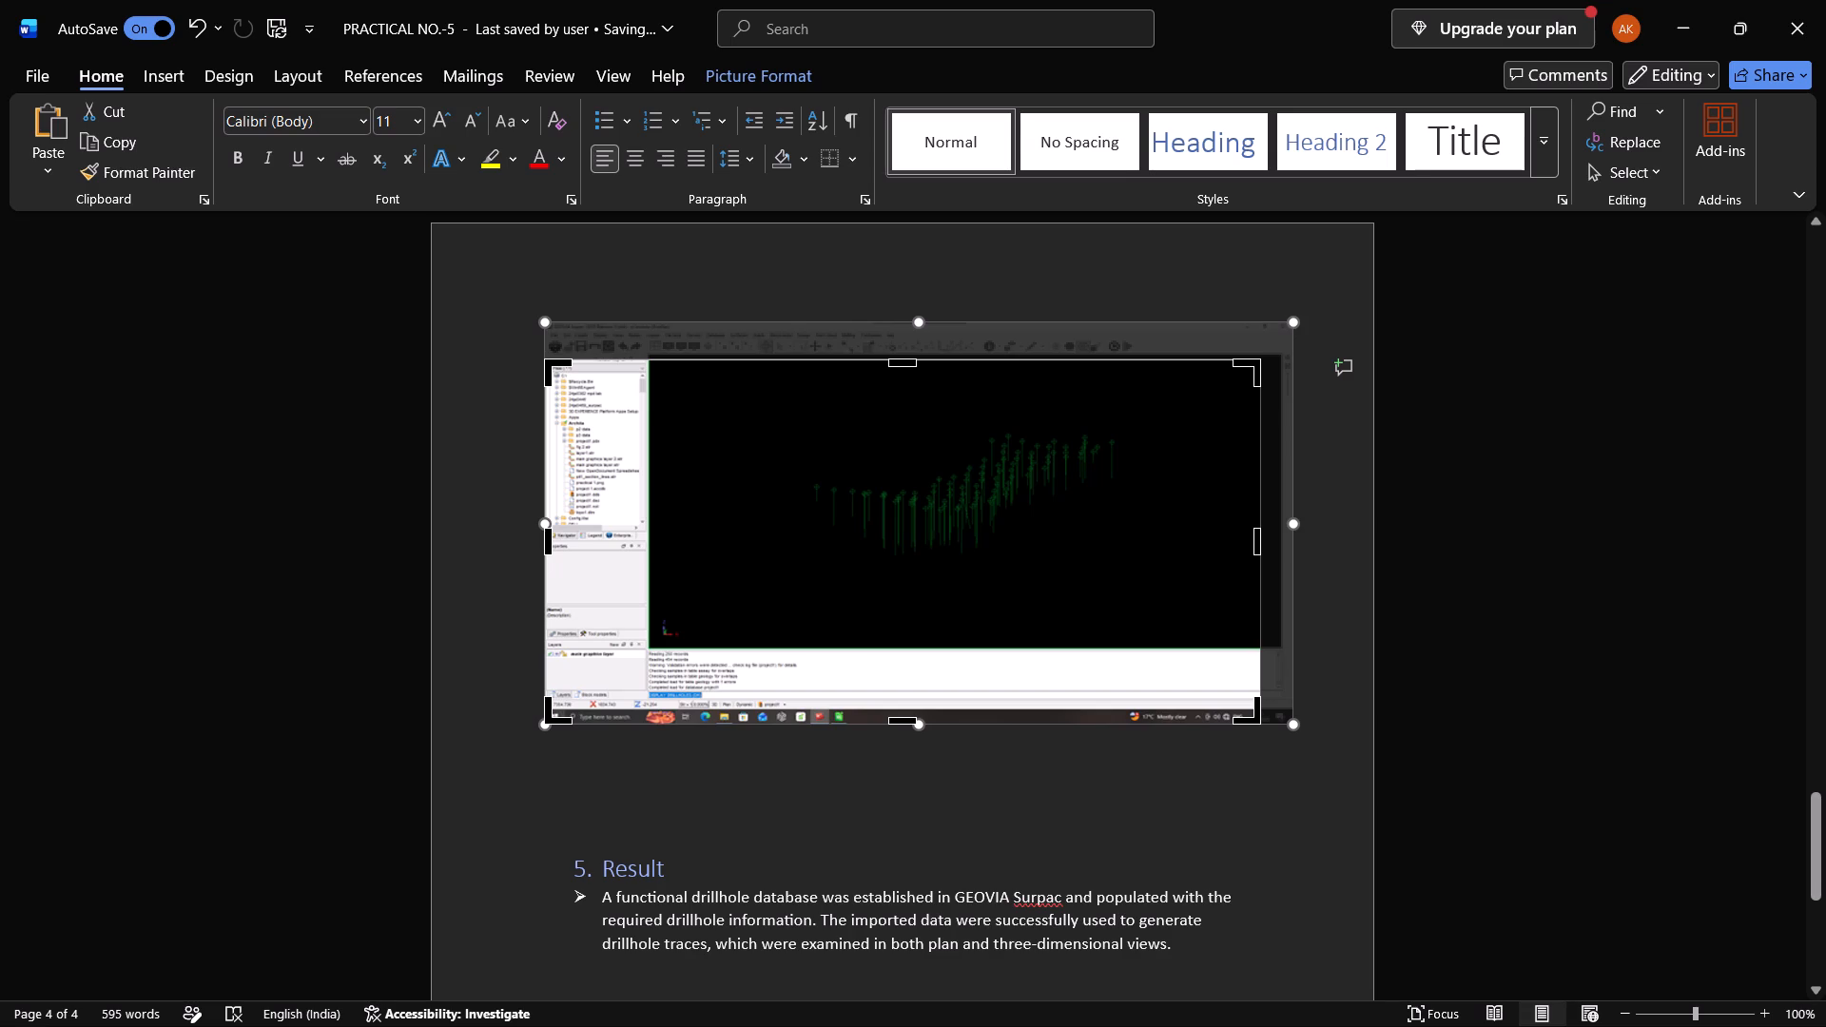
pyautogui.moveTo(909, 720); pyautogui.dragTo(926, 643)
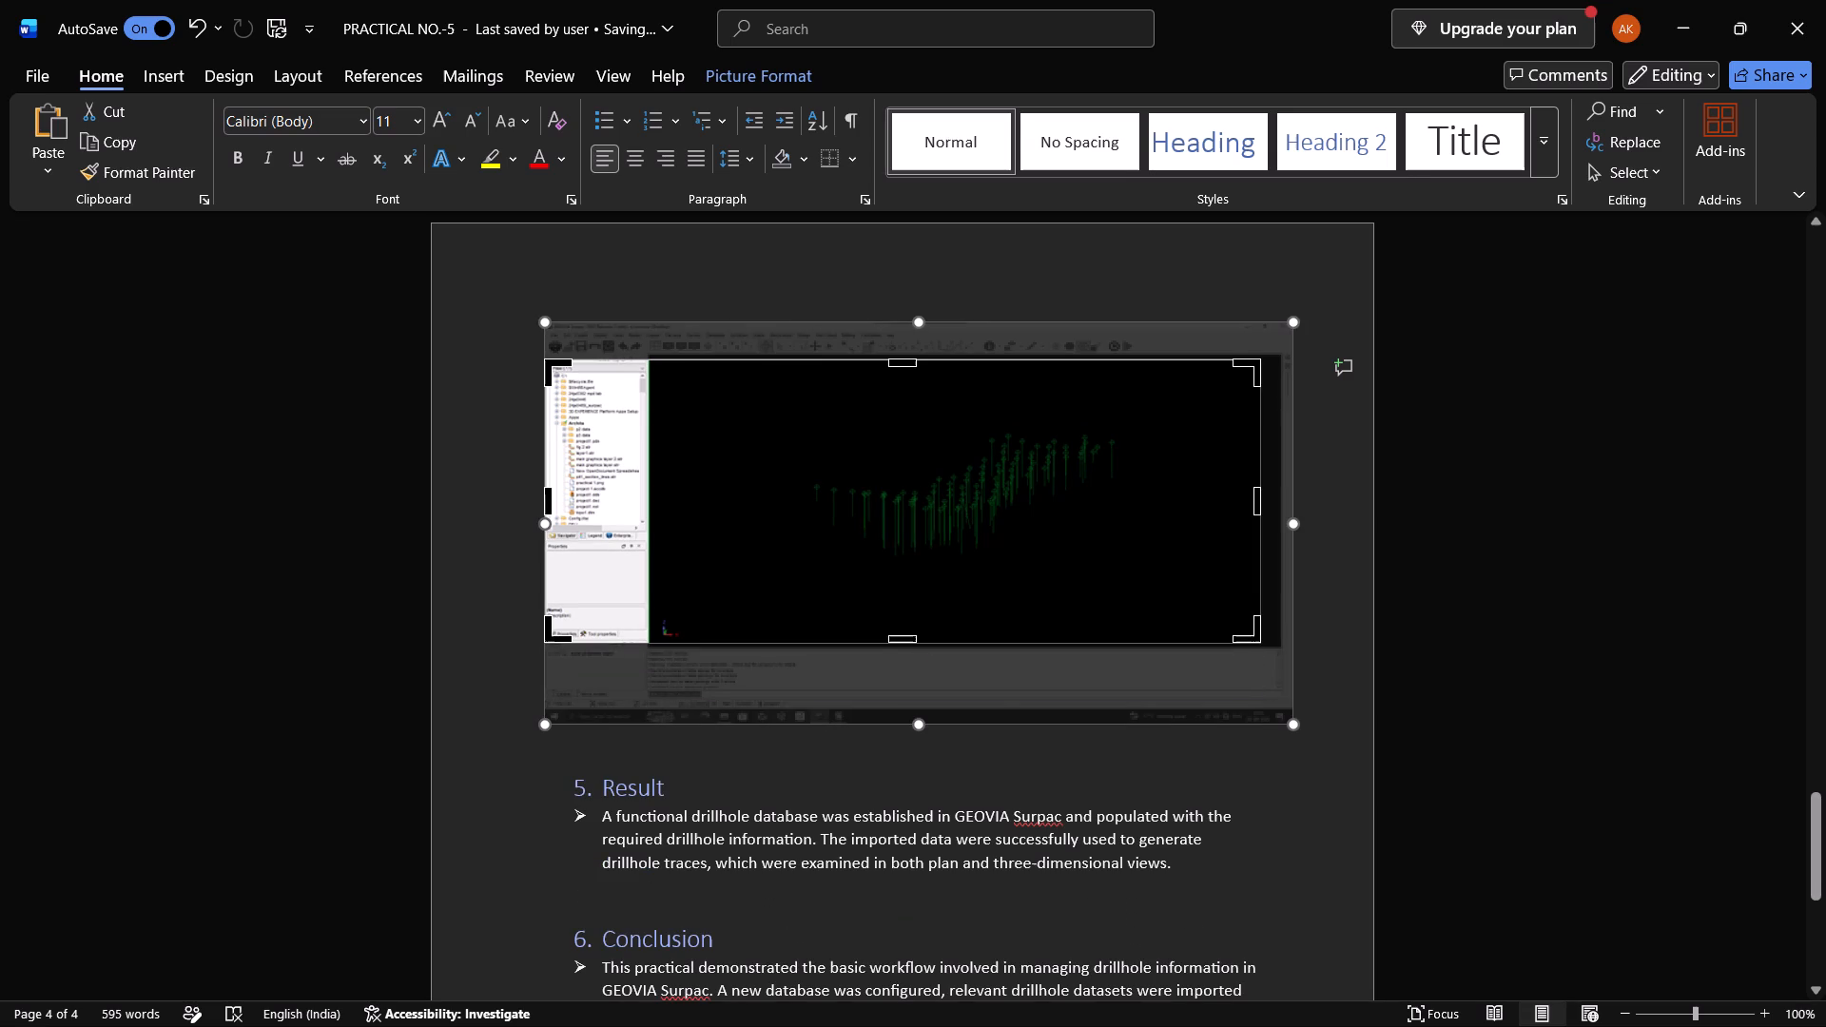
pyautogui.moveTo(550, 493); pyautogui.dragTo(598, 493)
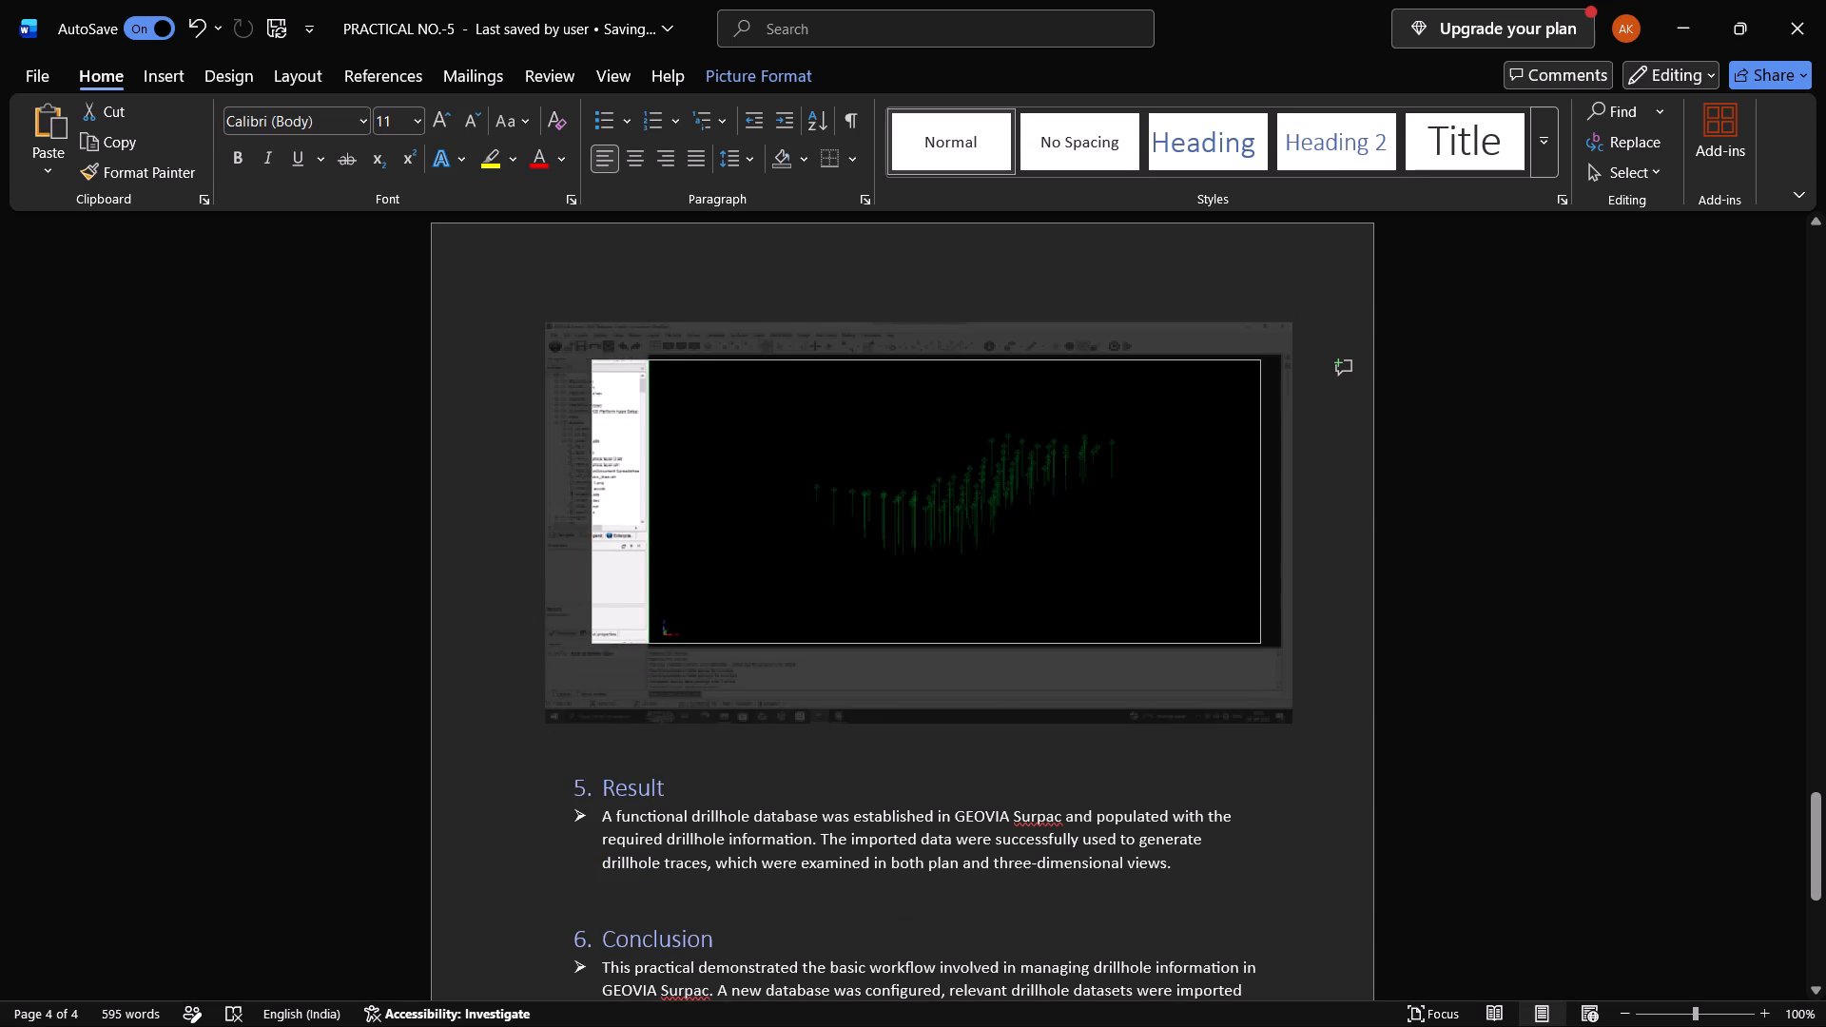
pyautogui.moveTo(598, 493); pyautogui.dragTo(651, 499)
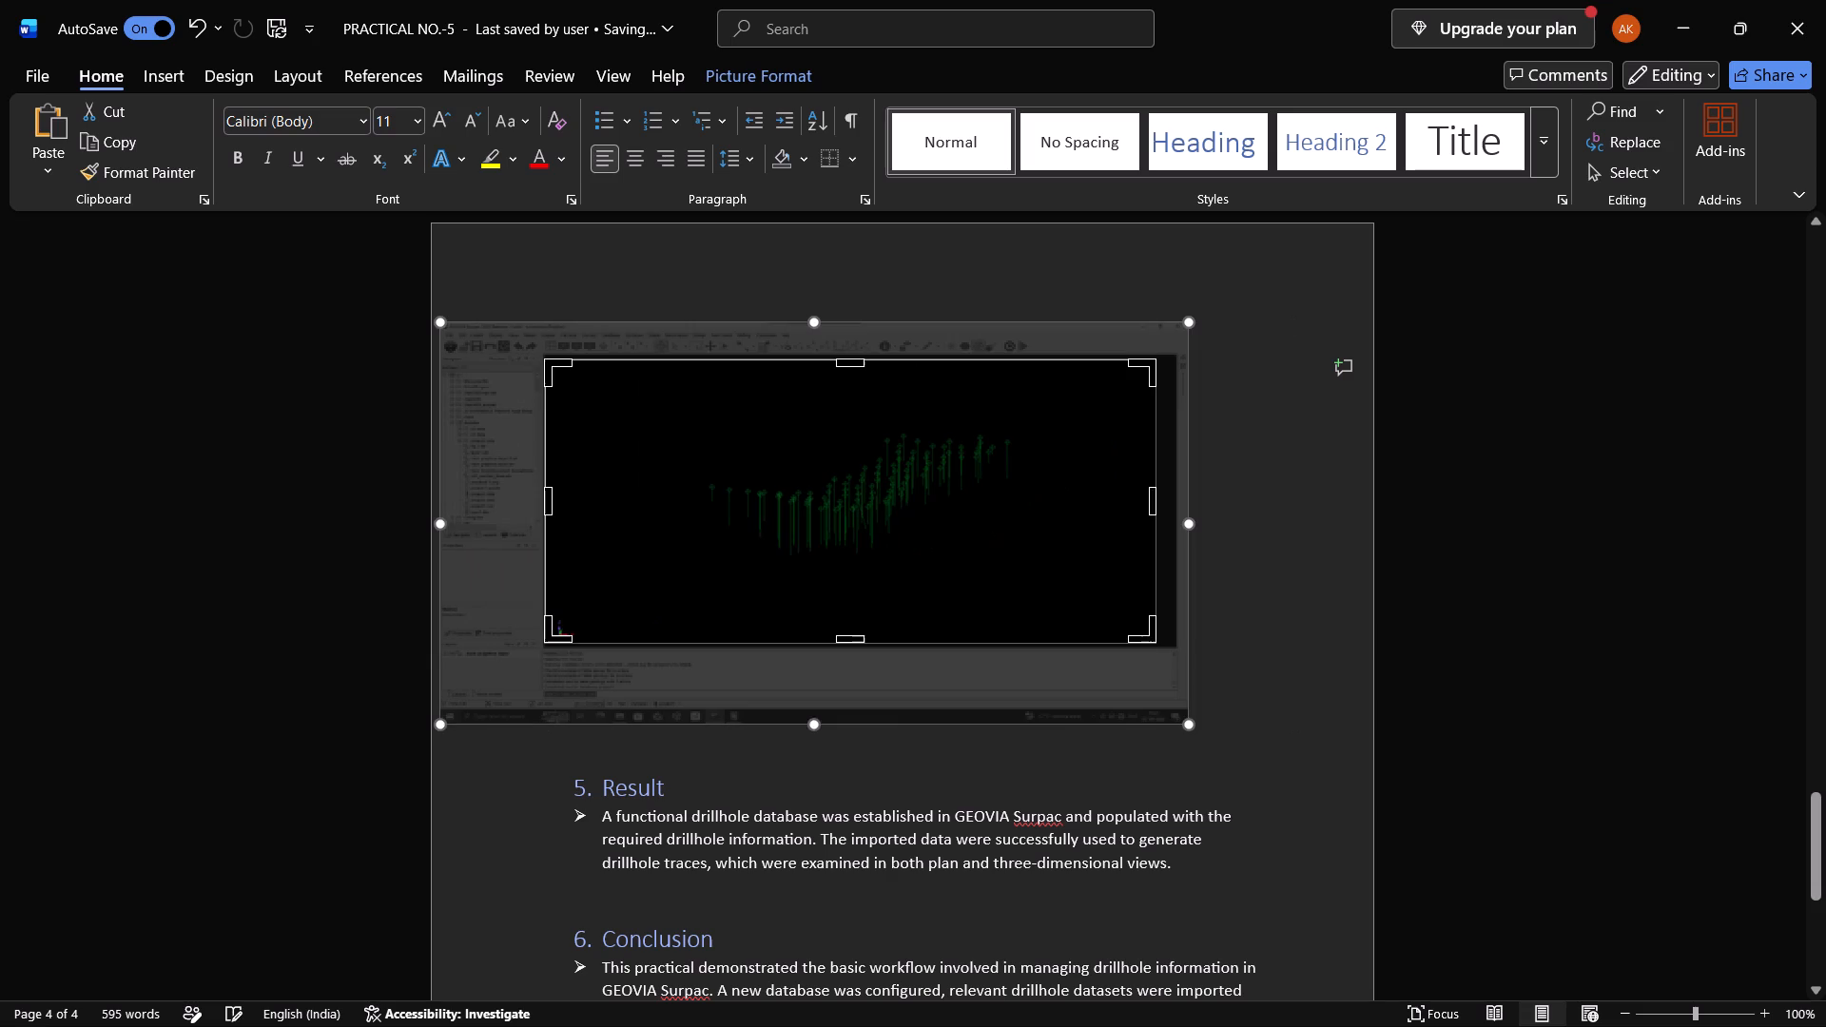
pyautogui.click(1034, 416)
pyautogui.press('Return')
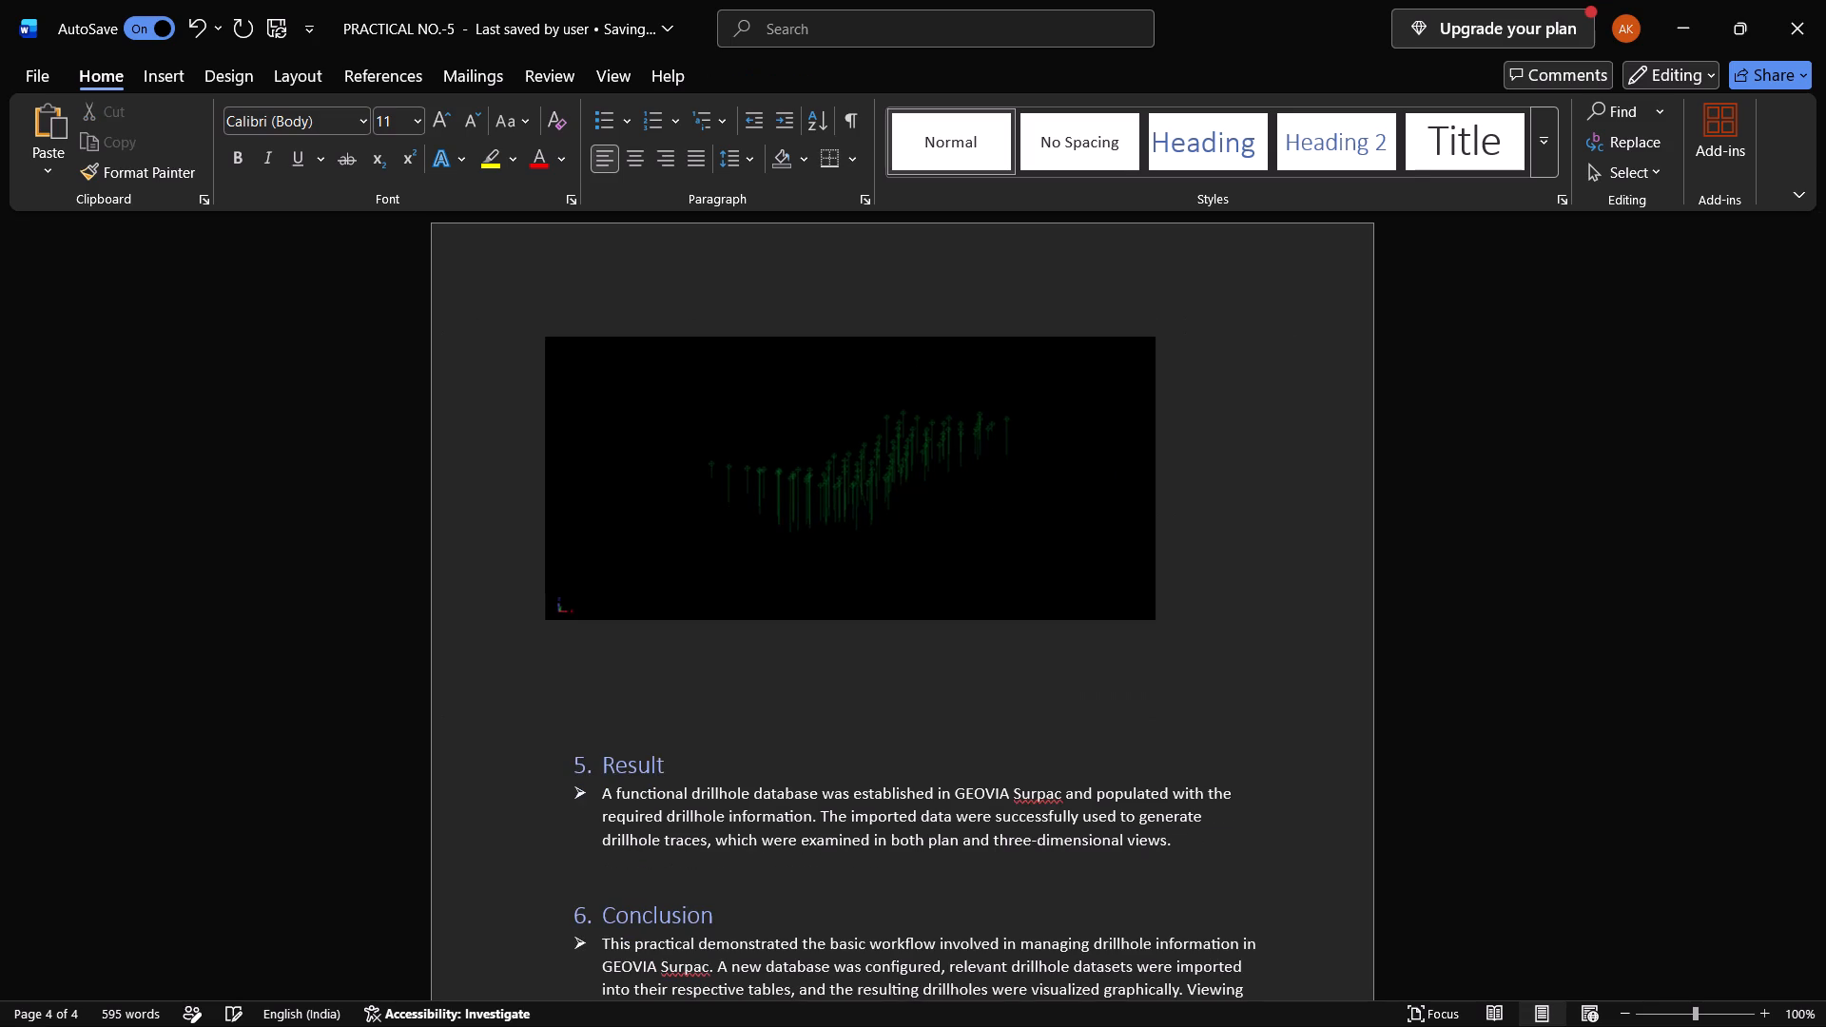
# Enlarge the cropped drillhole image proportionally to nearly the full text width of the page.
pyautogui.click(962, 414)
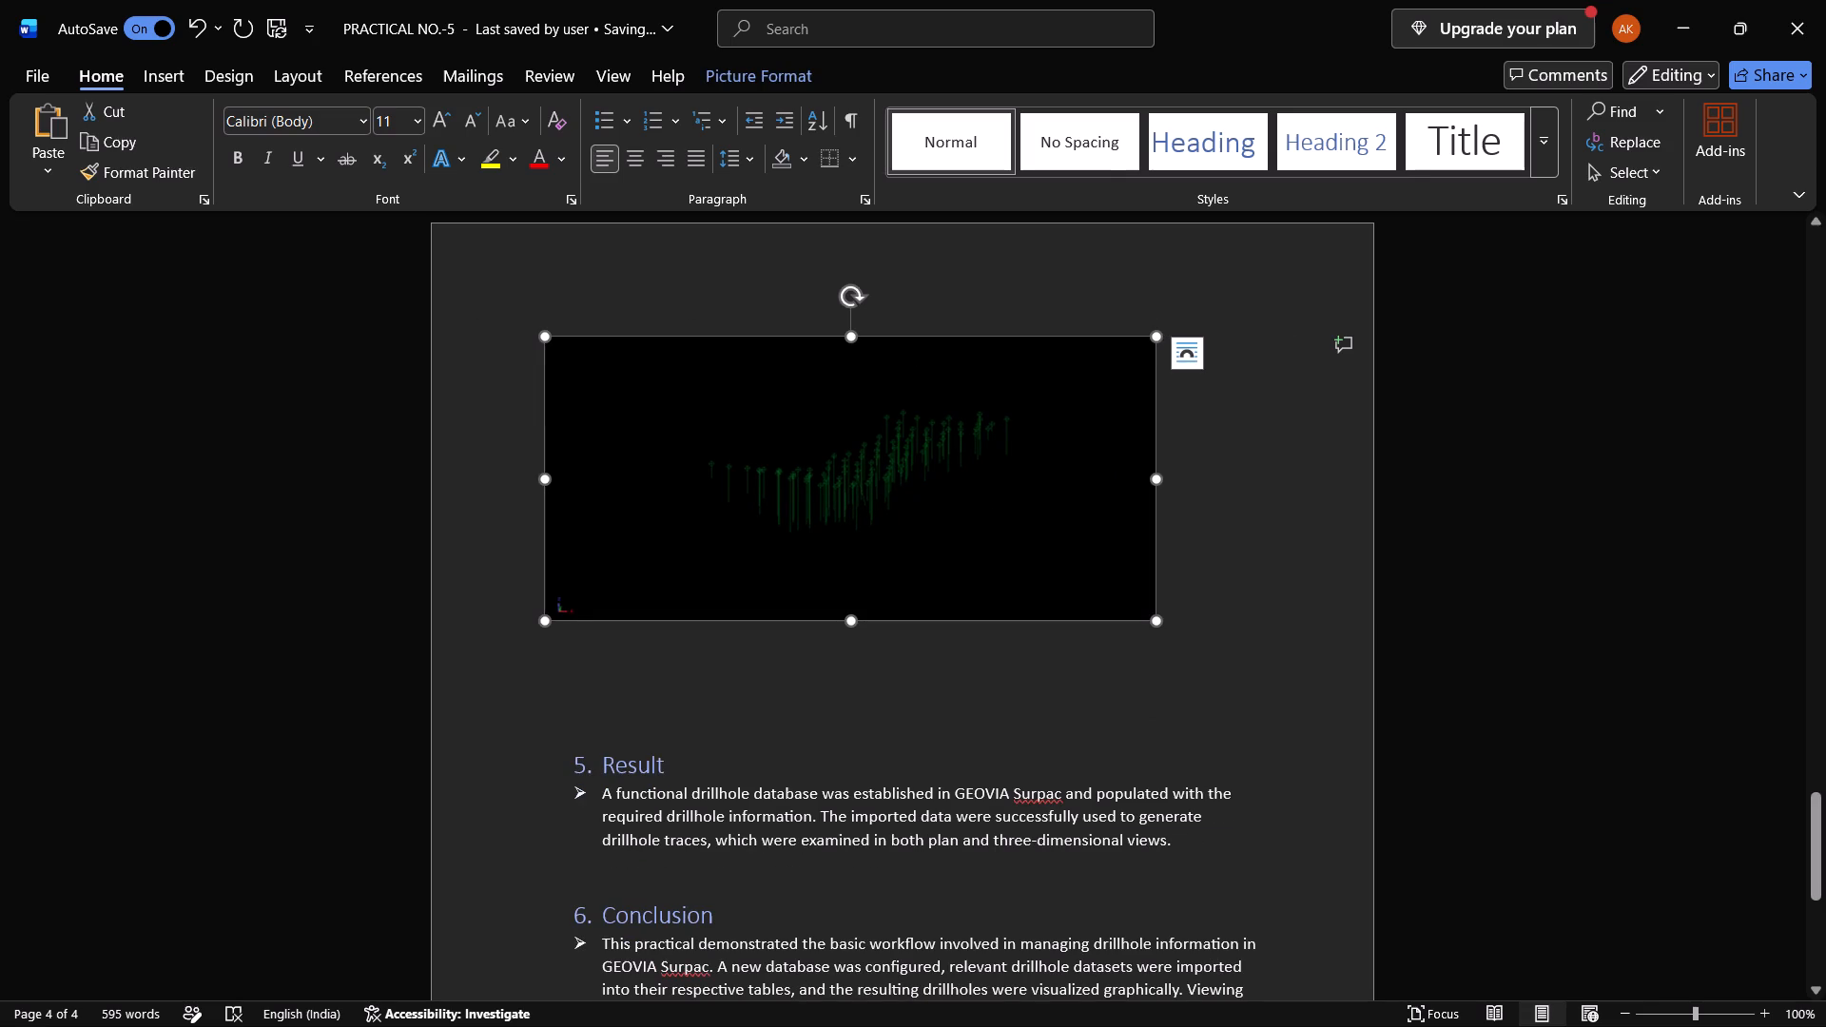
pyautogui.moveTo(1163, 339); pyautogui.dragTo(1252, 320)
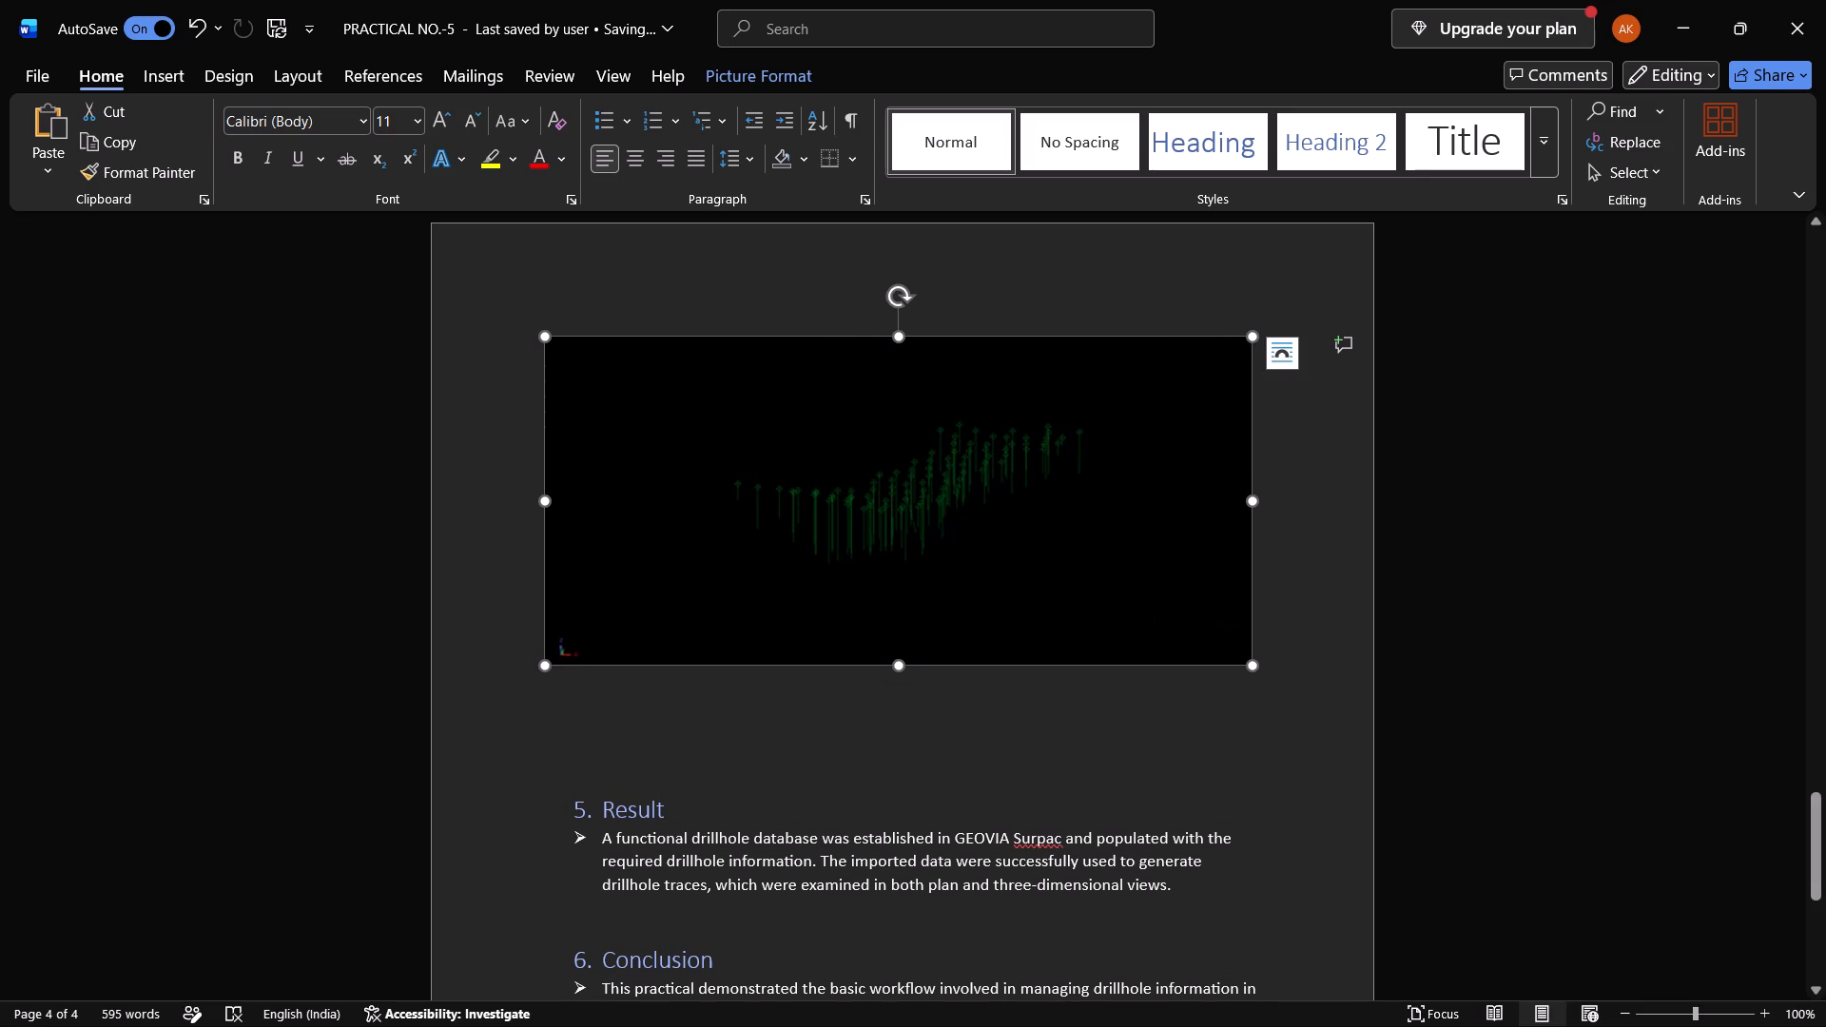
# Copy the close-up drillhole image with depth labels from PRACTICAL 5 Surpac in Chrome and paste it below the 3D drillhole image in Word.
pyautogui.hotkey('alt', 'Tab')
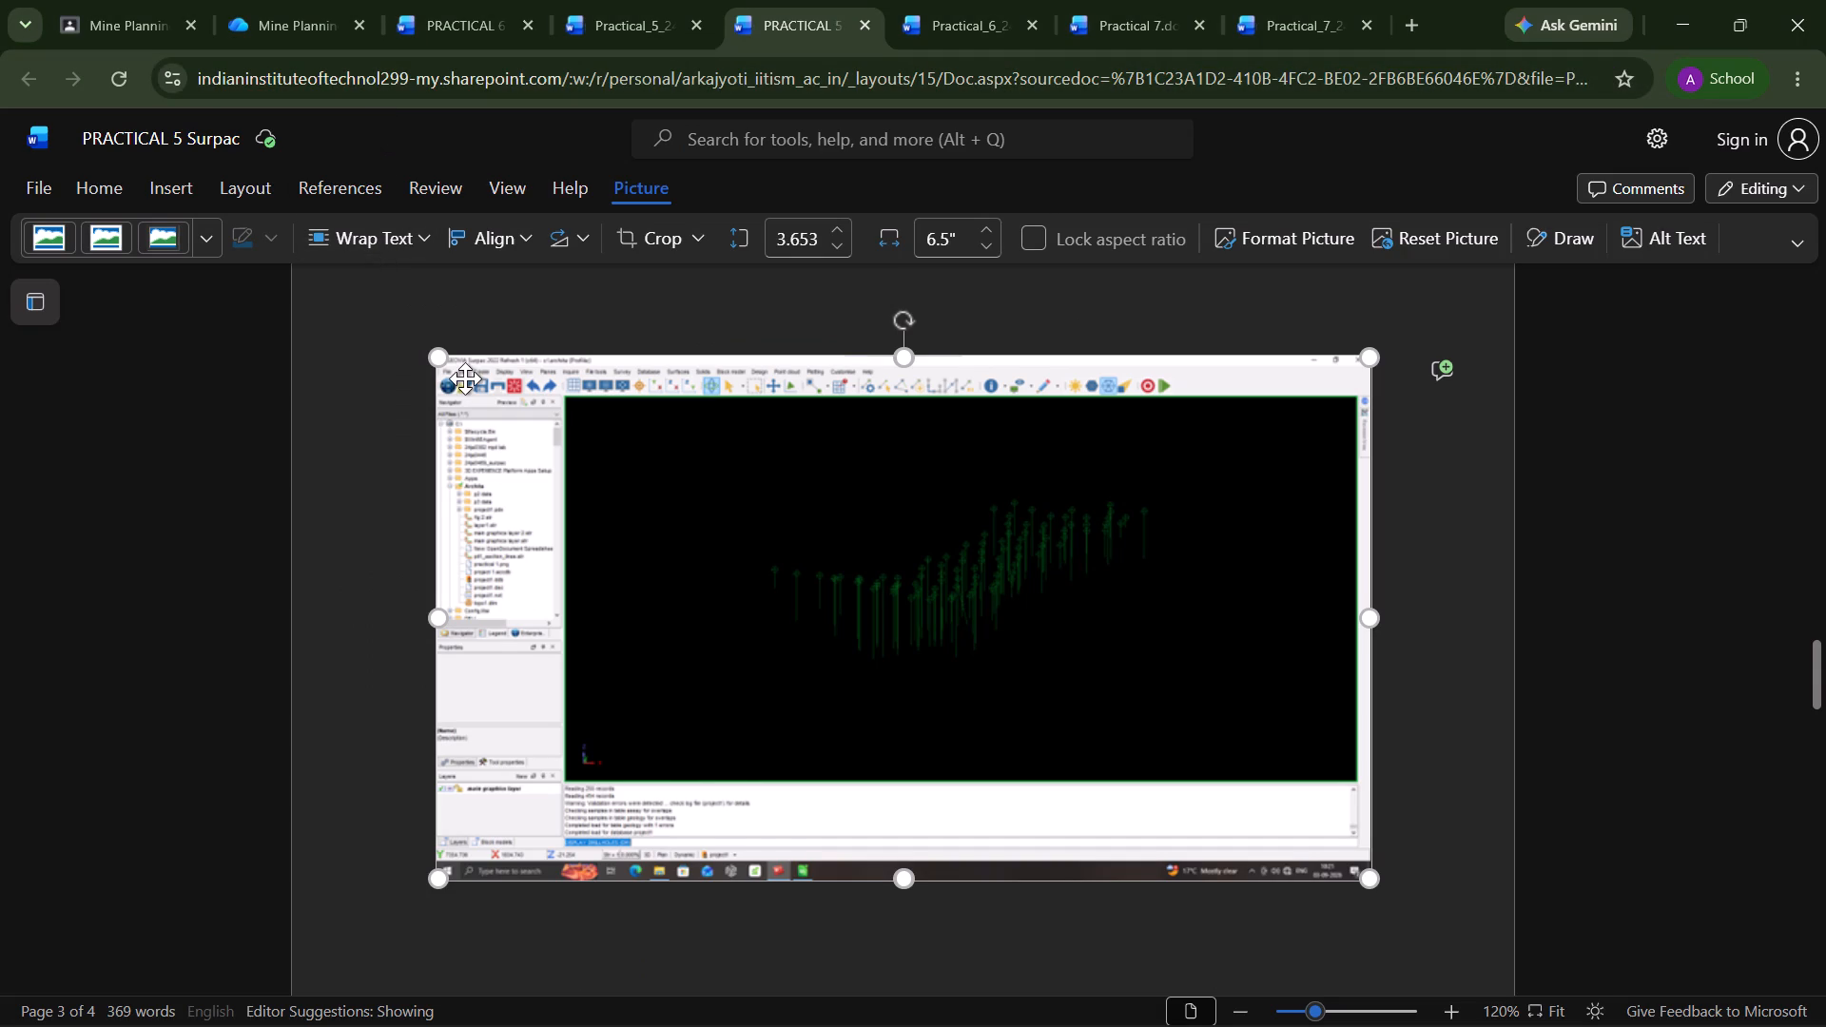
pyautogui.scroll(-7, 465, 378)
pyautogui.rightClick(817, 403)
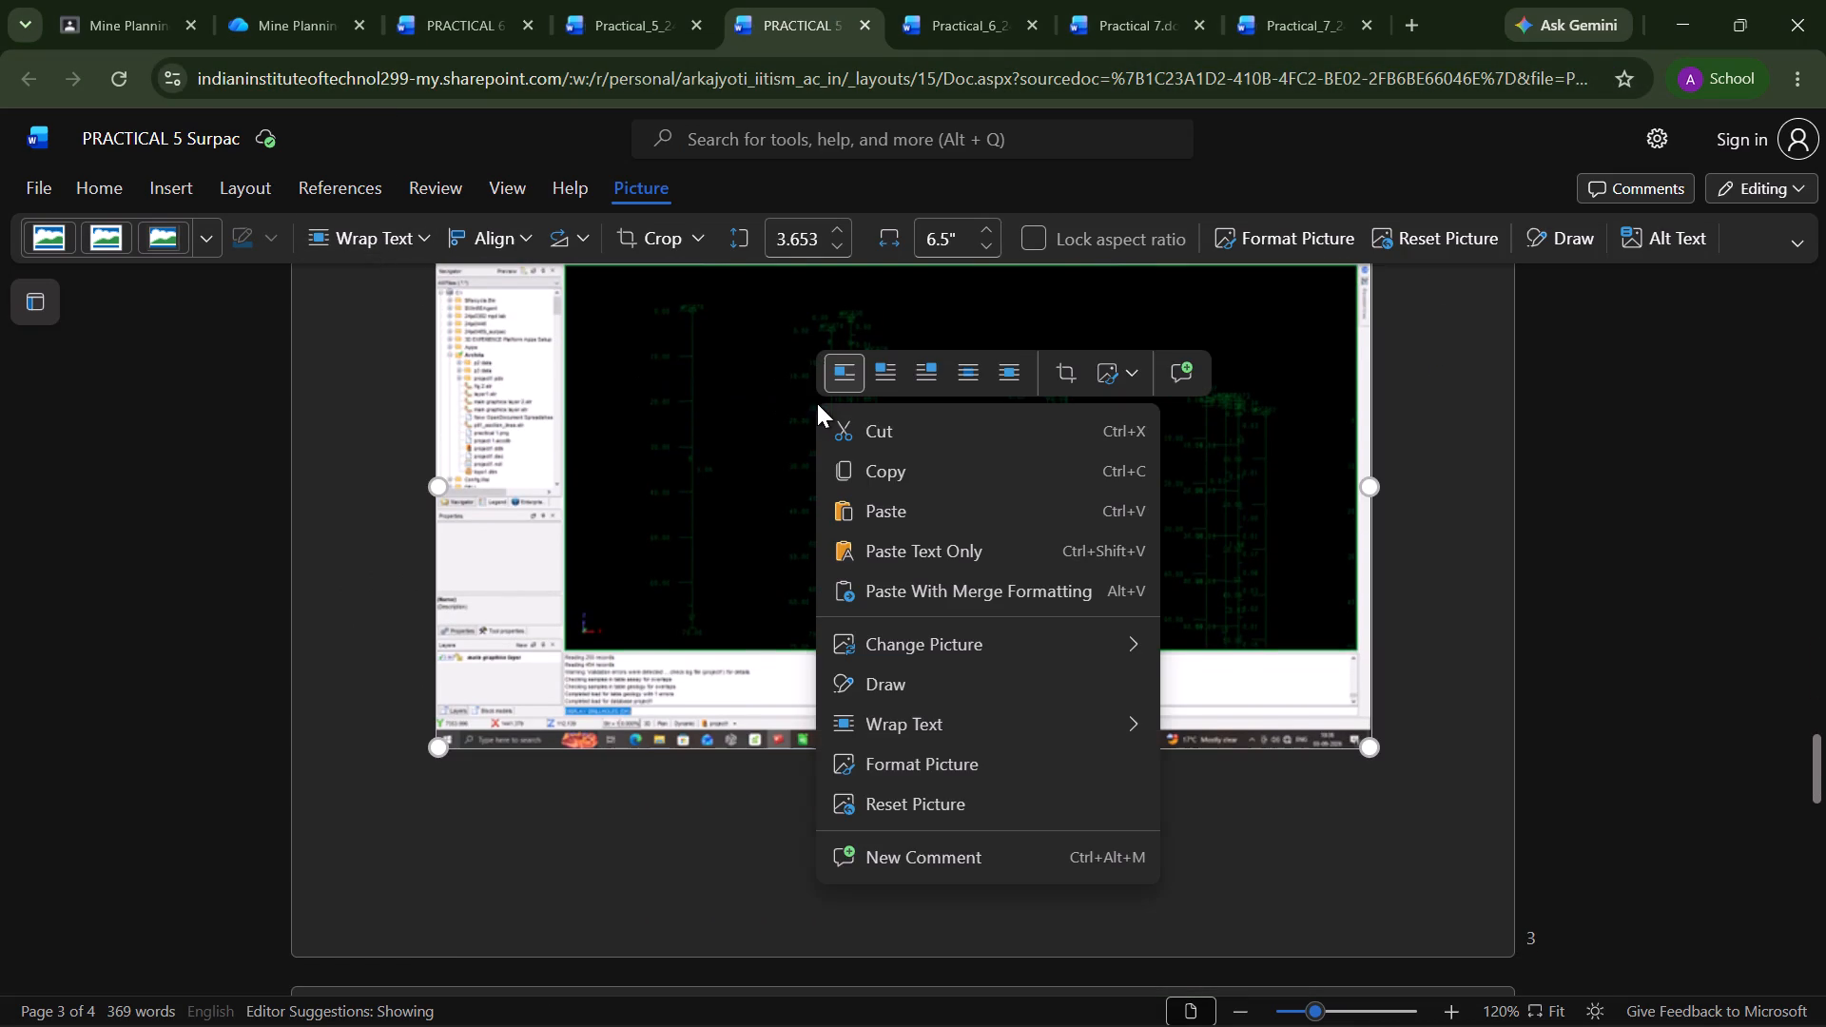
pyautogui.click(884, 460)
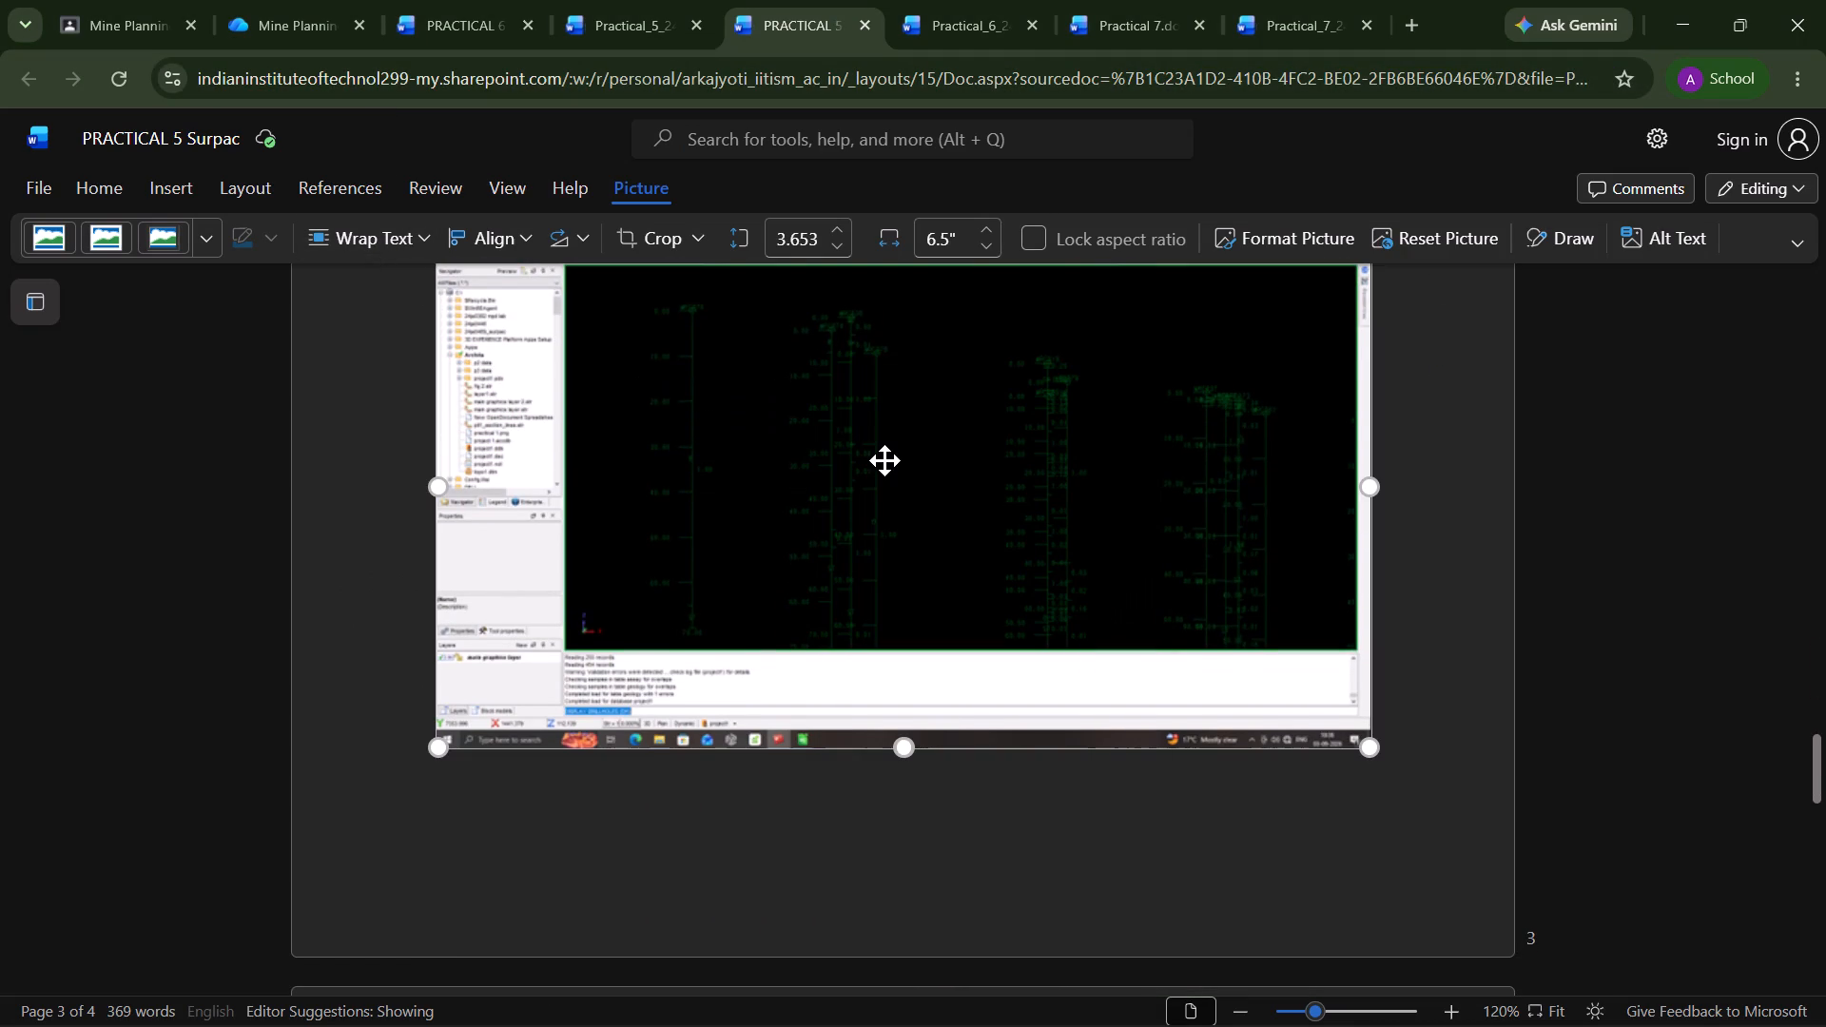
pyautogui.hotkey('alt', 'Tab')
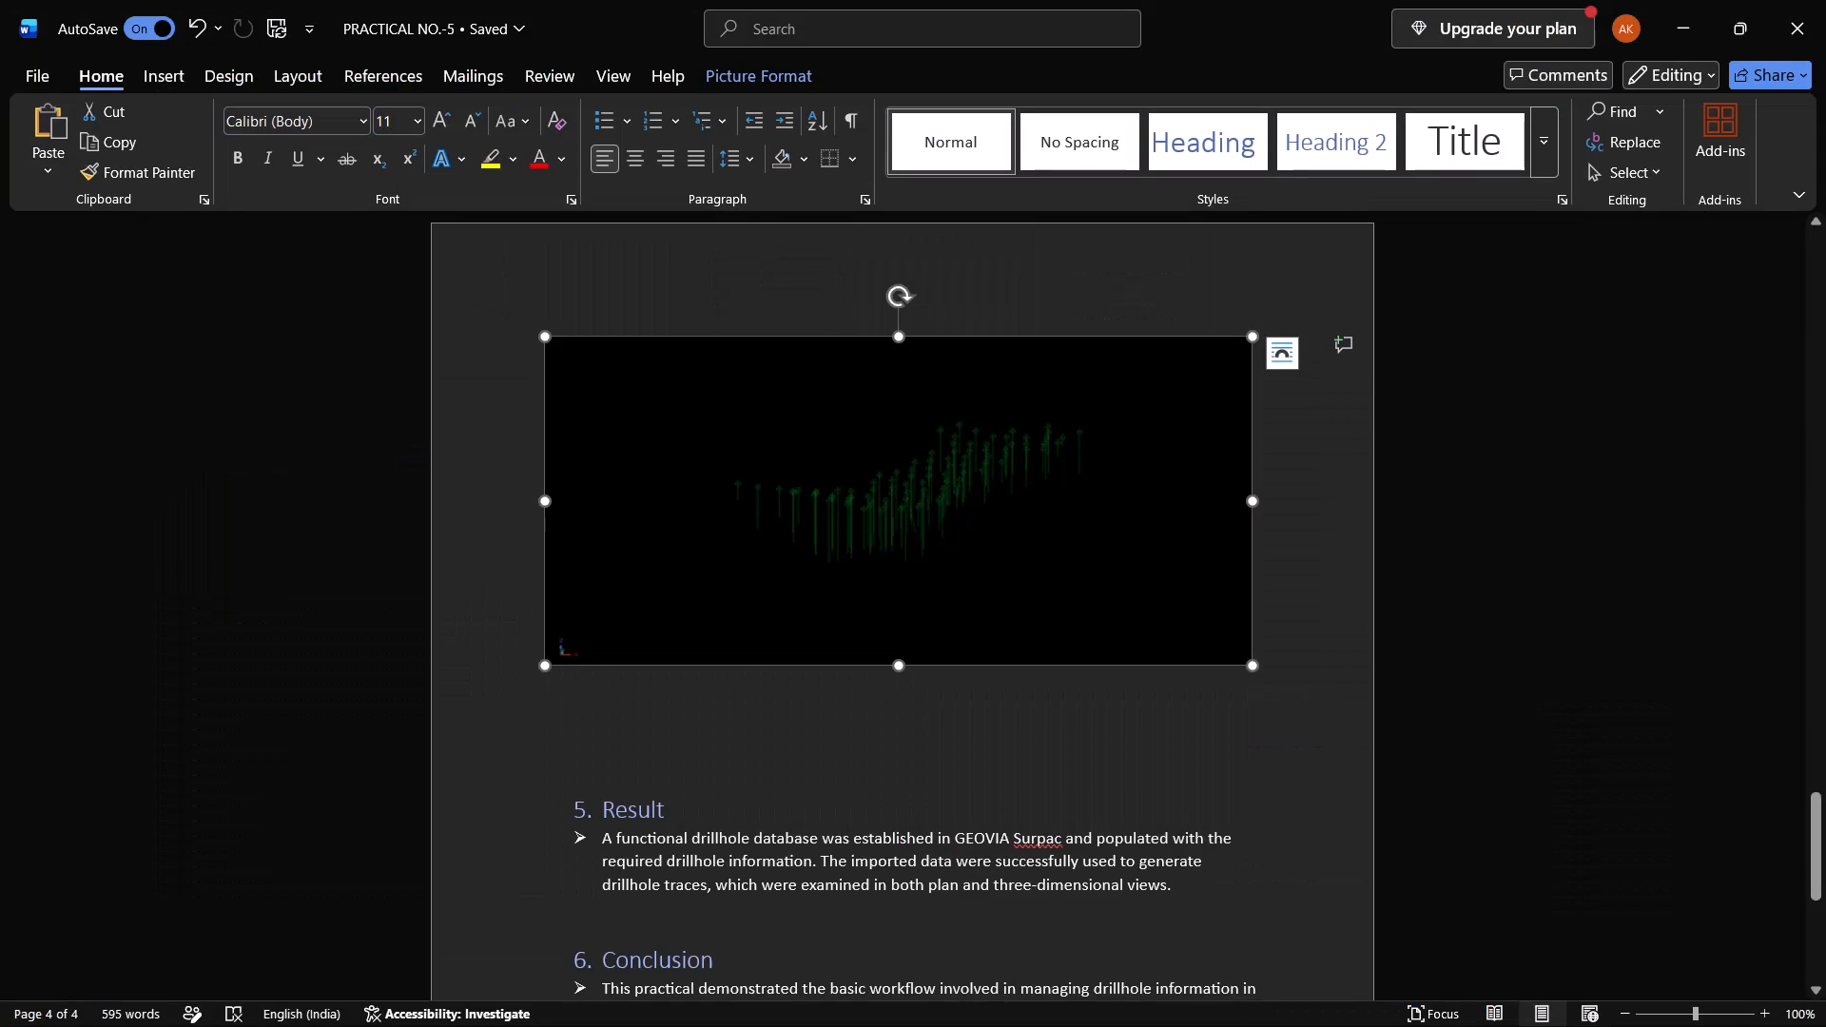
pyautogui.scroll(-2, 1026, 603)
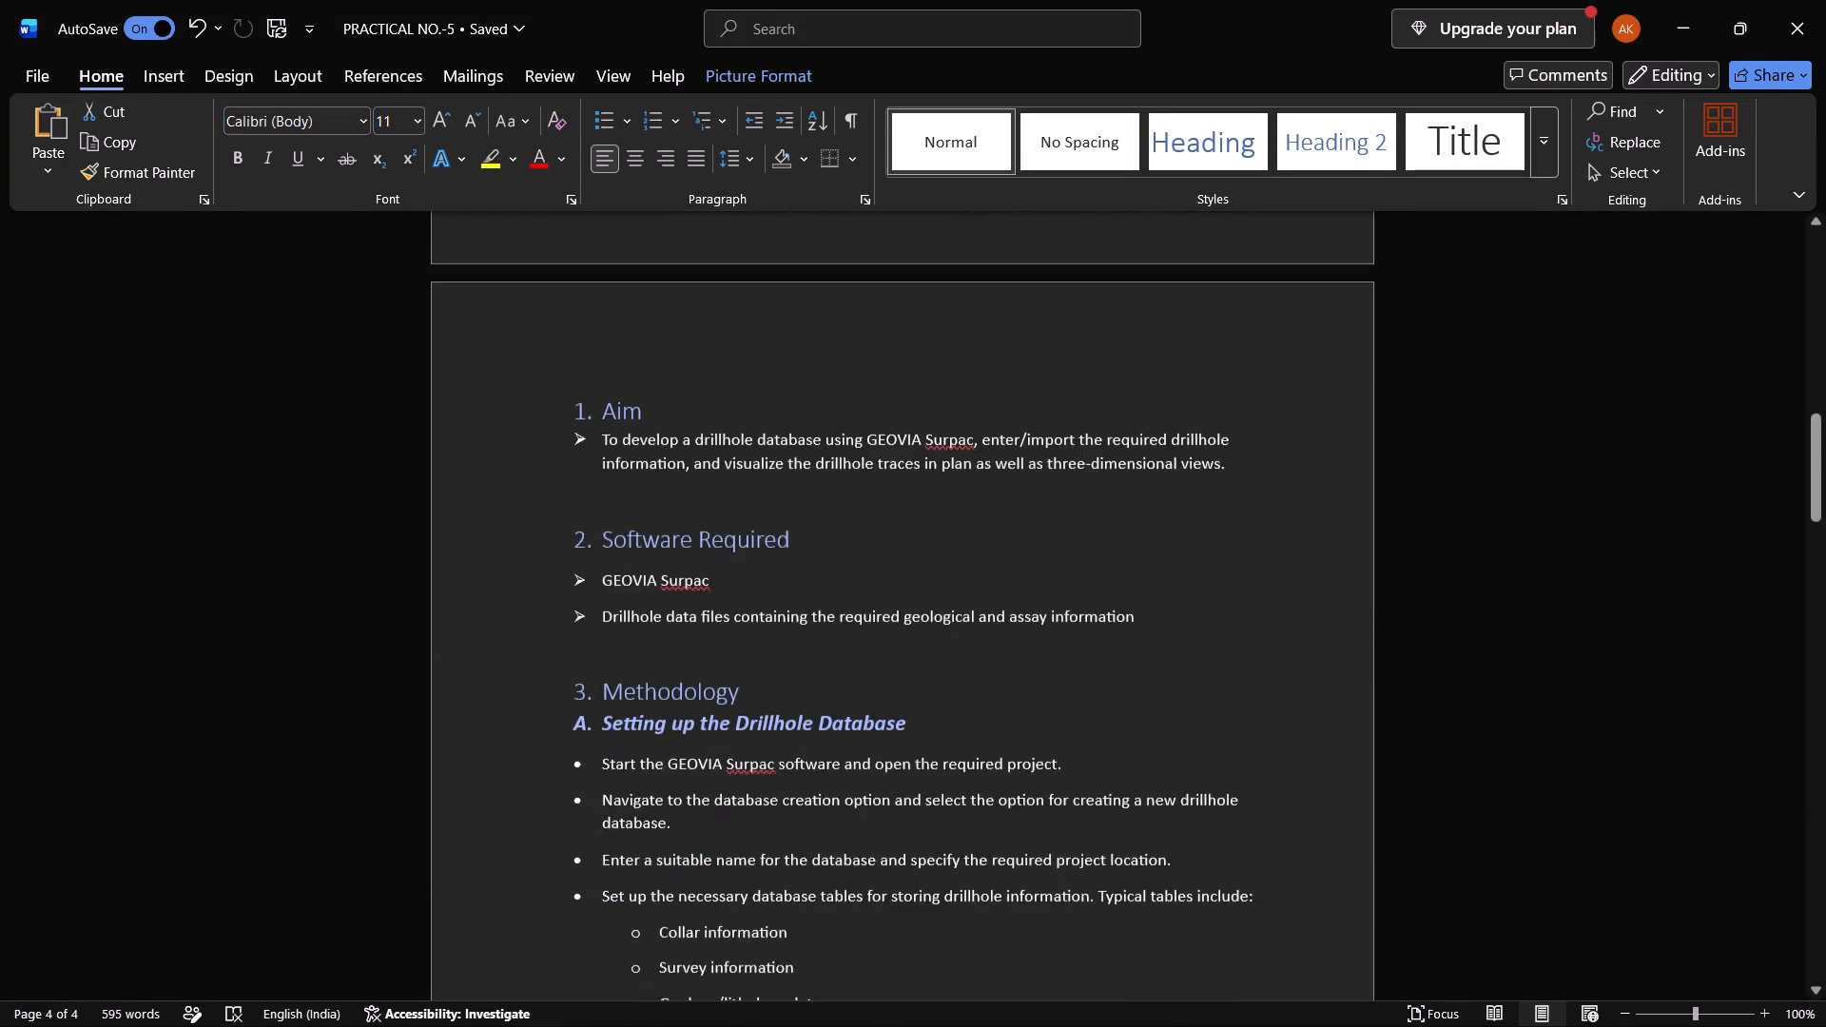
pyautogui.scroll(-6, 1026, 603)
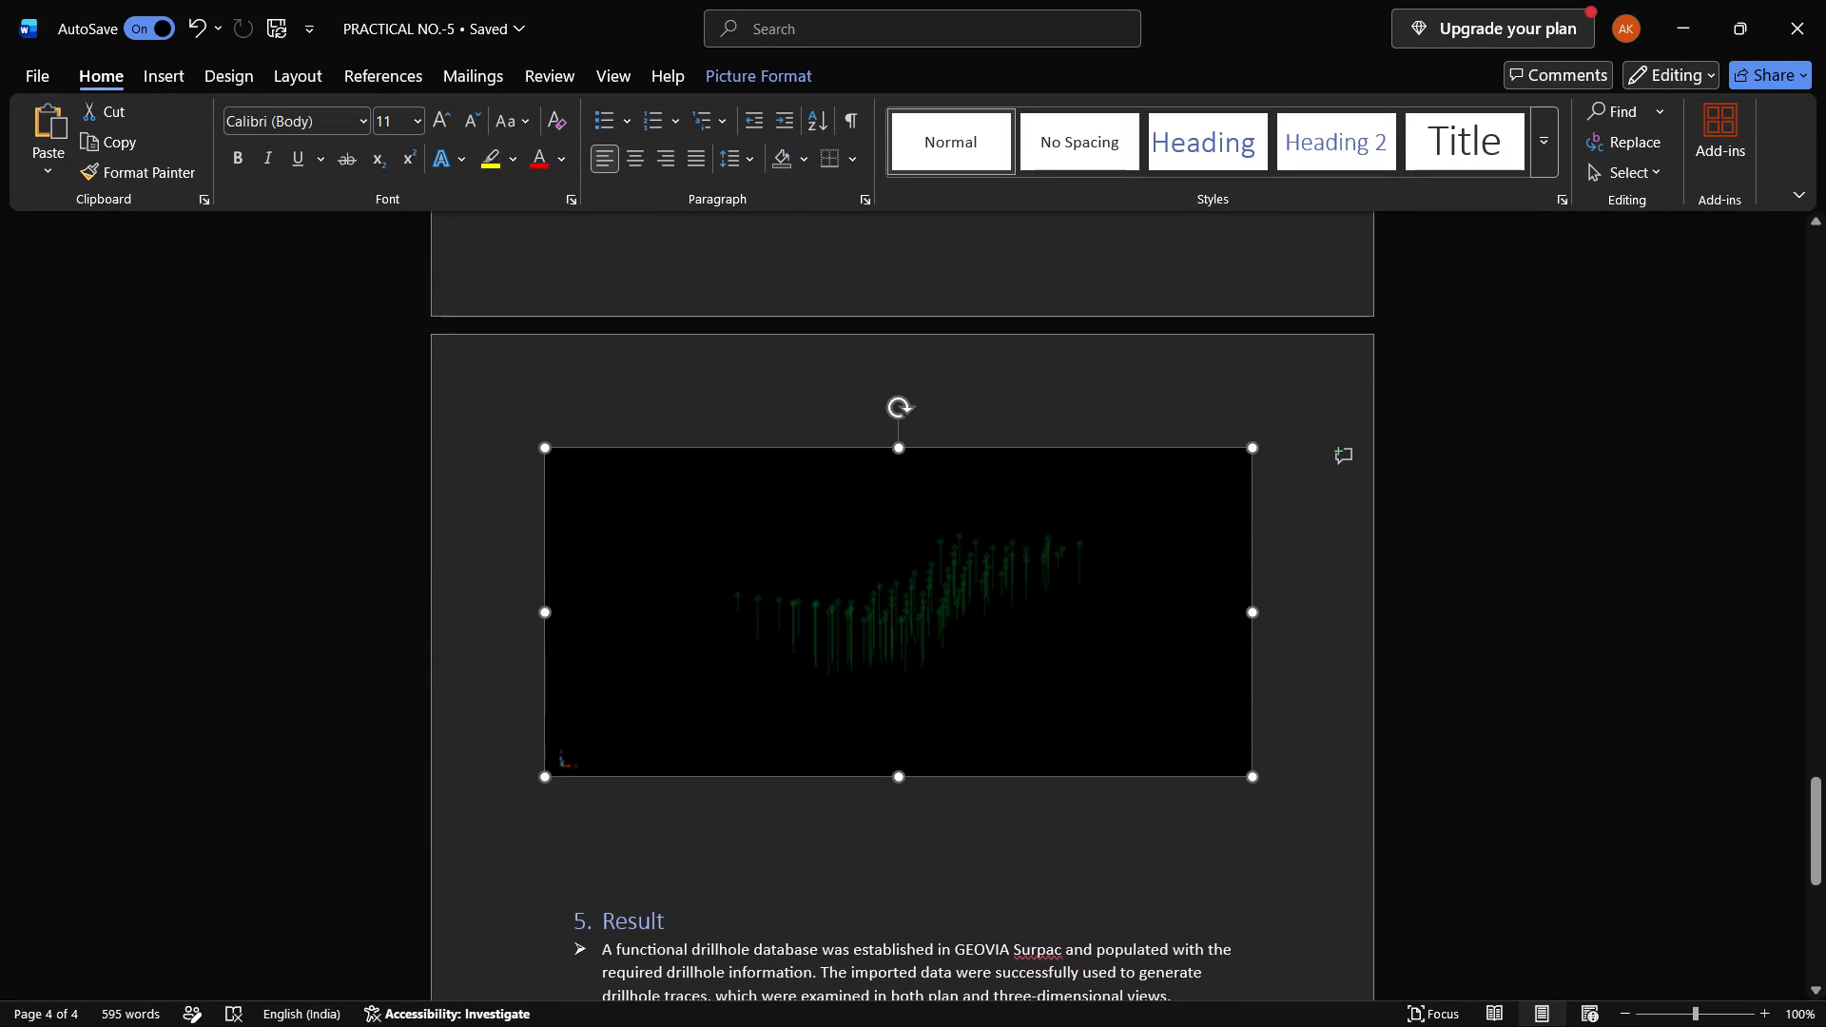
pyautogui.scroll(-2, 1026, 603)
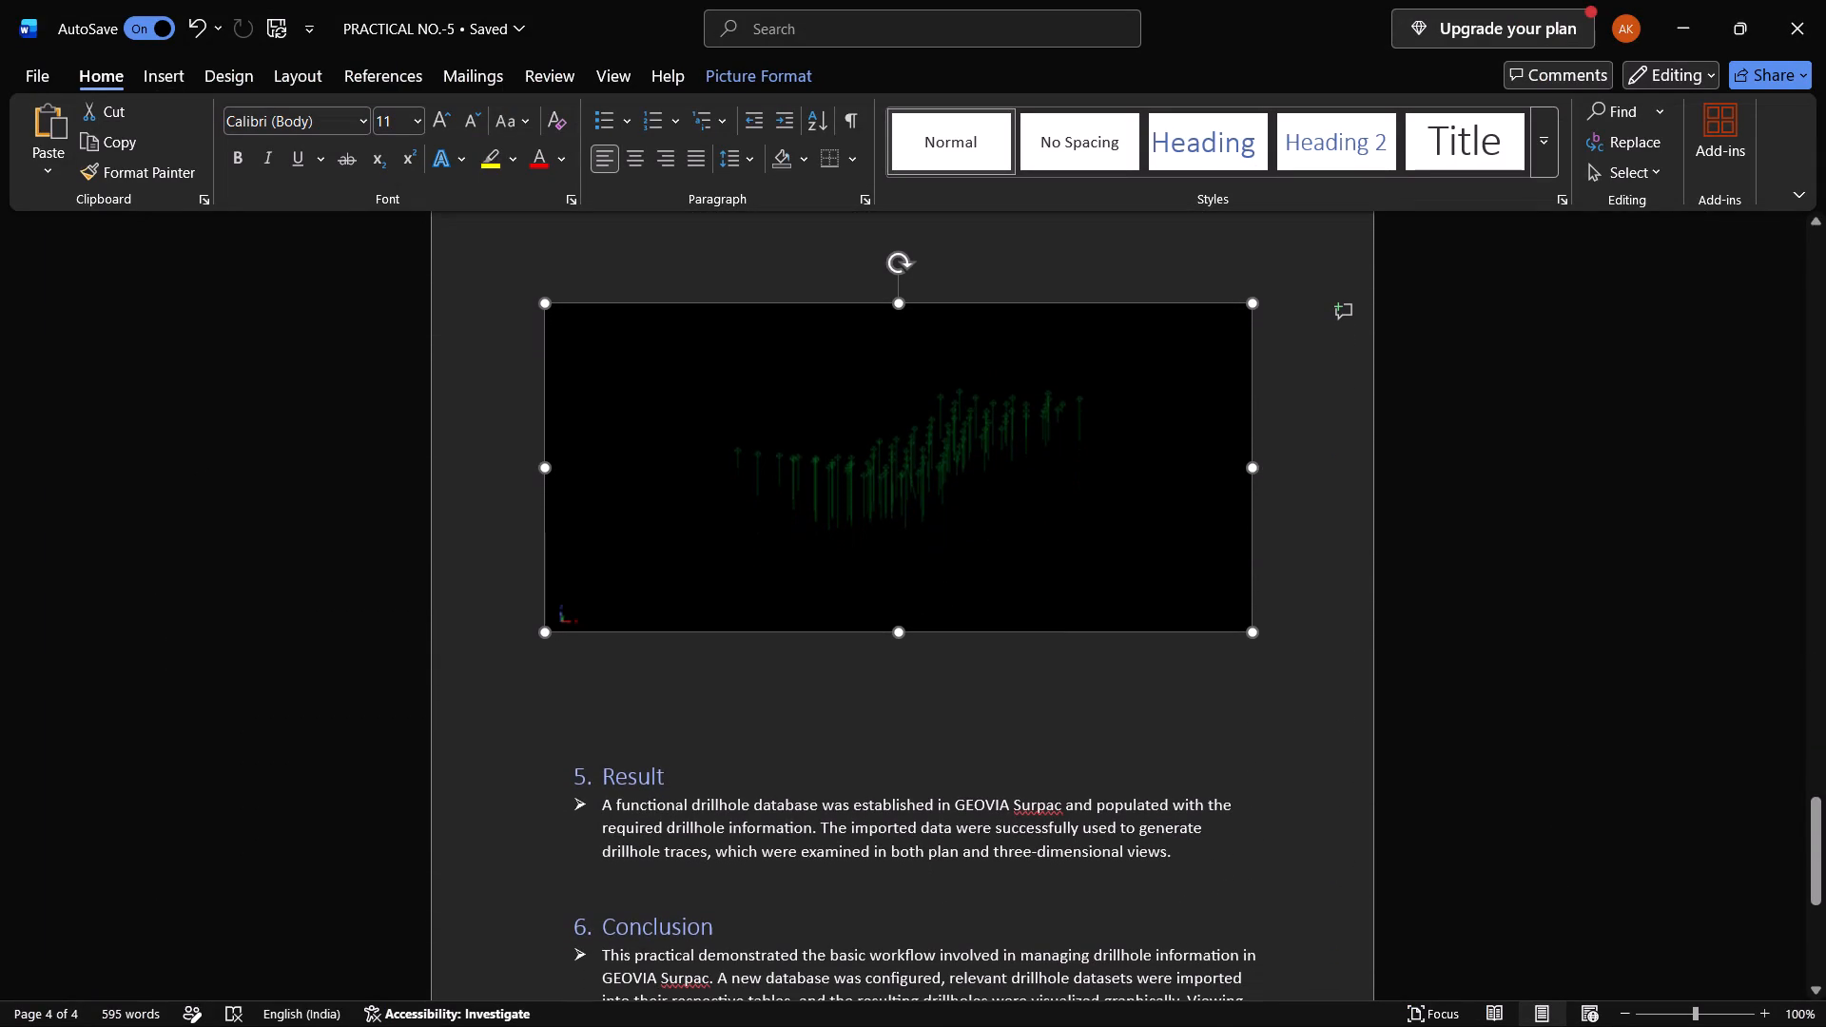
pyautogui.click(913, 680)
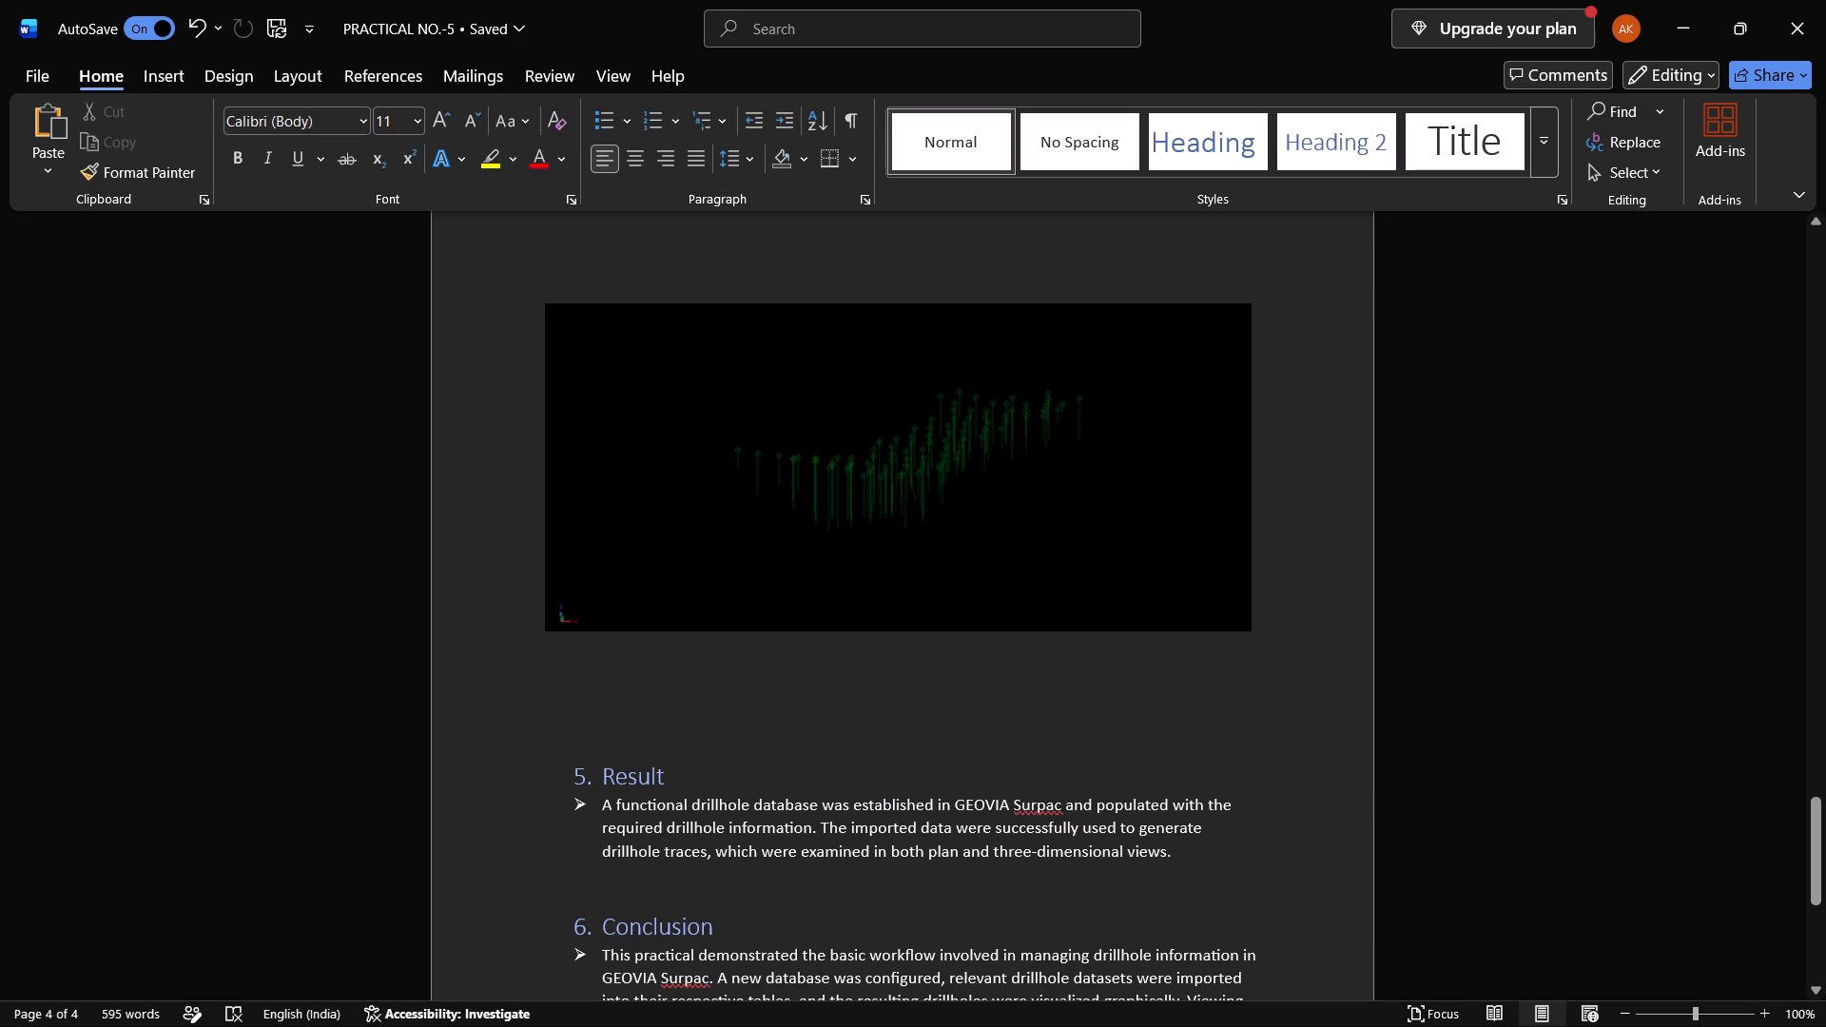
pyautogui.hotkey('ctrl', 'v')
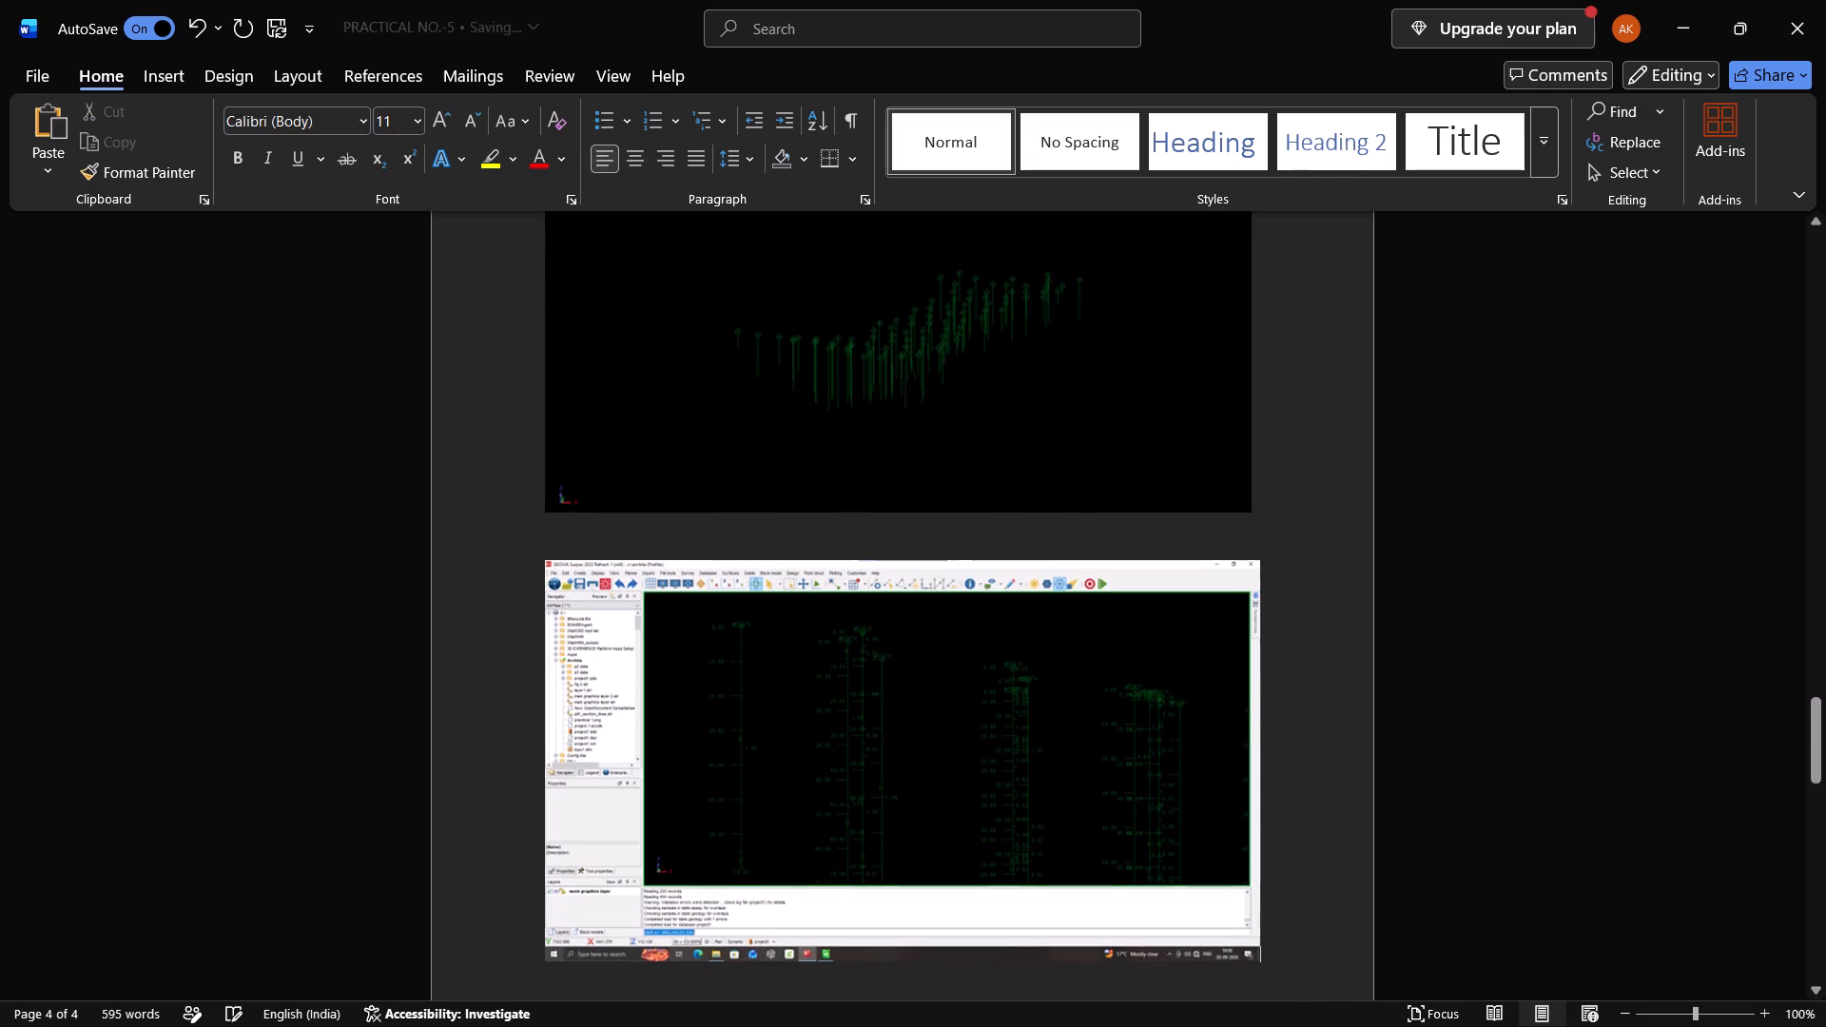
# Crop the newly pasted Surpac screenshot on all four sides to the black graphics area and add a line break above it.
pyautogui.click(1135, 710)
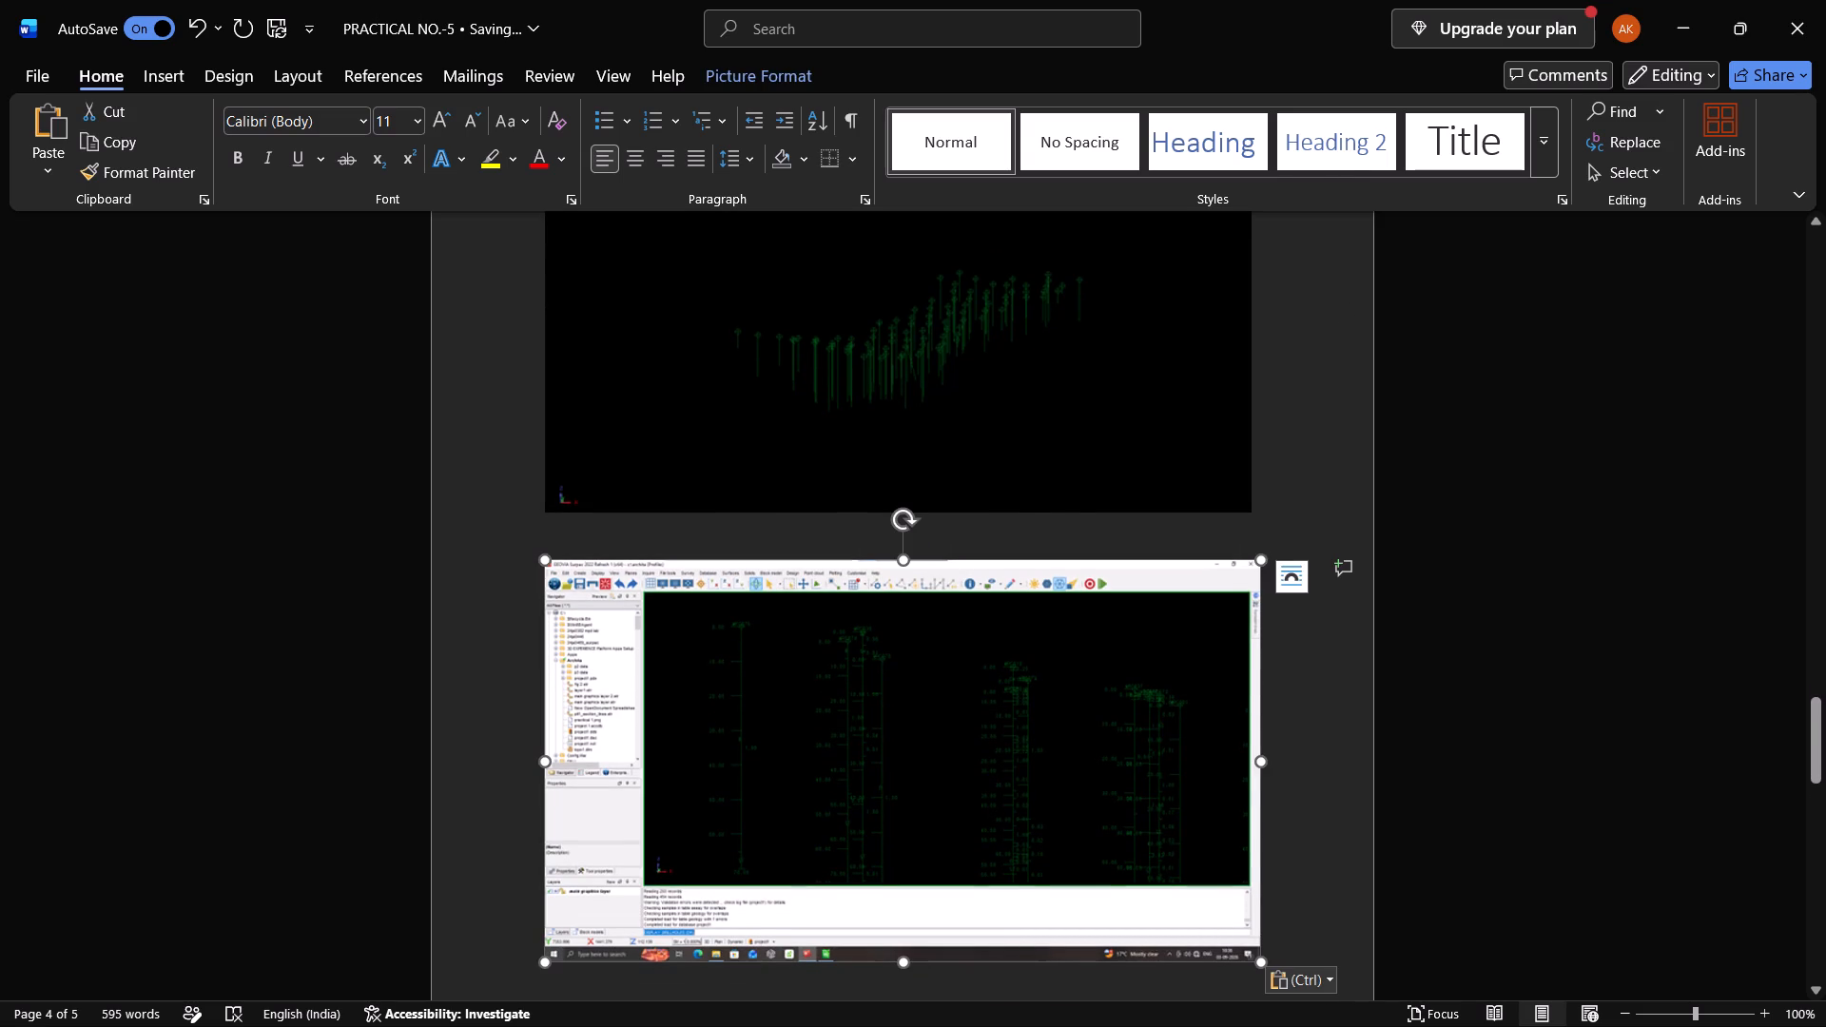
pyautogui.rightClick(1135, 710)
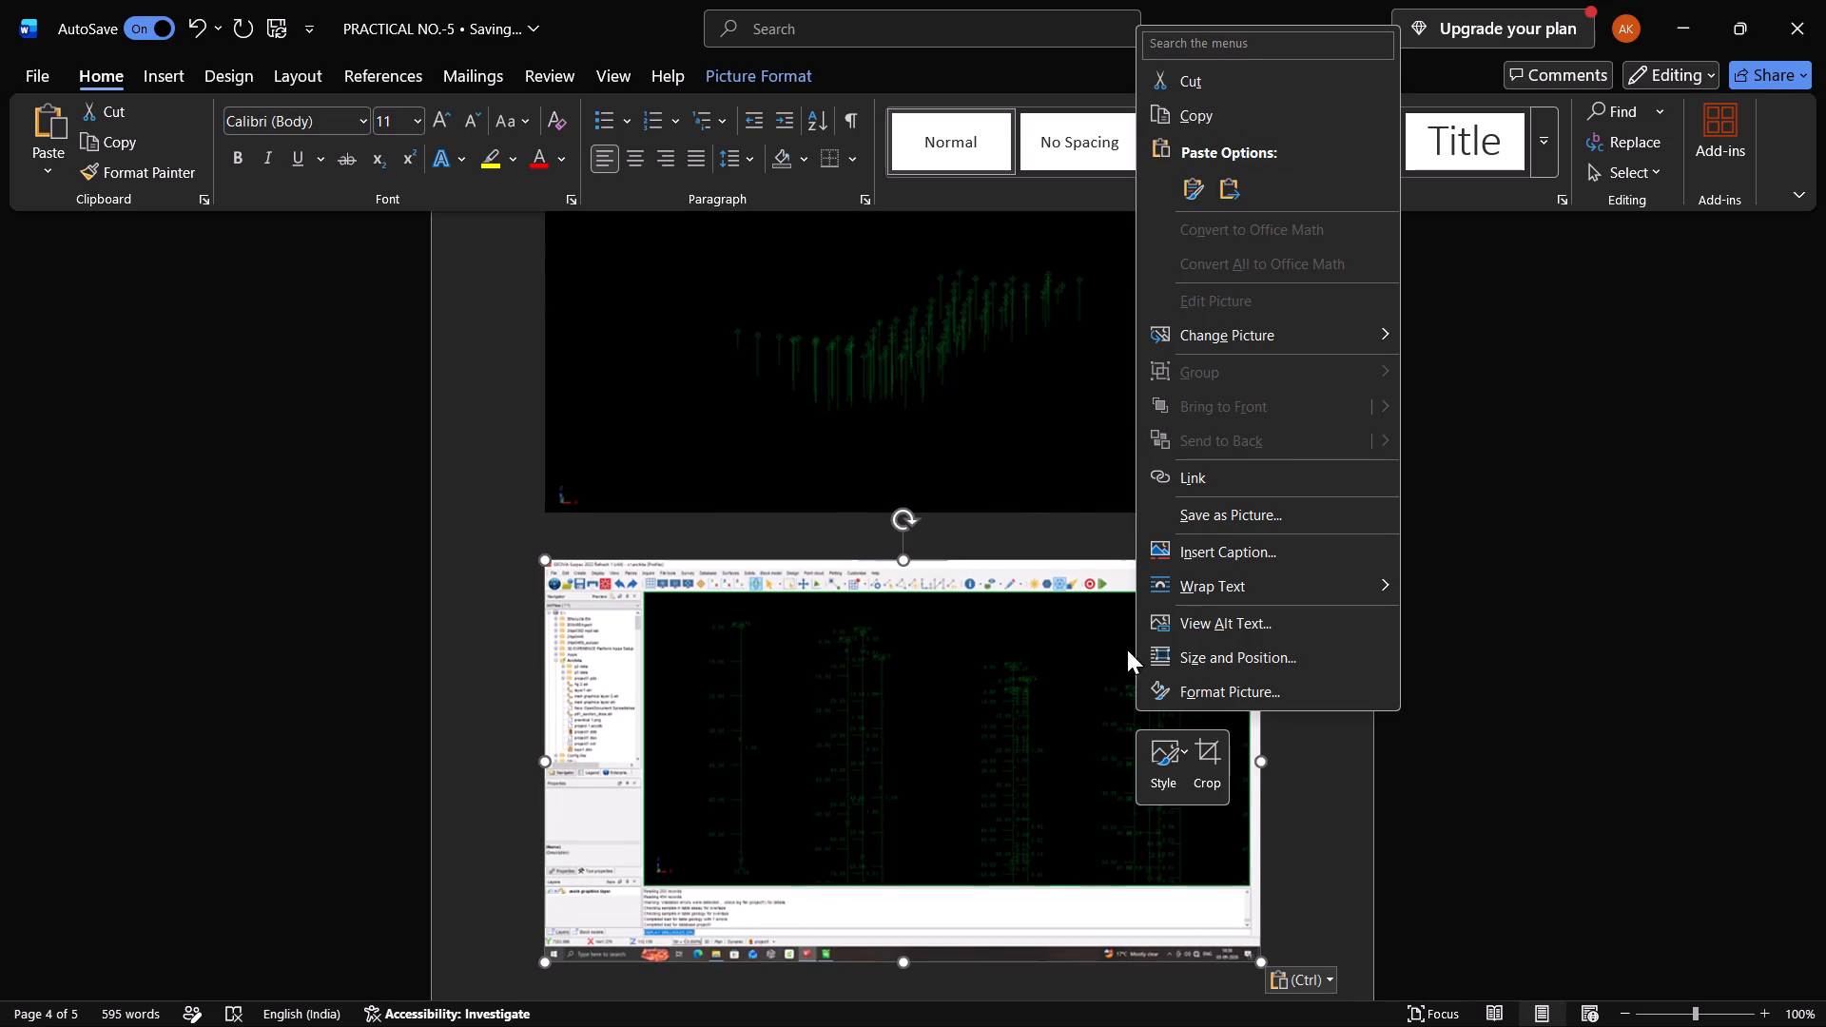
pyautogui.click(1211, 759)
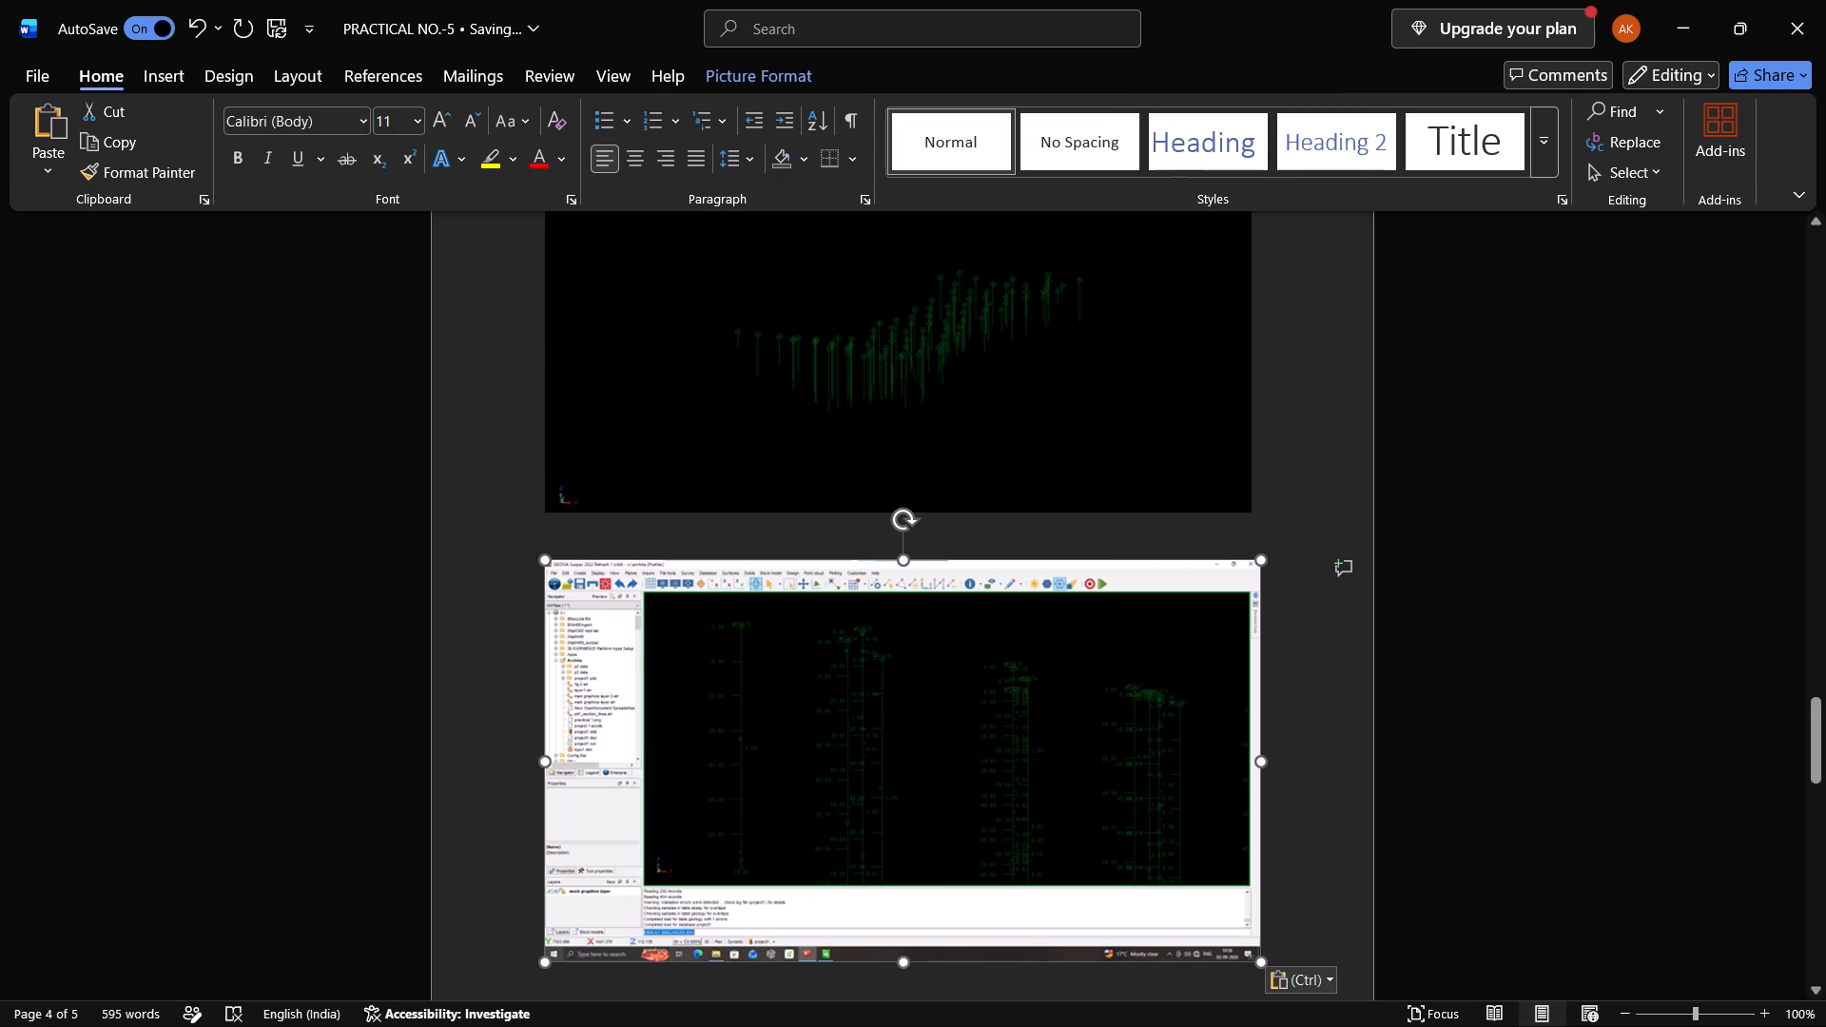
pyautogui.click(1258, 762)
pyautogui.moveTo(1258, 762); pyautogui.dragTo(1225, 762)
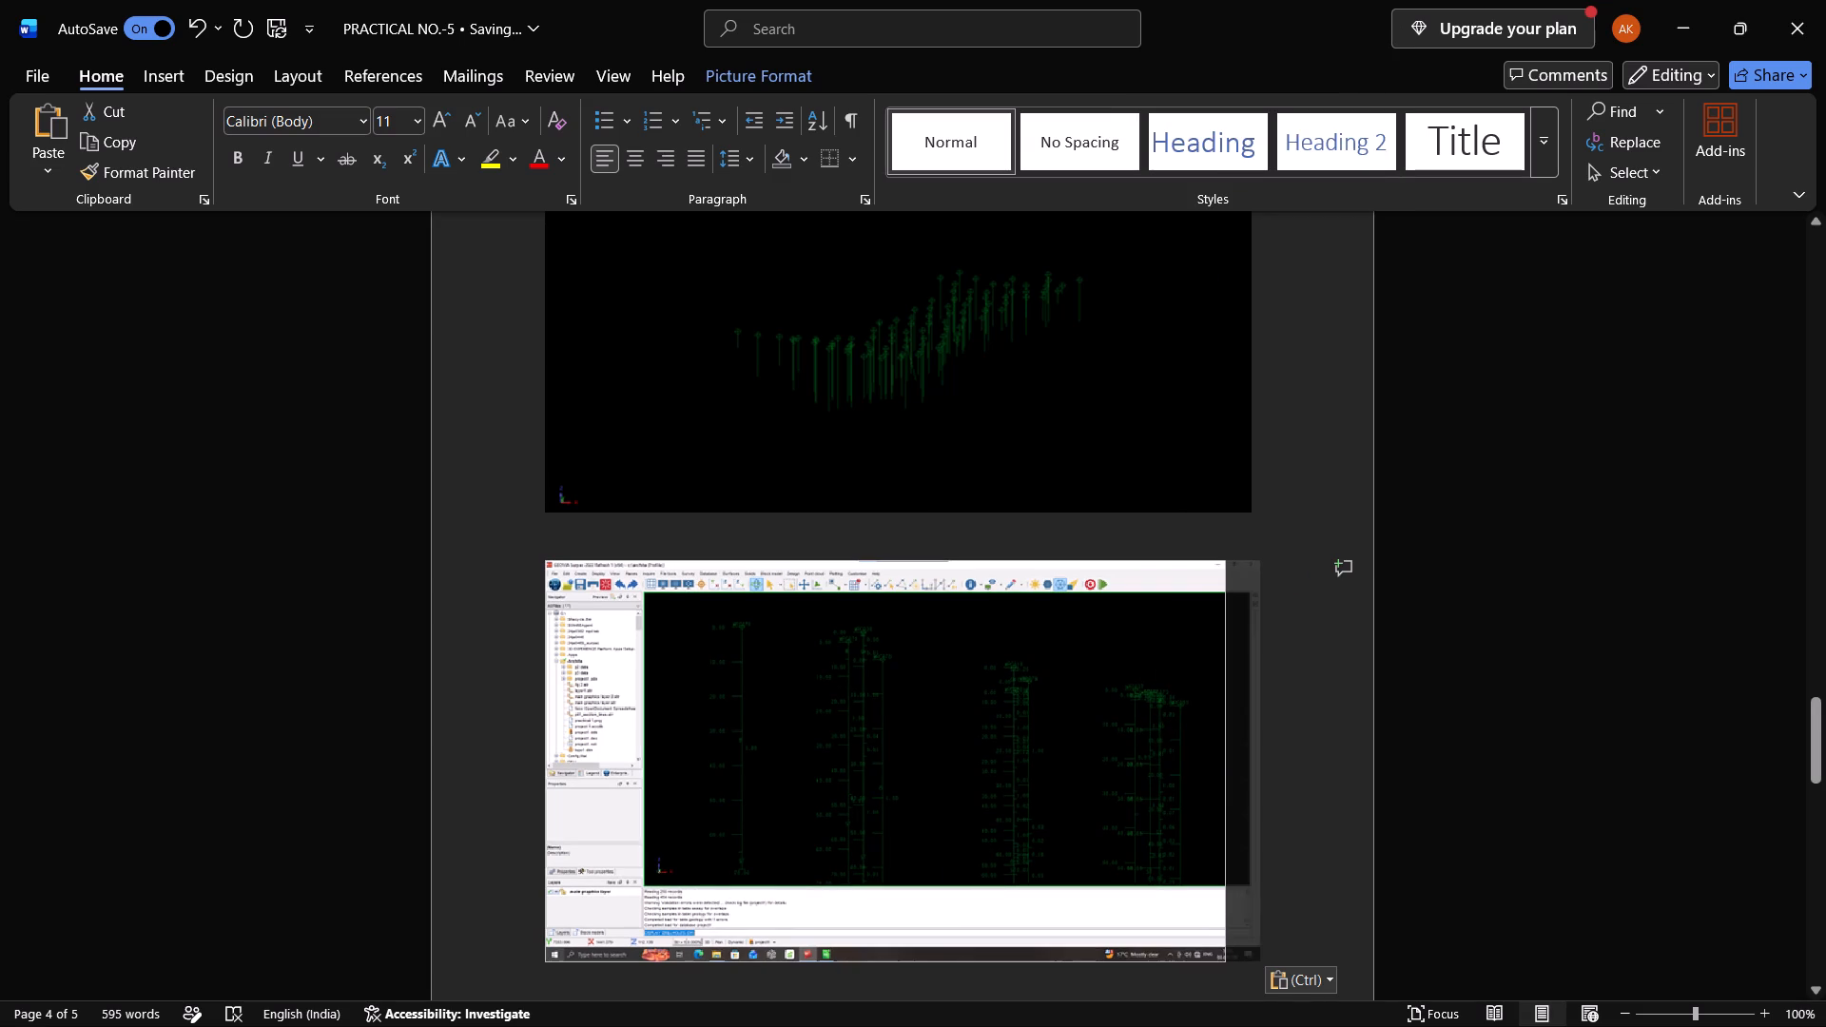
pyautogui.moveTo(1225, 762); pyautogui.dragTo(1243, 764)
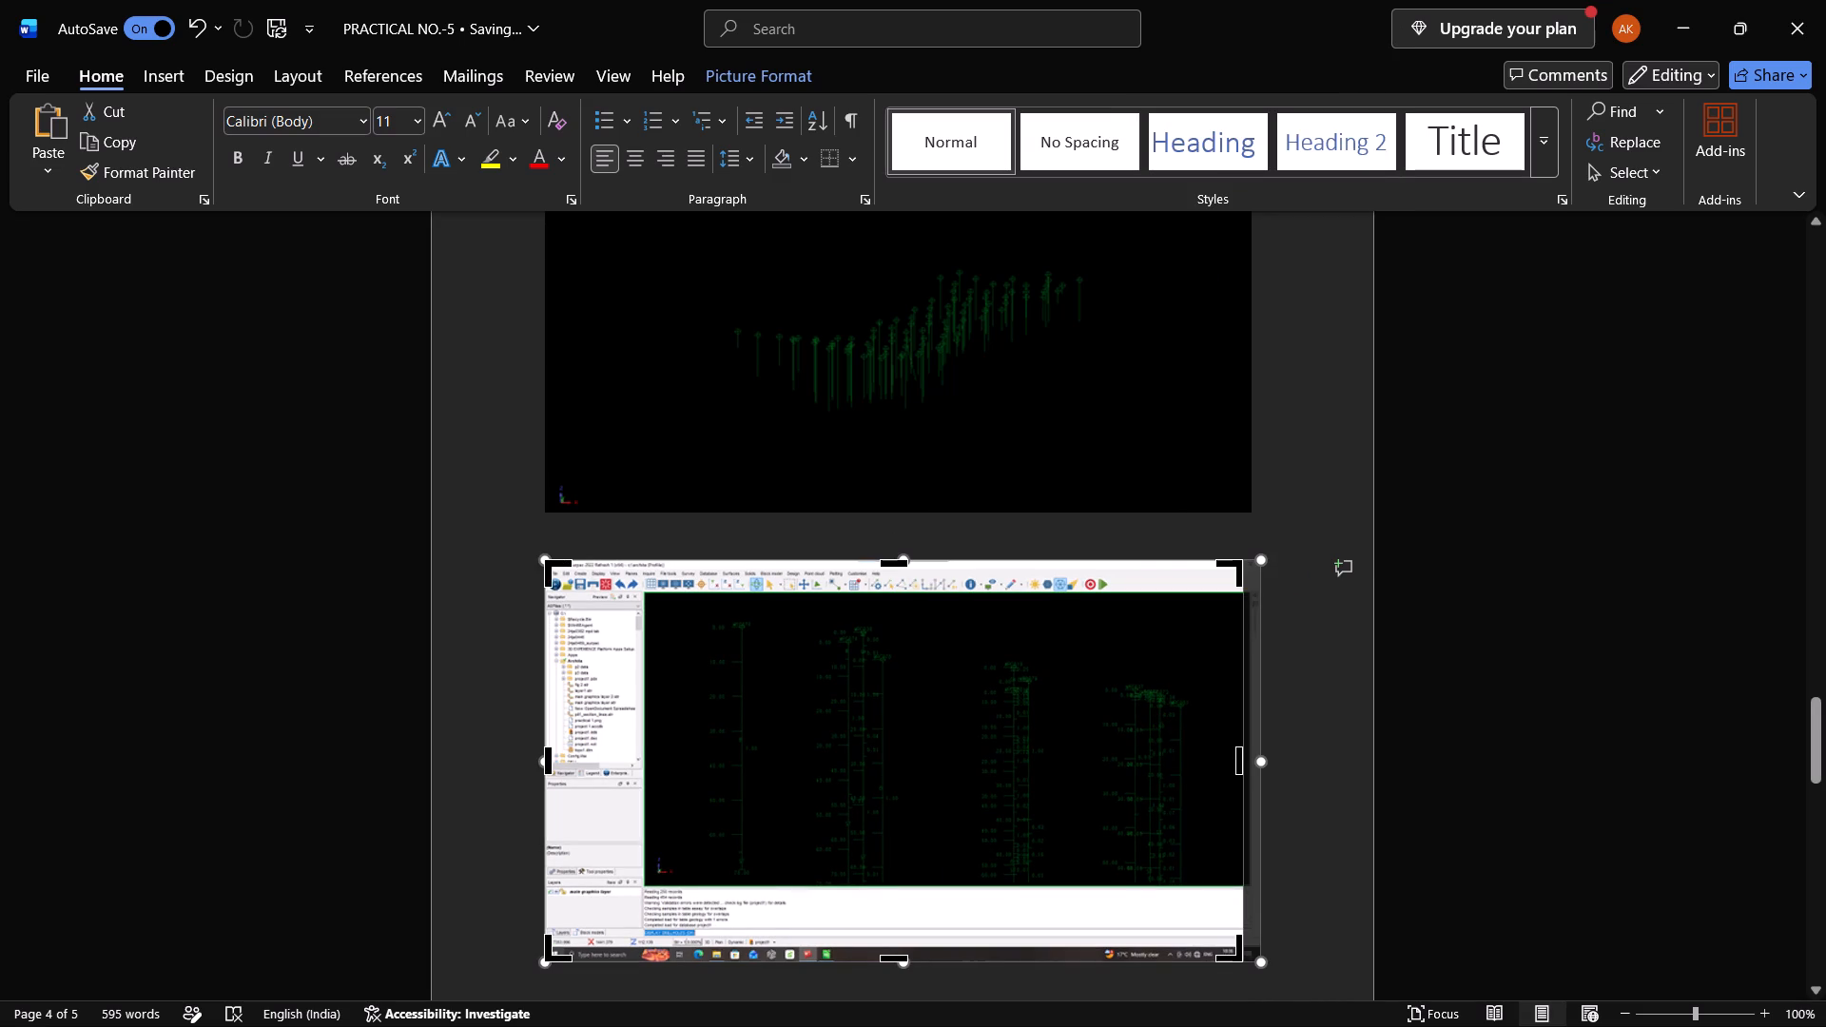
pyautogui.moveTo(894, 958); pyautogui.dragTo(916, 878)
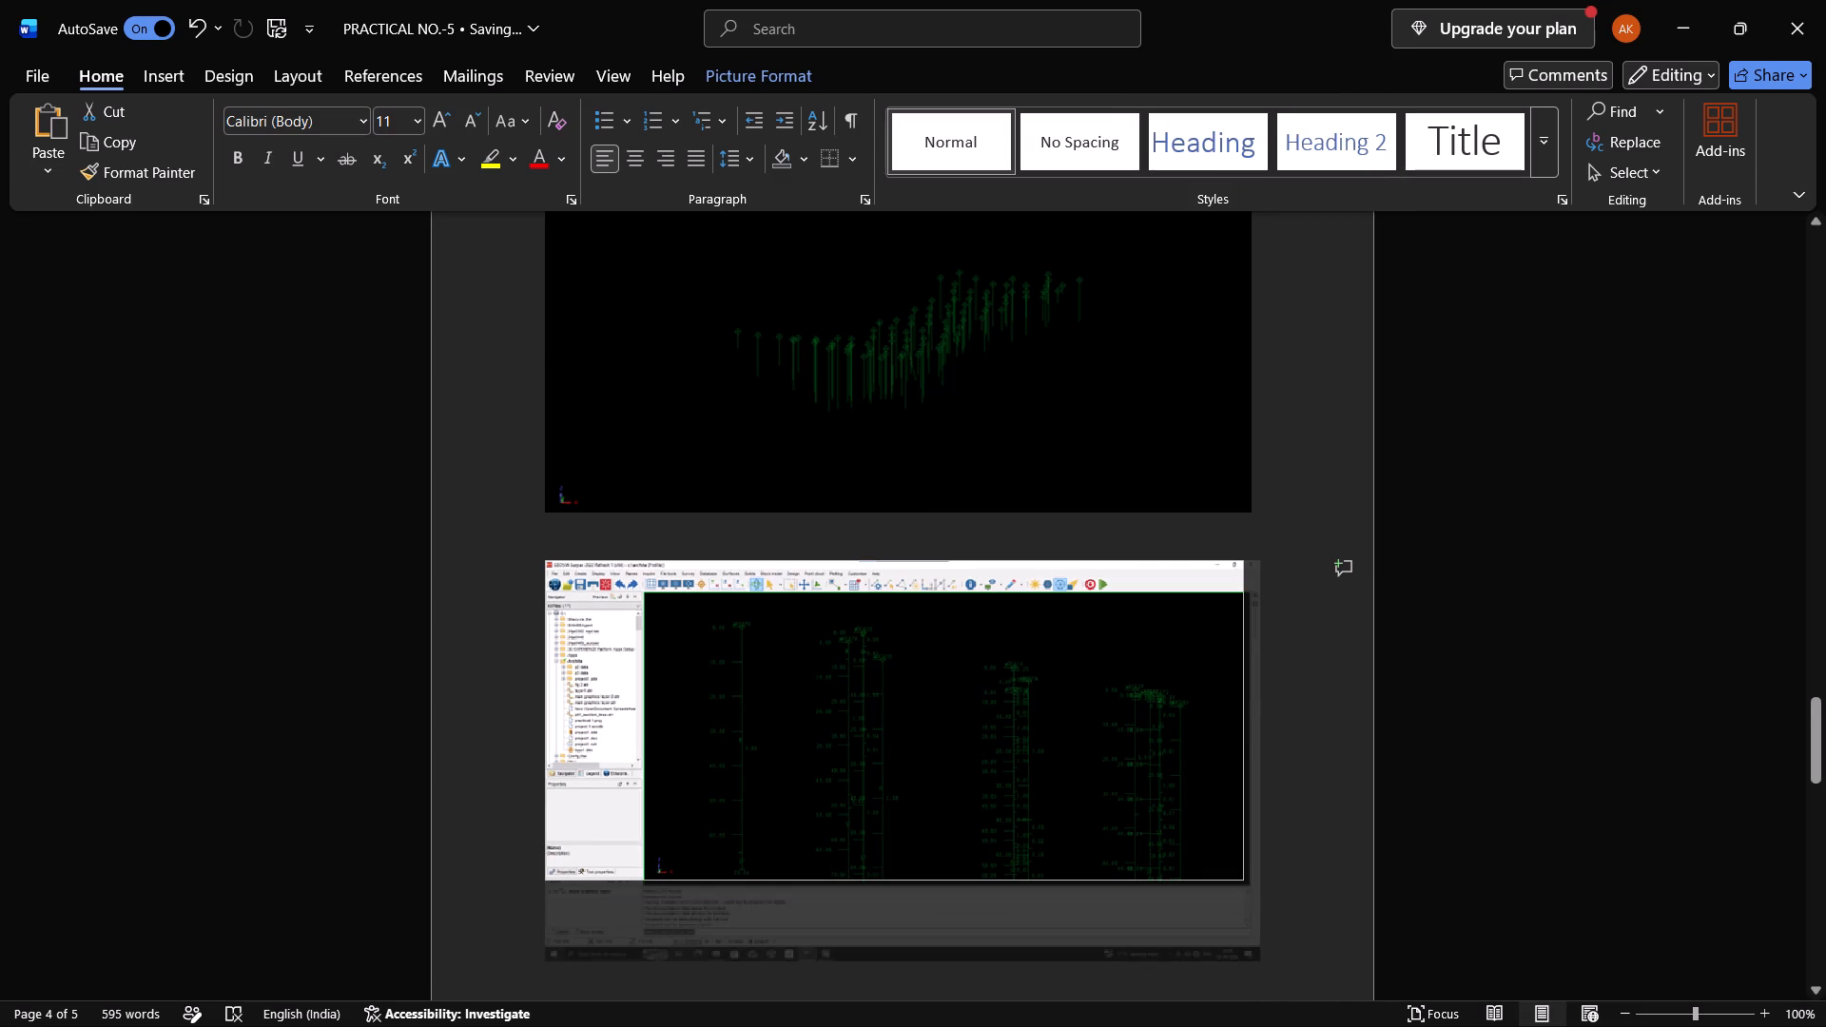
pyautogui.moveTo(916, 878); pyautogui.dragTo(920, 885)
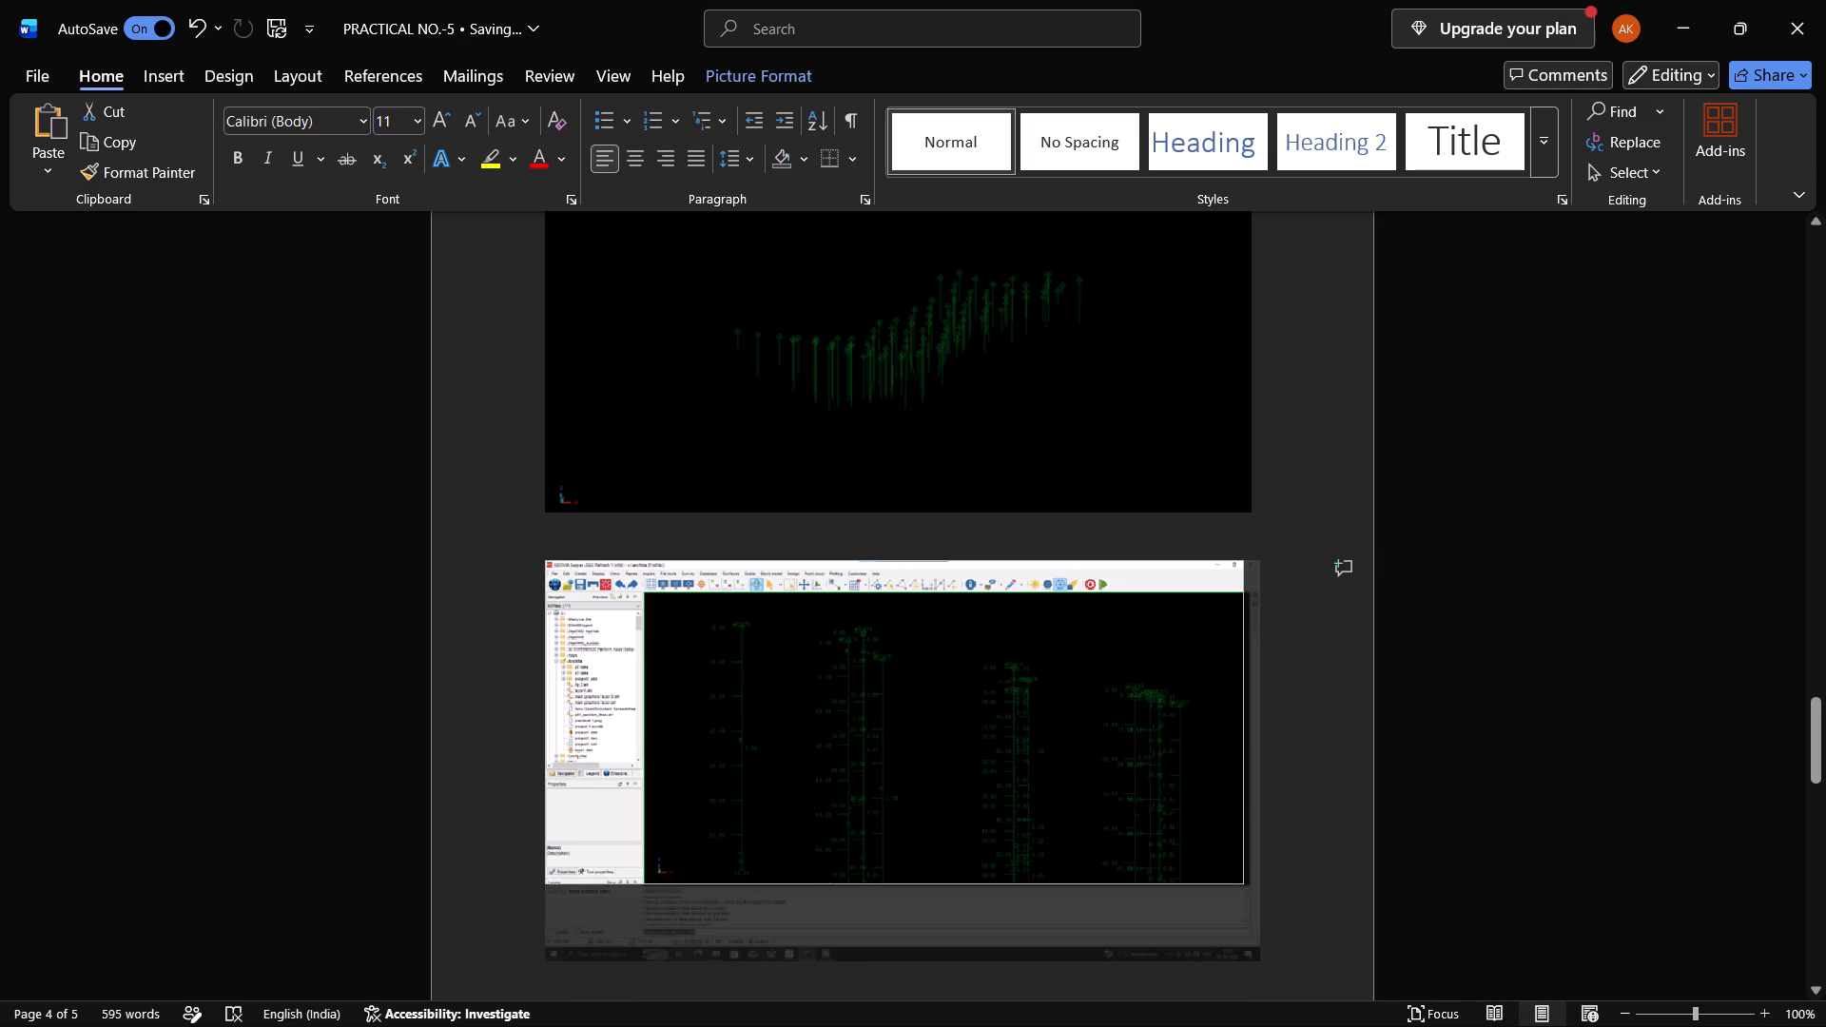
pyautogui.moveTo(920, 885); pyautogui.dragTo(920, 884)
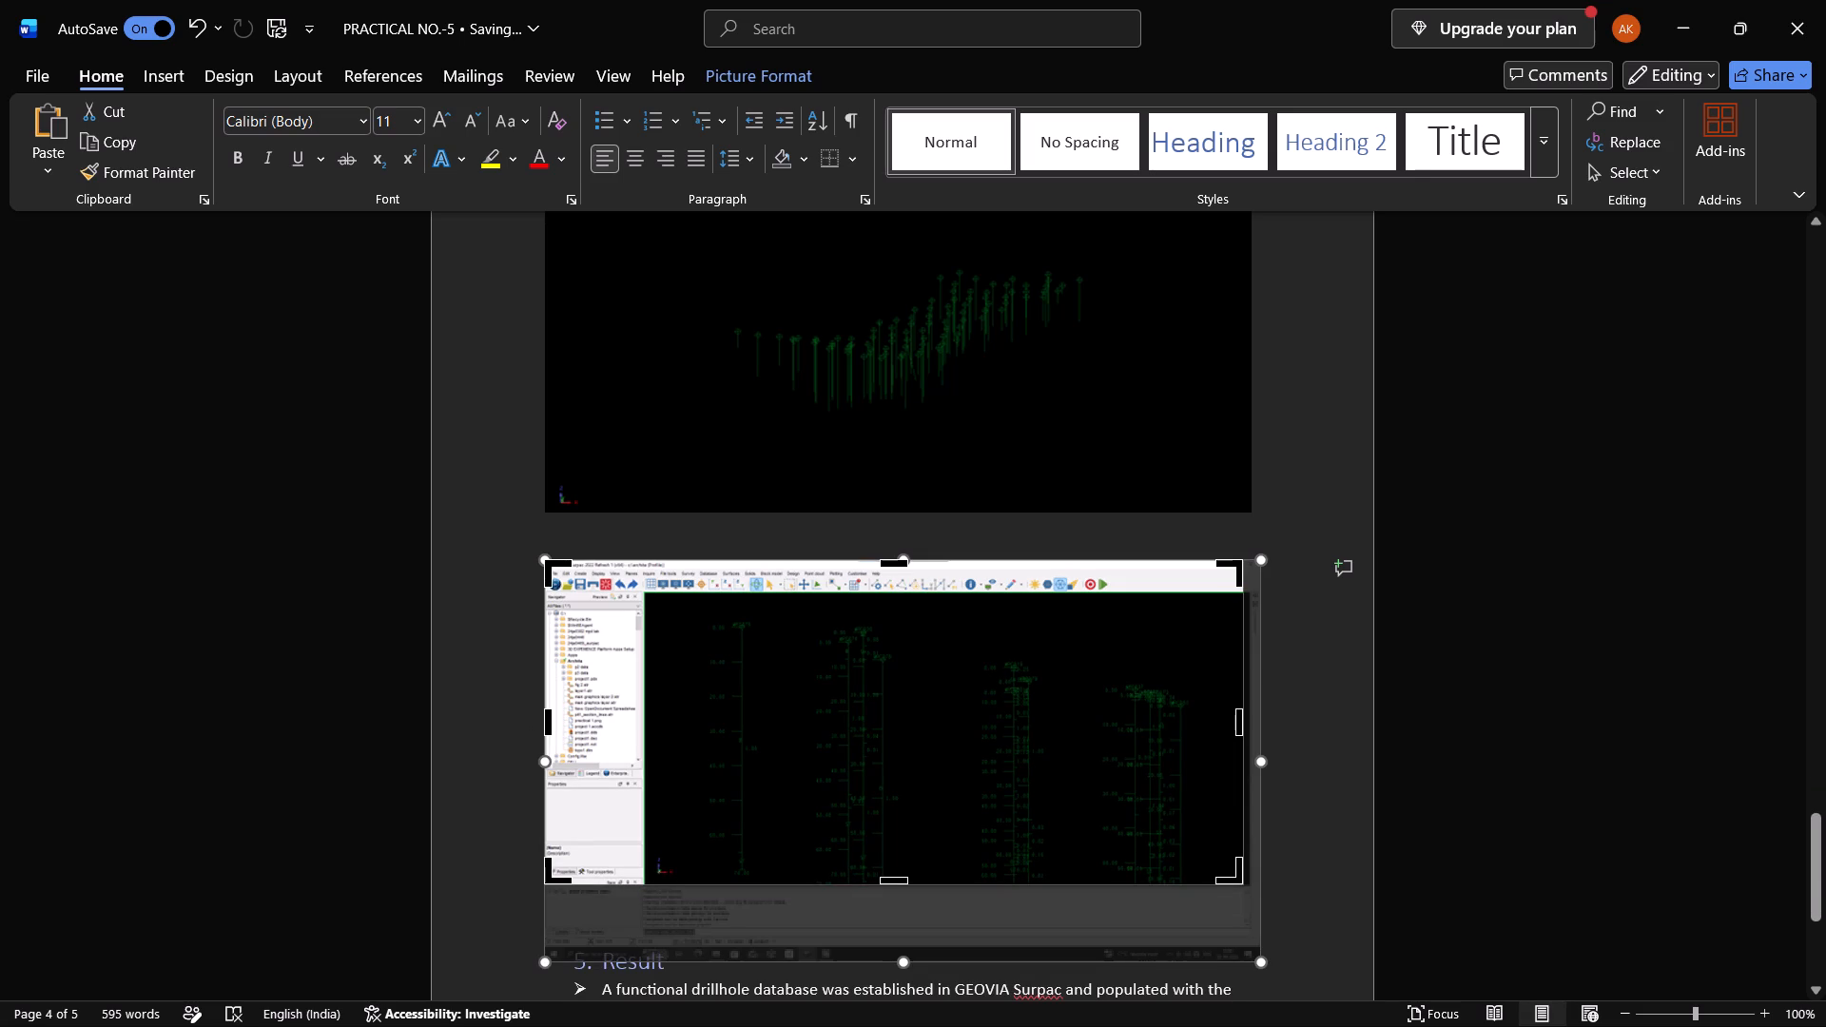
pyautogui.moveTo(548, 719); pyautogui.dragTo(648, 736)
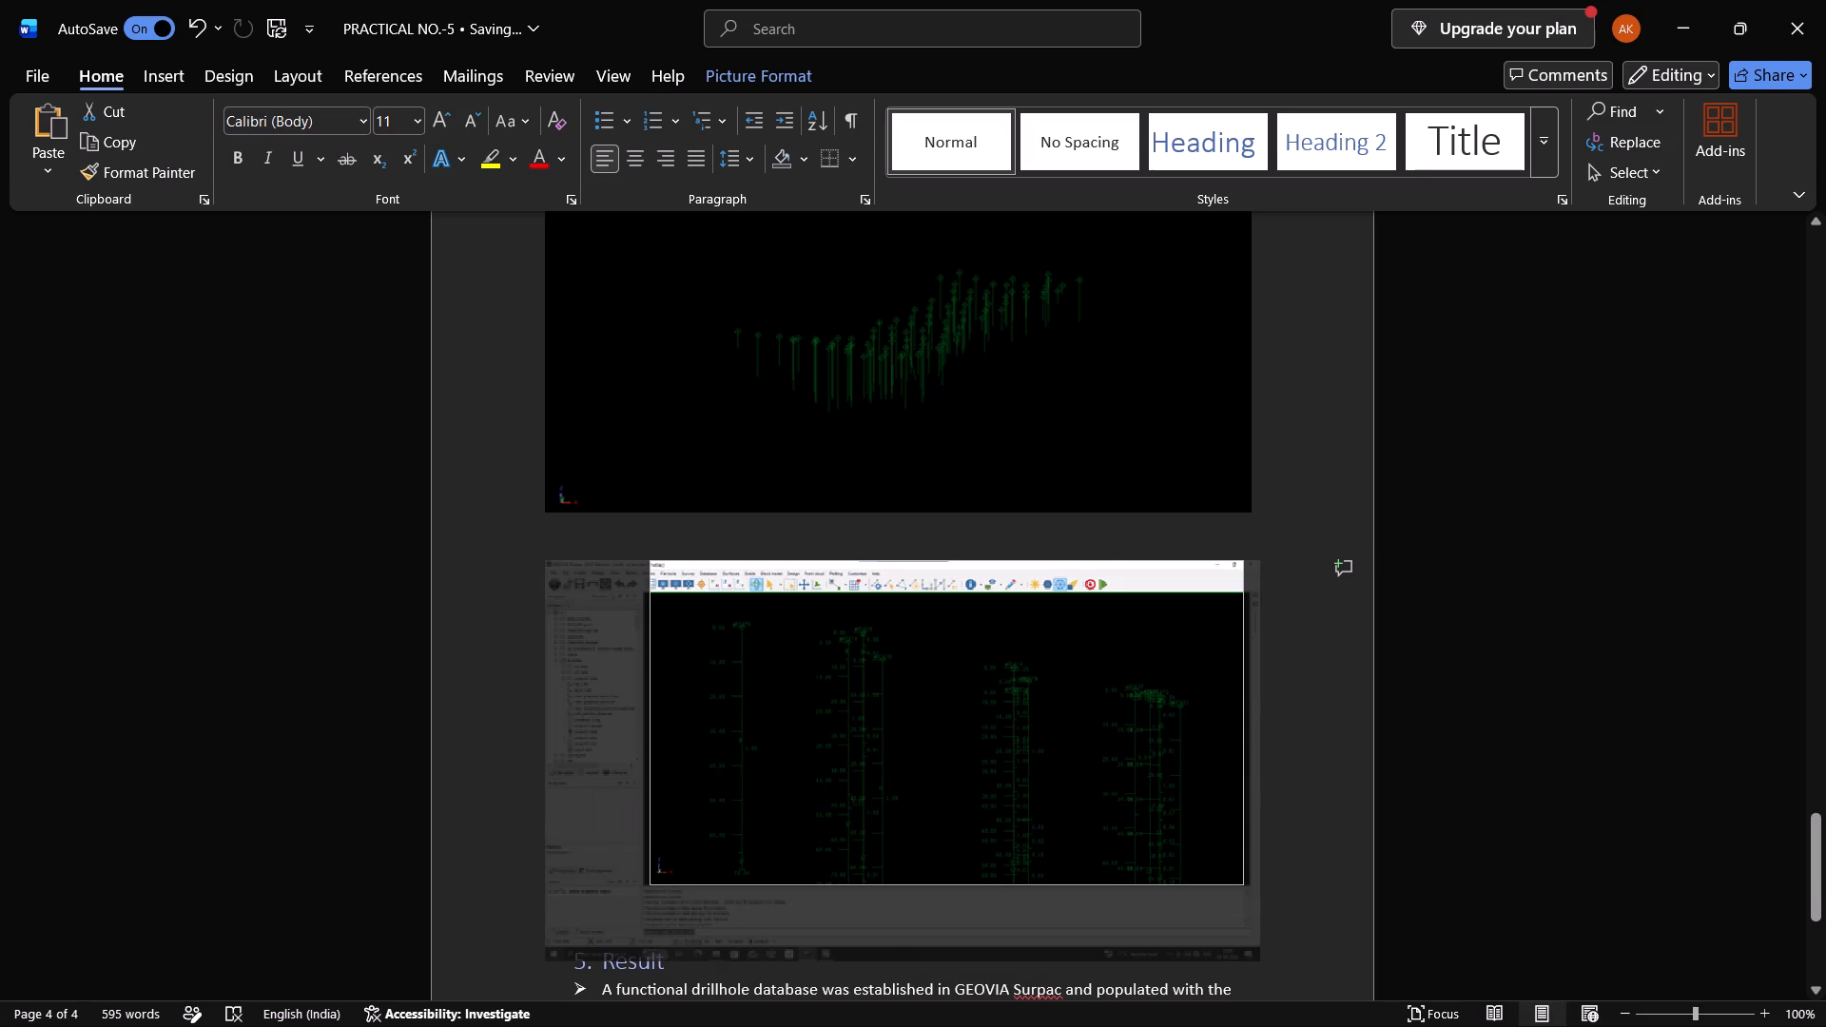
pyautogui.moveTo(648, 736); pyautogui.dragTo(646, 736)
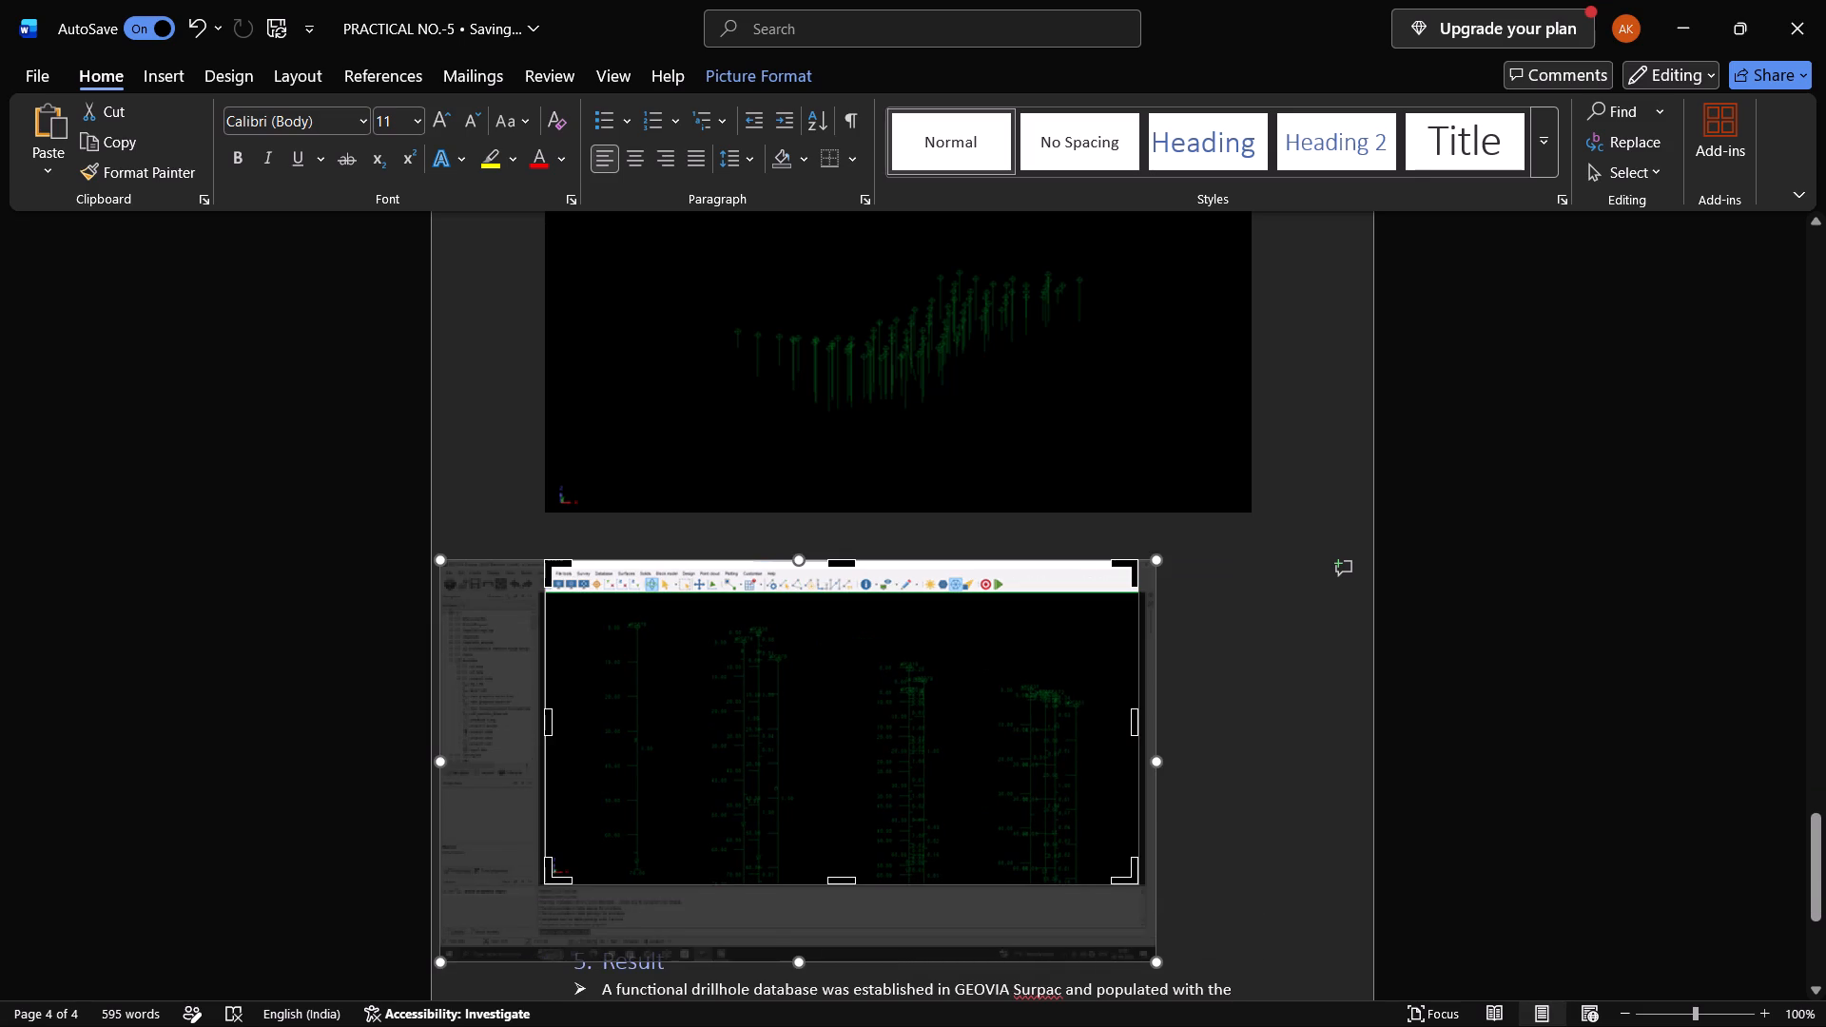
pyautogui.moveTo(840, 563); pyautogui.dragTo(840, 598)
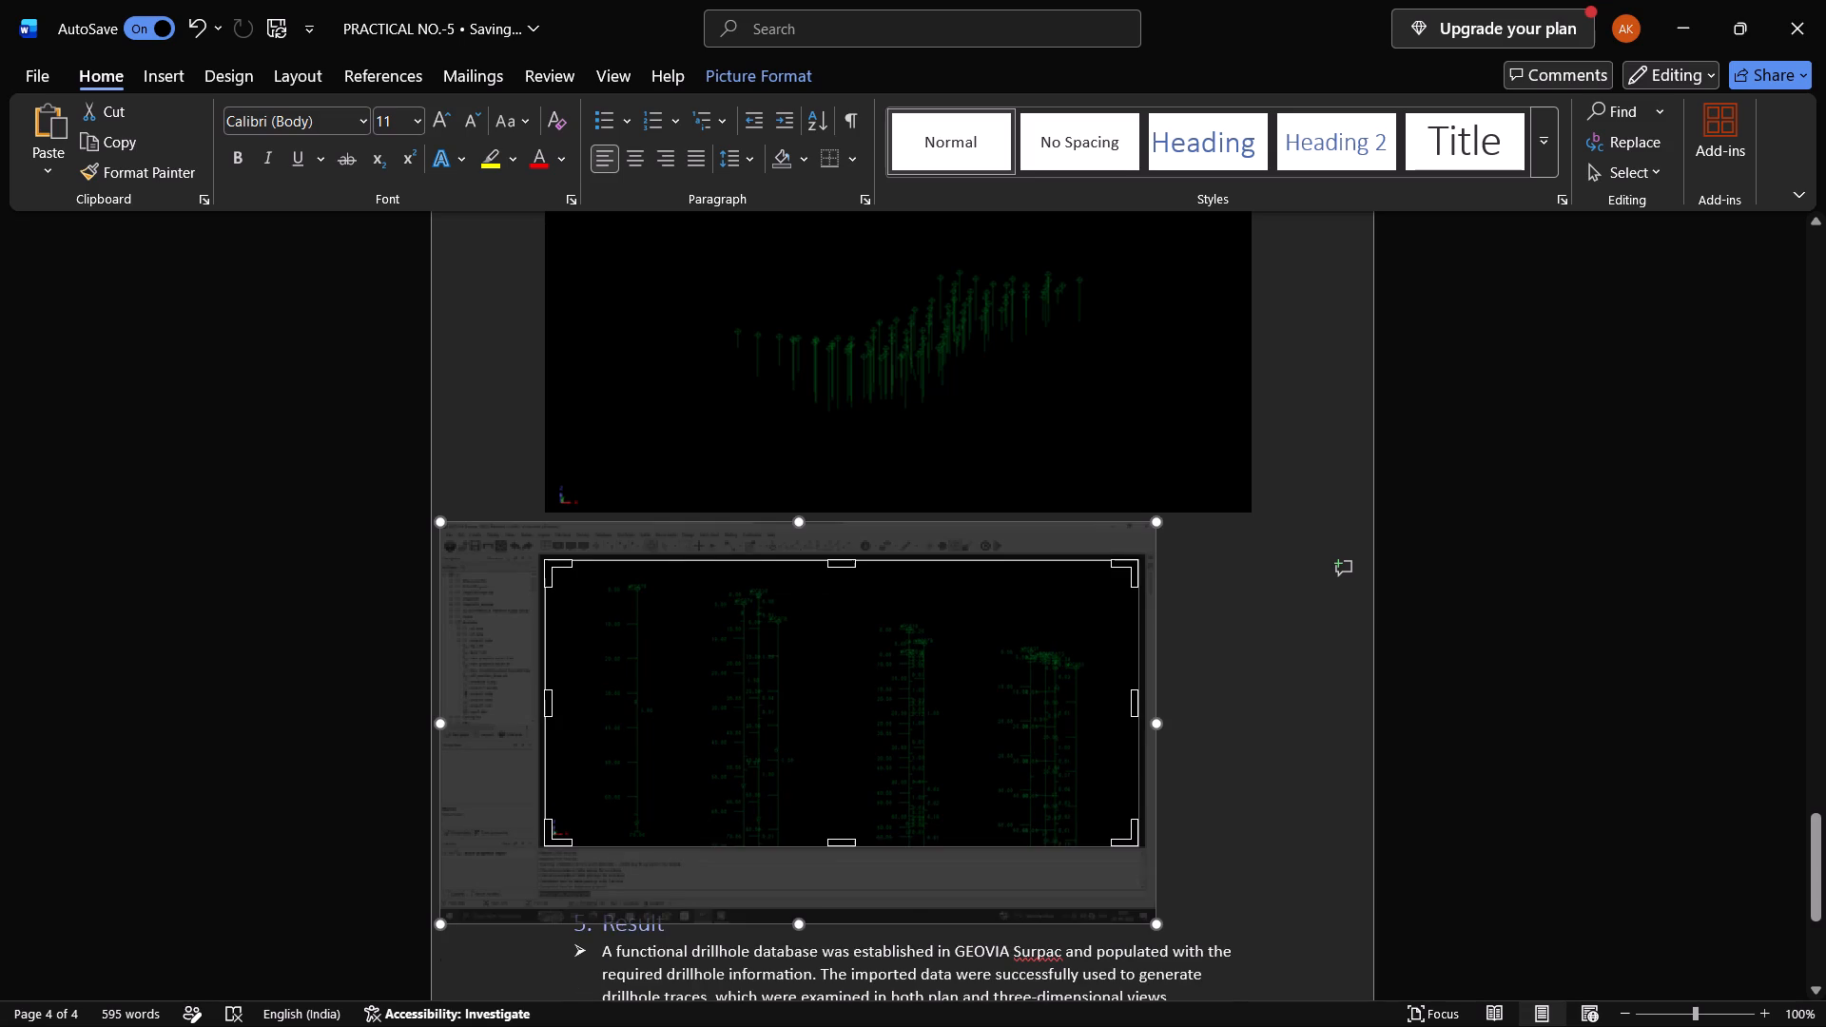
pyautogui.press('Return')
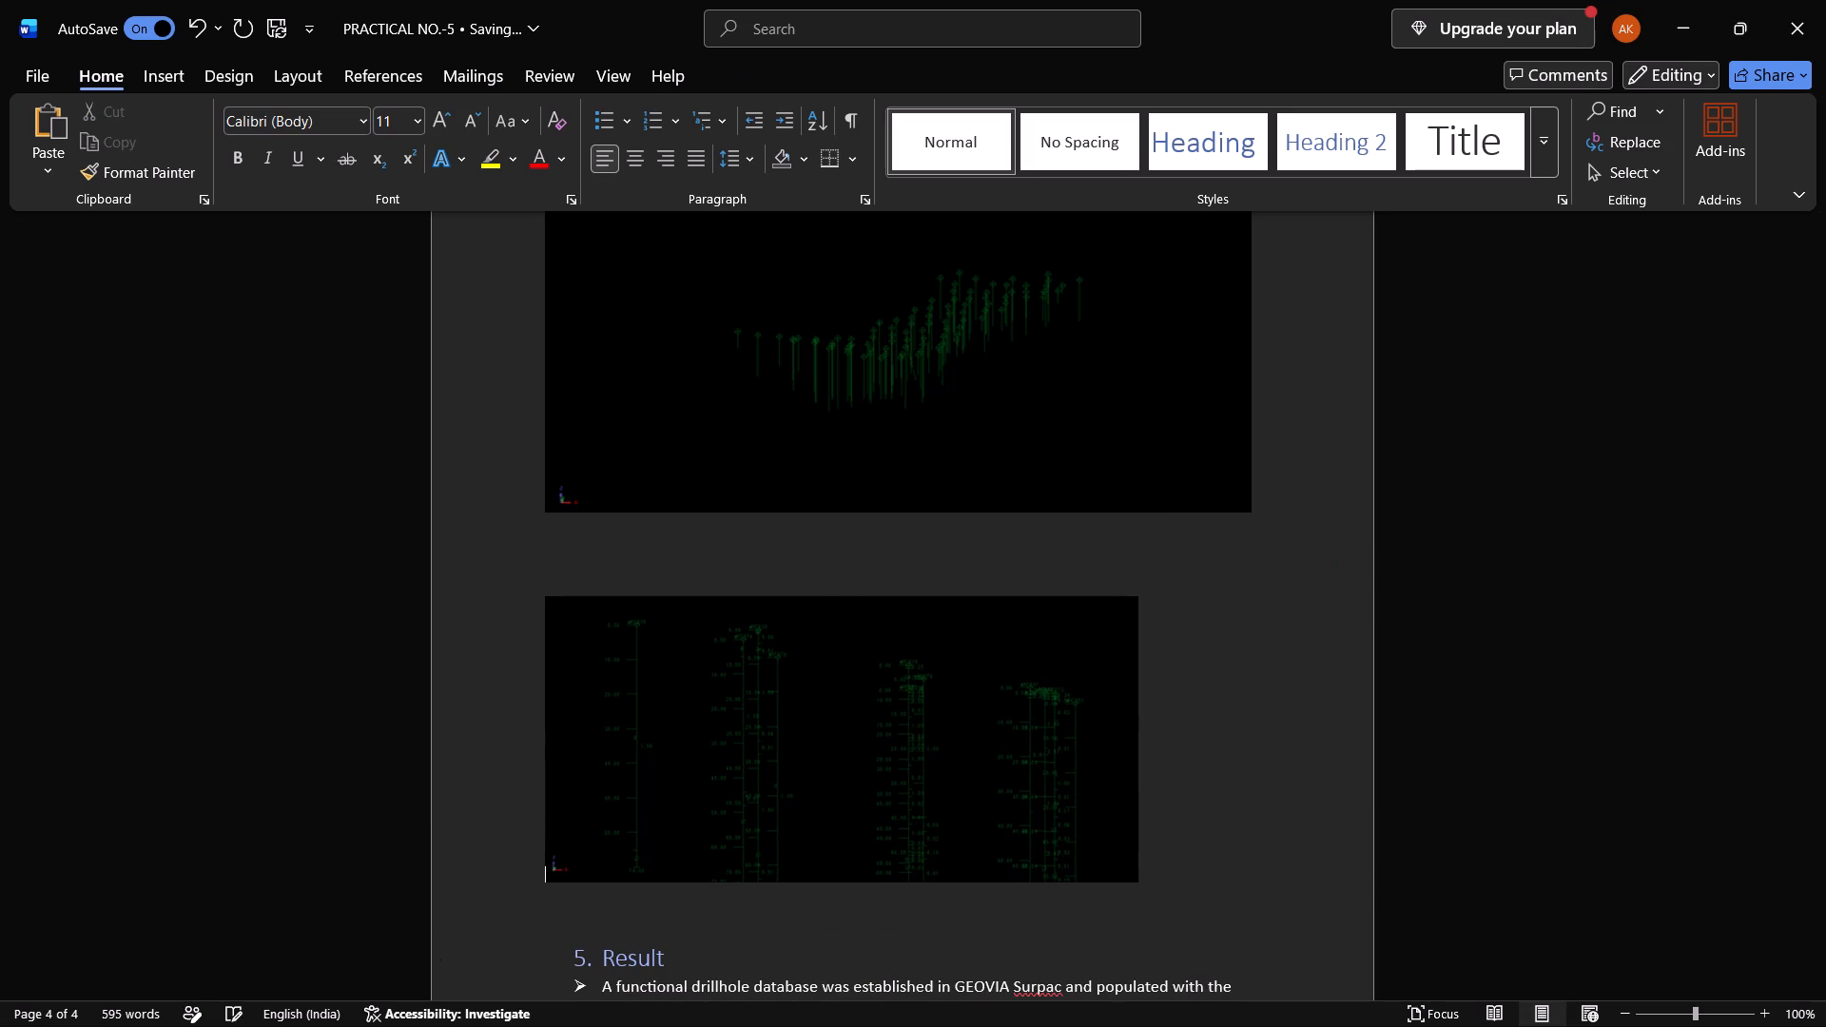
# Enlarge the cropped close-up drillhole image proportionally to about the same width as the 3D drillhole image above it.
pyautogui.click(1042, 699)
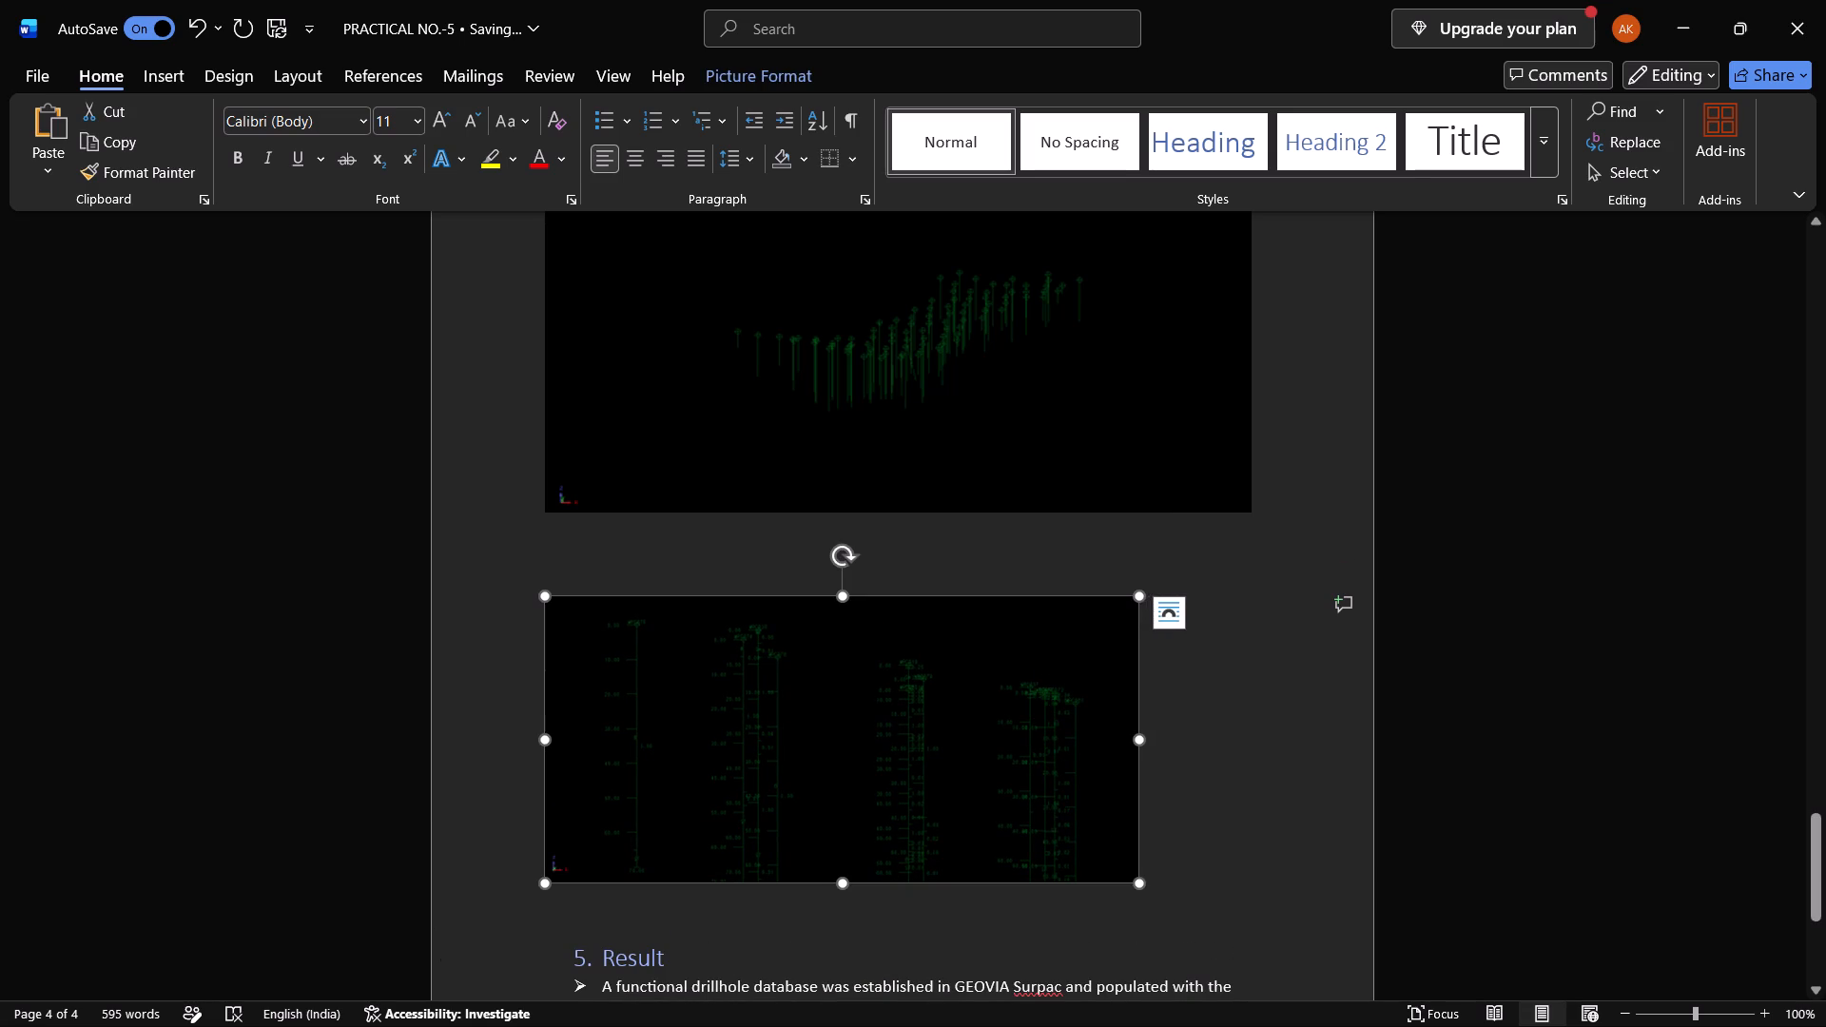
pyautogui.moveTo(1133, 599); pyautogui.dragTo(1259, 579)
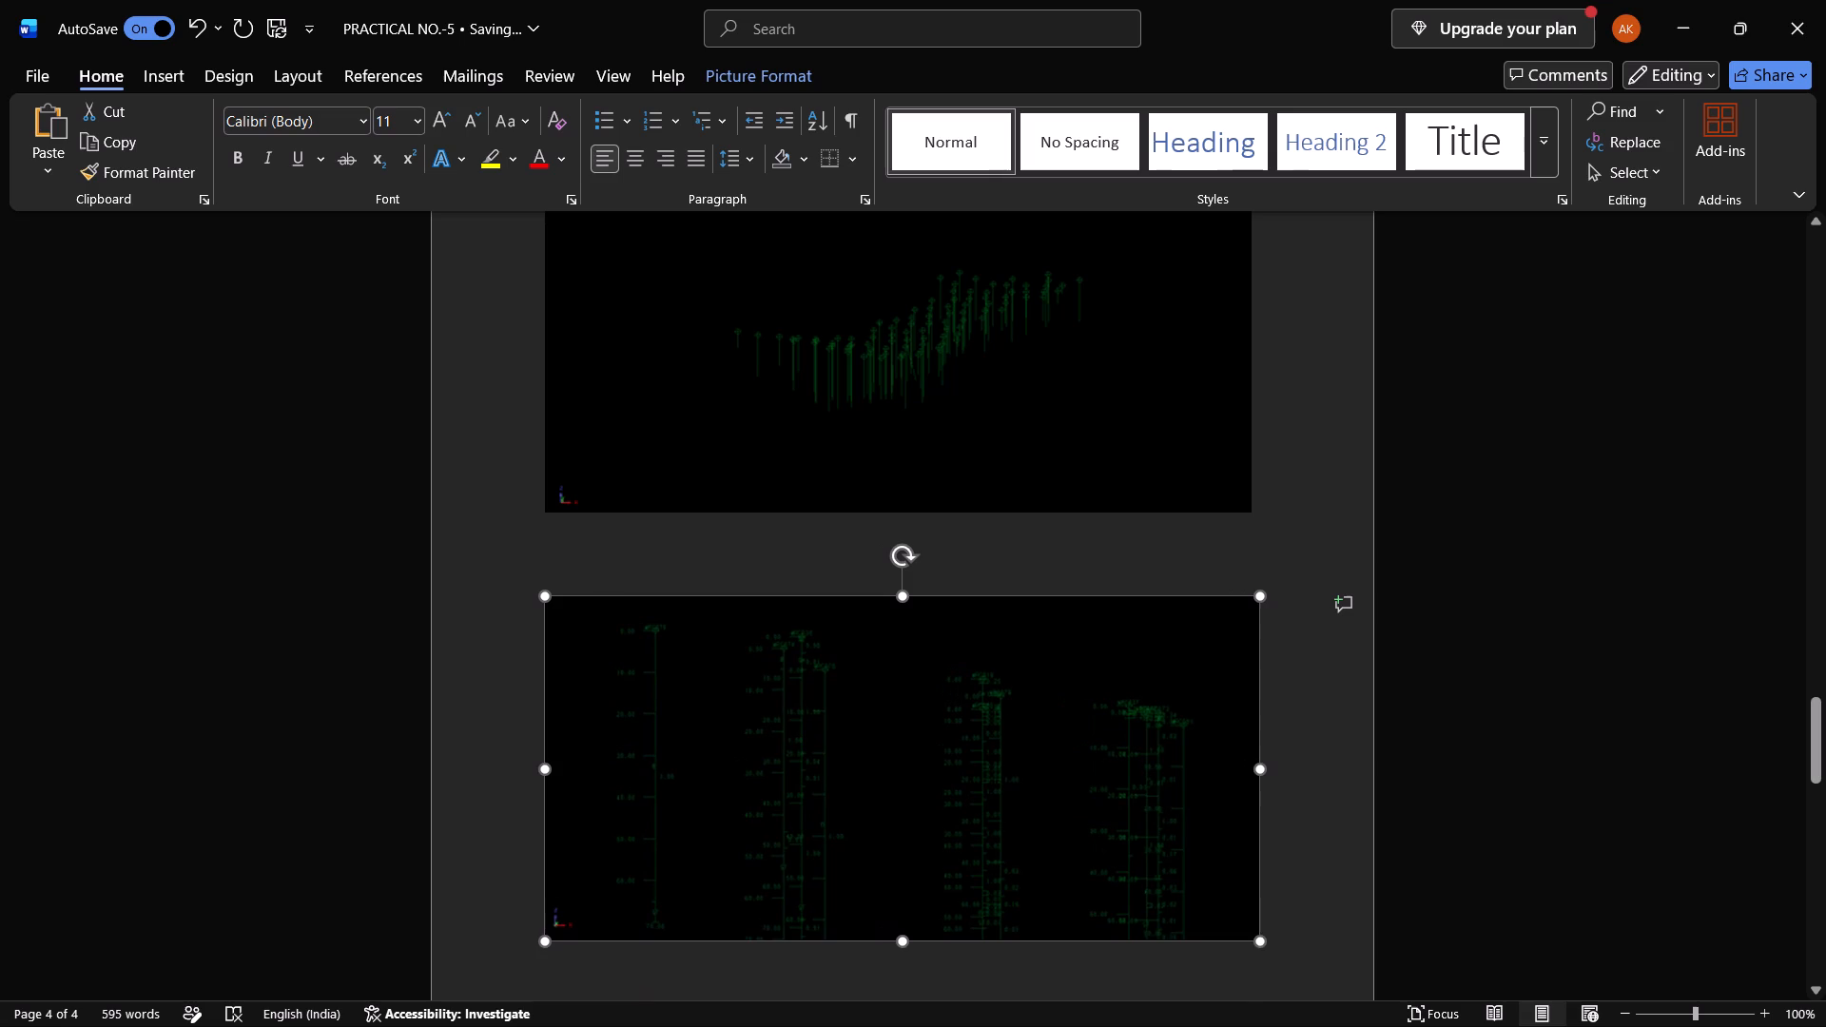
pyautogui.moveTo(1259, 579); pyautogui.dragTo(1247, 586)
# Copy the plan-view drillhole screenshot from the PRACTICAL 5 Surpac report in Chrome.
pyautogui.scroll(-2, 1046, 555)
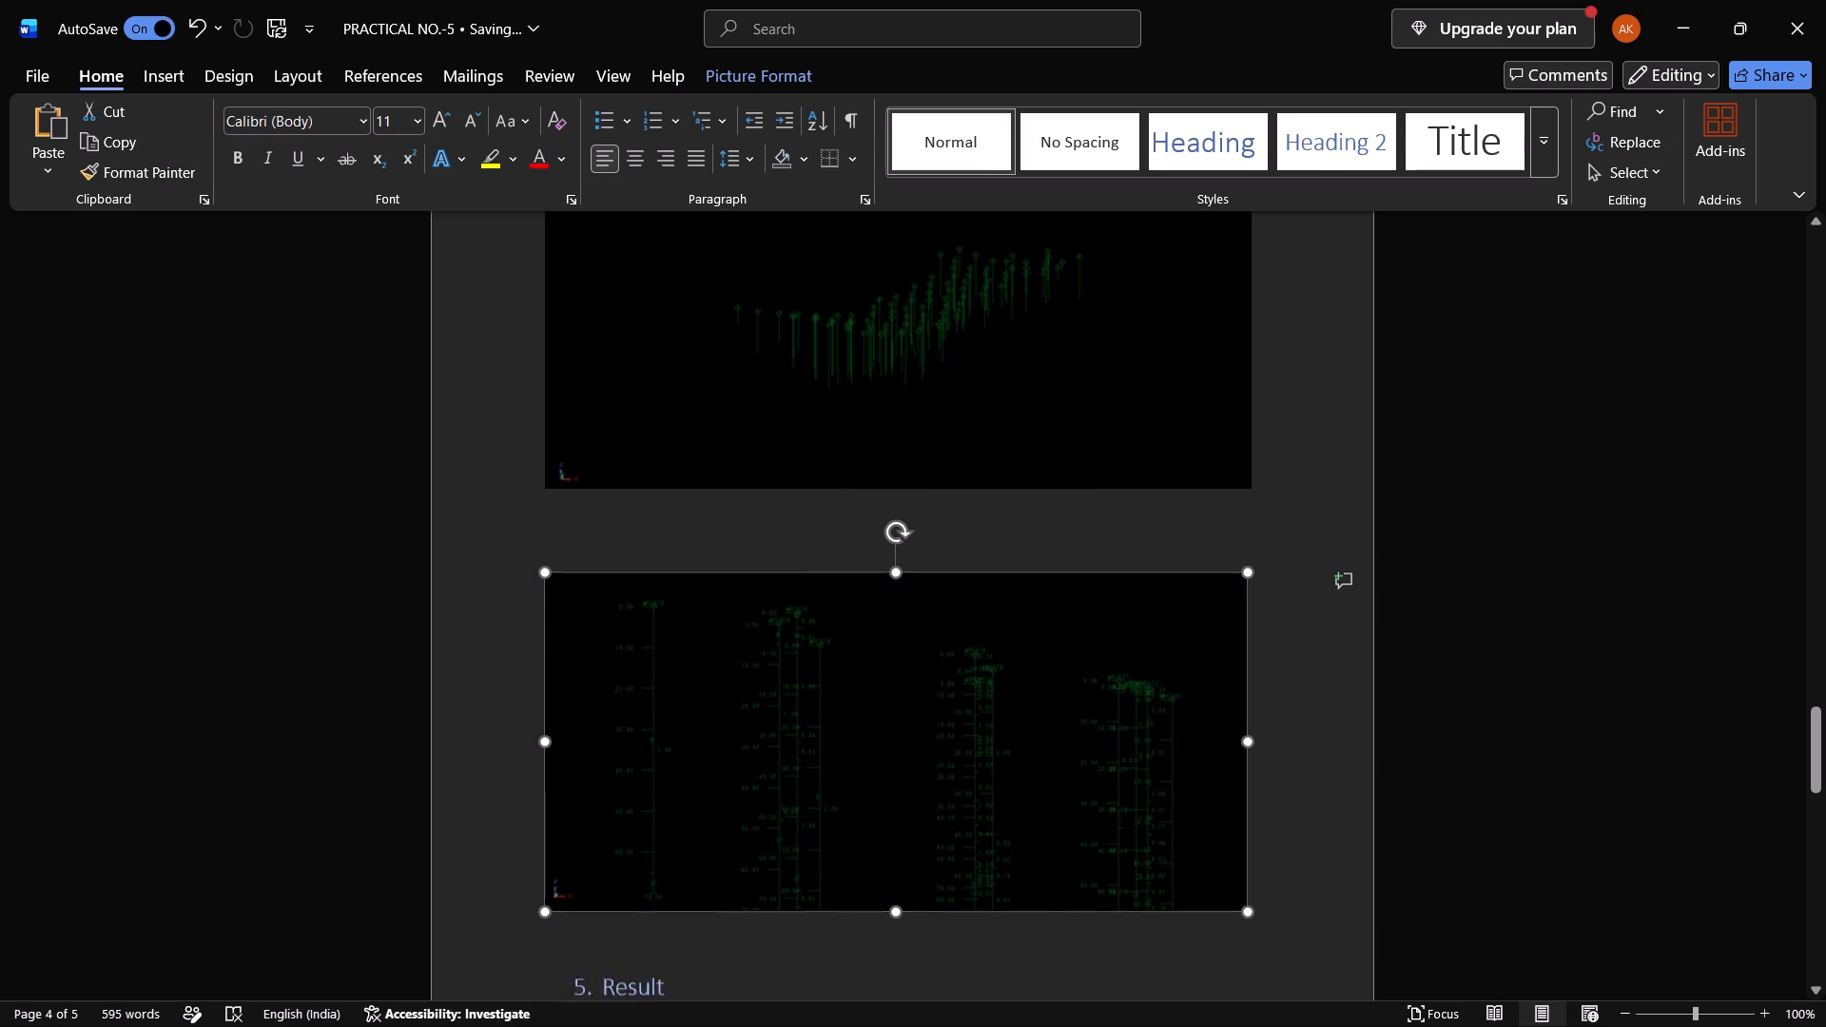
pyautogui.scroll(-2, 1046, 555)
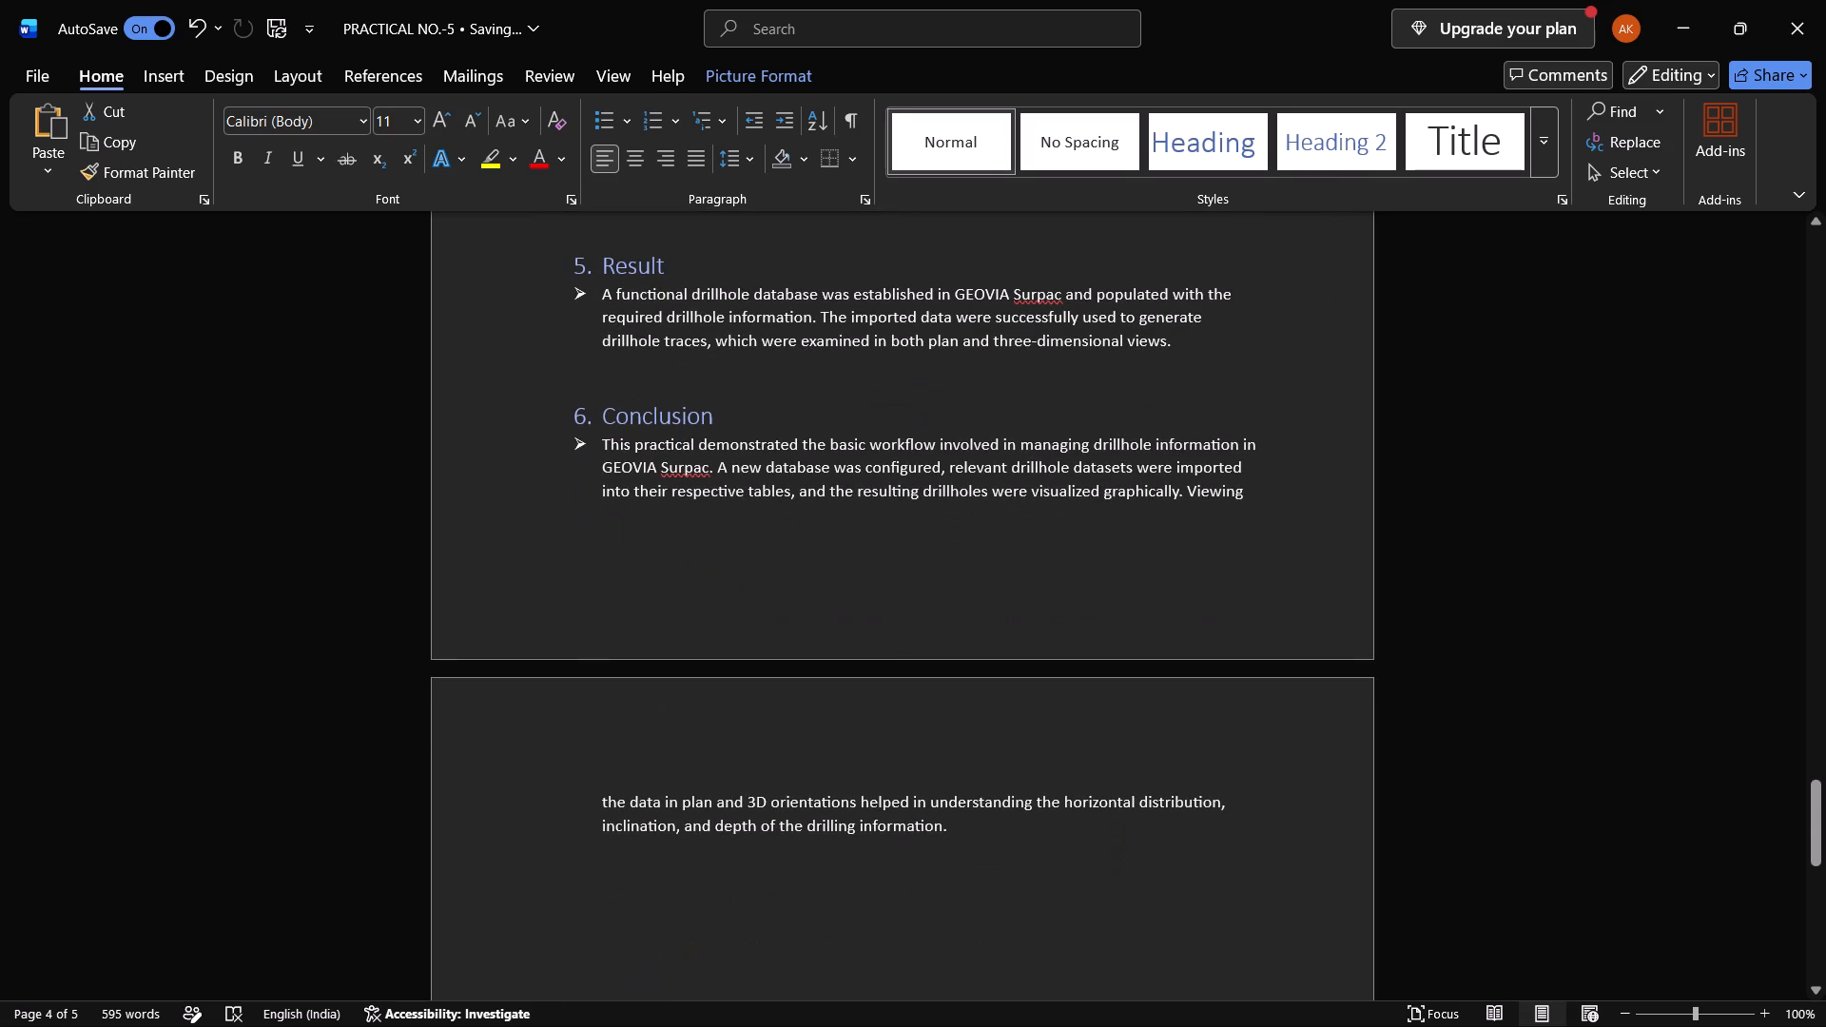
pyautogui.hotkey('alt', 'Tab')
pyautogui.scroll(-10, 934, 501)
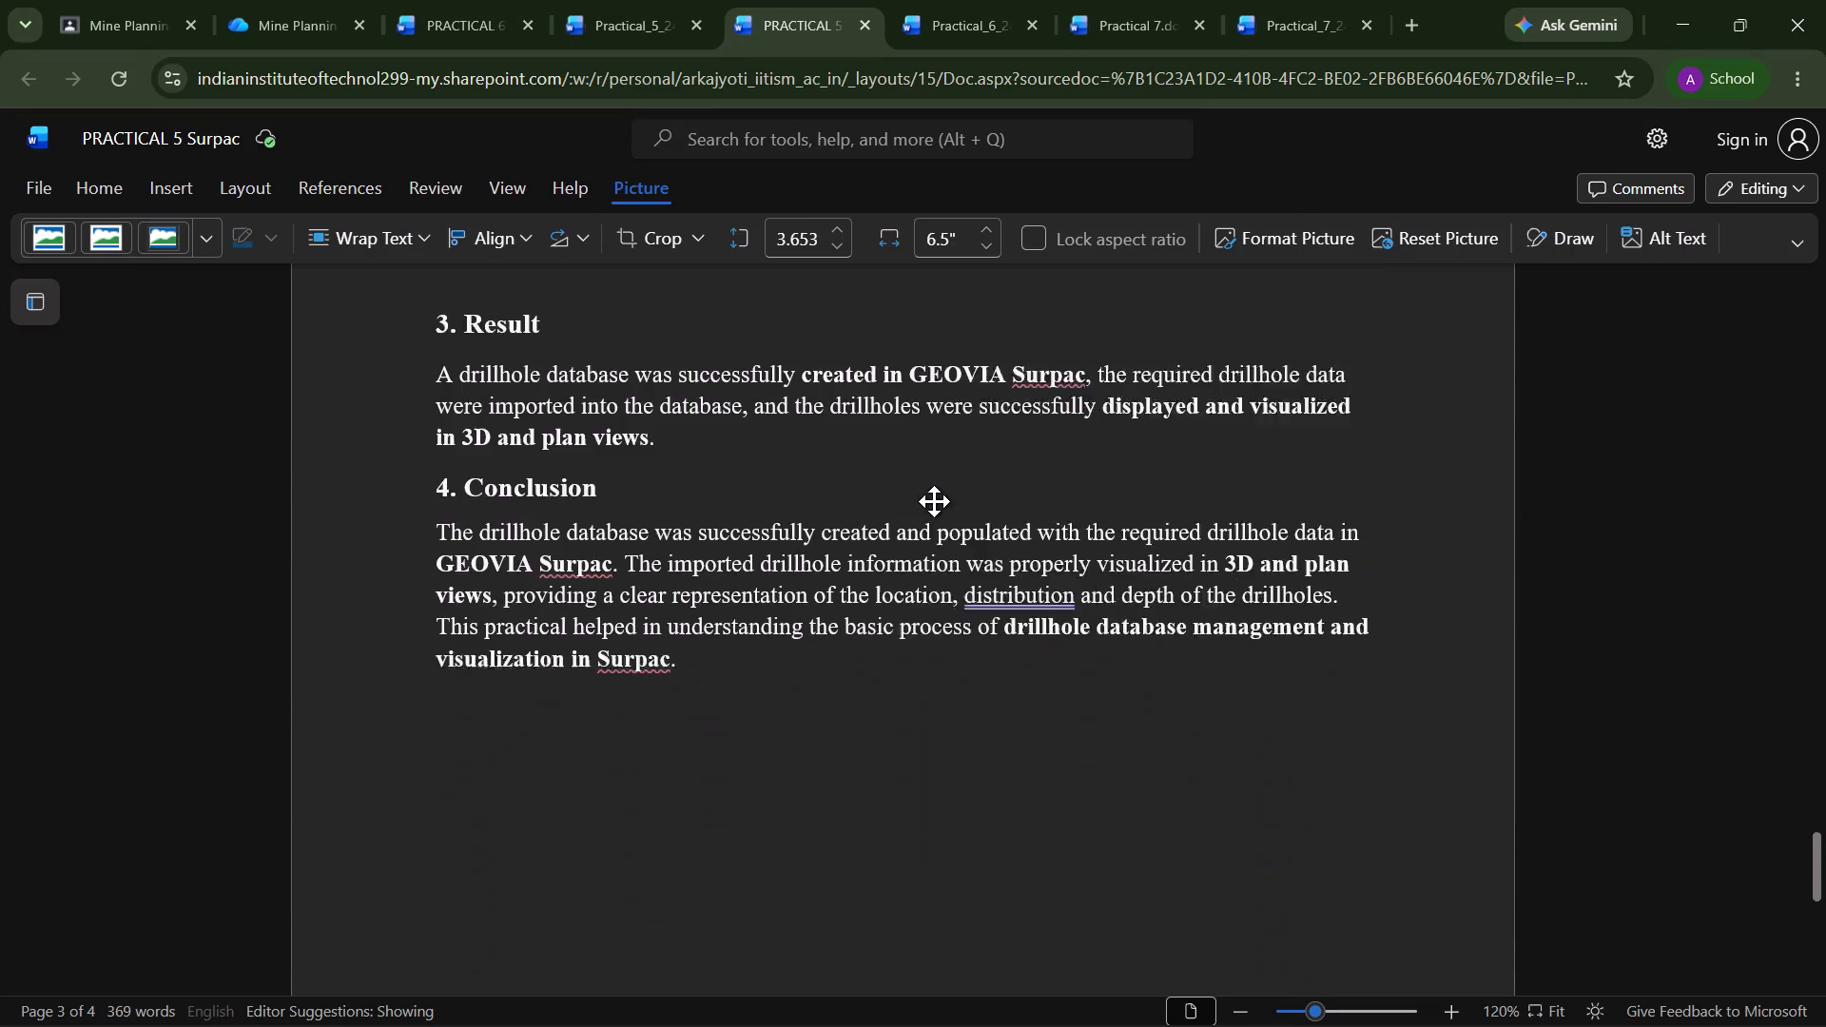
pyautogui.scroll(12, 934, 501)
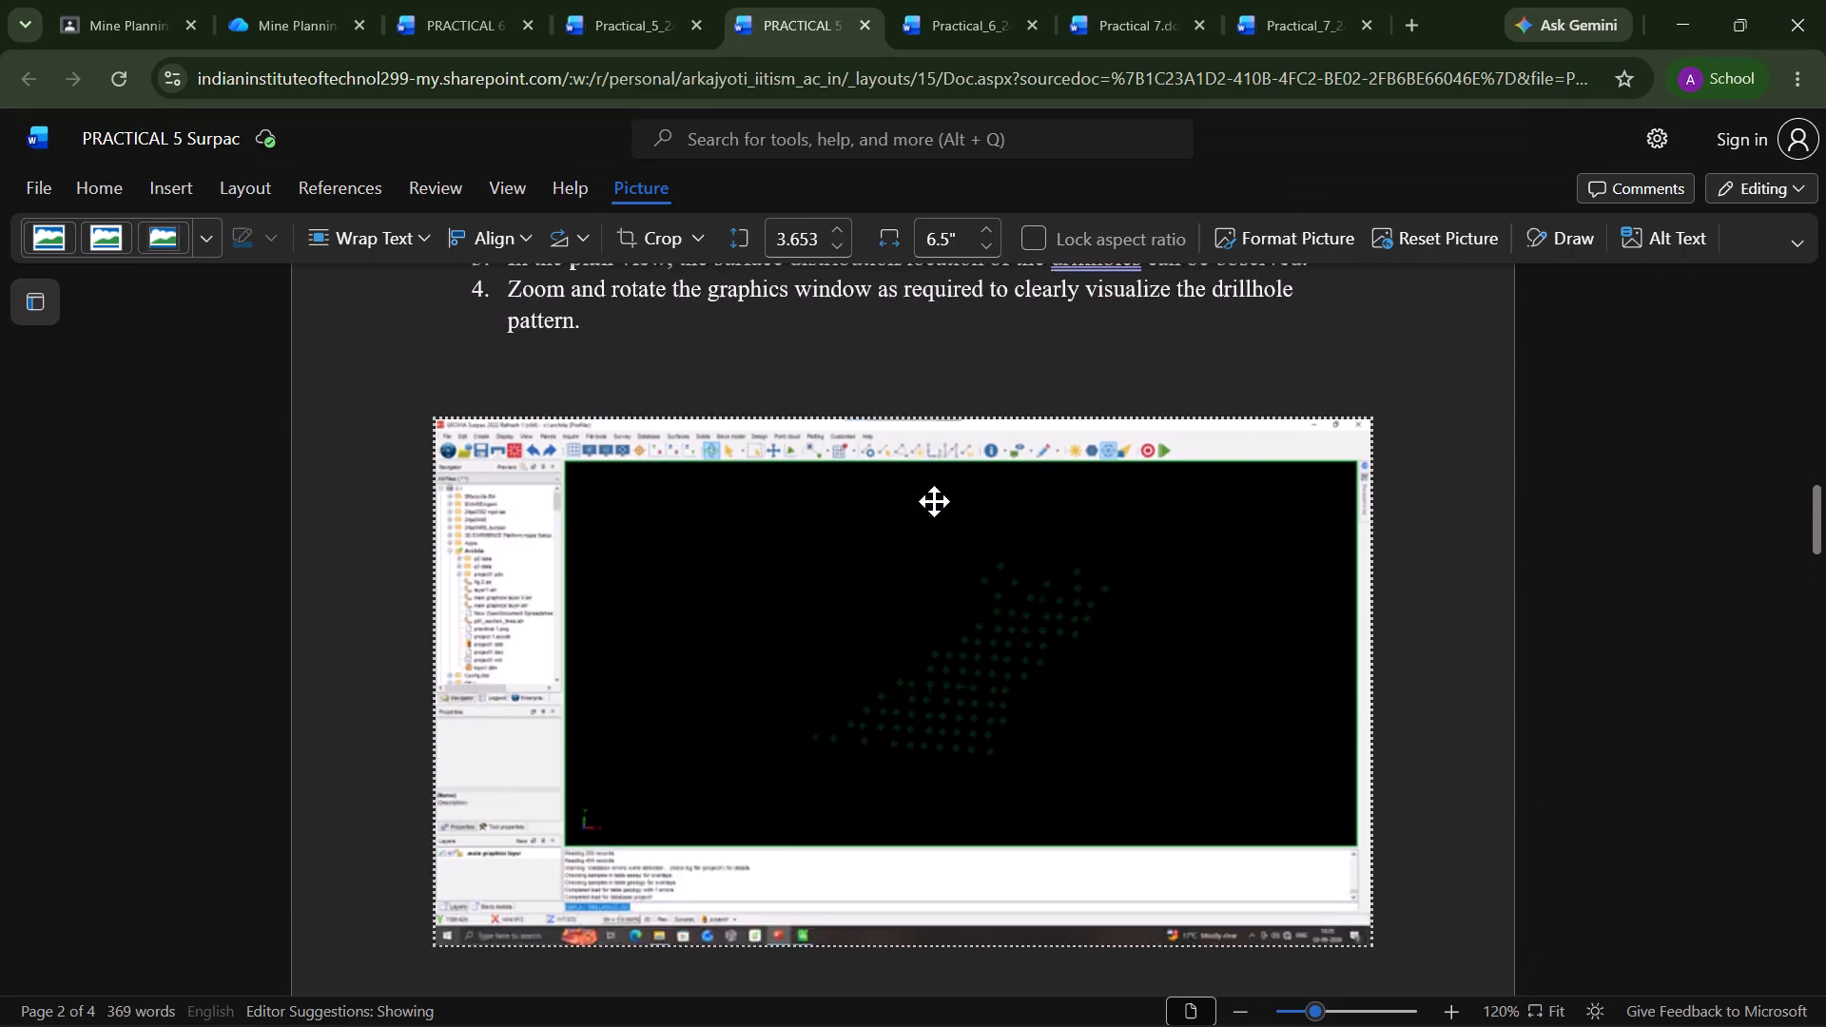
pyautogui.scroll(1, 934, 501)
pyautogui.scroll(-5, 934, 501)
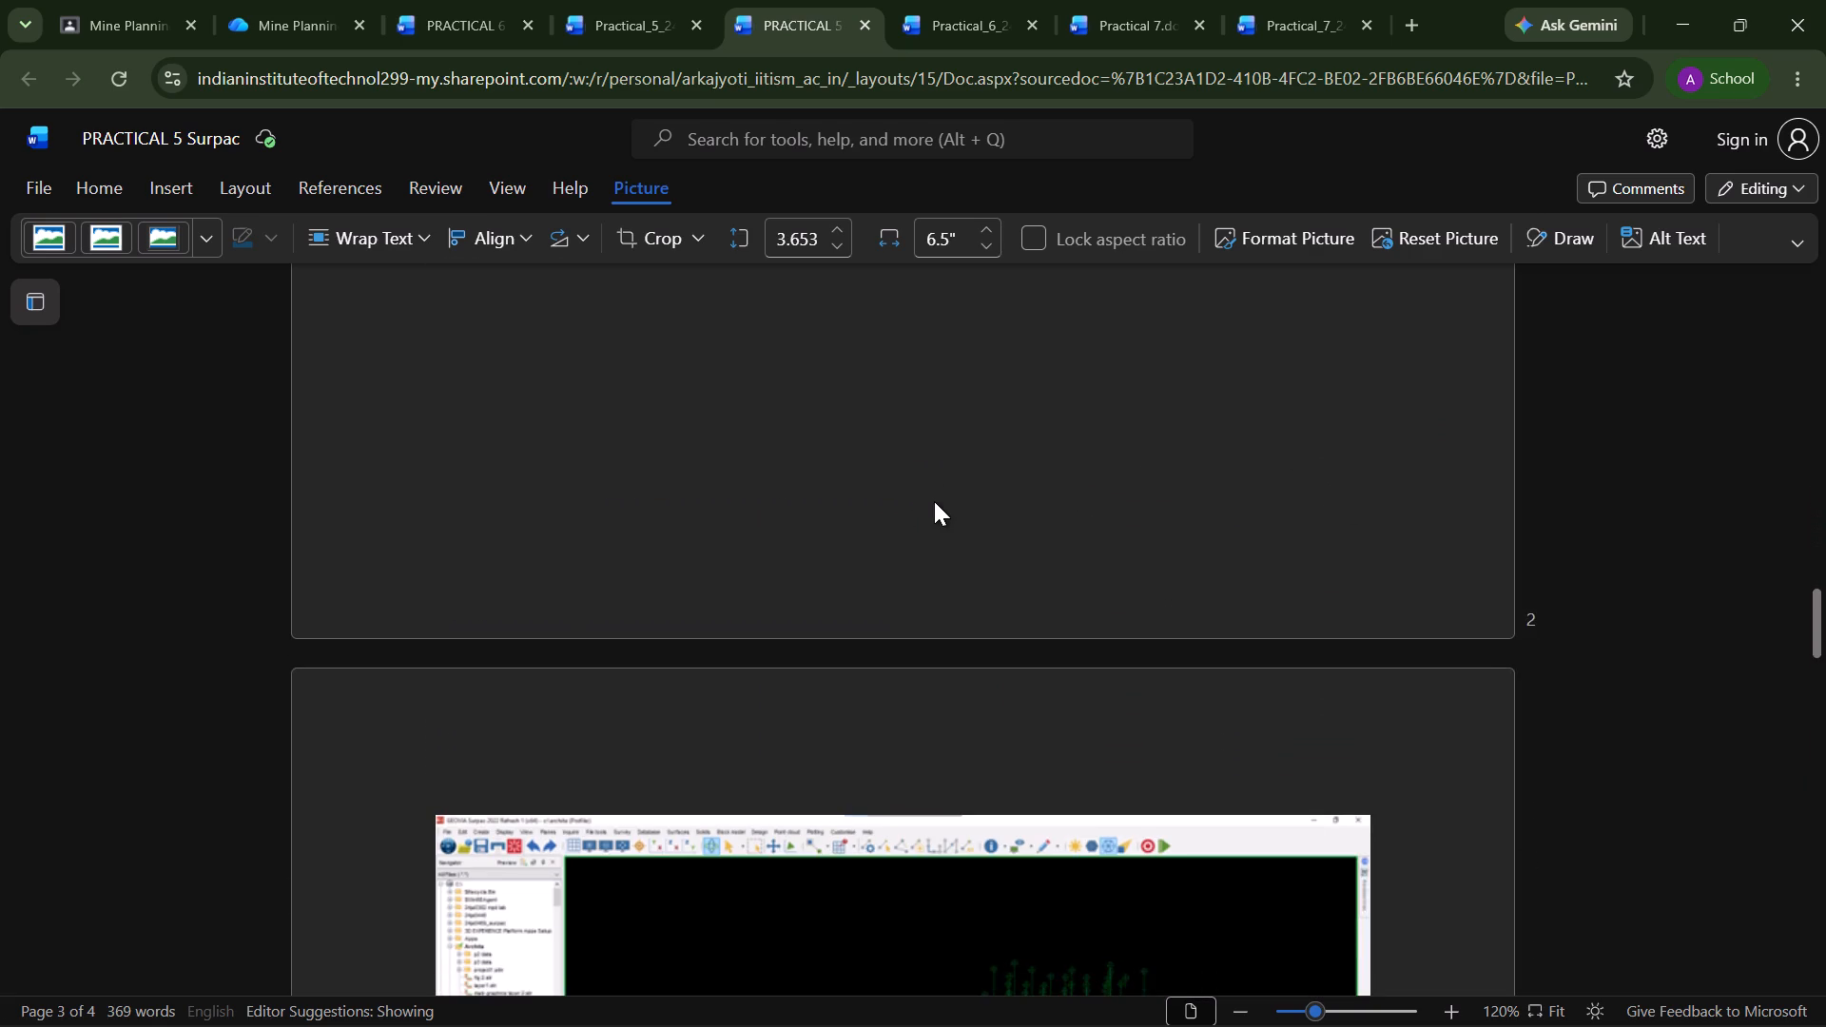
pyautogui.scroll(-7, 934, 501)
pyautogui.scroll(1, 934, 501)
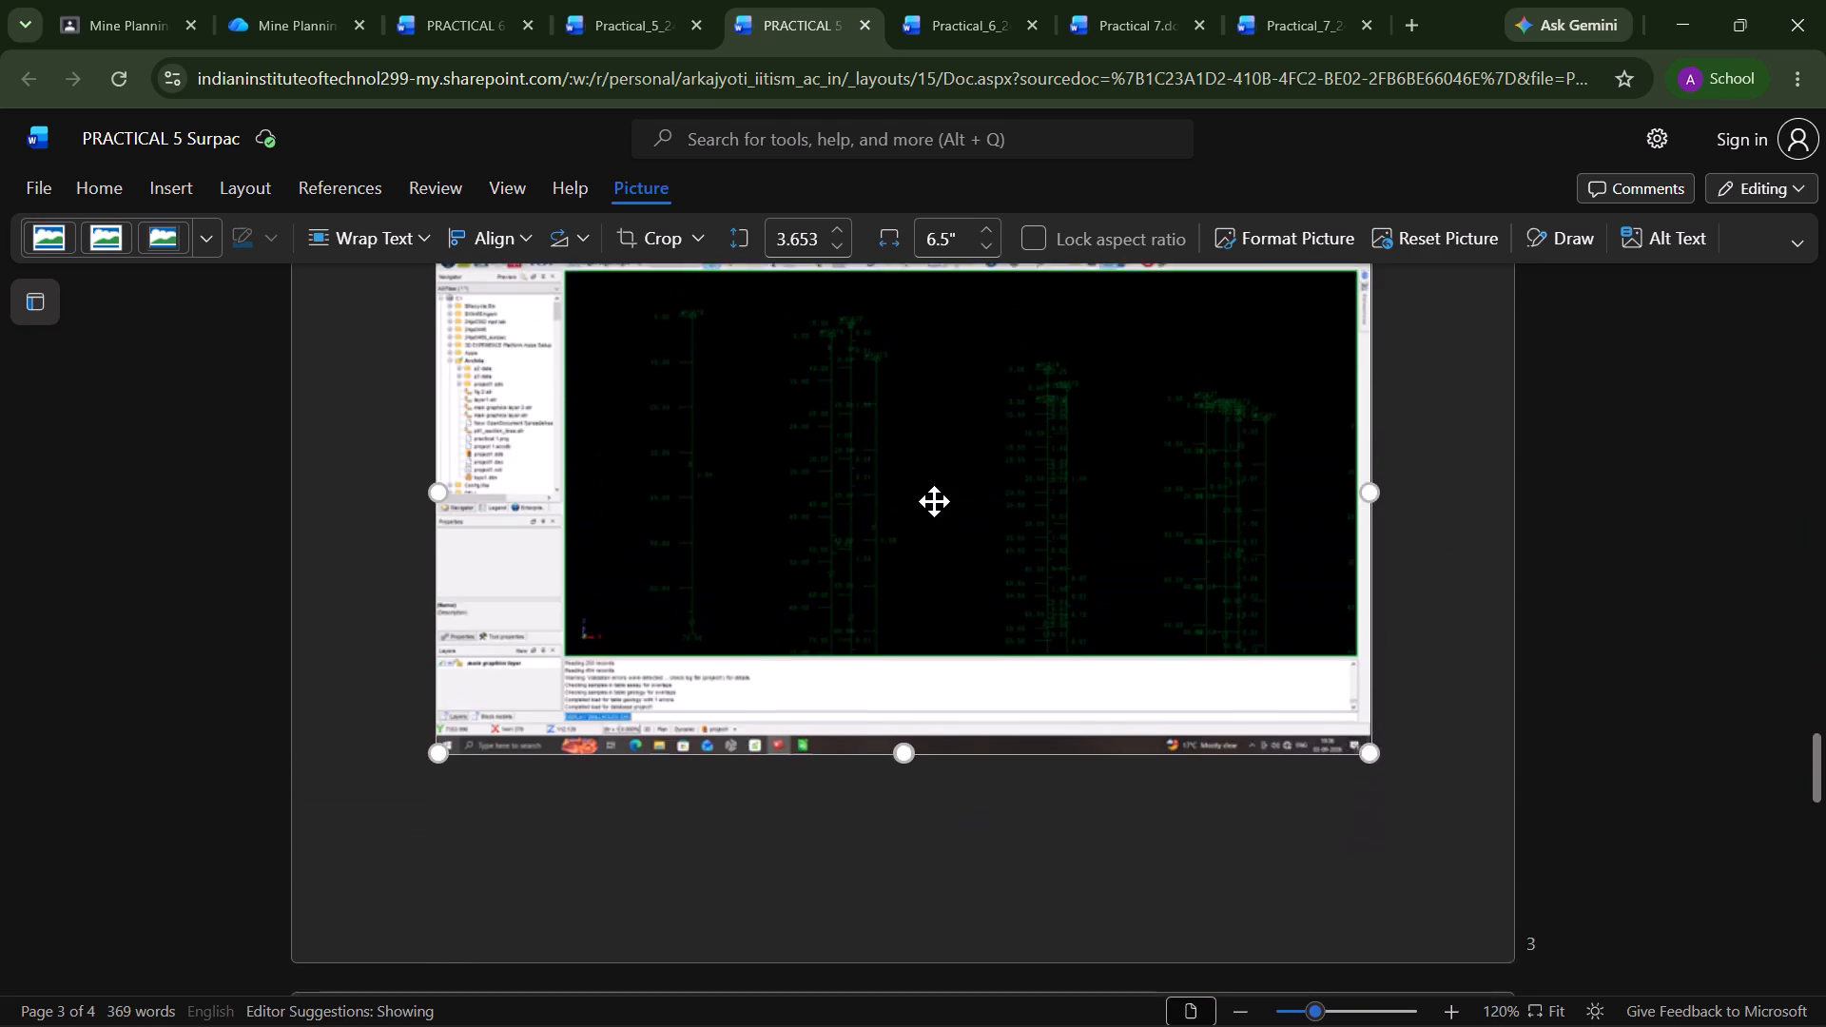
pyautogui.scroll(2, 934, 501)
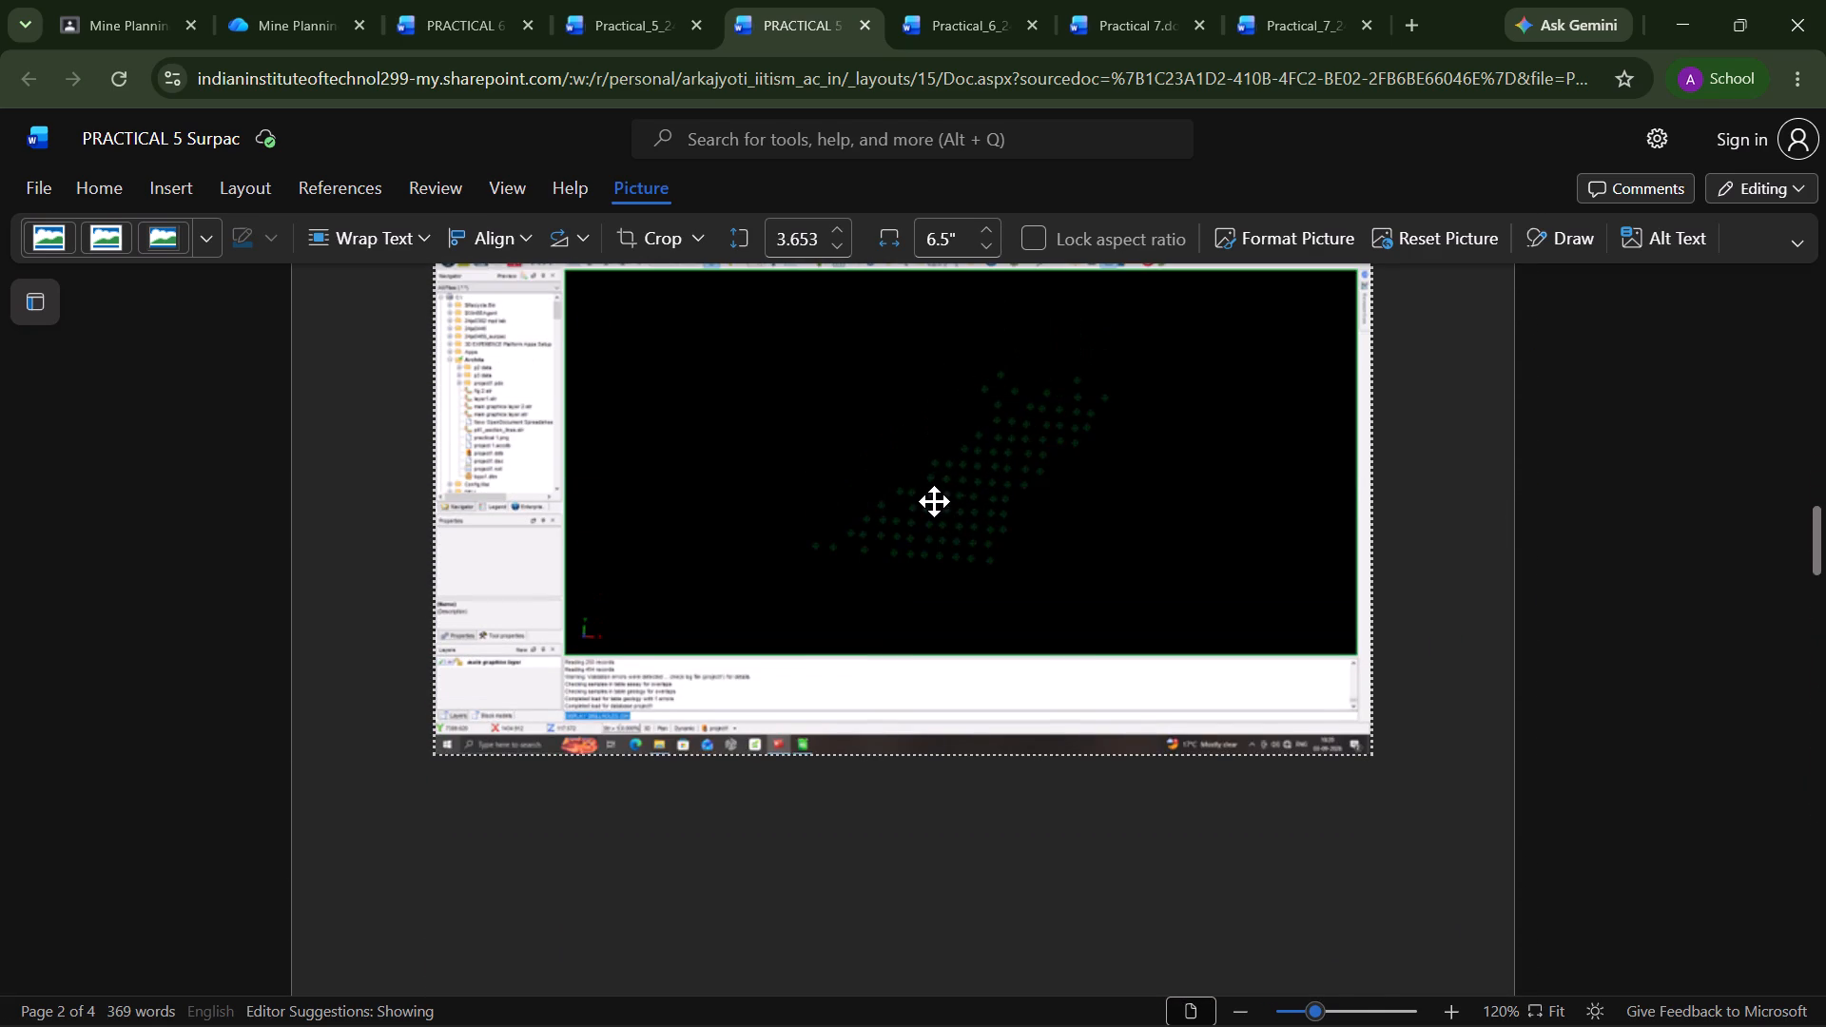
pyautogui.rightClick(934, 501)
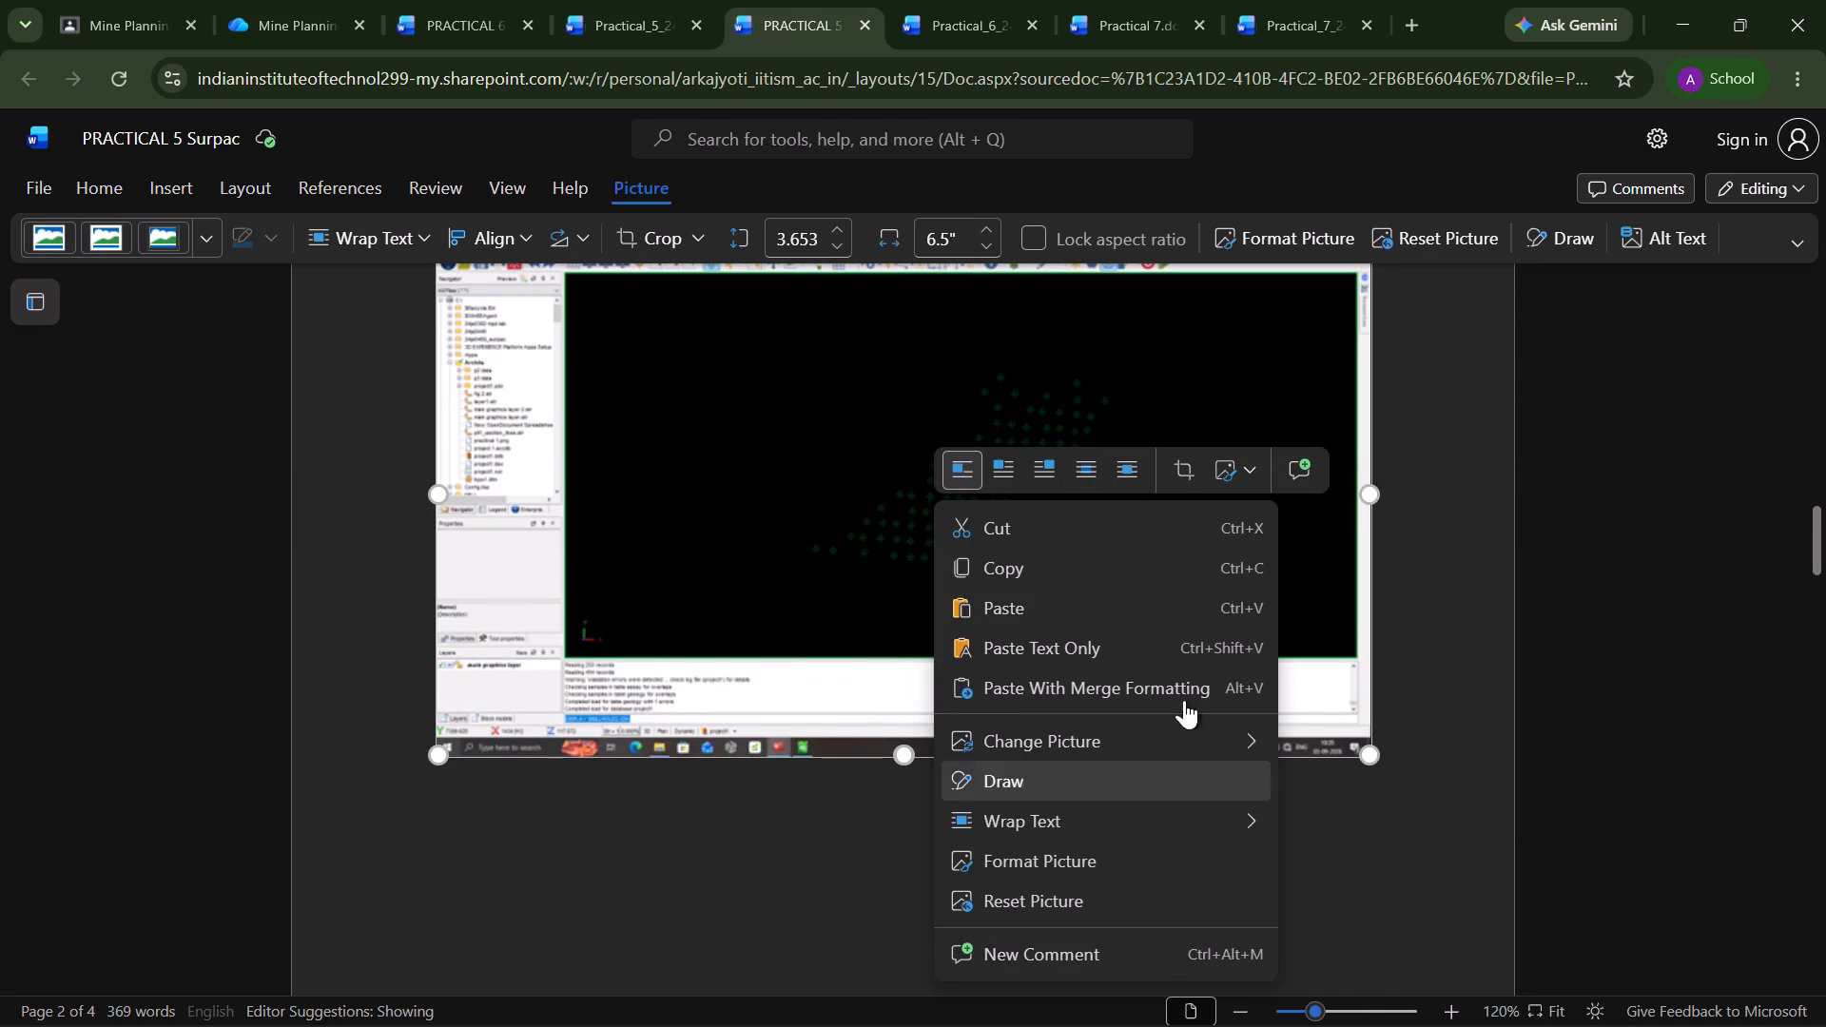
pyautogui.click(778, 344)
pyautogui.rightClick(778, 344)
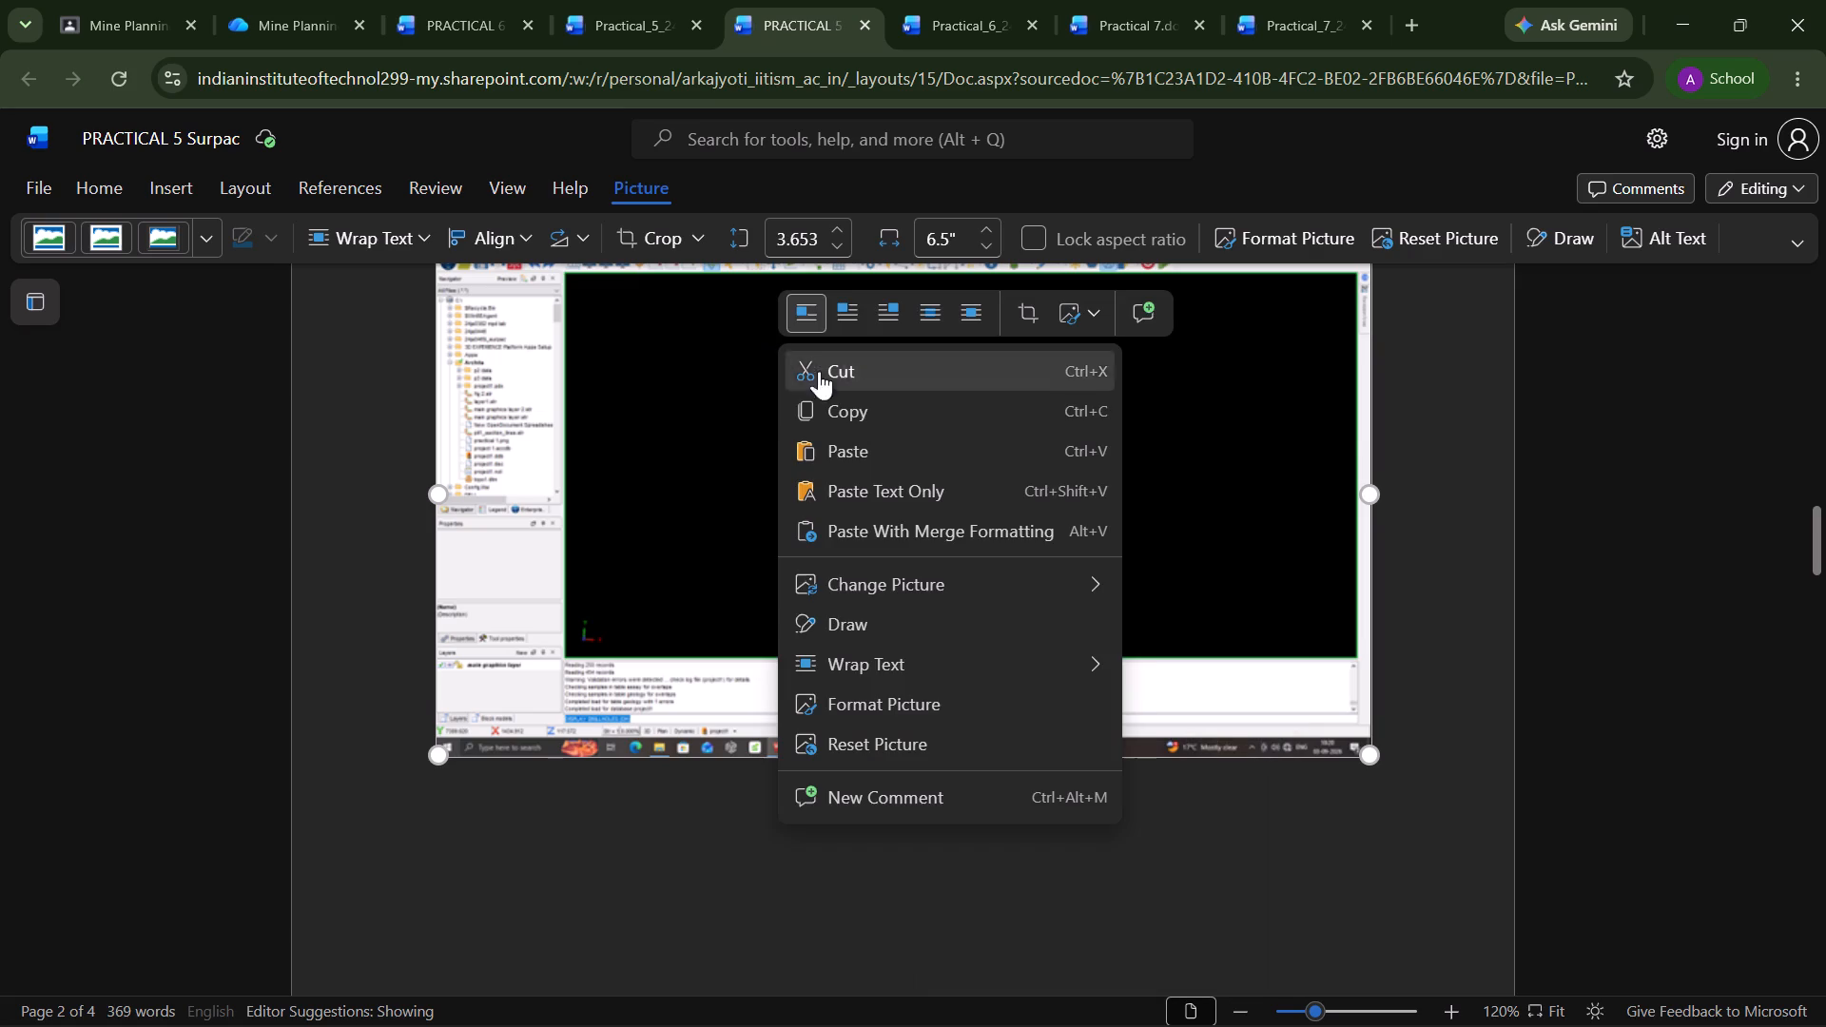
pyautogui.click(872, 413)
# Paste the plan-view screenshot into PRACTICAL NO.-5 in Word, after a line break between the Observation text and the 3D drillhole image.
pyautogui.hotkey('alt', 'Tab')
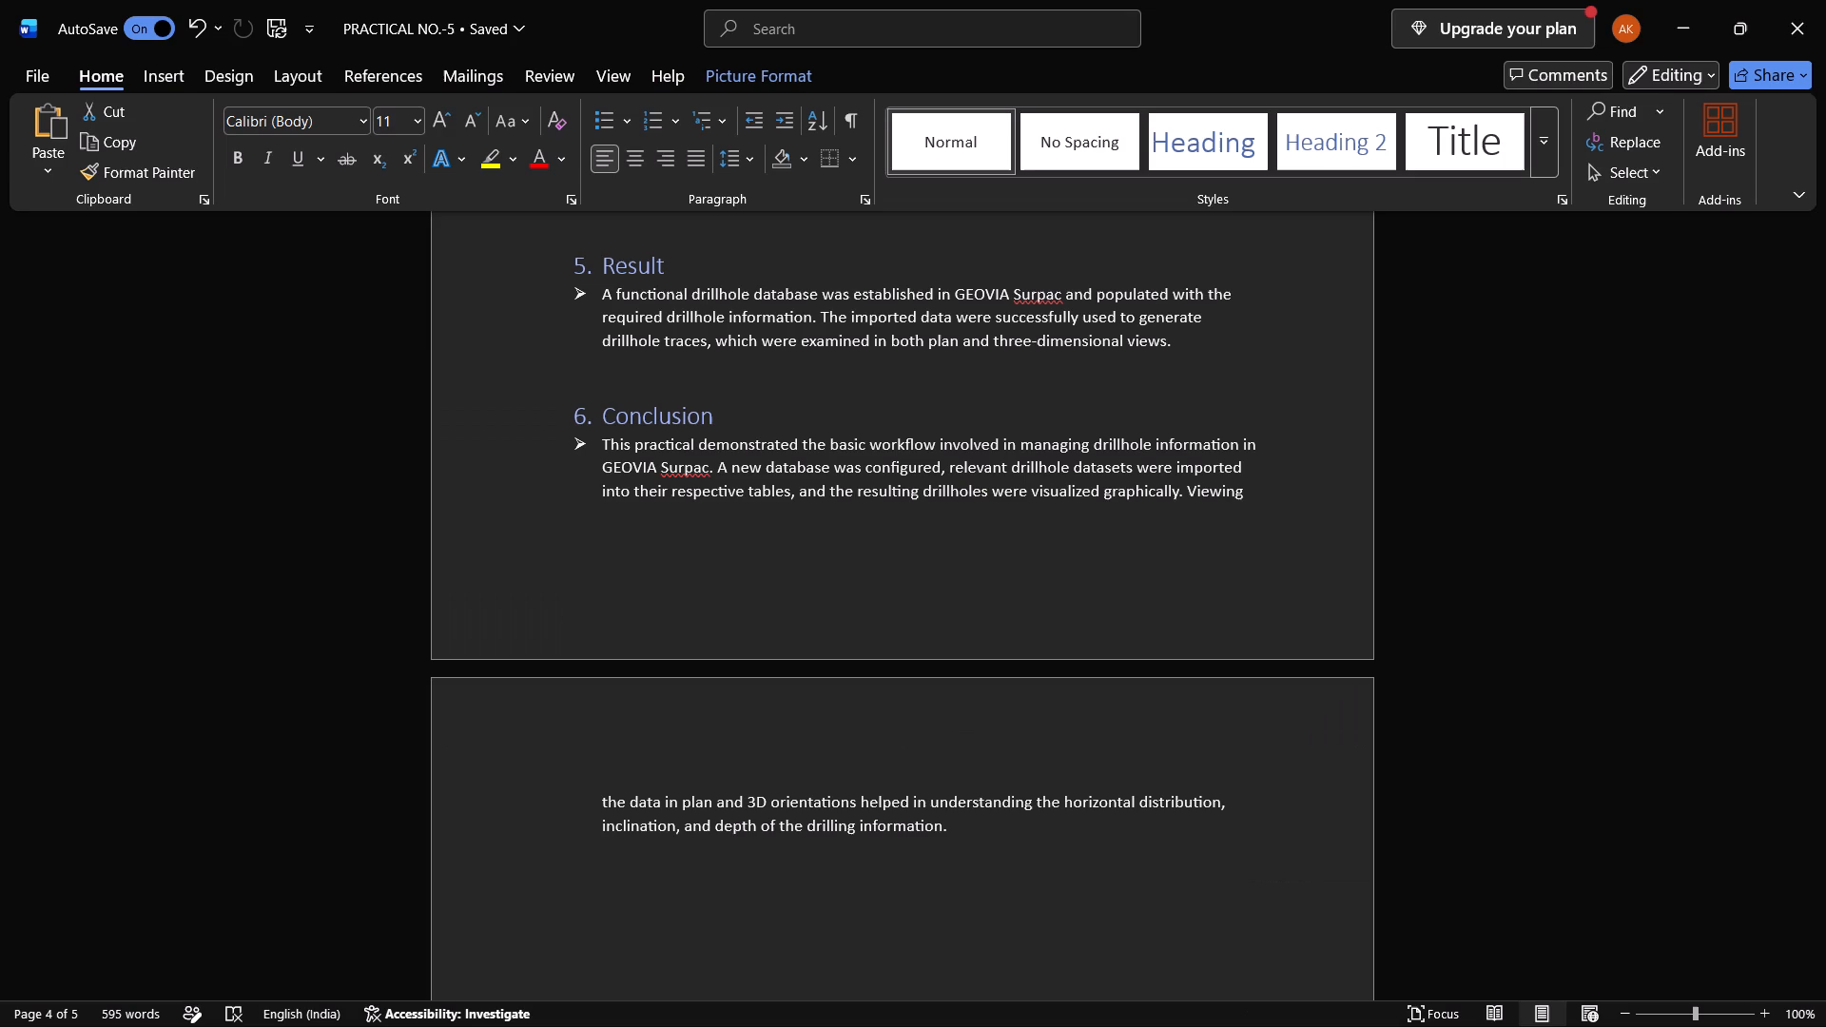
pyautogui.scroll(5, 872, 413)
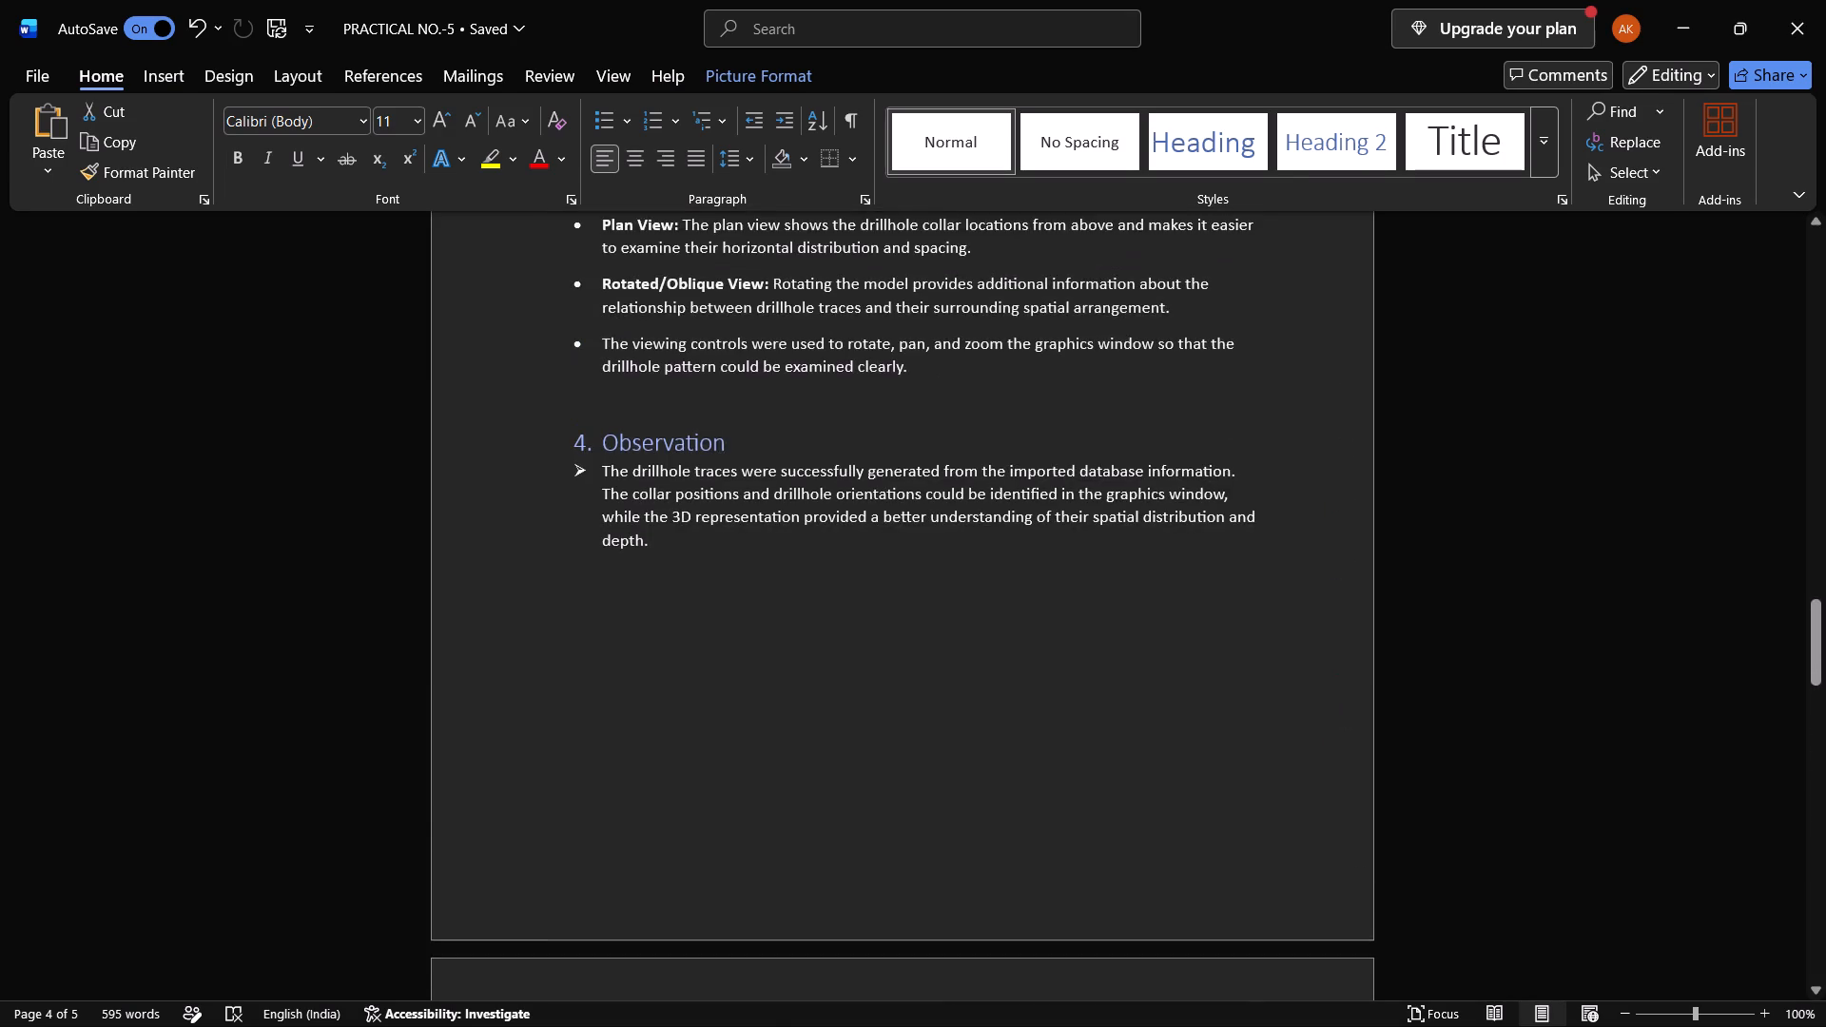
pyautogui.scroll(-2, 872, 413)
pyautogui.click(872, 413)
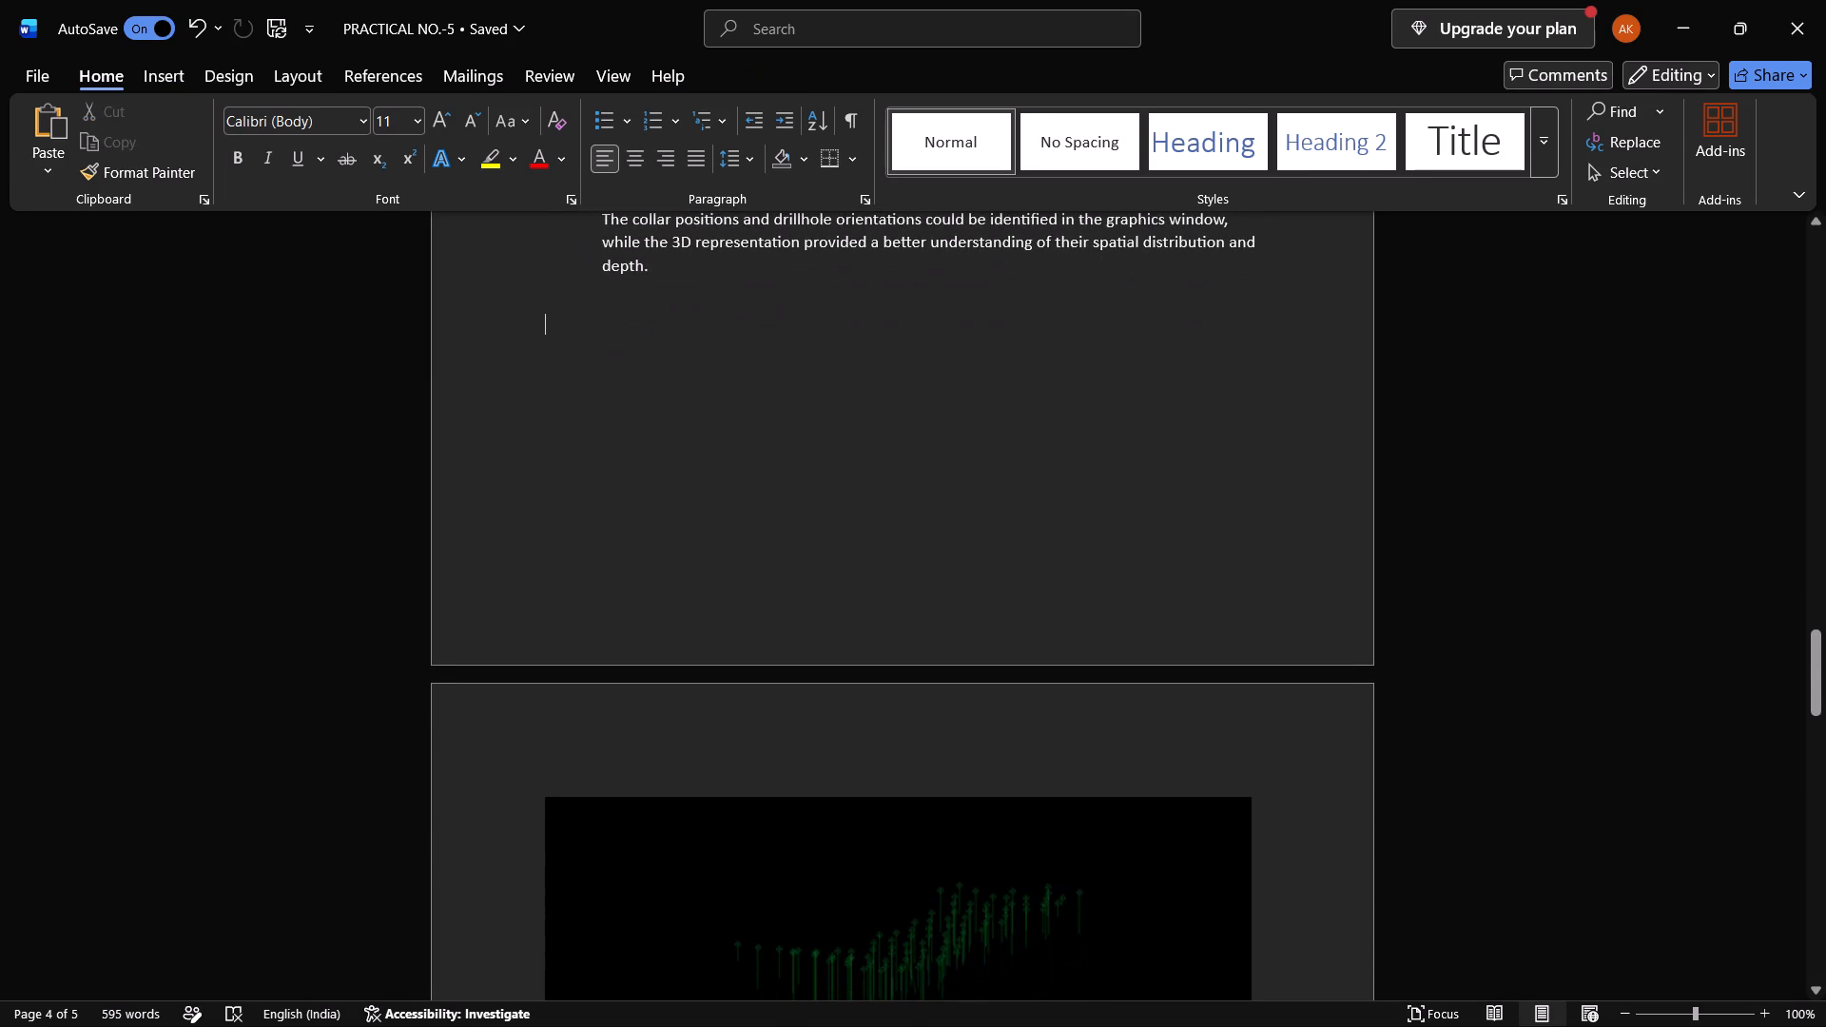
pyautogui.hotkey('shift', 'Return')
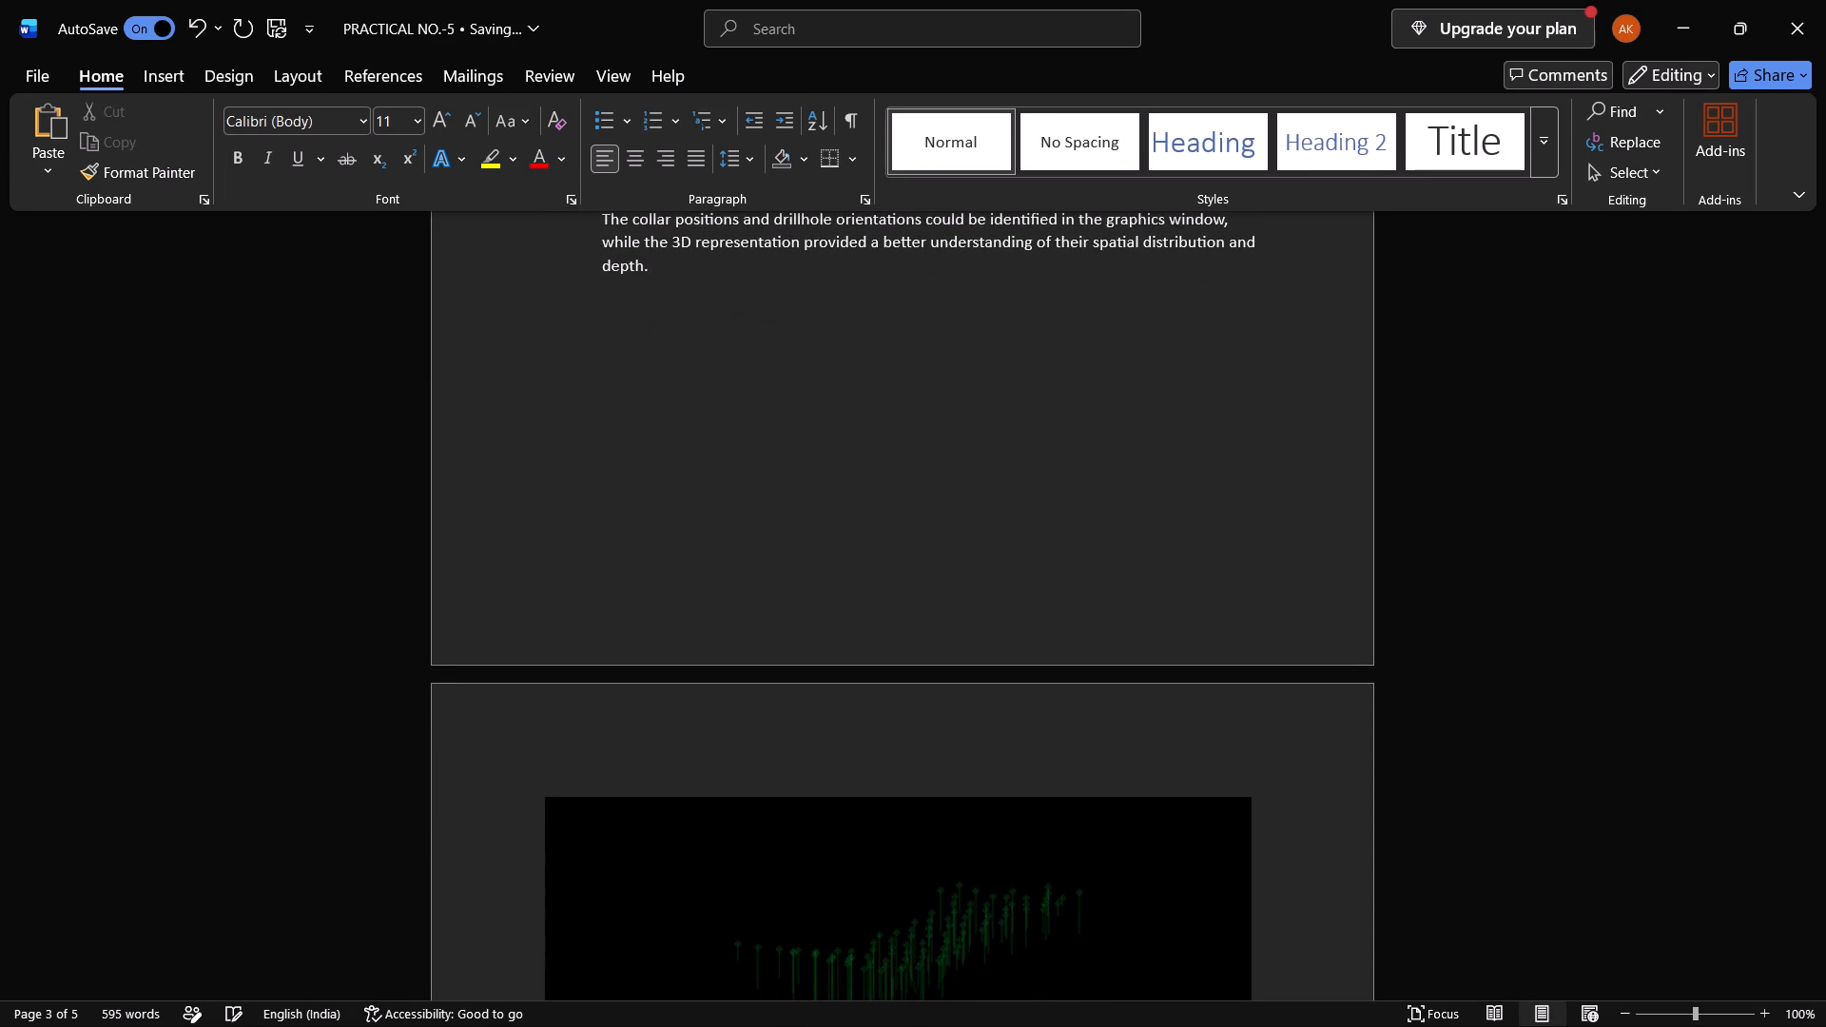
pyautogui.hotkey('ctrl', 'v')
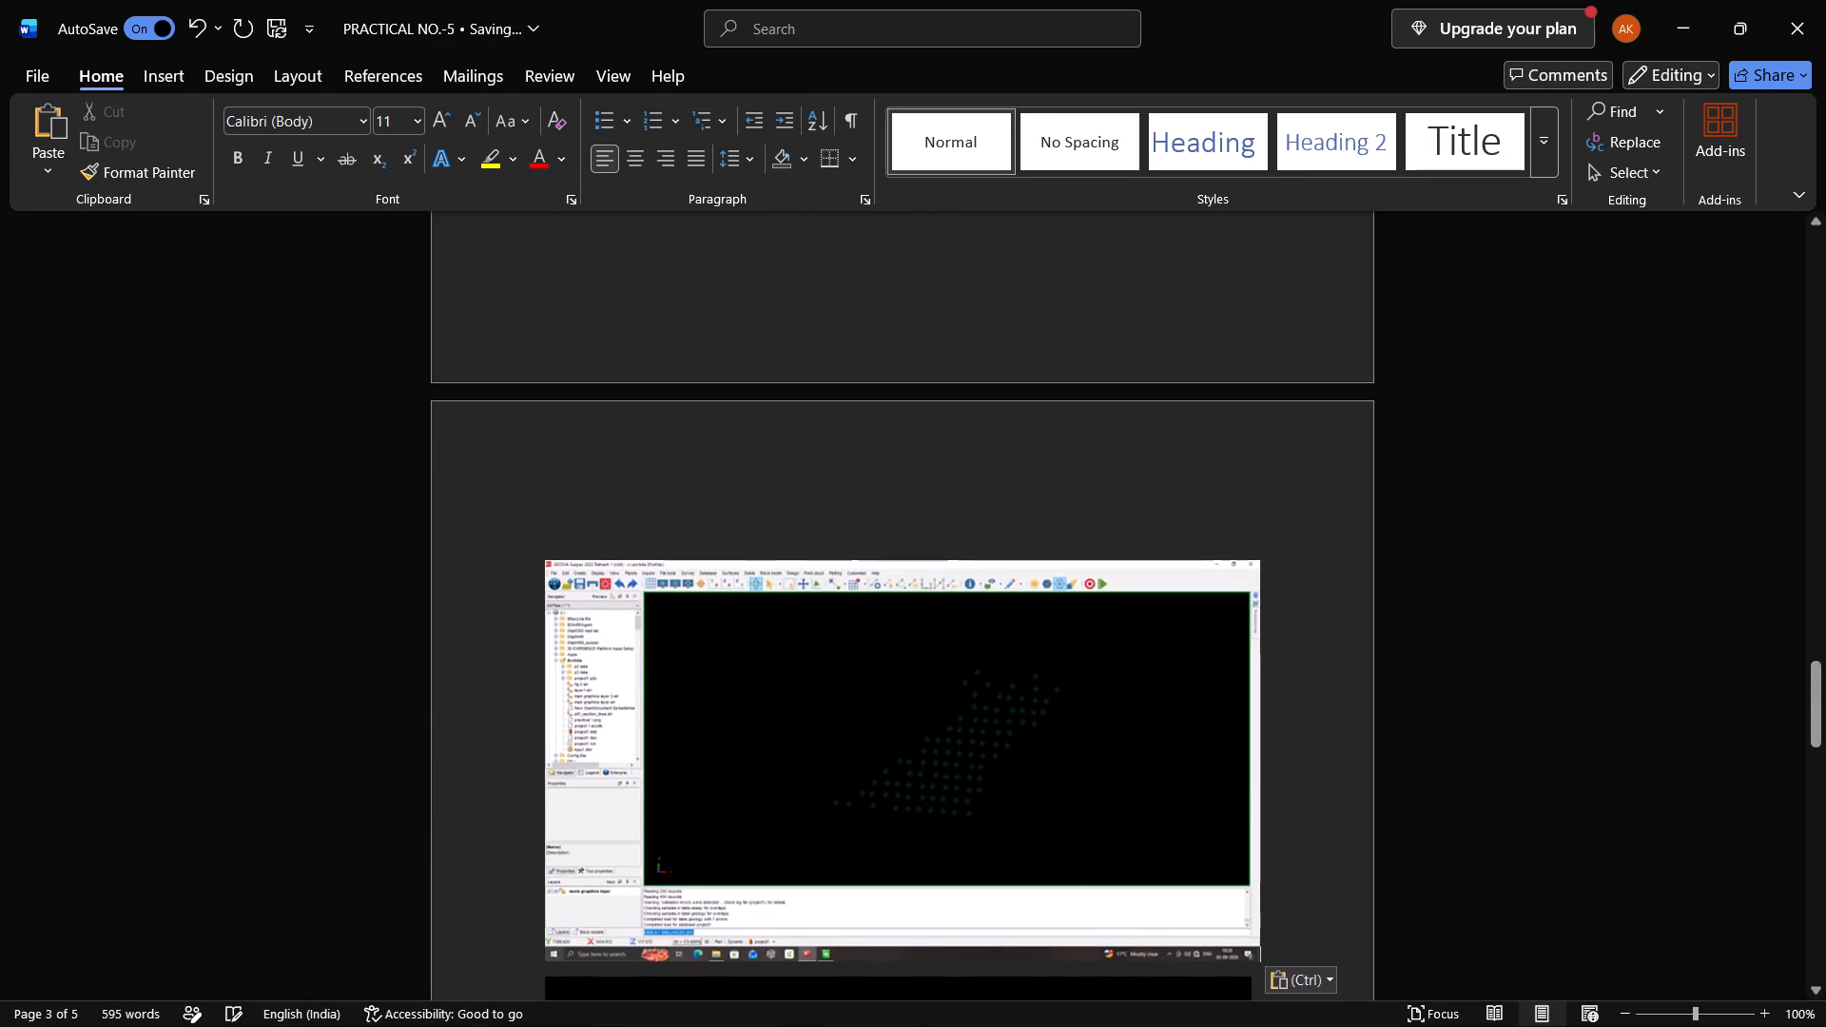
# Add five line breaks between the pasted plan-view screenshot and the 3D drillhole image below it.
pyautogui.scroll(1, 872, 413)
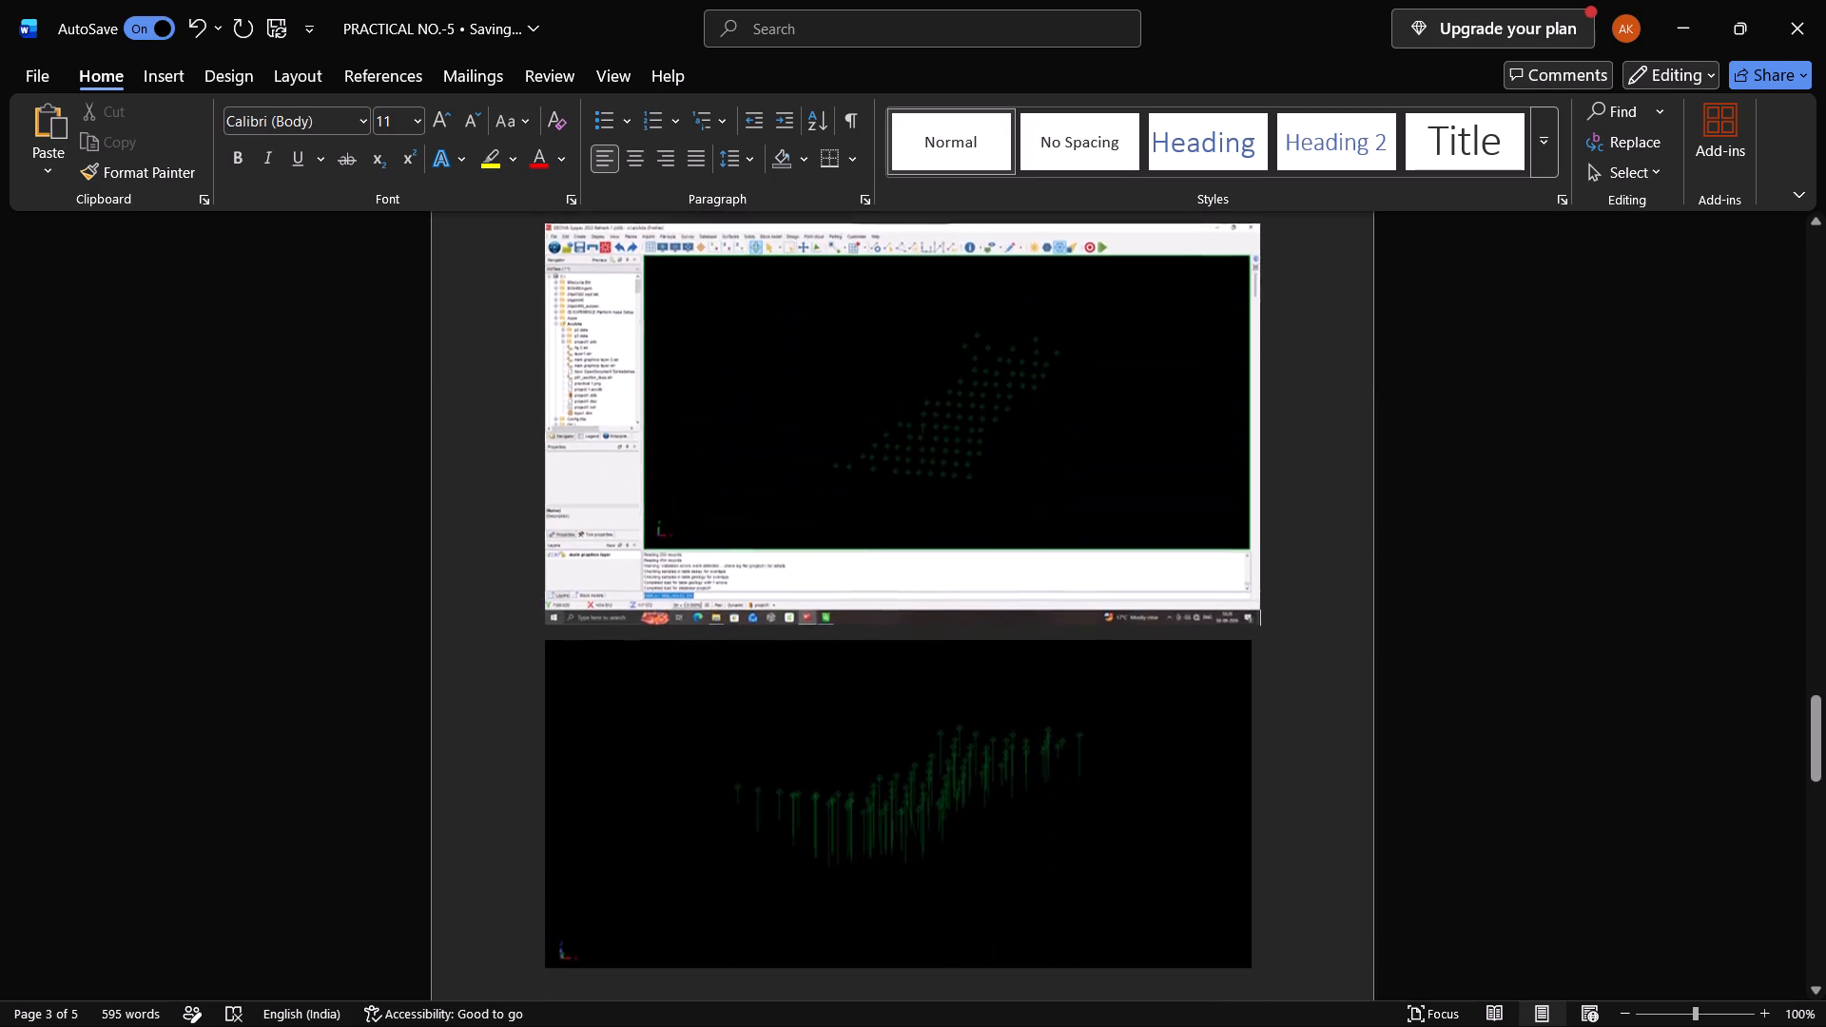
pyautogui.scroll(1, 872, 413)
pyautogui.scroll(-2, 872, 413)
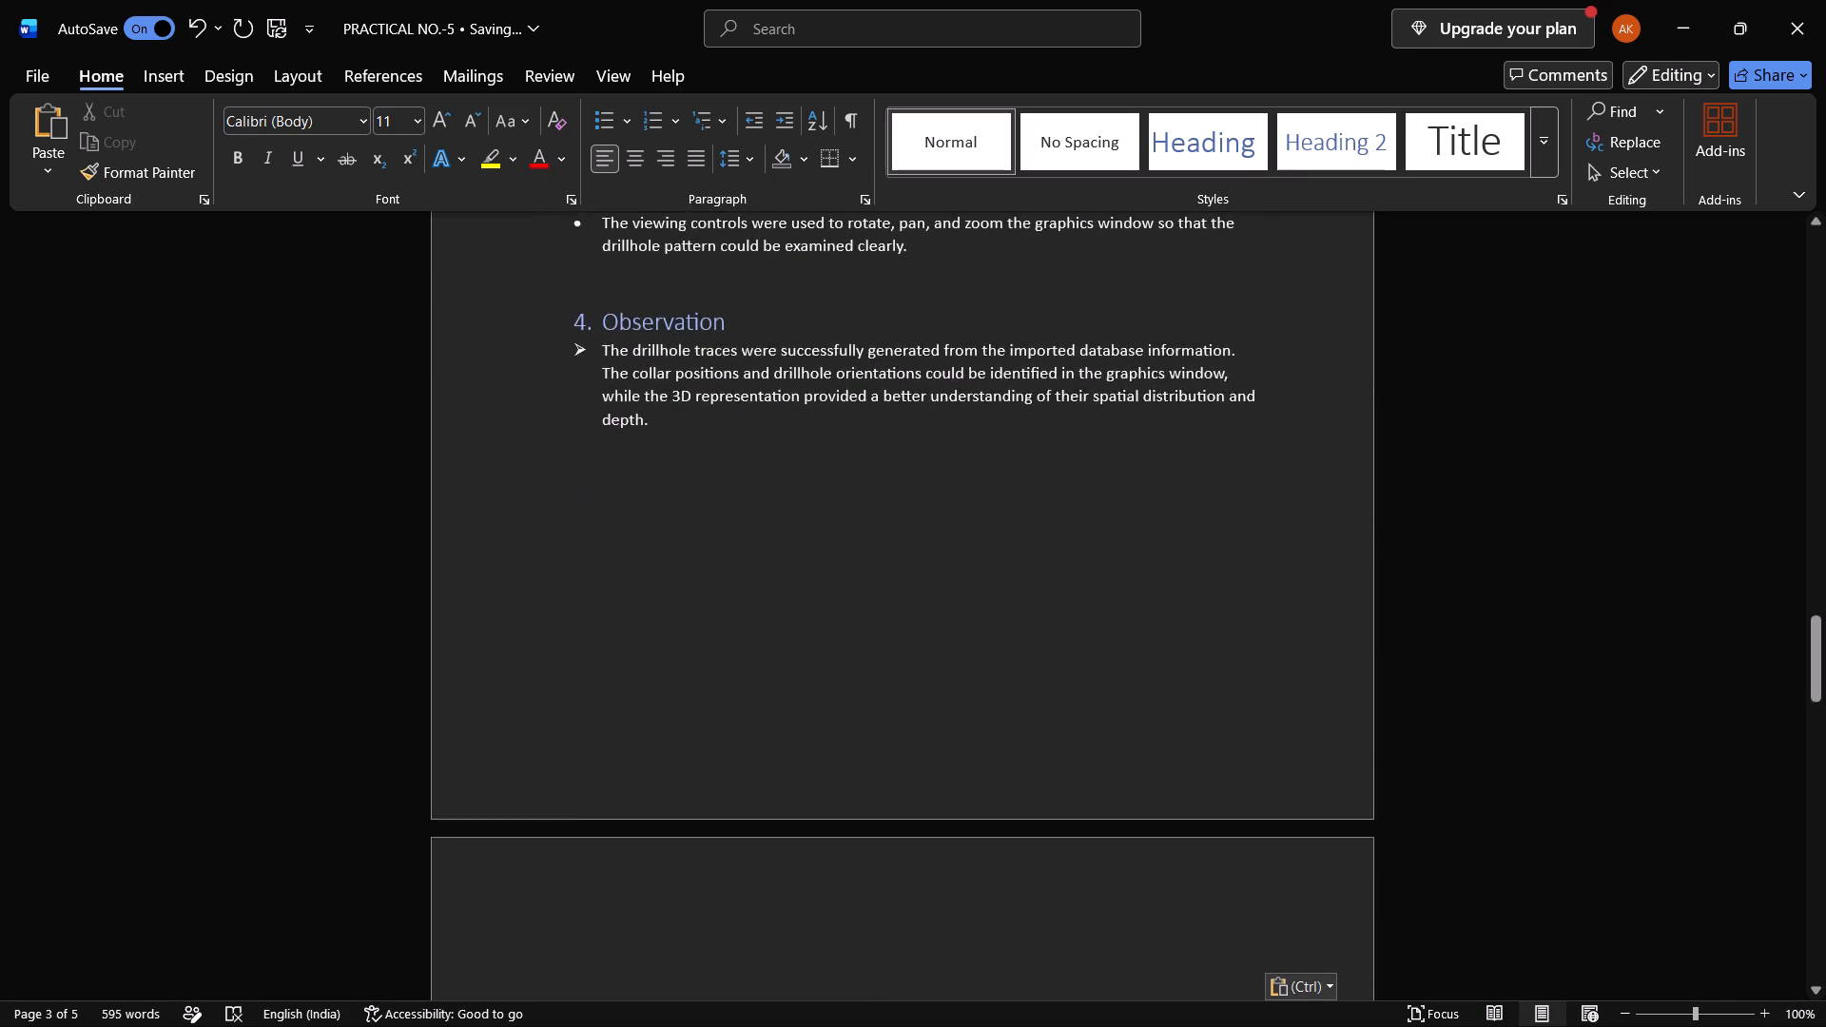
pyautogui.scroll(-1, 872, 413)
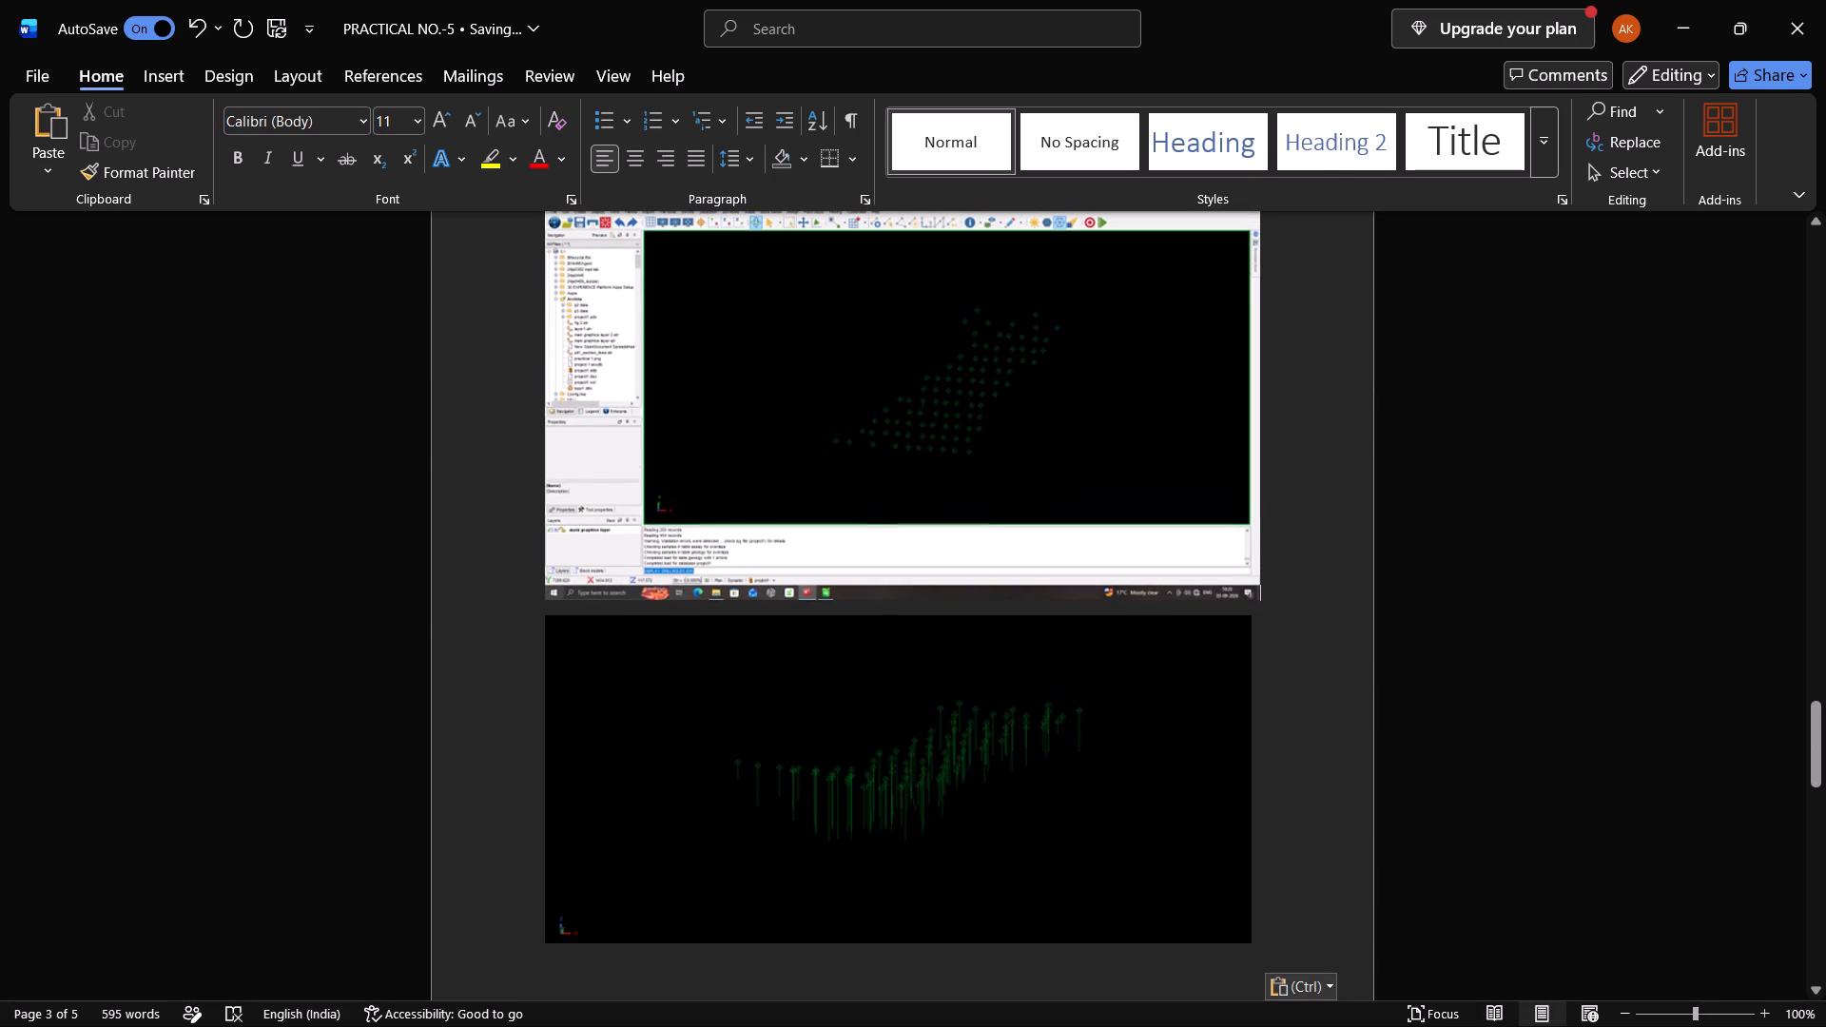
pyautogui.hotkey('shift', 'Return')
pyautogui.hotkey('shift', 'Return')
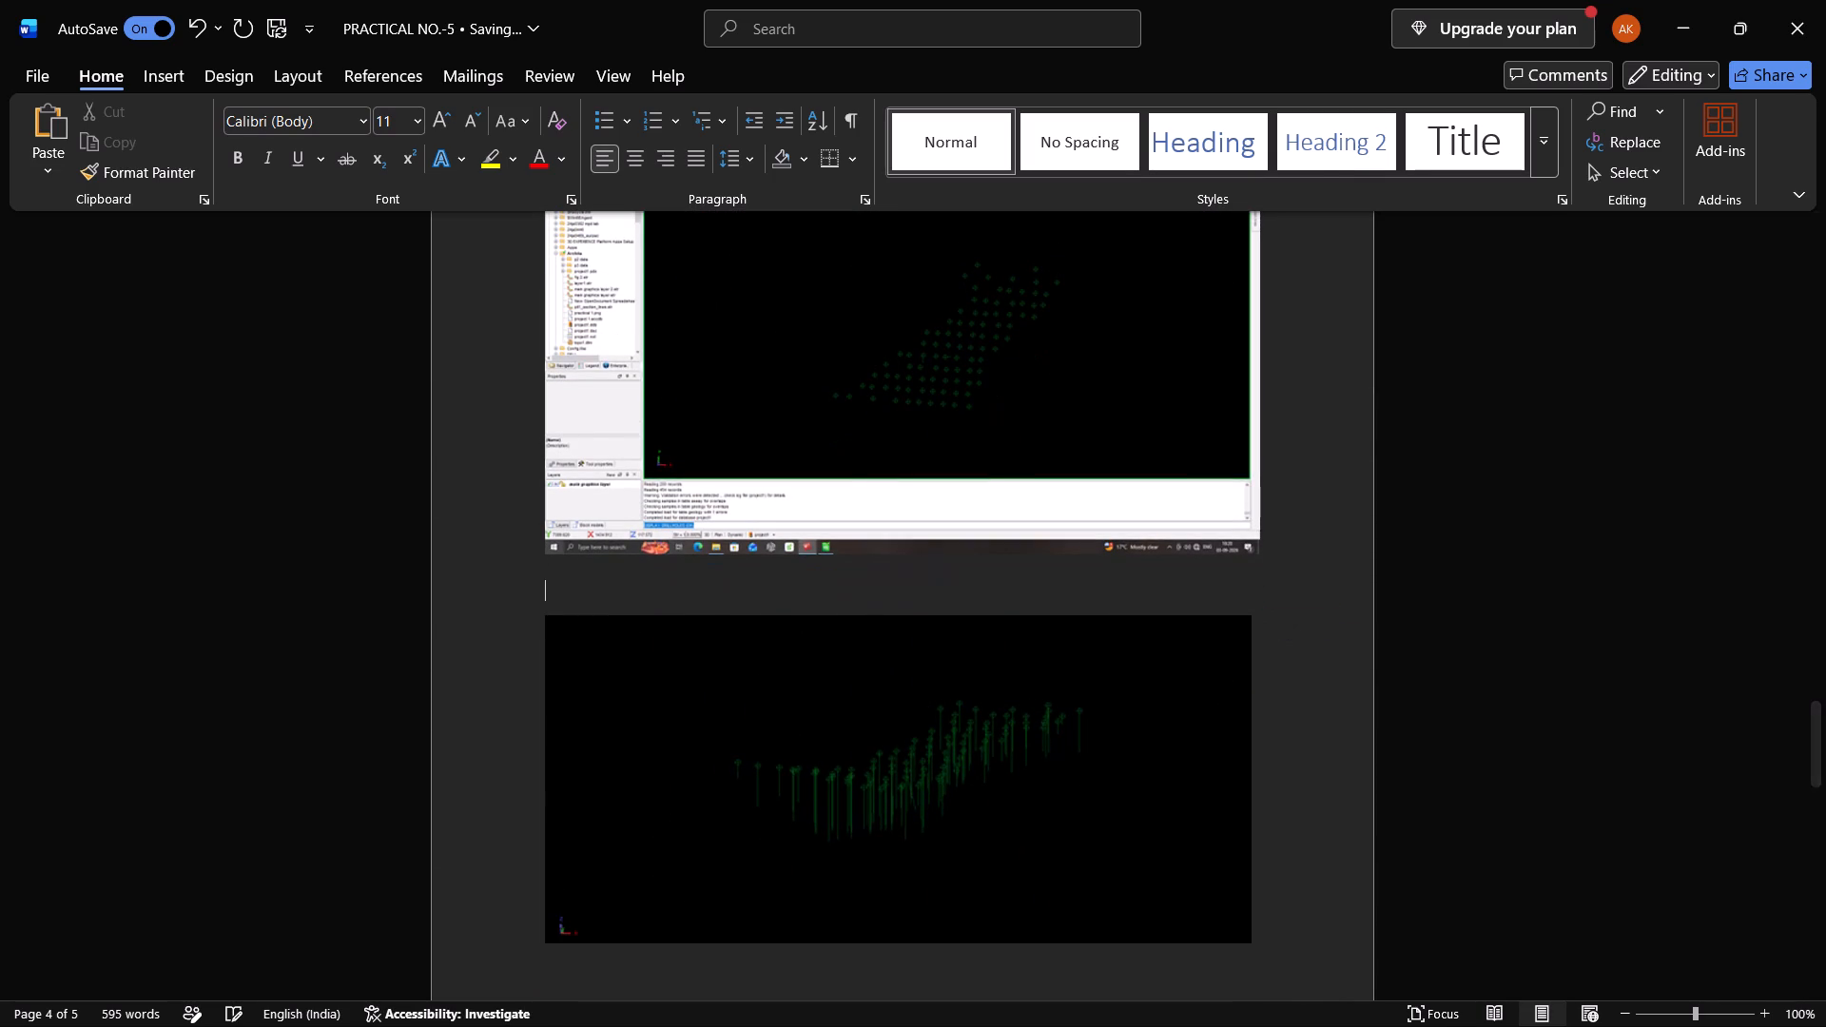
pyautogui.hotkey('shift', 'Return')
pyautogui.hotkey('shift', 'Return')
pyautogui.hotkey('shift', 'Return')
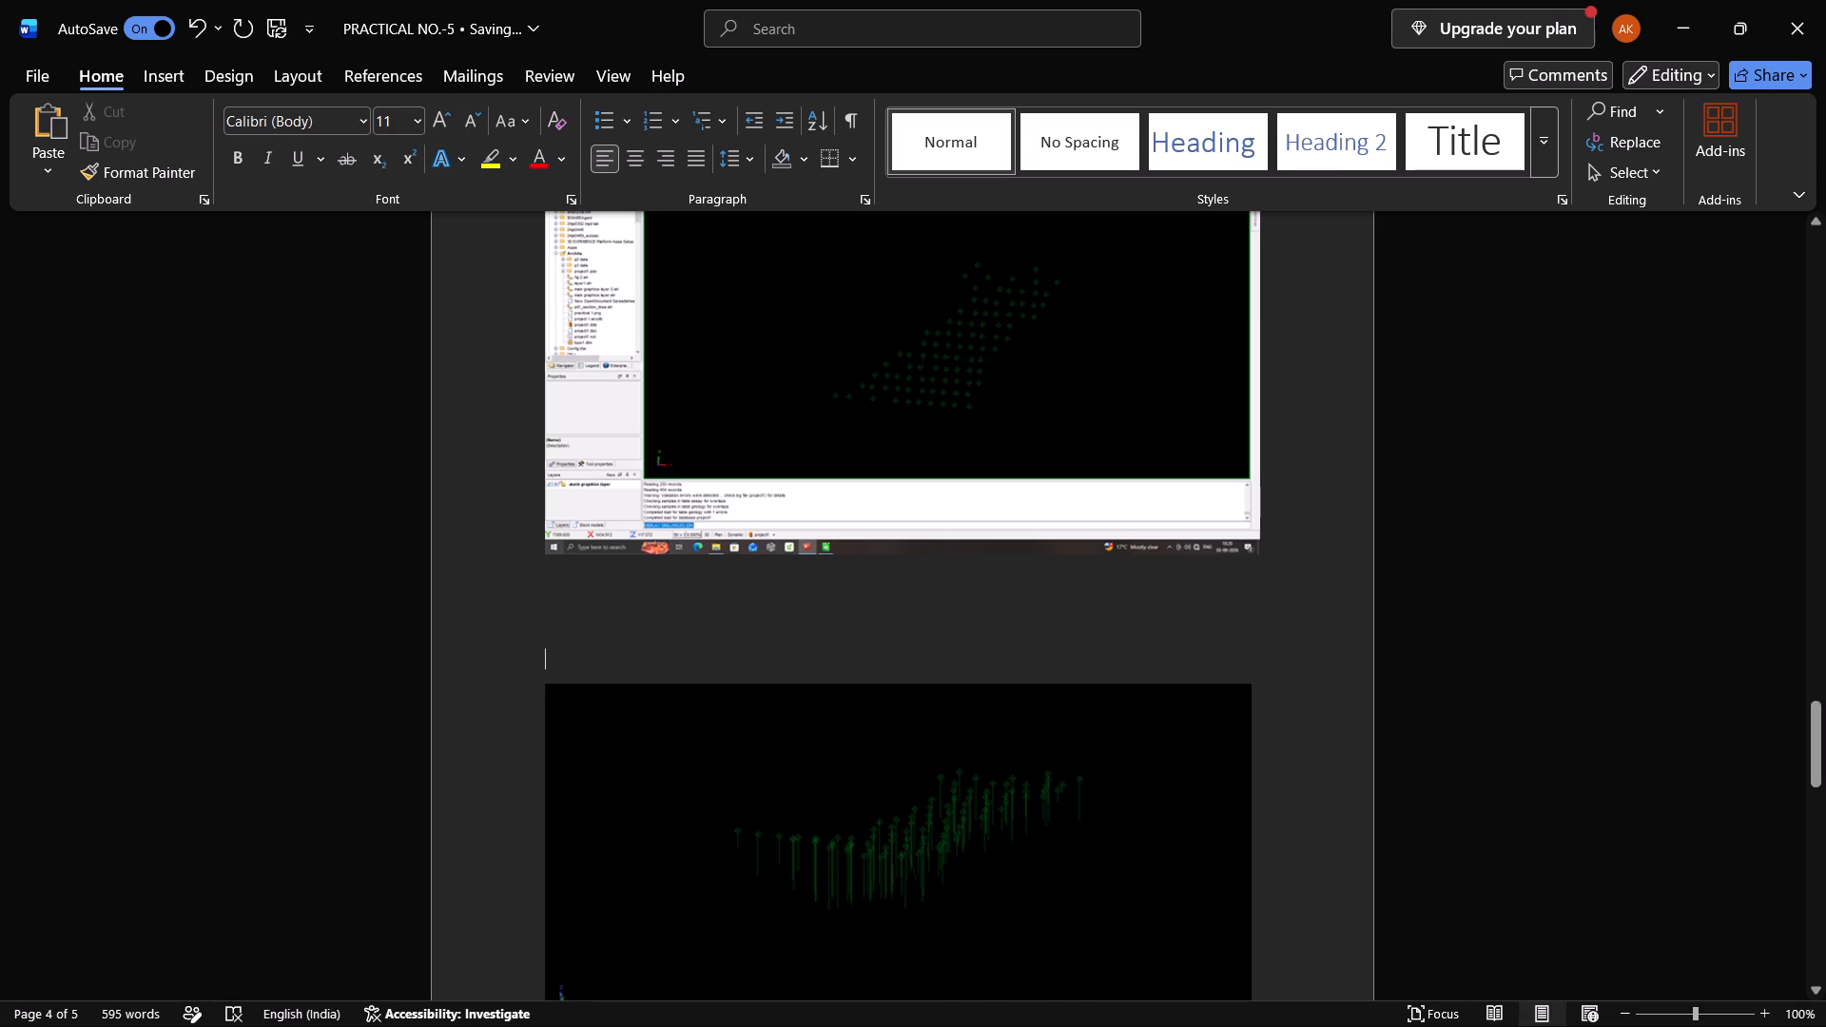
# Crop the pasted plan-view Surpac screenshot on all four sides to the black graphics area.
pyautogui.scroll(1, 1201, 374)
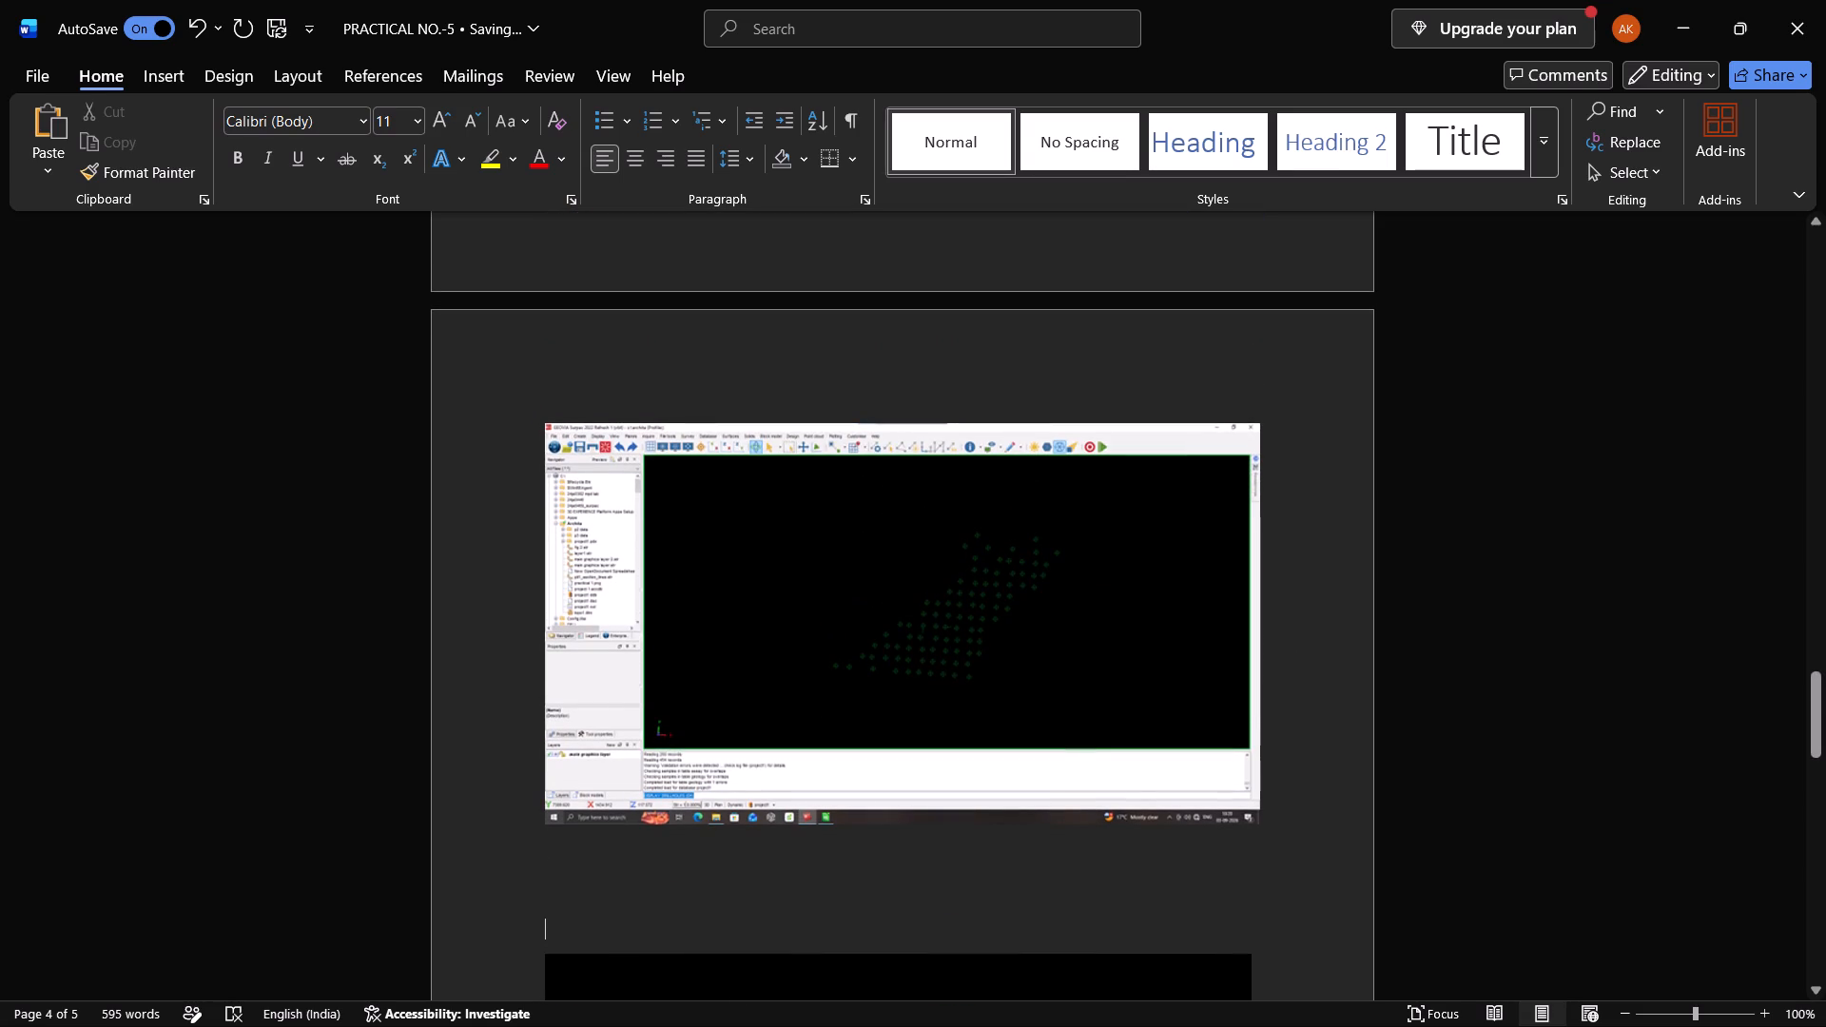
pyautogui.rightClick(988, 586)
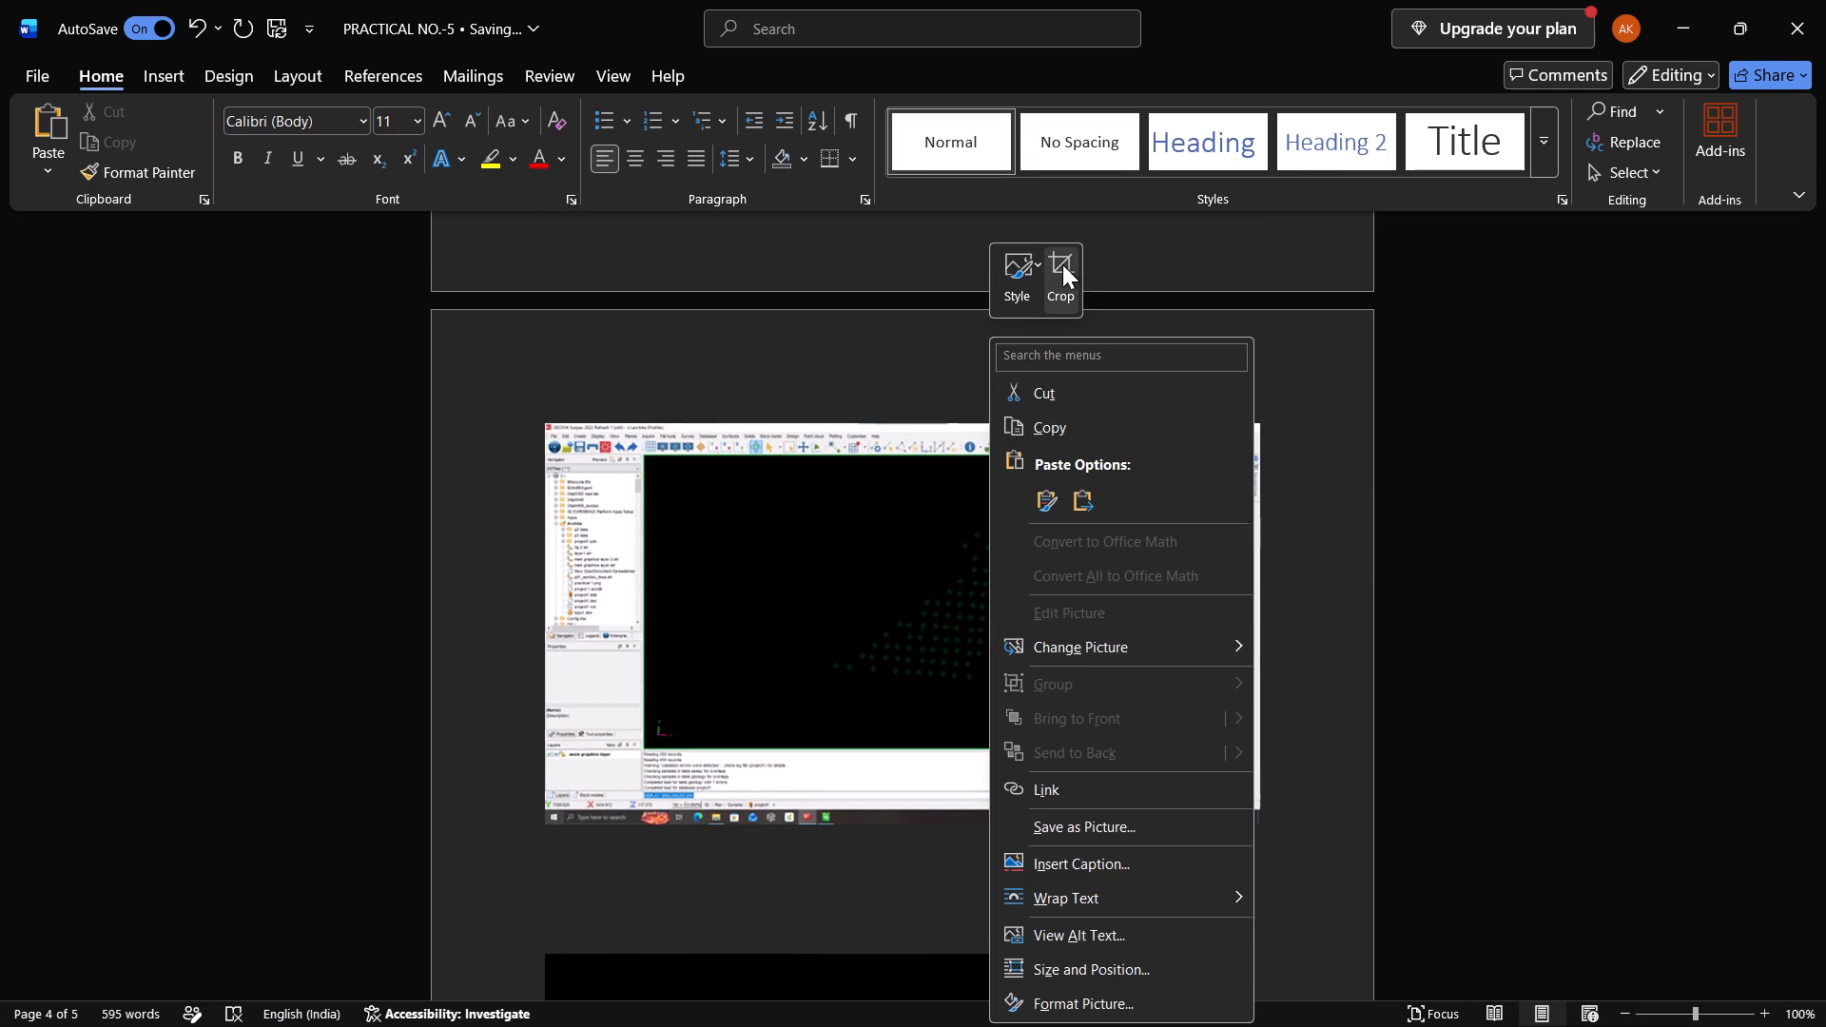
pyautogui.click(1062, 264)
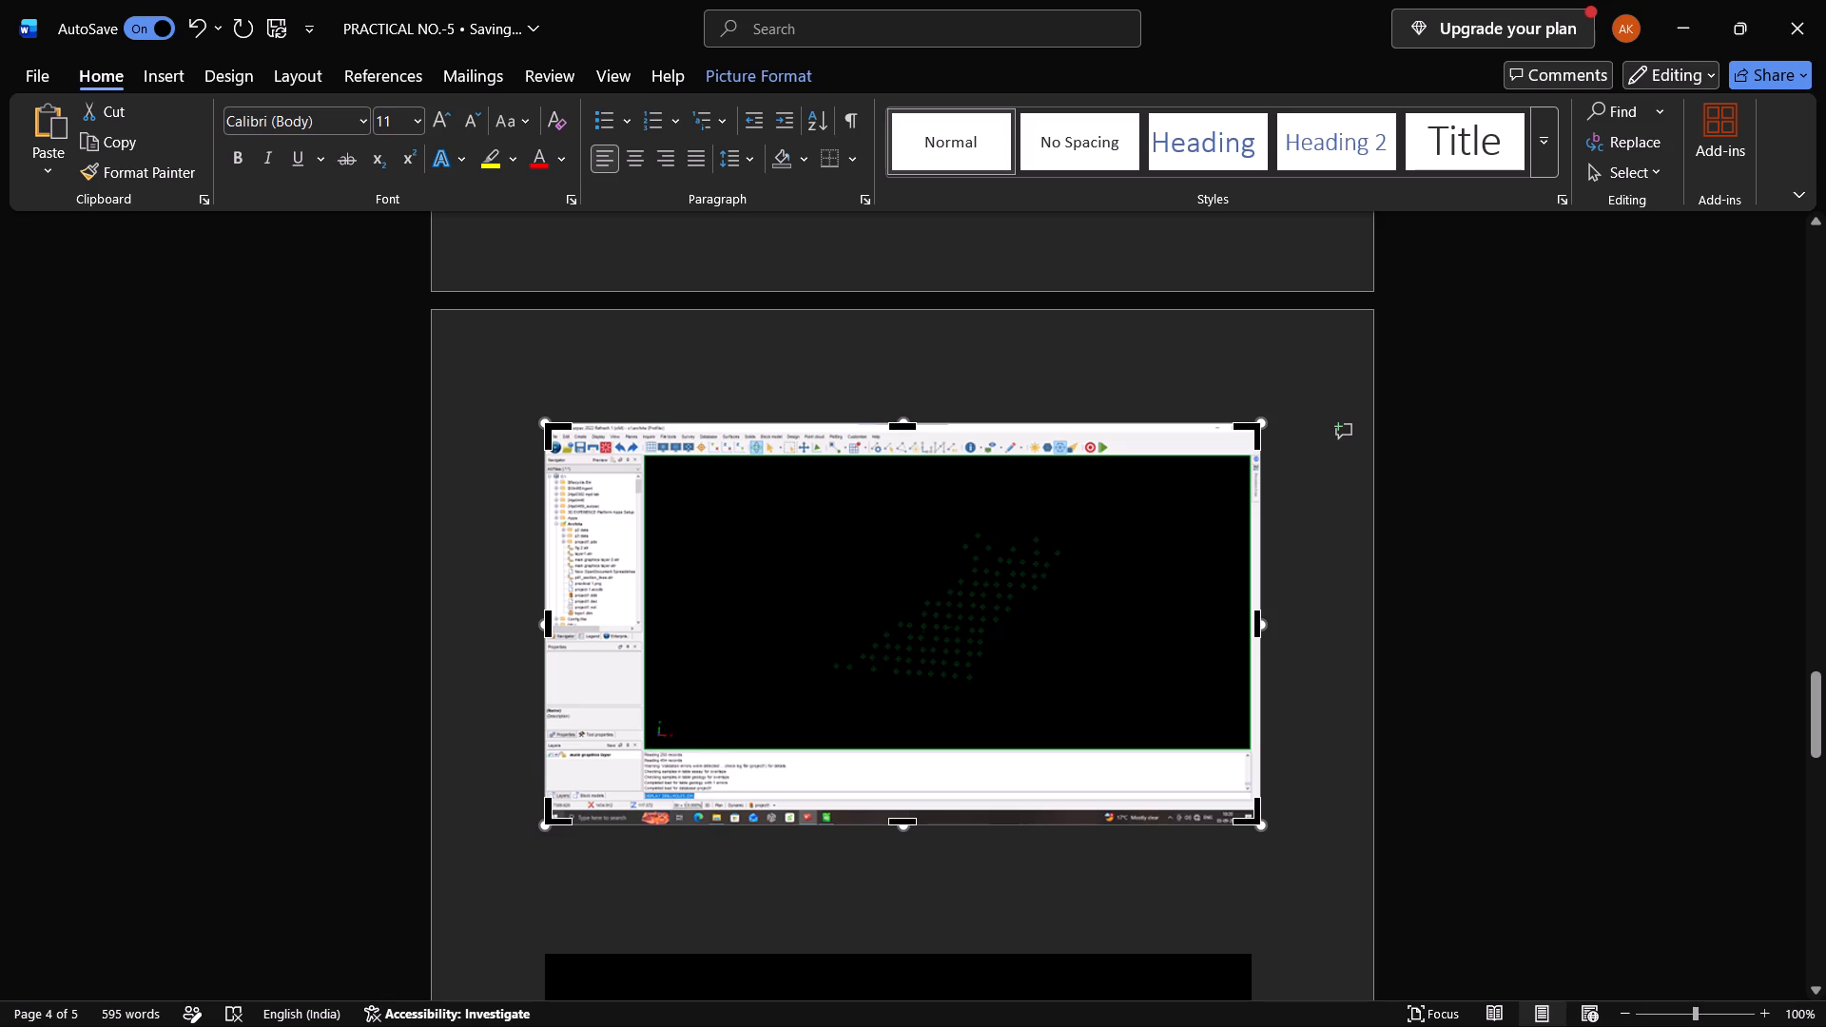
pyautogui.moveTo(1260, 425); pyautogui.dragTo(1244, 460)
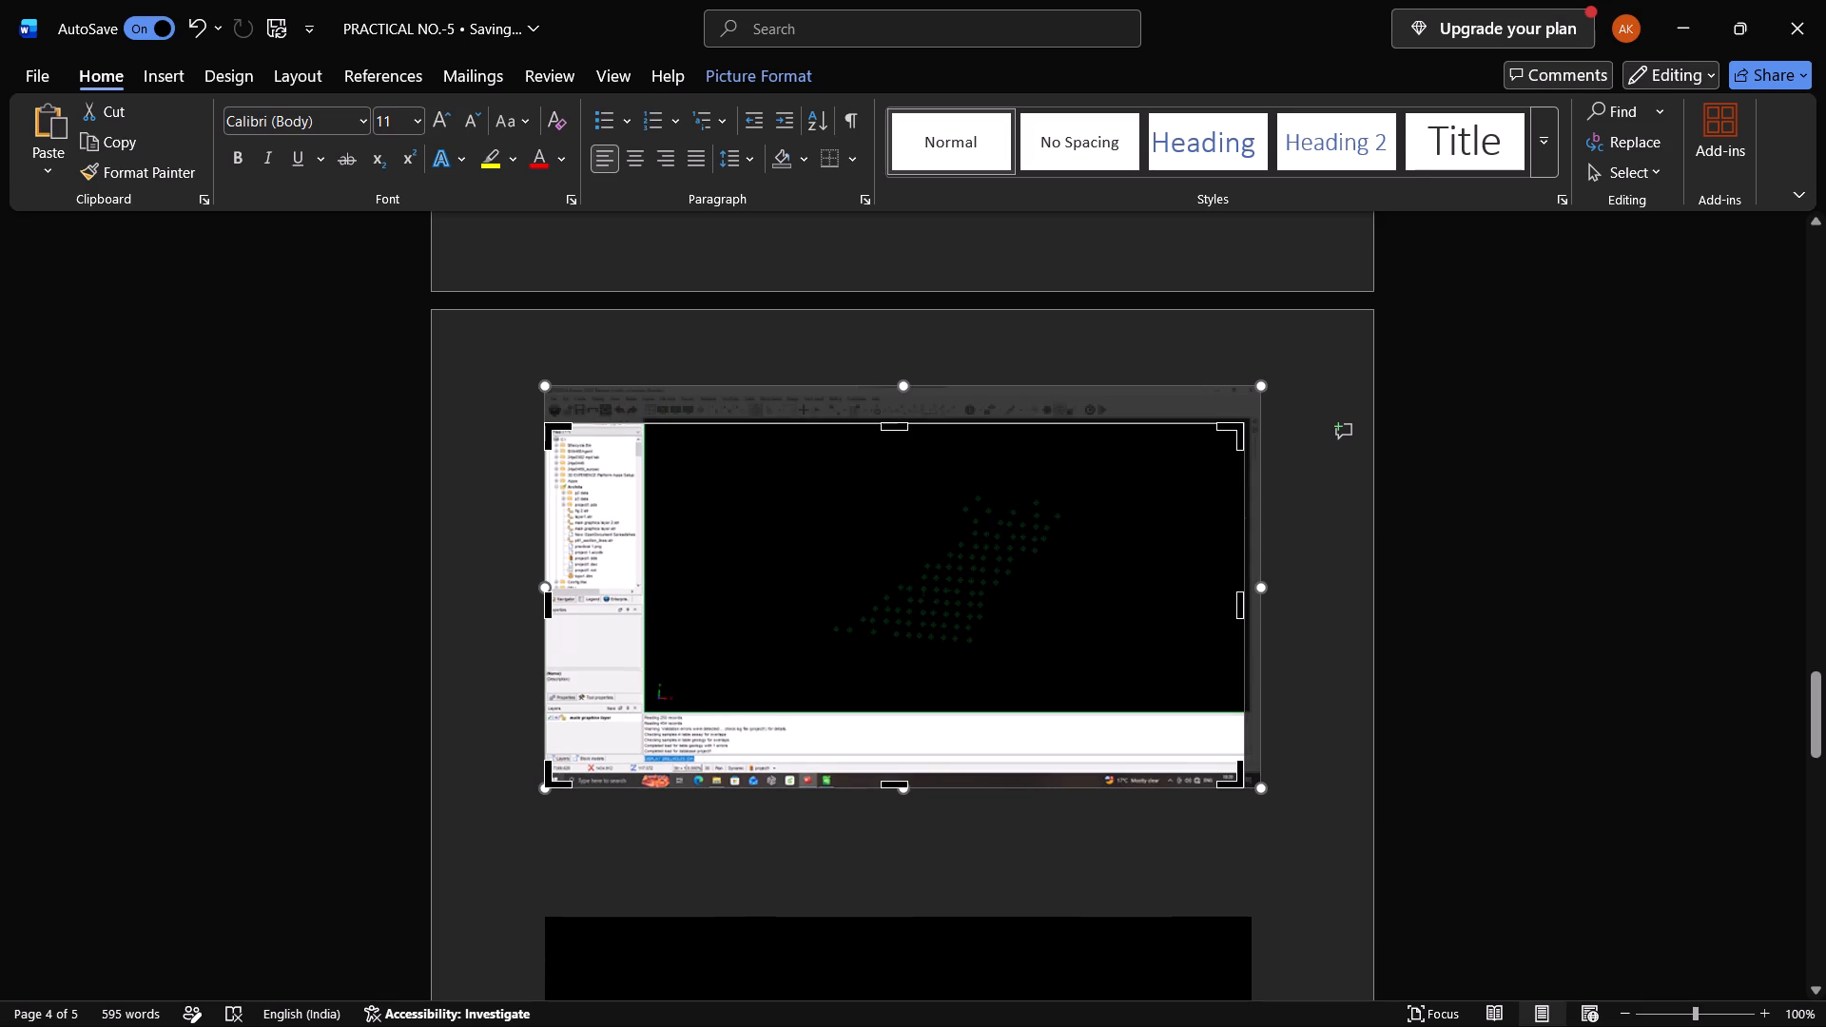
pyautogui.moveTo(544, 776); pyautogui.dragTo(655, 707)
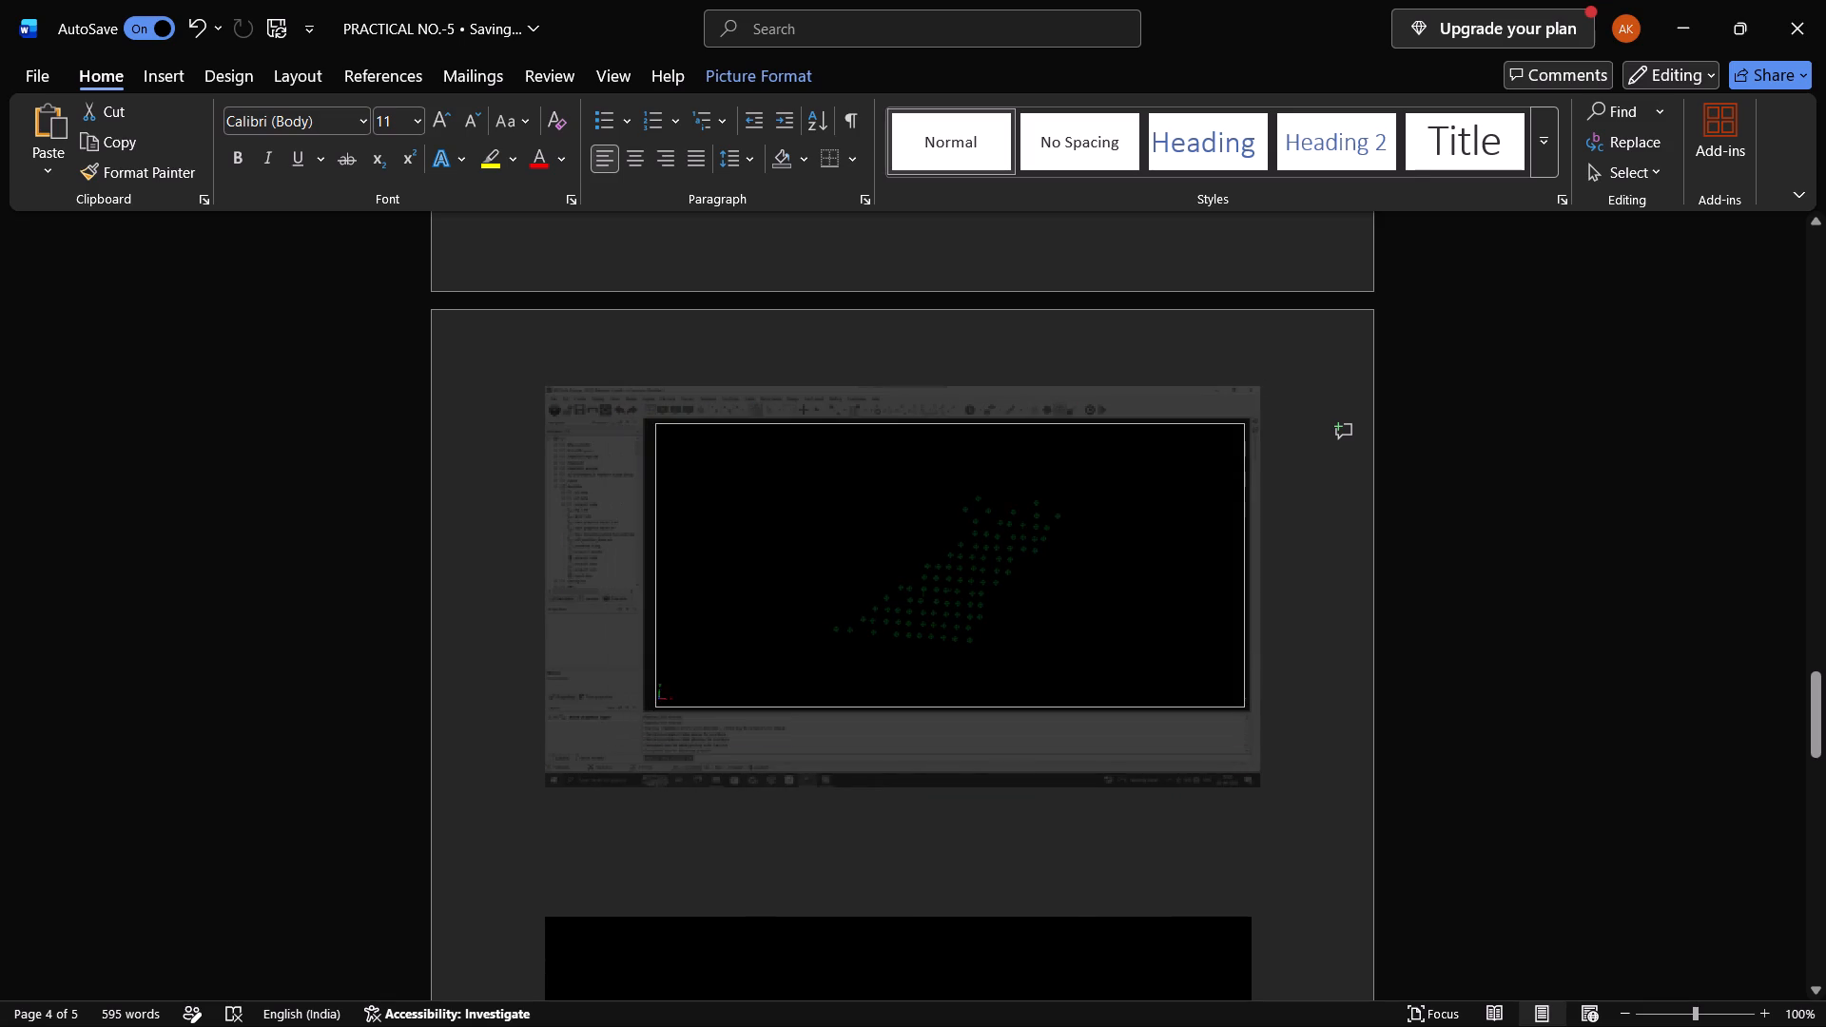
pyautogui.moveTo(655, 707); pyautogui.dragTo(644, 708)
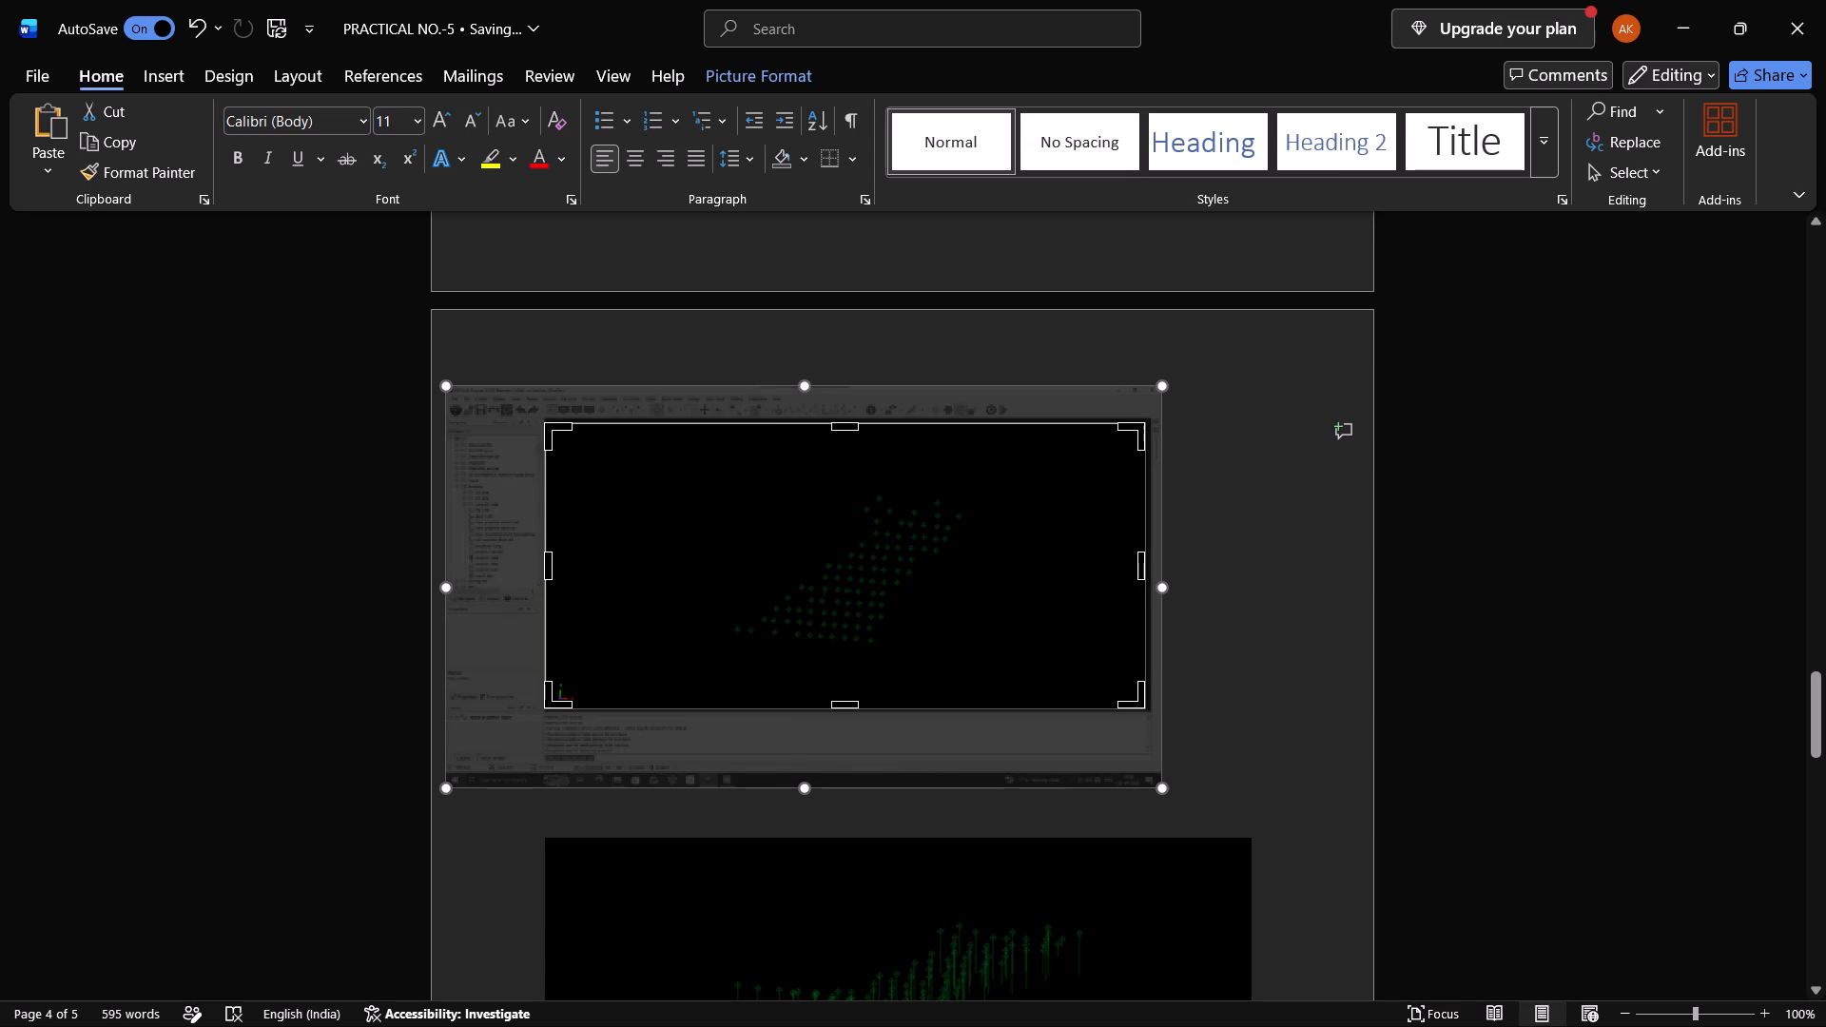
pyautogui.press('Return')
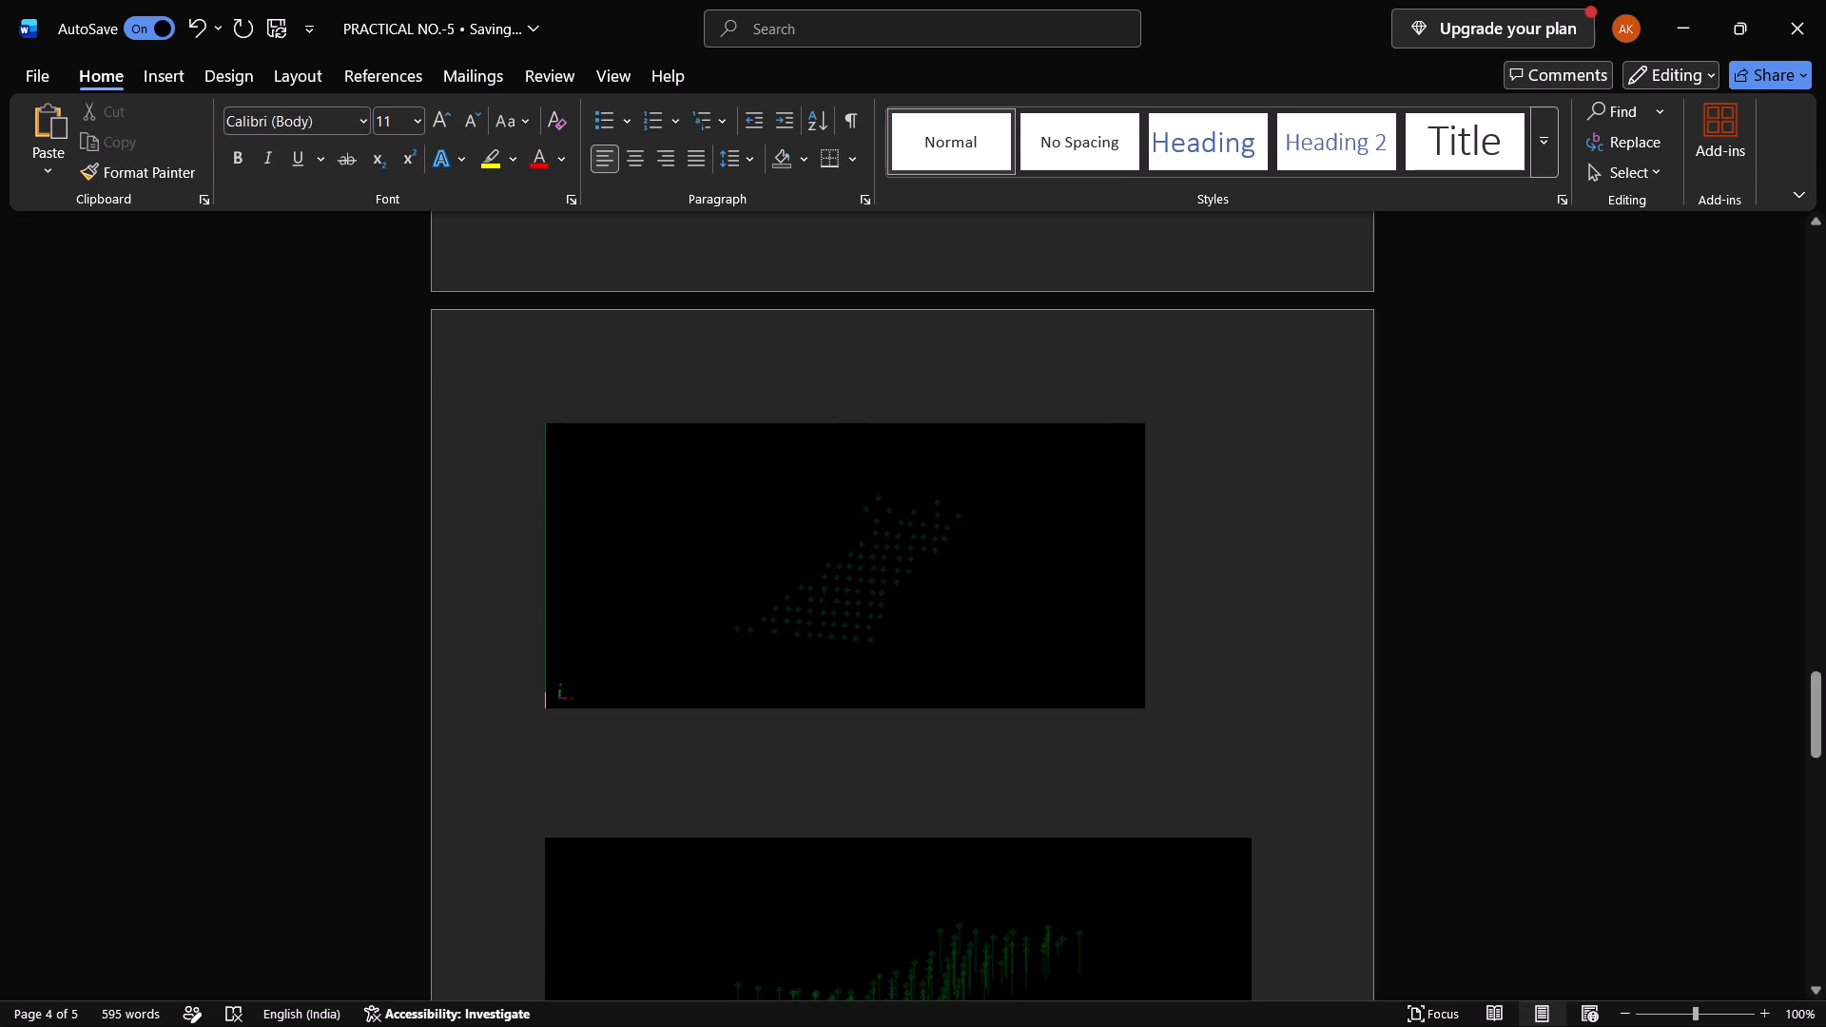
# Enlarge the cropped plan-view image proportionally to about the same width as the 3D drillhole image below it.
pyautogui.click(1108, 459)
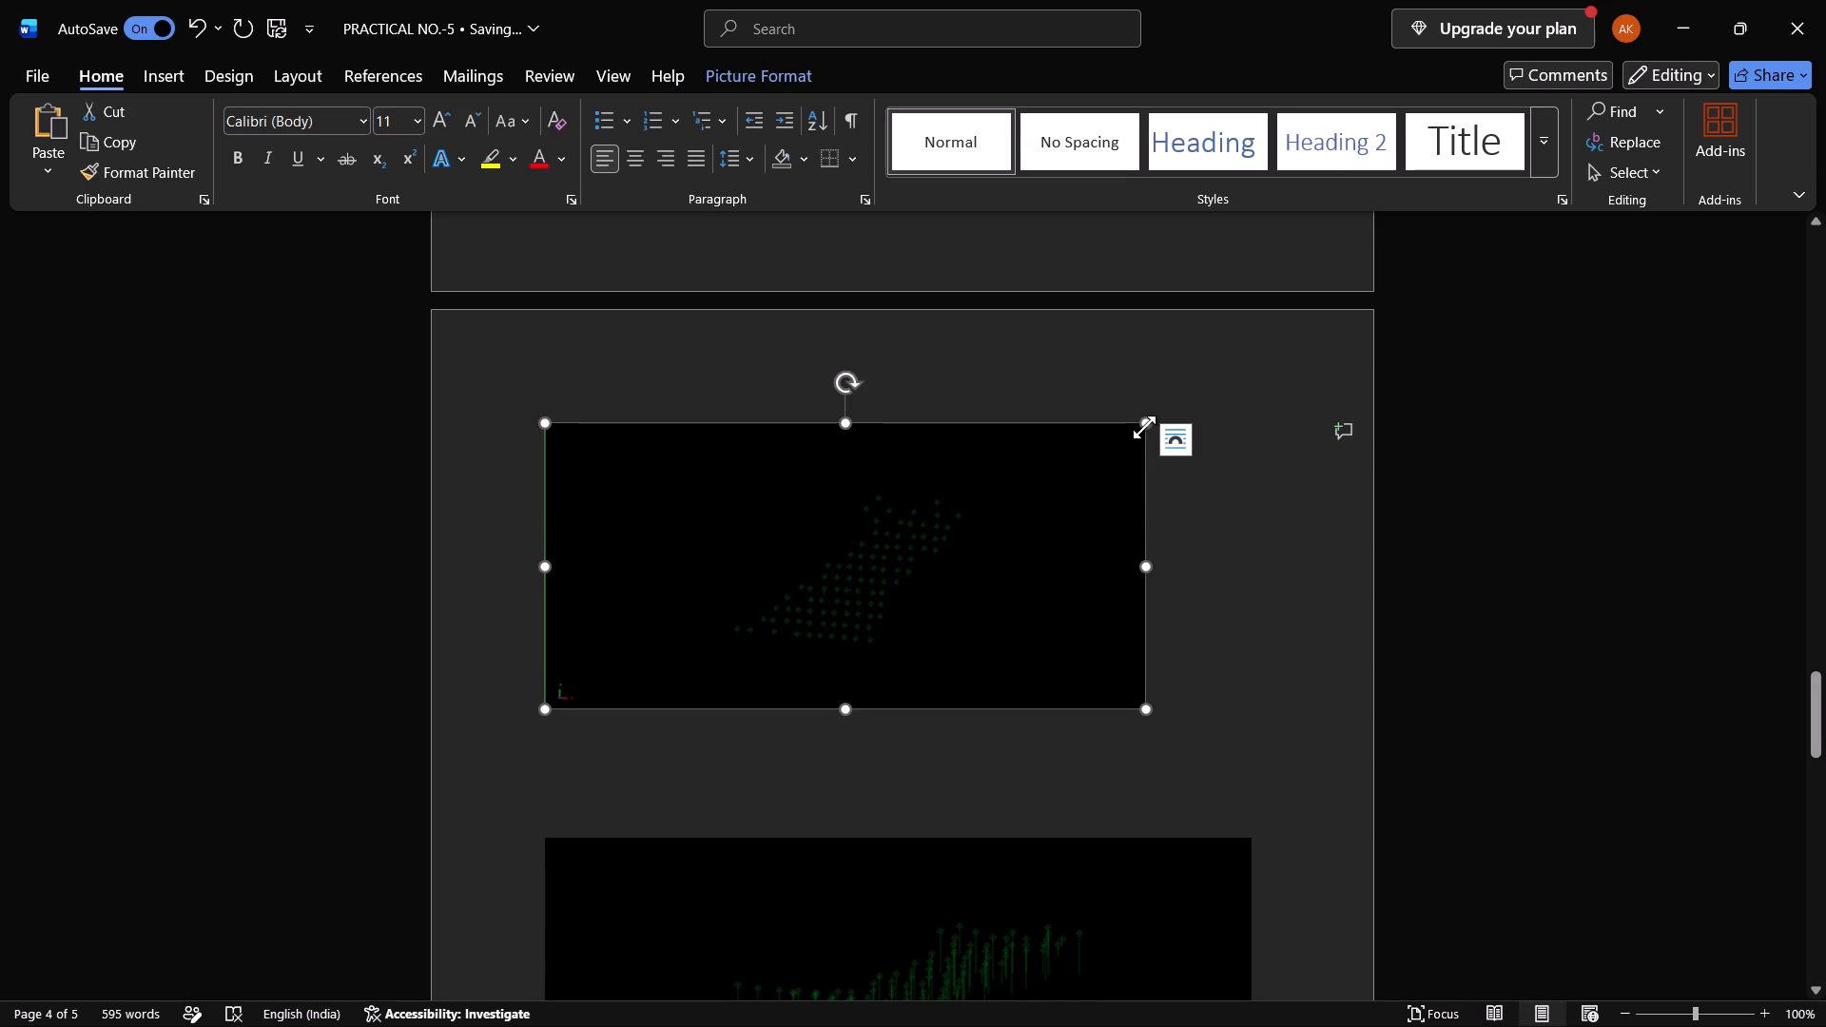
pyautogui.moveTo(1144, 427); pyautogui.dragTo(1259, 382)
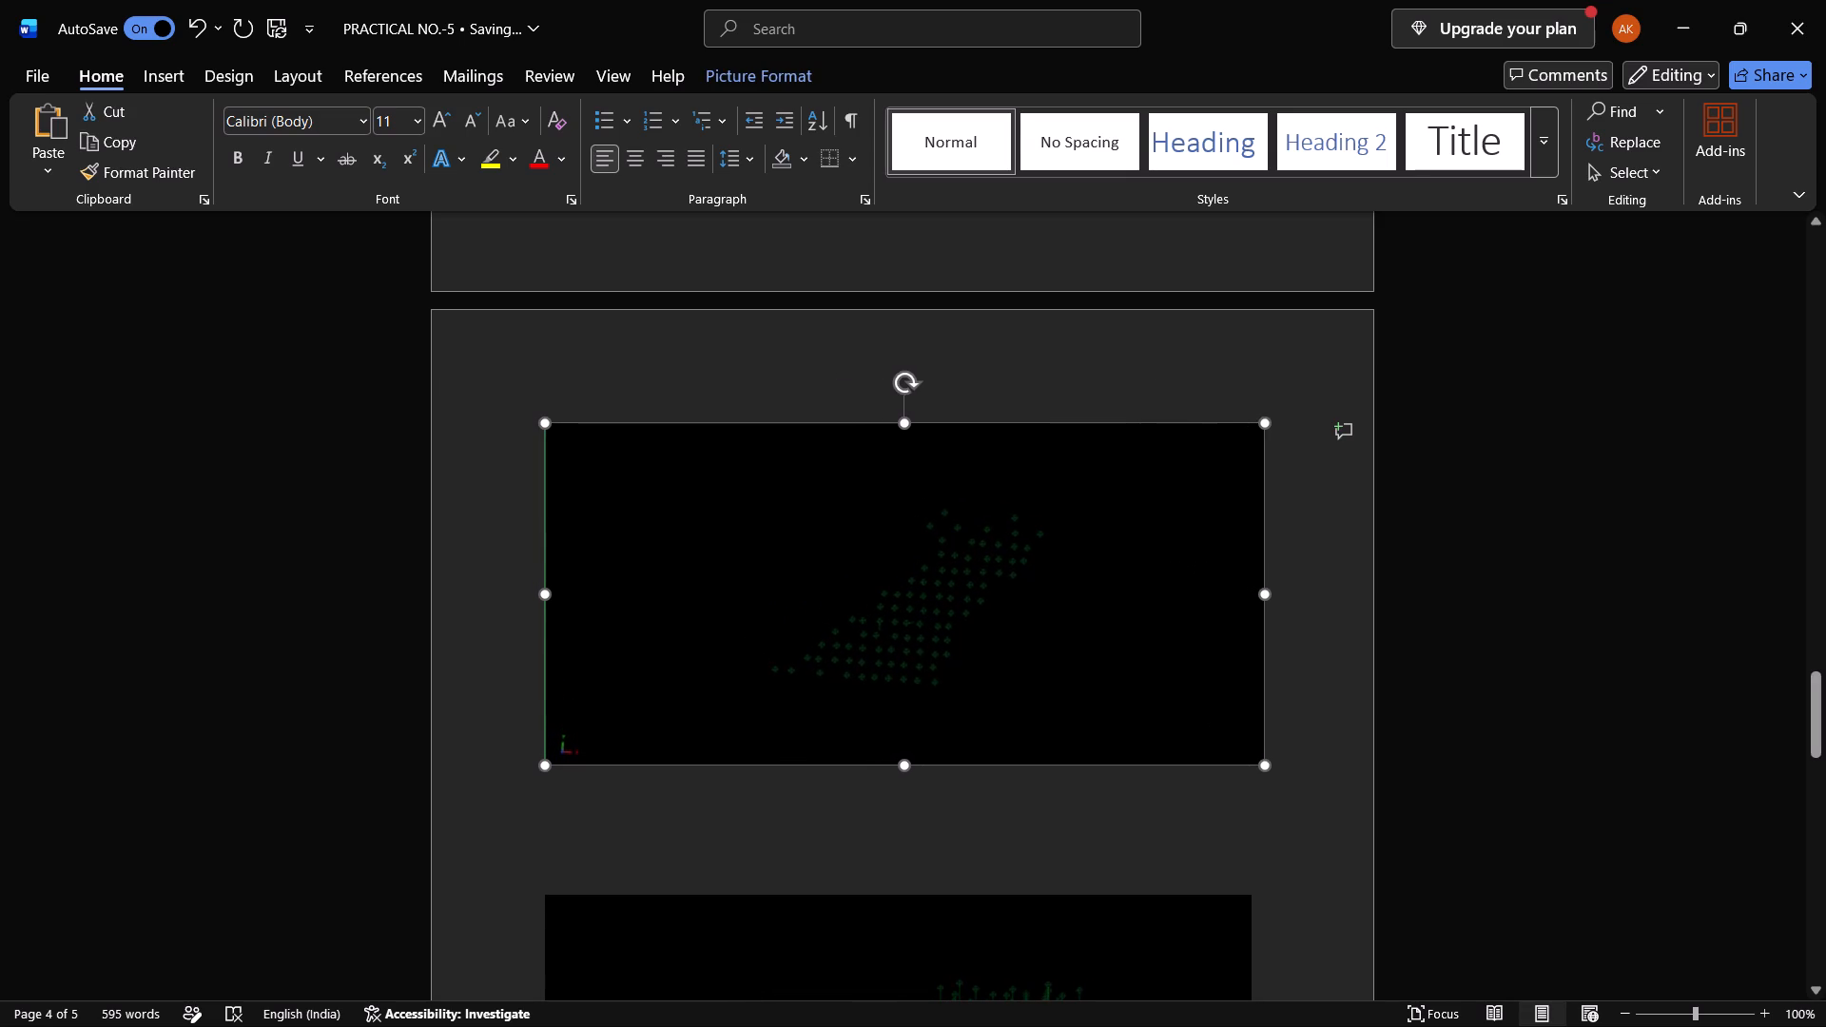
pyautogui.moveTo(1259, 382); pyautogui.dragTo(1257, 383)
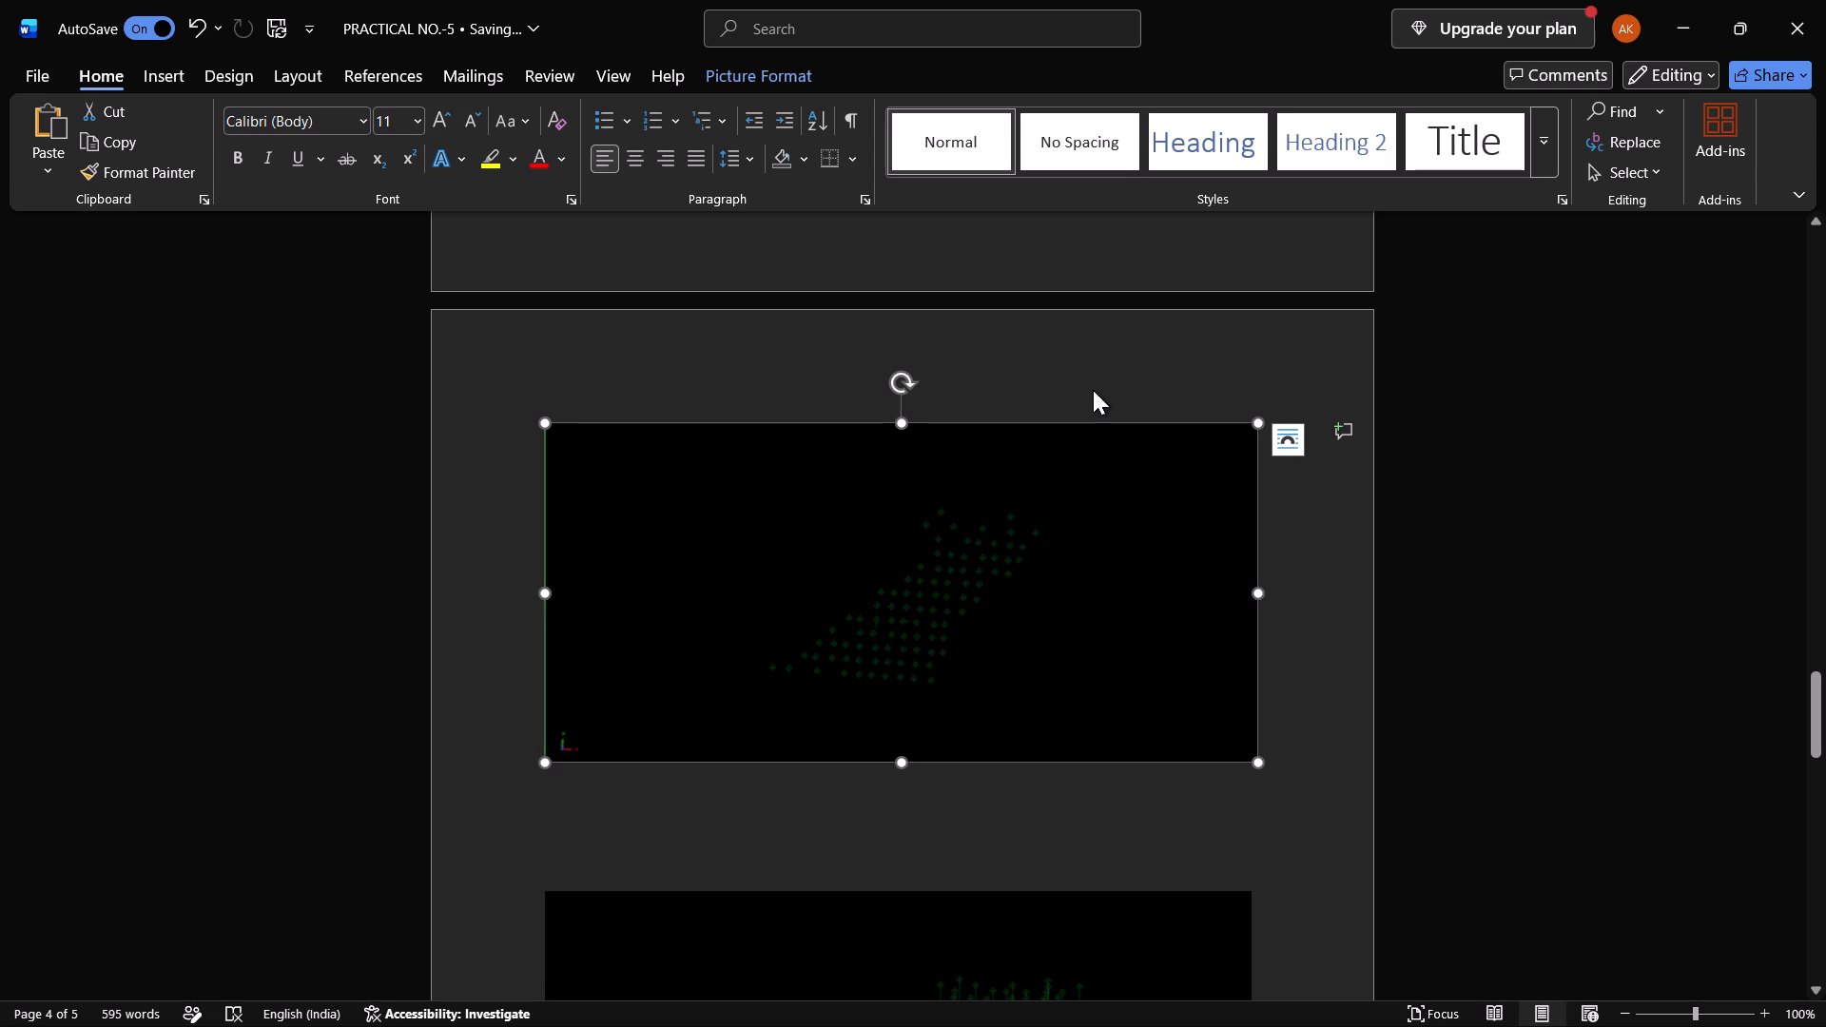
pyautogui.click(1089, 374)
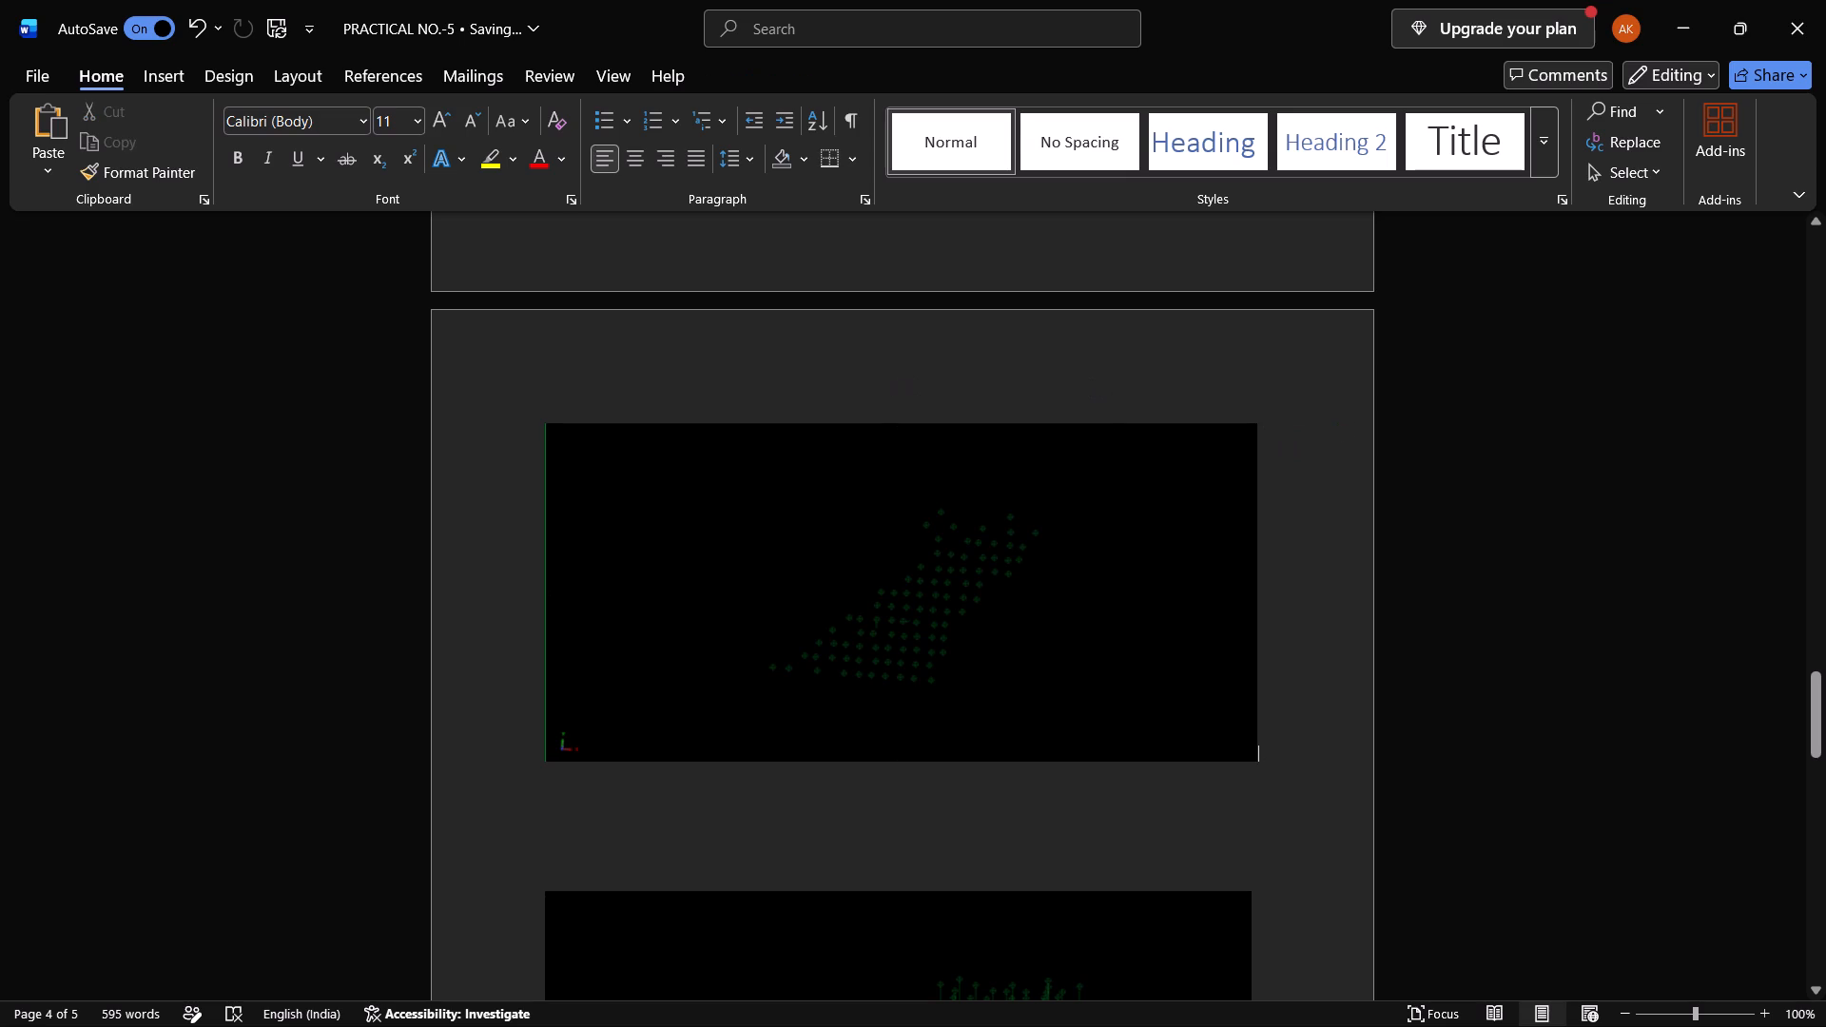
# Check the report's layout through to the end of the Conclusion section and save PRACTICAL NO.-5.
pyautogui.scroll(-12, 1089, 374)
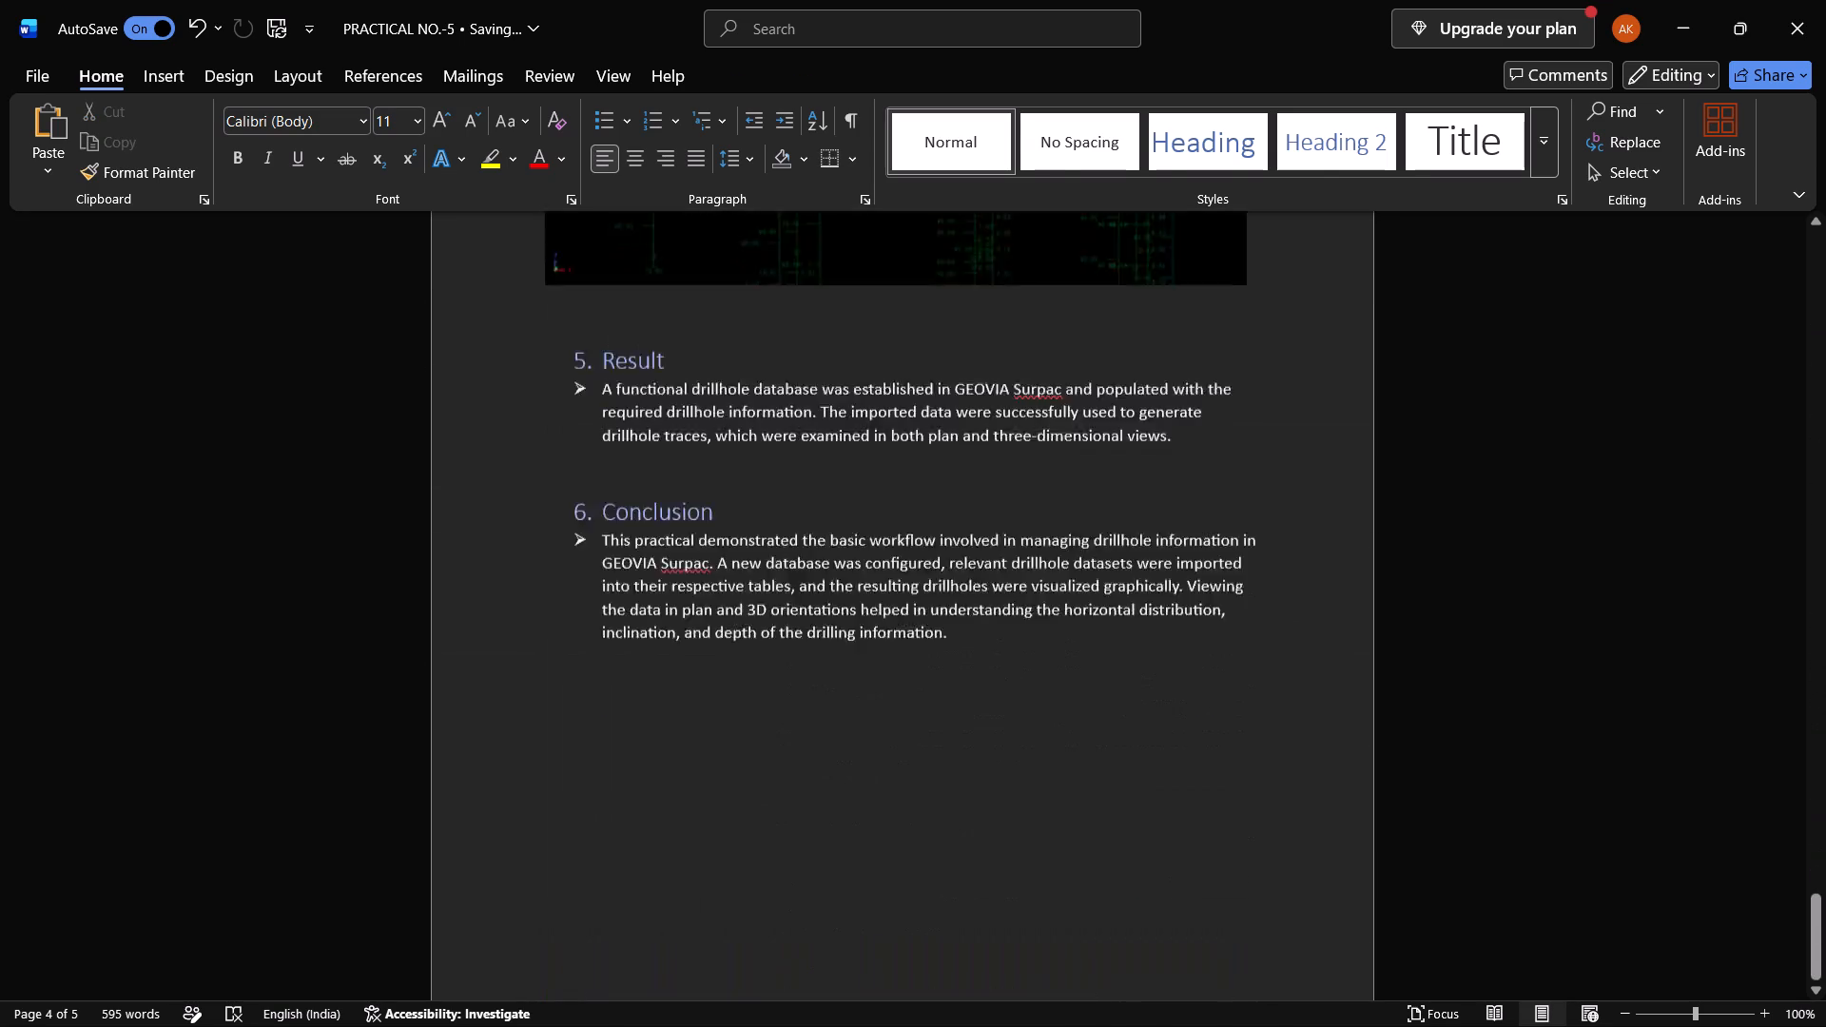
pyautogui.scroll(-4, 1089, 374)
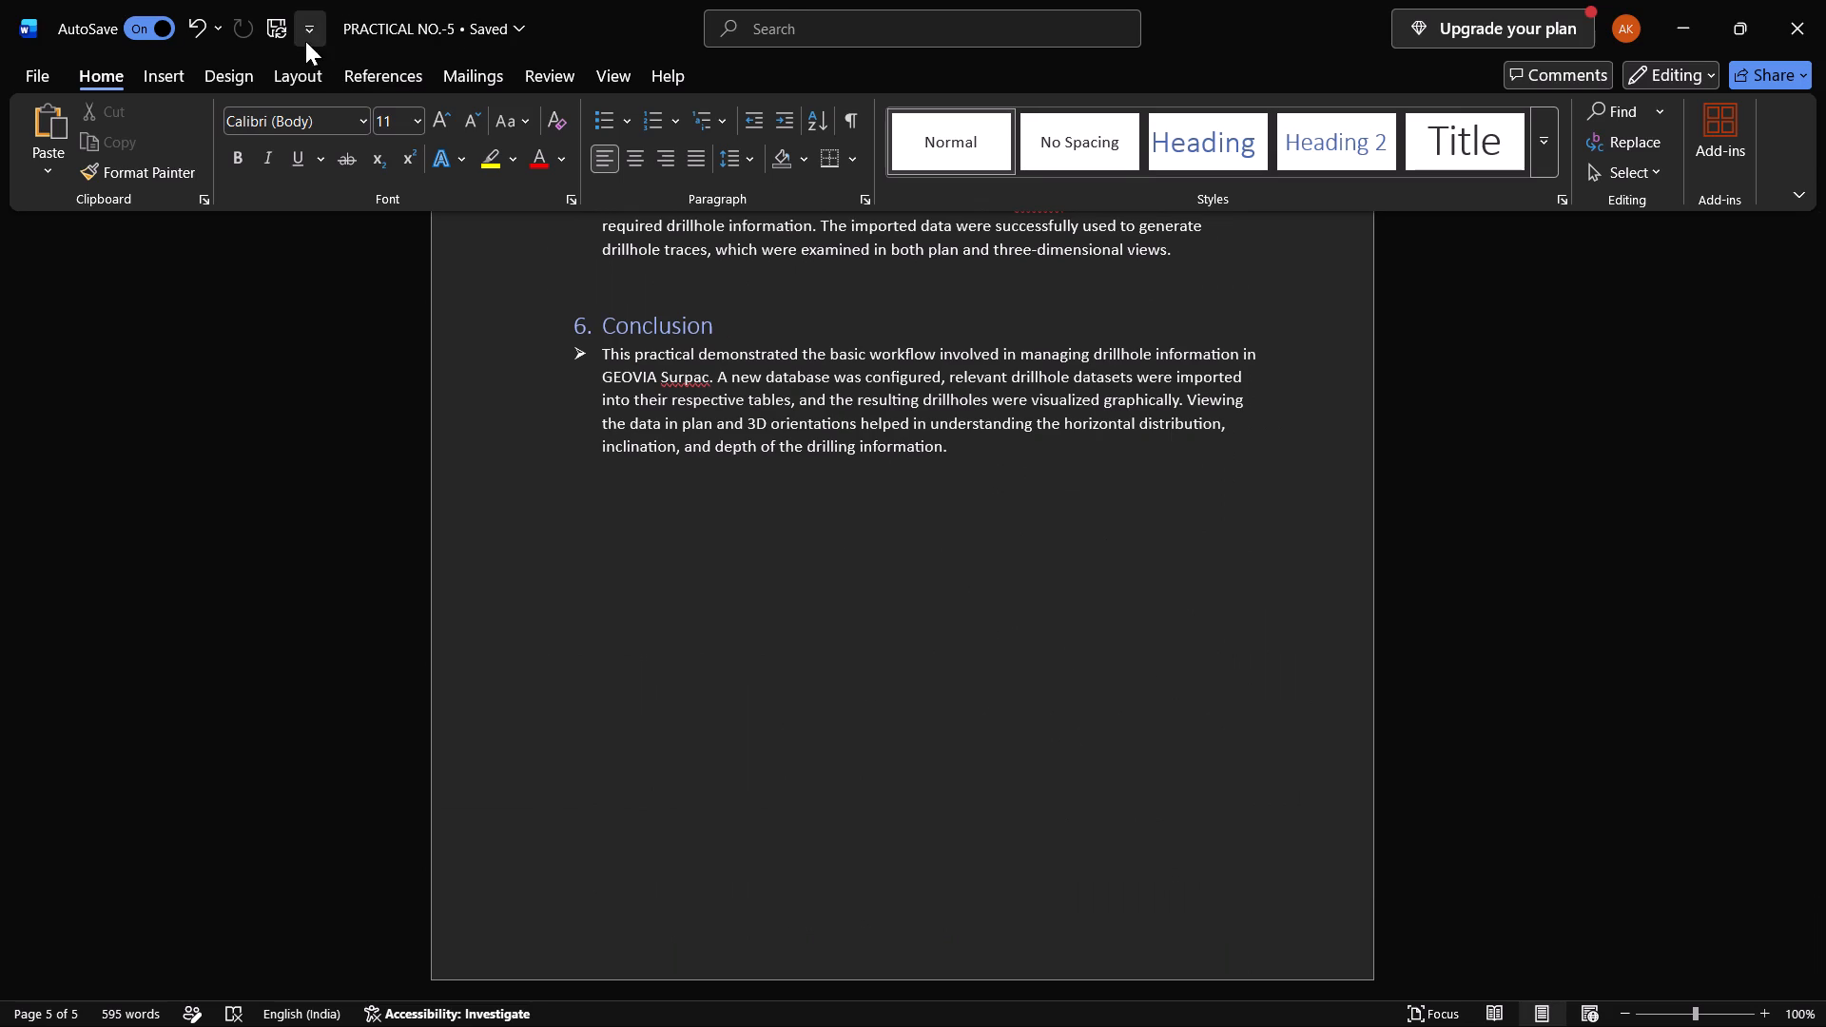
pyautogui.click(274, 32)
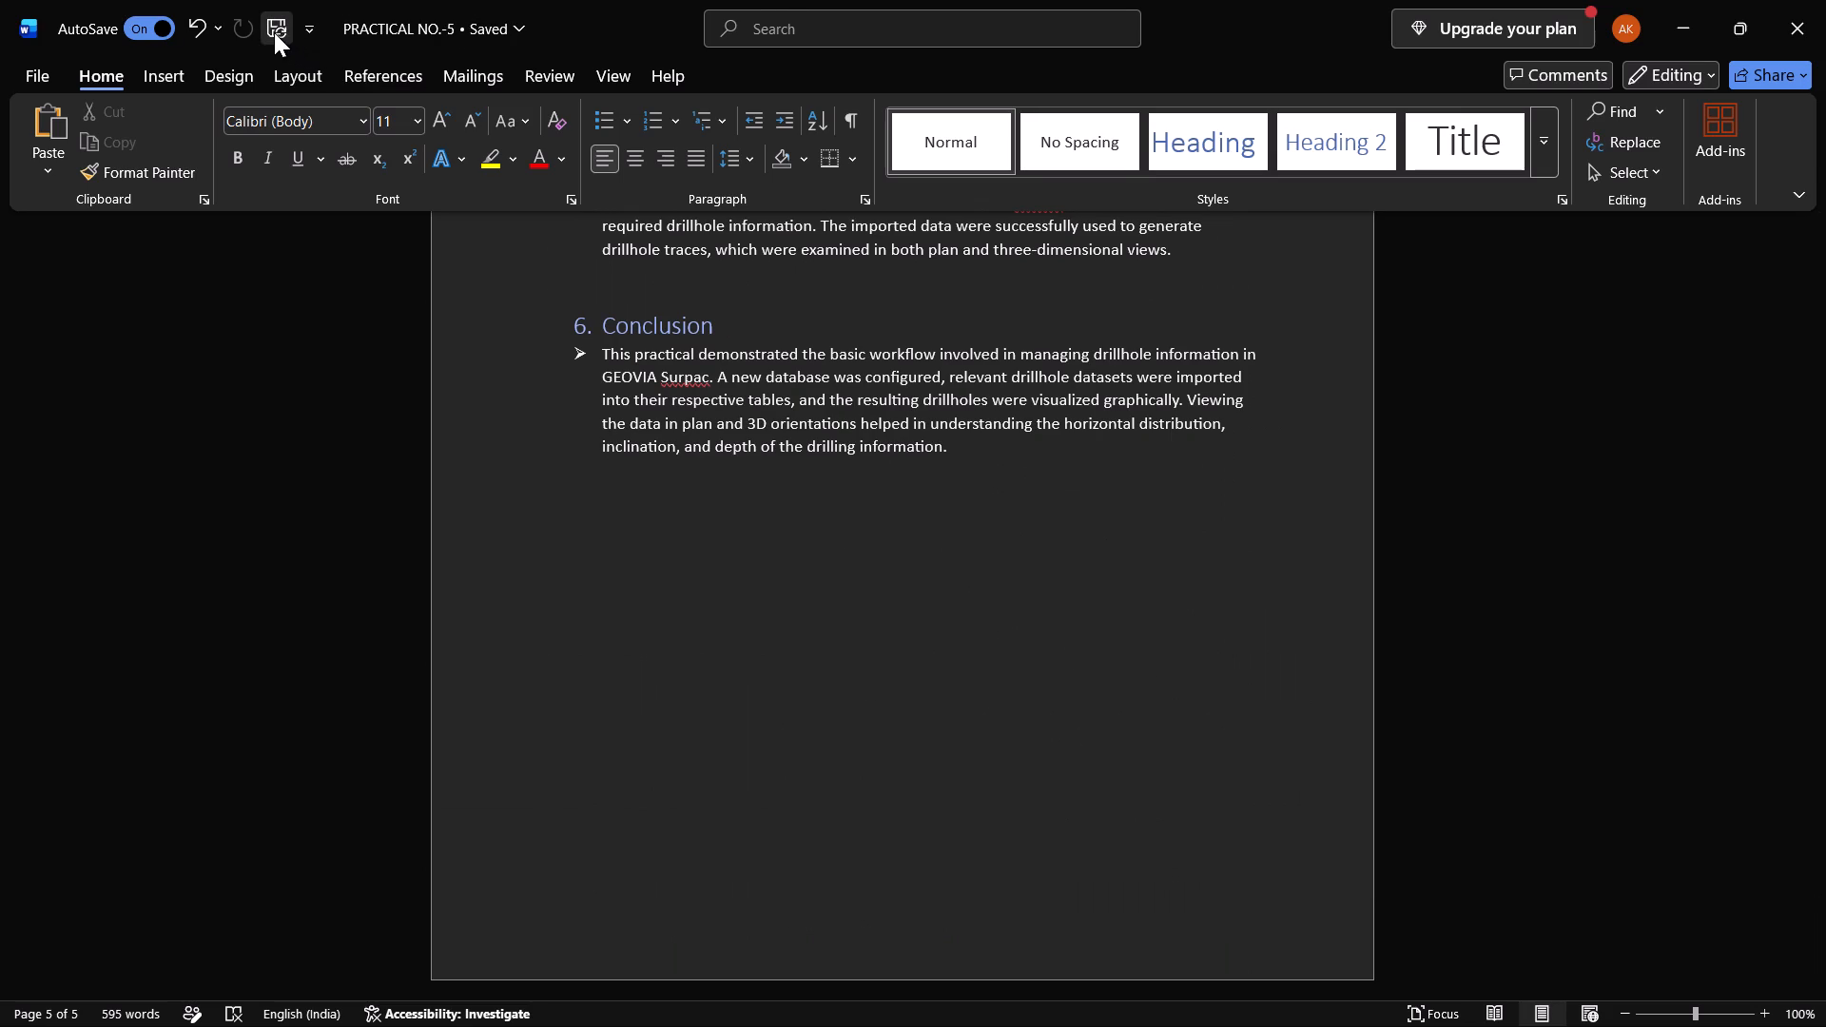
pyautogui.click(274, 32)
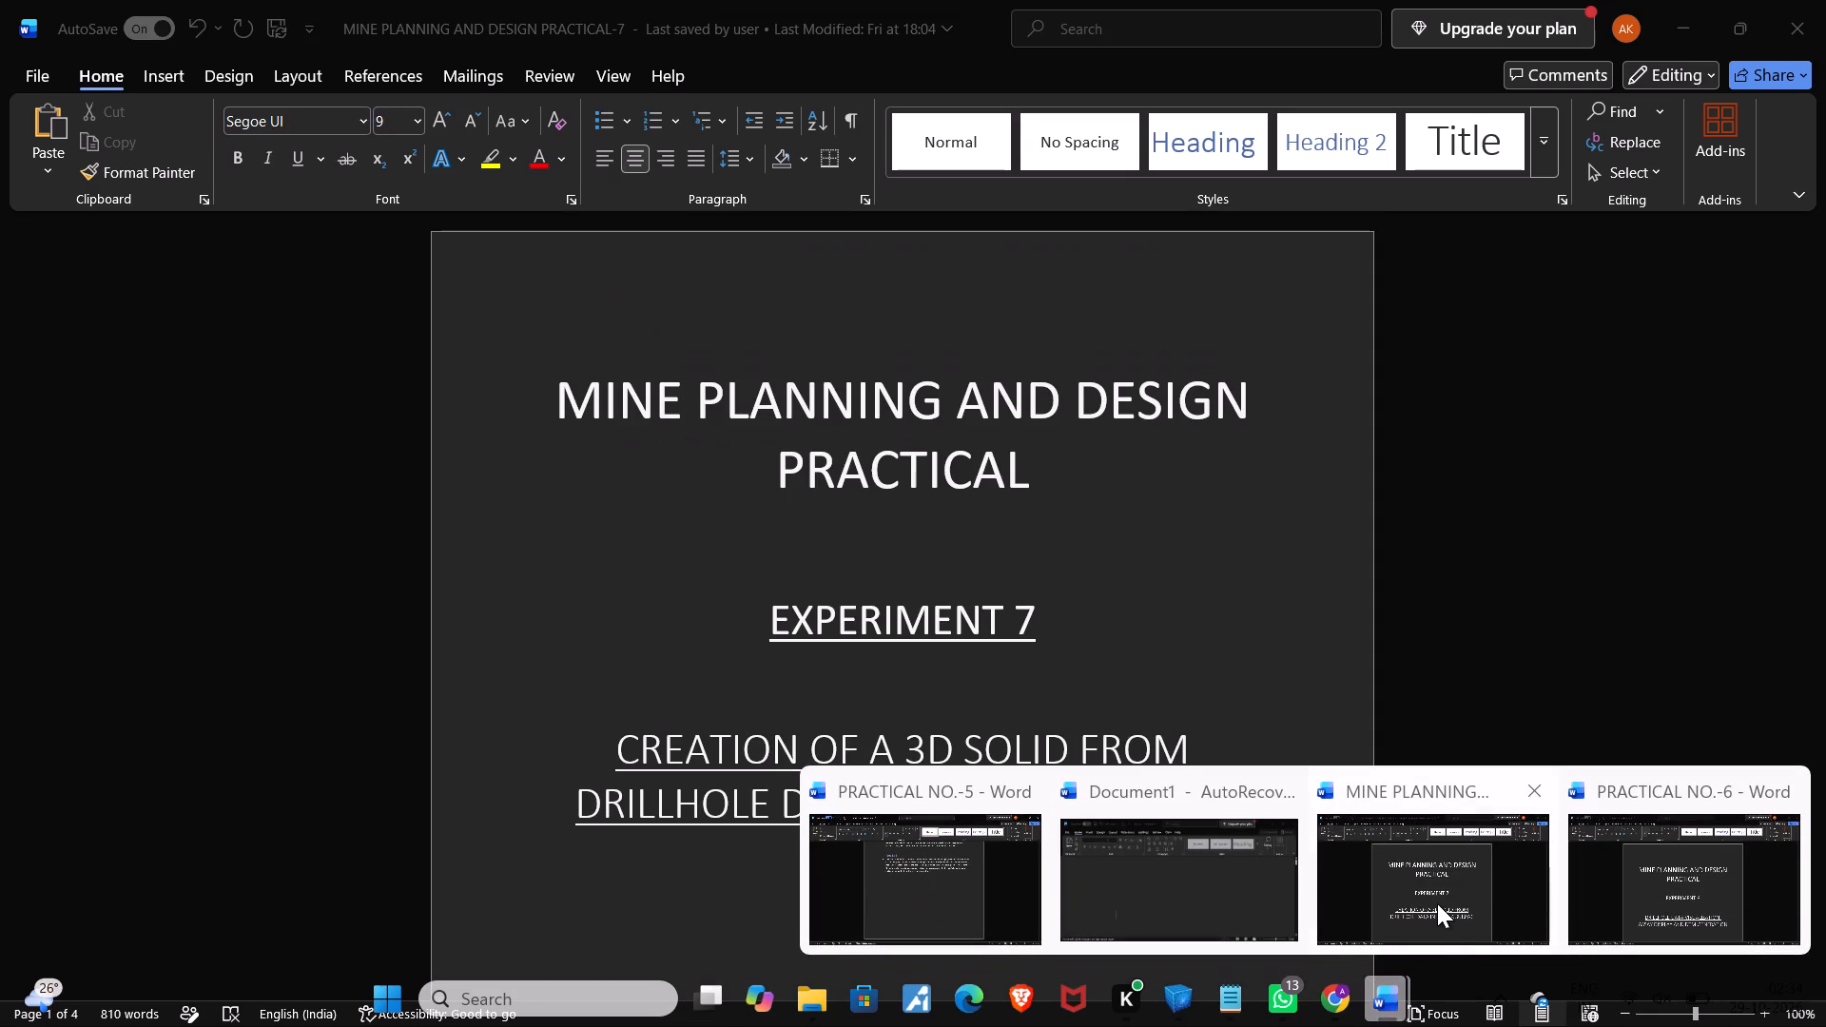
# Switch to the PRACTICAL NO.-6 report in Word.
pyautogui.click(1723, 836)
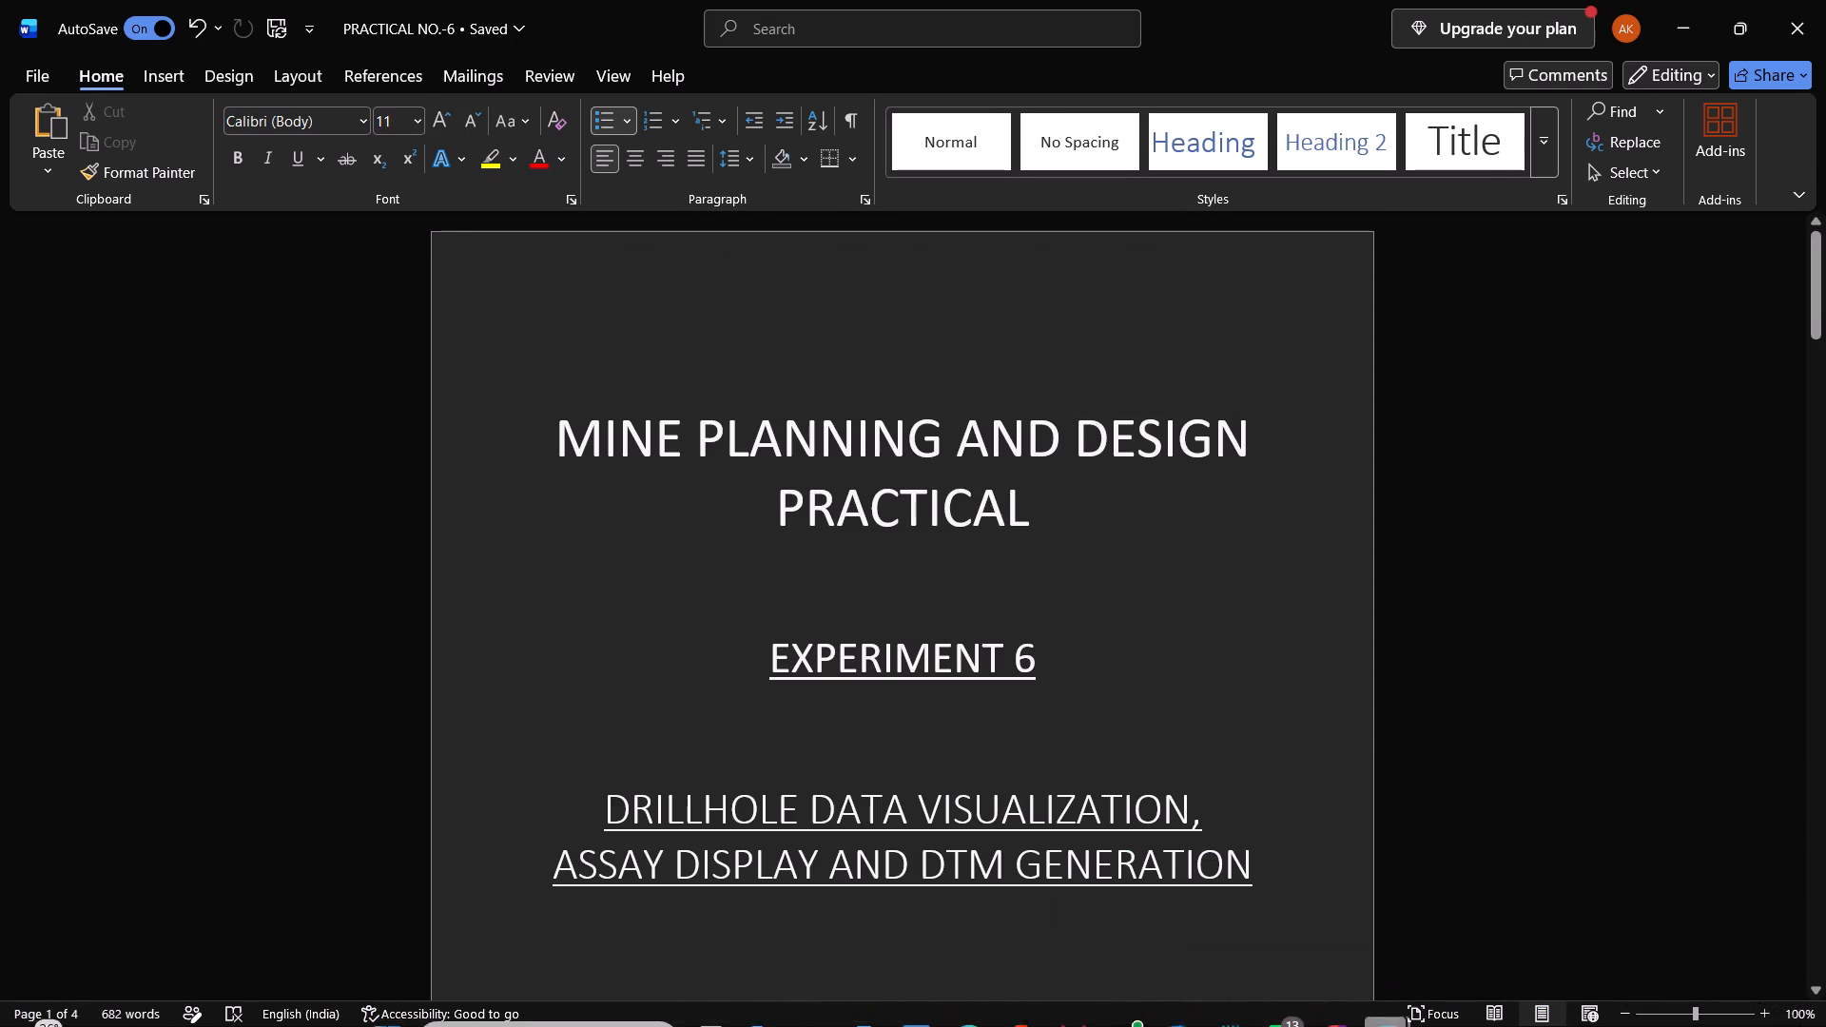
# Glance over the PRACTICAL NO.-6 procedure, switch to Chrome and close the two shared Practical 5 reports.
pyautogui.scroll(-7, 1225, 624)
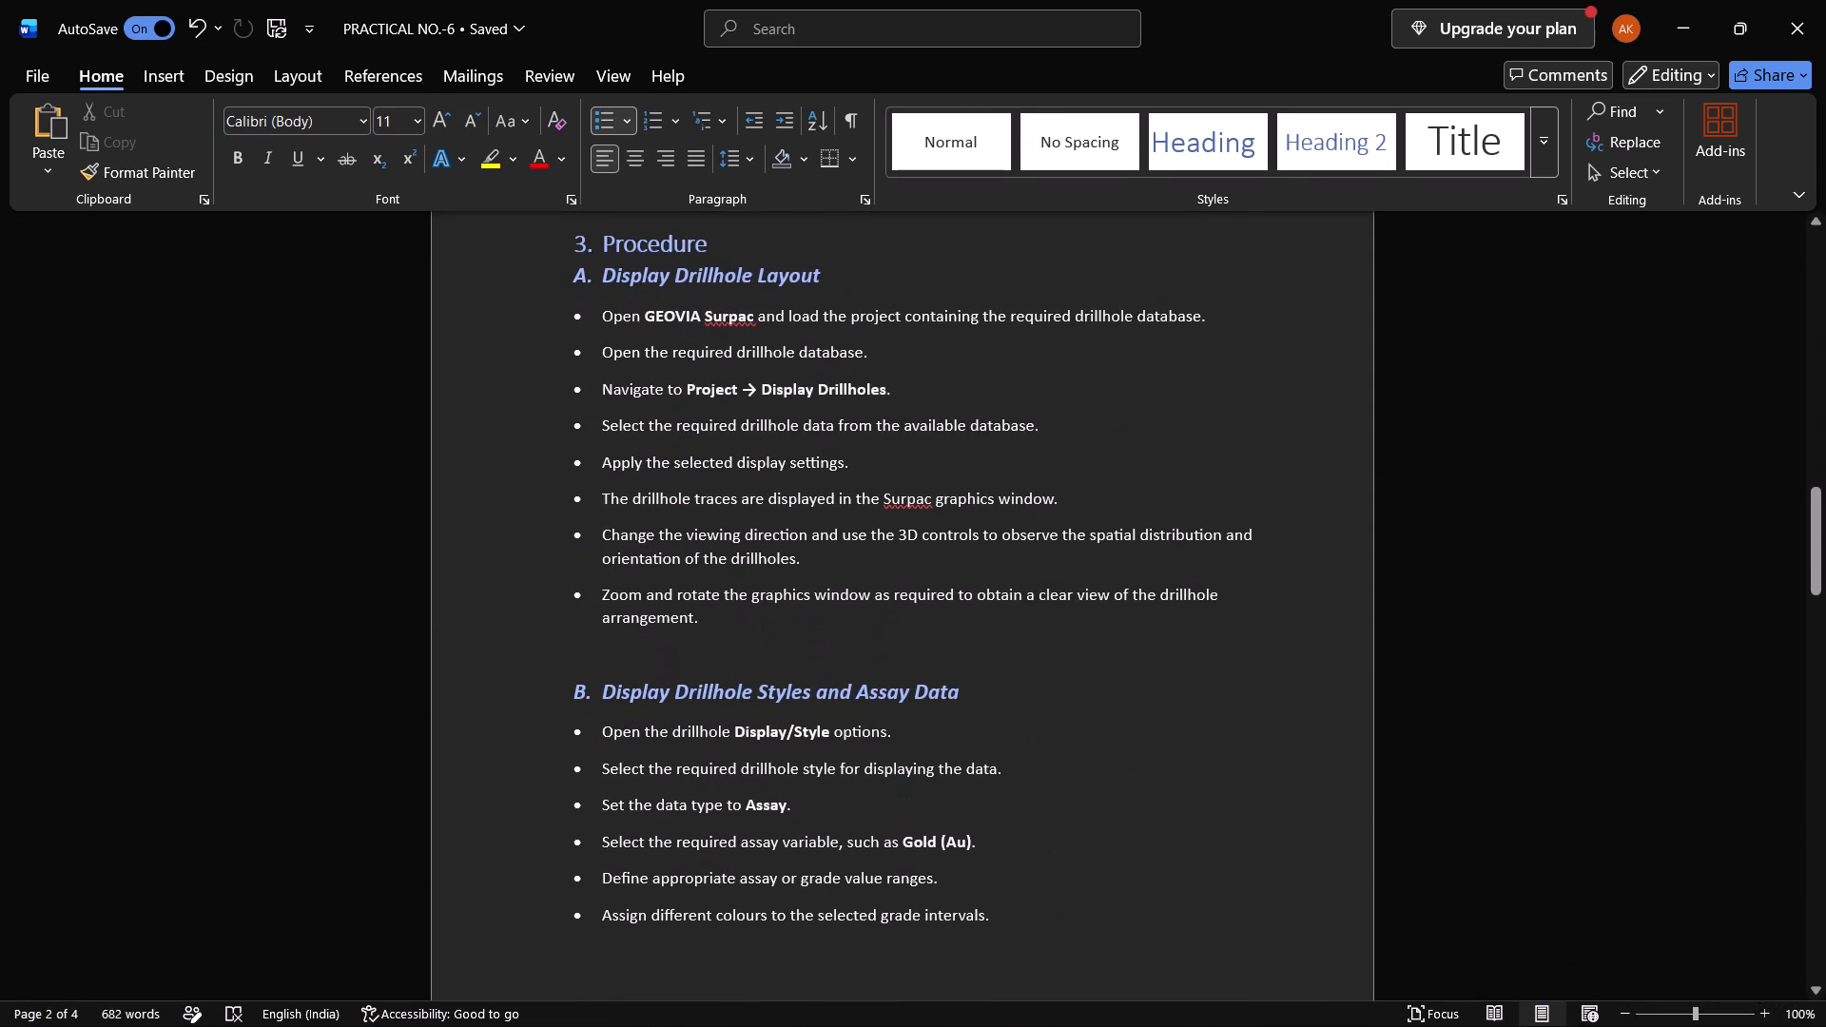
pyautogui.hotkey('alt', 'Tab')
pyautogui.hotkey('alt', 'Tab')
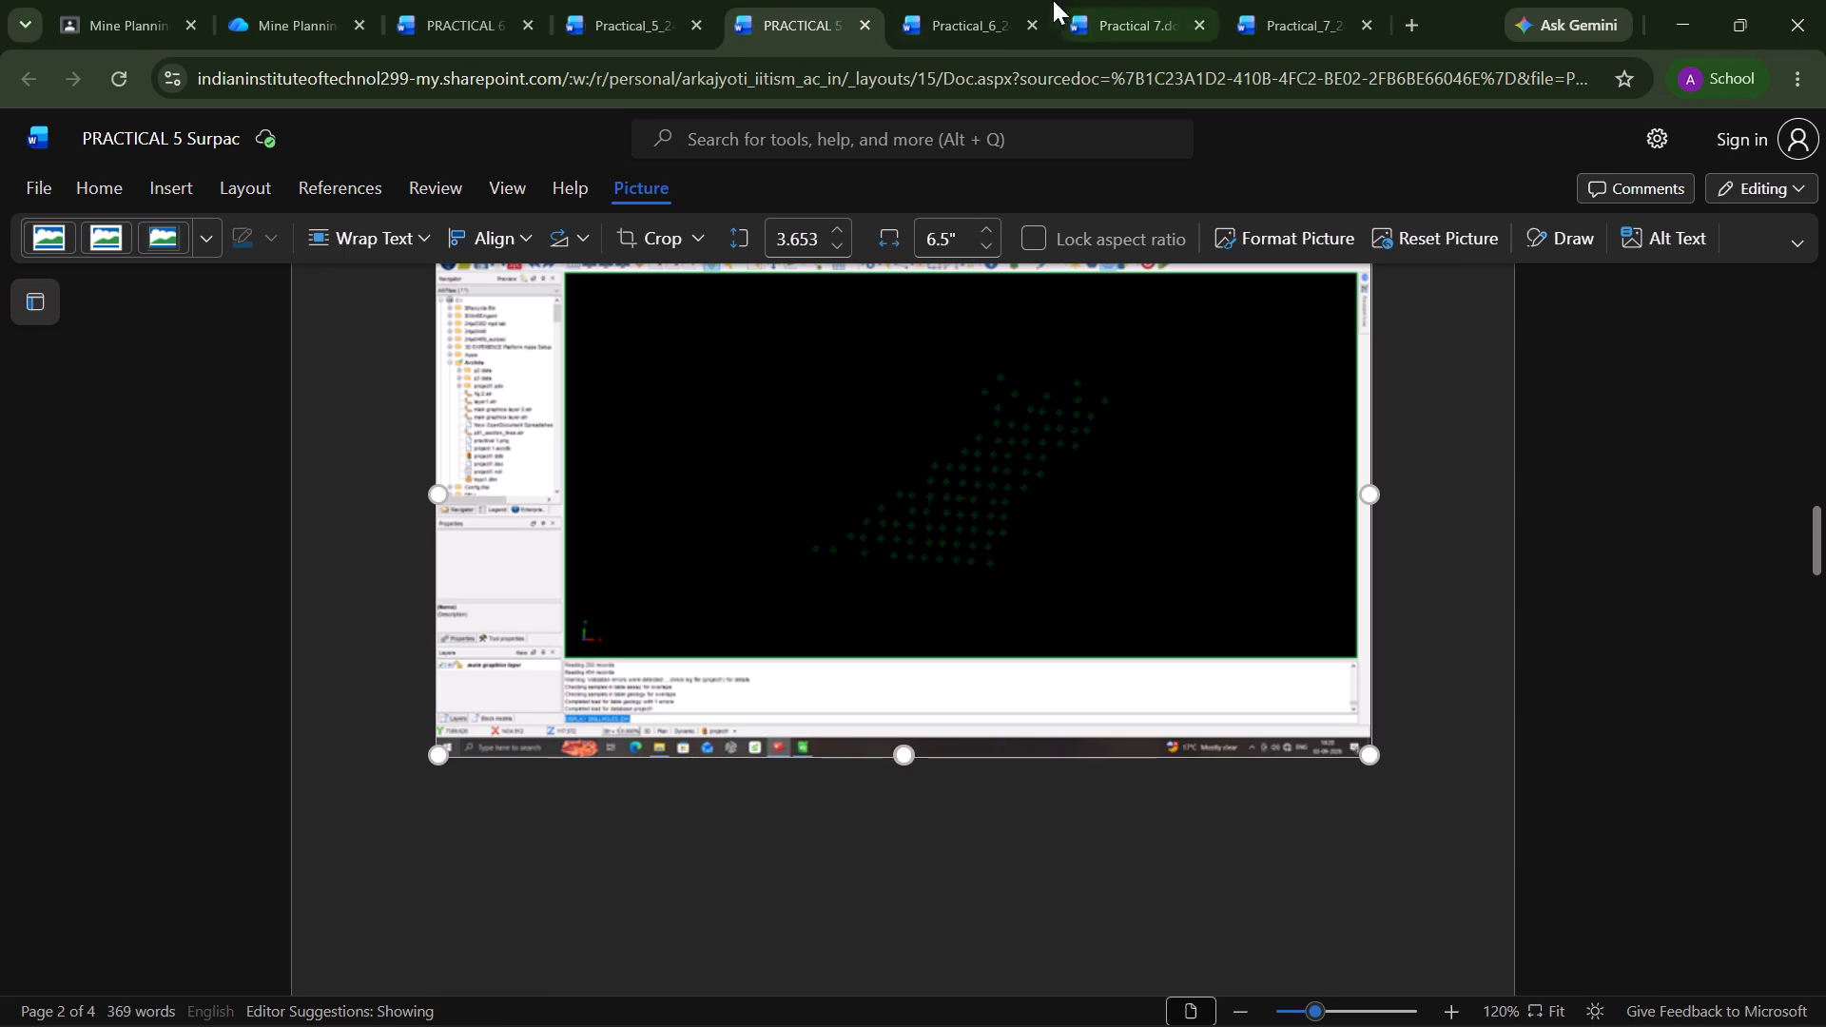
pyautogui.click(869, 25)
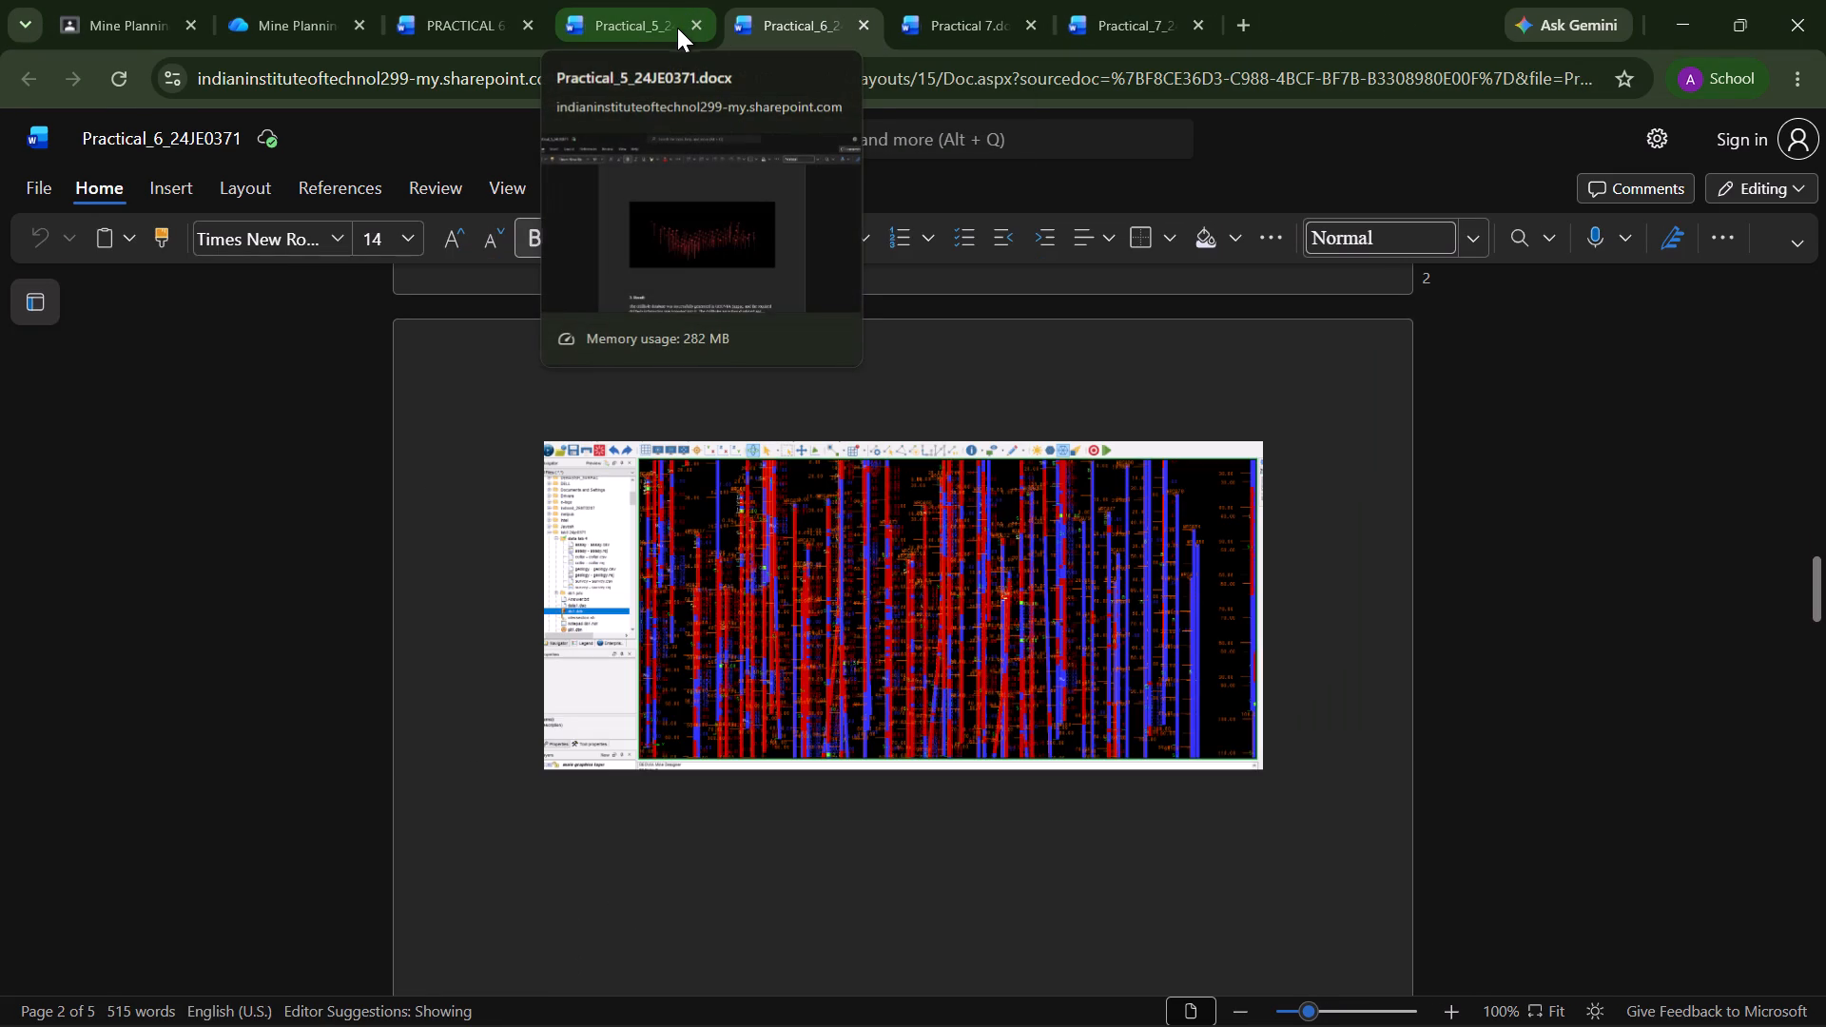
pyautogui.click(702, 31)
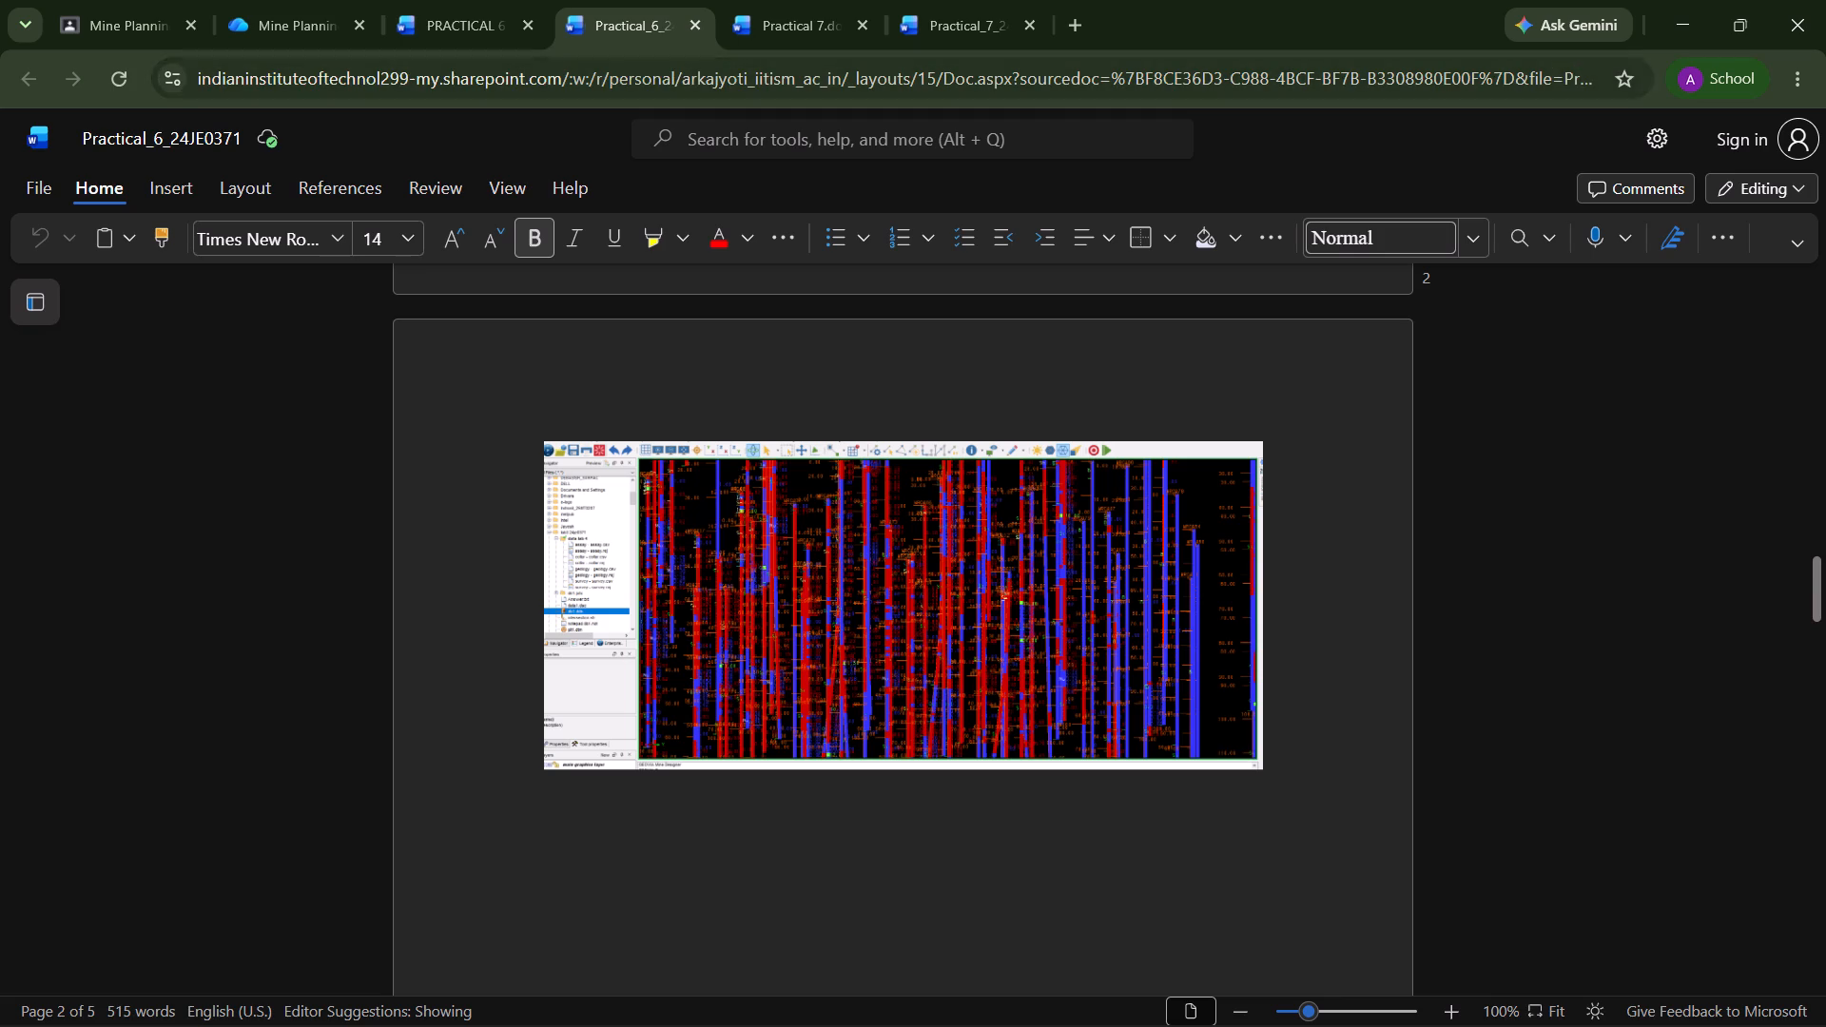
# Examine the procedure and Surpac screenshots in the PRACTICAL 6 surpac report, through to the DTM surface image.
pyautogui.click(452, 24)
pyautogui.scroll(6, 887, 596)
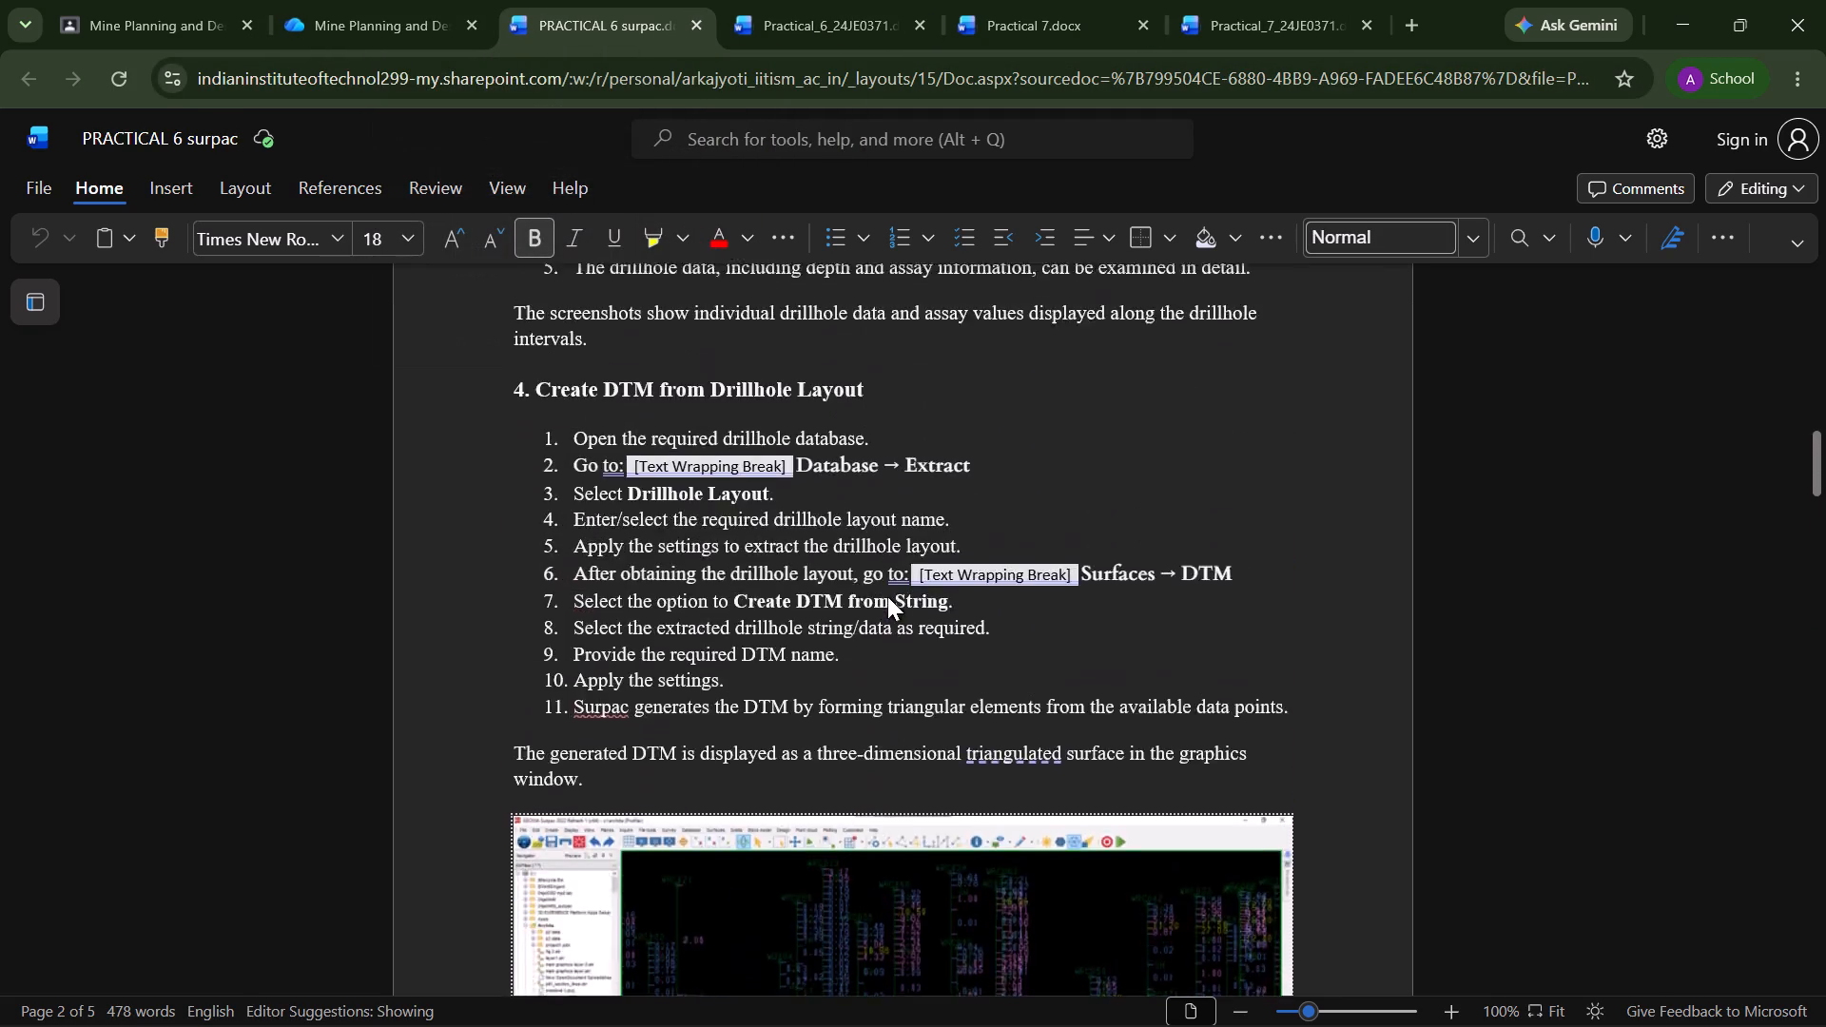
pyautogui.scroll(14, 887, 596)
pyautogui.scroll(-10, 887, 596)
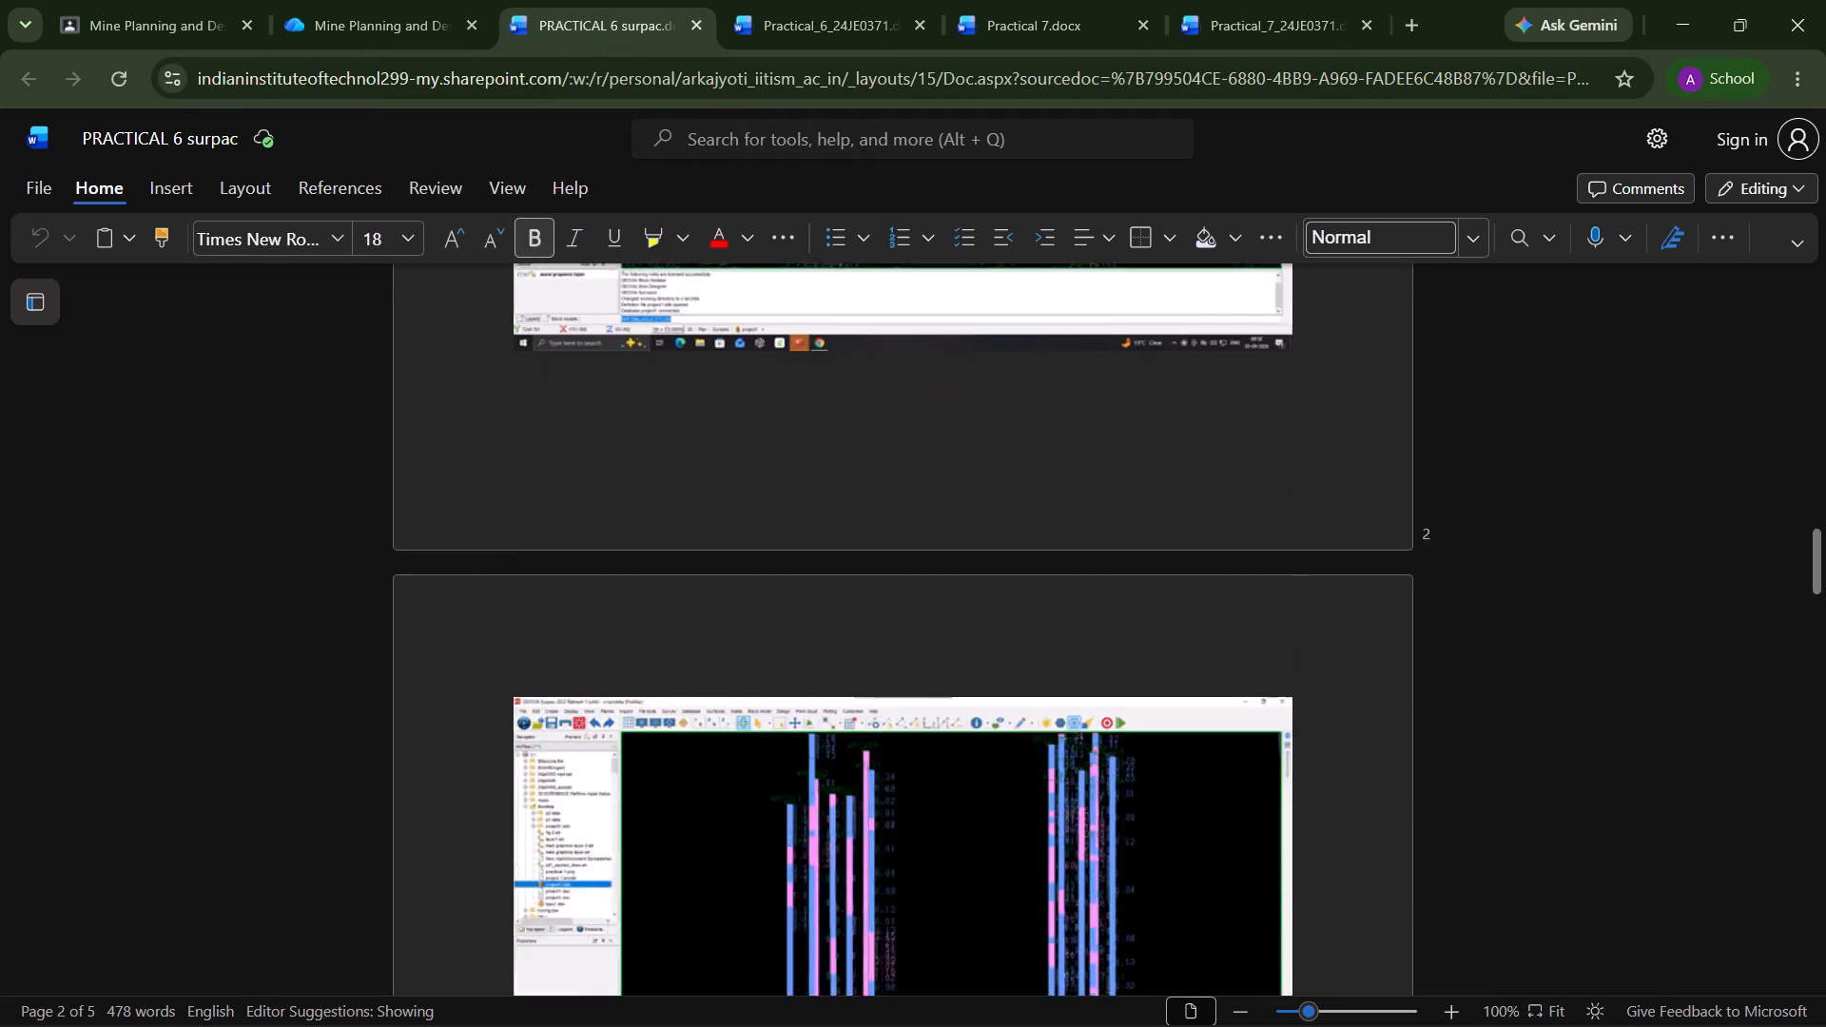
pyautogui.scroll(-11, 887, 596)
pyautogui.scroll(8, 887, 596)
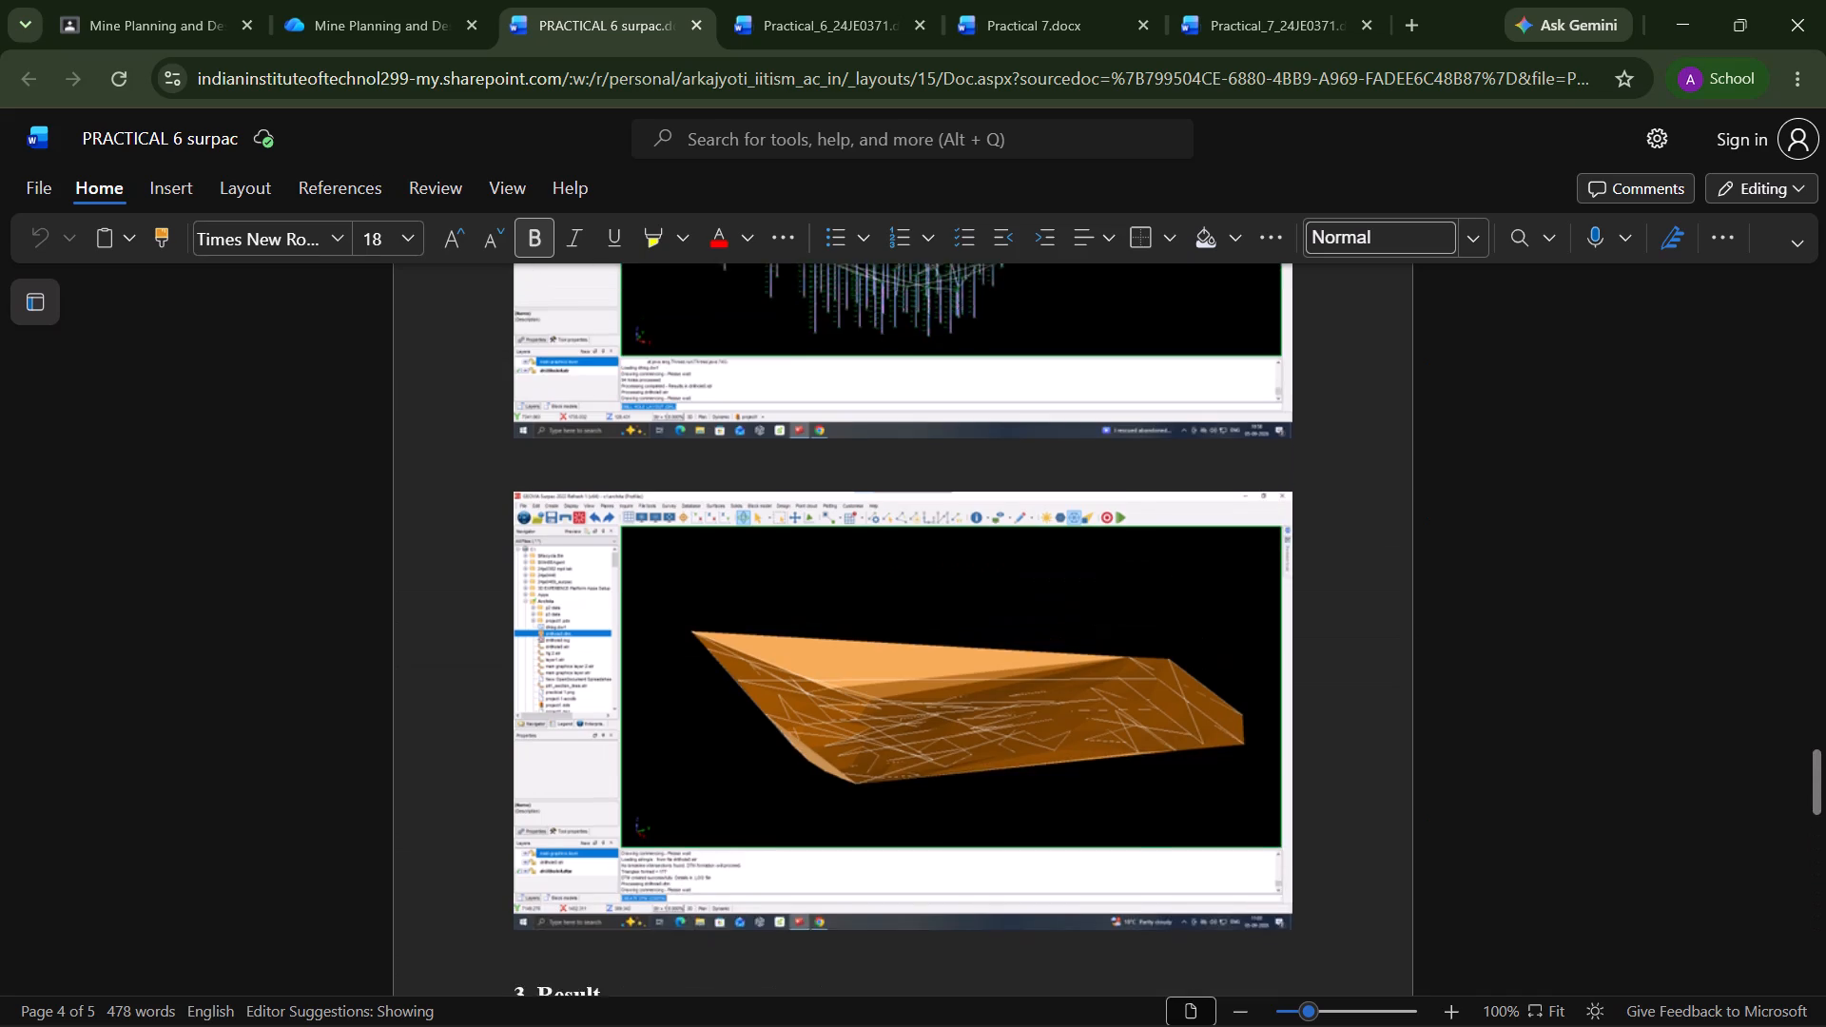
pyautogui.scroll(3, 887, 596)
# Examine the other student's Practical_6 report from the procedure through the assay images to the extracted drillhole layout image.
pyautogui.click(777, 5)
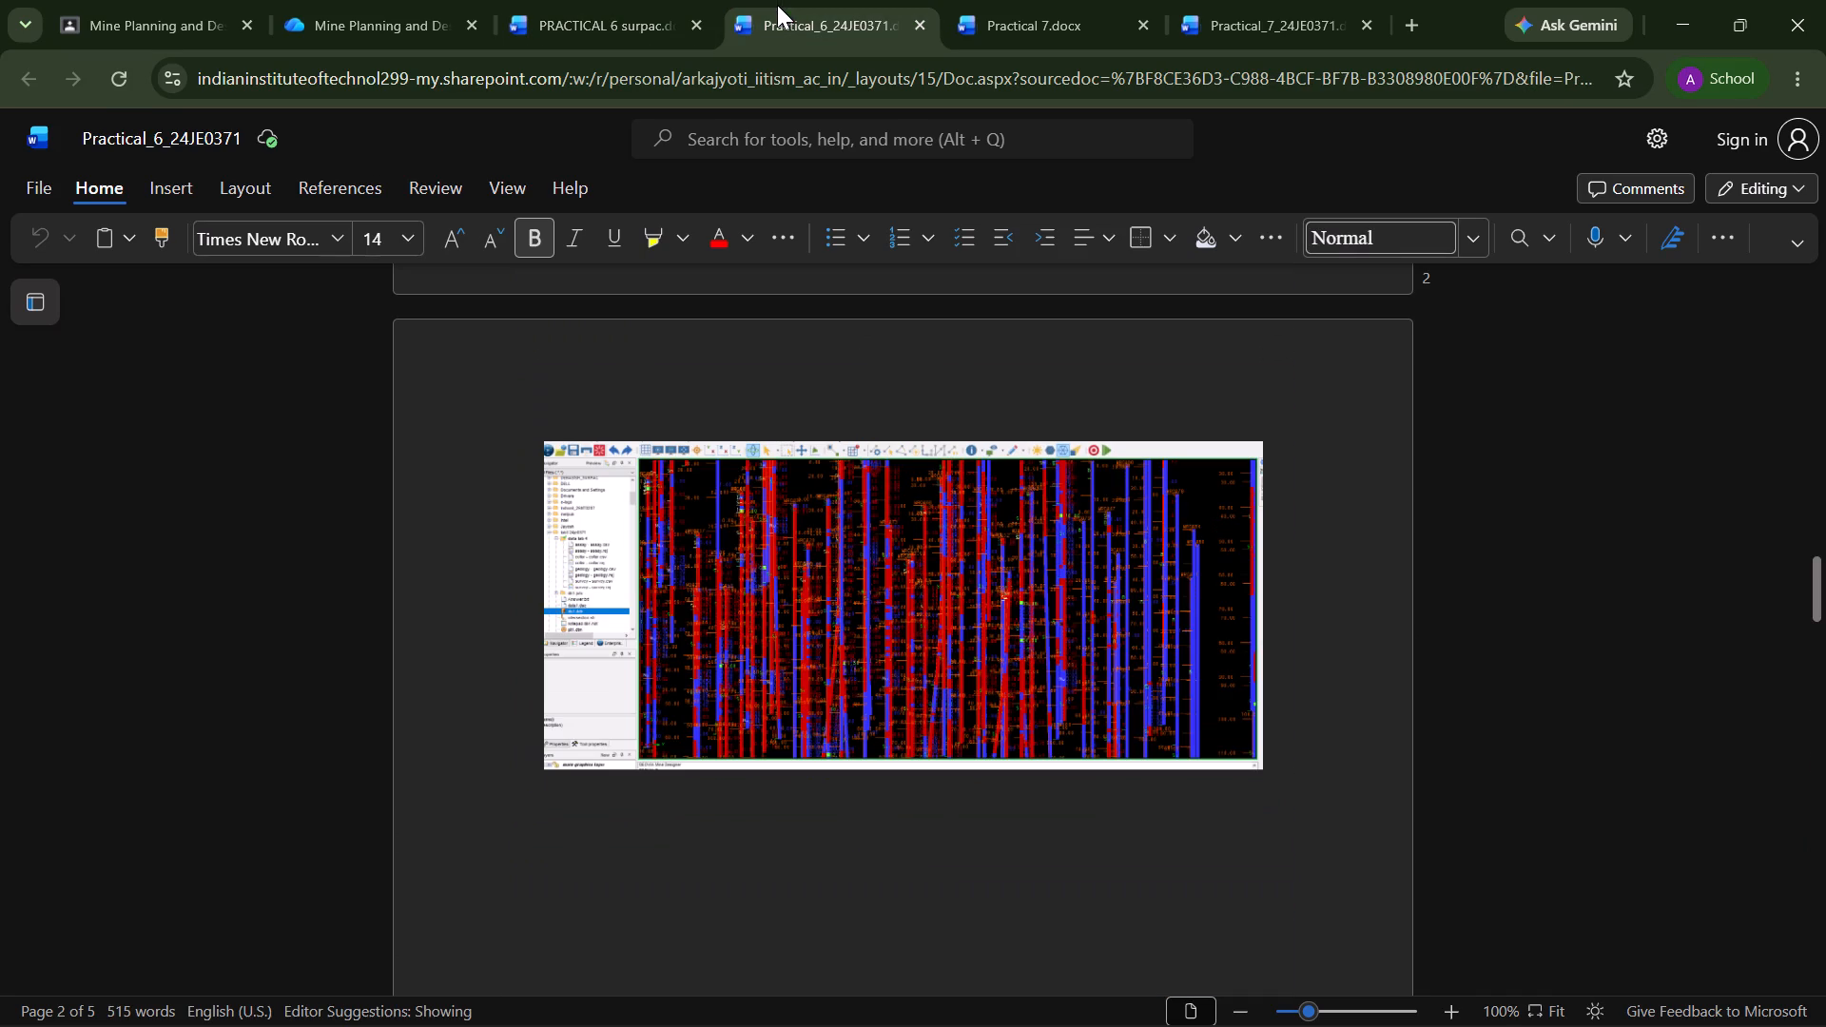
pyautogui.scroll(17, 1015, 677)
pyautogui.scroll(-8, 1015, 677)
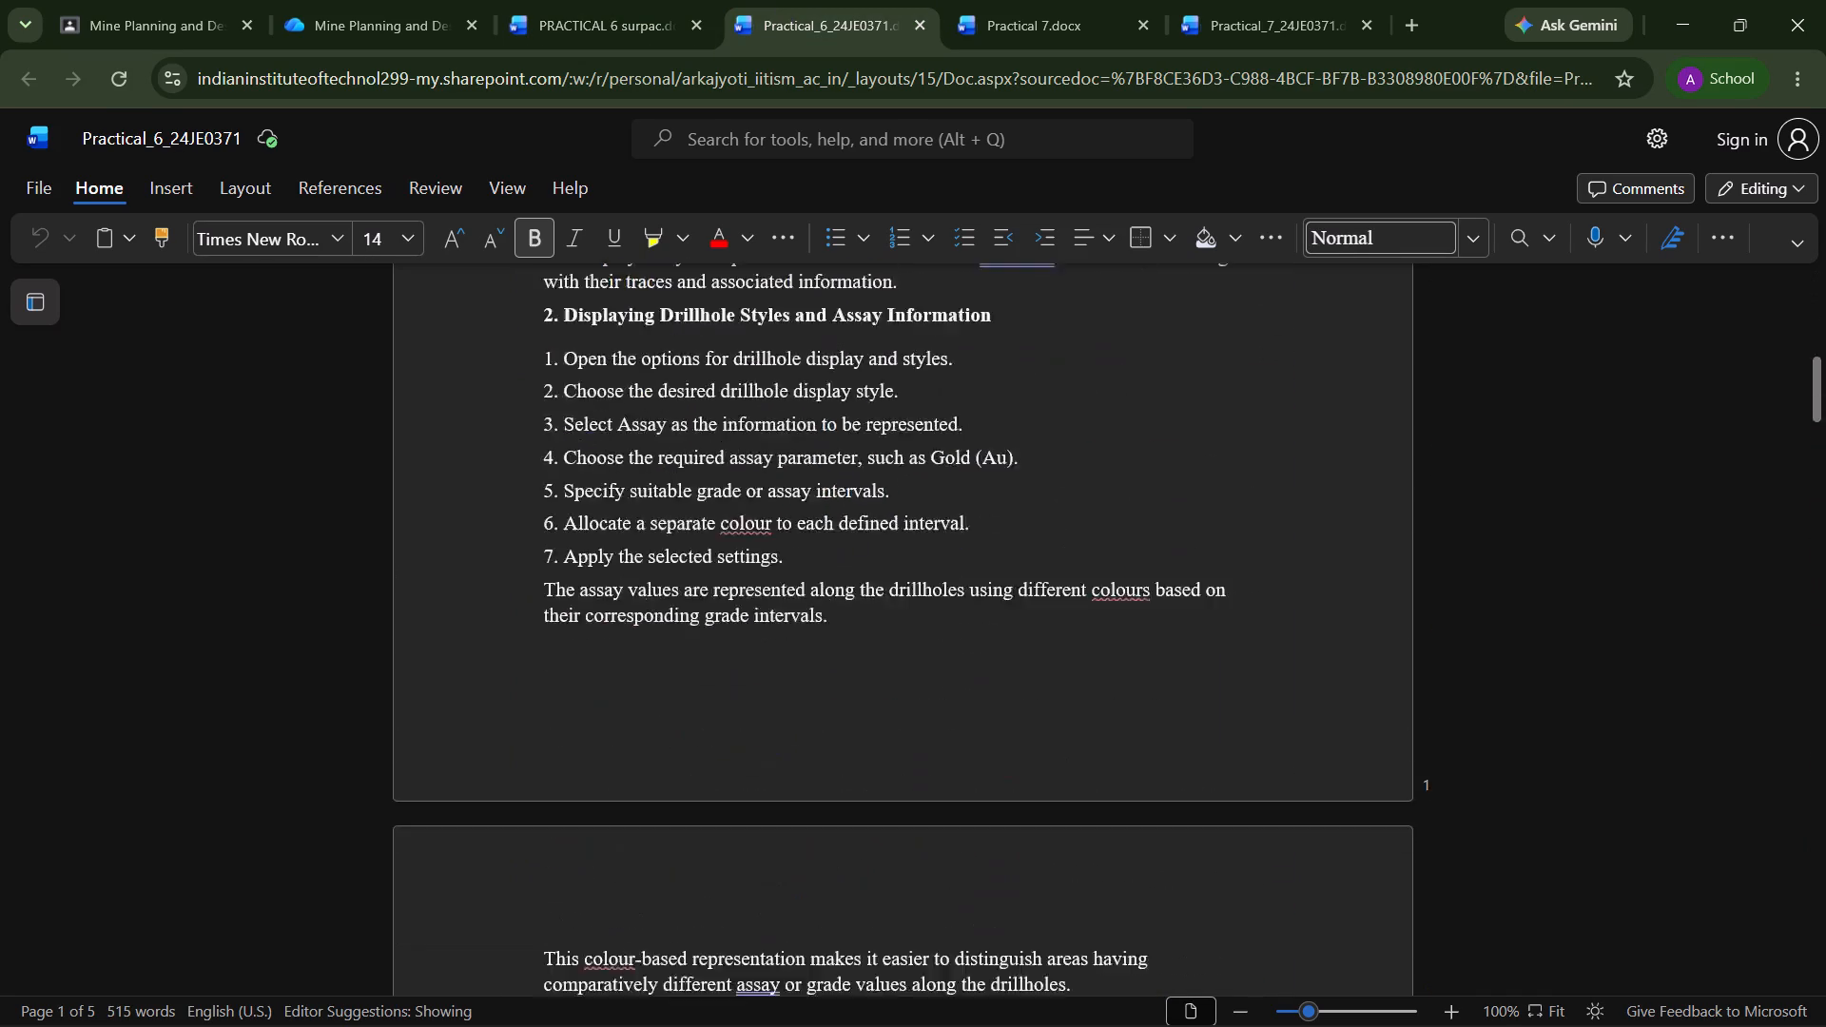
pyautogui.scroll(-10, 1015, 677)
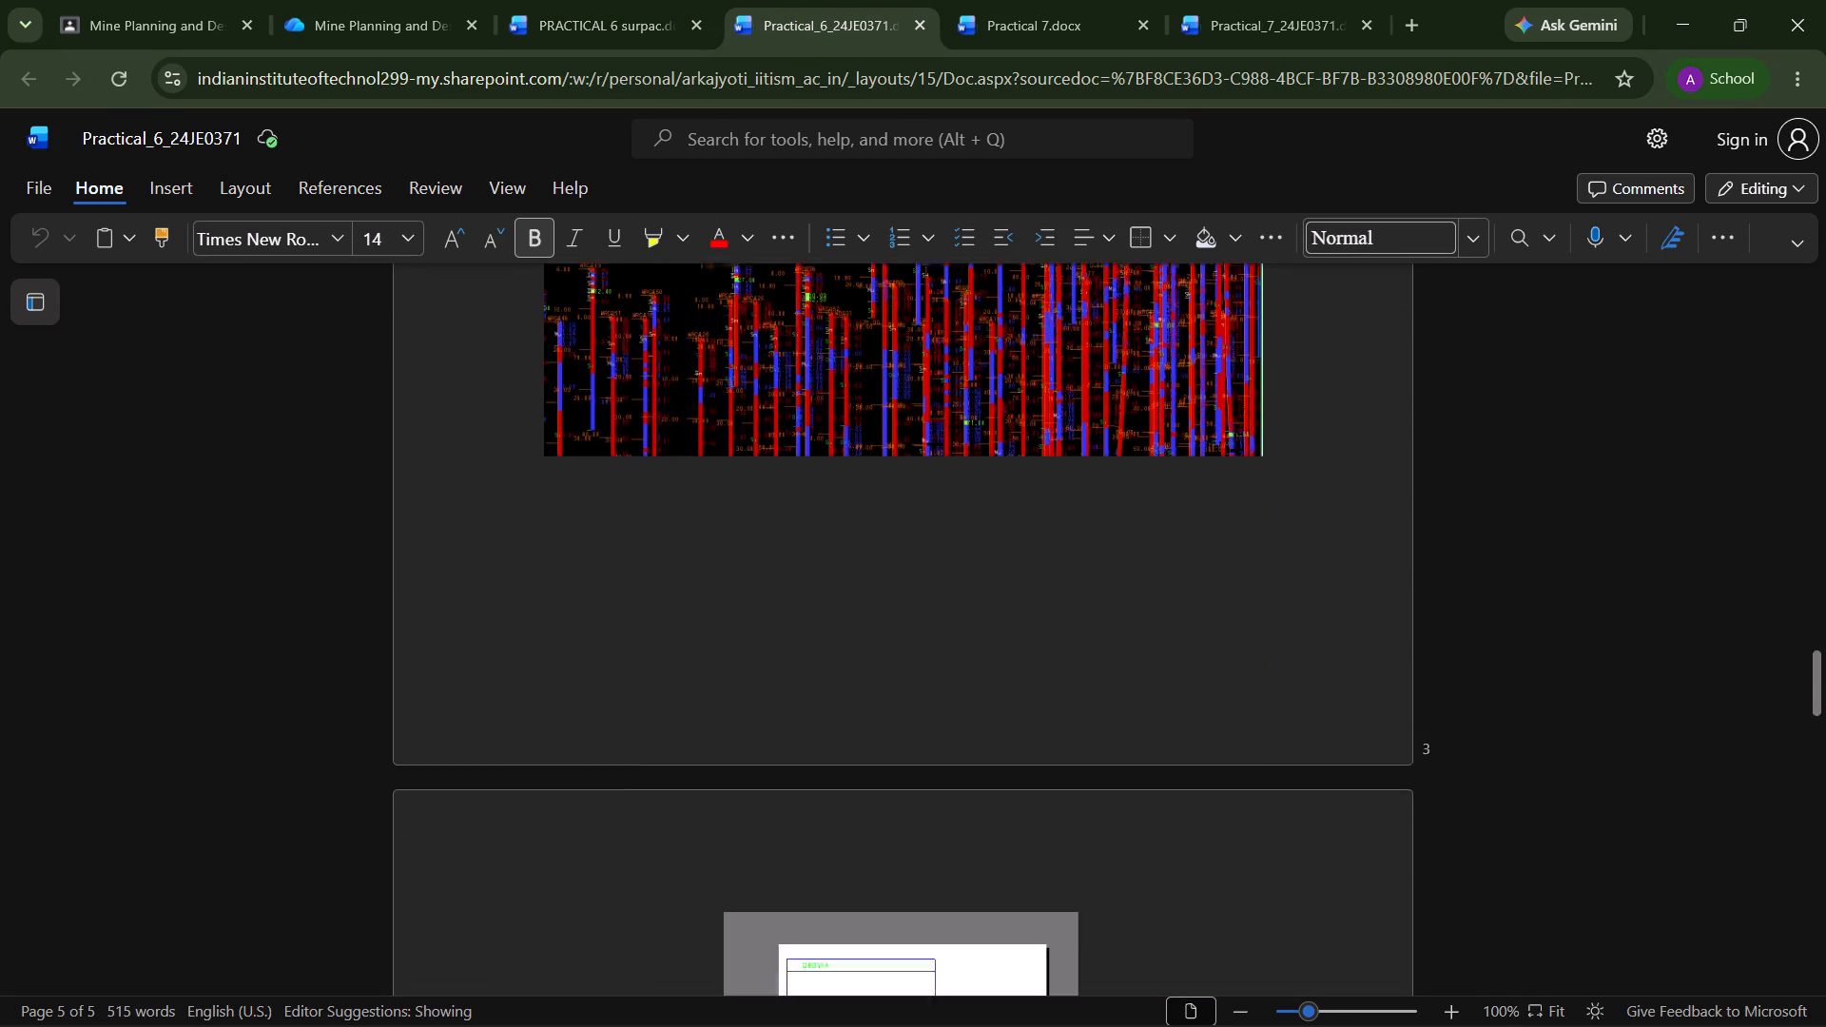
pyautogui.scroll(-7, 1015, 677)
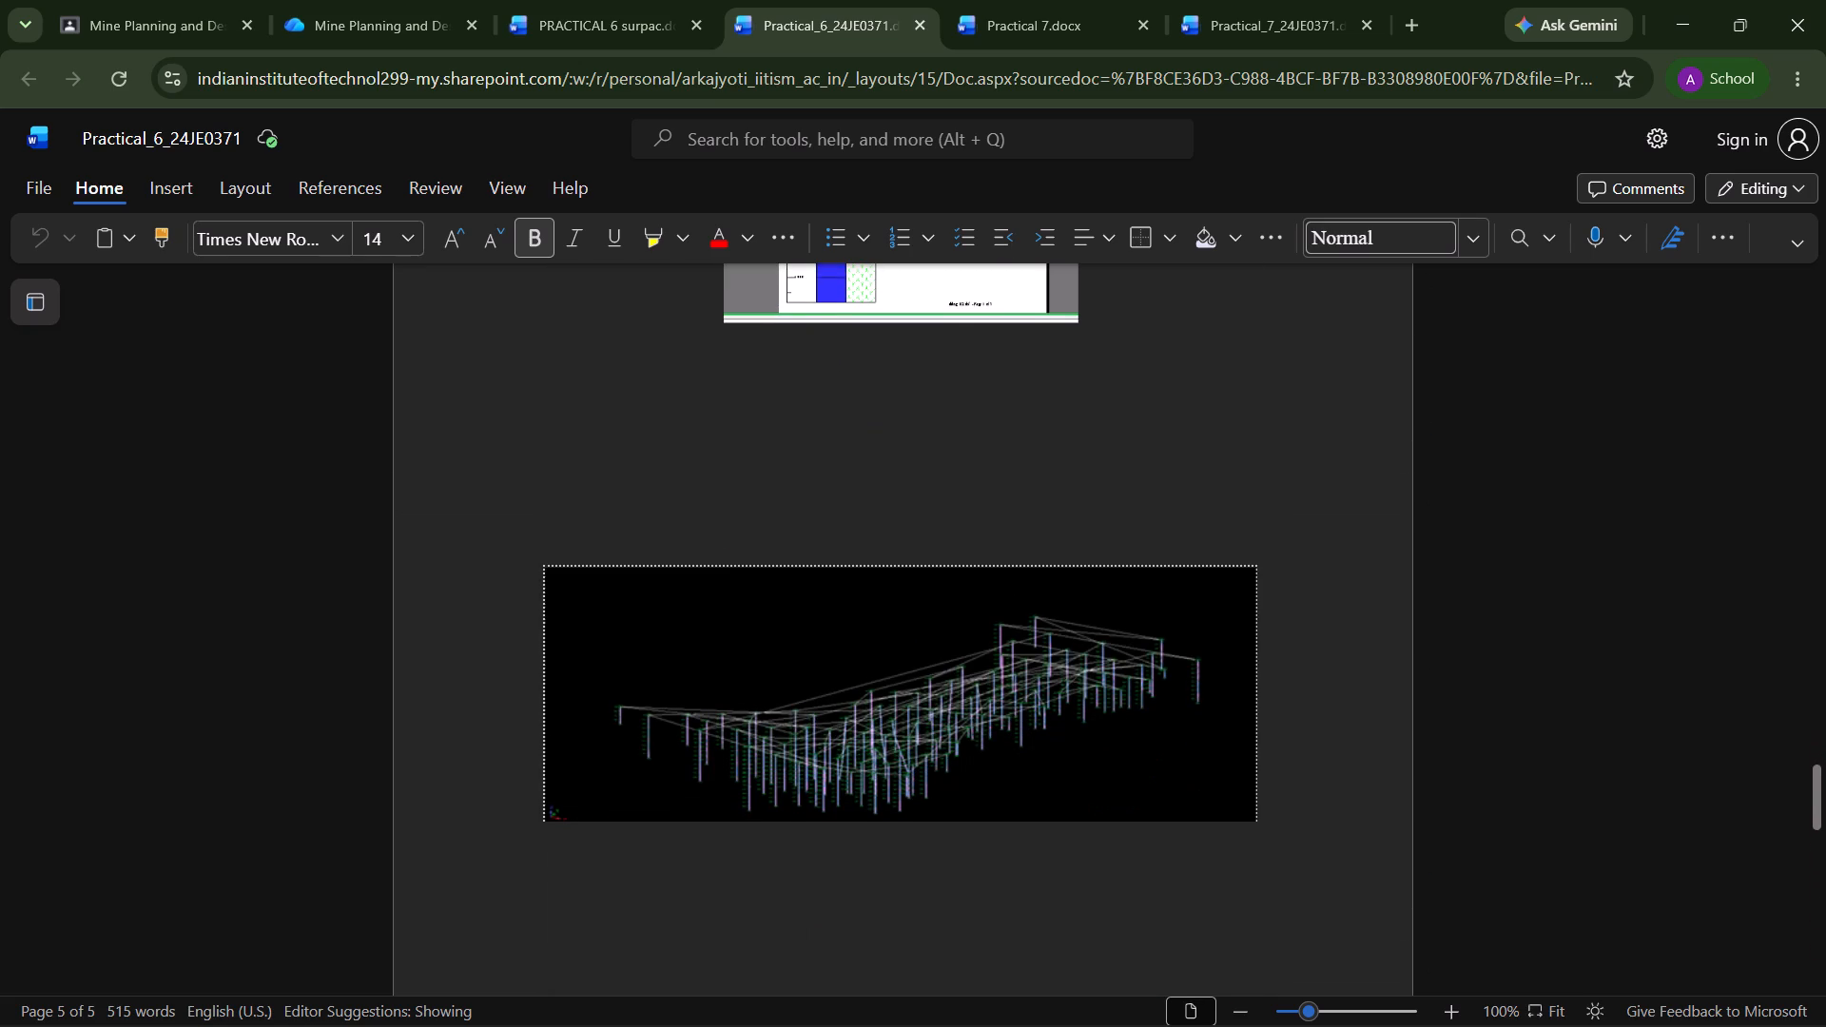
# Compare the extracted drillhole layout images in the two Practical 6 reports and review the second report's preceding figures.
pyautogui.click(607, 8)
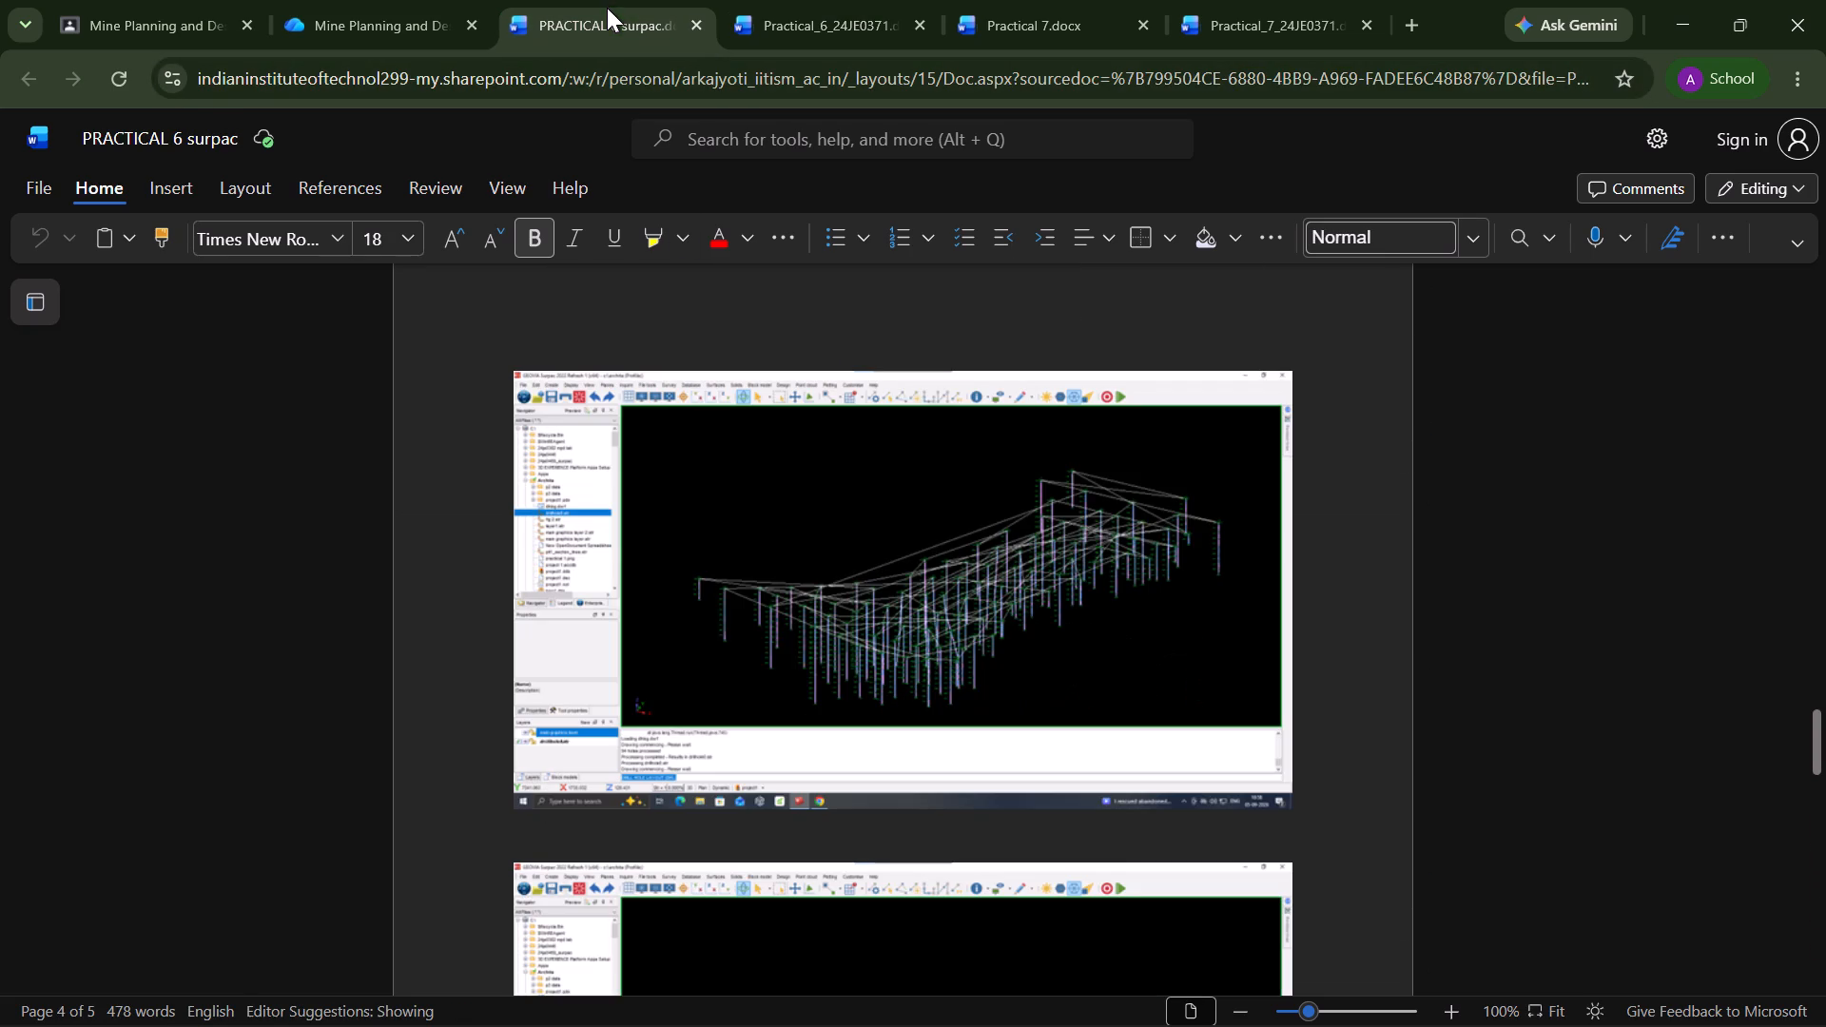
pyautogui.click(749, 6)
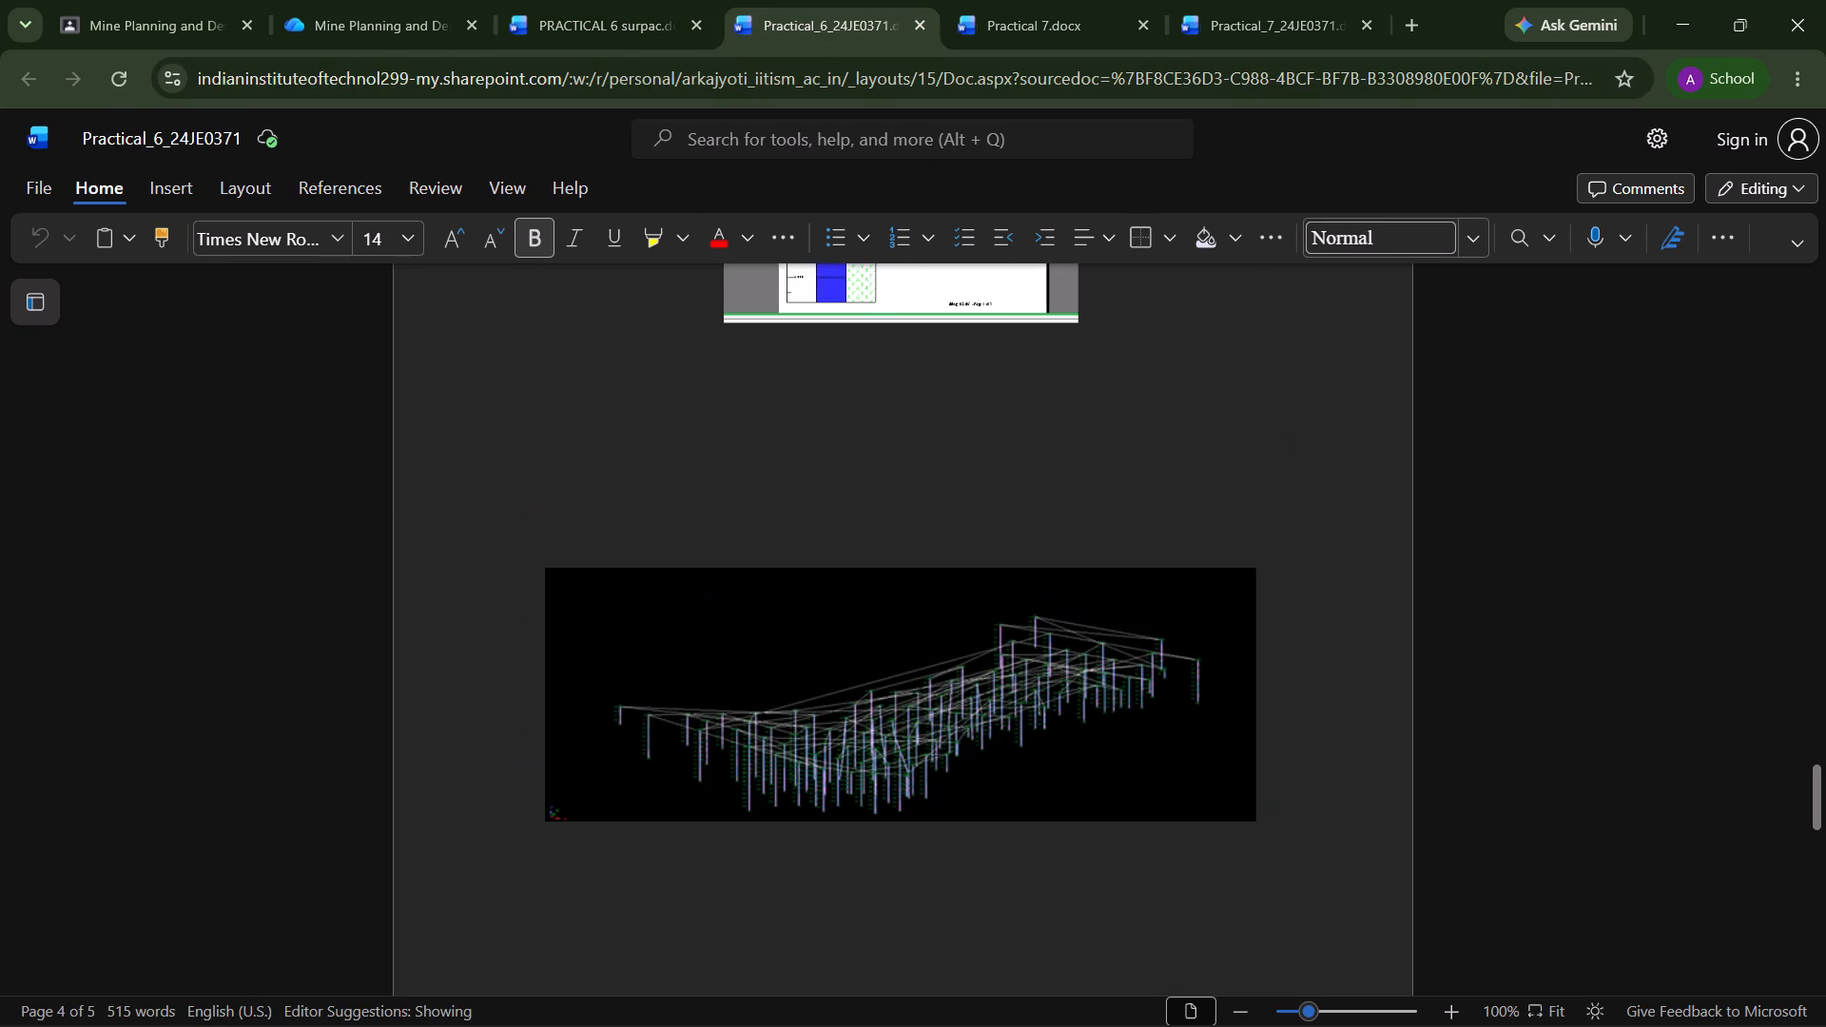
pyautogui.scroll(-13, 867, 350)
pyautogui.scroll(10, 867, 350)
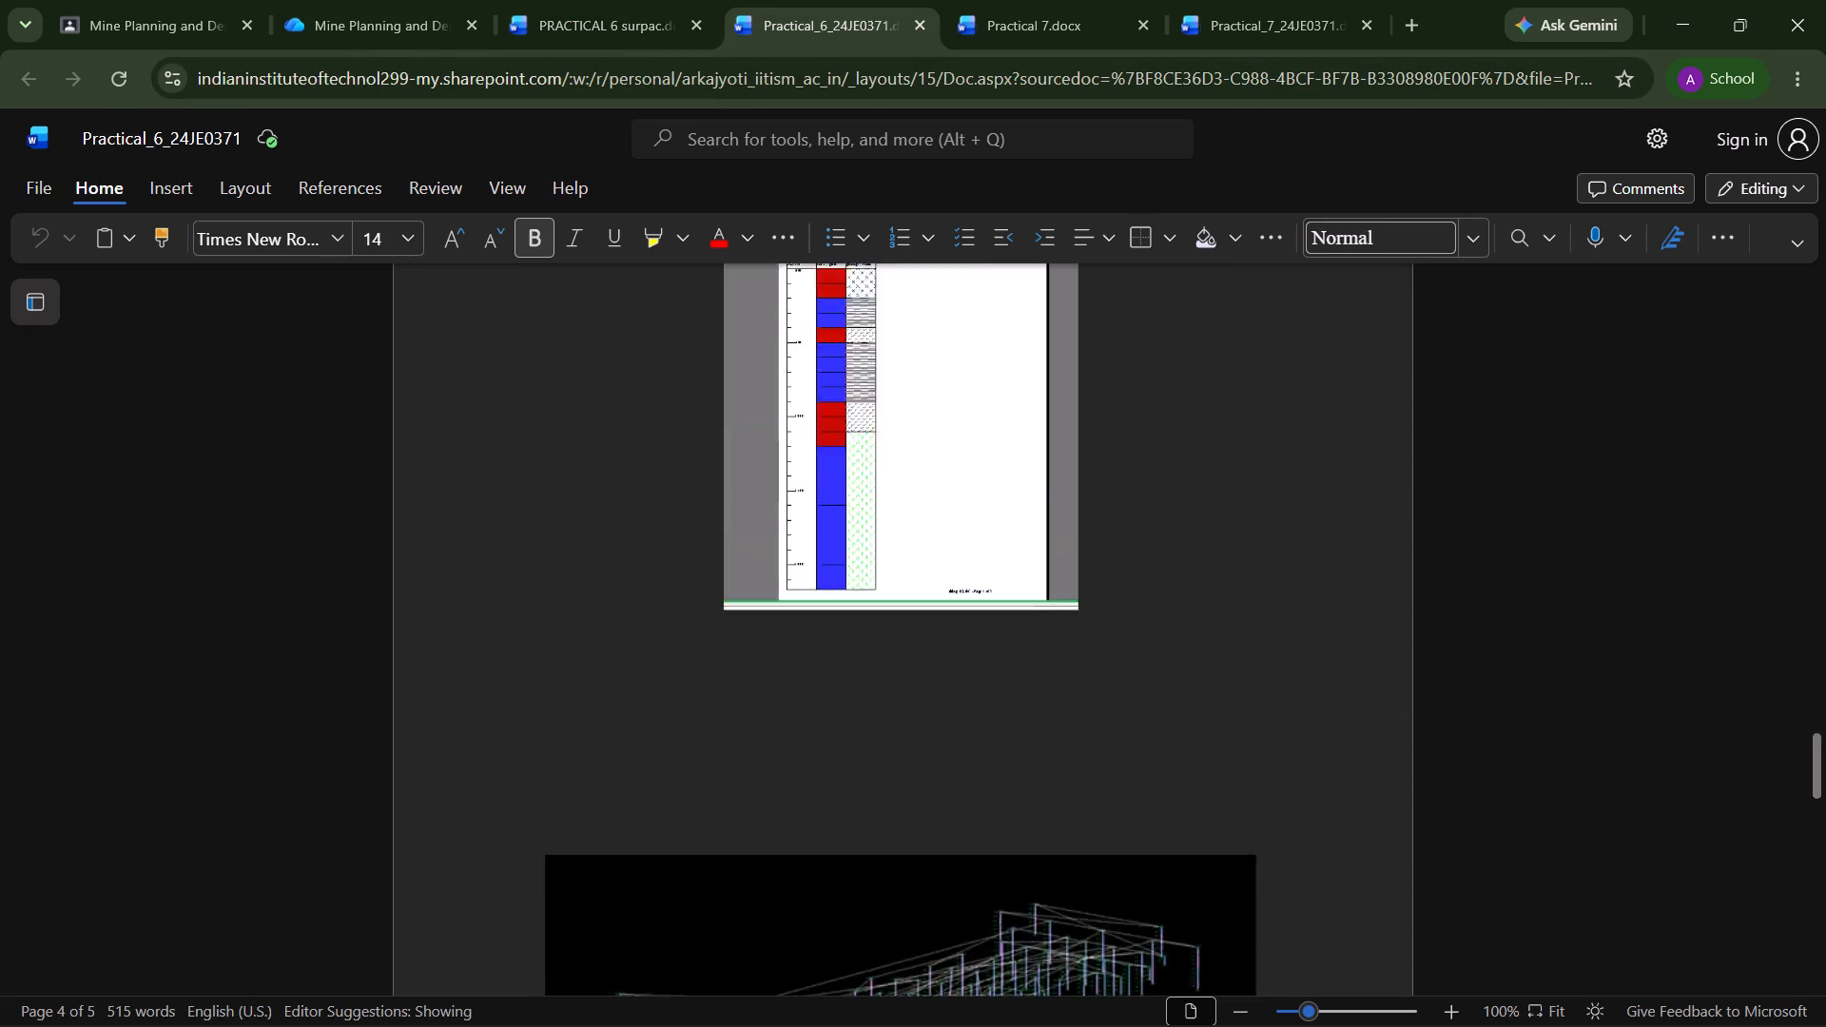
pyautogui.scroll(6, 867, 350)
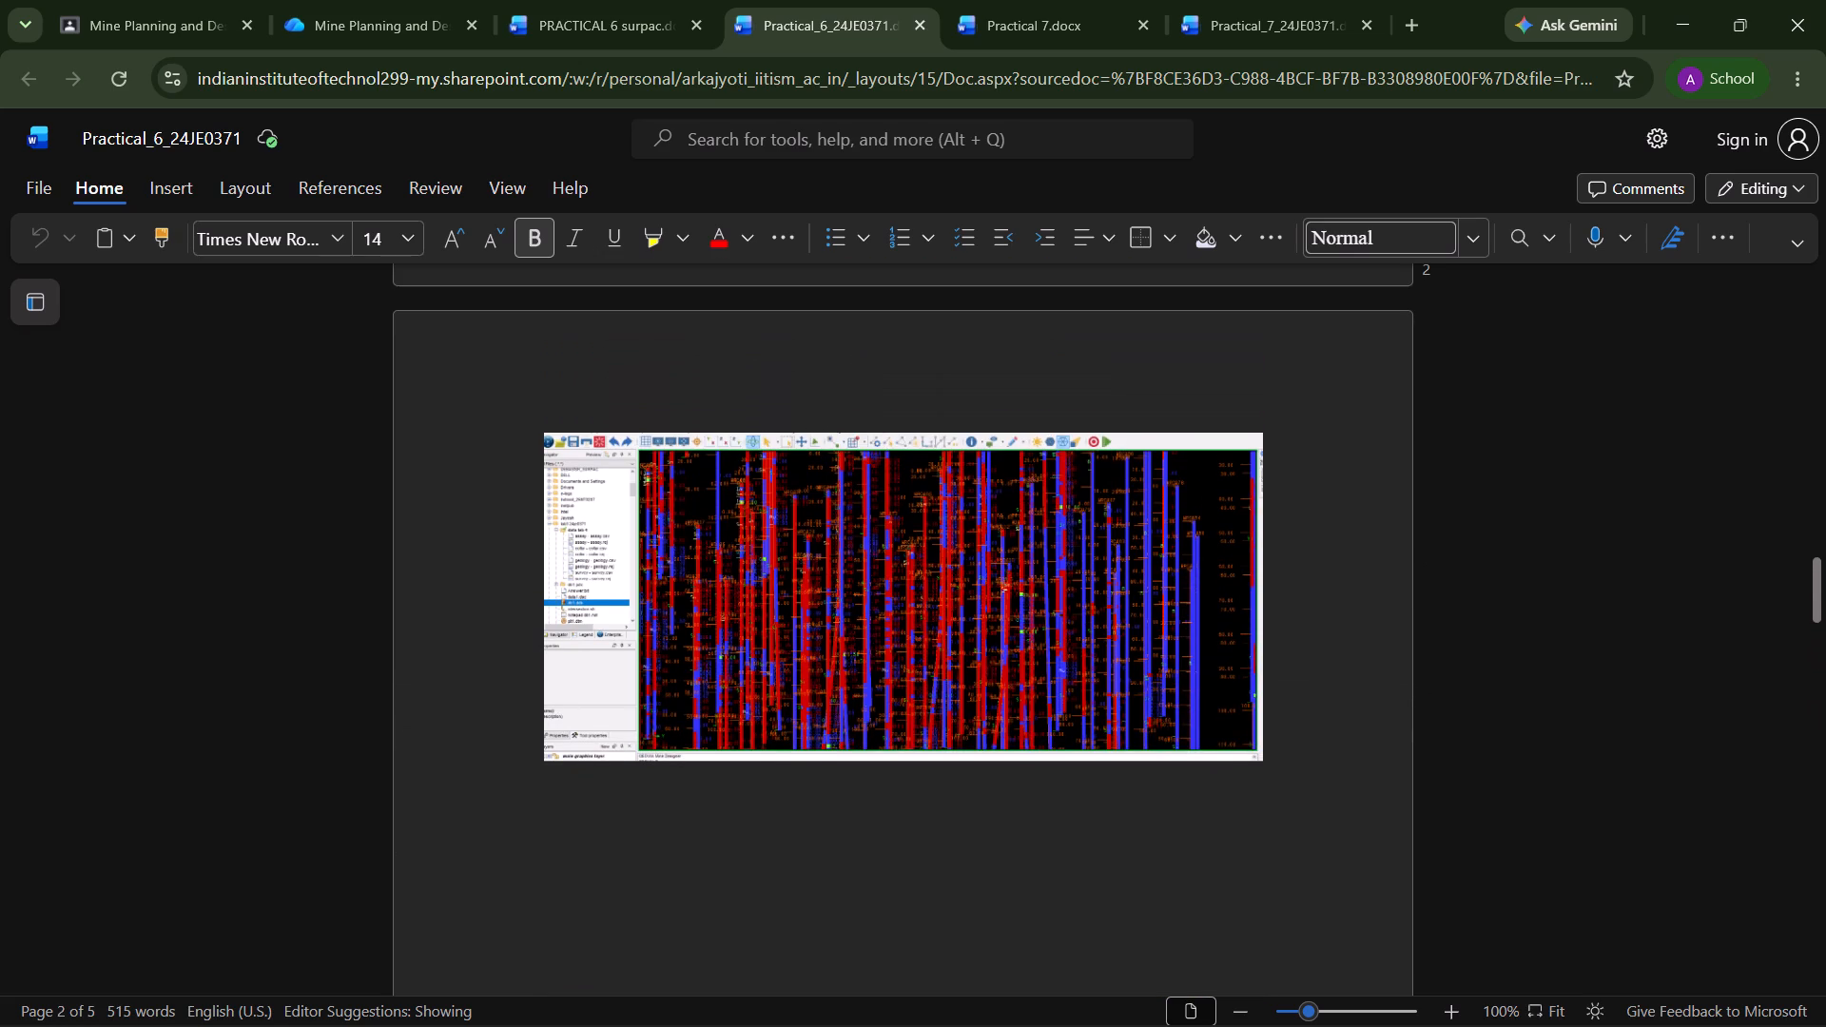
pyautogui.scroll(11, 867, 350)
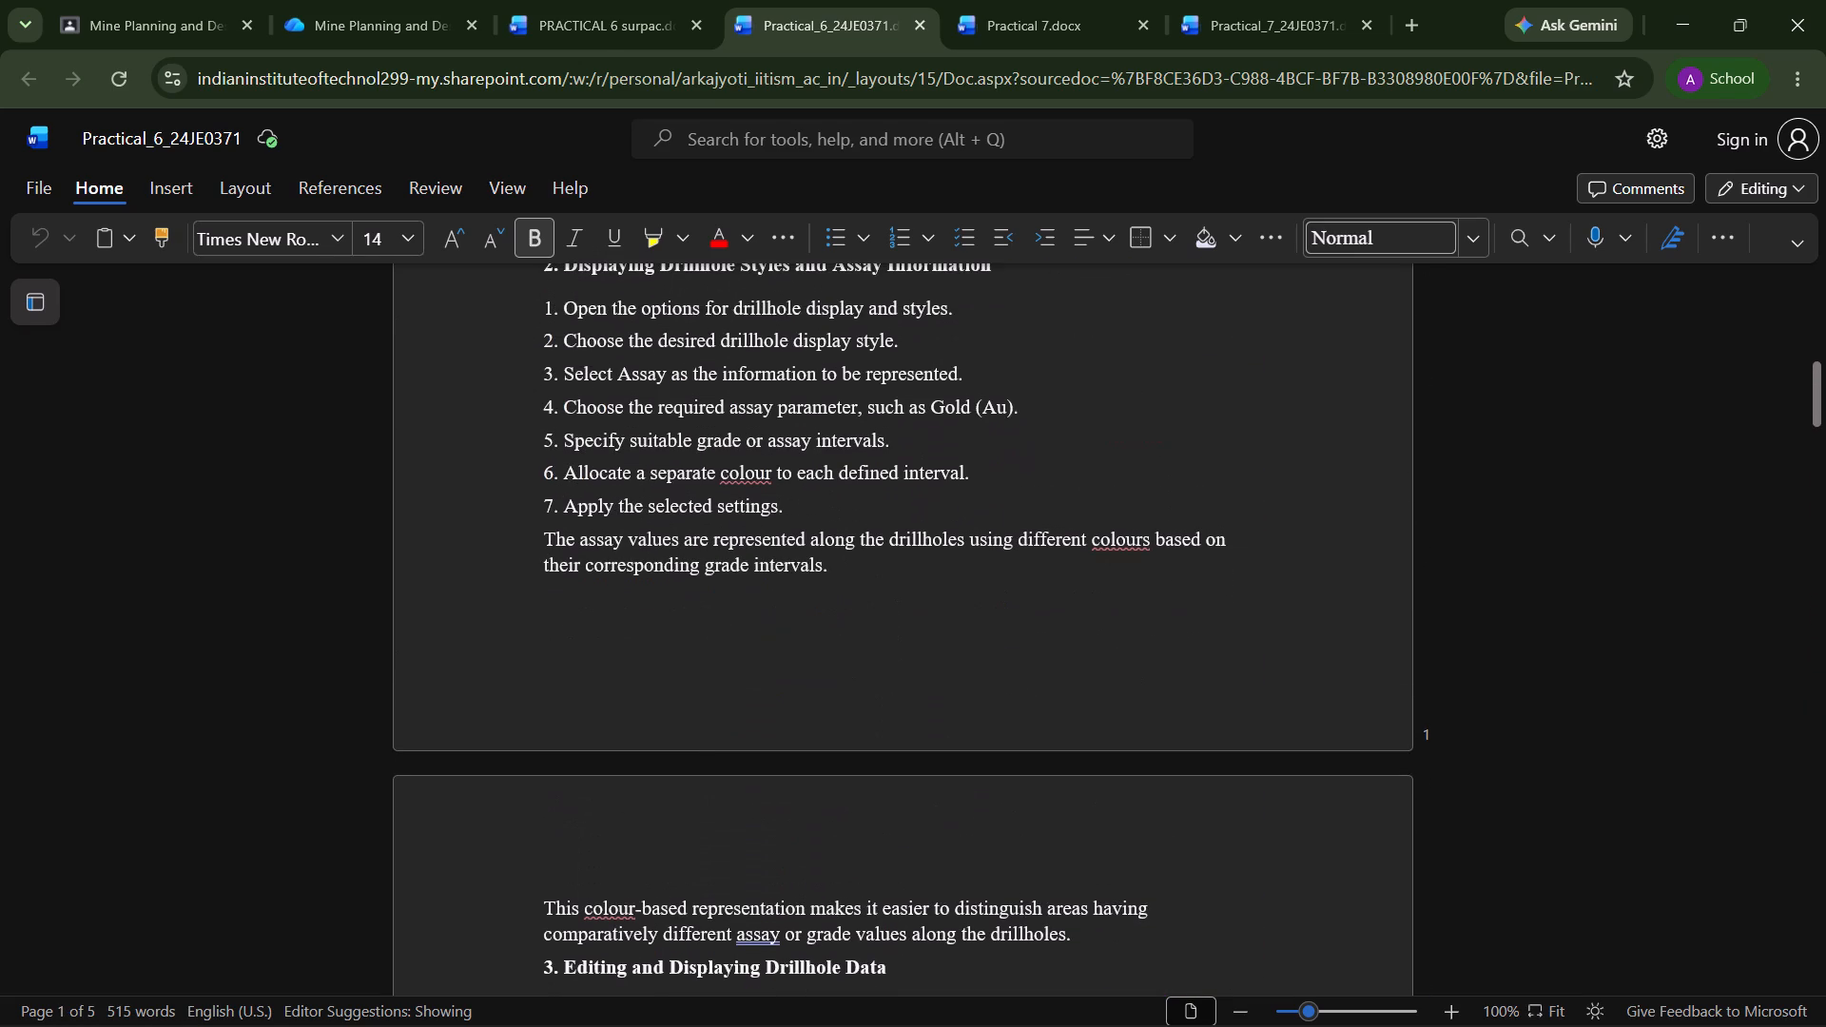
# Compare the first assay-value drillhole screenshots in the two Practical 6 reports.
pyautogui.click(619, 29)
pyautogui.scroll(8, 948, 545)
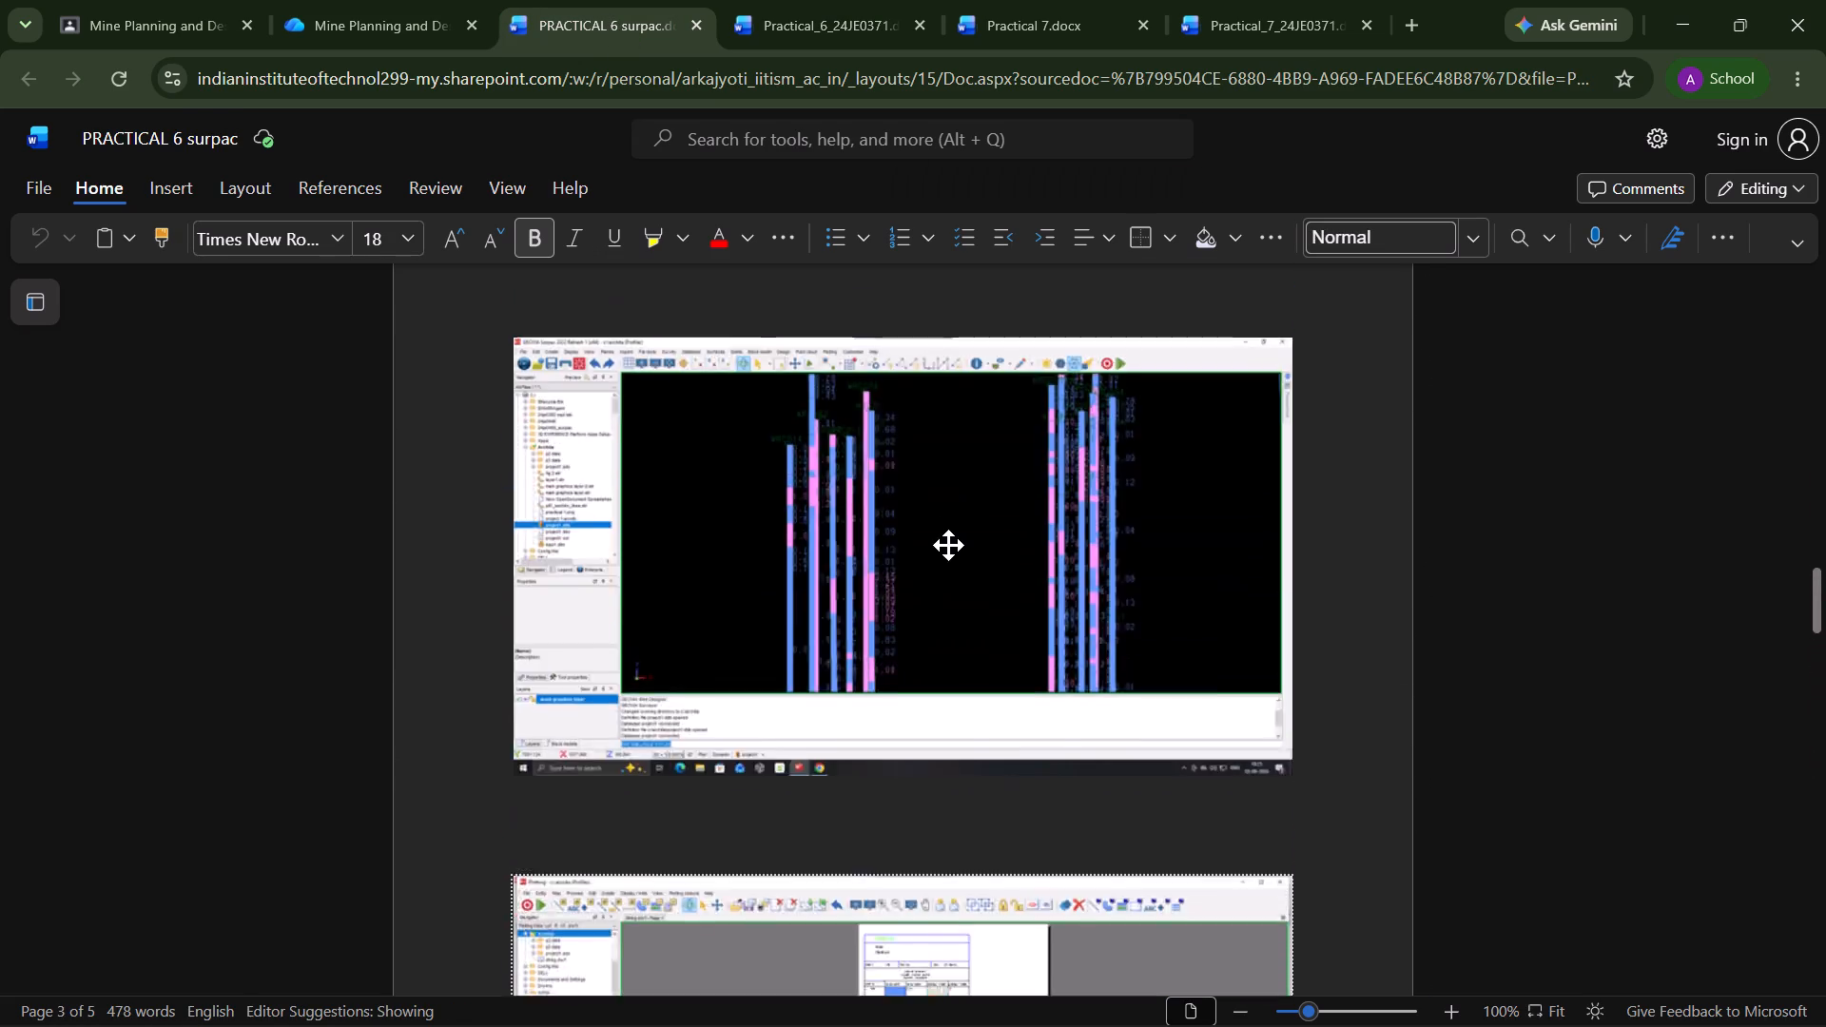
pyautogui.scroll(11, 948, 545)
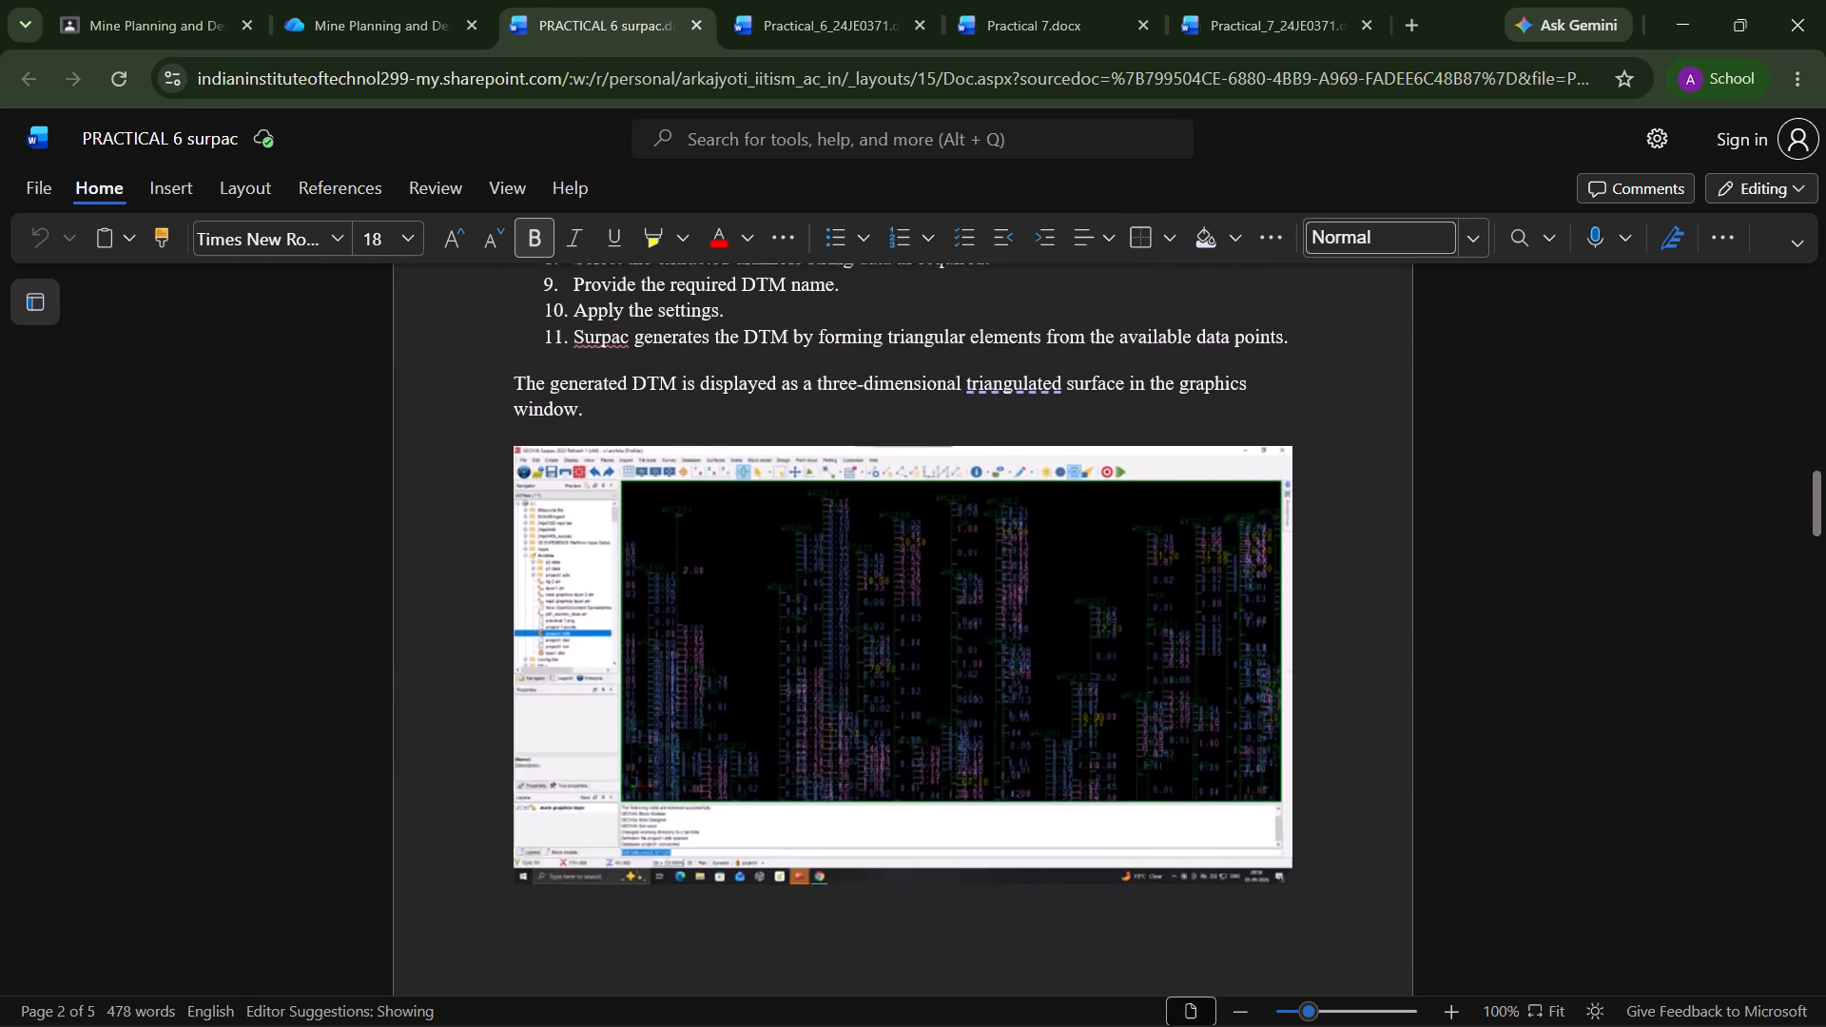
pyautogui.scroll(2, 948, 545)
pyautogui.scroll(-10, 948, 545)
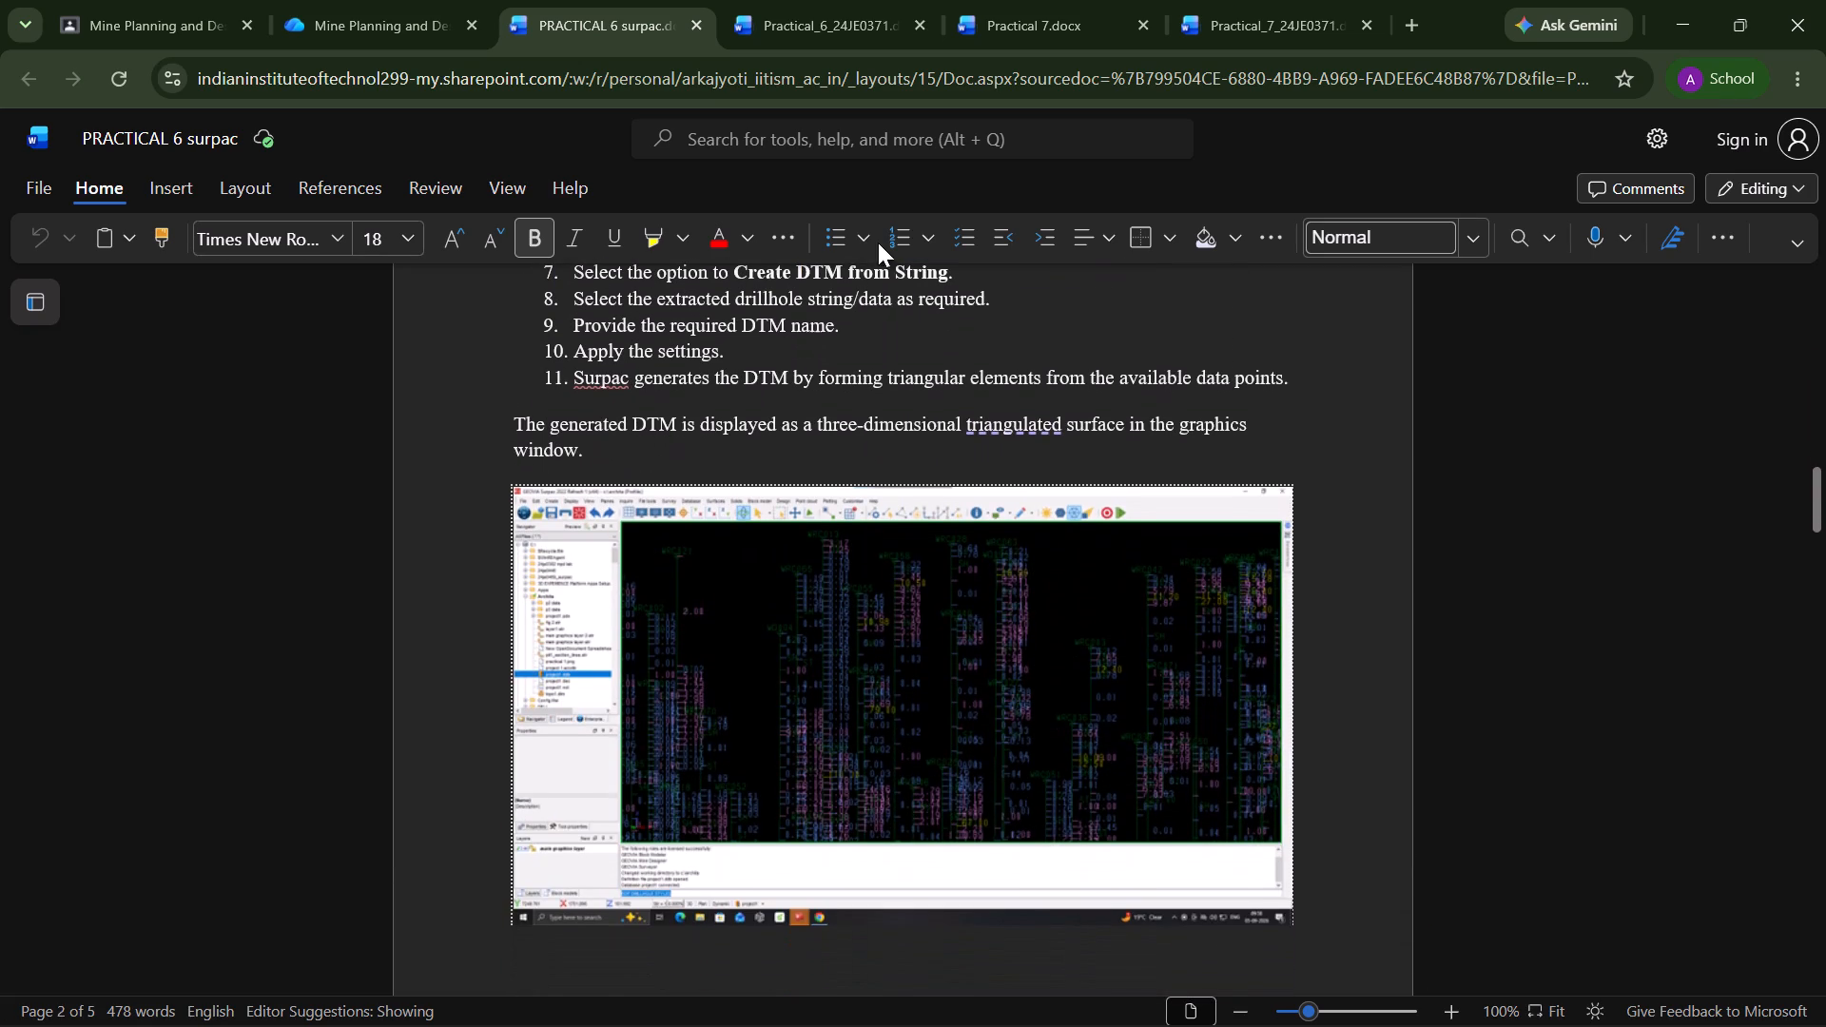
pyautogui.click(771, 14)
pyautogui.scroll(10, 936, 435)
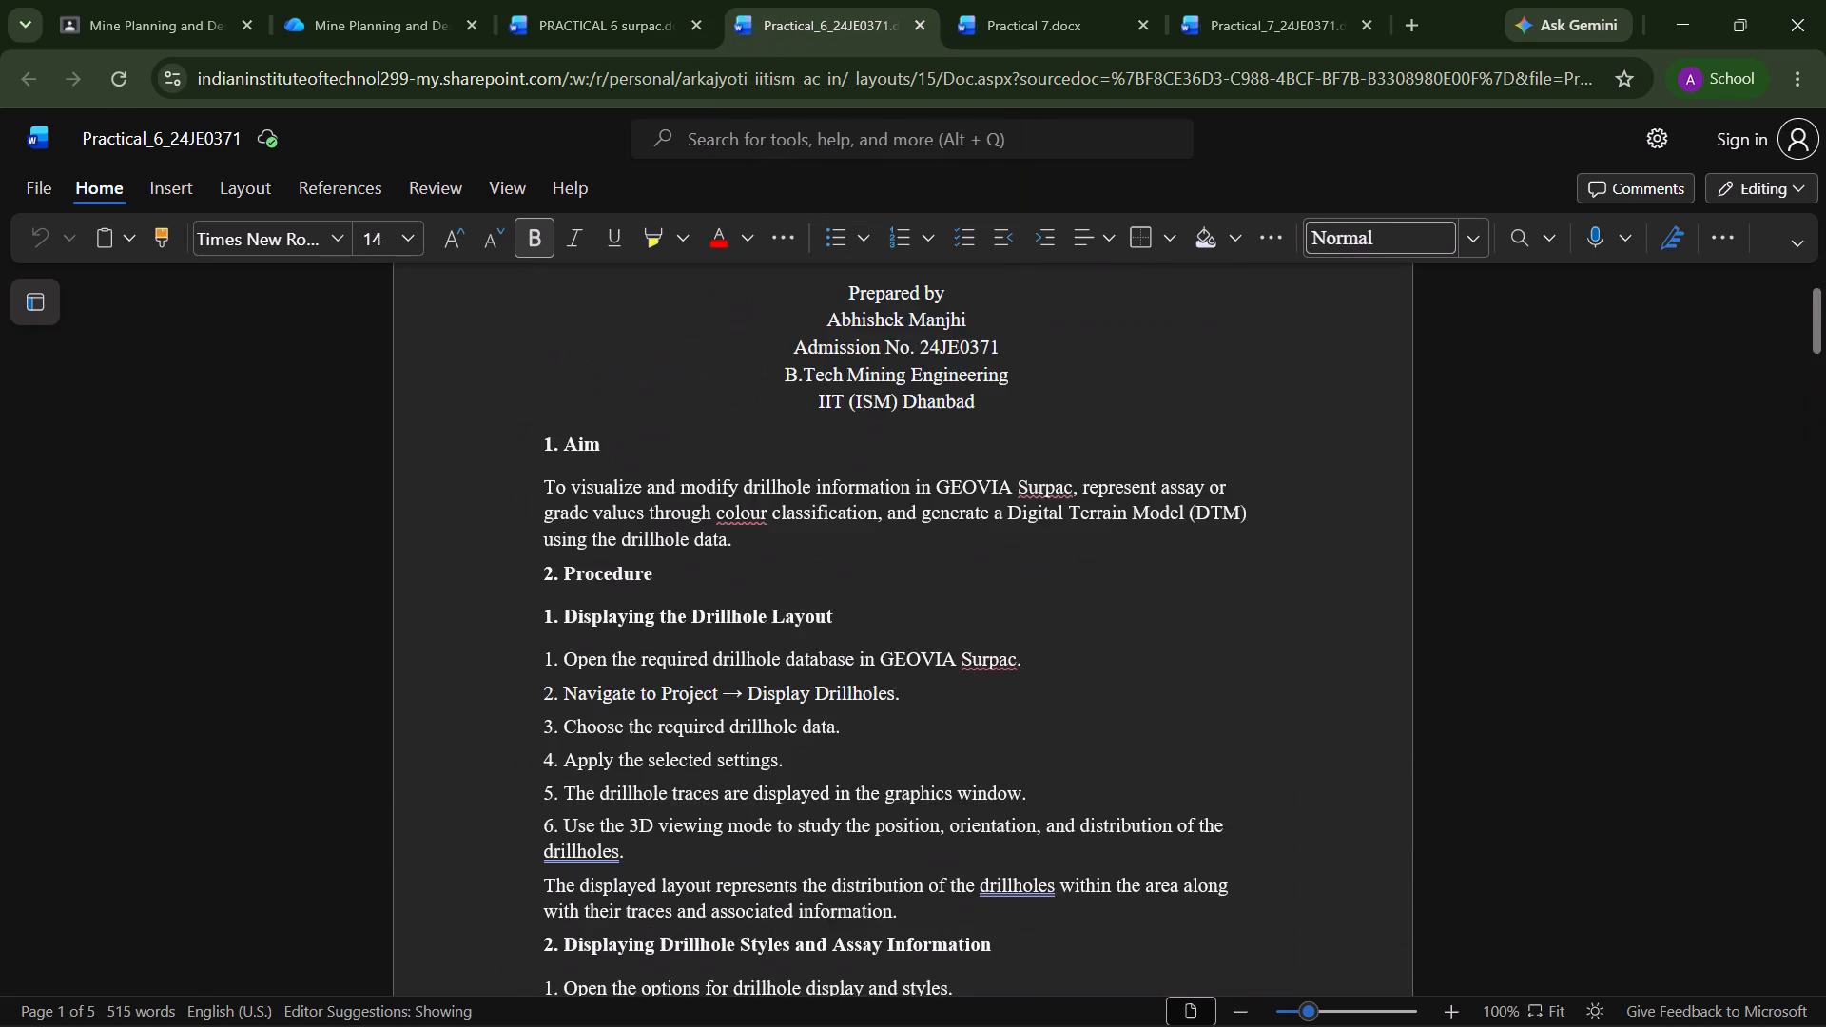
pyautogui.scroll(-19, 936, 435)
pyautogui.scroll(2, 936, 435)
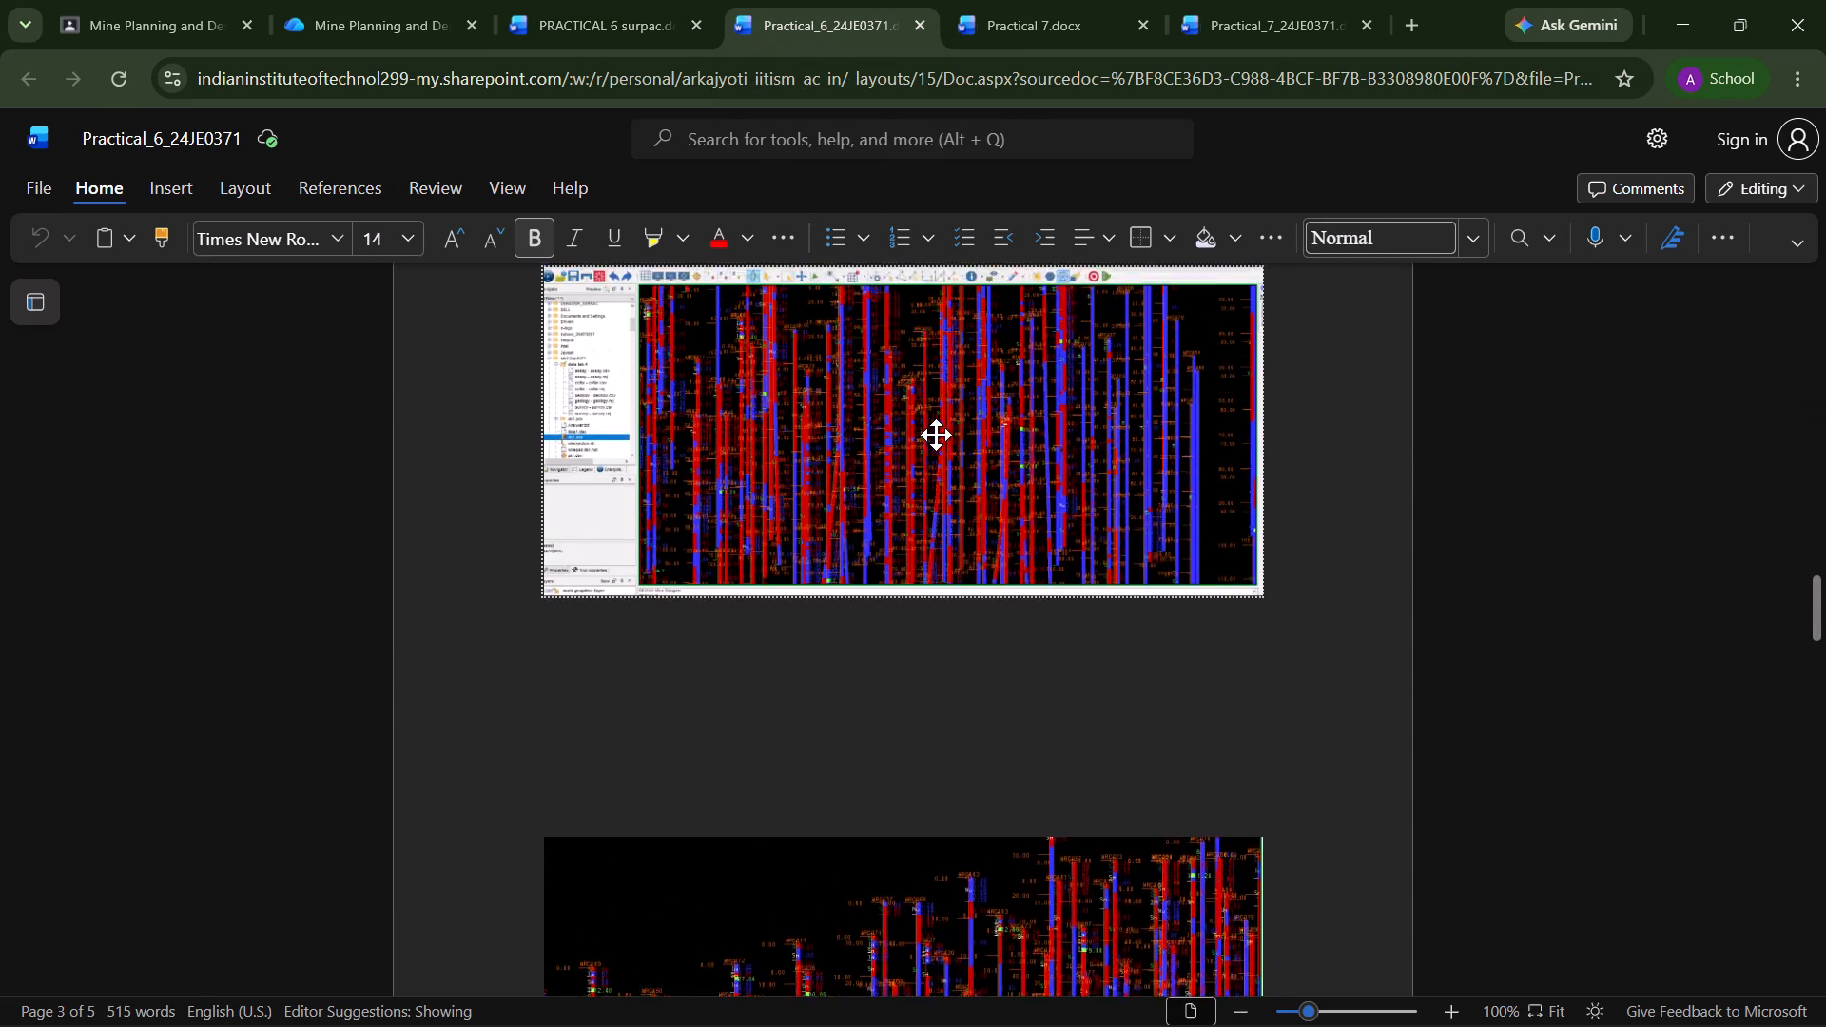
pyautogui.scroll(2, 936, 435)
pyautogui.scroll(-2, 936, 435)
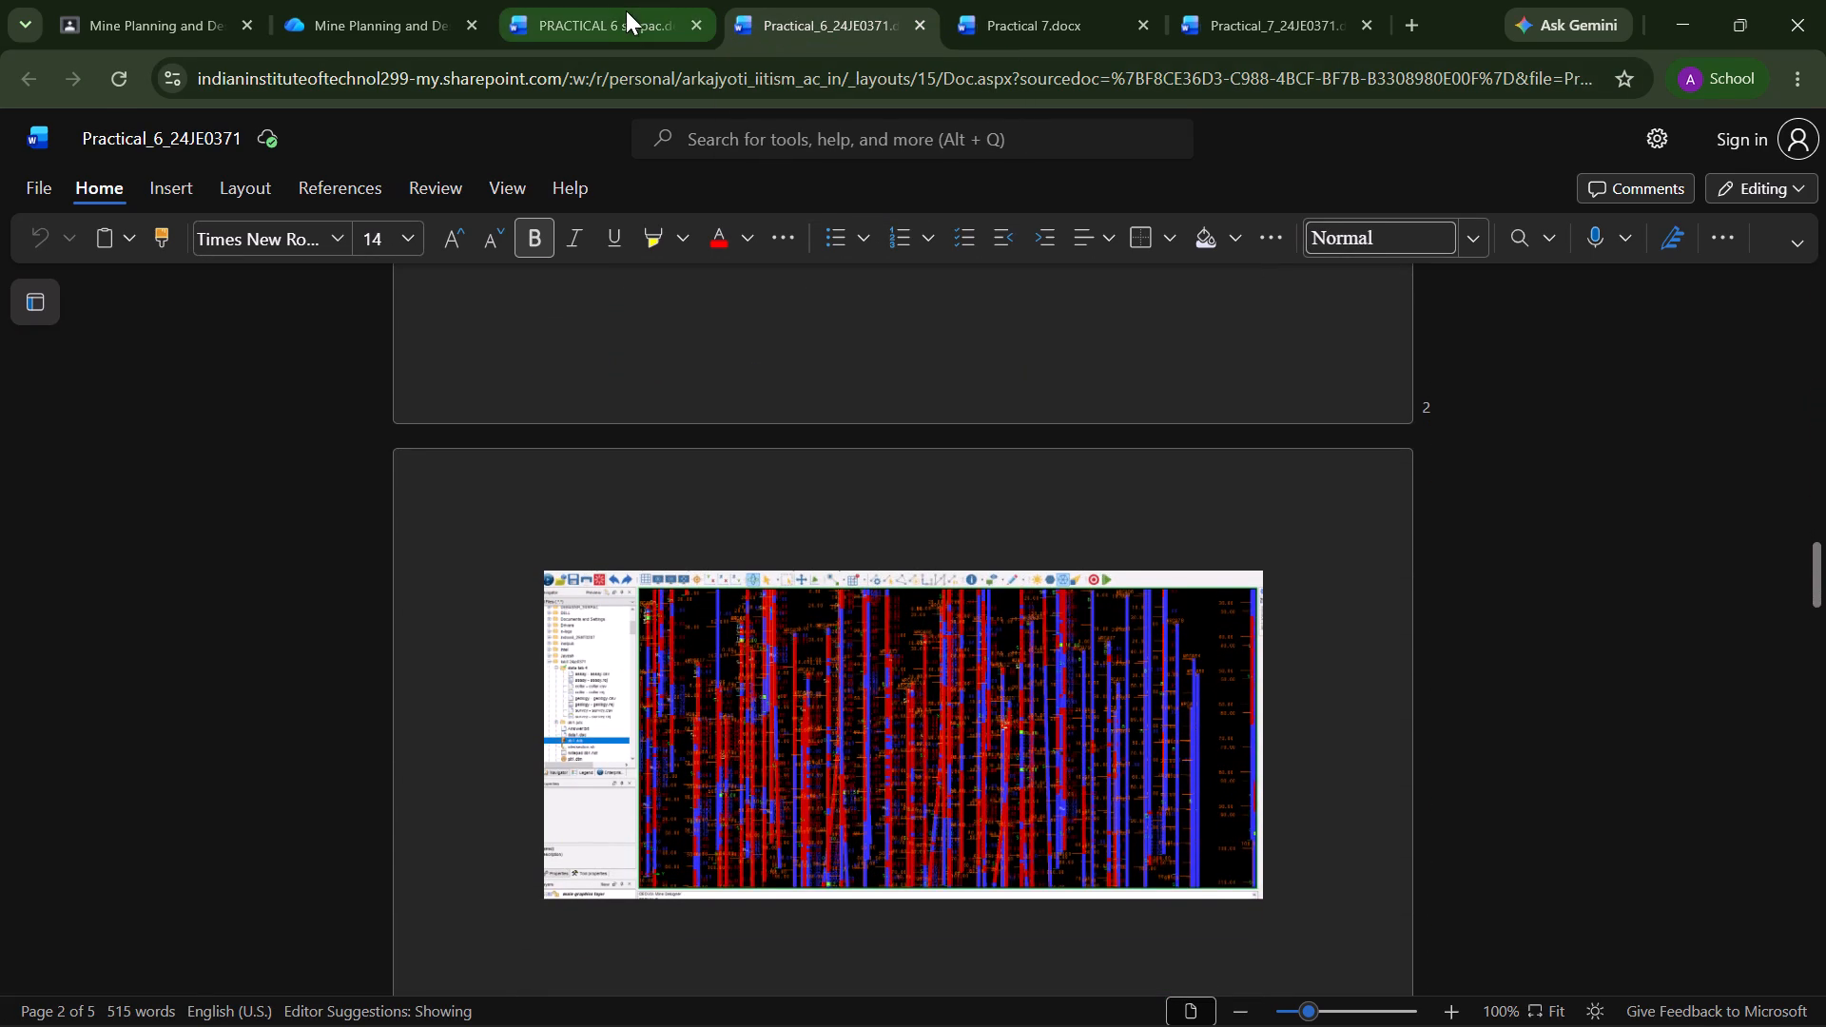
# Compare the coloured drillhole close-ups and the single-drillhole log sheets in the two Practical 6 reports.
pyautogui.click(621, 12)
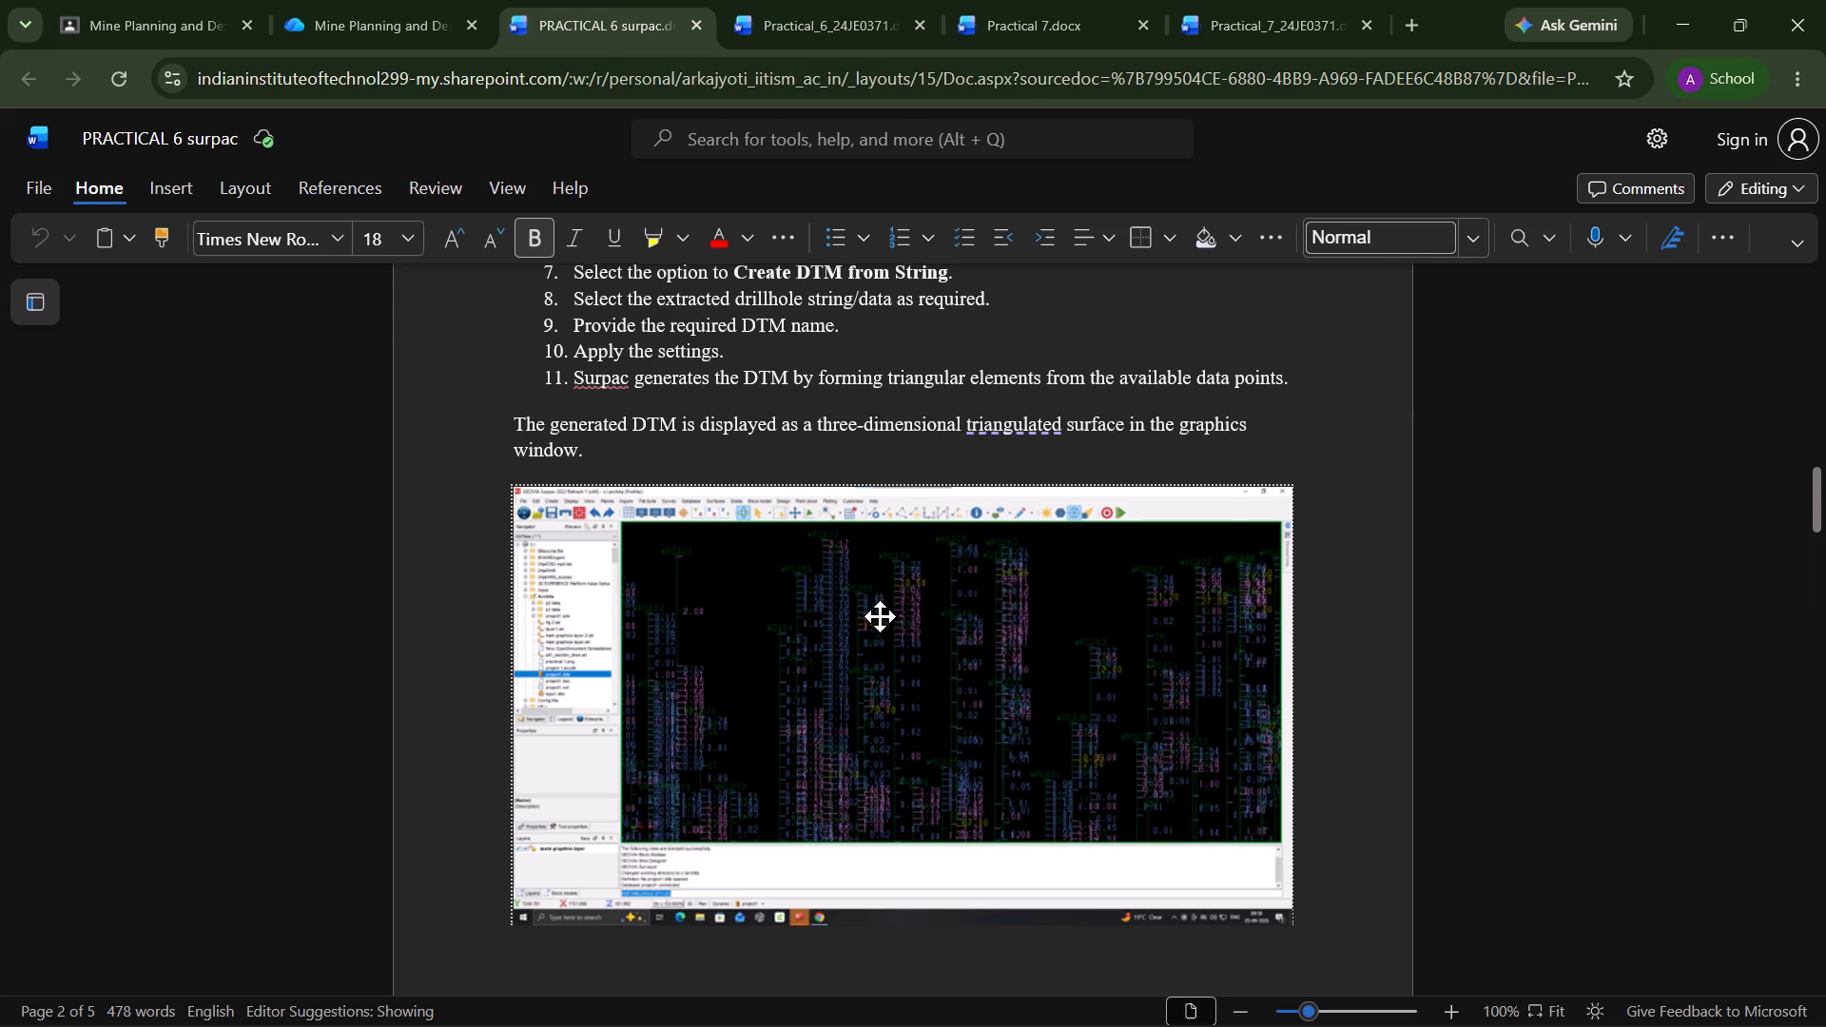
pyautogui.scroll(-7, 873, 586)
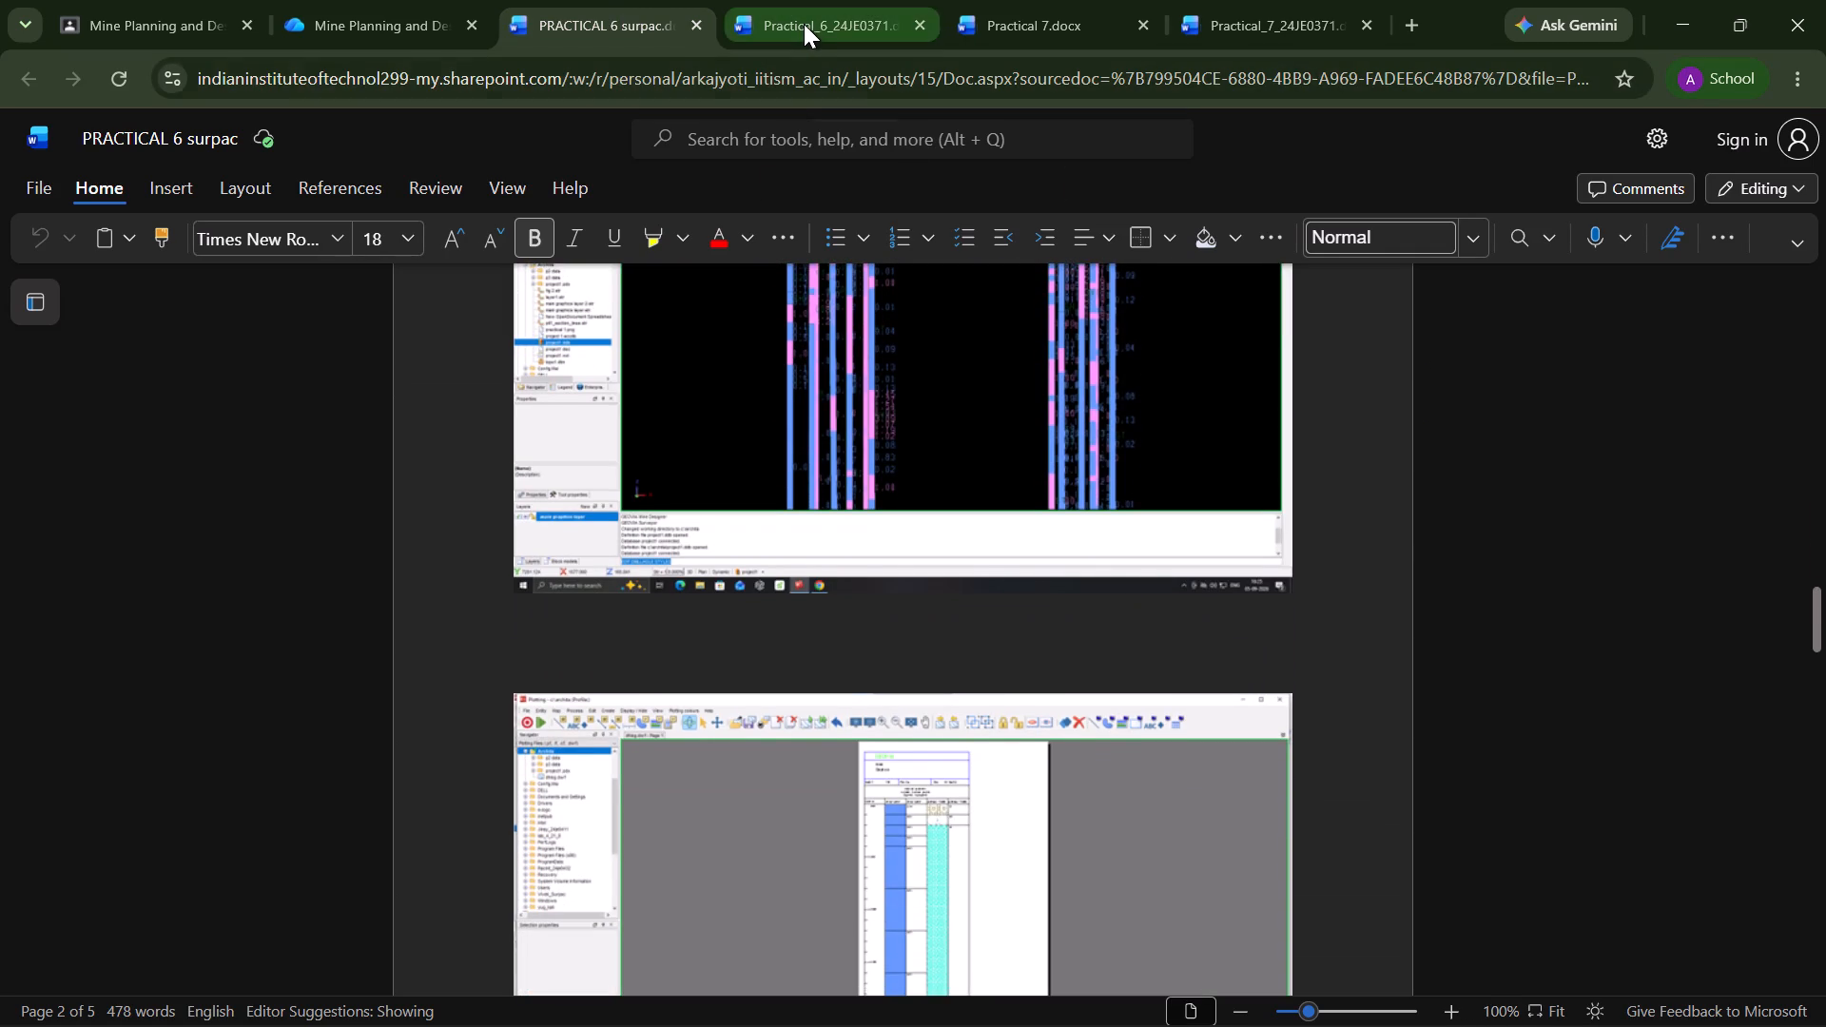
pyautogui.click(804, 24)
pyautogui.scroll(-3, 976, 523)
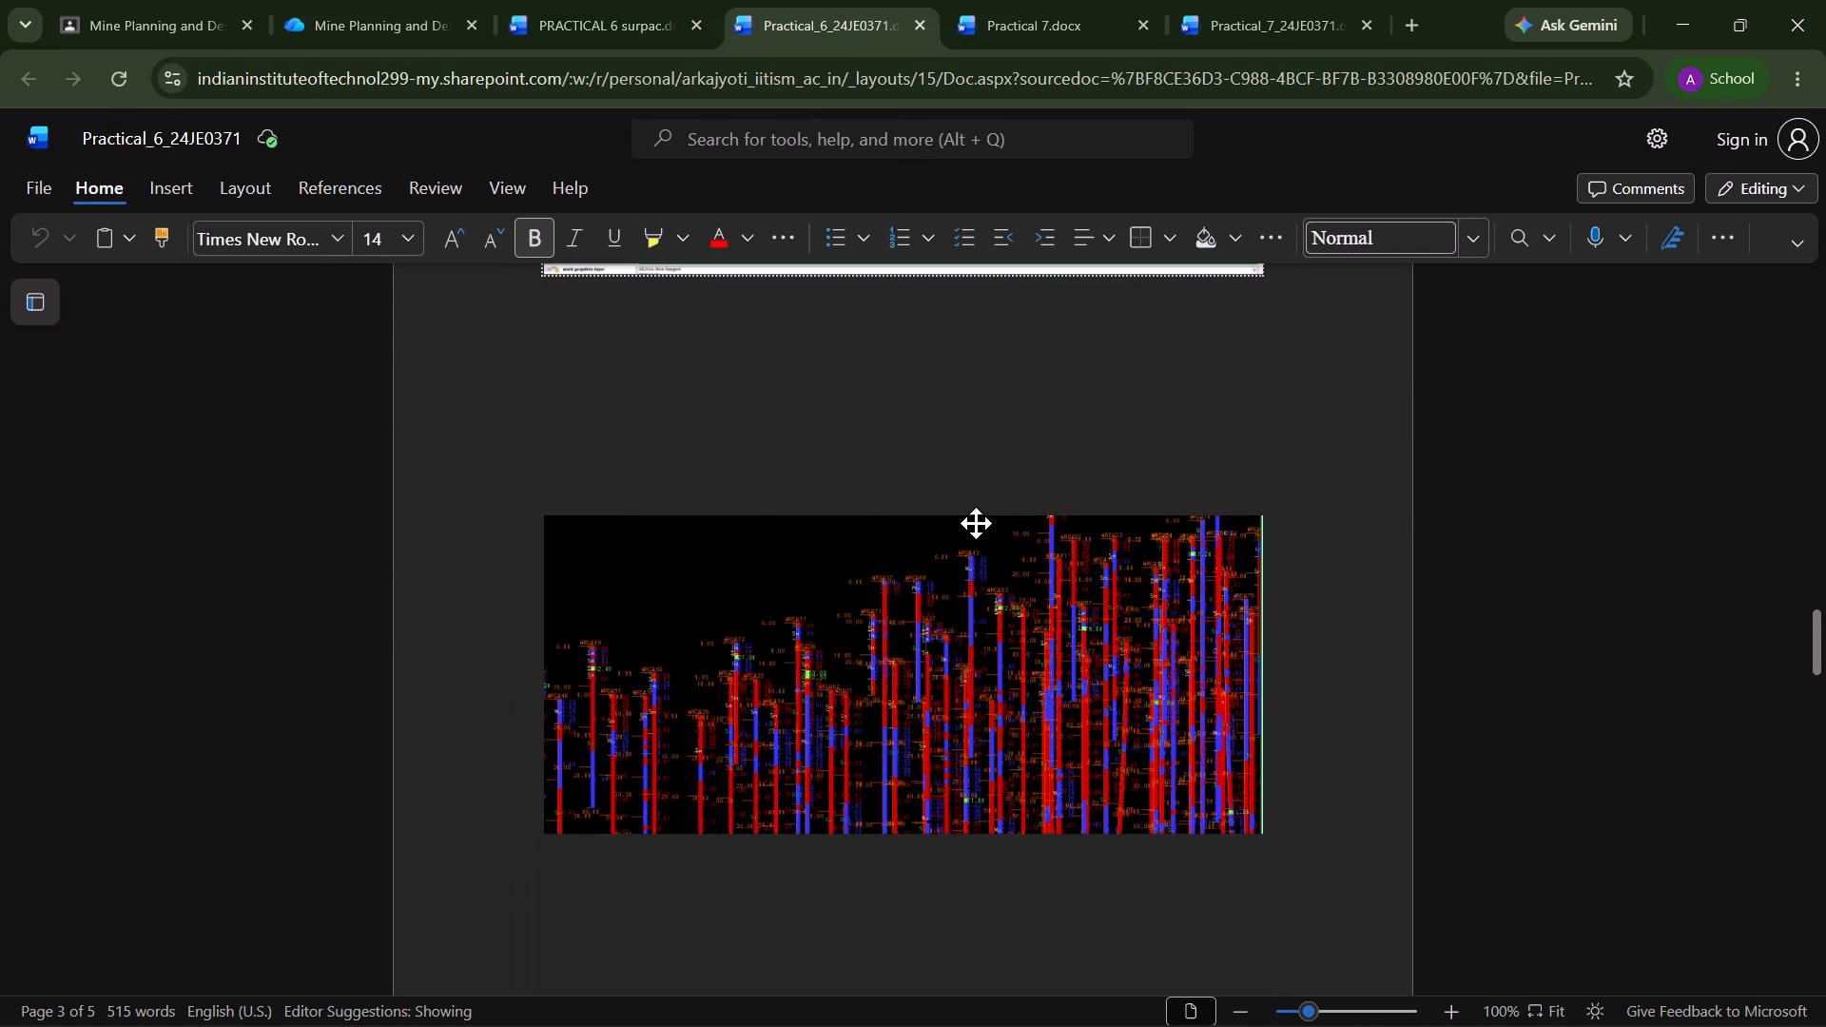
pyautogui.scroll(-5, 976, 523)
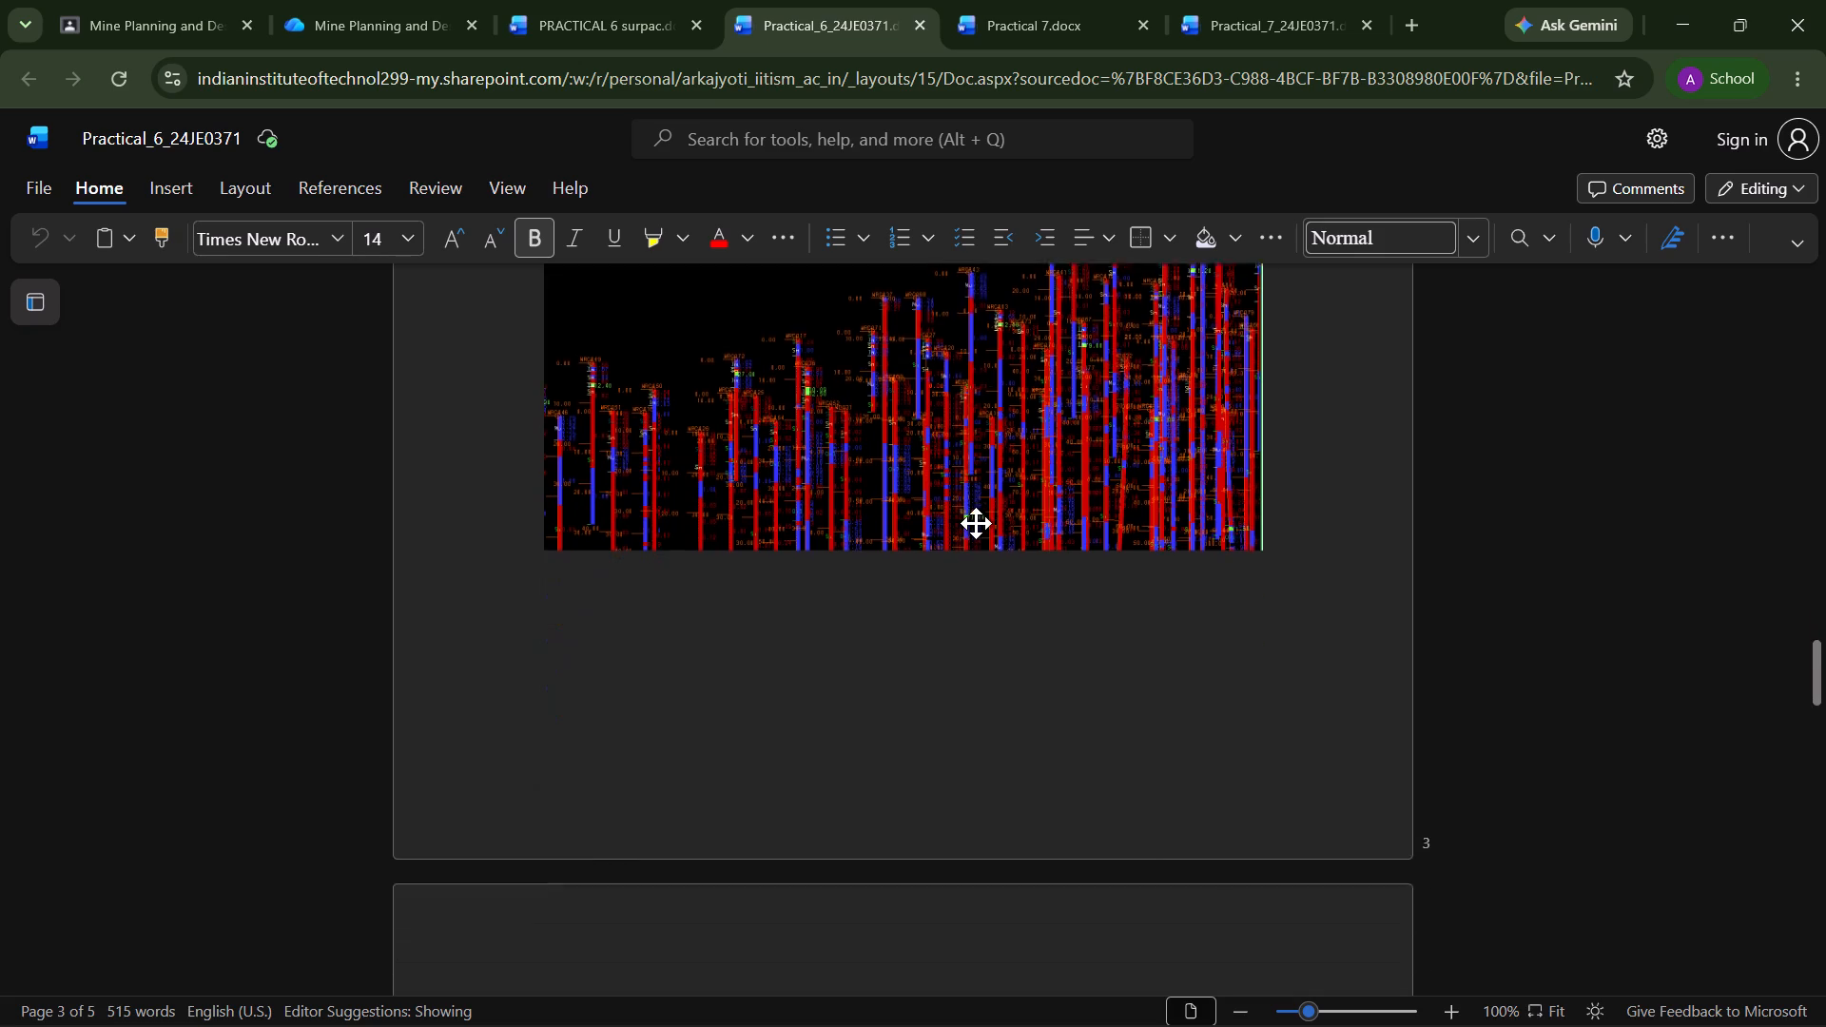
pyautogui.scroll(-5, 976, 523)
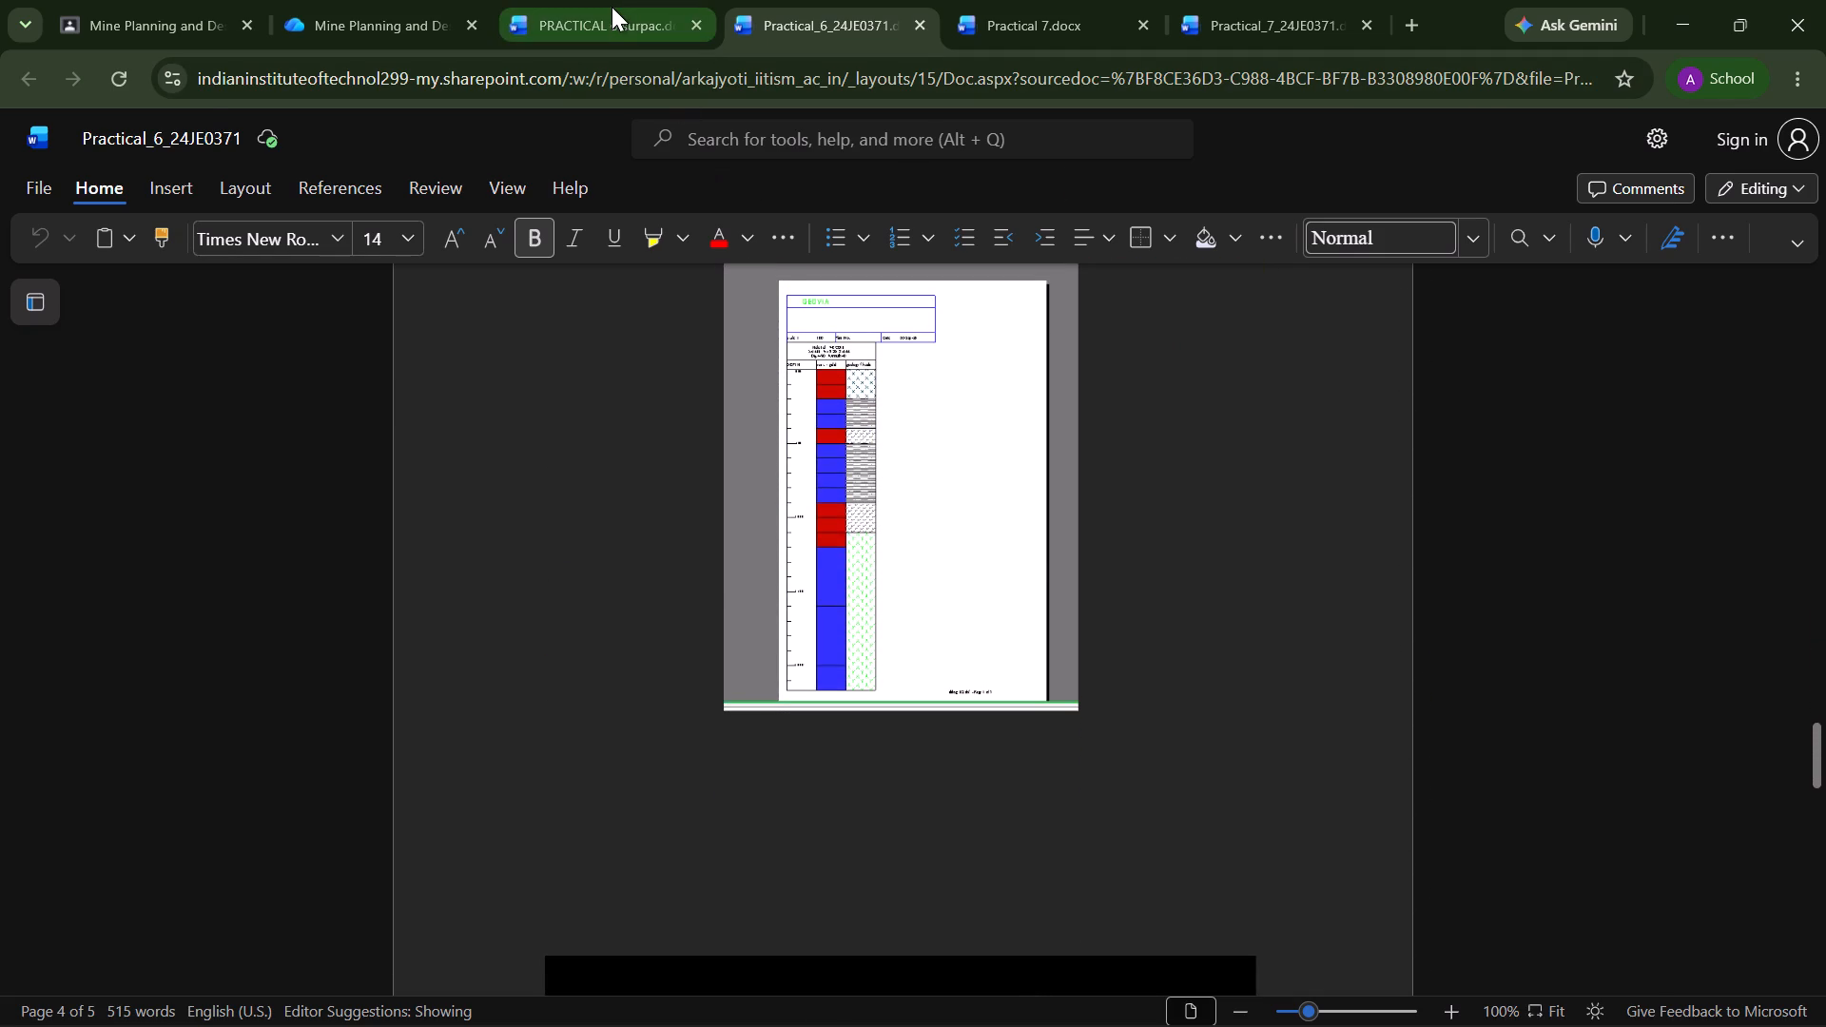
# Compare the extracted drillhole layout and orange DTM surface images in the two Practical 6 reports.
pyautogui.click(612, 7)
pyautogui.scroll(-7, 863, 613)
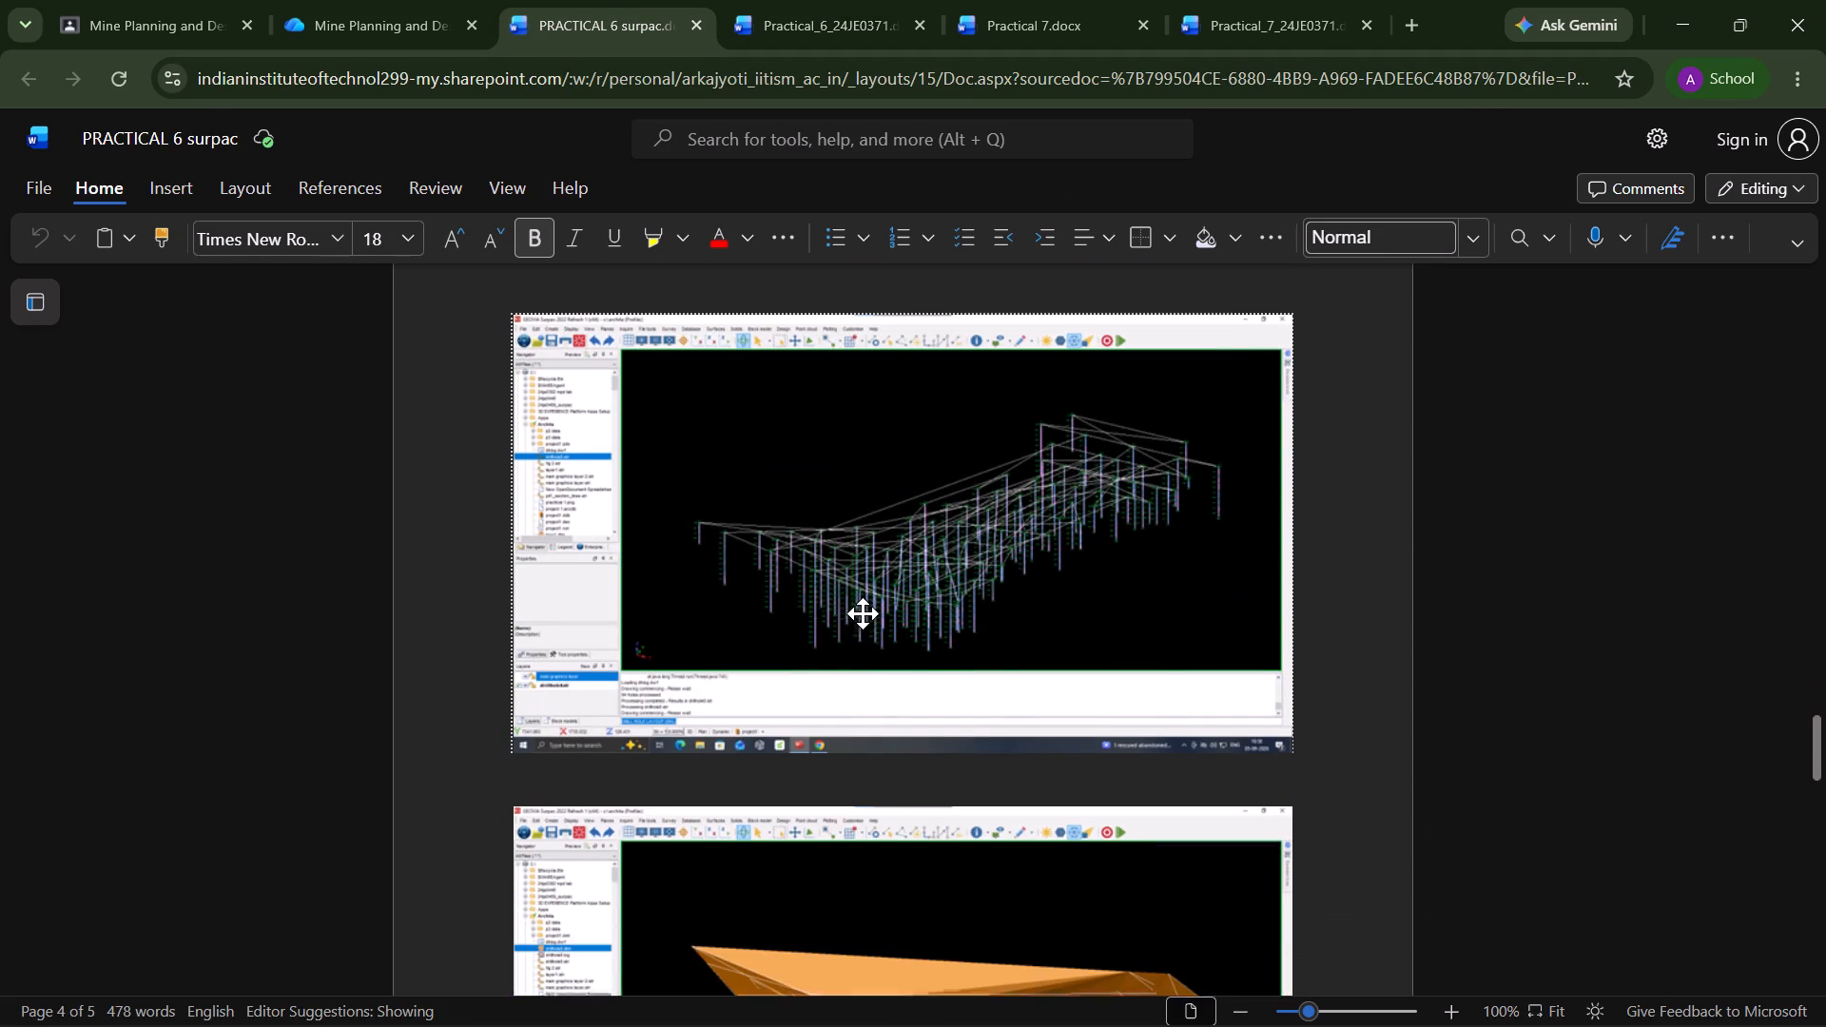
pyautogui.scroll(-2, 863, 613)
pyautogui.click(802, 13)
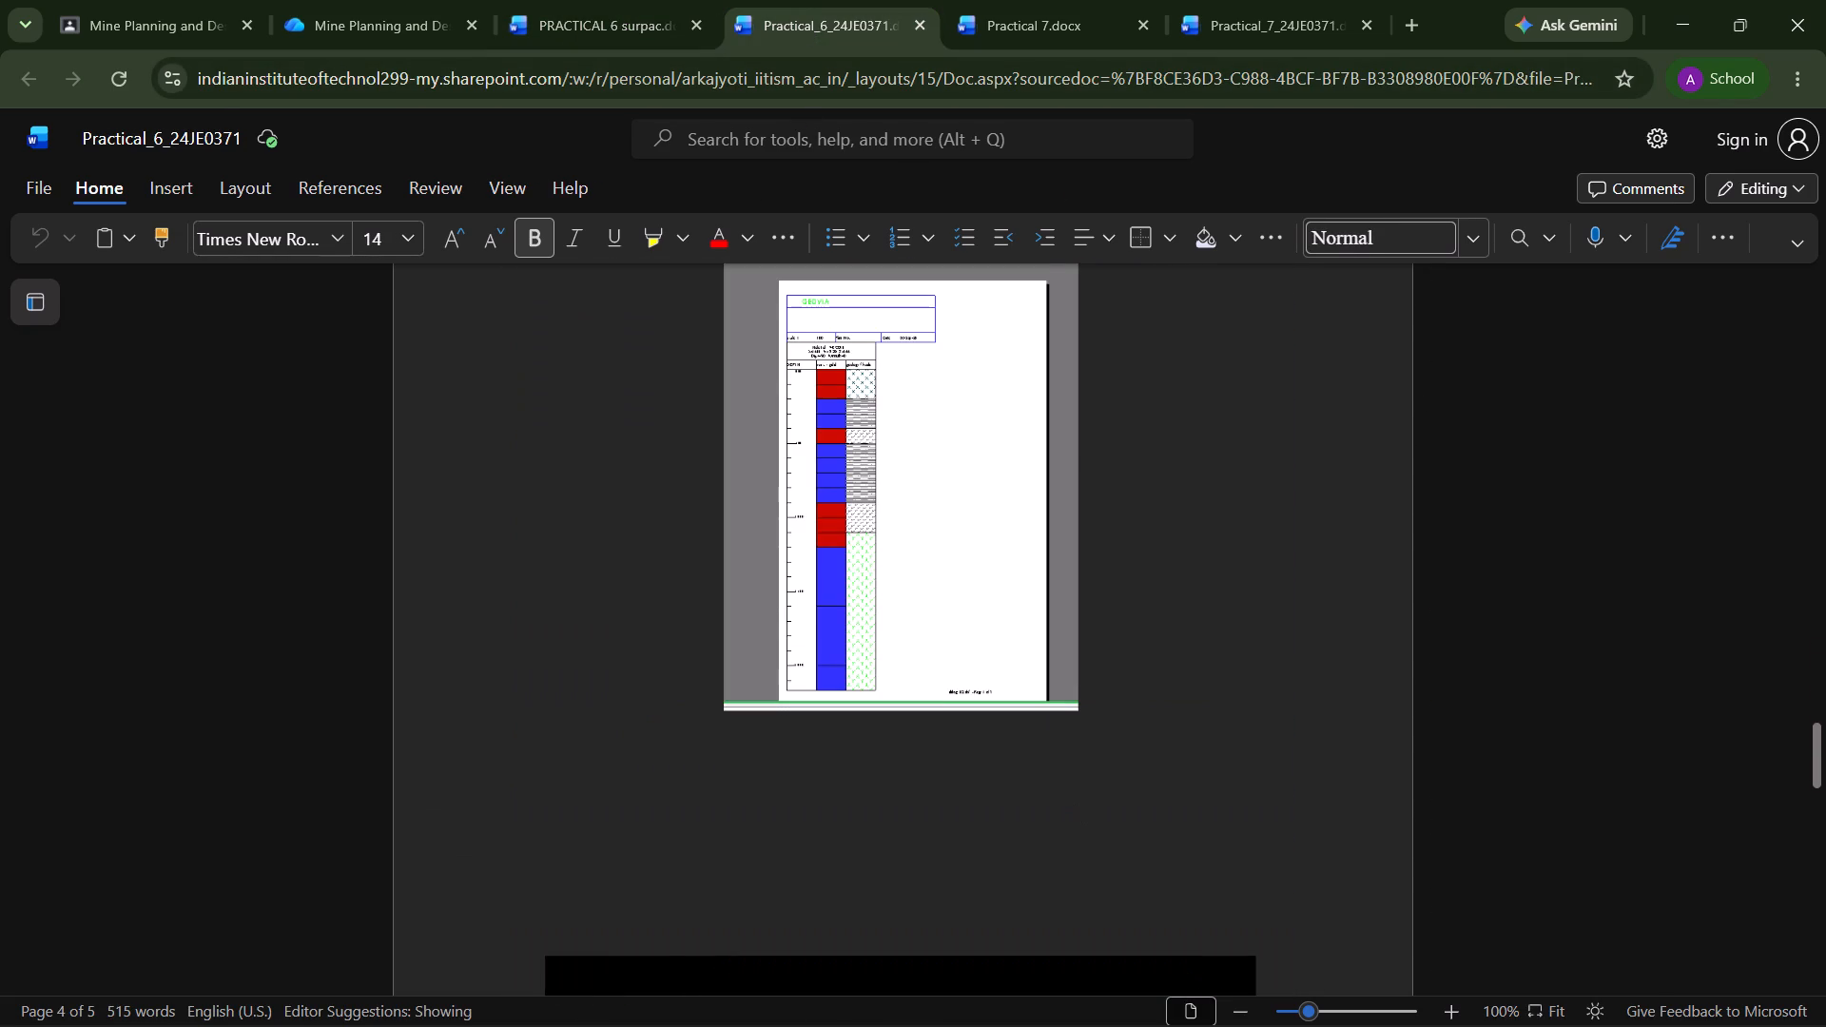
pyautogui.scroll(-10, 1087, 832)
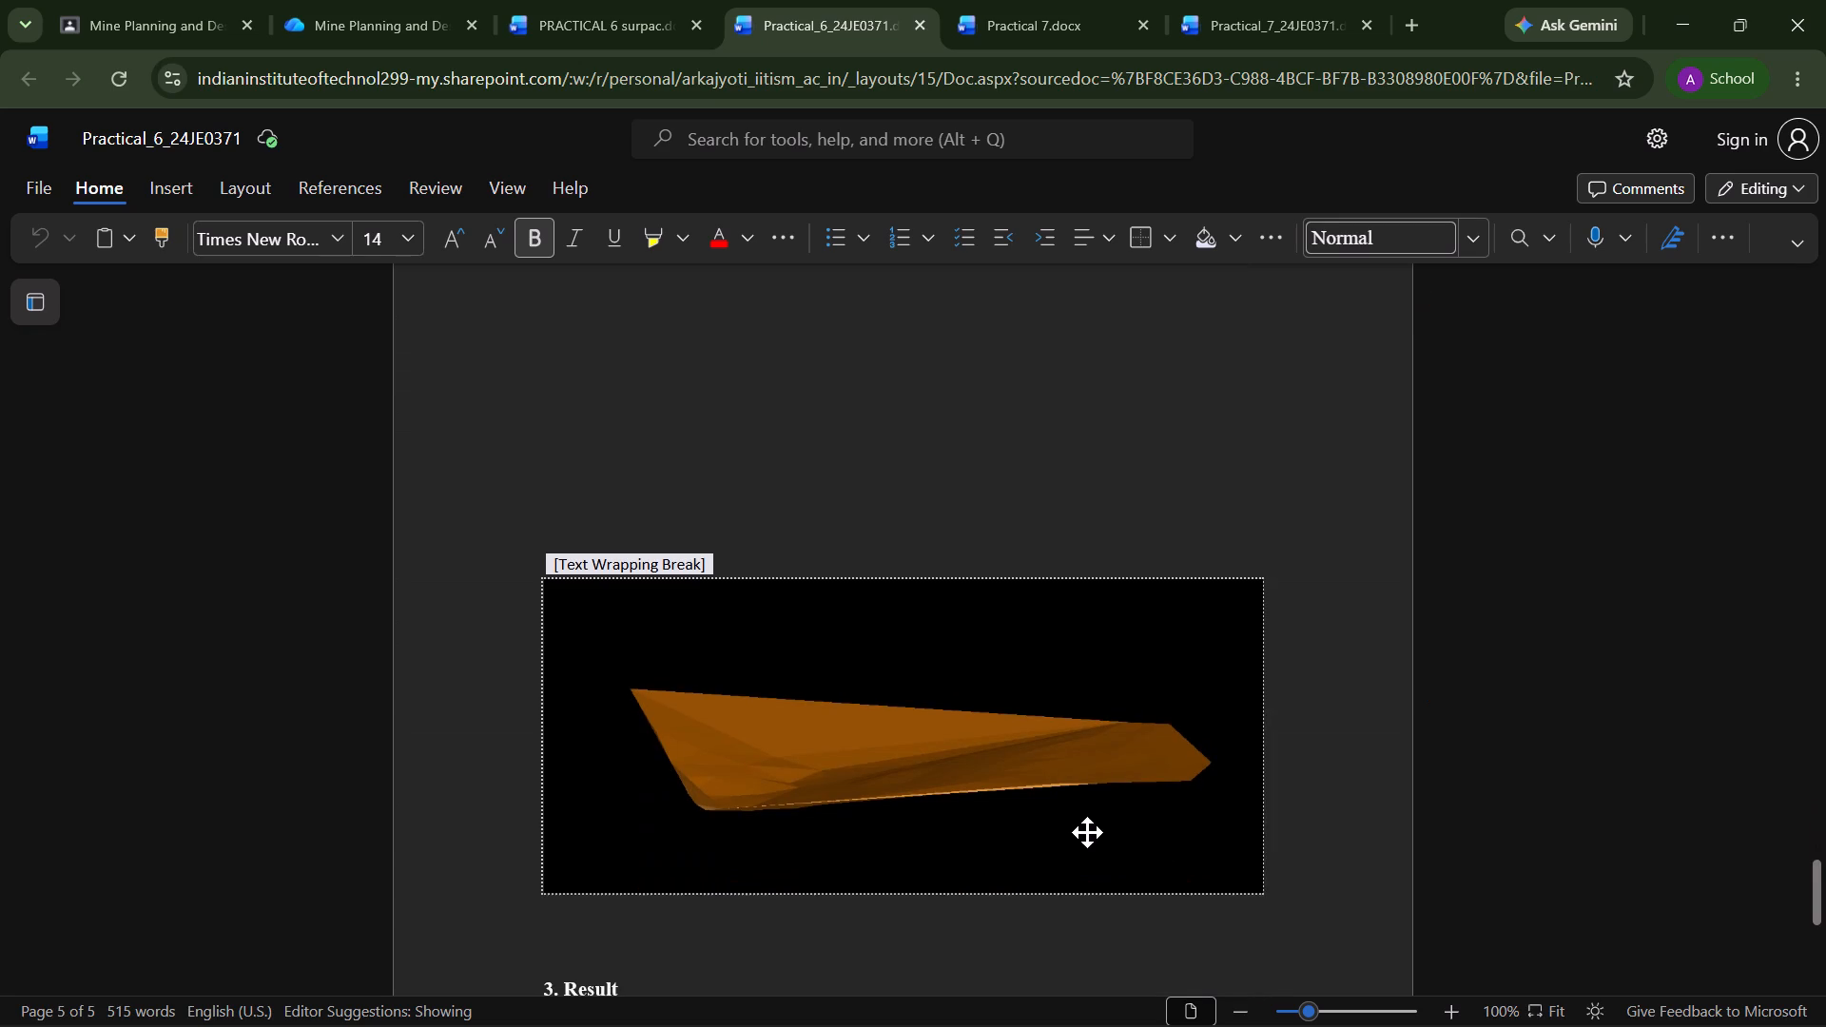
pyautogui.scroll(-1, 1087, 832)
# Compare the remaining pages of the two Practical 6 reports, including their Result and Conclusion sections.
pyautogui.click(643, 17)
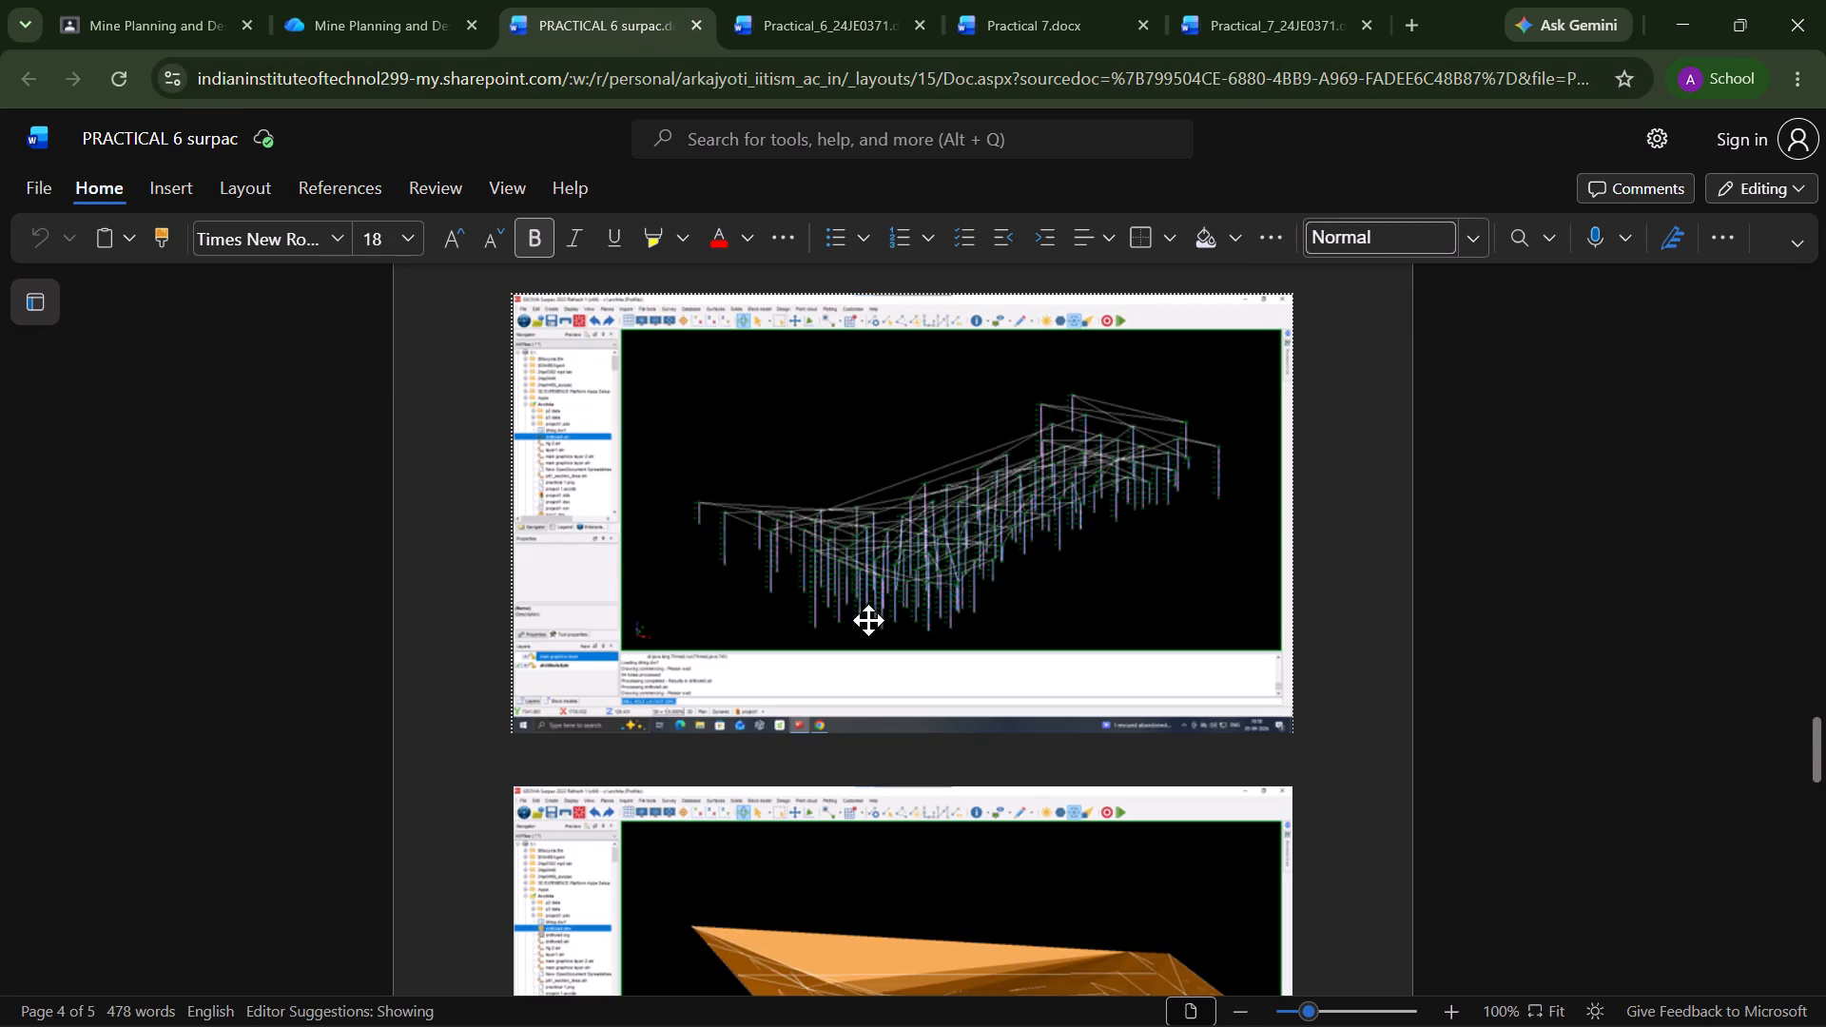
pyautogui.scroll(-7, 868, 620)
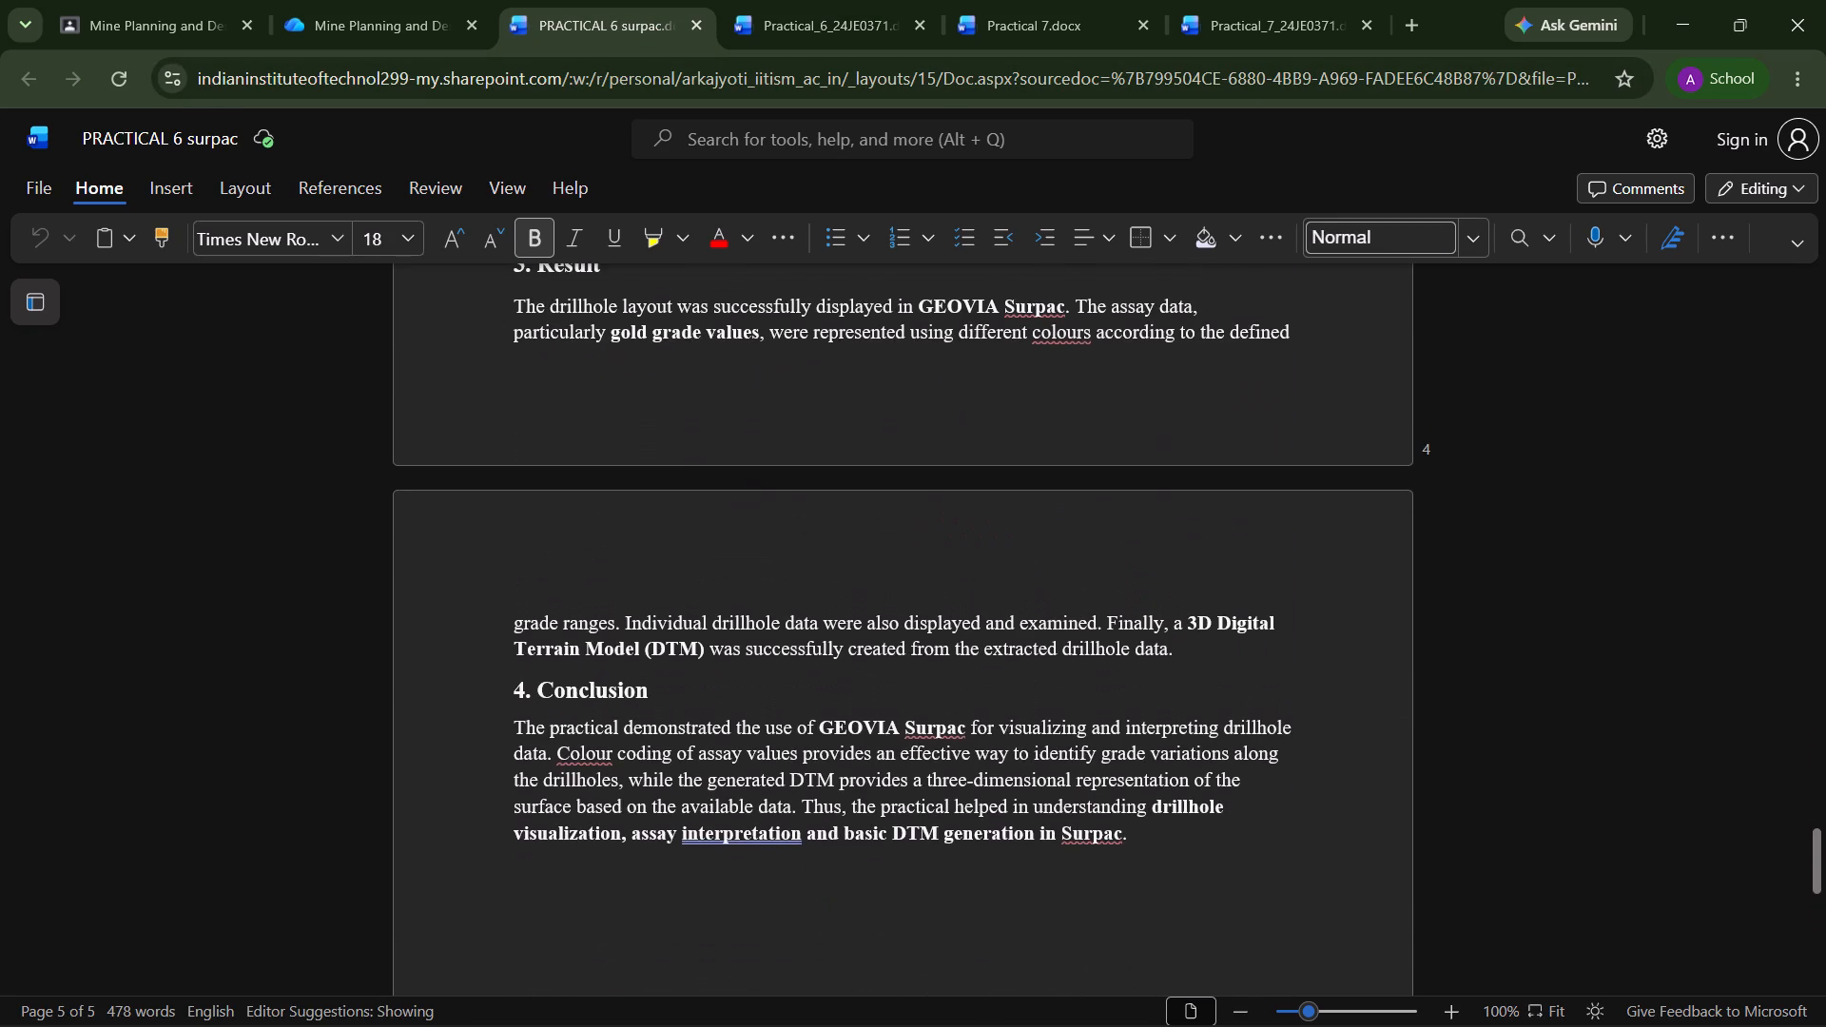
pyautogui.click(737, 5)
pyautogui.scroll(-1, 936, 565)
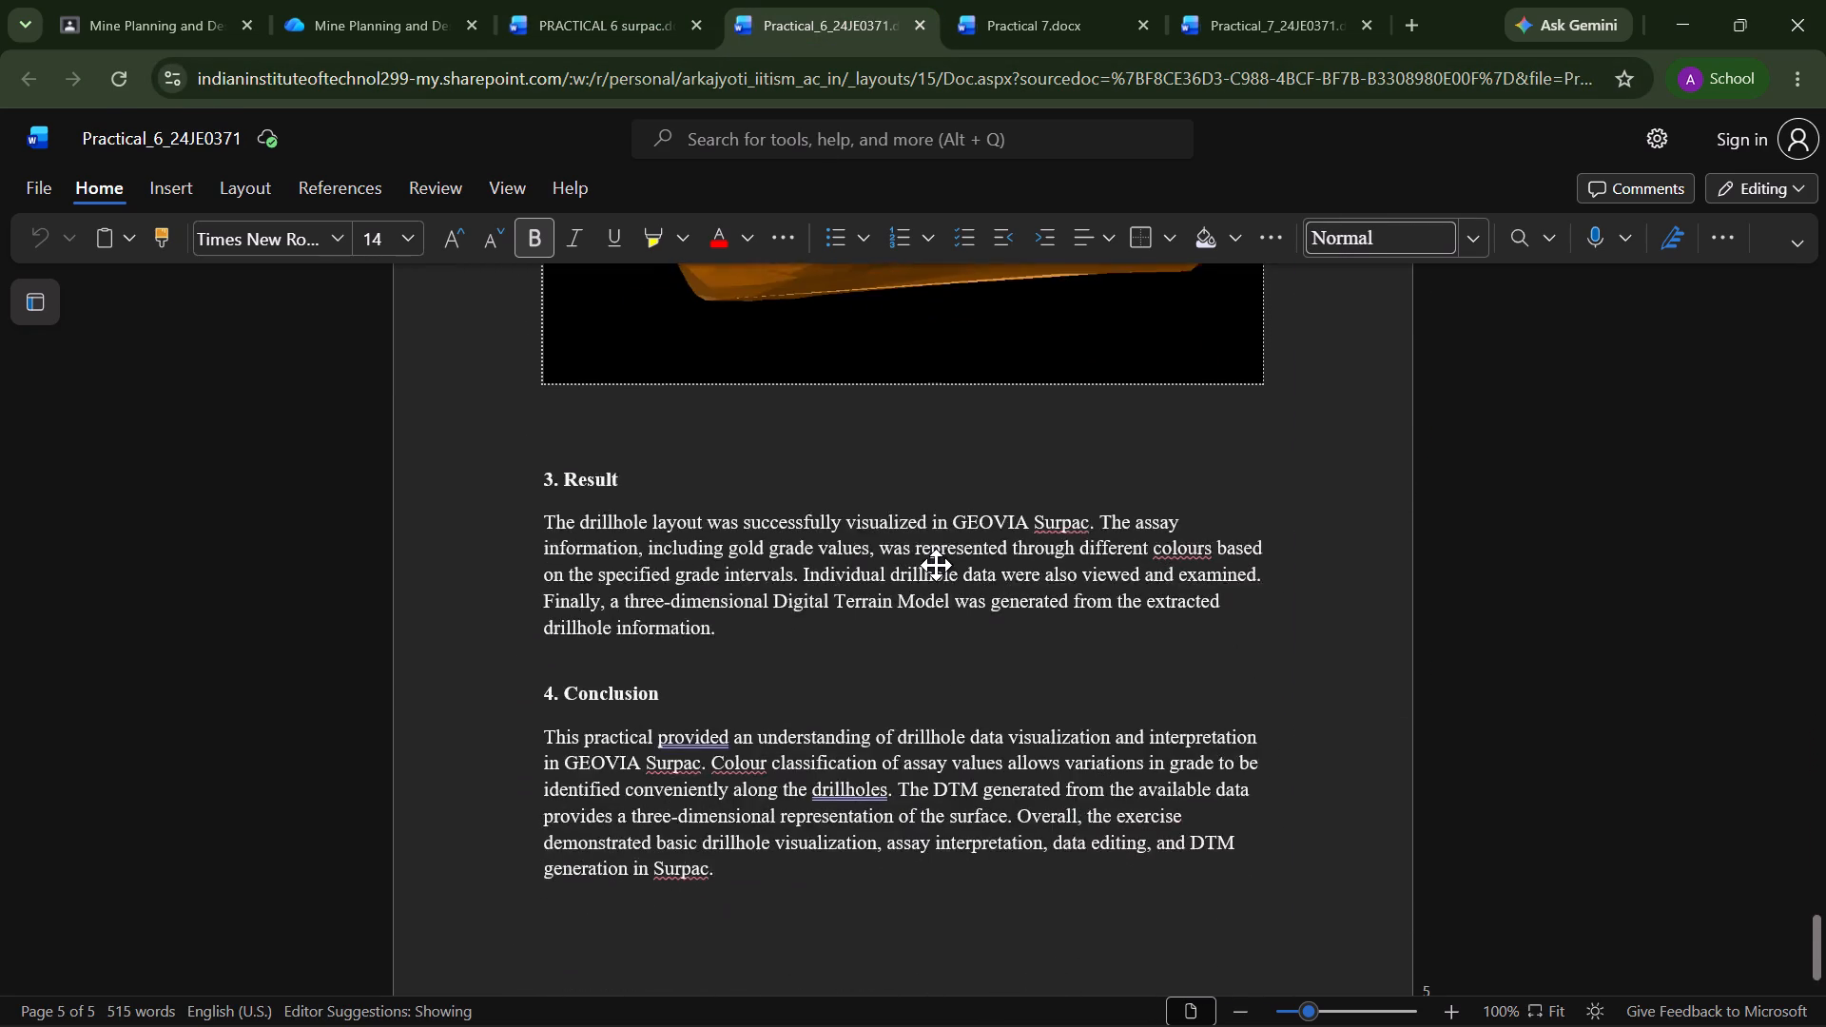
pyautogui.scroll(-1, 936, 565)
pyautogui.scroll(5, 936, 565)
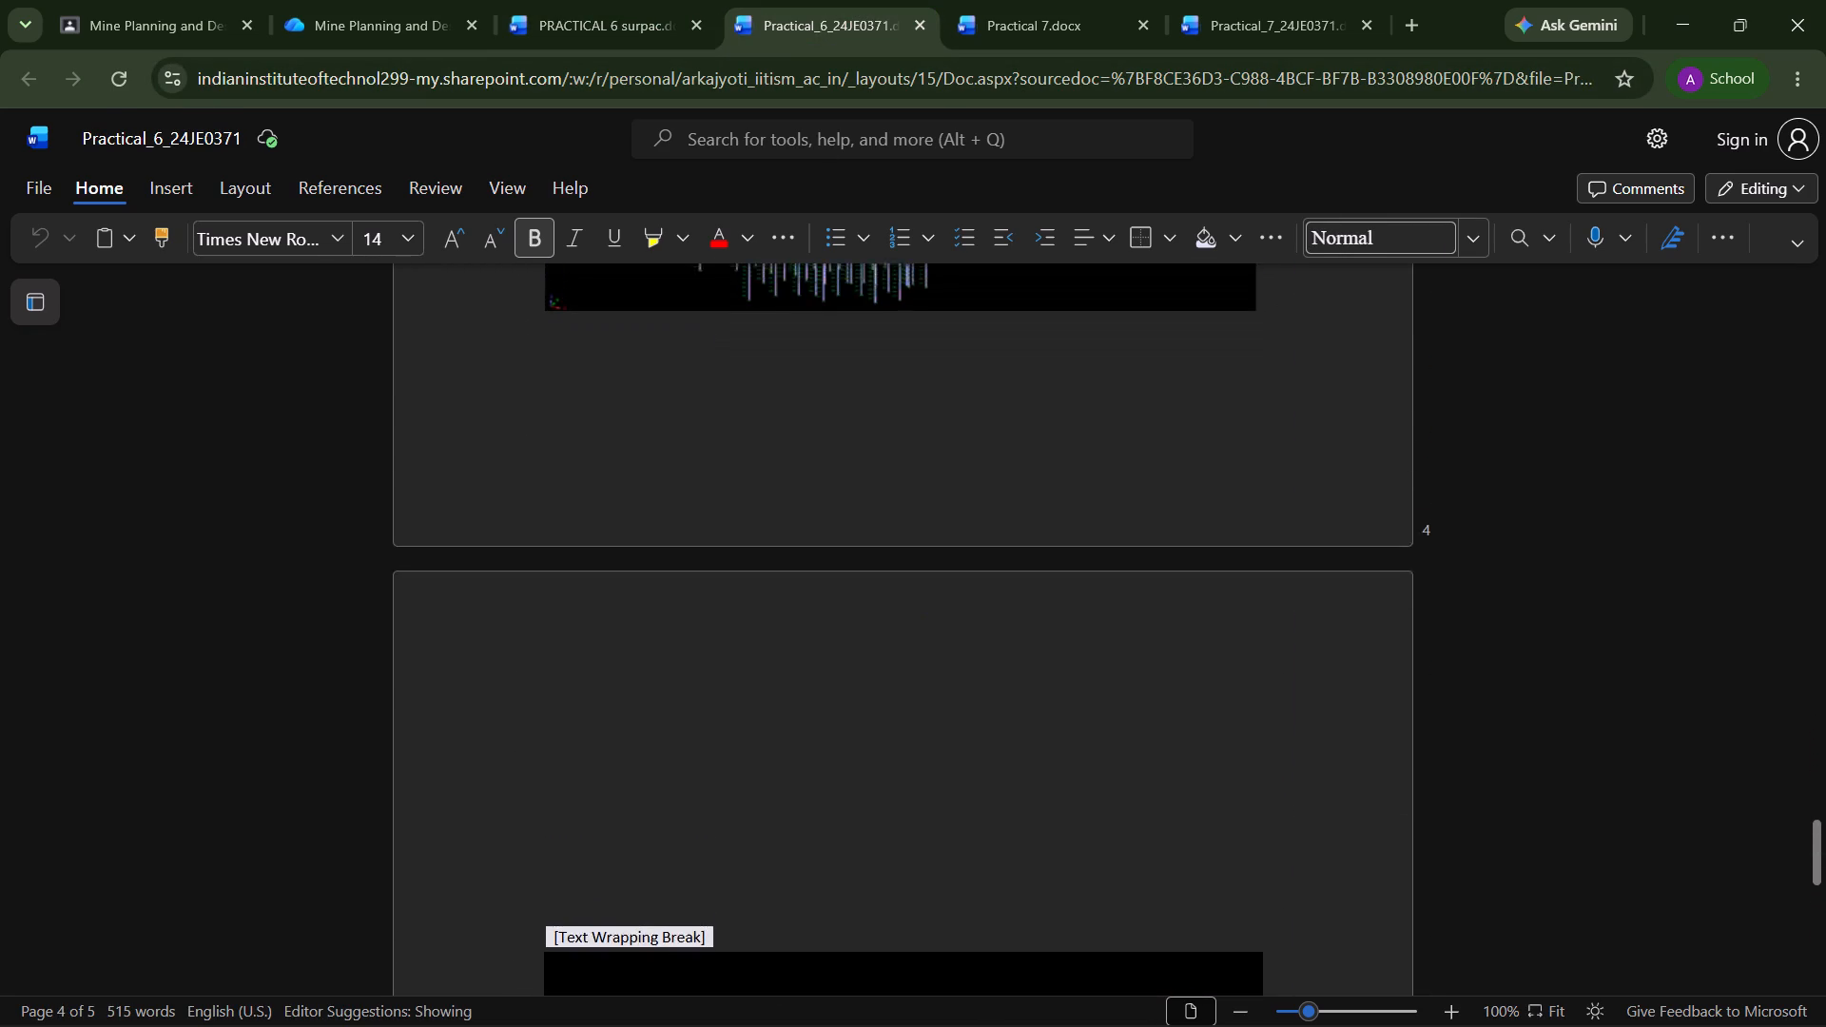
# Copy the first red-and-blue drillhole screenshot on page 3 of the open student's Practical 6 report.
pyautogui.scroll(11, 936, 565)
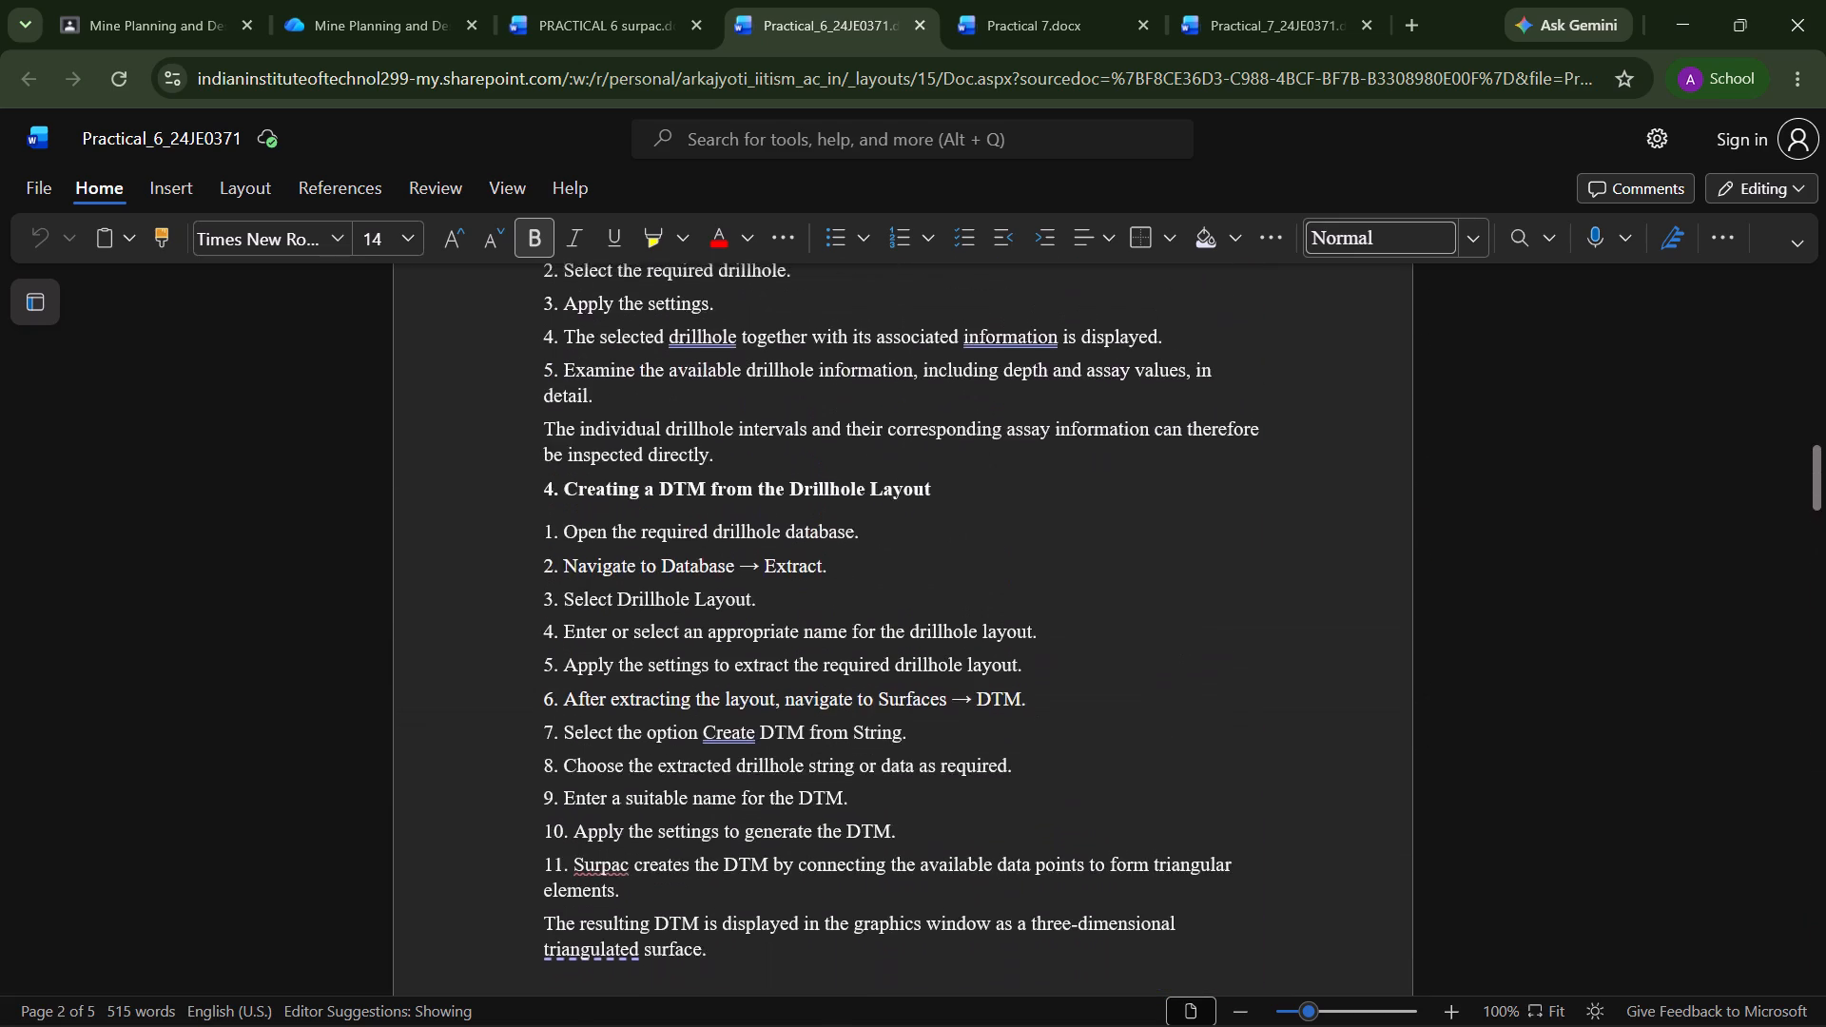
pyautogui.scroll(13, 936, 565)
pyautogui.scroll(-1, 936, 565)
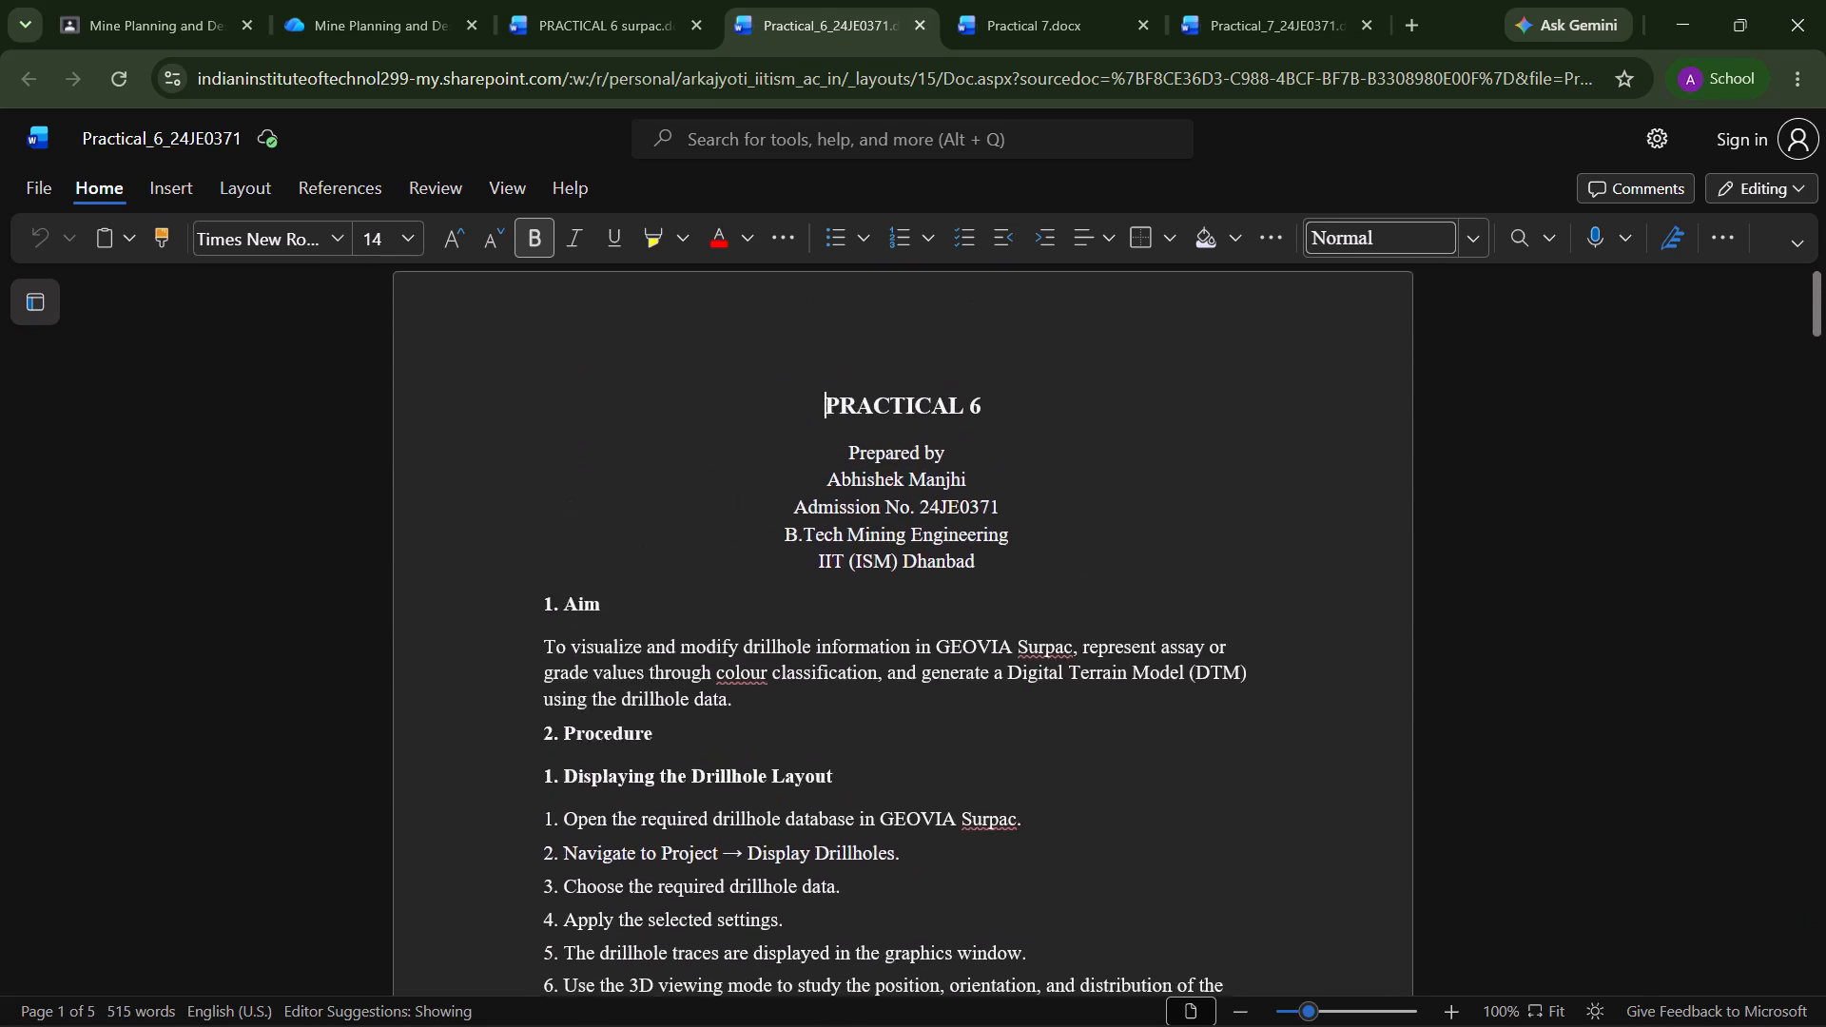
pyautogui.scroll(-9, 936, 565)
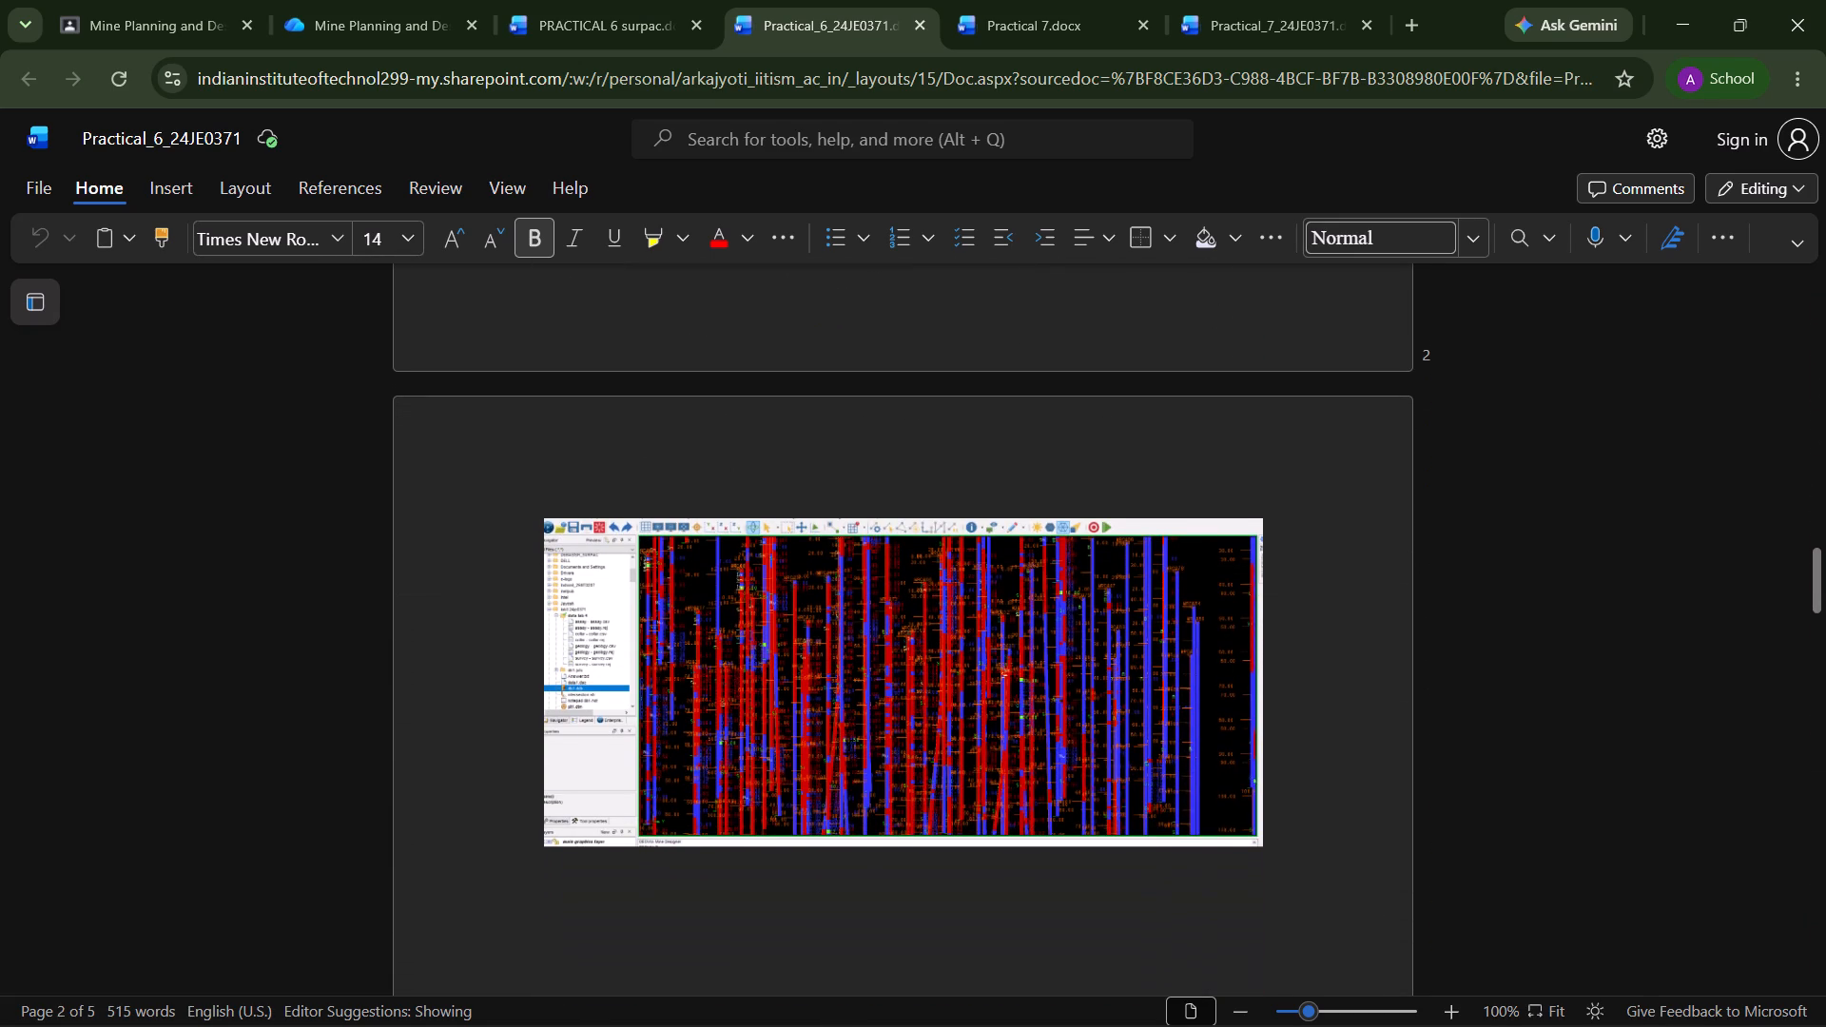
pyautogui.rightClick(936, 565)
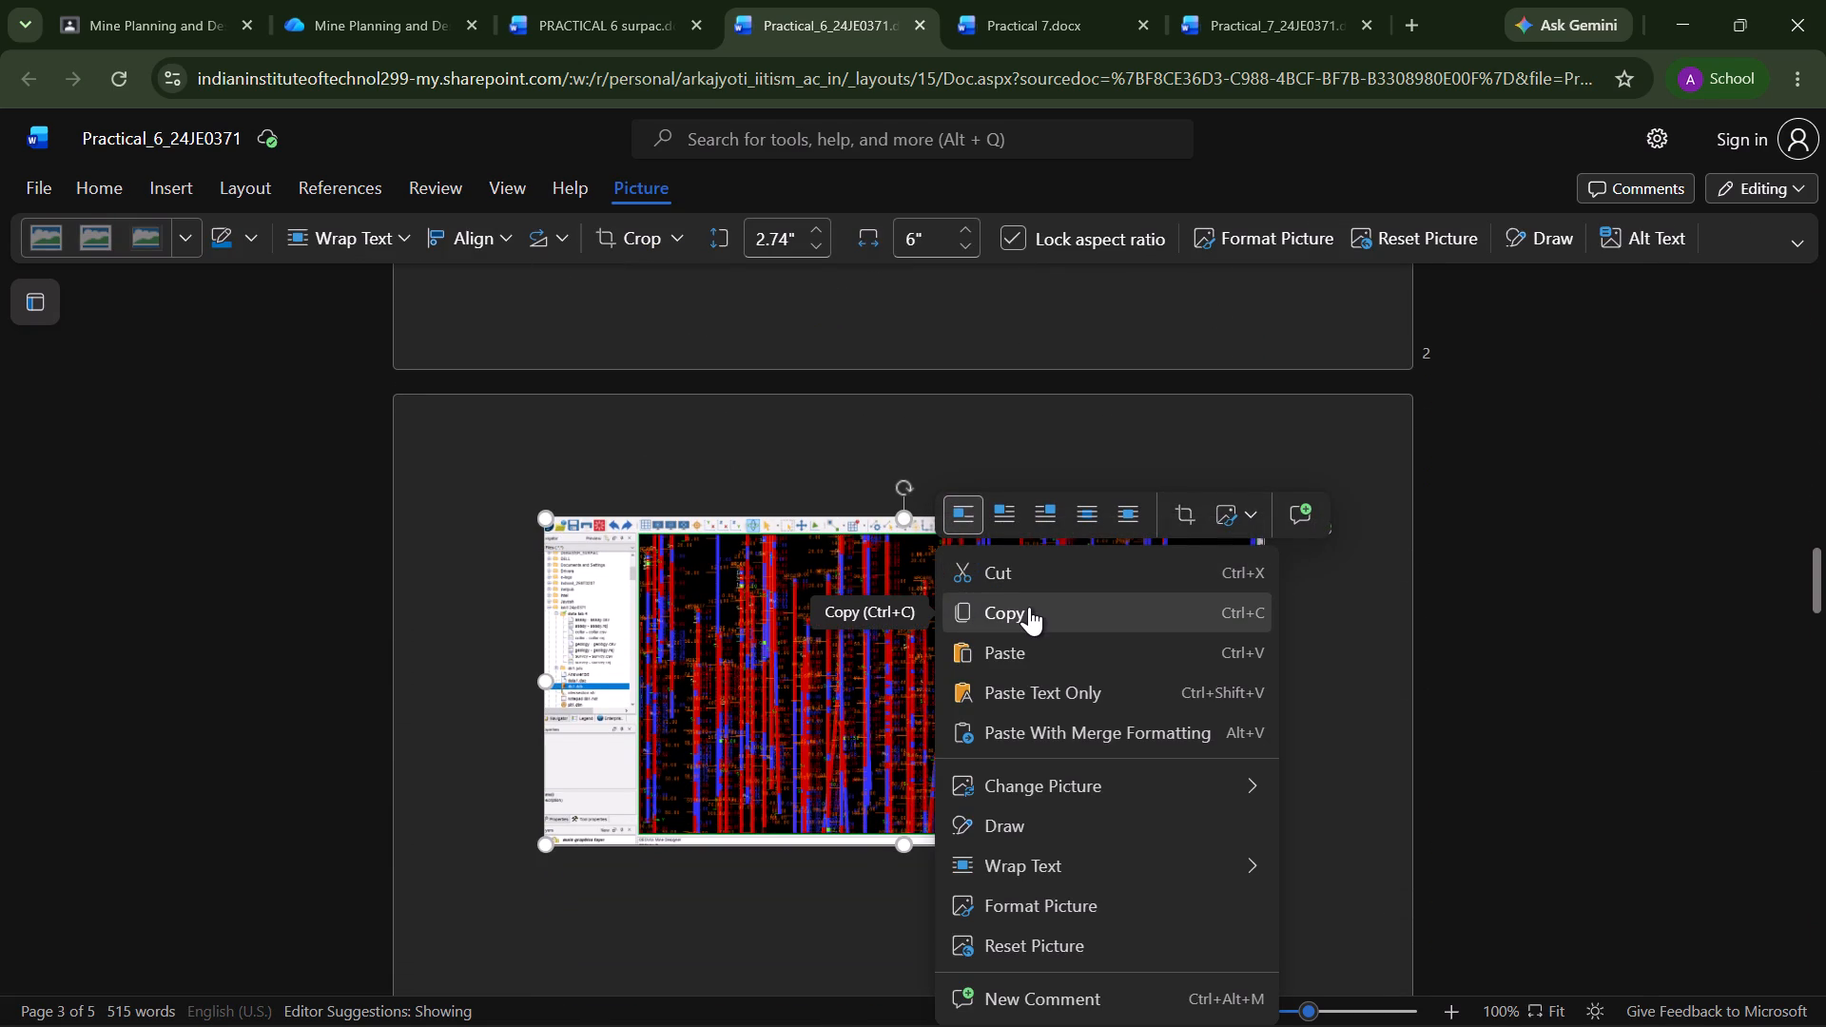
pyautogui.click(1029, 607)
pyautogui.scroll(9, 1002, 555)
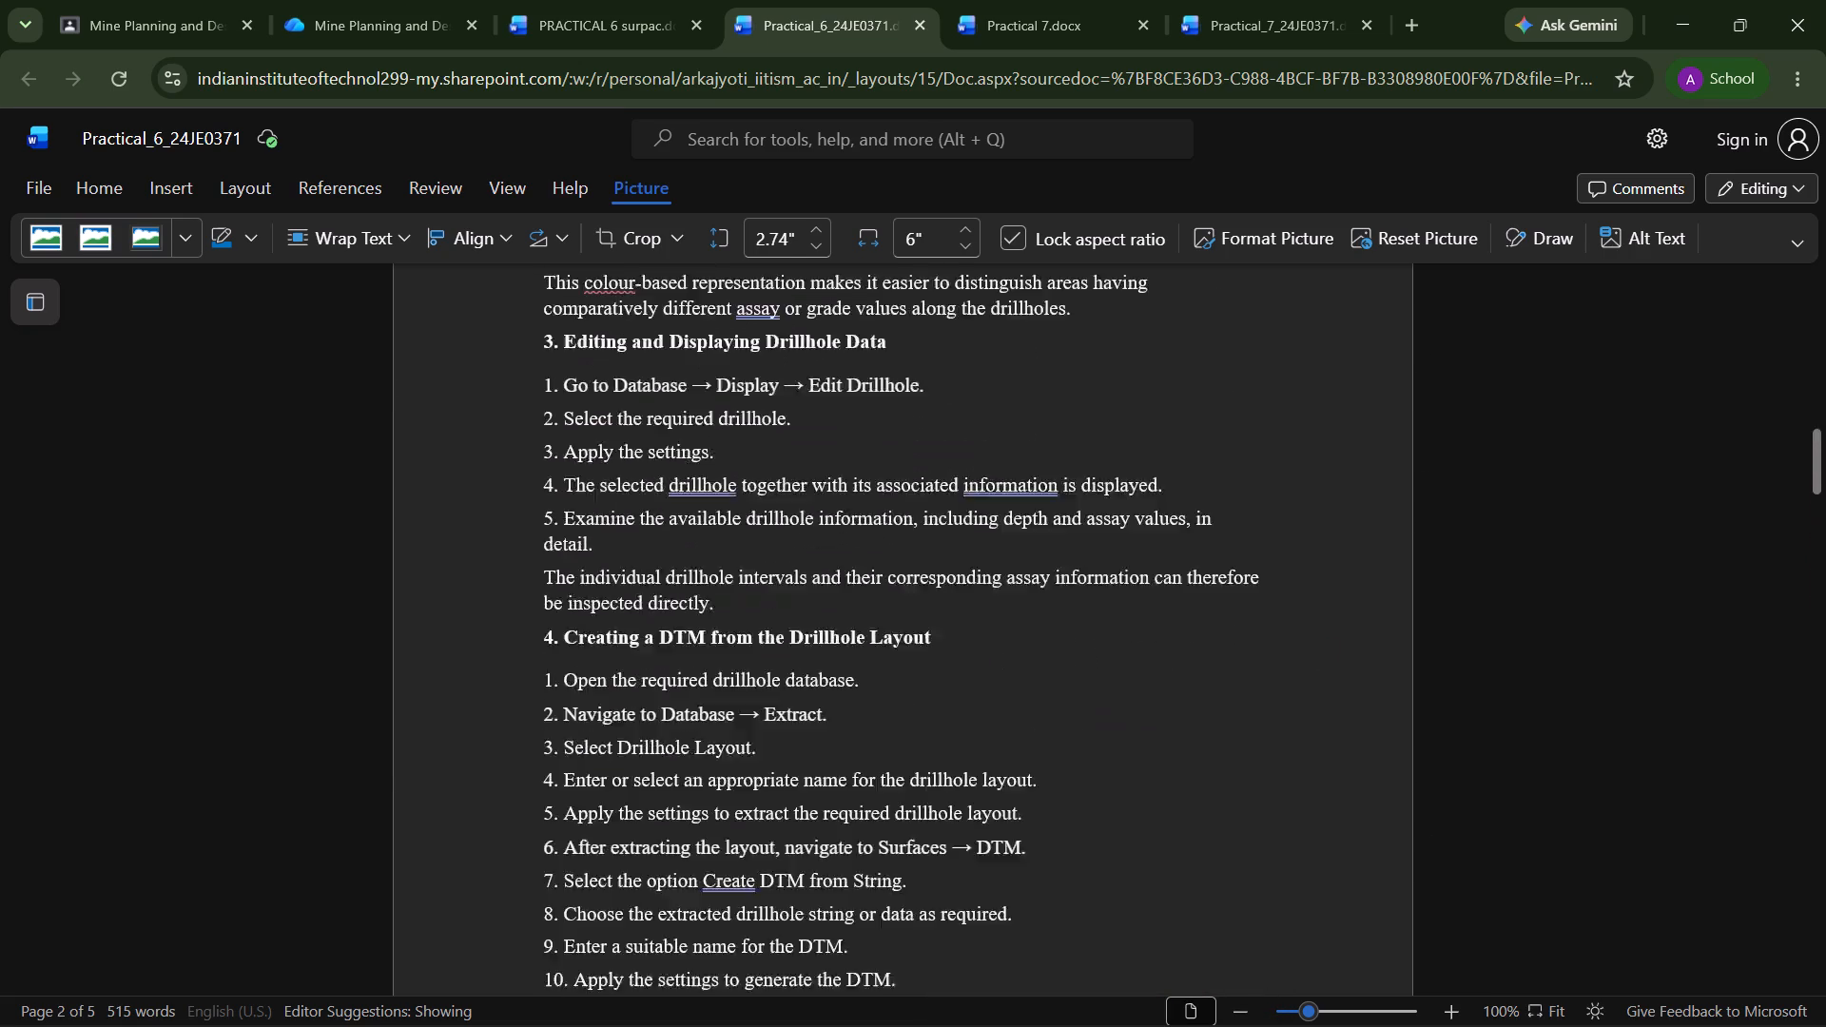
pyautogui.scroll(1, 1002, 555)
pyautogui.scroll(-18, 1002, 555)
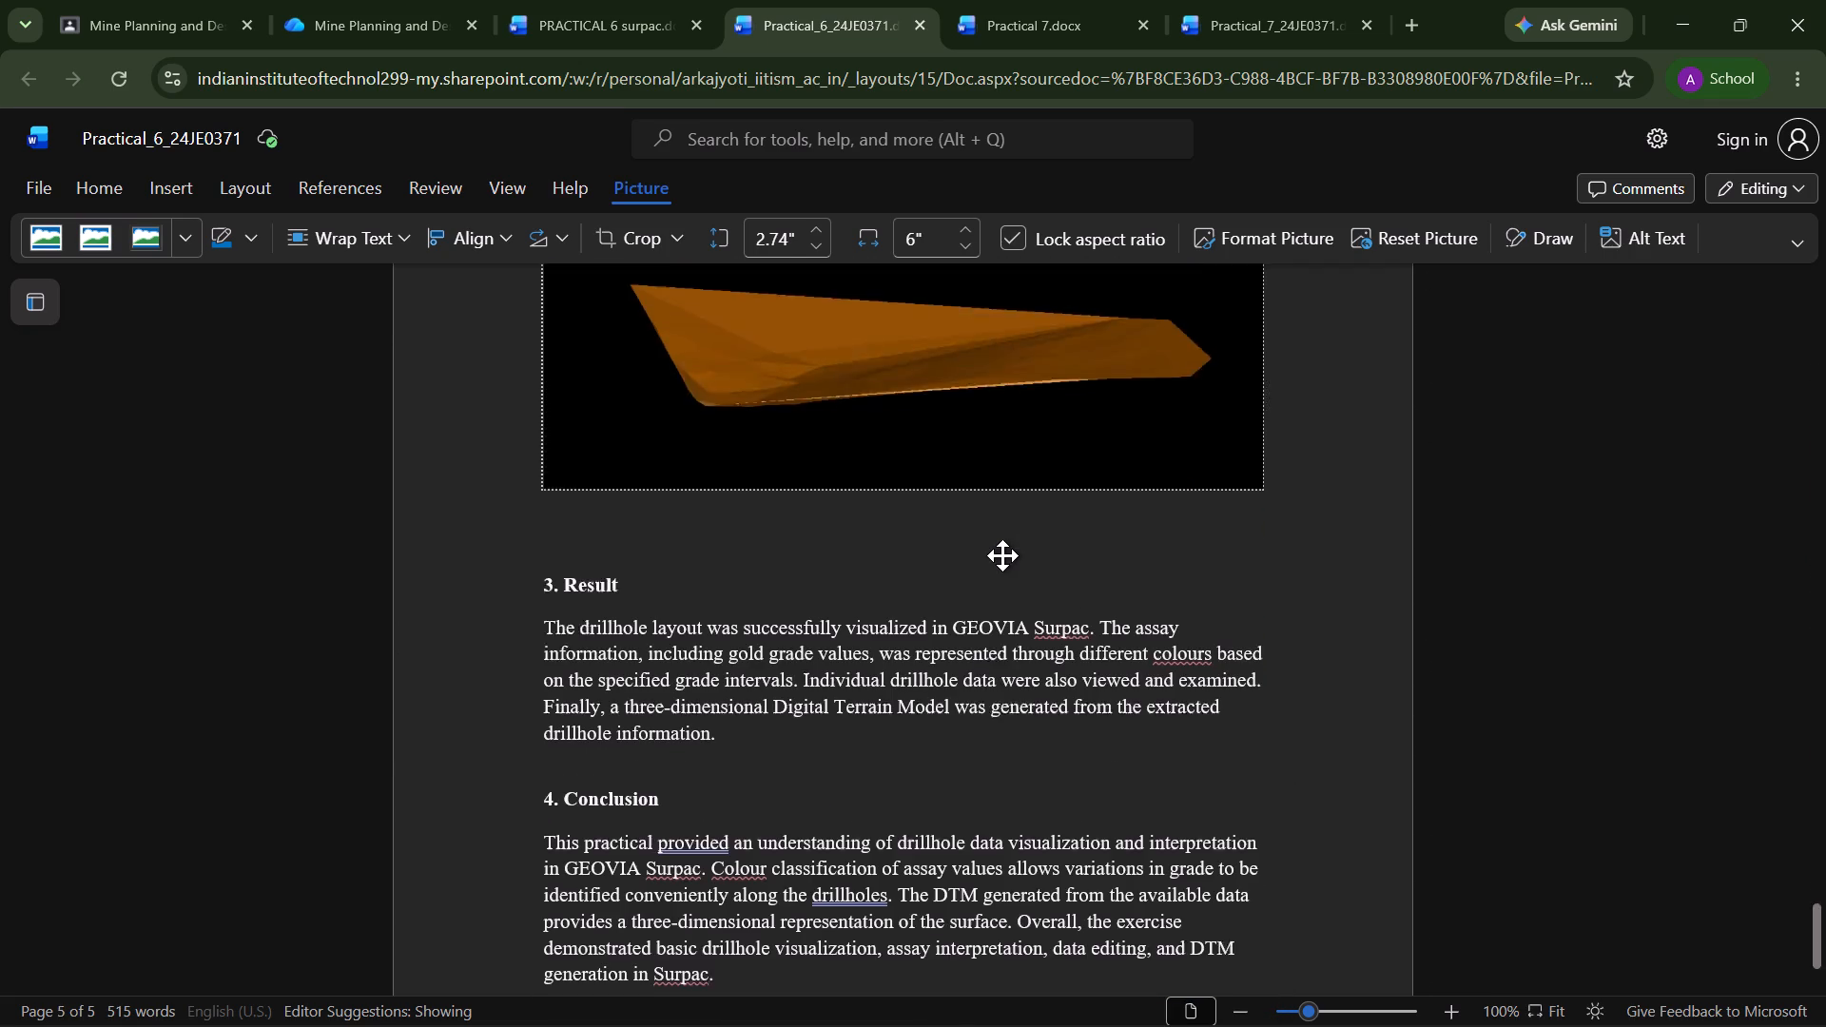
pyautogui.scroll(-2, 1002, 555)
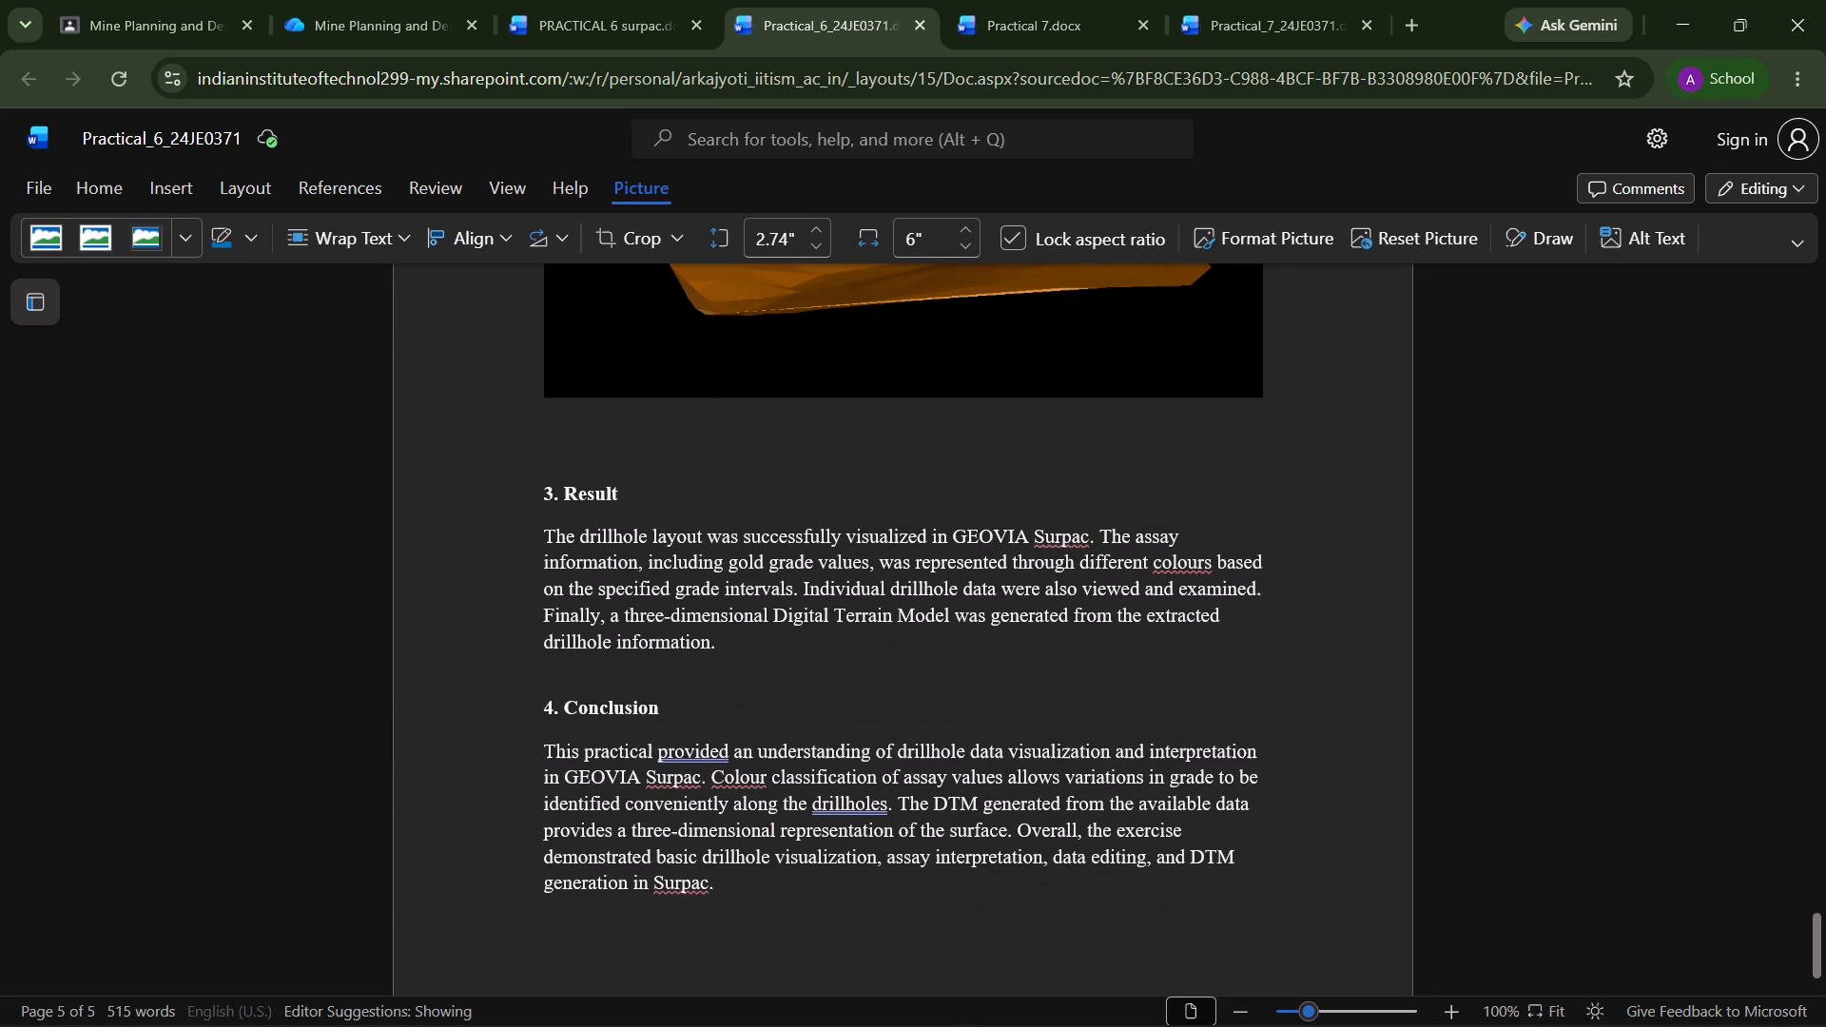
# Switch to the PRACTICAL NO.-6 Word document and paste the copied image two lines below the last Observation paragraph.
pyautogui.hotkey('alt', 'Tab')
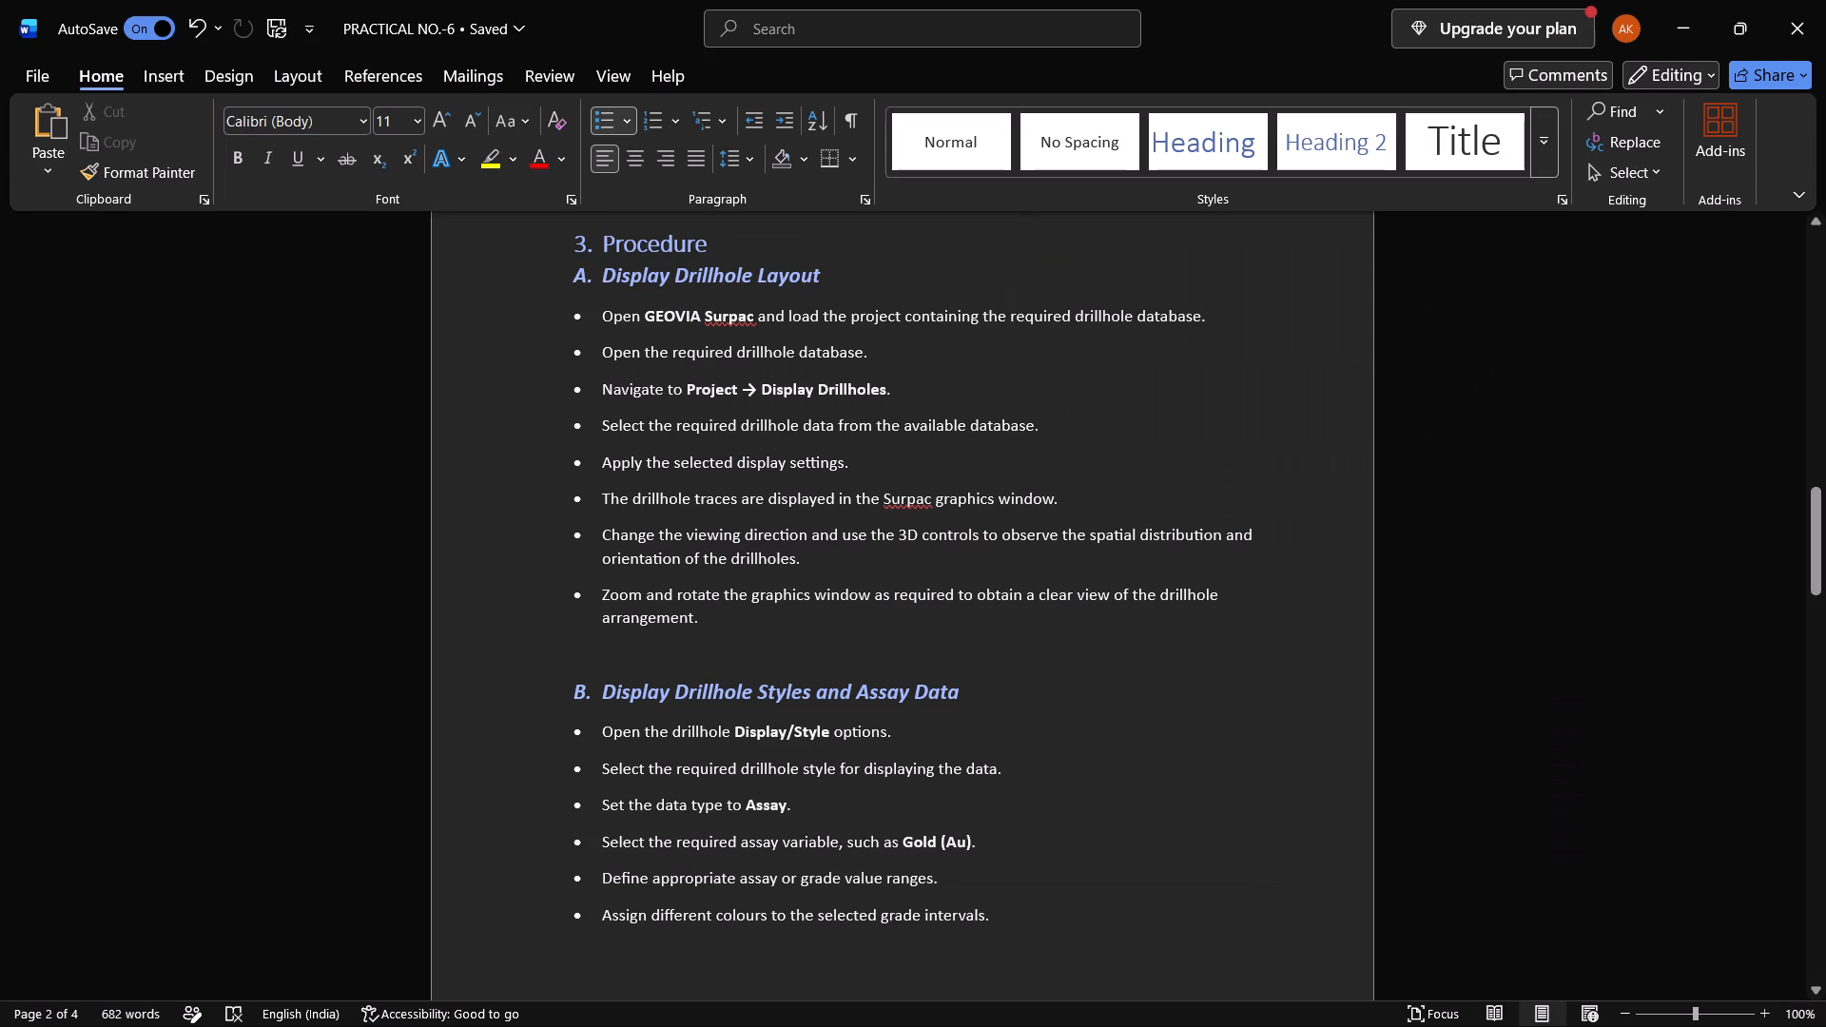
pyautogui.scroll(-20, 686, 567)
pyautogui.scroll(-2, 686, 567)
pyautogui.scroll(1, 686, 567)
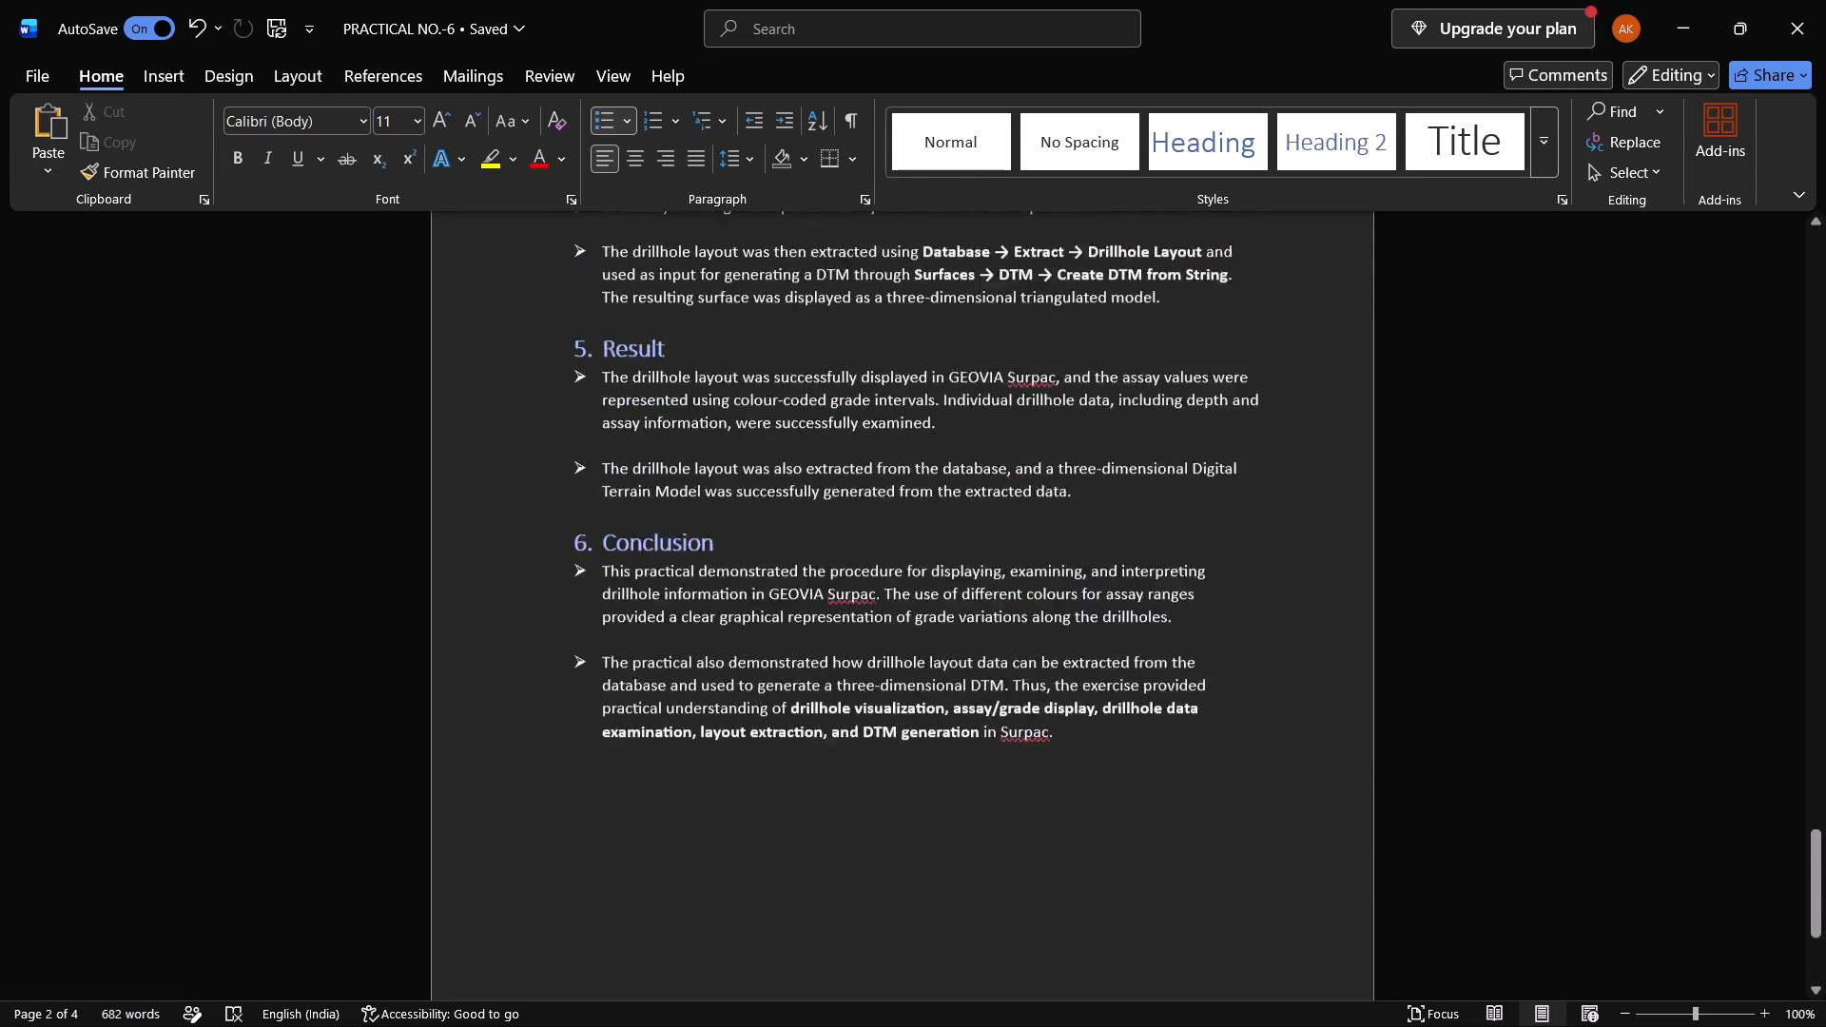
pyautogui.scroll(2, 686, 567)
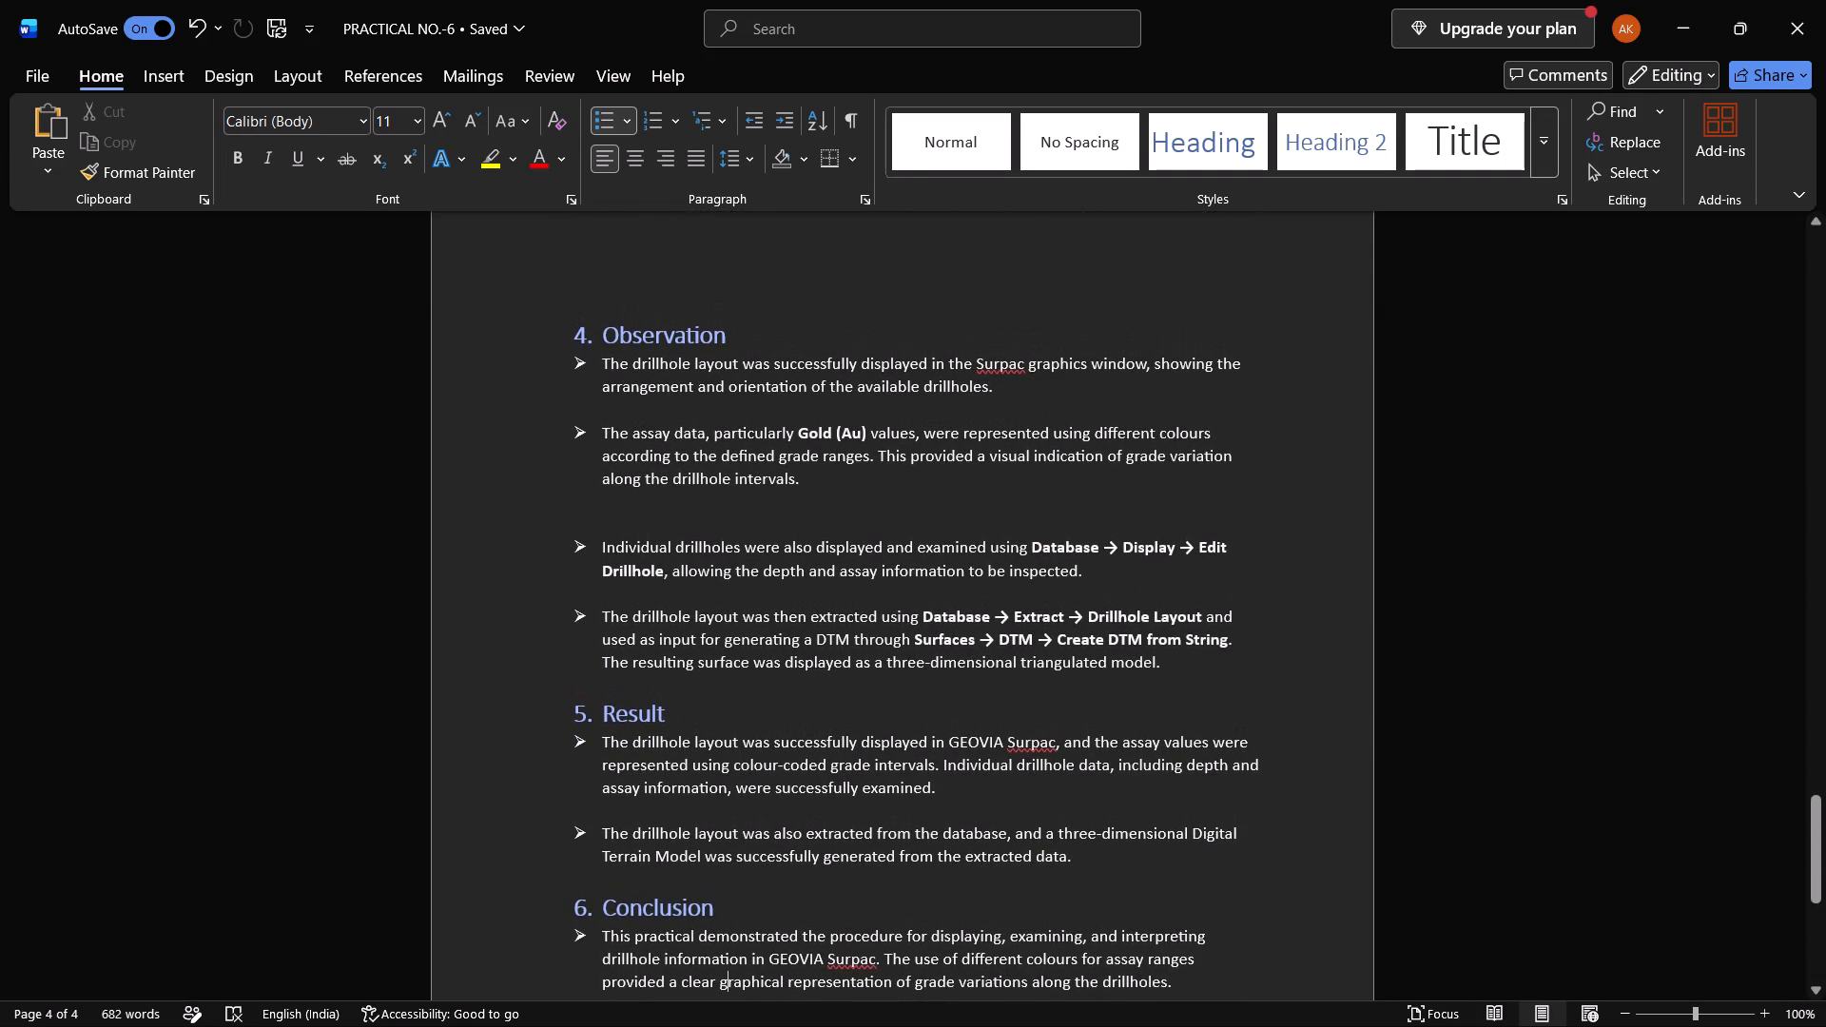
pyautogui.click(1190, 666)
pyautogui.hotkey('shift', 'Return')
pyautogui.hotkey('shift', 'Return')
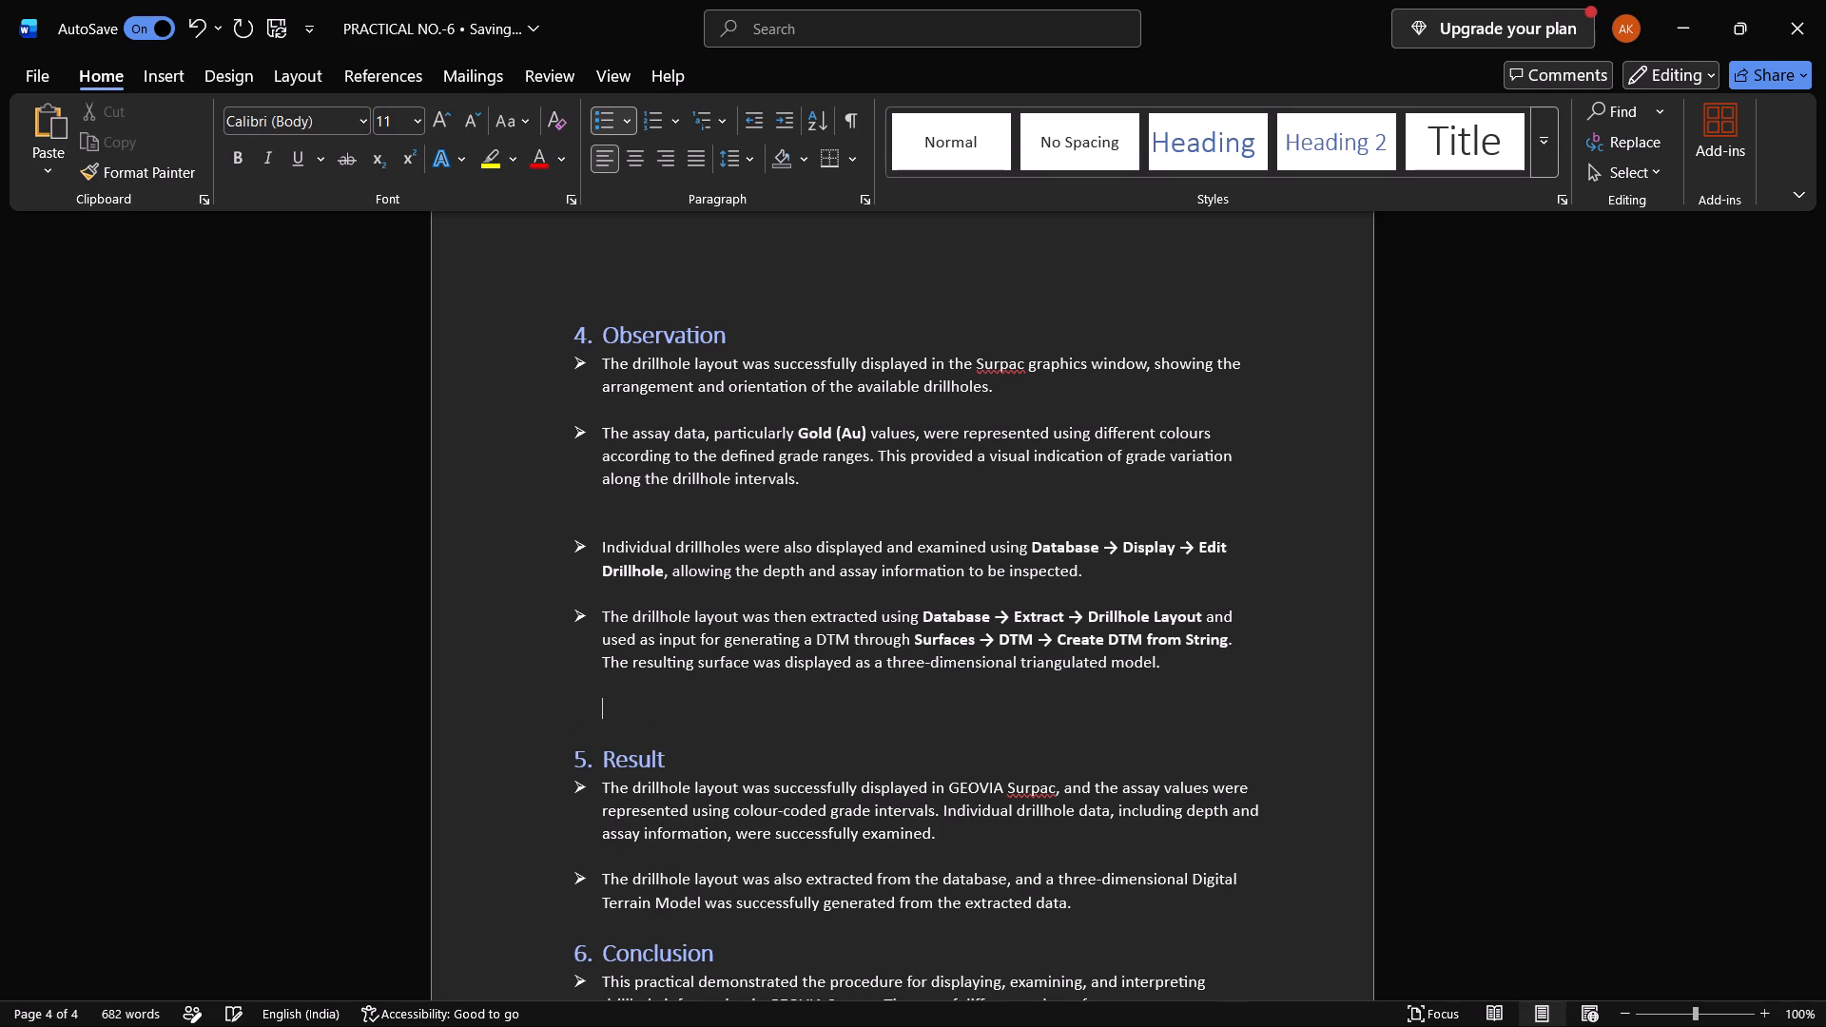
pyautogui.hotkey('ctrl', 'v')
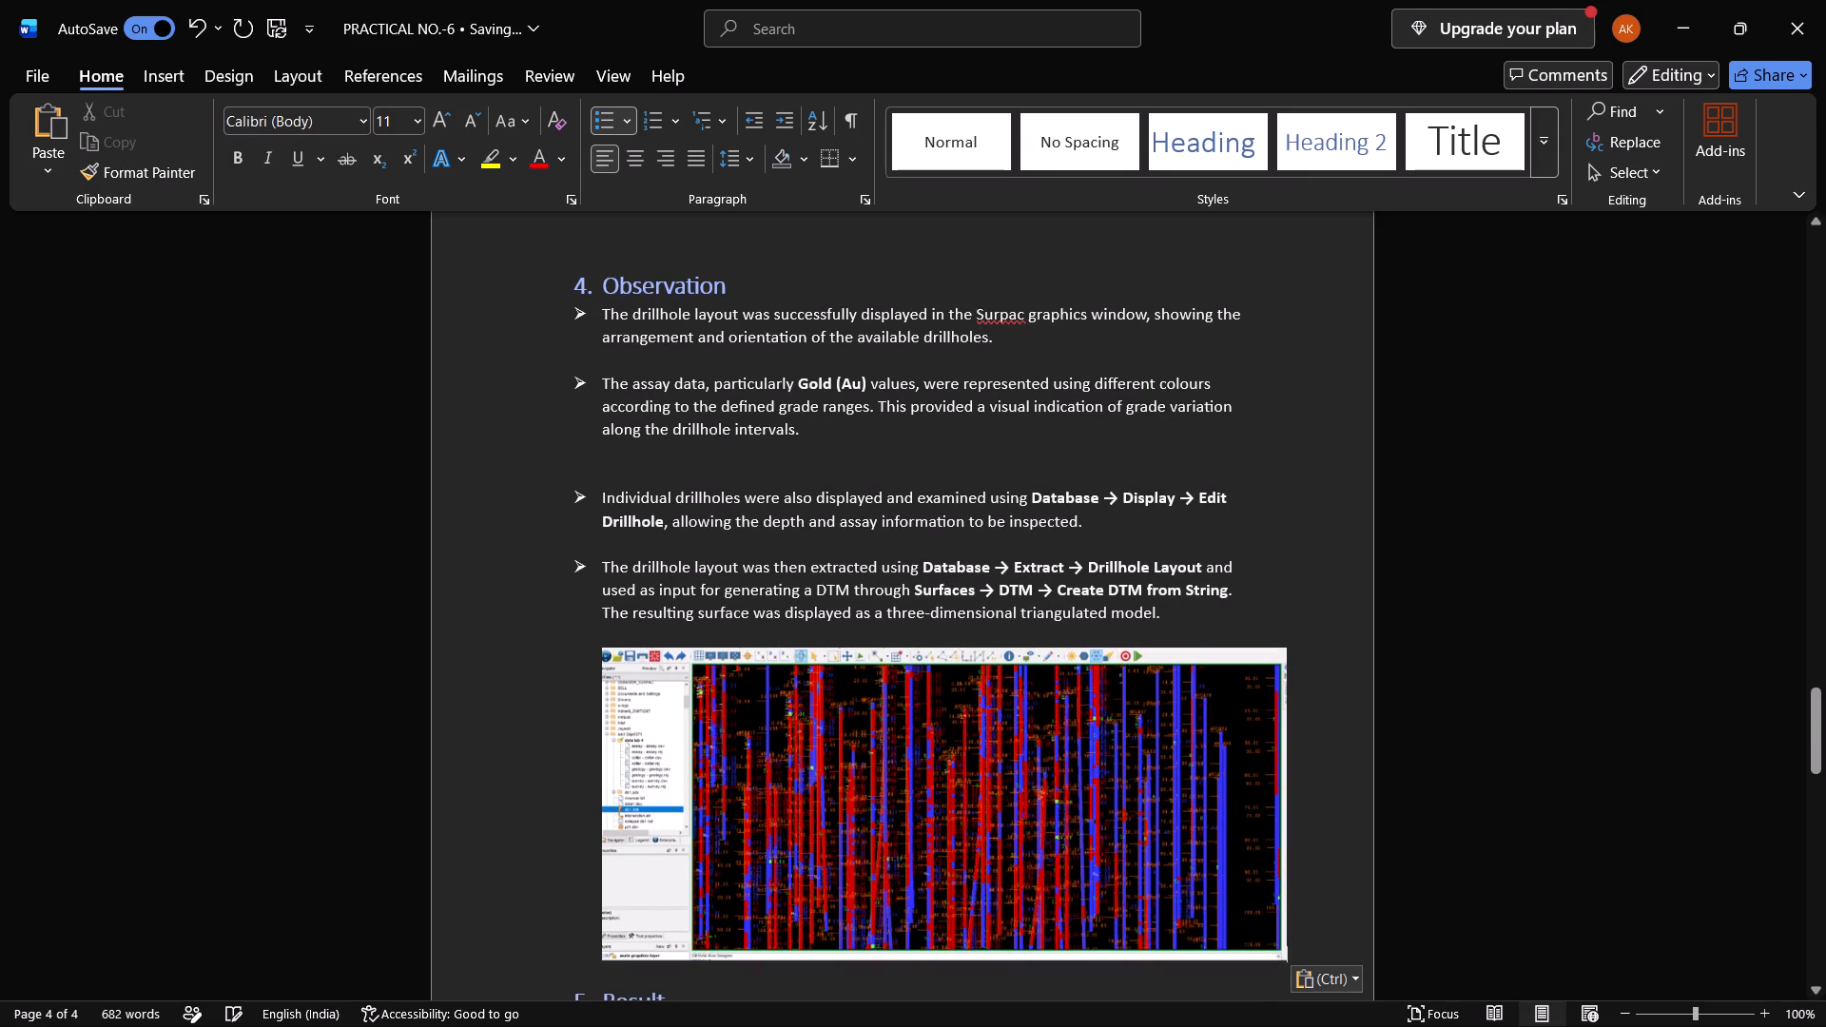
# Crop the pasted screenshot to the drillhole graphics area, removing the Surpac toolbar, side panels, bottom bar and outer edge.
pyautogui.click(1100, 714)
pyautogui.rightClick(1100, 714)
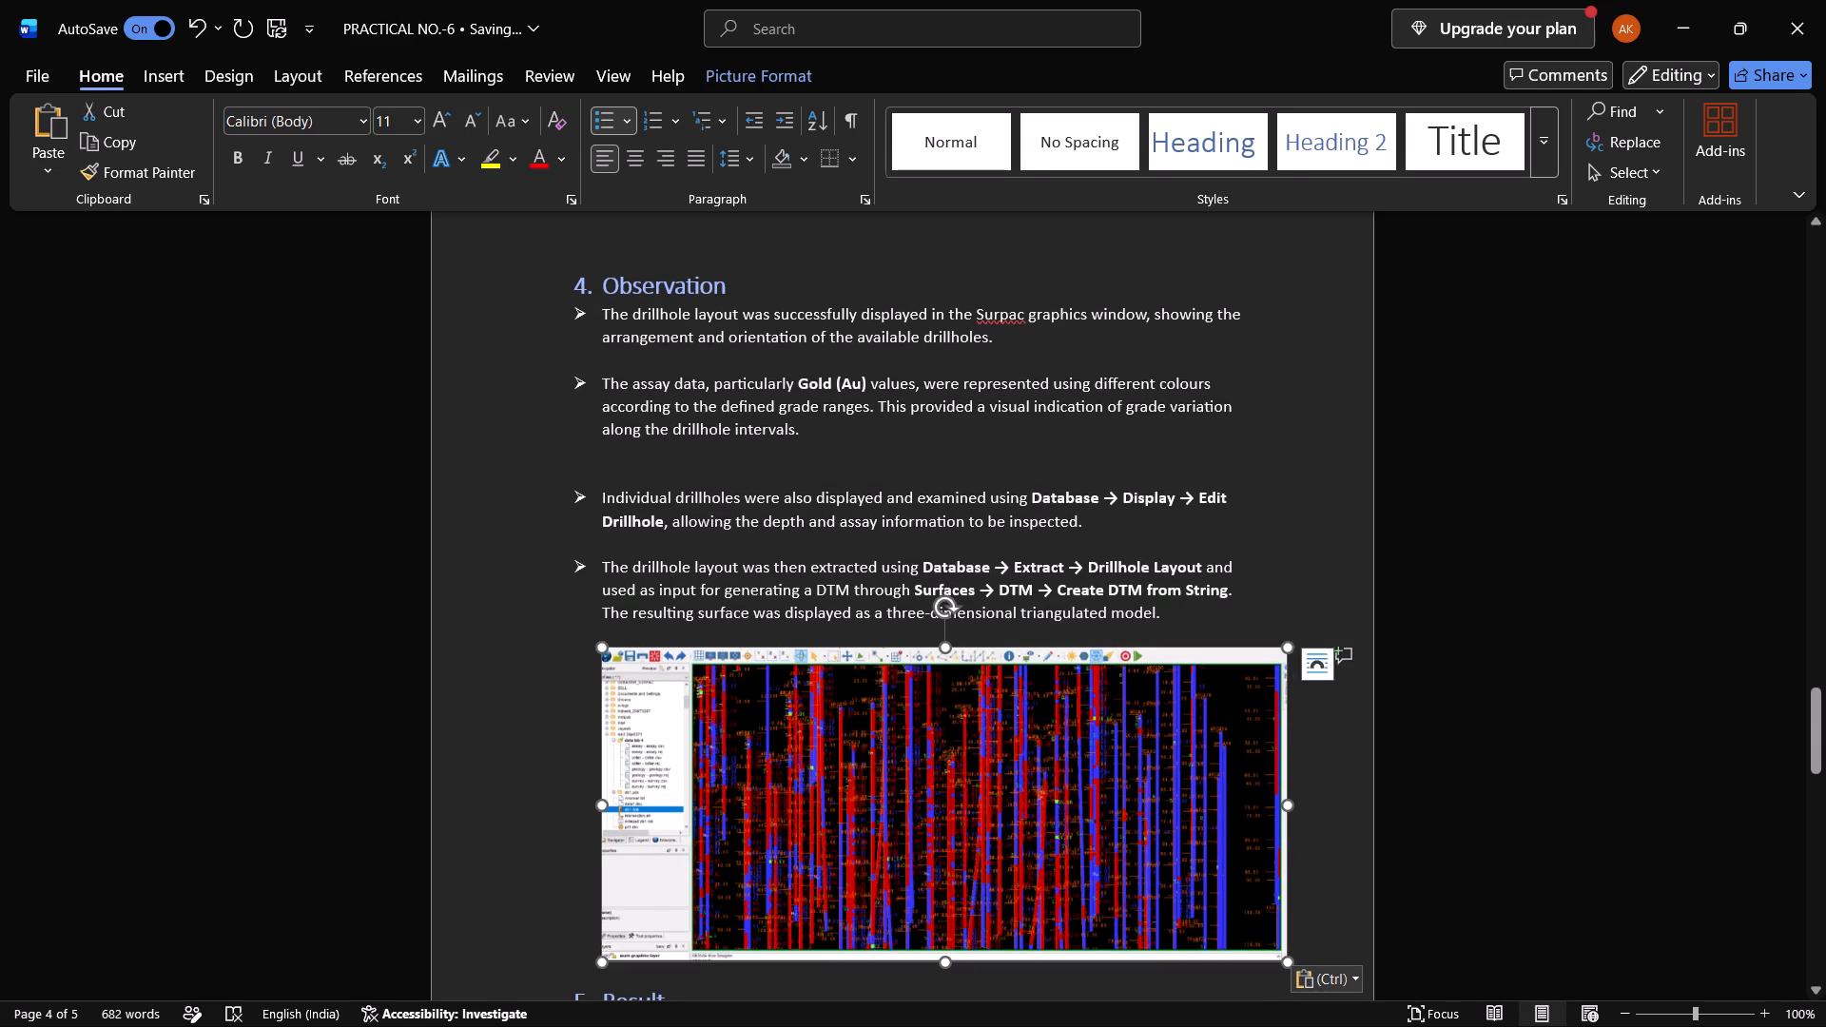
pyautogui.click(1172, 776)
pyautogui.moveTo(1284, 652); pyautogui.dragTo(1277, 662)
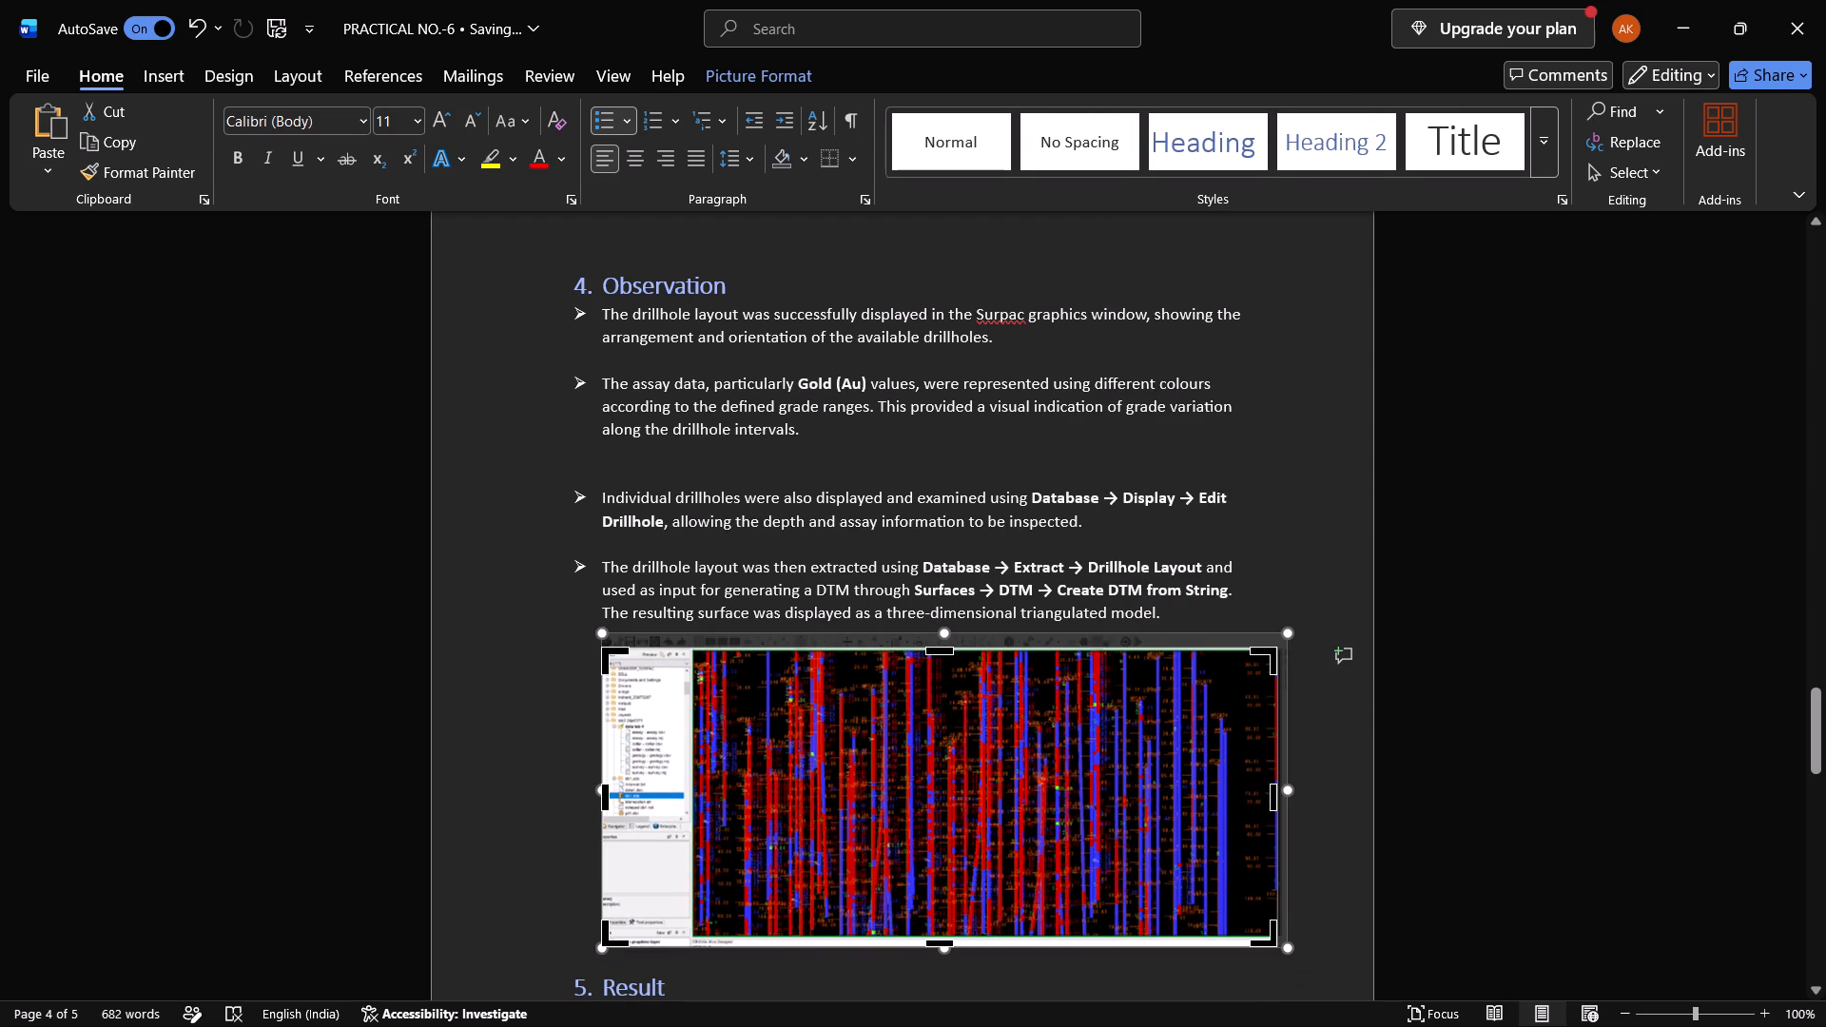
pyautogui.moveTo(602, 940); pyautogui.dragTo(709, 940)
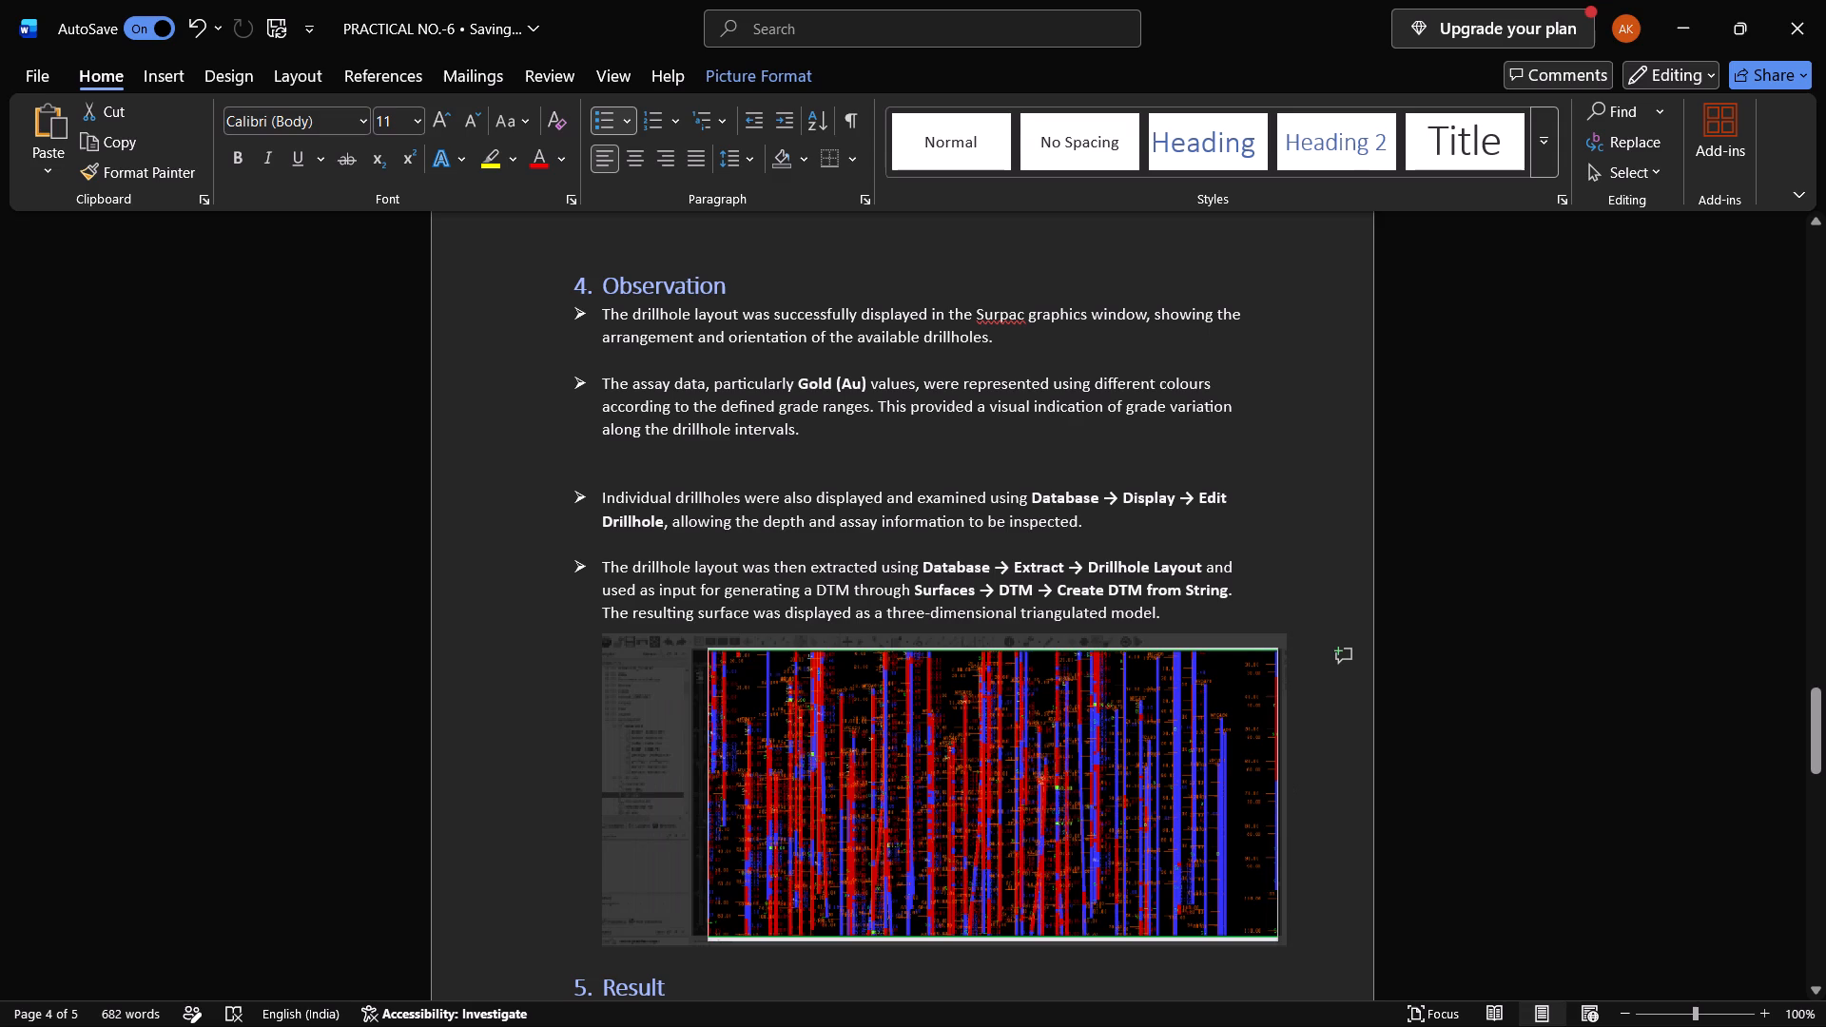
pyautogui.moveTo(709, 940); pyautogui.dragTo(693, 938)
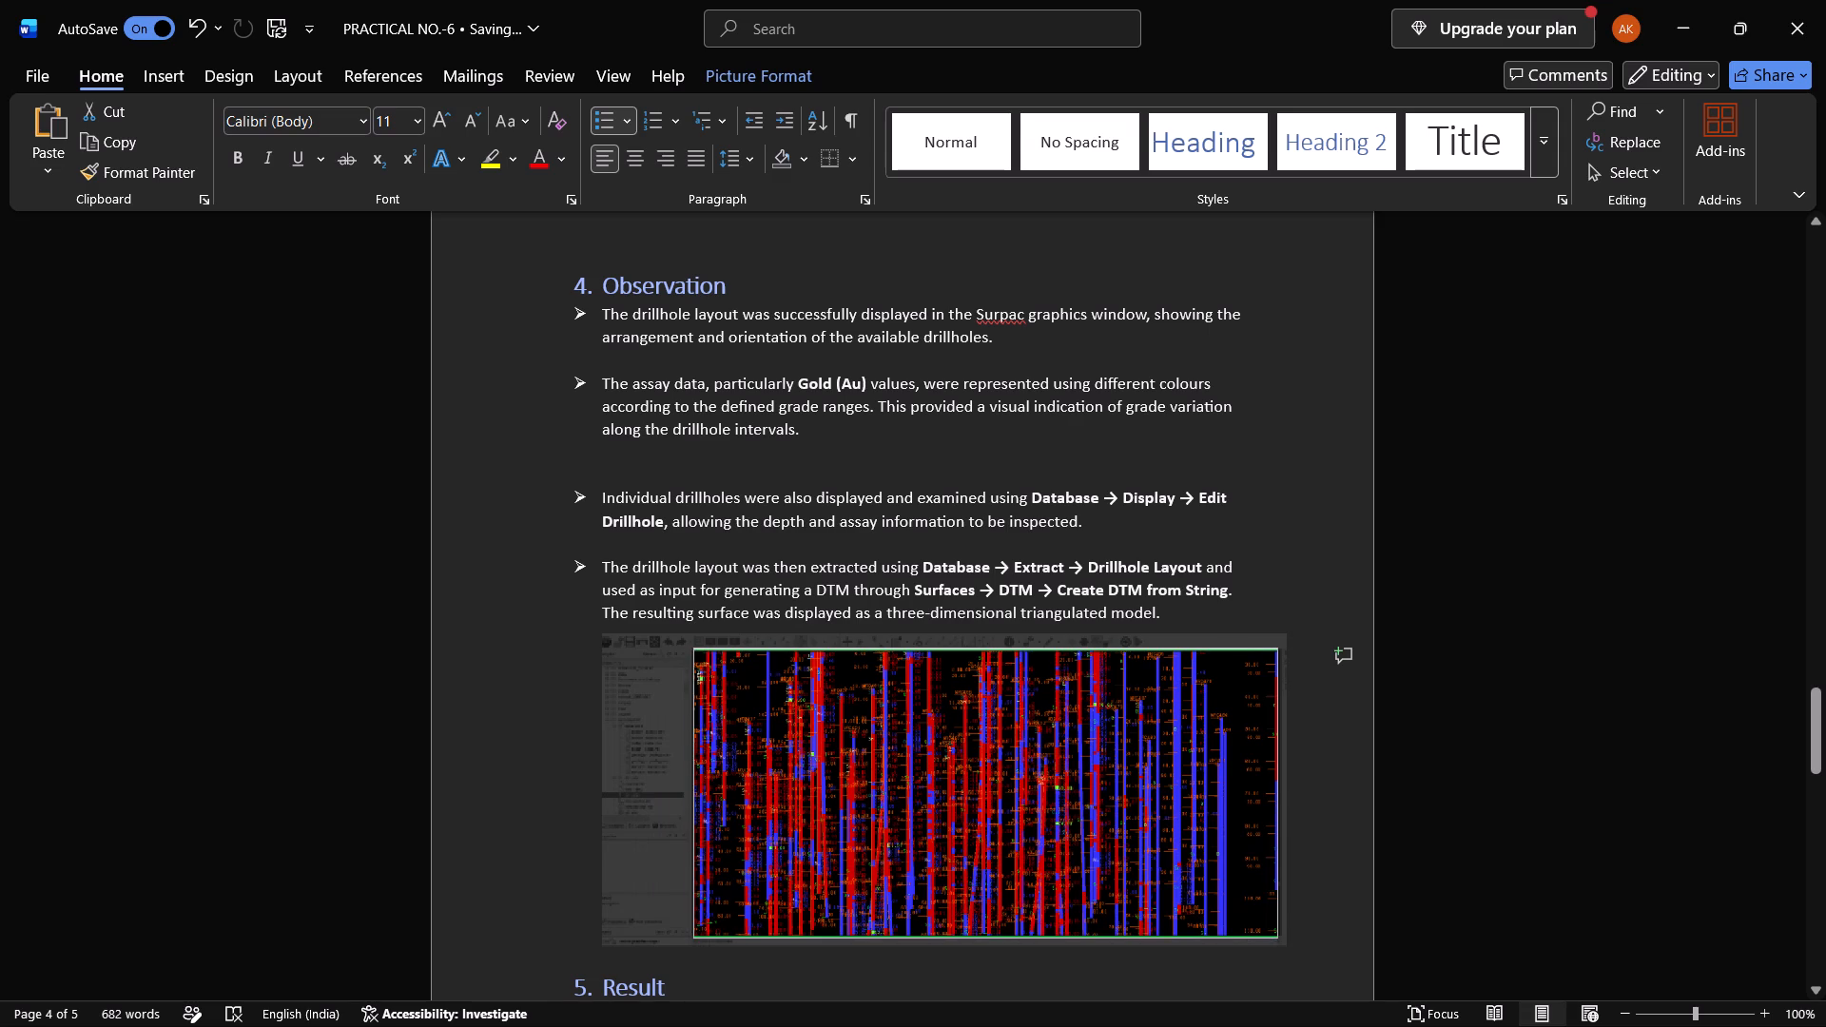
pyautogui.moveTo(693, 938); pyautogui.dragTo(693, 939)
pyautogui.press('Return')
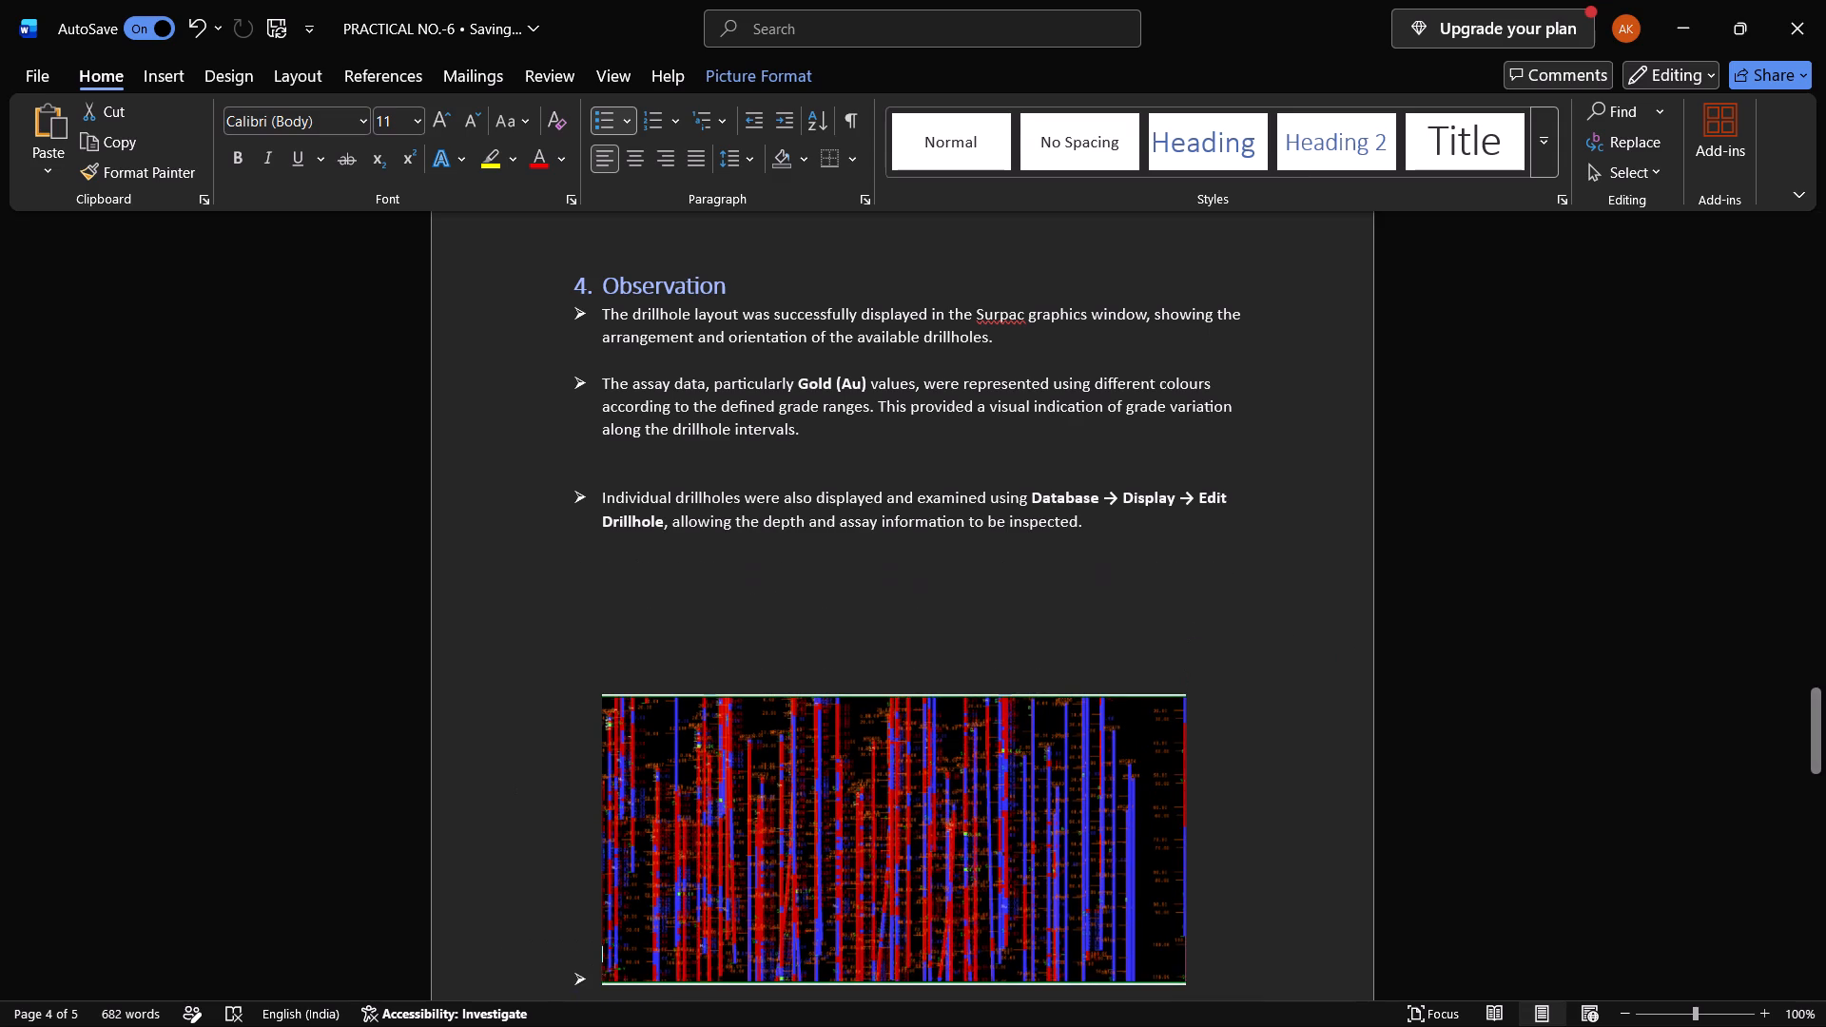
# Enlarge the cropped drillhole picture proportionally until it spans the text width.
pyautogui.scroll(-1, 1060, 607)
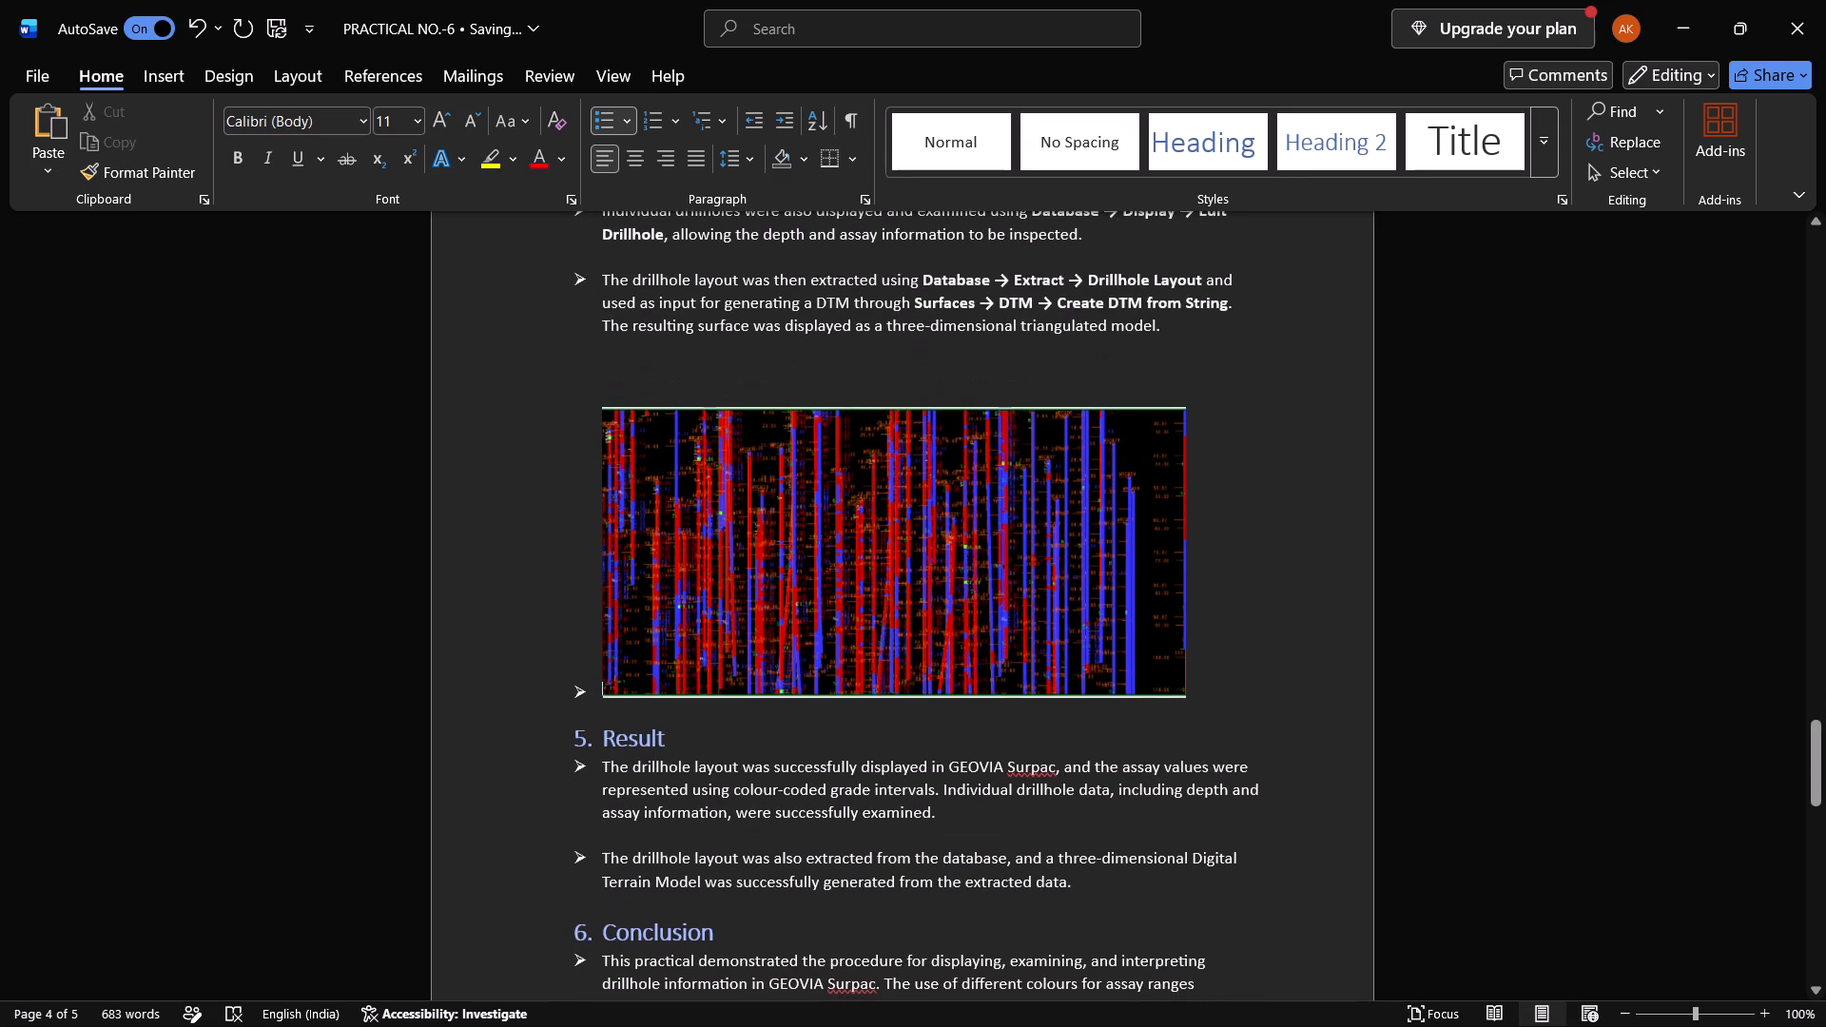
pyautogui.scroll(-1, 1060, 607)
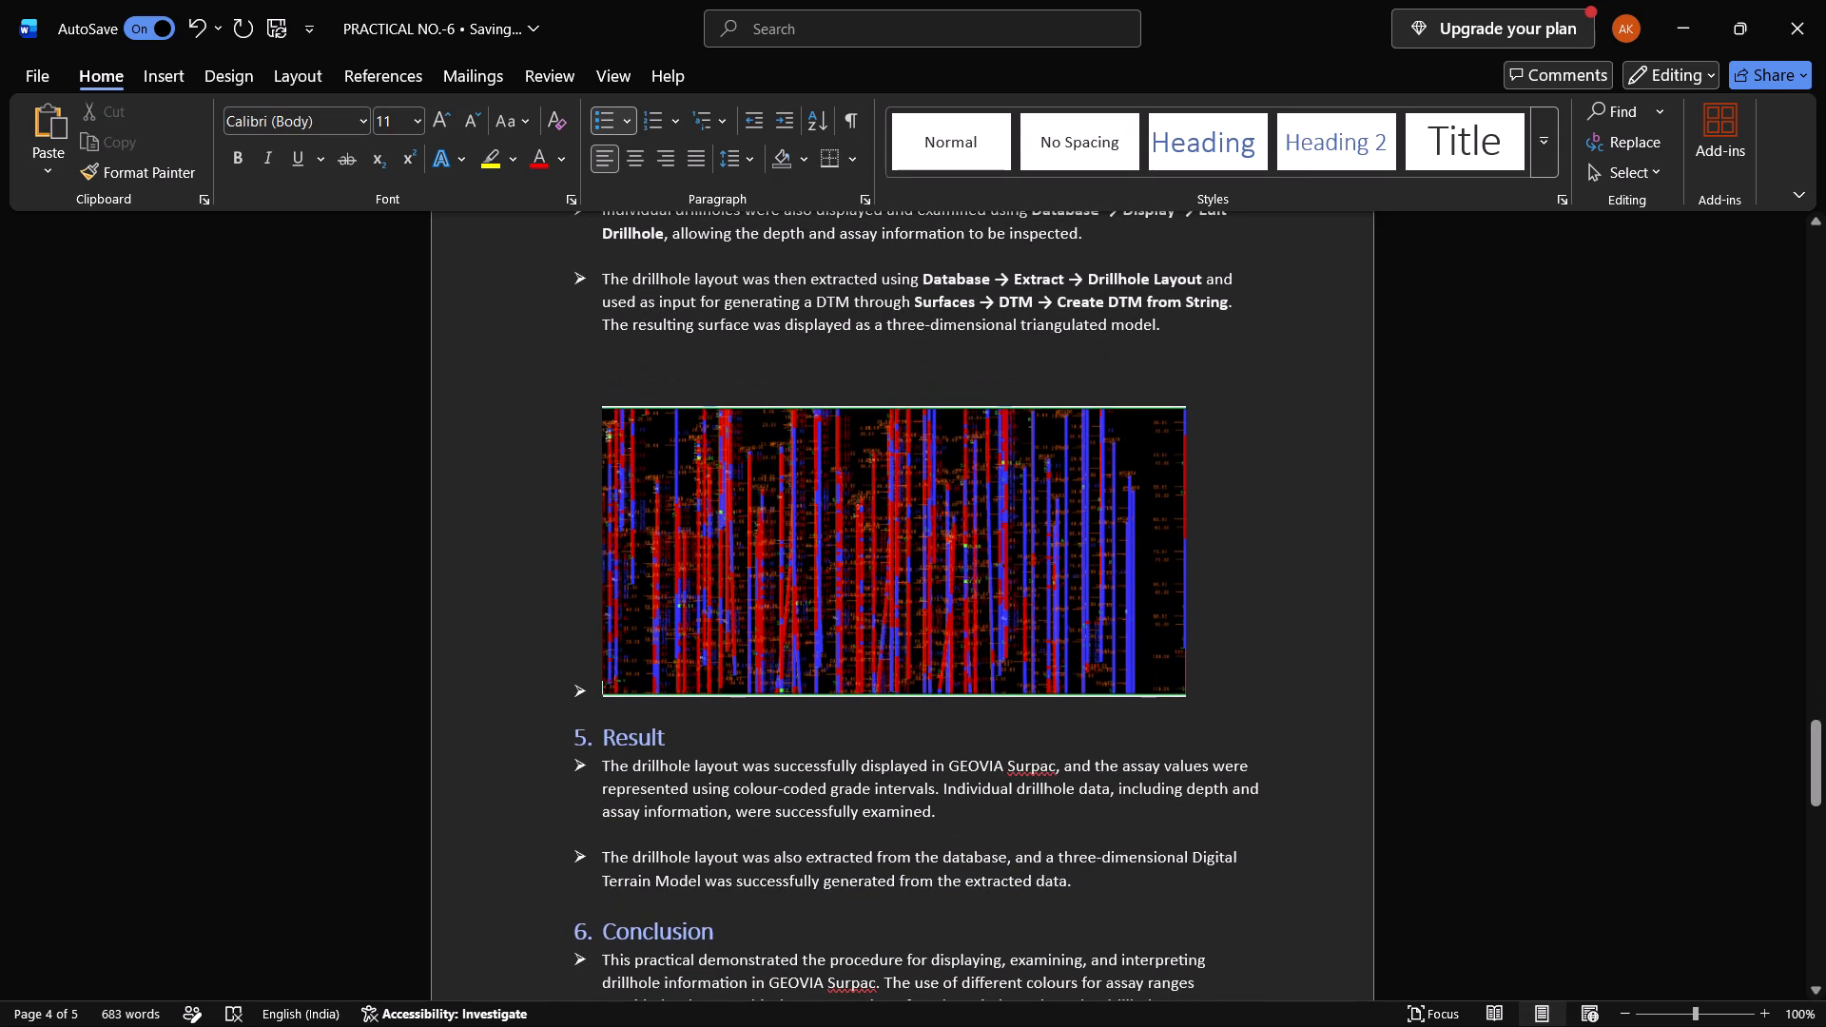
pyautogui.click(1060, 607)
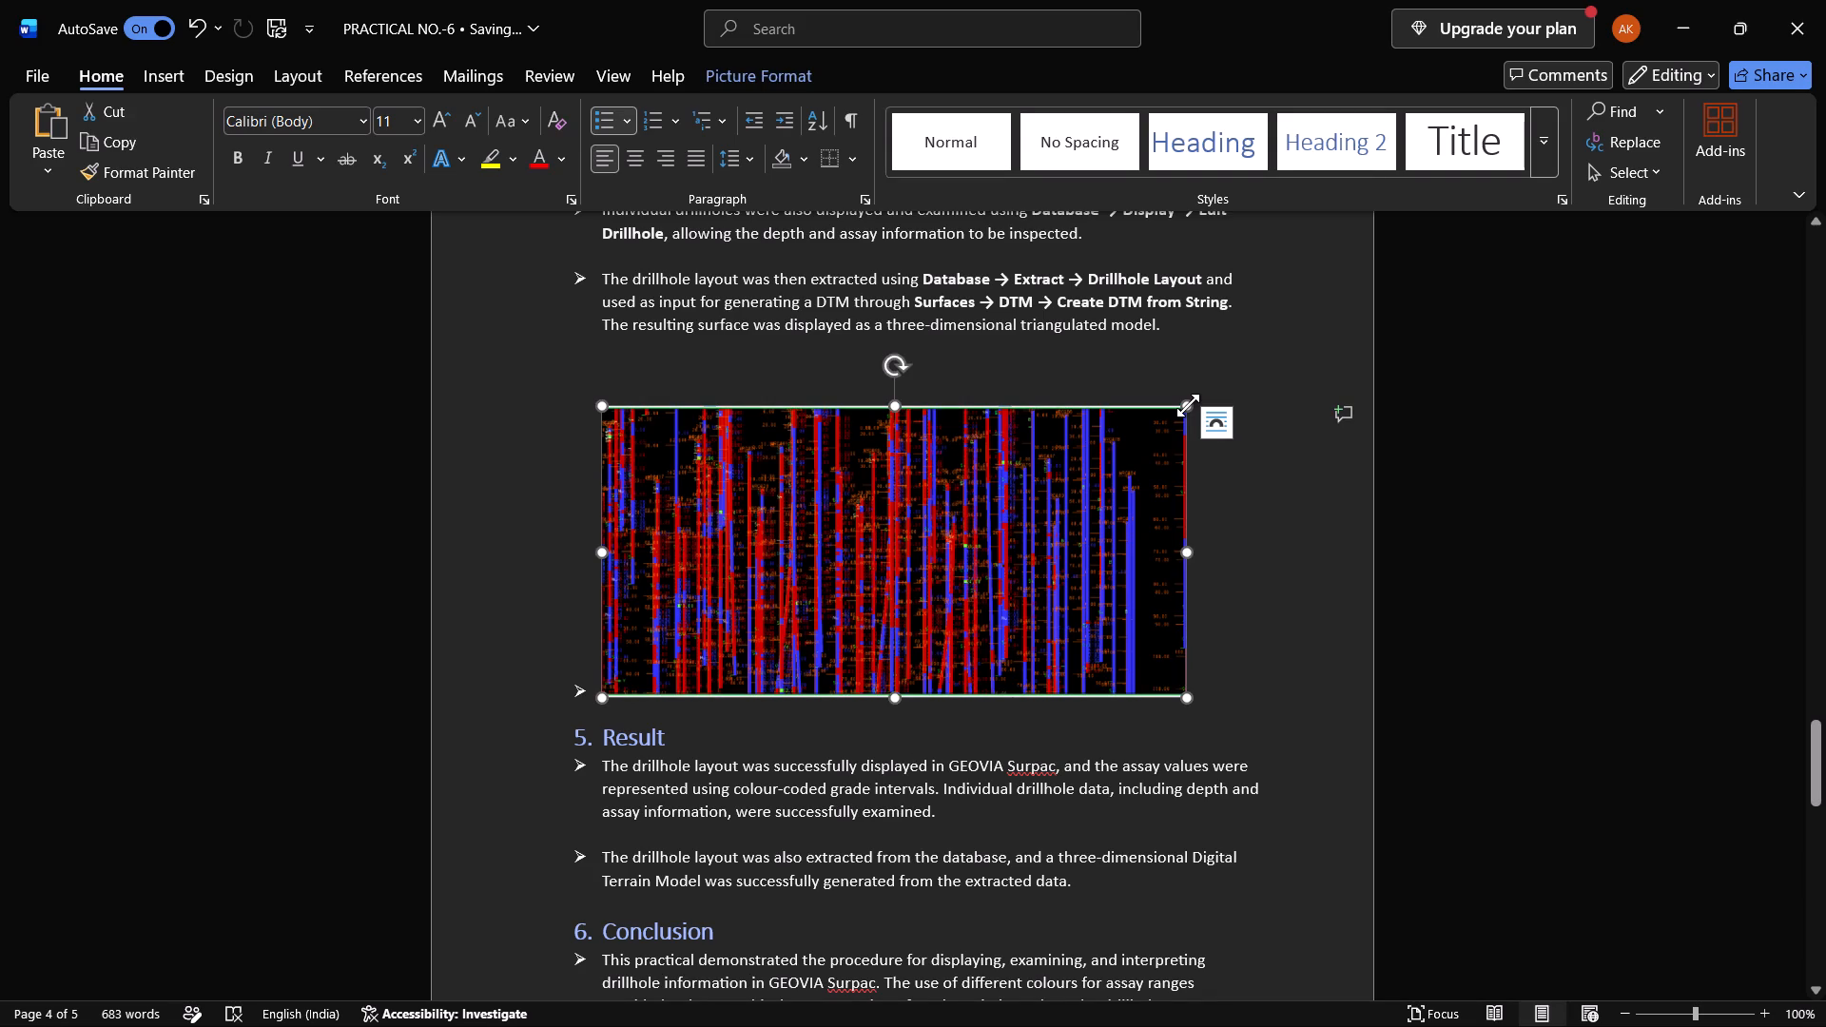
pyautogui.moveTo(1188, 405); pyautogui.dragTo(1215, 369)
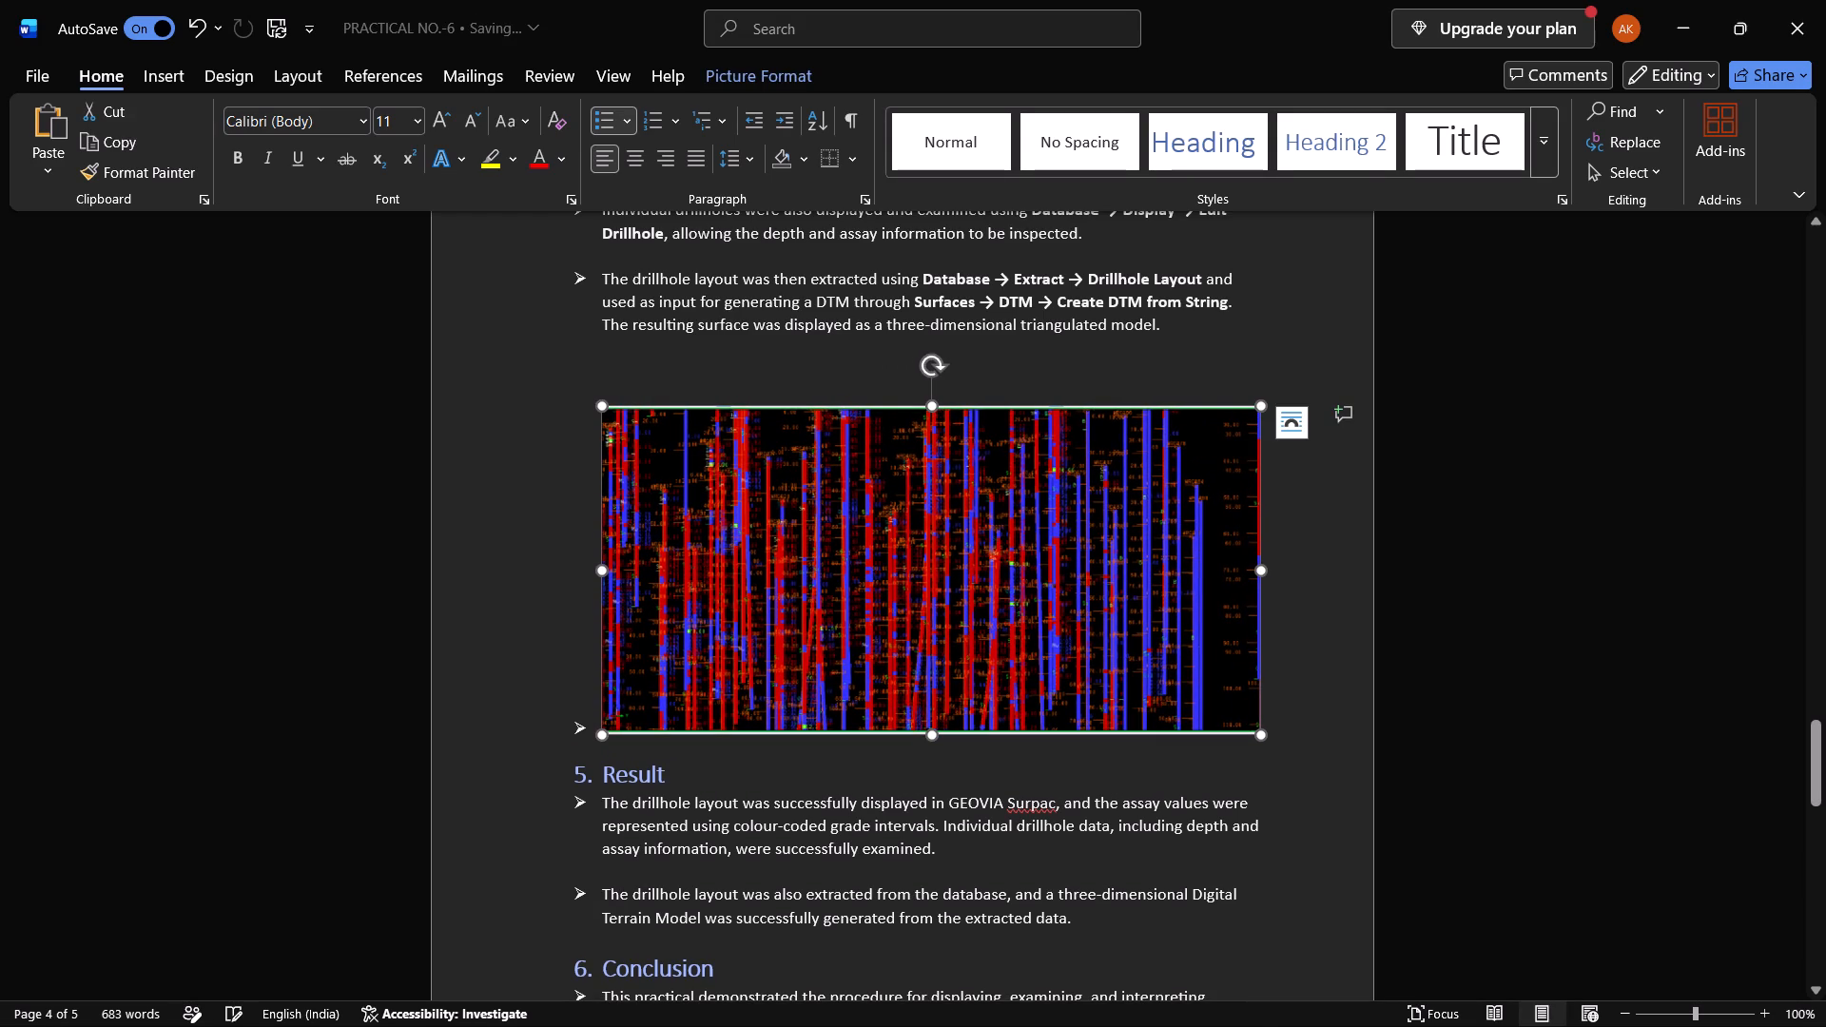
# Insert four line breaks after the drillhole picture, above the Result heading.
pyautogui.click(1315, 706)
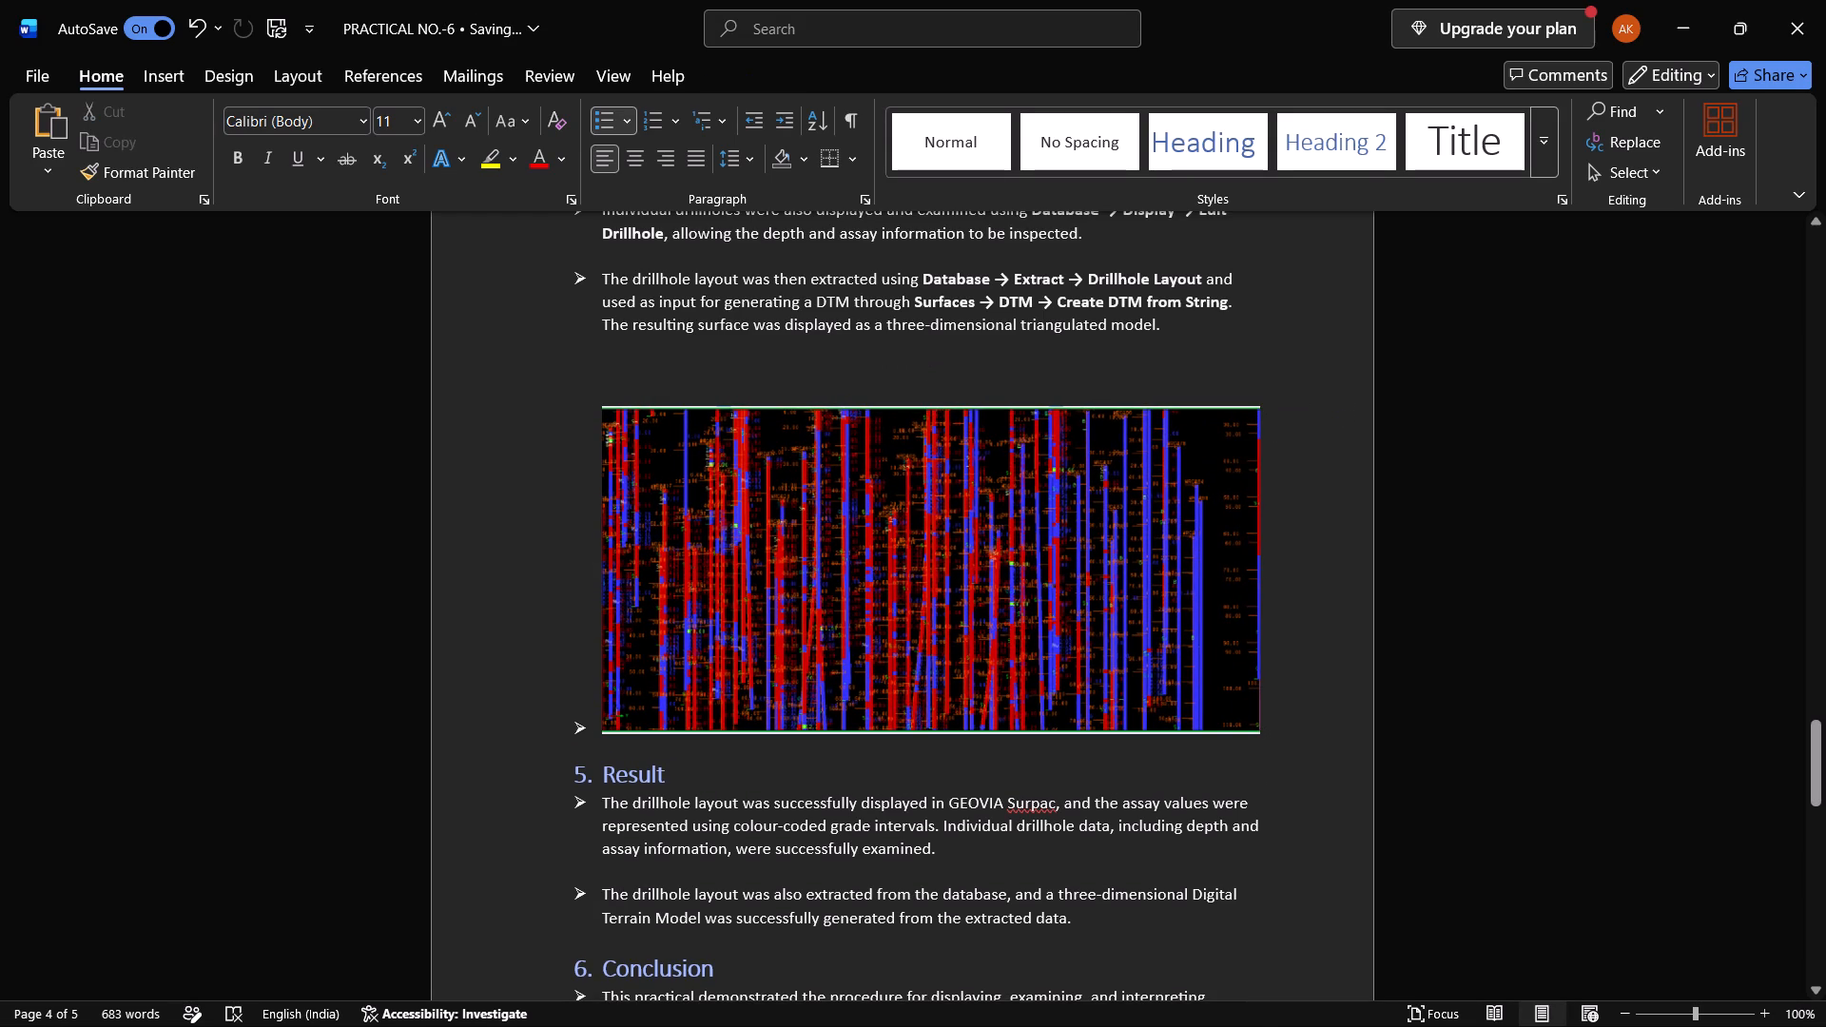
pyautogui.hotkey('shift', 'Return')
pyautogui.hotkey('shift', 'Return')
pyautogui.hotkey('shift', 'Return')
pyautogui.hotkey('shift', 'Return')
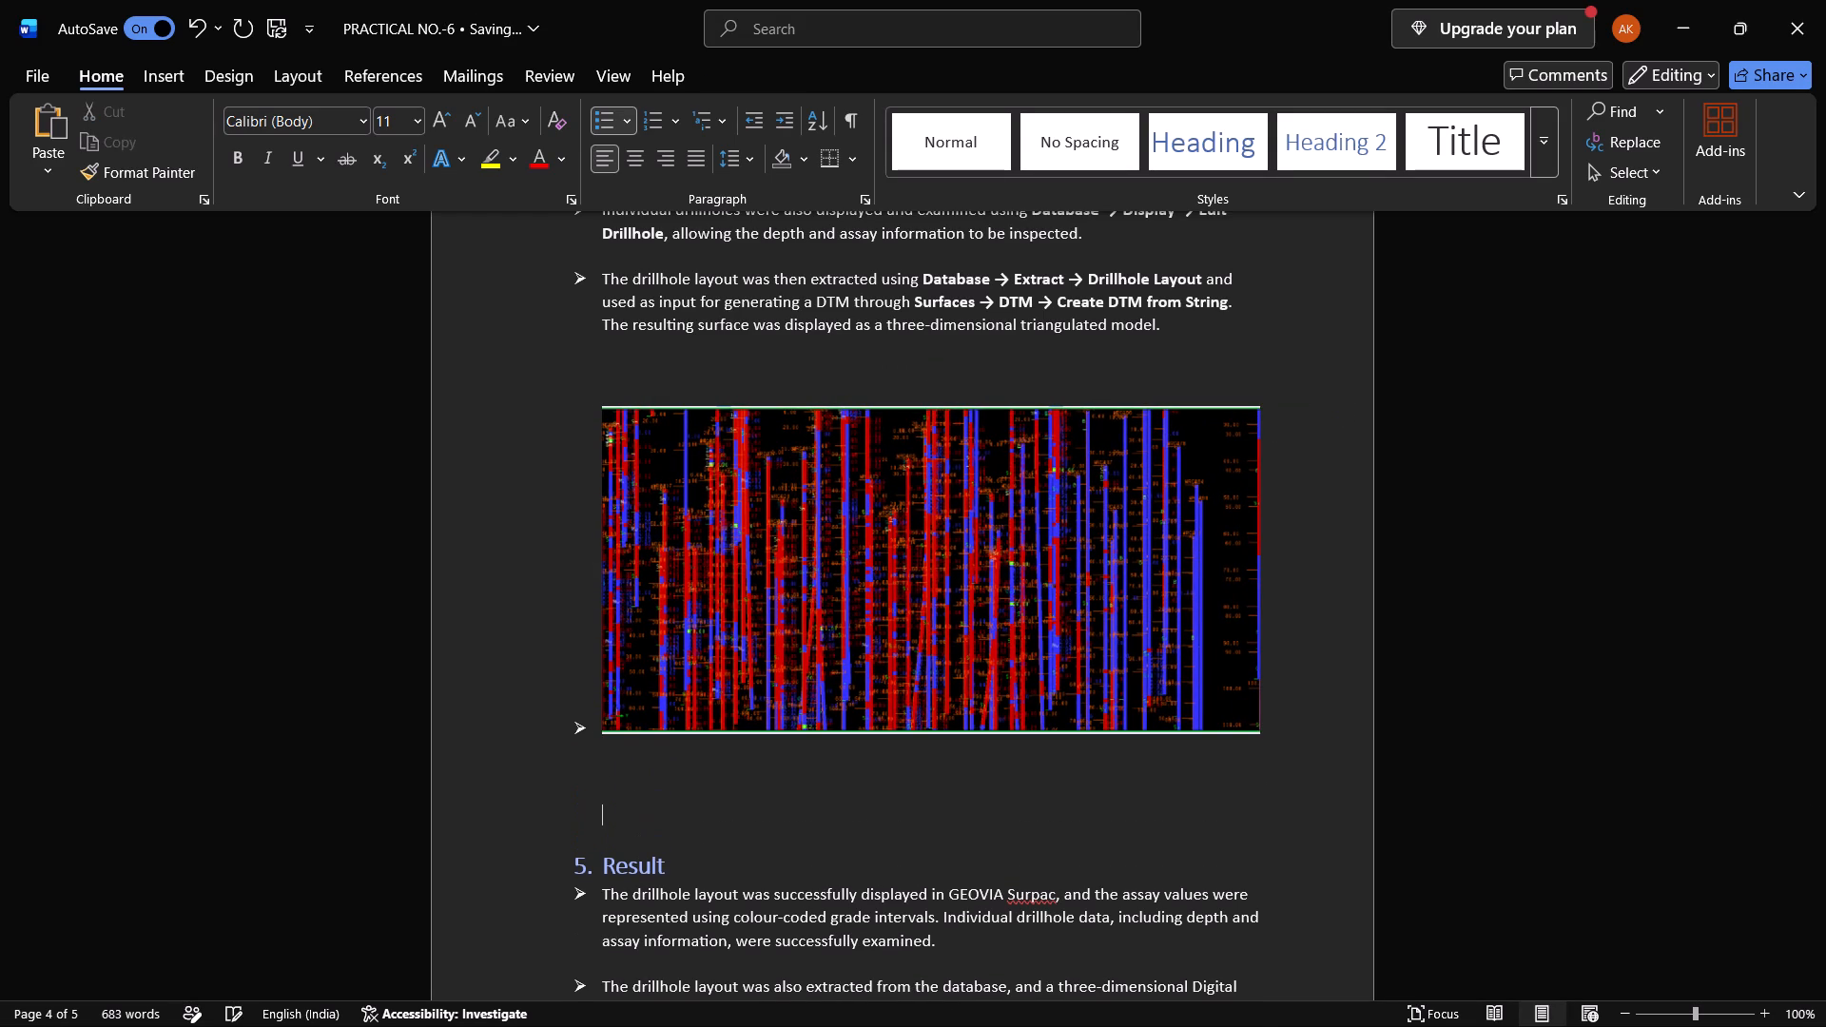
# Copy the second drillhole picture, on page 3 of the student's browser report, into PRACTICAL NO.-6 below the first picture.
pyautogui.hotkey('alt', 'Tab')
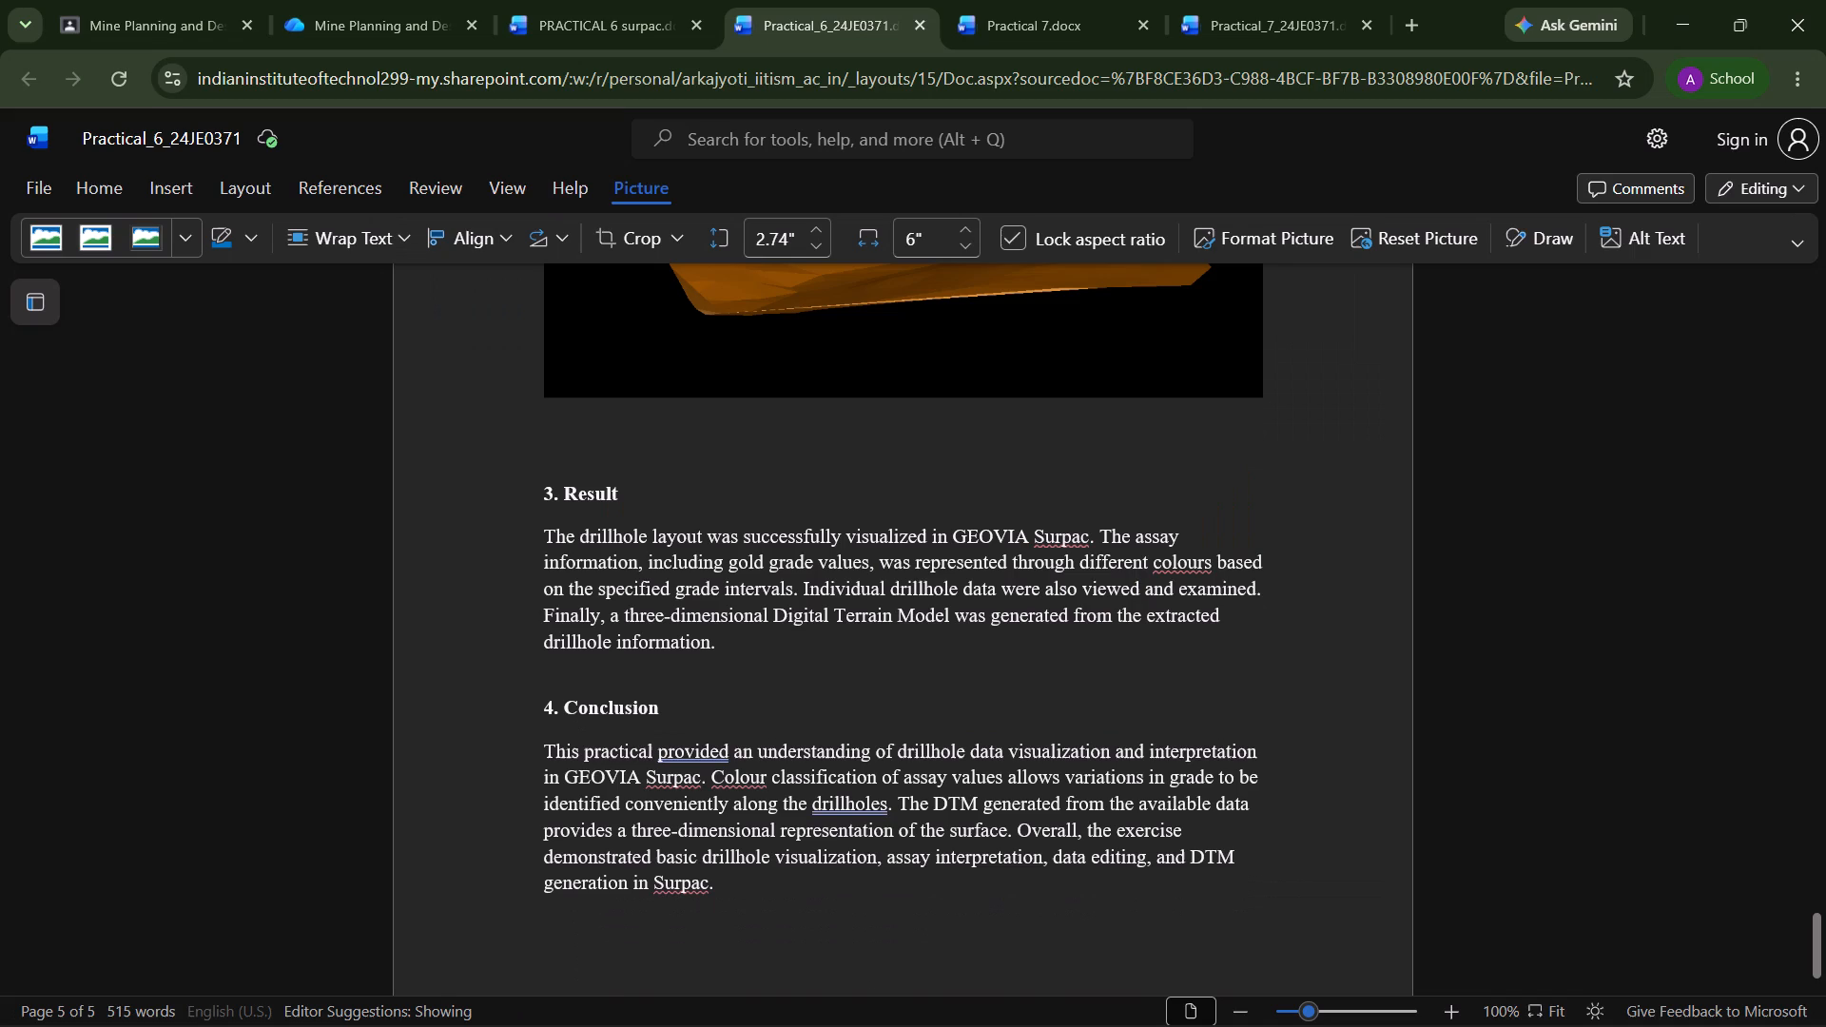
pyautogui.scroll(15, 1315, 706)
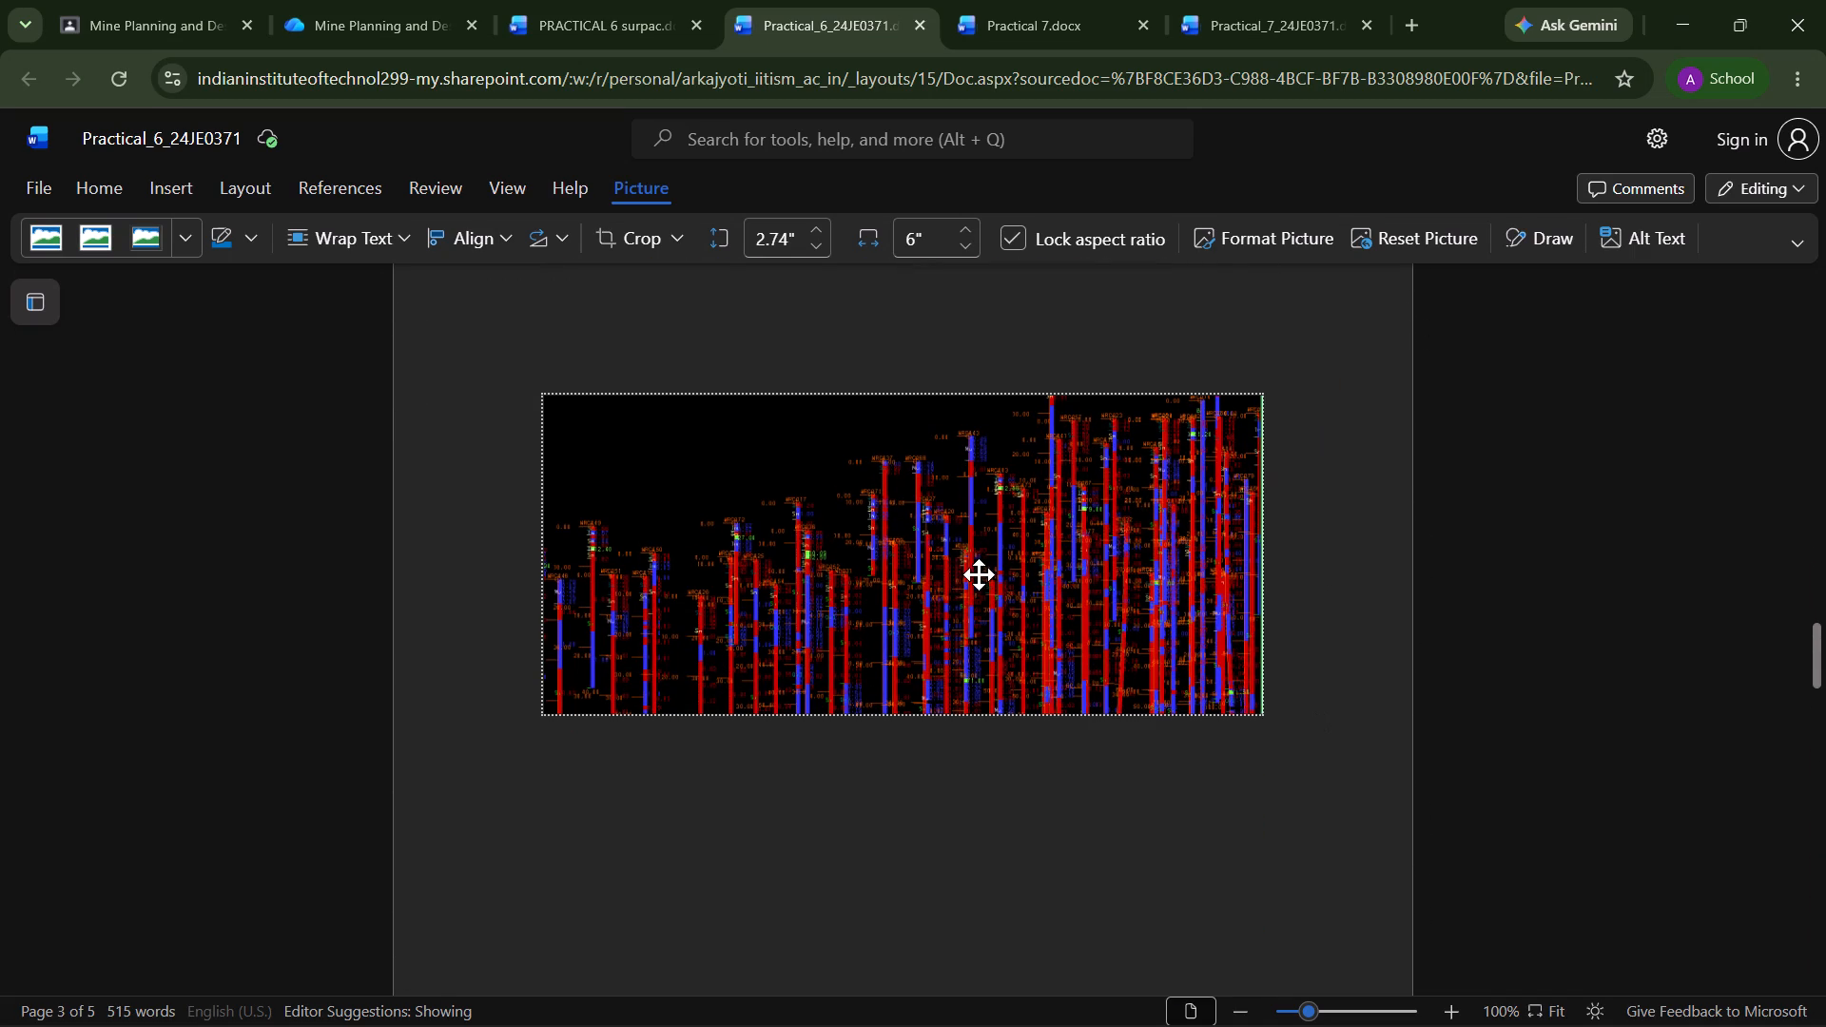
pyautogui.rightClick(979, 574)
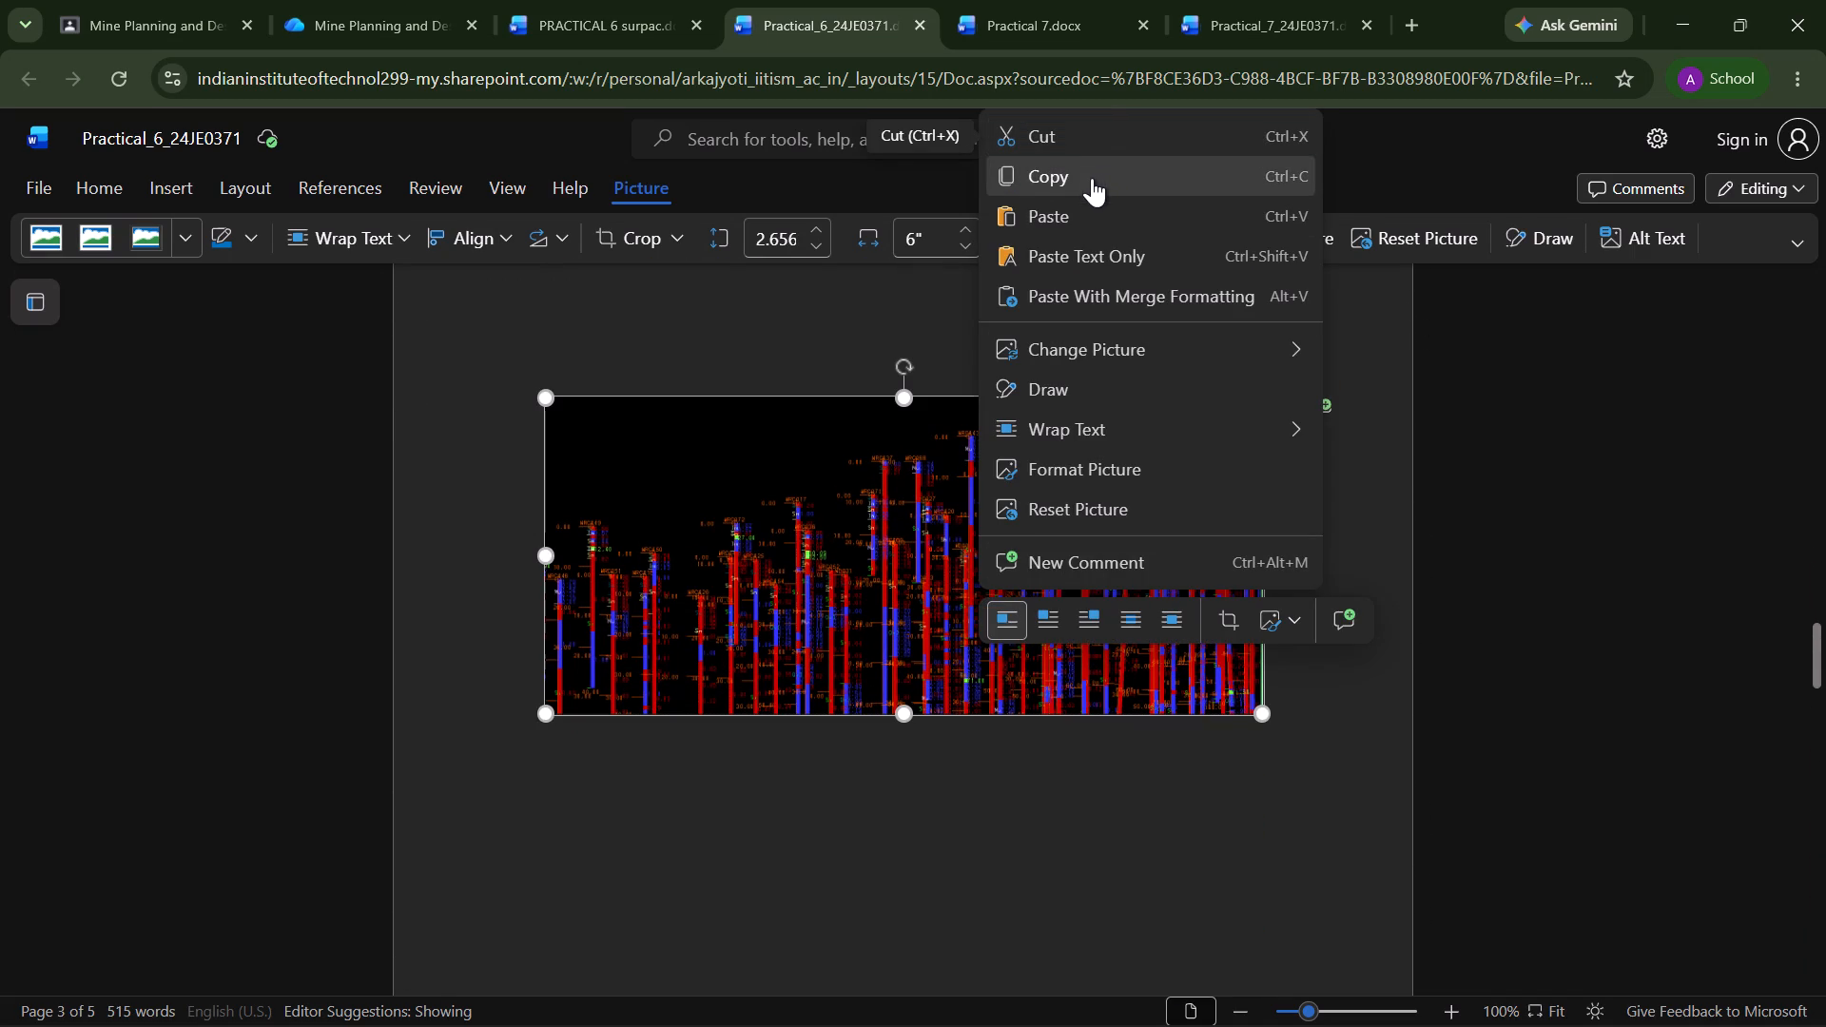
pyautogui.click(1089, 179)
pyautogui.hotkey('alt', 'Tab')
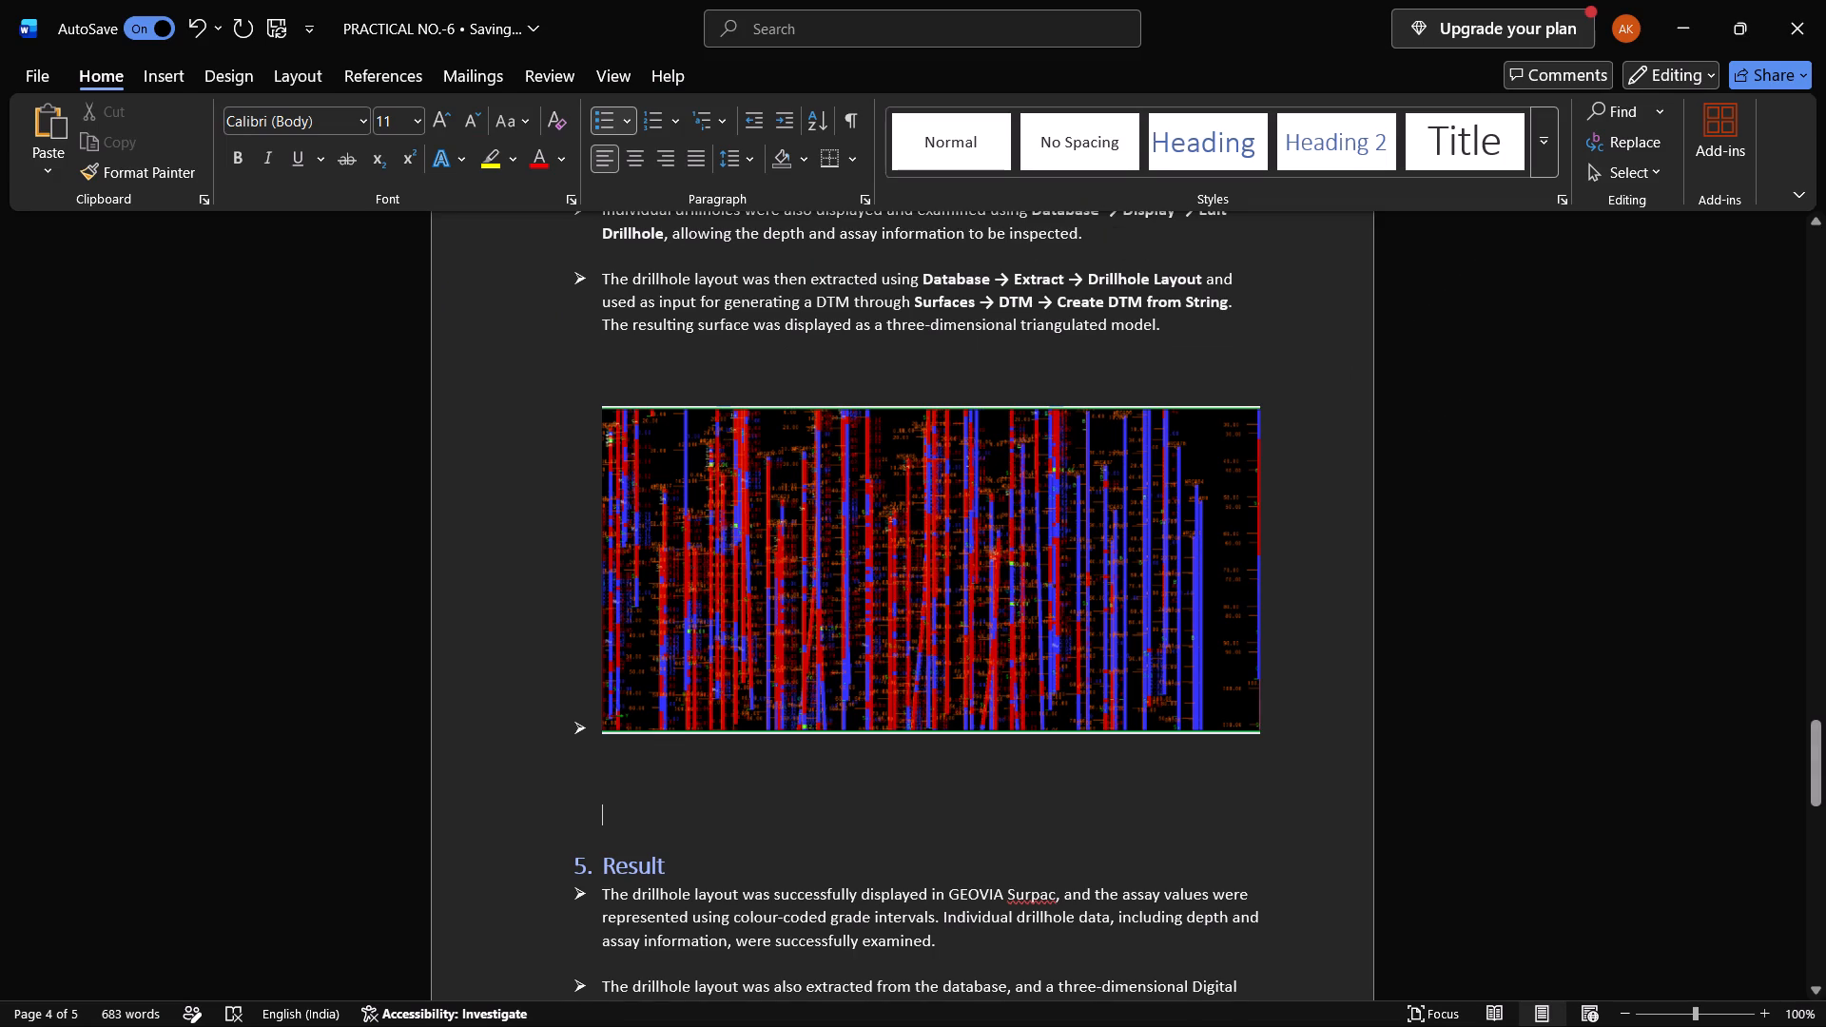
pyautogui.hotkey('ctrl', 'v')
# Stretch the second drillhole picture, above the Result heading, slightly wider without changing its height.
pyautogui.scroll(-1, 1014, 769)
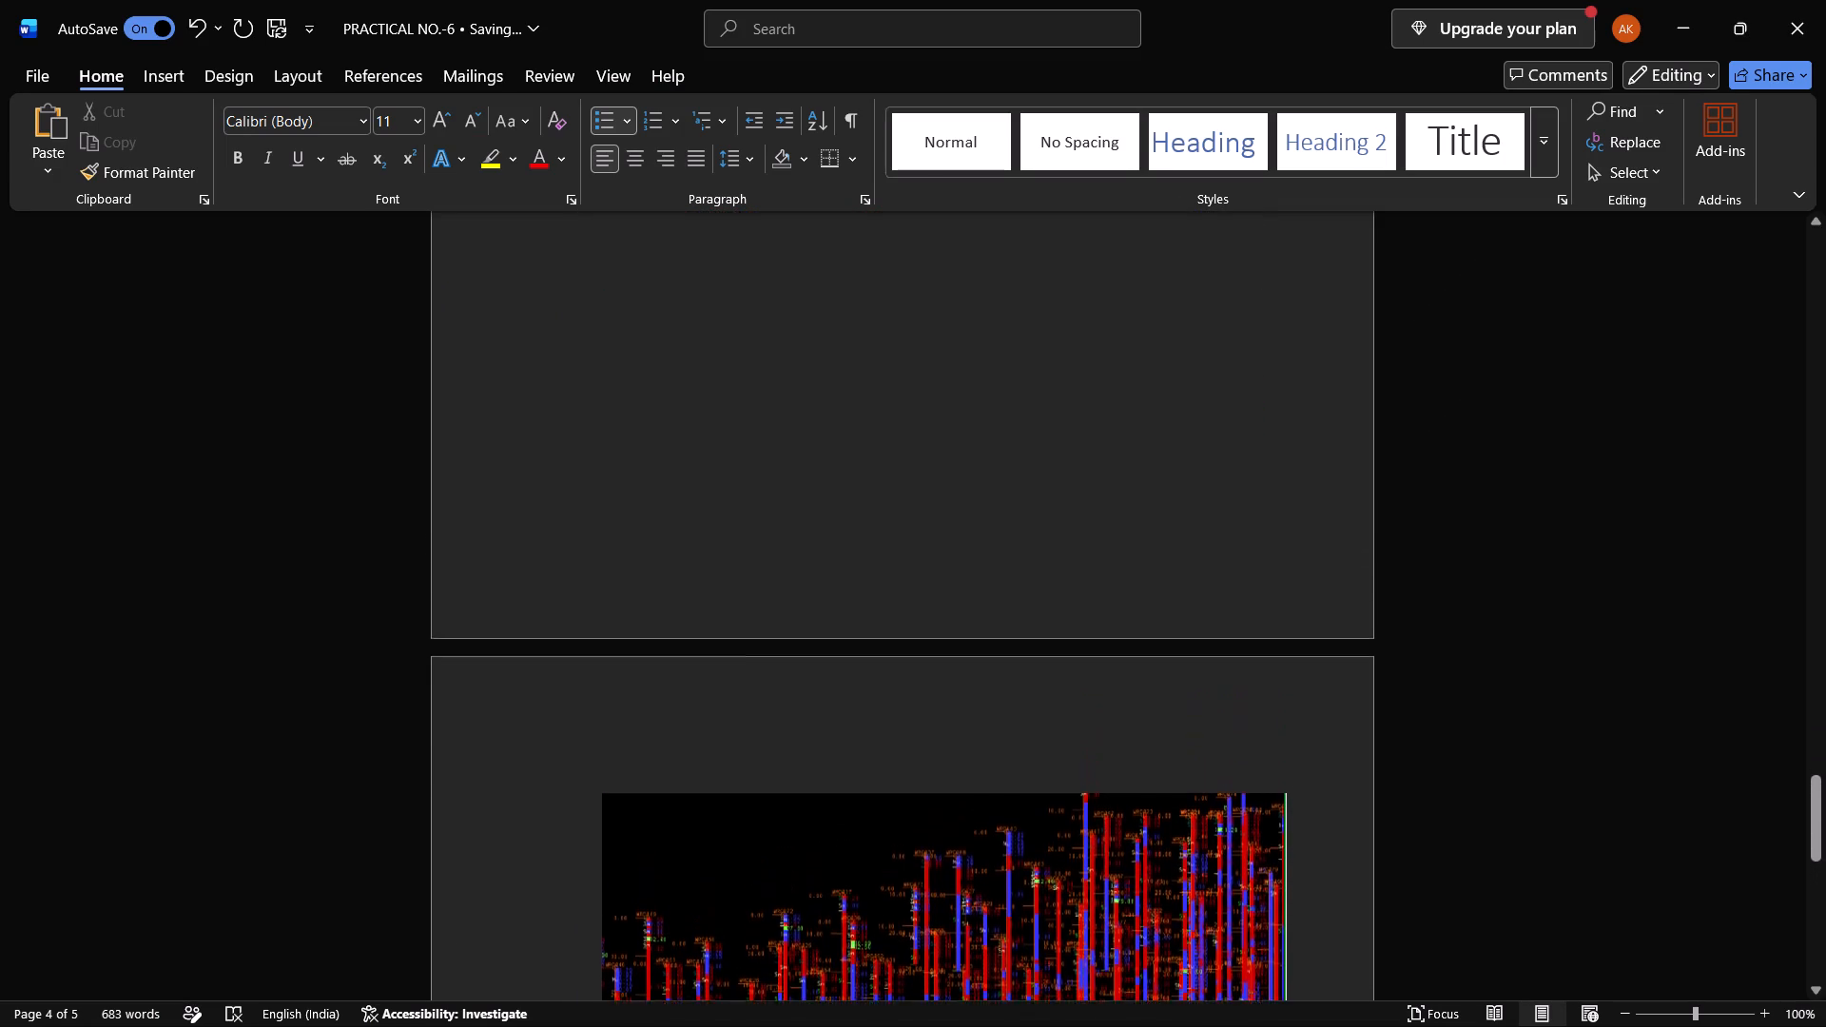
pyautogui.scroll(-4, 1014, 769)
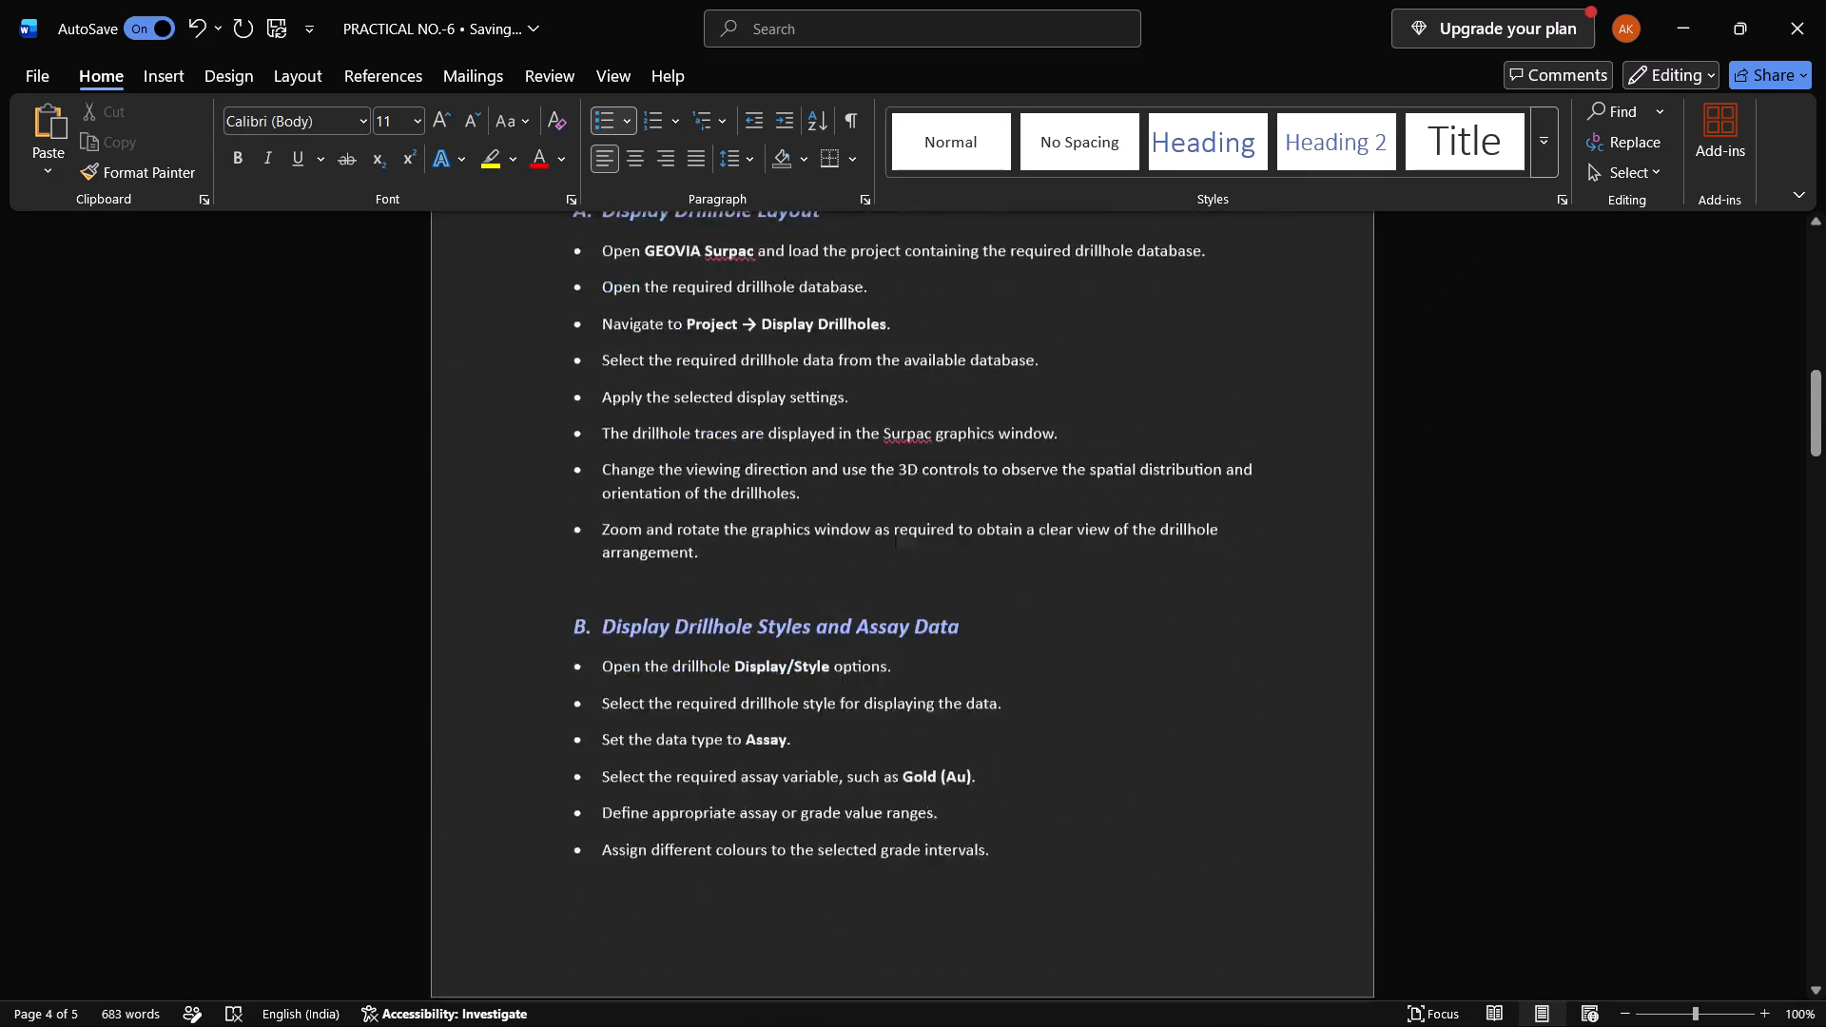
pyautogui.scroll(-11, 1014, 769)
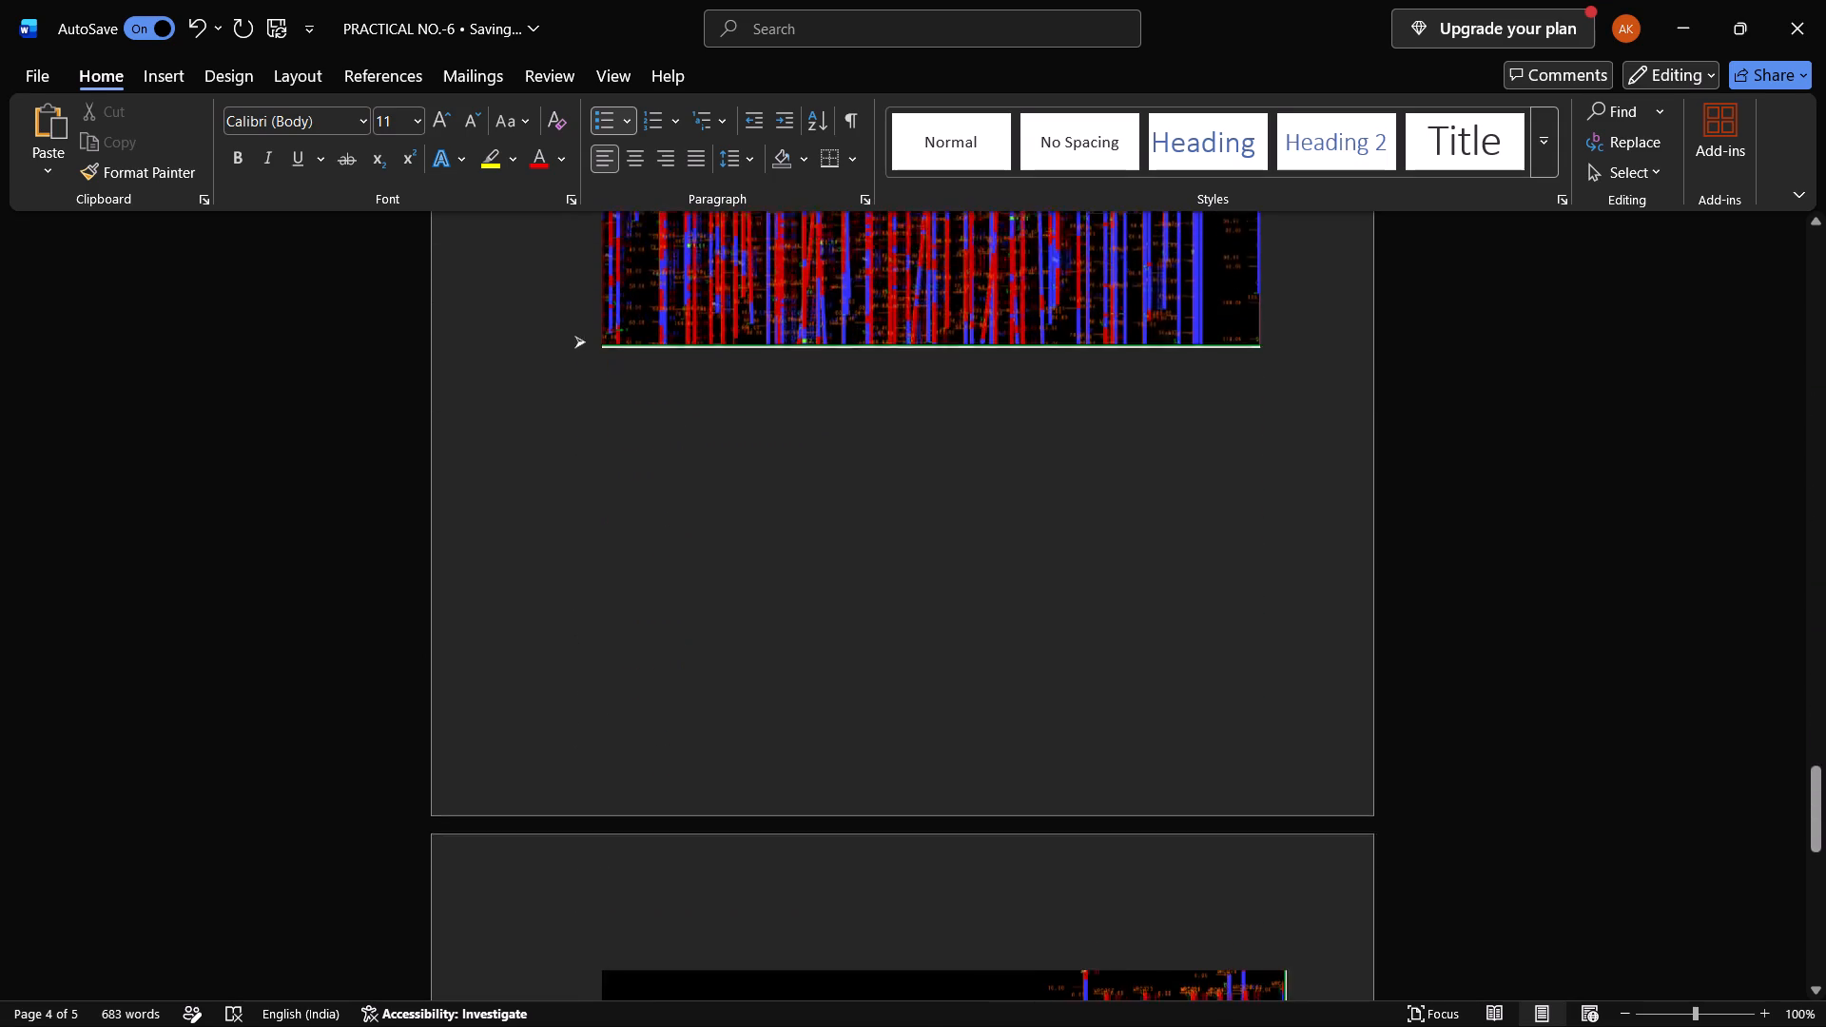
pyautogui.hscroll(-1, 1014, 769)
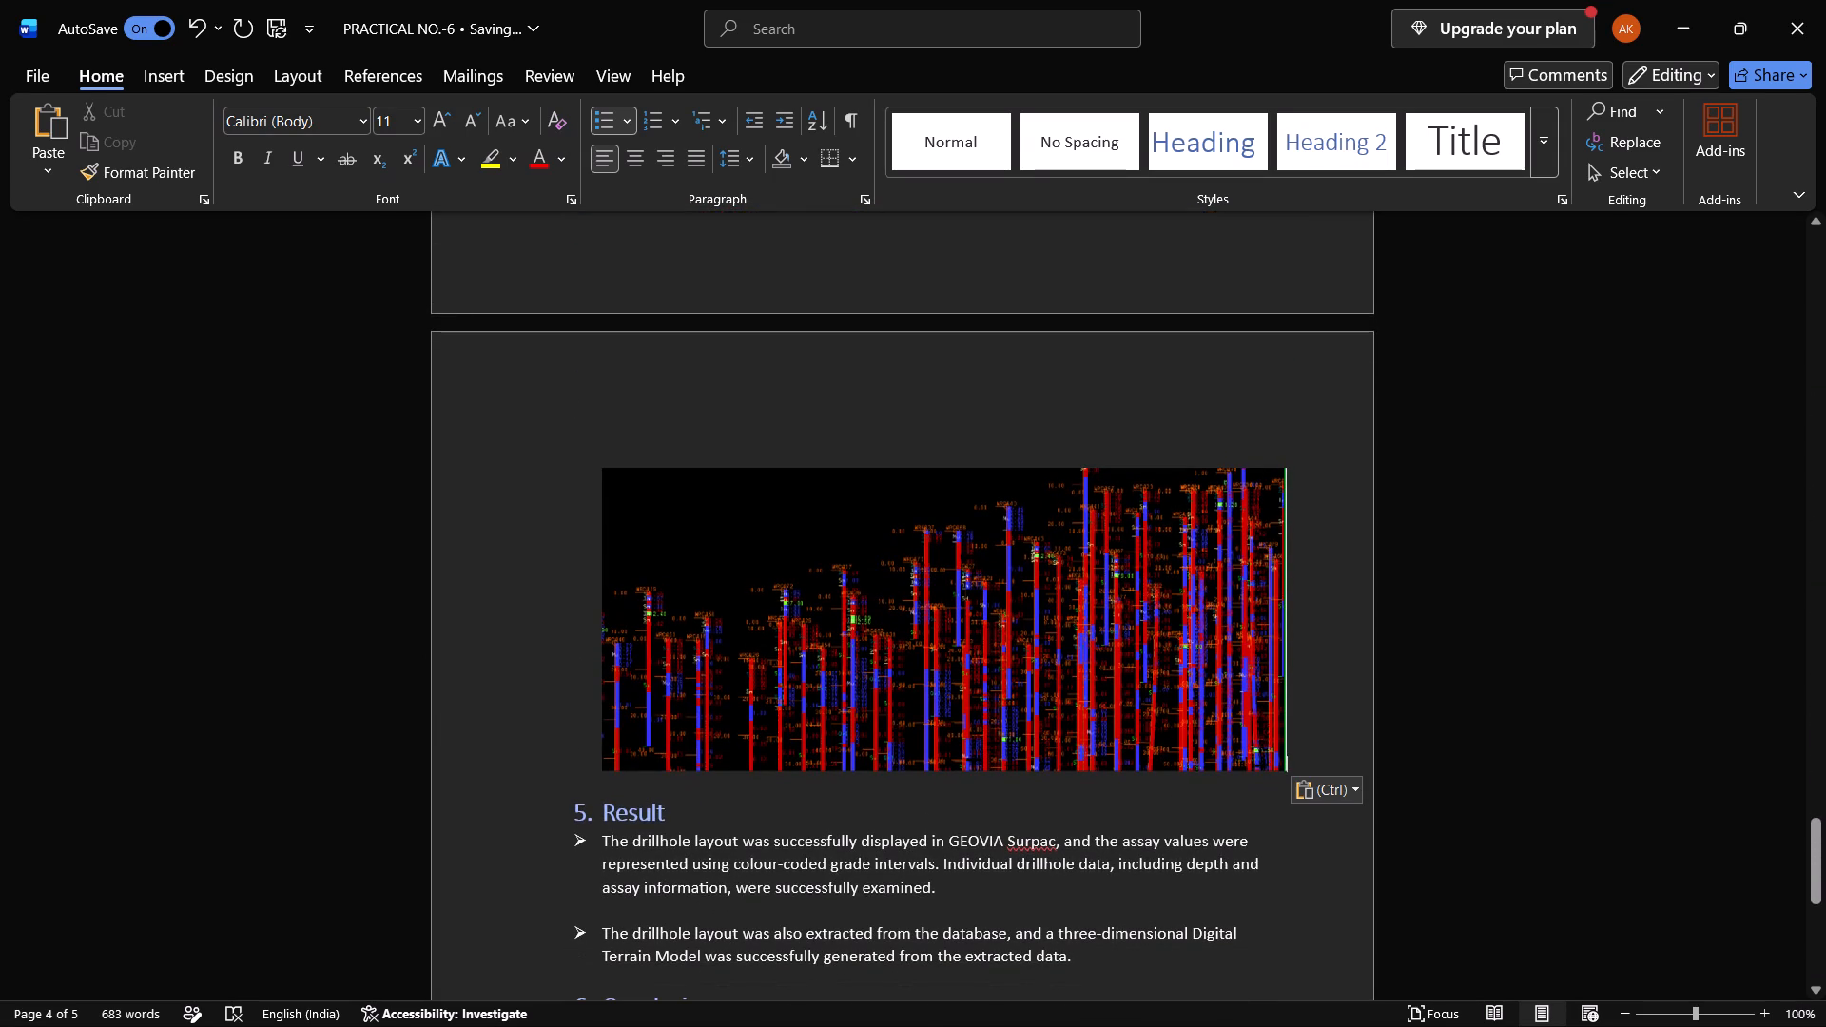
pyautogui.click(1305, 732)
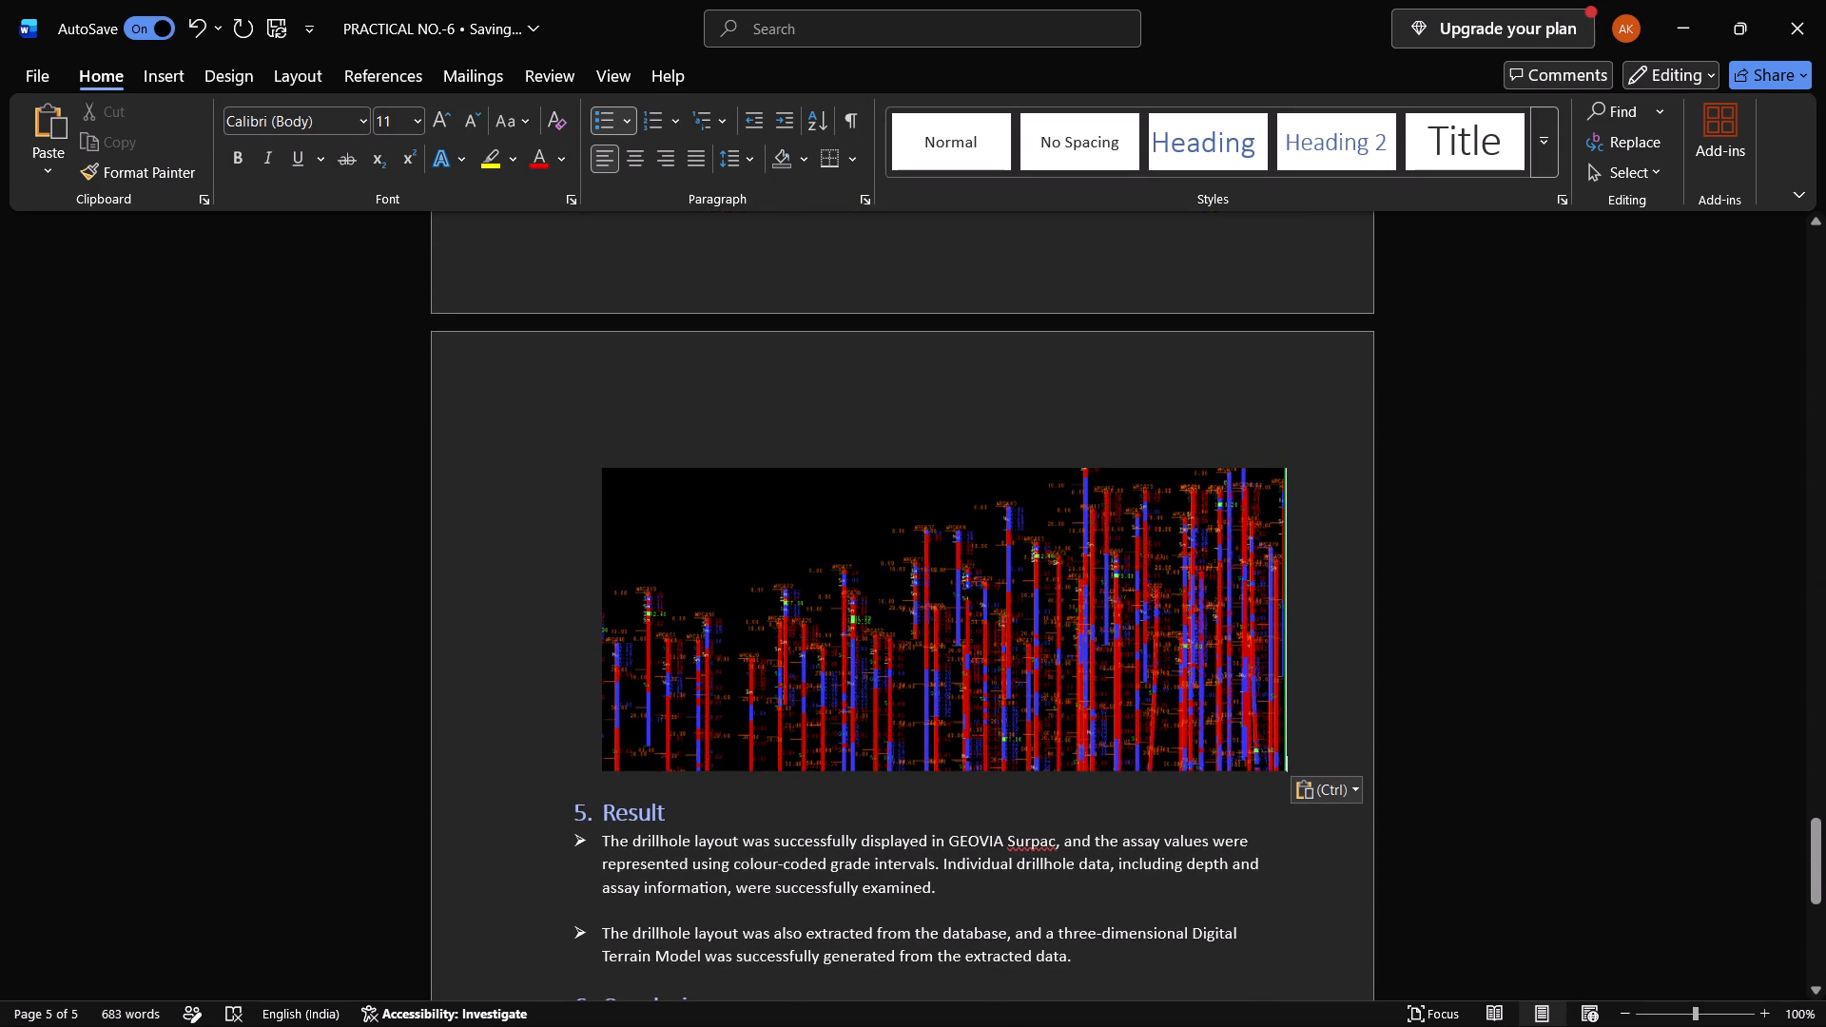
pyautogui.click(1145, 738)
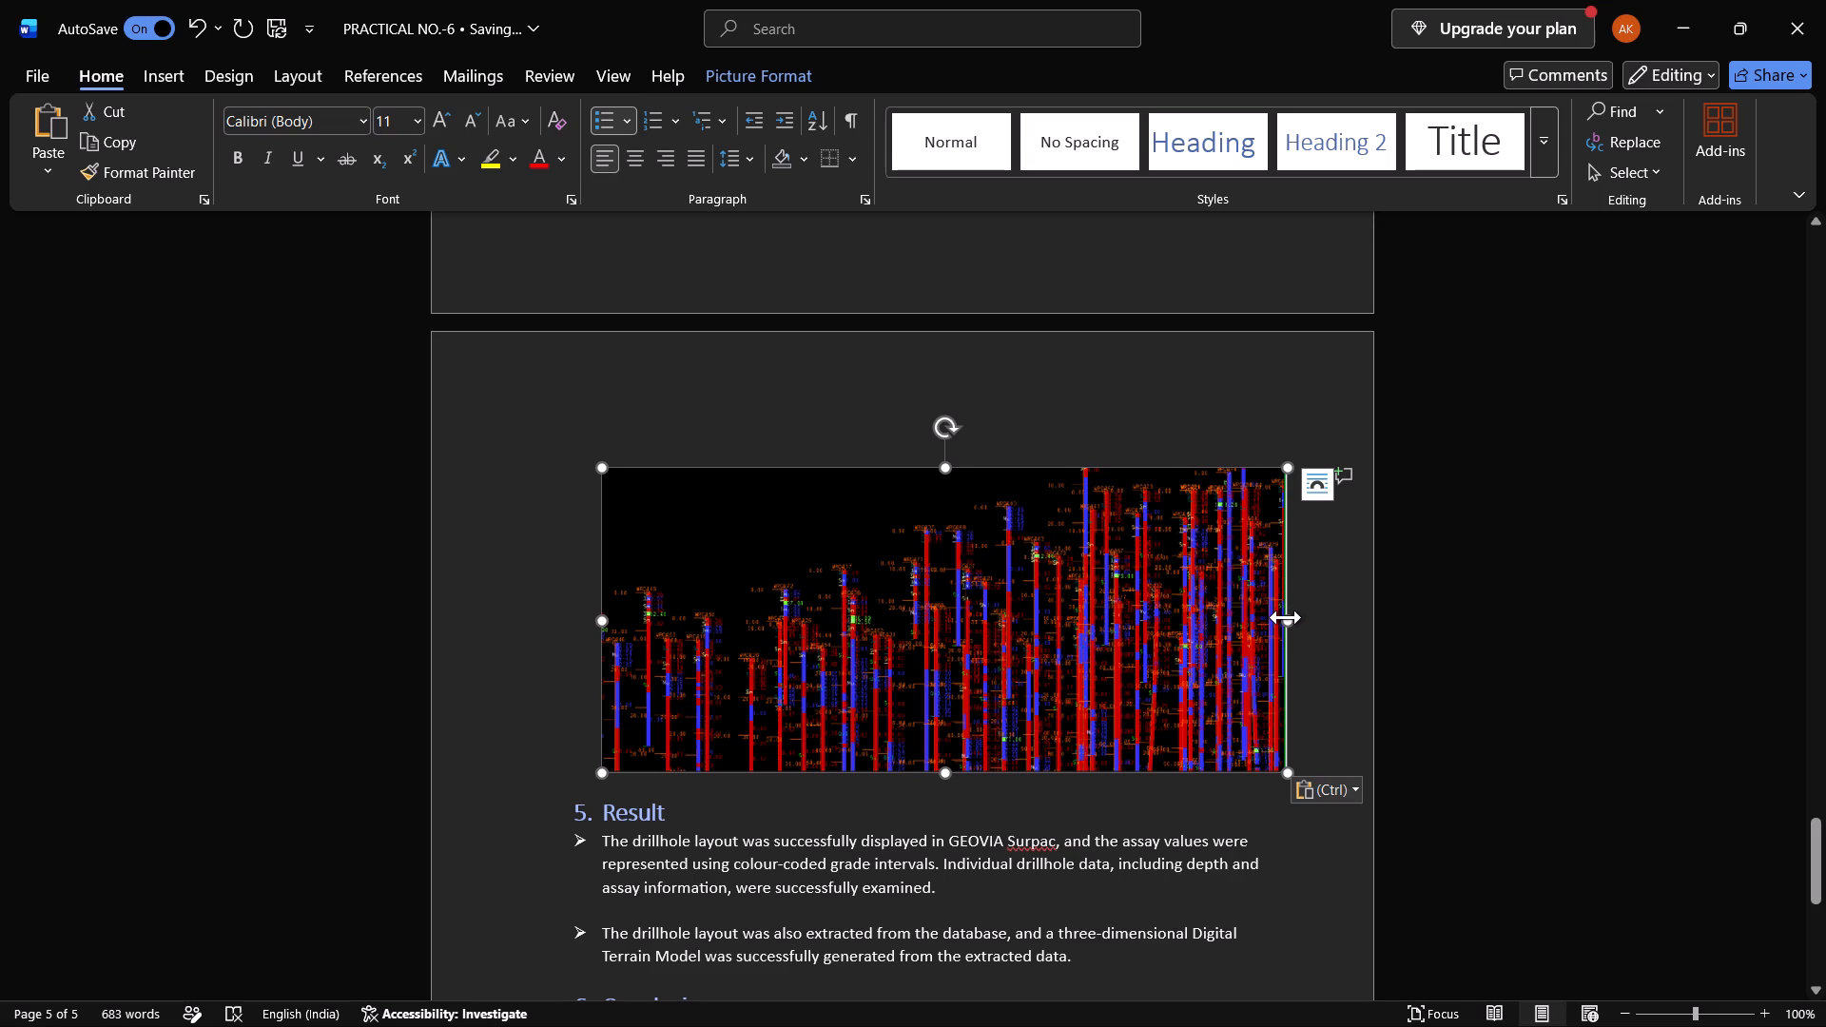
pyautogui.moveTo(1286, 617); pyautogui.dragTo(1299, 622)
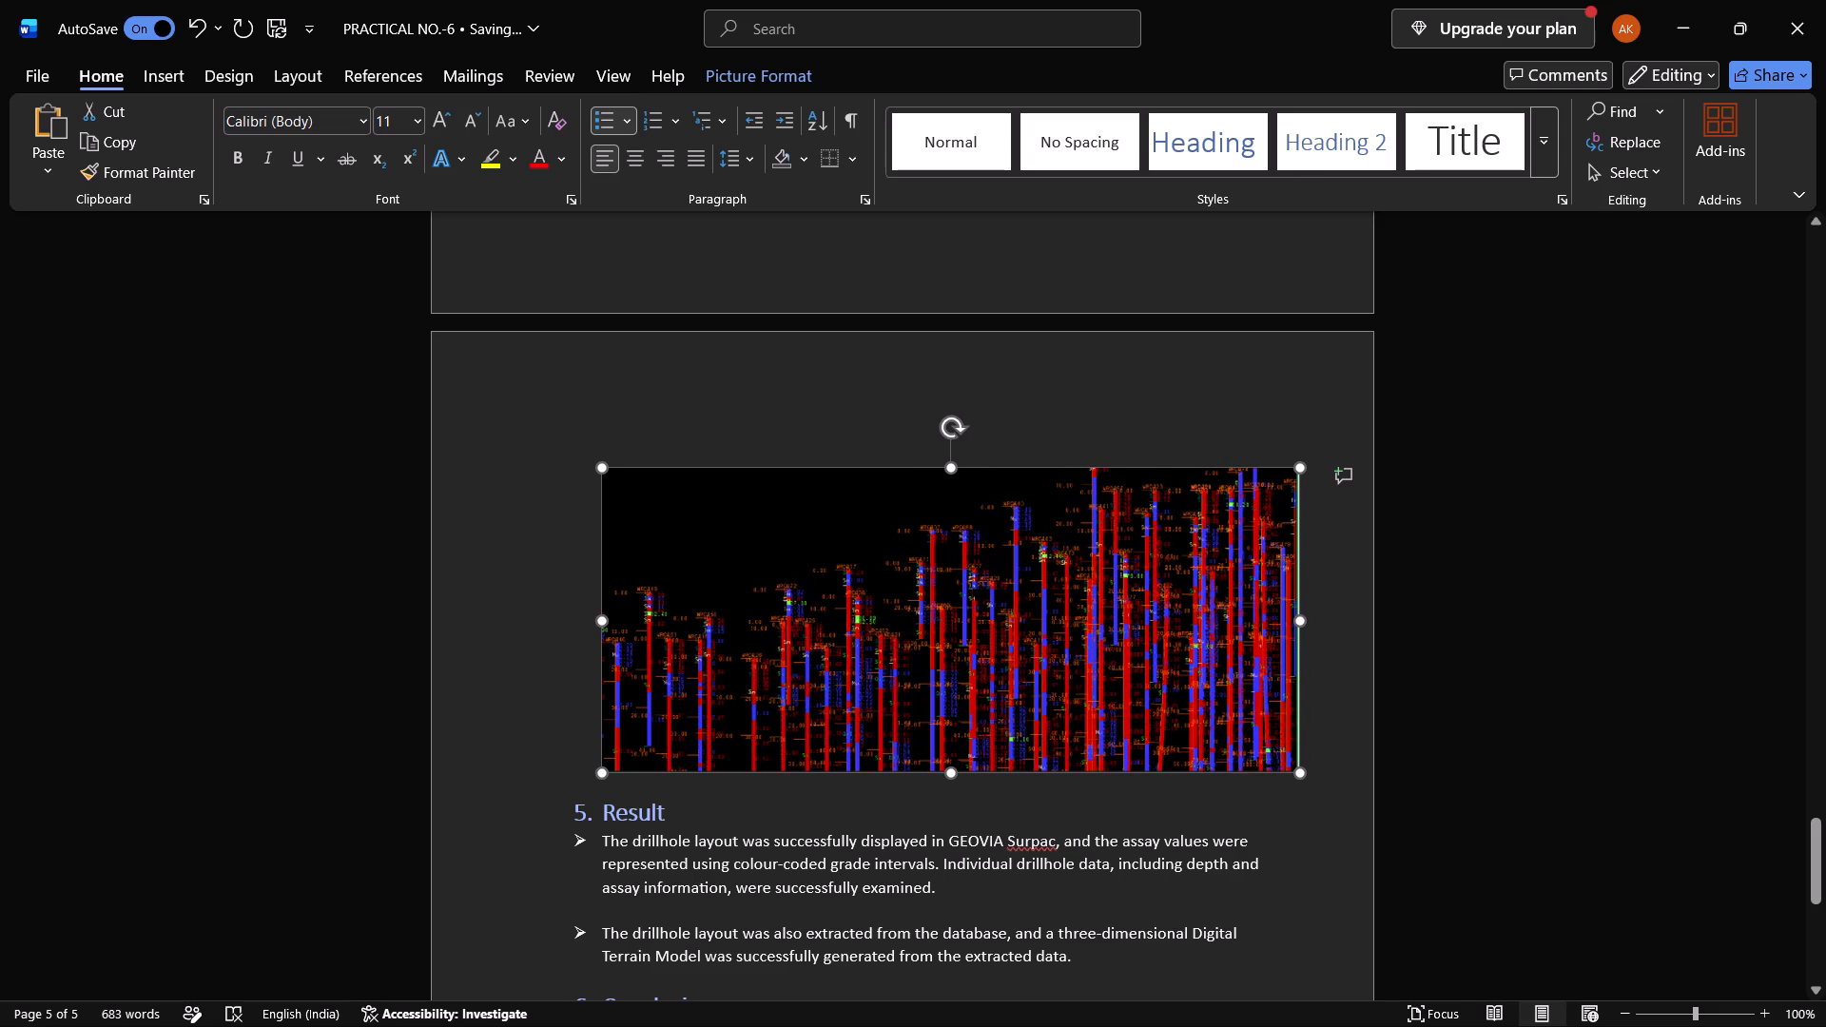
pyautogui.moveTo(1299, 622); pyautogui.dragTo(1302, 620)
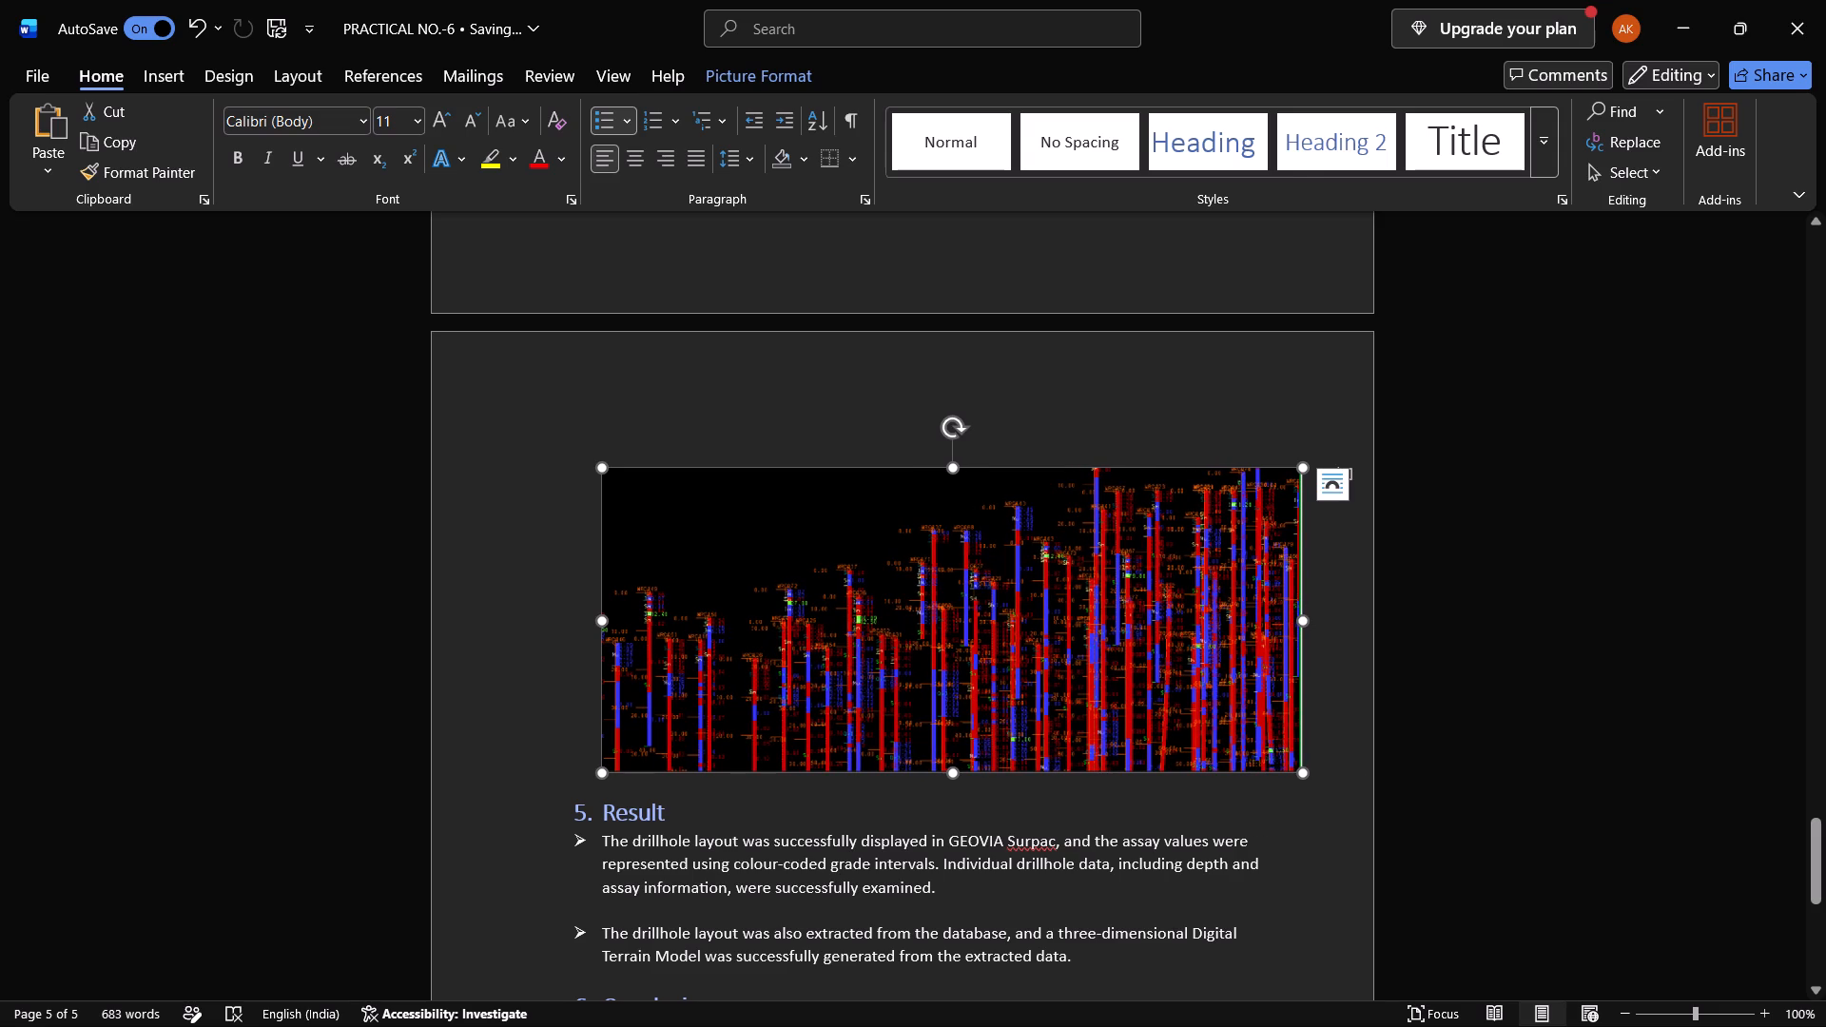
# Crop the thin green line off the right edge of the second drillhole picture.
pyautogui.rightClick(1140, 605)
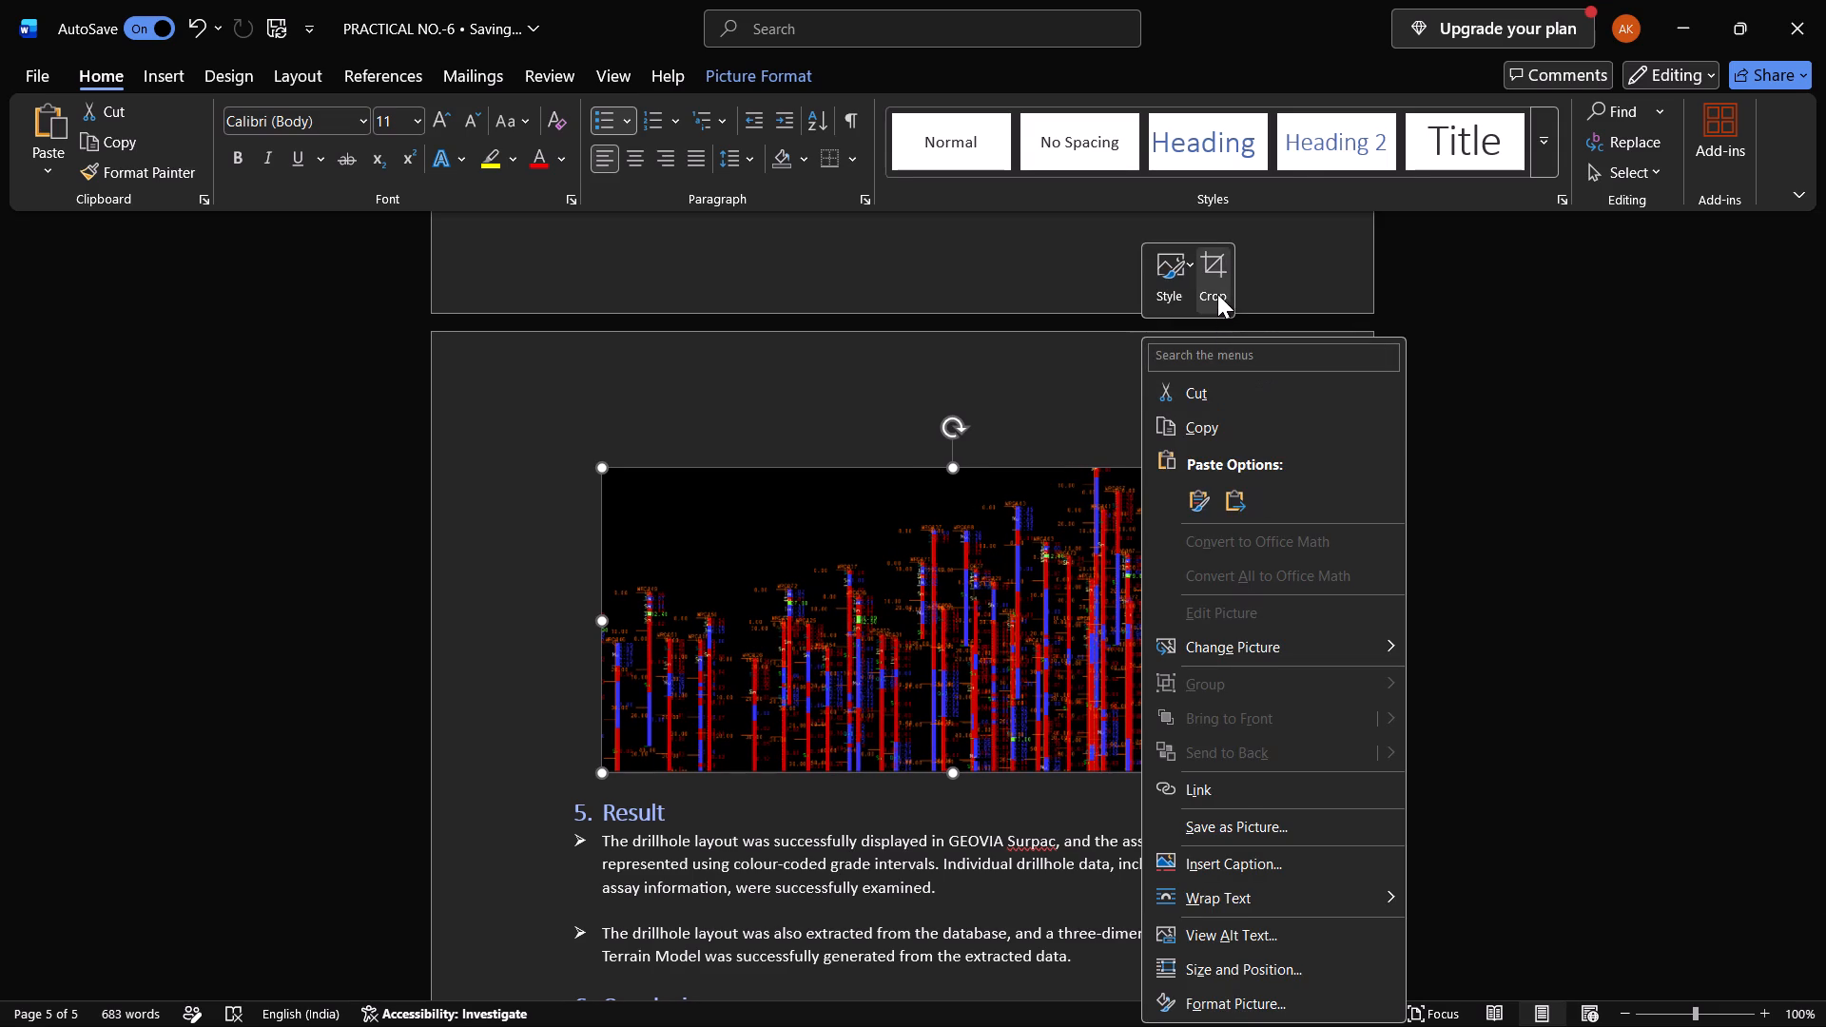
pyautogui.click(1217, 294)
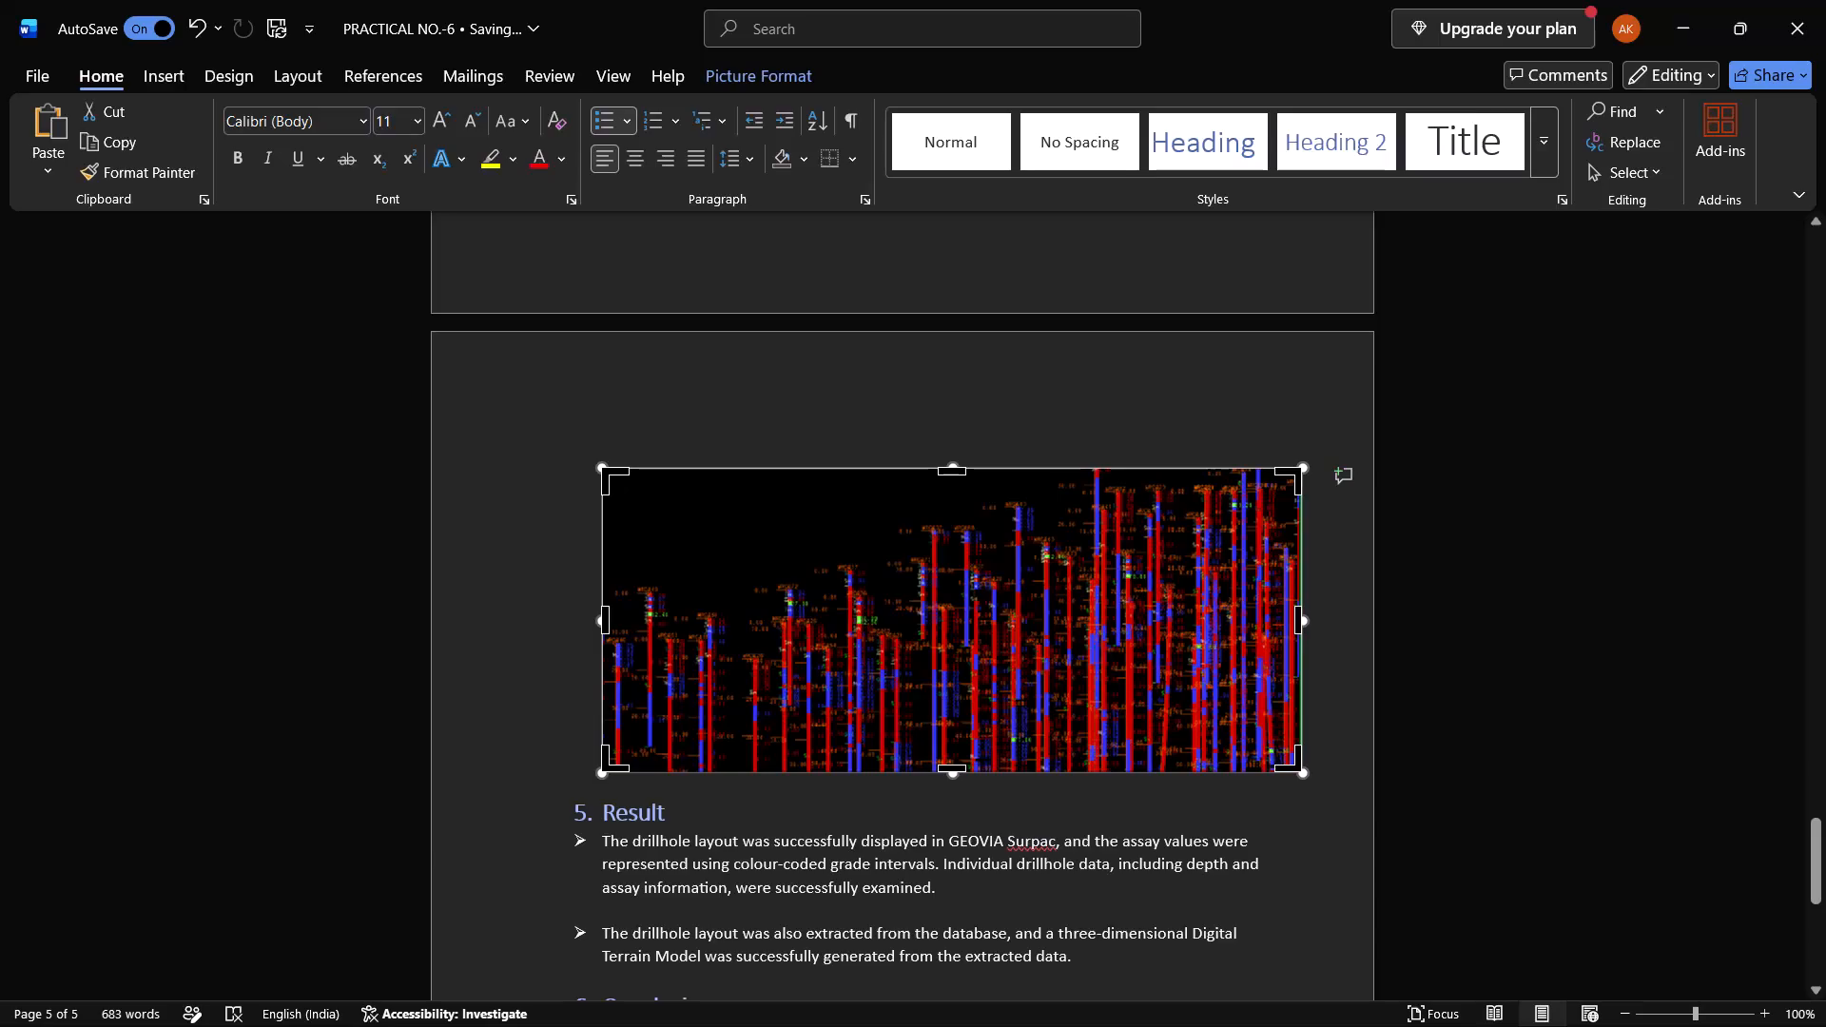
pyautogui.click(1298, 615)
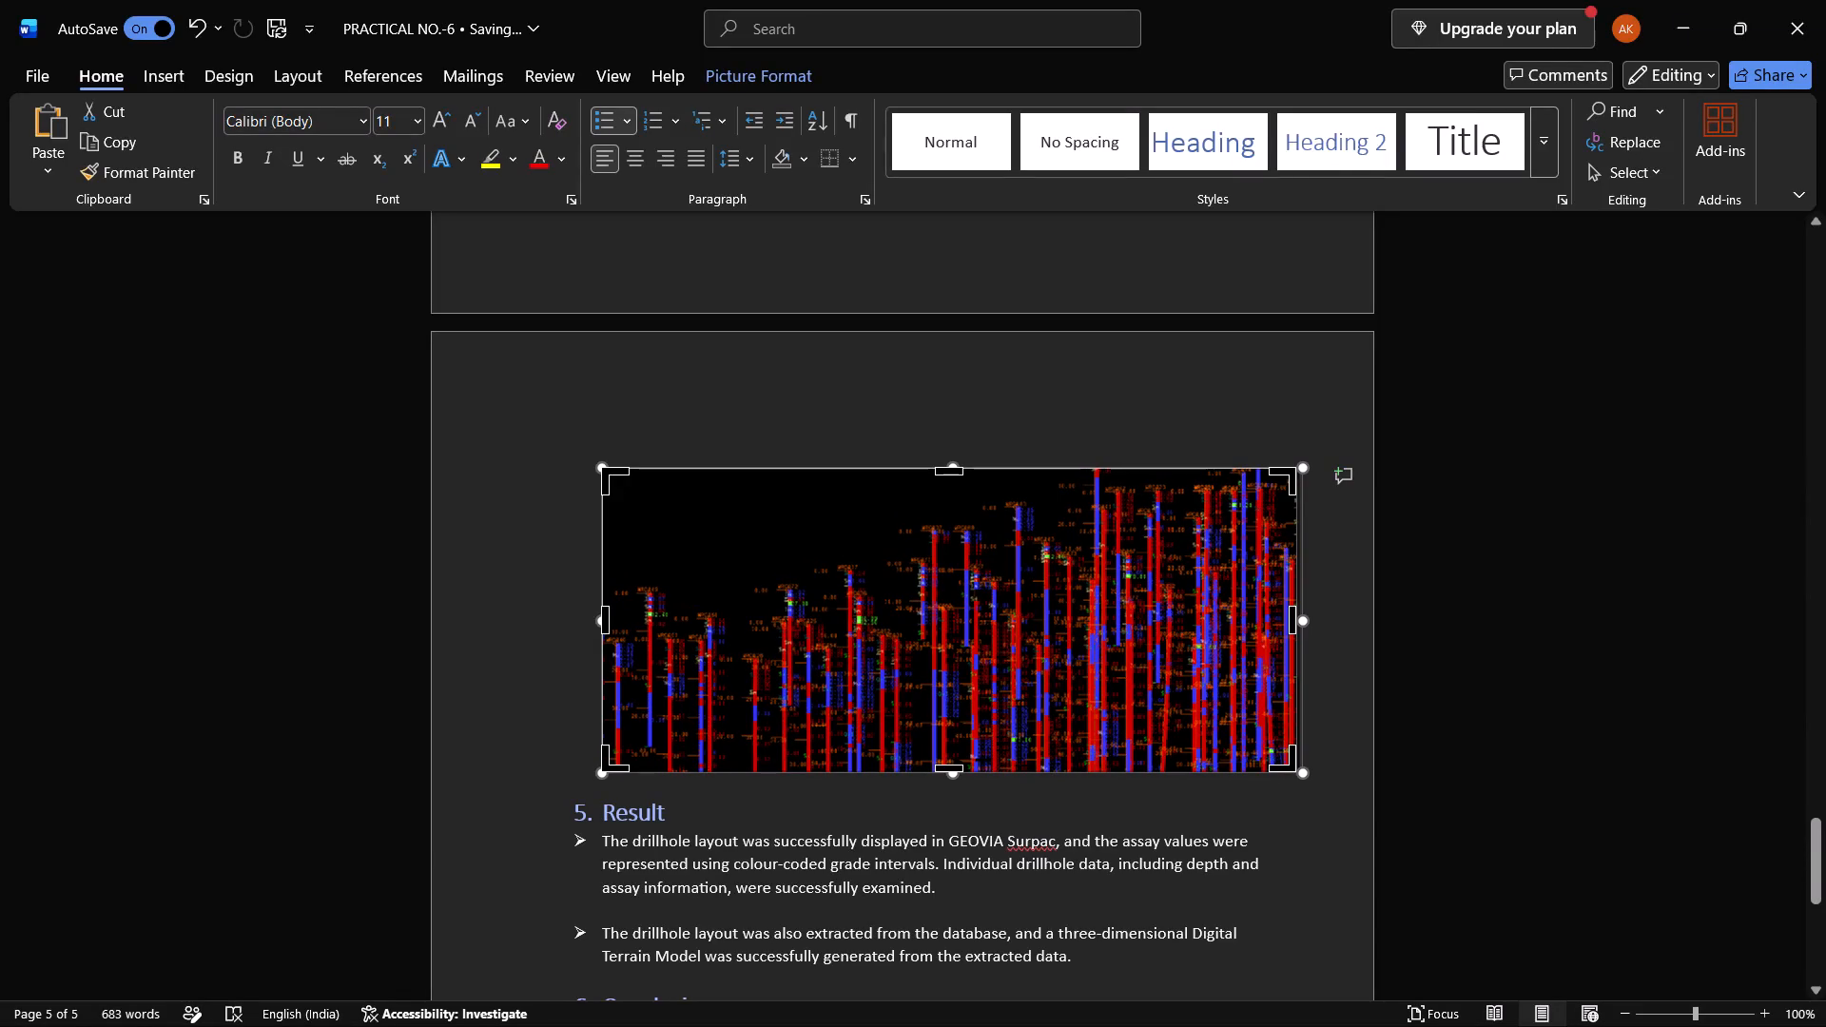
pyautogui.press('Return')
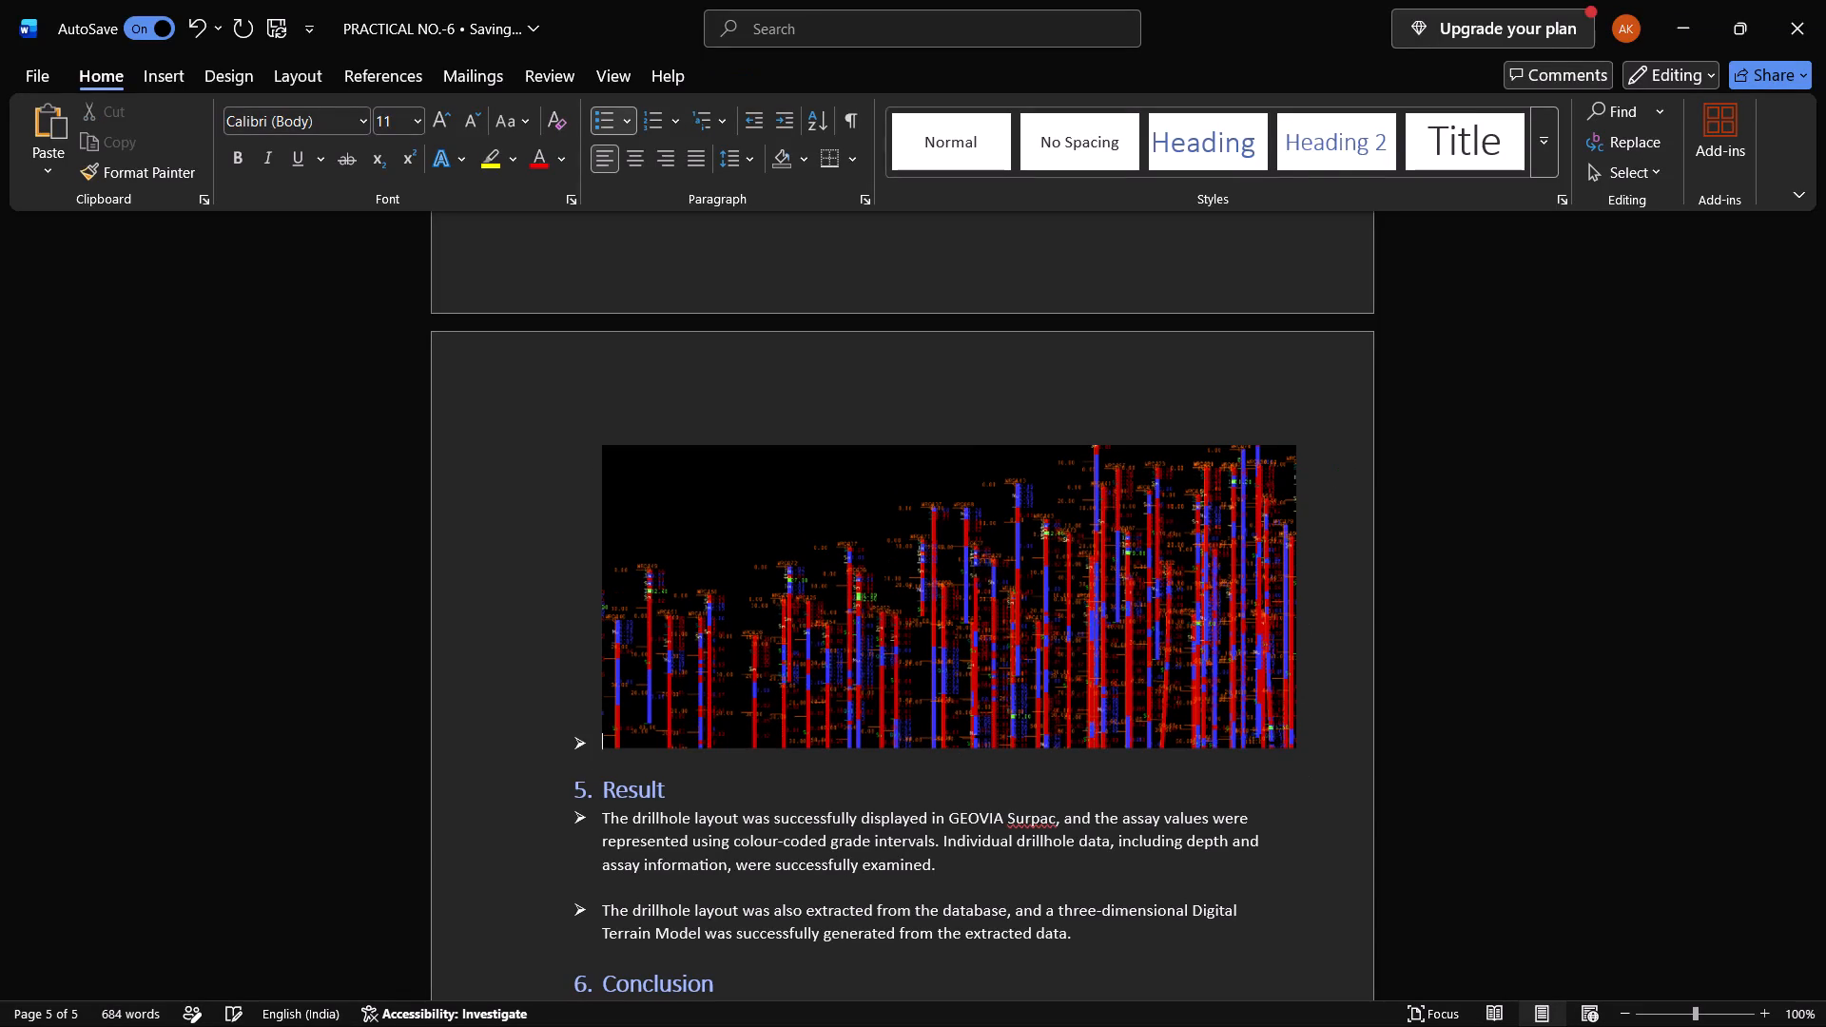
# Enlarge the second drillhole picture proportionally until it extends slightly past the text width.
pyautogui.click(810, 611)
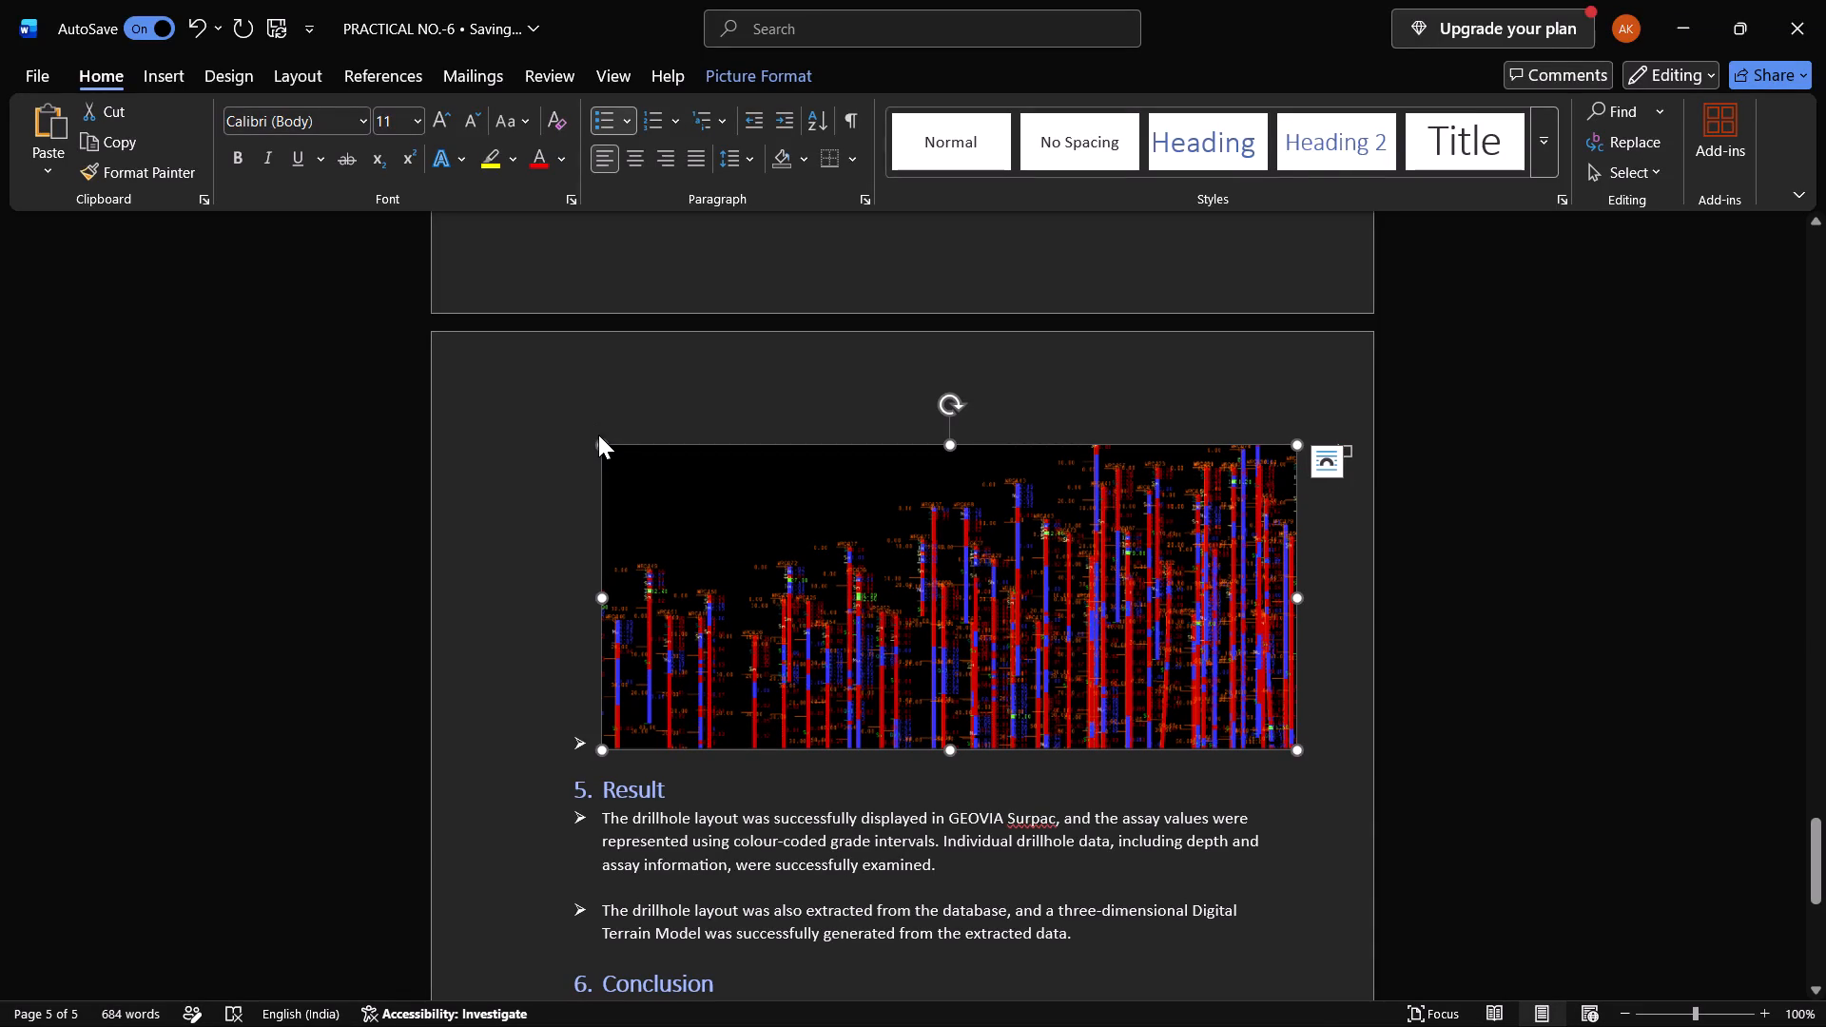
pyautogui.moveTo(603, 446); pyautogui.dragTo(589, 422)
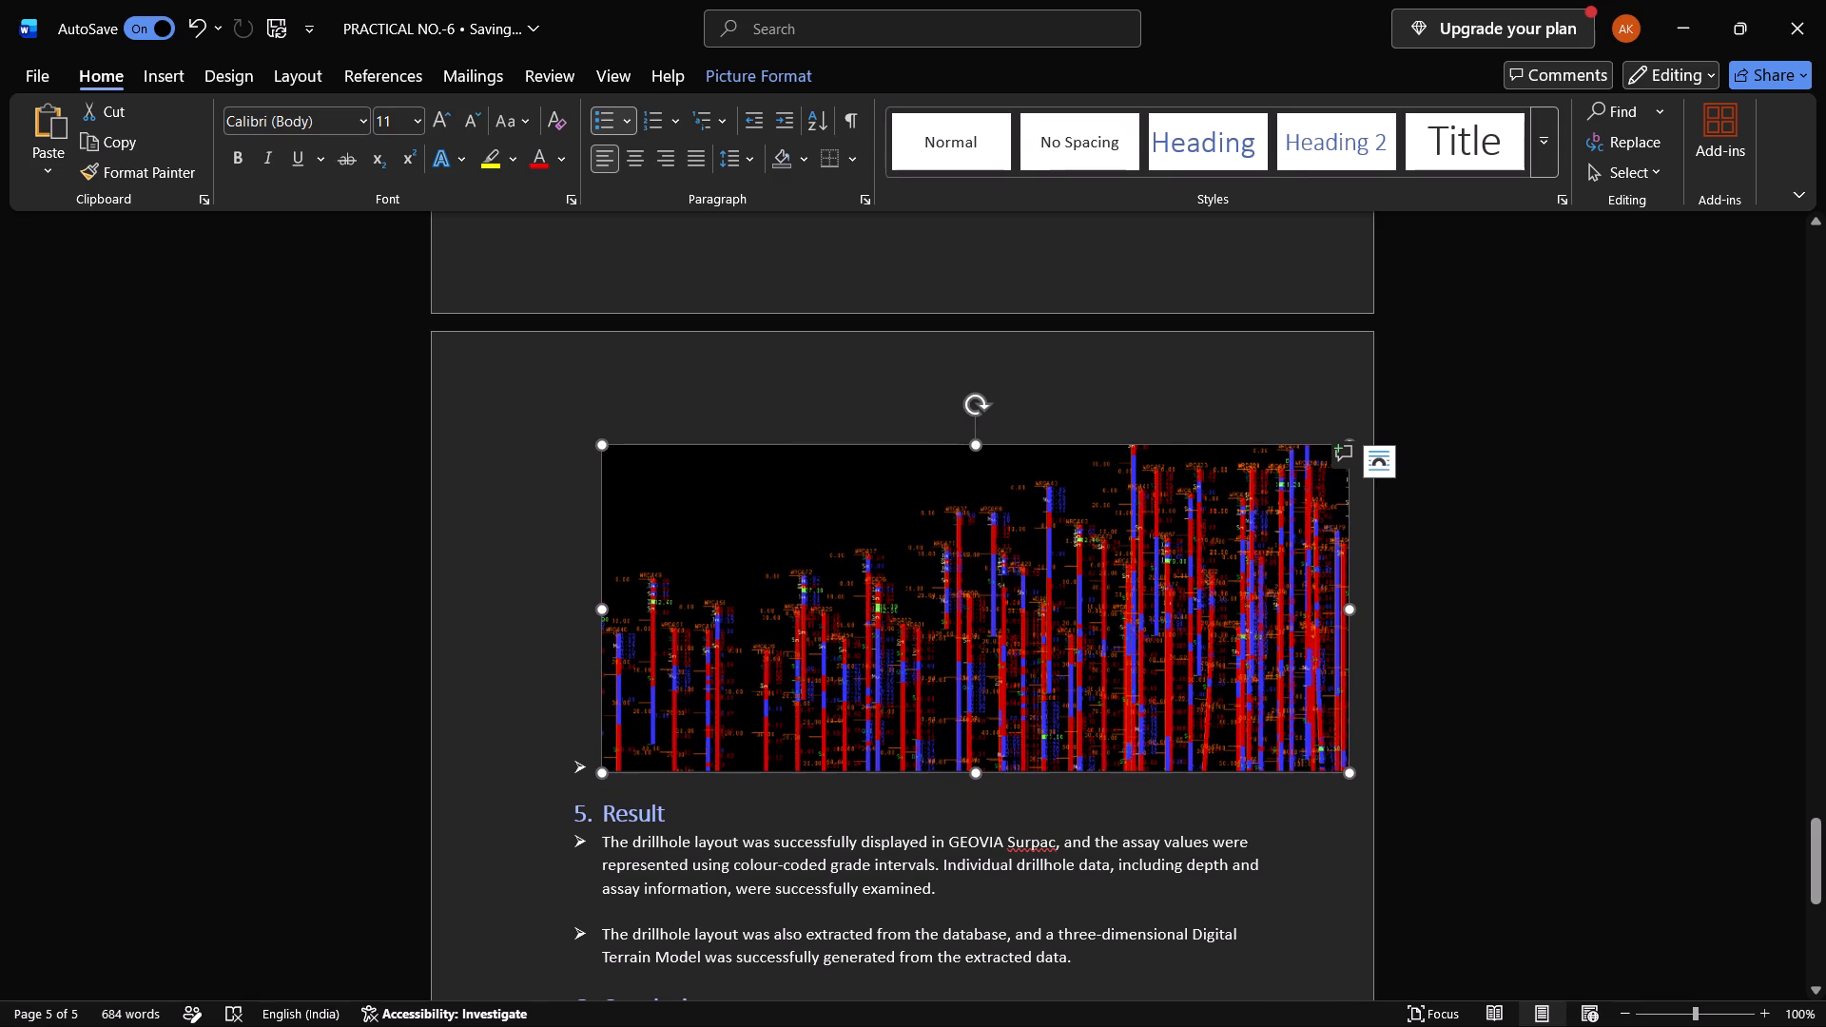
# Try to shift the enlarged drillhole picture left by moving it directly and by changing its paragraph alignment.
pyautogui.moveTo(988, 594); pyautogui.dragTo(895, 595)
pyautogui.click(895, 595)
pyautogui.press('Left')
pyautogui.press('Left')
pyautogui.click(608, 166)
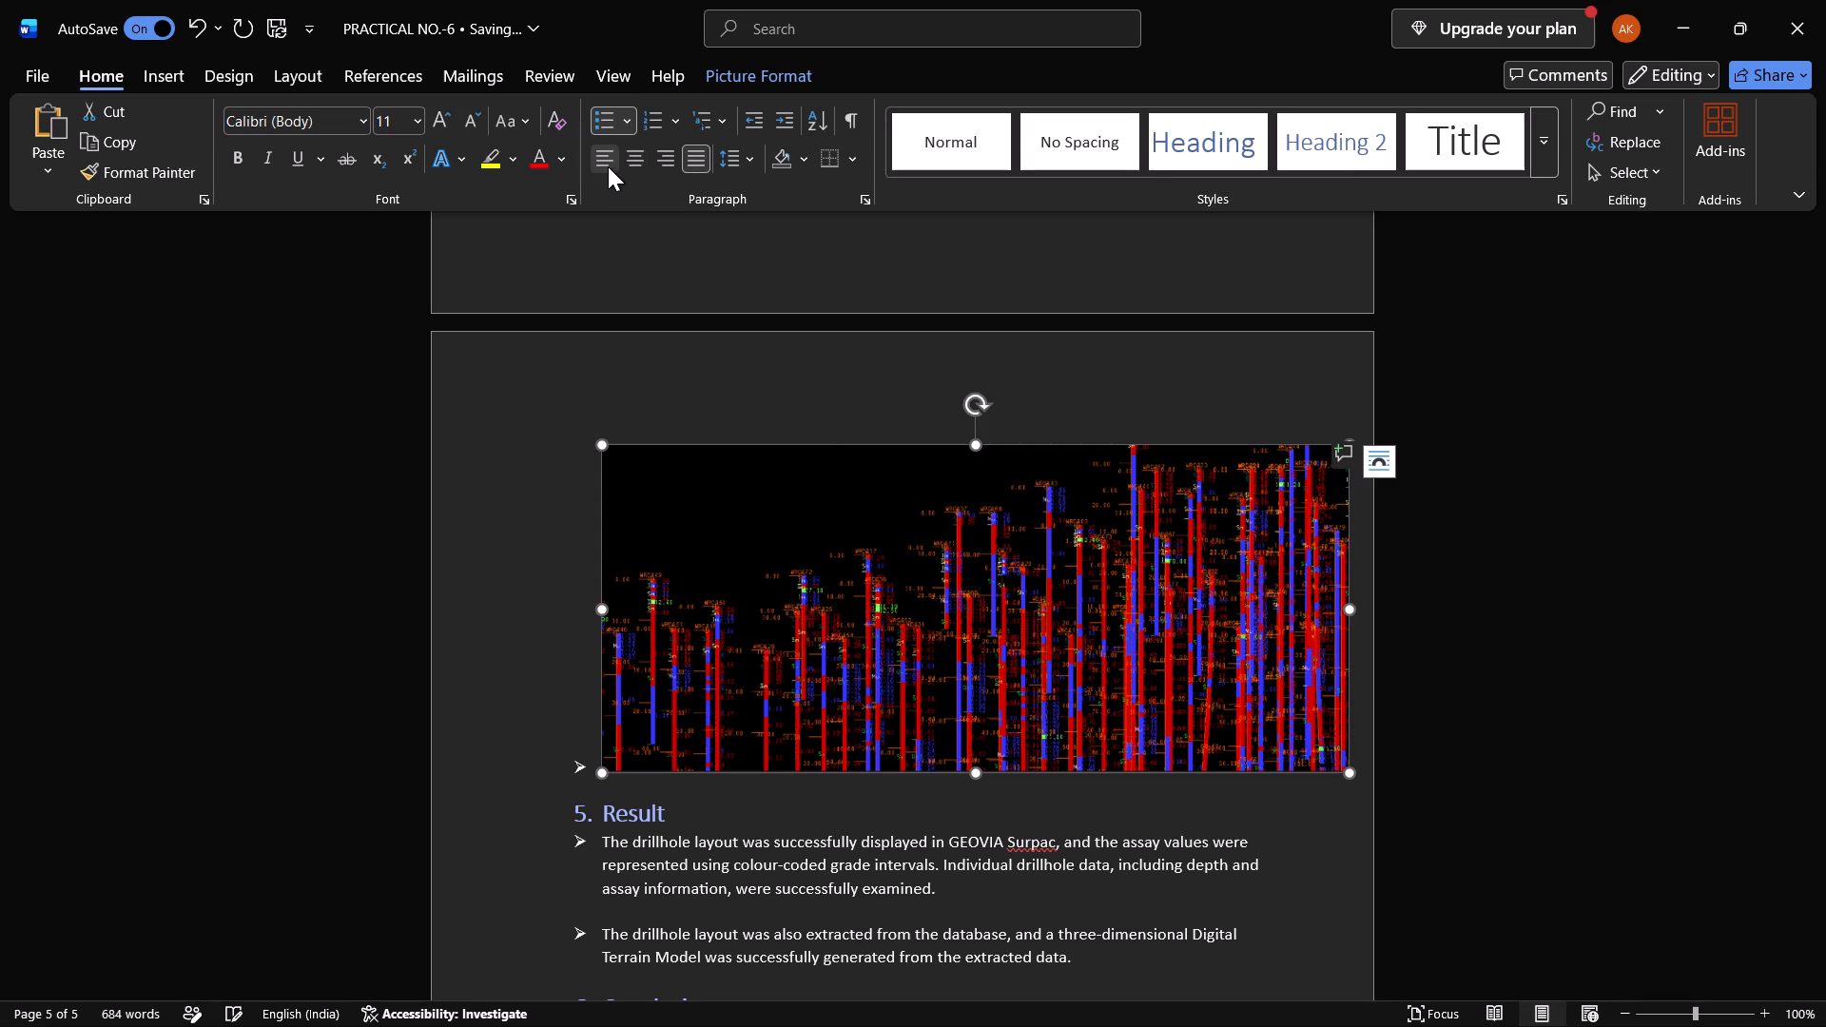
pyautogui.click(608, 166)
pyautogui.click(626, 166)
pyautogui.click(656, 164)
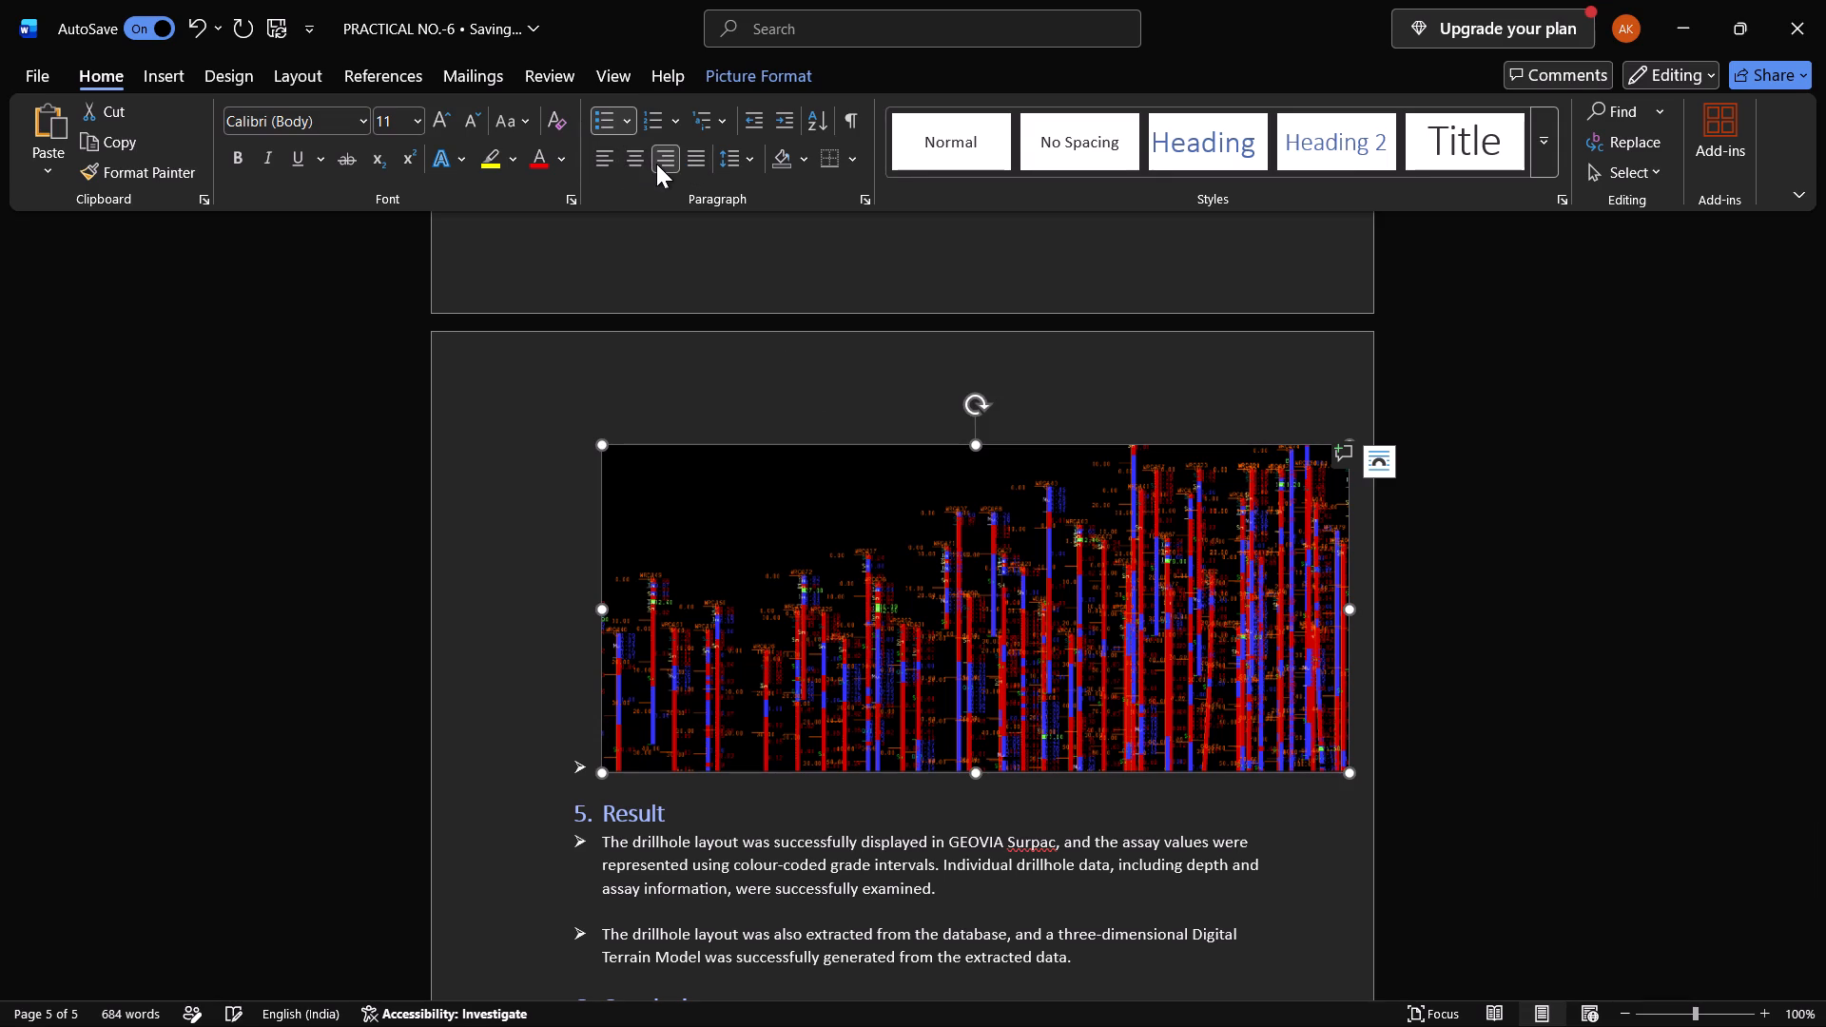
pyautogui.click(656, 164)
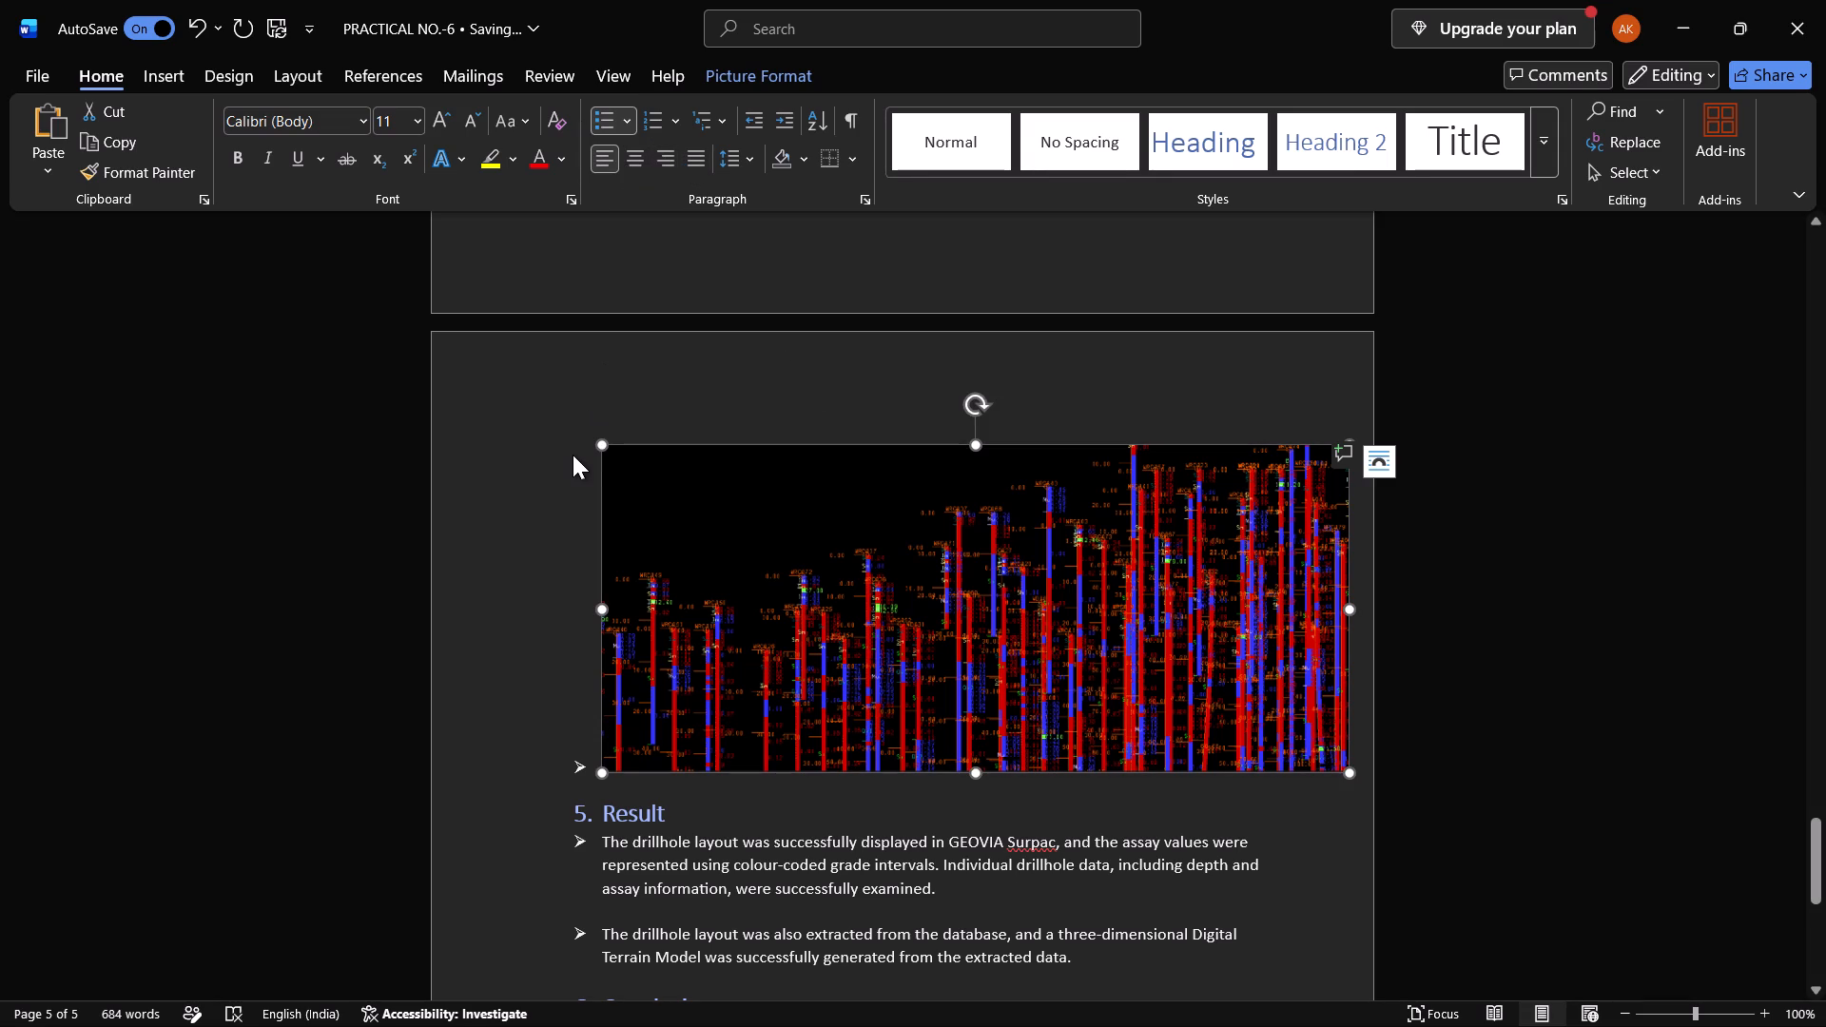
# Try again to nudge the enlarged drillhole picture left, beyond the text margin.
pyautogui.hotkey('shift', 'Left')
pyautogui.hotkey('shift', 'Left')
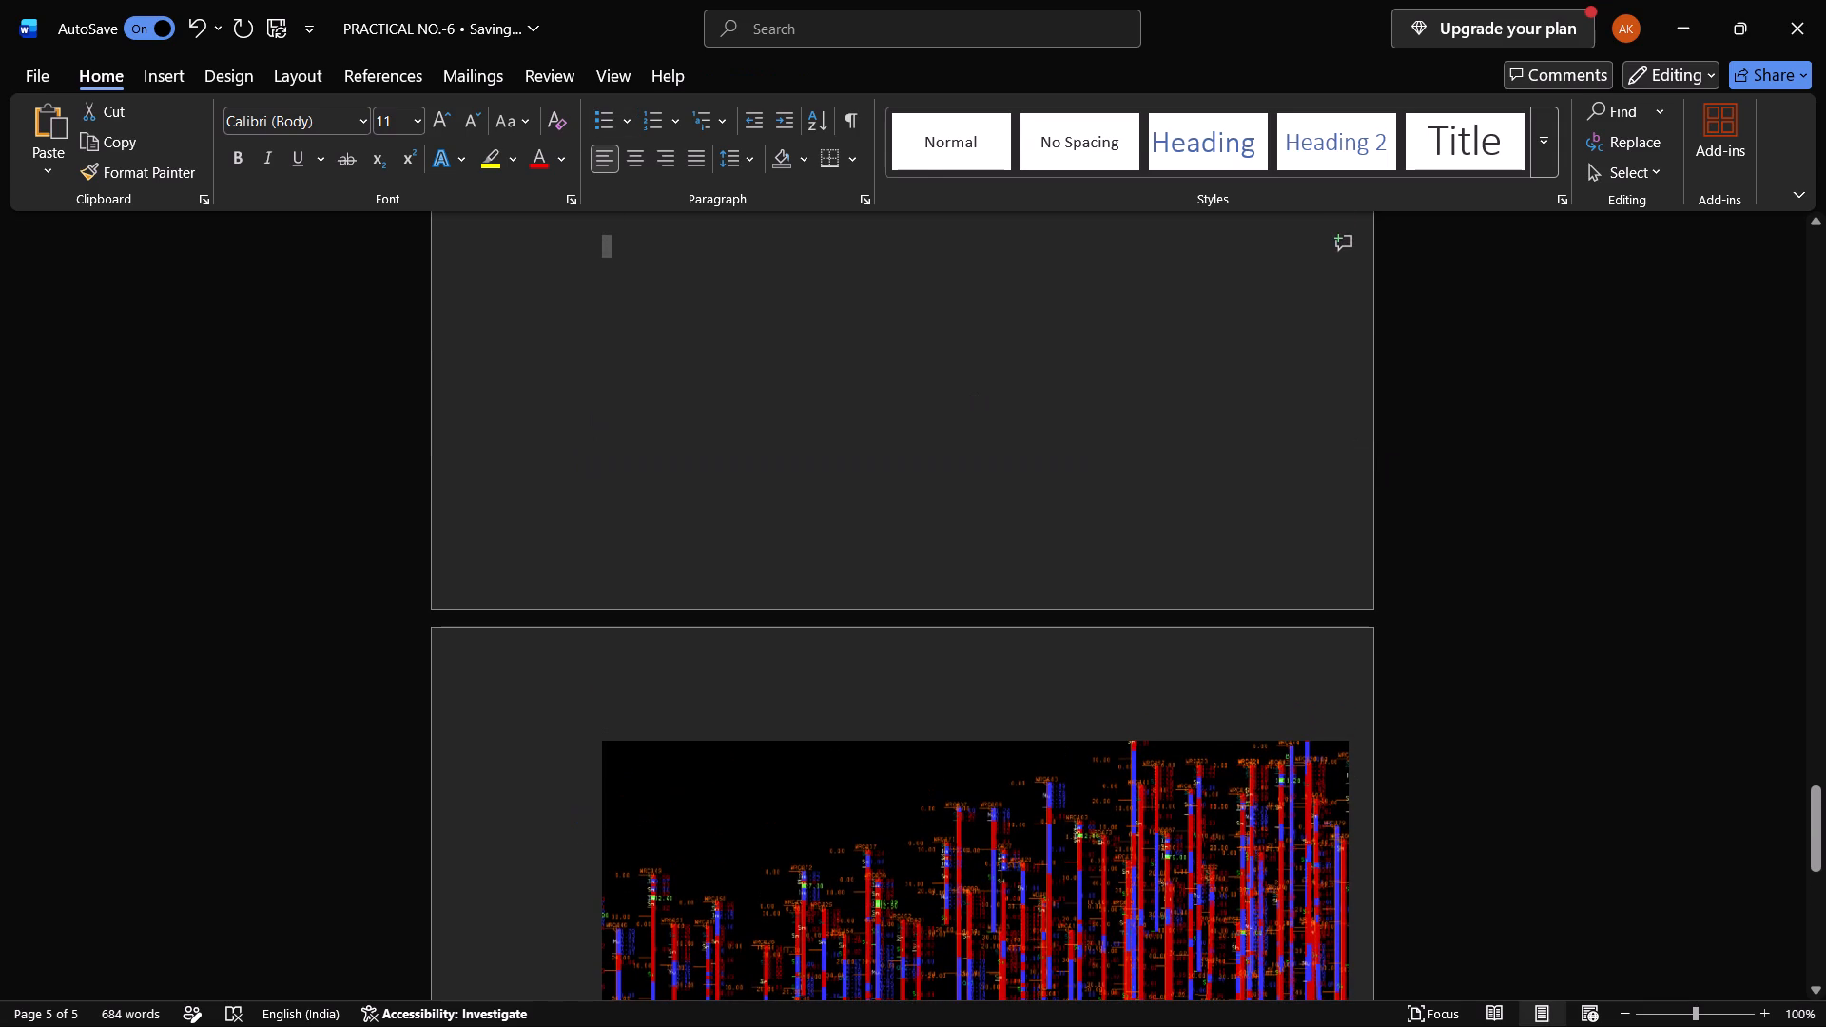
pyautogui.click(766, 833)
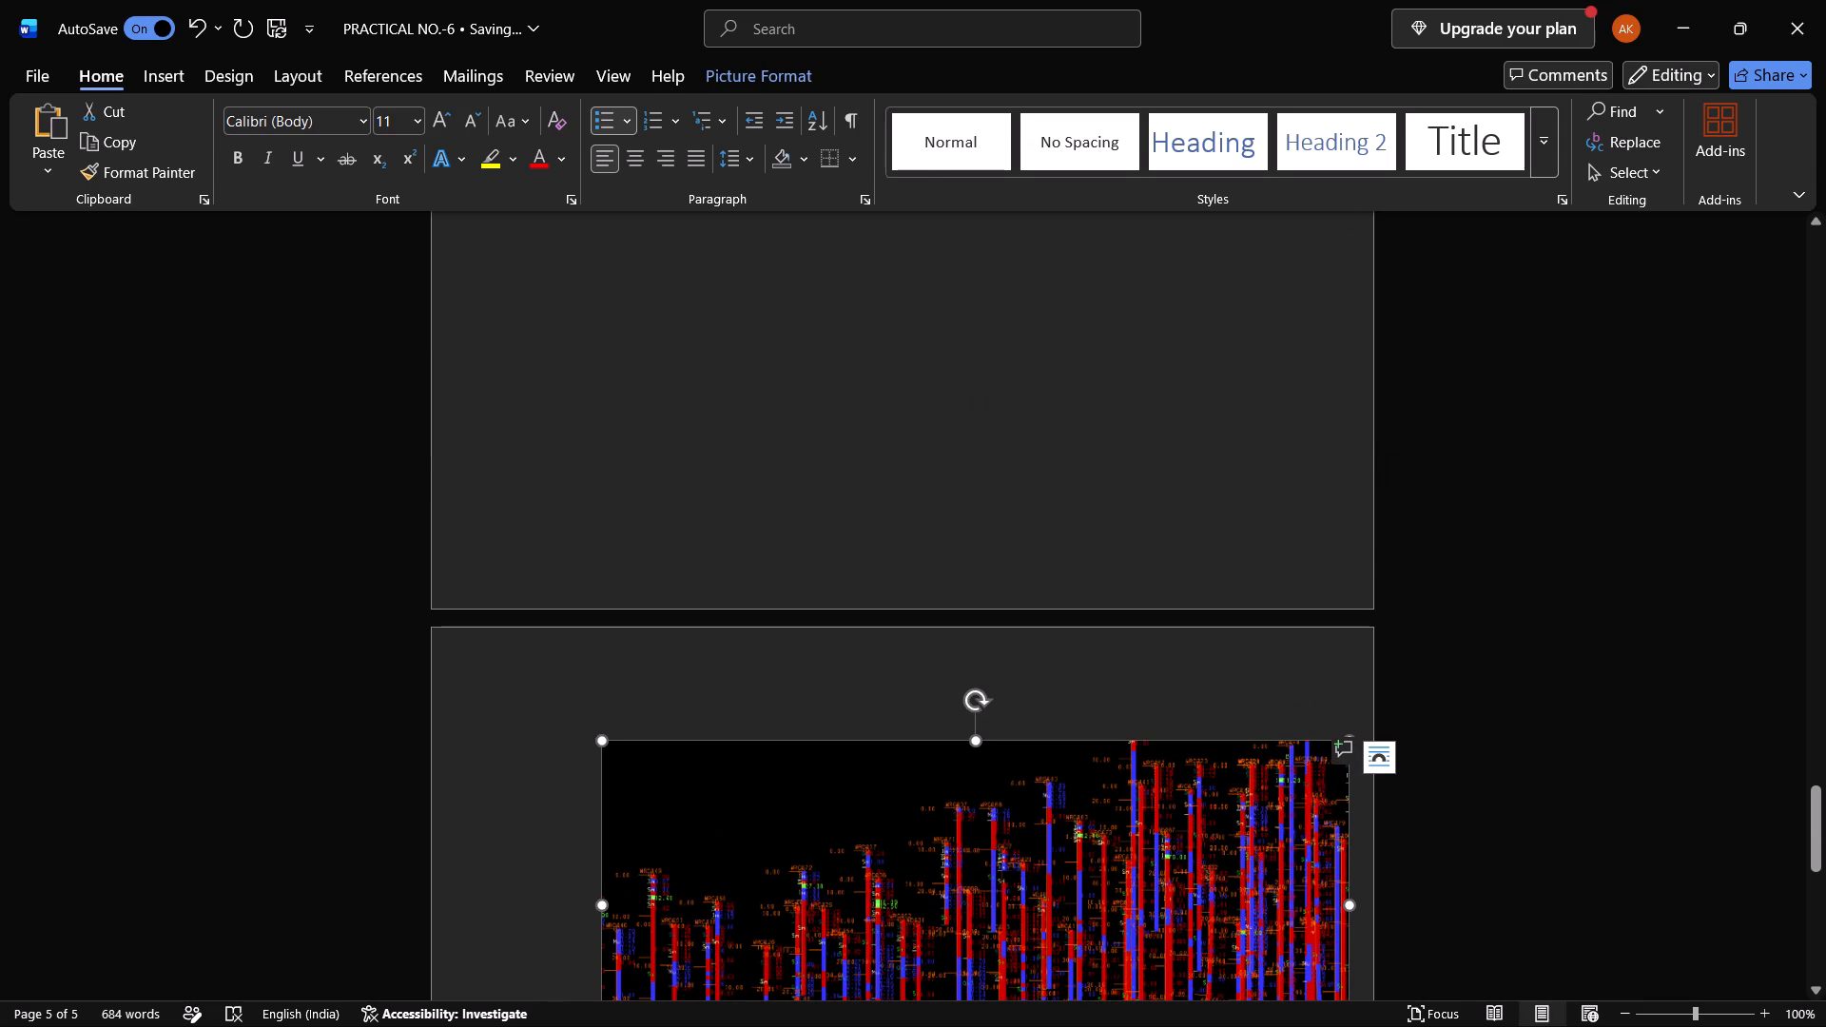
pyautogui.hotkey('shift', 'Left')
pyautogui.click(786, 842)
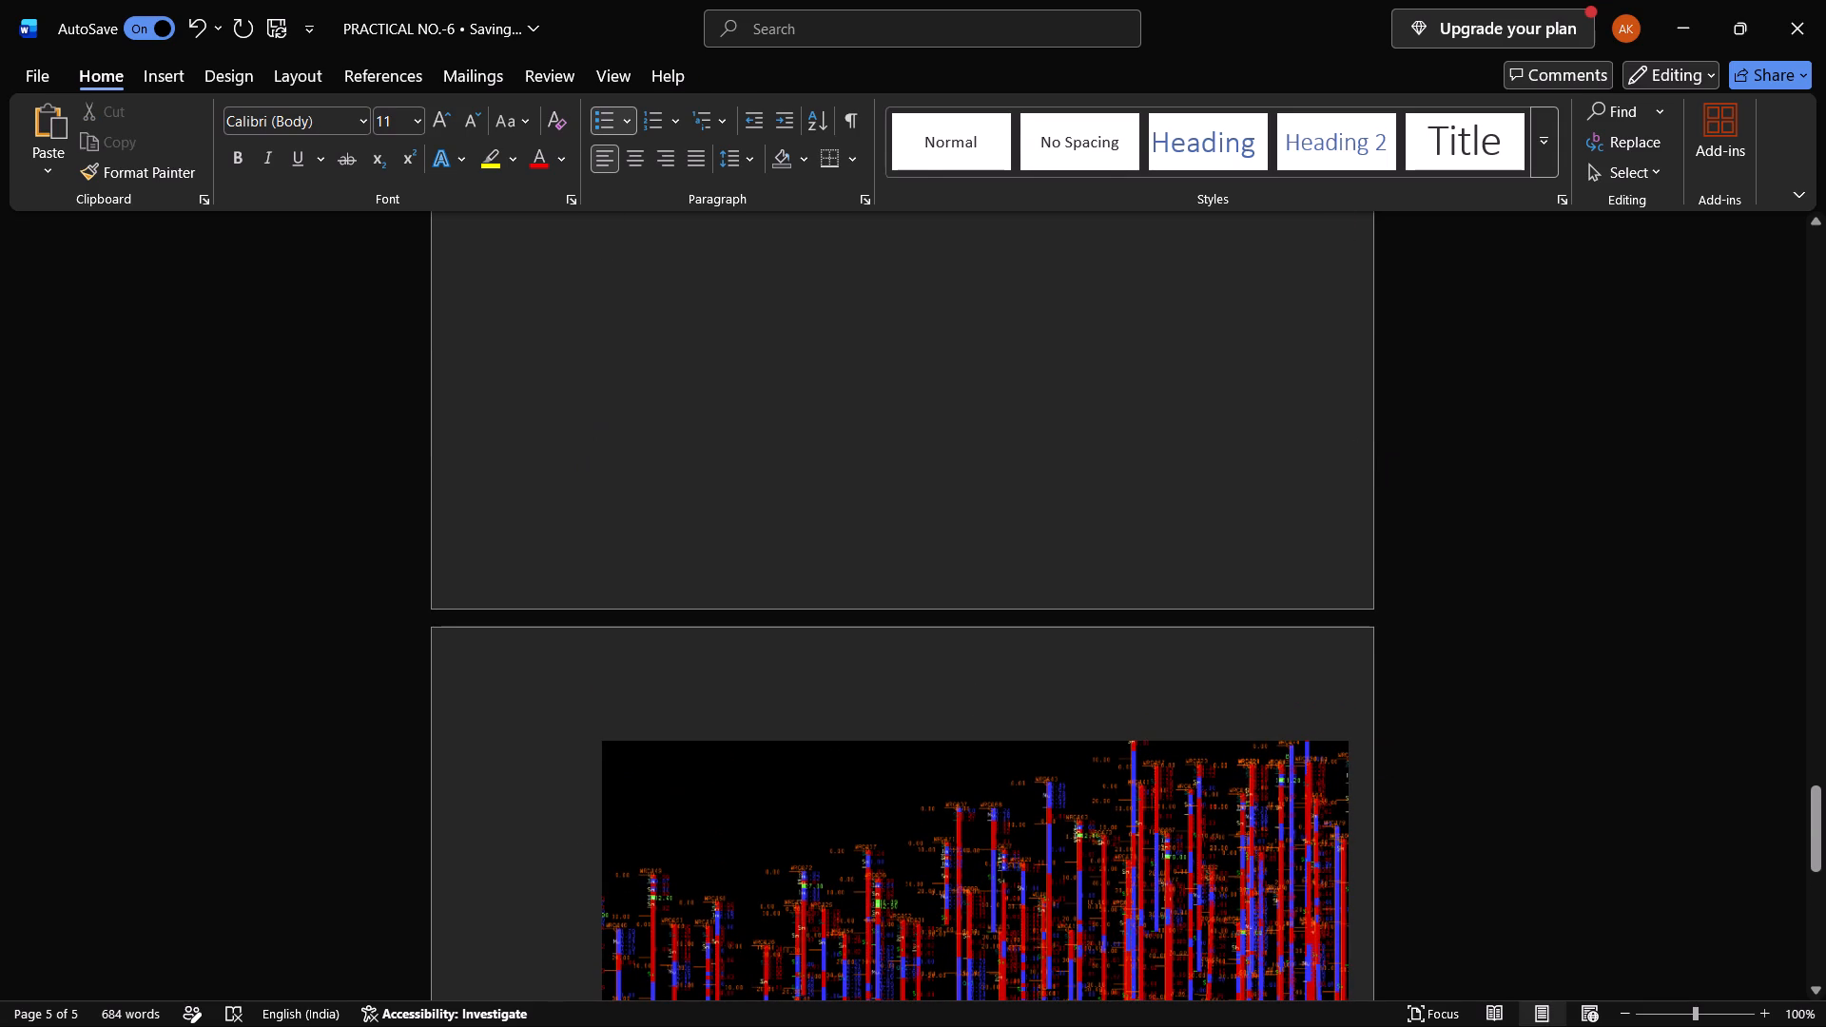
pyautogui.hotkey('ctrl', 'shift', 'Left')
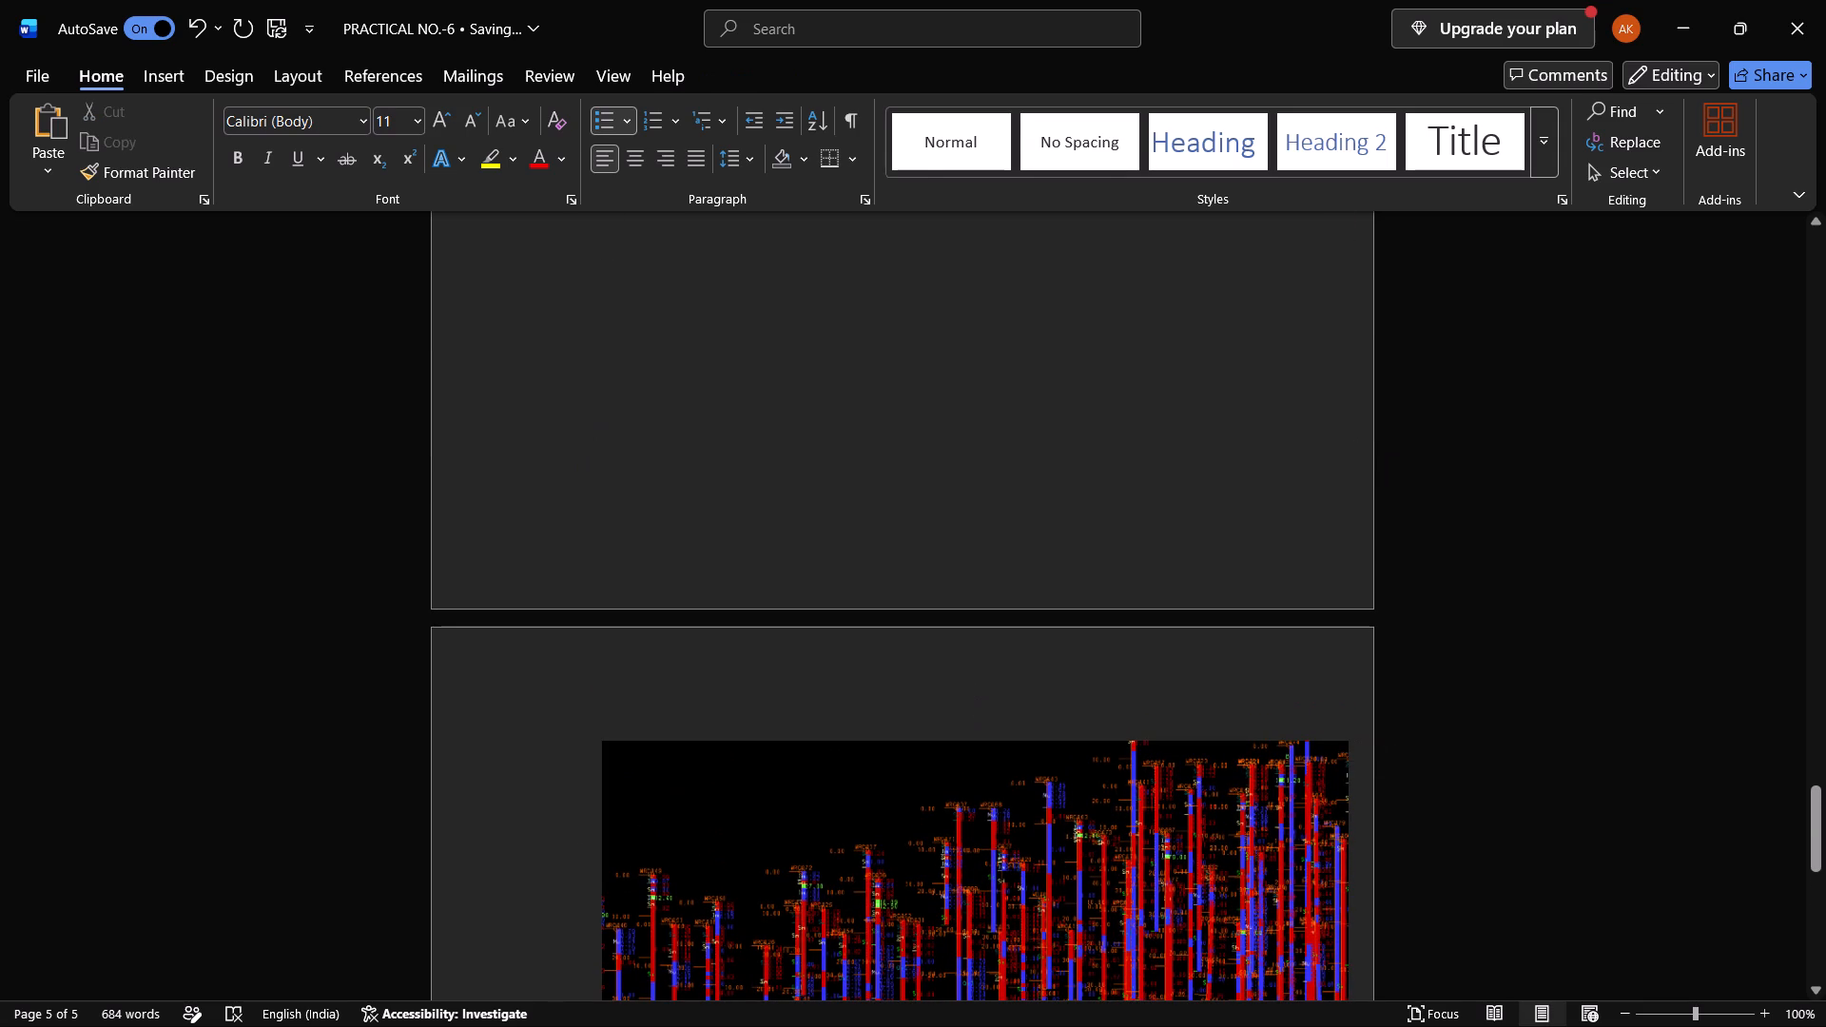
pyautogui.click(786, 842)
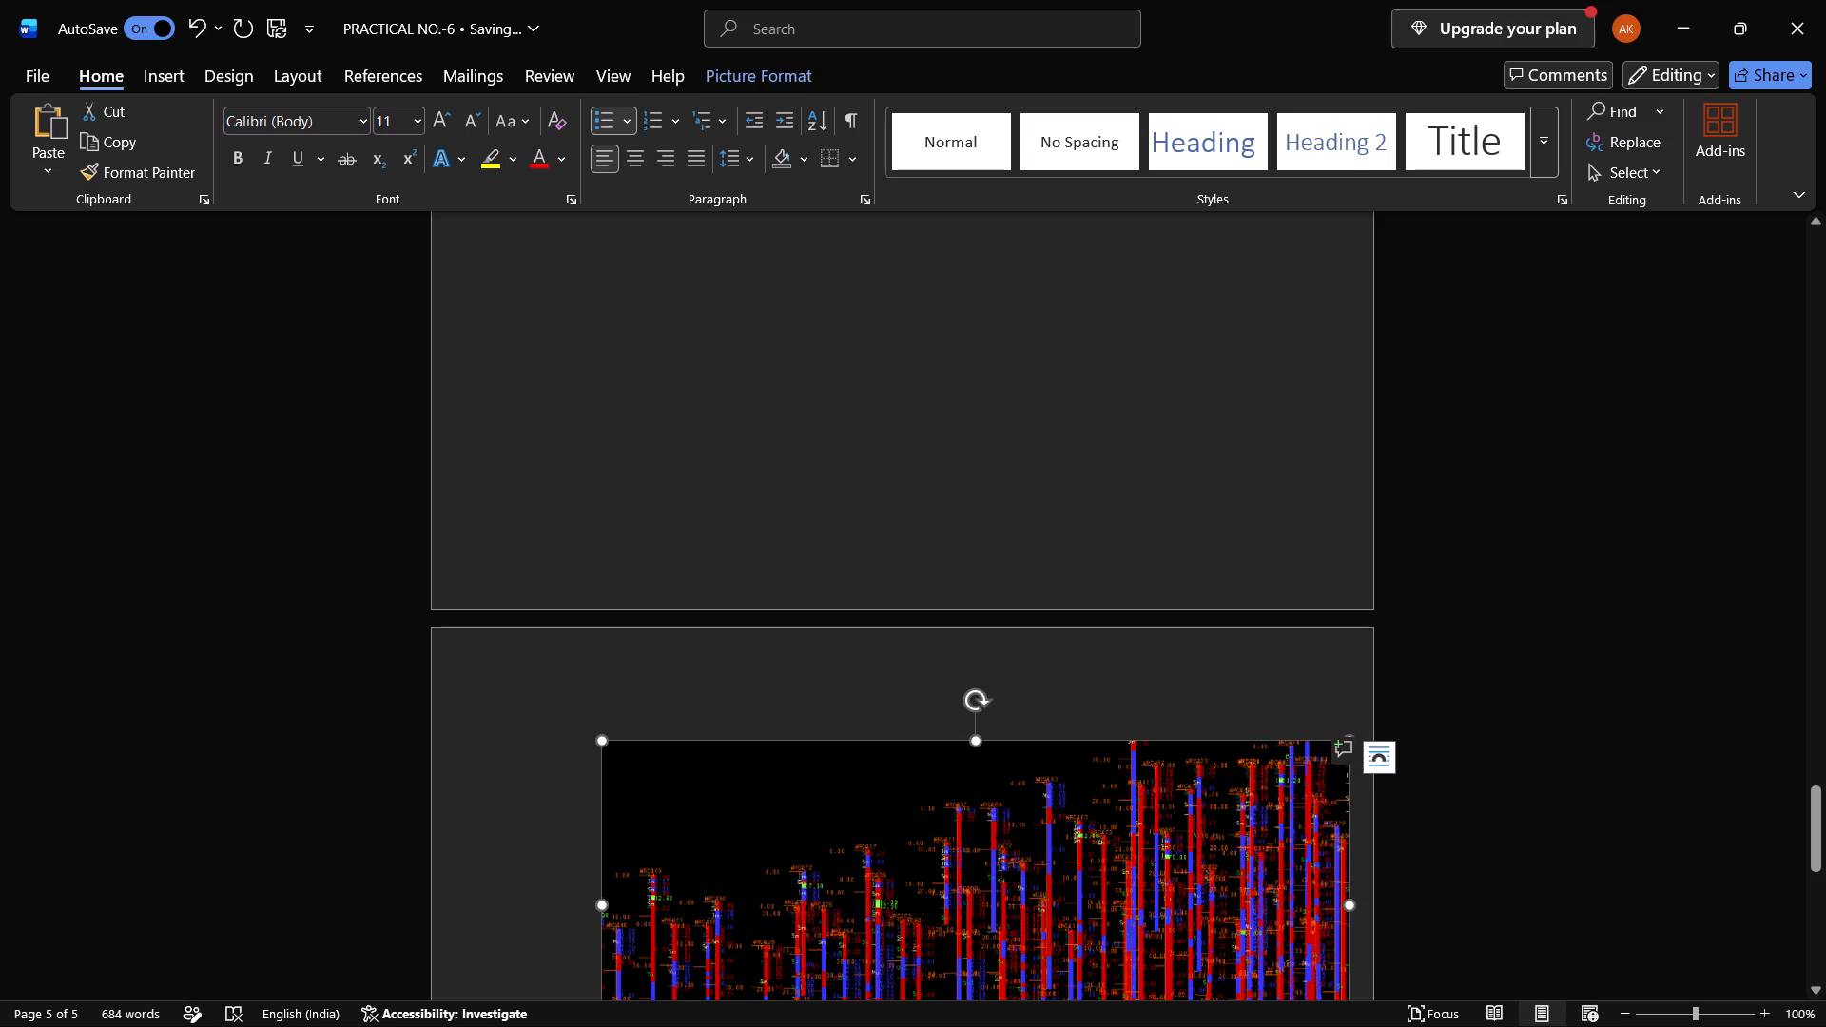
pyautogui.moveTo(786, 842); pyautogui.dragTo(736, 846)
# Change the second drillhole picture's layout from in line with text to Through text wrapping.
pyautogui.scroll(-1, 736, 846)
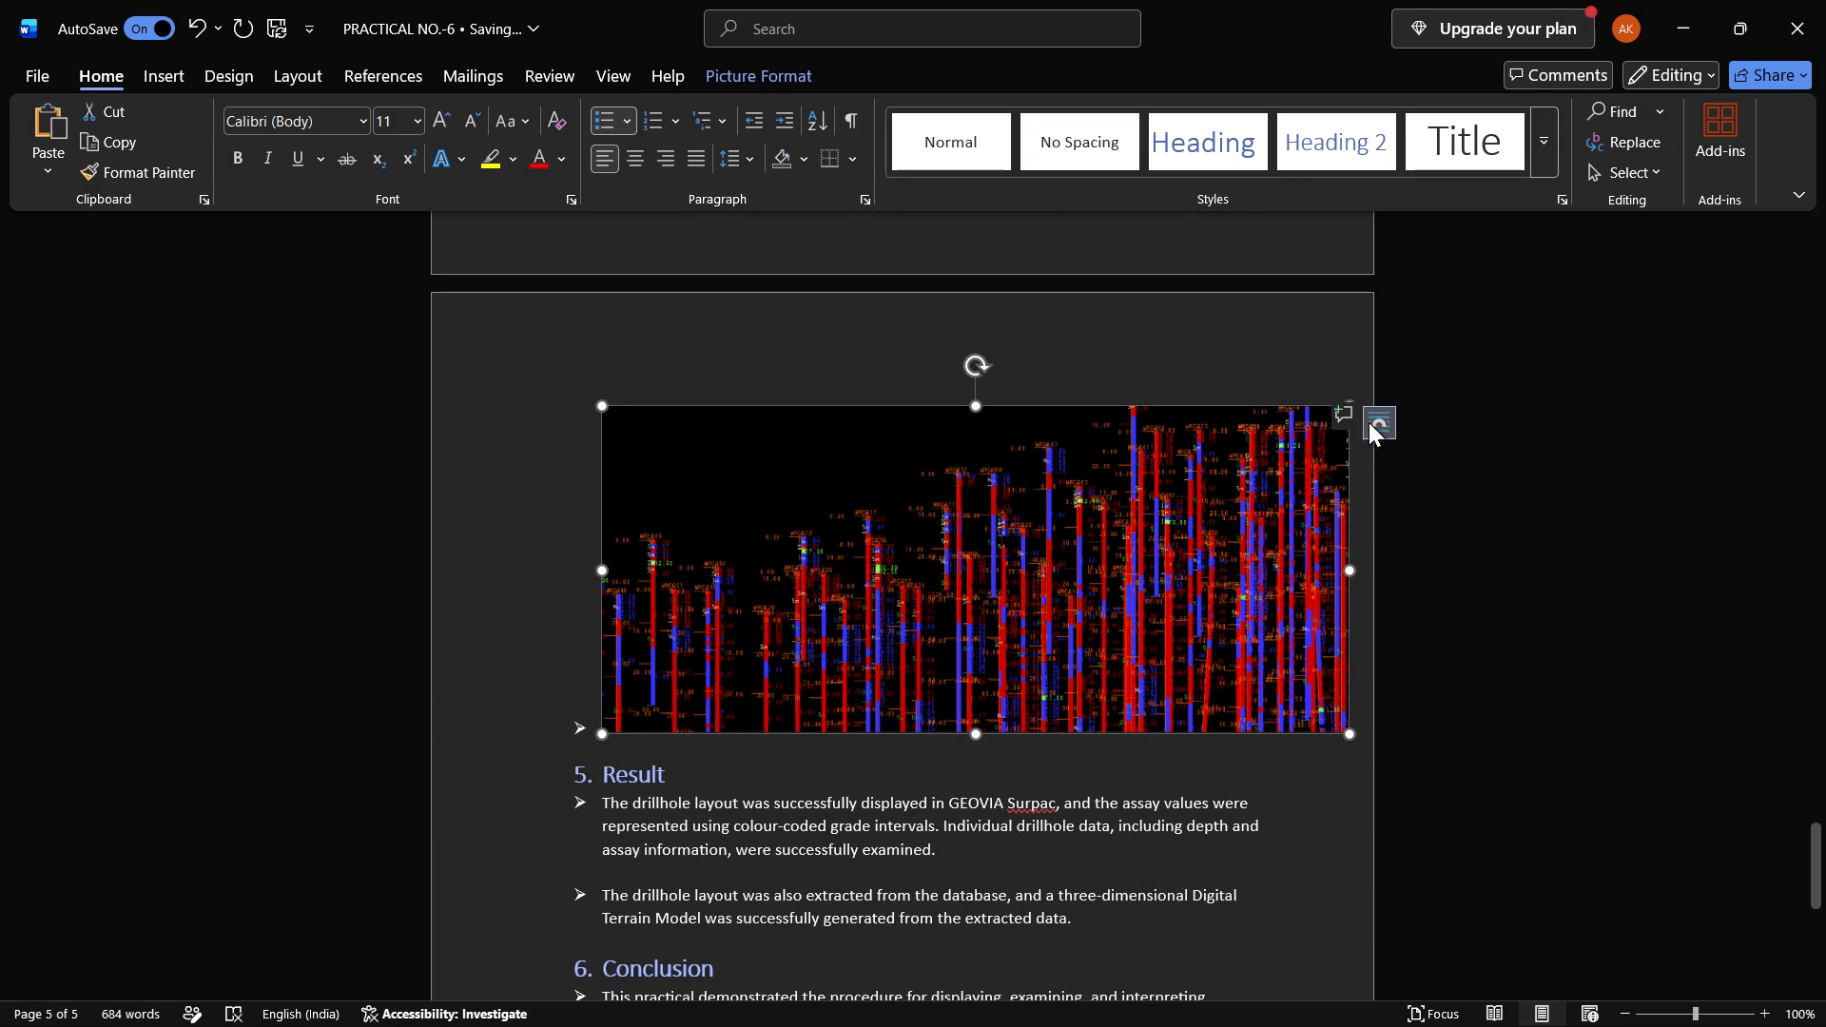
pyautogui.click(1383, 427)
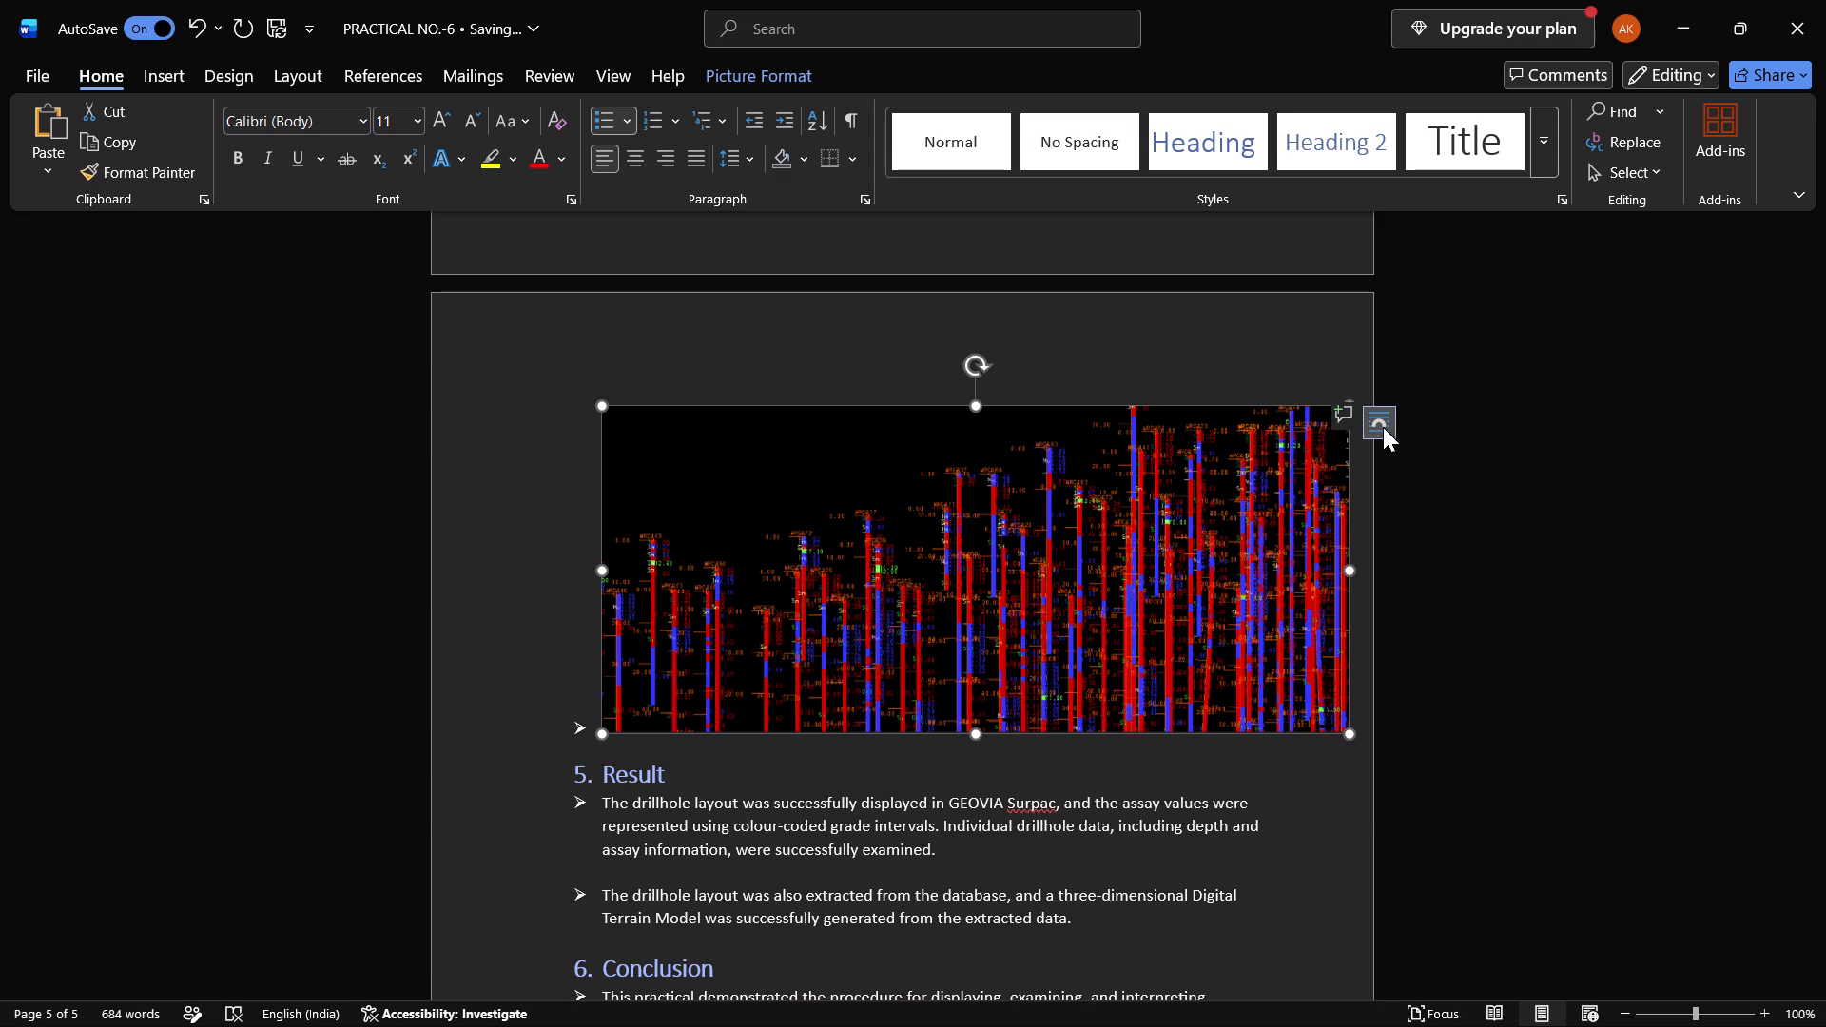
pyautogui.click(1387, 425)
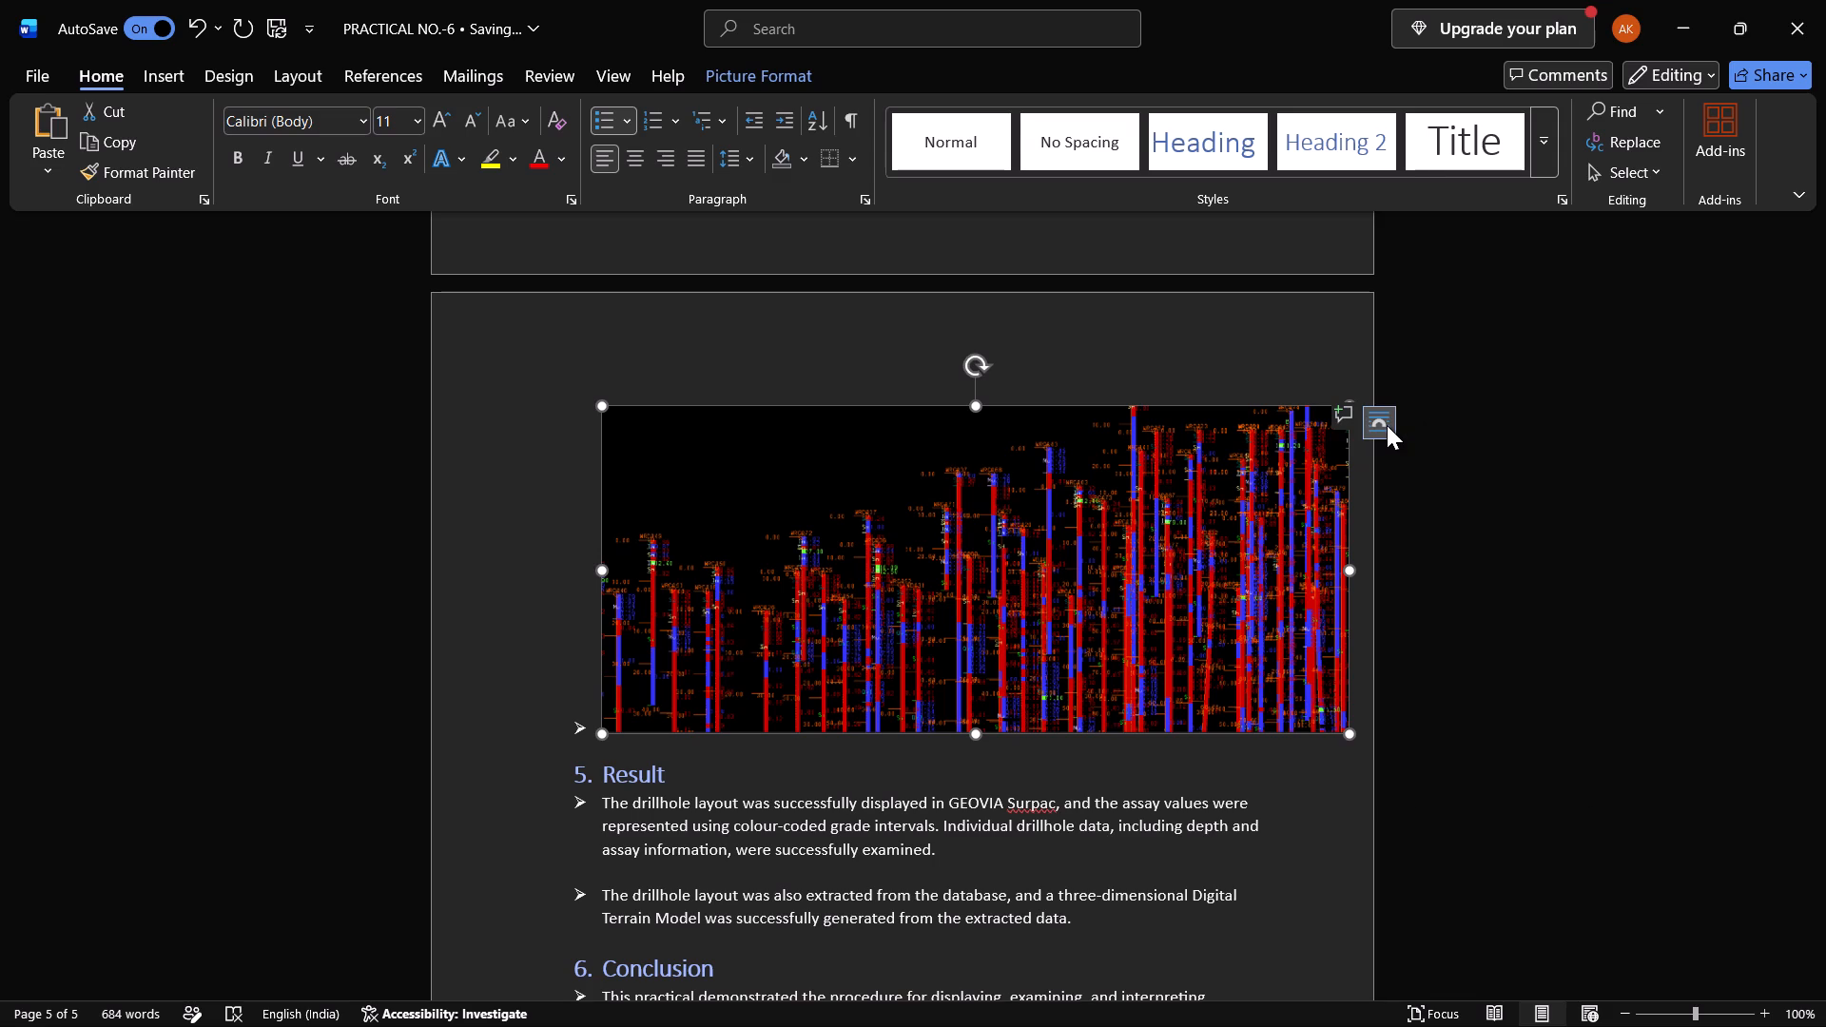
pyautogui.click(1387, 425)
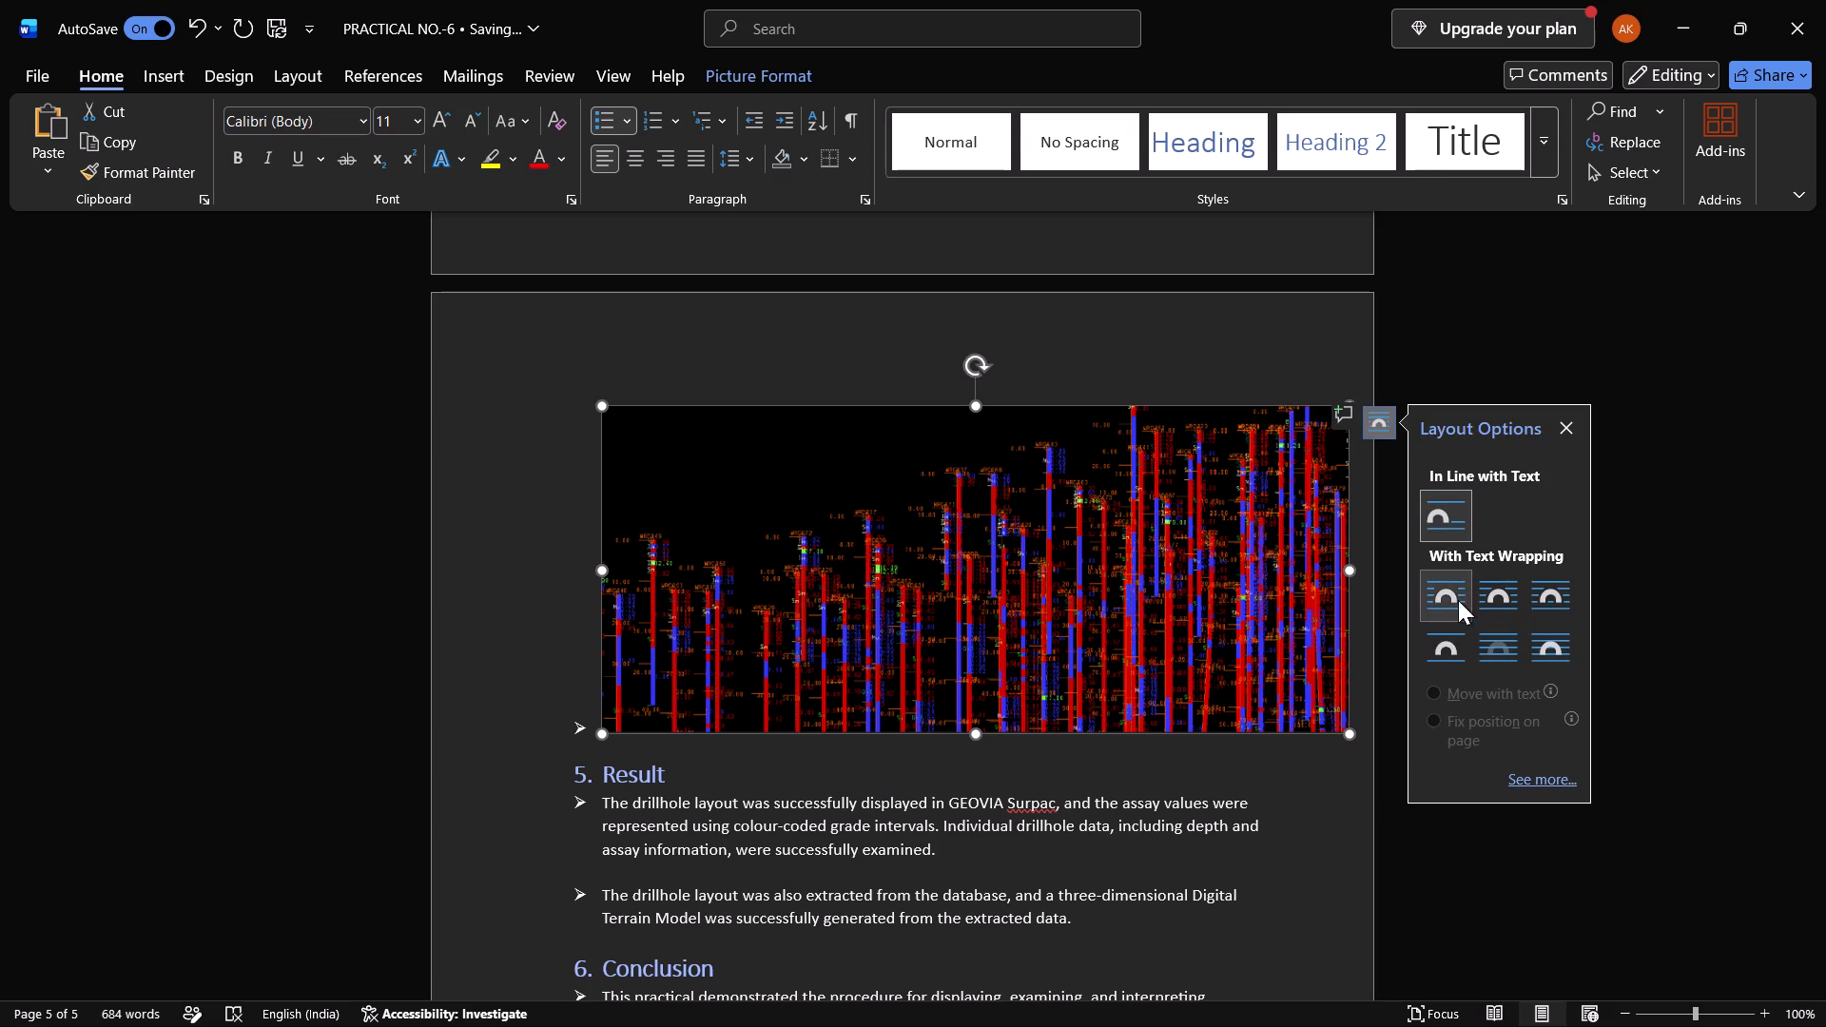
pyautogui.click(1455, 599)
pyautogui.click(1455, 599)
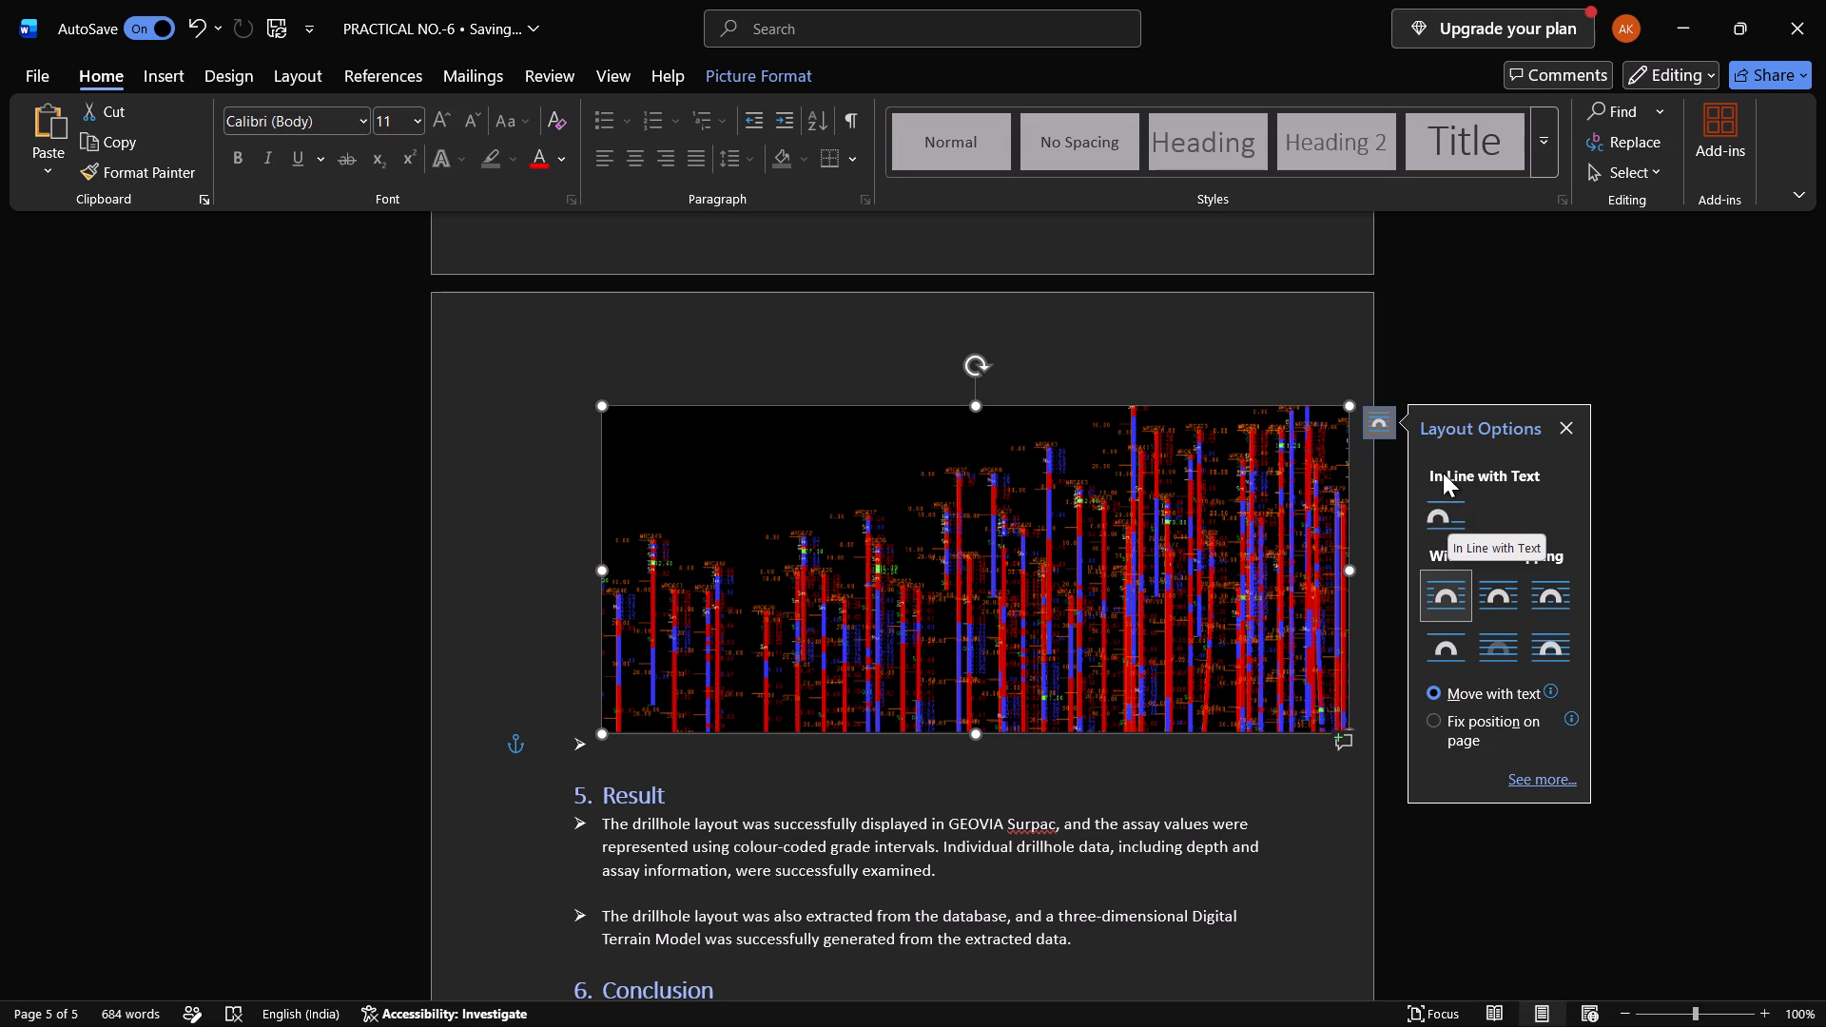
pyautogui.click(1437, 520)
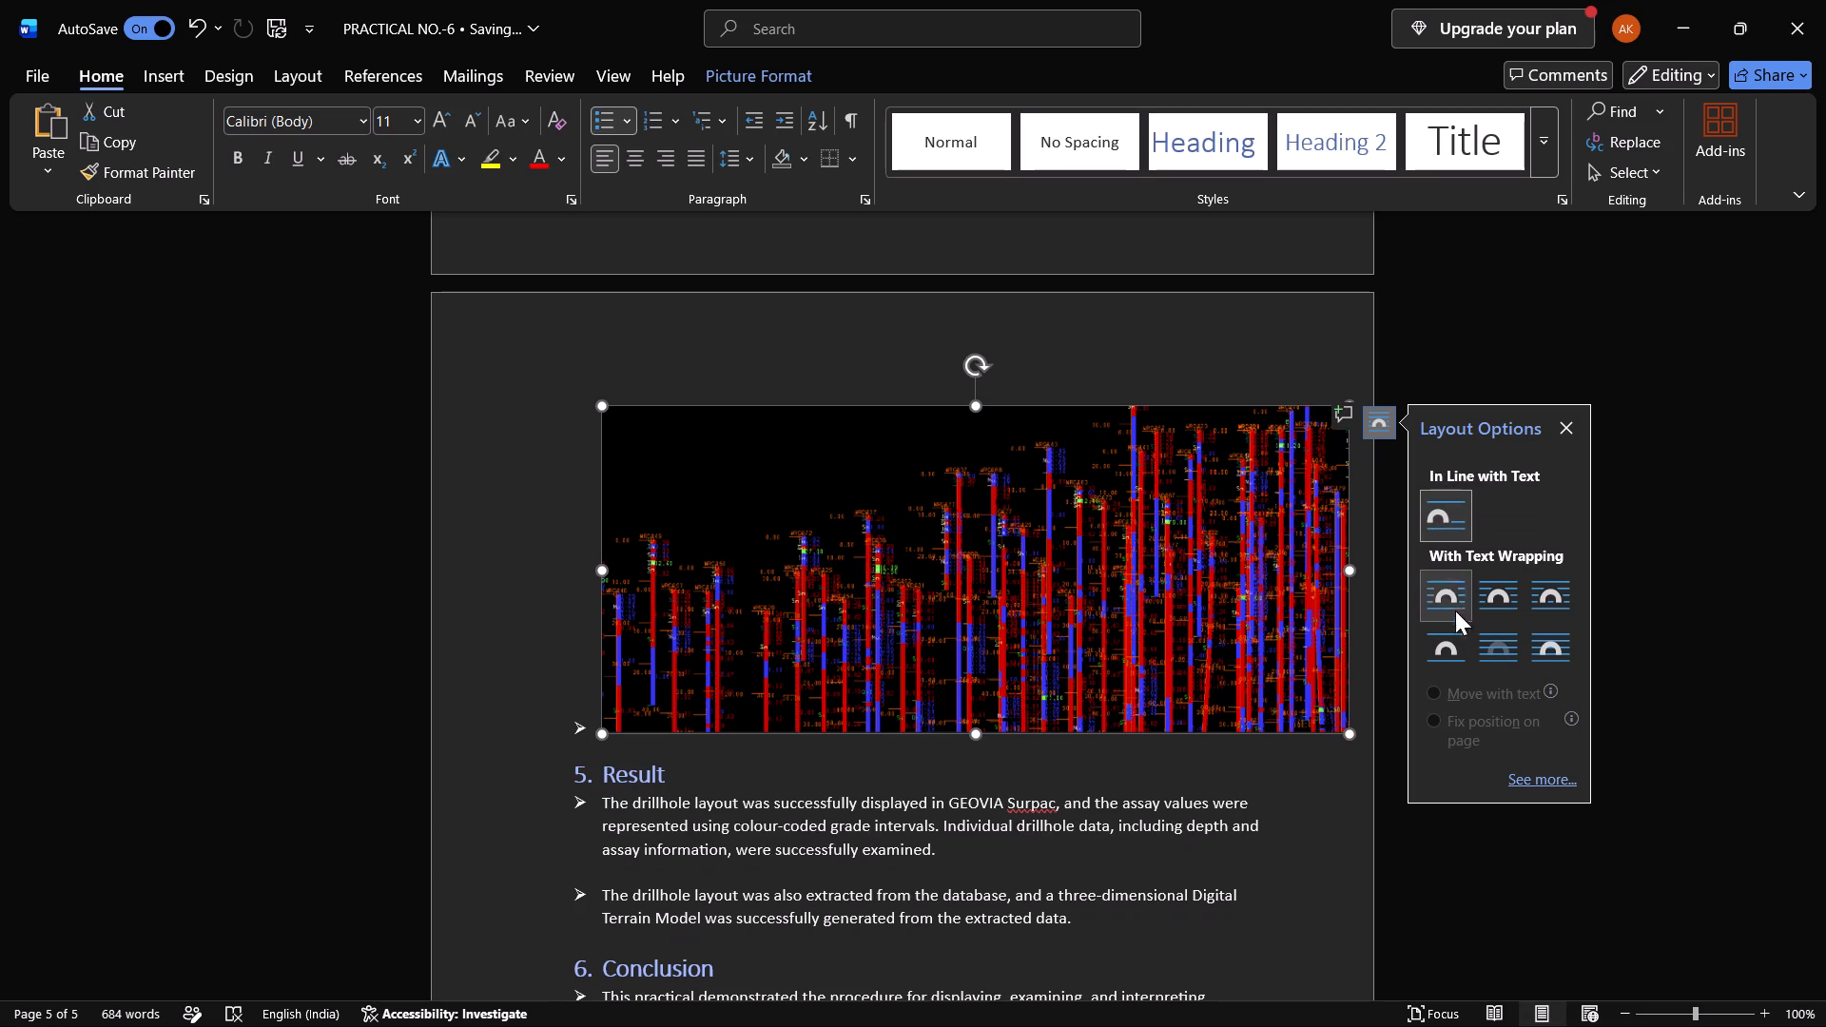
pyautogui.click(1546, 598)
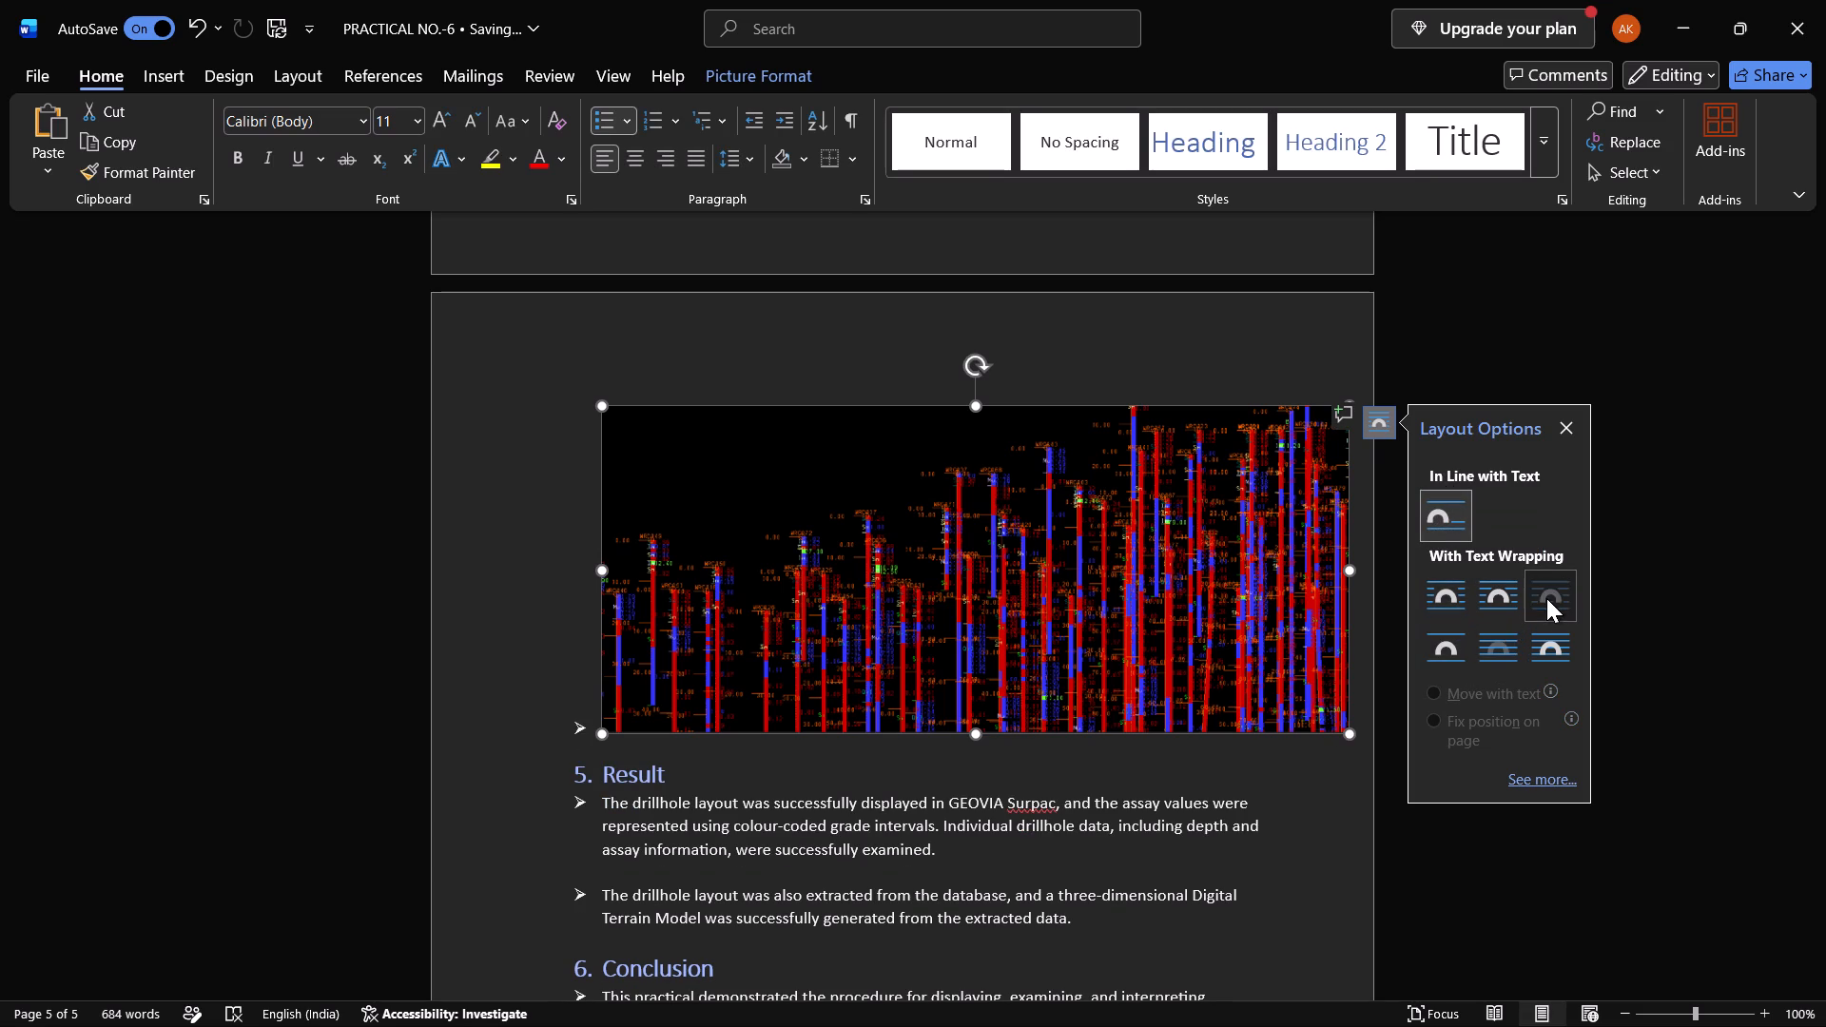
pyautogui.click(1546, 598)
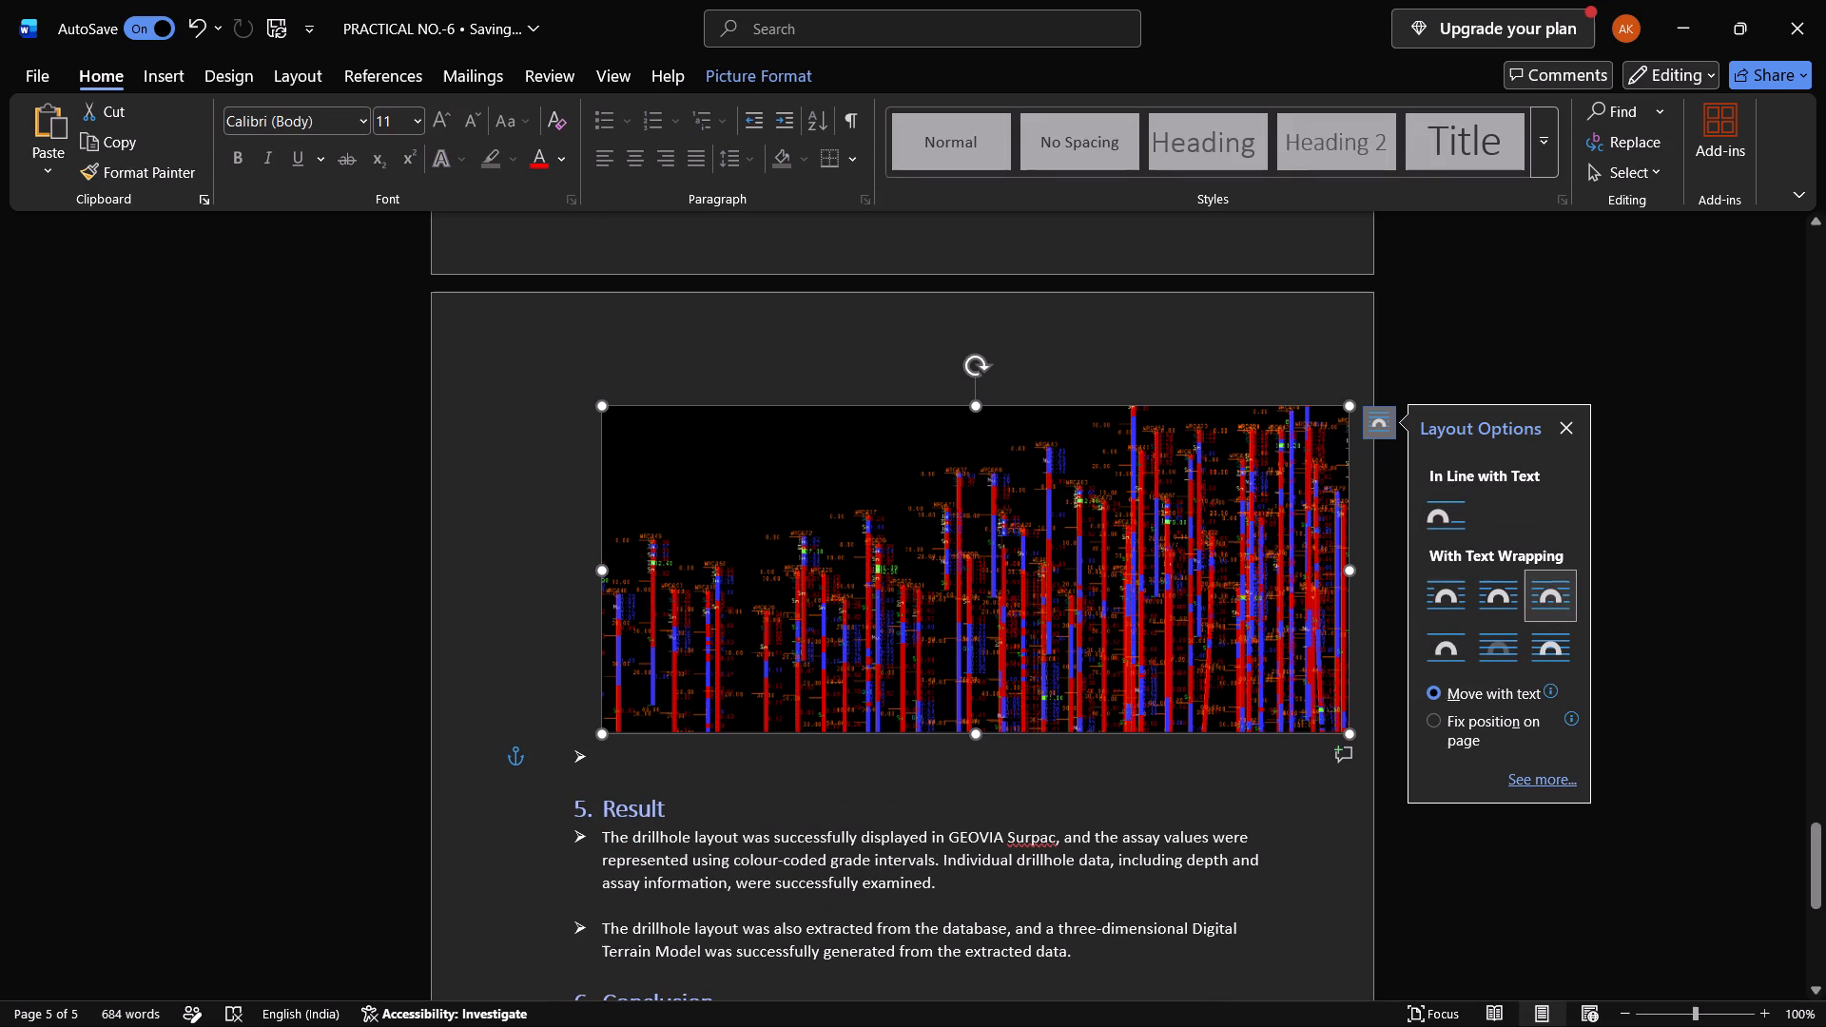
pyautogui.click(871, 763)
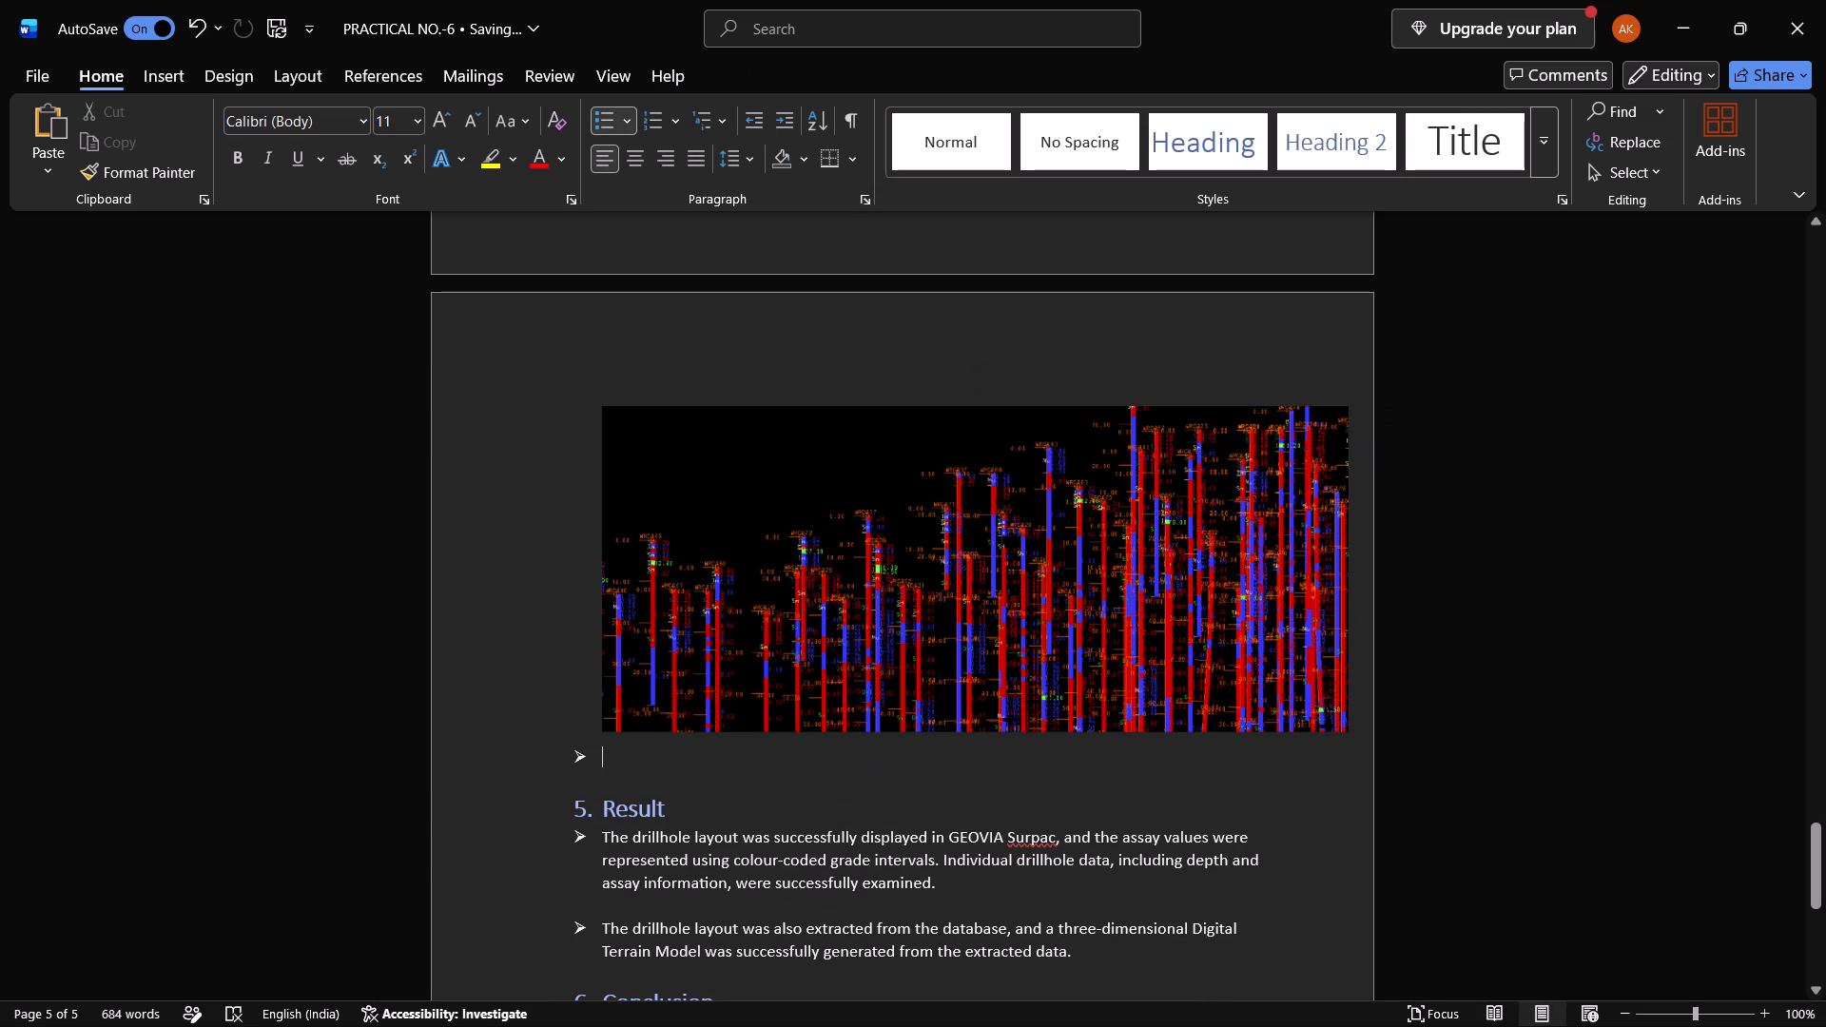
# Remove the bullet from the empty line below the second drillhole picture.
pyautogui.press('BackSpace')
# Switch to the shared Practical_6 report in Chrome and copy the drillhole log picture with the red and blue assay column.
pyautogui.scroll(-1, 871, 763)
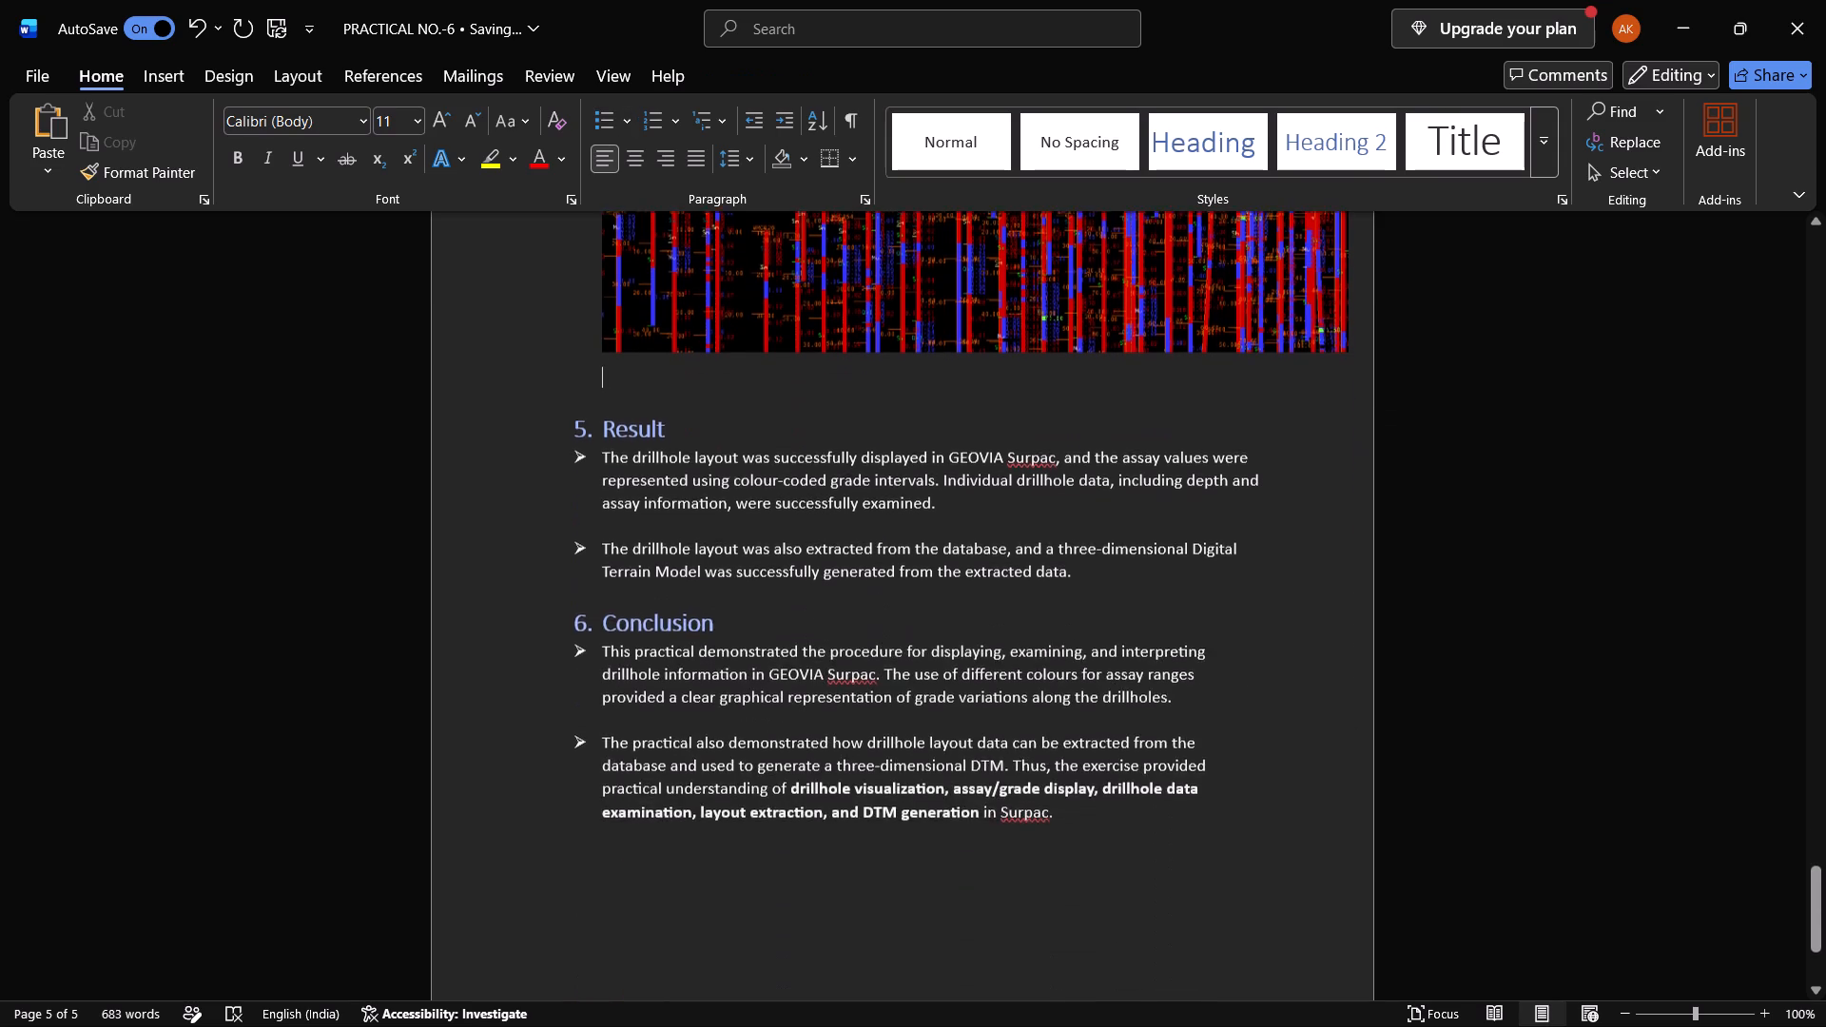
pyautogui.scroll(-1, 871, 763)
pyautogui.hotkey('alt', 'Tab')
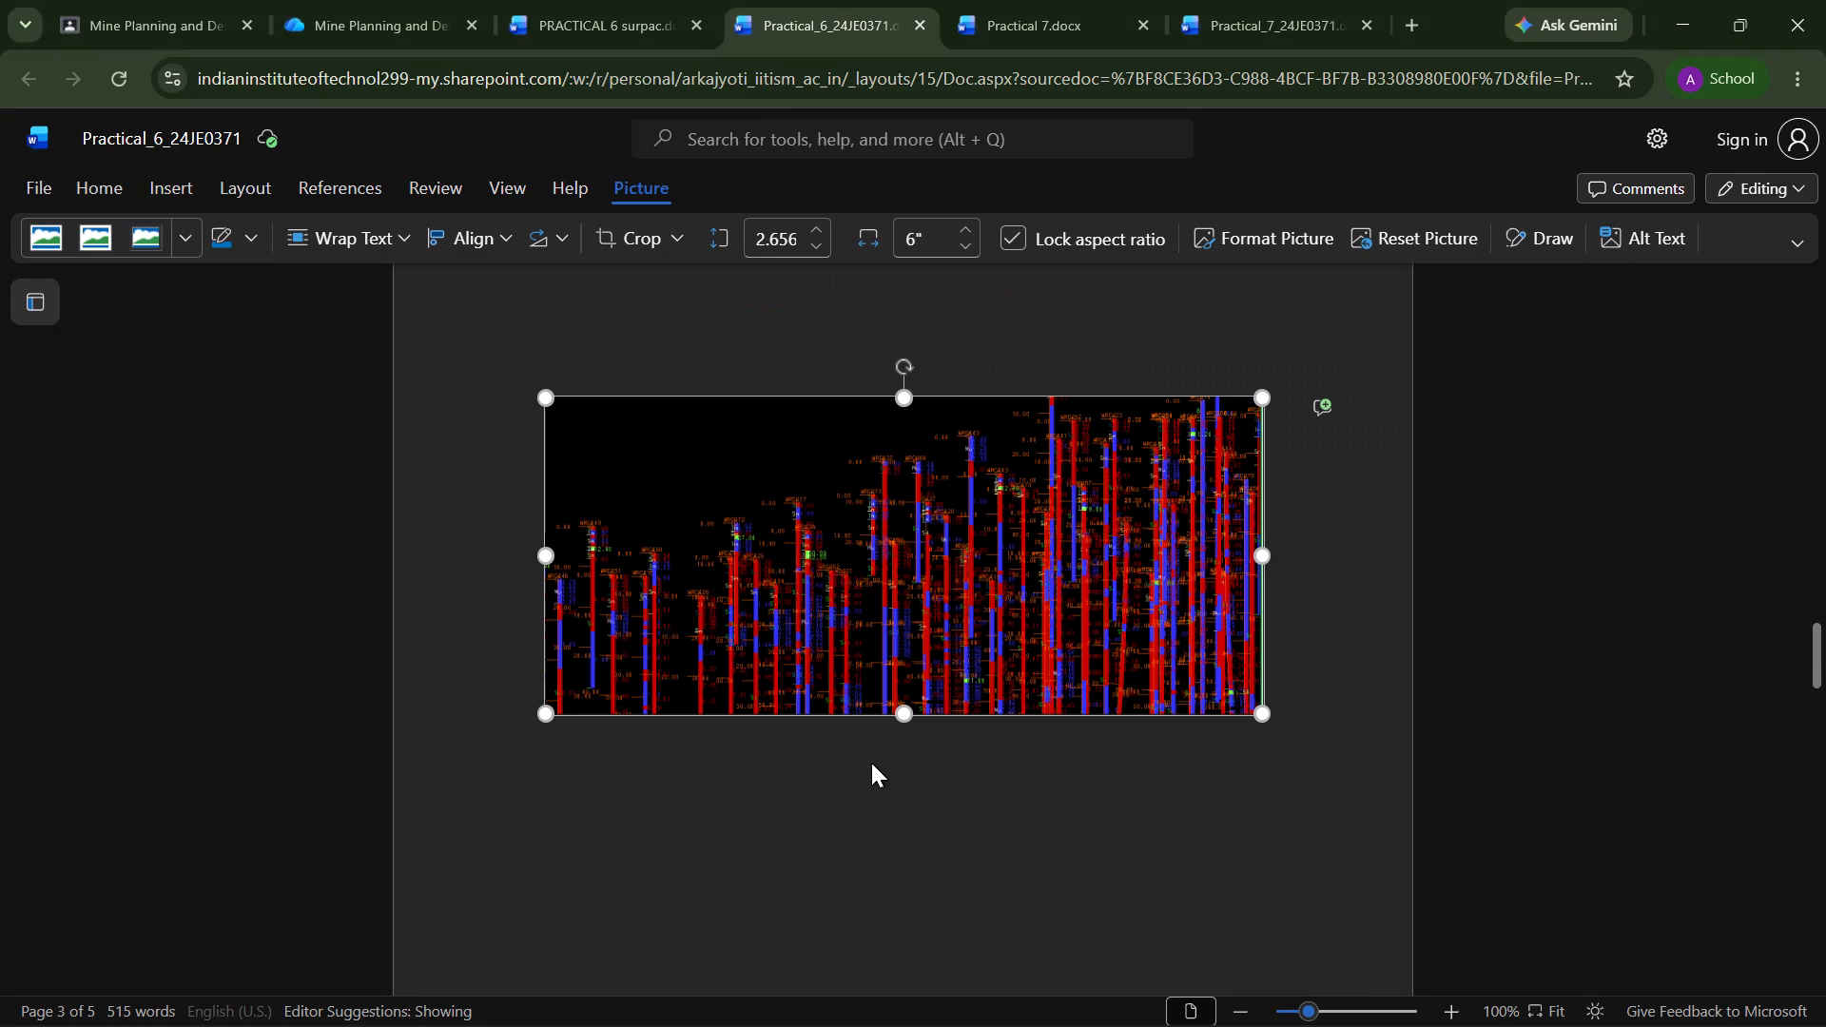
pyautogui.scroll(-8, 871, 763)
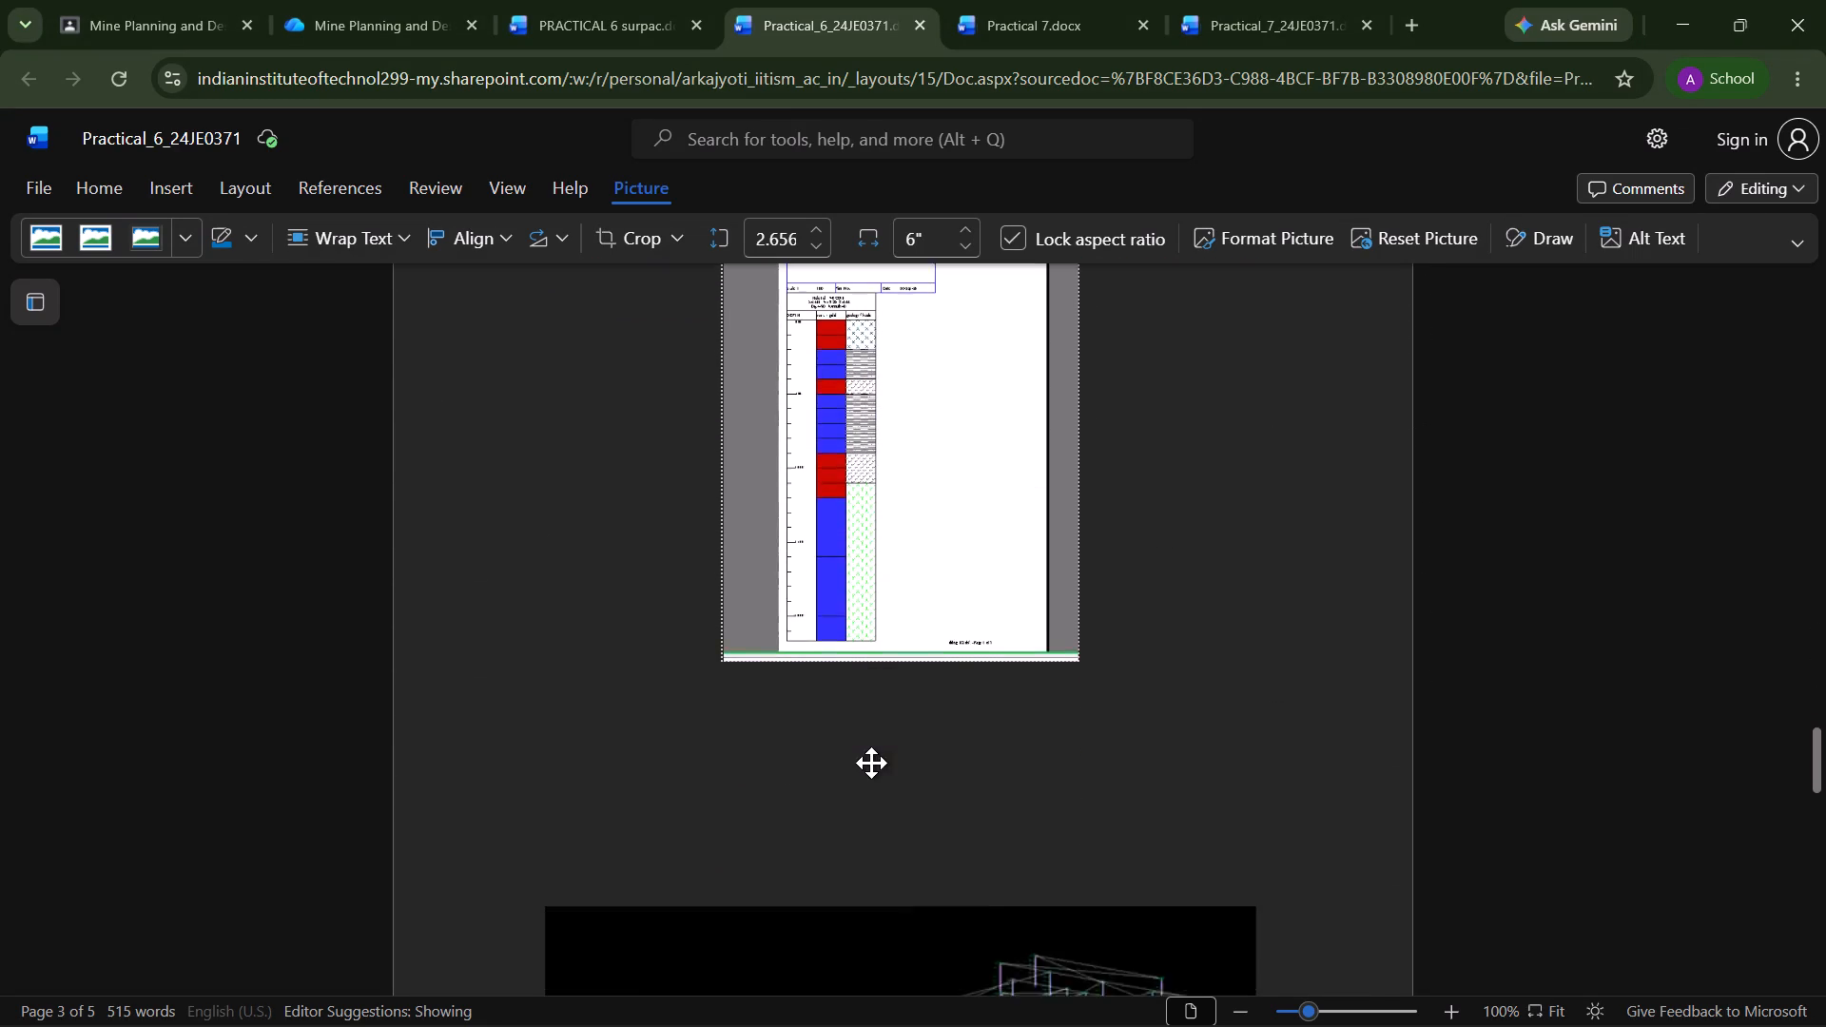
pyautogui.scroll(-5, 871, 763)
pyautogui.scroll(4, 871, 763)
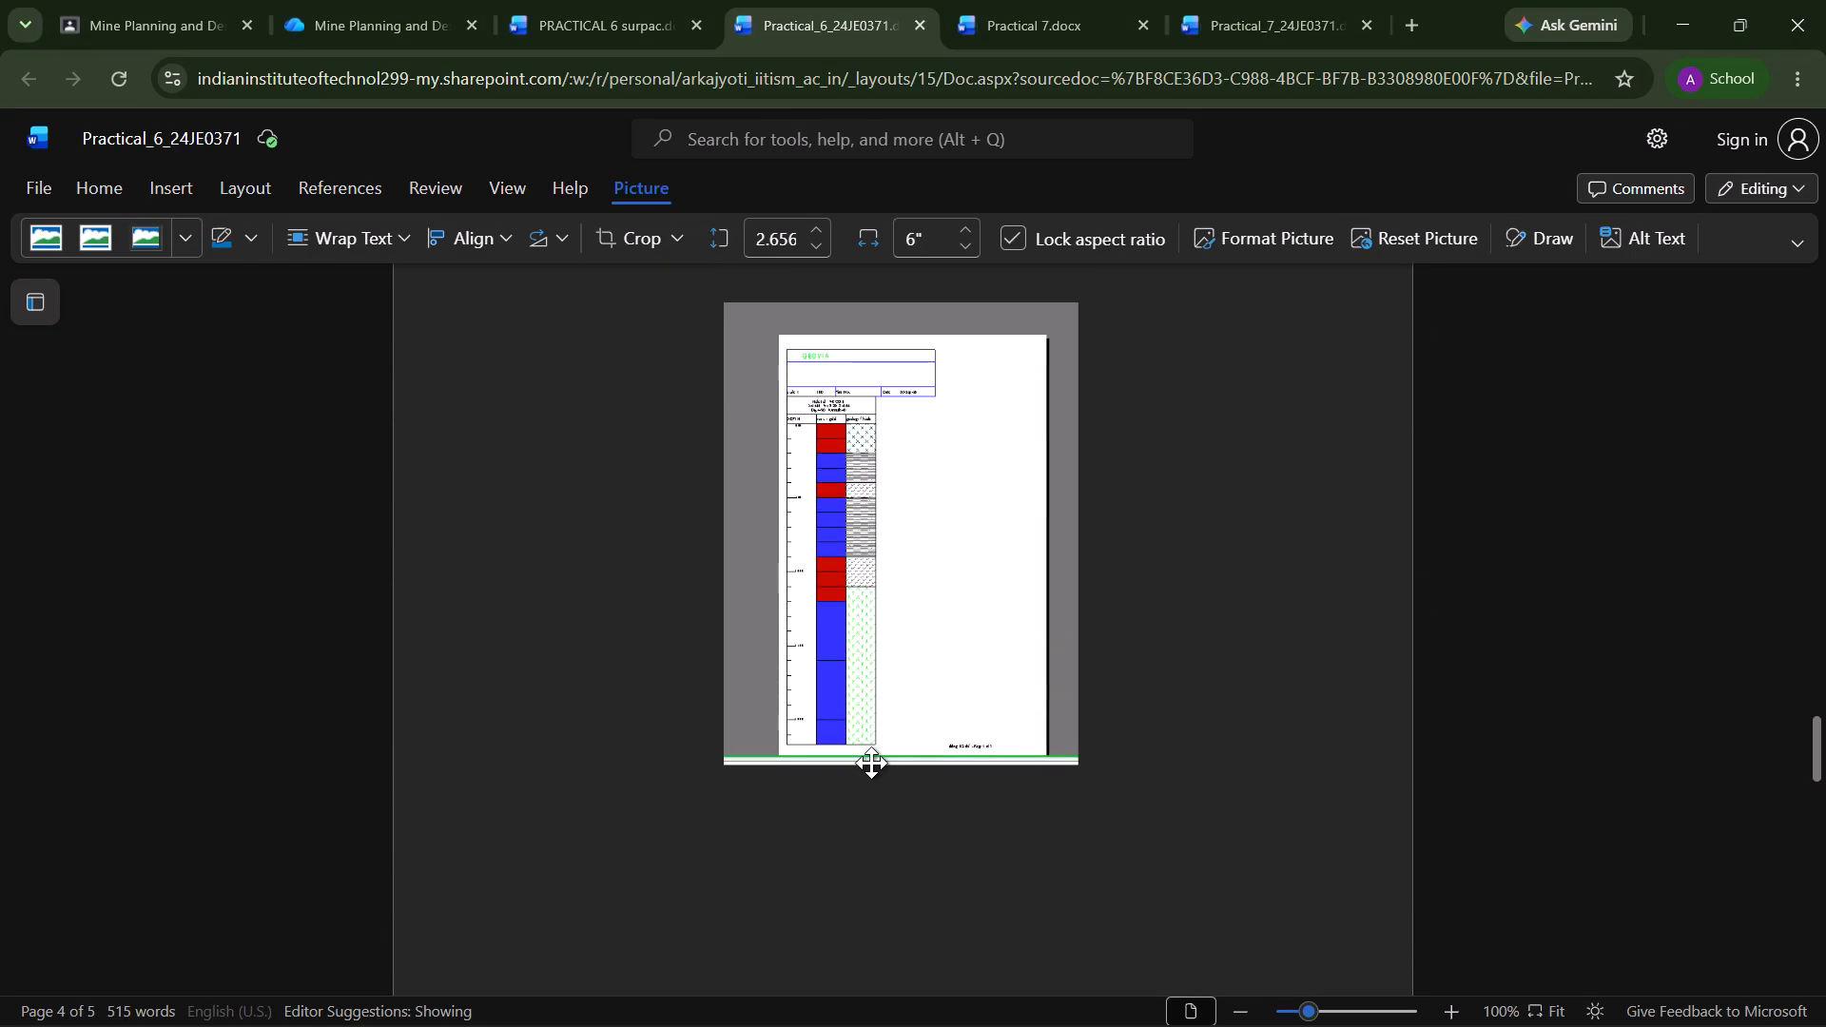
pyautogui.scroll(1, 871, 763)
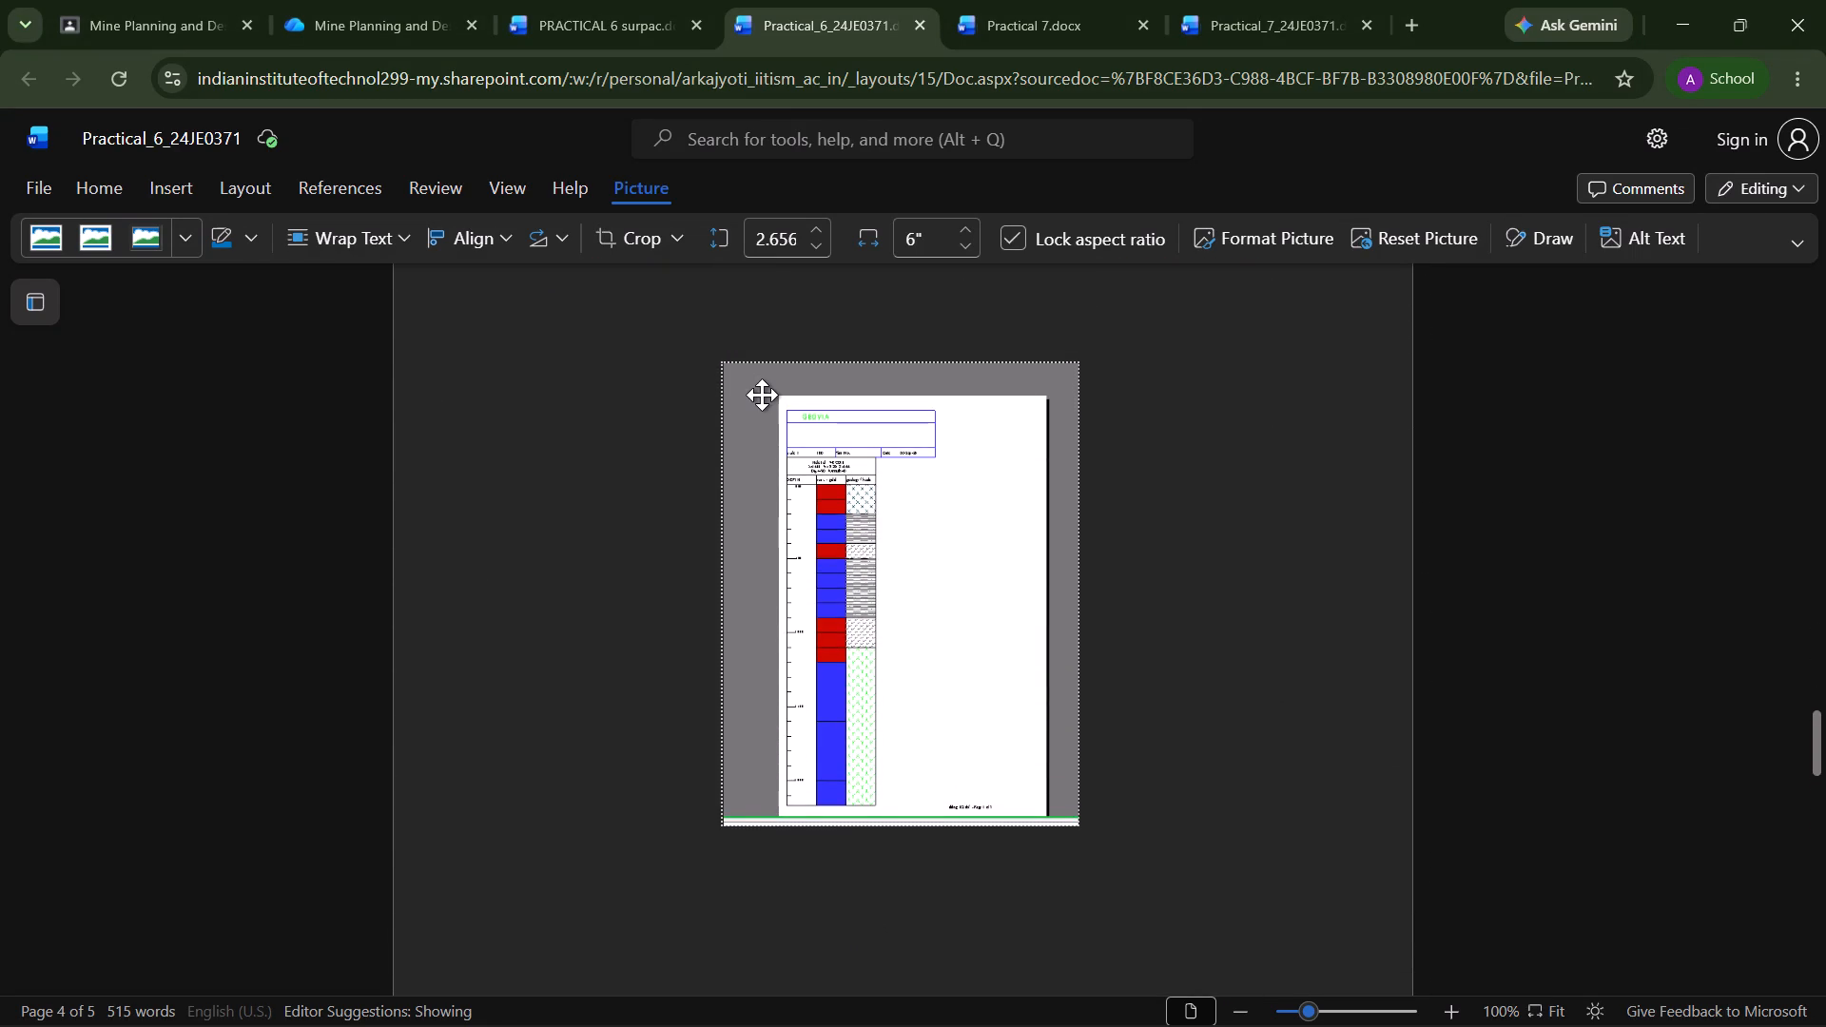
pyautogui.rightClick(762, 395)
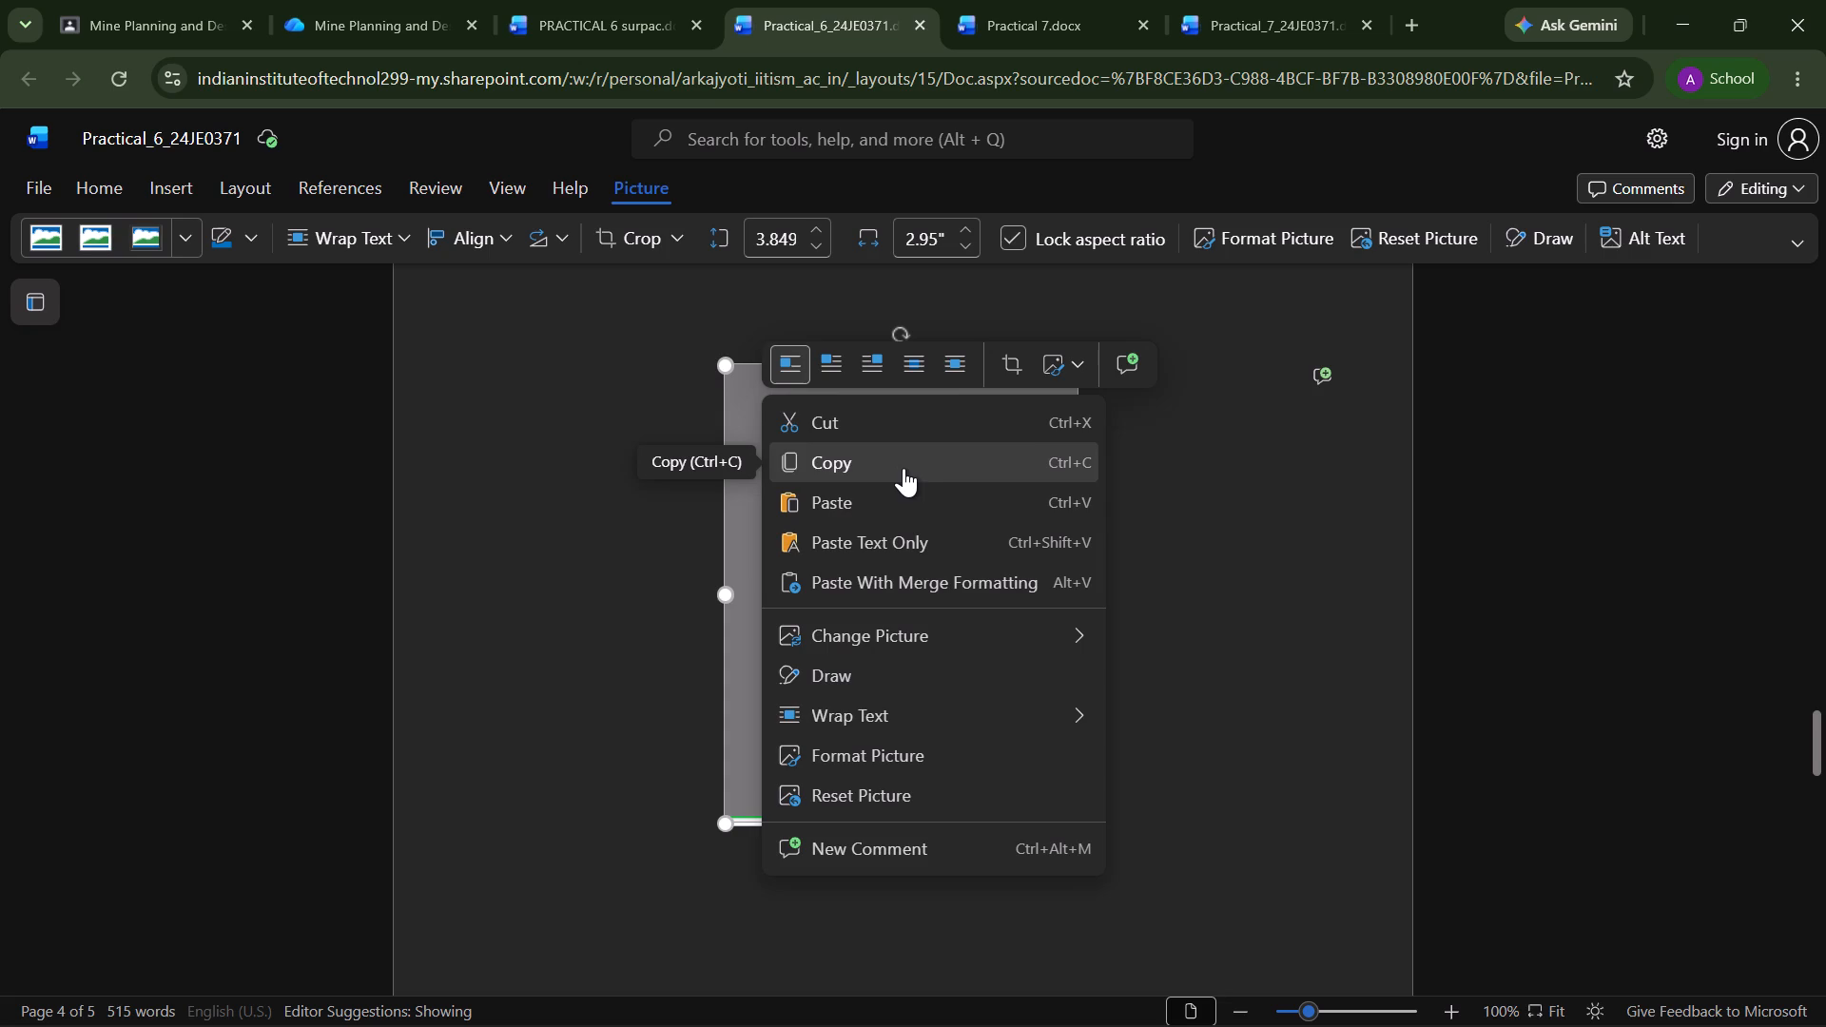
pyautogui.click(903, 468)
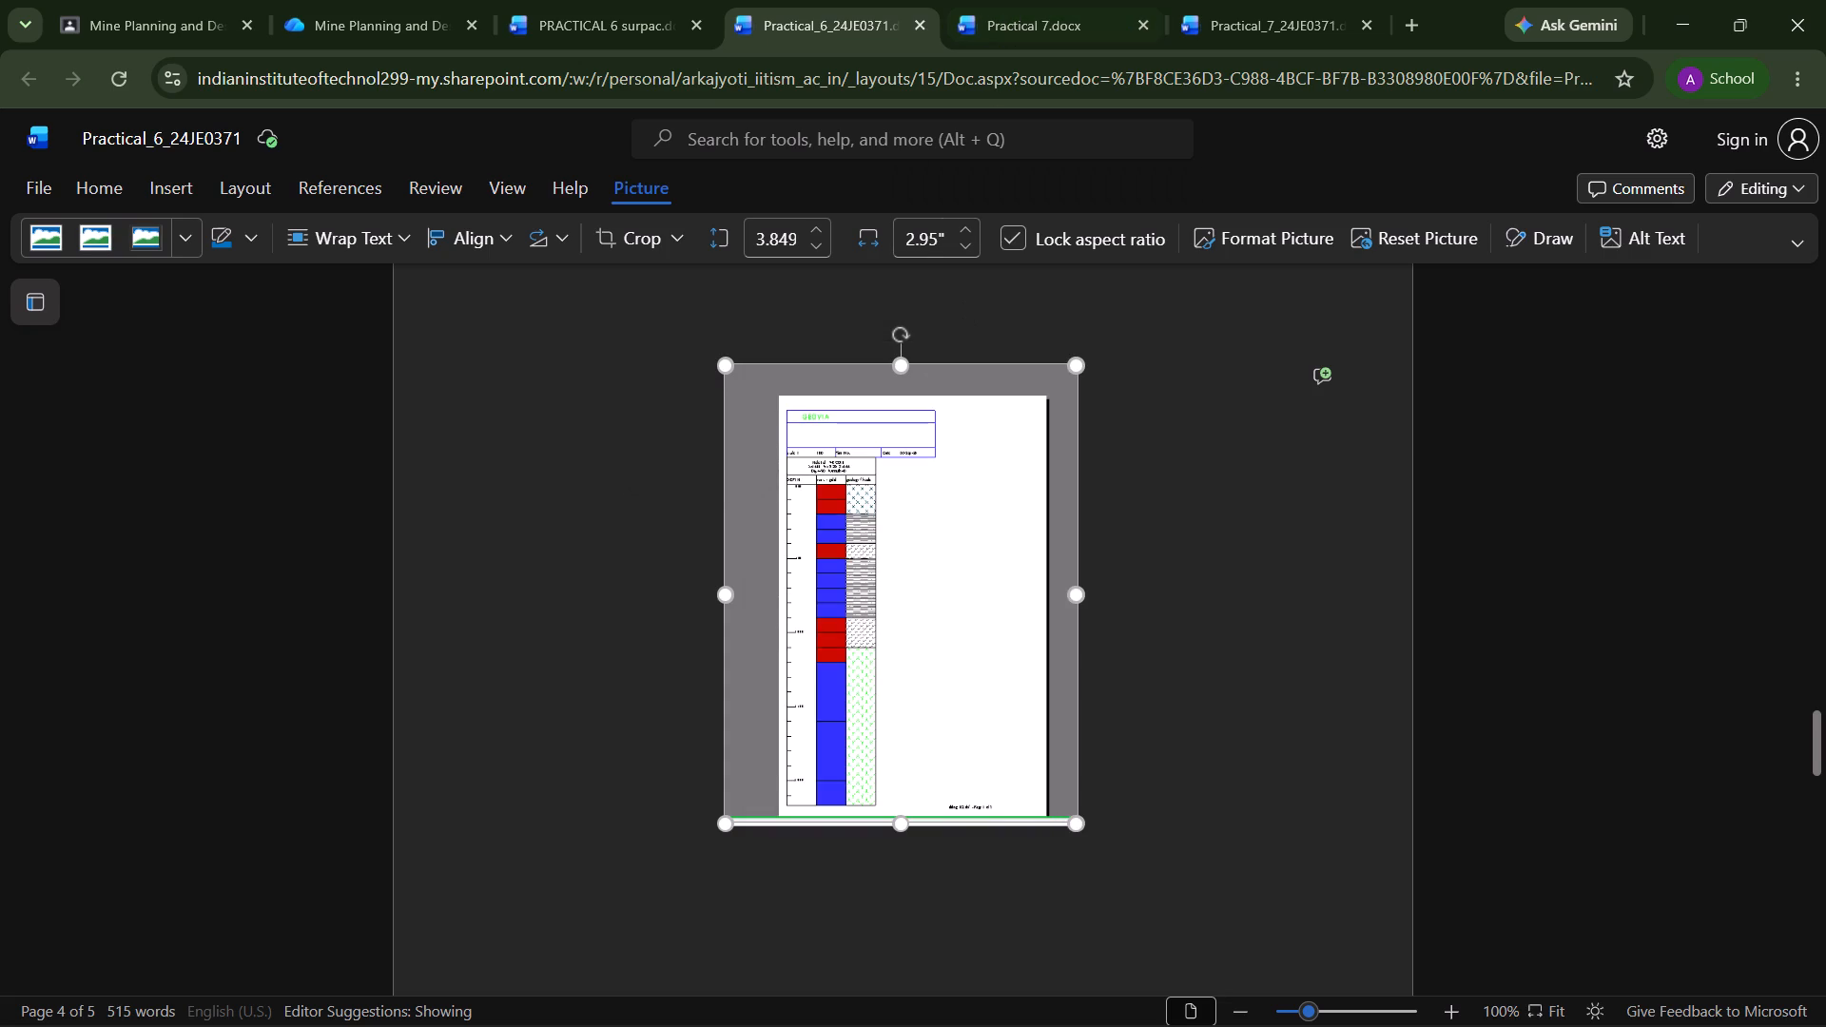
# Return to the PRACTICAL NO.-6 report in Word, add three line breaks below the second drillhole picture and paste the log picture.
pyautogui.hotkey('alt', 'Tab')
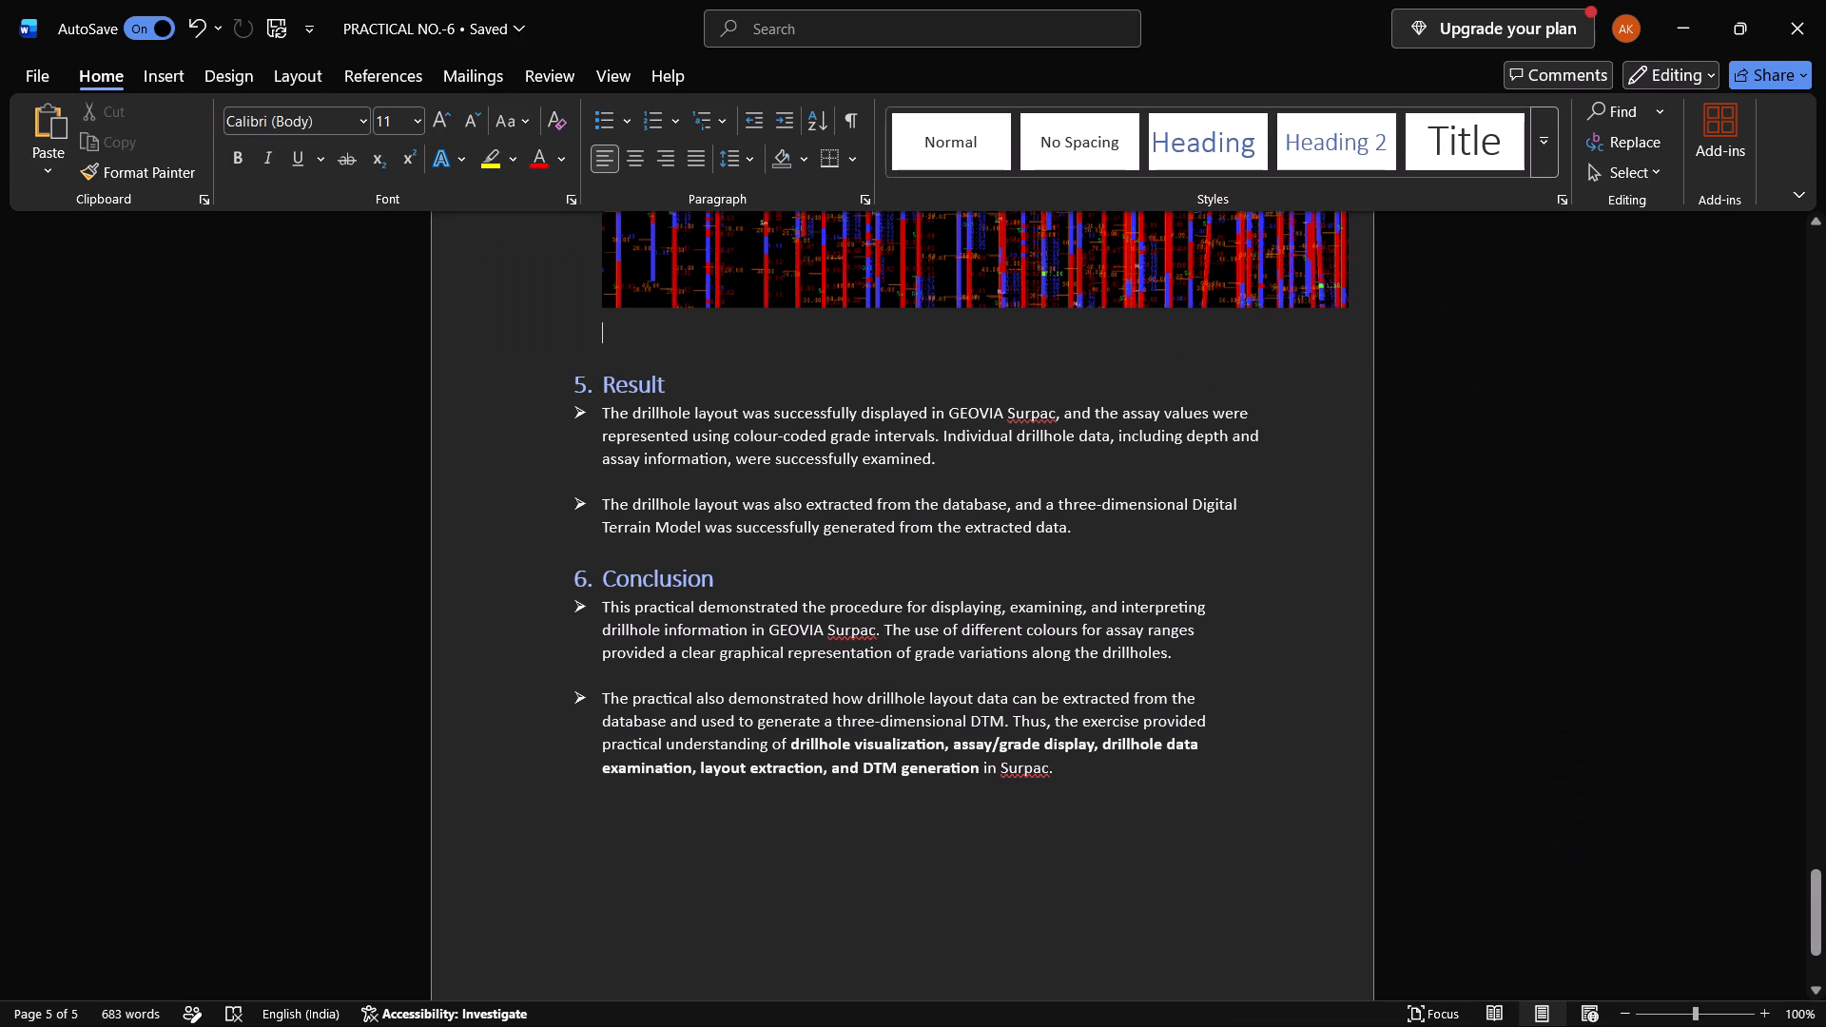
pyautogui.hotkey('shift', 'Return')
pyautogui.hotkey('shift', 'Return')
pyautogui.hotkey('shift', 'Return')
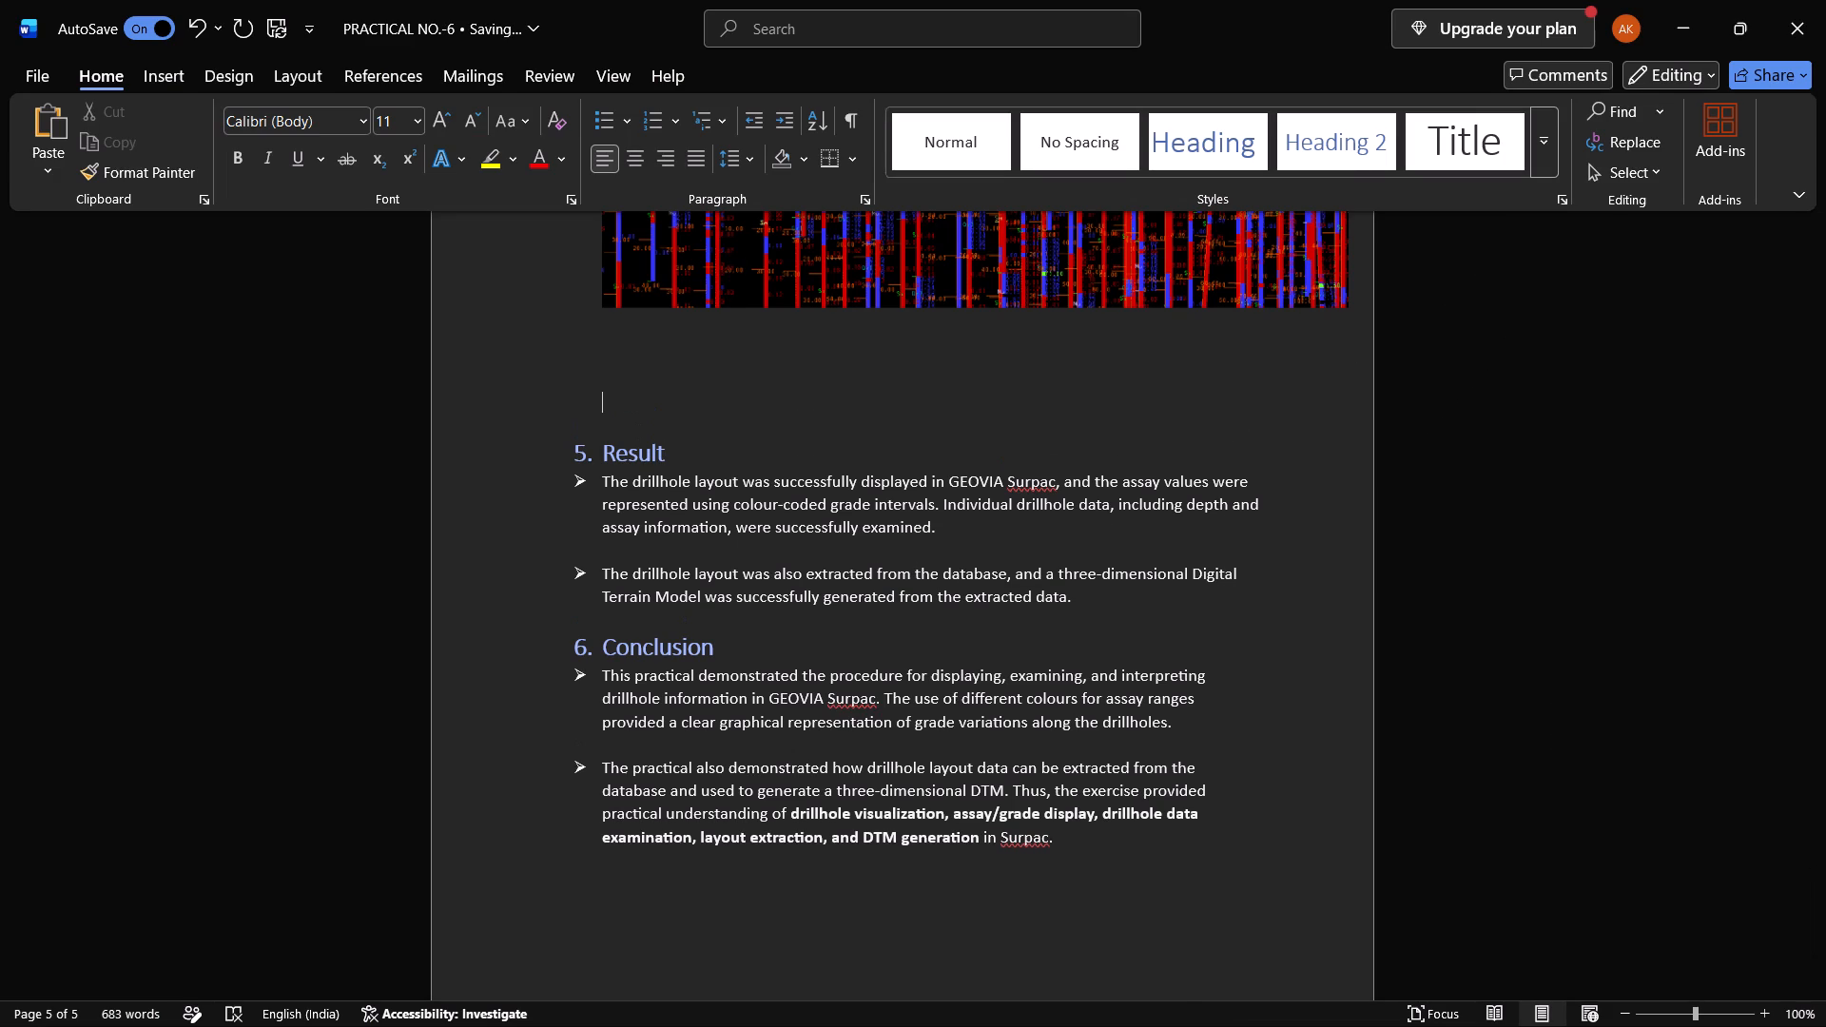
pyautogui.hotkey('ctrl', 'v')
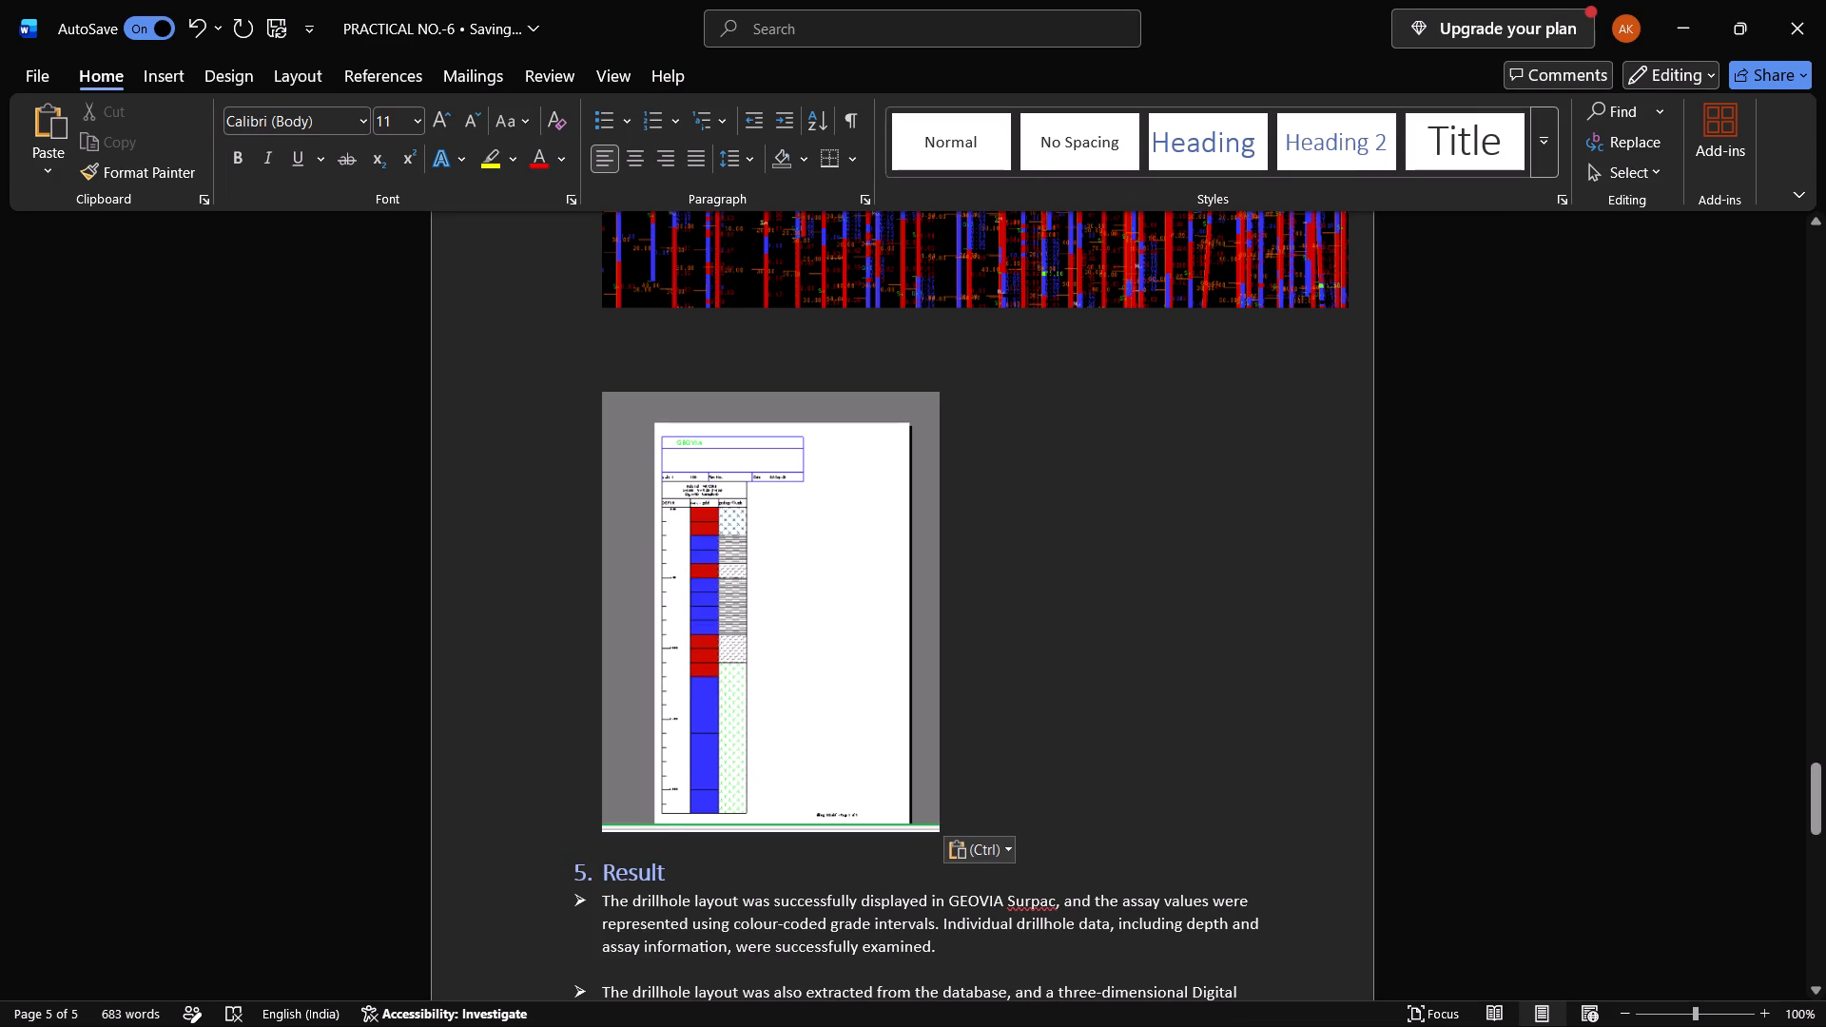
# Center the pasted drillhole log picture horizontally between the text margins.
pyautogui.moveTo(697, 610); pyautogui.dragTo(796, 625)
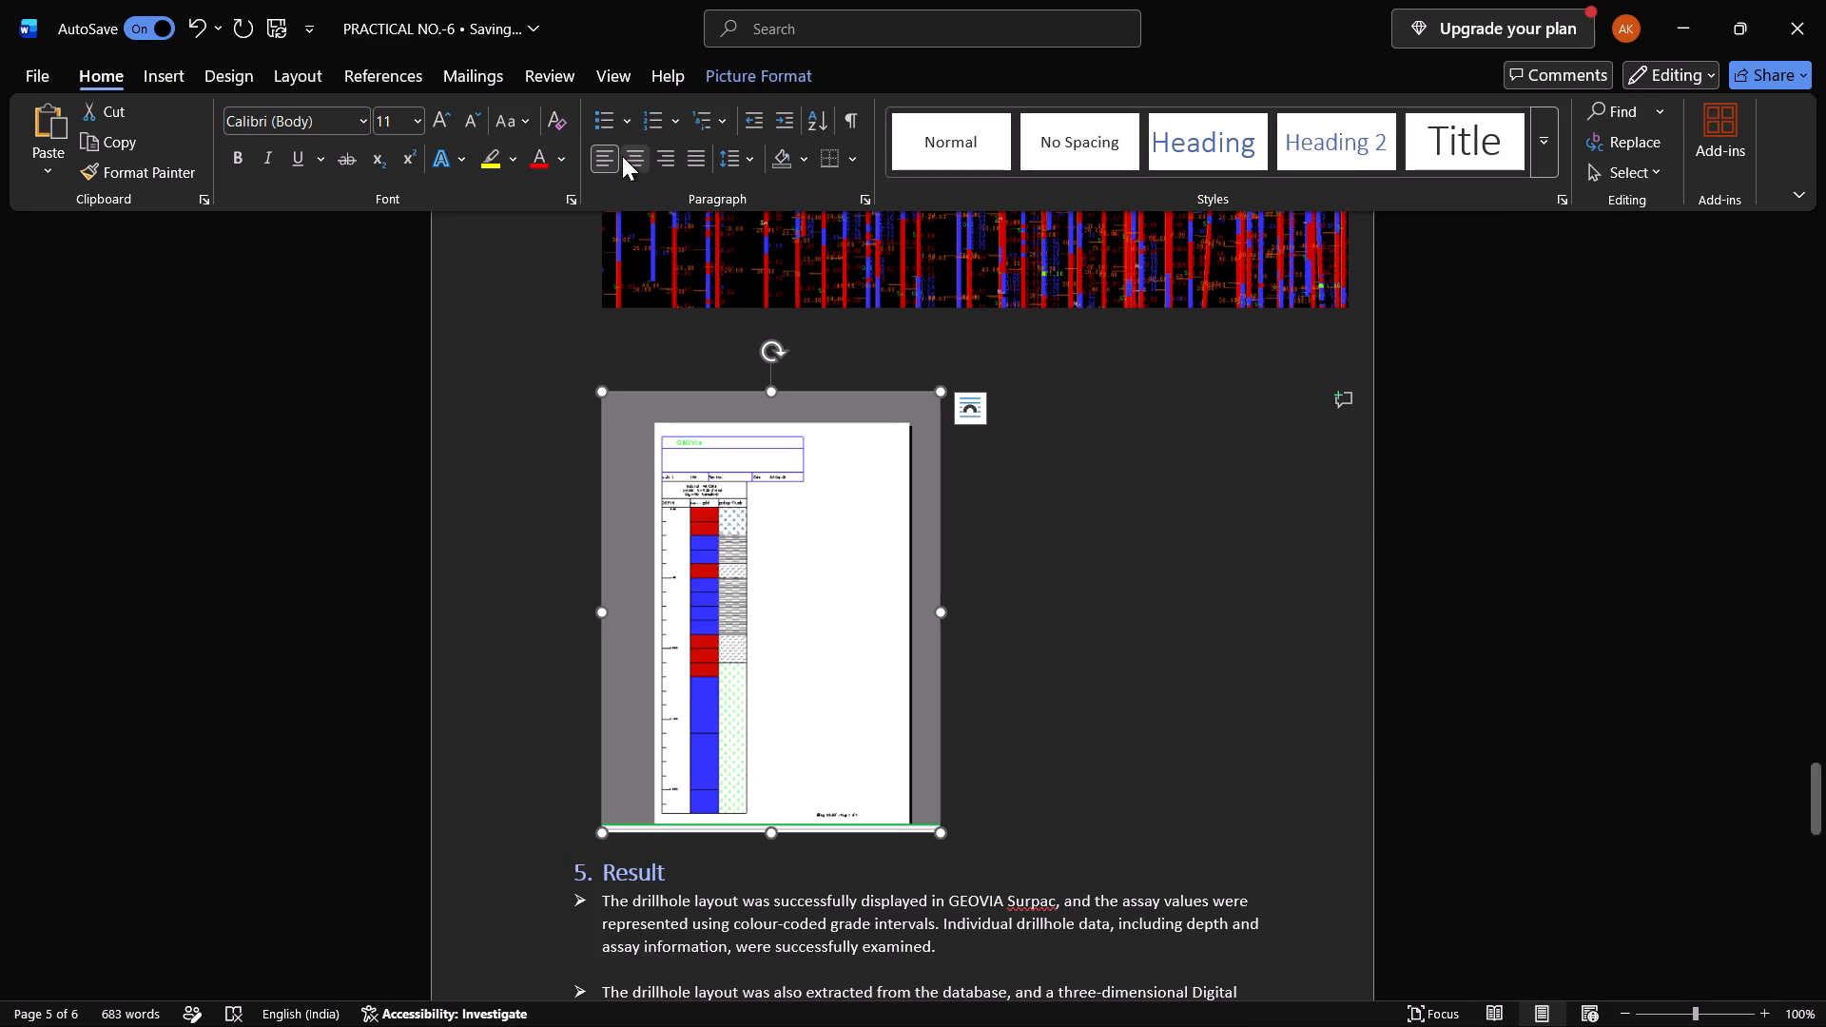
pyautogui.click(631, 162)
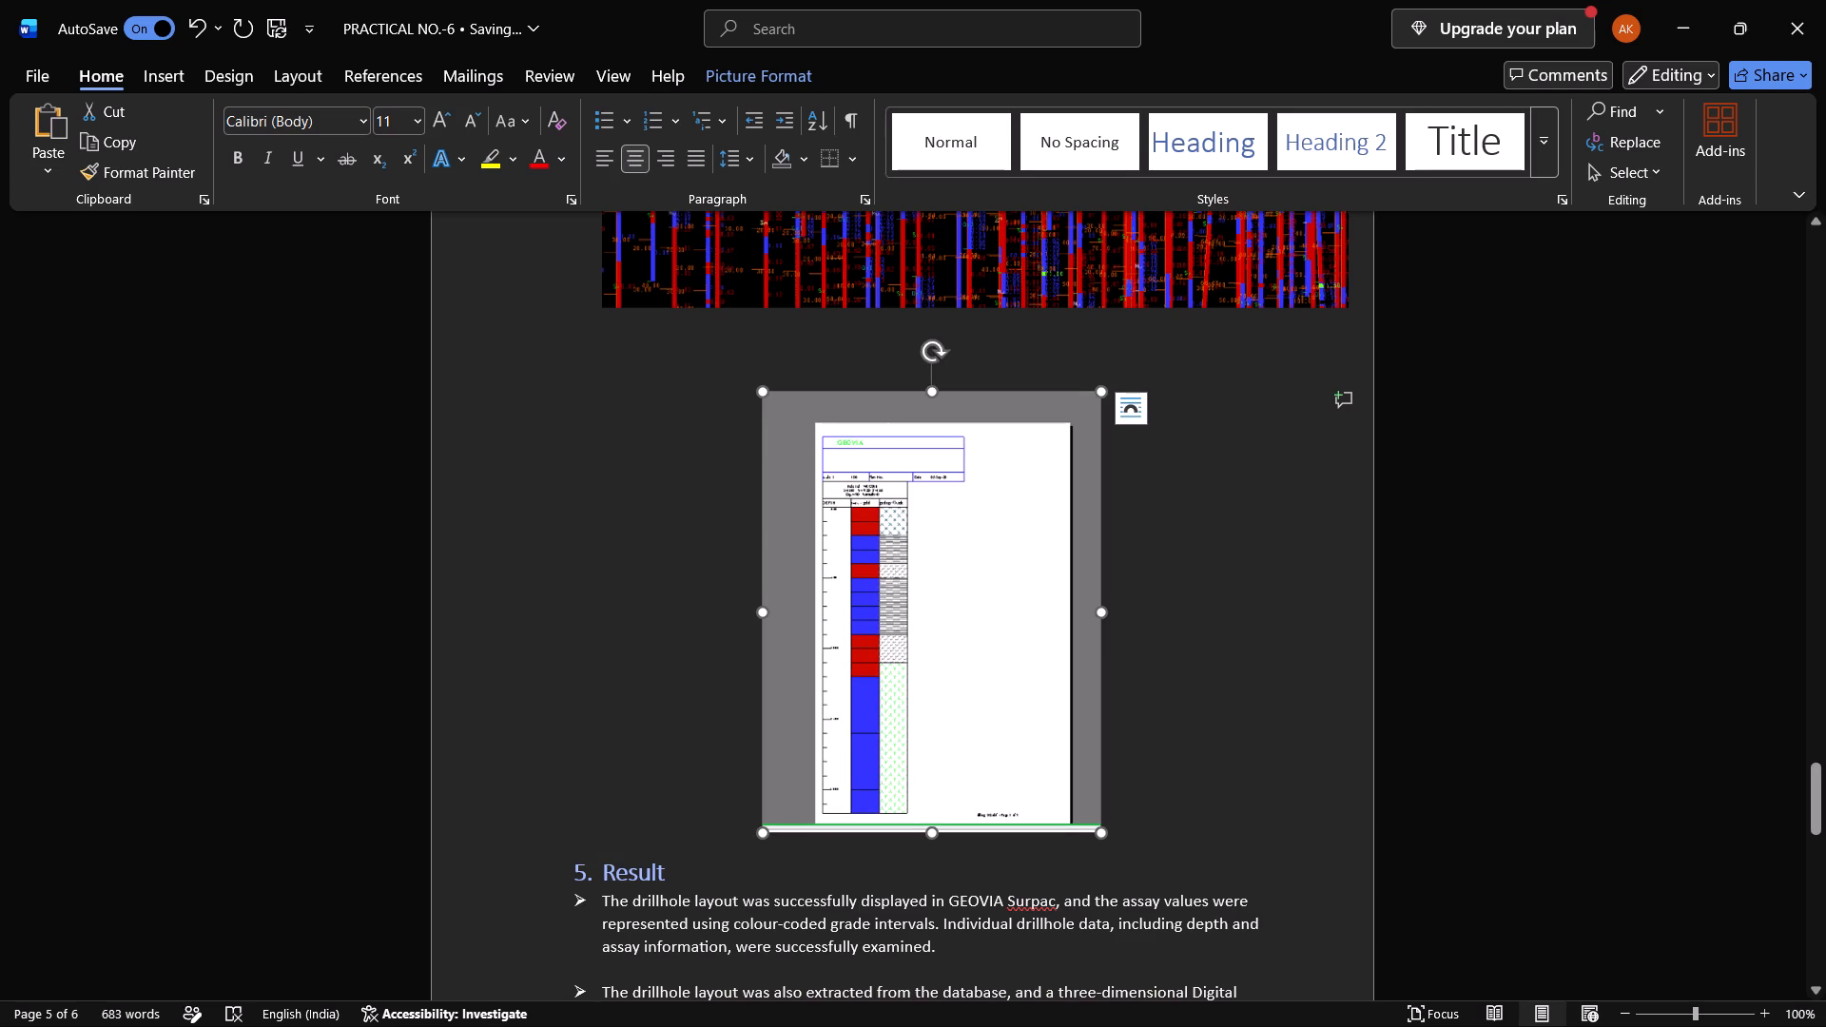
# Crop the grey margins off the top and both sides of the drillhole log picture and pull in its bottom edge slightly.
pyautogui.click(1008, 533)
pyautogui.rightClick(1008, 533)
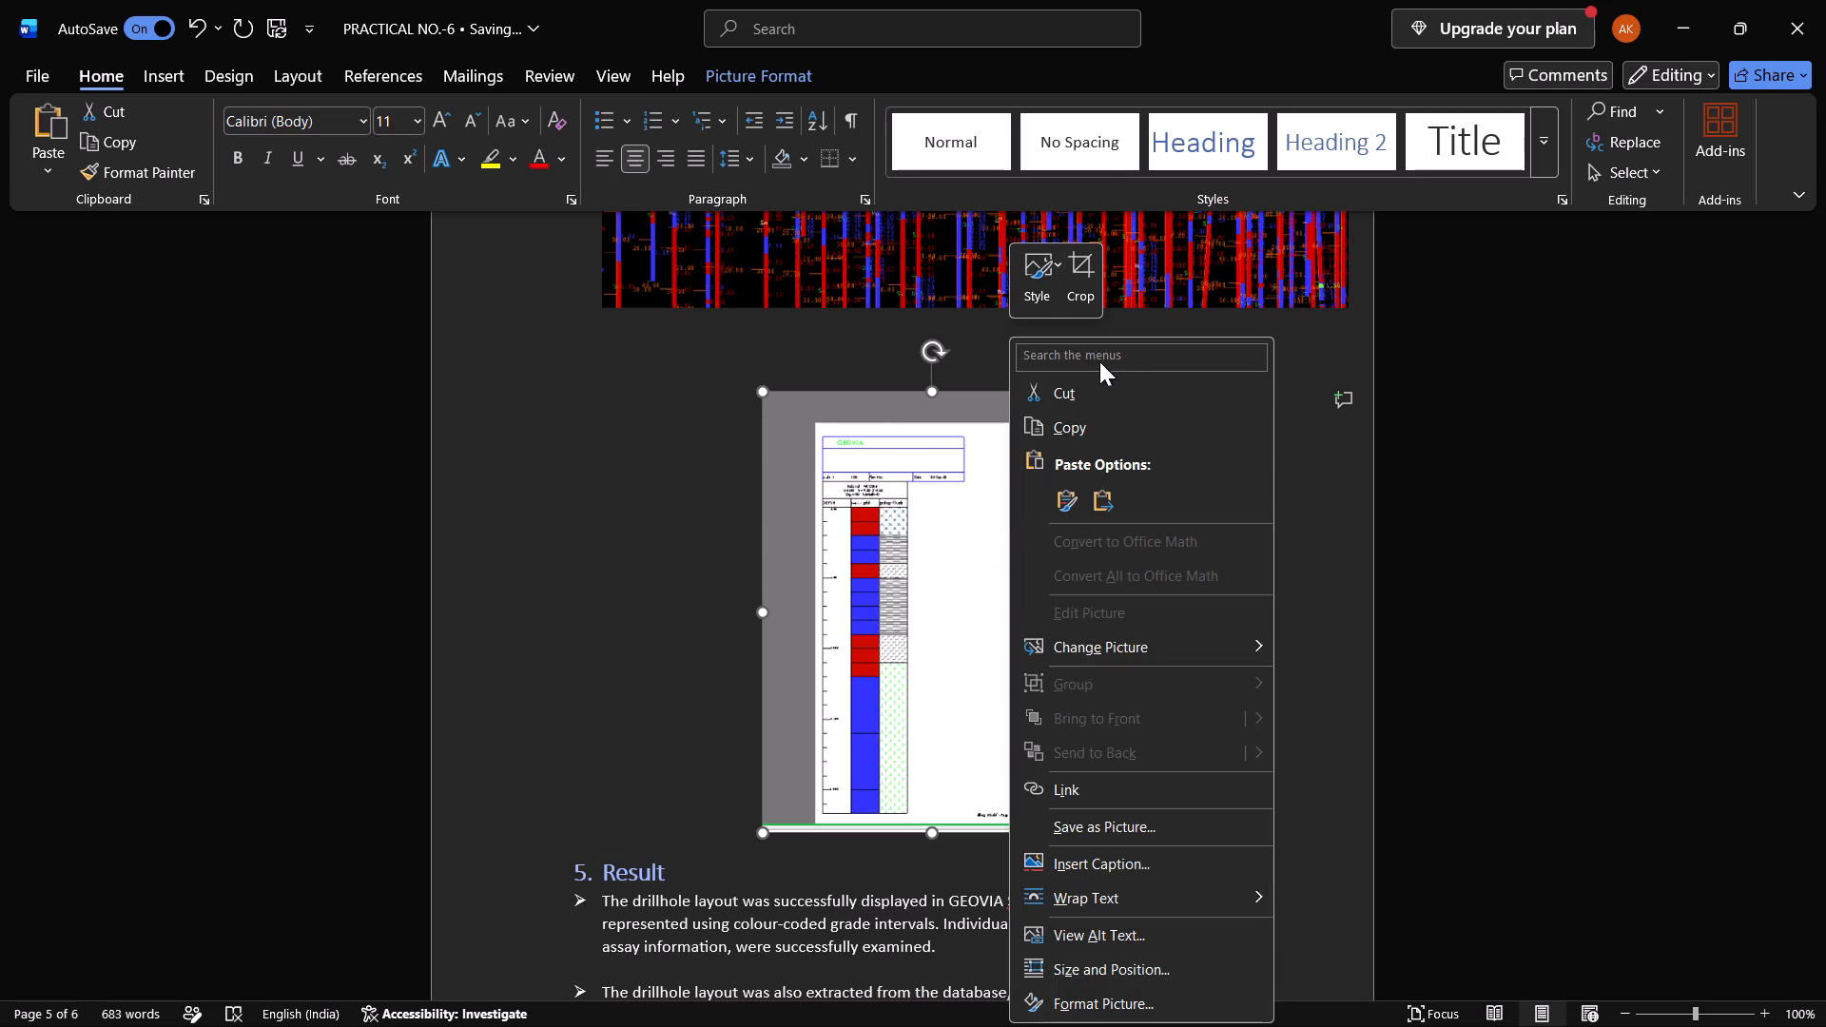
pyautogui.click(1079, 285)
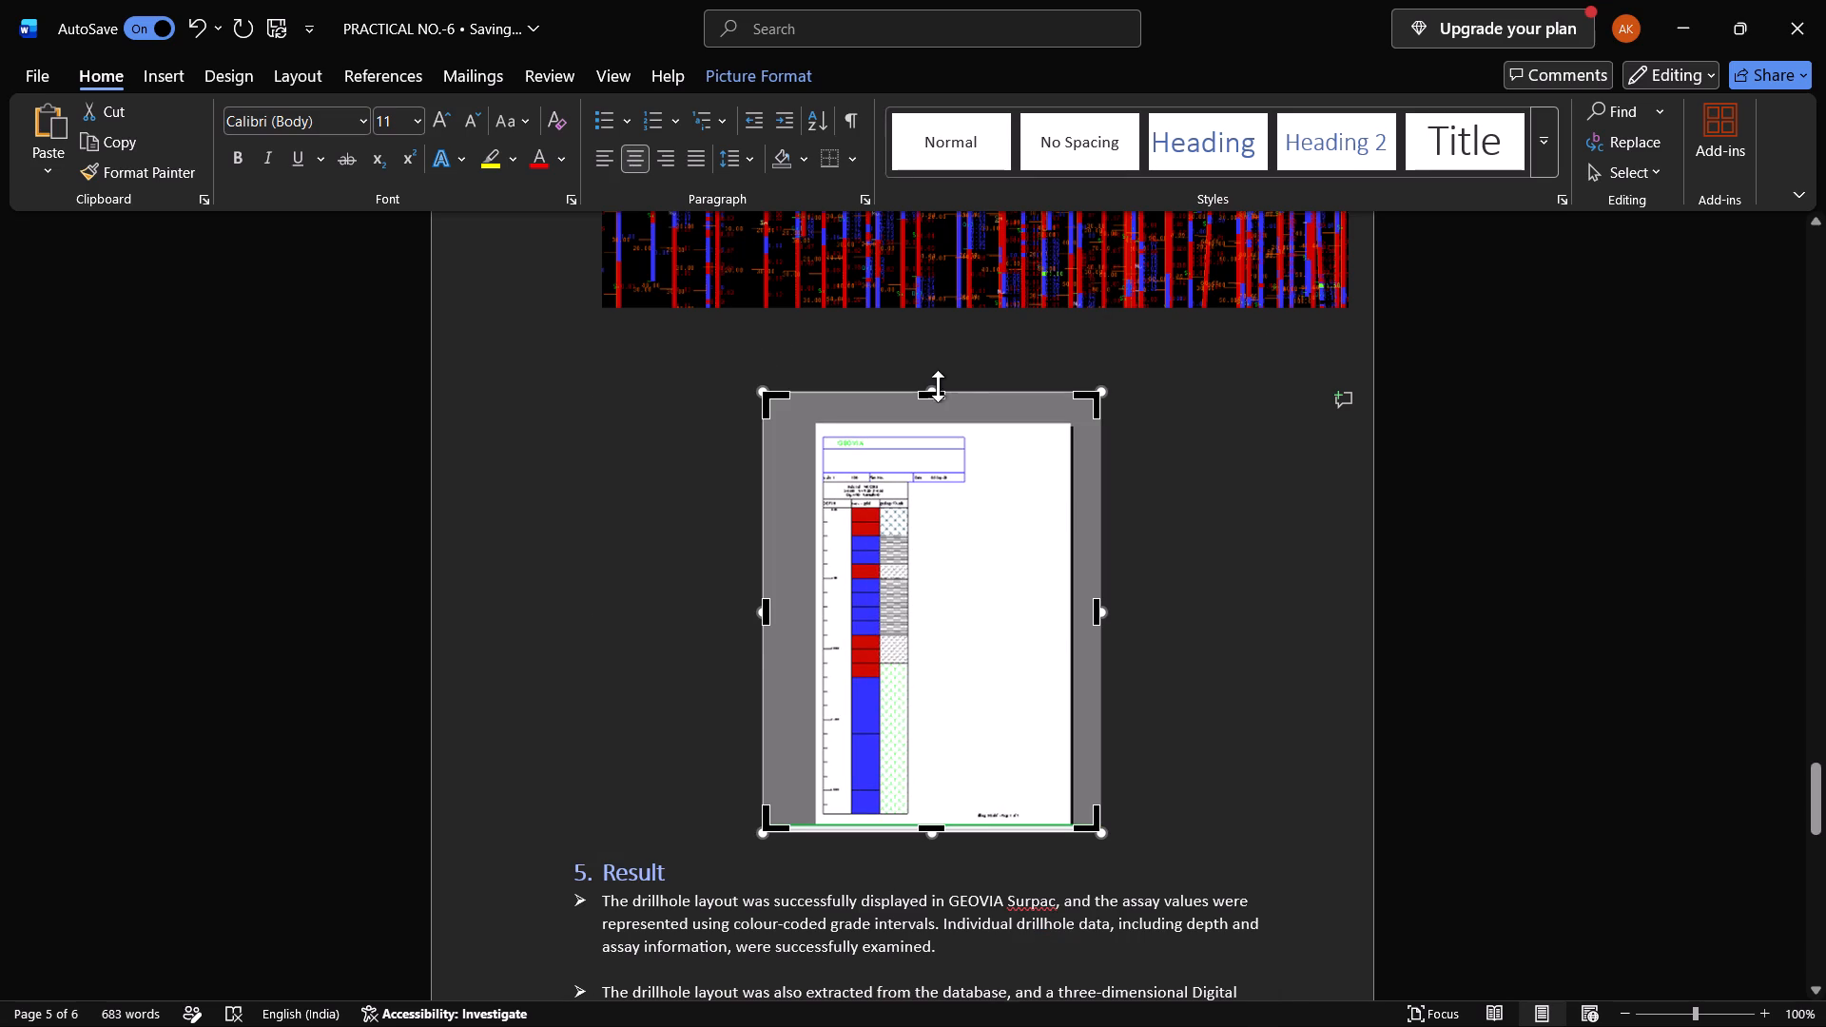
pyautogui.moveTo(929, 395); pyautogui.dragTo(929, 426)
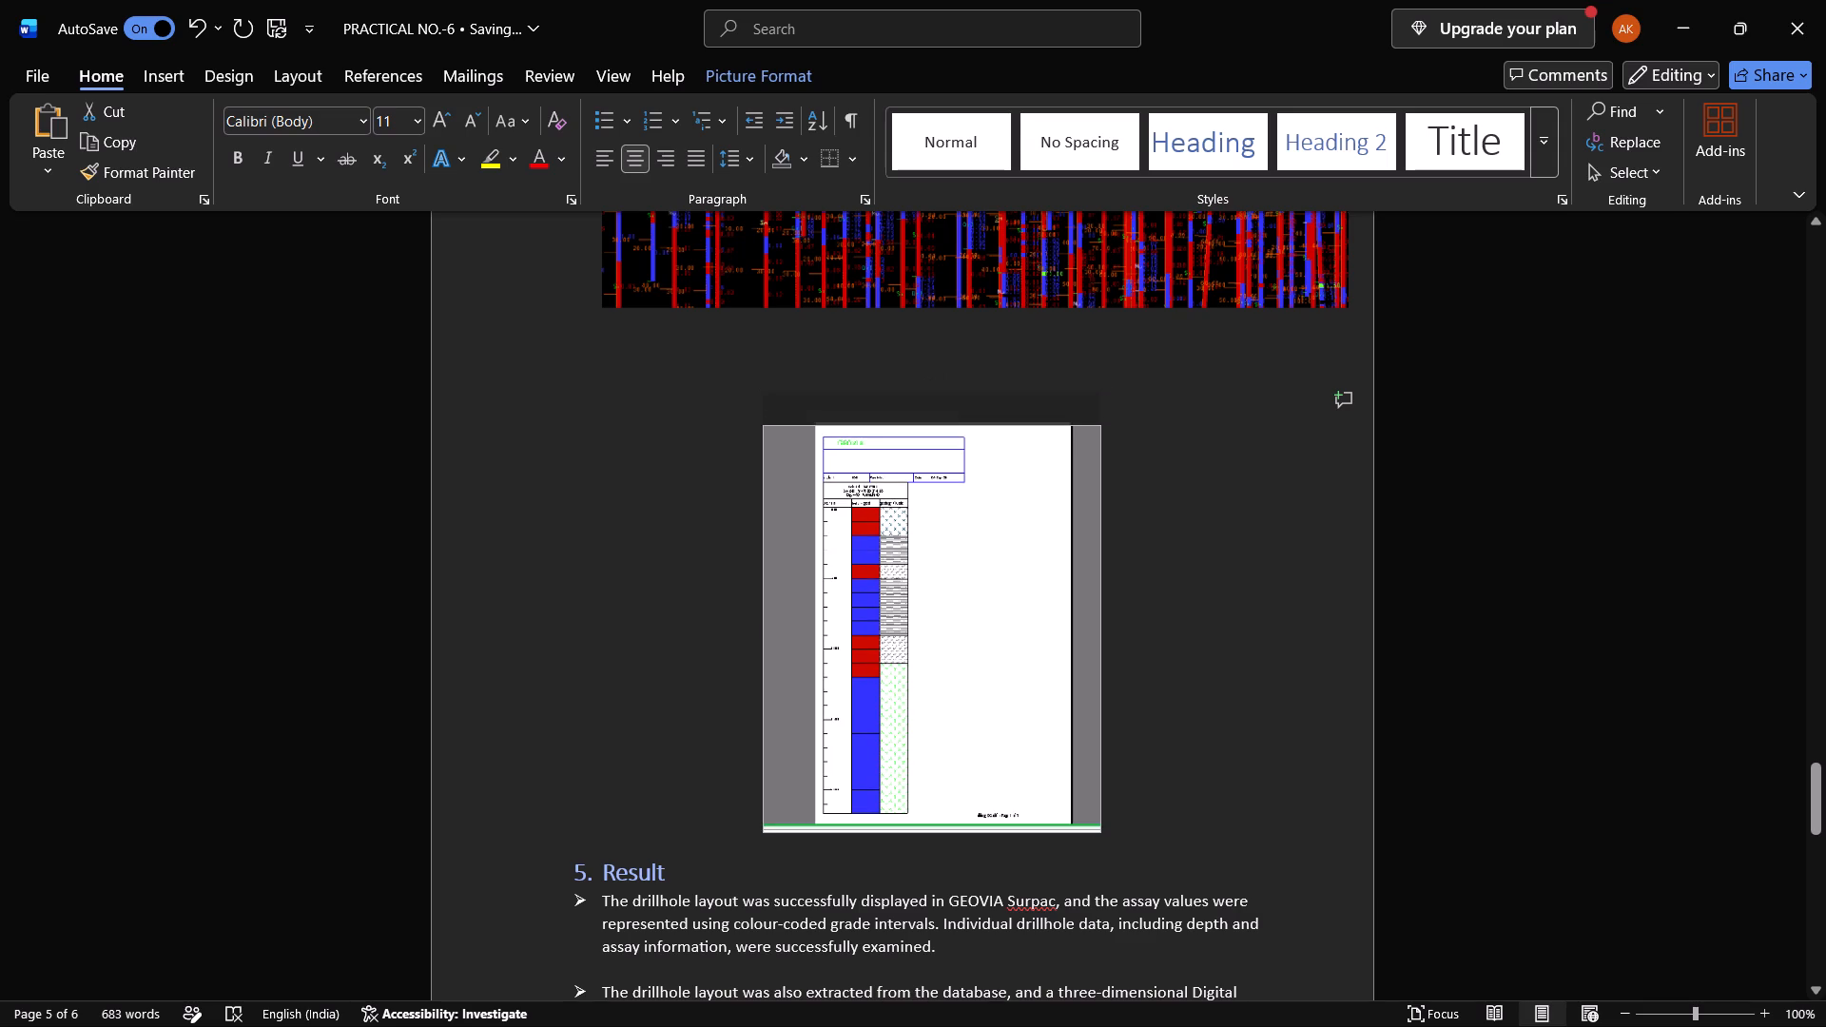
pyautogui.moveTo(929, 426); pyautogui.dragTo(926, 419)
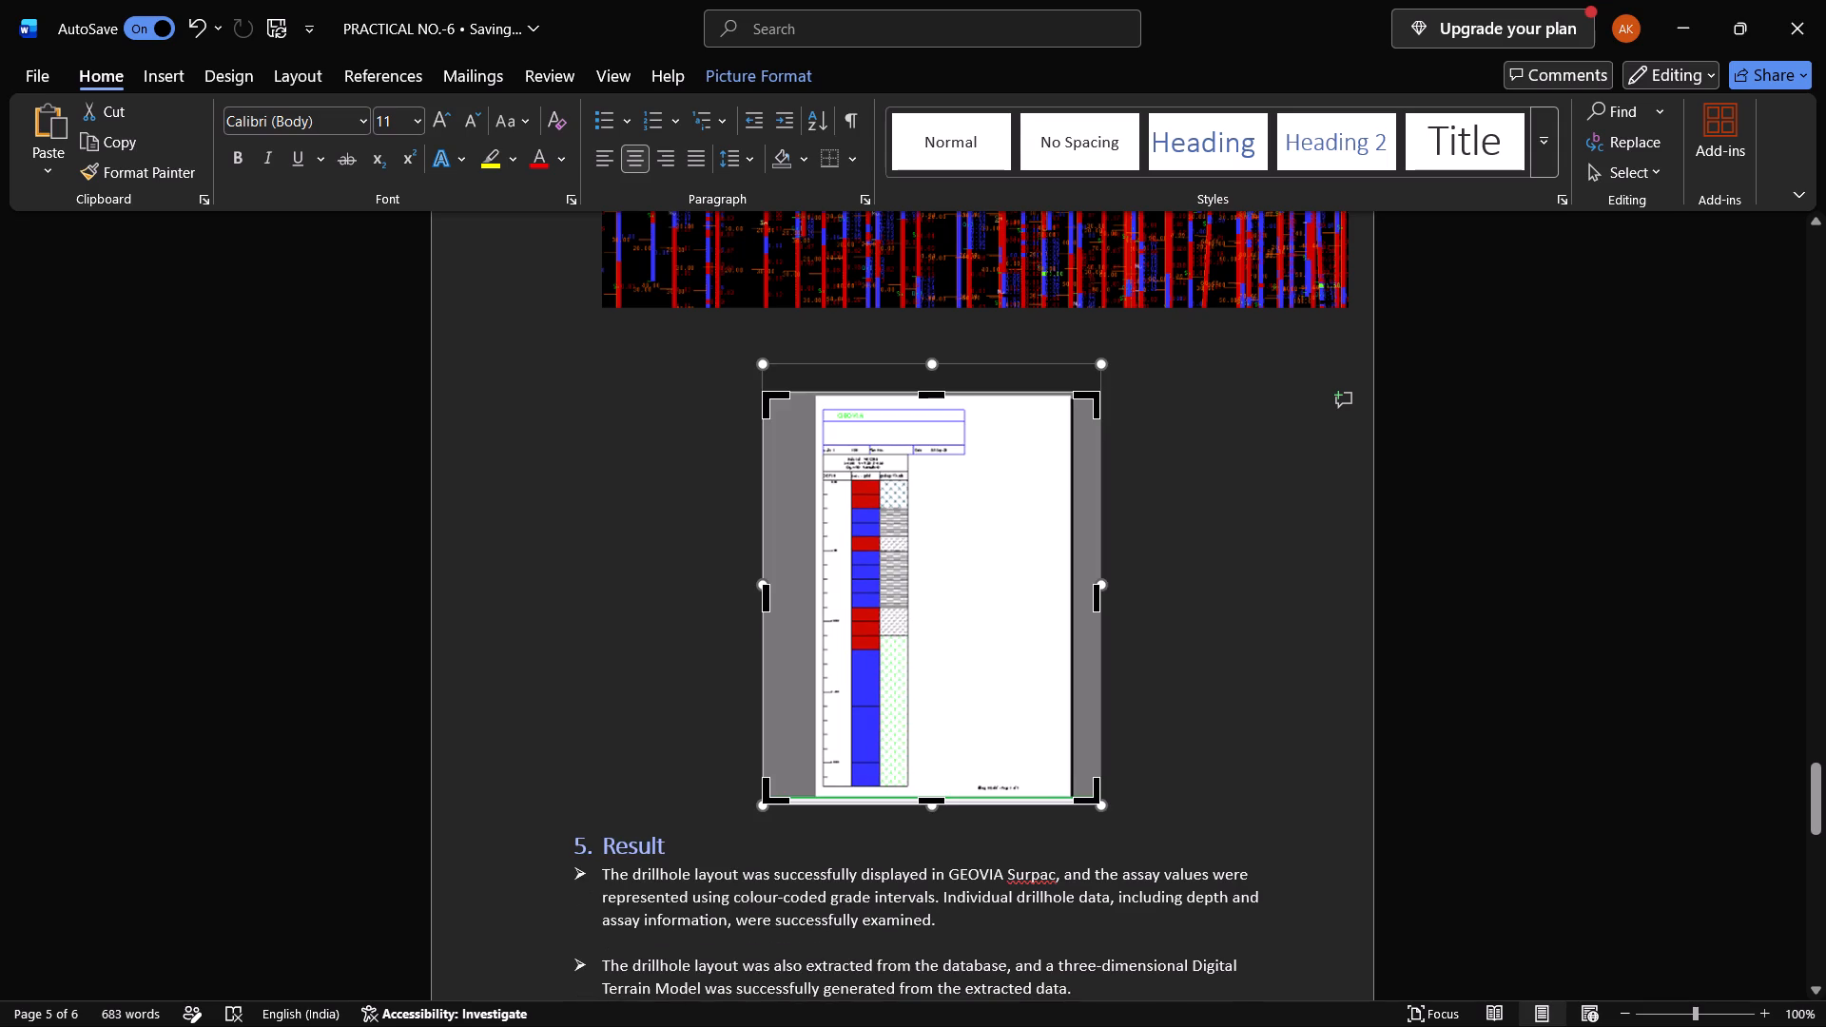
pyautogui.moveTo(1098, 595); pyautogui.dragTo(1068, 608)
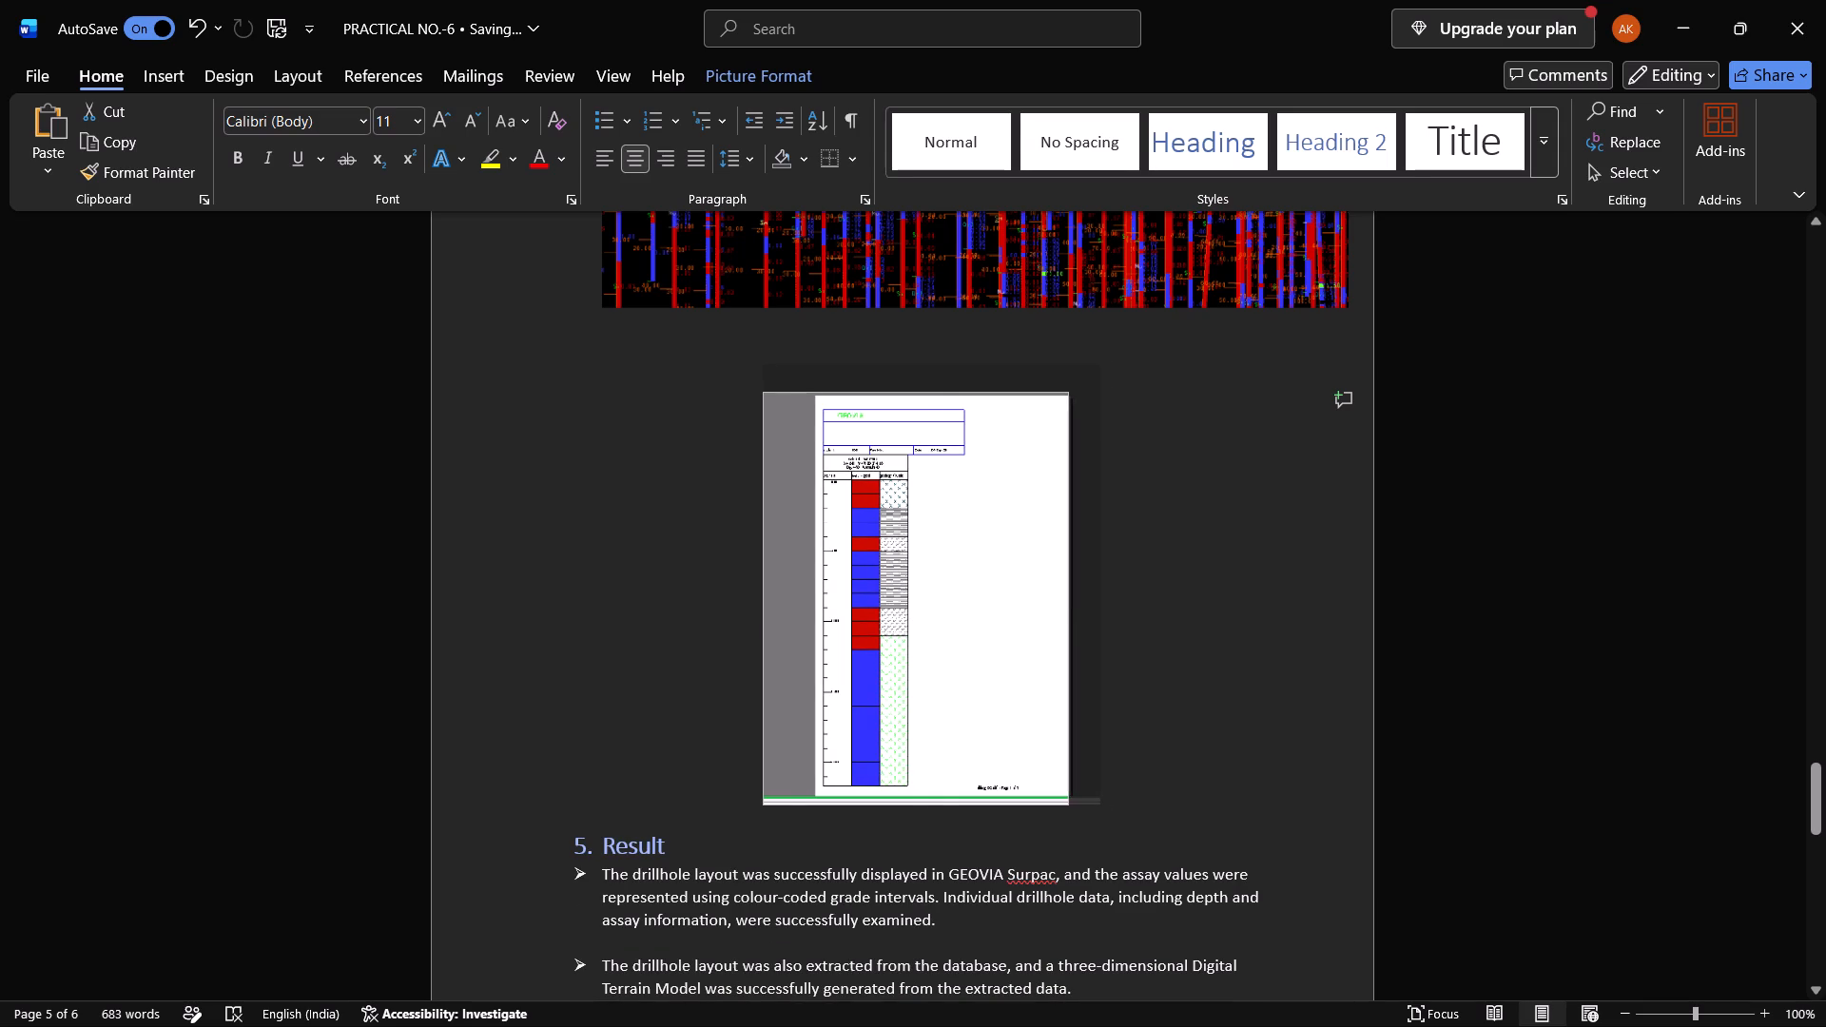
pyautogui.moveTo(1068, 608); pyautogui.dragTo(1068, 607)
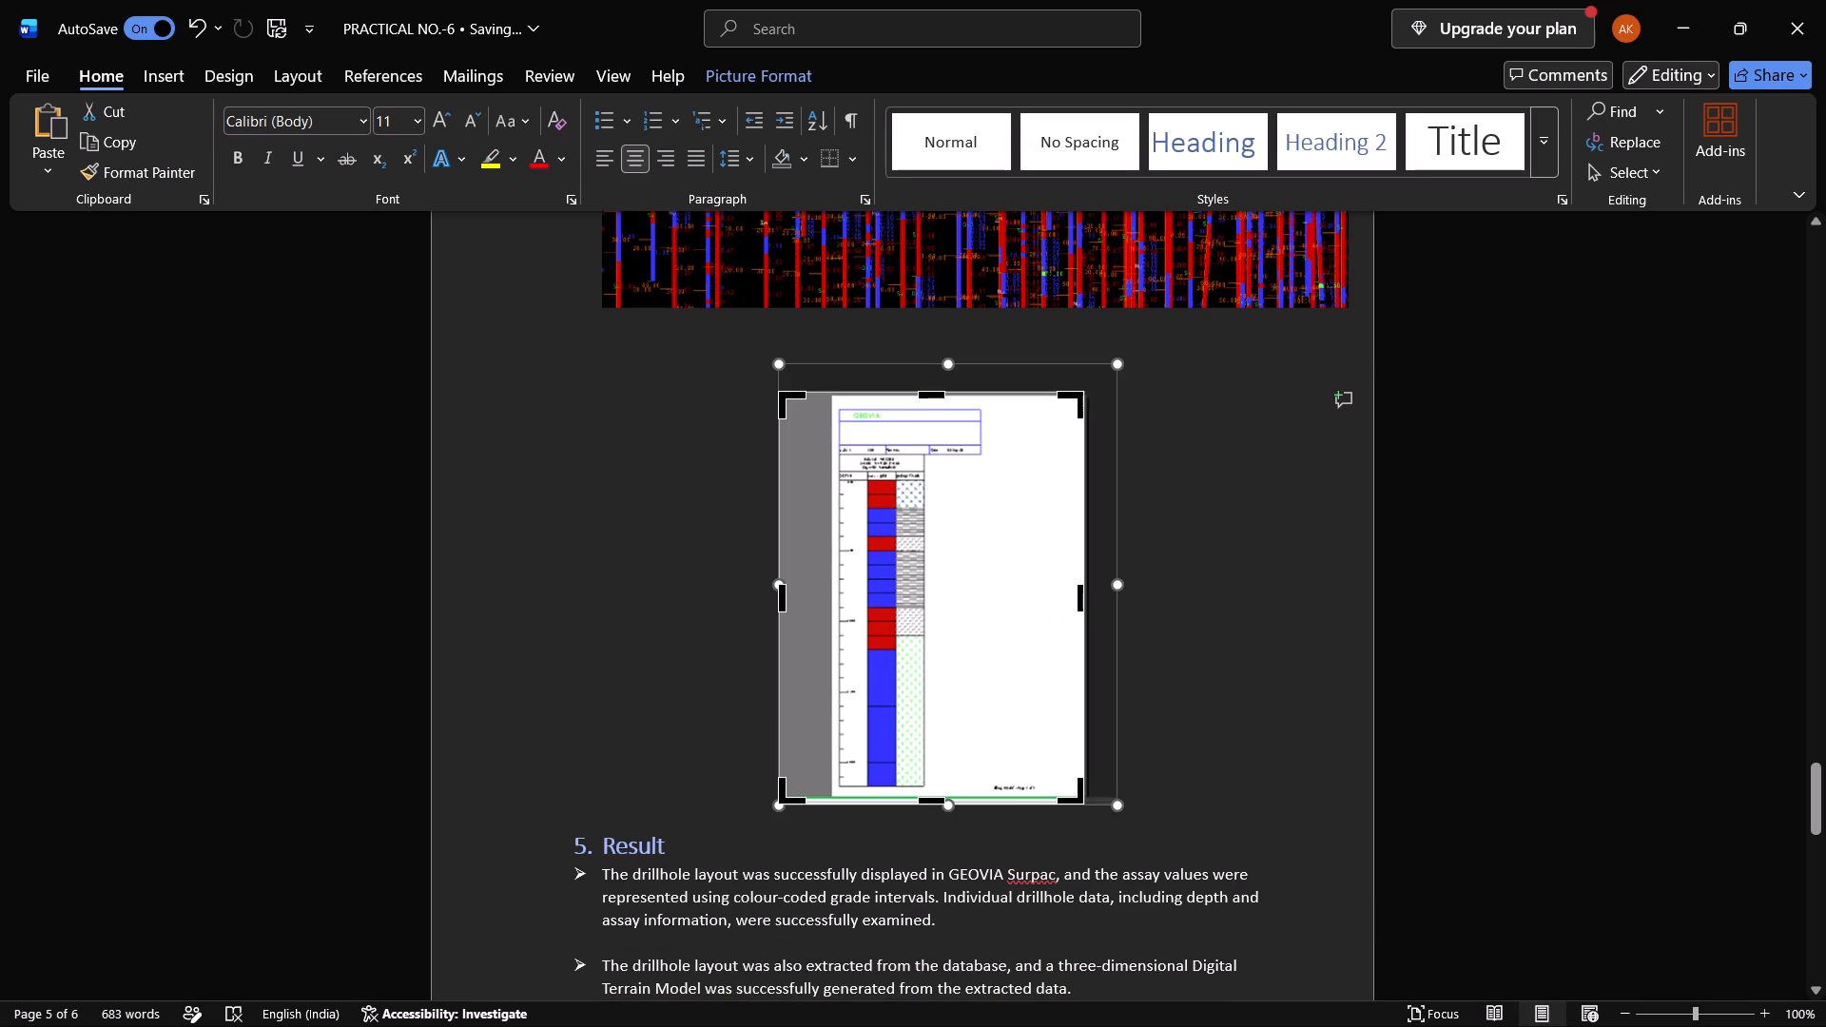
pyautogui.moveTo(782, 596); pyautogui.dragTo(840, 614)
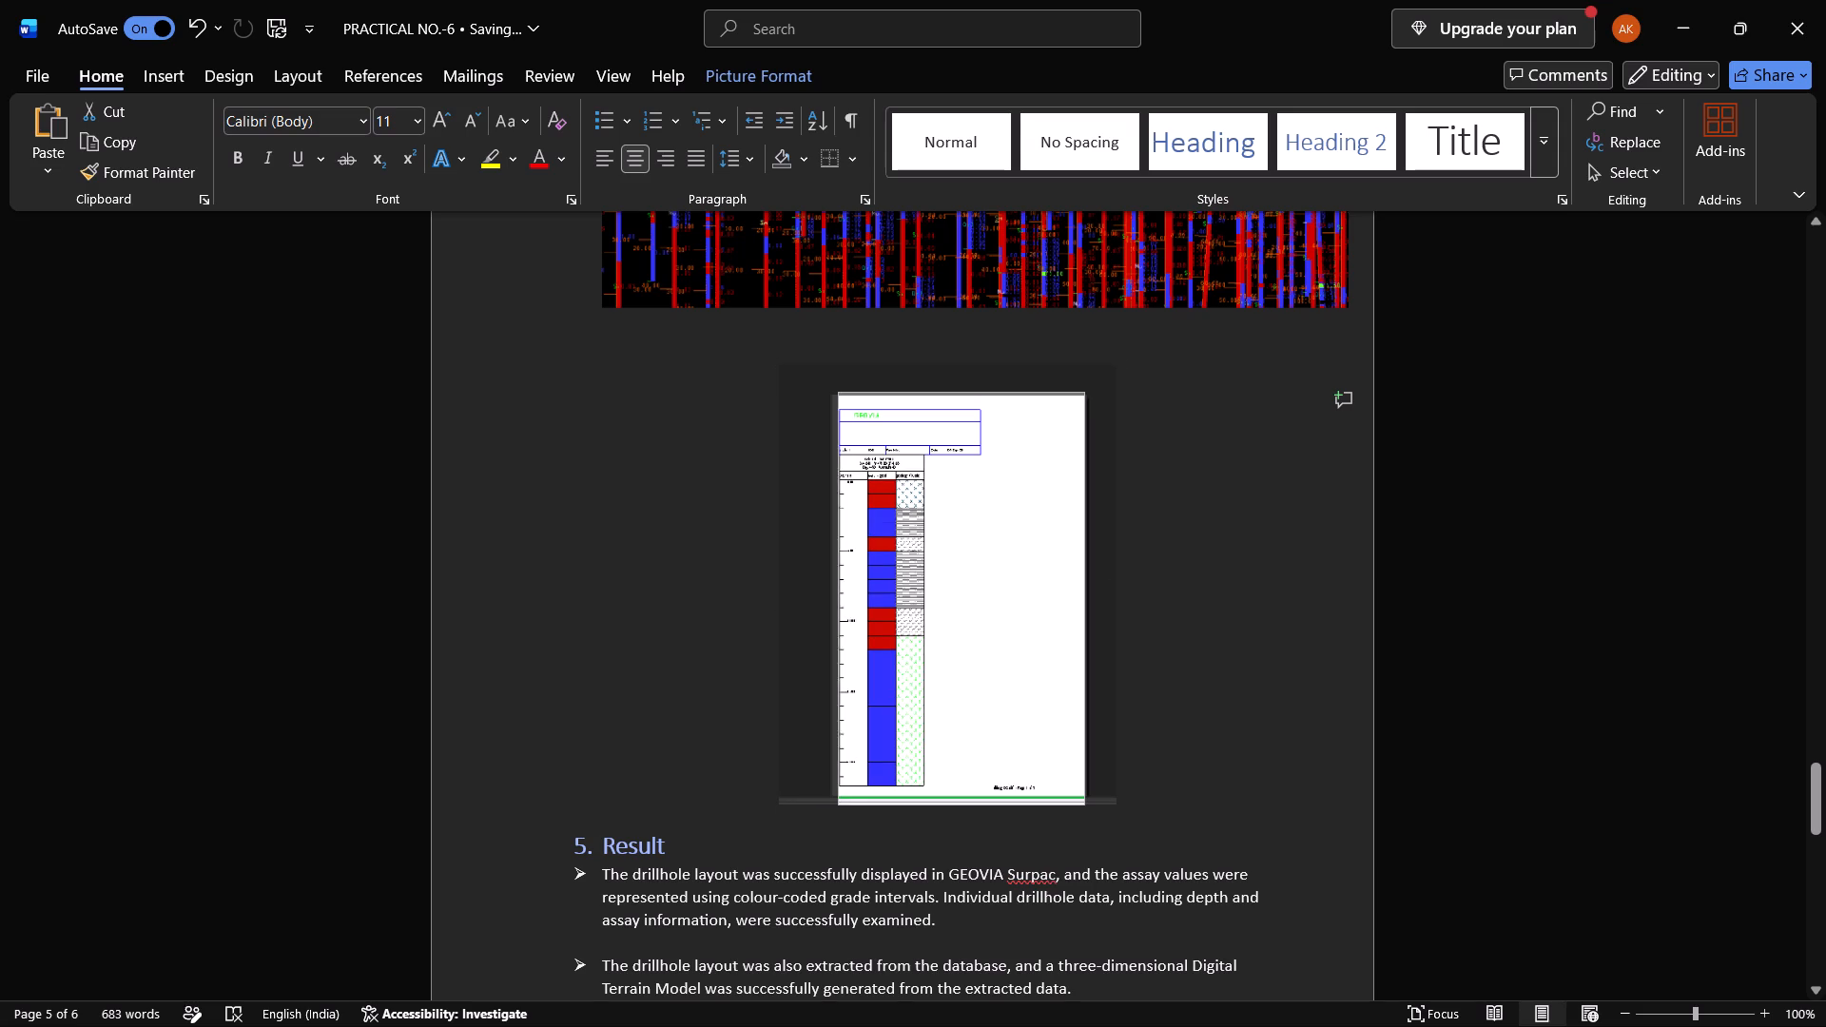
pyautogui.moveTo(840, 614); pyautogui.dragTo(829, 613)
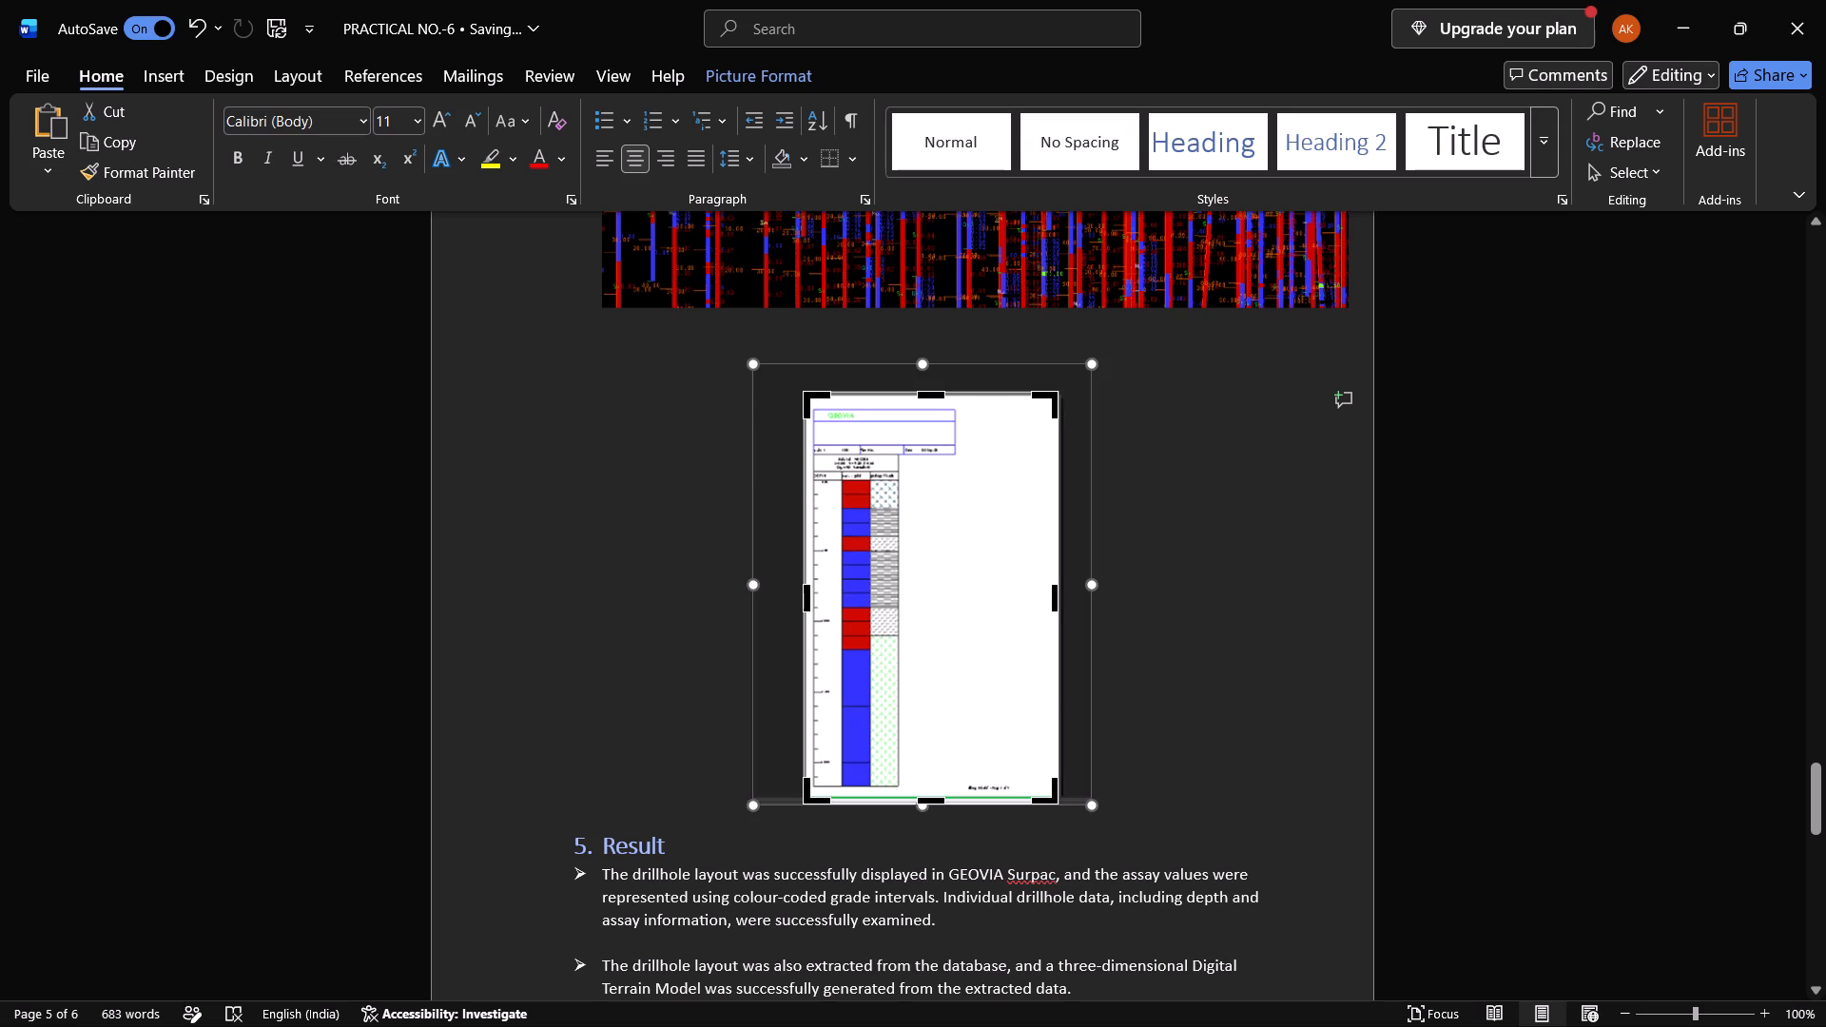
pyautogui.moveTo(928, 806); pyautogui.dragTo(930, 794)
pyautogui.click(1195, 559)
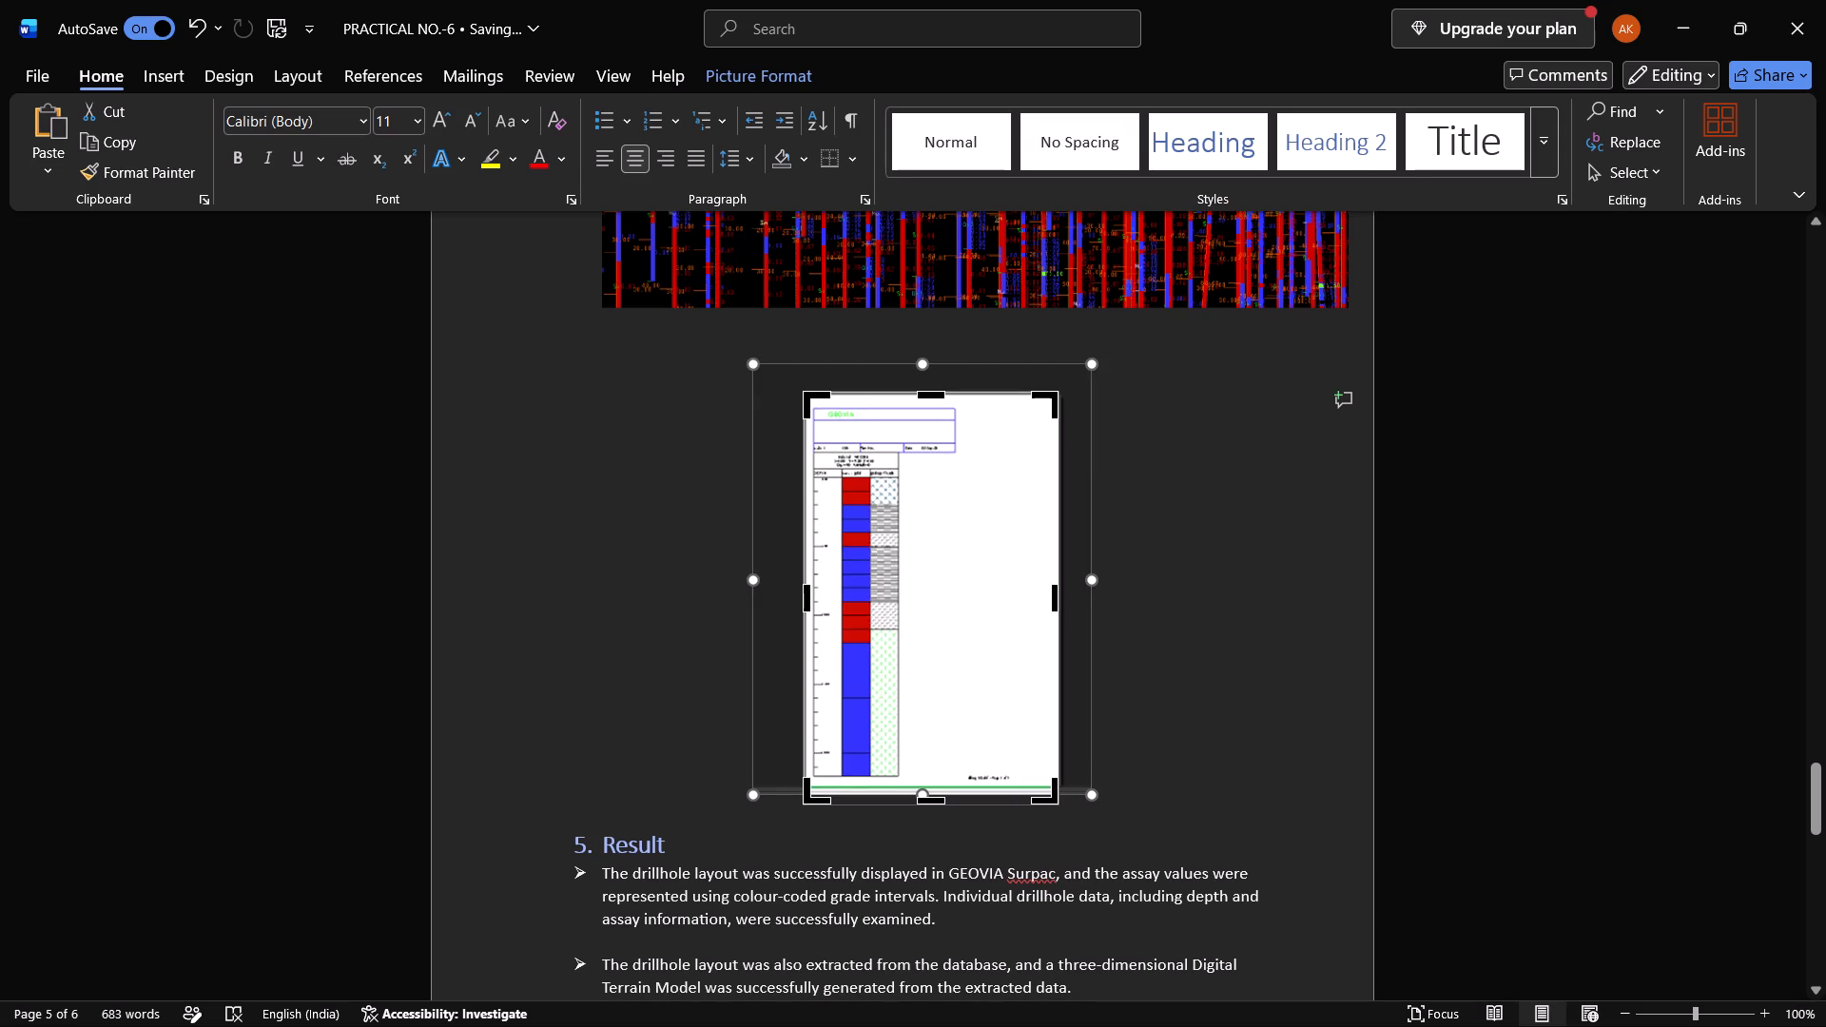
# Switch to the shared report in Chrome and copy the wireframe DTM picture that follows the drillhole log.
pyautogui.scroll(-1, 1195, 559)
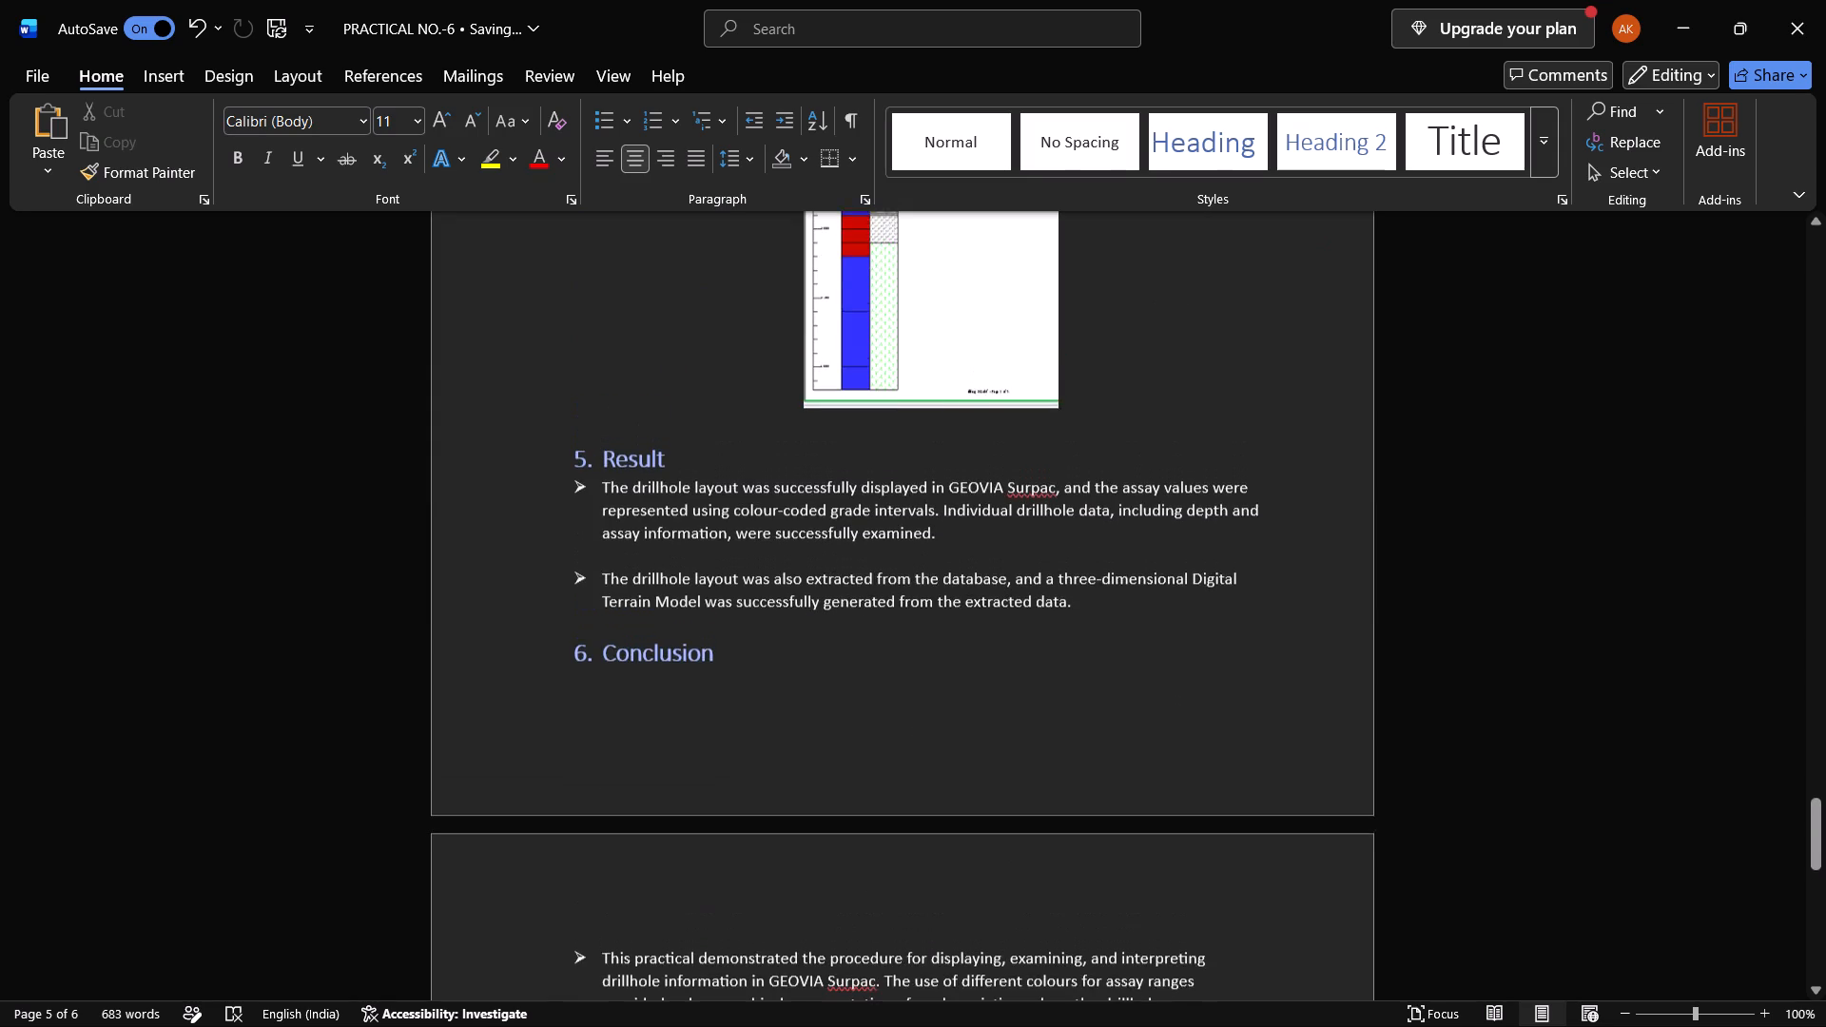
pyautogui.scroll(-1, 1195, 559)
pyautogui.hotkey('alt', 'Tab')
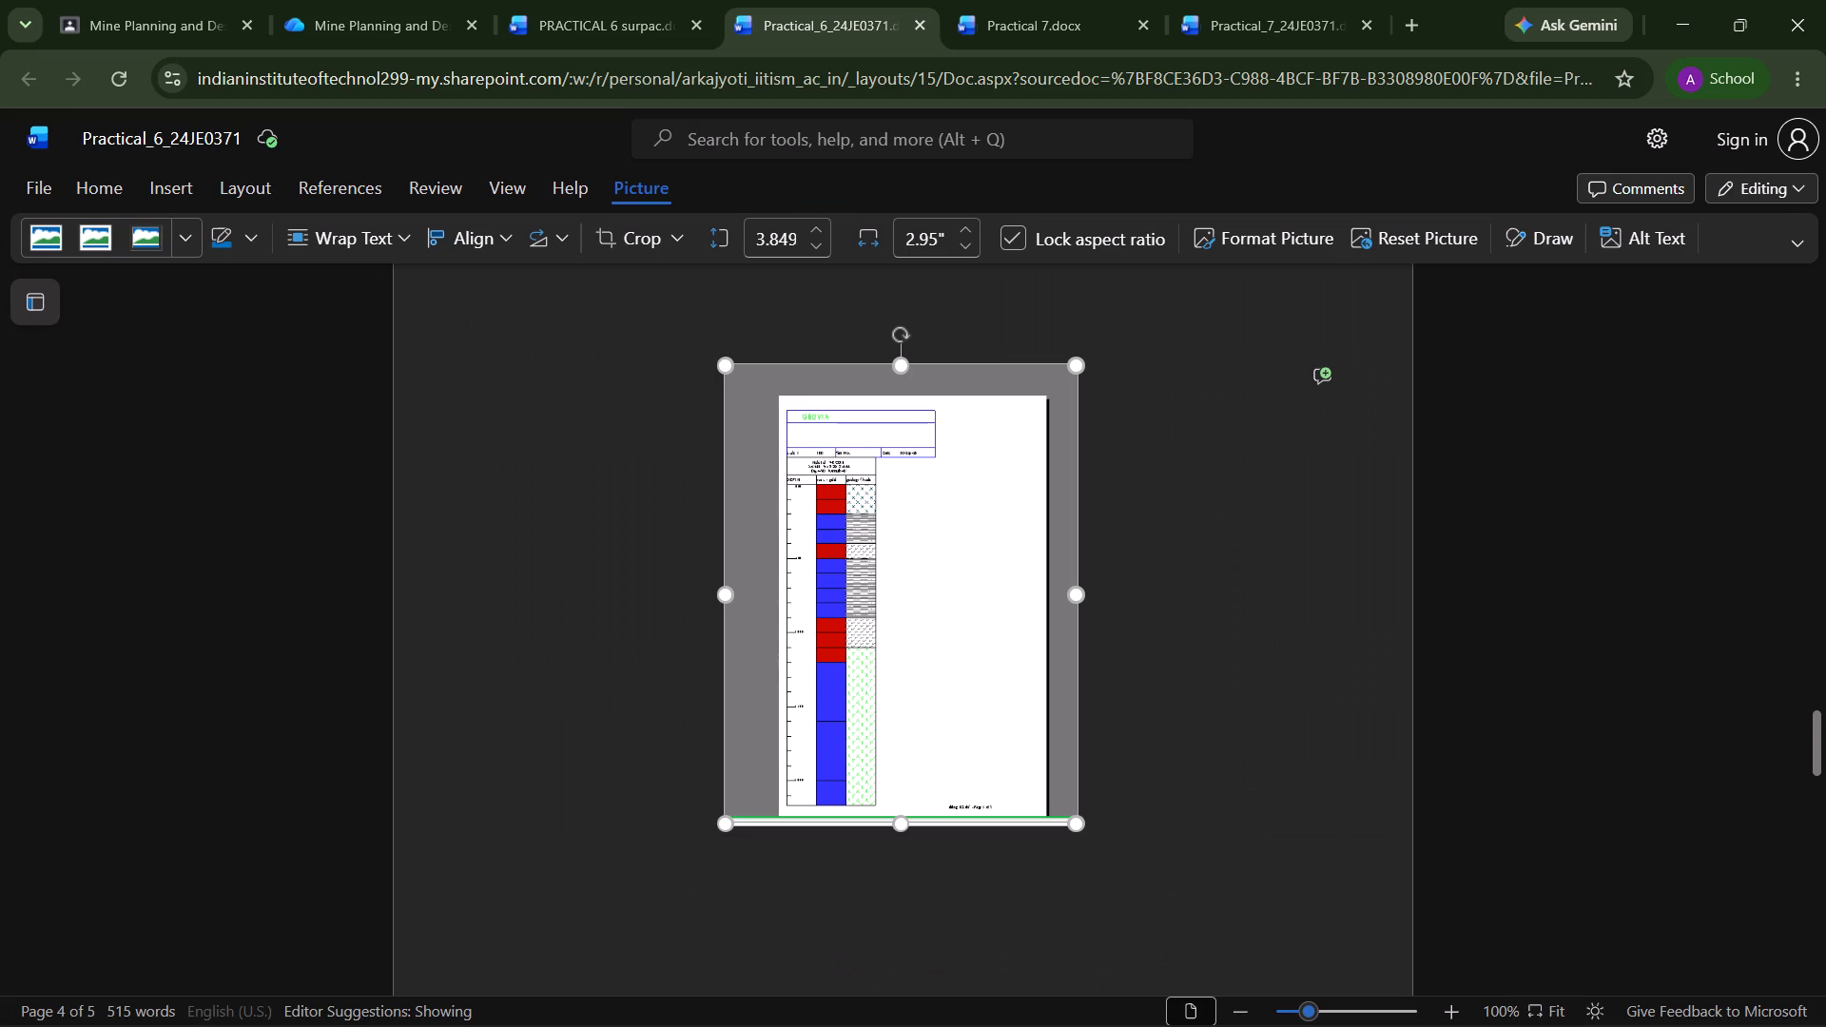
pyautogui.scroll(-5, 1195, 559)
pyautogui.click(1195, 559)
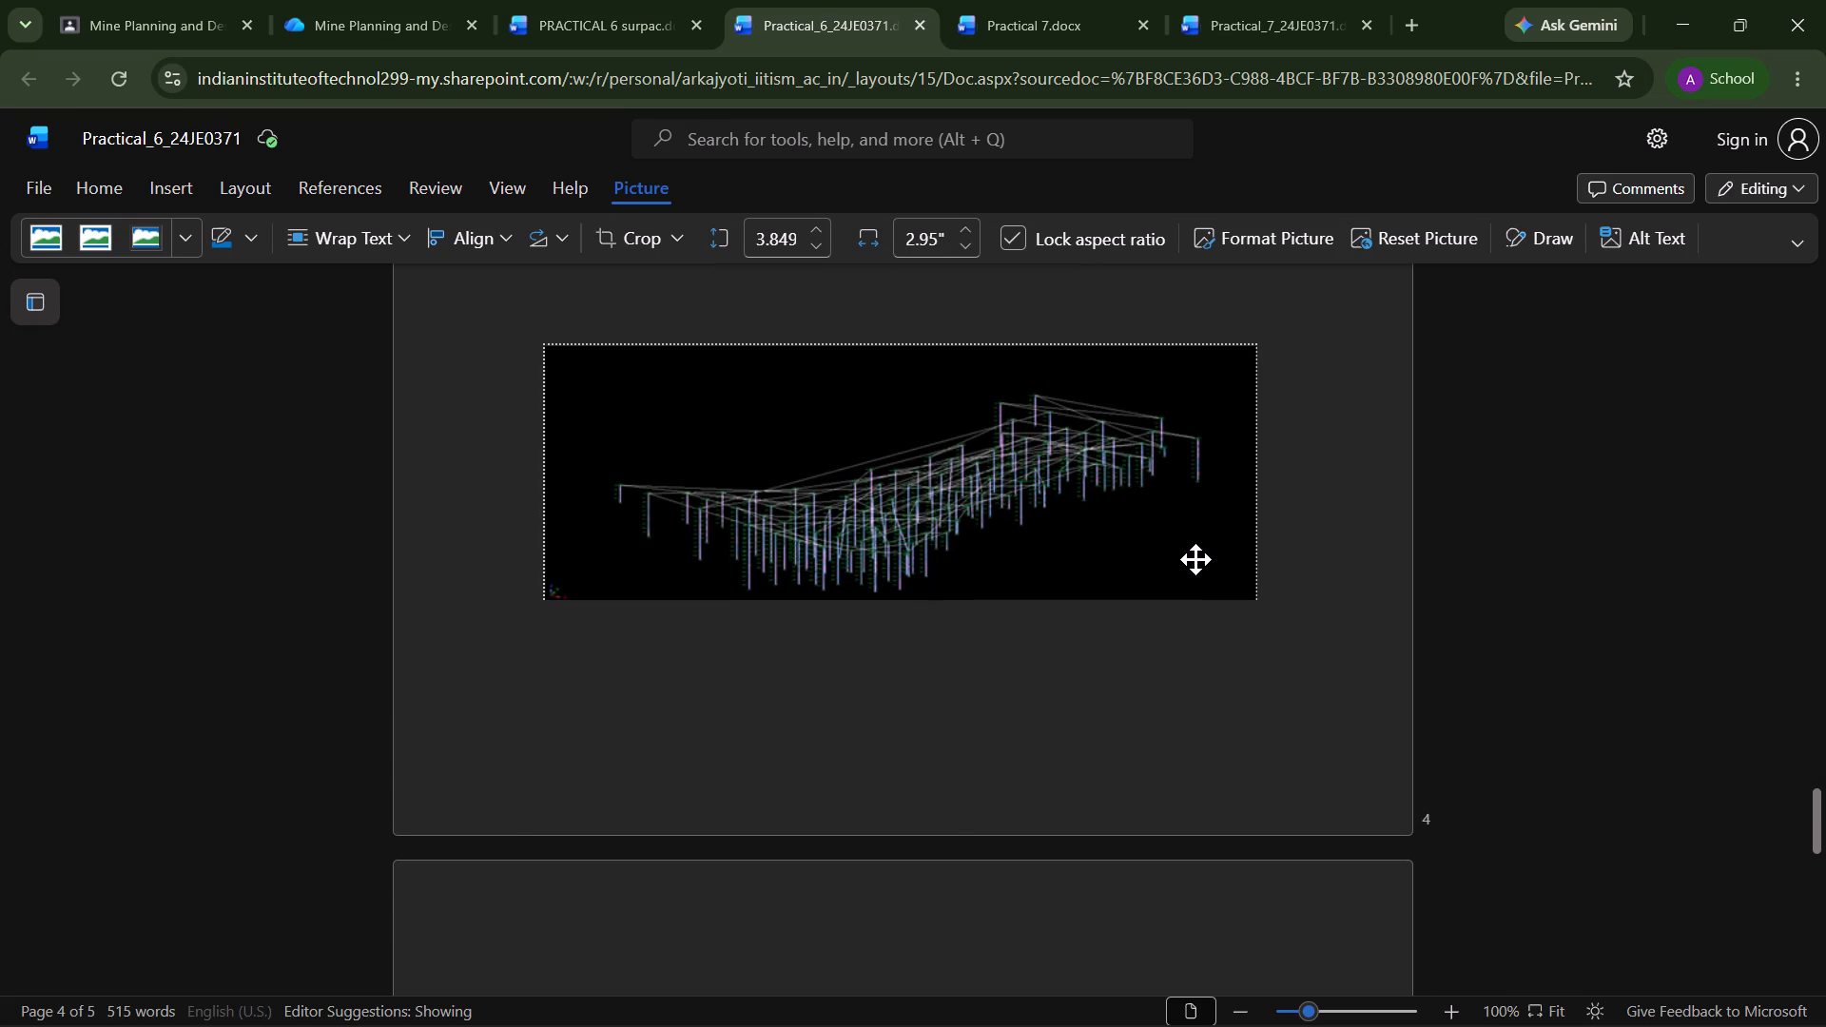
pyautogui.rightClick(1195, 559)
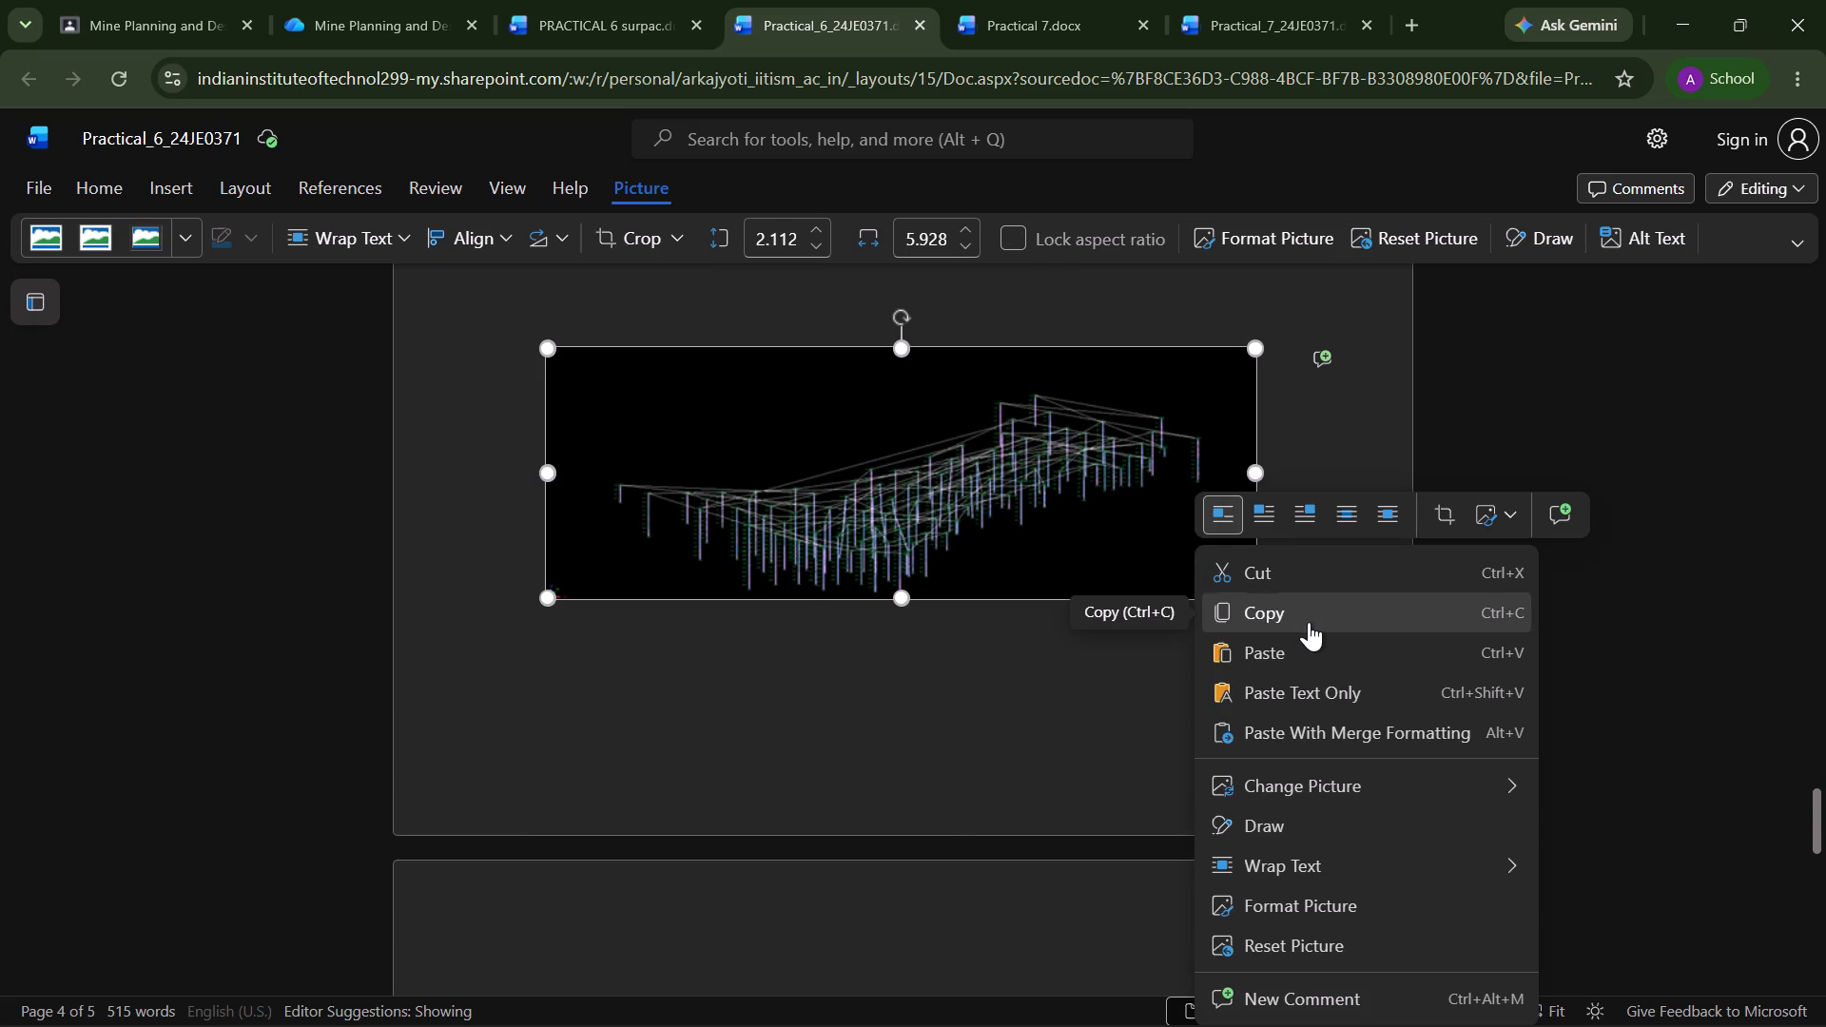
pyautogui.click(1309, 622)
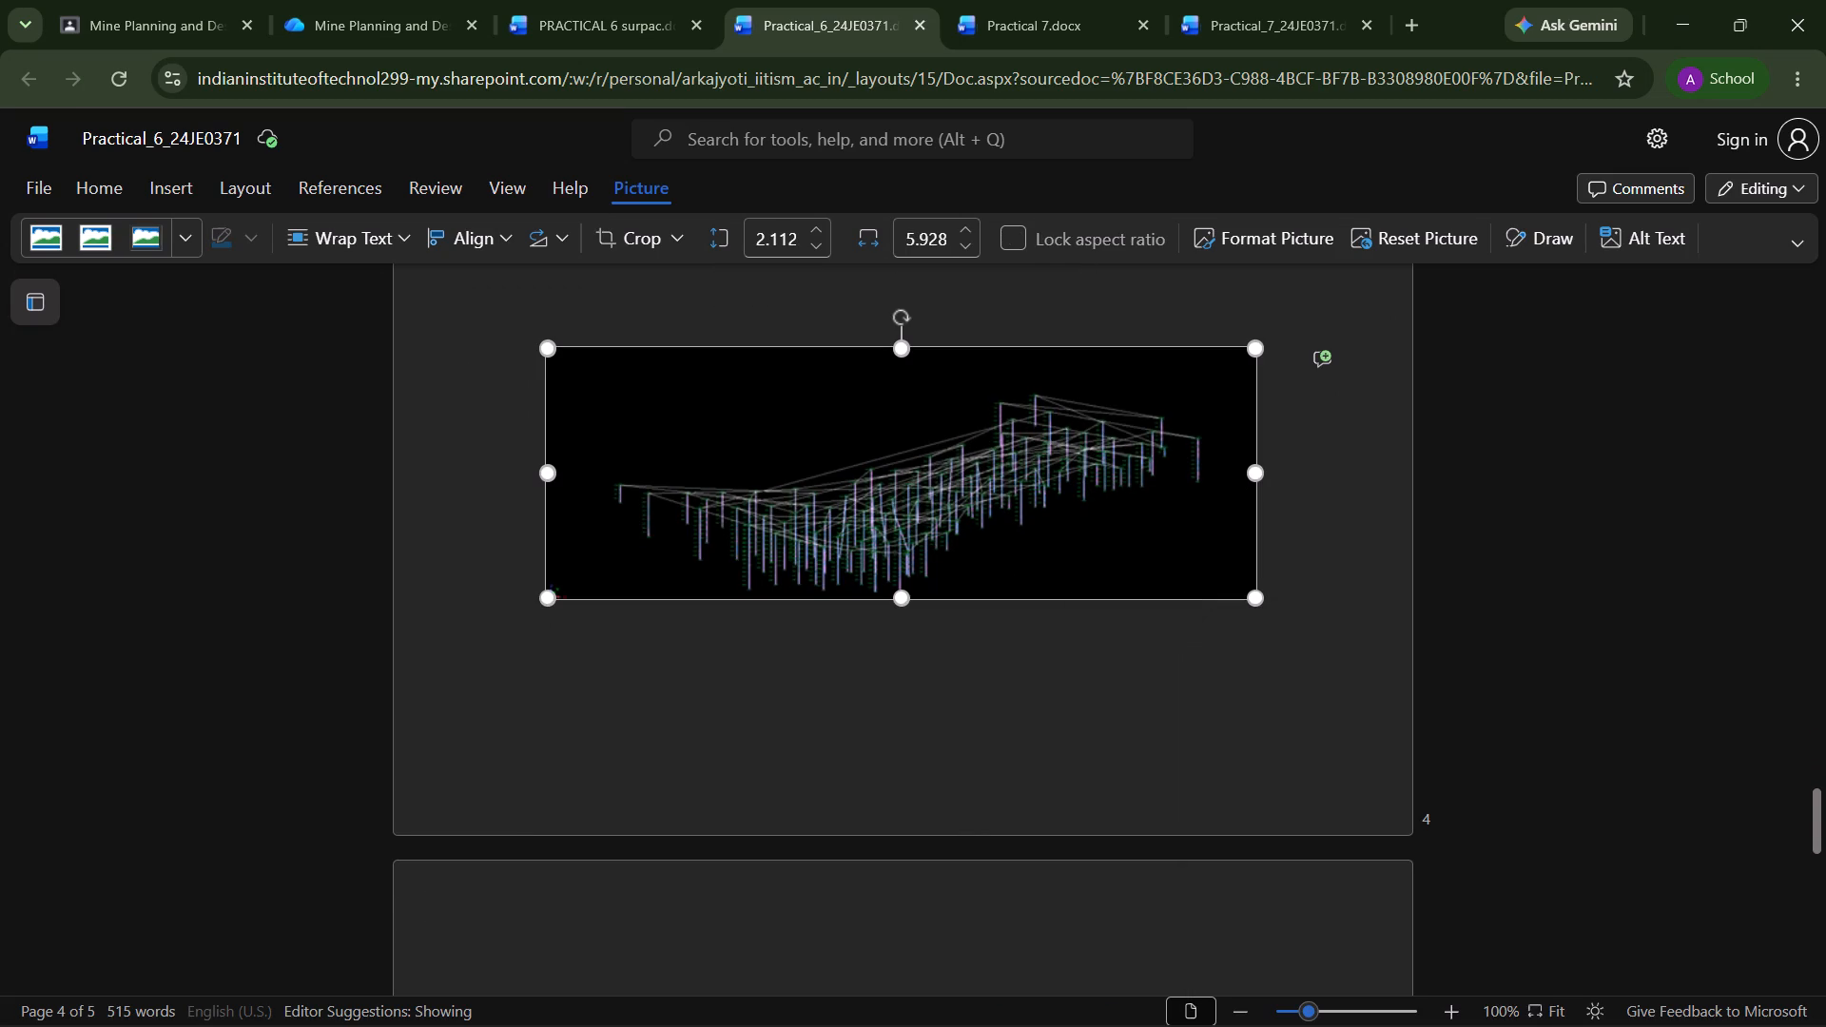
# Return to the own report in Word and paste the wireframe DTM picture between the drillhole log picture and the Result heading.
pyautogui.hotkey('alt', 'Tab')
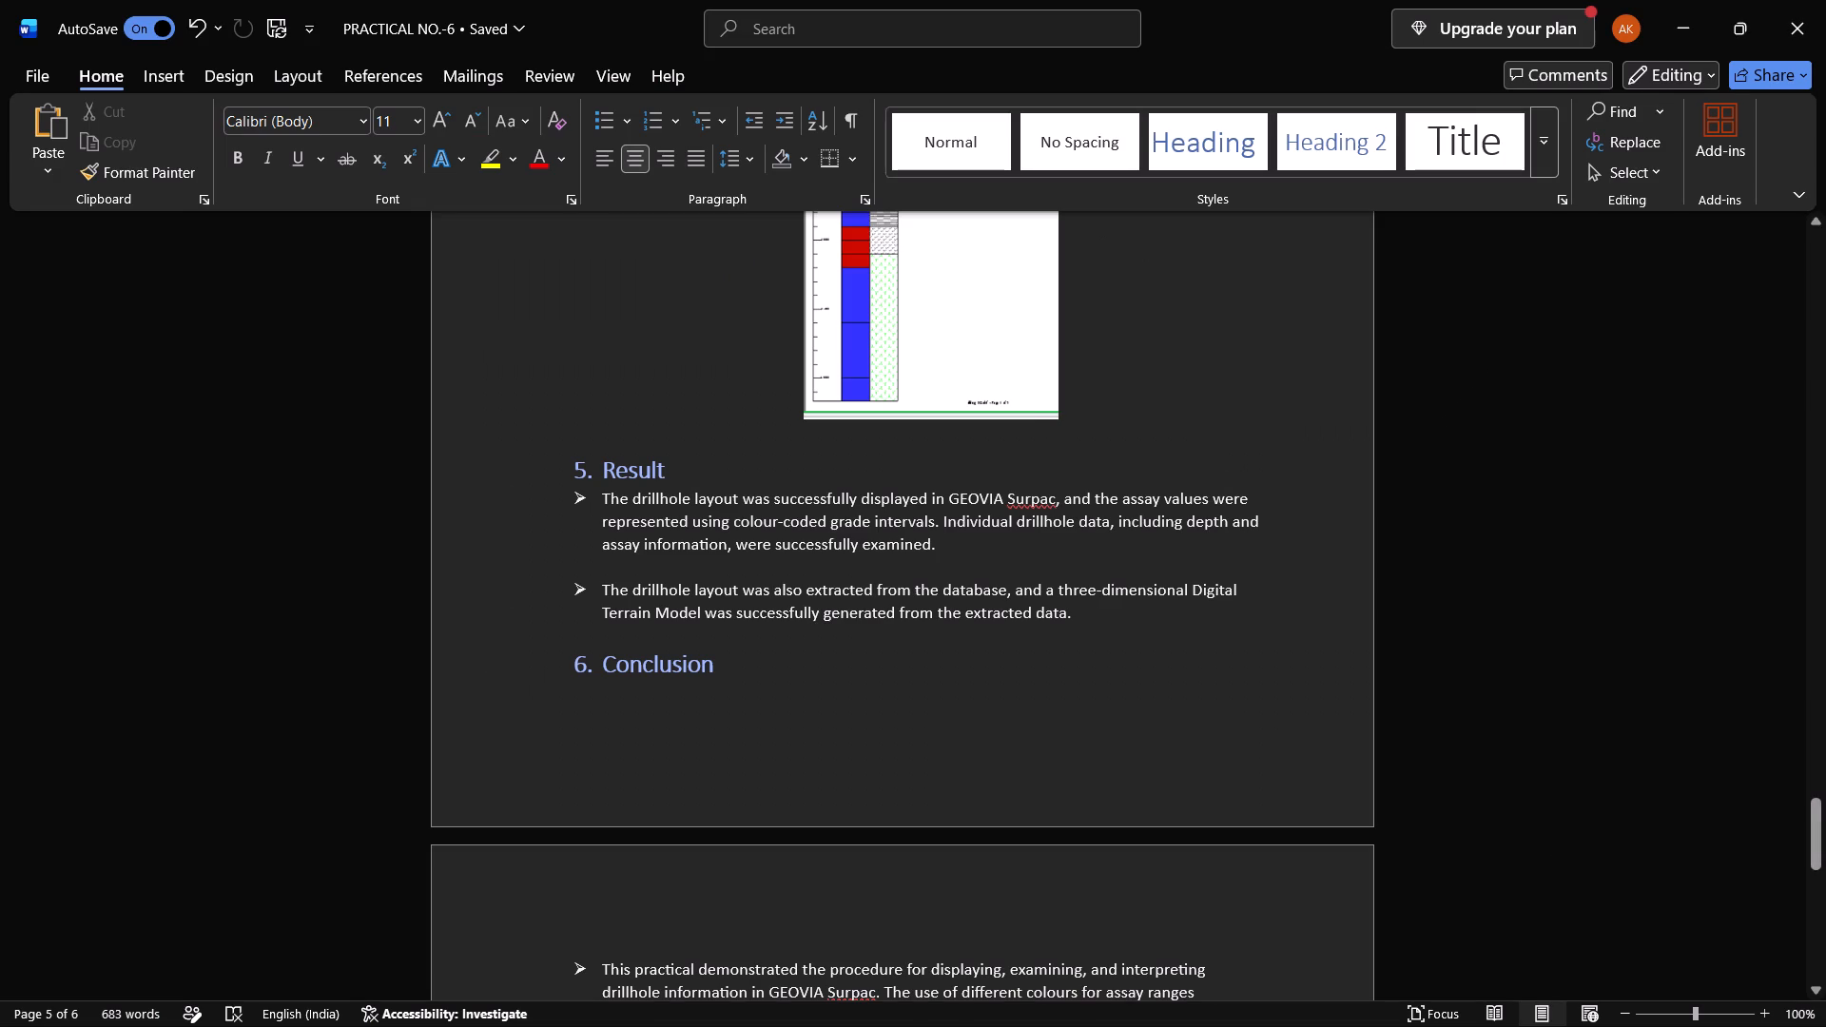
pyautogui.hotkey('shift', 'Return')
pyautogui.hotkey('shift', 'Return')
pyautogui.hotkey('shift', 'Return')
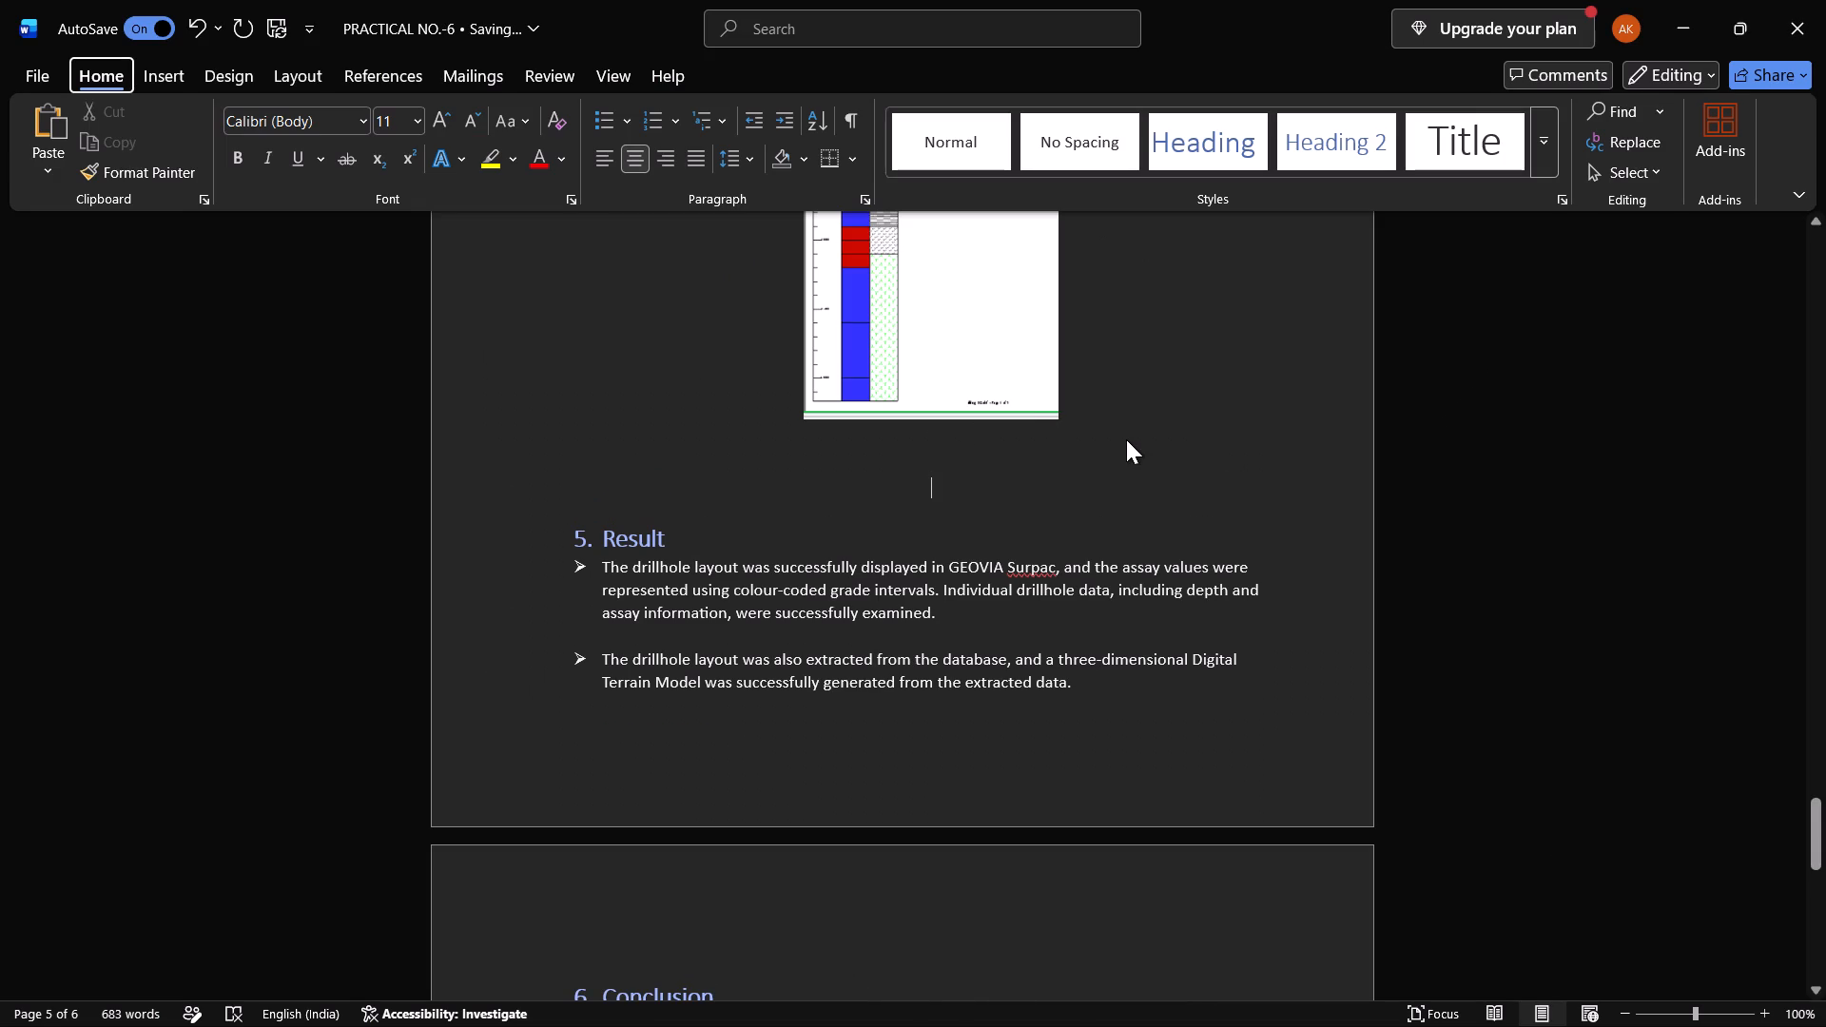
pyautogui.hotkey('ctrl', 'v')
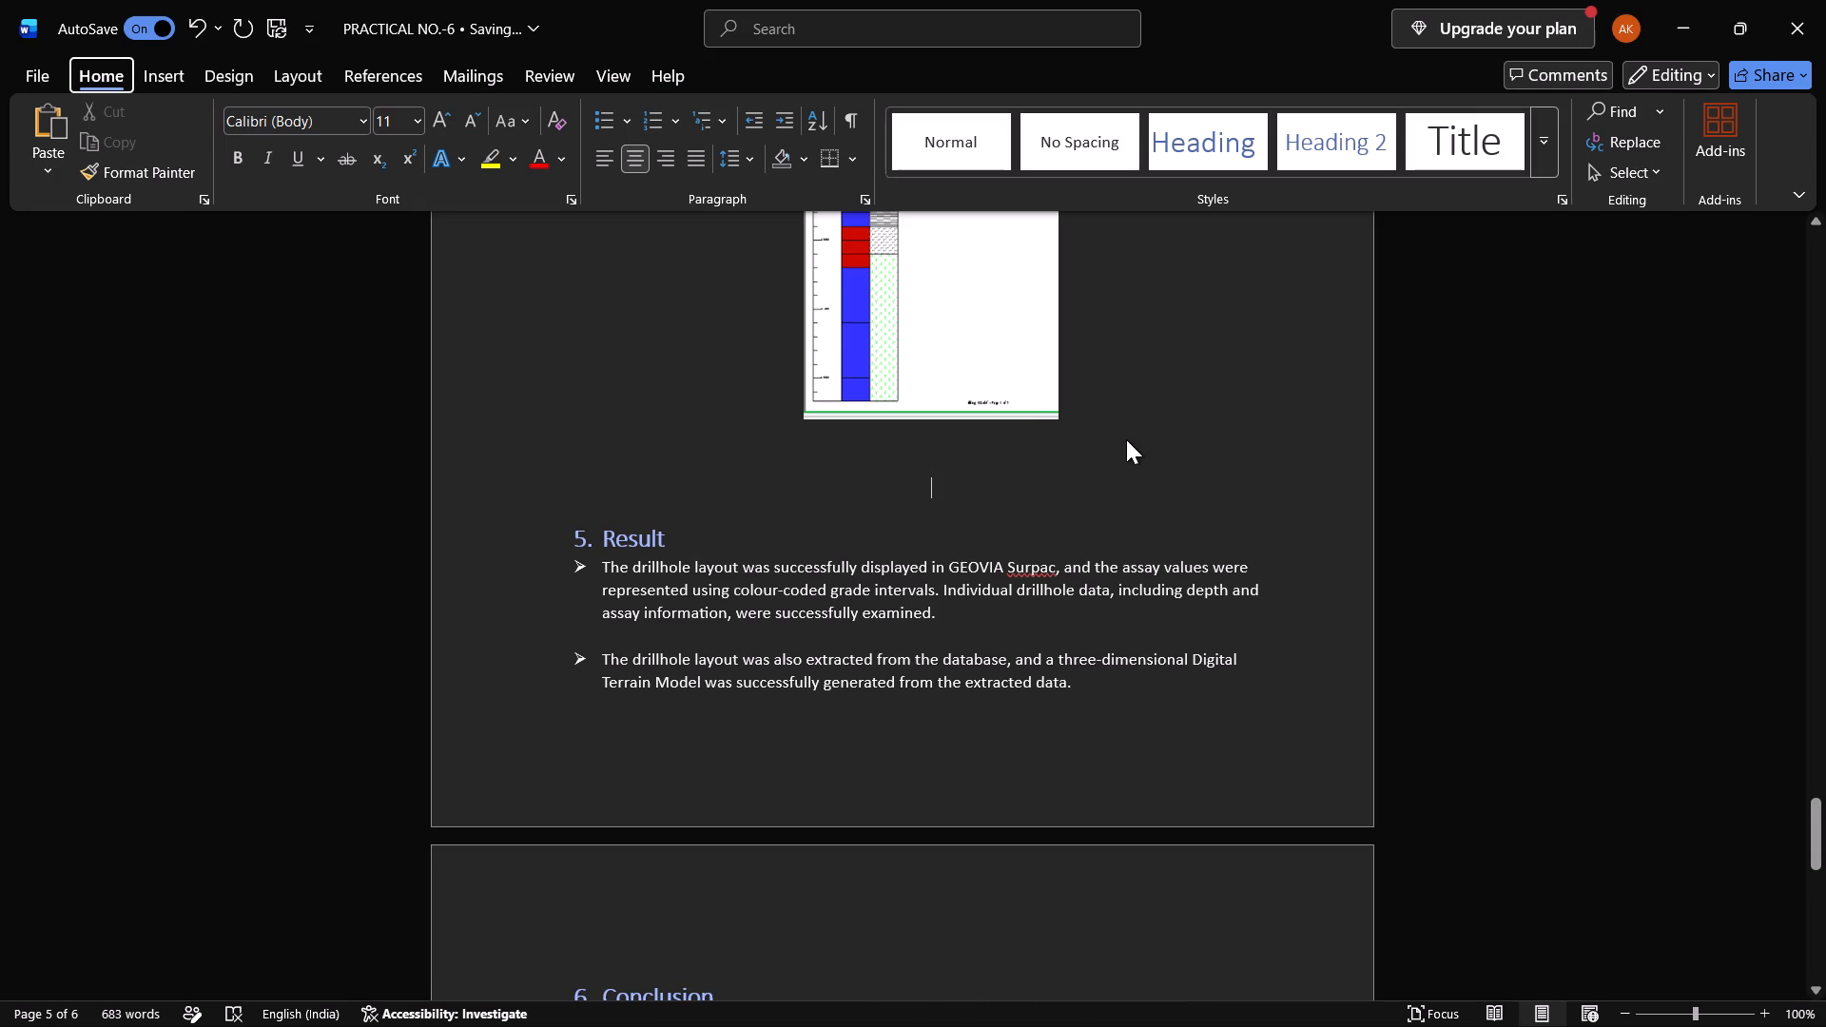
pyautogui.hotkey('ctrl', 'z')
pyautogui.click(1126, 439)
pyautogui.hotkey('ctrl', 'v')
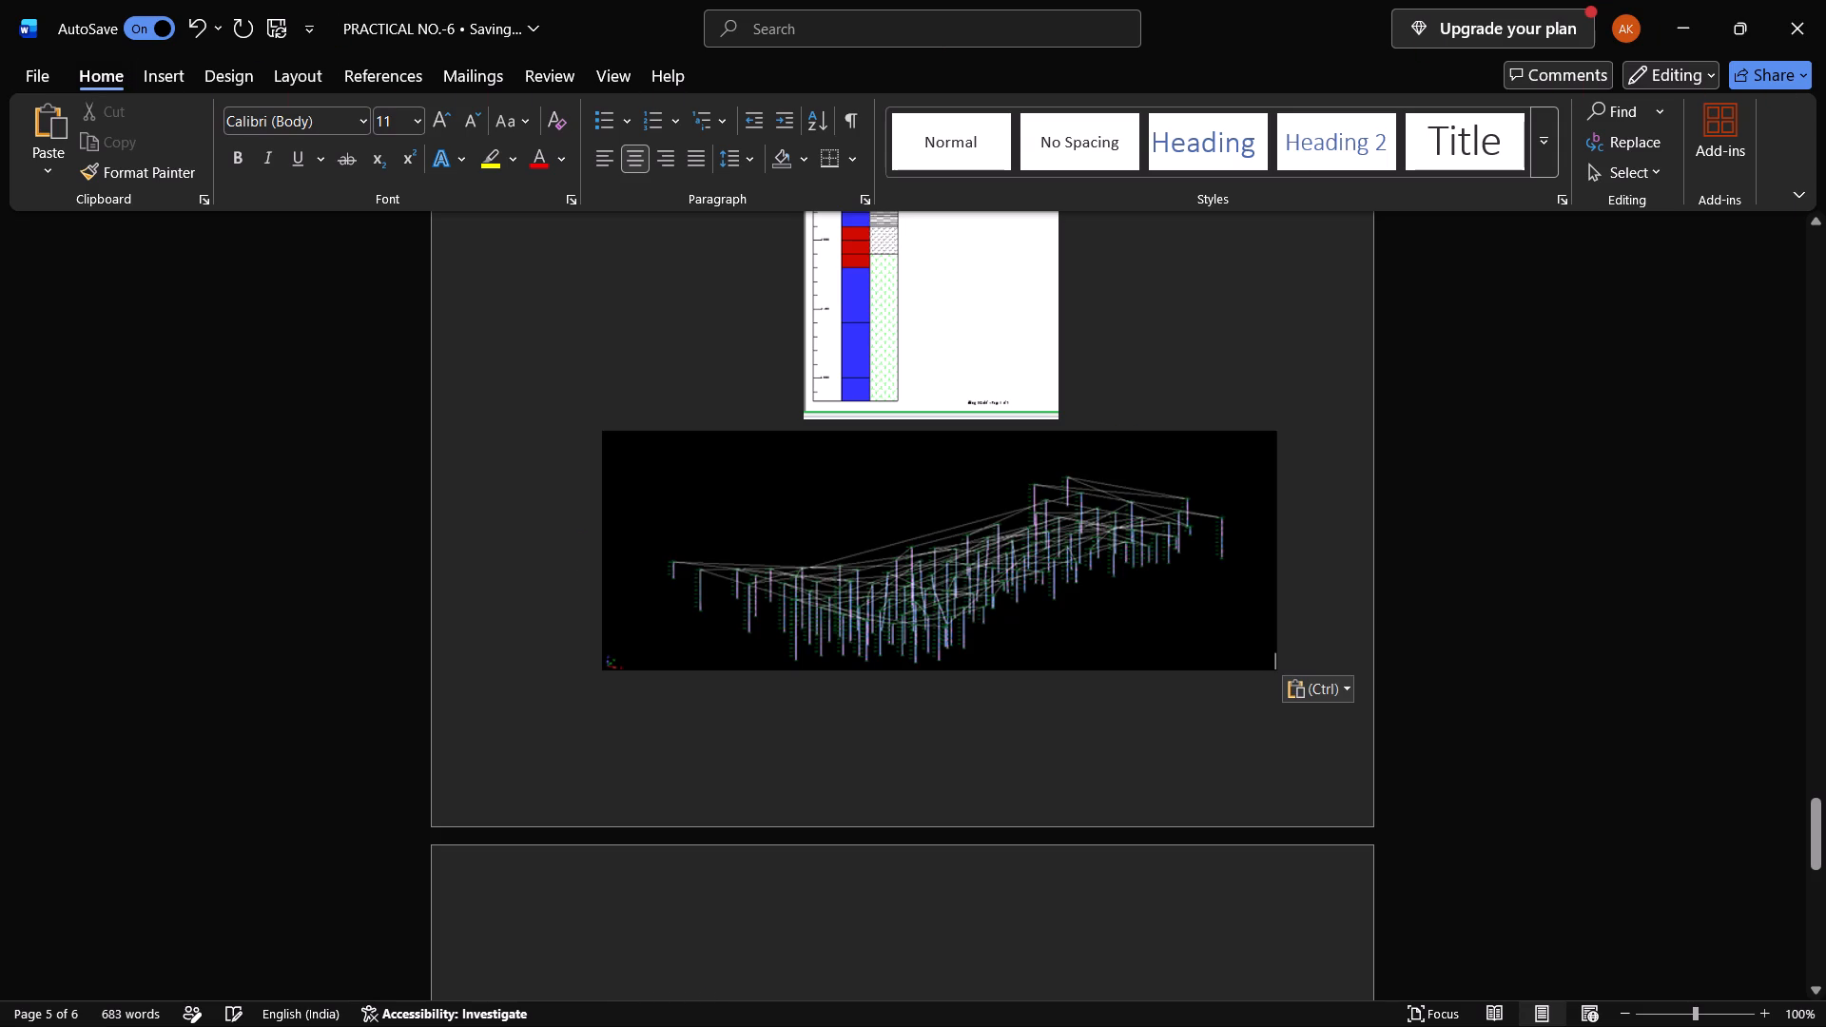
# Insert two blank paragraphs between the drillhole log picture and the wireframe DTM picture.
pyautogui.click(1126, 439)
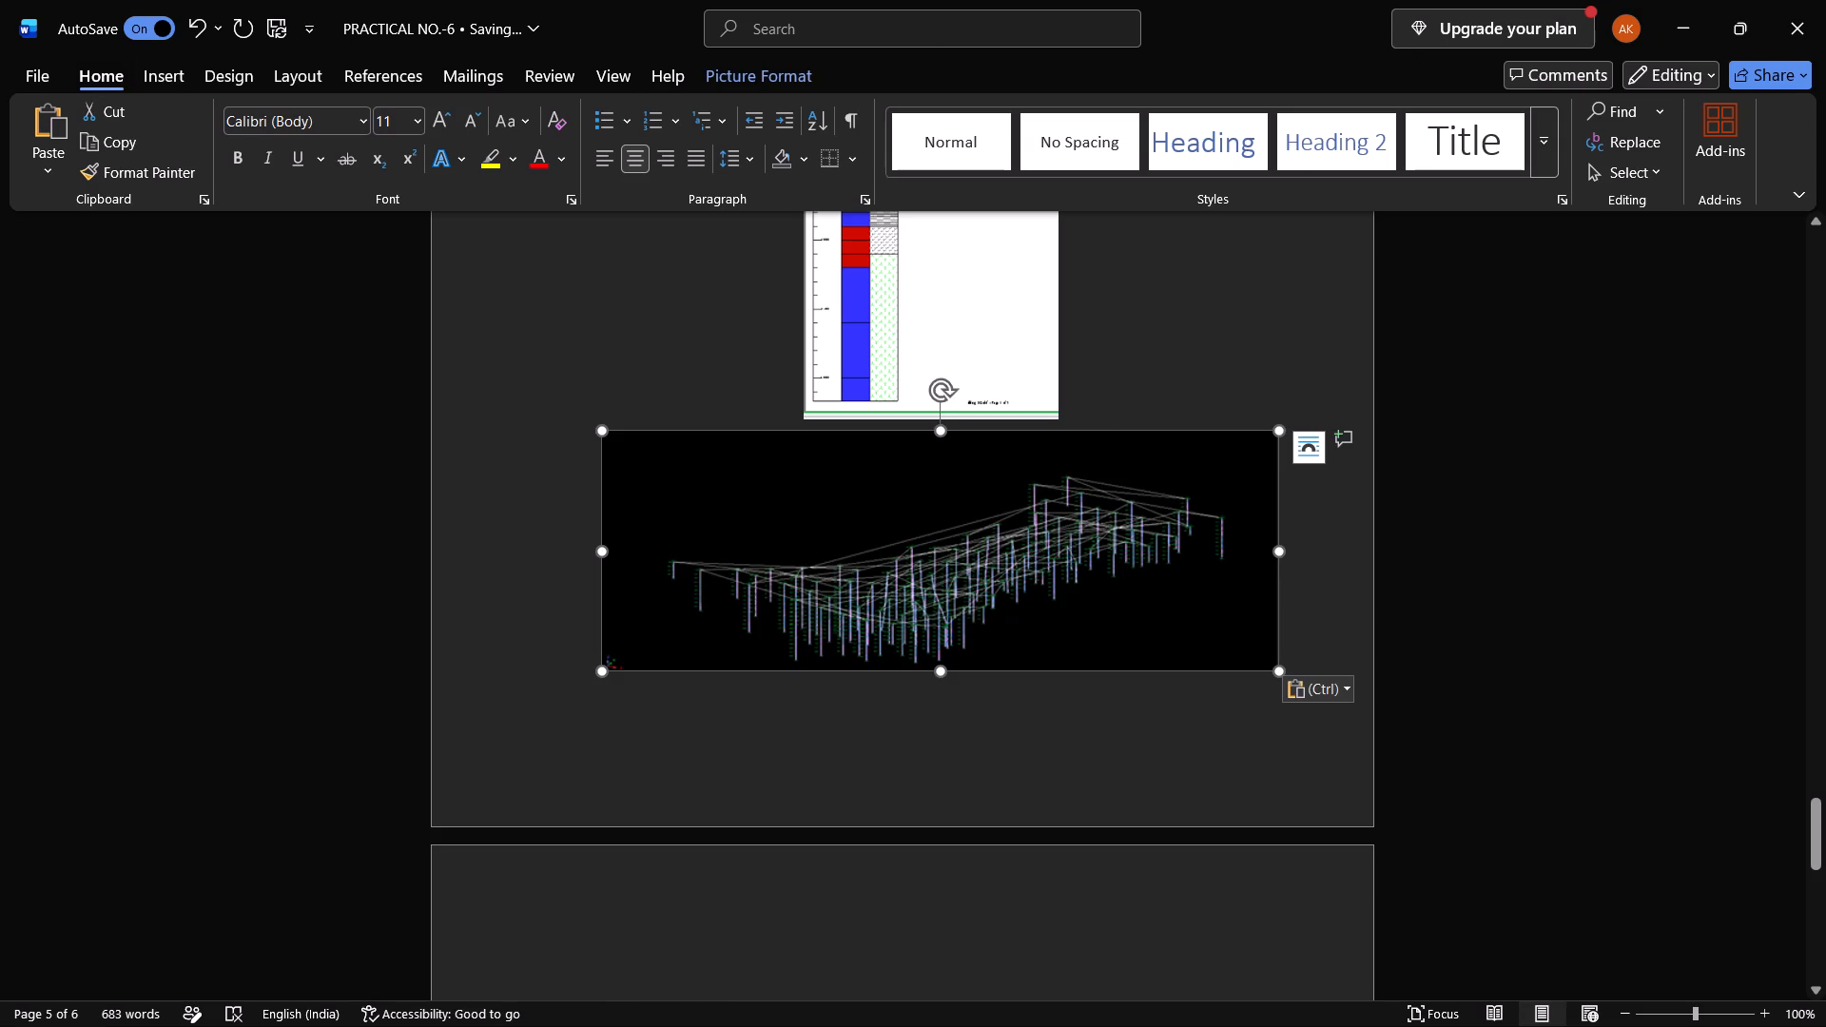
pyautogui.click(1107, 395)
pyautogui.press('Return')
pyautogui.press('Return')
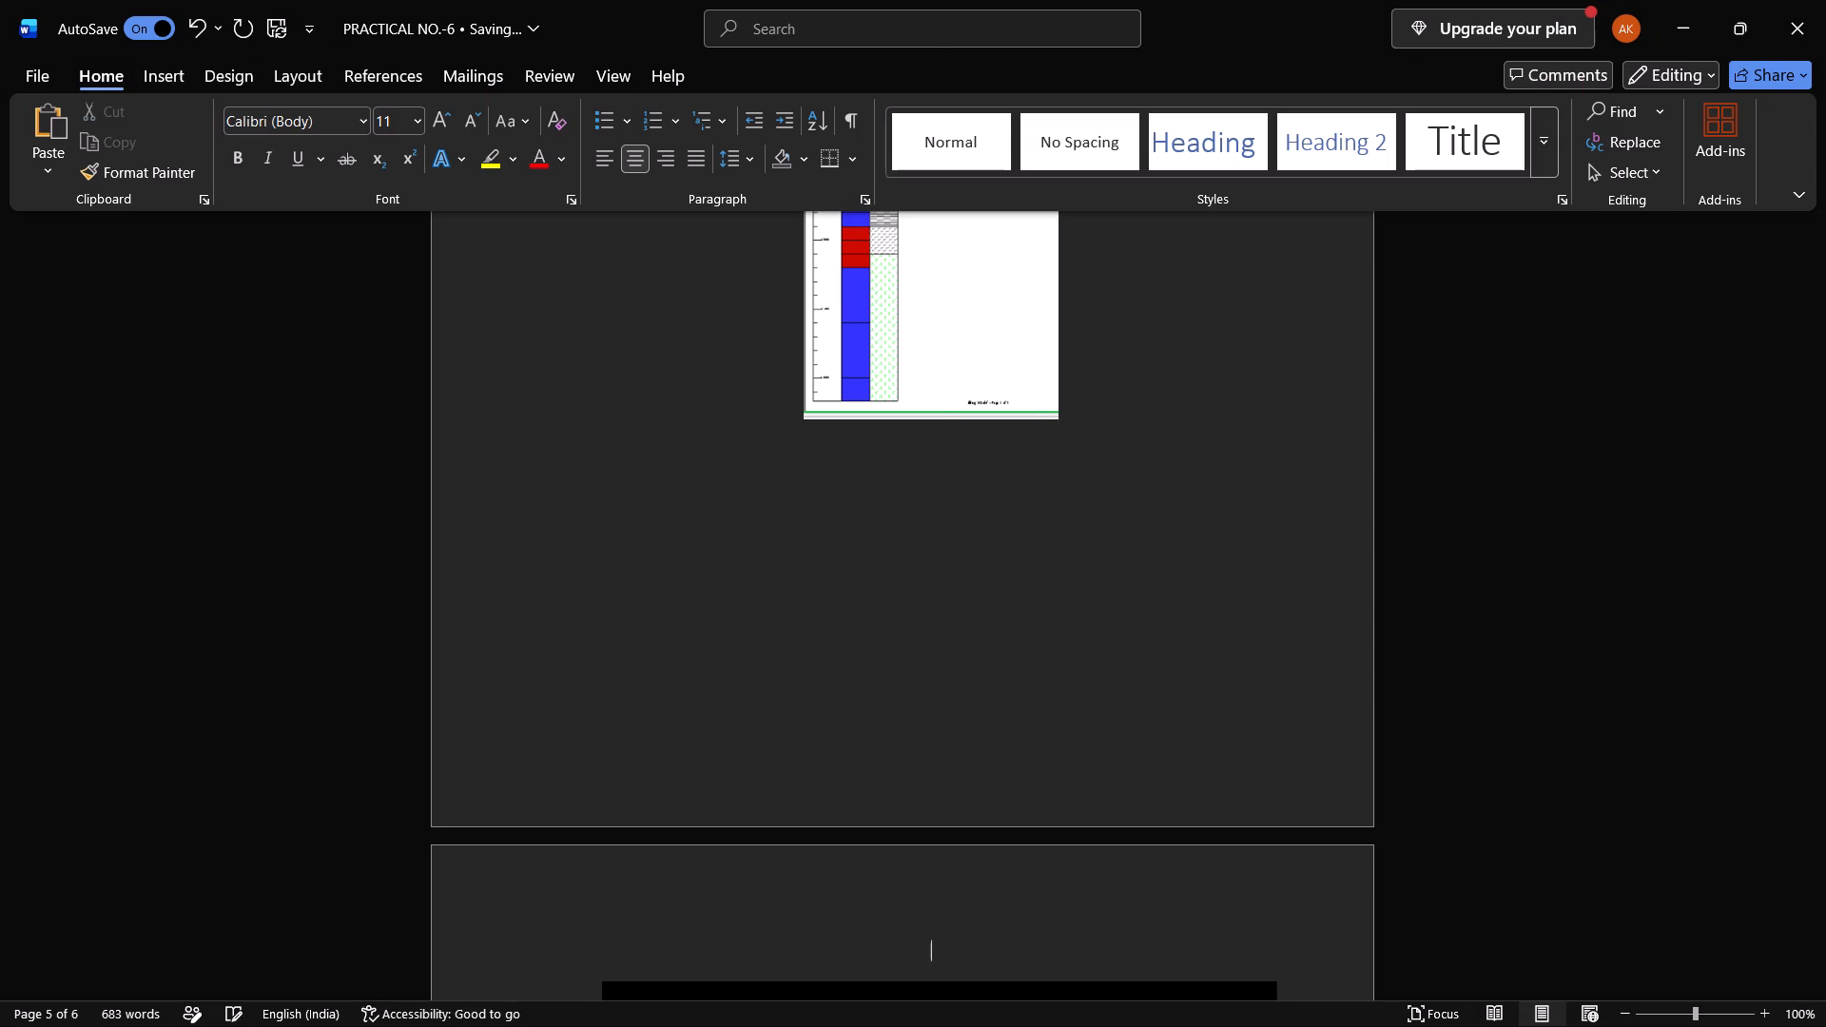
pyautogui.scroll(-2, 1107, 395)
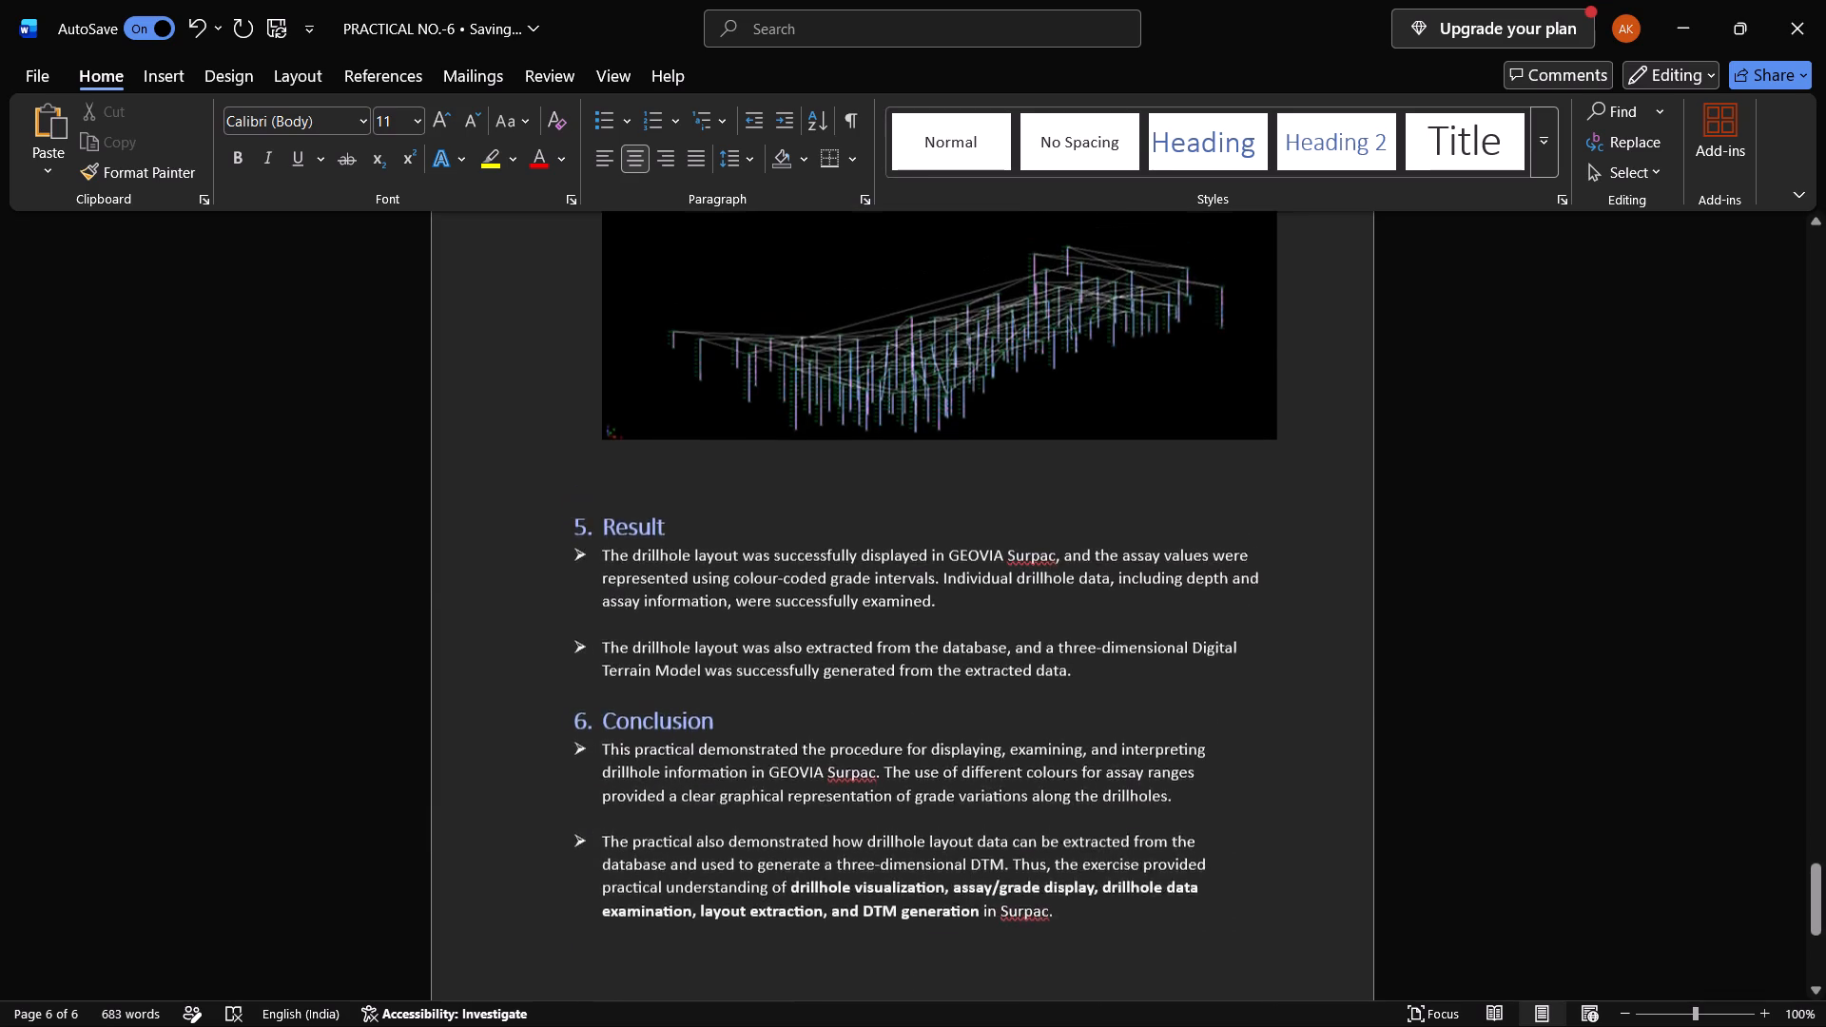
pyautogui.scroll(-1, 1107, 395)
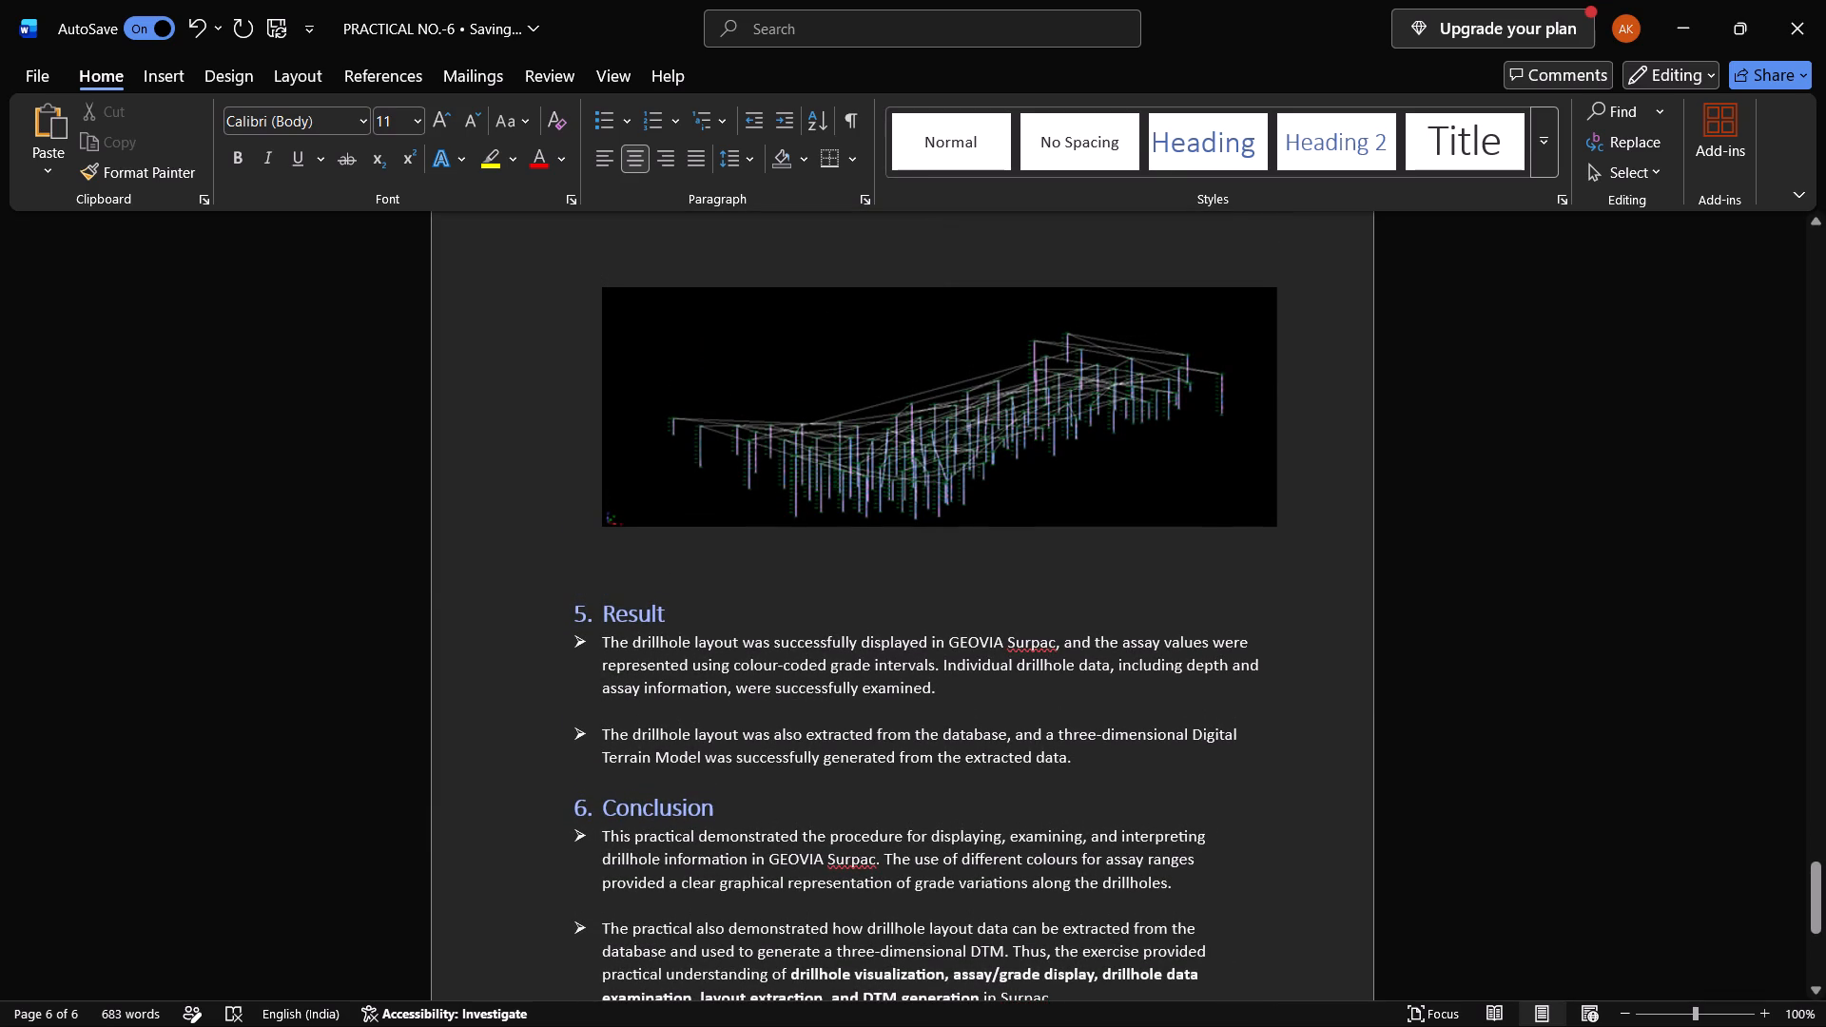
# Insert three blank paragraphs between the wireframe DTM picture and the Result heading.
pyautogui.click(1298, 530)
pyautogui.press('Return')
pyautogui.press('Return')
pyautogui.press('Return')
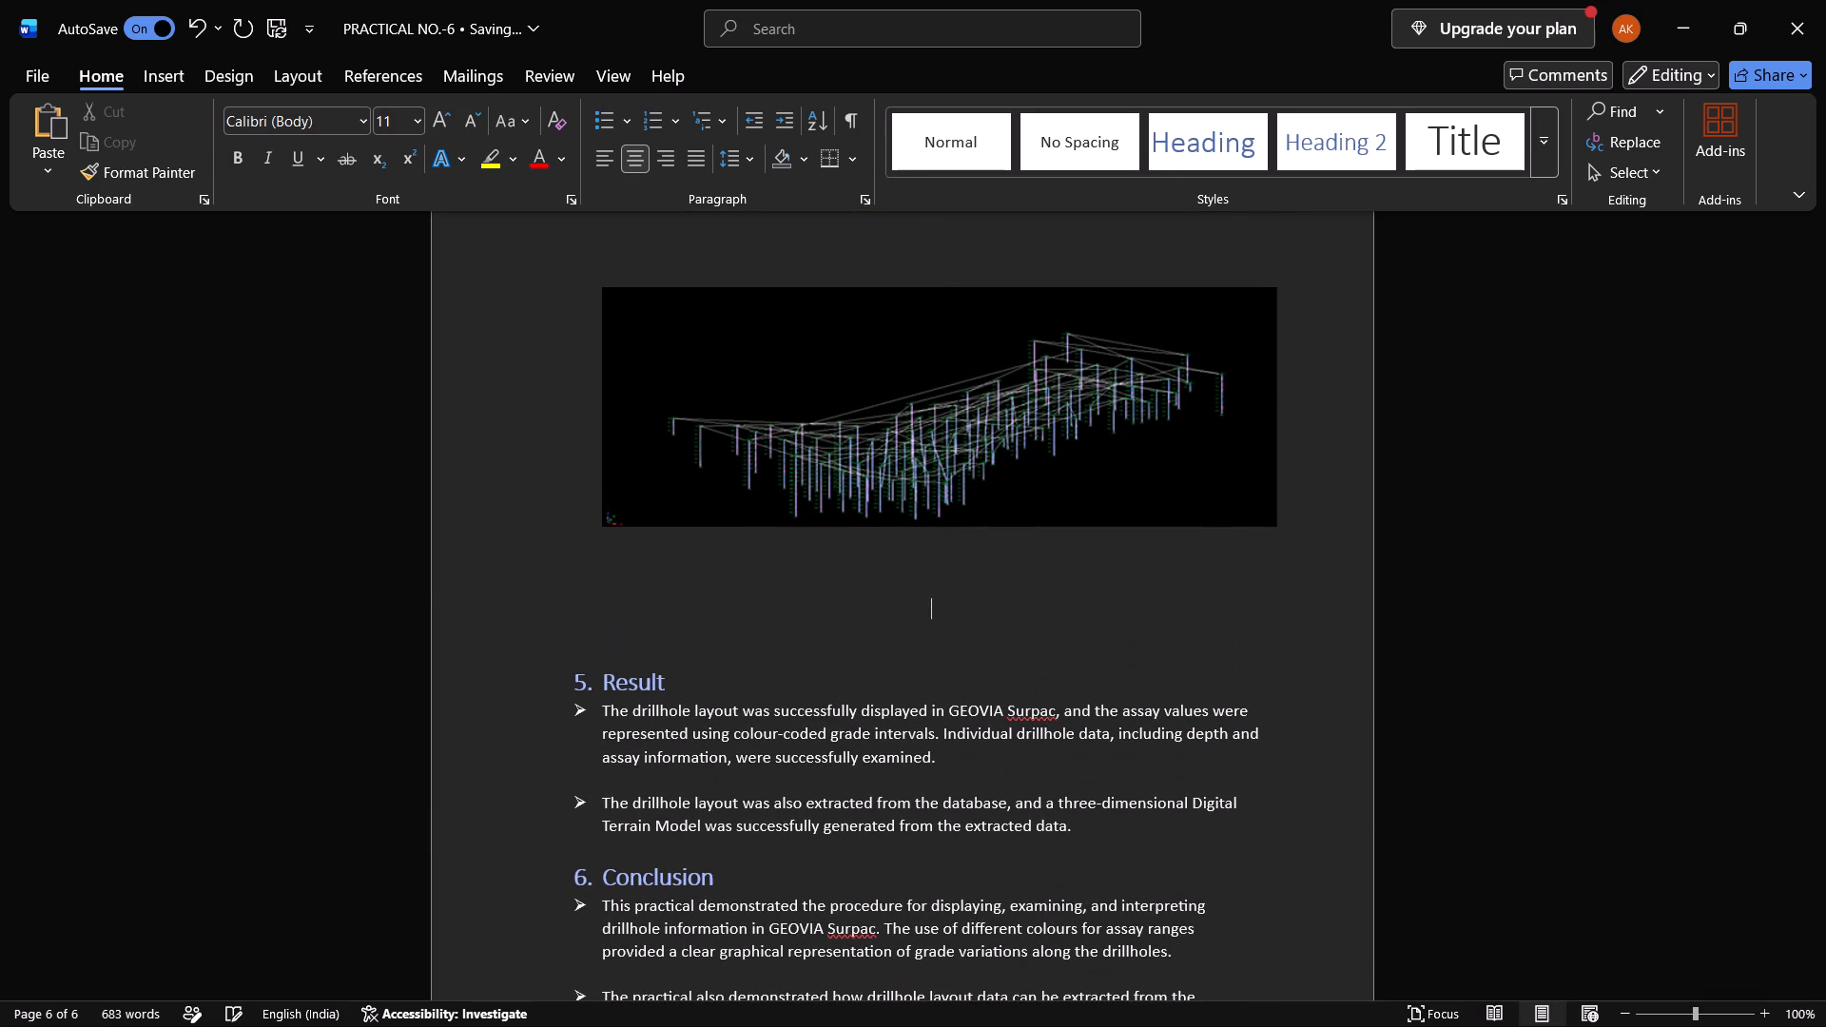
# Switch to the shared report in Chrome and copy the orange DTM surface picture above its Result section.
pyautogui.hotkey('alt', 'Tab')
pyautogui.scroll(-5, 1298, 530)
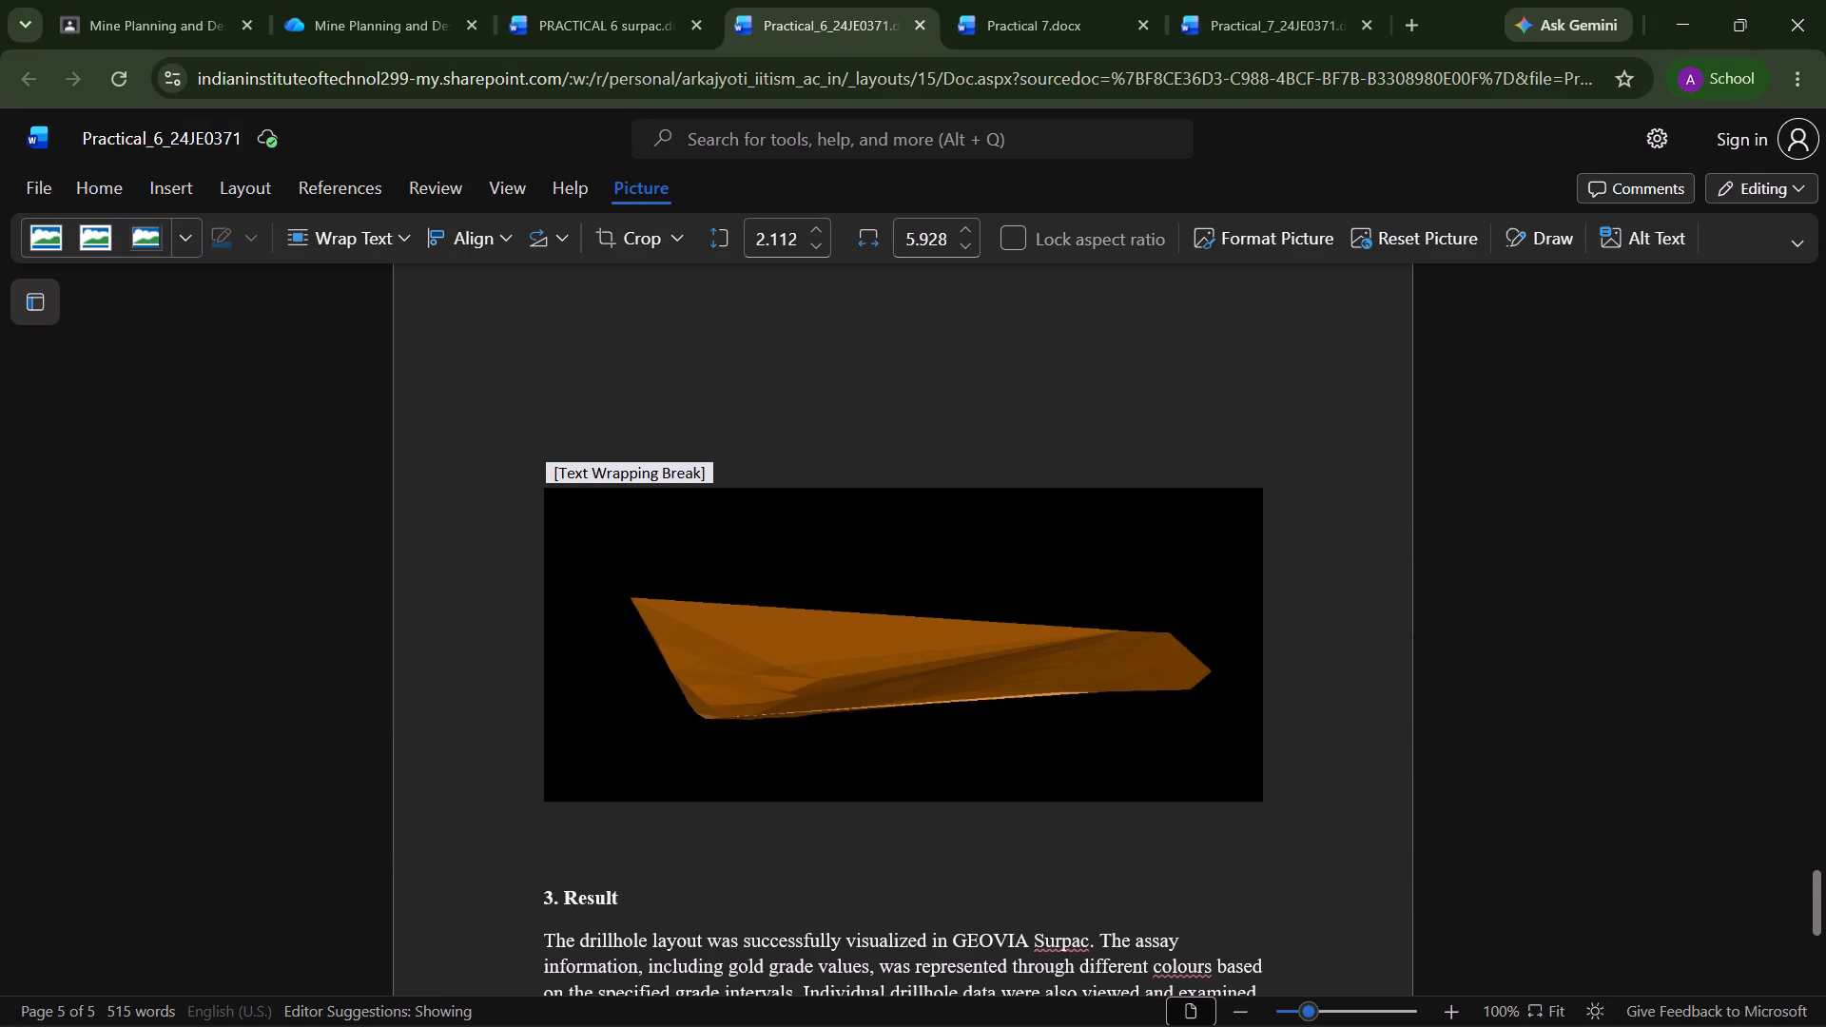
pyautogui.rightClick(993, 559)
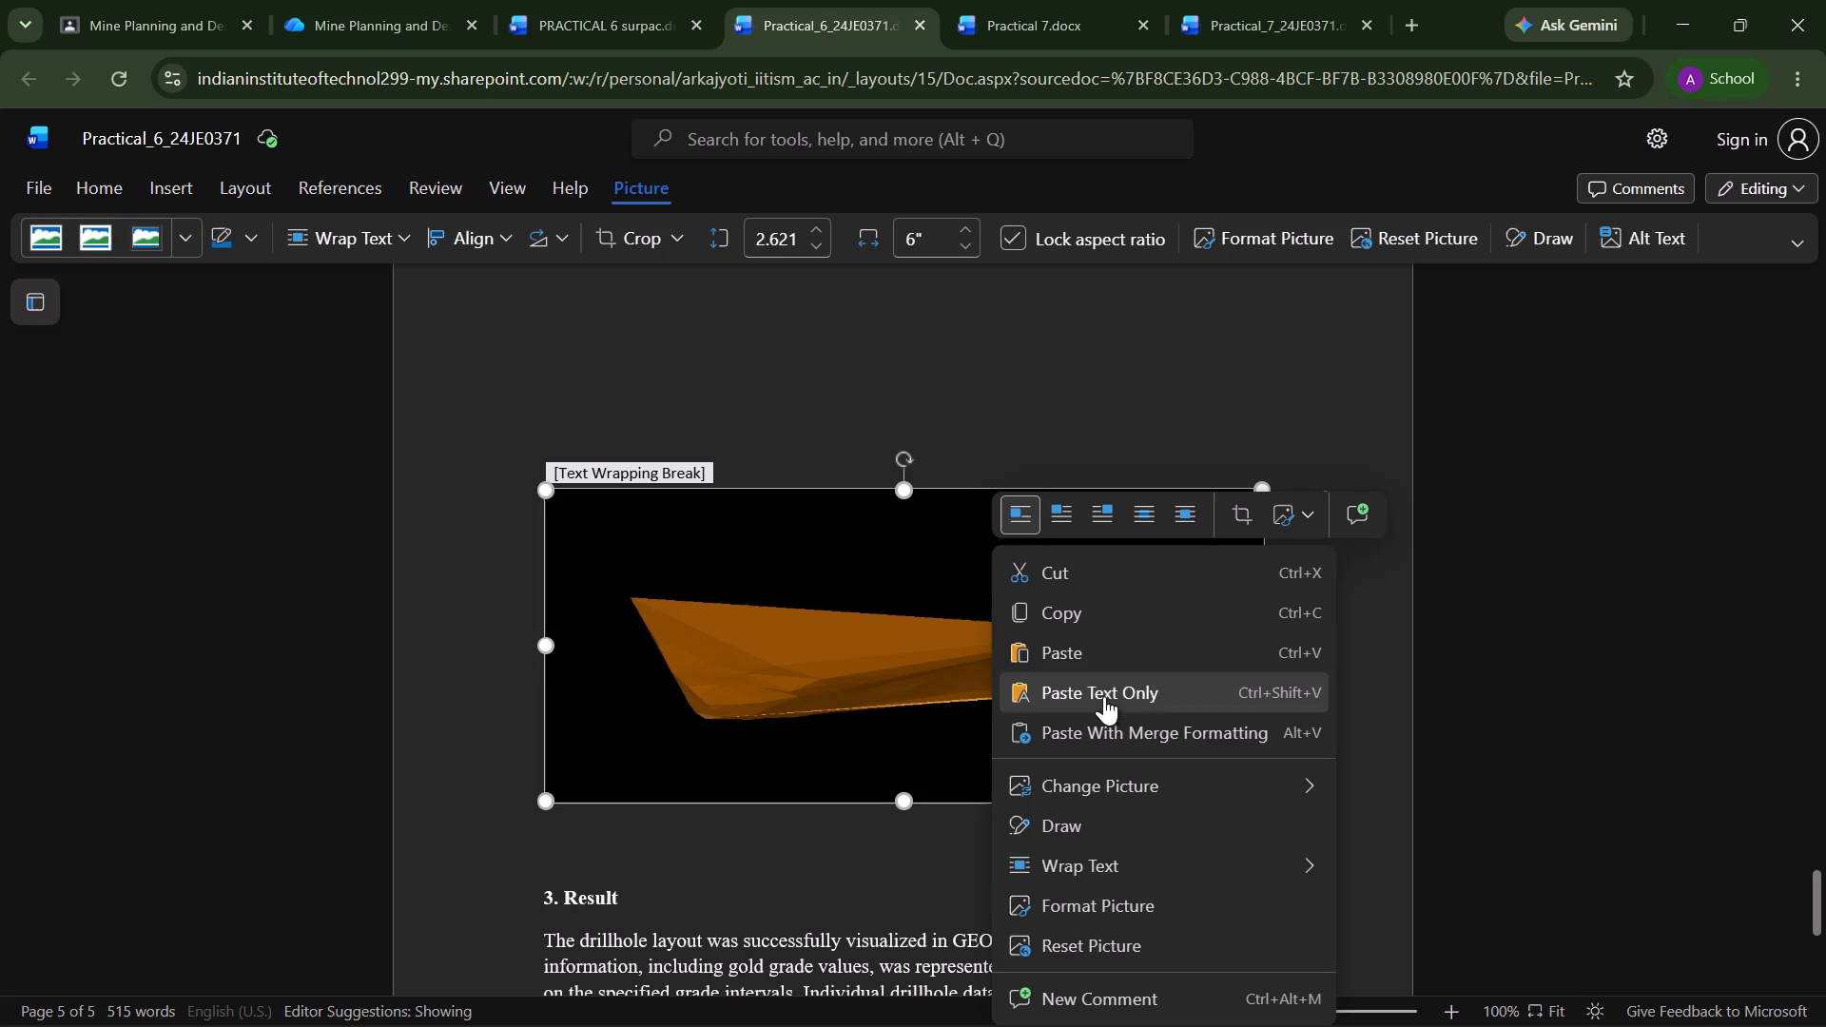
pyautogui.click(1090, 631)
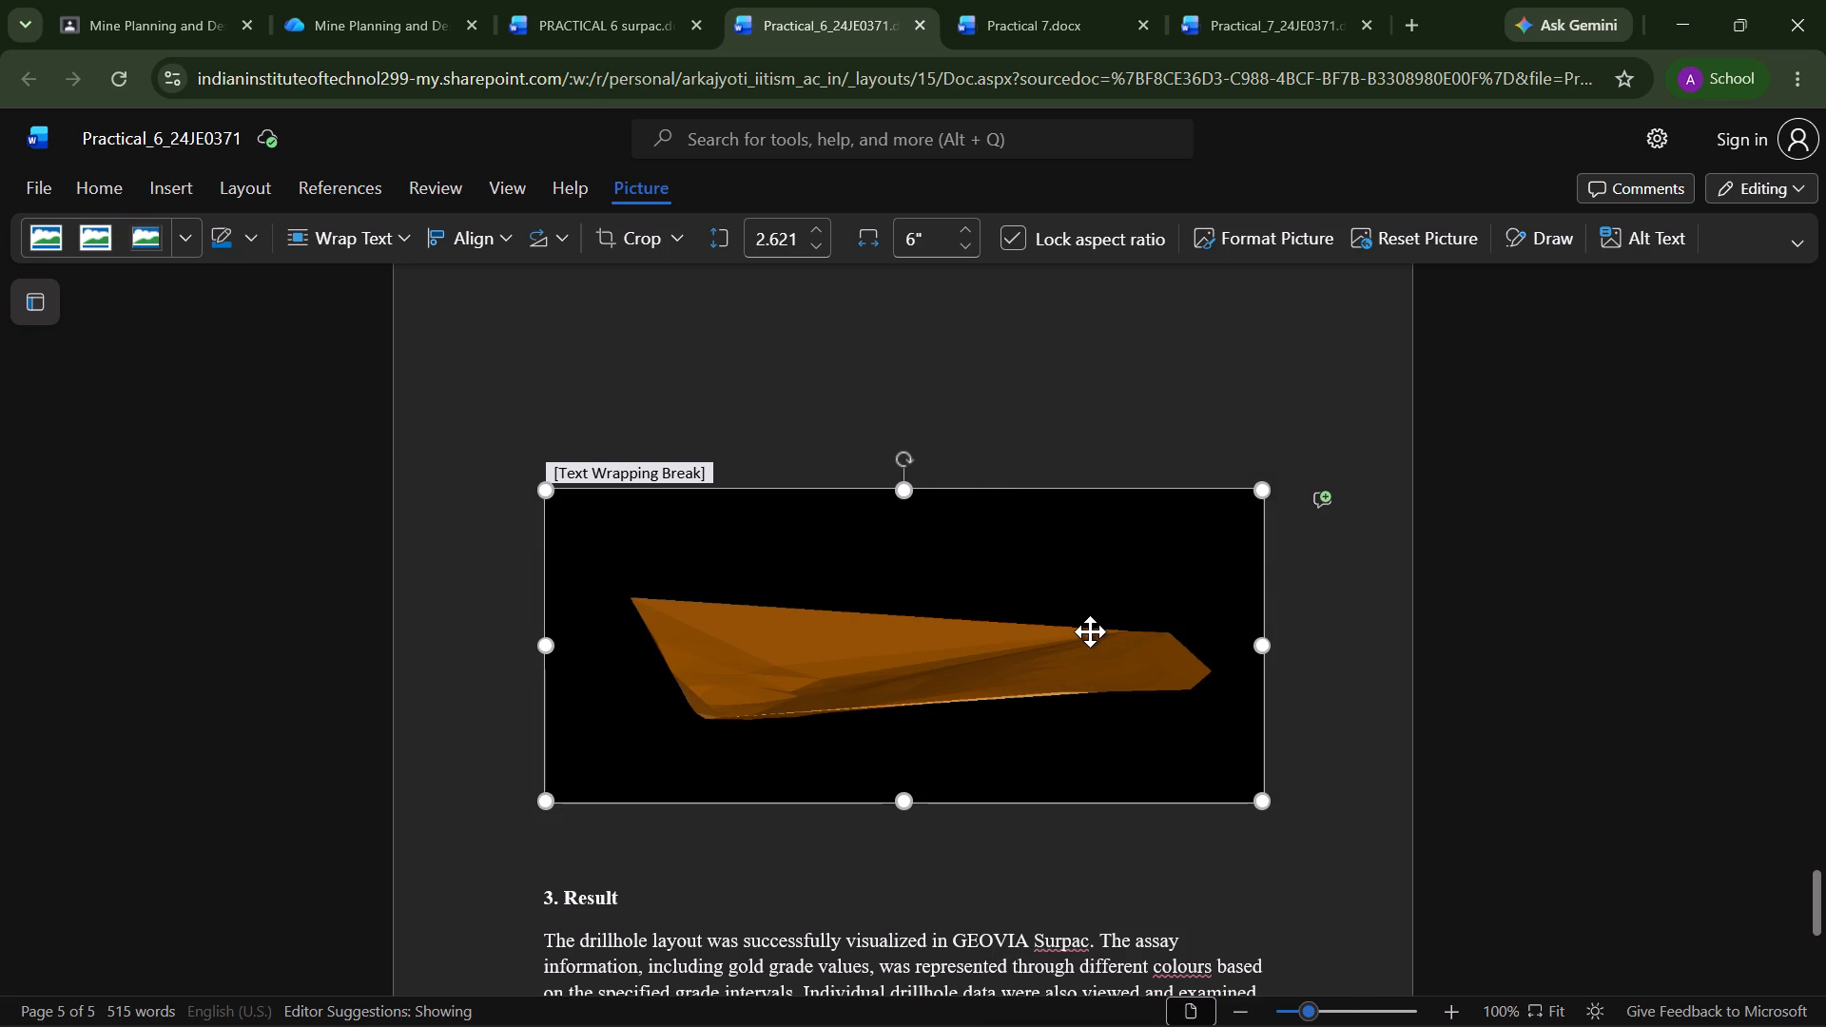
# Return to the own report in Word and paste the DTM surface picture below the wireframe DTM picture.
pyautogui.hotkey('alt', 'Tab')
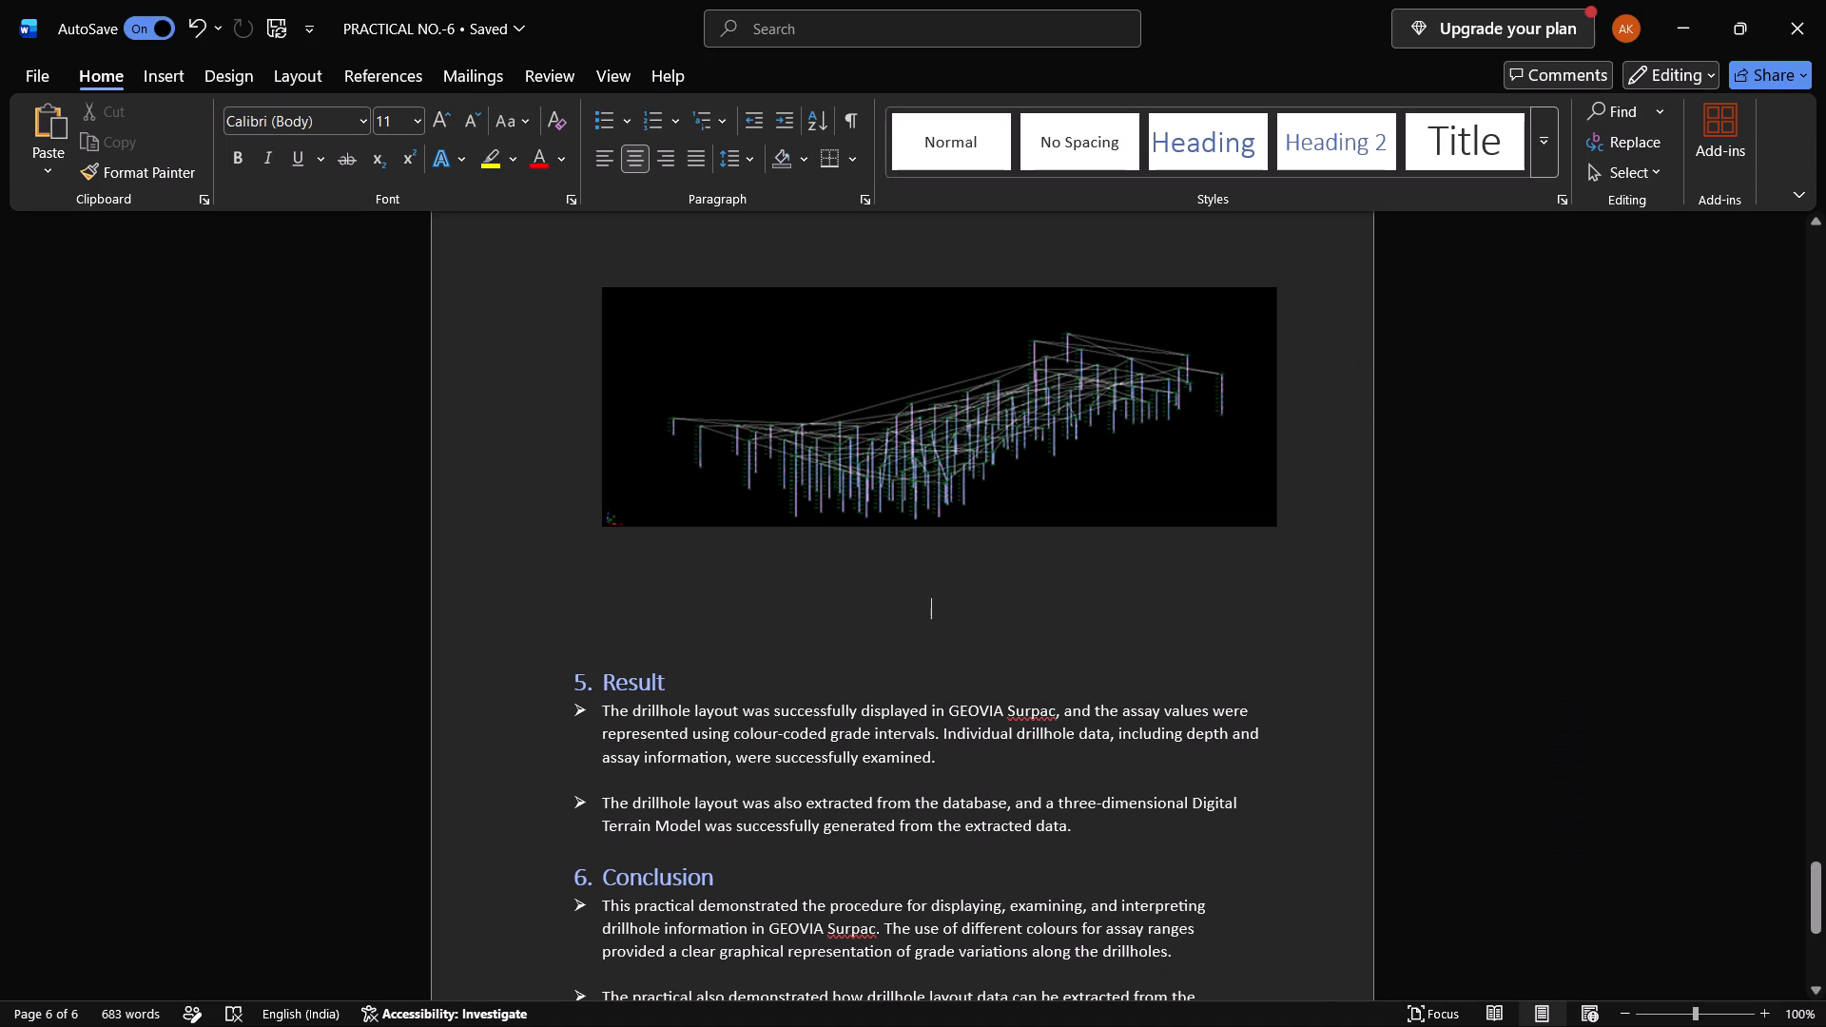
pyautogui.hotkey('ctrl', 'v')
pyautogui.scroll(-3, 1090, 631)
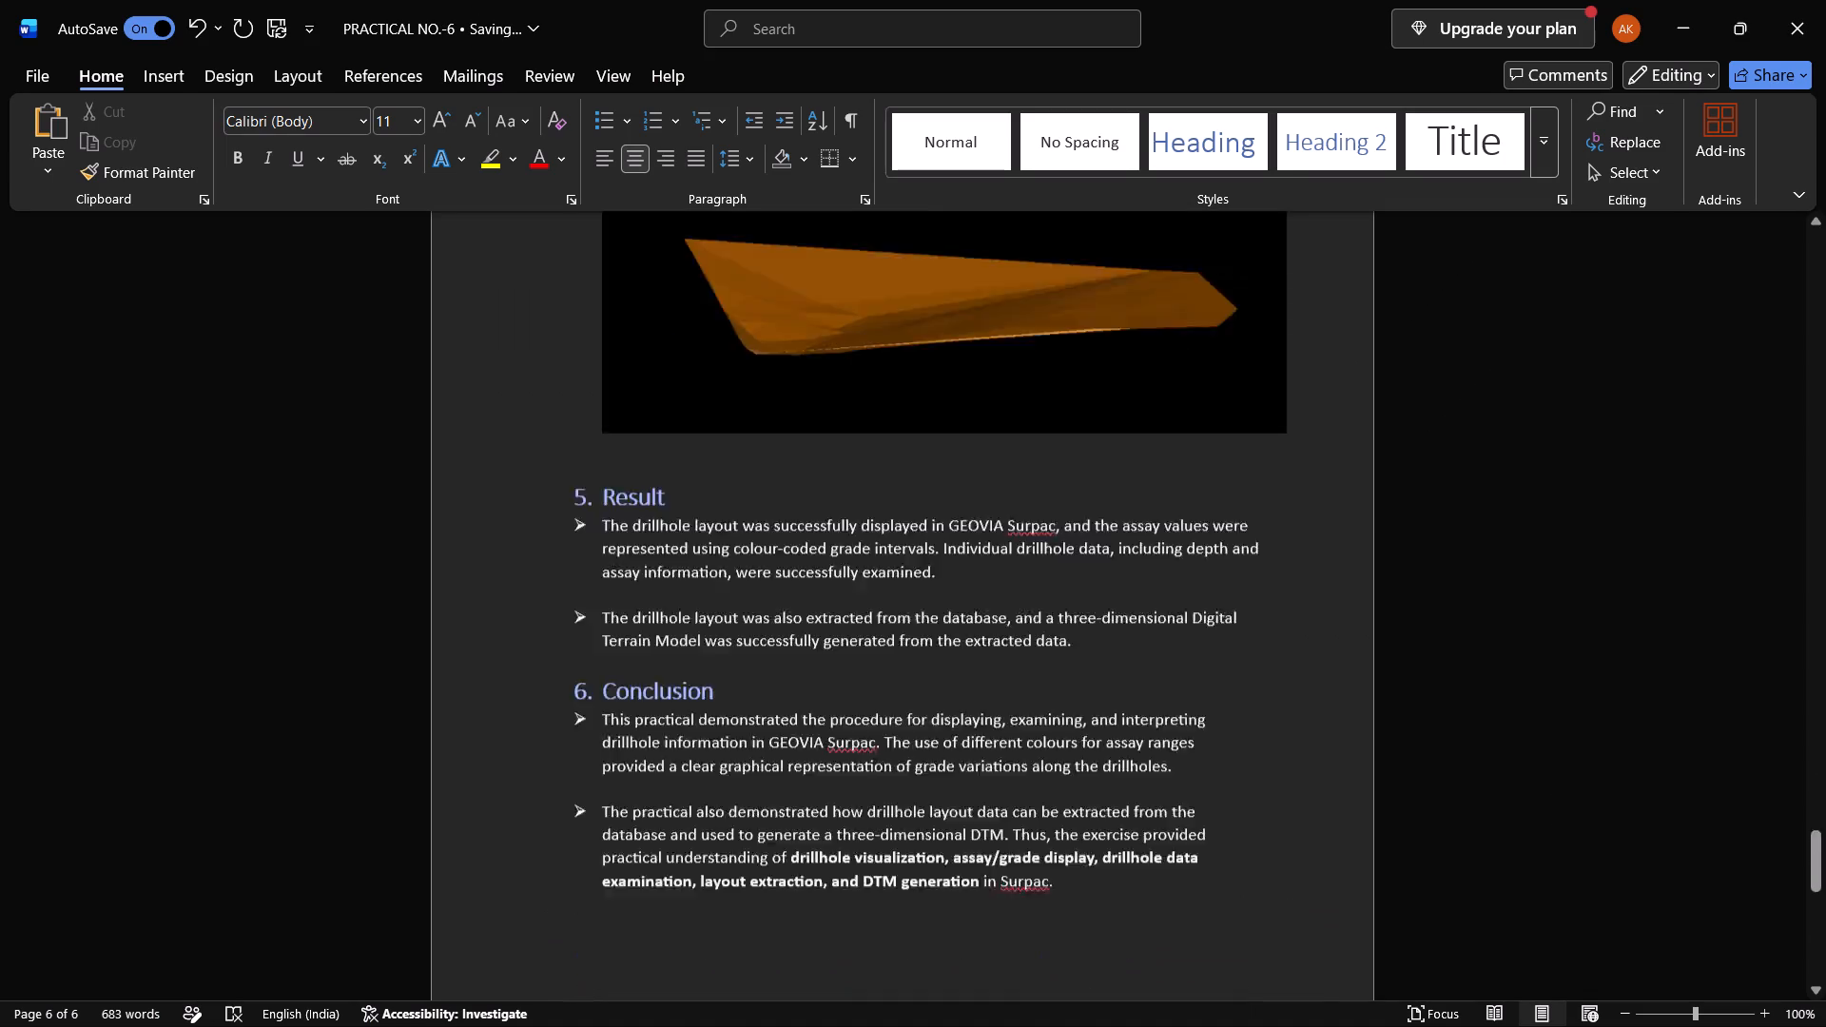
# Delete the blank paragraphs directly below the red and blue drillhole display picture on page 4.
pyautogui.scroll(-2, 1090, 631)
pyautogui.scroll(8, 1090, 631)
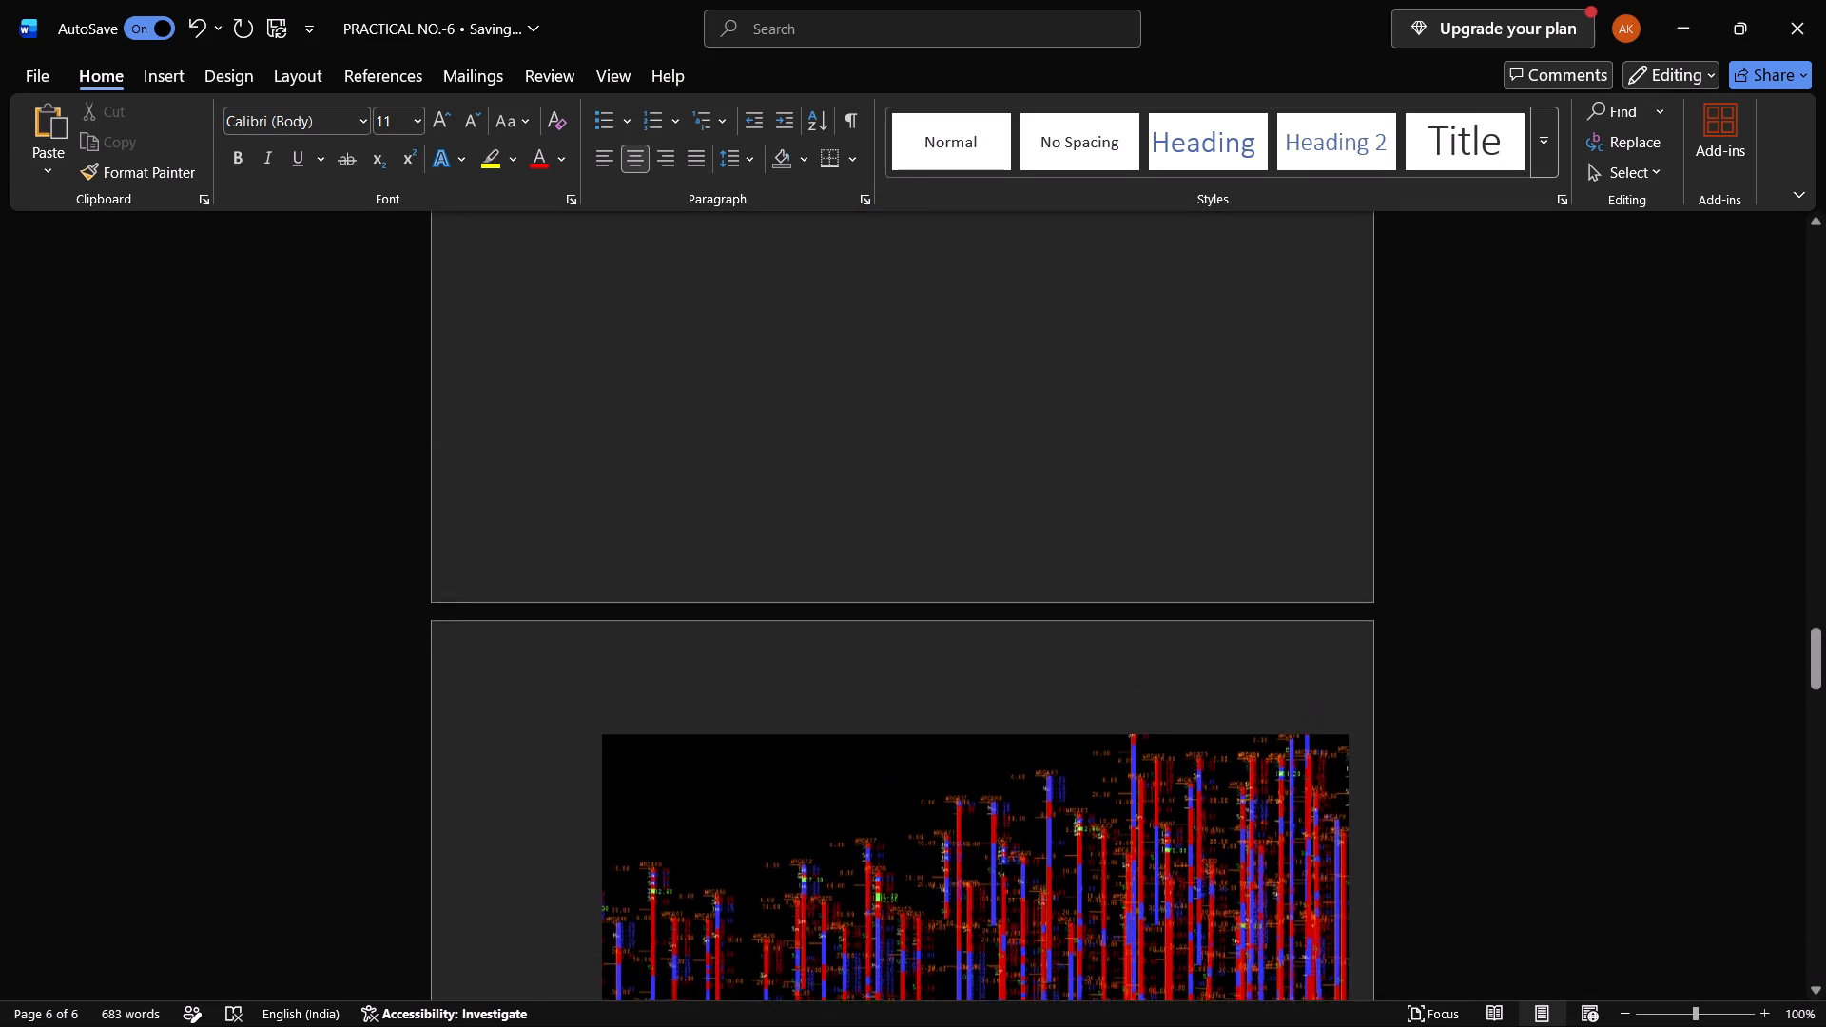
pyautogui.scroll(-2, 1090, 631)
pyautogui.scroll(3, 1090, 631)
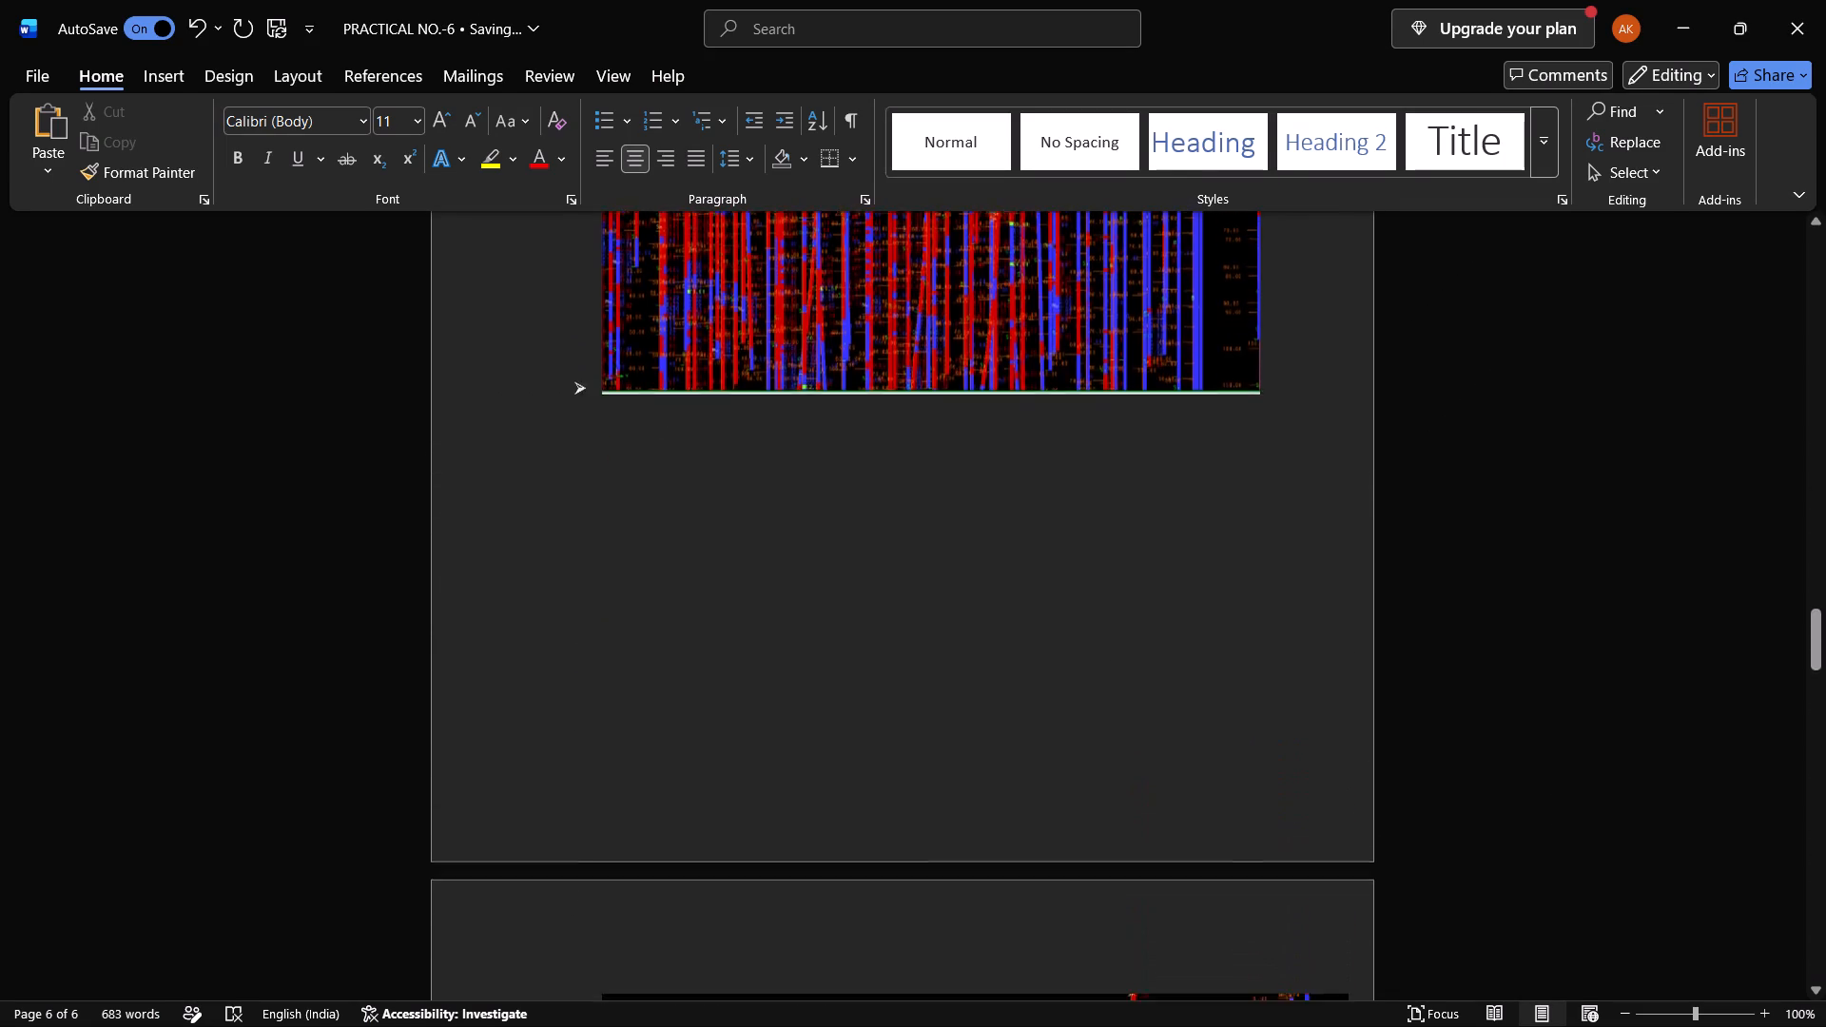
pyautogui.click(1090, 631)
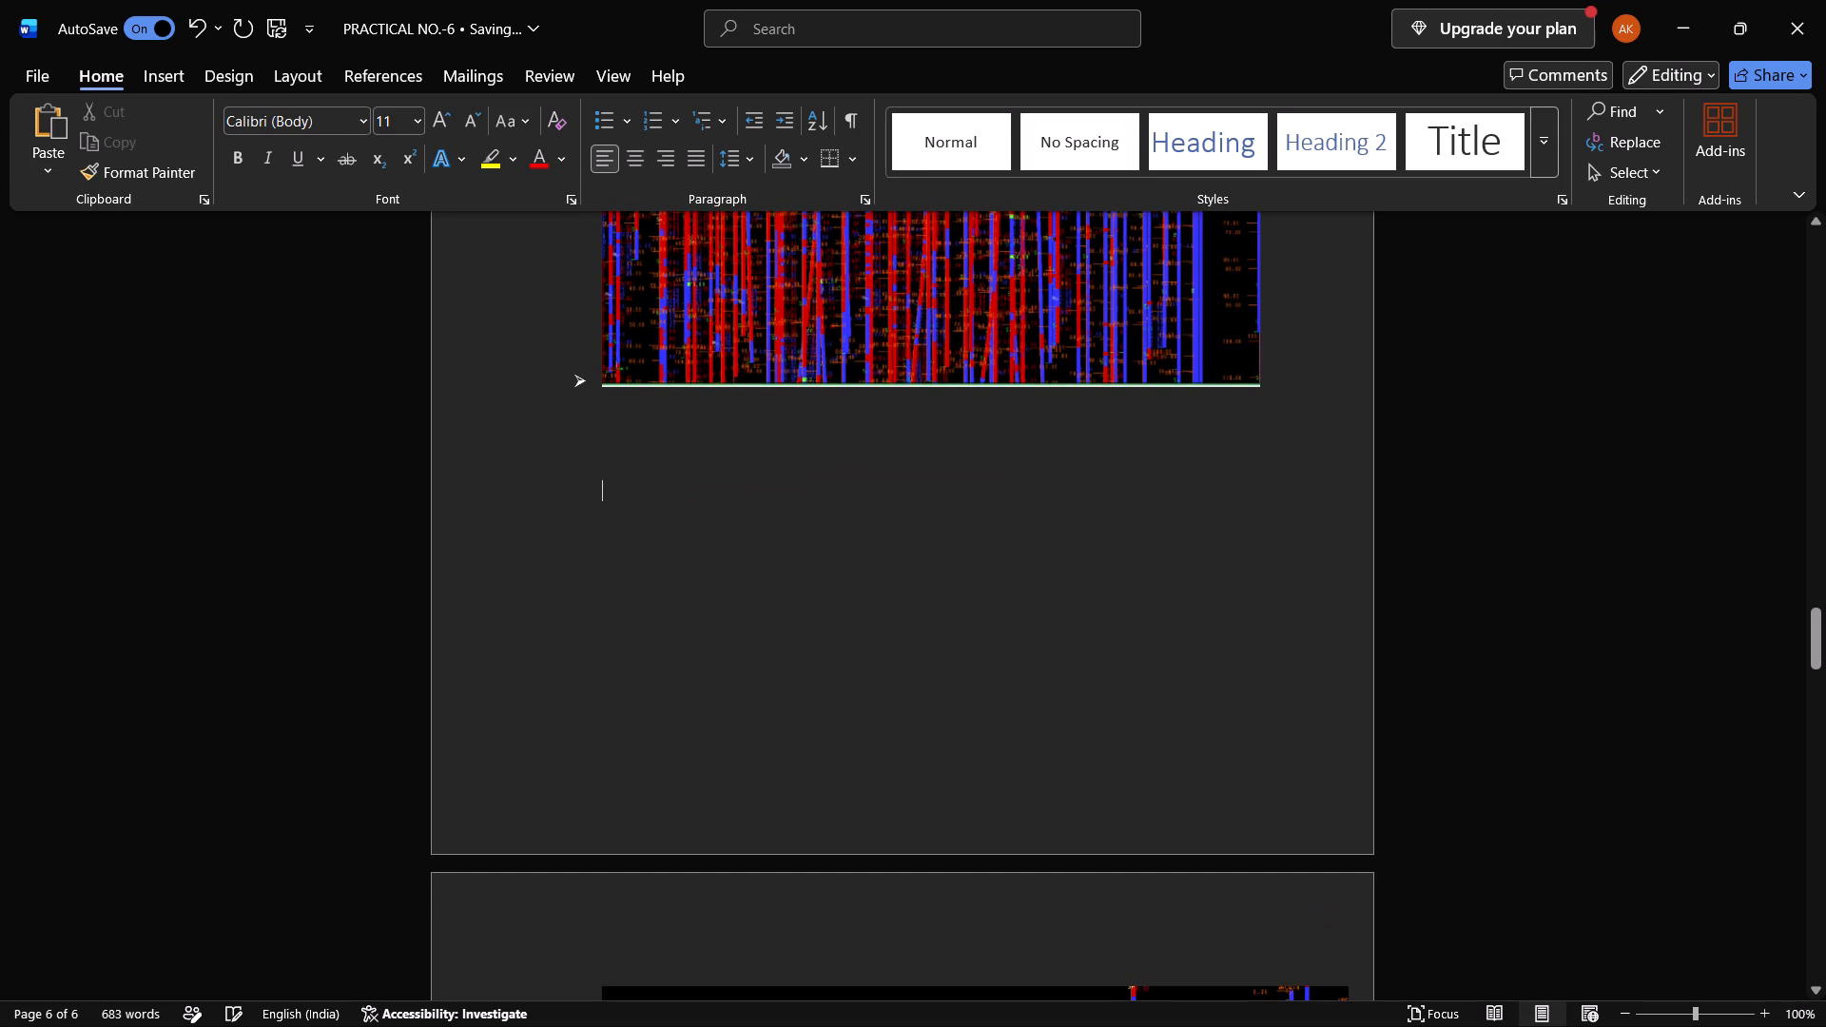
pyautogui.press('BackSpace')
pyautogui.press('BackSpace')
pyautogui.press('BackSpace')
pyautogui.press('BackSpace')
pyautogui.press('BackSpace')
pyautogui.press('BackSpace')
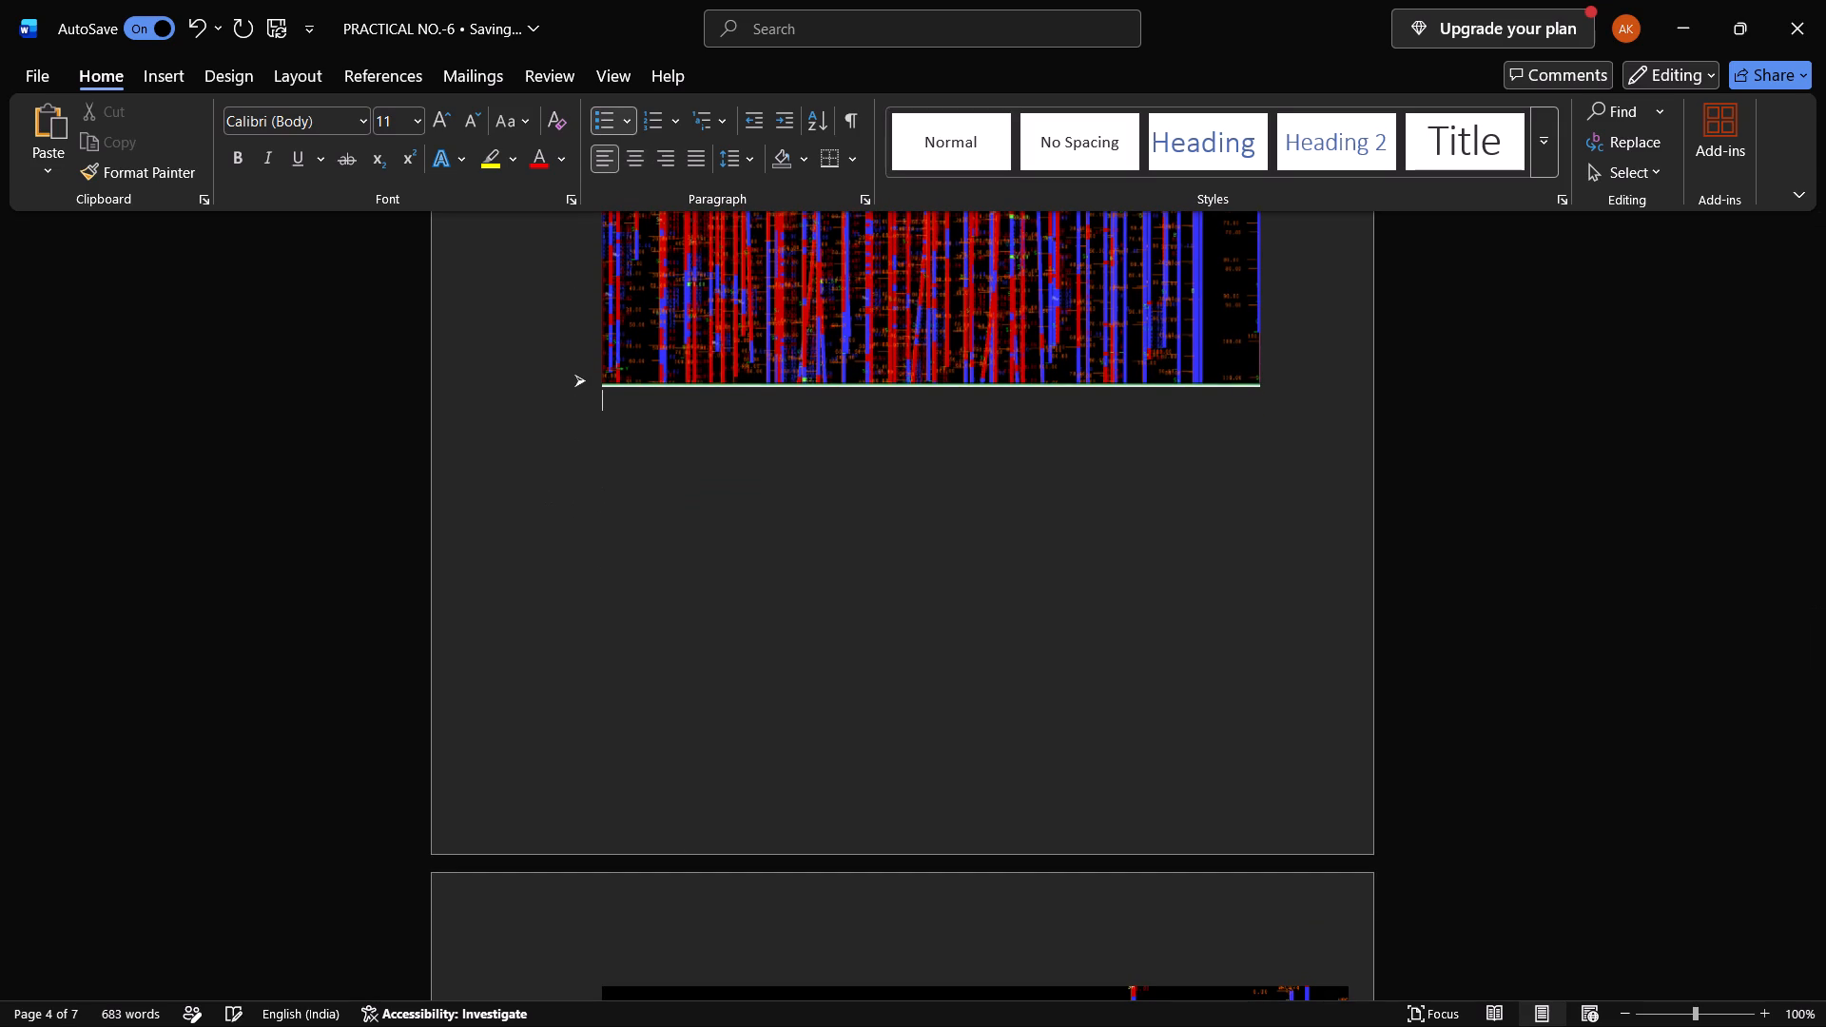
pyautogui.scroll(-1, 1090, 631)
pyautogui.click(903, 694)
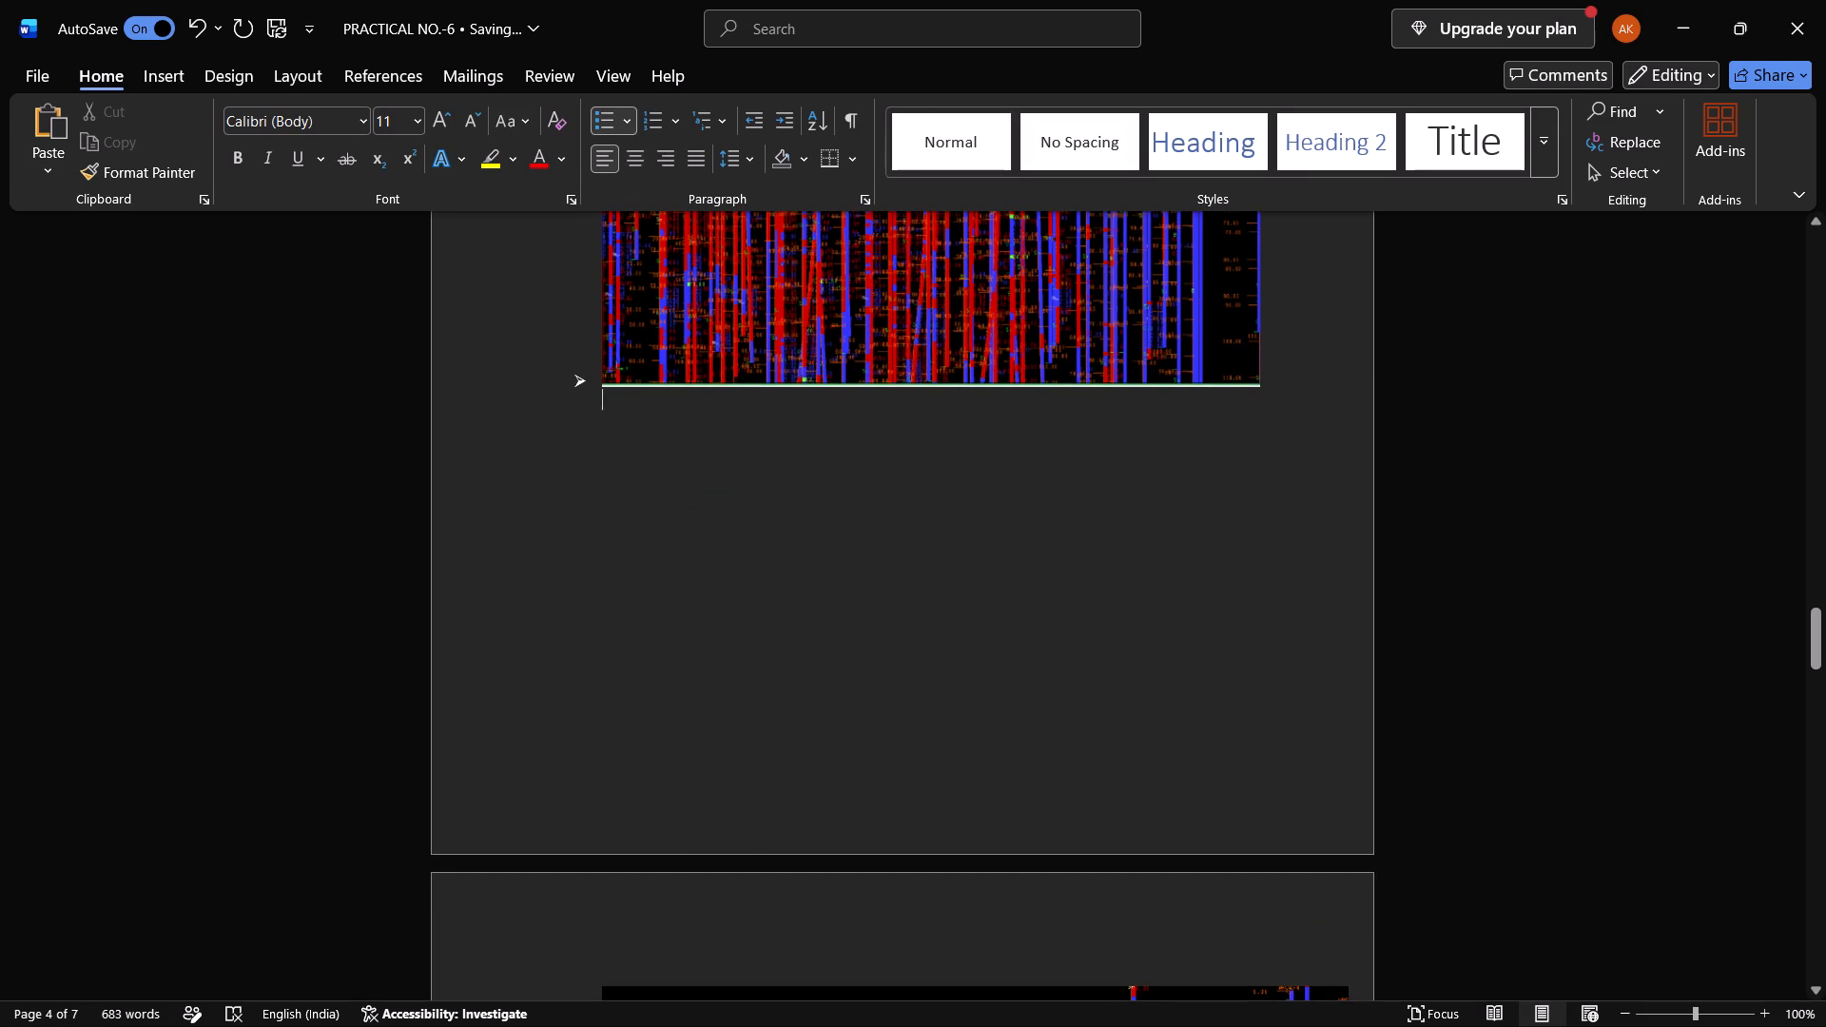
pyautogui.press('BackSpace')
pyautogui.press('BackSpace')
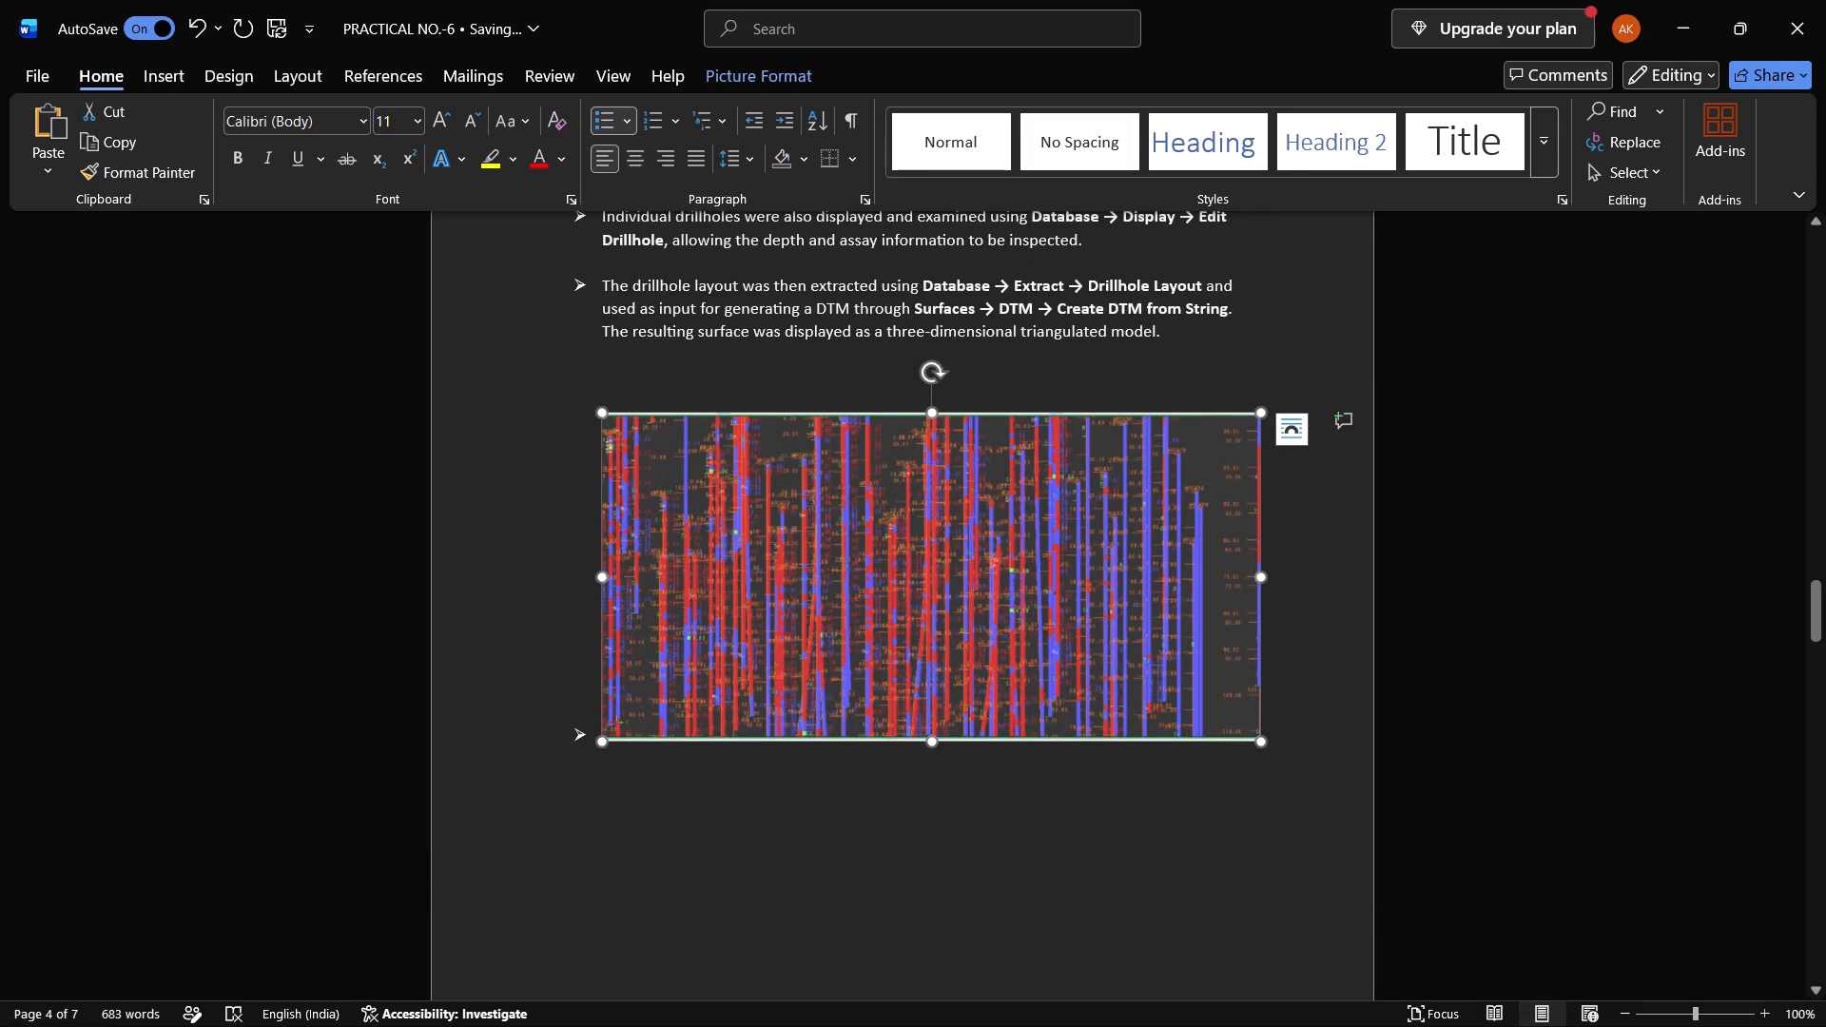
# Check the page layout from the drillhole display picture down to the drillhole log picture.
pyautogui.scroll(2, 881, 873)
pyautogui.scroll(-1, 881, 873)
pyautogui.click(881, 873)
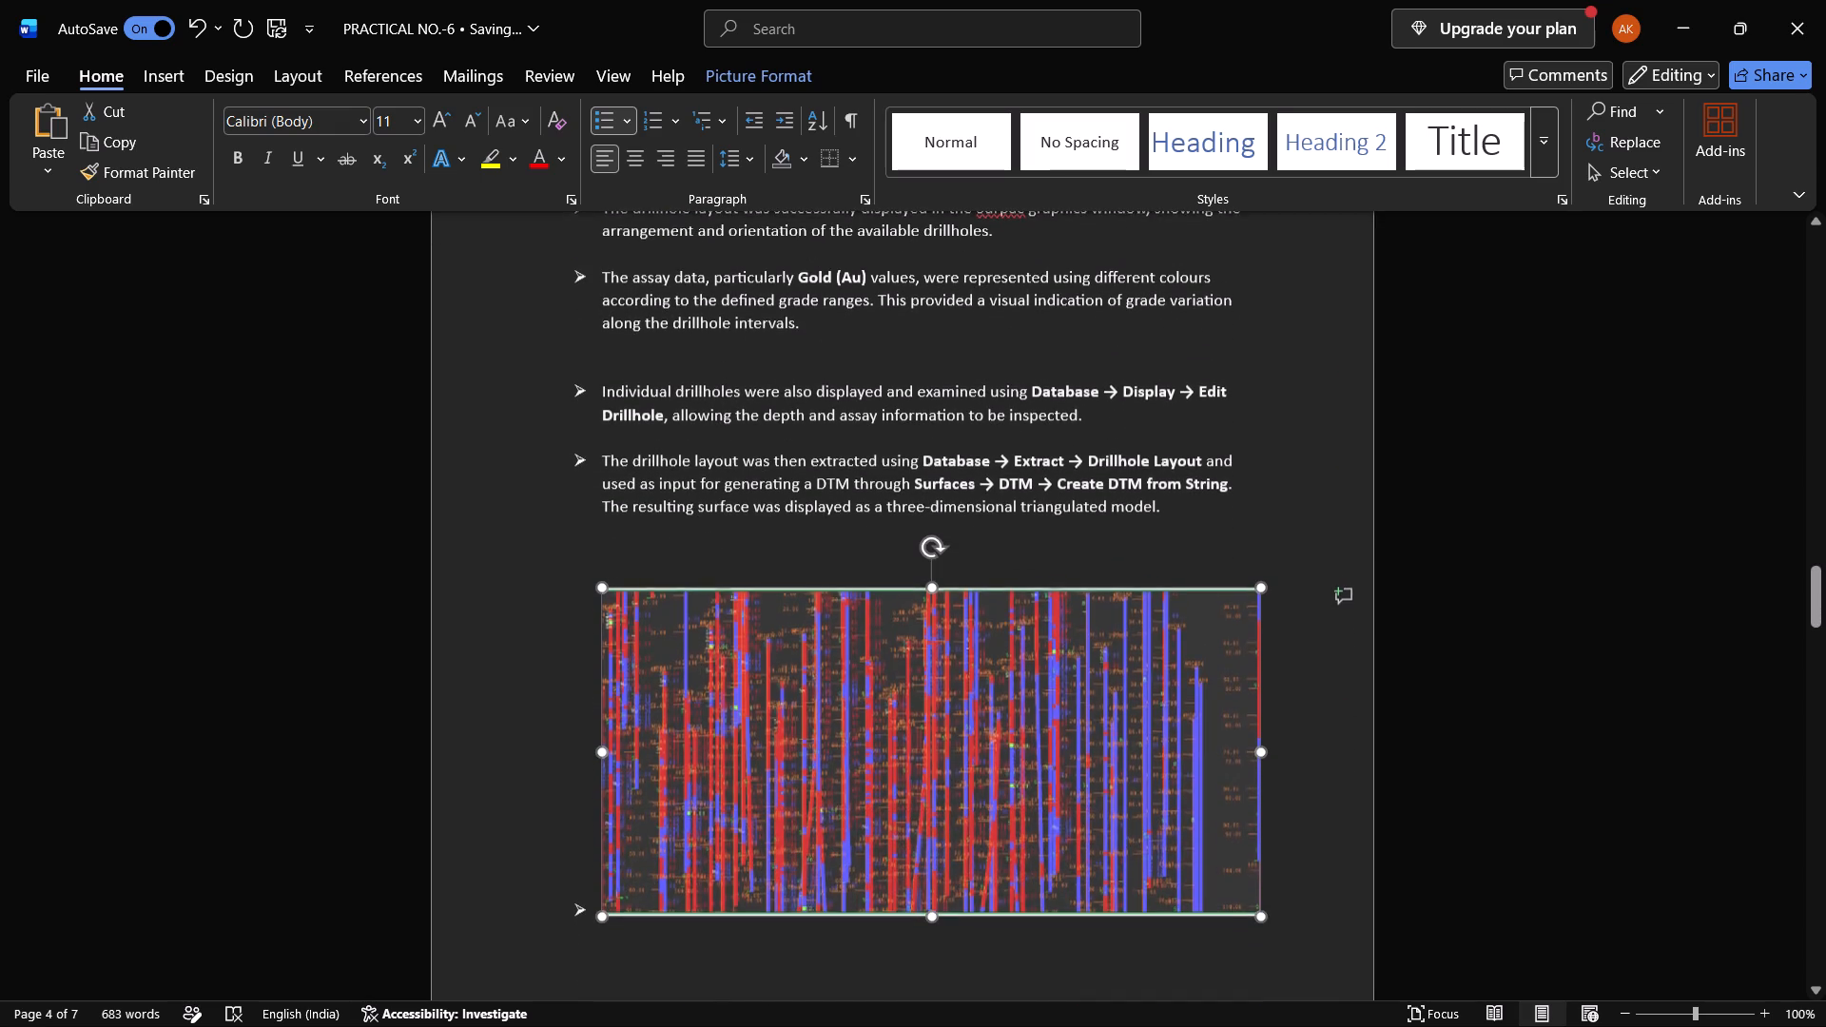
pyautogui.scroll(-10, 881, 873)
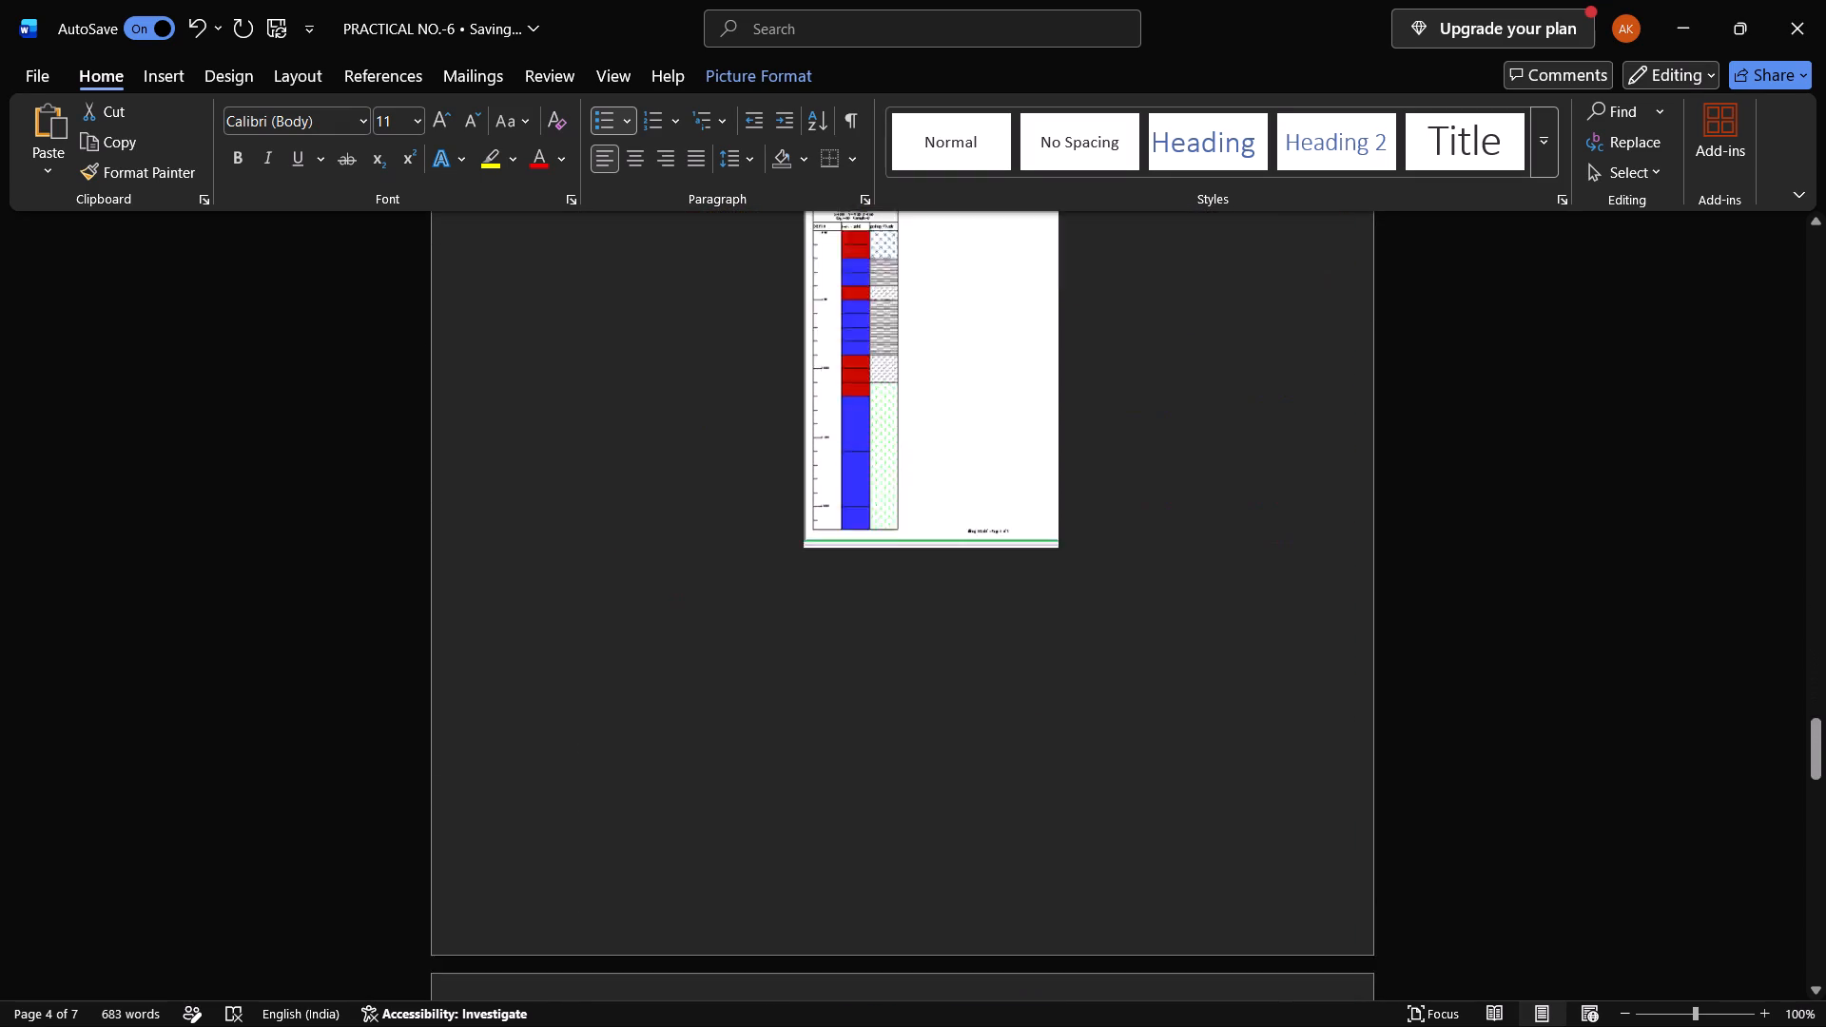
pyautogui.scroll(-1, 881, 873)
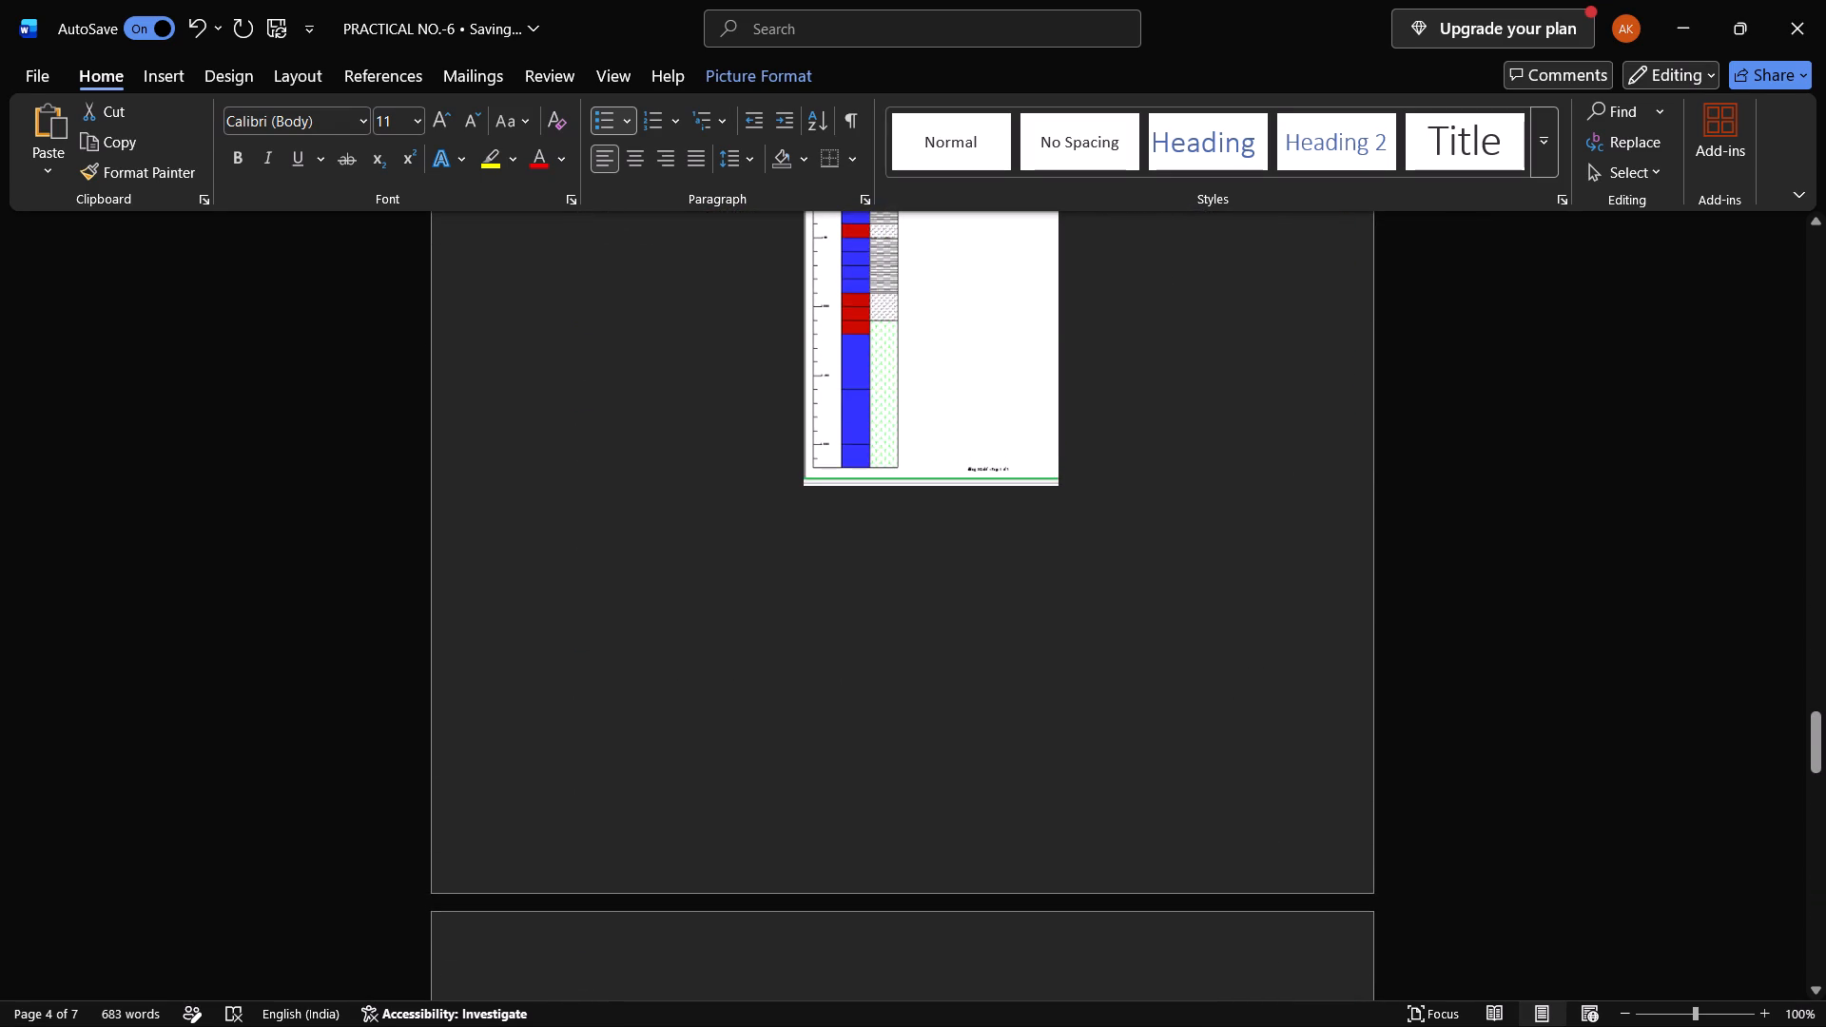
pyautogui.click(881, 873)
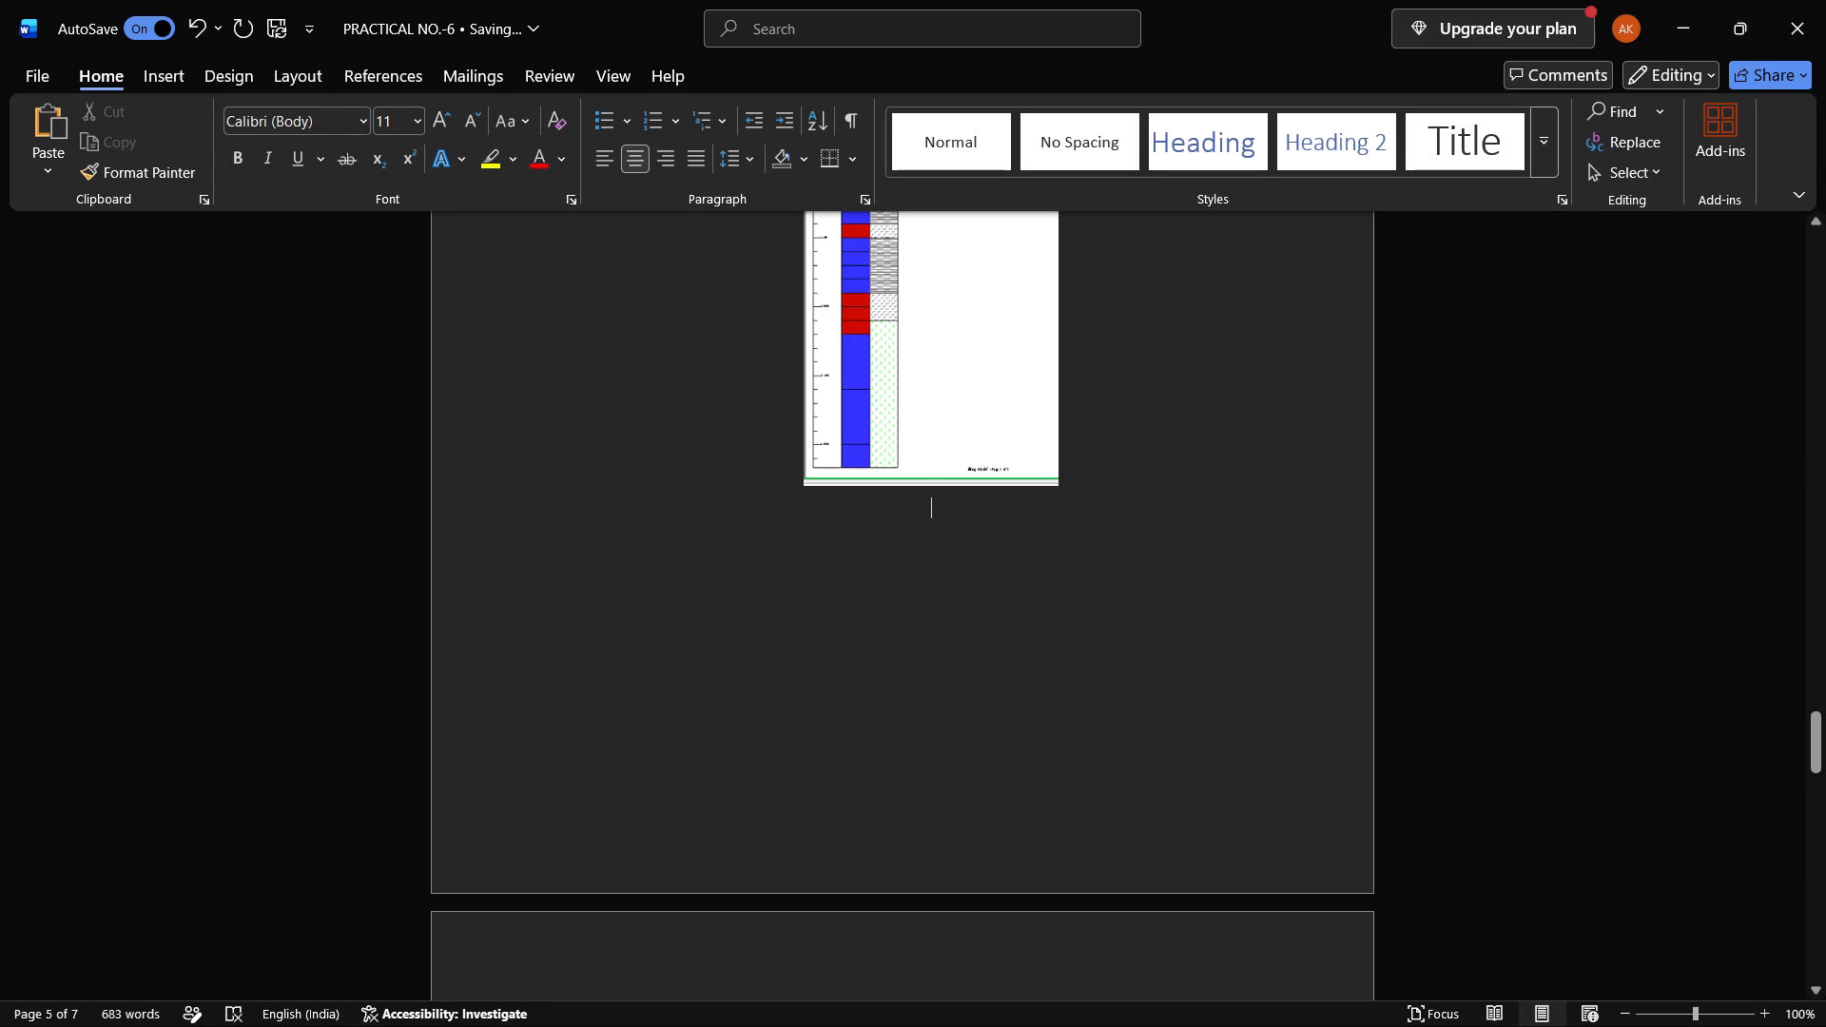
# Switch to Chrome and close the shared Practical 6 report that the pictures were copied from.
pyautogui.hotkey('alt', 'Tab')
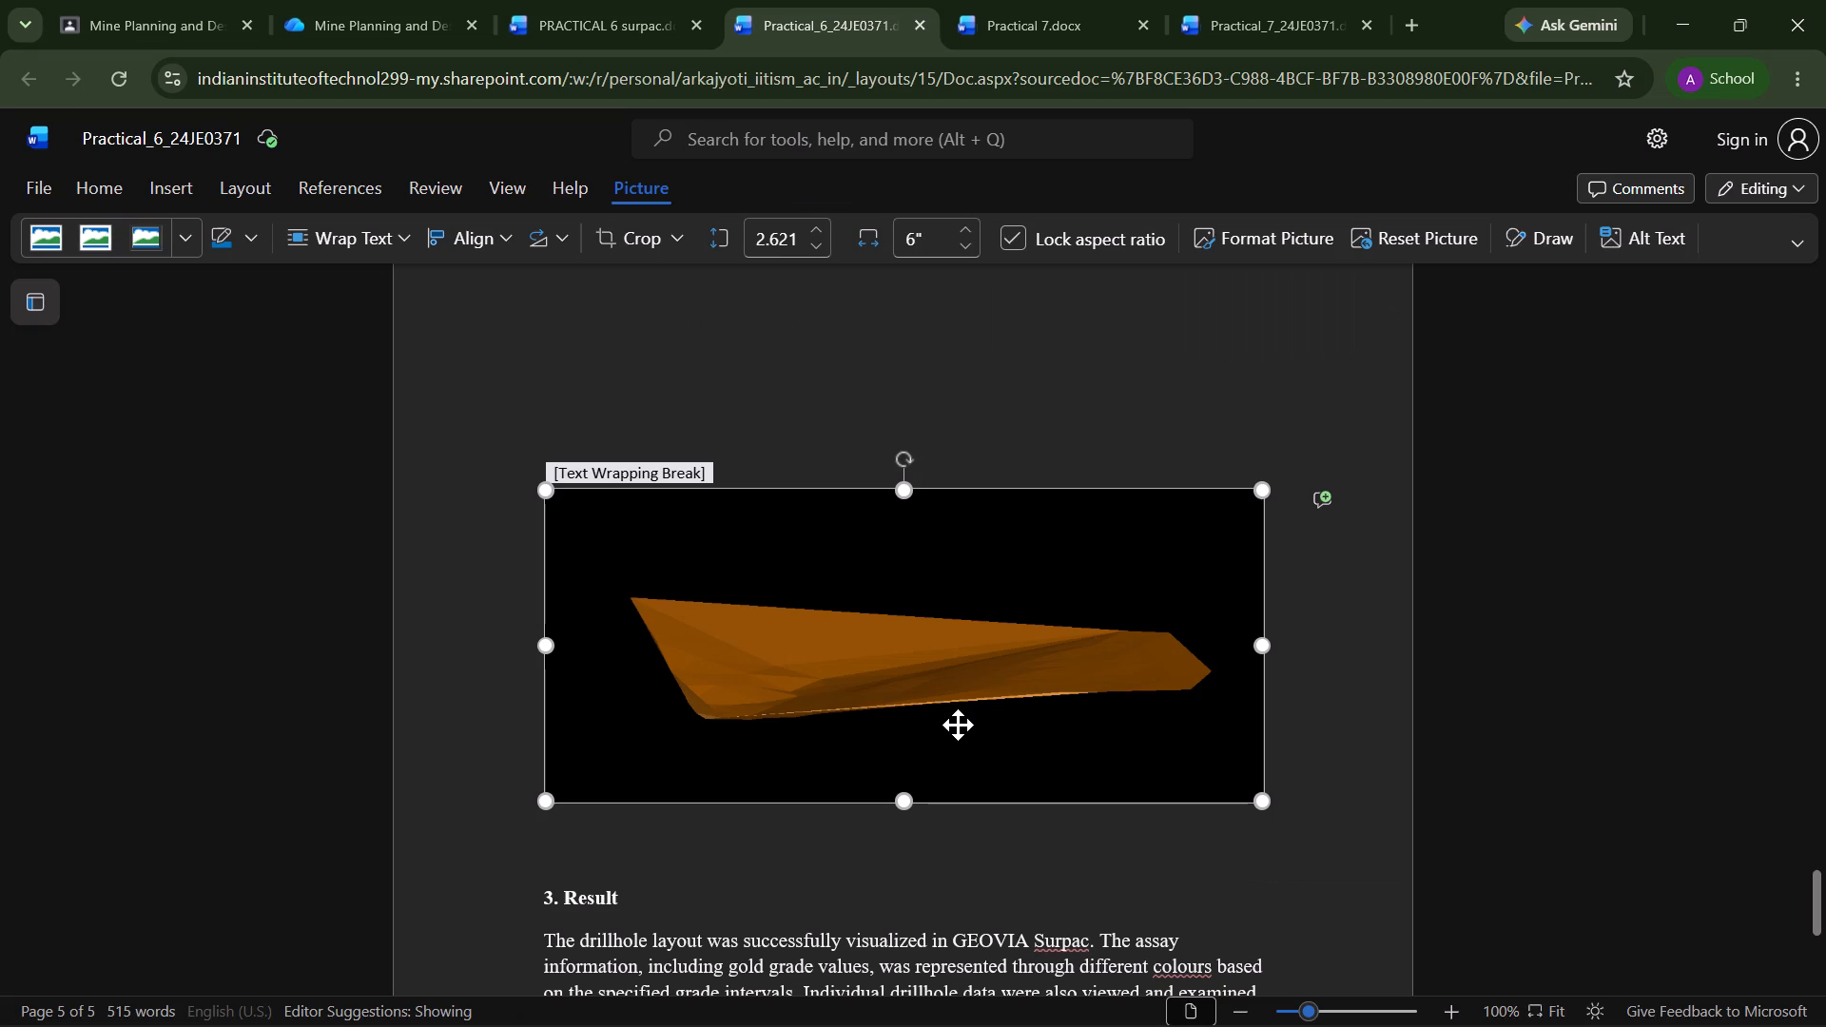
pyautogui.click(921, 29)
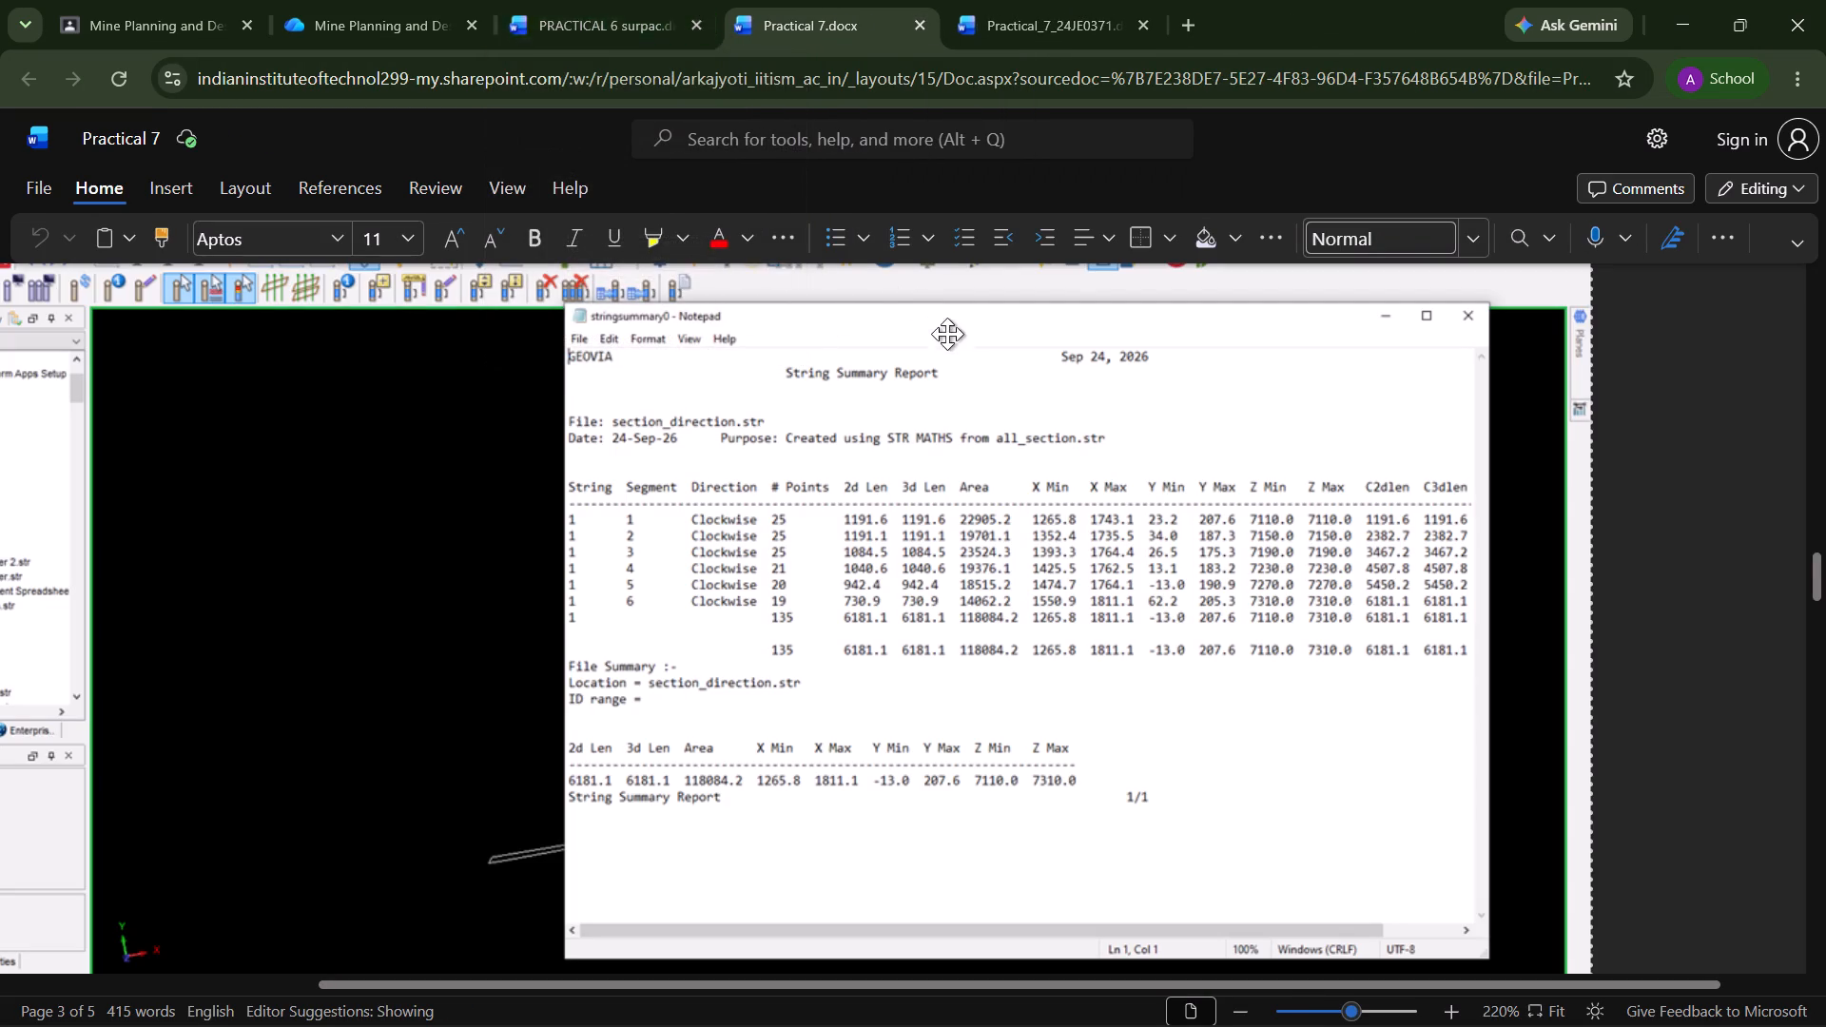
# Look through the shared Practical 7 document, examining its aim, procedure, screenshots and figure captions.
pyautogui.scroll(-12, 1028, 440)
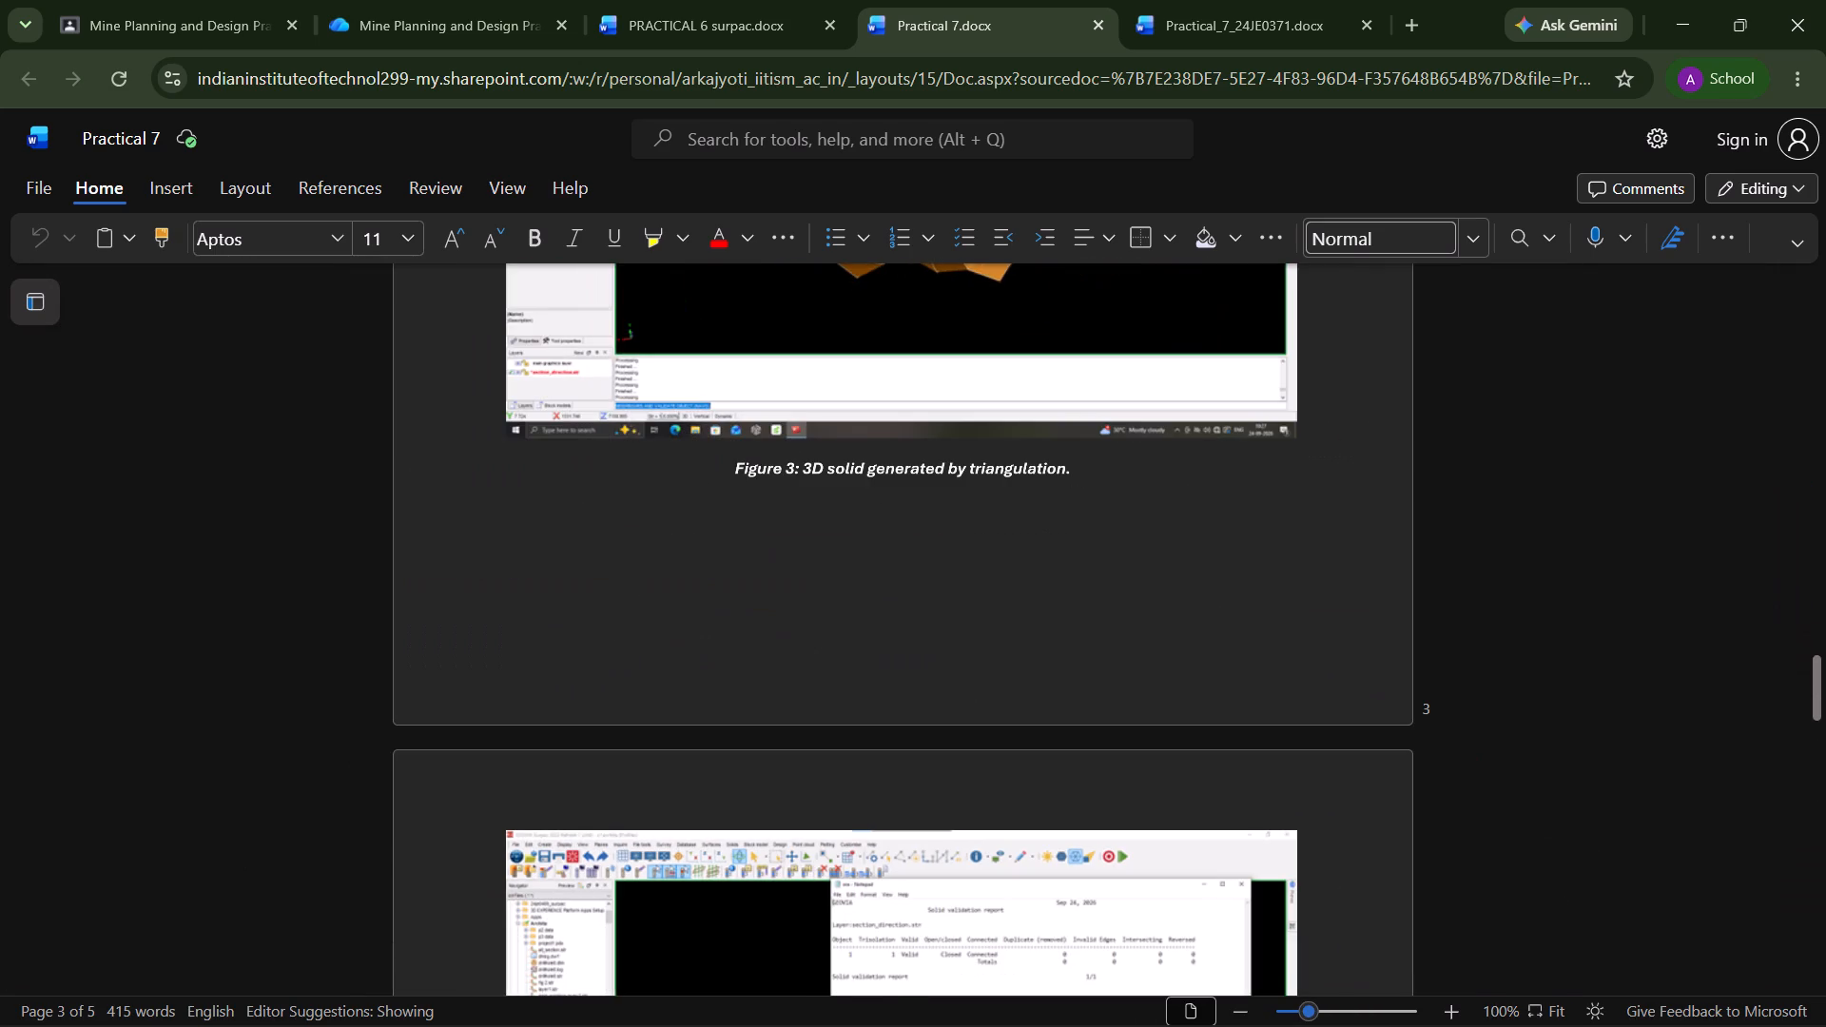
pyautogui.scroll(6, 1028, 440)
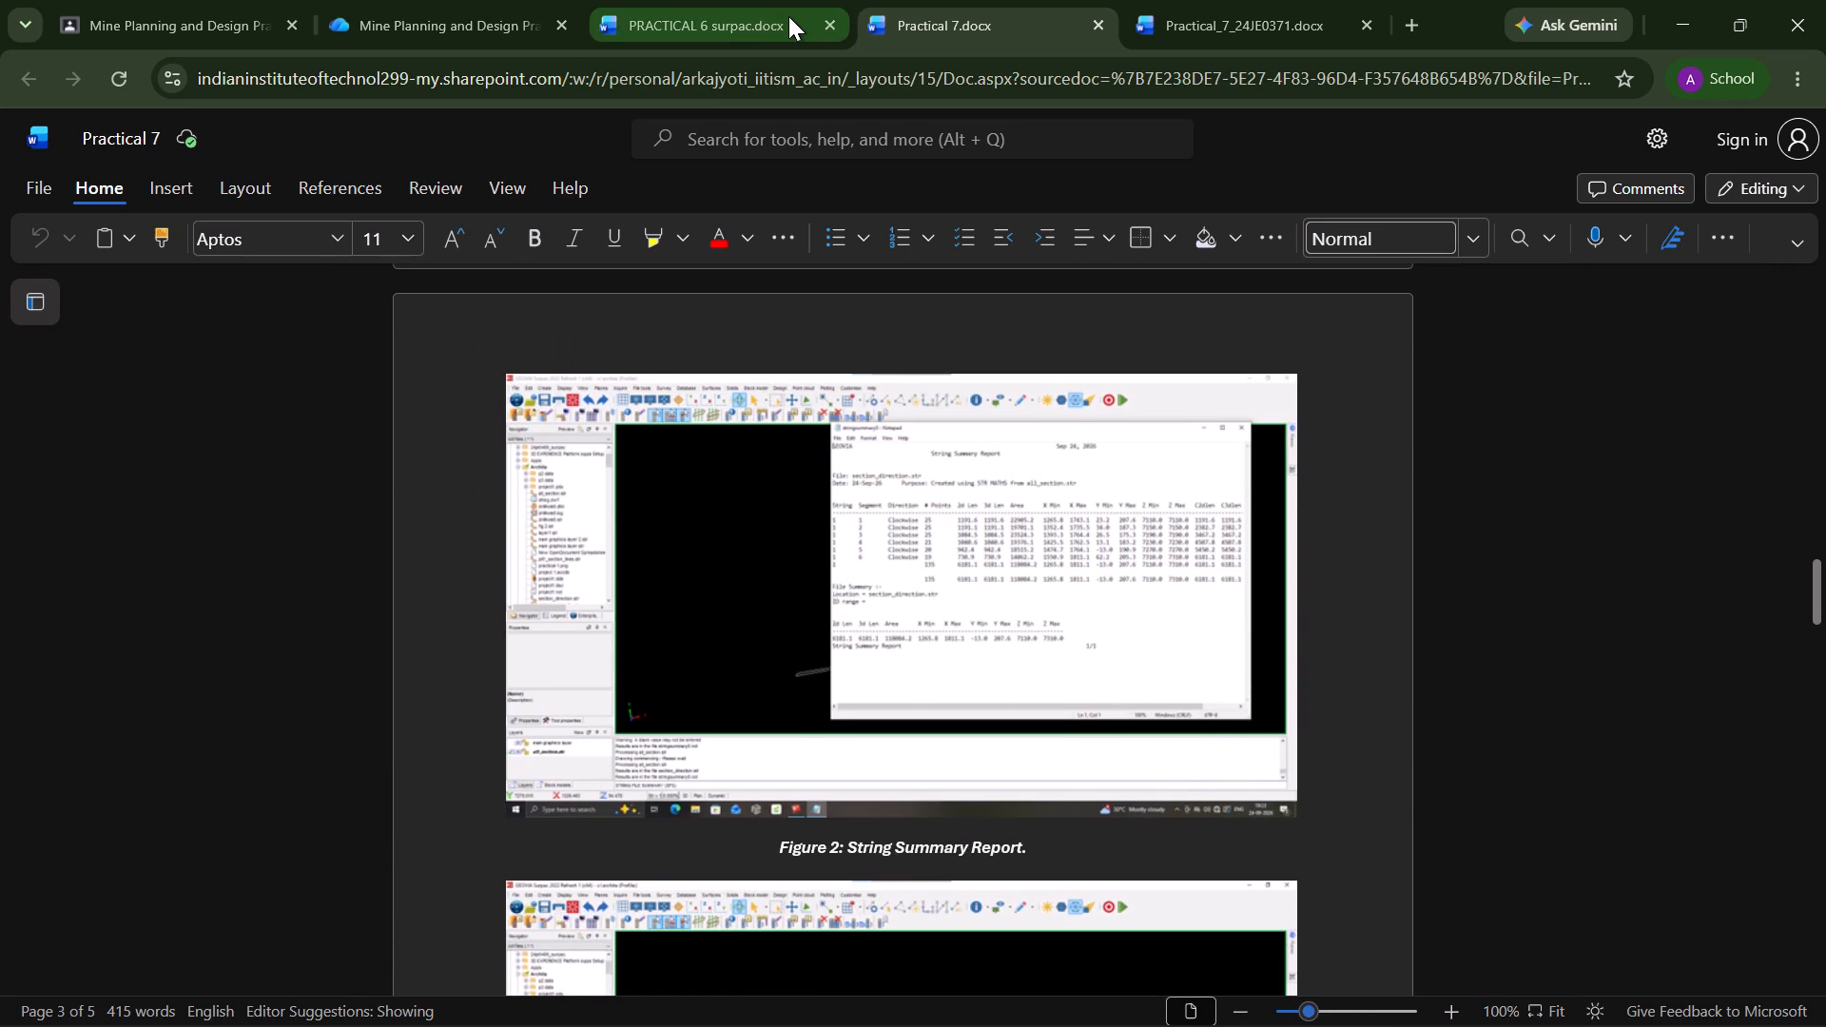
pyautogui.click(788, 16)
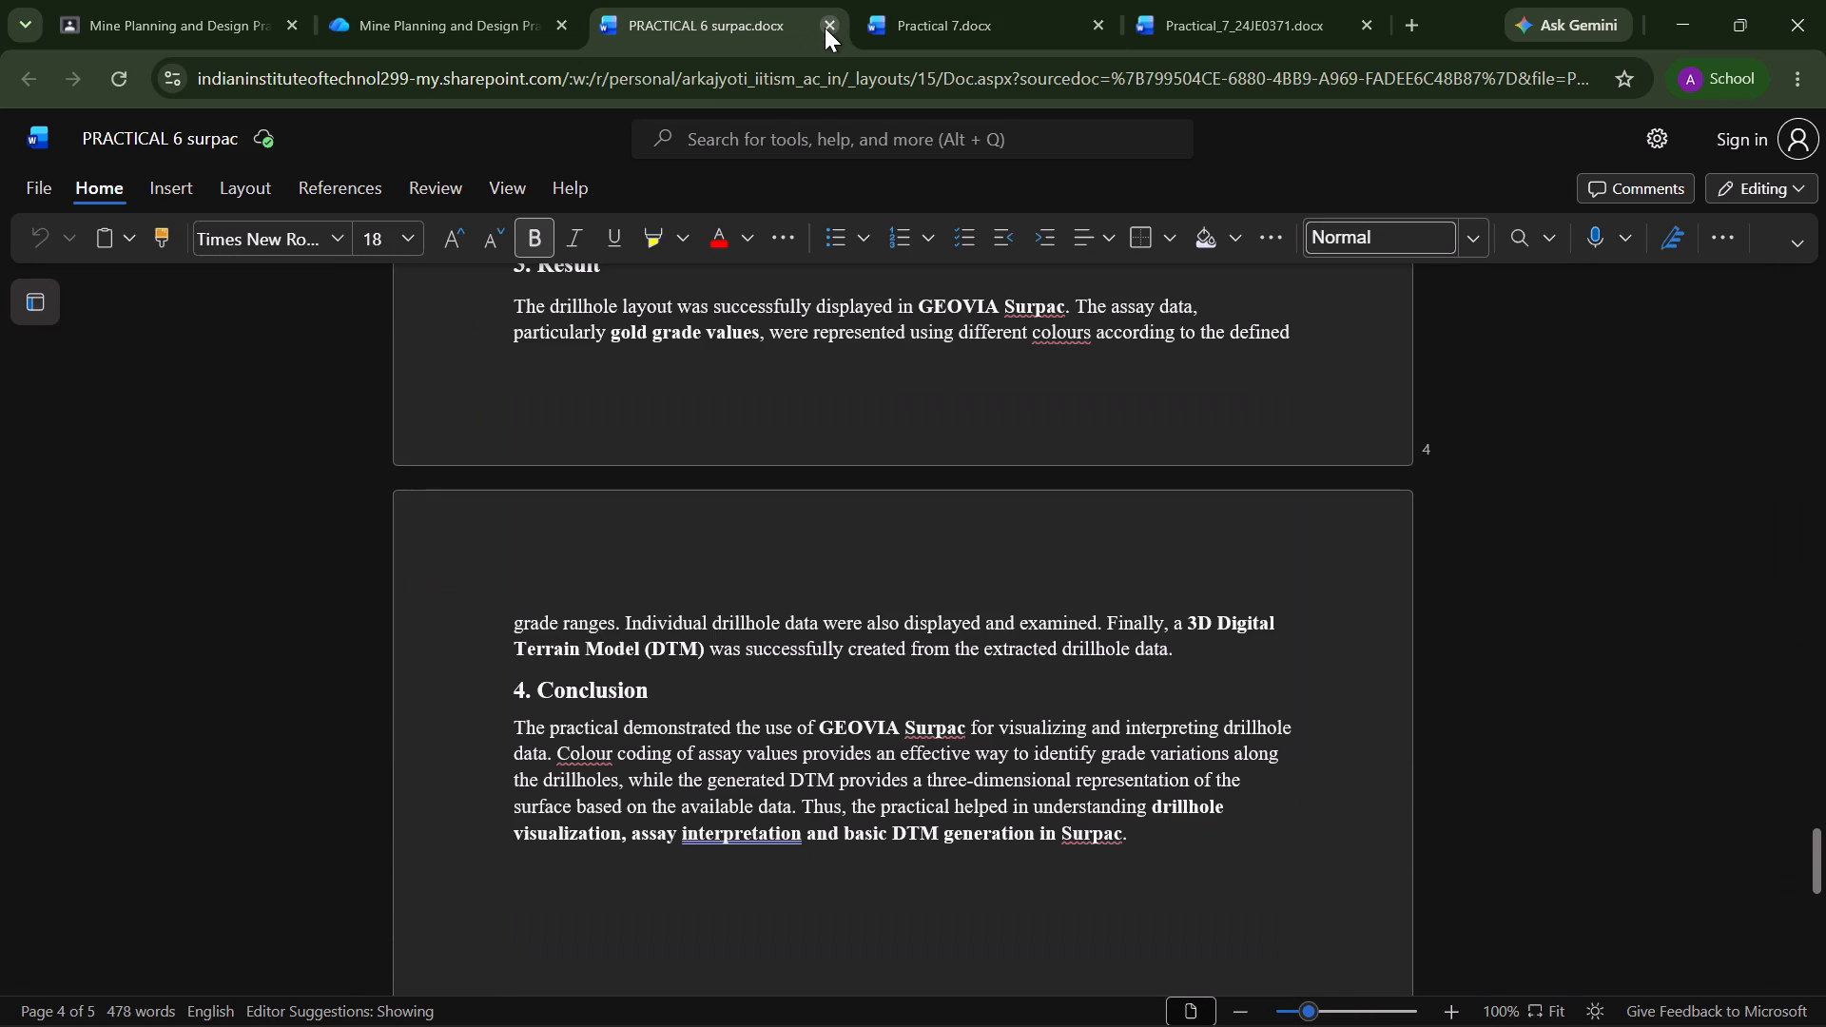
pyautogui.click(910, 25)
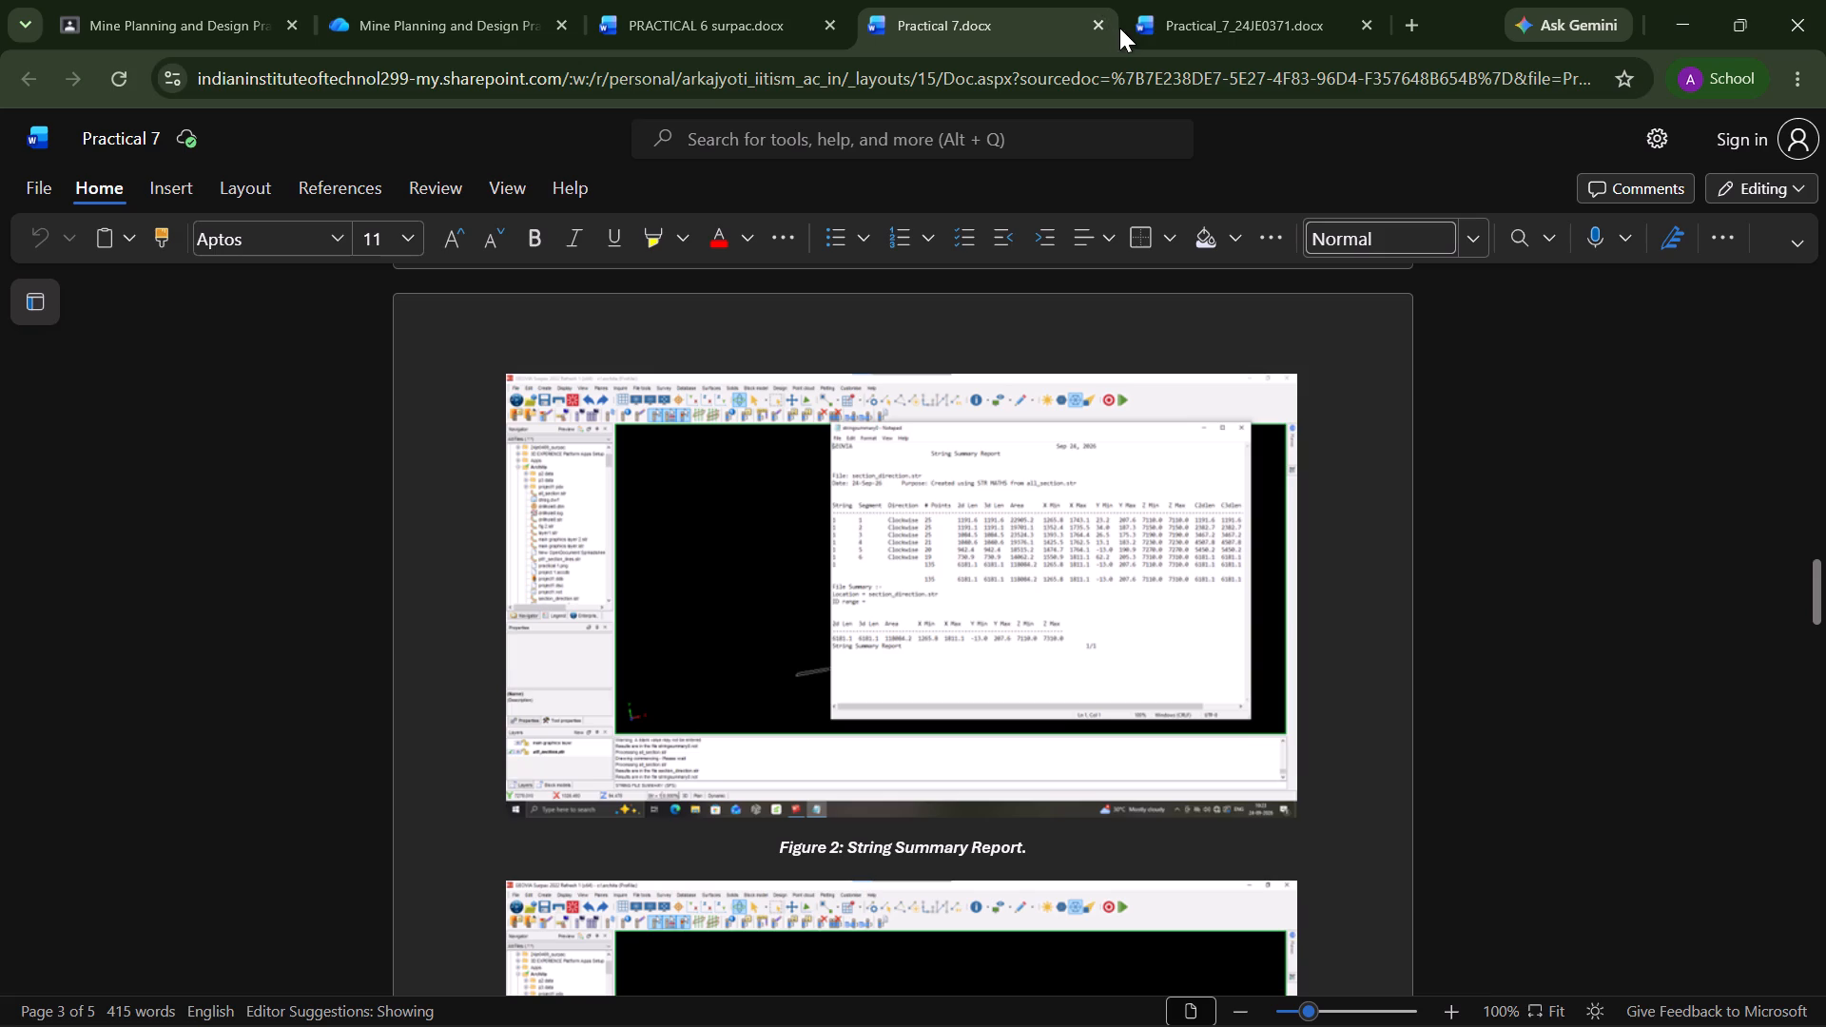
pyautogui.scroll(9, 988, 572)
pyautogui.scroll(-10, 988, 572)
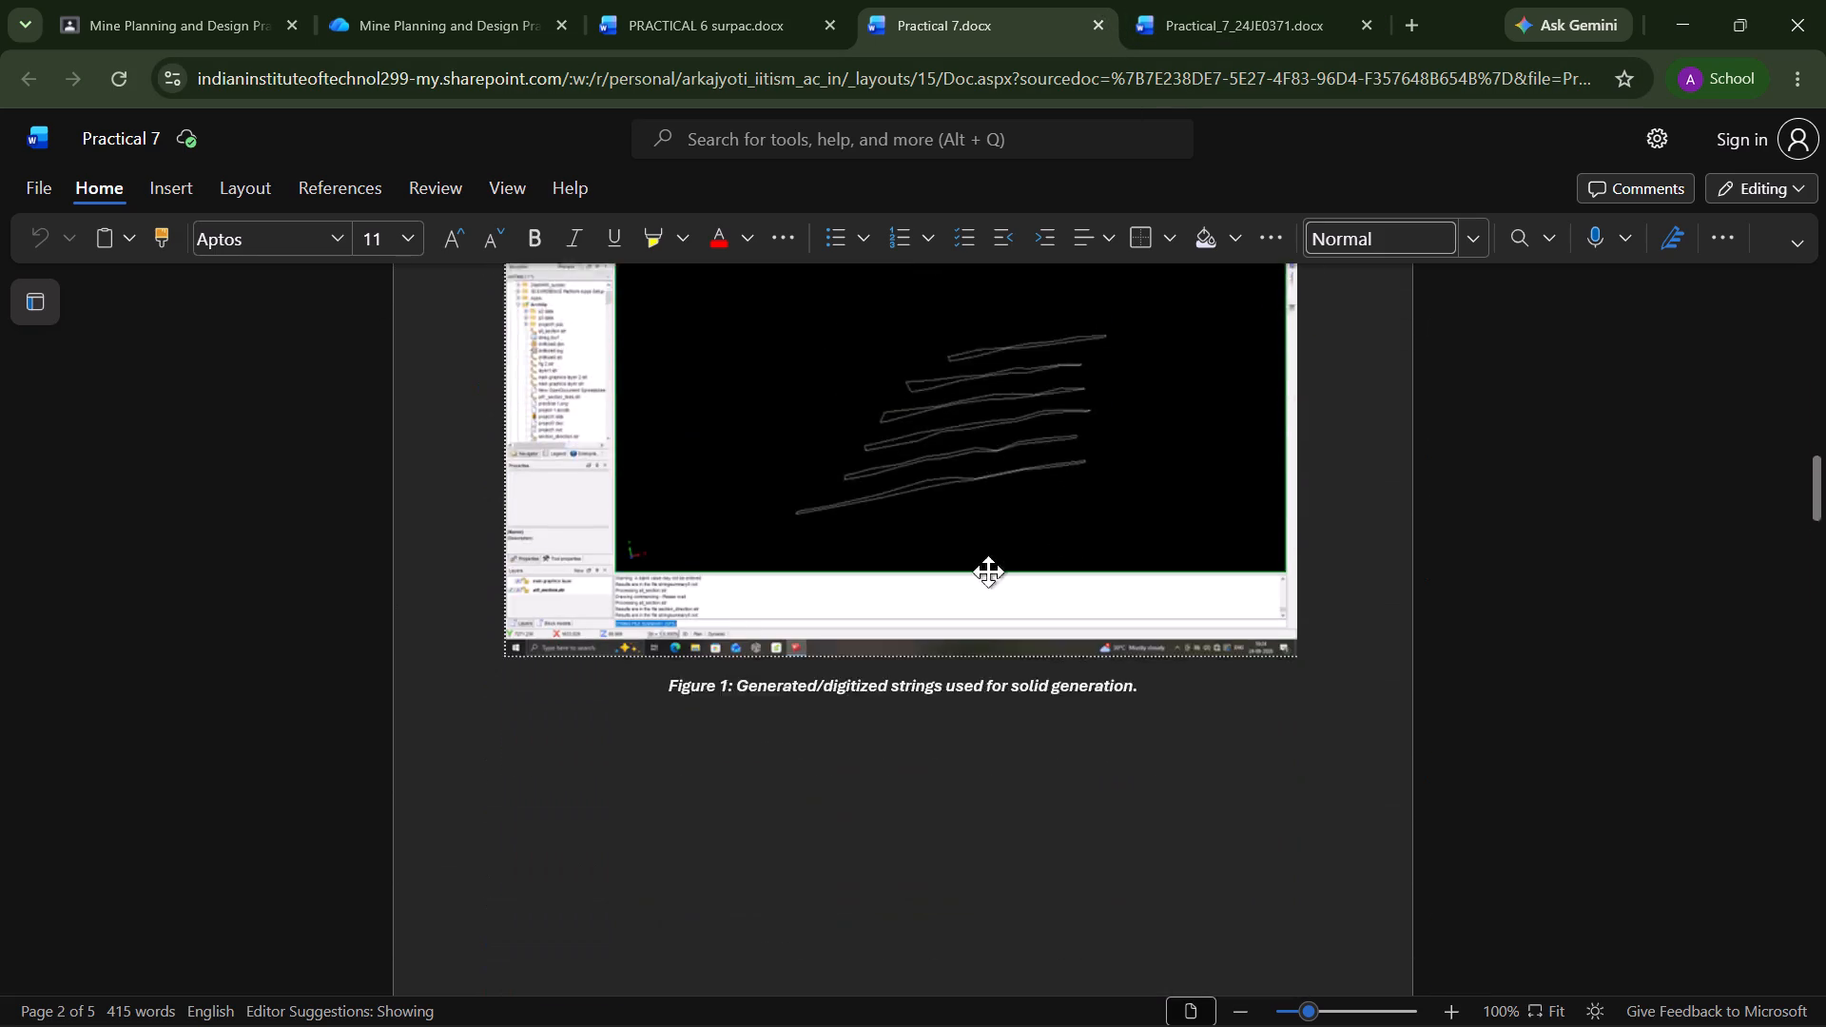
pyautogui.scroll(3, 988, 572)
pyautogui.scroll(-3, 988, 572)
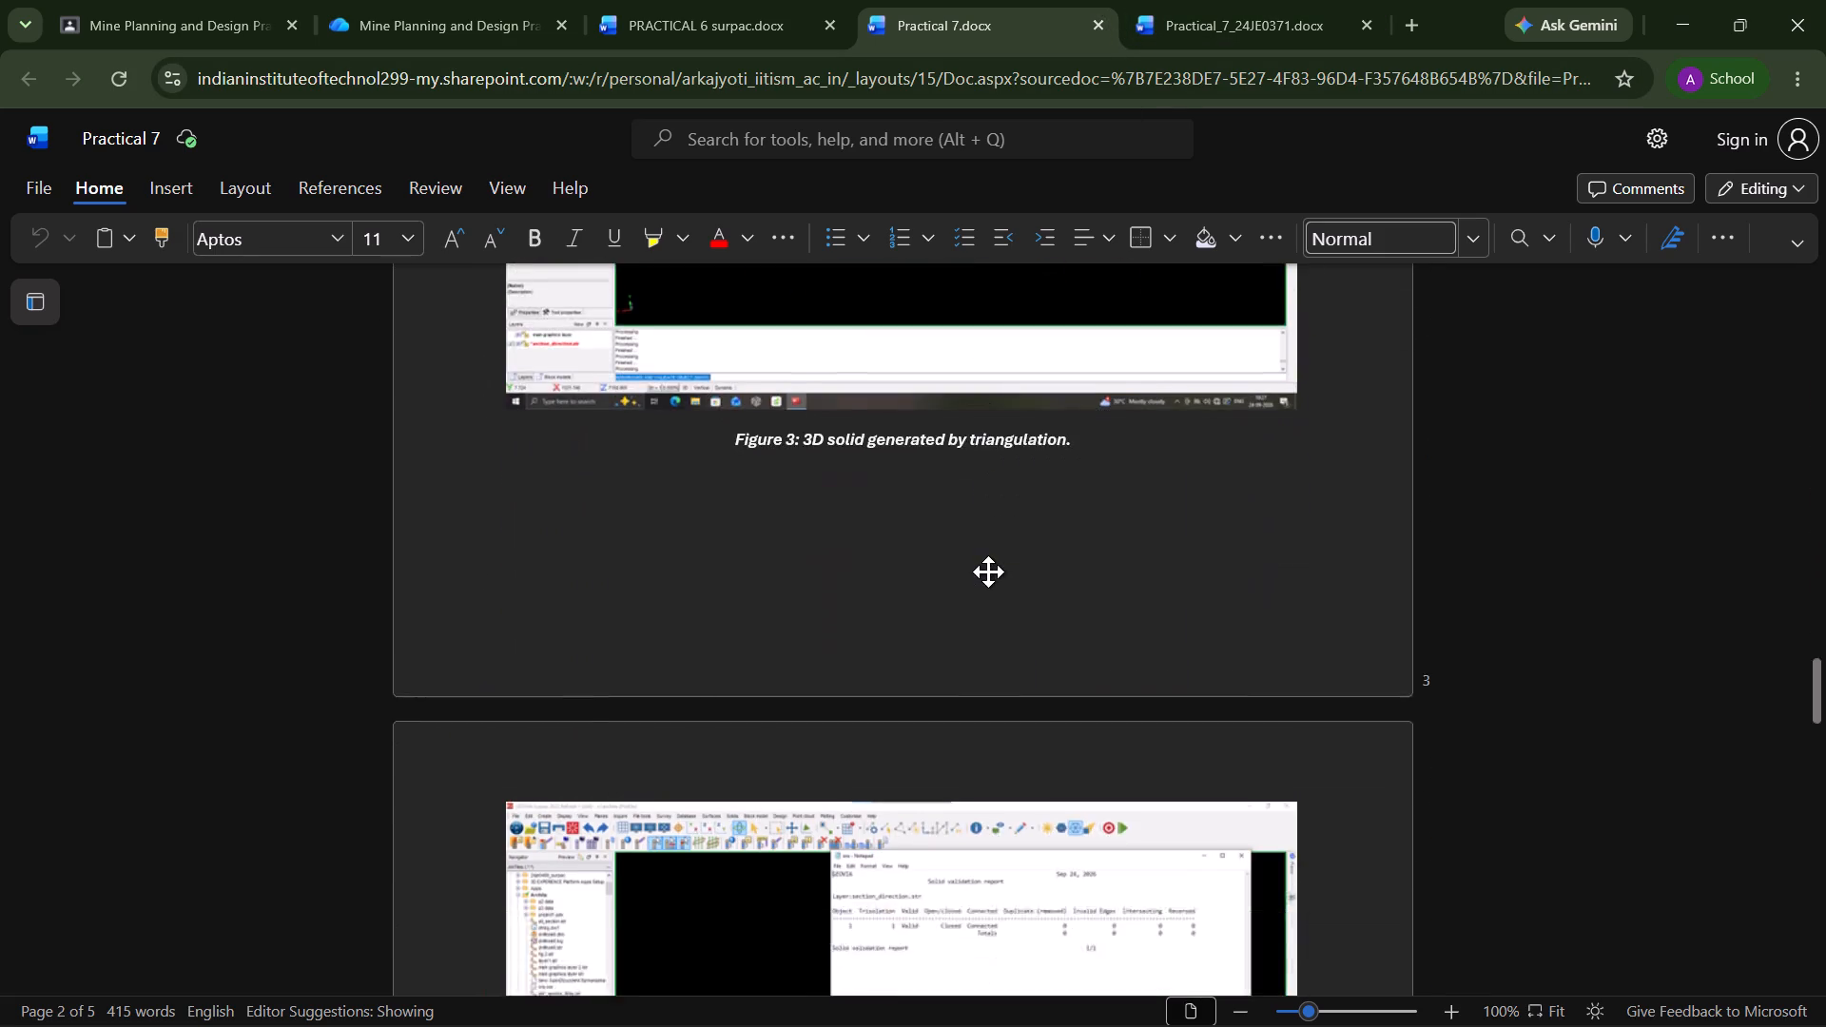
pyautogui.scroll(-12, 988, 572)
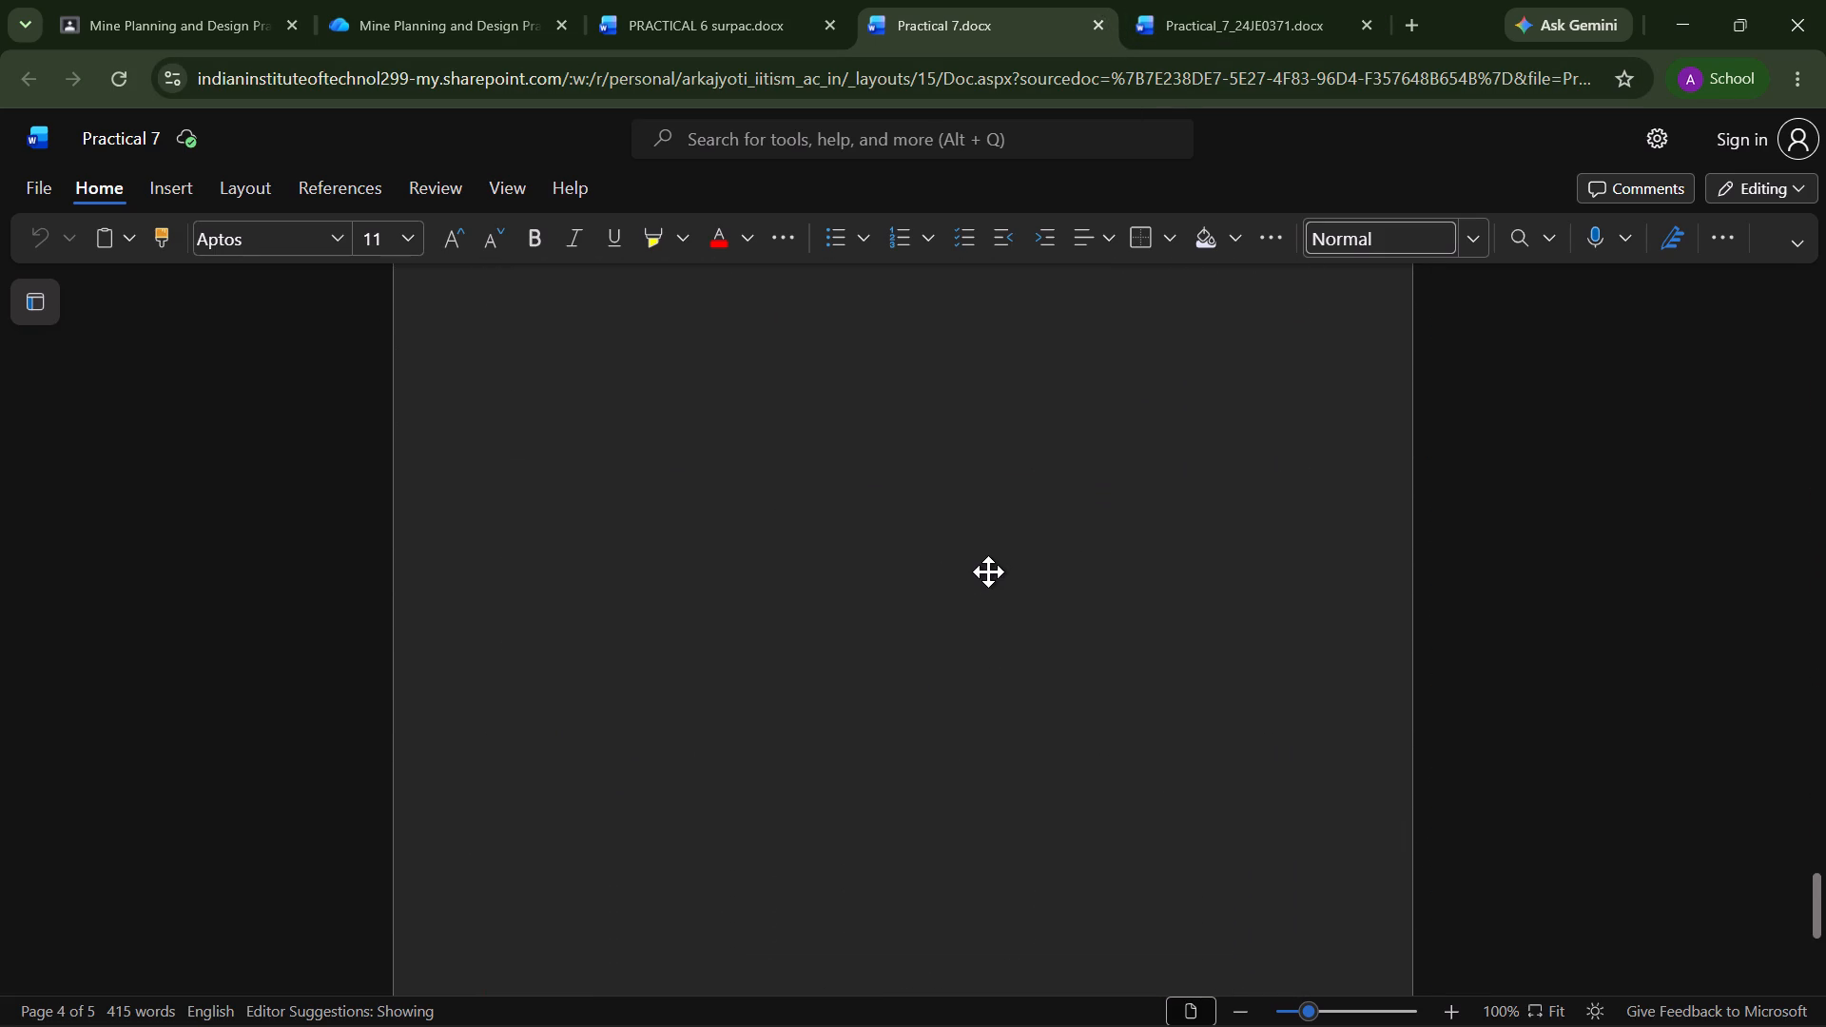
pyautogui.scroll(4, 988, 572)
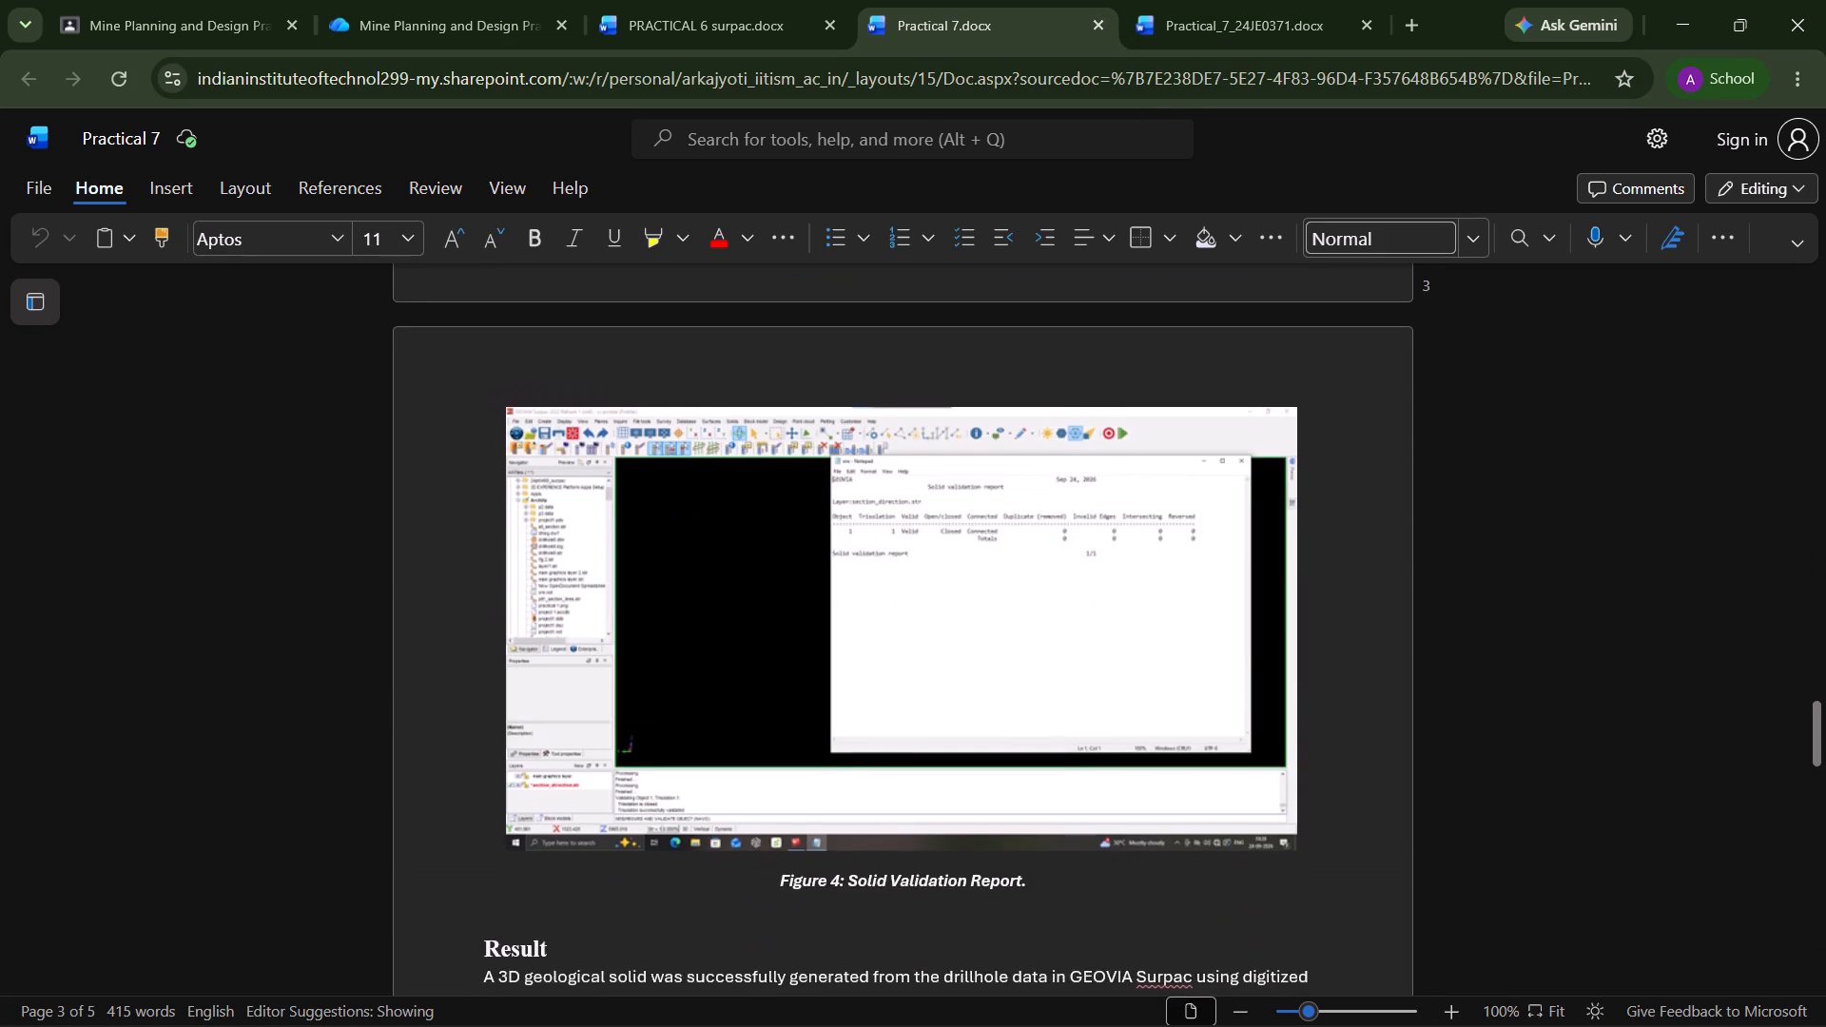
pyautogui.scroll(4, 988, 572)
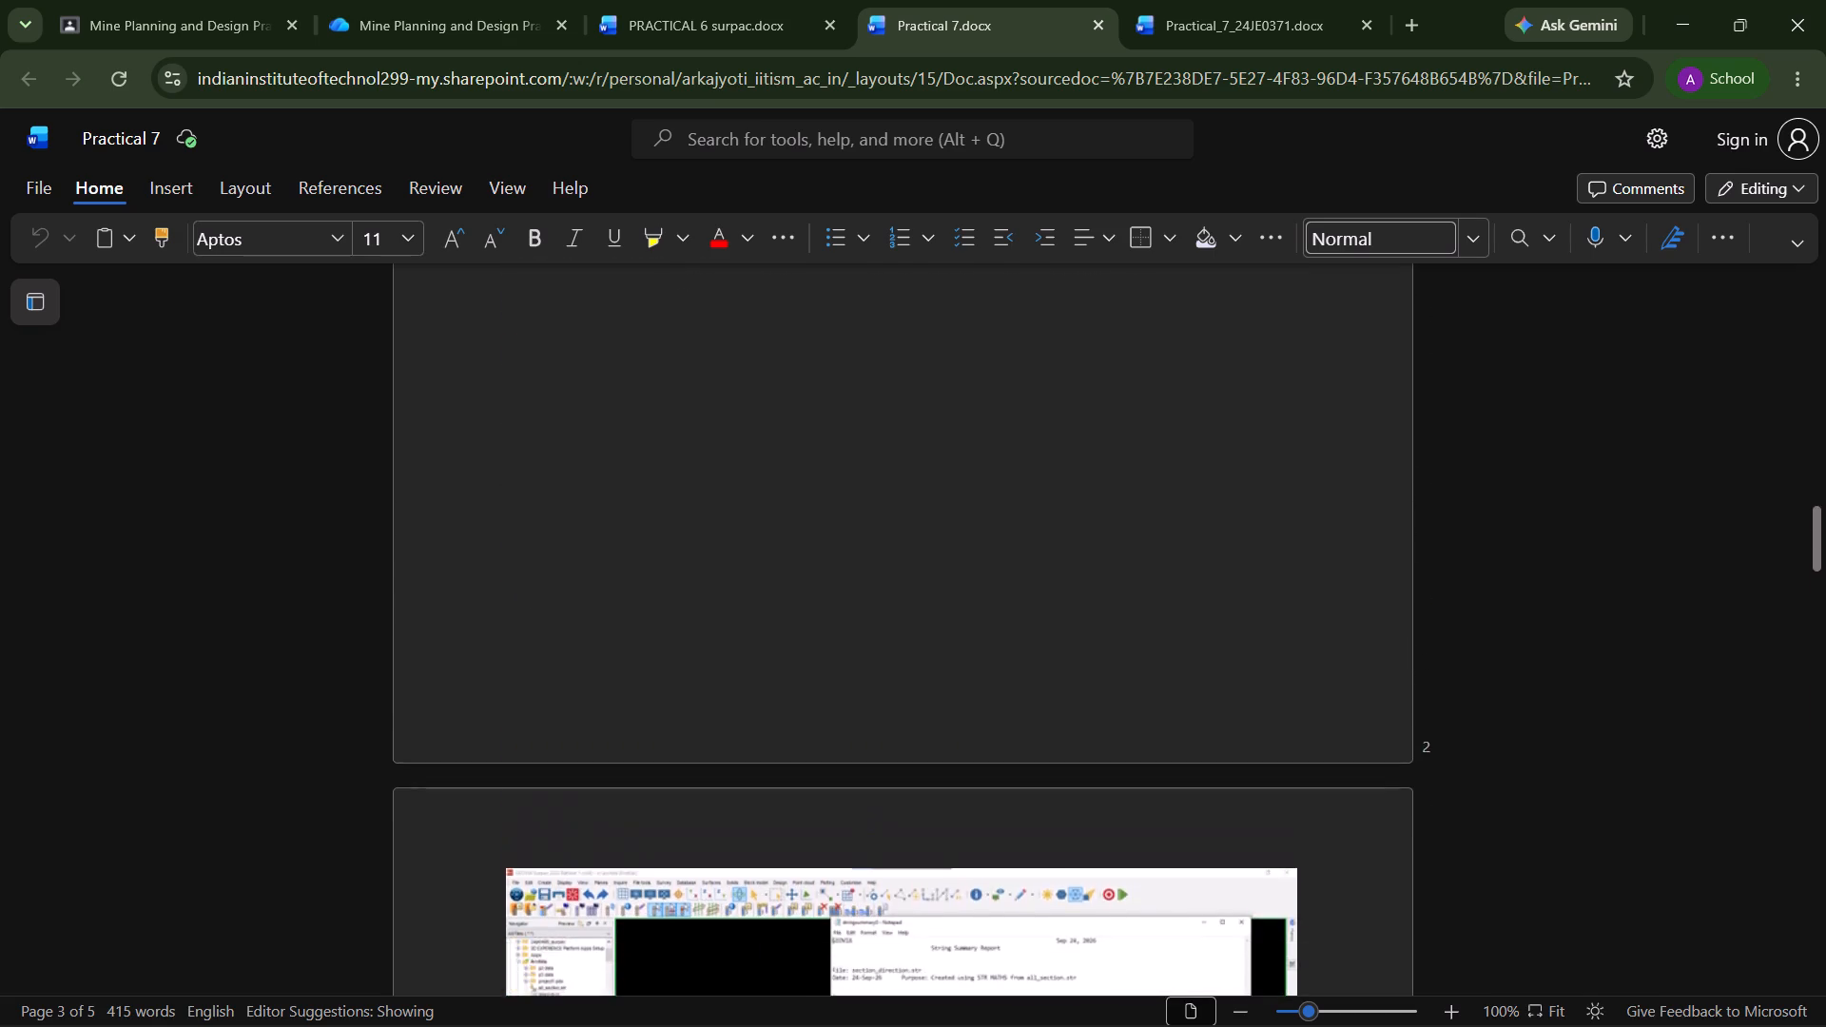
pyautogui.scroll(12, 988, 572)
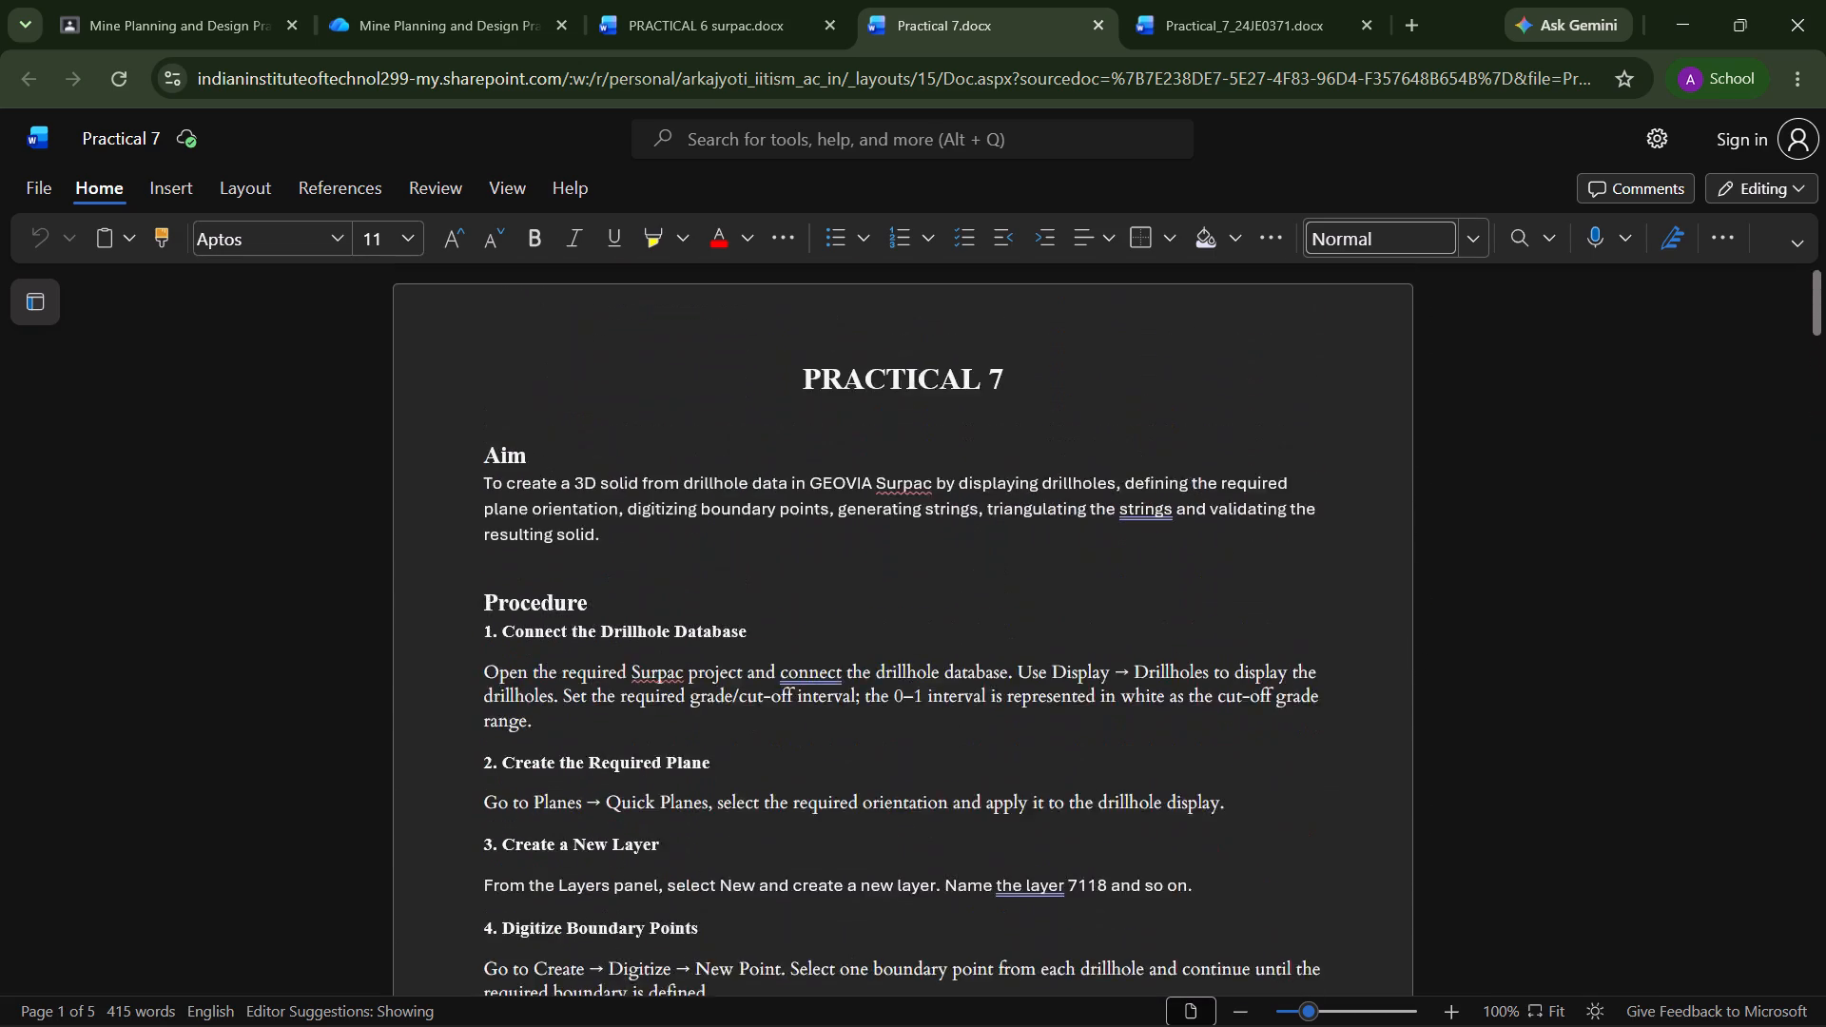
pyautogui.scroll(1, 988, 572)
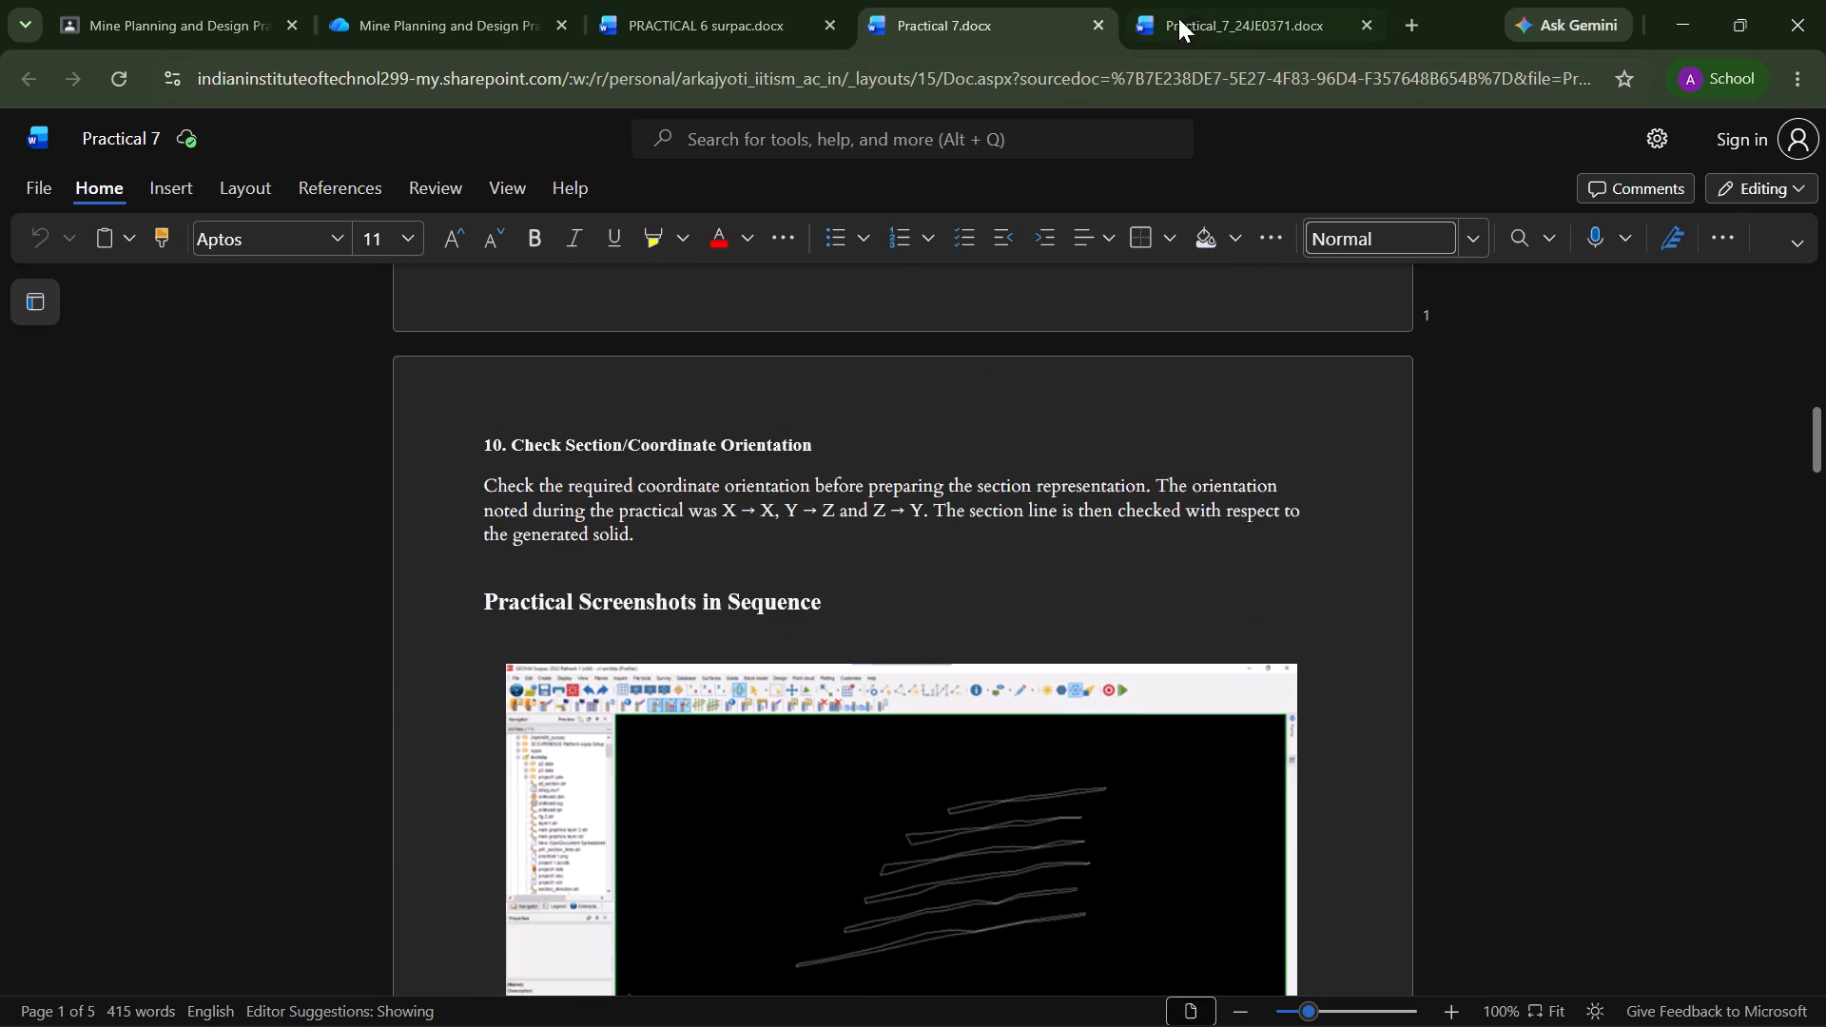
# Open the other student's shared Practical 7 report and examine its procedure, screenshots and figure captions.
pyautogui.click(1176, 10)
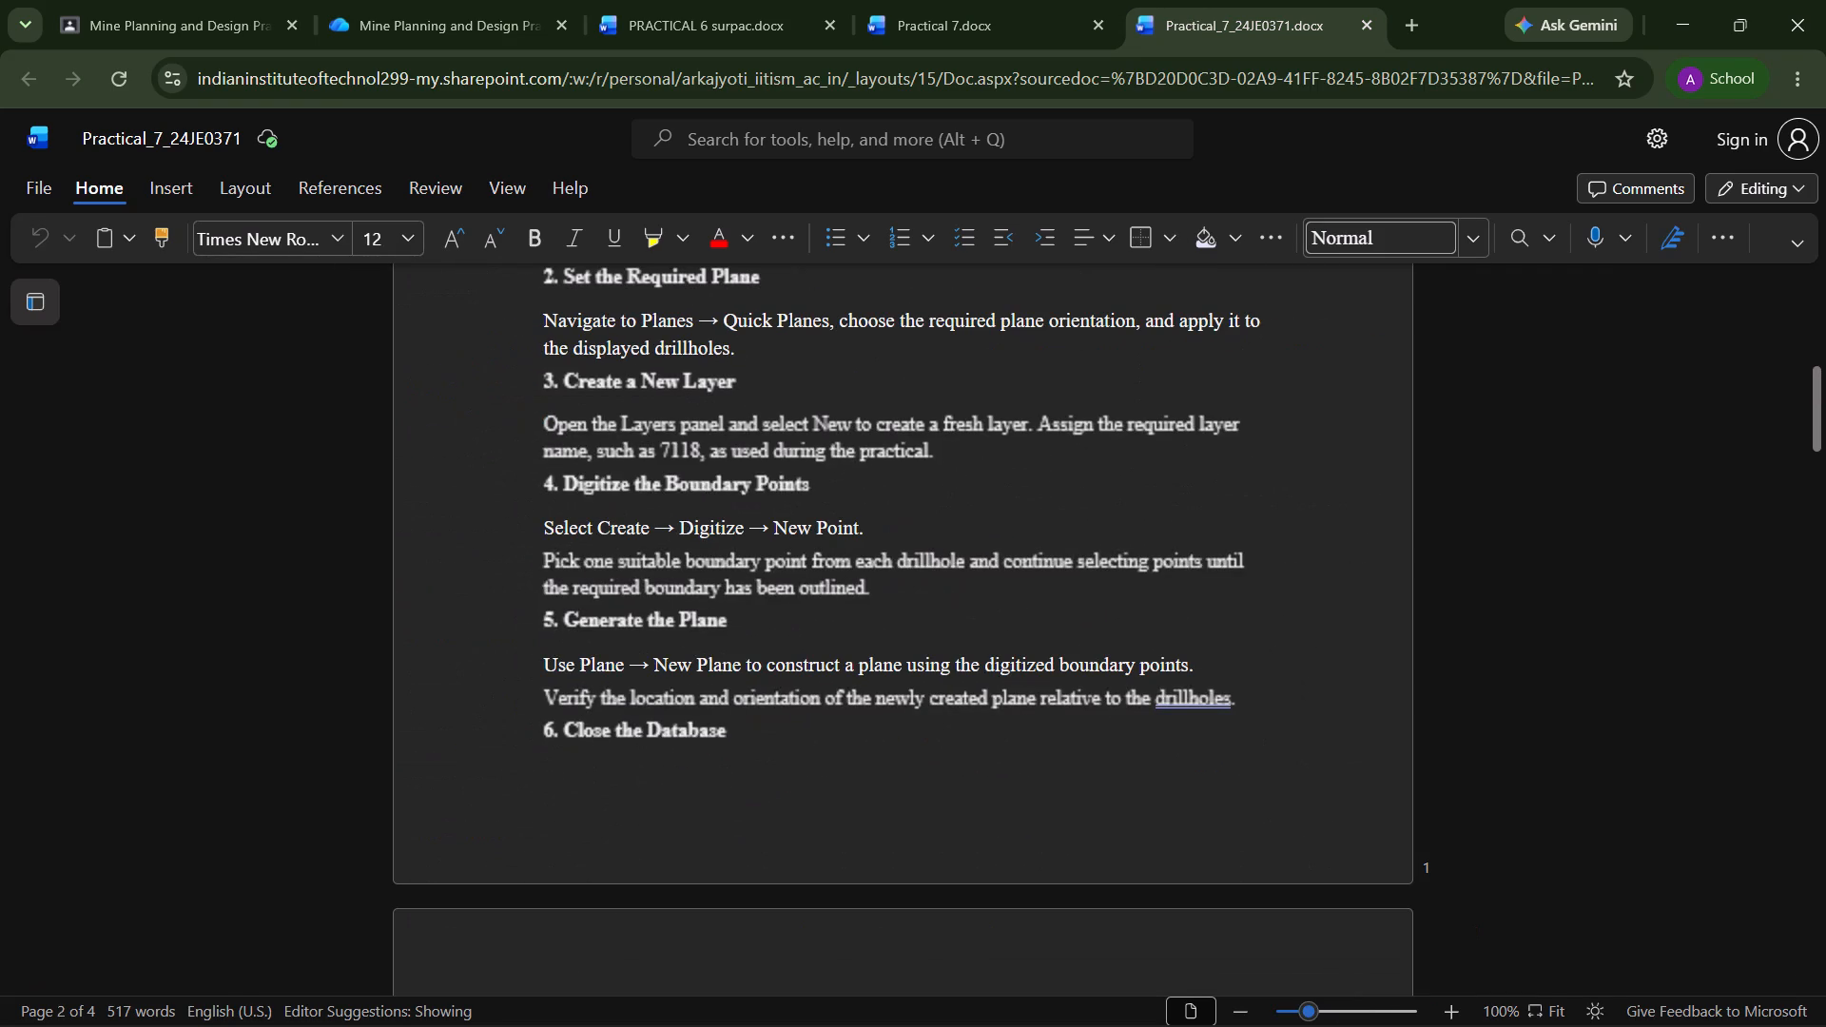
pyautogui.scroll(-14, 1020, 482)
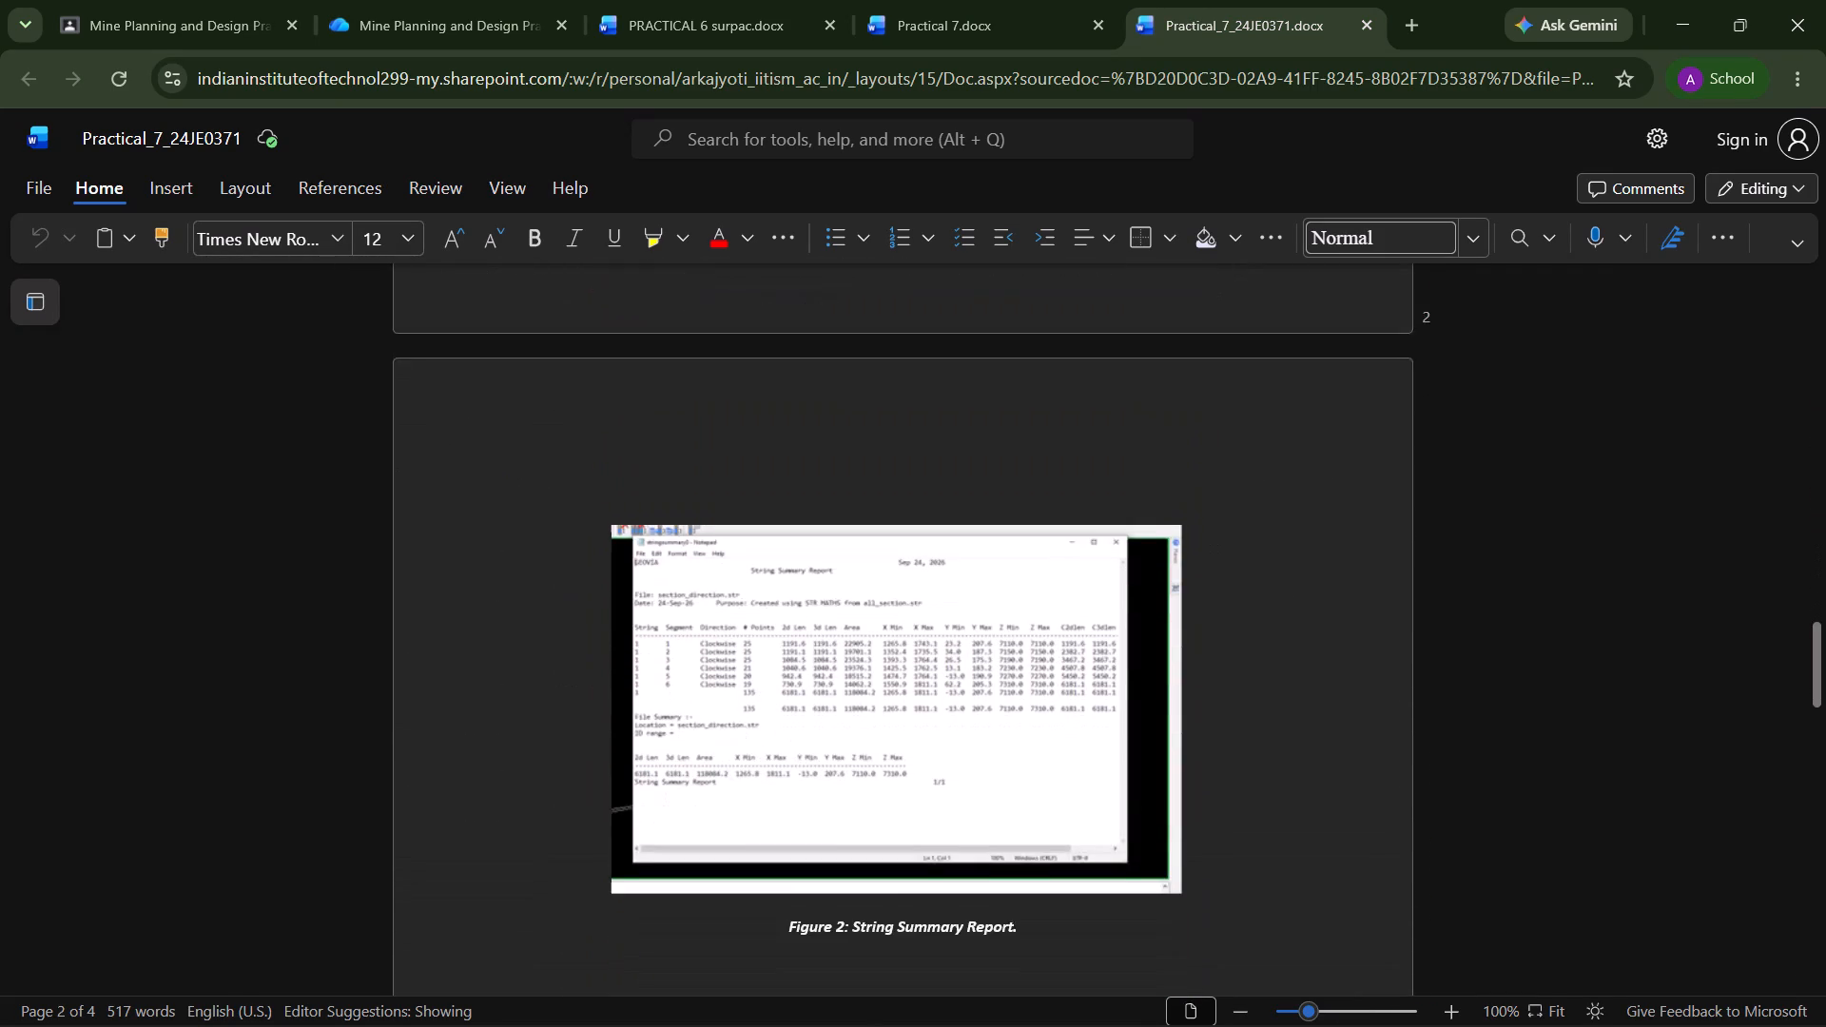
pyautogui.scroll(-2, 1020, 482)
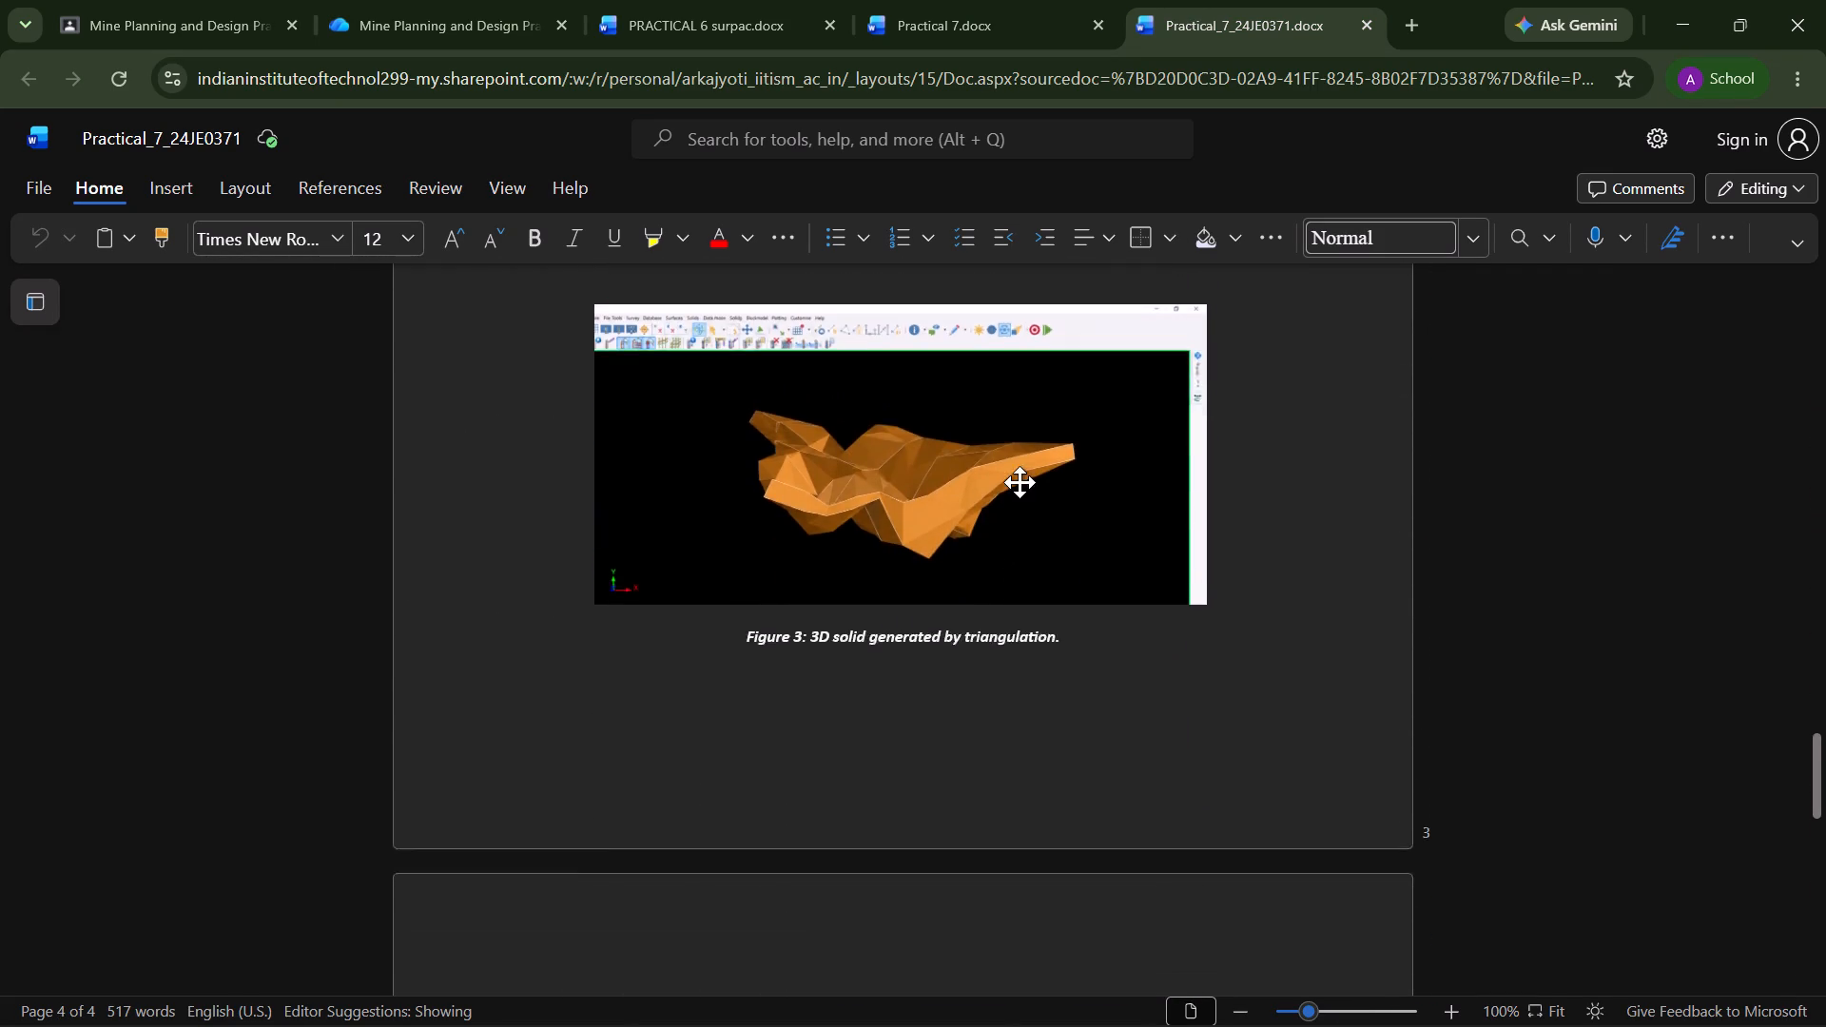
pyautogui.scroll(-1, 1020, 482)
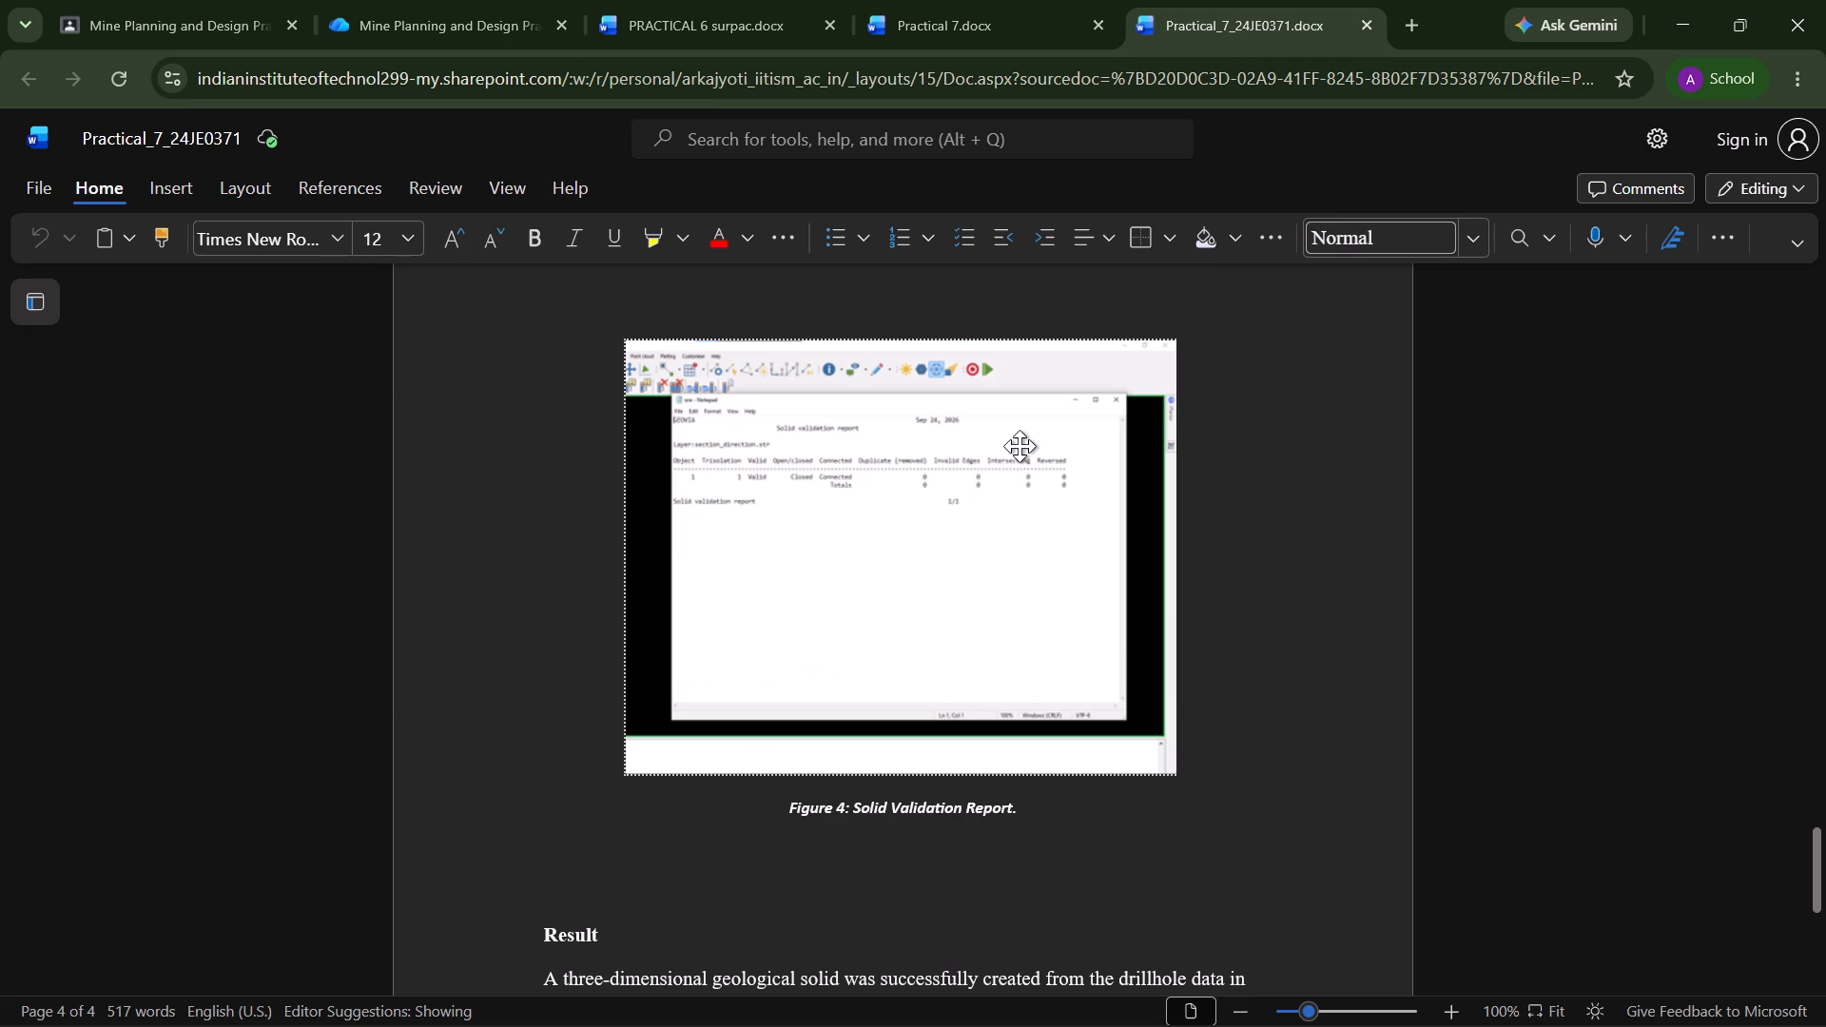
pyautogui.scroll(-10, 1020, 446)
pyautogui.scroll(3, 1020, 446)
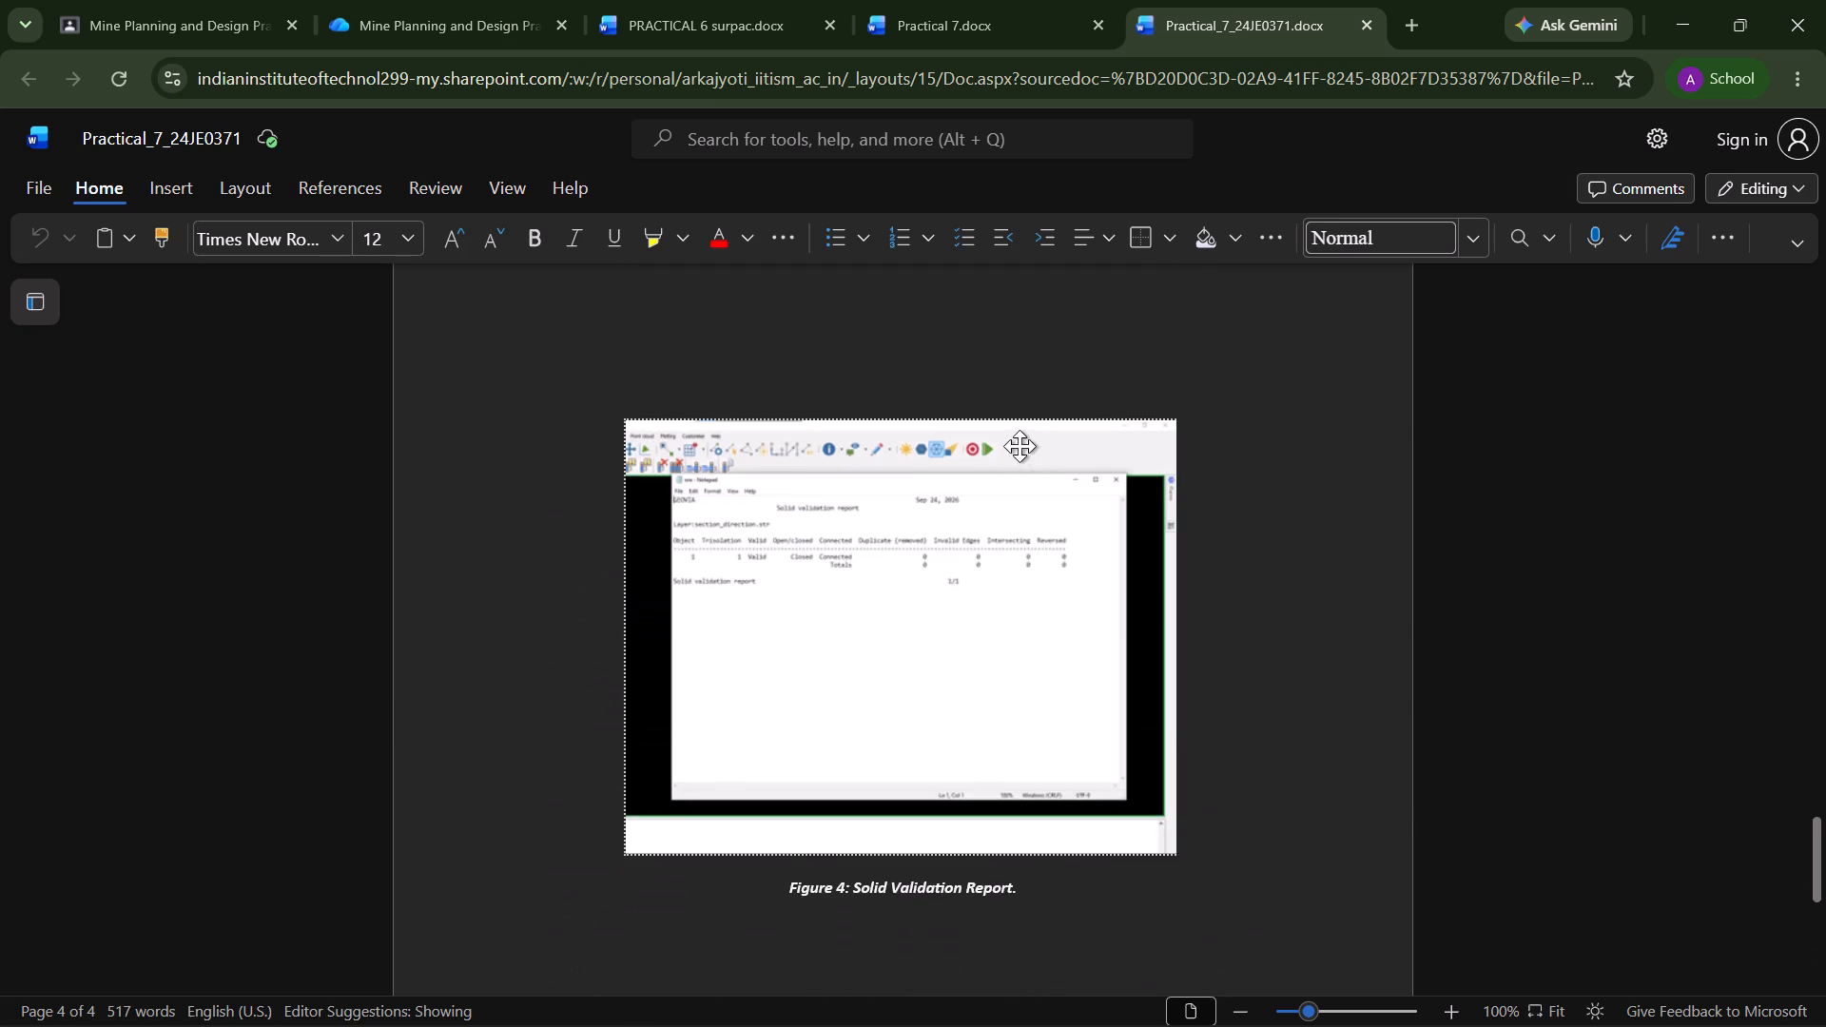
pyautogui.scroll(11, 1020, 446)
pyautogui.scroll(-1, 1020, 446)
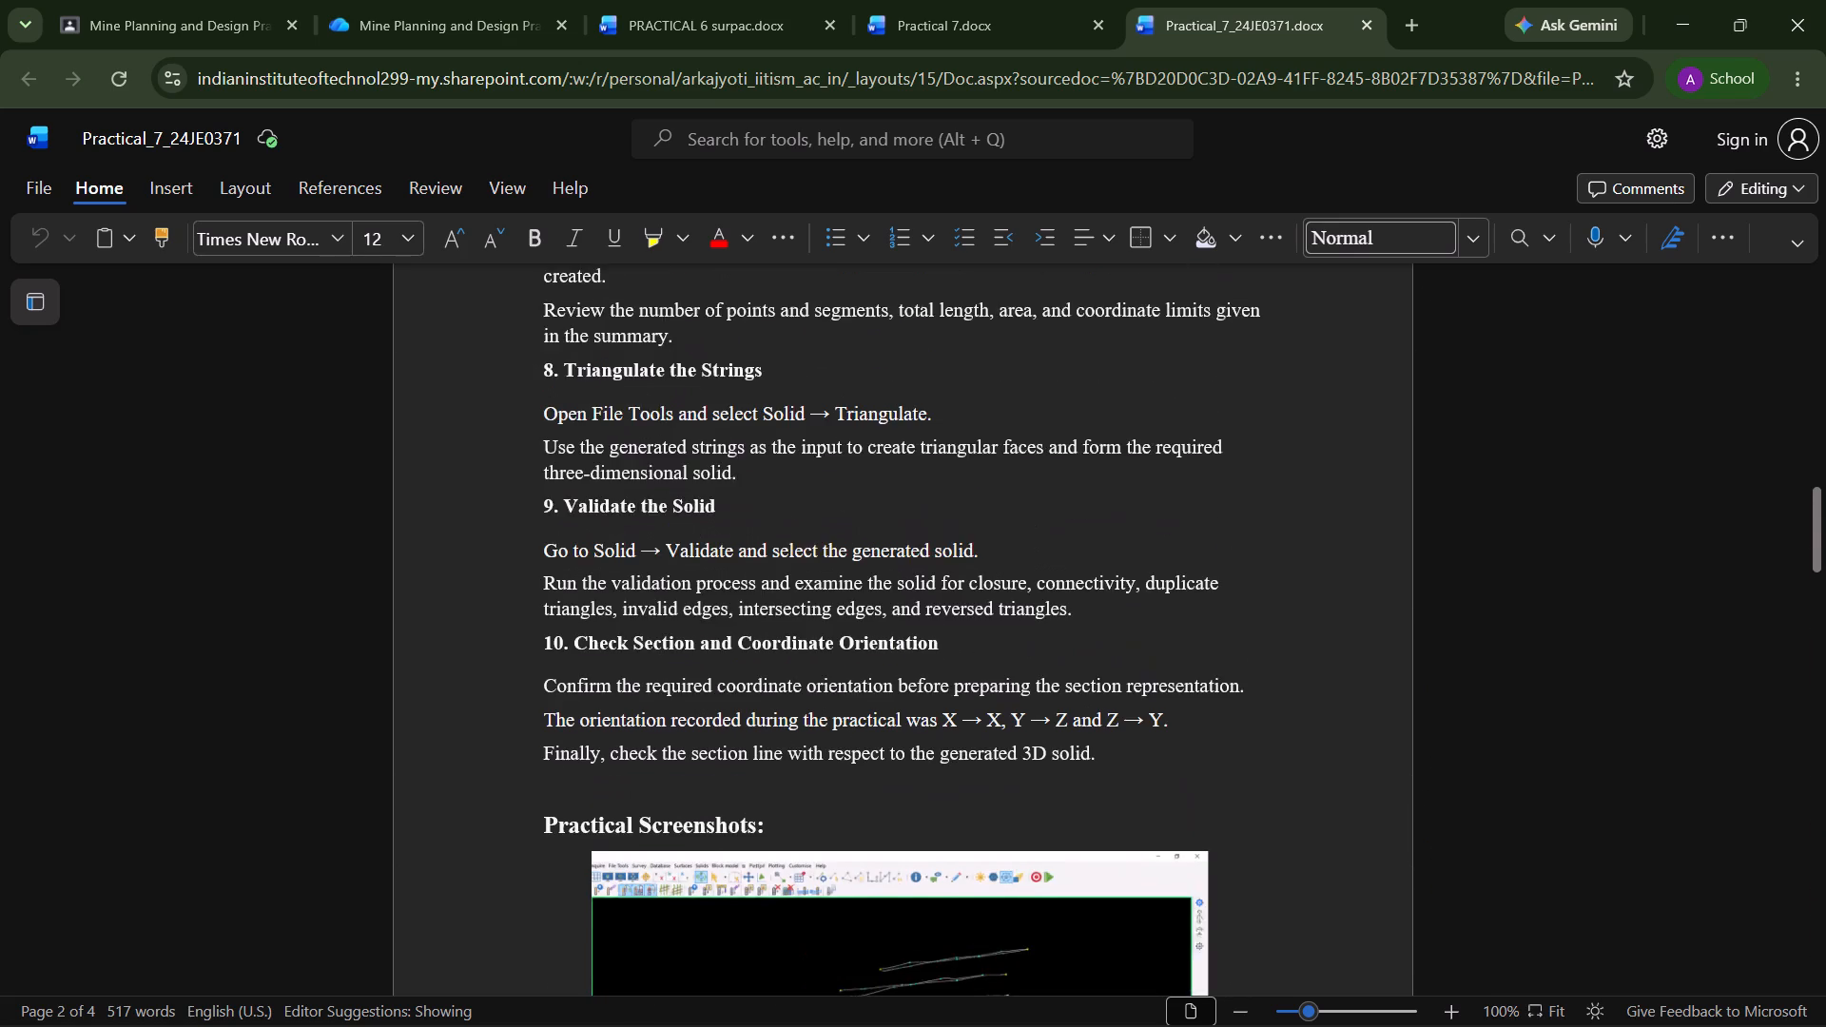
# Copy the Figure 1 strings picture from the shared Practical 7 document into the PRACTICAL-7 Word report, above its Figure 1 caption.
pyautogui.scroll(-1, 1020, 446)
pyautogui.click(966, 6)
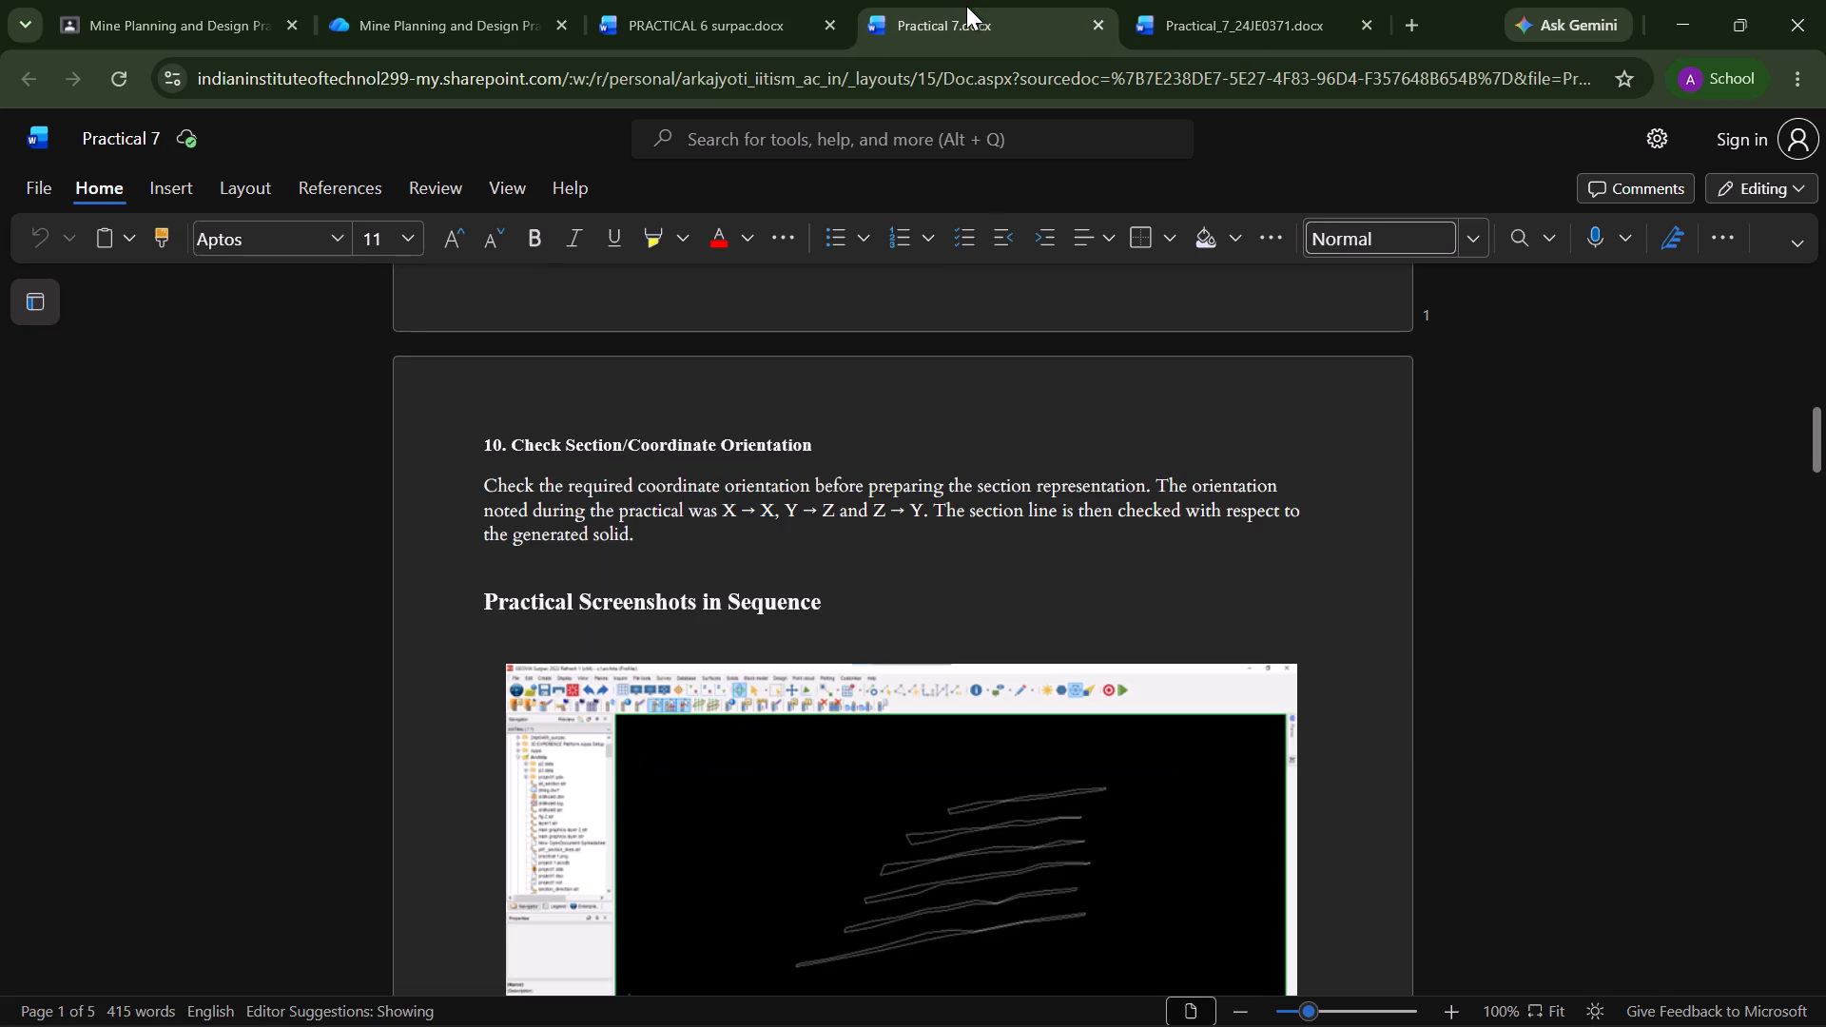
pyautogui.scroll(-2, 1043, 557)
pyautogui.rightClick(1043, 557)
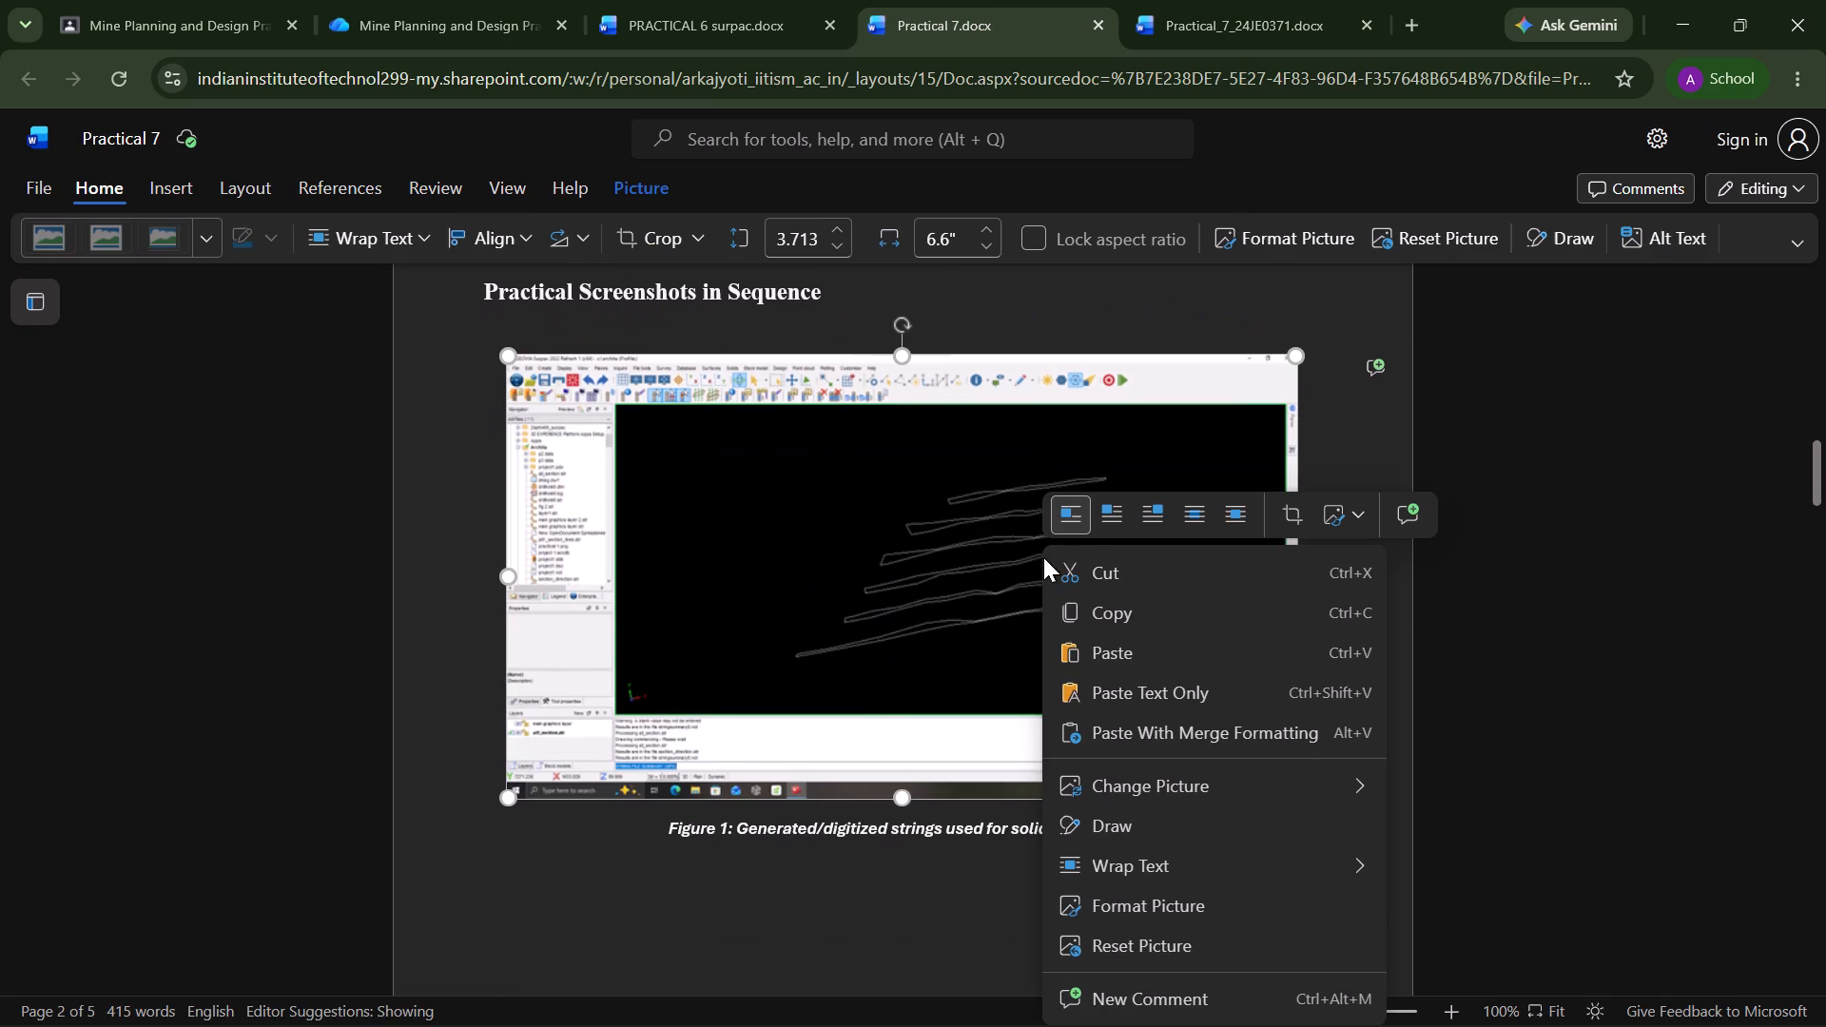
pyautogui.click(1170, 619)
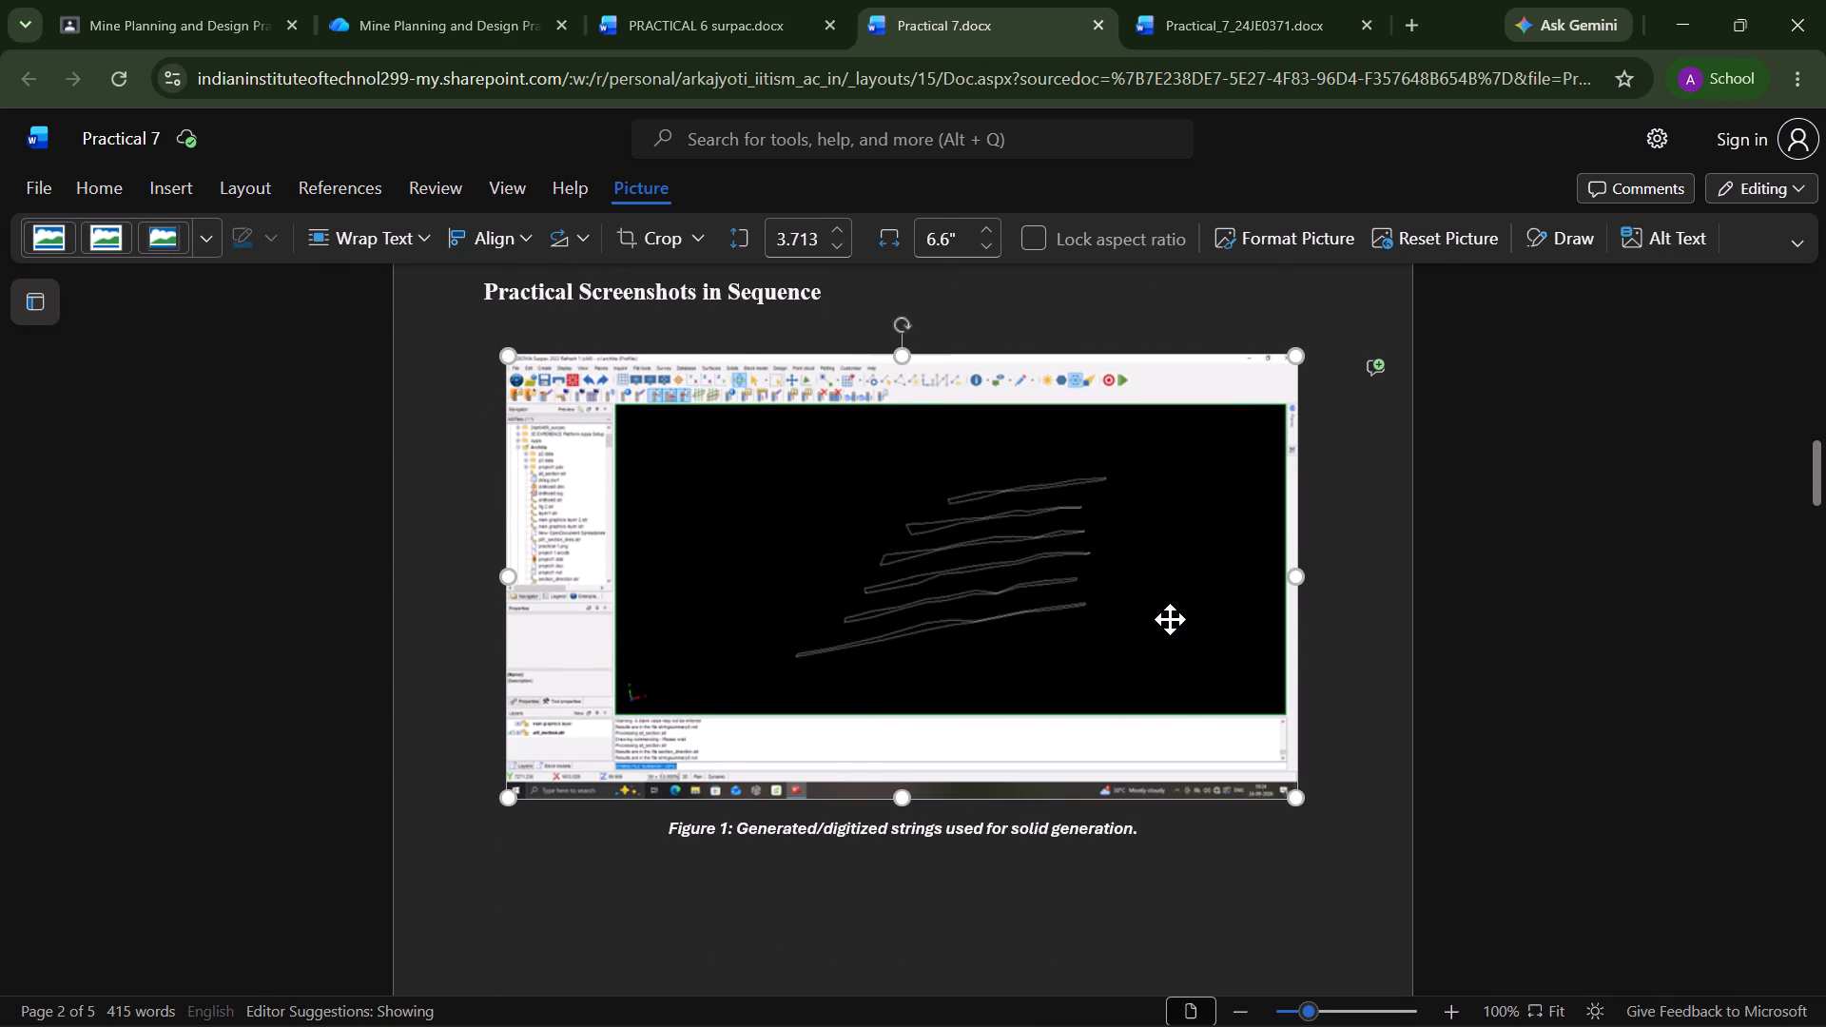
pyautogui.hotkey('alt', 'Tab')
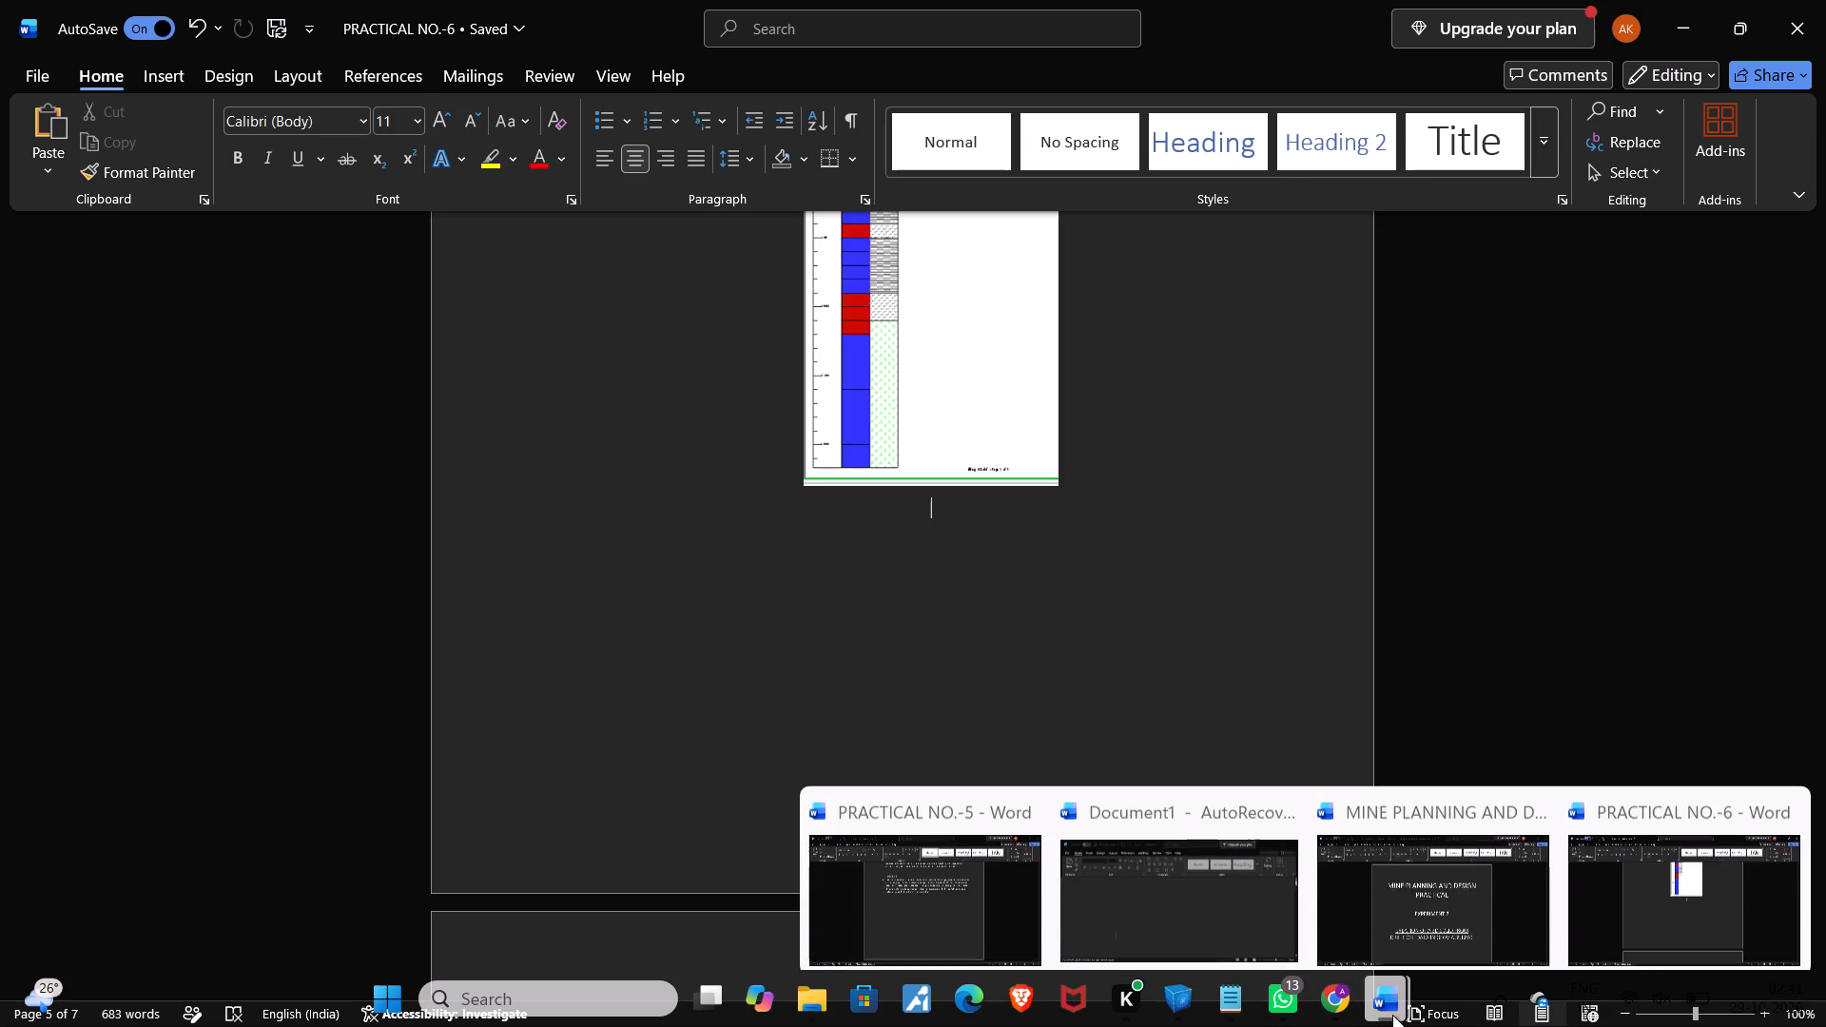
pyautogui.click(1431, 873)
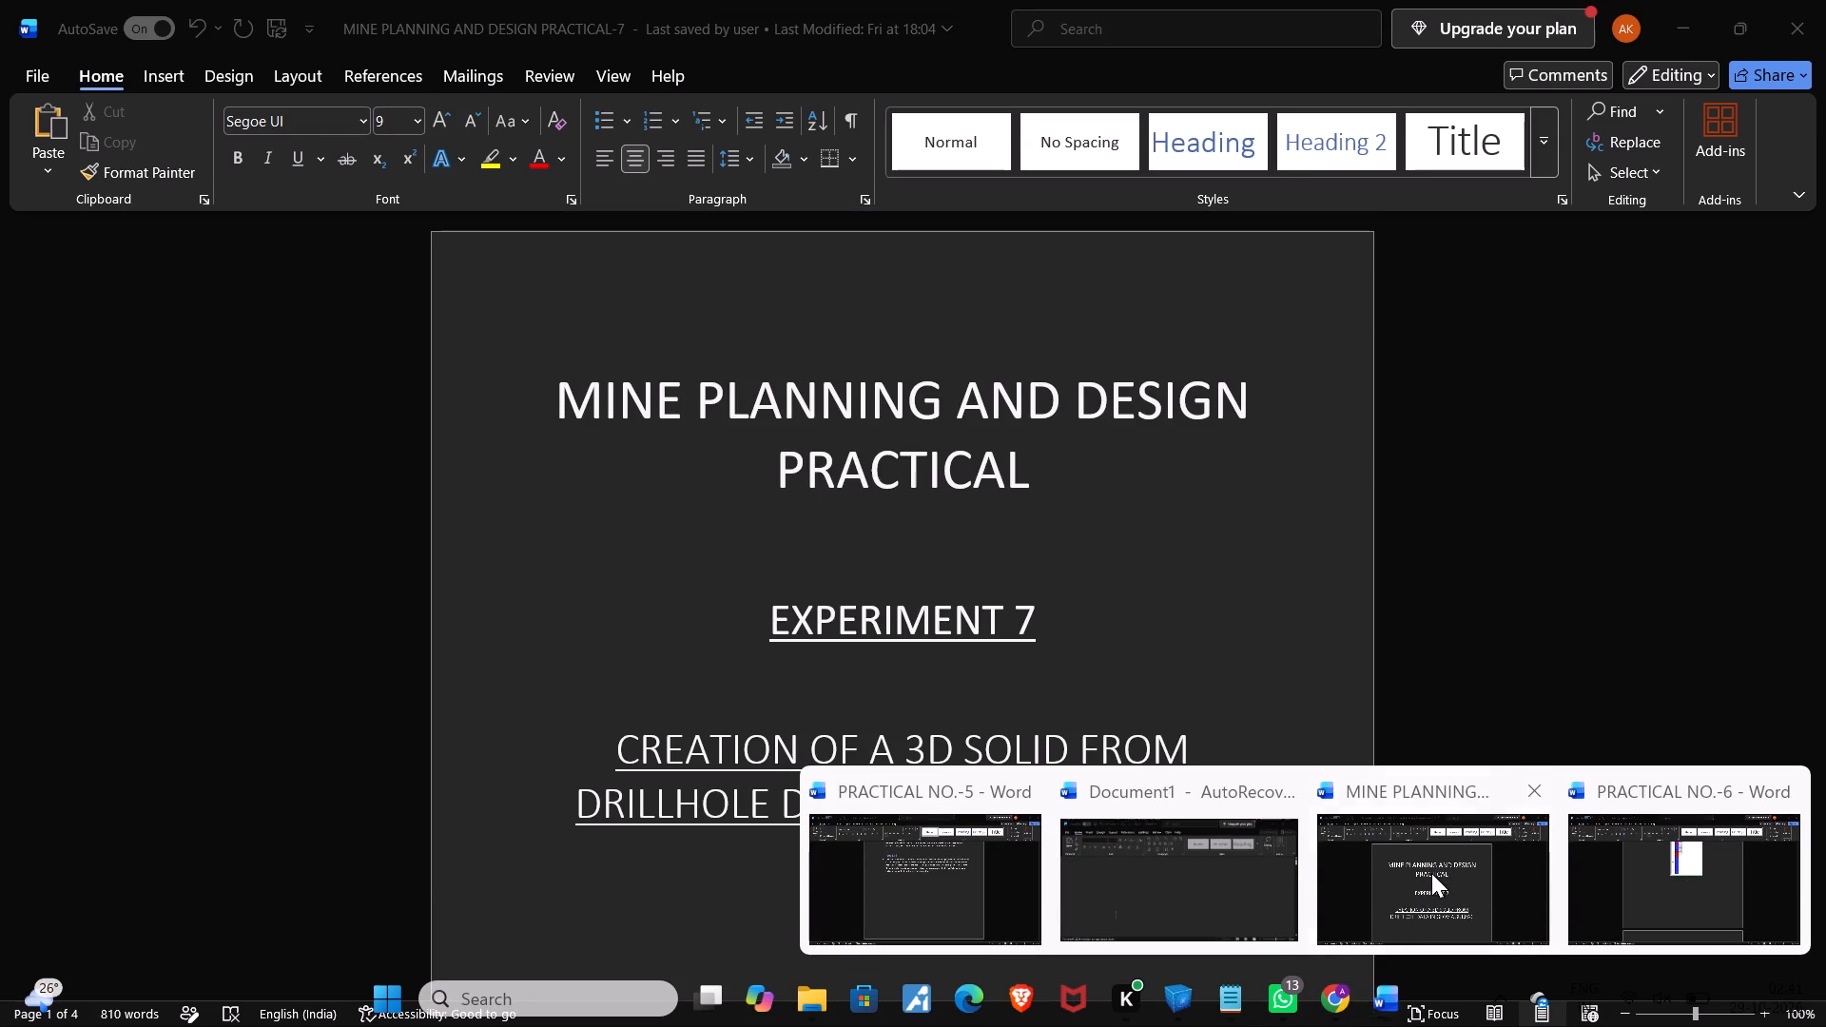
pyautogui.scroll(-11, 1015, 445)
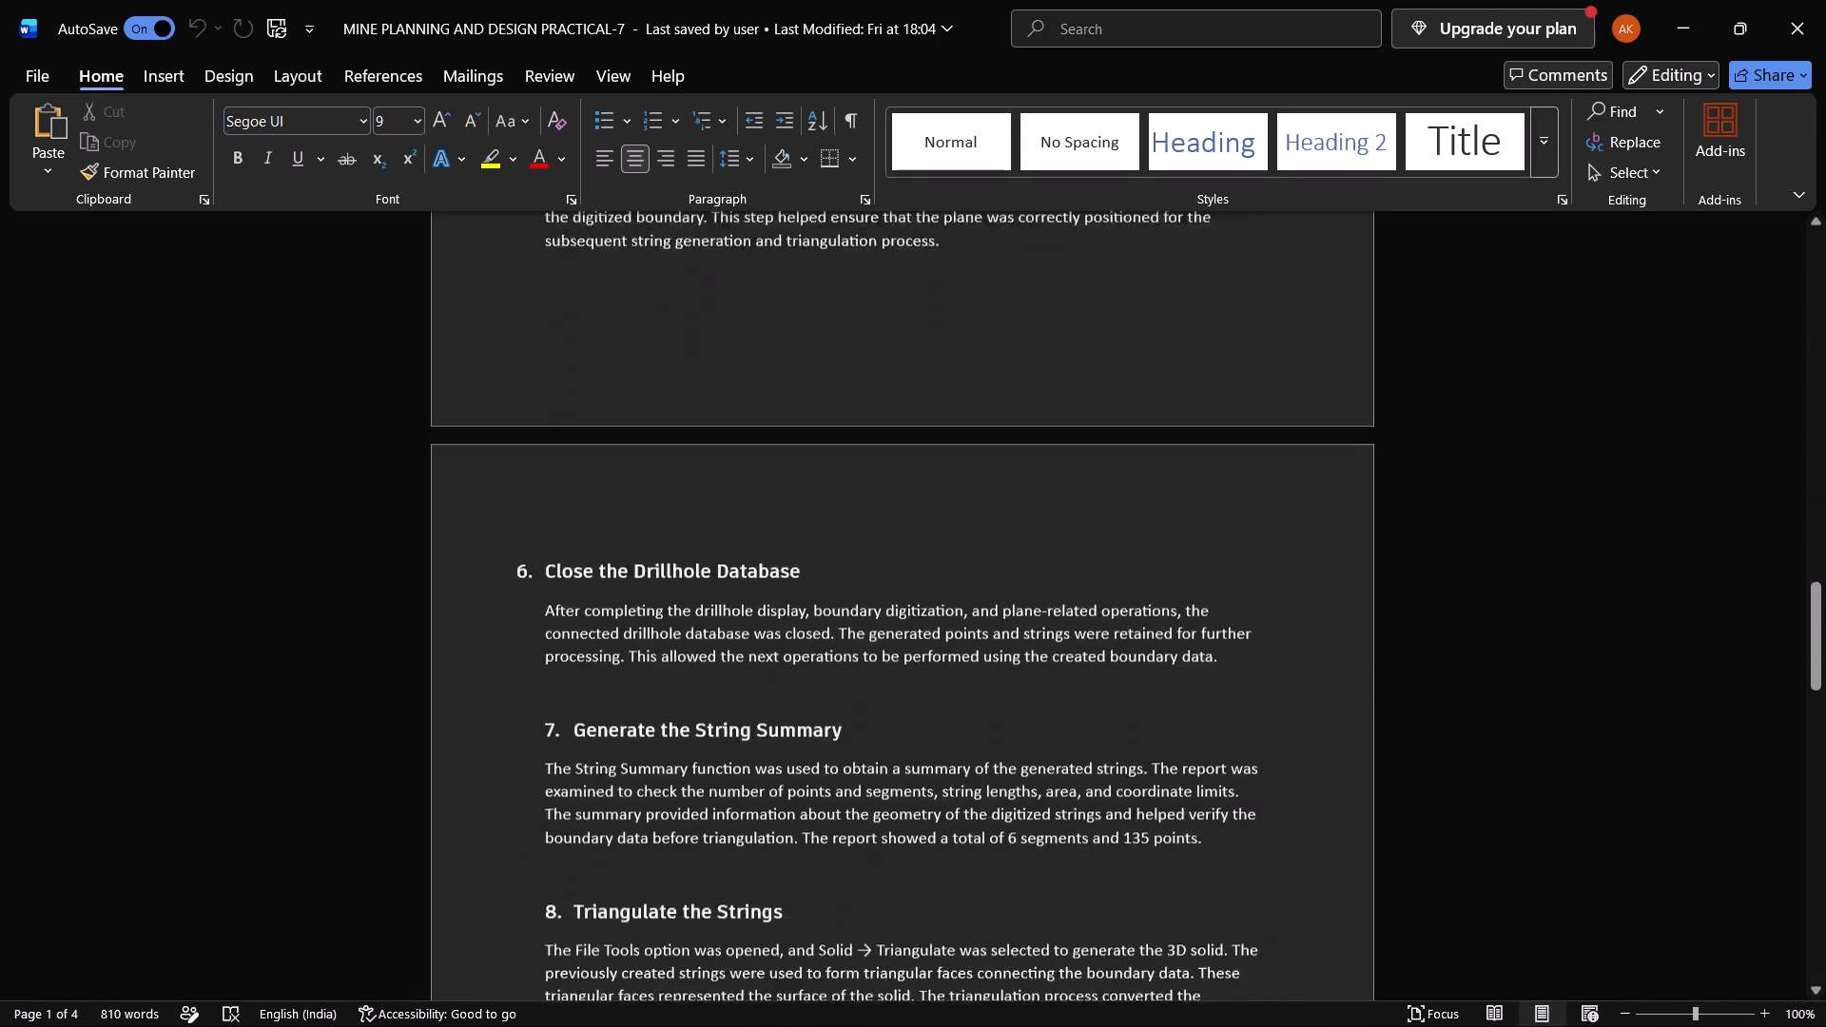
pyautogui.scroll(-3, 1015, 445)
pyautogui.click(1015, 445)
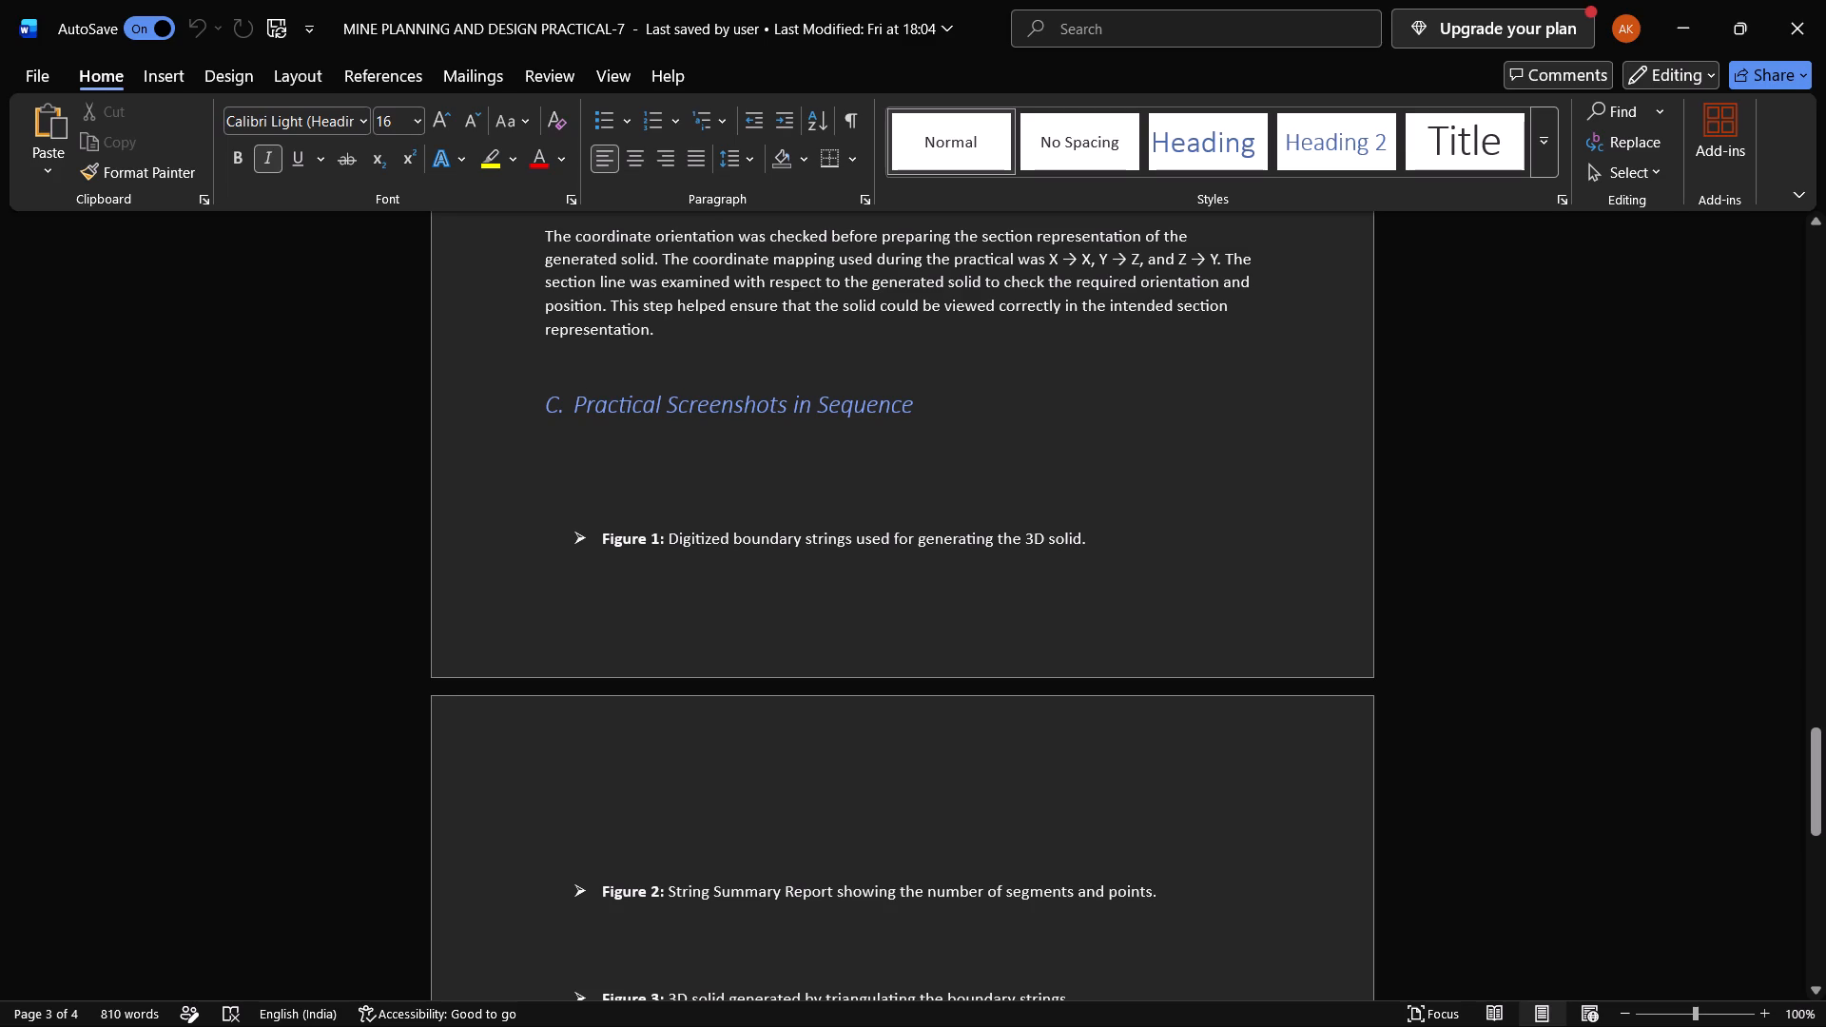
pyautogui.press('Down')
pyautogui.hotkey('ctrl', 'v')
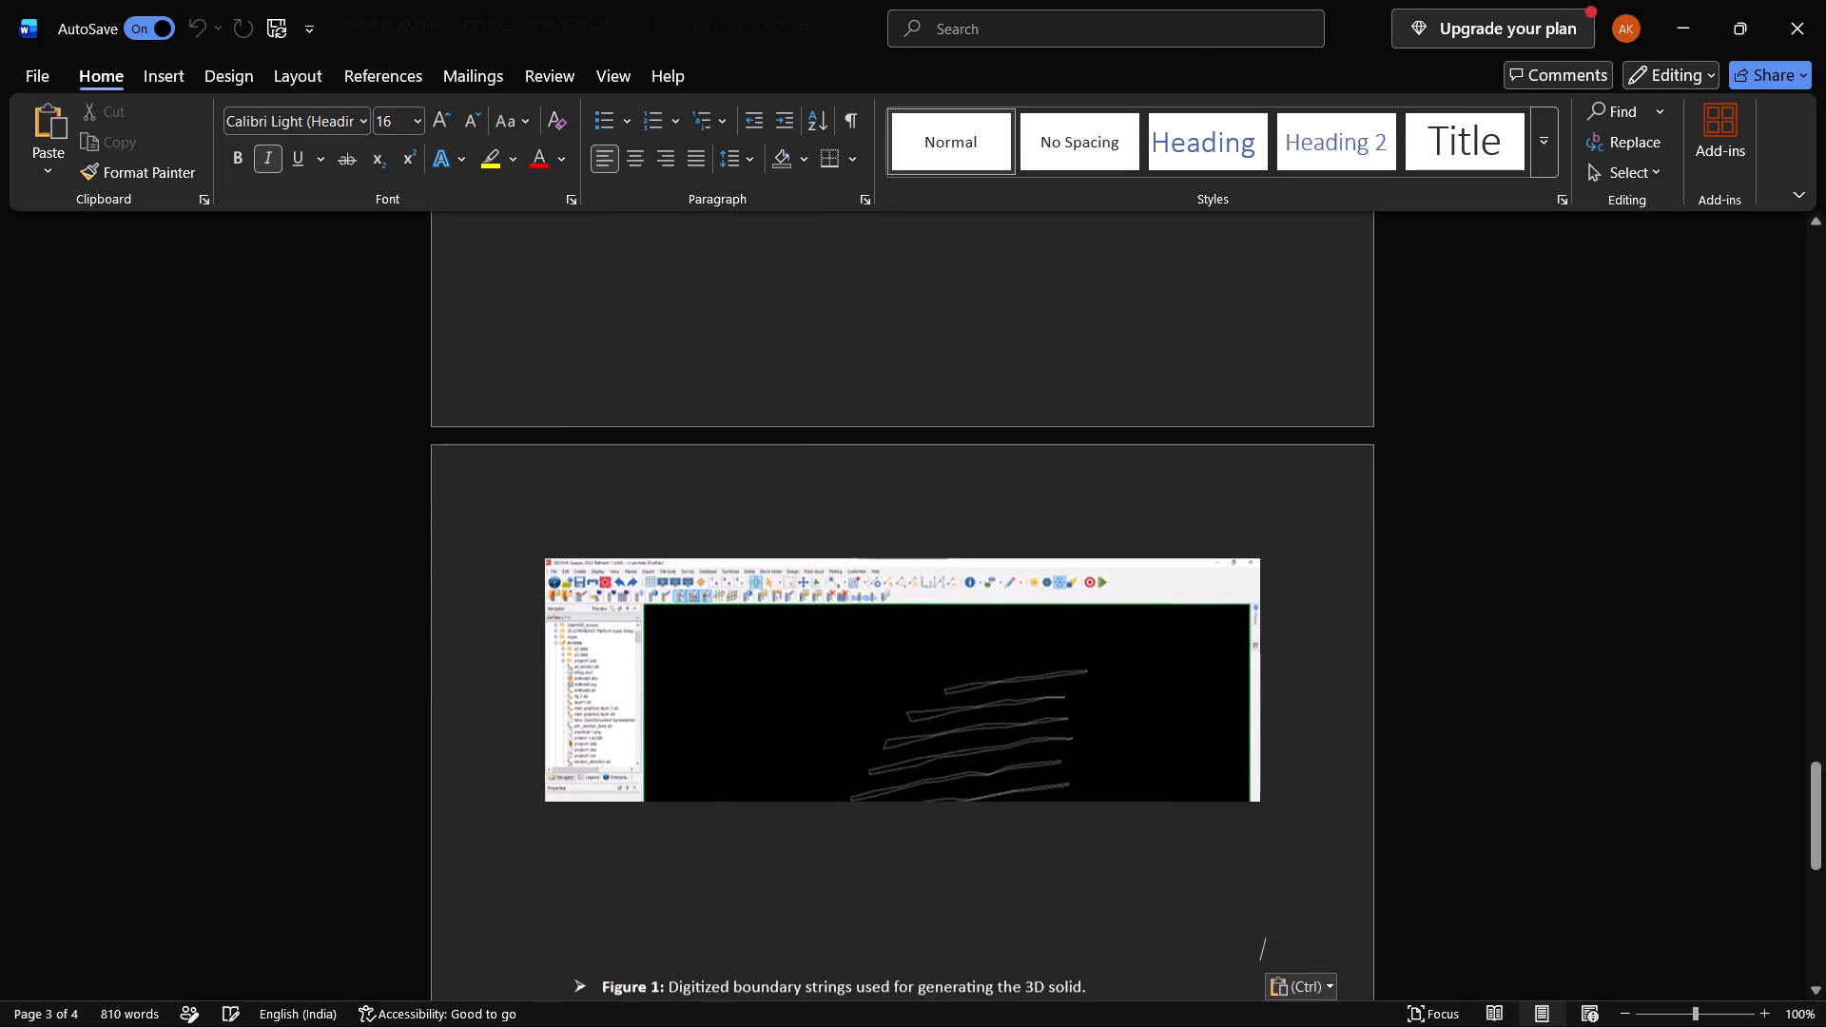
# Crop the Figure 1 picture to the black graphics area with the boundary strings, removing the Surpac toolbars, side panes and taskbar.
pyautogui.scroll(-1, 1015, 445)
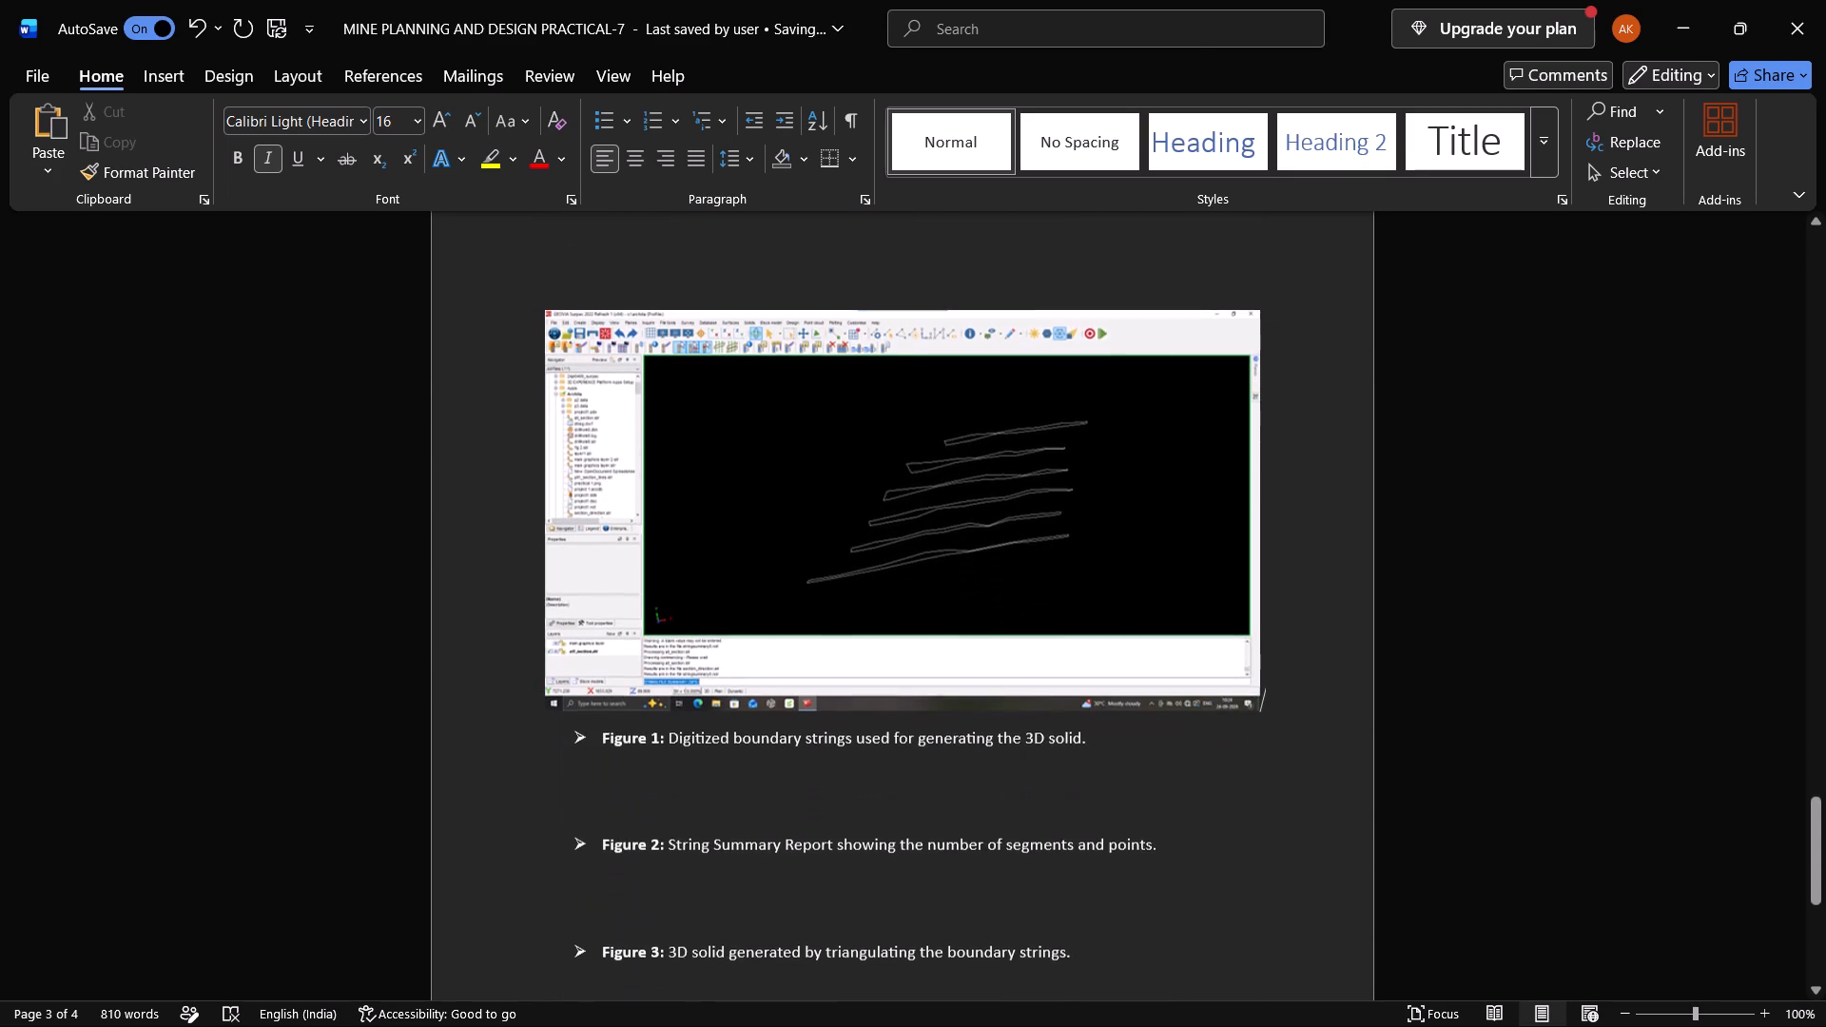
pyautogui.scroll(-1, 1015, 445)
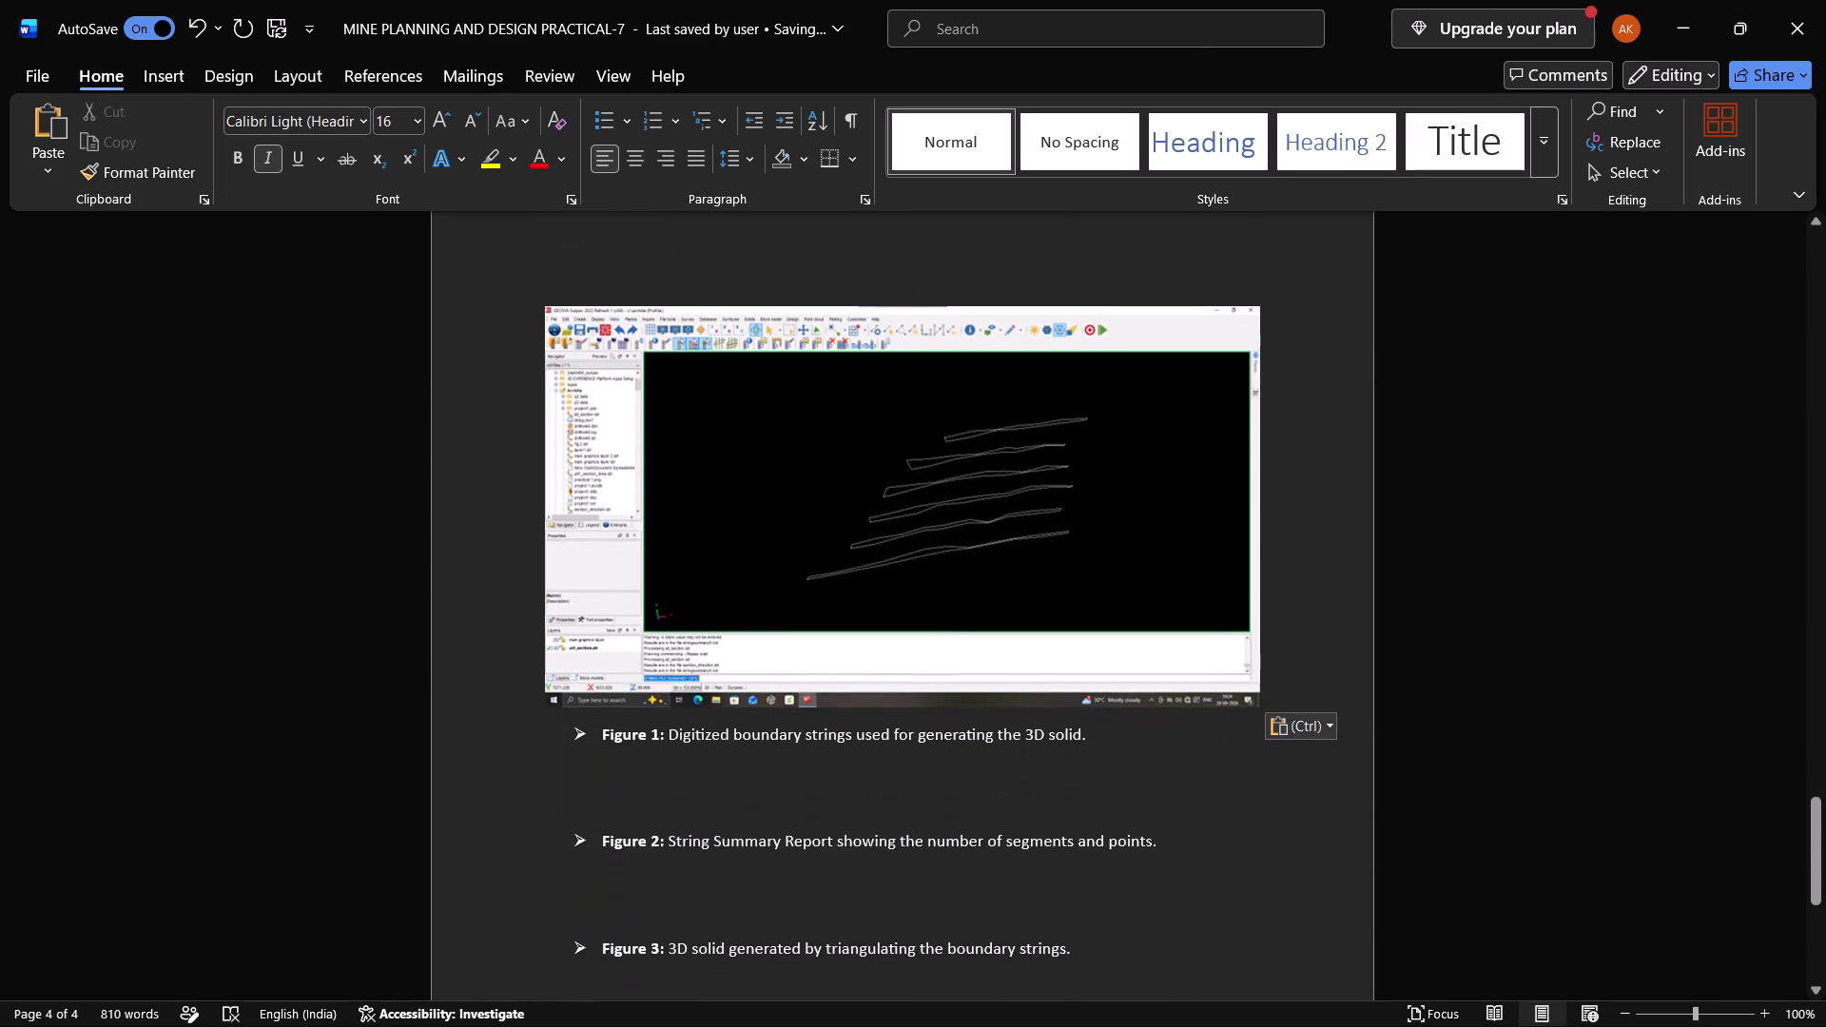
pyautogui.click(1015, 445)
pyautogui.rightClick(1015, 445)
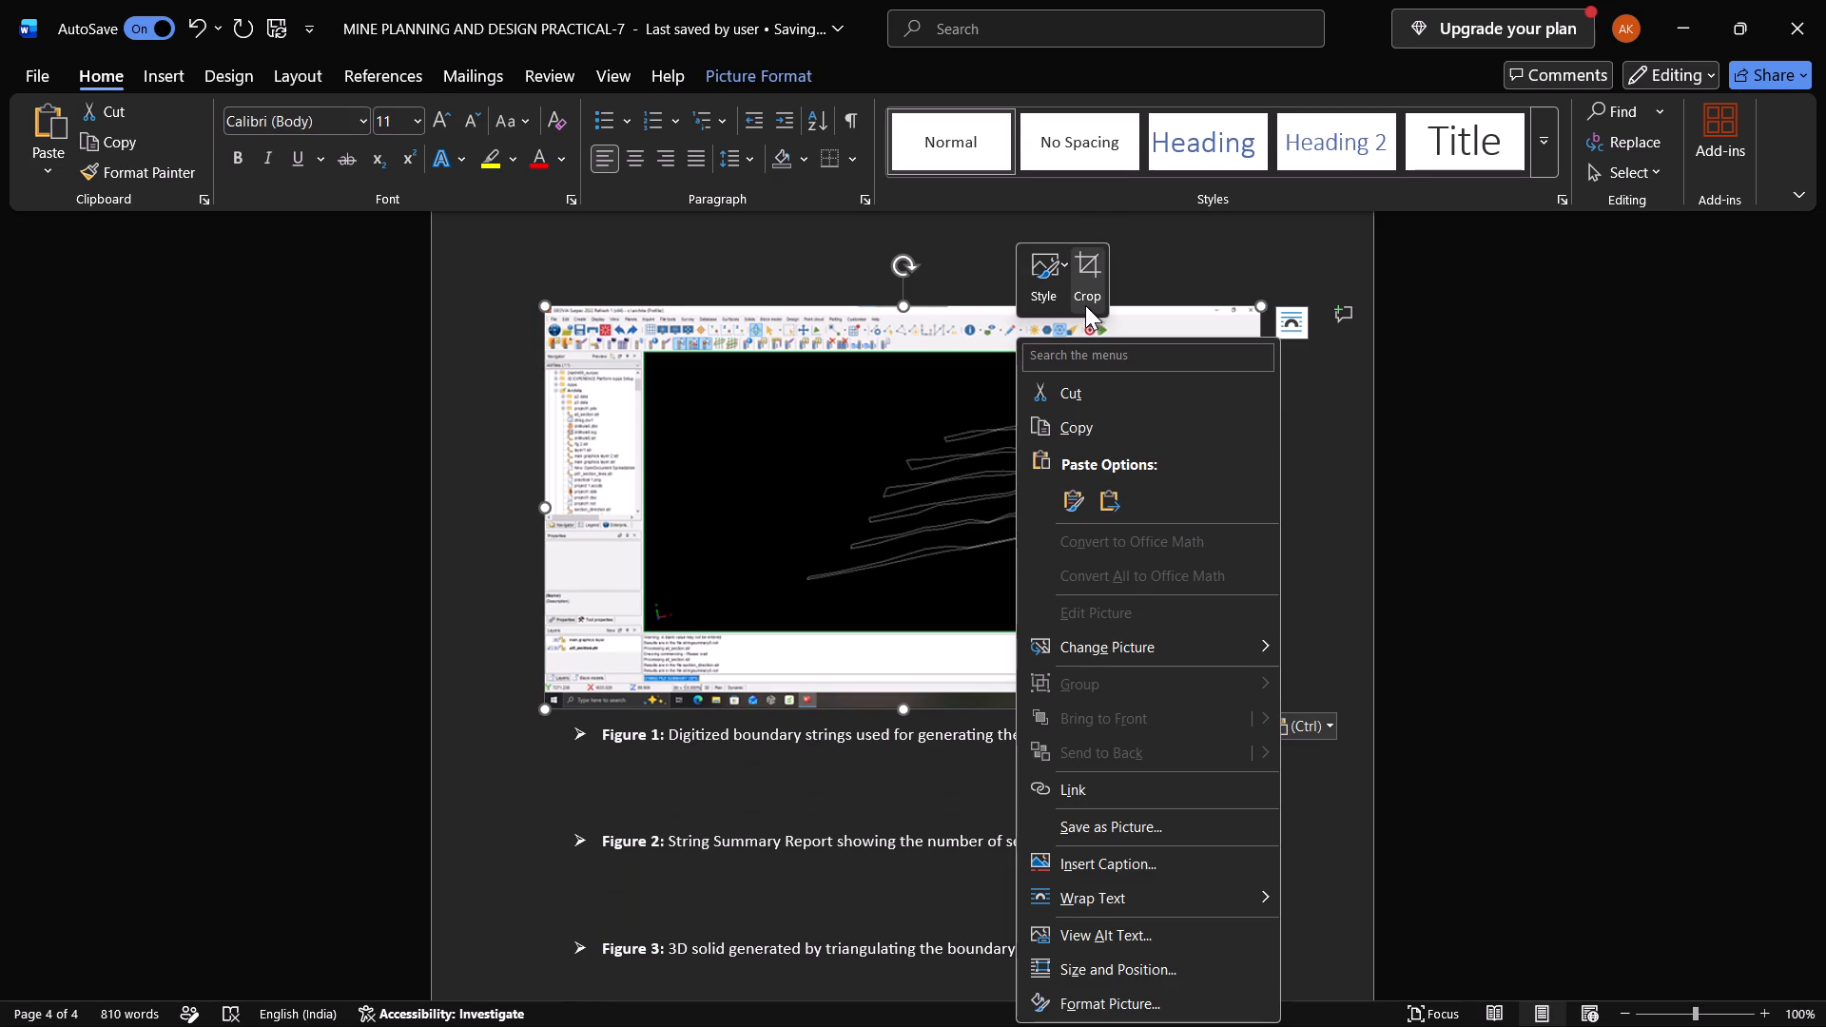
pyautogui.click(1085, 305)
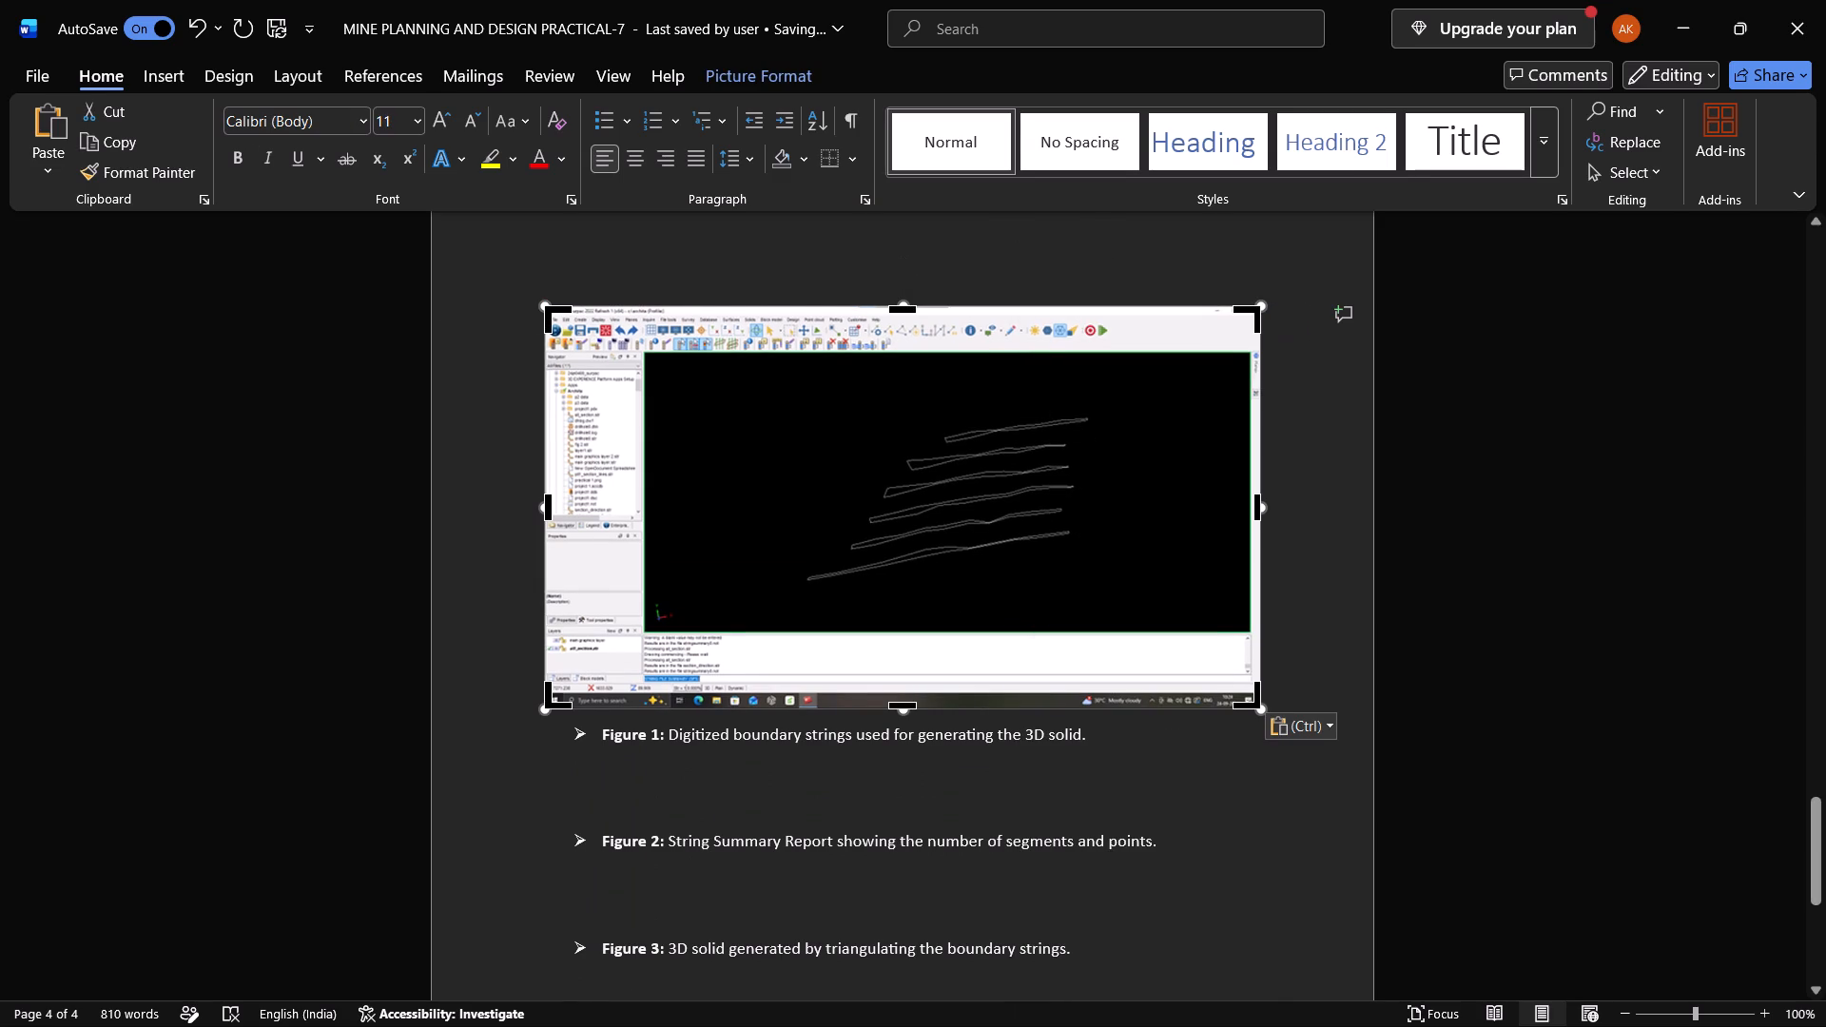
pyautogui.moveTo(1254, 306); pyautogui.dragTo(1254, 353)
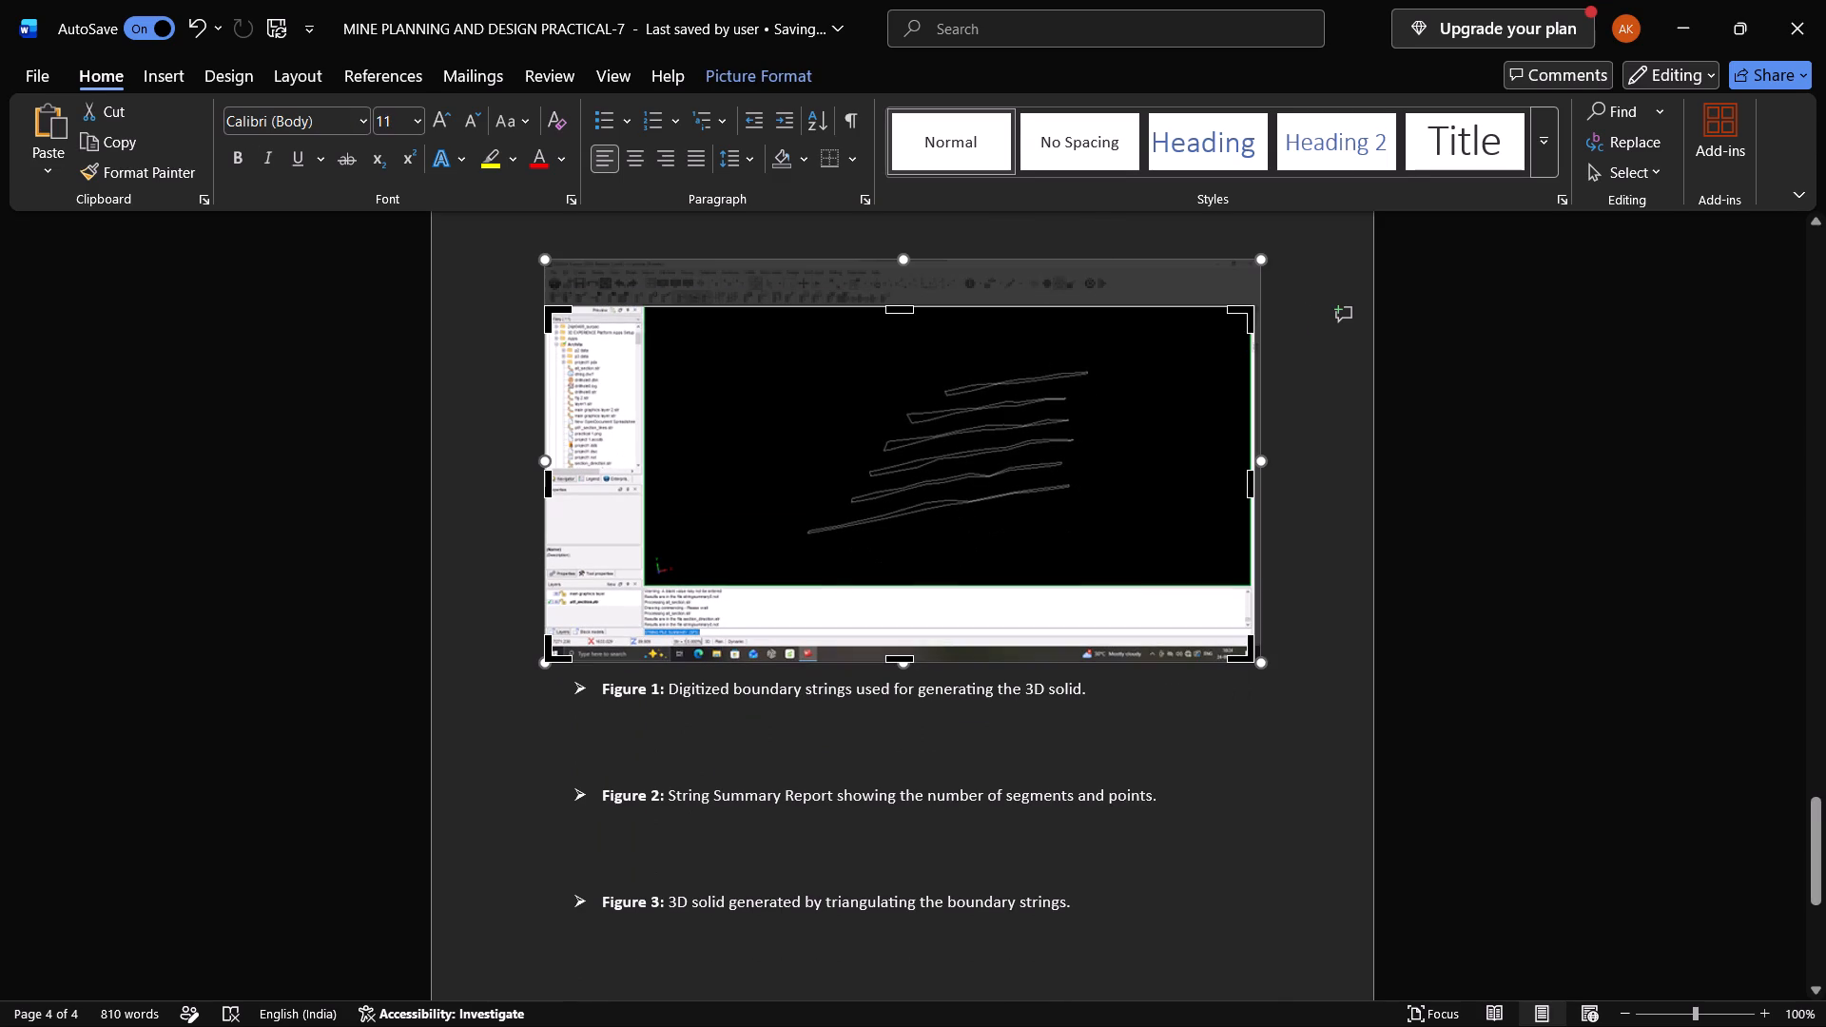
pyautogui.moveTo(560, 663); pyautogui.dragTo(630, 592)
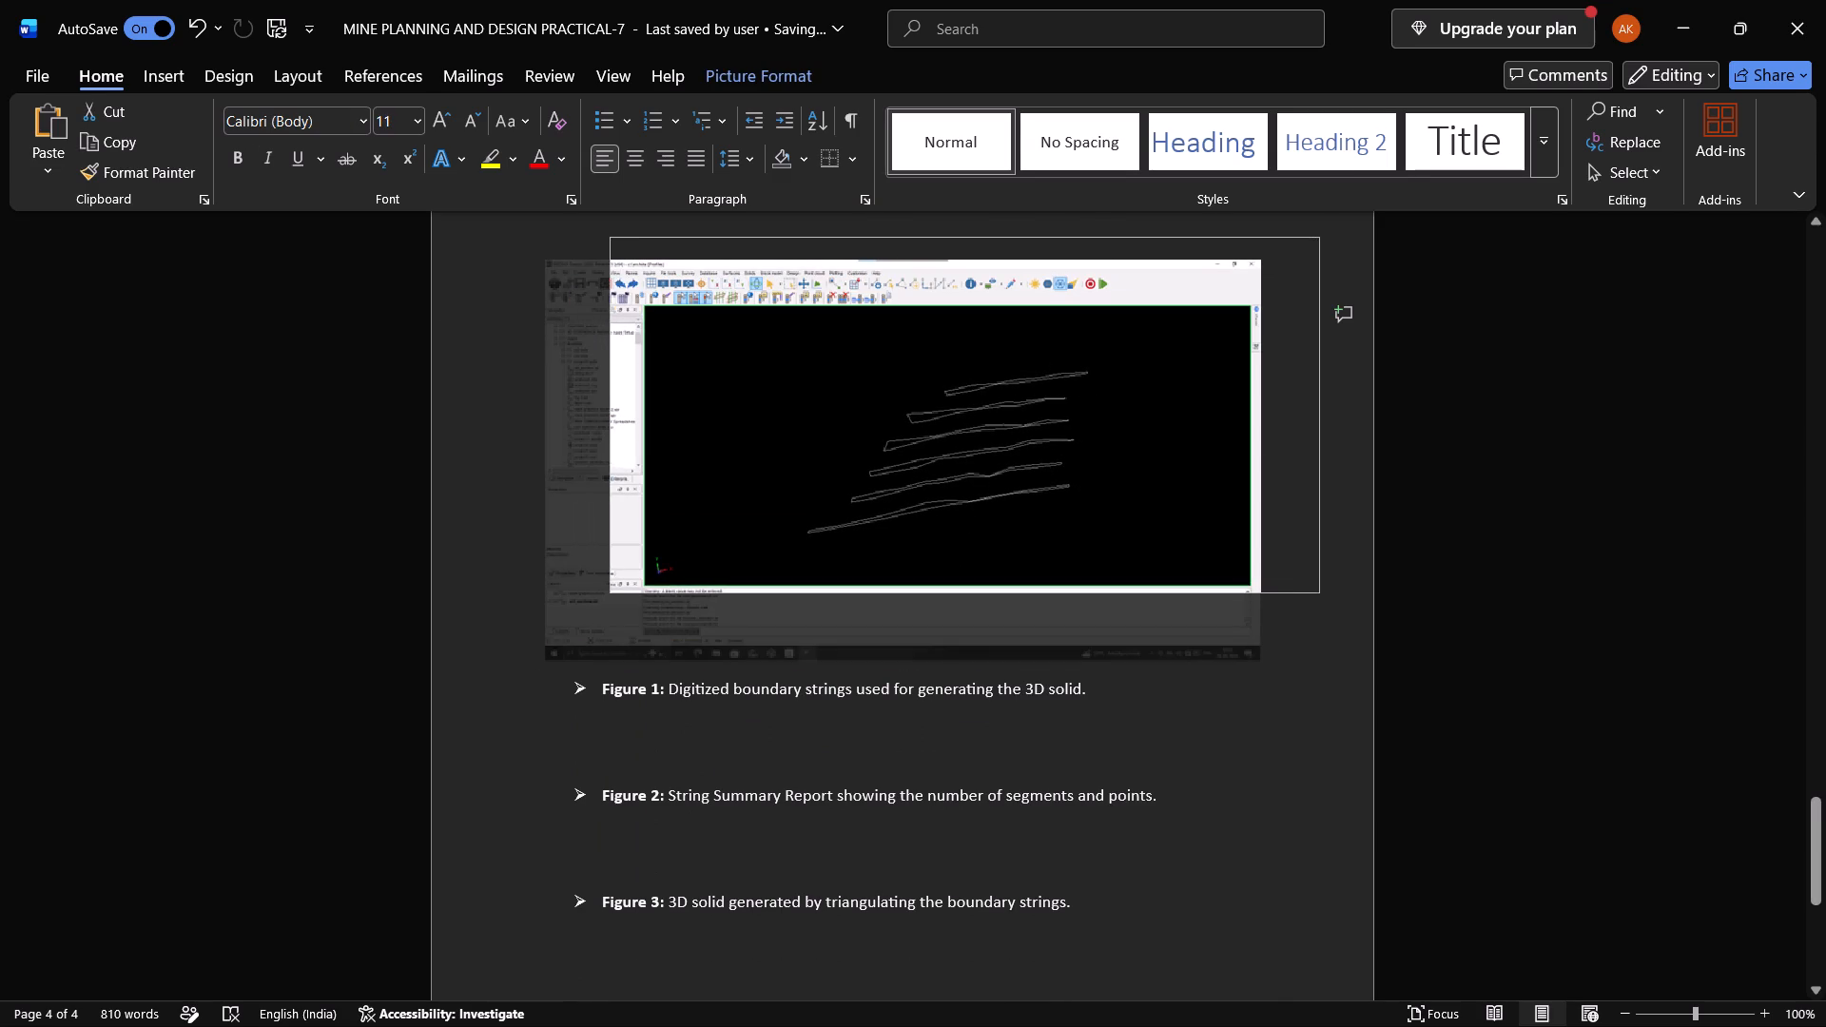
pyautogui.moveTo(630, 592); pyautogui.dragTo(657, 591)
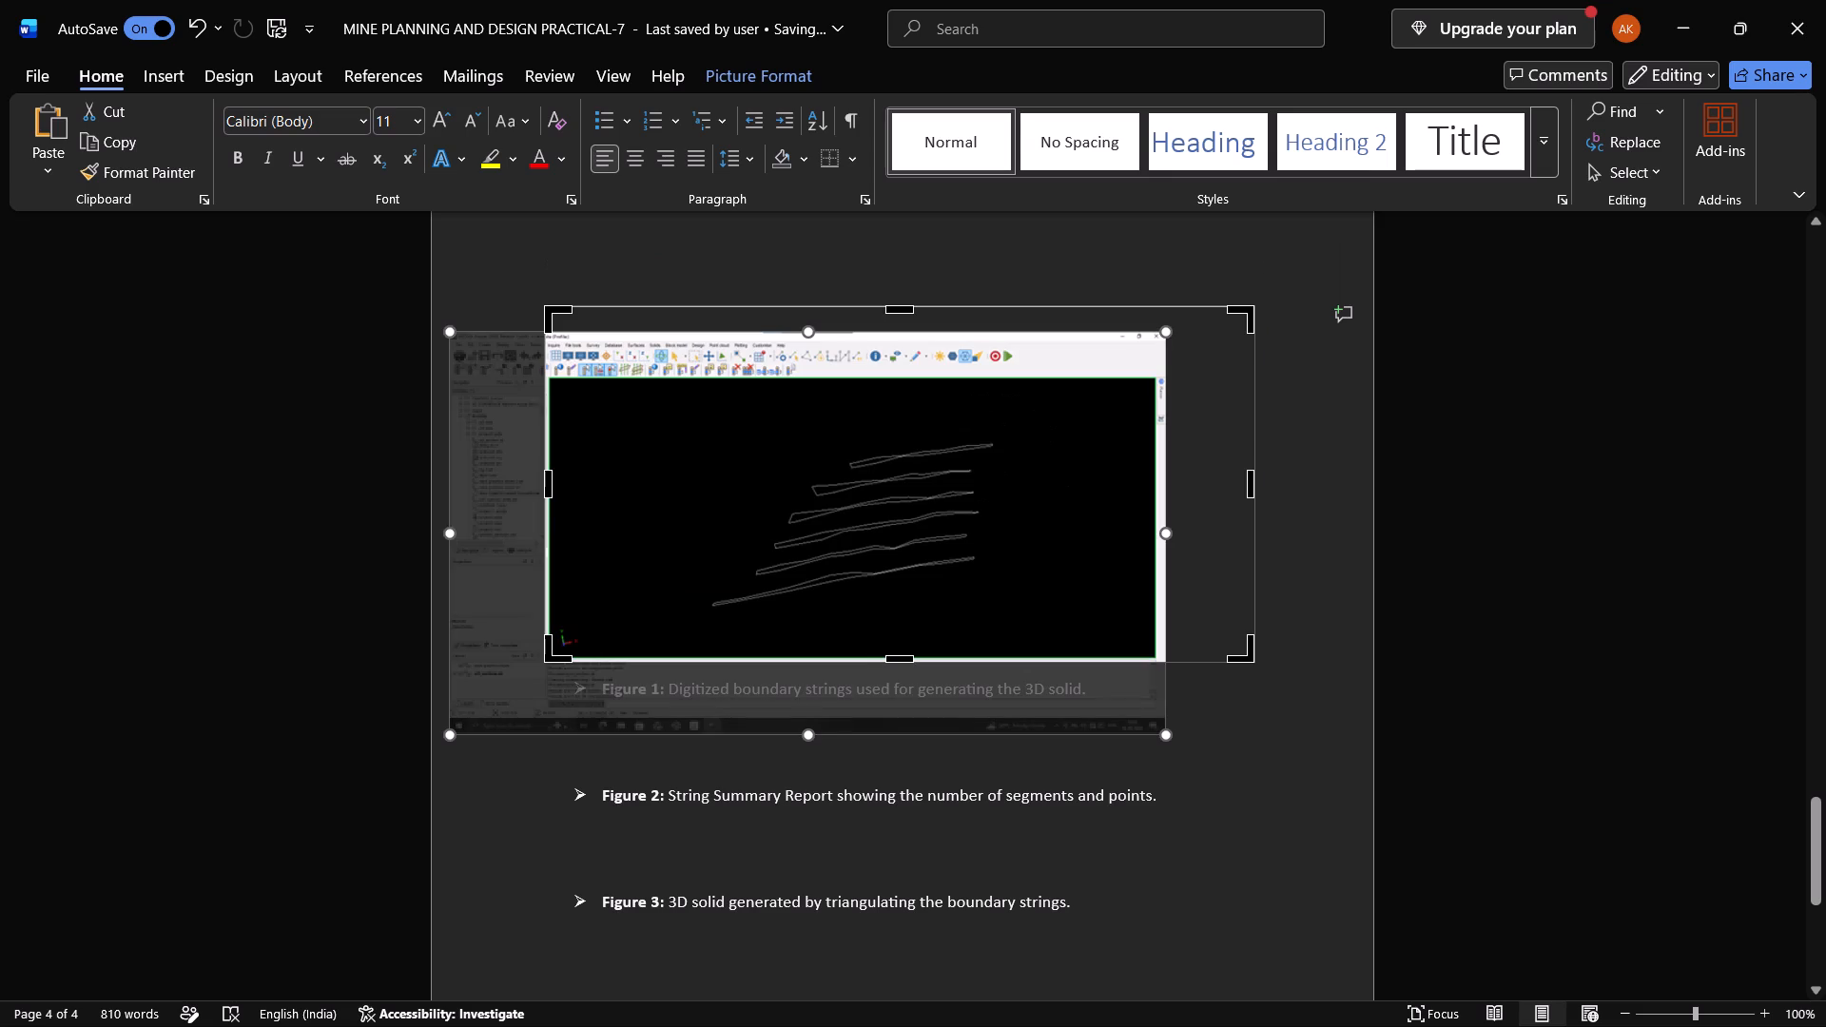
pyautogui.click(1247, 303)
pyautogui.moveTo(1248, 308); pyautogui.dragTo(1139, 396)
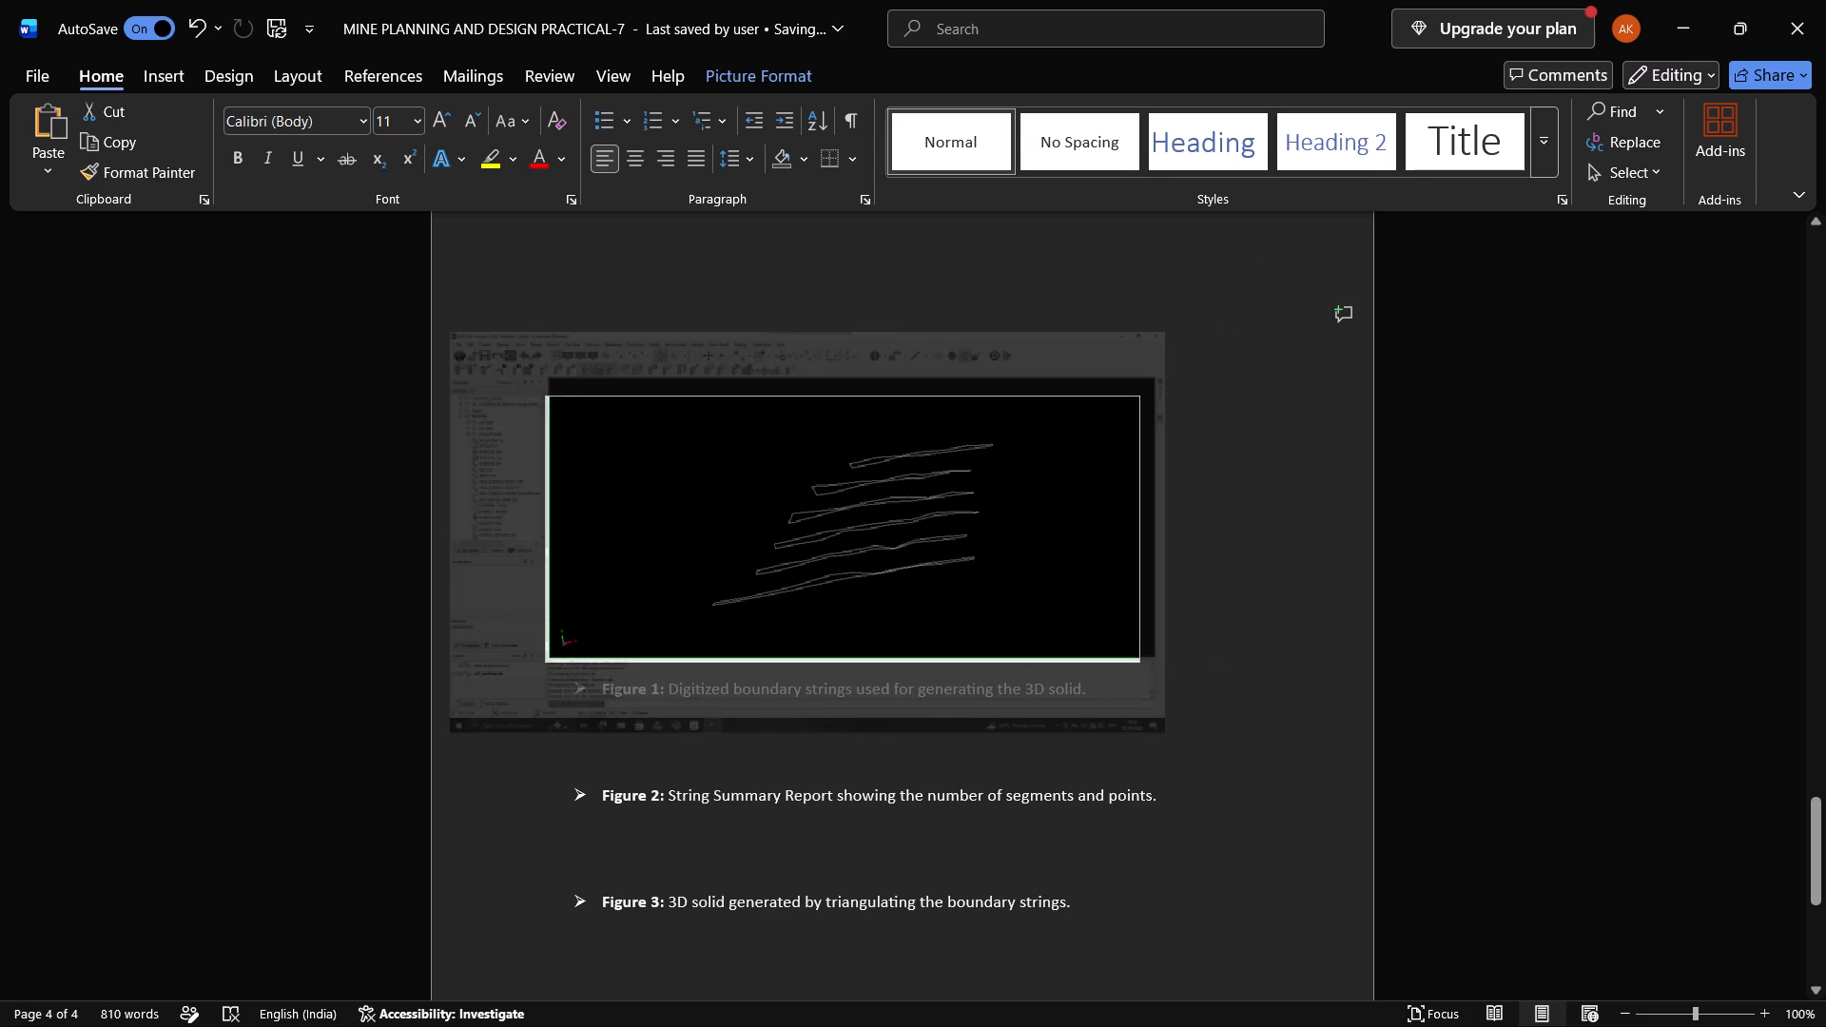
pyautogui.moveTo(1139, 396); pyautogui.dragTo(1145, 383)
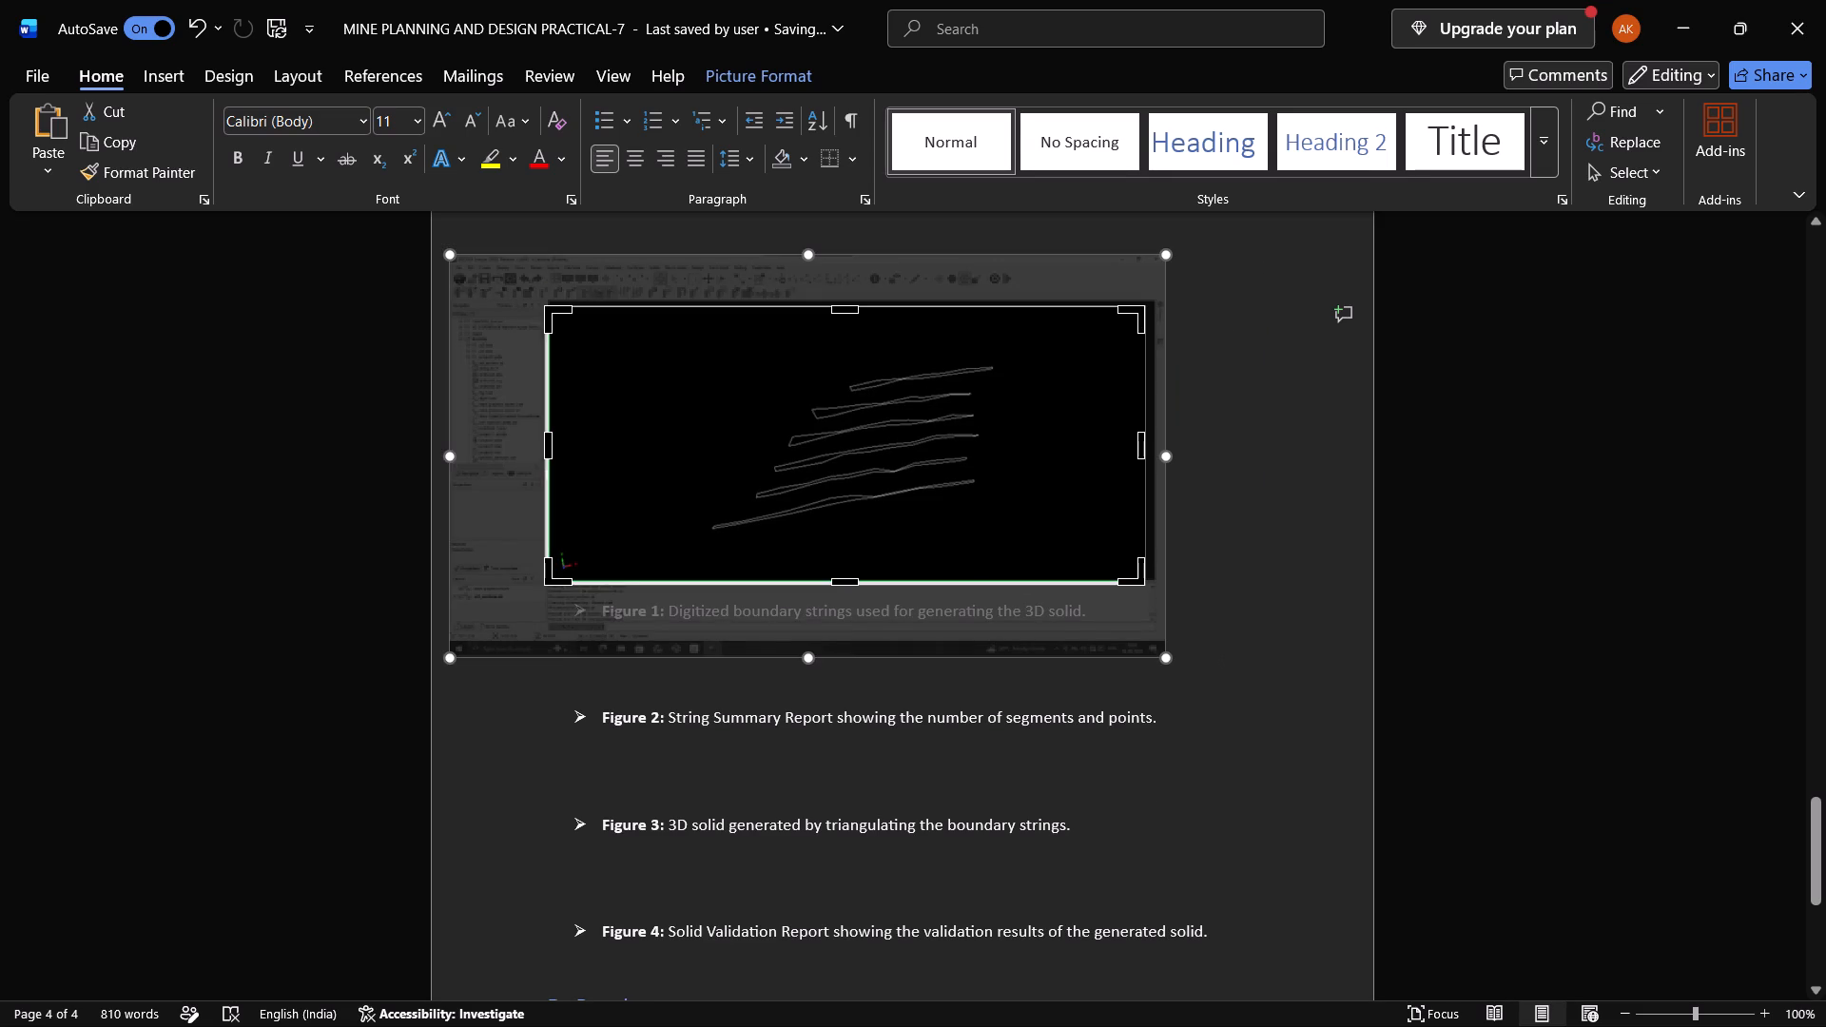
pyautogui.click(850, 579)
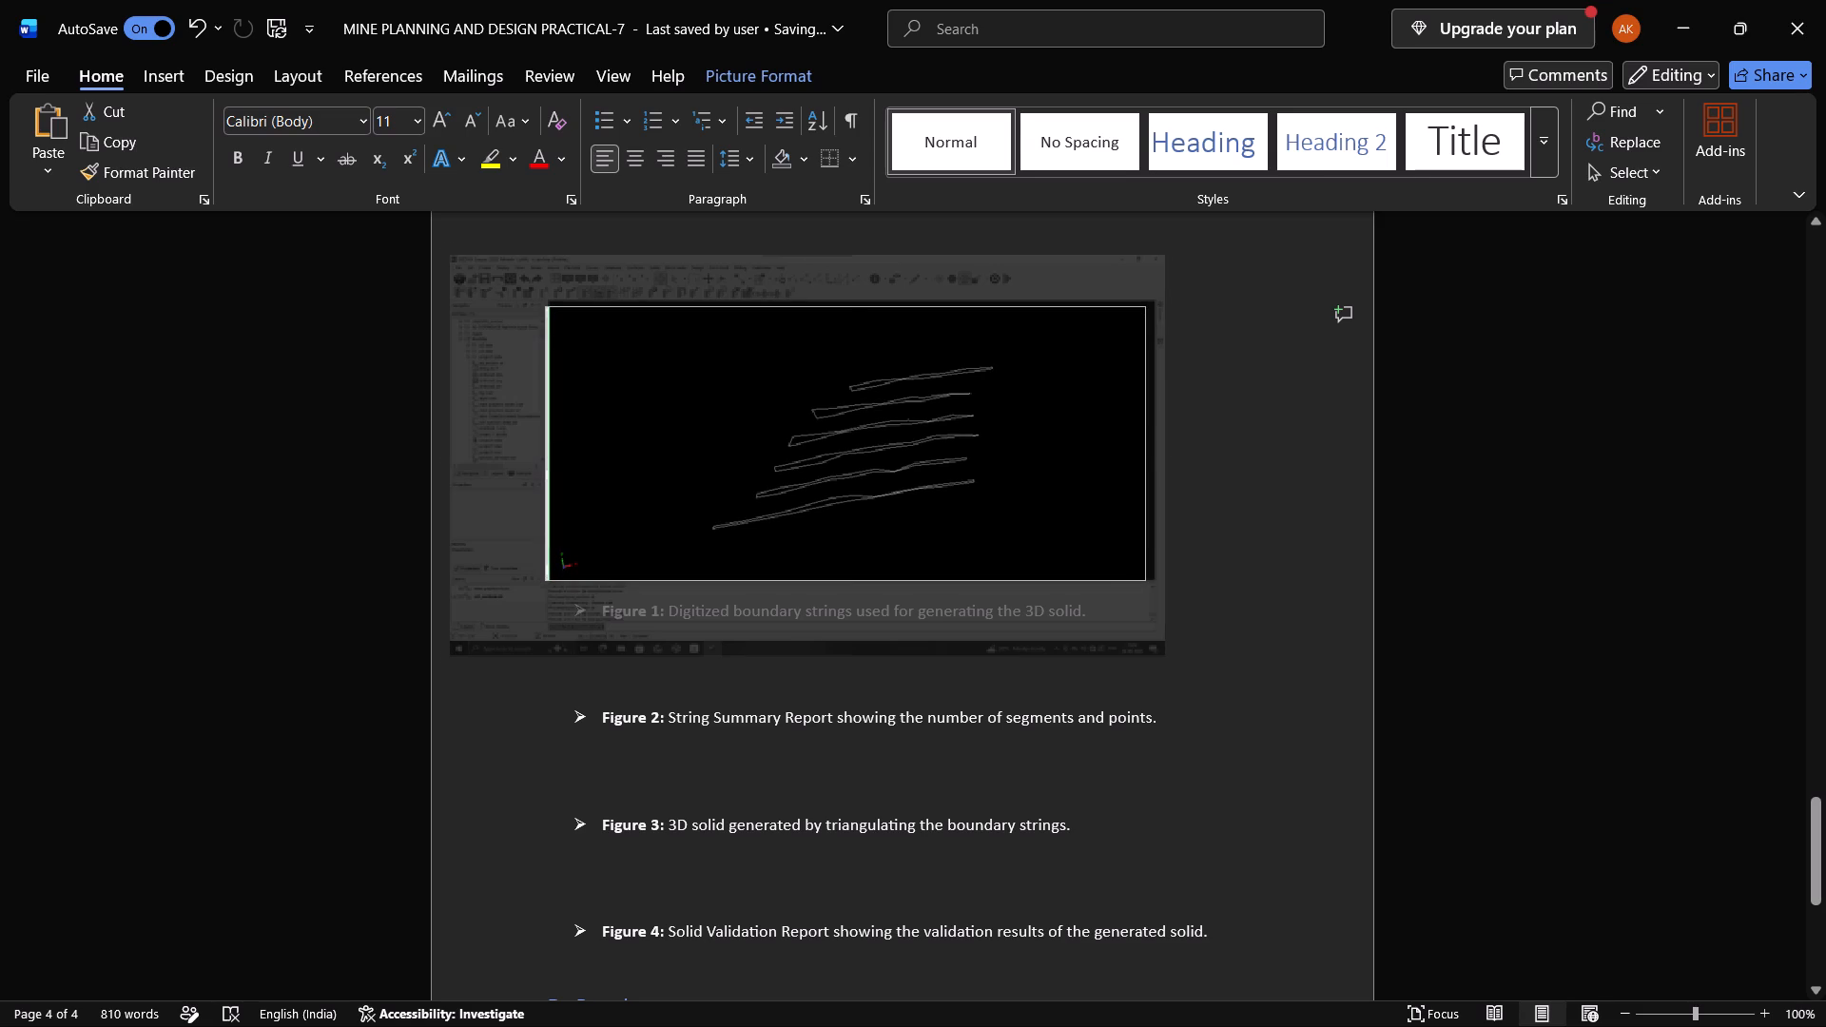
pyautogui.click(549, 448)
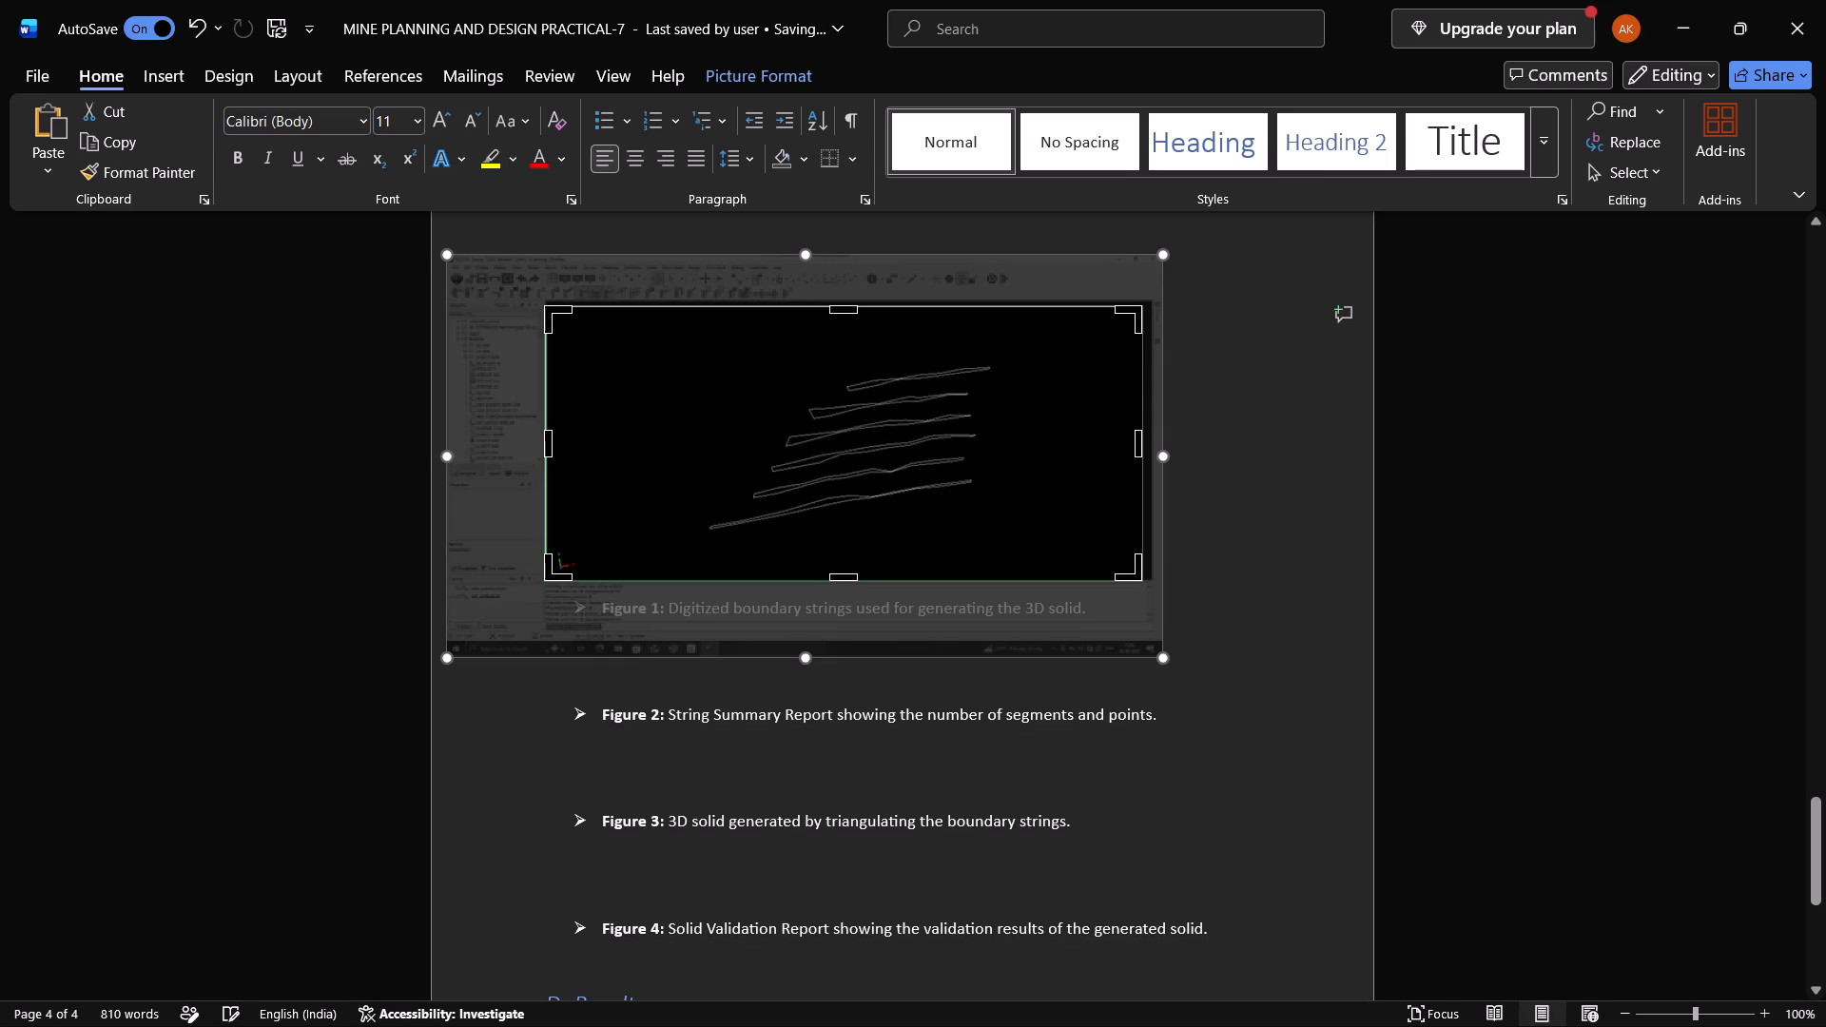
pyautogui.press('Return')
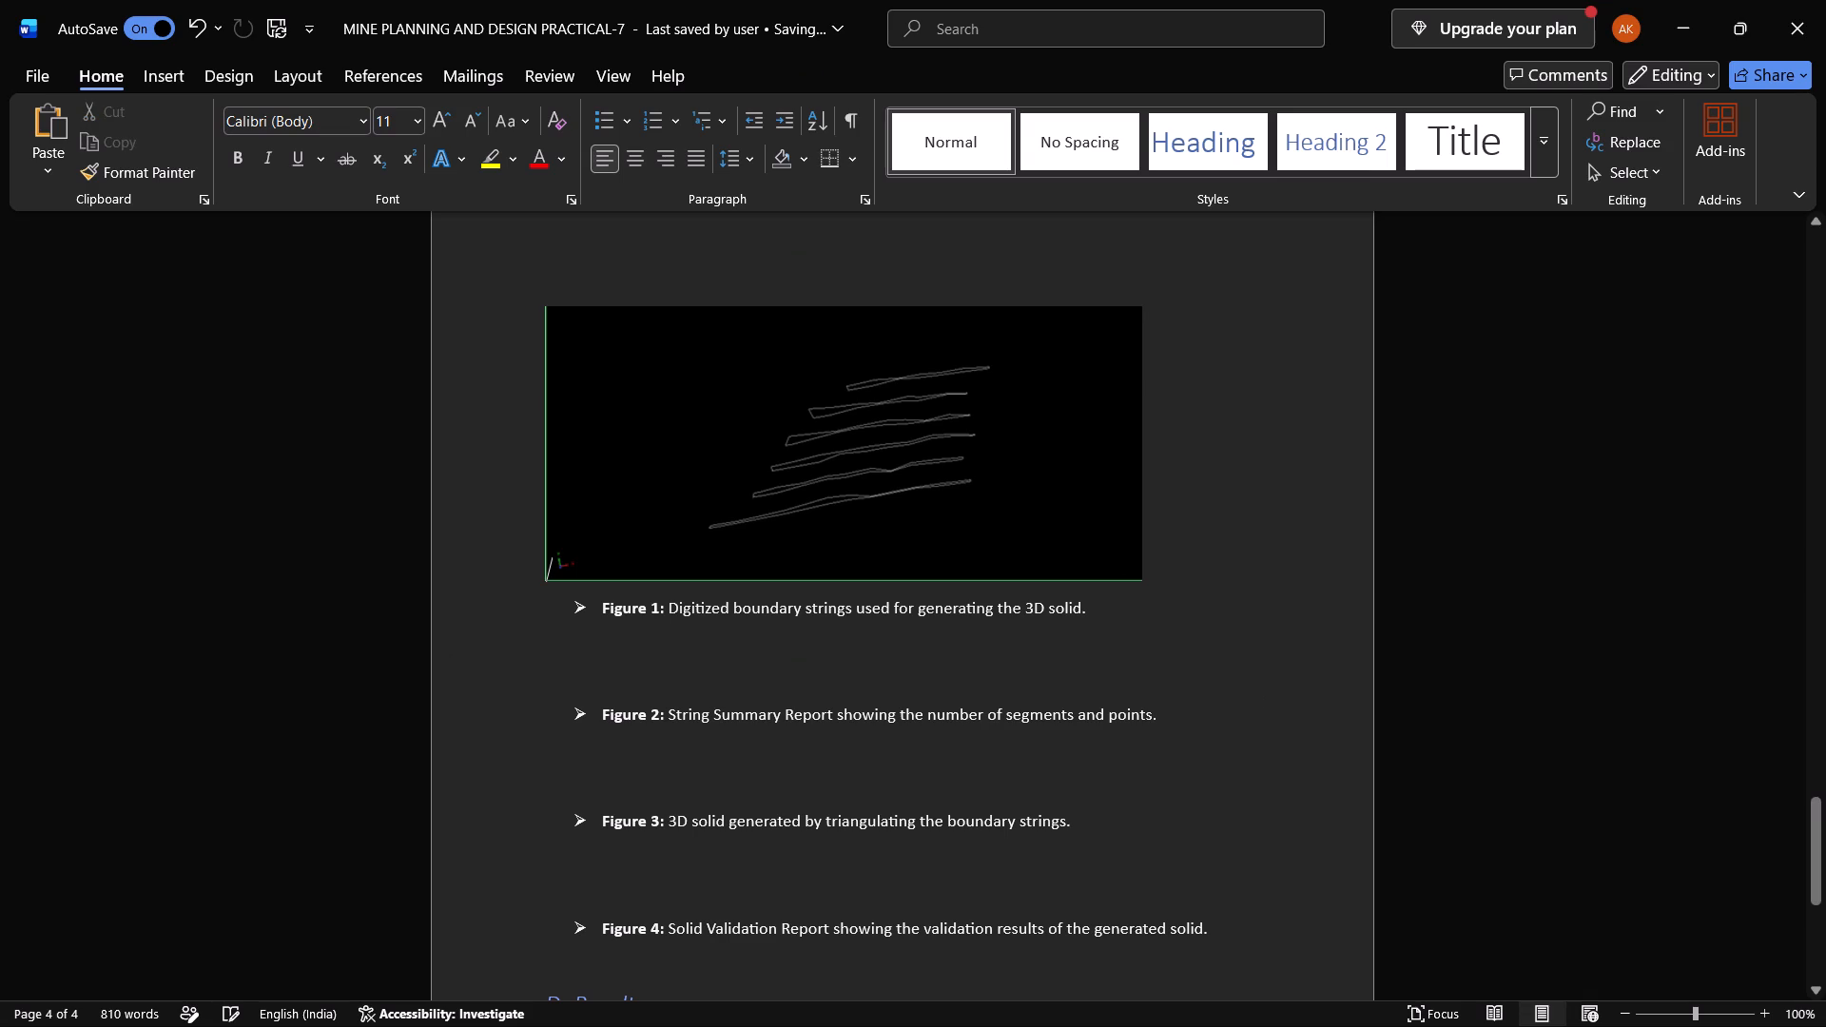
pyautogui.click(1099, 652)
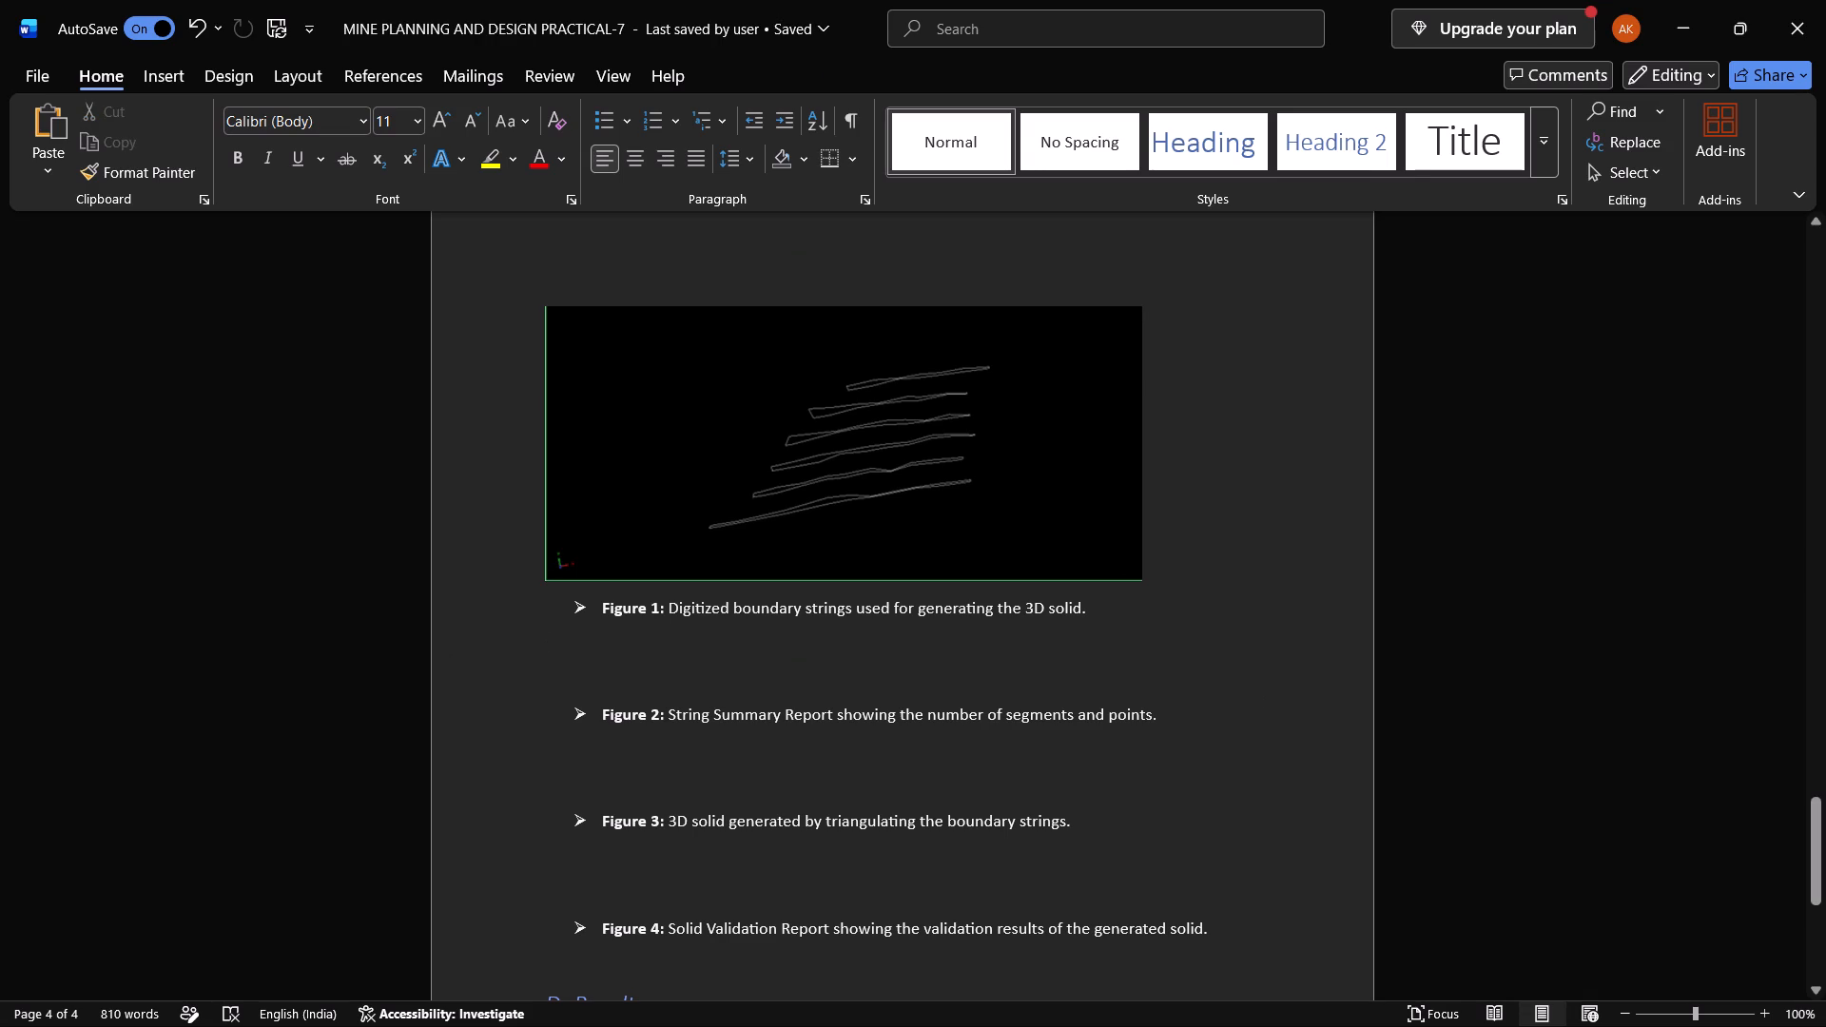
# Switch to Chrome and examine the String Summary Report and 3D solid pictures in the shared Practical 7 document.
pyautogui.hotkey('alt', 'Tab')
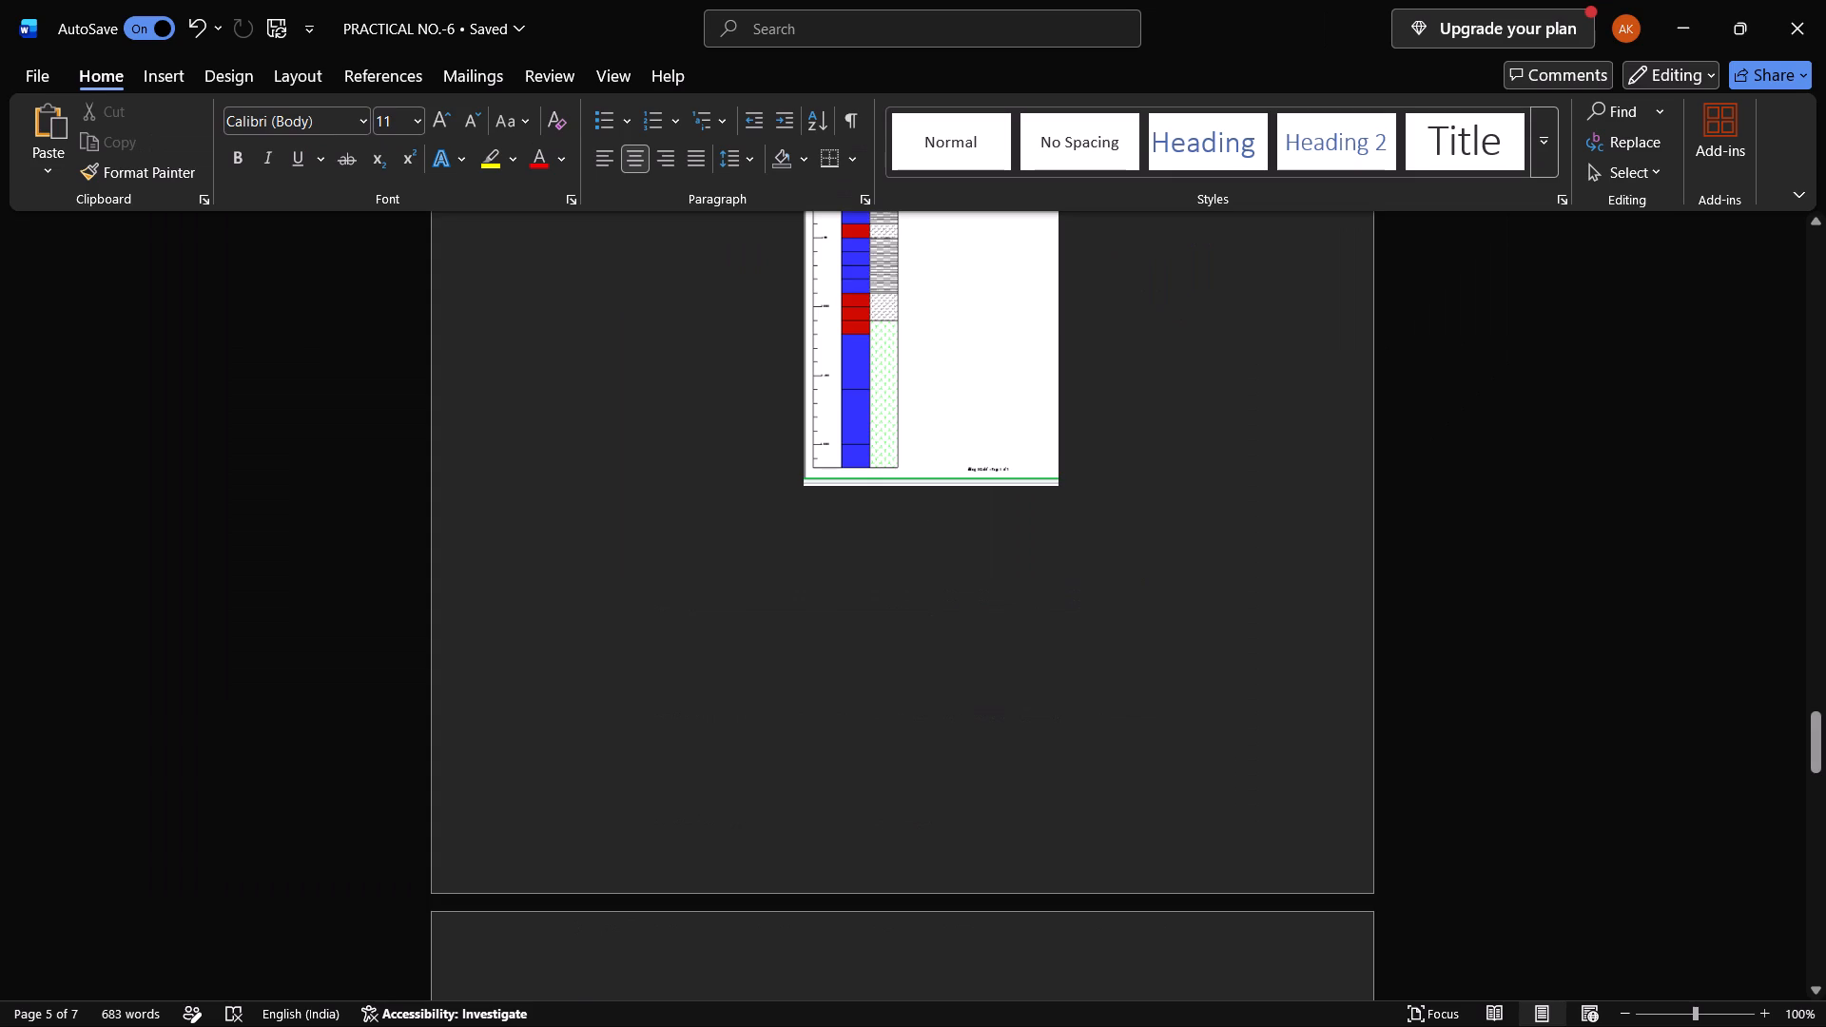
pyautogui.hotkey('alt', 'Tab')
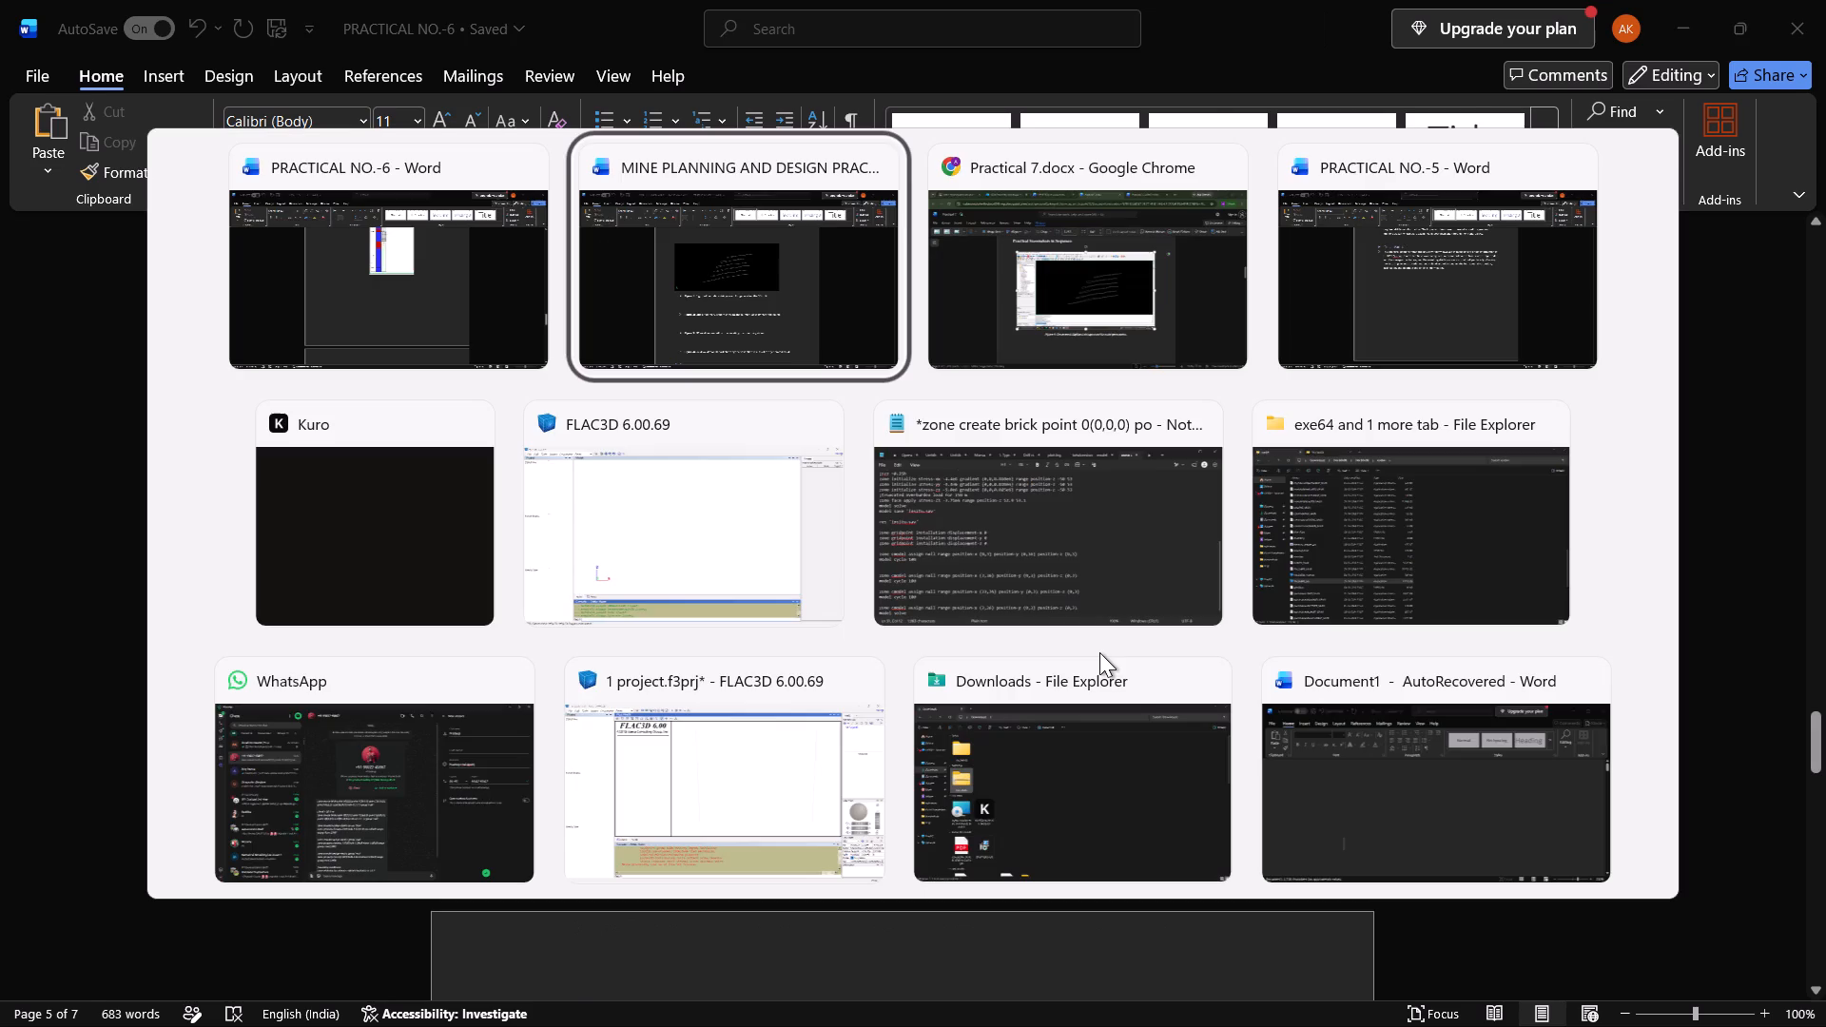
pyautogui.hotkey('alt', 'Tab')
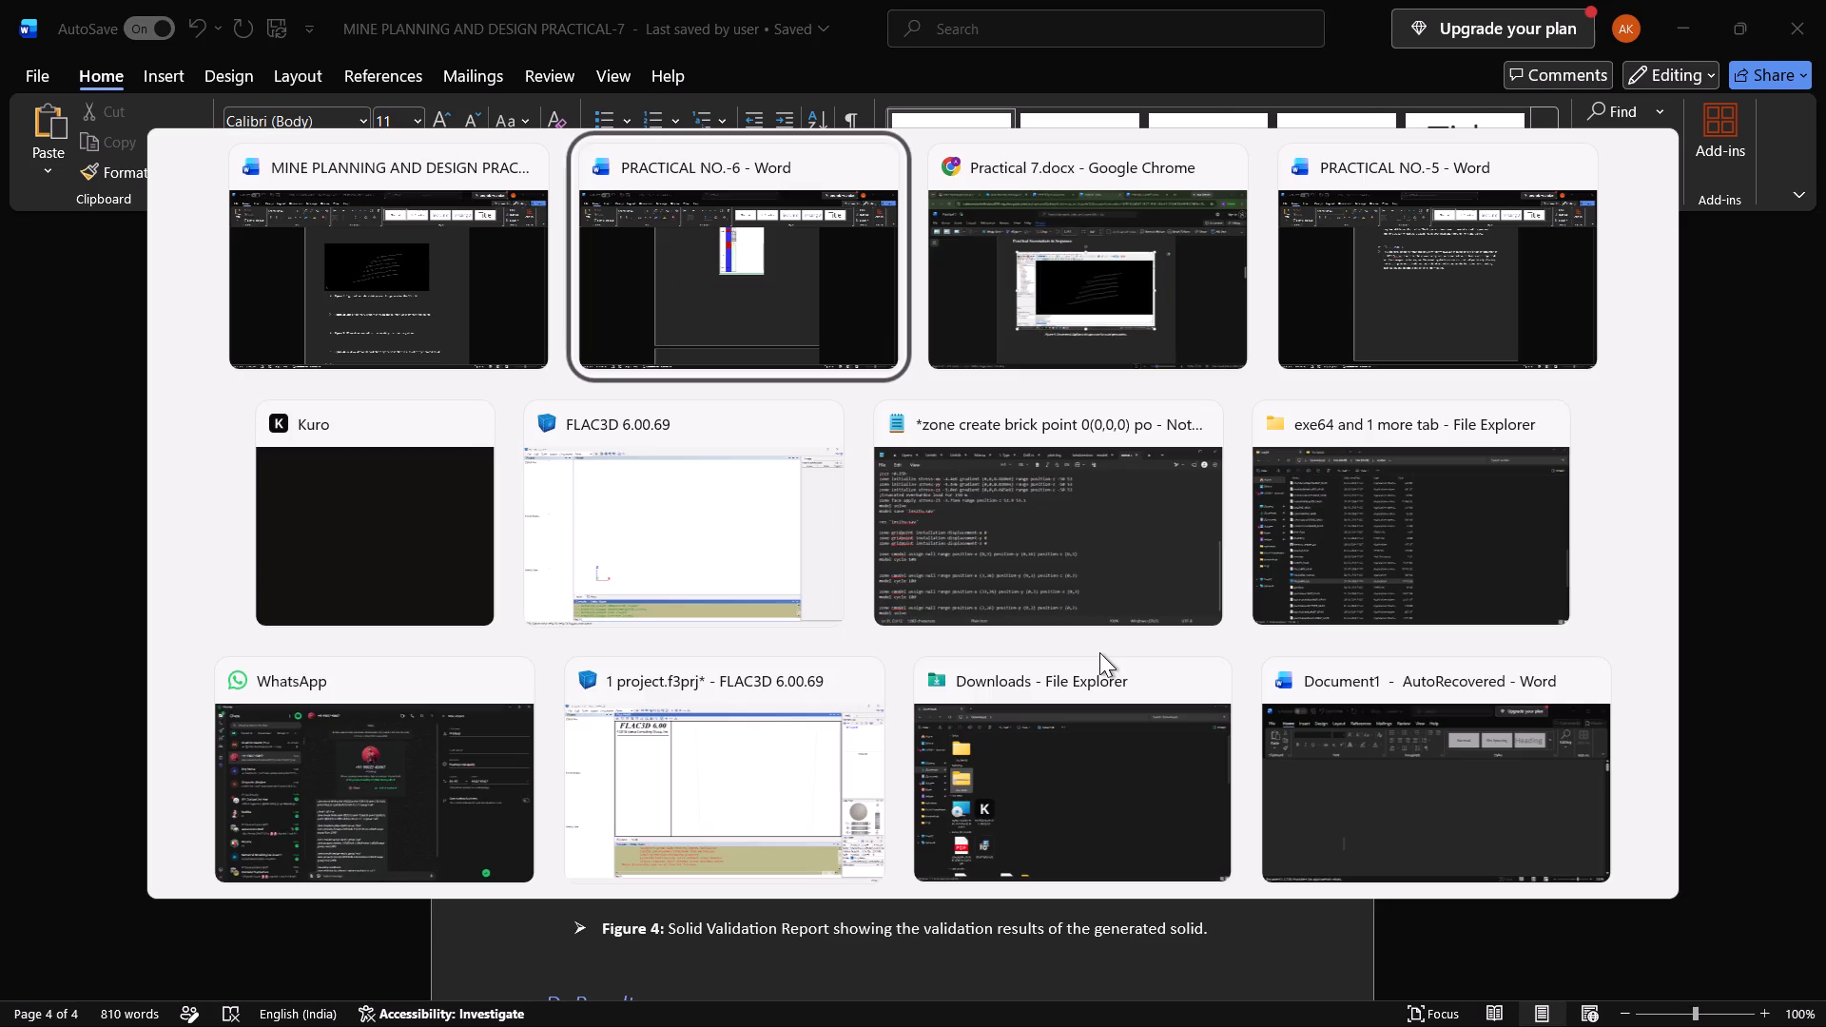
pyautogui.hotkey('alt', 'Tab')
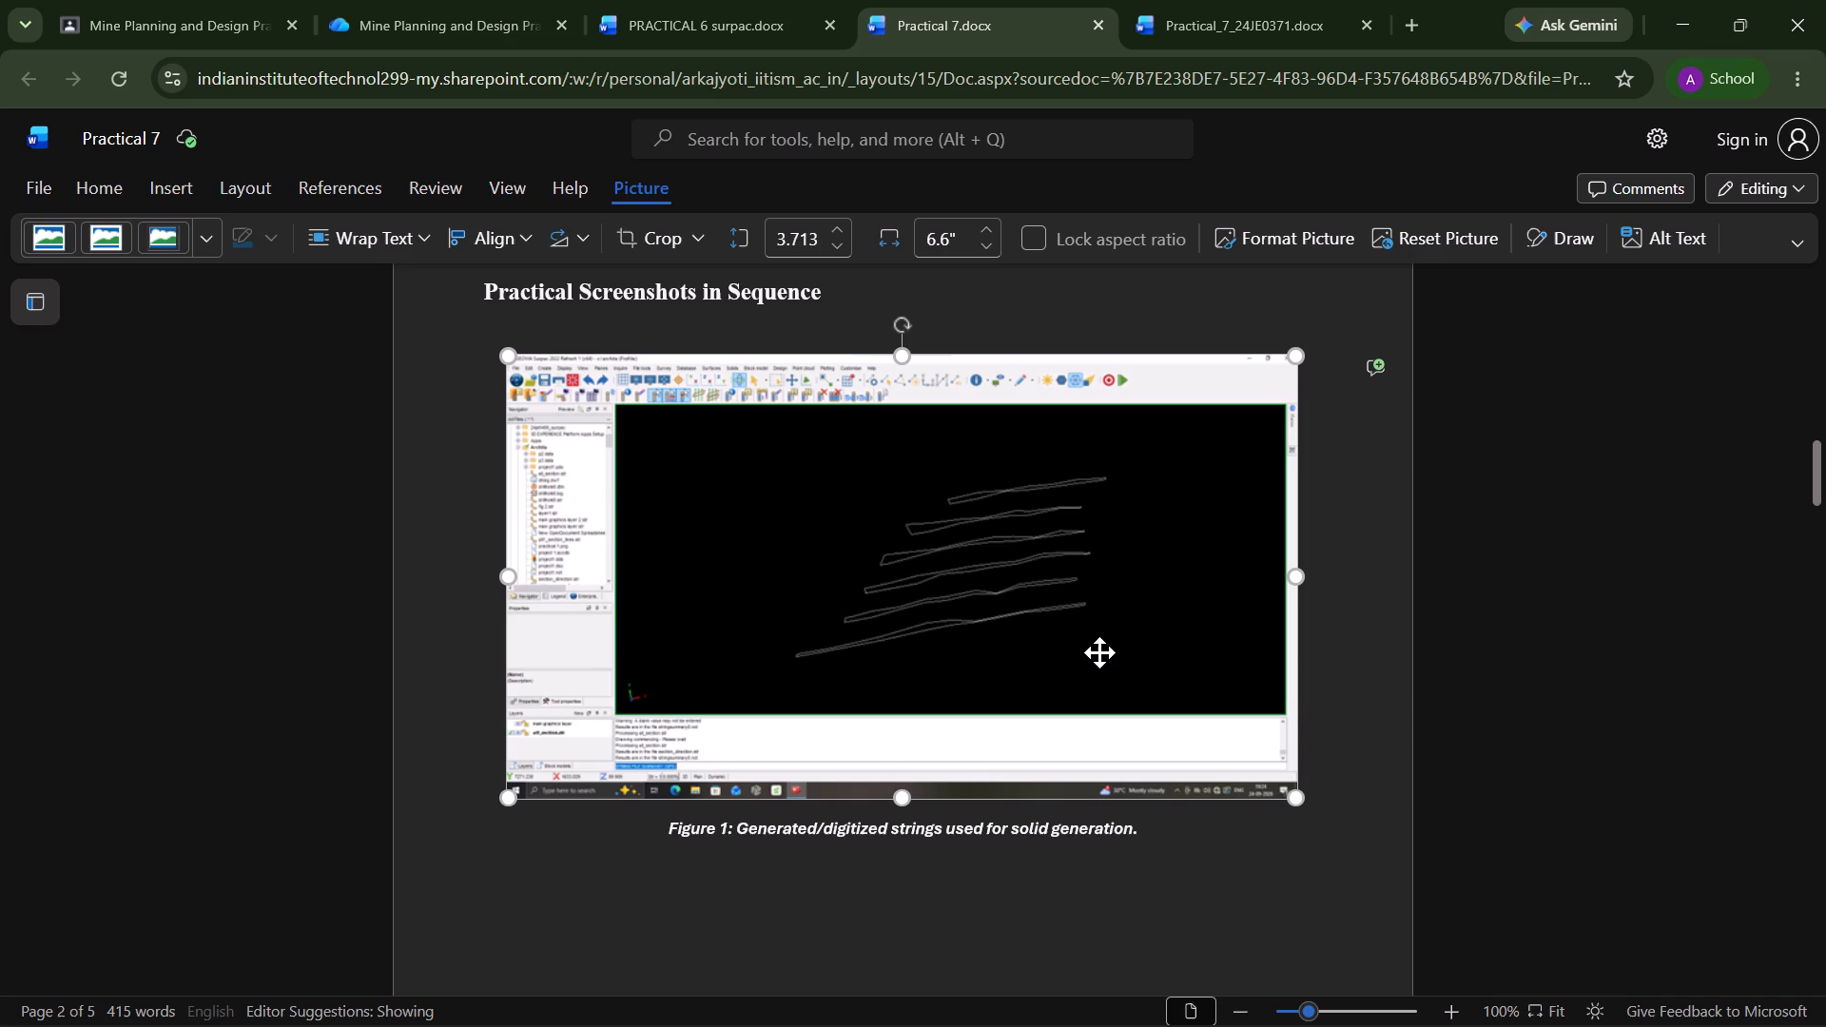
pyautogui.scroll(-3, 1099, 652)
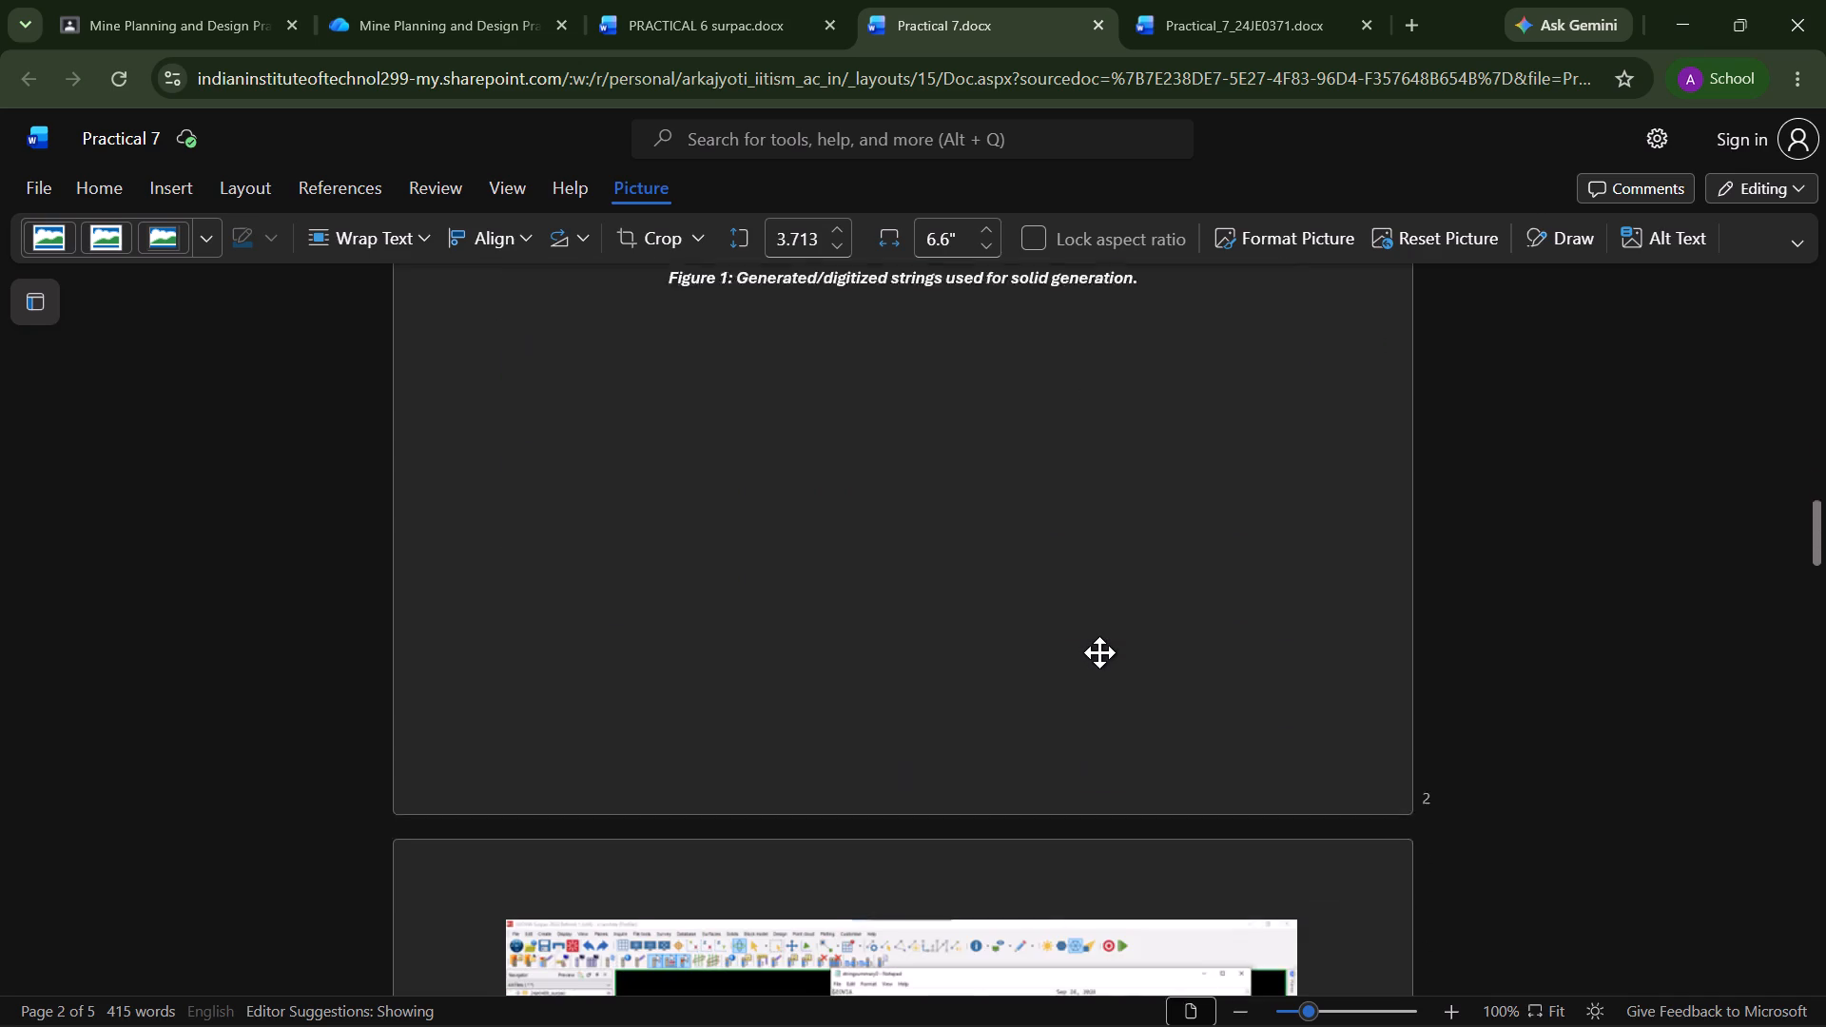
pyautogui.scroll(-5, 1099, 652)
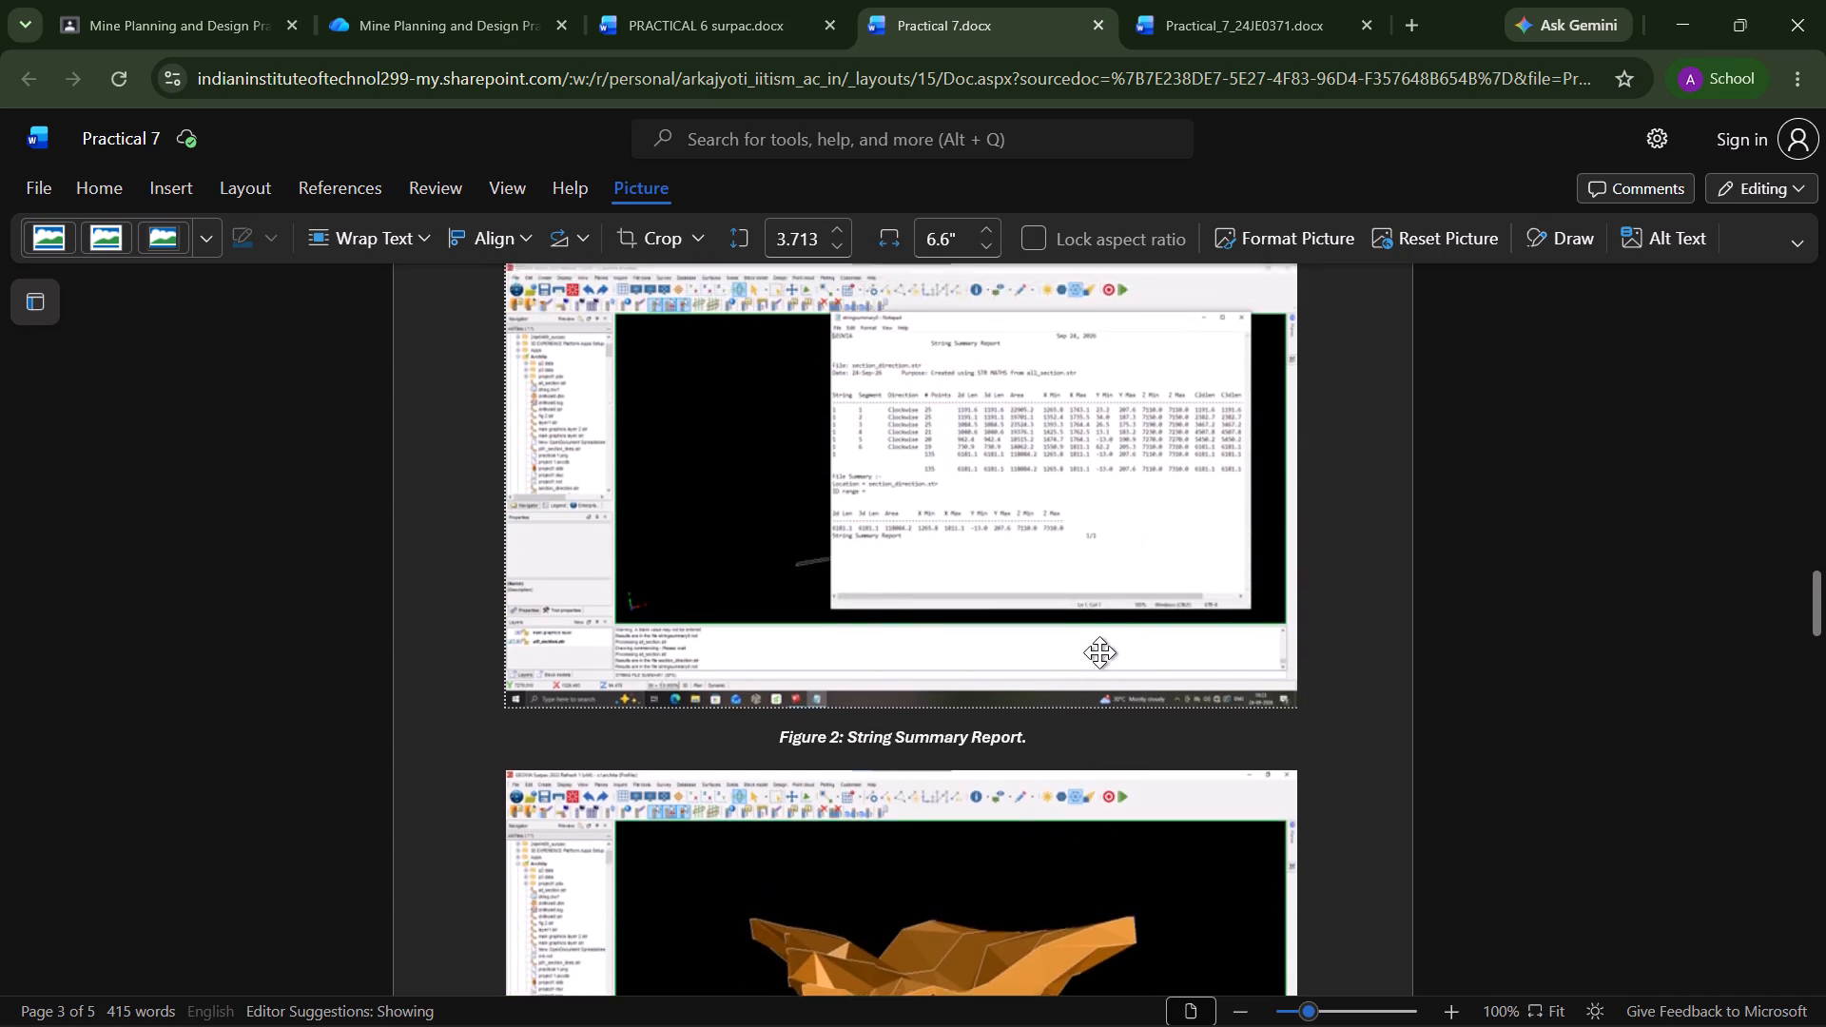
pyautogui.scroll(-1, 1099, 652)
pyautogui.hotkey('alt', 'Tab')
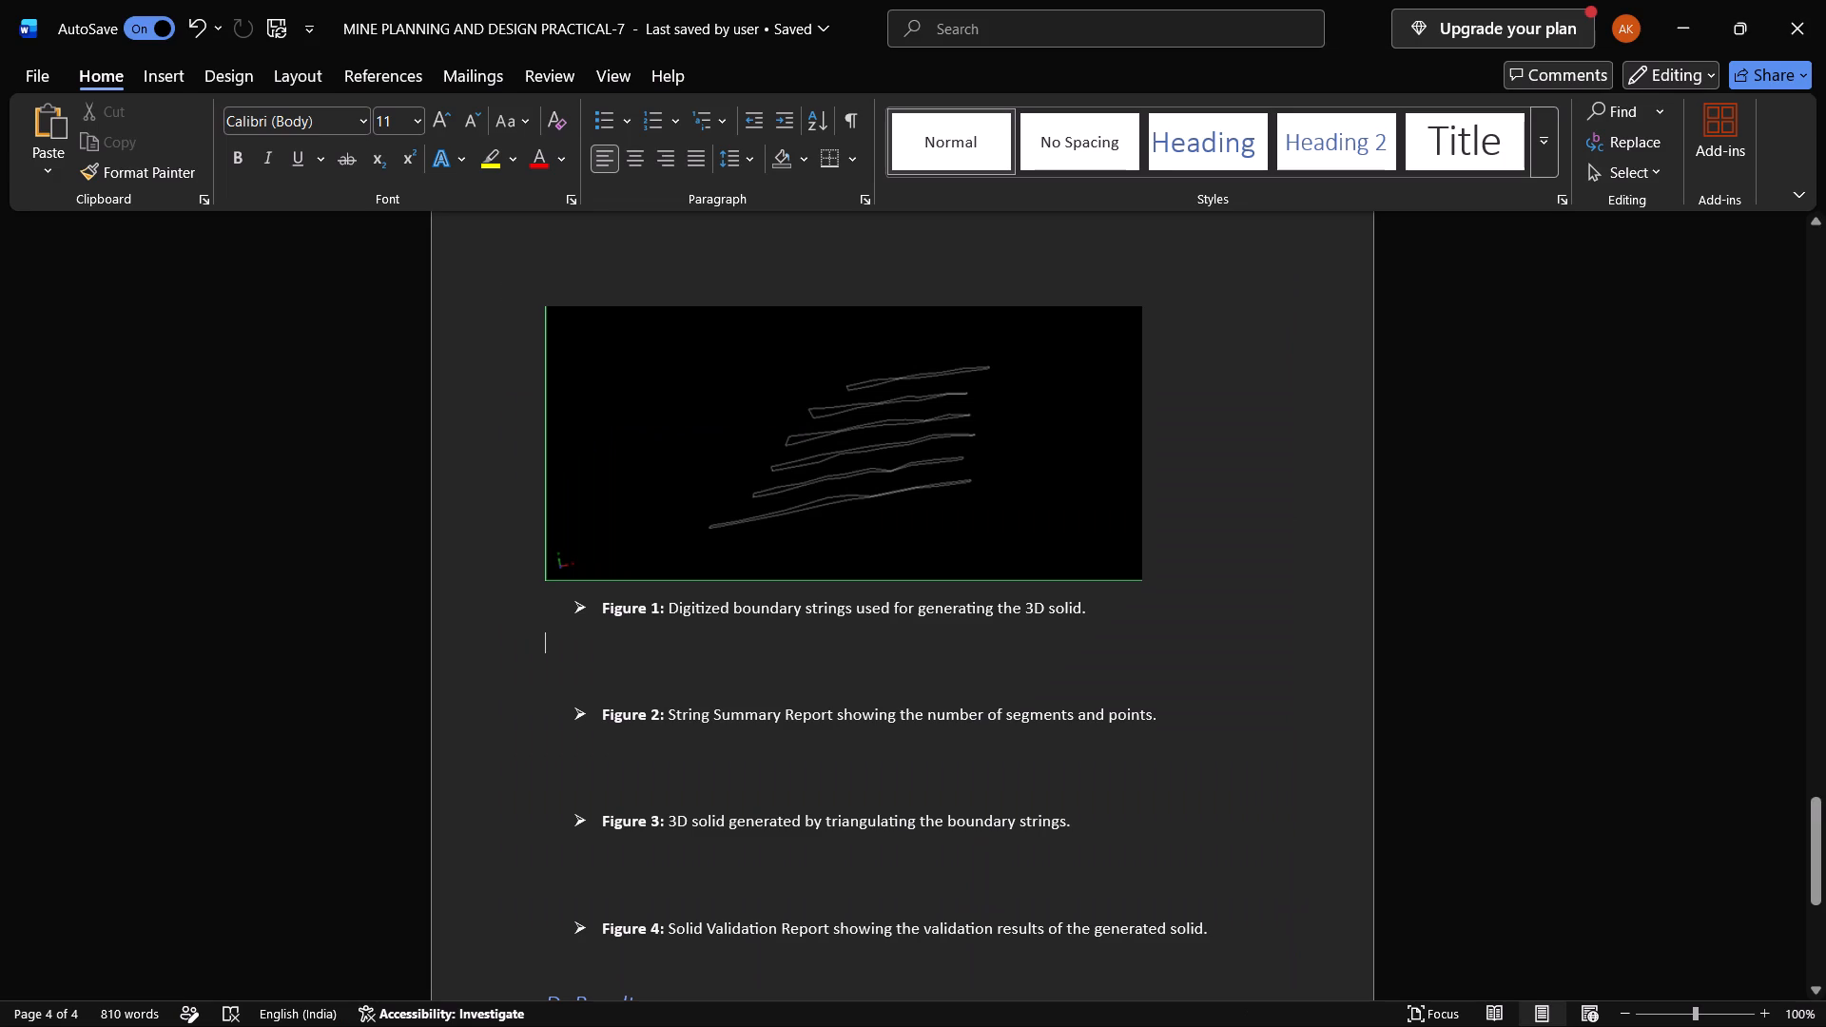
pyautogui.hotkey('alt', 'Tab')
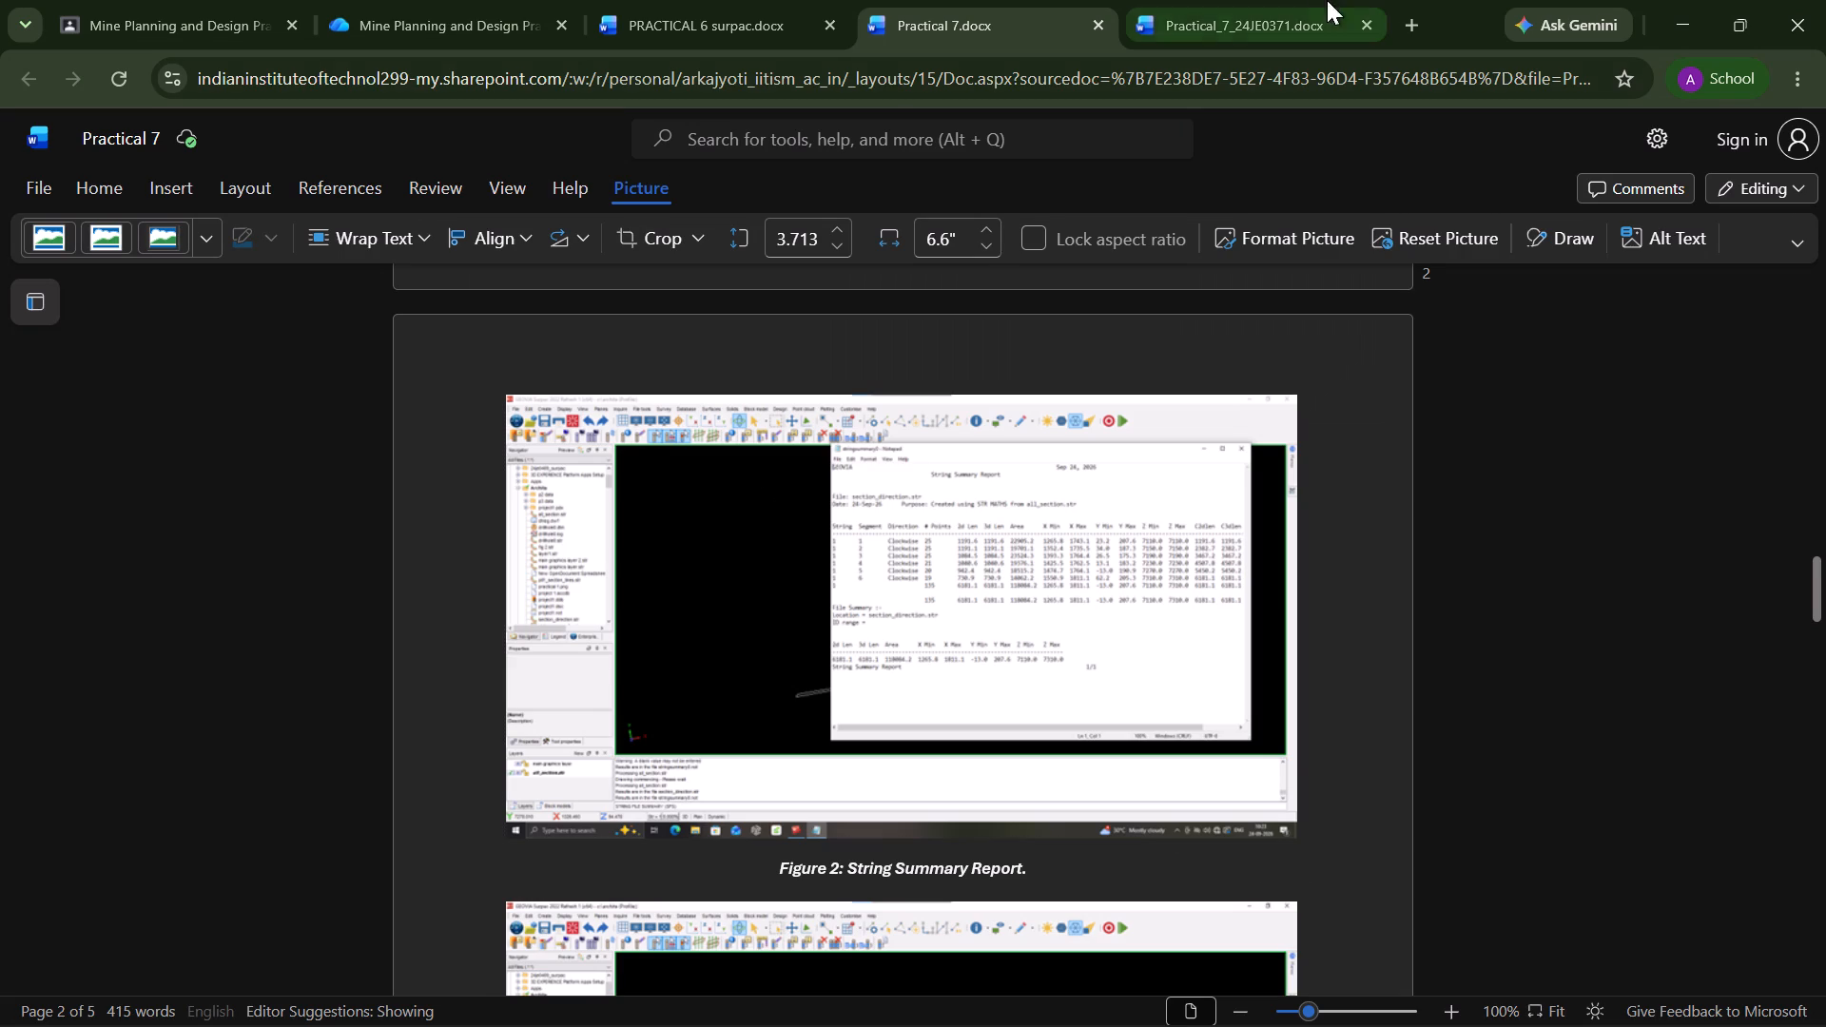
# Copy the cropped String Summary Report picture from the other student's shared Practical 7 document into the Word report, above its Figure 2 caption.
pyautogui.click(1201, 3)
pyautogui.scroll(-4, 1065, 640)
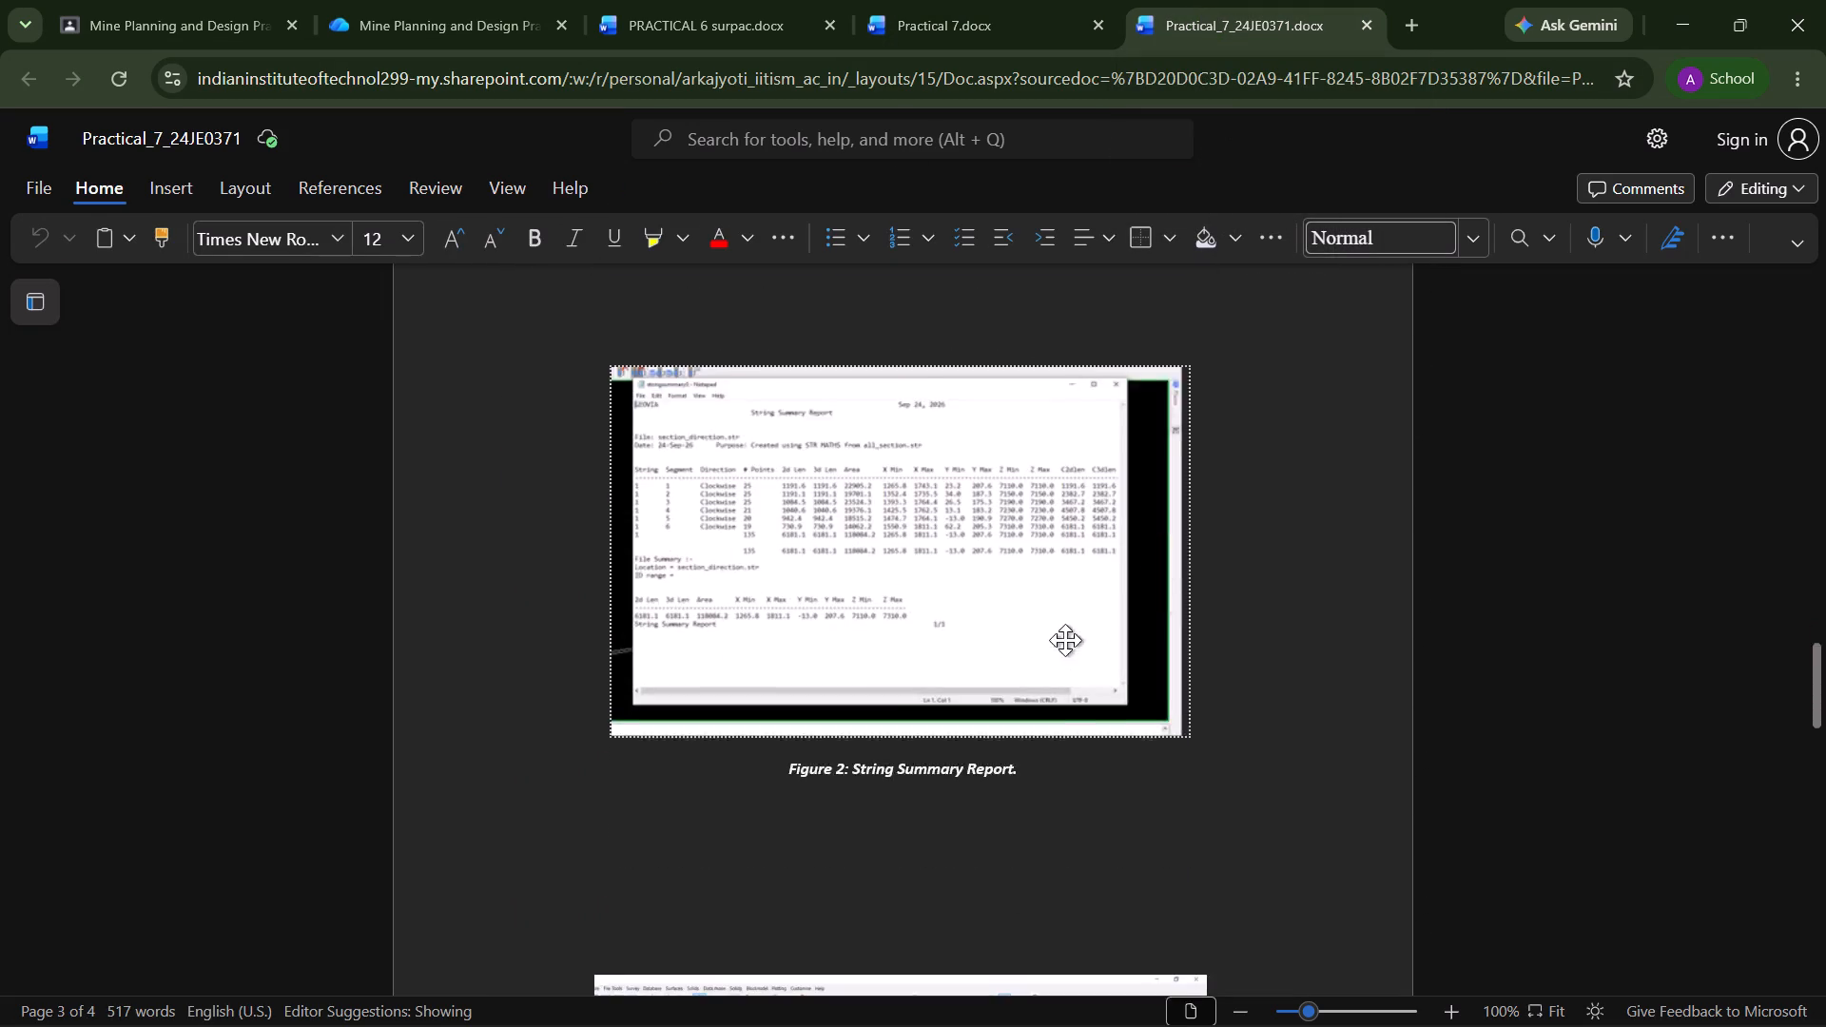
pyautogui.scroll(-3, 1065, 640)
pyautogui.scroll(1, 1065, 640)
pyautogui.click(1065, 640)
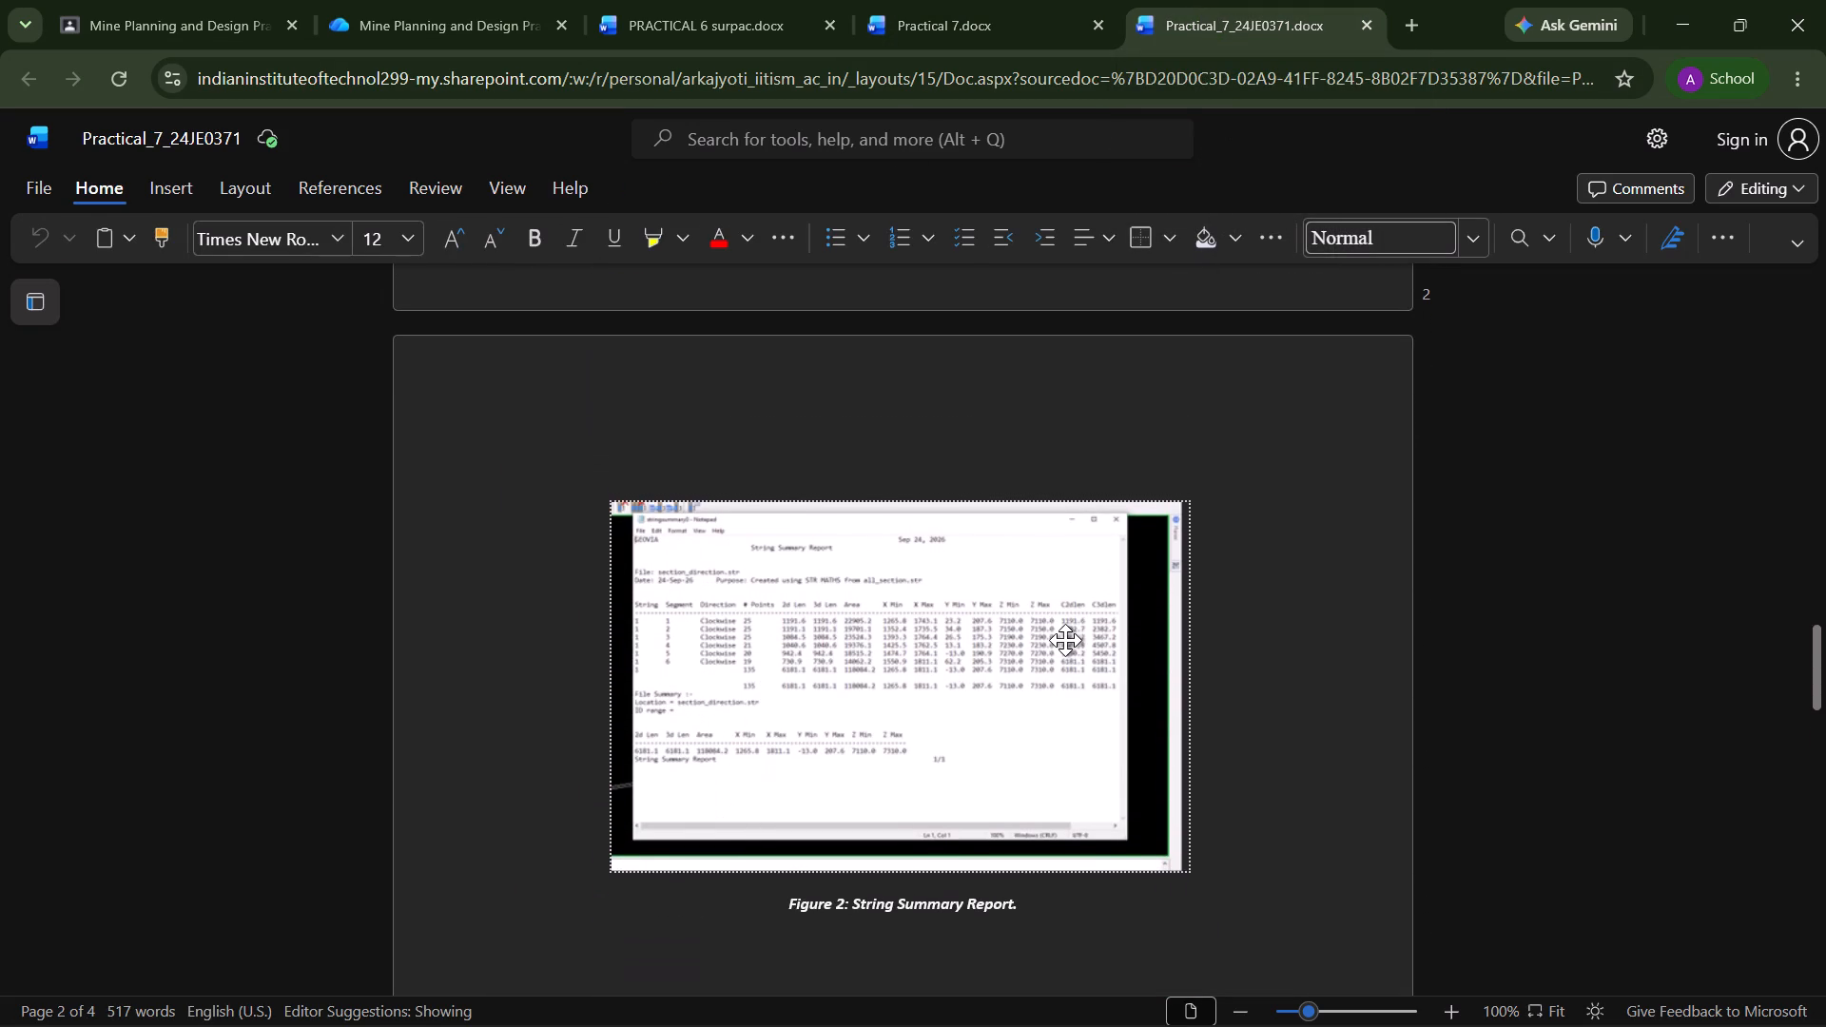
pyautogui.rightClick(1065, 640)
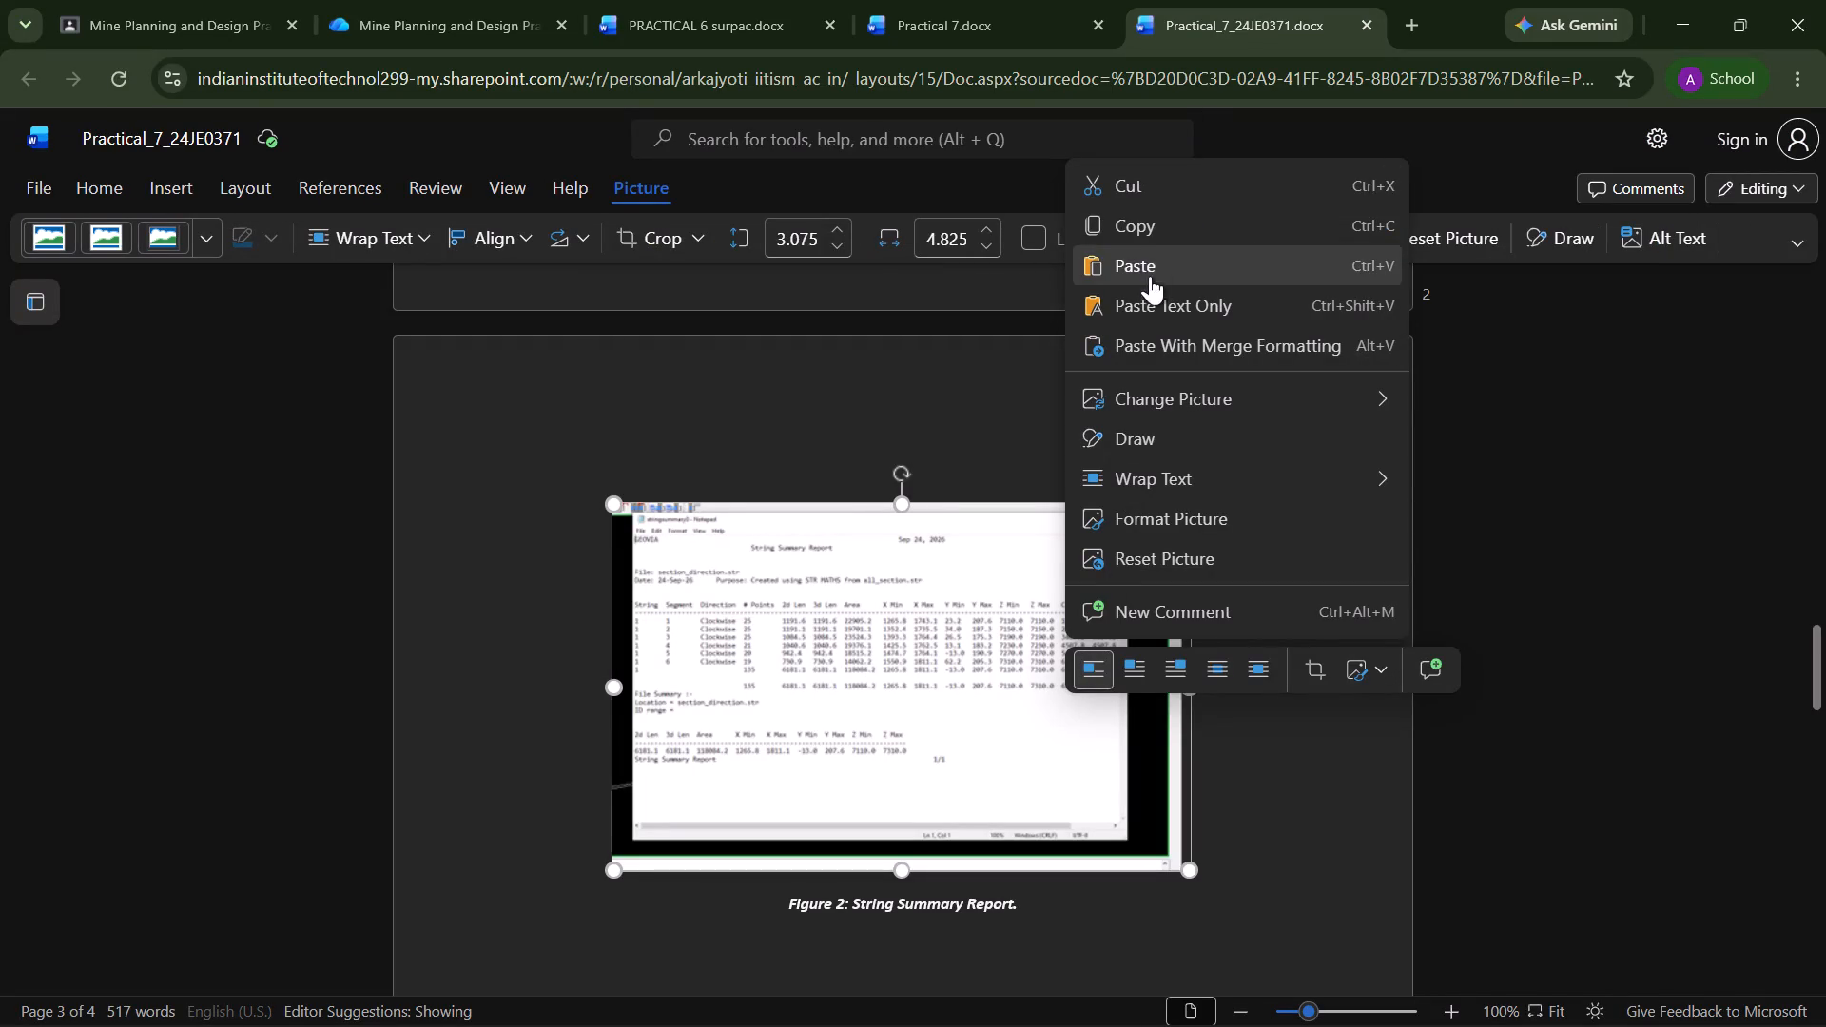
pyautogui.click(1150, 241)
pyautogui.hotkey('alt', 'Tab')
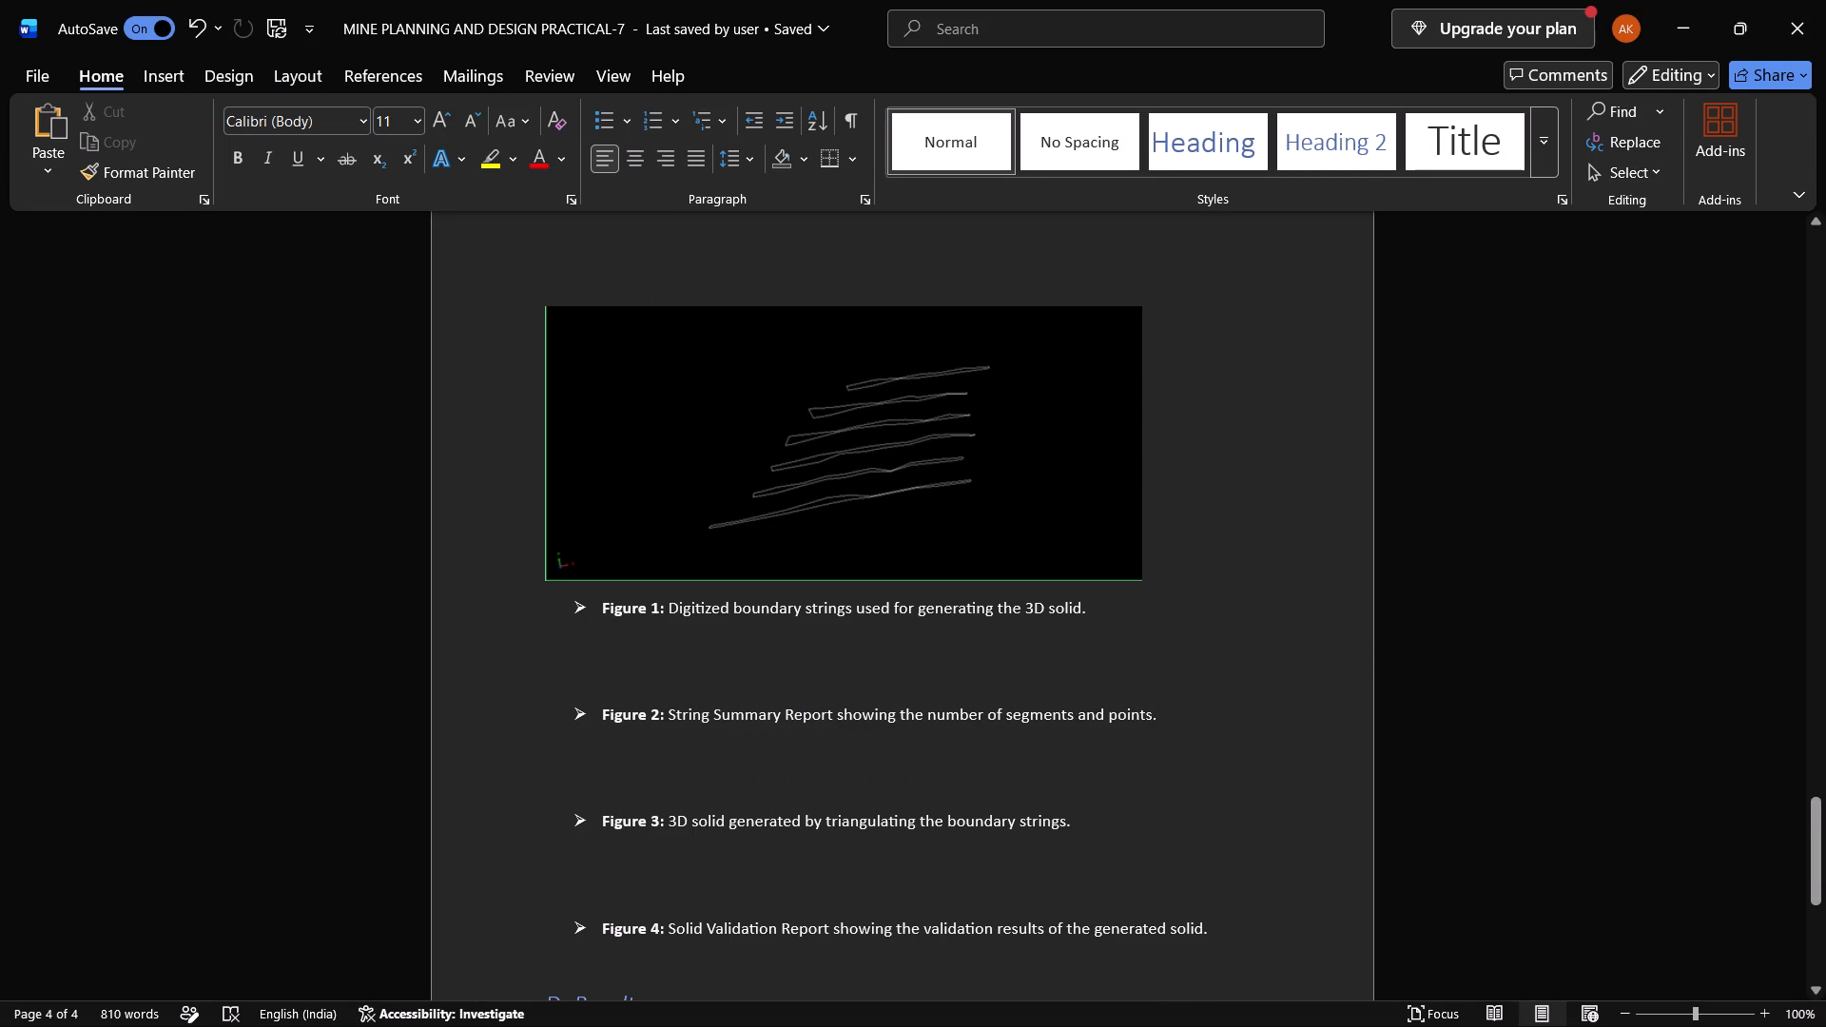
pyautogui.hotkey('ctrl', 'v')
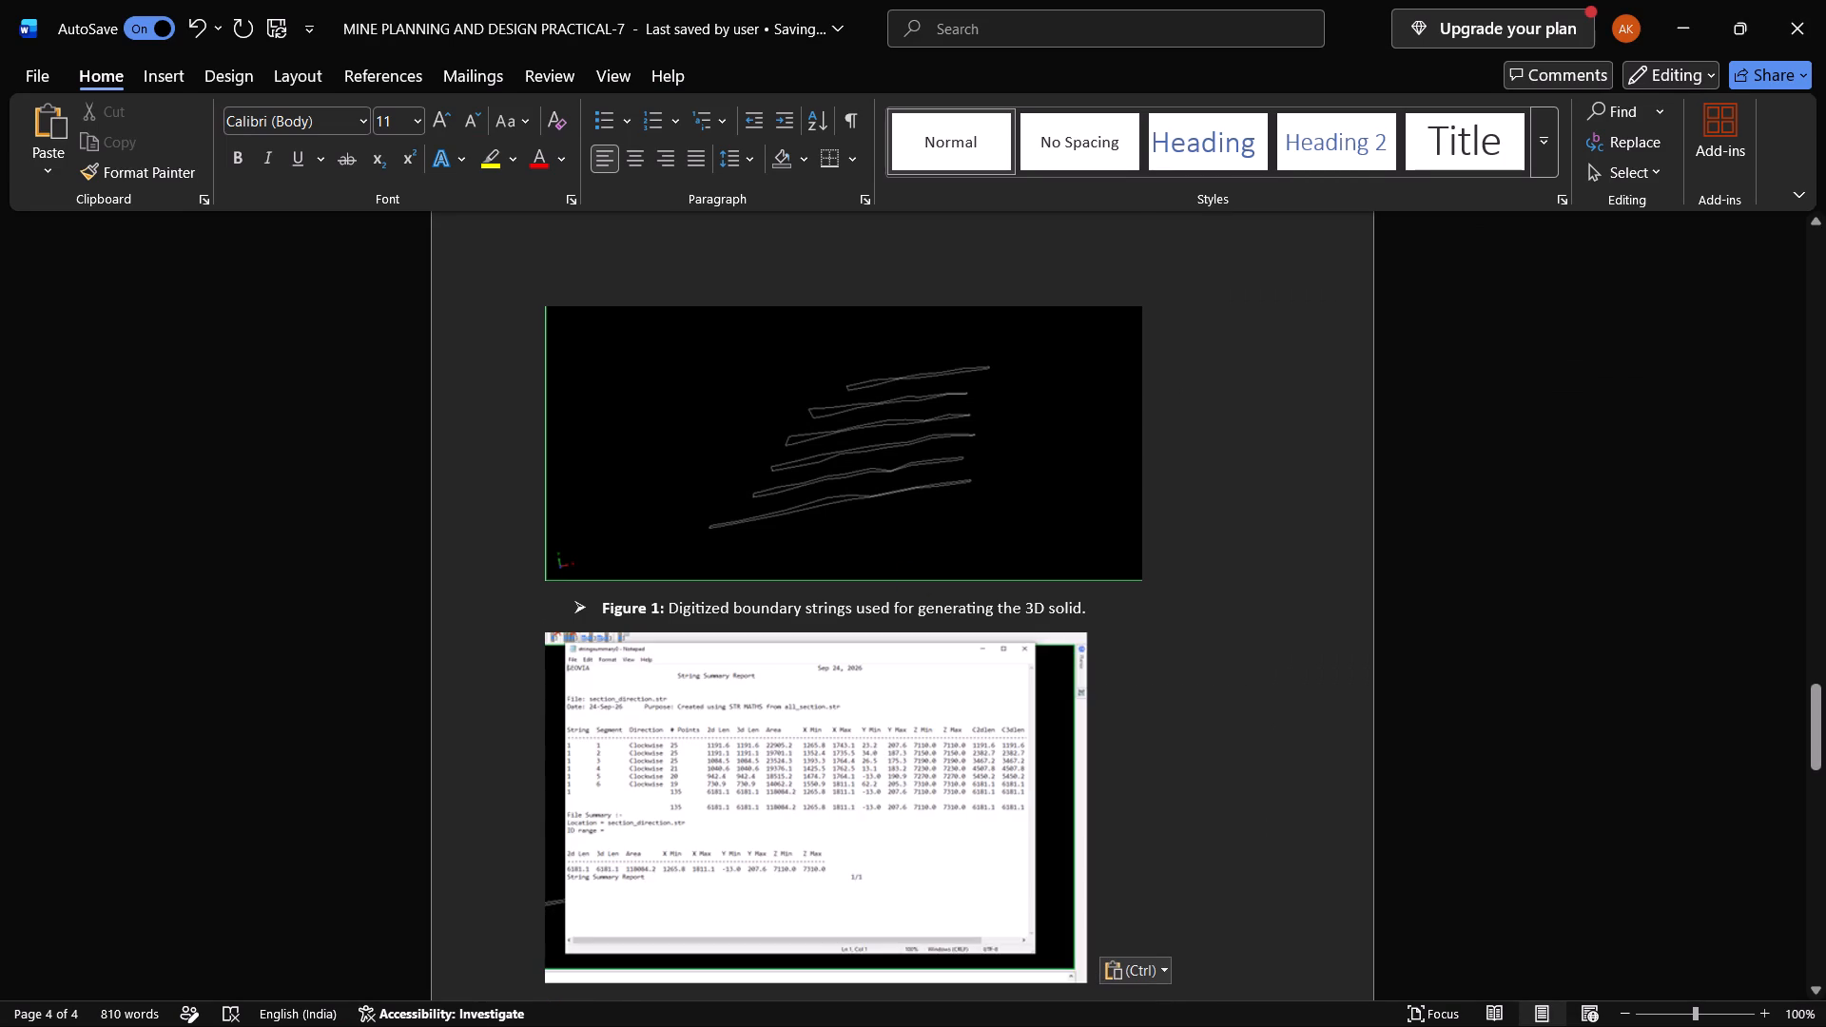
# Copy the orange 3D solid picture from the same shared document in Chrome into the Word report, above its Figure 3 caption.
pyautogui.scroll(-1, 873, 717)
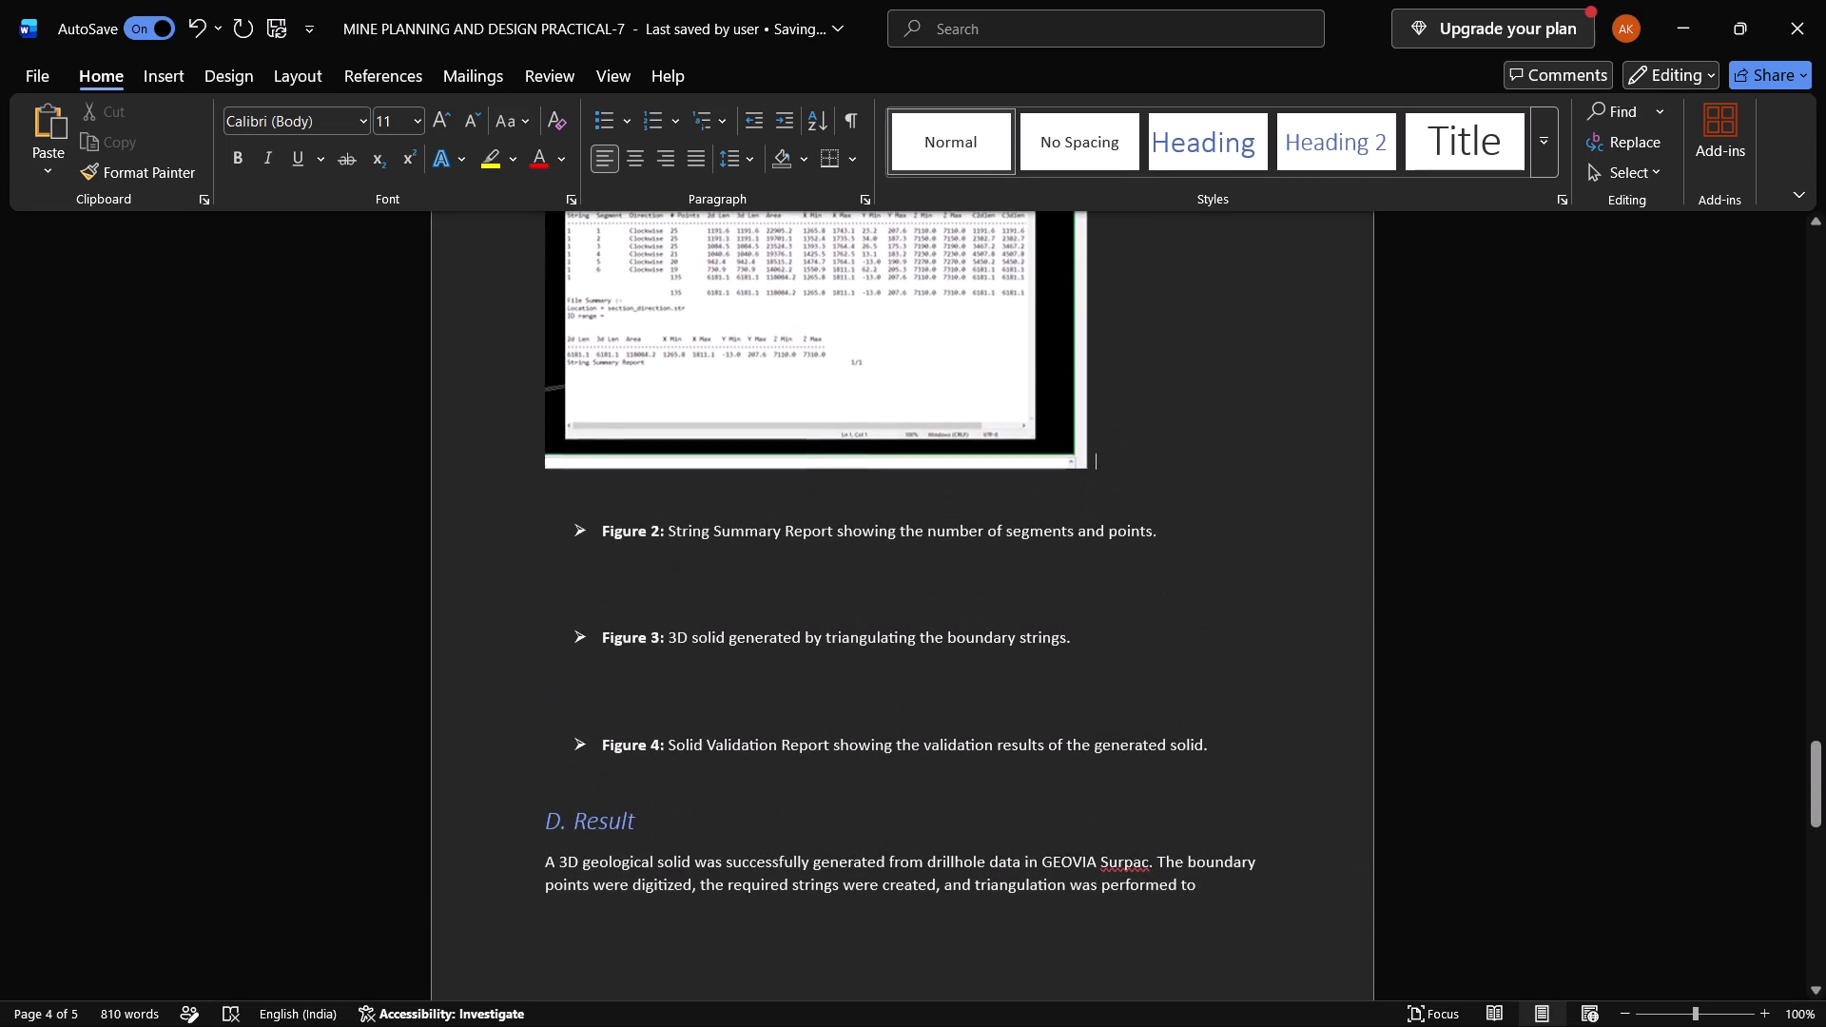
pyautogui.hotkey('alt', 'Tab')
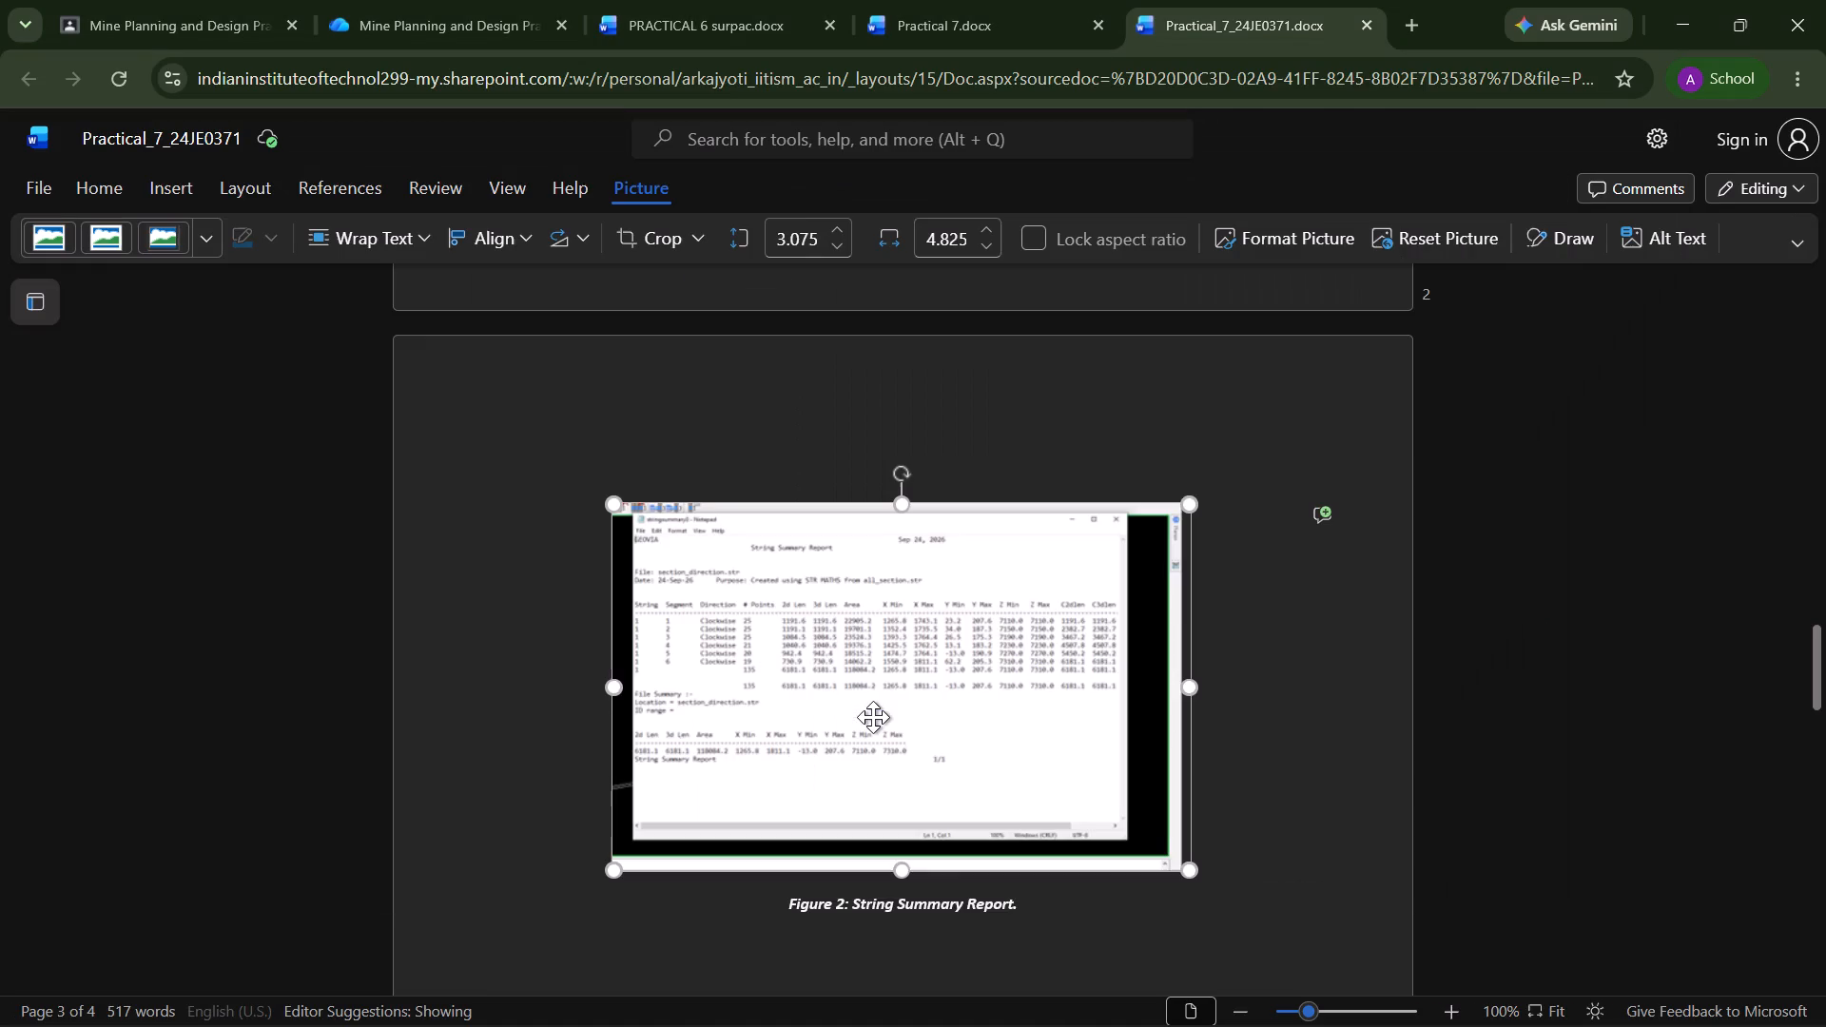
pyautogui.scroll(-5, 873, 717)
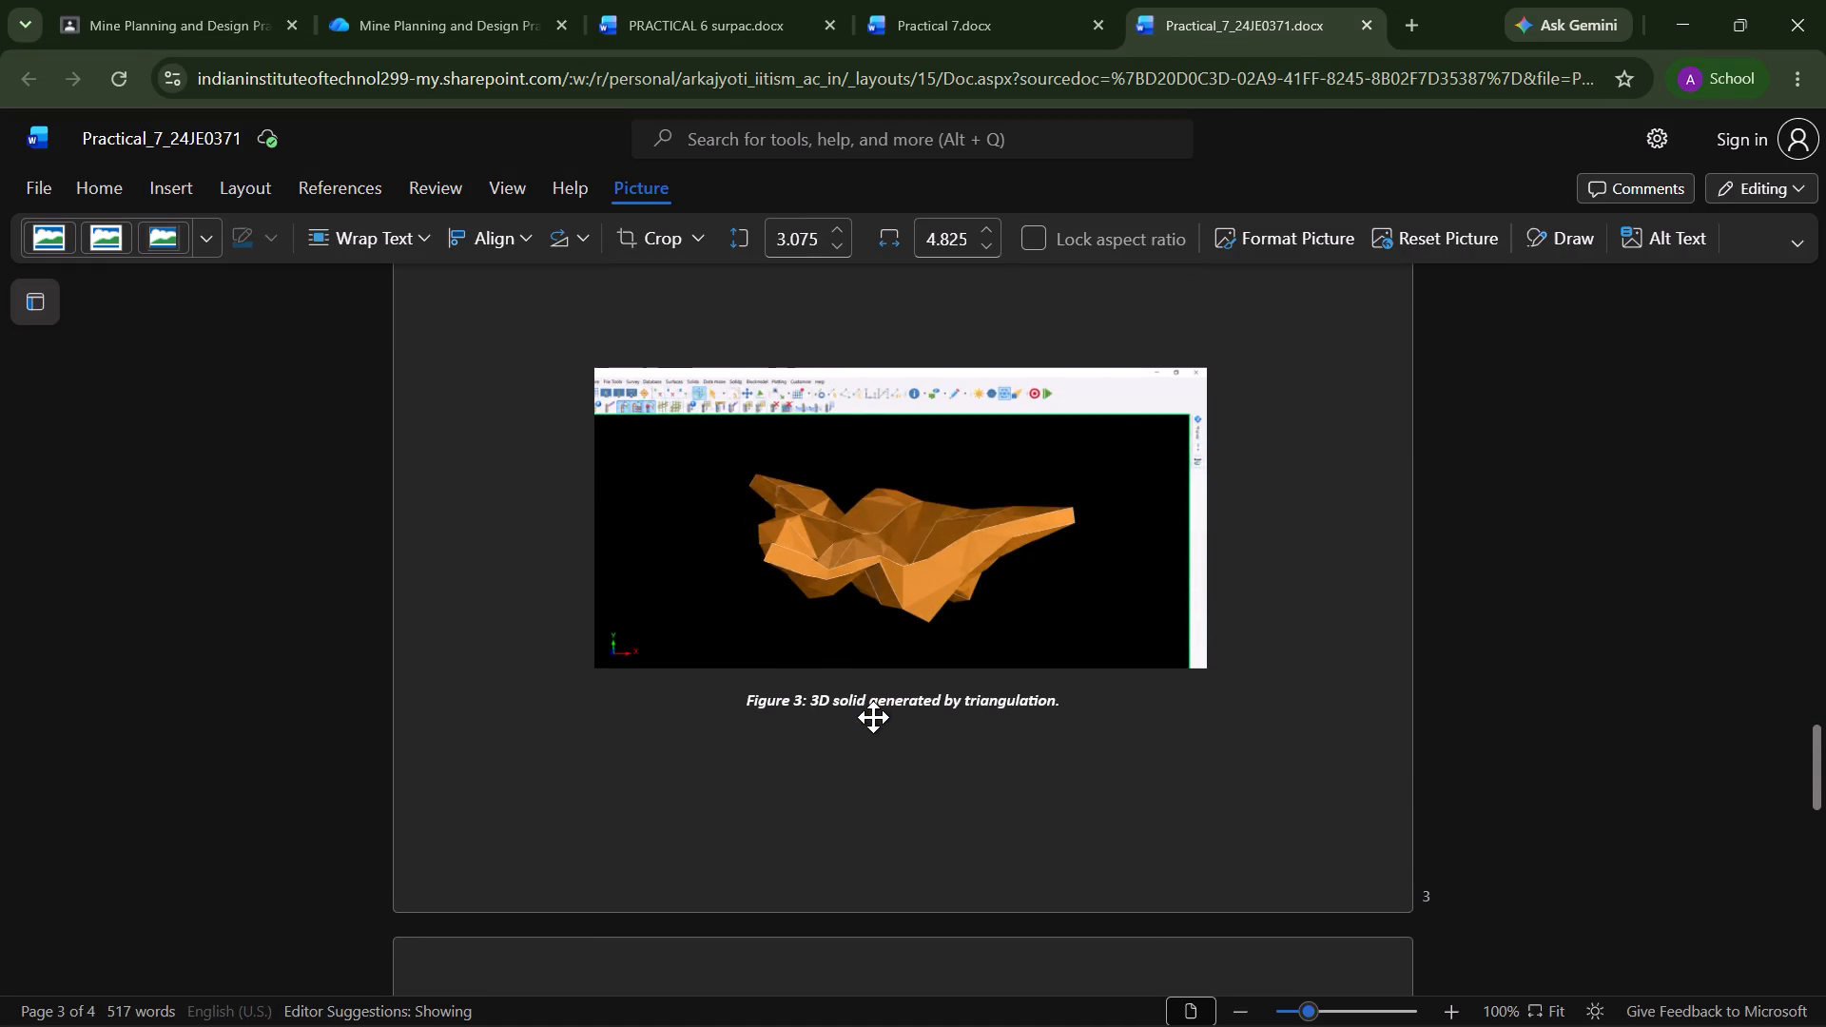
pyautogui.hotkey('alt', 'Tab')
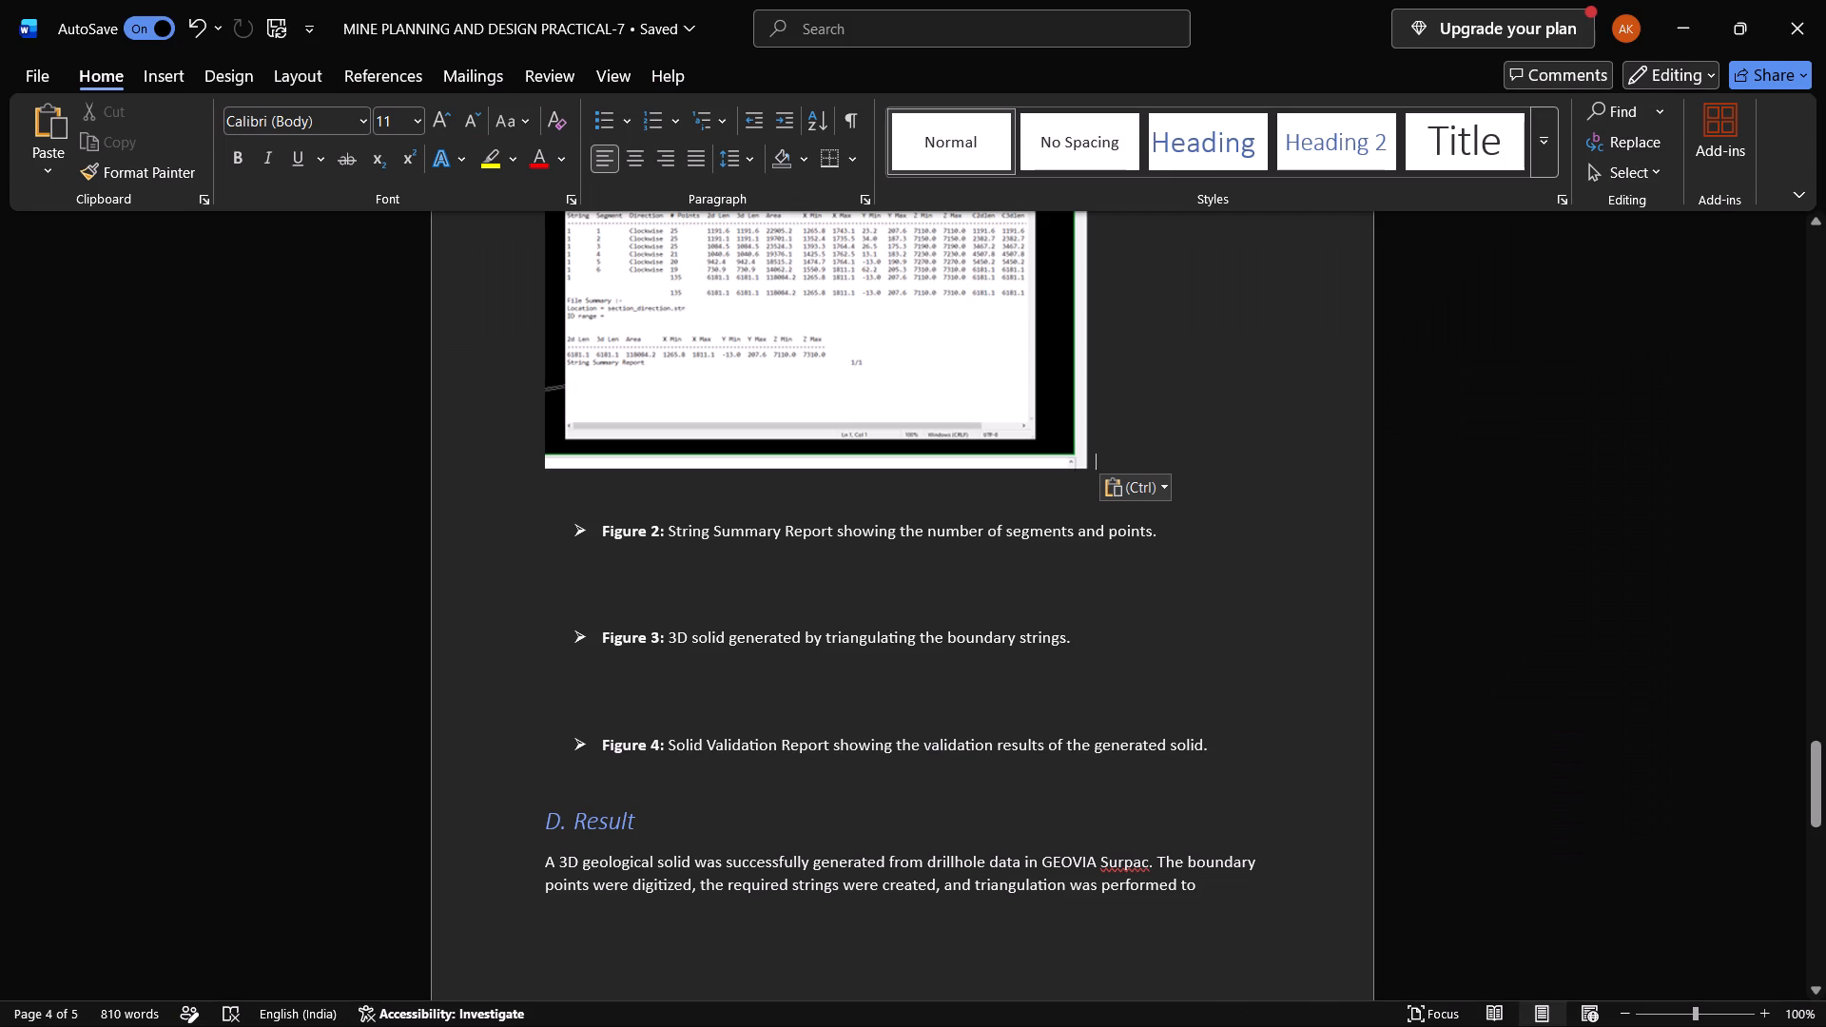
pyautogui.hotkey('alt', 'Tab')
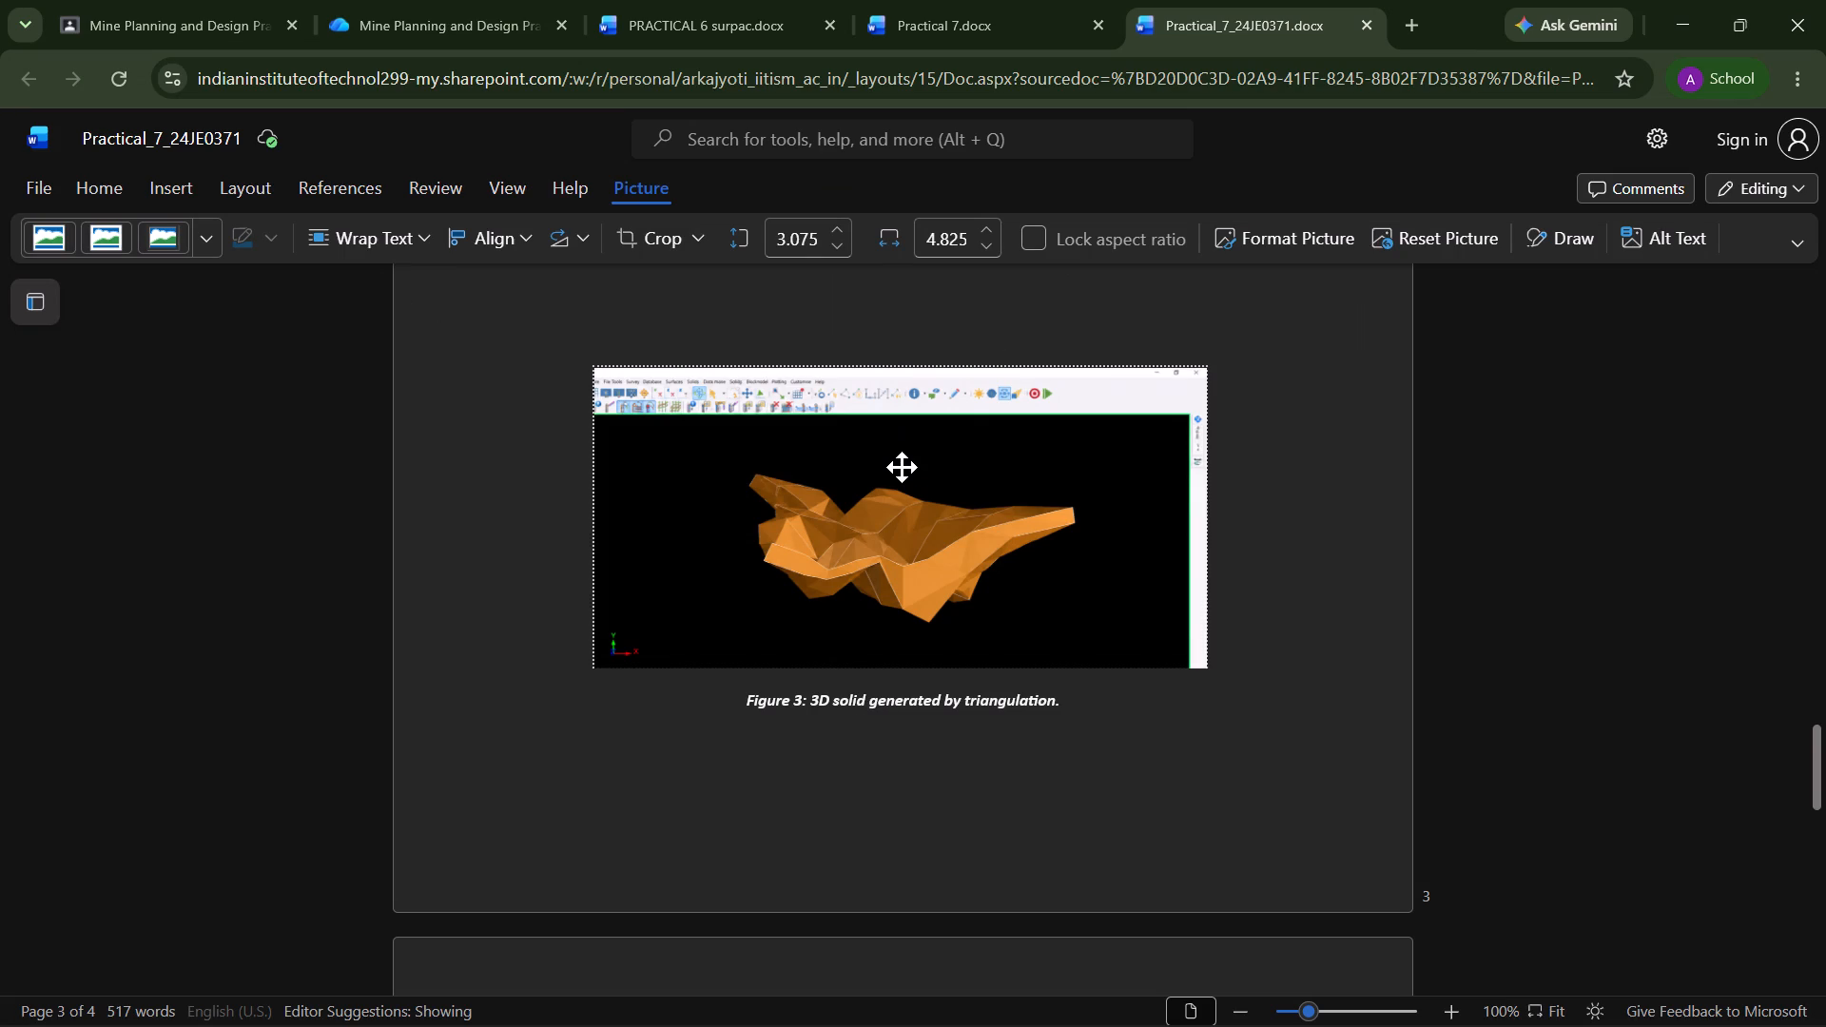
pyautogui.click(902, 467)
pyautogui.rightClick(902, 467)
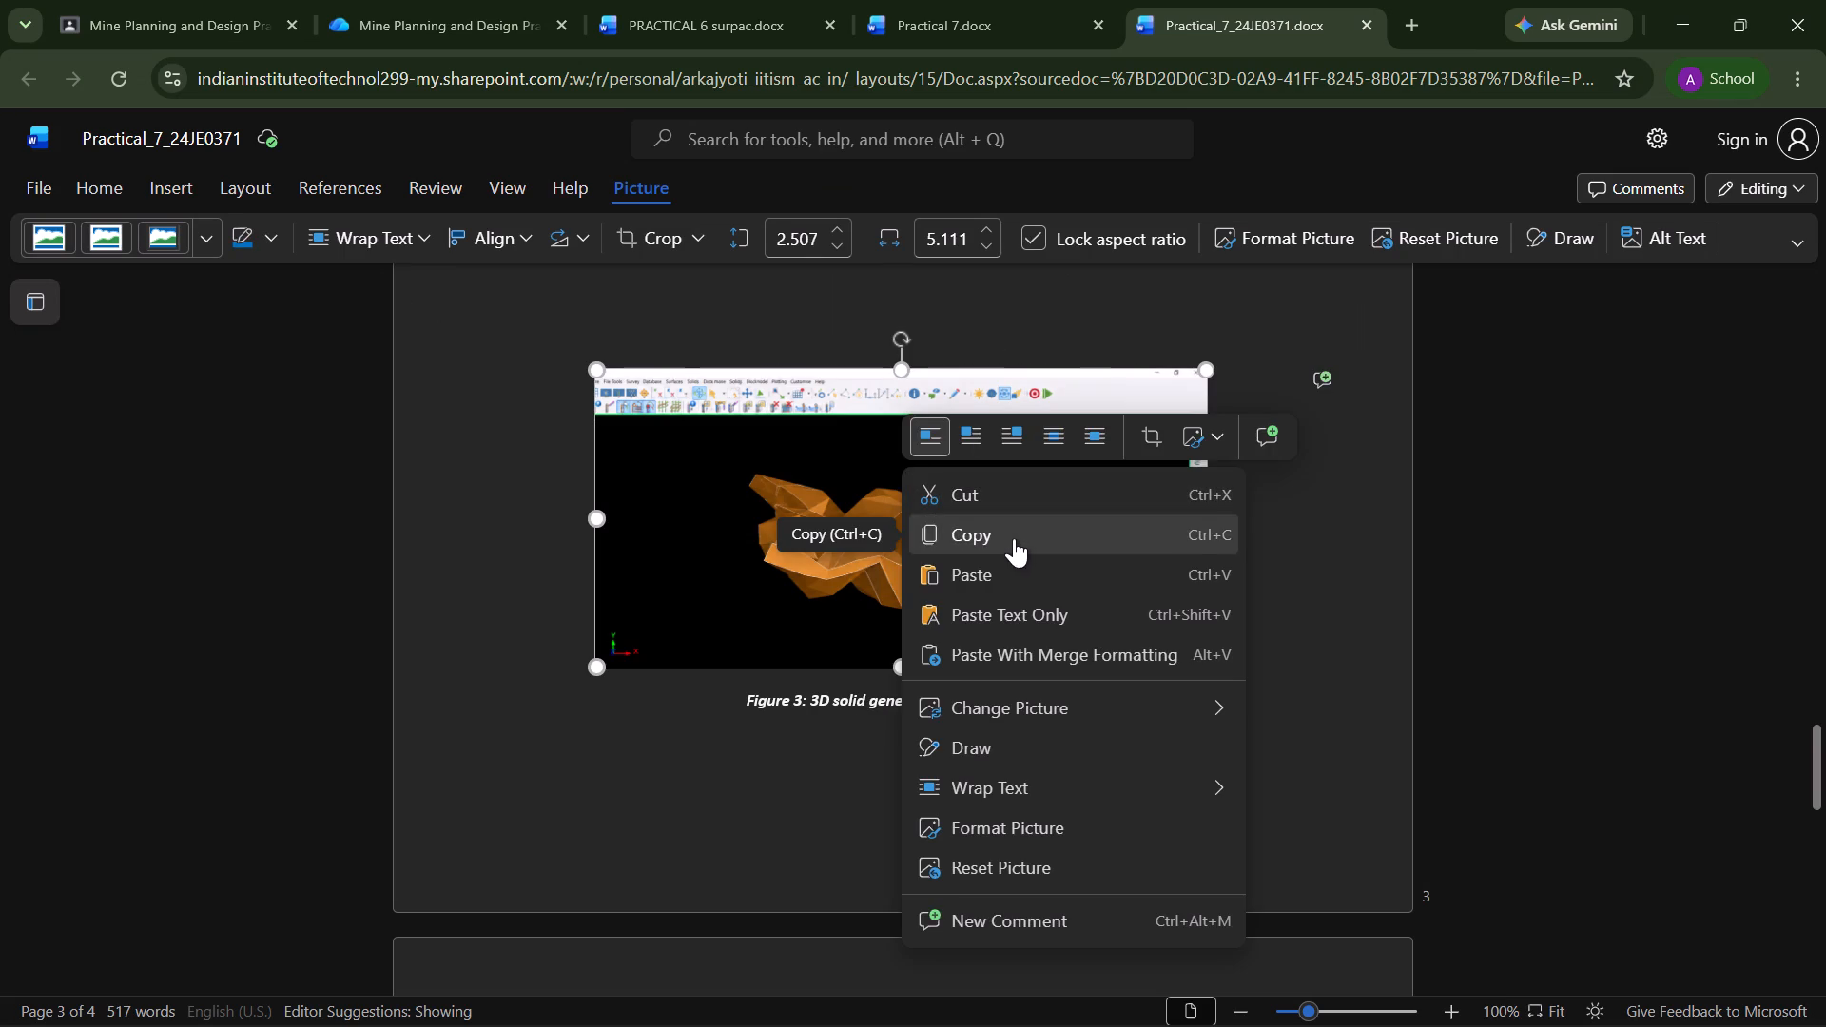
pyautogui.click(1014, 538)
pyautogui.hotkey('alt', 'Tab')
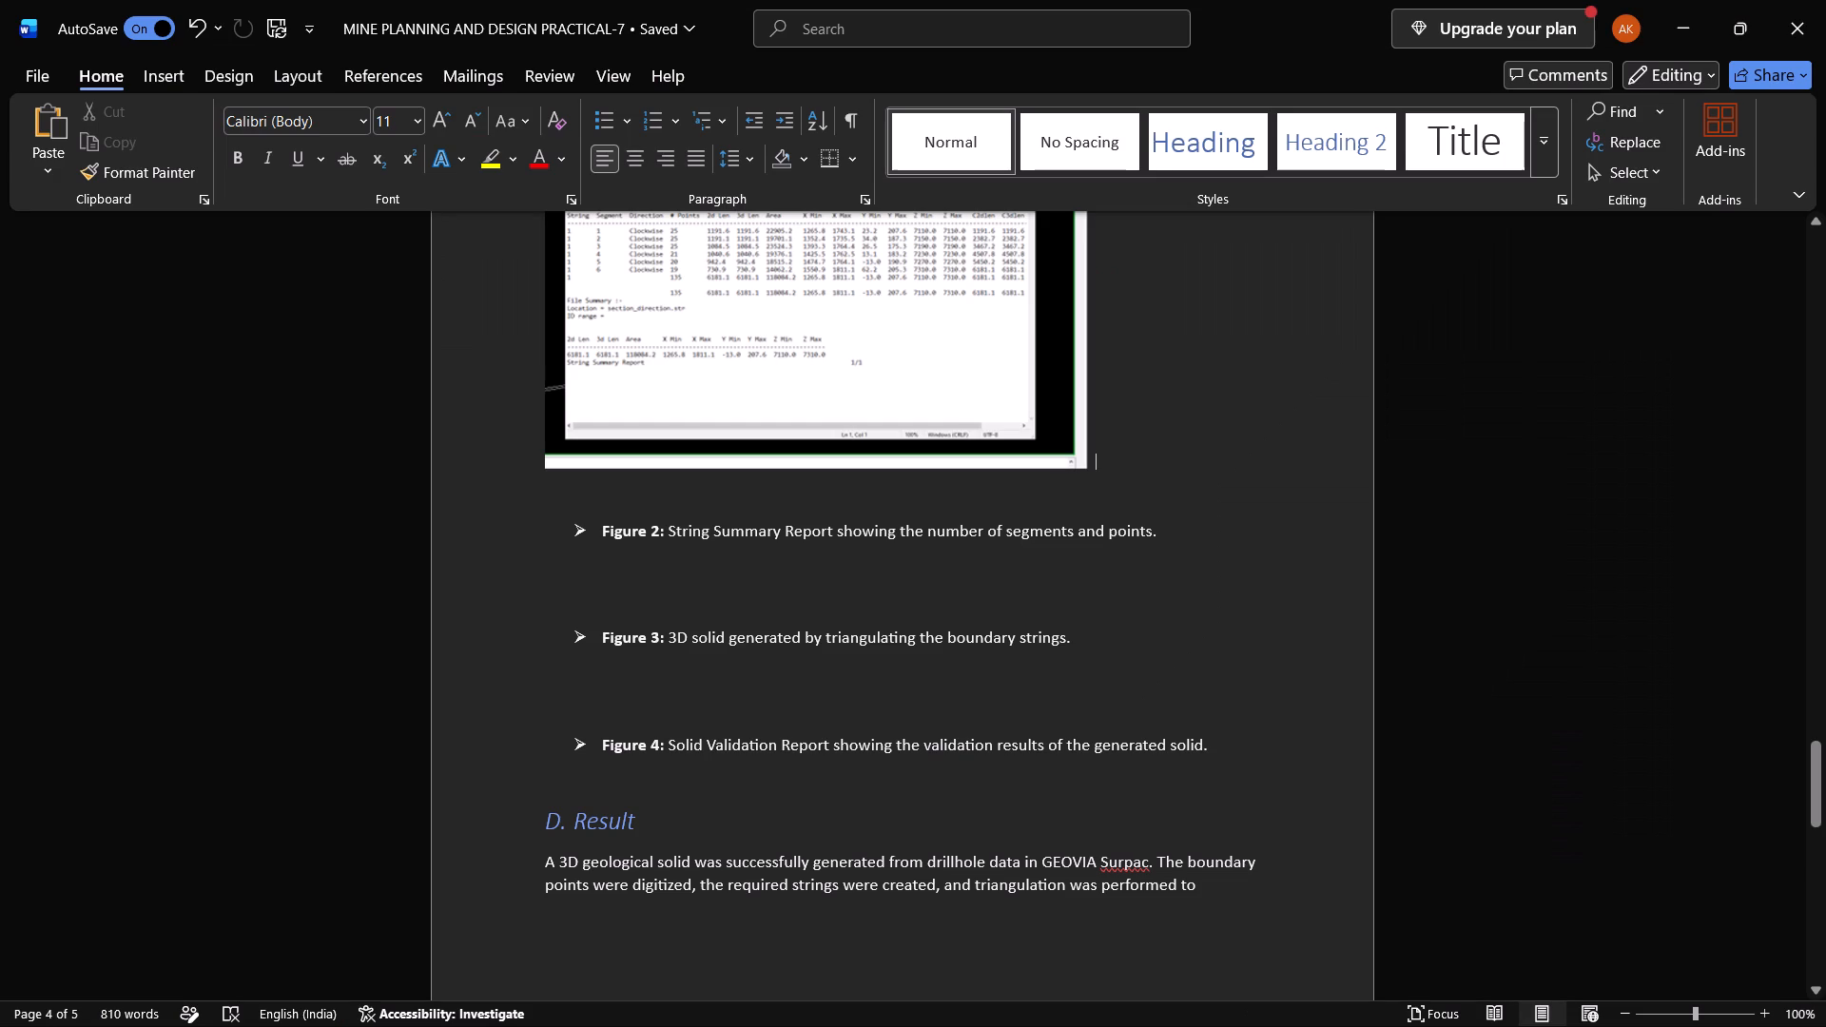
pyautogui.click(914, 592)
pyautogui.hotkey('ctrl', 'v')
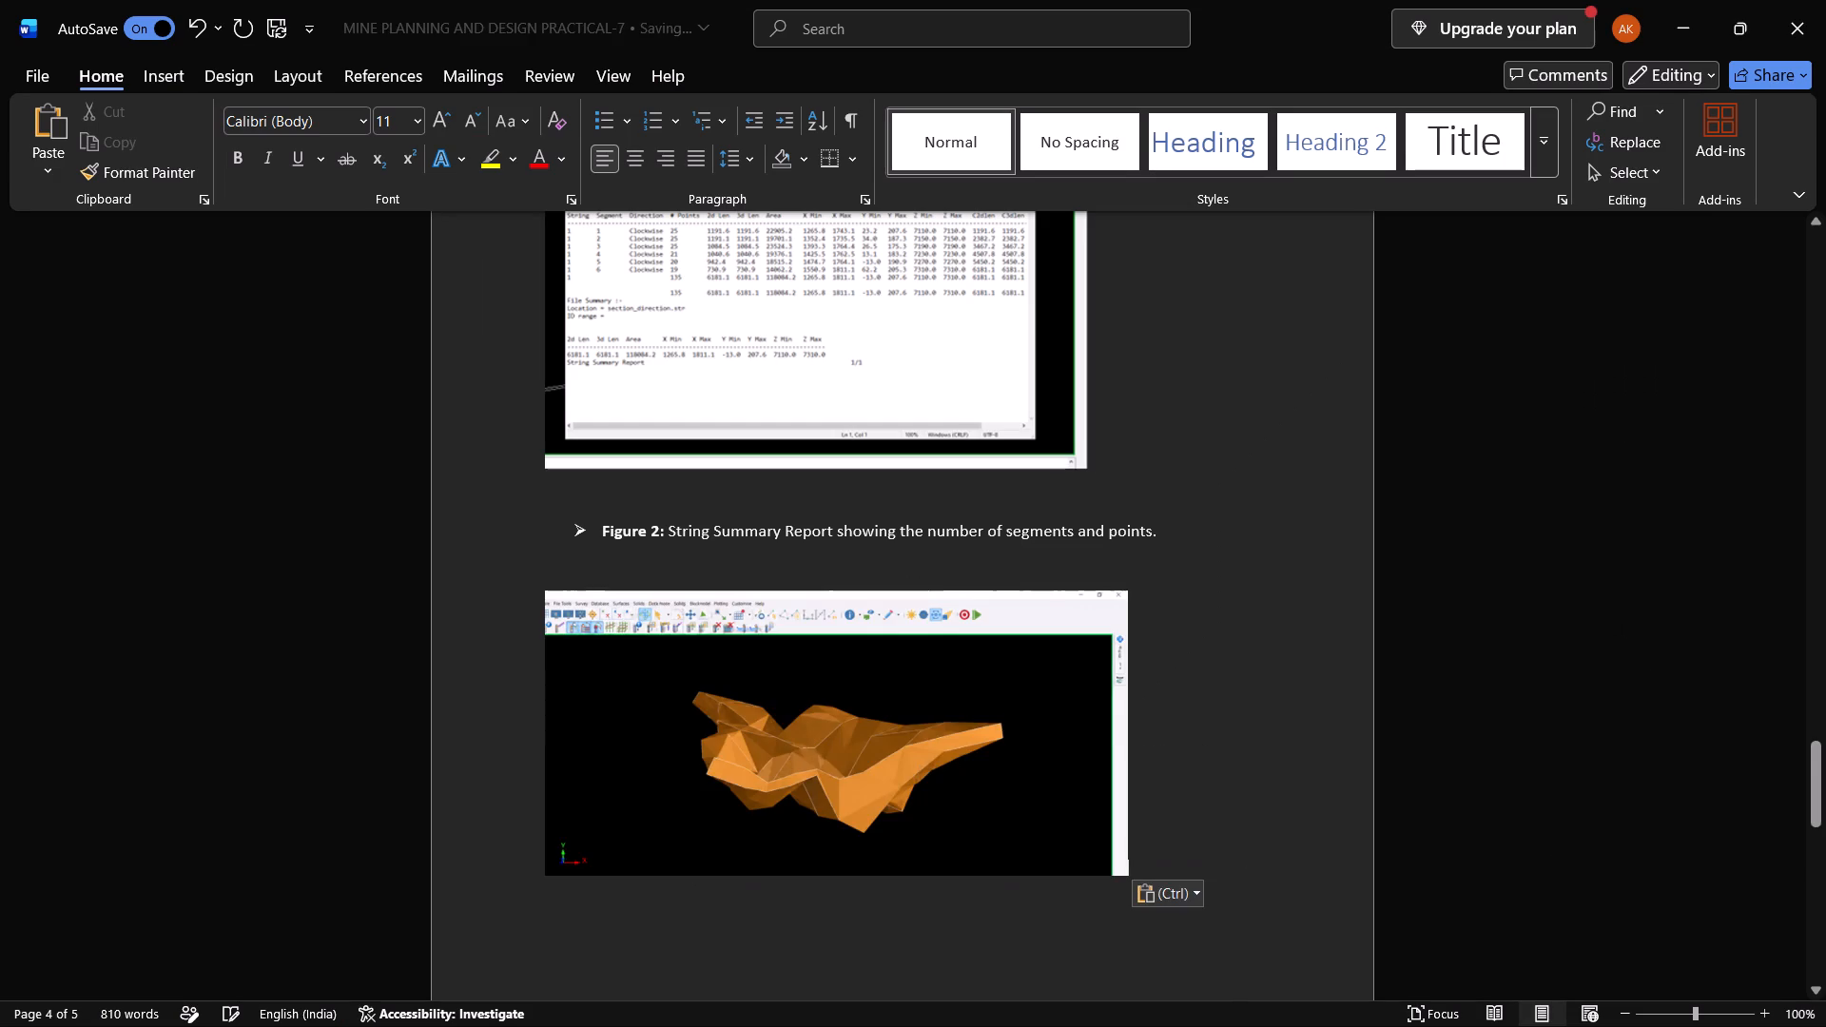
# Compare the Solid Validation Report pictures in both shared documents and copy the cropped one into the Word report, above its Figure 4 caption.
pyautogui.scroll(-2, 914, 592)
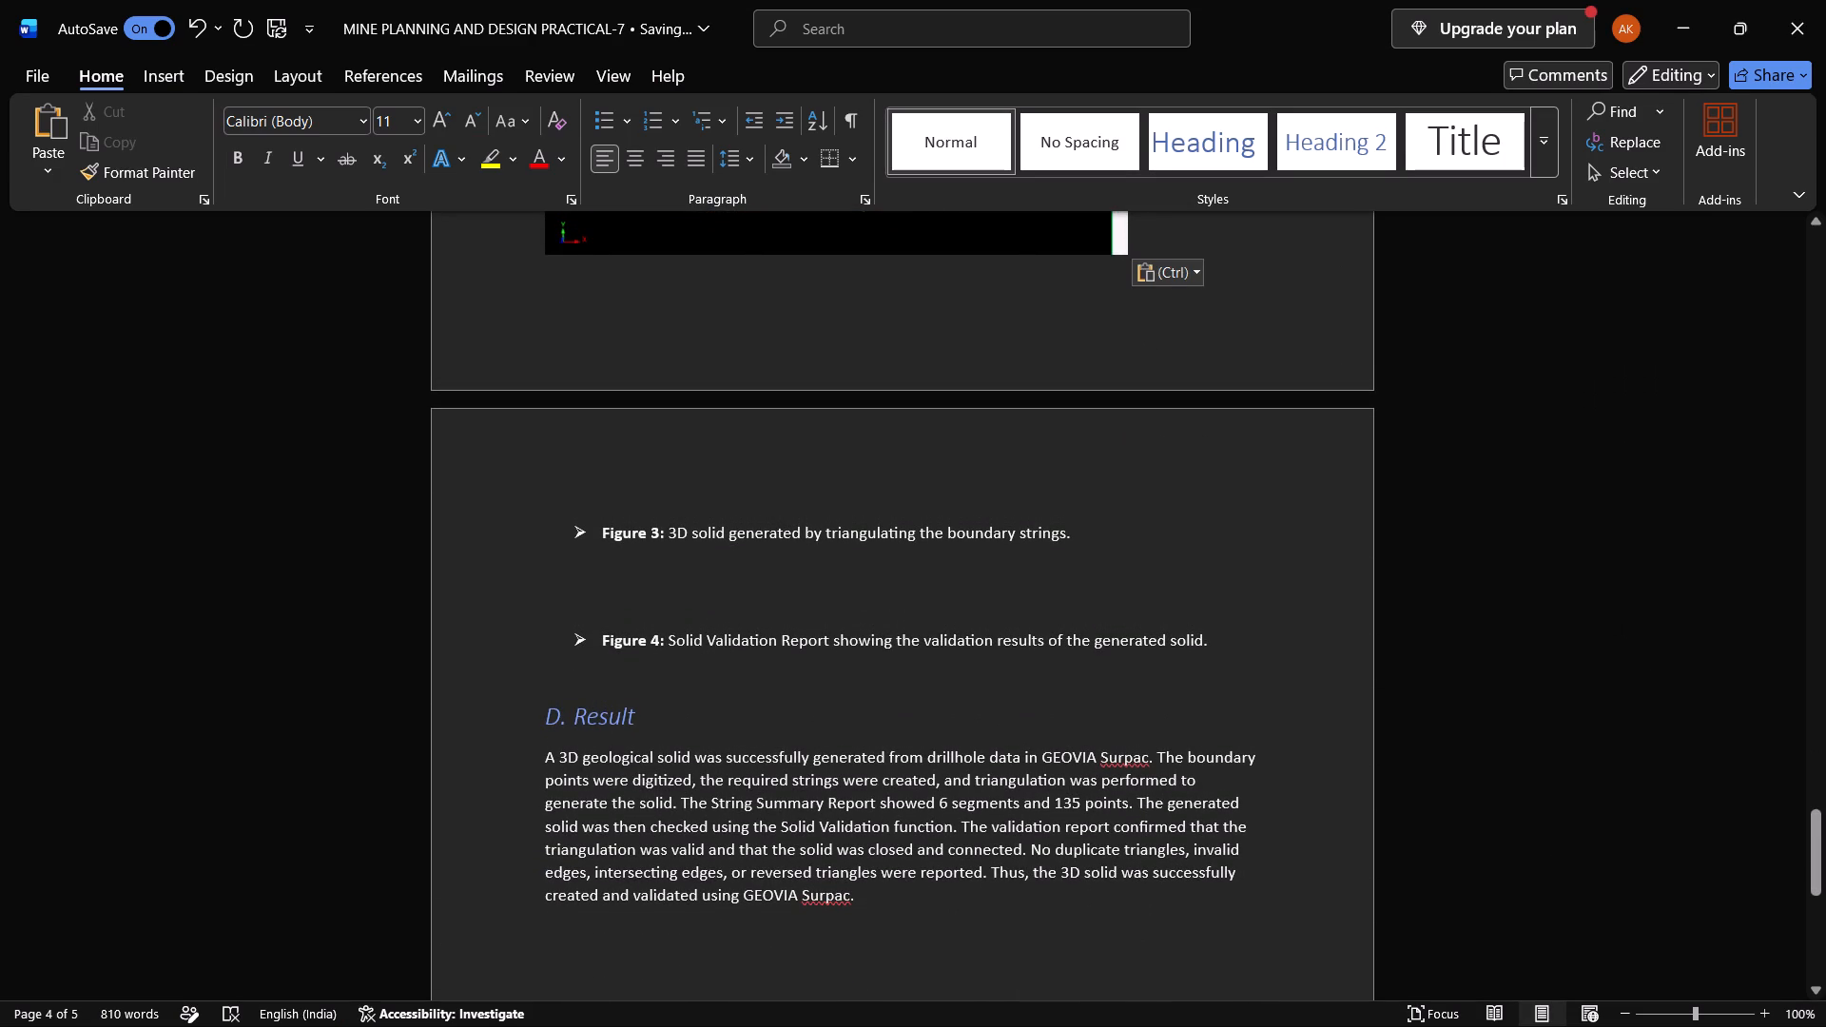
pyautogui.scroll(-1, 914, 592)
pyautogui.click(914, 592)
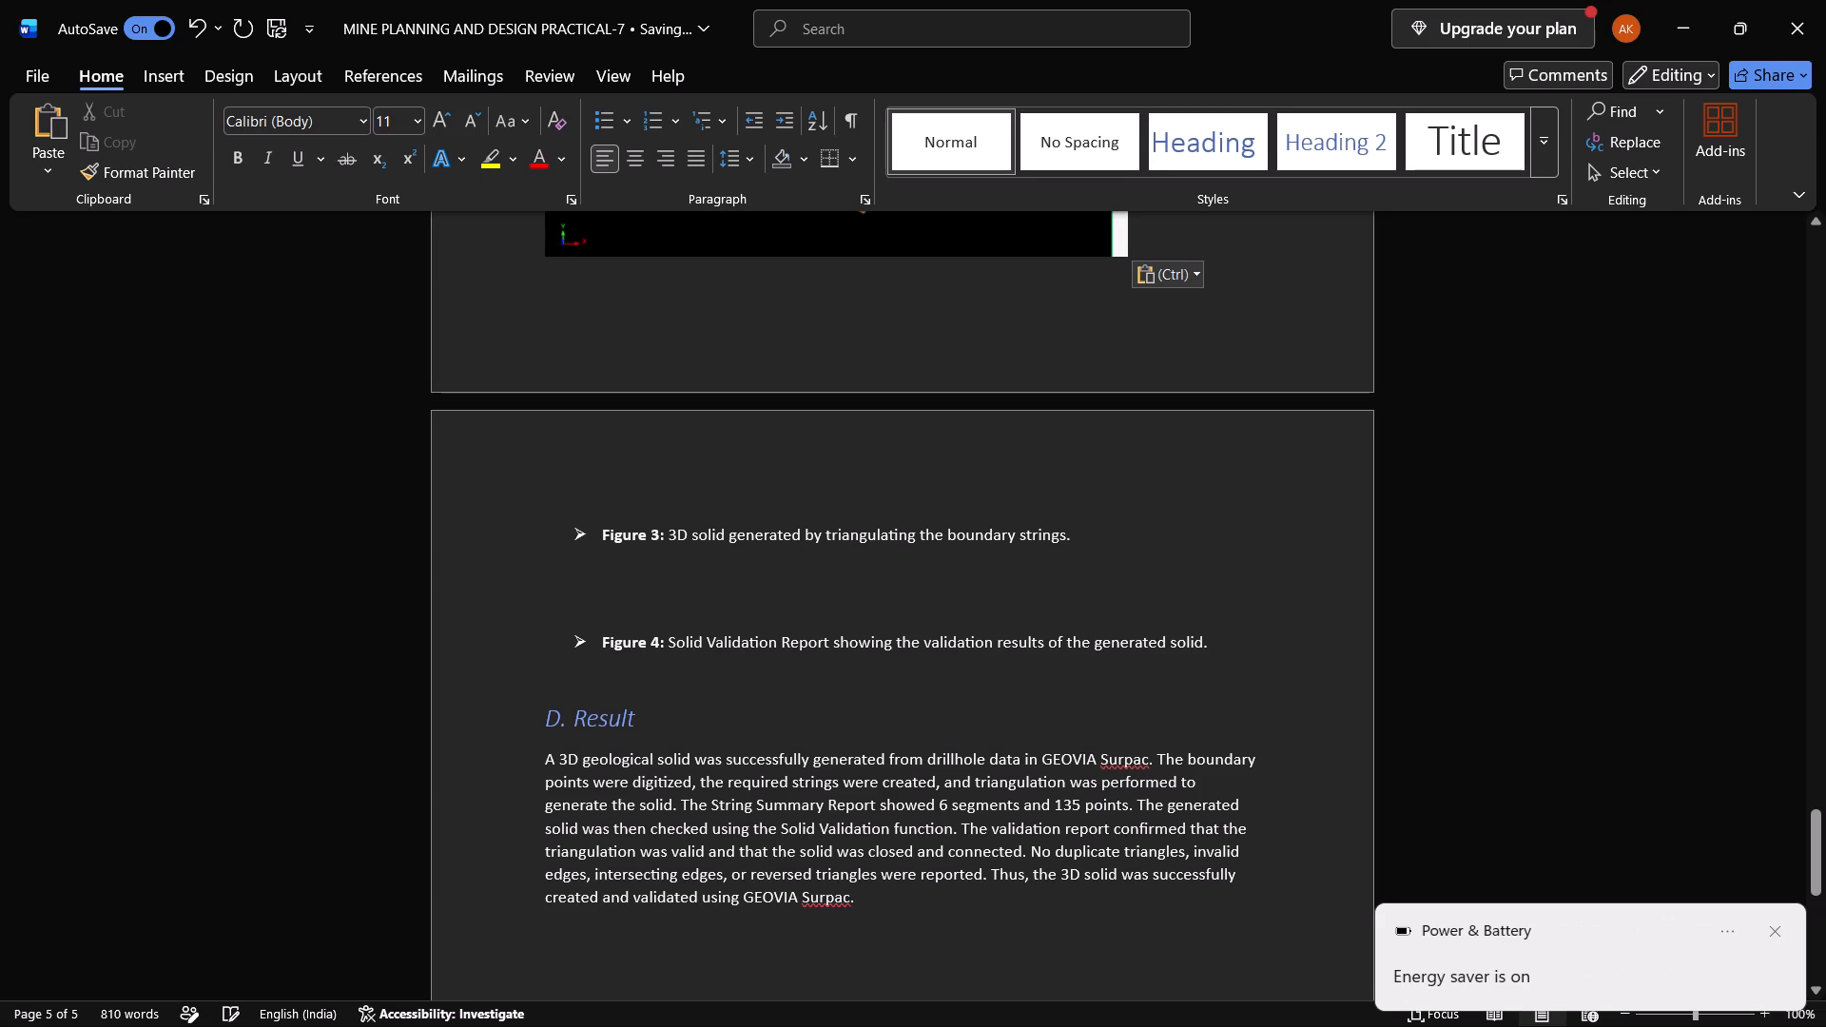
pyautogui.hotkey('alt', 'Tab')
pyautogui.scroll(-3, 914, 592)
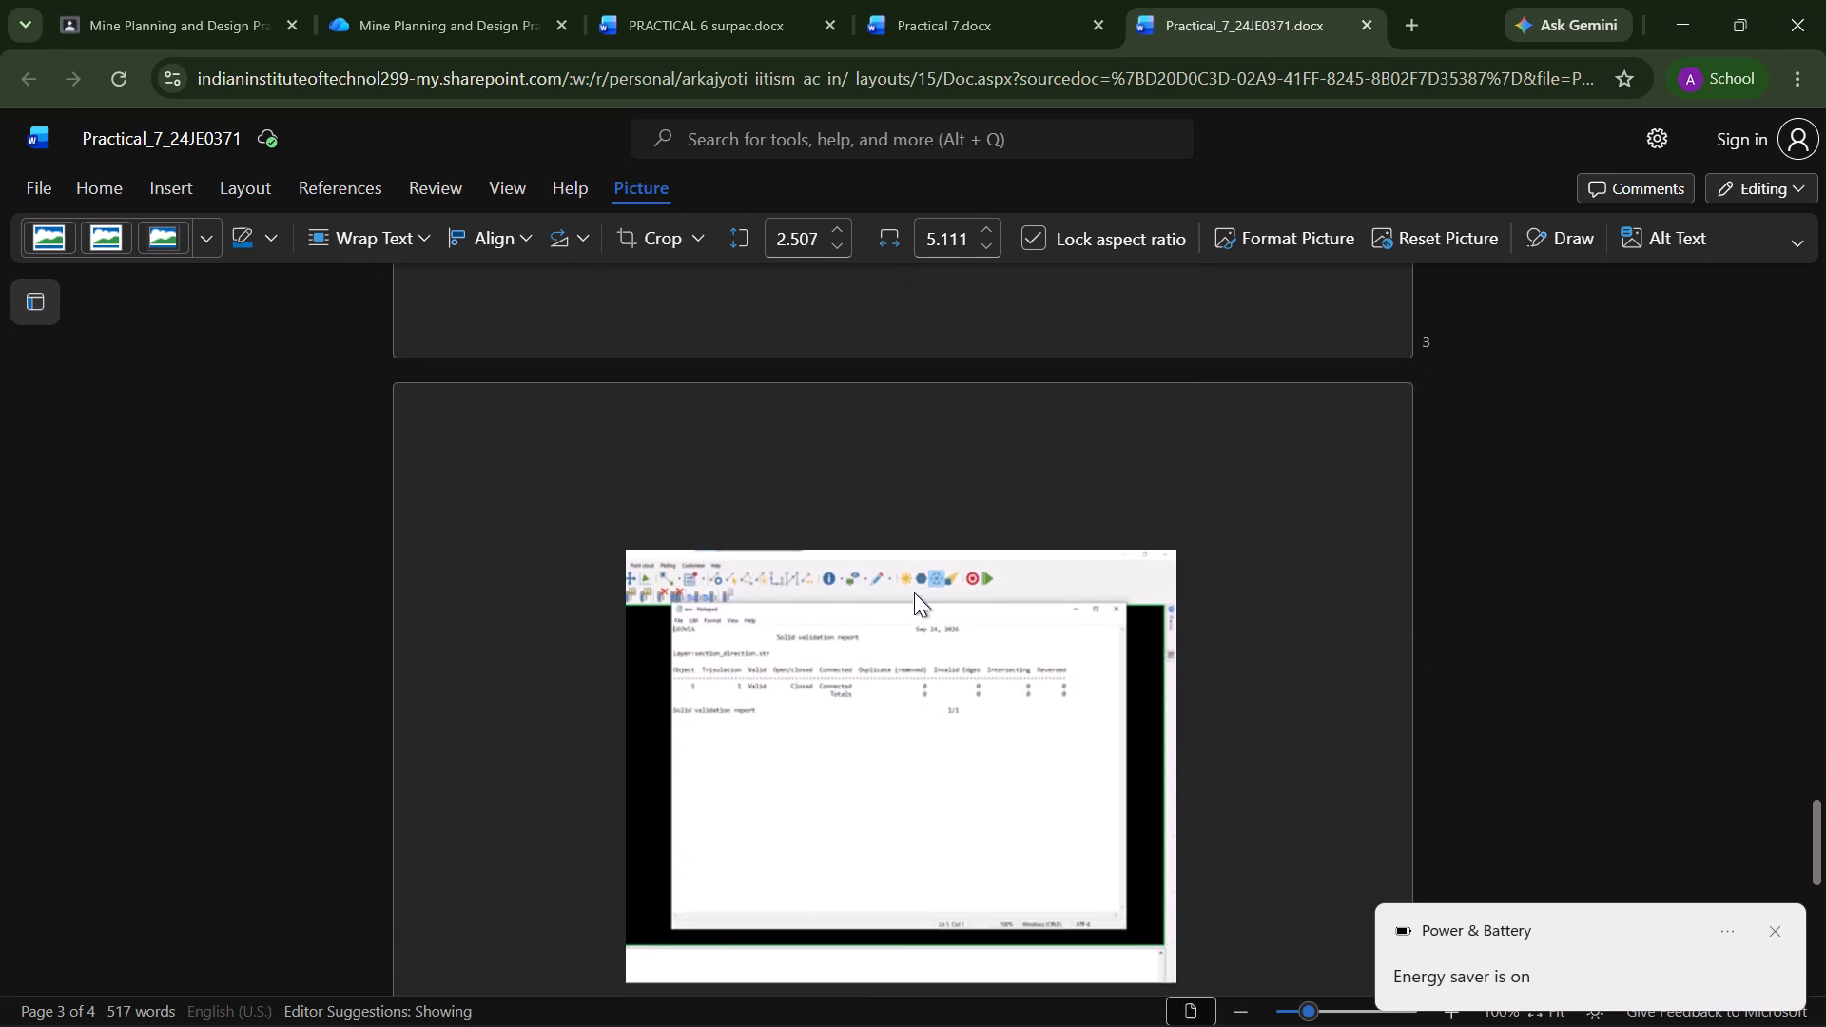
pyautogui.scroll(-3, 914, 592)
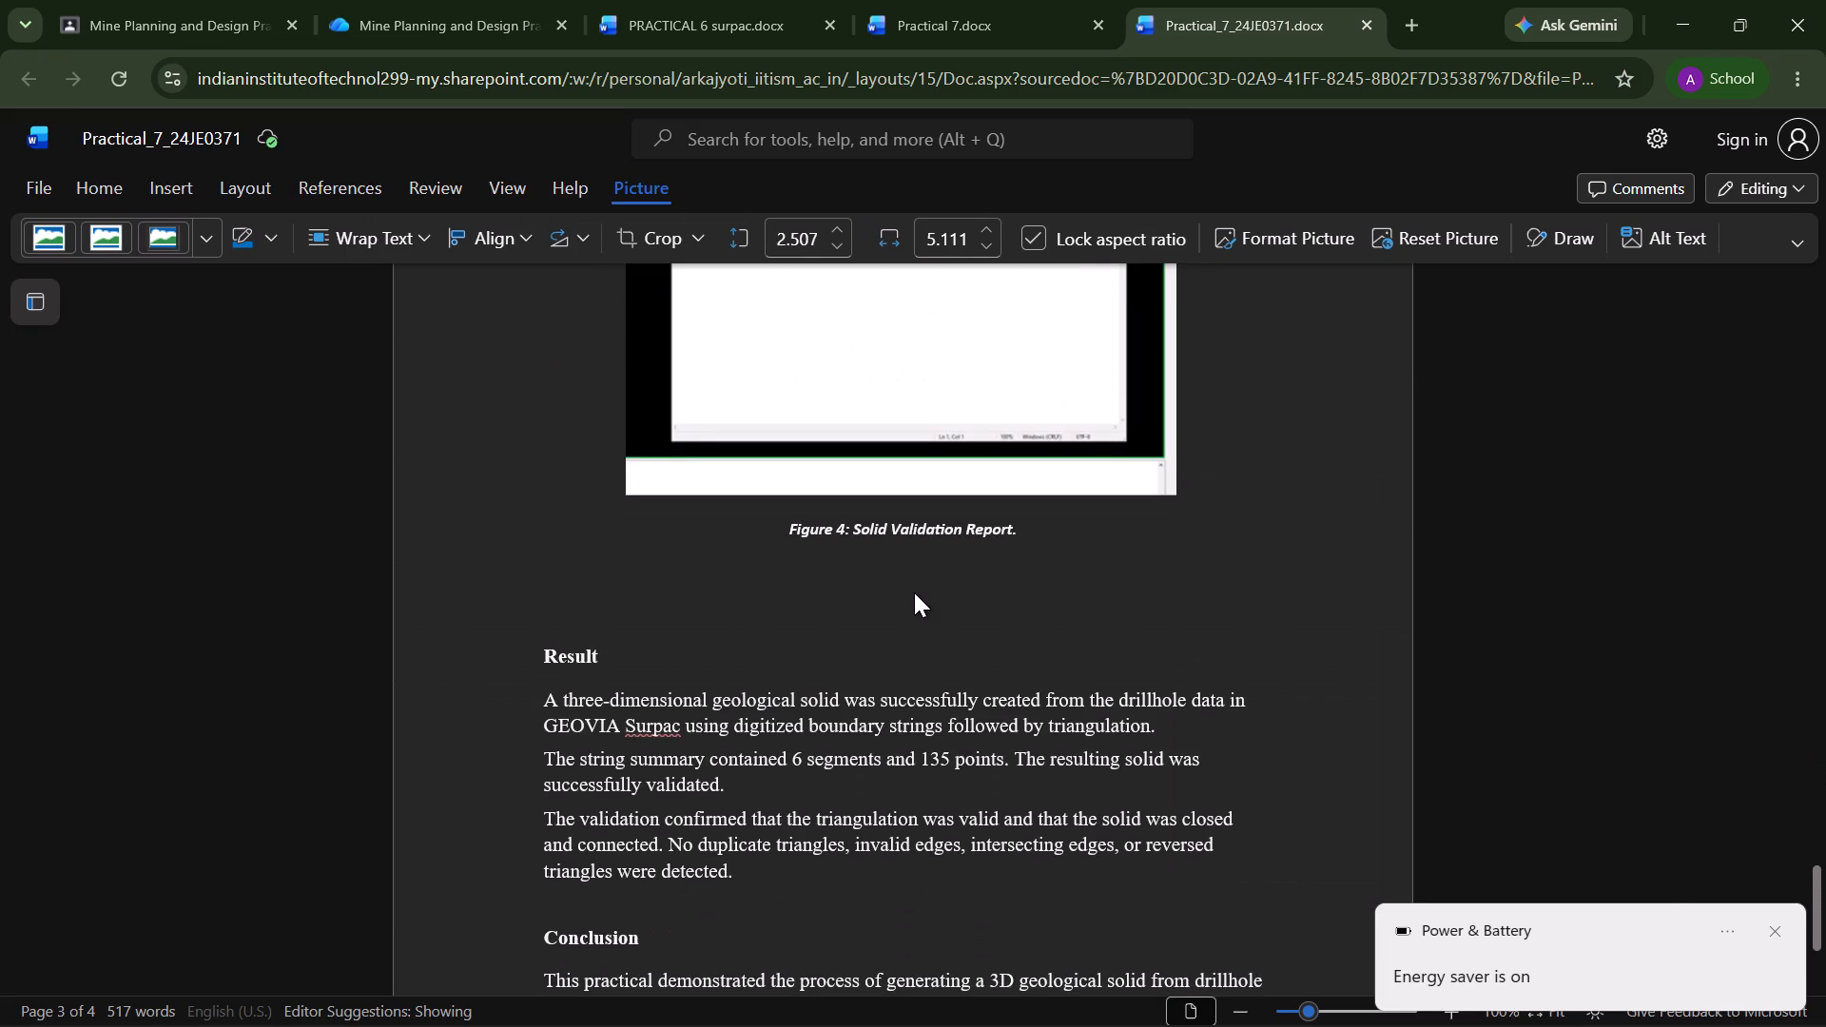
pyautogui.hotkey('alt', 'Tab')
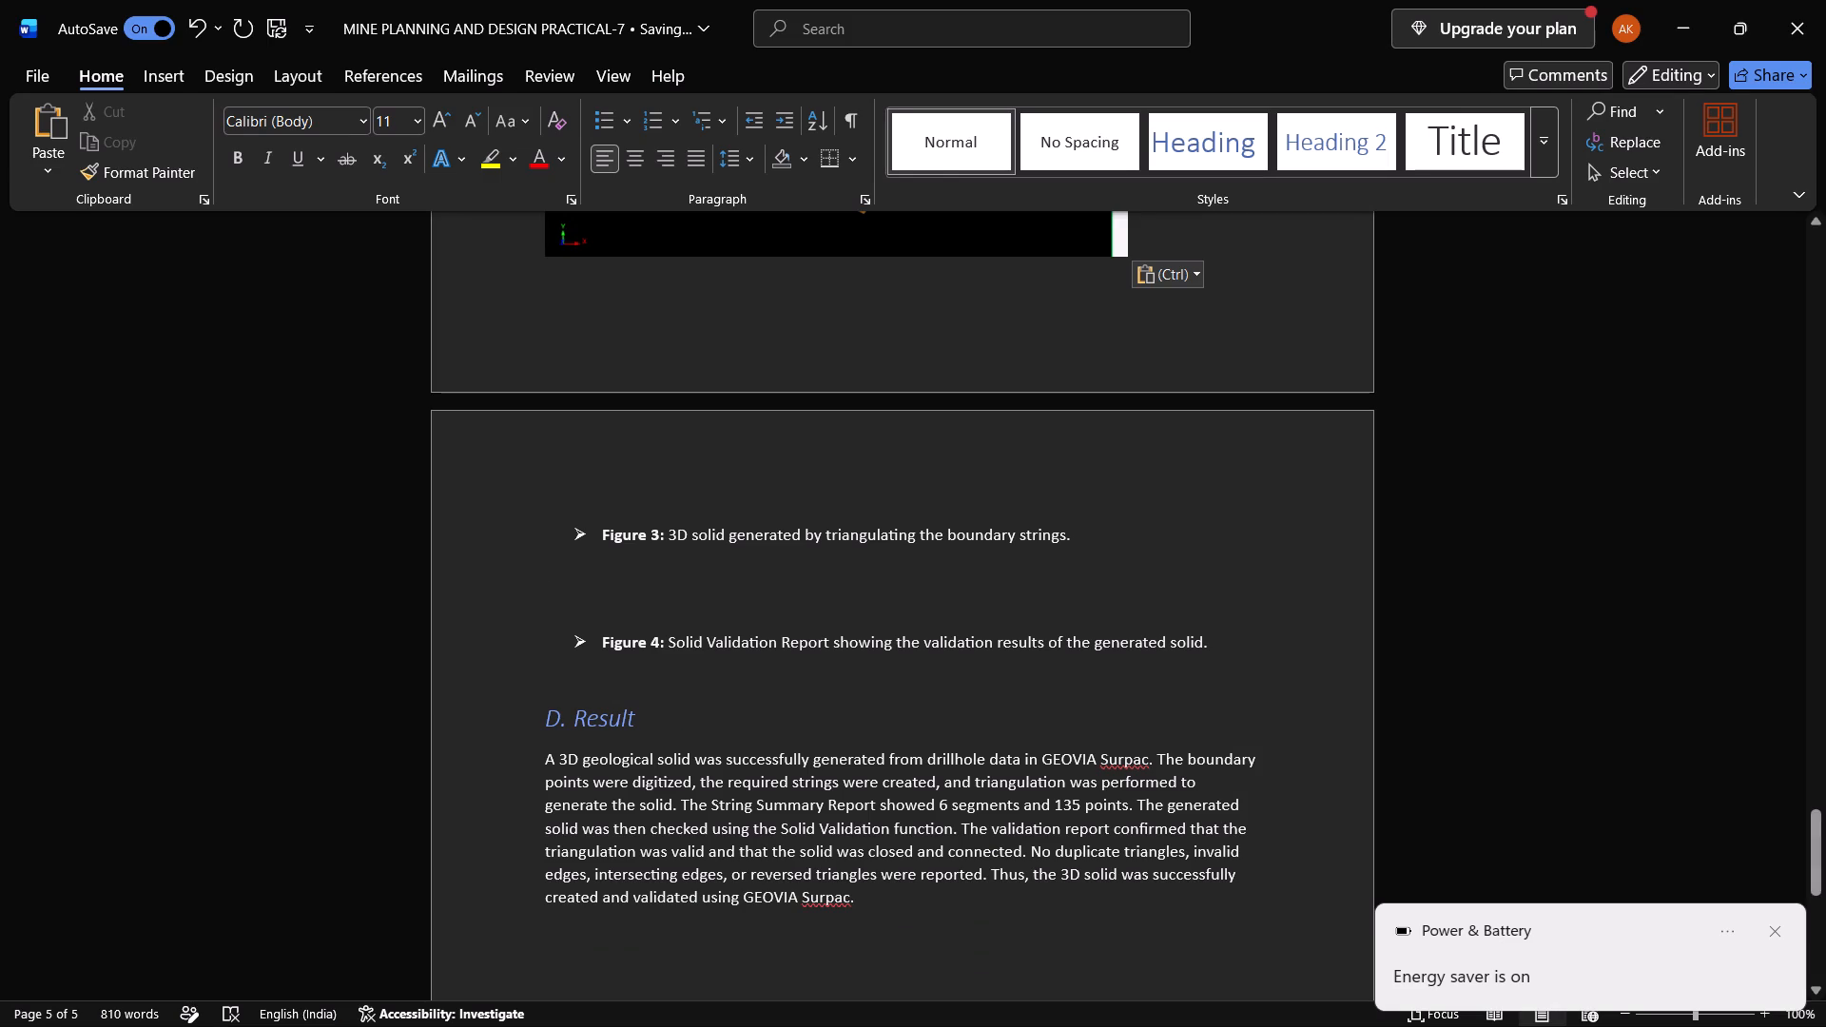
pyautogui.hotkey('alt', 'Tab')
pyautogui.scroll(1, 914, 592)
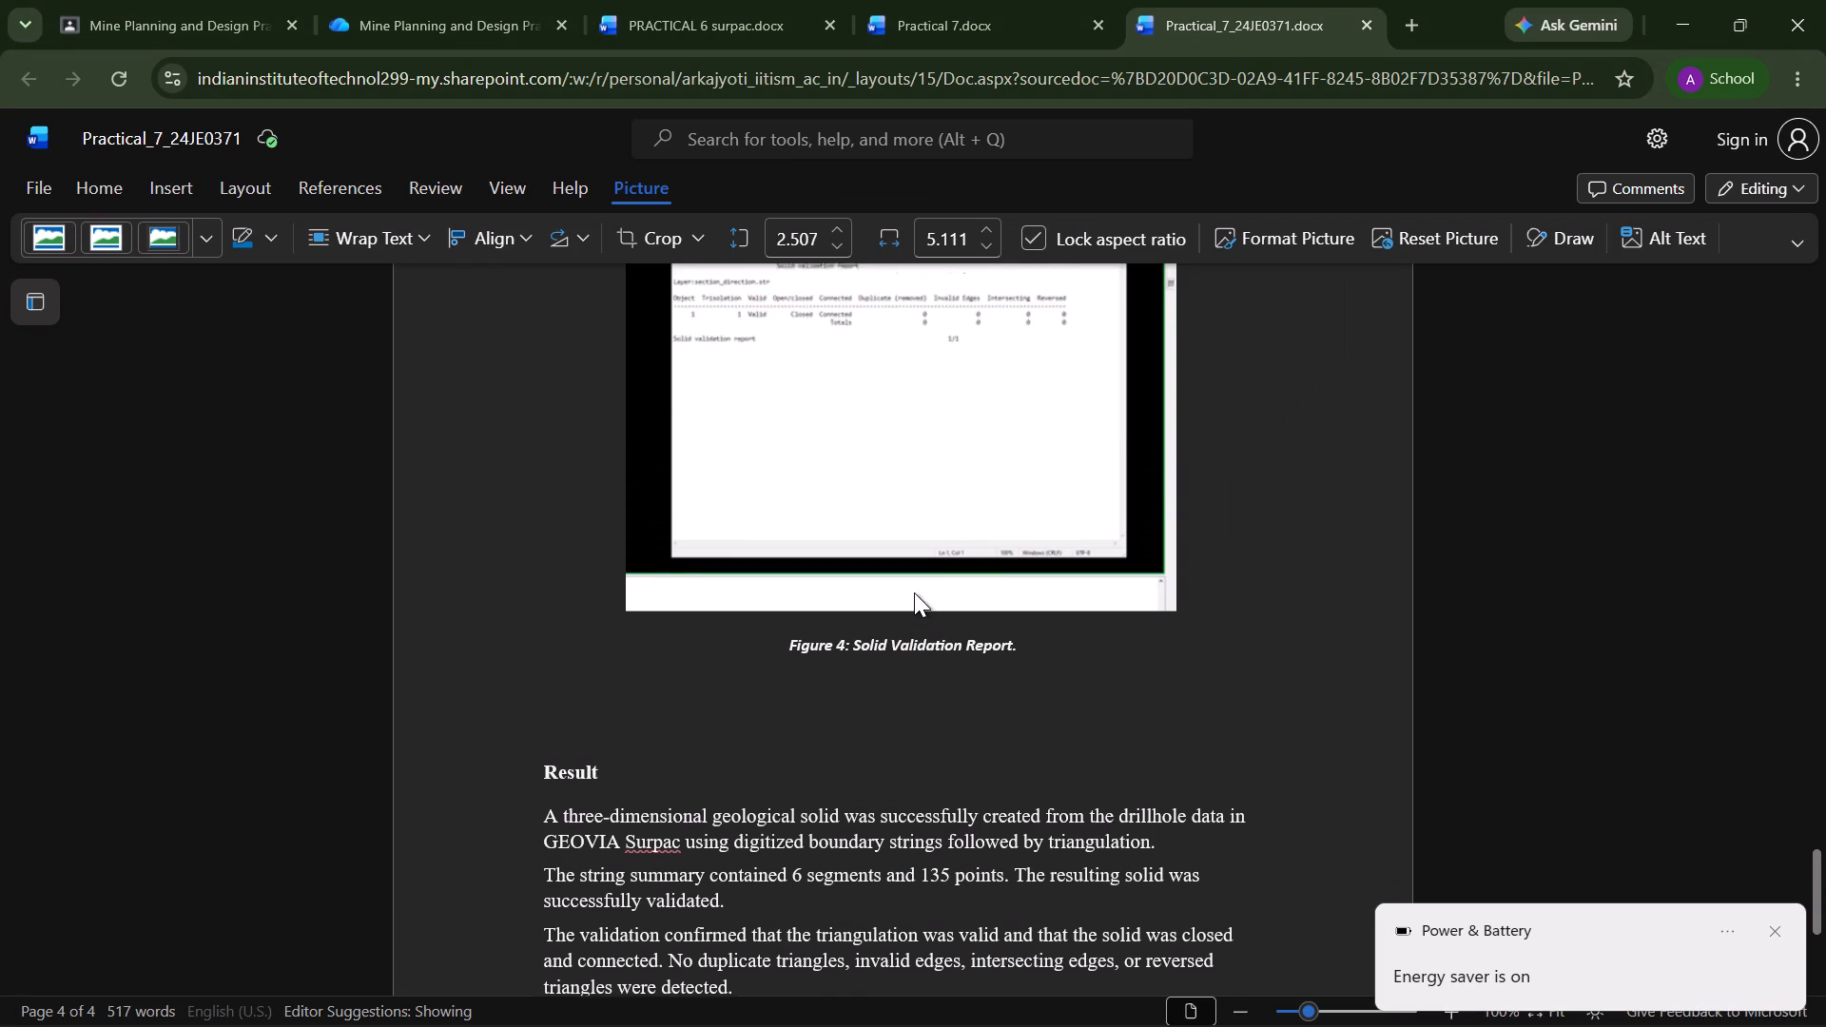
pyautogui.scroll(1, 914, 592)
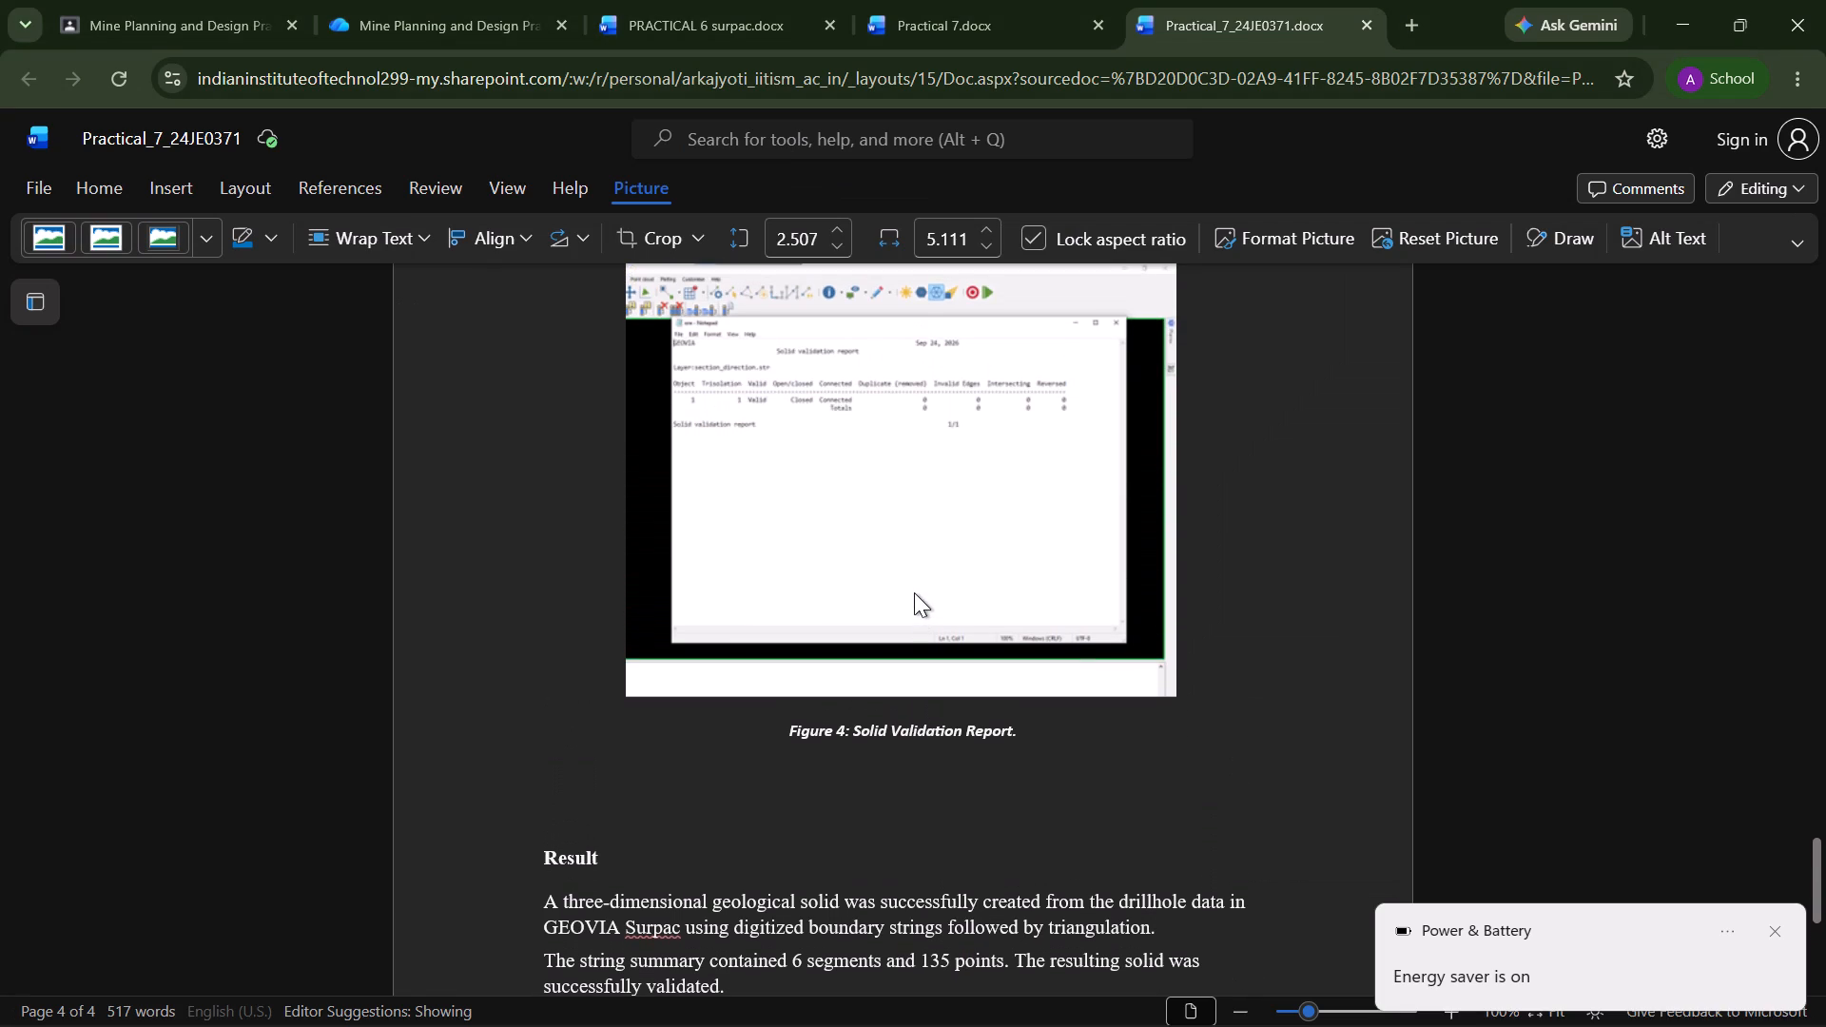
pyautogui.click(1025, 3)
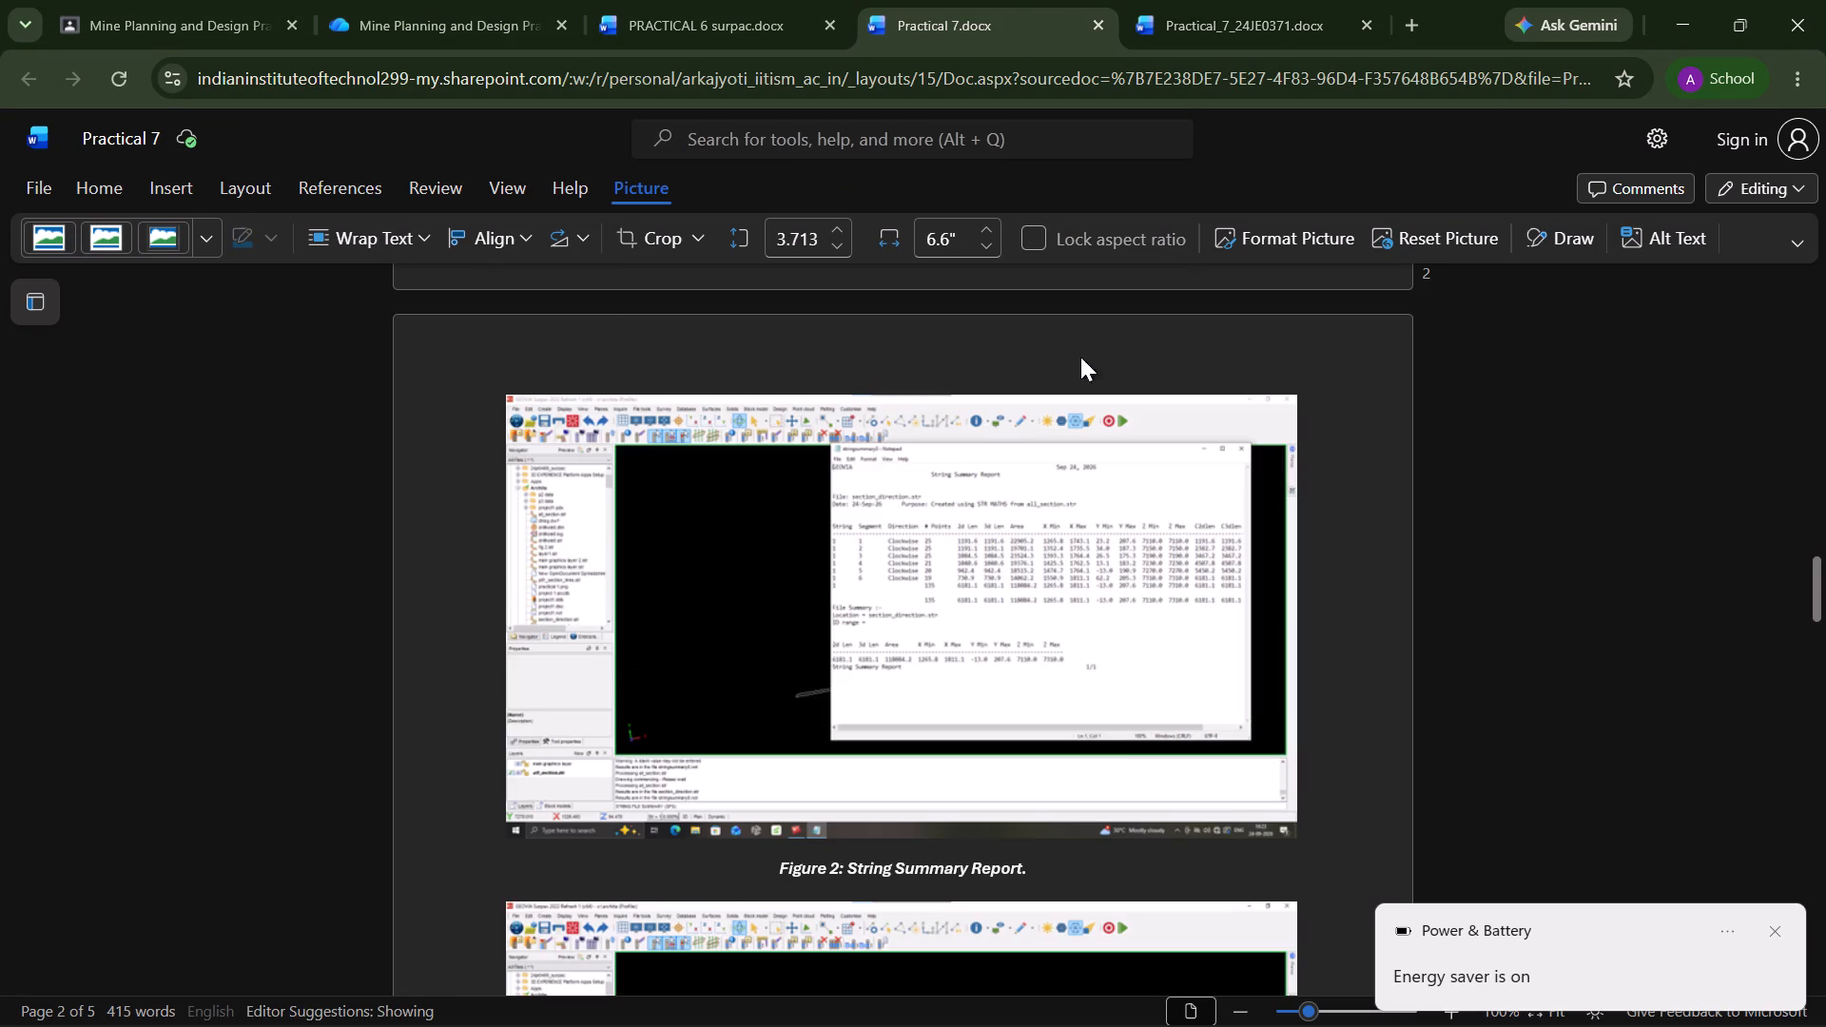
pyautogui.scroll(-9, 1118, 759)
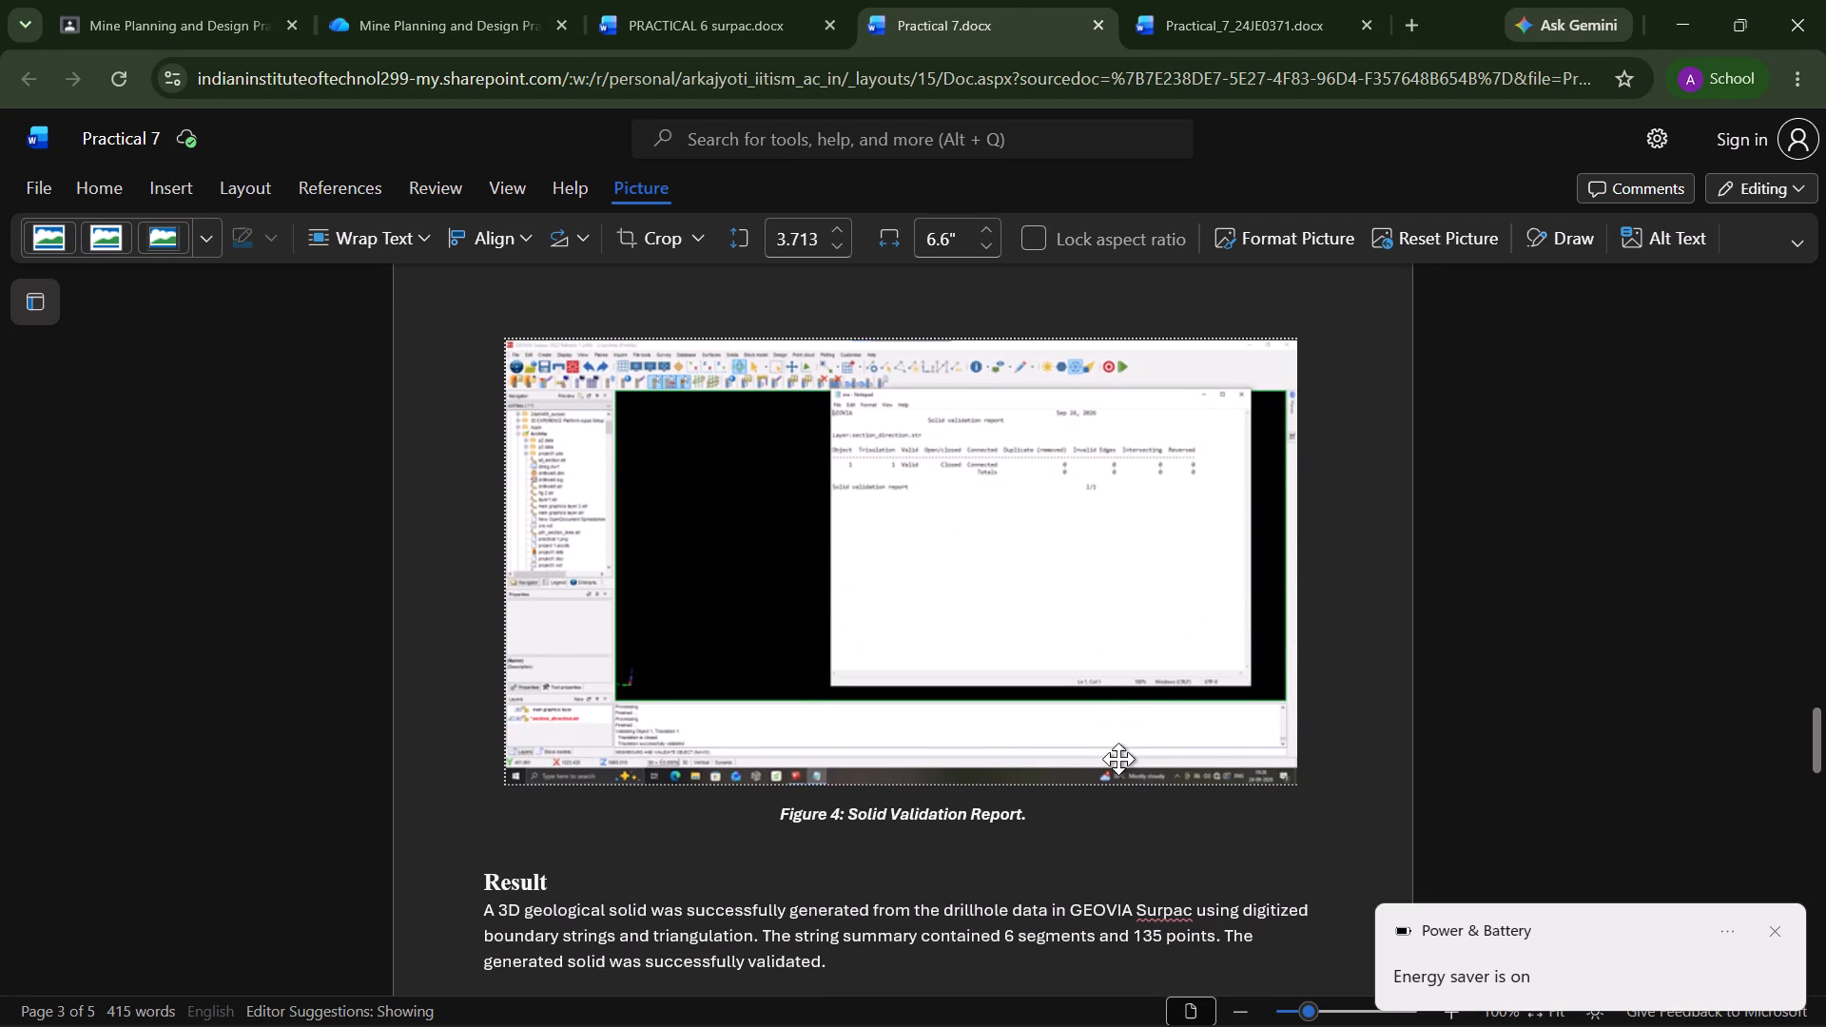
pyautogui.click(1188, 2)
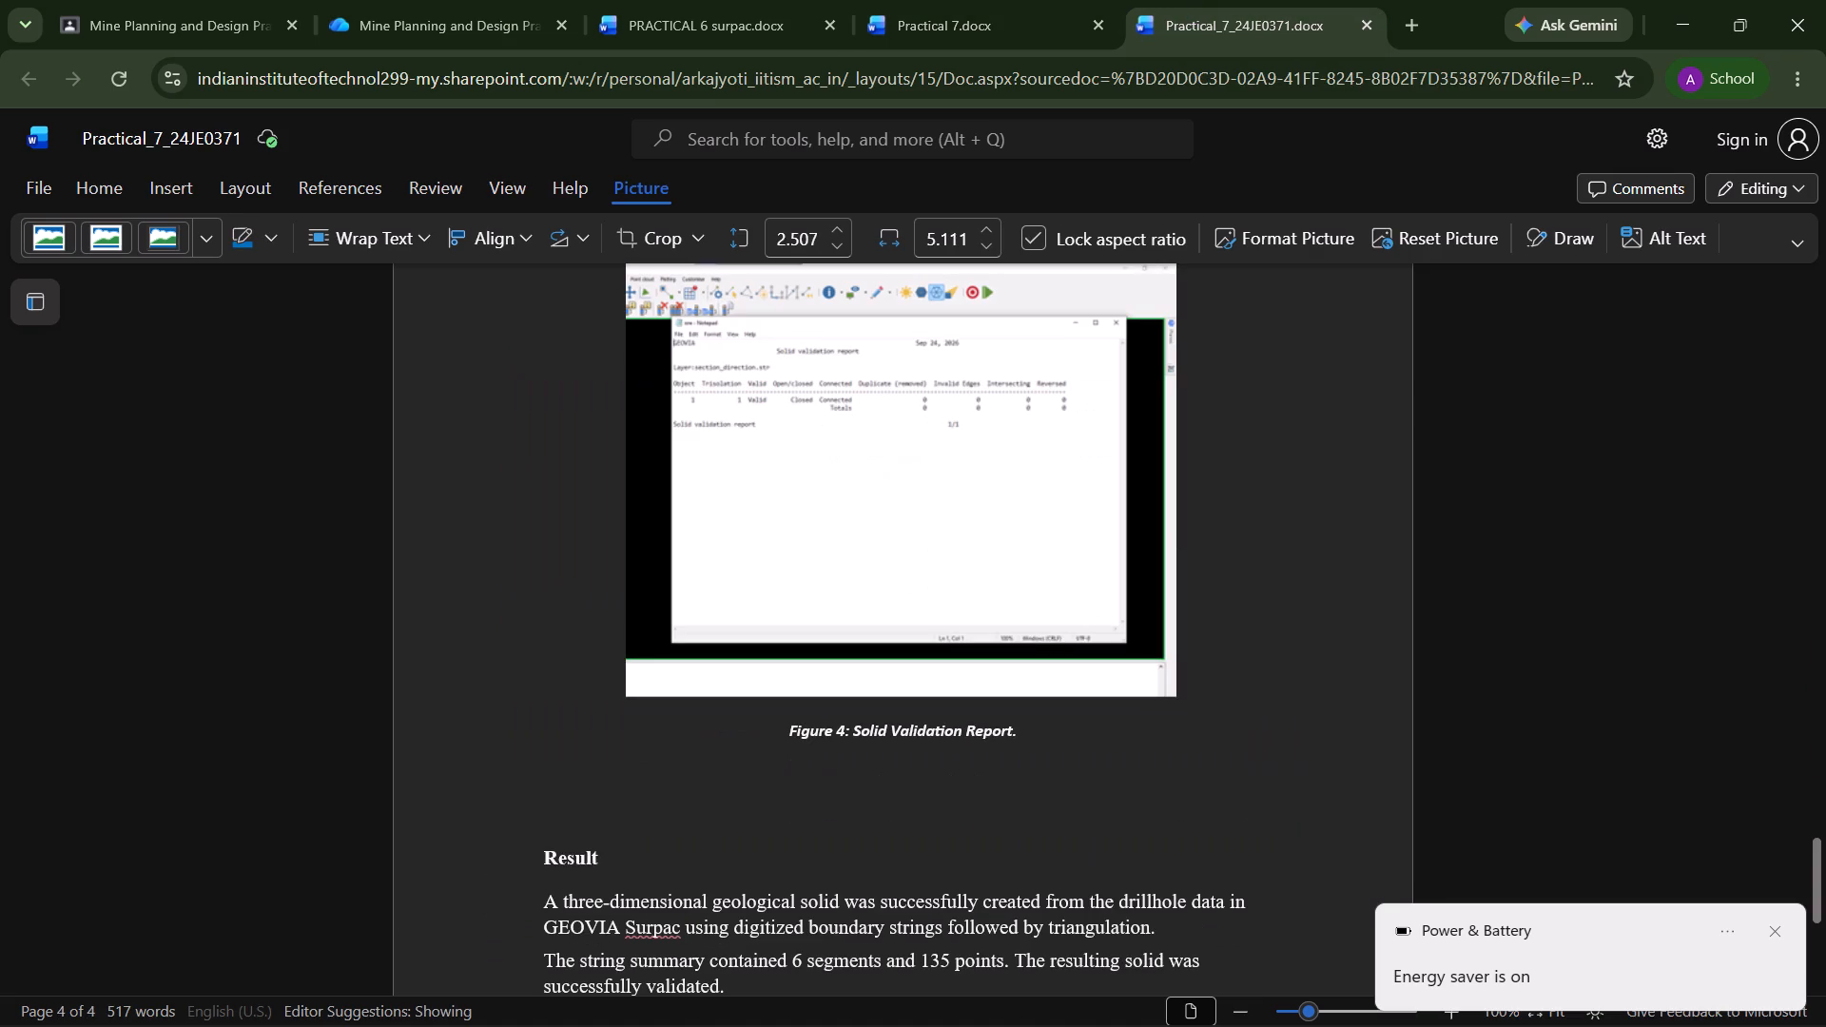
pyautogui.click(901, 469)
pyautogui.rightClick(901, 469)
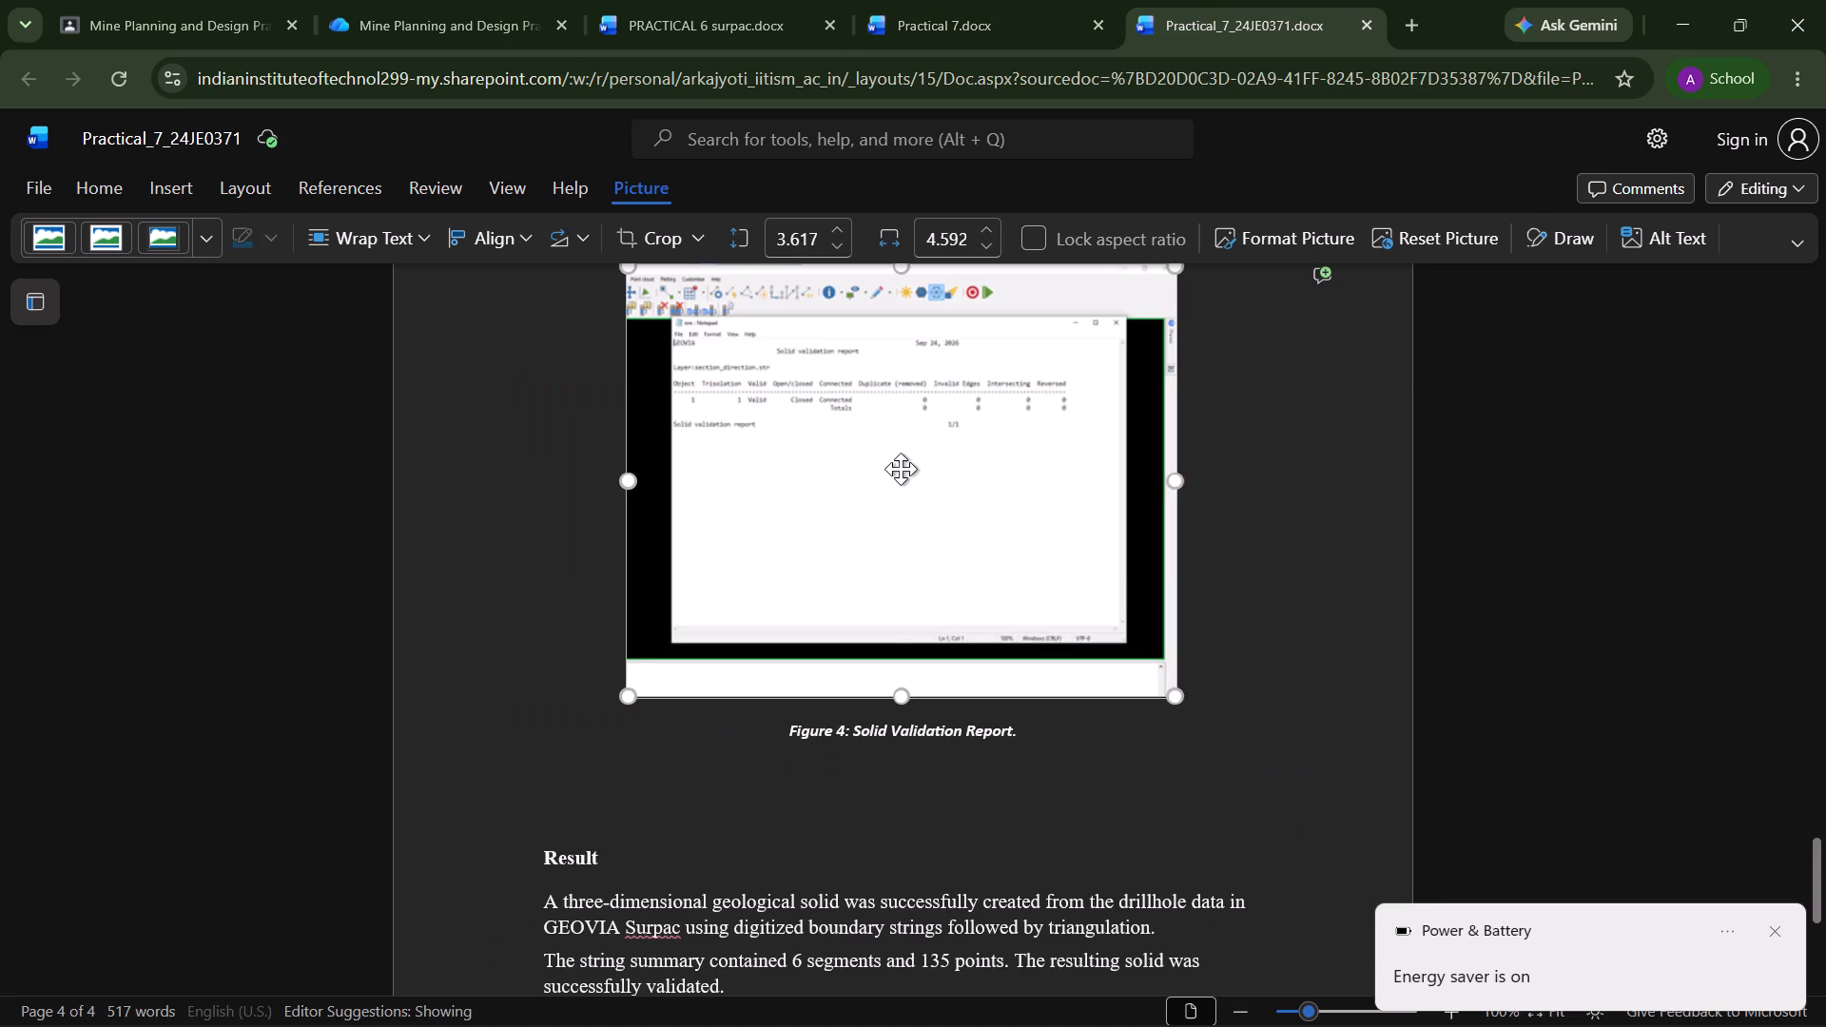
pyautogui.click(1005, 542)
pyautogui.hotkey('alt', 'Tab')
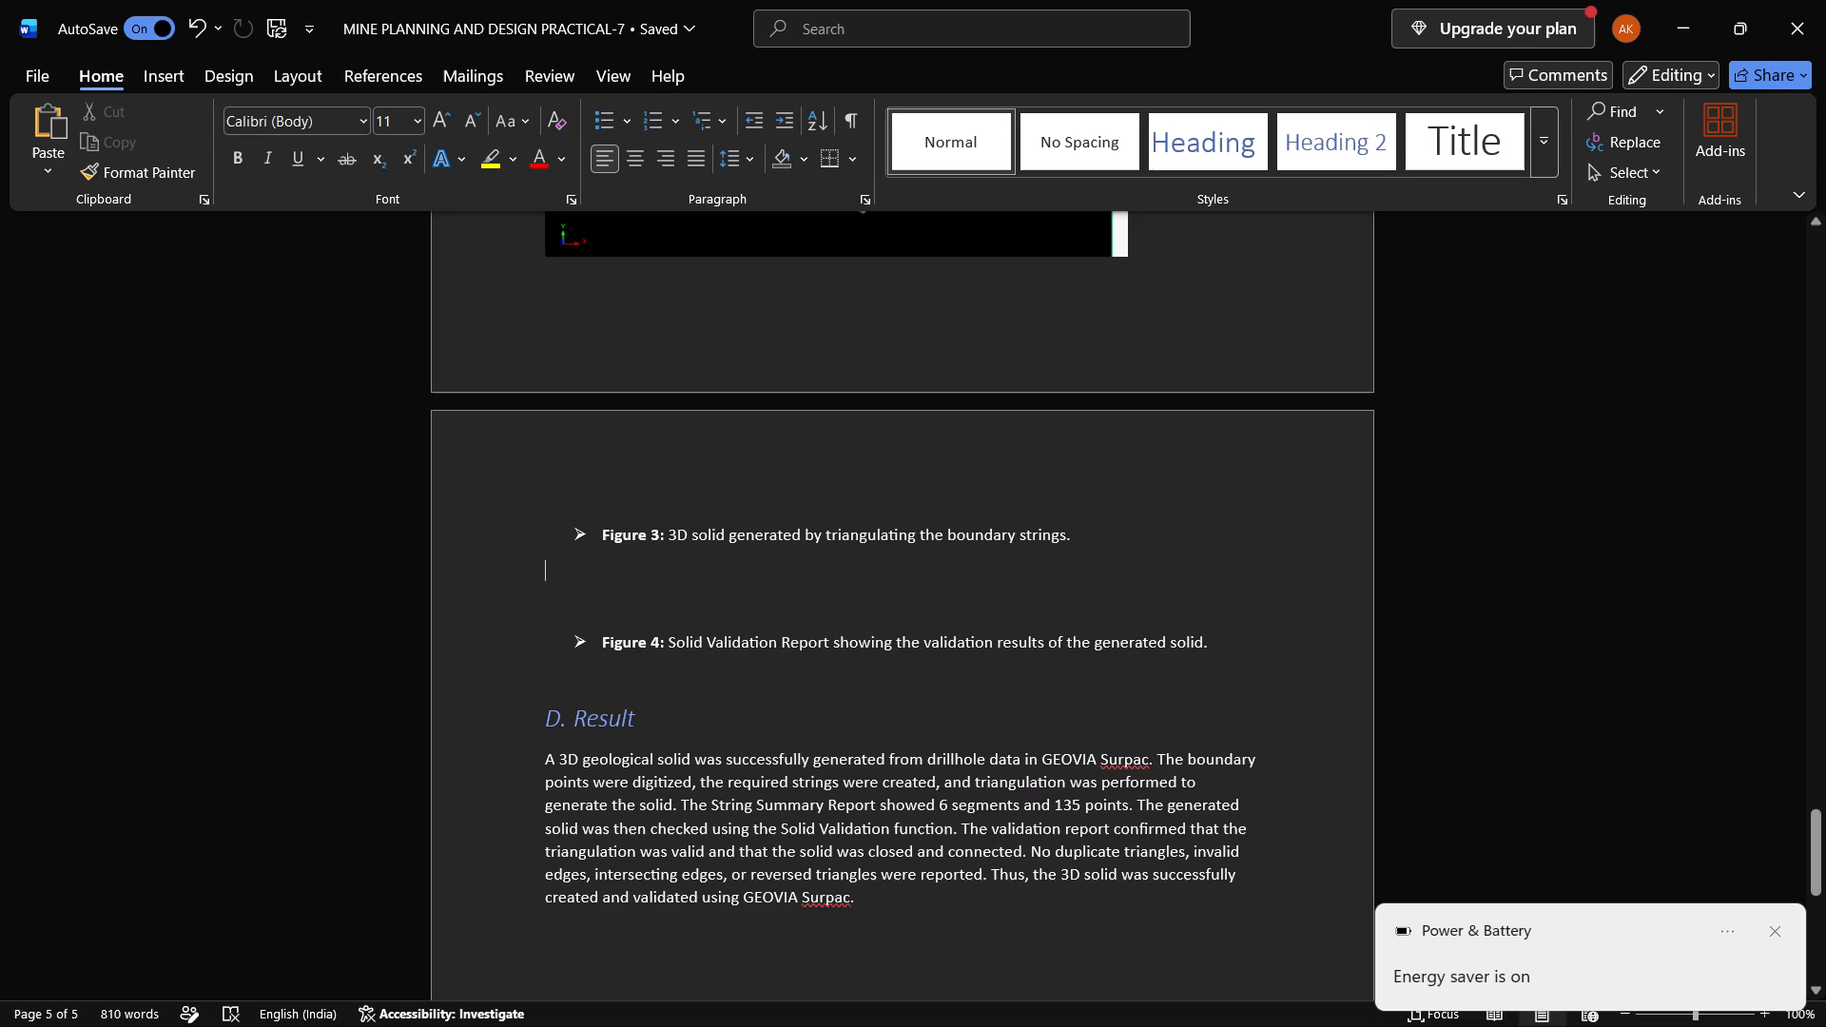
pyautogui.hotkey('ctrl', 'v')
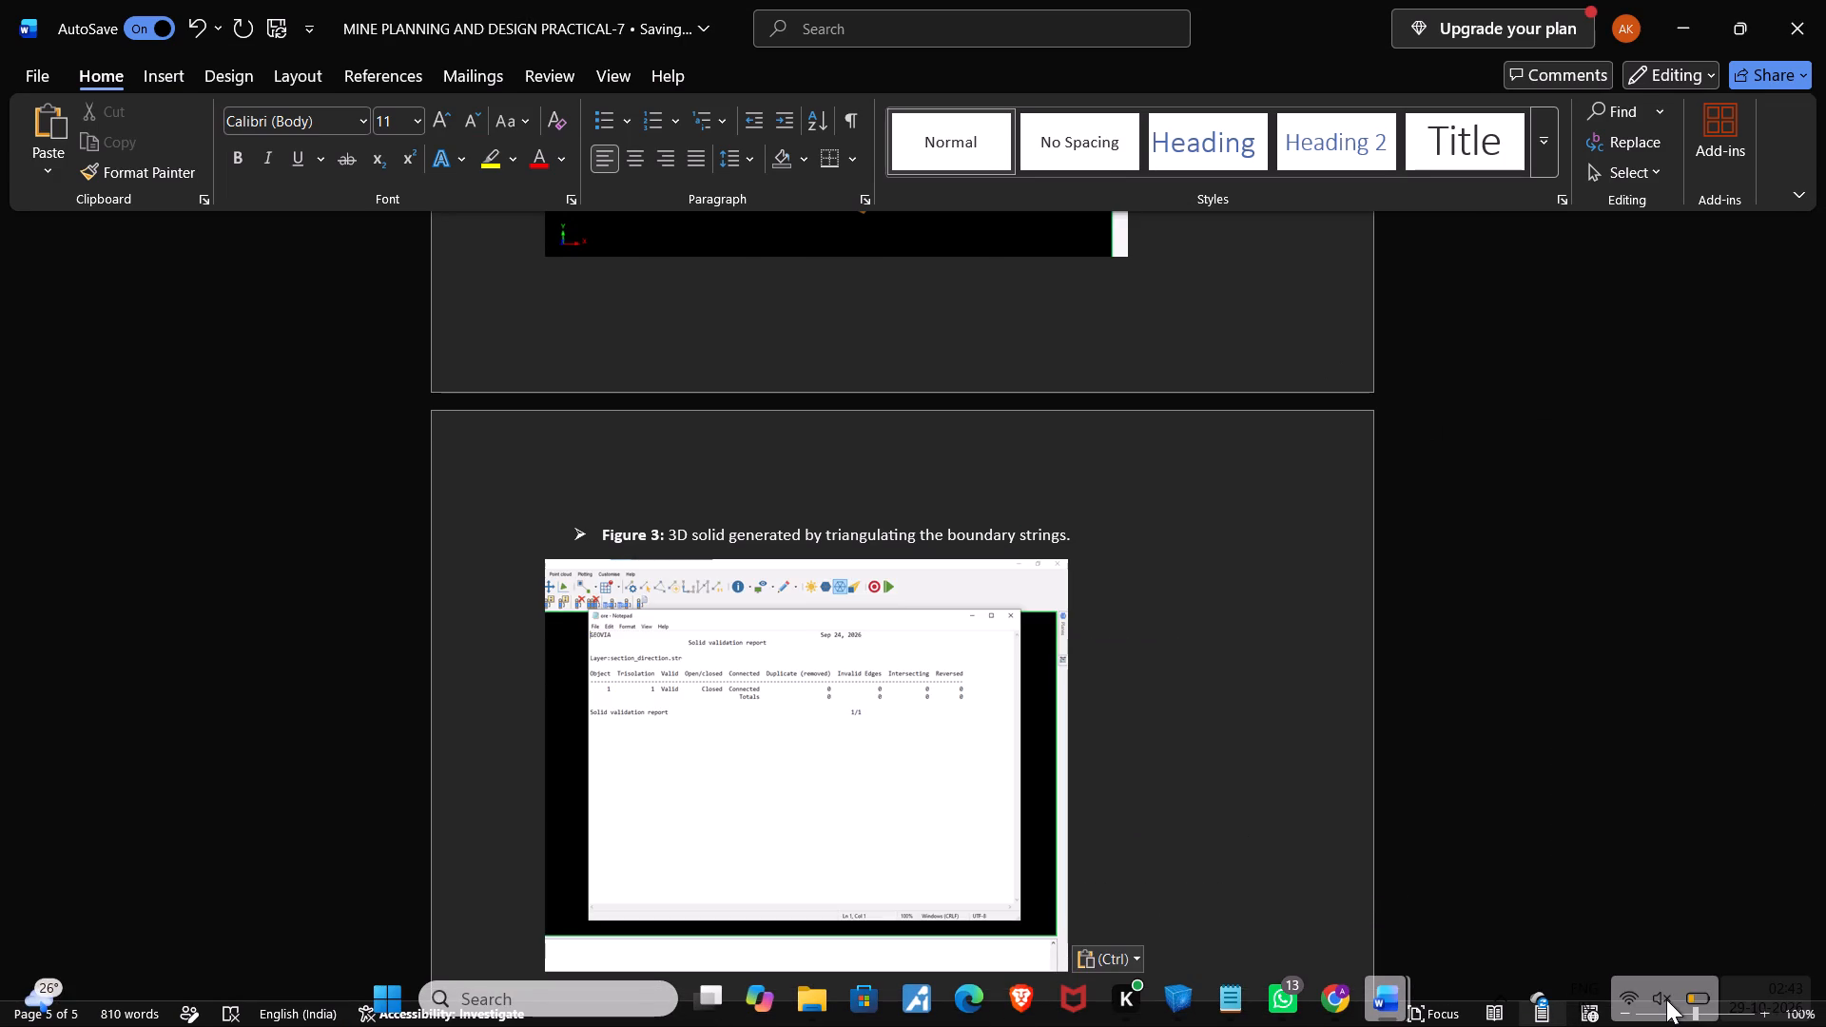
# Turn off Energy saver in the Windows quick settings and return to the Word report.
pyautogui.click(1666, 999)
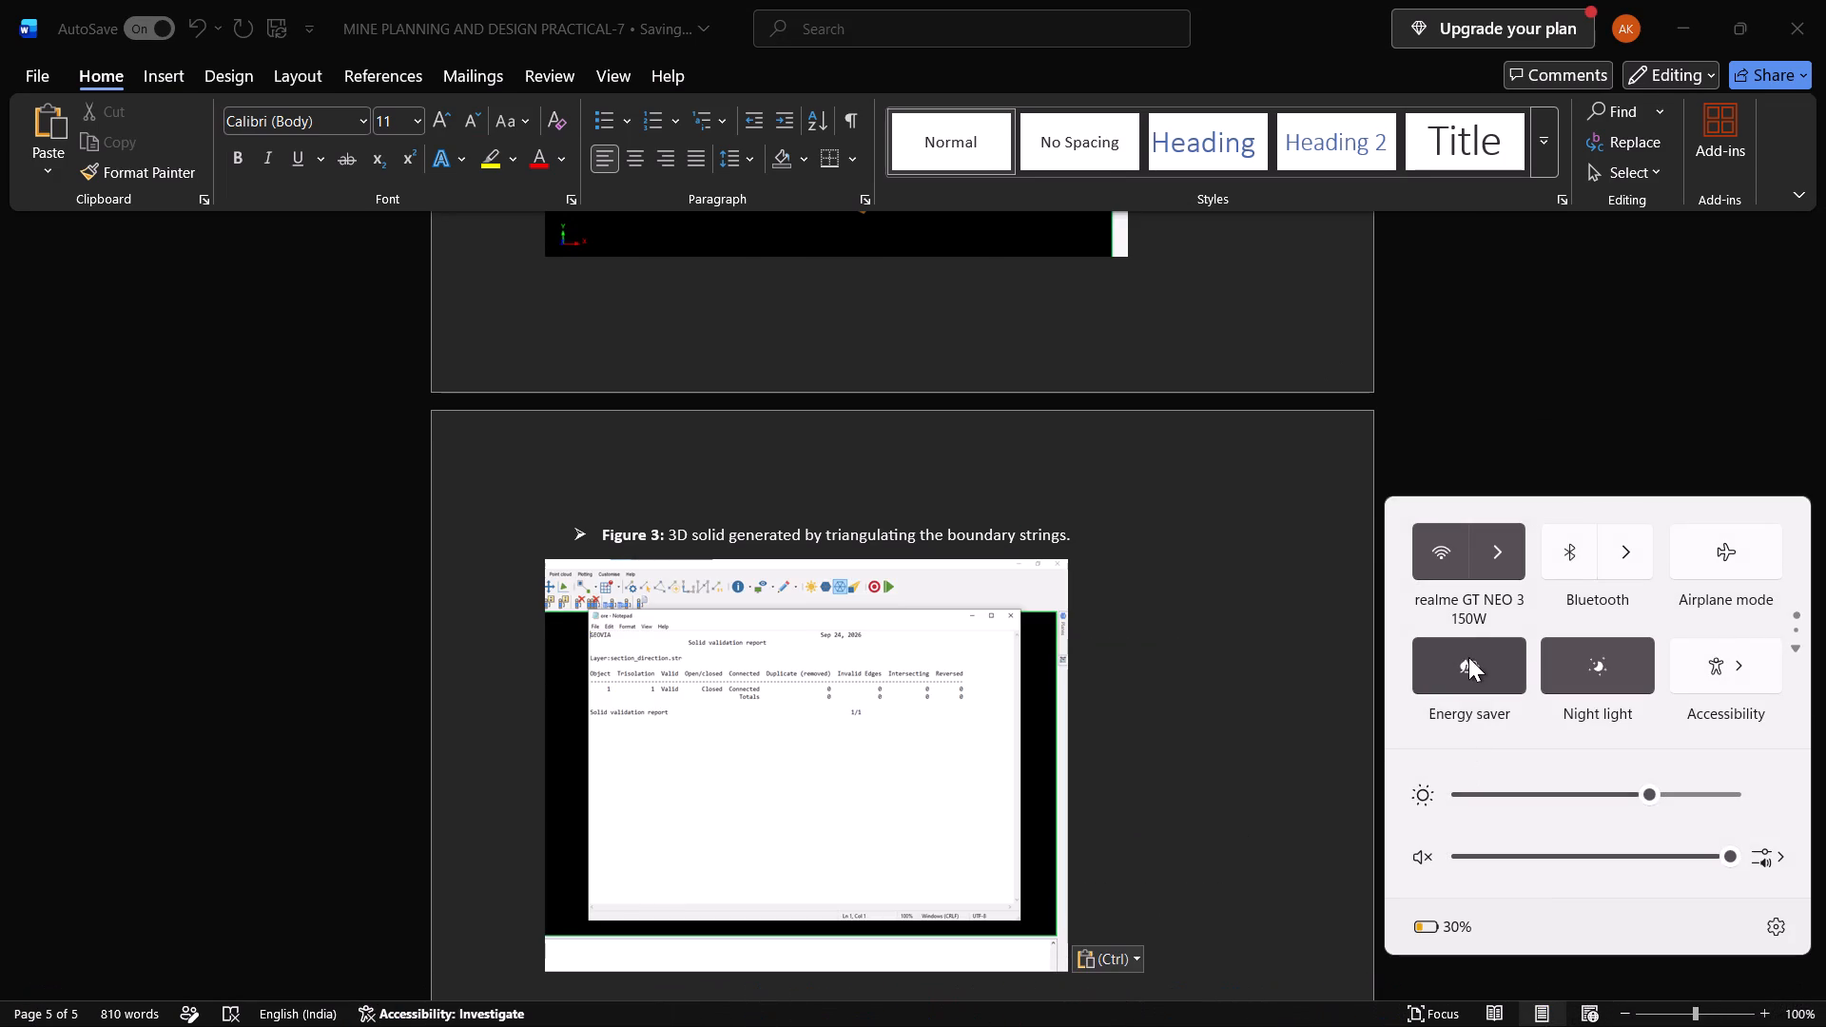
pyautogui.click(1468, 657)
pyautogui.click(1156, 686)
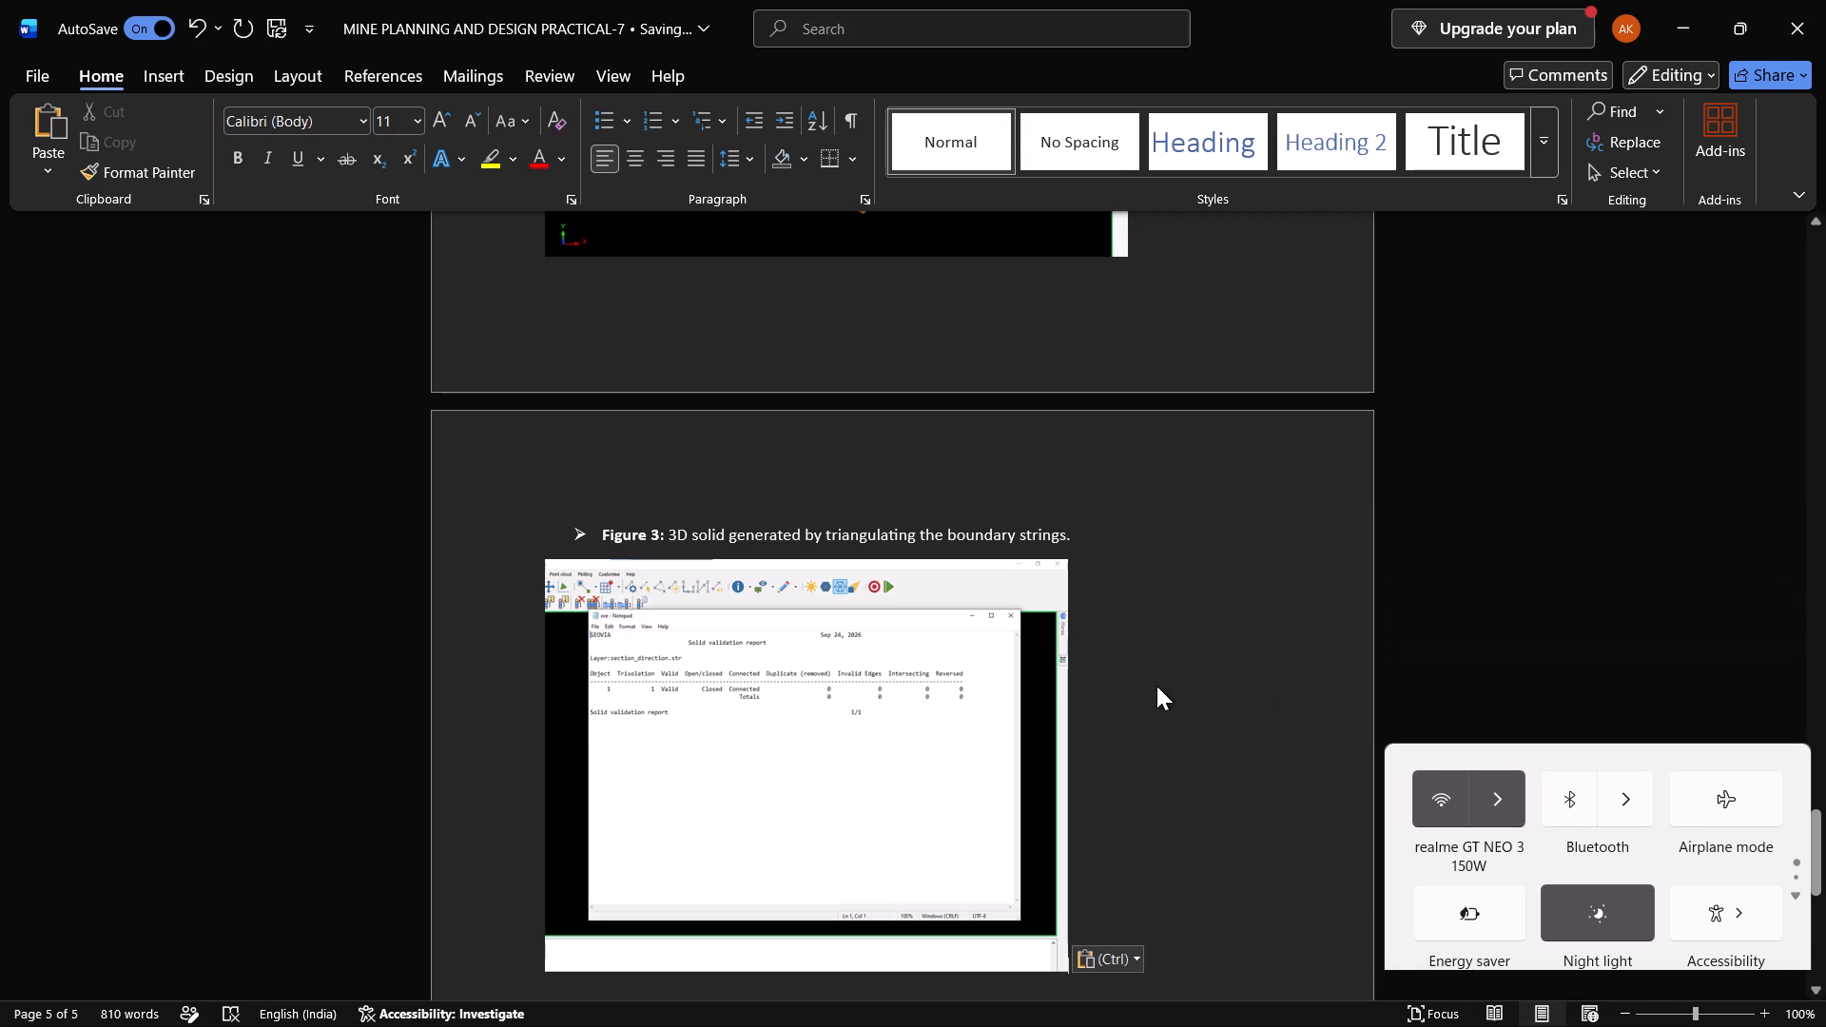
# Crop the thin green strip off the left edge of the Figure 1 boundary strings picture.
pyautogui.scroll(18, 1156, 686)
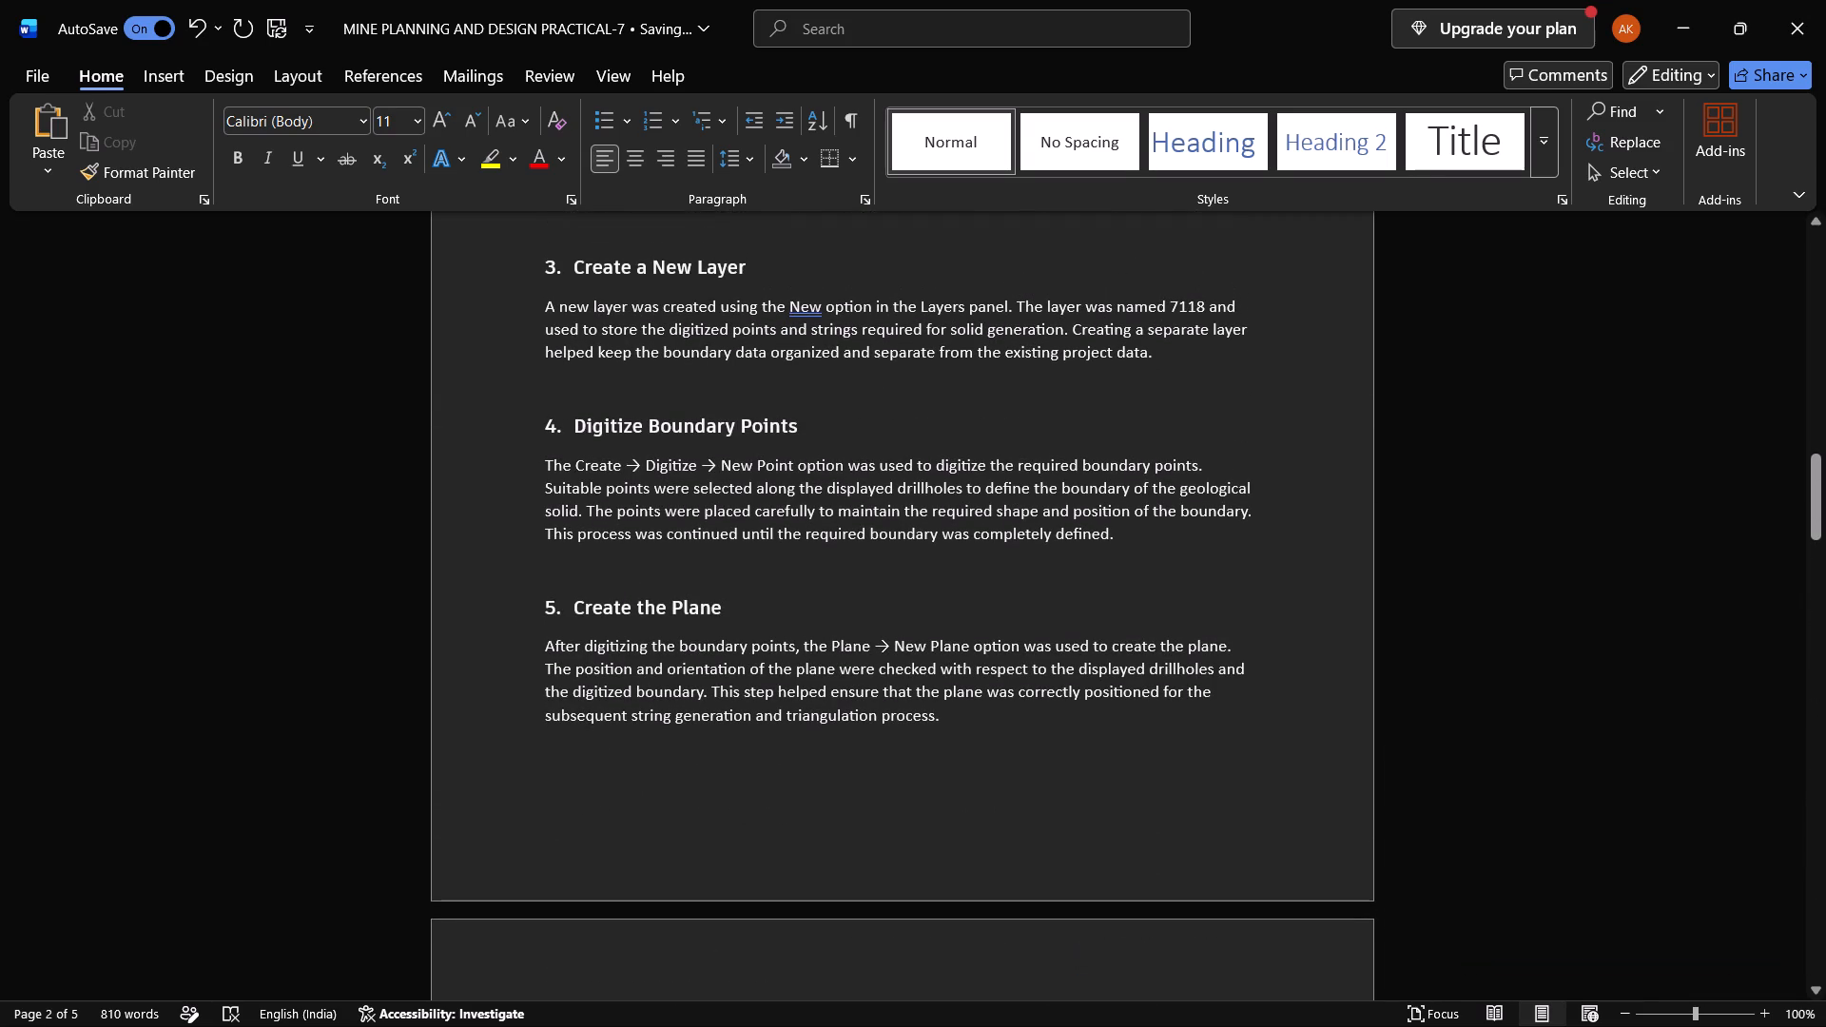
pyautogui.scroll(-3, 1156, 686)
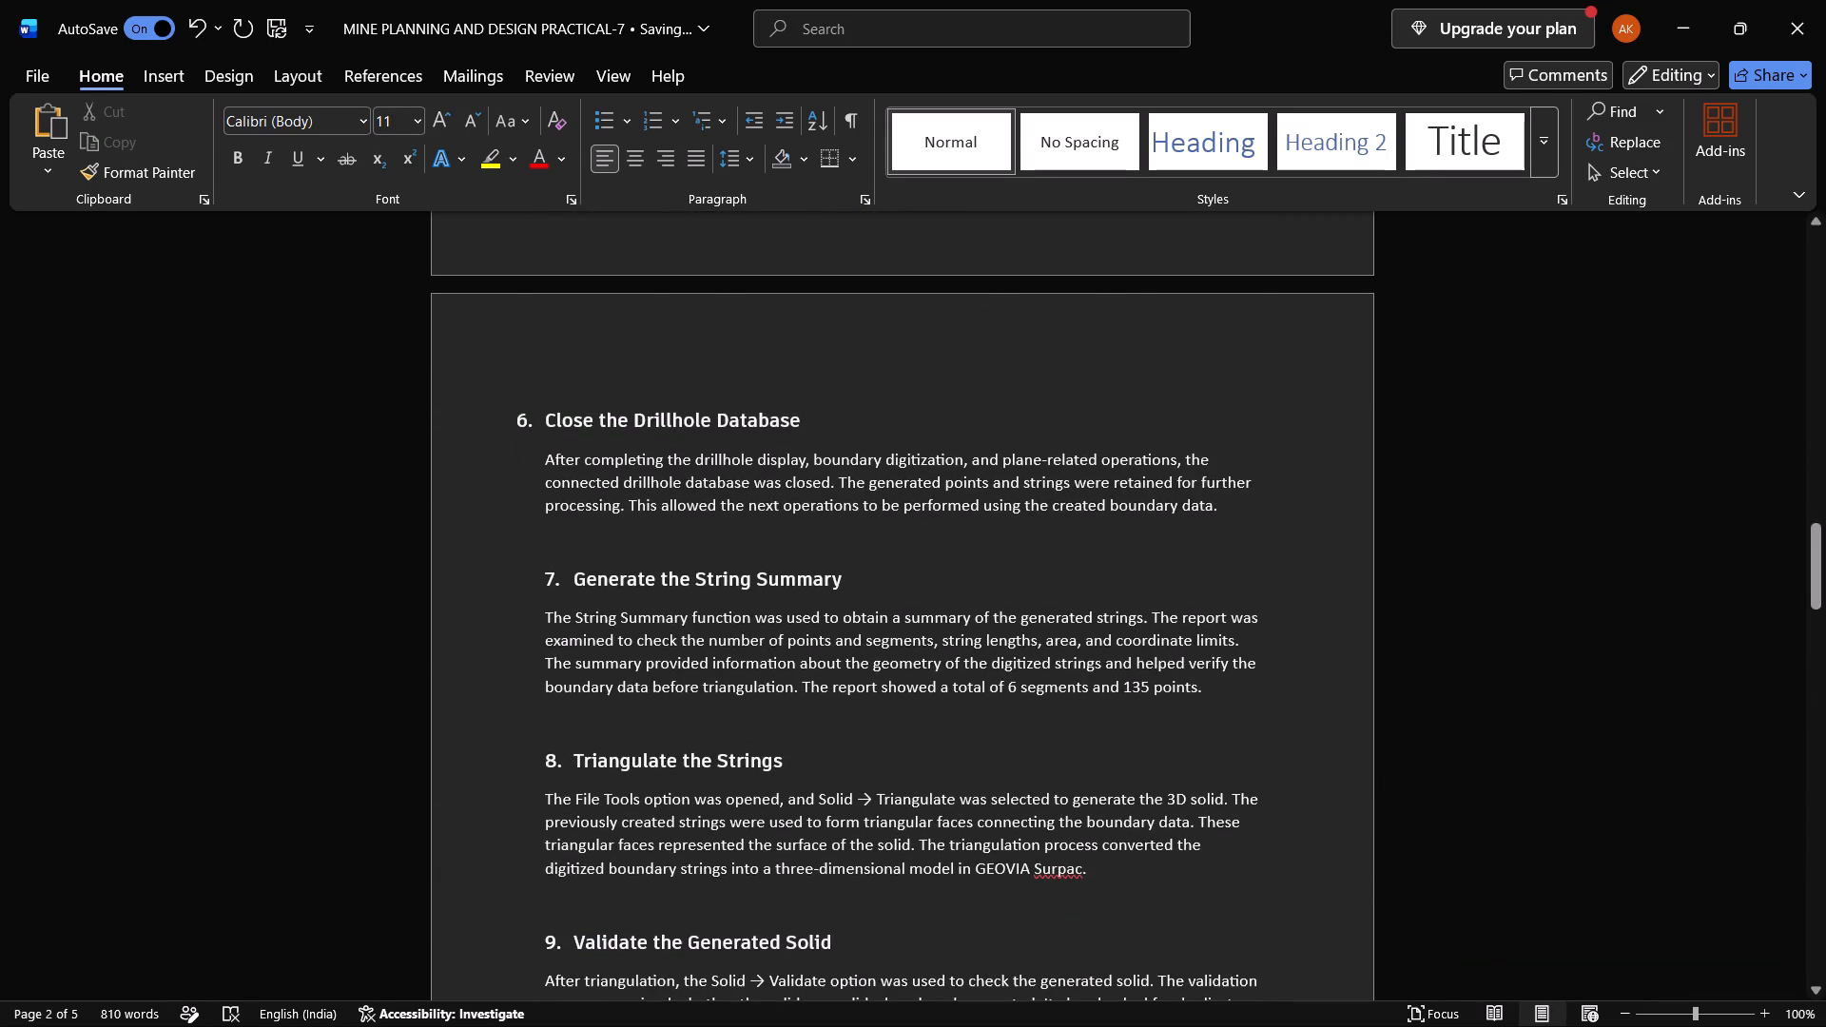
pyautogui.scroll(-4, 1156, 686)
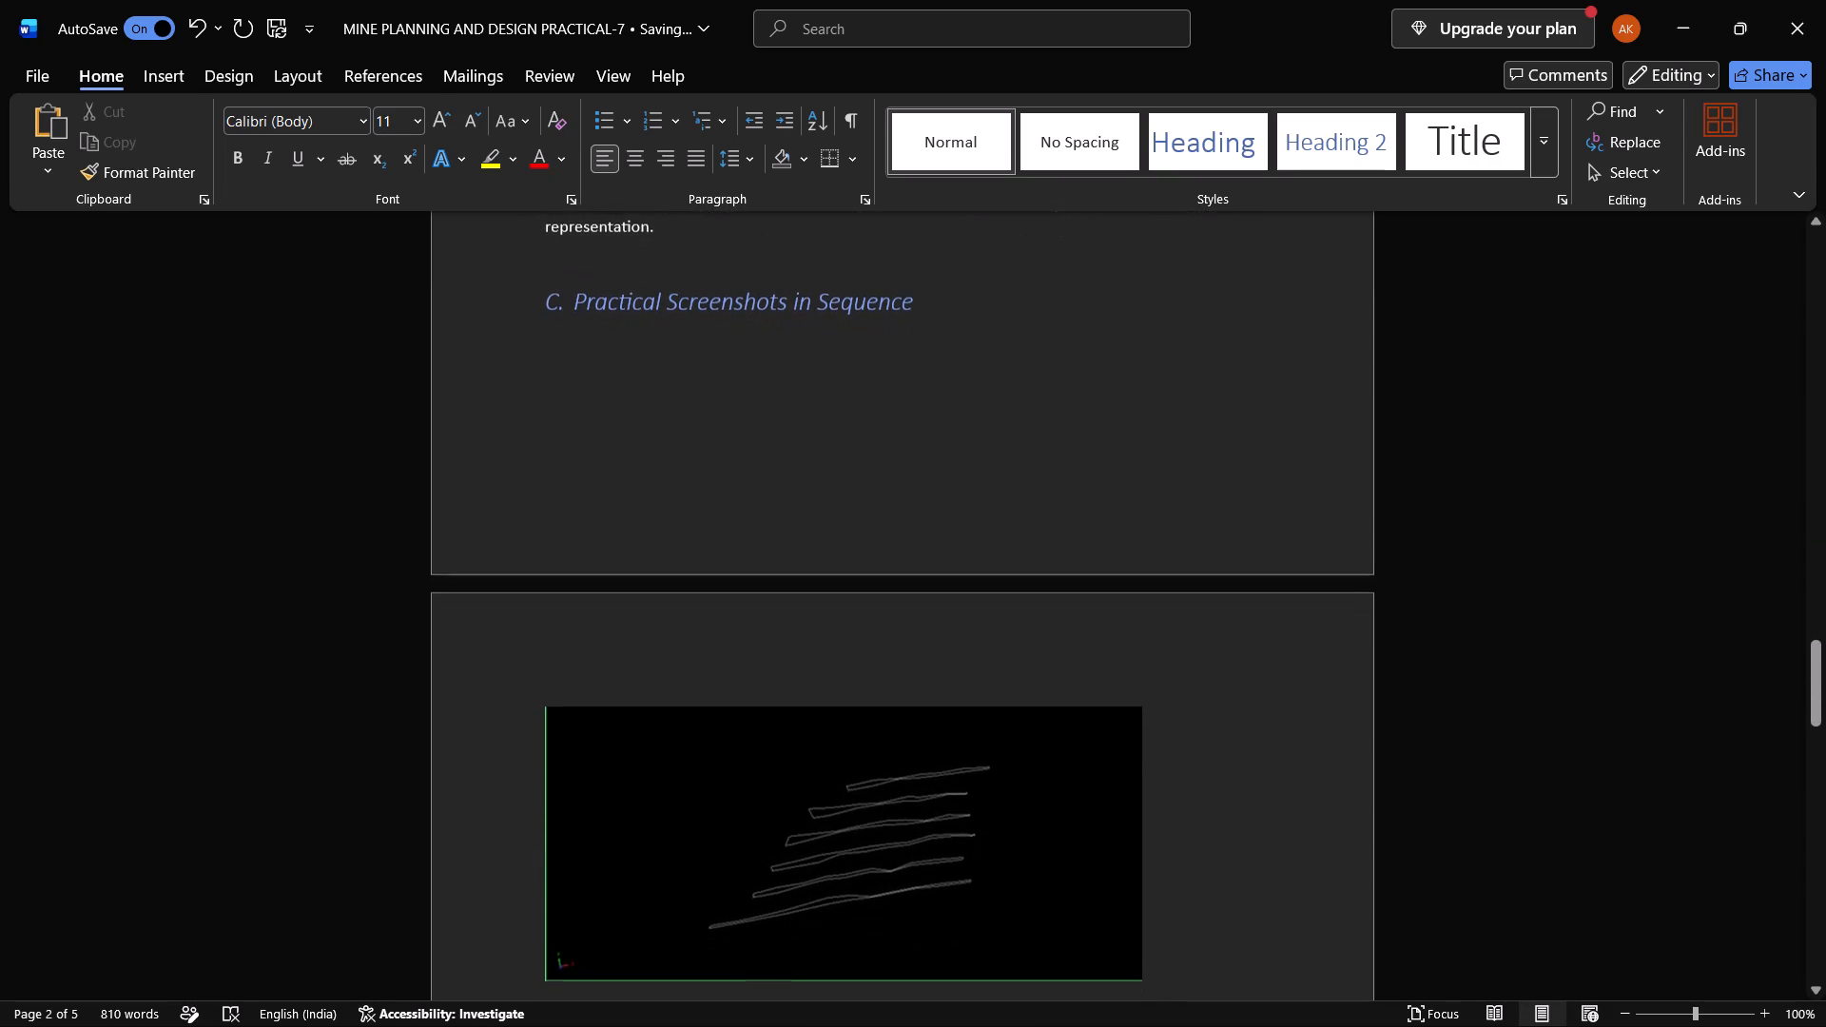
pyautogui.scroll(-2, 1156, 686)
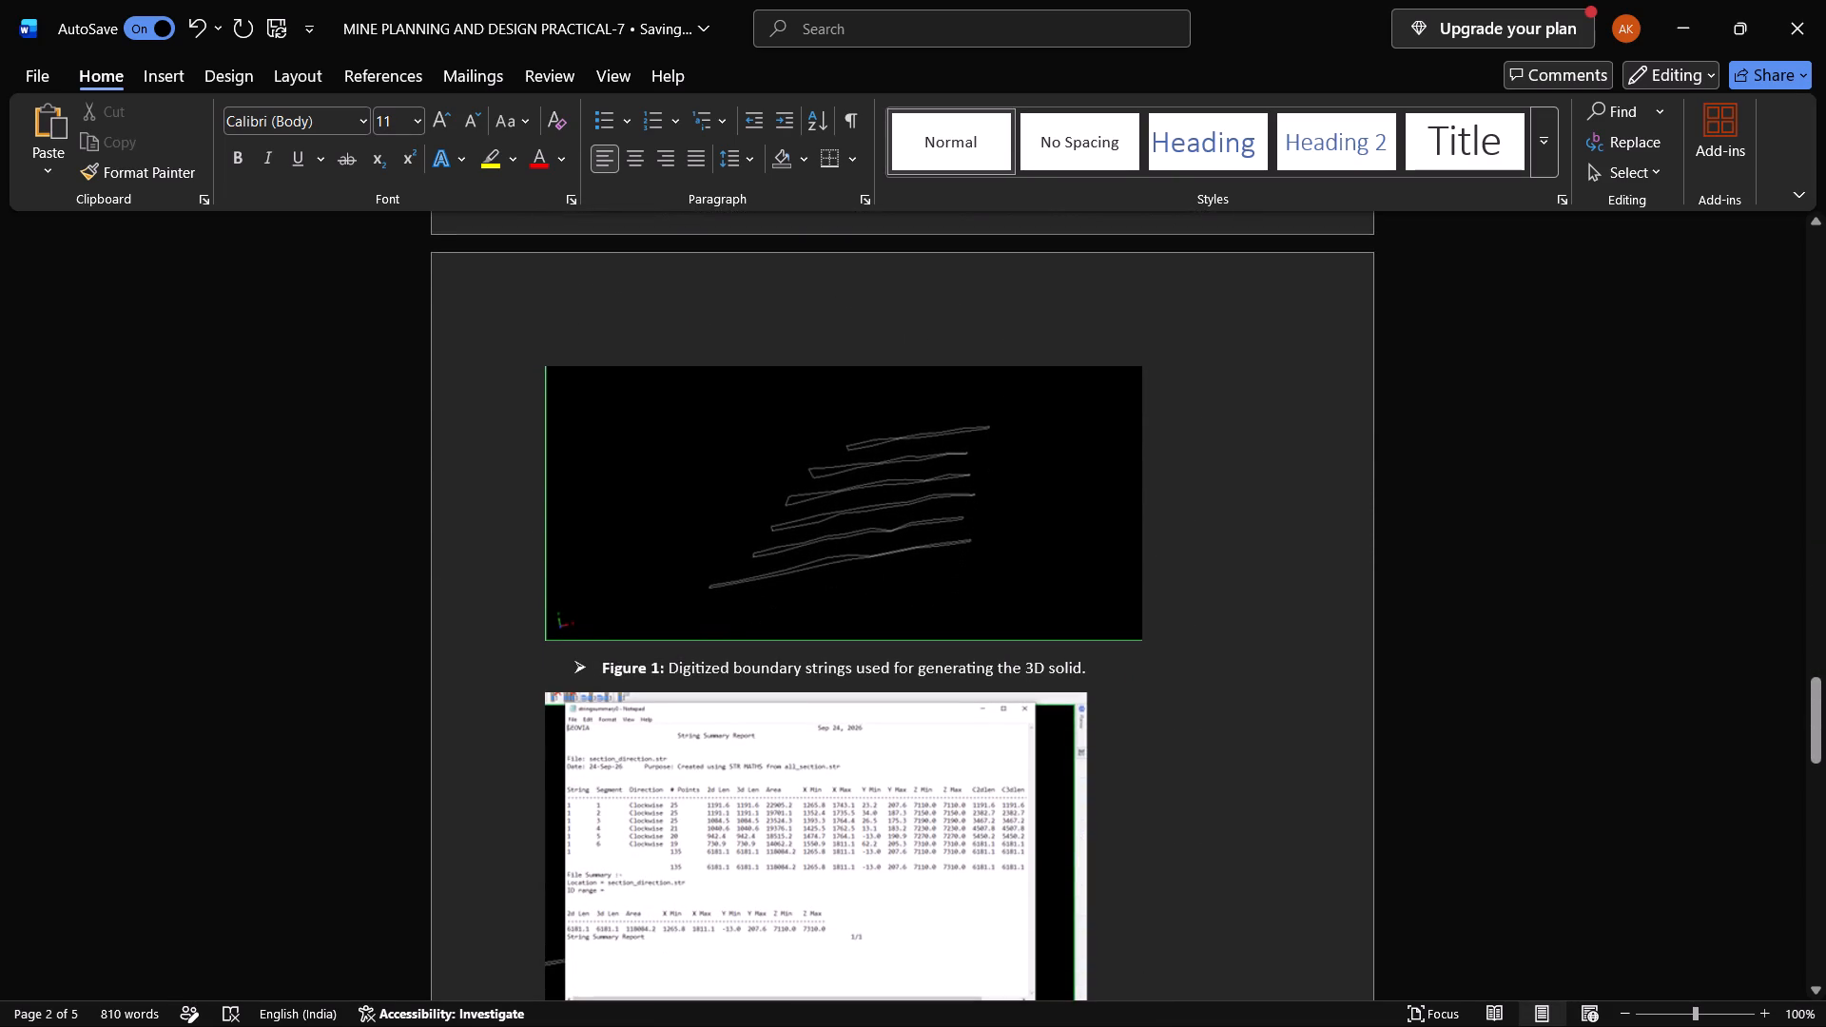
pyautogui.click(888, 532)
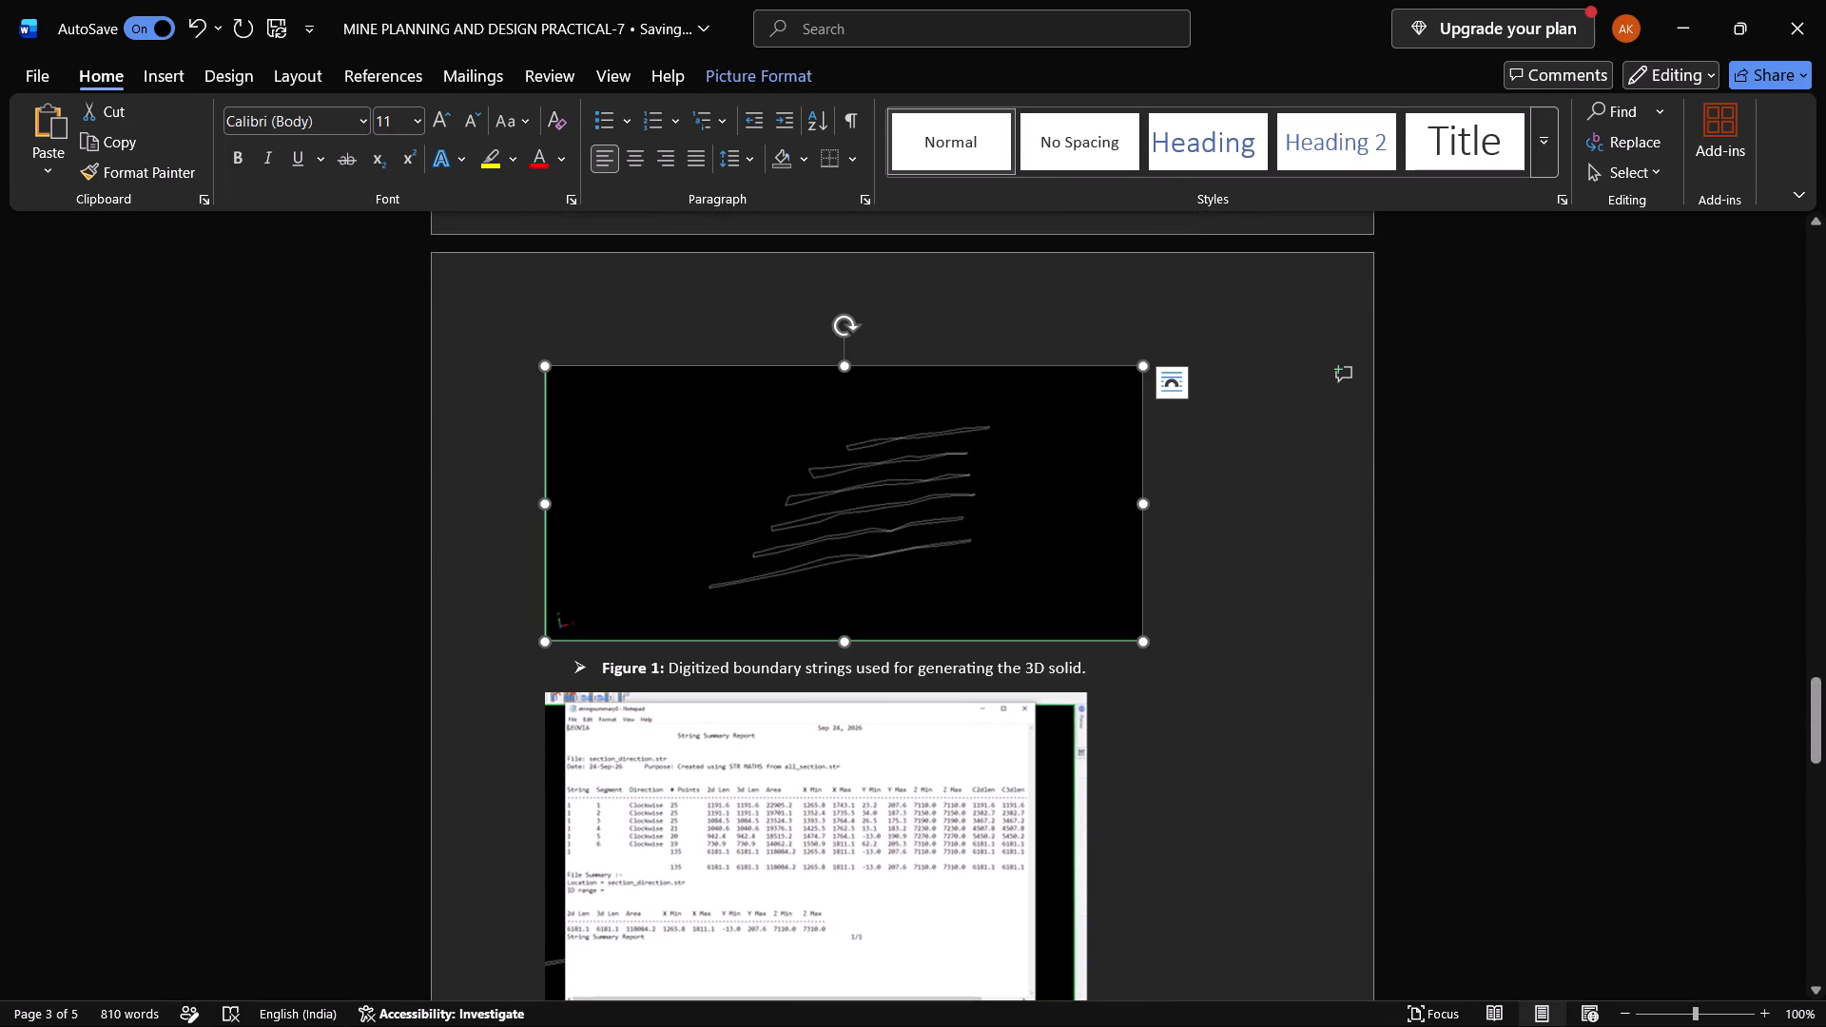
pyautogui.rightClick(938, 482)
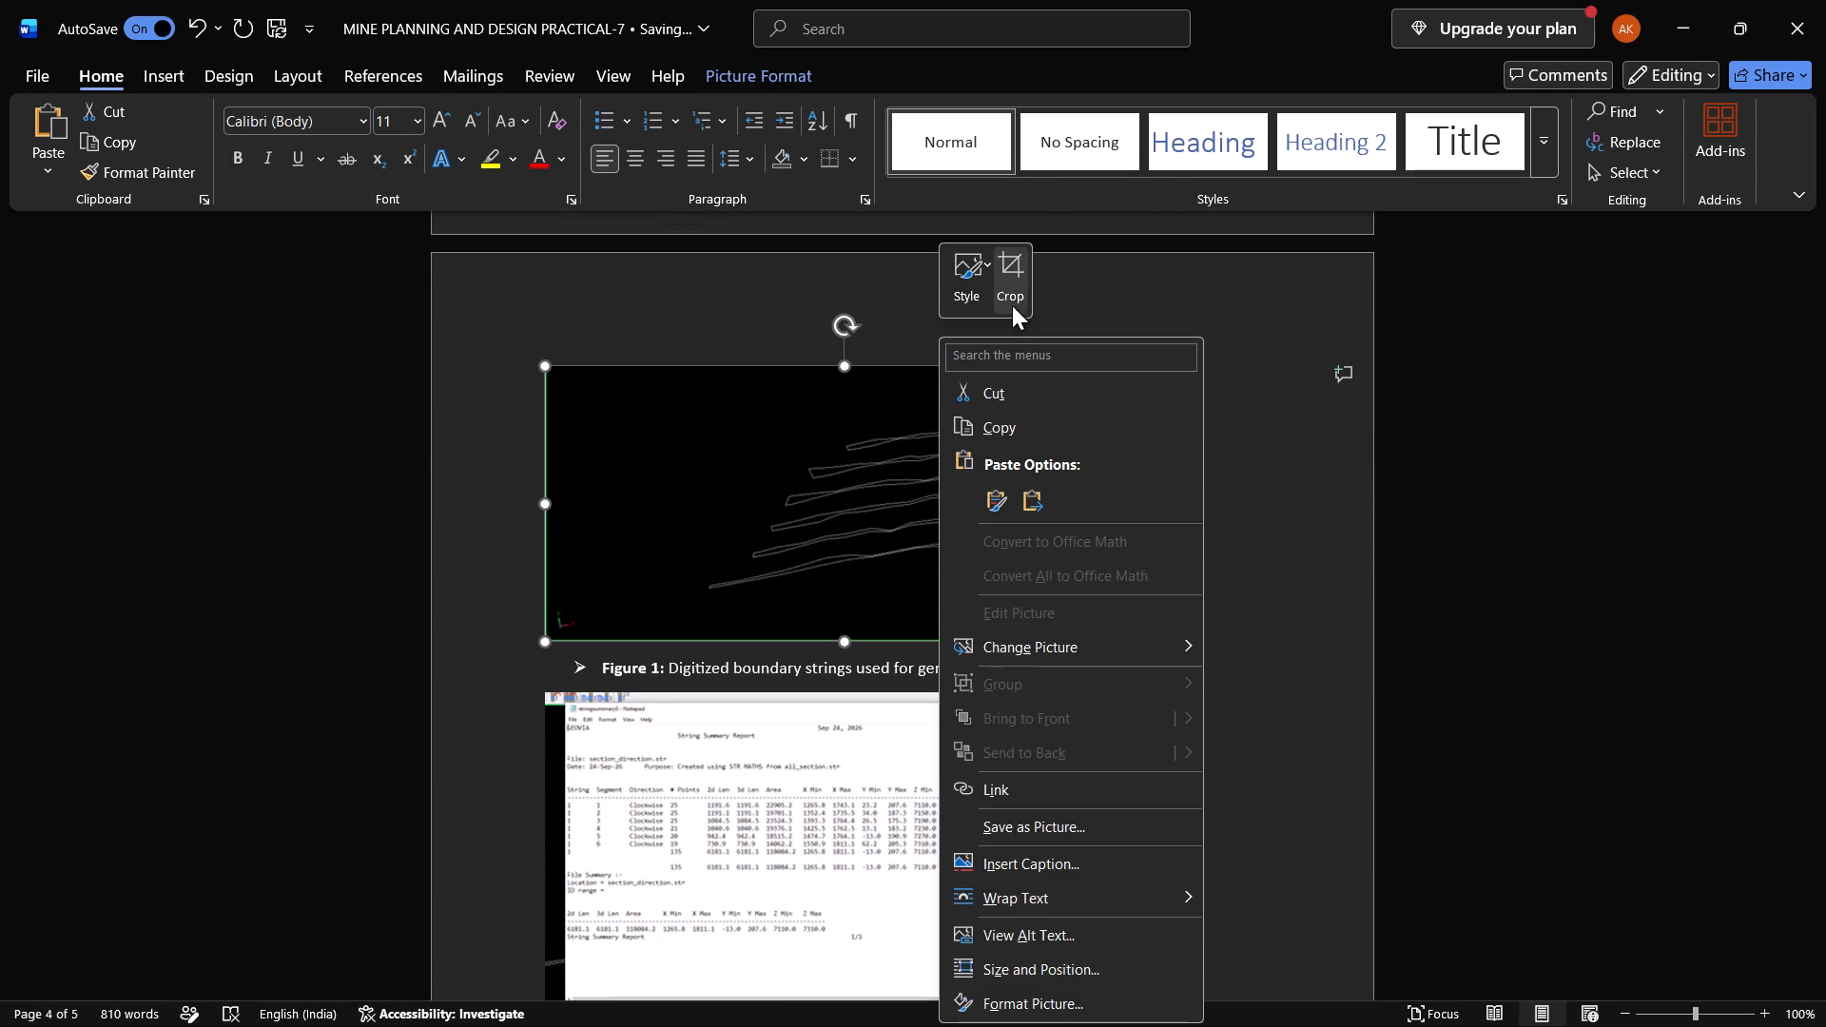
pyautogui.click(1013, 296)
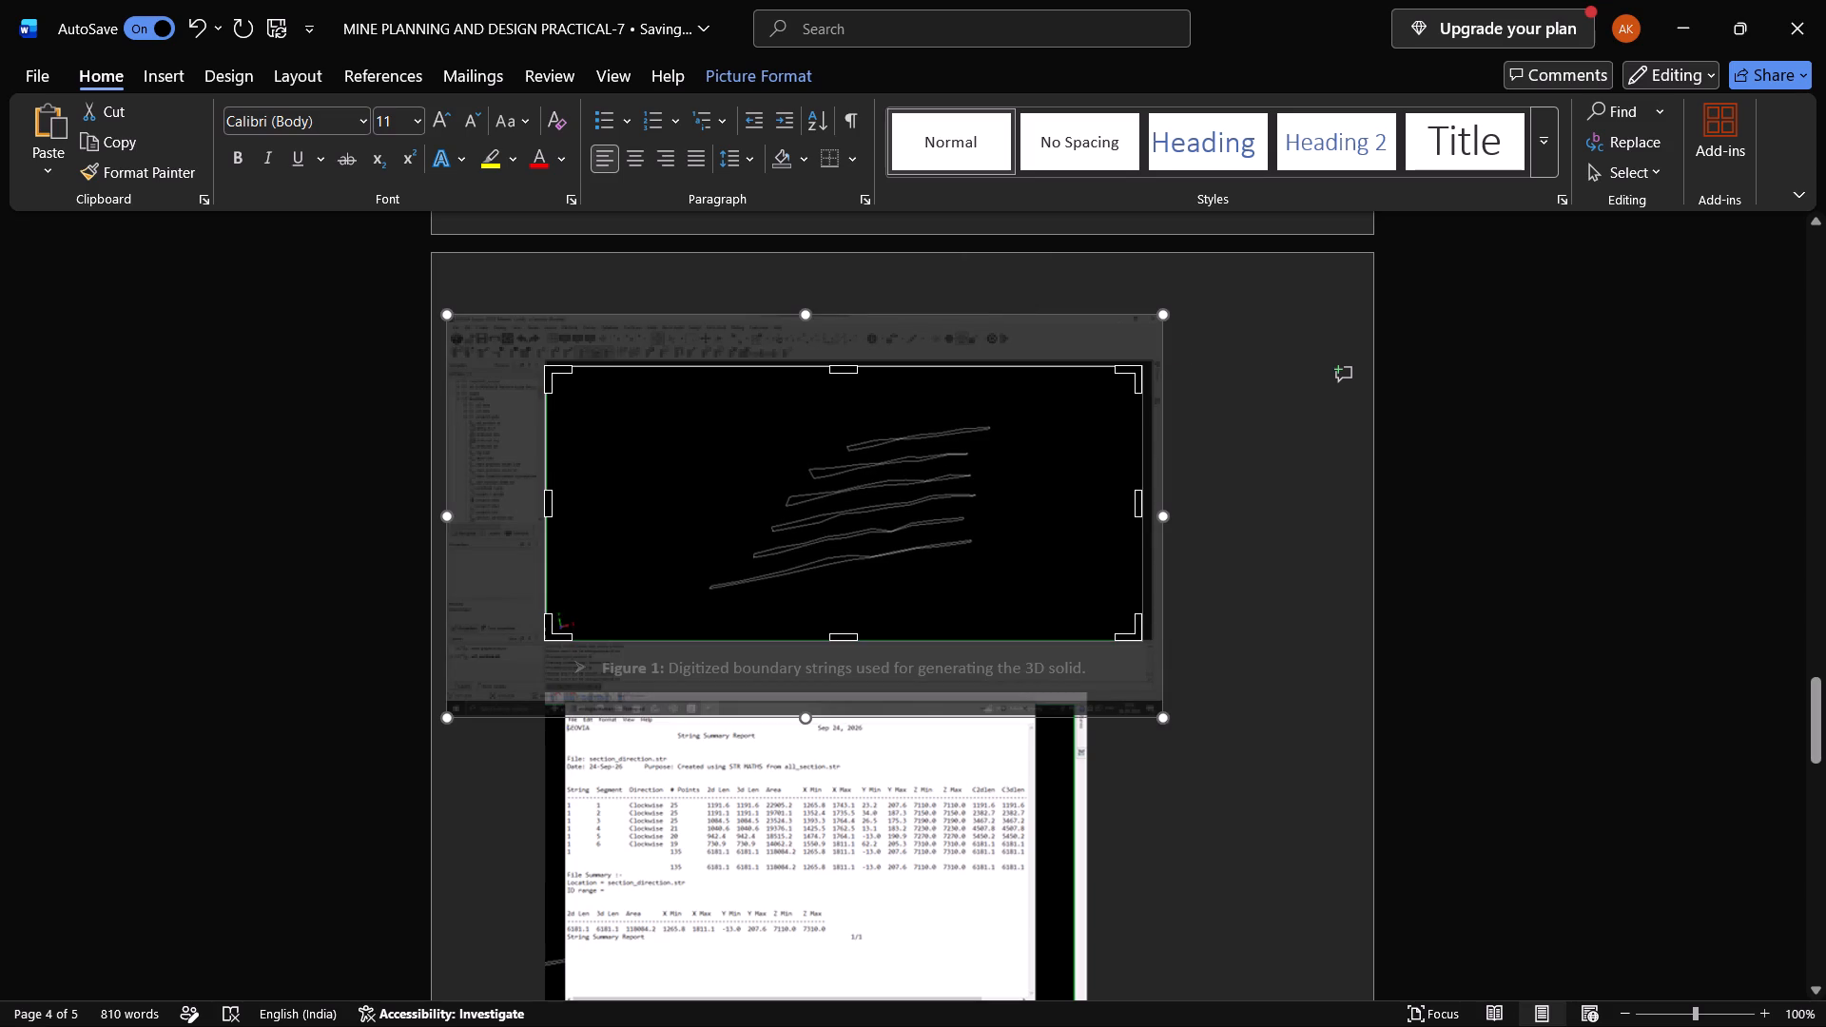
pyautogui.click(552, 516)
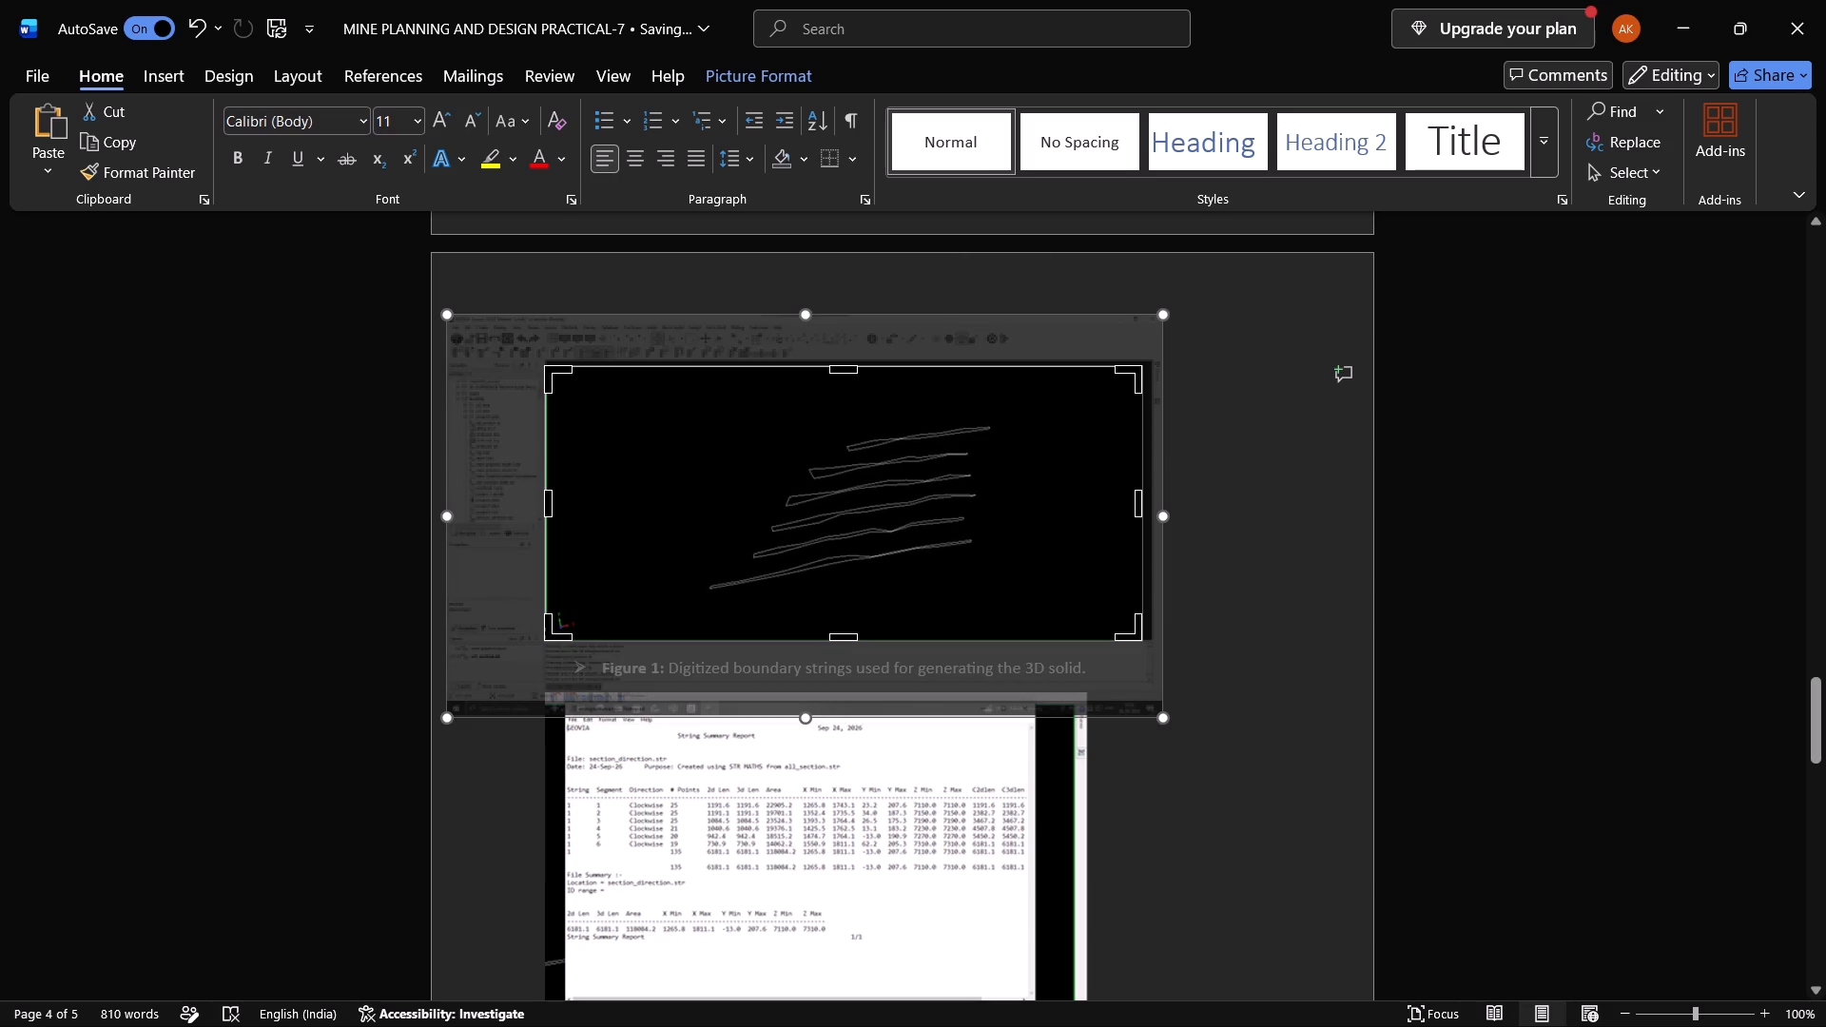
pyautogui.click(551, 503)
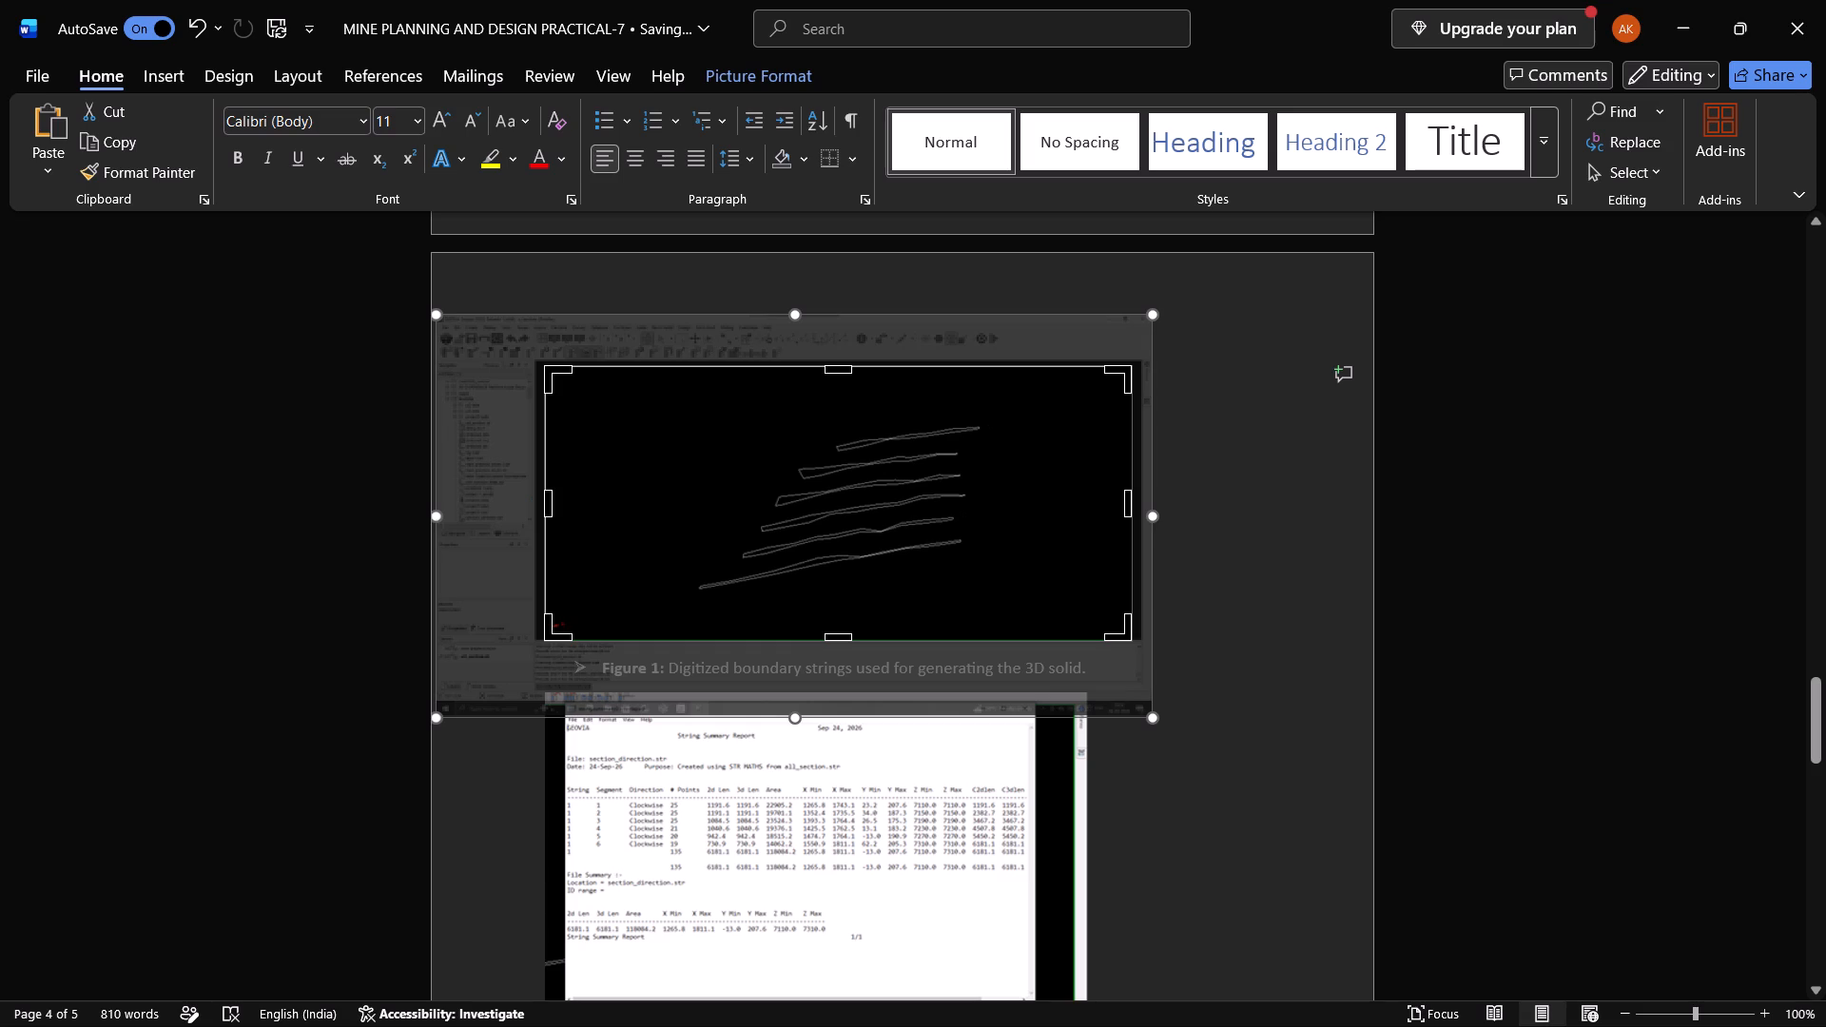
pyautogui.press('Return')
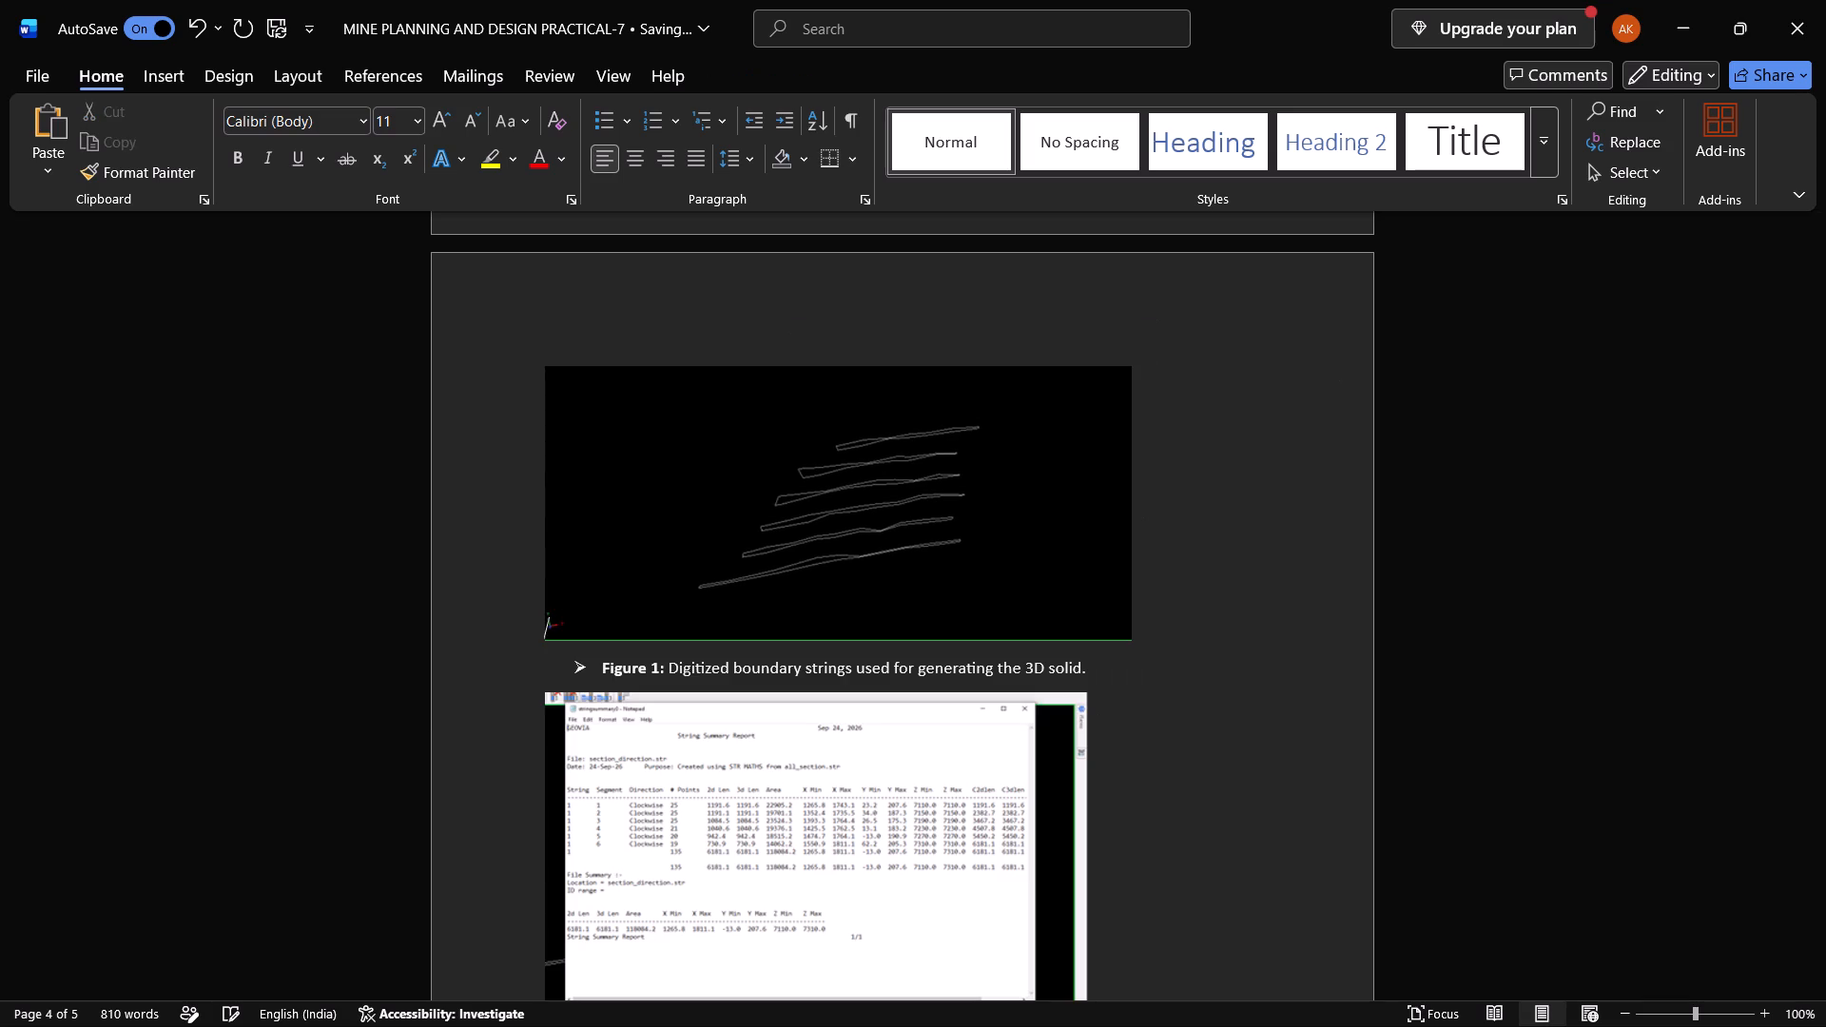
# Enlarge the Figure 1 boundary strings picture proportionally to nearly the full text width.
pyautogui.click(694, 529)
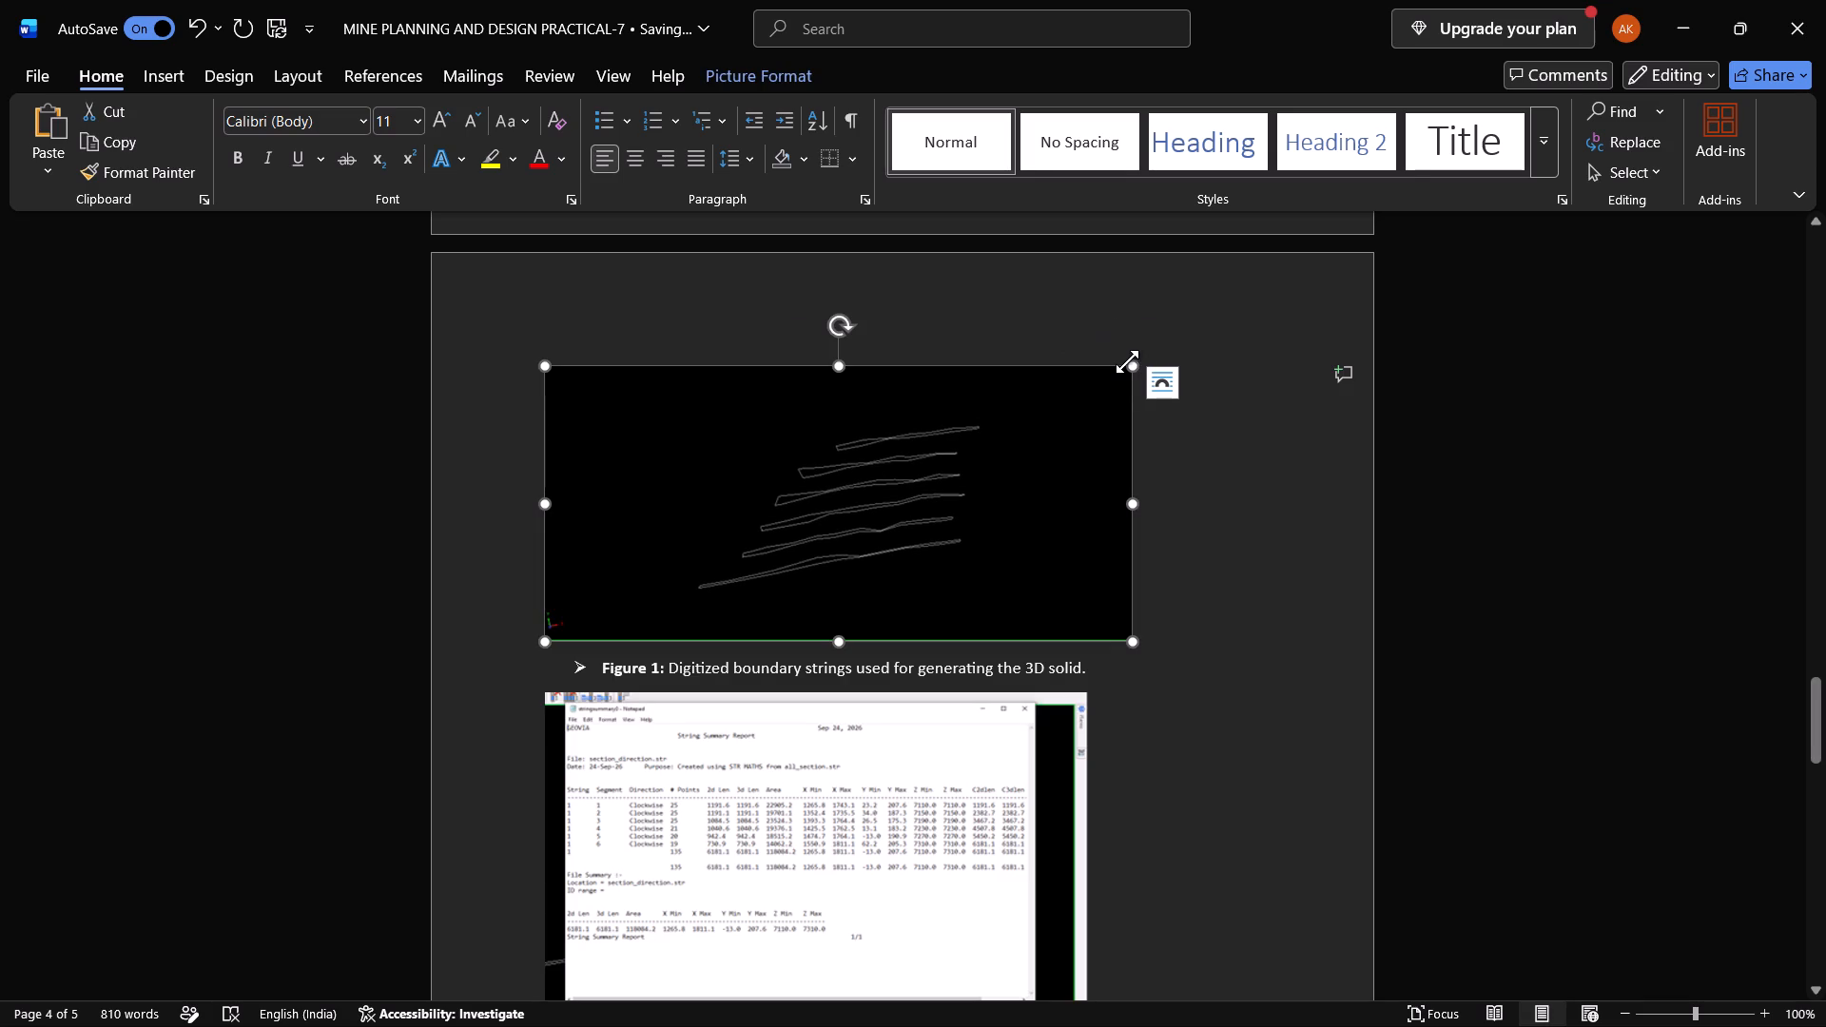
pyautogui.moveTo(1129, 364); pyautogui.dragTo(1182, 315)
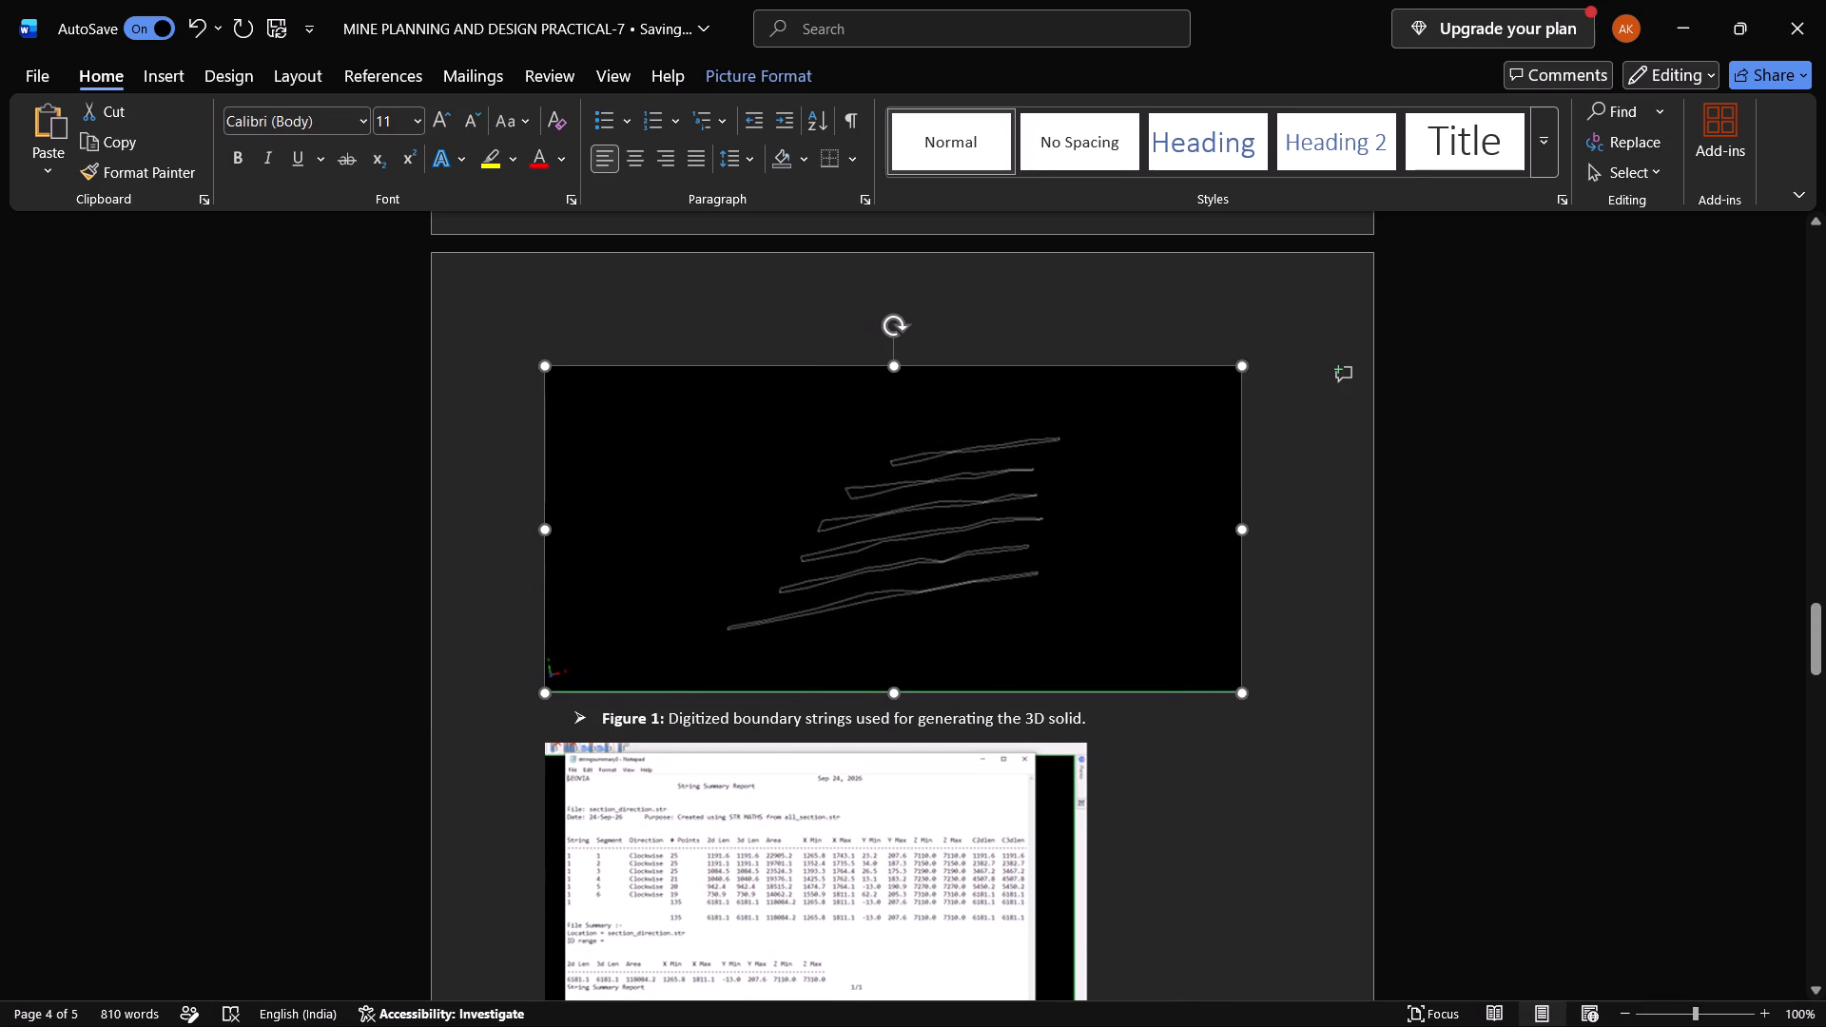
pyautogui.moveTo(1182, 315); pyautogui.dragTo(1188, 314)
# Insert three blank lines between the Figure 1 caption and the String Summary Report picture.
pyautogui.scroll(-1, 1107, 506)
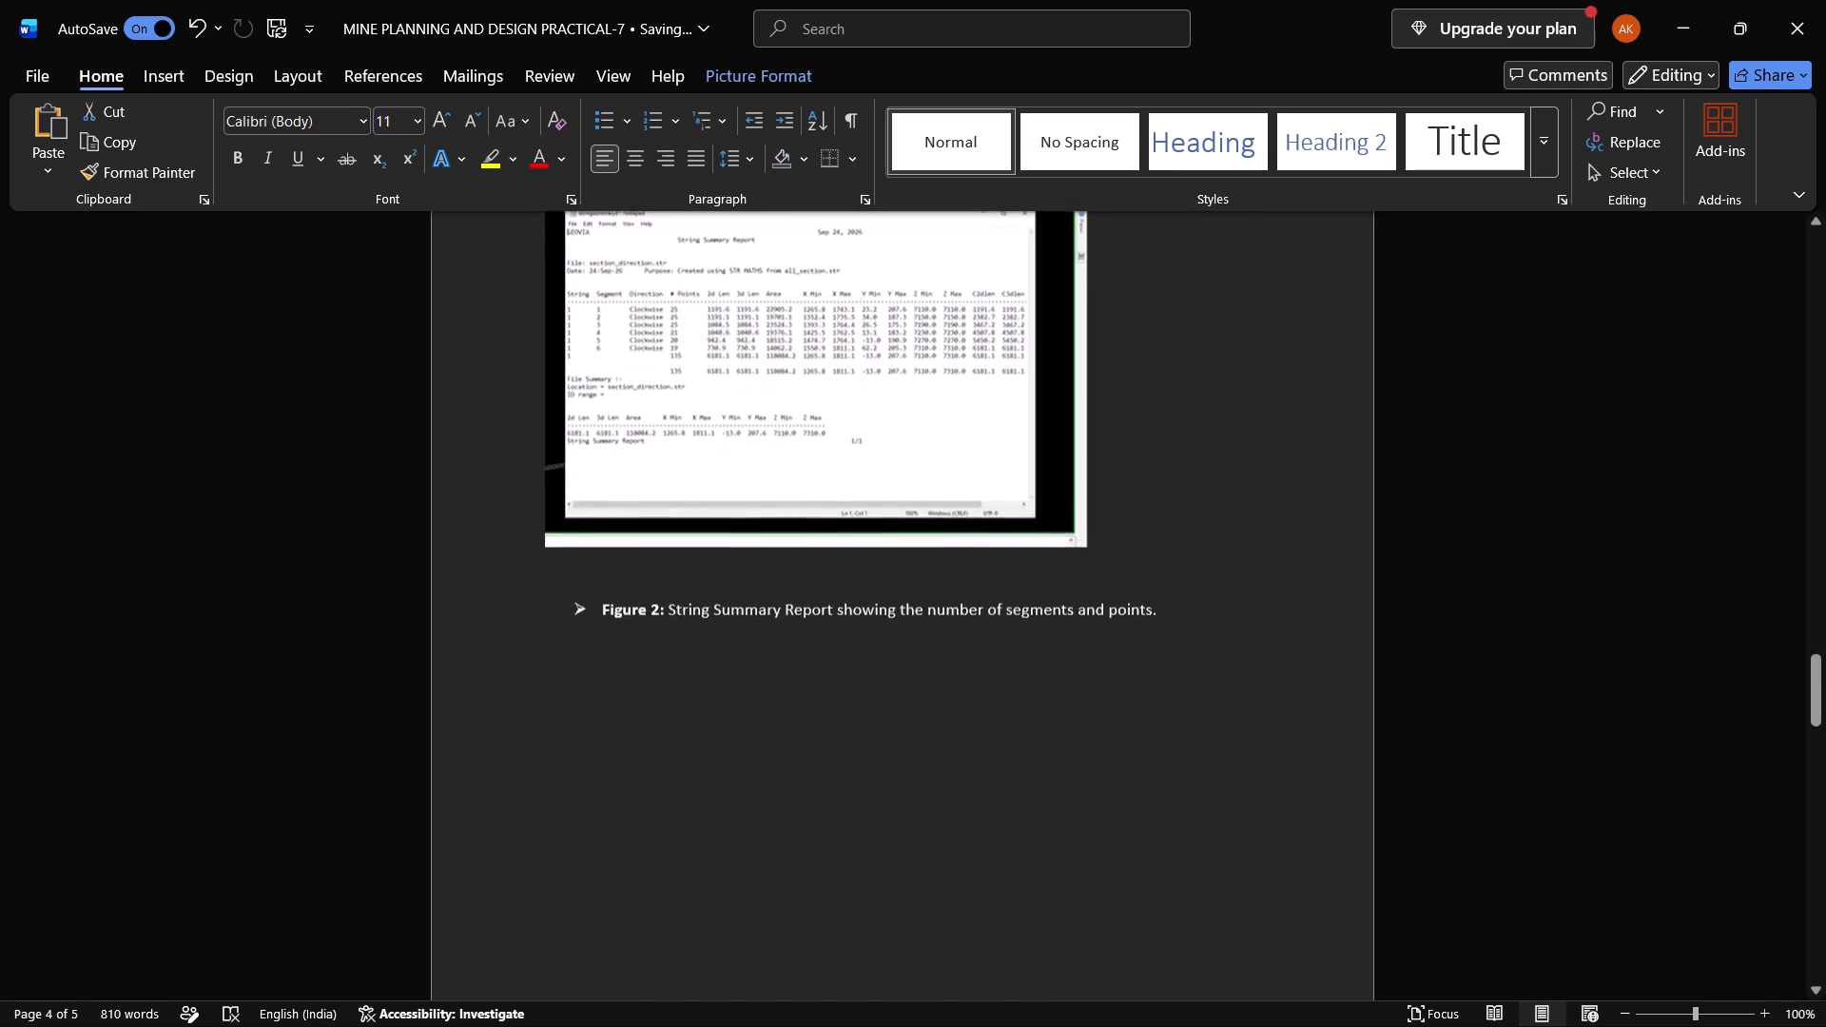
pyautogui.scroll(-1, 1107, 506)
pyautogui.click(886, 502)
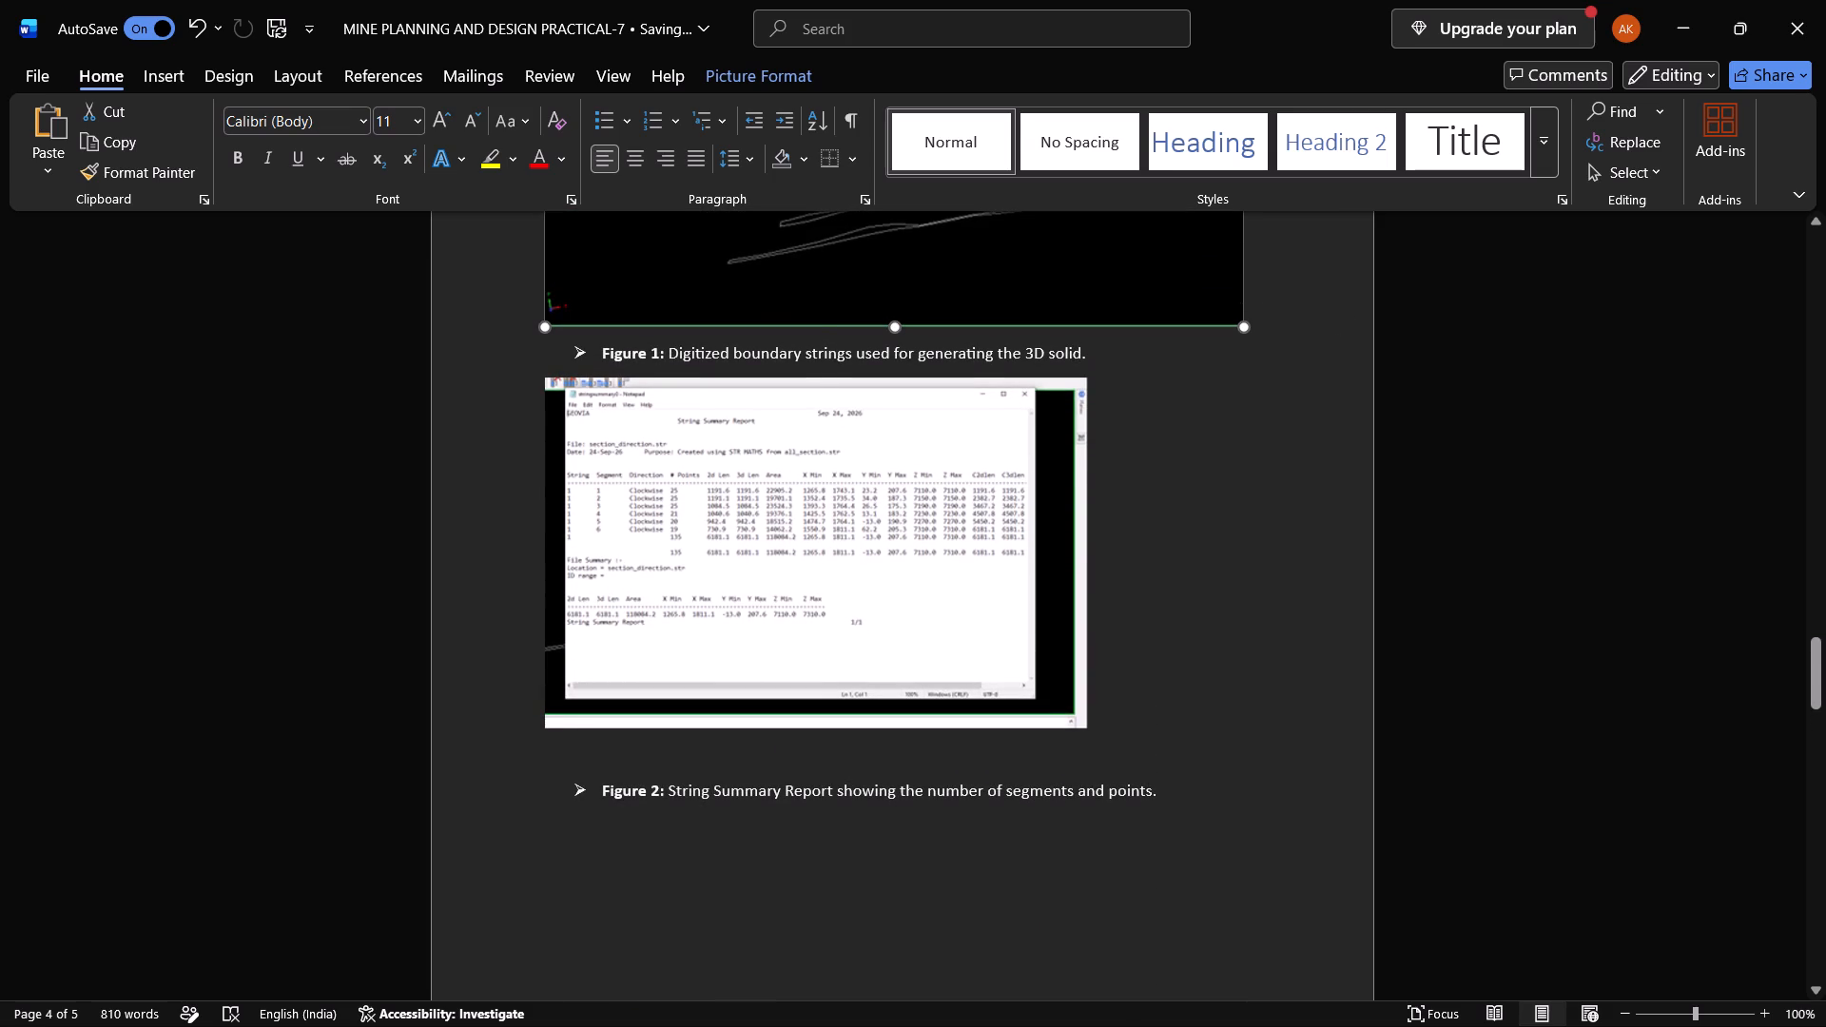
pyautogui.click(1105, 357)
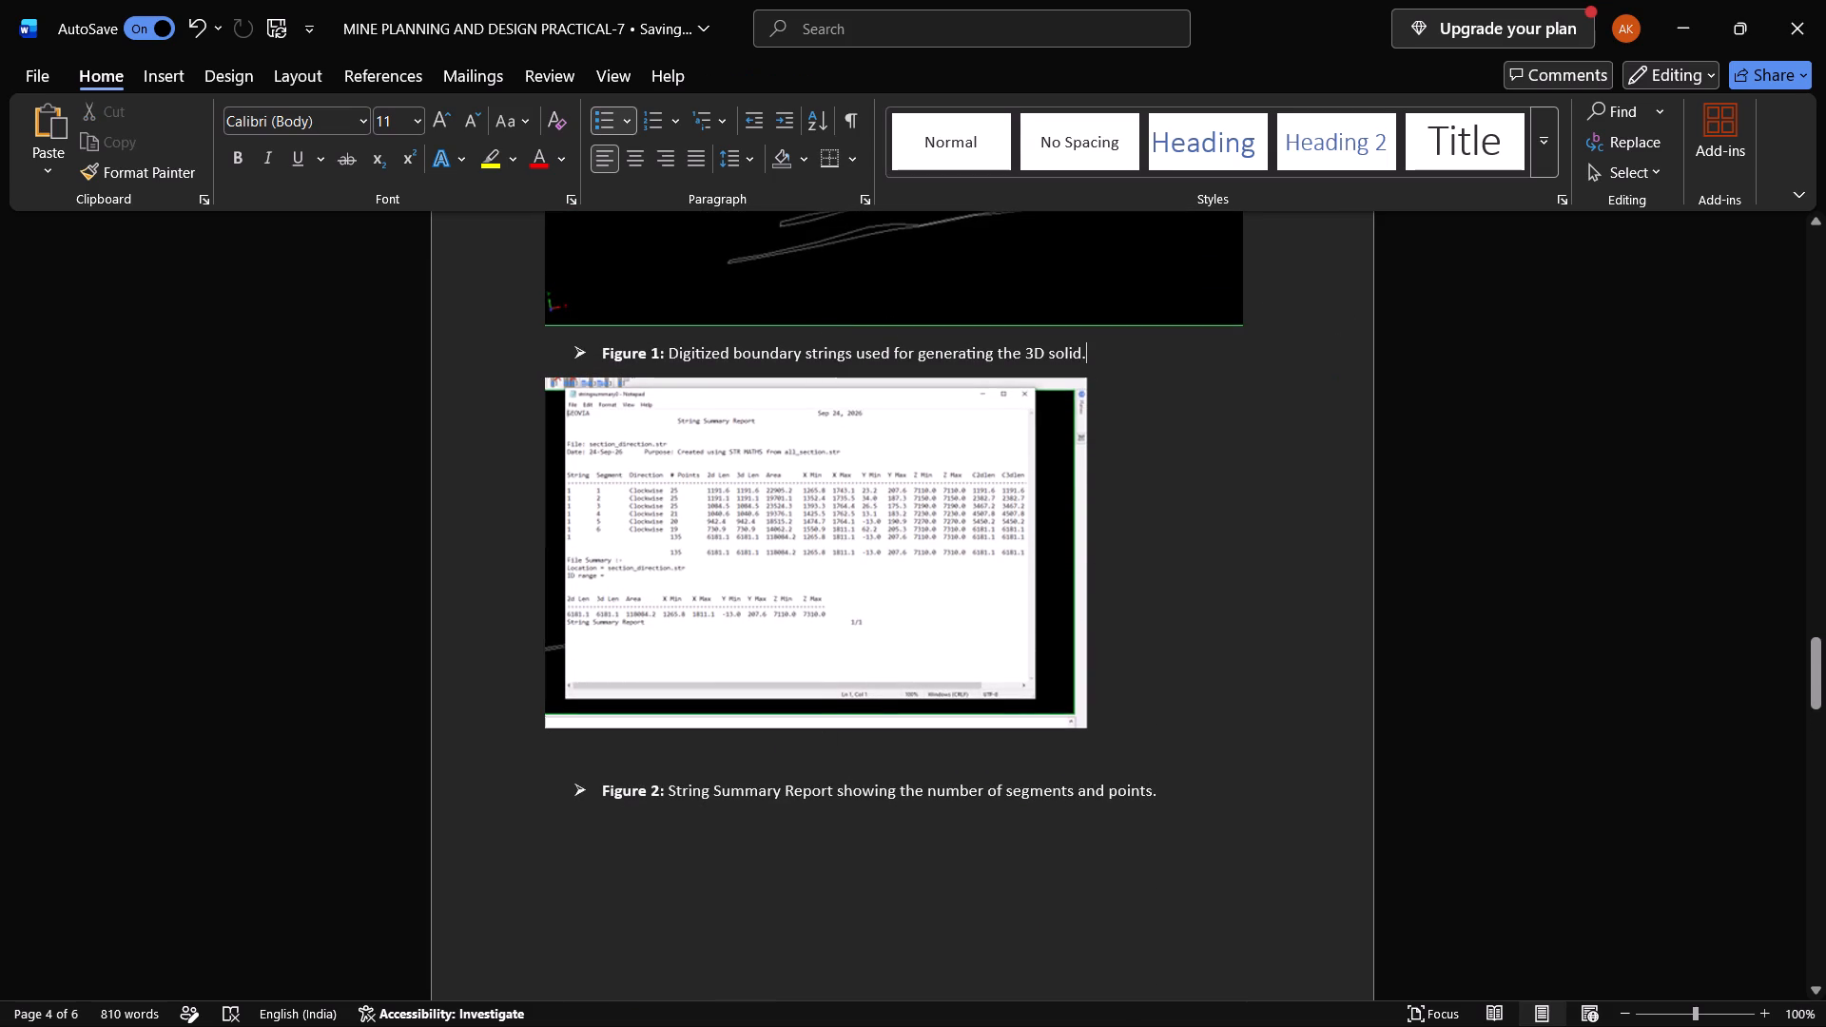
pyautogui.press('Return')
pyautogui.press('Return')
pyautogui.press('Return')
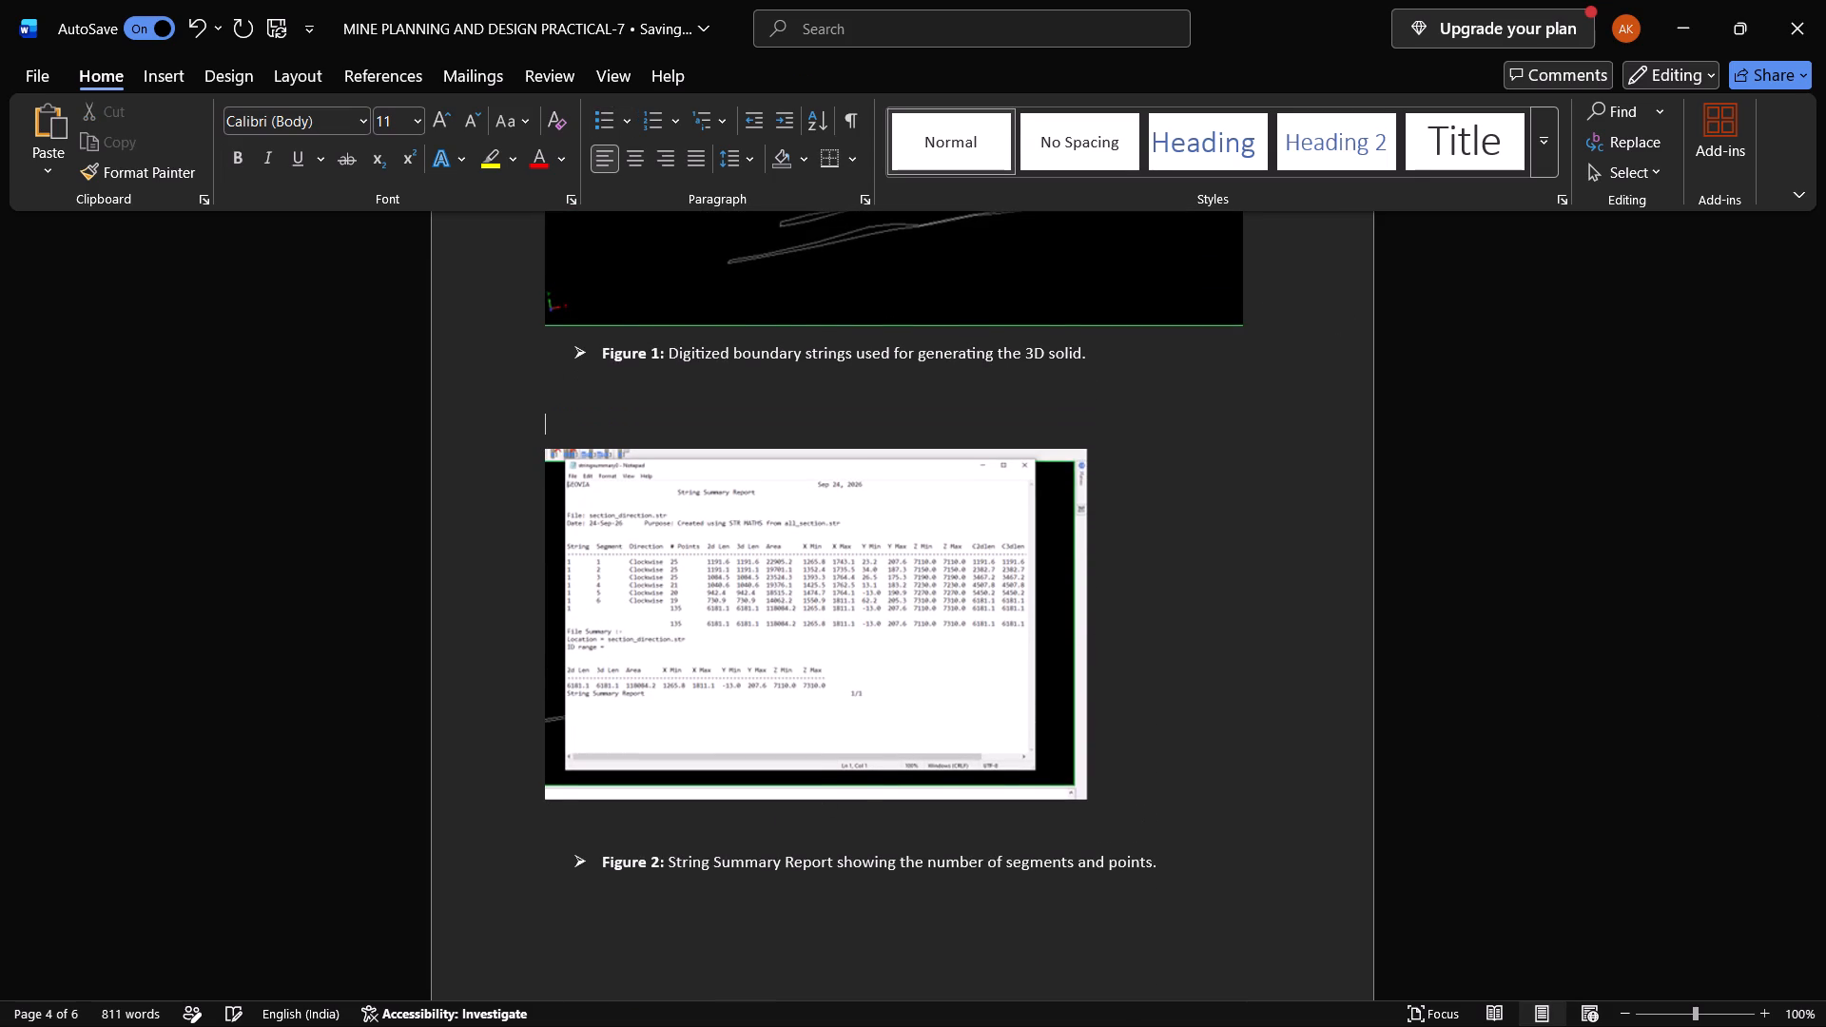
pyautogui.press('Return')
# Enlarge the String Summary Report picture proportionally to about the same width as the Figure 1 picture.
pyautogui.click(946, 624)
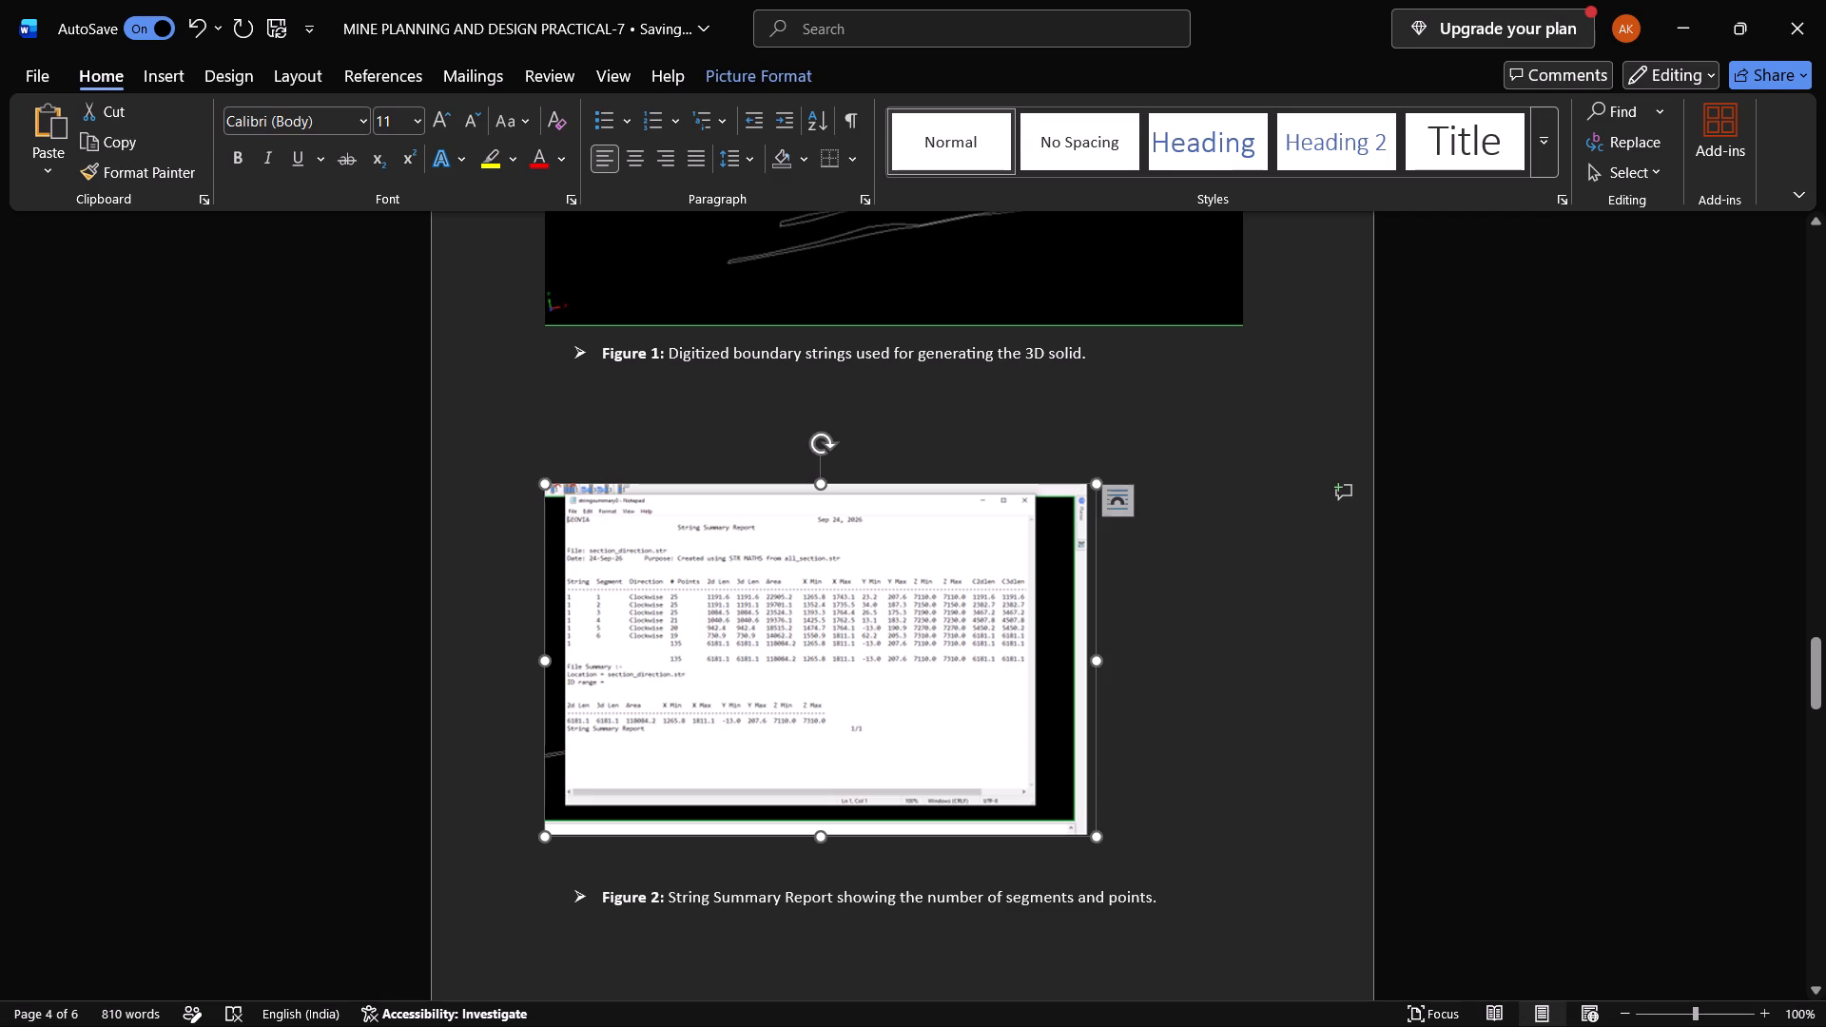
pyautogui.moveTo(1098, 479); pyautogui.dragTo(1142, 470)
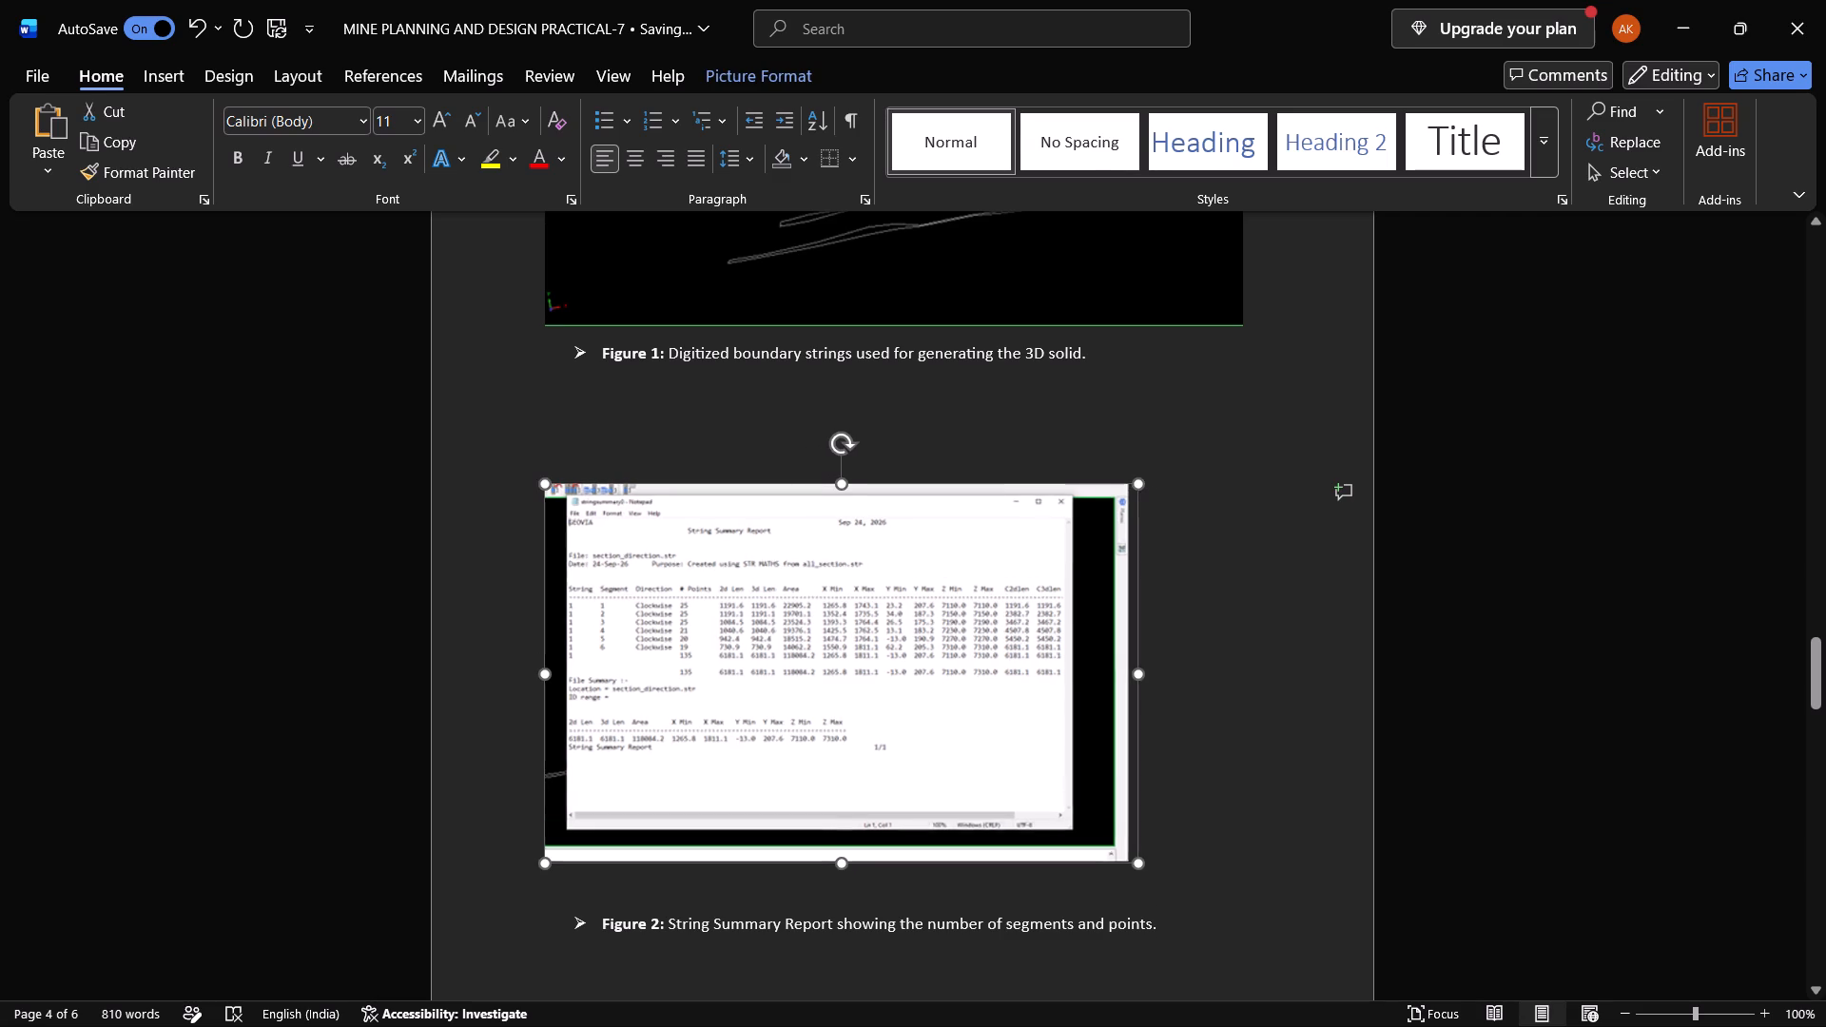
pyautogui.moveTo(1142, 470); pyautogui.dragTo(1251, 479)
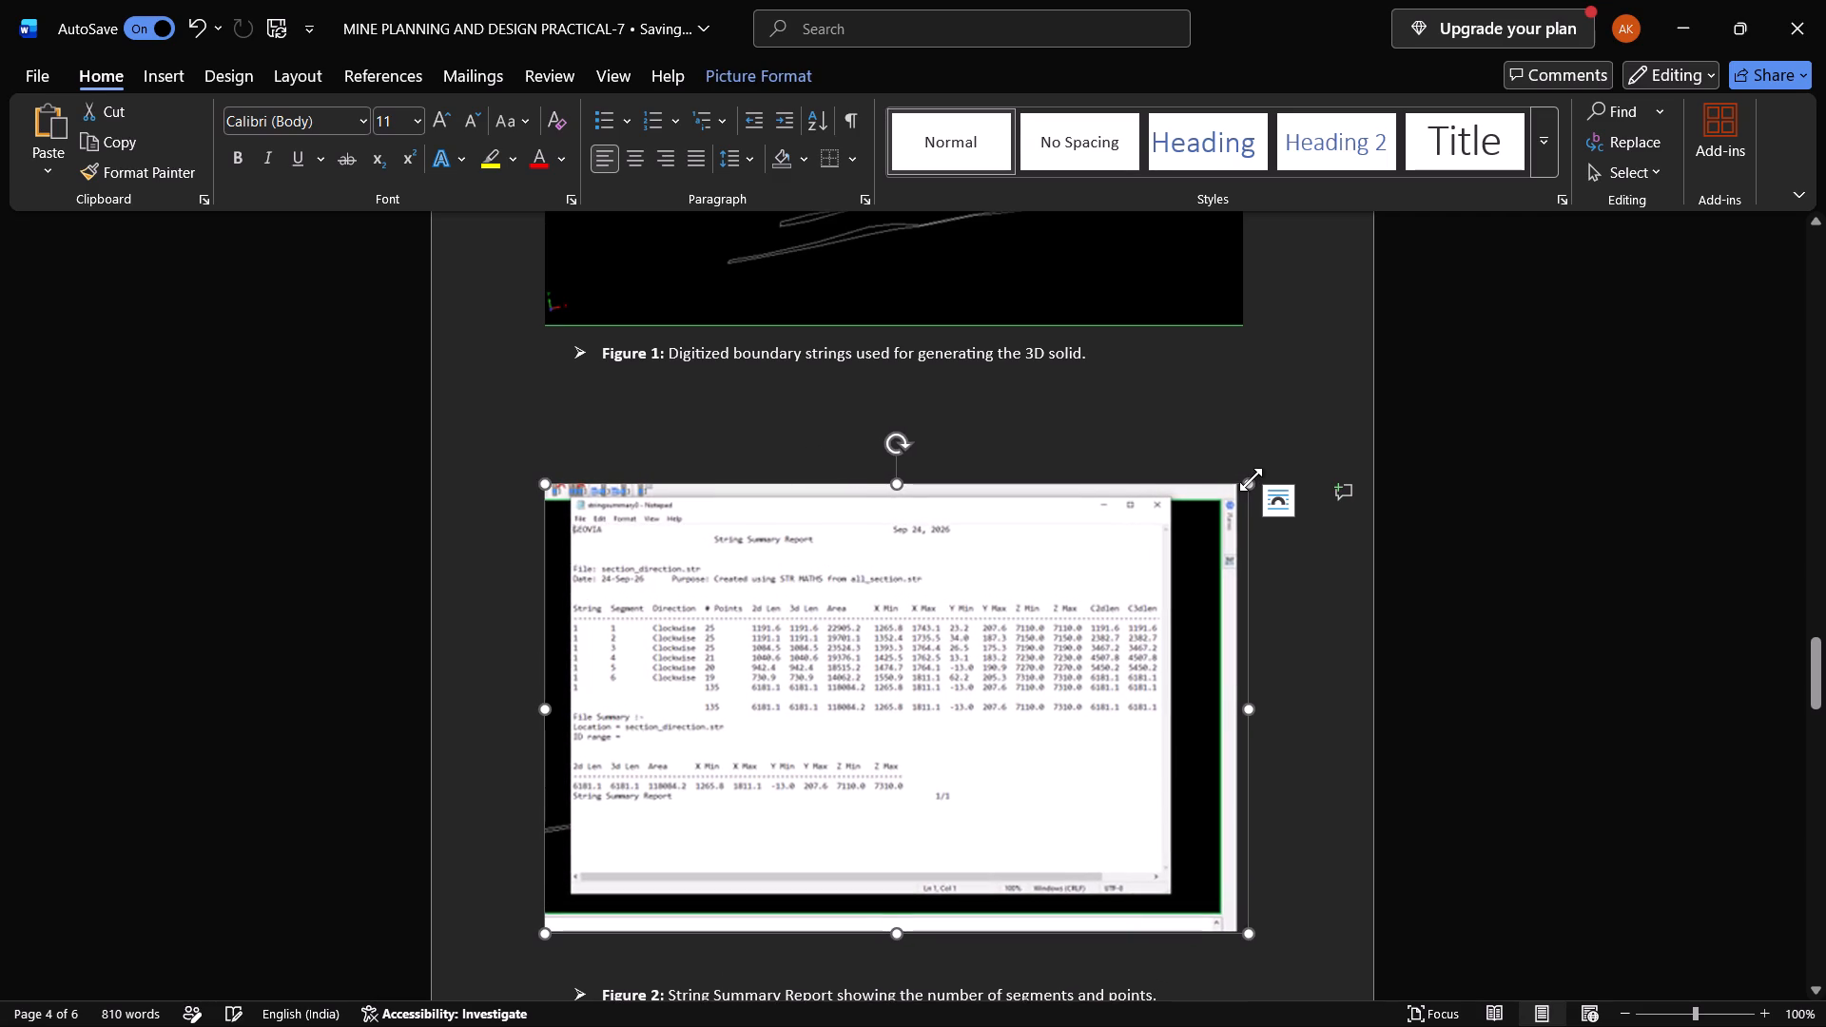
# Crop the String Summary Report picture at its top, bottom and right edges to remove the surrounding Surpac toolbar, bottom strip and side panel.
pyautogui.rightClick(1005, 580)
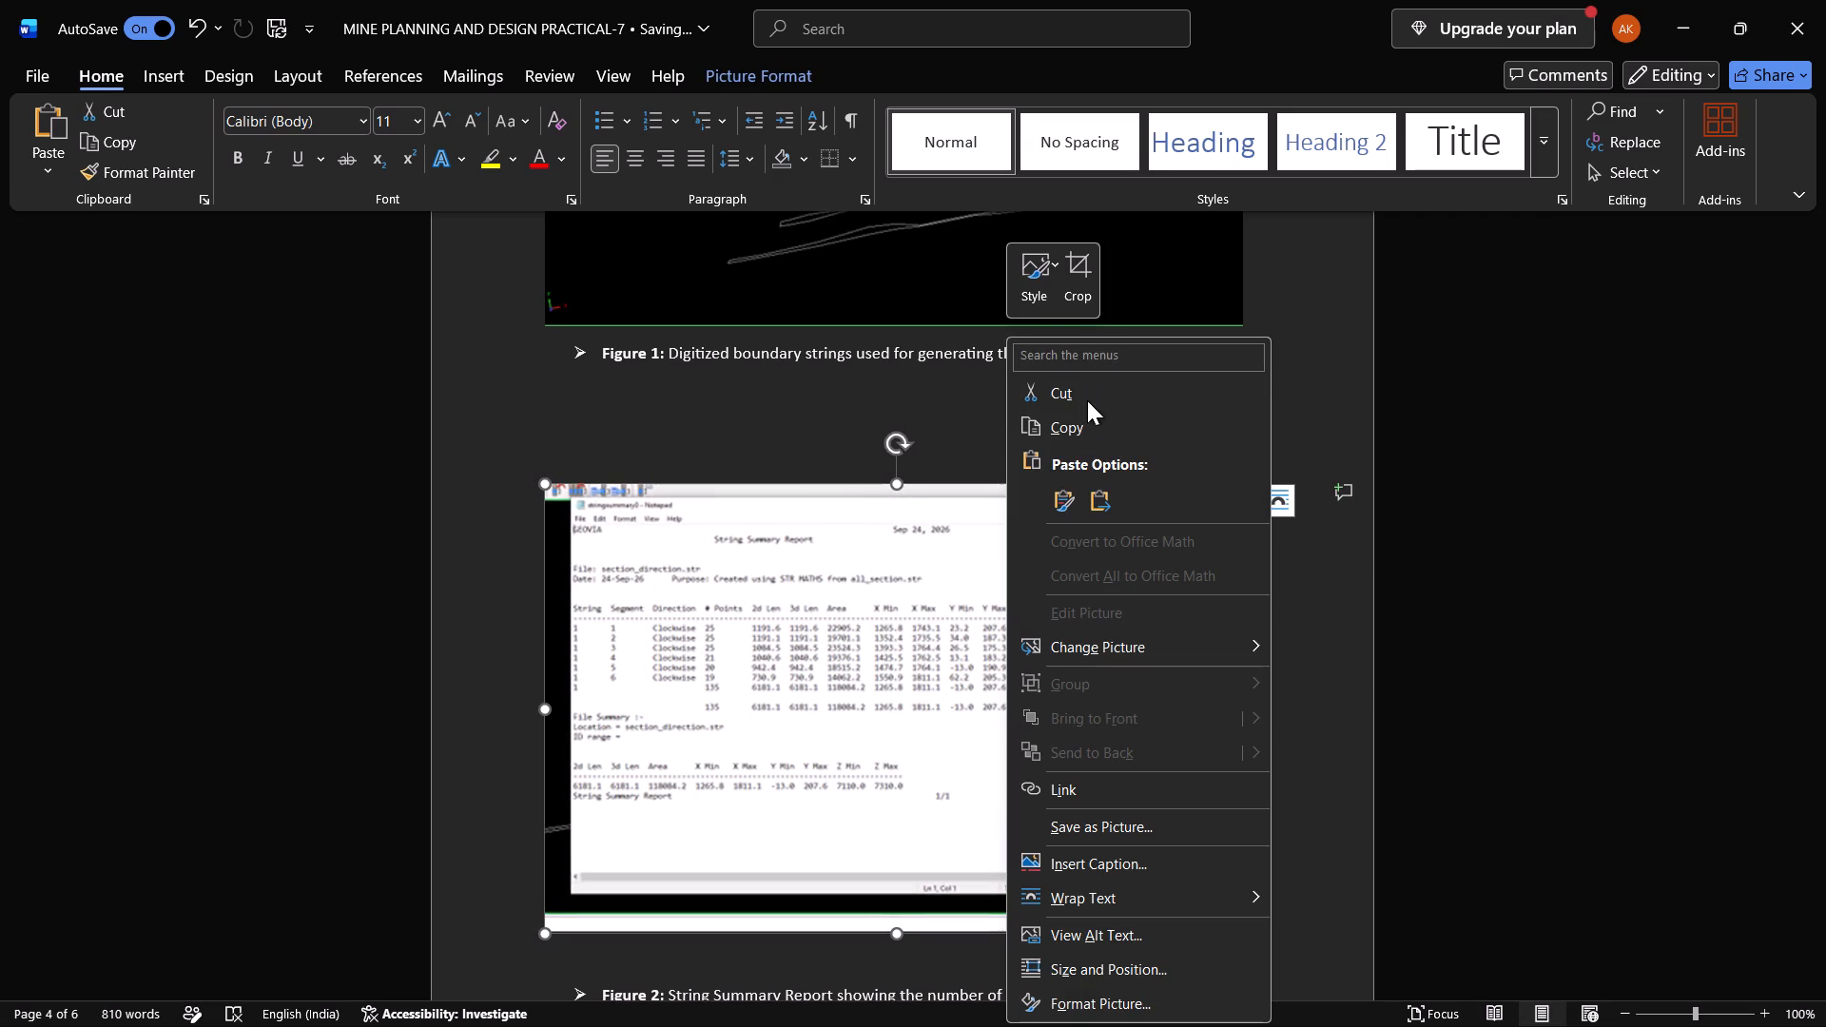
pyautogui.click(1070, 292)
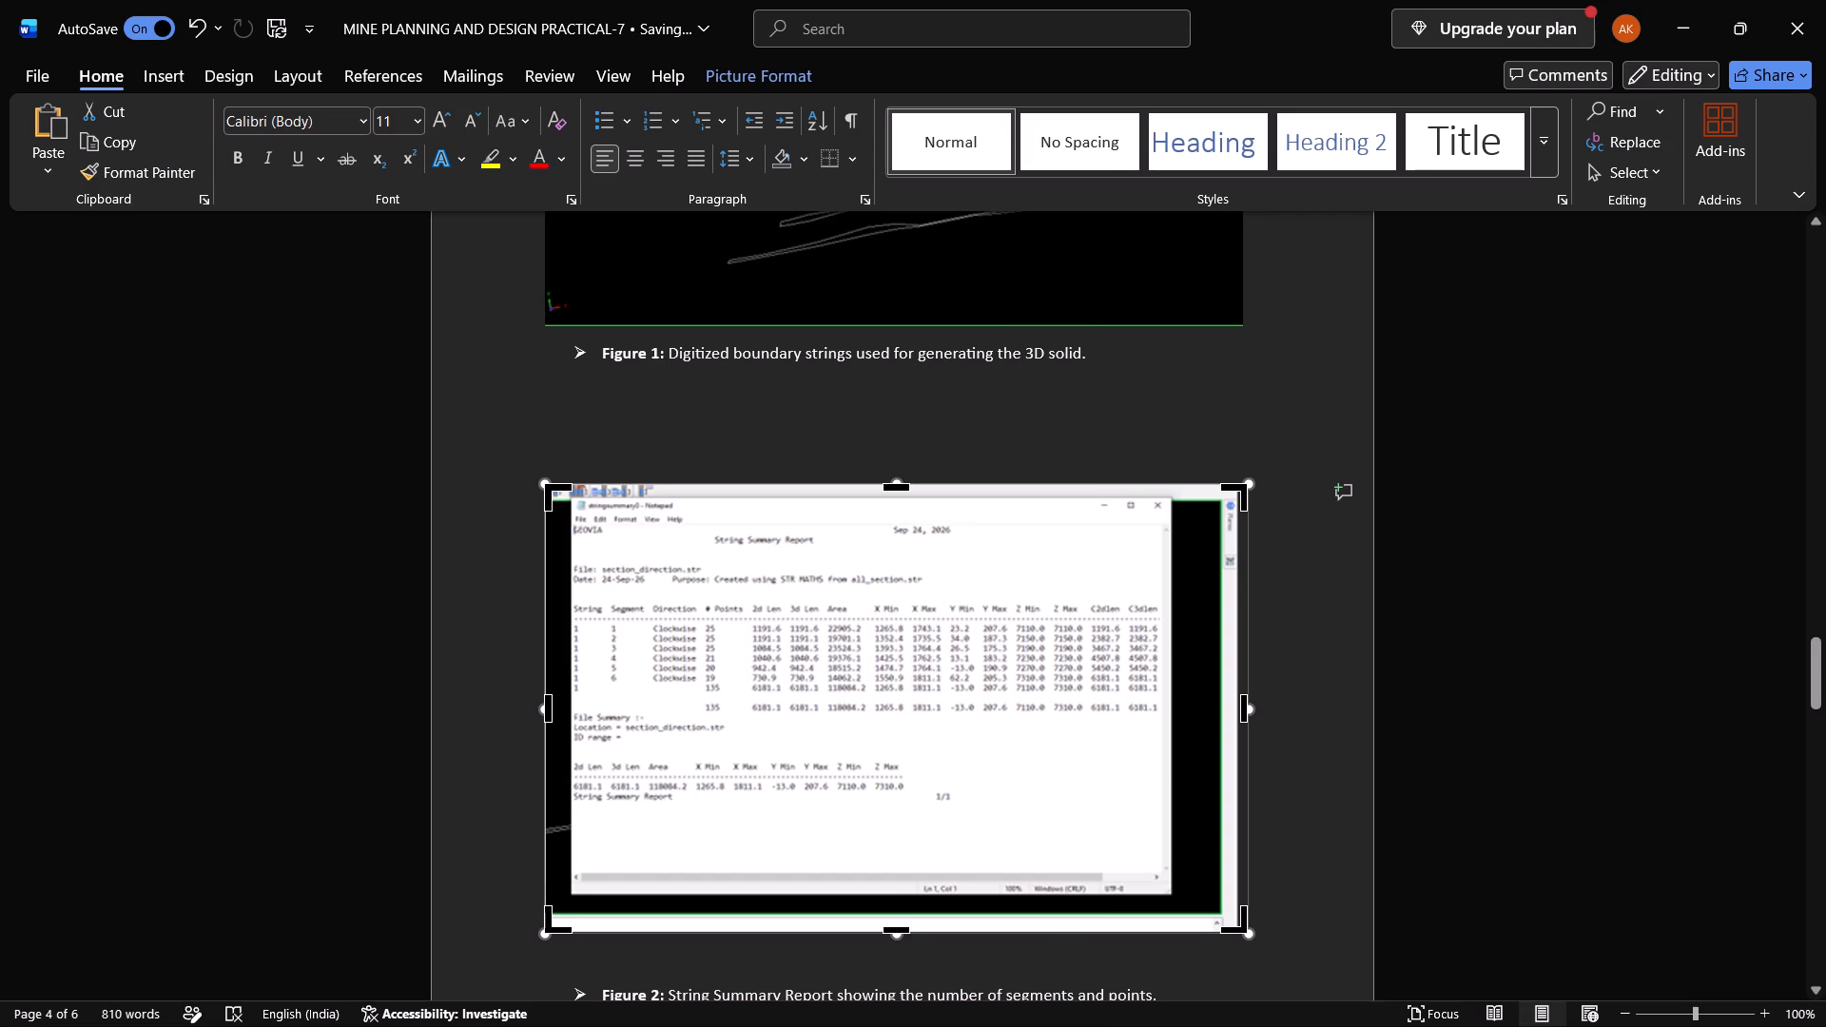
pyautogui.moveTo(899, 487); pyautogui.dragTo(893, 502)
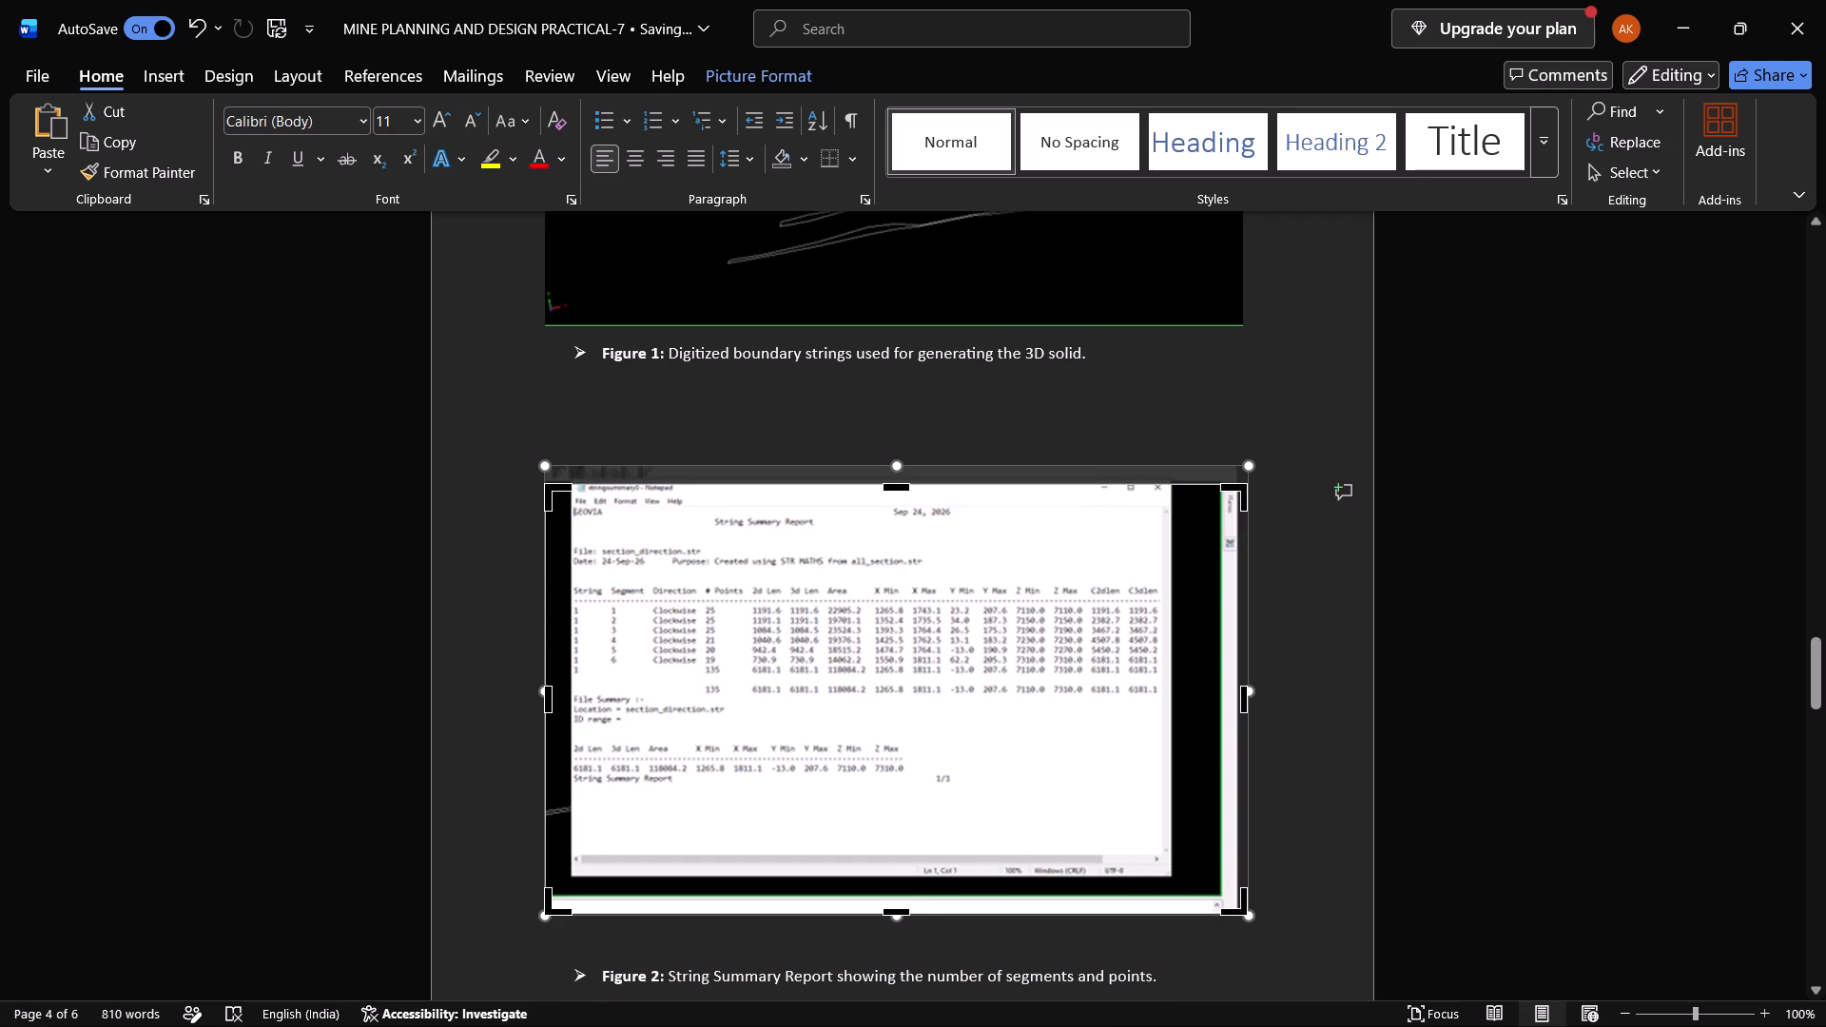
pyautogui.moveTo(895, 914); pyautogui.dragTo(885, 863)
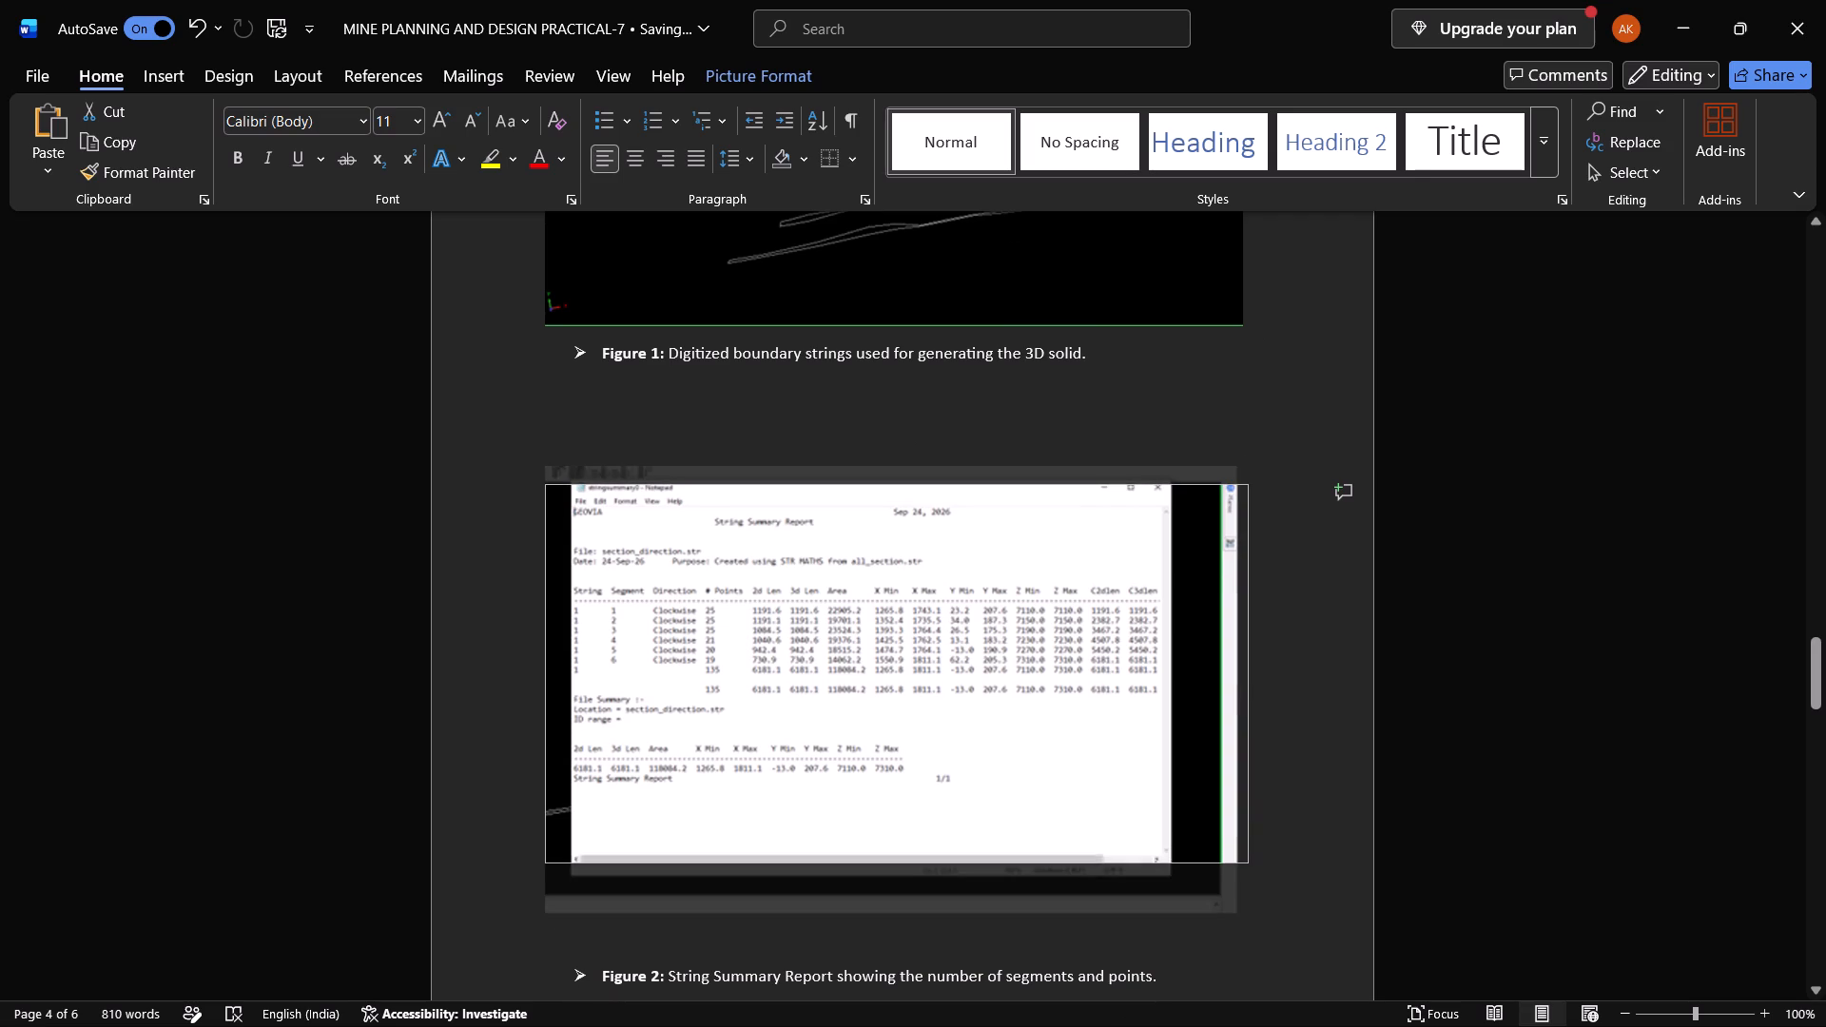
pyautogui.moveTo(885, 863); pyautogui.dragTo(884, 880)
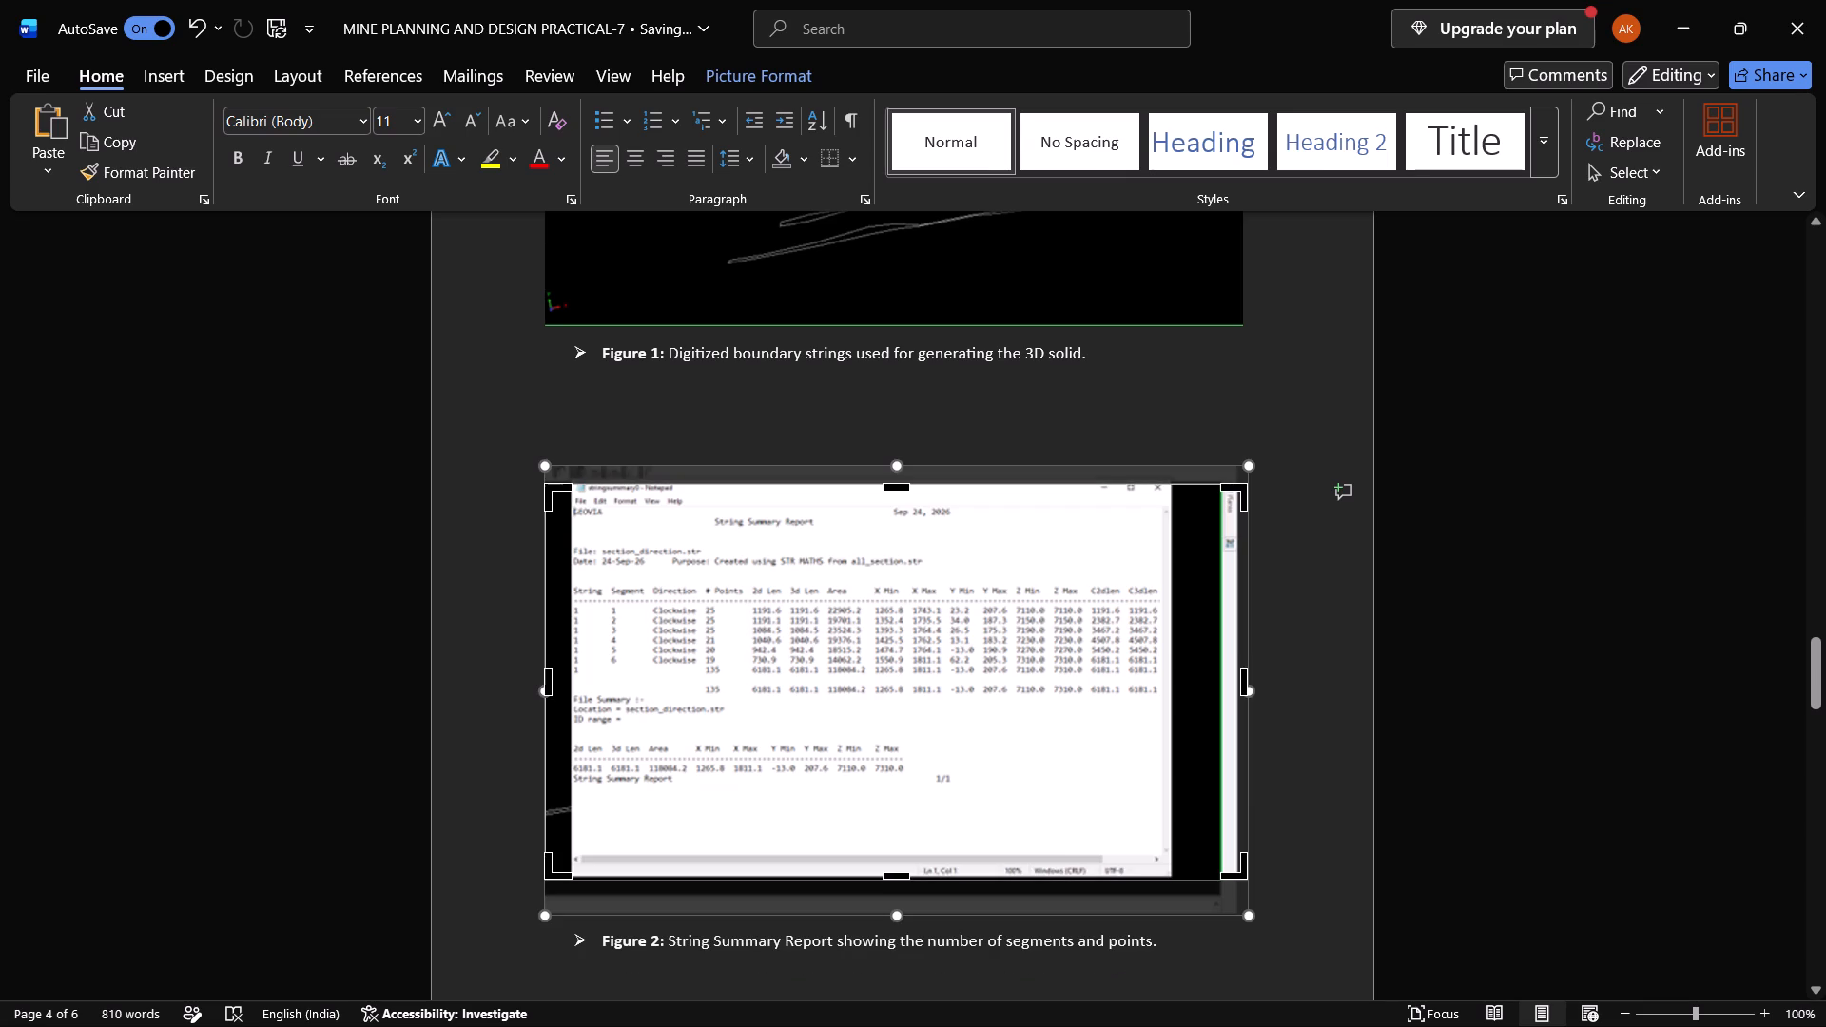
pyautogui.moveTo(1241, 679); pyautogui.dragTo(1213, 679)
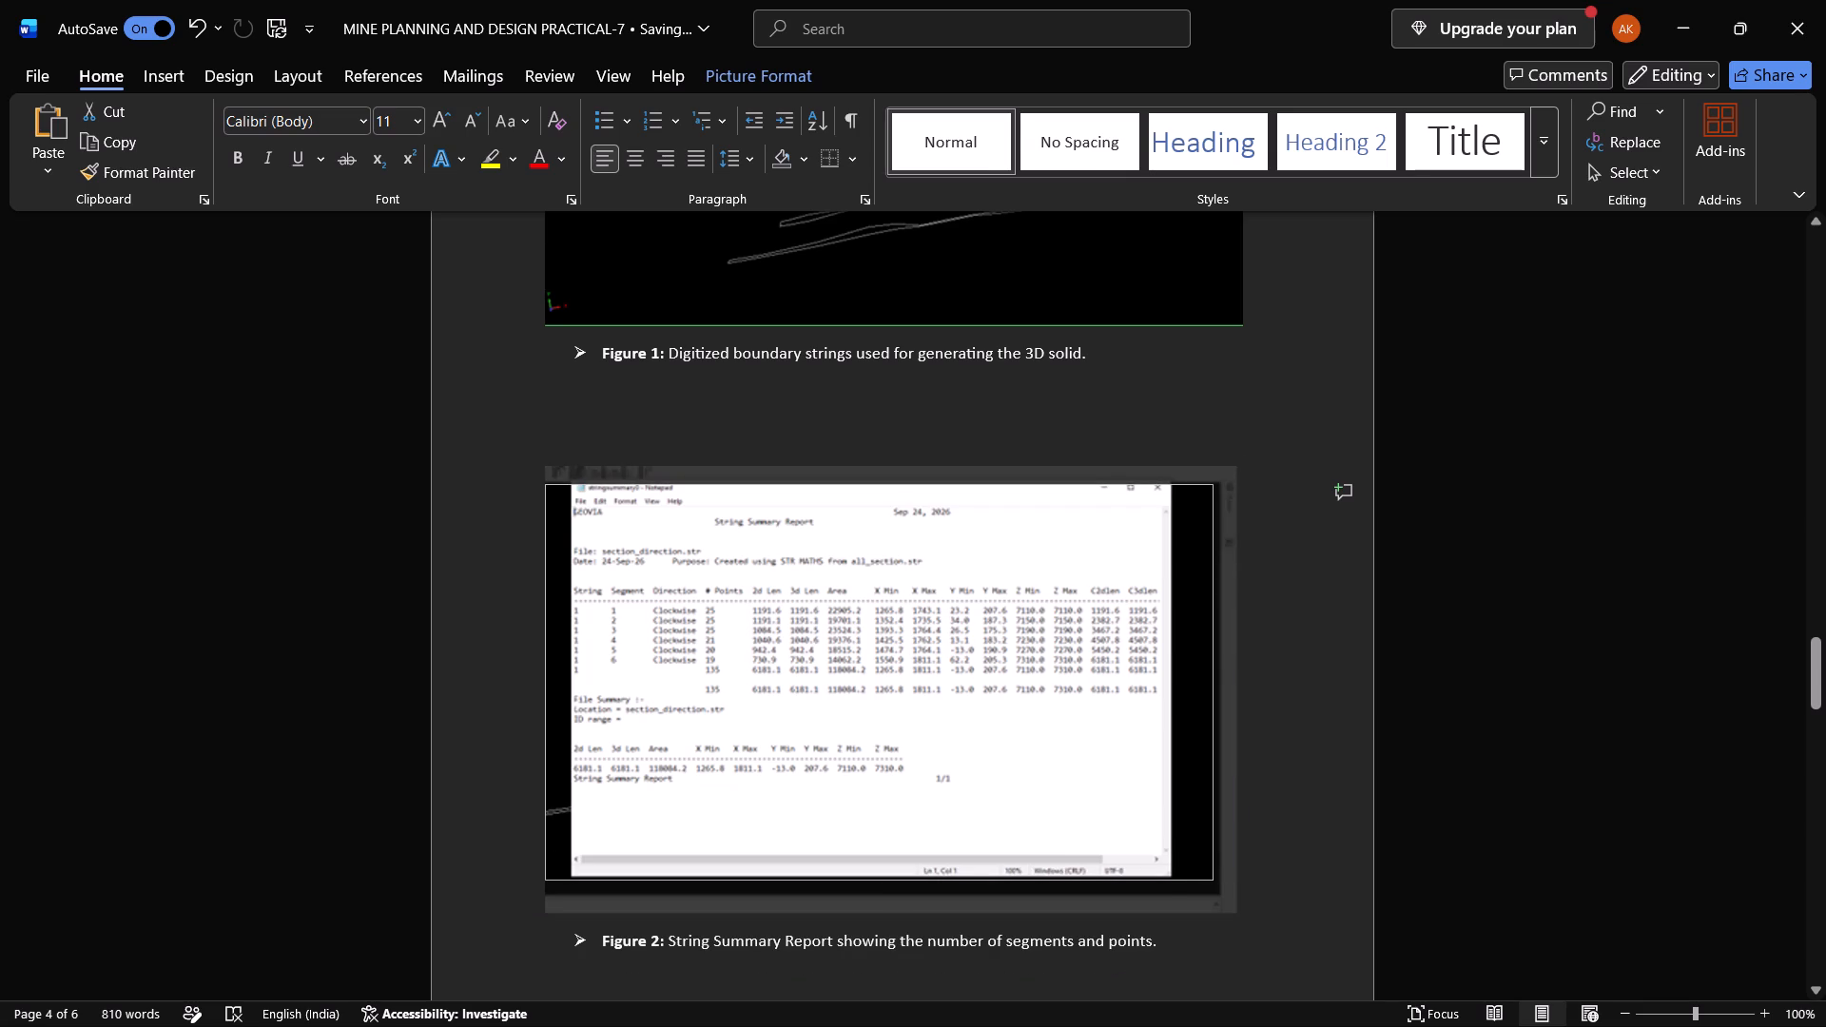
pyautogui.moveTo(1213, 679); pyautogui.dragTo(1213, 681)
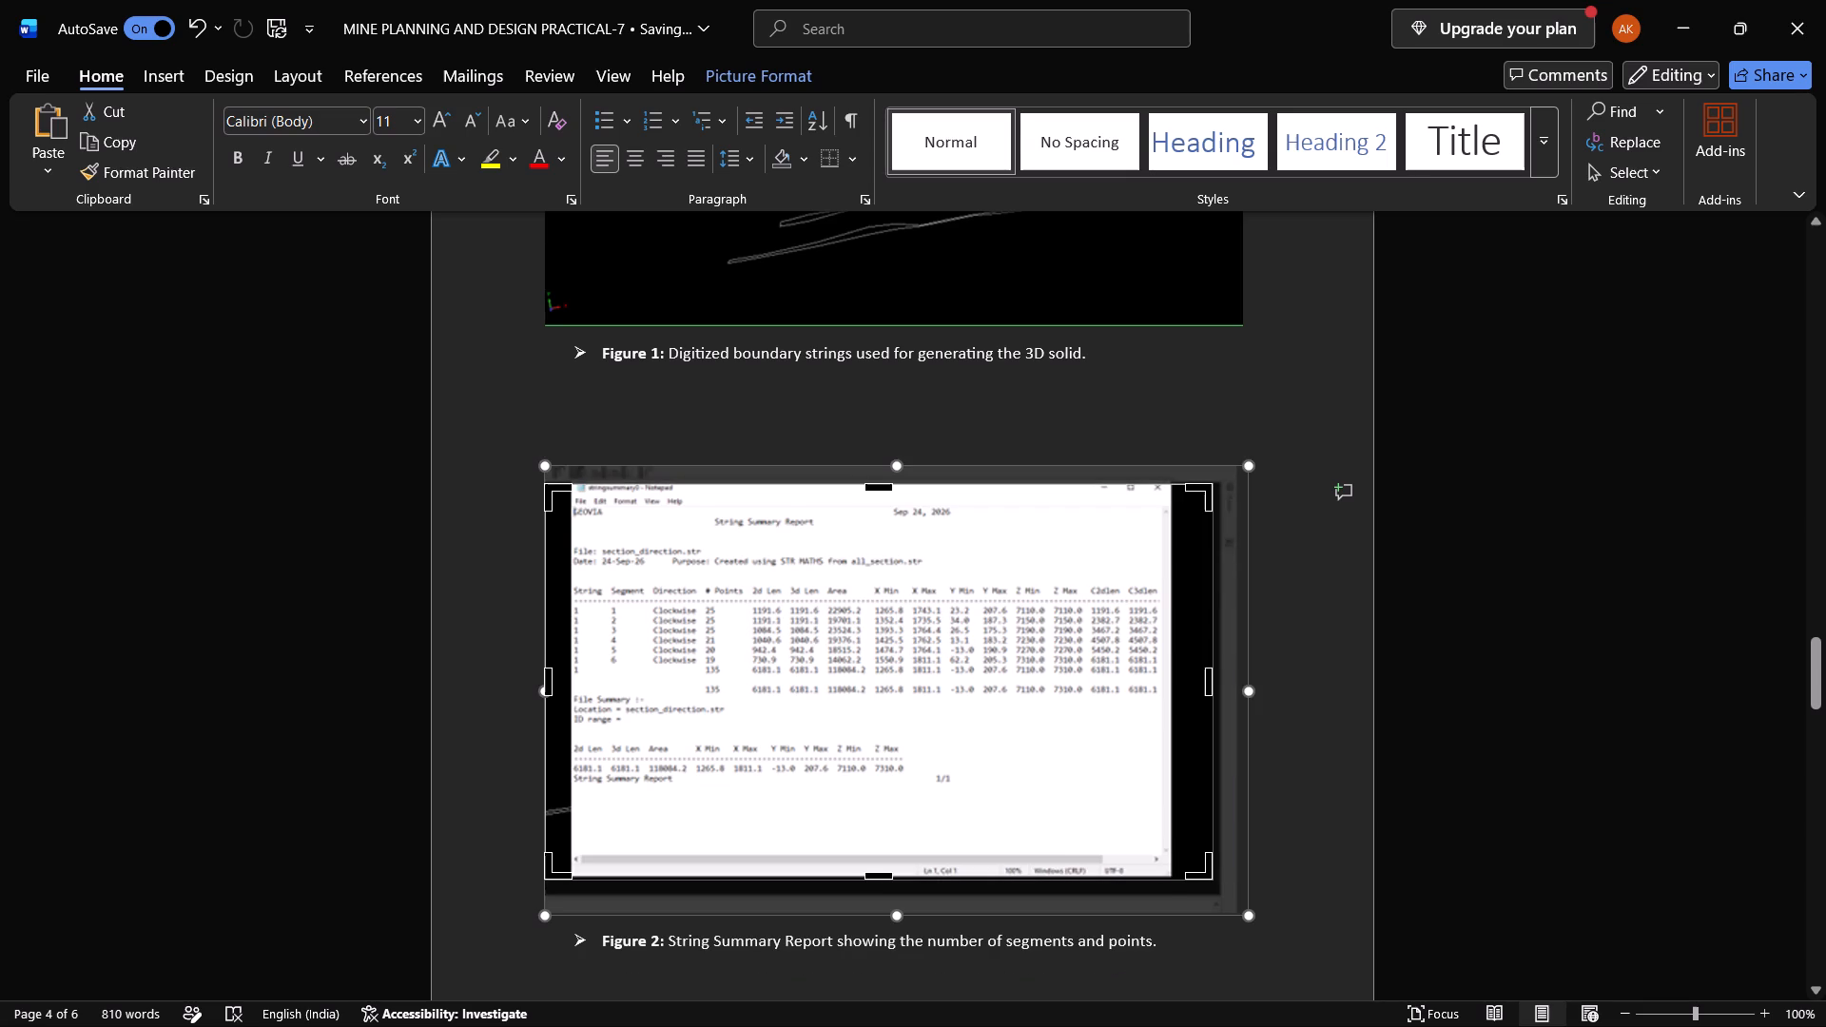
pyautogui.click(1143, 400)
# Insert three blank lines between the Figure 3 caption and the Solid Validation Report picture.
pyautogui.scroll(-2, 1079, 543)
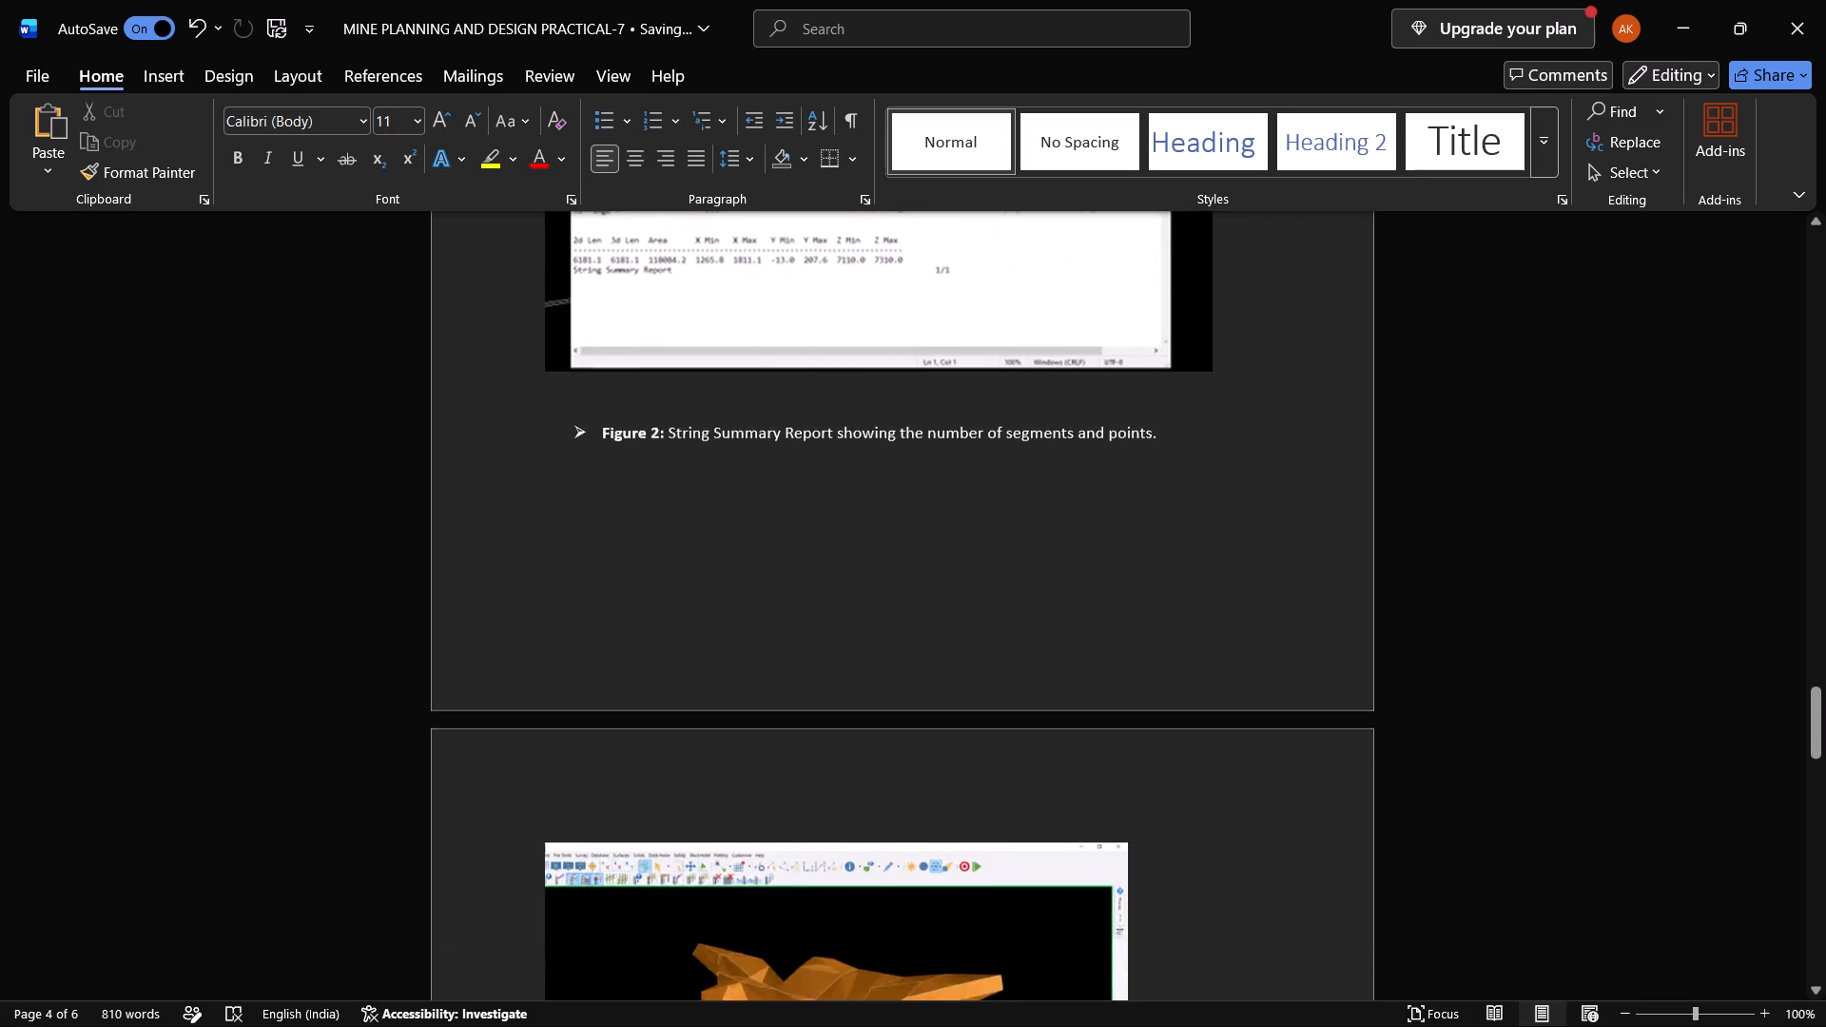
pyautogui.scroll(-3, 1079, 543)
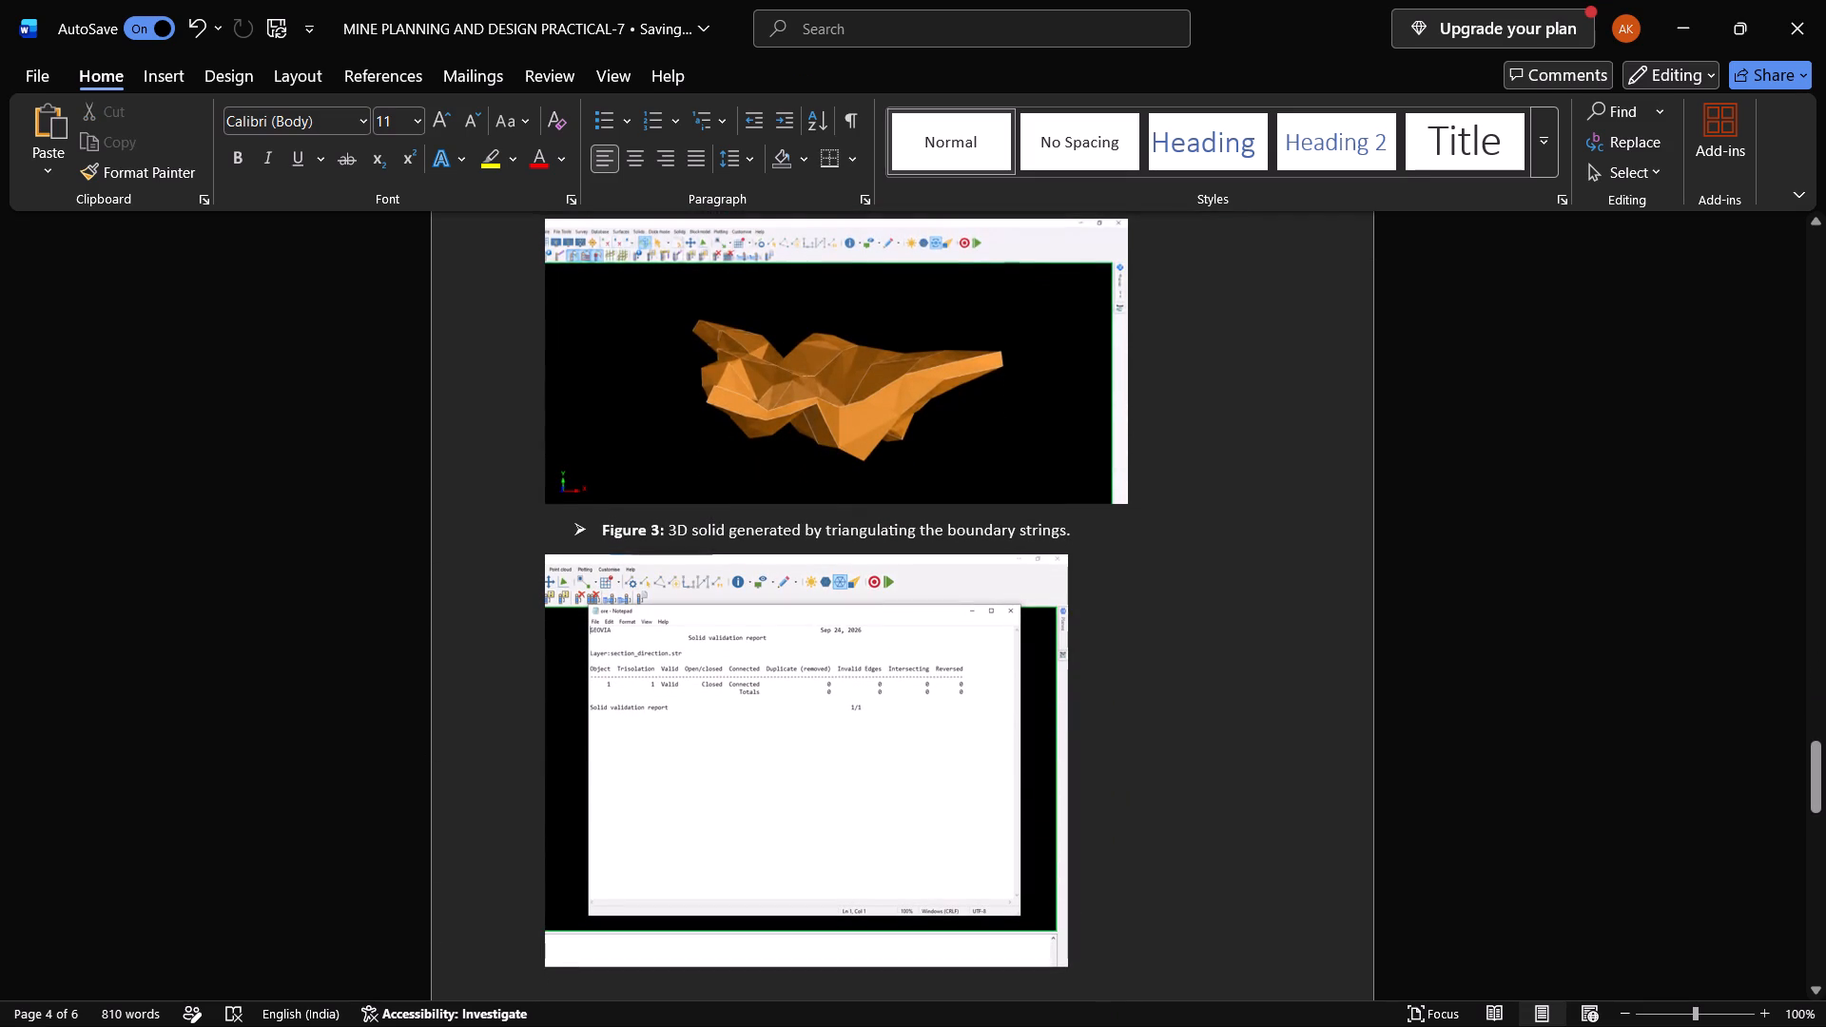
pyautogui.click(1085, 527)
pyautogui.press('Return')
pyautogui.press('Return')
pyautogui.press('Return')
pyautogui.press('Return')
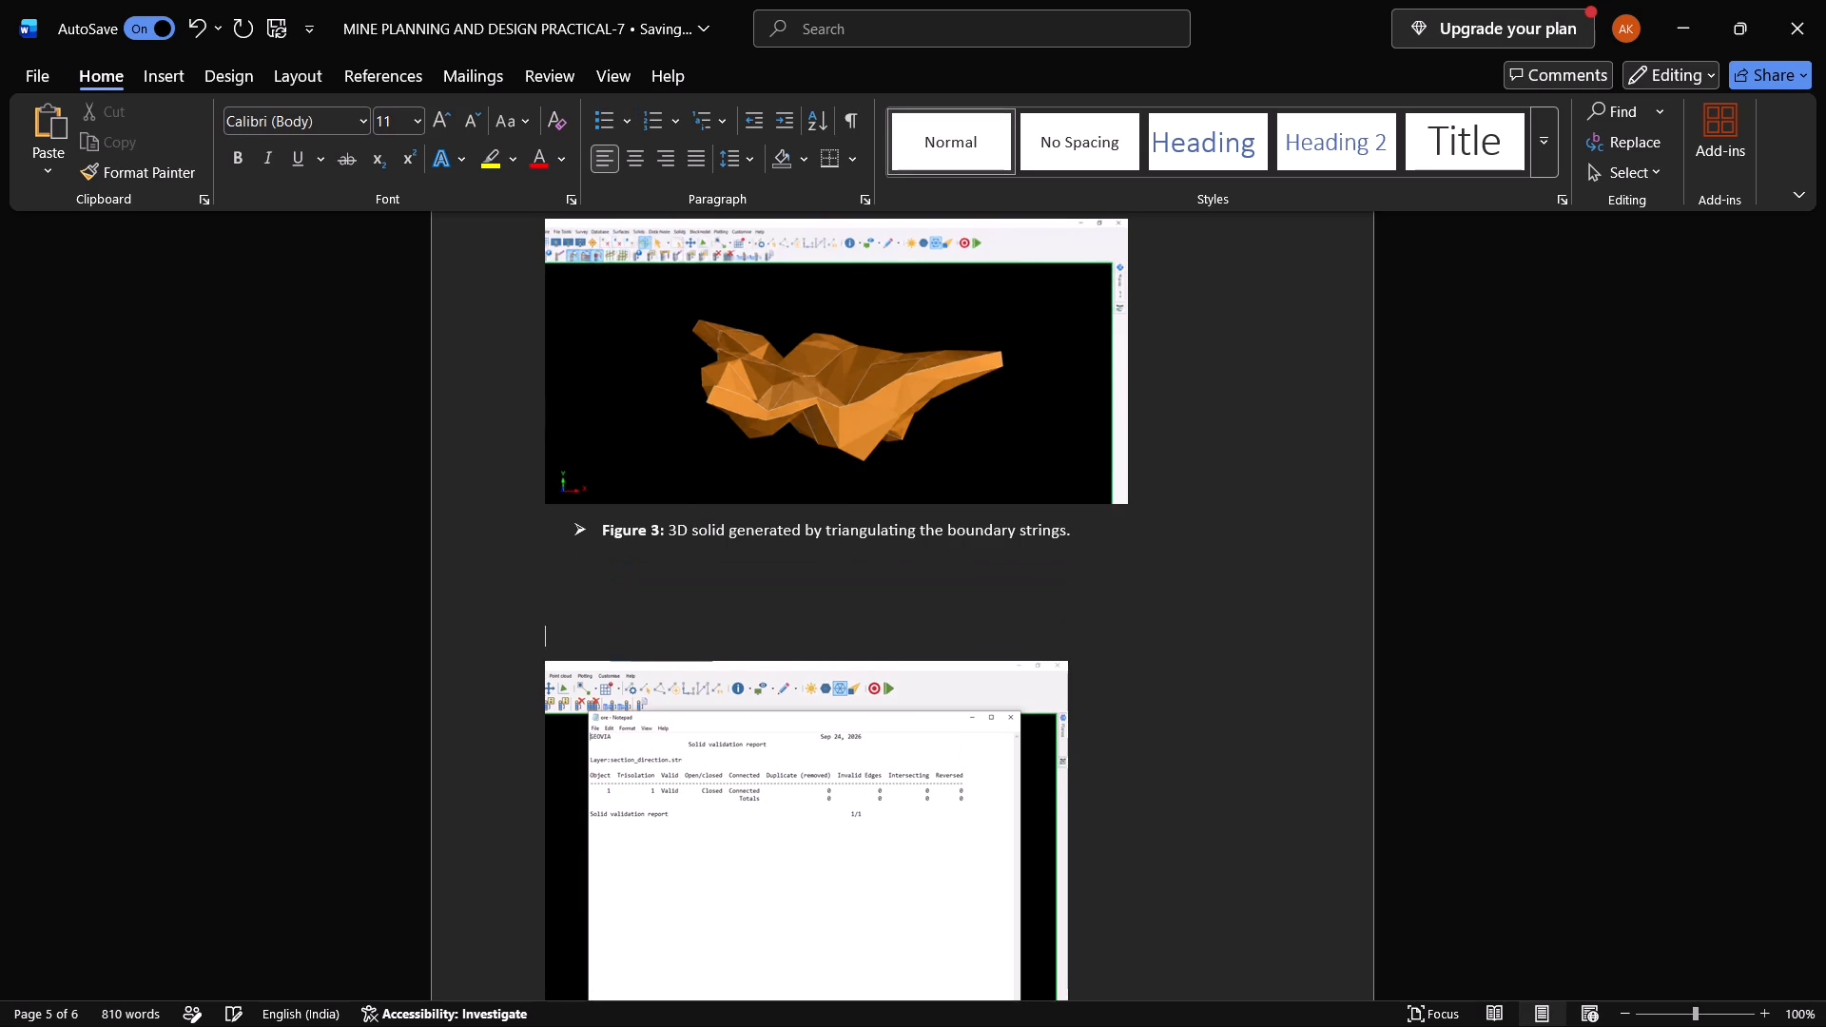
# Insert one blank line between the orange 3D solid picture and its Figure 3 caption.
pyautogui.click(560, 513)
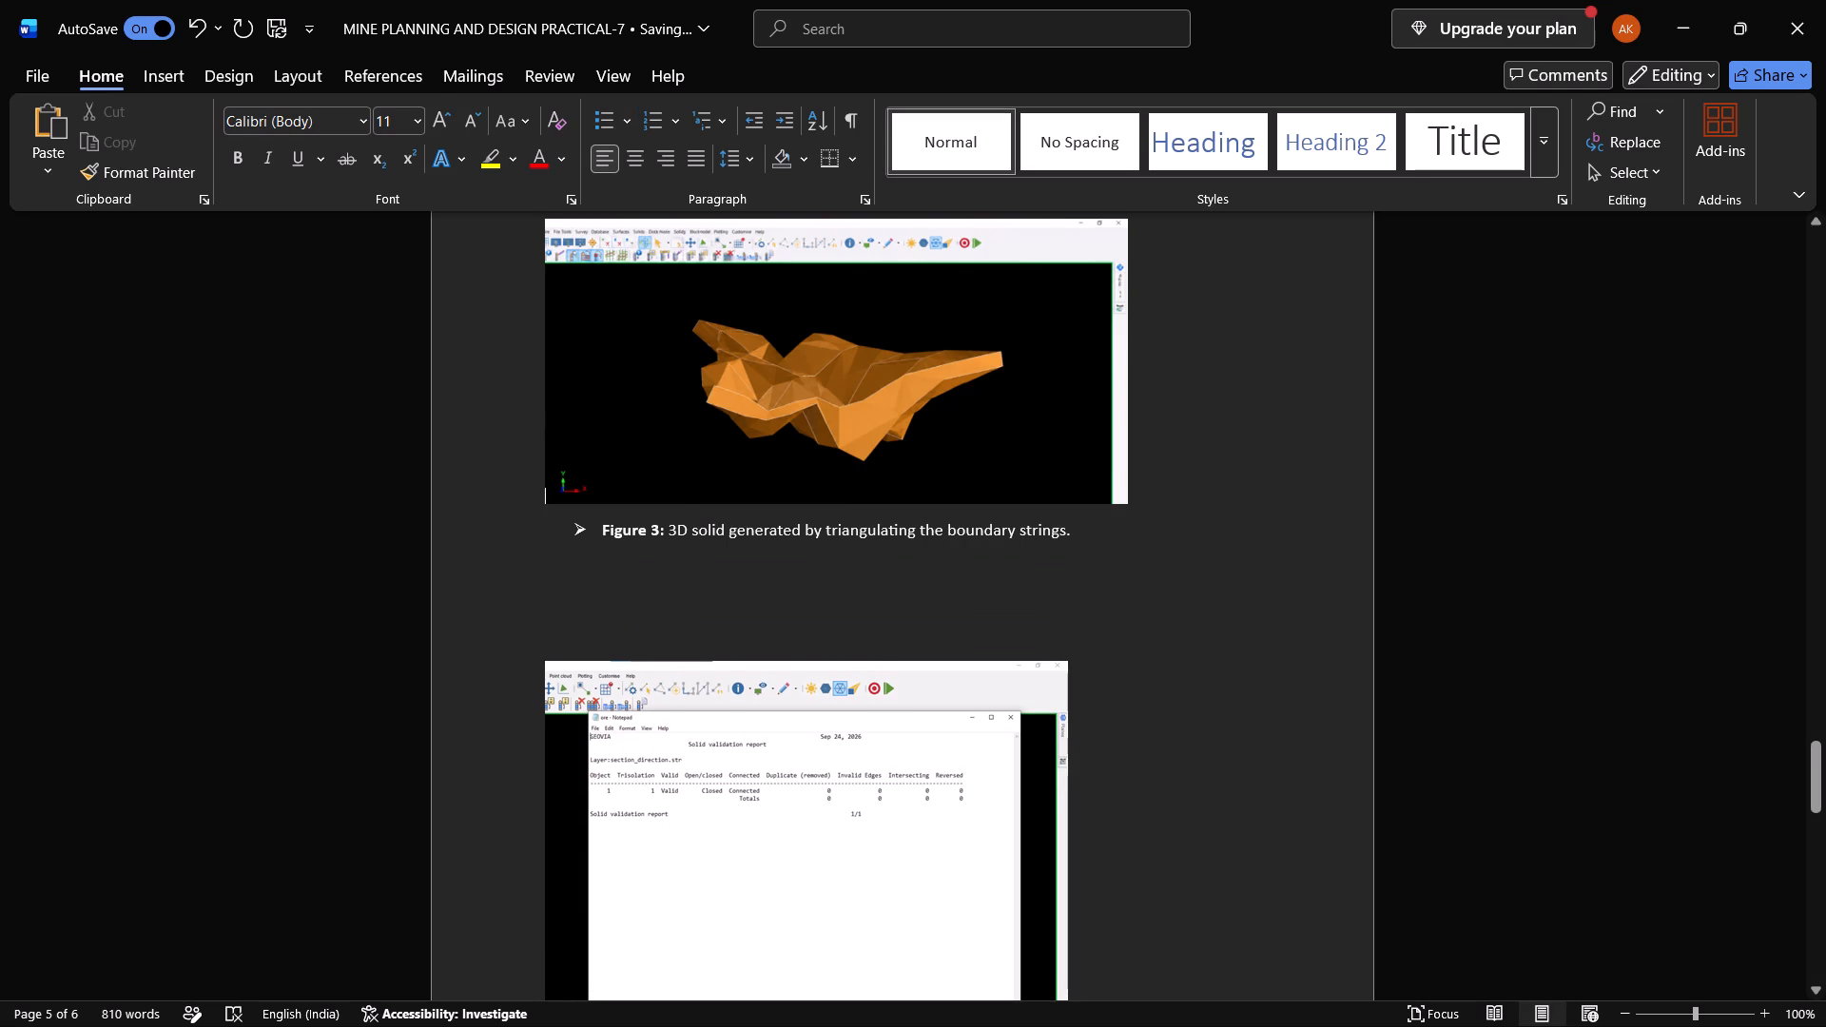
pyautogui.press('Right')
pyautogui.press('Return')
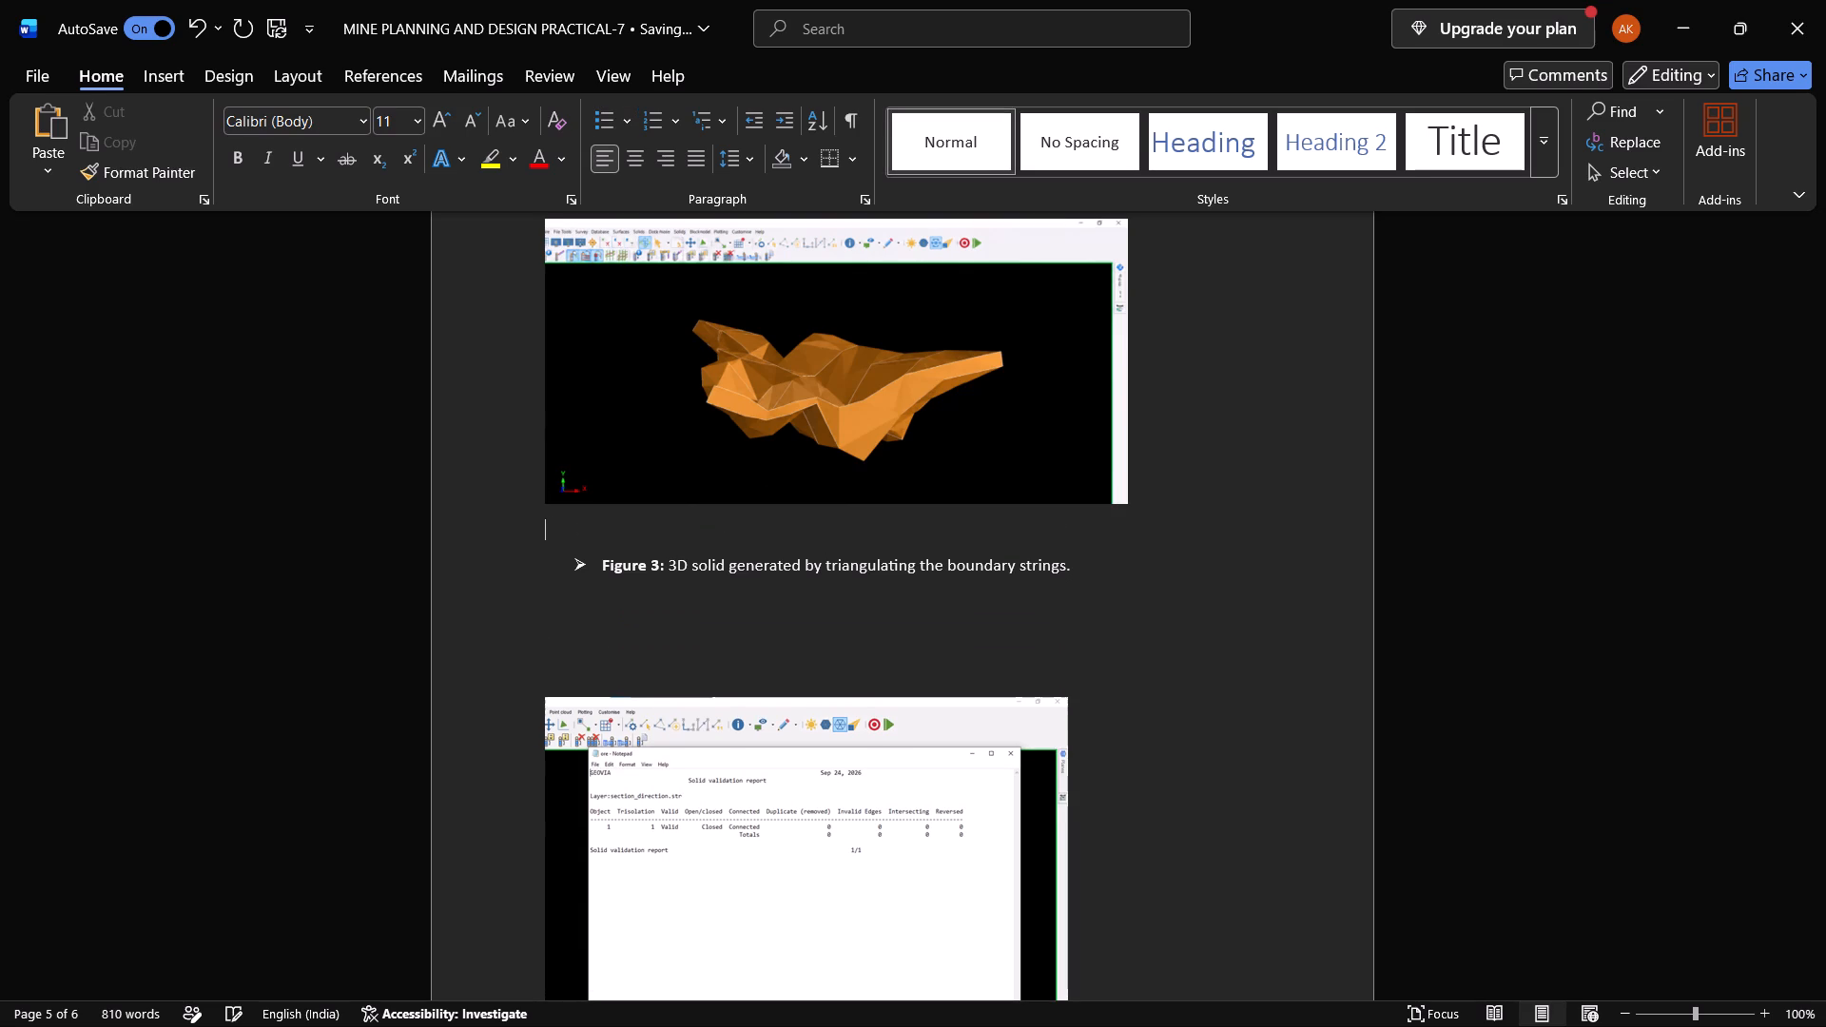
# Crop the orange 3D solid picture at its top and left edges to remove the Surpac toolbar strip, keeping the whole solid and axis marker.
pyautogui.click(821, 355)
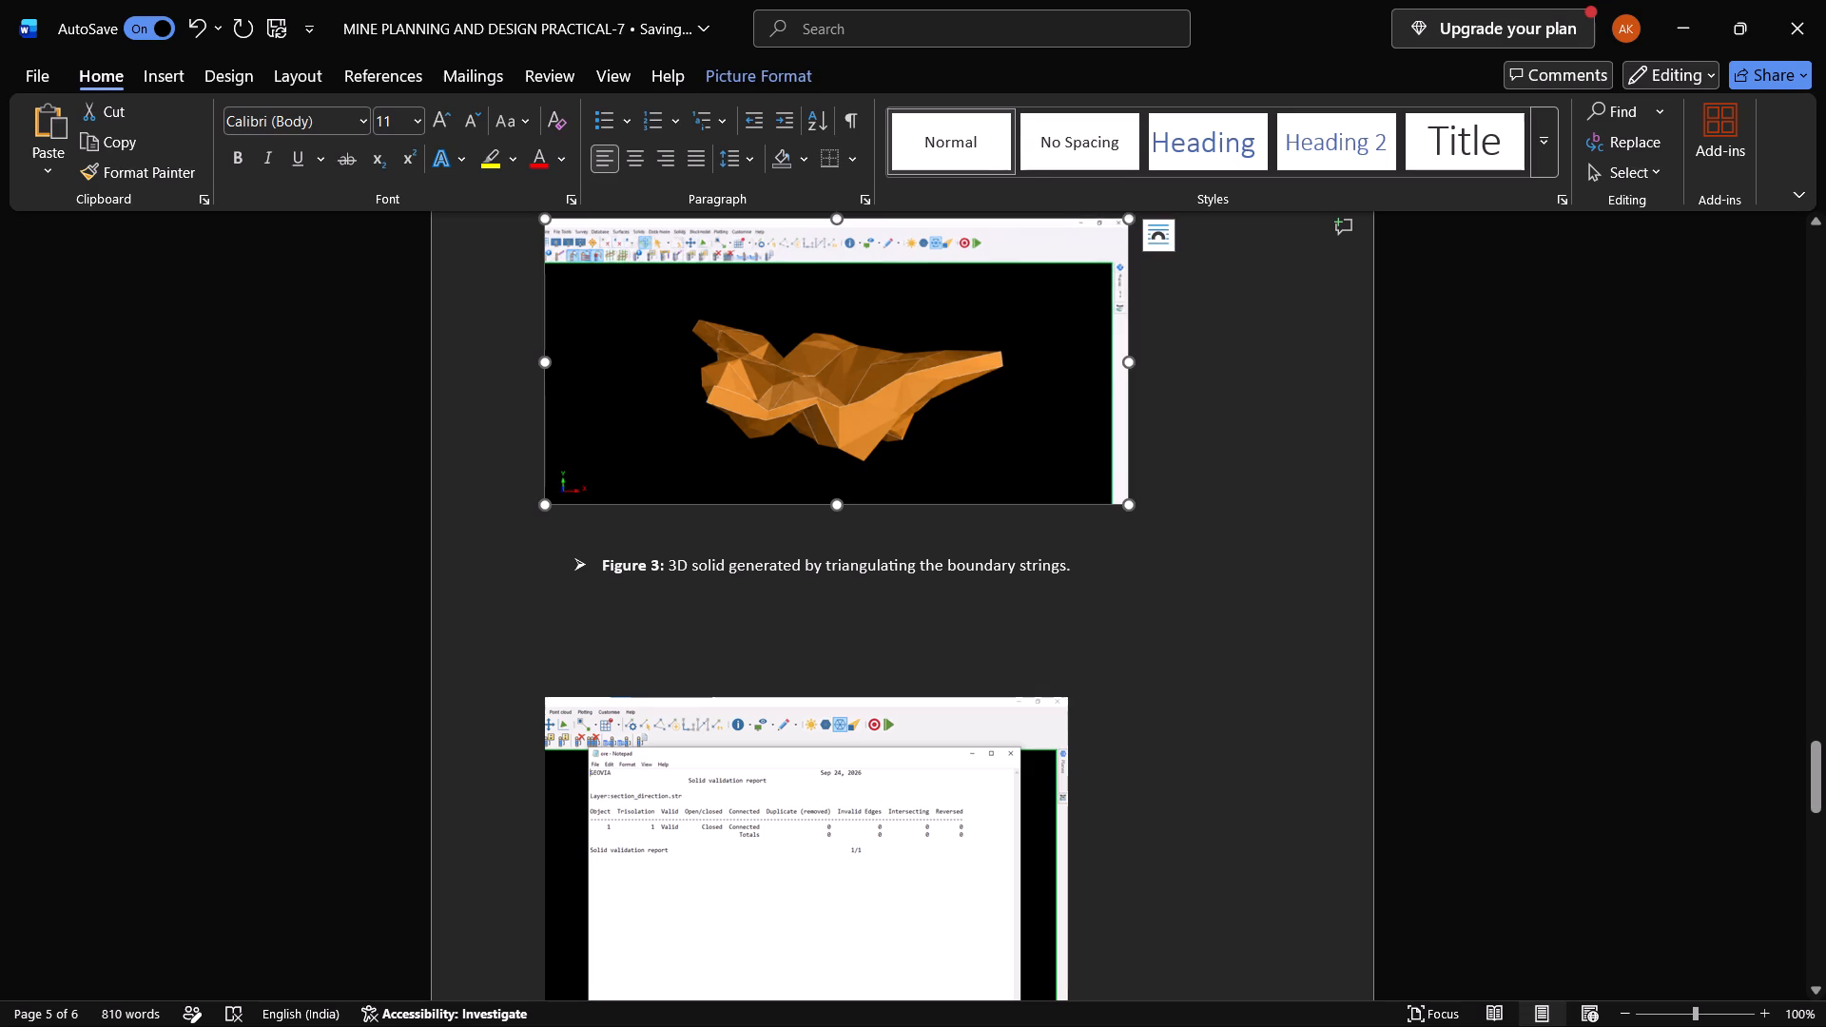
pyautogui.rightClick(923, 321)
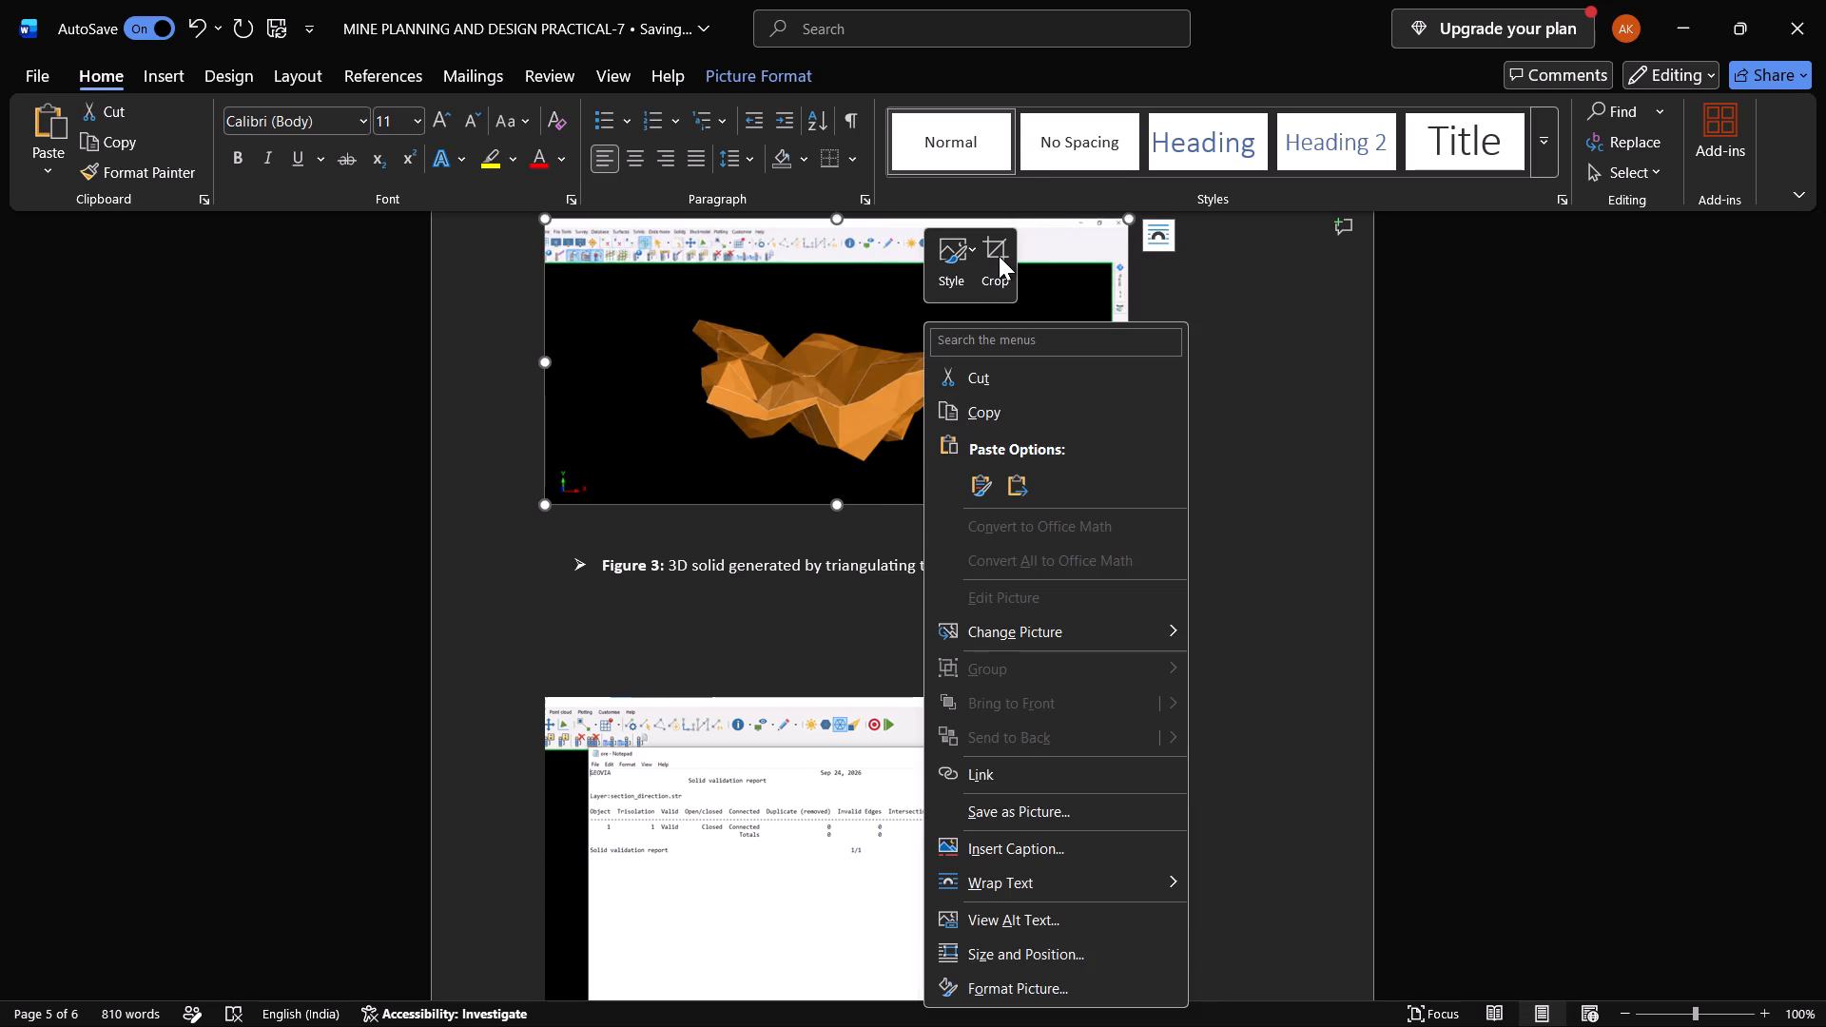
pyautogui.click(999, 256)
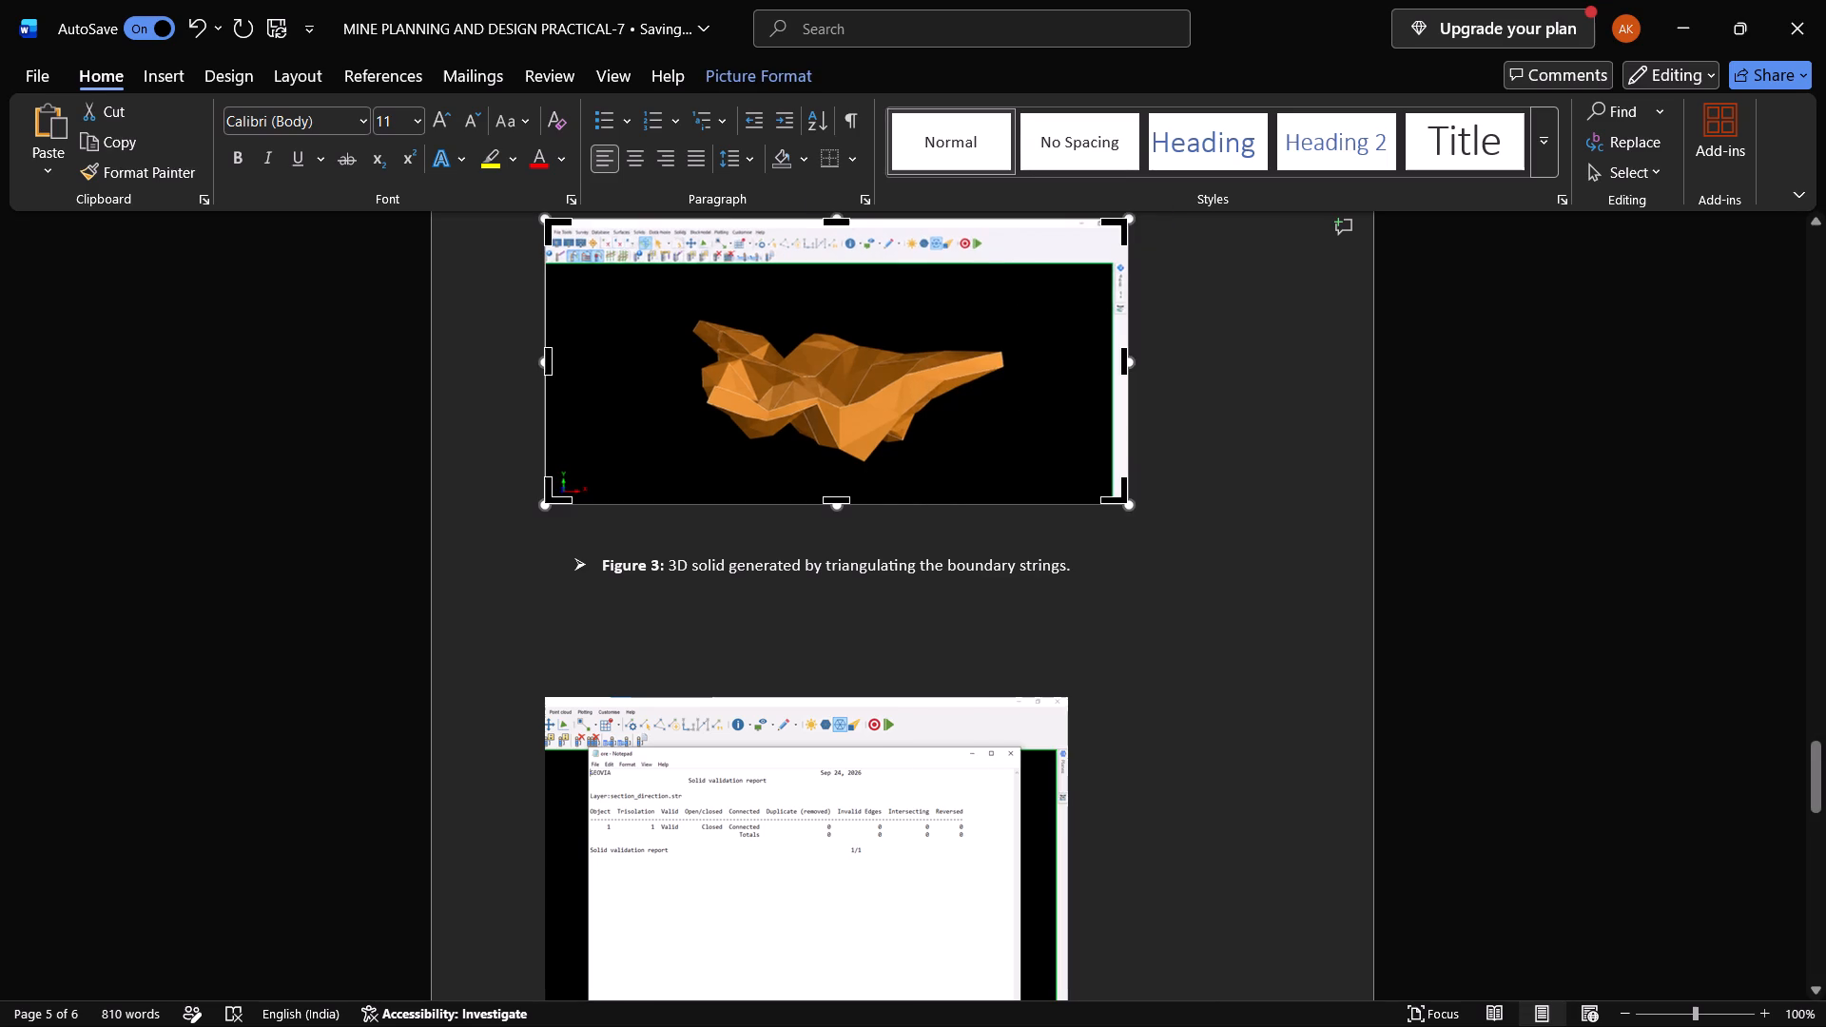
pyautogui.moveTo(833, 226); pyautogui.dragTo(831, 248)
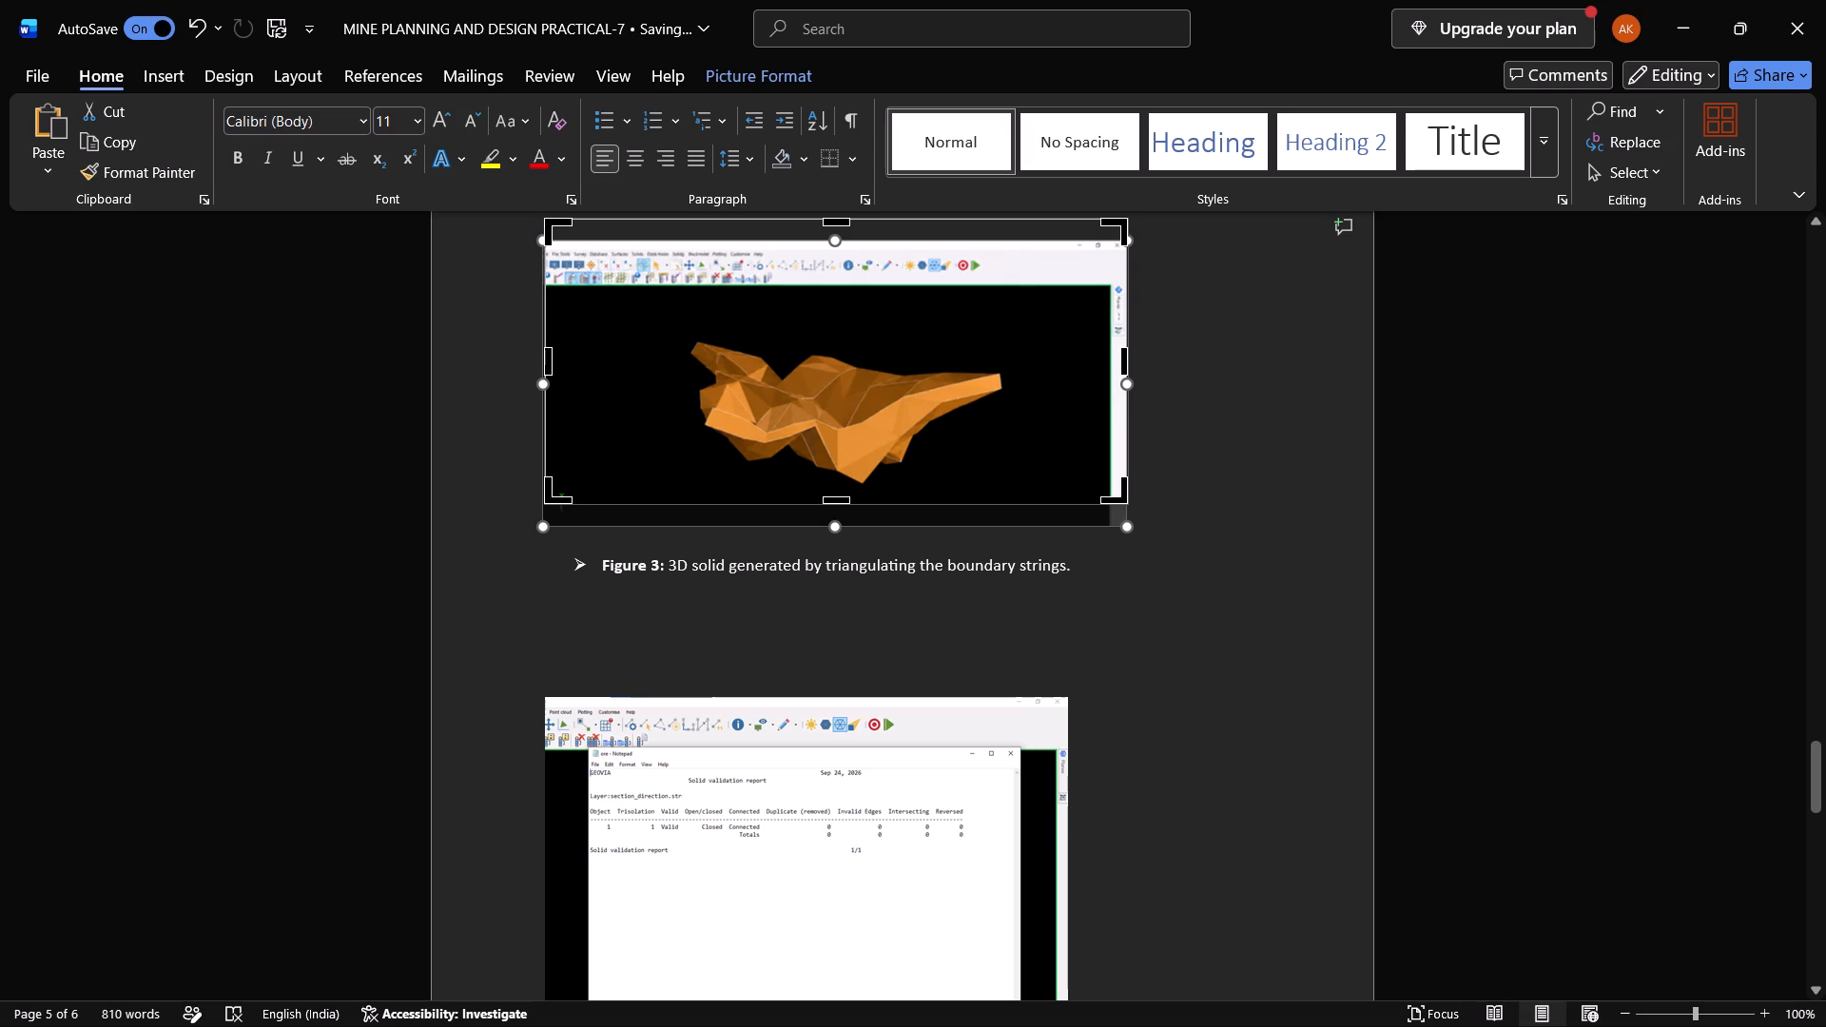
pyautogui.moveTo(835, 228); pyautogui.dragTo(869, 245)
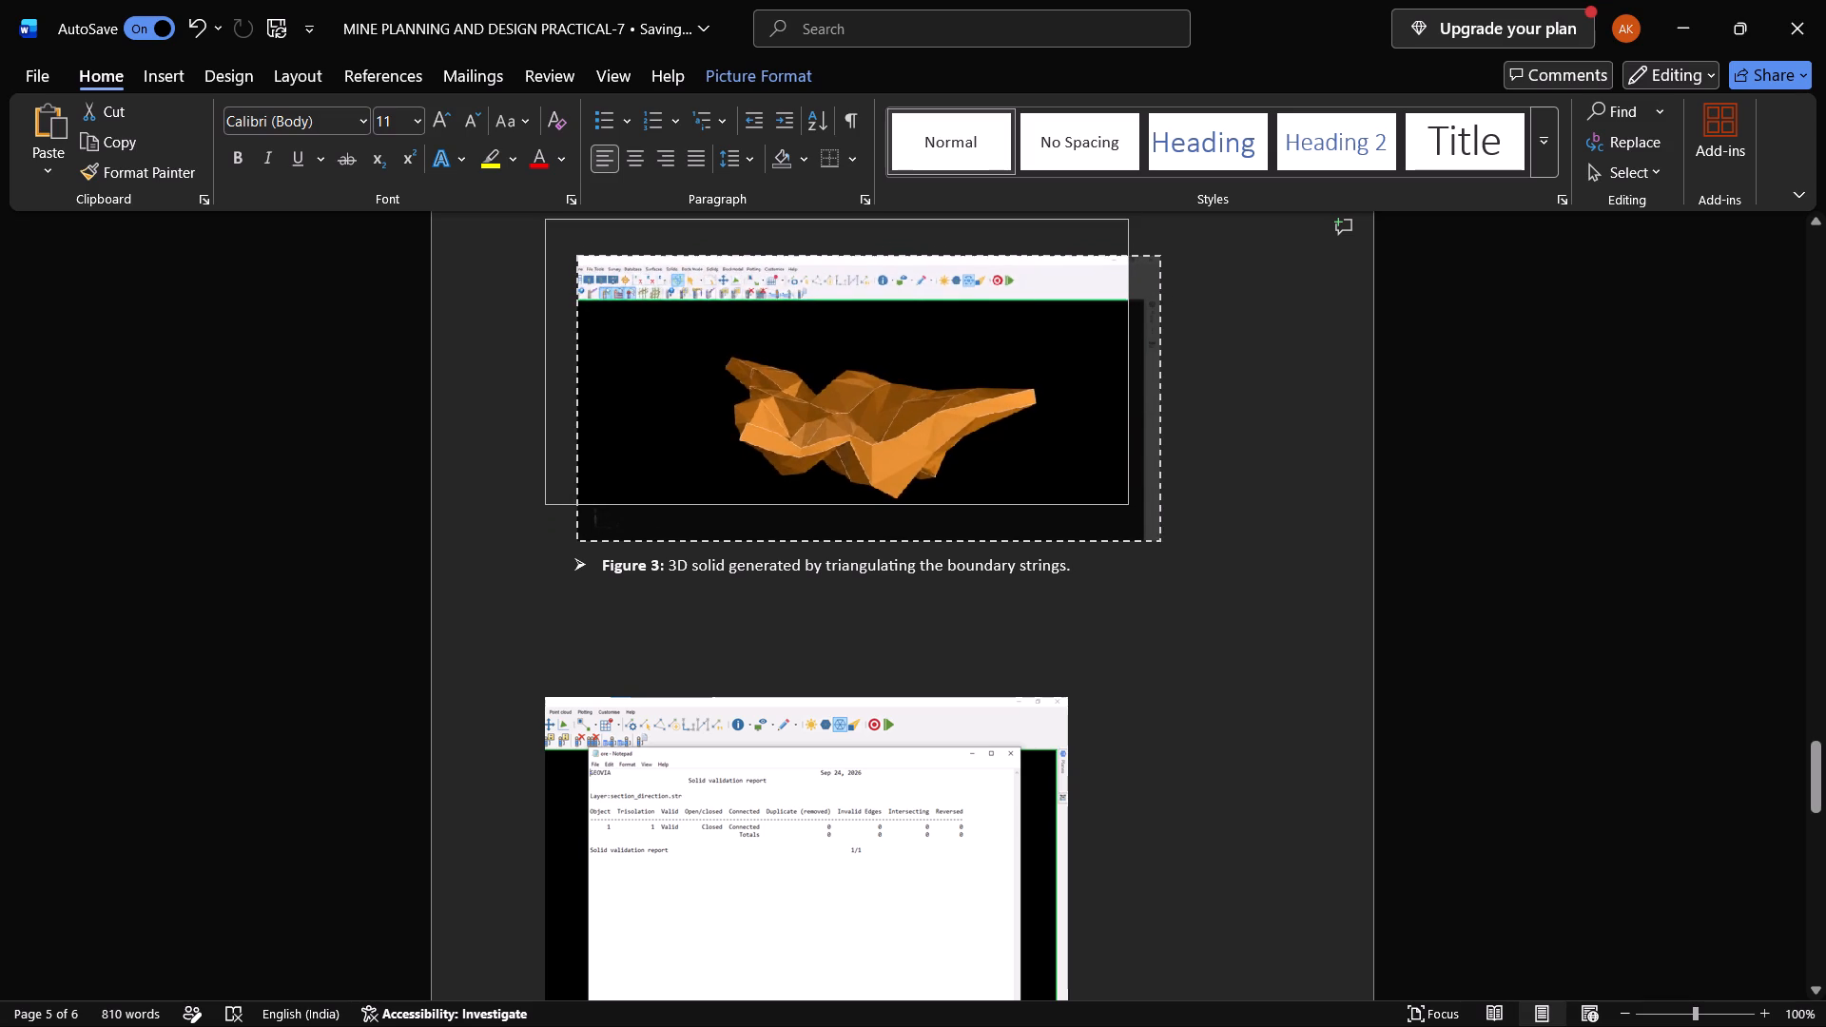
pyautogui.moveTo(869, 245); pyautogui.dragTo(902, 255)
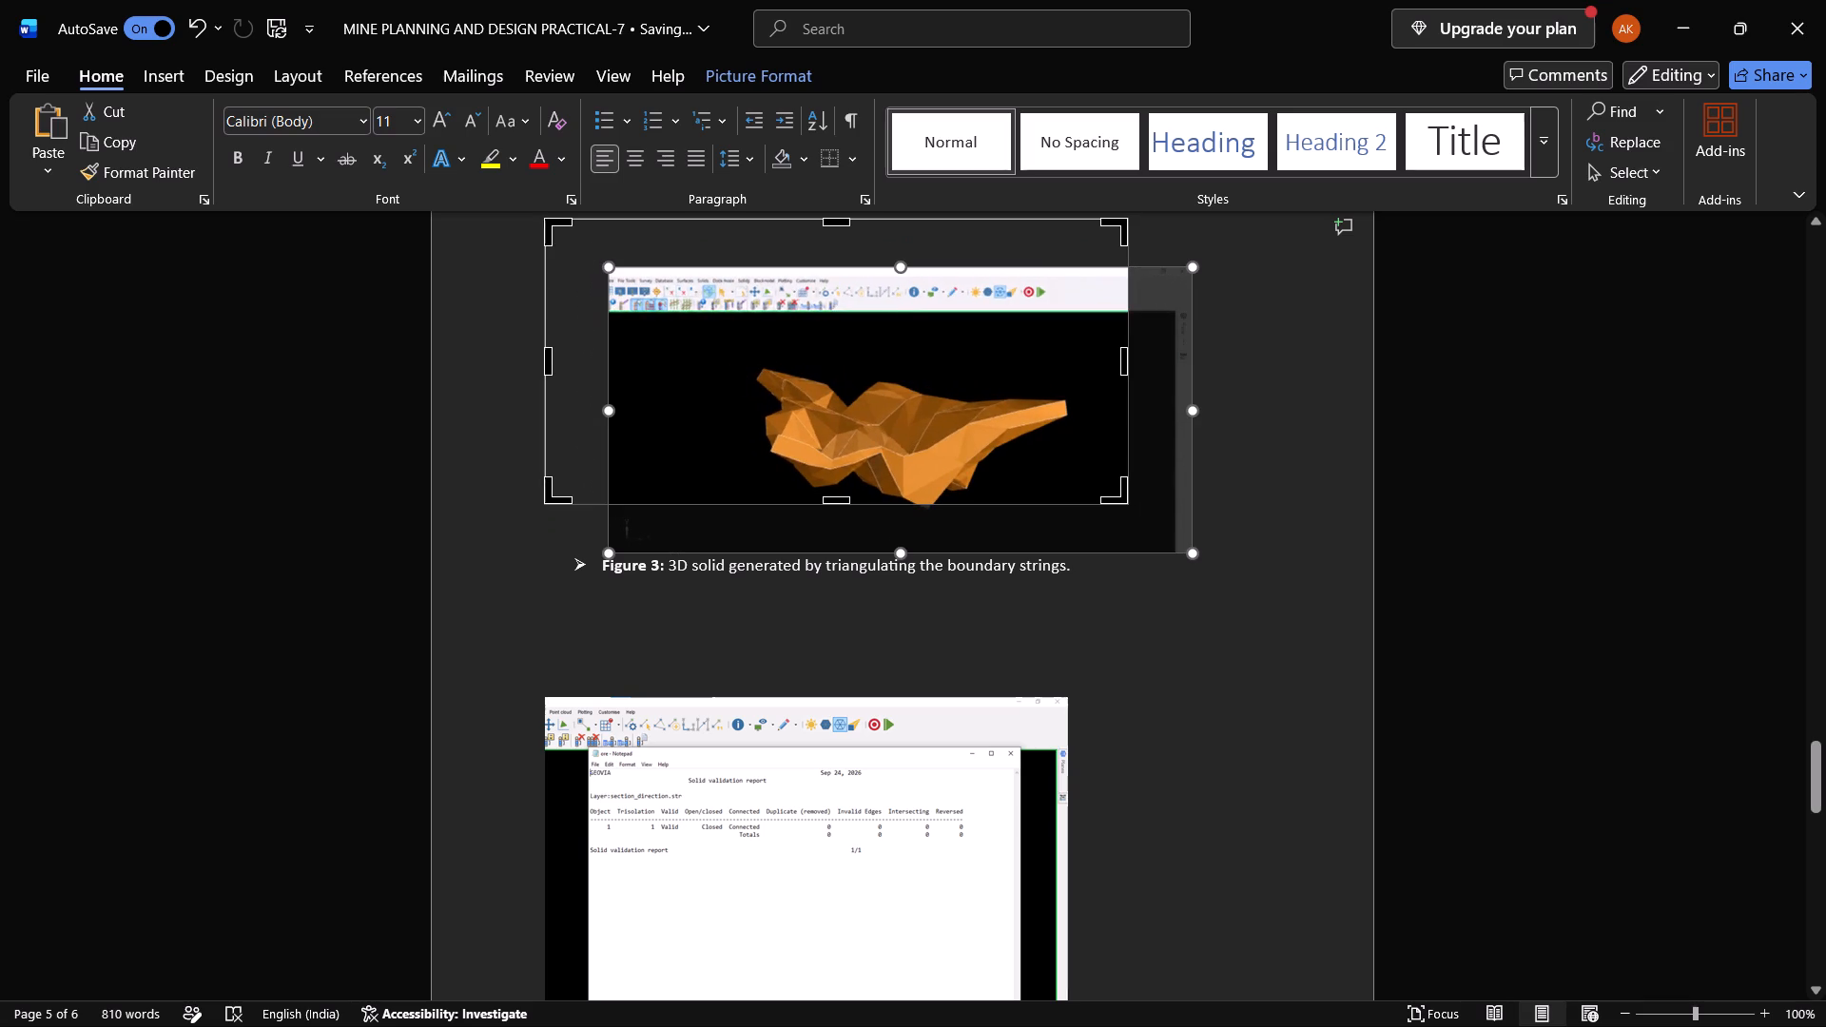
pyautogui.moveTo(891, 337); pyautogui.dragTo(839, 302)
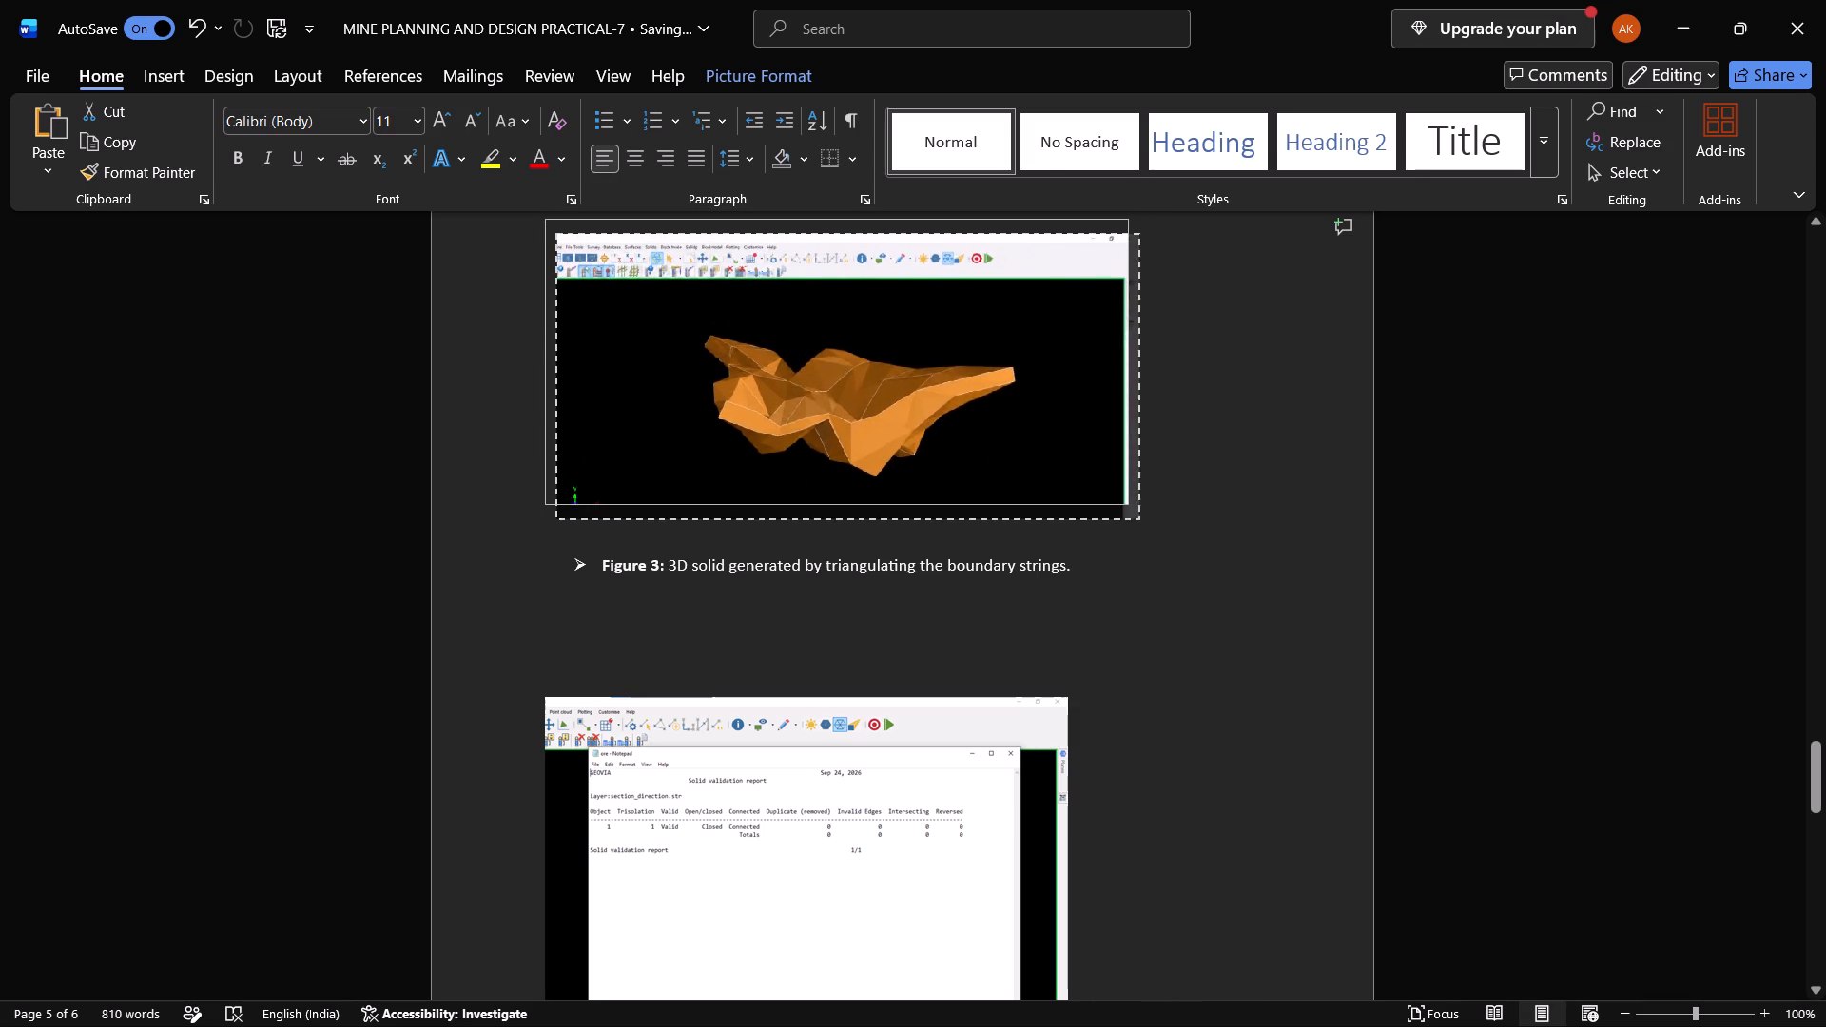
pyautogui.moveTo(839, 302); pyautogui.dragTo(838, 302)
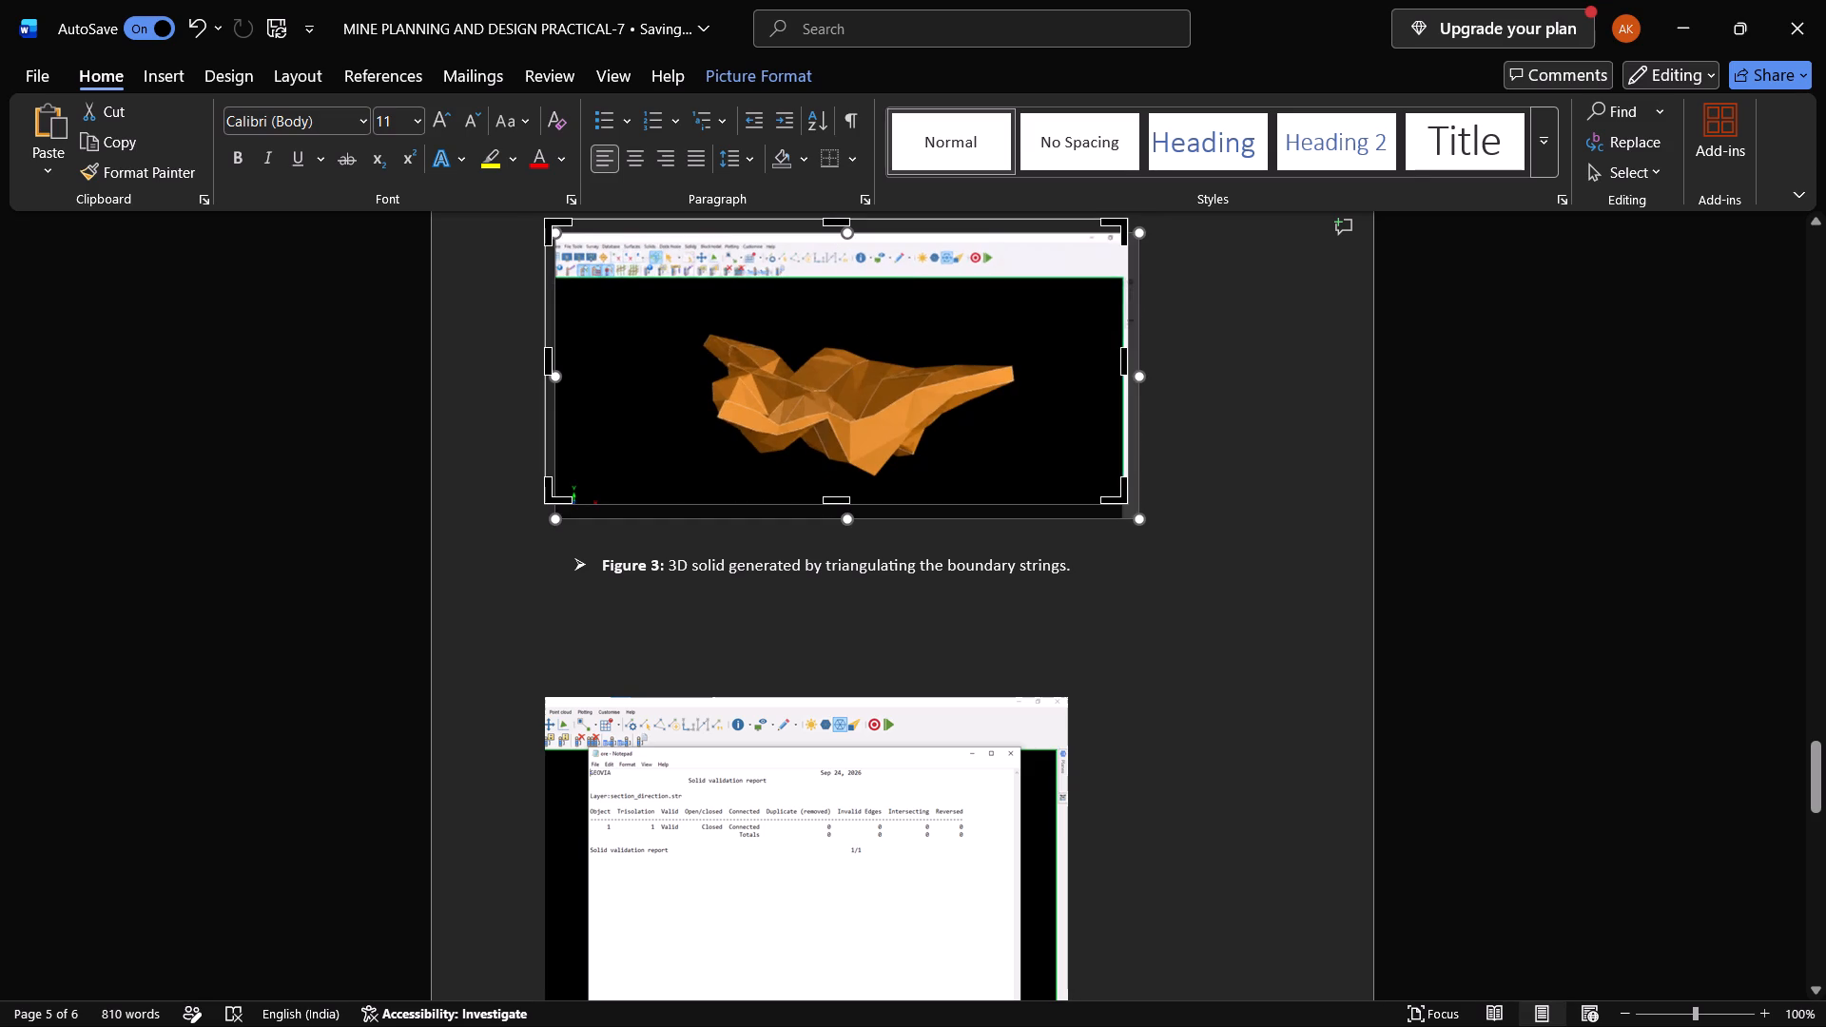
pyautogui.moveTo(840, 225); pyautogui.dragTo(840, 281)
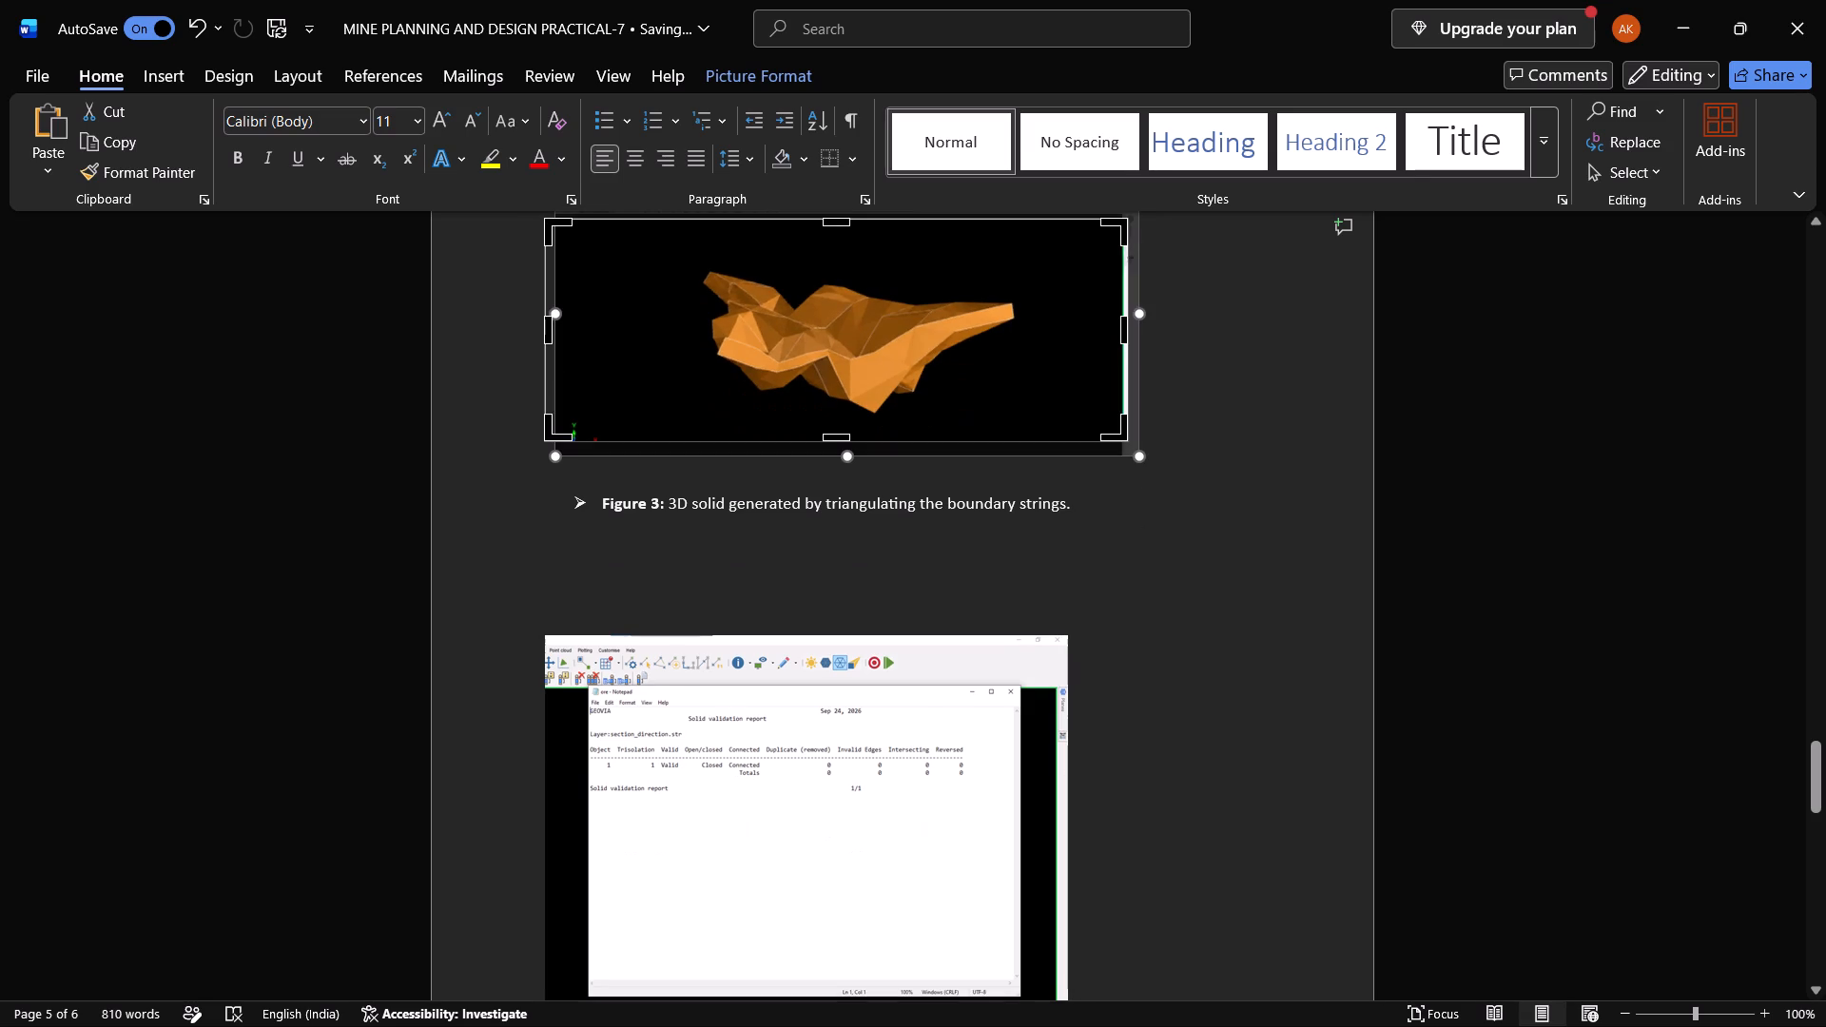
pyautogui.moveTo(833, 439); pyautogui.dragTo(833, 449)
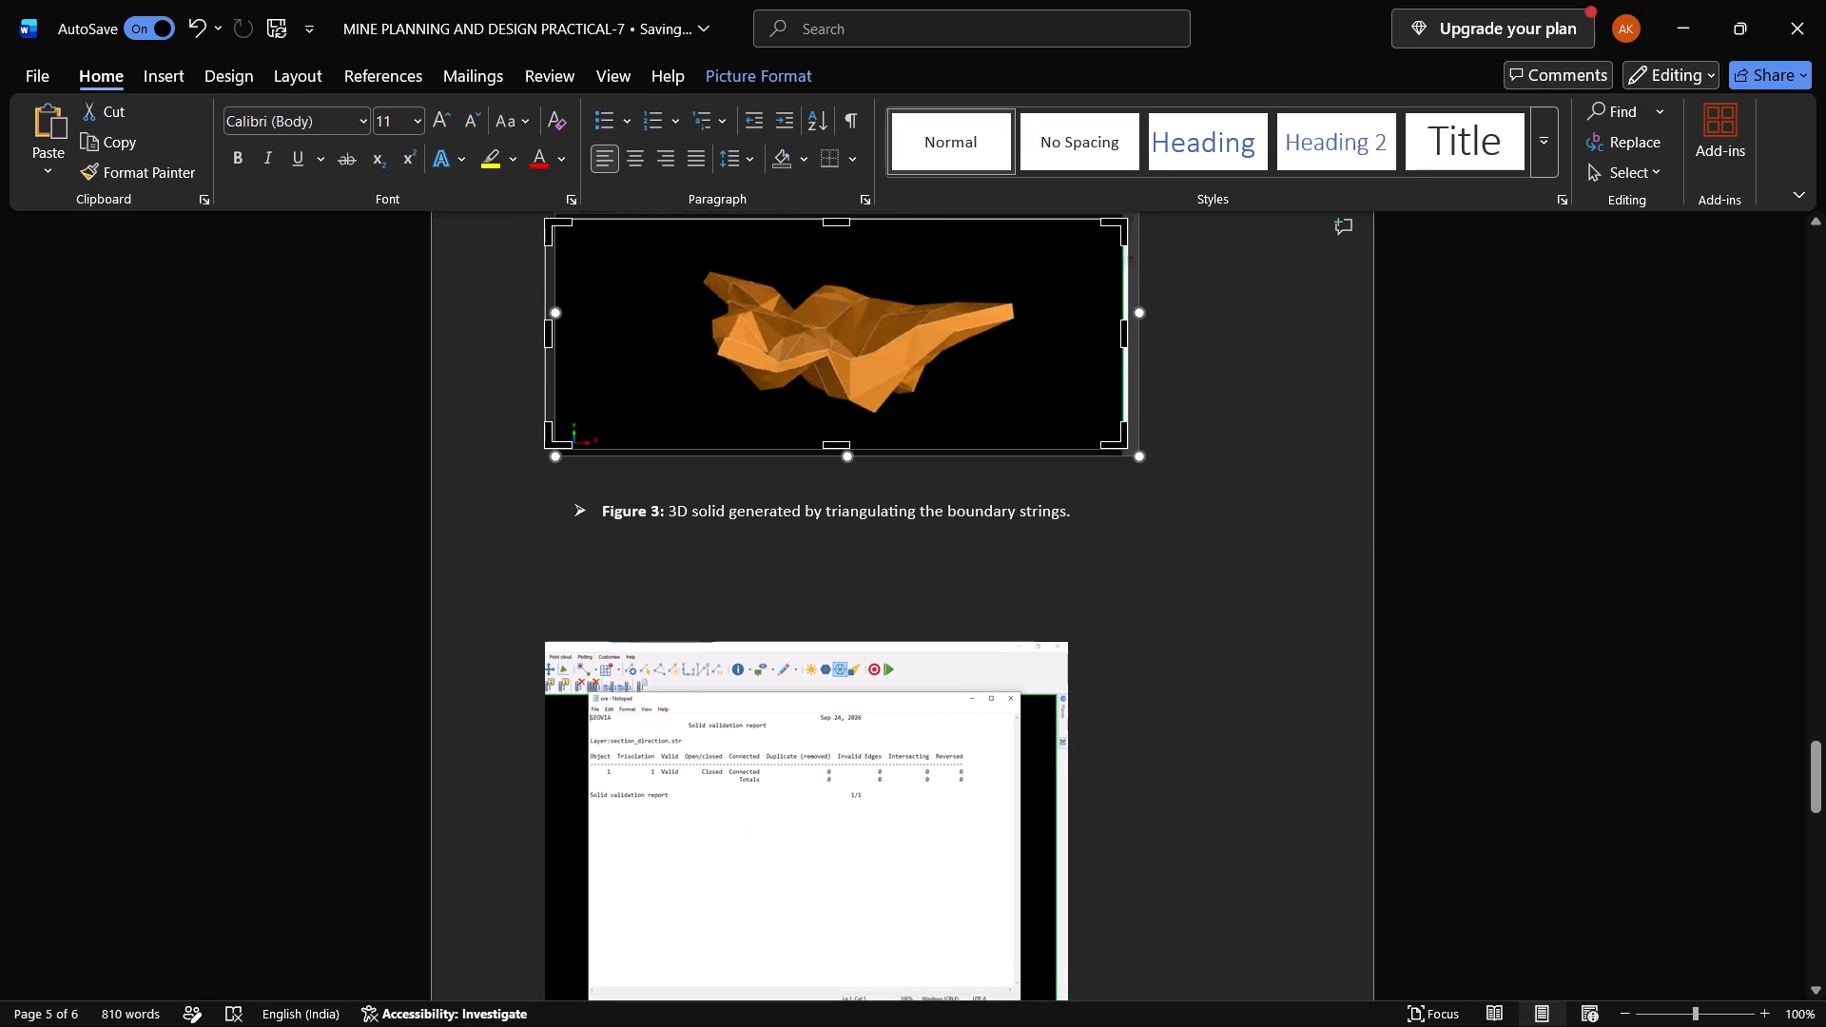
pyautogui.moveTo(547, 337); pyautogui.dragTo(560, 341)
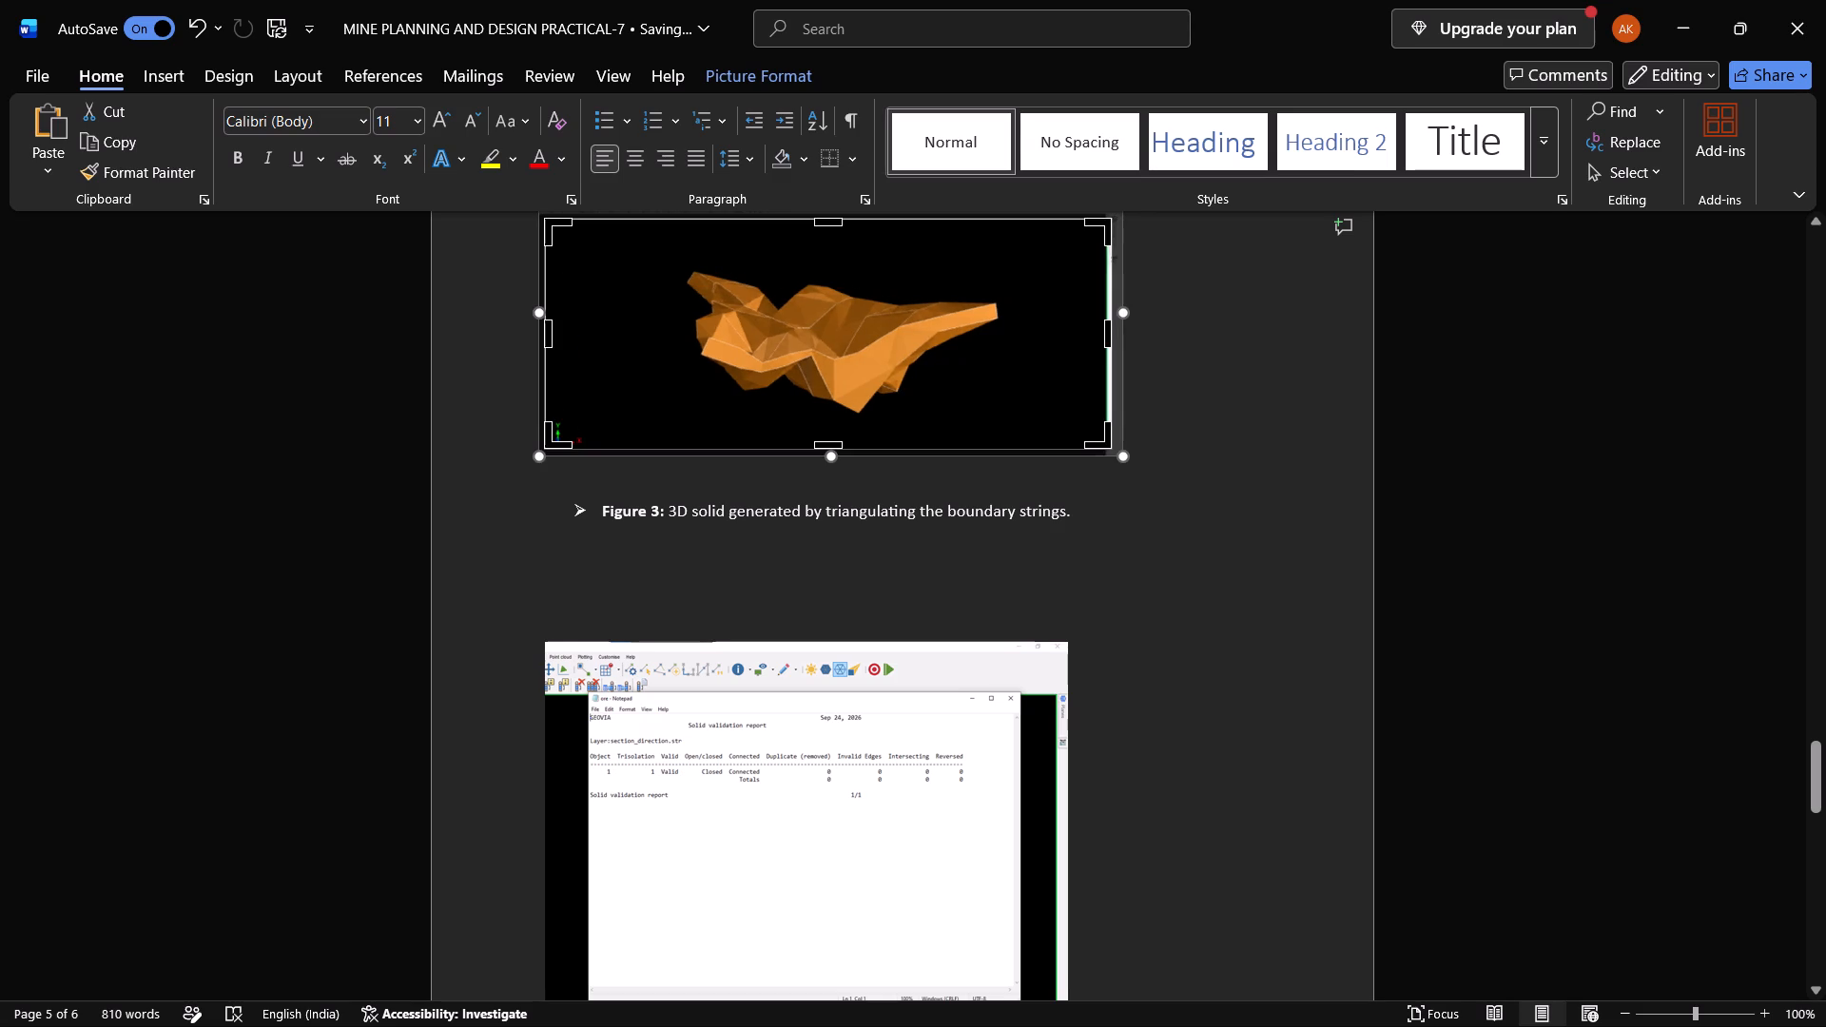
pyautogui.scroll(1, 806, 325)
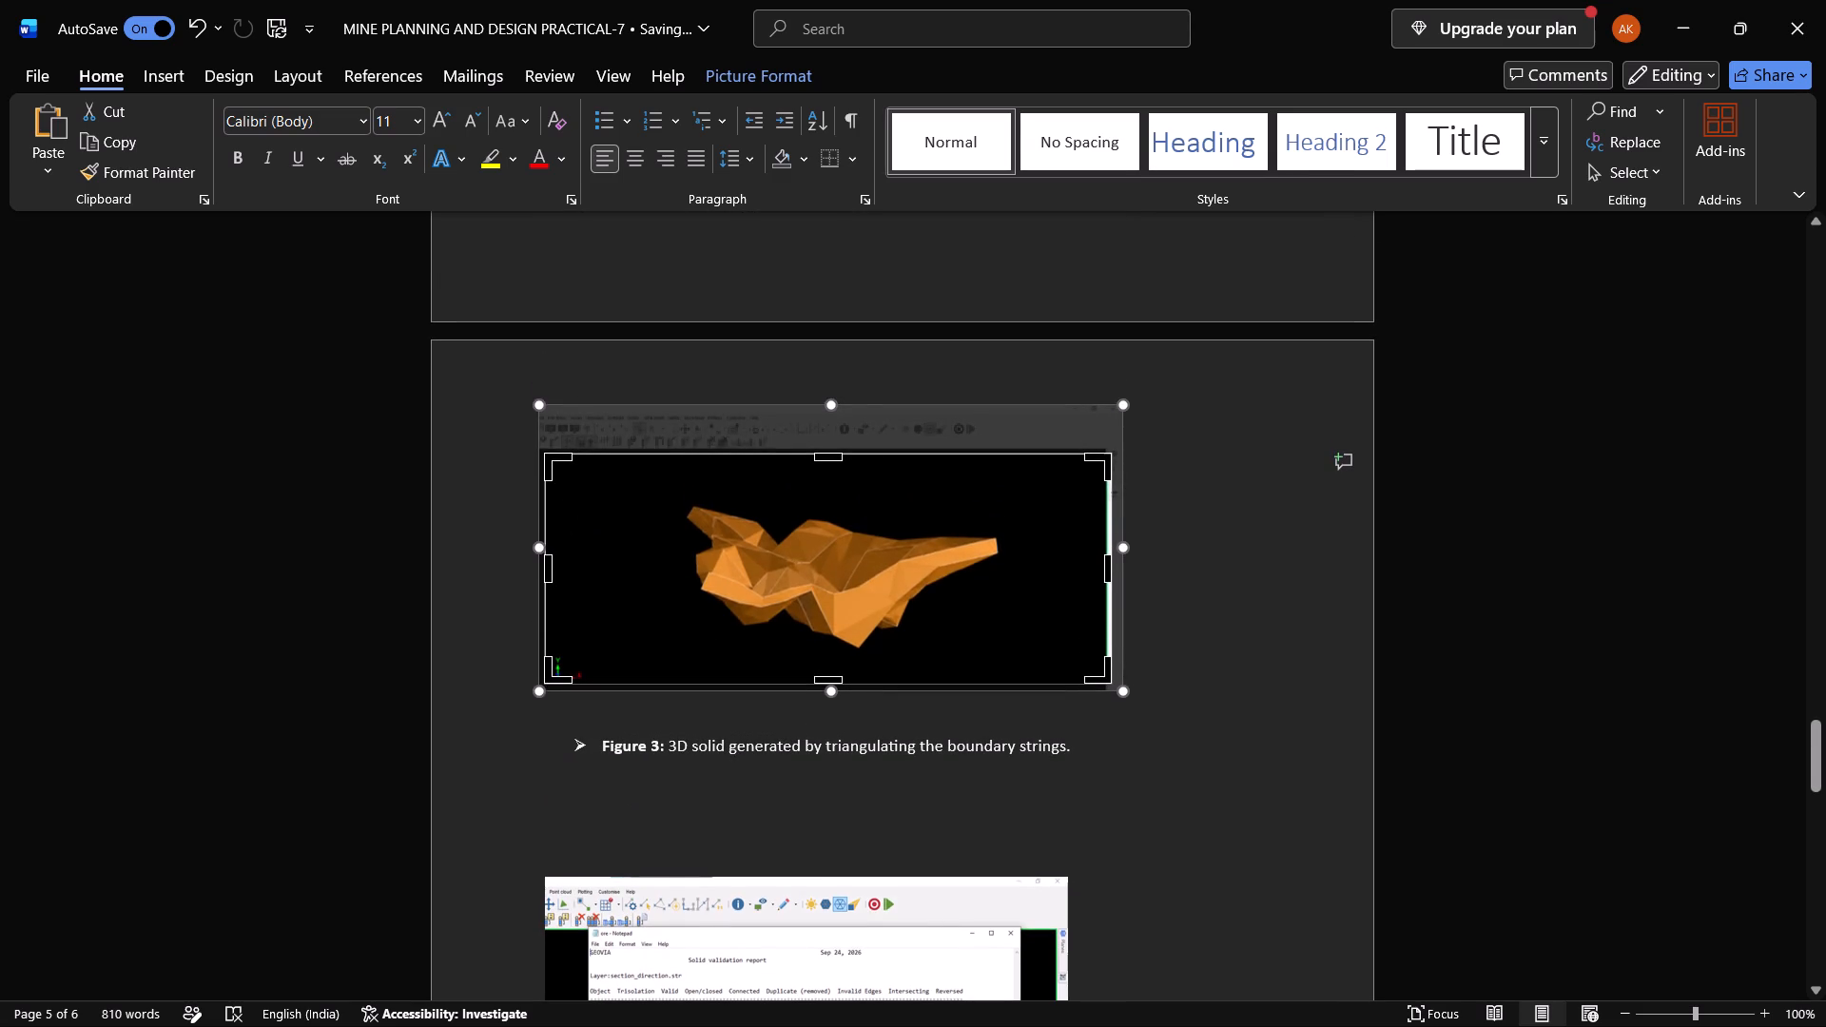
pyautogui.press('Return')
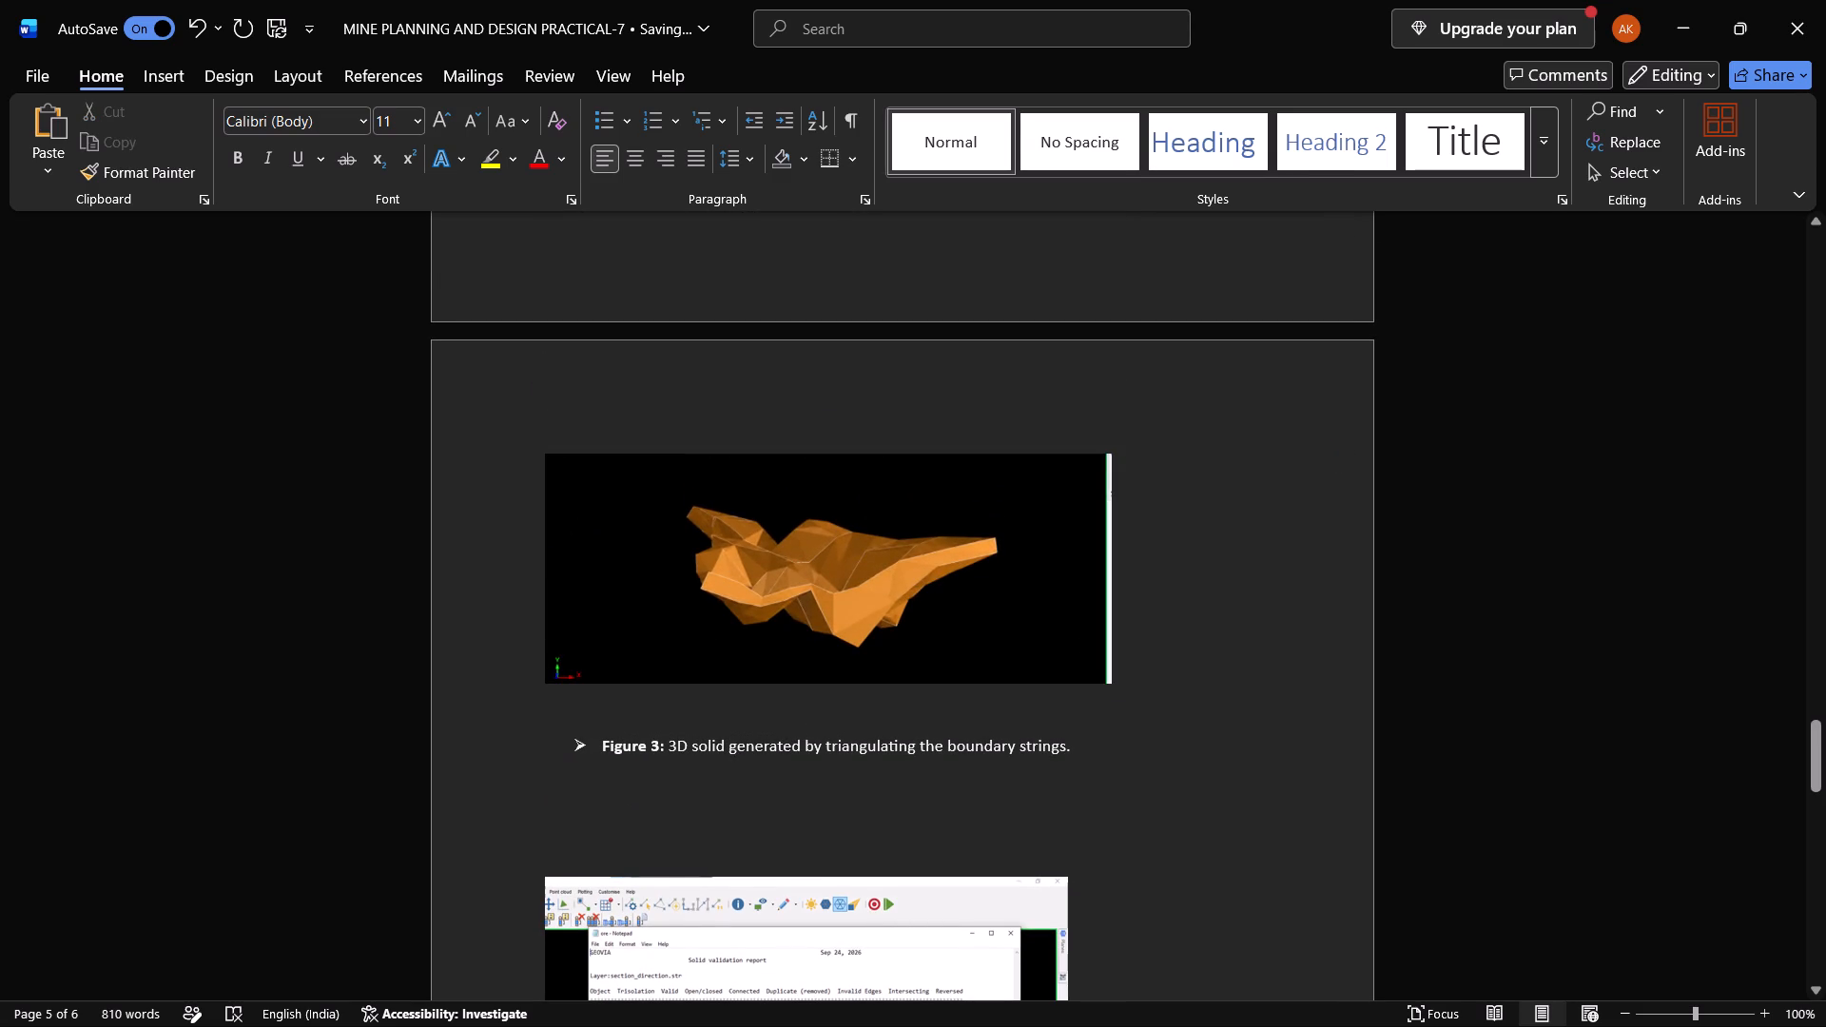
# Crop the right edge of the orange 3D solid picture to remove the thin white side-panel strip.
pyautogui.click(1067, 529)
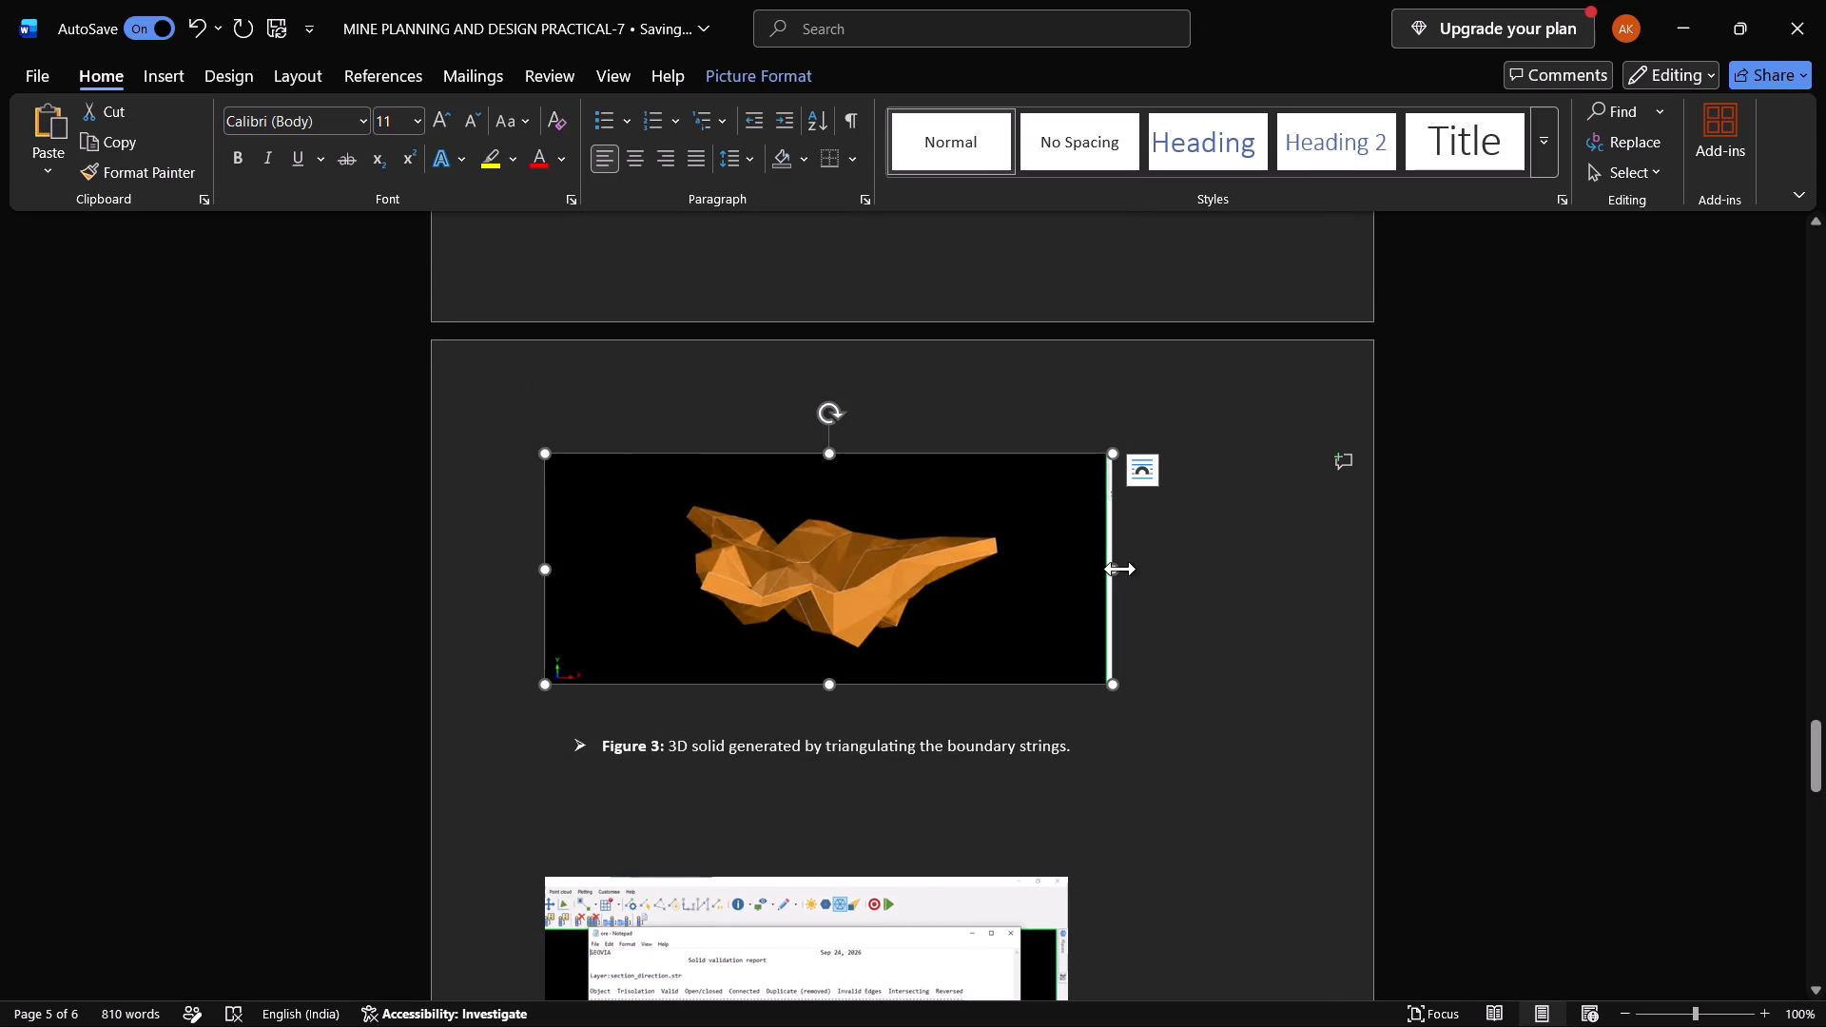
pyautogui.click(1120, 569)
pyautogui.click(1089, 563)
pyautogui.rightClick(1056, 559)
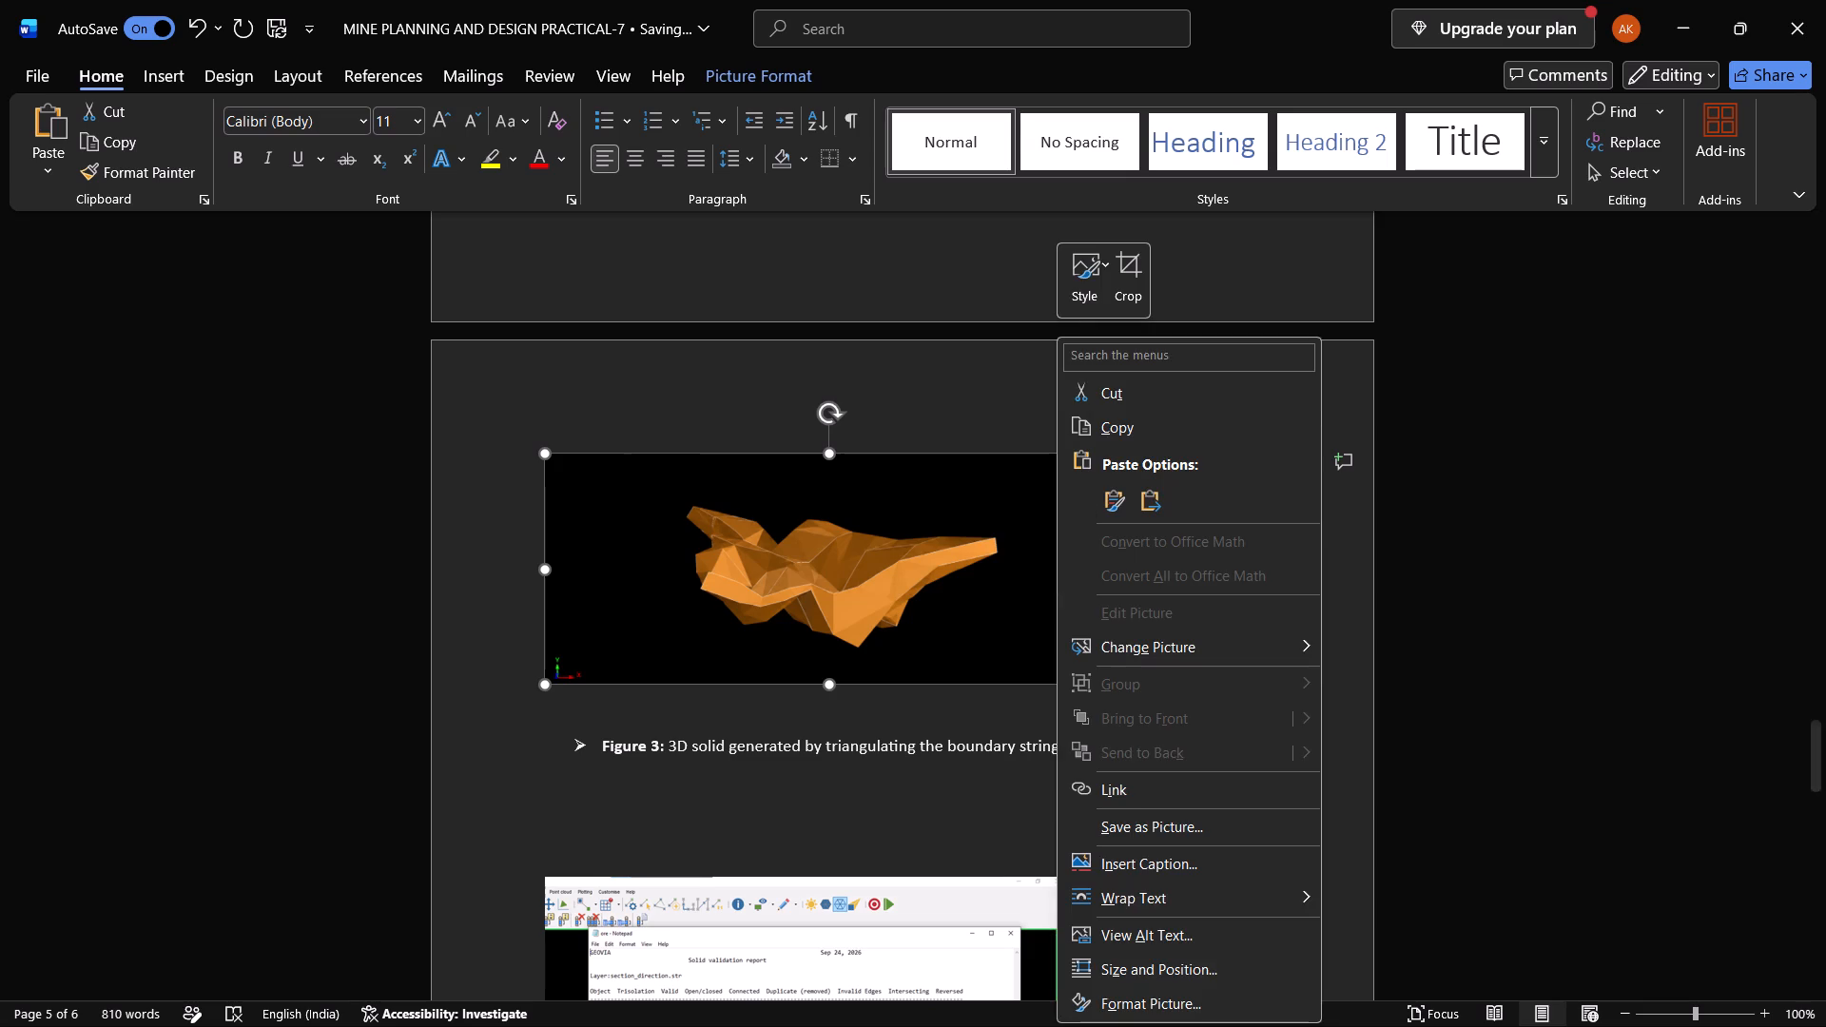
pyautogui.click(1130, 271)
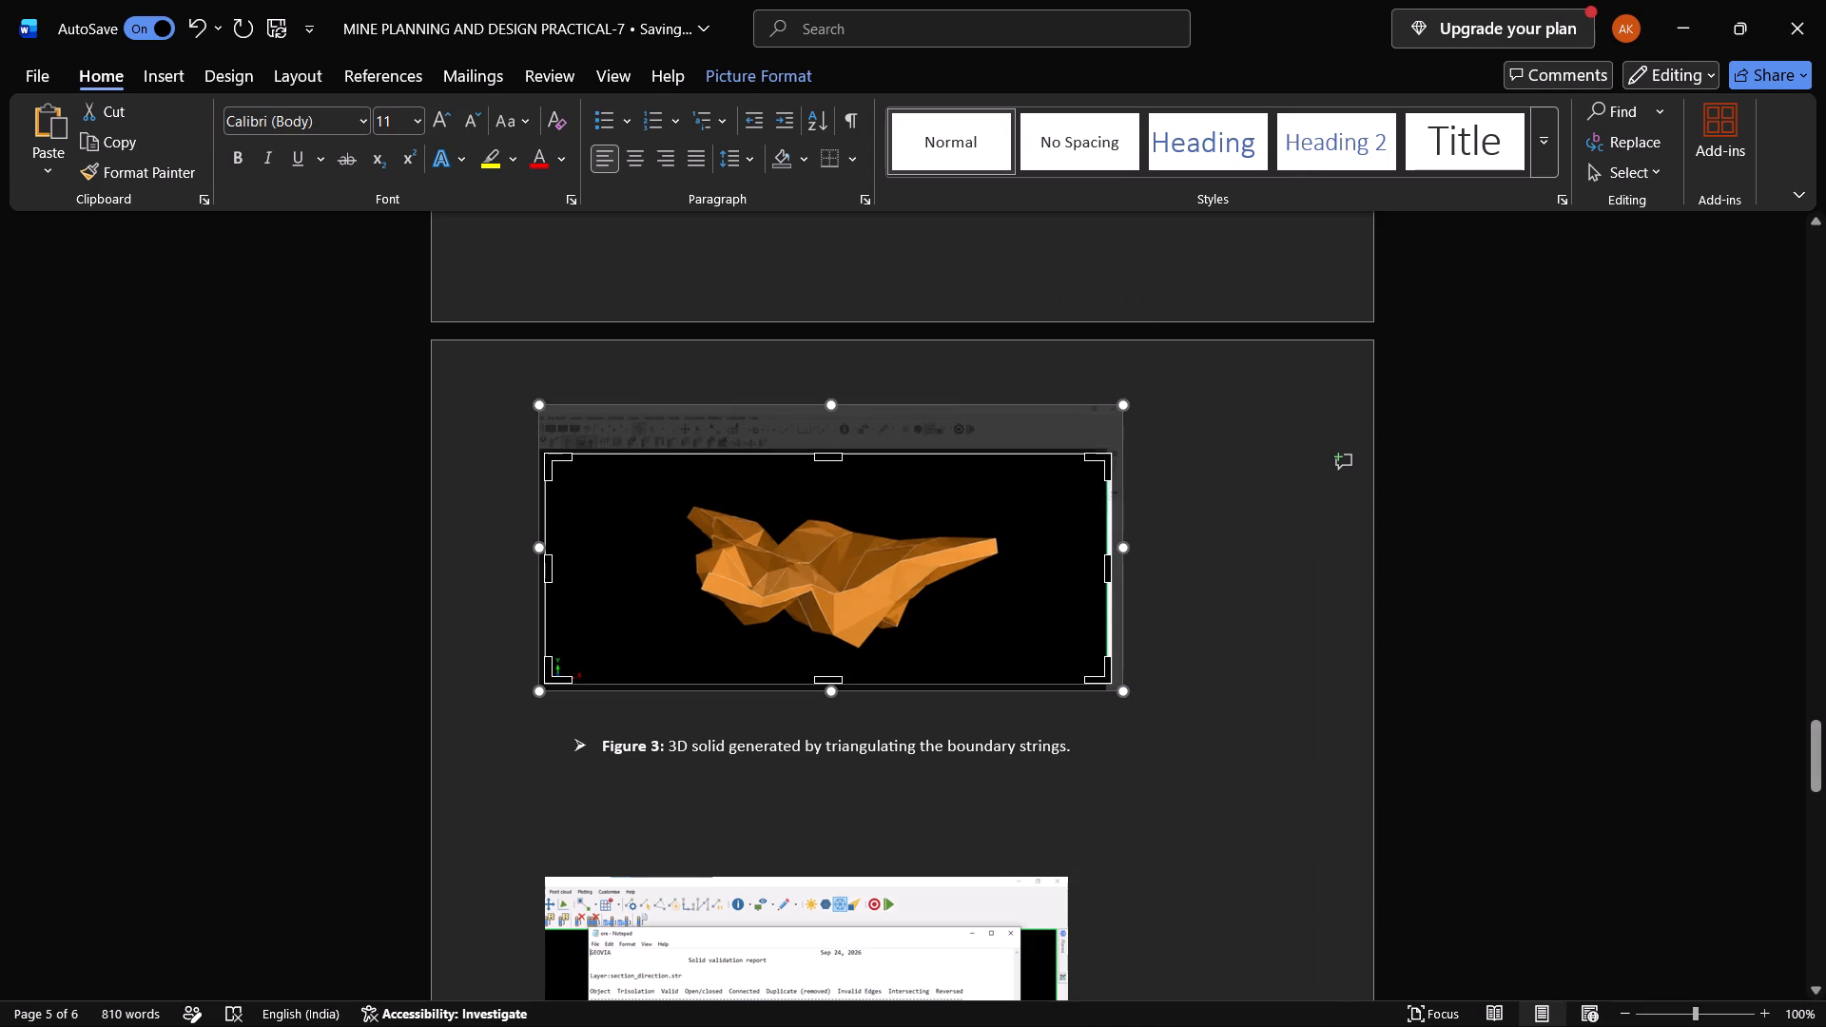
pyautogui.moveTo(1107, 564); pyautogui.dragTo(1097, 564)
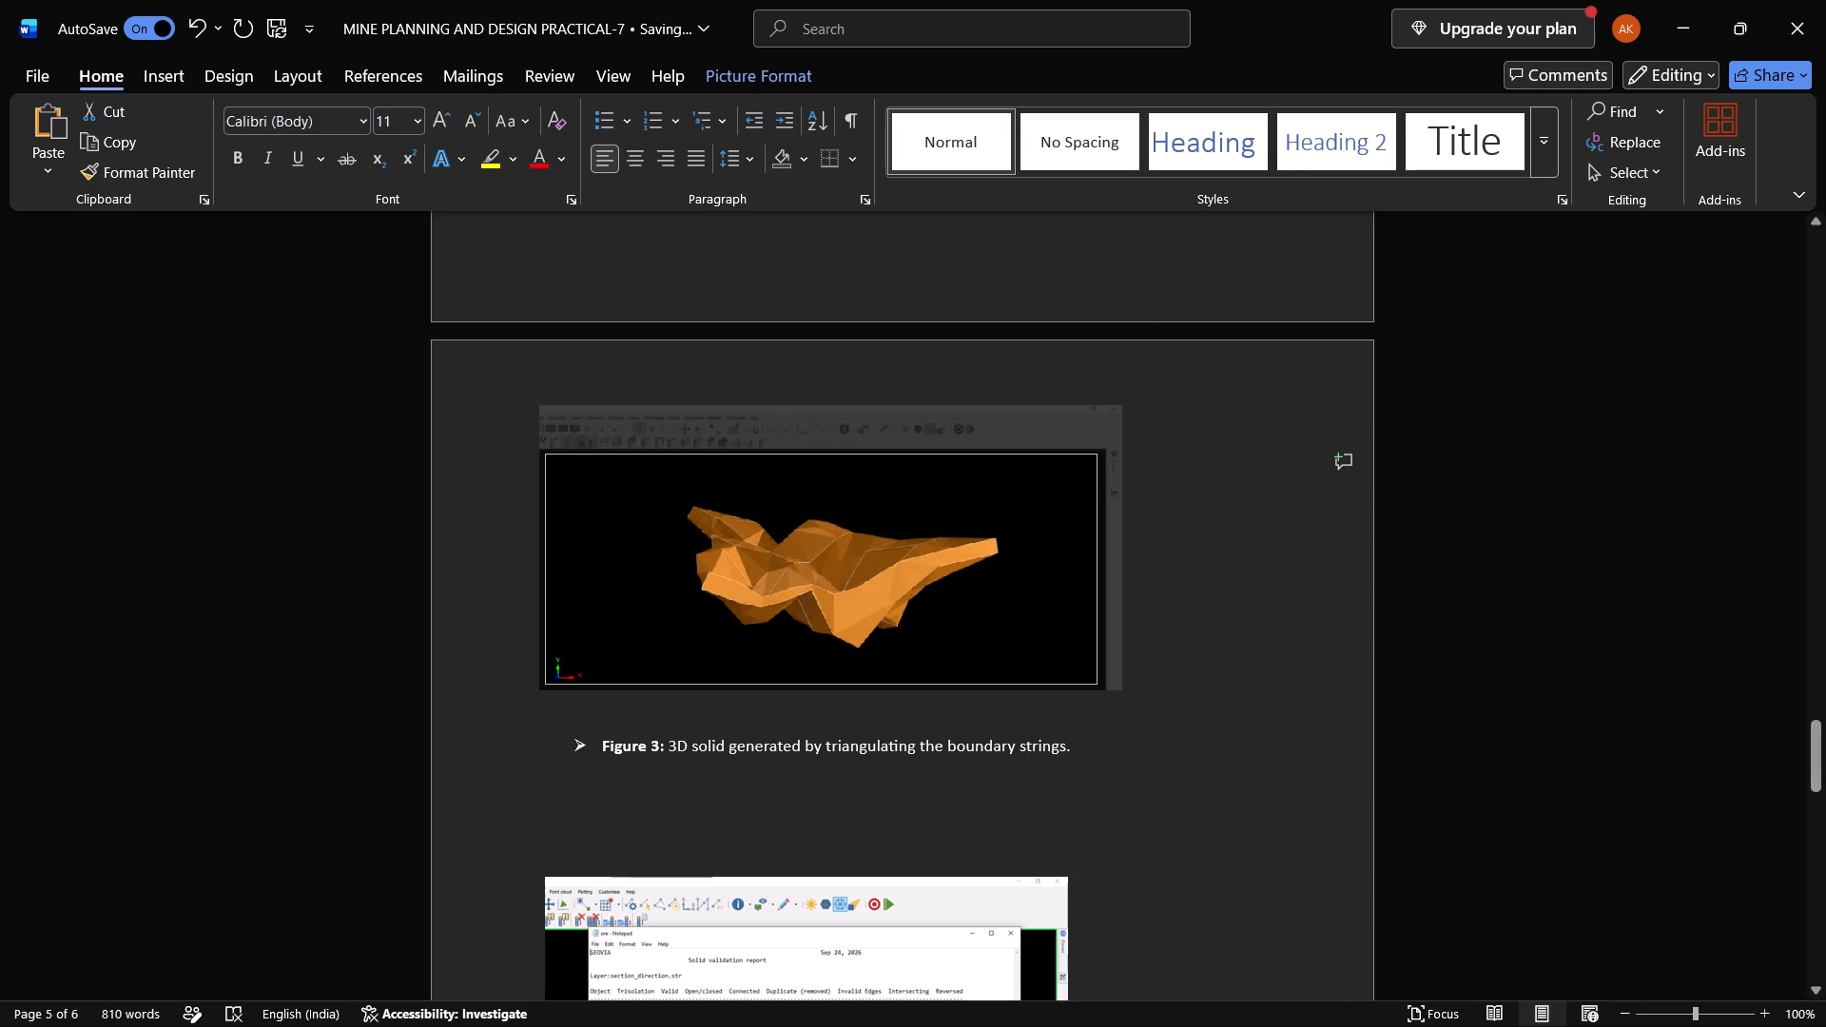
pyautogui.moveTo(1097, 564); pyautogui.dragTo(1097, 566)
pyautogui.press('Return')
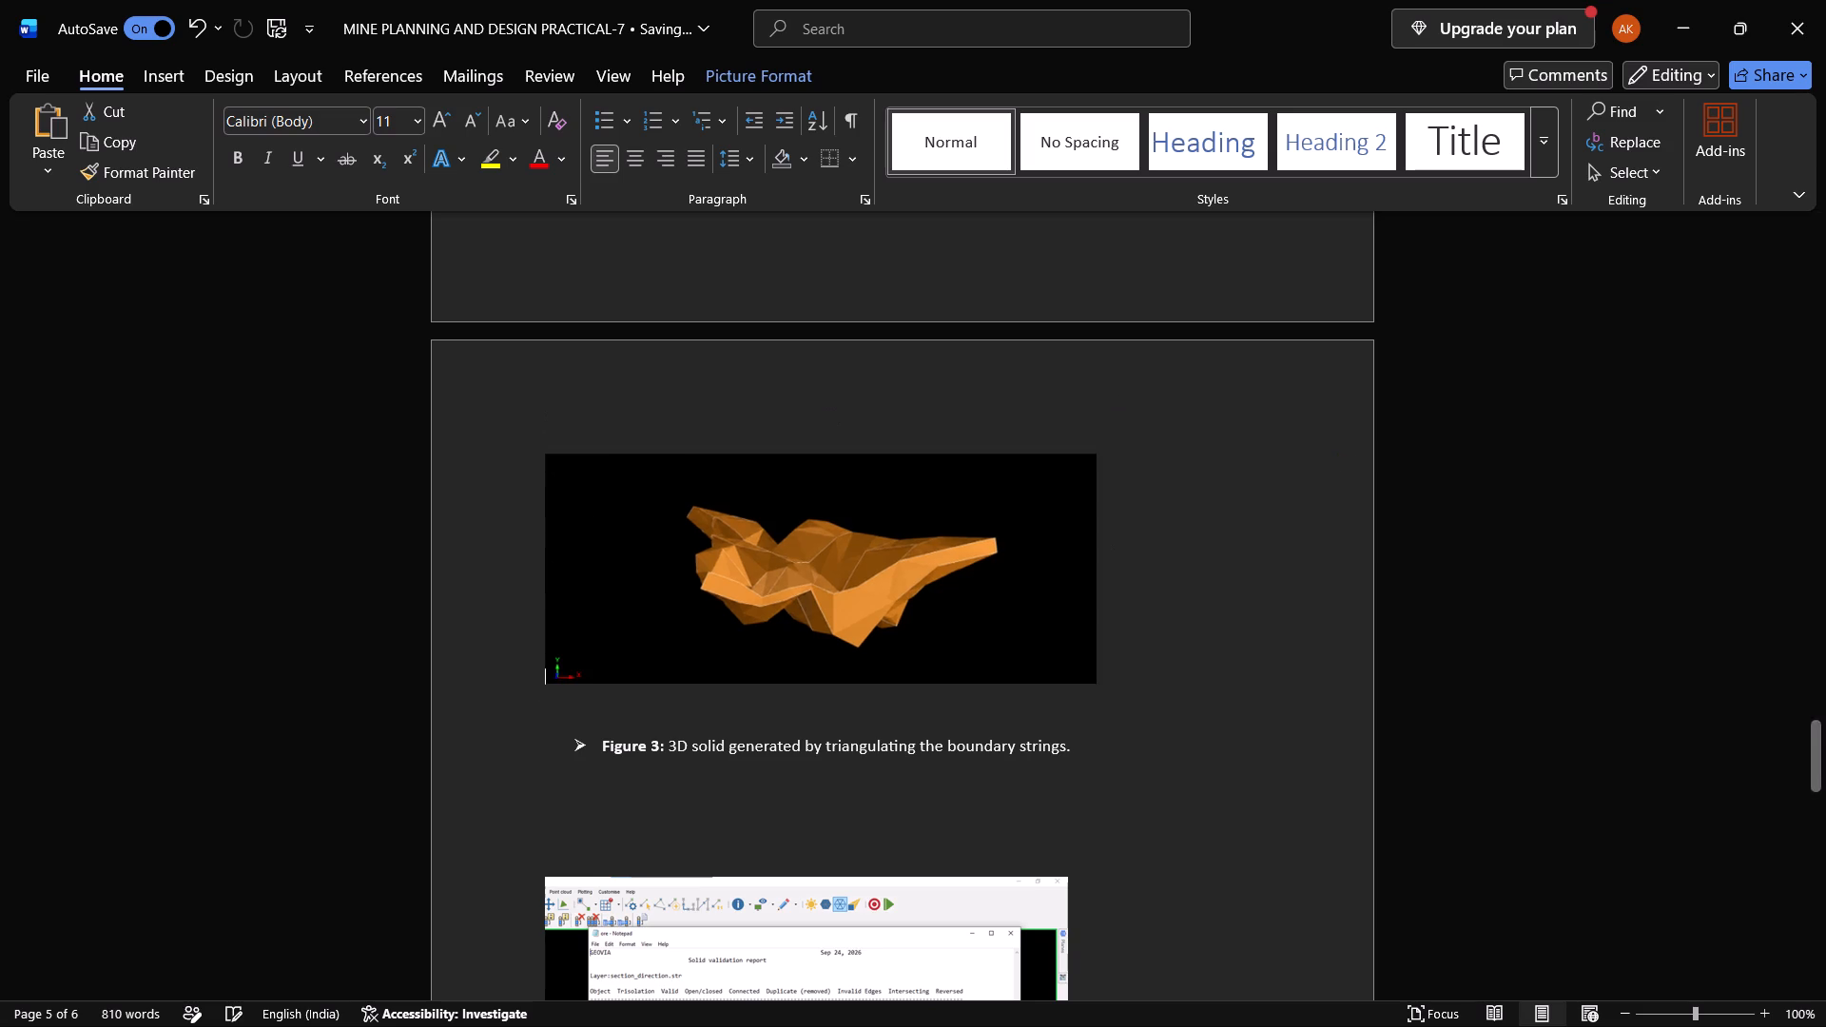
# Enlarge the orange 3D solid picture proportionally to about the full text width of the page.
pyautogui.click(985, 571)
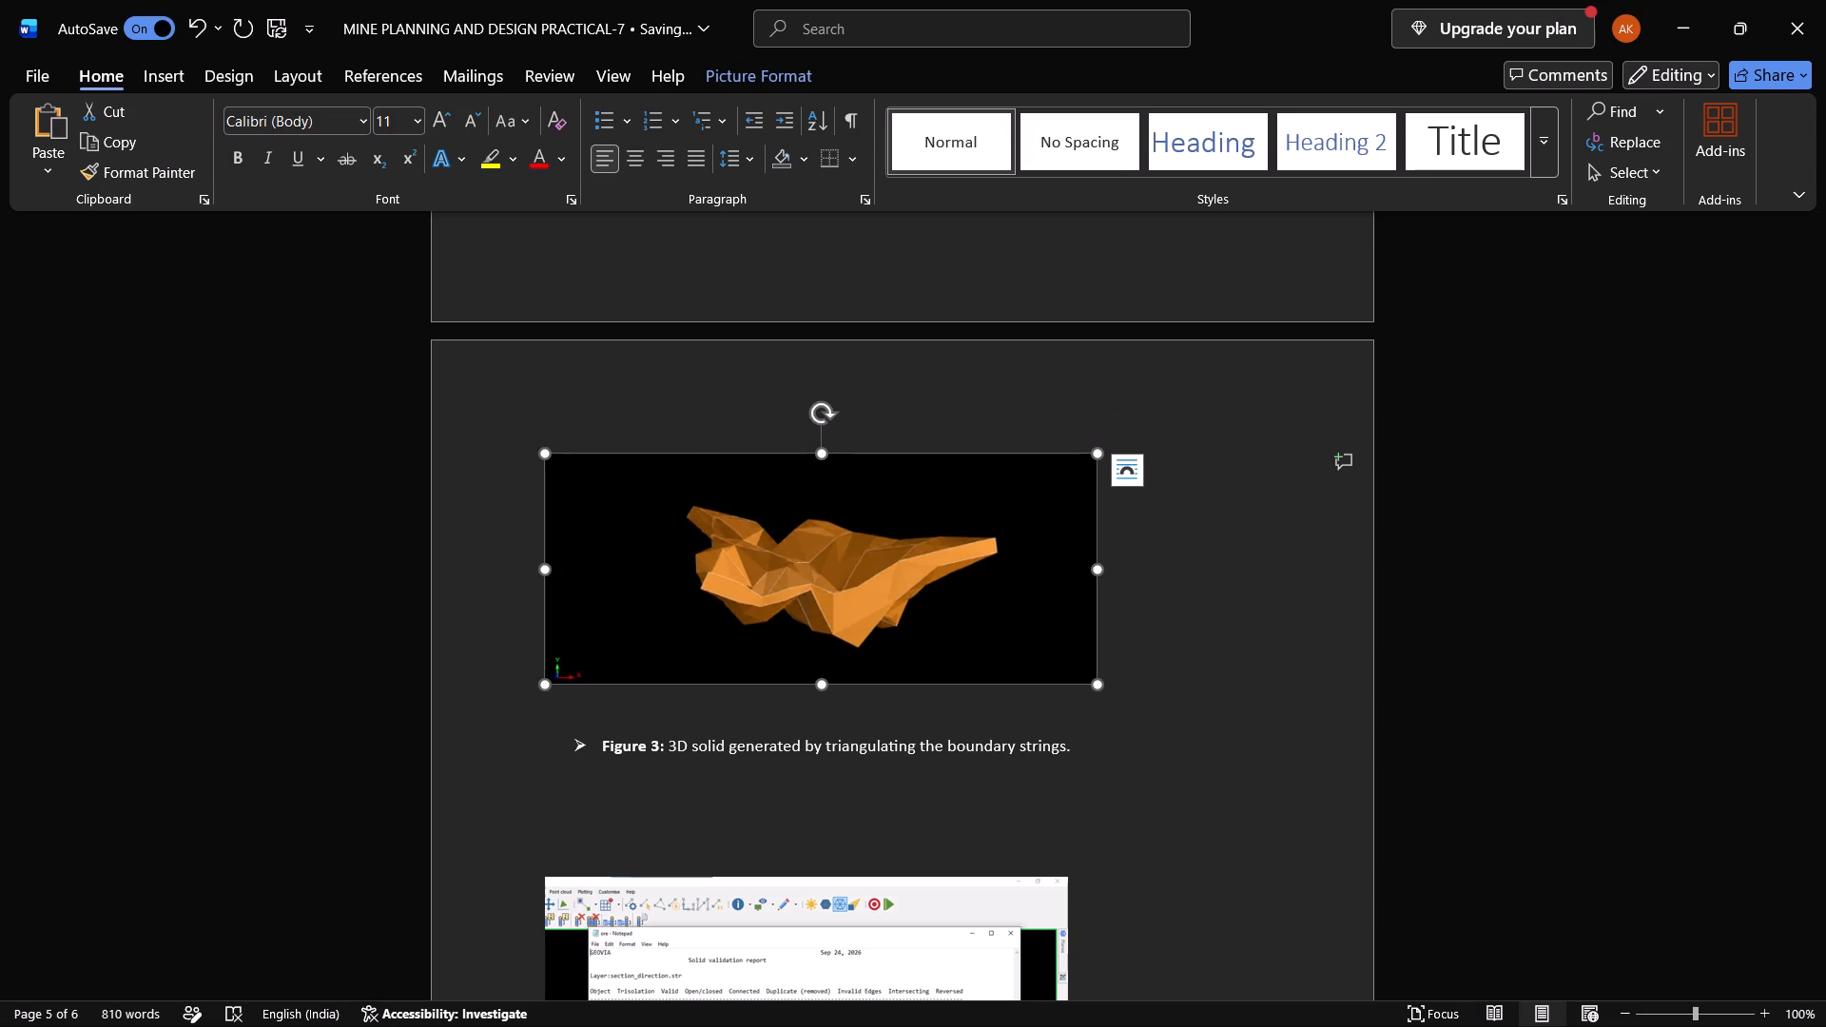
pyautogui.moveTo(1091, 458); pyautogui.dragTo(1134, 437)
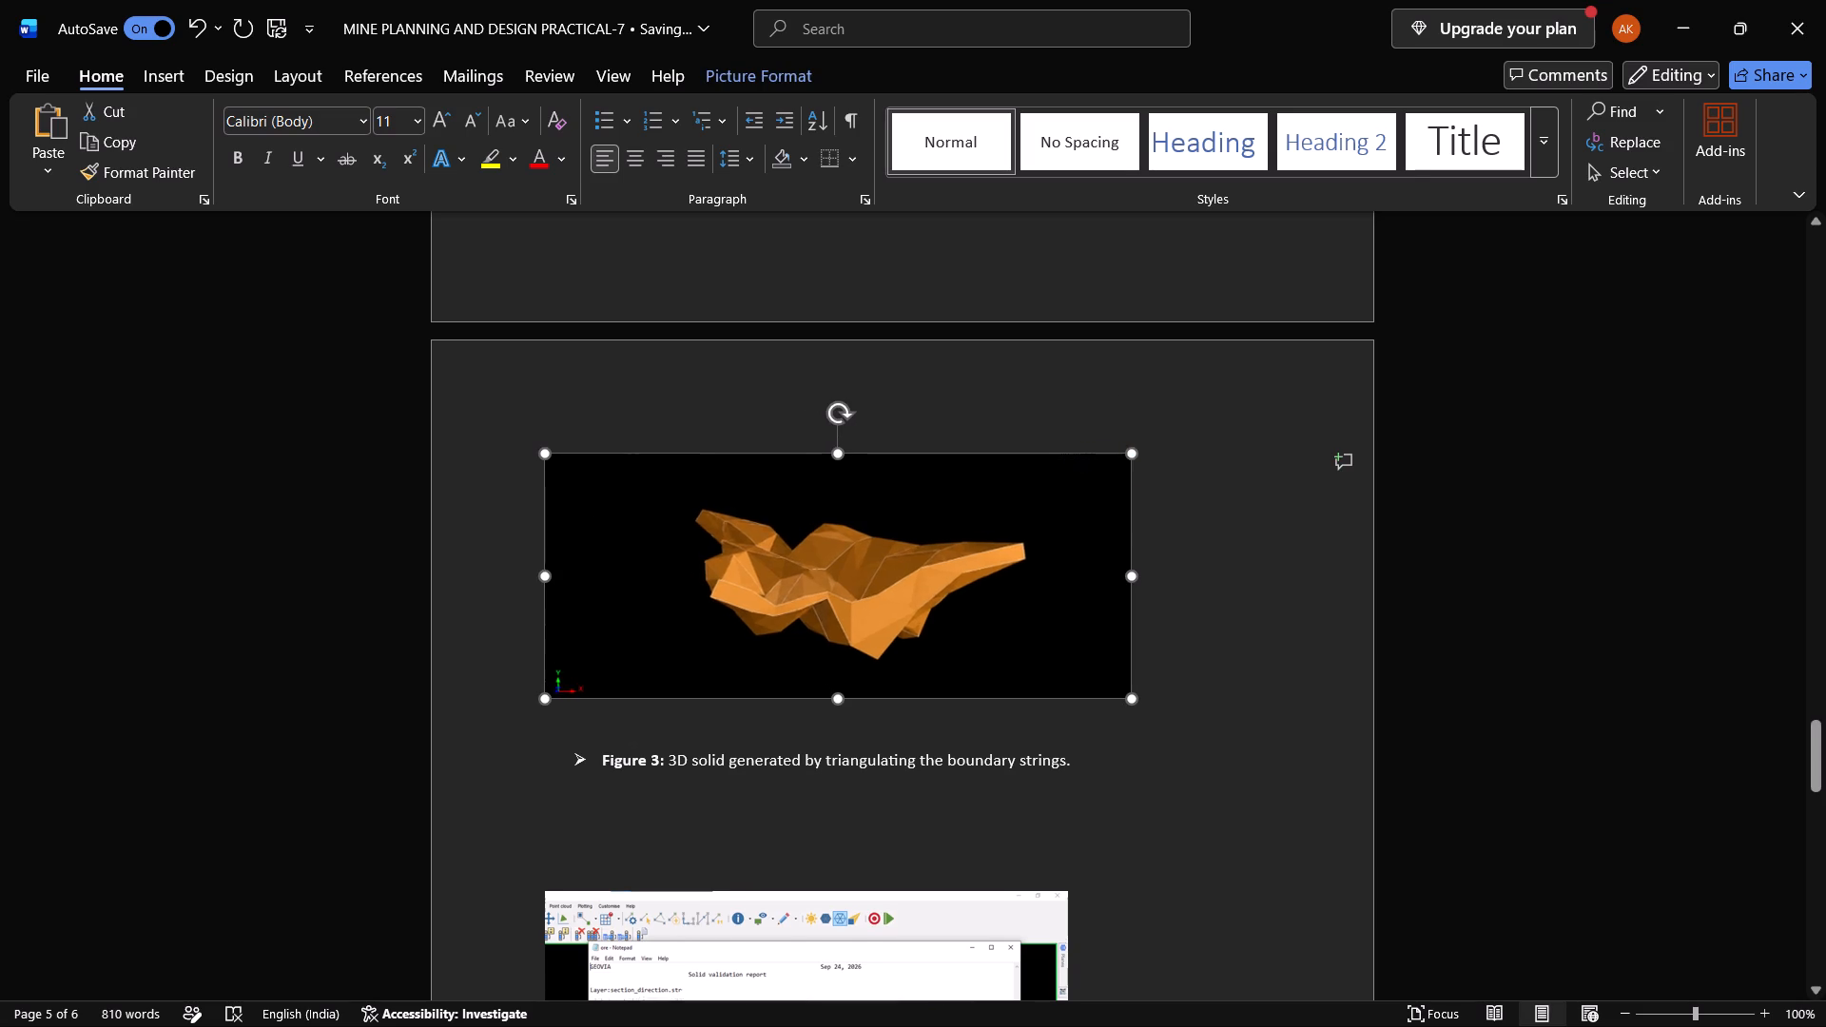
pyautogui.moveTo(1134, 437); pyautogui.dragTo(1252, 378)
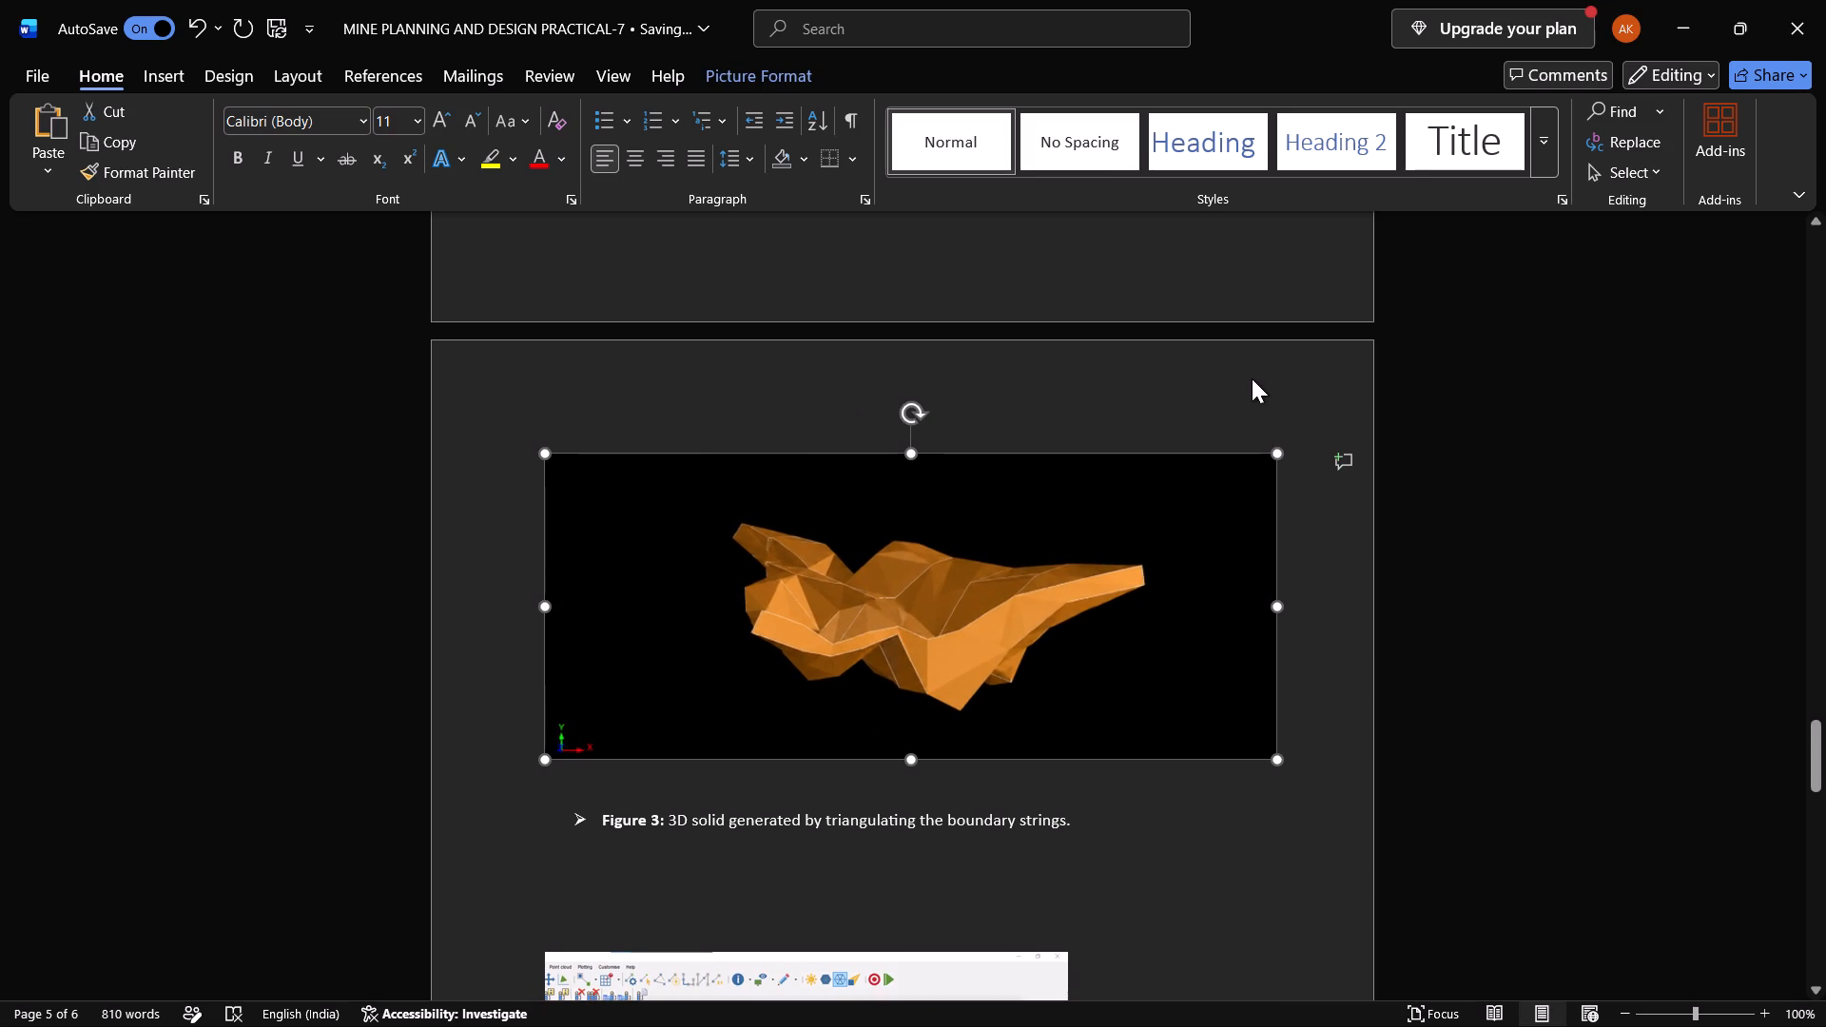
# Crop the Solid Validation Report picture on all four sides so that essentially only the Notepad report window remains.
pyautogui.scroll(-1, 1076, 734)
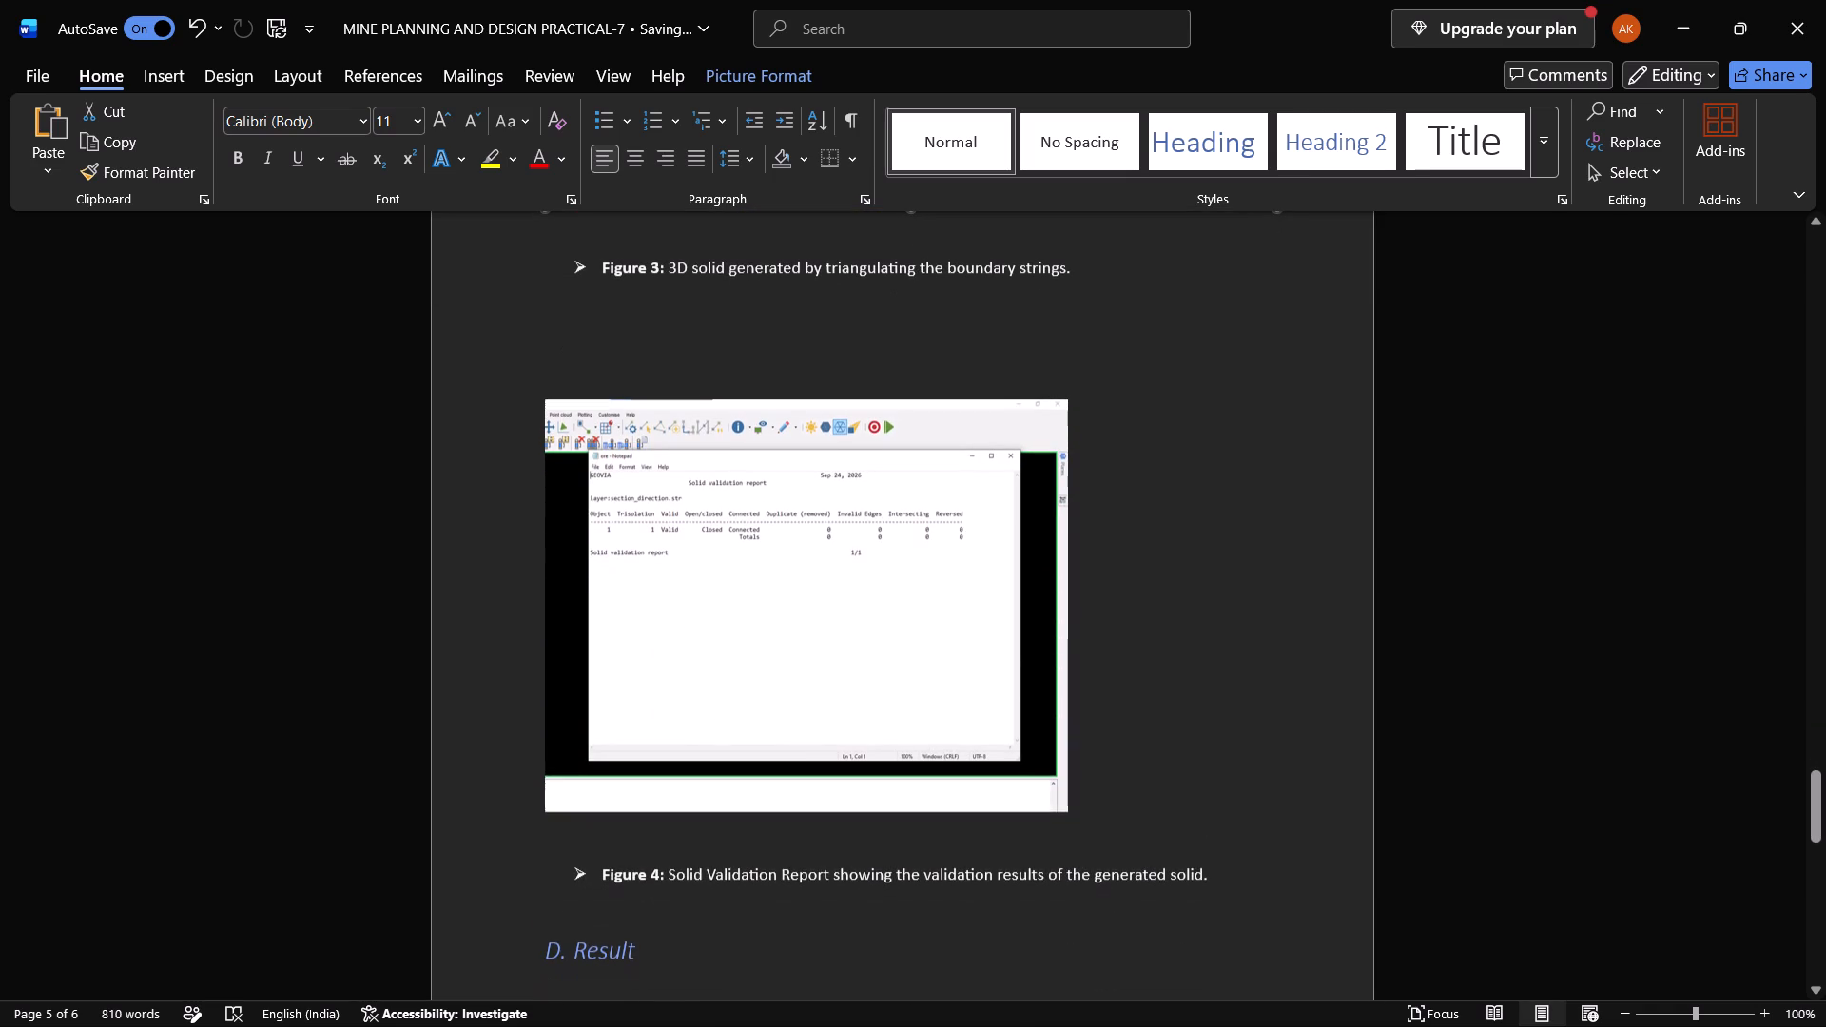
pyautogui.scroll(-1, 1076, 734)
pyautogui.click(835, 705)
pyautogui.rightClick(835, 705)
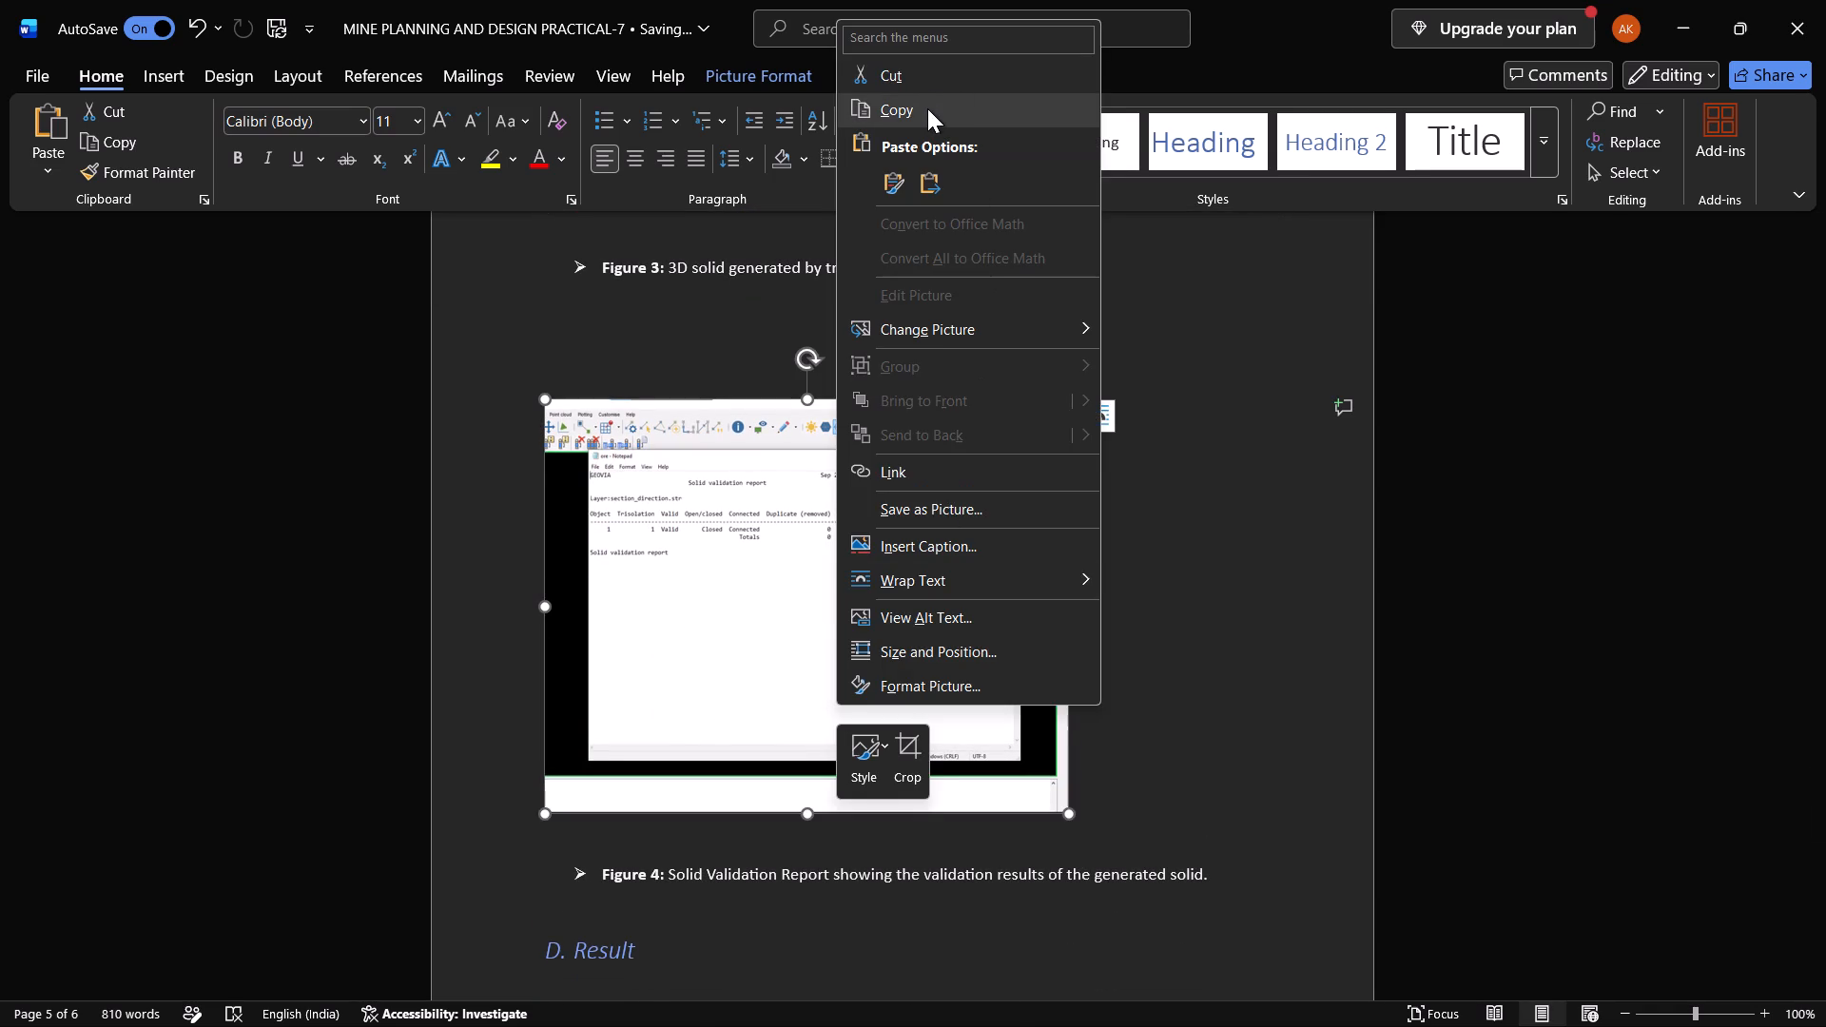
pyautogui.click(927, 108)
pyautogui.click(873, 514)
pyautogui.rightClick(873, 514)
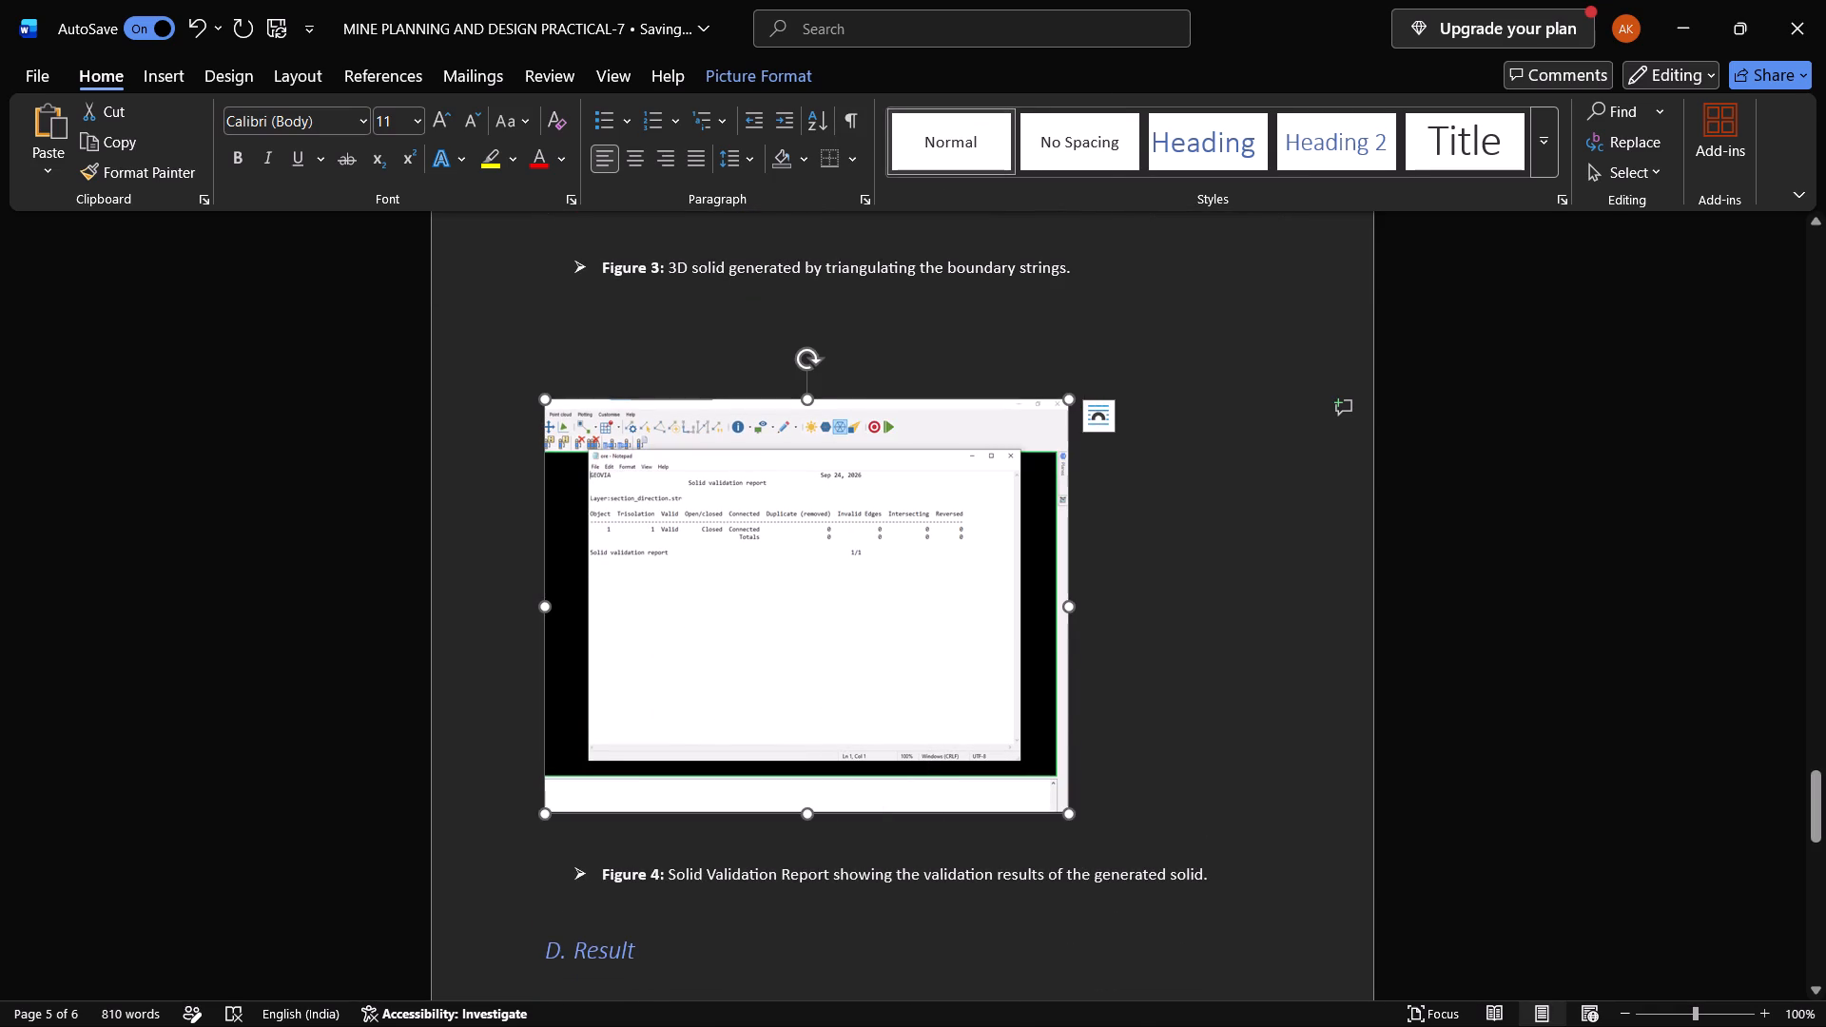
pyautogui.click(940, 272)
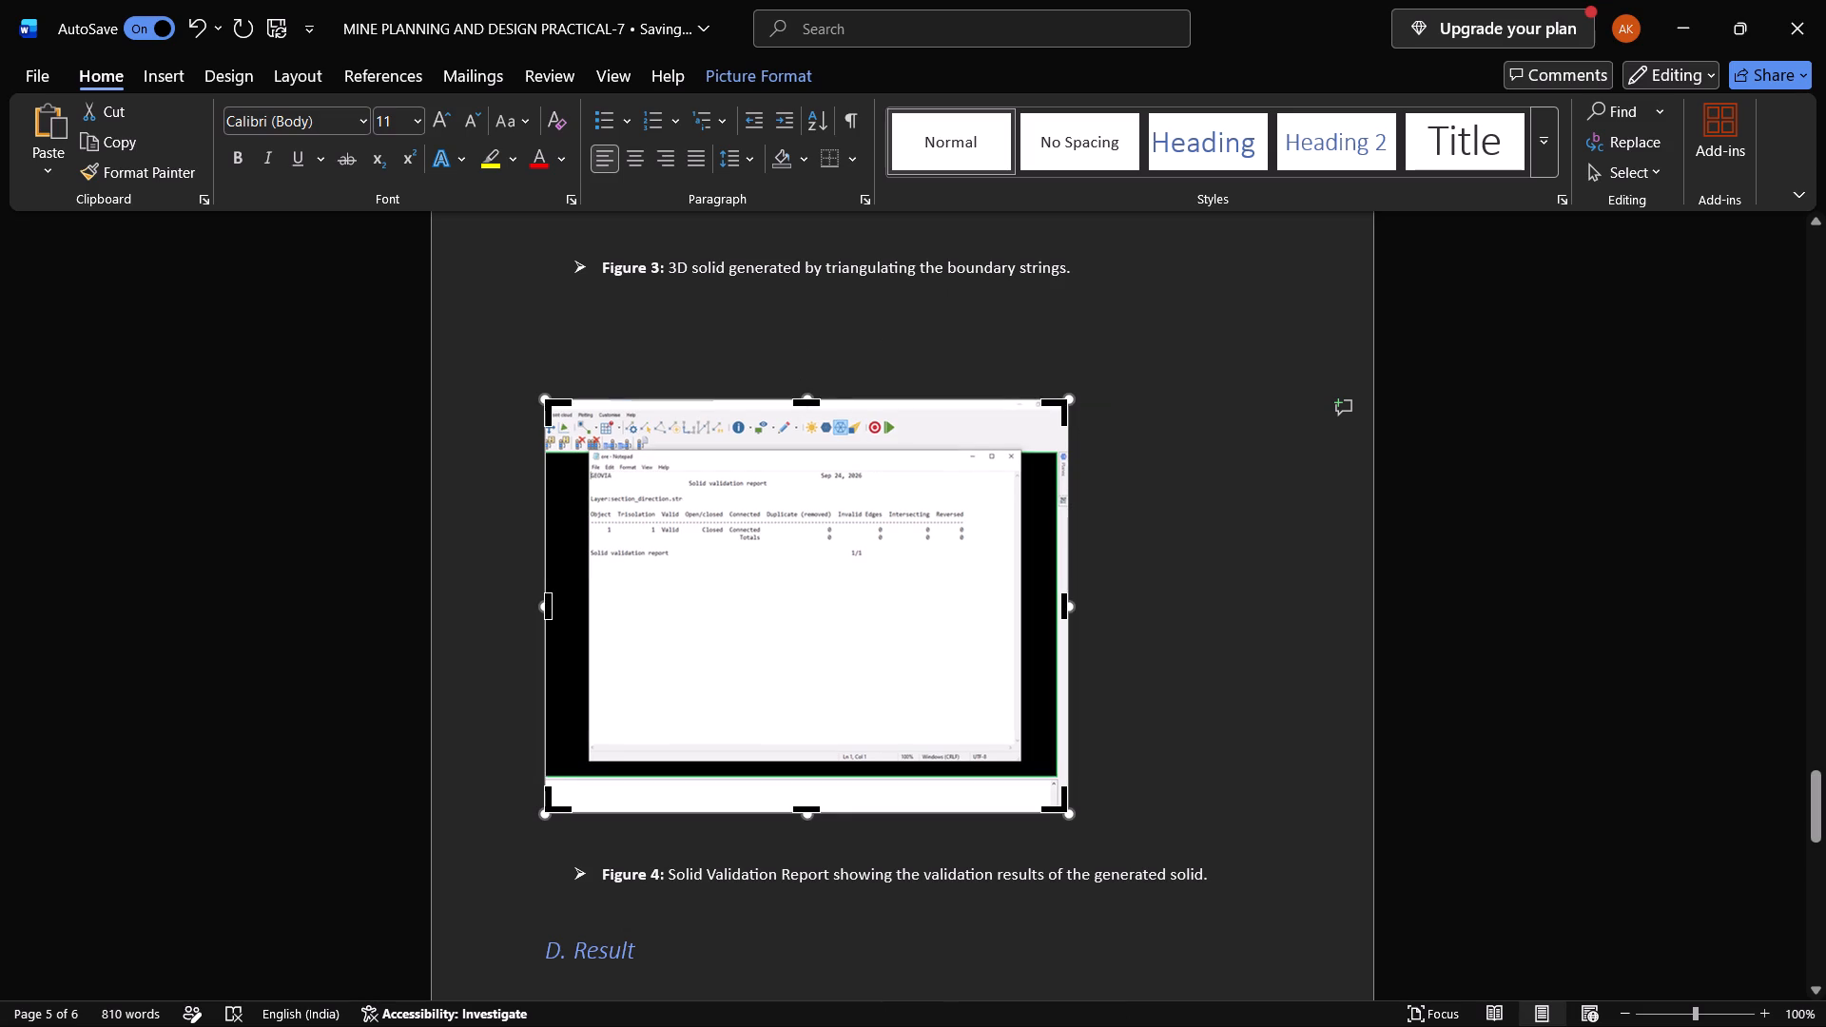
pyautogui.moveTo(806, 406); pyautogui.dragTo(796, 450)
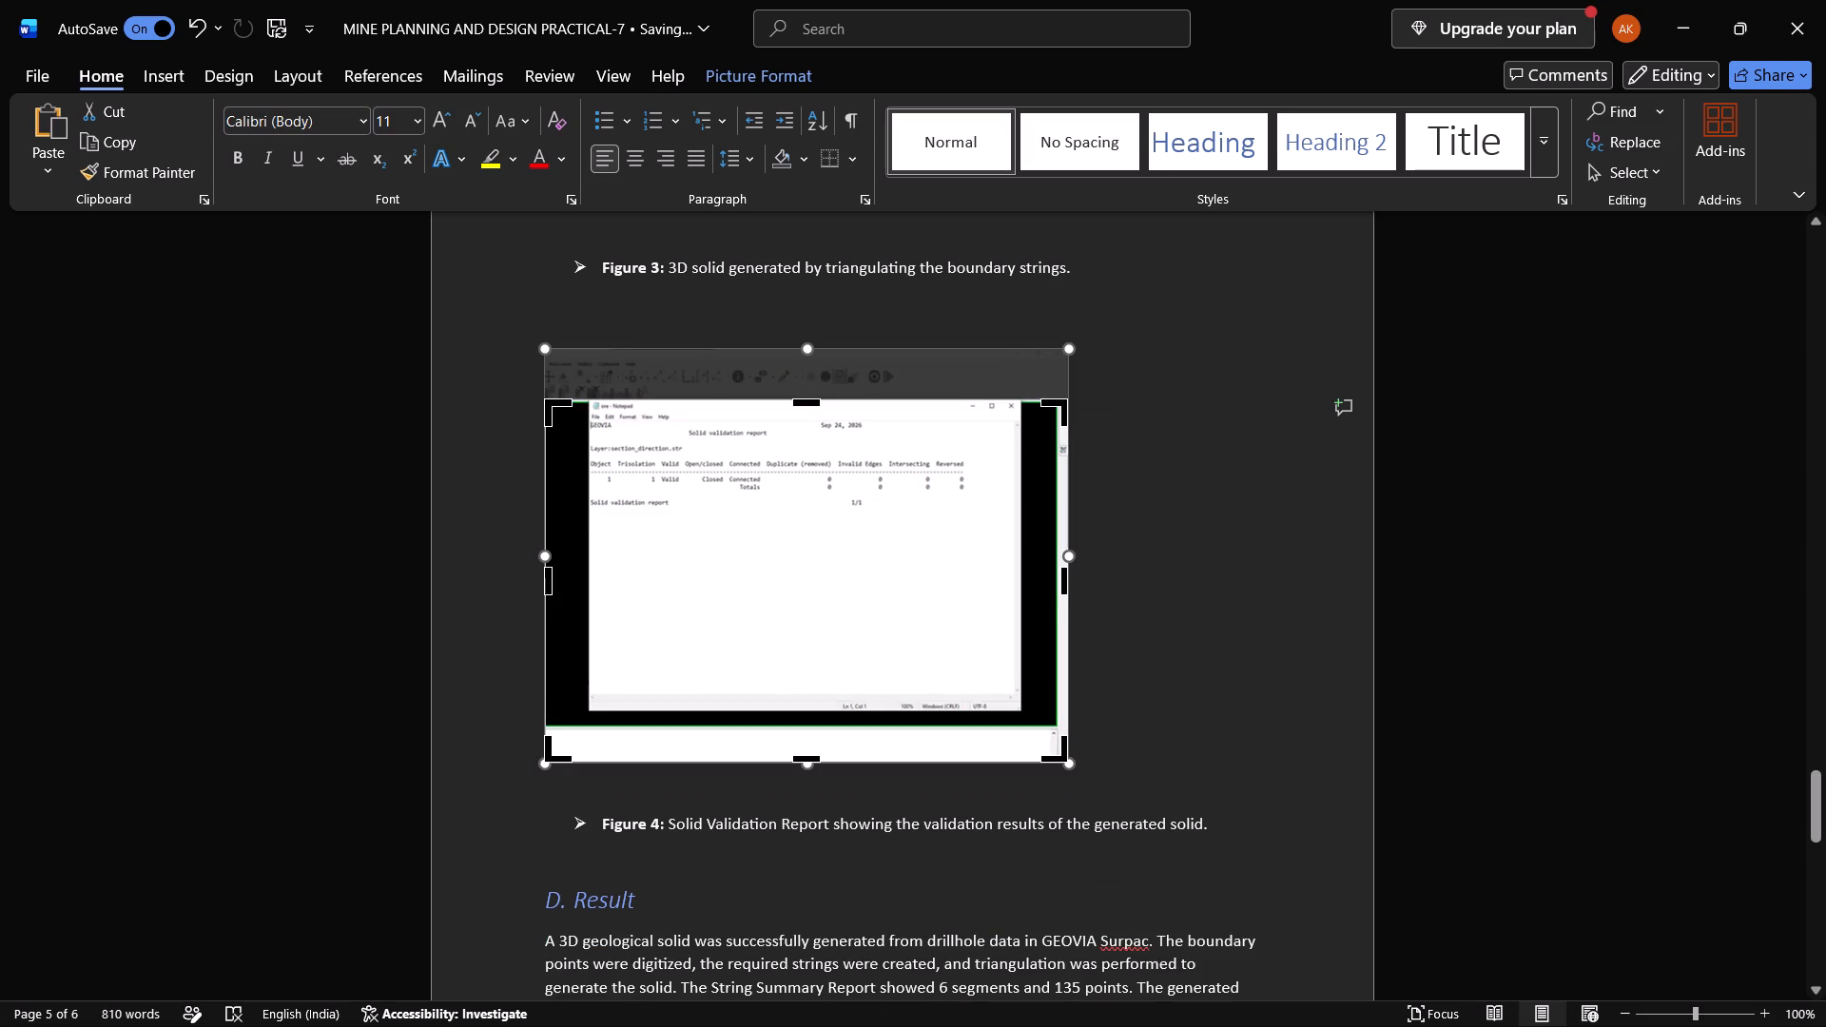
pyautogui.moveTo(801, 755); pyautogui.dragTo(806, 721)
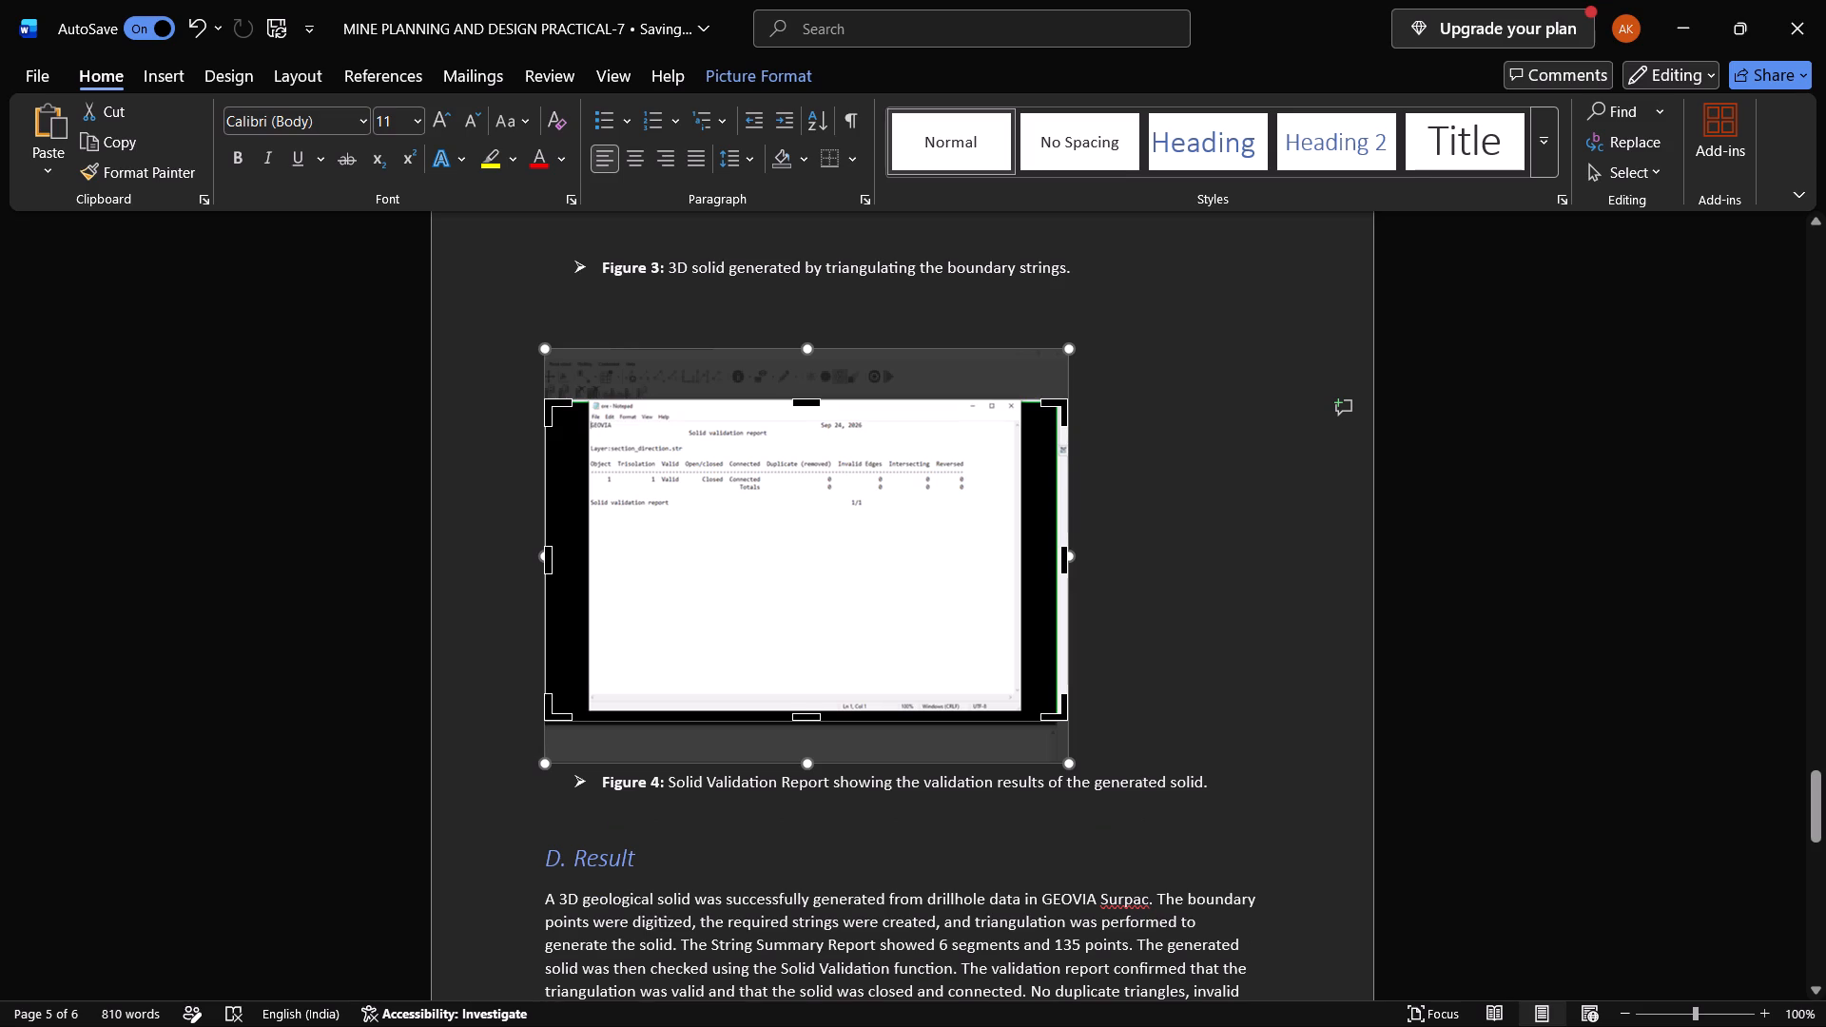
pyautogui.moveTo(1063, 560); pyautogui.dragTo(1040, 560)
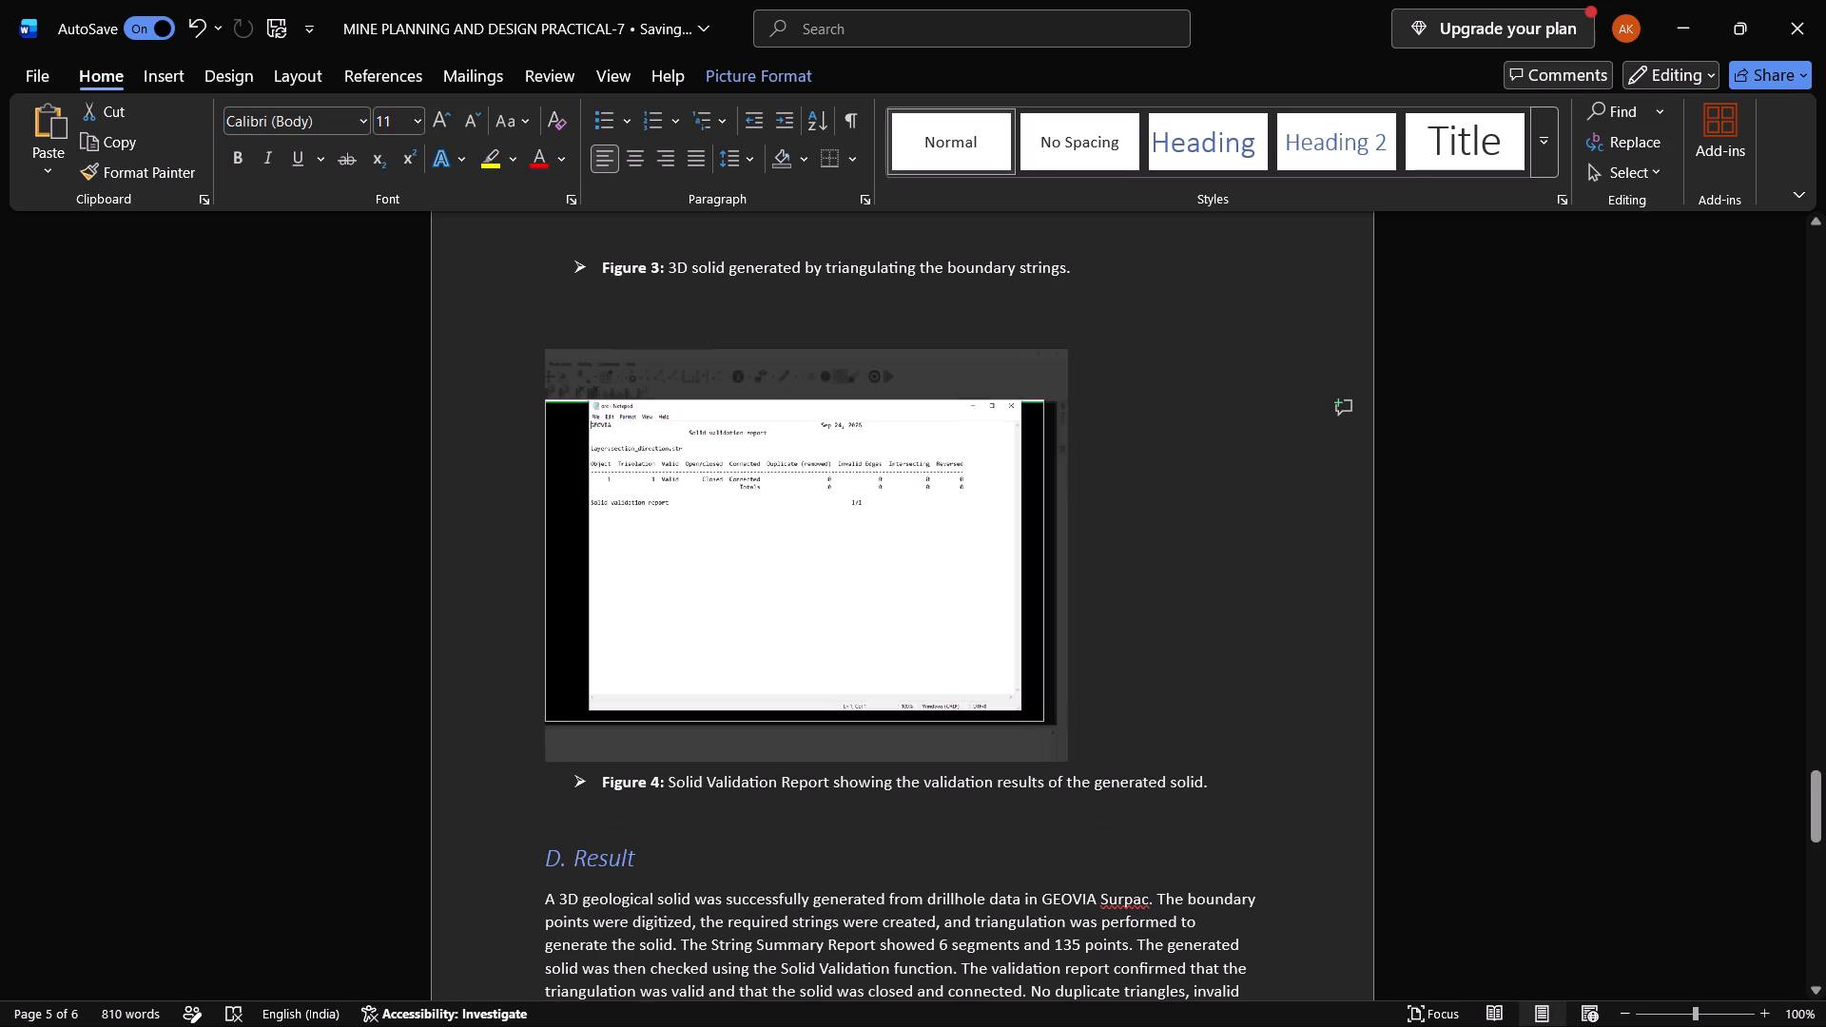
pyautogui.moveTo(1040, 560); pyautogui.dragTo(1020, 567)
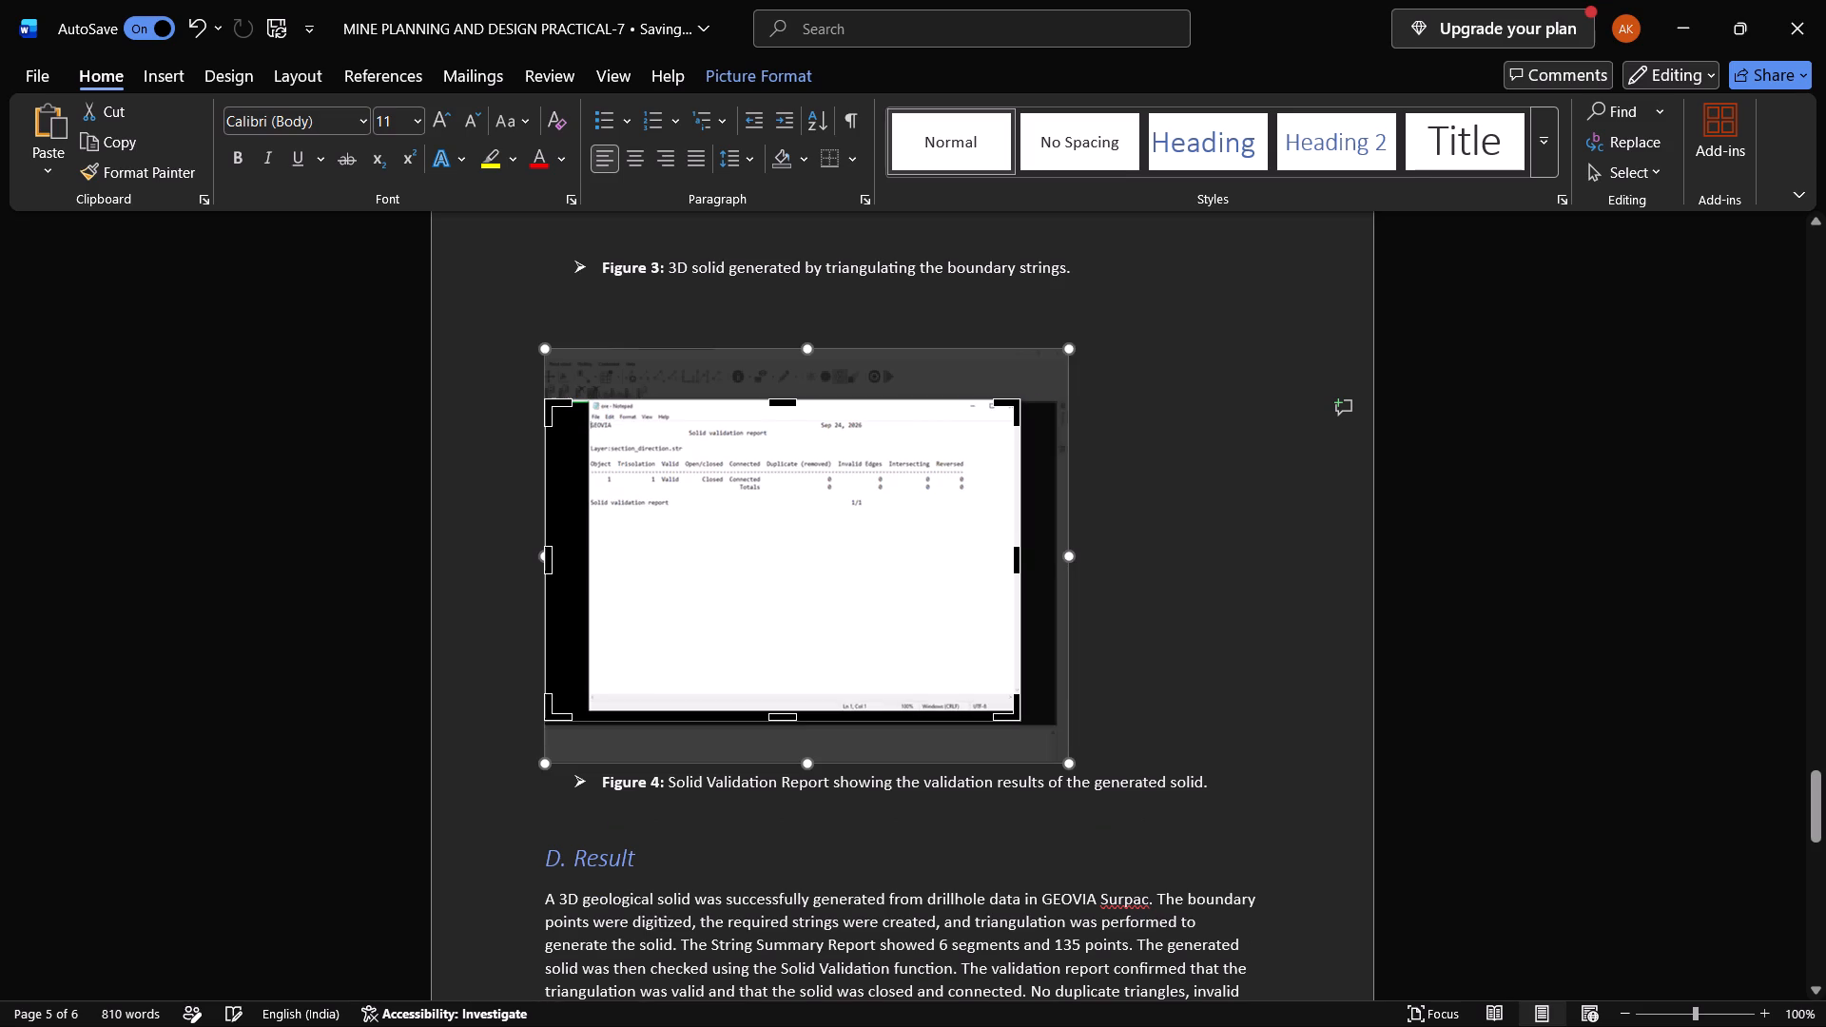
pyautogui.moveTo(548, 564); pyautogui.dragTo(573, 564)
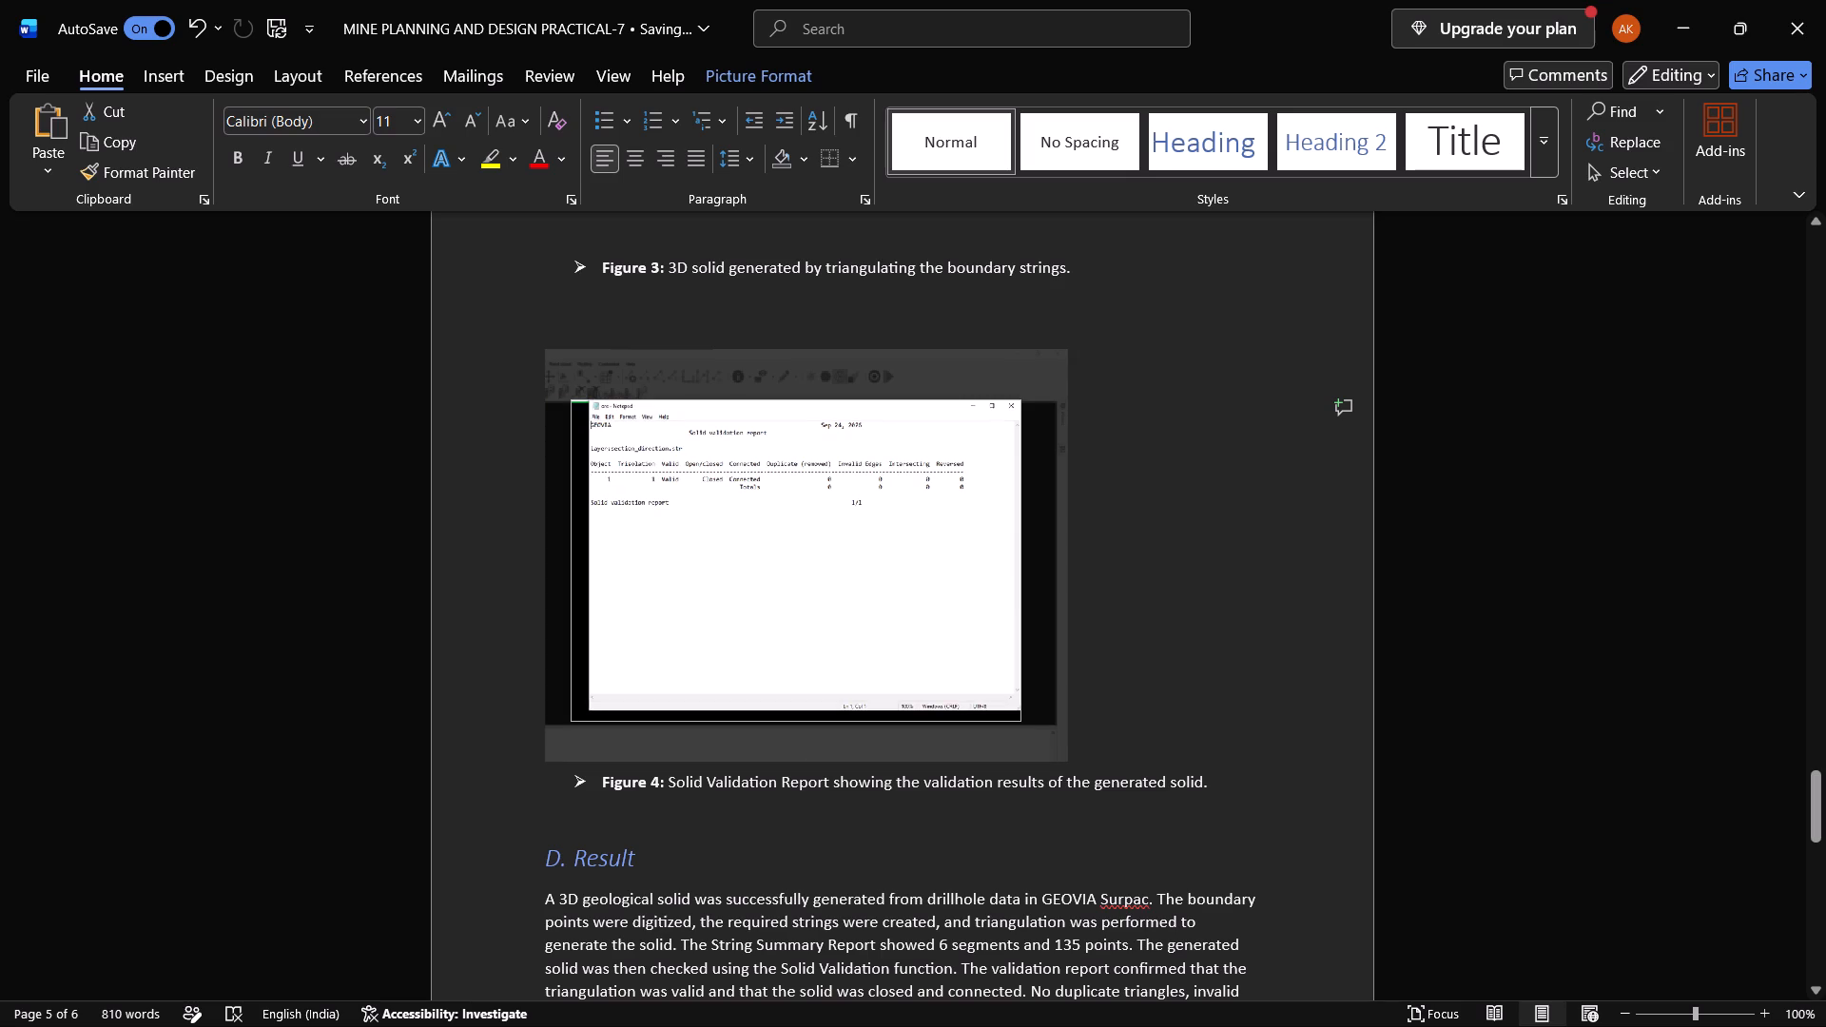
pyautogui.moveTo(573, 564); pyautogui.dragTo(587, 564)
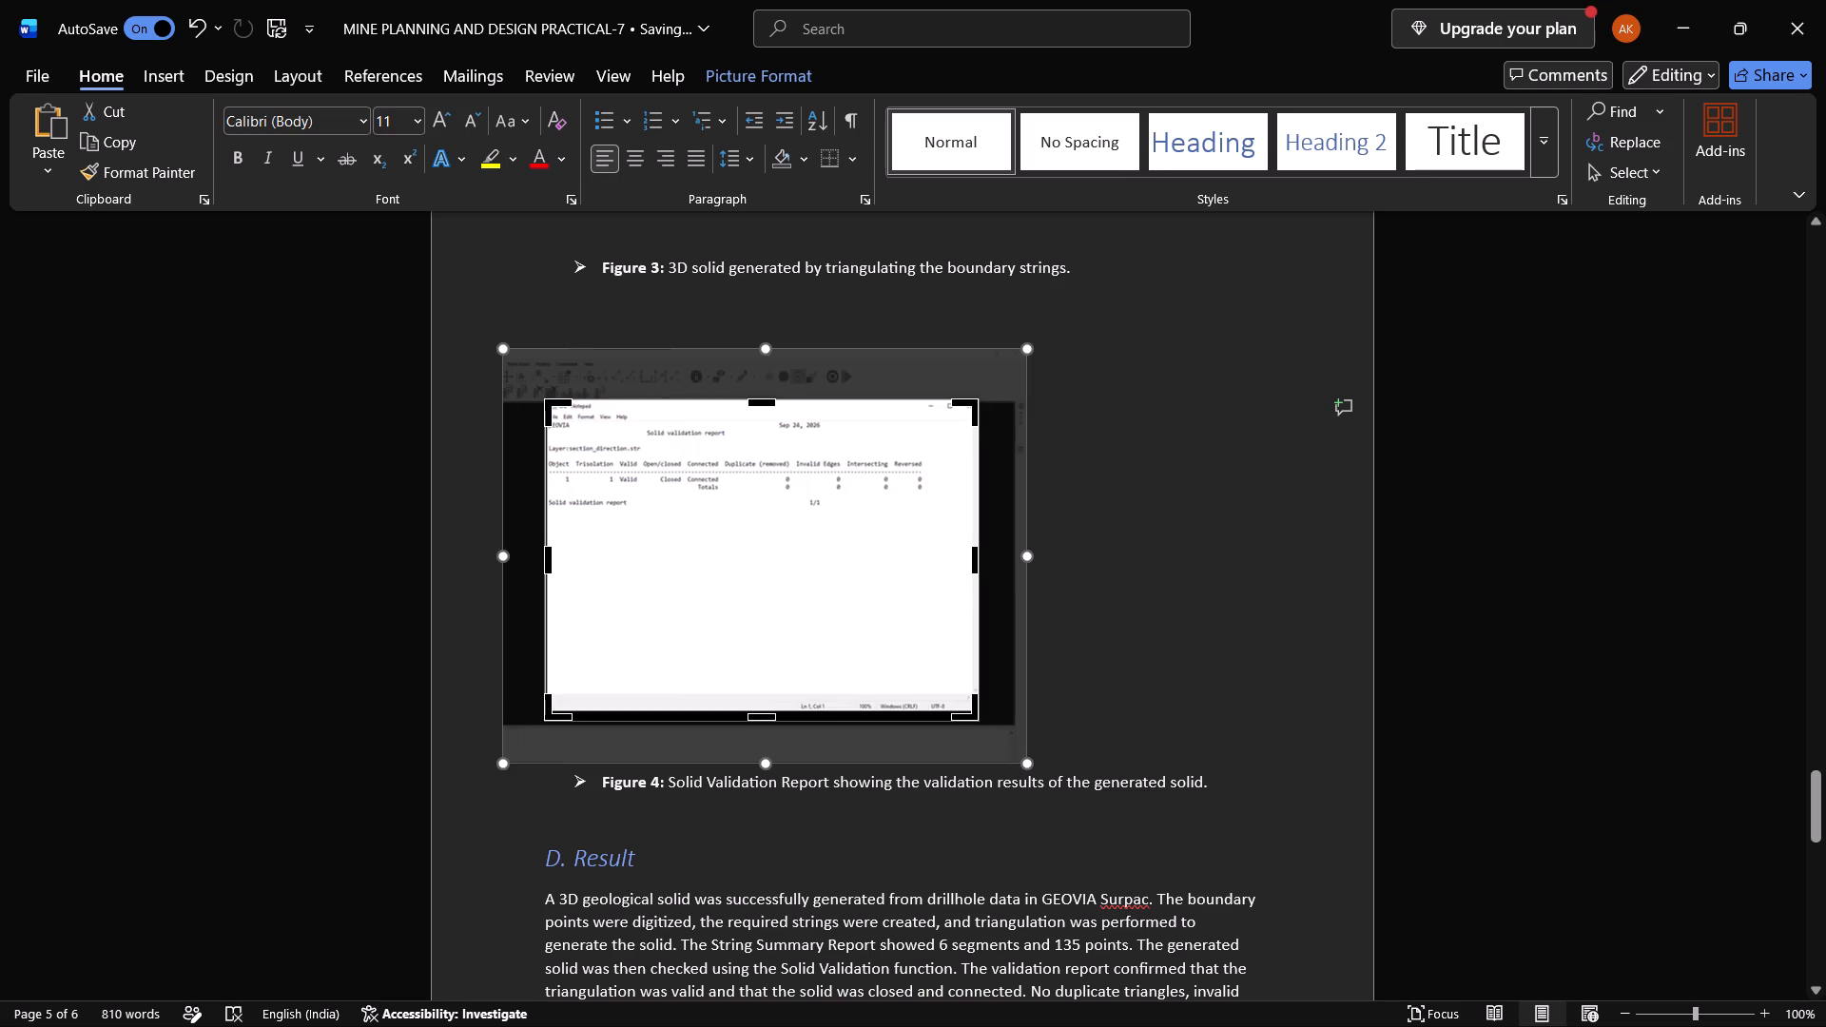
pyautogui.click(767, 717)
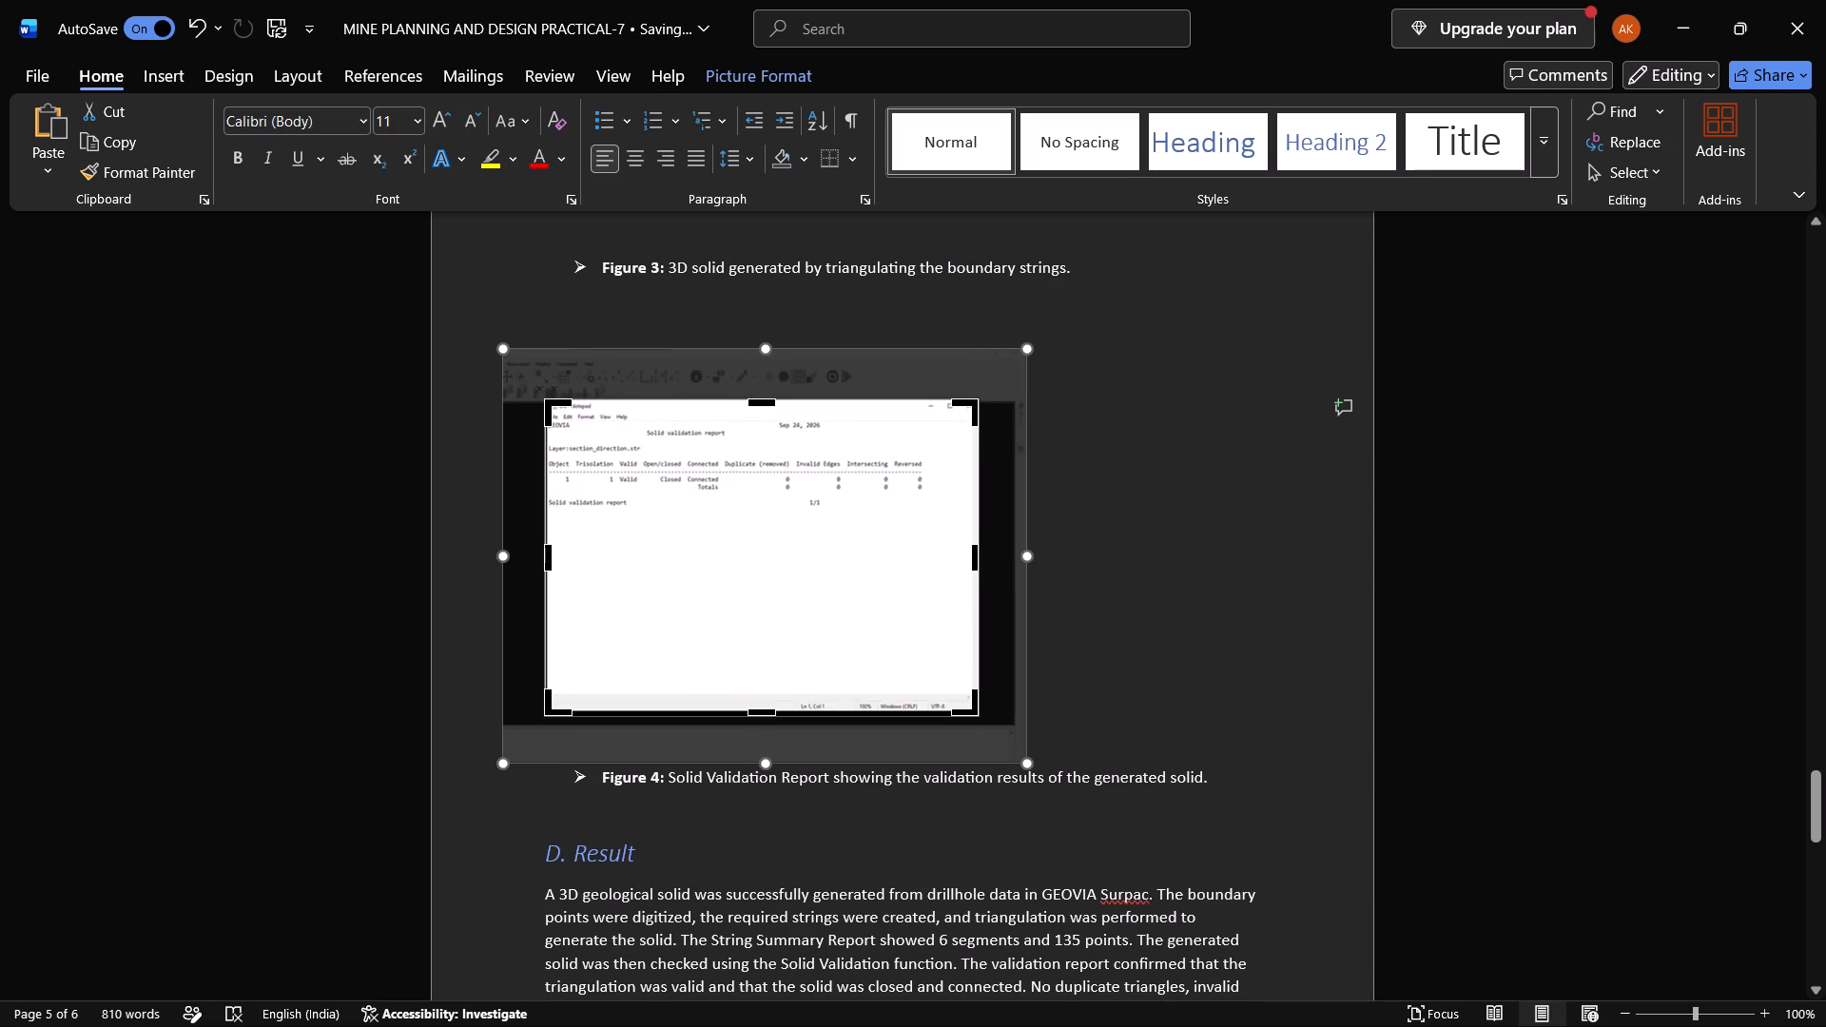
pyautogui.click(1168, 498)
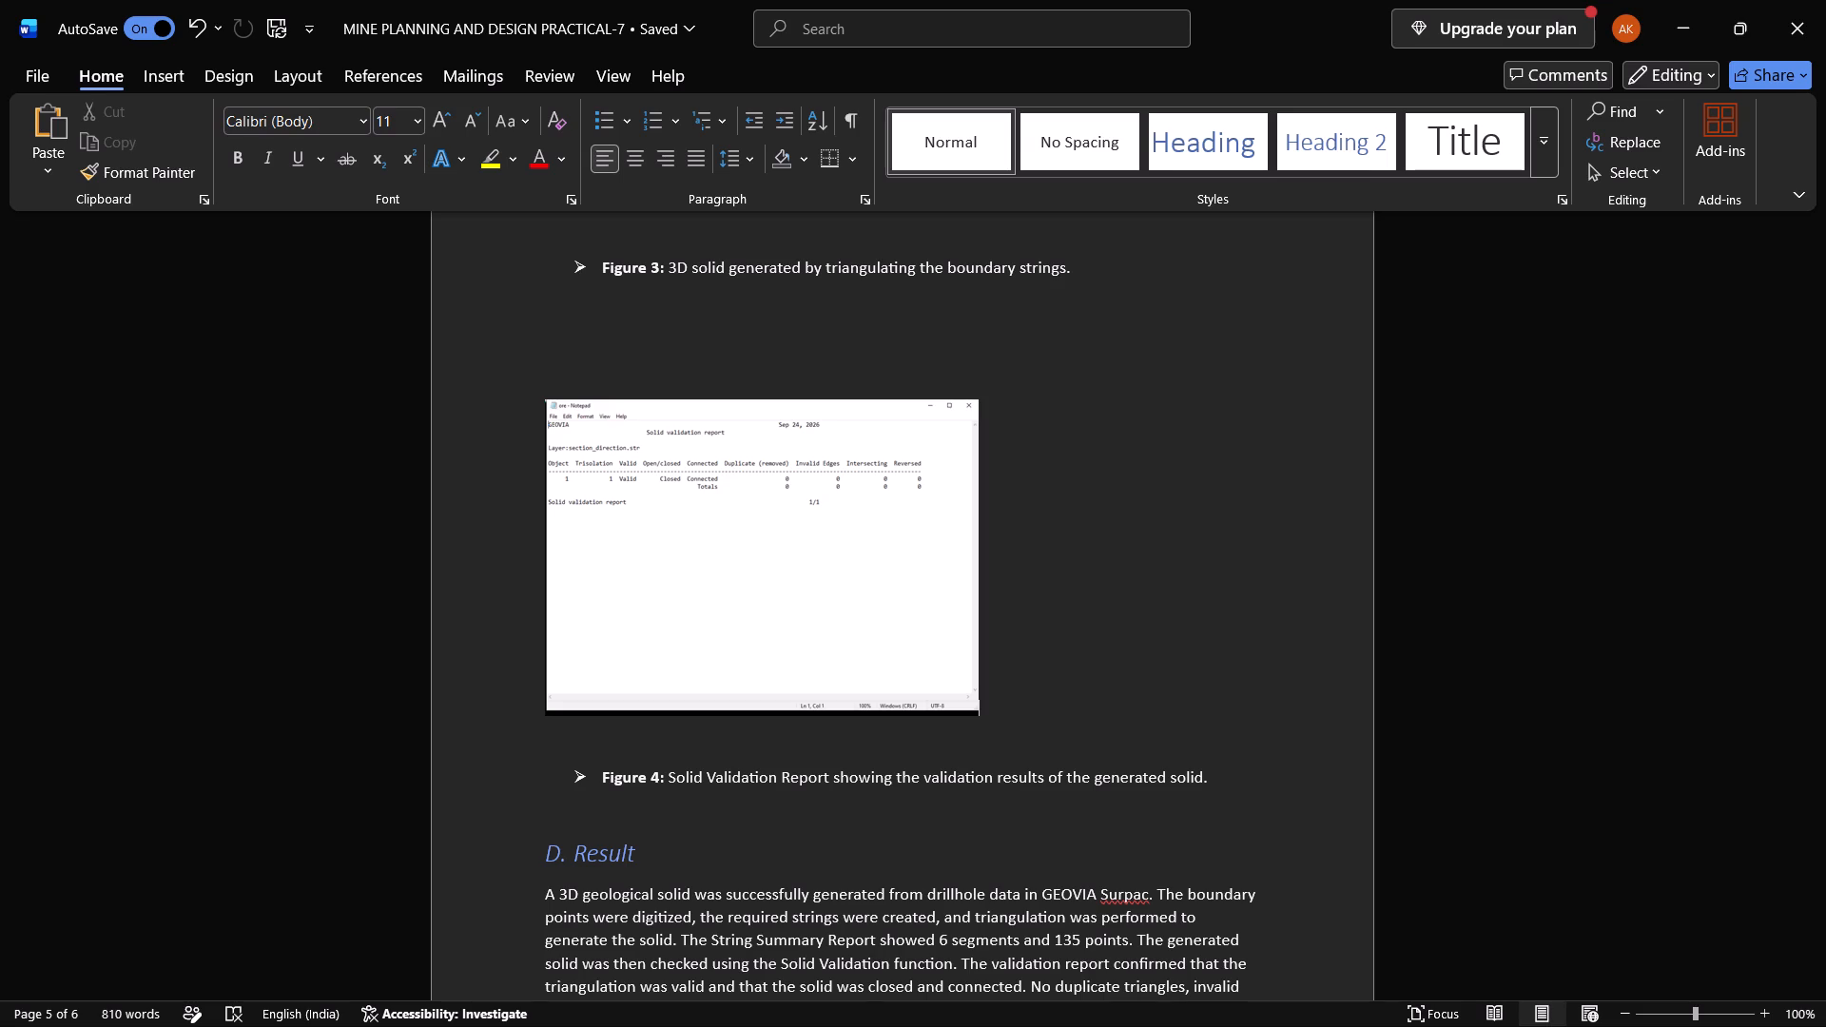
# Enlarge the Solid Validation Report picture proportionally to nearly the full text width of the page.
pyautogui.click(863, 501)
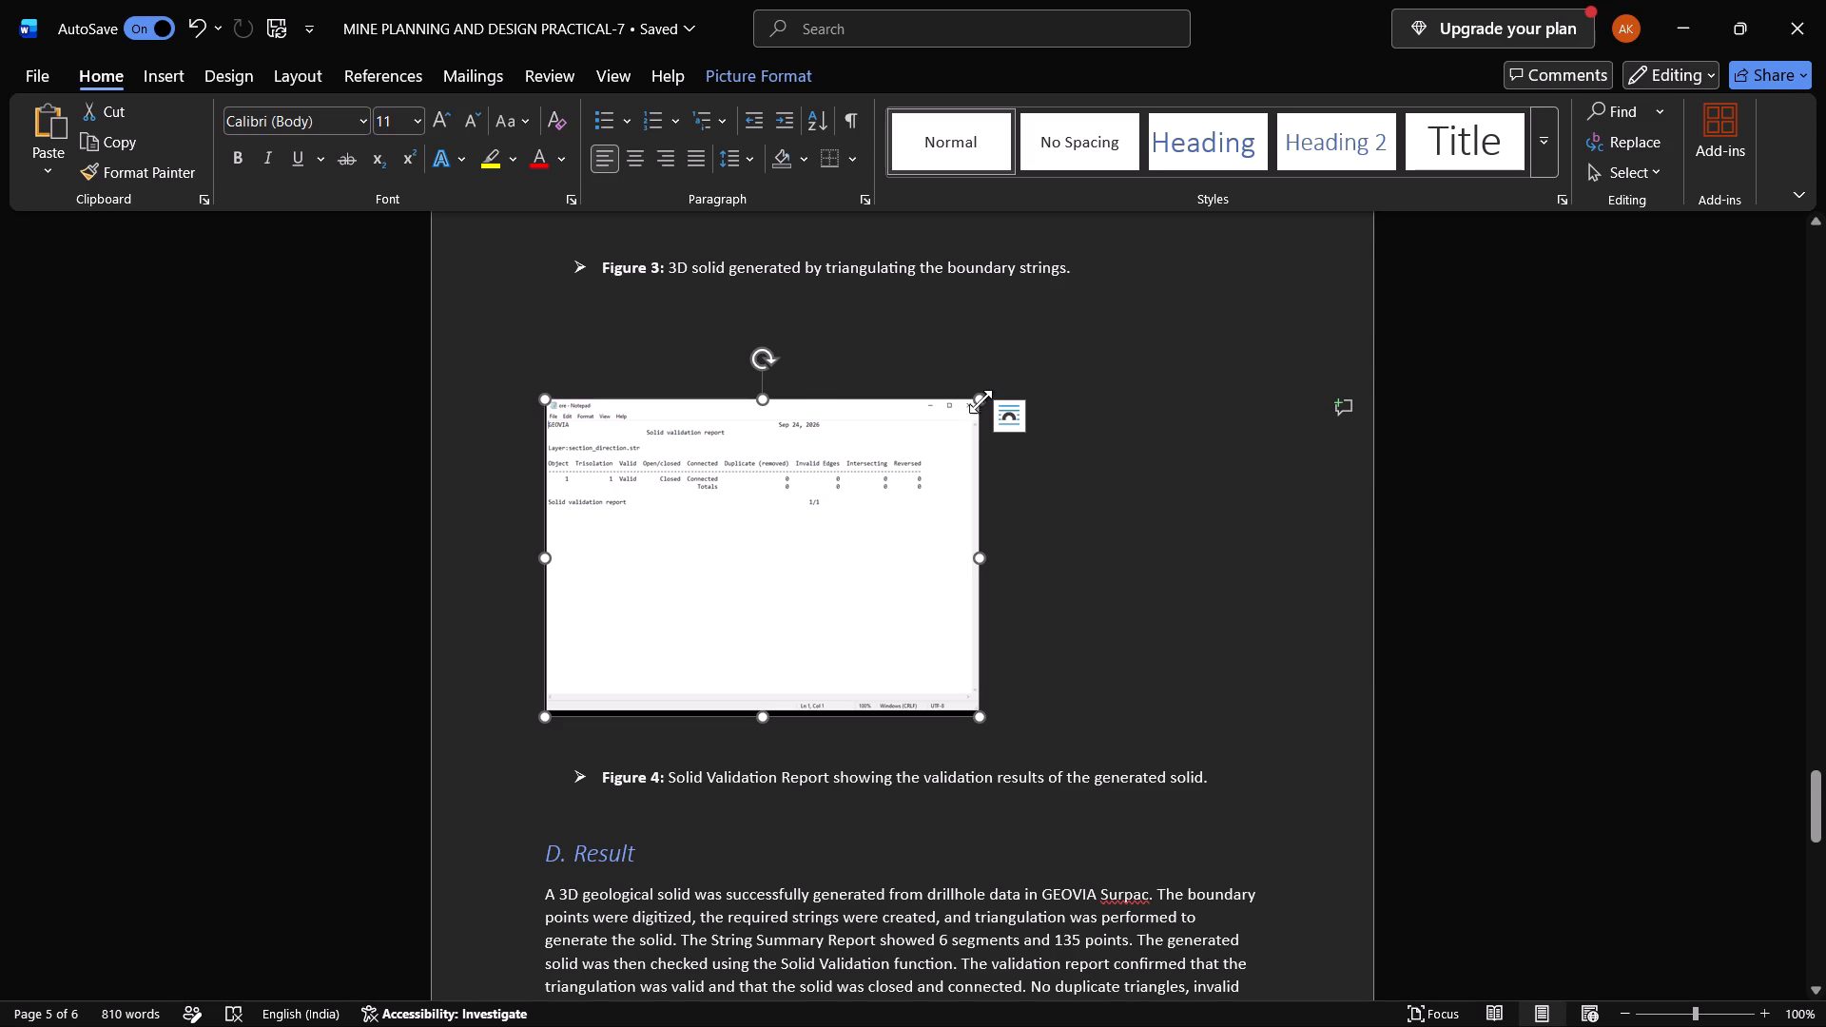
pyautogui.click(981, 397)
pyautogui.moveTo(976, 398); pyautogui.dragTo(1165, 368)
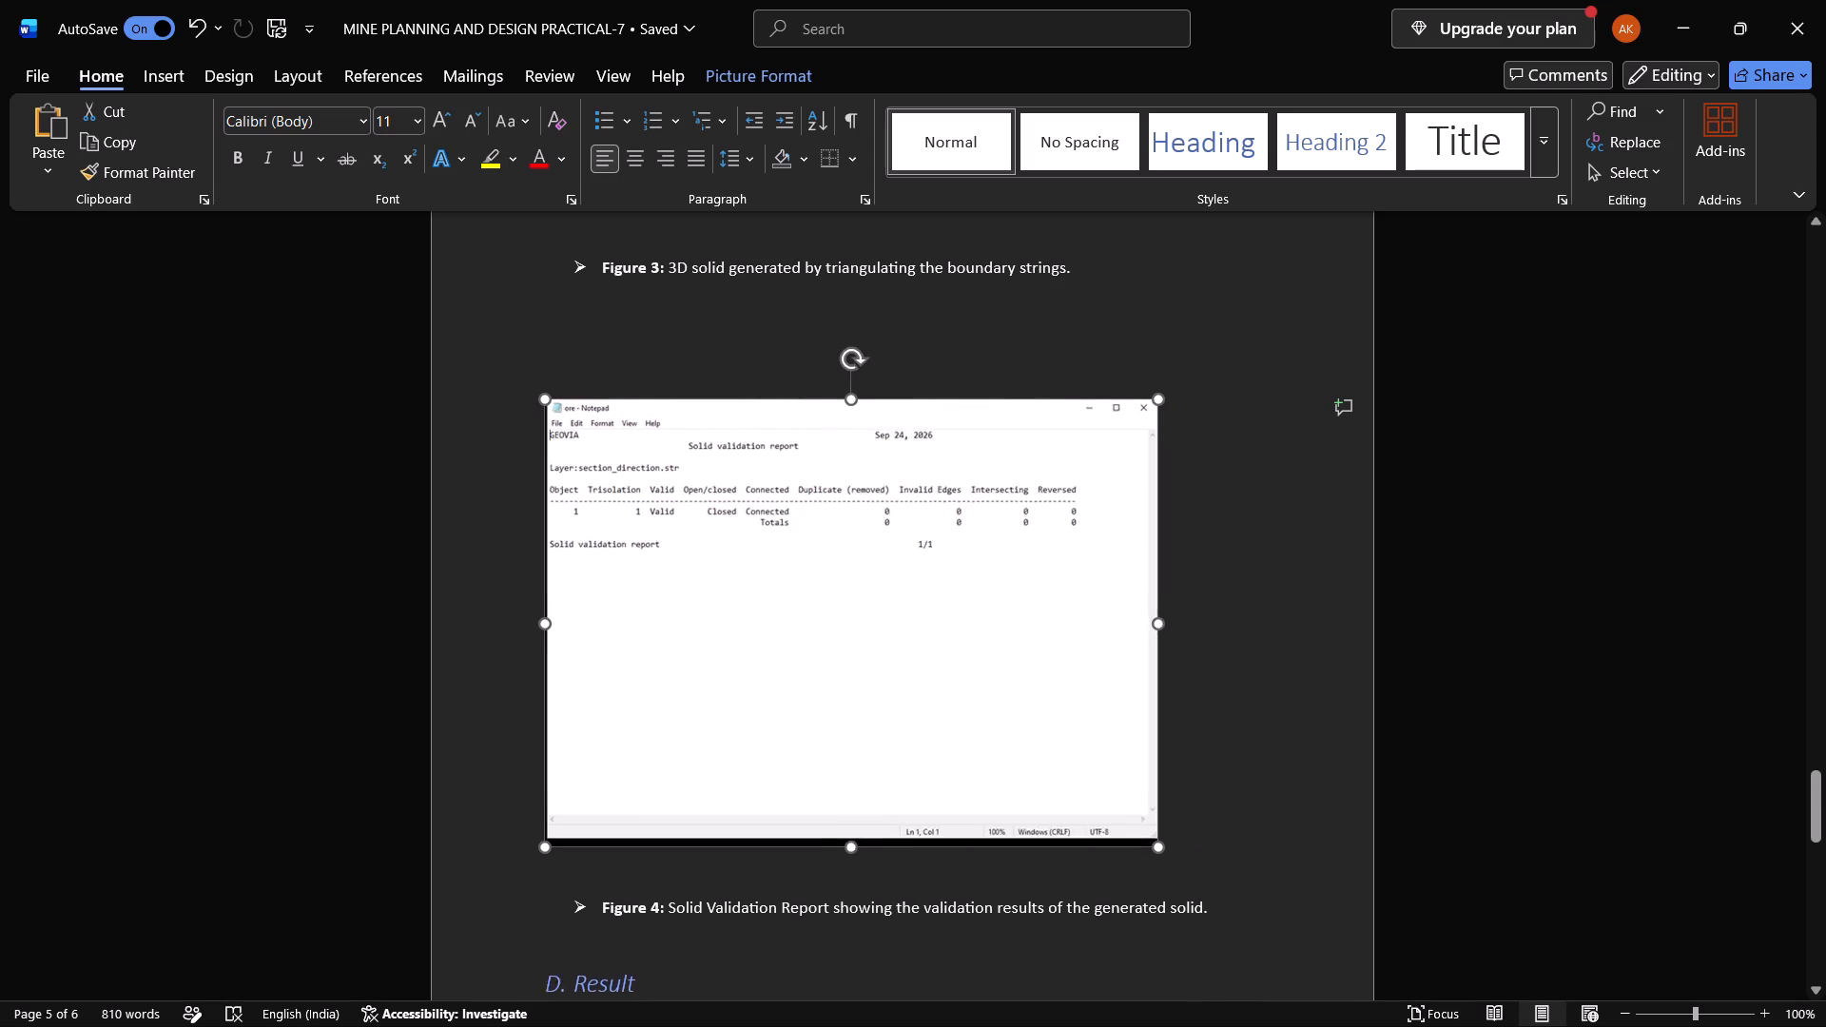
pyautogui.moveTo(1165, 368); pyautogui.dragTo(1238, 367)
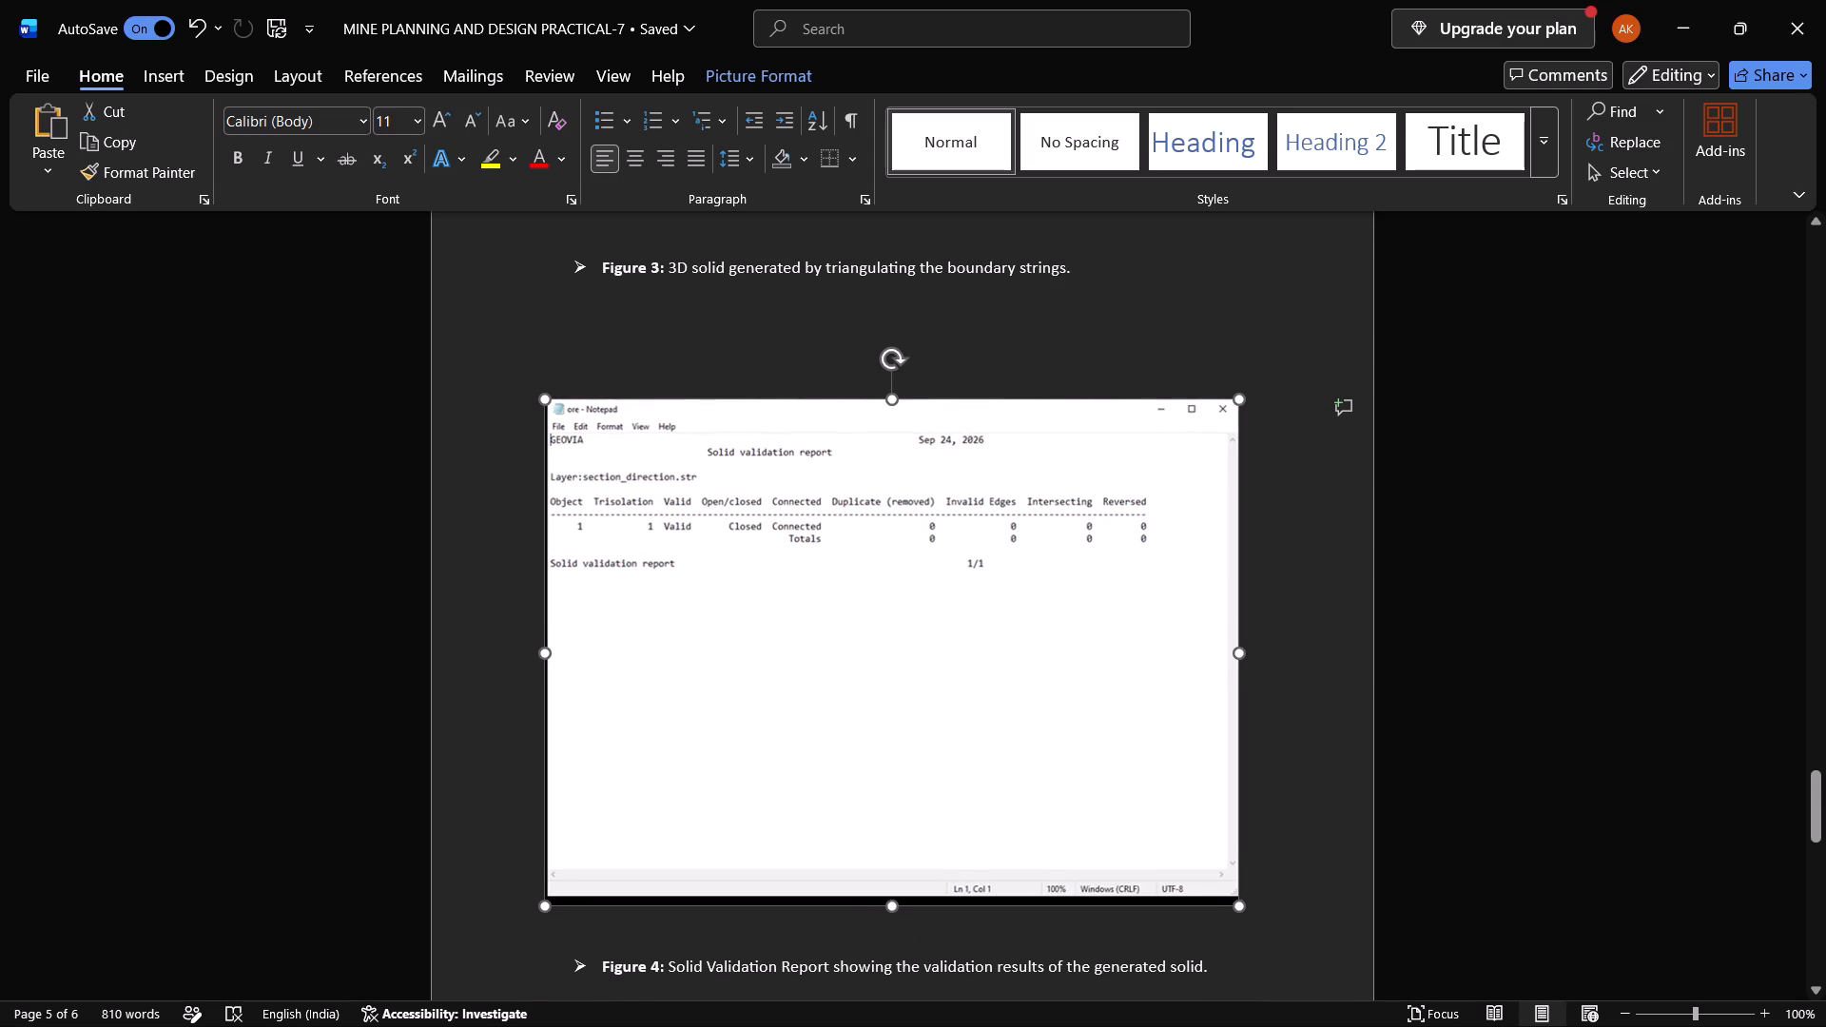
pyautogui.moveTo(1238, 367); pyautogui.dragTo(1237, 369)
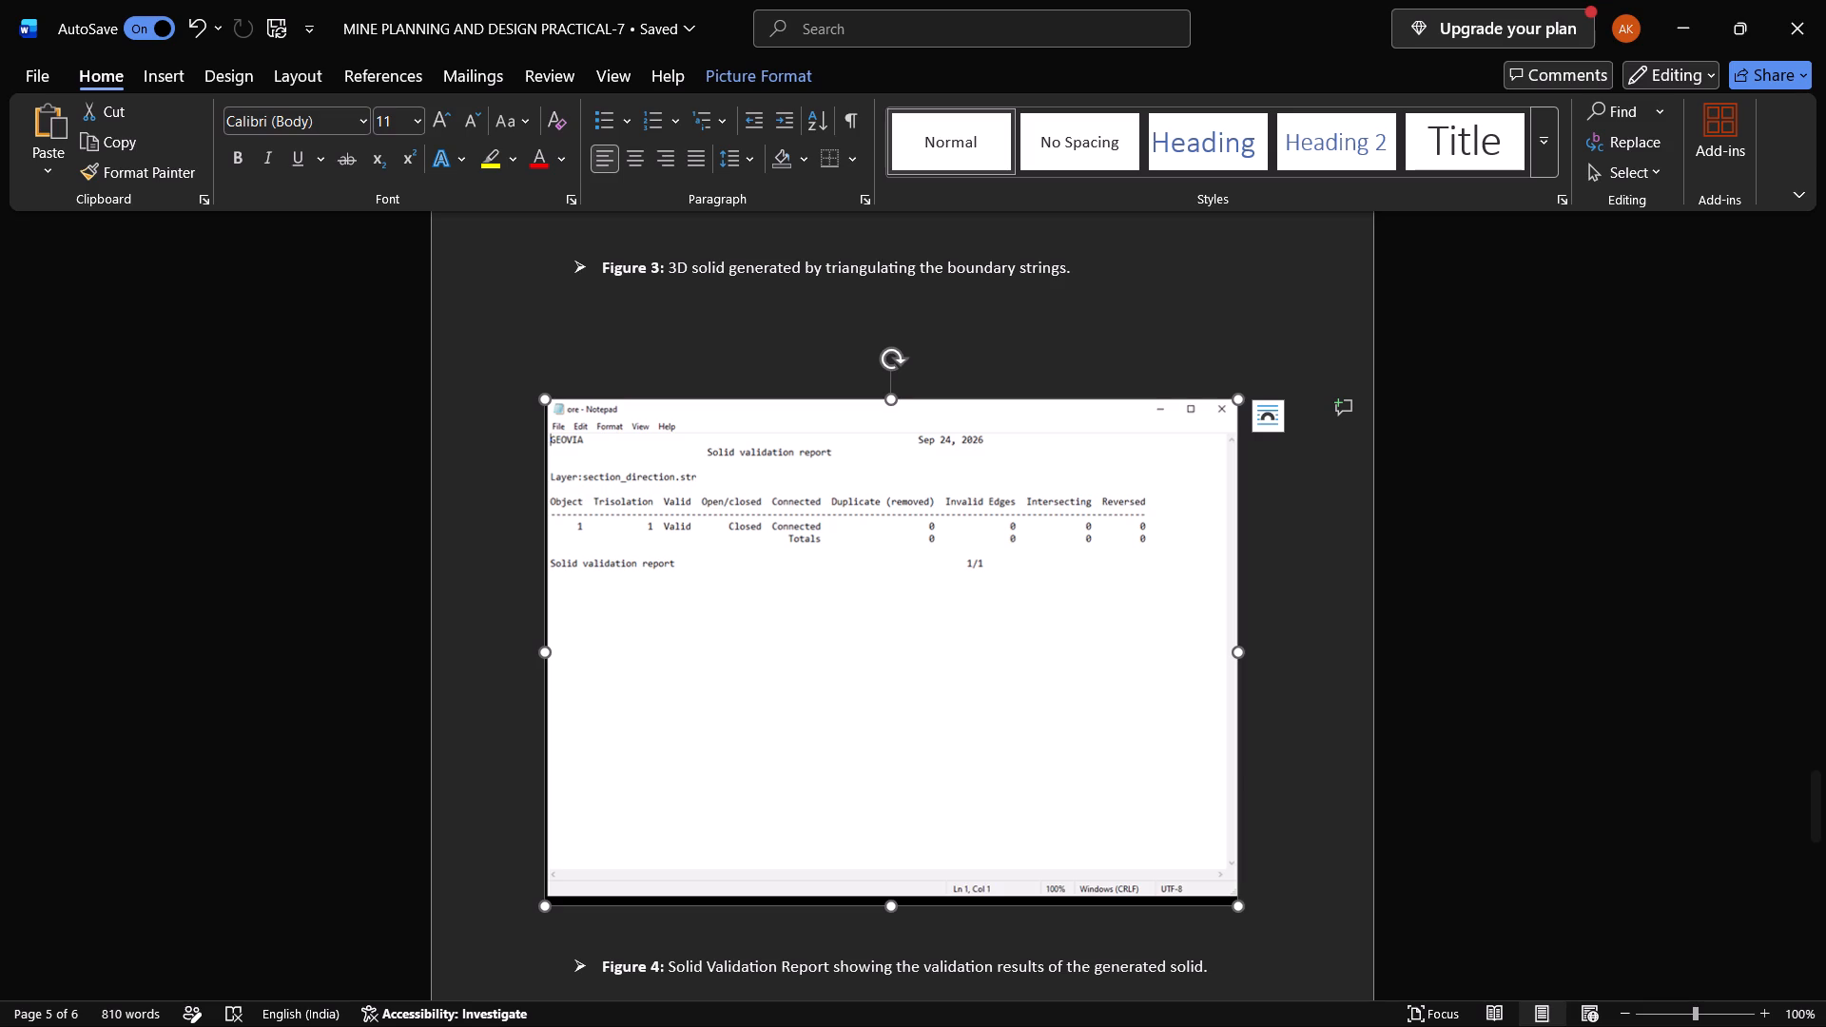
# Insert blank lines above the "C. Practical Screenshots in Sequence" heading so that it starts on the same page as the Figure 1 picture.
pyautogui.scroll(5, 862, 437)
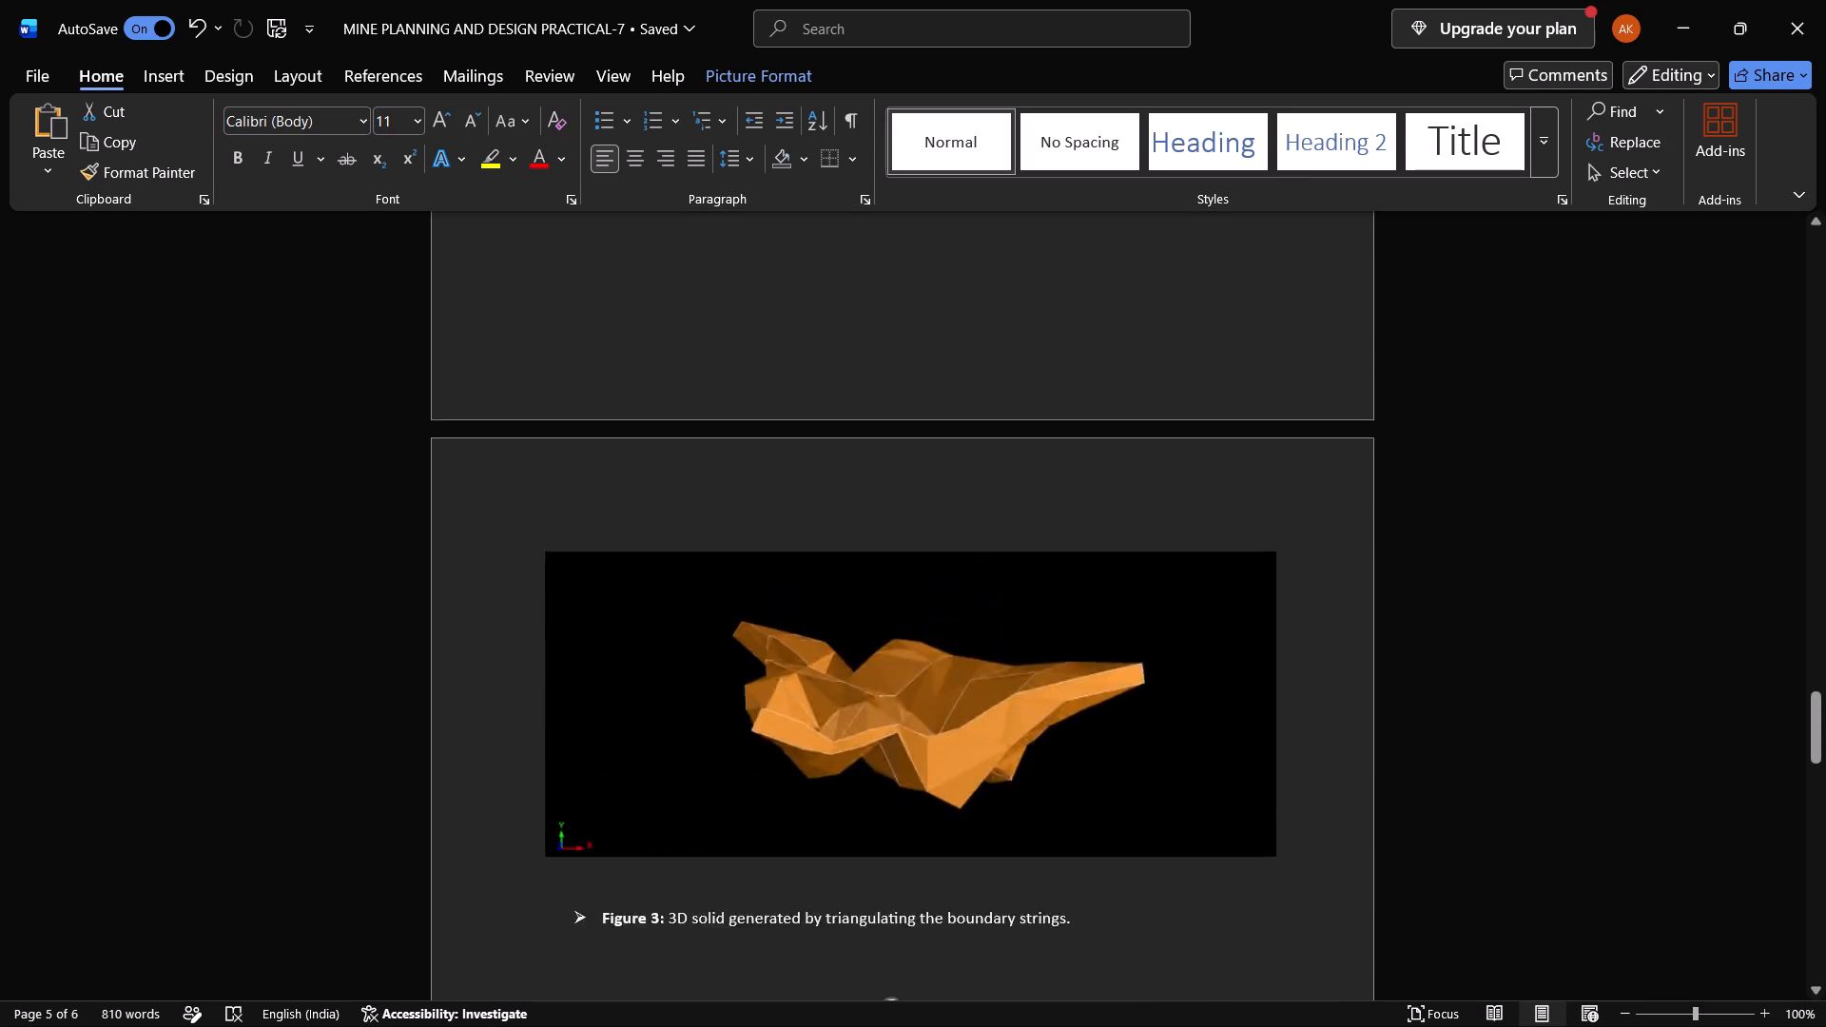
pyautogui.scroll(4, 862, 437)
pyautogui.scroll(-1, 862, 437)
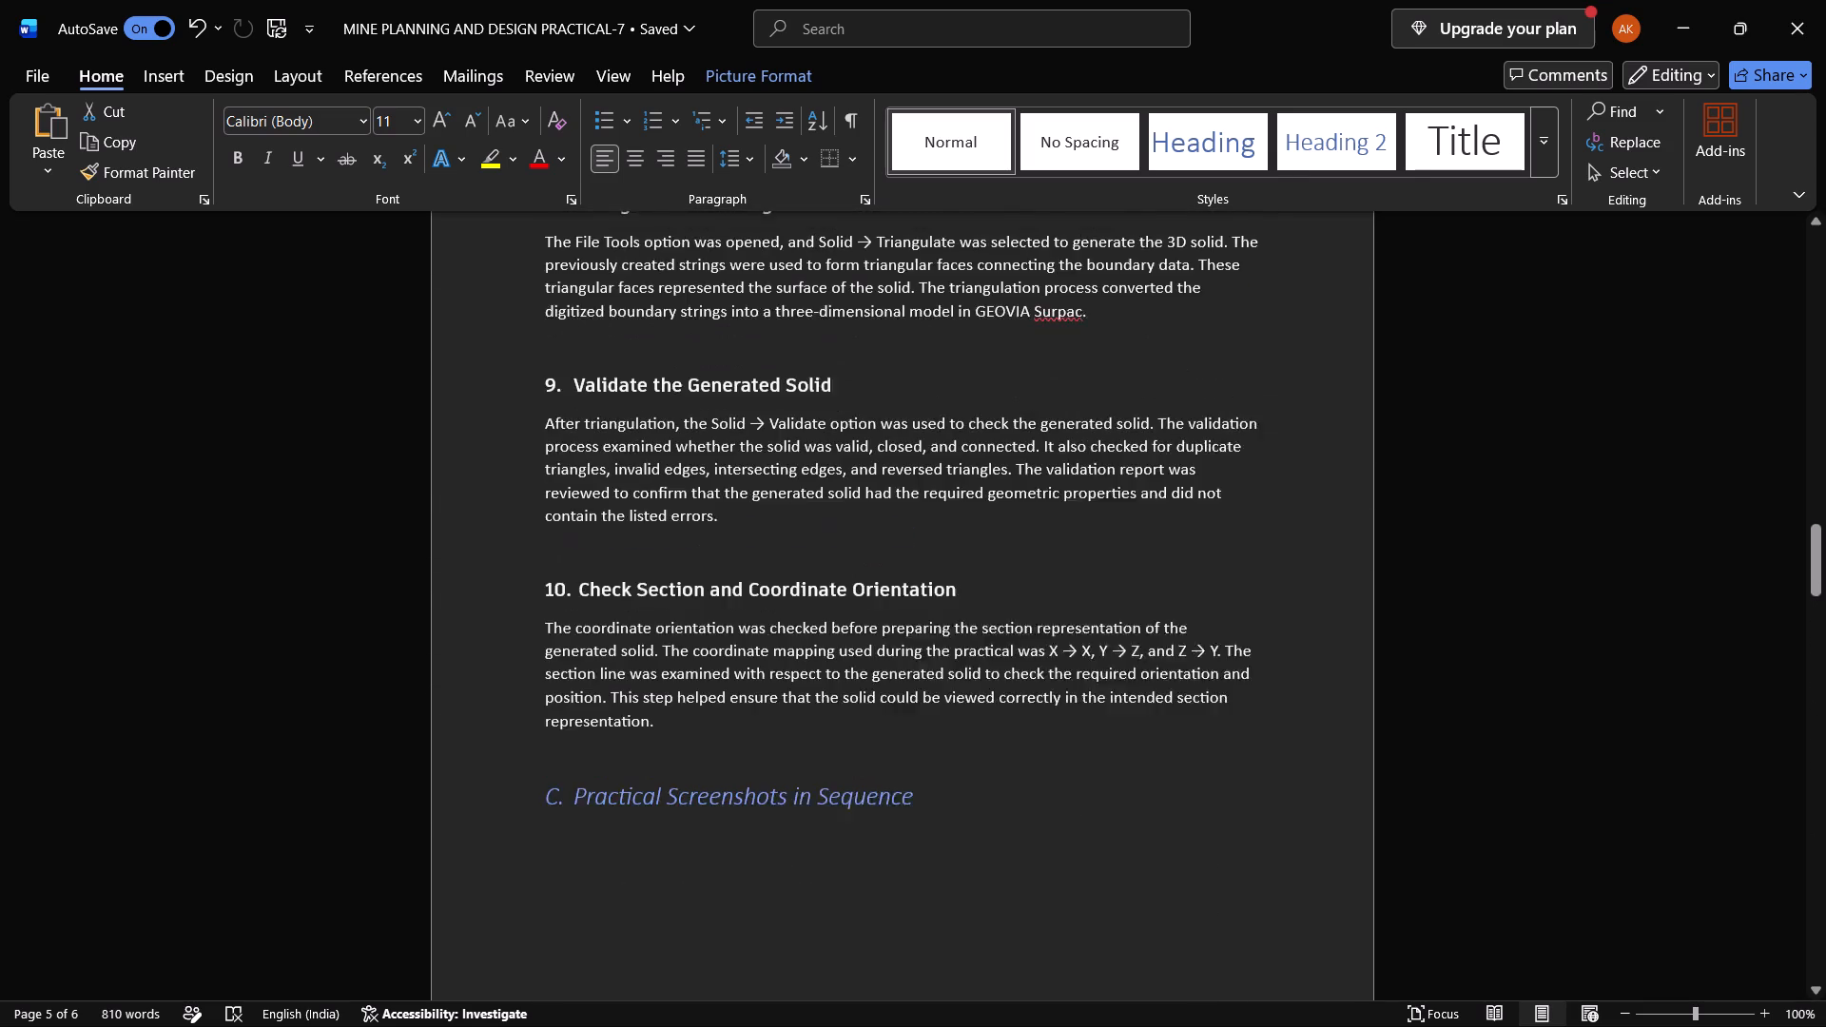
pyautogui.scroll(-1, 862, 437)
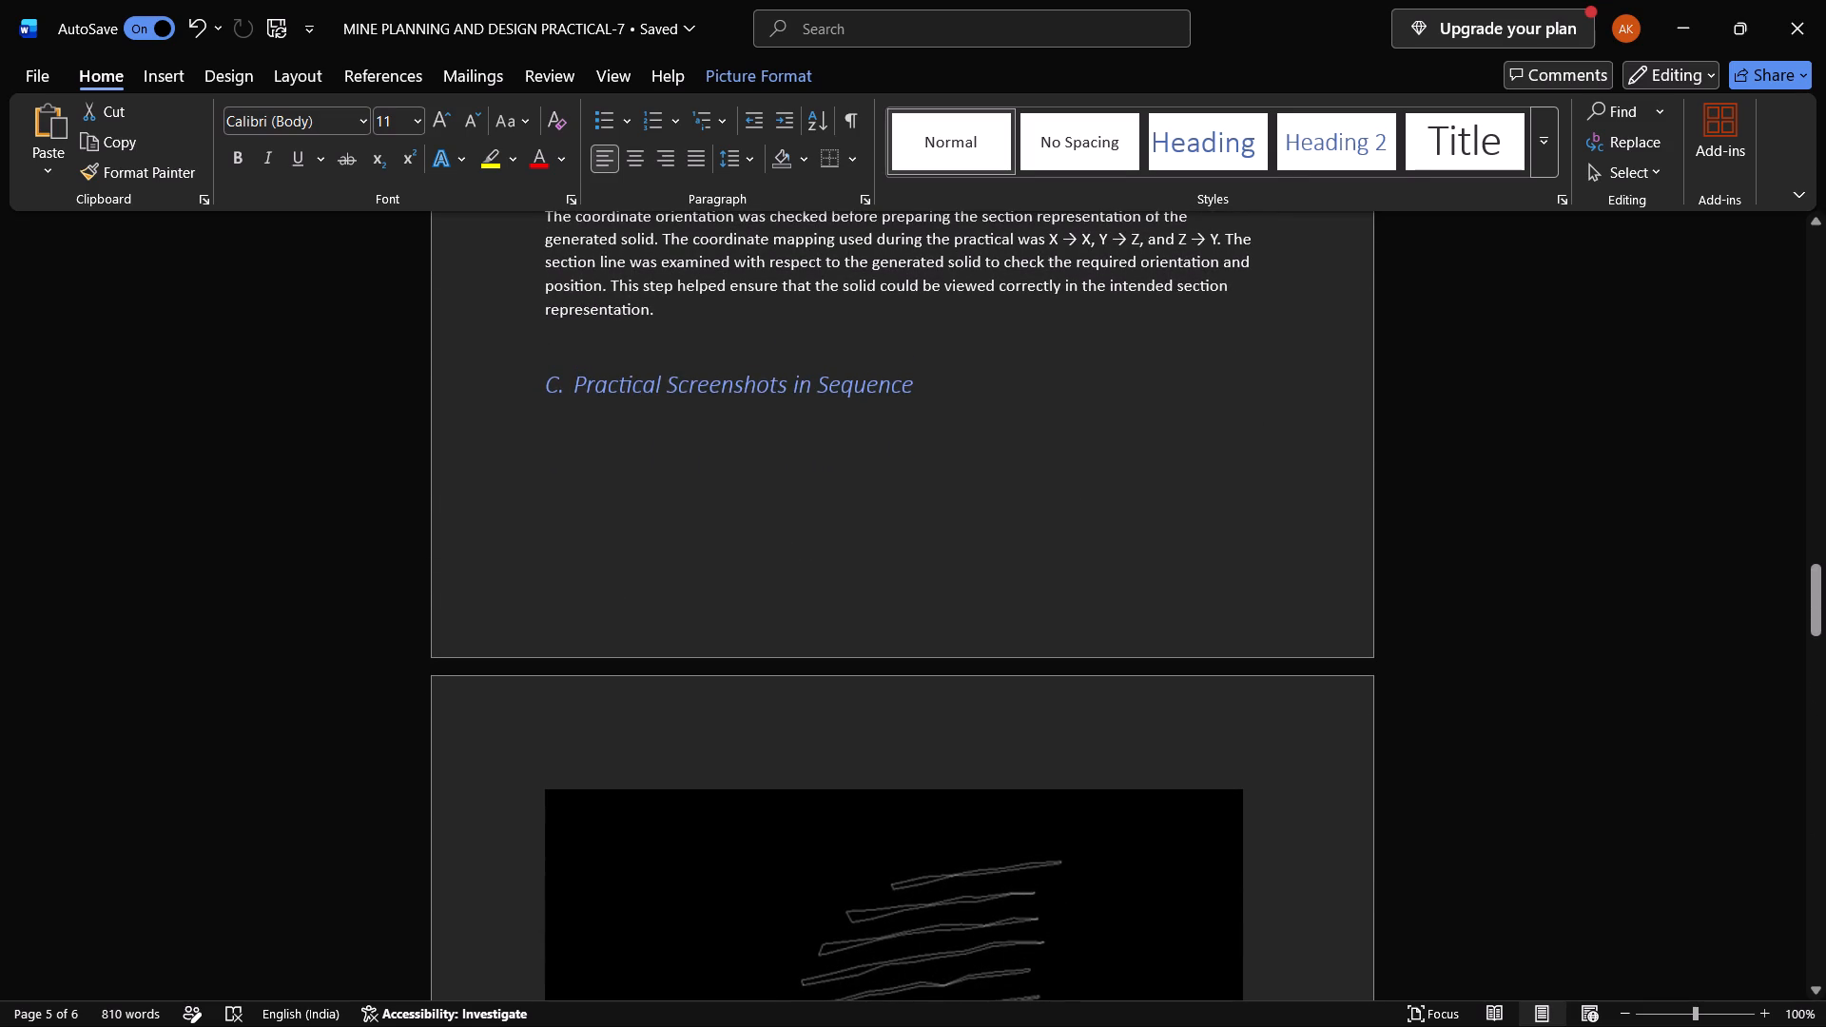
pyautogui.click(719, 305)
pyautogui.press('Return')
pyautogui.press('Return')
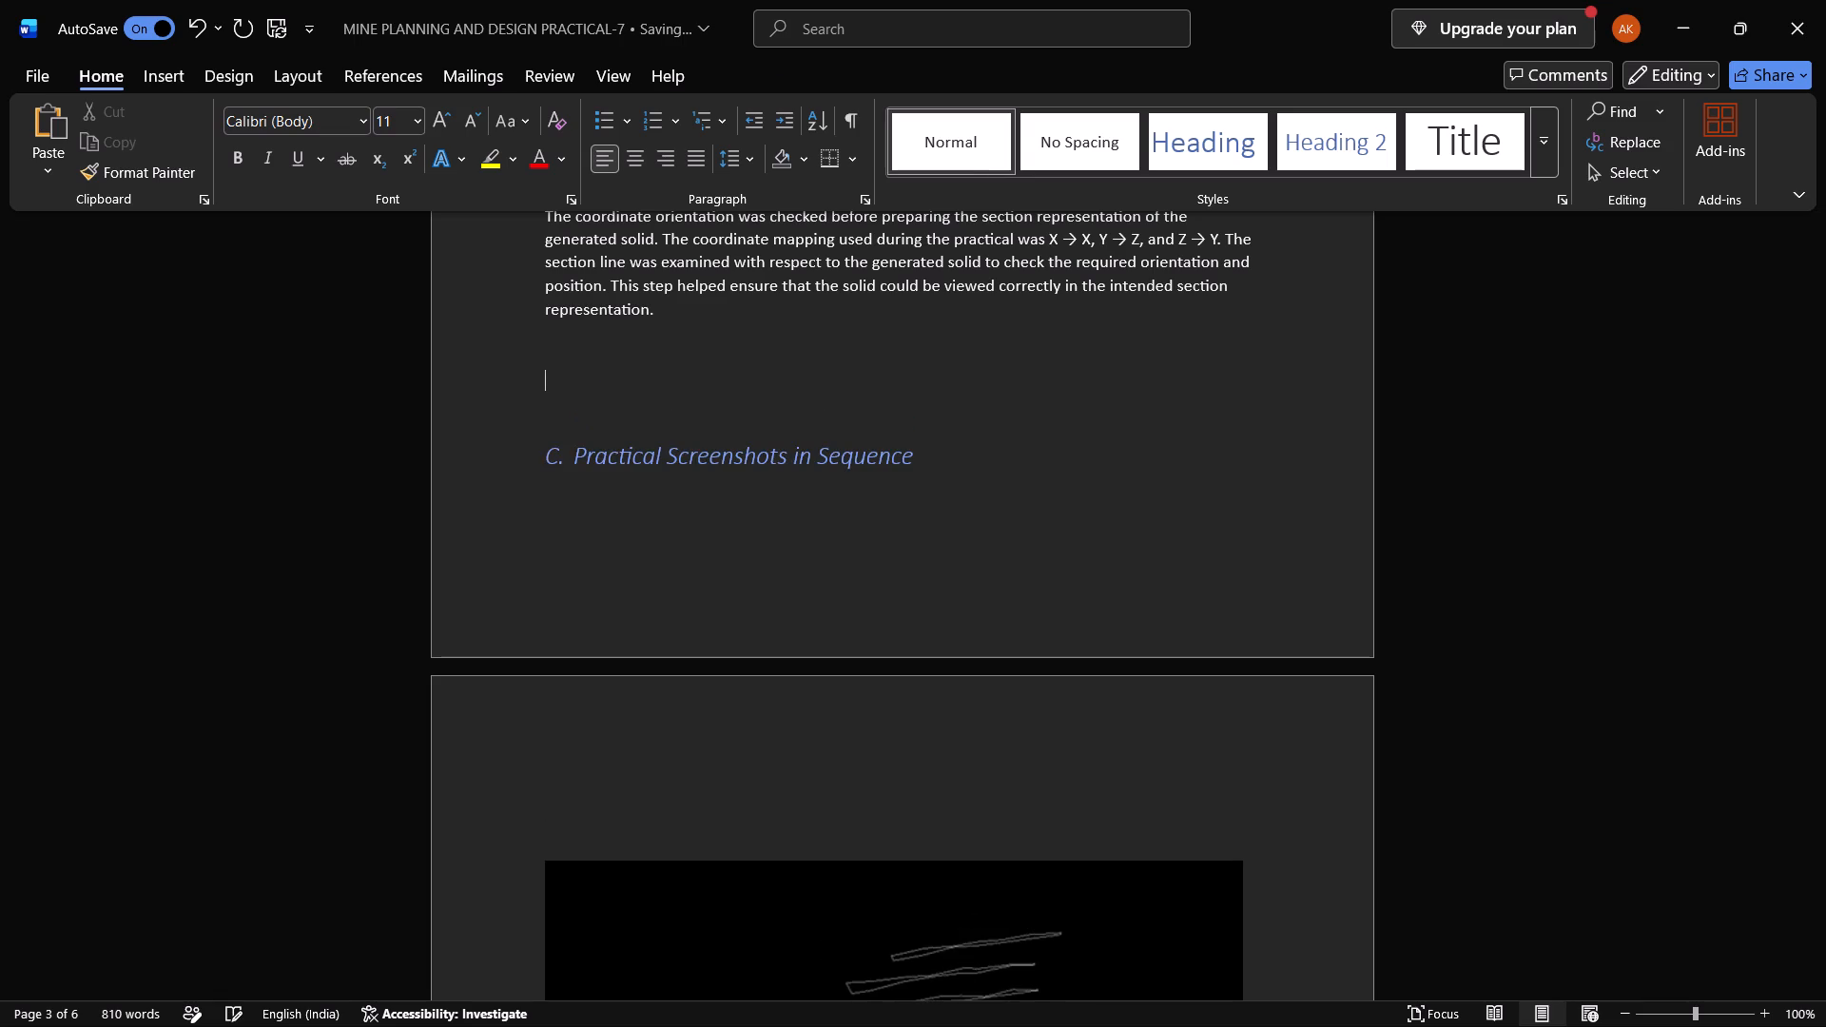
pyautogui.press('Return')
pyautogui.press('Return')
pyautogui.press('\\')
pyautogui.press('Return')
pyautogui.scroll(-1, 719, 305)
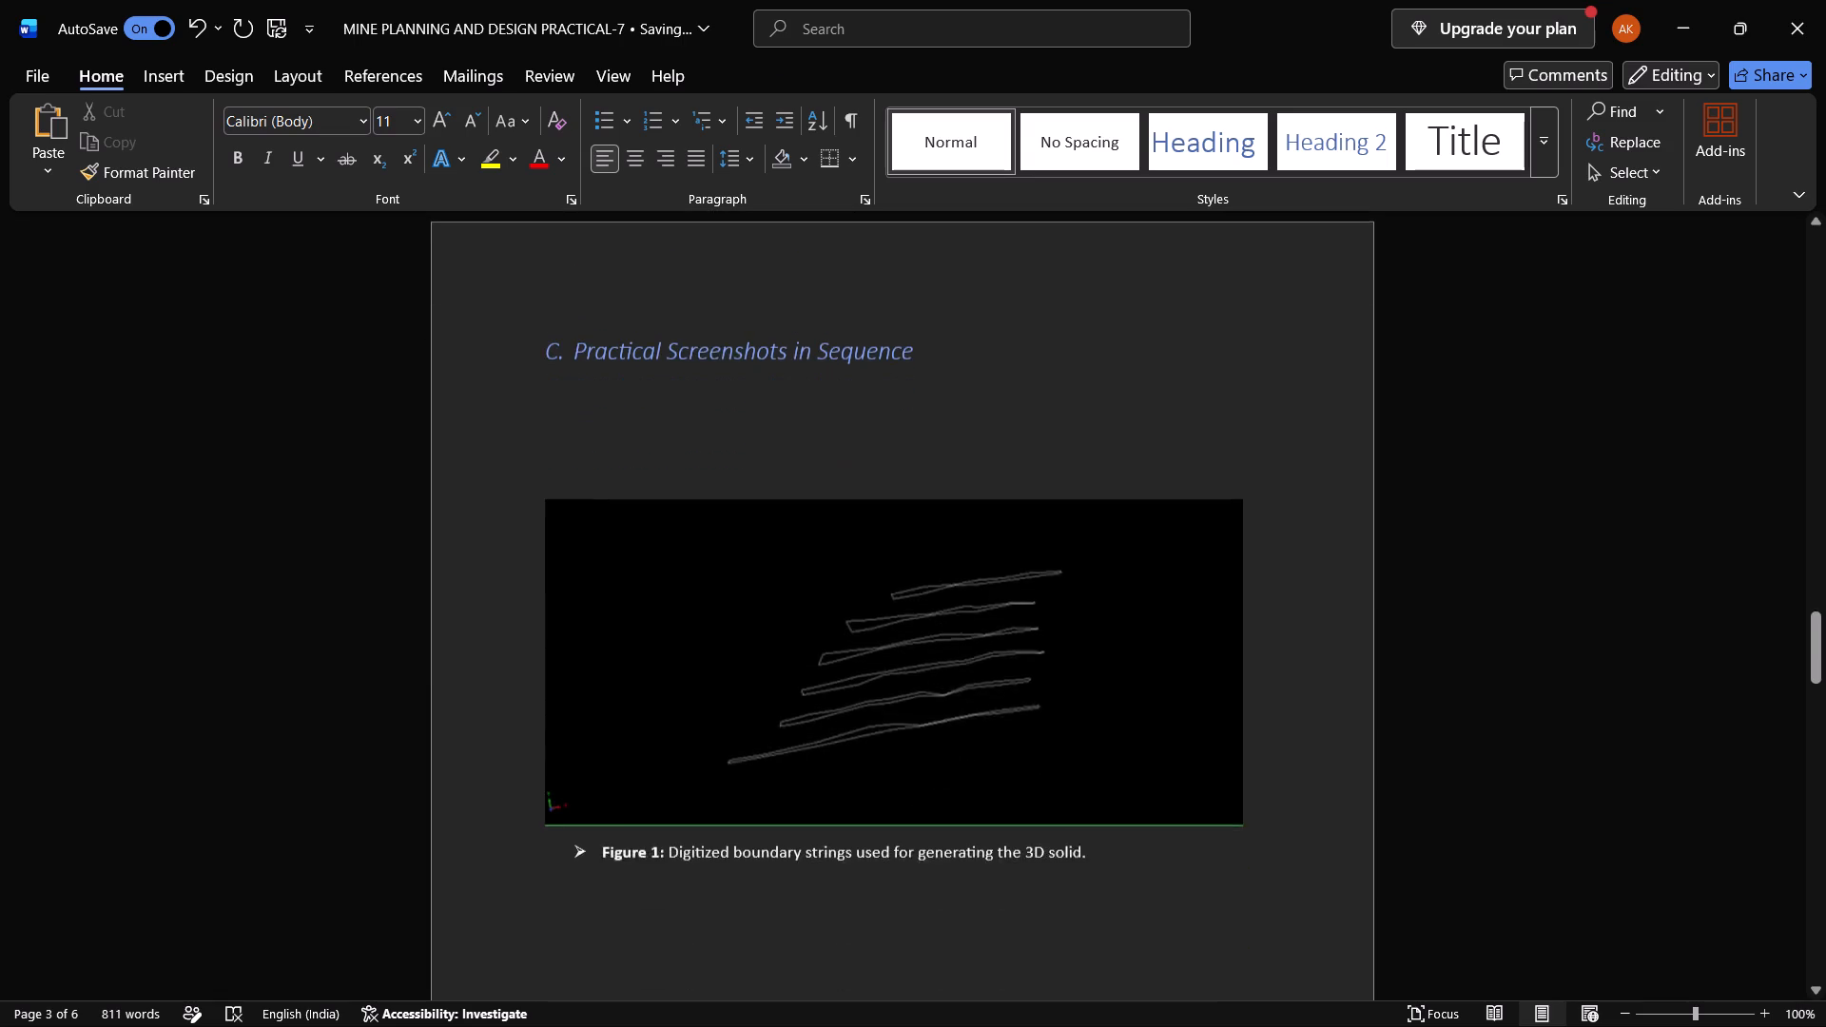
# Reduce the empty lines between the "Practical Screenshots in Sequence" heading and the boundary strings picture, keeping one line break after the heading.
pyautogui.scroll(-1, 719, 305)
pyautogui.click(640, 321)
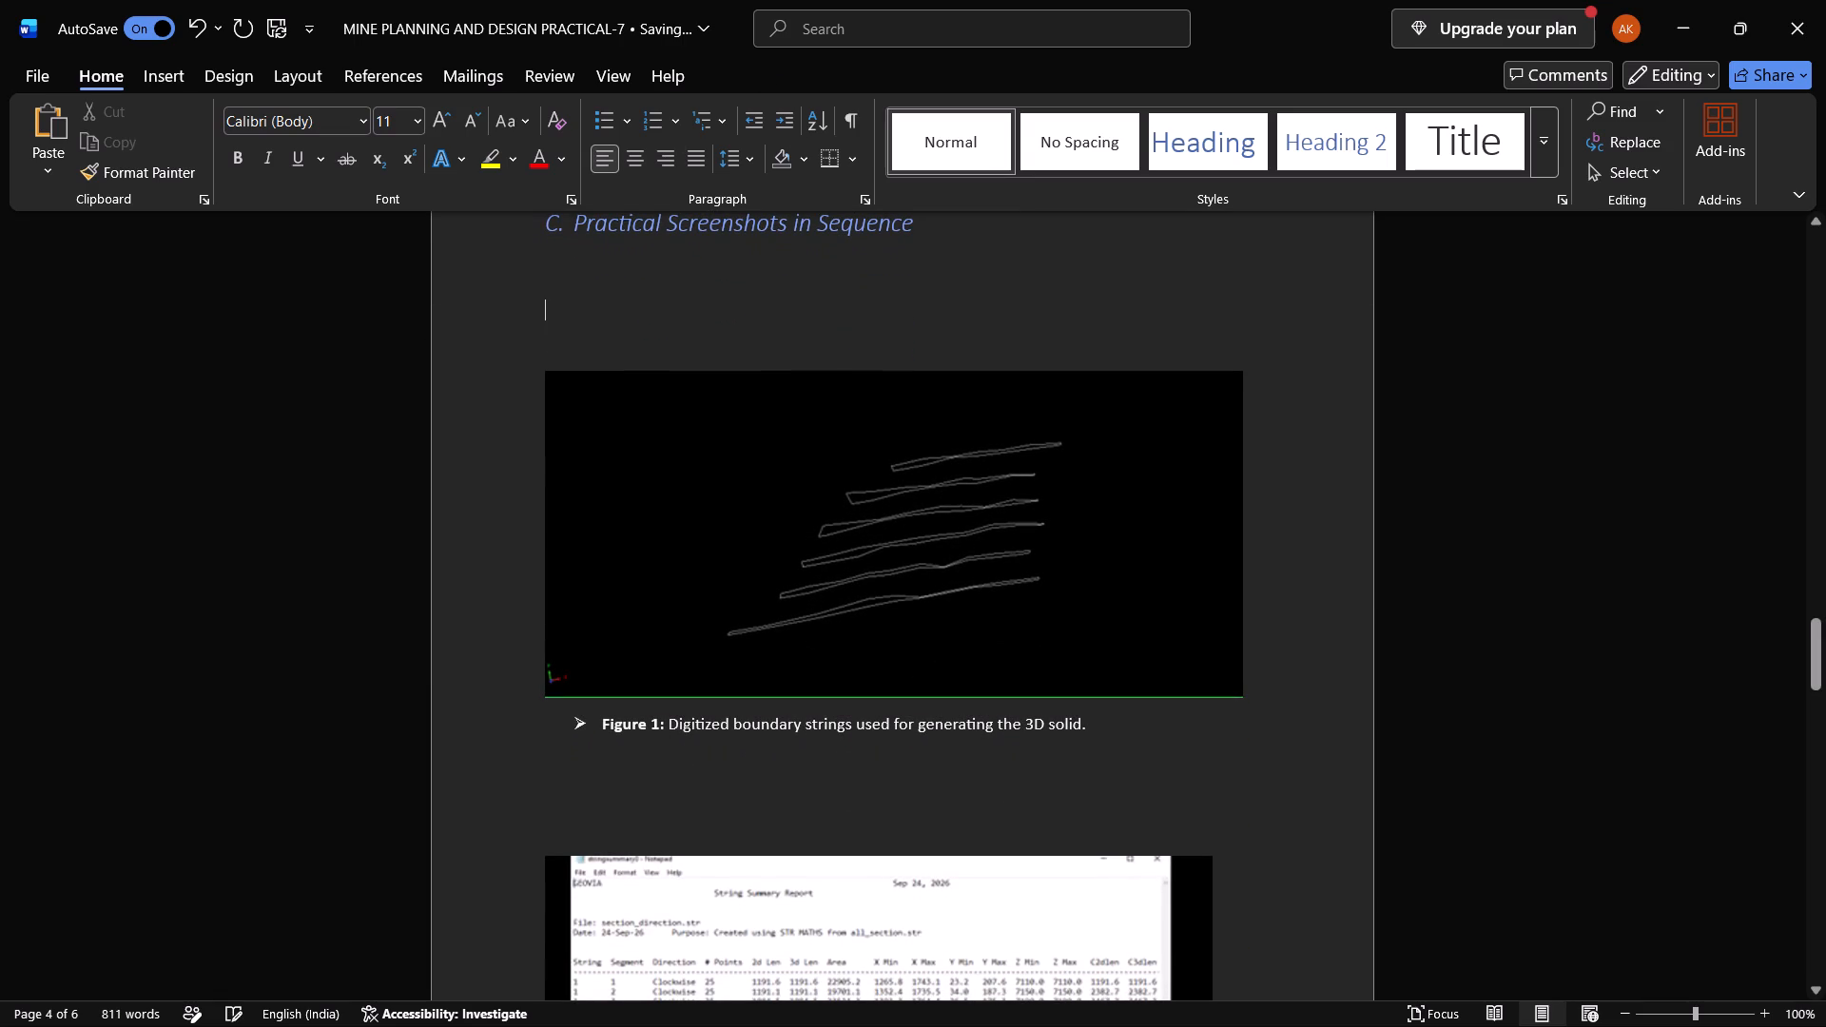
pyautogui.press('BackSpace')
pyautogui.press('BackSpace')
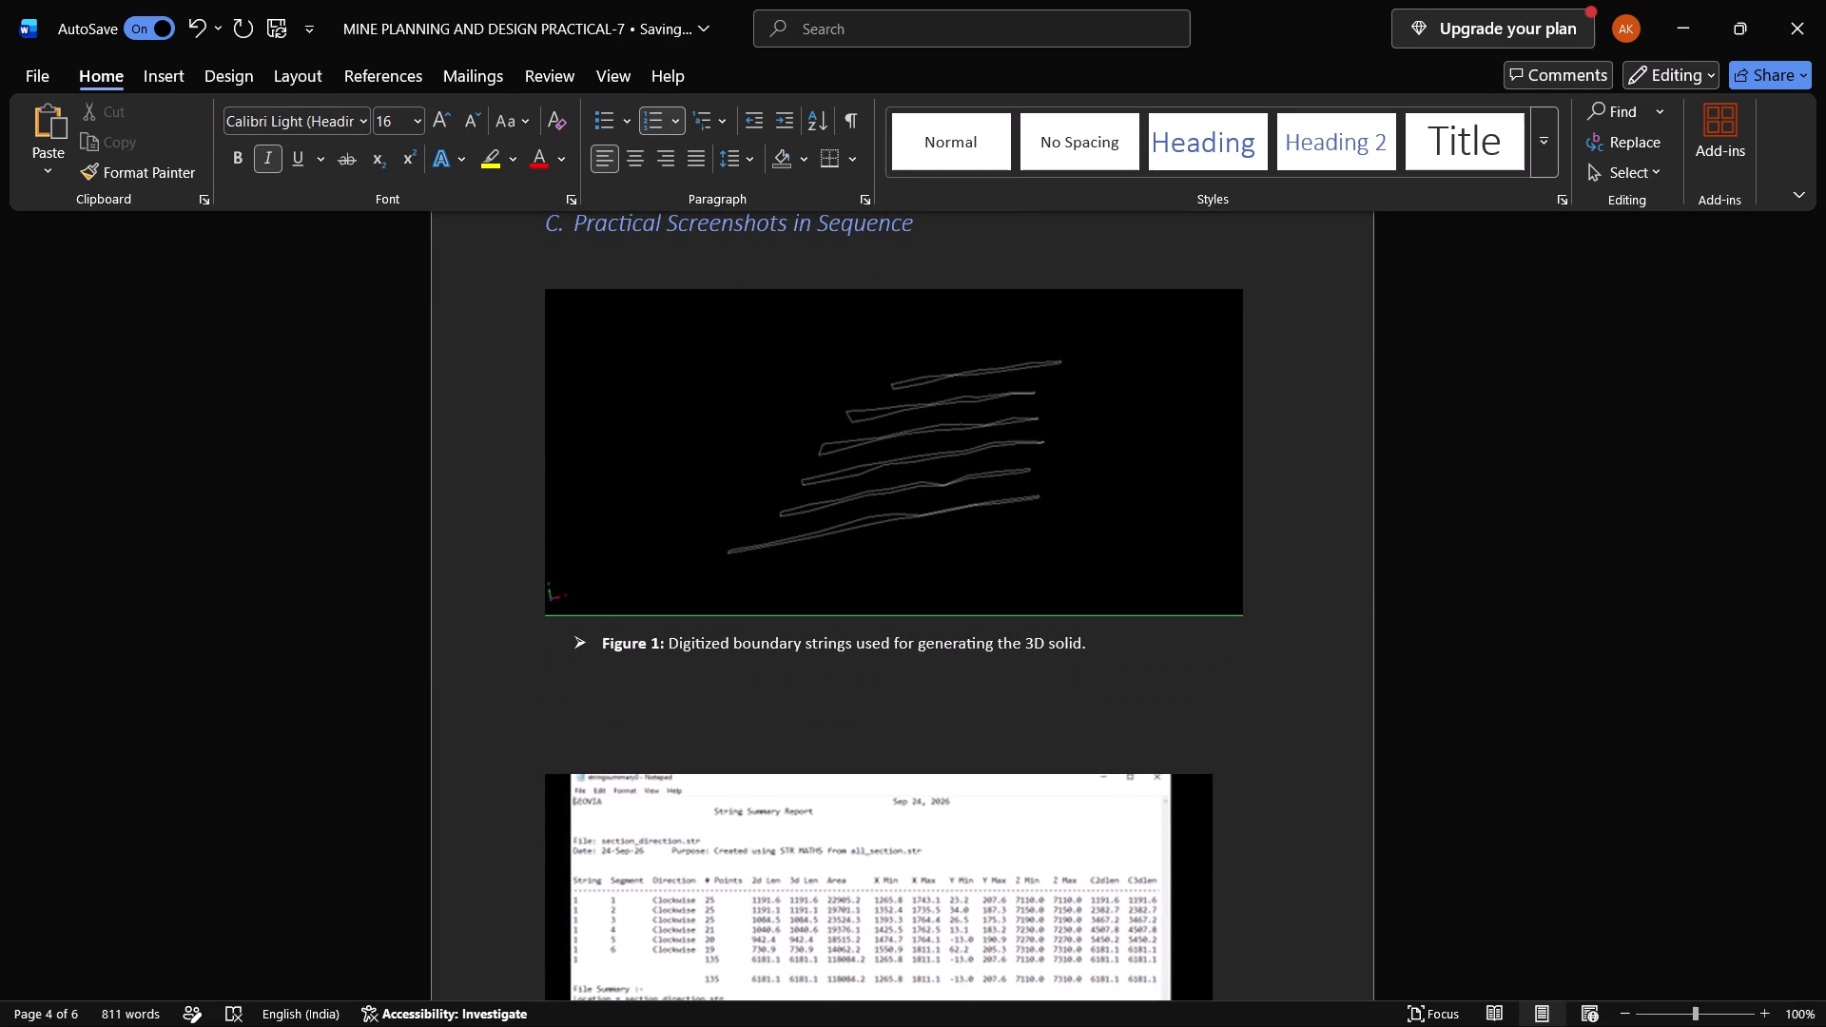
pyautogui.press('BackSpace')
pyautogui.press('e')
pyautogui.press('Down')
pyautogui.press('Down')
pyautogui.press('Up')
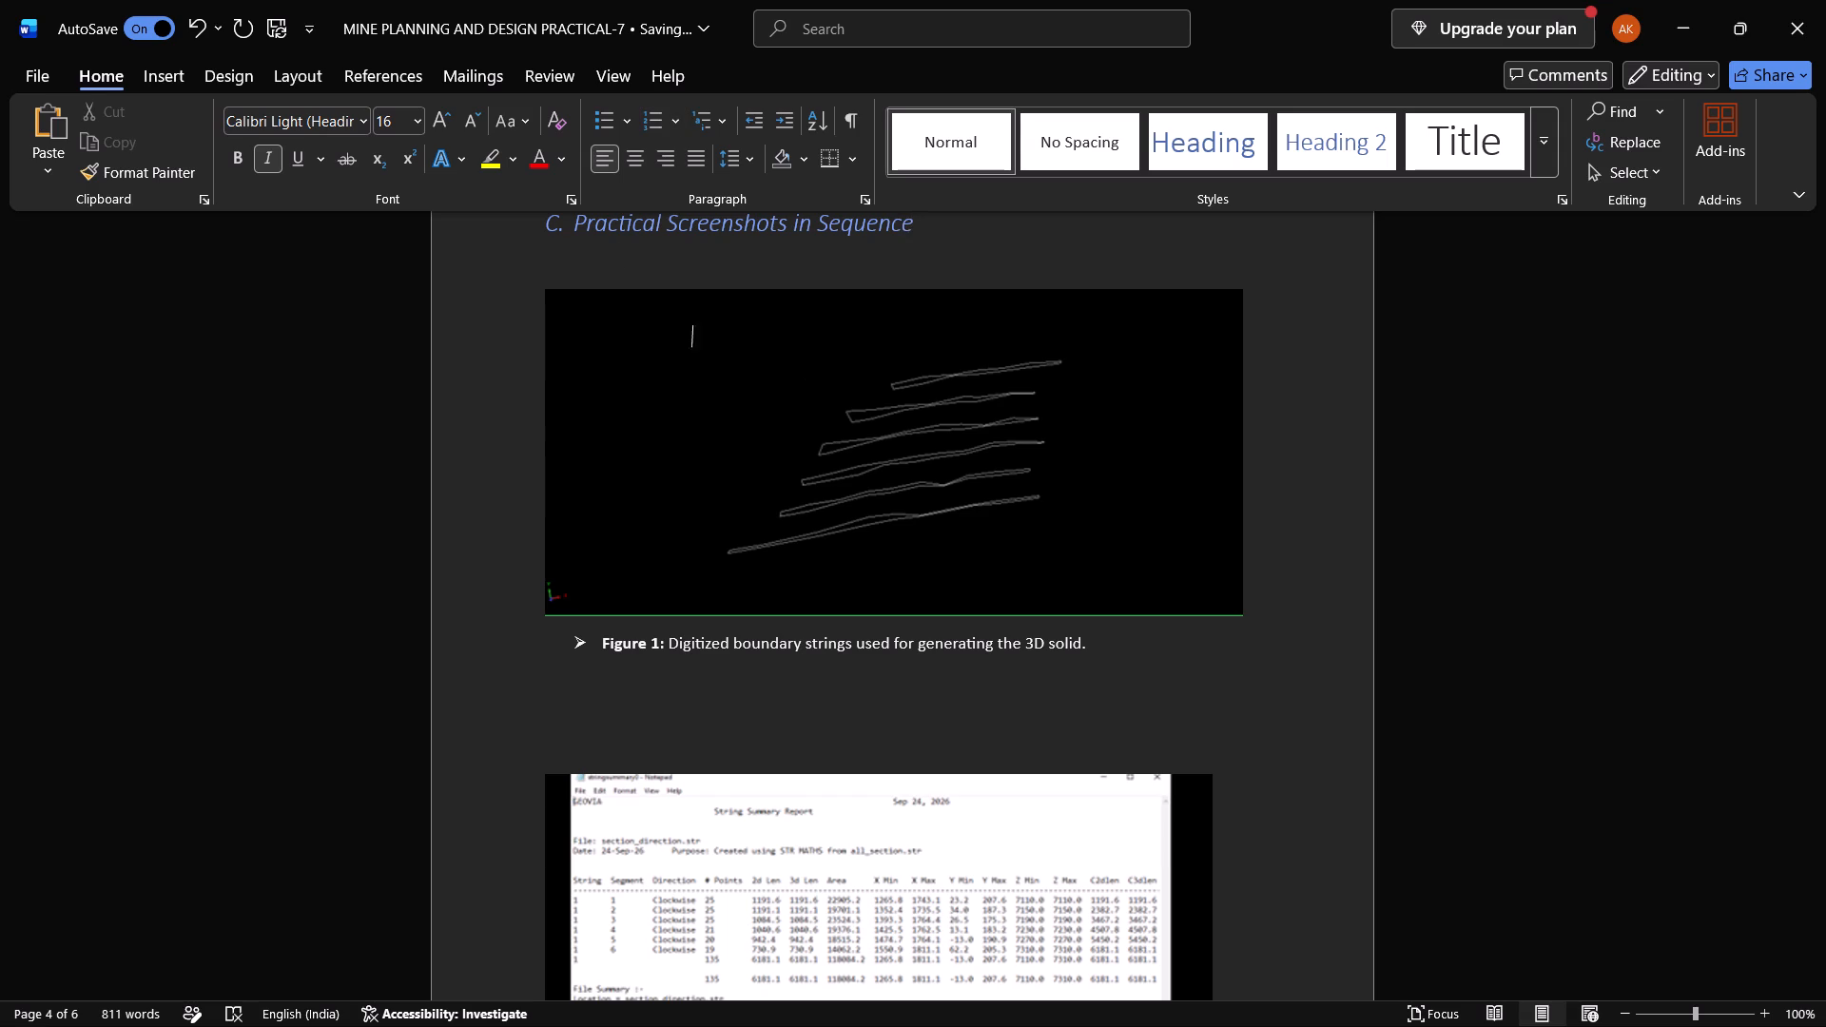
pyautogui.press('BackSpace')
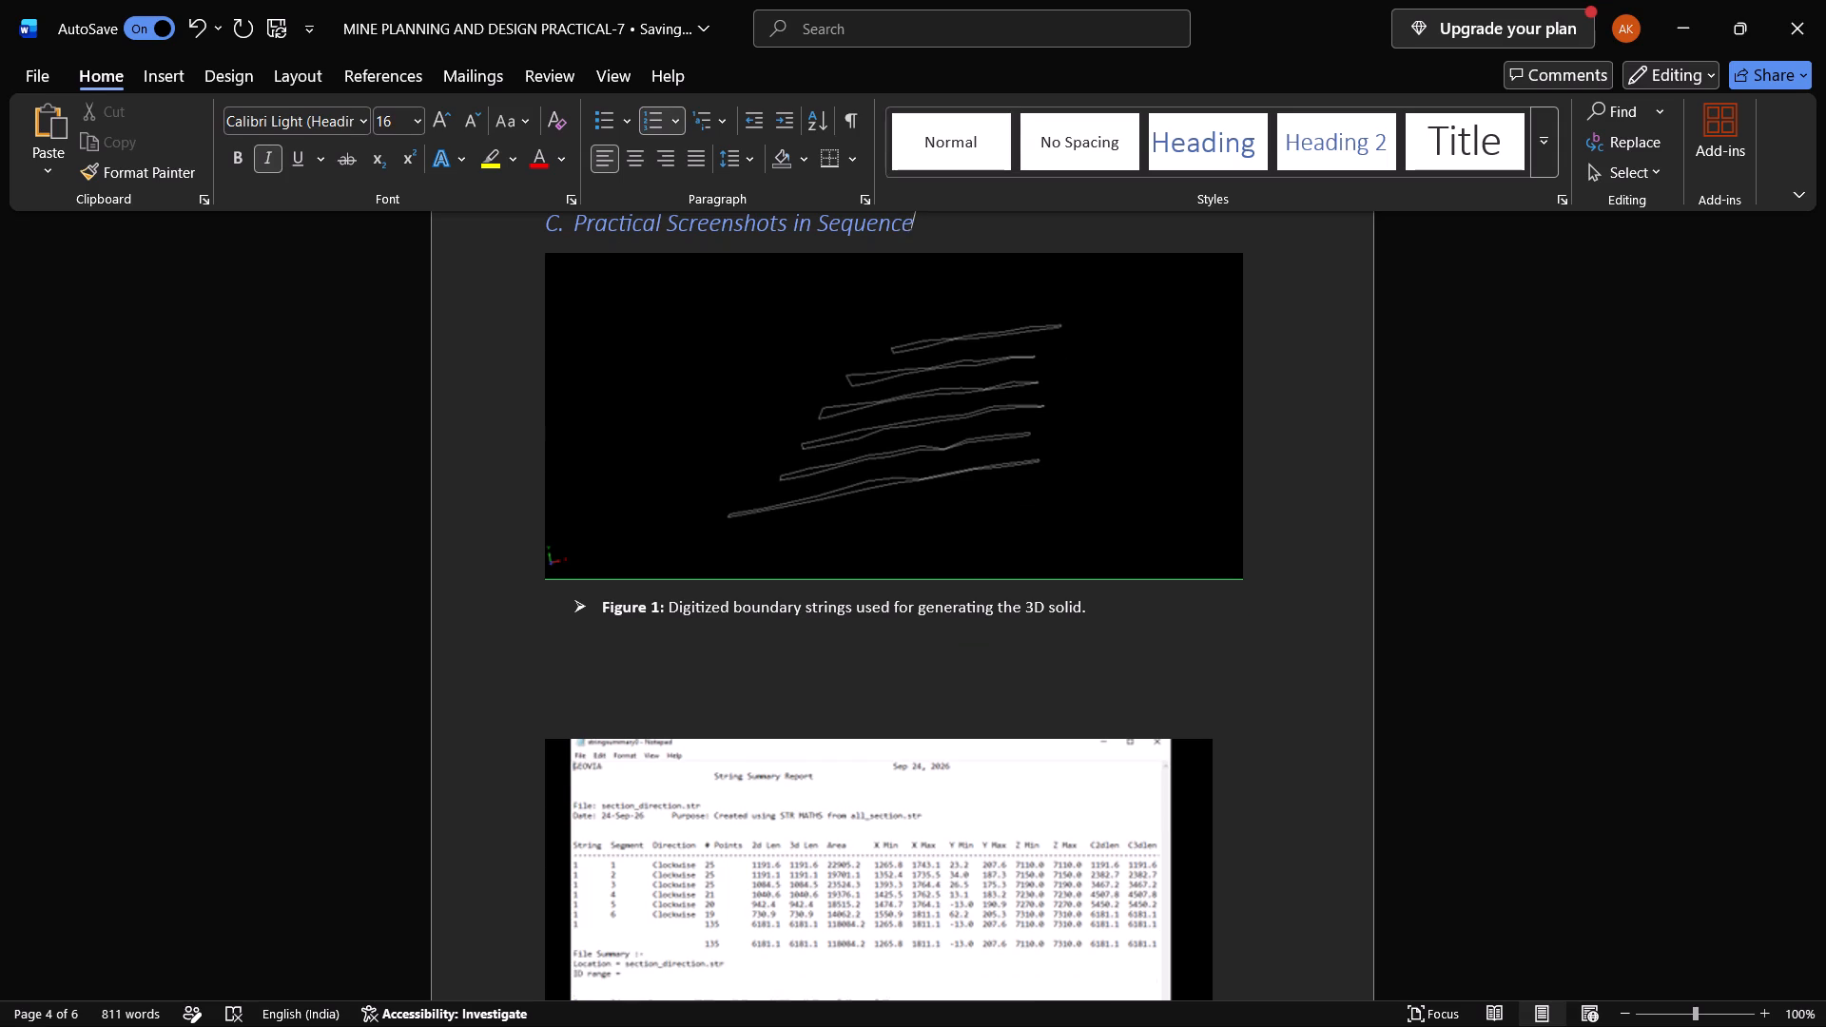
pyautogui.press('Return')
# Indent the Figure 1 caption bullet further so that the caption sits roughly centred beneath the boundary strings picture.
pyautogui.scroll(-2, 640, 321)
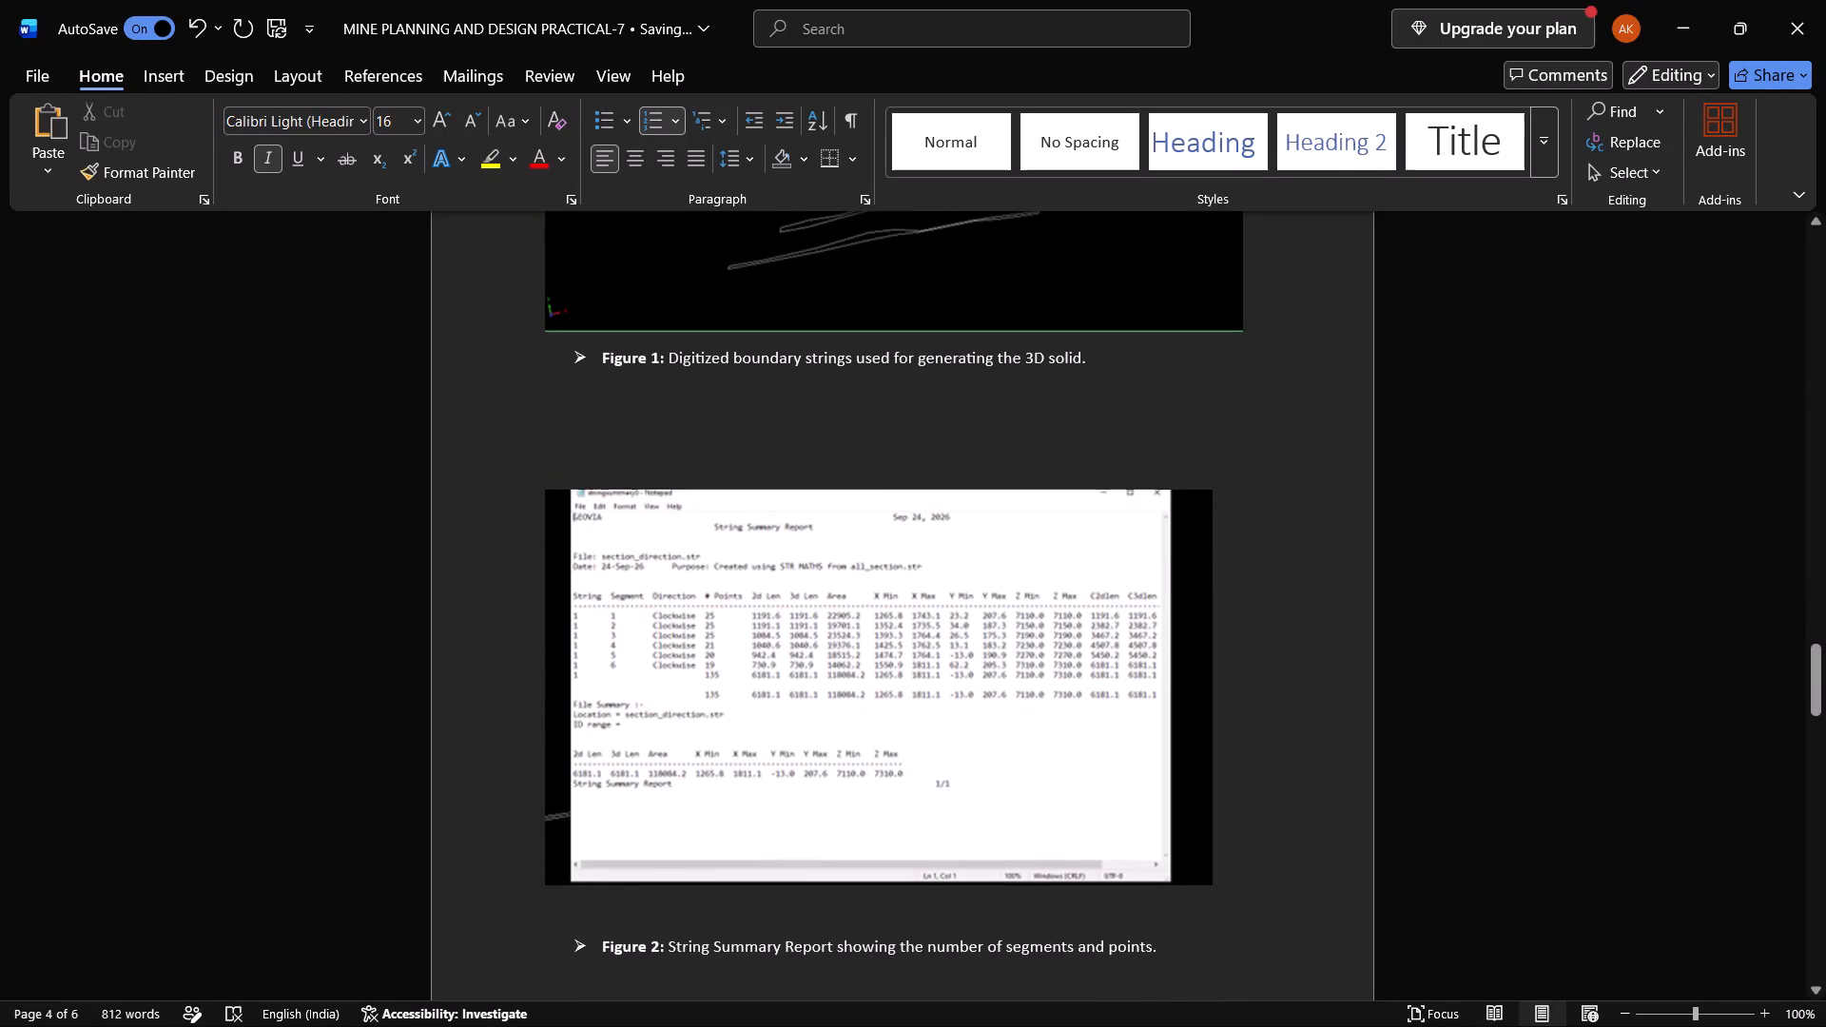
pyautogui.click(557, 356)
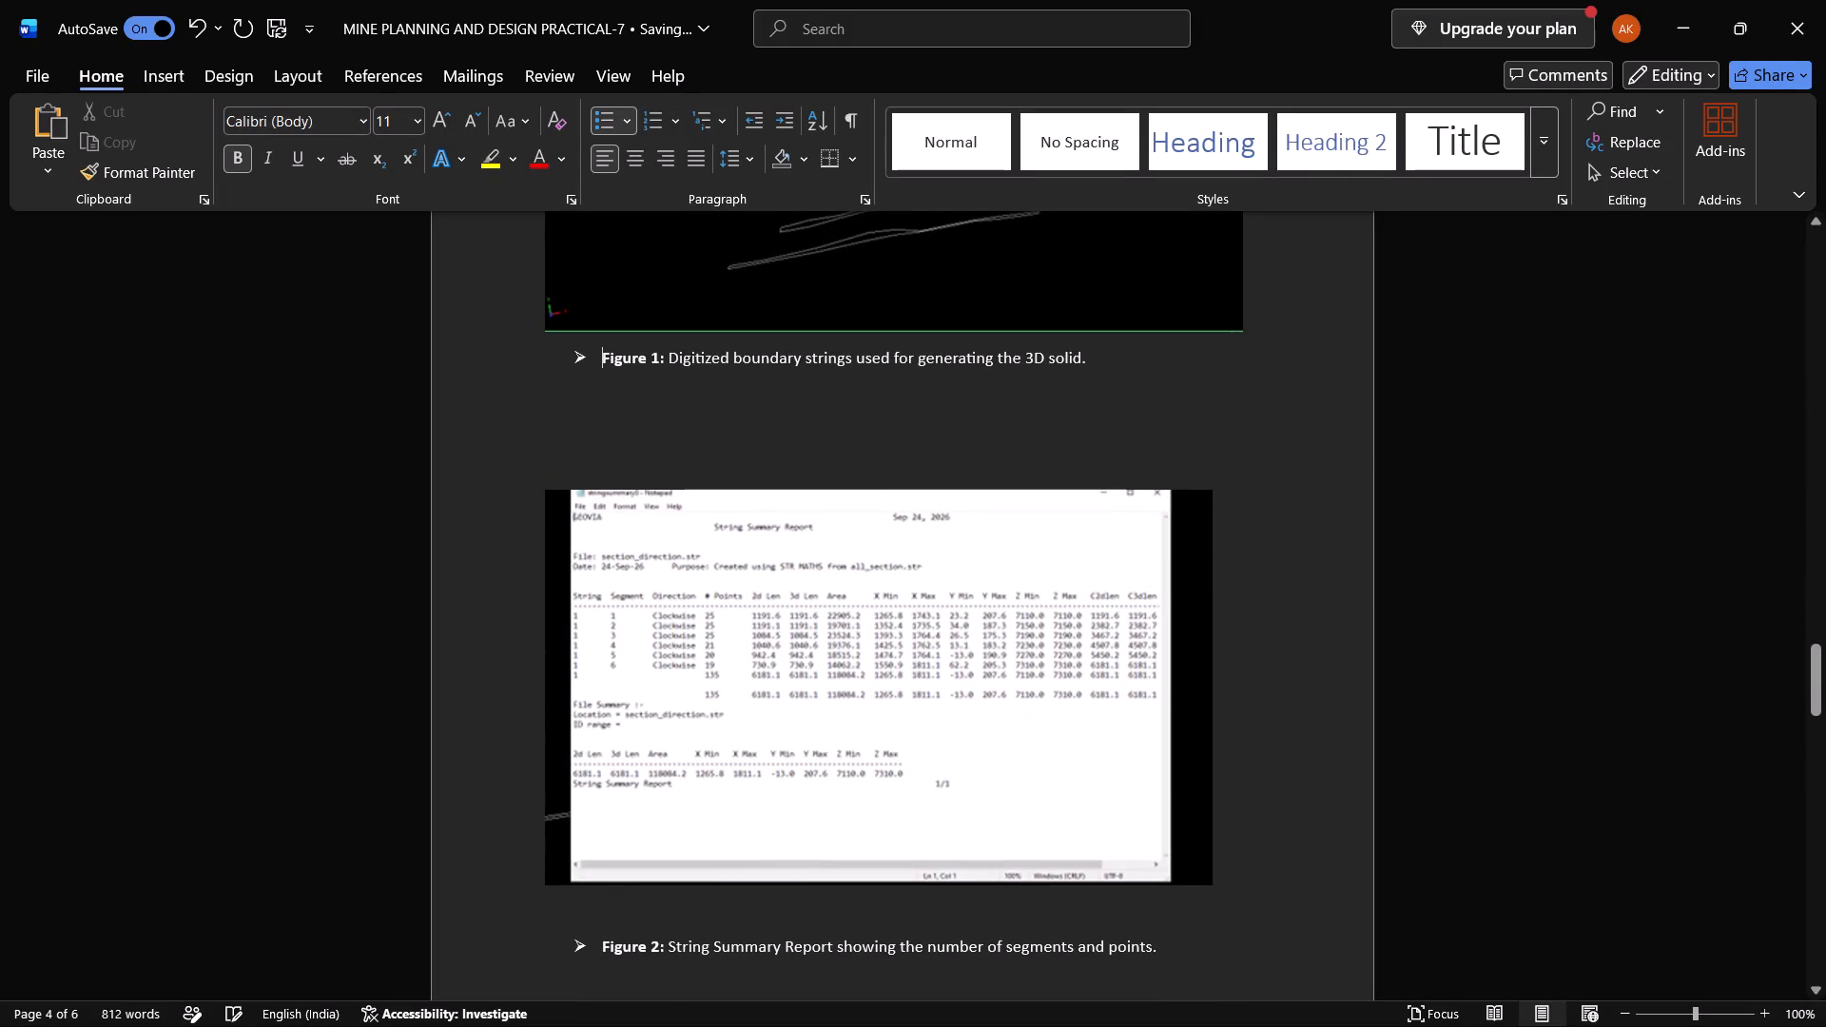
pyautogui.click(582, 356)
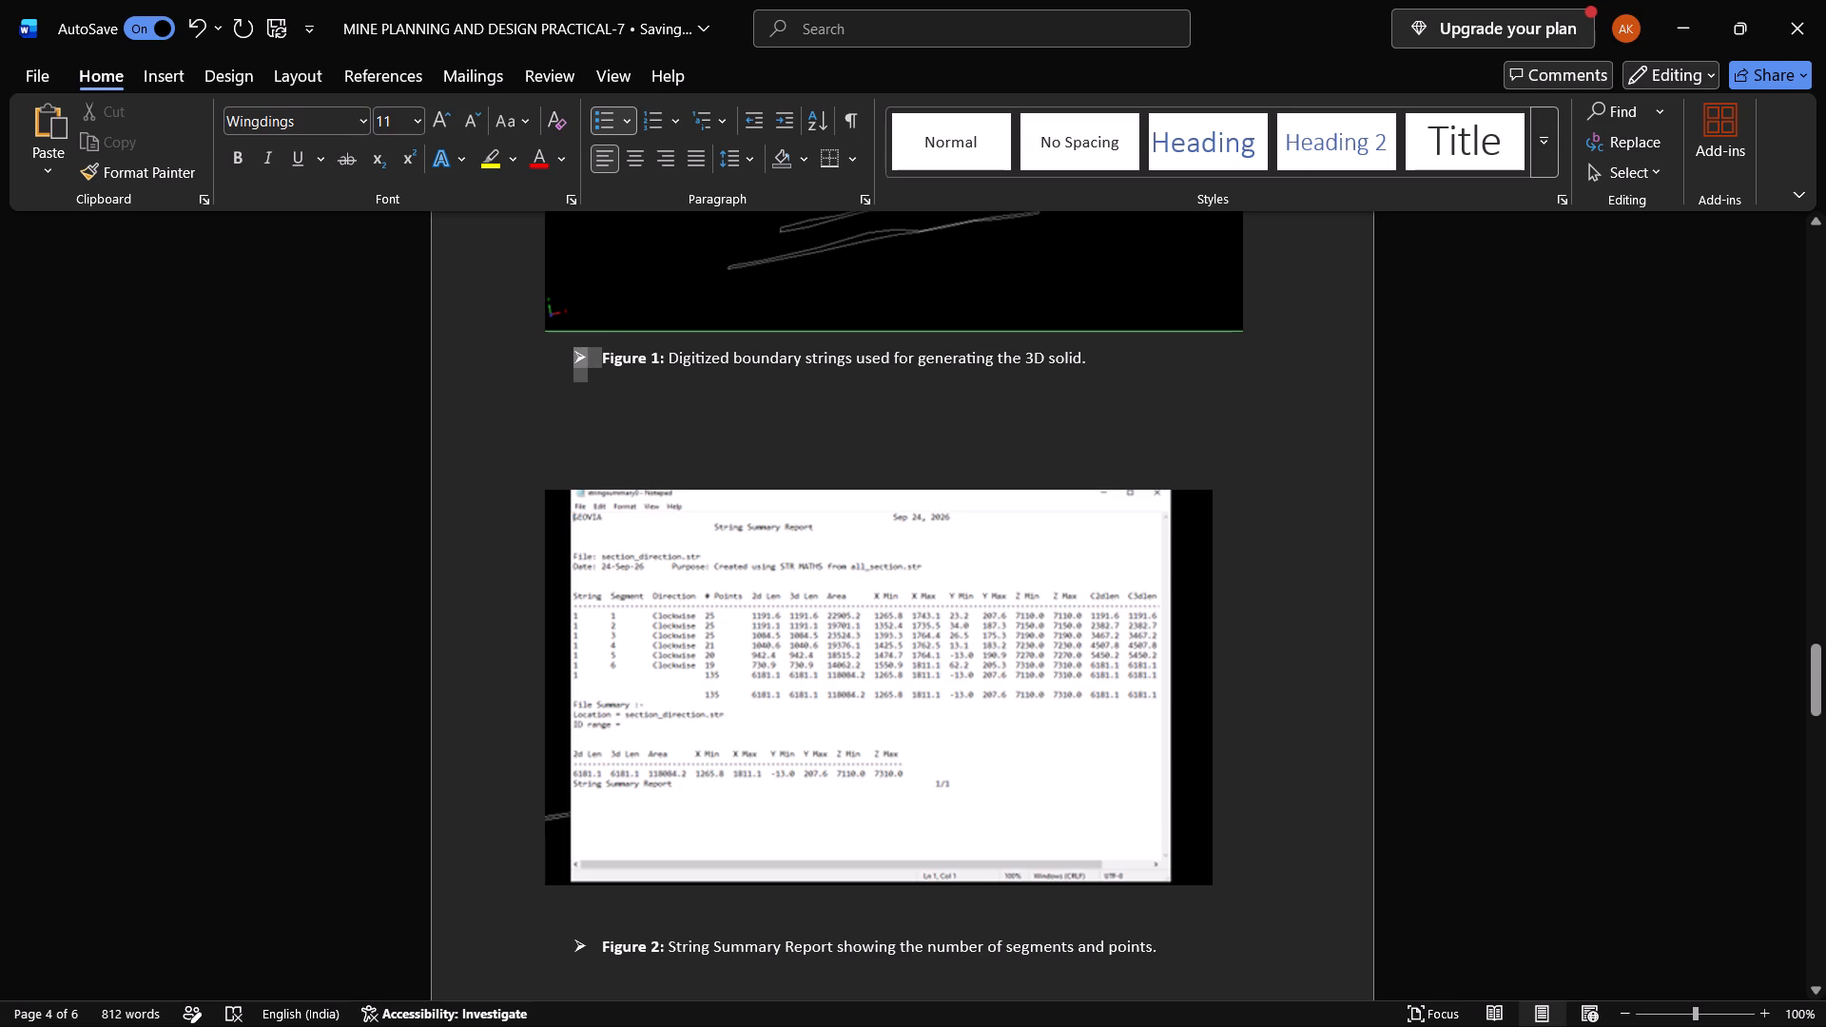
pyautogui.moveTo(577, 359); pyautogui.dragTo(628, 359)
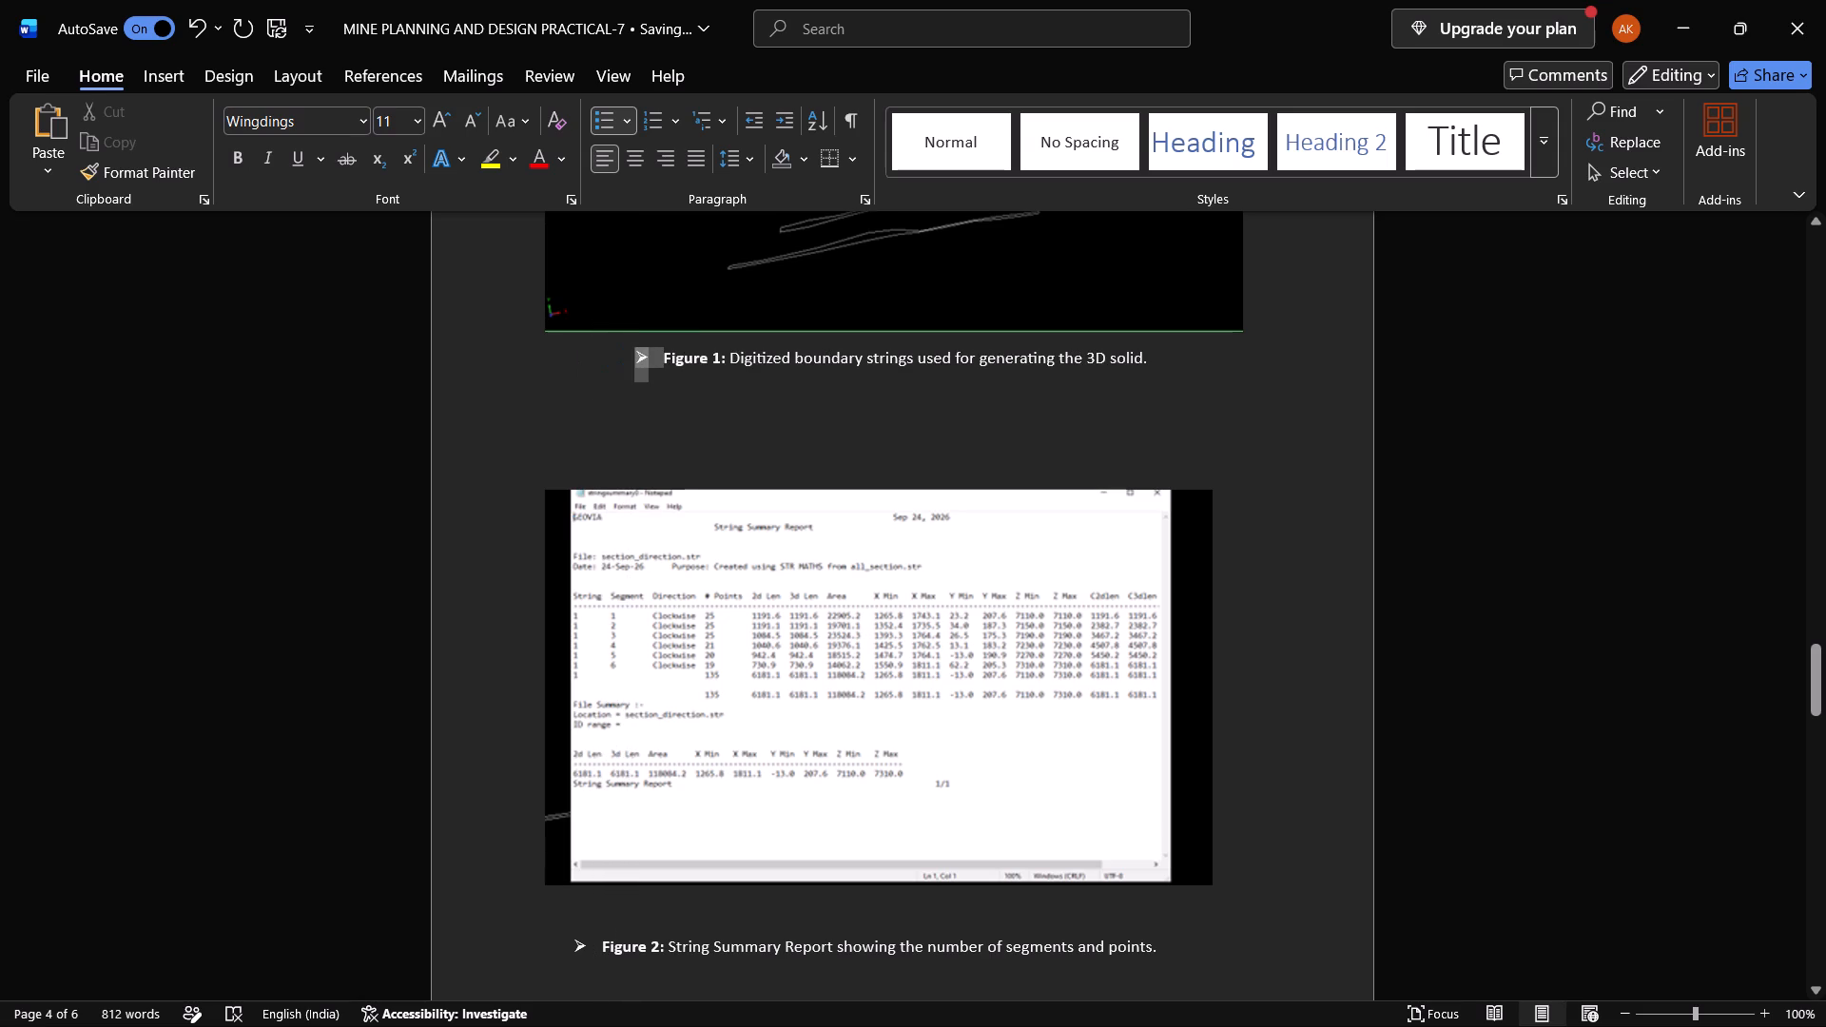
pyautogui.moveTo(639, 359); pyautogui.dragTo(659, 359)
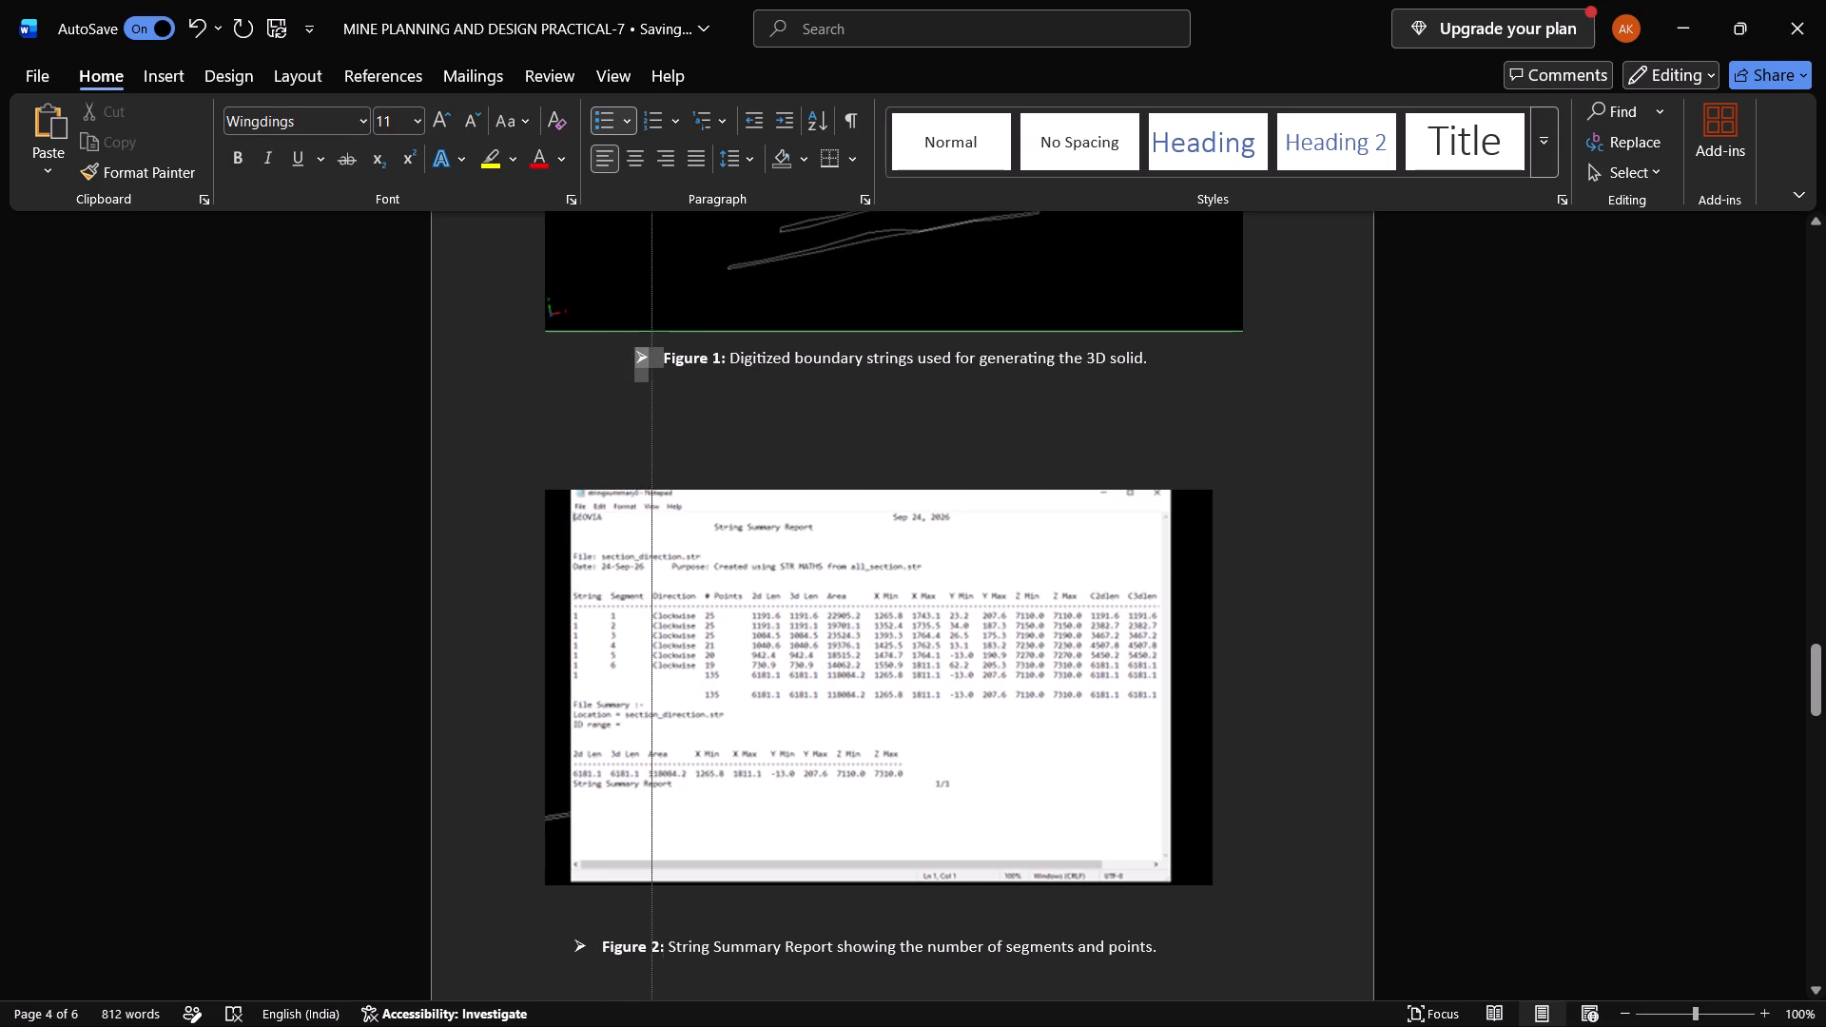
pyautogui.moveTo(659, 359); pyautogui.dragTo(661, 359)
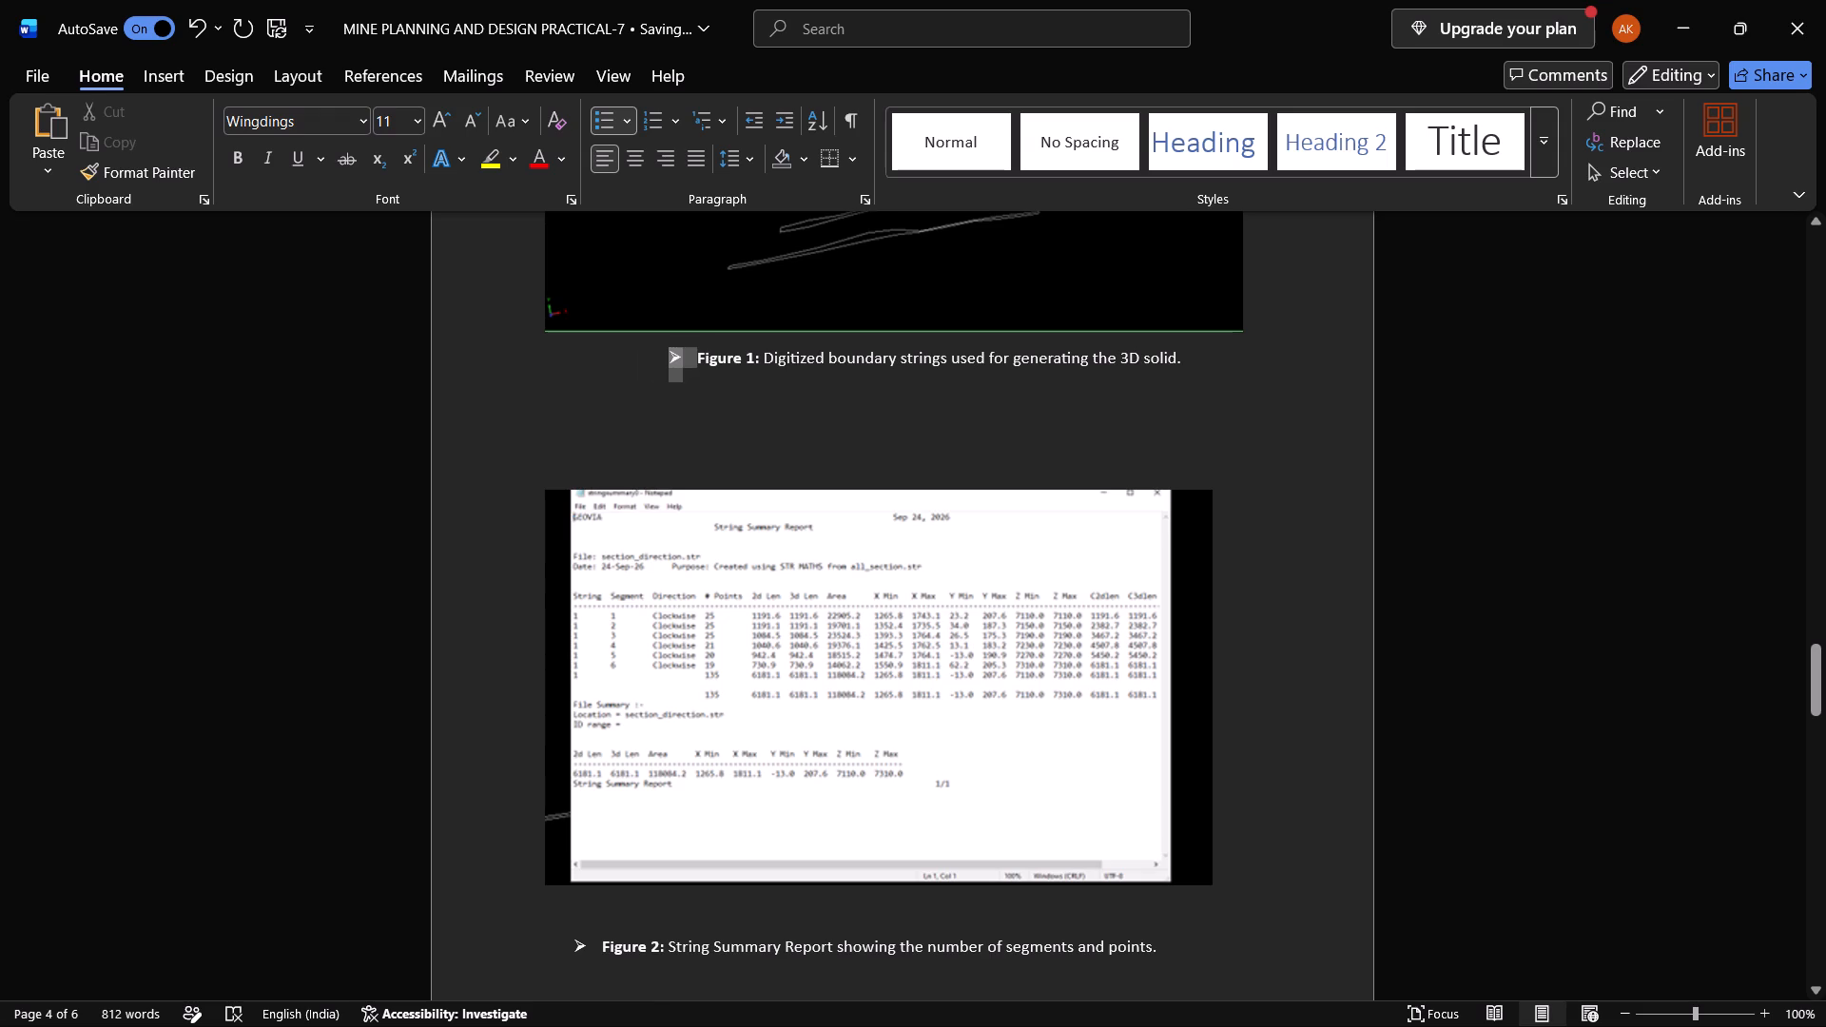
# Indent the Figure 2 caption bullet so that it lines up with the Figure 1 caption and stays on one line.
pyautogui.scroll(-1, 670, 689)
pyautogui.click(570, 795)
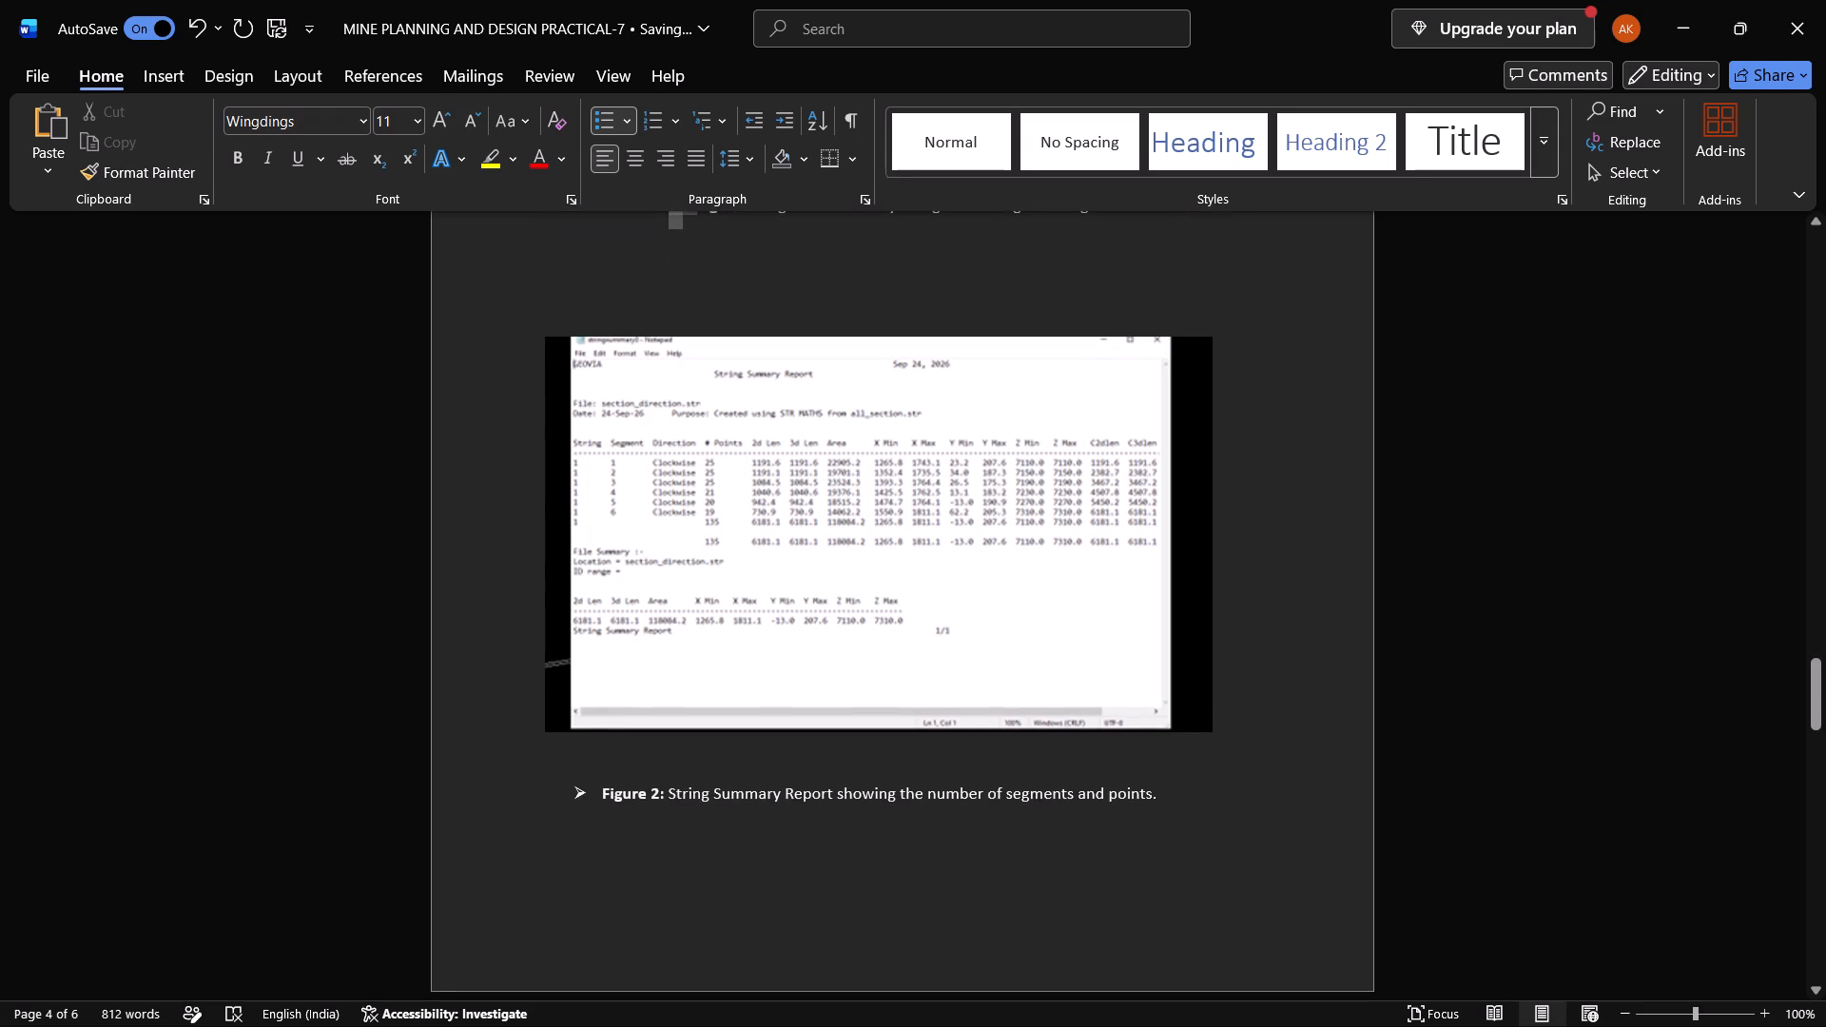
pyautogui.click(570, 795)
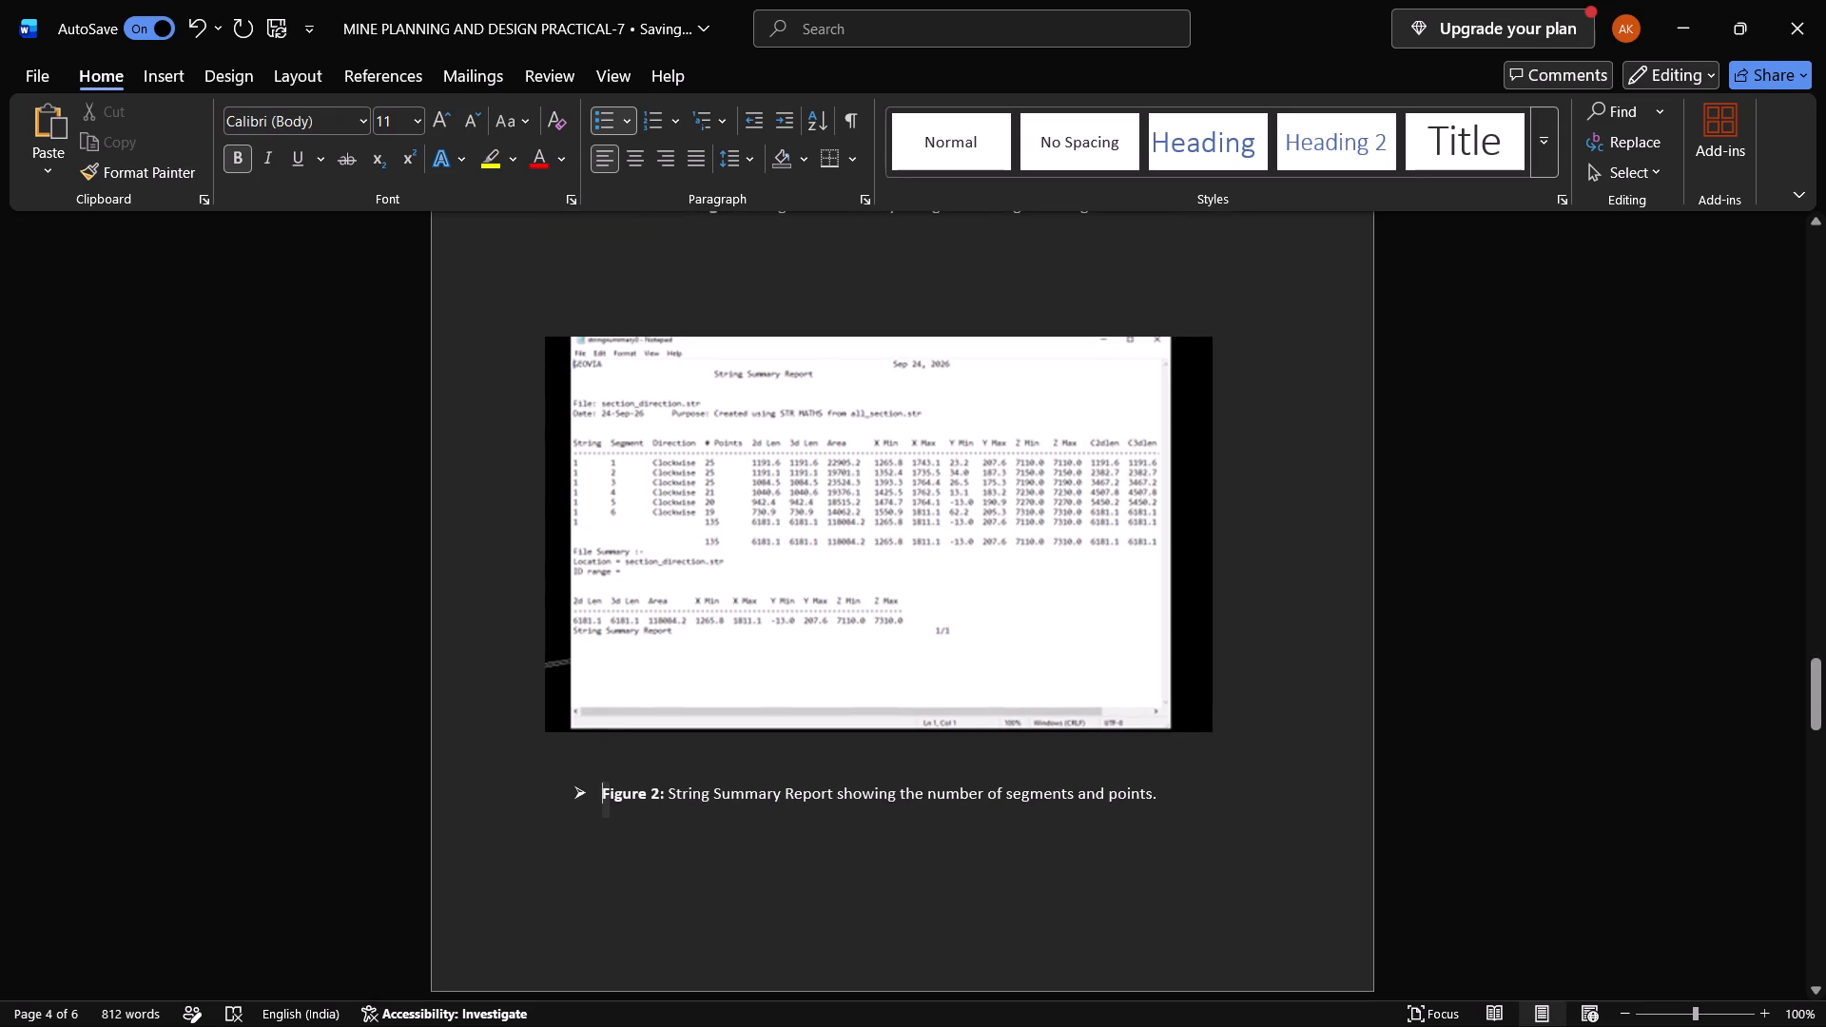
pyautogui.moveTo(587, 792); pyautogui.dragTo(572, 793)
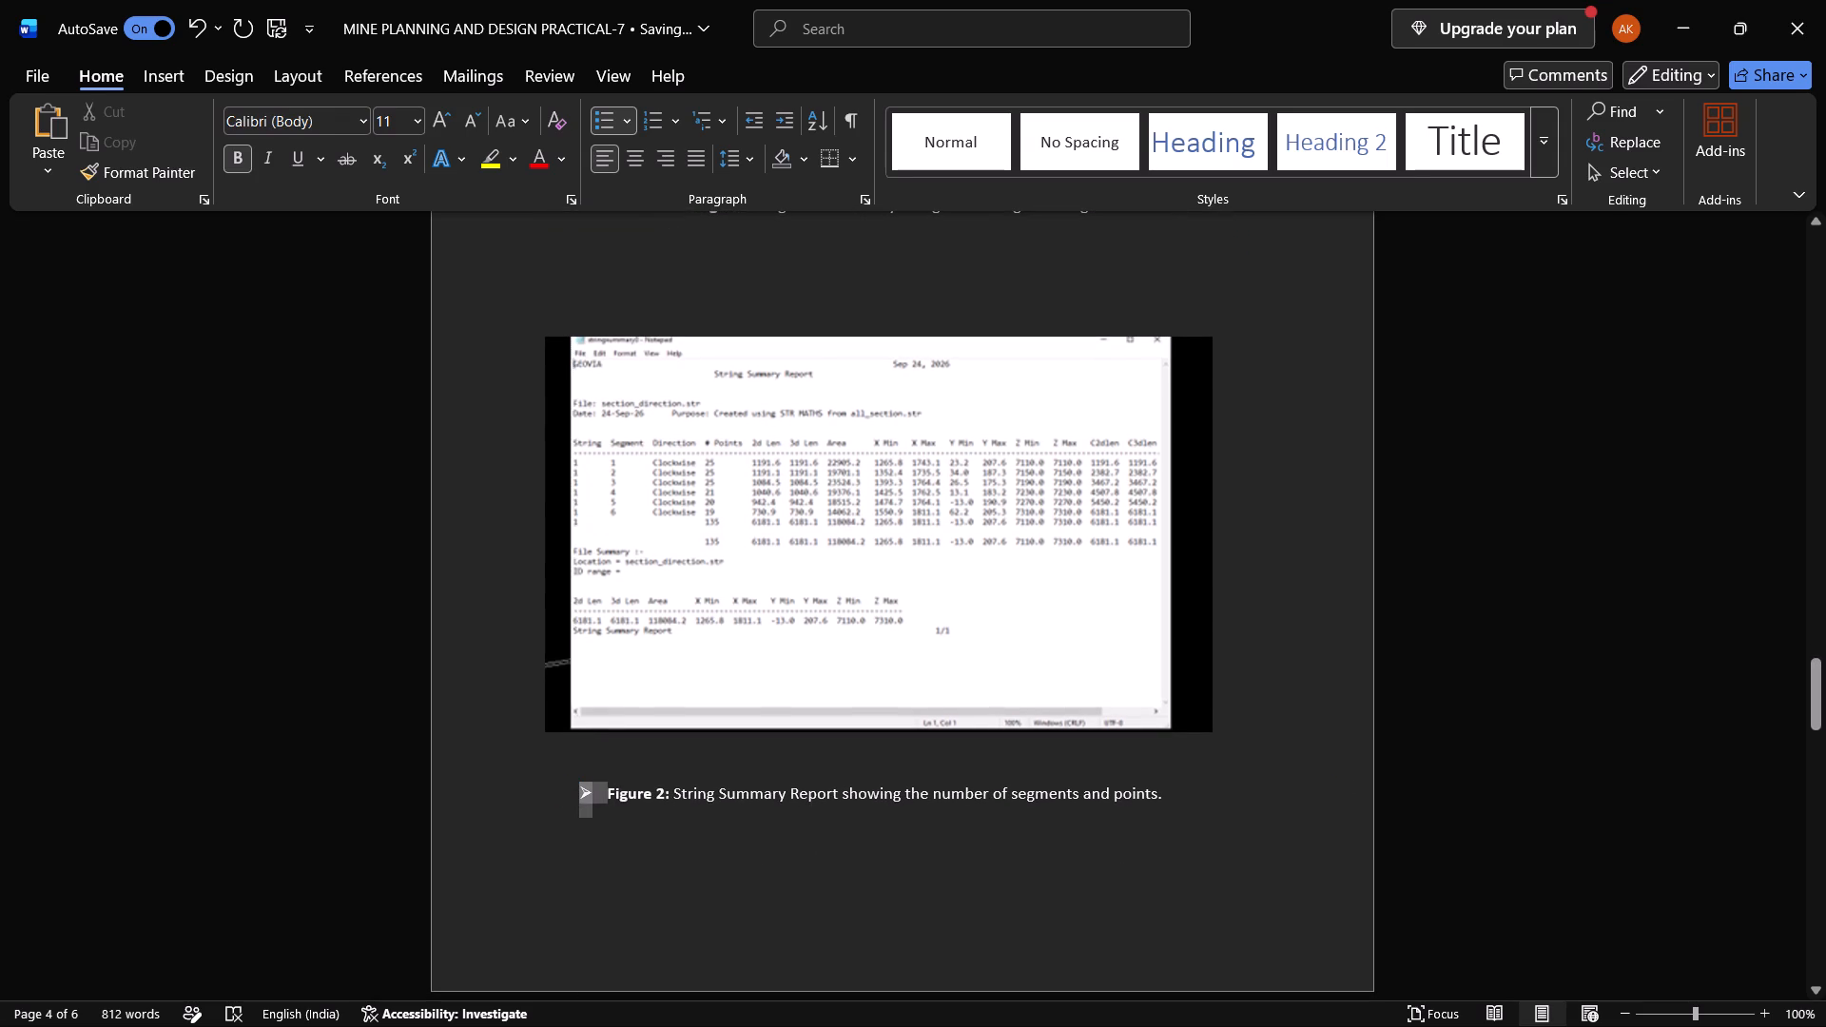
pyautogui.moveTo(581, 793); pyautogui.dragTo(589, 793)
pyautogui.moveTo(589, 793); pyautogui.dragTo(709, 785)
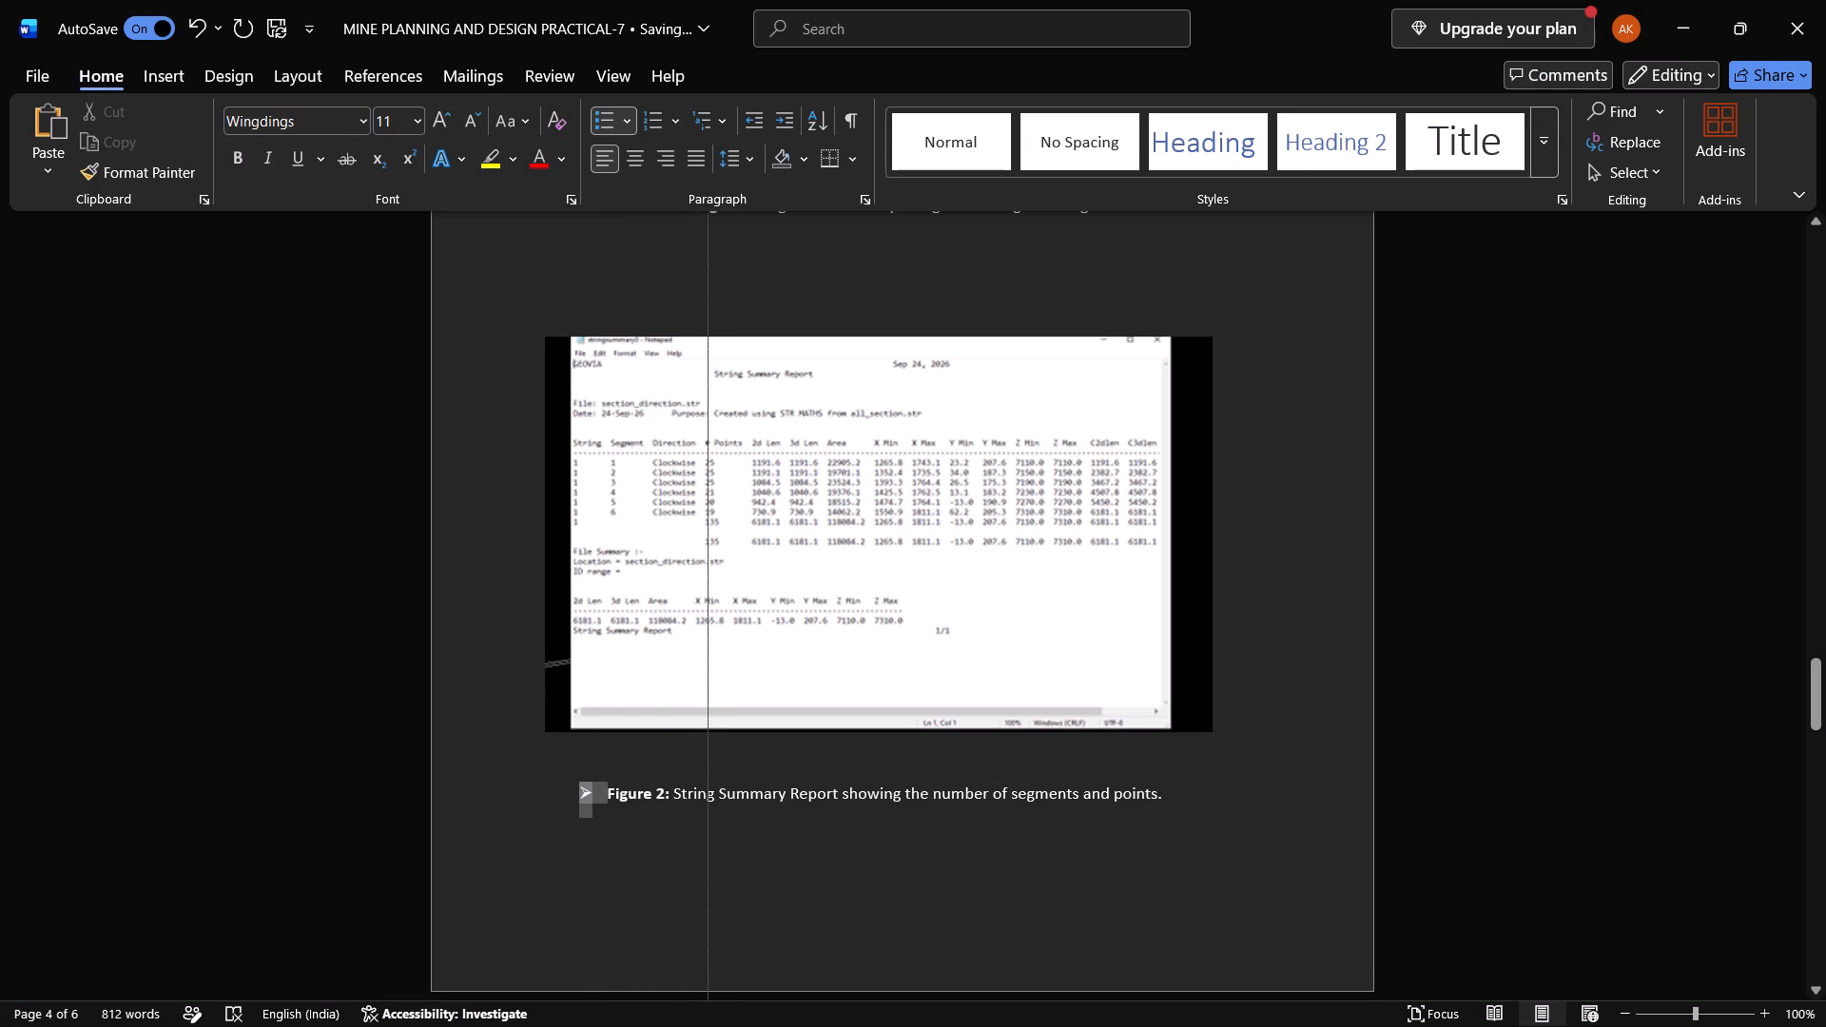
pyautogui.moveTo(709, 785); pyautogui.dragTo(709, 785)
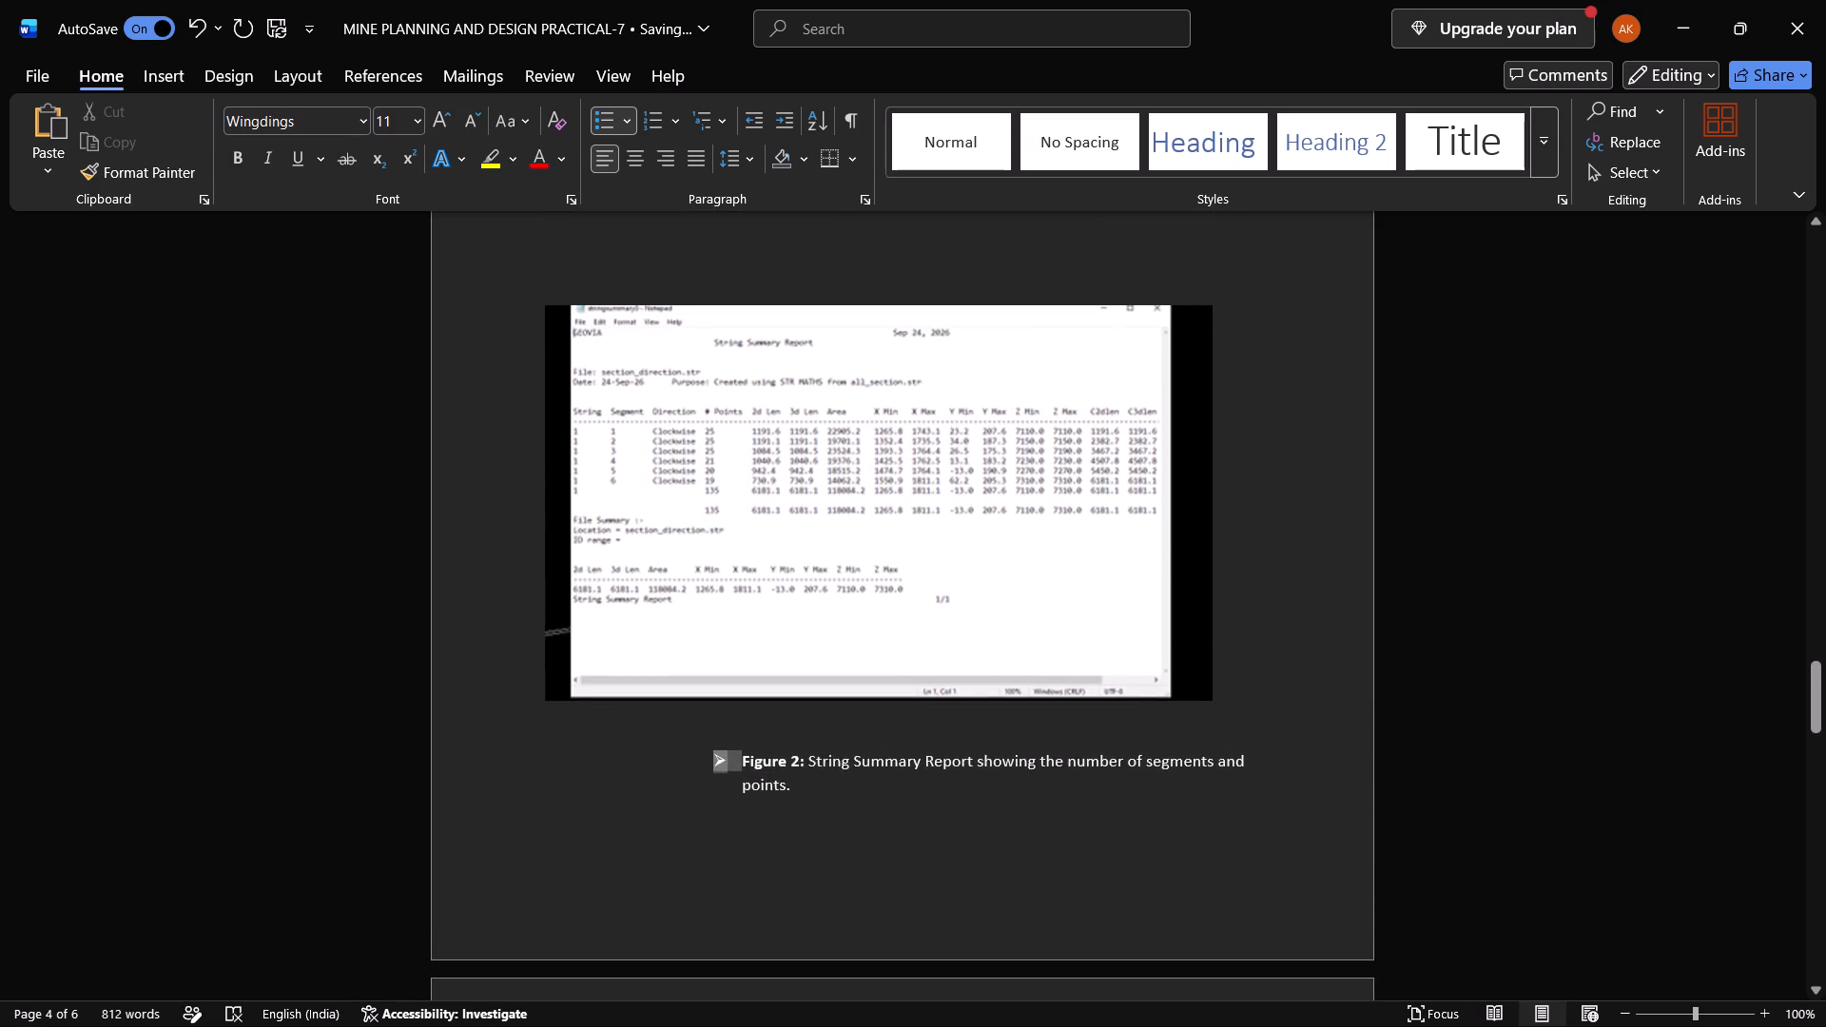
pyautogui.scroll(1, 709, 785)
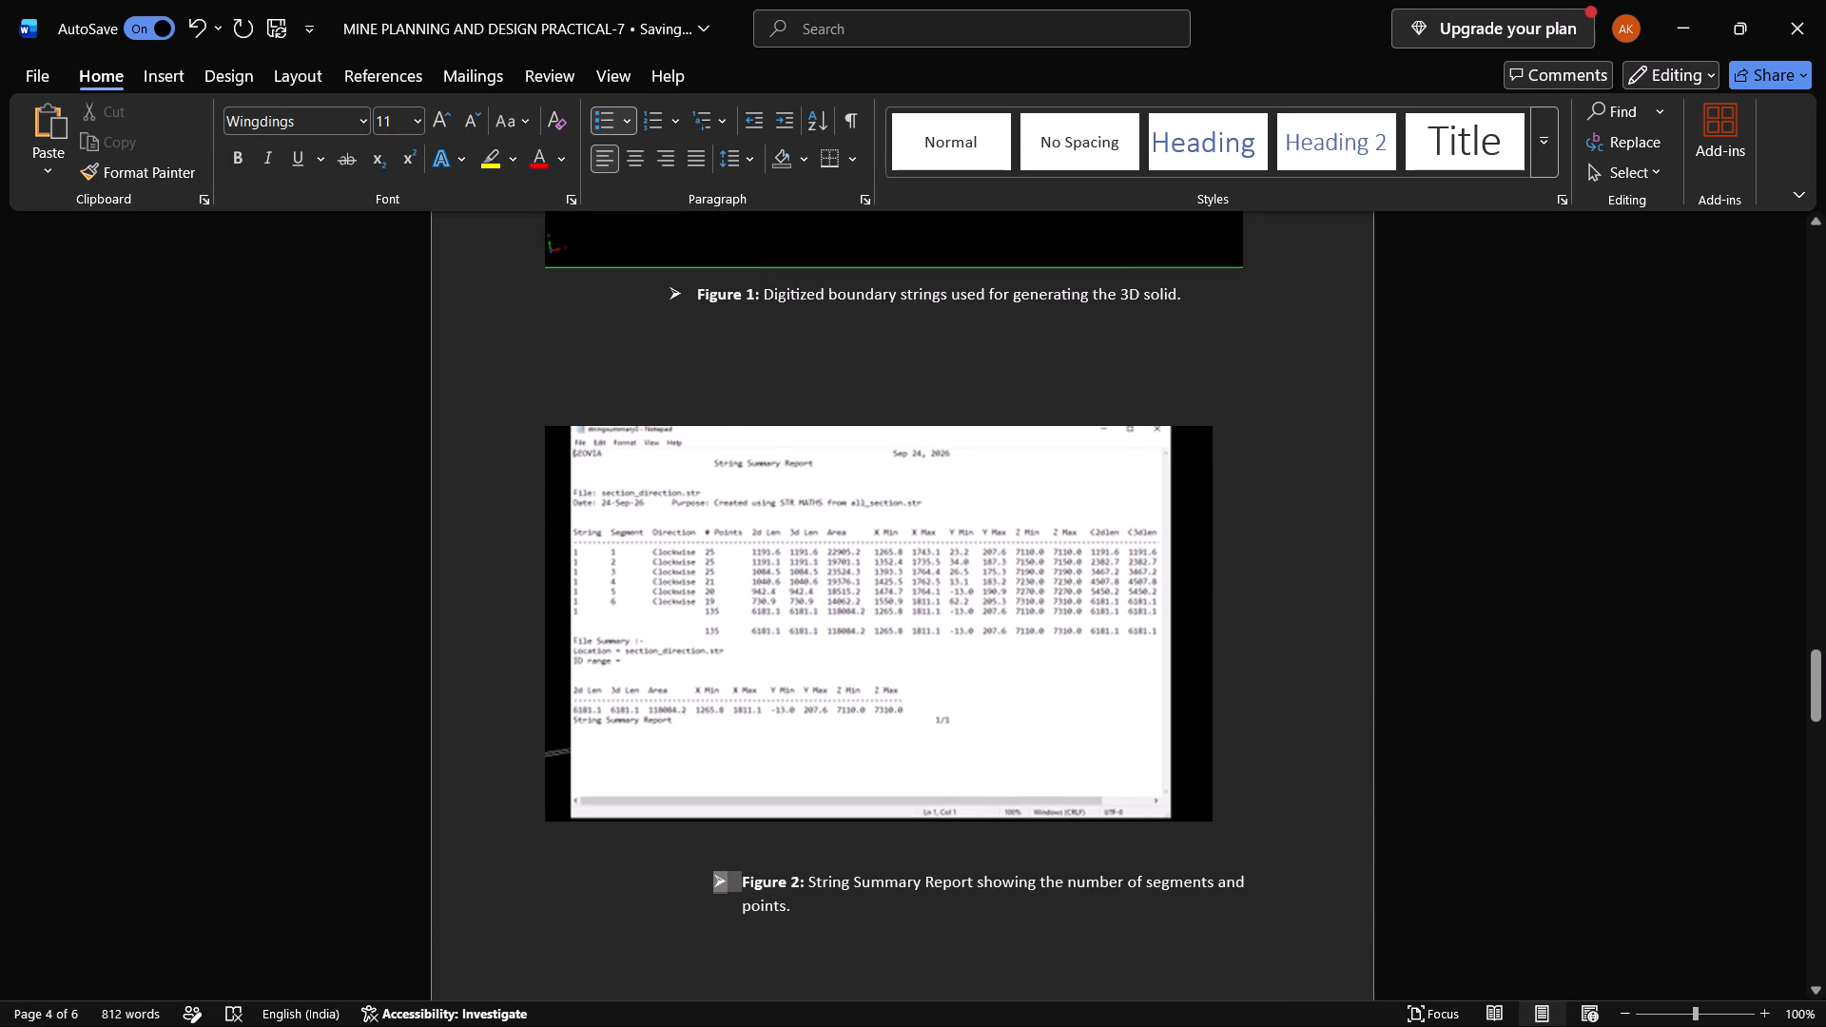
pyautogui.moveTo(715, 880); pyautogui.dragTo(666, 881)
pyautogui.moveTo(666, 881); pyautogui.dragTo(668, 882)
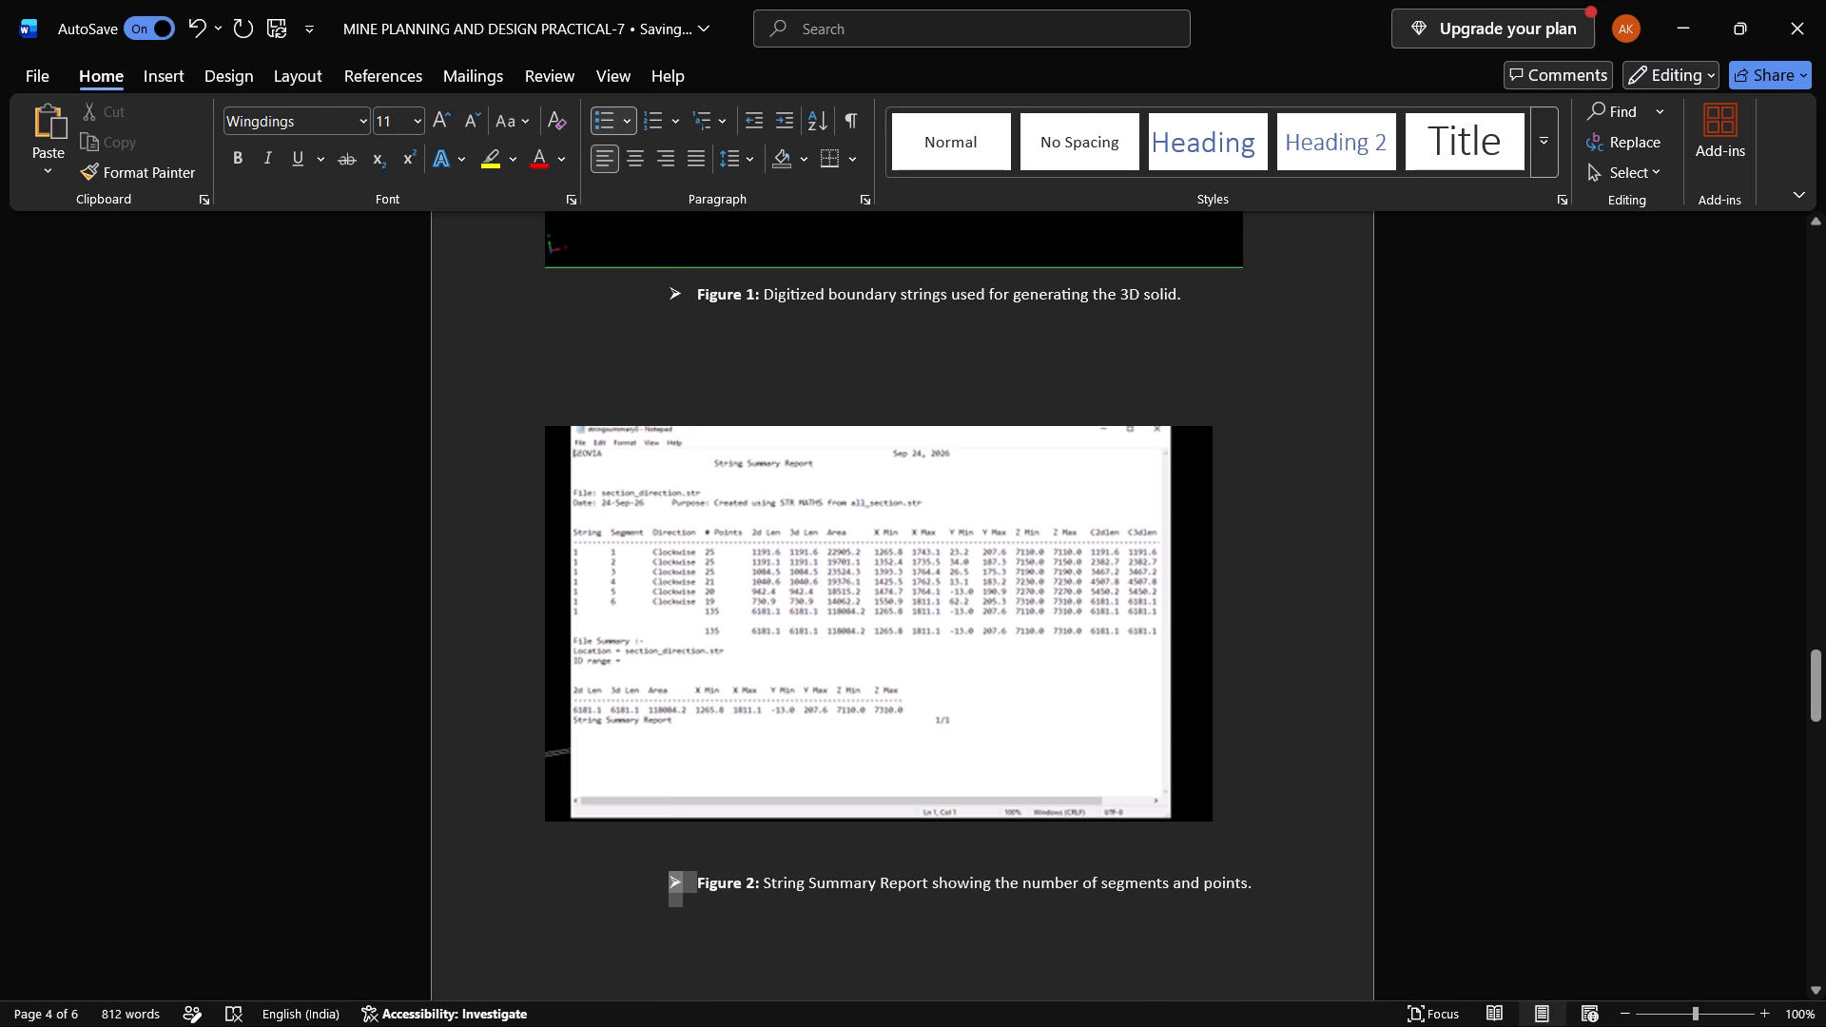
# Crop the black margins off both sides of the String Summary Report picture and add a blank line above it.
pyautogui.click(754, 738)
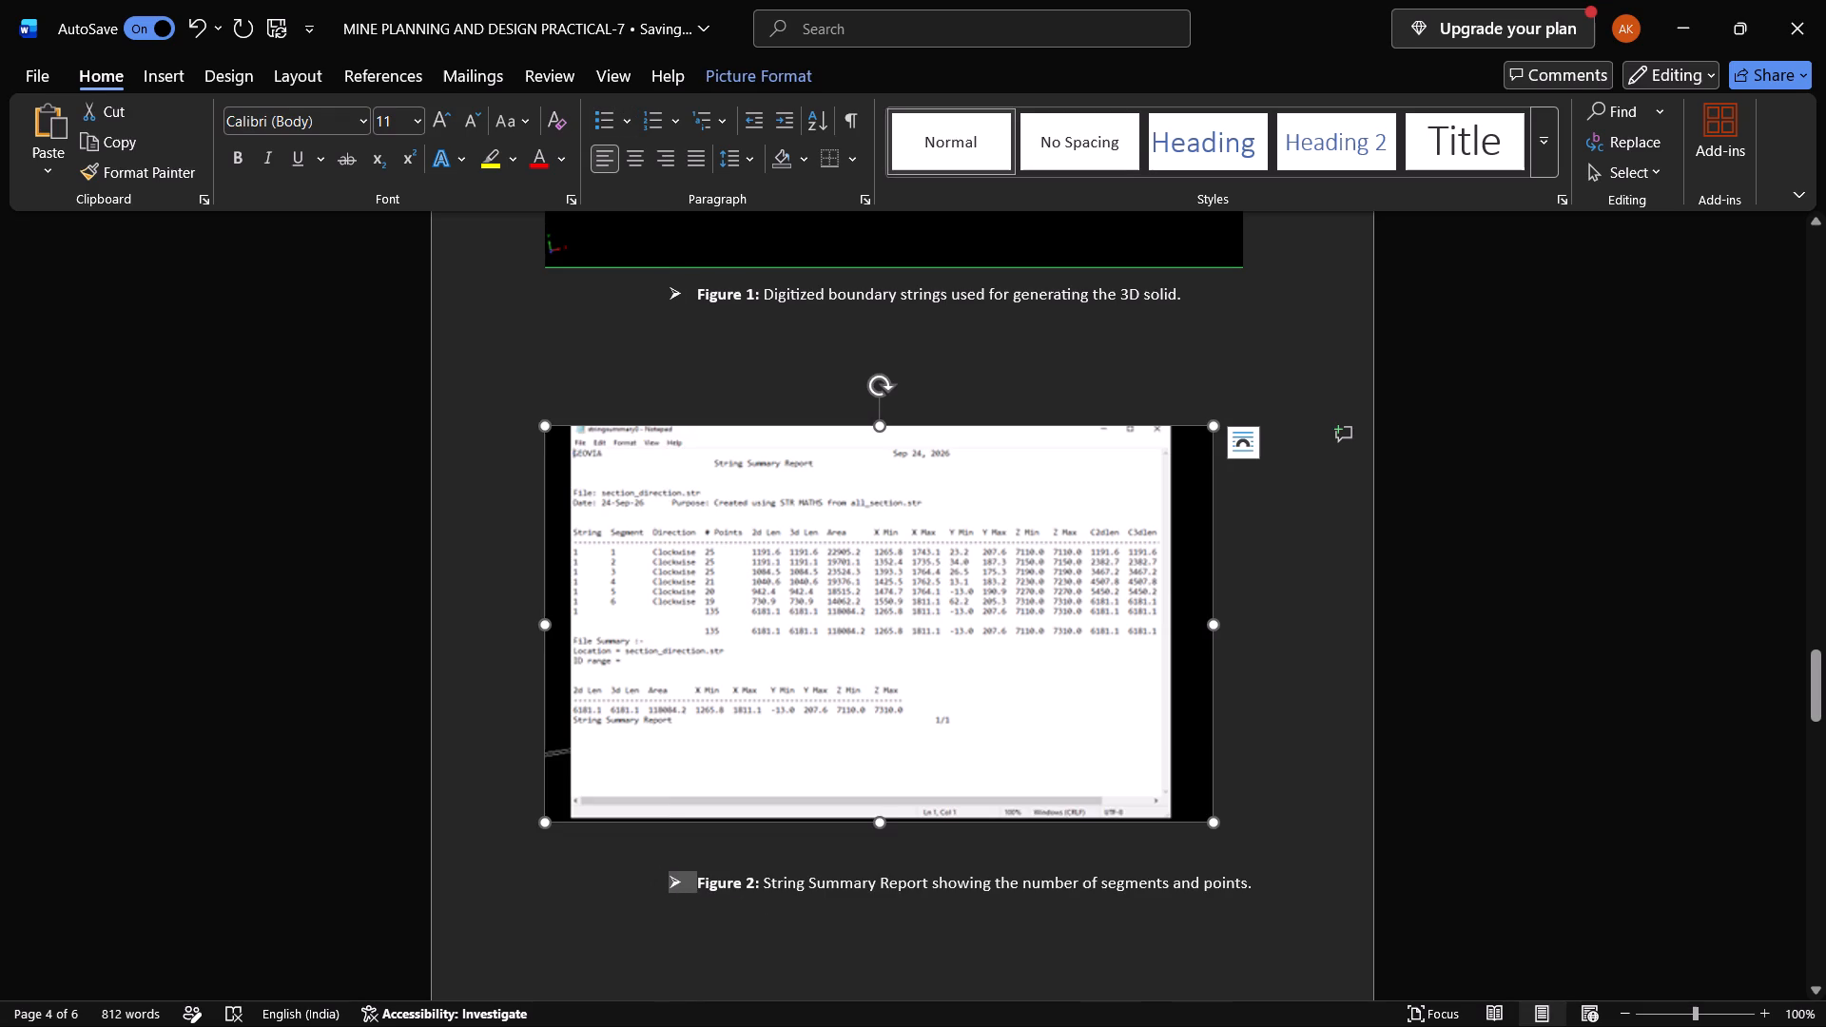
pyautogui.rightClick(1099, 617)
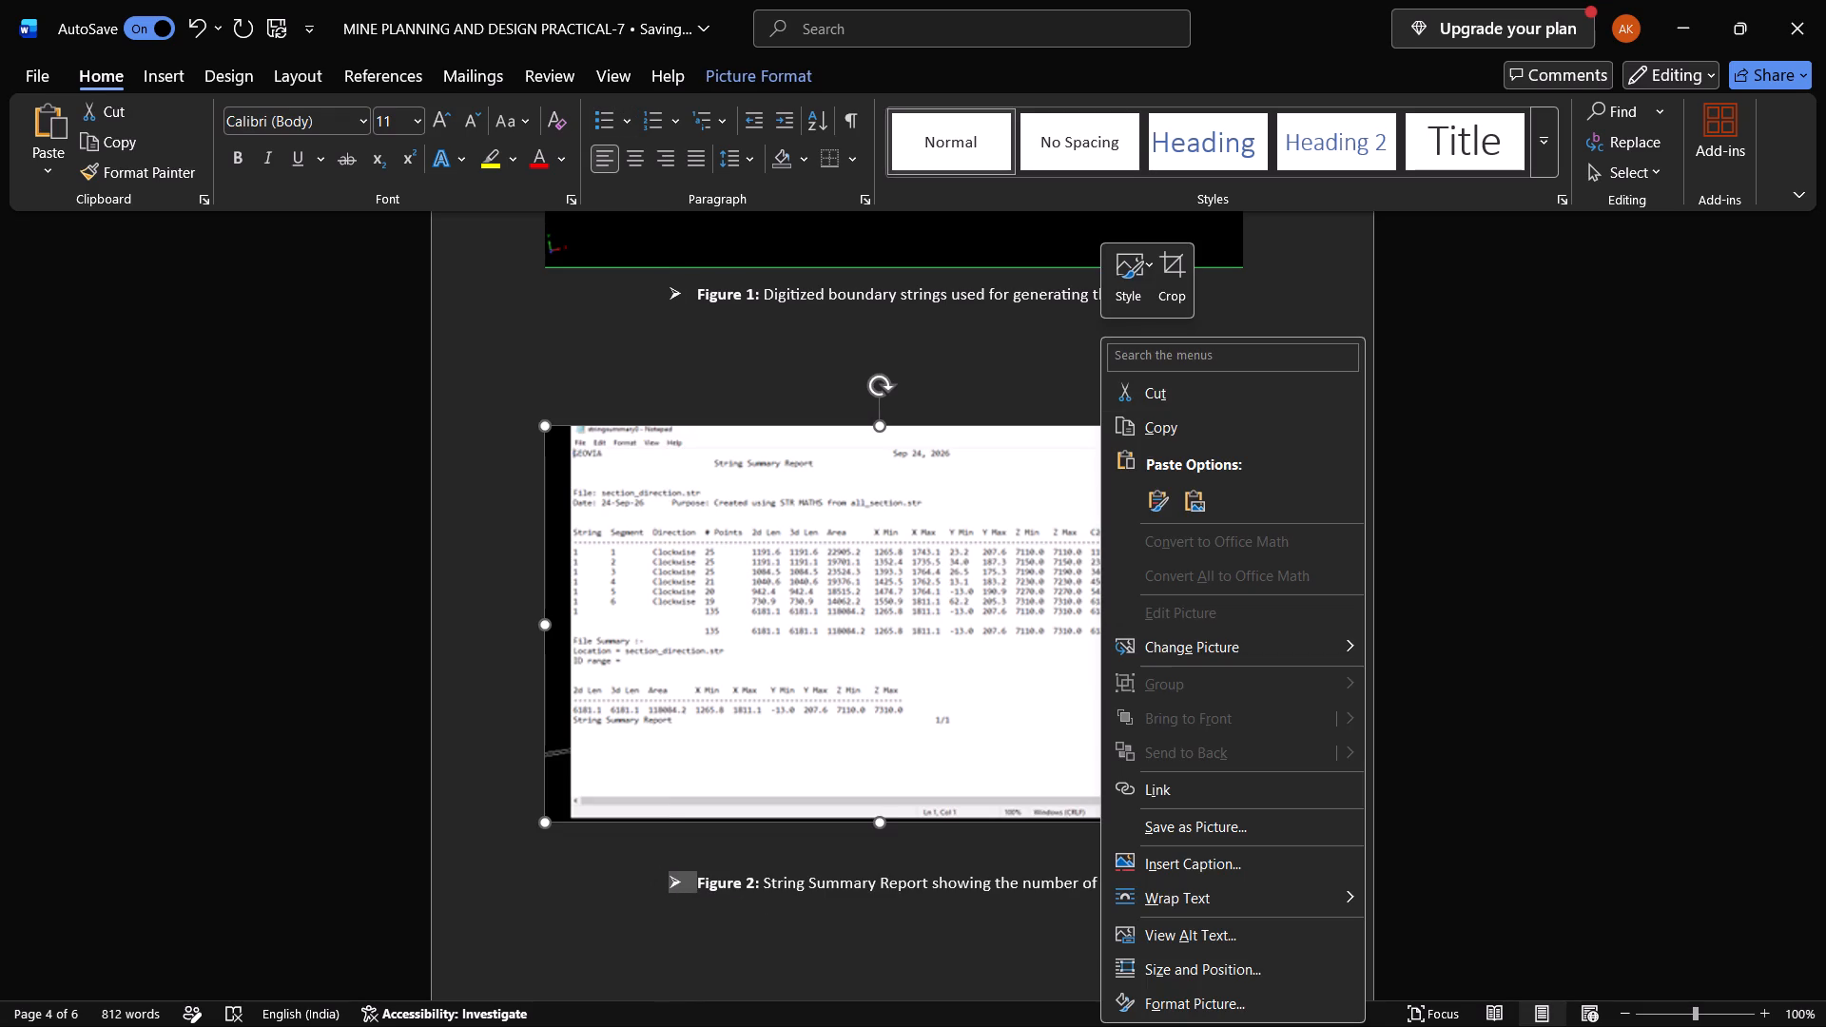
pyautogui.click(1185, 297)
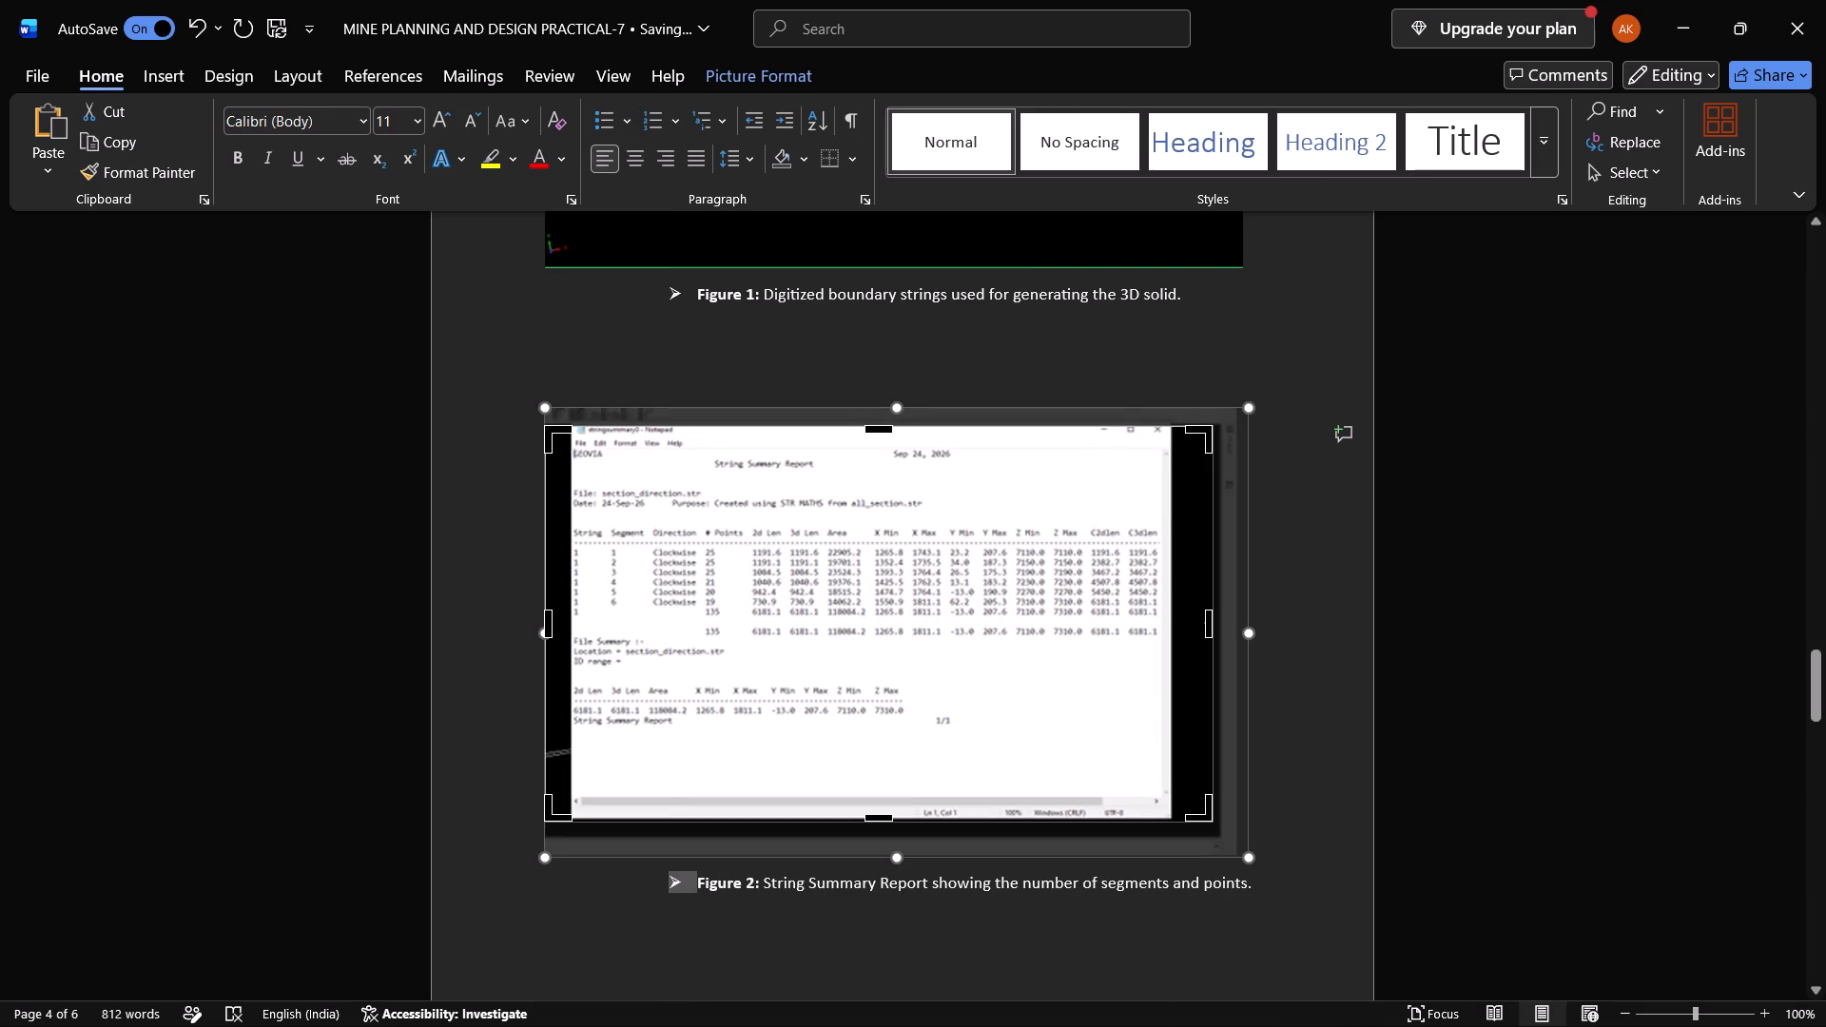
pyautogui.moveTo(1208, 618); pyautogui.dragTo(1184, 618)
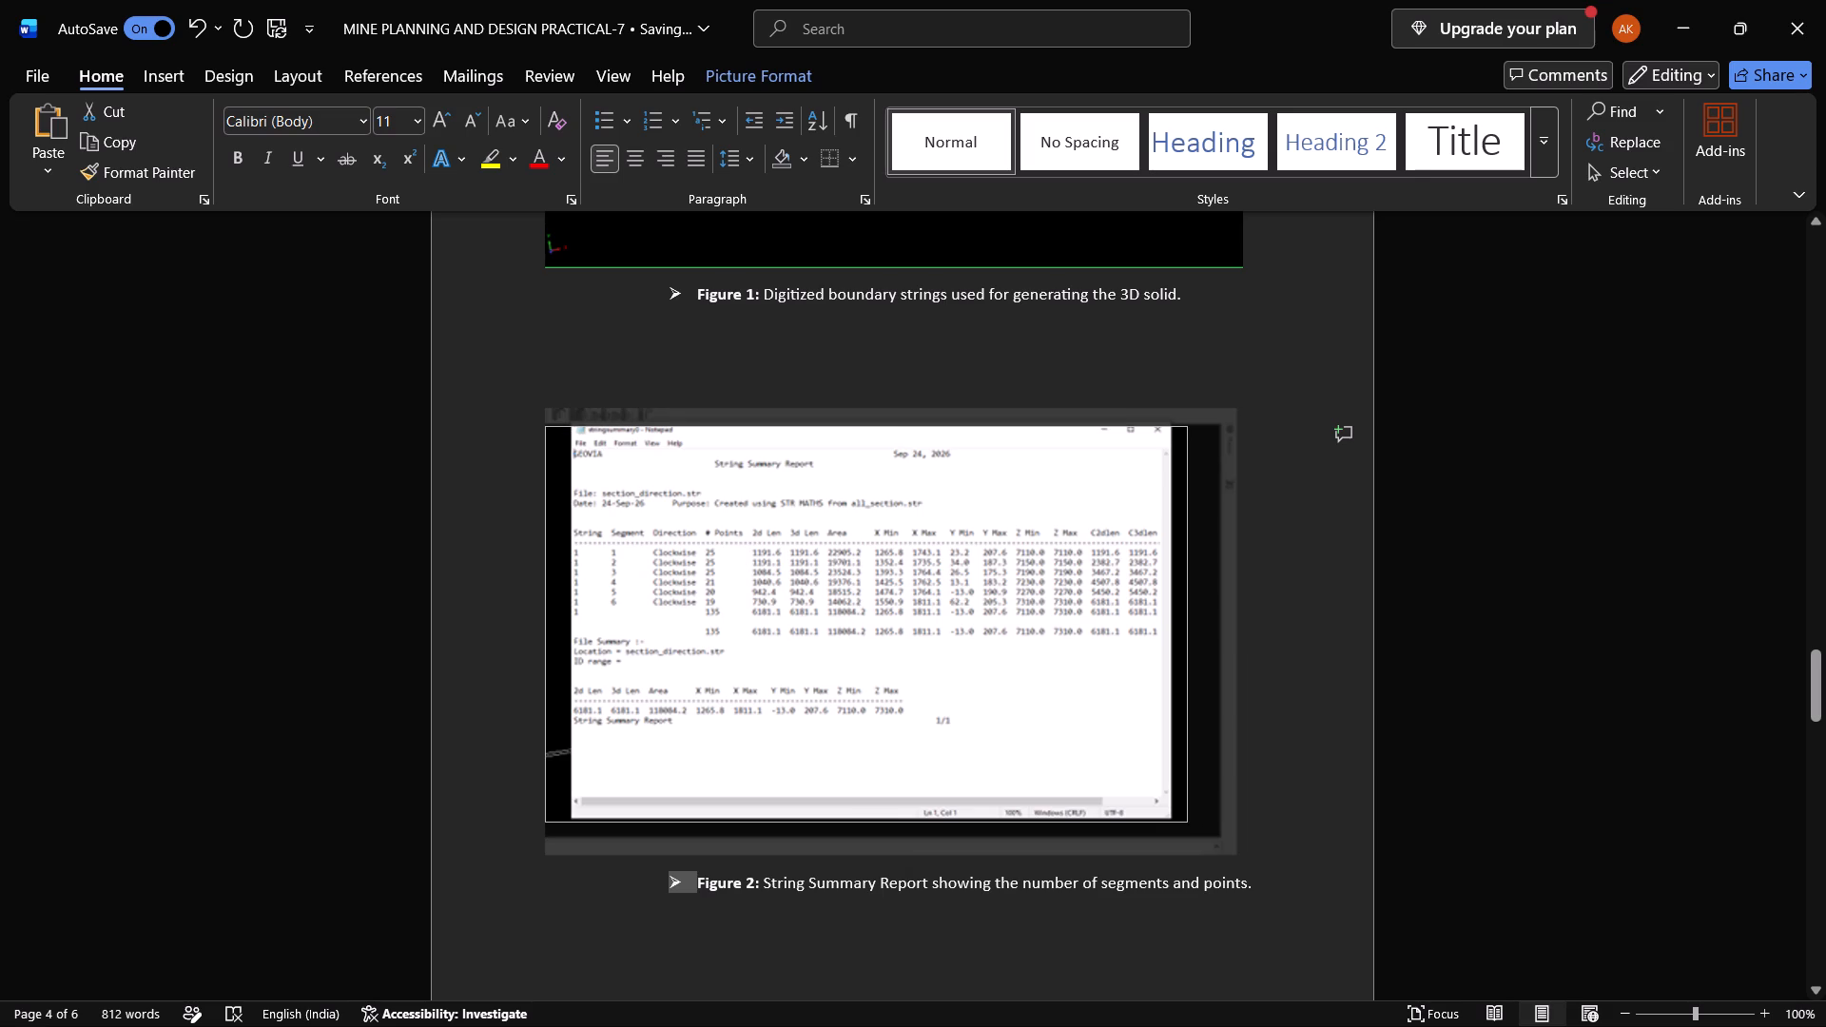
pyautogui.moveTo(1184, 618); pyautogui.dragTo(1170, 626)
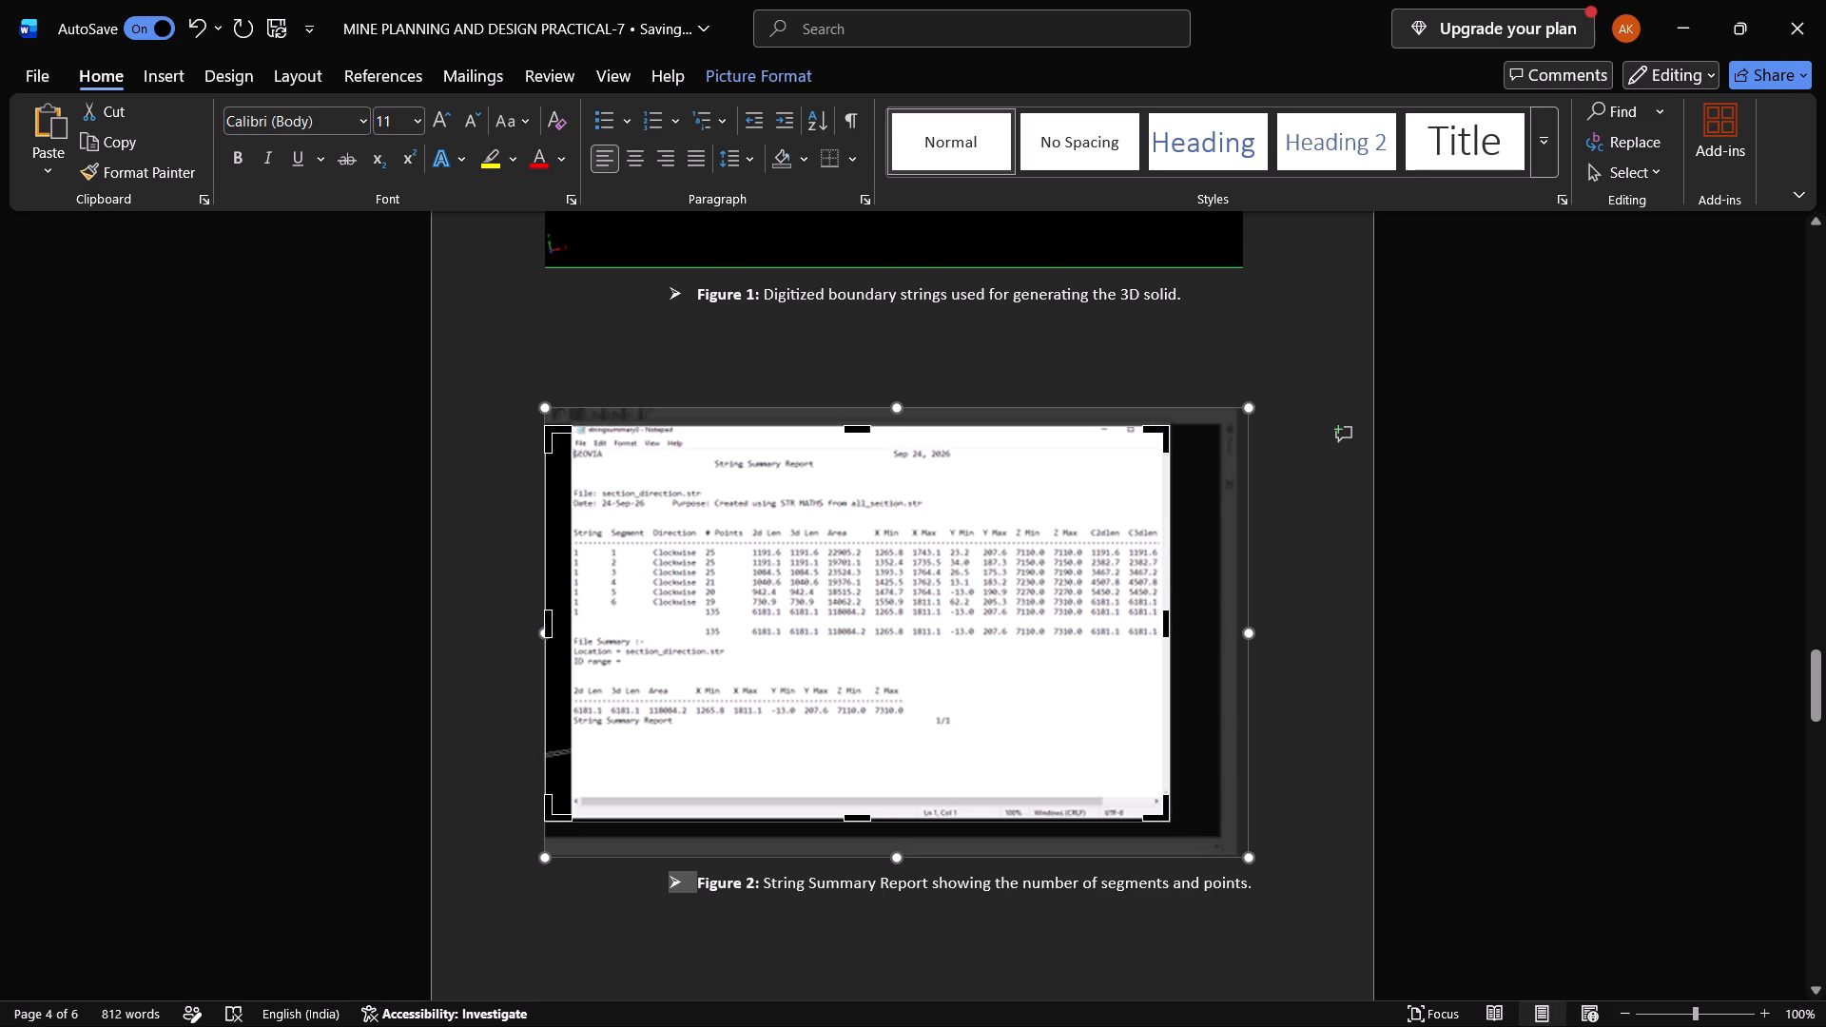
pyautogui.moveTo(549, 621); pyautogui.dragTo(575, 621)
pyautogui.click(575, 621)
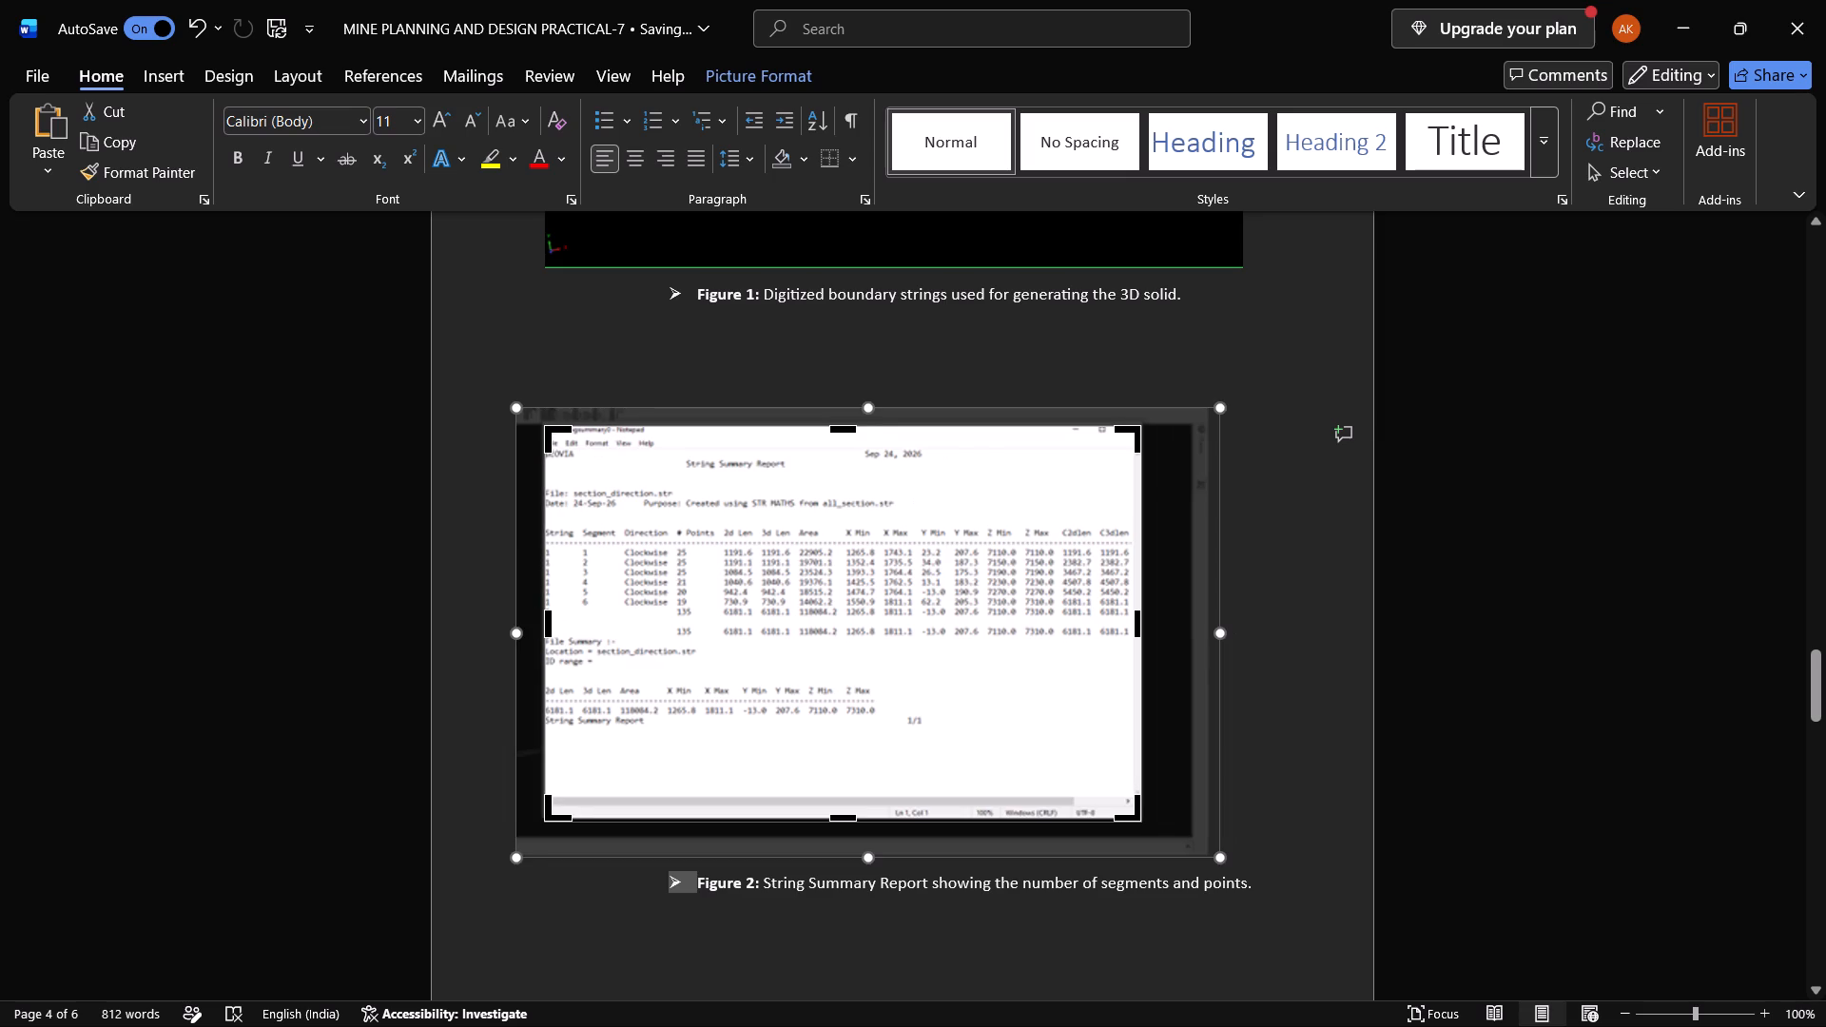
pyautogui.press('Return')
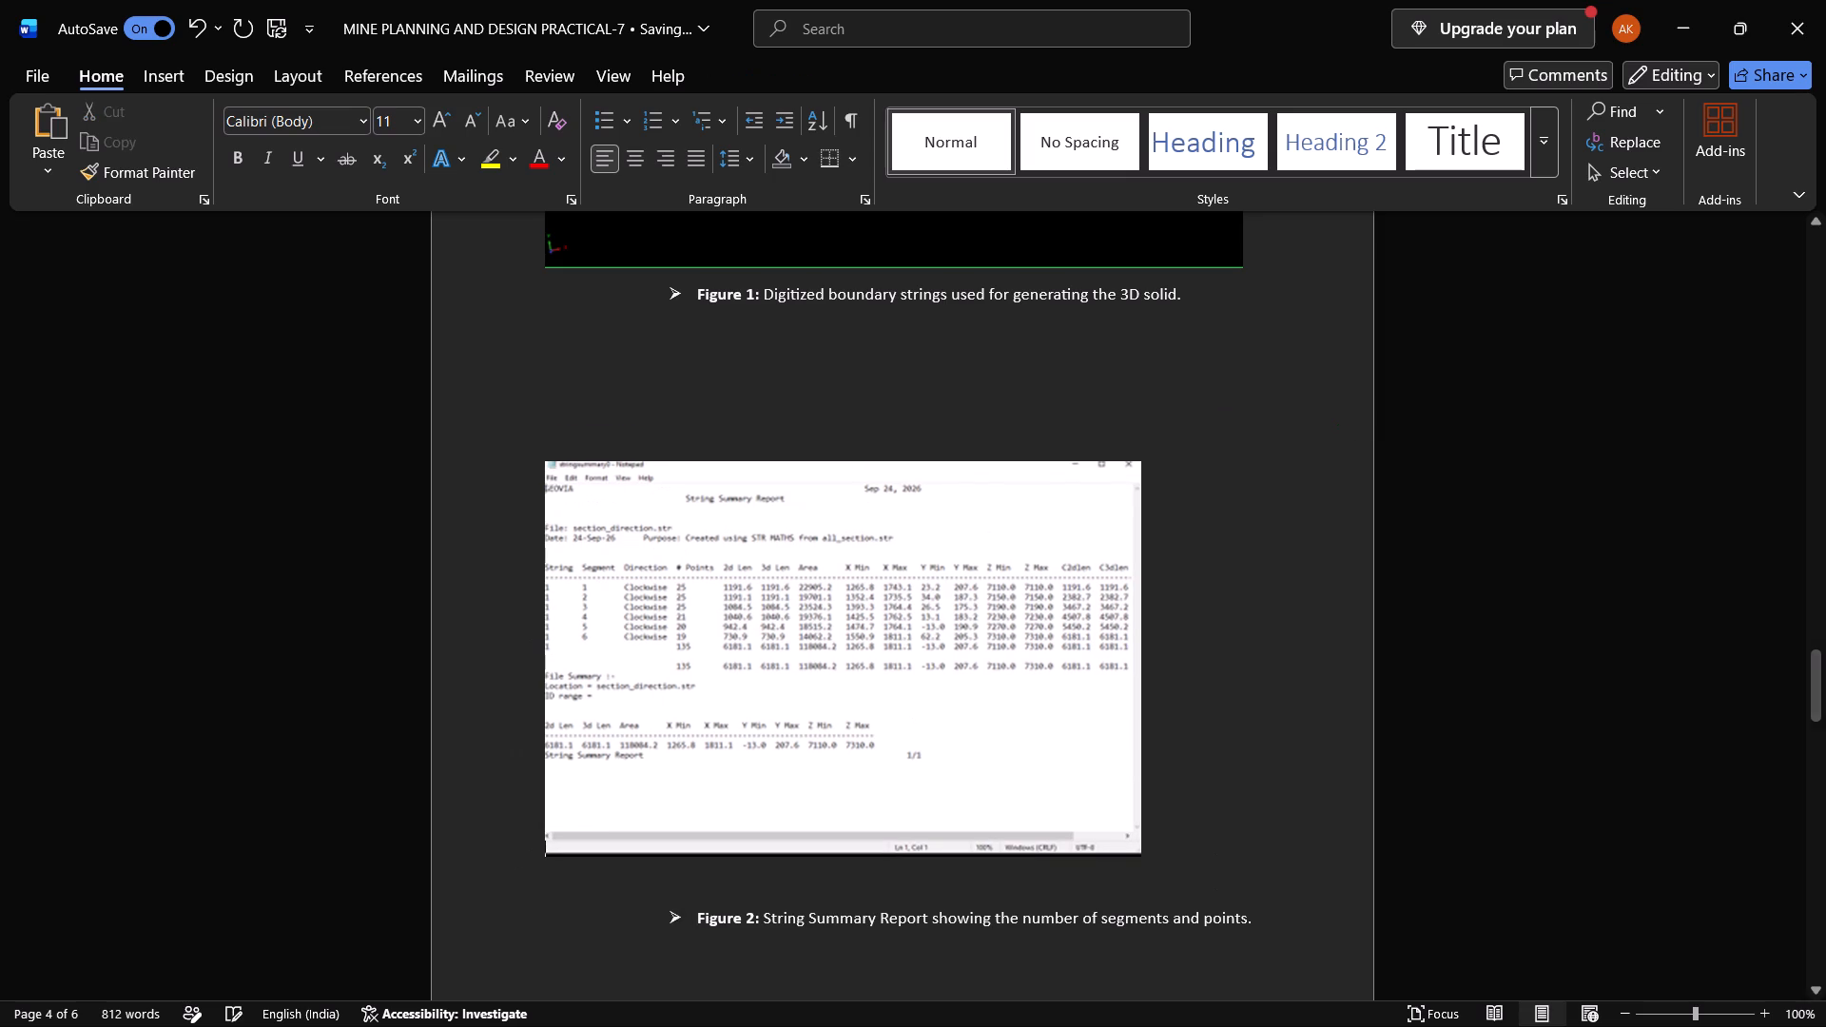
# Enlarge the String Summary Report picture proportionally to about the width of the Figure 1 picture.
pyautogui.click(900, 610)
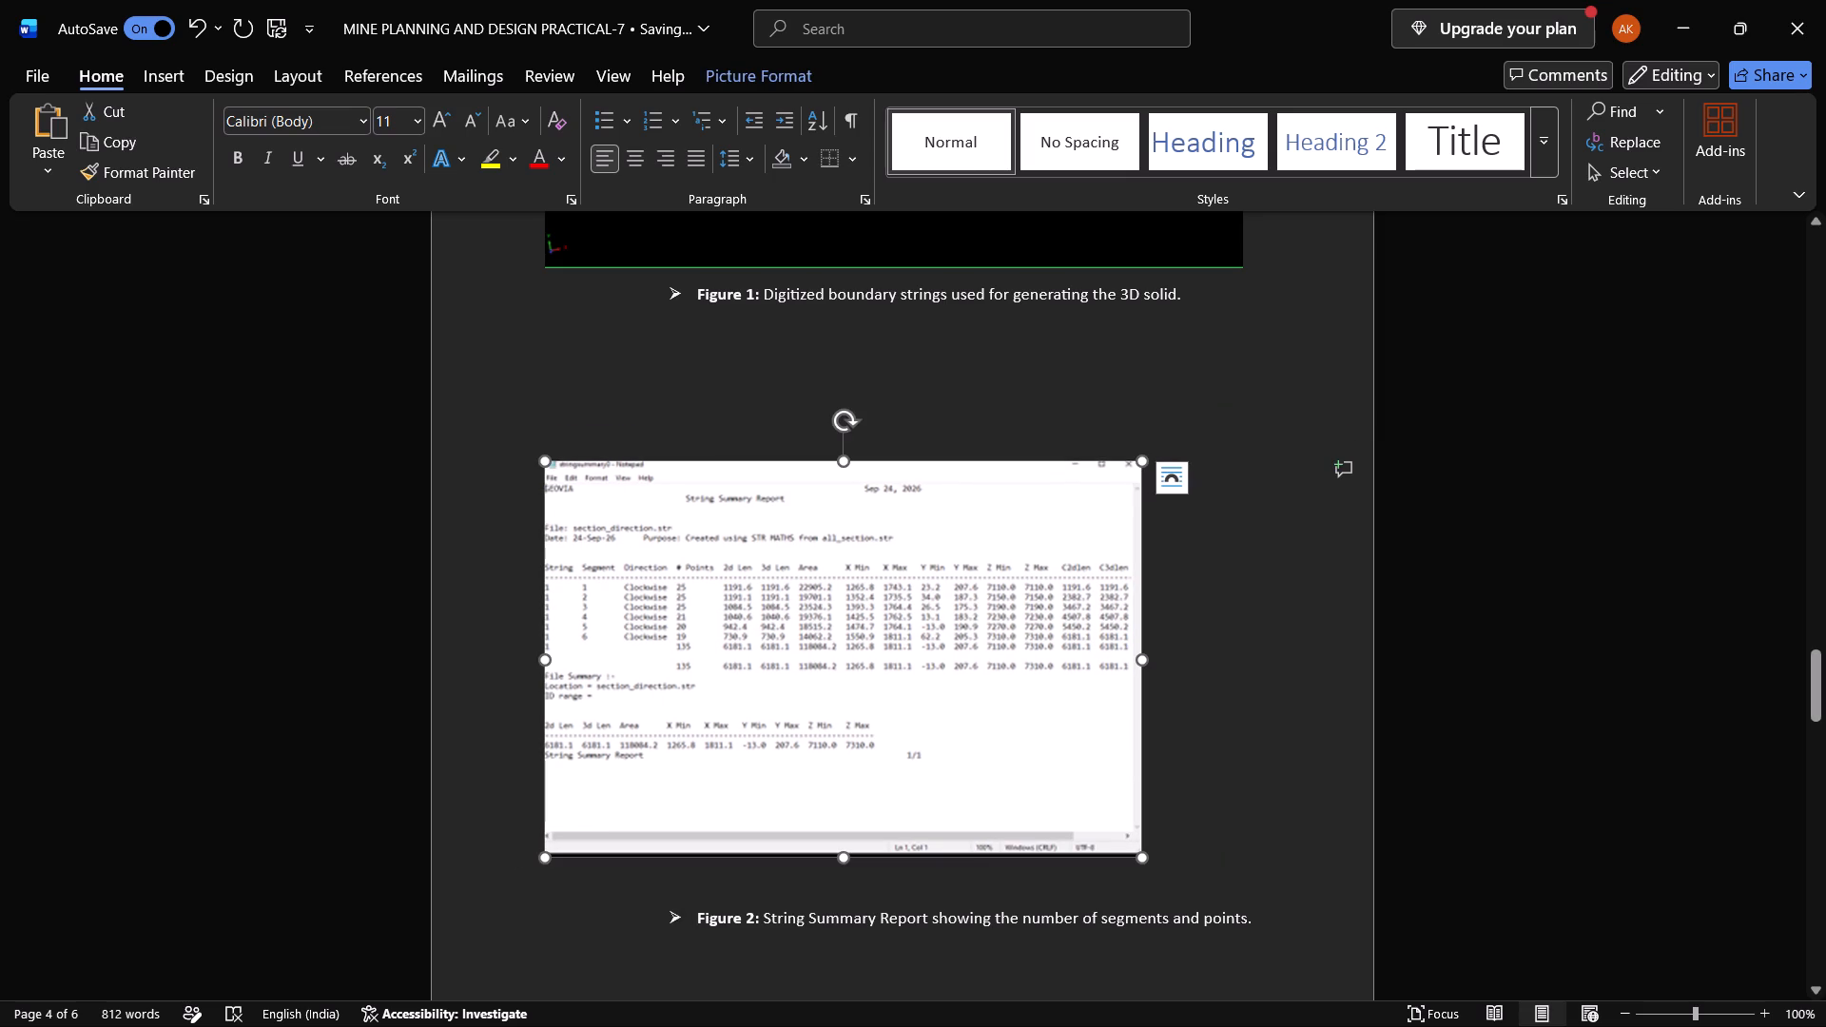
pyautogui.moveTo(1145, 462); pyautogui.dragTo(1227, 436)
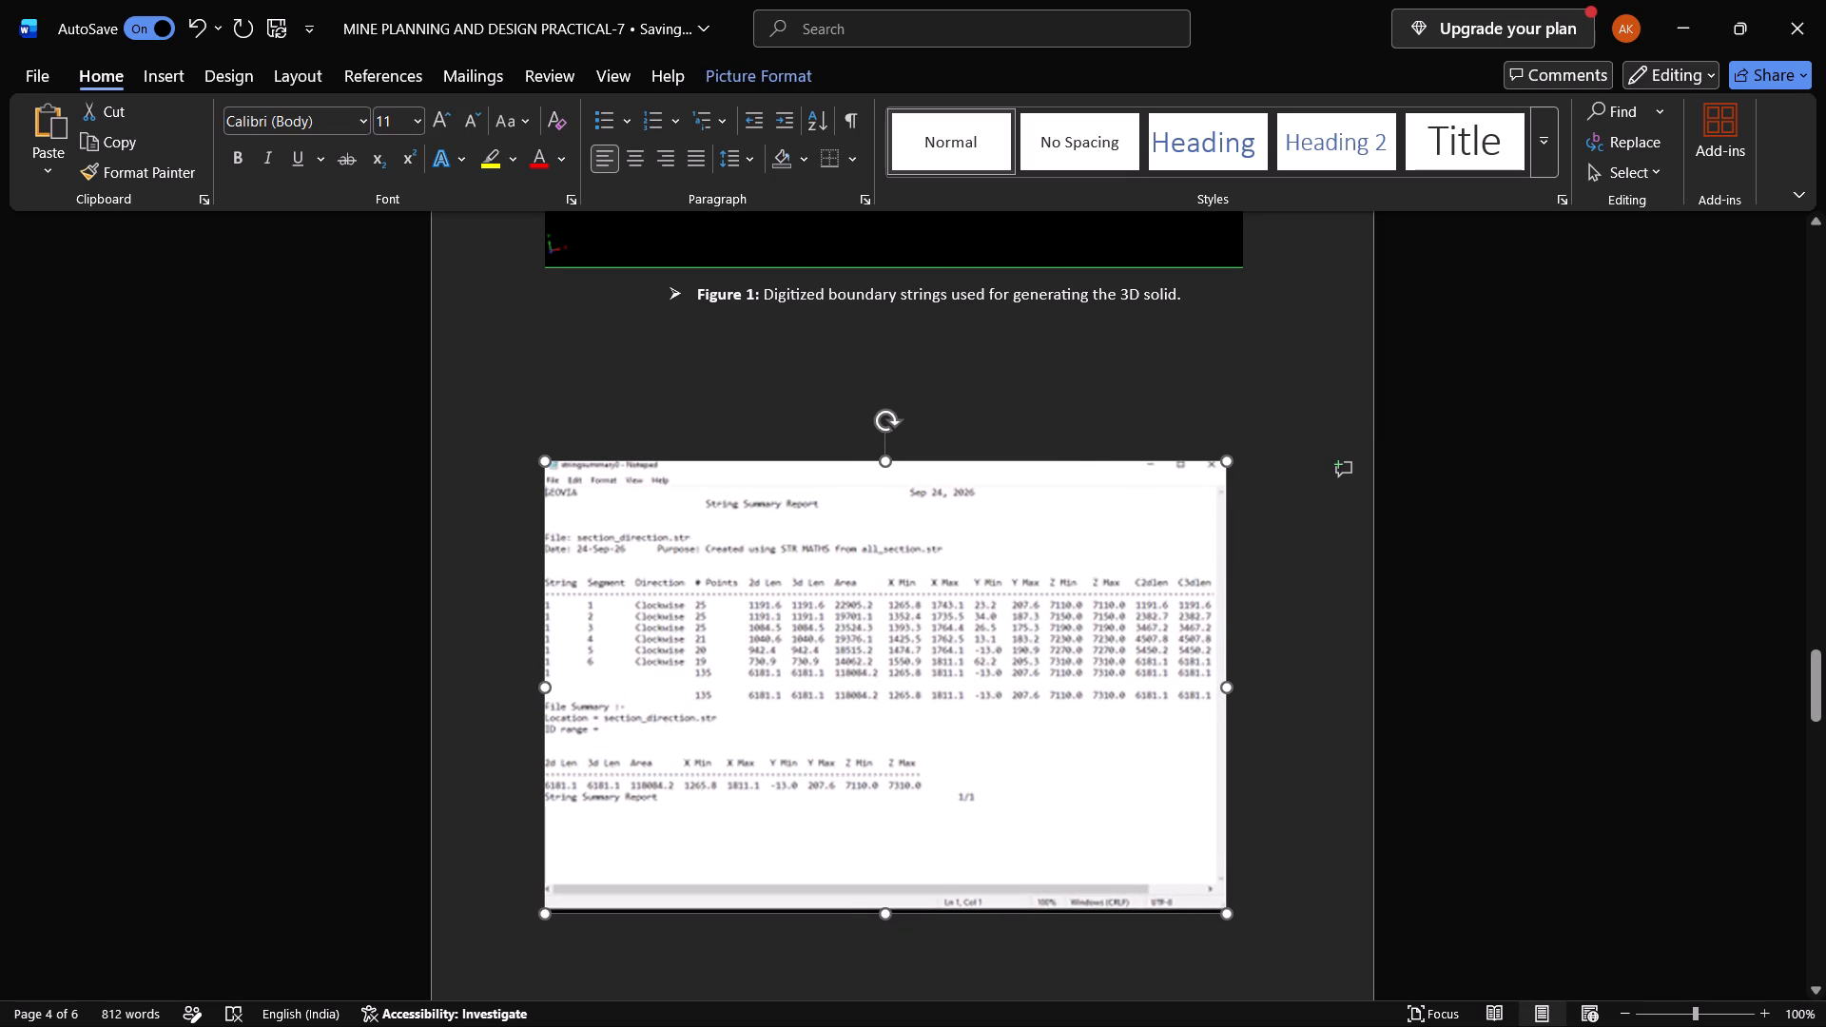
pyautogui.moveTo(1227, 436); pyautogui.dragTo(1233, 434)
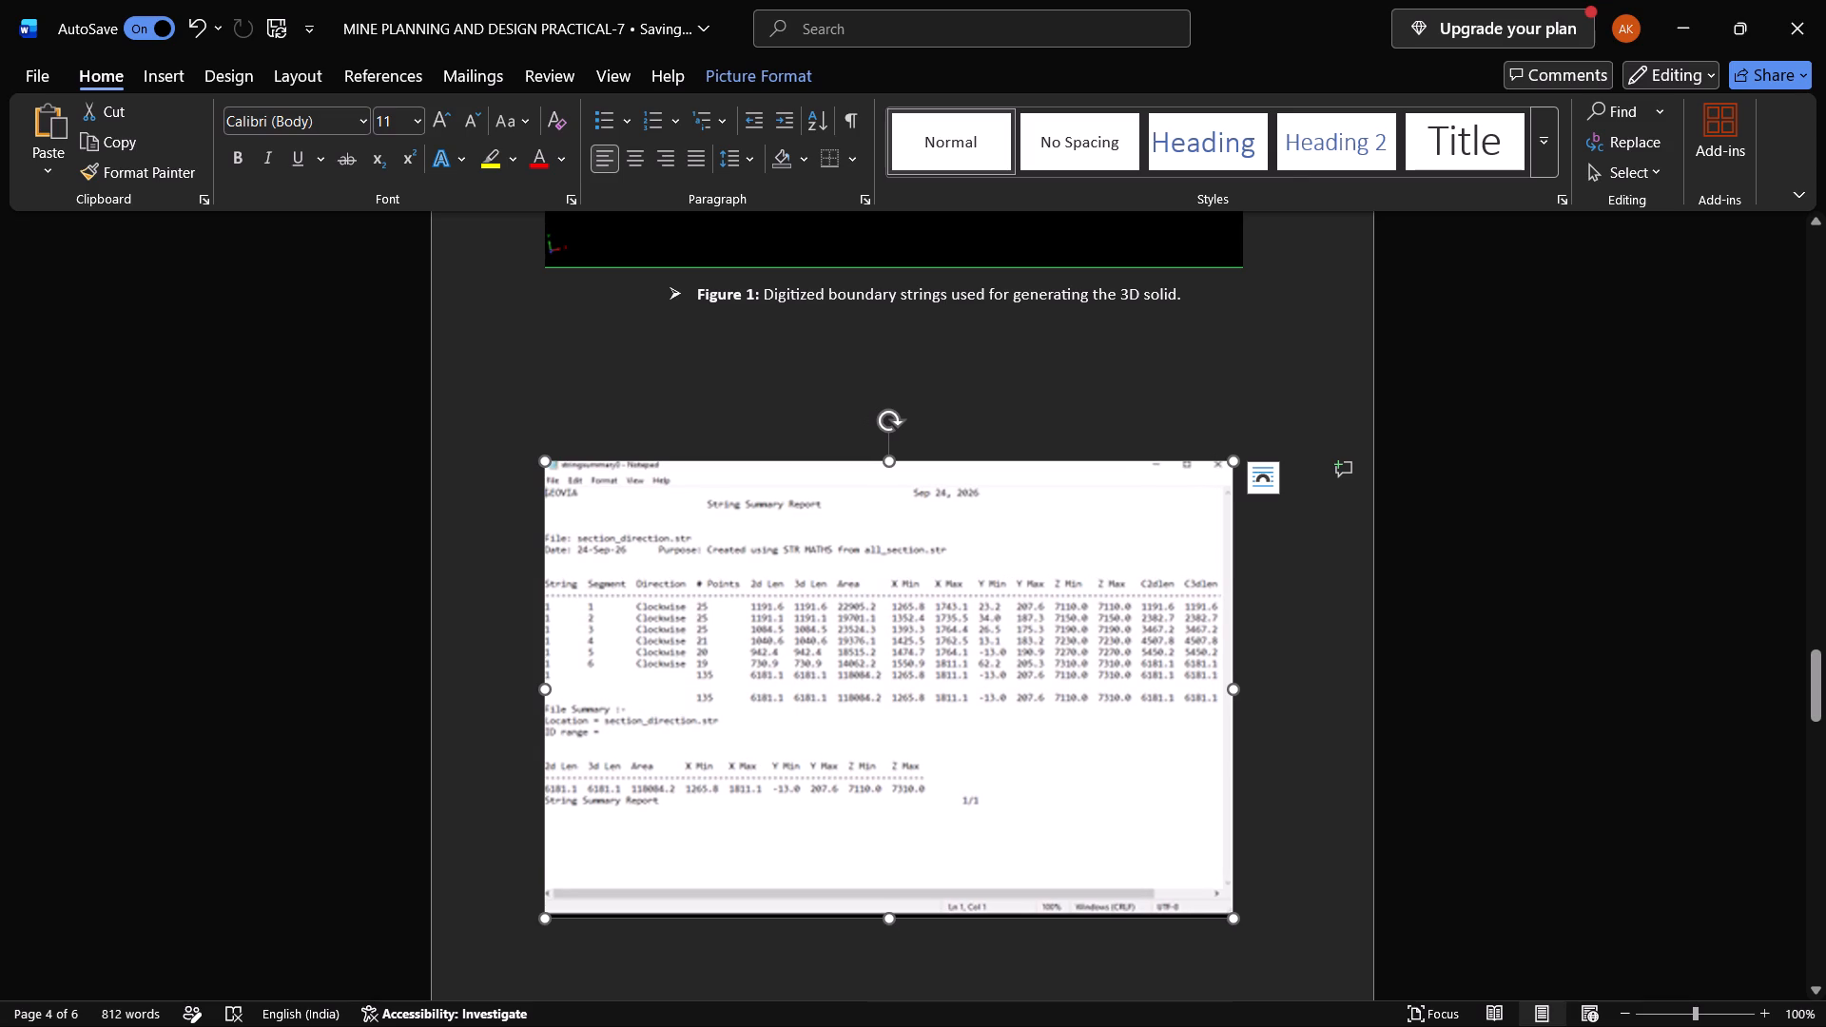
# Copy the Figure 2 caption from the next page onto the blank line directly beneath the String Summary Report picture.
pyautogui.scroll(-3, 950, 617)
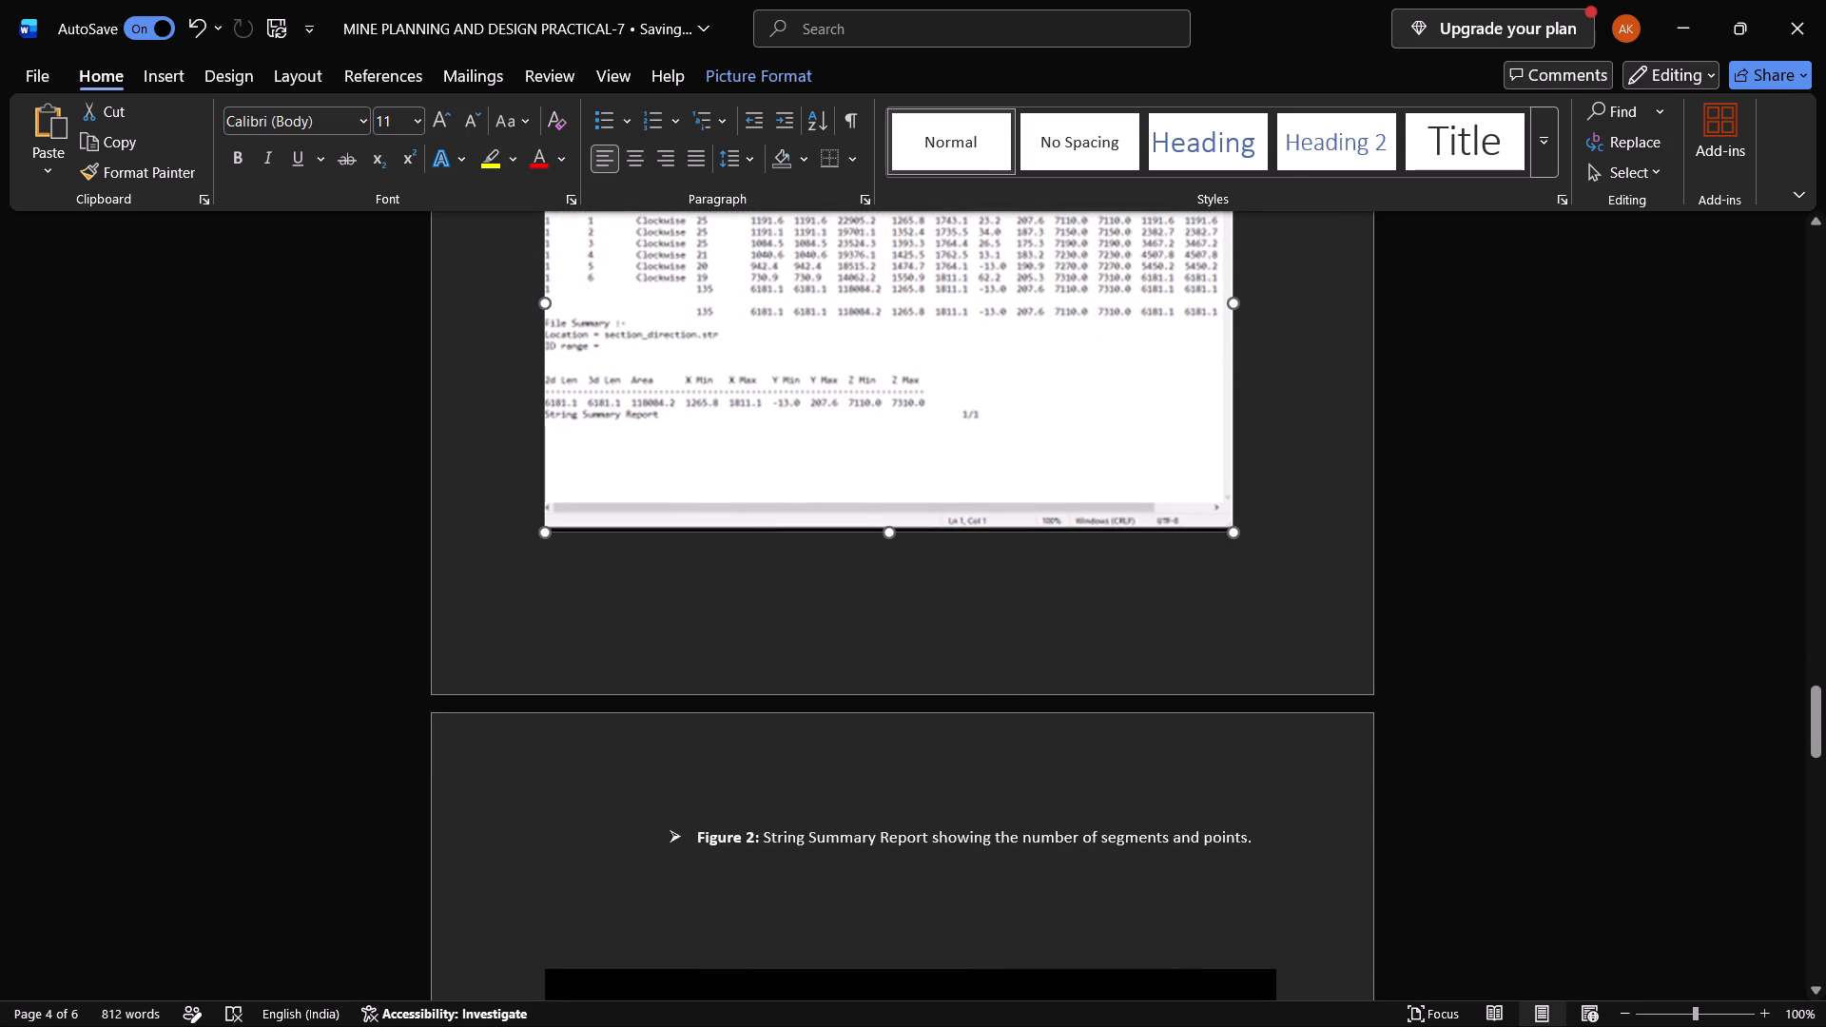
pyautogui.click(952, 620)
pyautogui.press('Down')
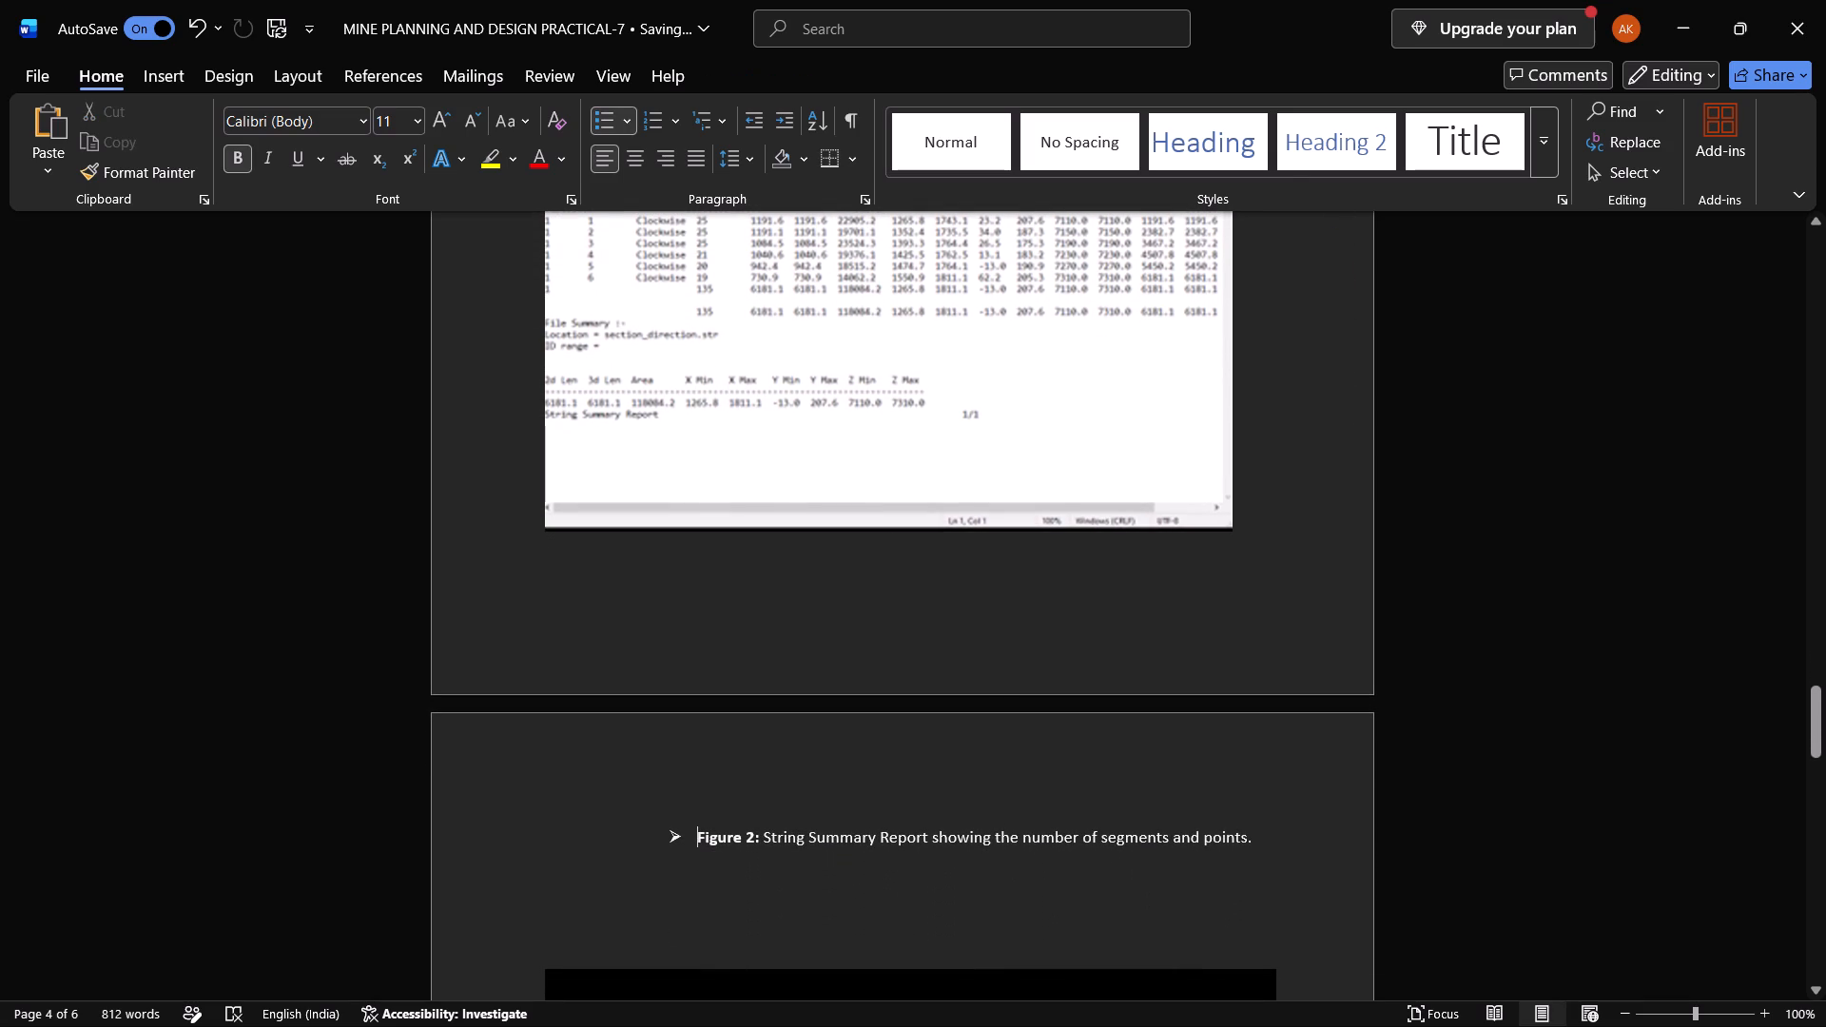
pyautogui.press('Left')
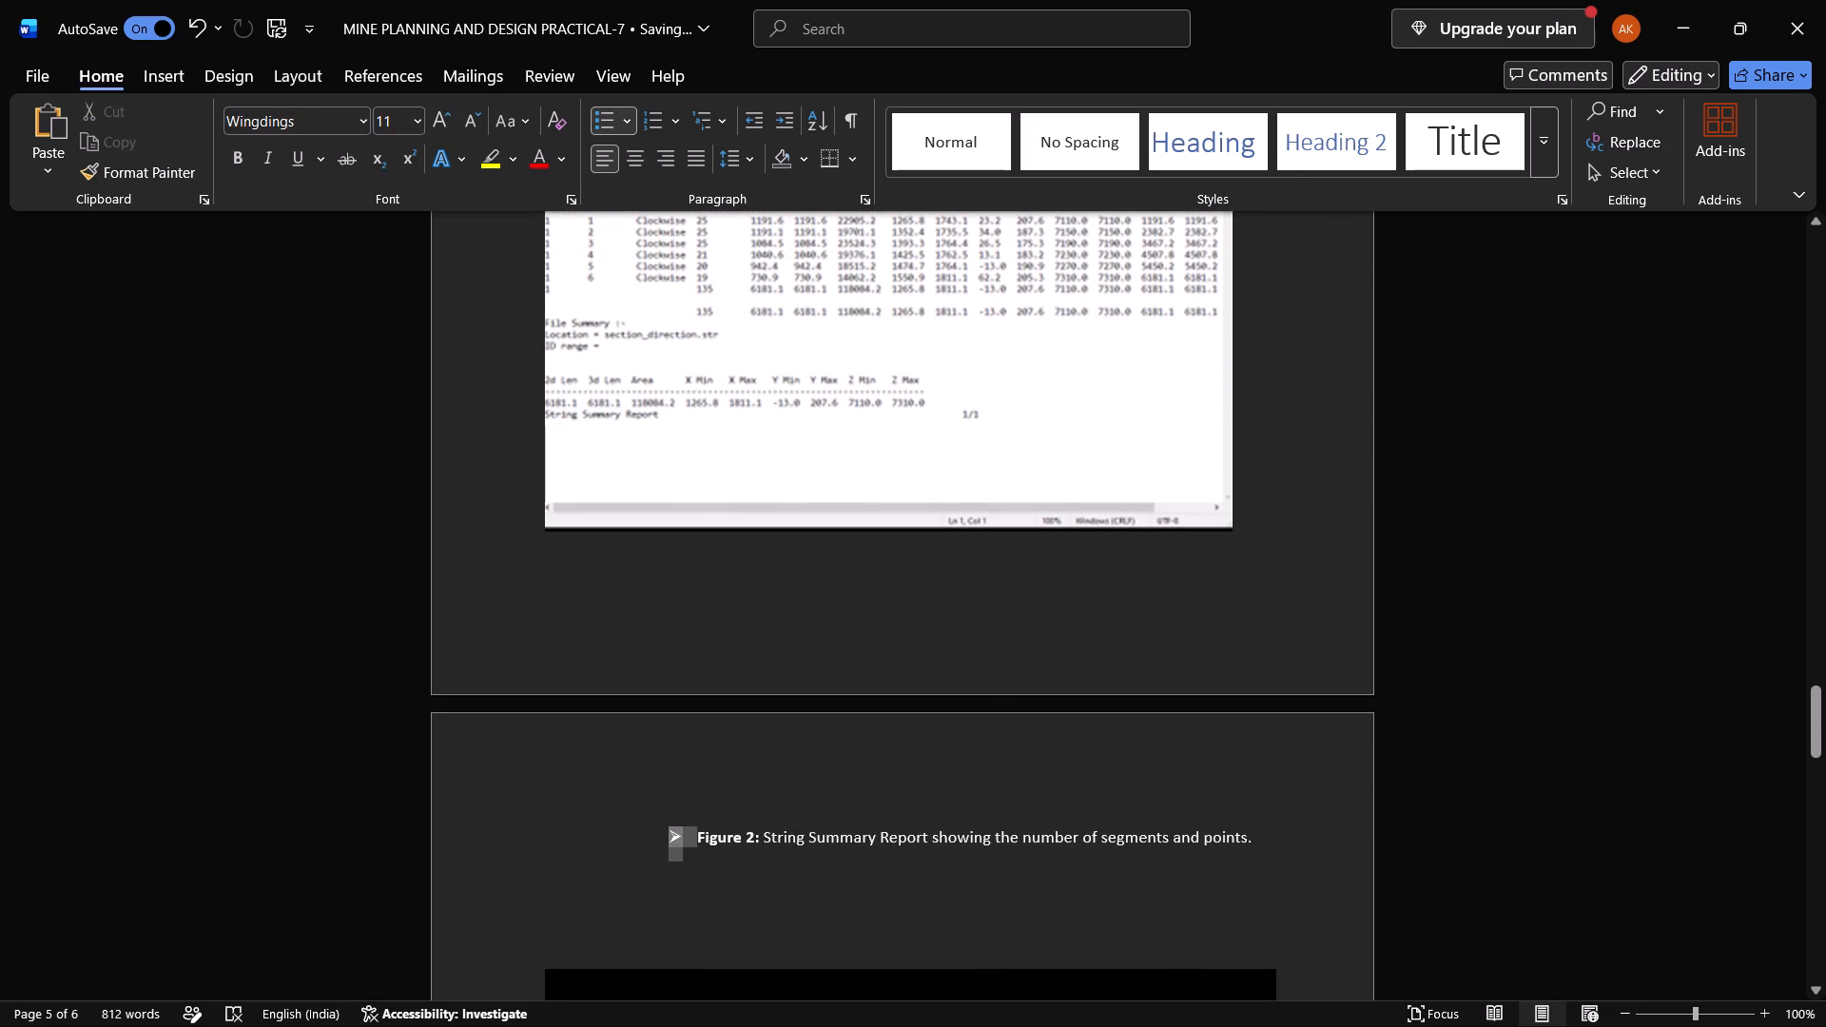
pyautogui.click(855, 683)
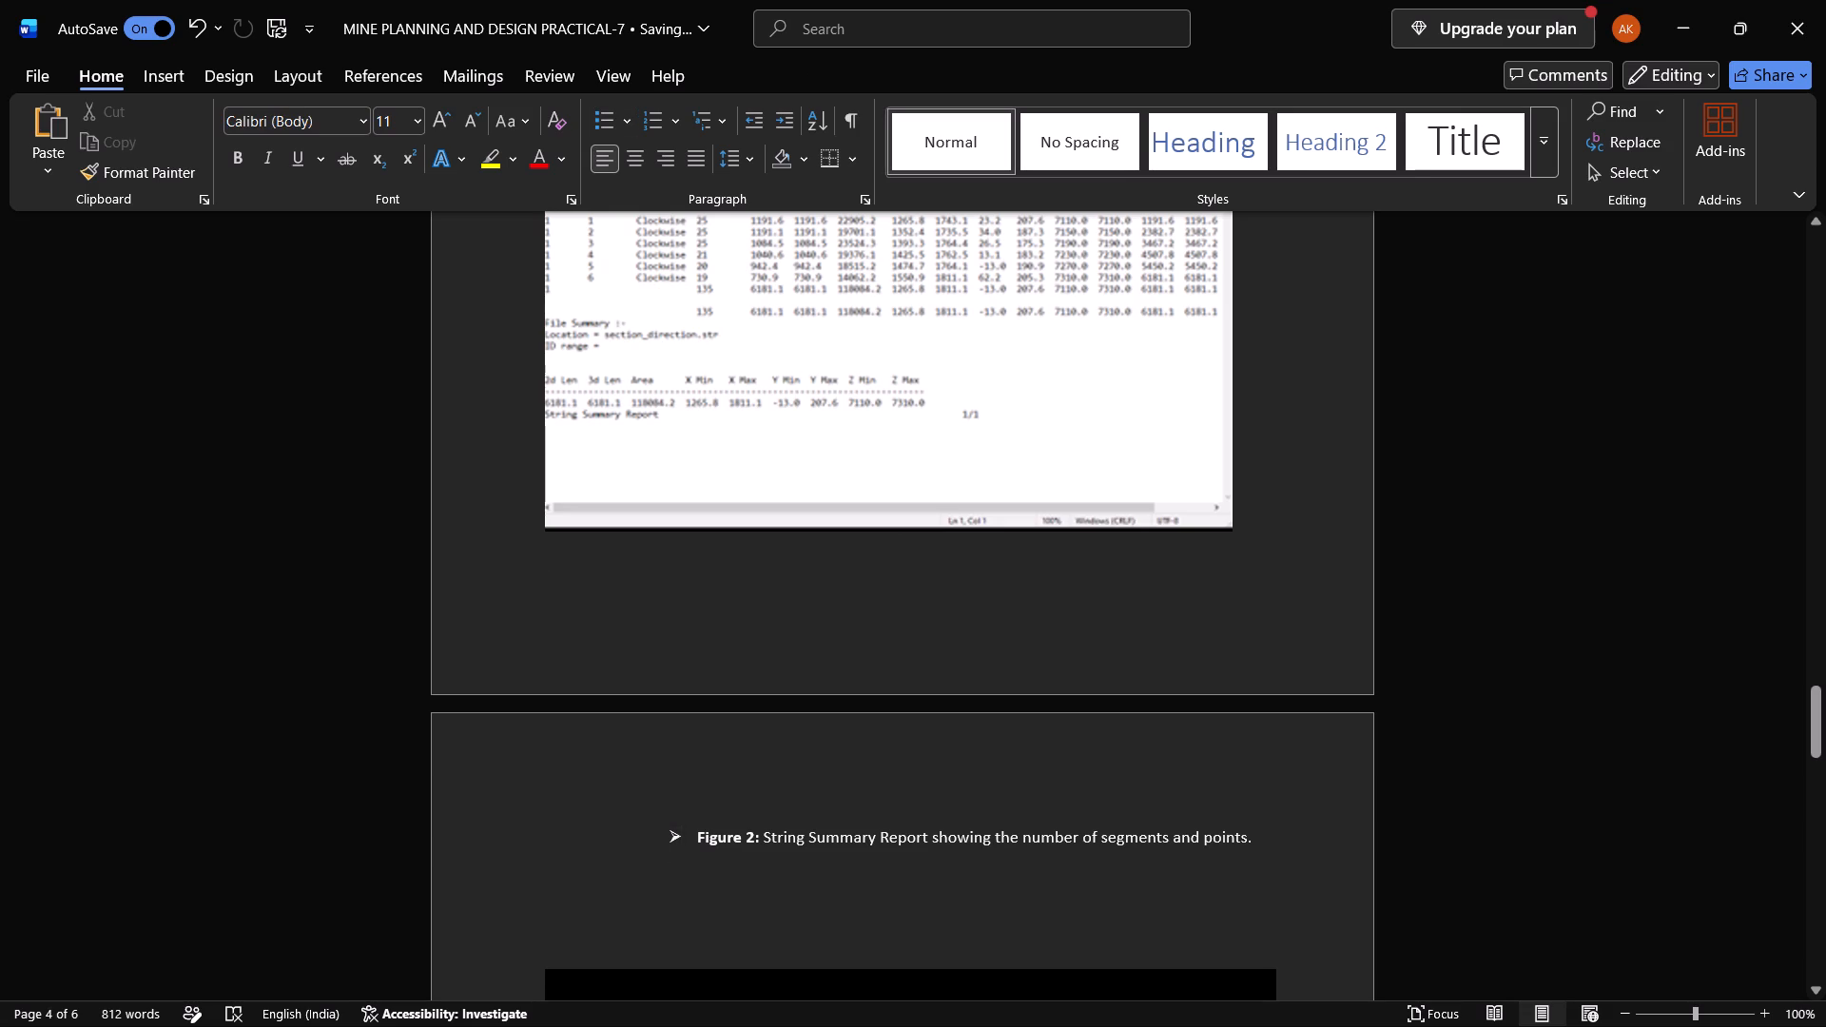
pyautogui.moveTo(1251, 839); pyautogui.dragTo(646, 836)
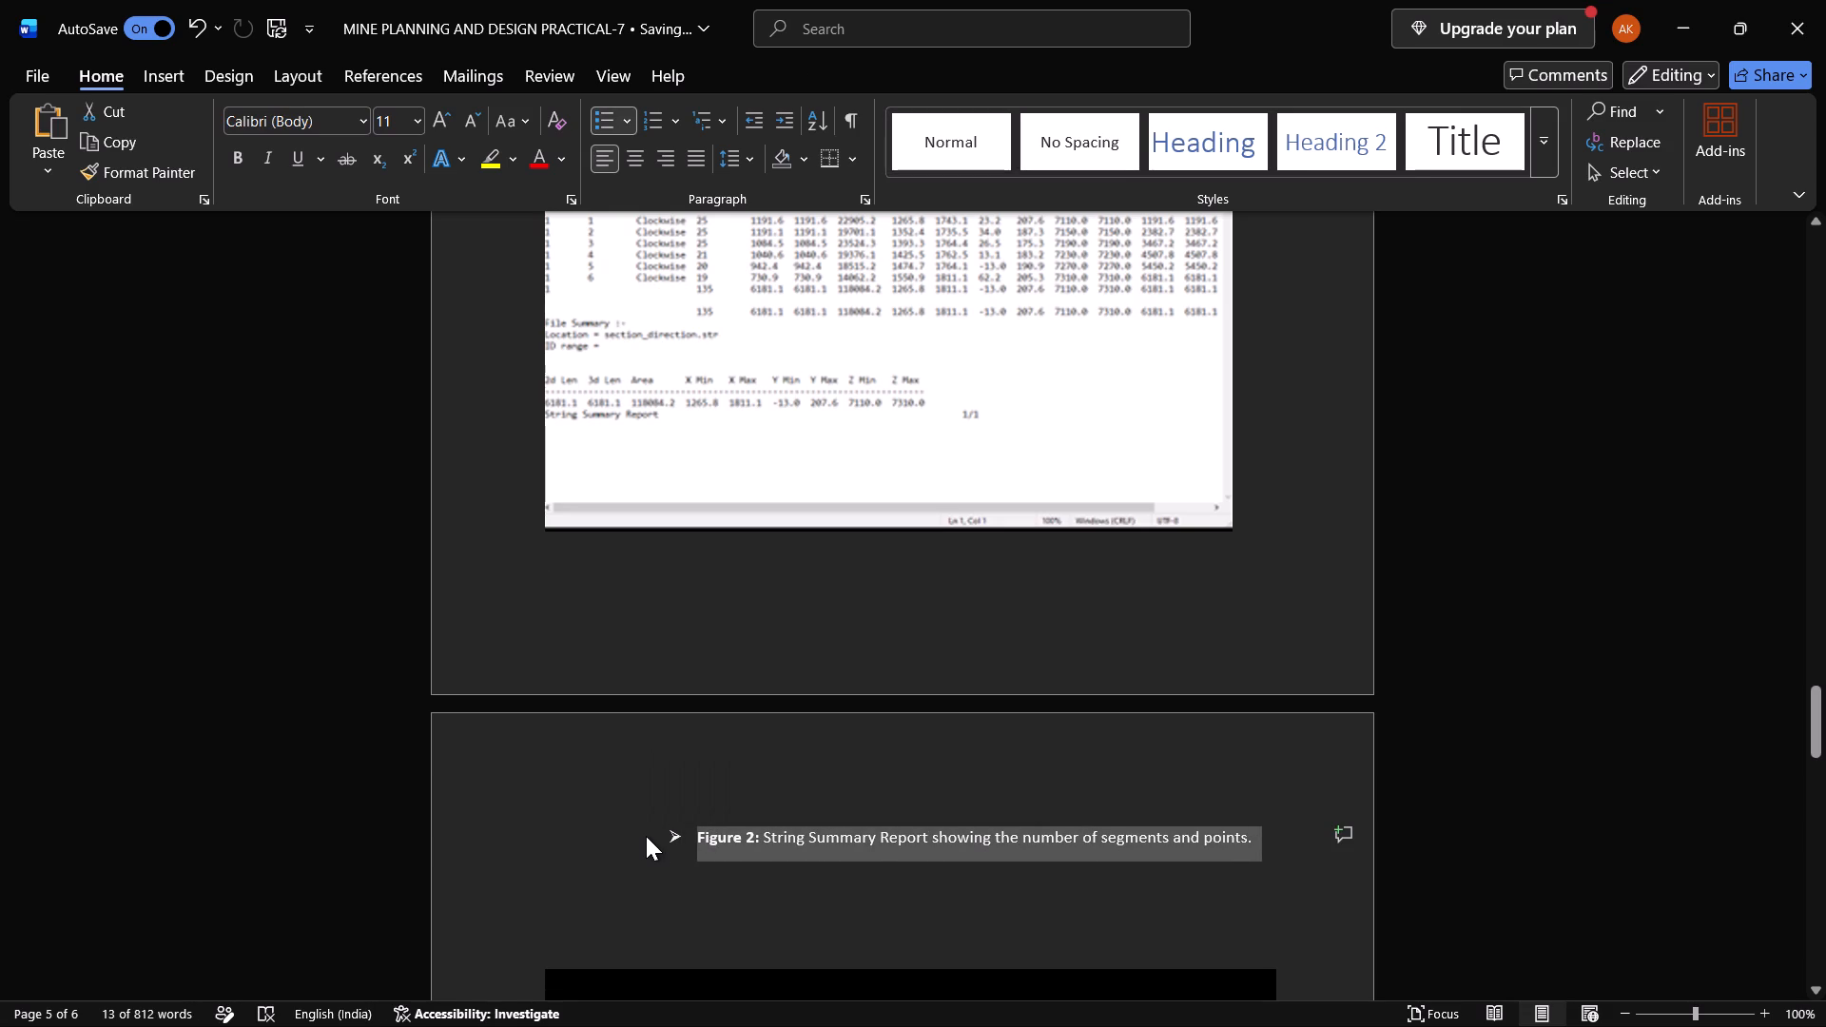
pyautogui.hotkey('ctrl', 'c')
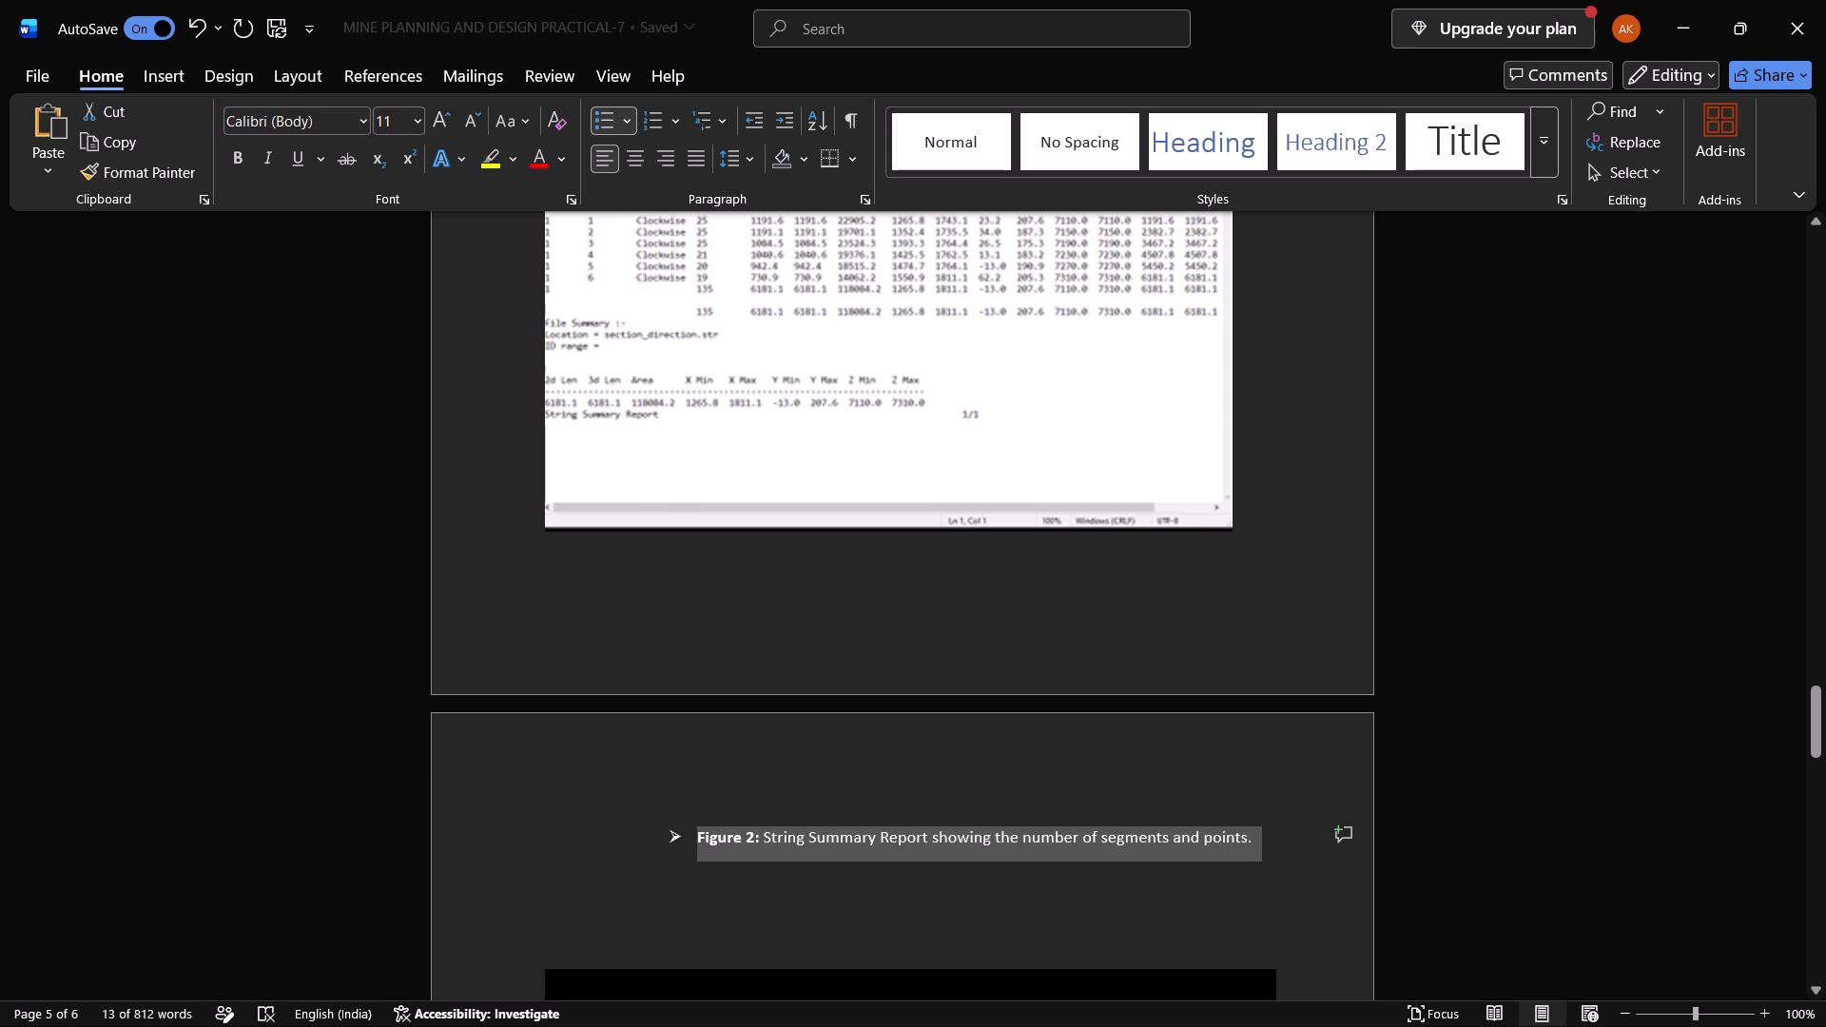
pyautogui.click(679, 544)
pyautogui.press('Down')
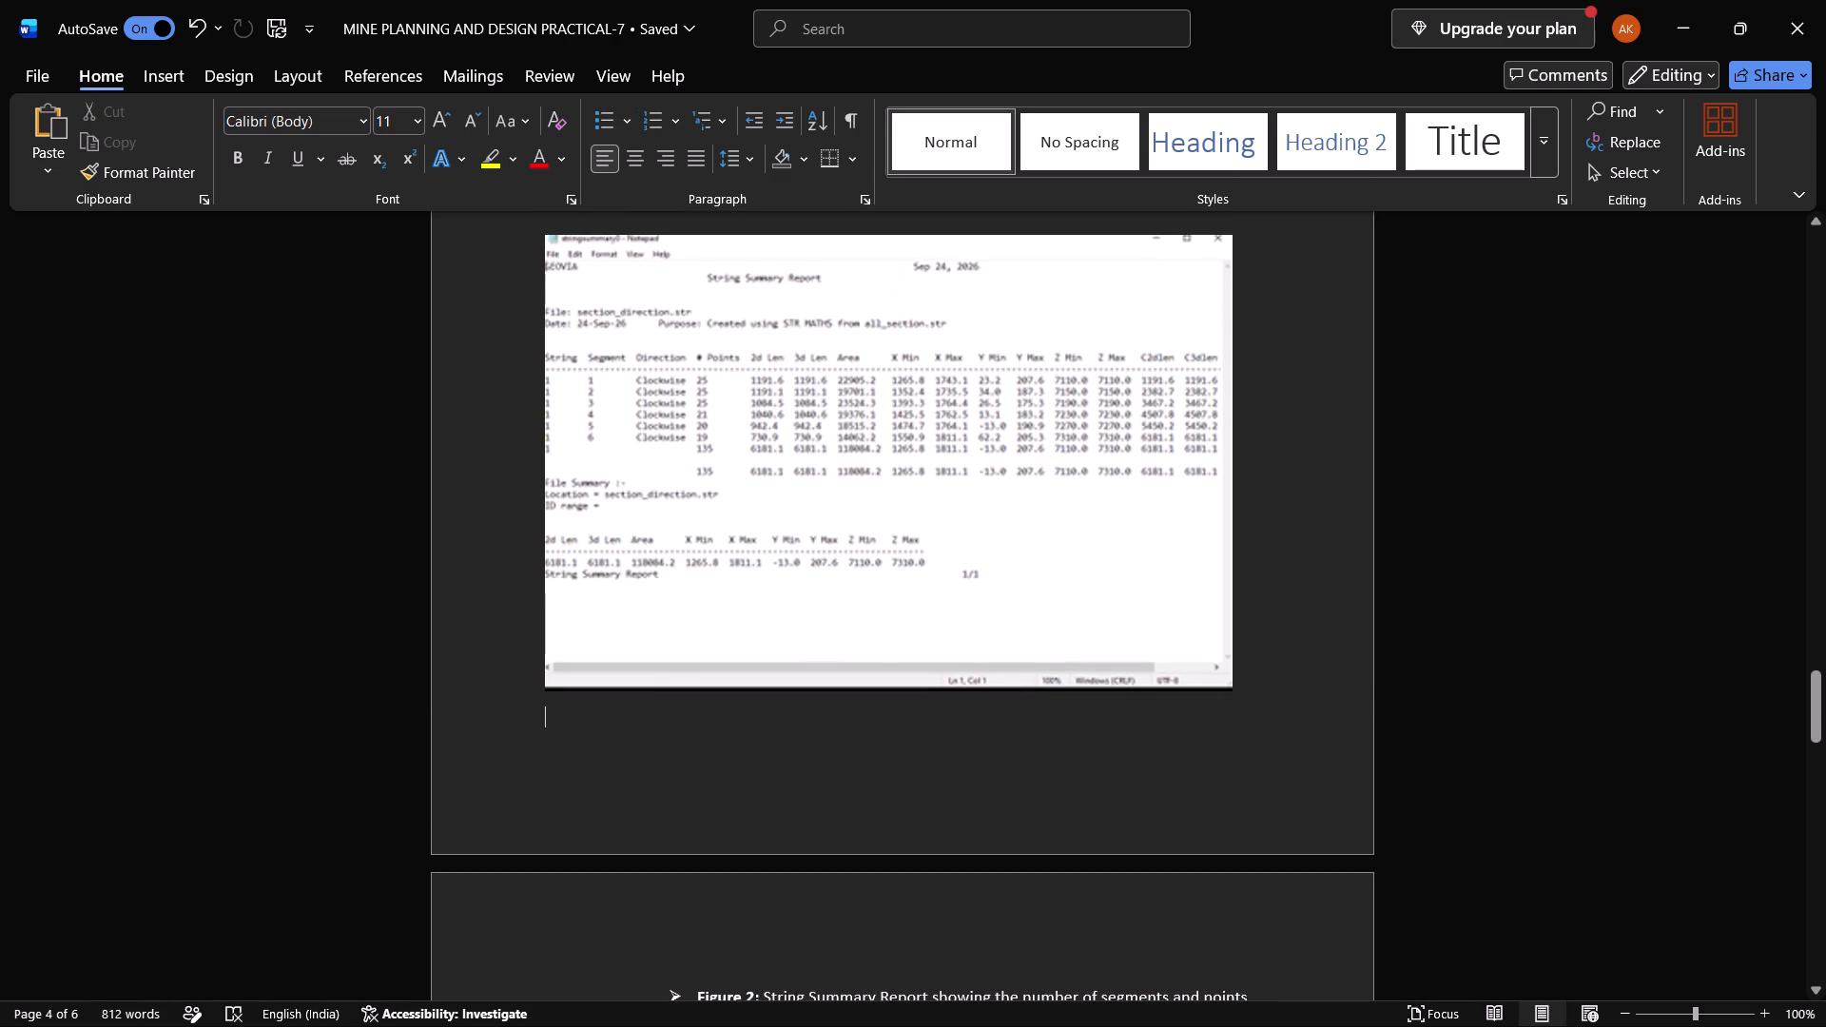
pyautogui.hotkey('ctrl', 'v')
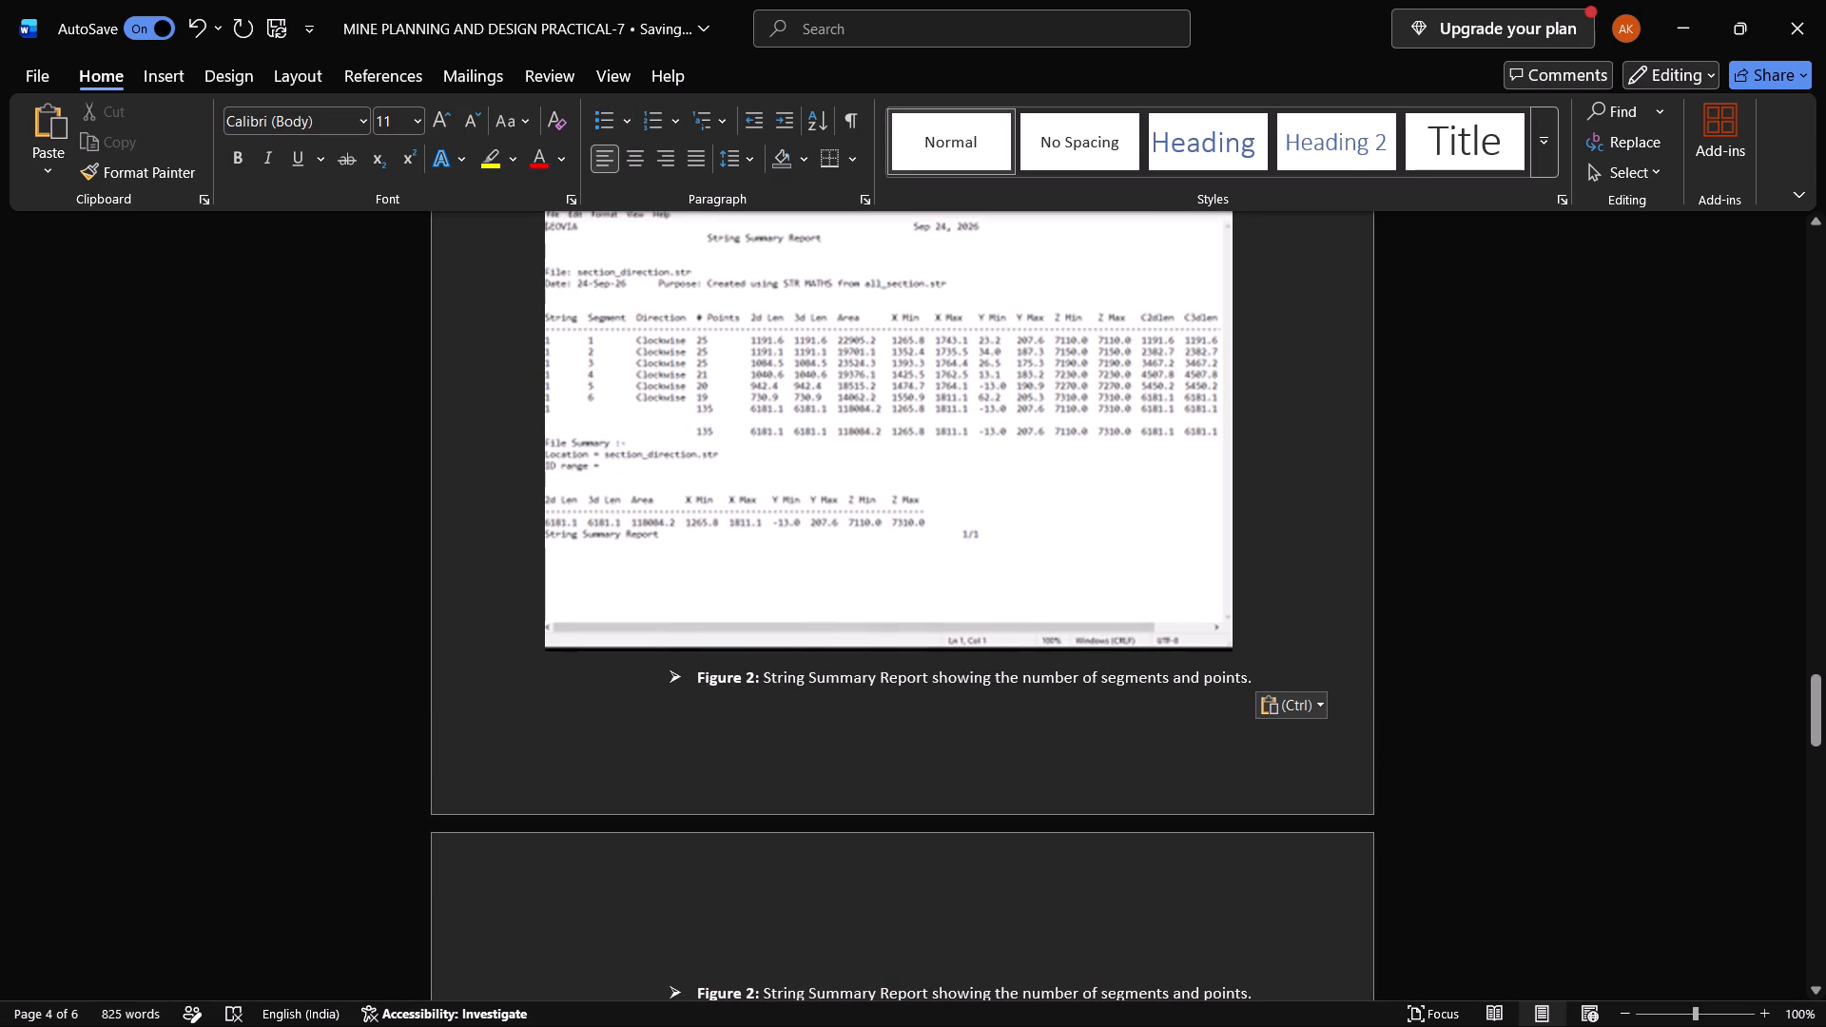
# Reduce the Figure 2 caption bullet's indent slightly so that the caption sits better centred beneath its picture.
pyautogui.moveTo(681, 672); pyautogui.dragTo(674, 672)
pyautogui.moveTo(674, 672); pyautogui.dragTo(656, 676)
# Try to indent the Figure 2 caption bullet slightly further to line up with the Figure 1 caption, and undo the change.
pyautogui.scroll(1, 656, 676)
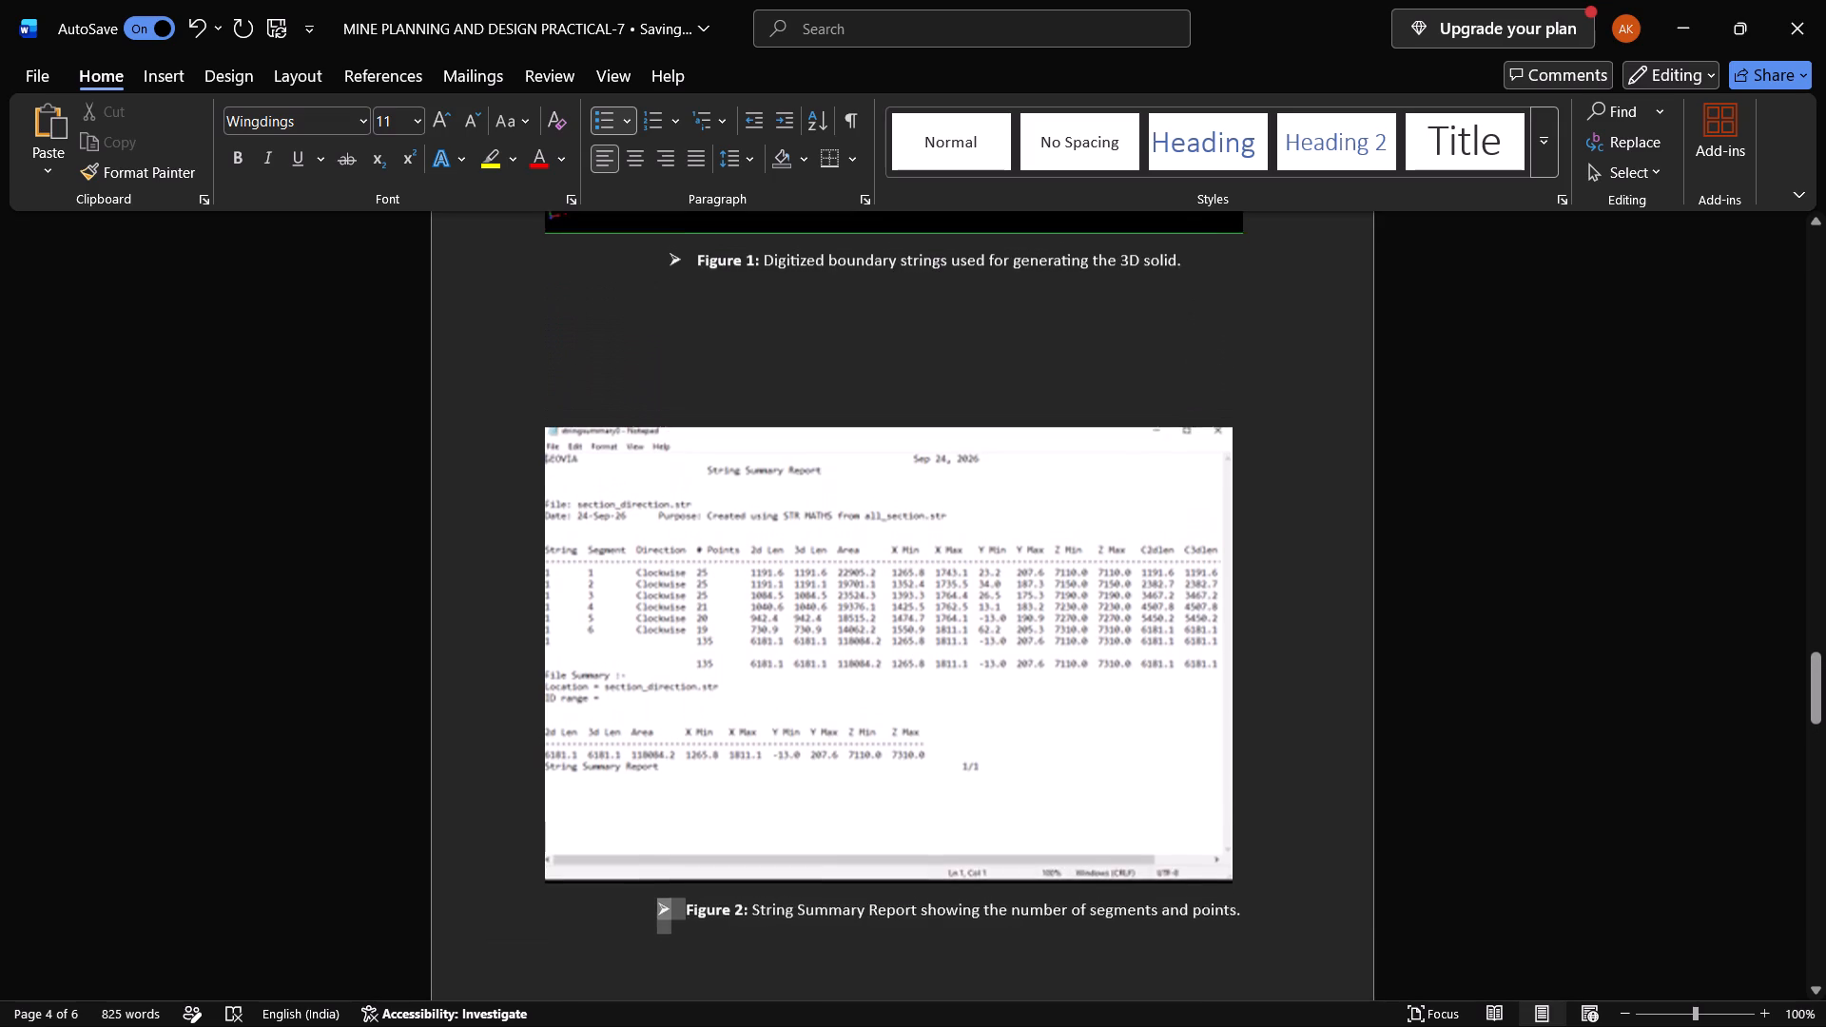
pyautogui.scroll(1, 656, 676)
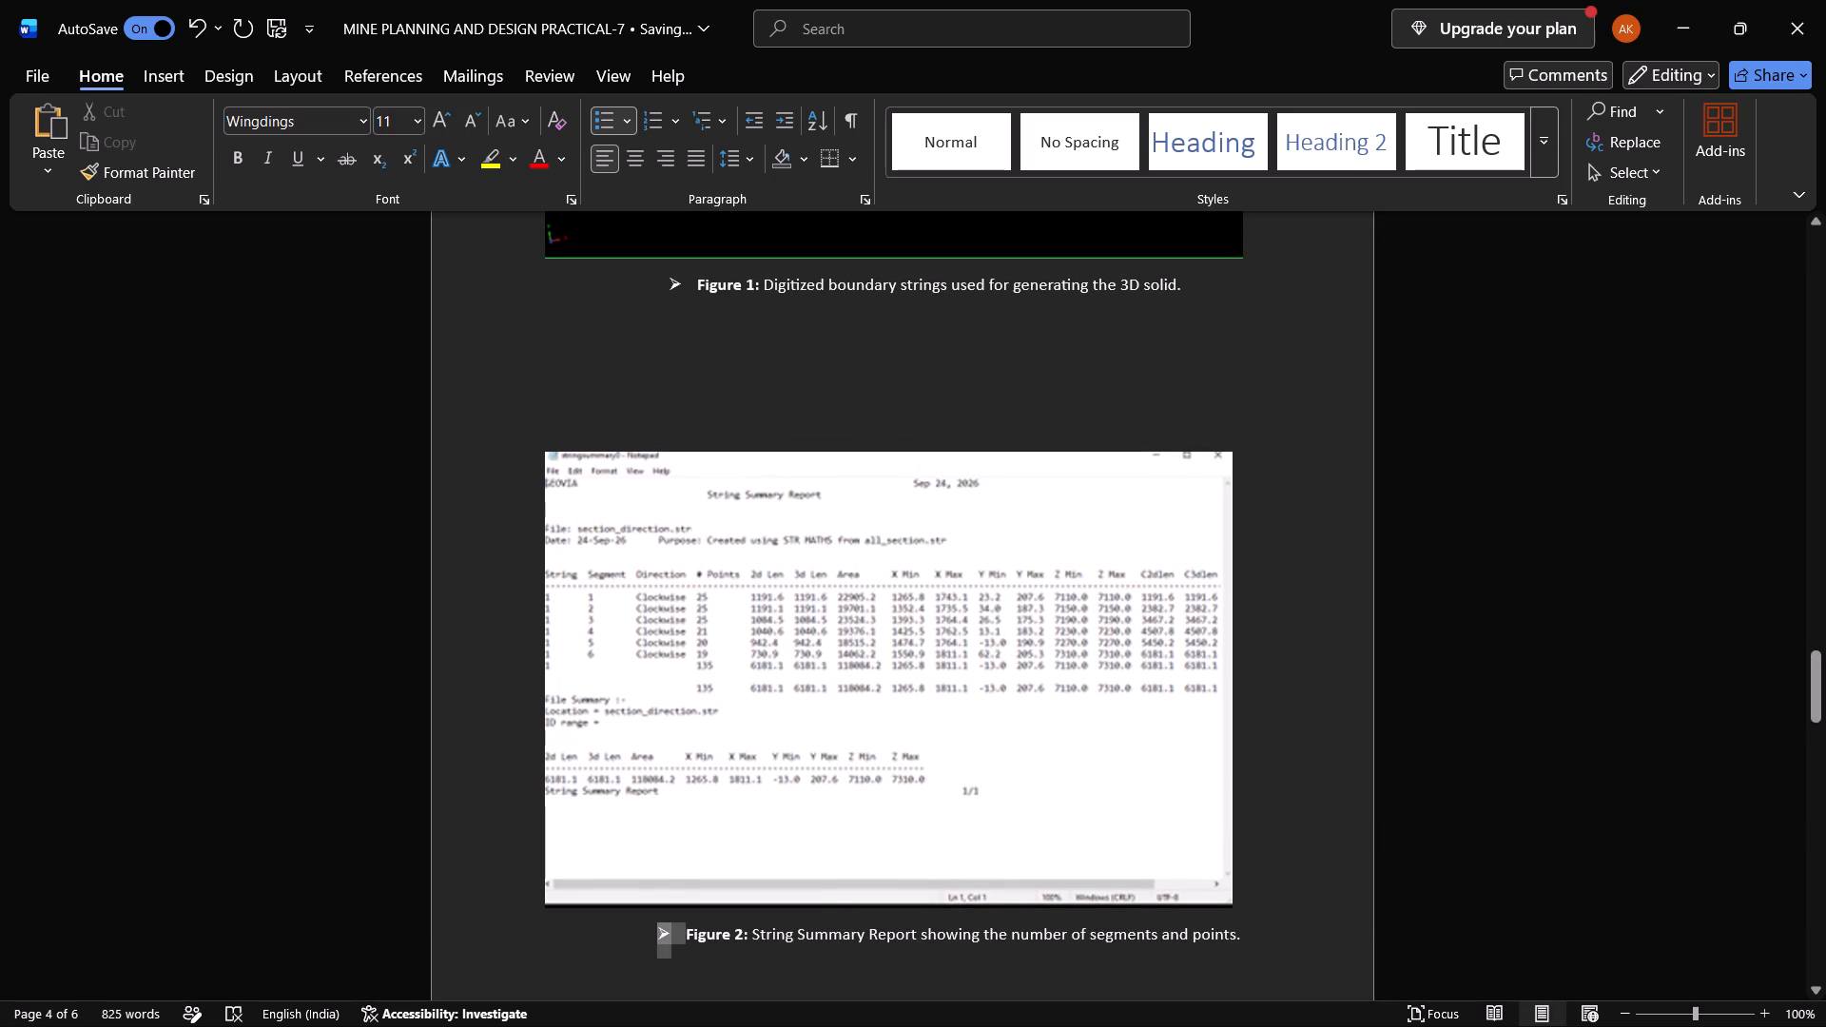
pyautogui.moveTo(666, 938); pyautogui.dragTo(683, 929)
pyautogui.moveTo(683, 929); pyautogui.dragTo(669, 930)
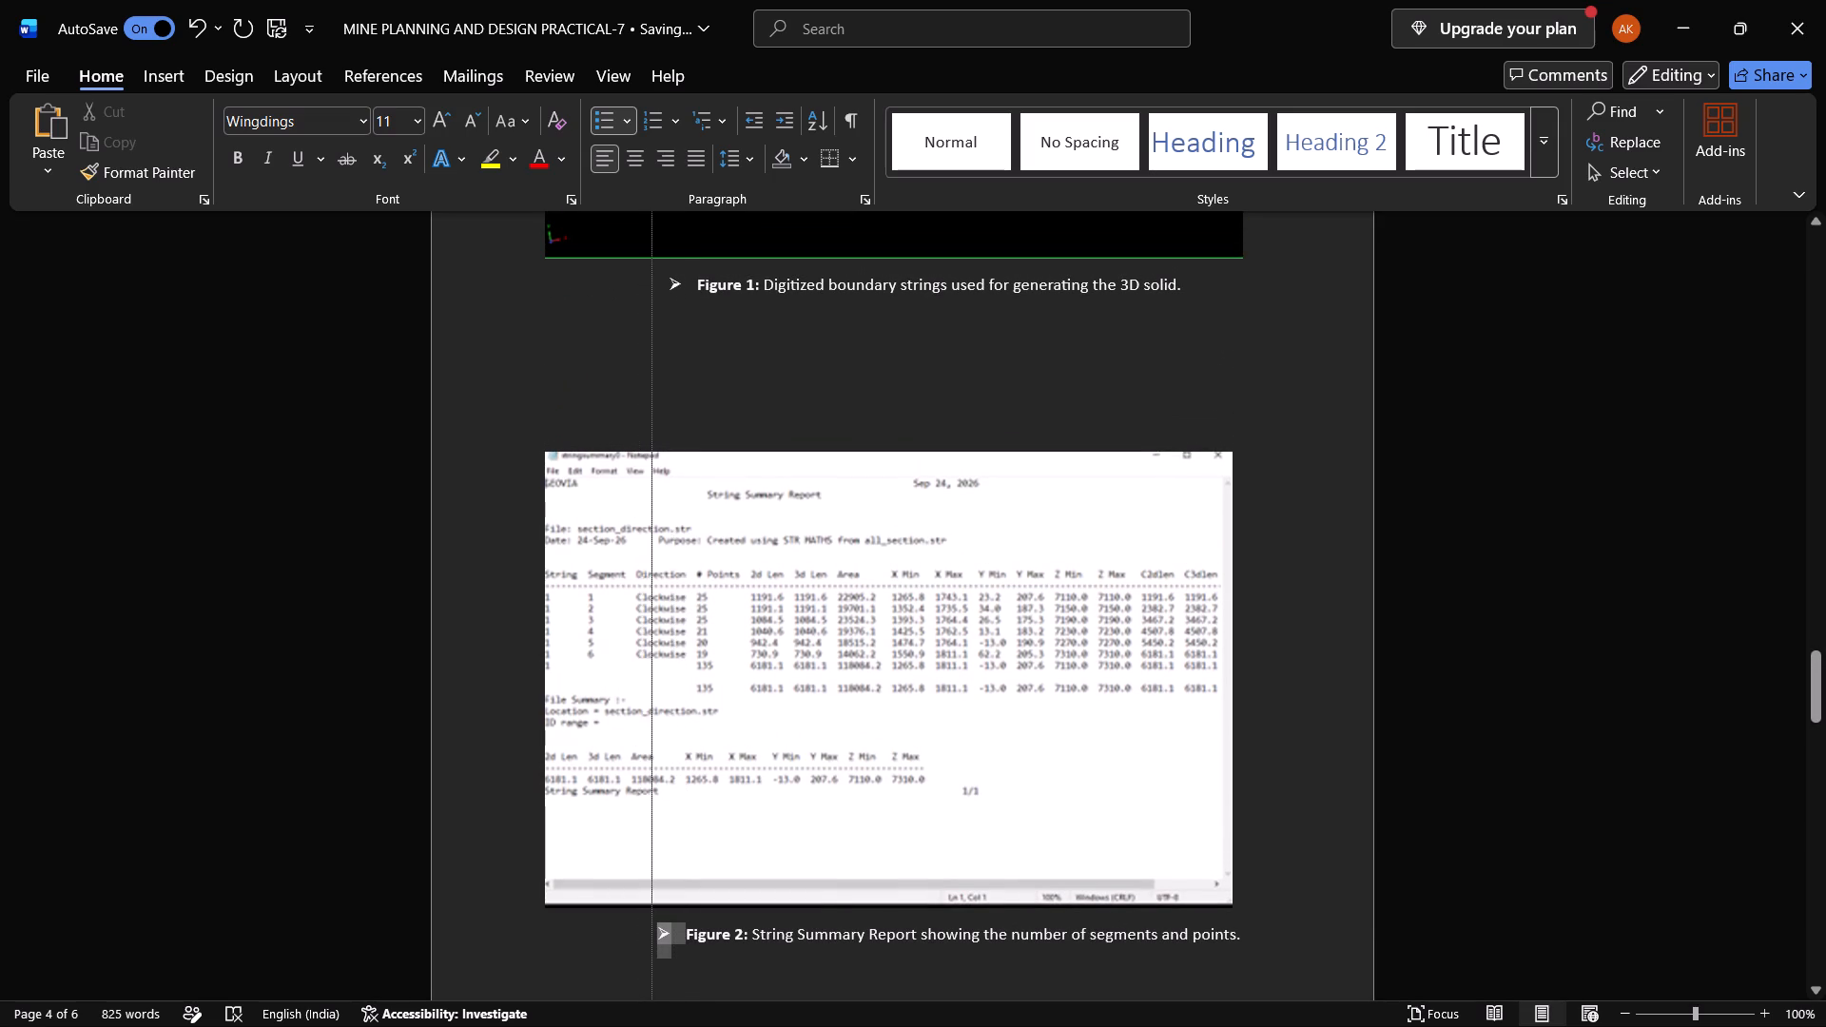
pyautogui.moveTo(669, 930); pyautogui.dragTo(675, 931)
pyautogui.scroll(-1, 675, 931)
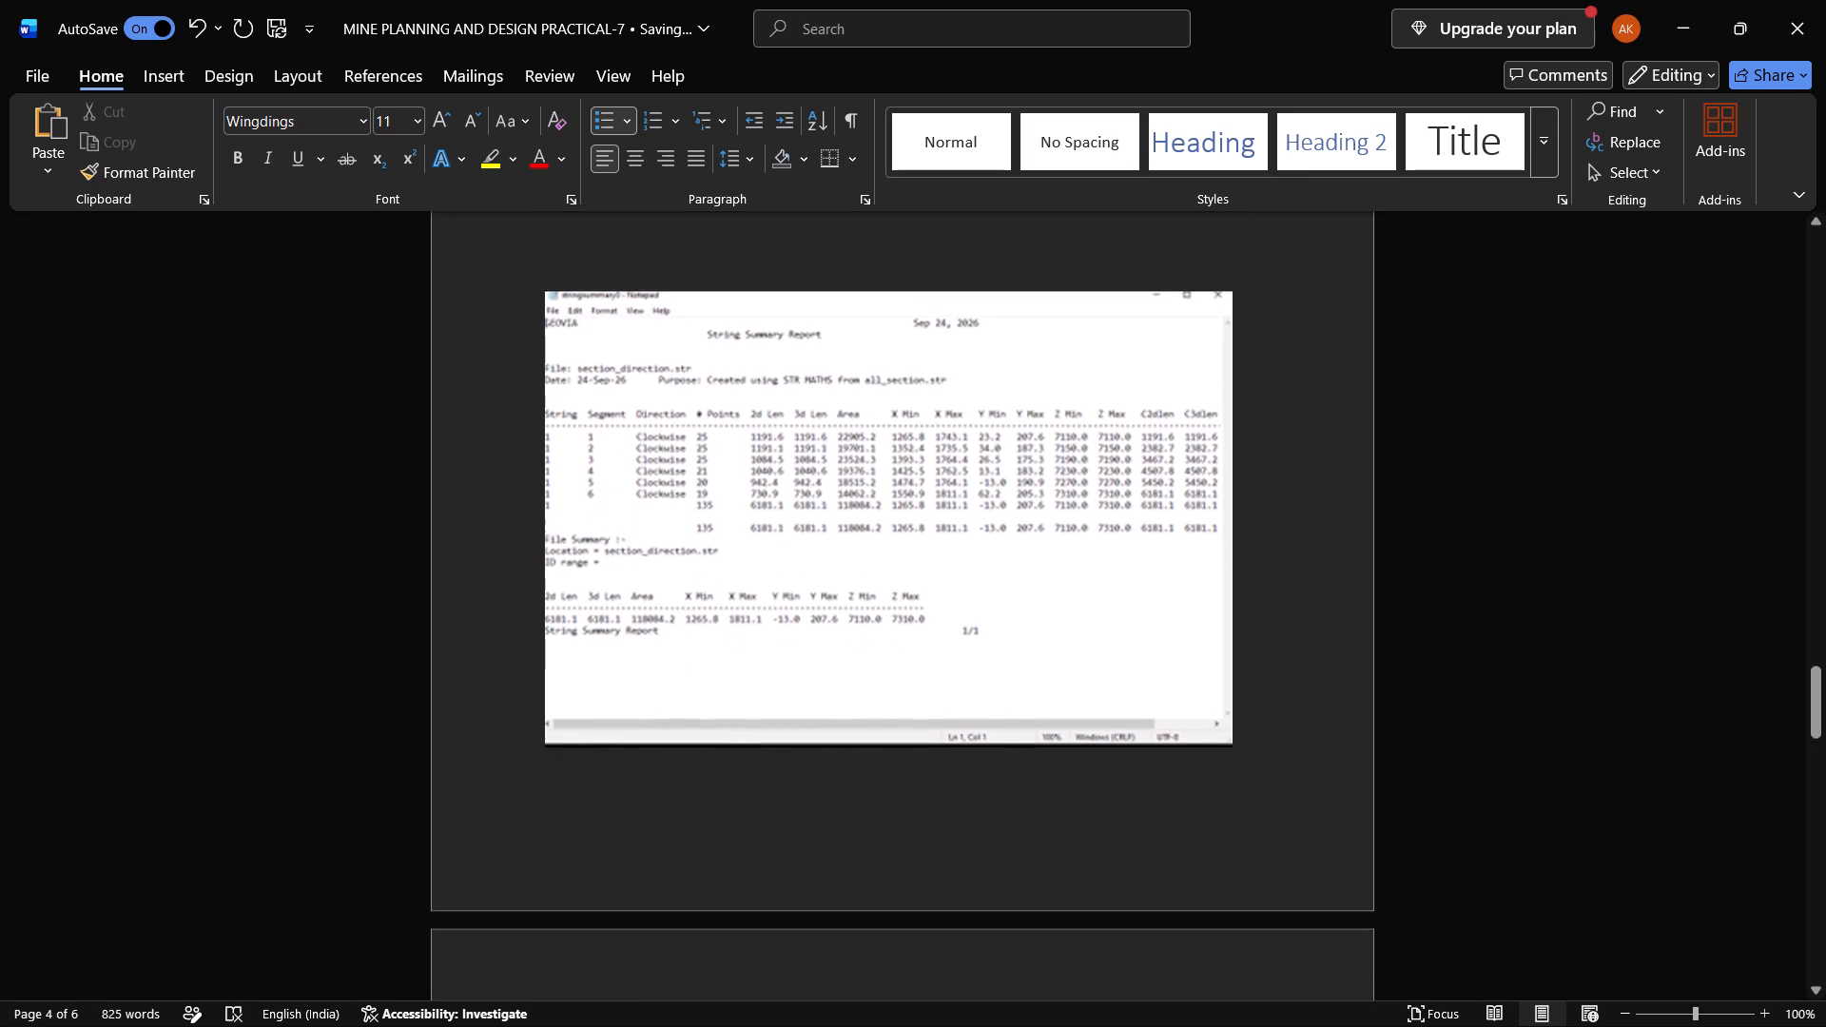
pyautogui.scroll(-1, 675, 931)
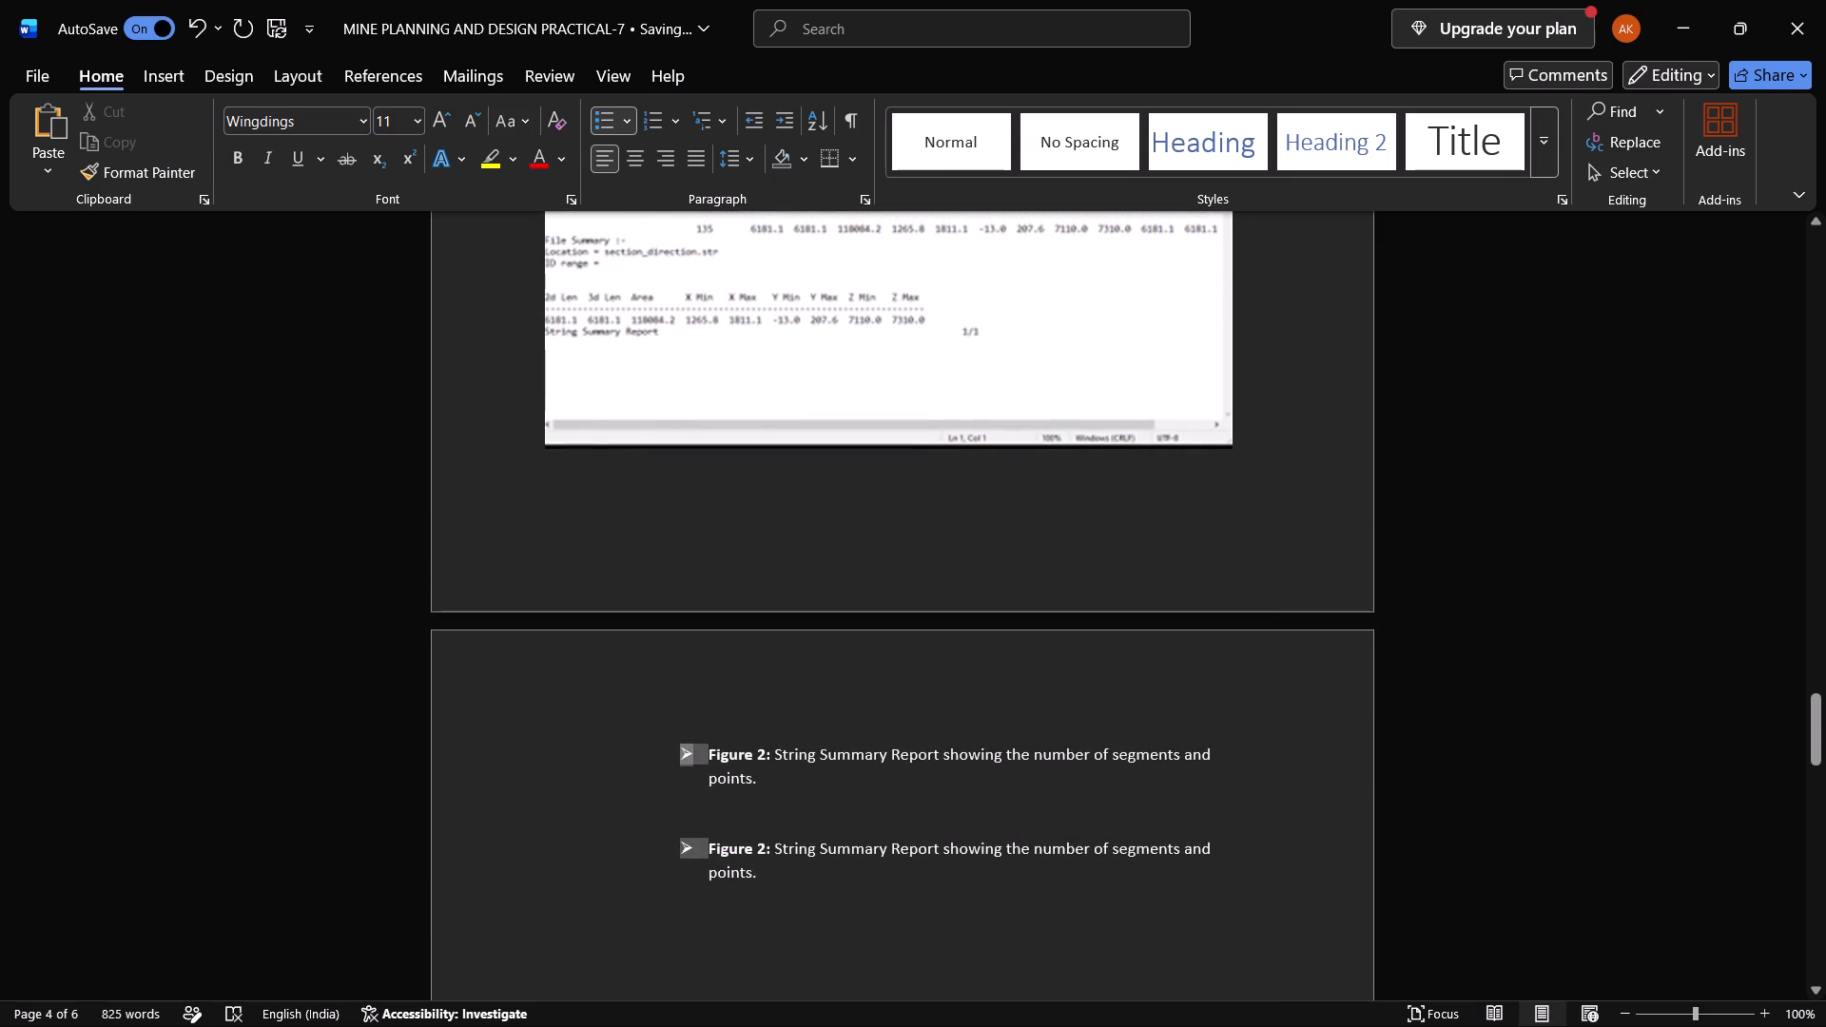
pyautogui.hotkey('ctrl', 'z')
# Delete the duplicate Figure 2 caption and the blank lines above the 3D solid picture so that the picture starts its page.
pyautogui.scroll(-1, 675, 931)
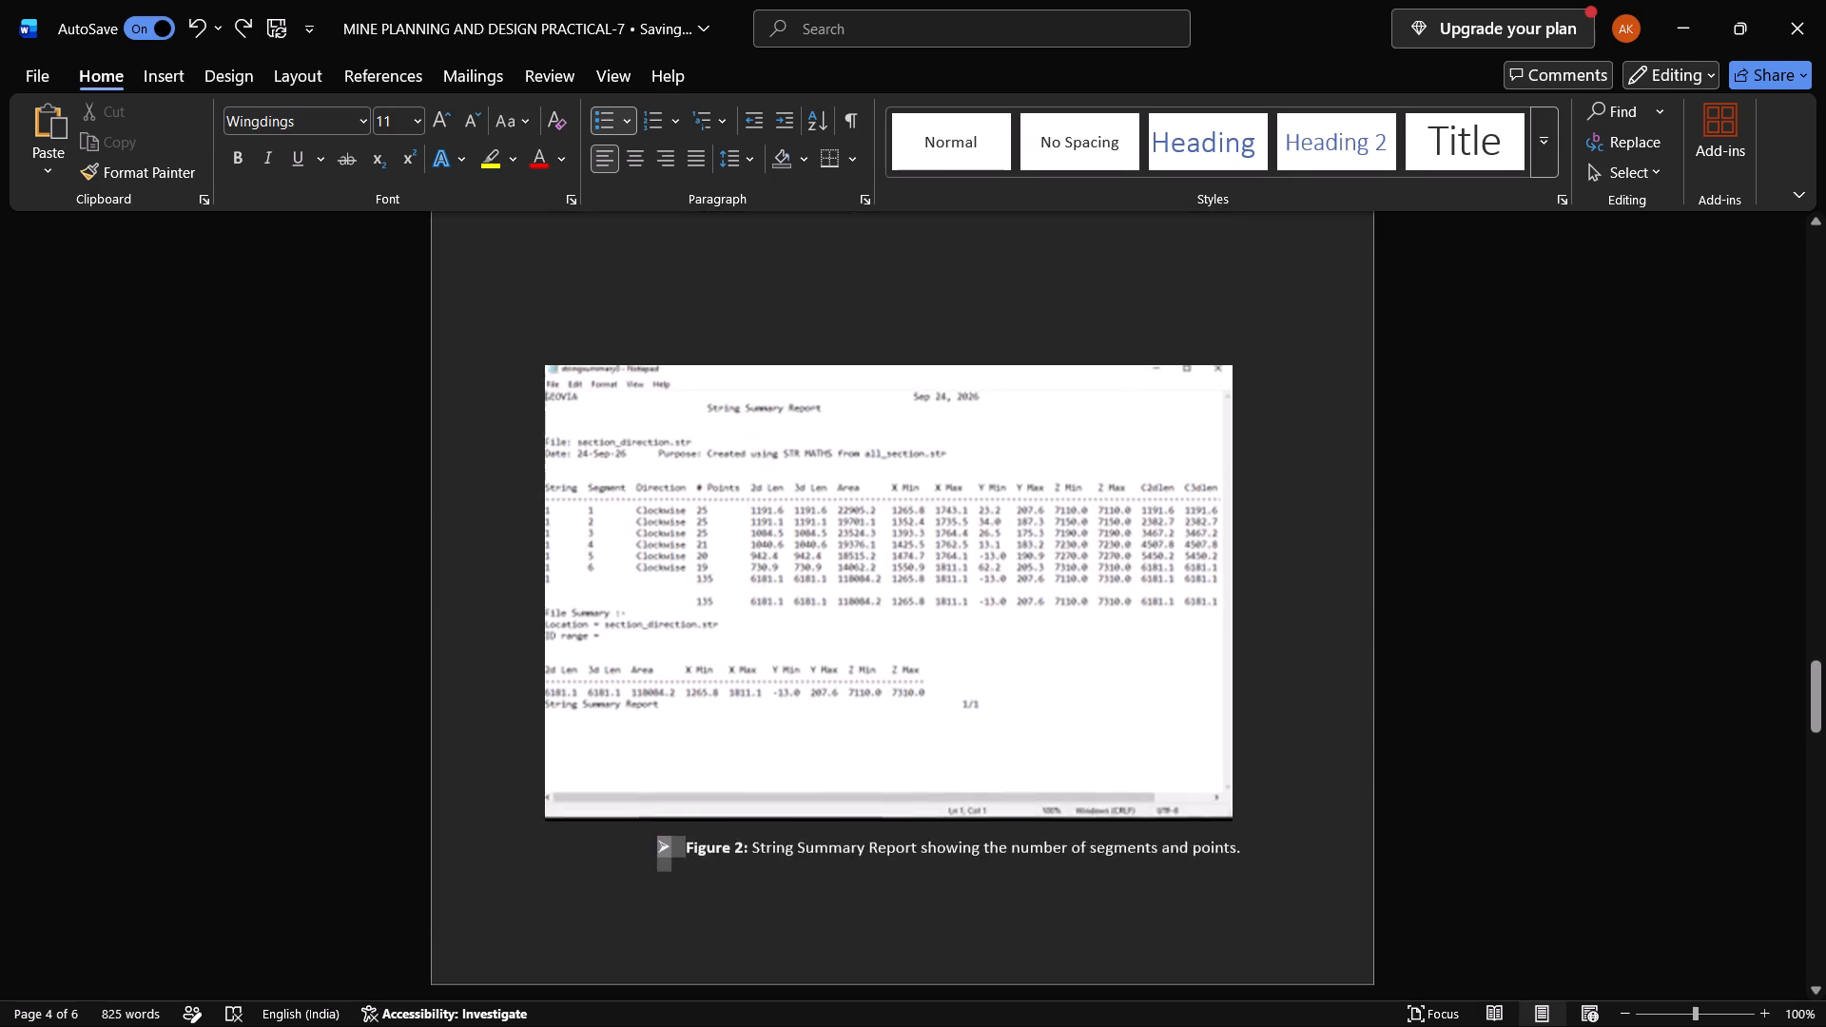
pyautogui.scroll(-1, 675, 931)
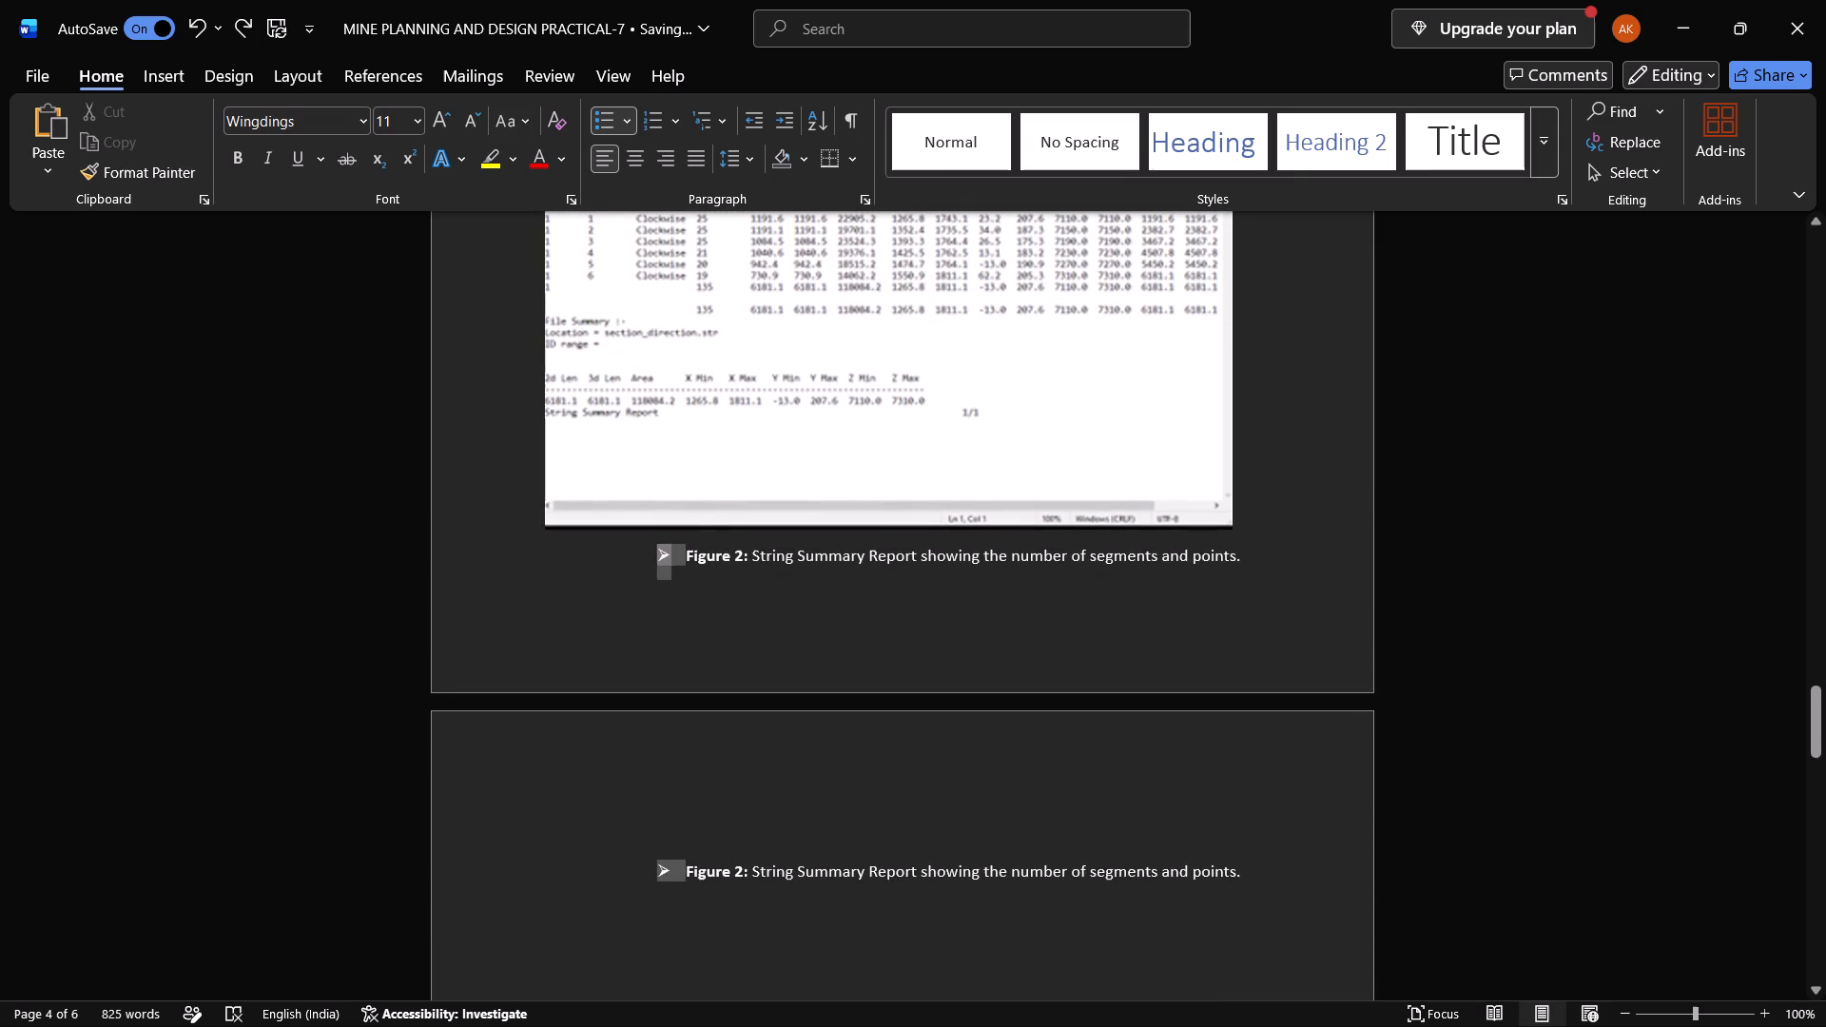
pyautogui.moveTo(1253, 873); pyautogui.dragTo(623, 871)
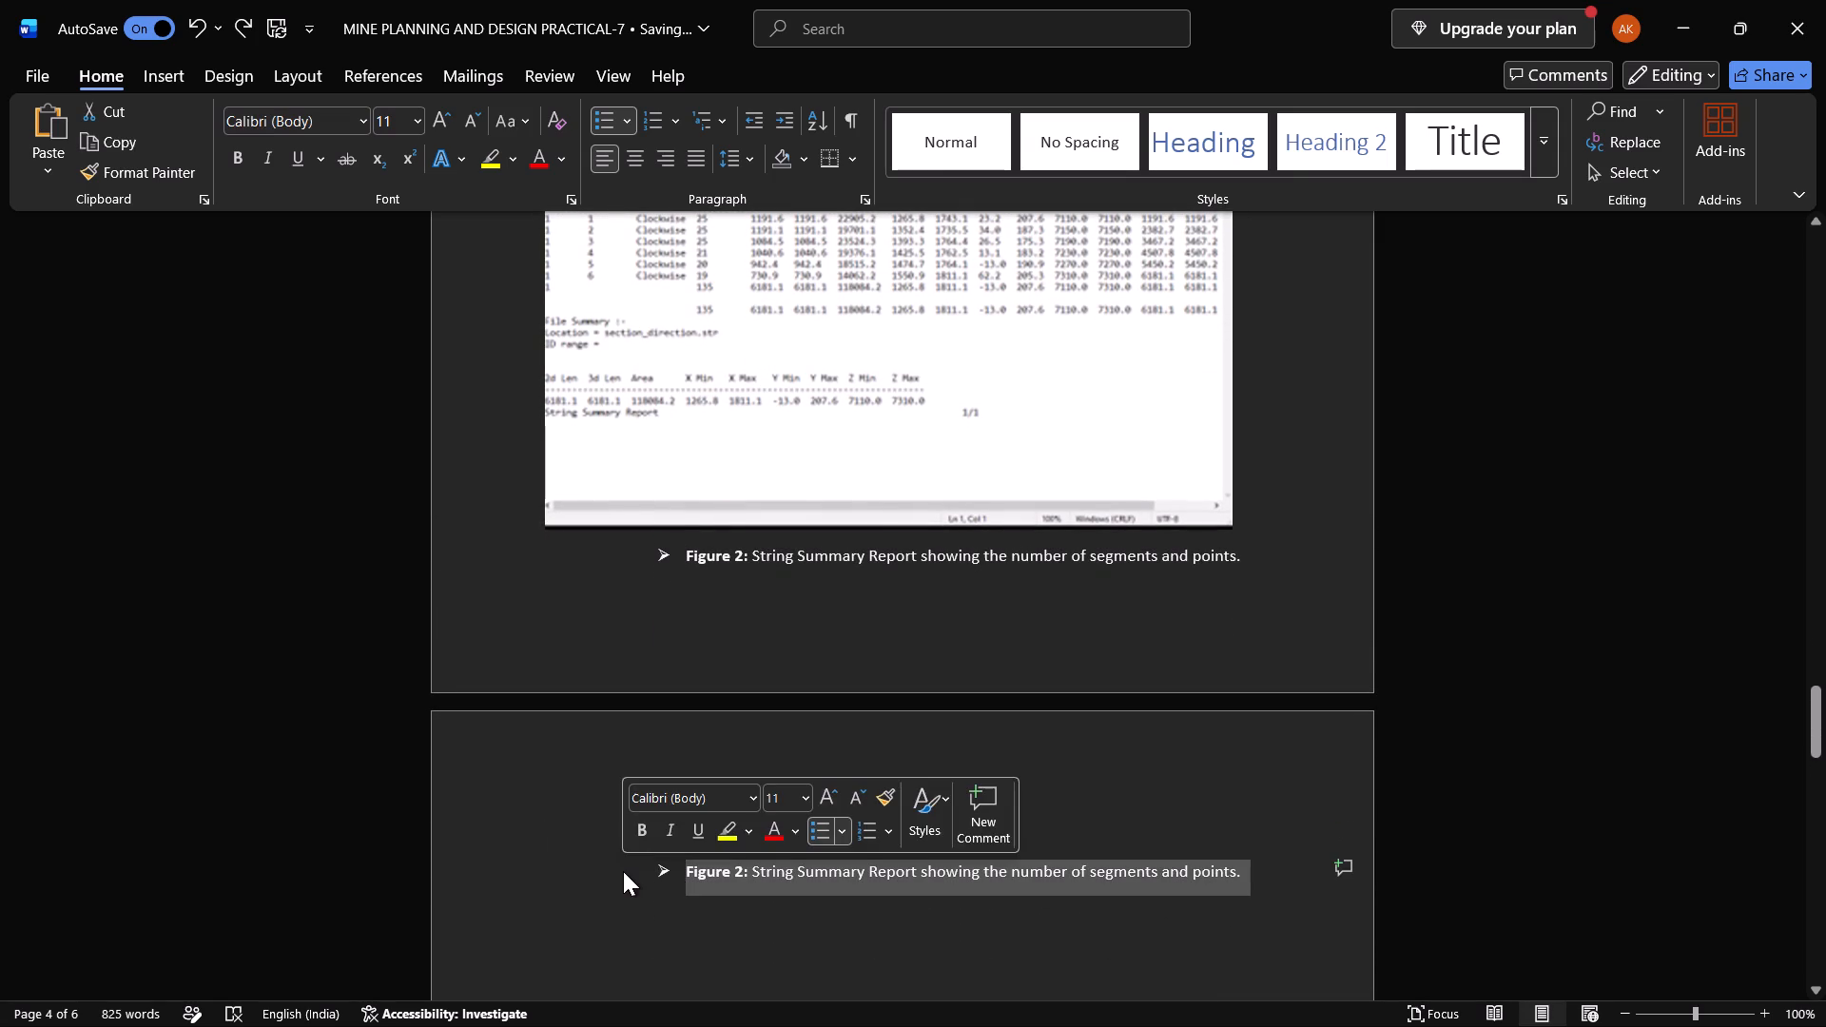
pyautogui.press('BackSpace')
pyautogui.press('BackSpace')
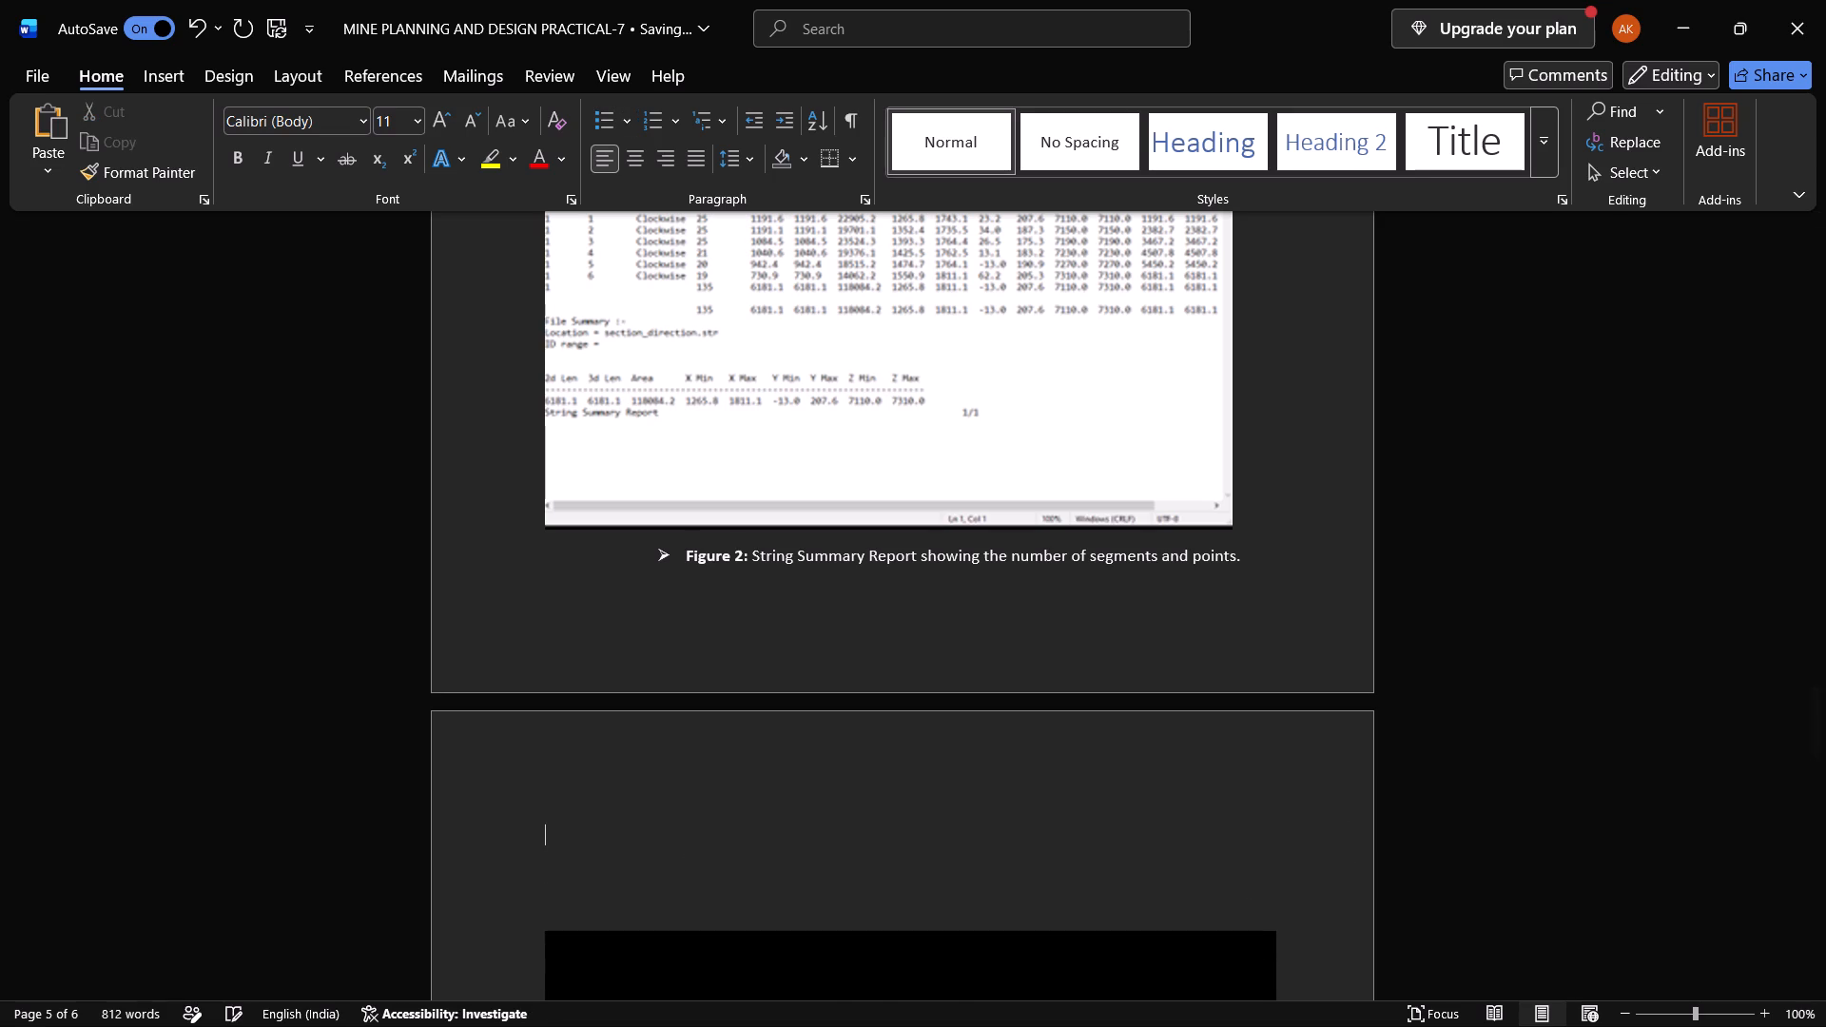
pyautogui.press('BackSpace')
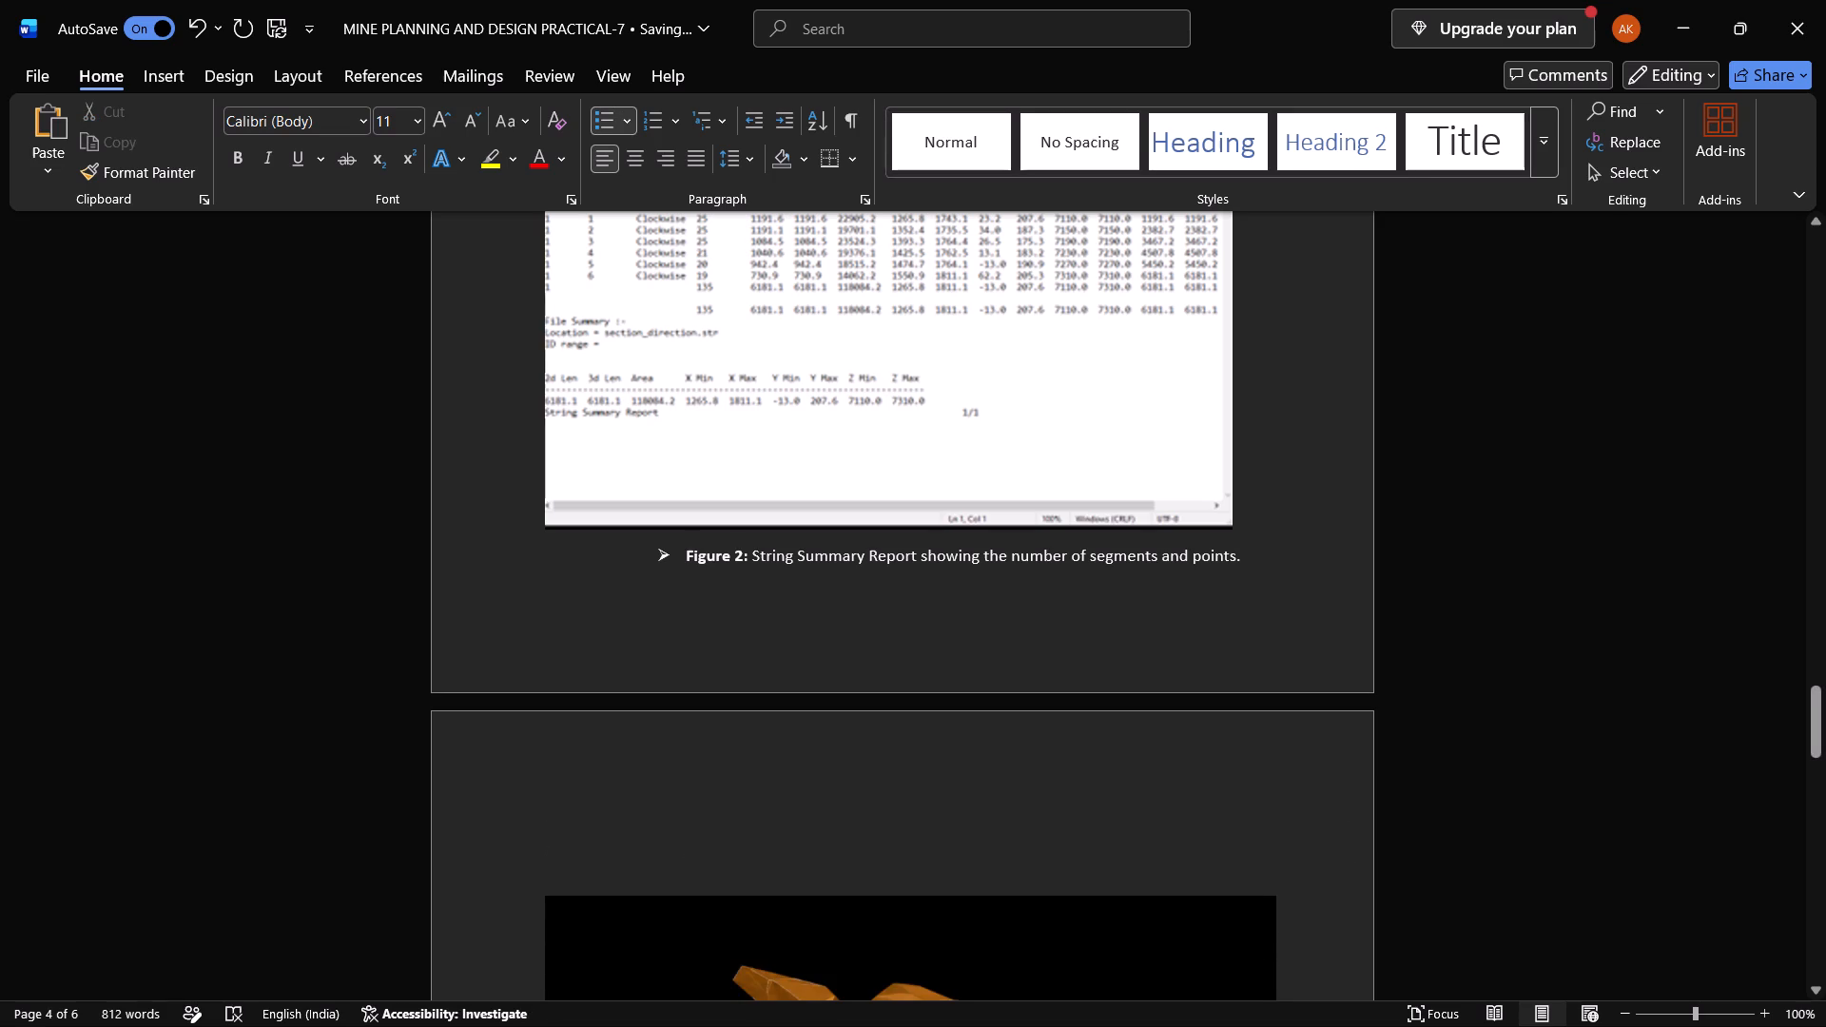
pyautogui.click(626, 883)
pyautogui.press('BackSpace')
pyautogui.press('BackSpace')
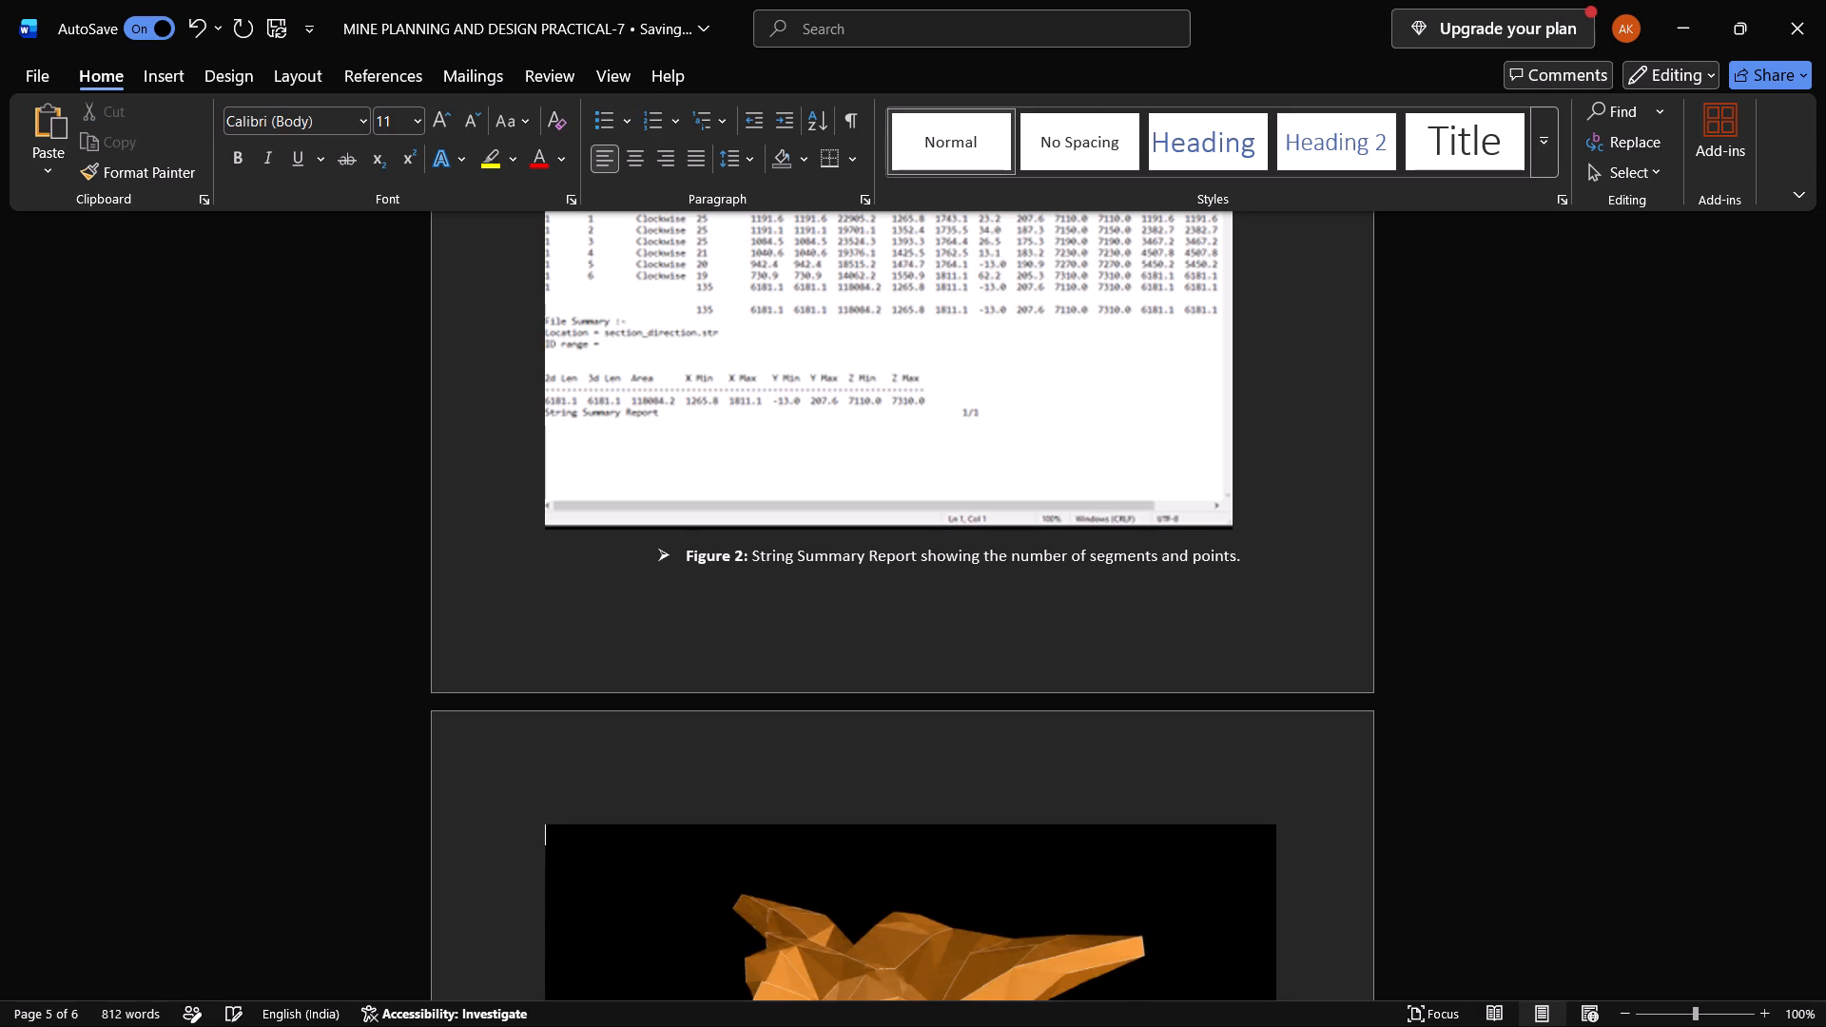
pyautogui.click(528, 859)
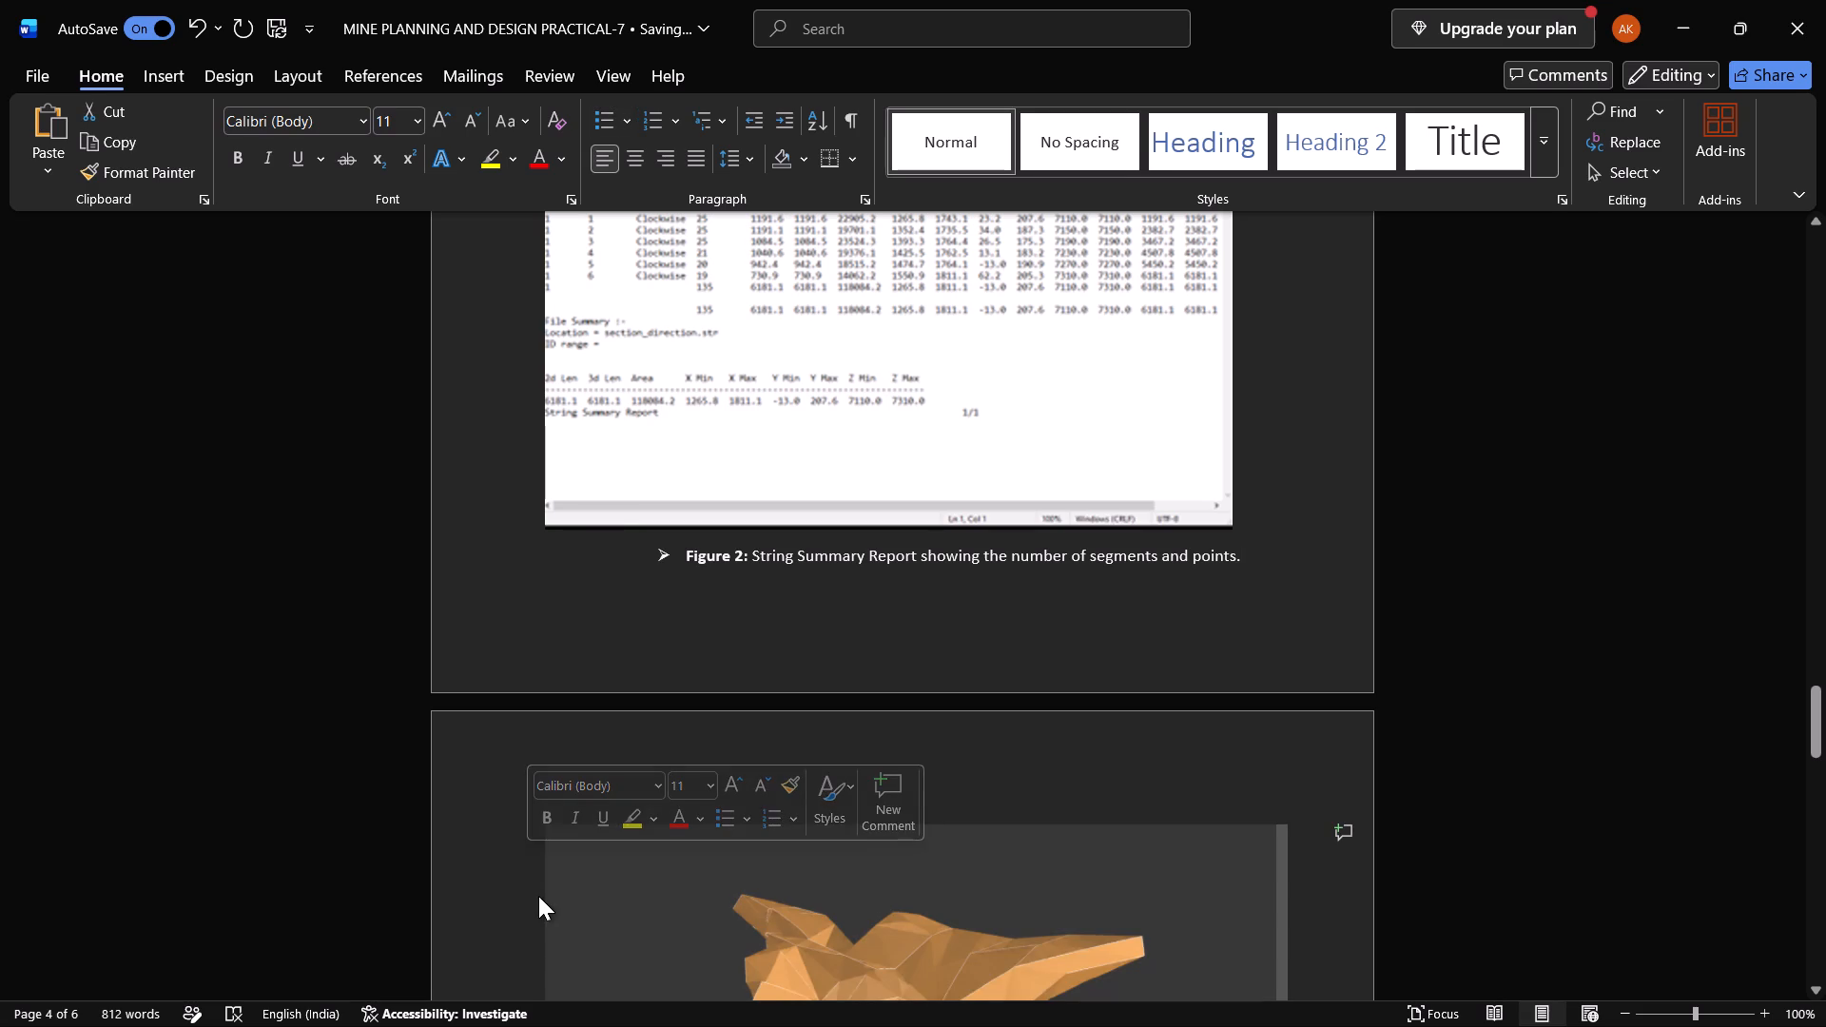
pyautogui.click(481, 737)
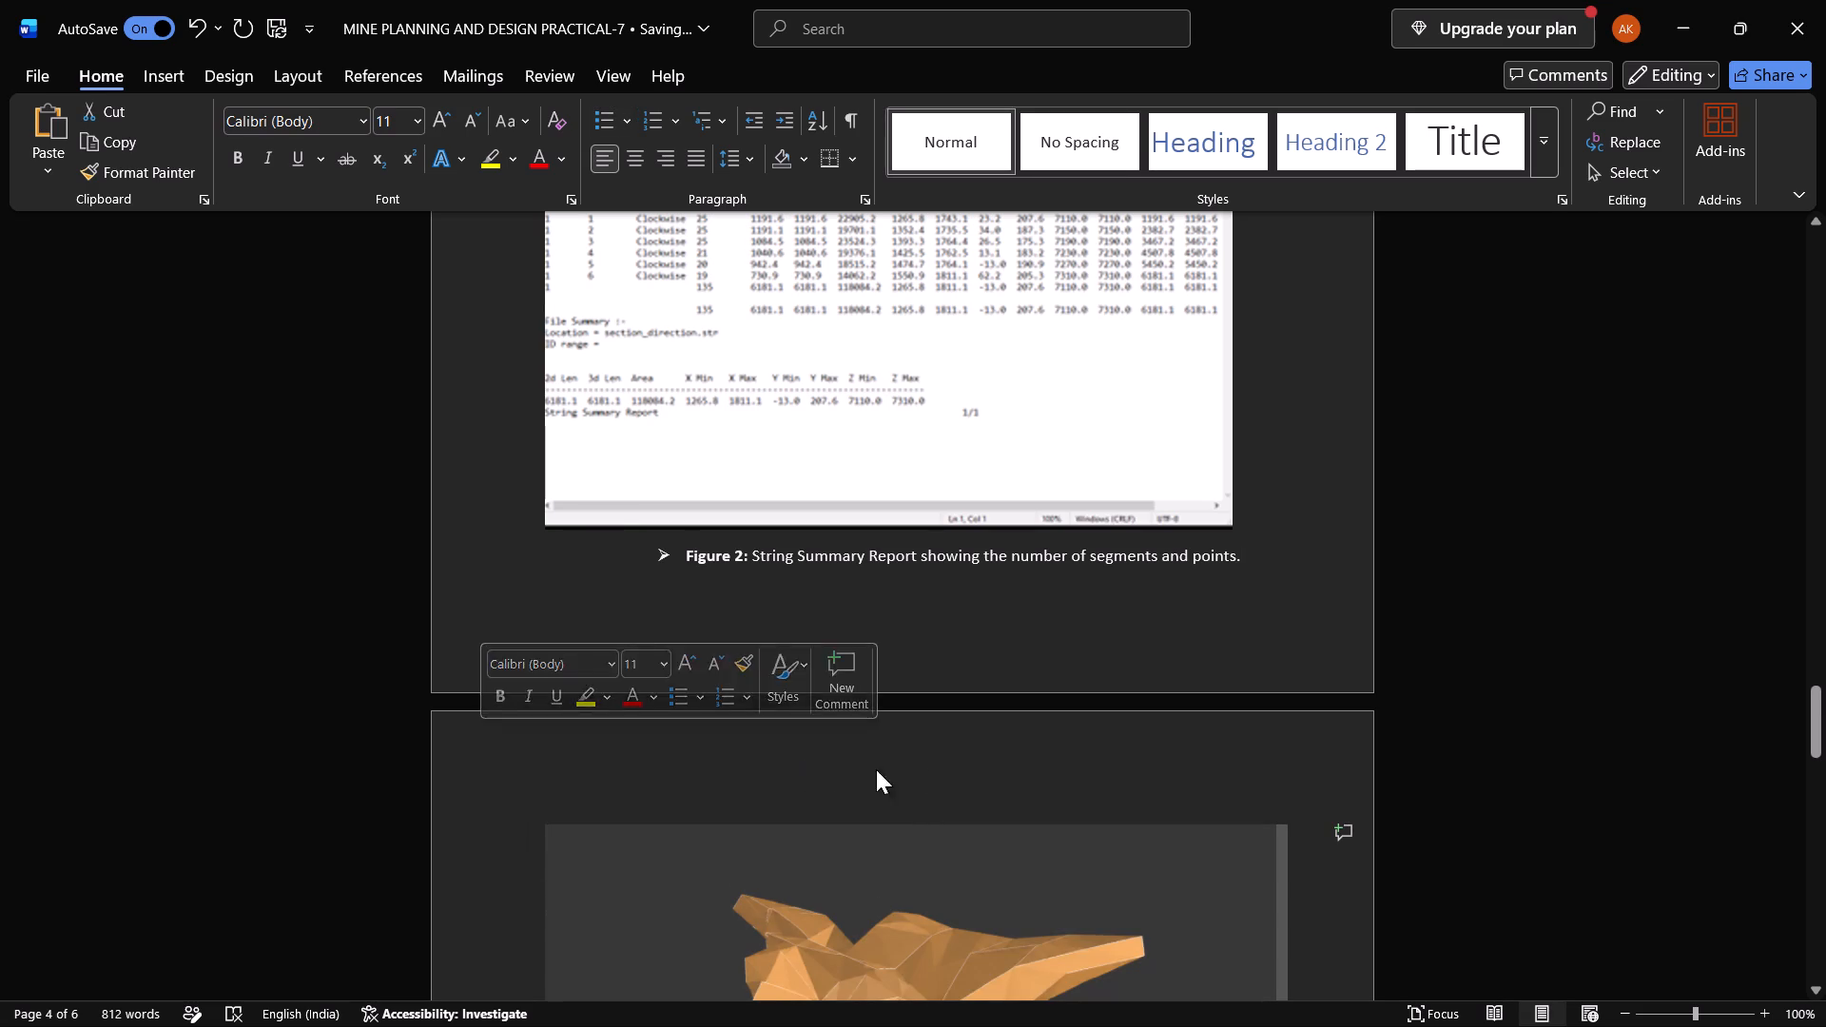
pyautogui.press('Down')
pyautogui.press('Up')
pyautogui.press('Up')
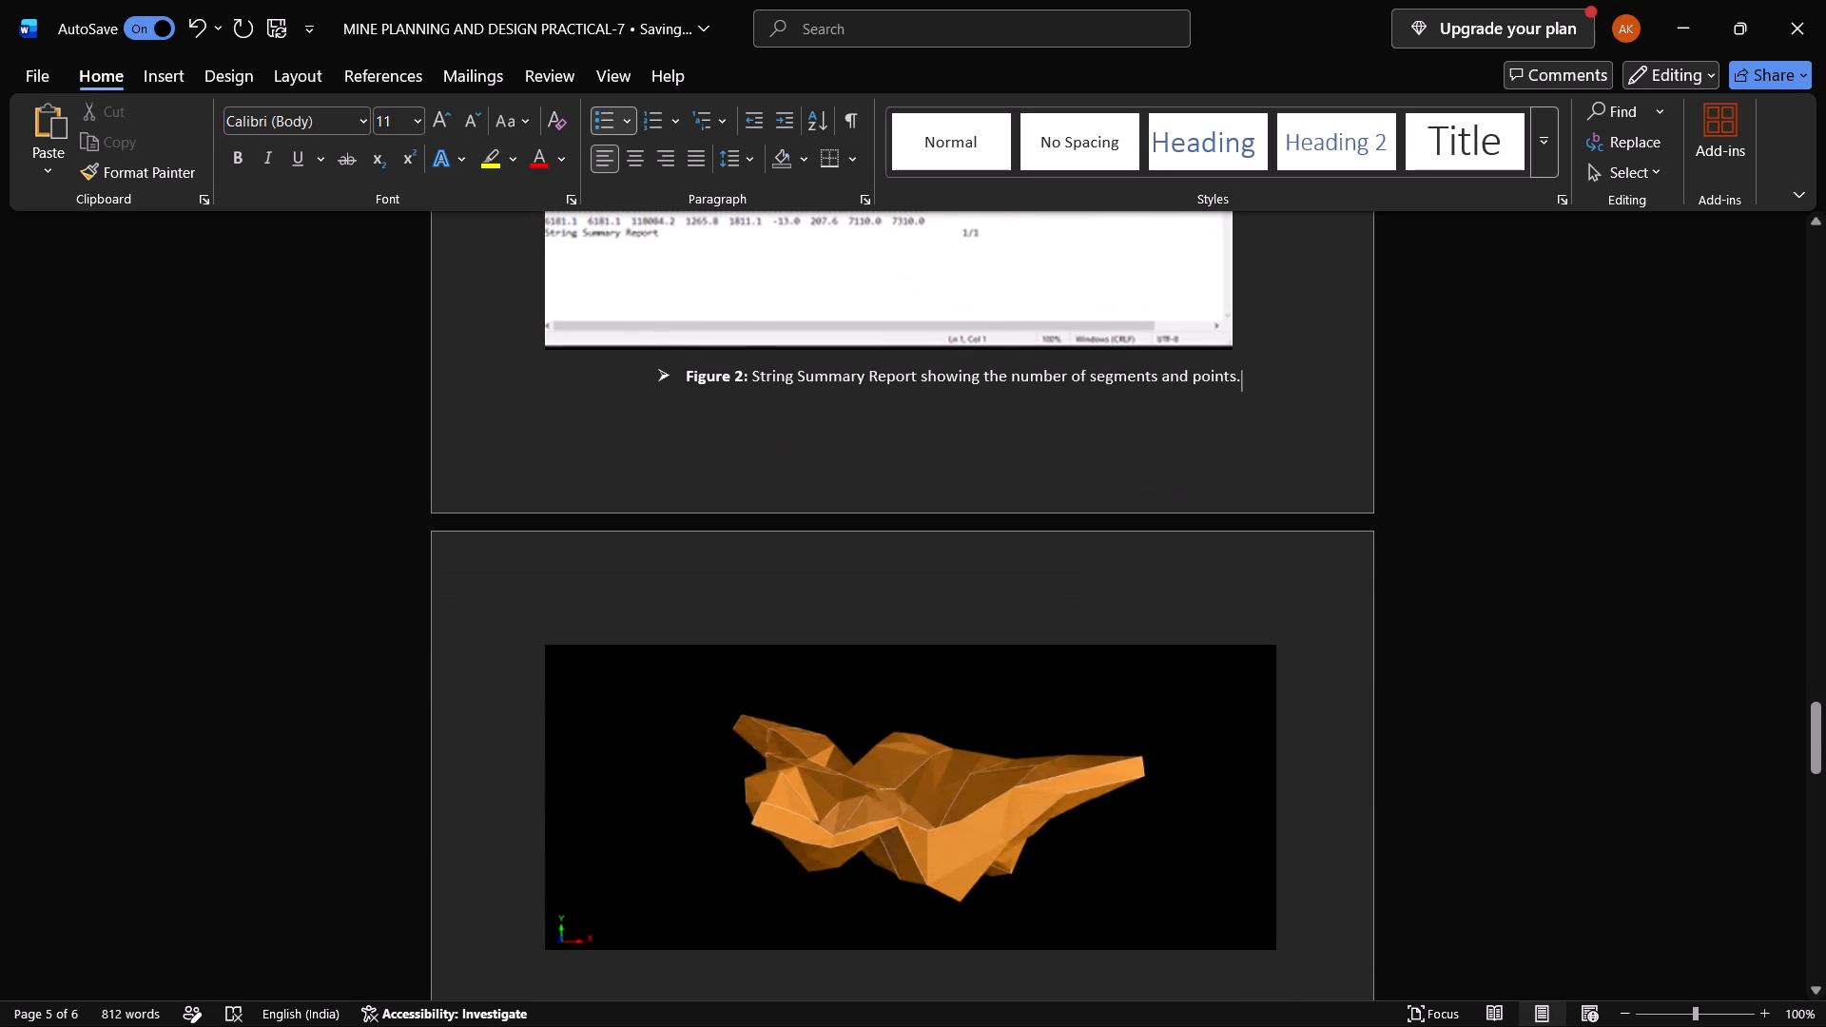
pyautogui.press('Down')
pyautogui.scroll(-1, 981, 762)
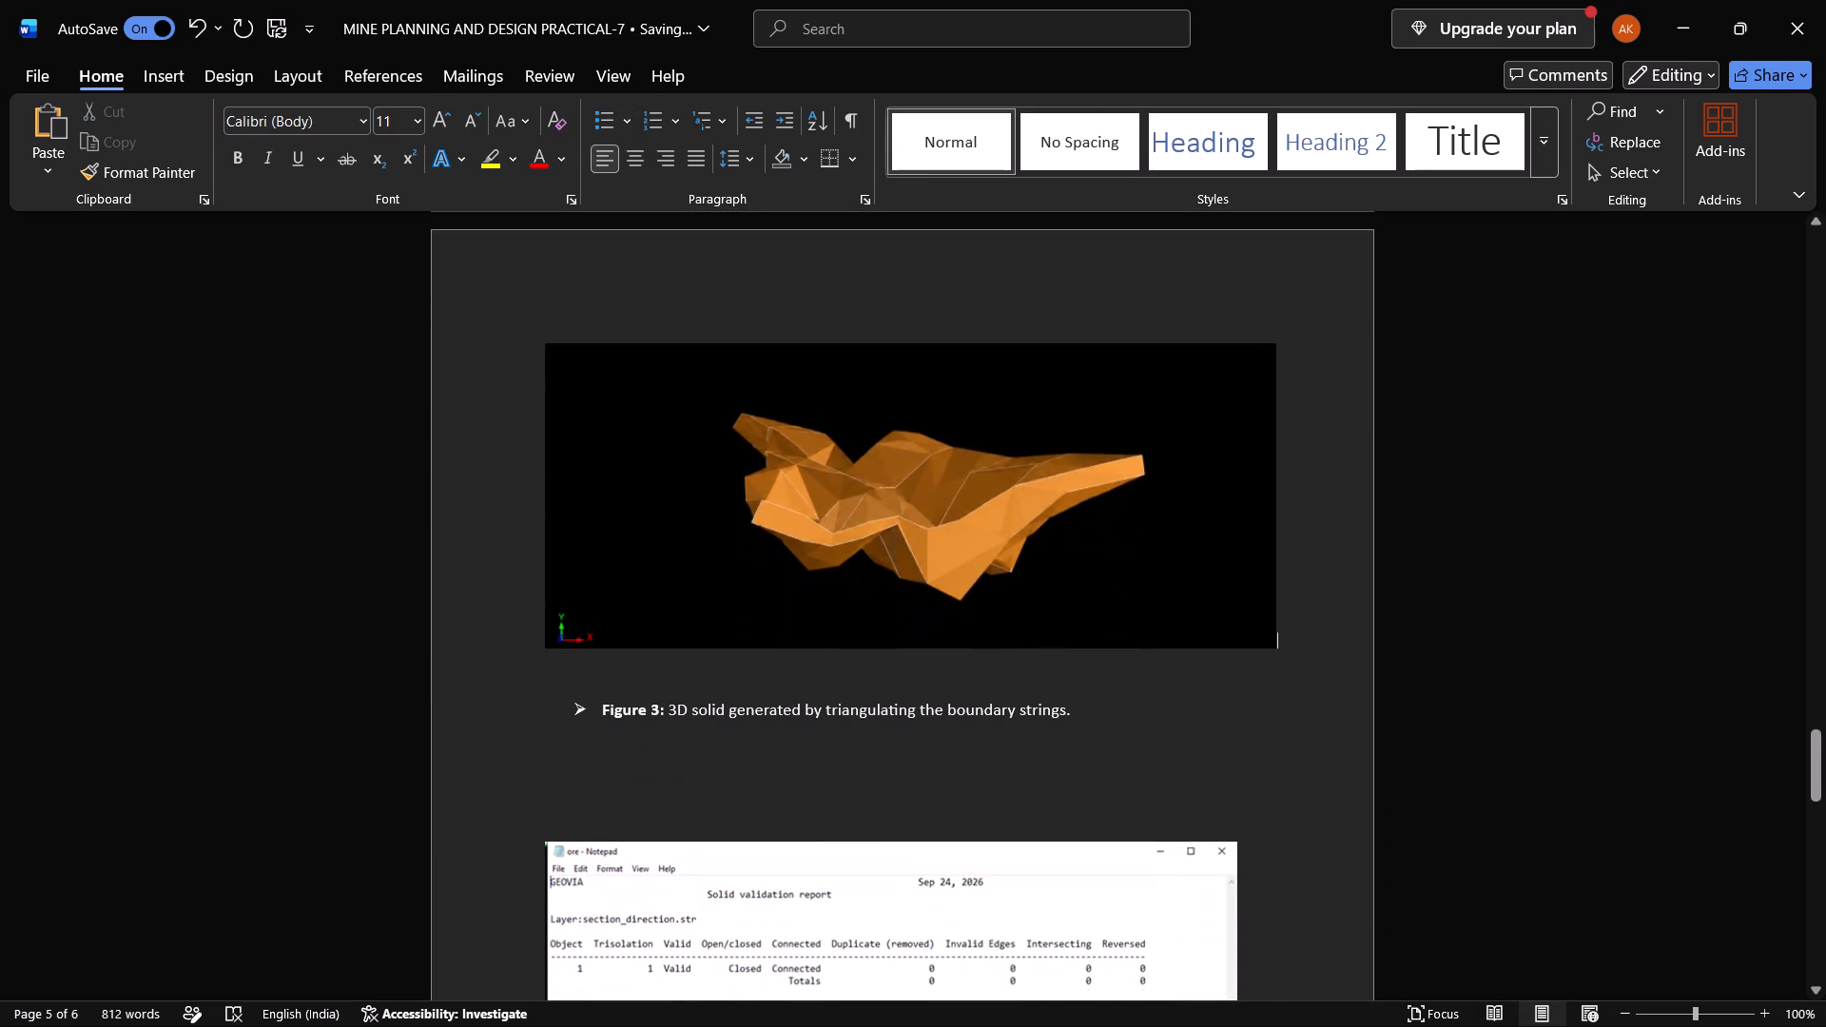
# Increase the height of the 3D solid picture at the start of its page, keeping its width, and try to move it slightly higher.
pyautogui.scroll(-1, 981, 762)
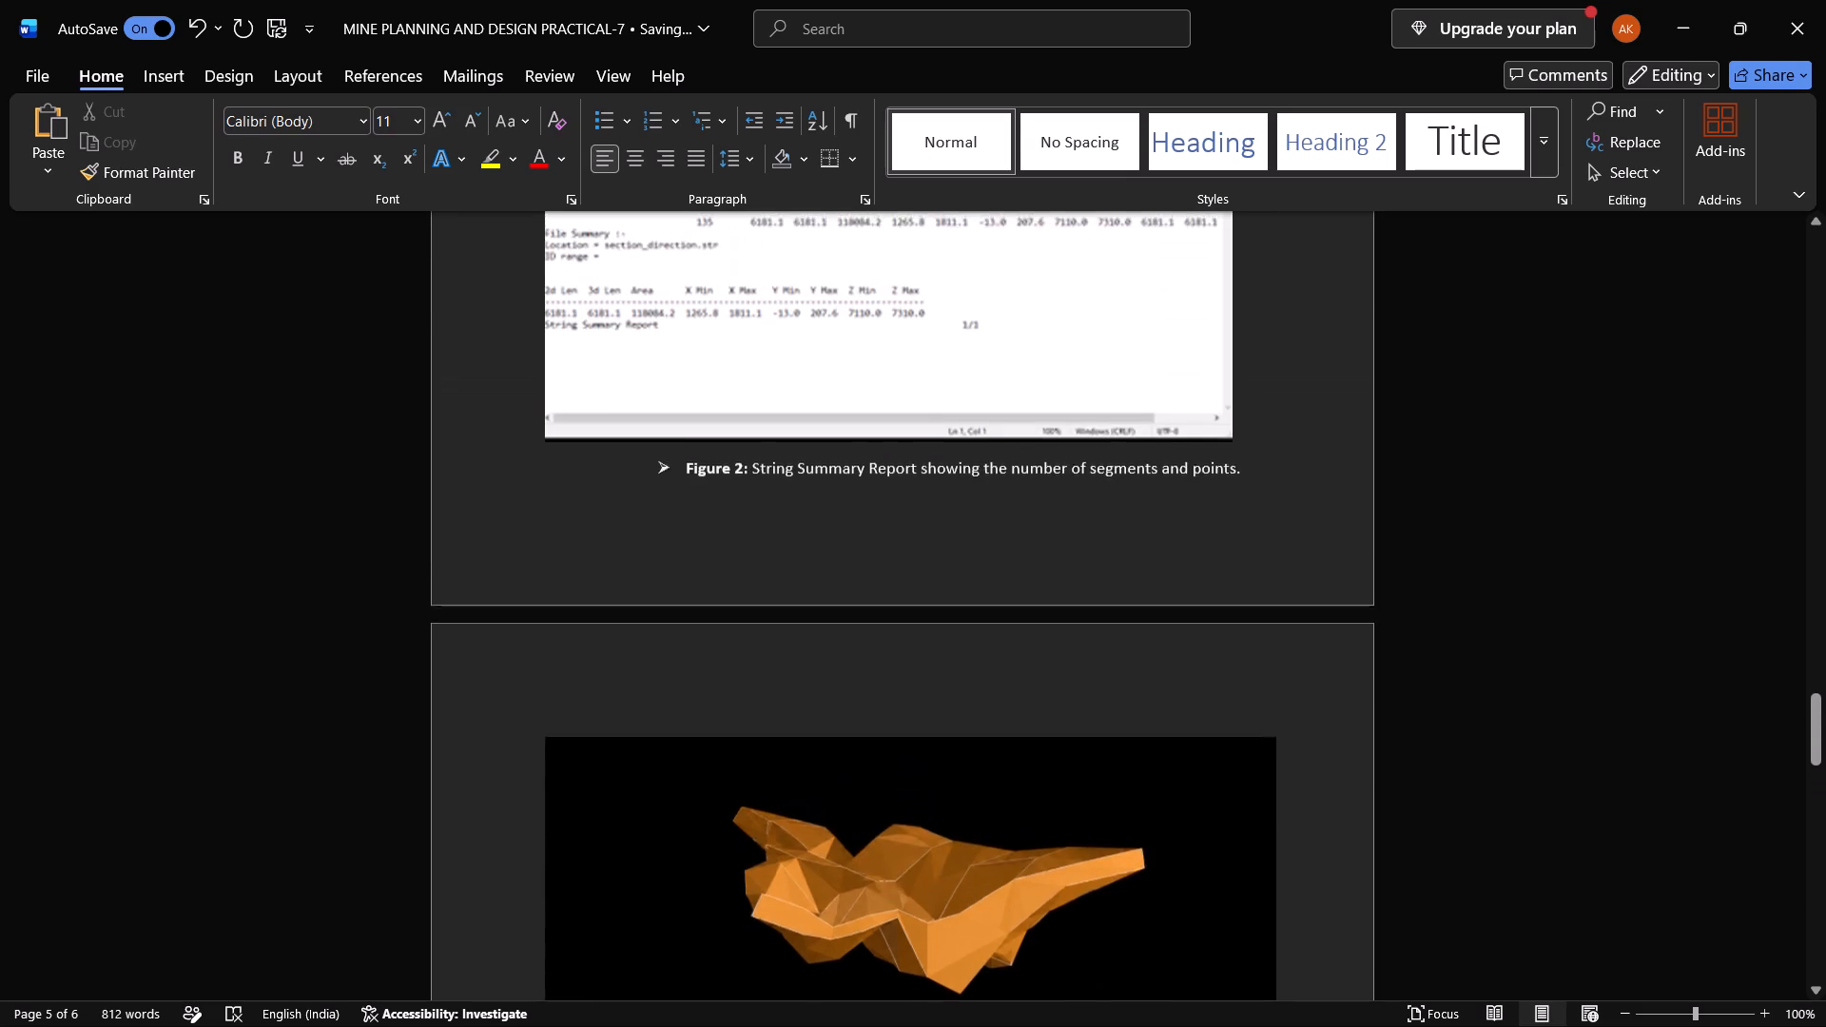
pyautogui.click(682, 677)
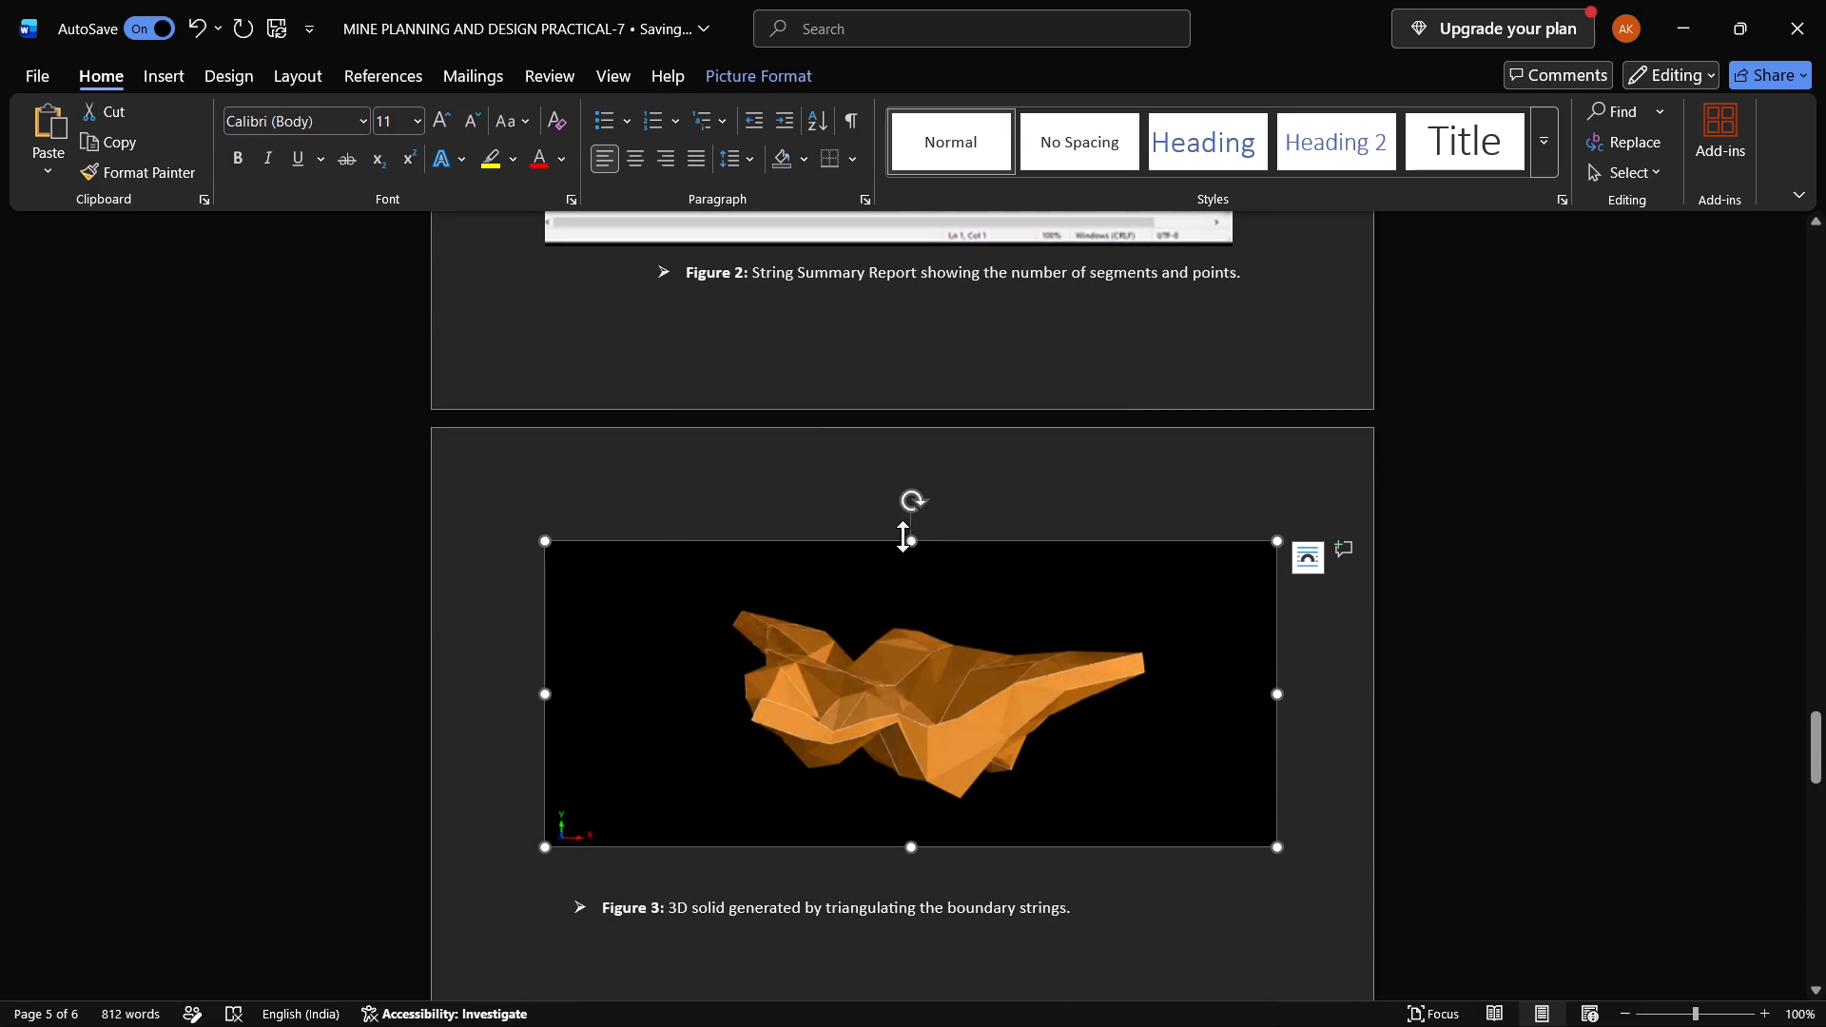
pyautogui.moveTo(903, 536); pyautogui.dragTo(900, 494)
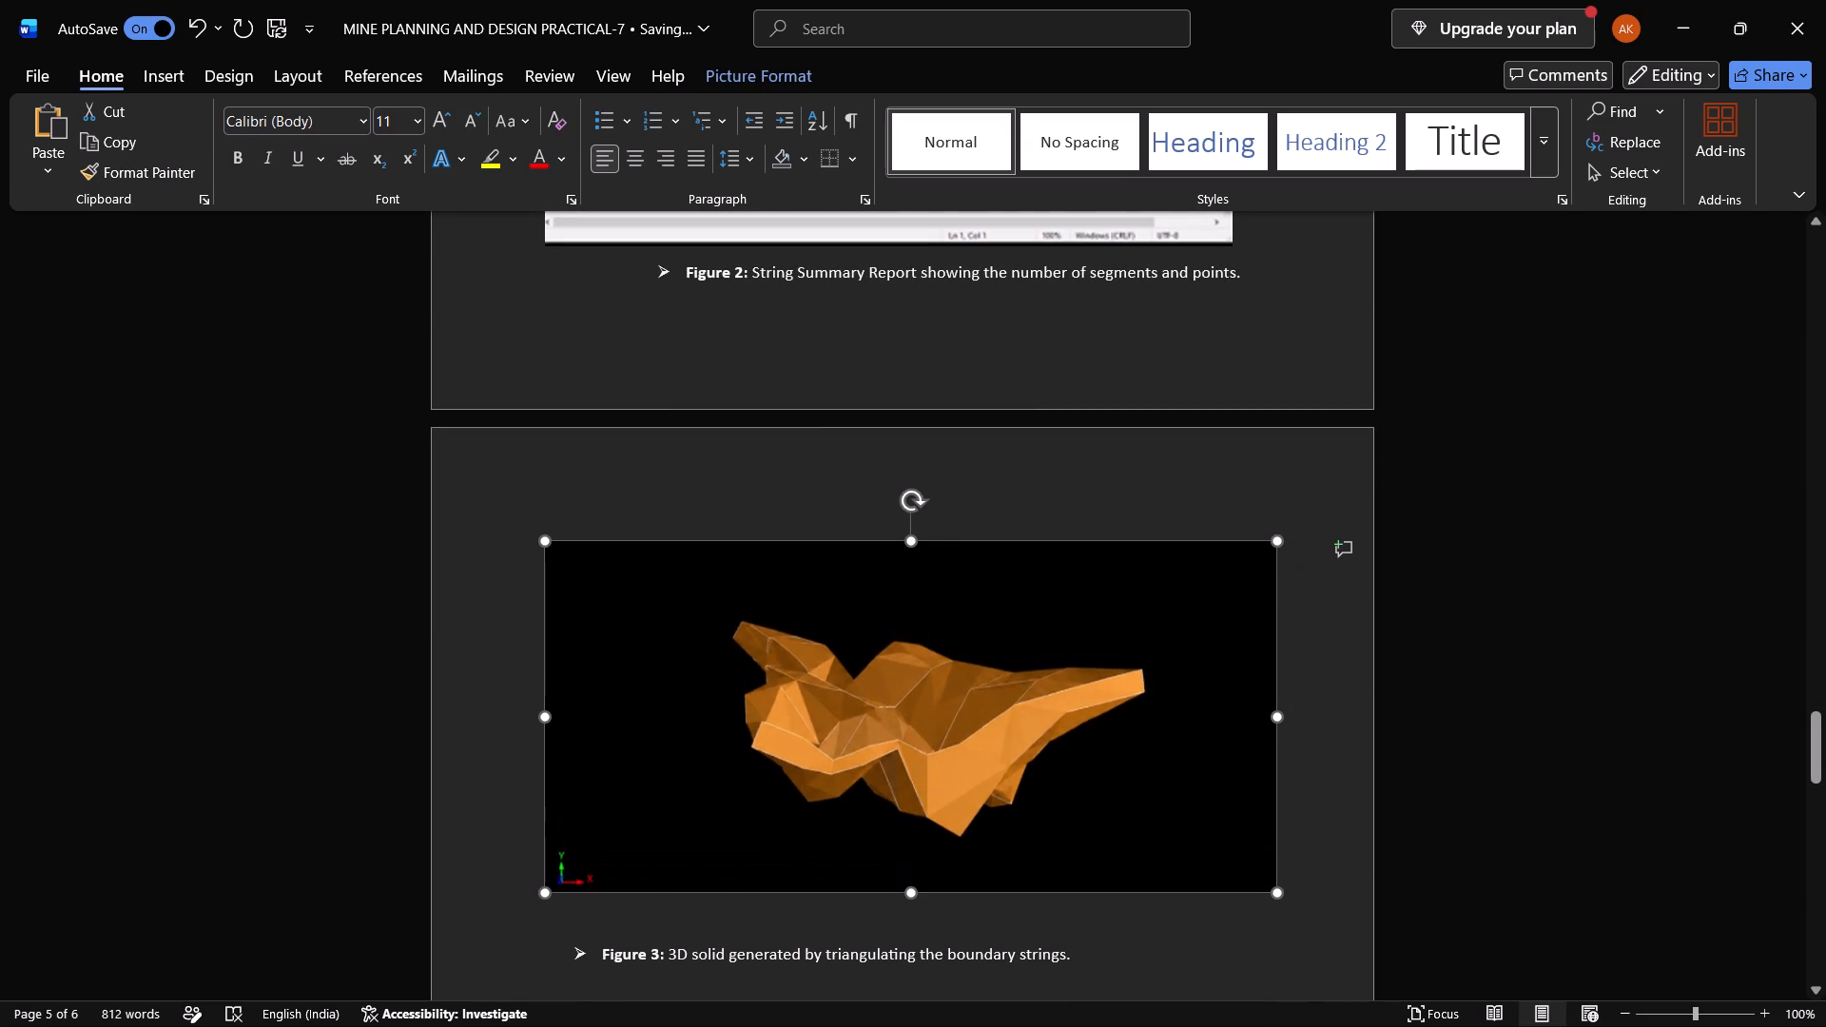
pyautogui.moveTo(900, 494); pyautogui.dragTo(895, 479)
pyautogui.moveTo(874, 699); pyautogui.dragTo(872, 671)
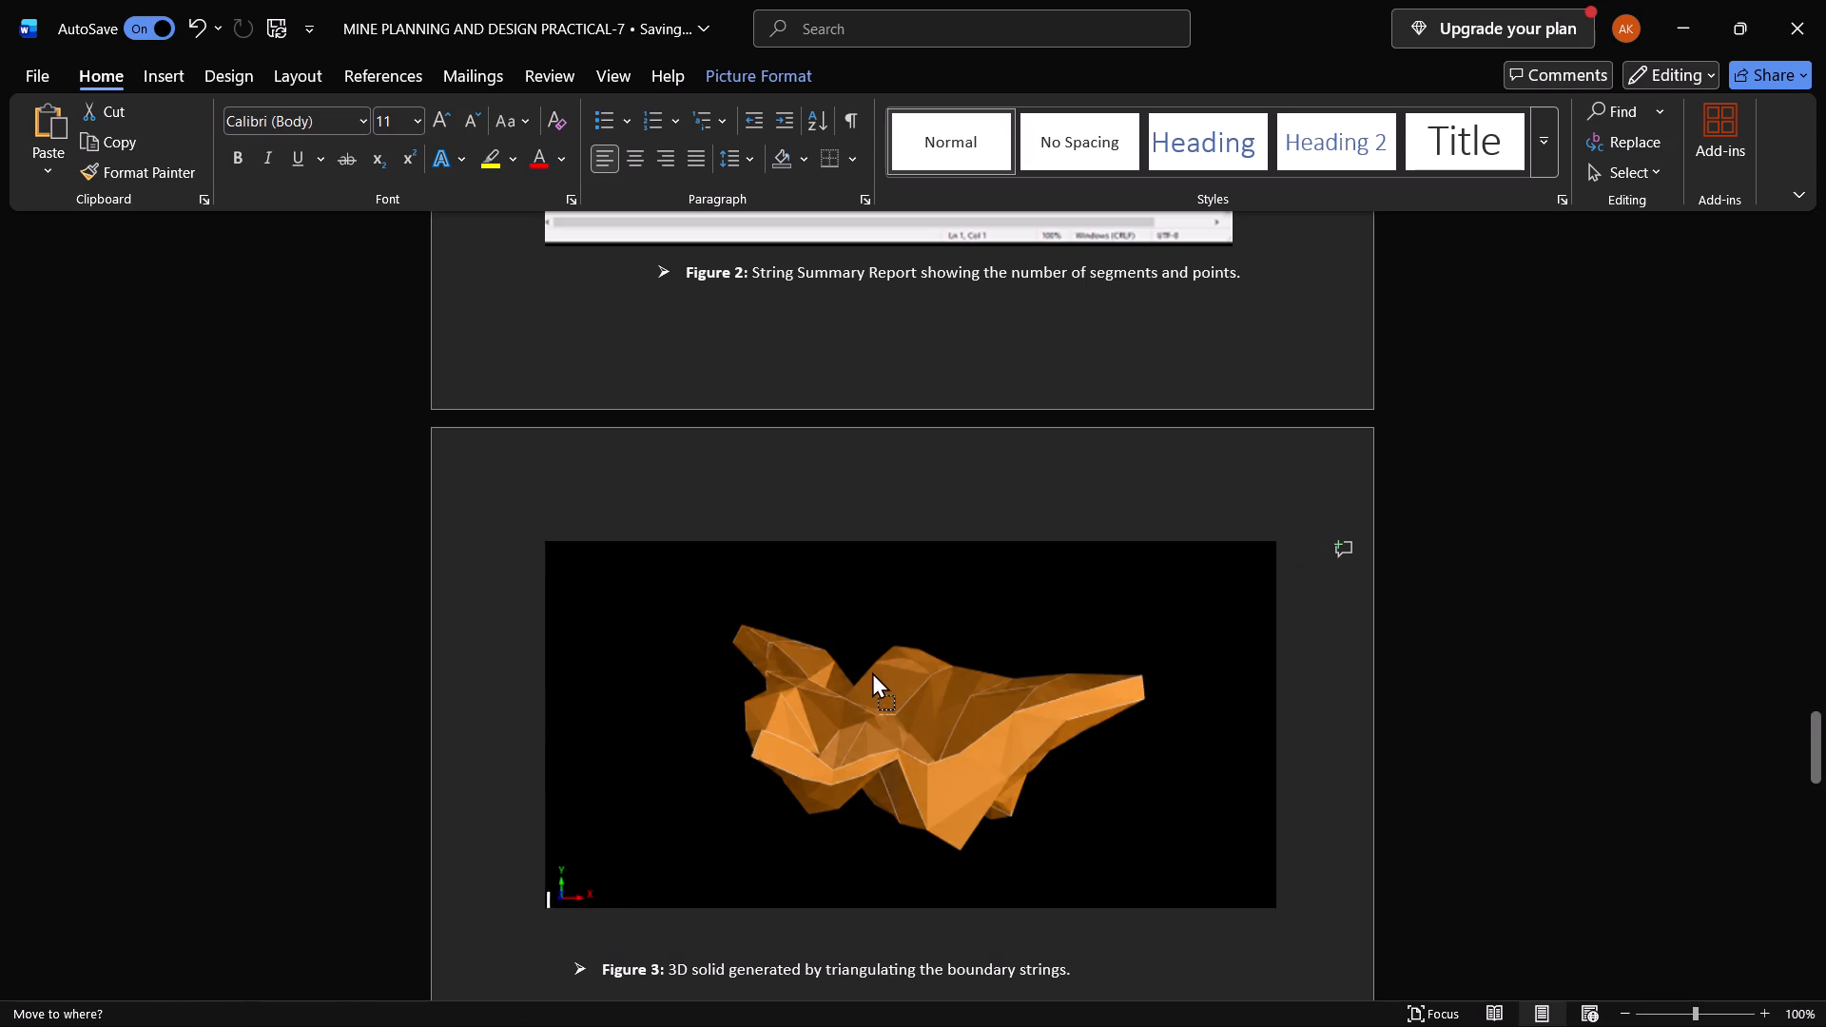
pyautogui.moveTo(872, 671); pyautogui.dragTo(872, 661)
pyautogui.moveTo(872, 661); pyautogui.dragTo(868, 645)
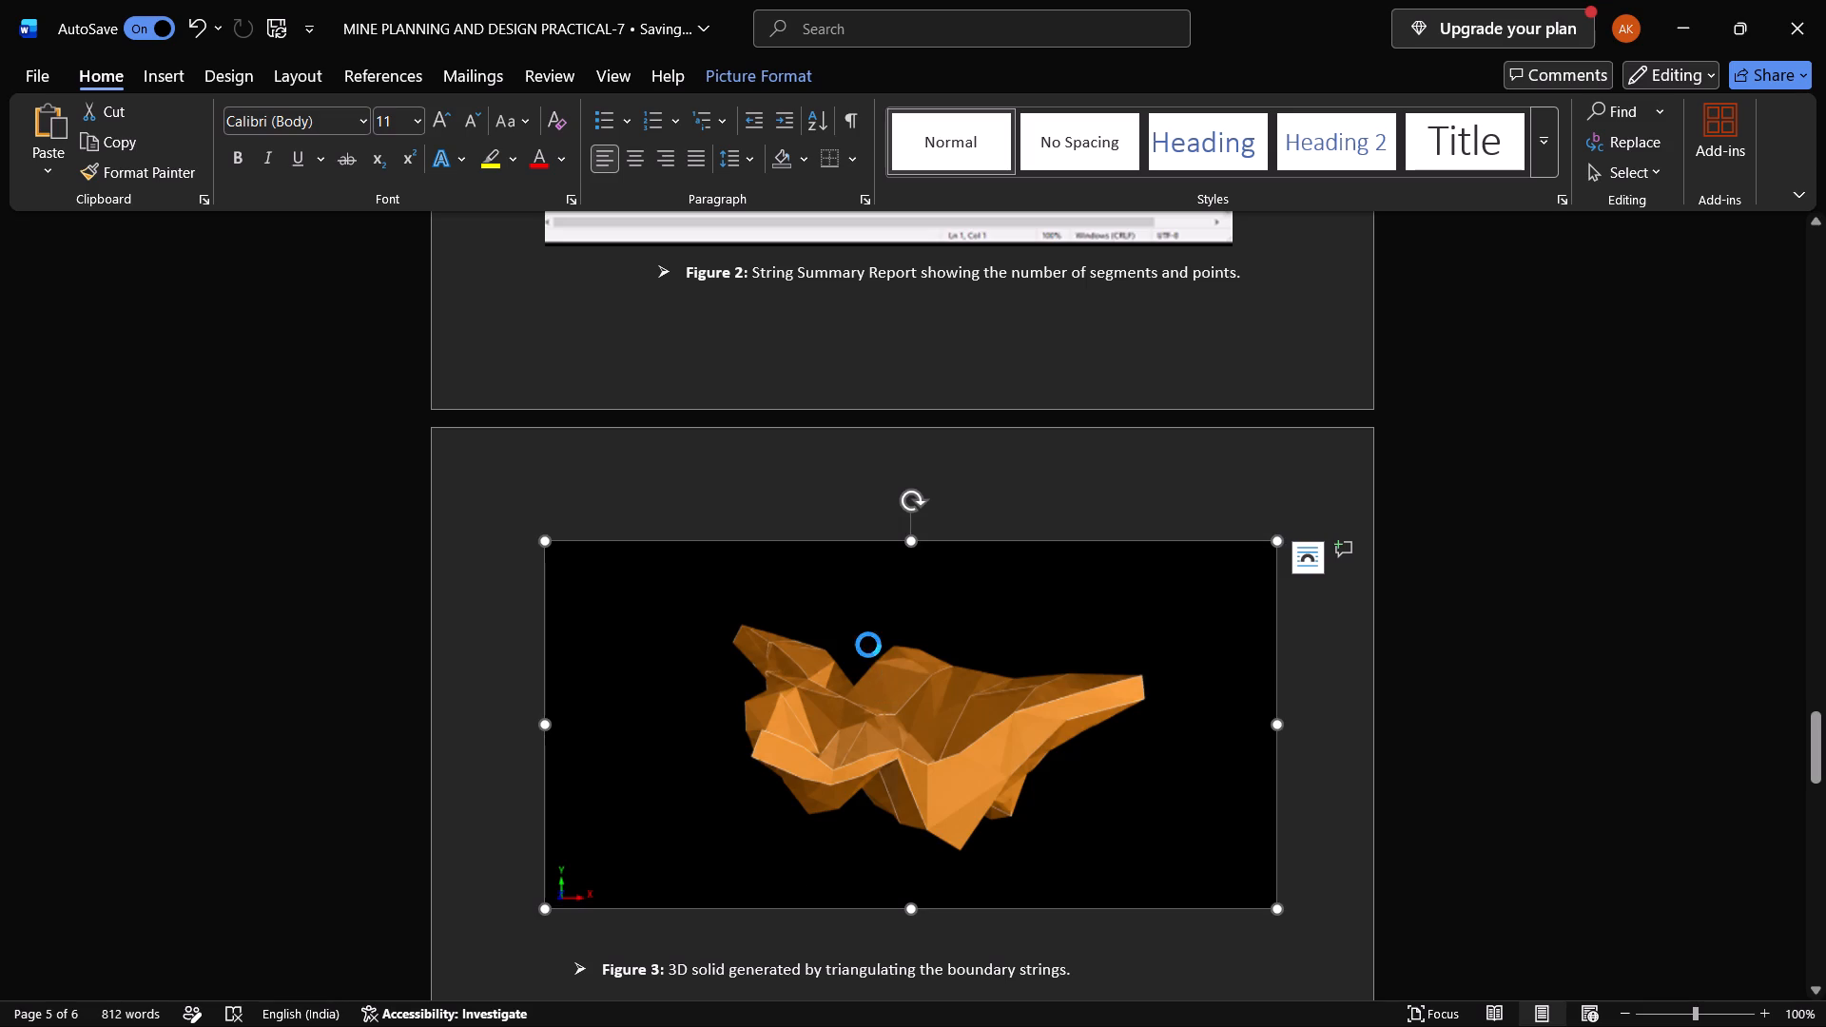
pyautogui.moveTo(868, 645); pyautogui.dragTo(839, 557)
# Indent the Figure 3 caption bullet beneath the 3D solid picture to line up with the Figure 2 caption bullet.
pyautogui.moveTo(581, 974); pyautogui.dragTo(572, 974)
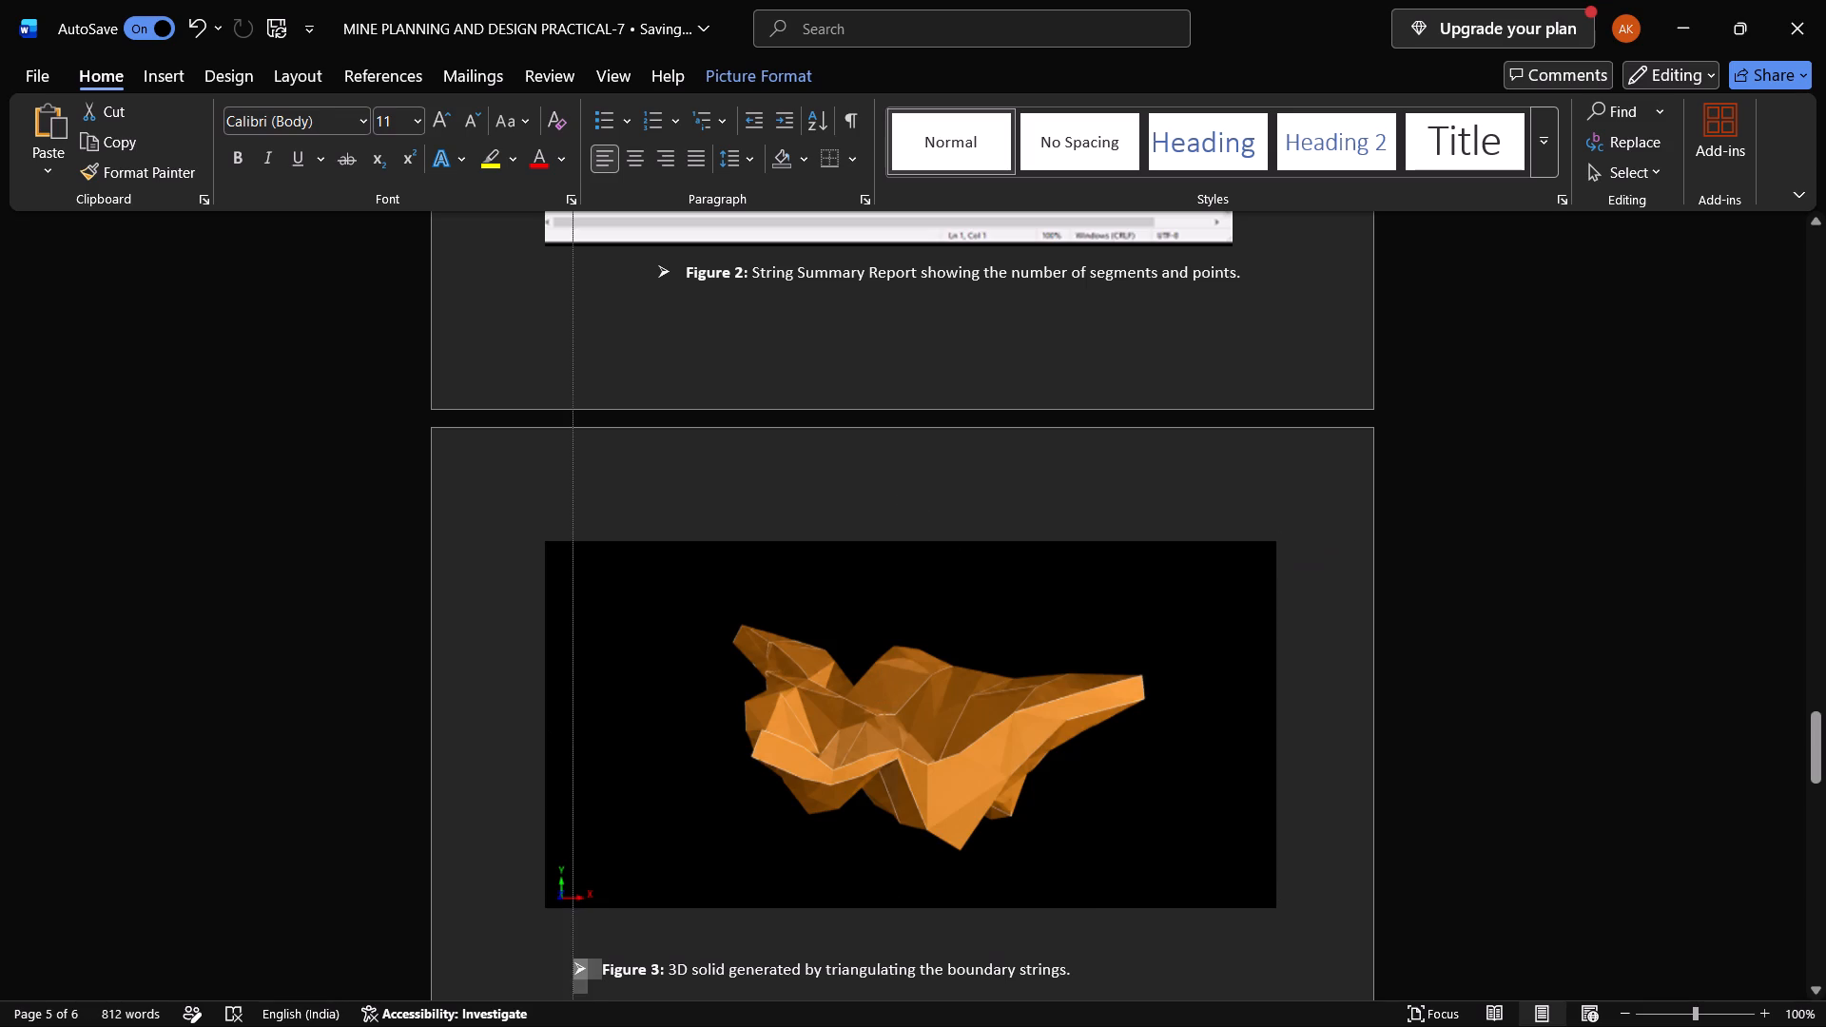
pyautogui.moveTo(572, 974); pyautogui.dragTo(572, 976)
pyautogui.moveTo(584, 972); pyautogui.dragTo(618, 966)
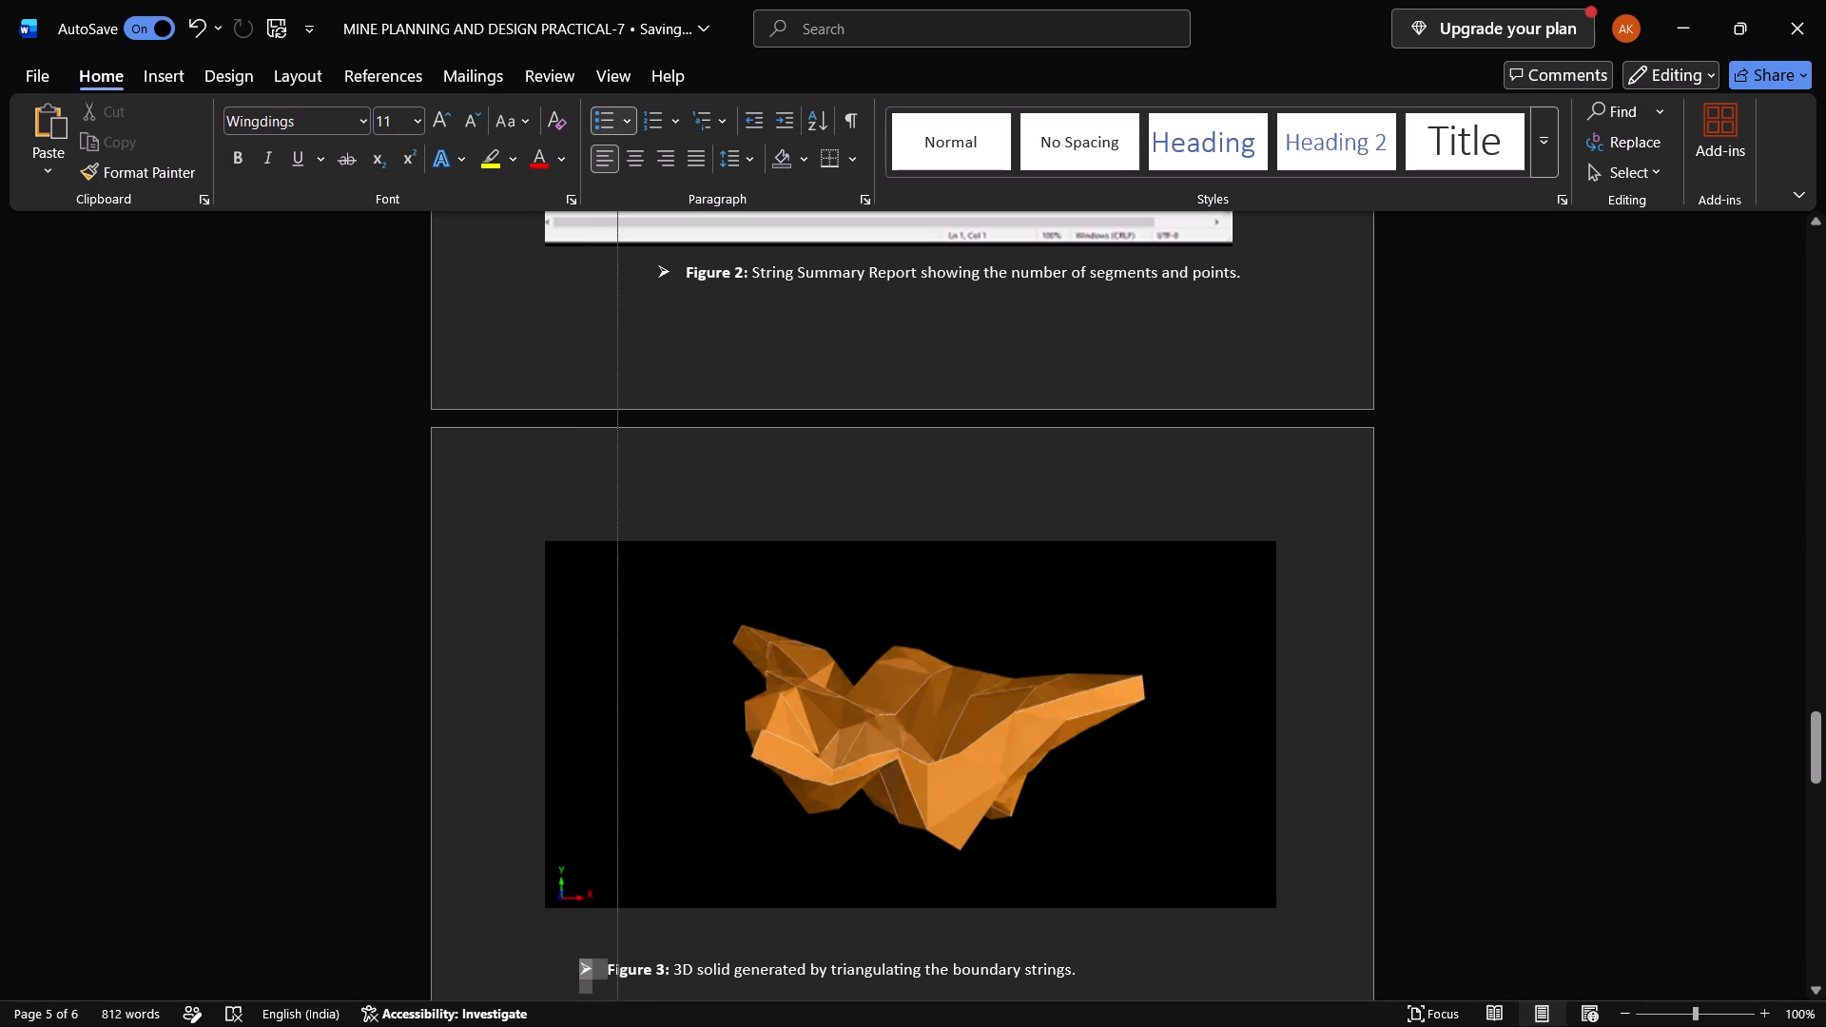
pyautogui.moveTo(618, 966); pyautogui.dragTo(655, 966)
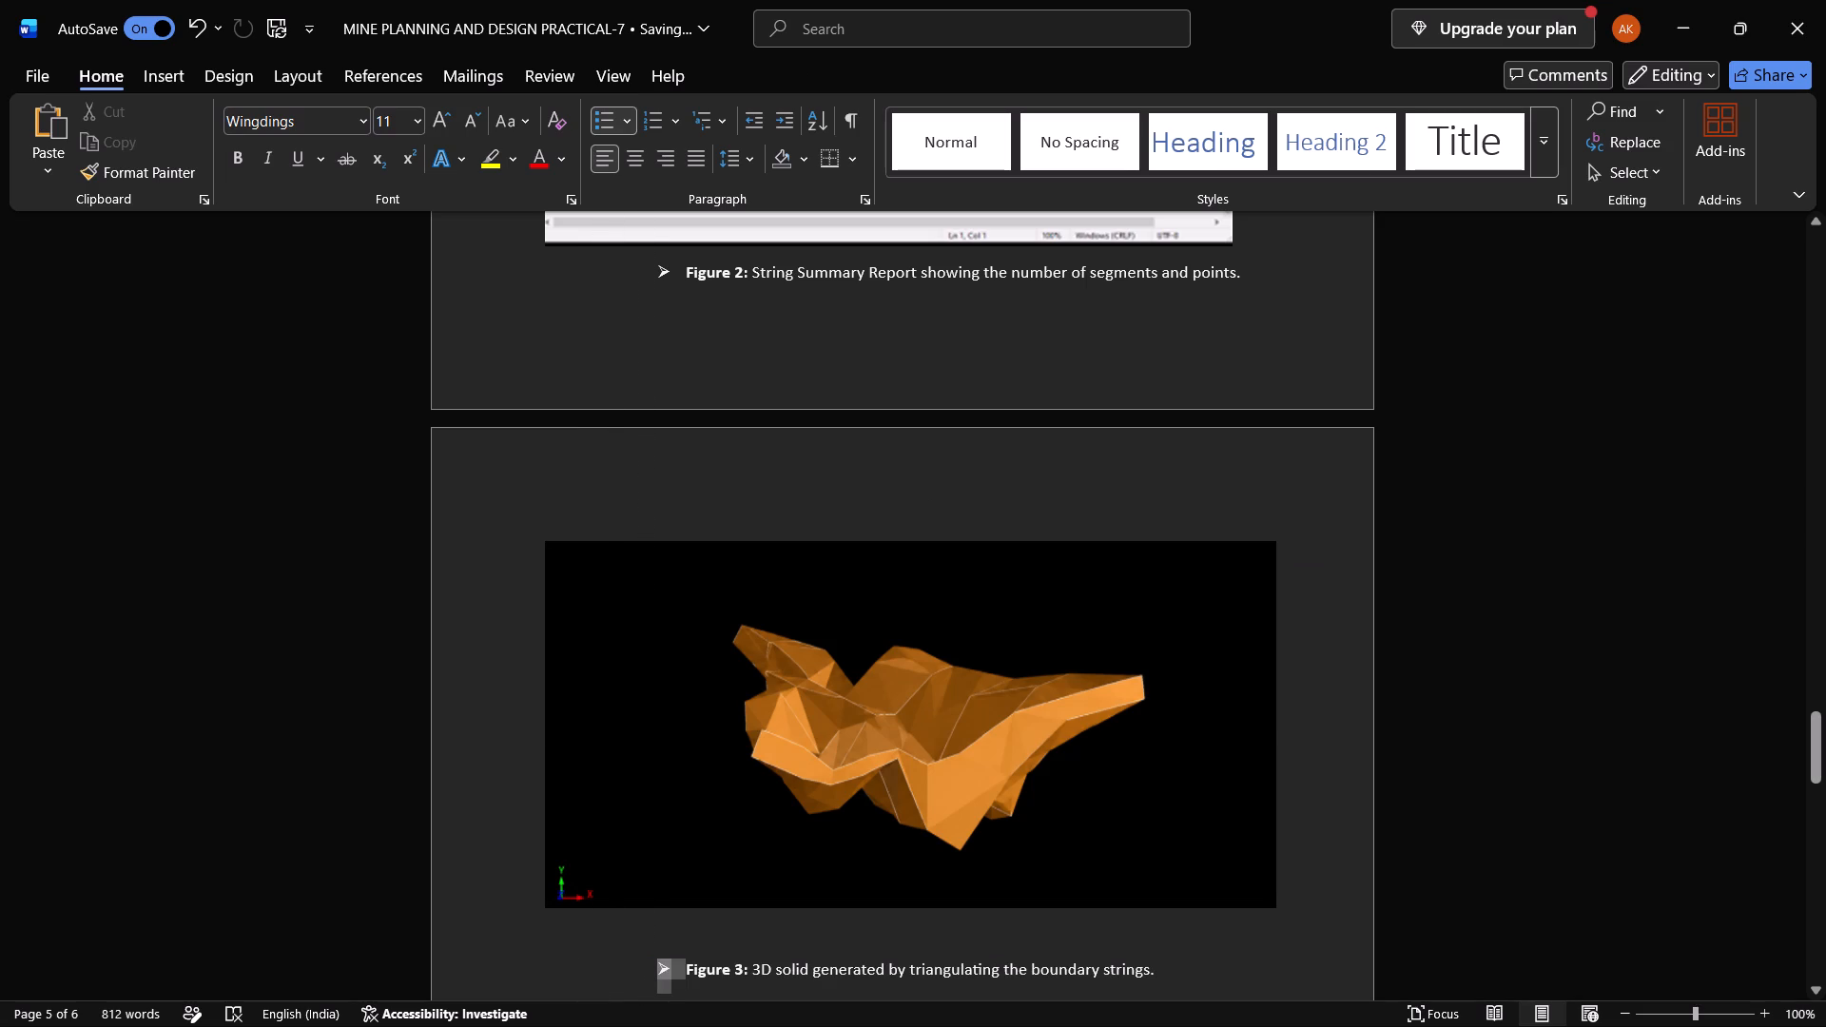
# Examine how the Solid Validation Report picture and its Figure 4 caption are placed across the page break.
pyautogui.scroll(-4, 655, 966)
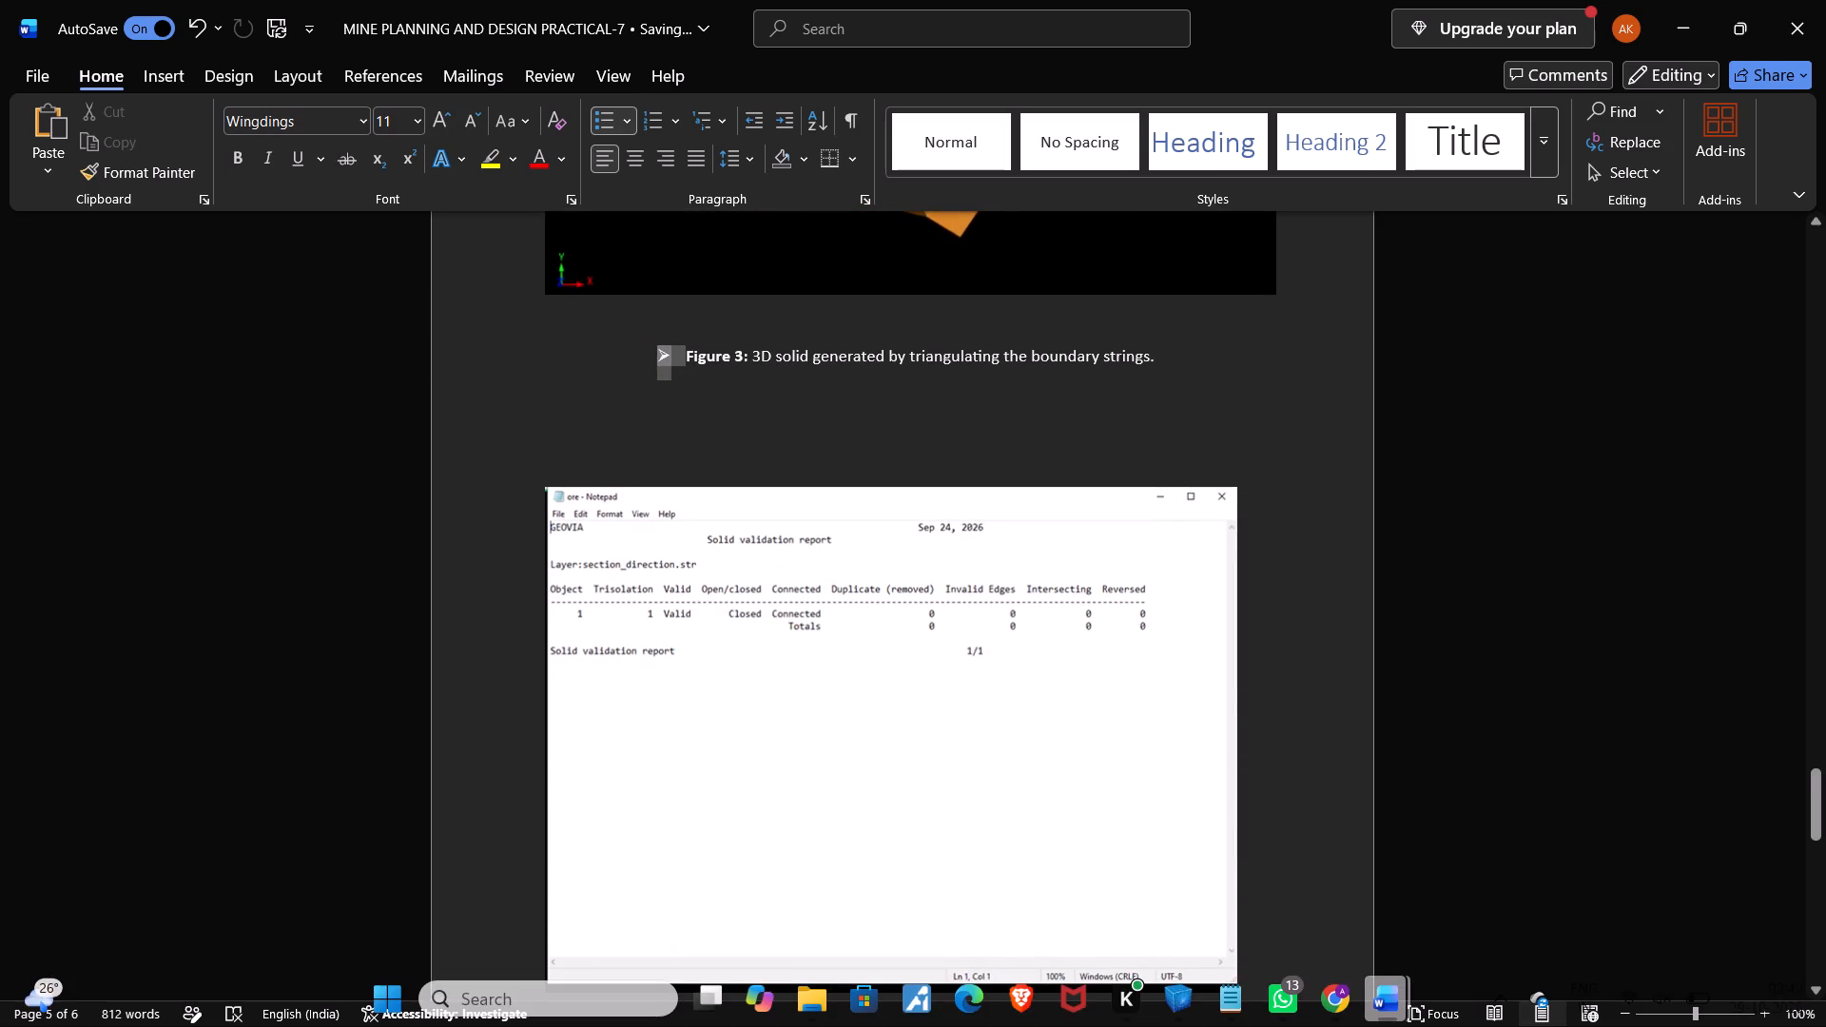
pyautogui.scroll(2, 767, 671)
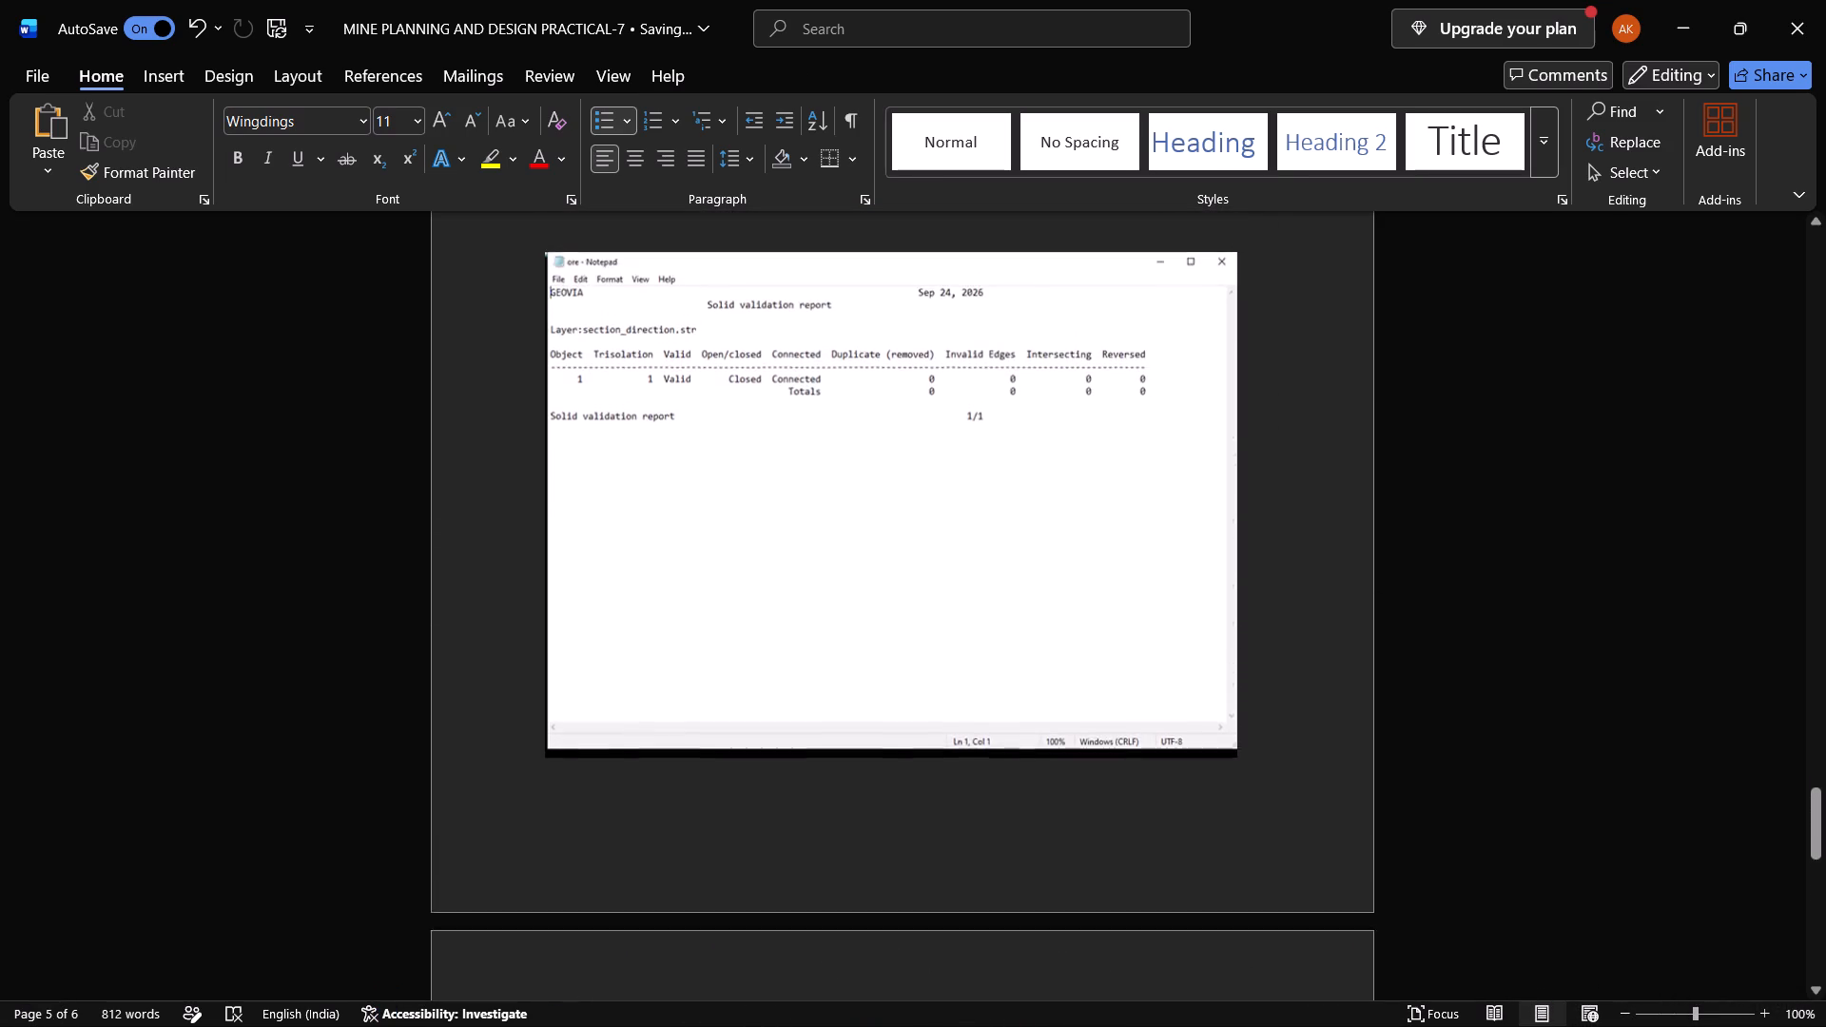
pyautogui.scroll(1, 767, 671)
pyautogui.scroll(-7, 767, 671)
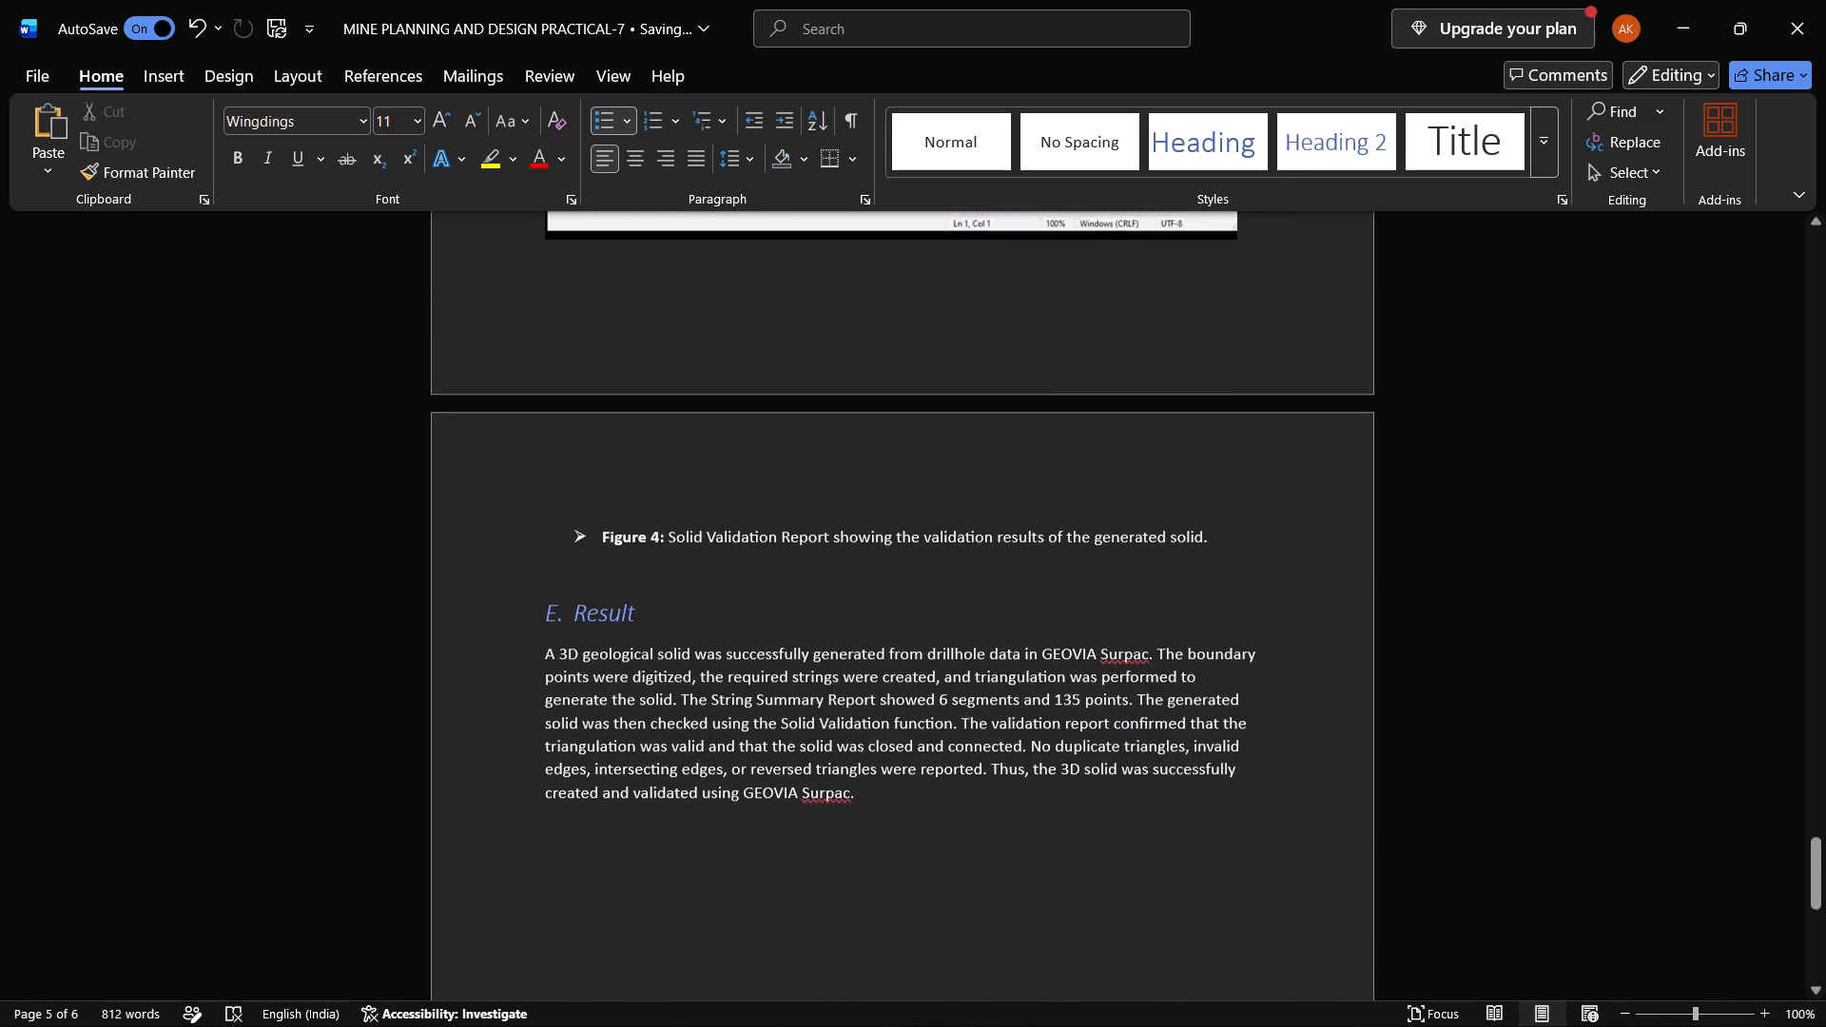
pyautogui.scroll(-1, 767, 671)
pyautogui.click(565, 528)
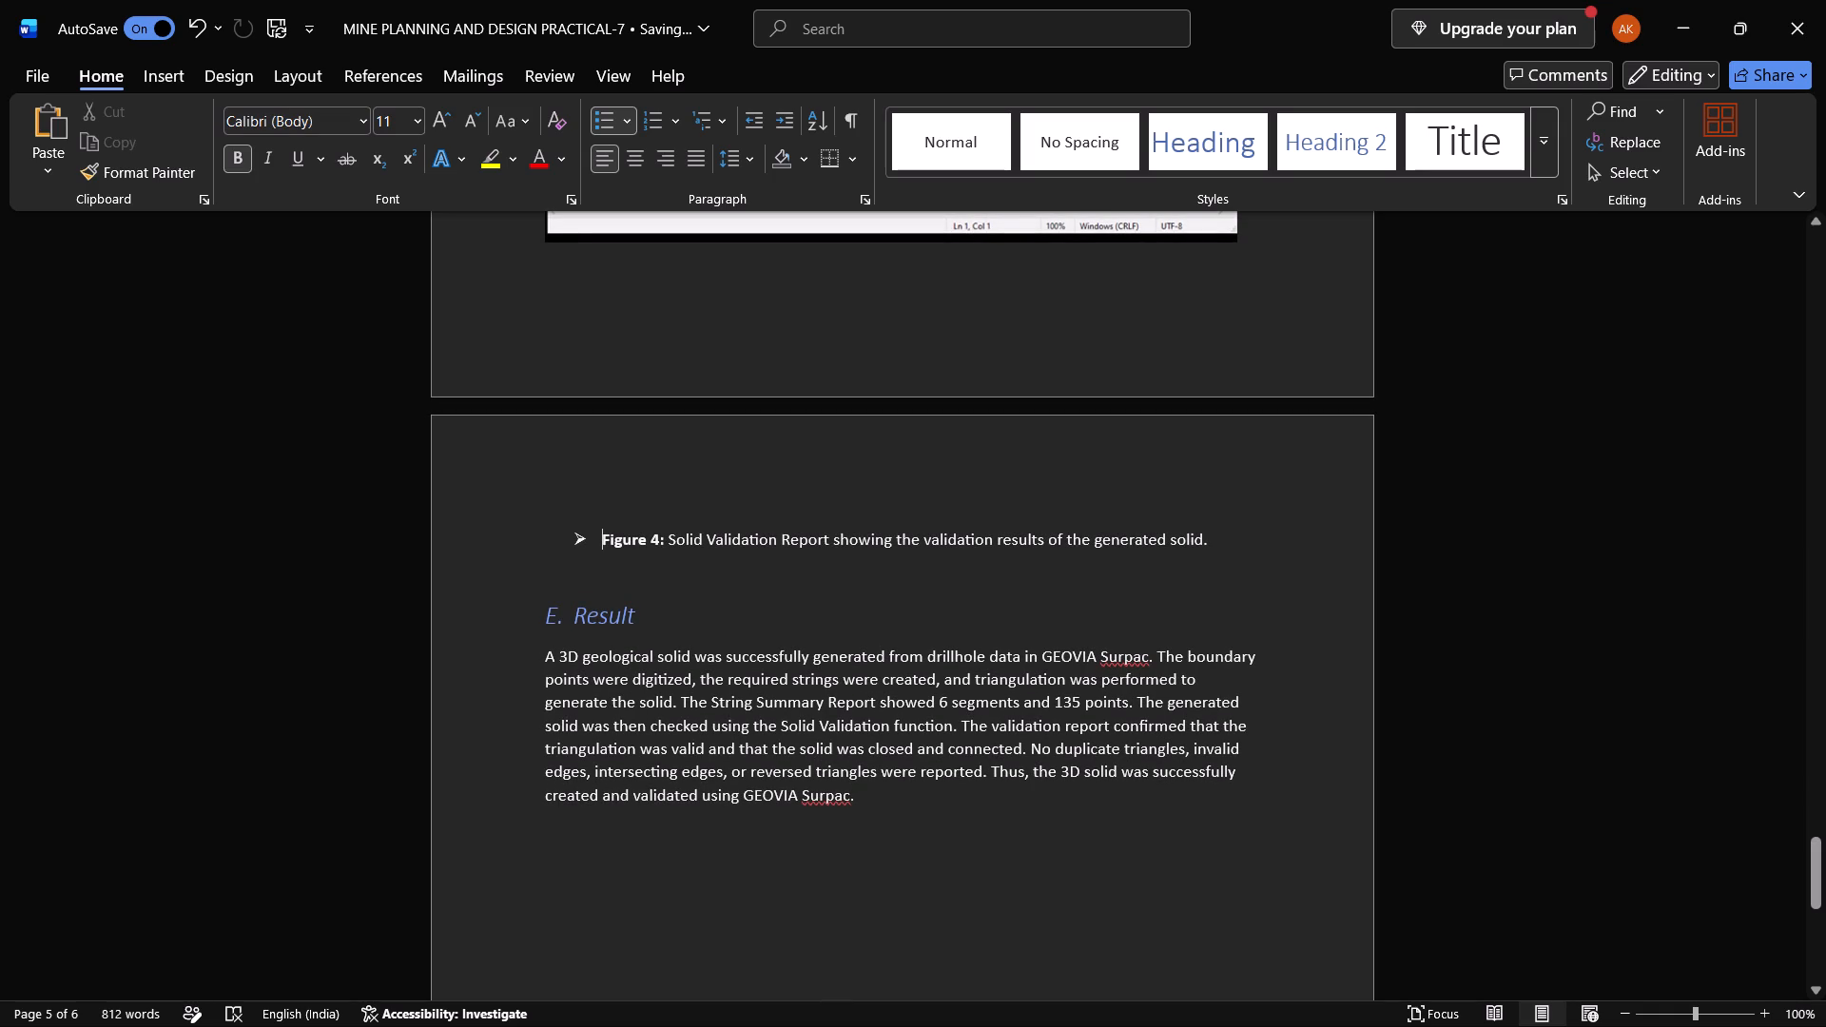
pyautogui.press('Left')
pyautogui.press('Left')
pyautogui.press('Right')
pyautogui.press('Right')
pyautogui.press('Up')
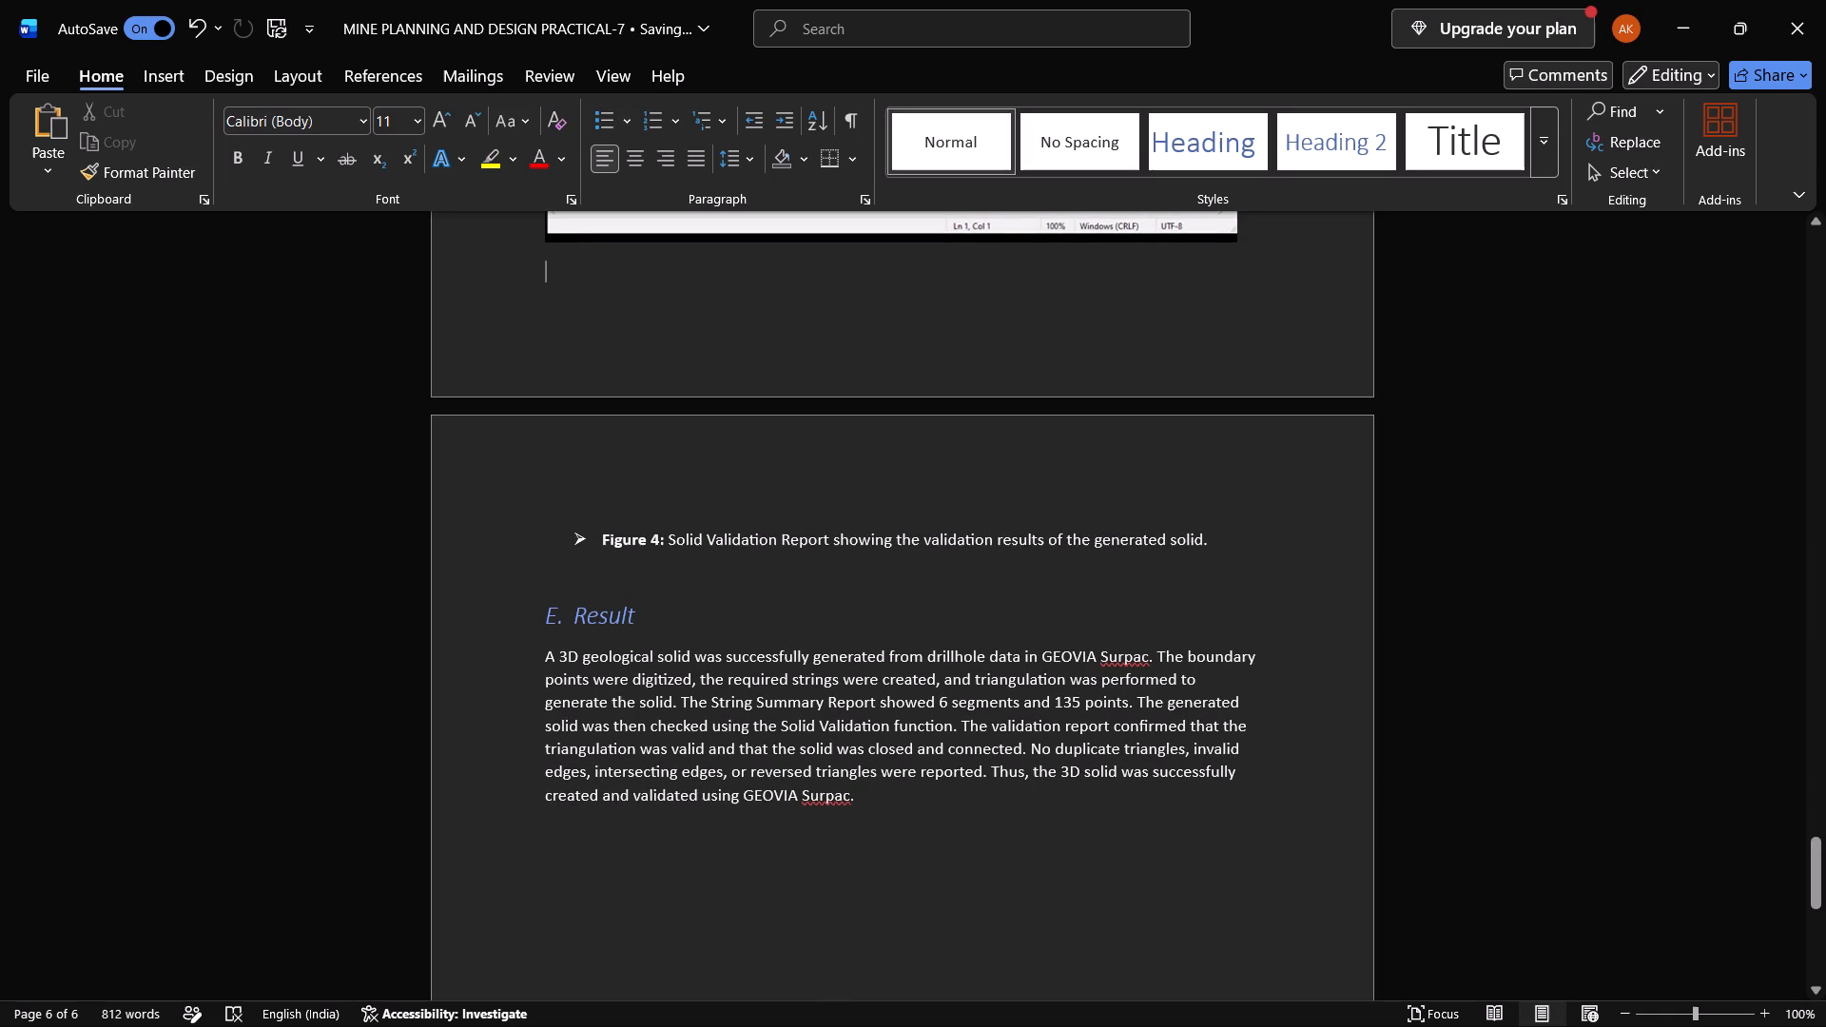
pyautogui.scroll(3, 565, 528)
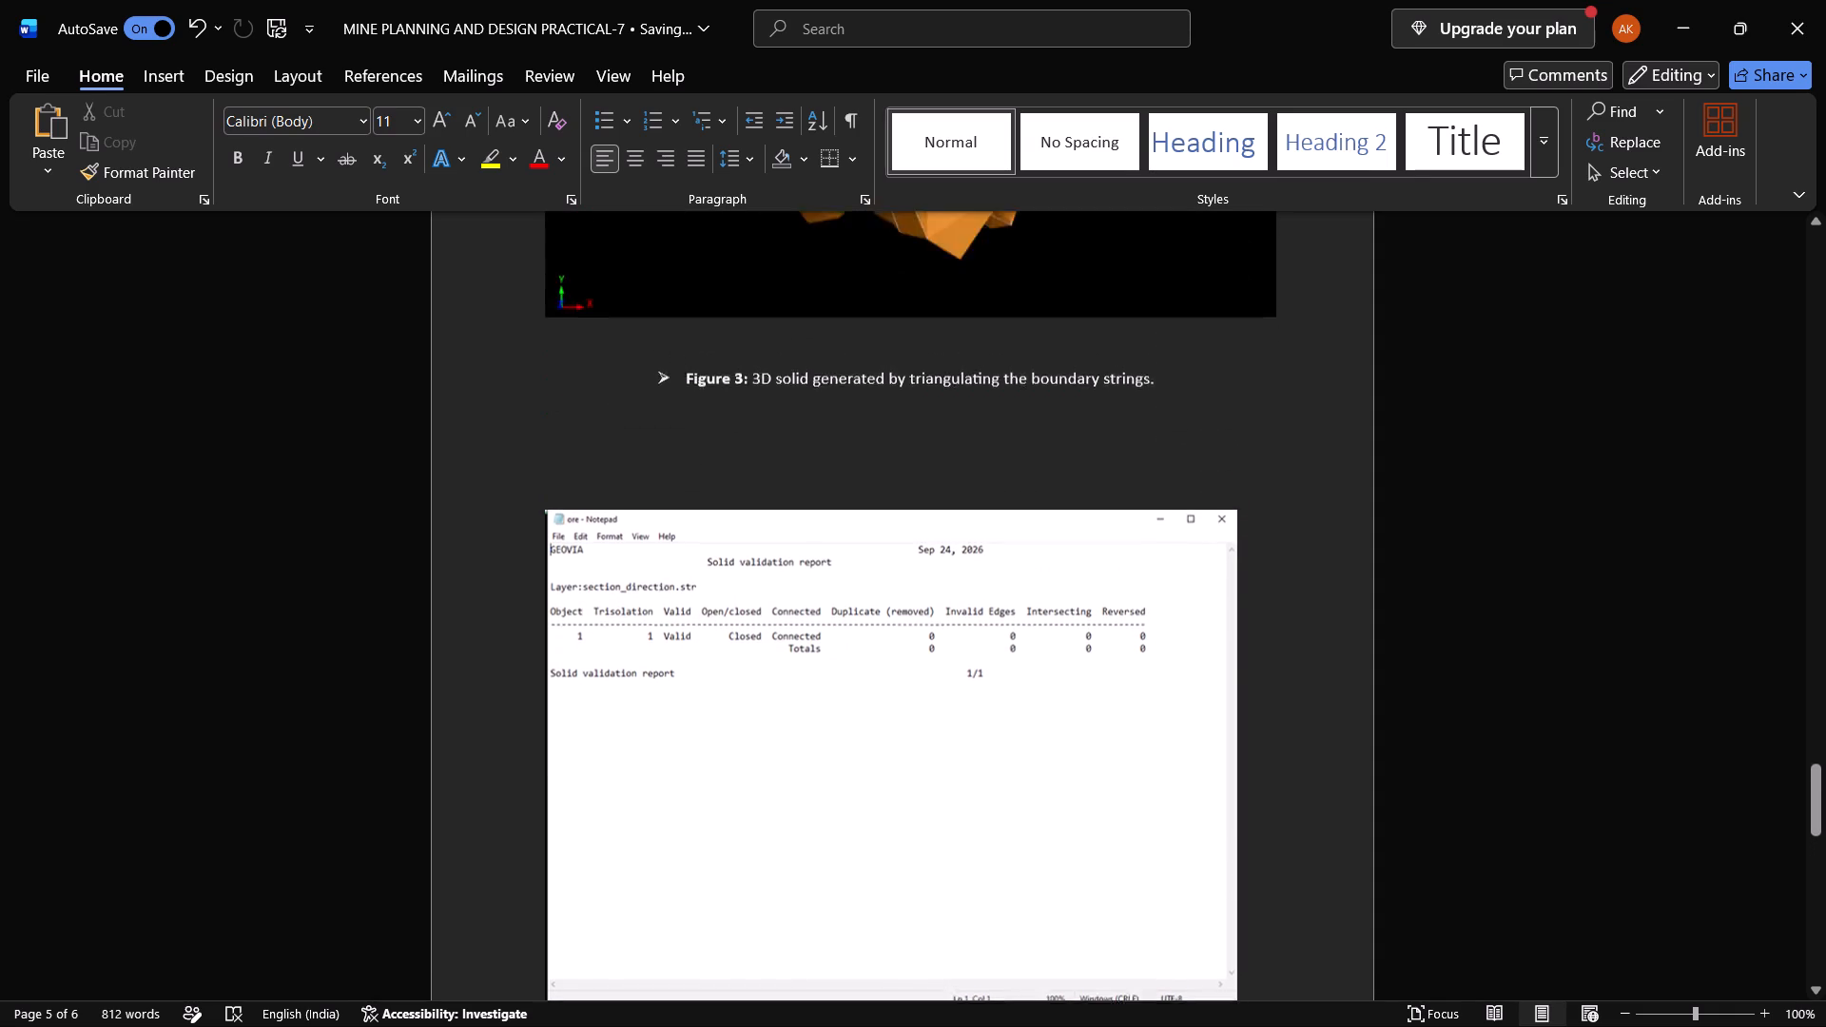
# Reduce the Solid Validation Report picture's height slightly and widen it to about the width of the 3D solid picture.
pyautogui.scroll(-3, 759, 521)
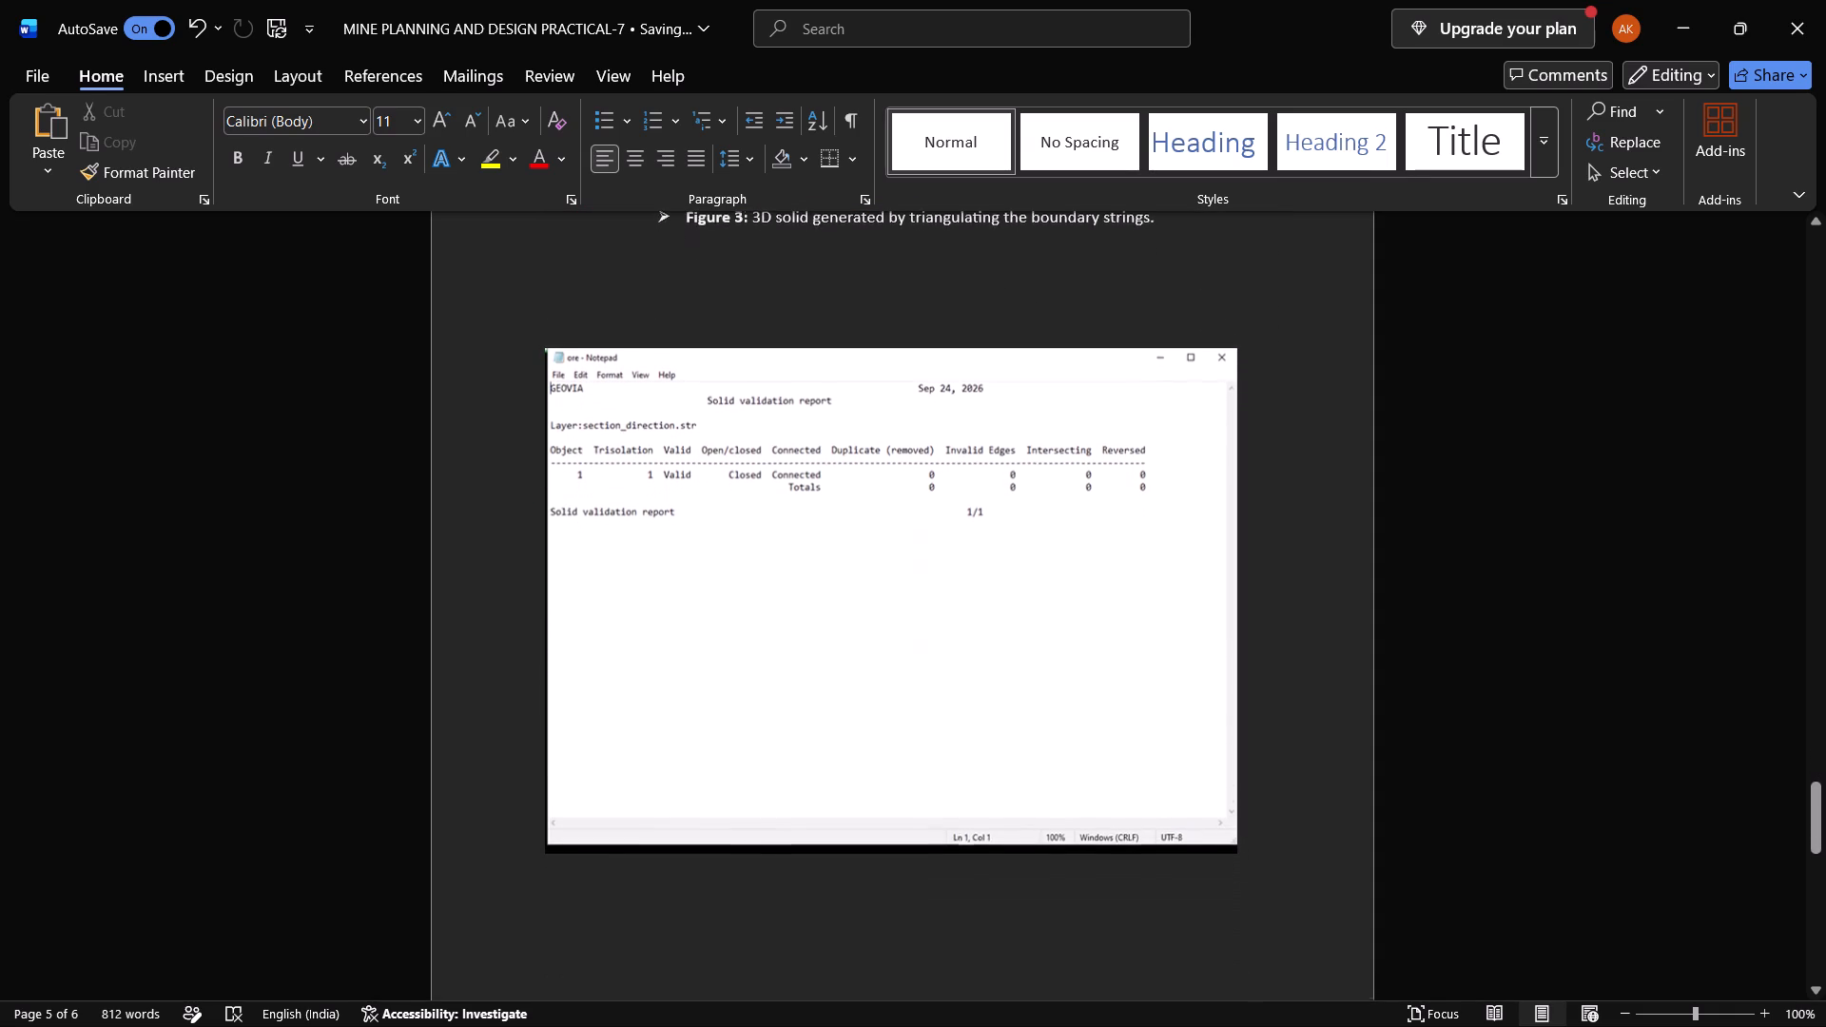
pyautogui.scroll(-1, 759, 521)
pyautogui.click(759, 521)
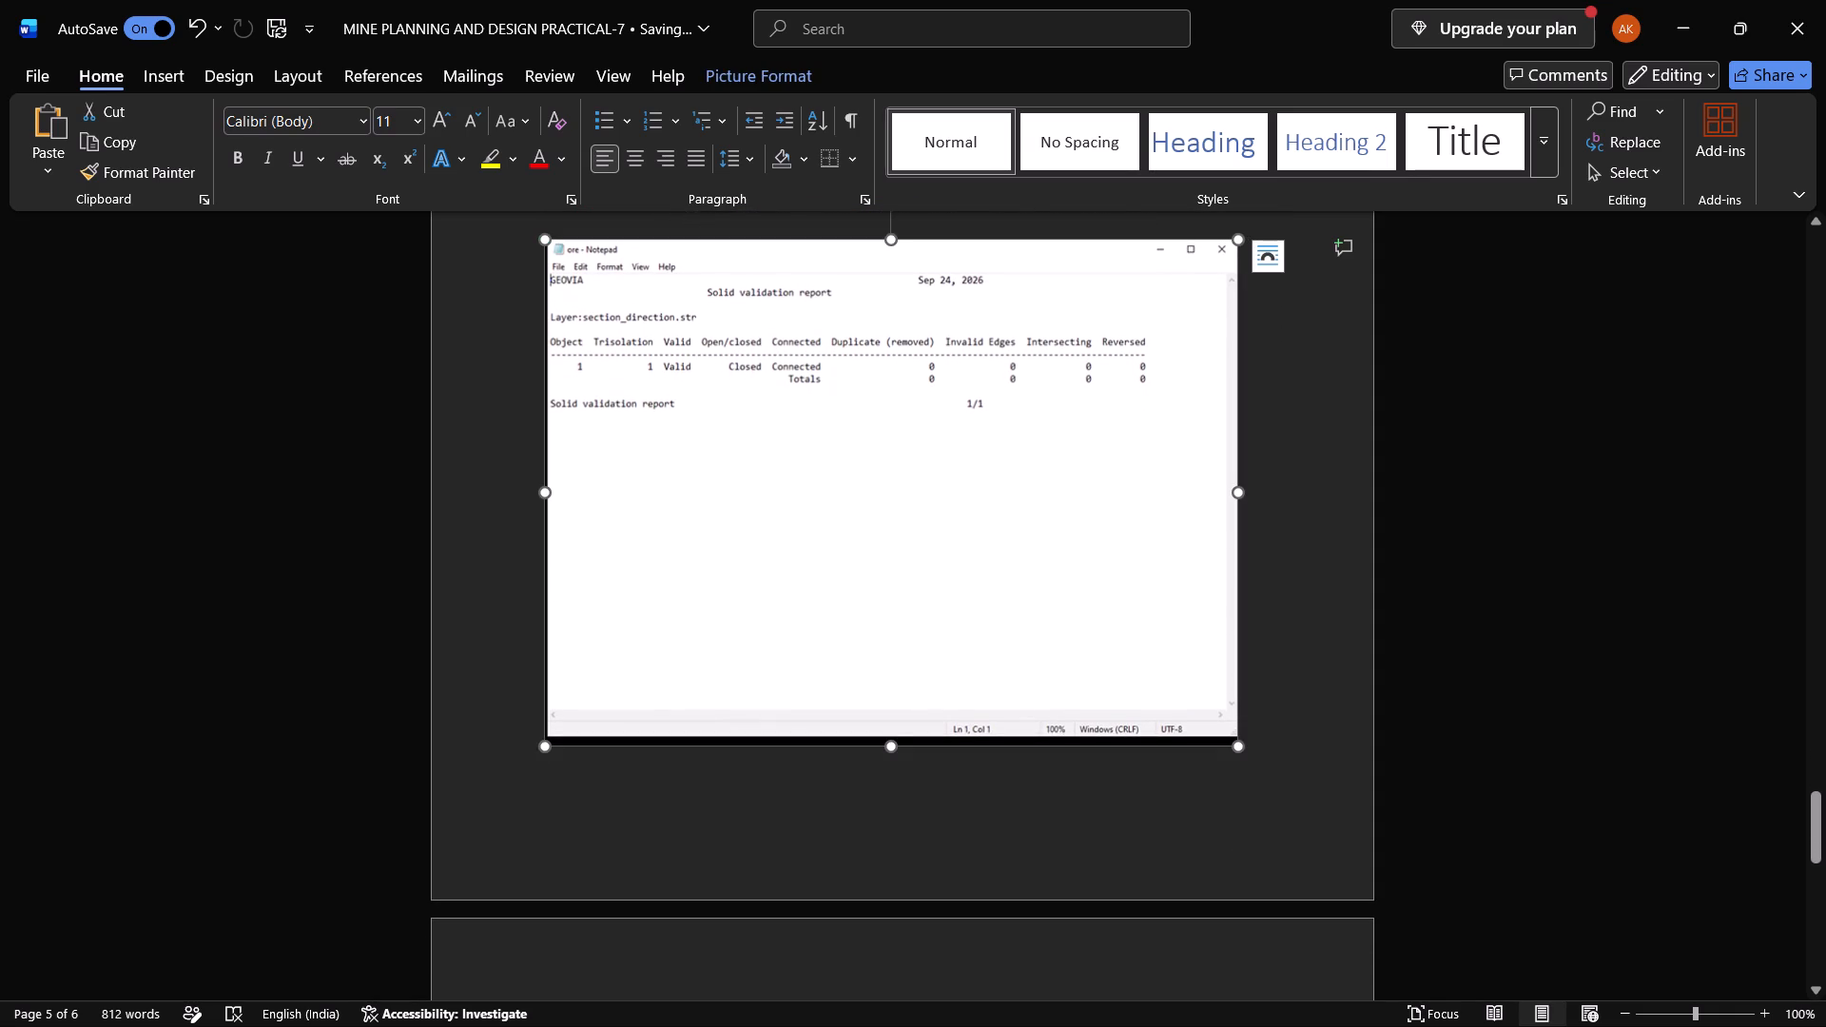
pyautogui.moveTo(893, 741); pyautogui.dragTo(893, 688)
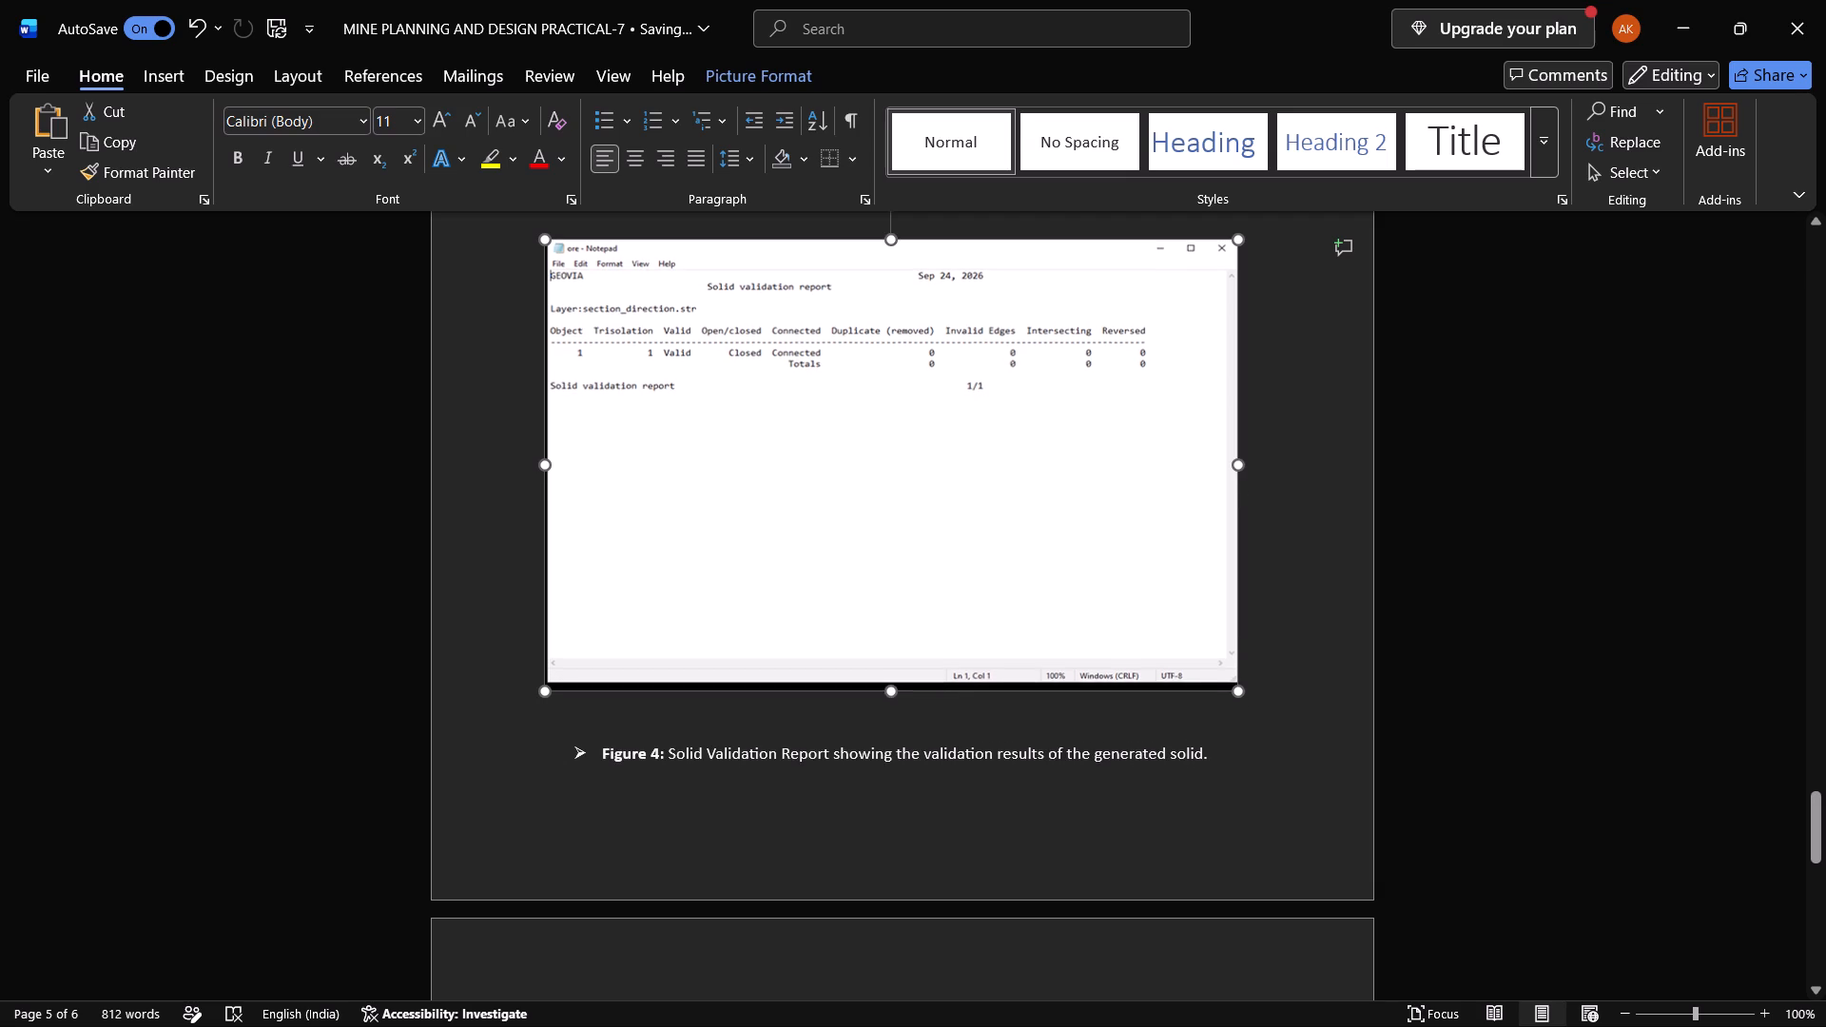
pyautogui.moveTo(893, 688); pyautogui.dragTo(902, 740)
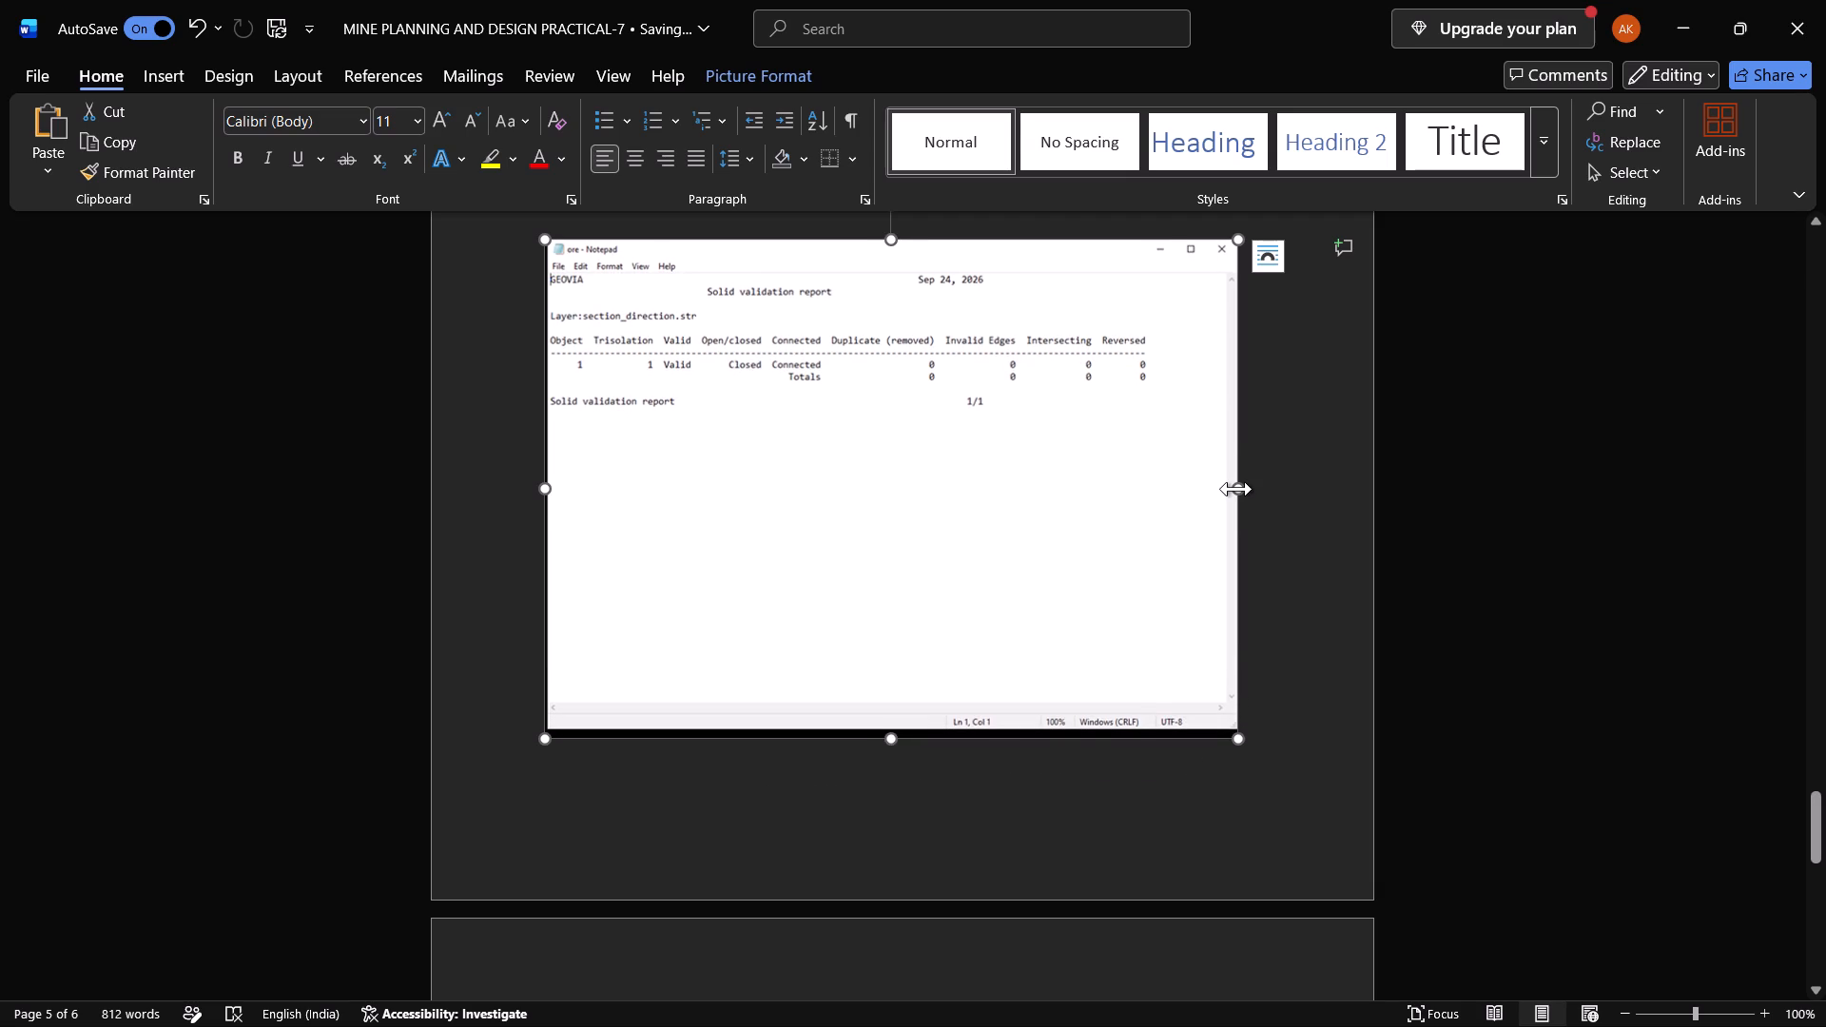
pyautogui.moveTo(1236, 489); pyautogui.dragTo(1280, 490)
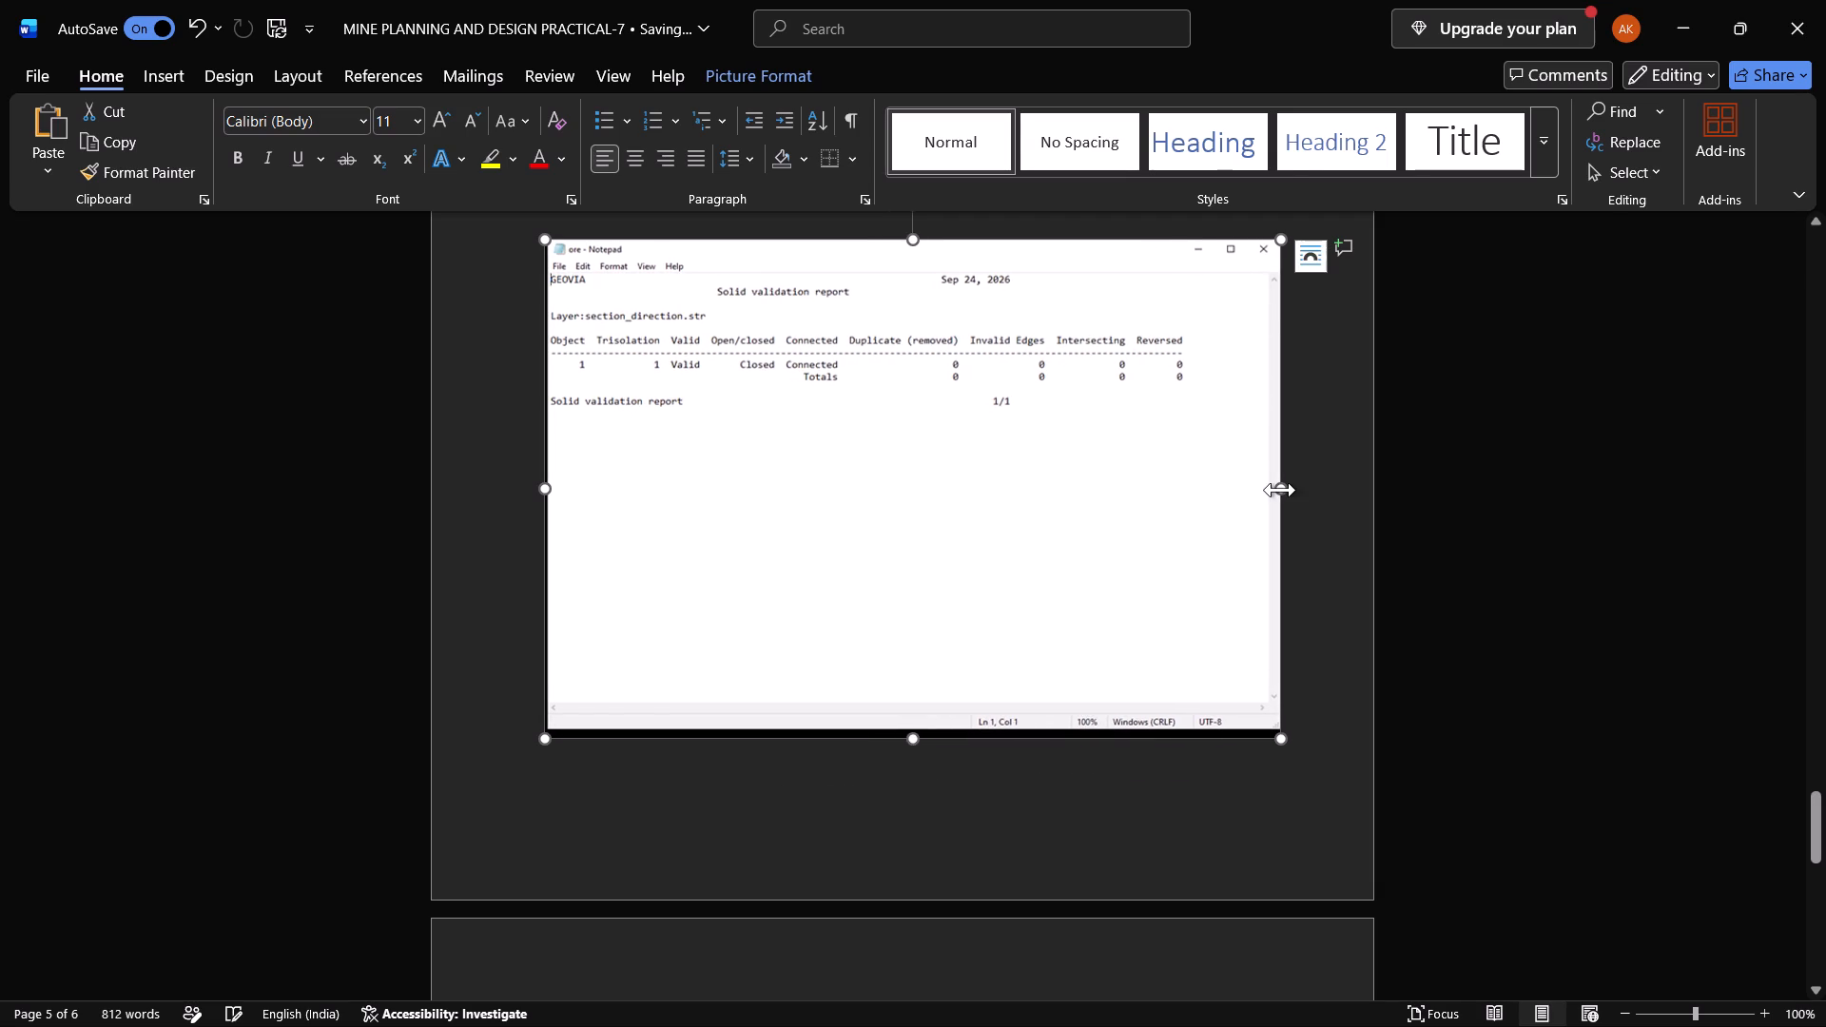
# Copy the Figure 4 caption from the next page onto the blank line directly beneath the Solid Validation Report picture.
pyautogui.scroll(-2, 1280, 490)
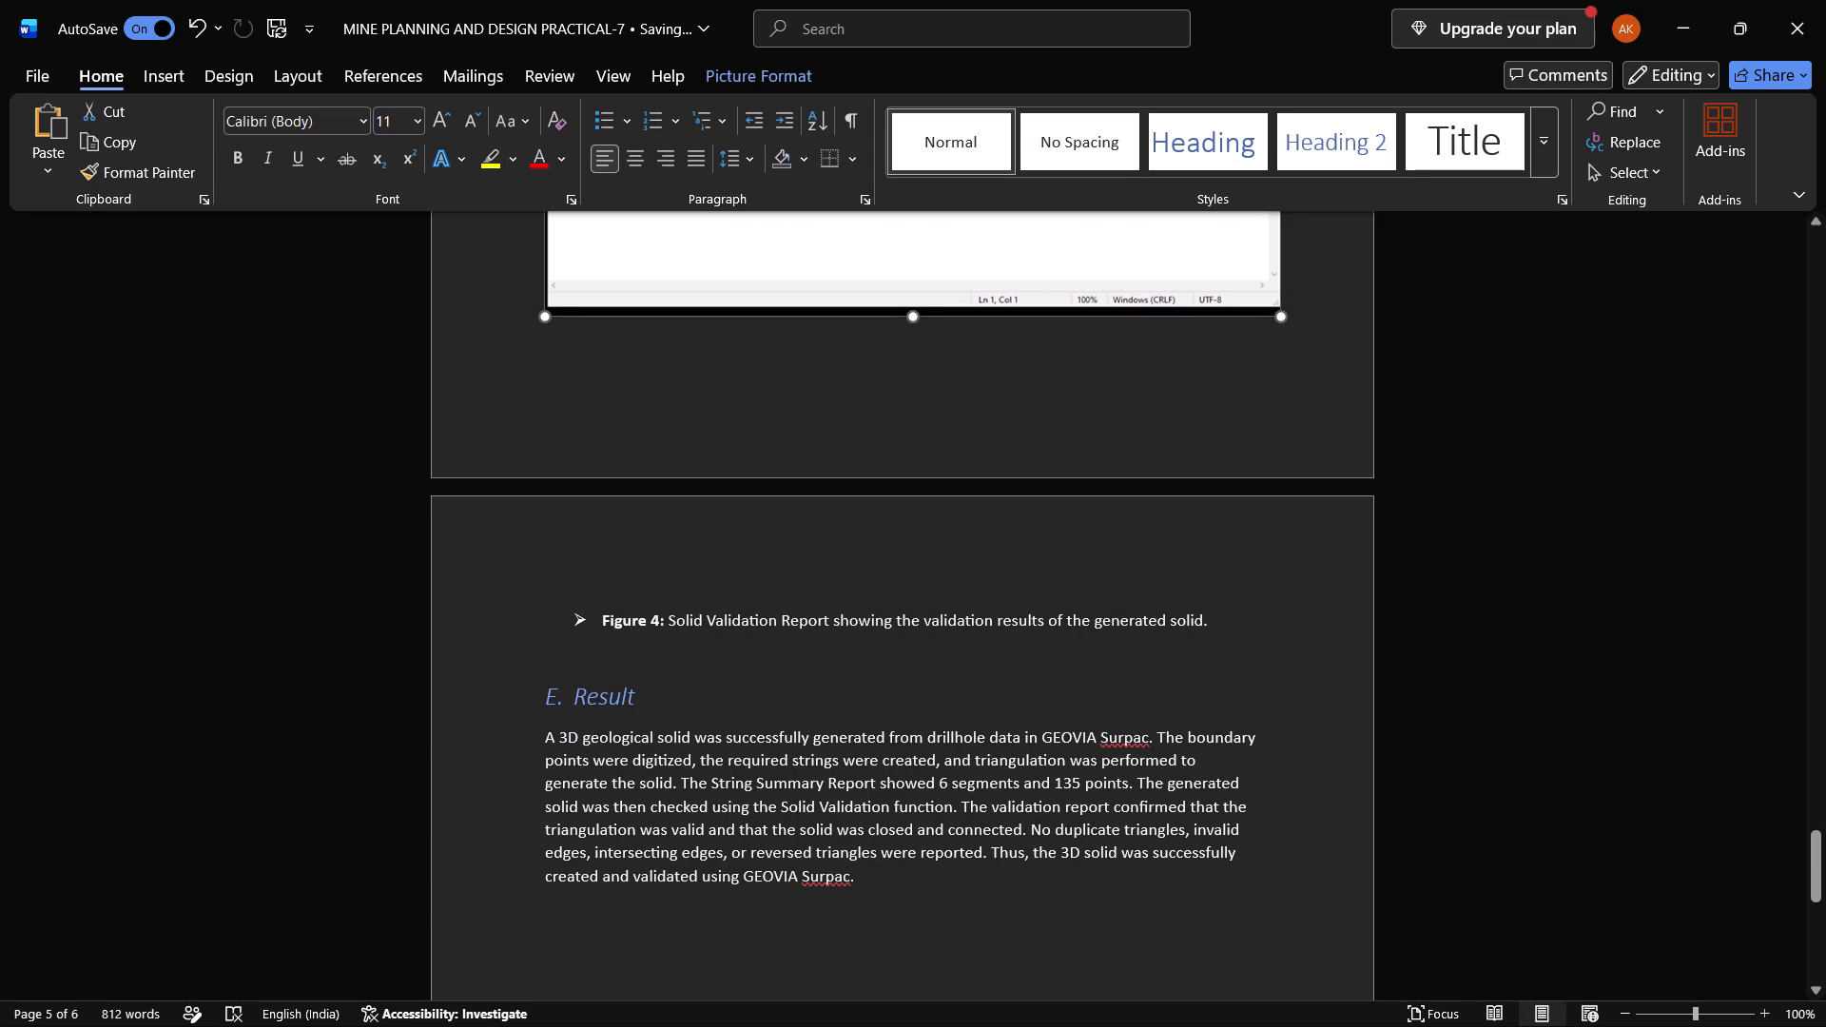
pyautogui.moveTo(1232, 625); pyautogui.dragTo(515, 628)
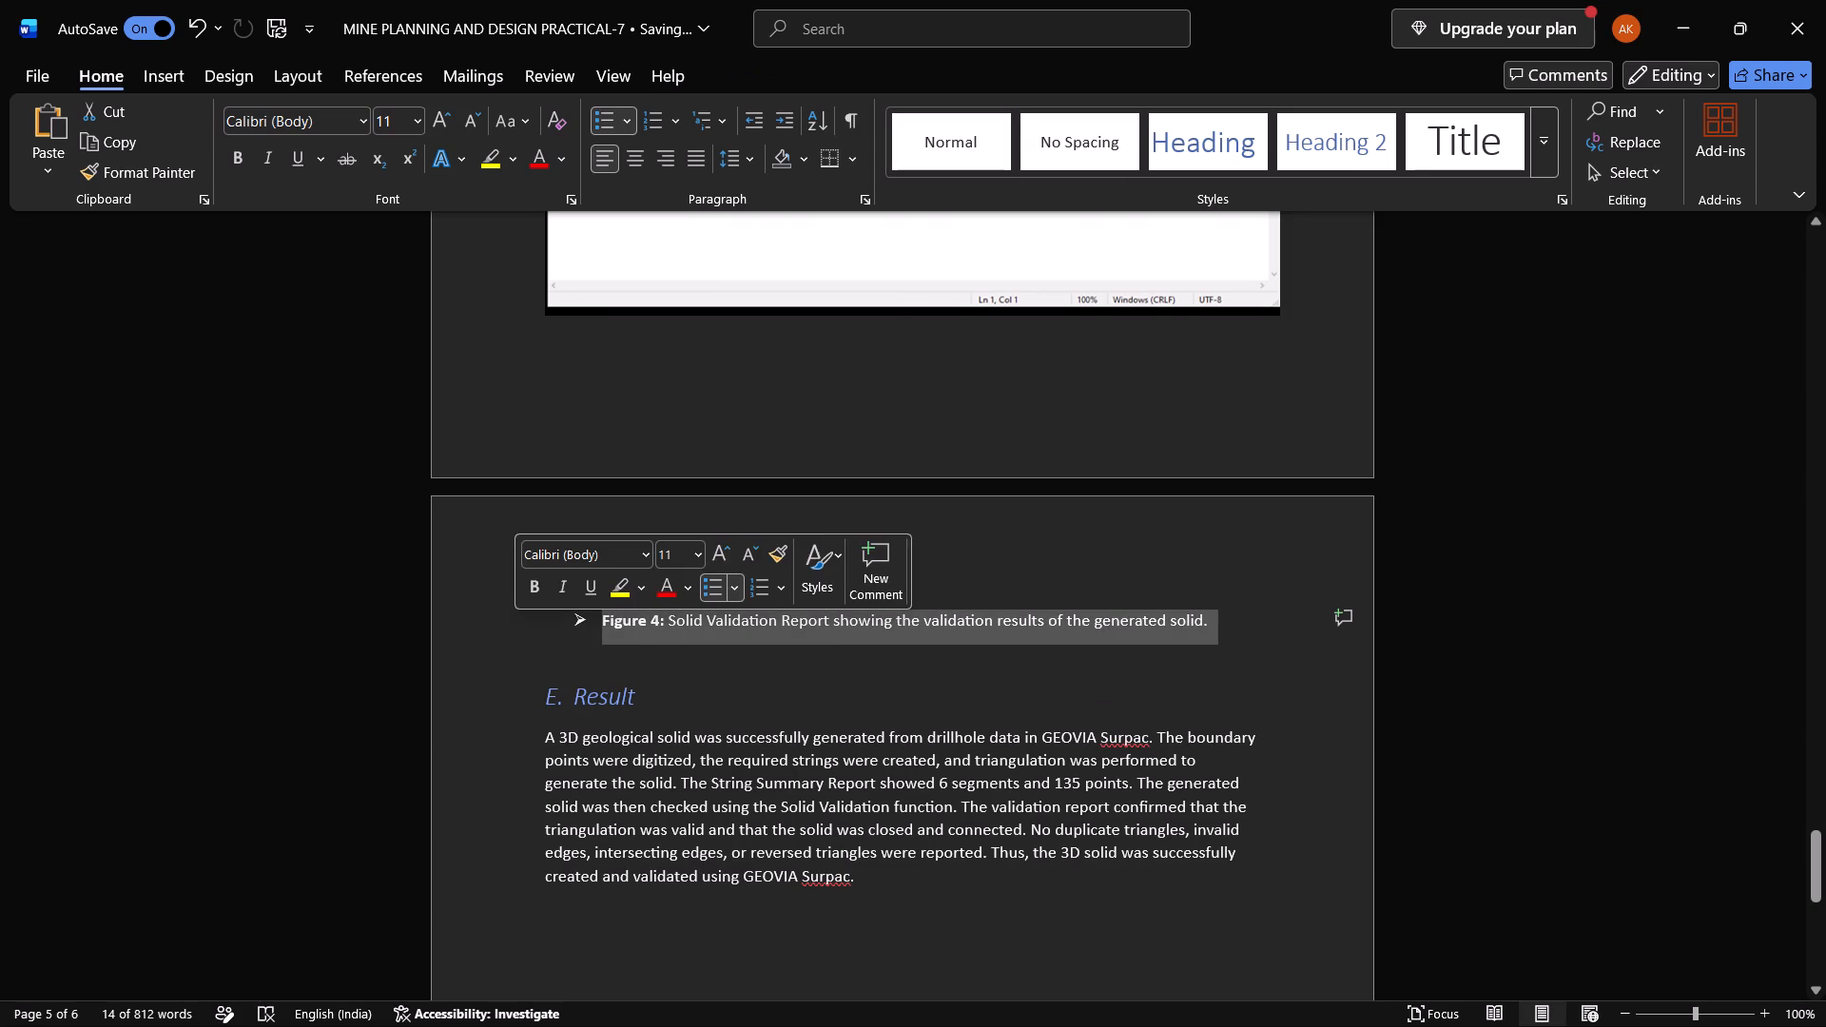
pyautogui.hotkey('ctrl', 'c')
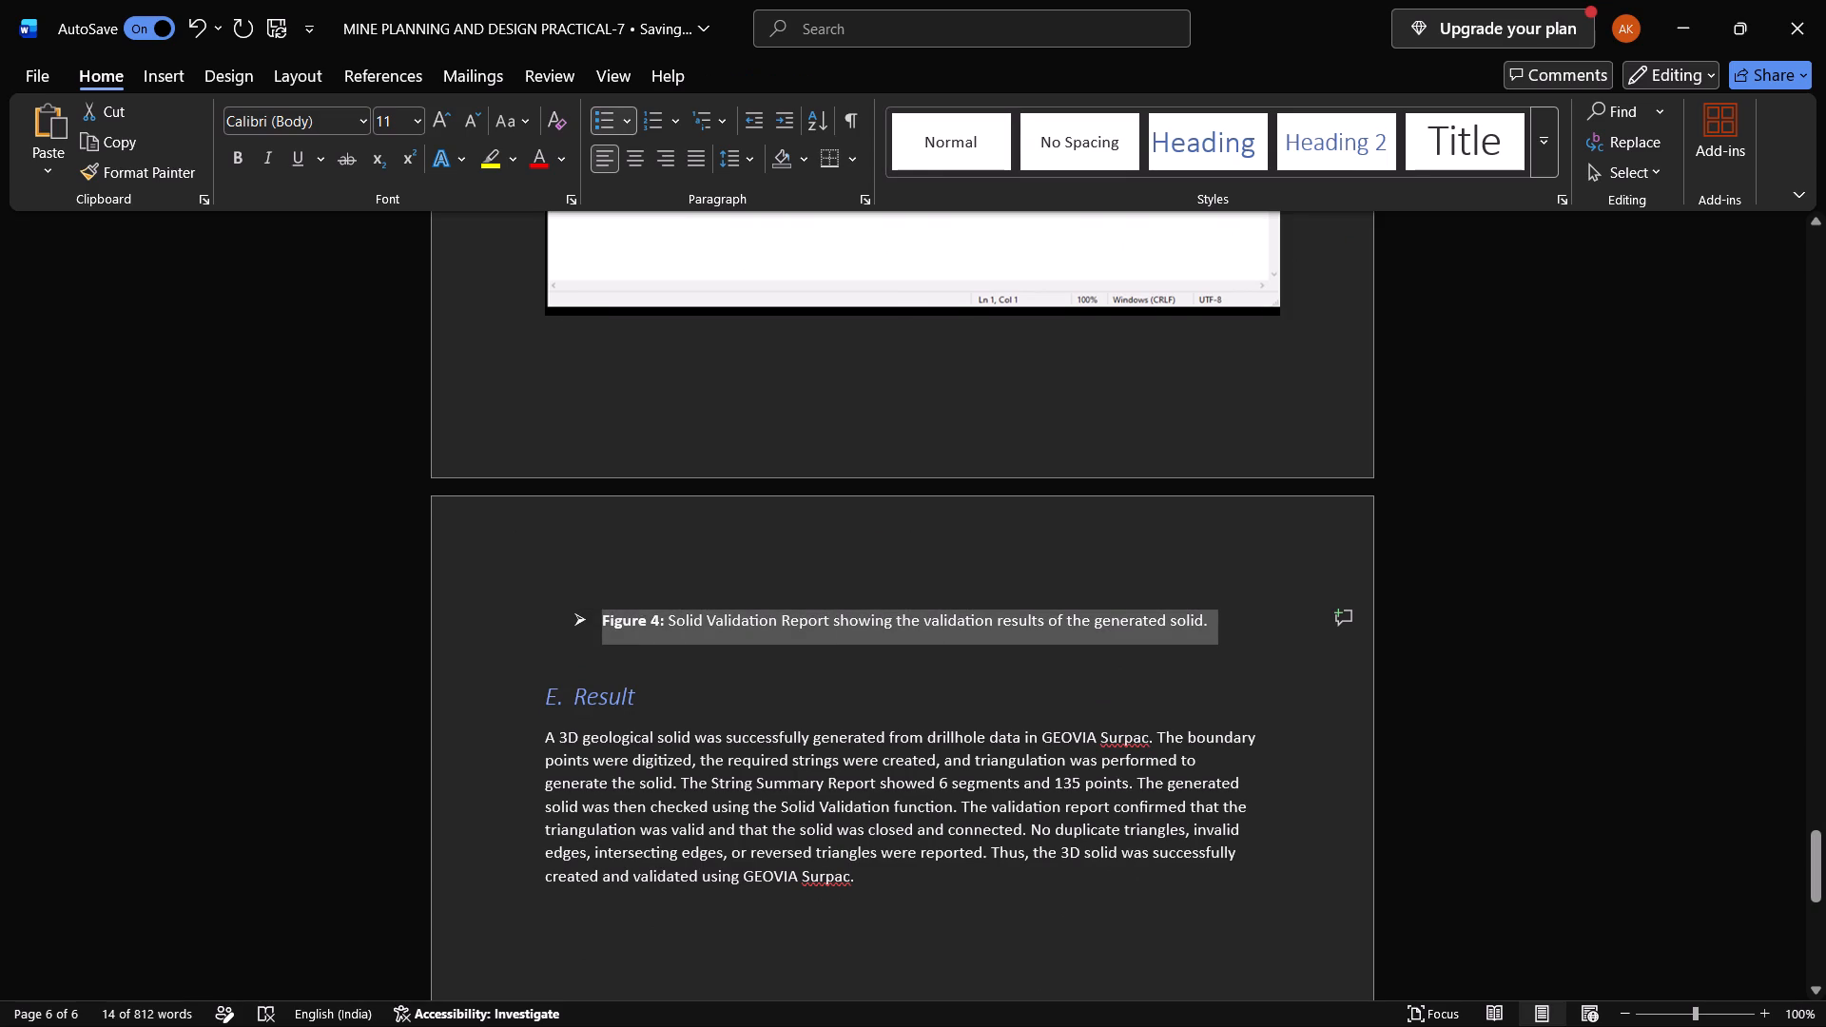
pyautogui.click(709, 353)
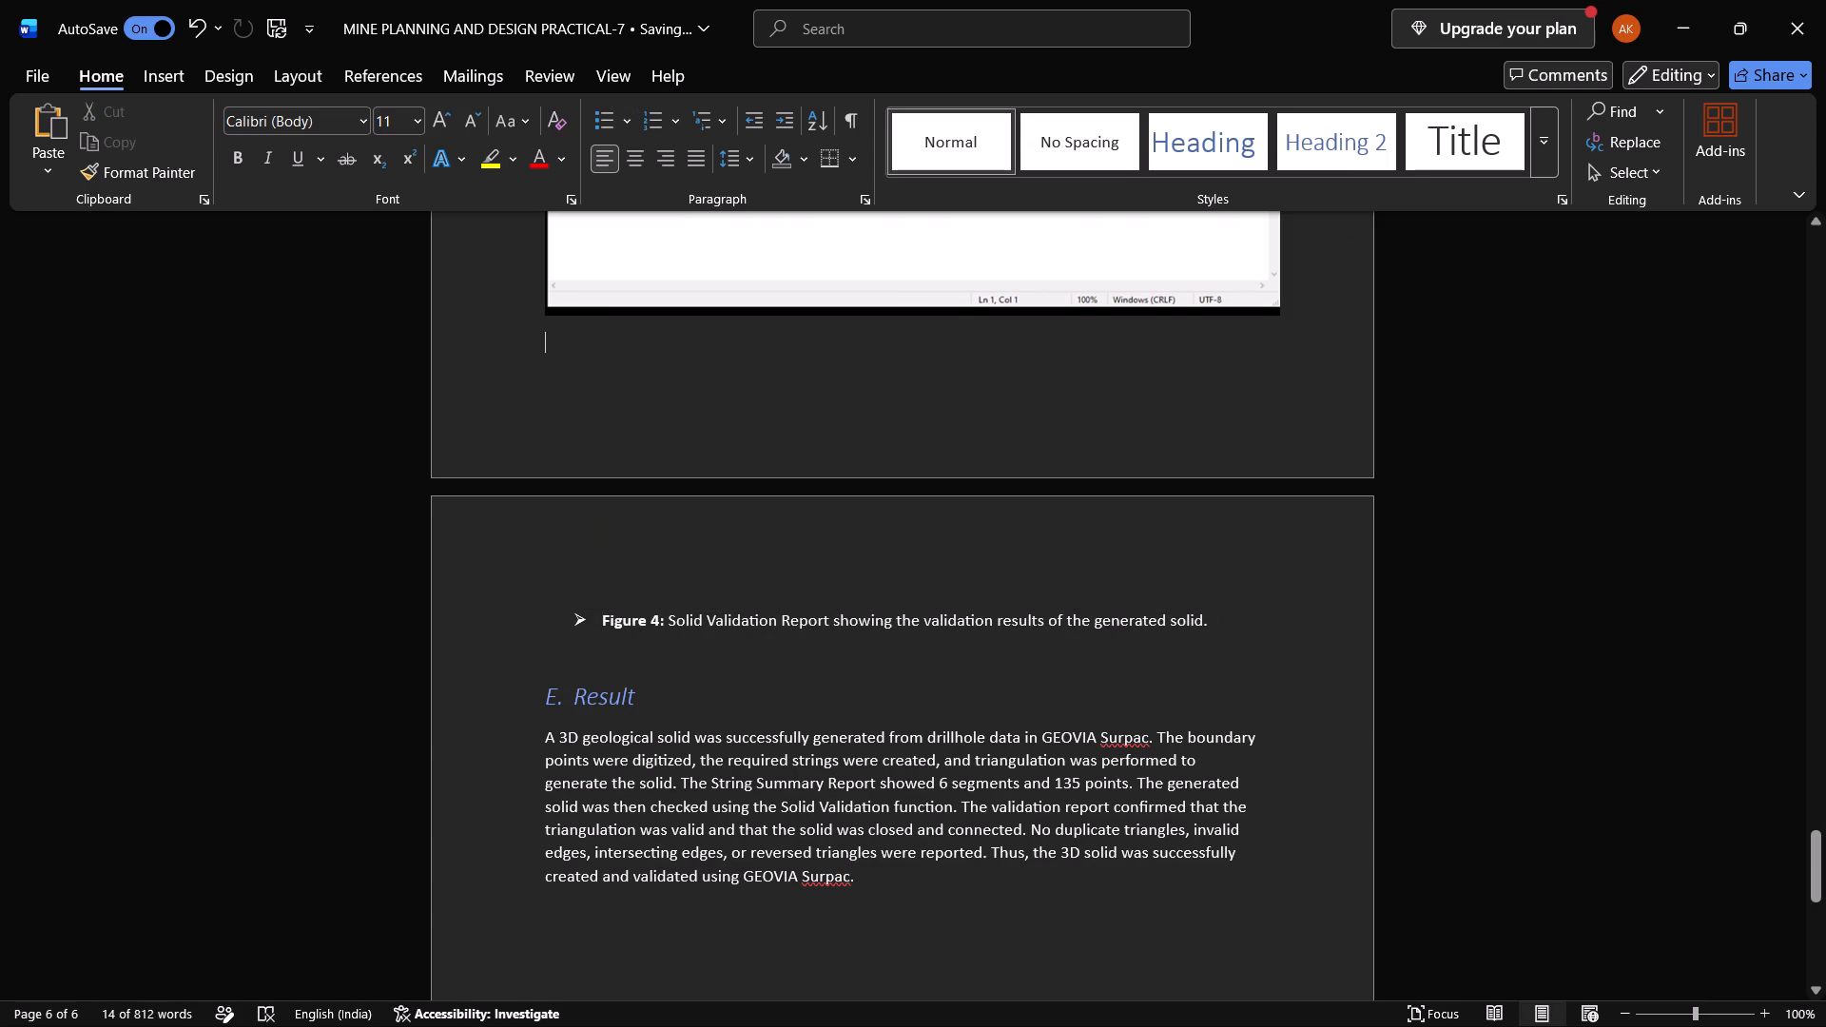
pyautogui.hotkey('ctrl', 'v')
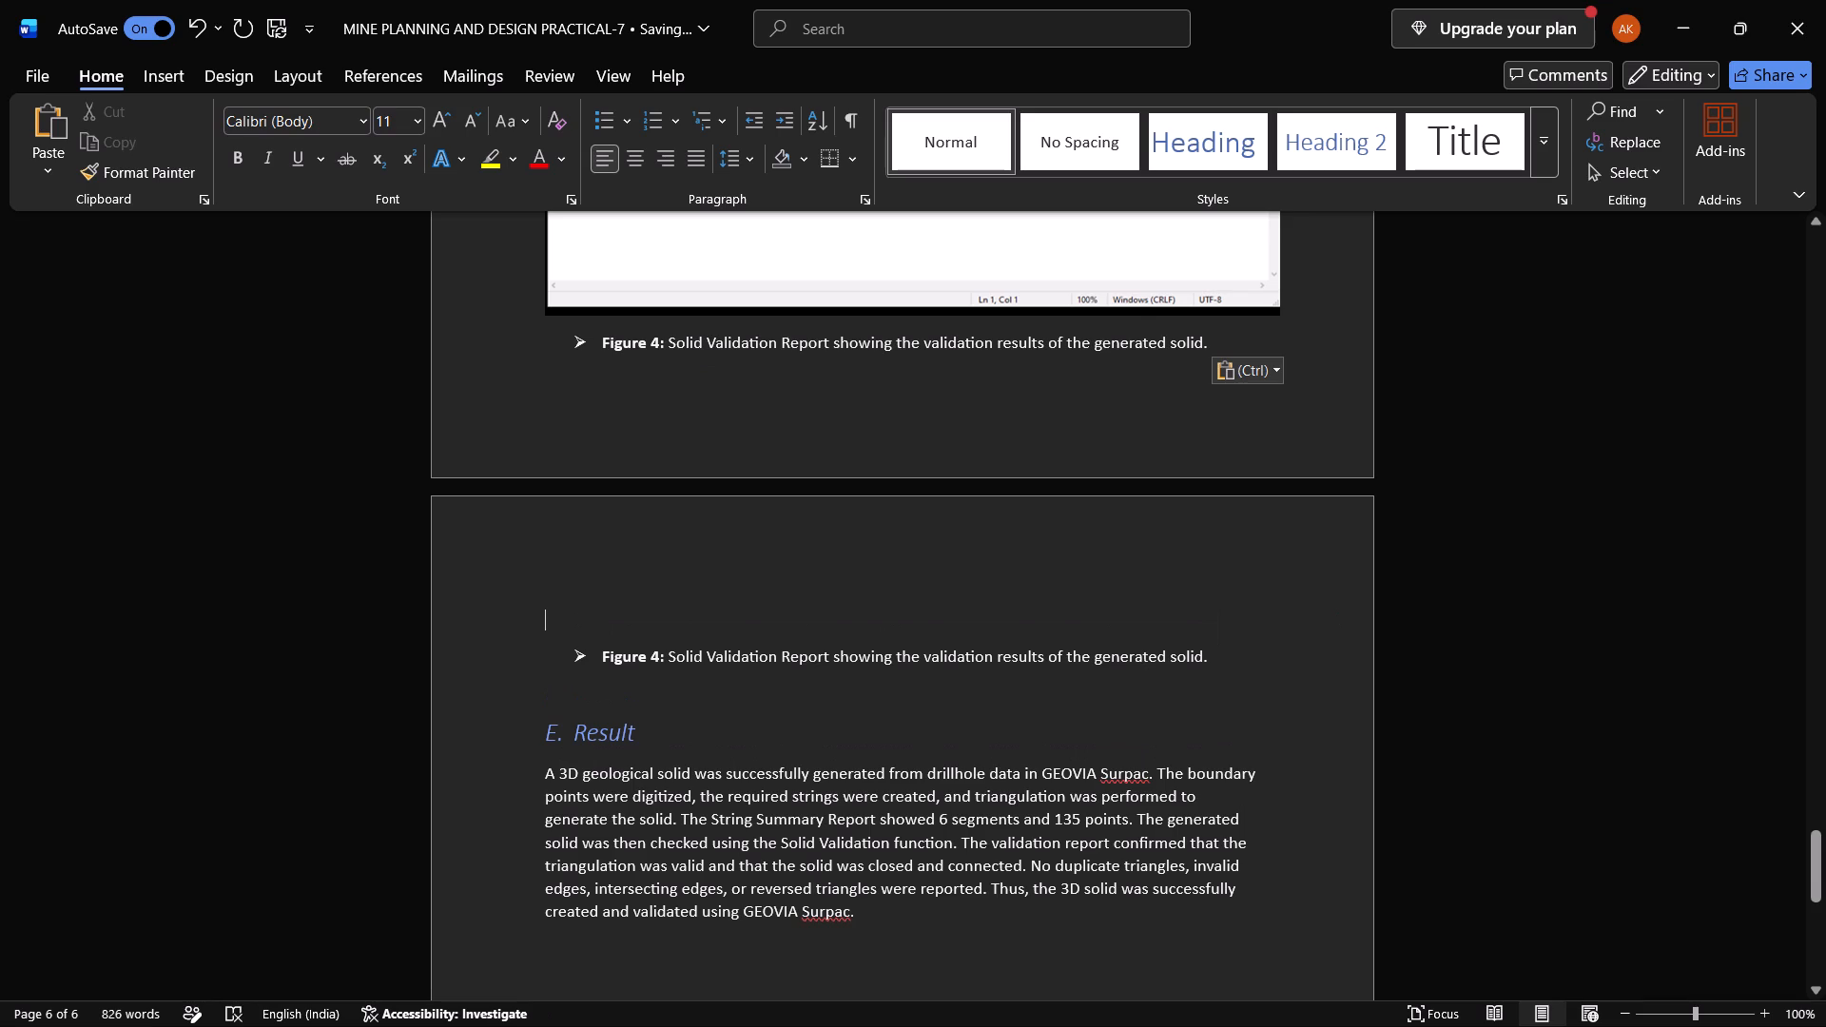
# Adjust the indent of the Figure 4 caption bullet beneath the Solid Validation Report picture to line up with the Figure 3 caption bullet.
pyautogui.scroll(3, 709, 353)
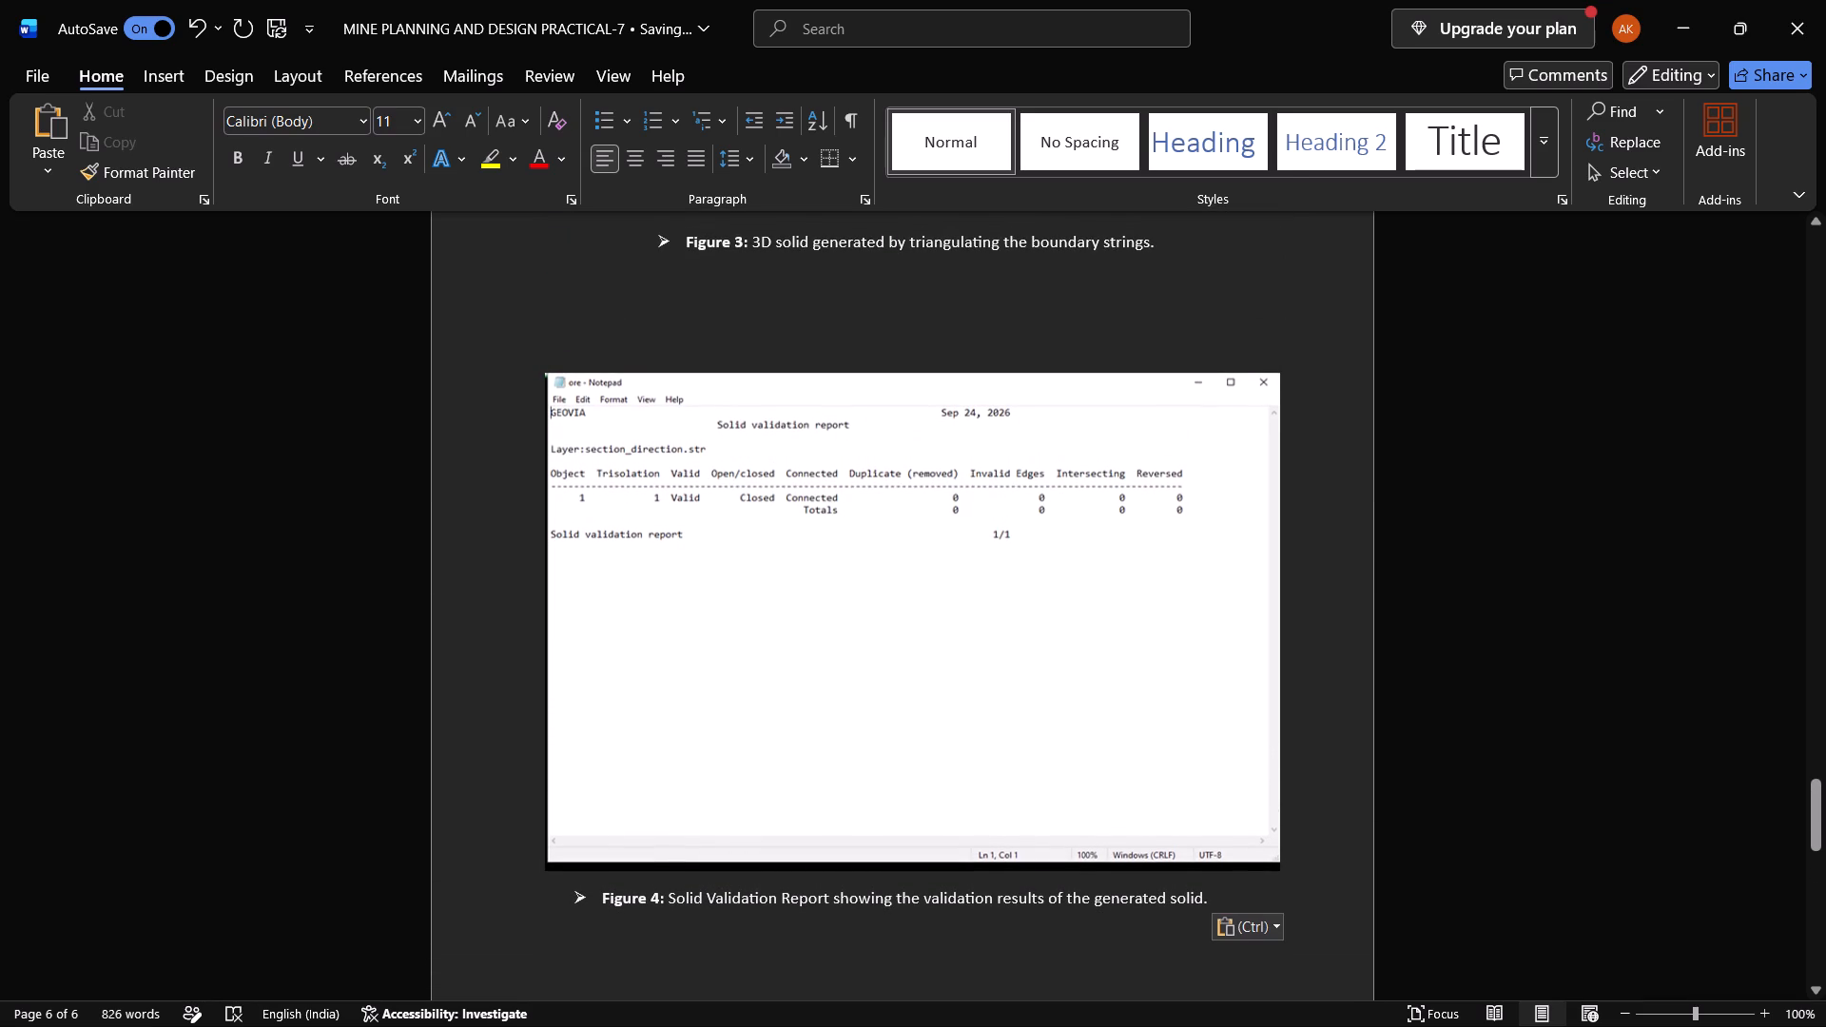
pyautogui.click(570, 901)
pyautogui.moveTo(570, 901); pyautogui.dragTo(596, 900)
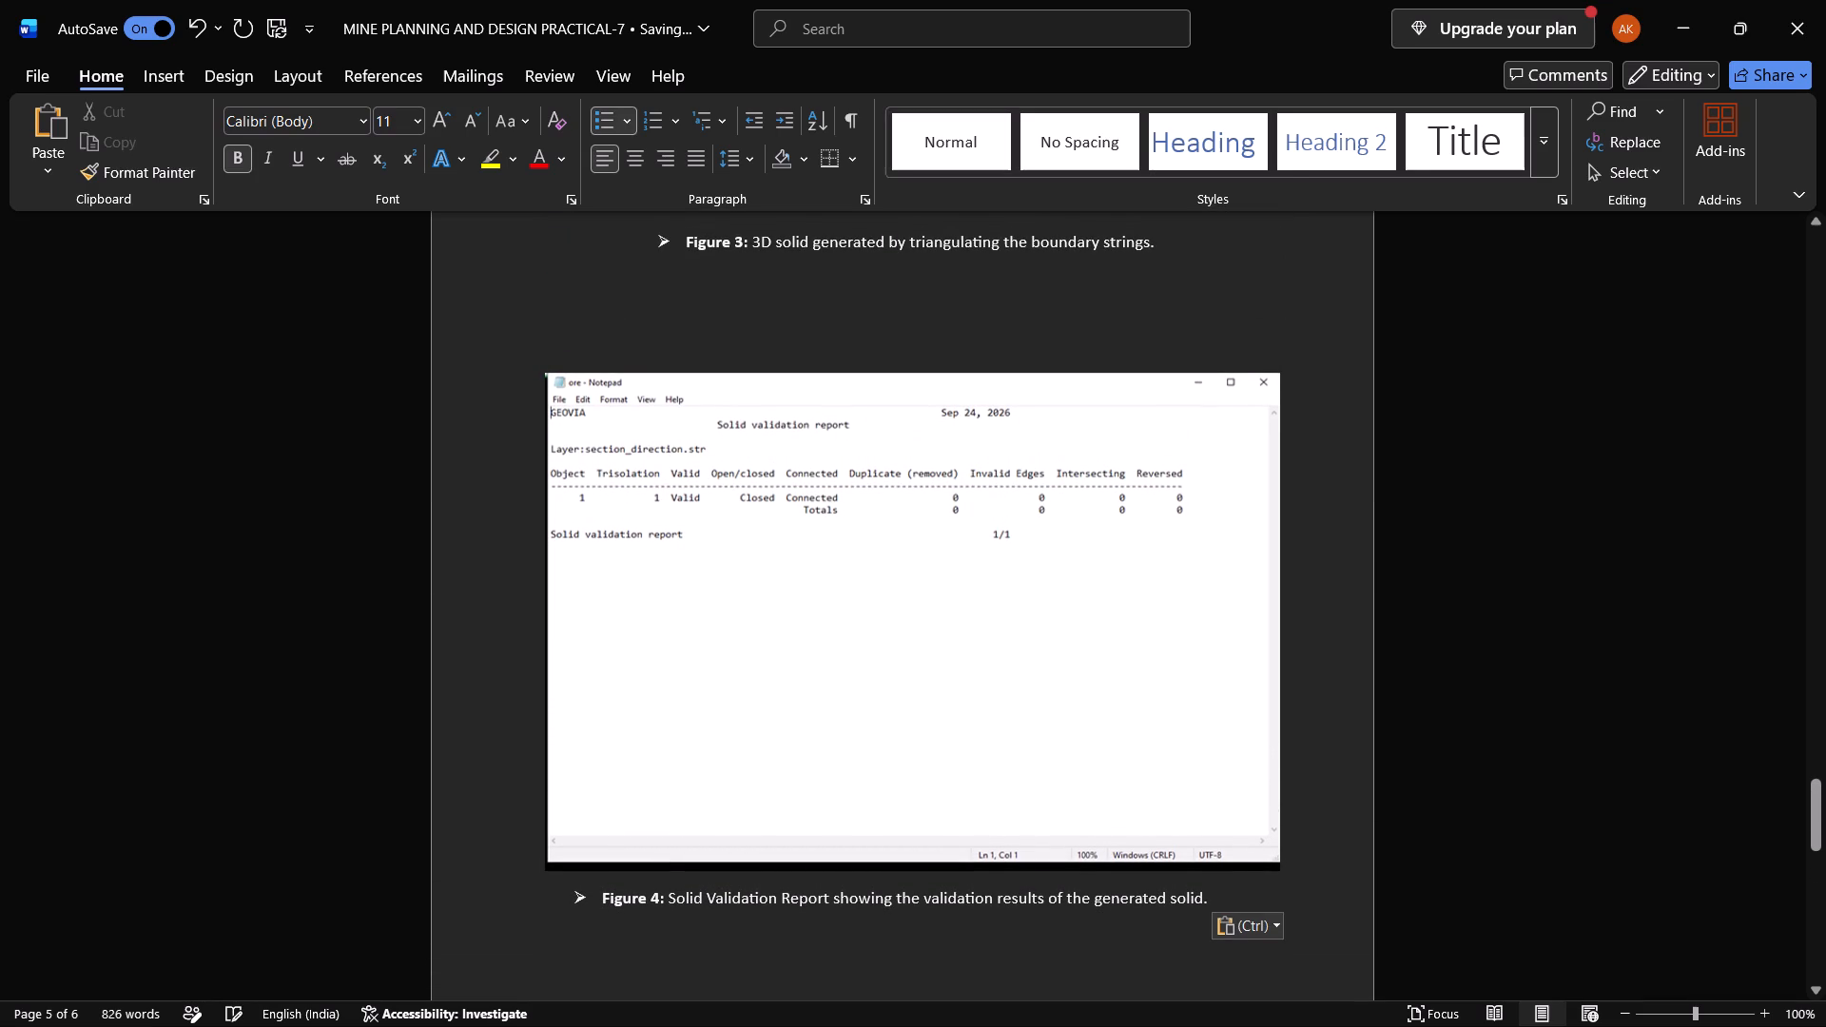
pyautogui.moveTo(596, 900); pyautogui.dragTo(594, 900)
pyautogui.moveTo(594, 900); pyautogui.dragTo(557, 900)
pyautogui.moveTo(590, 901); pyautogui.dragTo(550, 896)
pyautogui.moveTo(587, 895); pyautogui.dragTo(427, 931)
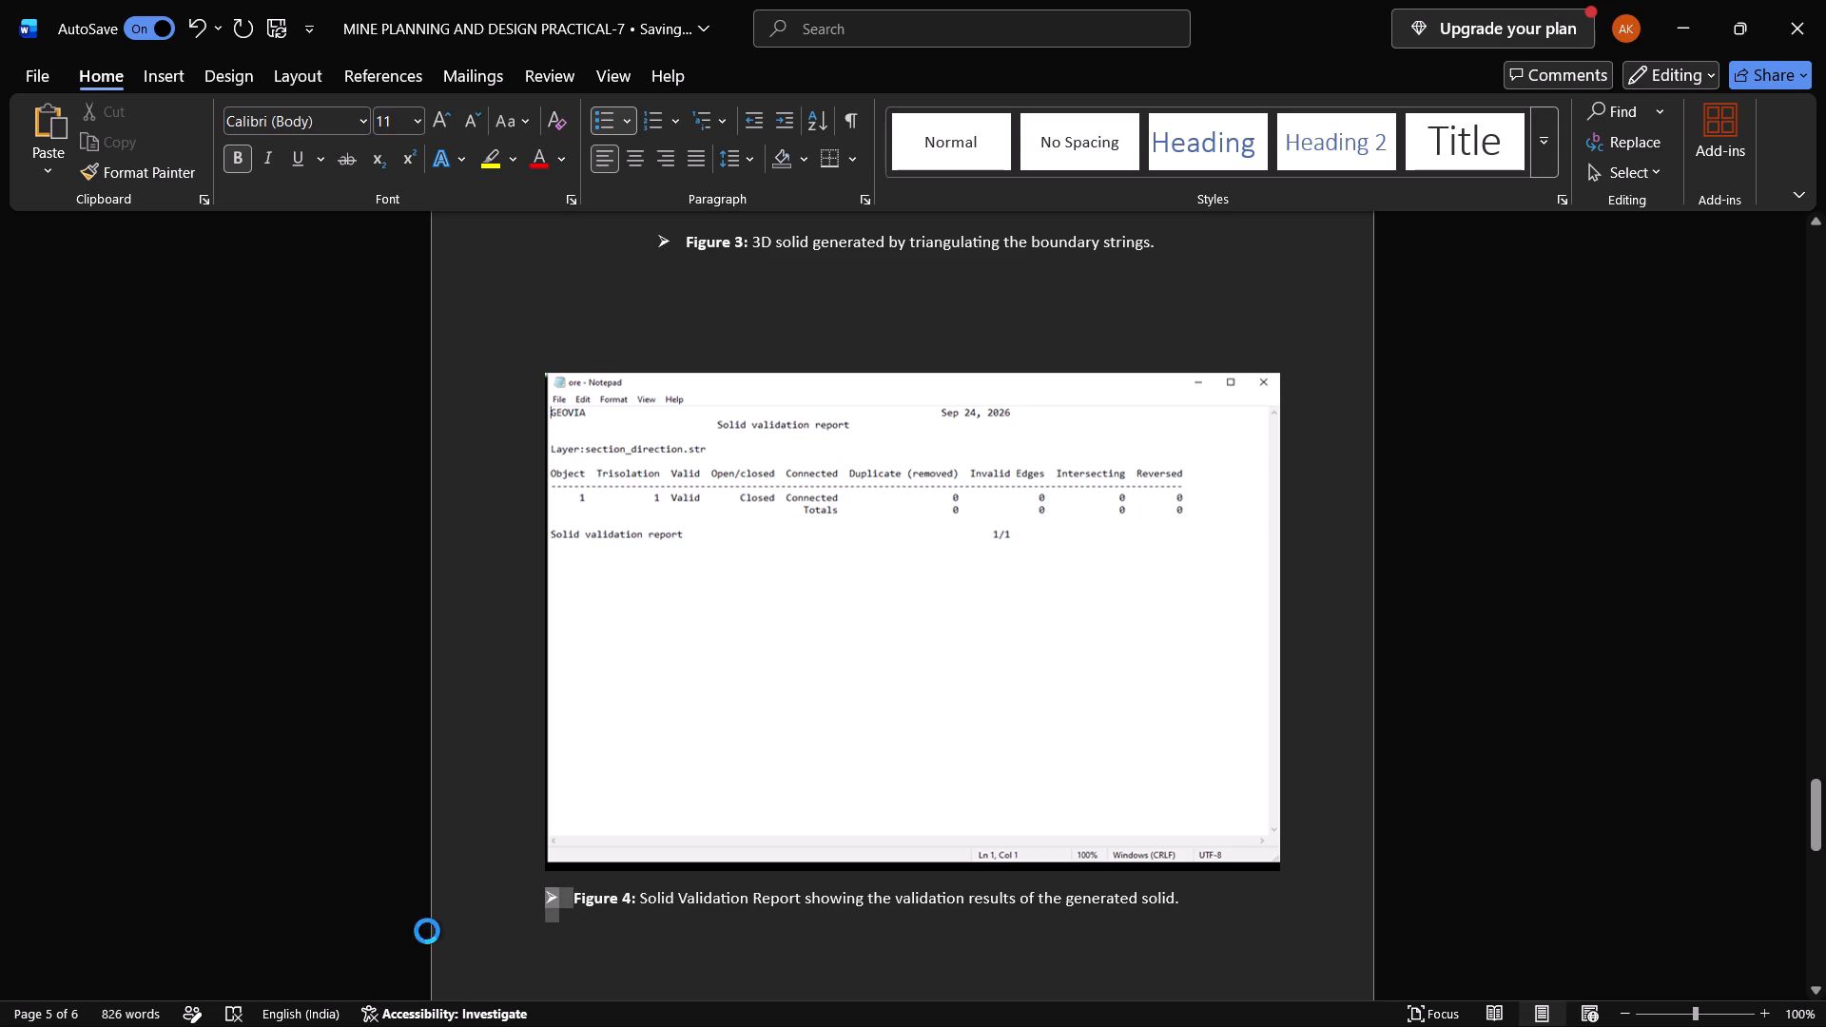
pyautogui.click(545, 897)
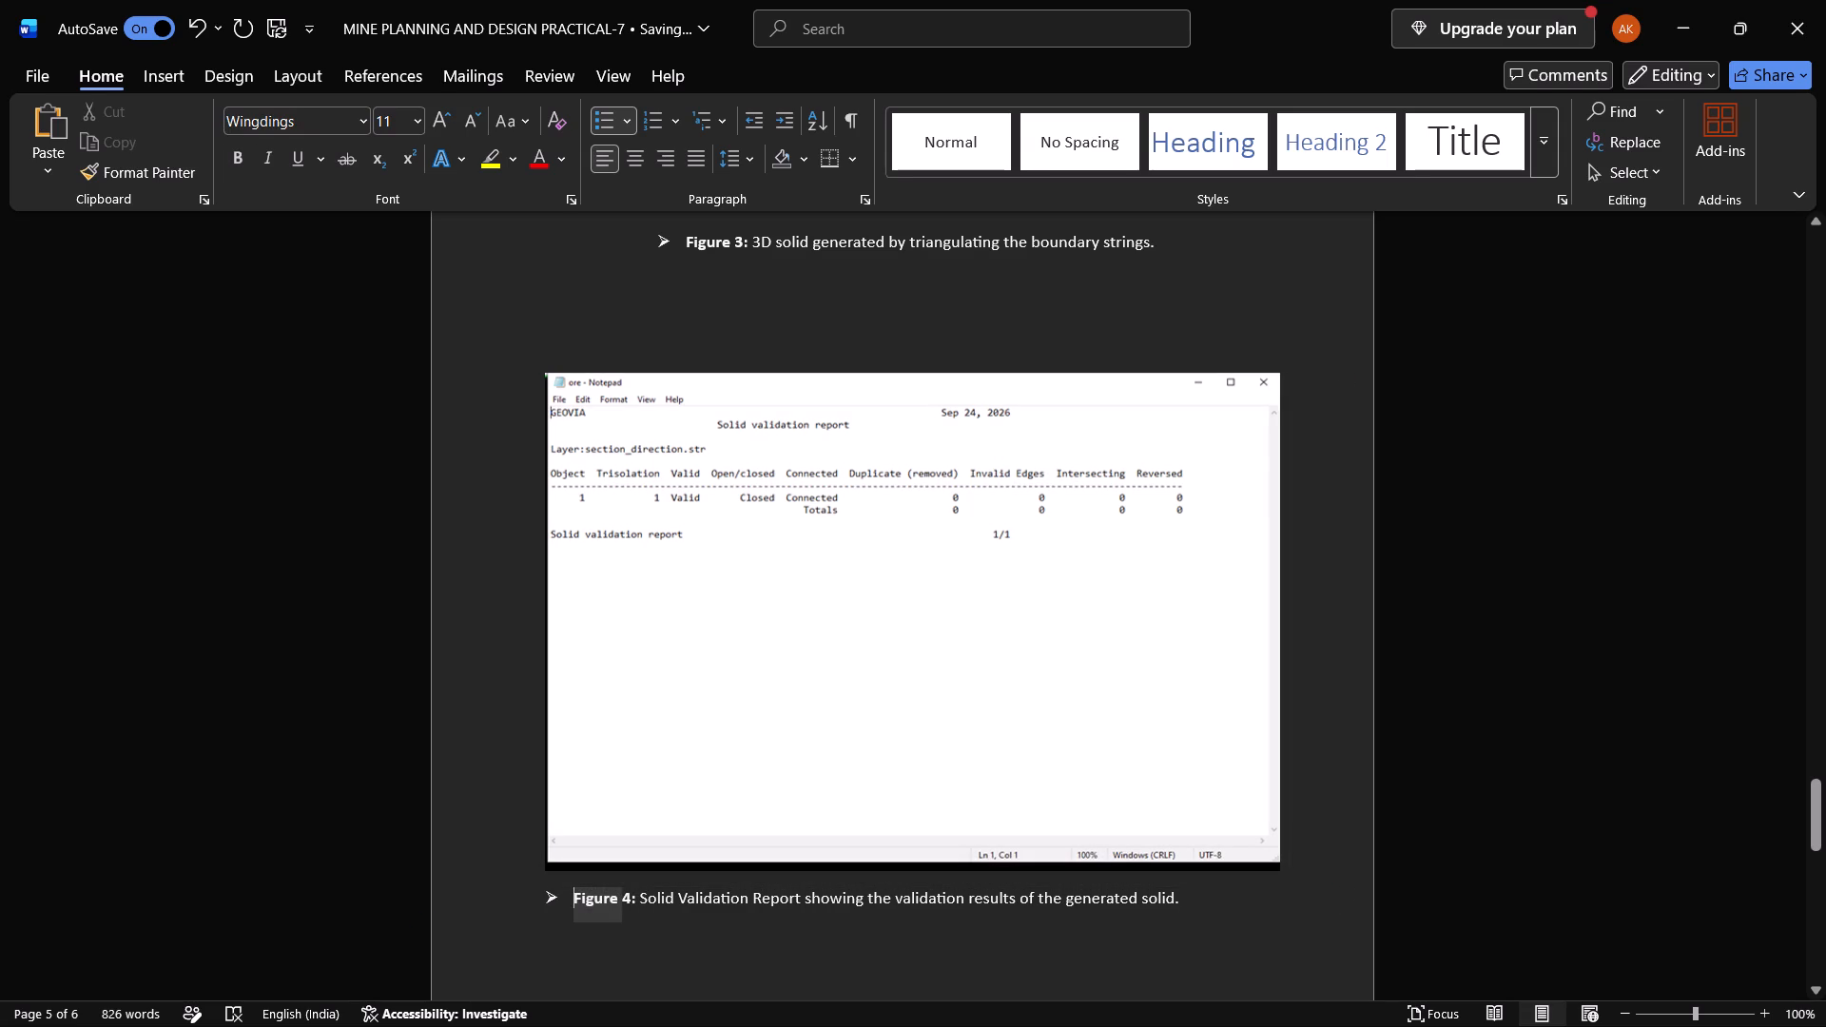
pyautogui.moveTo(552, 900); pyautogui.dragTo(534, 900)
pyautogui.moveTo(552, 902); pyautogui.dragTo(652, 908)
pyautogui.moveTo(652, 908); pyautogui.dragTo(663, 908)
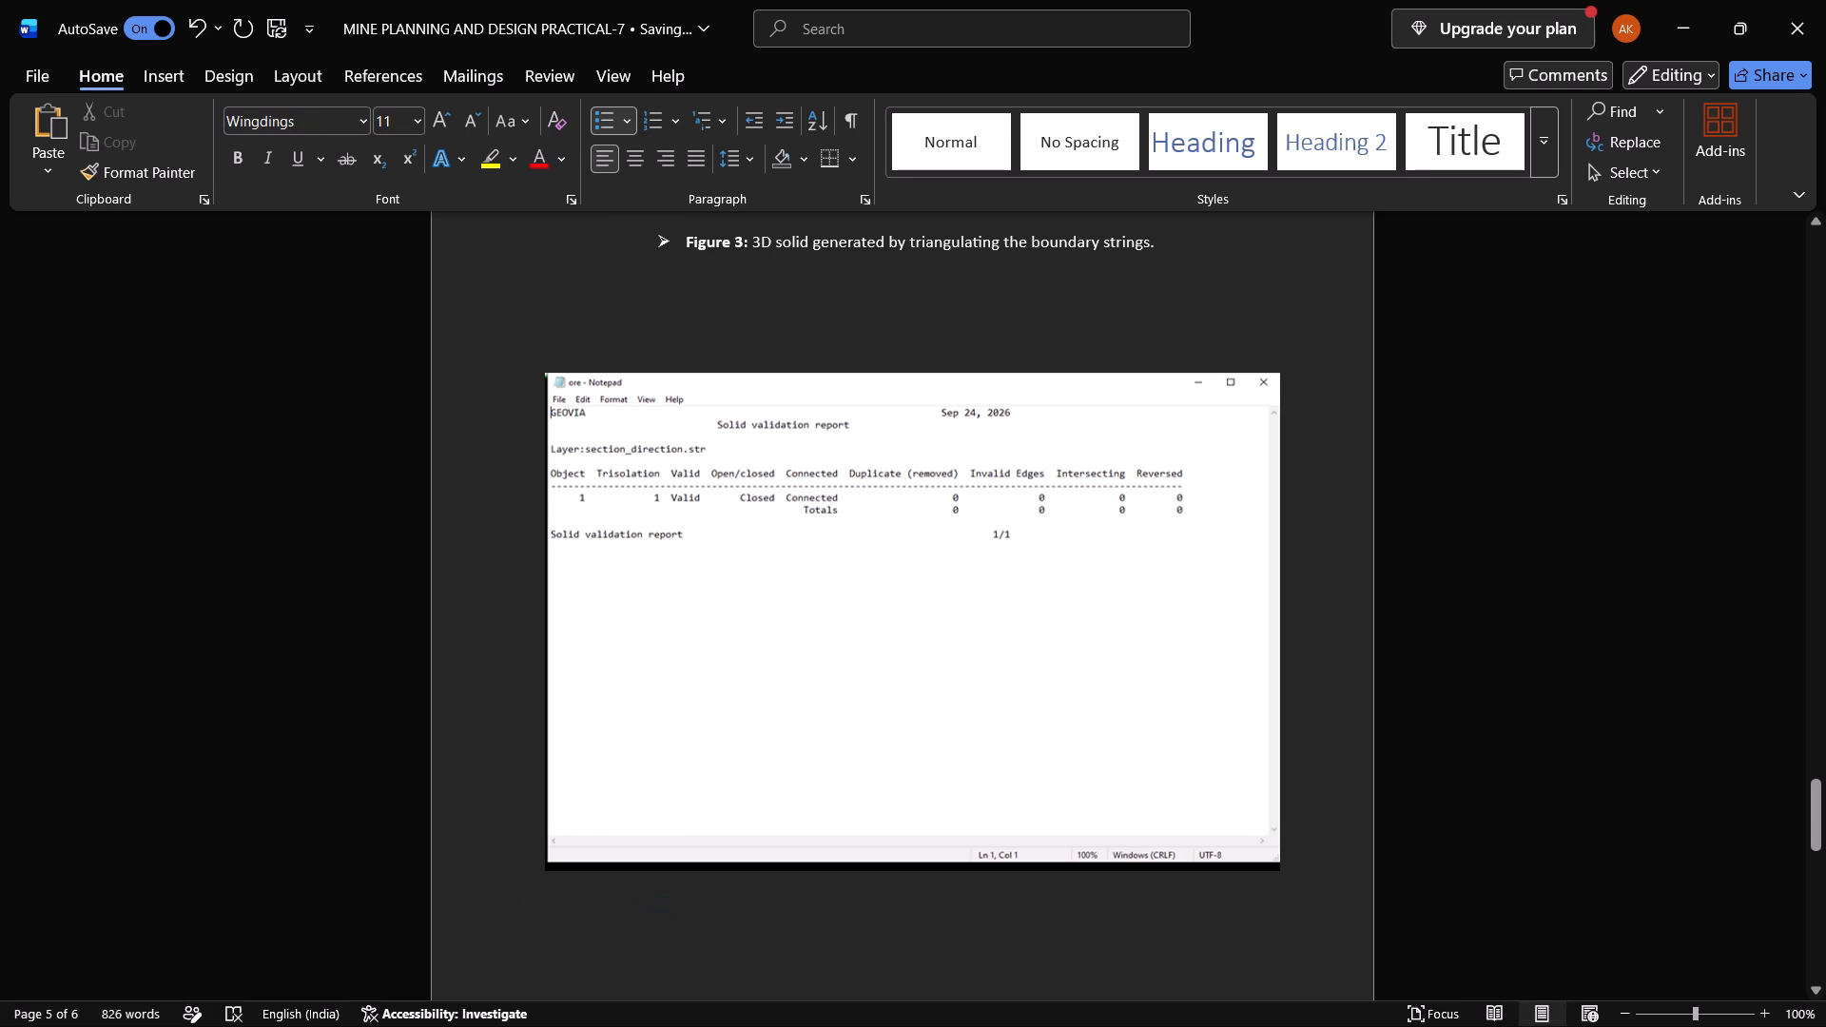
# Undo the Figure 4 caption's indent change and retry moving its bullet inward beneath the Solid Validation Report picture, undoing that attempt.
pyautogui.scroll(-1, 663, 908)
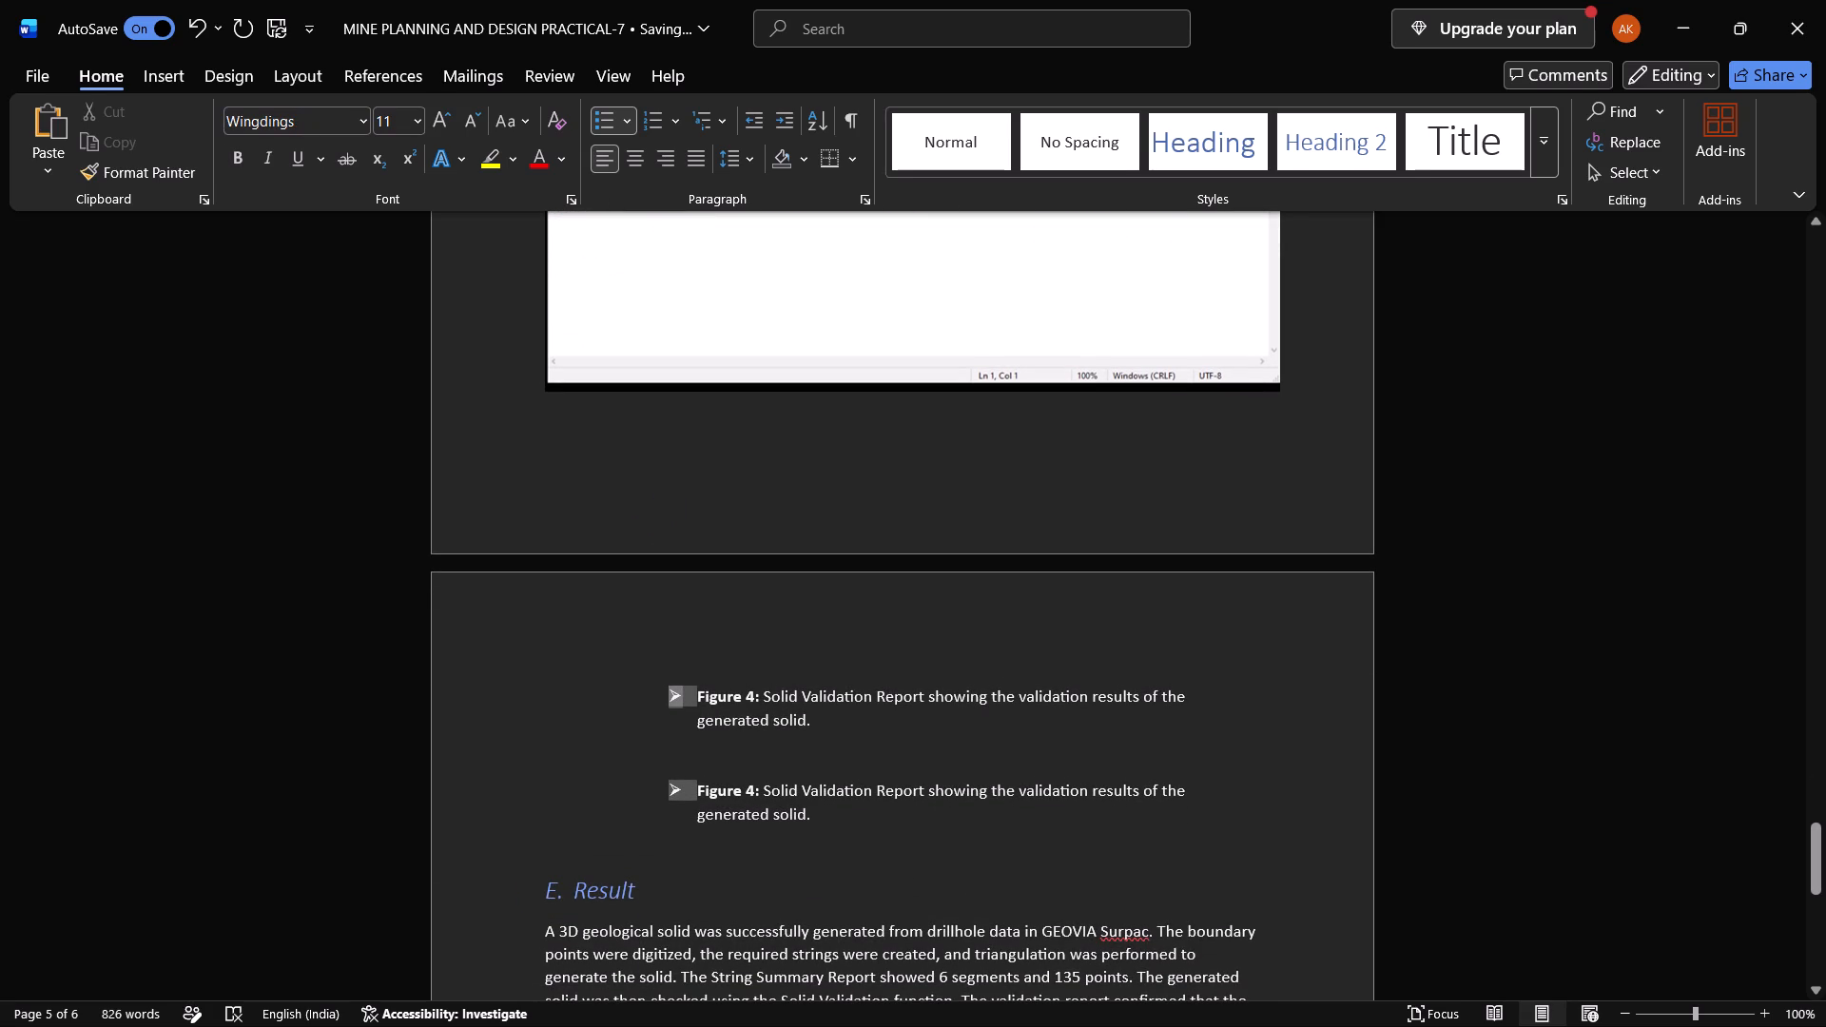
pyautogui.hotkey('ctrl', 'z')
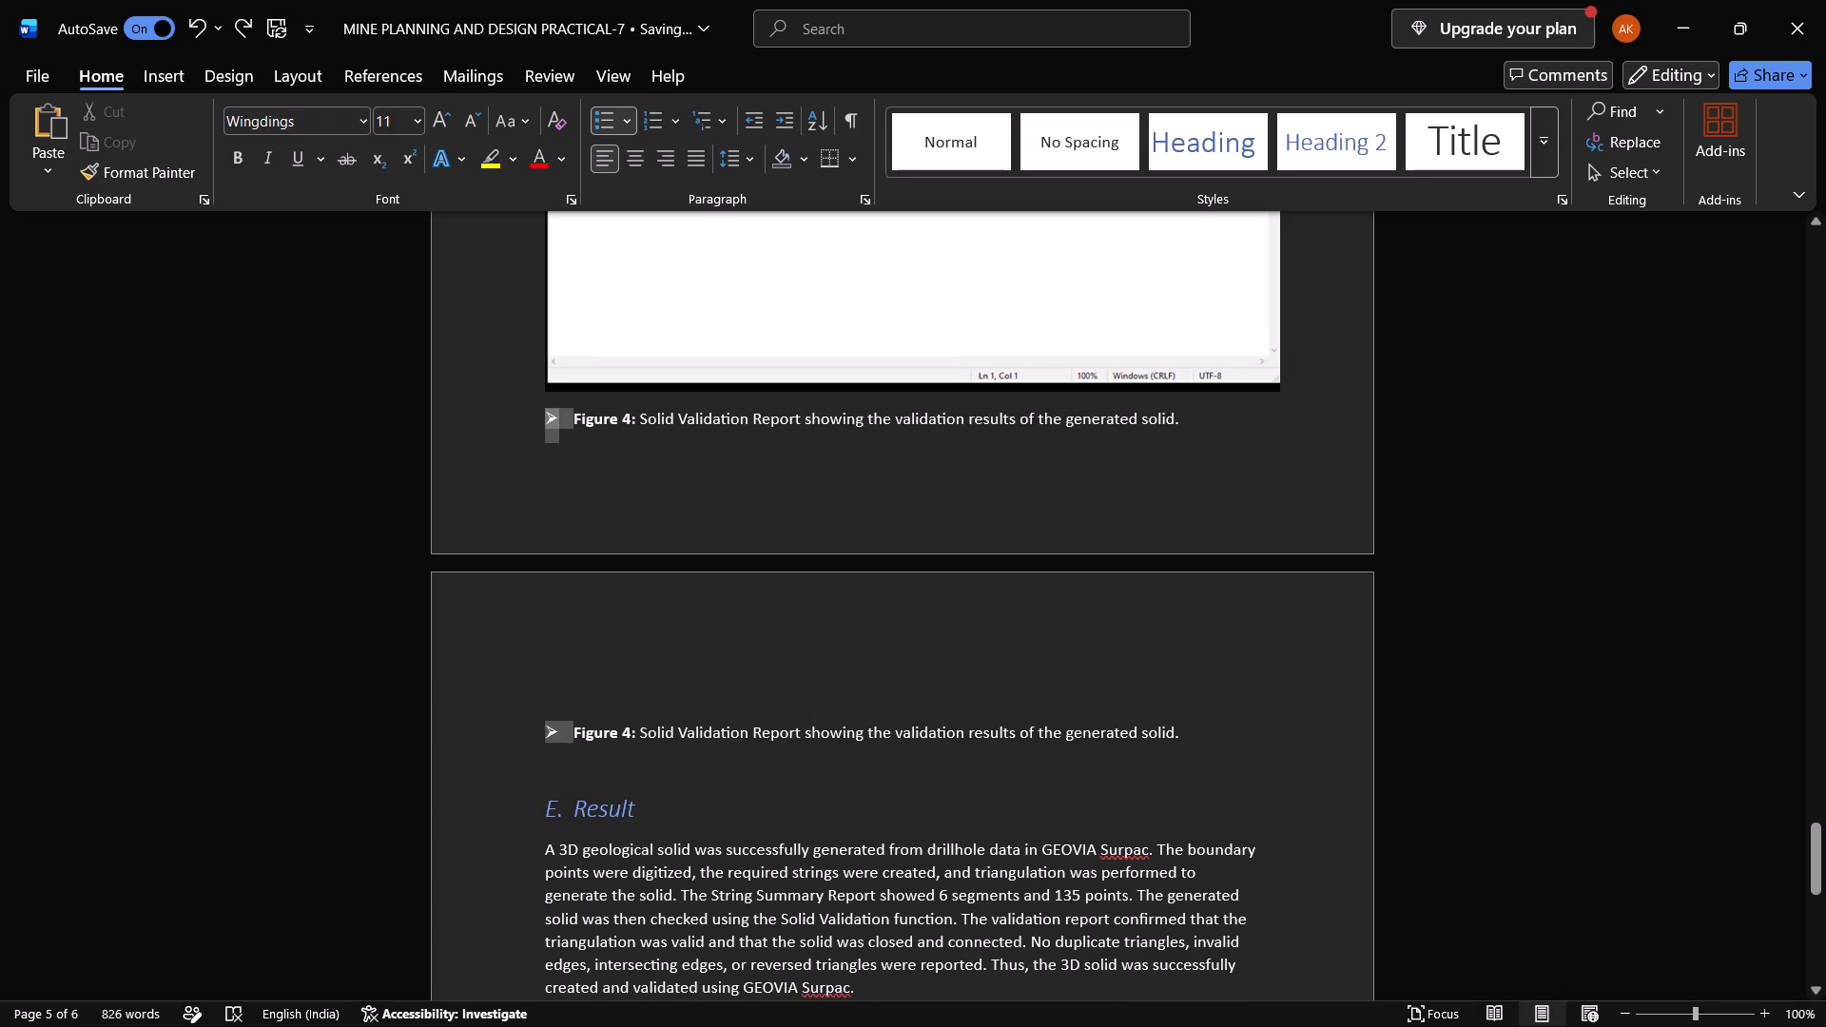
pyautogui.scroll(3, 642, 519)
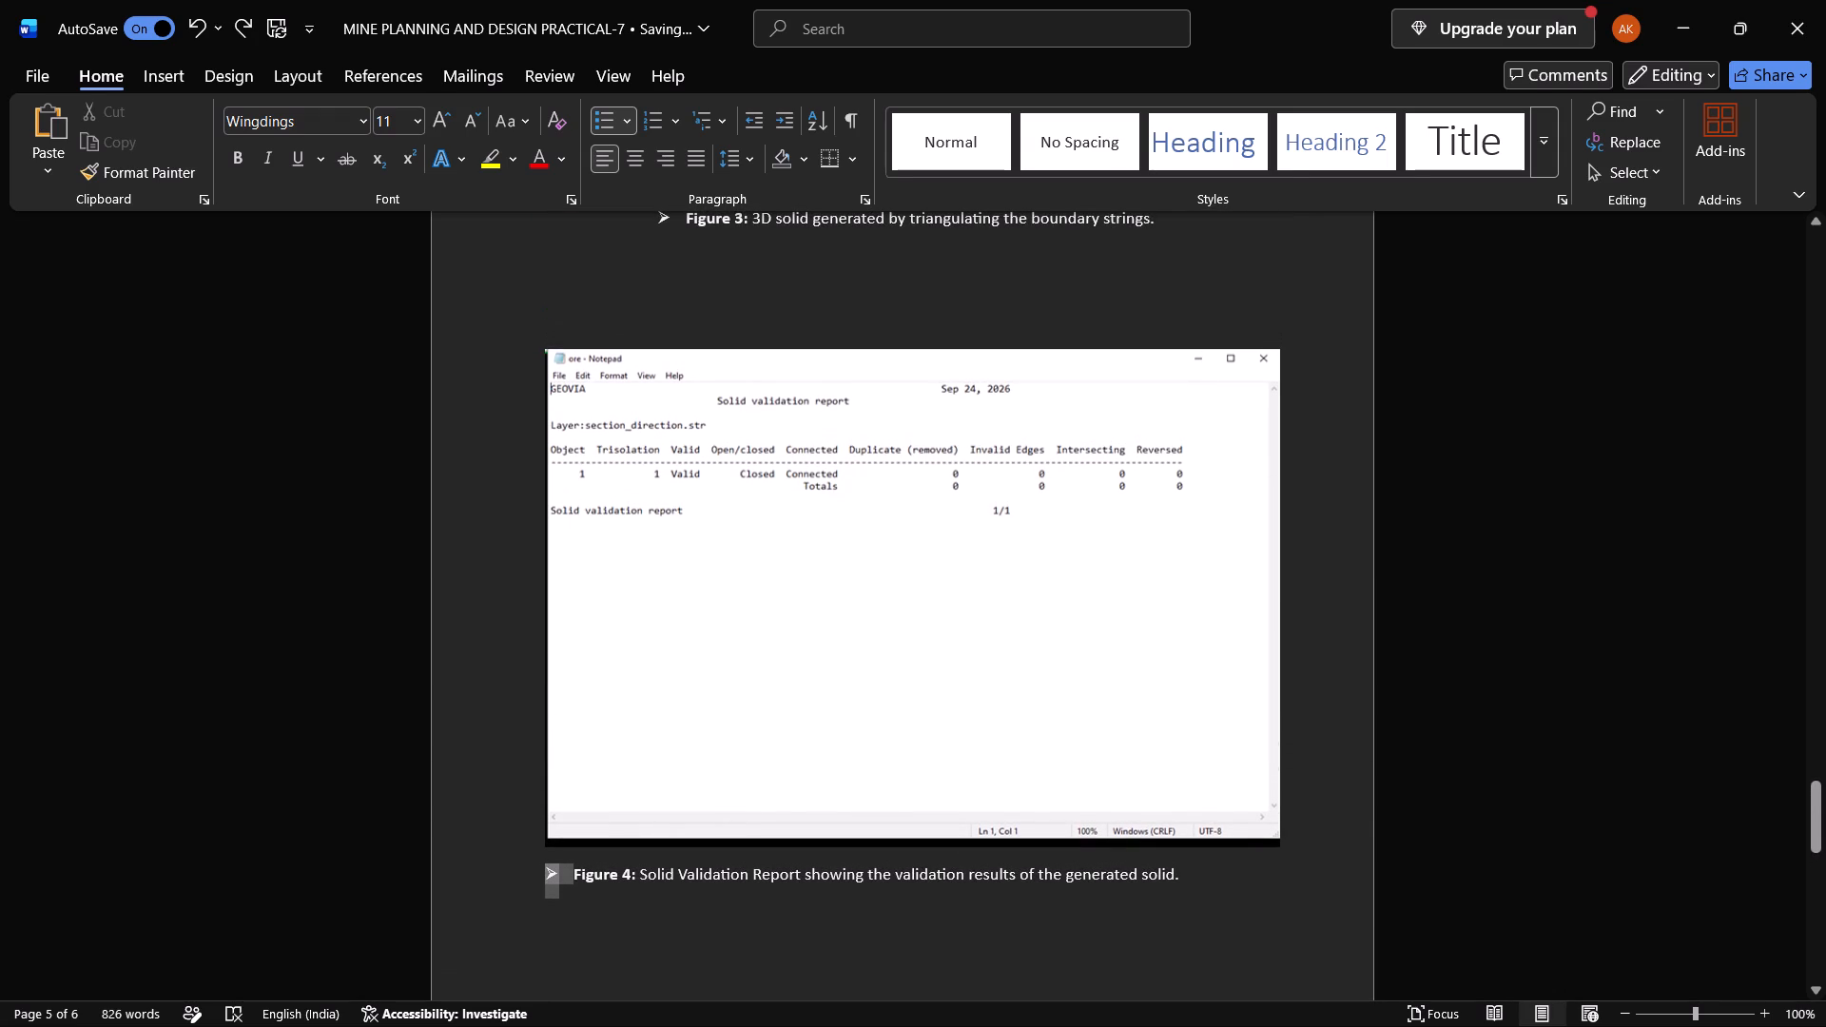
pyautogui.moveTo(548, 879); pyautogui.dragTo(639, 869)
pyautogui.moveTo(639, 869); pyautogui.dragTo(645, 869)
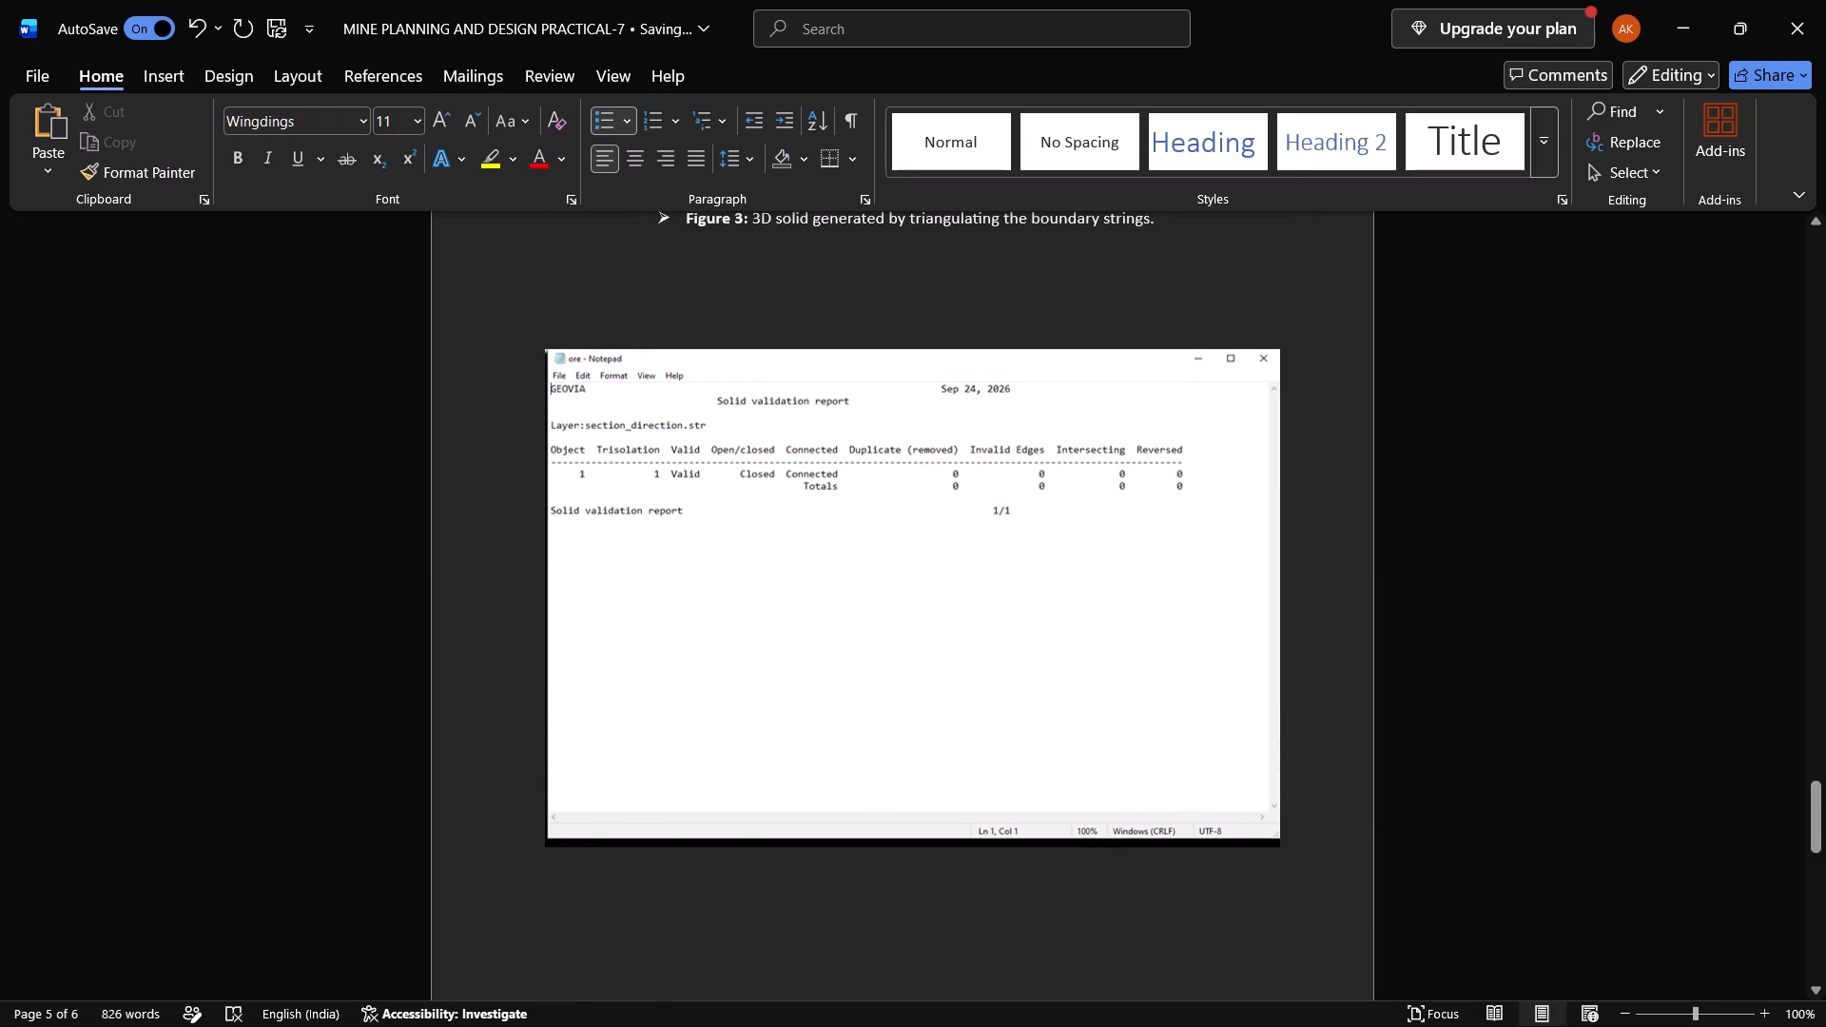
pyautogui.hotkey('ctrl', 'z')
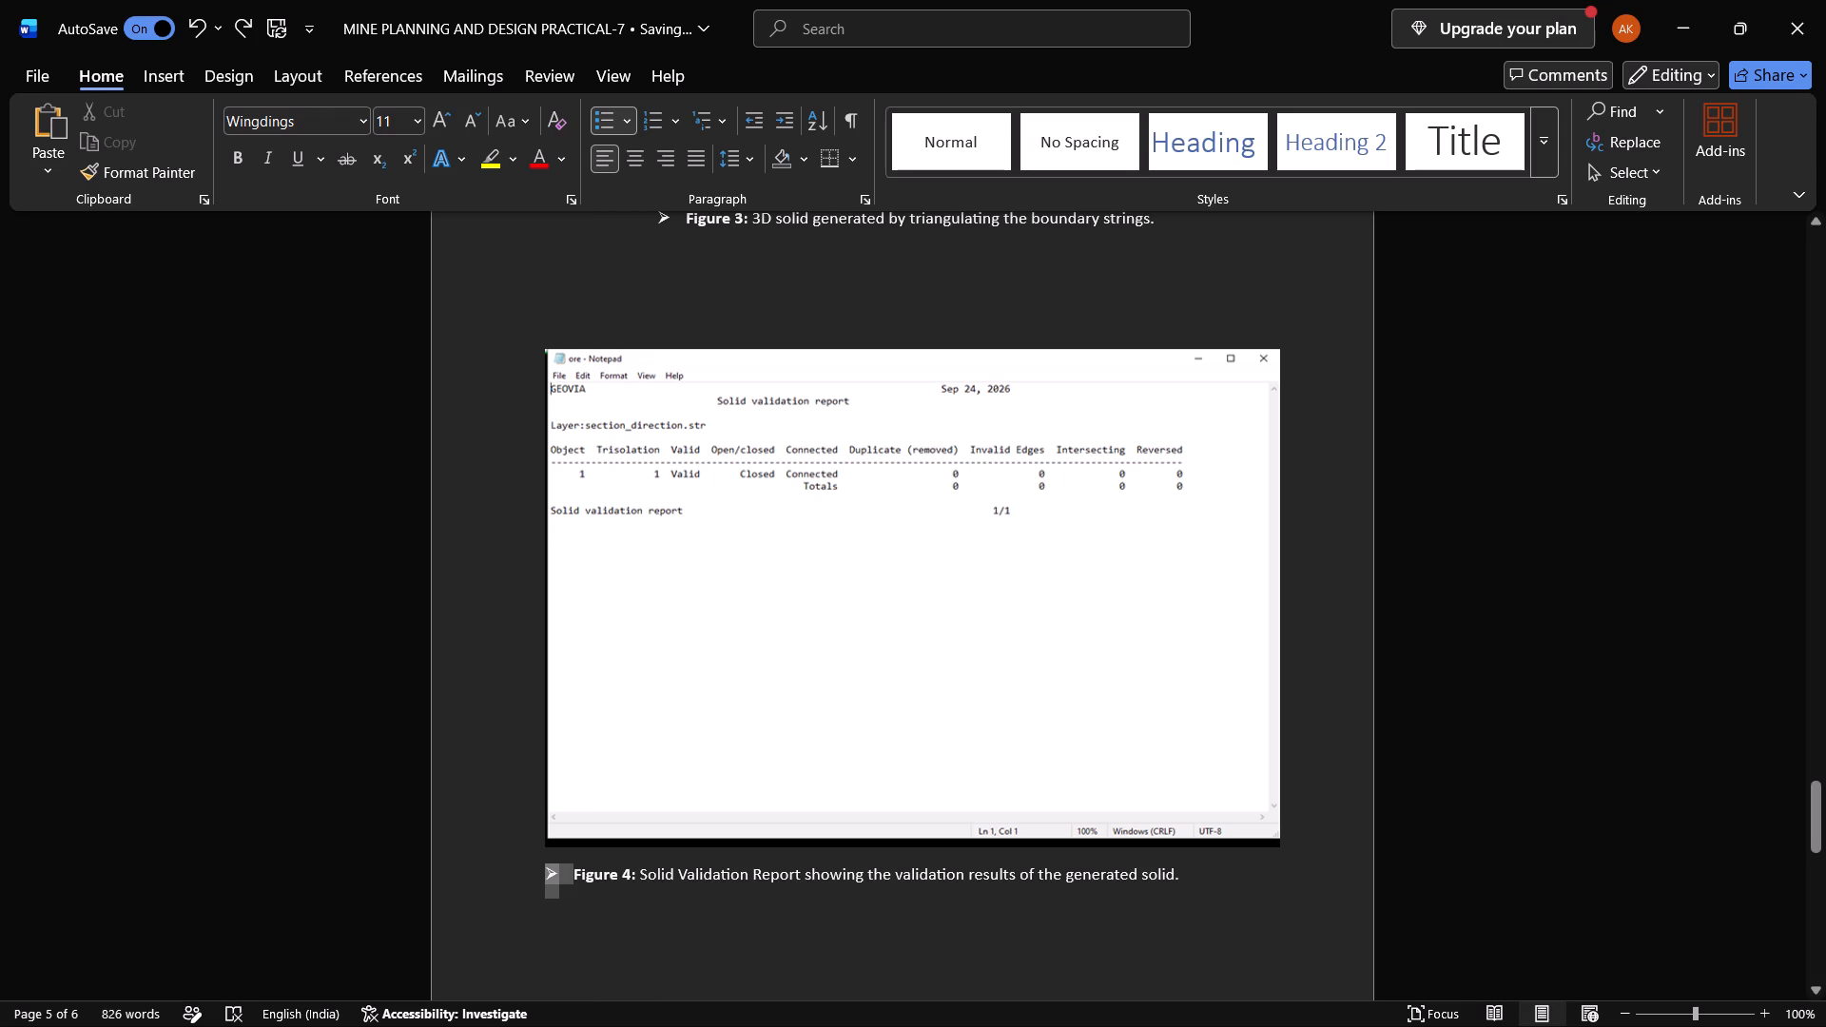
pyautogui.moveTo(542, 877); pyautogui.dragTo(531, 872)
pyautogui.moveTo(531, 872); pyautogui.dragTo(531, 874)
# Remove the blank line between the 3D solid picture and its Figure 3 caption.
pyautogui.scroll(1, 544, 874)
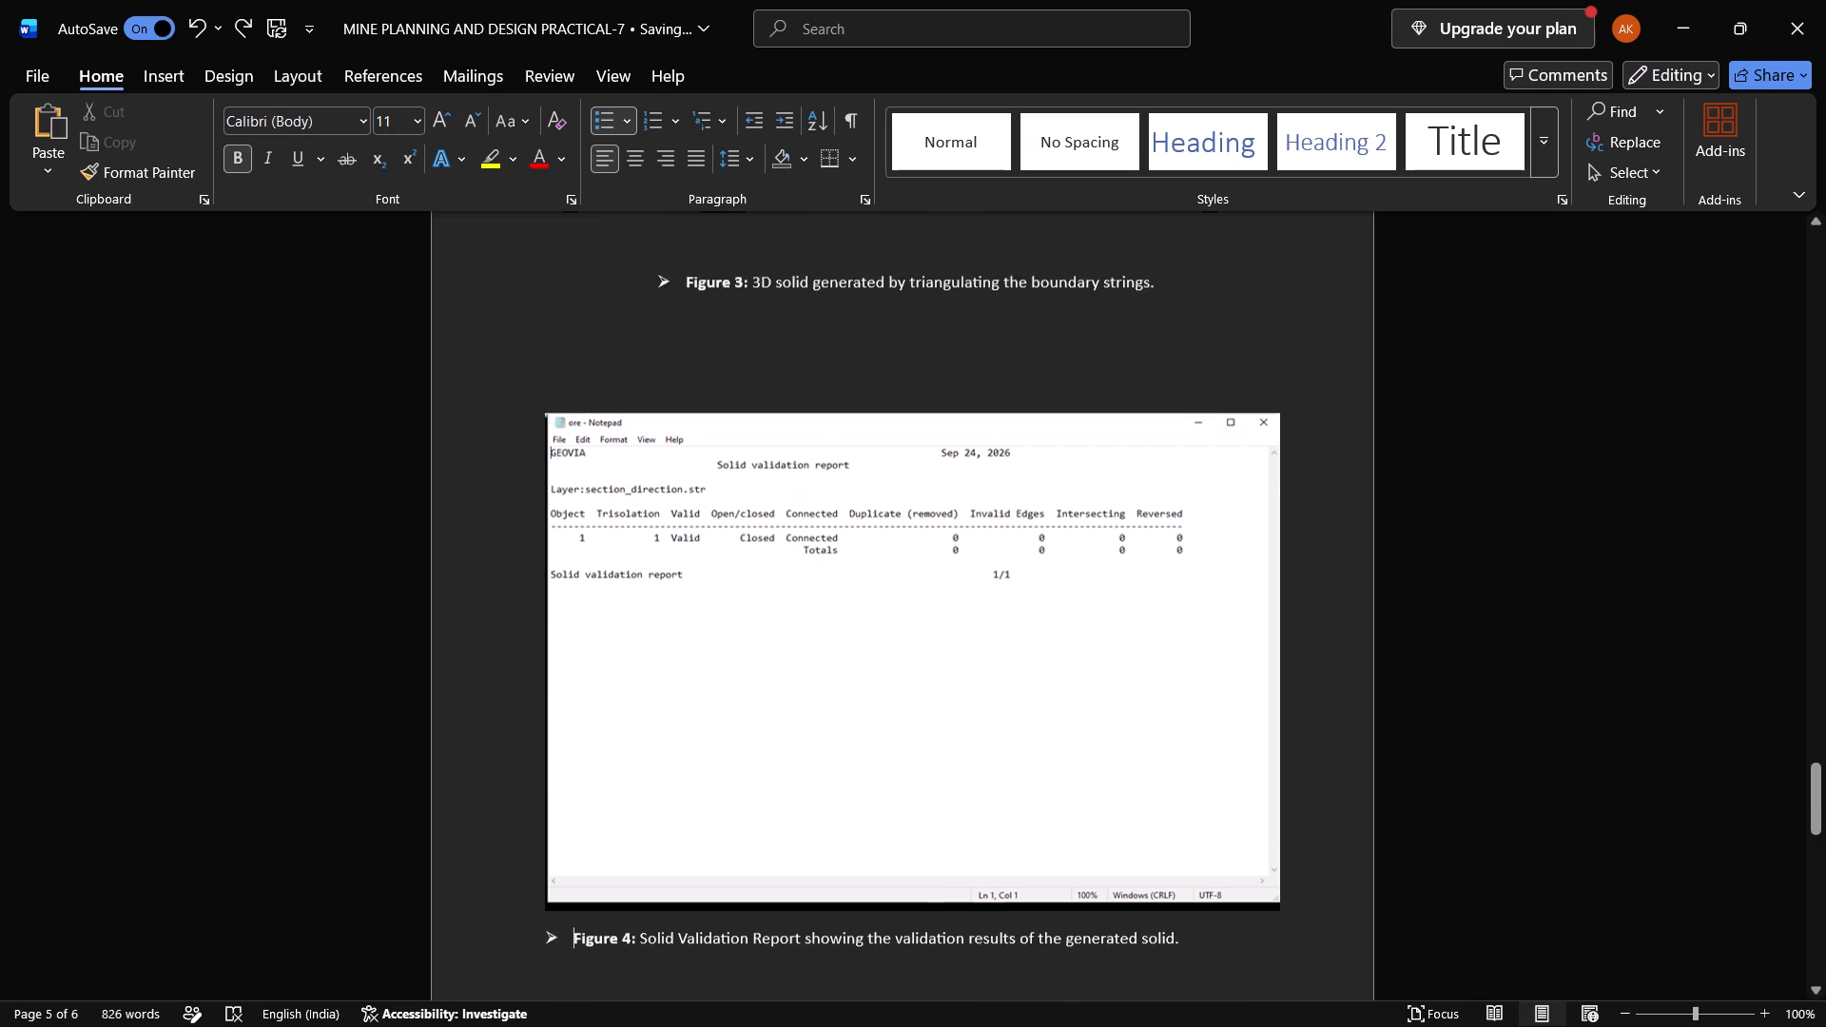
pyautogui.scroll(1, 544, 874)
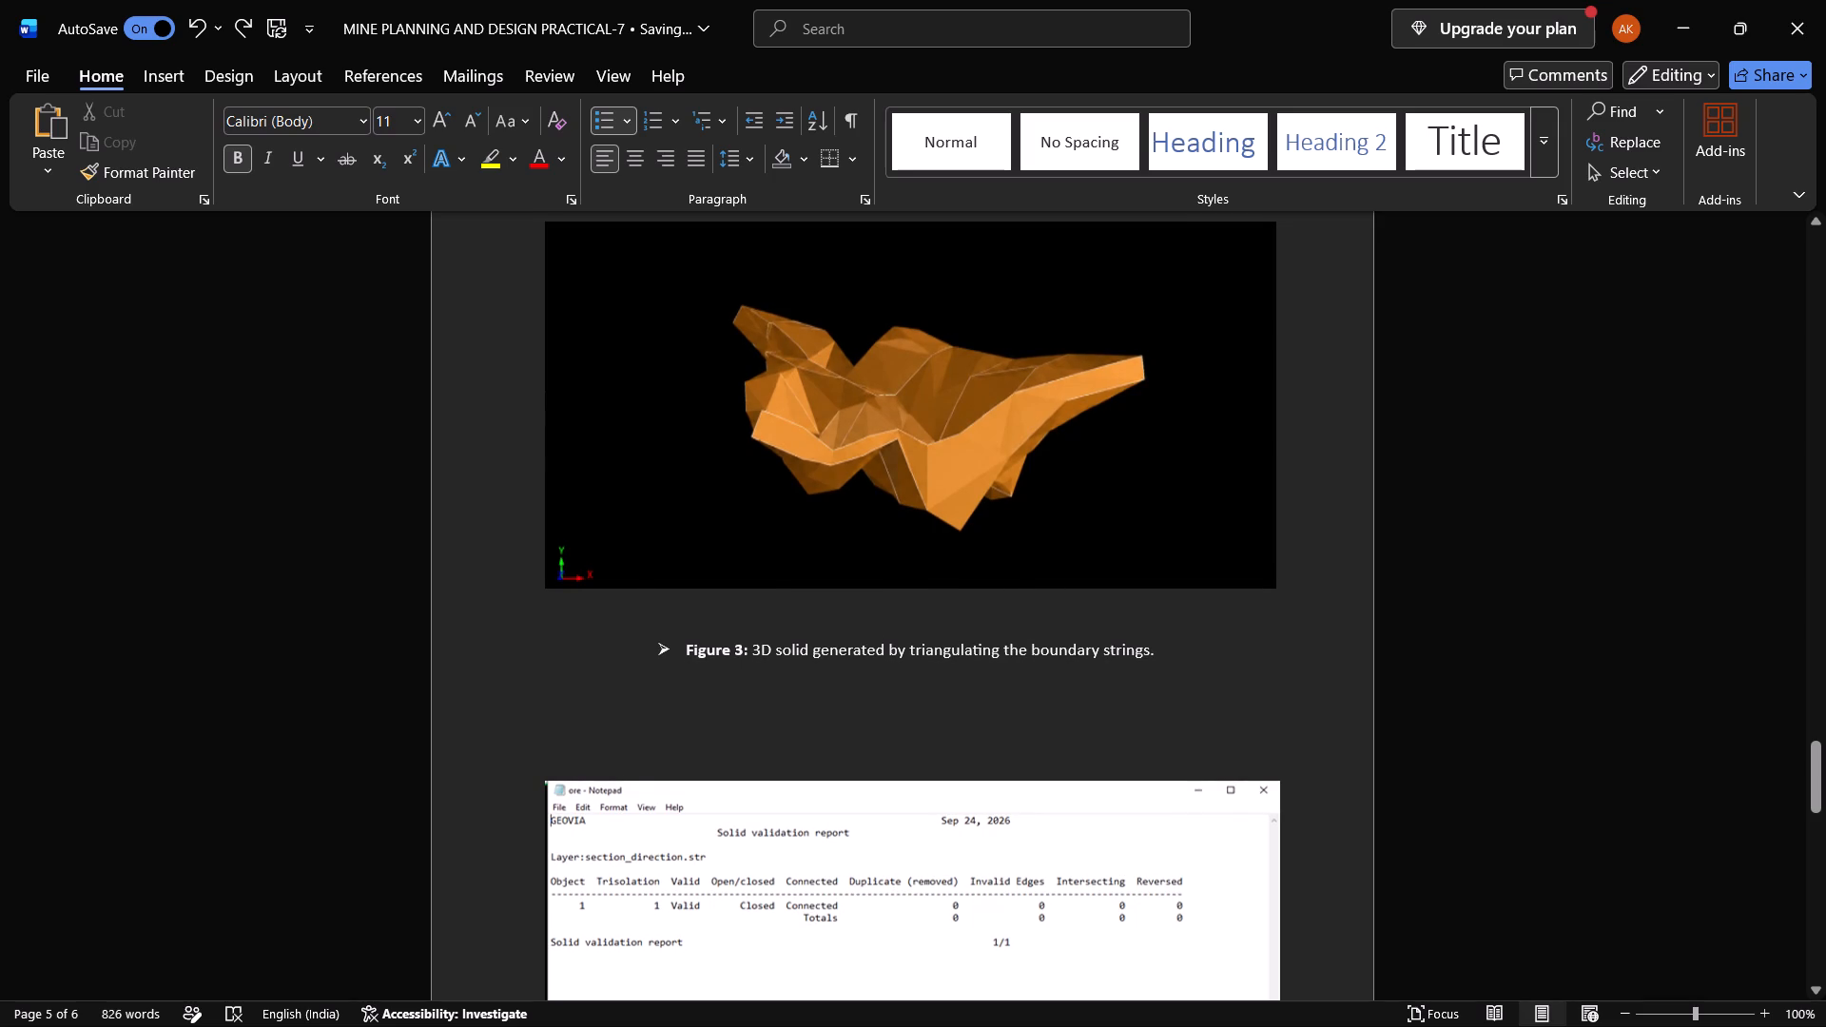
pyautogui.click(641, 650)
pyautogui.press('Up')
pyautogui.press('BackSpace')
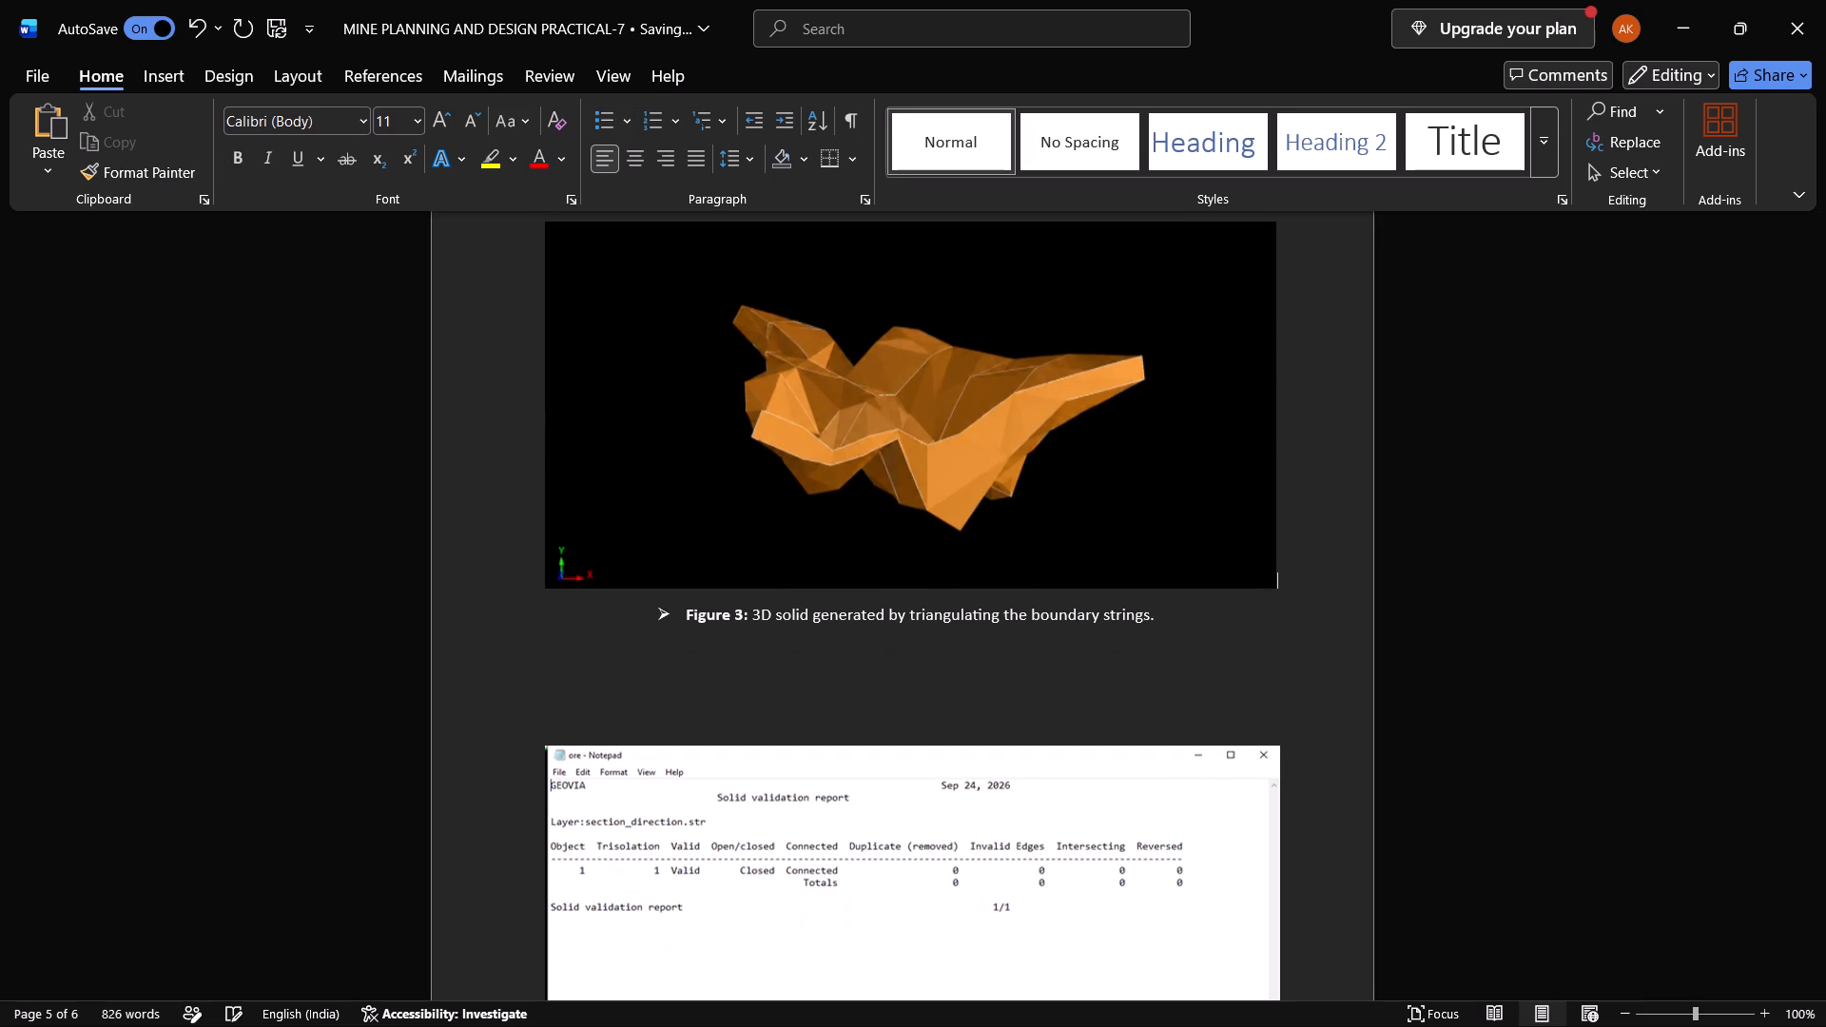
# Indent the Figure 4 caption bullet beneath the Solid Validation Report picture to line up with the Figure 3 caption bullet.
pyautogui.scroll(-1, 641, 650)
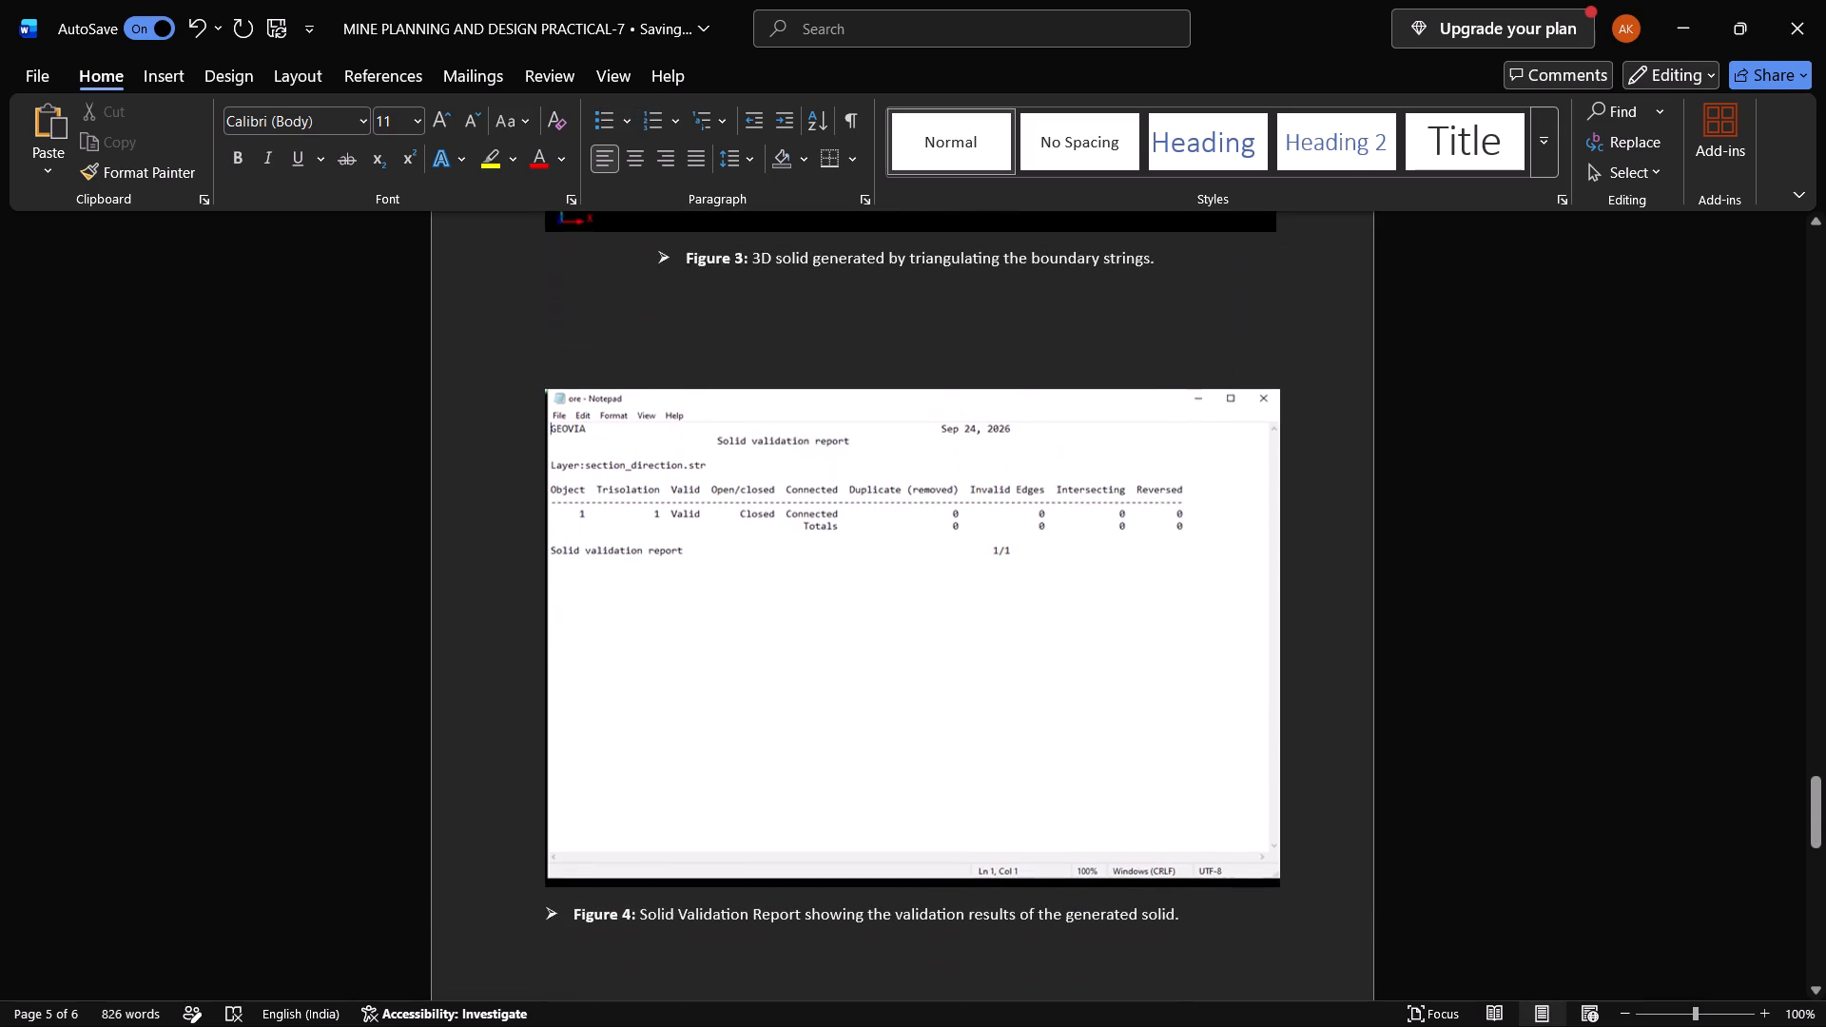
pyautogui.scroll(-1, 641, 650)
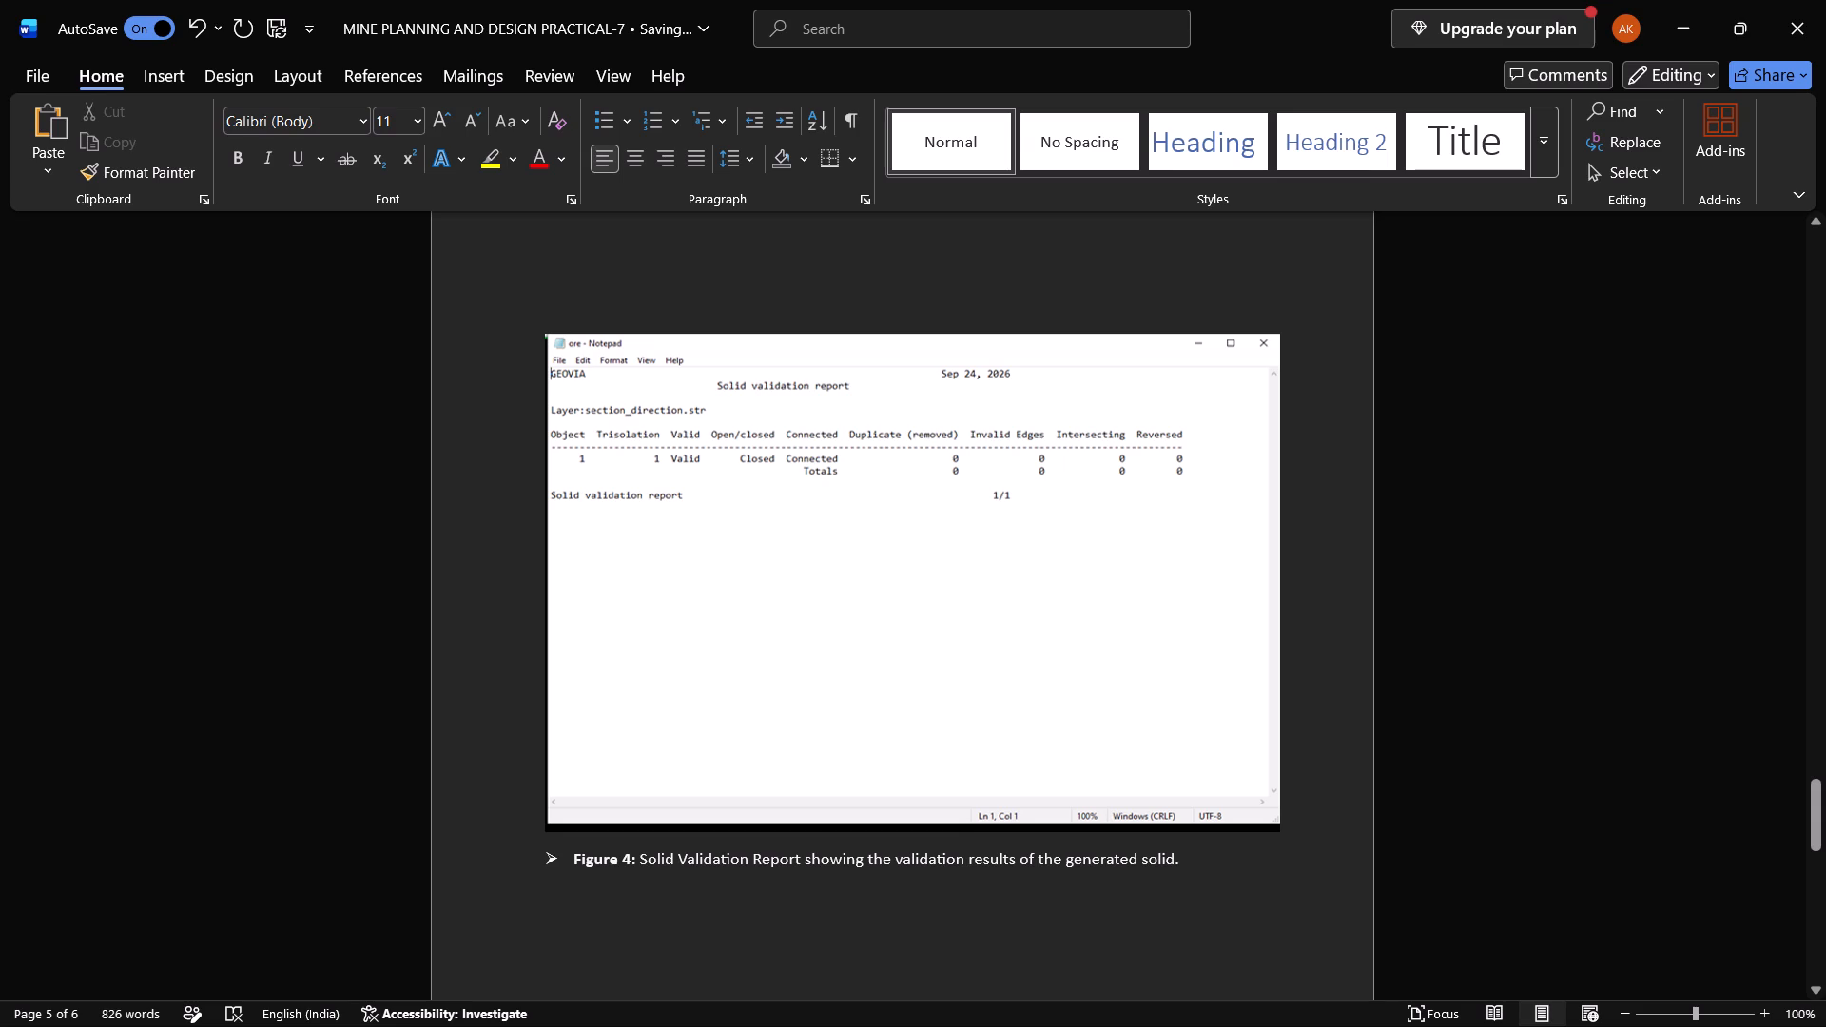
pyautogui.click(555, 865)
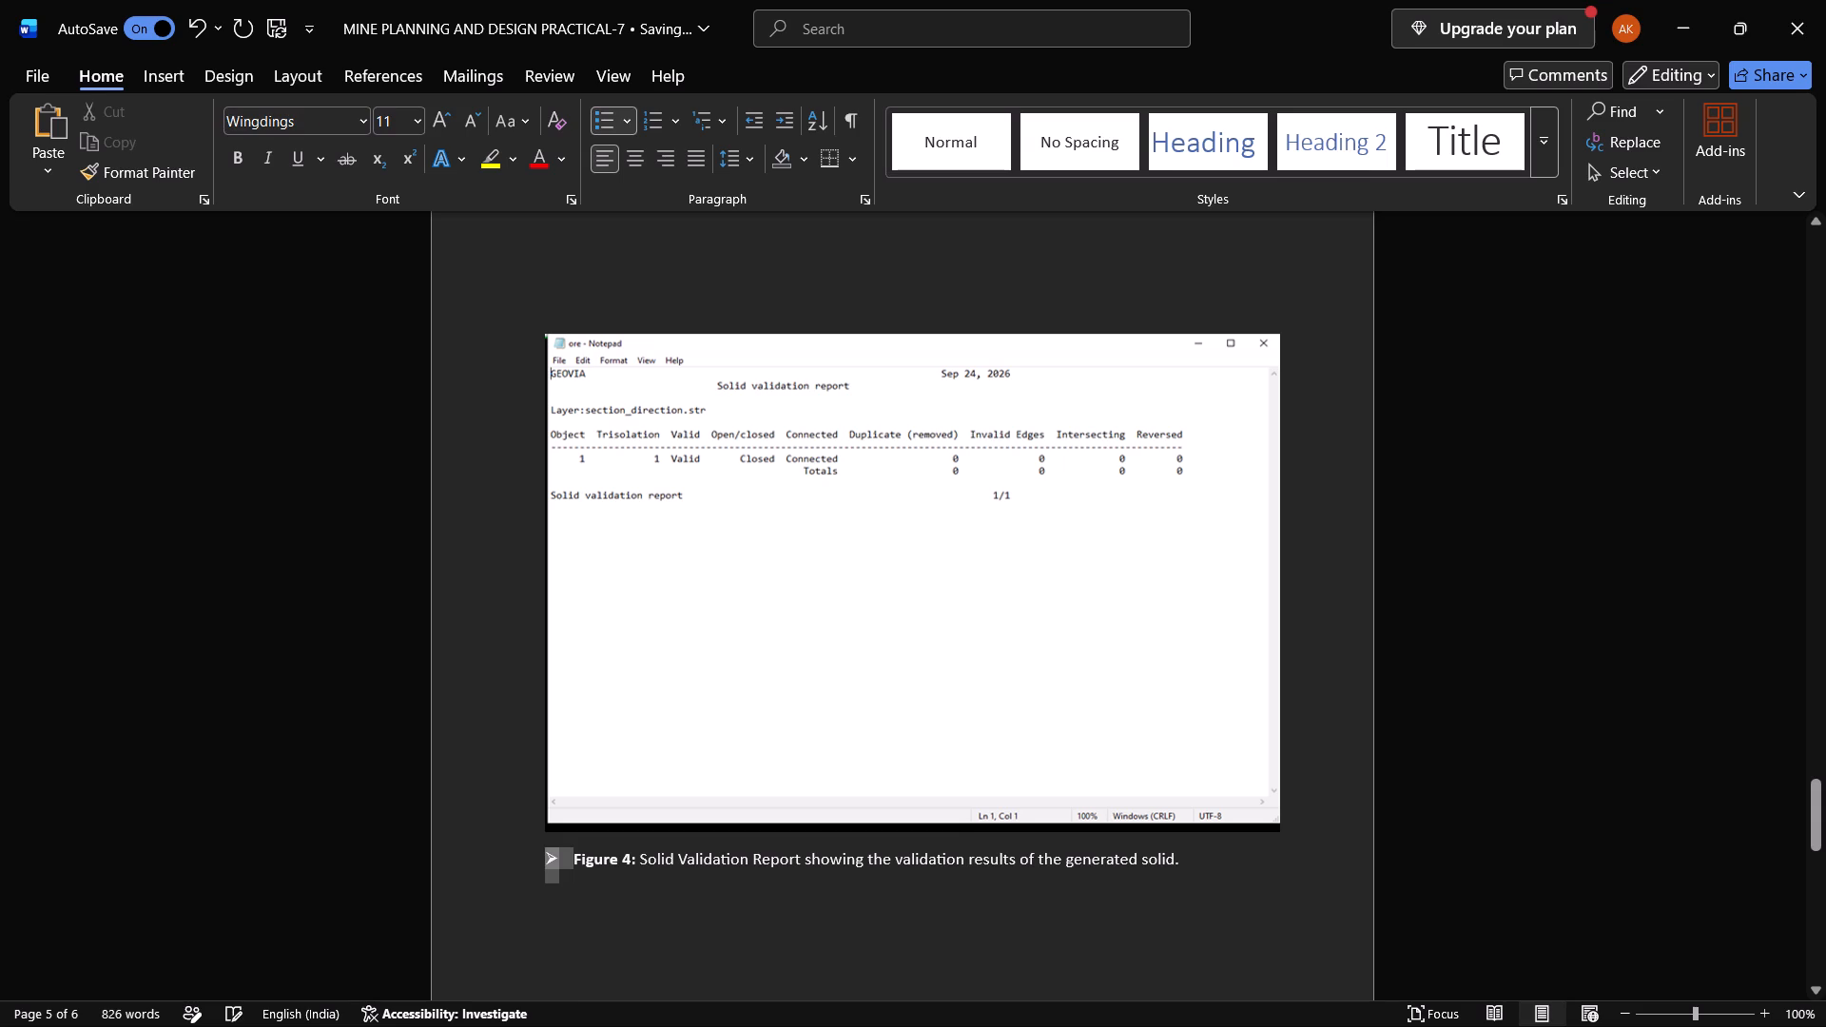
pyautogui.moveTo(555, 865); pyautogui.dragTo(660, 855)
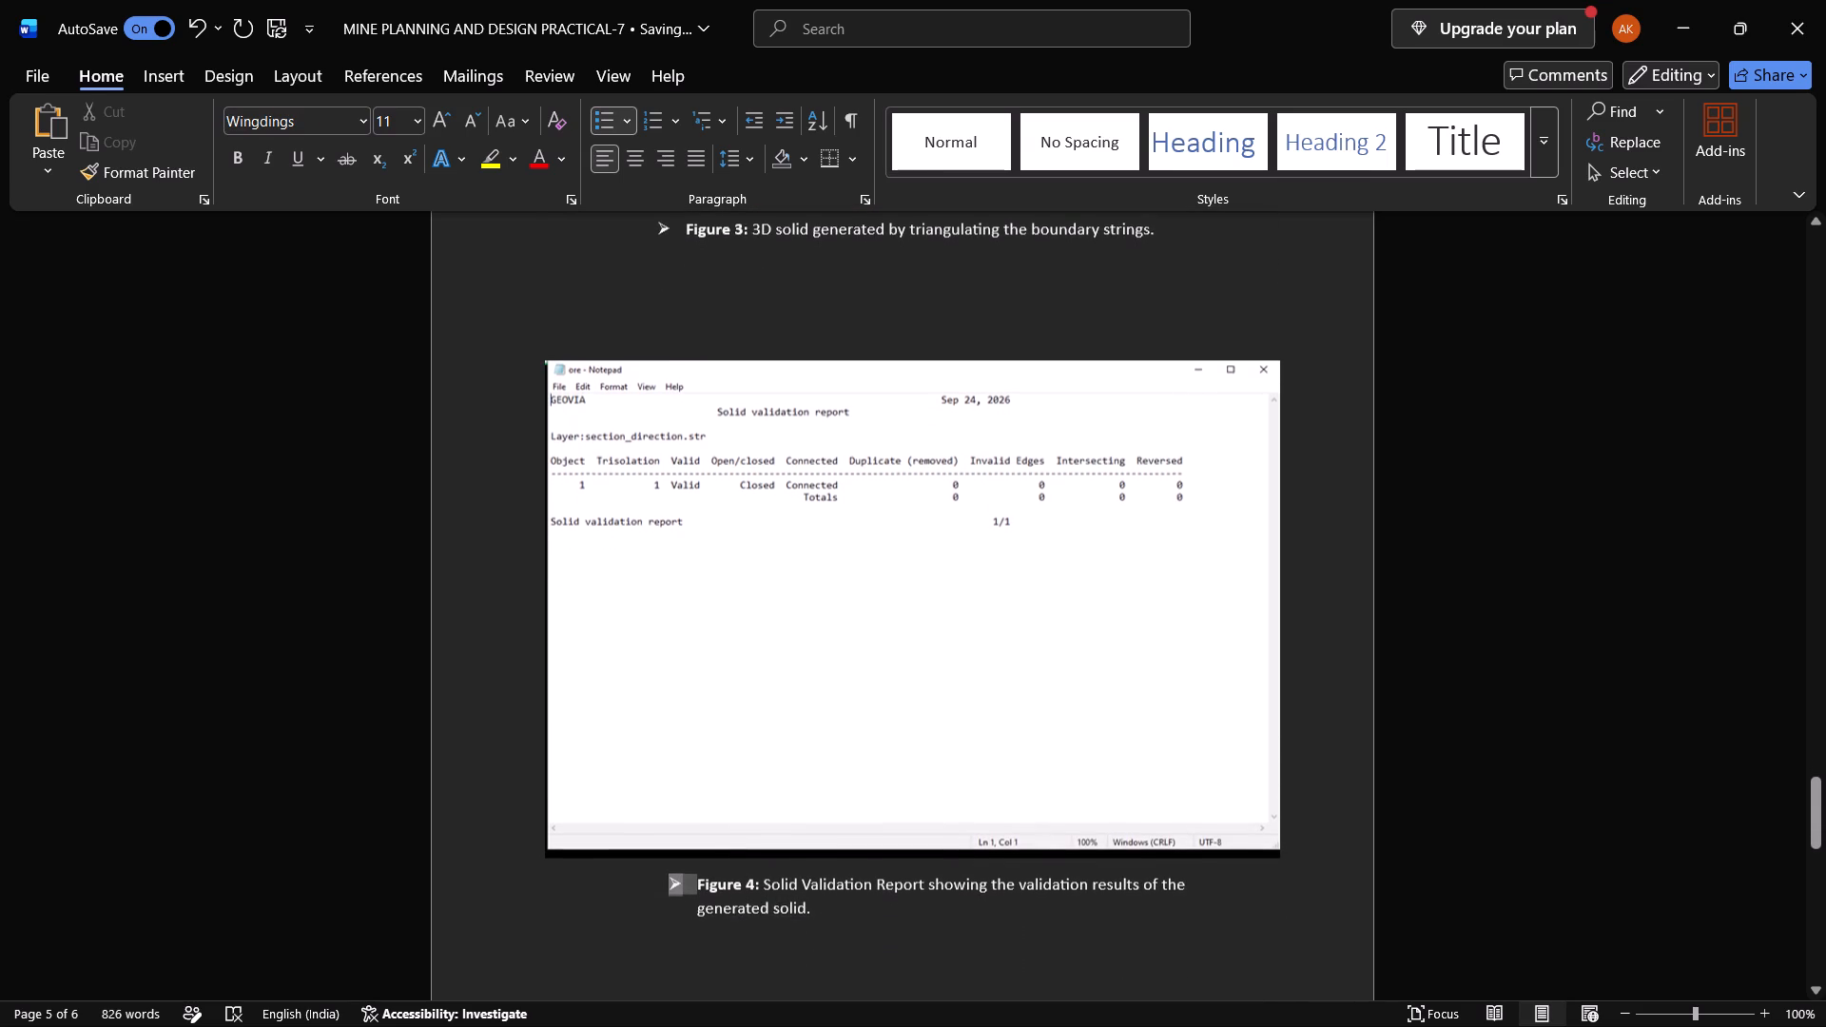
pyautogui.moveTo(672, 879); pyautogui.dragTo(655, 865)
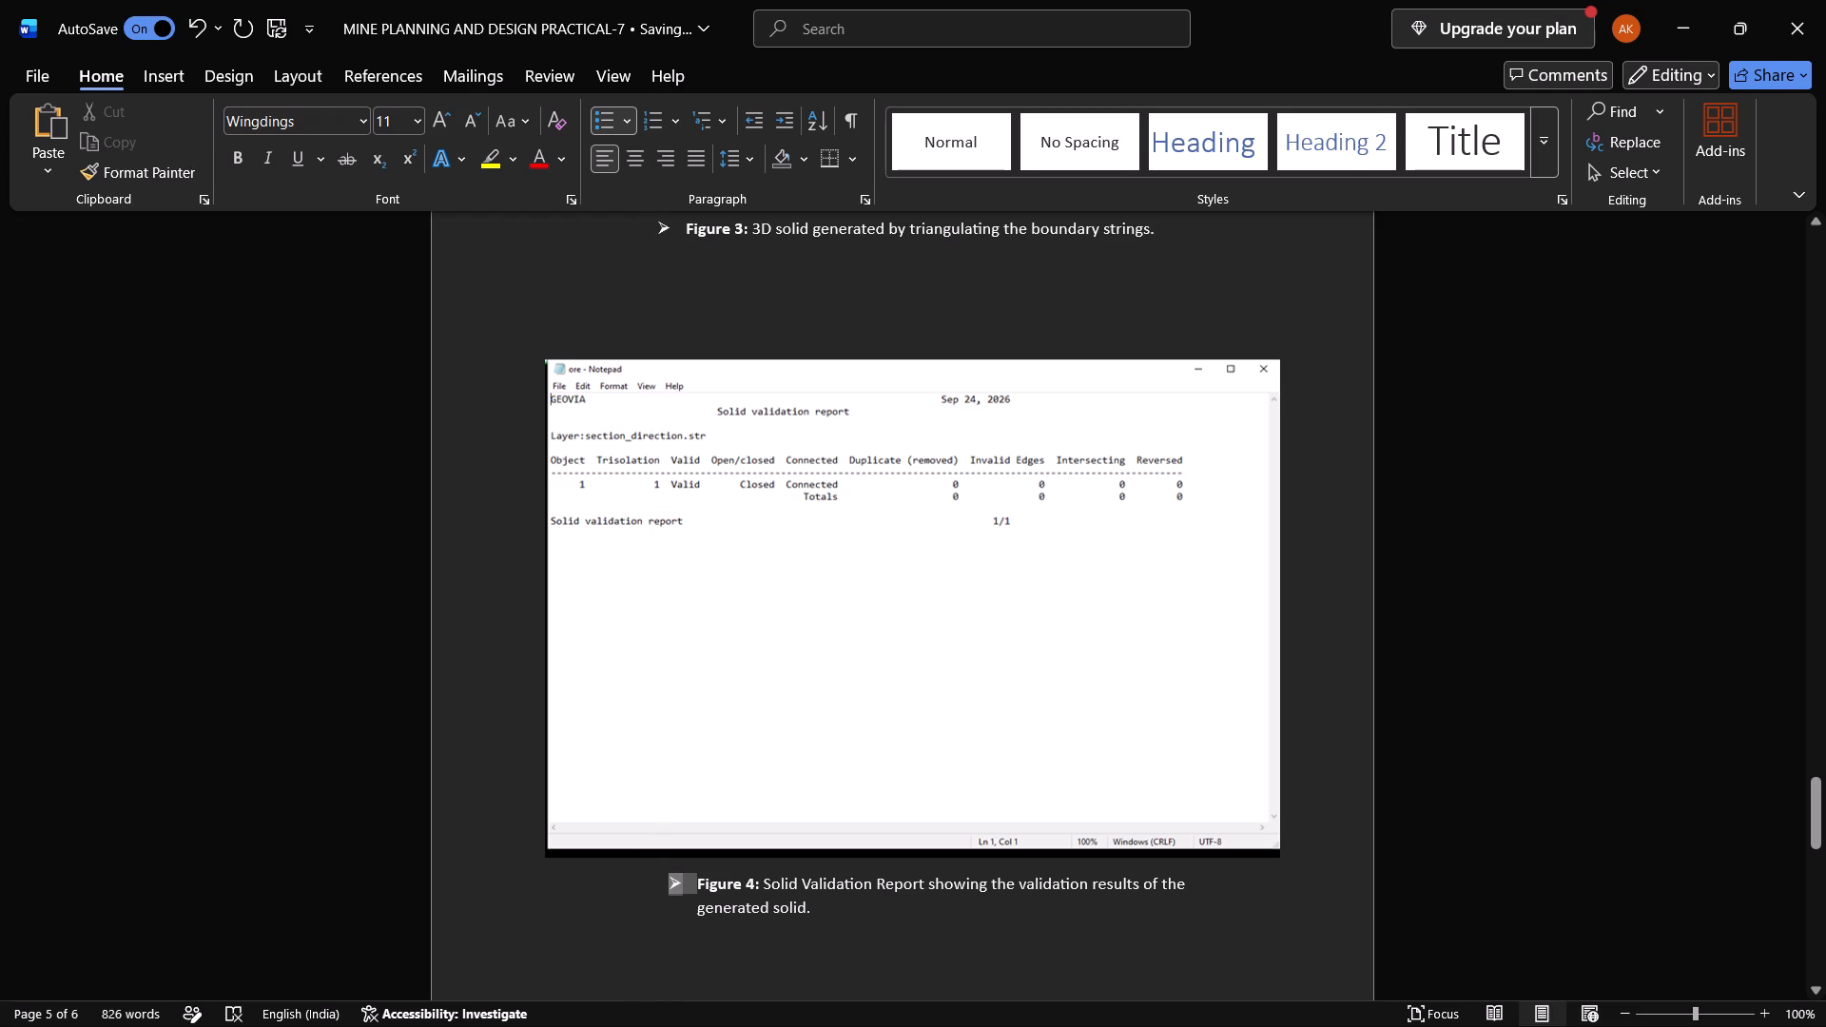
pyautogui.moveTo(670, 882); pyautogui.dragTo(657, 882)
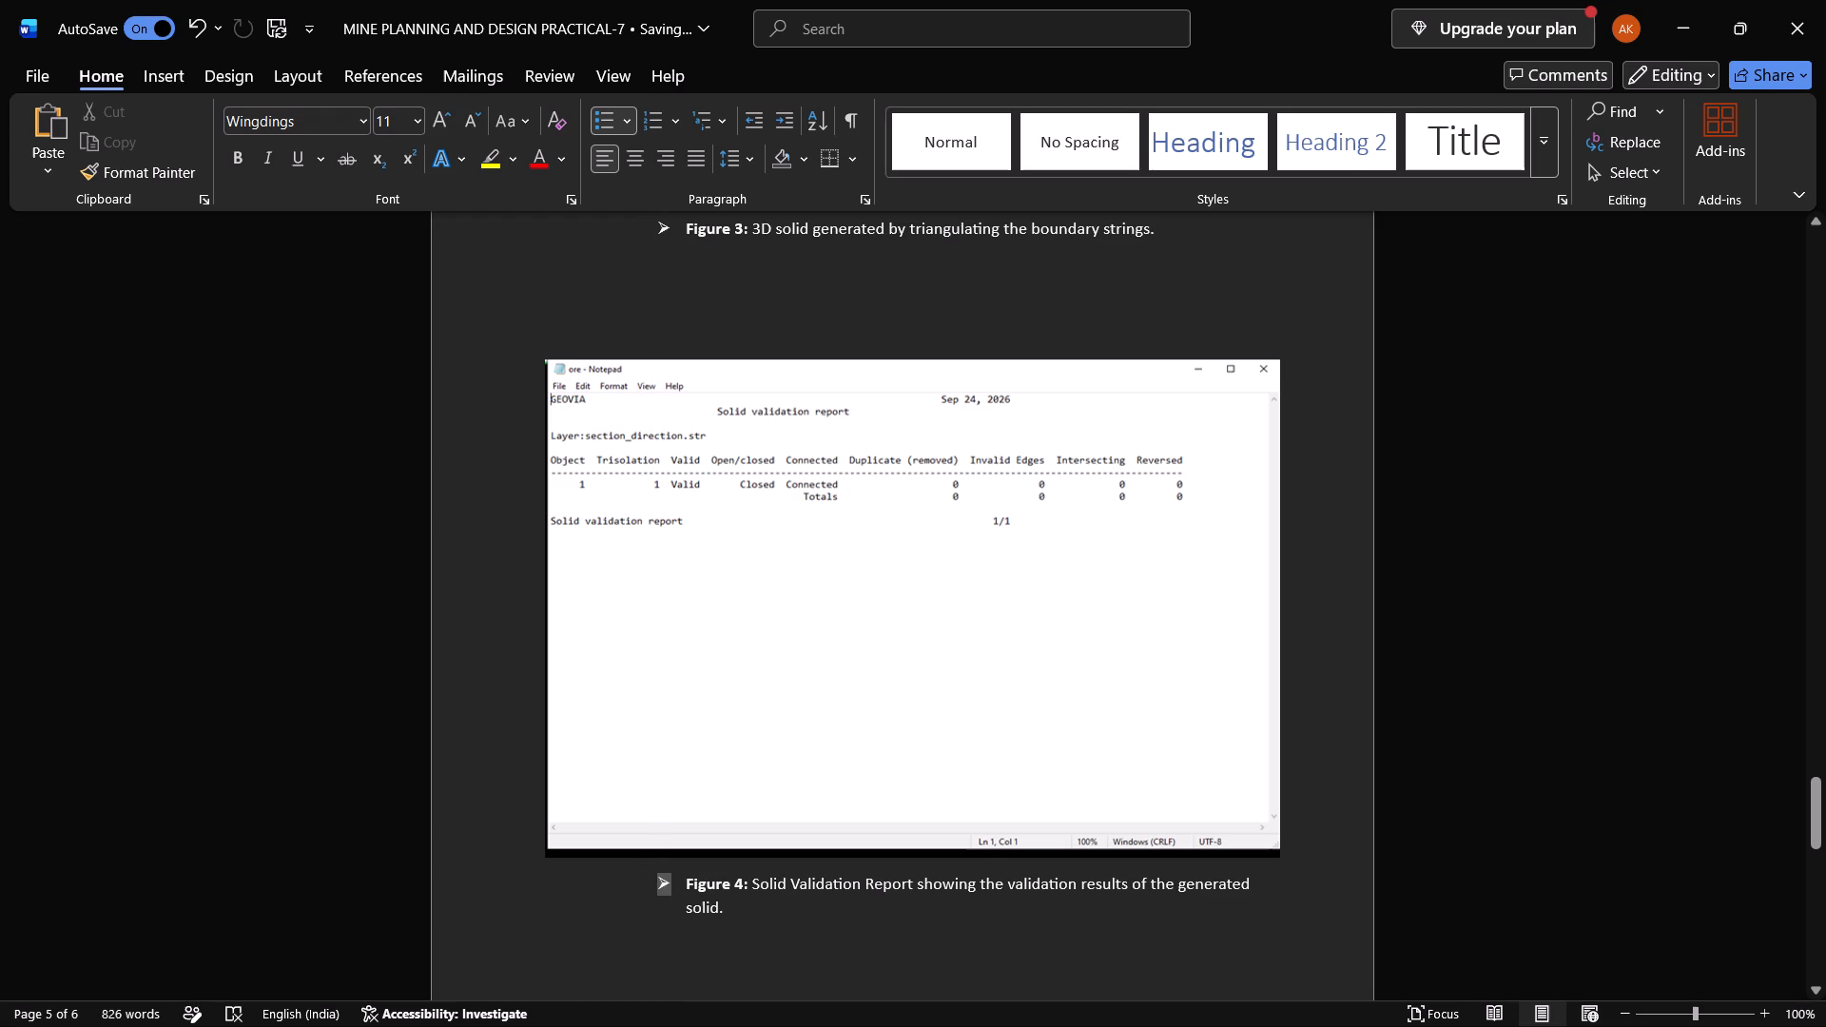
# Delete the duplicate Figure 4 caption above the Result heading, leaving the caption beneath the picture ending in a single full stop.
pyautogui.scroll(-2, 657, 882)
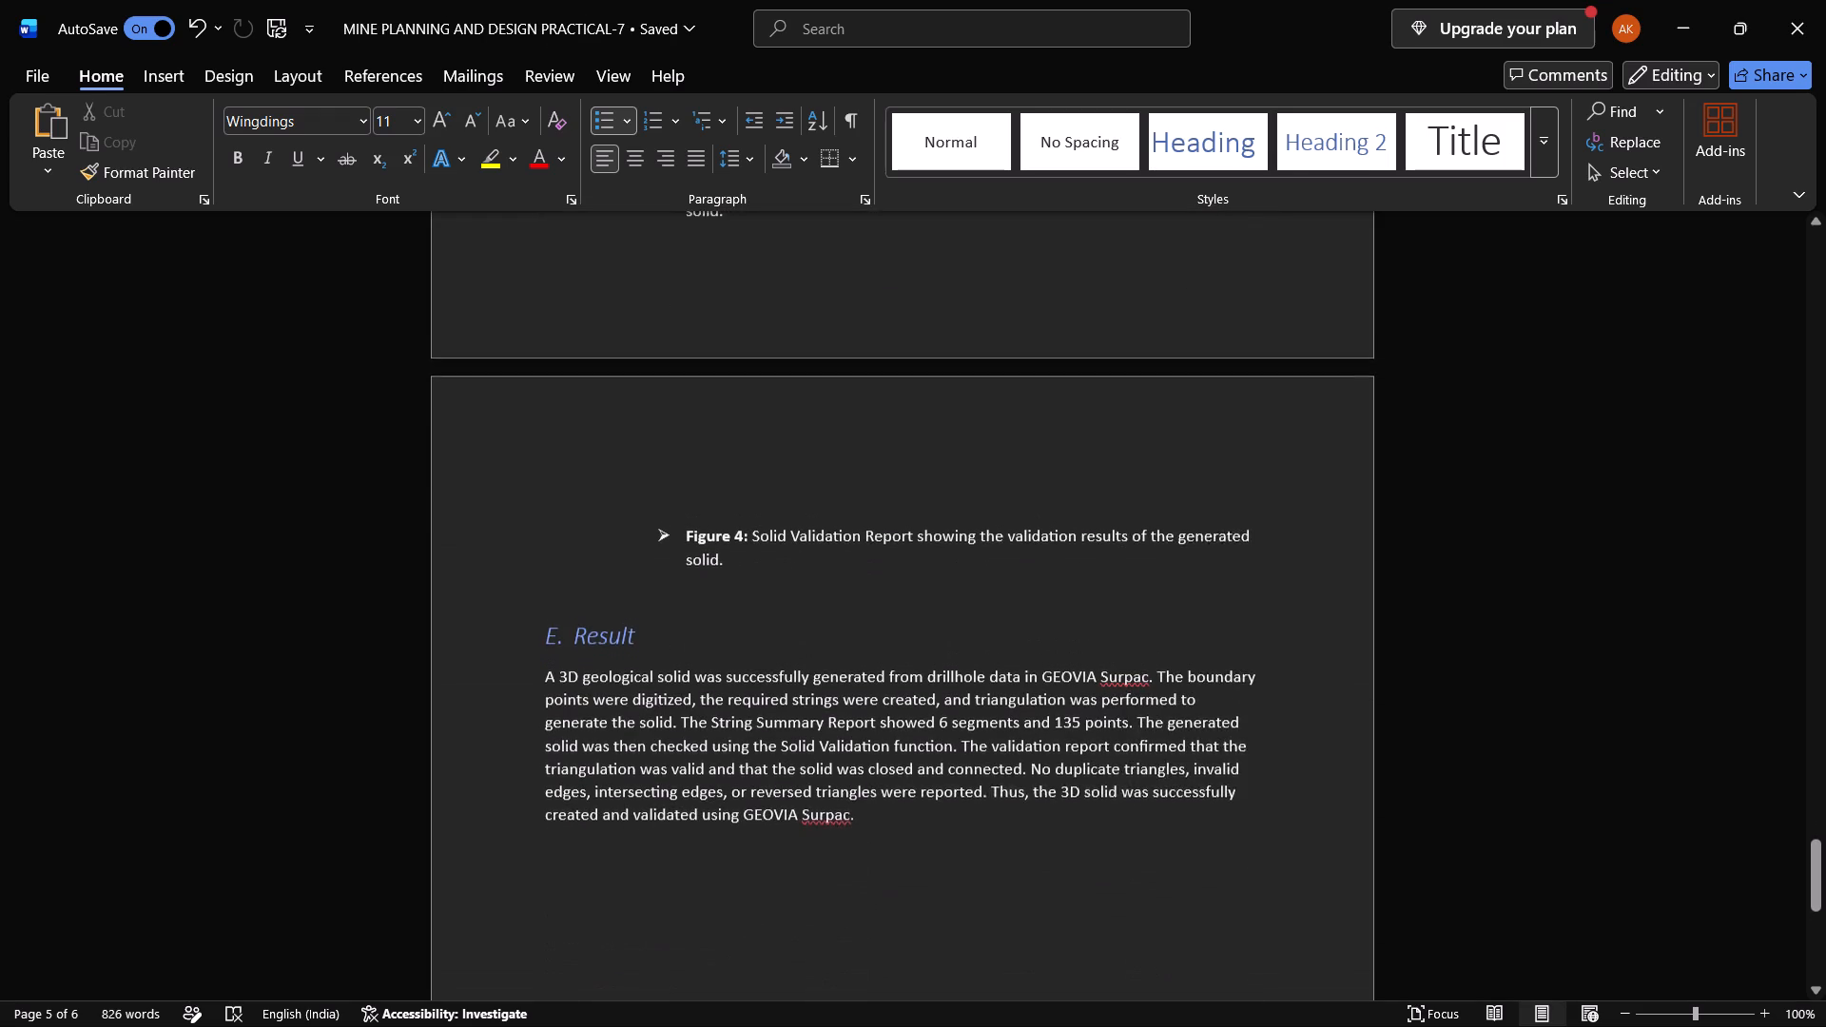
pyautogui.scroll(-1, 657, 882)
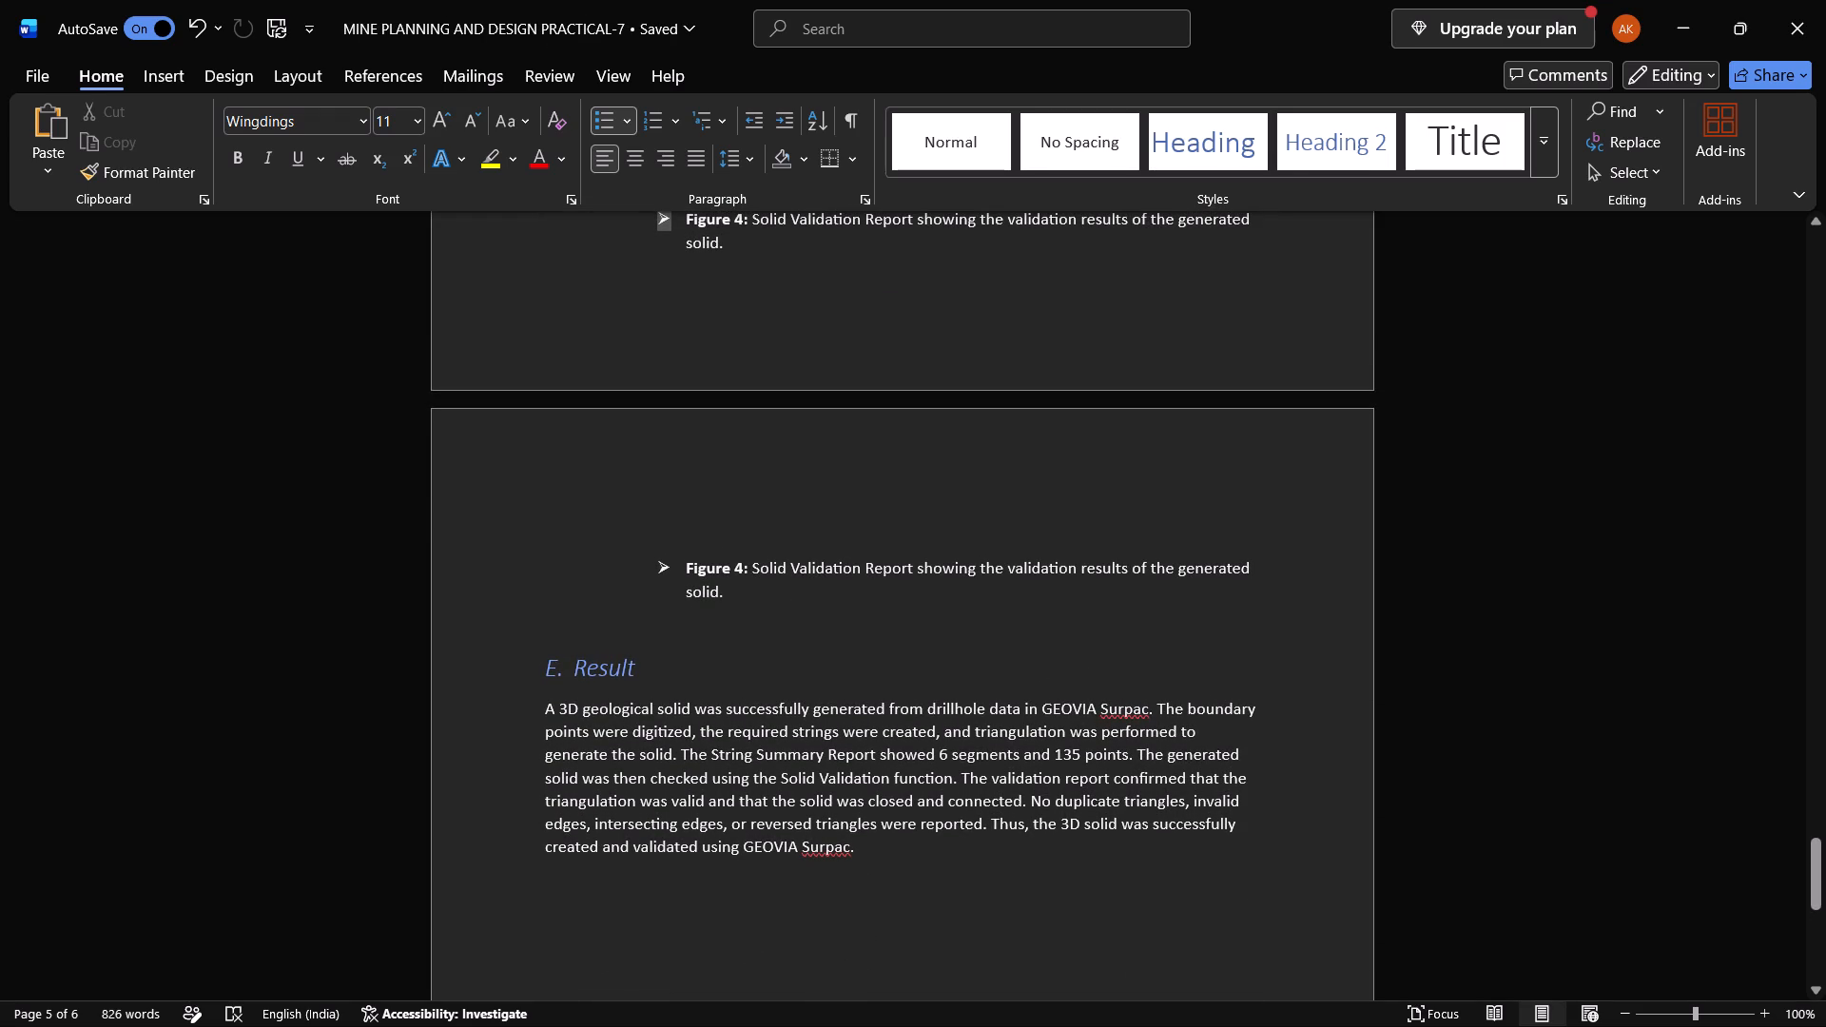
pyautogui.moveTo(643, 572); pyautogui.dragTo(715, 599)
pyautogui.press('BackSpace')
pyautogui.press('BackSpace')
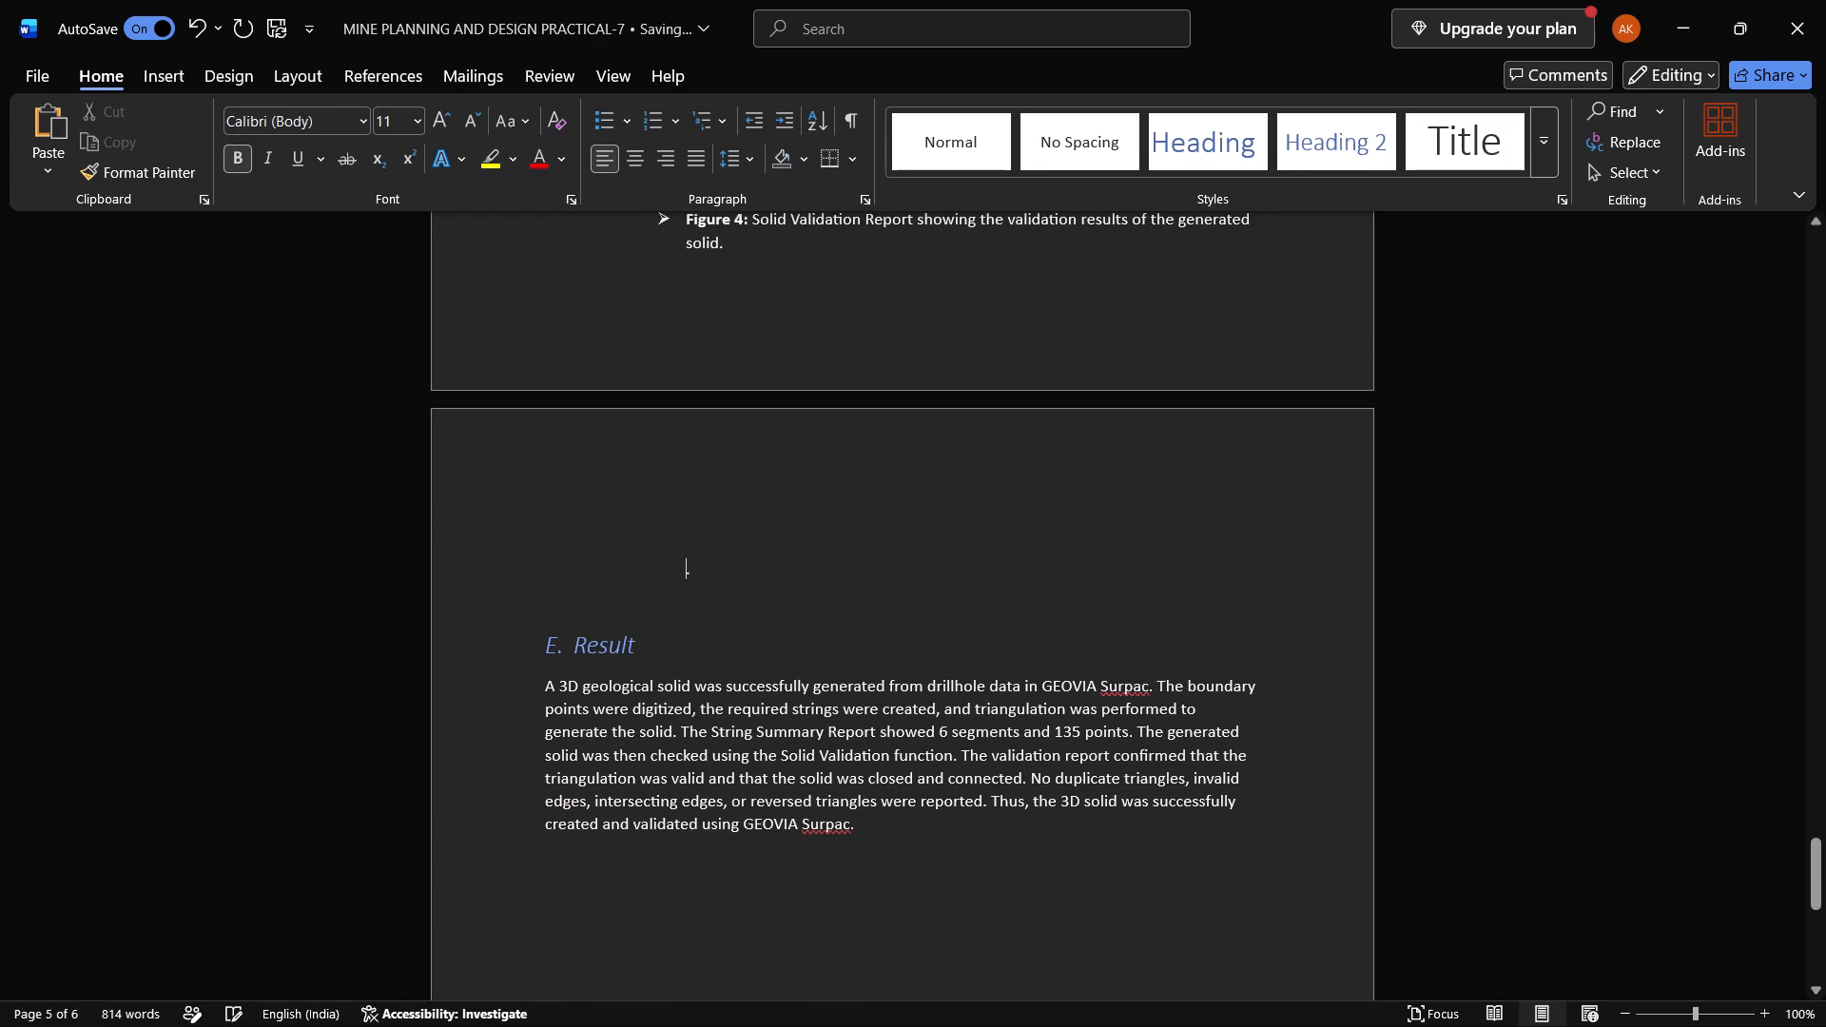
pyautogui.press('BackSpace')
pyautogui.press('BackSpace')
pyautogui.press('BackSpace')
pyautogui.press('BackSpace')
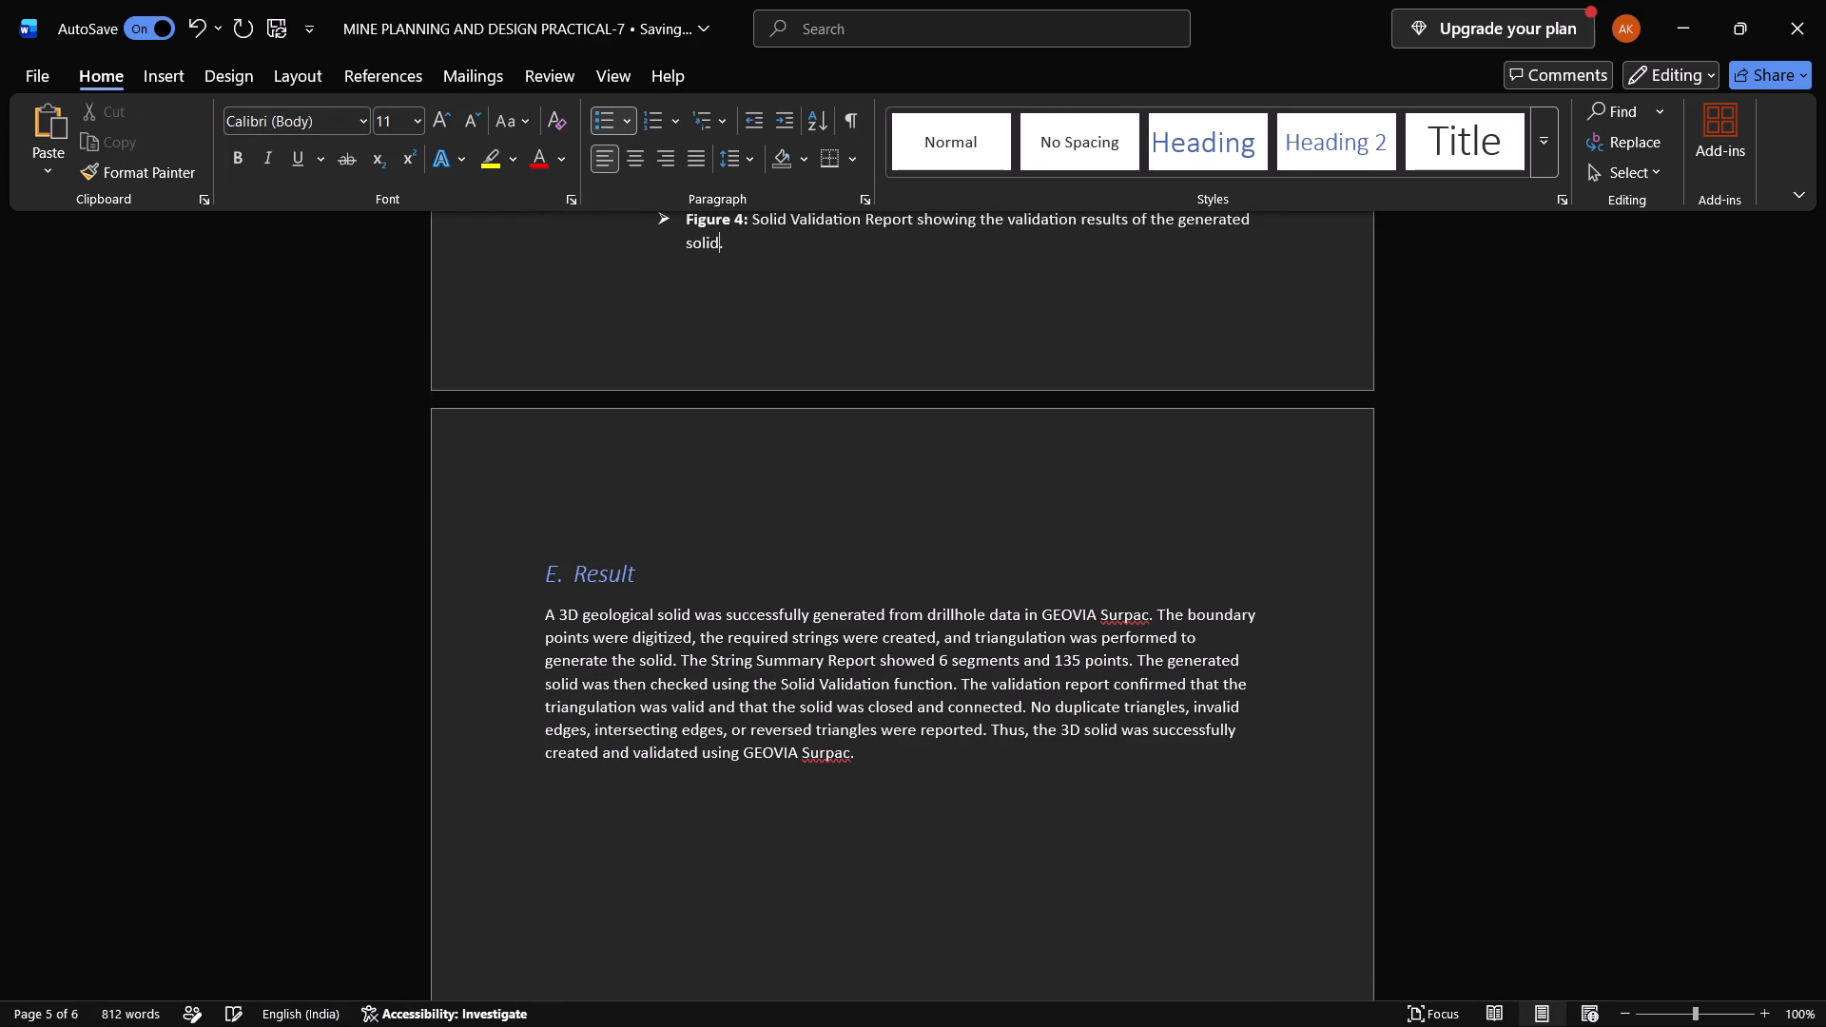
pyautogui.hotkey('ctrl', 'z')
pyautogui.click(744, 238)
pyautogui.press('BackSpace')
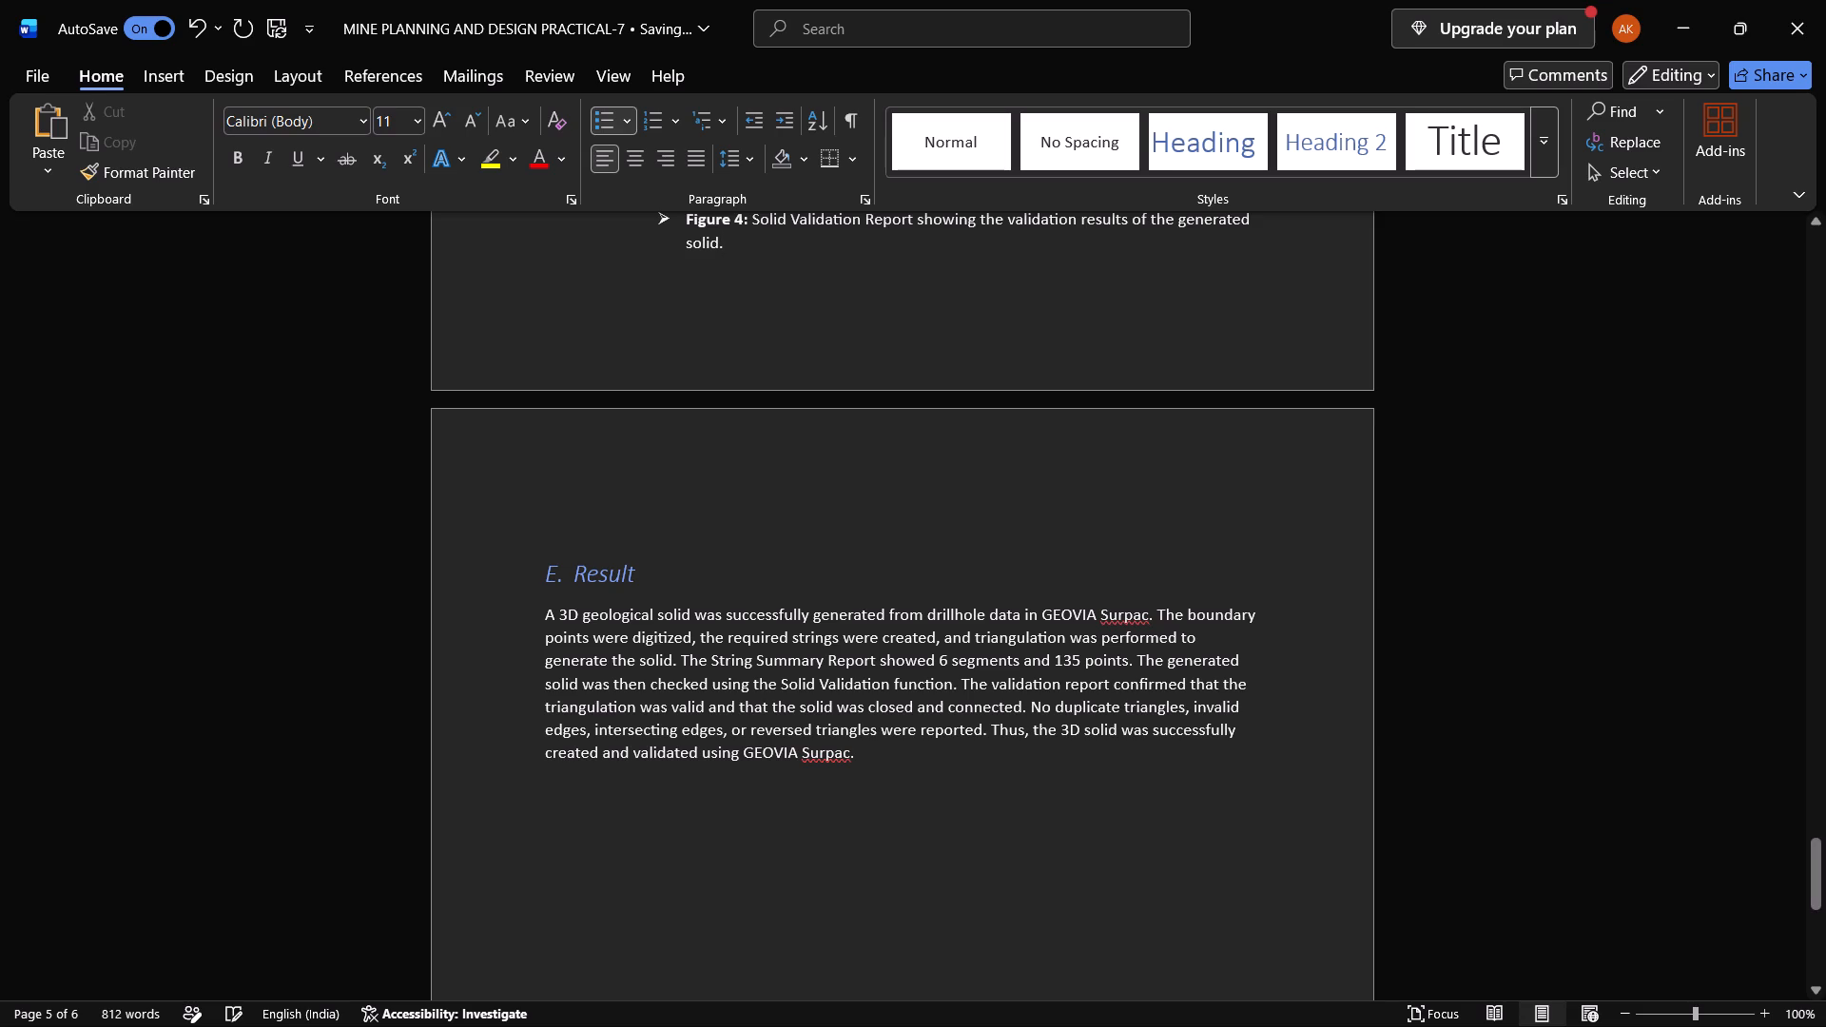
# Remove the blank line above the Result heading at the top of the last page.
pyautogui.click(745, 494)
pyautogui.press('BackSpace')
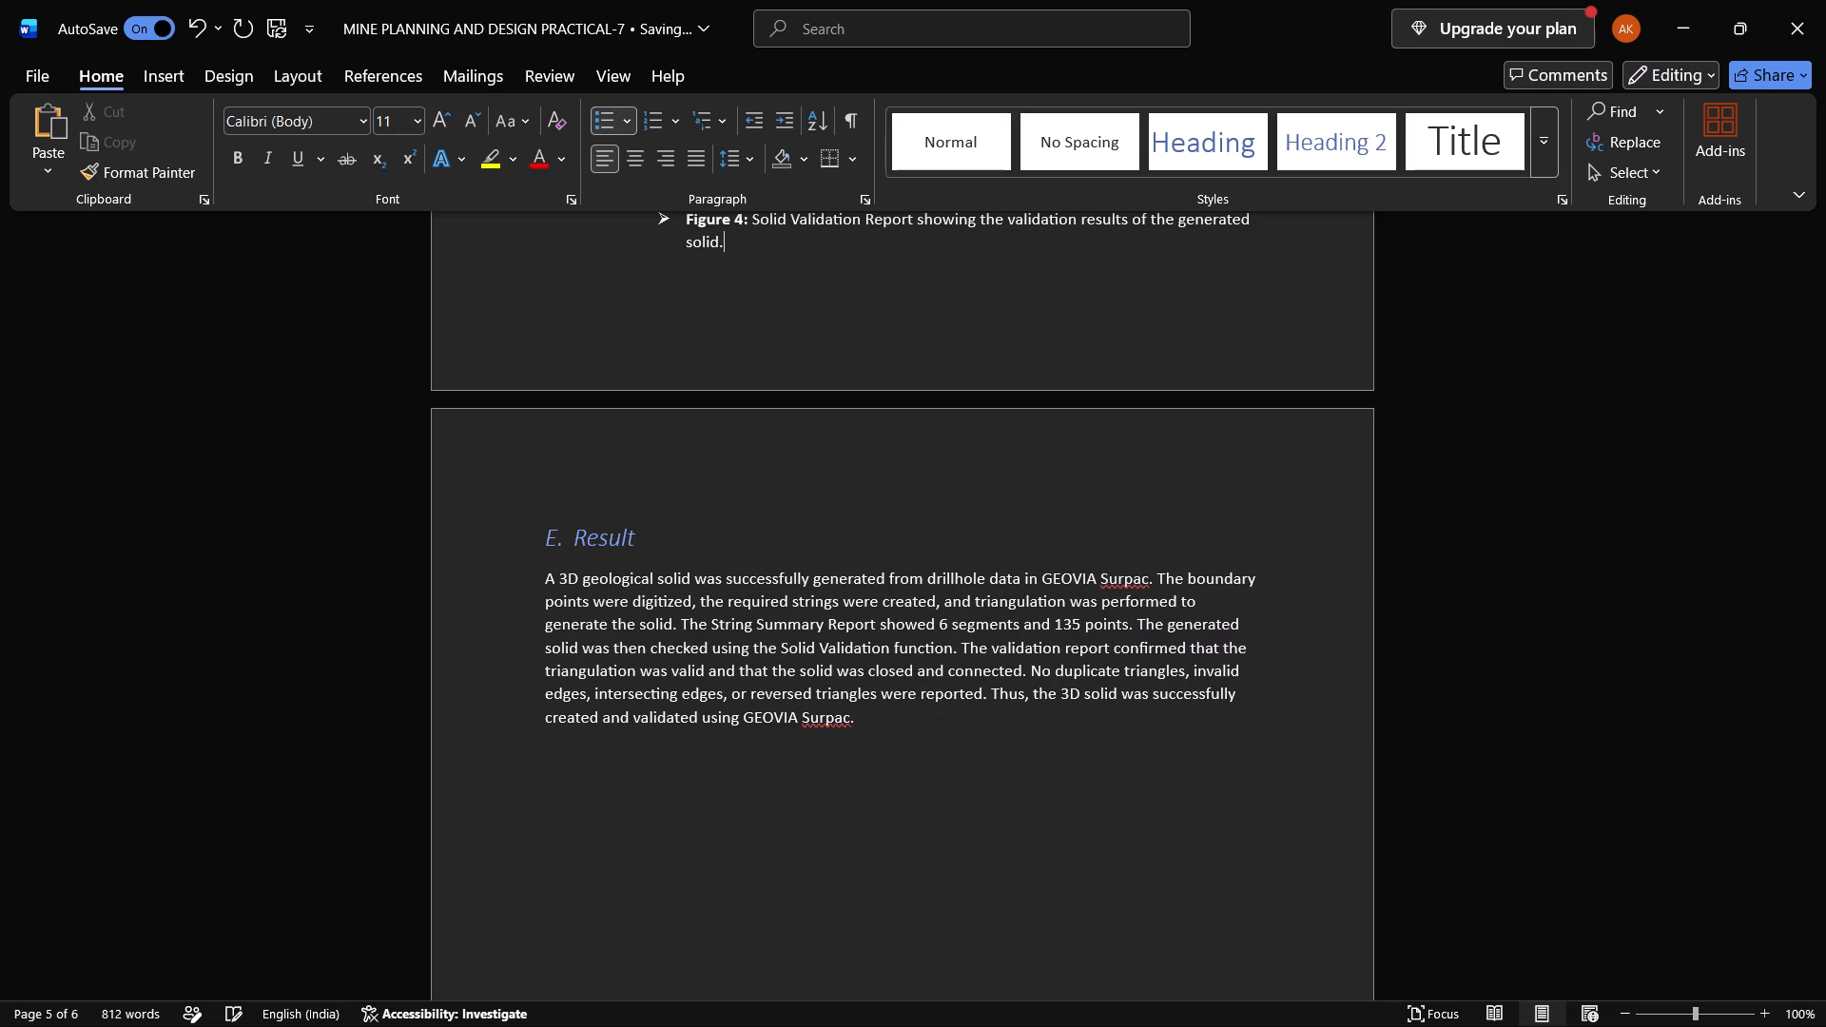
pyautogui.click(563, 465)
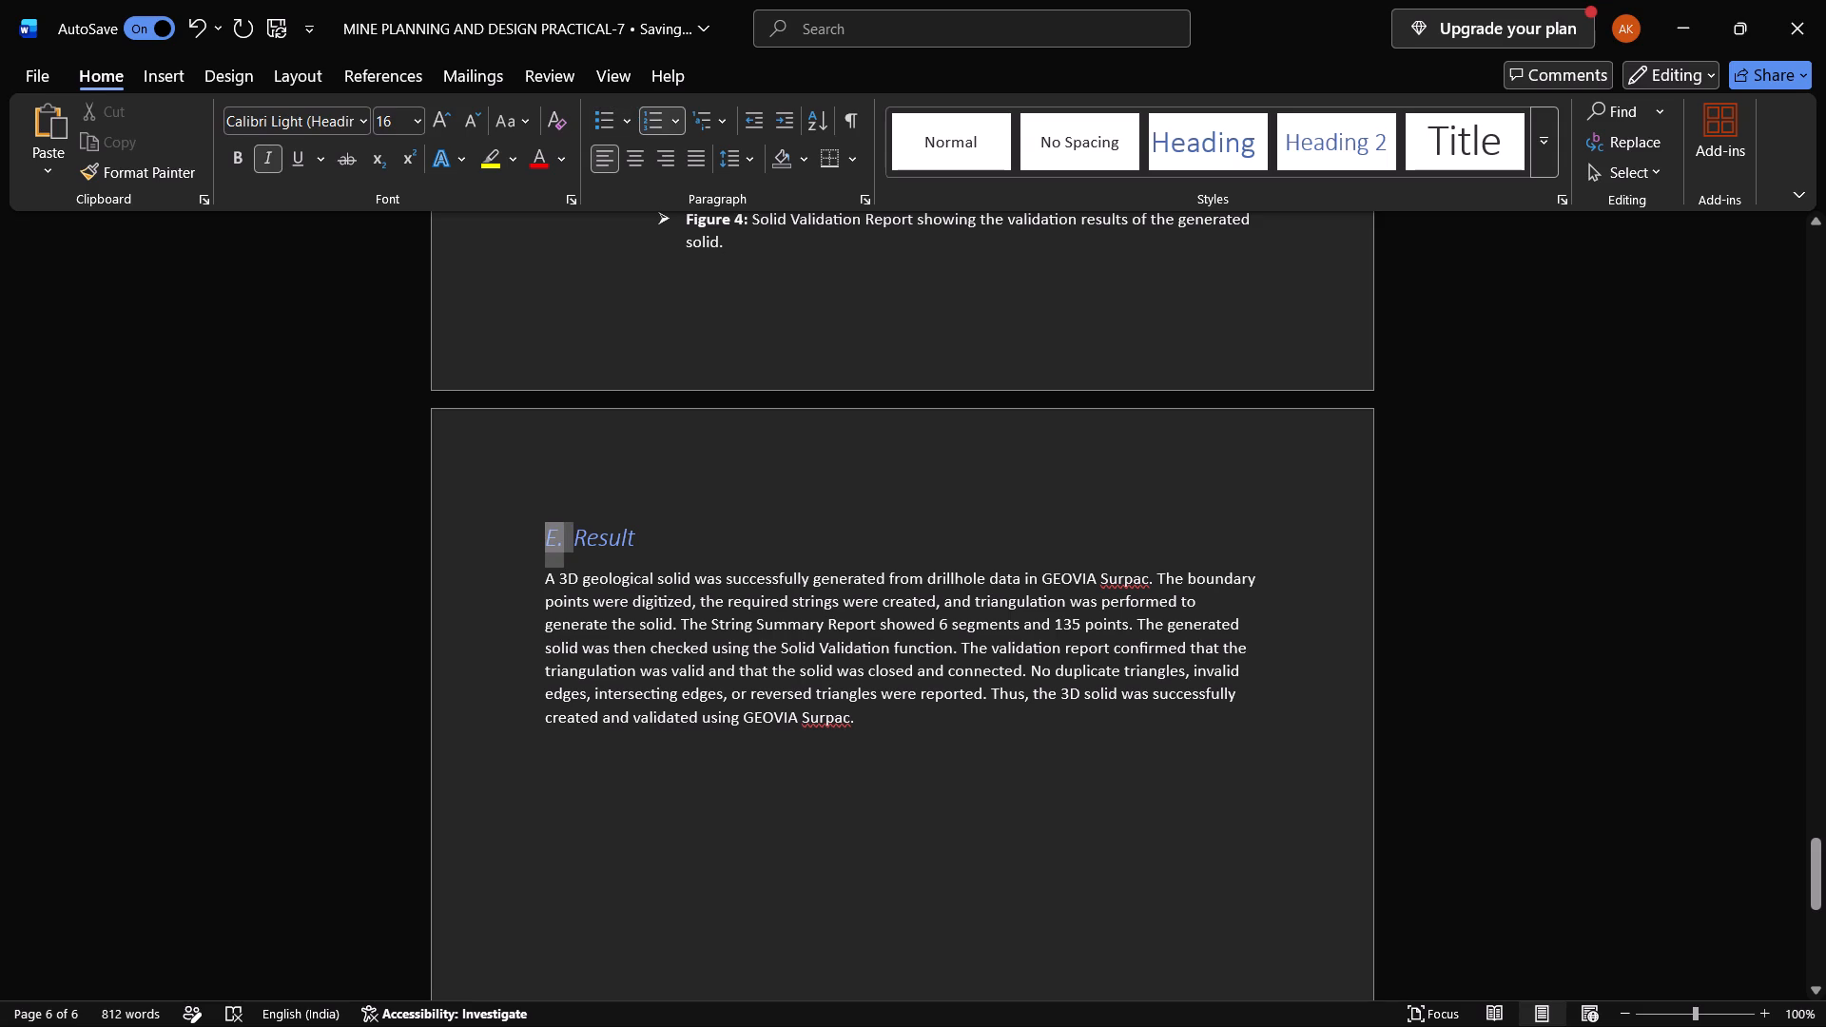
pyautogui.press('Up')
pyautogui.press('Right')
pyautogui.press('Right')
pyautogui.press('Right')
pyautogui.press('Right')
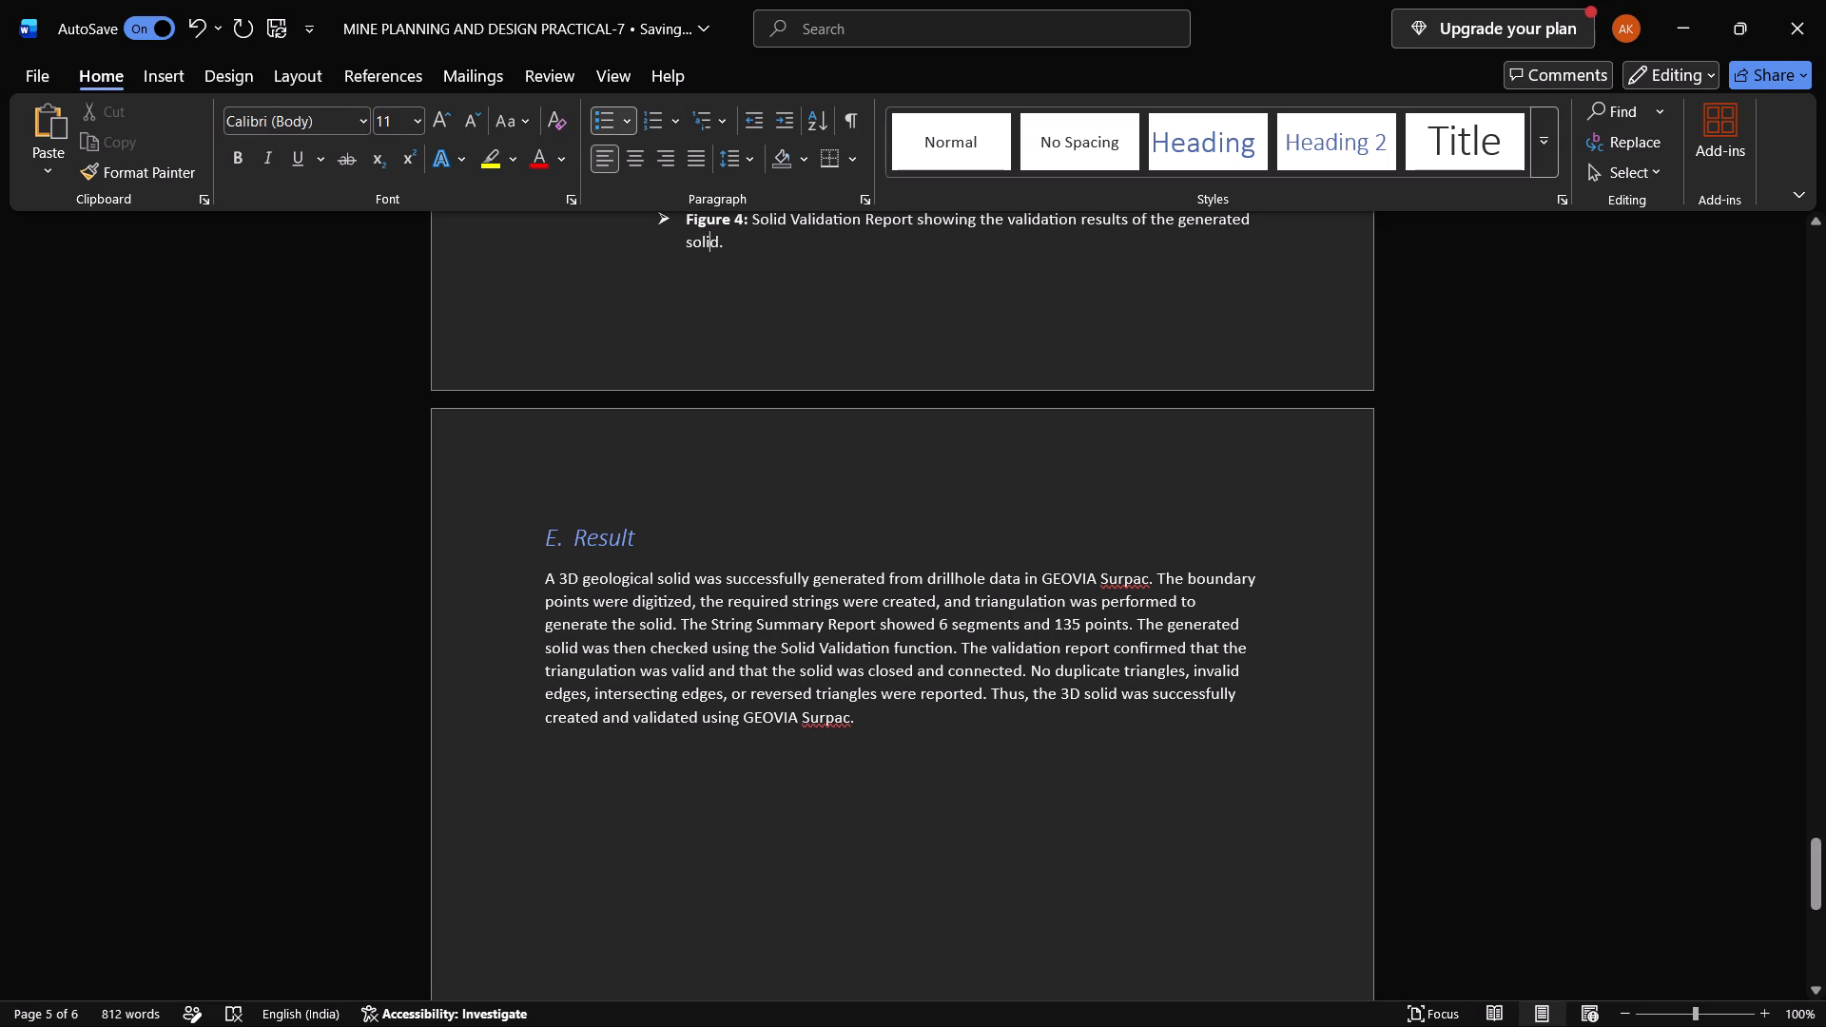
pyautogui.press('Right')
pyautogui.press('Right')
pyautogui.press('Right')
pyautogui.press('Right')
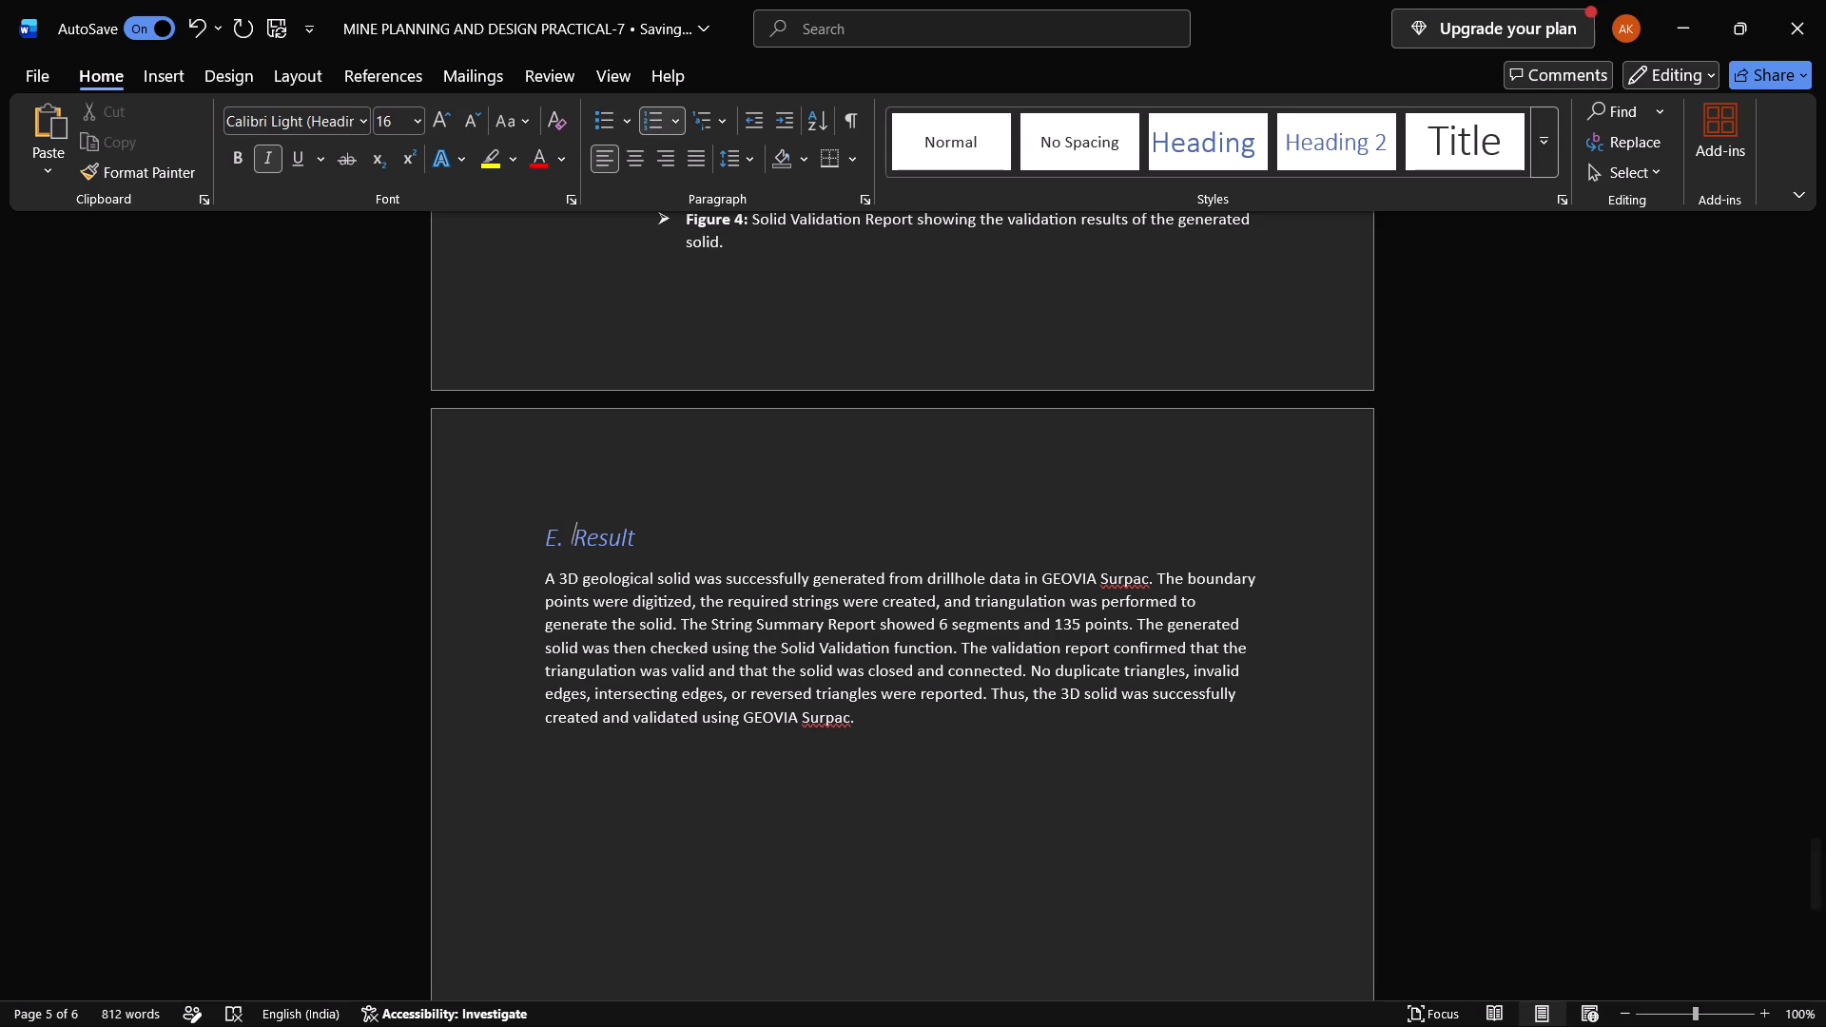
# Review the figure pictures, captions and spacing between the Result section and the end of the text before Practical Screenshots in Sequence.
pyautogui.scroll(-5, 520, 546)
pyautogui.scroll(3, 520, 546)
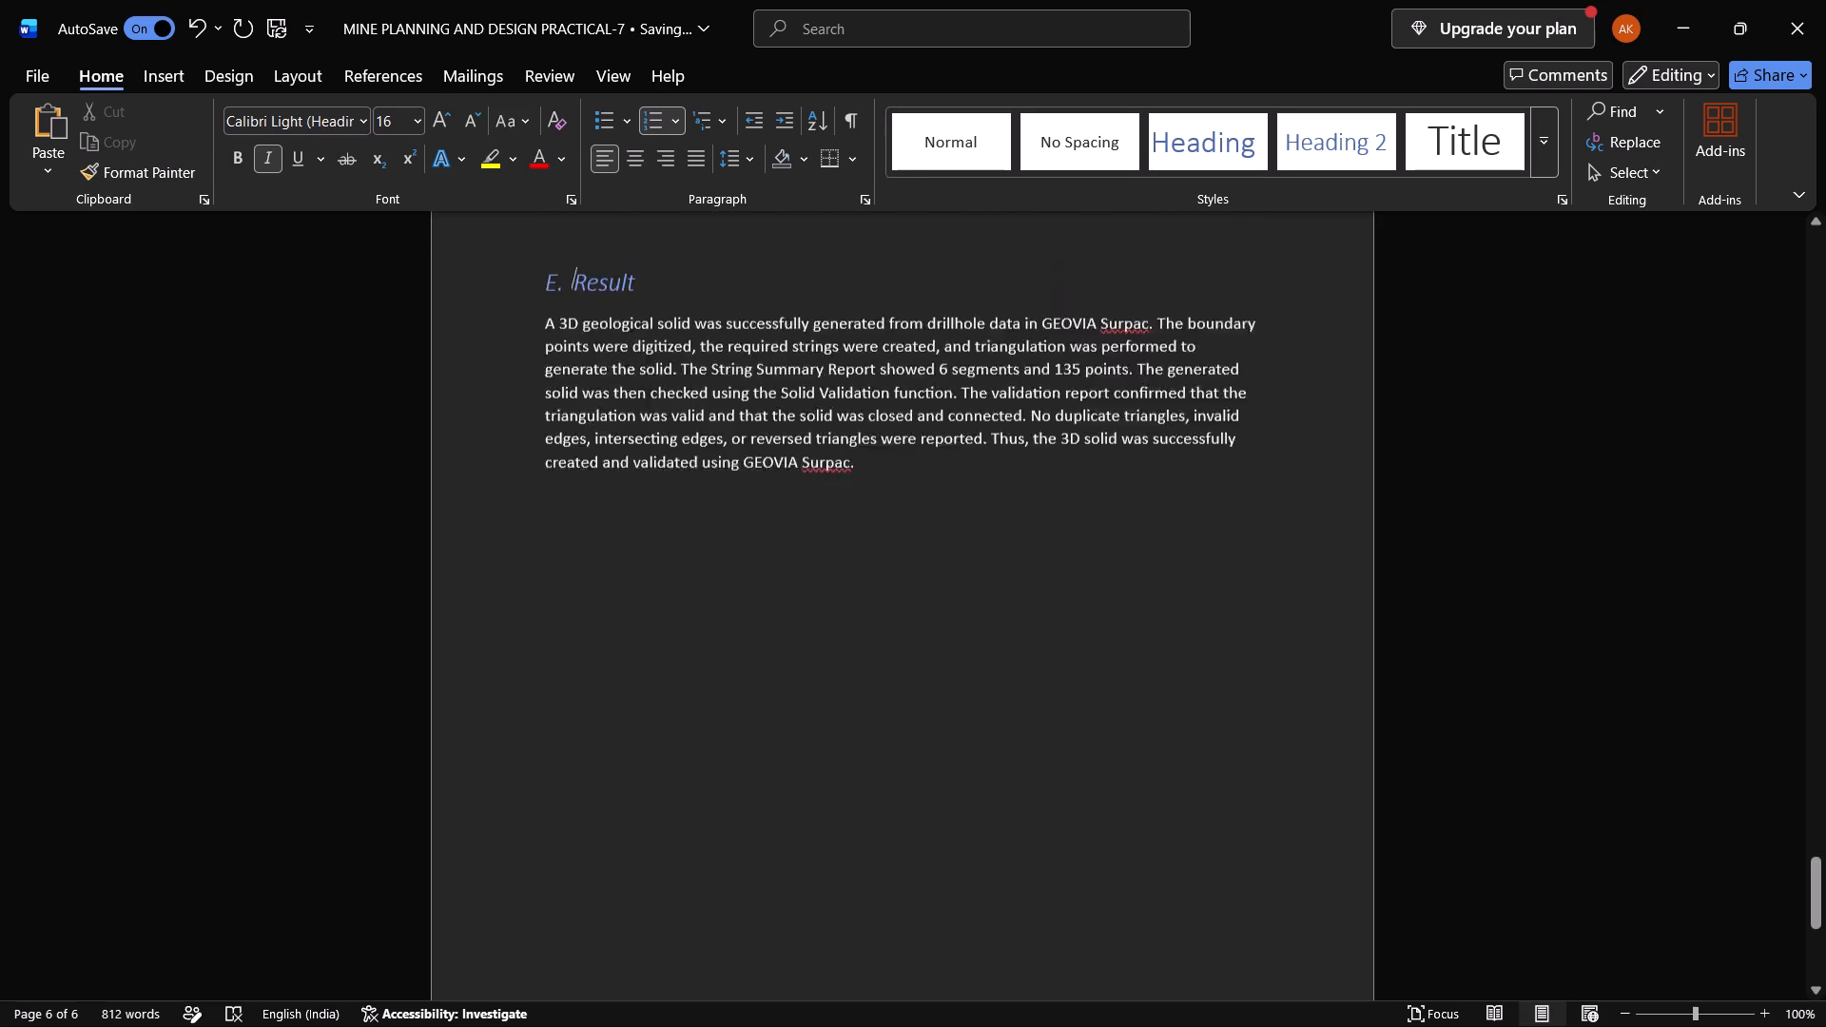
pyautogui.scroll(8, 520, 546)
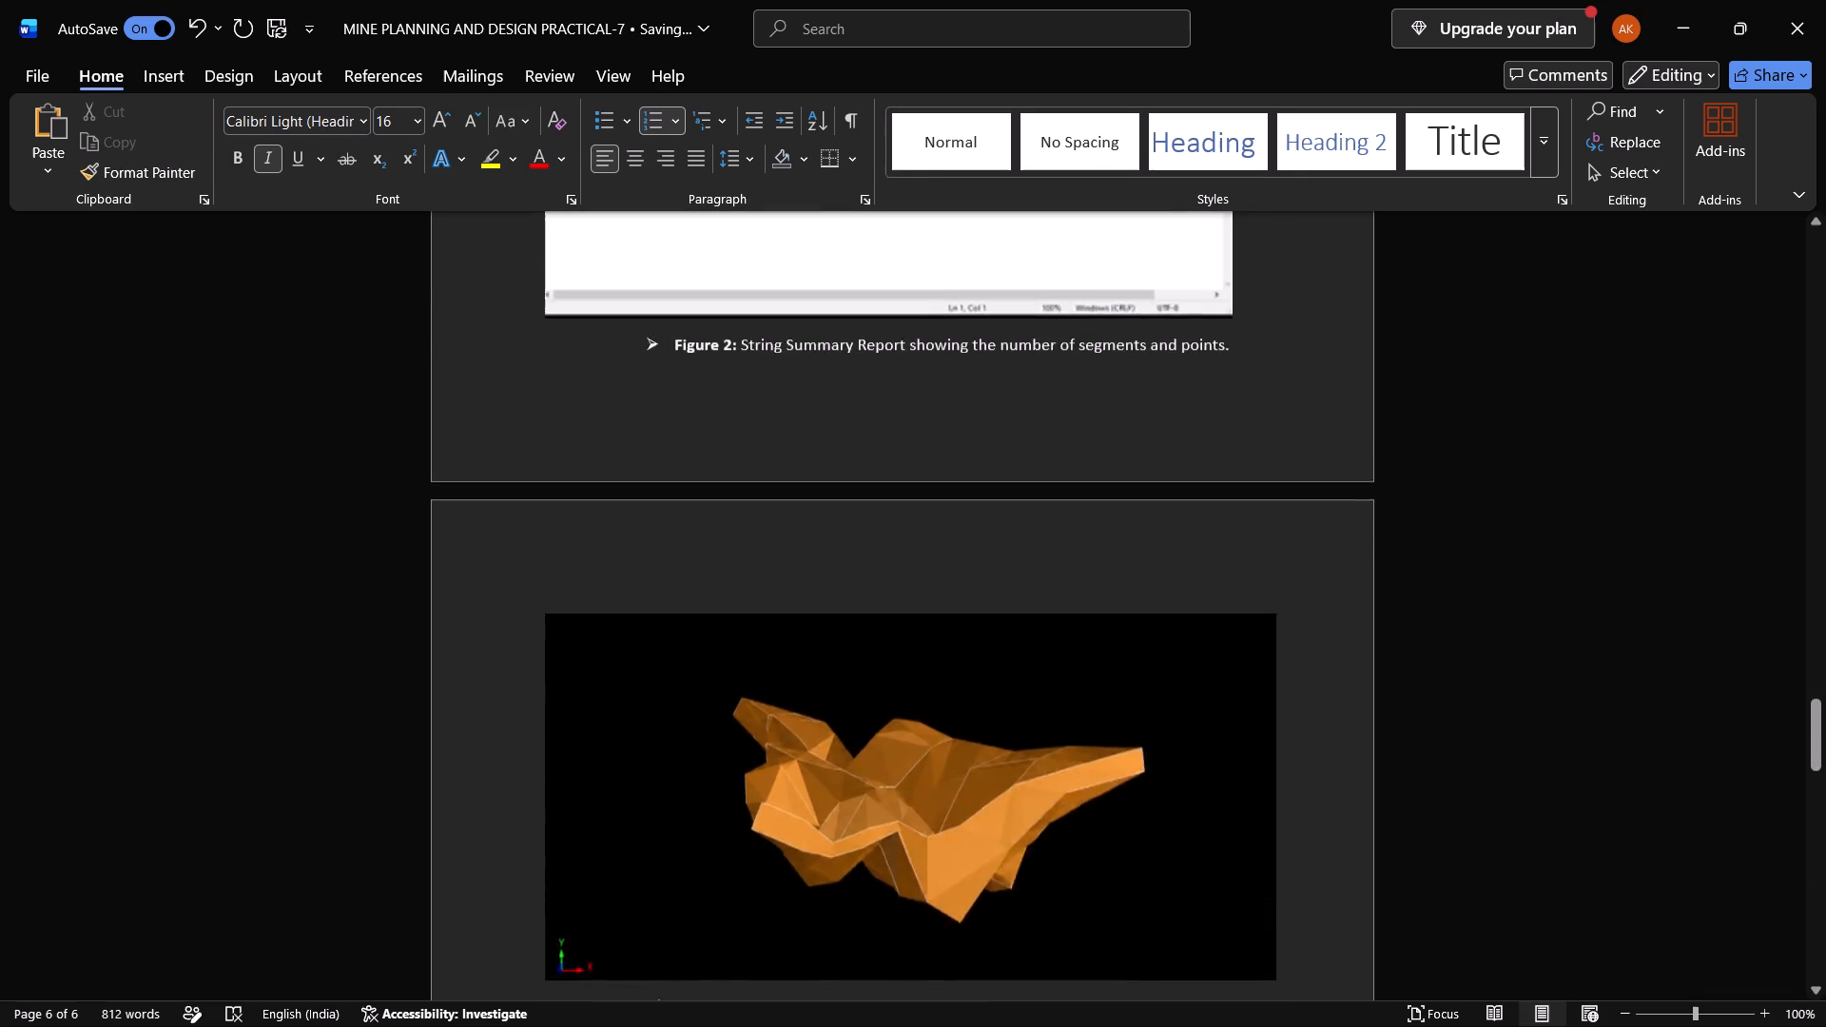
pyautogui.scroll(3, 520, 546)
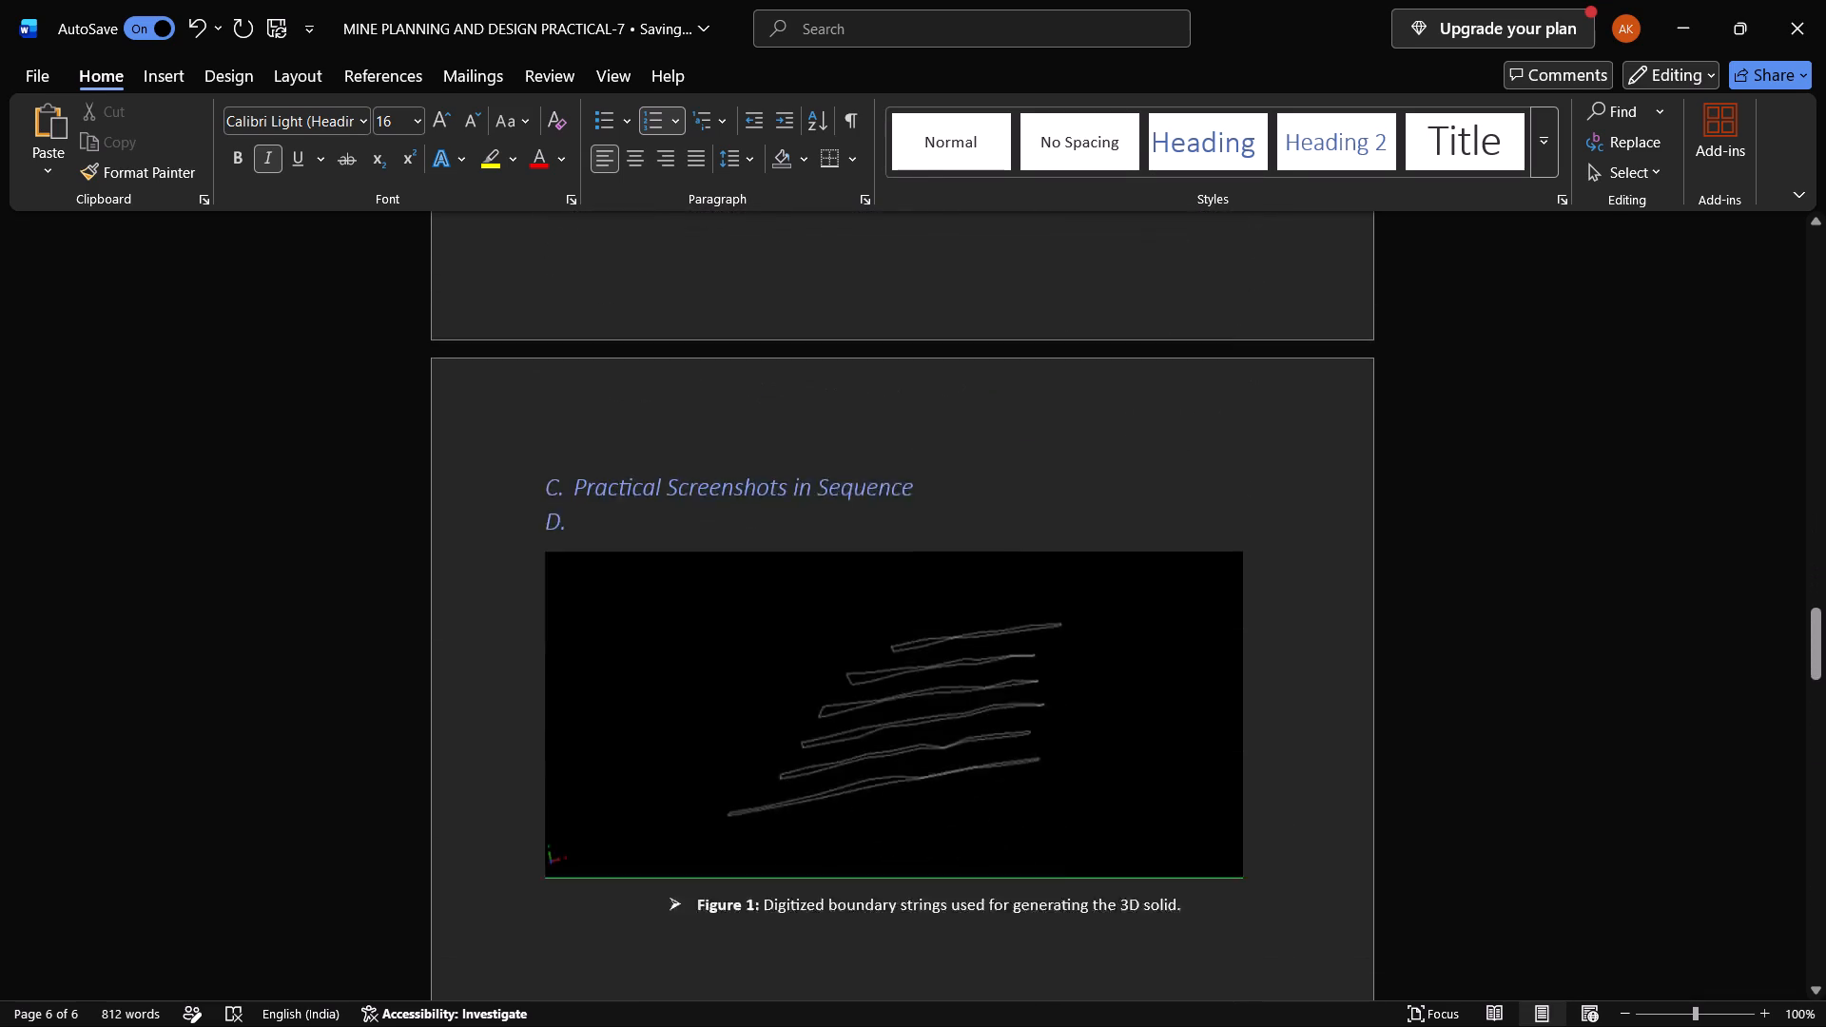
pyautogui.scroll(-6, 520, 546)
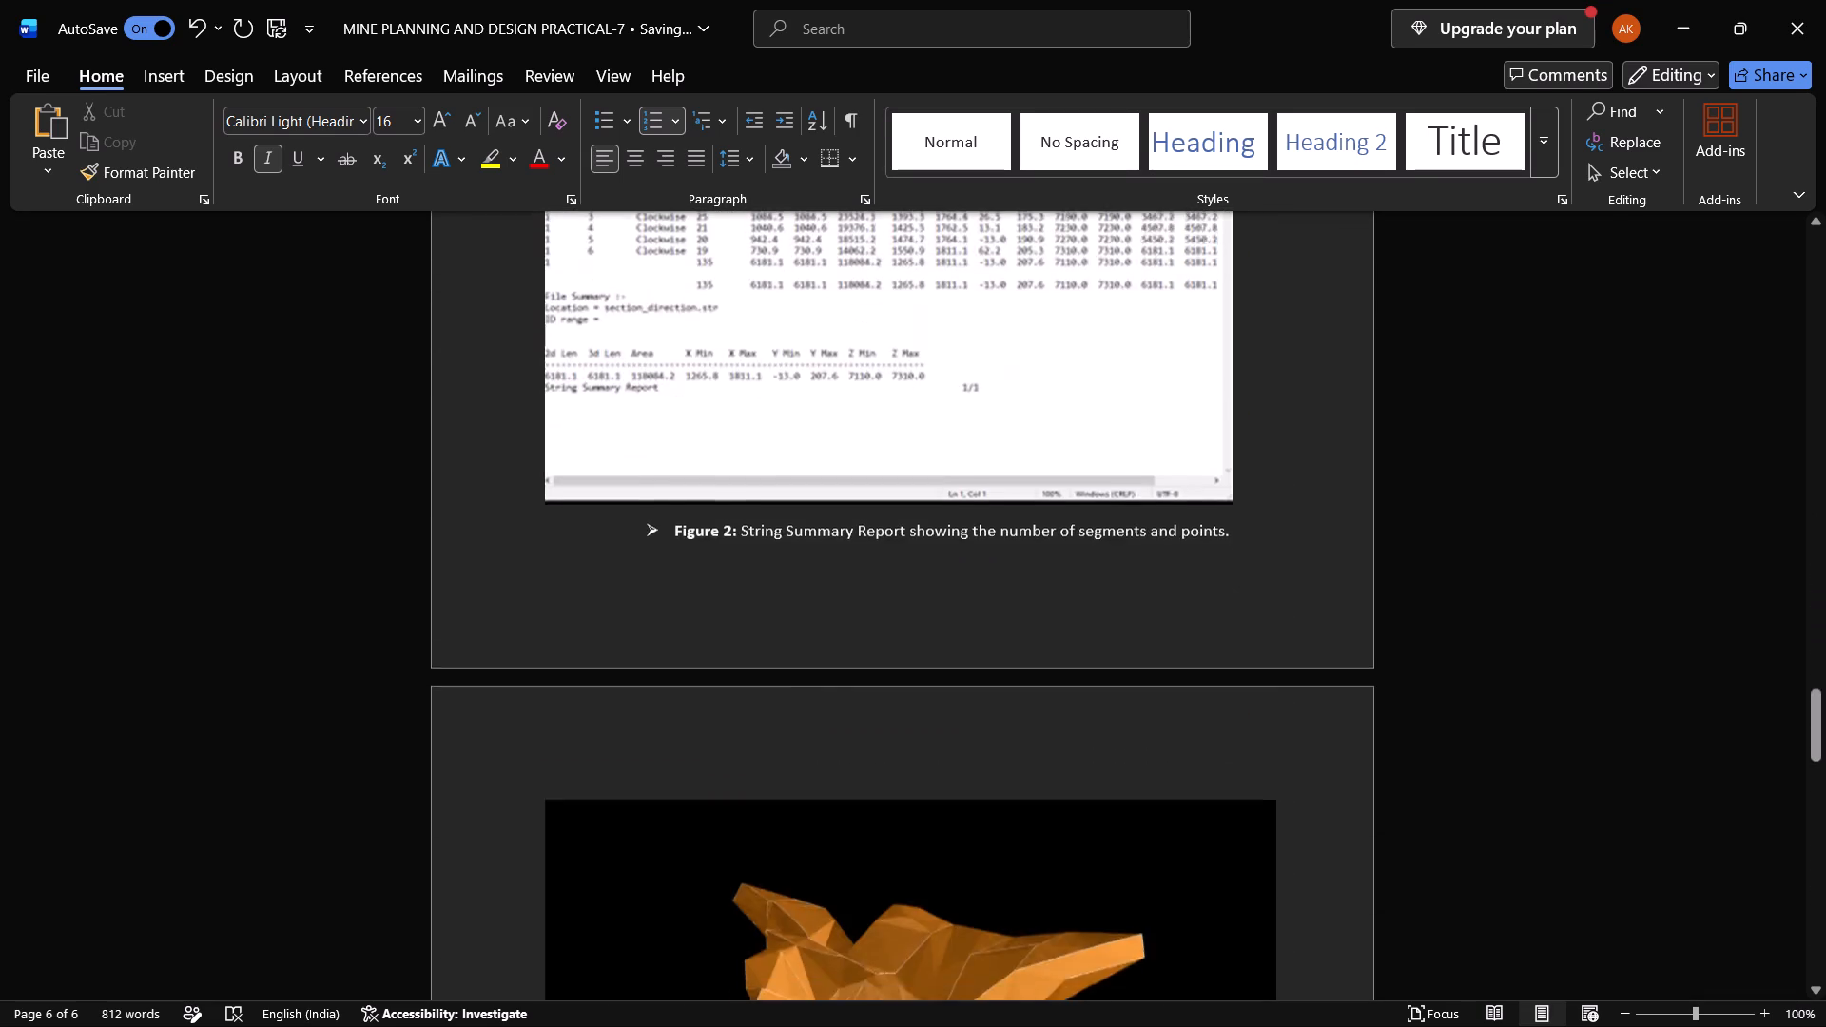
pyautogui.scroll(1, 520, 546)
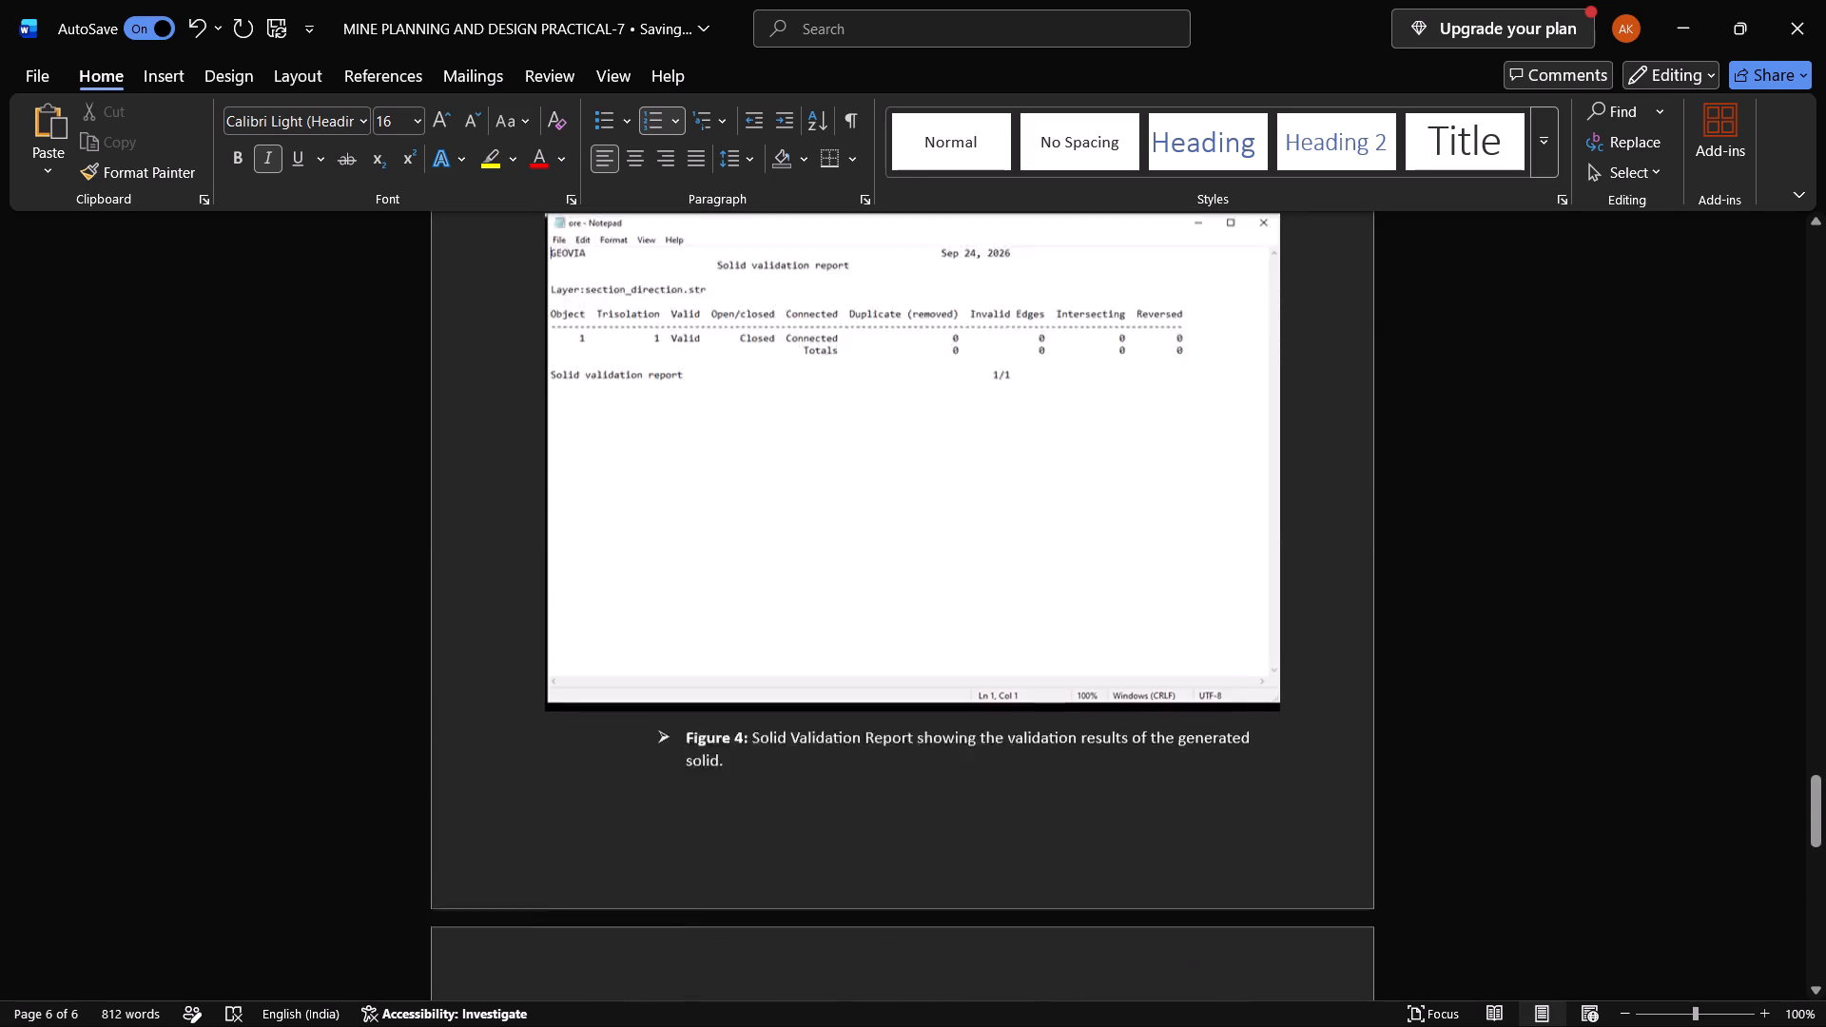
pyautogui.scroll(2, 520, 546)
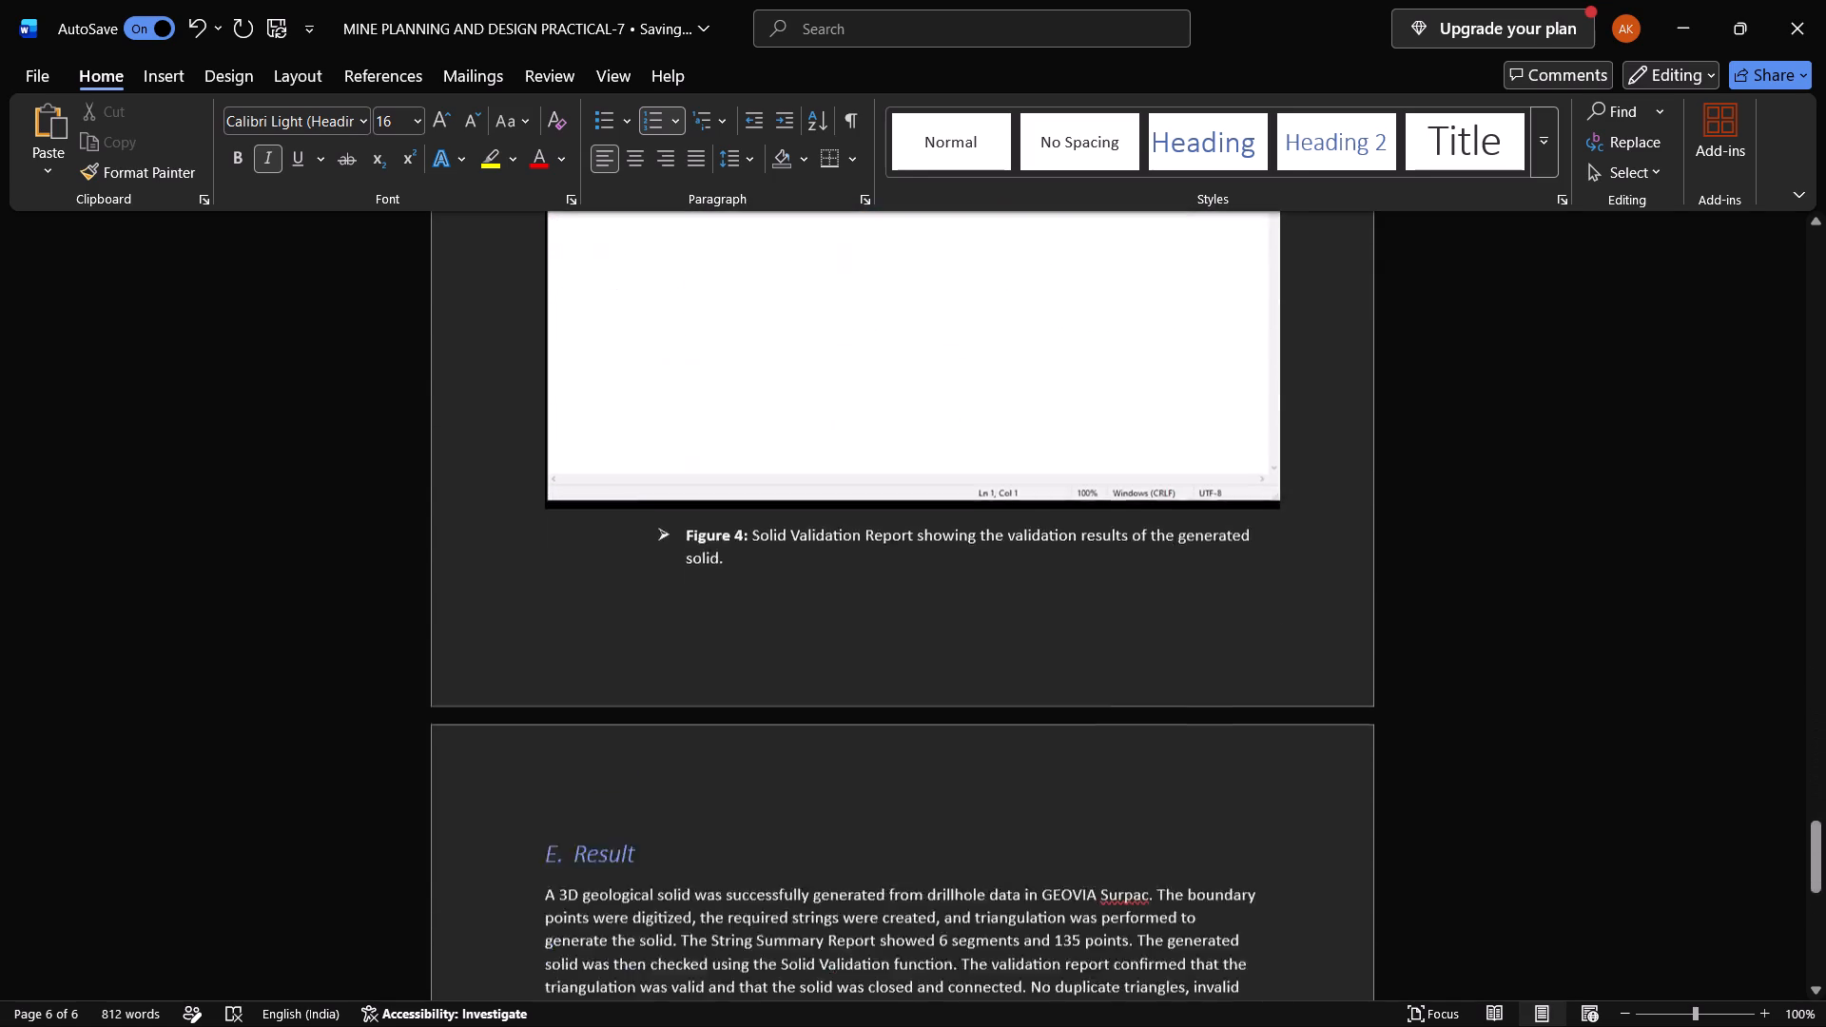
pyautogui.scroll(1, 520, 546)
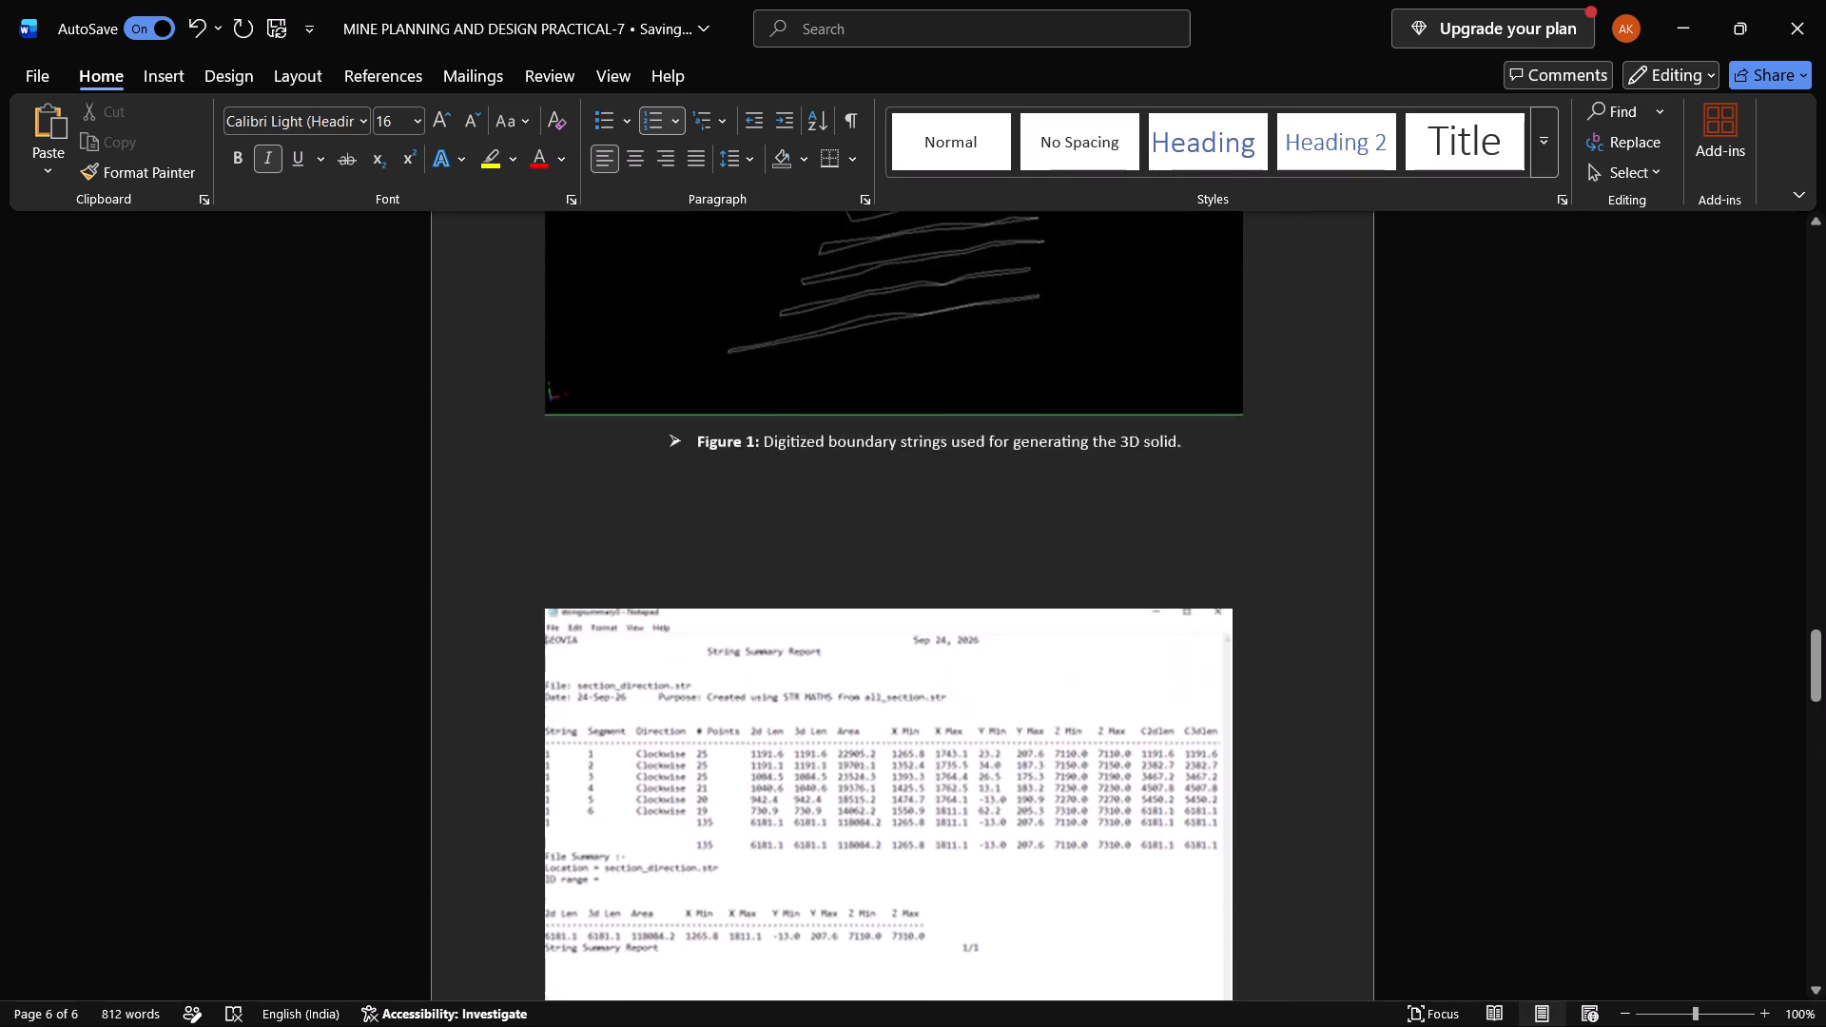
pyautogui.scroll(6, 520, 546)
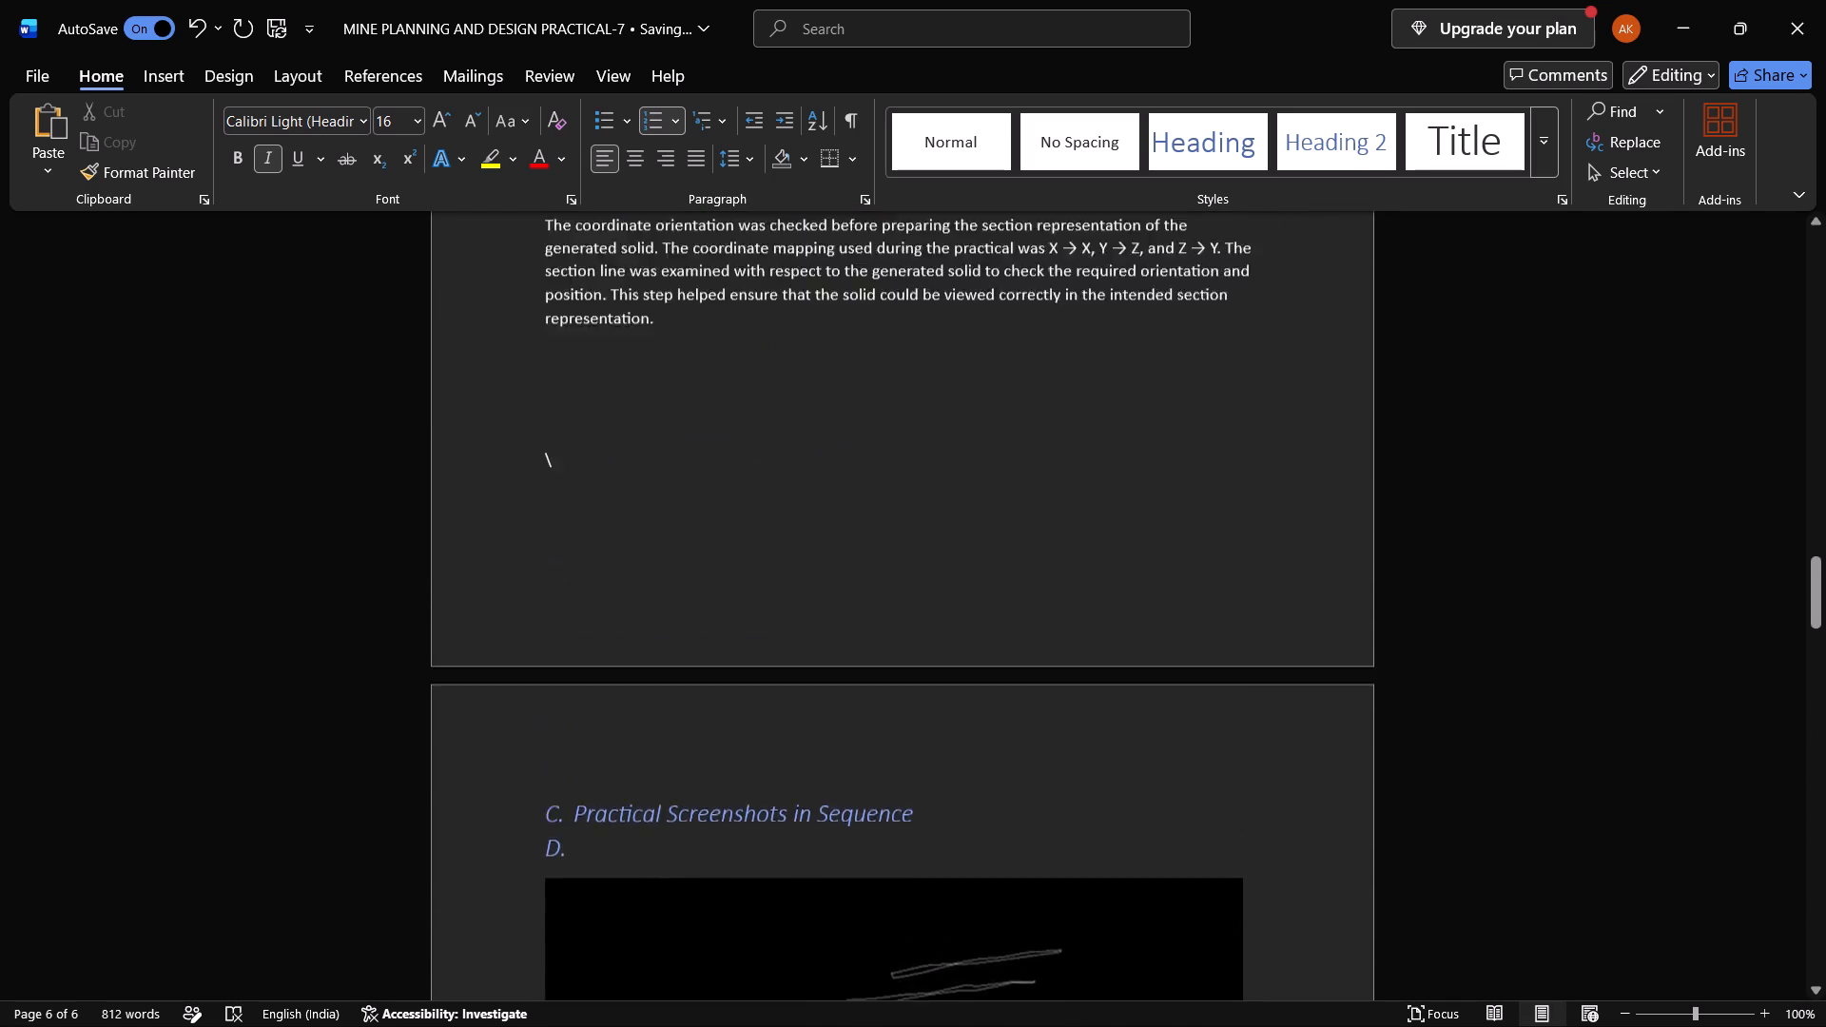
# Review the report's procedure pages between the cover page and the Practical Screenshots in Sequence heading.
pyautogui.scroll(6, 520, 546)
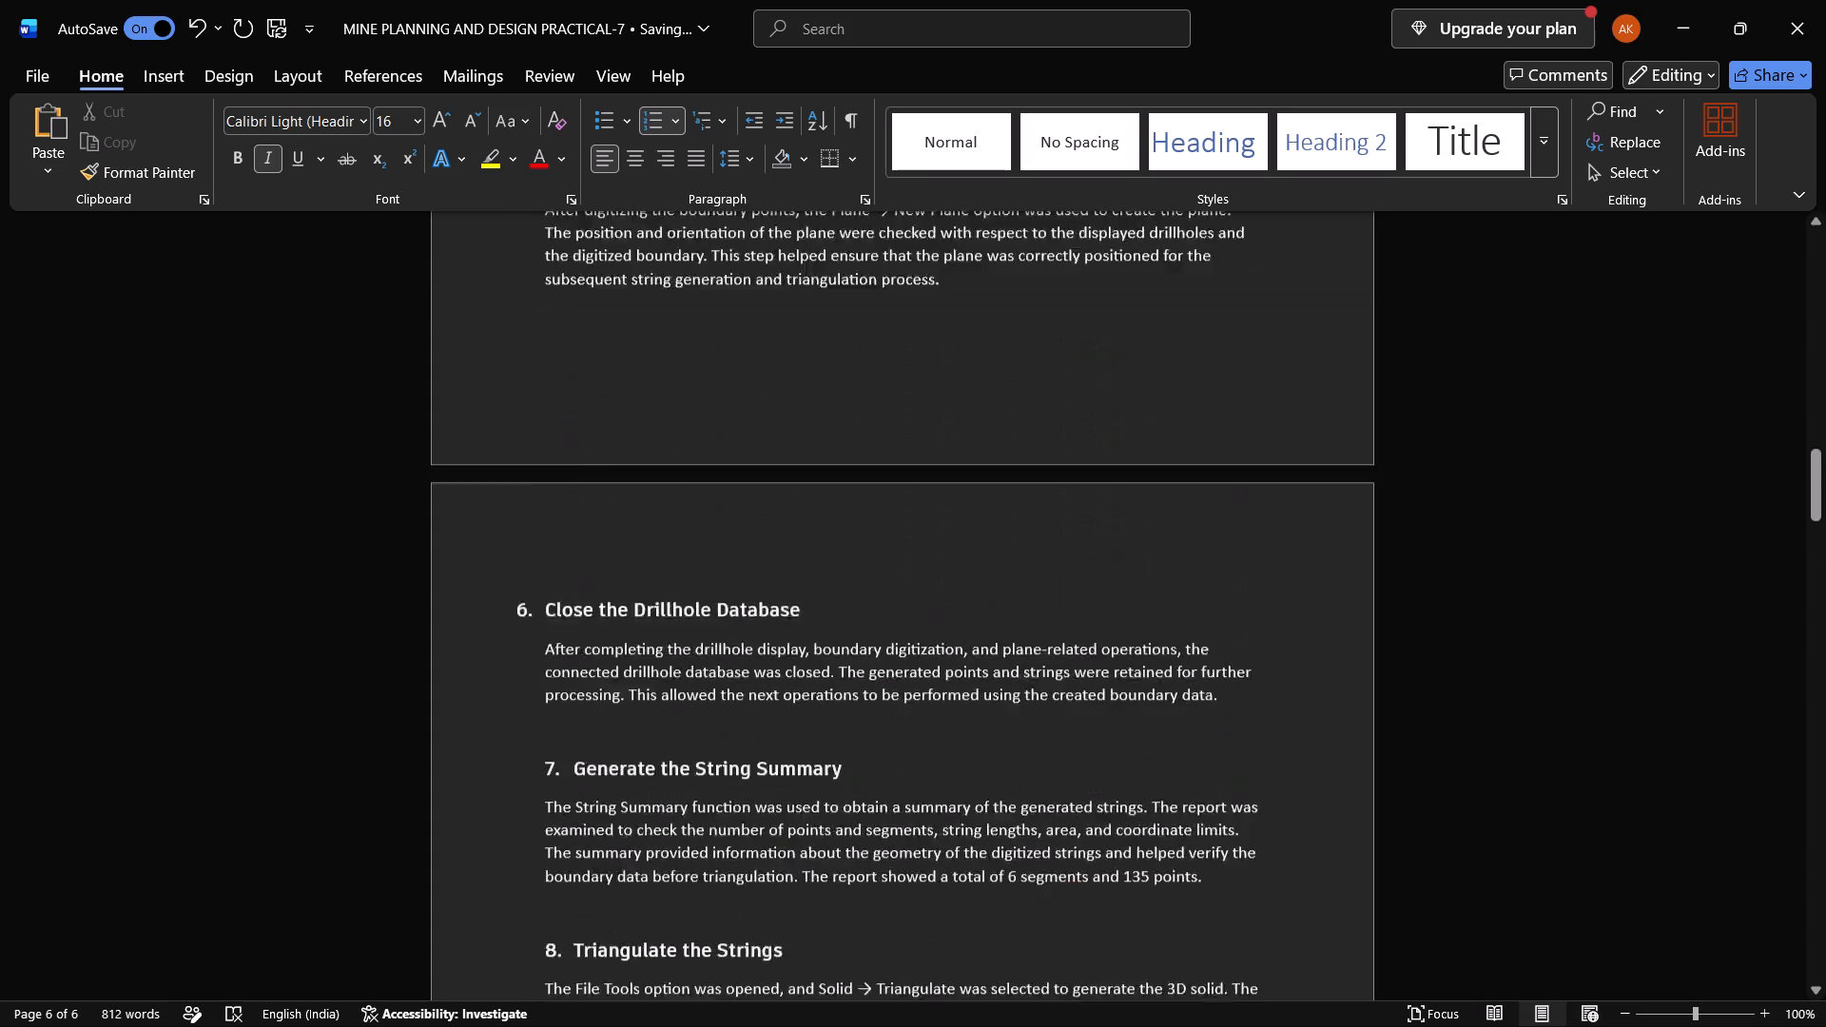
pyautogui.scroll(9, 520, 546)
pyautogui.scroll(-1, 520, 546)
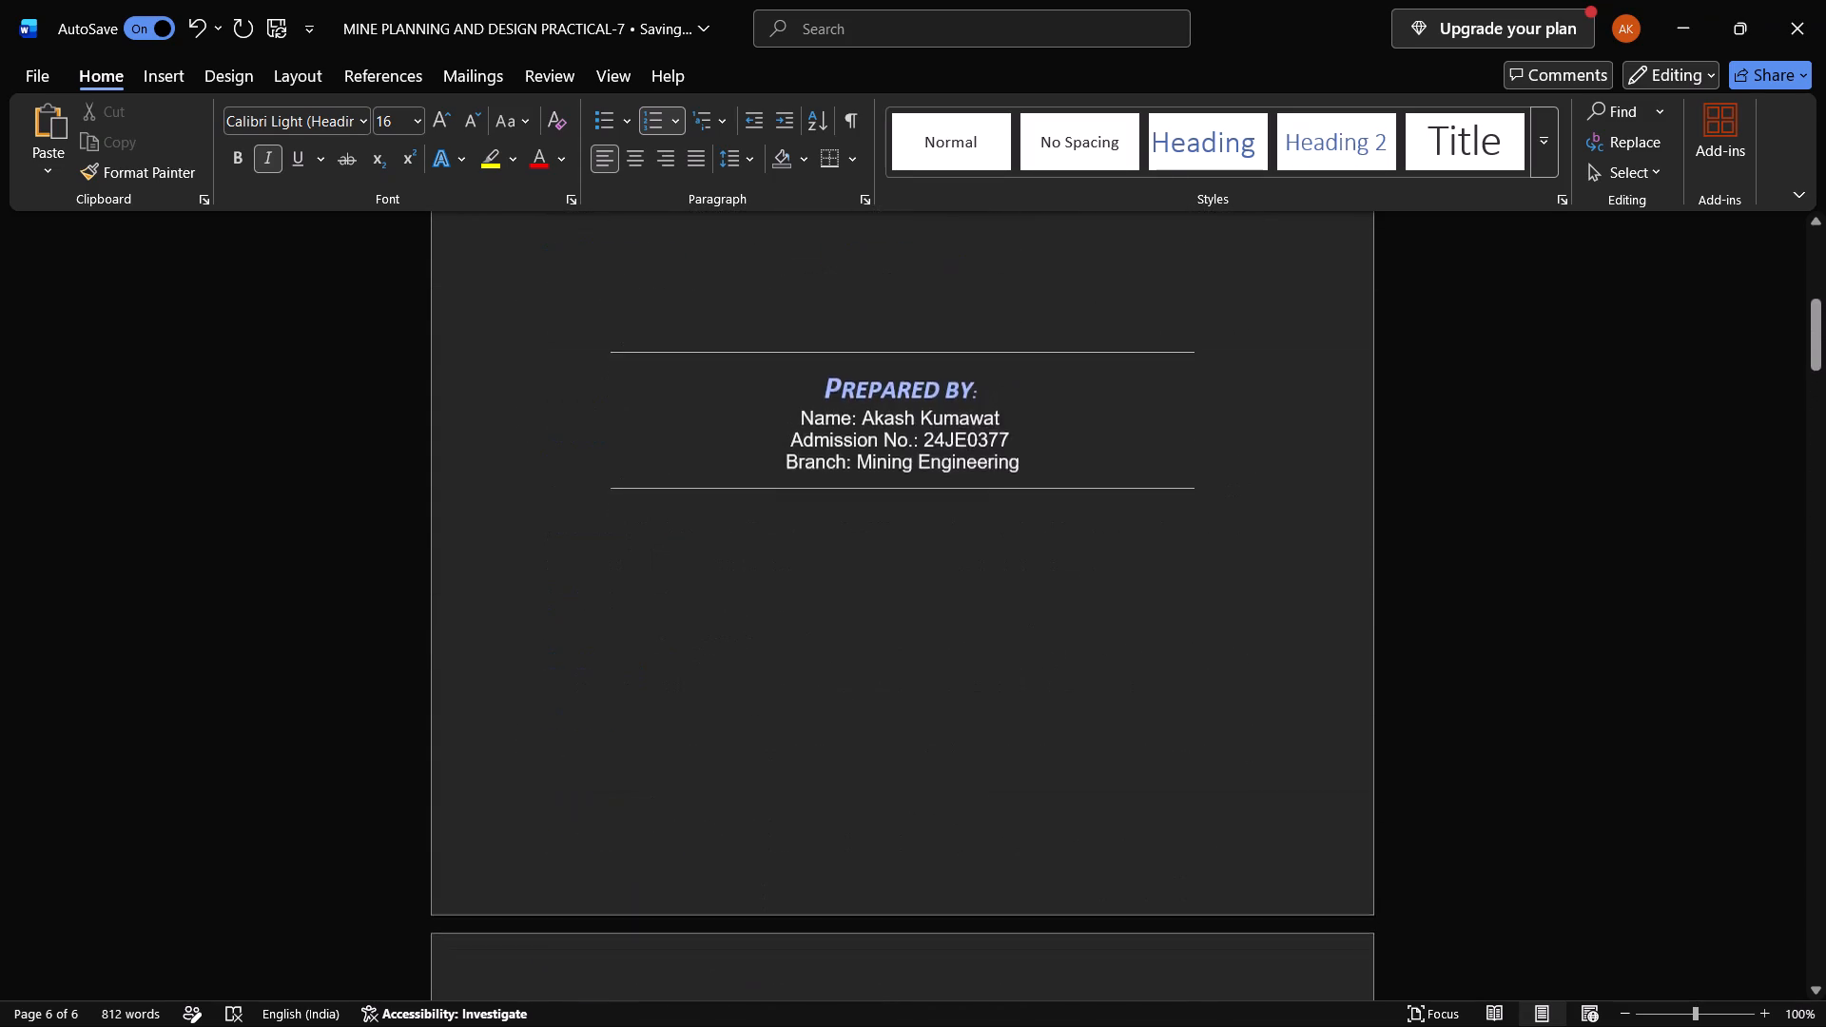
pyautogui.scroll(-16, 520, 546)
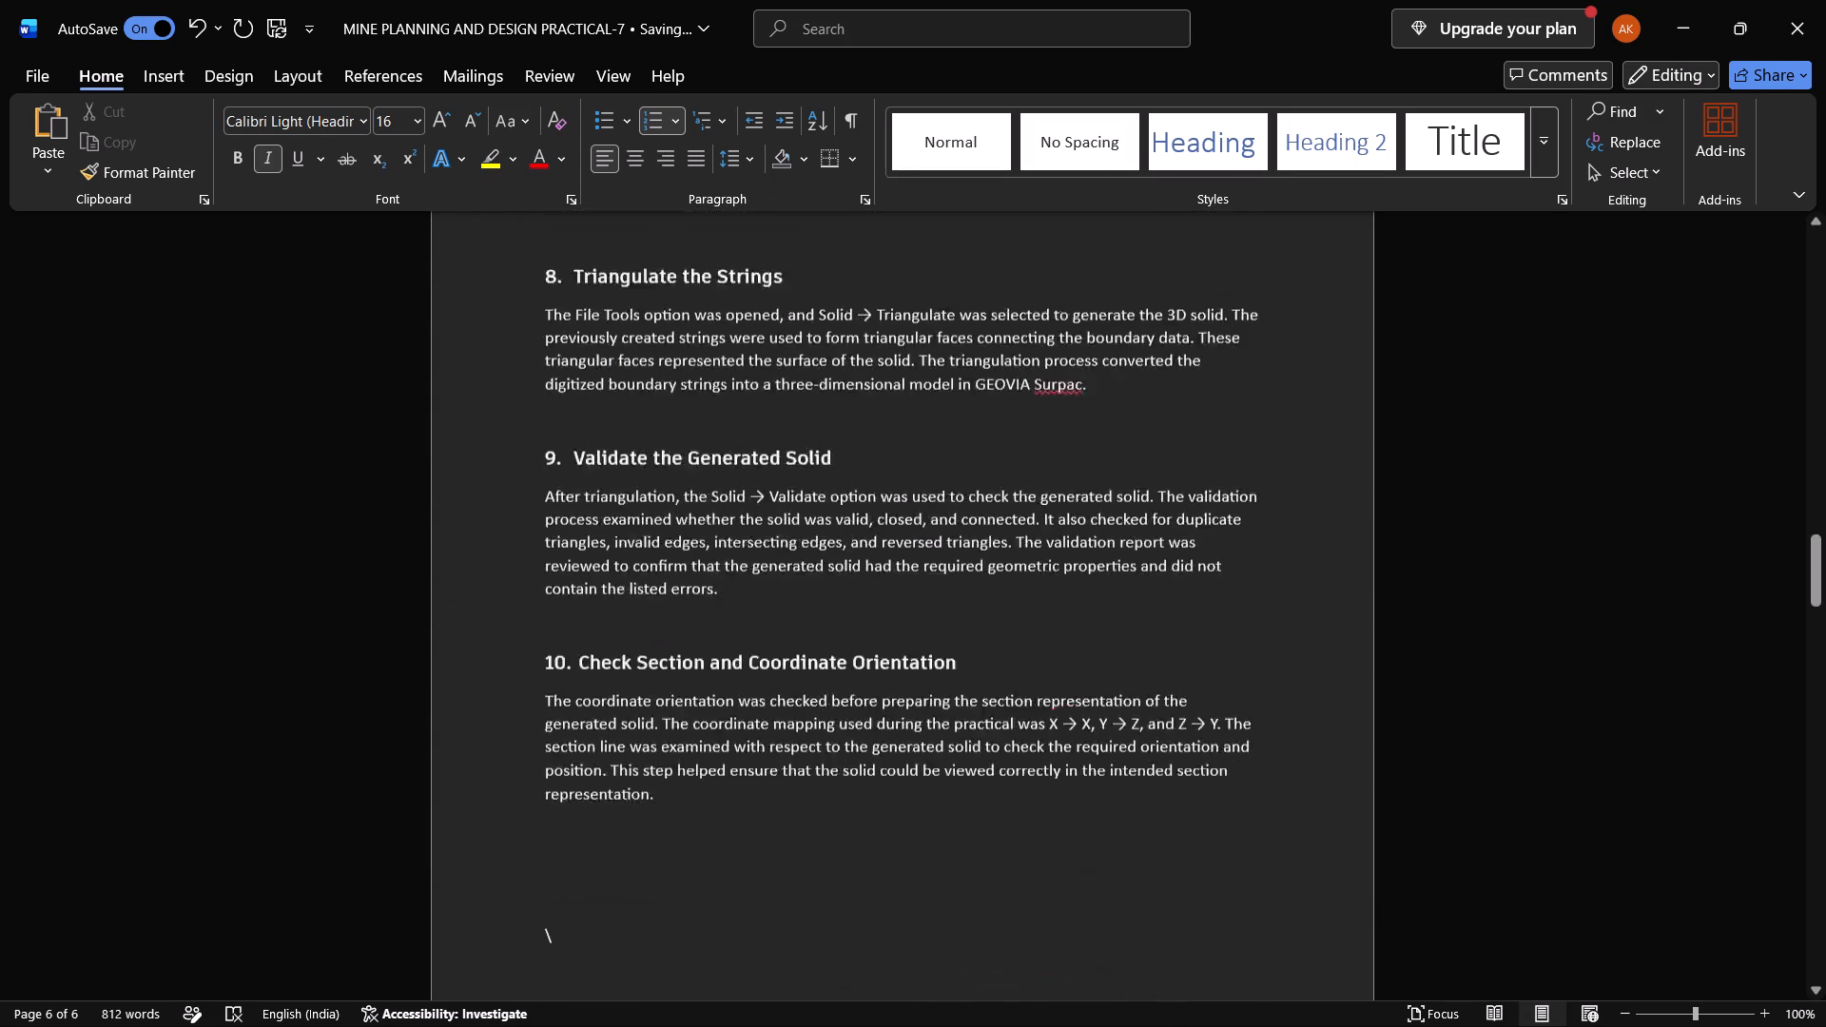
pyautogui.scroll(-1, 520, 546)
# Remove the empty lettered heading D. between the Practical Screenshots in Sequence heading and the Figure 1 picture.
pyautogui.scroll(1, 520, 546)
pyautogui.scroll(-1, 520, 546)
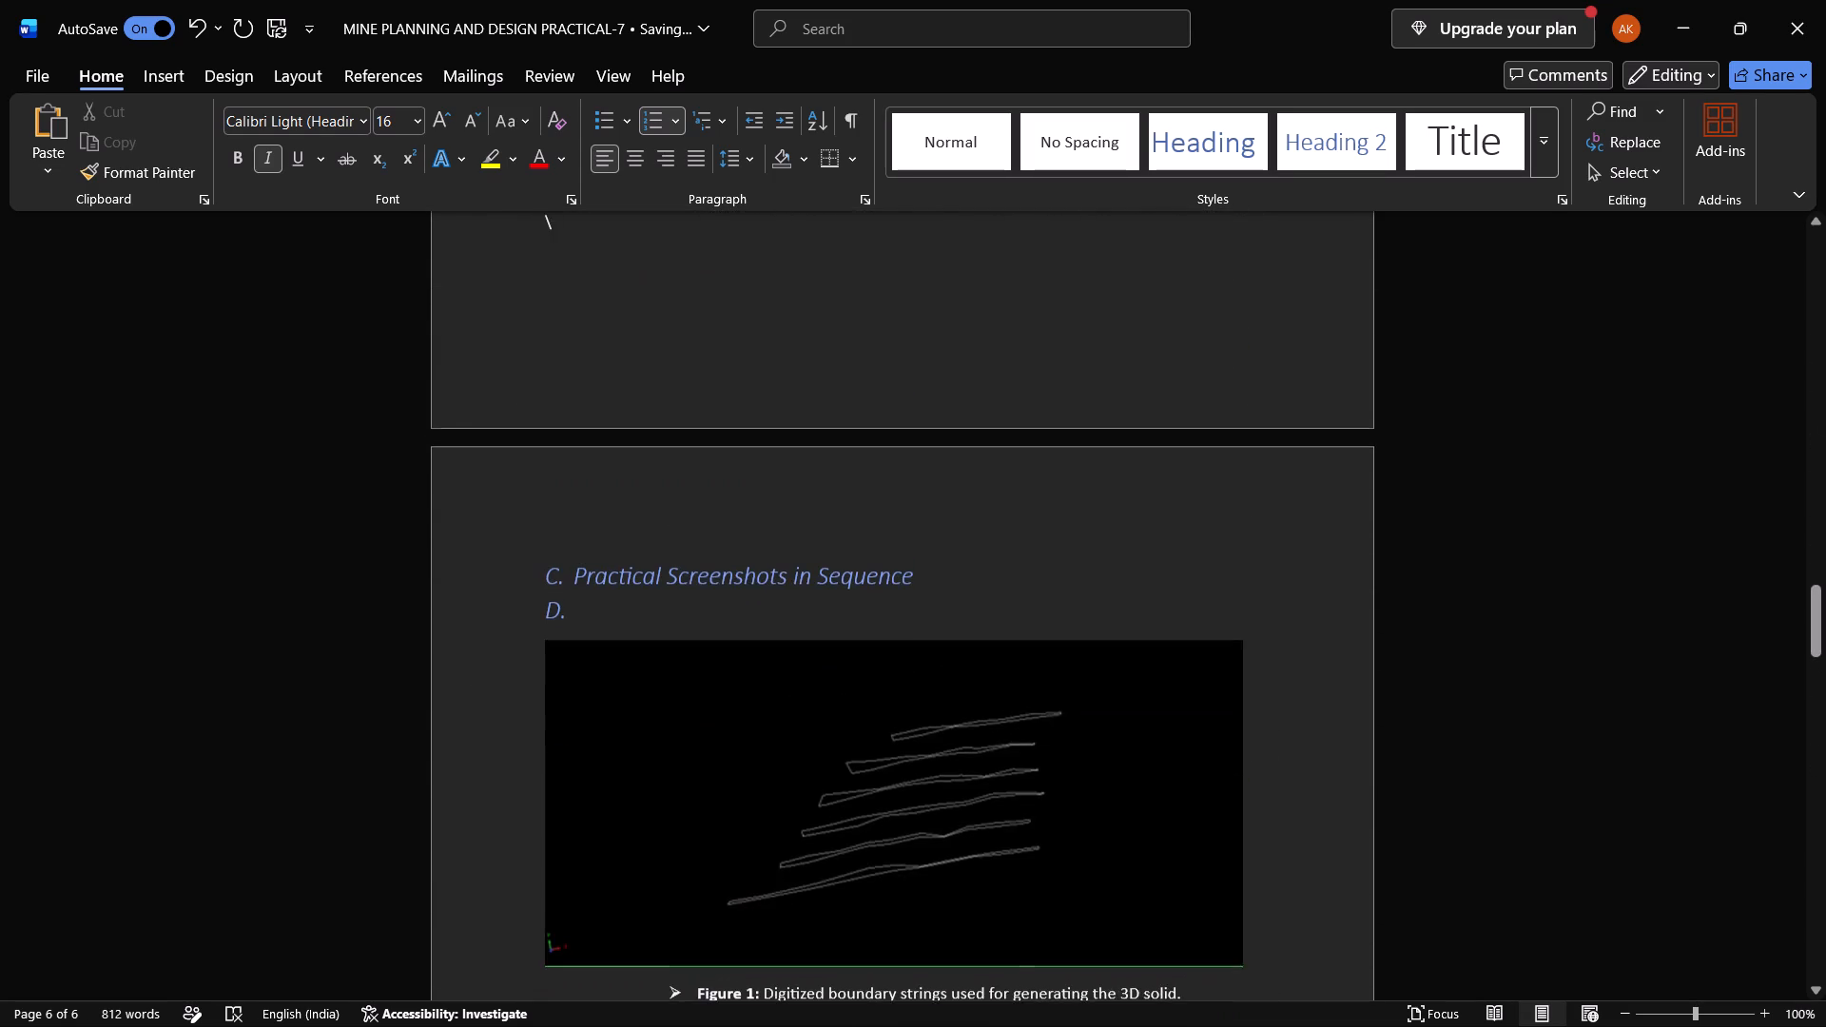
pyautogui.scroll(-1, 520, 546)
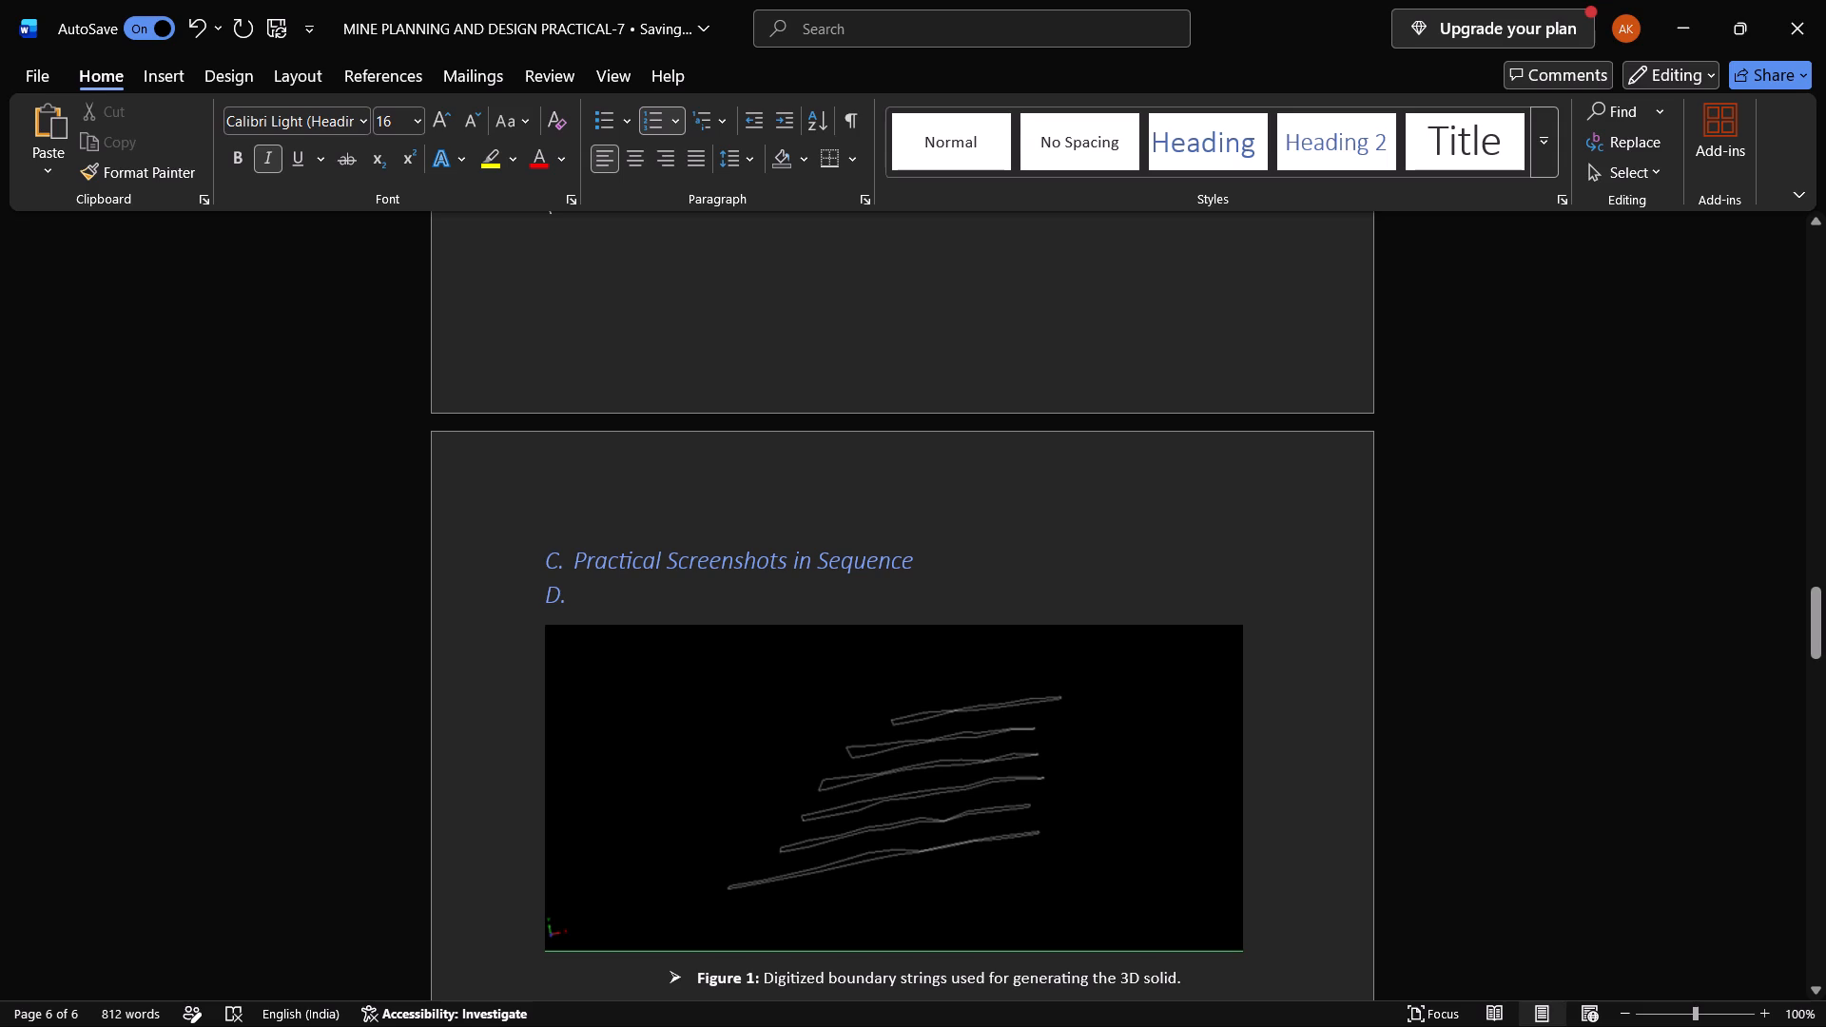
pyautogui.click(579, 604)
pyautogui.press('BackSpace')
pyautogui.press('BackSpace')
pyautogui.press('BackSpace')
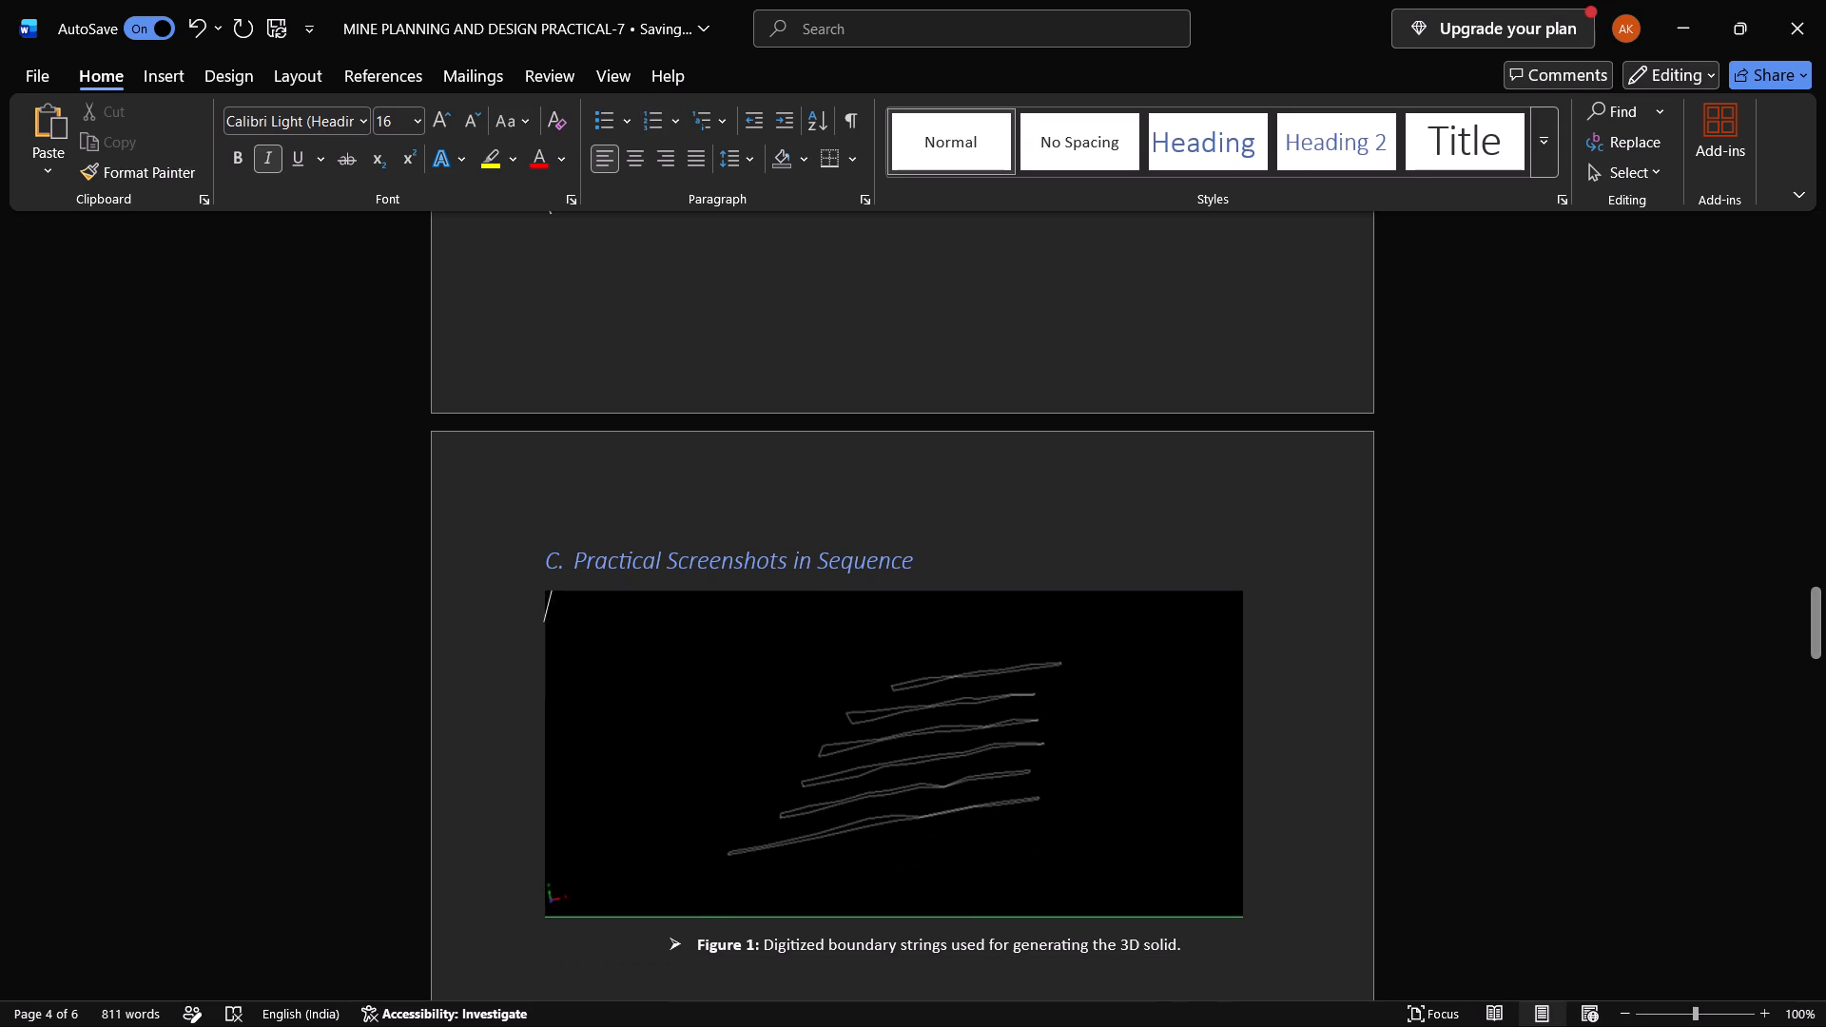
# Delete the stray backslash and the blank lines around it above the Practical Screenshots in Sequence heading.
pyautogui.scroll(-7, 579, 604)
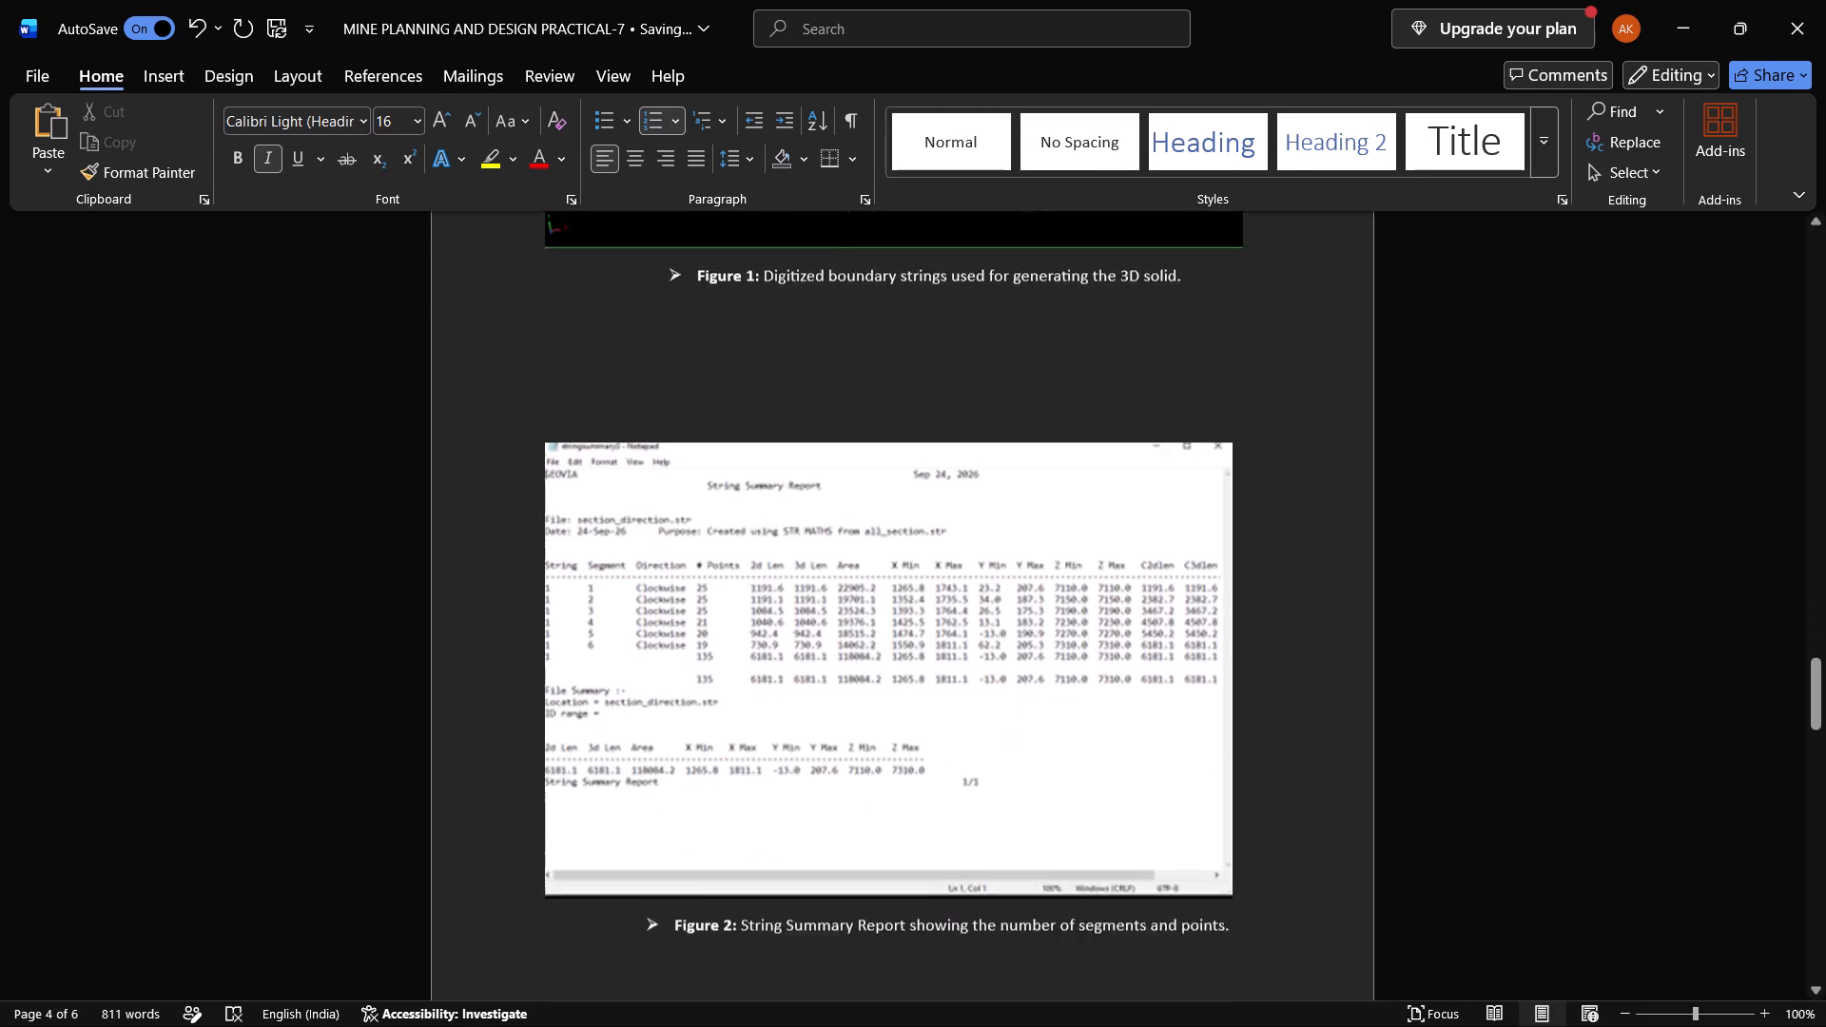
pyautogui.scroll(-8, 579, 604)
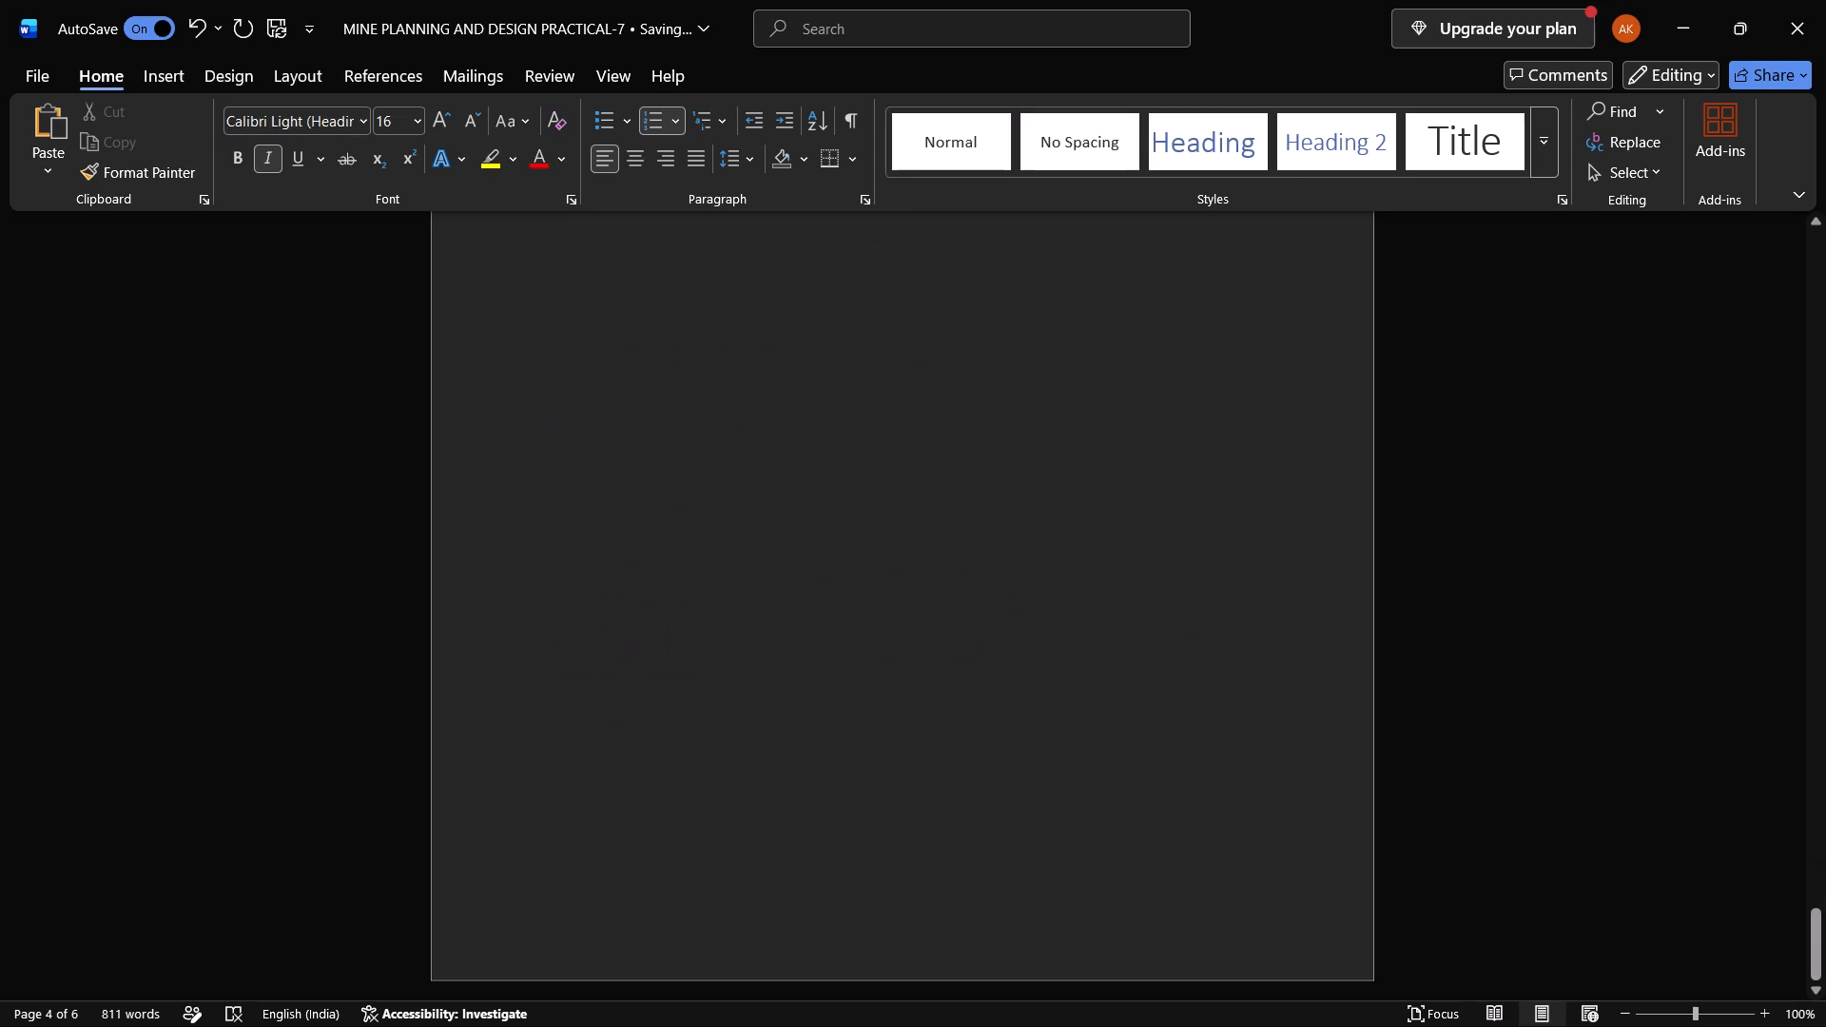
pyautogui.scroll(12, 579, 604)
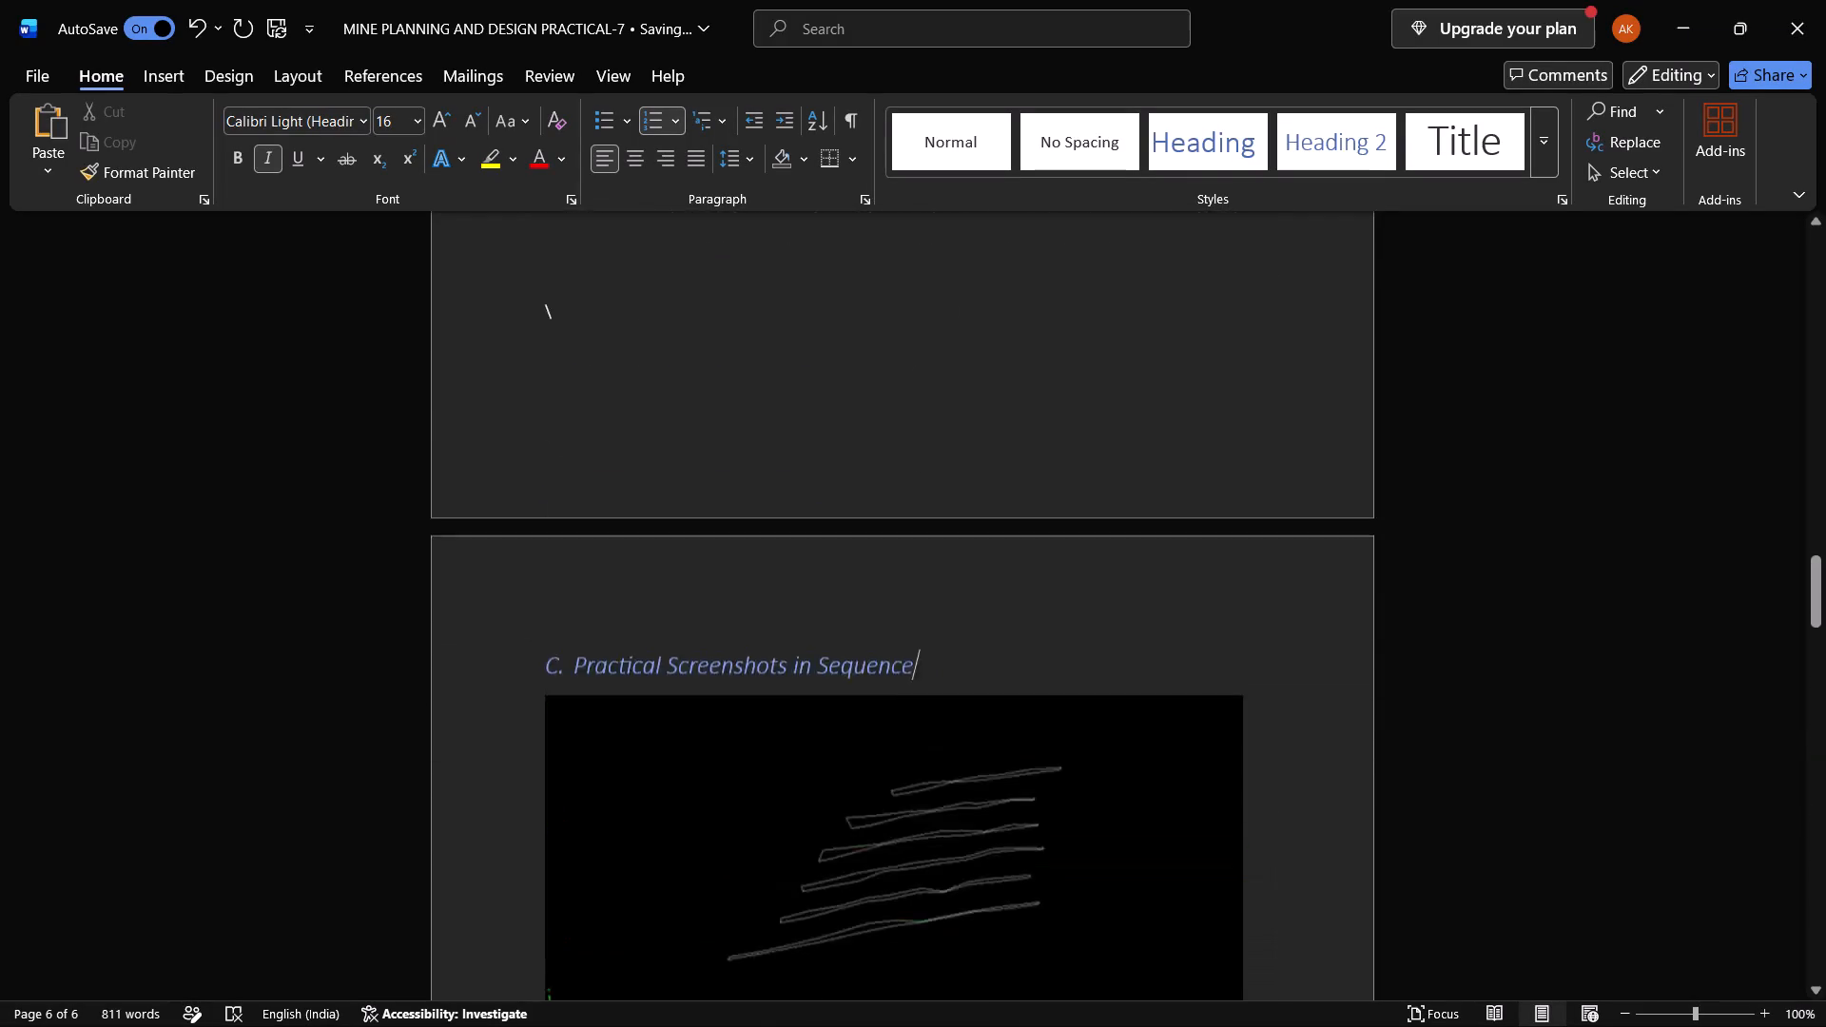
pyautogui.scroll(1, 579, 604)
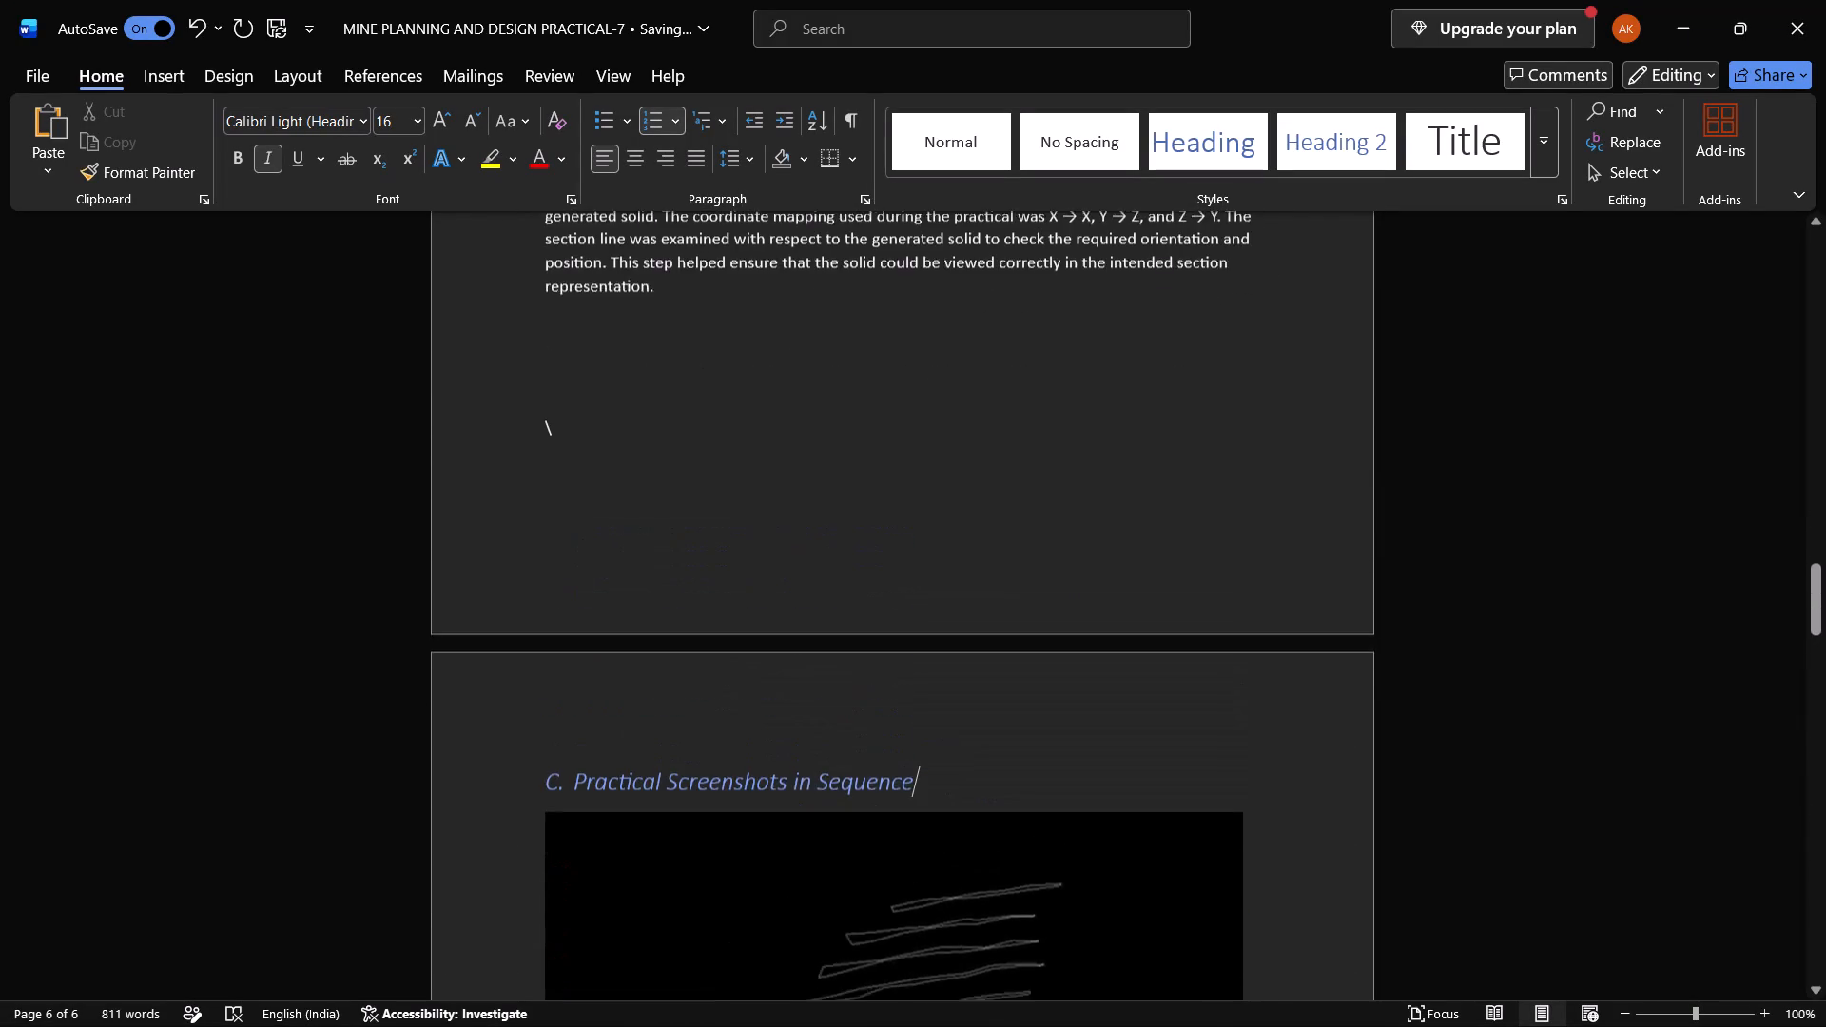
pyautogui.scroll(1, 579, 604)
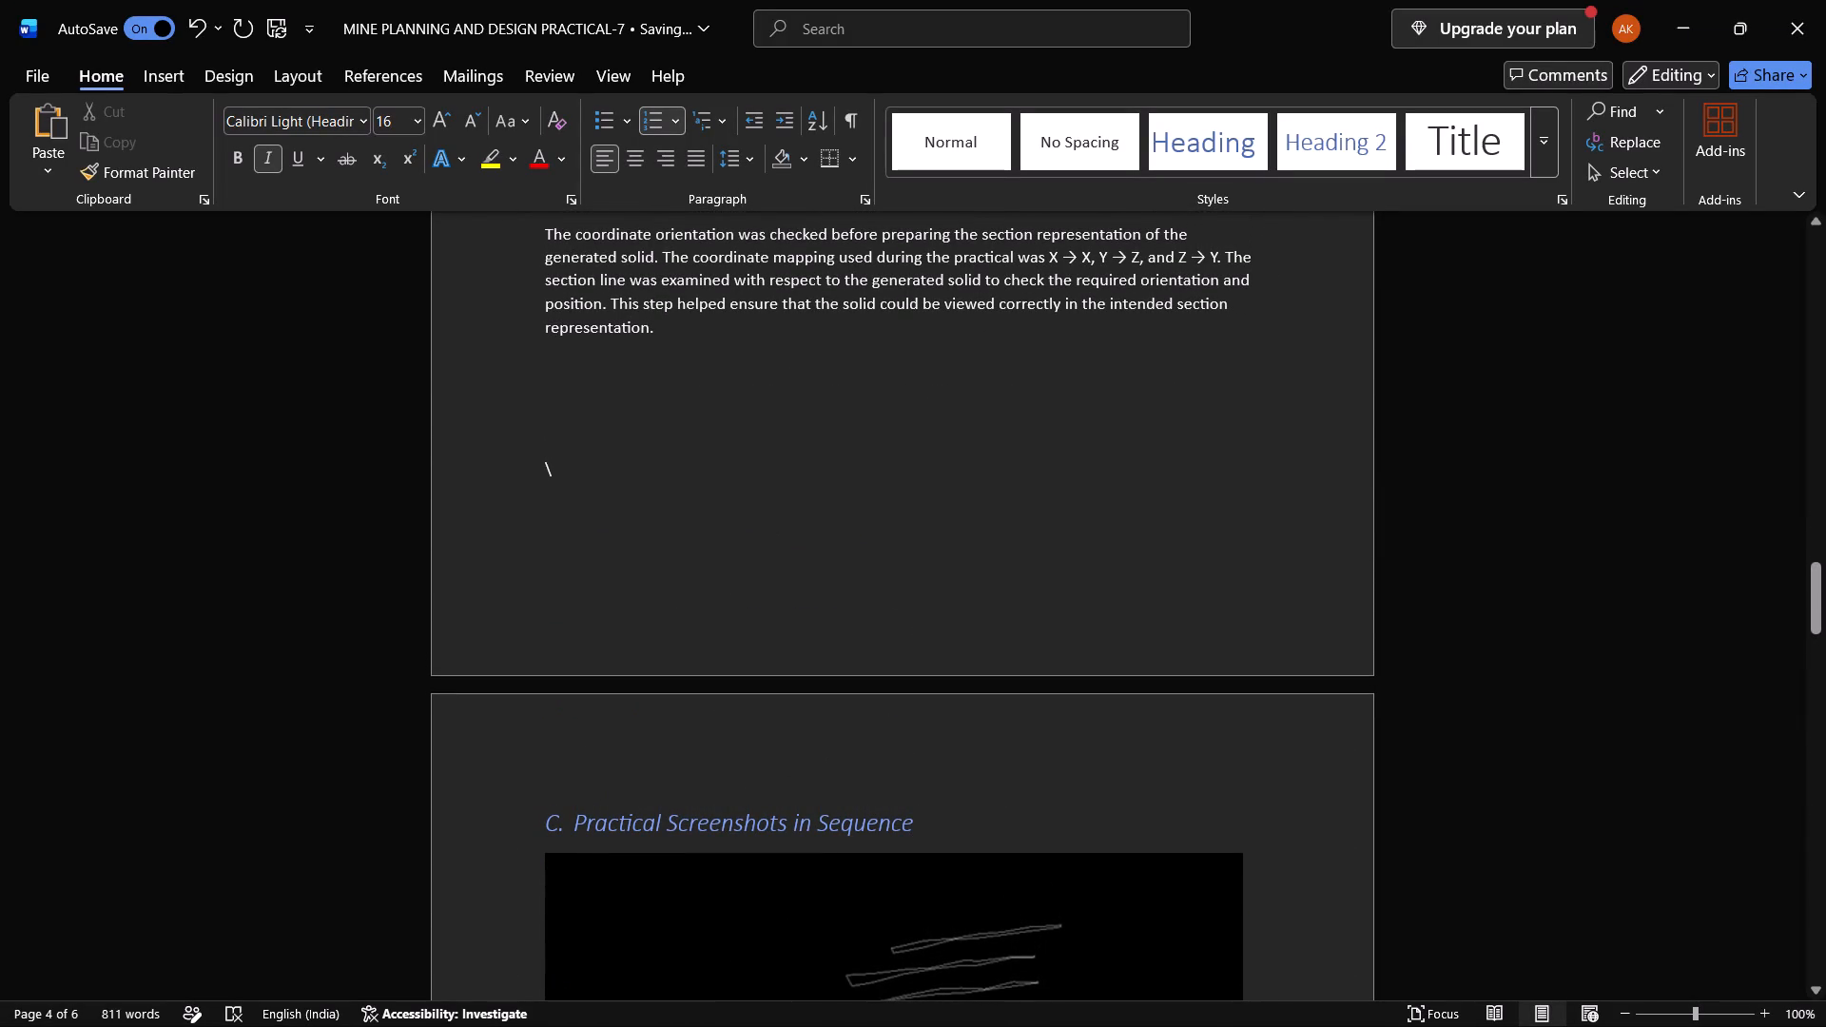
pyautogui.press('Up')
pyautogui.press('BackSpace')
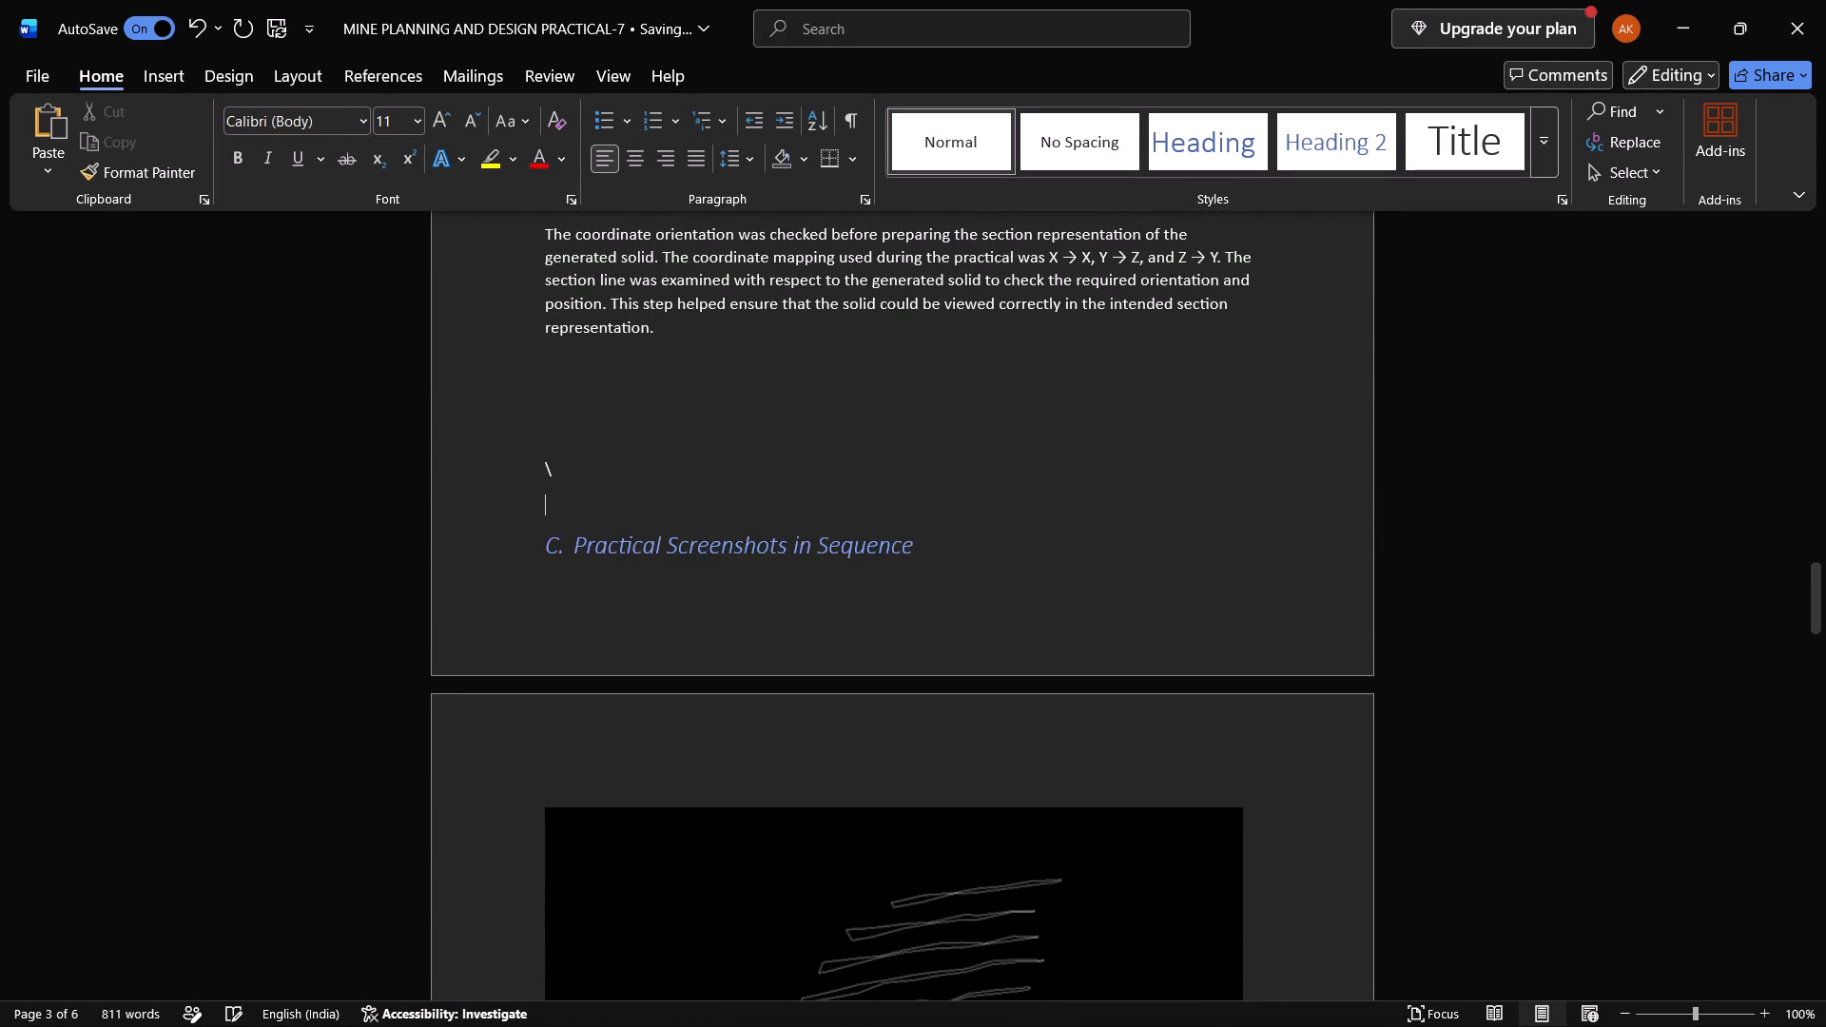
pyautogui.press('BackSpace')
pyautogui.press('BackSpace')
pyautogui.press('BackSpace')
pyautogui.press('BackSpace')
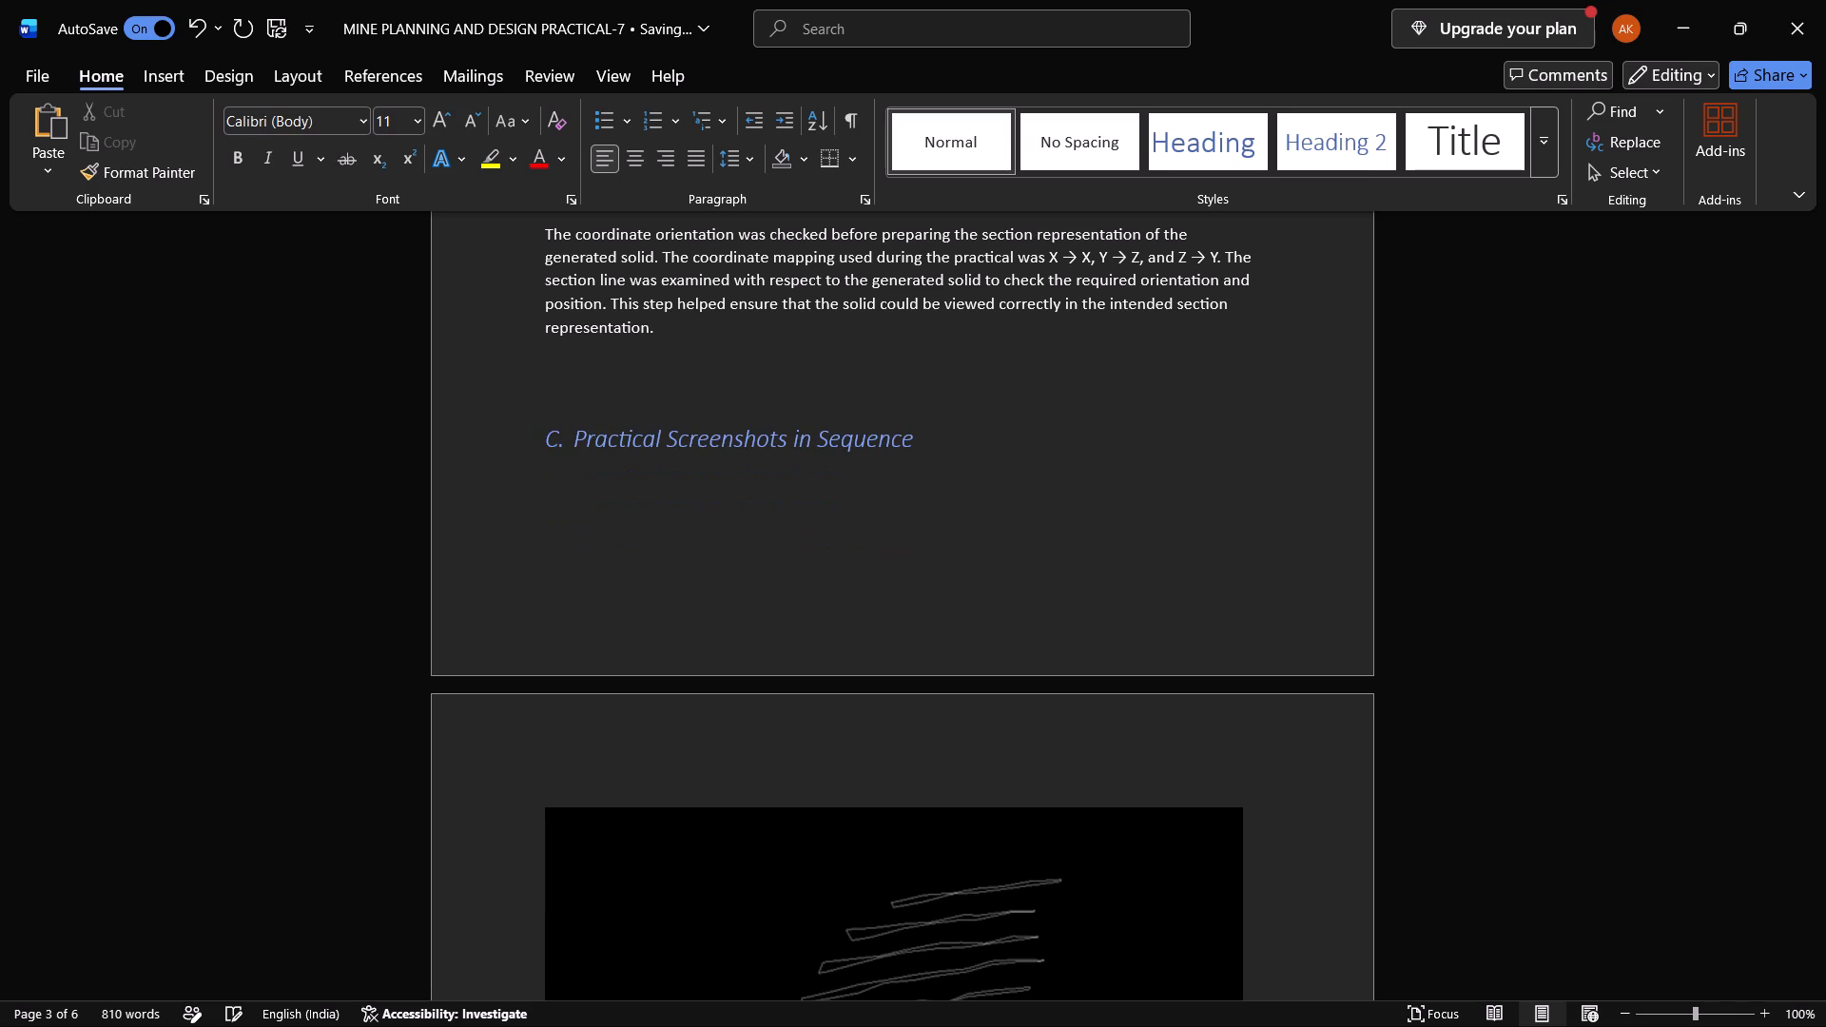
# Insert four blank lines above the Practical Screenshots in Sequence heading so that it starts on a new page.
pyautogui.press('Return')
pyautogui.press('Return')
pyautogui.press('Return')
pyautogui.press('Return')
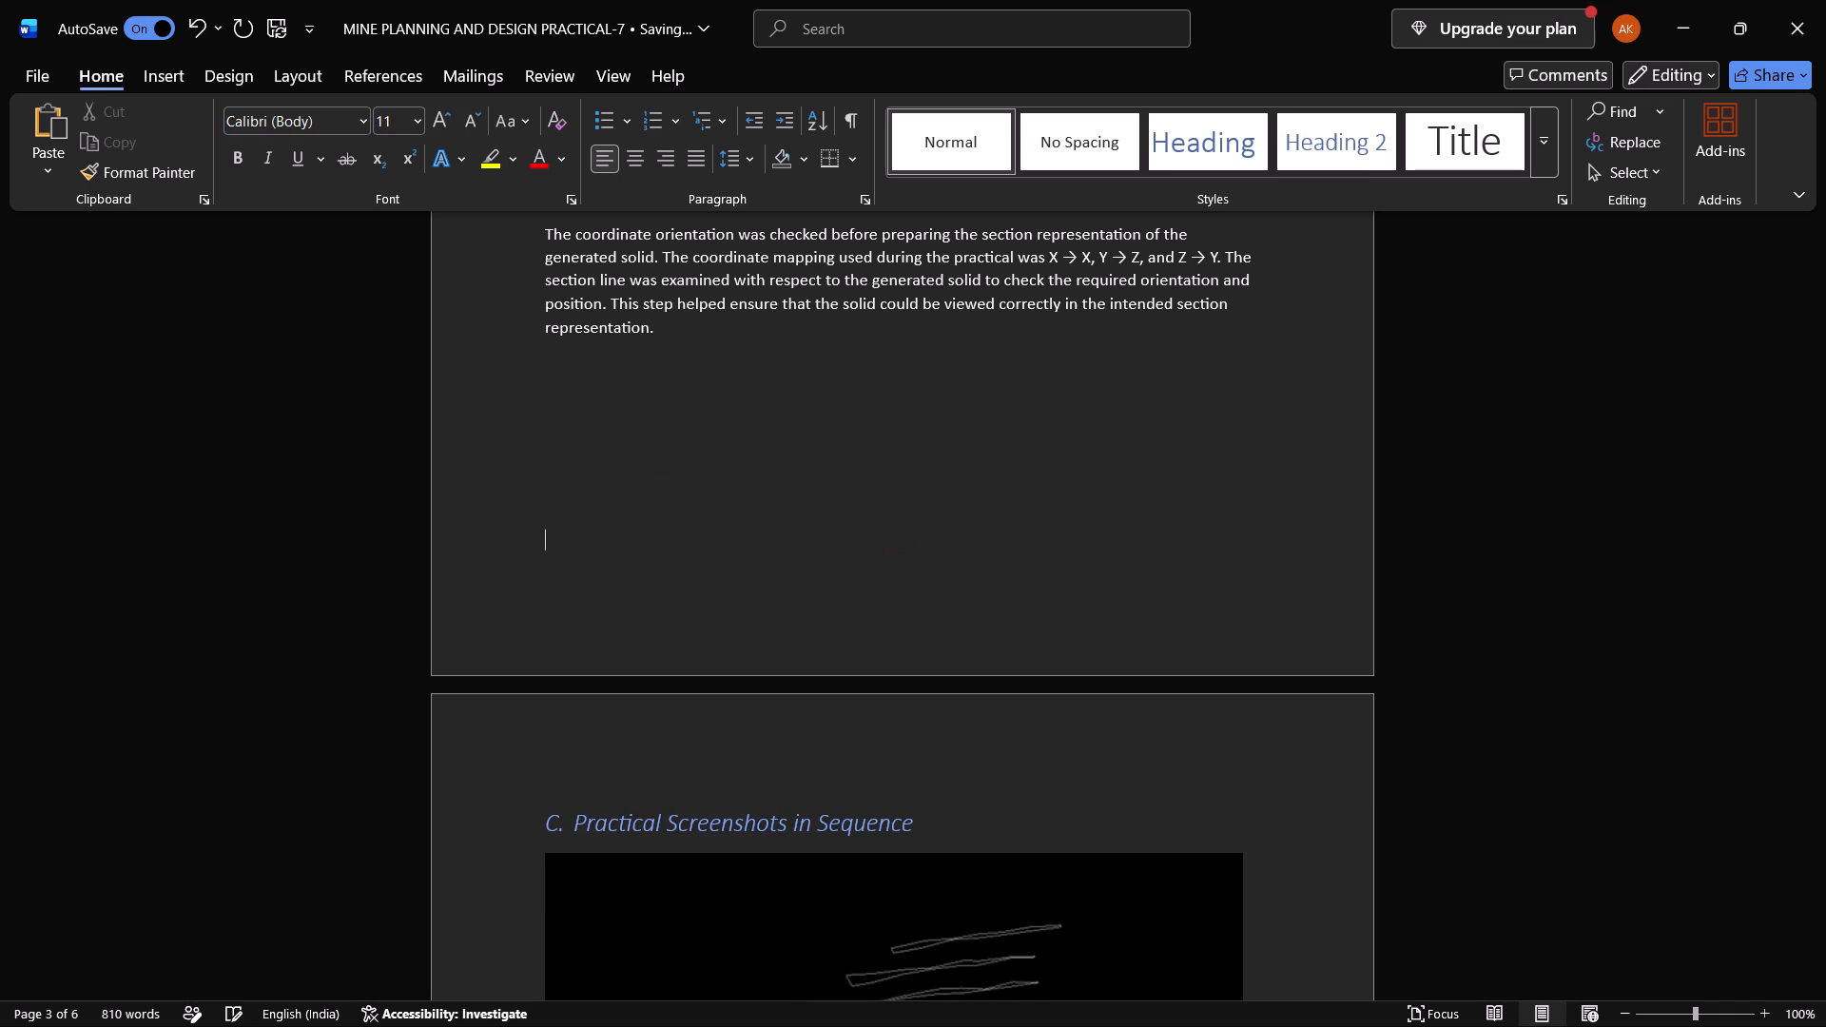
# Review the report from the Practical Screenshots in Sequence heading back through the procedure to the cover page.
pyautogui.scroll(7, 529, 718)
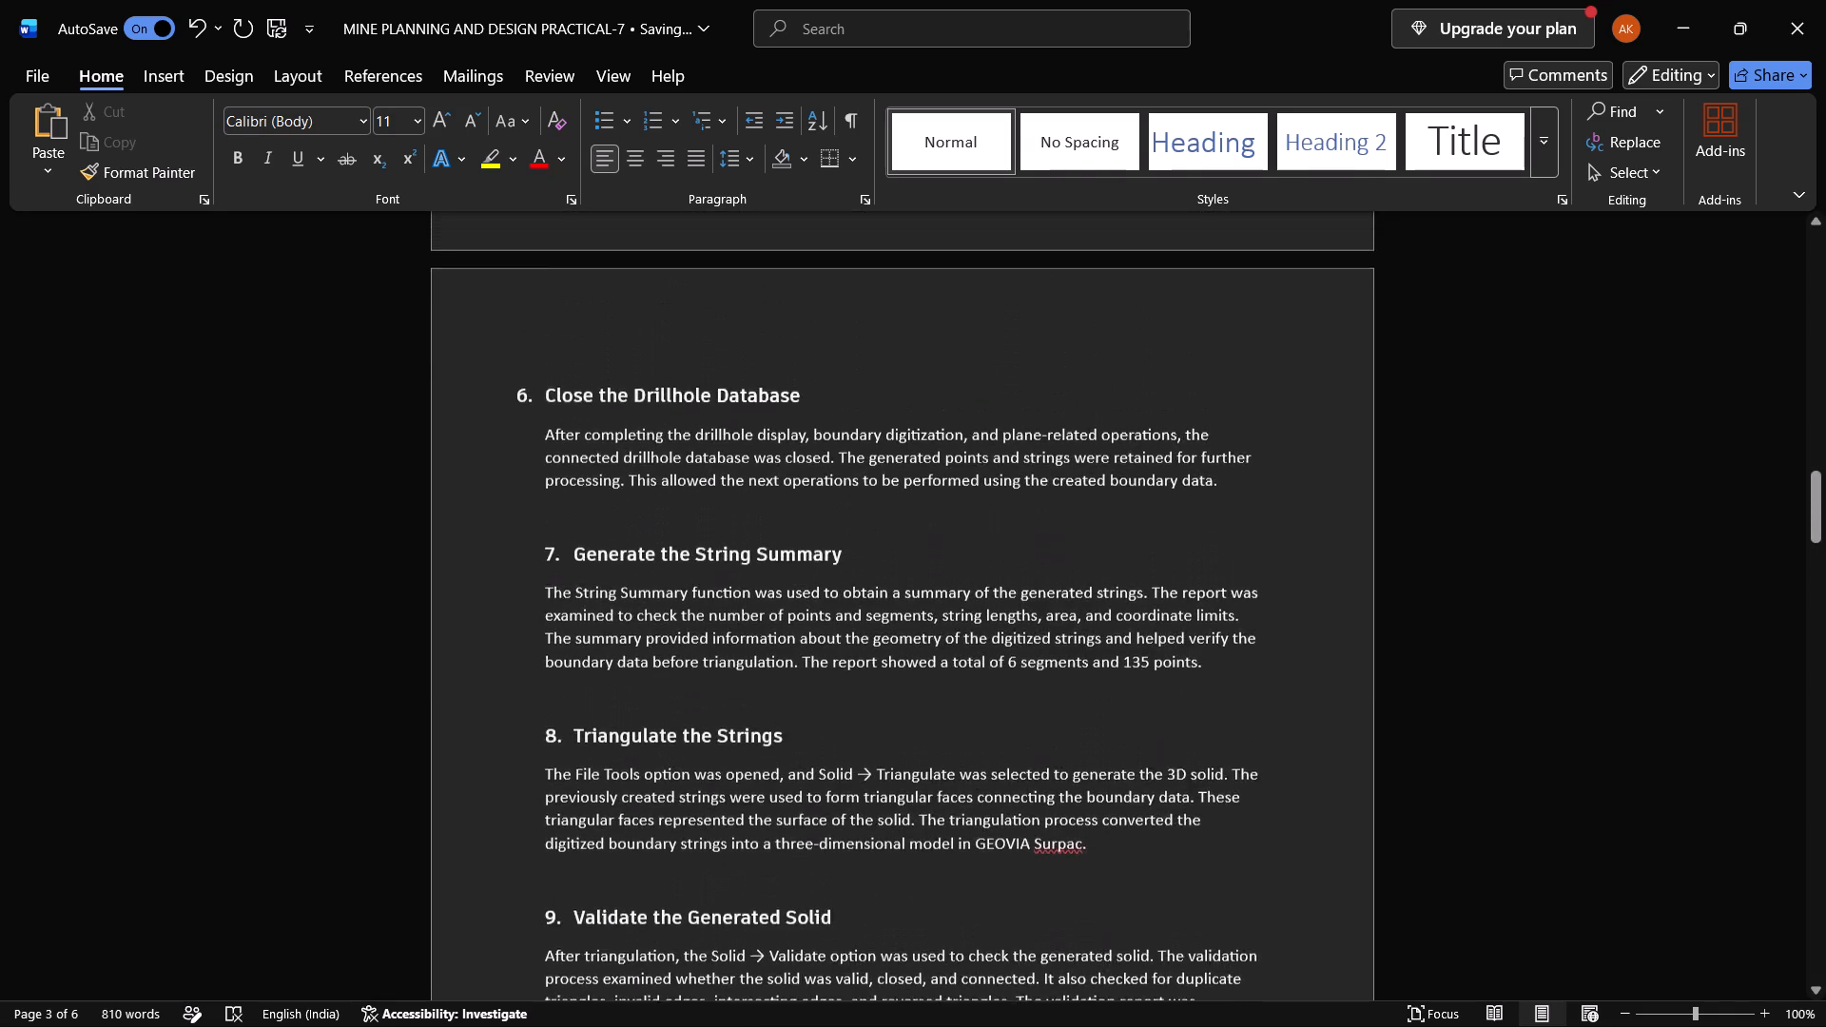
pyautogui.scroll(4, 529, 718)
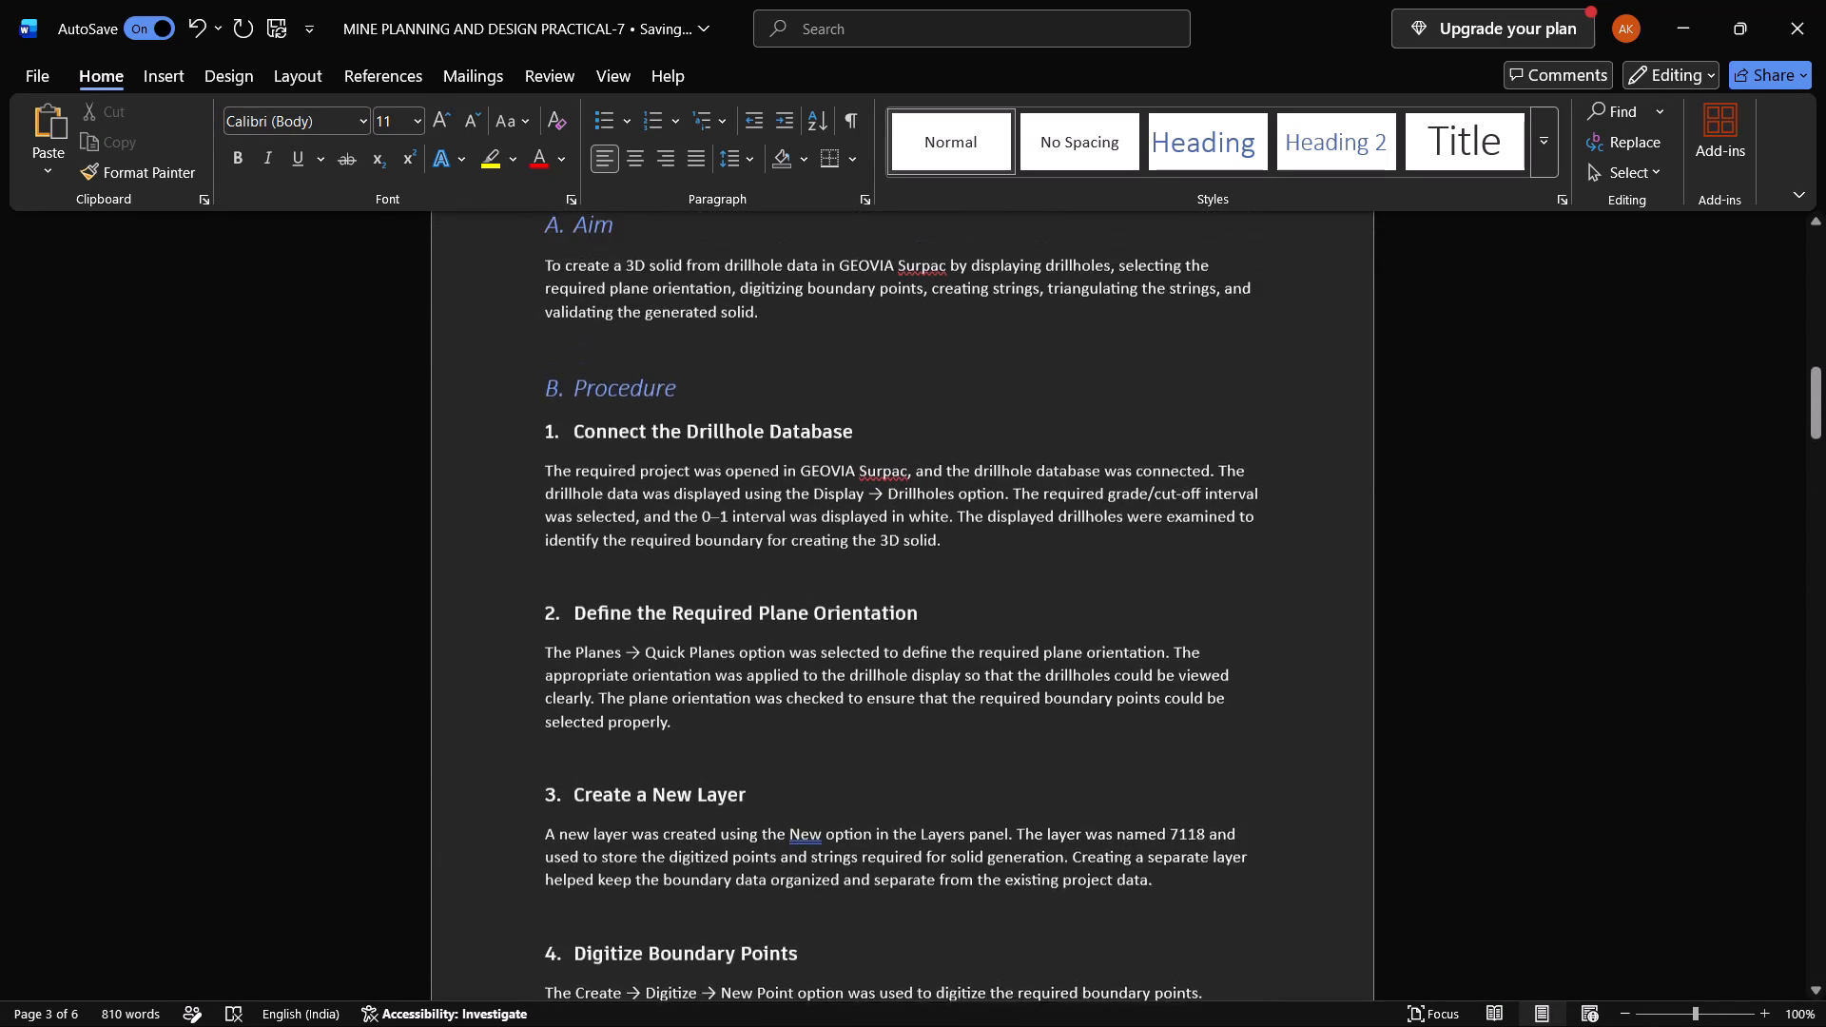
pyautogui.scroll(9, 529, 718)
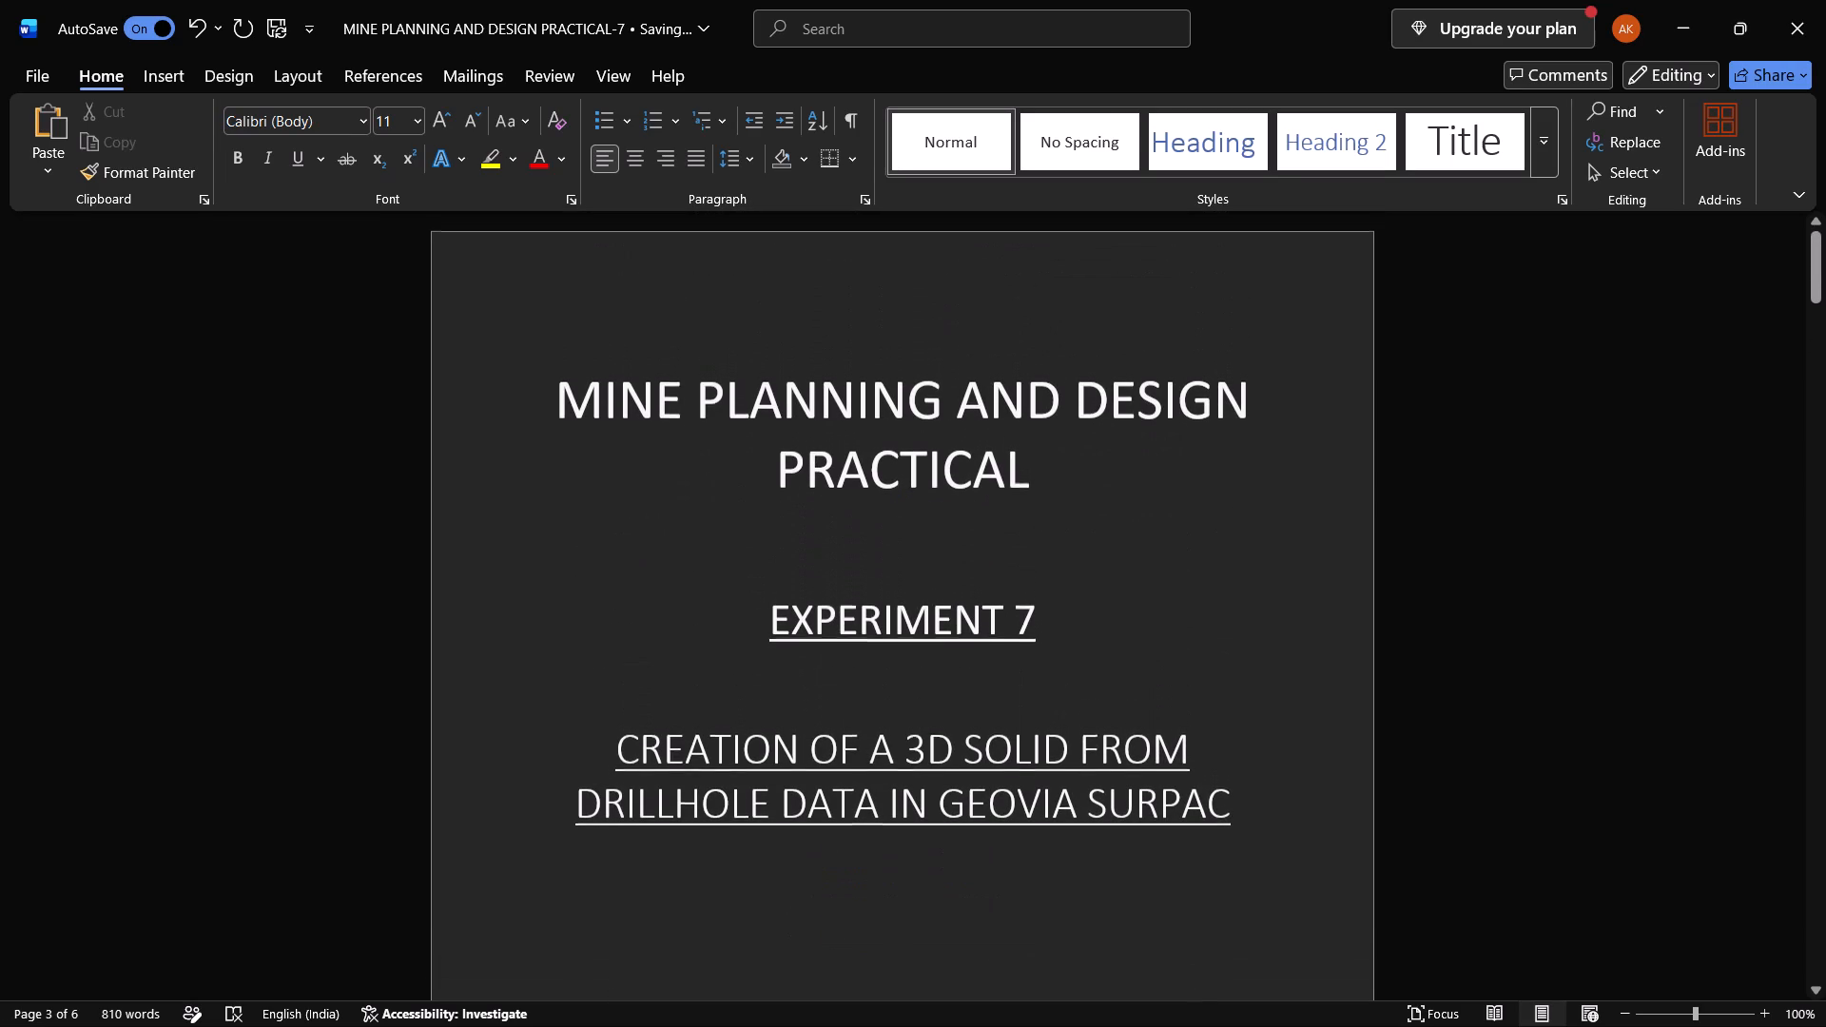
pyautogui.scroll(2, 529, 718)
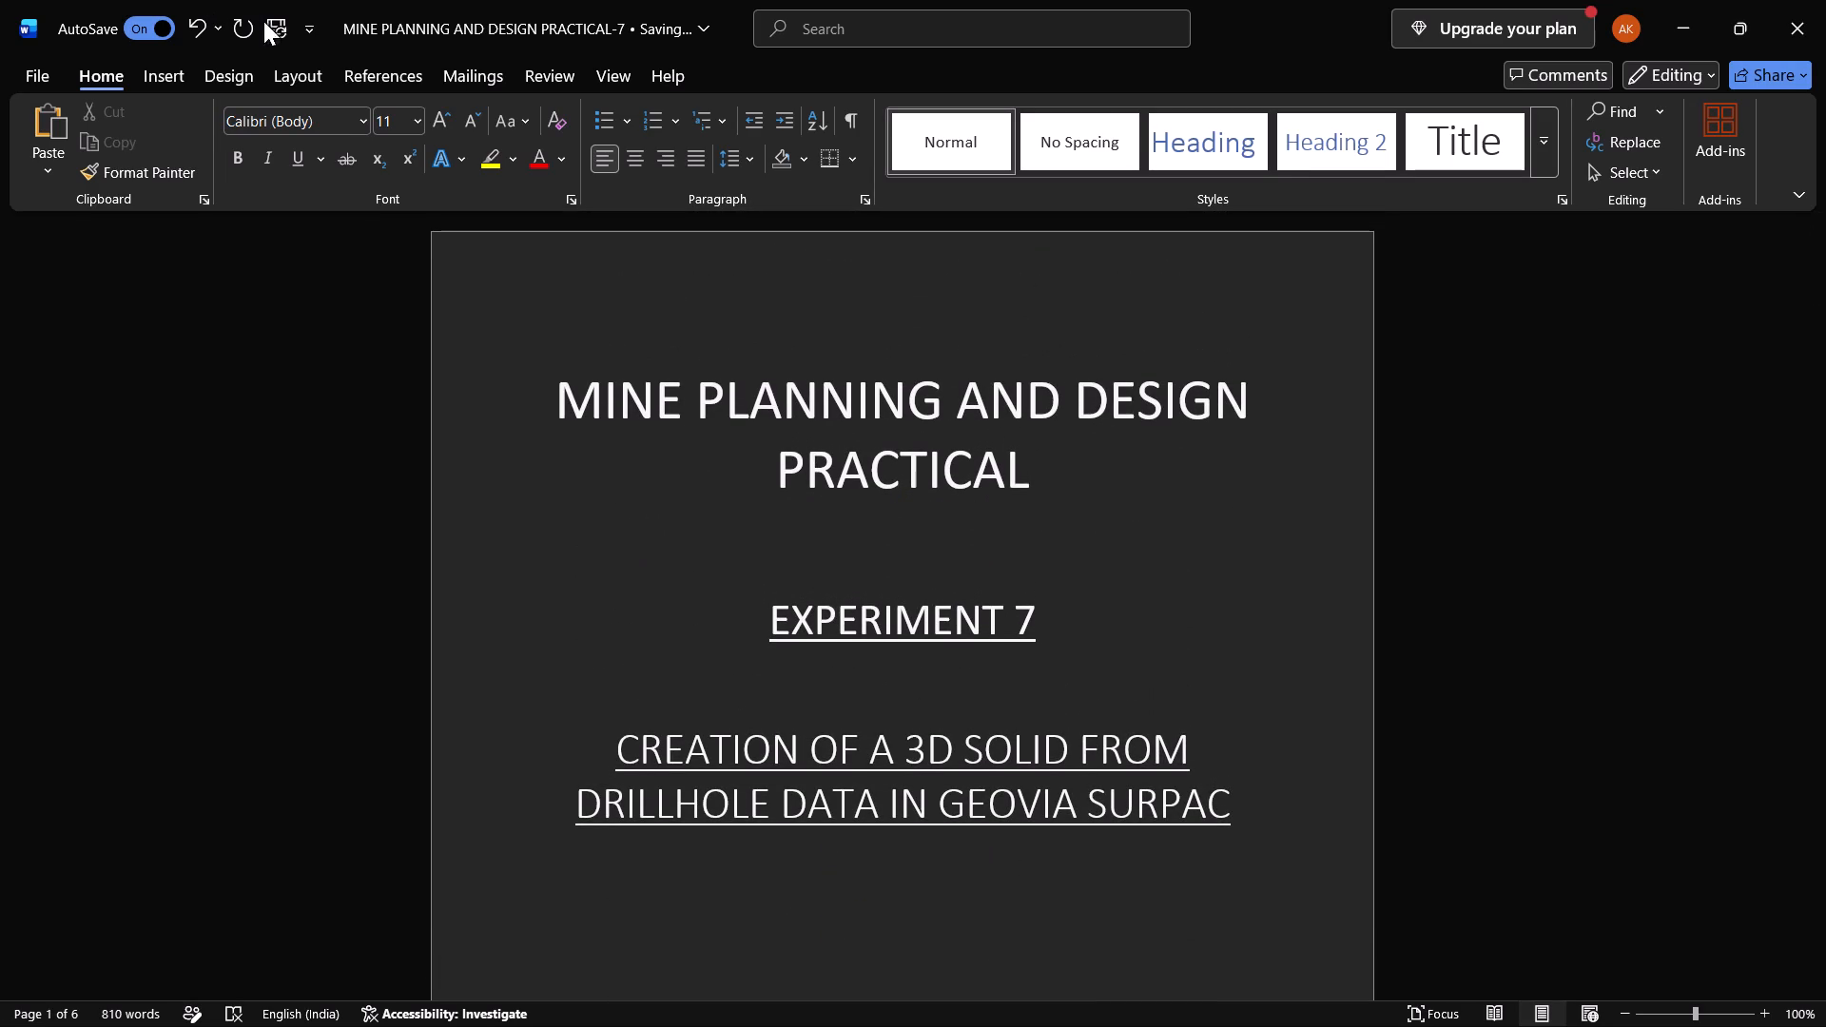
# Save the Mine Planning and Design Practical-7 report and close its Word window.
pyautogui.click(271, 21)
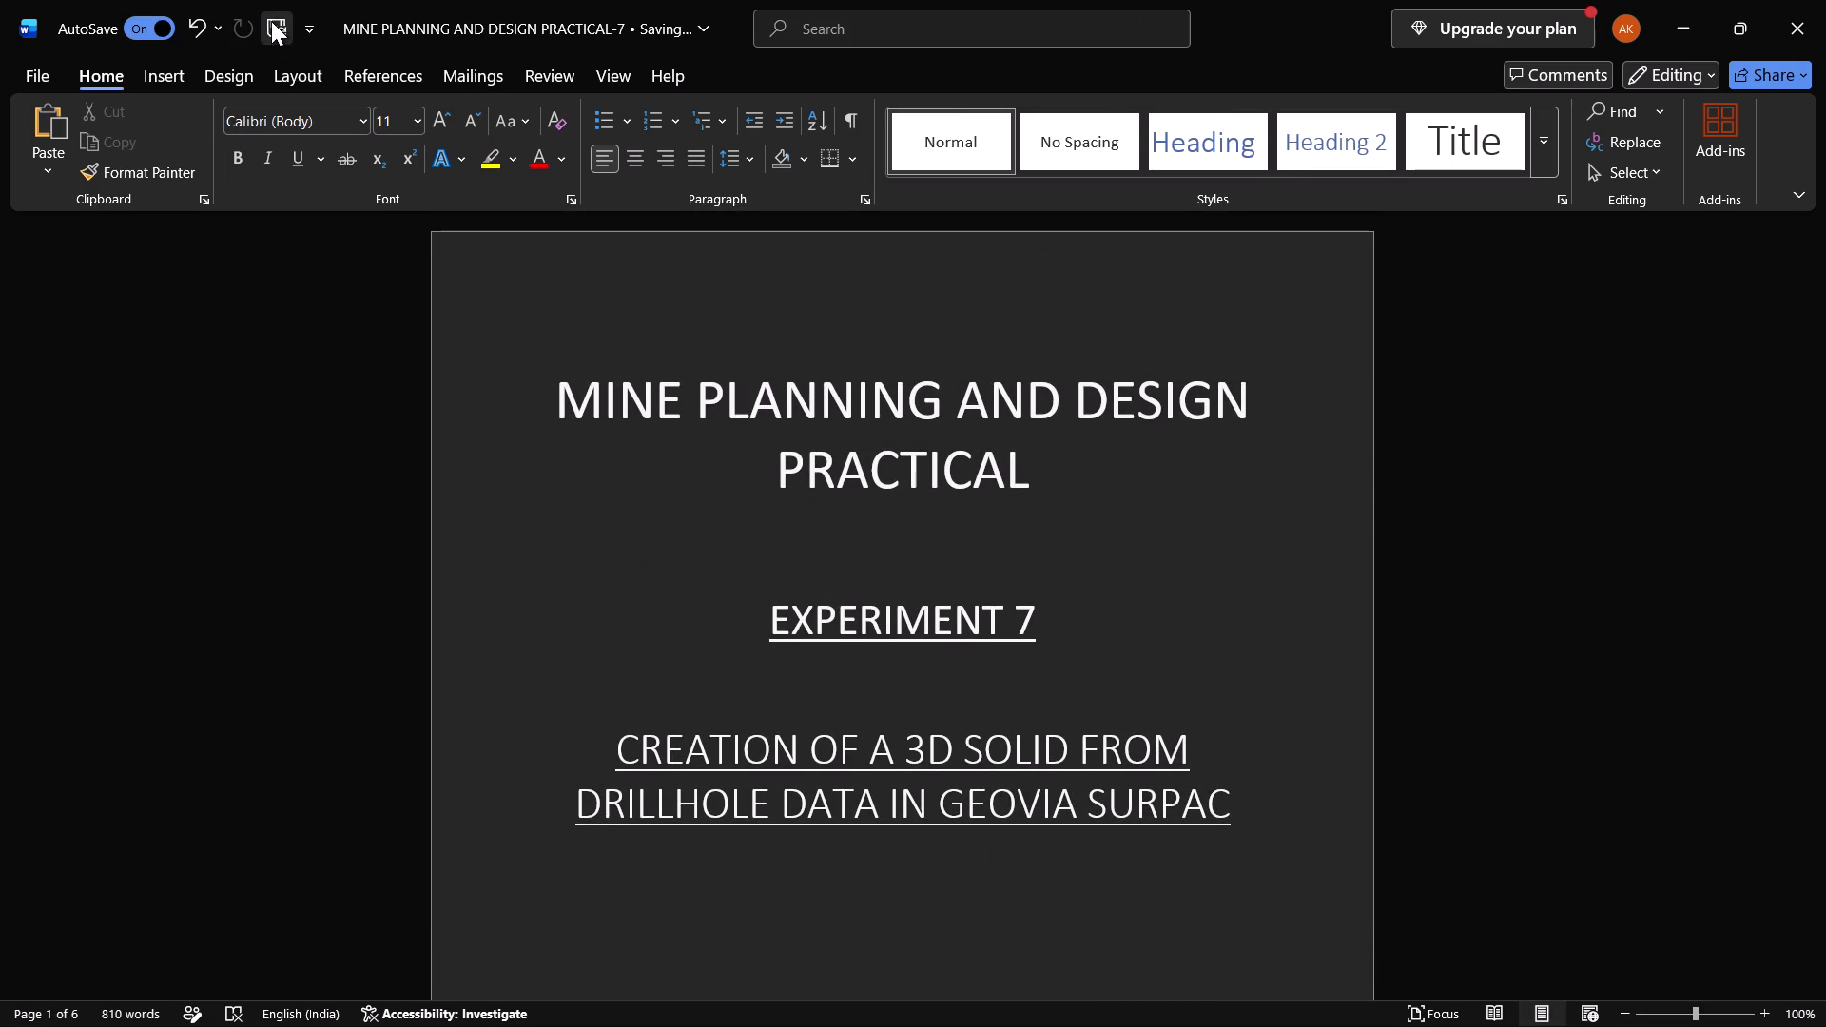
pyautogui.click(271, 21)
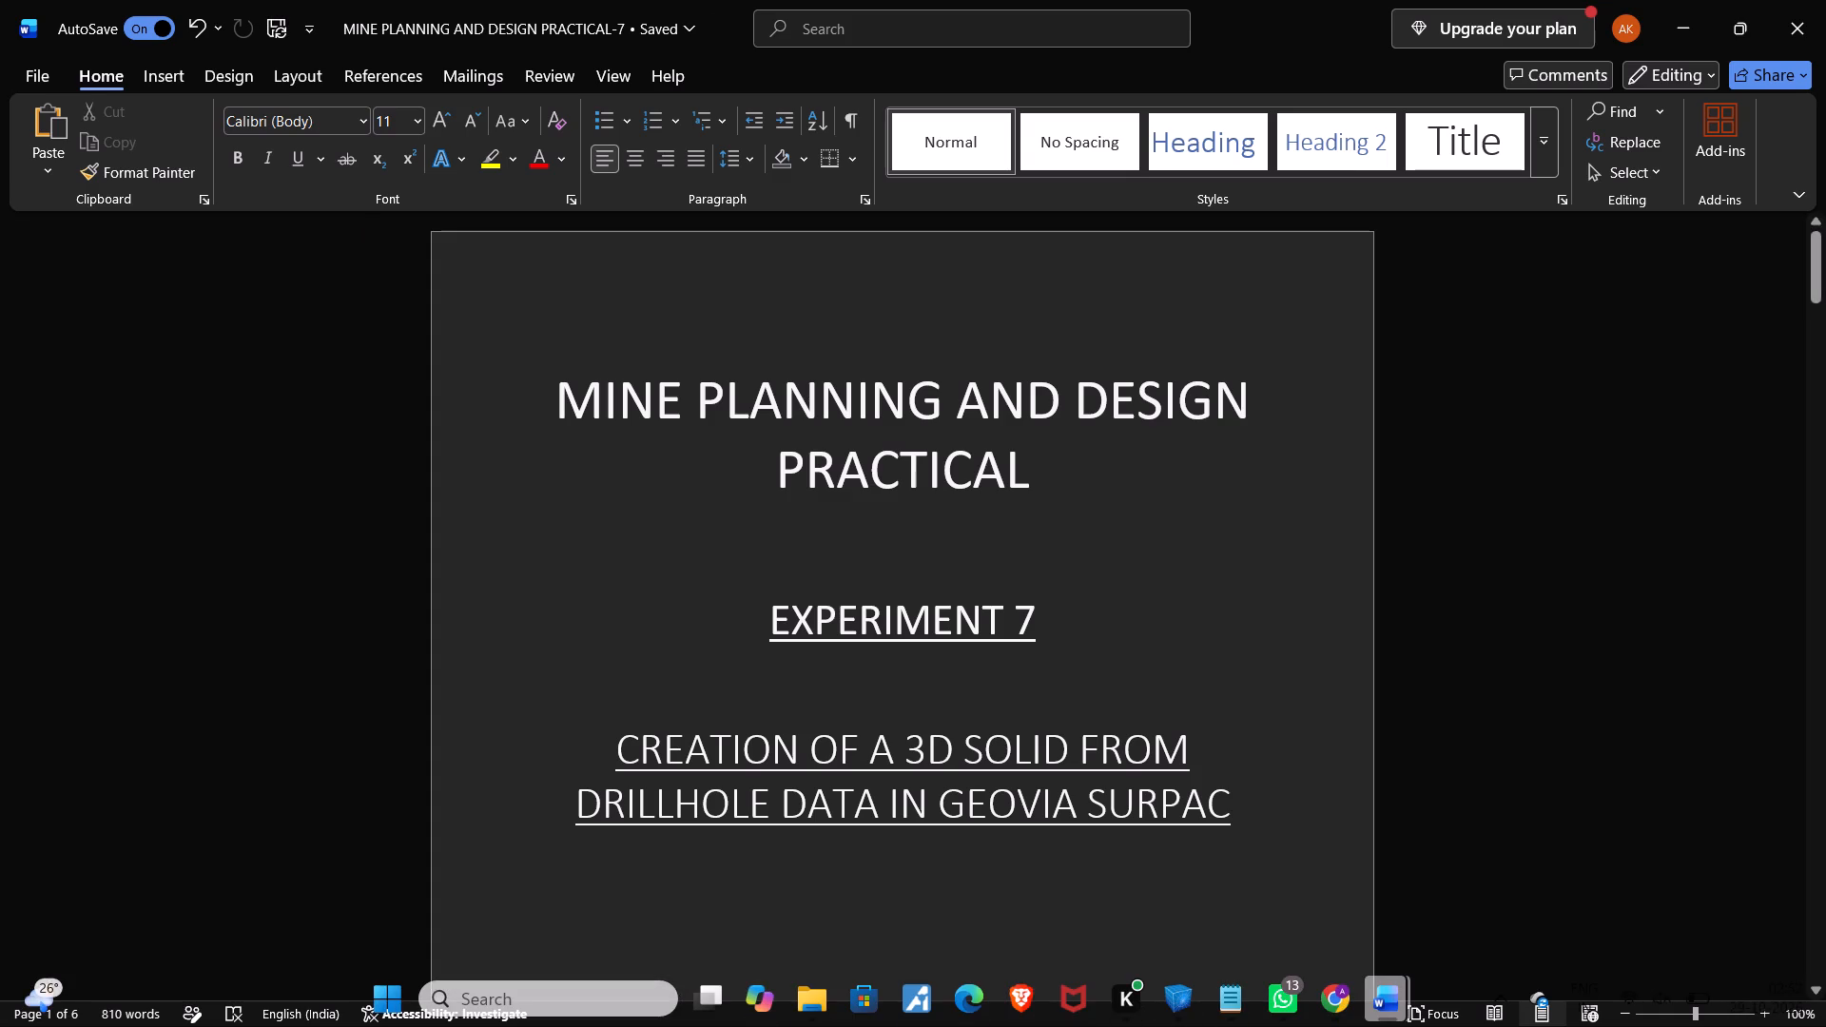
pyautogui.click(1377, 996)
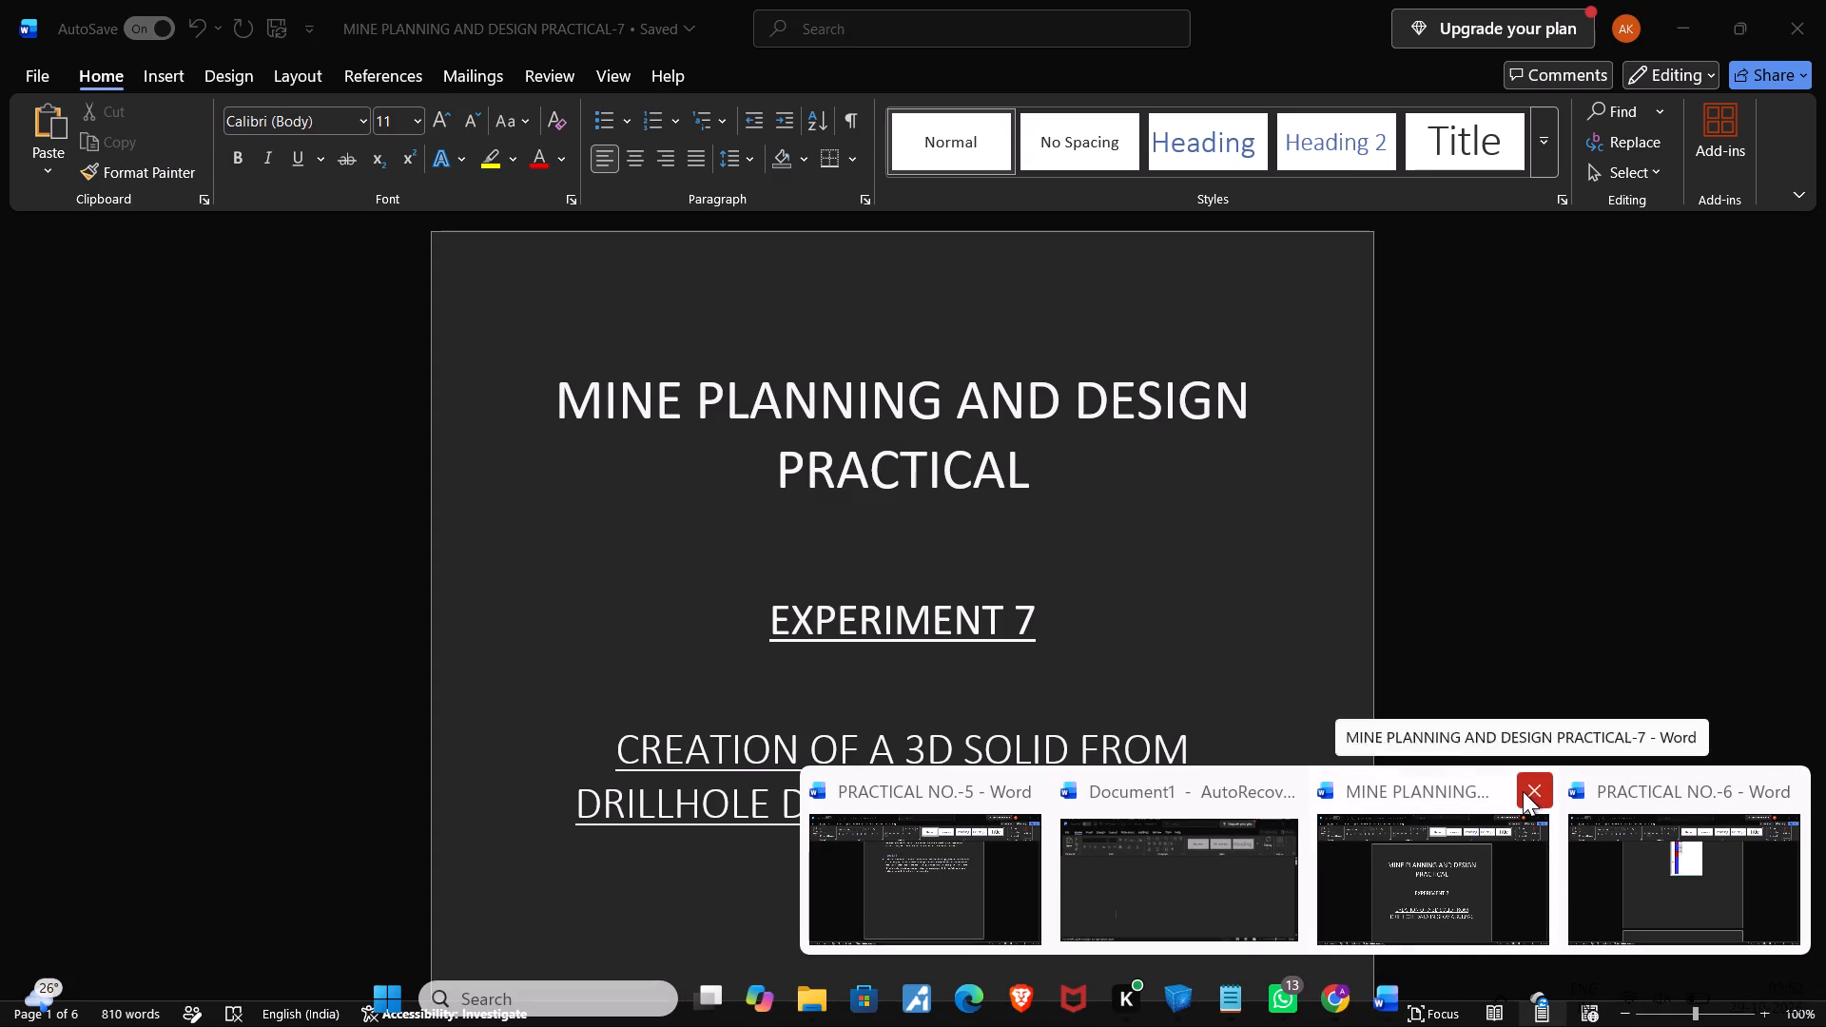
pyautogui.click(1523, 791)
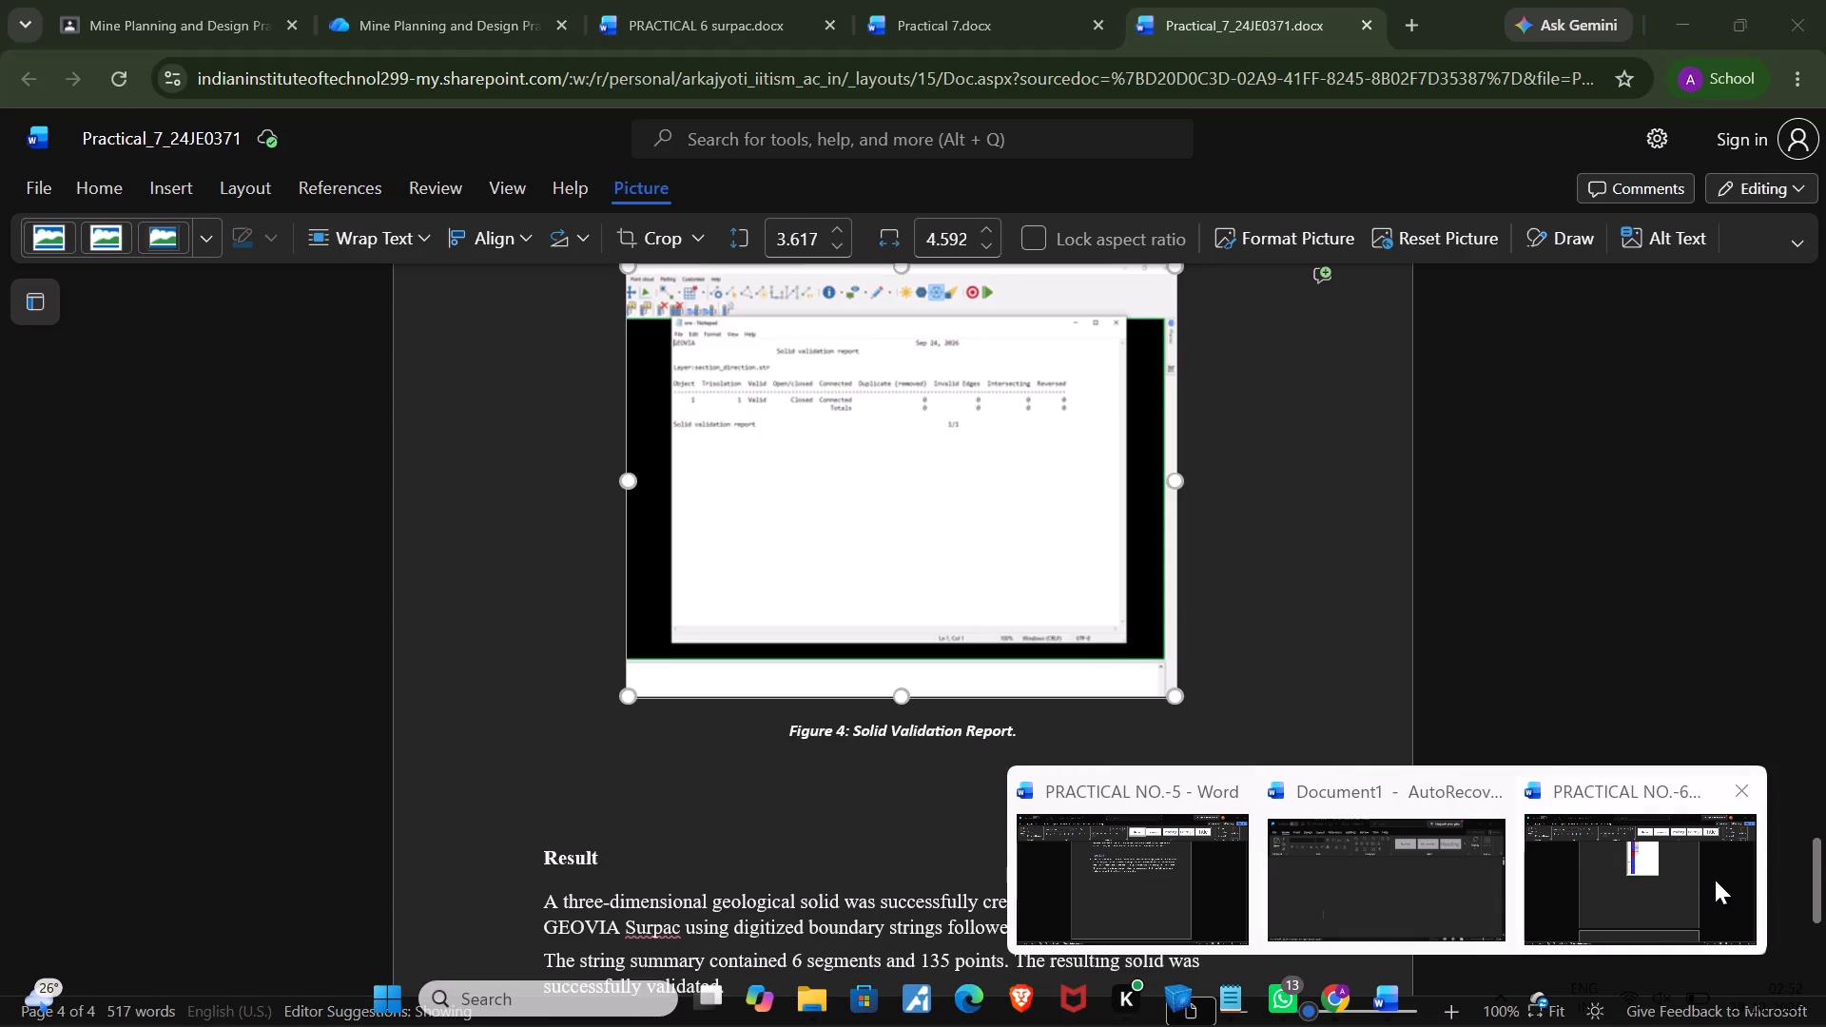
# Switch to Chrome and close the two Practical 7 reference document tabs, keeping PRACTICAL 6 surpac.docx open.
pyautogui.click(1710, 880)
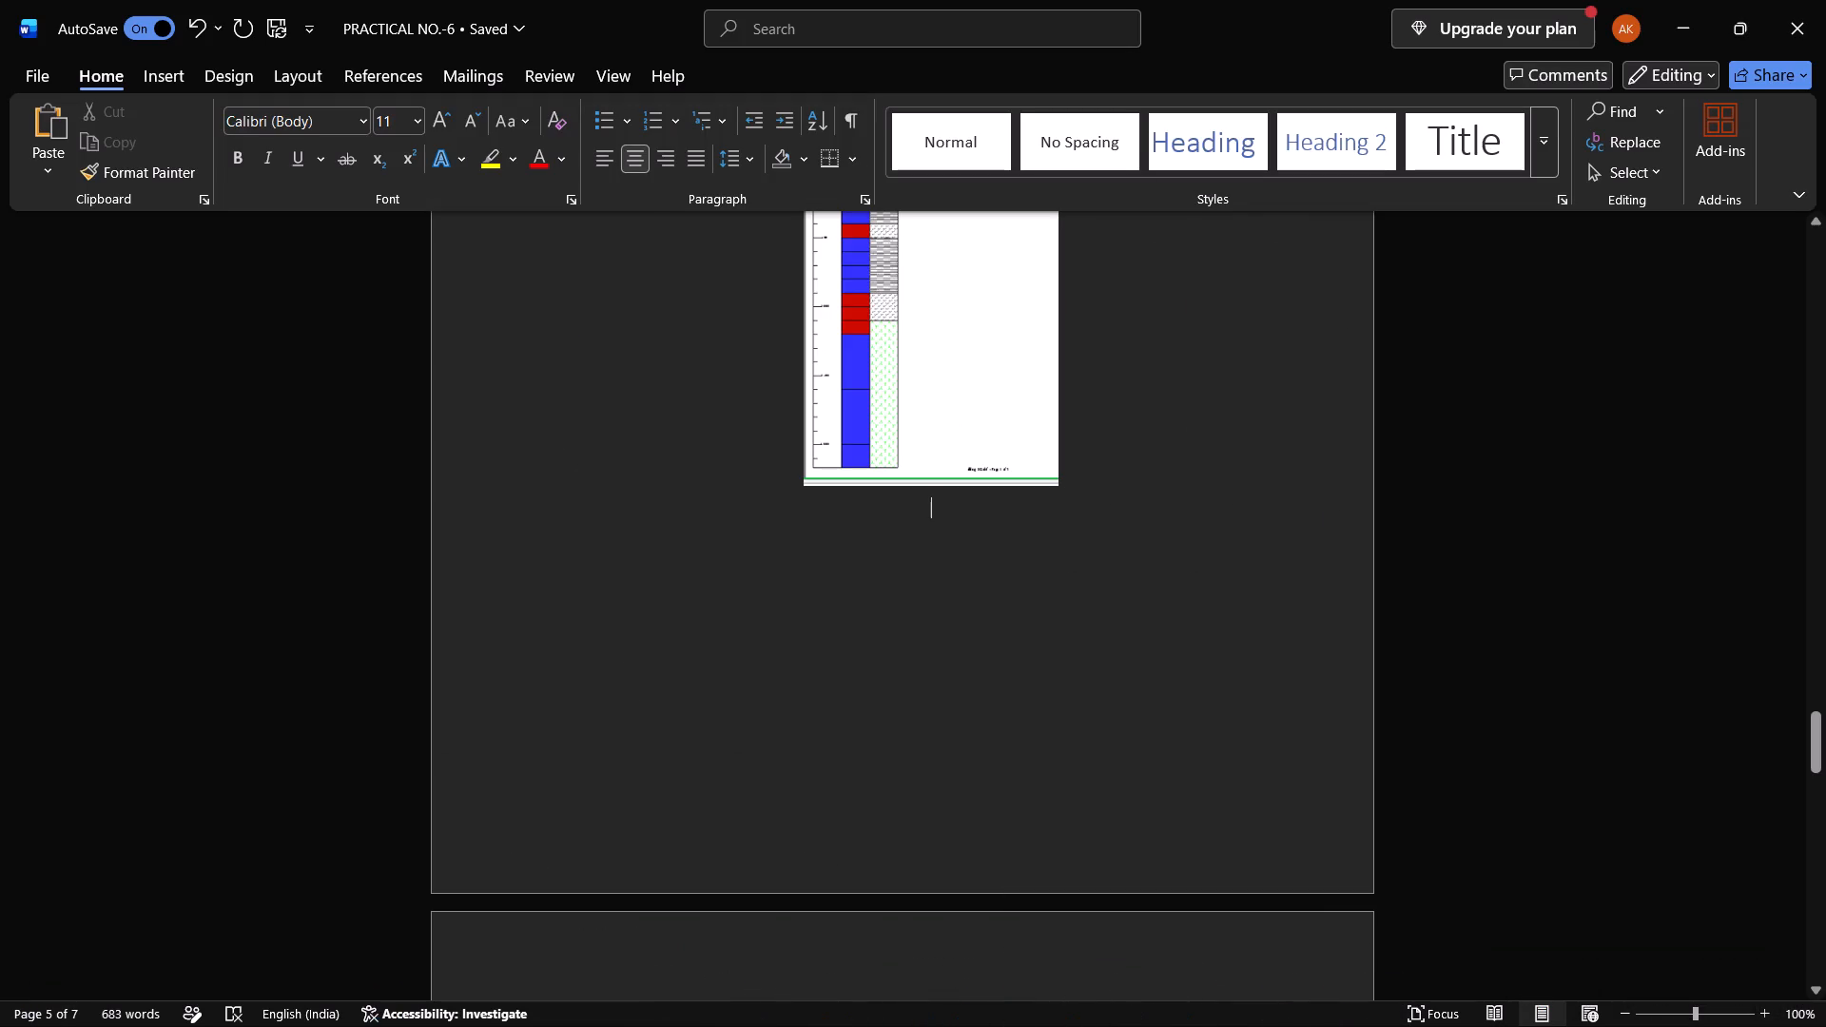
pyautogui.hotkey('alt', 'Tab')
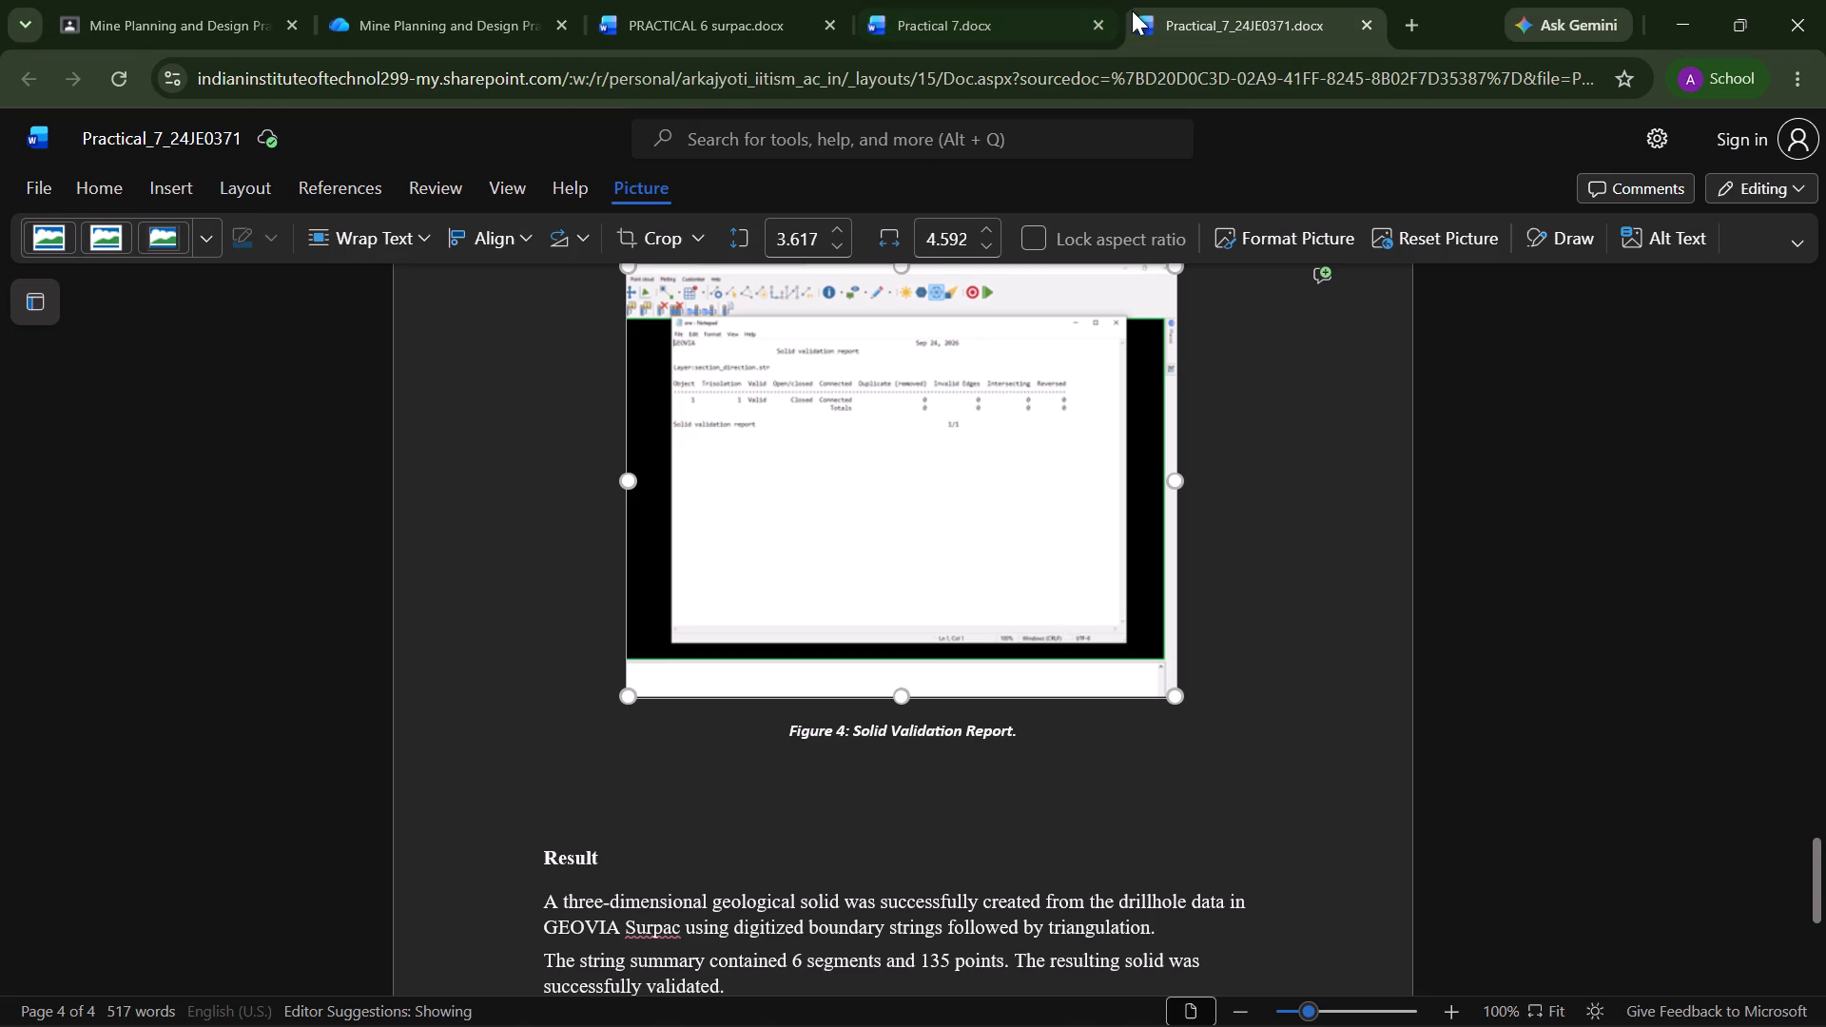
pyautogui.click(1098, 29)
pyautogui.click(1098, 29)
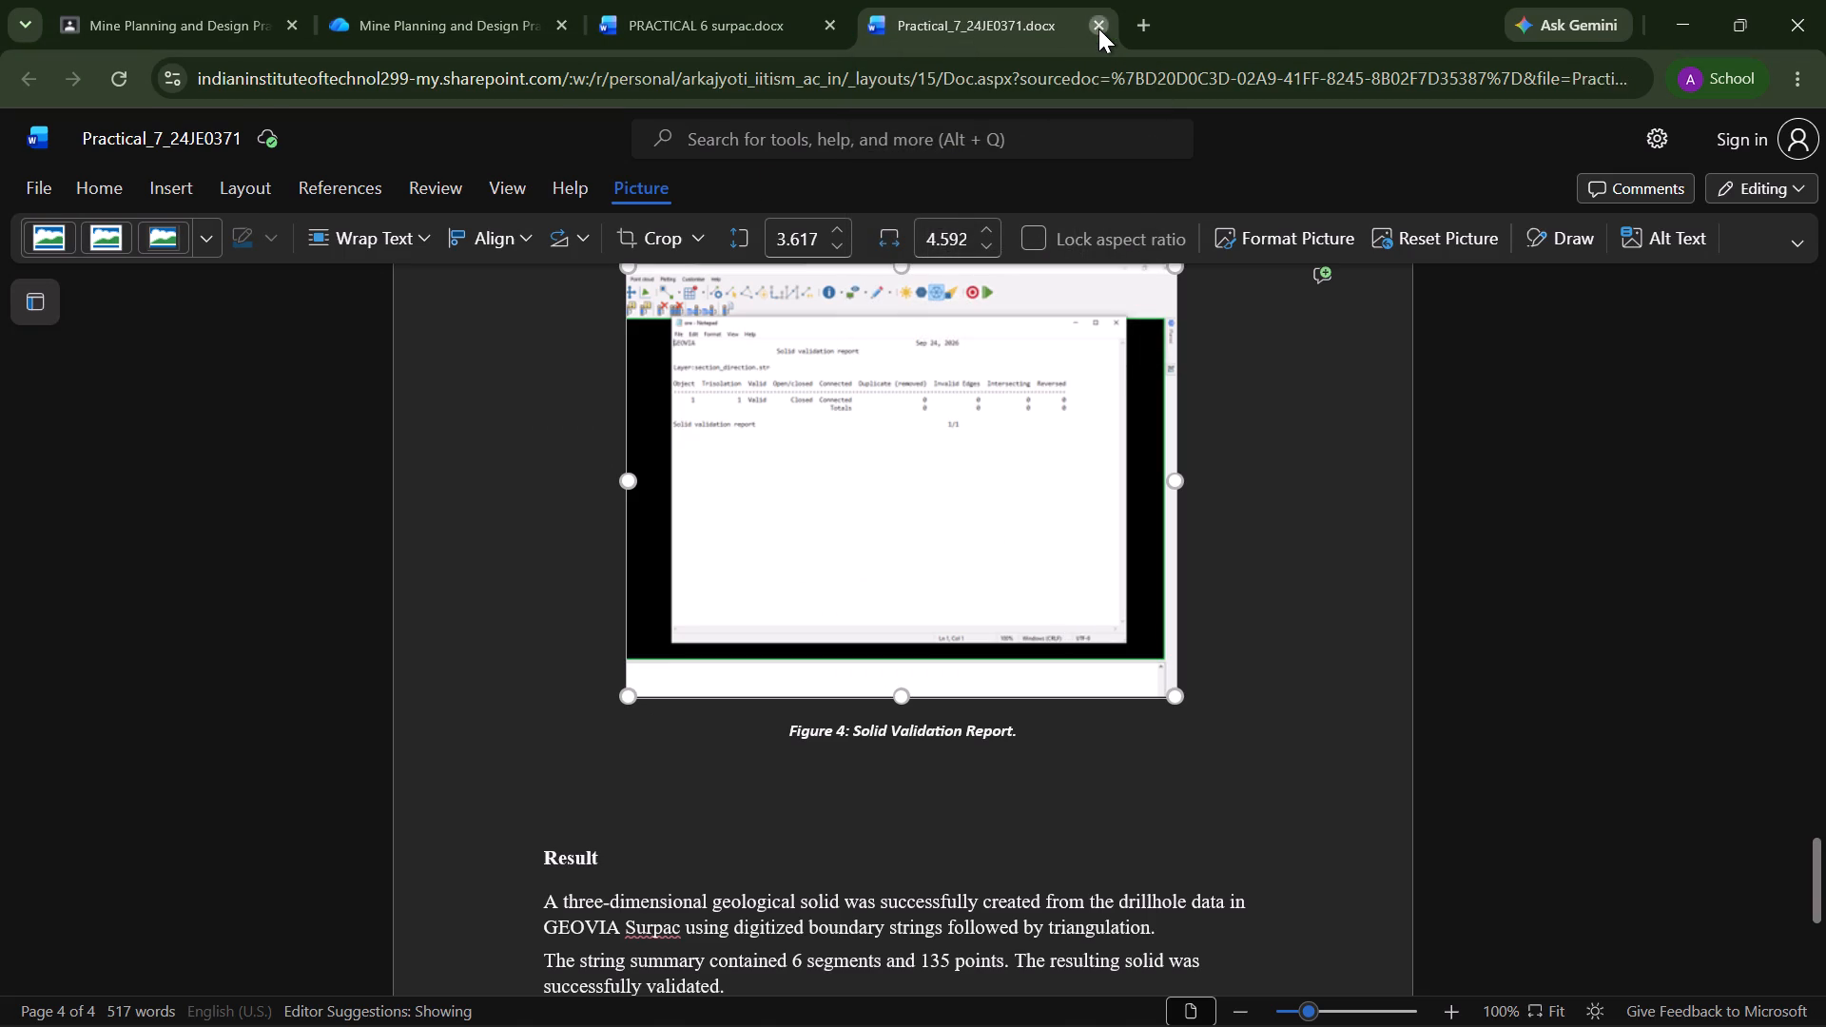
# Examine the procedure steps, screenshots and Result section in the PRACTICAL 6 surpac reference document.
pyautogui.scroll(7, 967, 533)
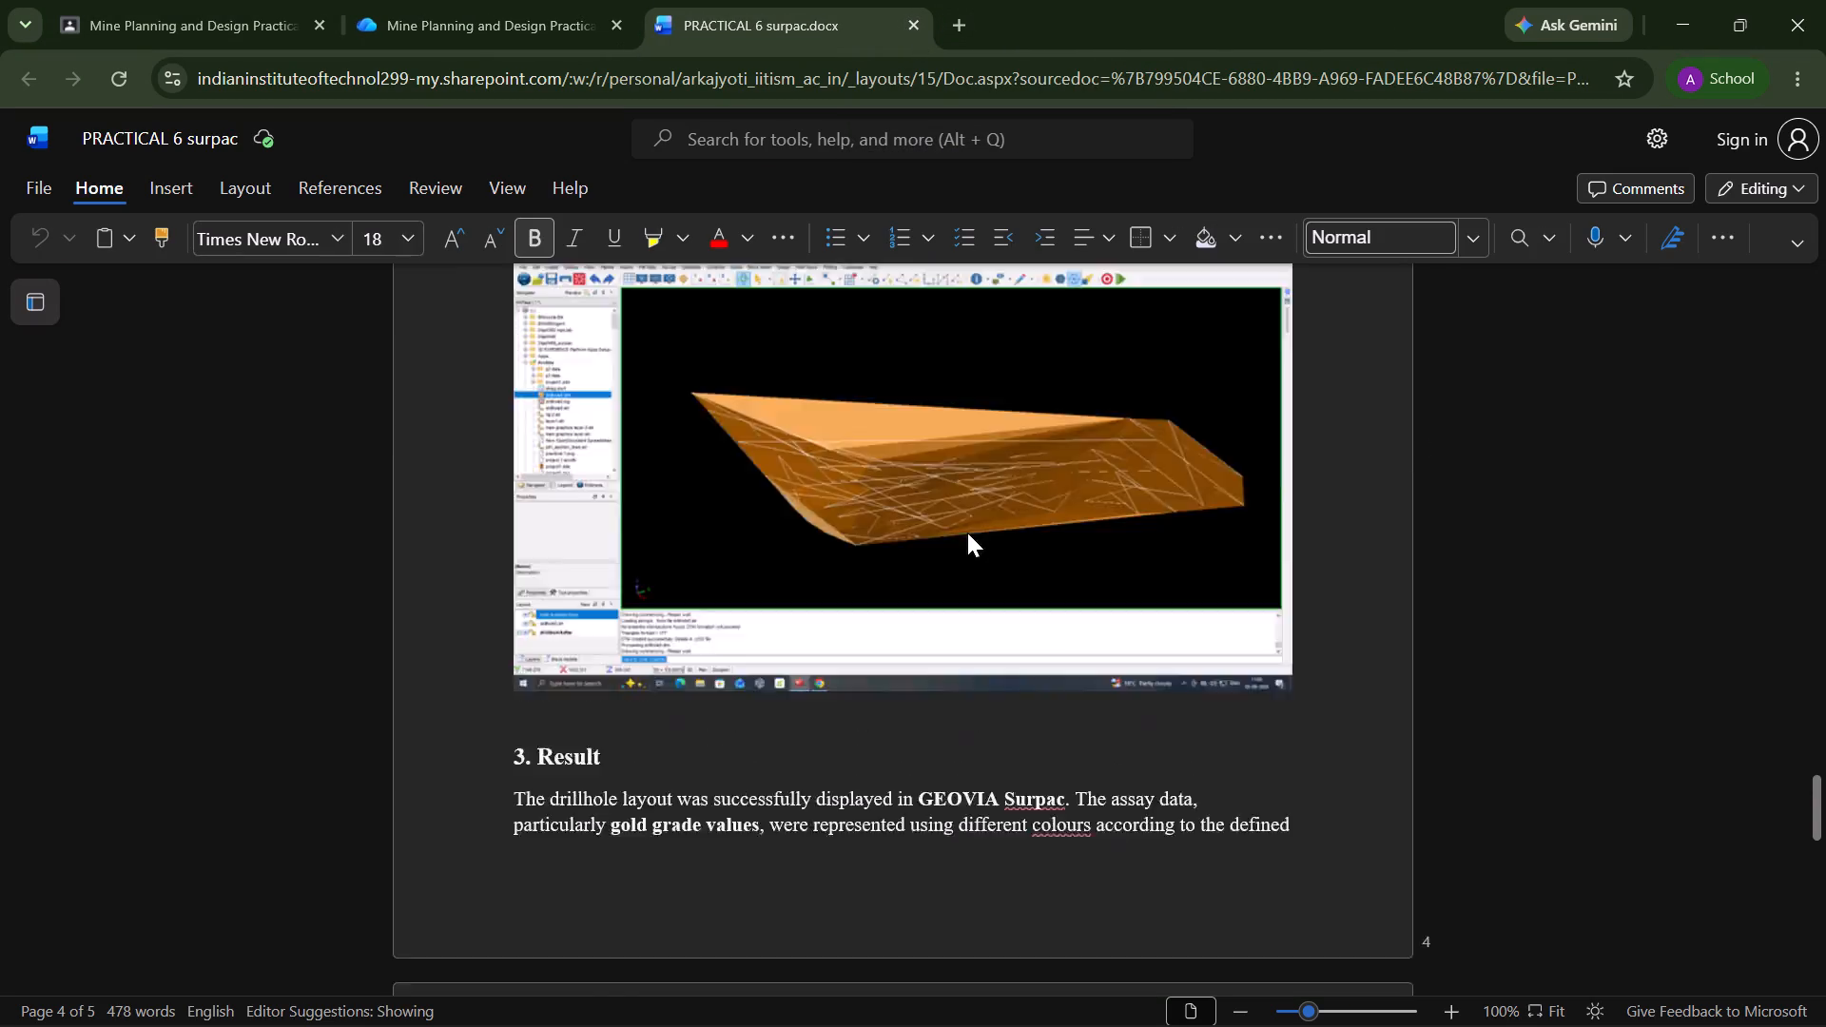
pyautogui.scroll(13, 967, 533)
pyautogui.scroll(-8, 967, 533)
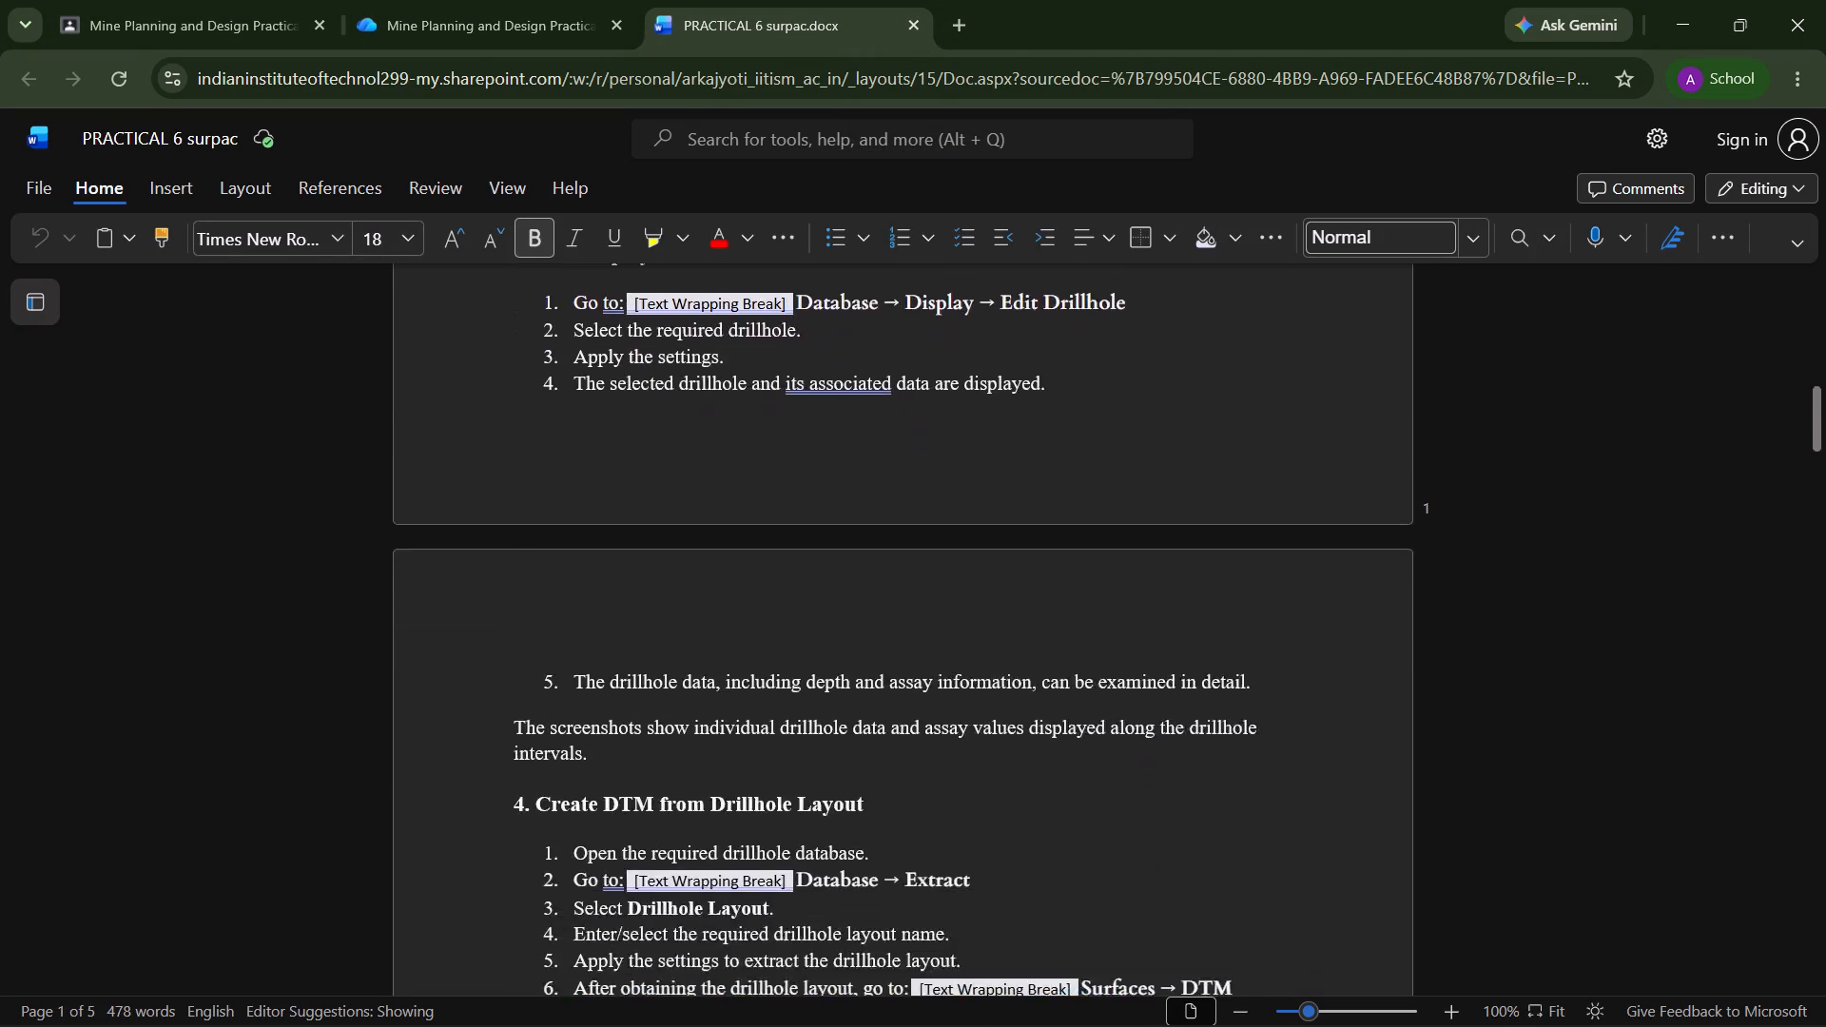
pyautogui.scroll(-5, 967, 533)
pyautogui.scroll(7, 967, 533)
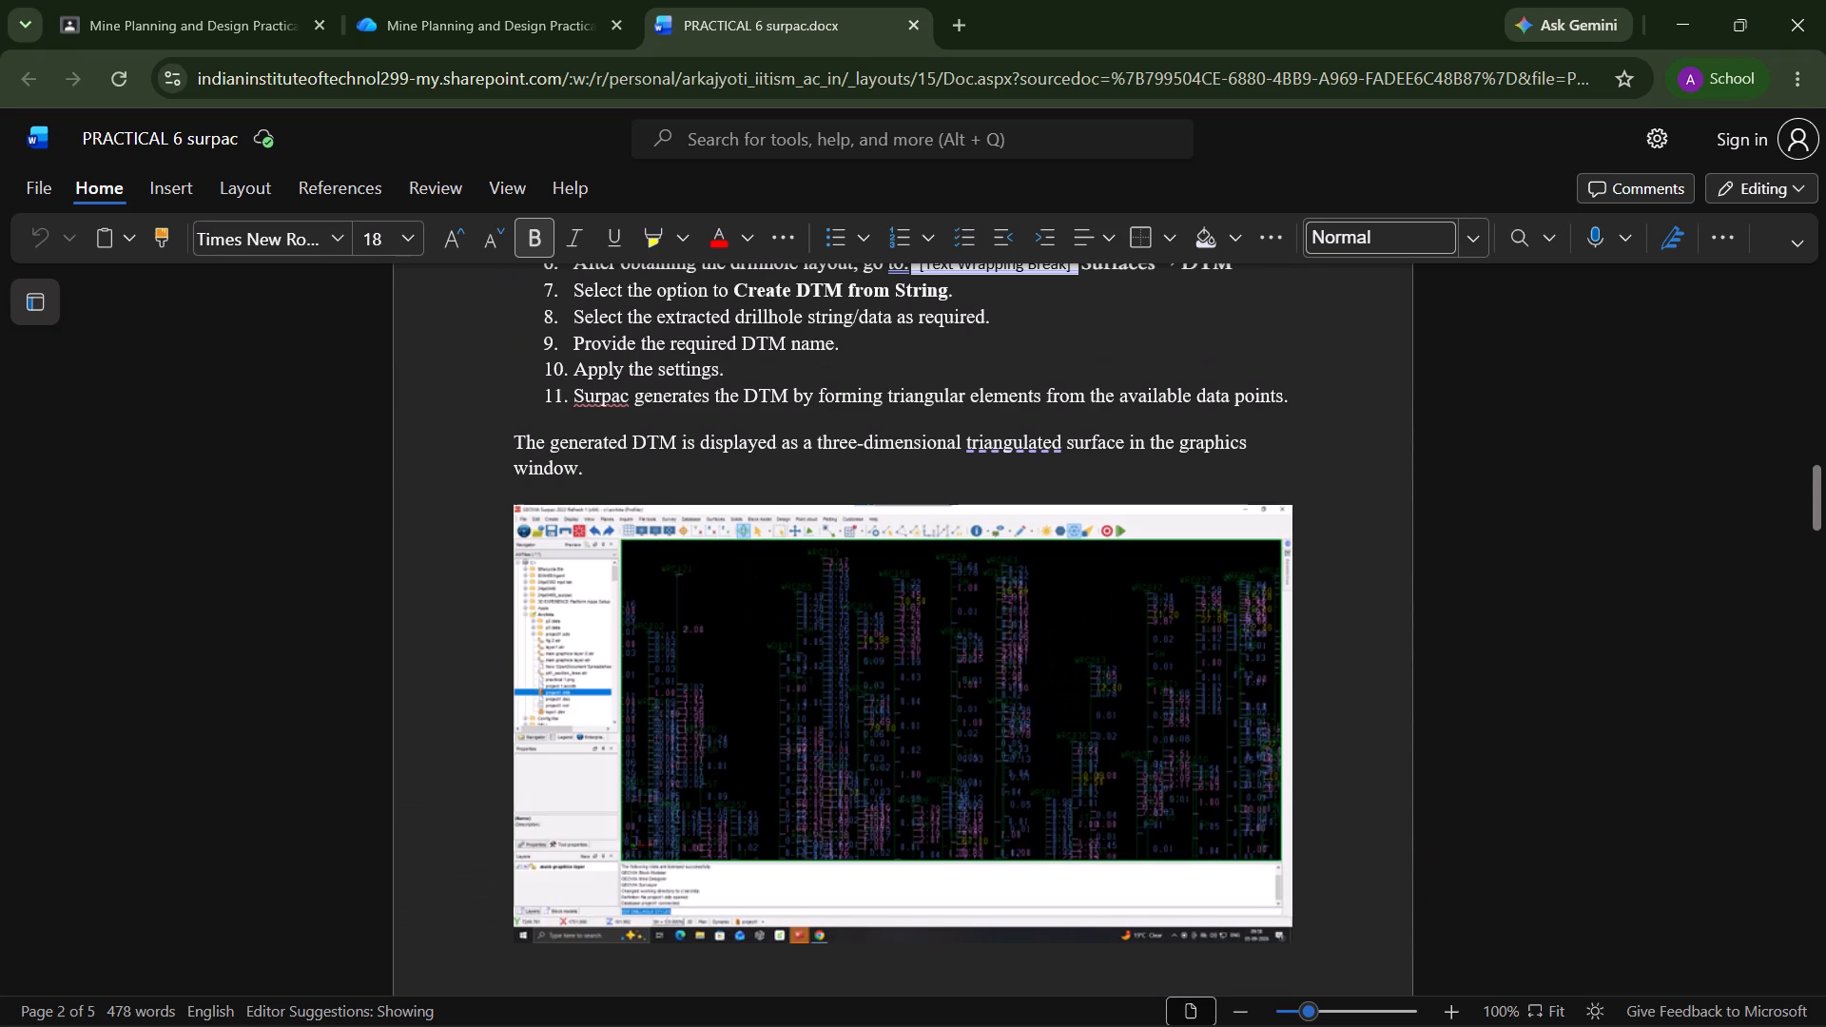
pyautogui.scroll(2, 967, 533)
pyautogui.scroll(-11, 503, 475)
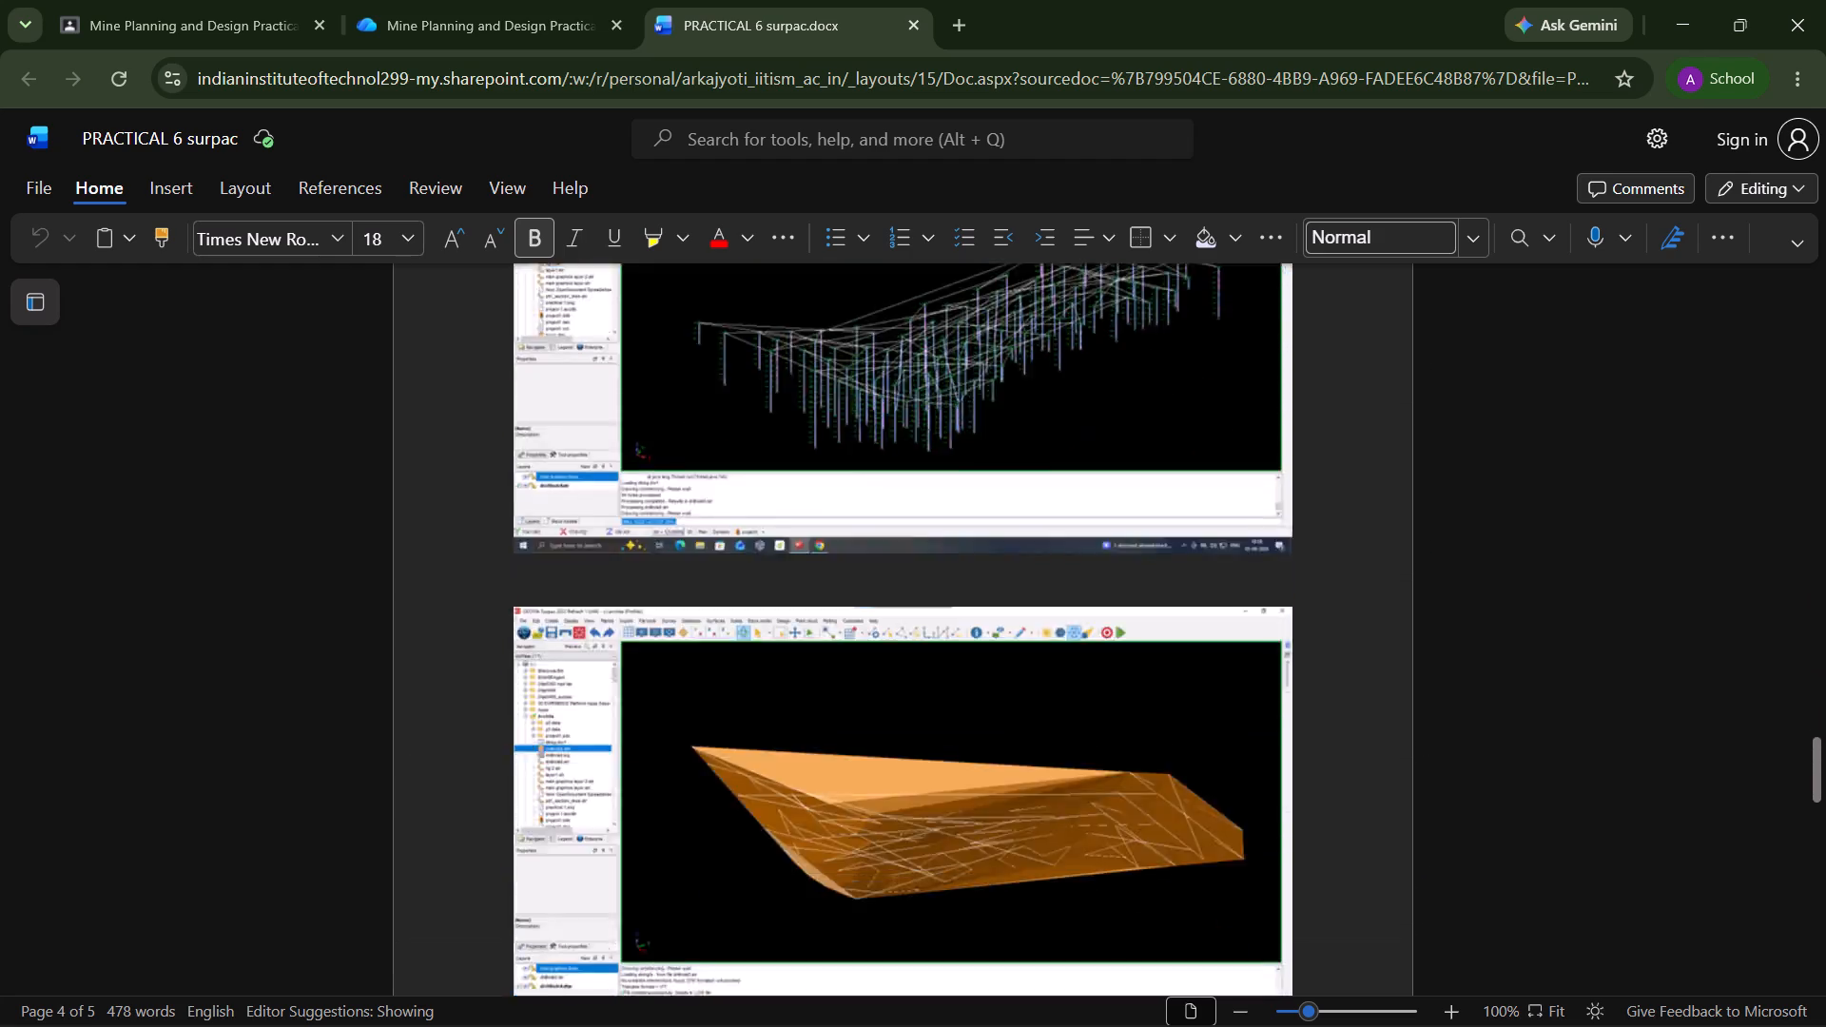
pyautogui.scroll(-3, 503, 475)
pyautogui.scroll(7, 503, 475)
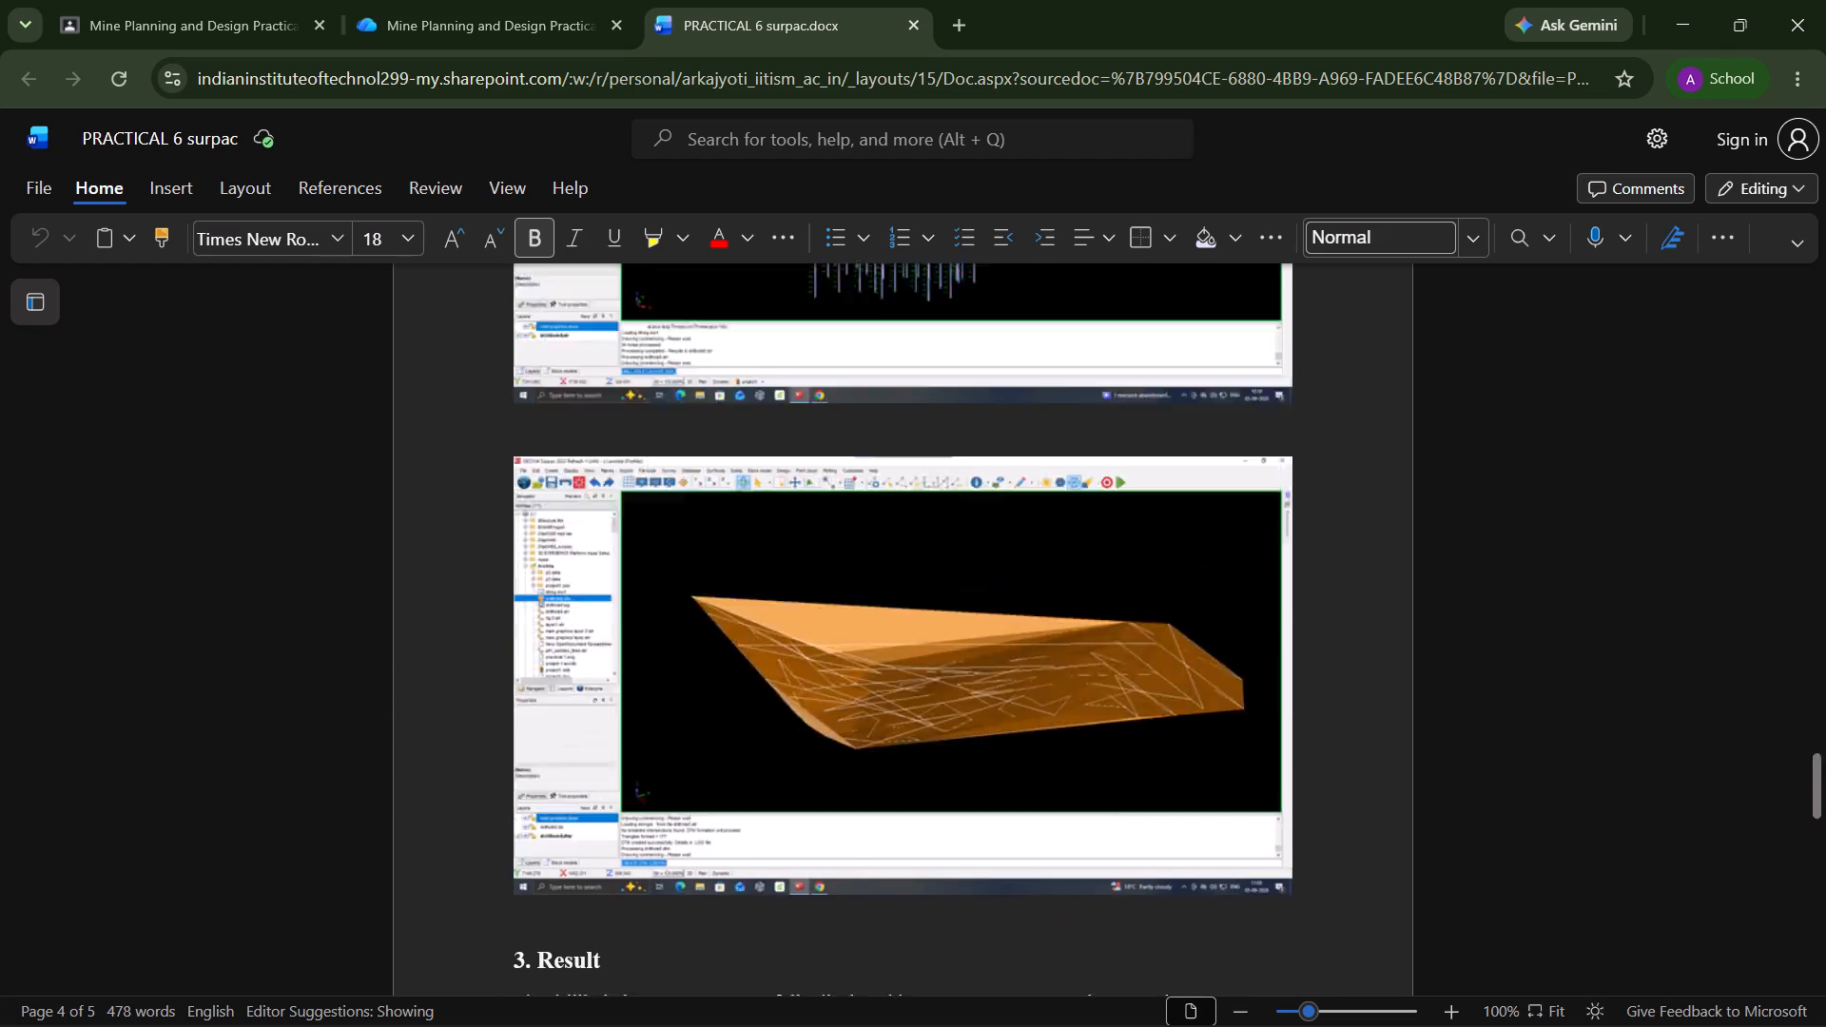
pyautogui.scroll(9, 503, 475)
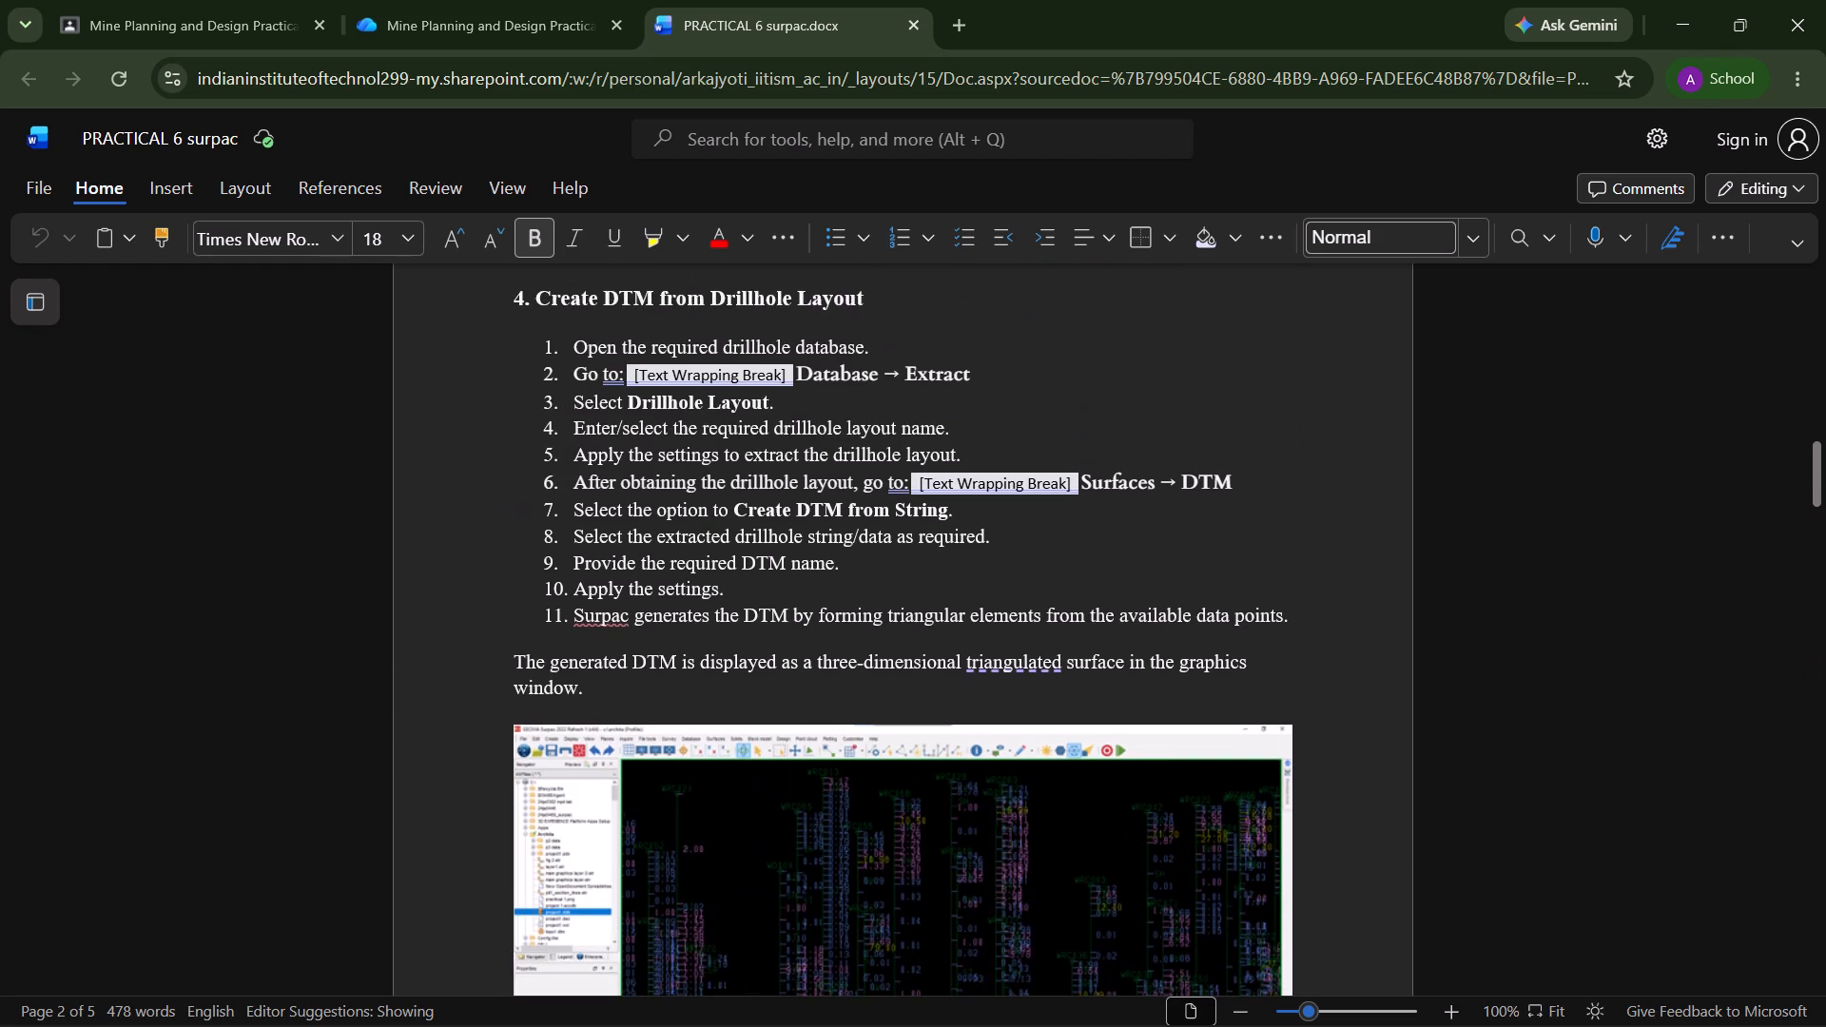
pyautogui.scroll(1, 503, 475)
# Check the Practical No.-6 report's Observation section against the PRACTICAL 6 surpac reference document, reading the reference from Aim through Conclusion.
pyautogui.hotkey('alt', 'Tab')
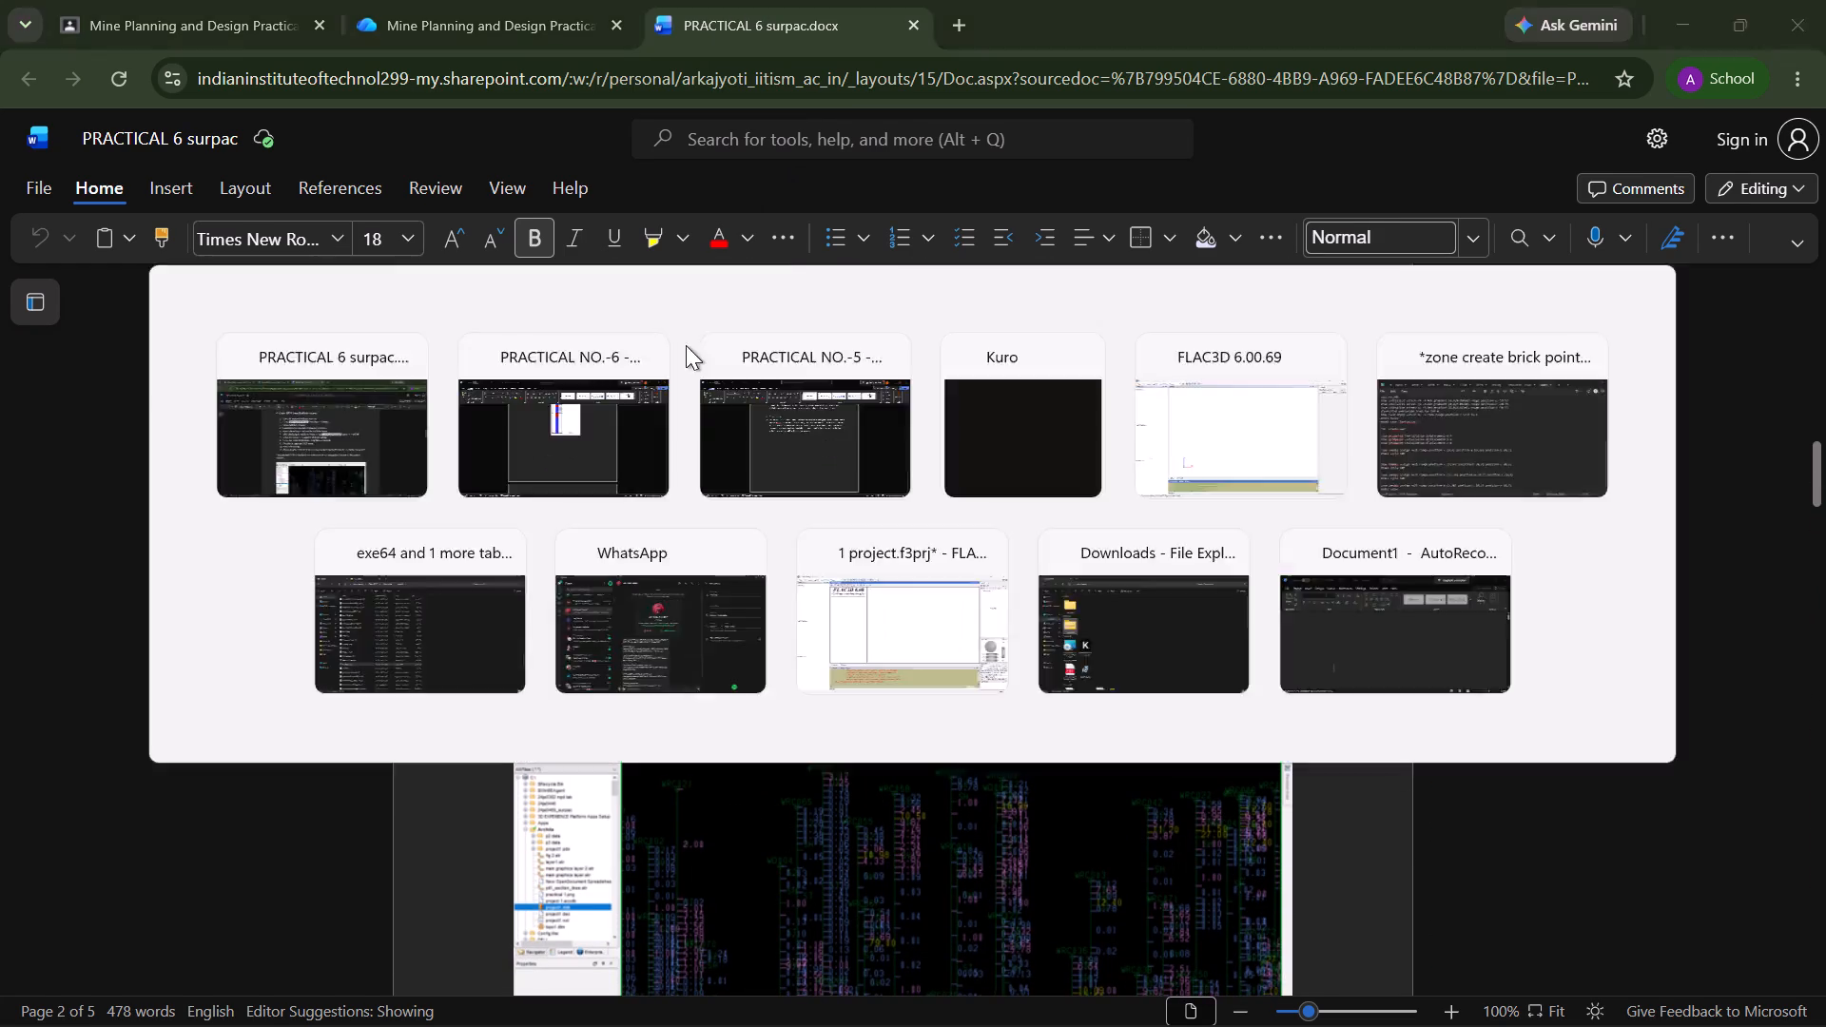
pyautogui.scroll(7, 686, 345)
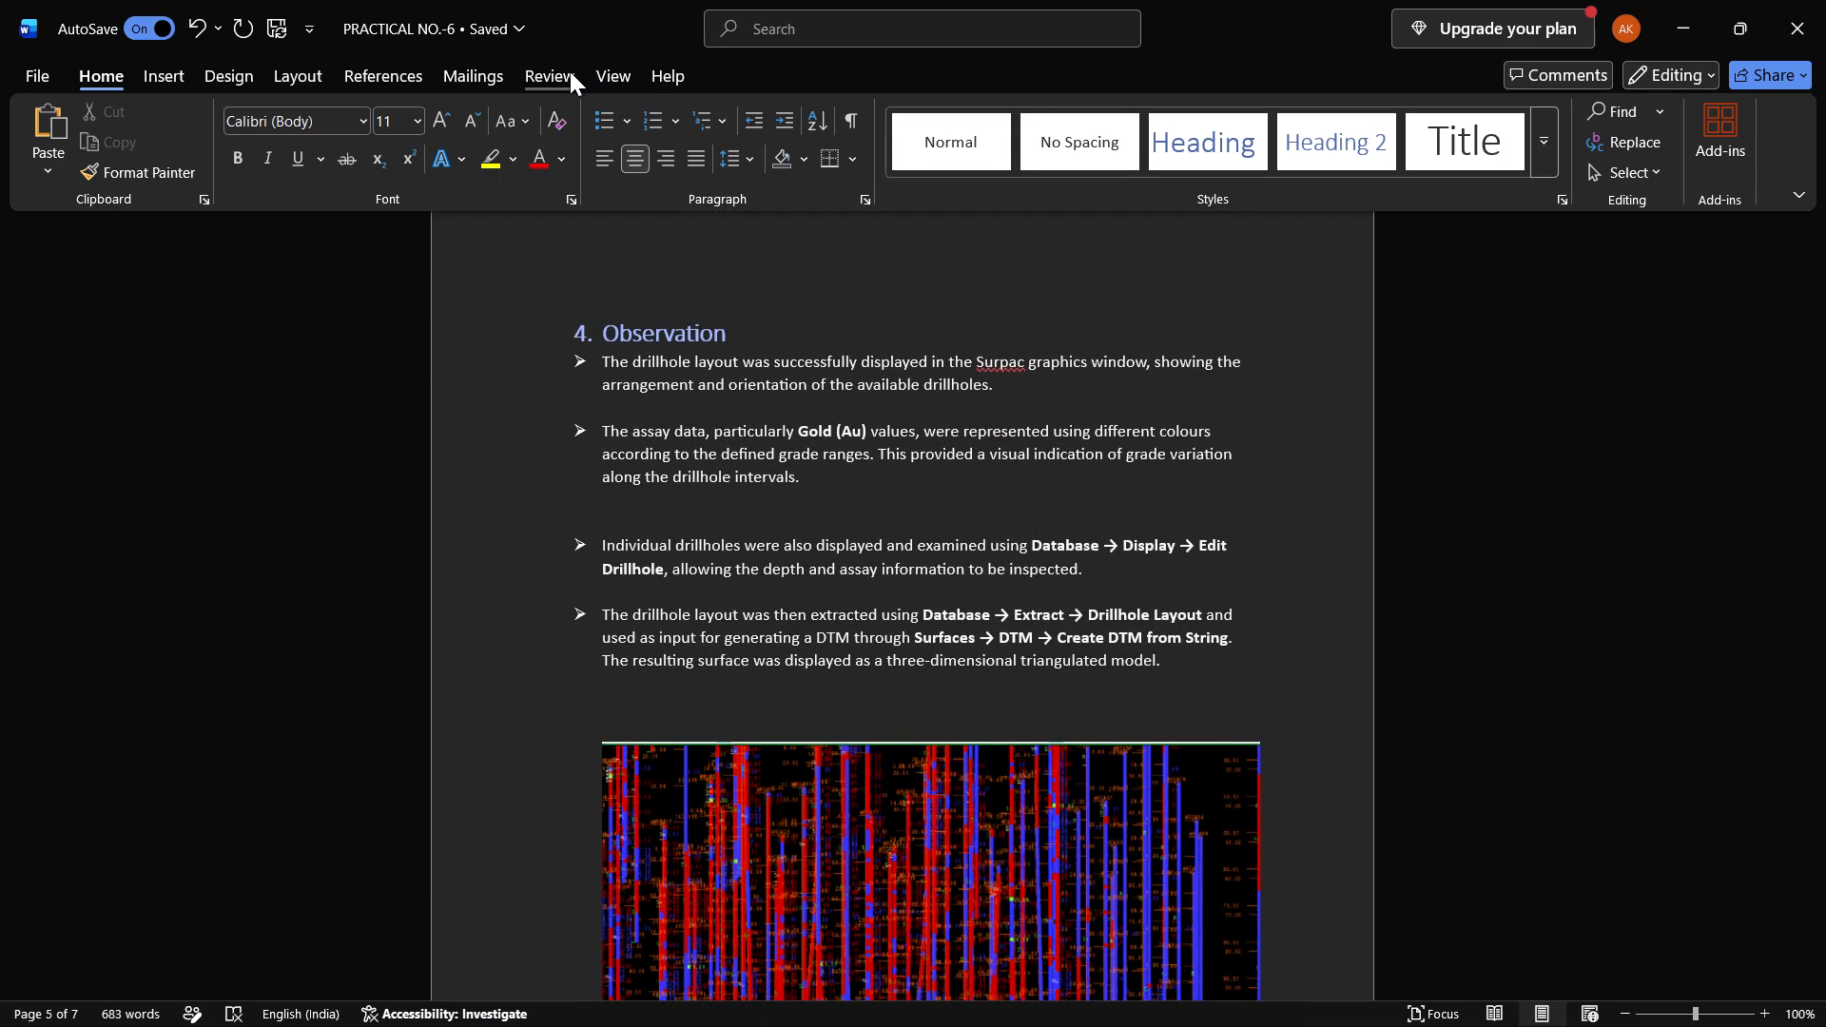
pyautogui.hotkey('alt', 'Tab')
pyautogui.scroll(1, 570, 71)
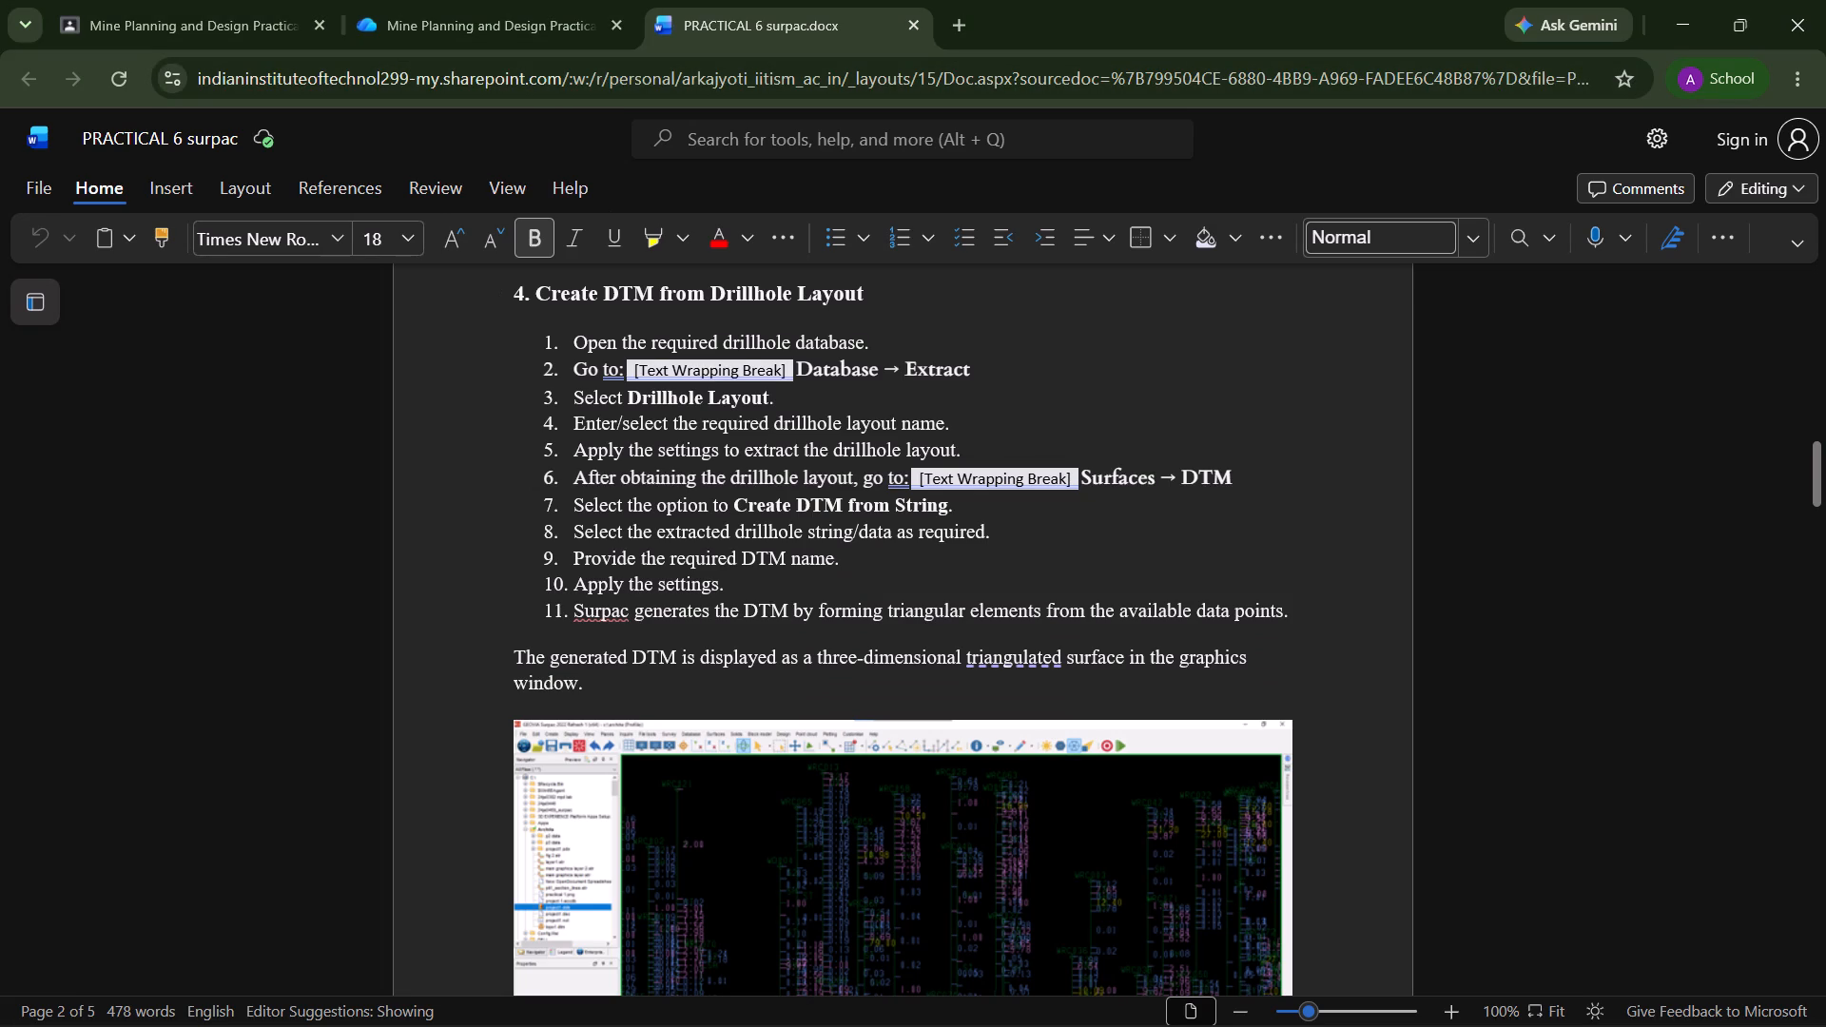
pyautogui.scroll(7, 624, 578)
pyautogui.scroll(-1, 624, 578)
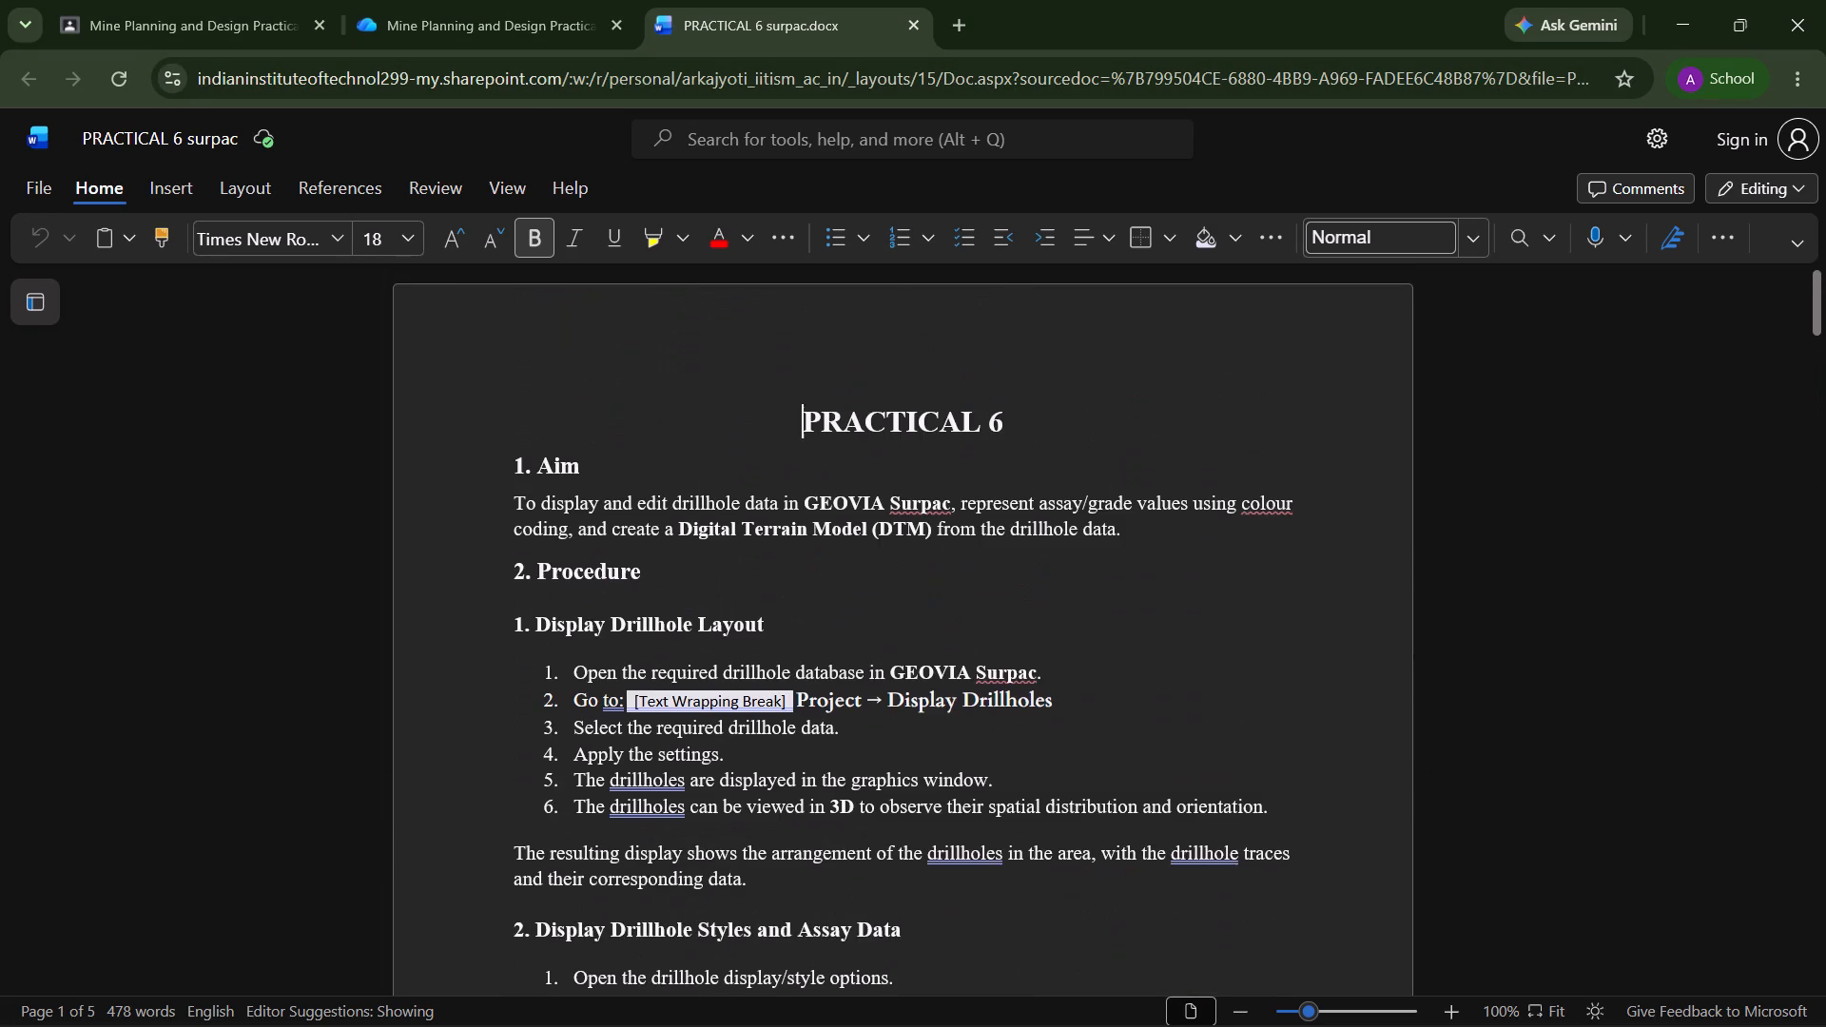
pyautogui.scroll(-1, 624, 578)
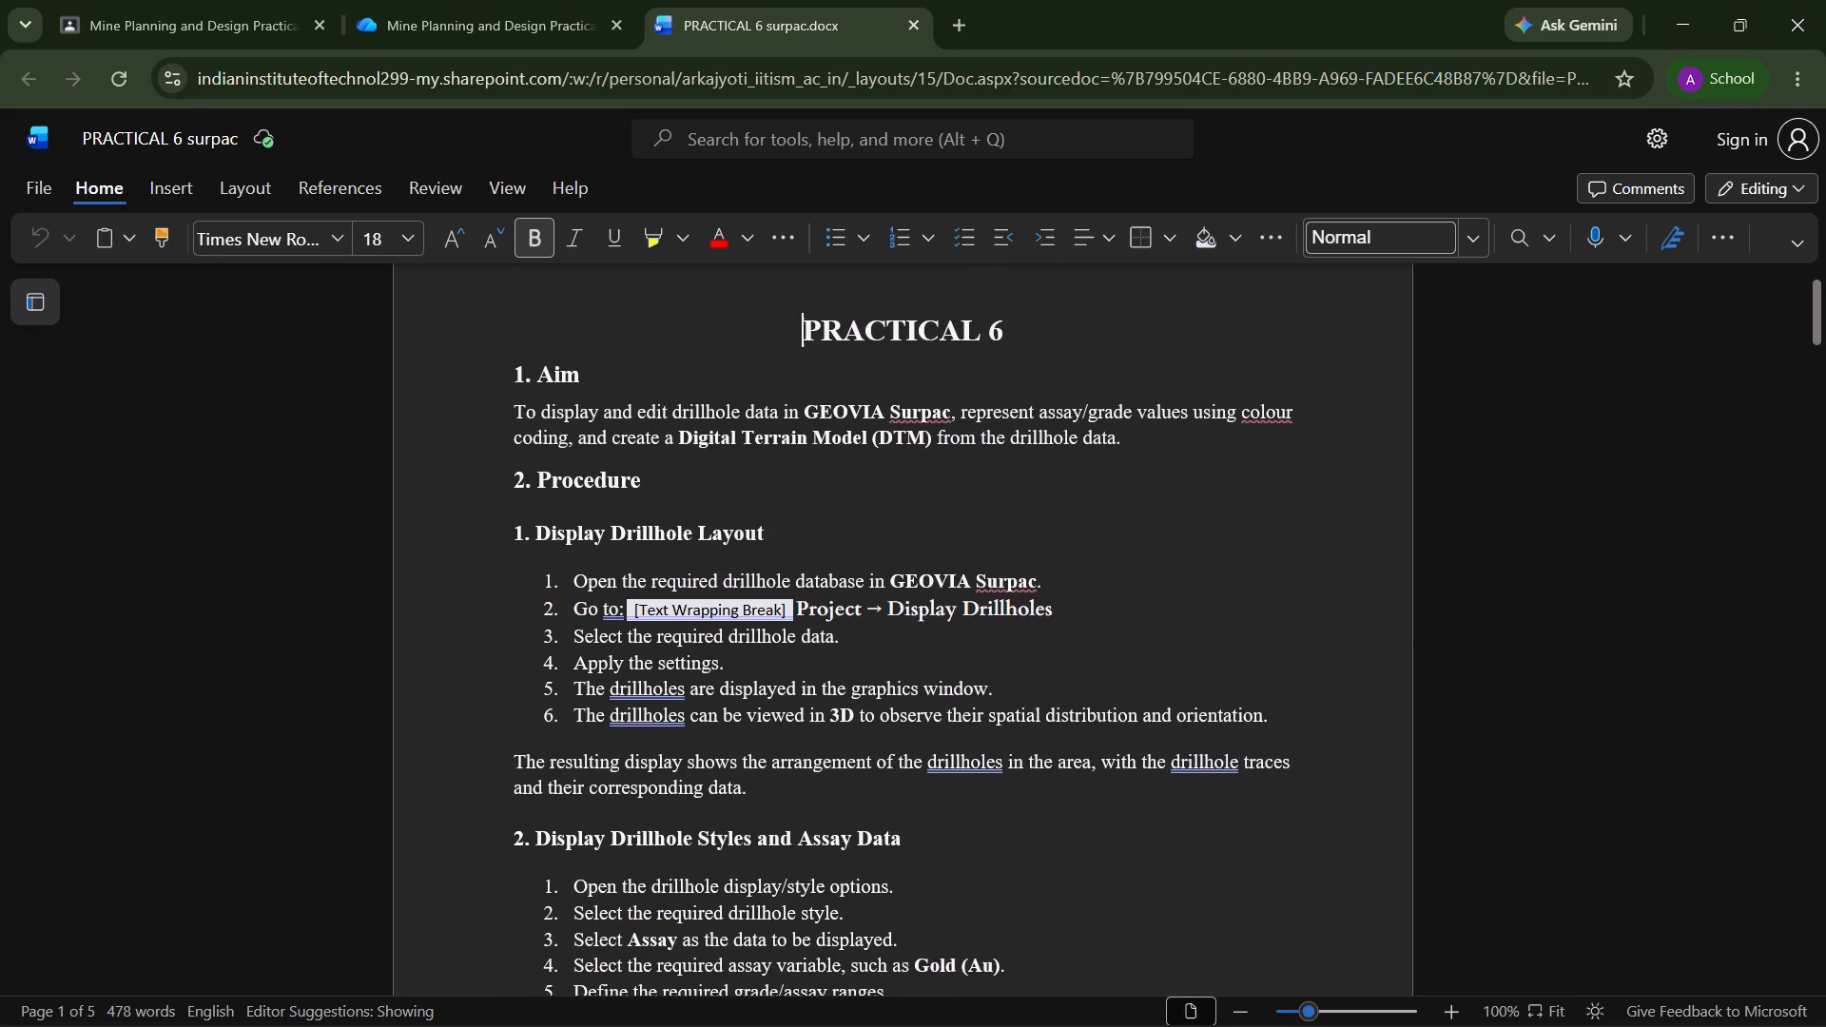
pyautogui.scroll(-1, 624, 578)
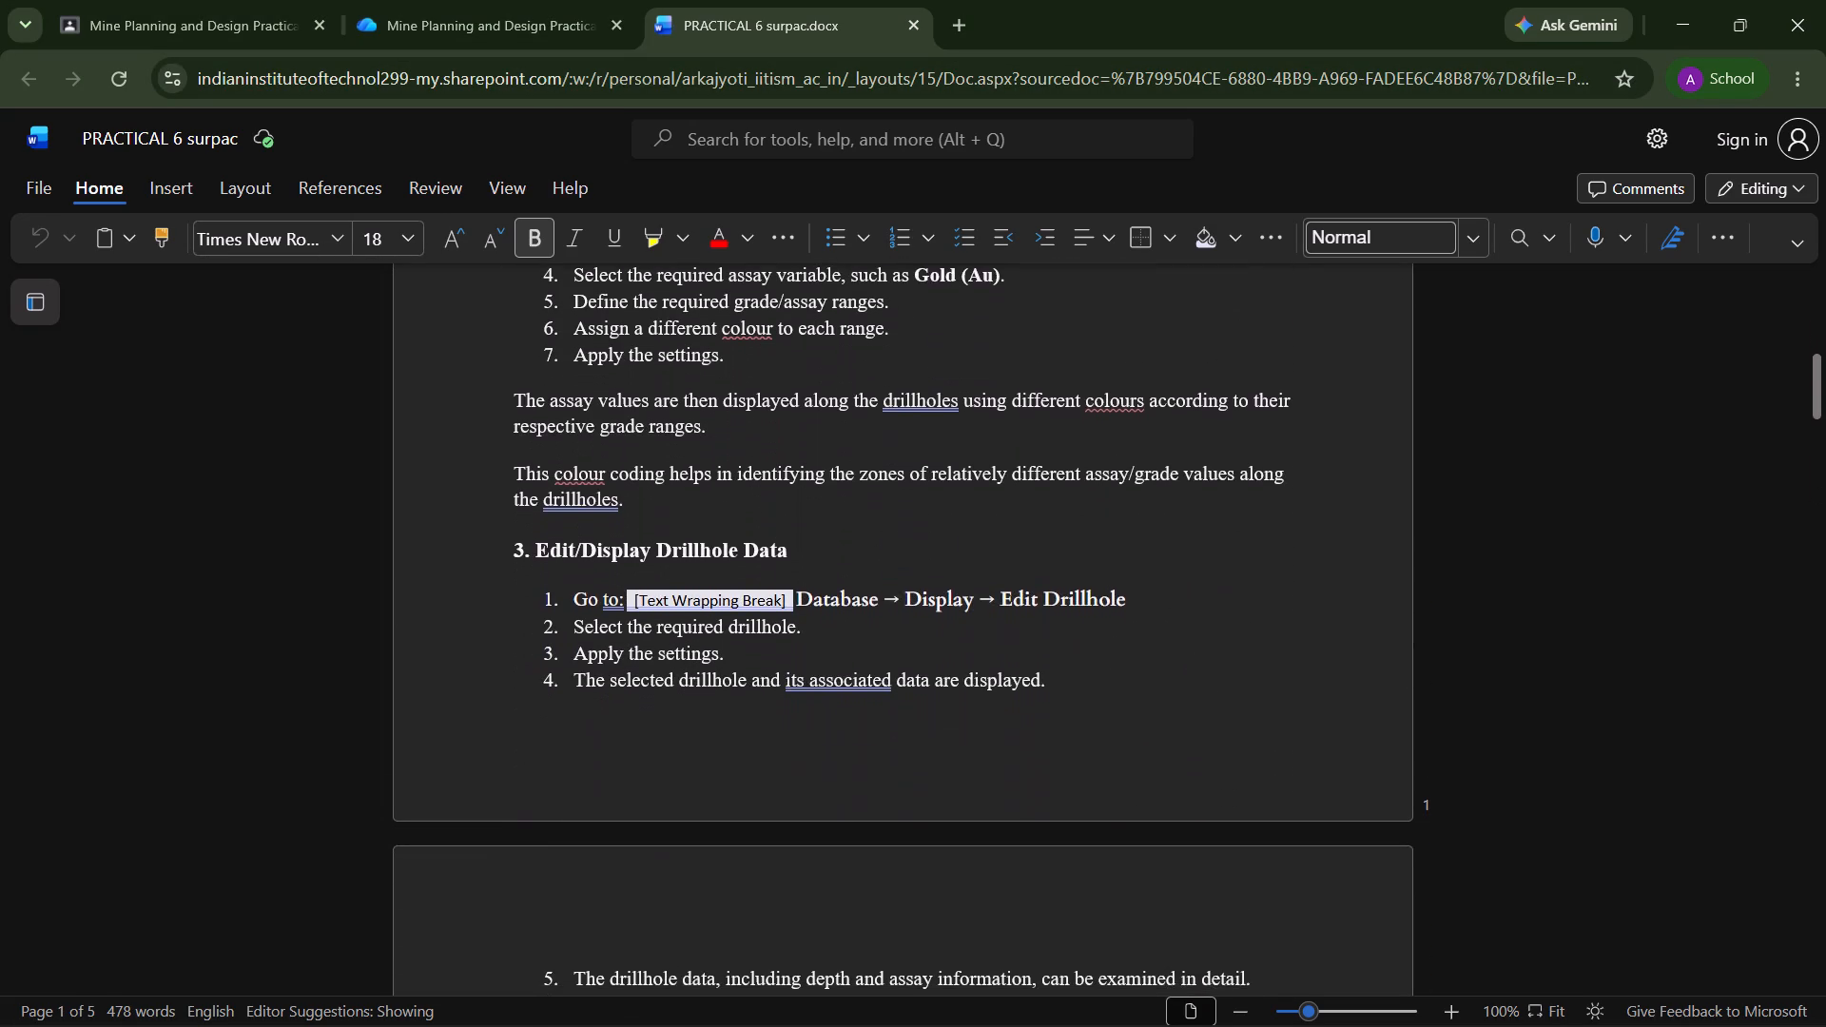
pyautogui.scroll(-6, 624, 578)
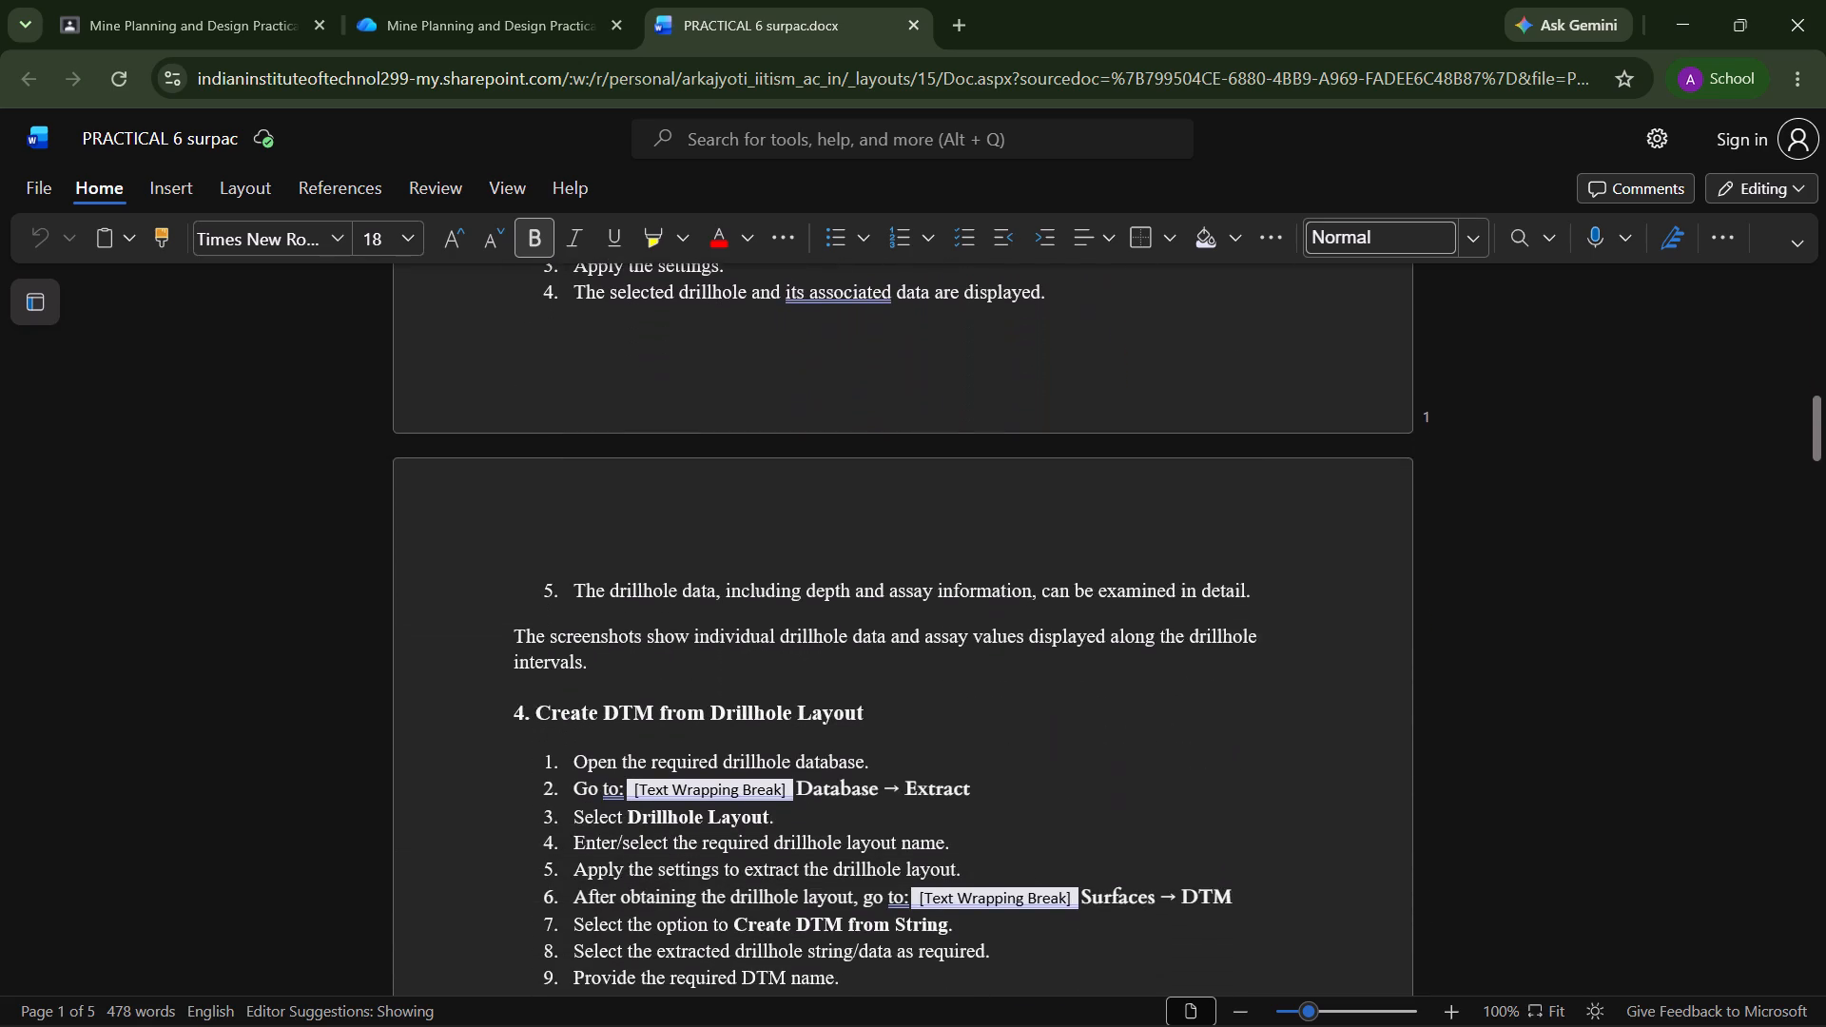
pyautogui.scroll(-13, 624, 578)
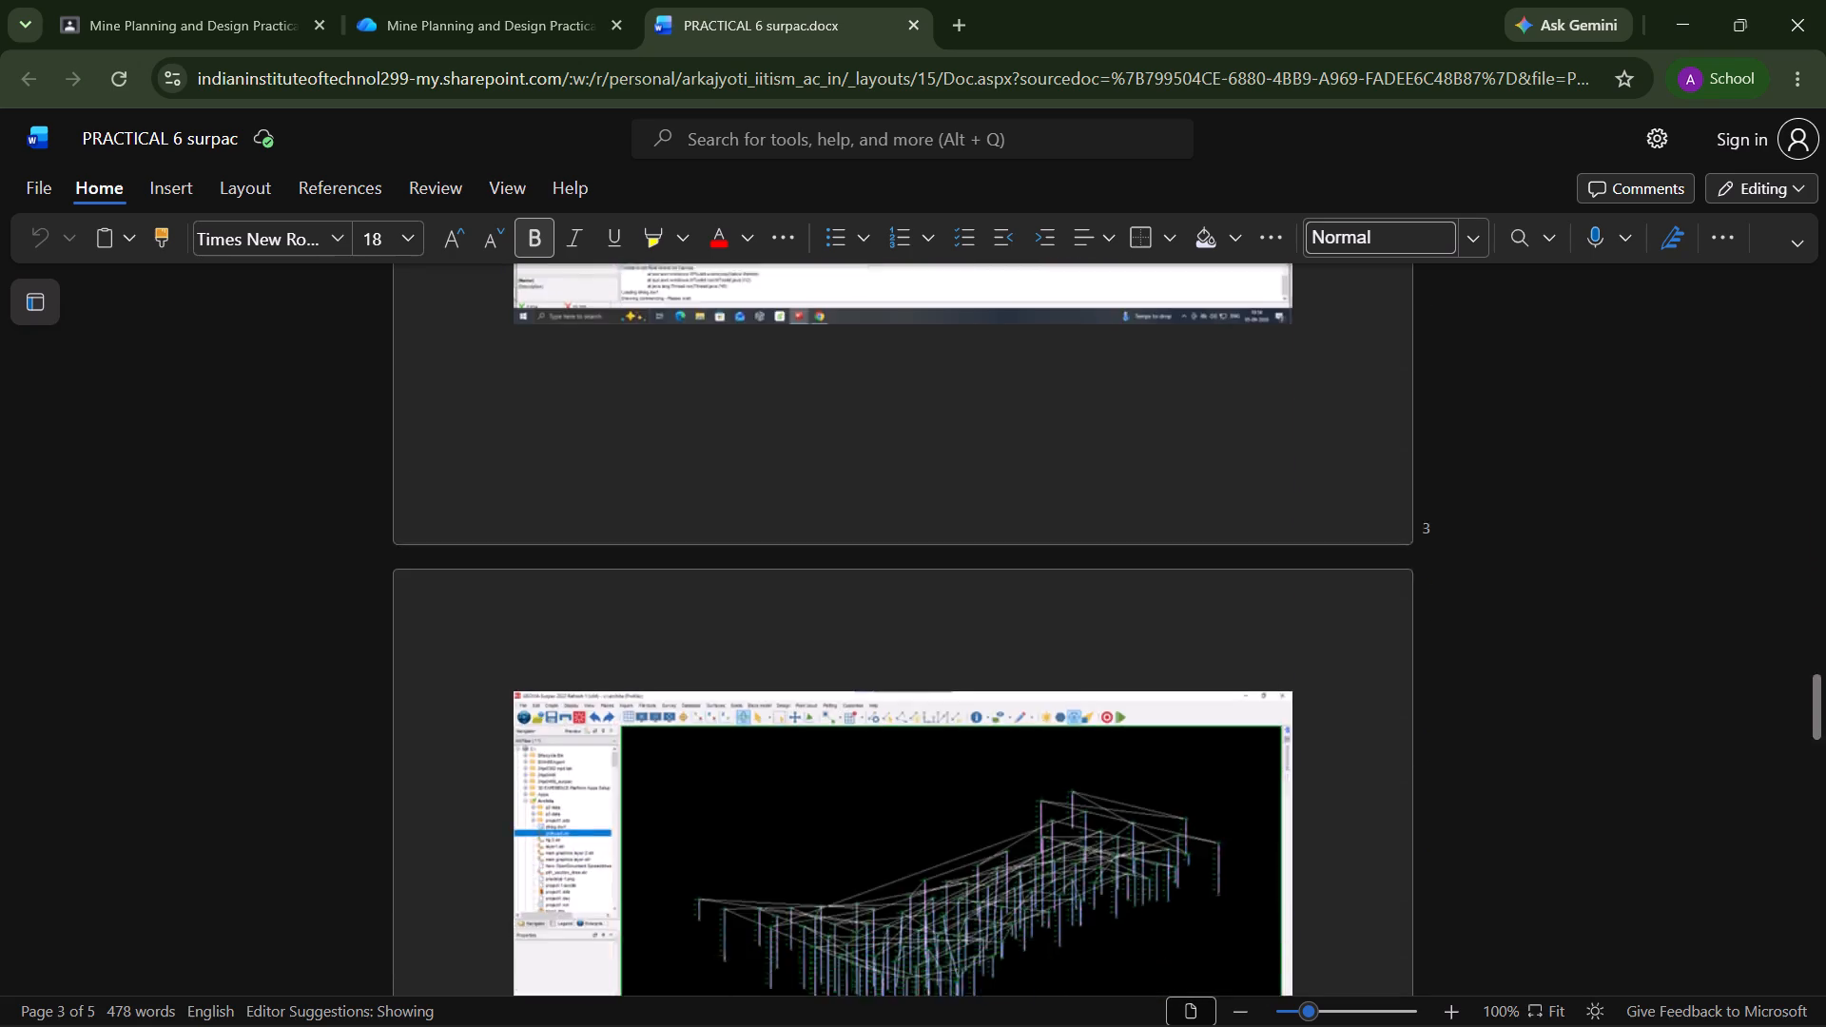
pyautogui.scroll(-3, 624, 578)
pyautogui.scroll(1, 624, 578)
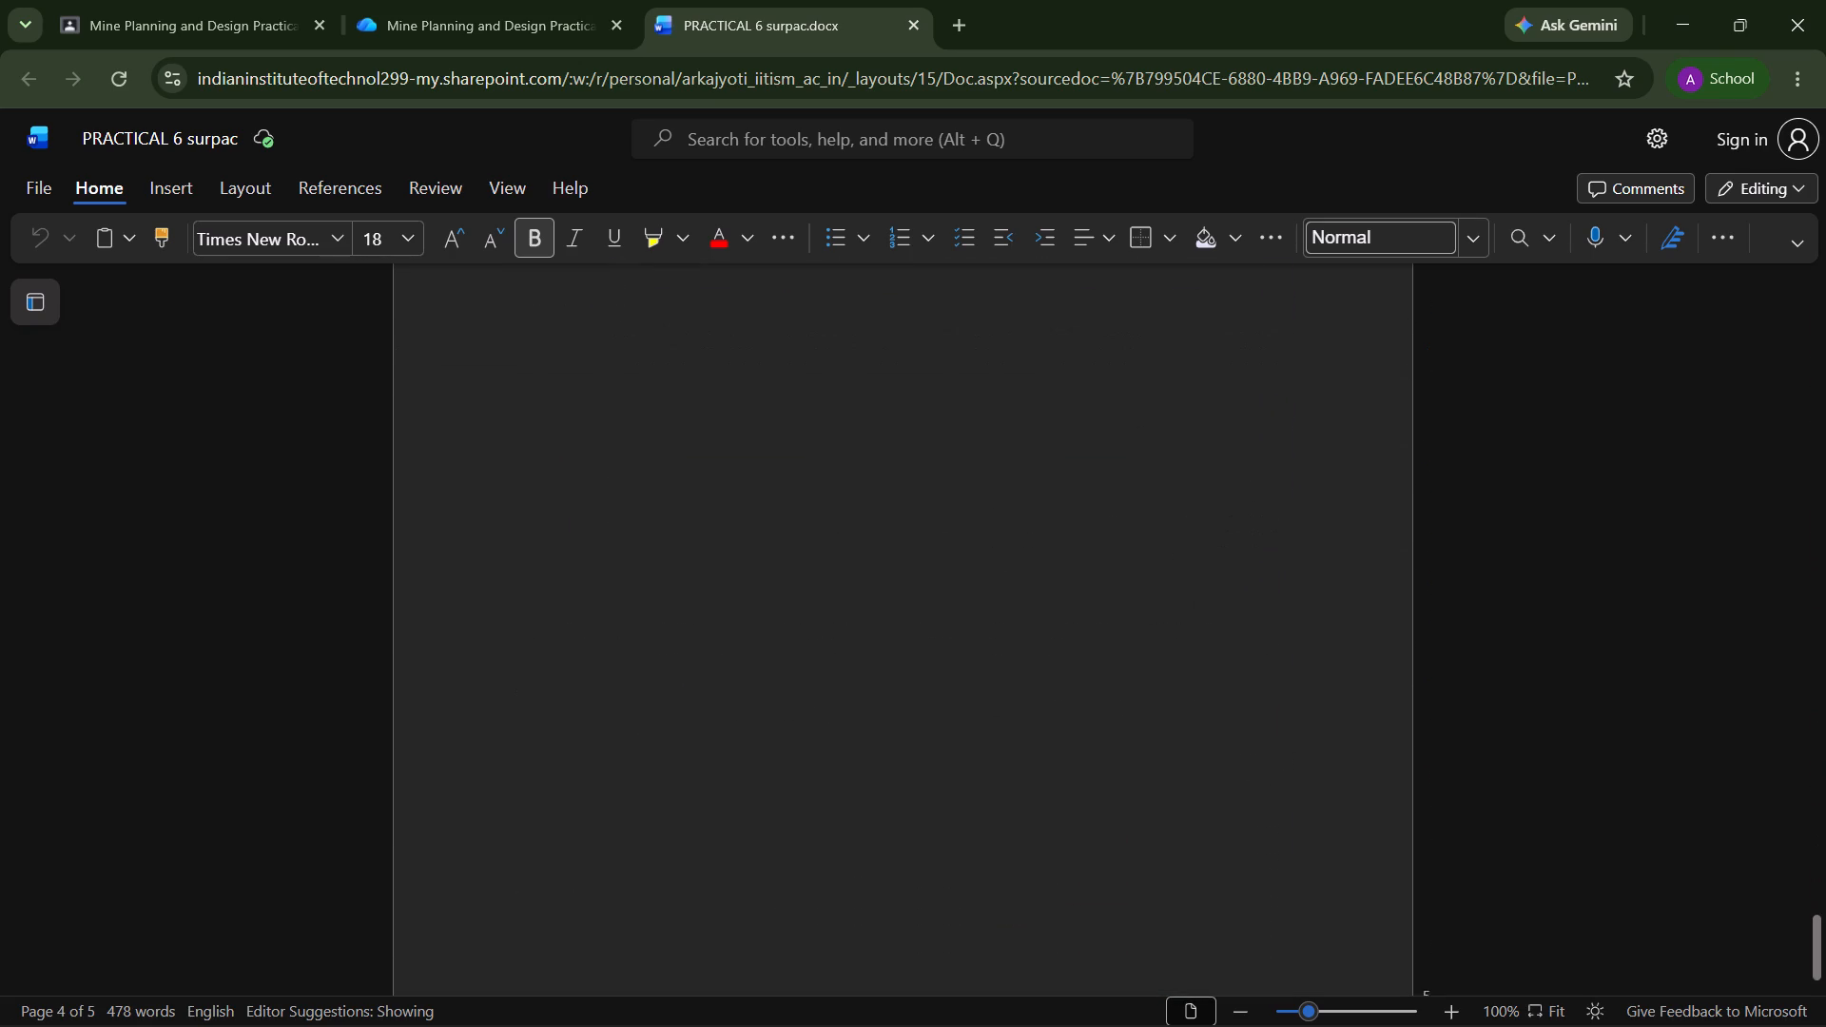
pyautogui.scroll(7, 624, 578)
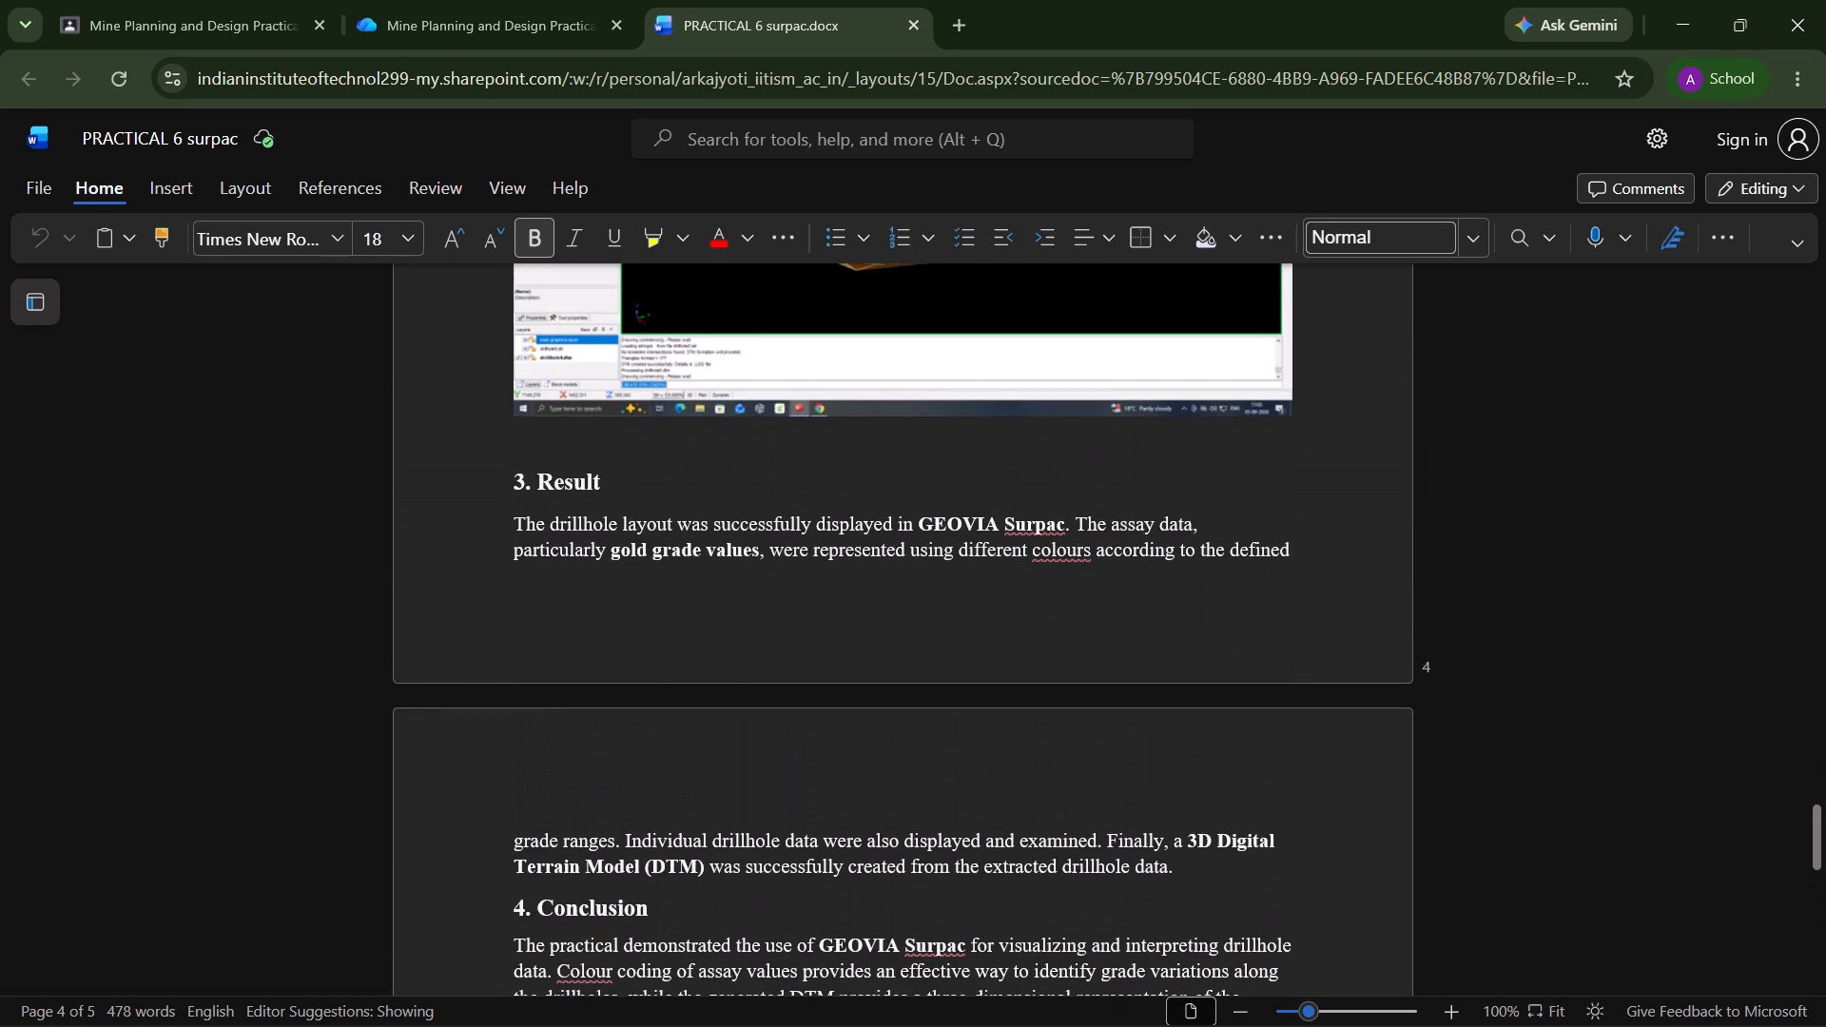
# Return to the Practical No.-6 Word report and review its drillhole screenshots and Observation section.
pyautogui.hotkey('alt', 'Tab')
pyautogui.scroll(-13, 624, 578)
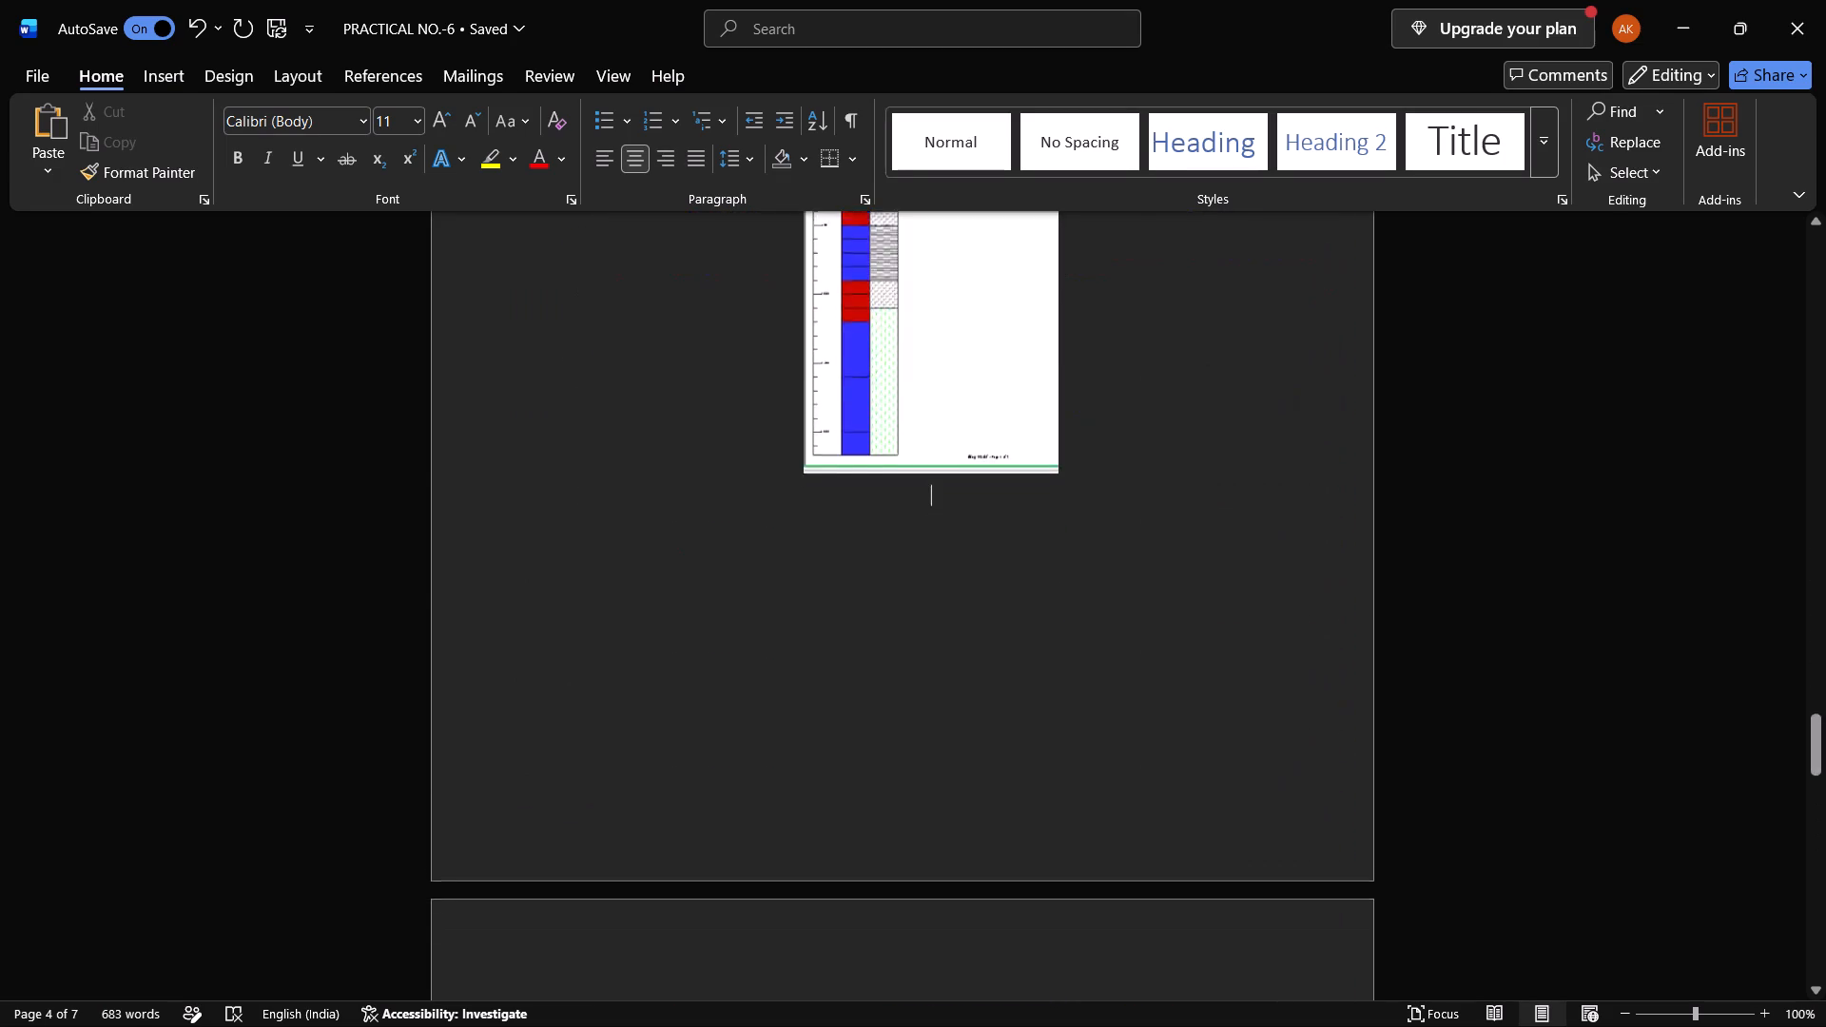
pyautogui.scroll(1, 624, 578)
pyautogui.scroll(-1, 624, 578)
pyautogui.scroll(3, 624, 578)
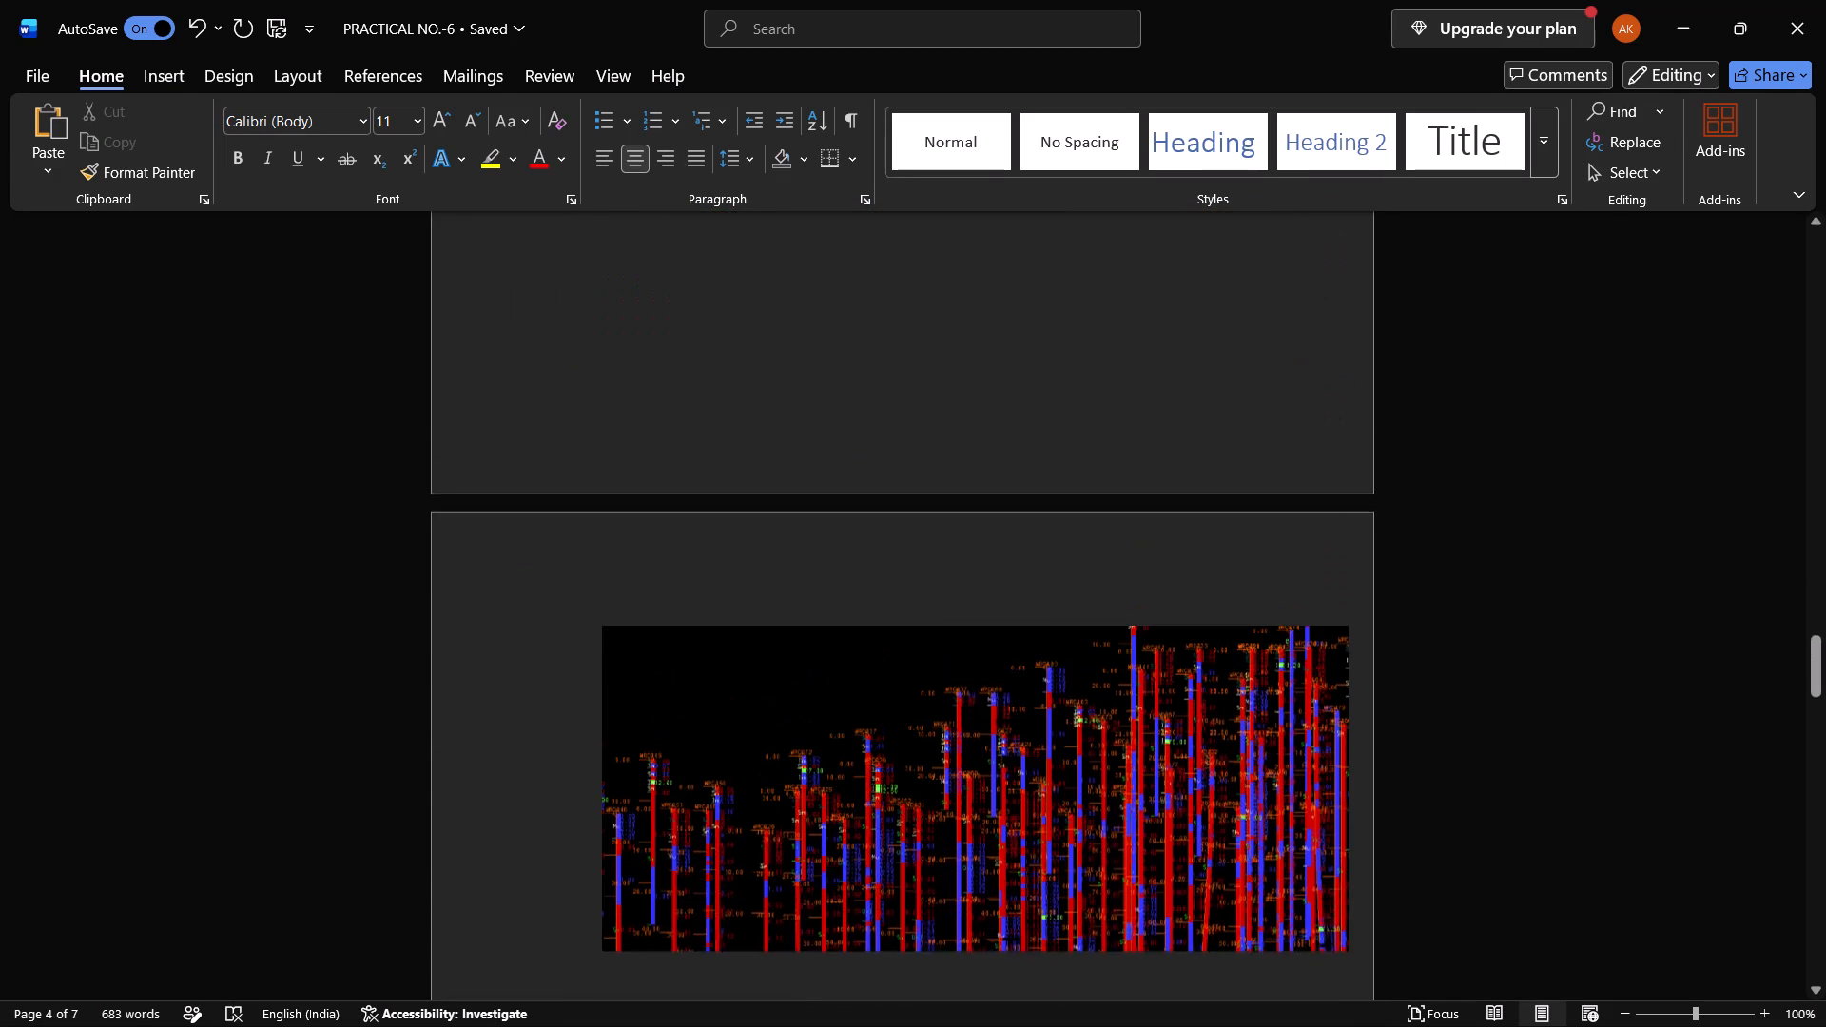
pyautogui.scroll(6, 624, 578)
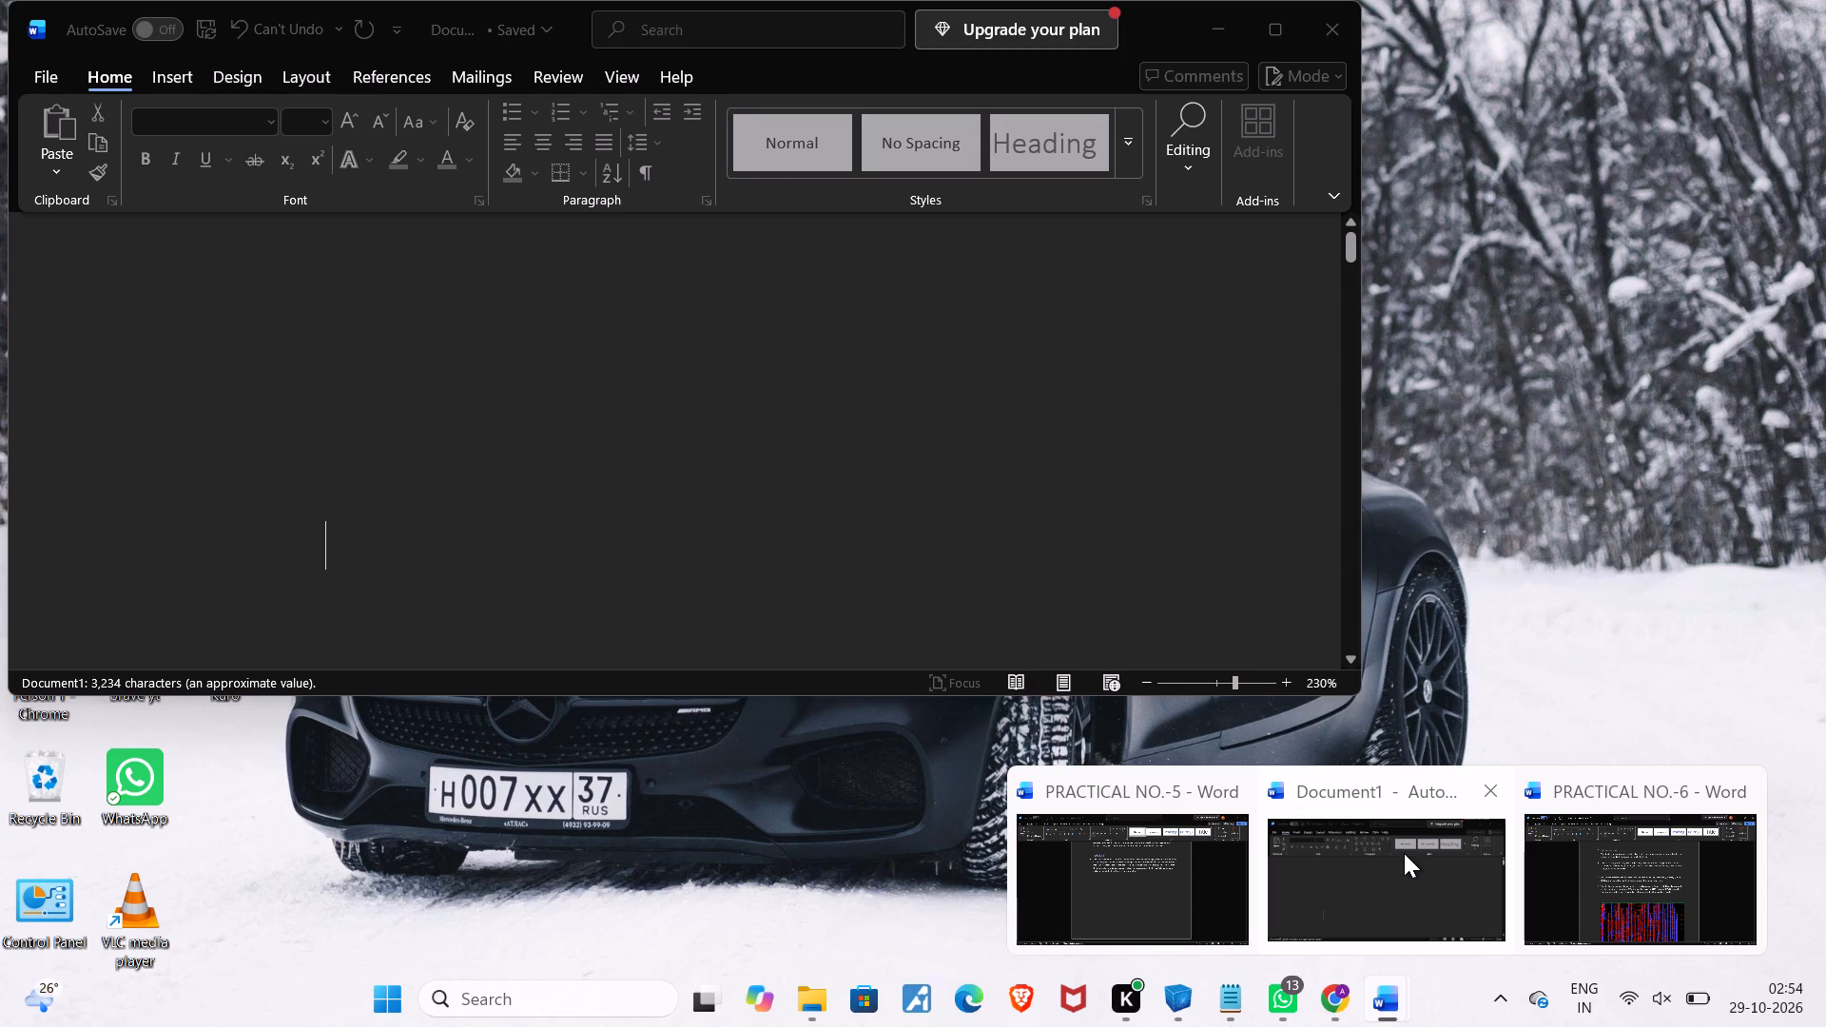
# Switch to the Practical No.-5 Word report and review it from the Conclusion back to the Aim.
pyautogui.click(1151, 841)
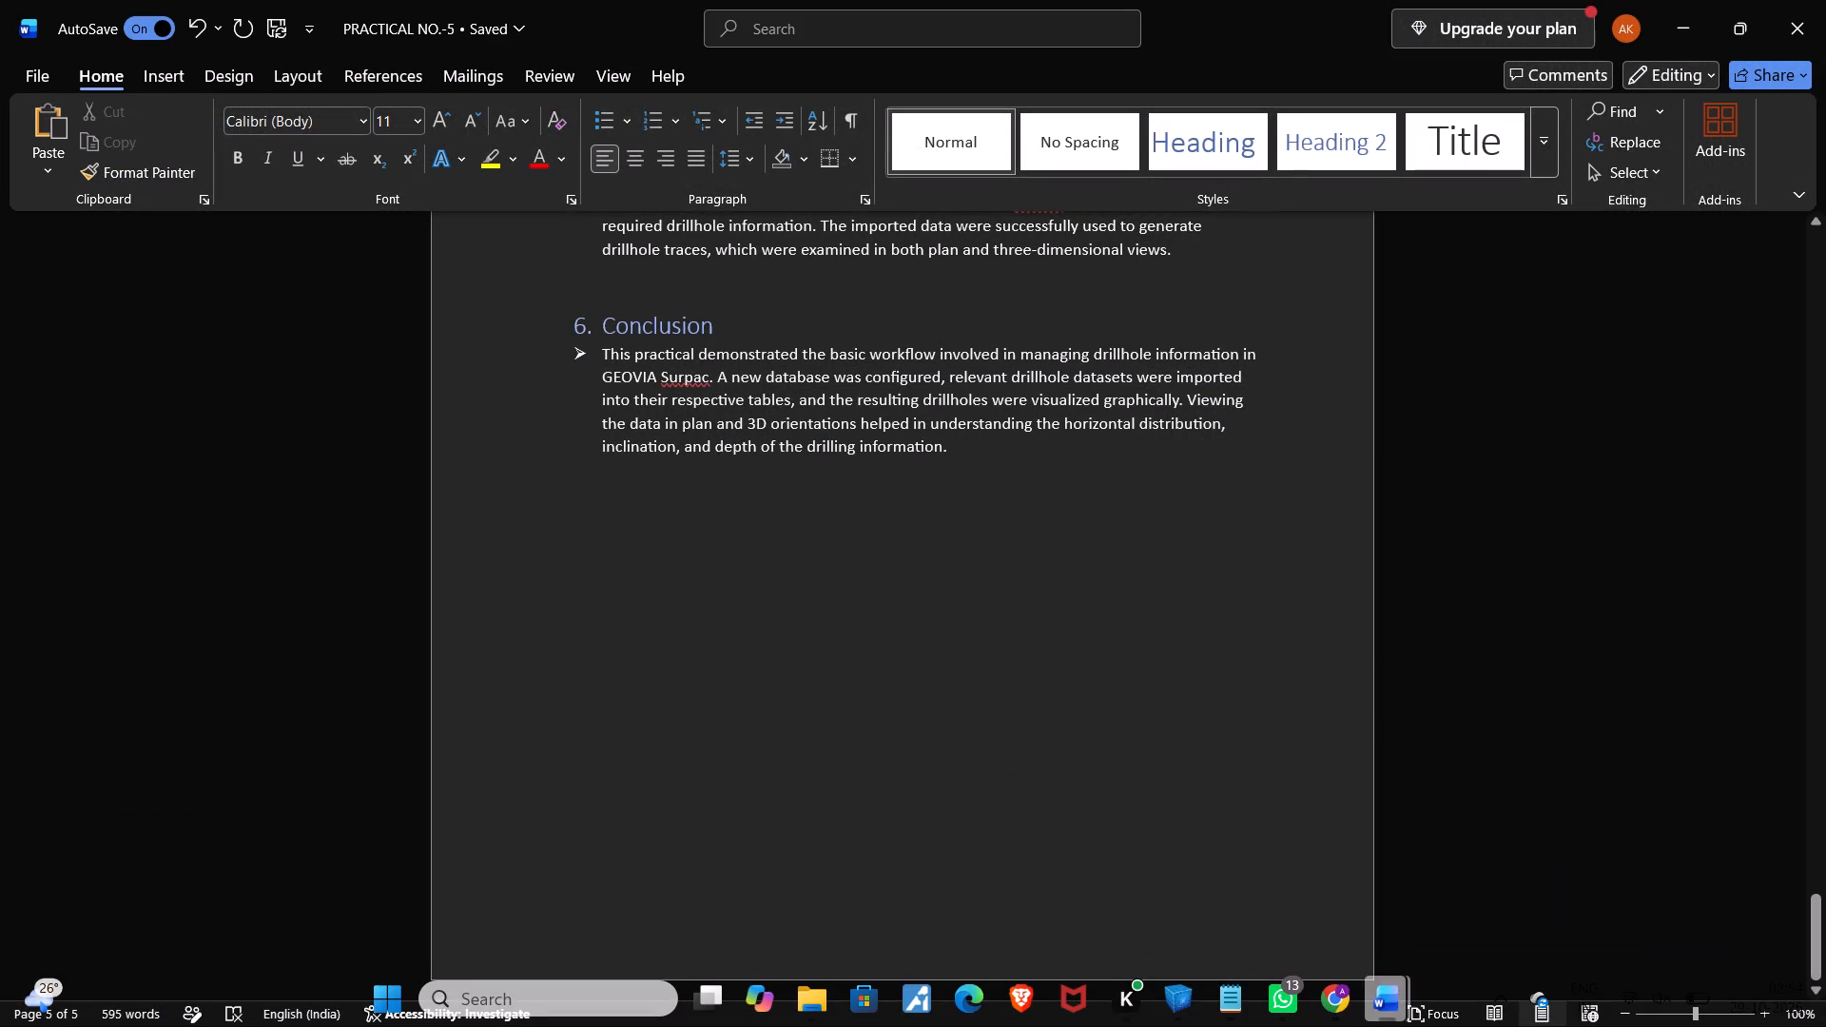
pyautogui.scroll(10, 896, 693)
pyautogui.scroll(-1, 896, 693)
pyautogui.scroll(9, 896, 693)
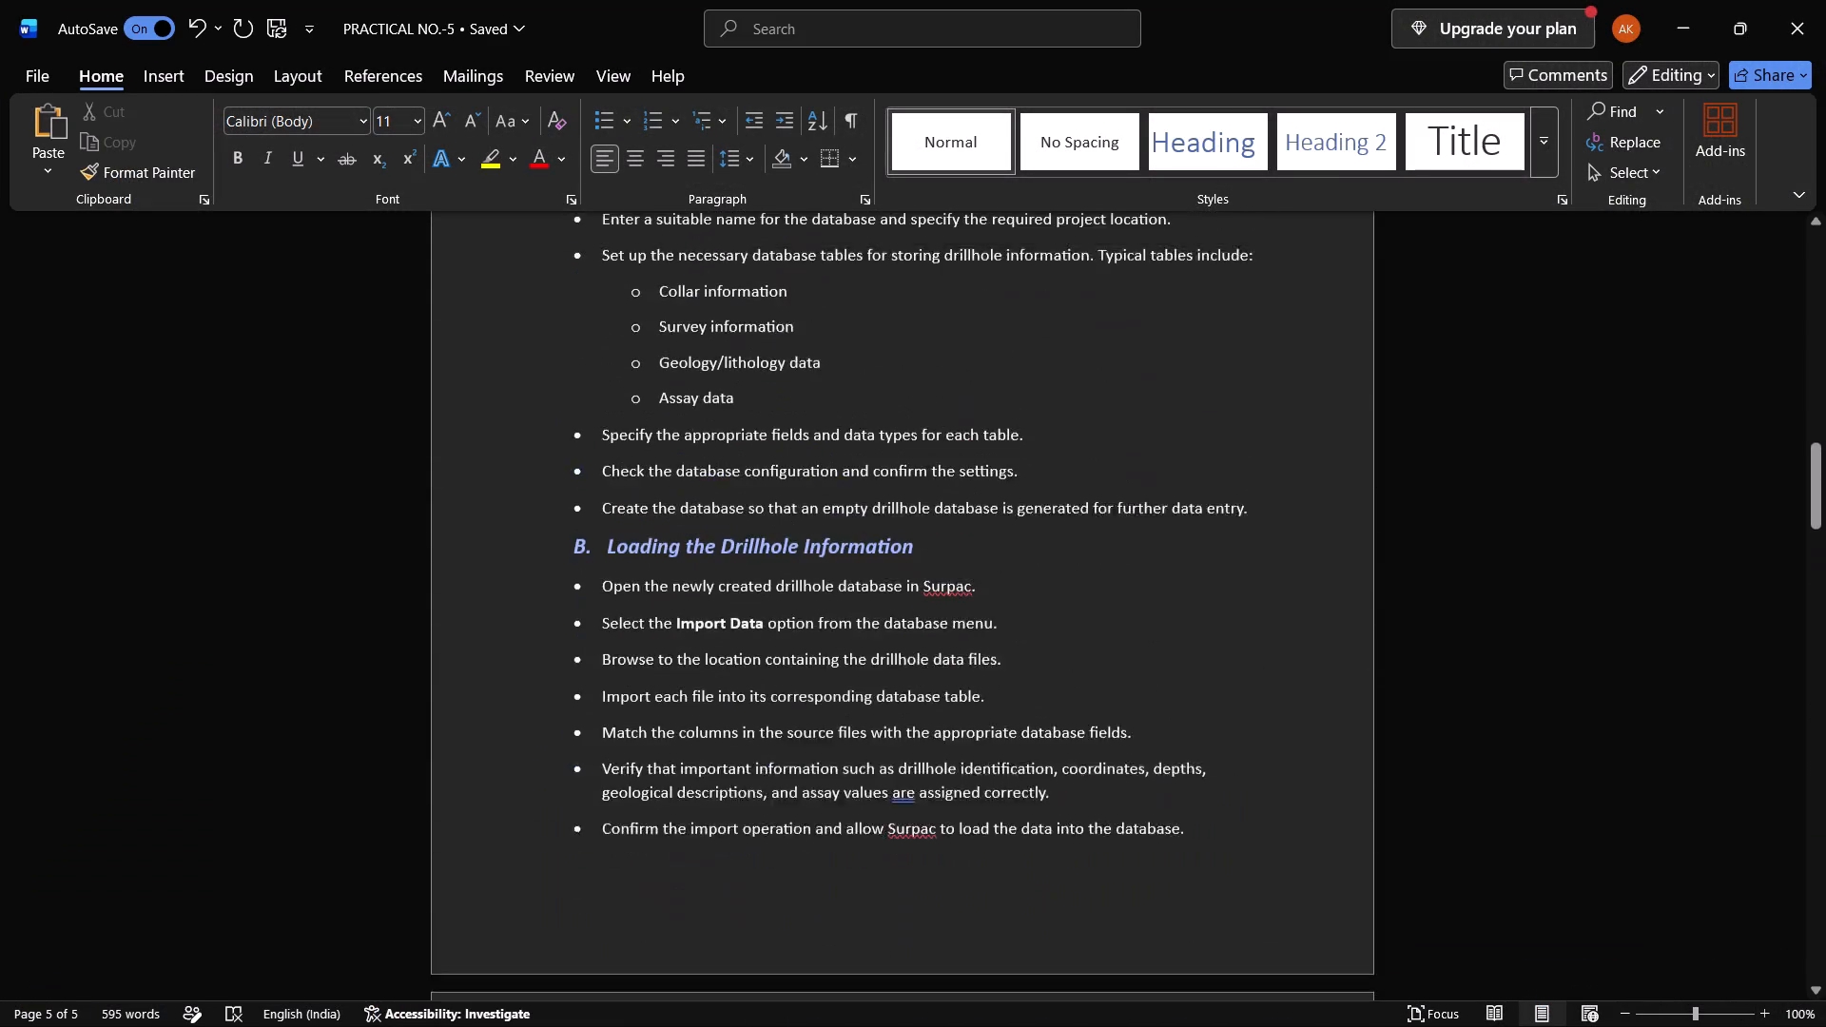
pyautogui.scroll(9, 896, 693)
pyautogui.scroll(-2, 896, 693)
pyautogui.scroll(1, 896, 693)
pyautogui.scroll(-2, 896, 693)
pyautogui.scroll(1, 896, 693)
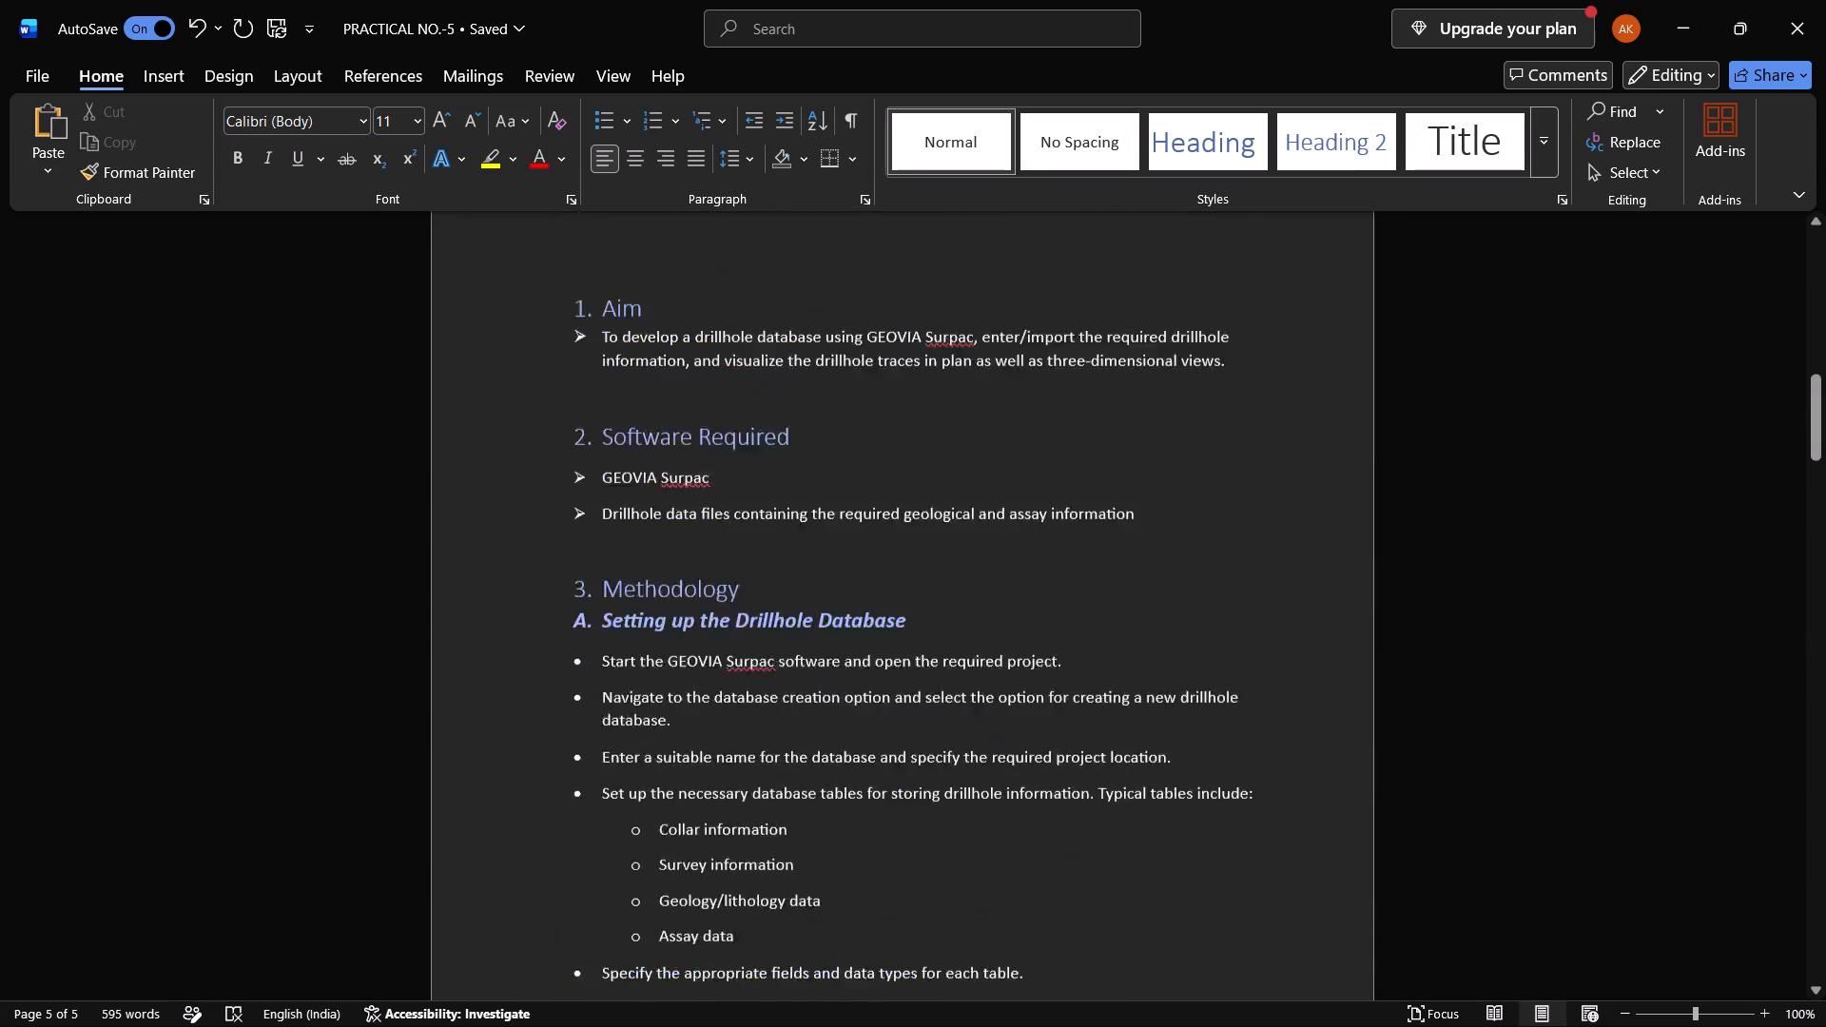
pyautogui.scroll(1, 896, 693)
# Switch to Chrome and open PRACTICAL 5 Surpac.docx from the student folder holding the reference practicals in the shared Mine Planning and Design Practical folder.
pyautogui.hotkey('alt', 'Tab')
pyautogui.hotkey('alt', 'Tab')
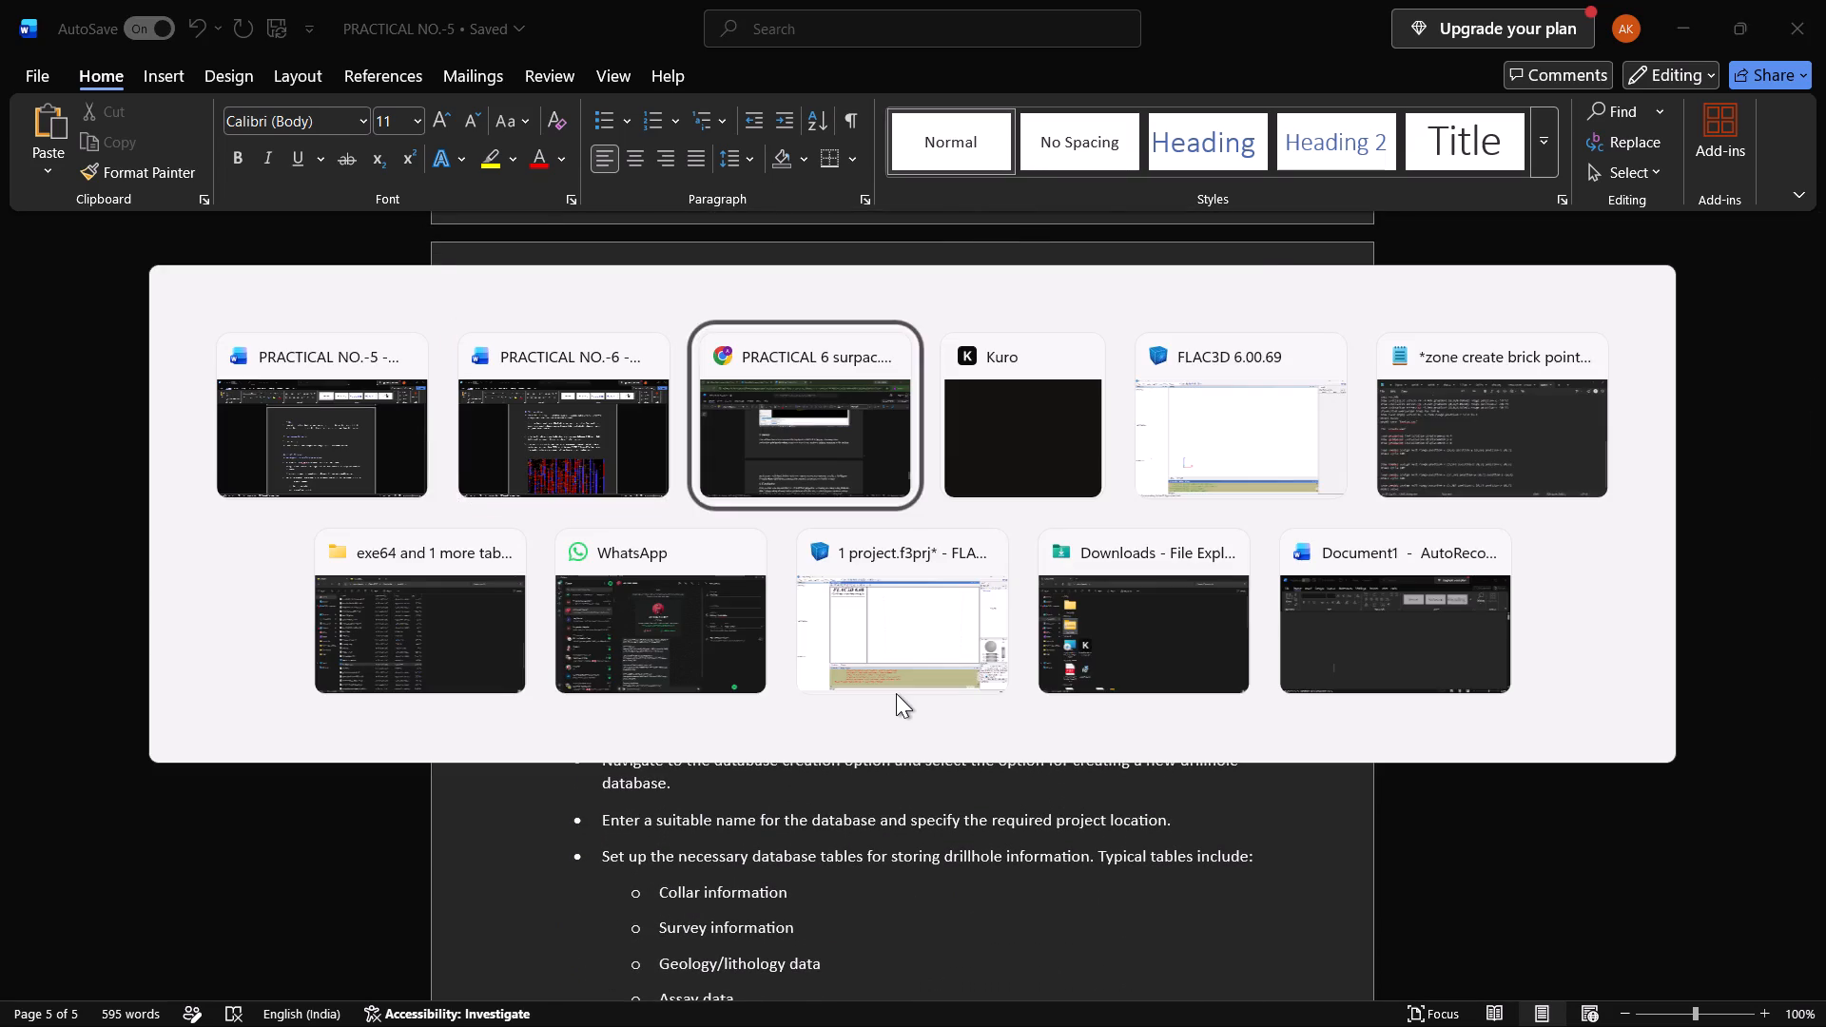
pyautogui.click(470, 4)
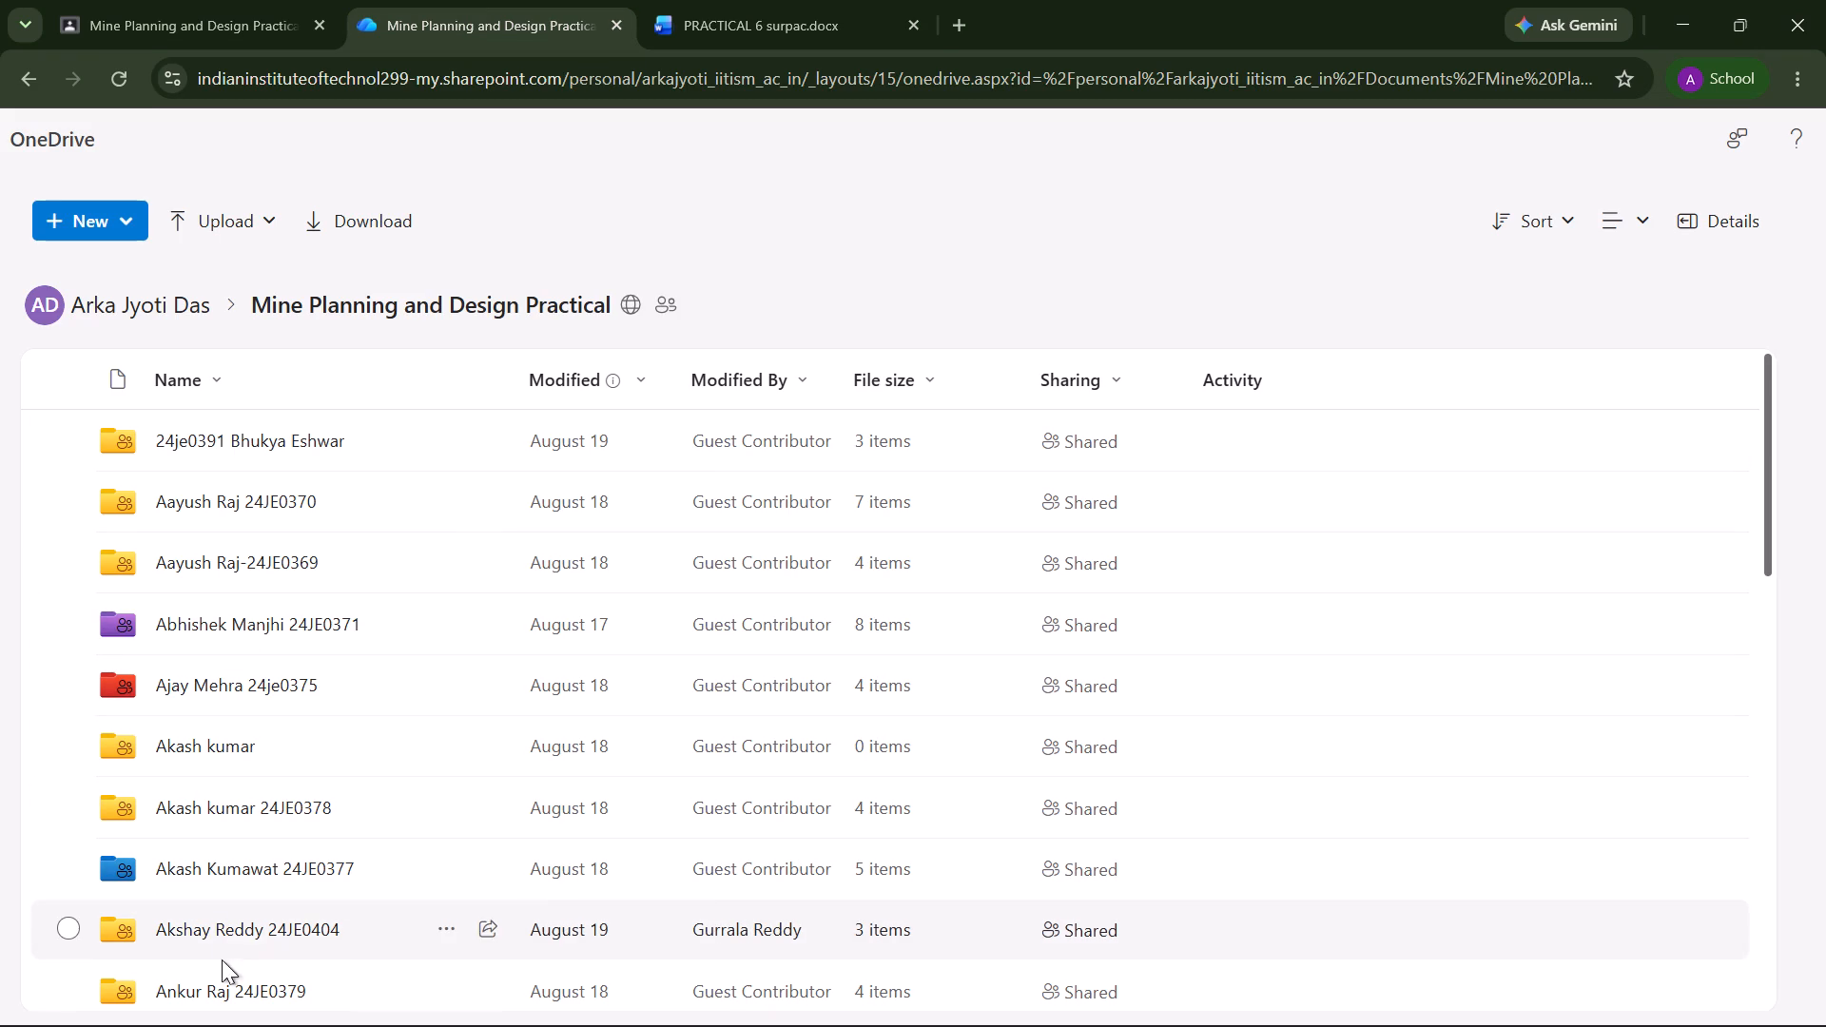
pyautogui.scroll(-2, 203, 623)
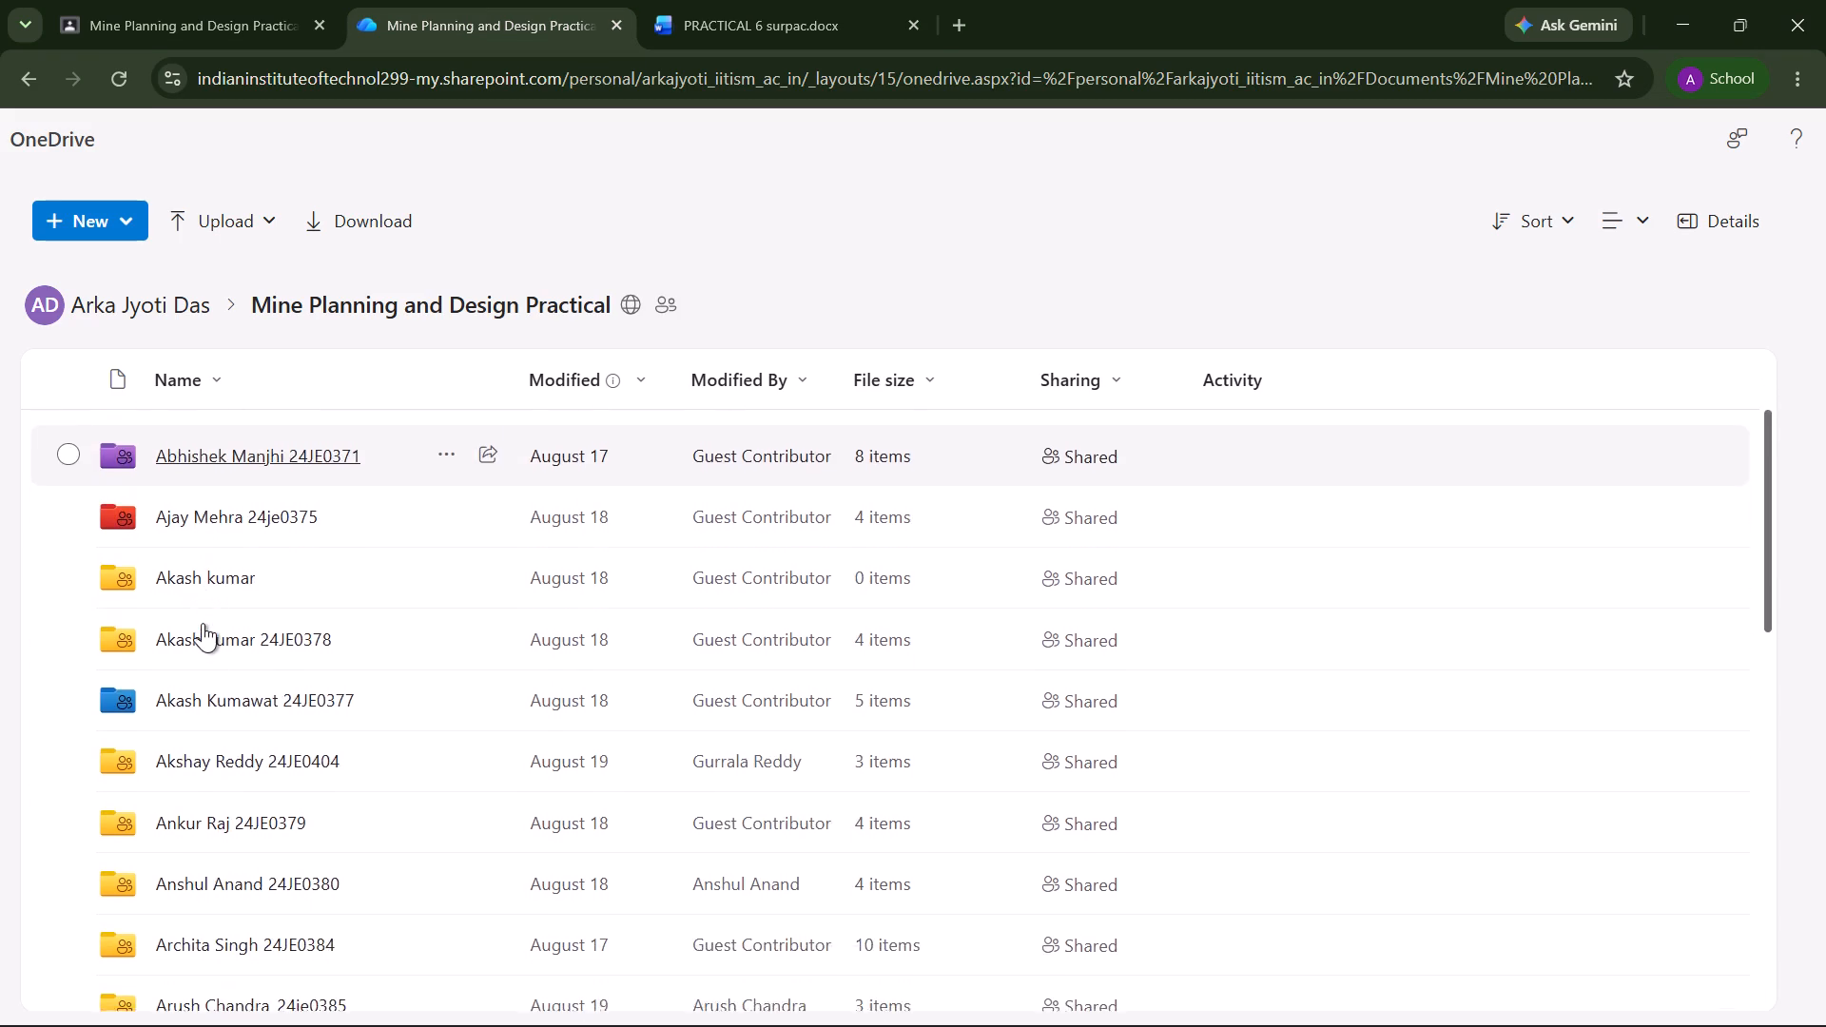
pyautogui.scroll(-3, 203, 623)
pyautogui.click(179, 786)
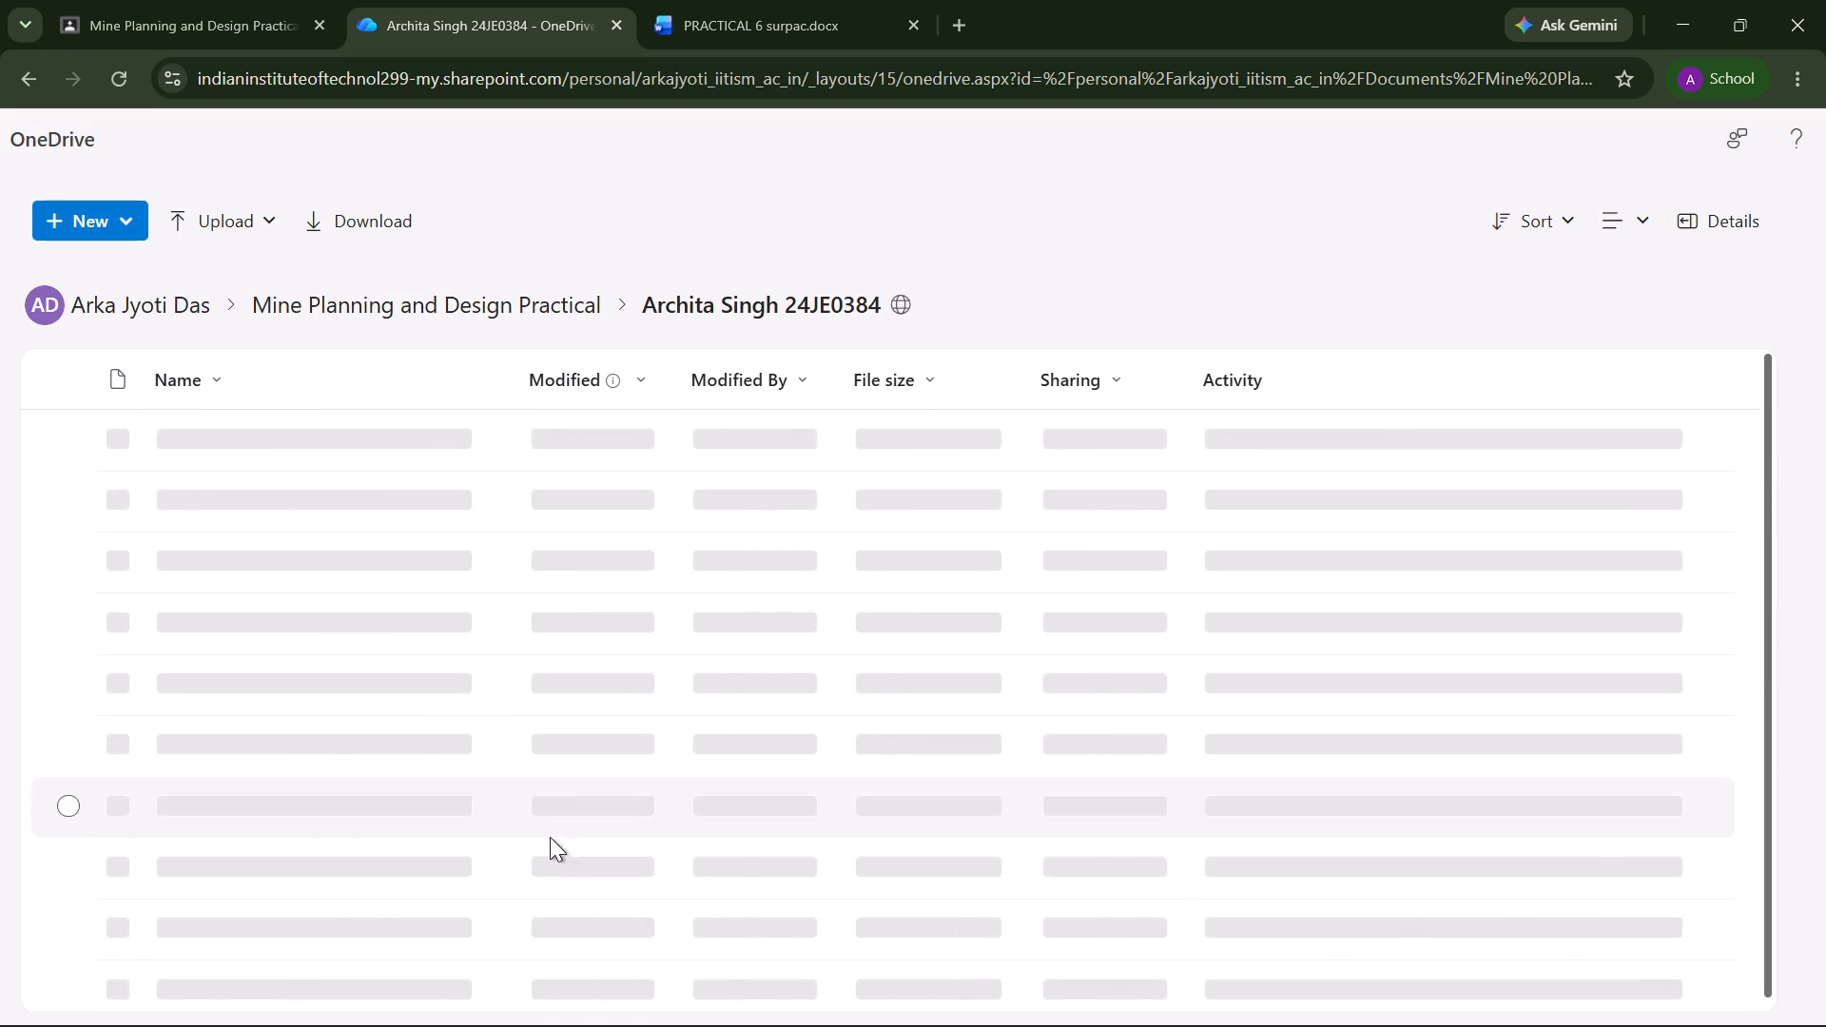
pyautogui.scroll(-4, 363, 581)
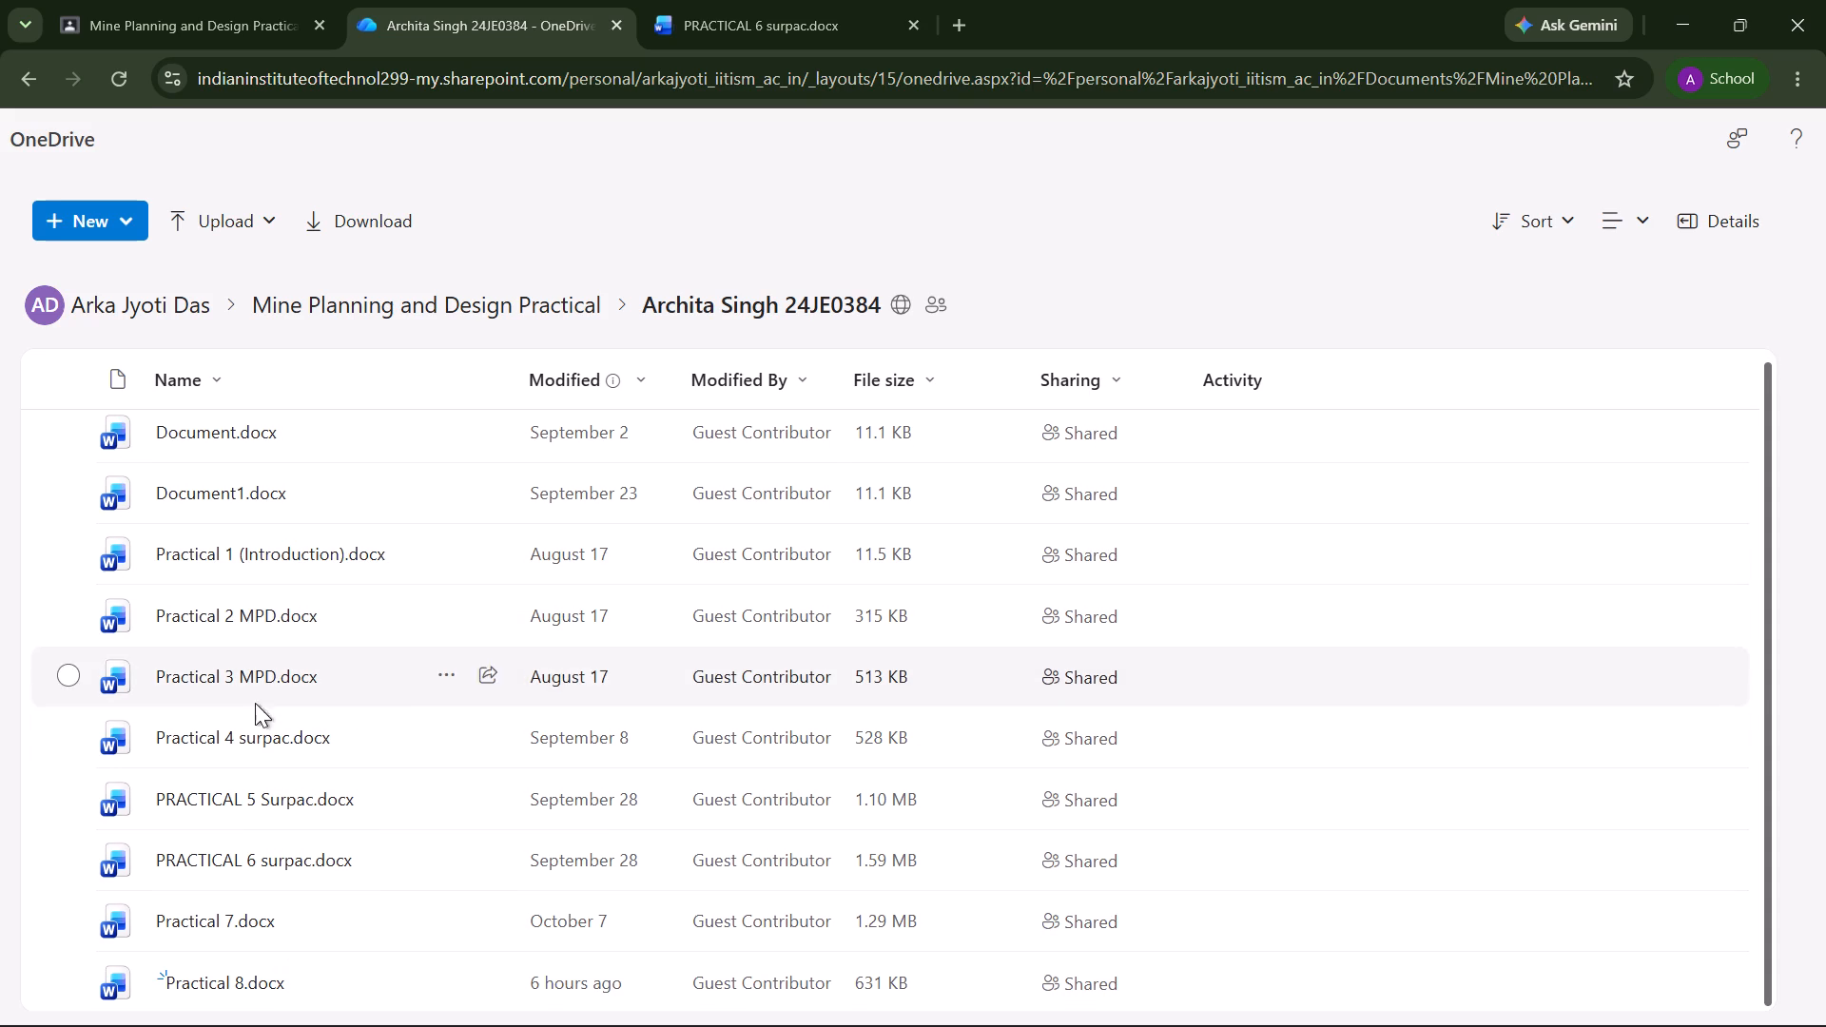
pyautogui.click(256, 871)
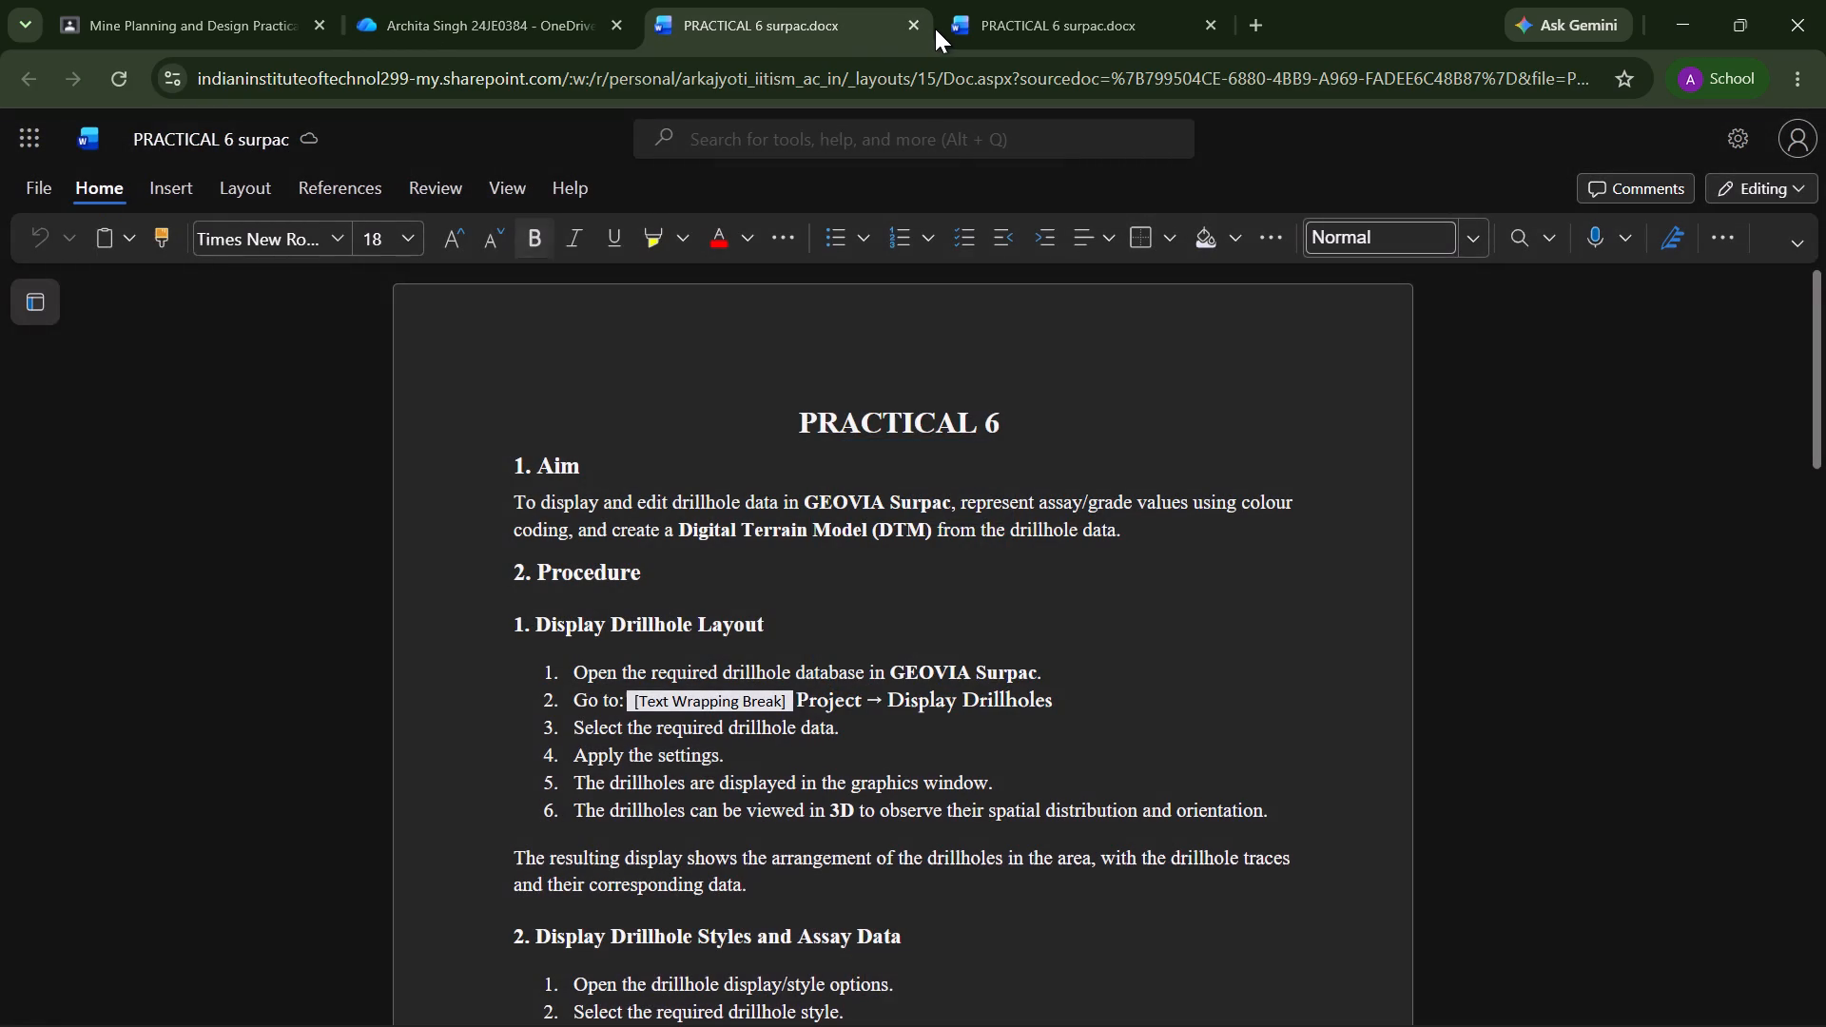
pyautogui.click(917, 29)
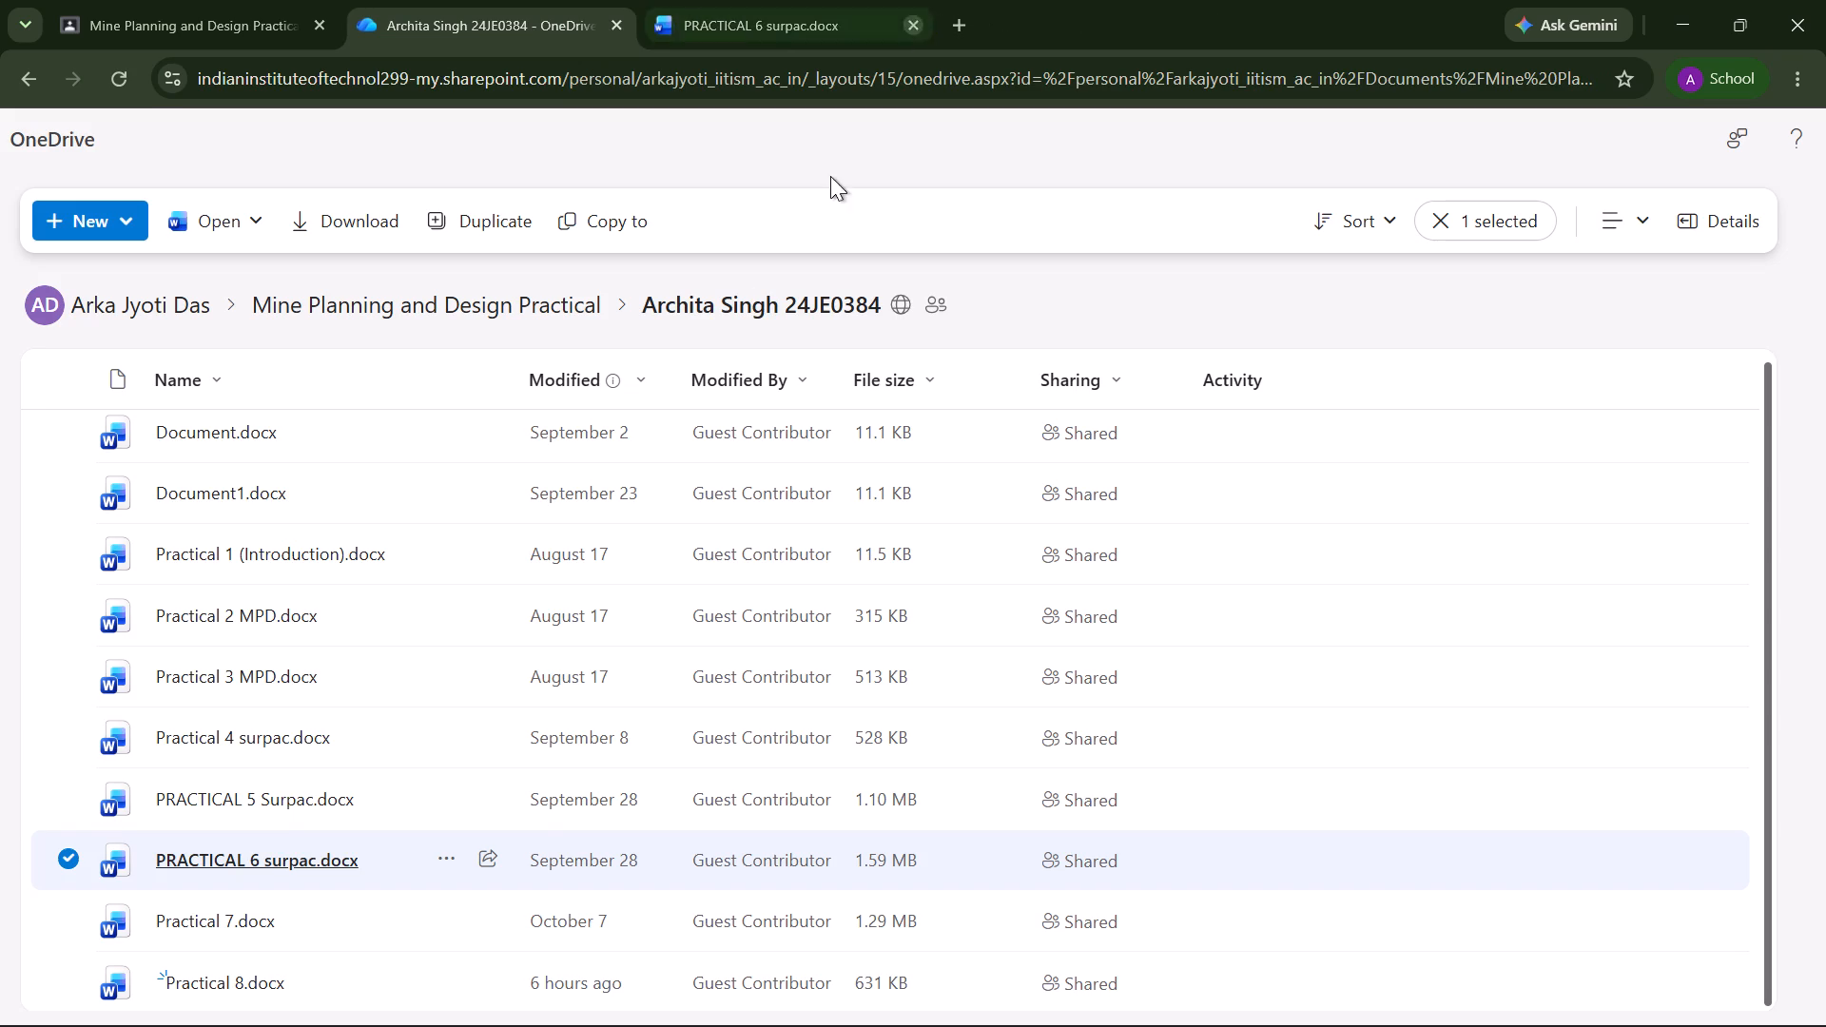
pyautogui.click(334, 798)
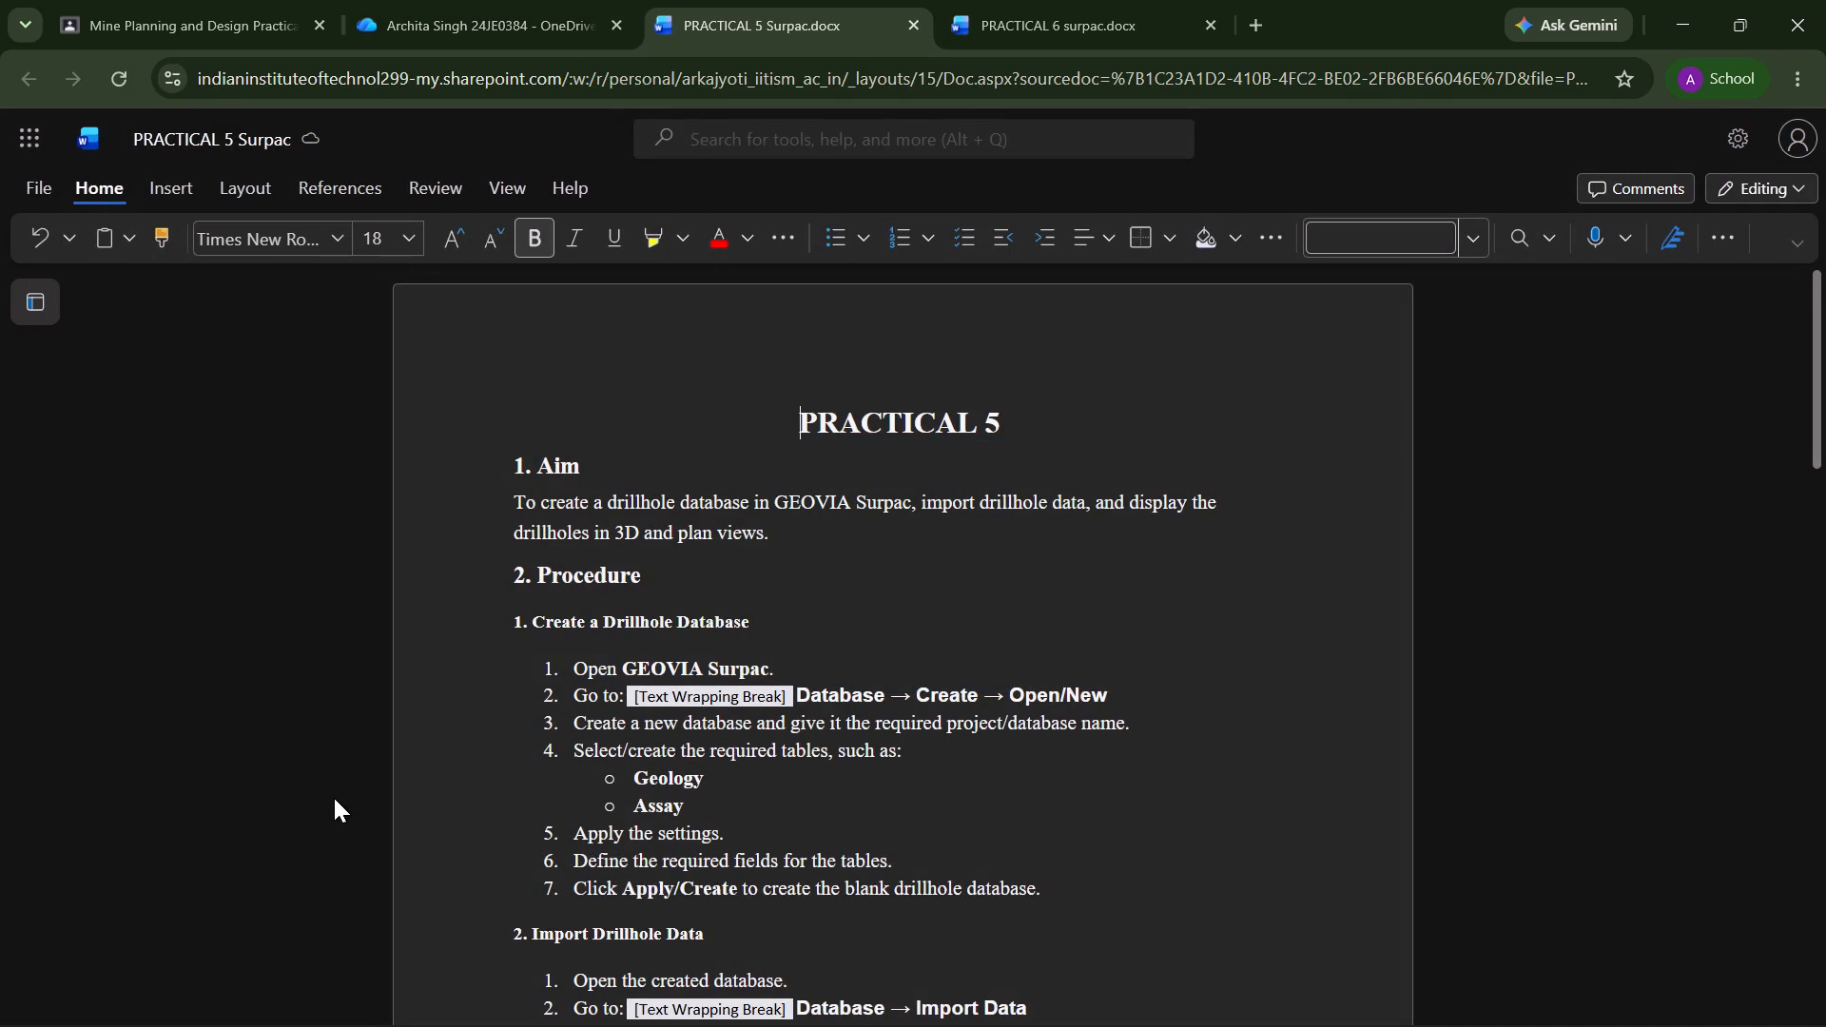
# Examine the procedure steps, screenshots, Result and Conclusion in the PRACTICAL 5 Surpac reference document.
pyautogui.scroll(-10, 752, 455)
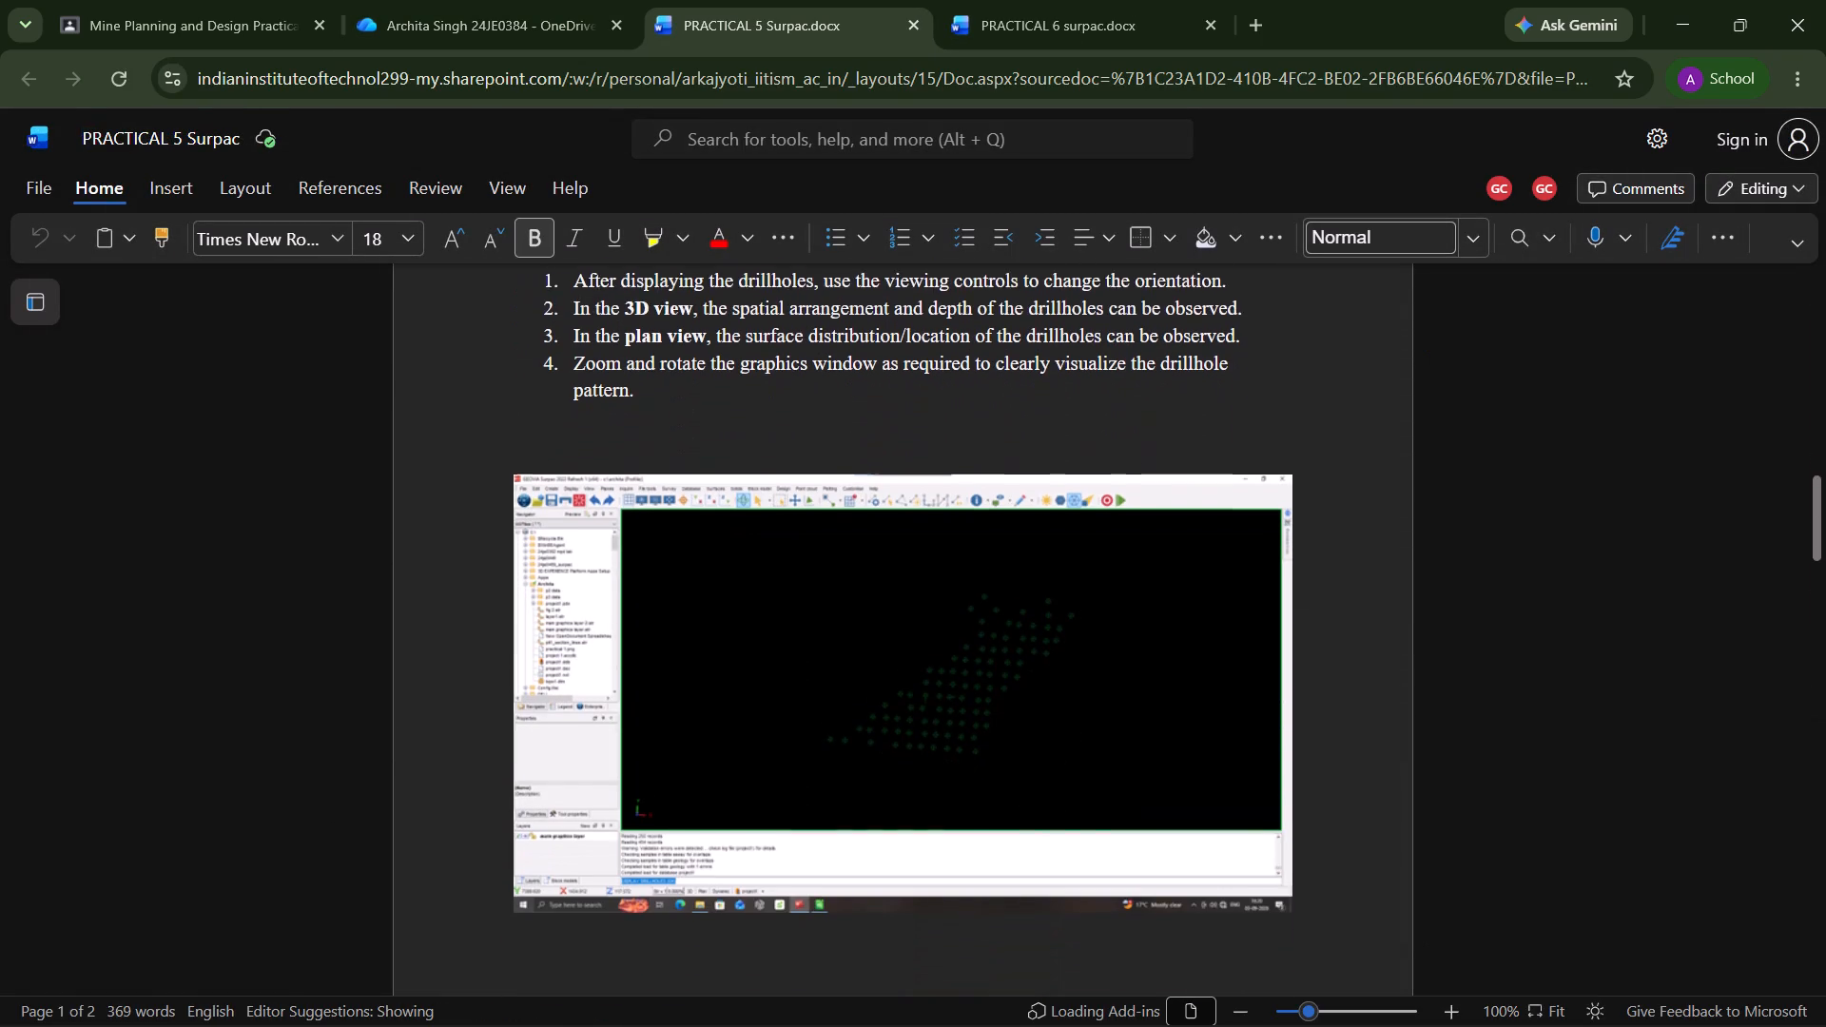
pyautogui.scroll(-1, 752, 455)
pyautogui.scroll(1, 752, 455)
pyautogui.scroll(-2, 752, 455)
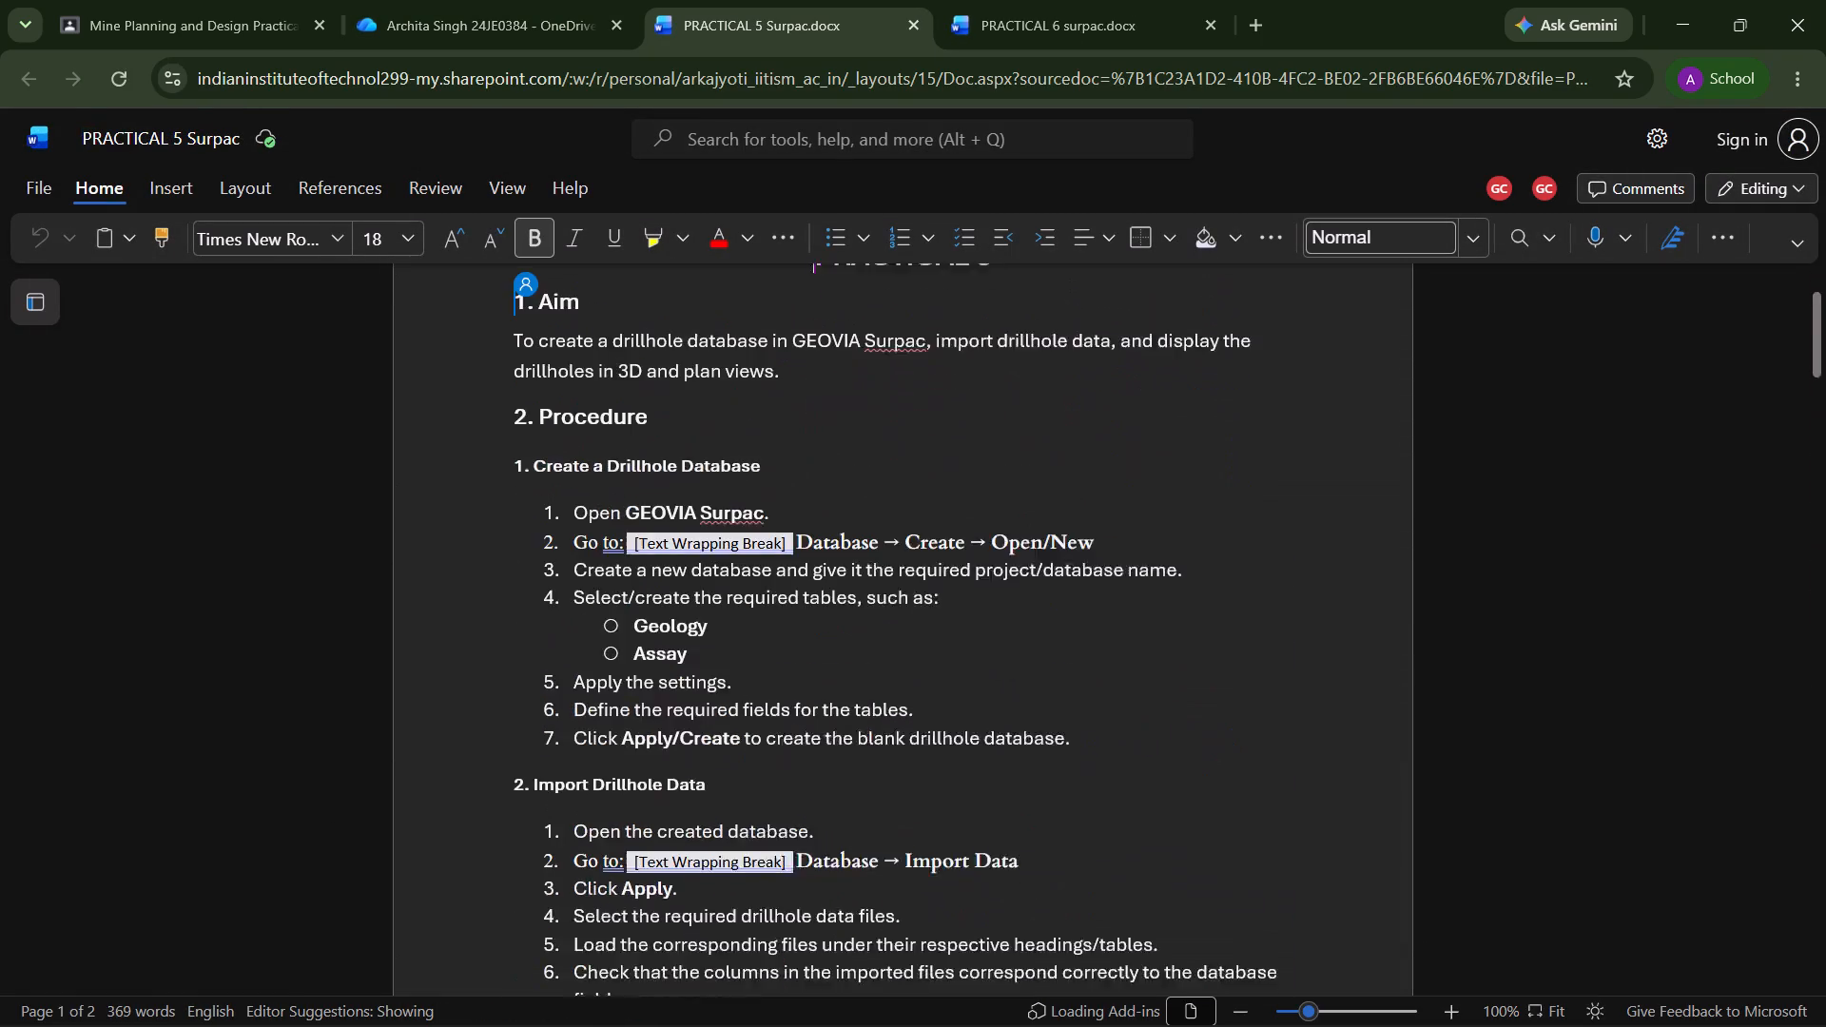
pyautogui.scroll(-2, 752, 455)
pyautogui.scroll(1, 752, 455)
pyautogui.scroll(-1, 752, 455)
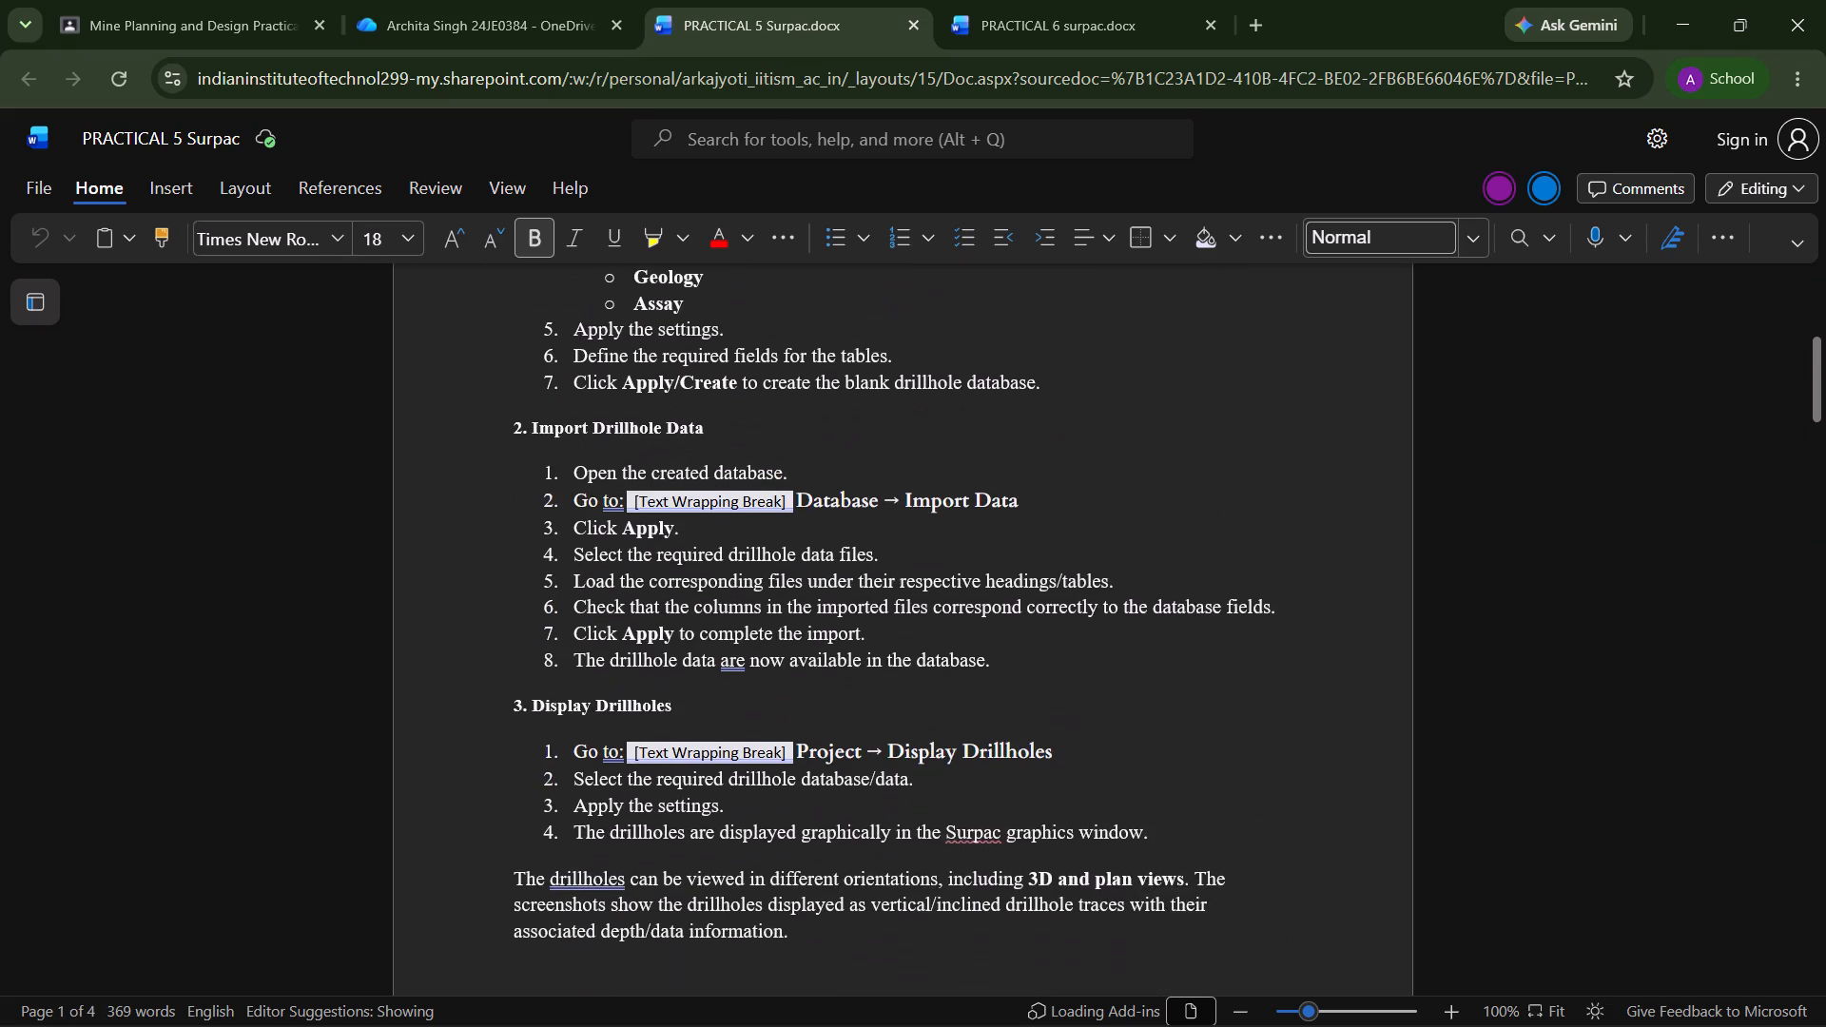
pyautogui.scroll(-13, 752, 455)
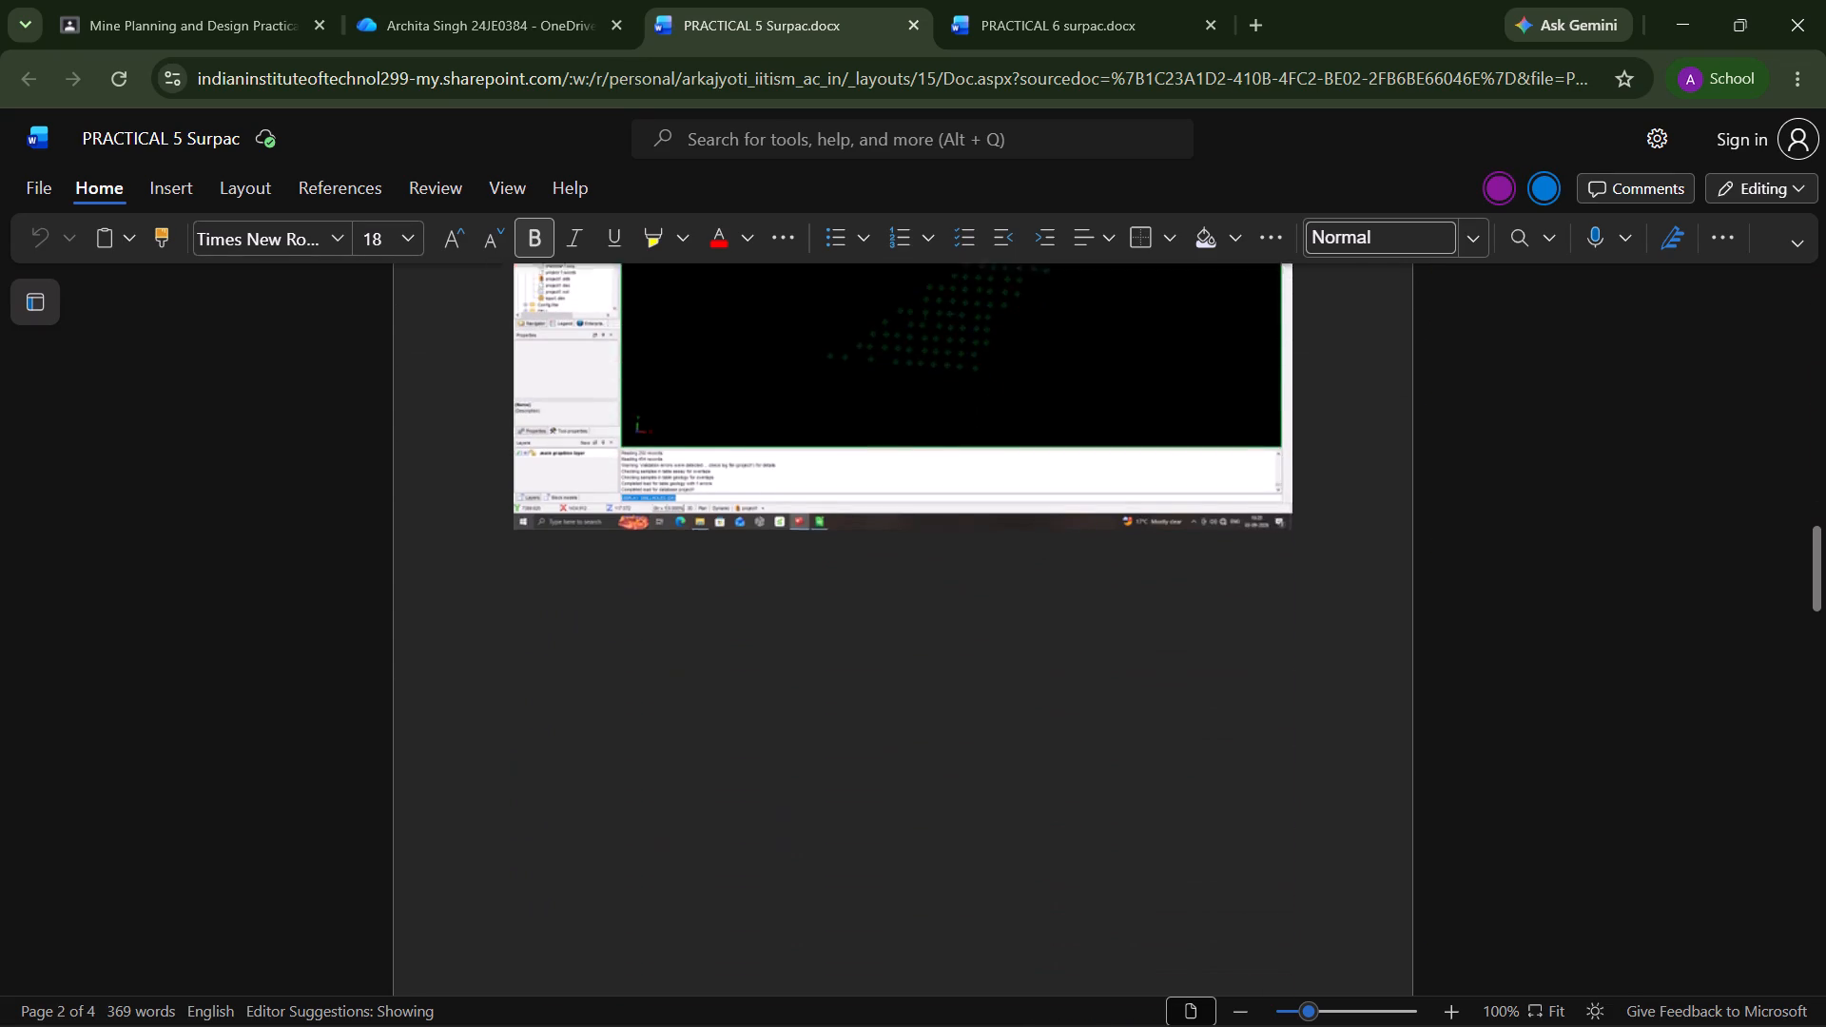
pyautogui.scroll(-6, 752, 455)
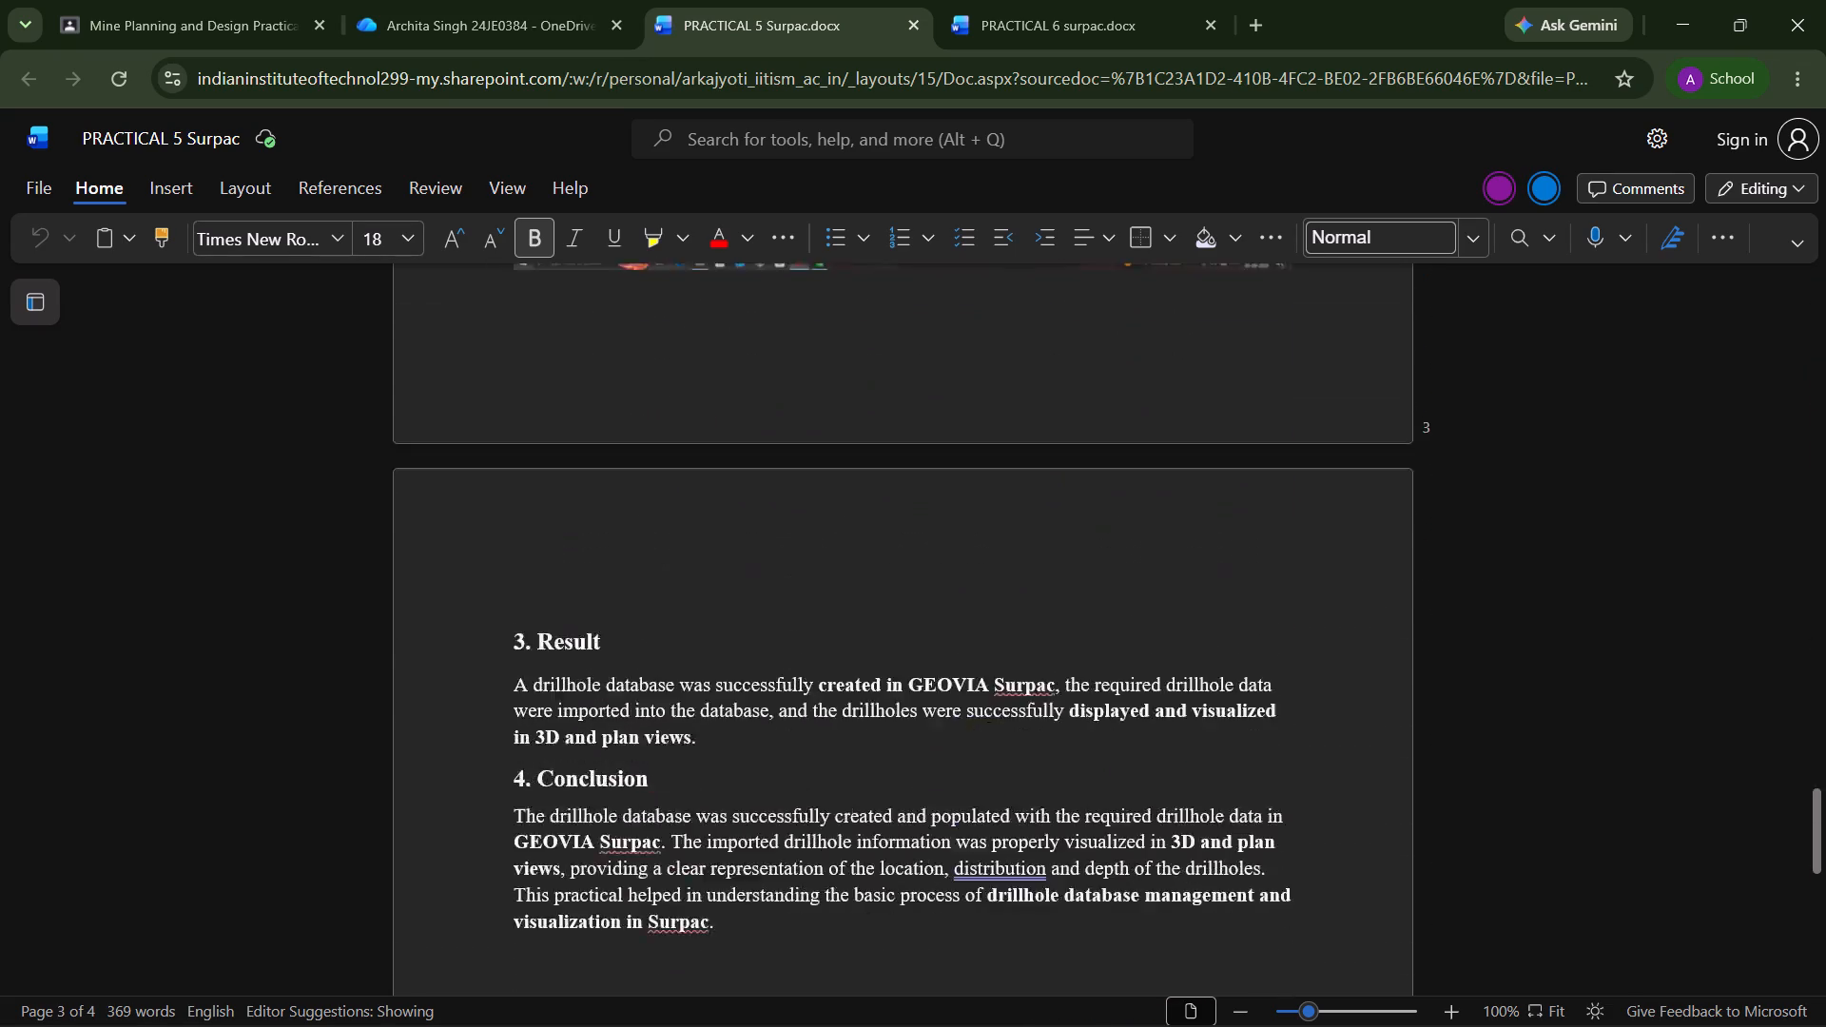
pyautogui.scroll(-1, 752, 455)
# Switch back to the Practical No.-5 Word report and review its methodology, drillhole view images and Result against the reference.
pyautogui.hotkey('alt', 'Tab')
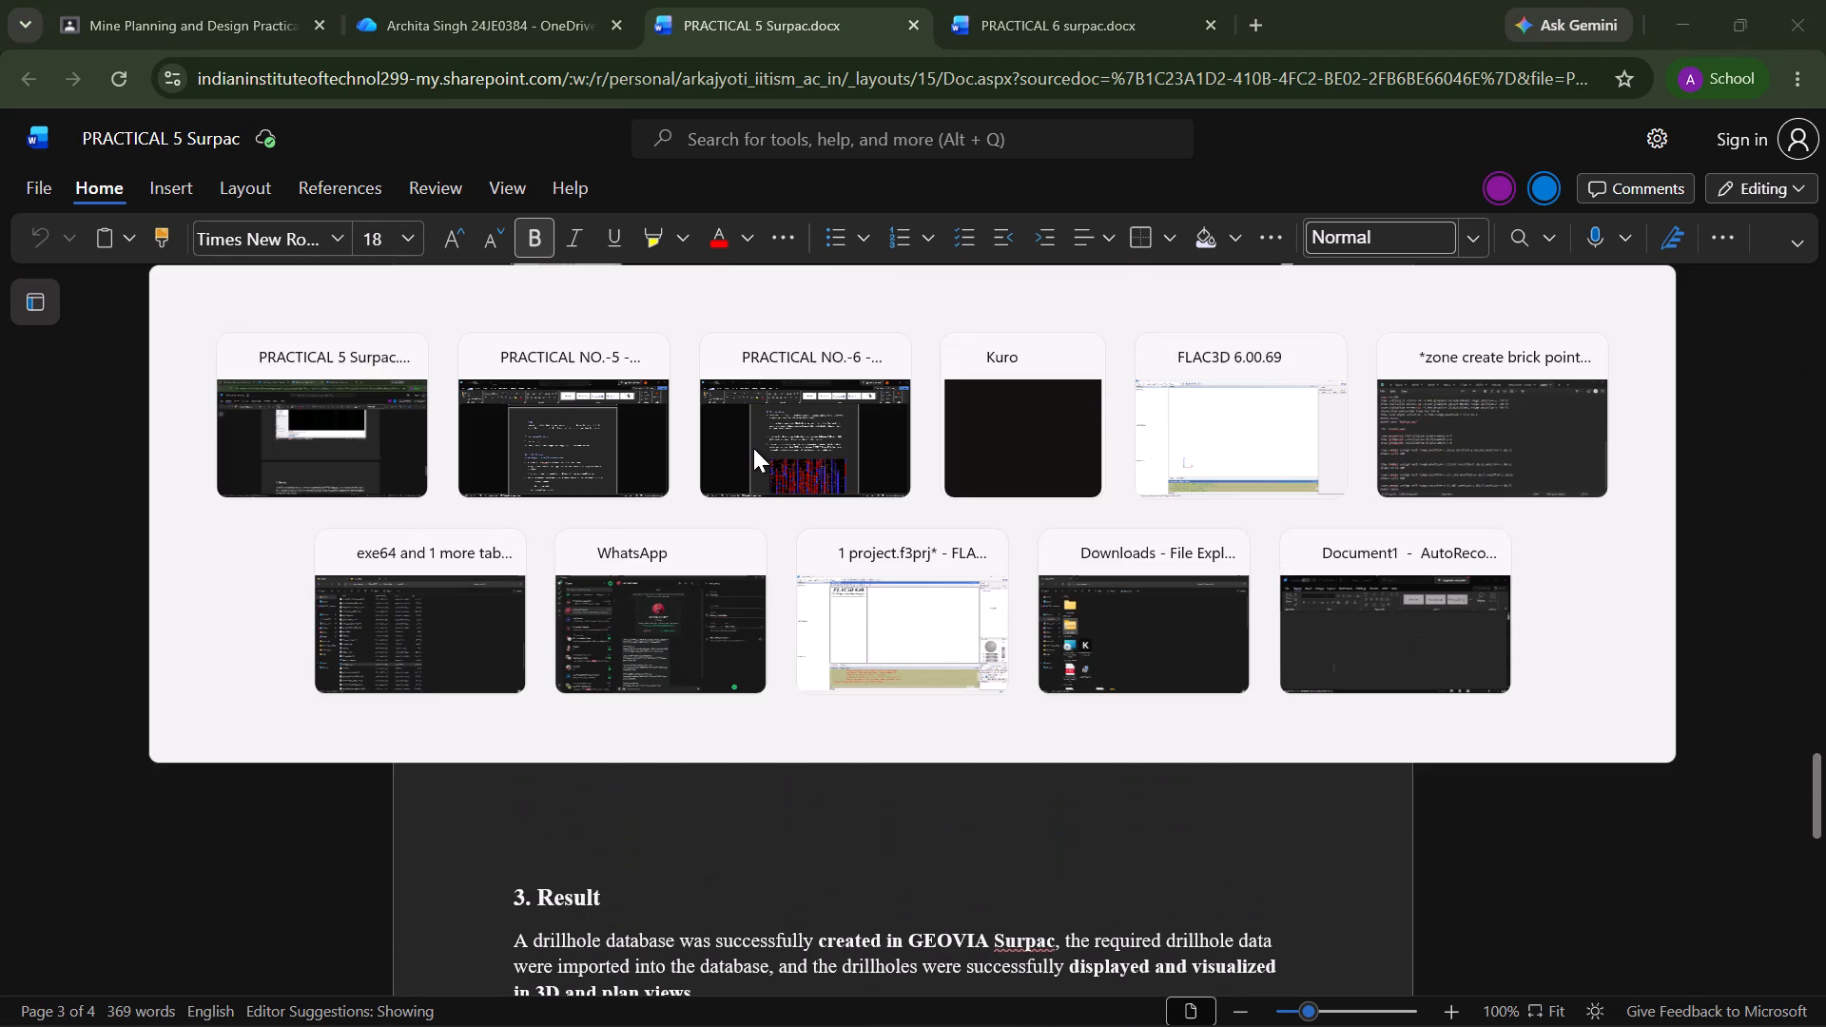
pyautogui.scroll(-8, 752, 455)
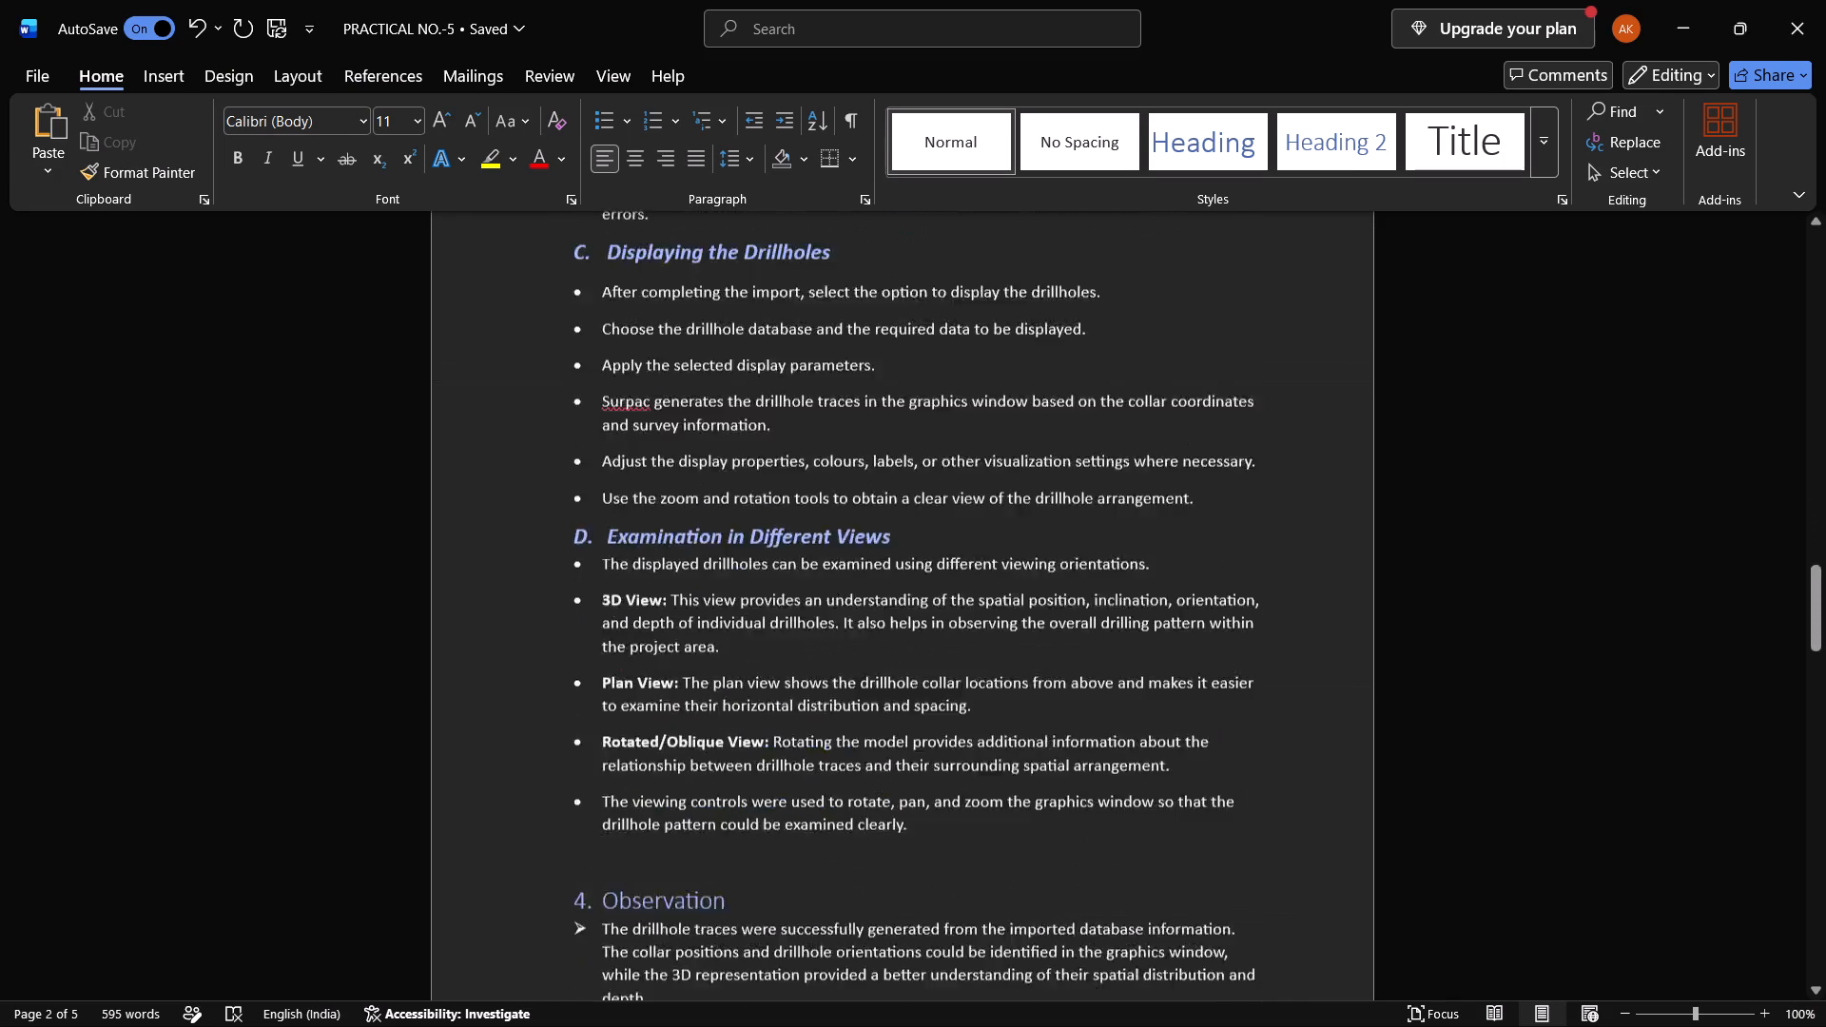
pyautogui.scroll(-3, 753, 448)
pyautogui.scroll(3, 753, 448)
pyautogui.scroll(-1, 753, 448)
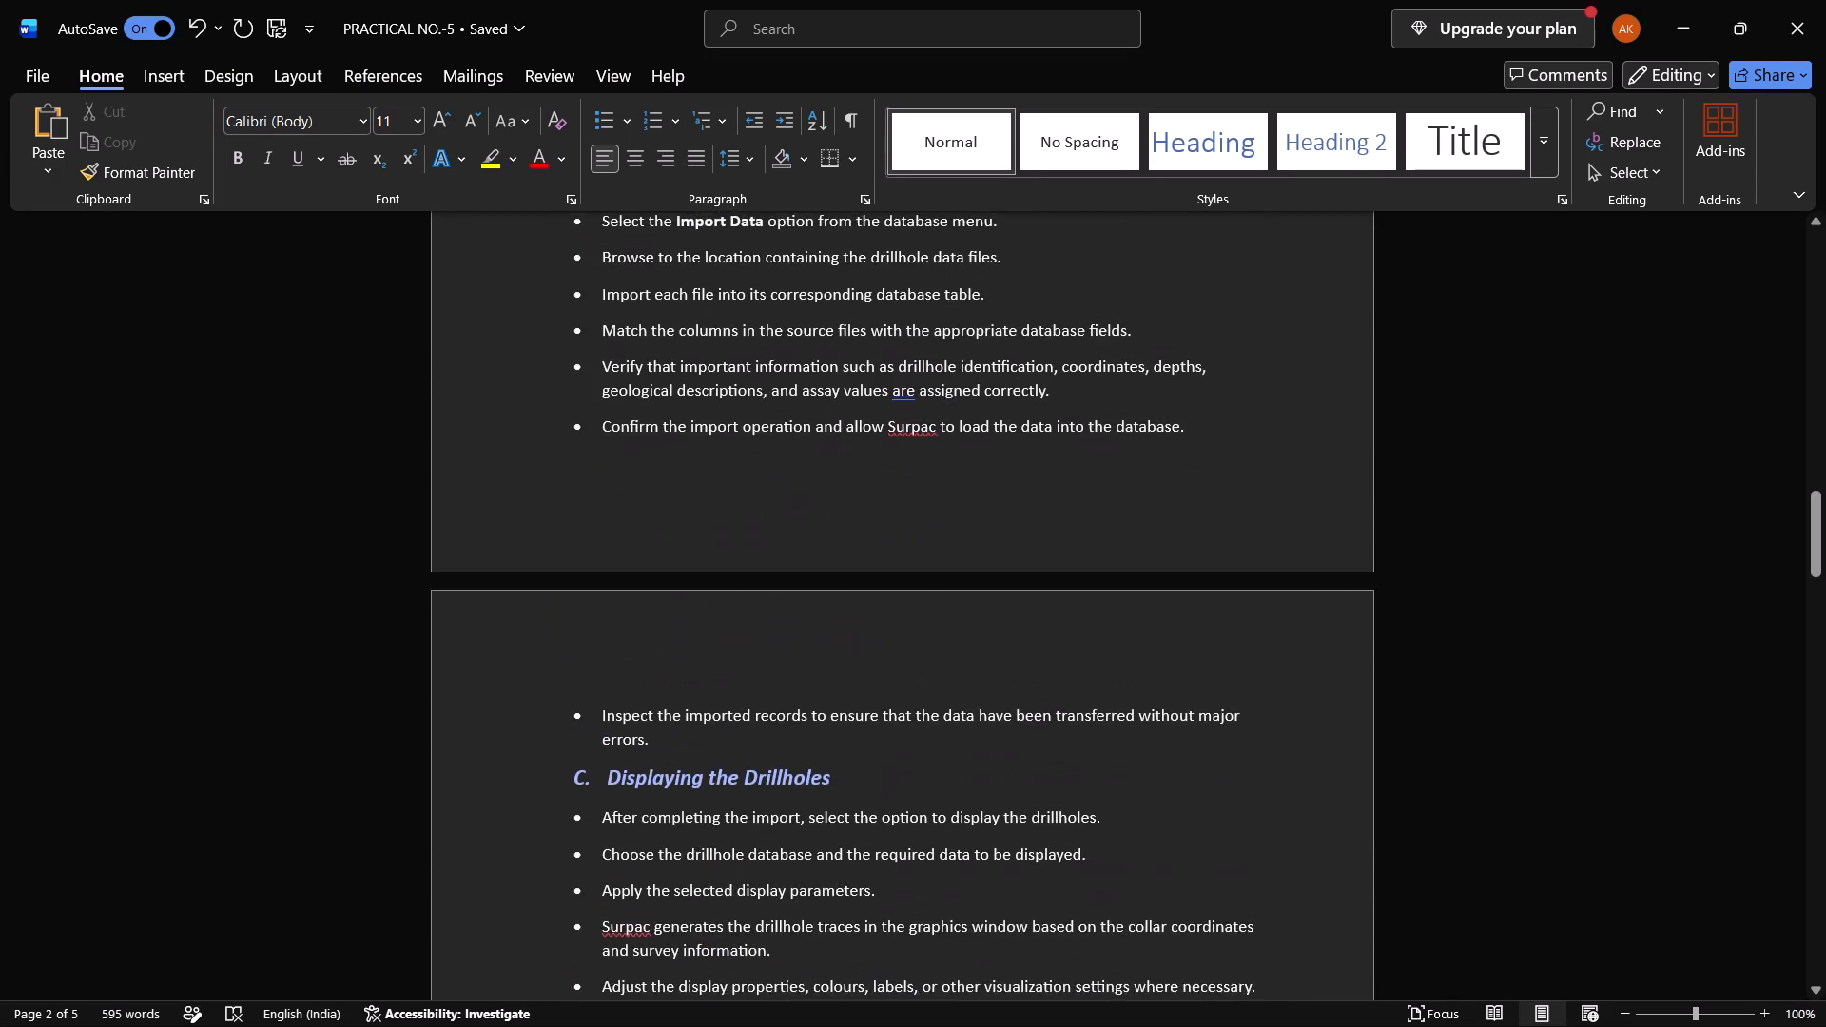
pyautogui.scroll(-12, 753, 448)
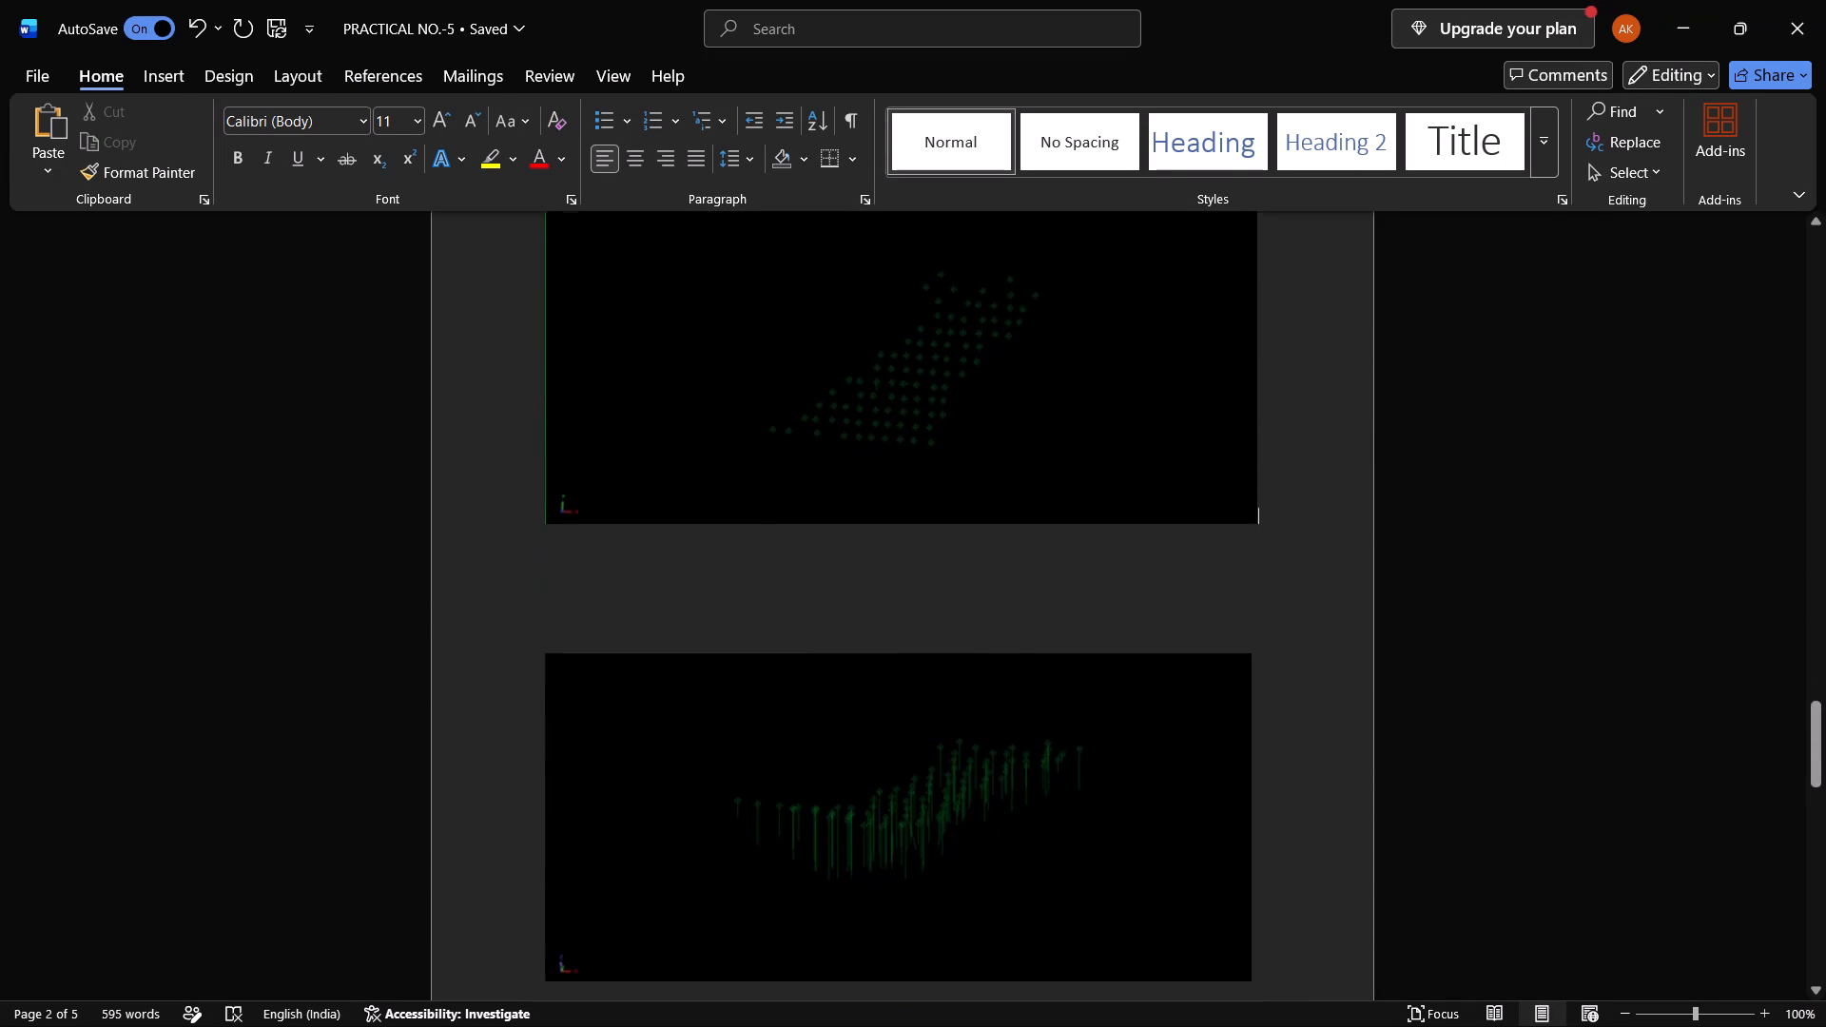
pyautogui.scroll(-3, 753, 448)
pyautogui.scroll(1, 753, 448)
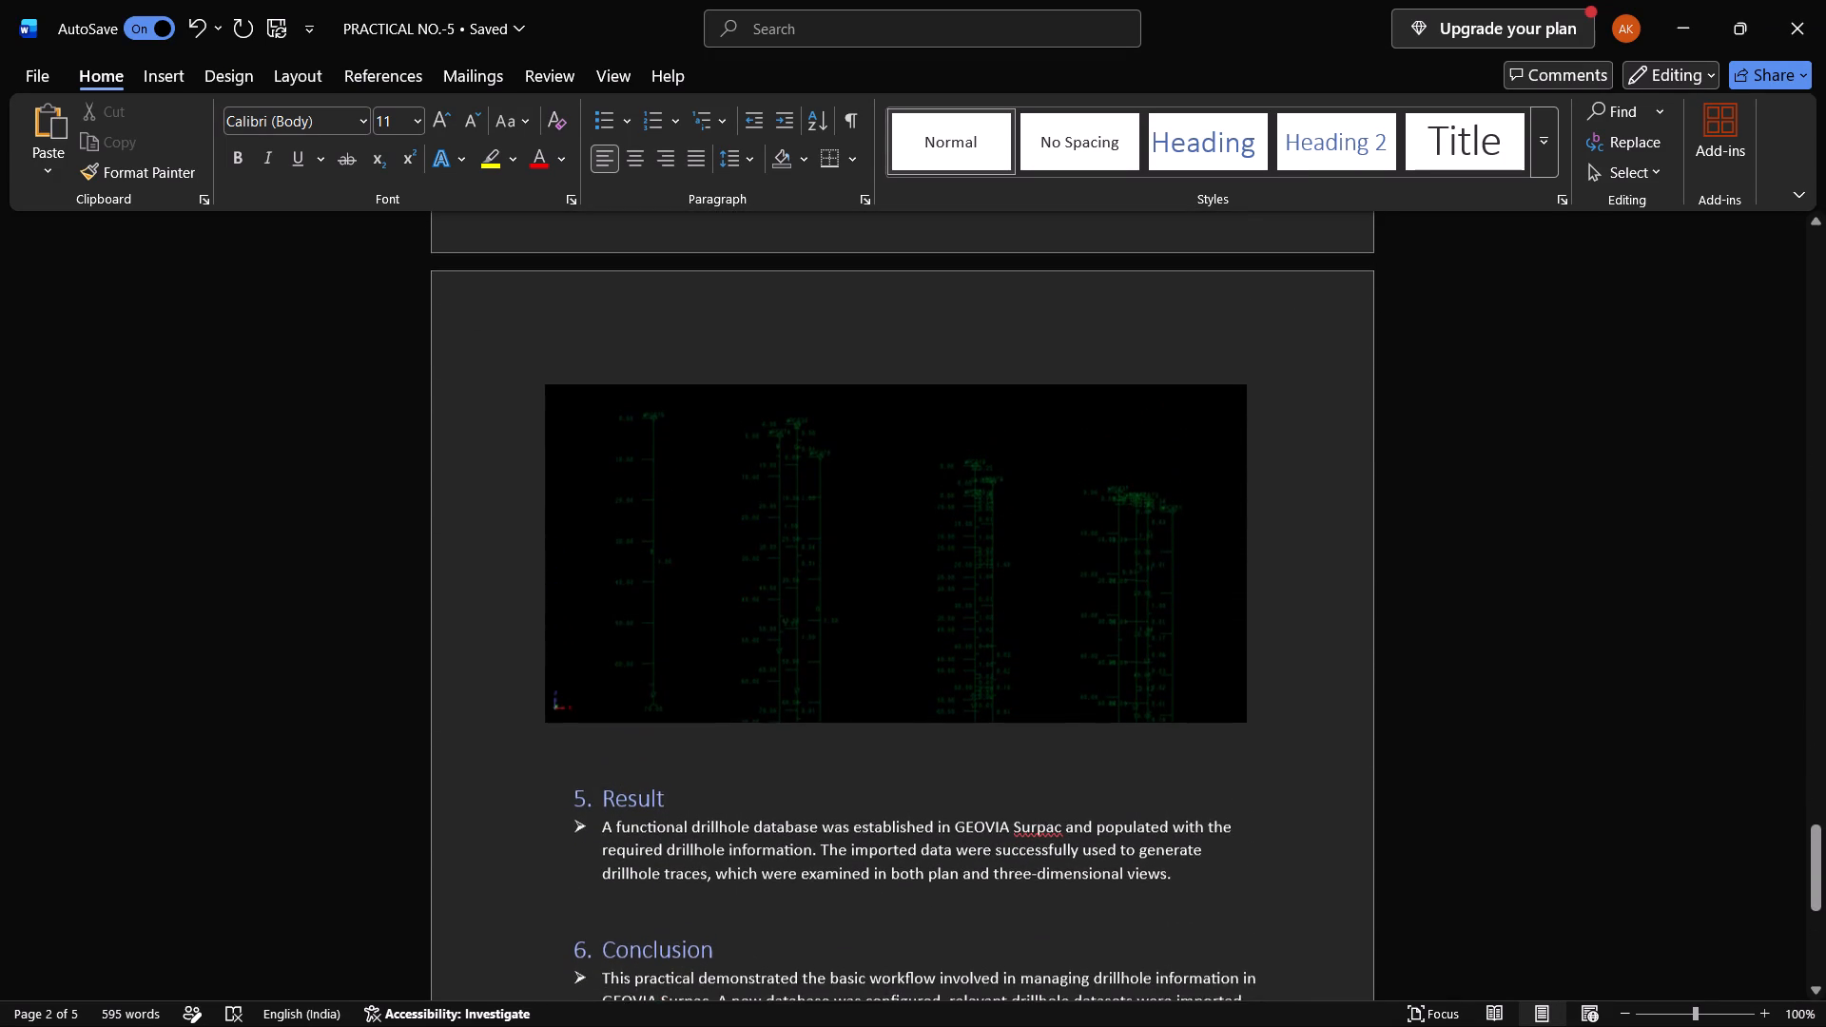
pyautogui.scroll(4, 753, 448)
pyautogui.scroll(-1, 753, 448)
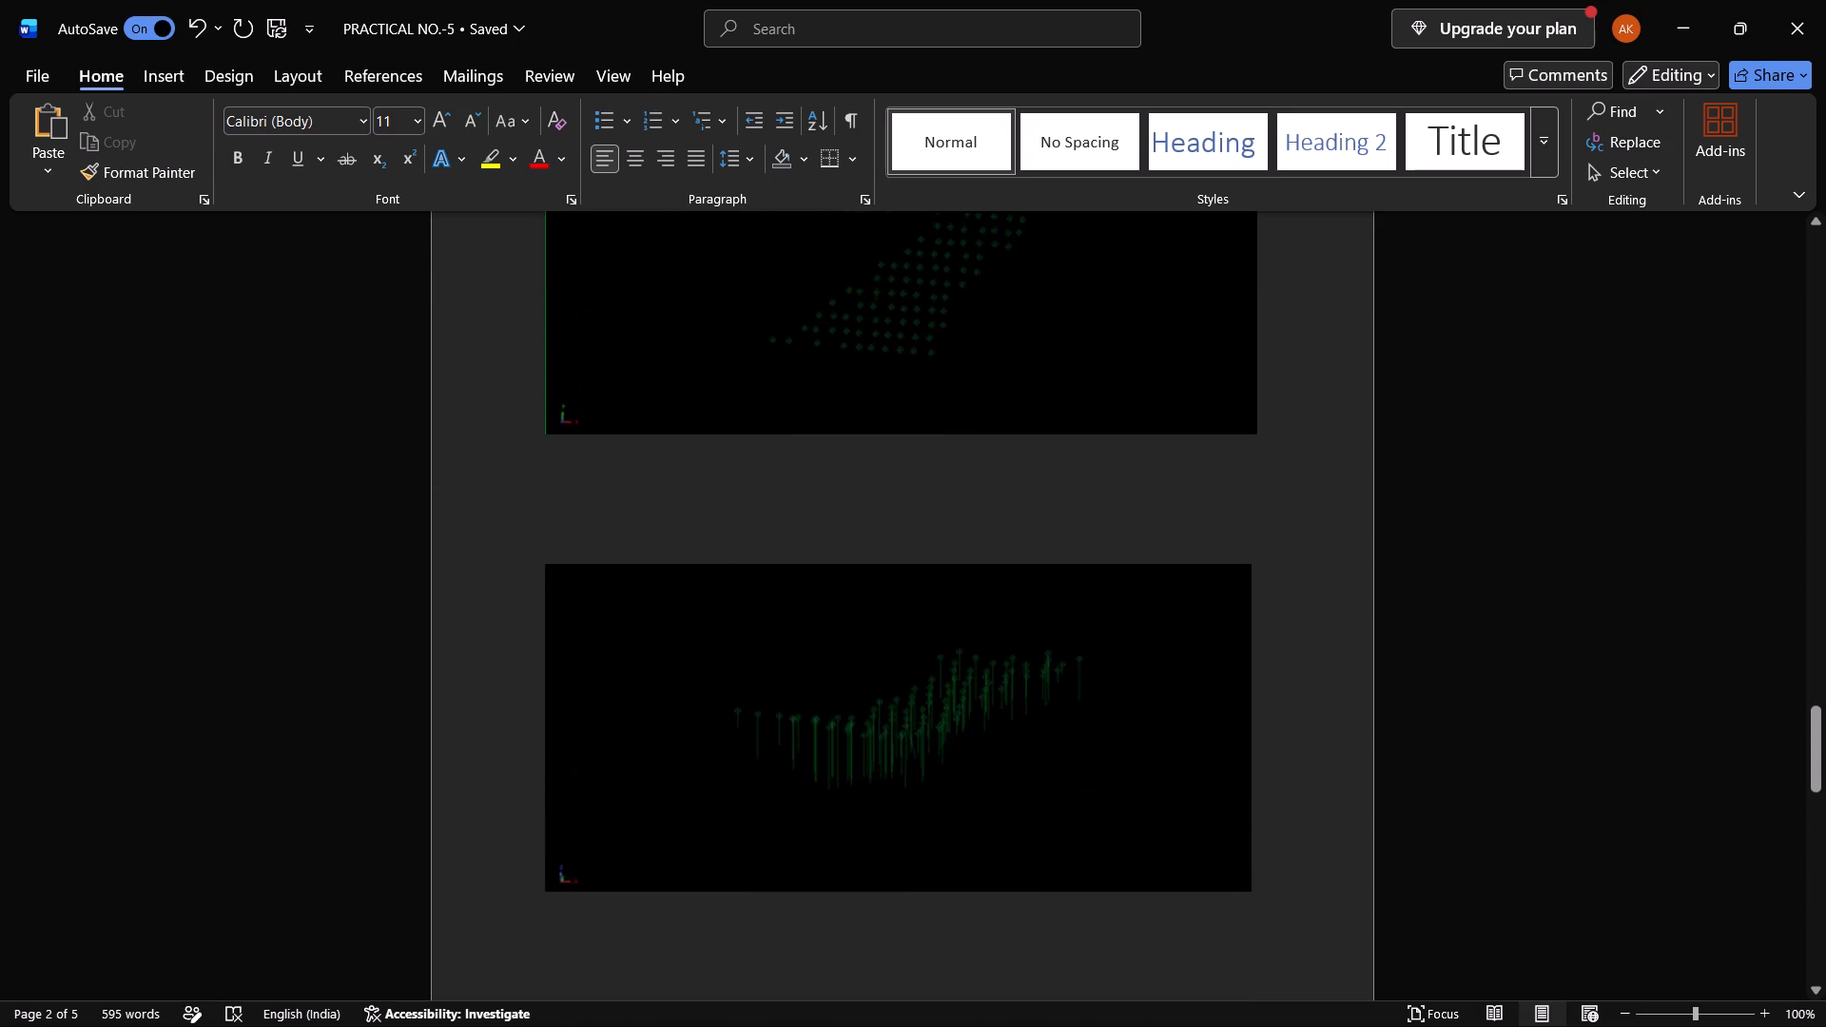
# Delete the surplus blank lines below the Observation paragraph, ahead of the plan-view drillhole image.
pyautogui.scroll(-4, 753, 448)
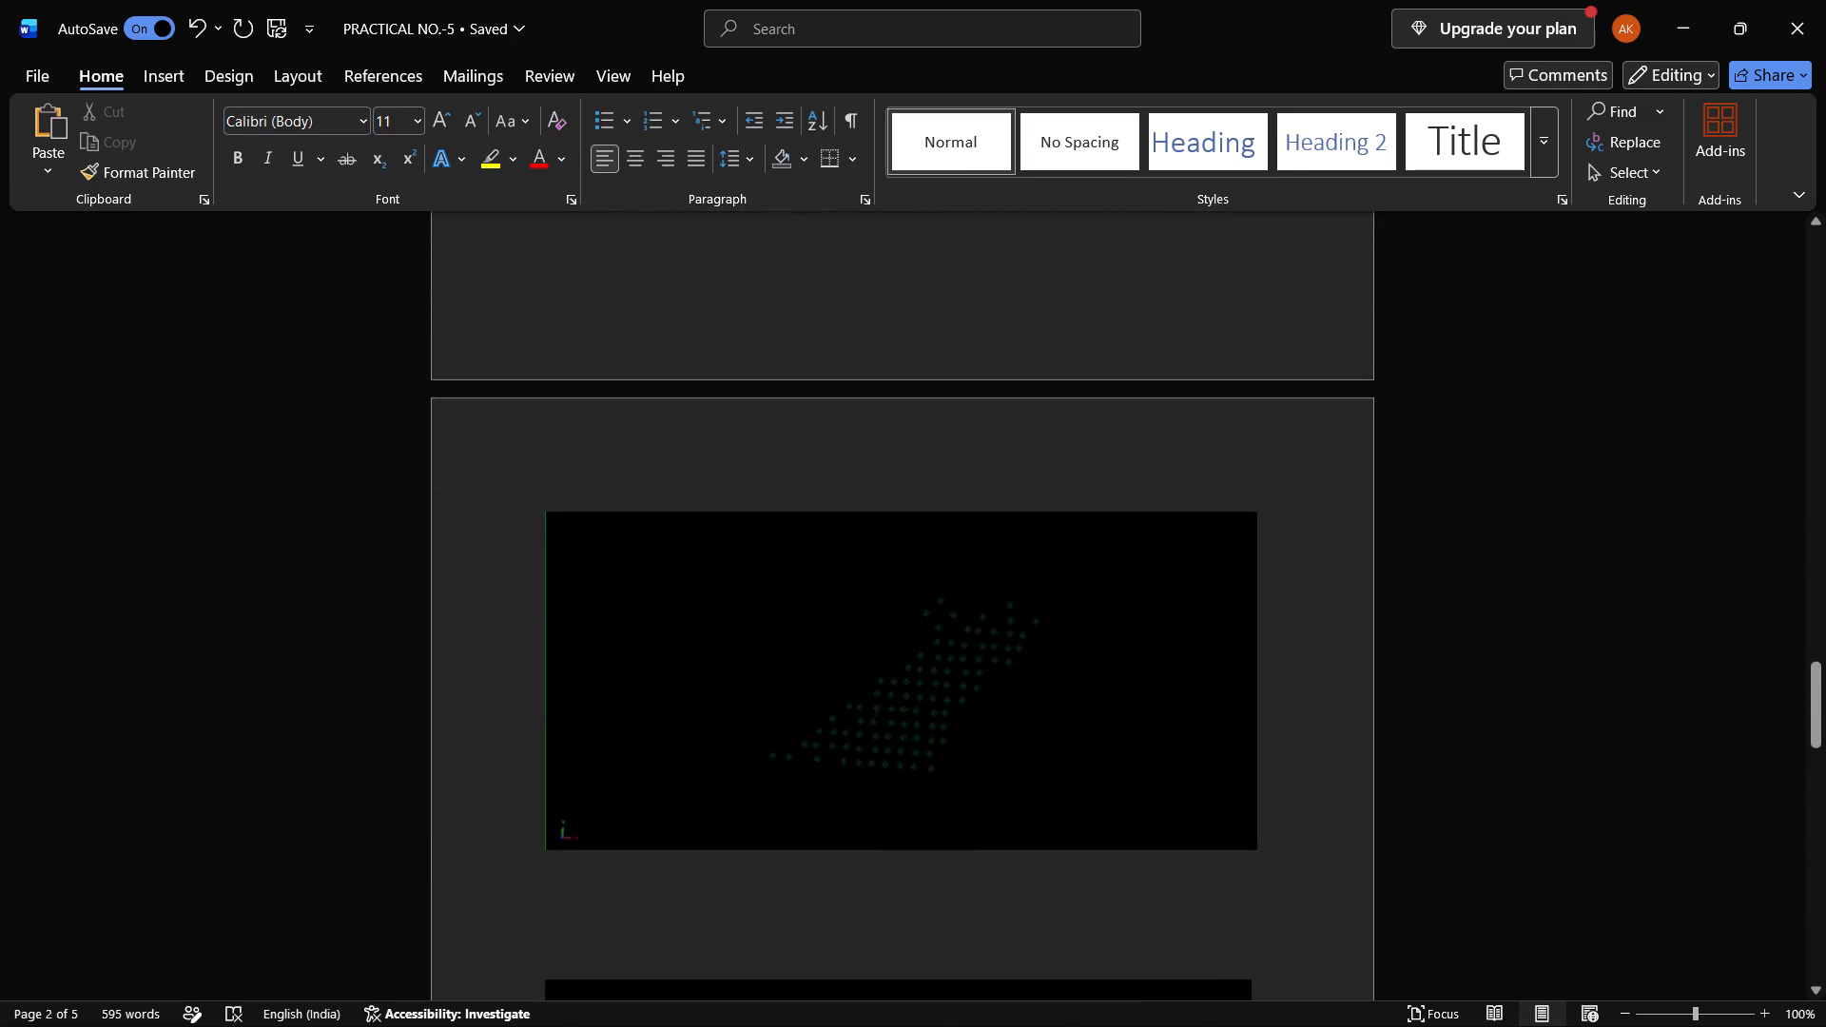
pyautogui.scroll(-2, 753, 448)
pyautogui.click(753, 448)
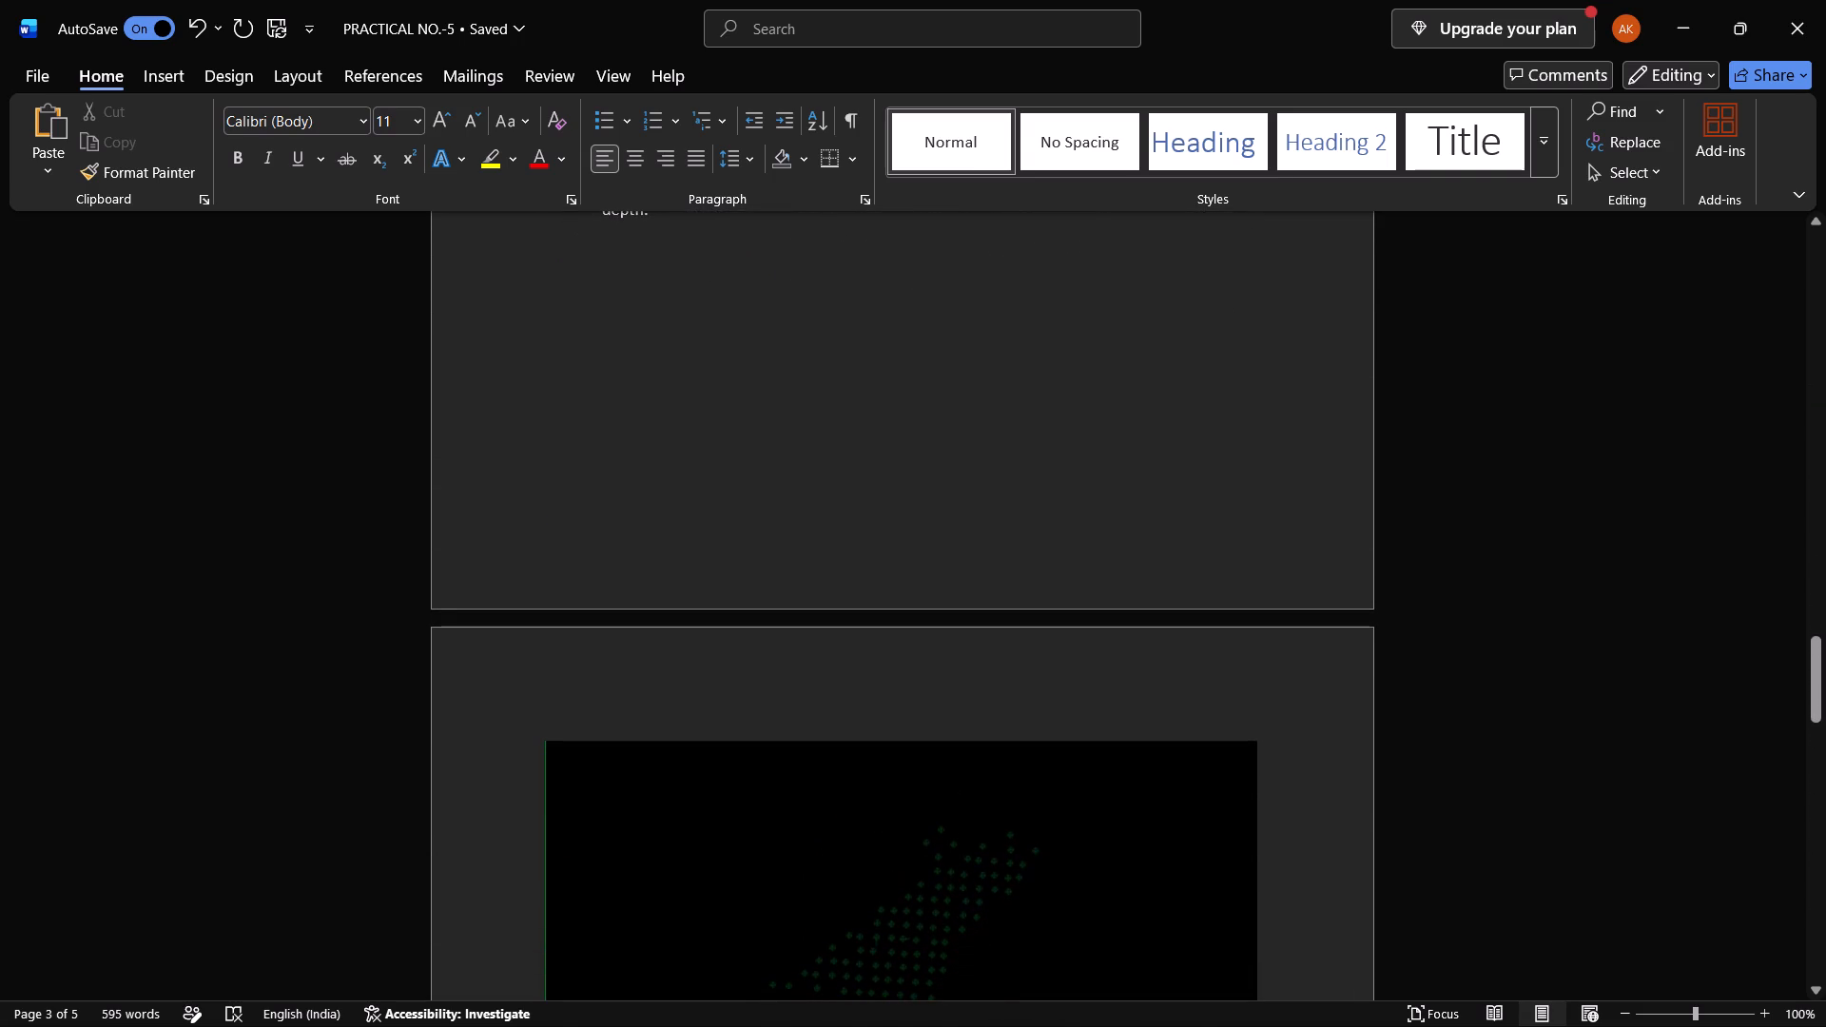
pyautogui.press('BackSpace')
pyautogui.press('BackSpace')
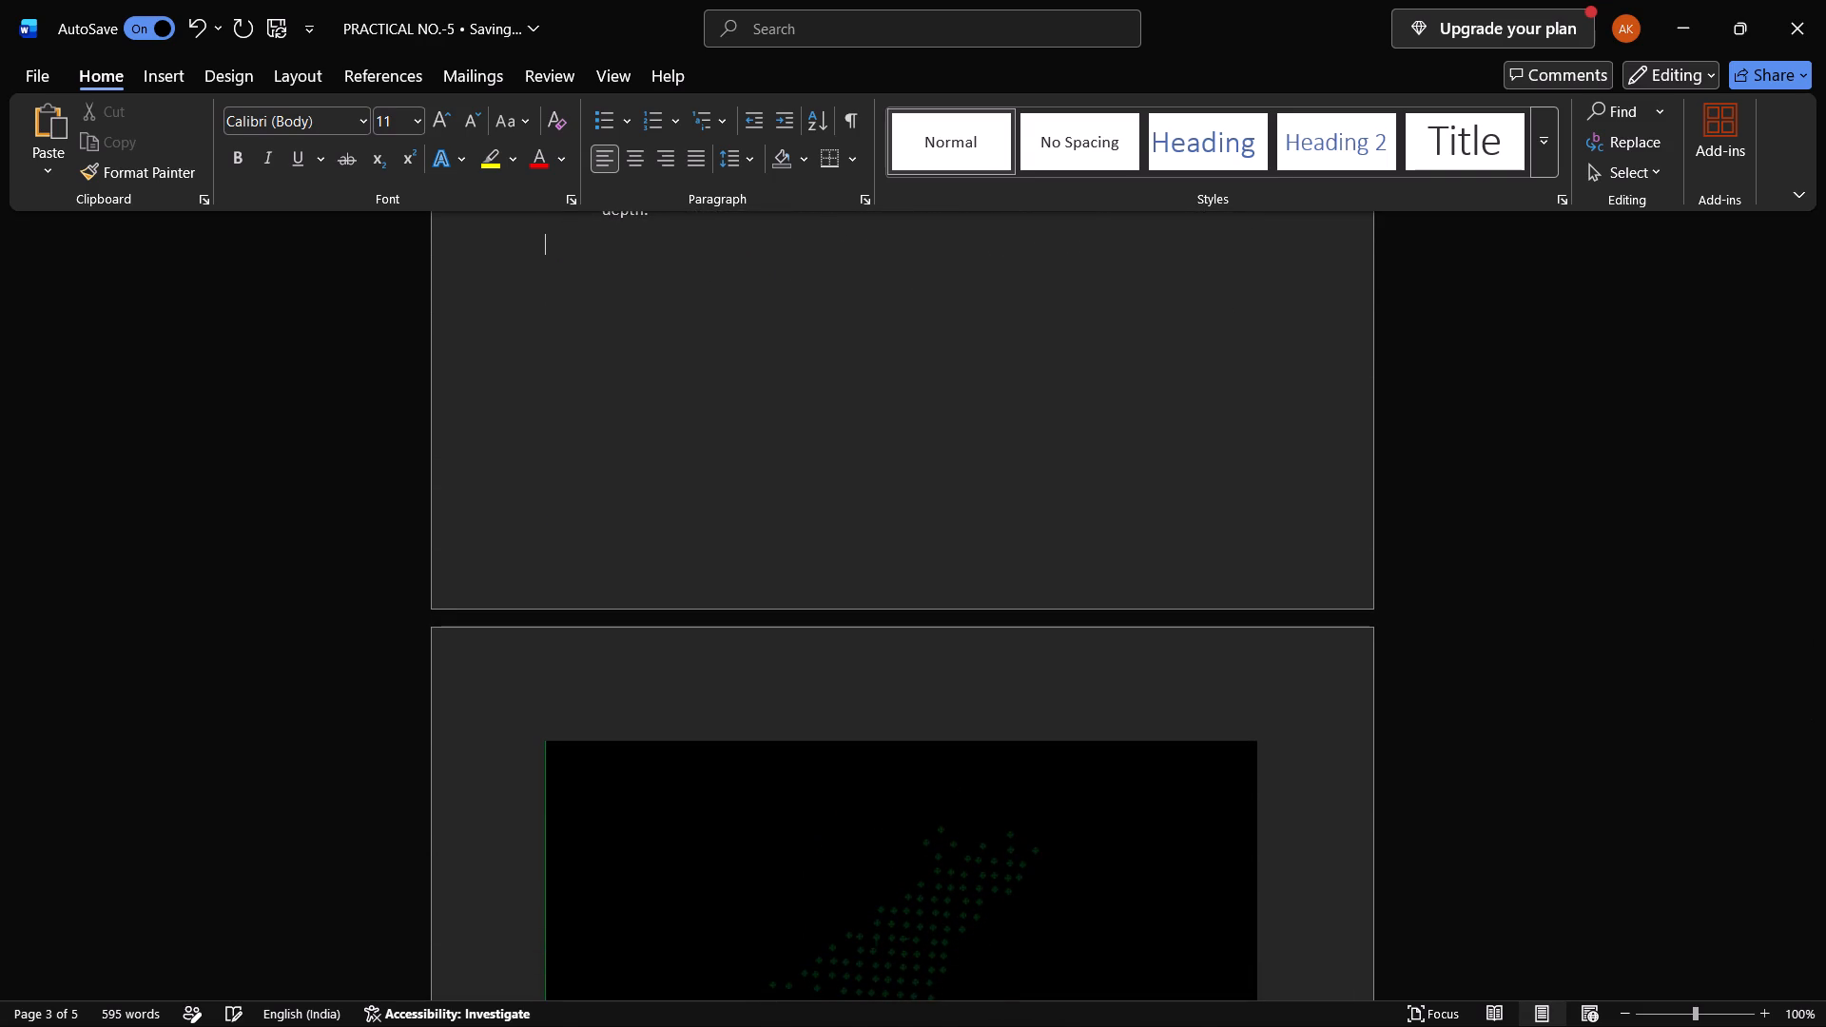
# Remove the remaining empty line directly beneath the Observation paragraph, leaving no stray characters.
pyautogui.scroll(-1, 753, 448)
pyautogui.click(589, 332)
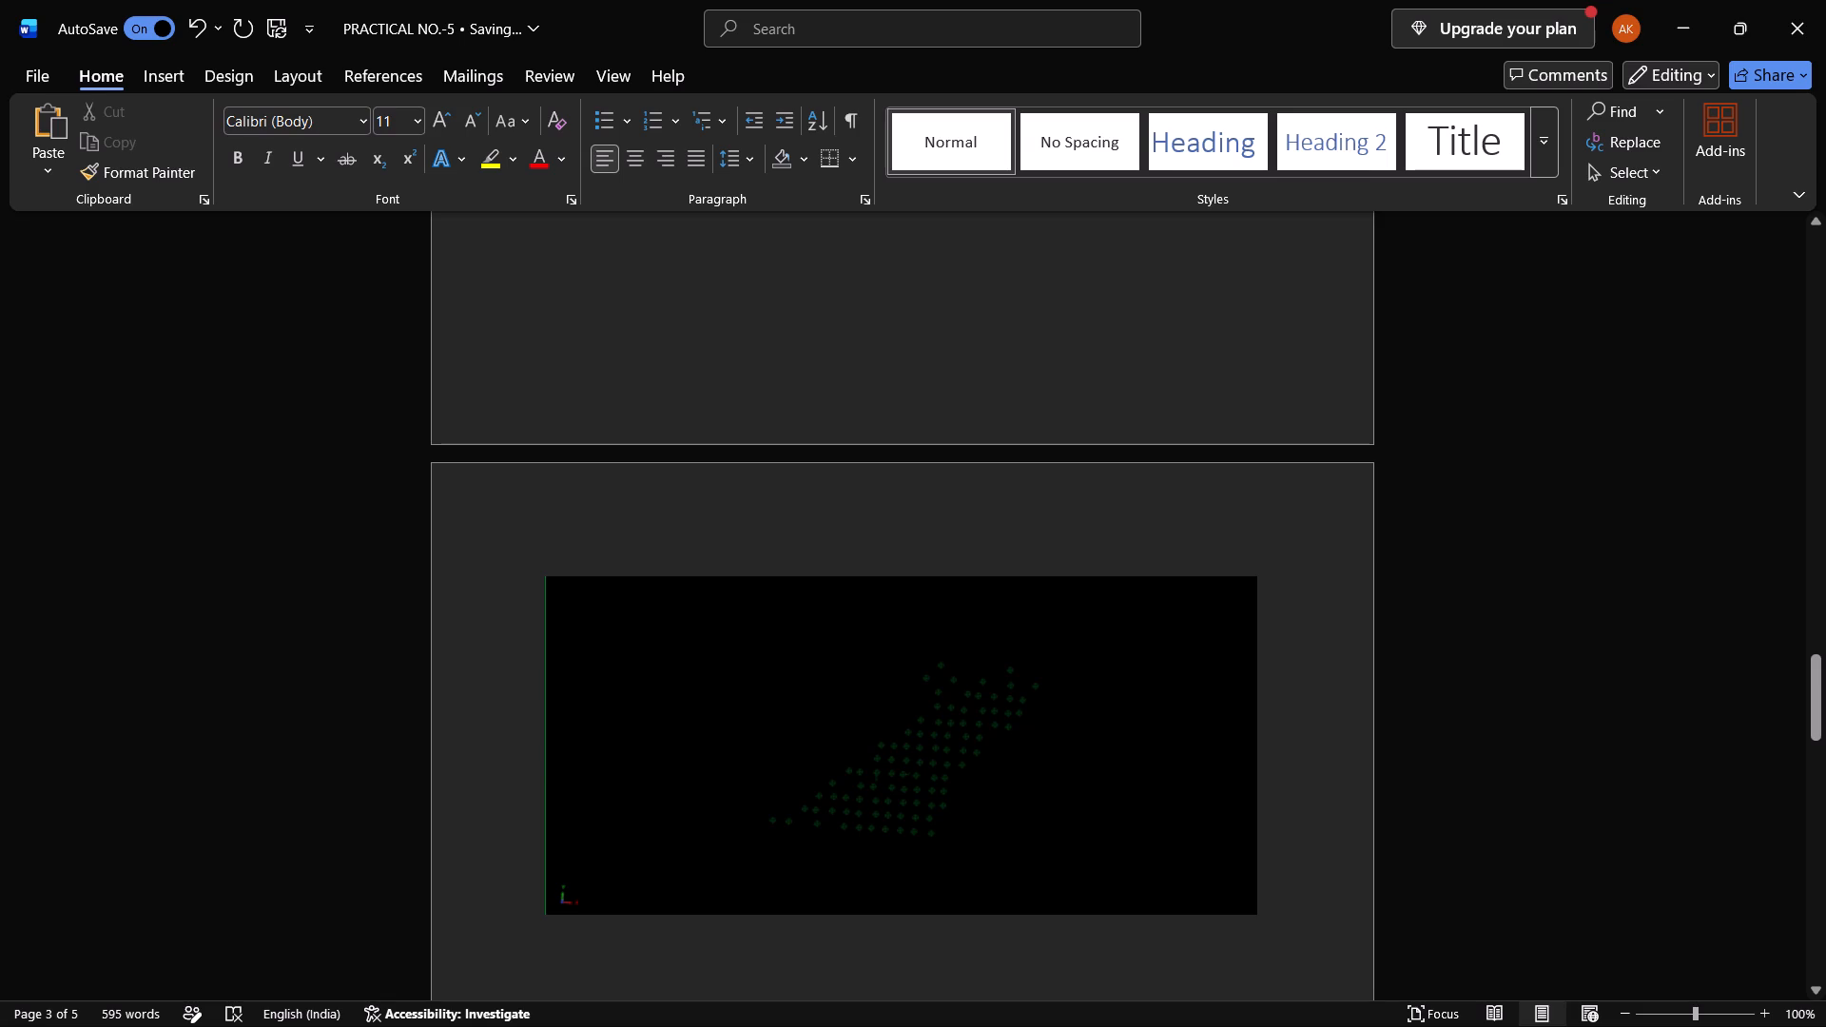
pyautogui.click(519, 694)
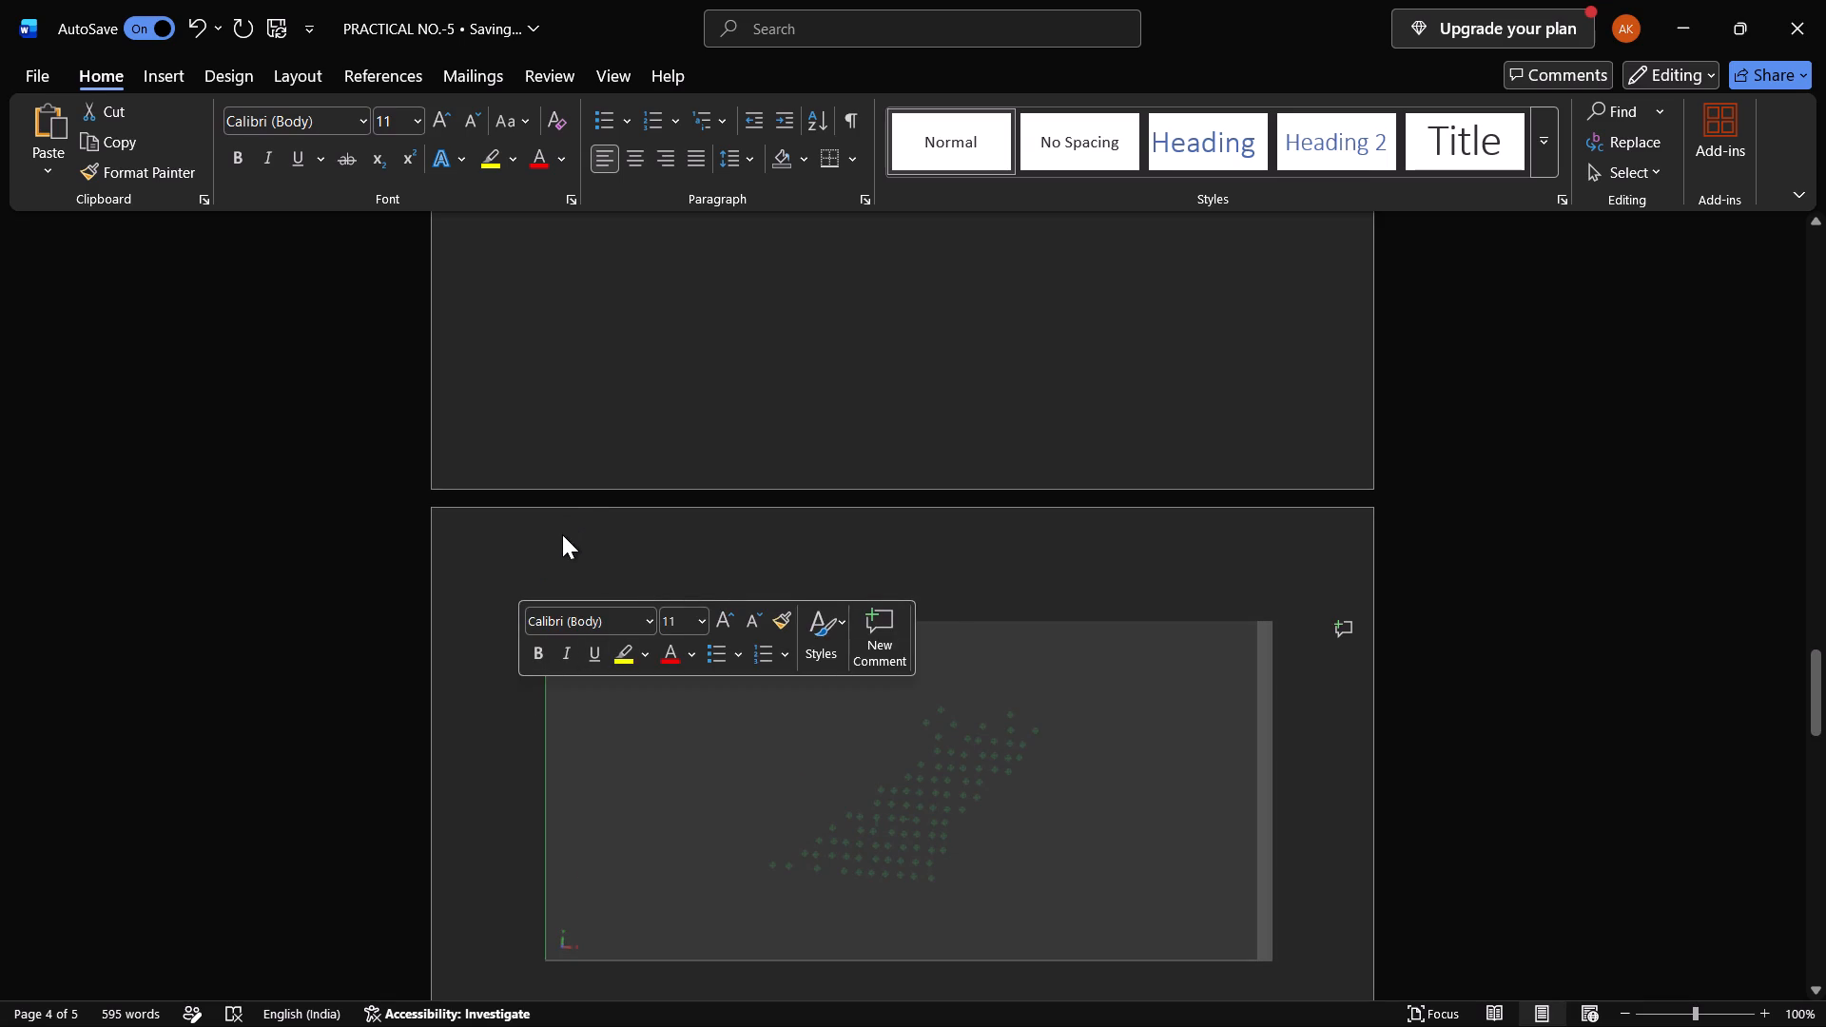
pyautogui.click(562, 534)
pyautogui.click(567, 447)
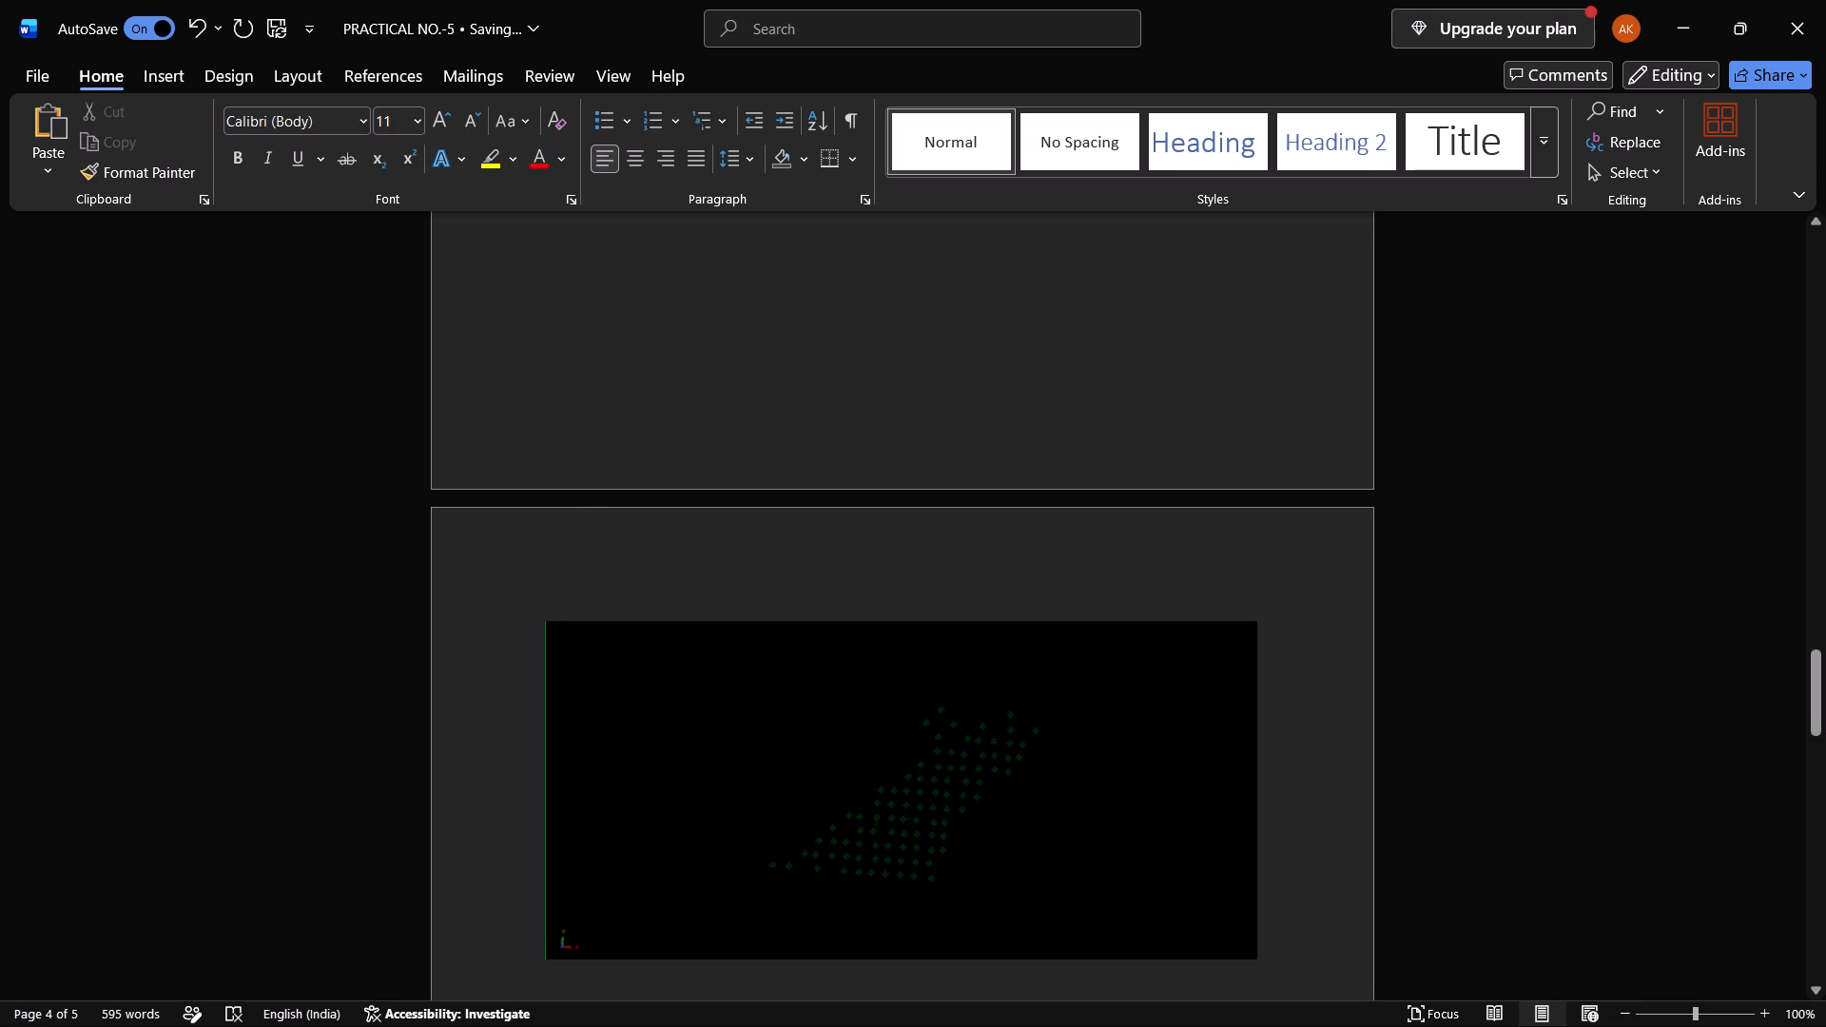
pyautogui.scroll(2, 567, 447)
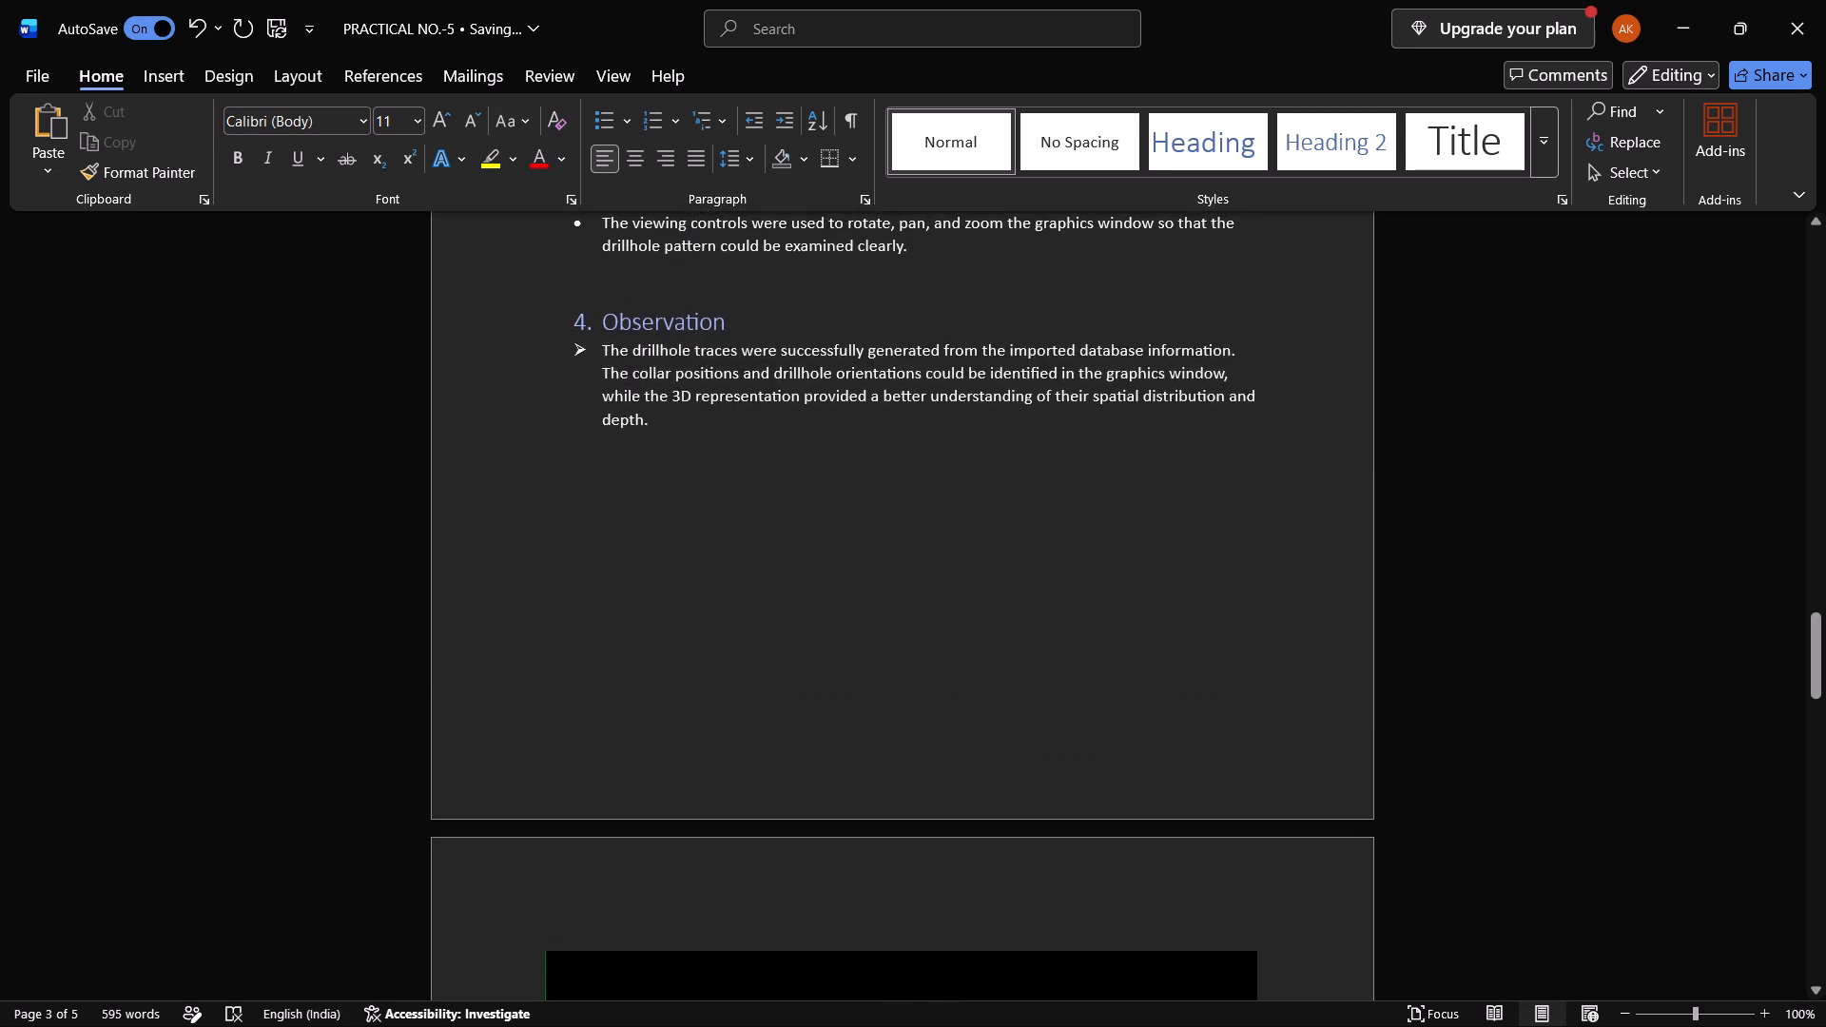
pyautogui.press('Down')
pyautogui.press('Up')
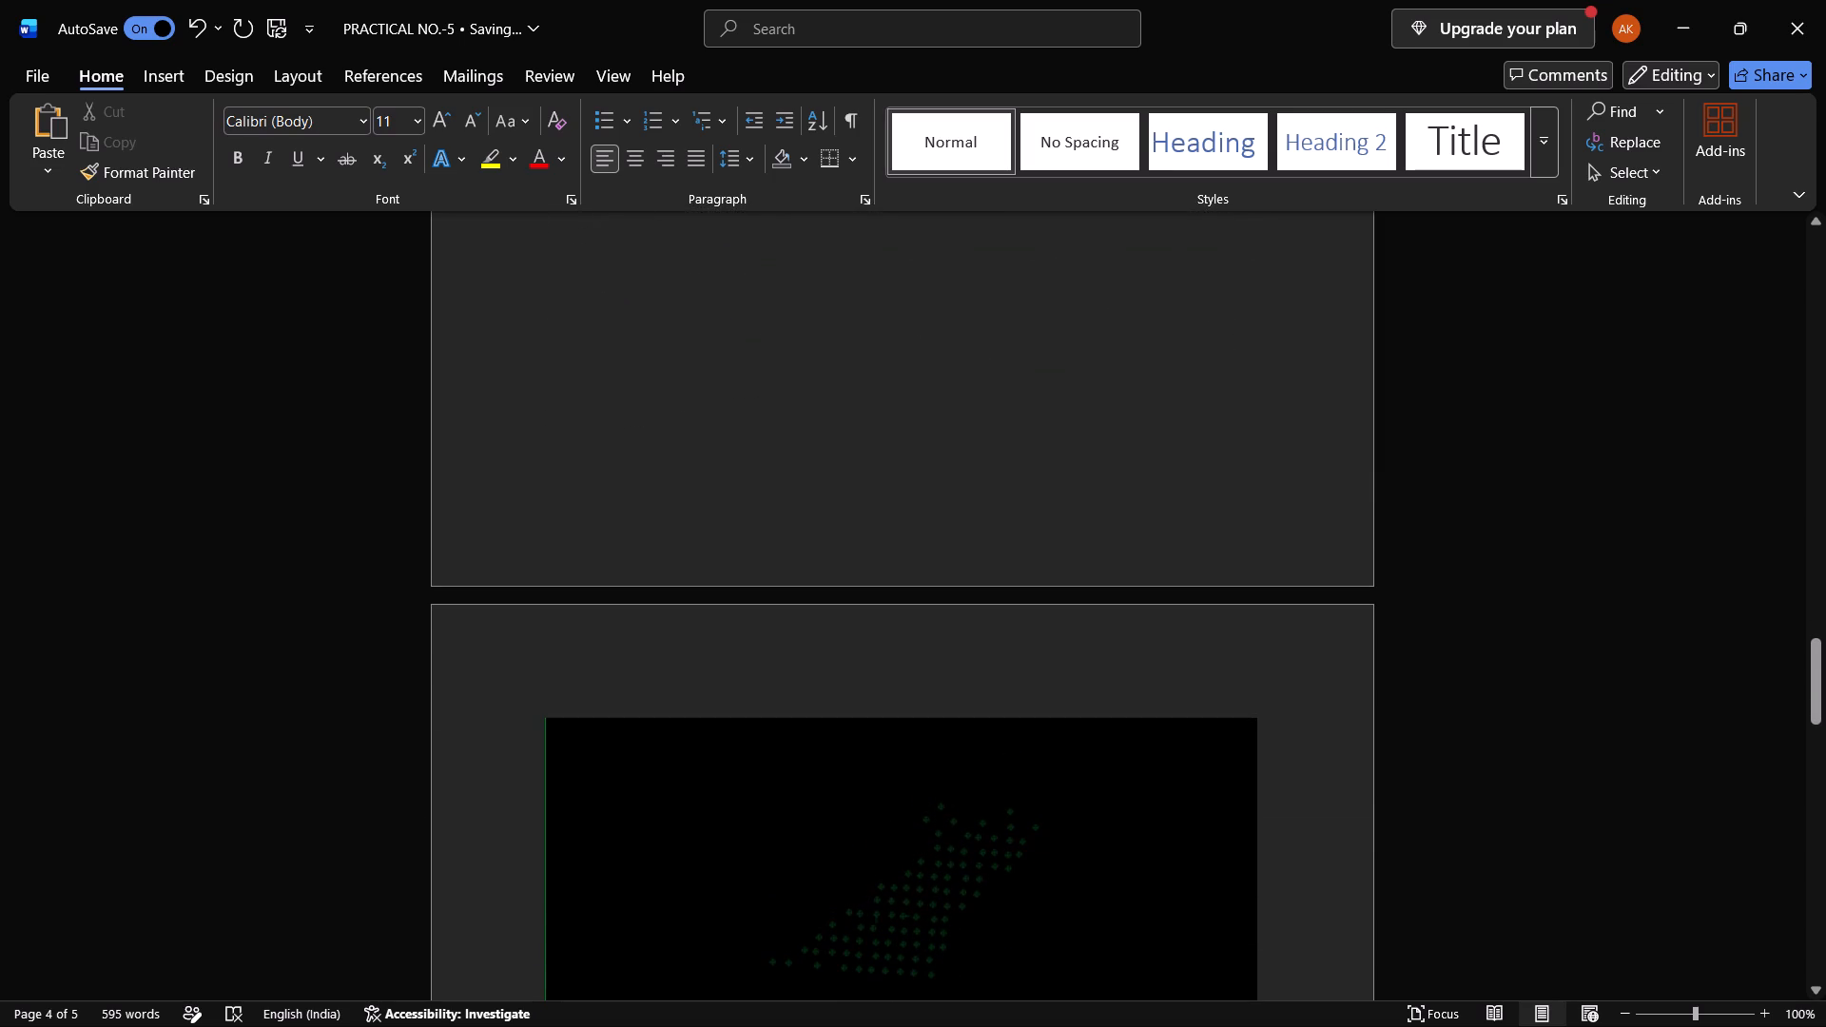
pyautogui.scroll(1, 567, 447)
pyautogui.press('\\')
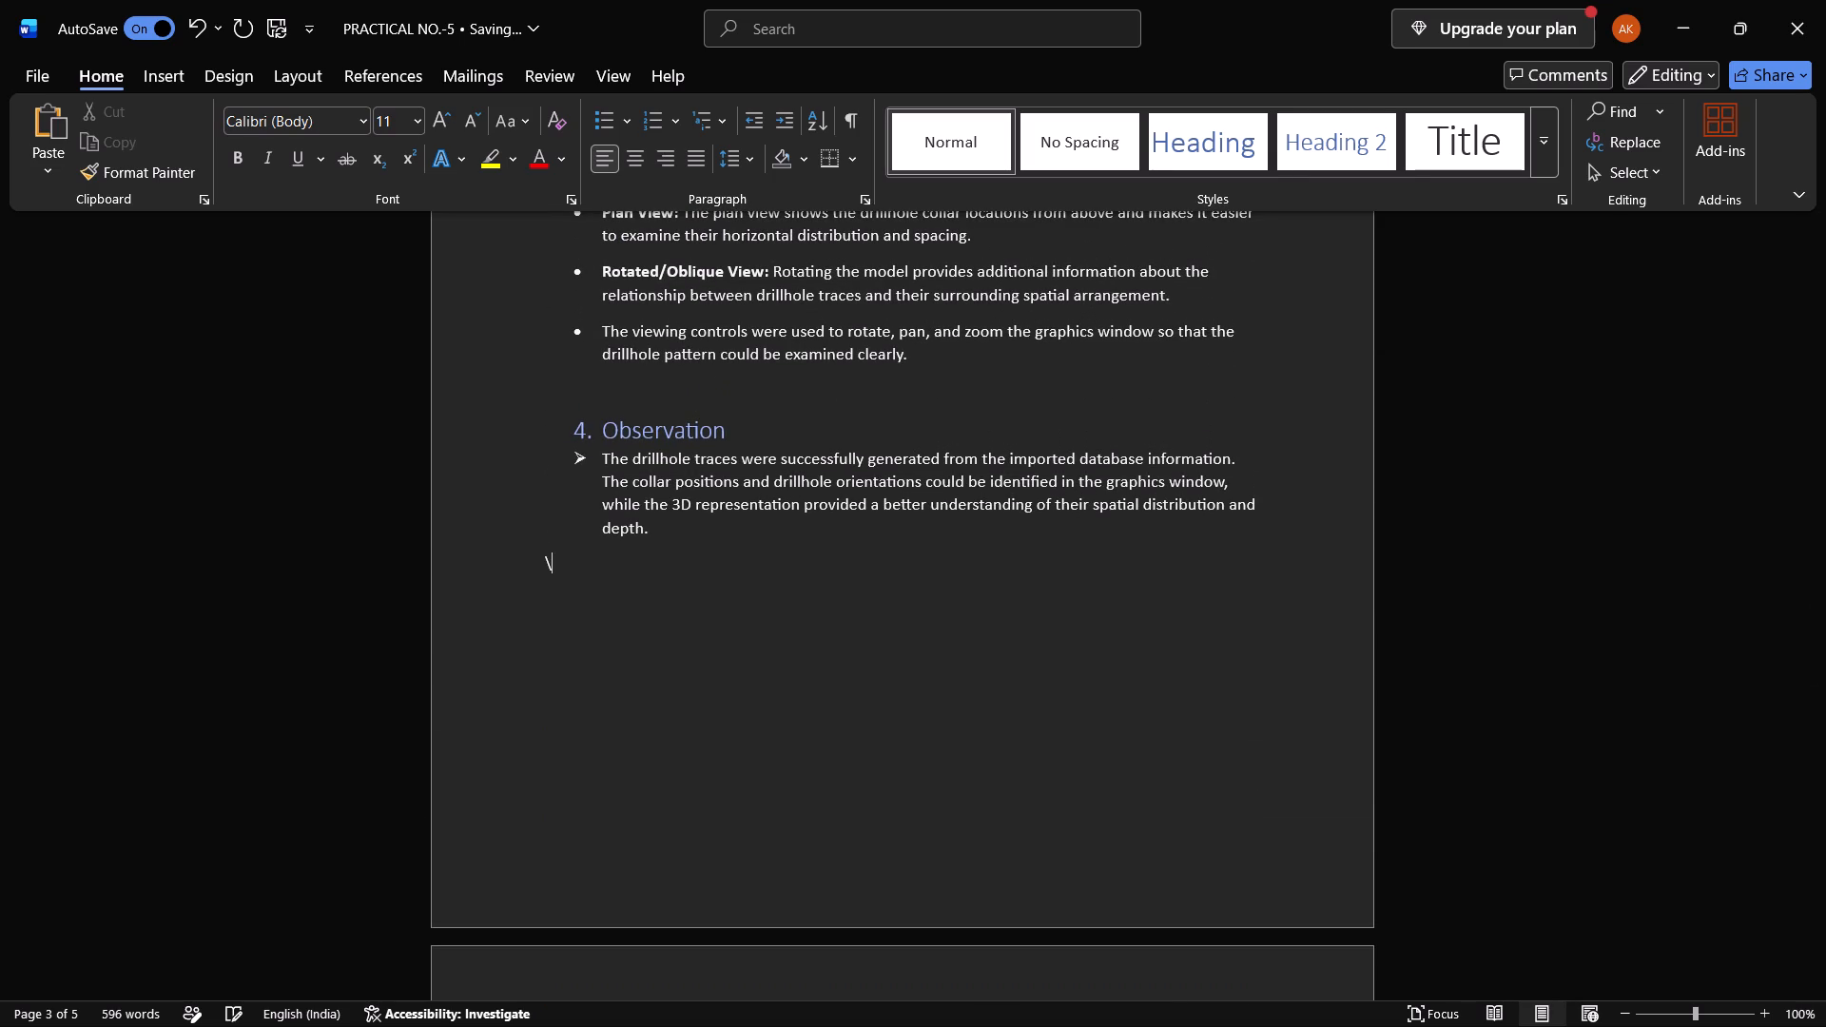
pyautogui.press('BackSpace')
pyautogui.press('BackSpace')
# Insert four blank lines after the plan-view drillhole image to widen its gap to the oblique-view image, and check the spacing.
pyautogui.scroll(-3, 567, 447)
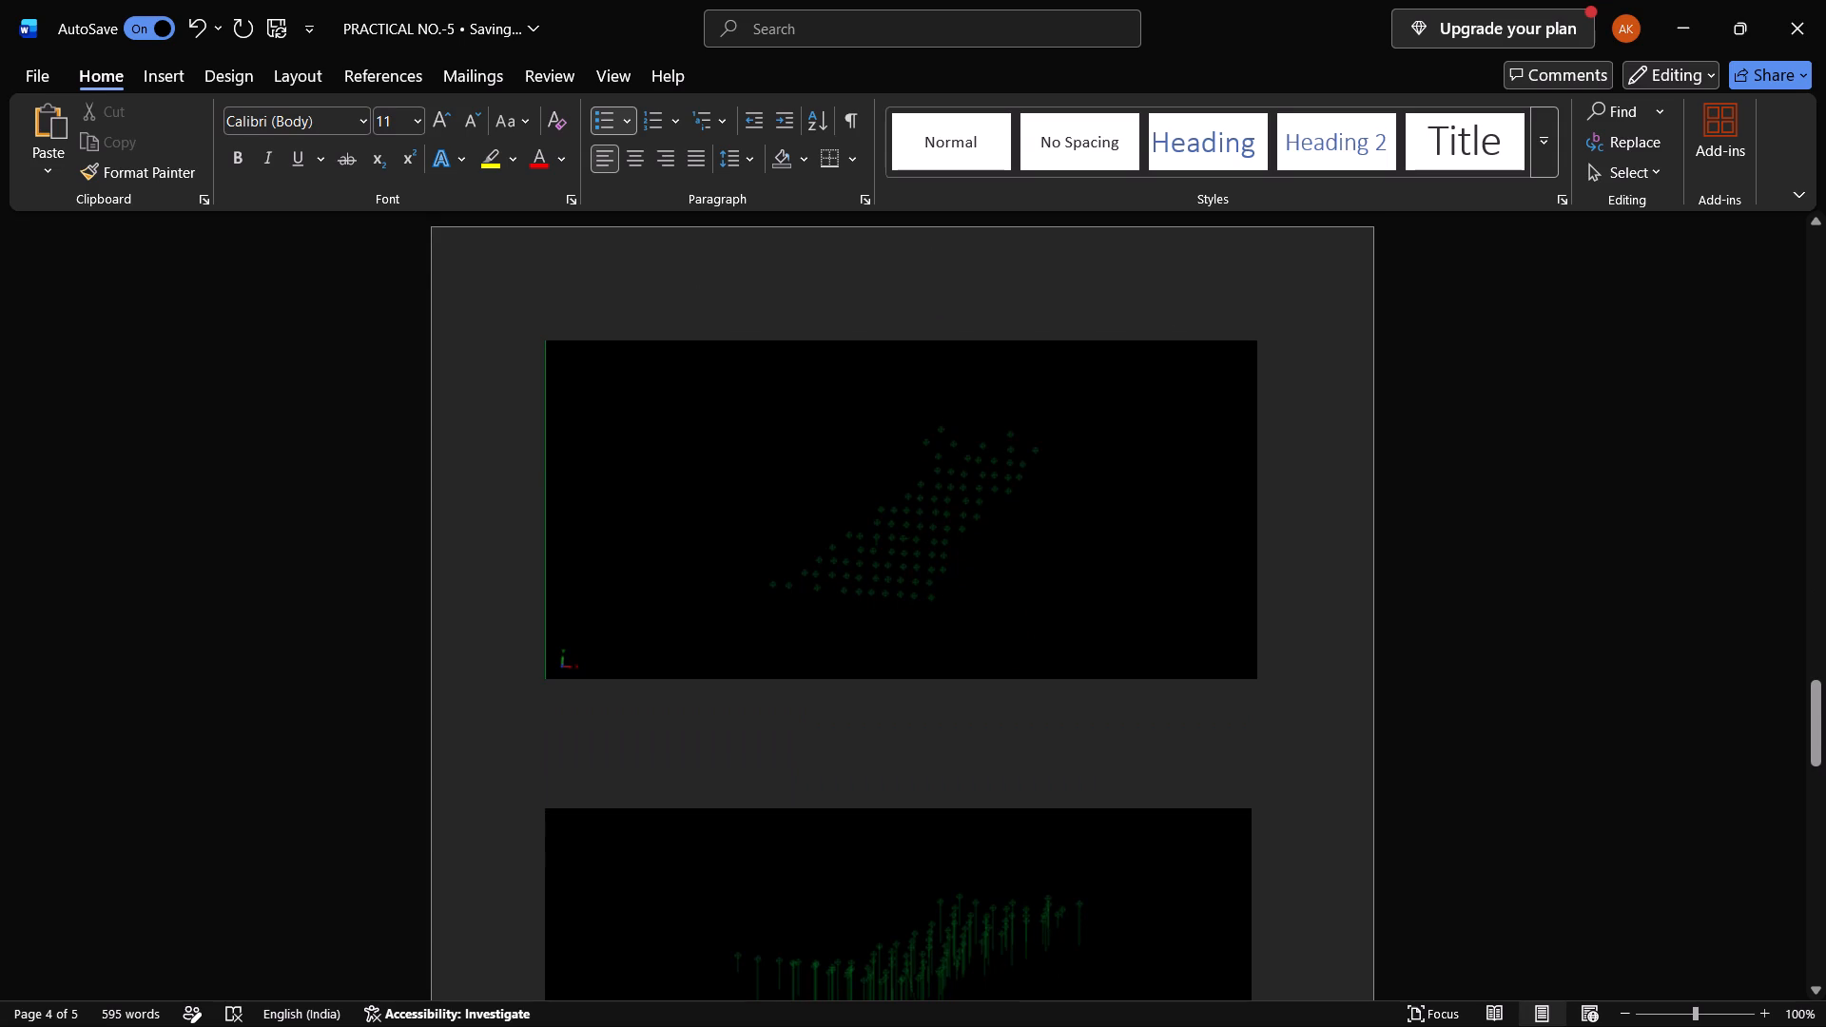
pyautogui.scroll(-5, 888, 691)
pyautogui.scroll(2, 888, 691)
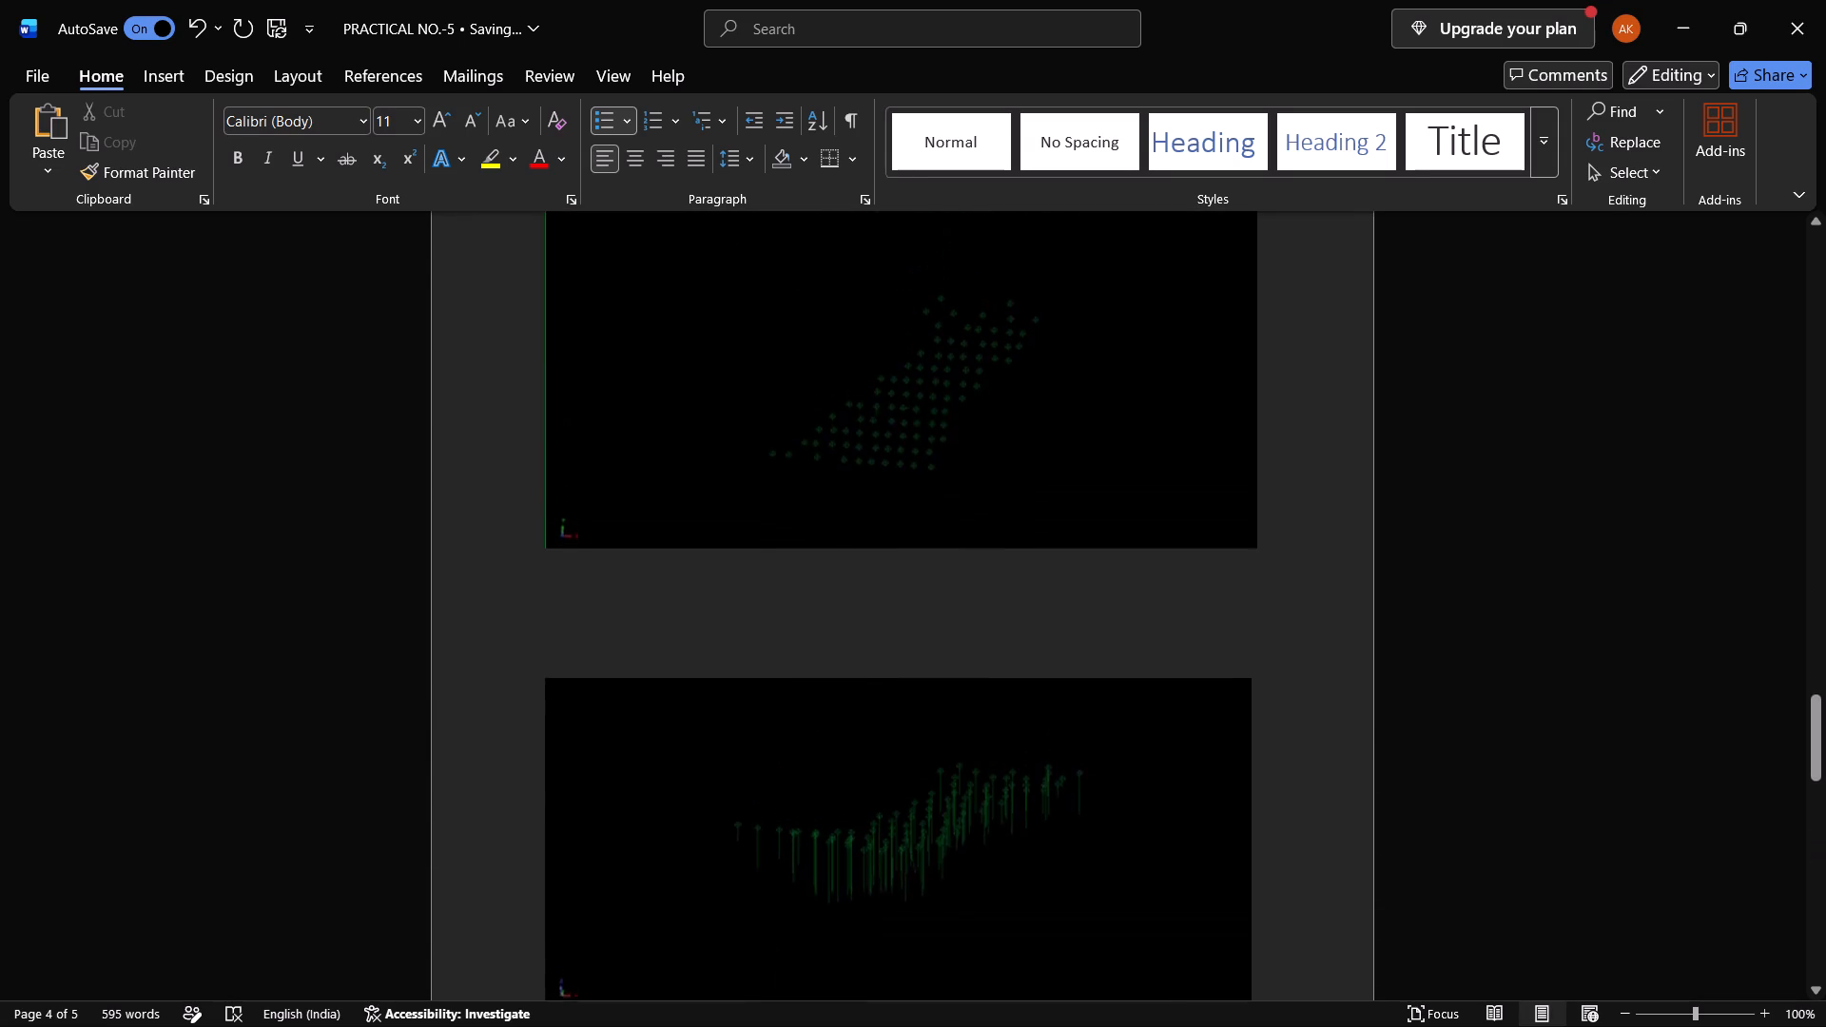
pyautogui.scroll(1, 888, 691)
pyautogui.scroll(-7, 903, 758)
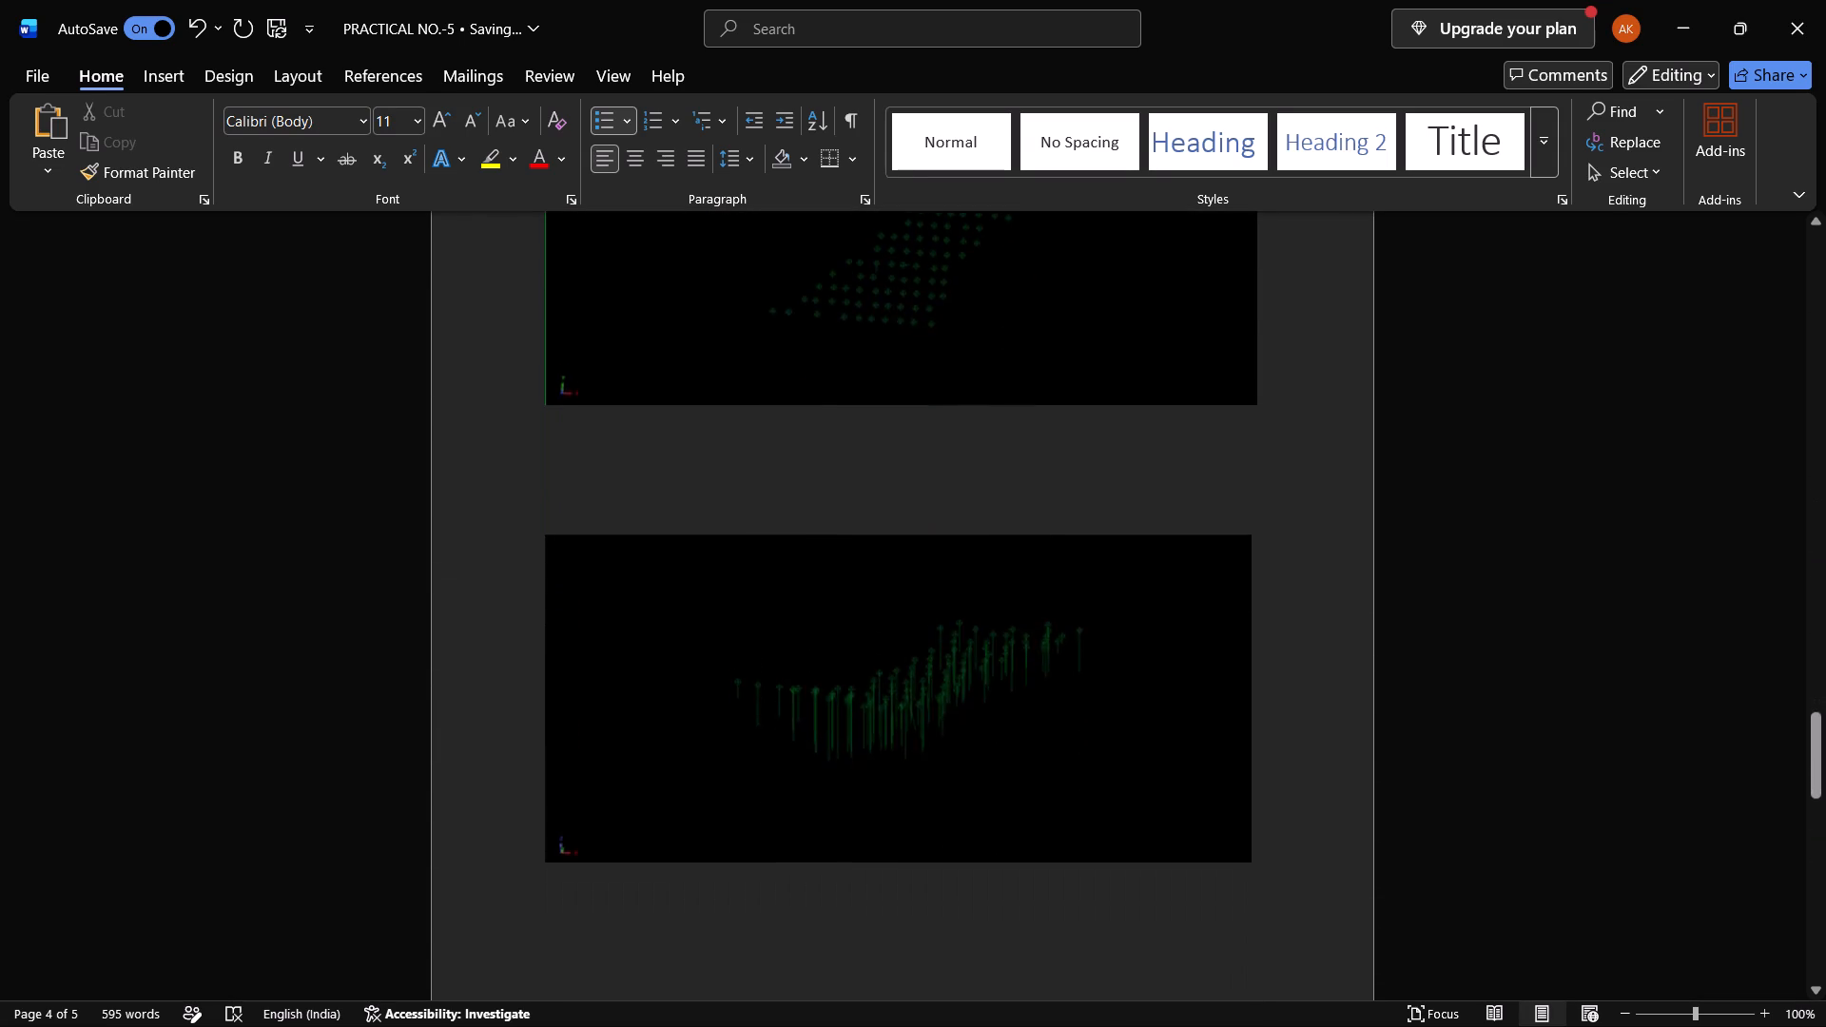
pyautogui.scroll(-3, 903, 758)
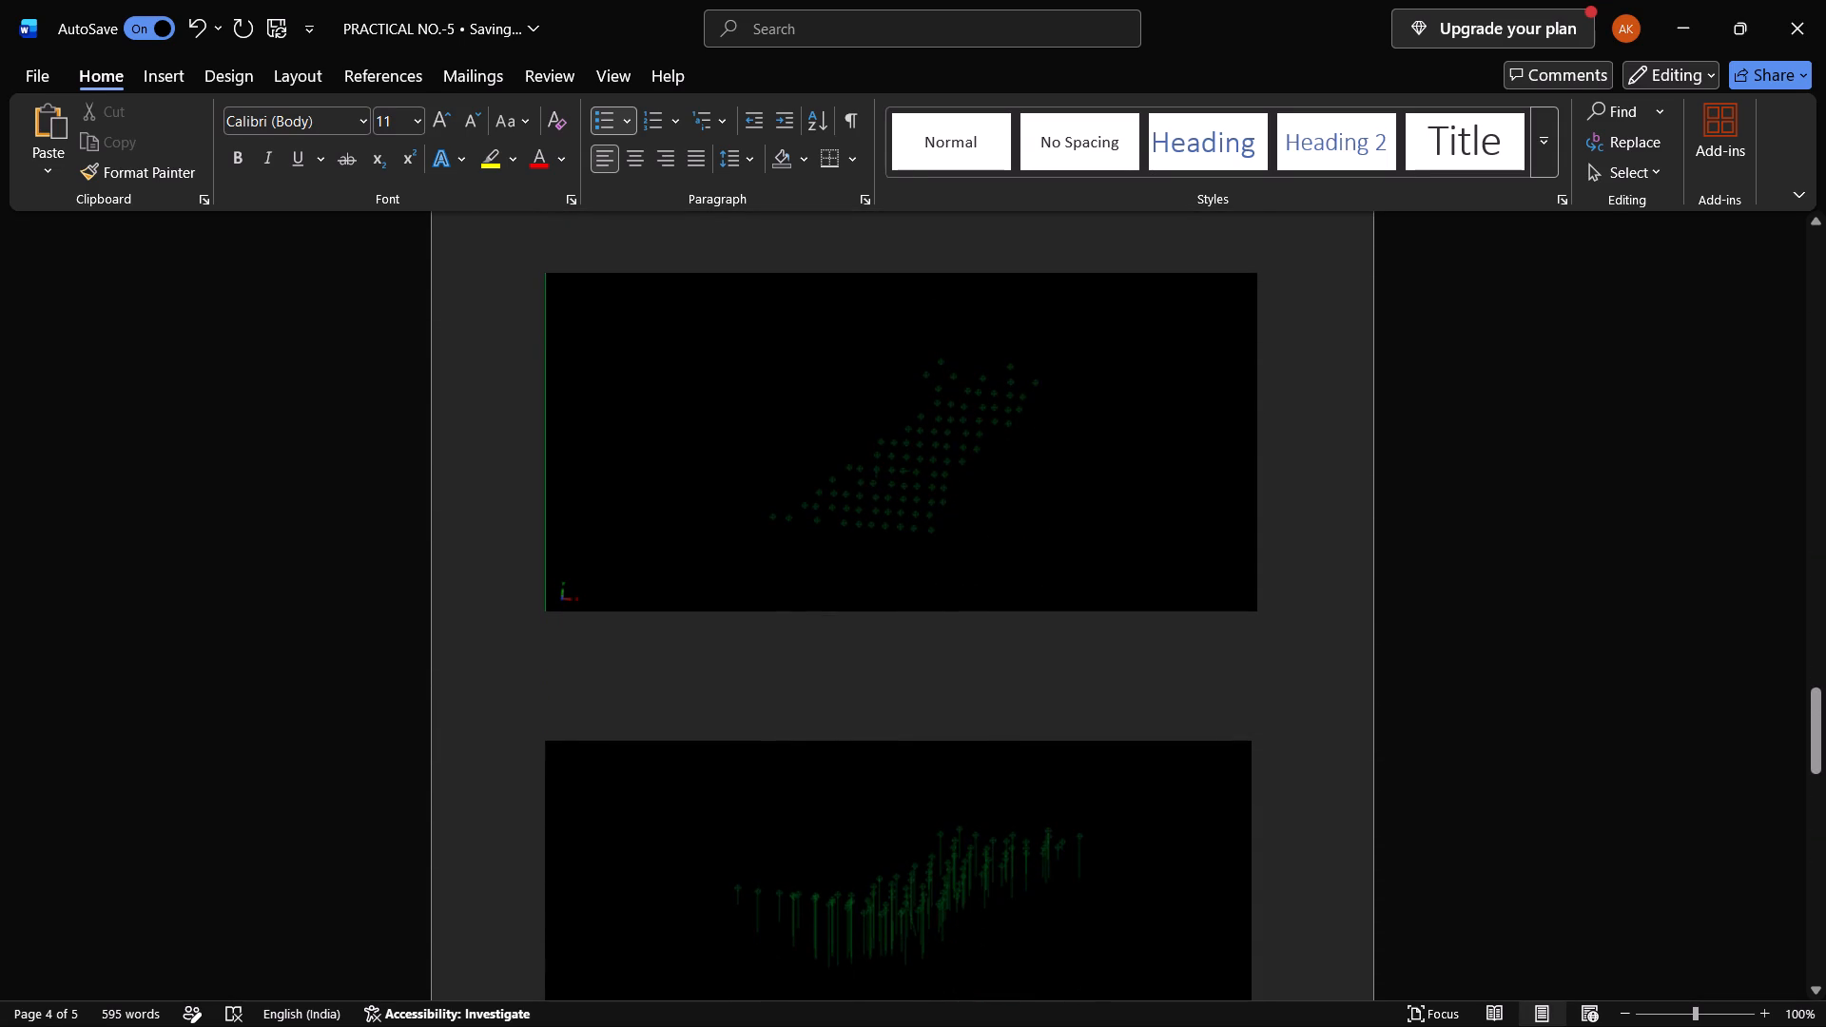
pyautogui.click(1267, 623)
pyautogui.press('Return')
pyautogui.press('Return')
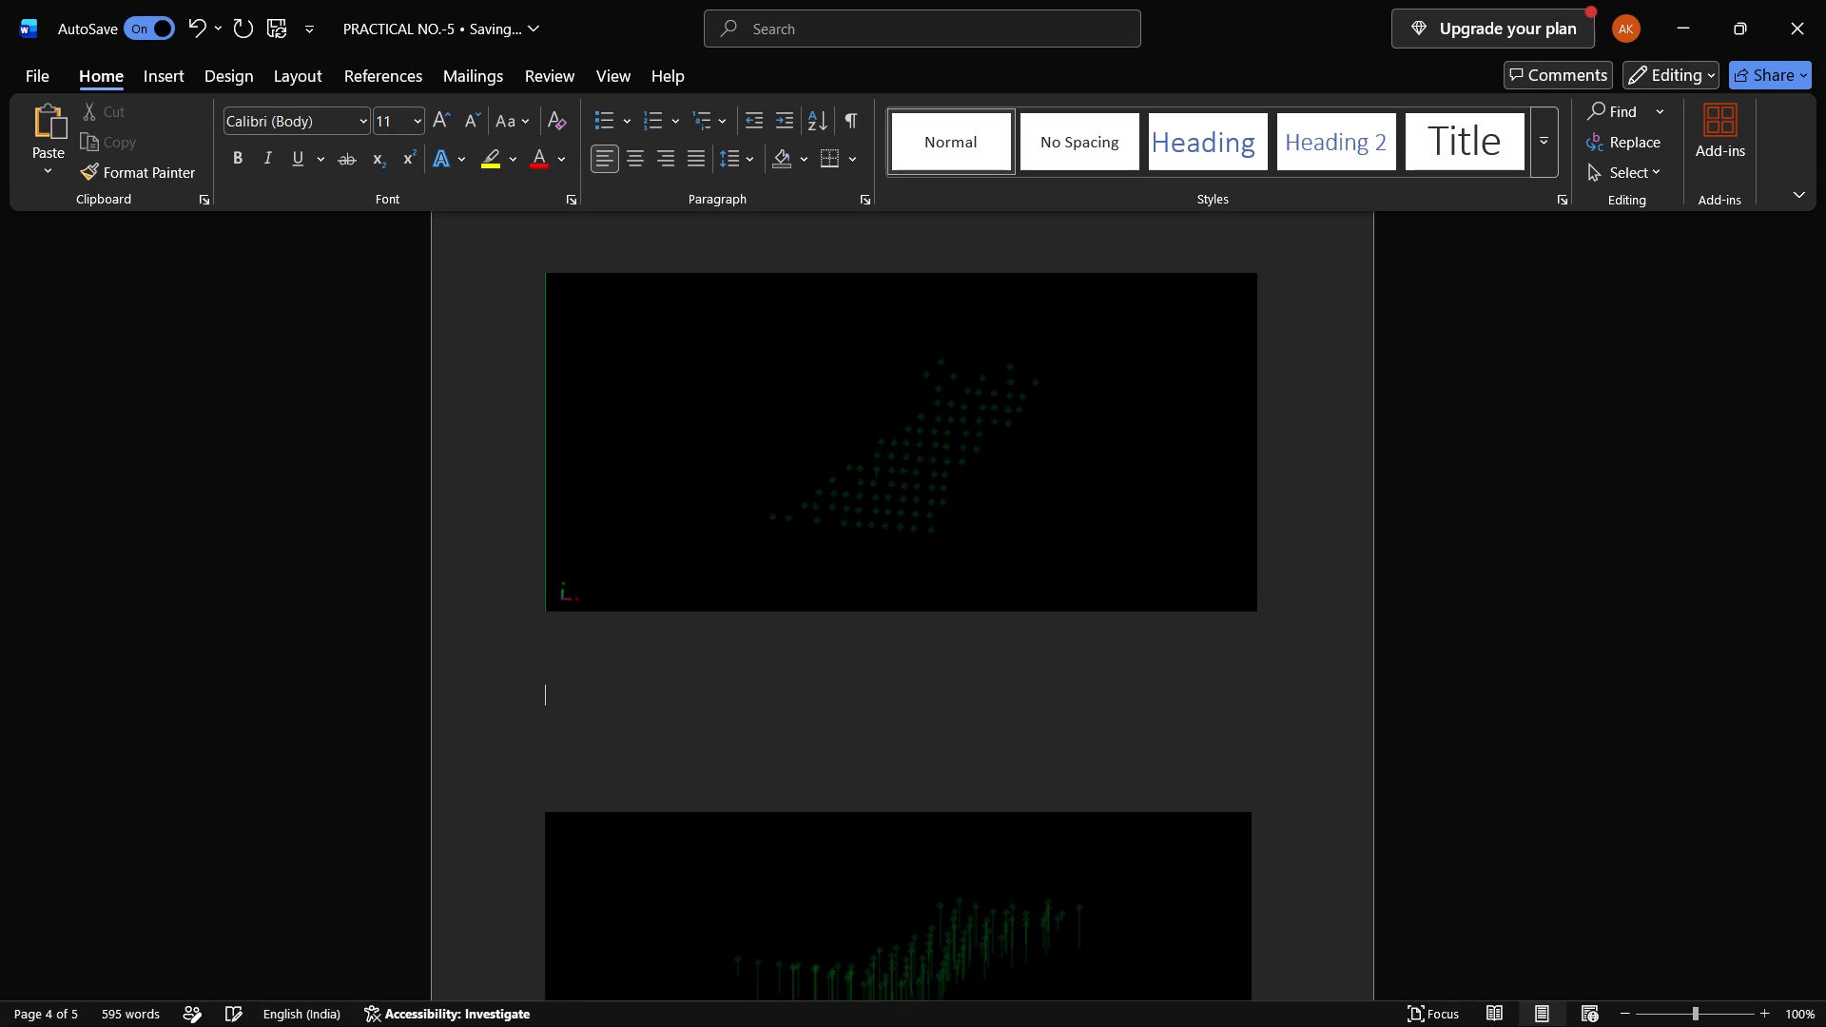
pyautogui.scroll(-2, 1267, 623)
pyautogui.press('Return')
pyautogui.press('Return')
pyautogui.scroll(1, 1267, 623)
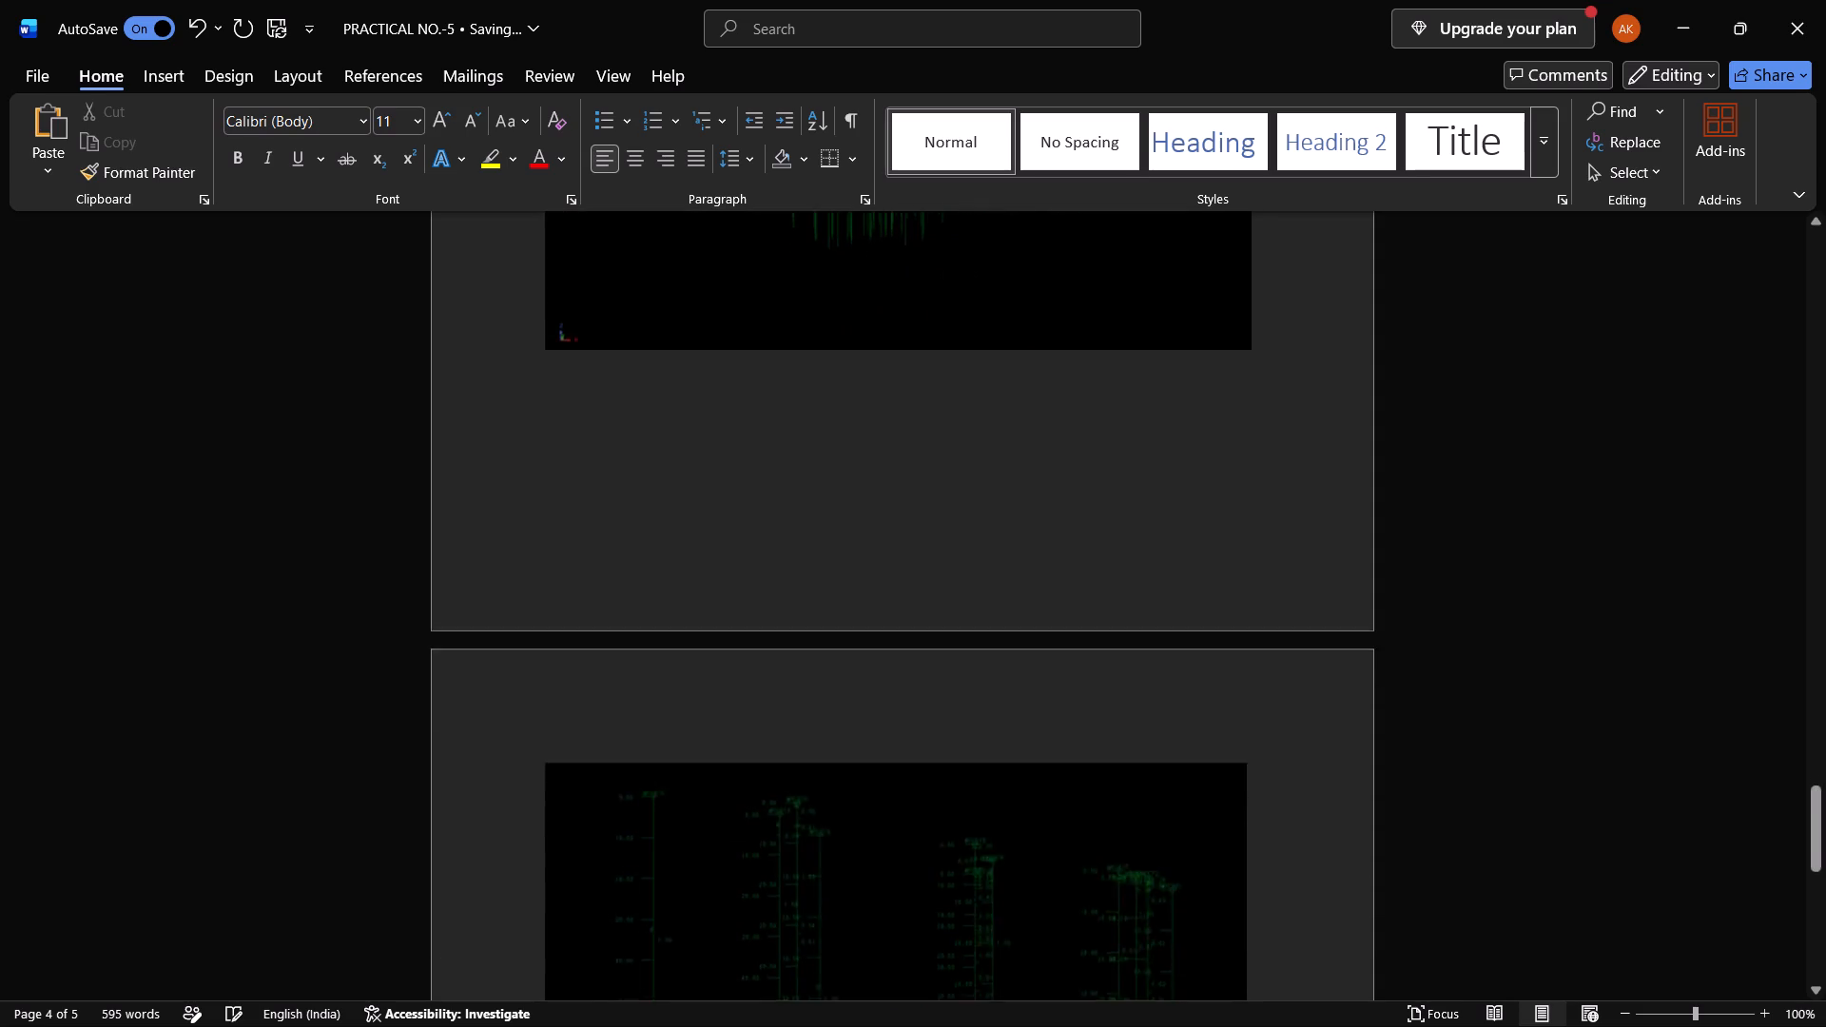
pyautogui.scroll(3, 1267, 623)
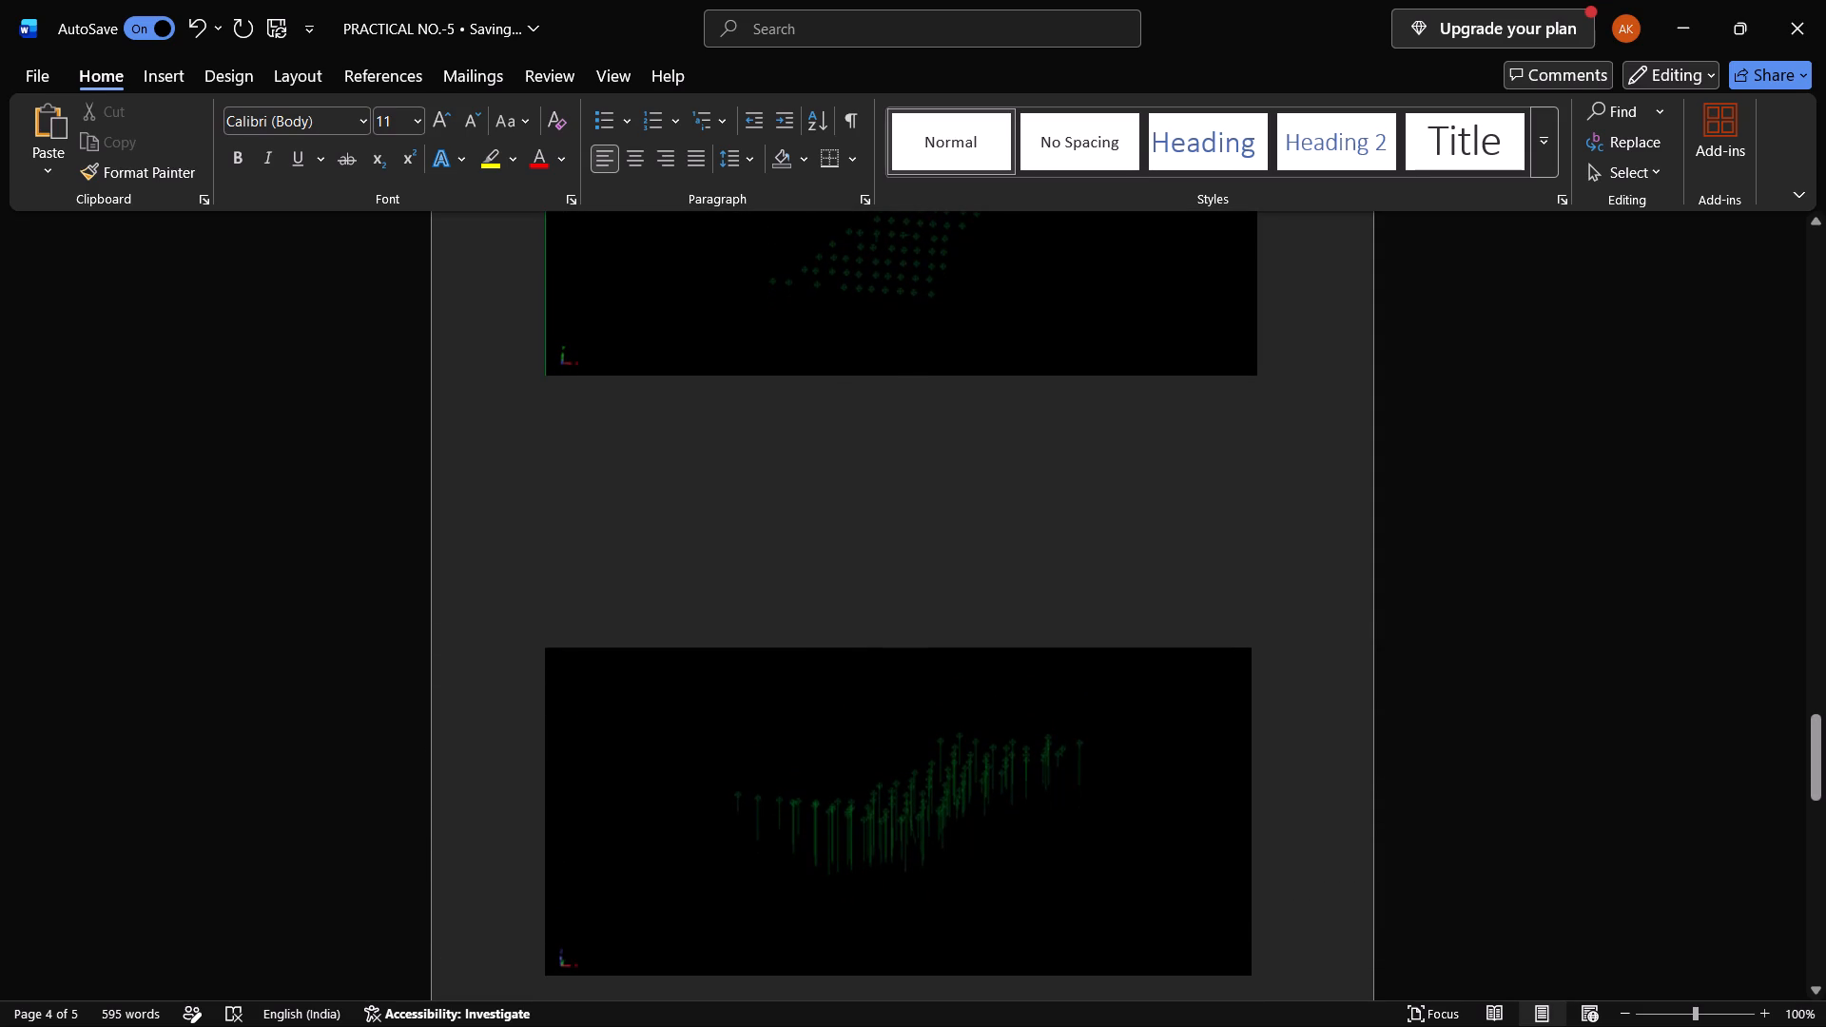
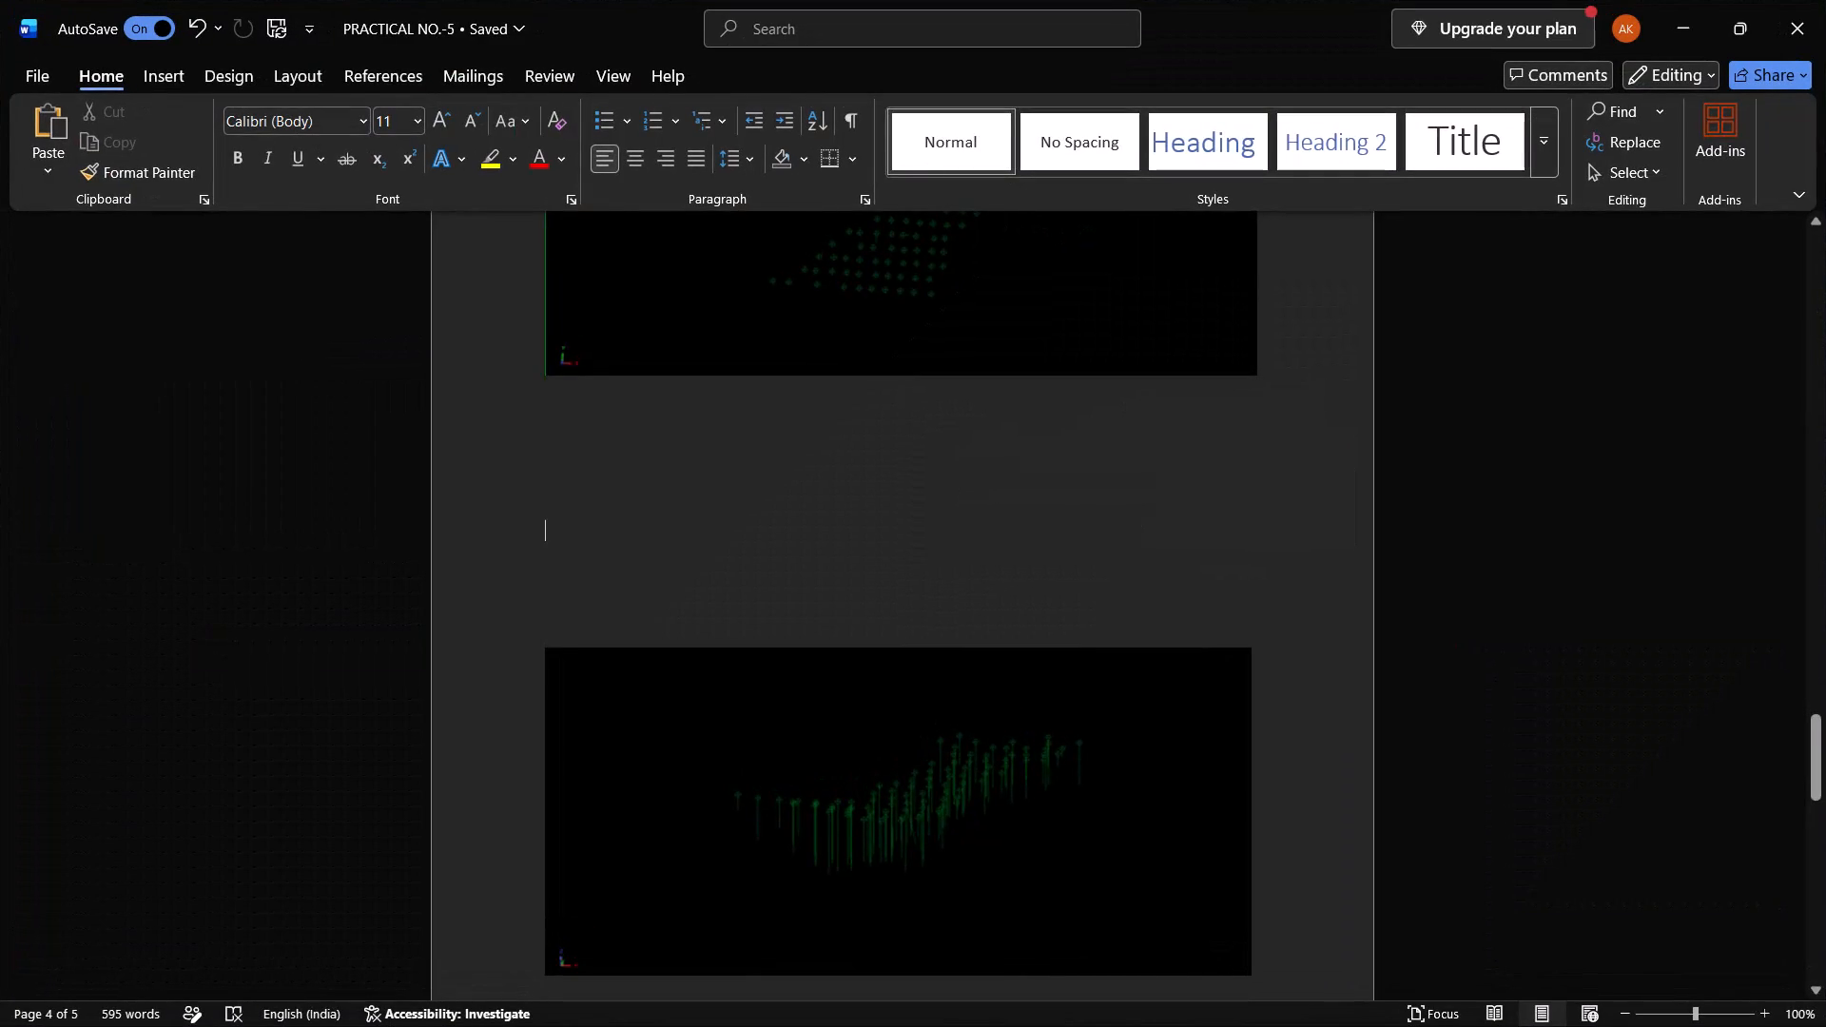
# Check the spacing around the plan-view and oblique-view drillhole images on page 4.
pyautogui.scroll(3, 948, 470)
pyautogui.scroll(-5, 948, 470)
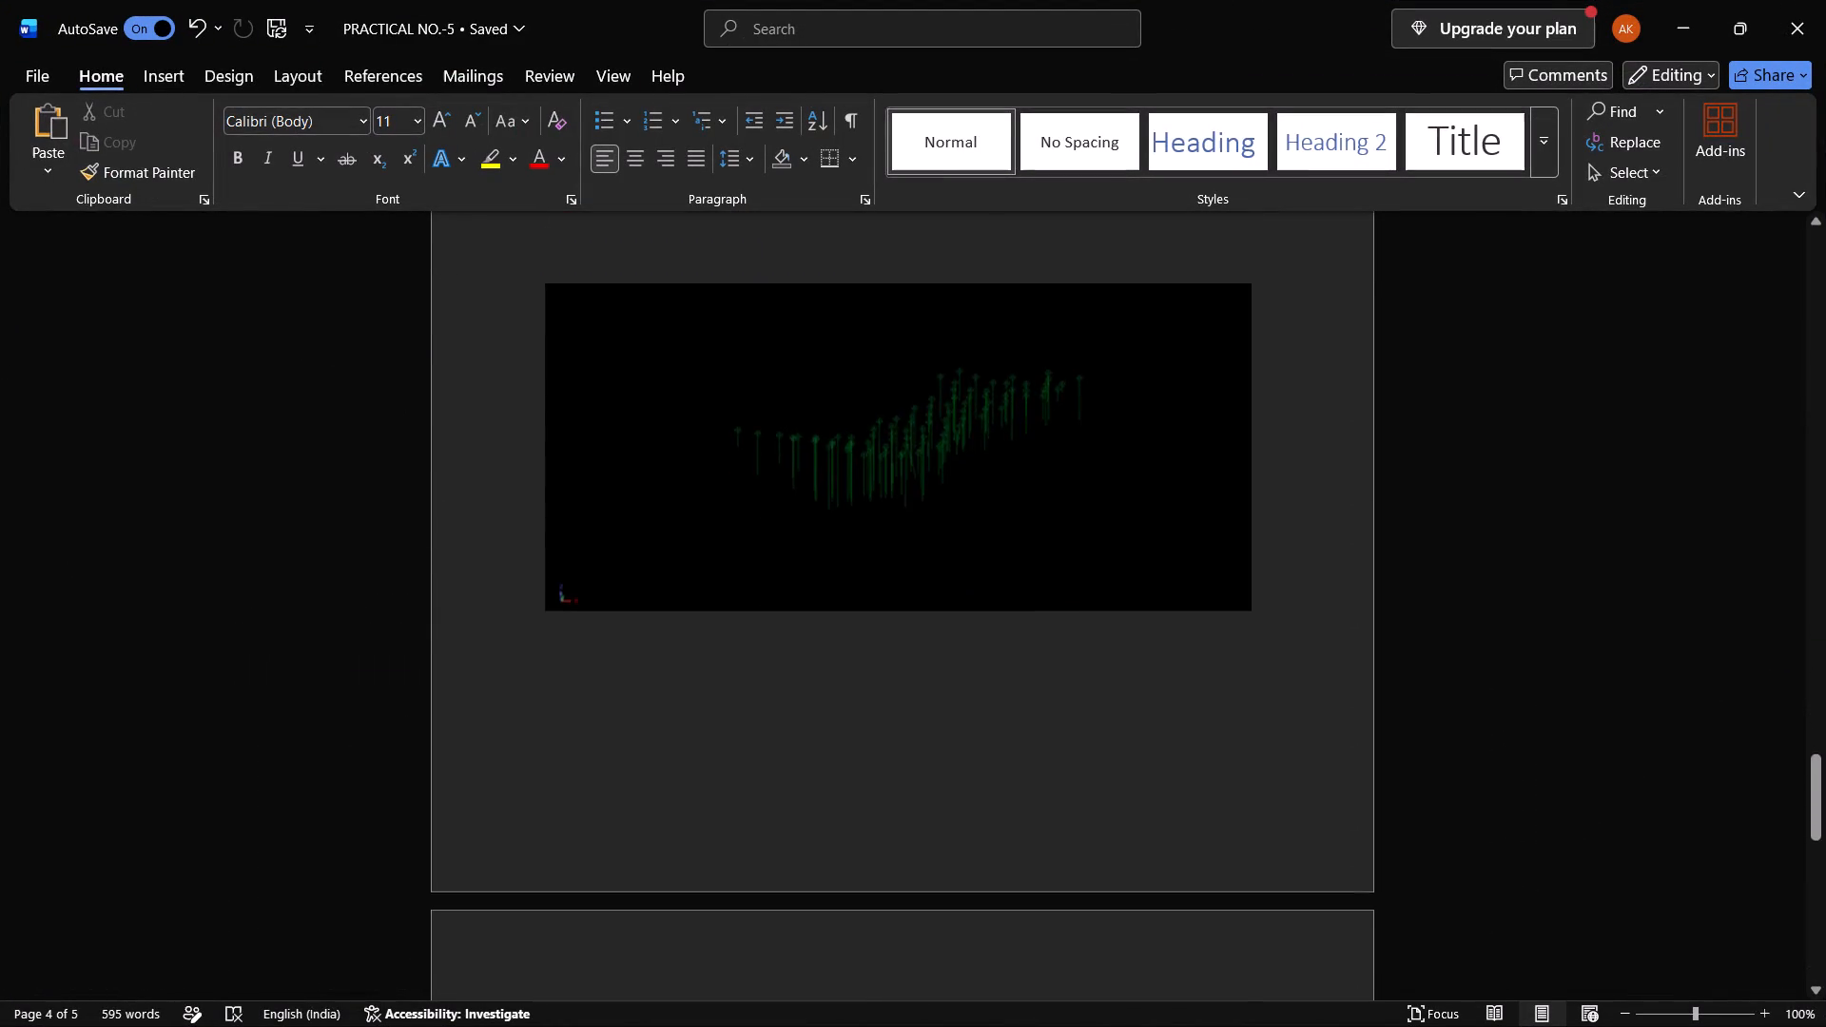
pyautogui.scroll(2, 948, 470)
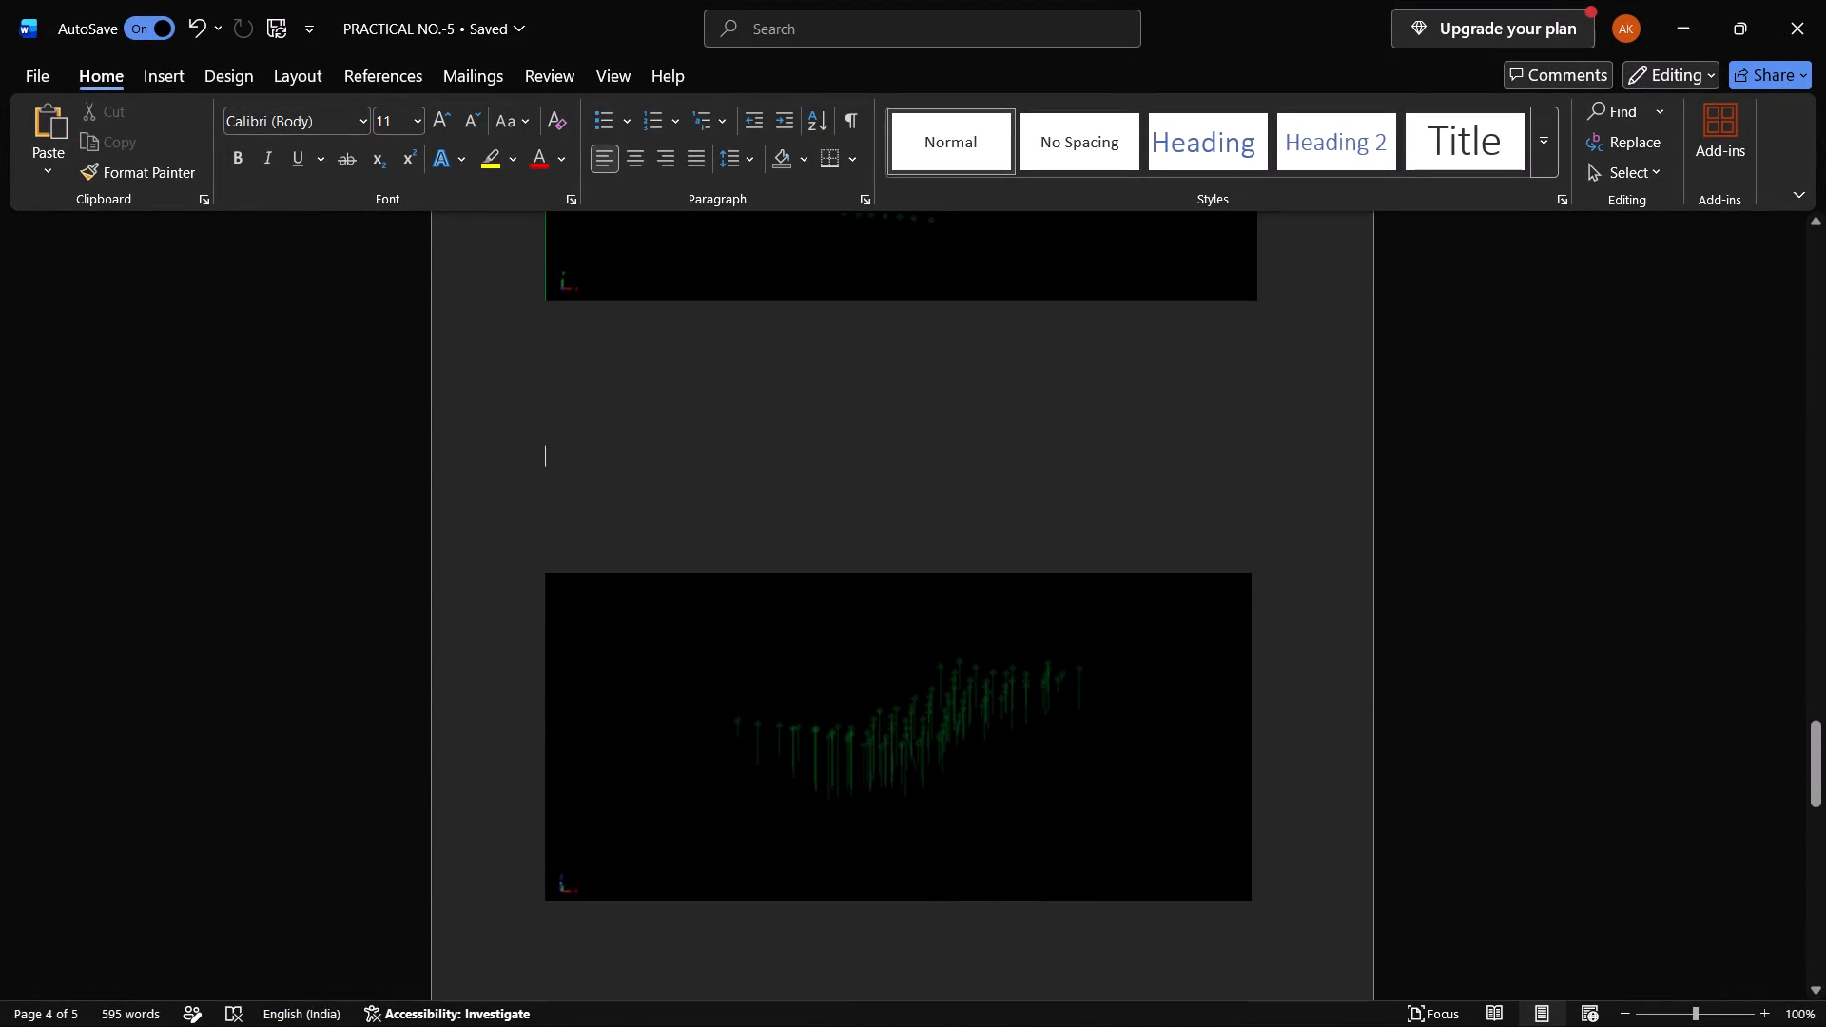
pyautogui.scroll(1, 948, 470)
pyautogui.scroll(-6, 948, 470)
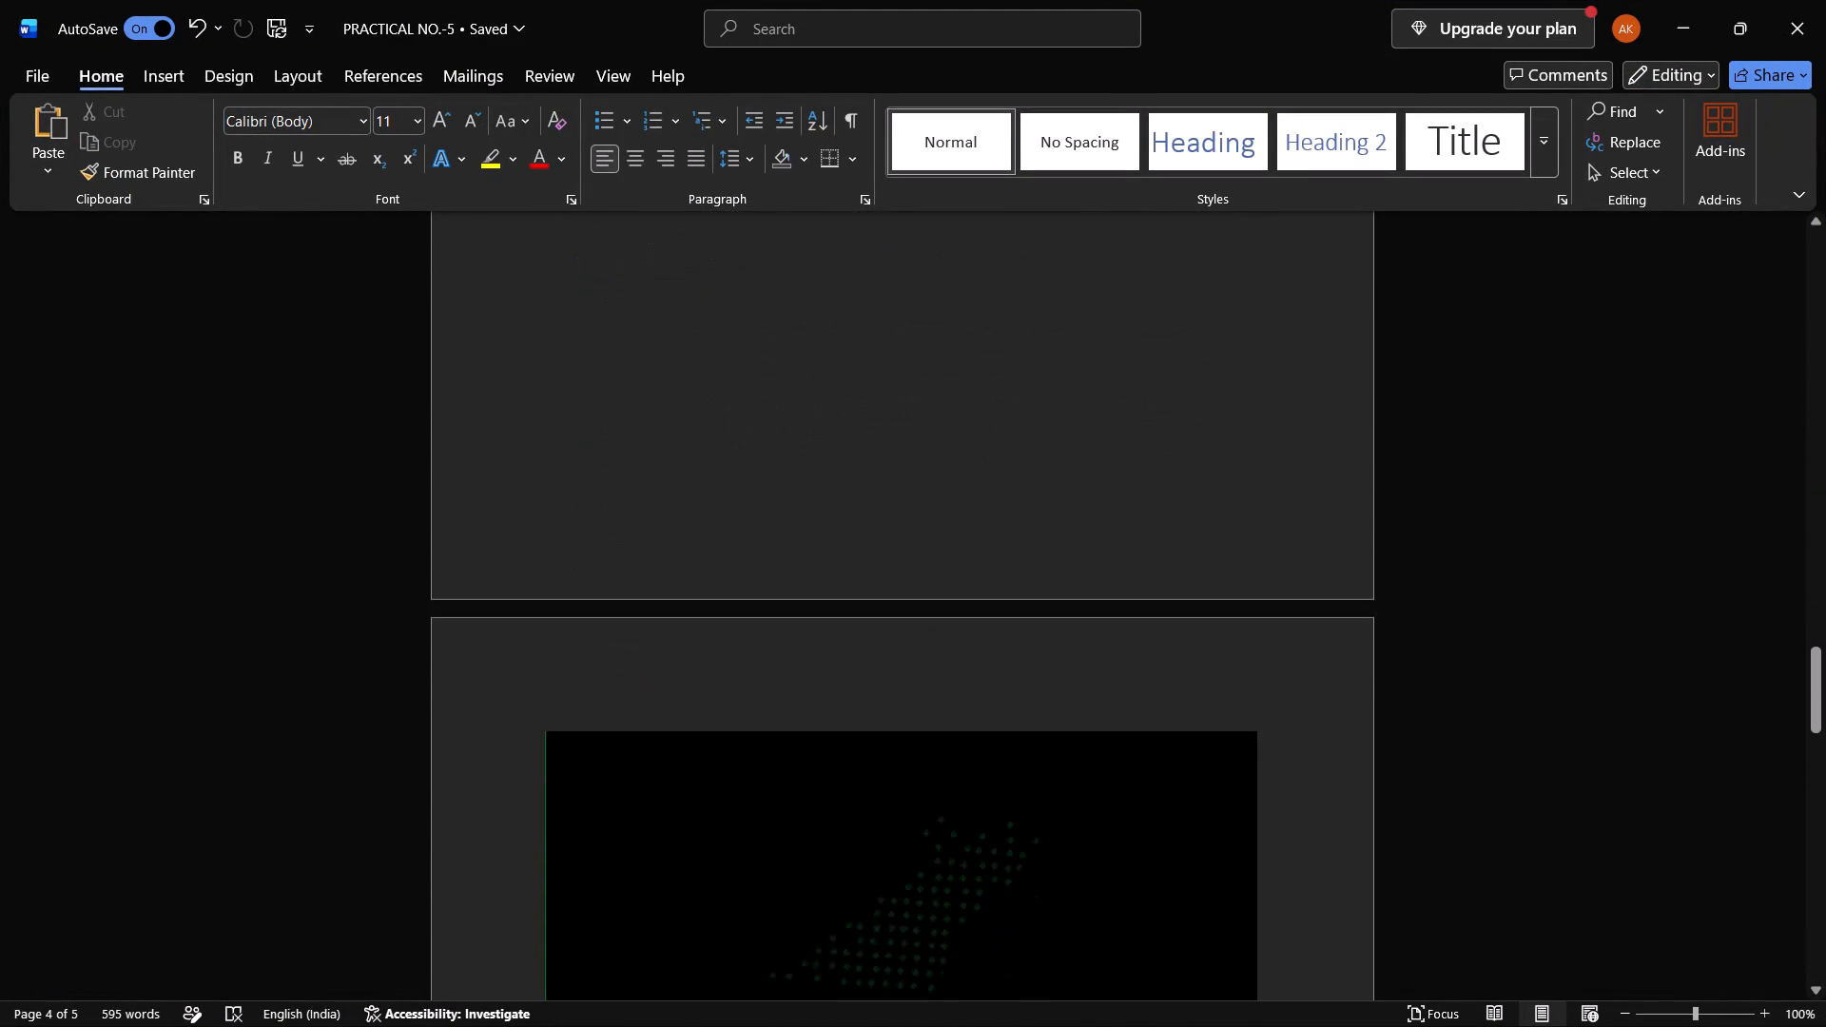
pyautogui.scroll(-3, 948, 470)
# Select the three drillhole images in turn and inspect the text-wrapping layout options of the one above the Result heading.
pyautogui.click(940, 578)
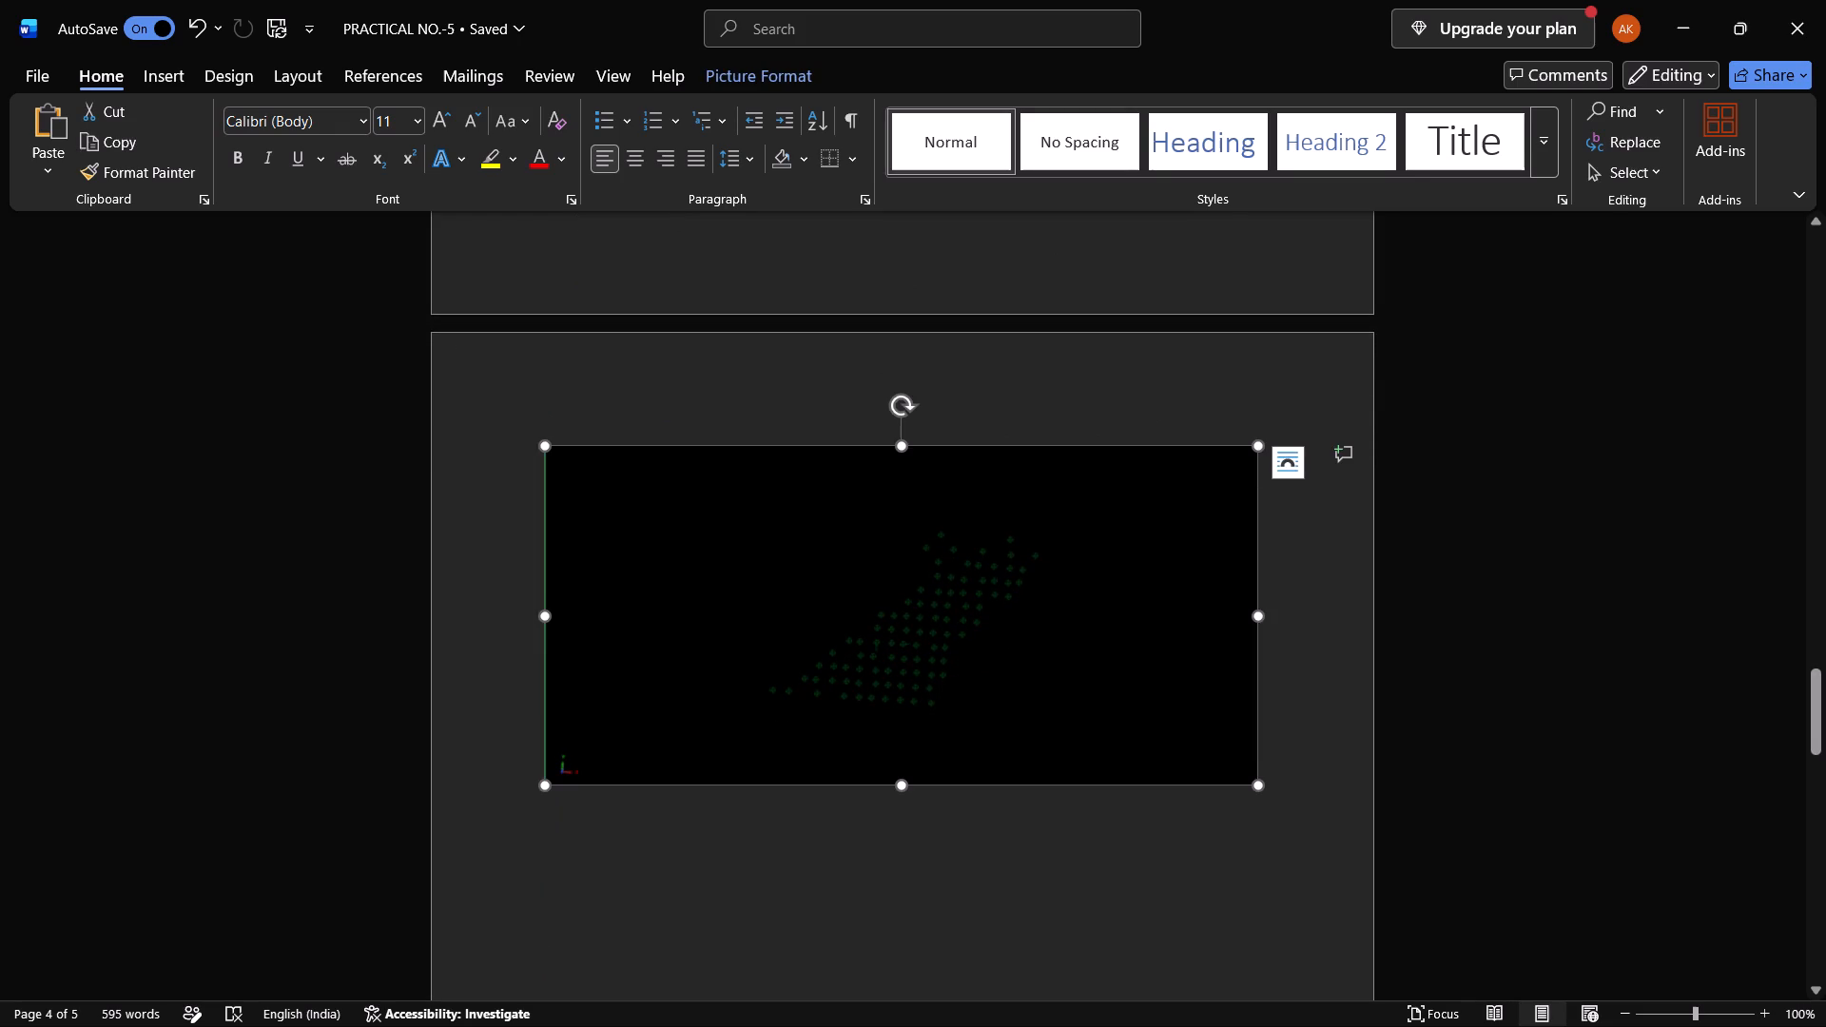
pyautogui.scroll(-3, 940, 578)
pyautogui.click(940, 578)
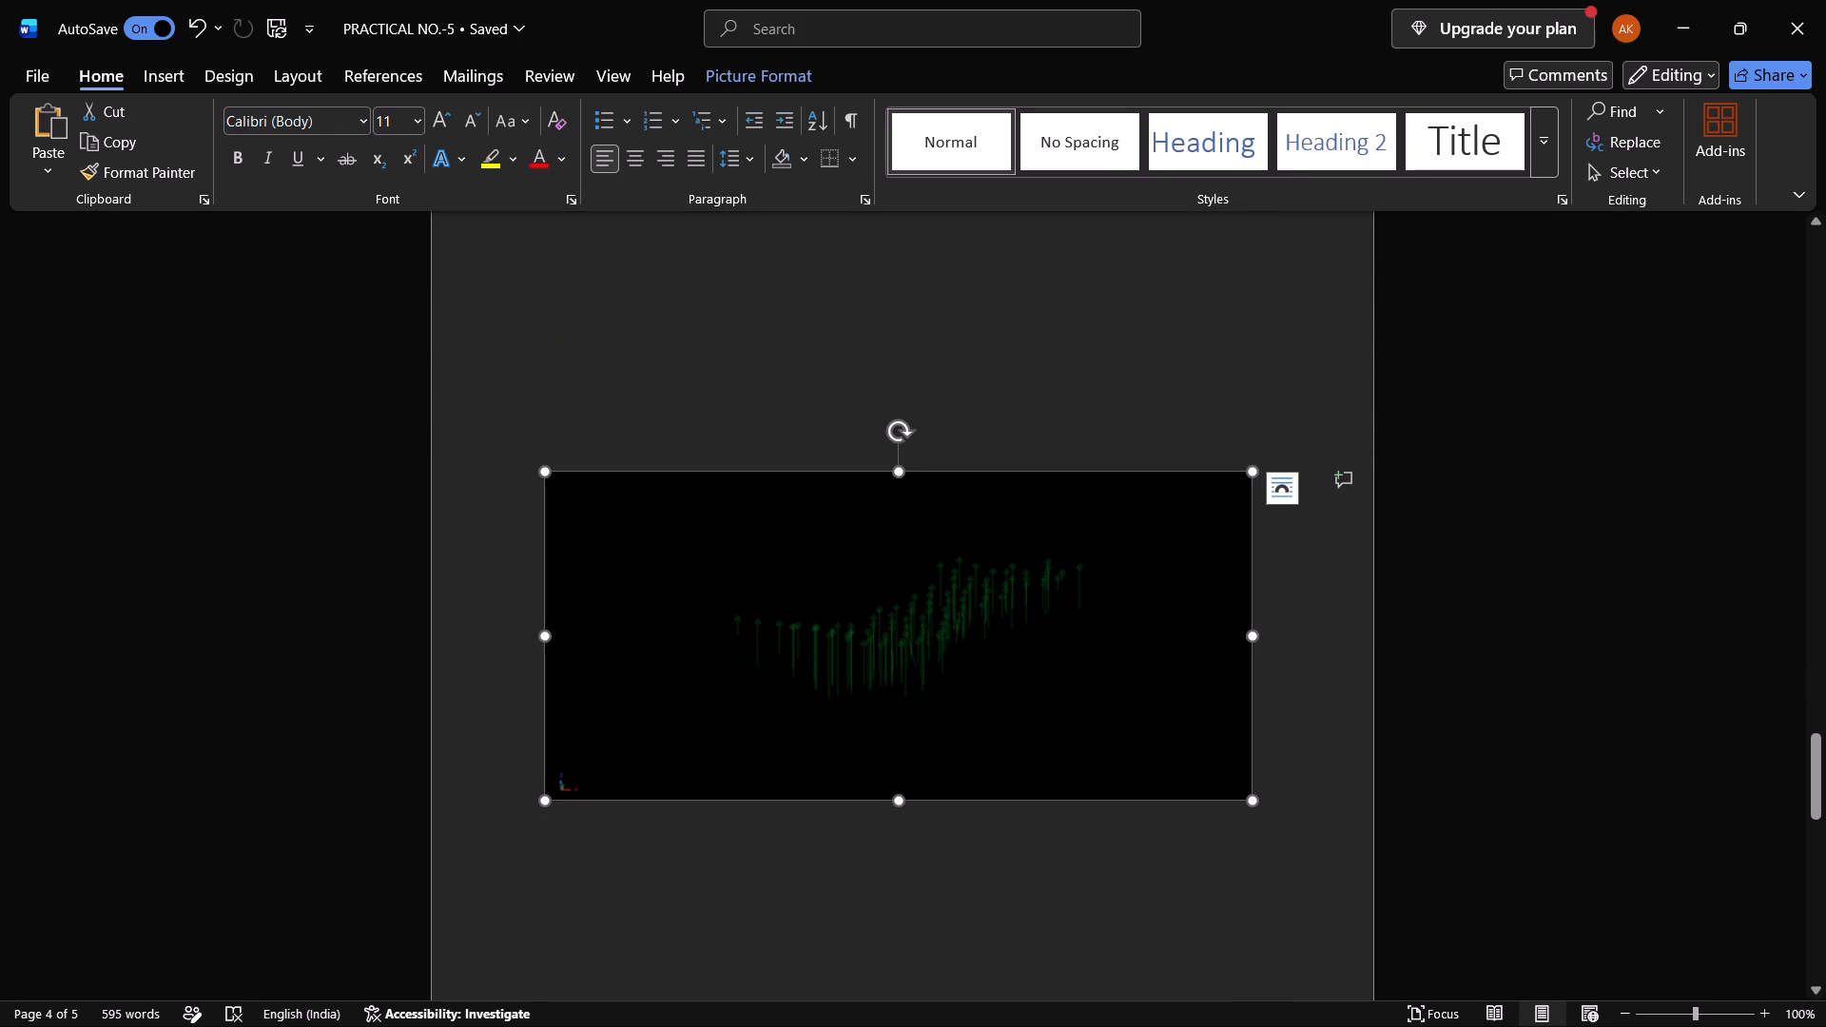
pyautogui.scroll(-3, 940, 578)
pyautogui.click(940, 578)
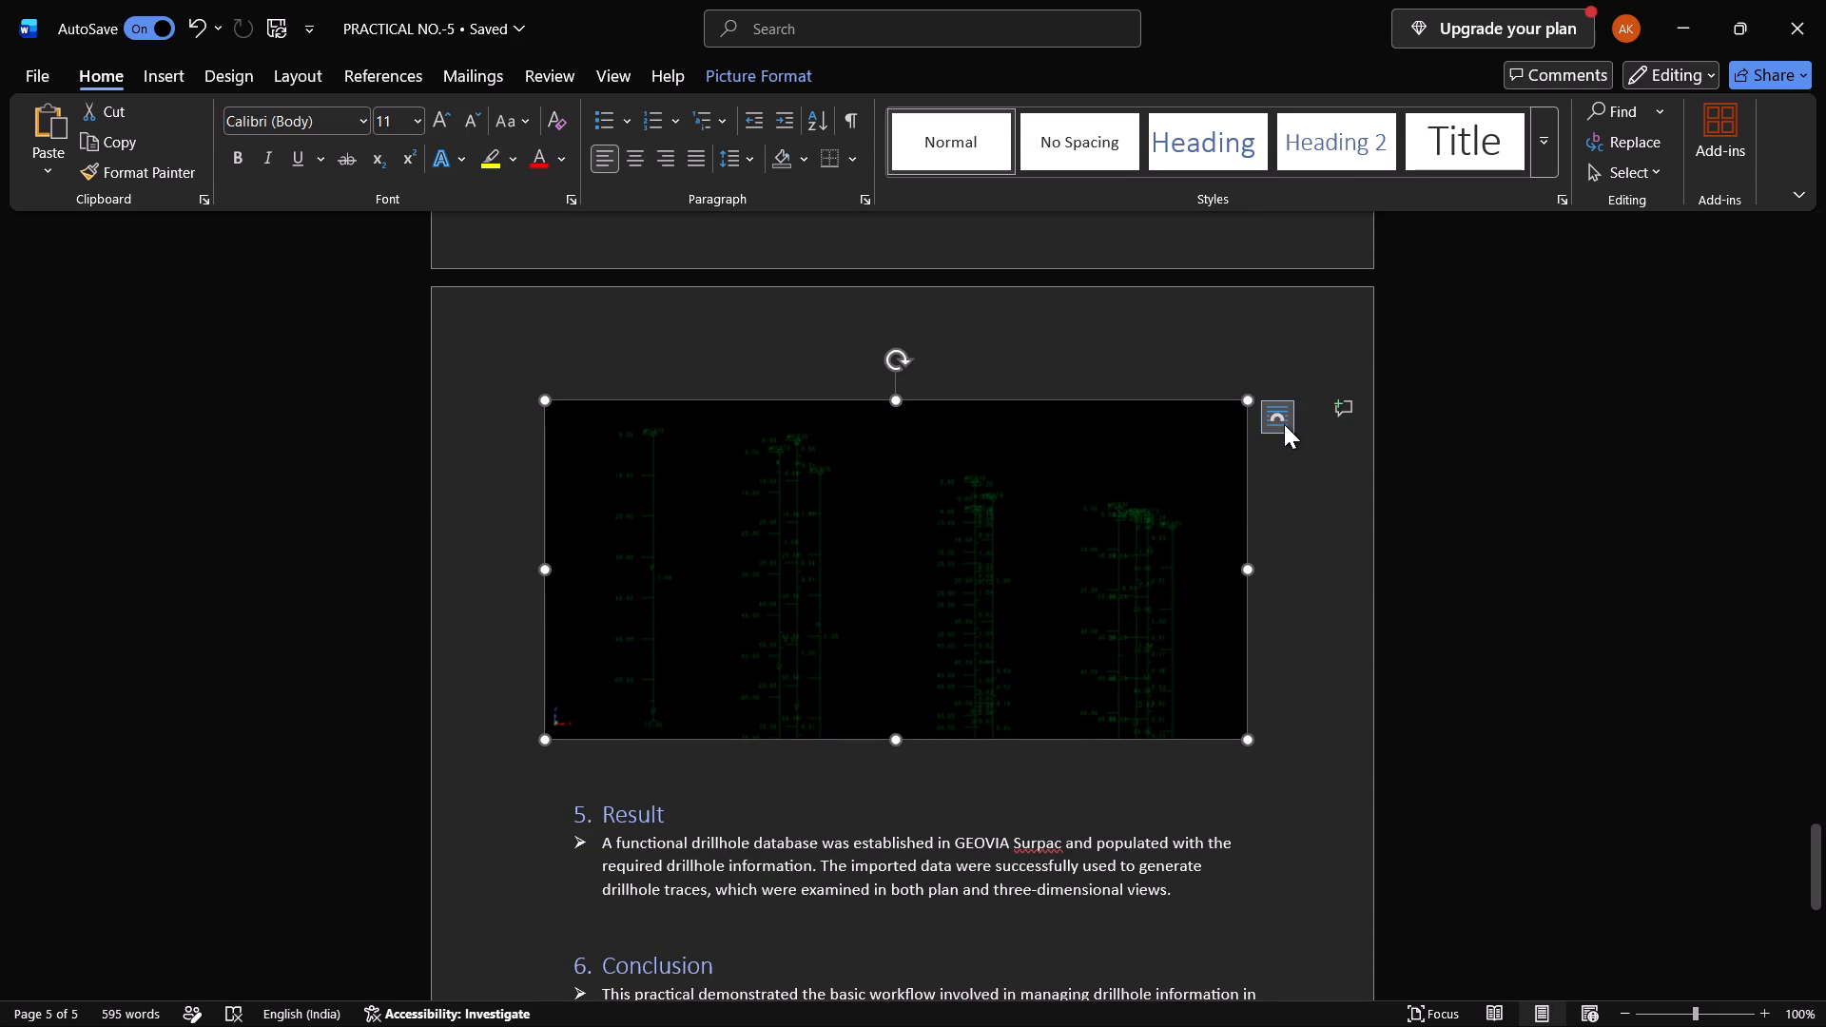
pyautogui.click(1284, 422)
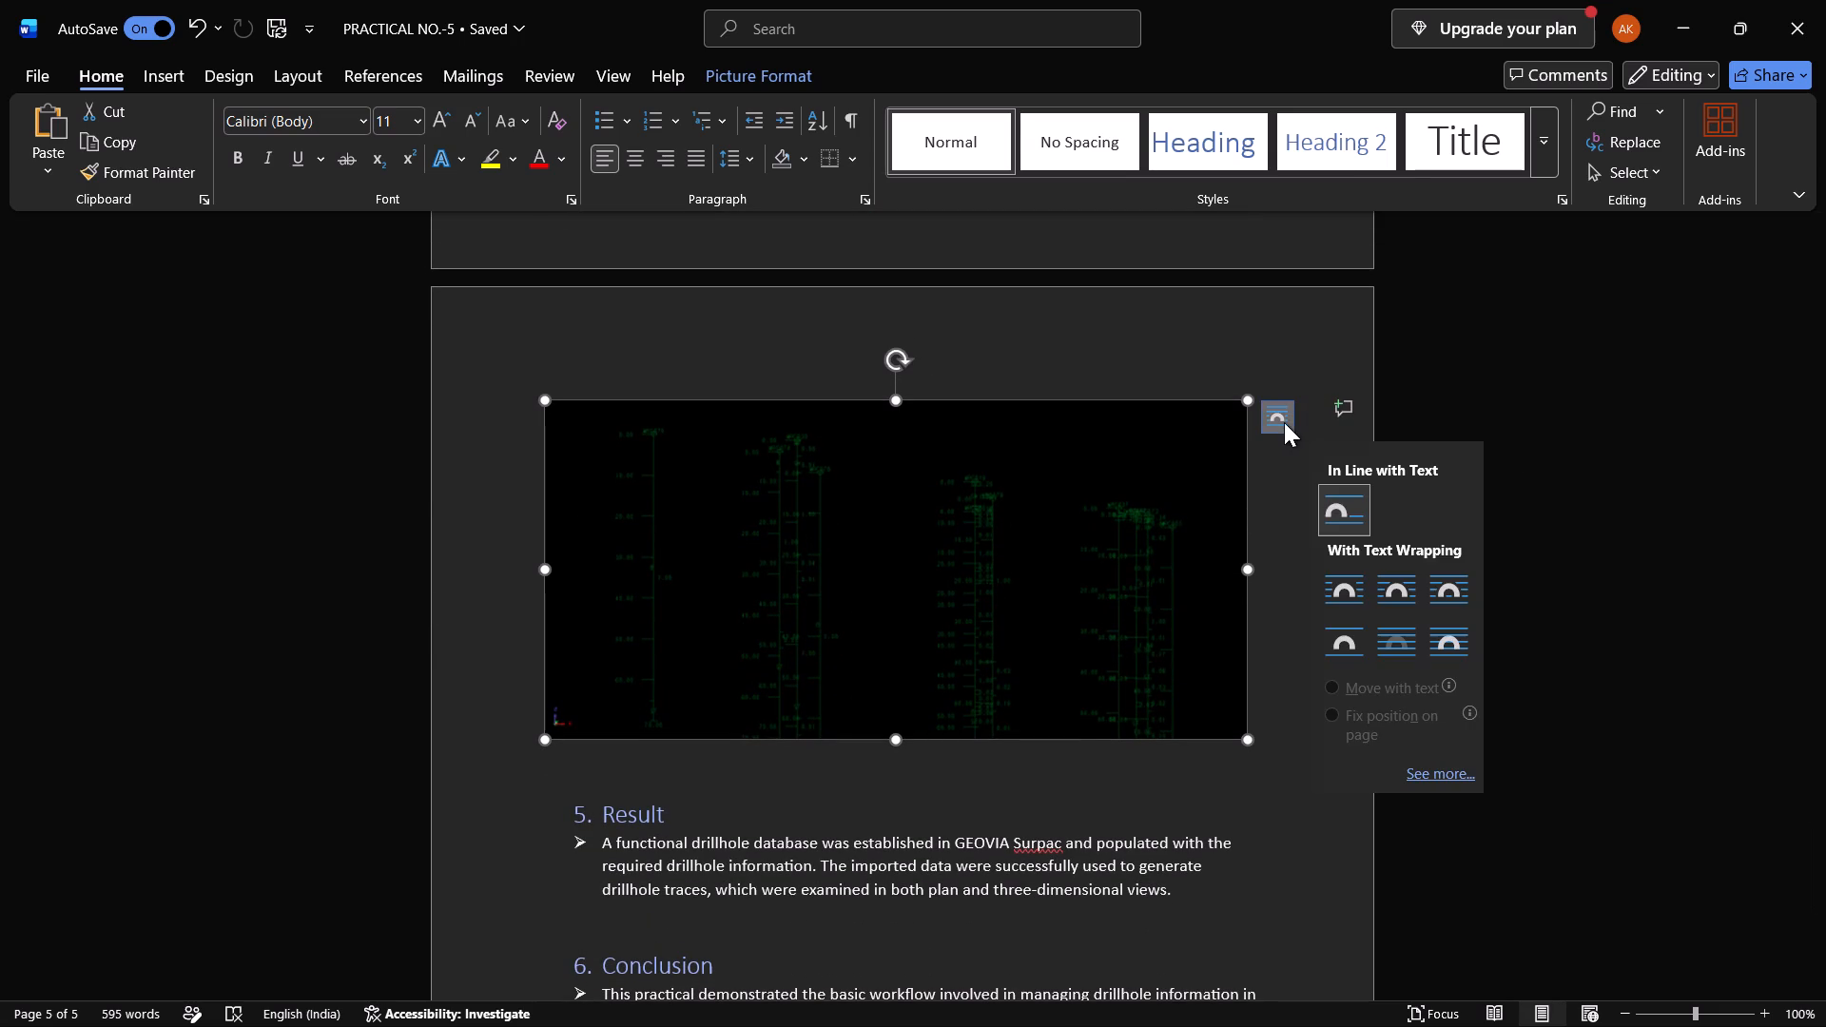
pyautogui.click(1041, 511)
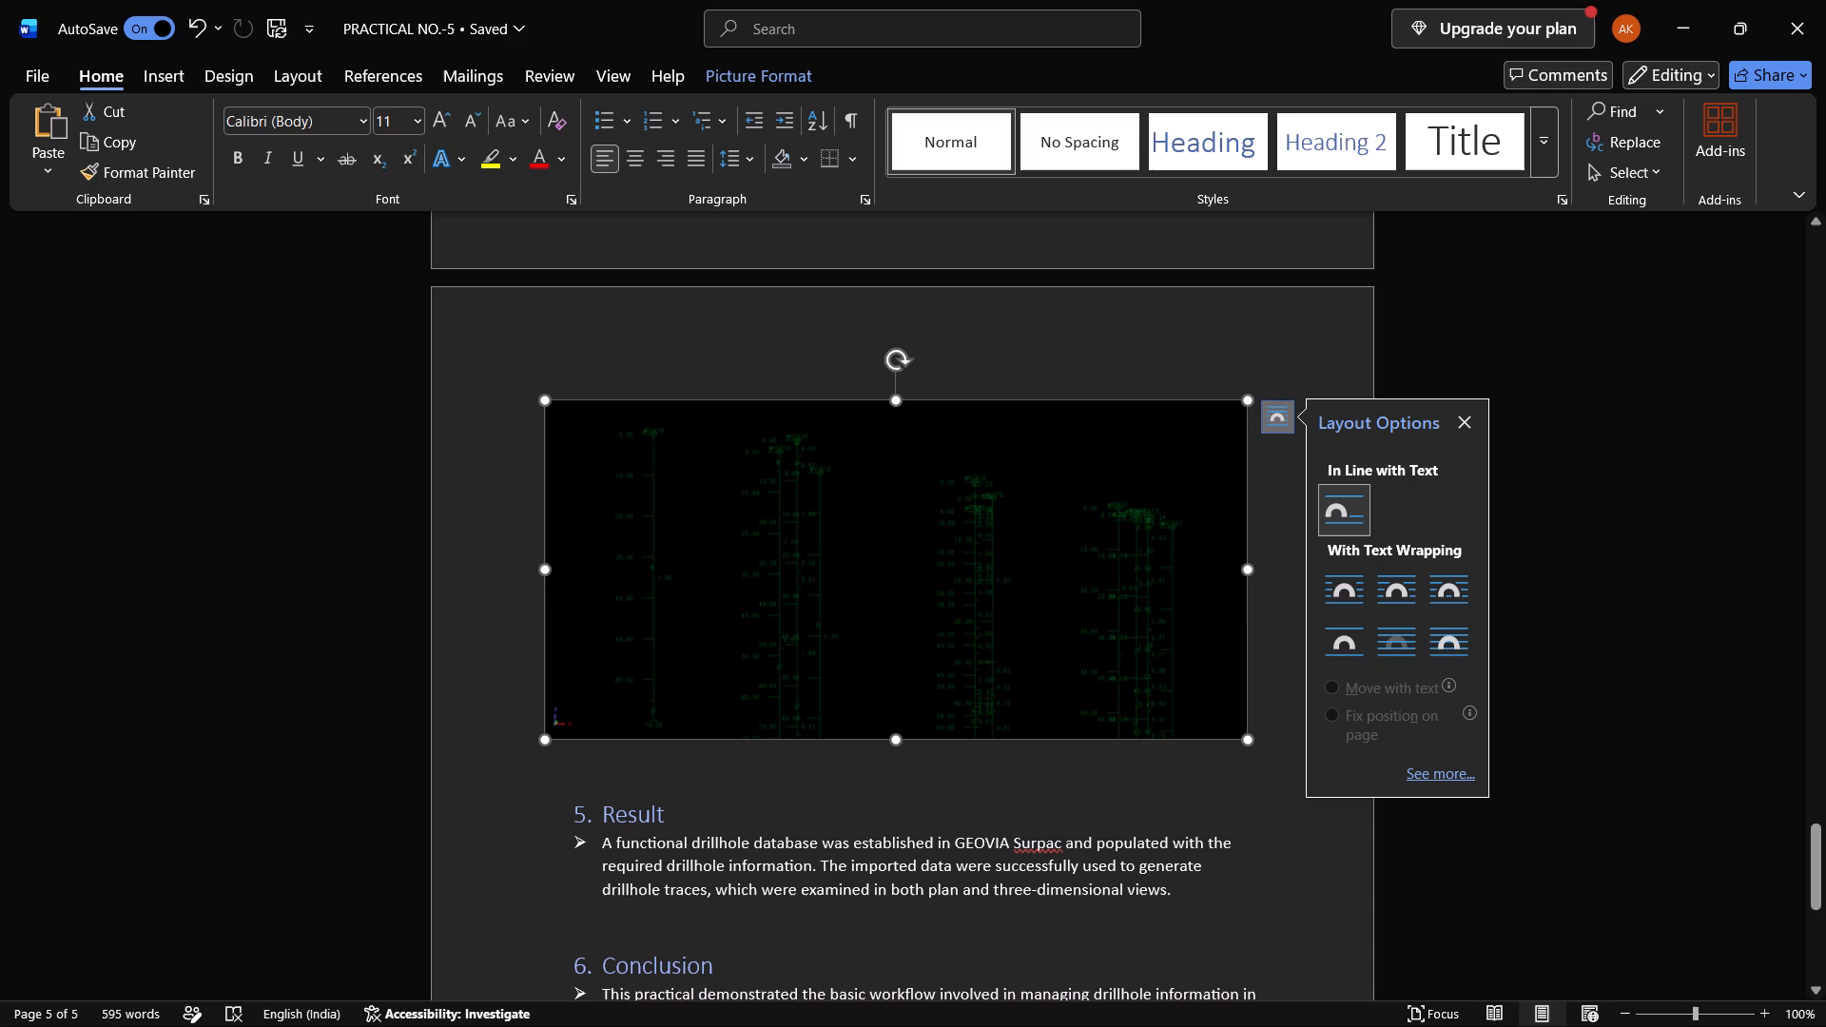
# Review the page layout from the Observation section through the three drillhole images to the Result and Conclusion sections.
pyautogui.scroll(-1, 1087, 528)
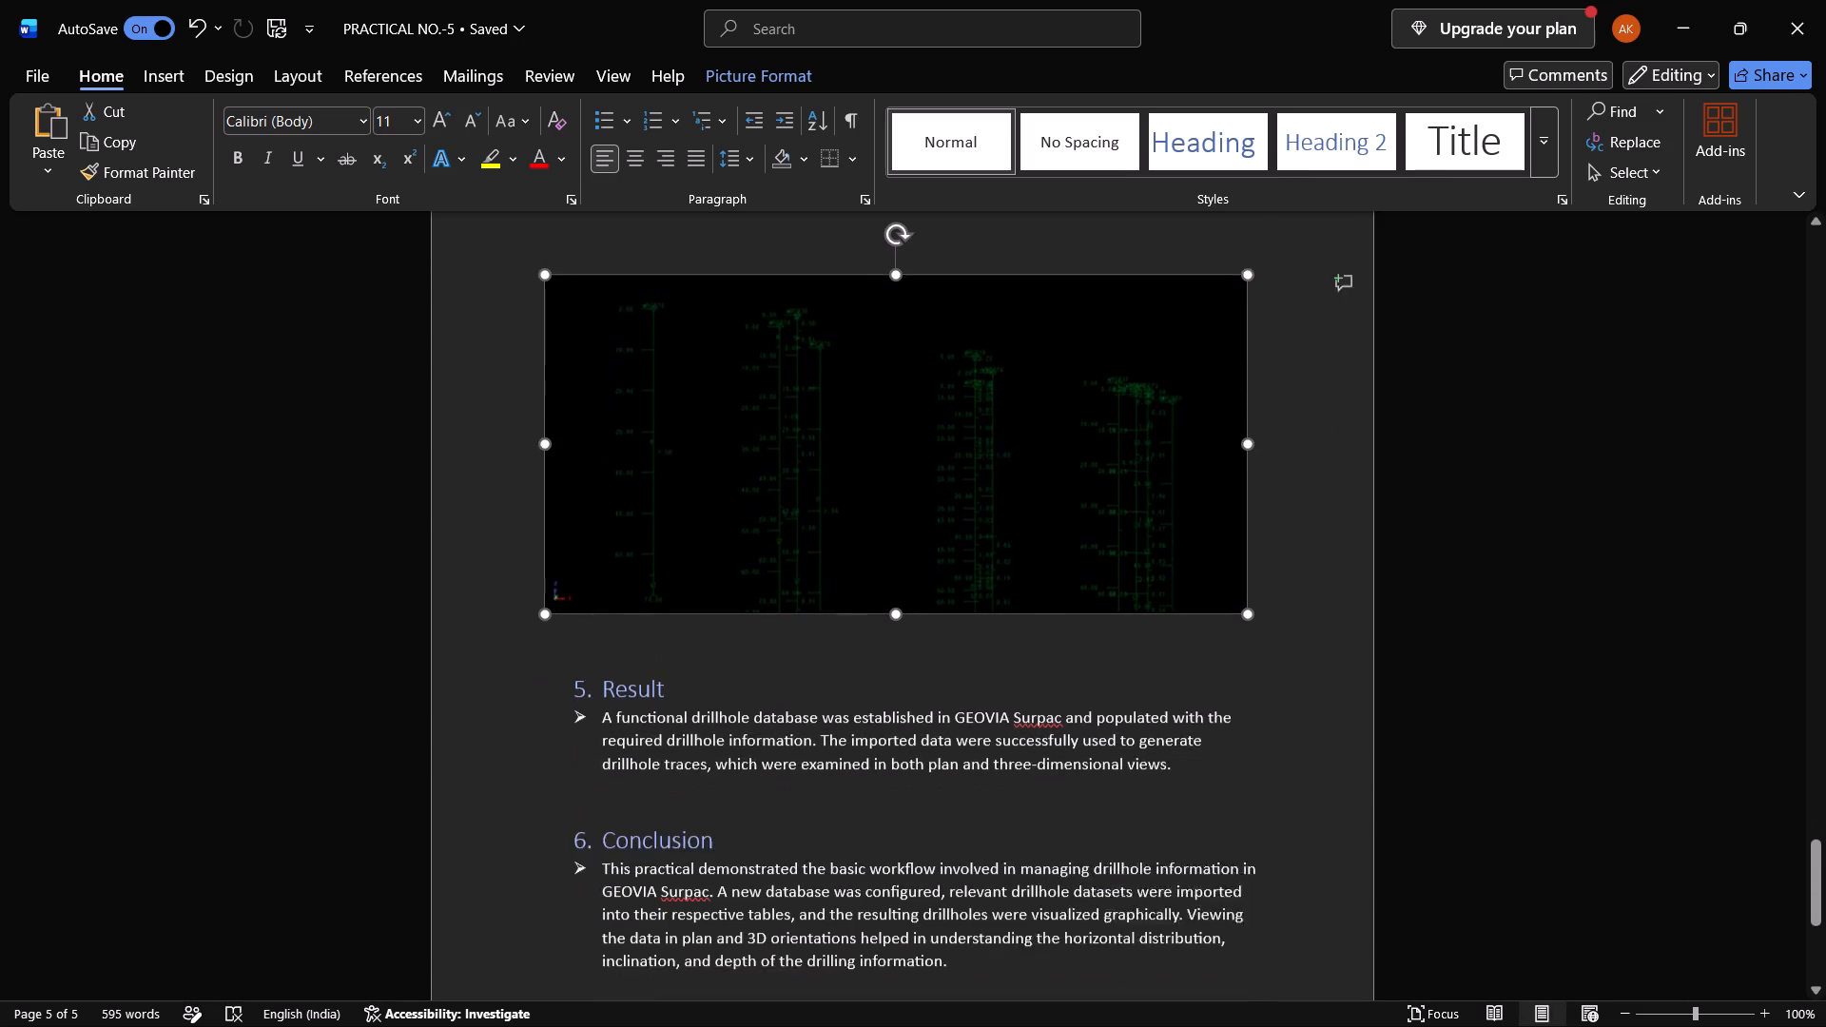
pyautogui.scroll(-5, 1087, 528)
pyautogui.scroll(10, 1087, 528)
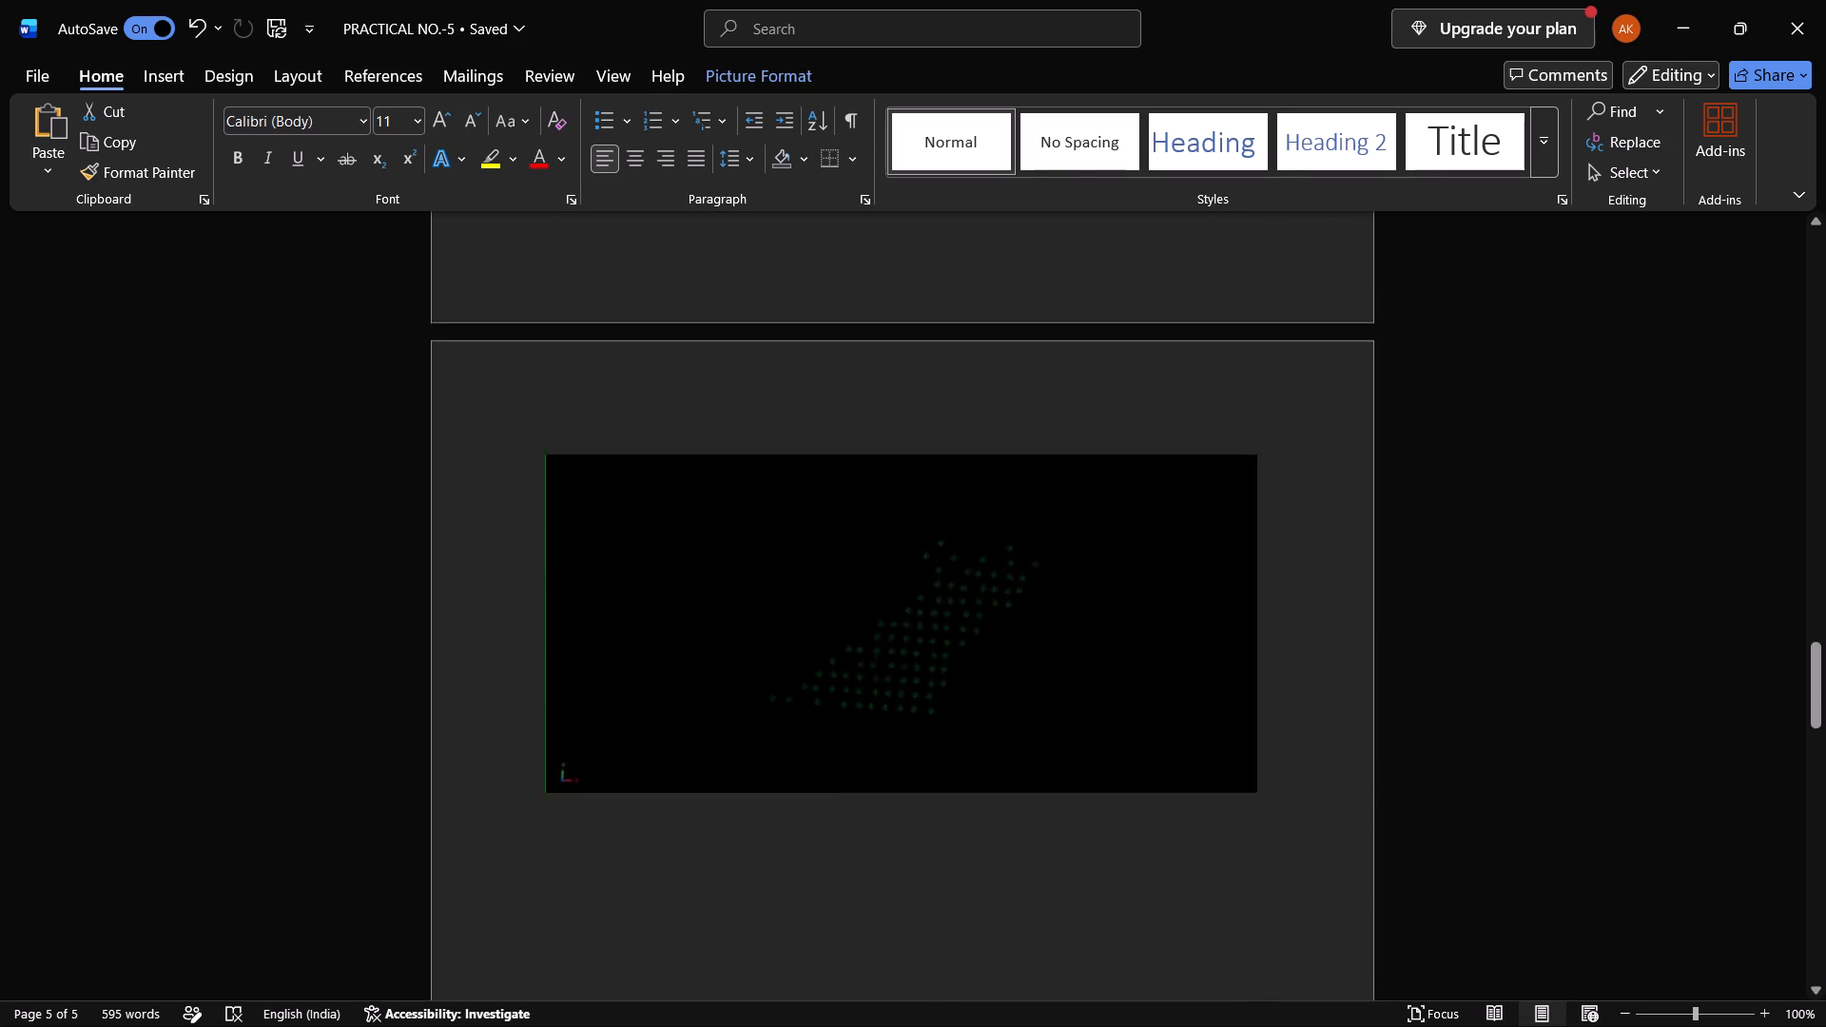
pyautogui.scroll(4, 1087, 528)
pyautogui.scroll(-1, 1087, 528)
pyautogui.scroll(1, 1087, 528)
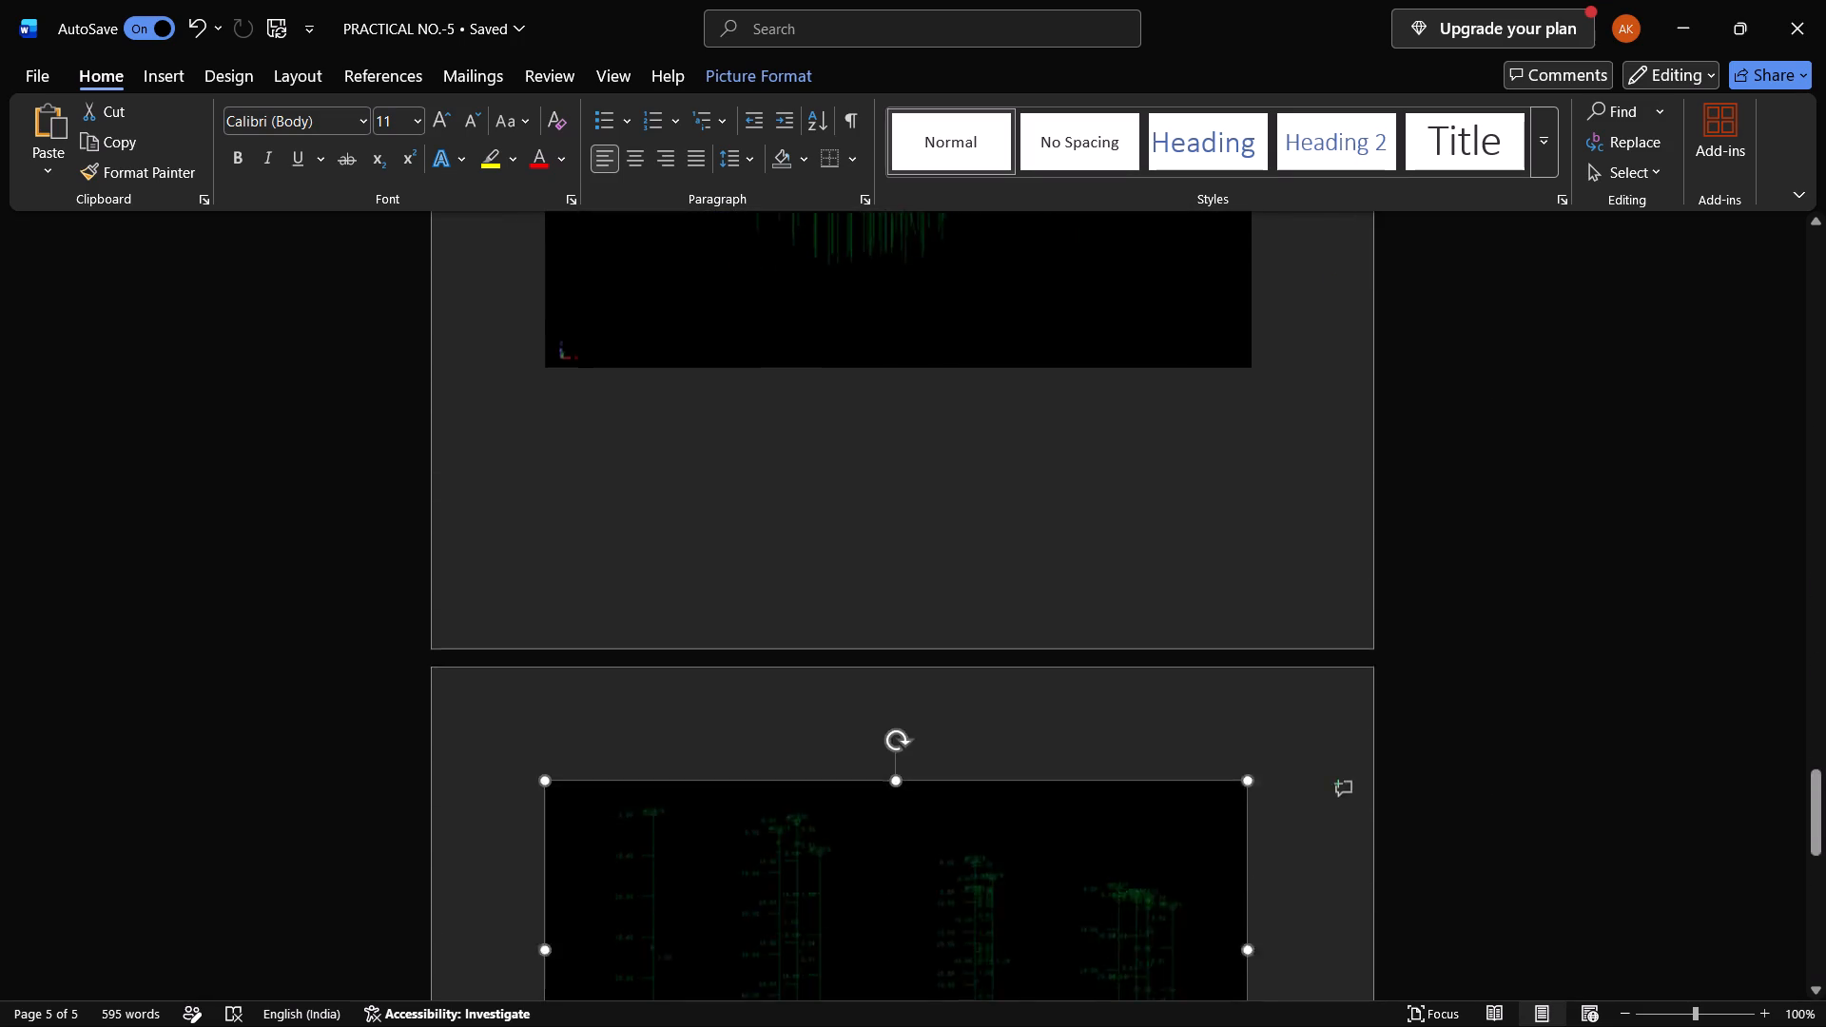
pyautogui.scroll(2, 1087, 528)
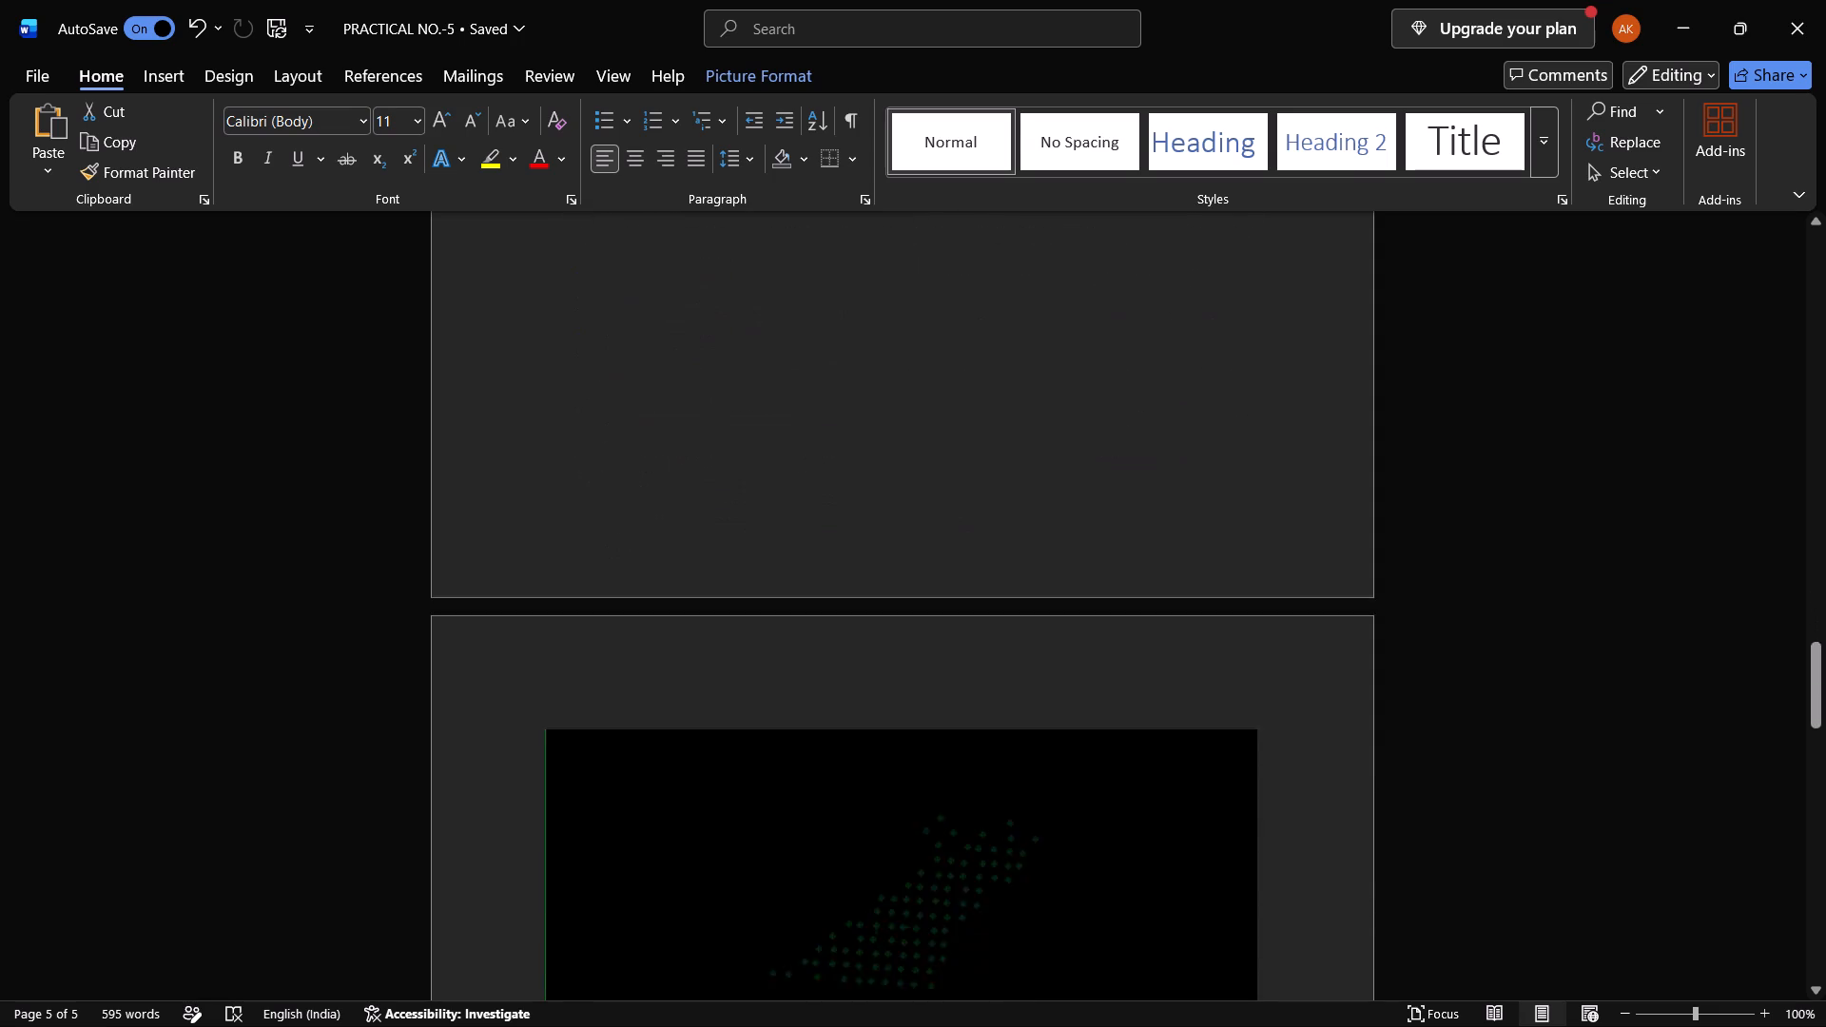
pyautogui.scroll(2, 1087, 528)
pyautogui.scroll(-1, 1087, 528)
pyautogui.scroll(1, 1087, 528)
pyautogui.scroll(-1, 1087, 528)
pyautogui.scroll(1, 1087, 528)
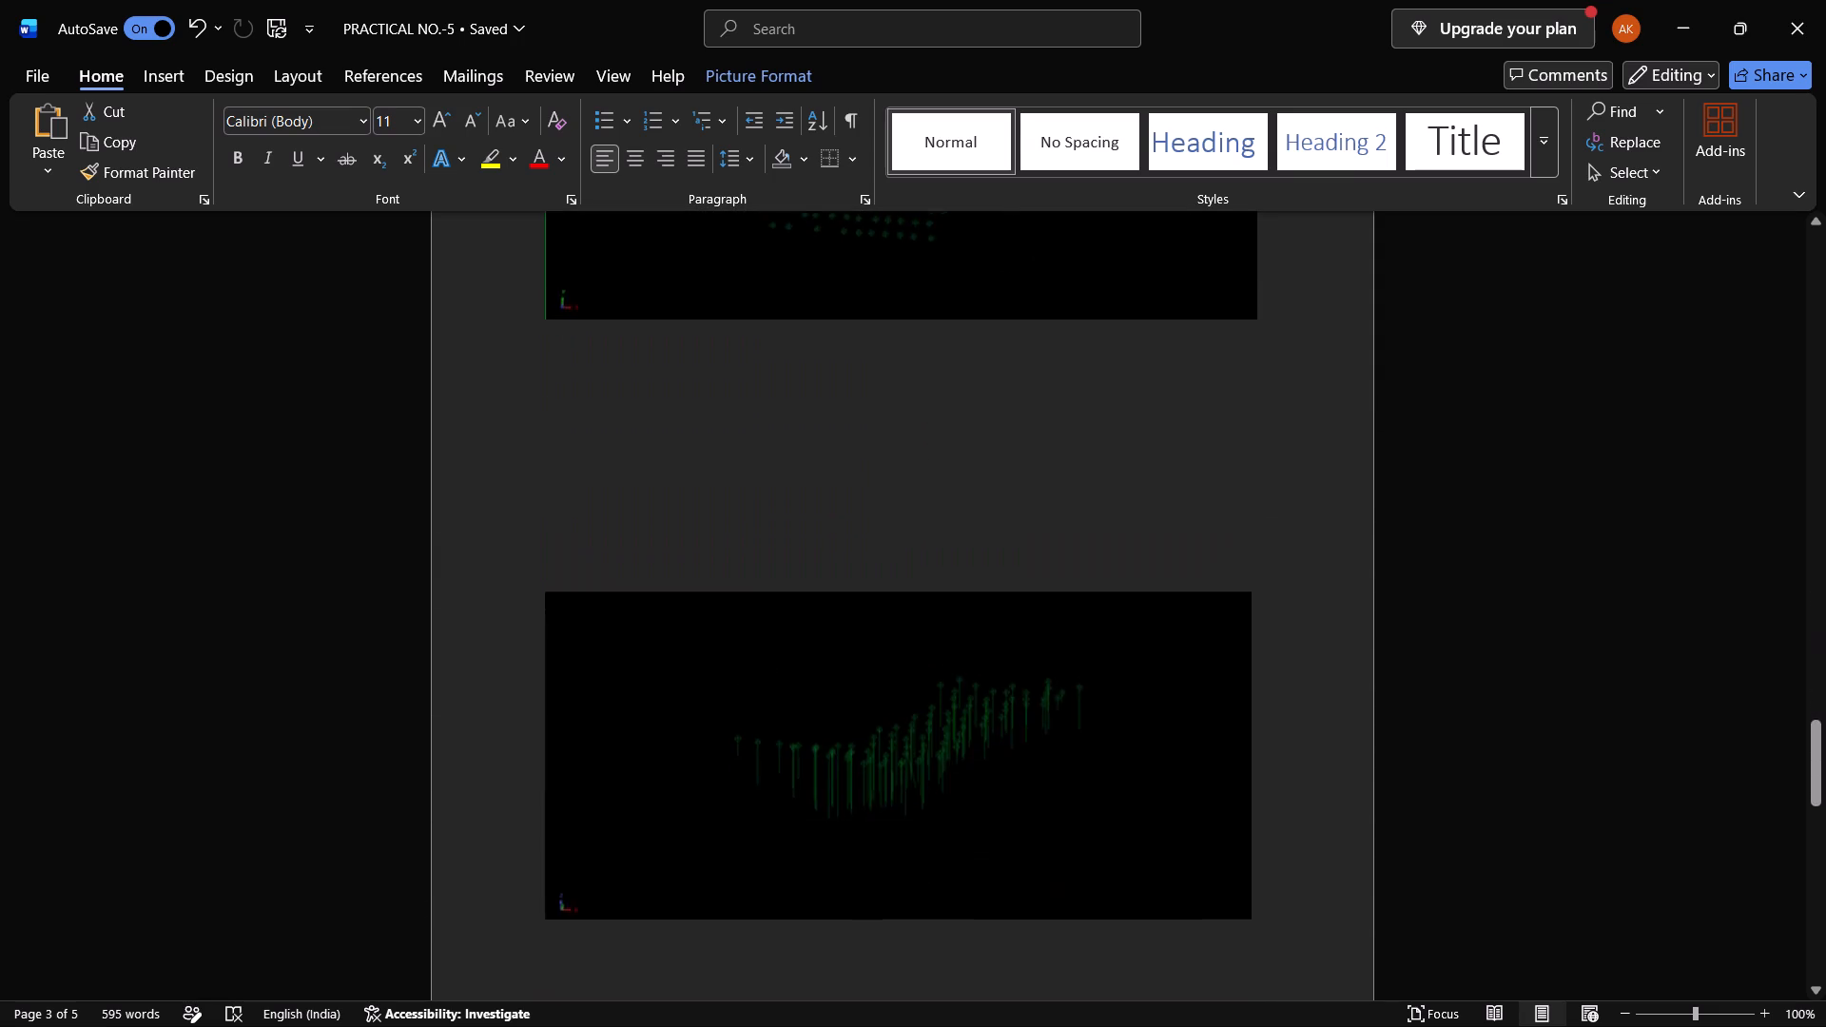
pyautogui.scroll(2, 1087, 528)
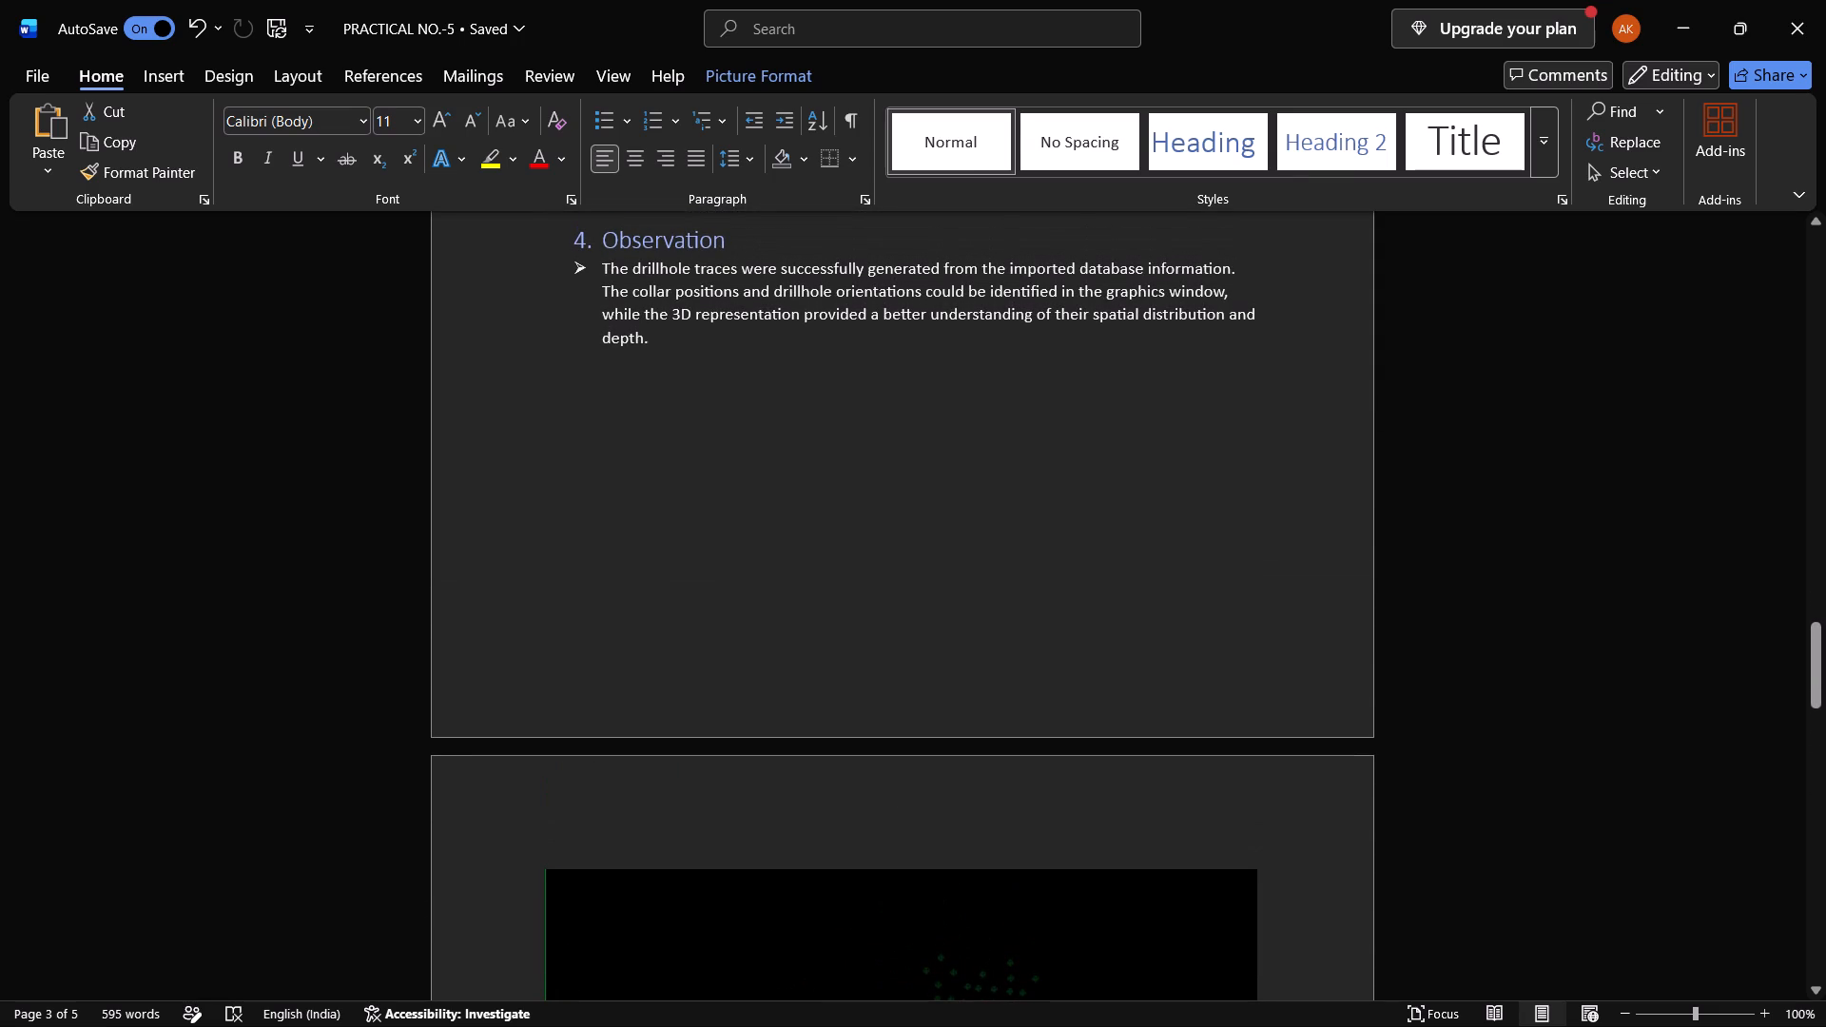
pyautogui.scroll(1, 1087, 528)
pyautogui.scroll(-1, 1087, 528)
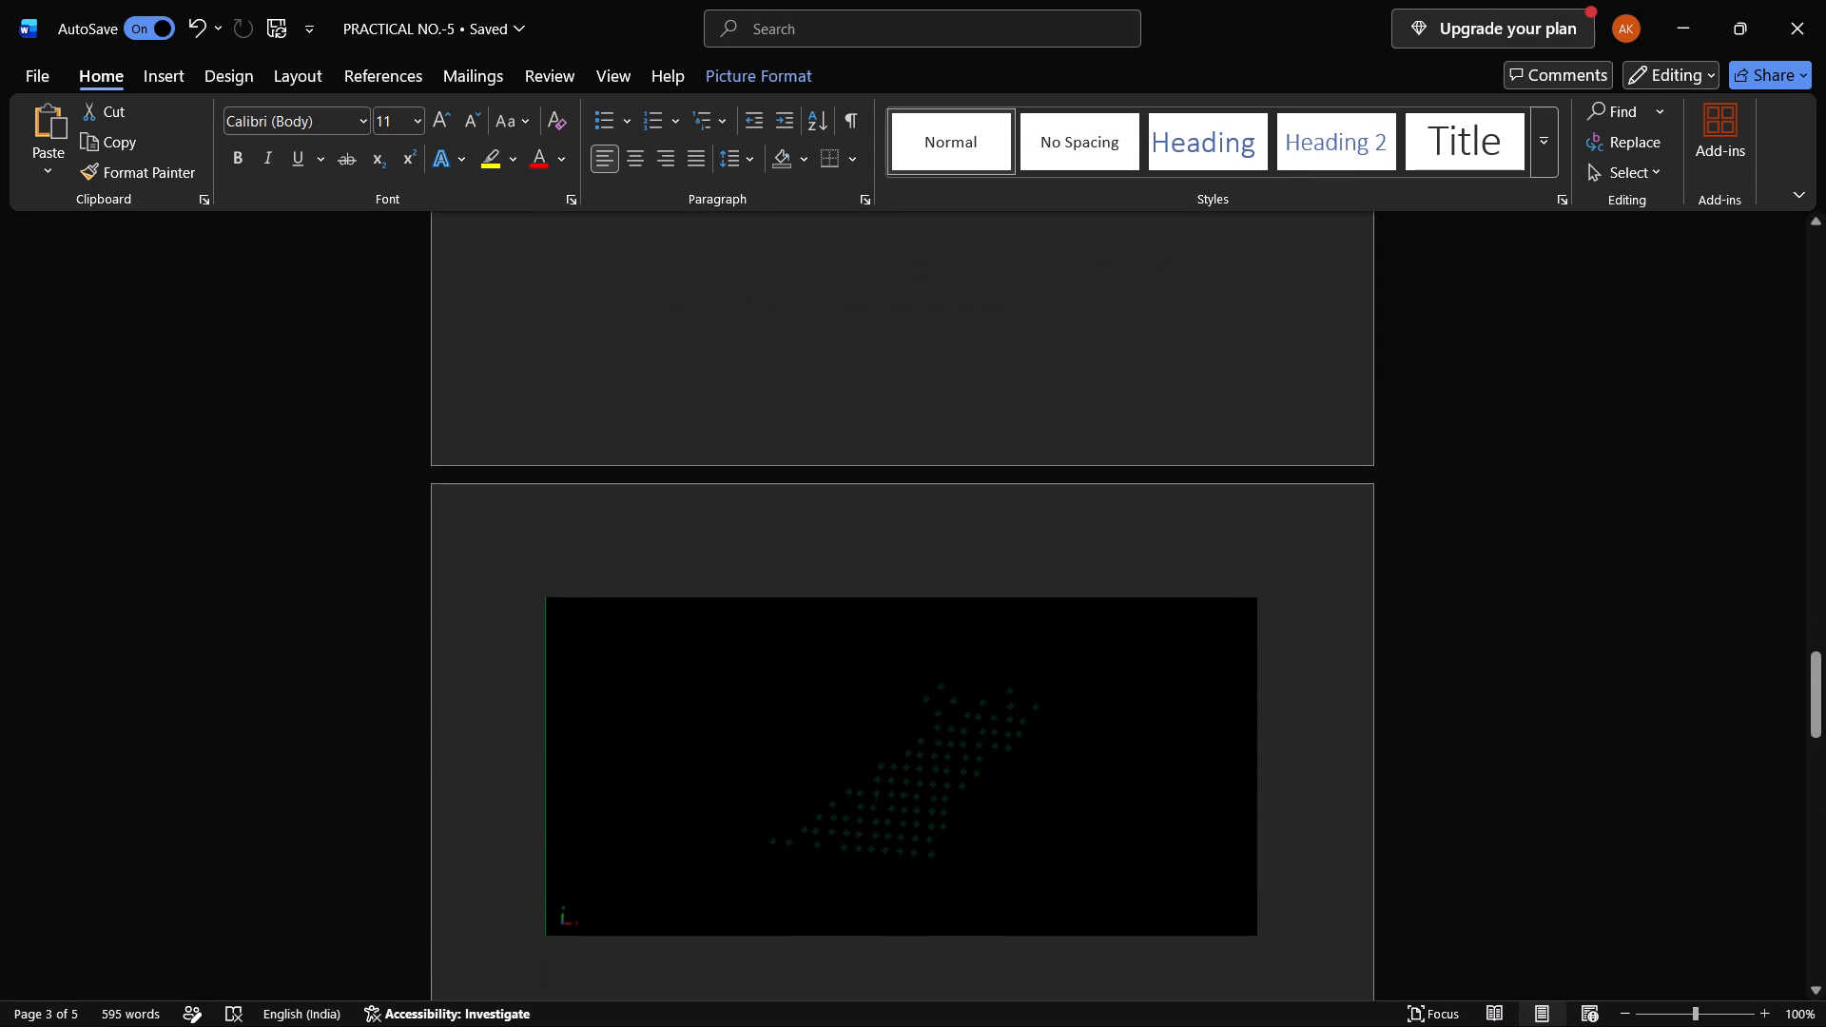
pyautogui.scroll(-2, 1087, 528)
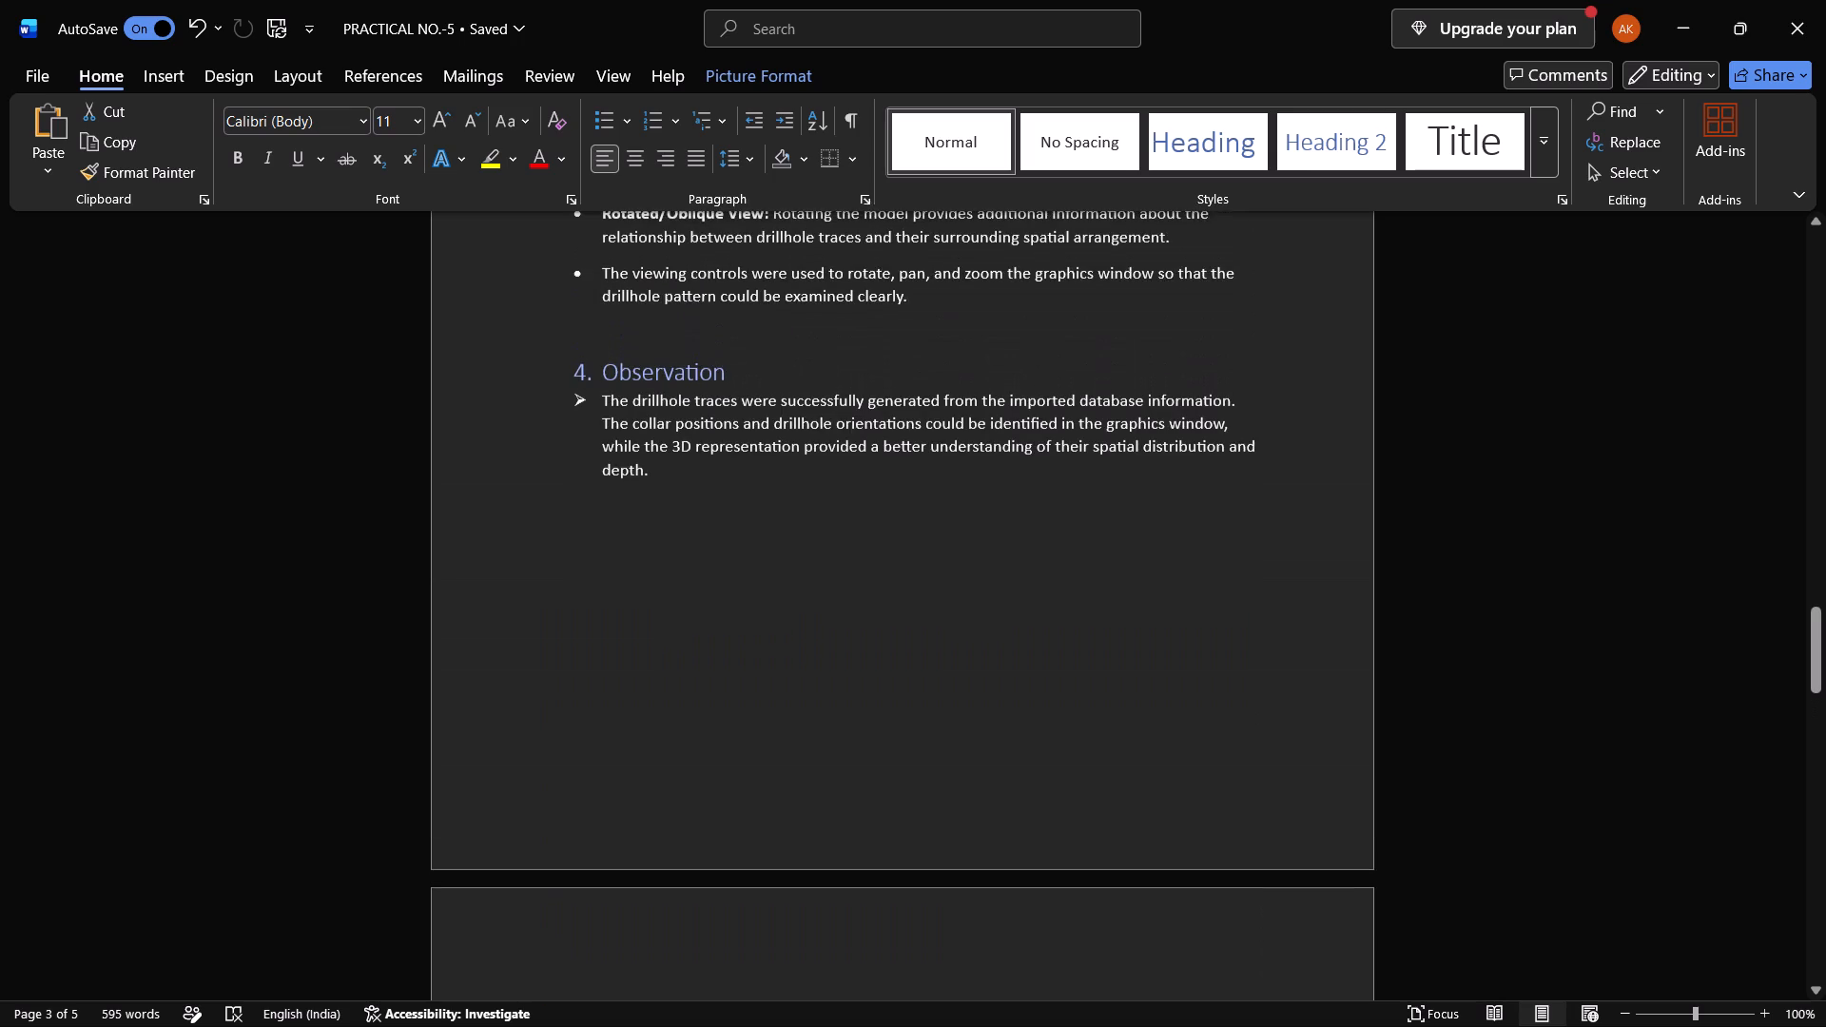
pyautogui.scroll(-3, 1087, 528)
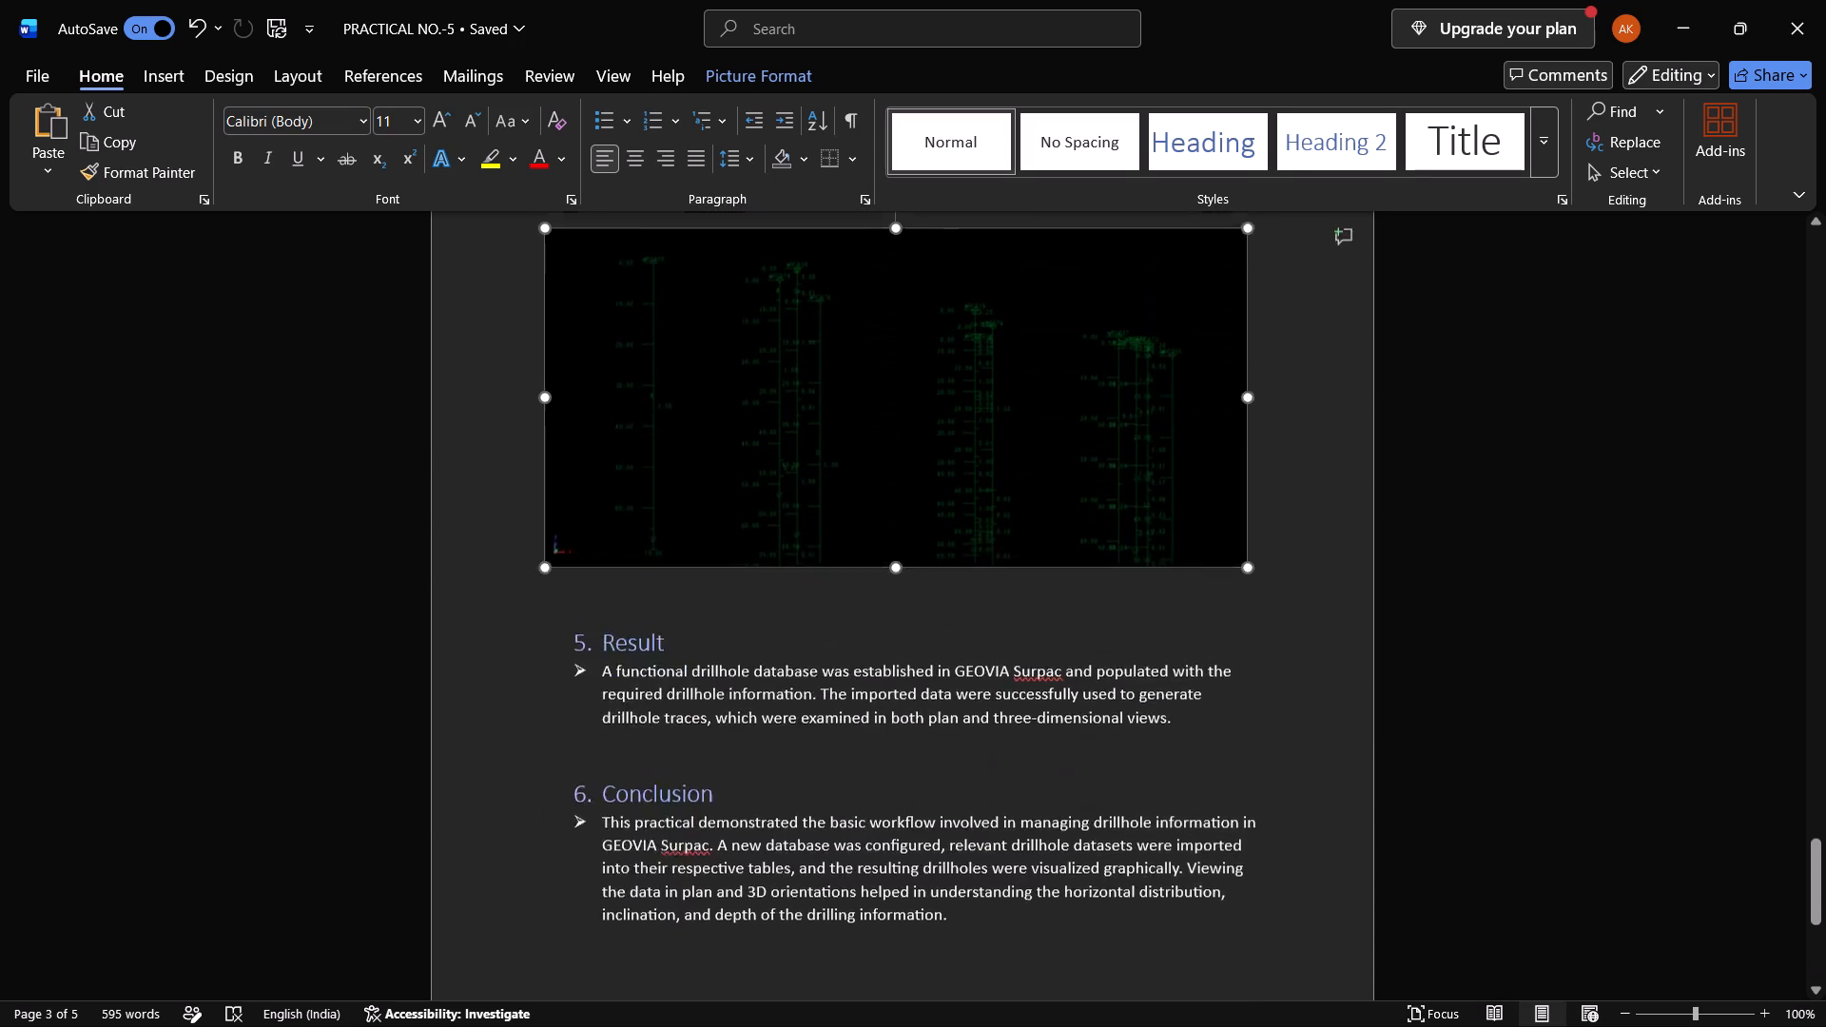
pyautogui.scroll(-2, 1087, 528)
pyautogui.click(1087, 528)
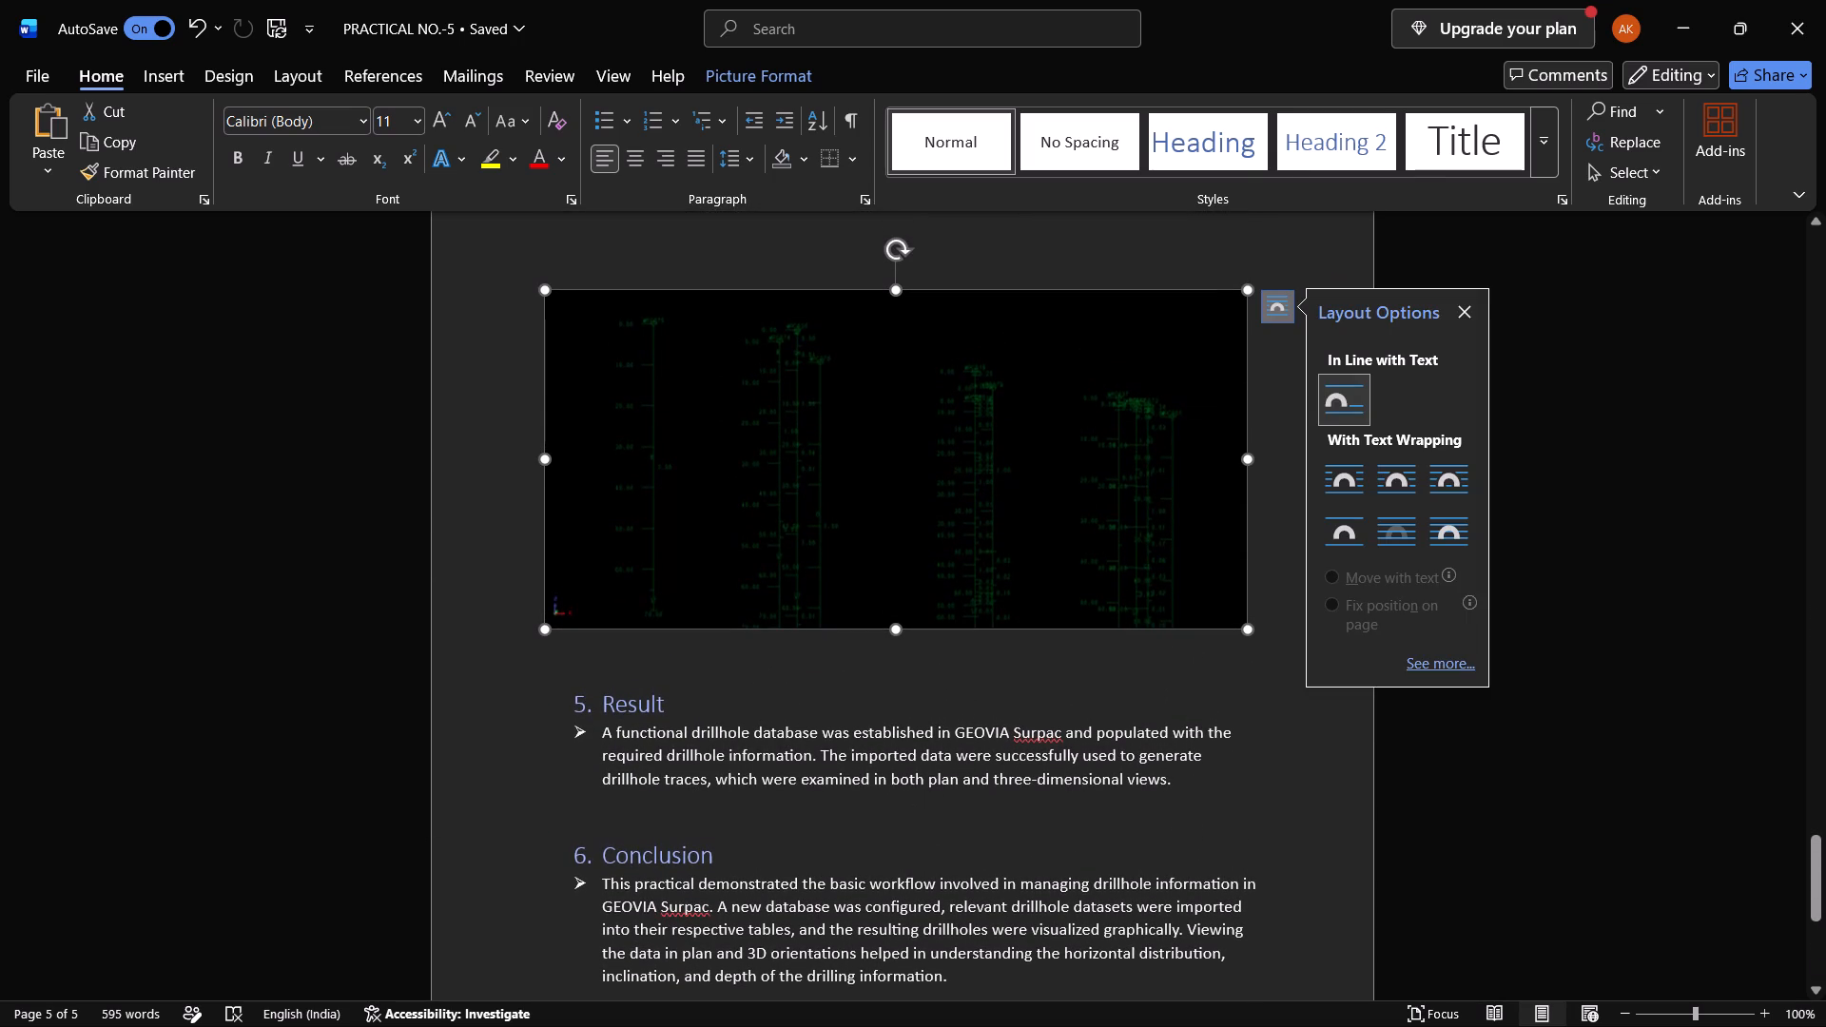
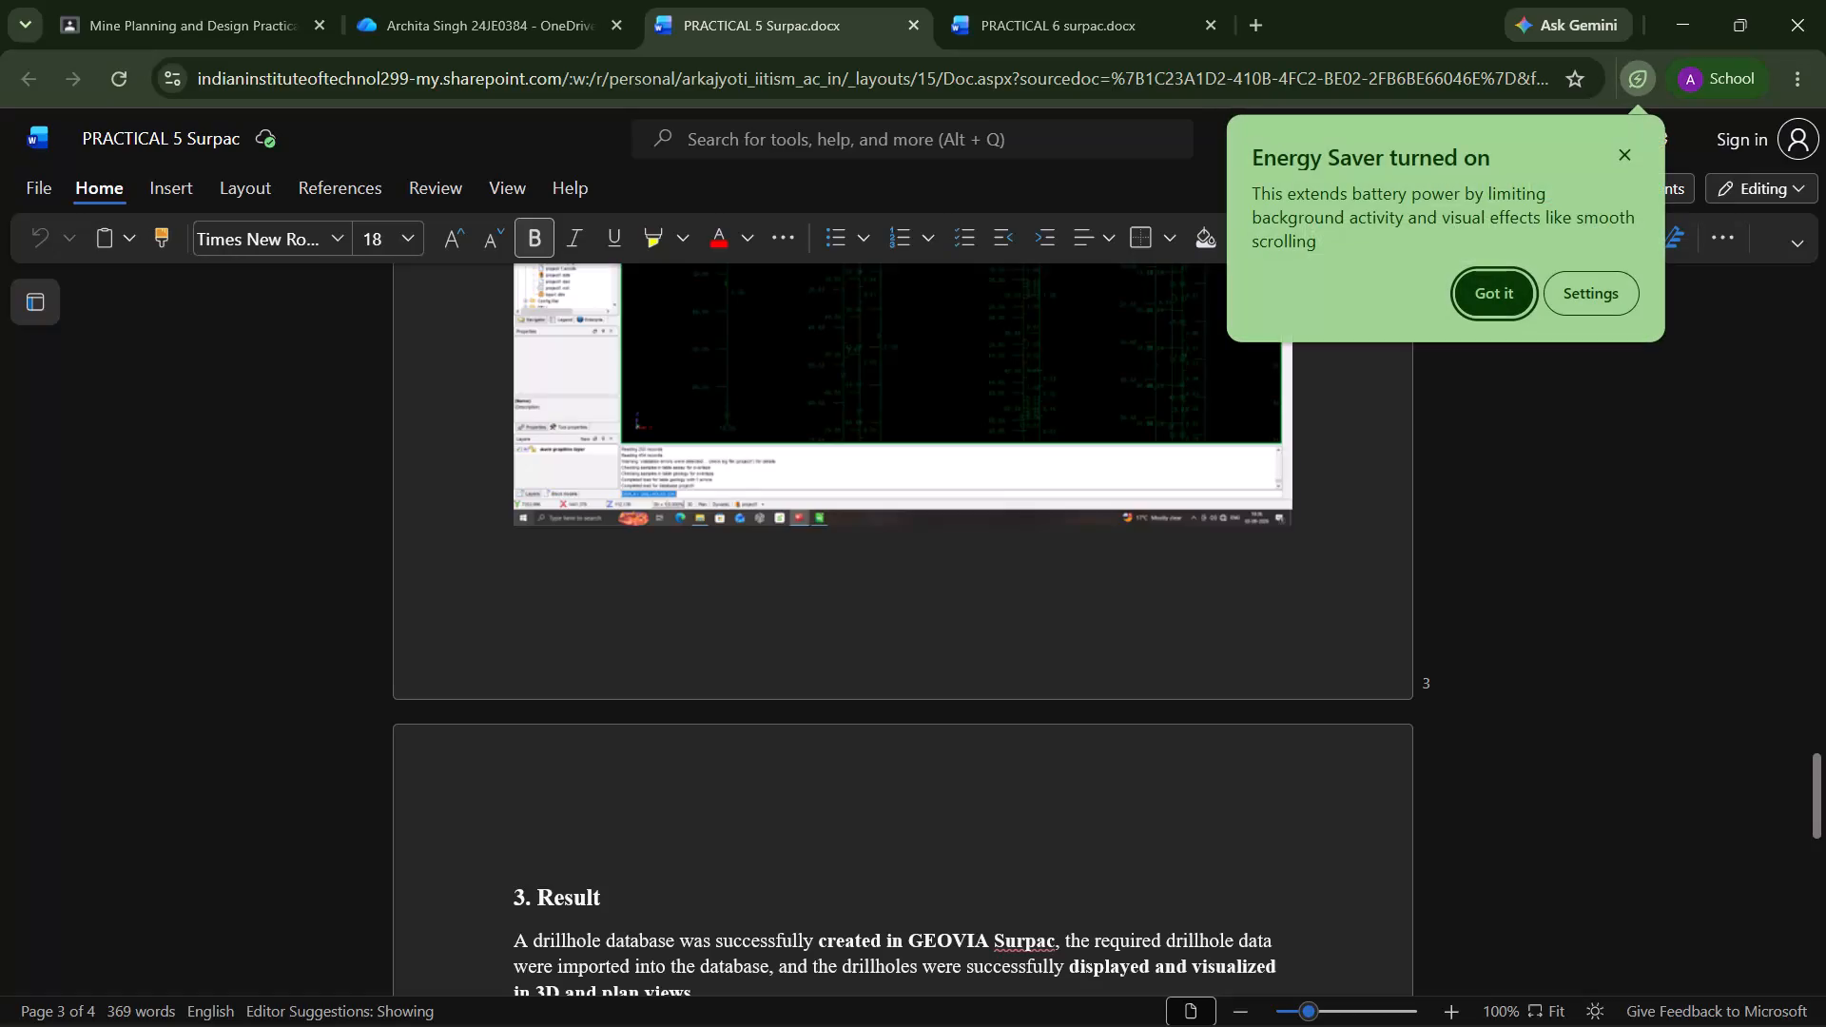
# Dismiss the energy saver notice and review the image placement and page breaks in the PRACTICAL 5 Surpac reference.
pyautogui.scroll(9, 1087, 528)
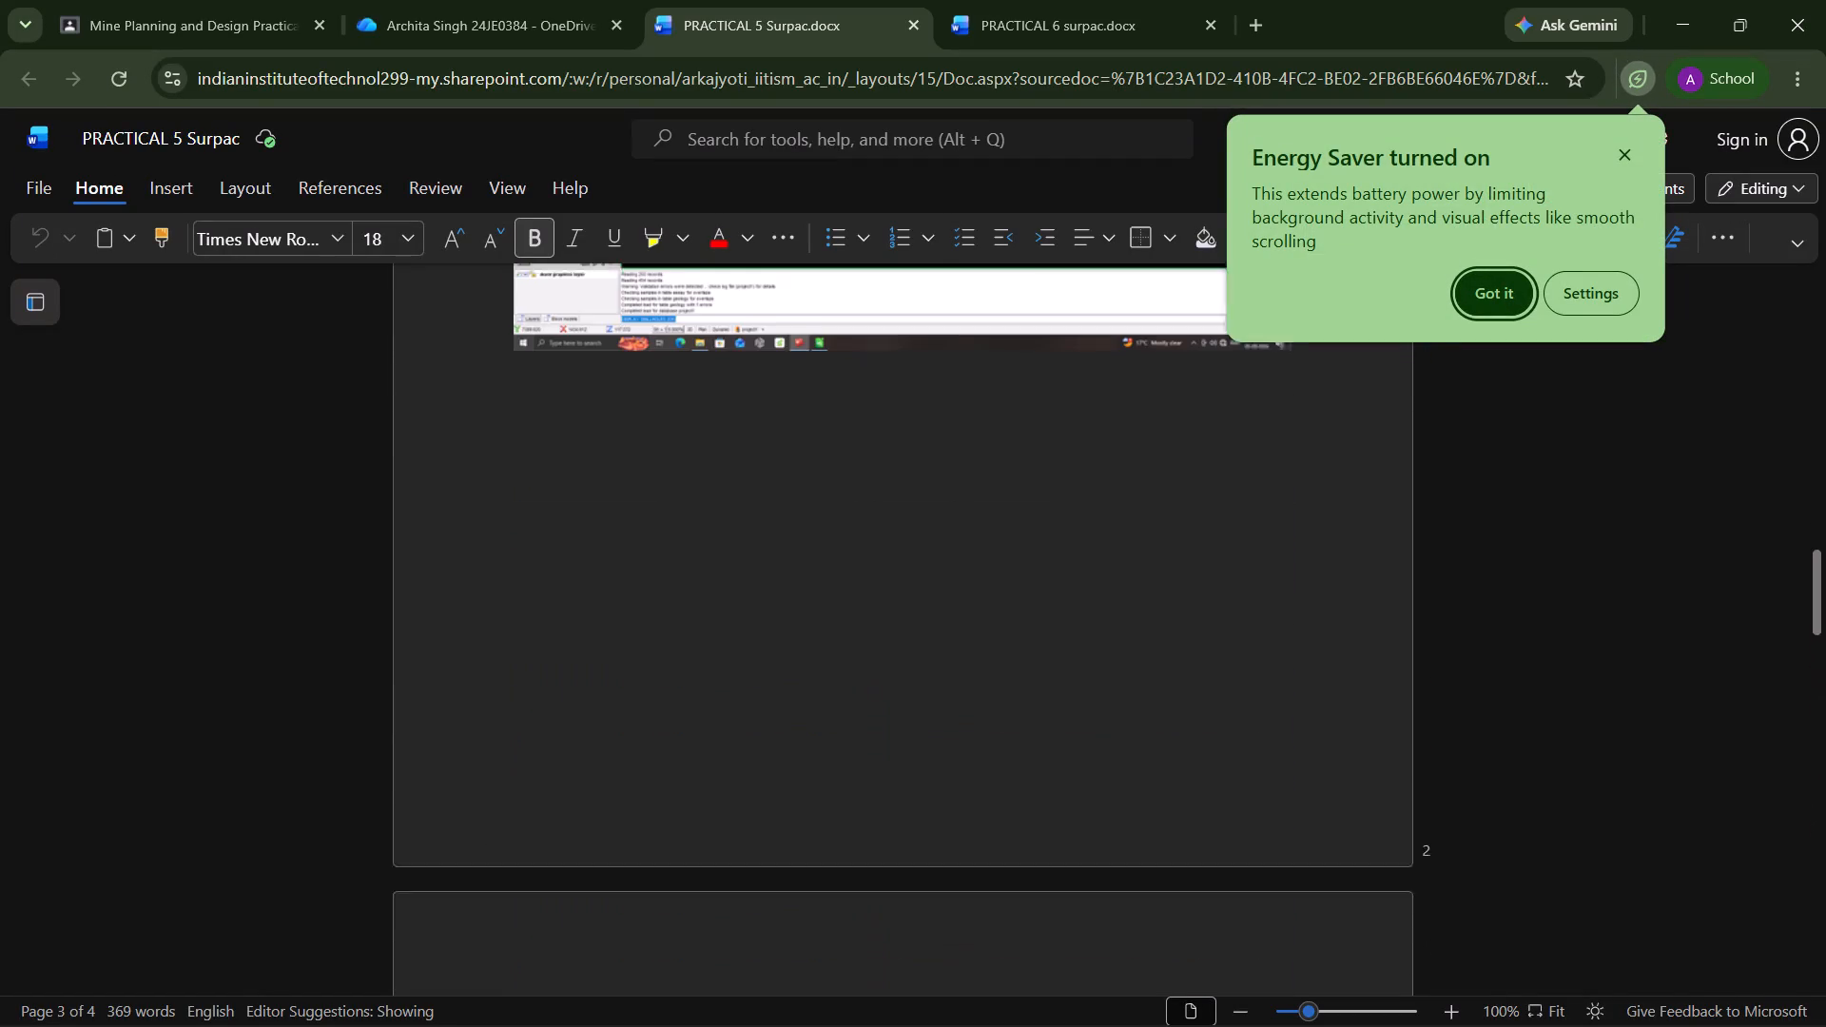
pyautogui.scroll(4, 1087, 528)
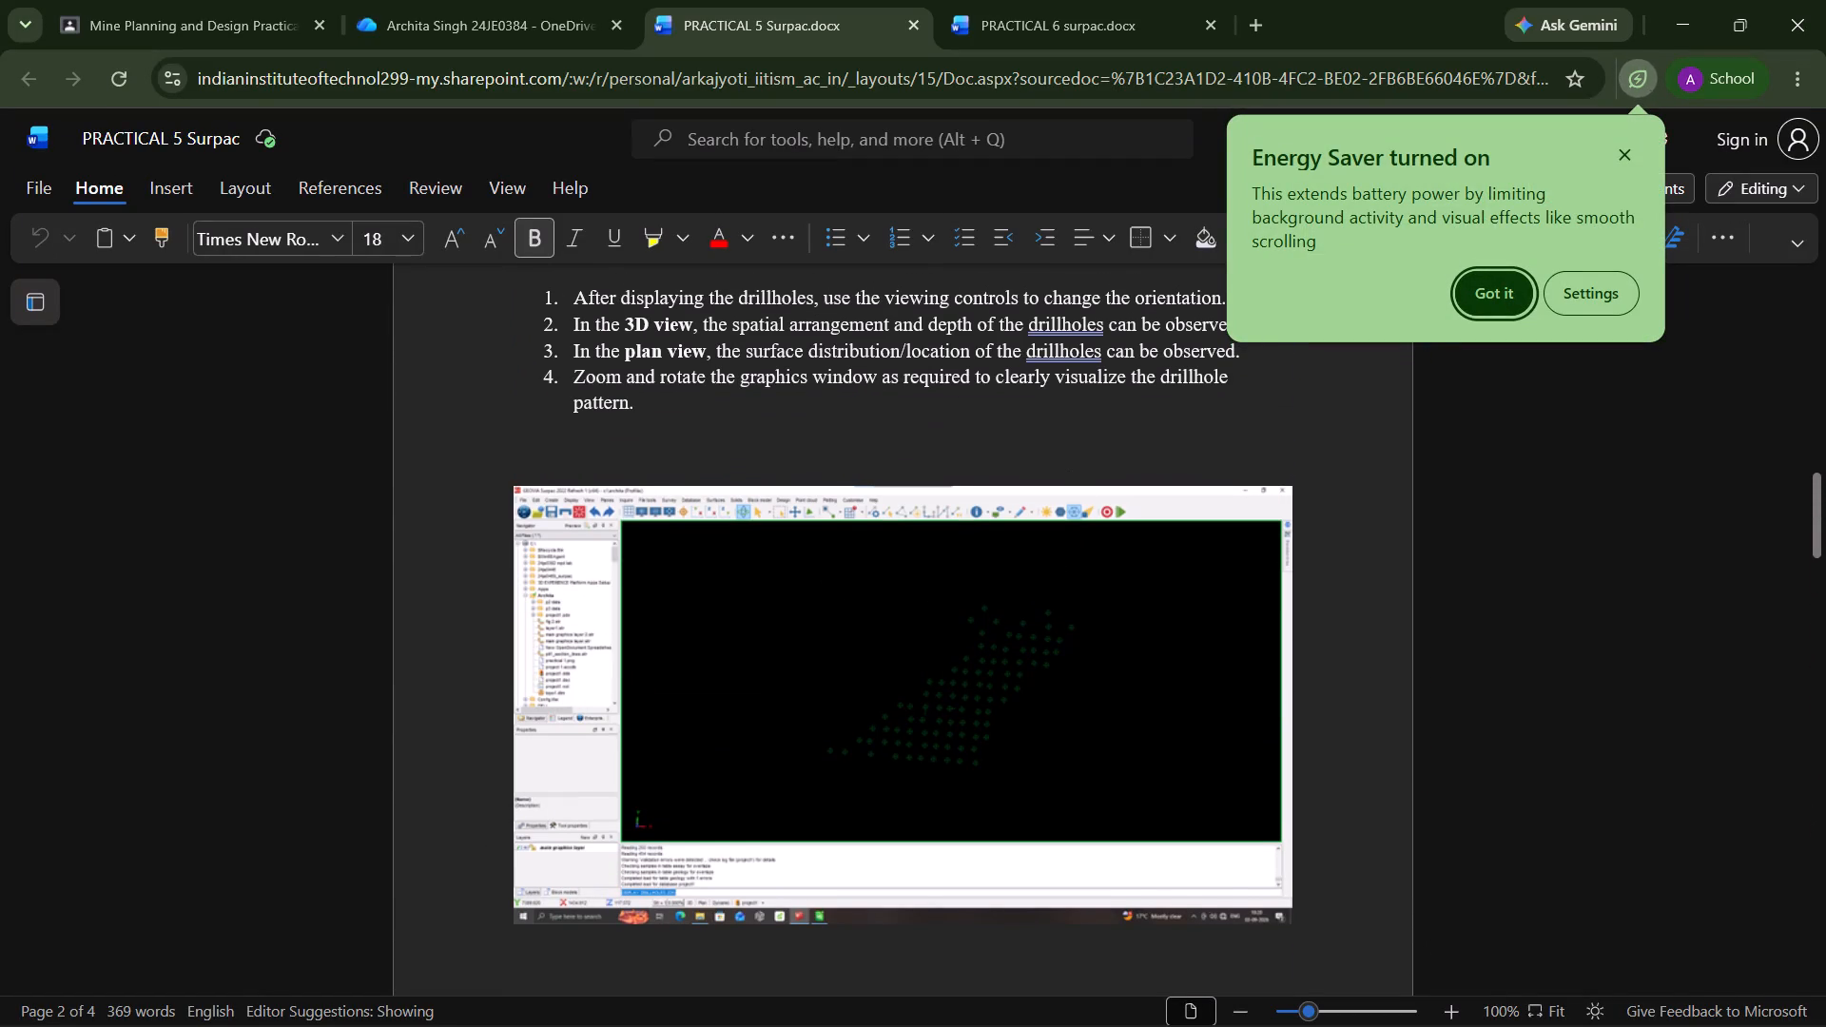
pyautogui.click(1058, 453)
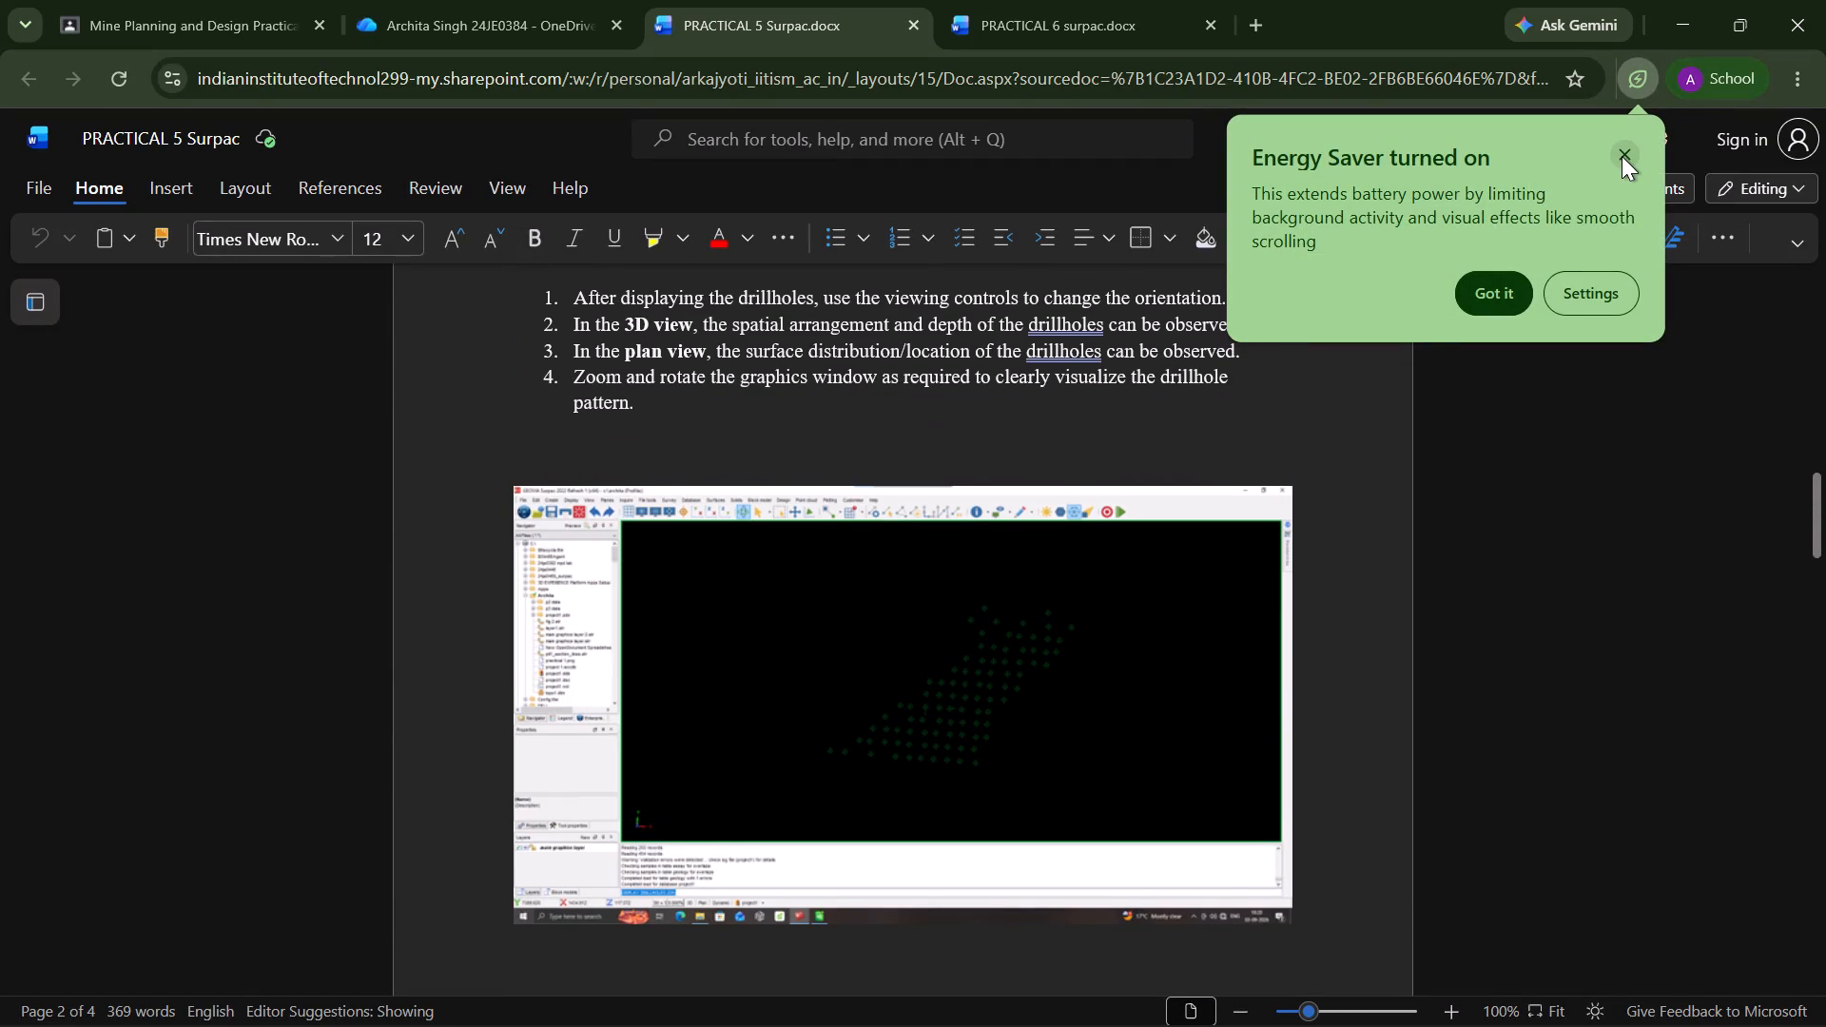
pyautogui.click(1622, 156)
pyautogui.scroll(4, 1159, 610)
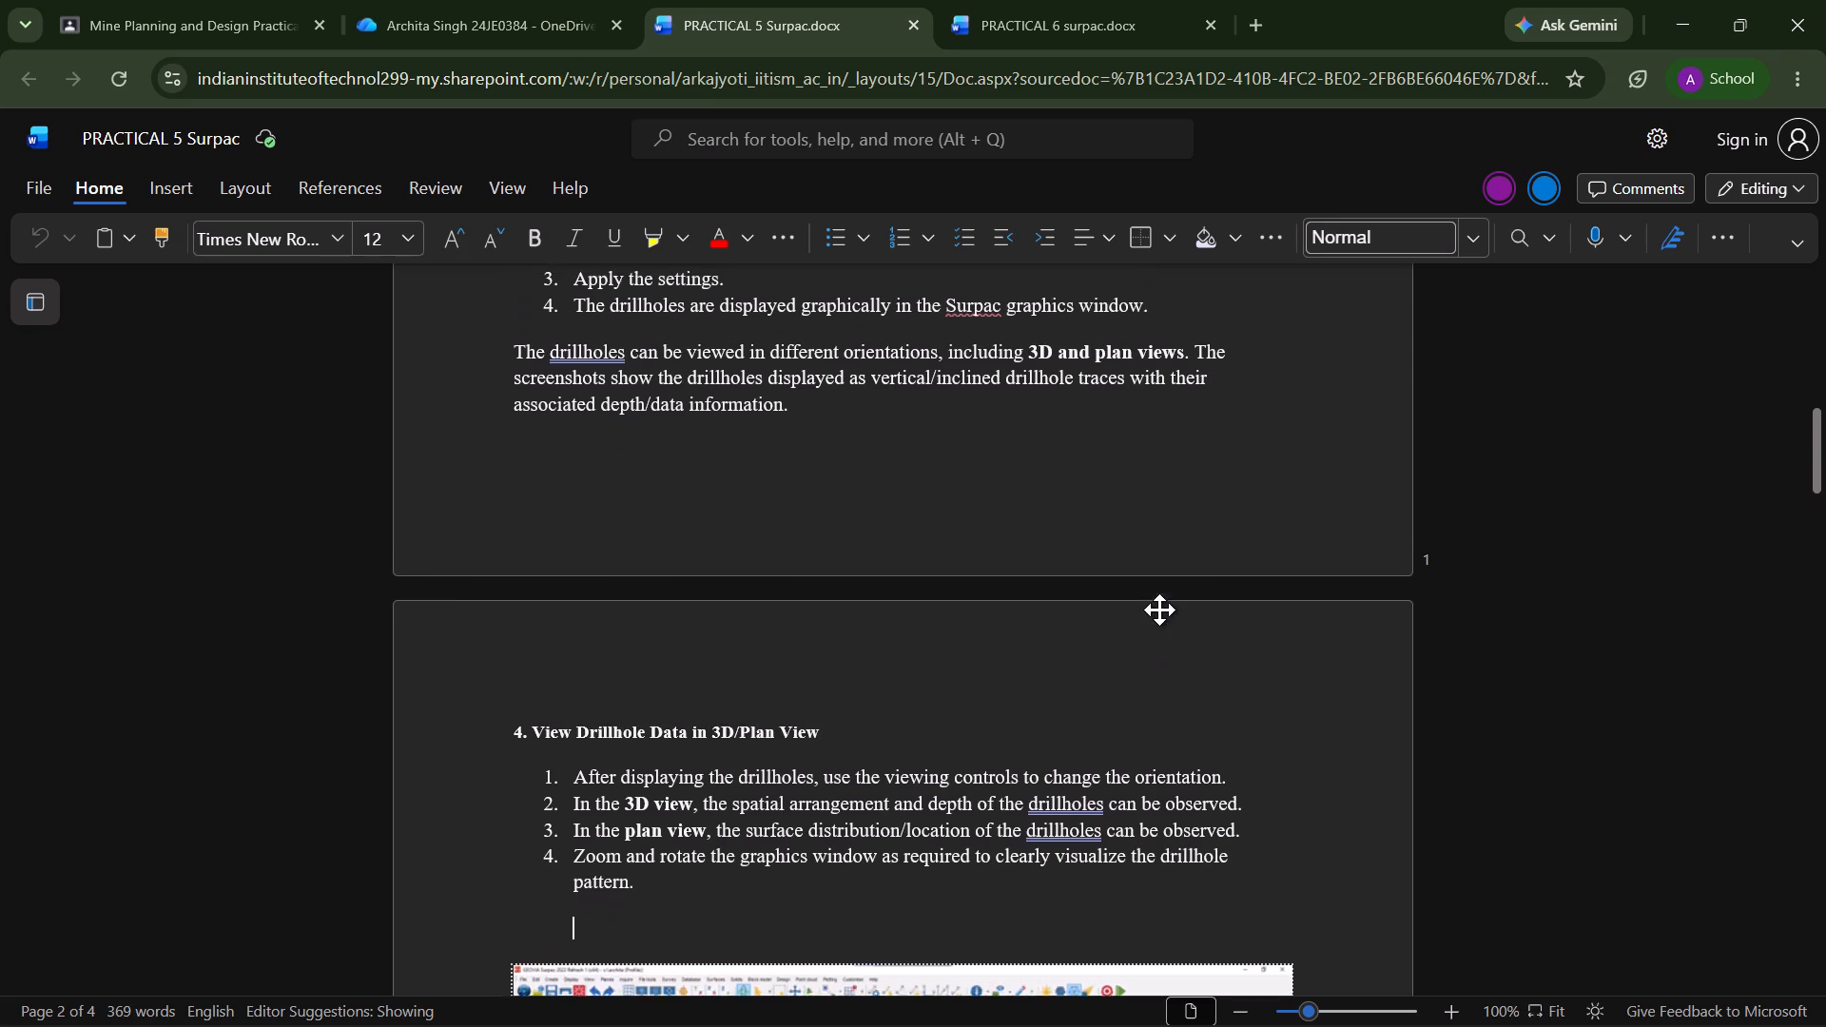
pyautogui.scroll(6, 1159, 610)
pyautogui.scroll(-7, 1159, 610)
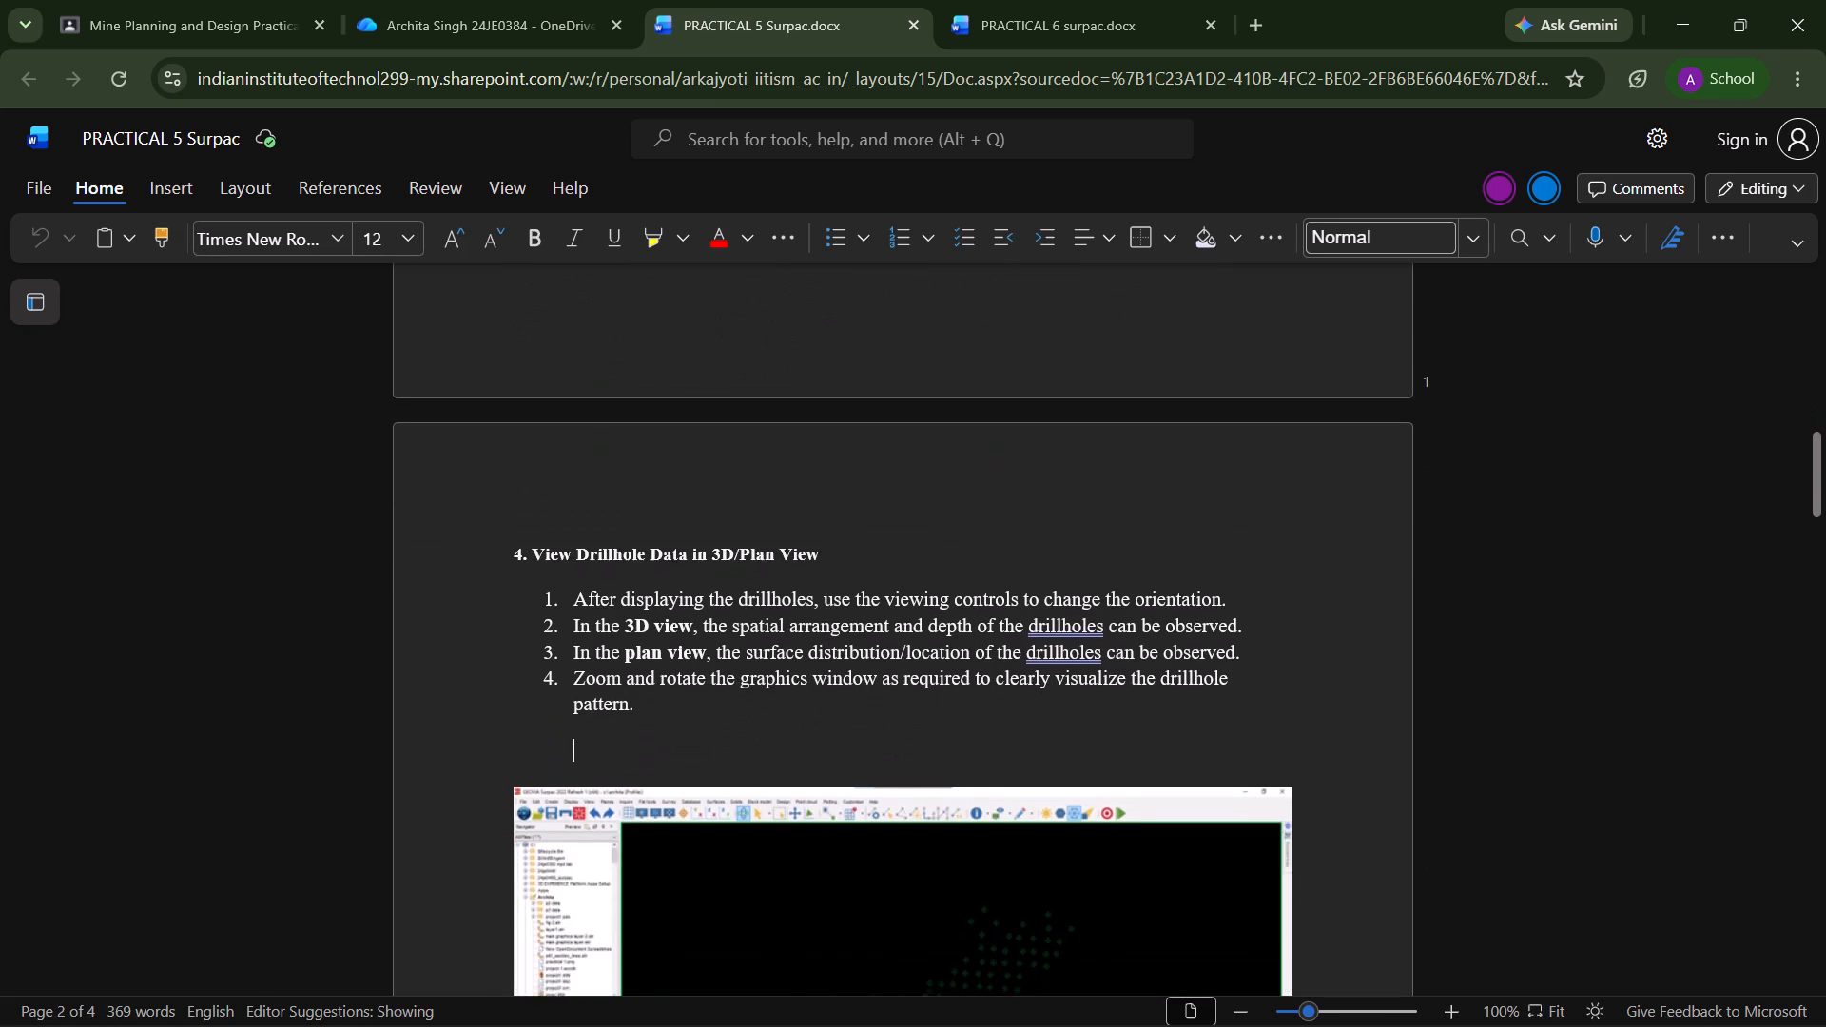
pyautogui.scroll(-9, 1159, 610)
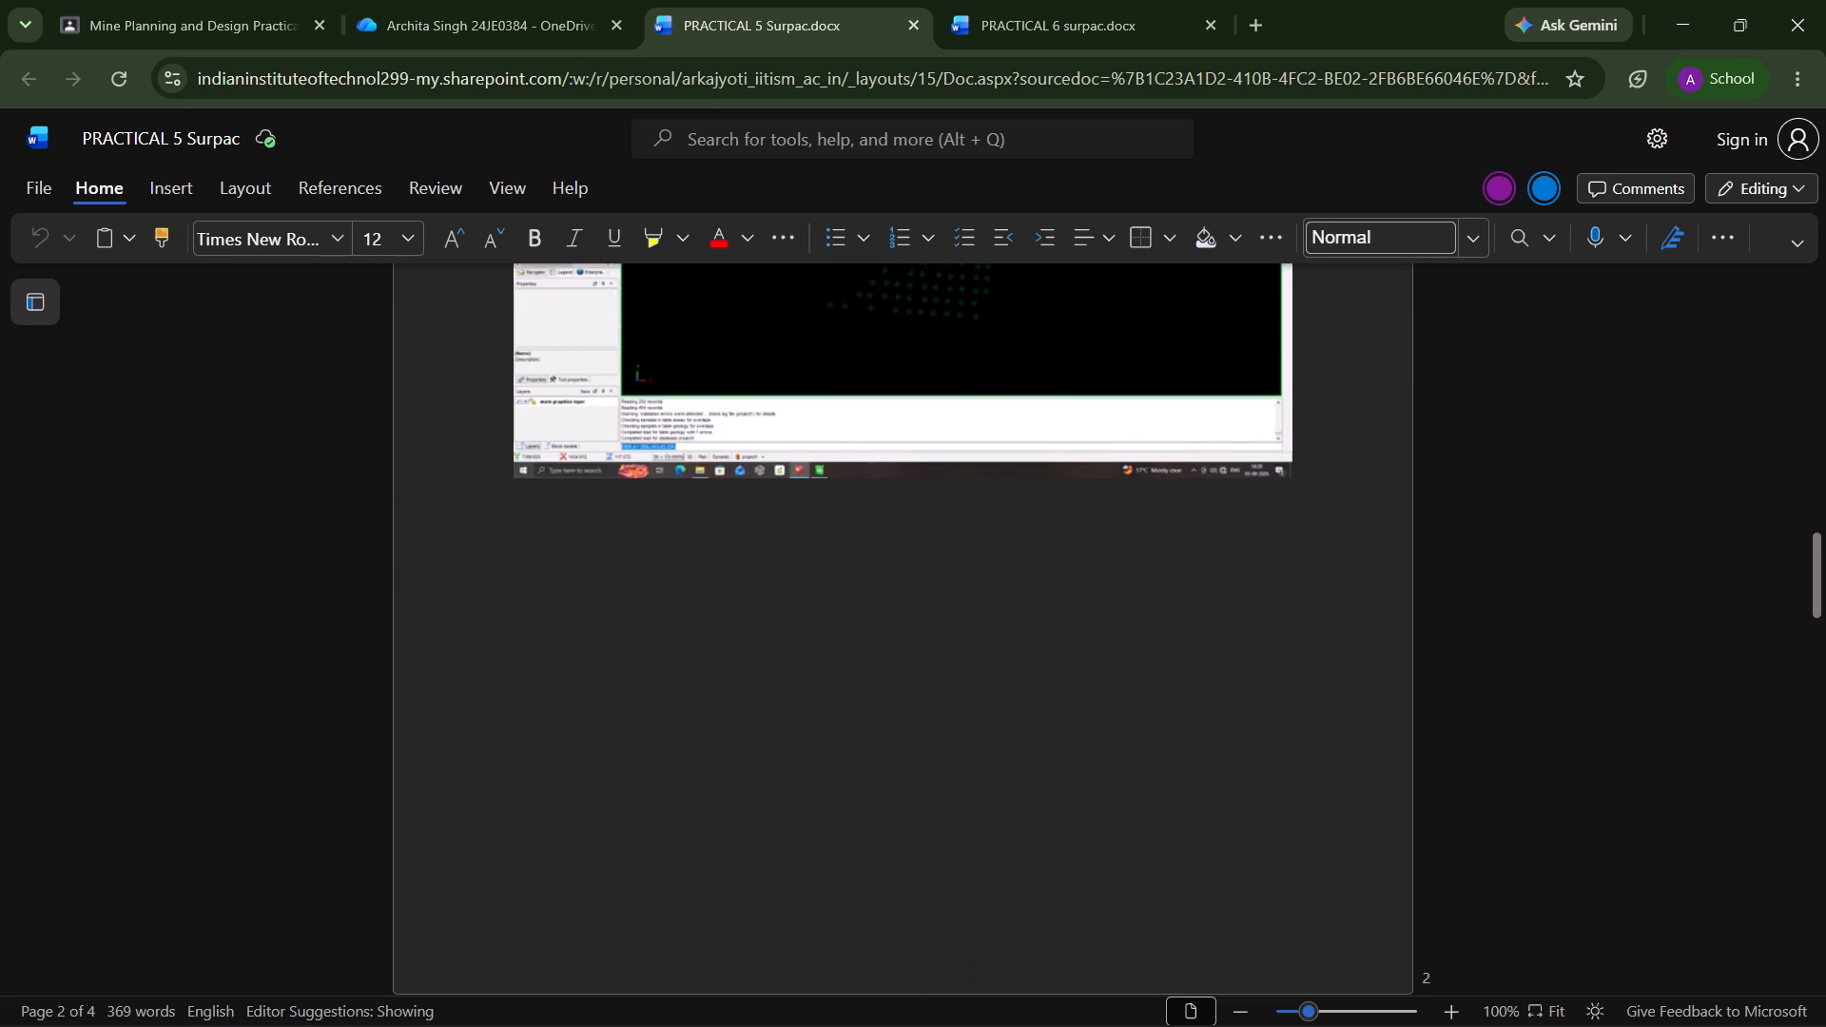
pyautogui.scroll(-8, 1159, 610)
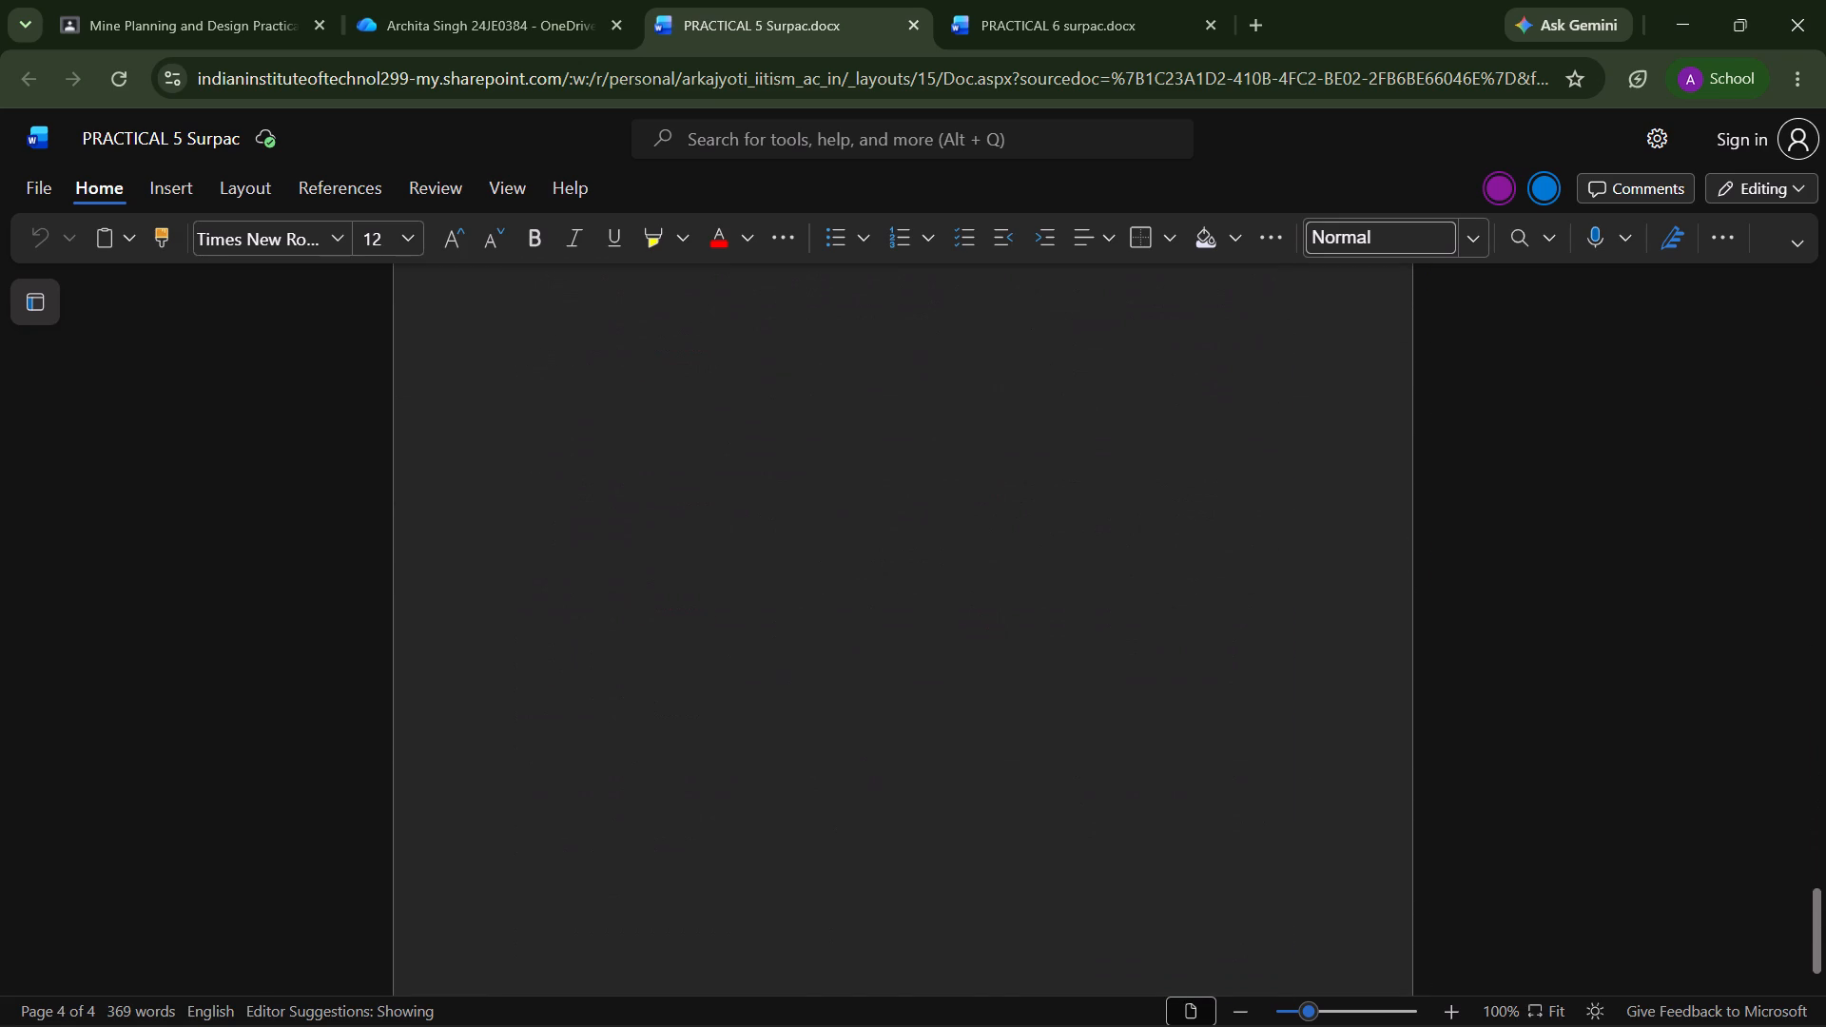
# Switch to the PRACTICAL NO.-5 document in Word and review it from the title page through to the Conclusion.
pyautogui.hotkey('alt', 'Tab')
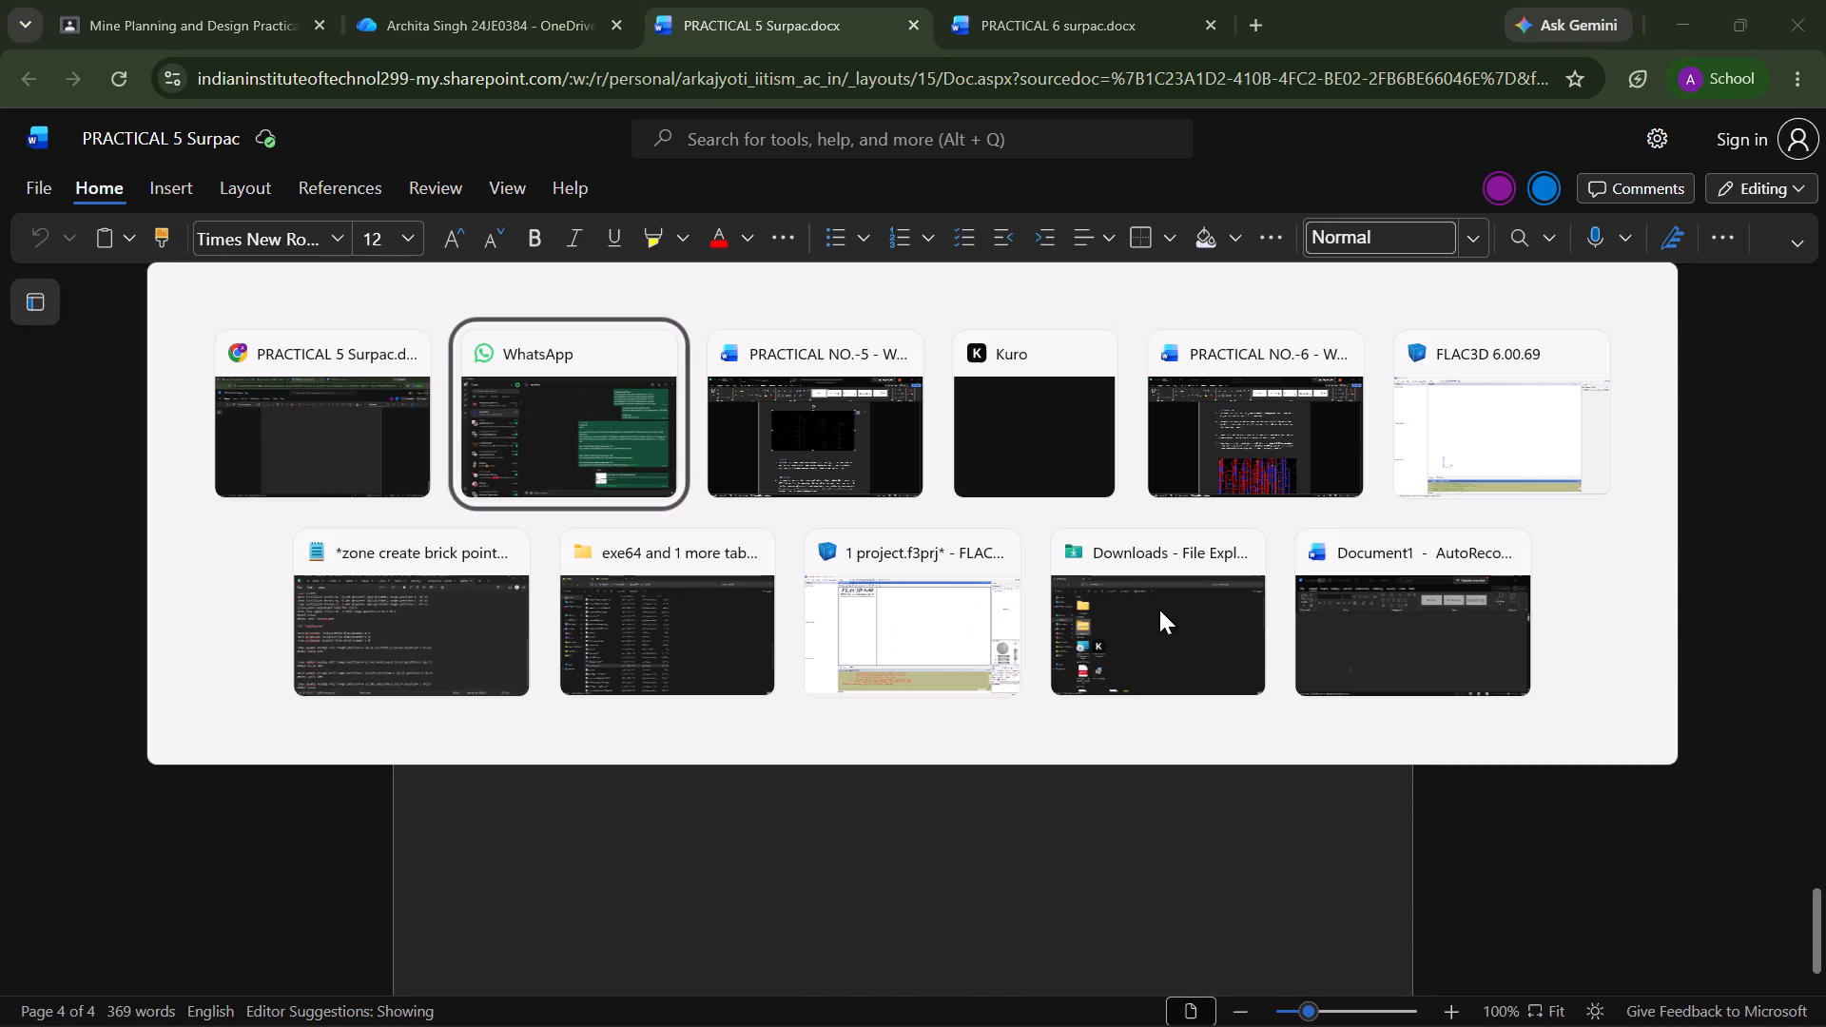
pyautogui.hotkey('alt', 'Tab')
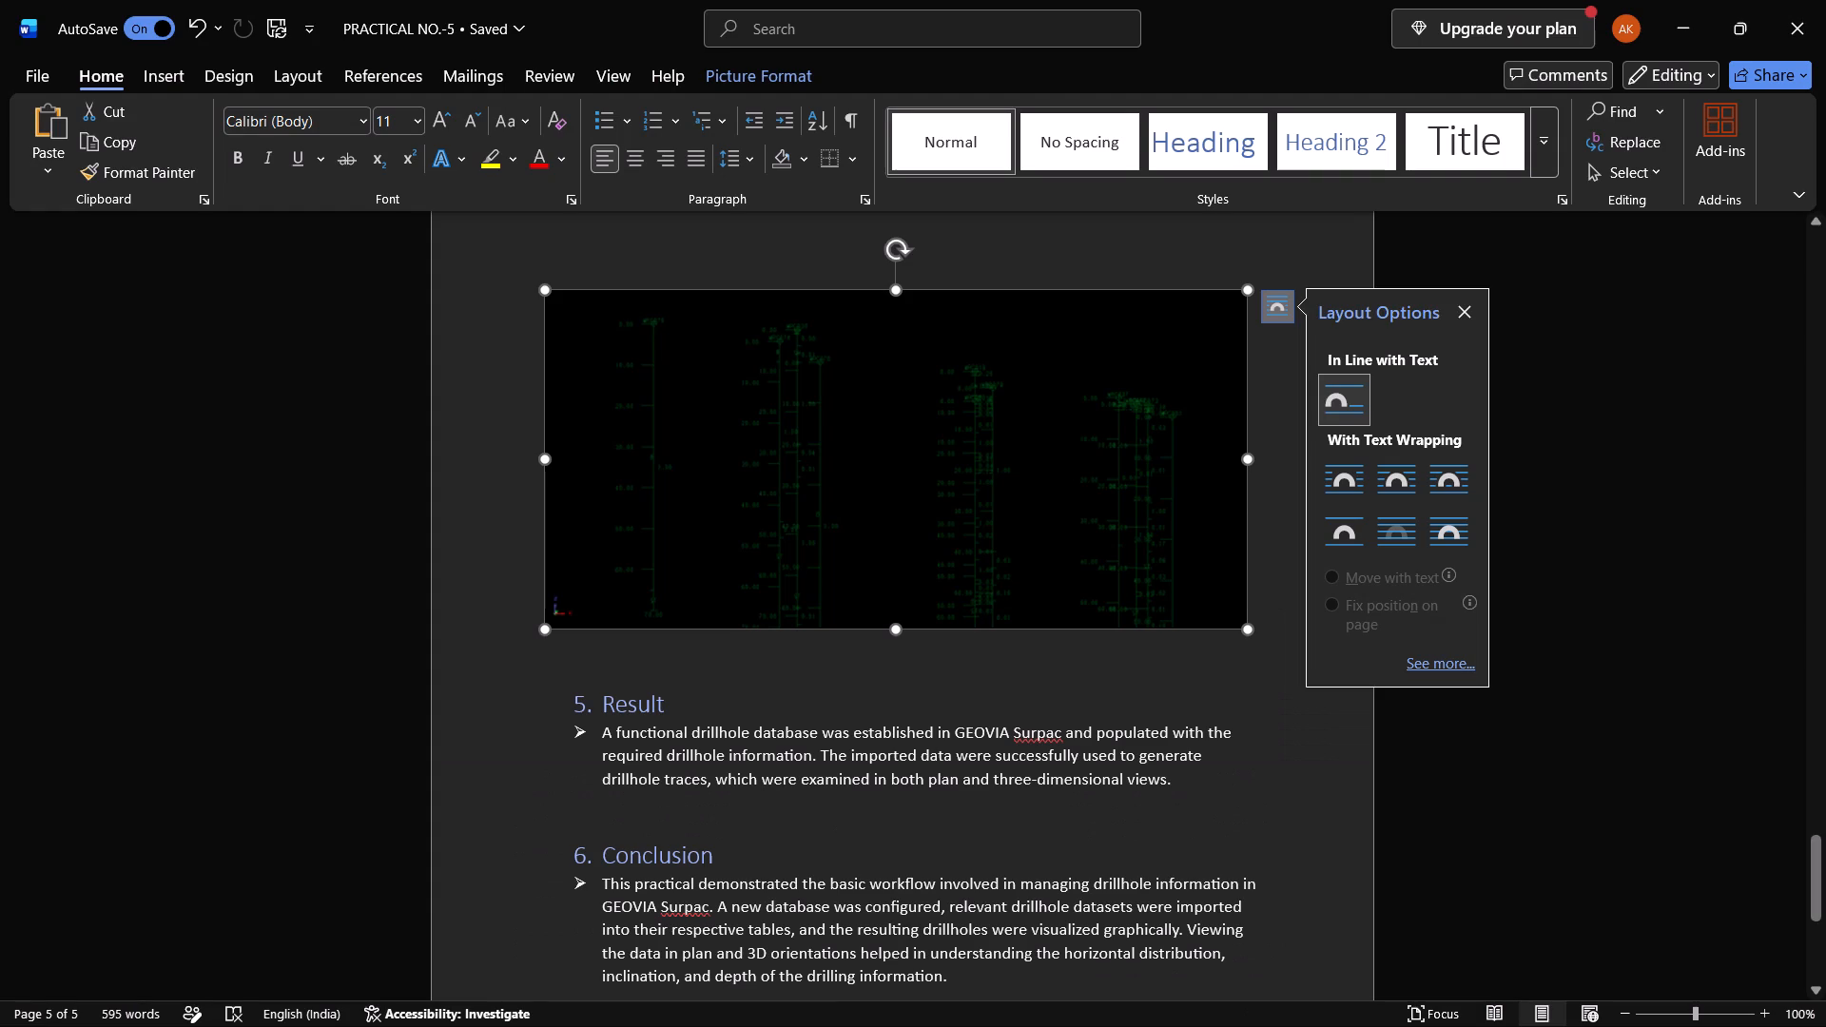
pyautogui.click(496, 517)
pyautogui.scroll(5, 496, 517)
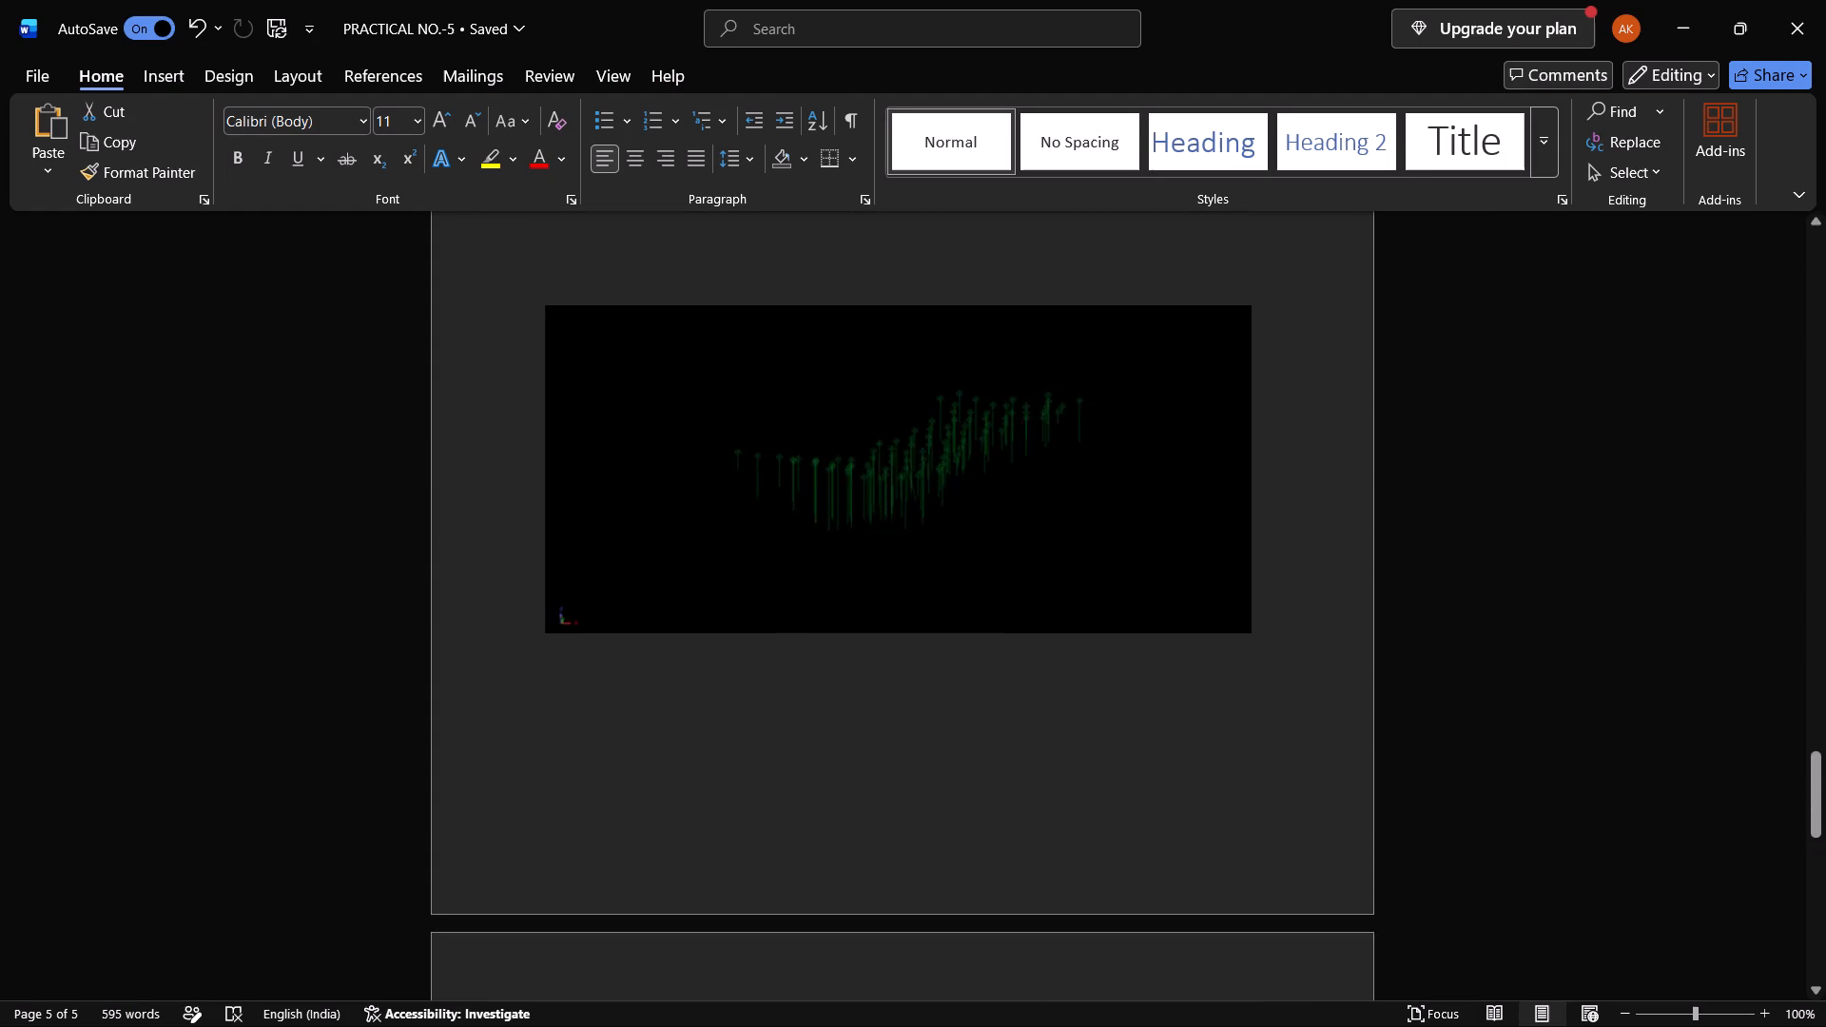
pyautogui.scroll(9, 496, 517)
pyautogui.scroll(-2, 496, 517)
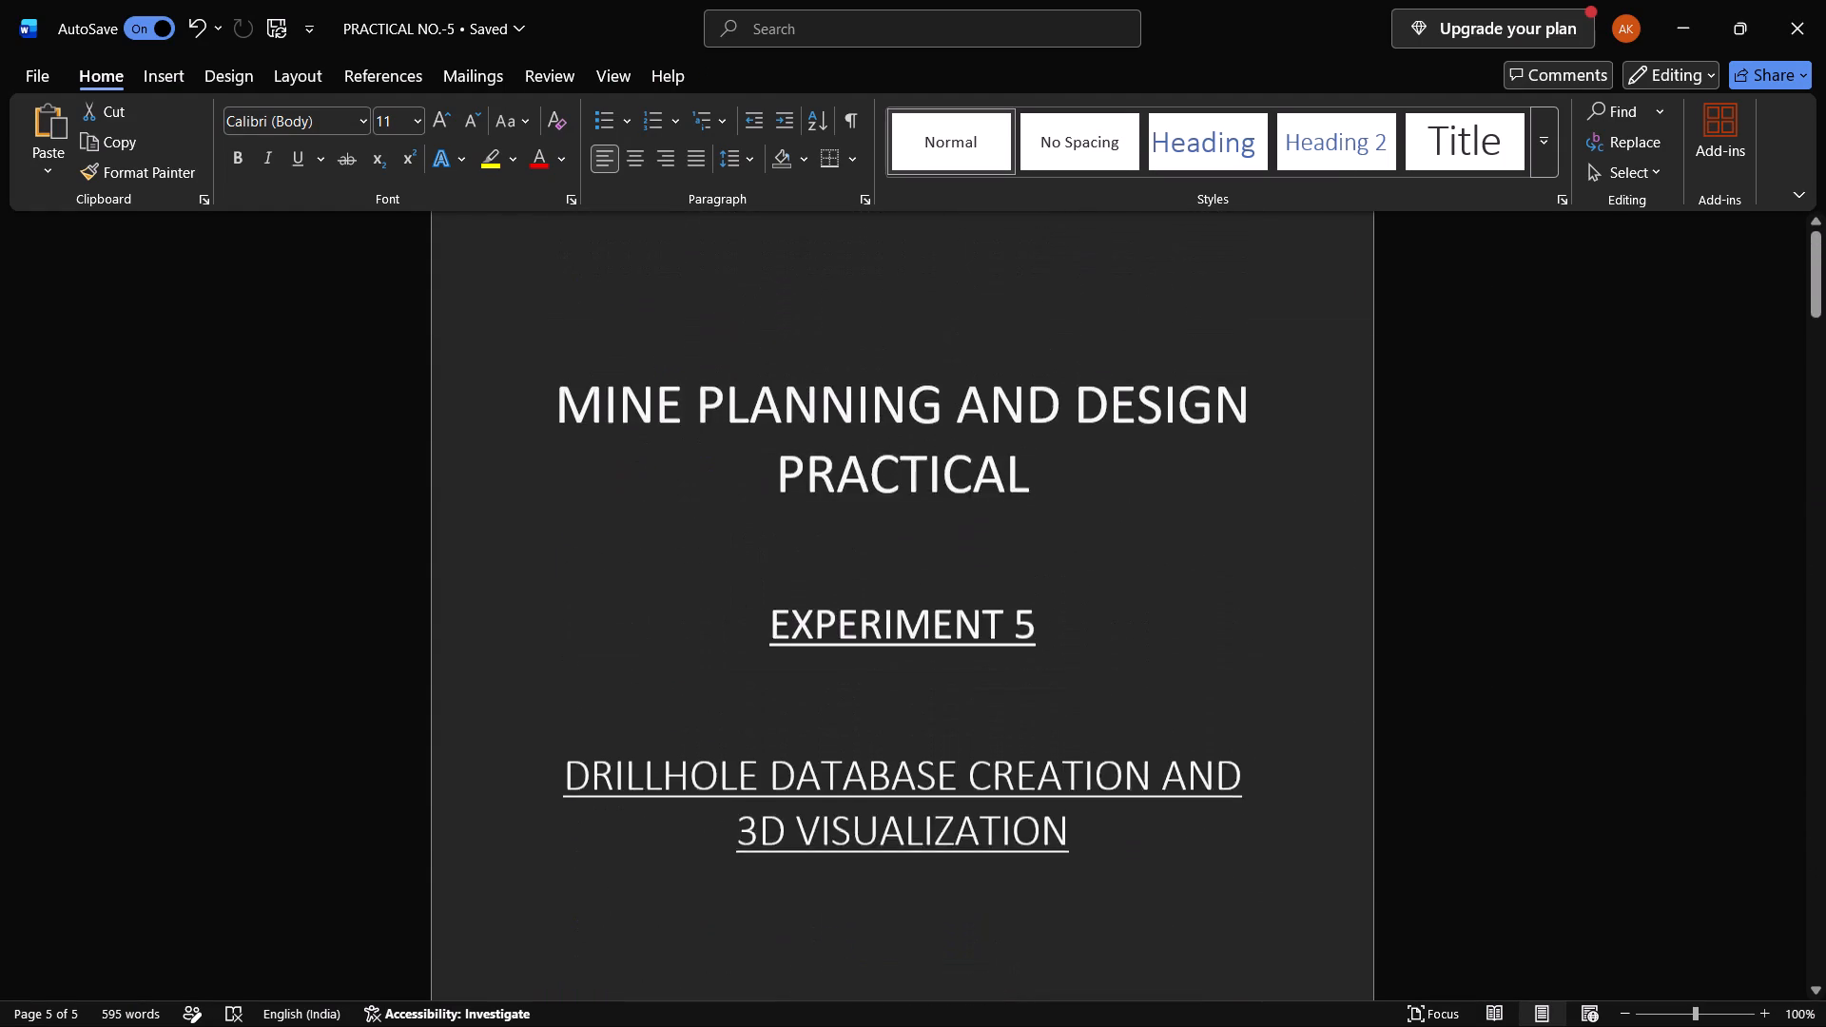
pyautogui.scroll(-4, 496, 517)
pyautogui.scroll(-20, 496, 517)
pyautogui.scroll(-18, 496, 517)
pyautogui.scroll(9, 496, 517)
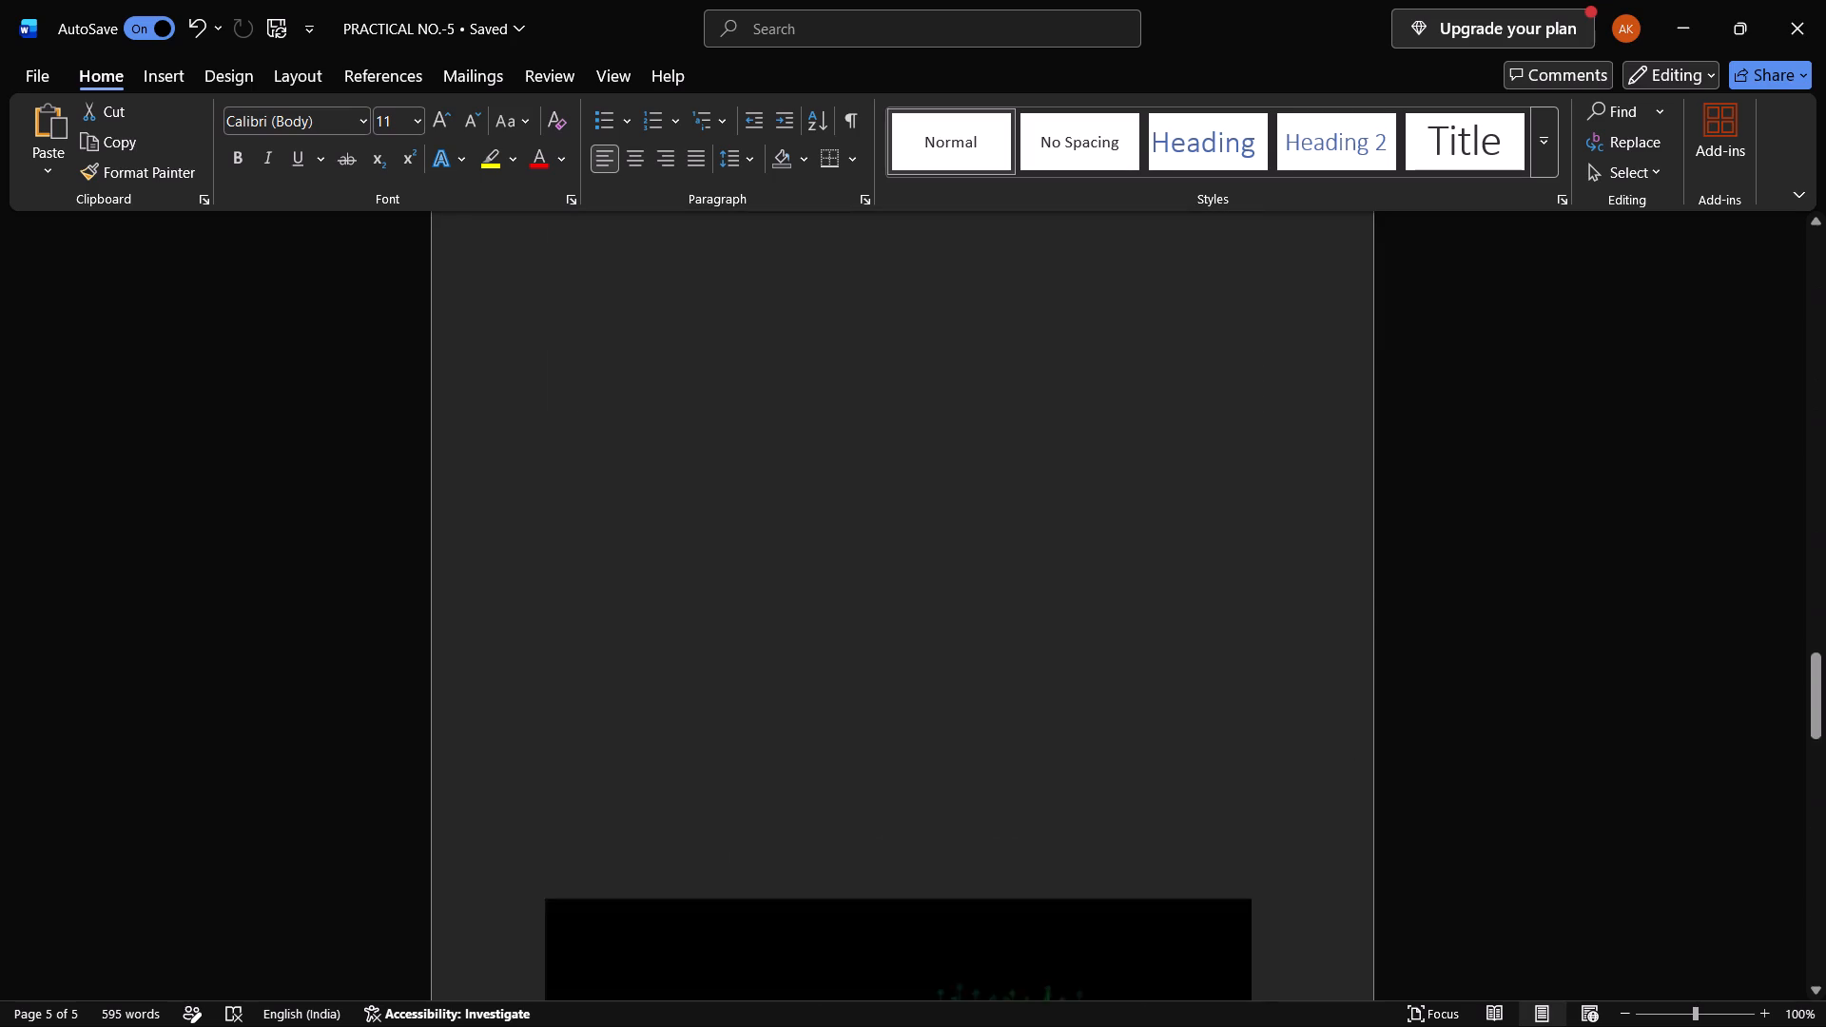
pyautogui.scroll(16, 496, 517)
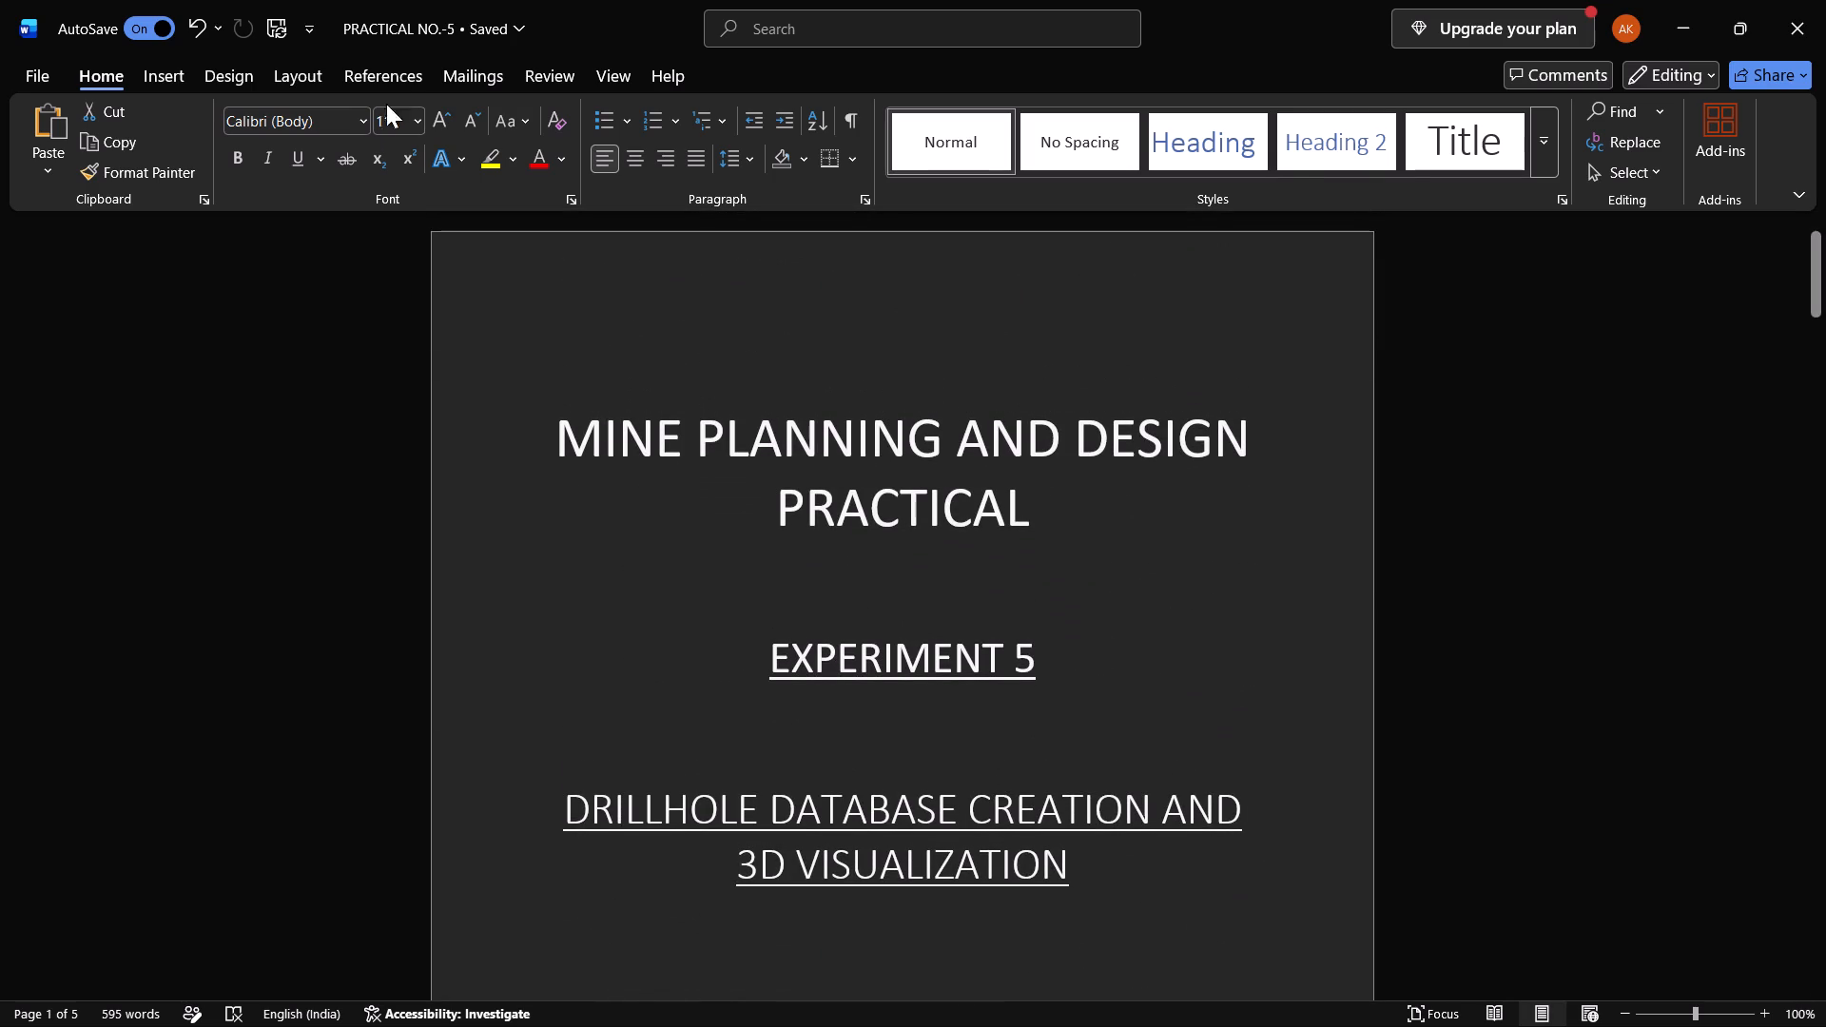
pyautogui.scroll(-5, 774, 650)
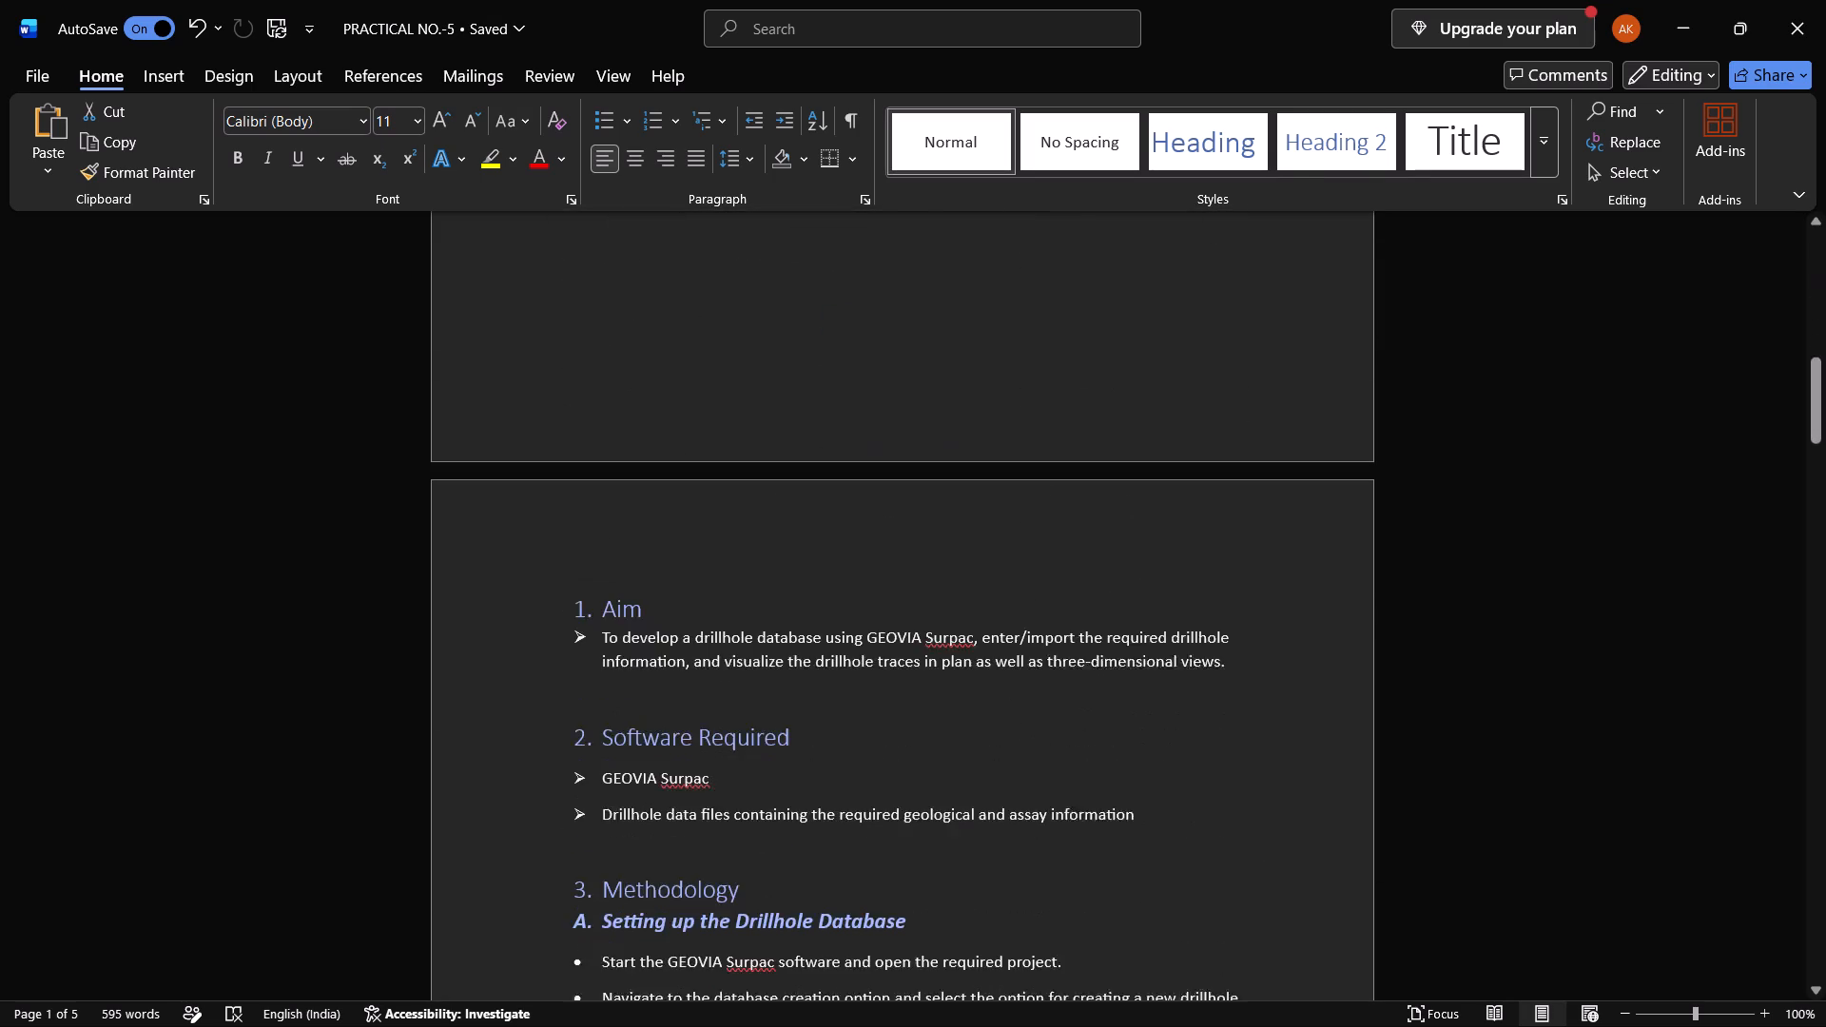
pyautogui.scroll(-9, 774, 650)
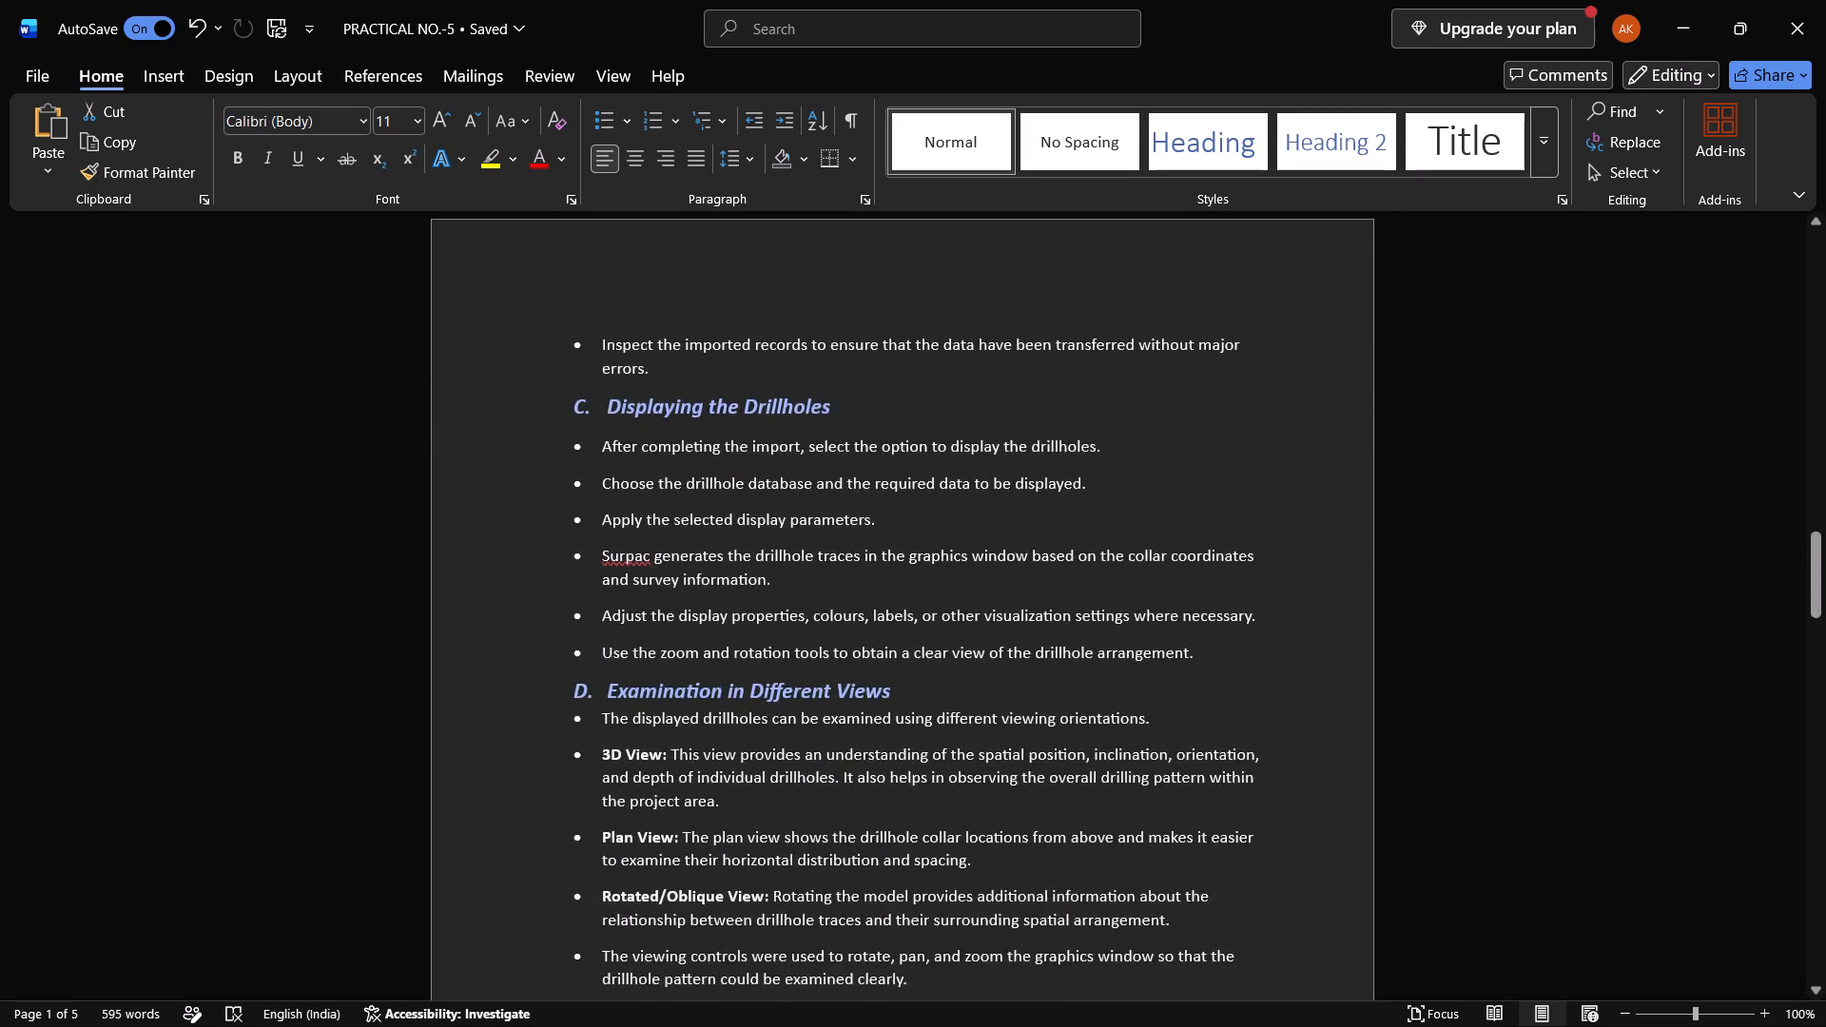
pyautogui.scroll(-6, 774, 650)
pyautogui.scroll(1, 774, 650)
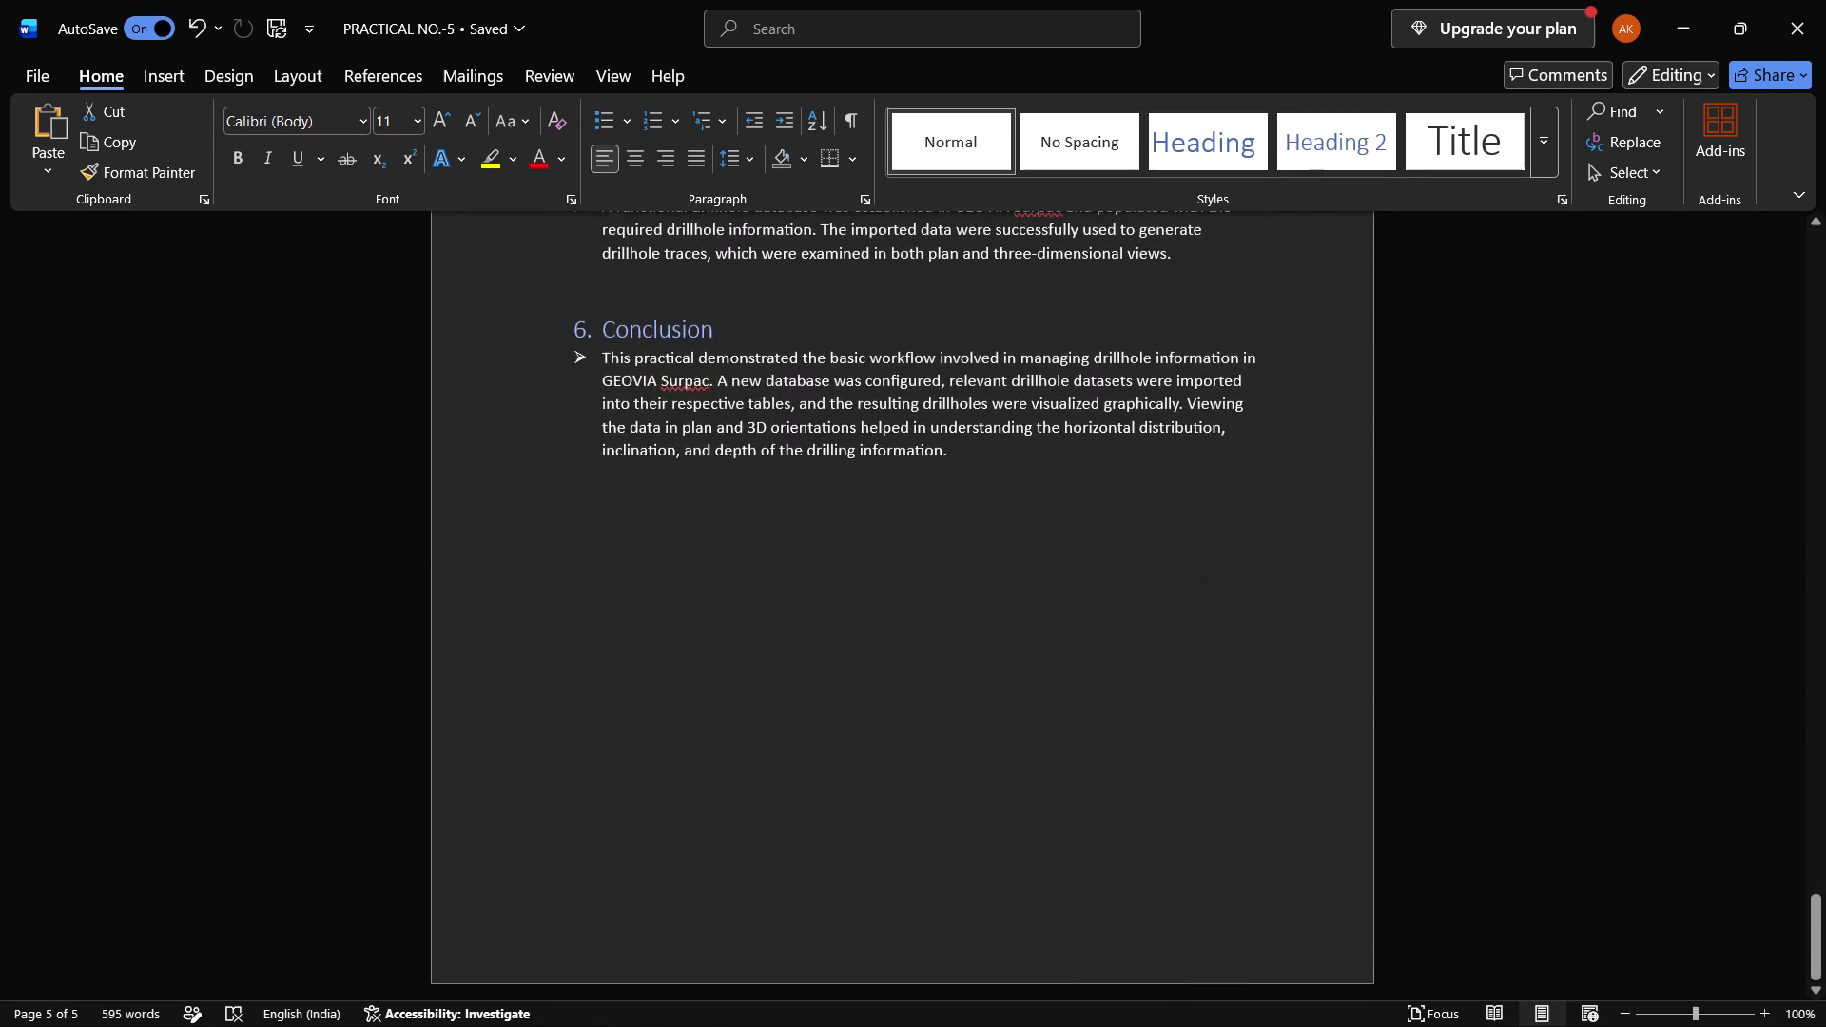
pyautogui.scroll(4, 774, 650)
# Crop a thin strip off the left edge of the plan-view drillhole image on page 4.
pyautogui.click(774, 650)
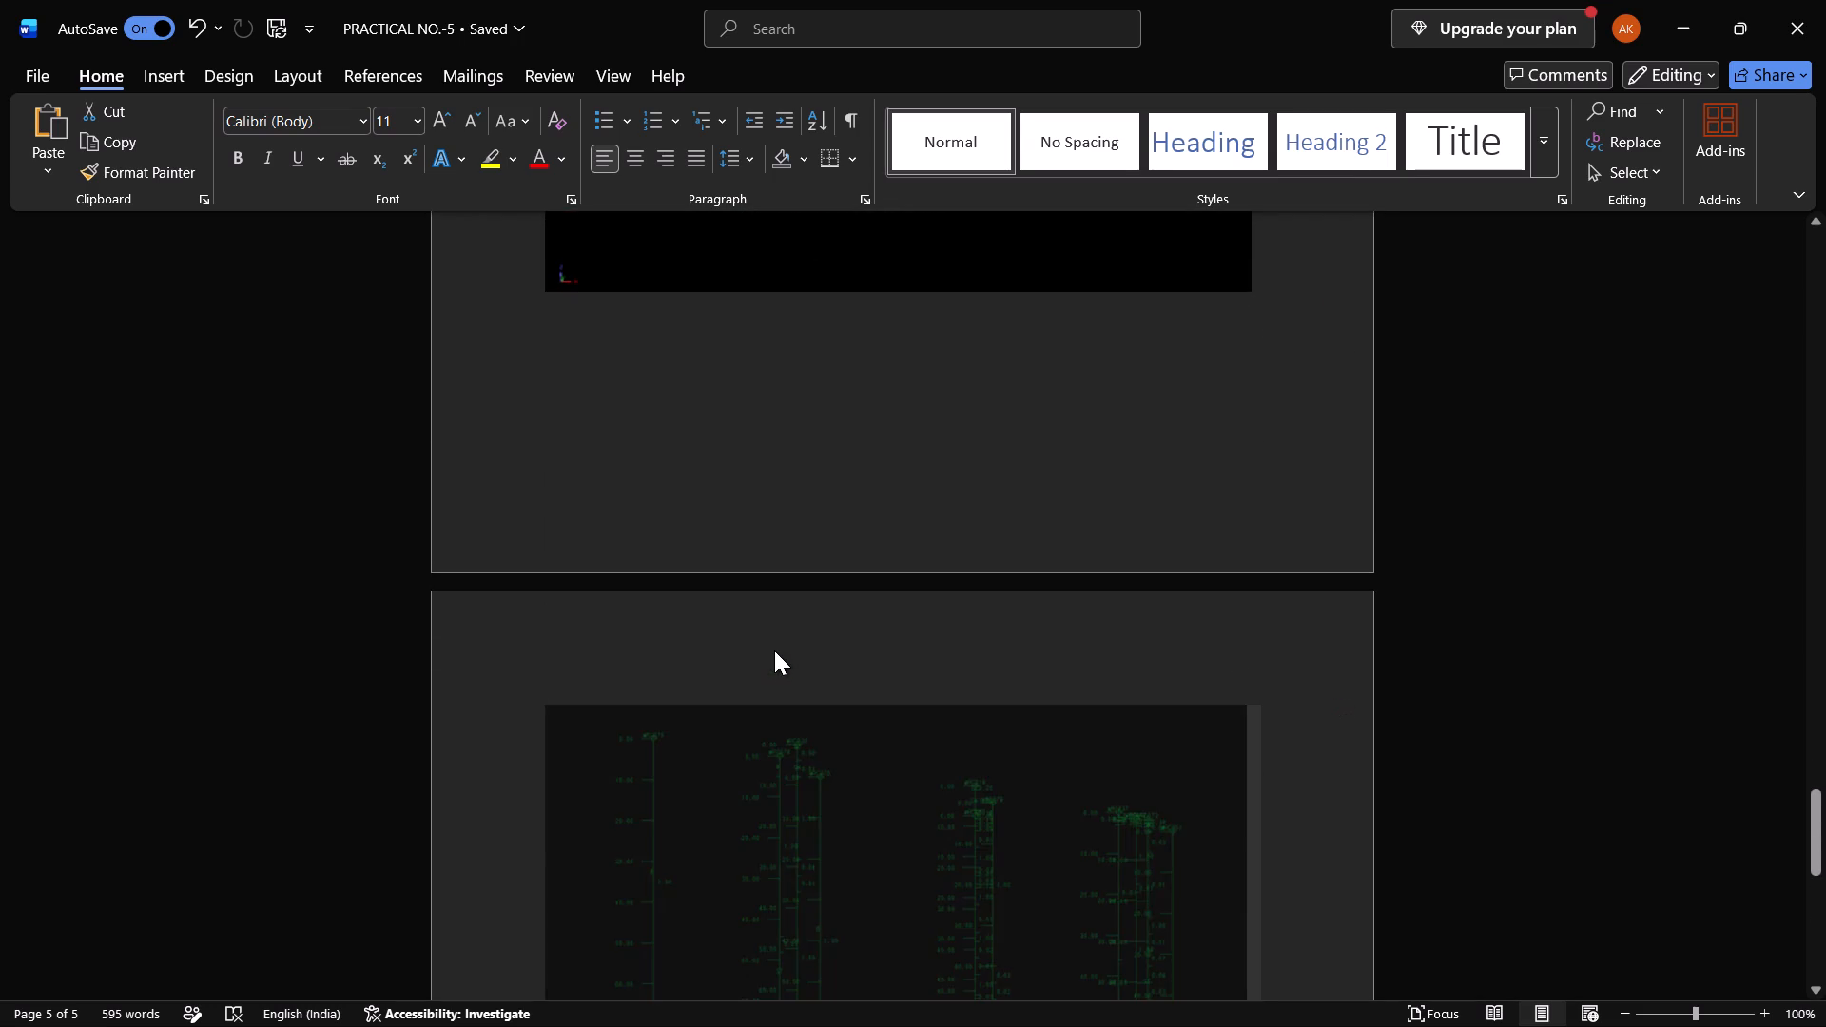
pyautogui.scroll(5, 774, 650)
pyautogui.click(774, 650)
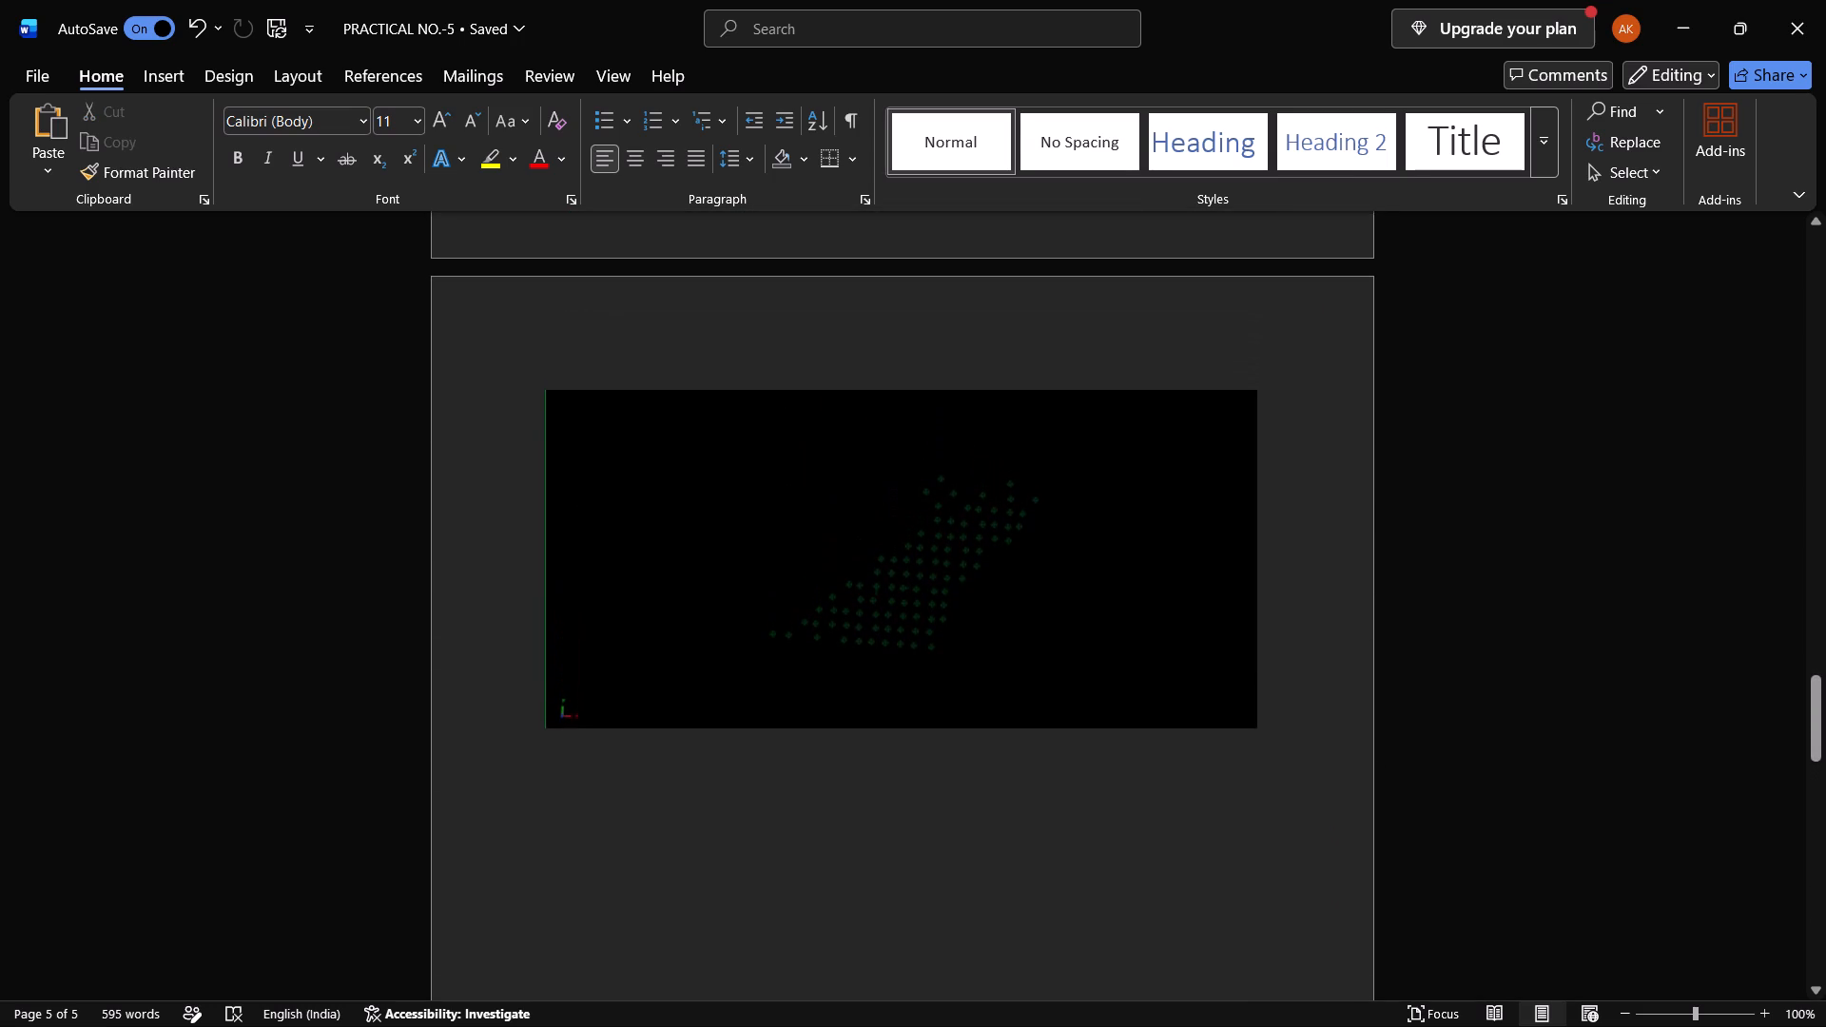
pyautogui.rightClick(863, 577)
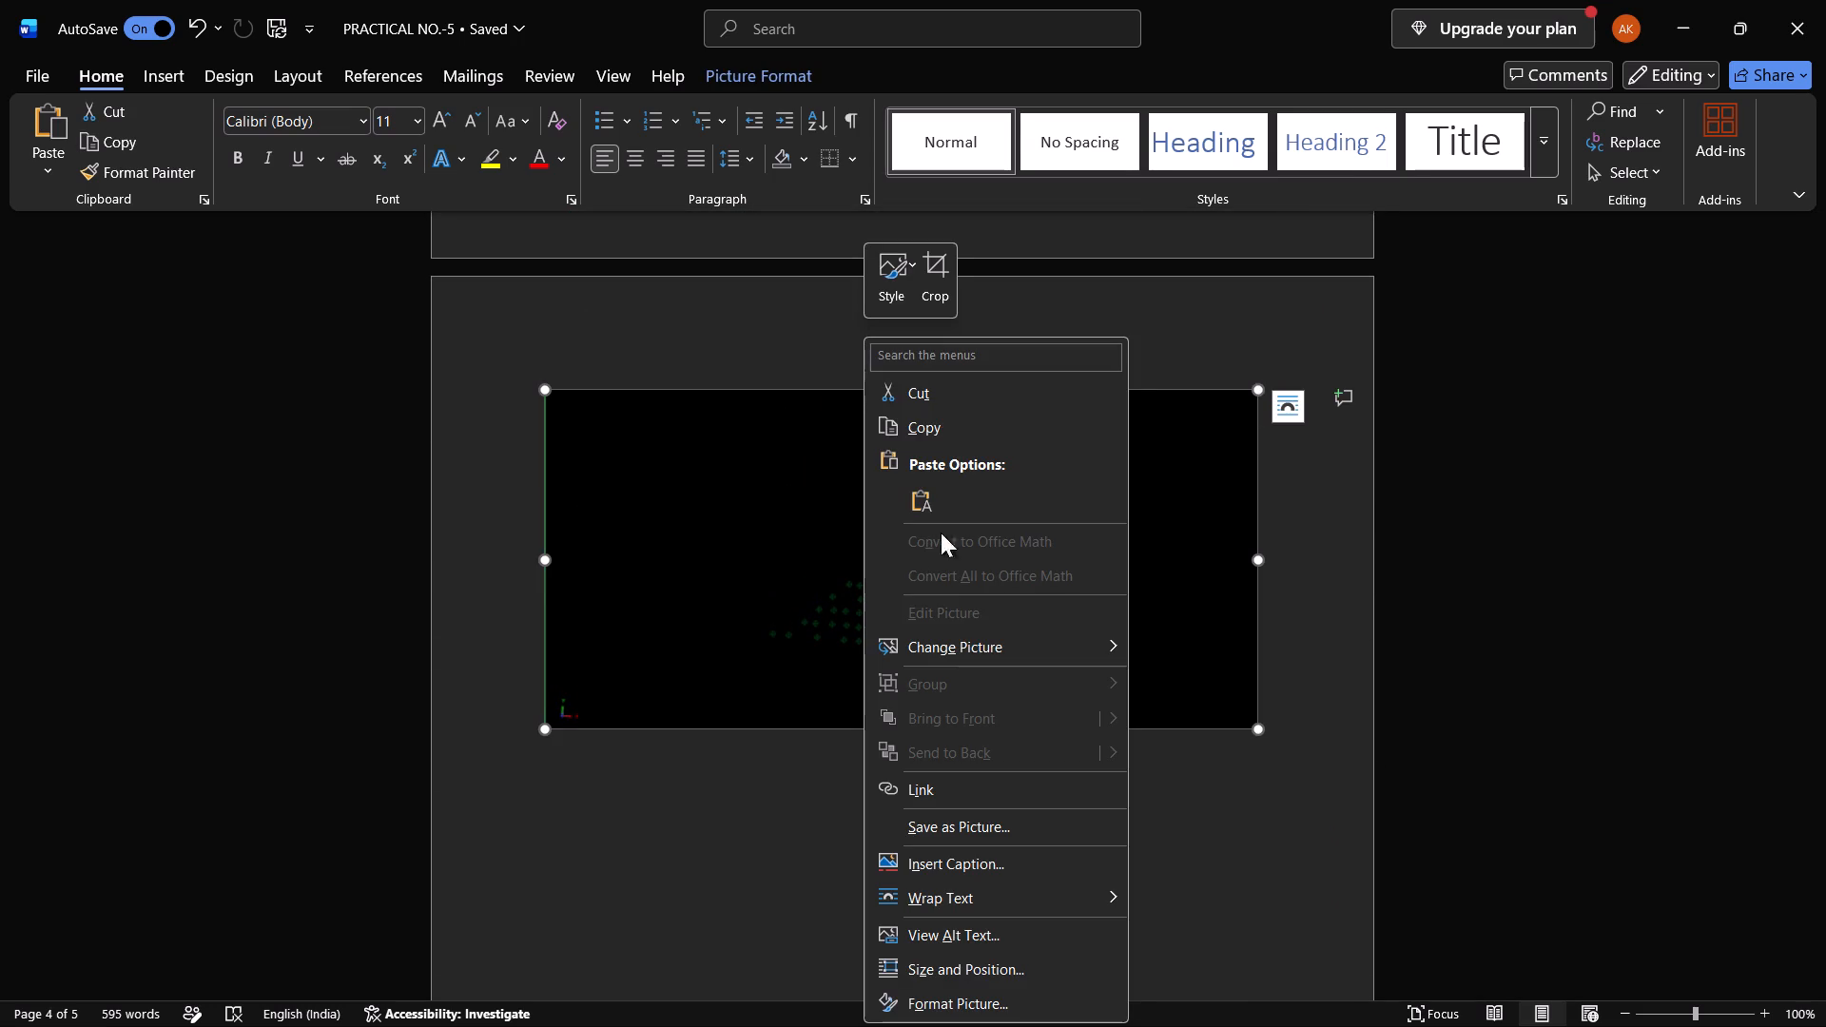
pyautogui.click(927, 295)
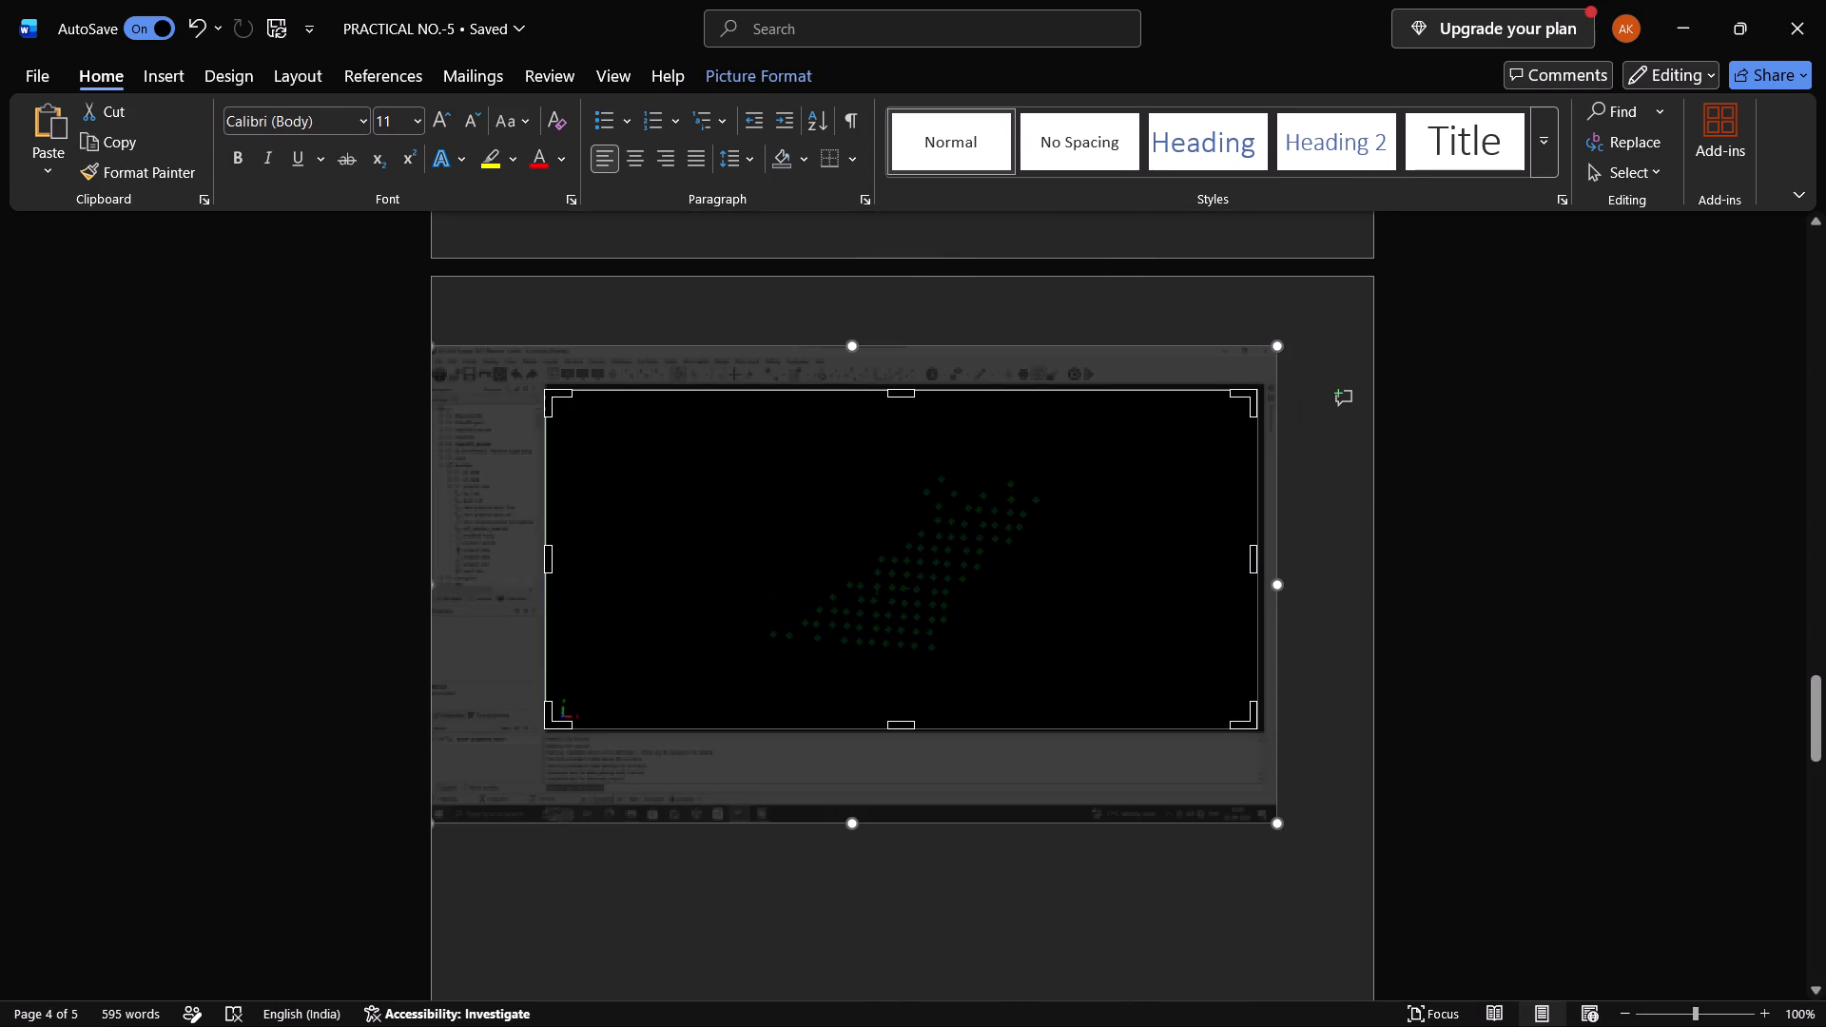
pyautogui.click(546, 561)
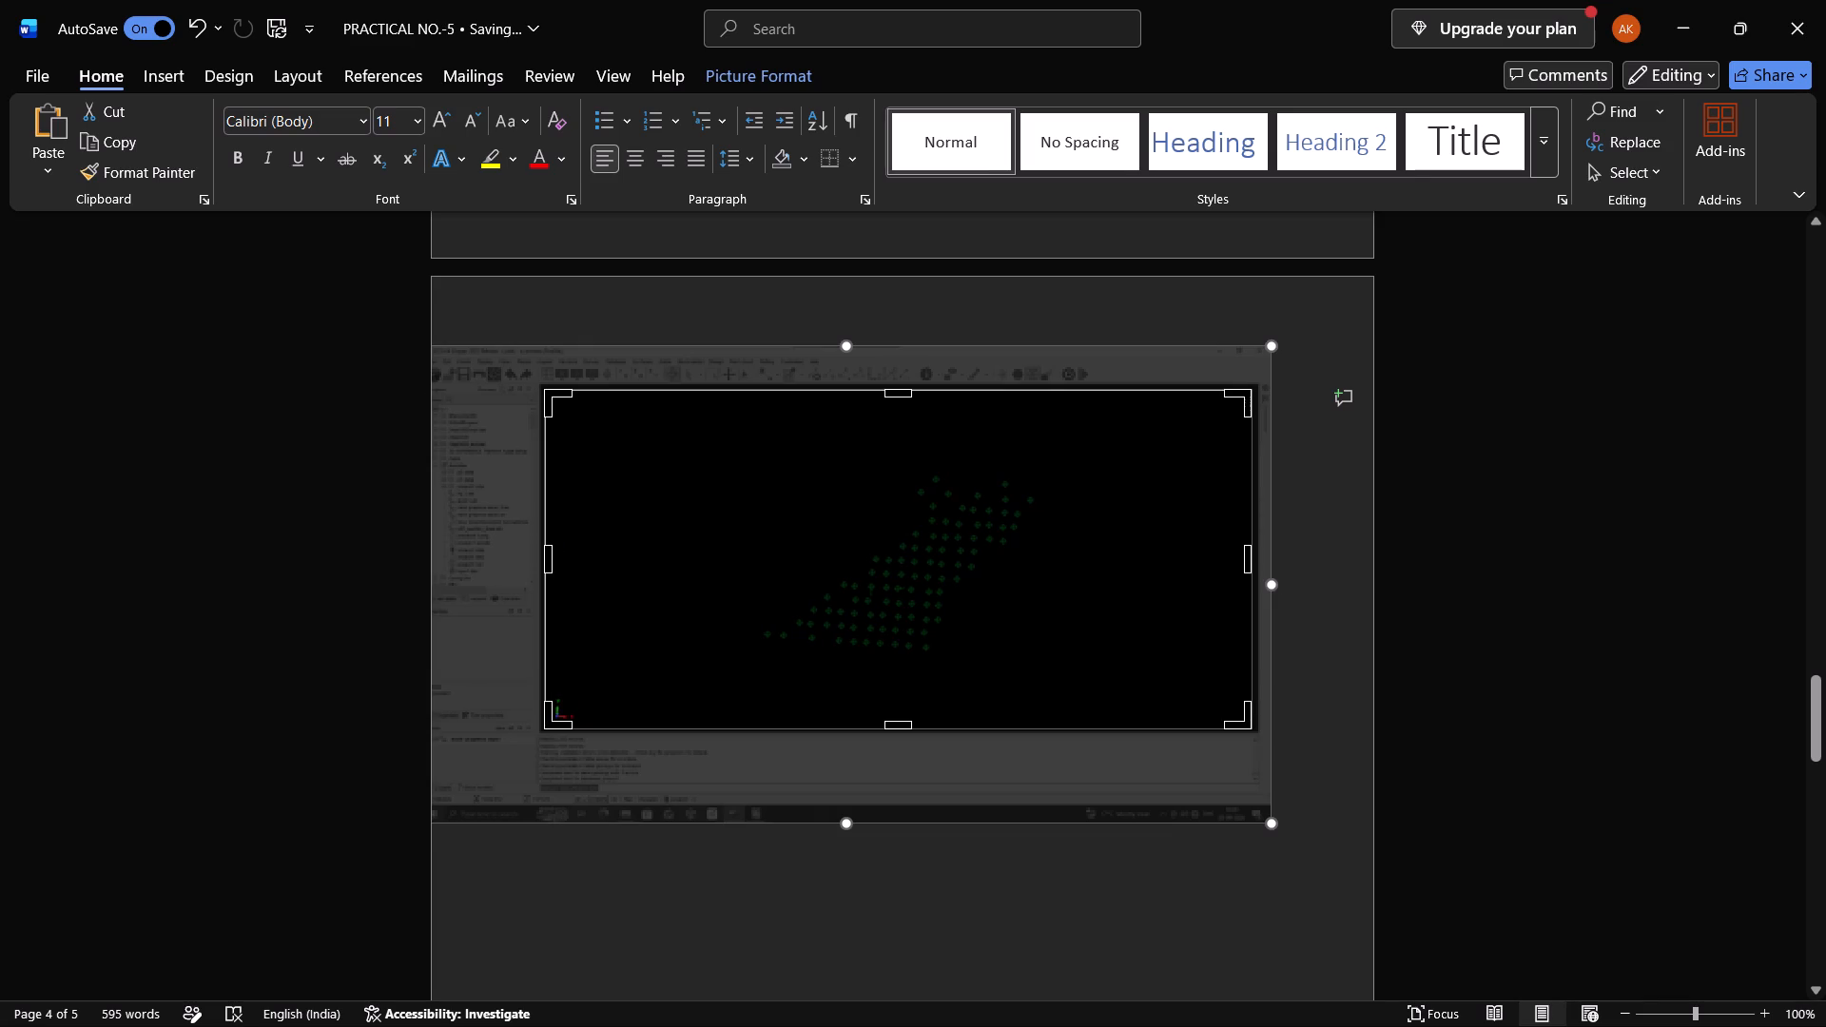
pyautogui.press('Return')
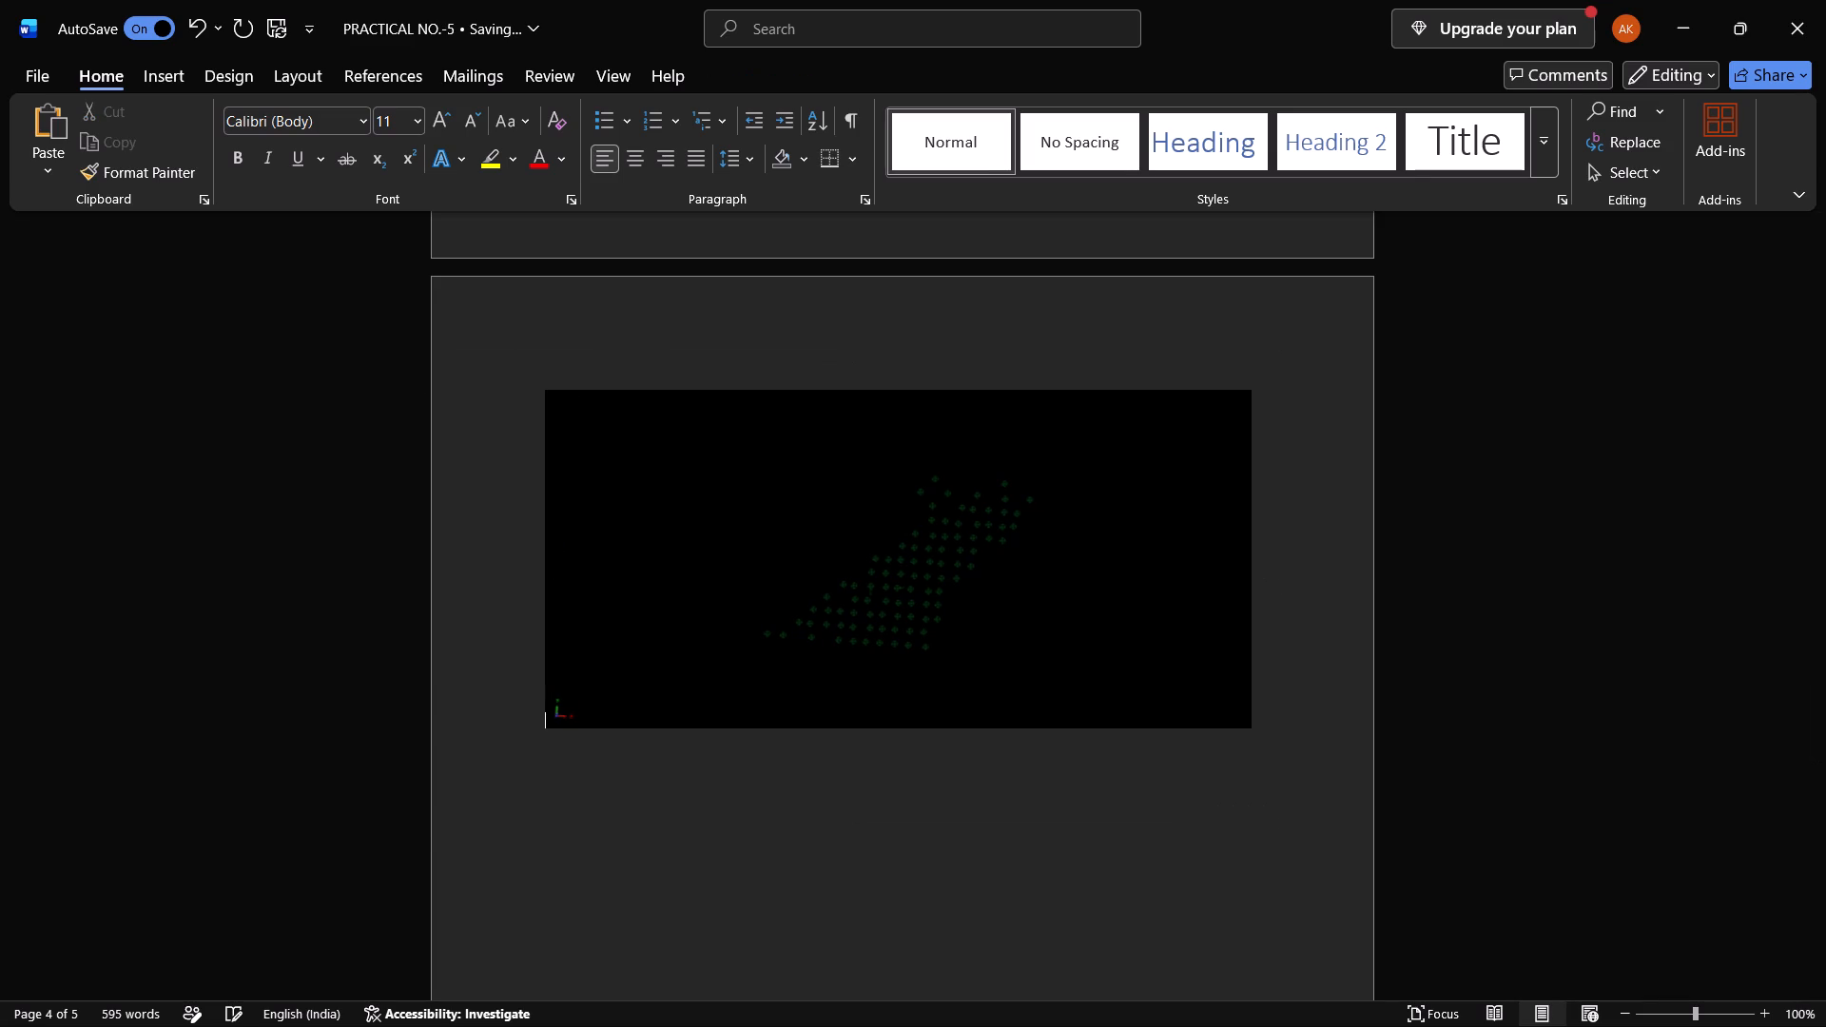
# Check the layout of the three drillhole images and the Result and Conclusion sections after the crop.
pyautogui.scroll(-8, 871, 465)
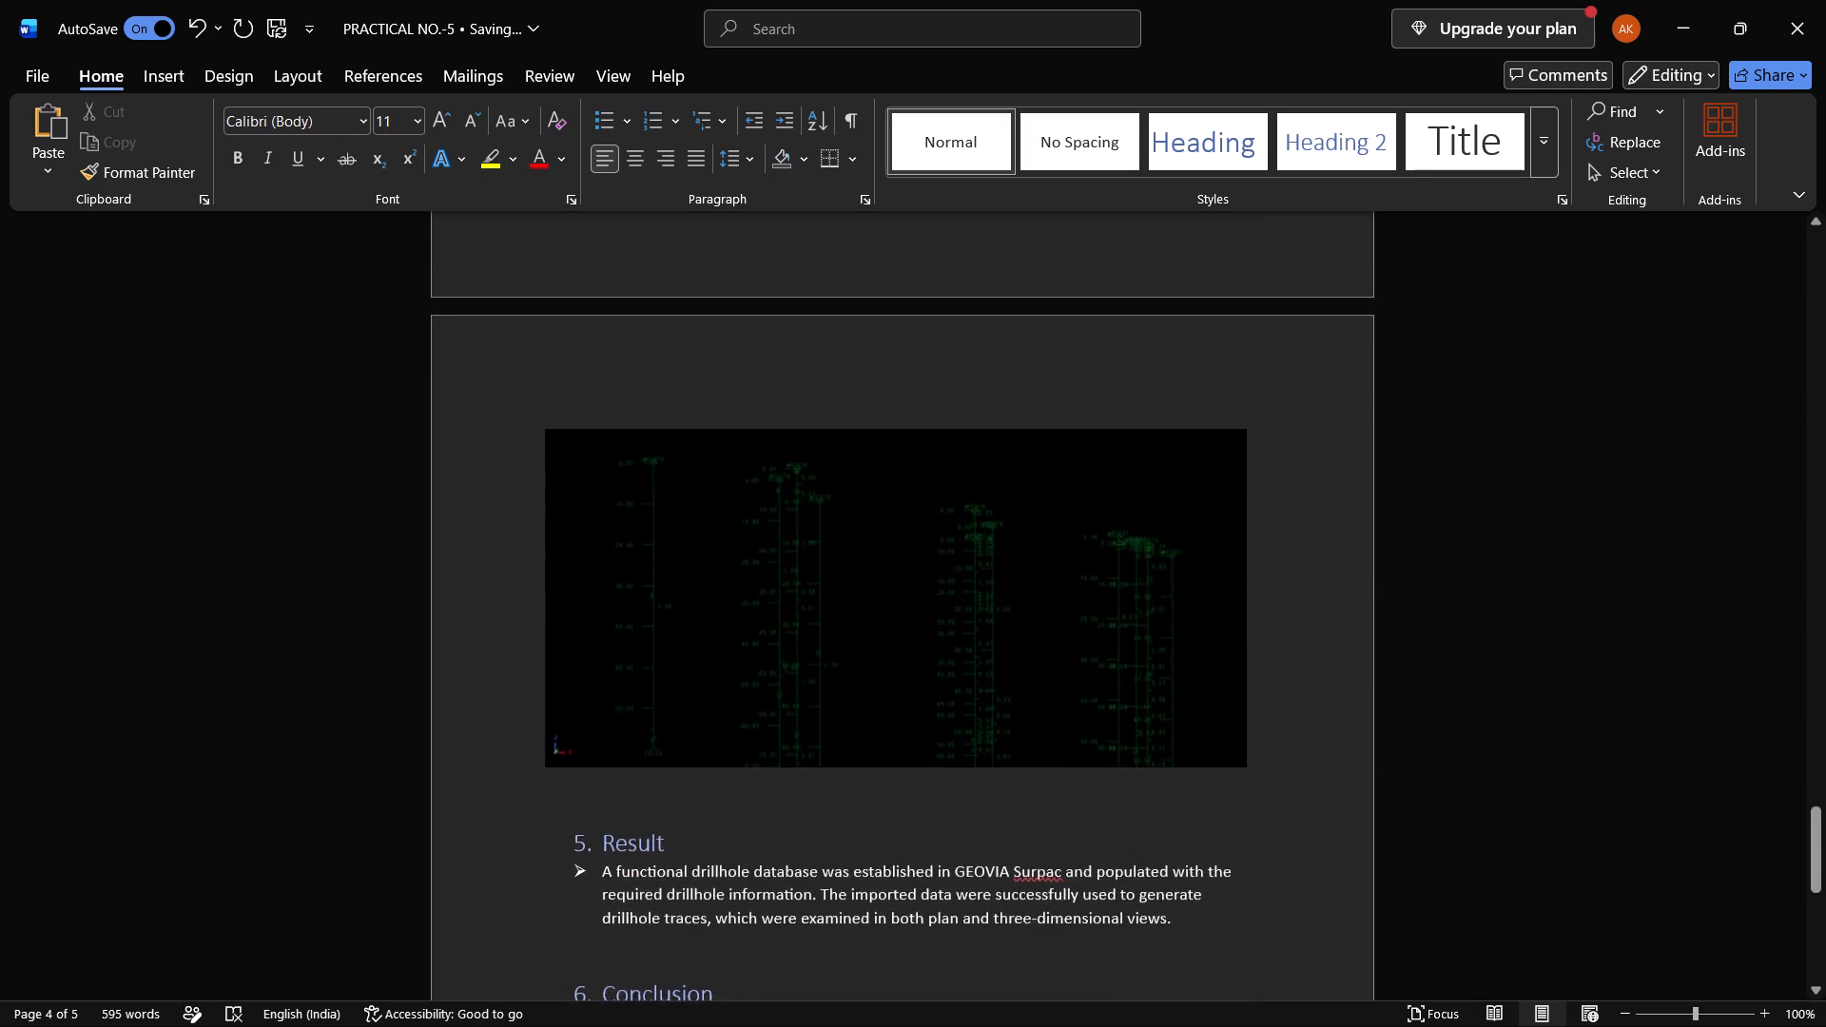
pyautogui.scroll(-4, 871, 465)
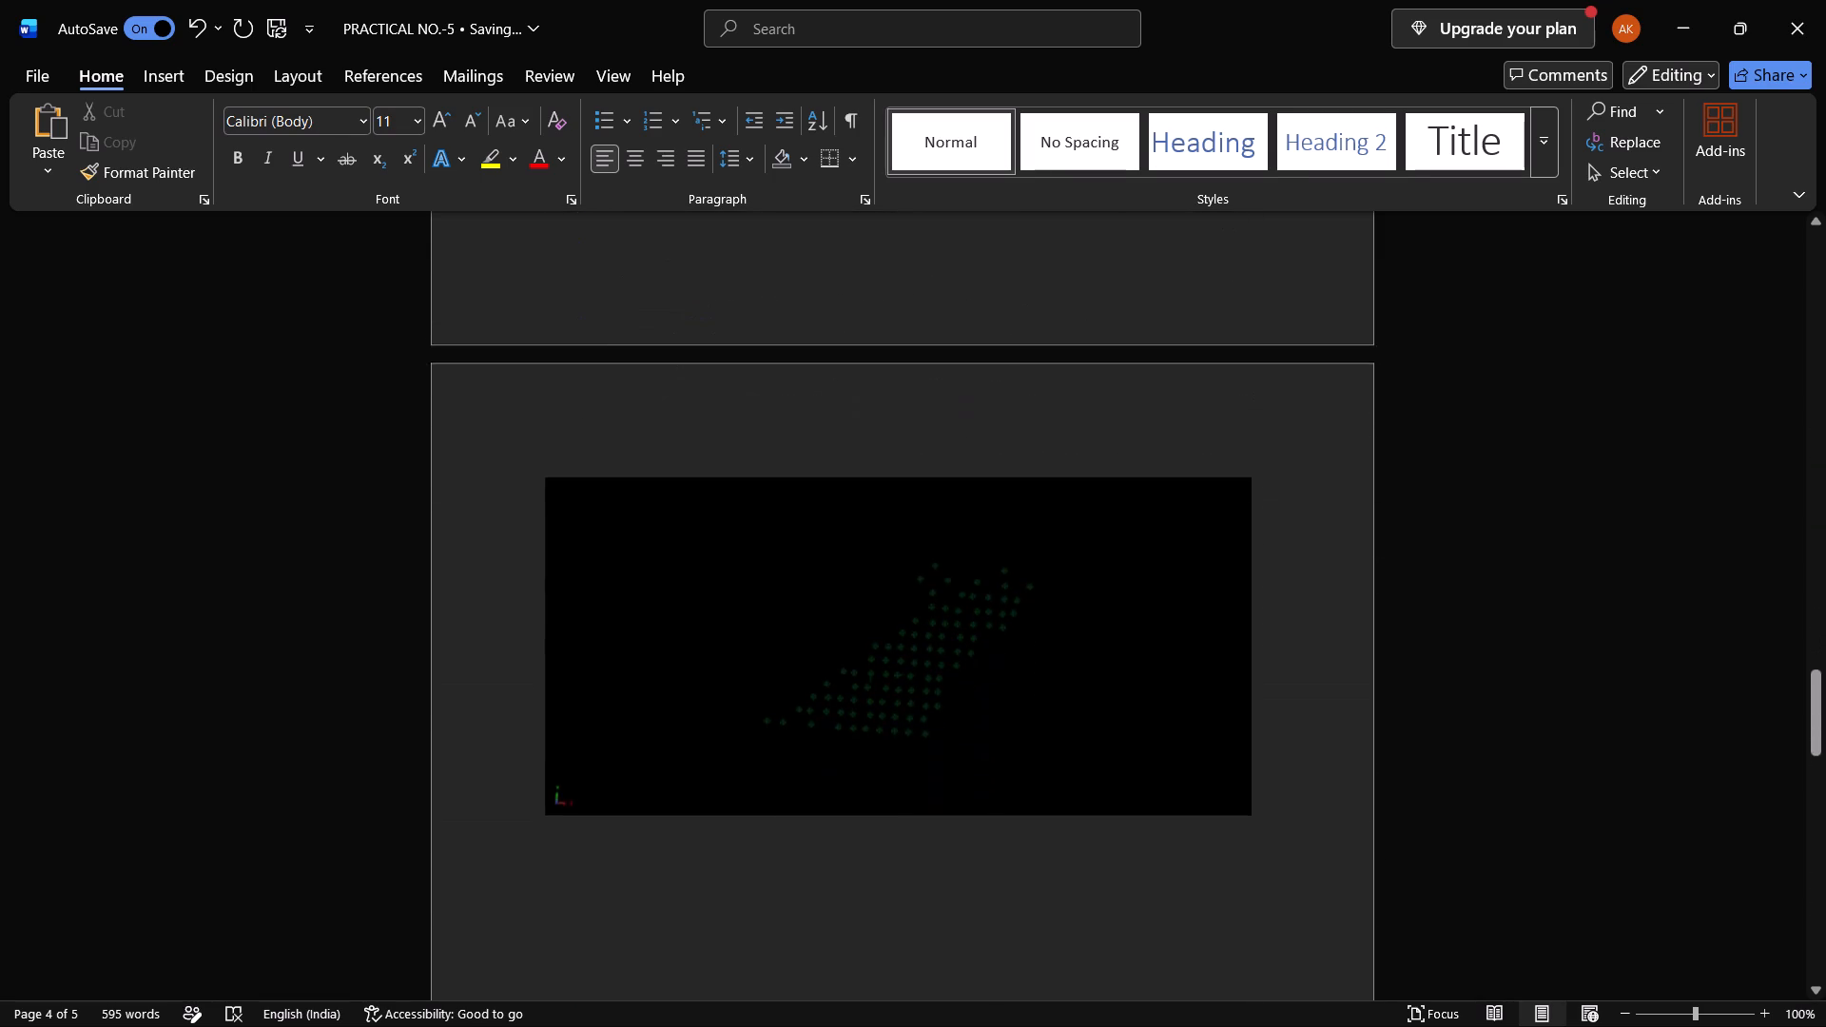
pyautogui.scroll(-4, 871, 465)
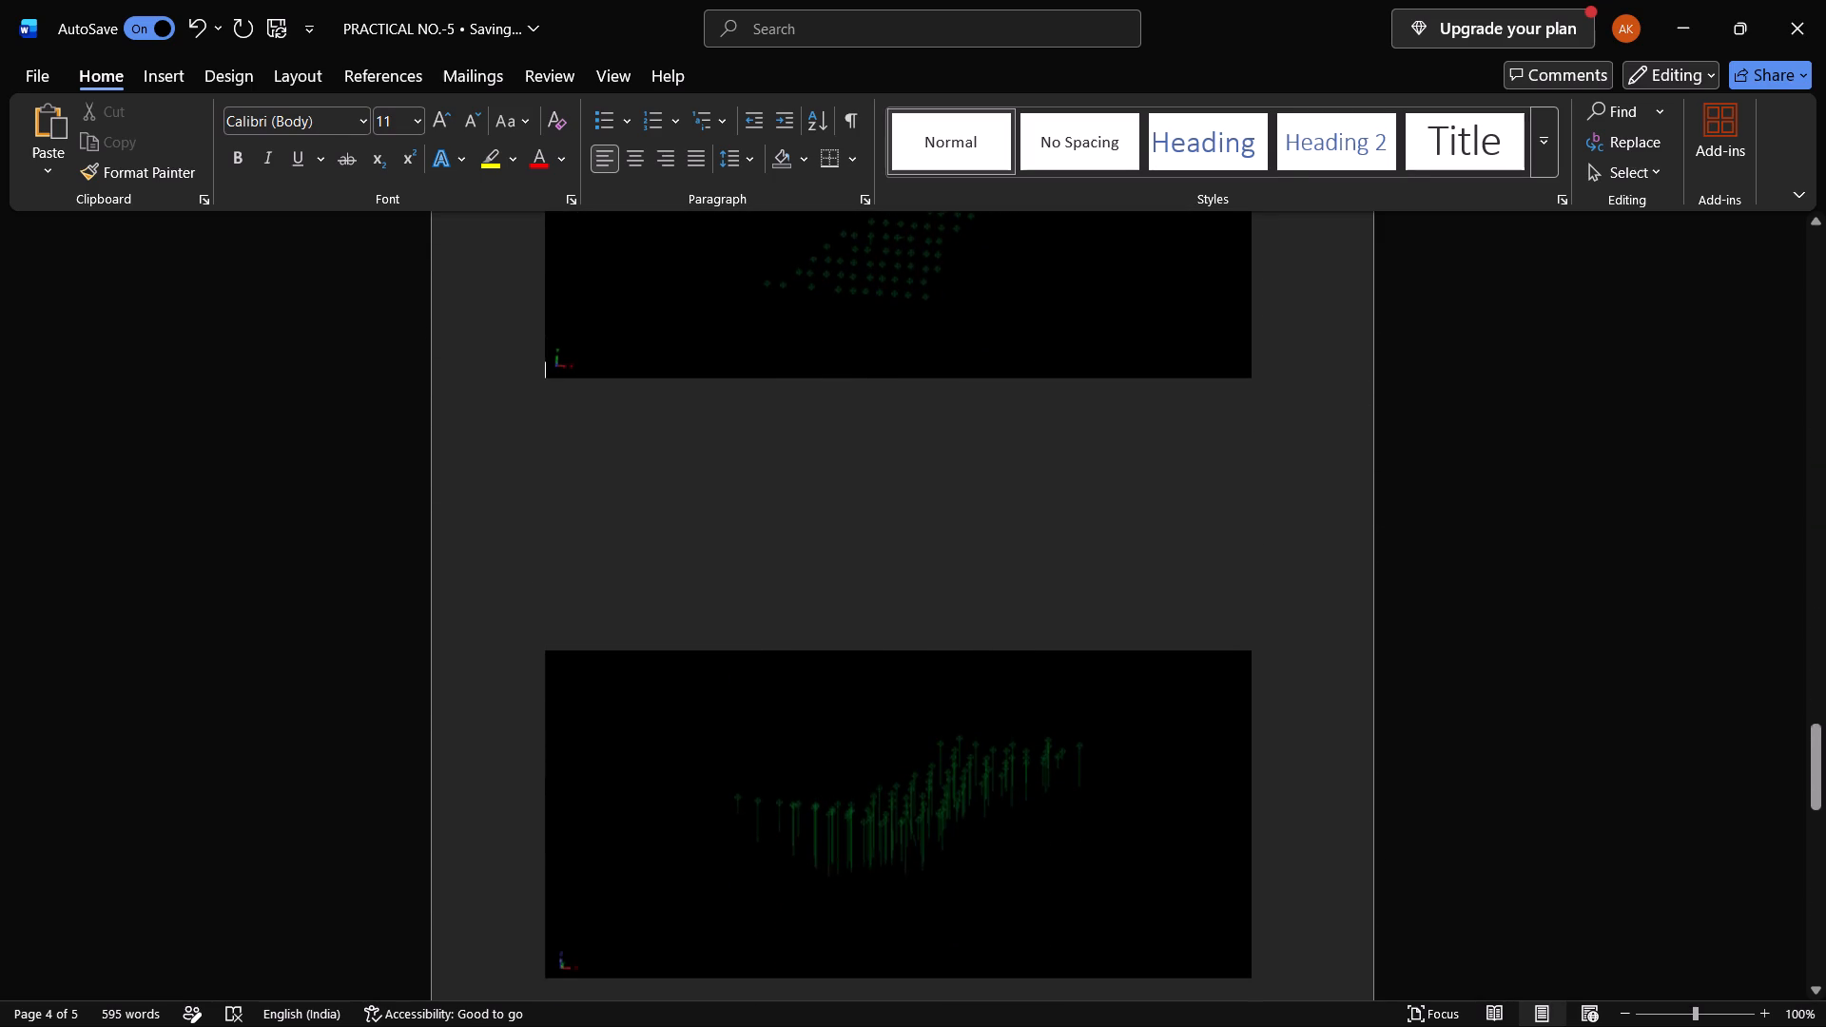
pyautogui.scroll(-4, 871, 465)
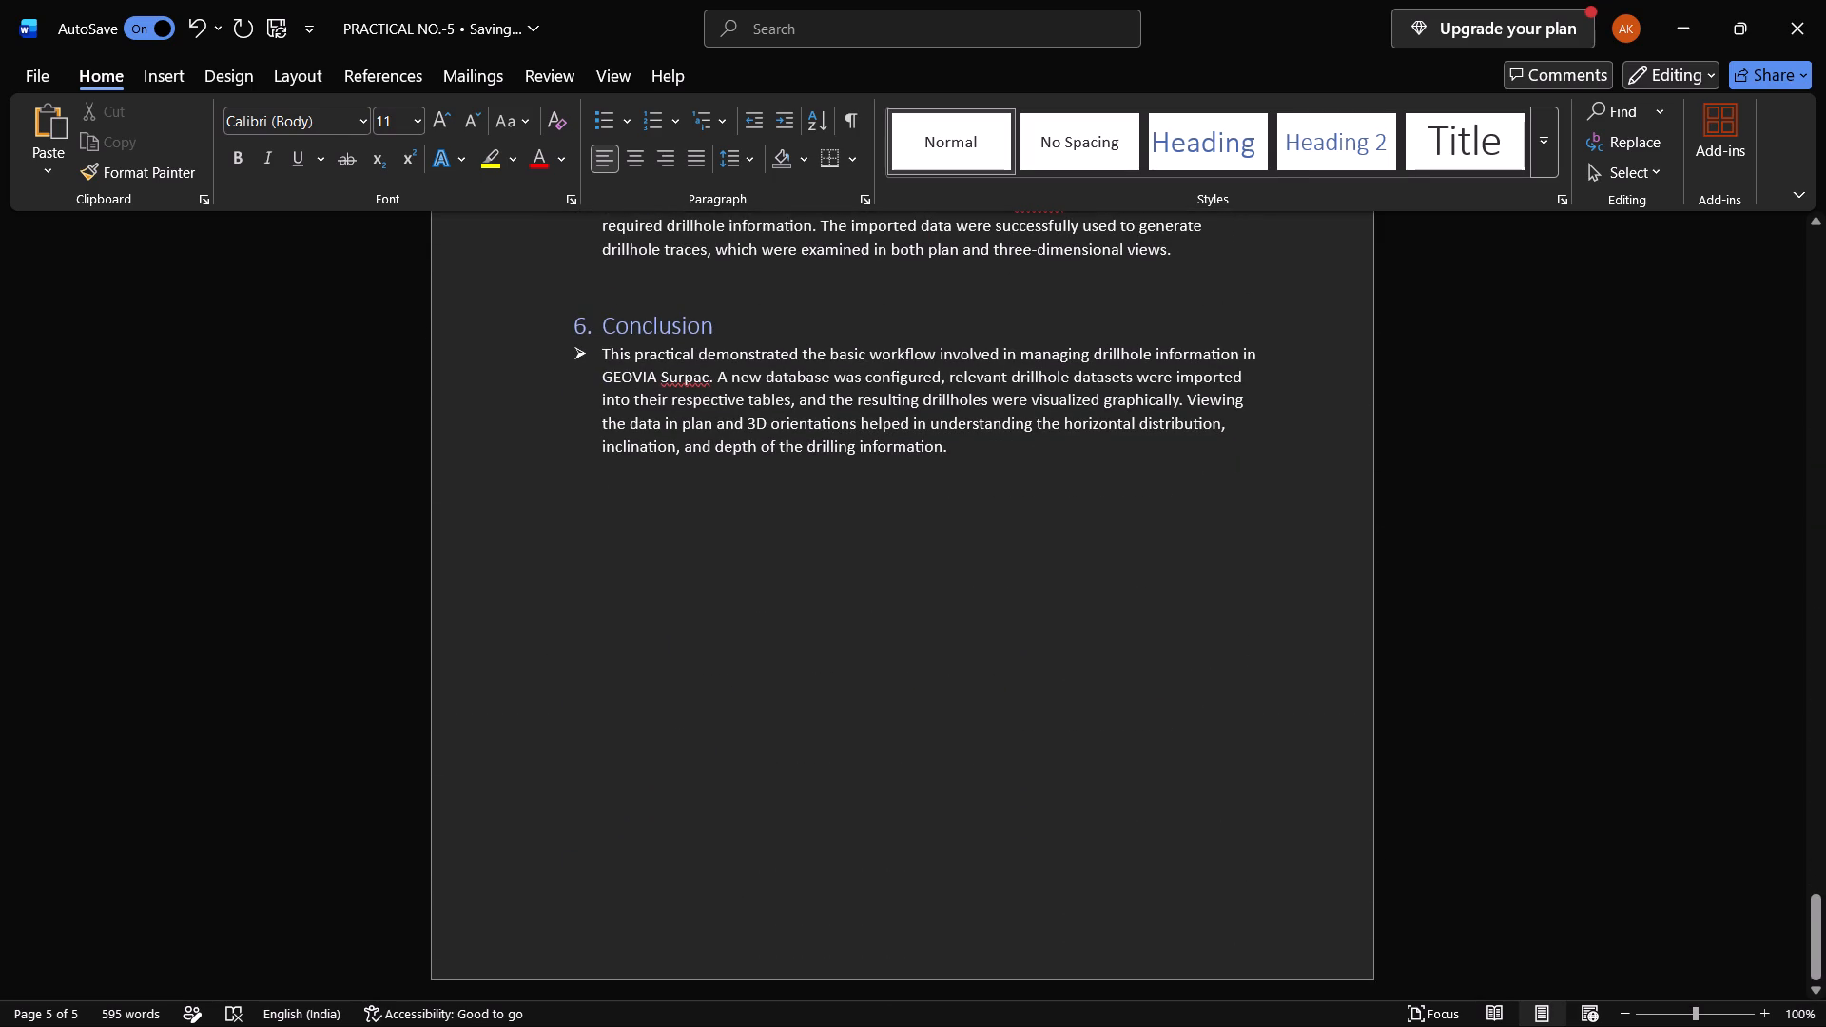
pyautogui.scroll(-7, 871, 465)
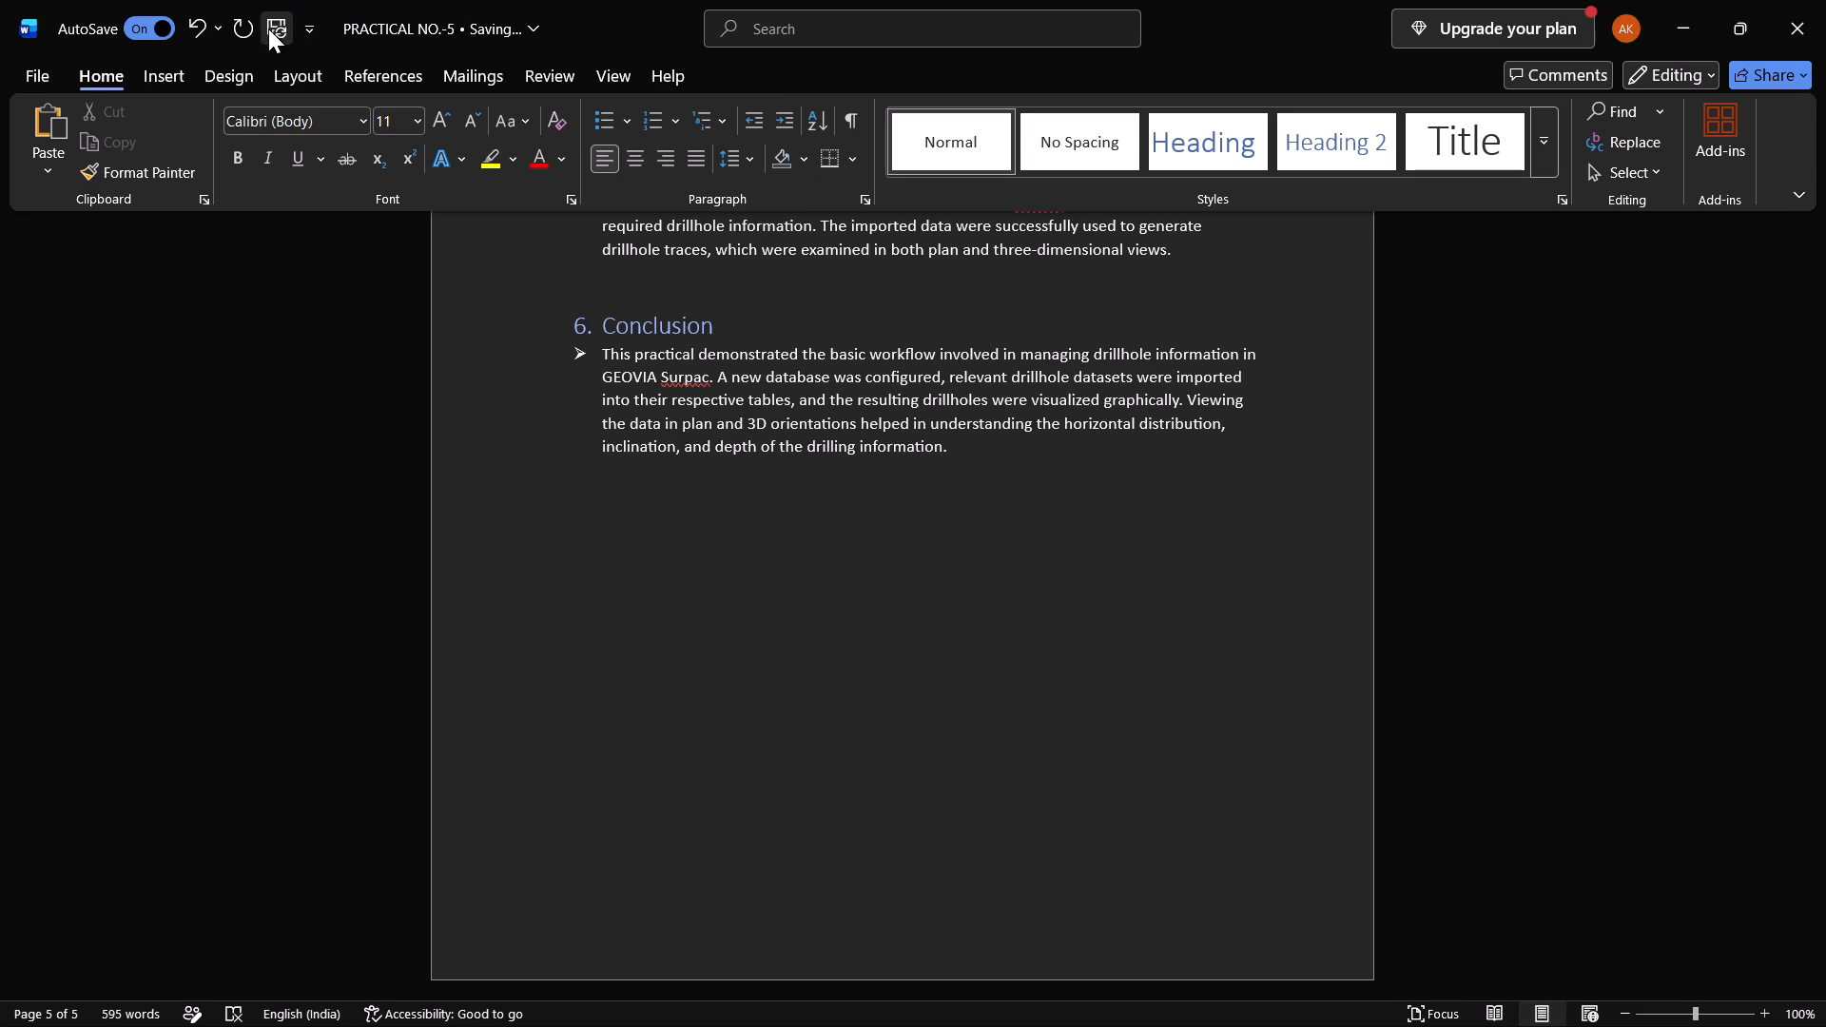
# Save the PRACTICAL NO.-5 document and close it.
pyautogui.click(268, 29)
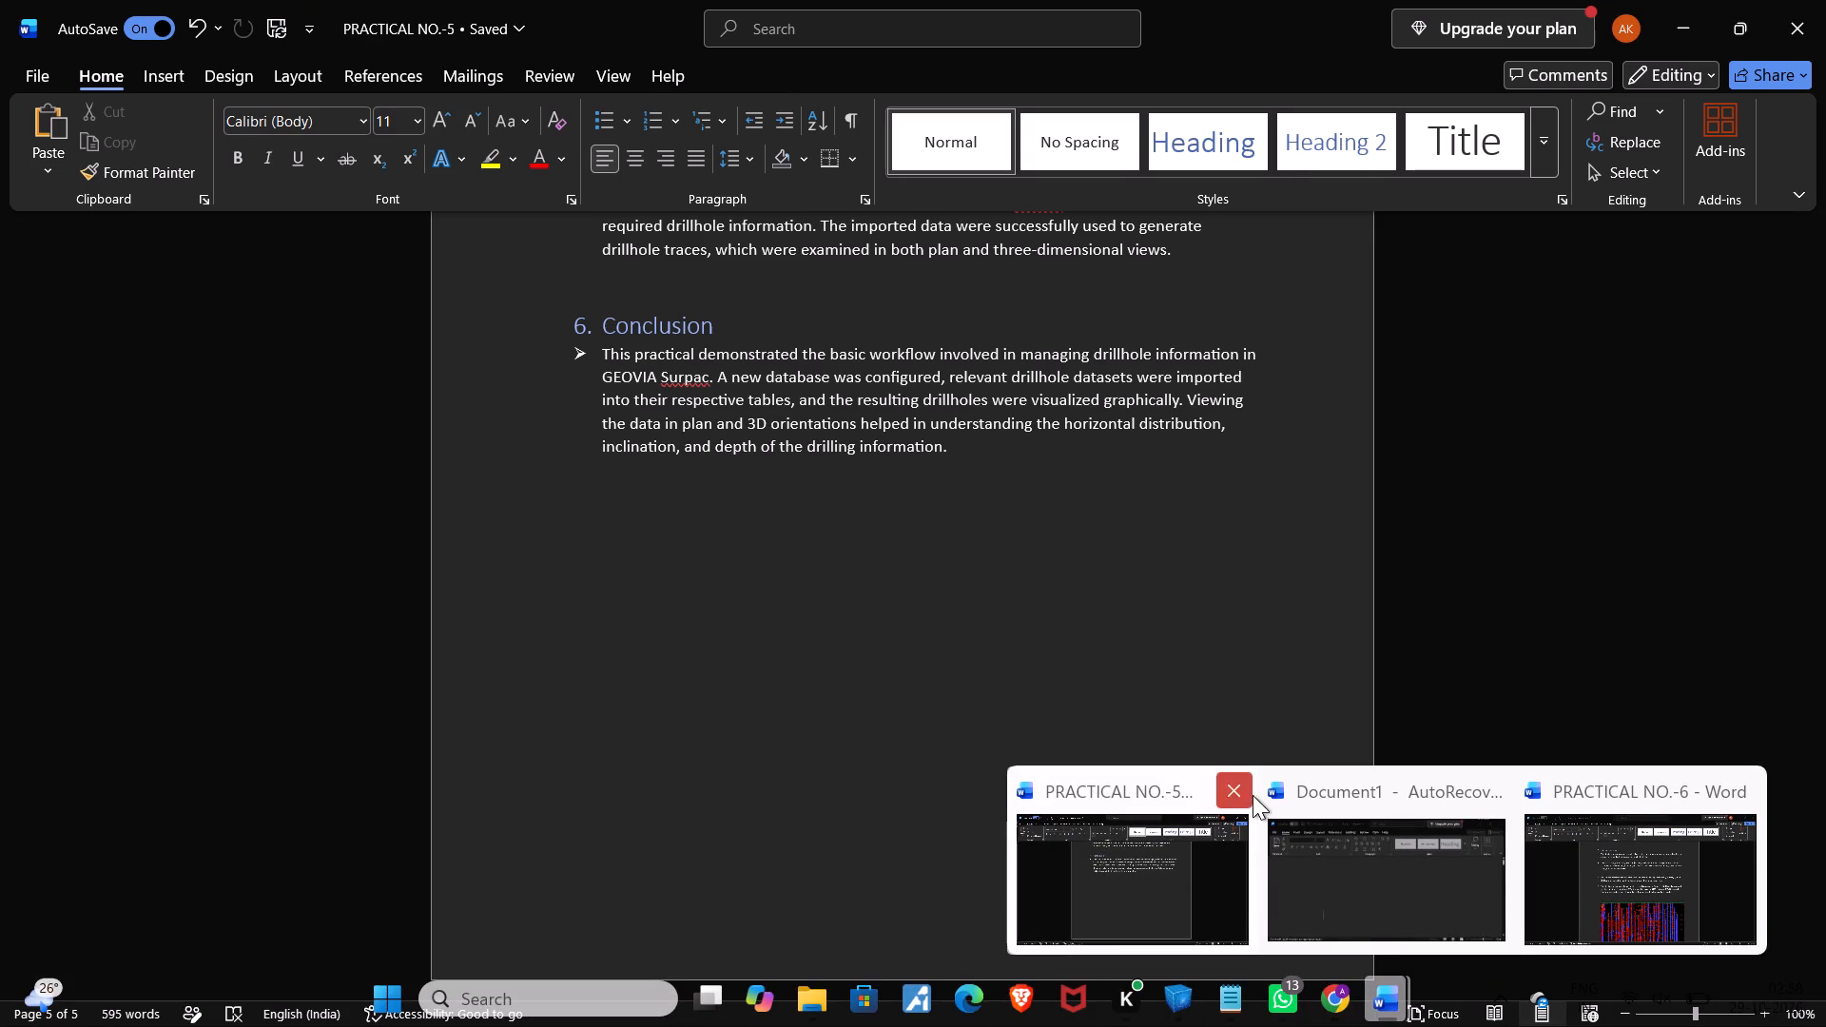
pyautogui.click(1230, 788)
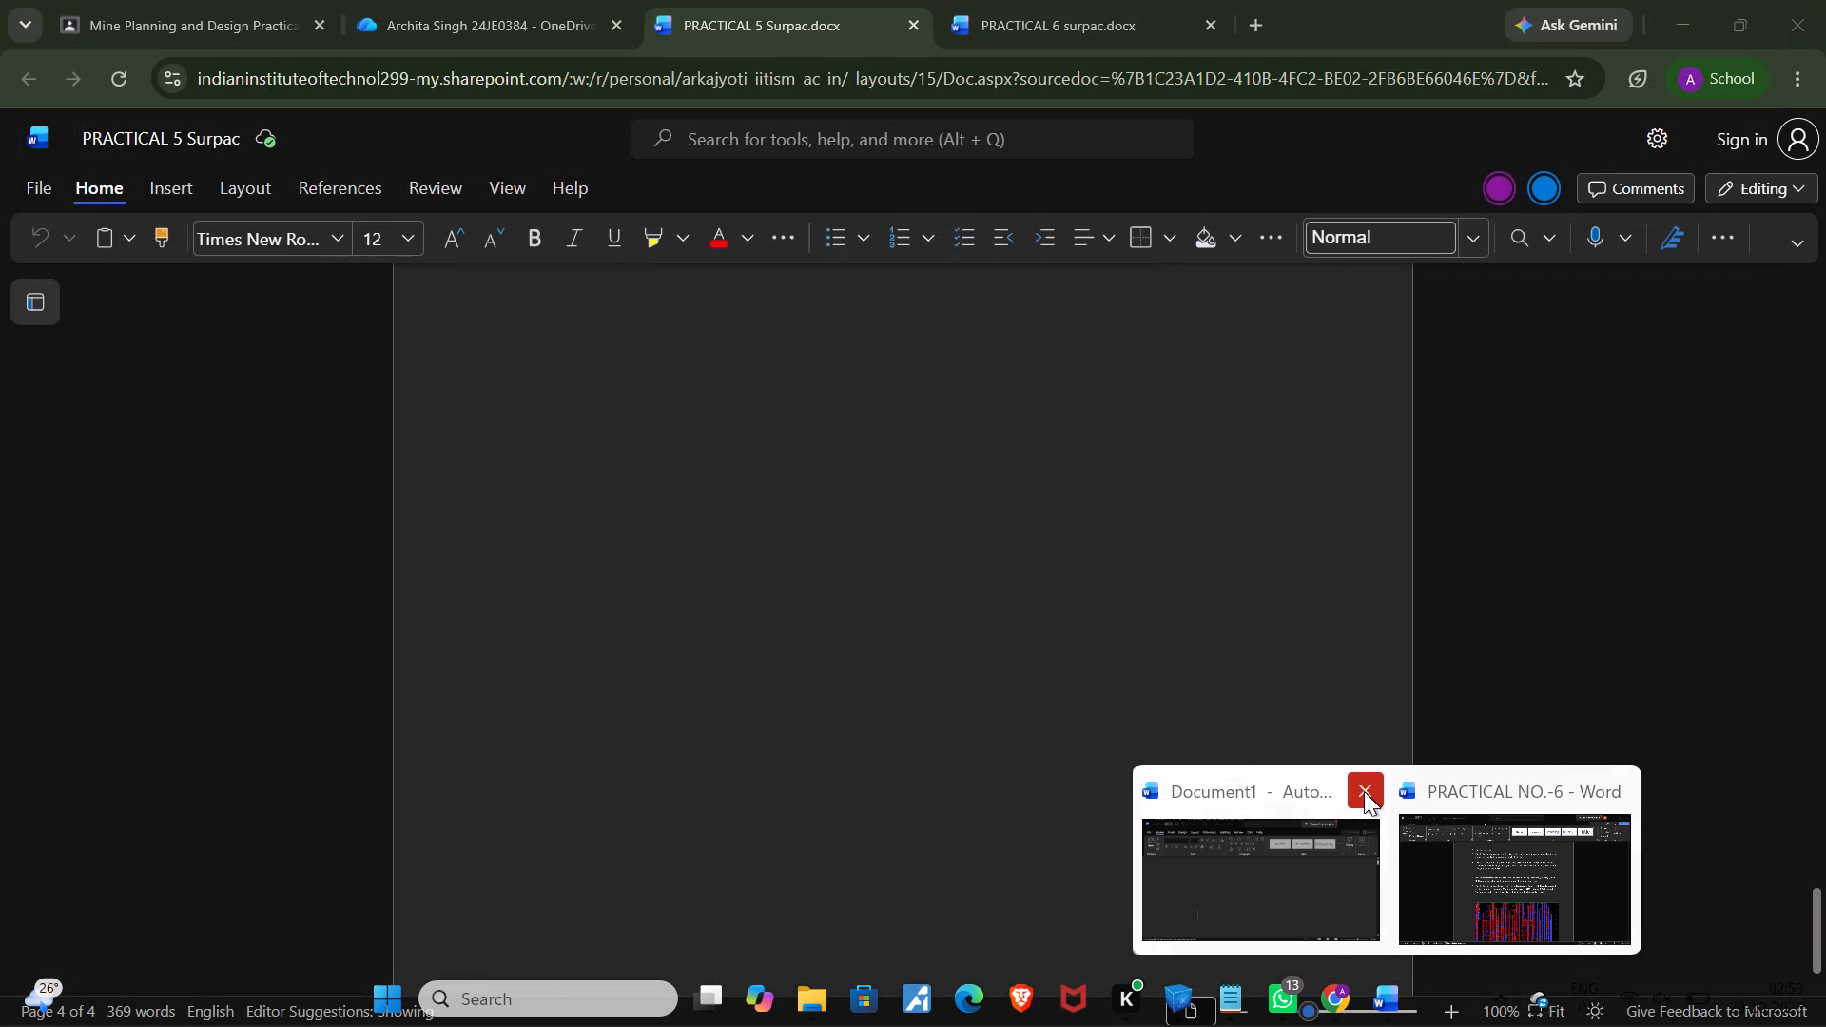
# Look through the recovered unsaved Document1 down to its Conclusion and minimize its window.
pyautogui.click(1312, 892)
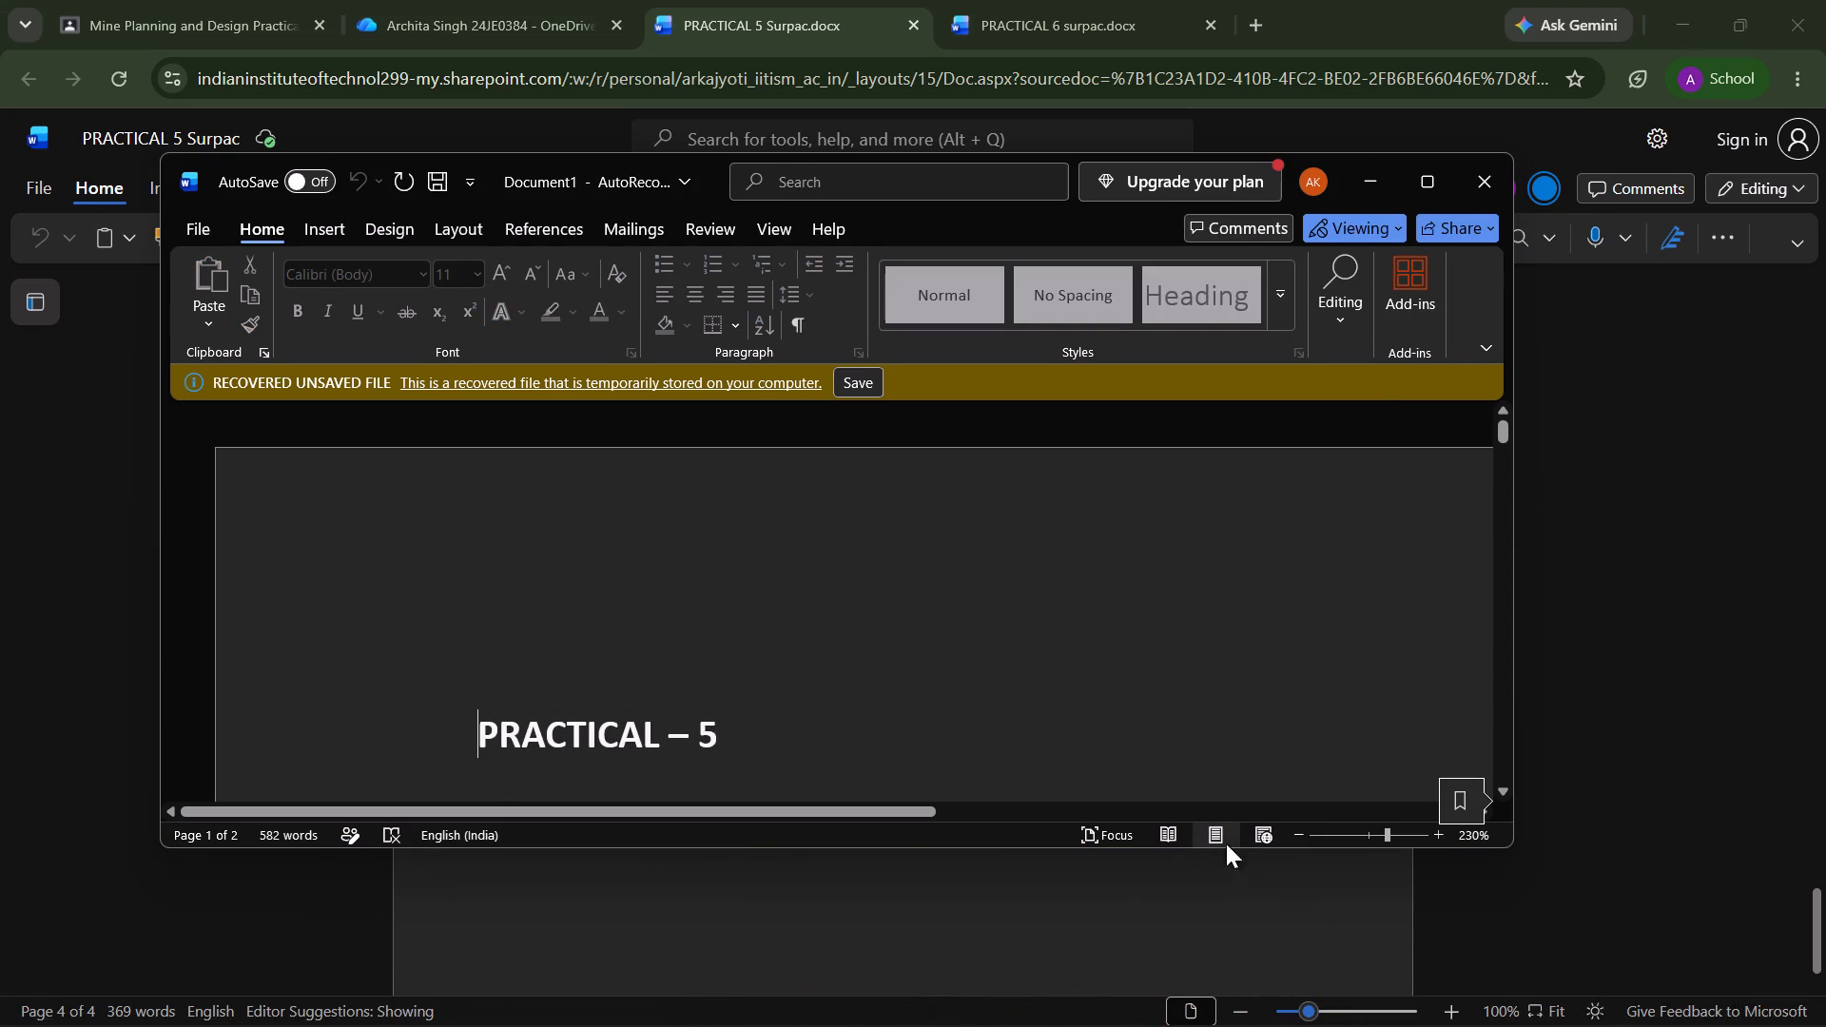
pyautogui.scroll(-9, 996, 548)
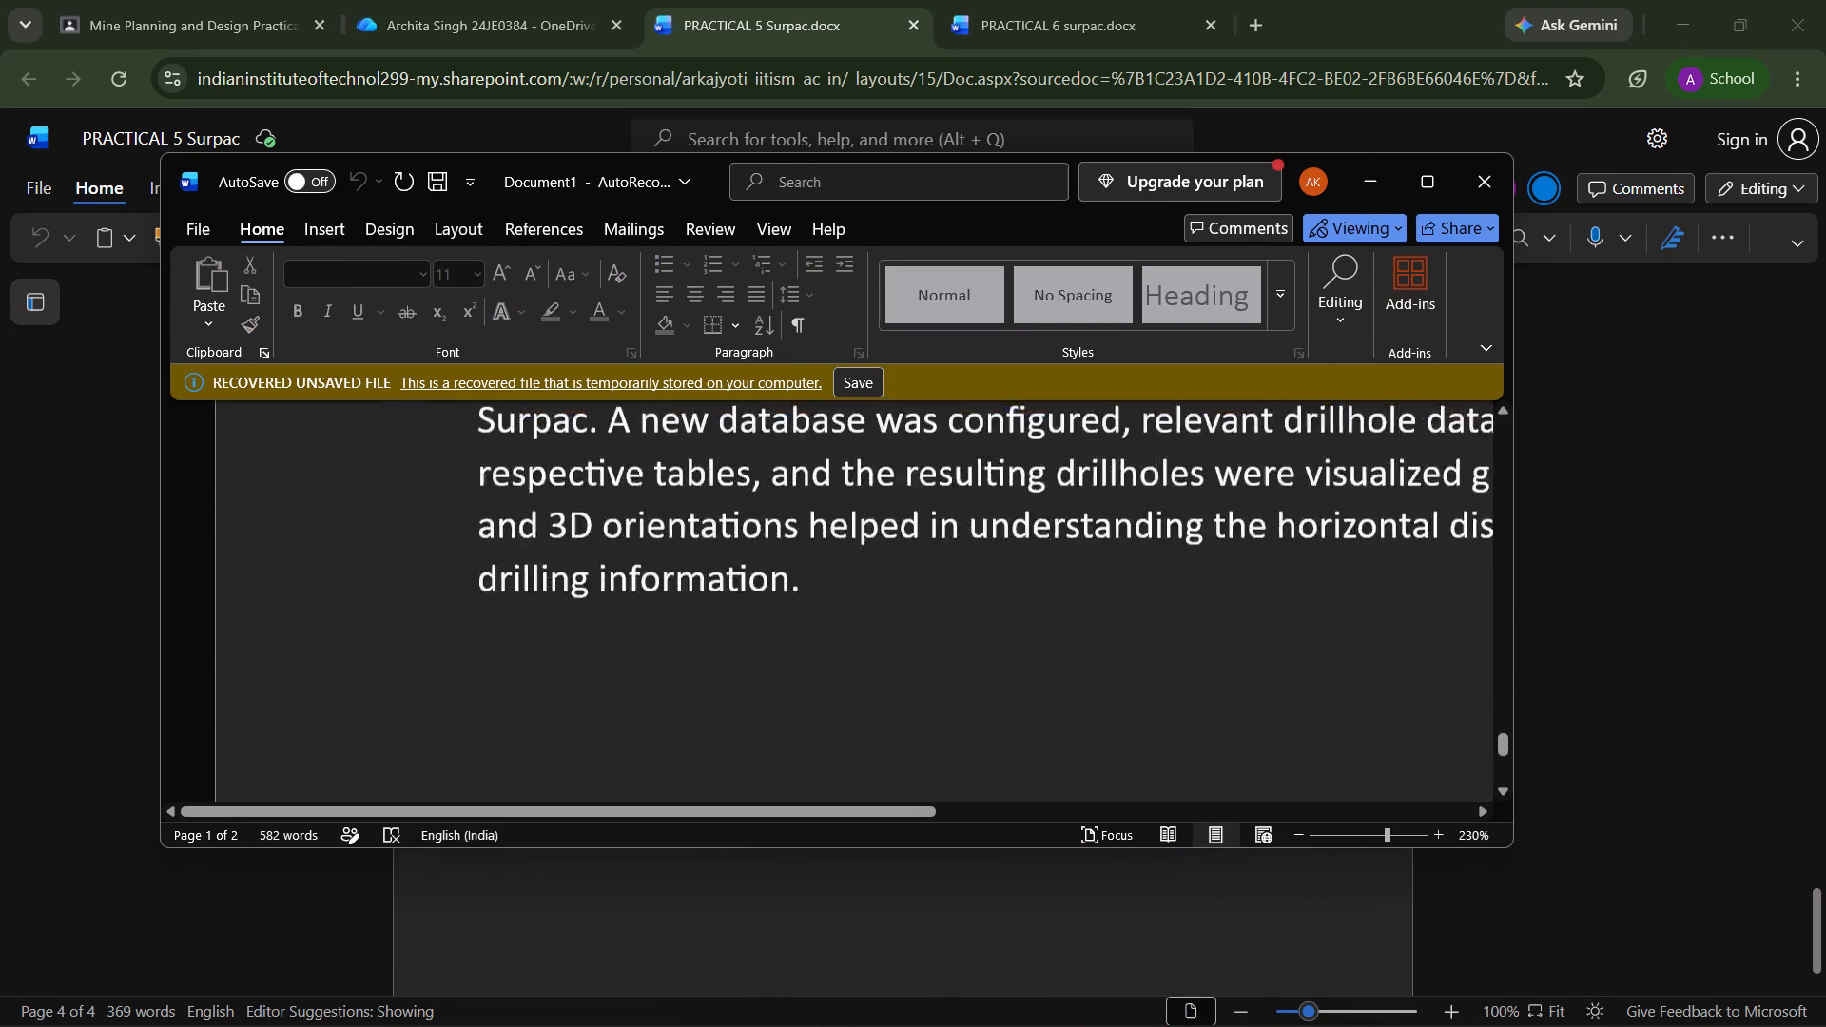
pyautogui.scroll(-1, 996, 548)
pyautogui.click(1358, 178)
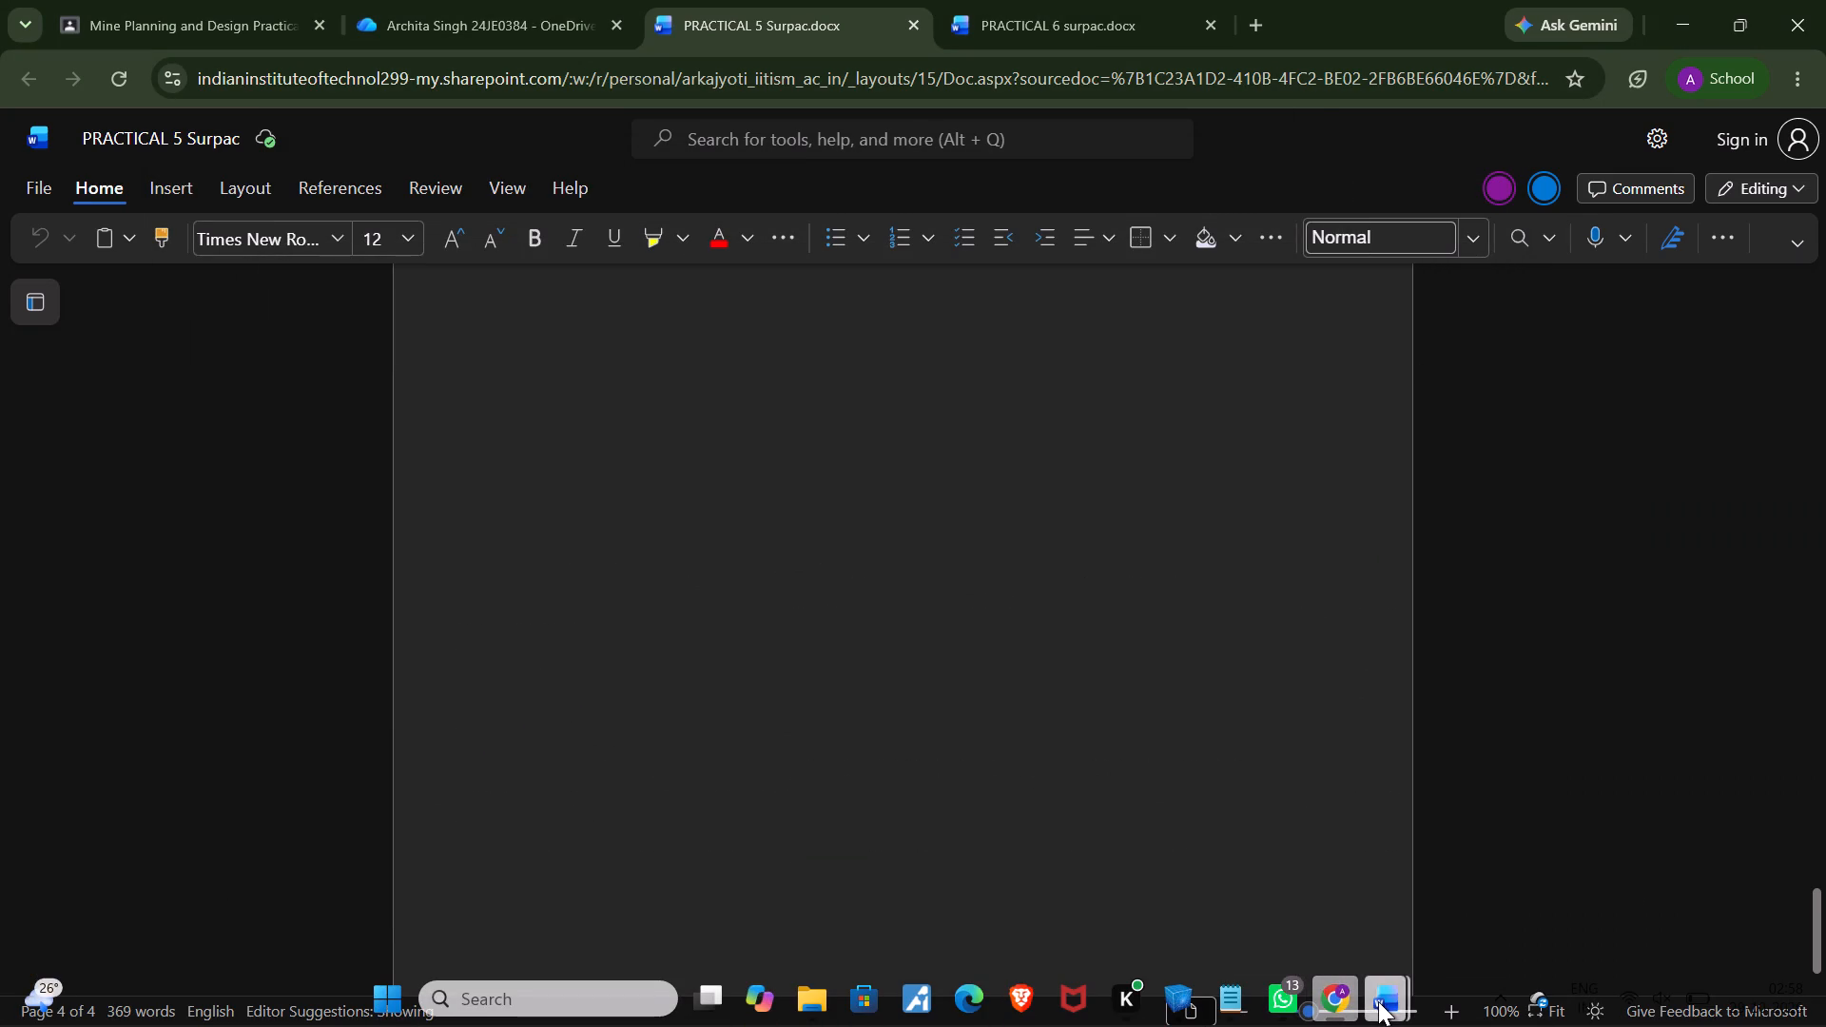
# Switch to the PRACTICAL NO.-6 document in Word.
pyautogui.click(1502, 860)
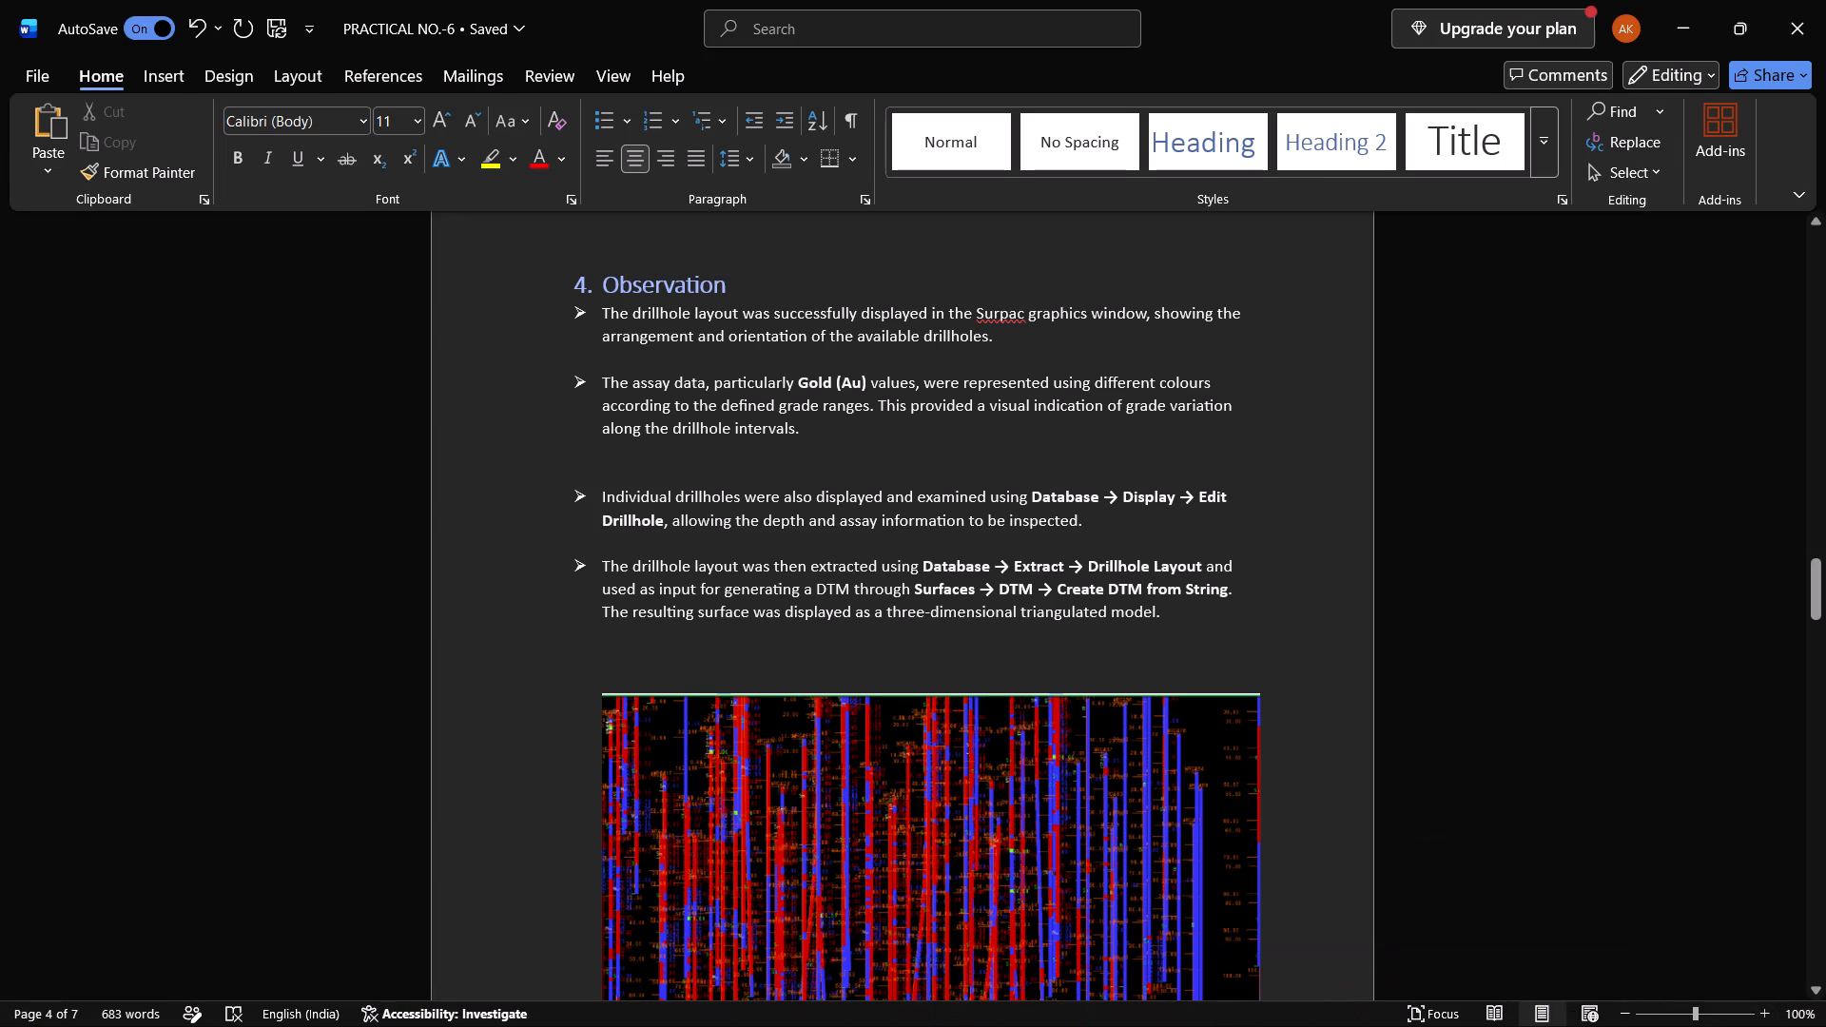
# Return to Chrome and close the PRACTICAL 5 Surpac.docx document.
pyautogui.hotkey('alt', 'Tab')
pyautogui.hotkey('alt', 'Tab')
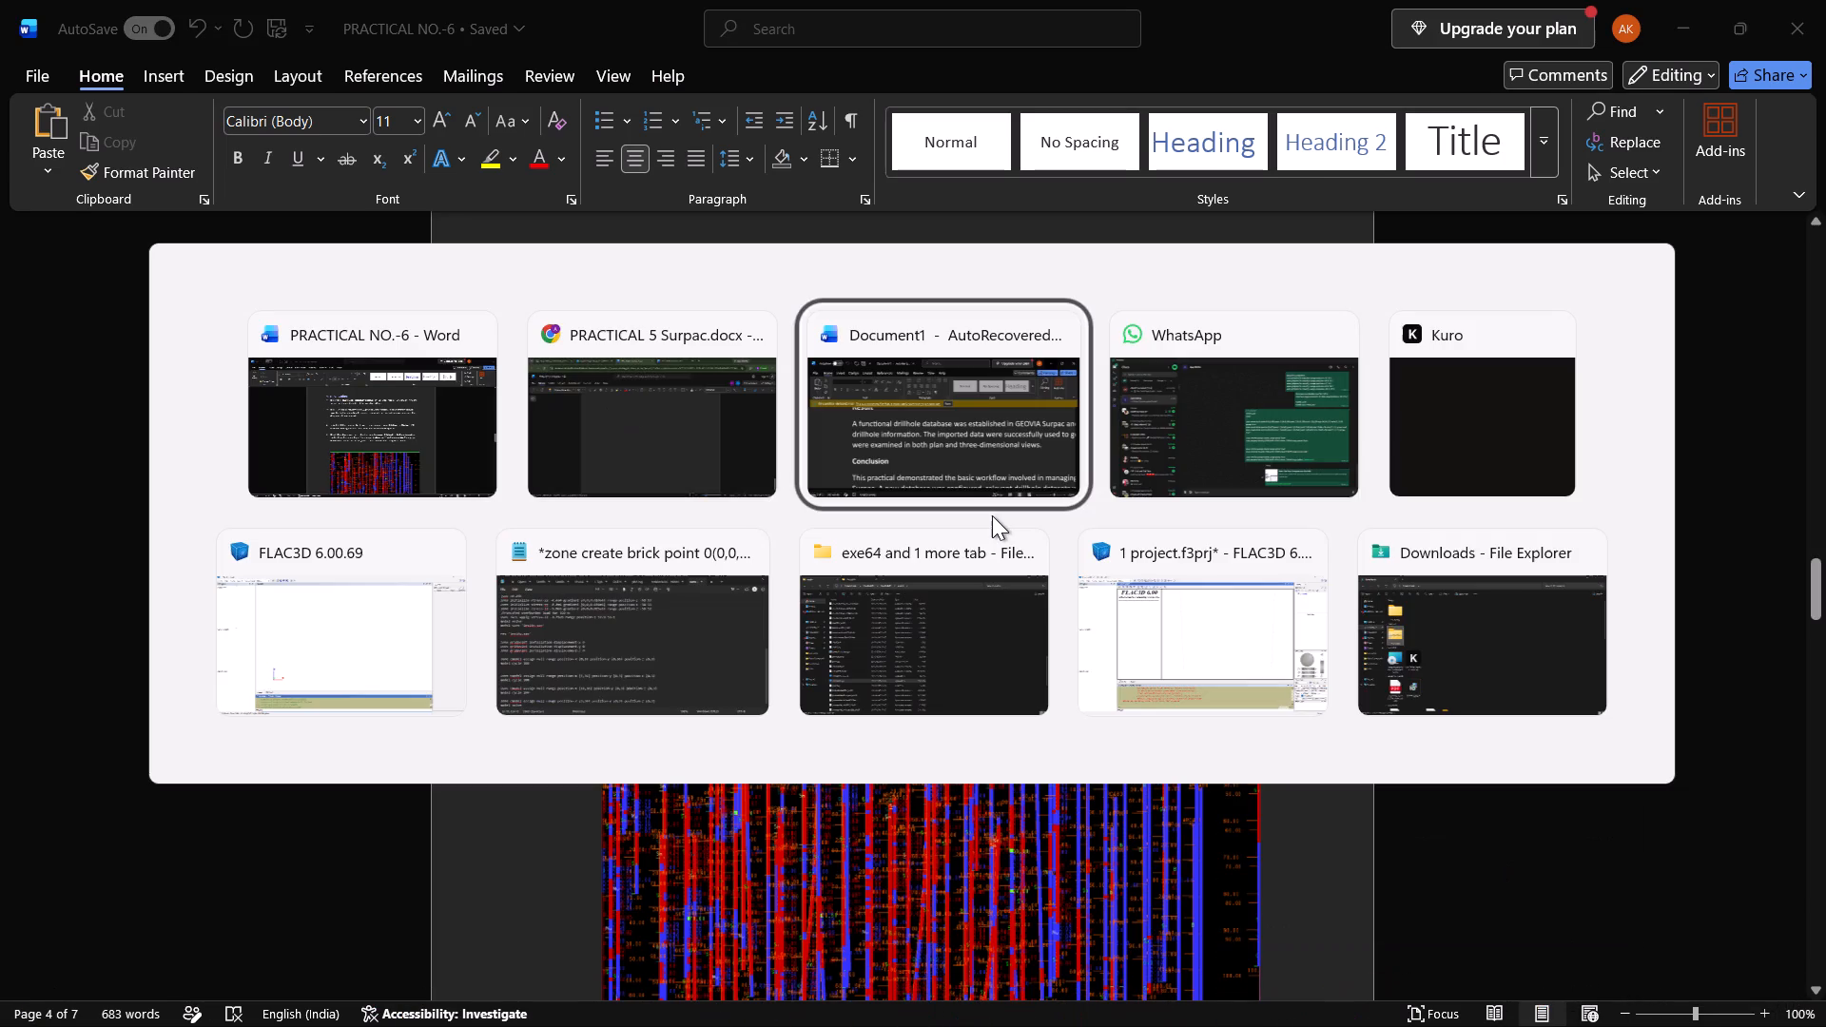
pyautogui.hotkey('alt', 'Tab')
pyautogui.hotkey('alt', 'Tab')
pyautogui.hotkey('alt', 'Tab')
pyautogui.hotkey('alt', 'Tab')
pyautogui.hotkey('alt', 'Tab')
pyautogui.hotkey('alt', 'Tab')
pyautogui.hotkey('alt', 'Tab')
pyautogui.hotkey('alt', 'Tab')
pyautogui.hotkey('alt', 'Tab')
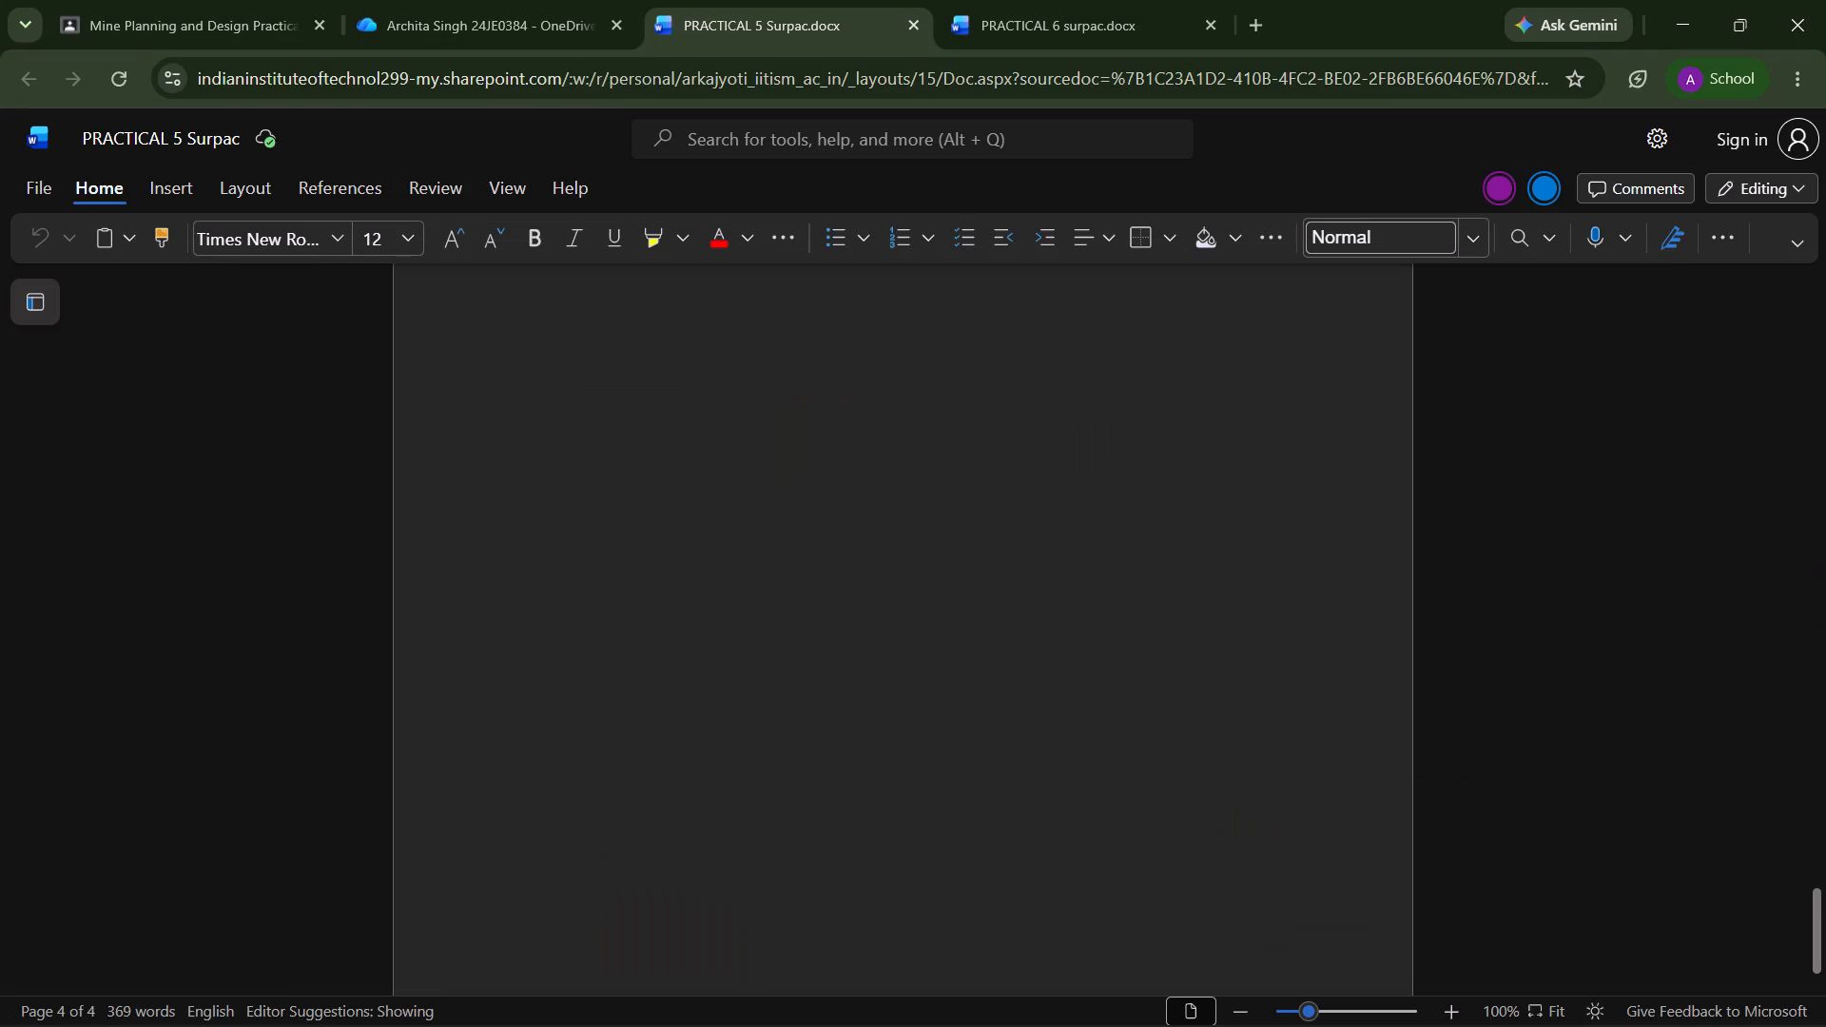
pyautogui.scroll(8, 992, 515)
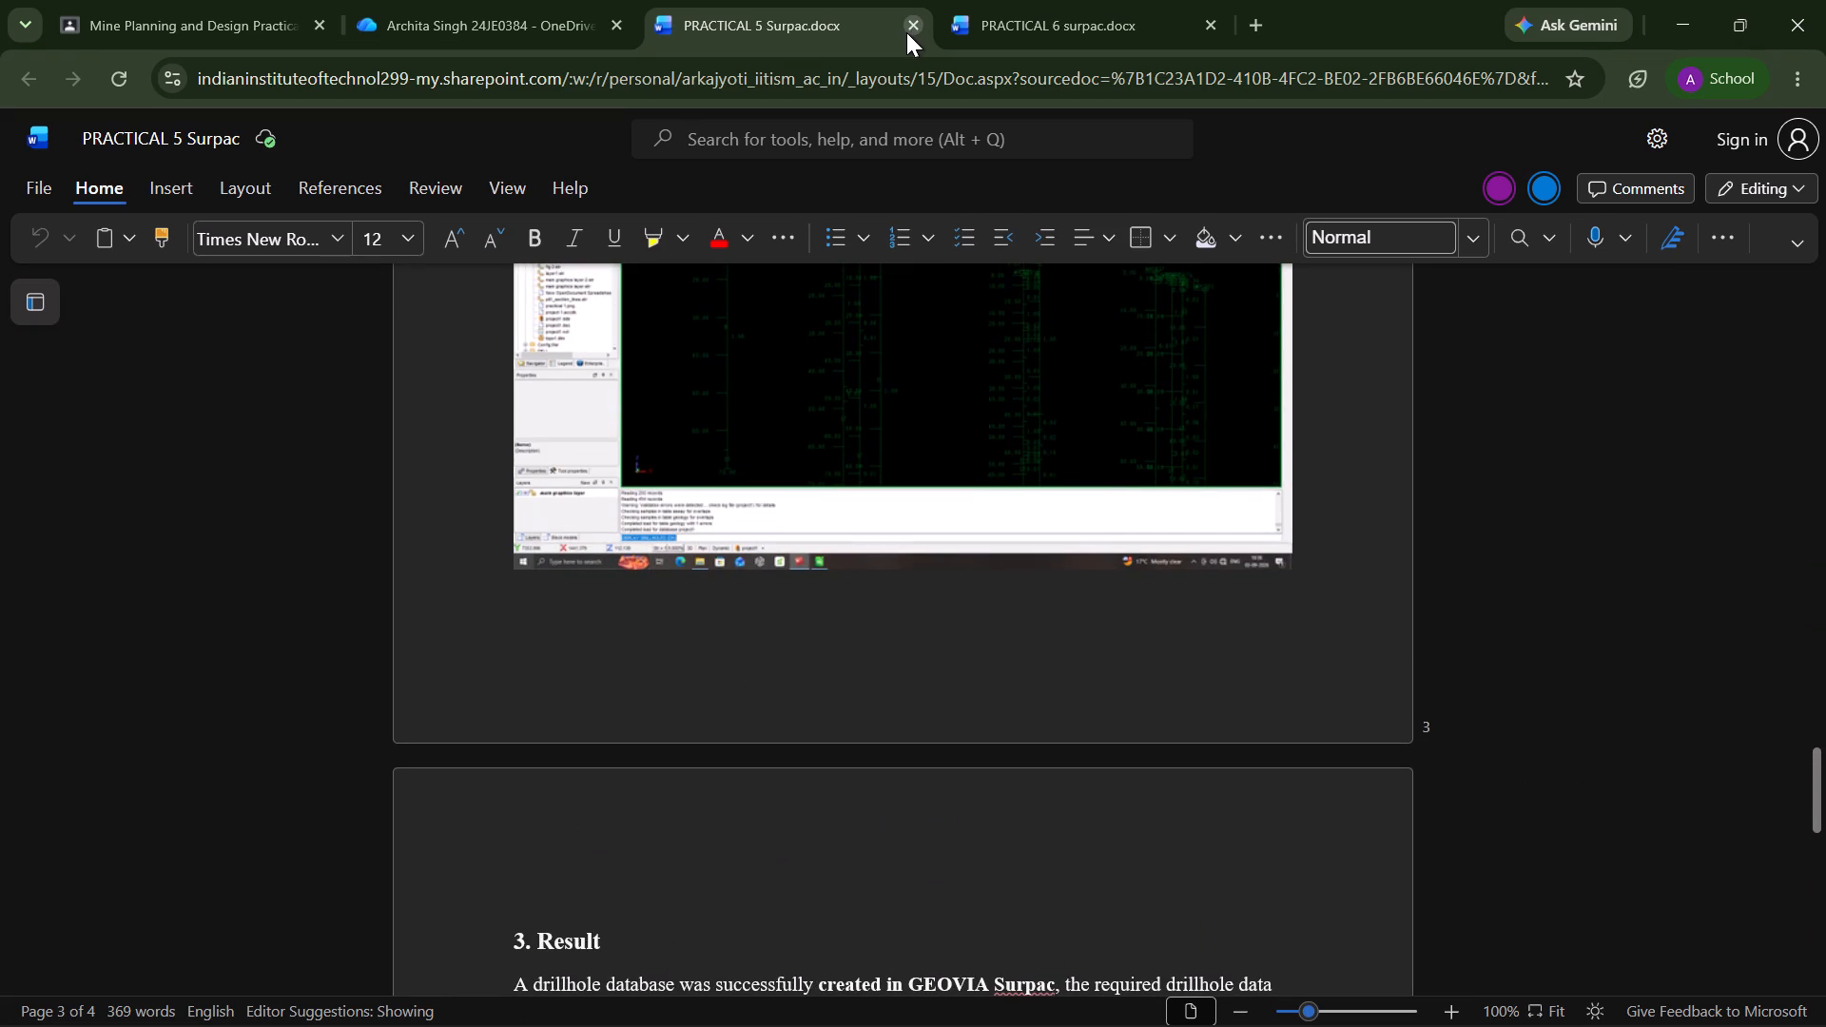
pyautogui.click(906, 32)
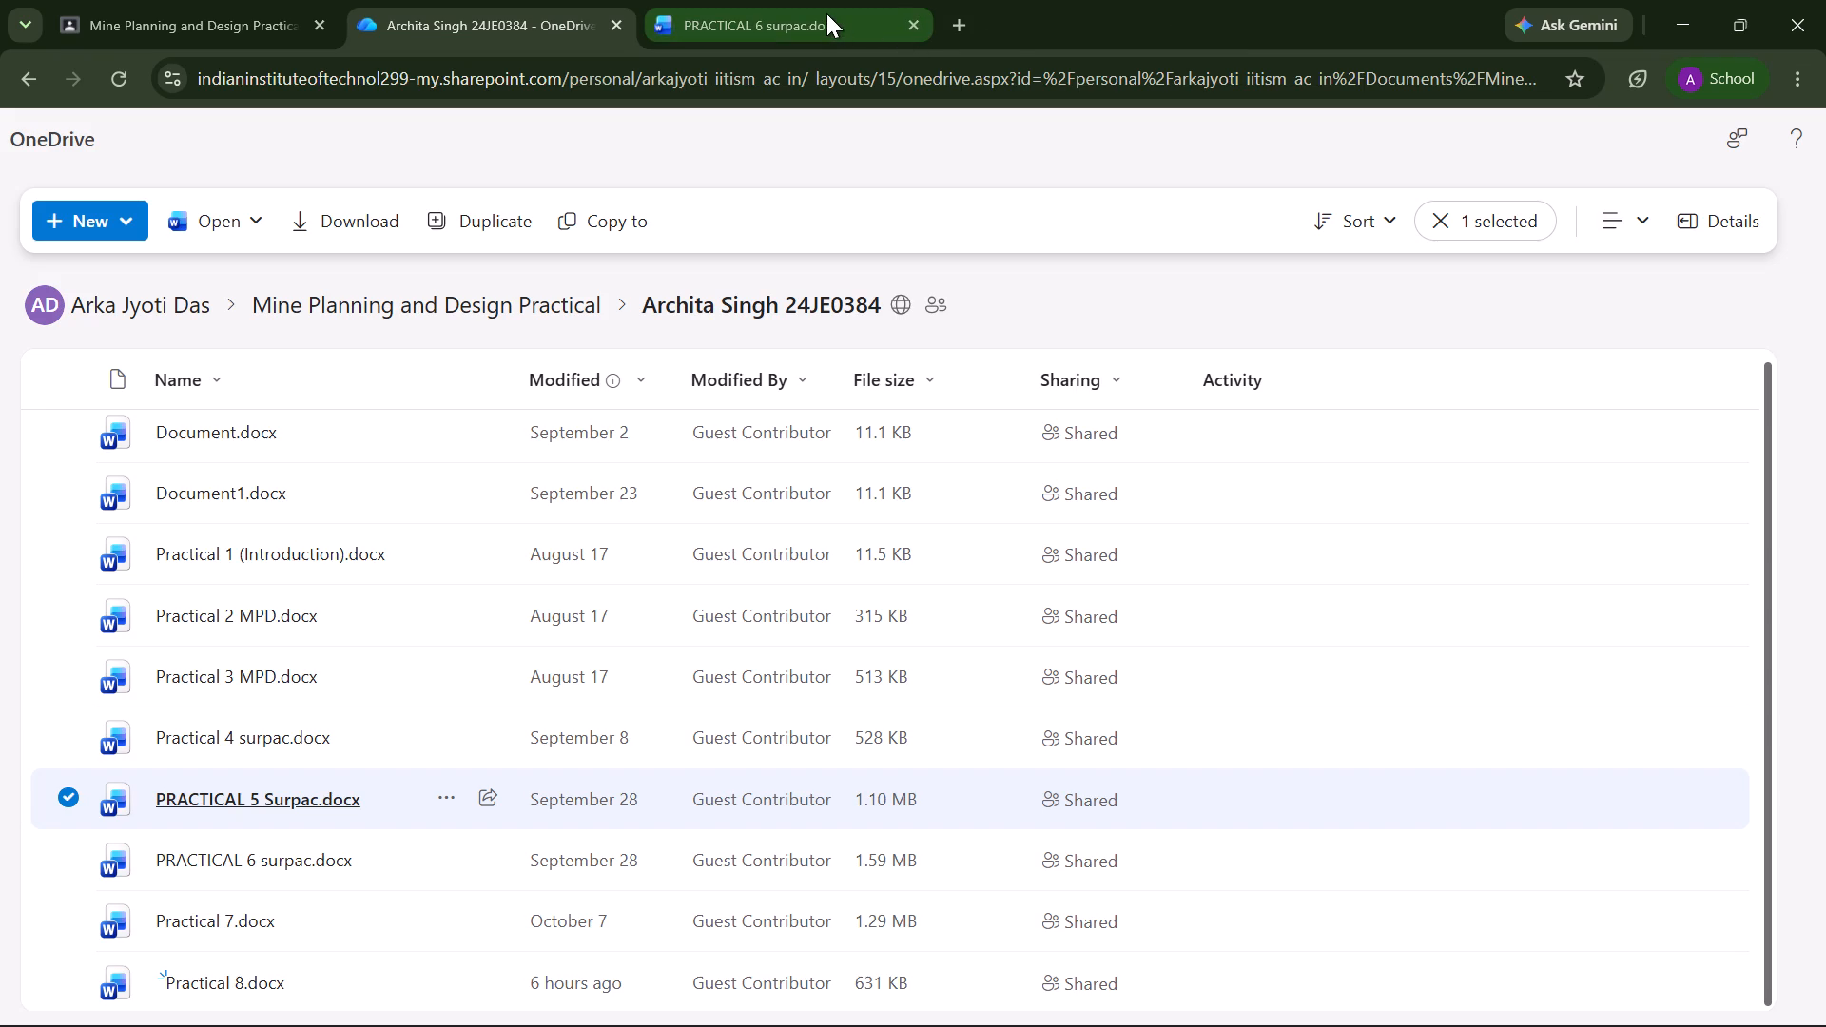
# Open the PRACTICAL 6 surpac.docx tab and look through its procedure sections and drillhole and DTM screenshots.
pyautogui.click(826, 13)
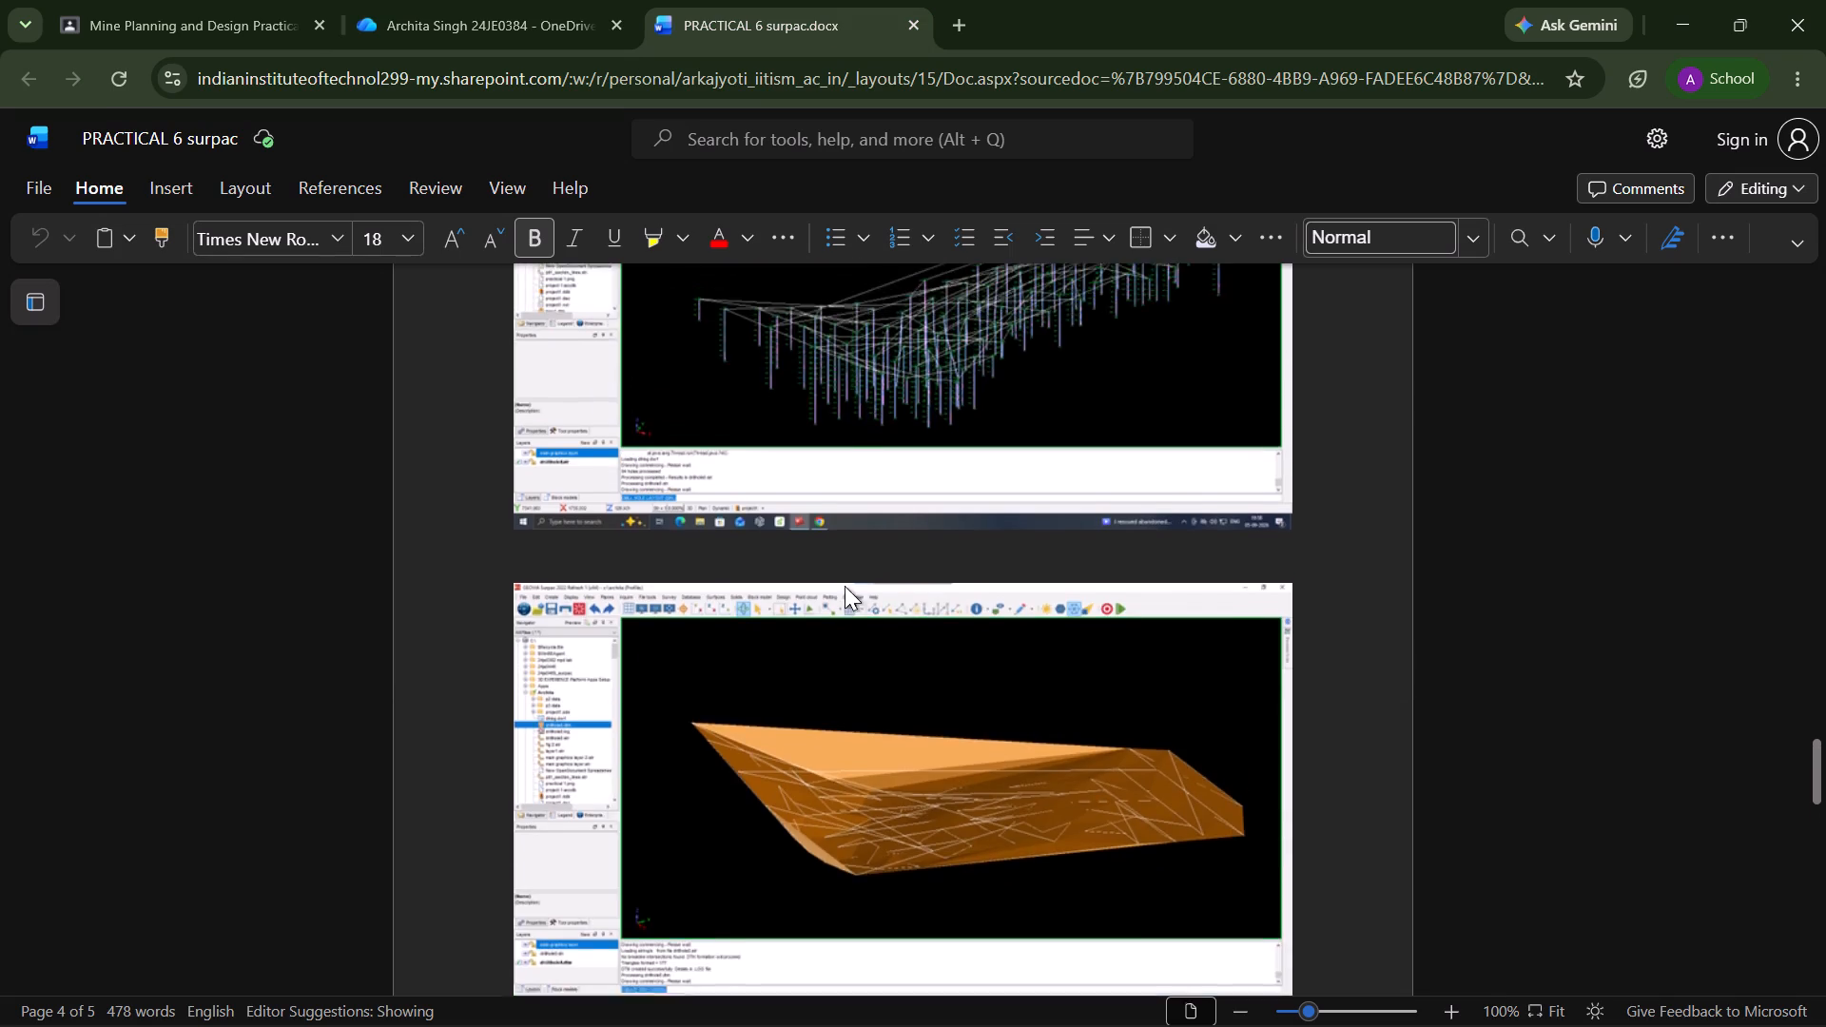
pyautogui.scroll(12, 845, 586)
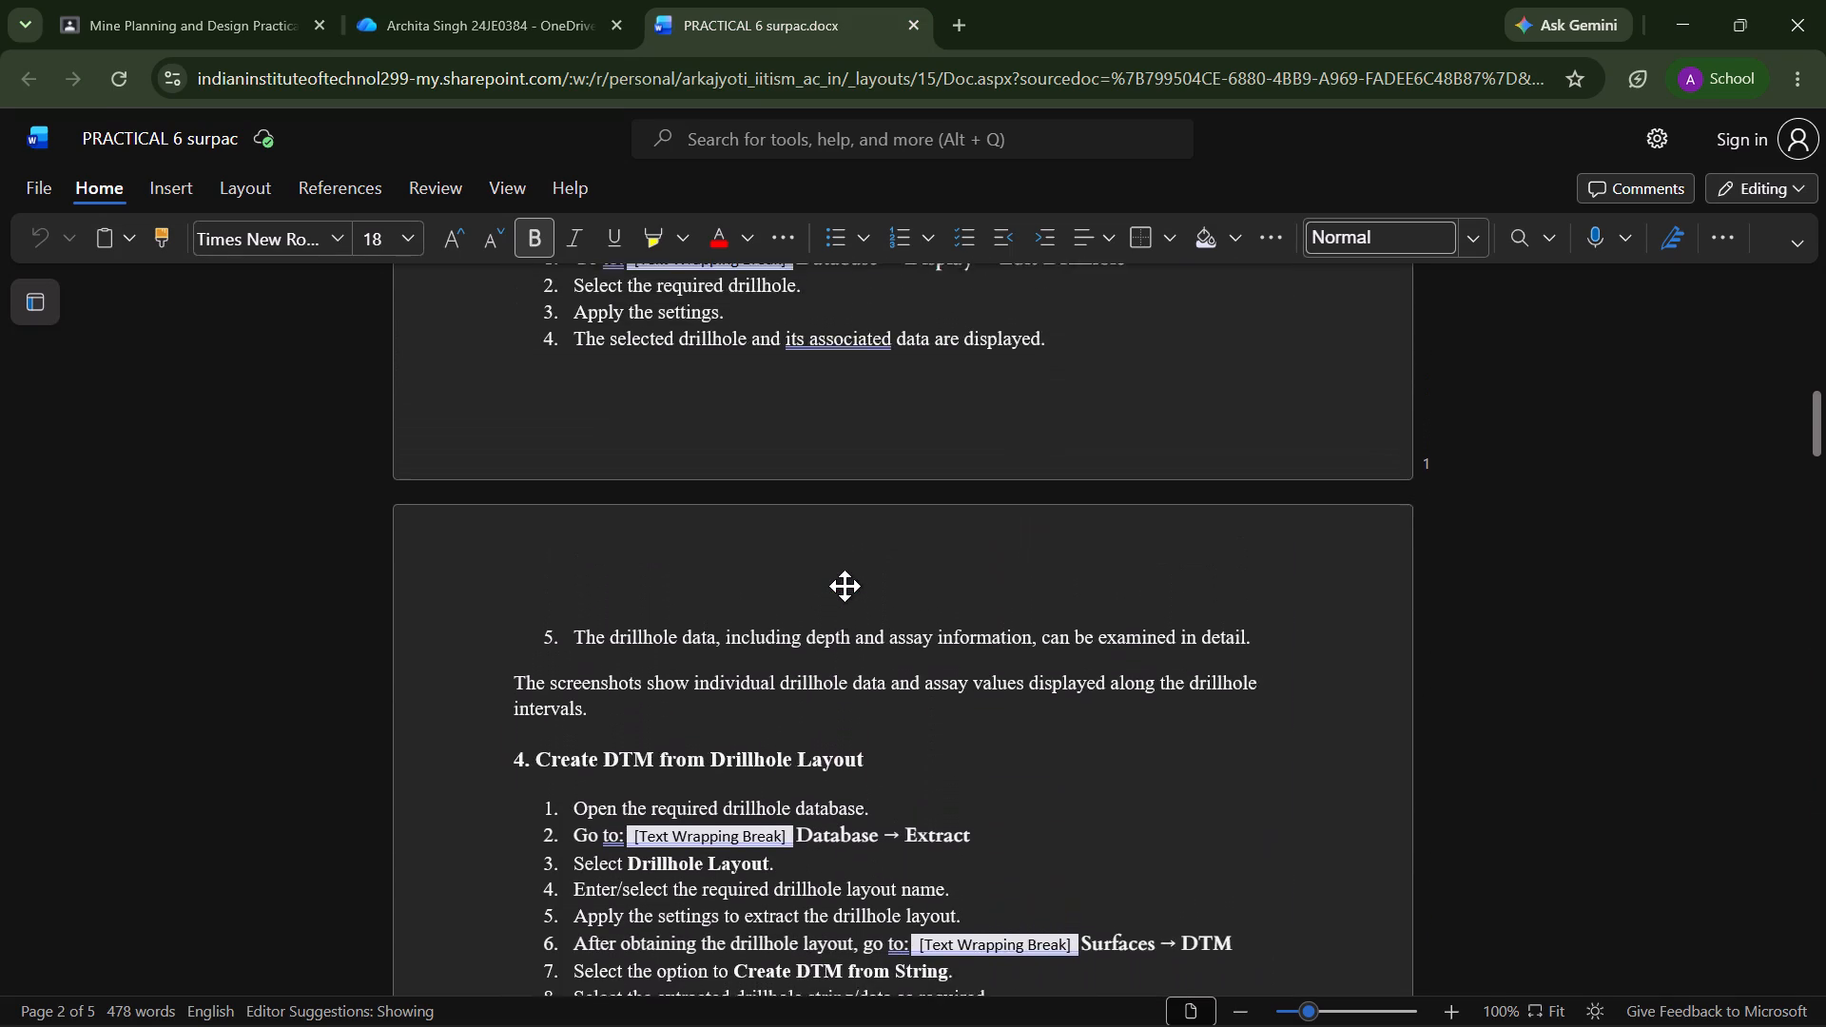
pyautogui.scroll(6, 845, 586)
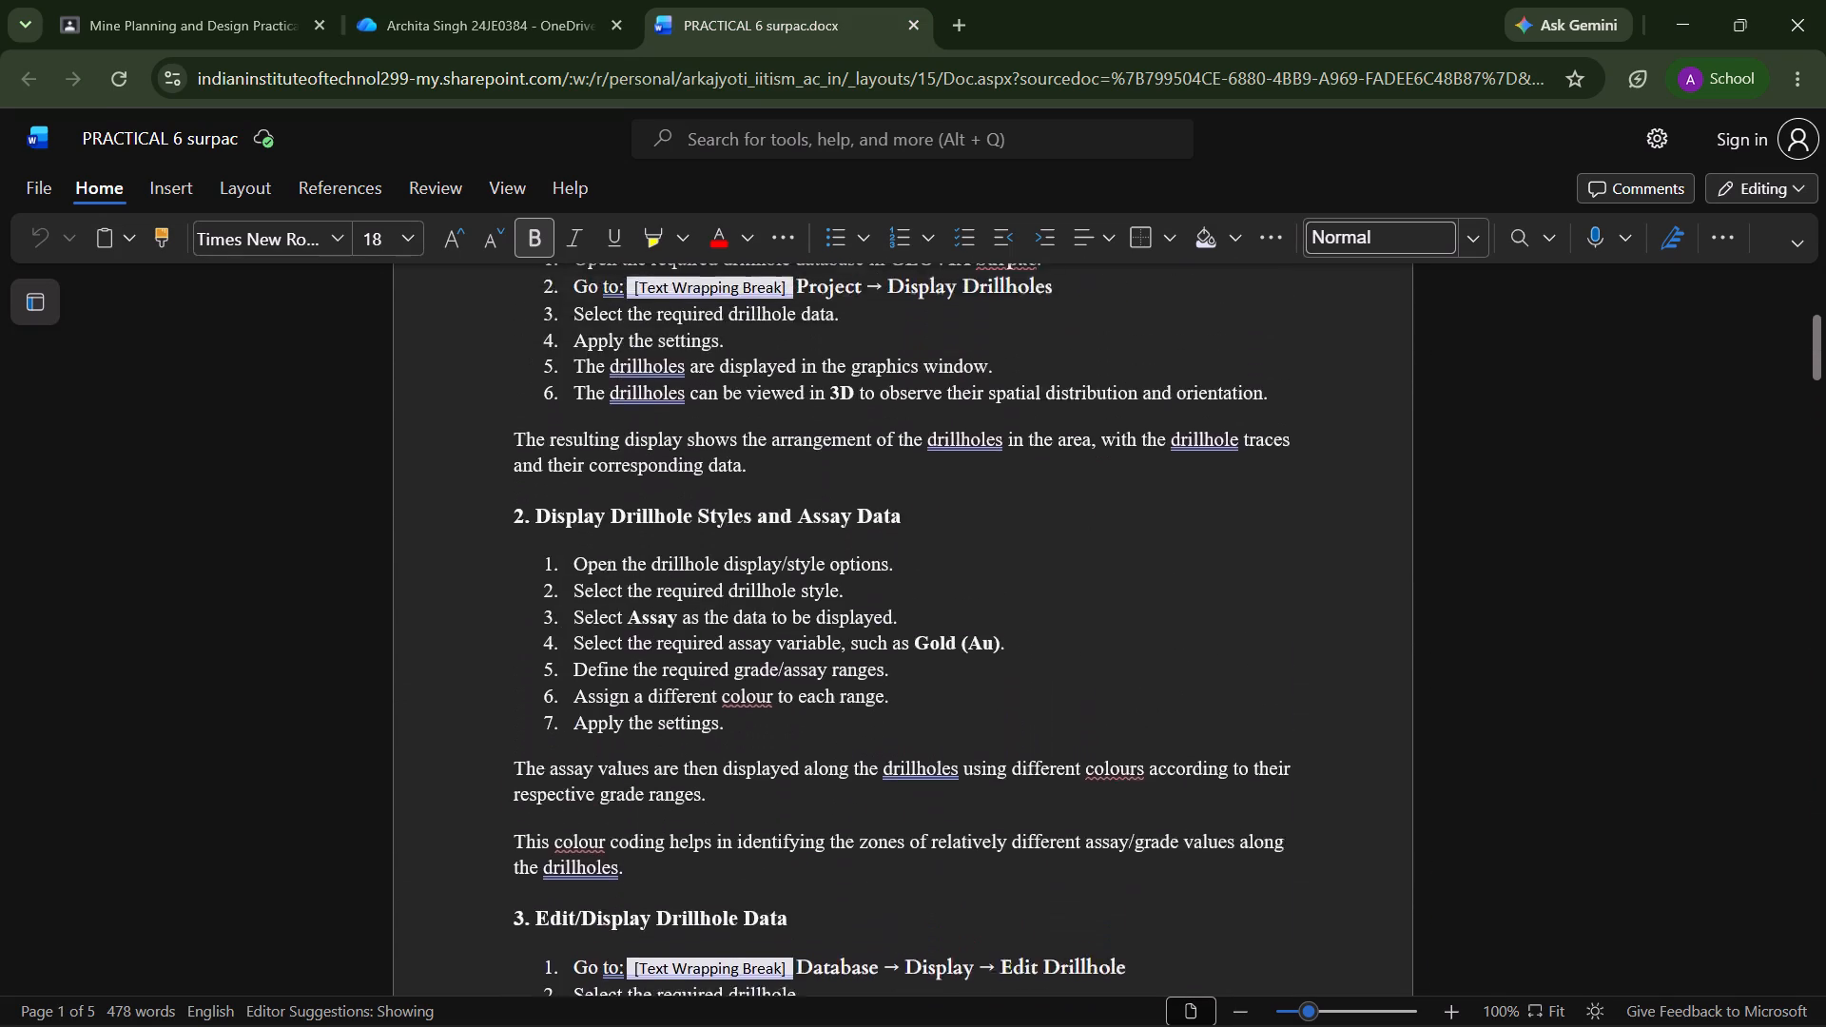
pyautogui.scroll(6, 845, 586)
pyautogui.scroll(-15, 845, 586)
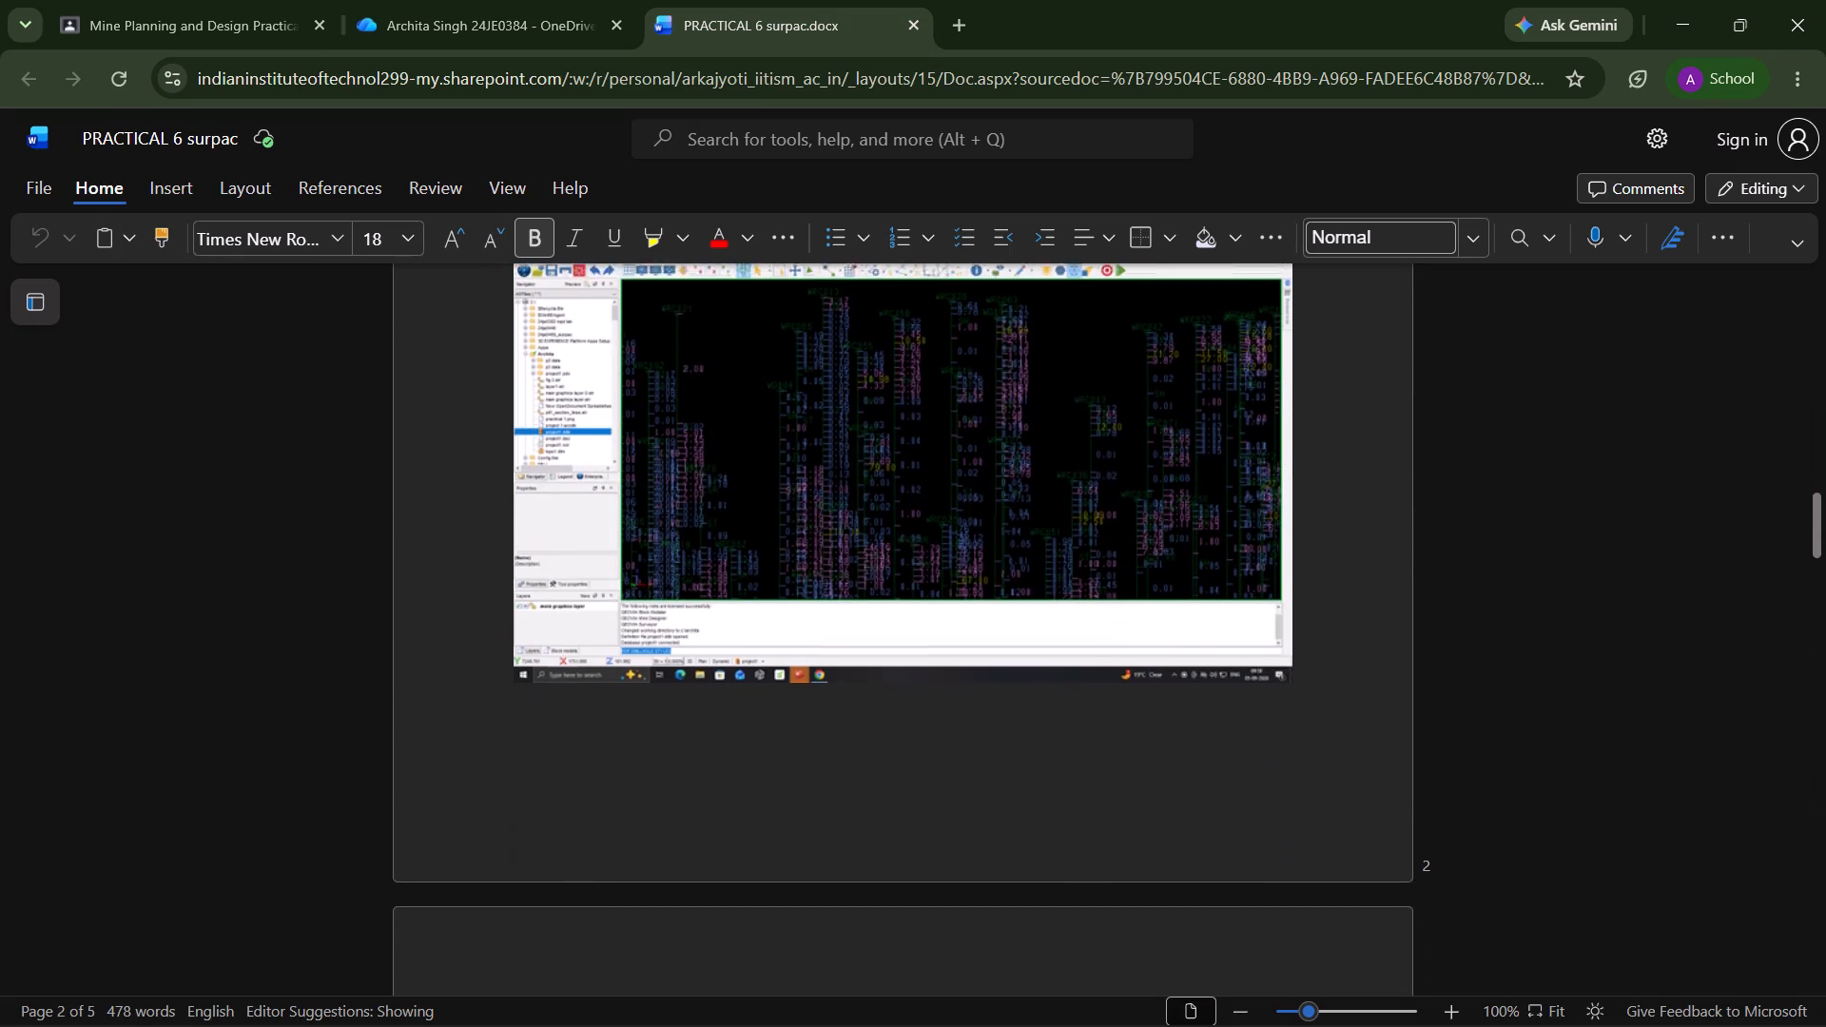
pyautogui.scroll(1, 845, 586)
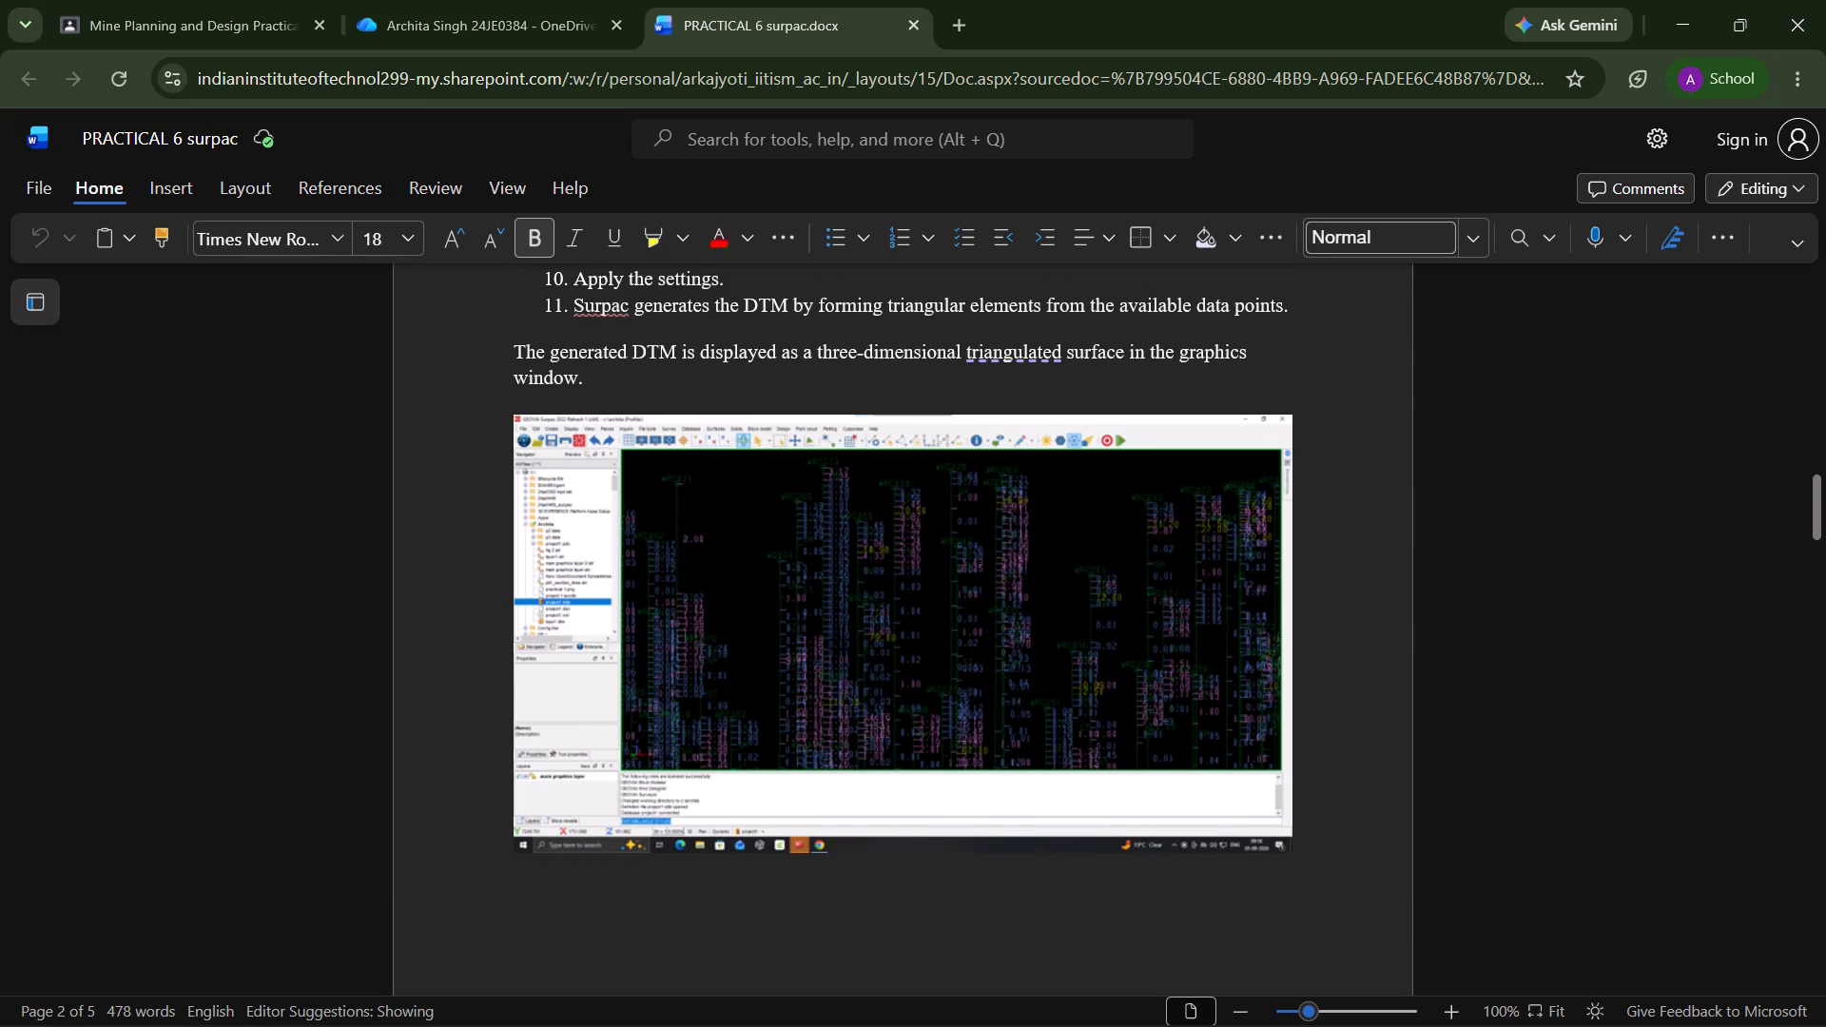
pyautogui.scroll(-2, 845, 586)
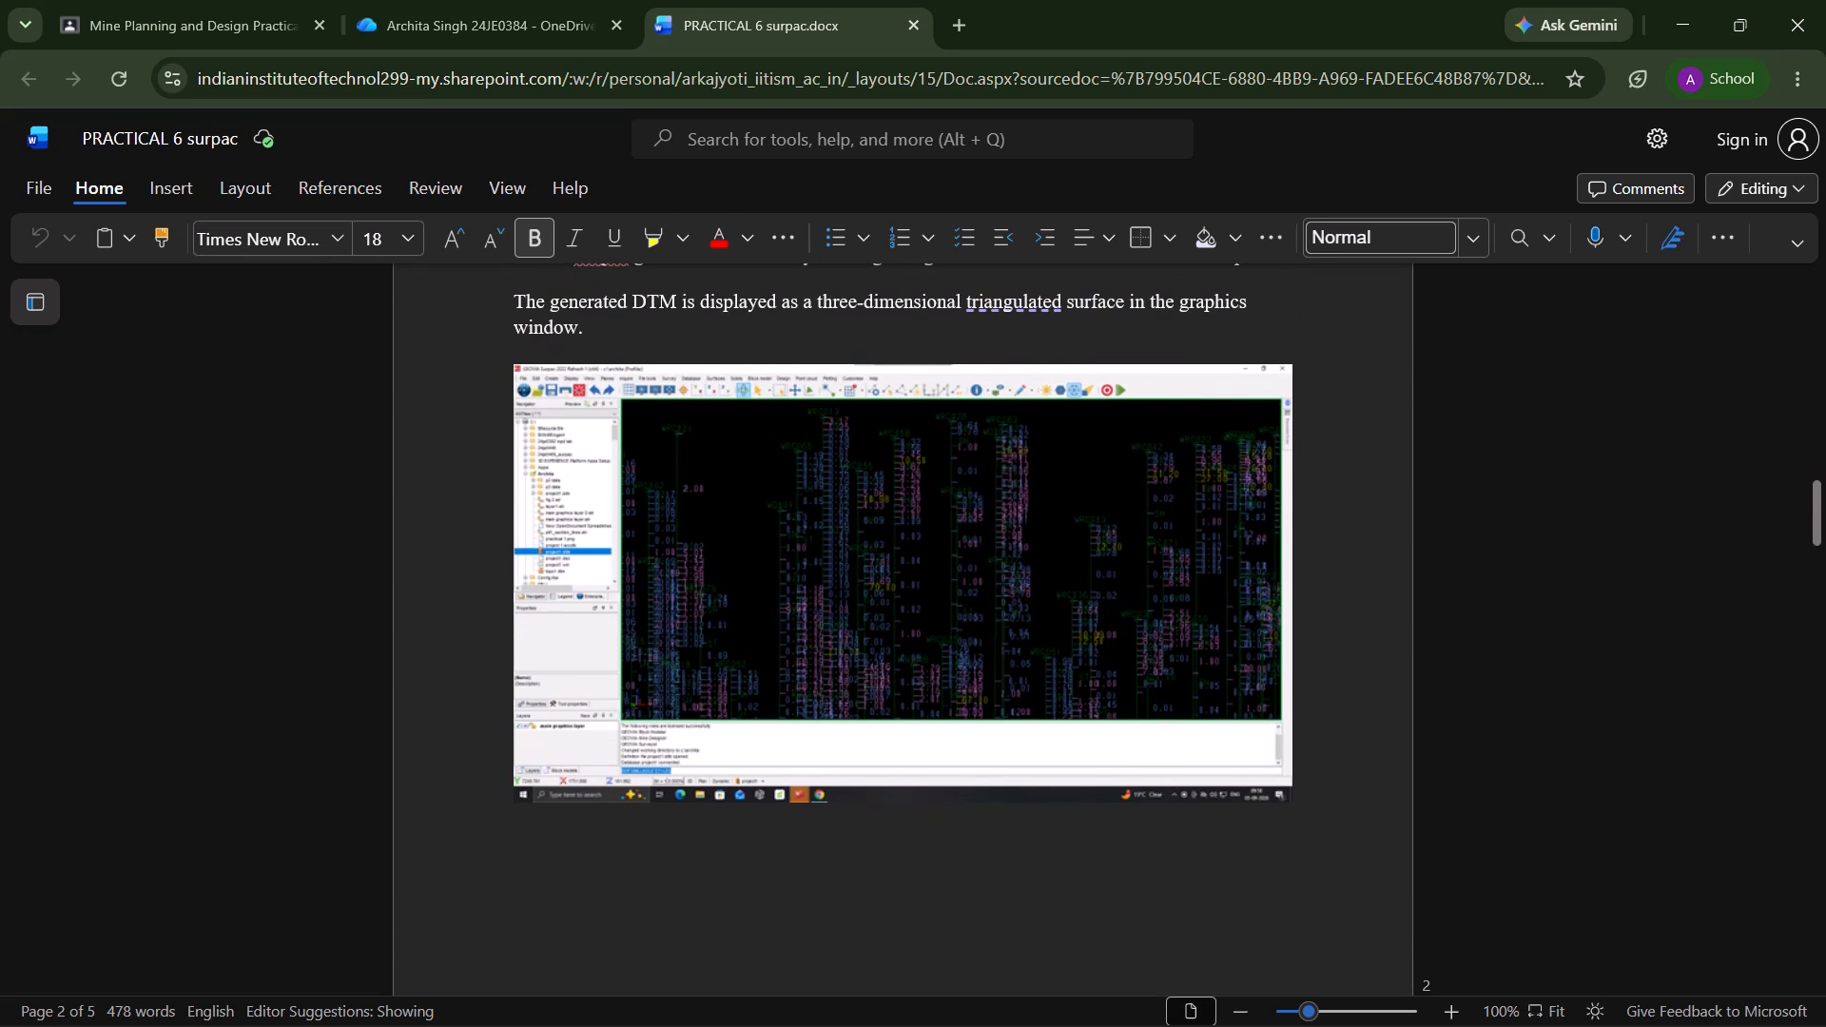
pyautogui.scroll(-2, 845, 586)
# Switch from Chrome to another open window.
pyautogui.hotkey('alt', 'Tab')
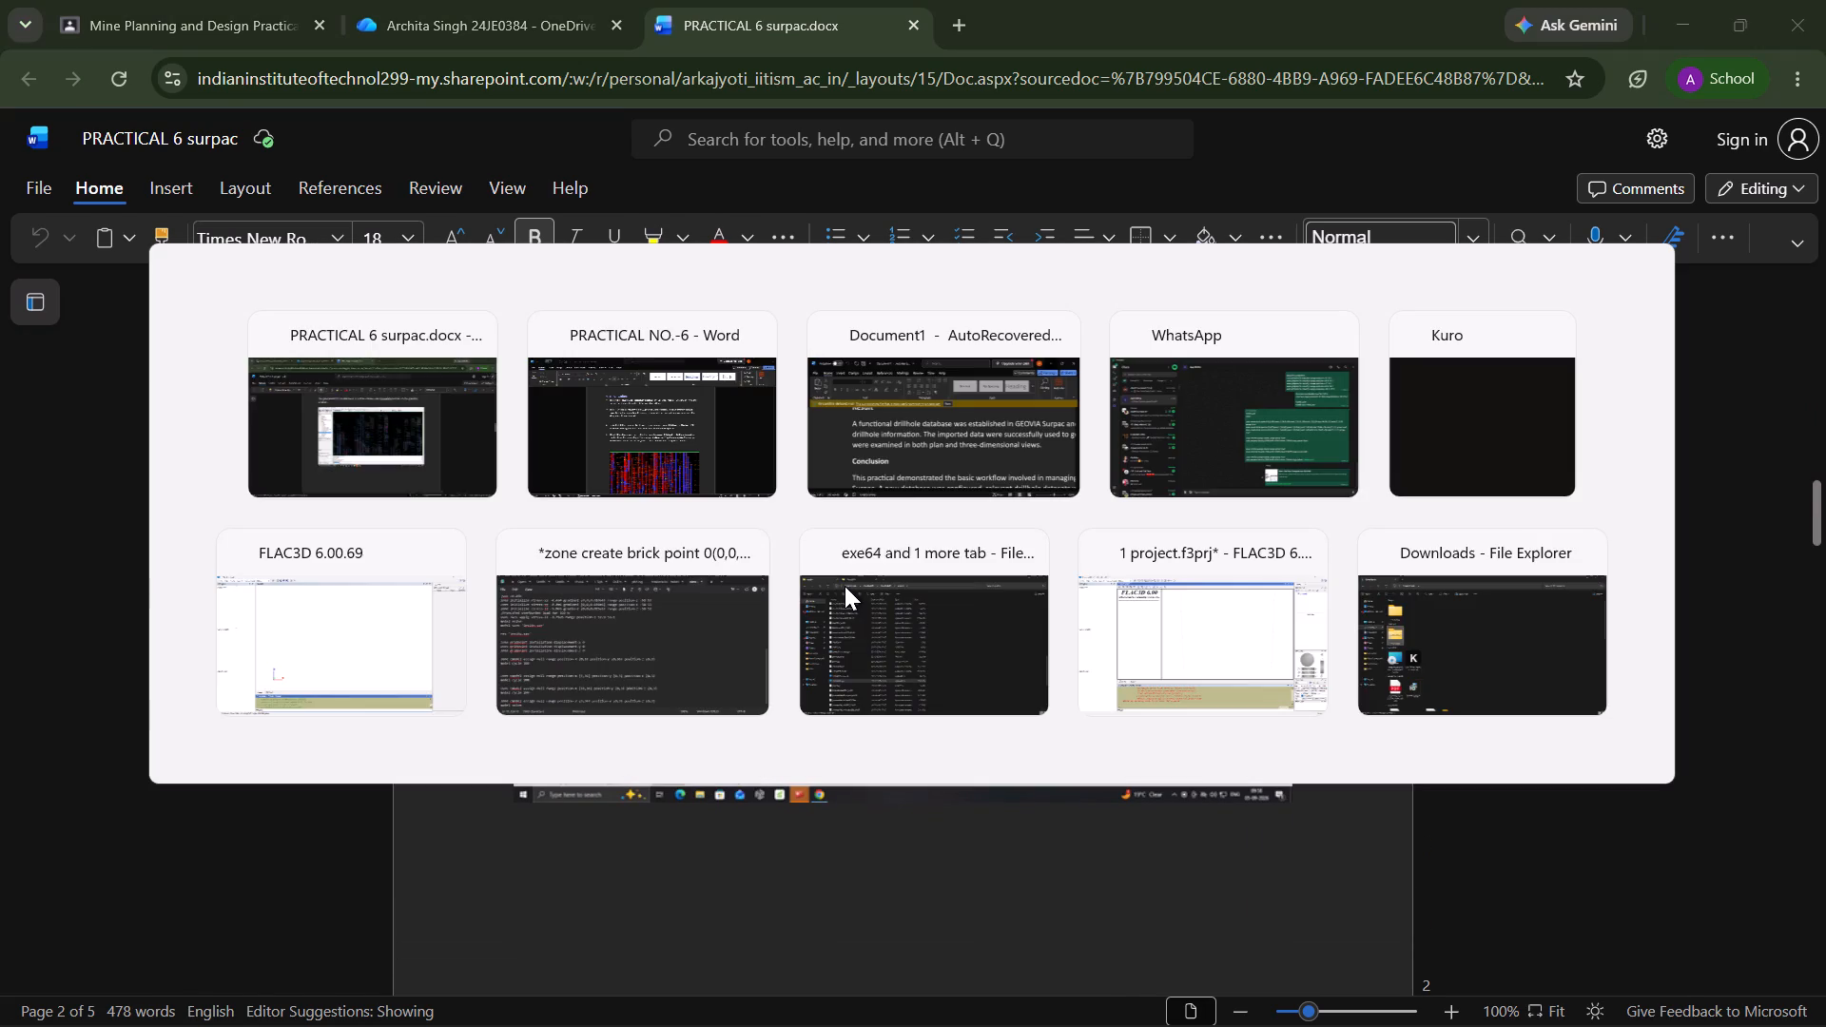
# Look through PRACTICAL NO.-6 from the Observation section down over the drillhole images to check their placement and spacing.
pyautogui.scroll(-2, 845, 586)
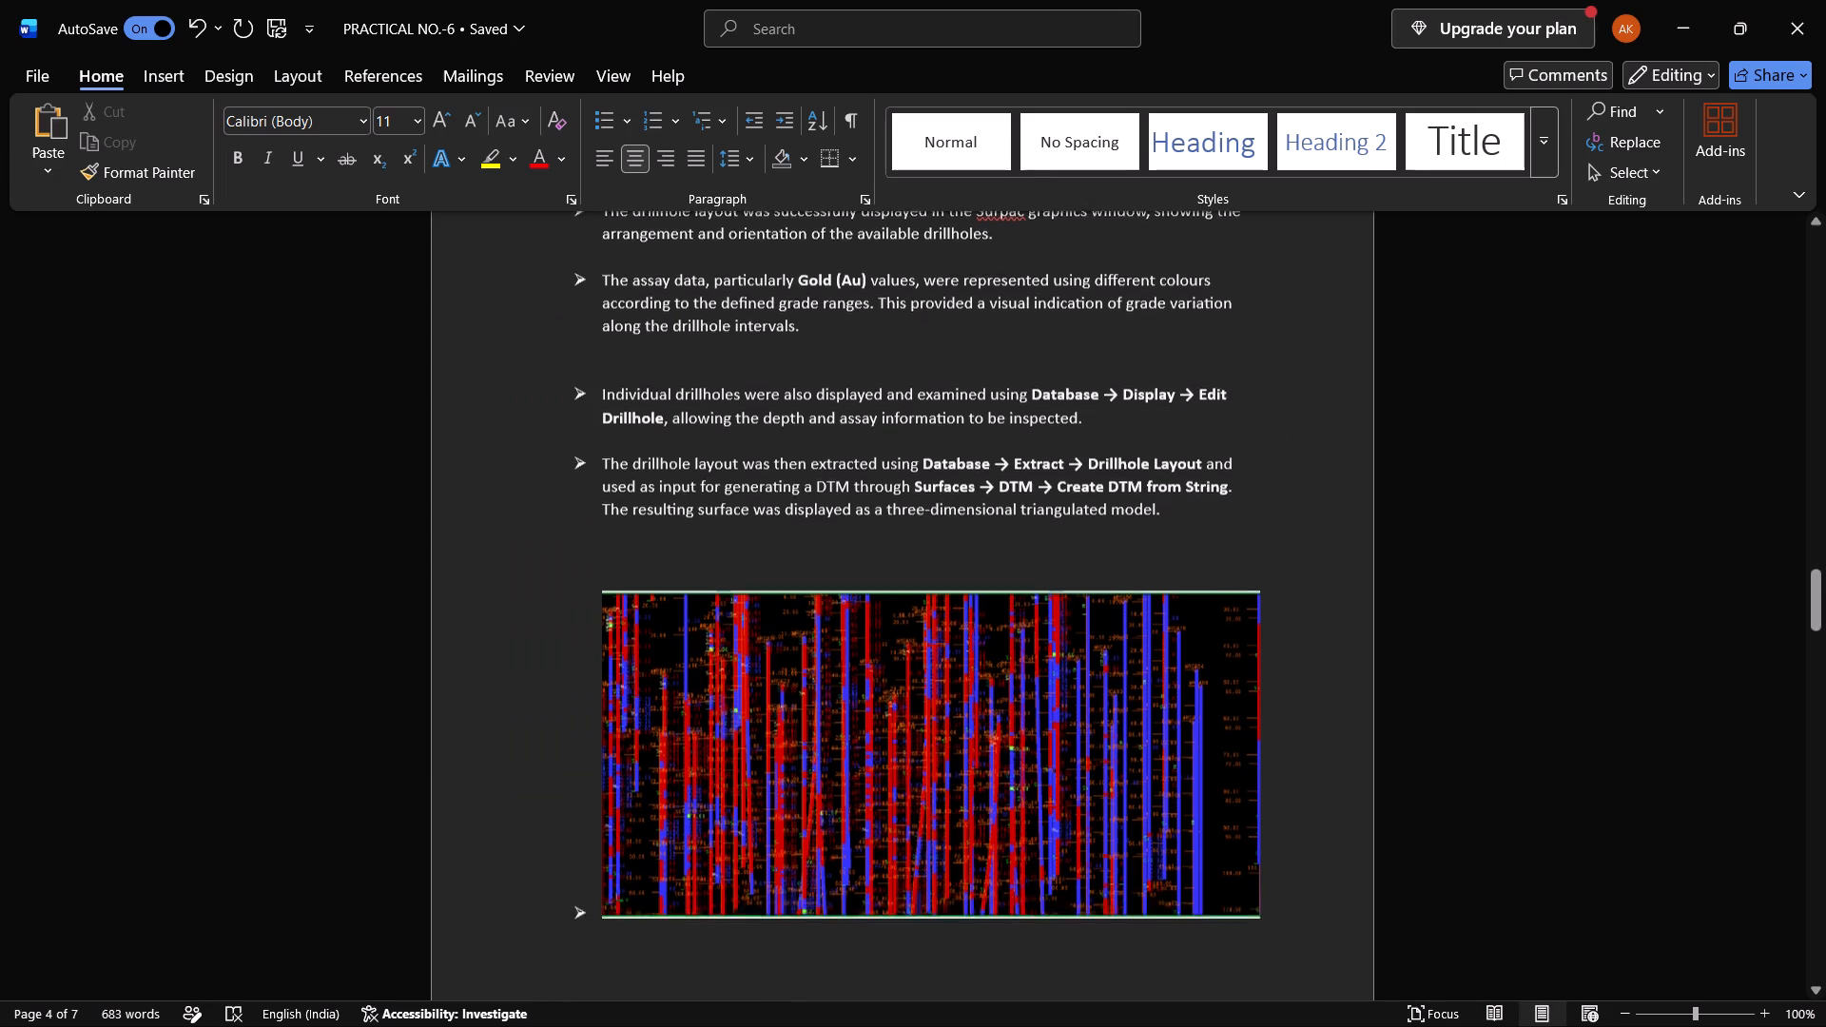
pyautogui.scroll(-10, 845, 586)
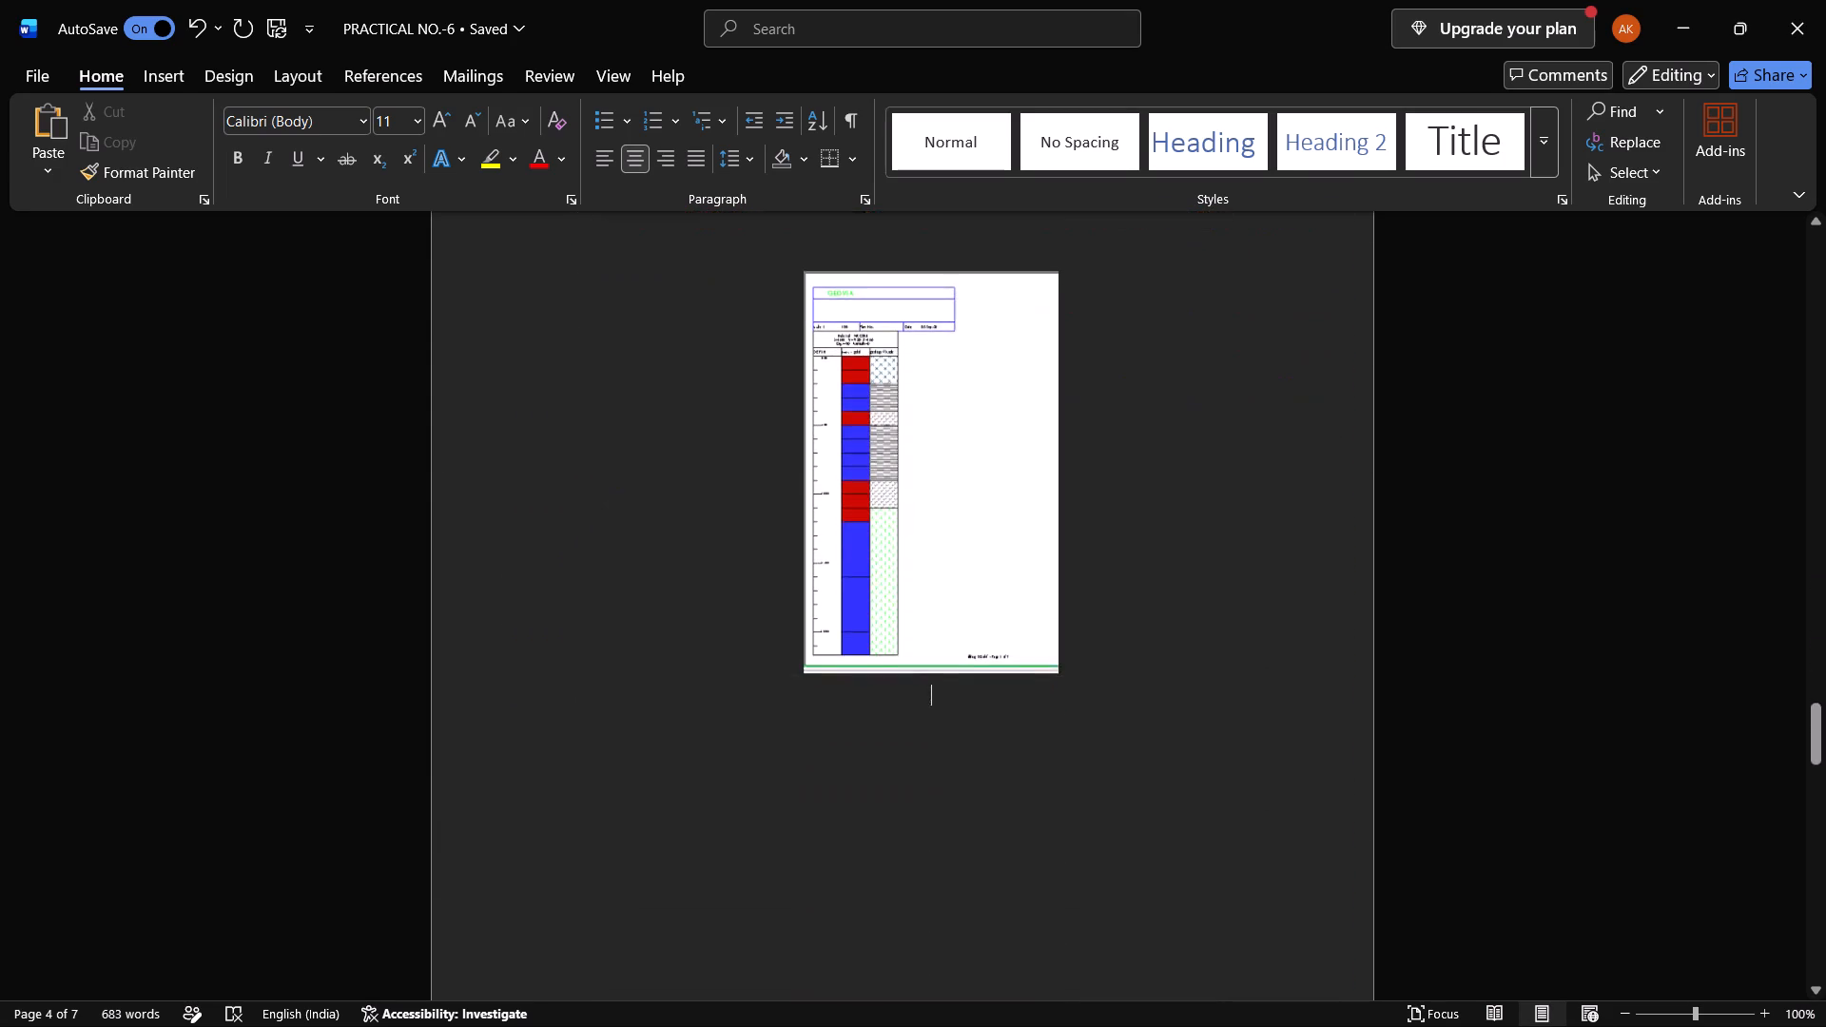
pyautogui.scroll(-4, 845, 586)
pyautogui.scroll(2, 845, 586)
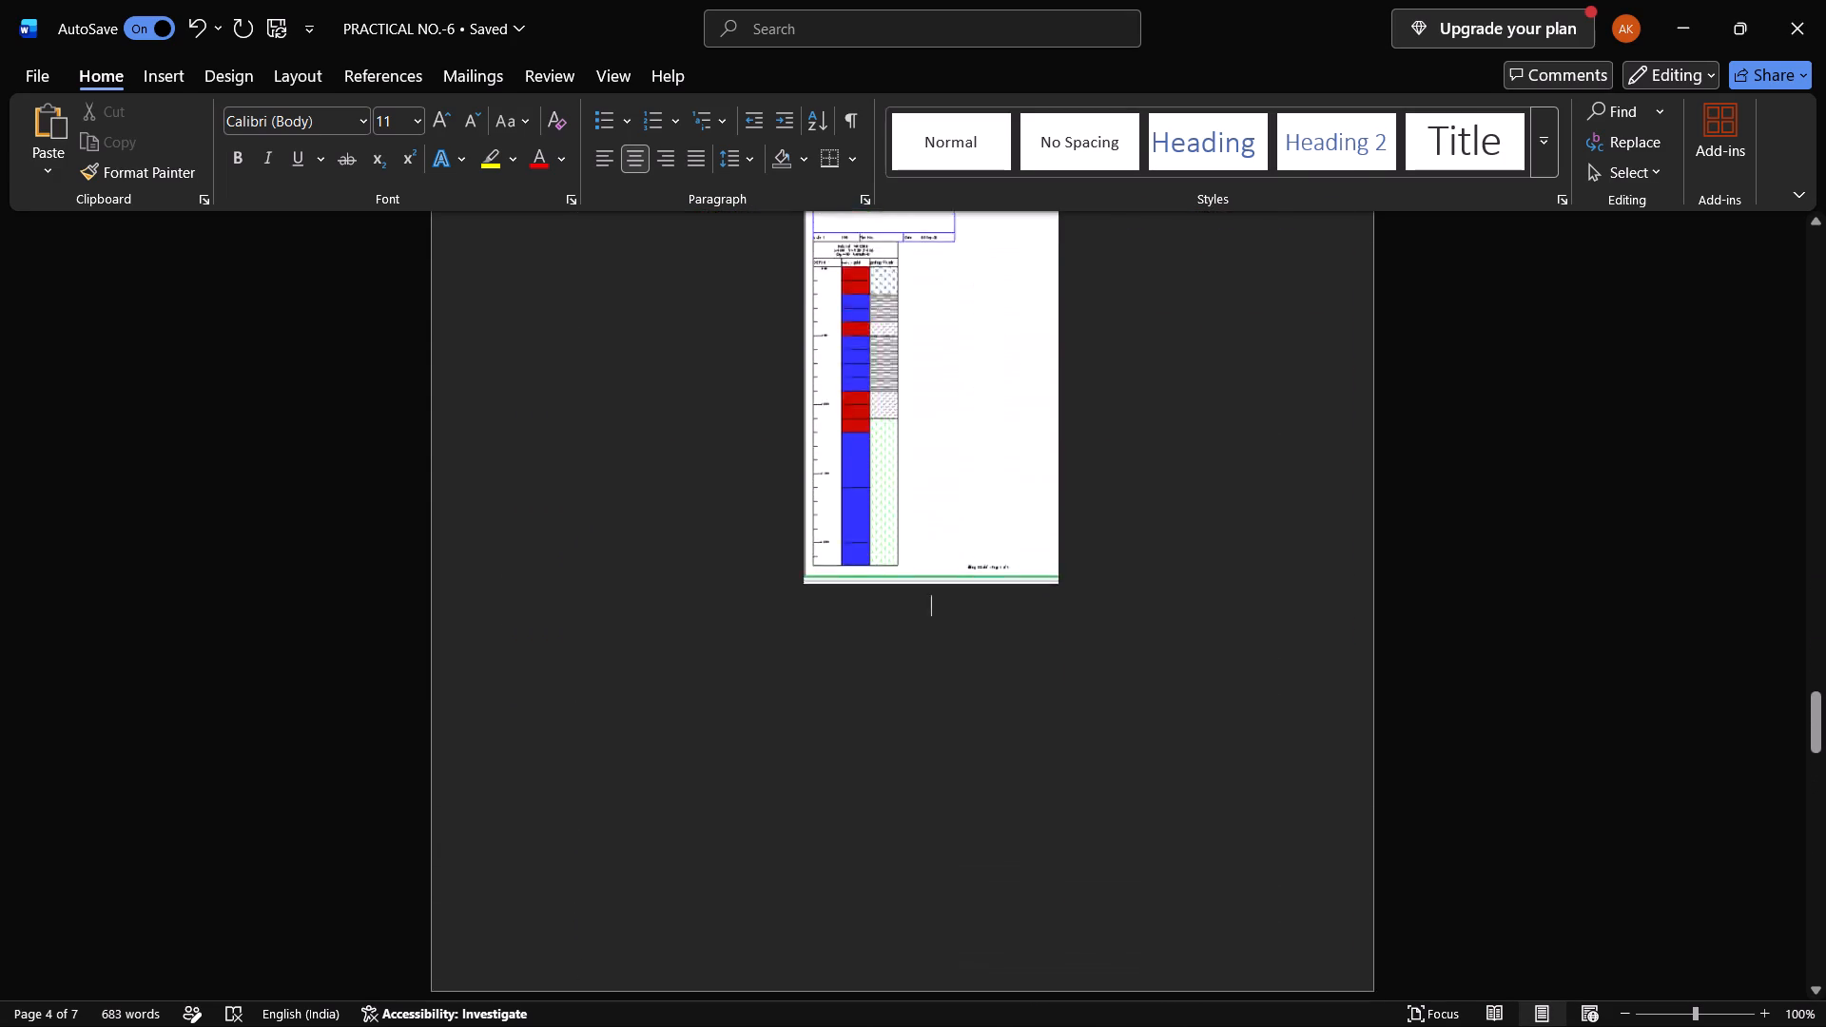
pyautogui.scroll(2, 845, 586)
pyautogui.scroll(-5, 845, 586)
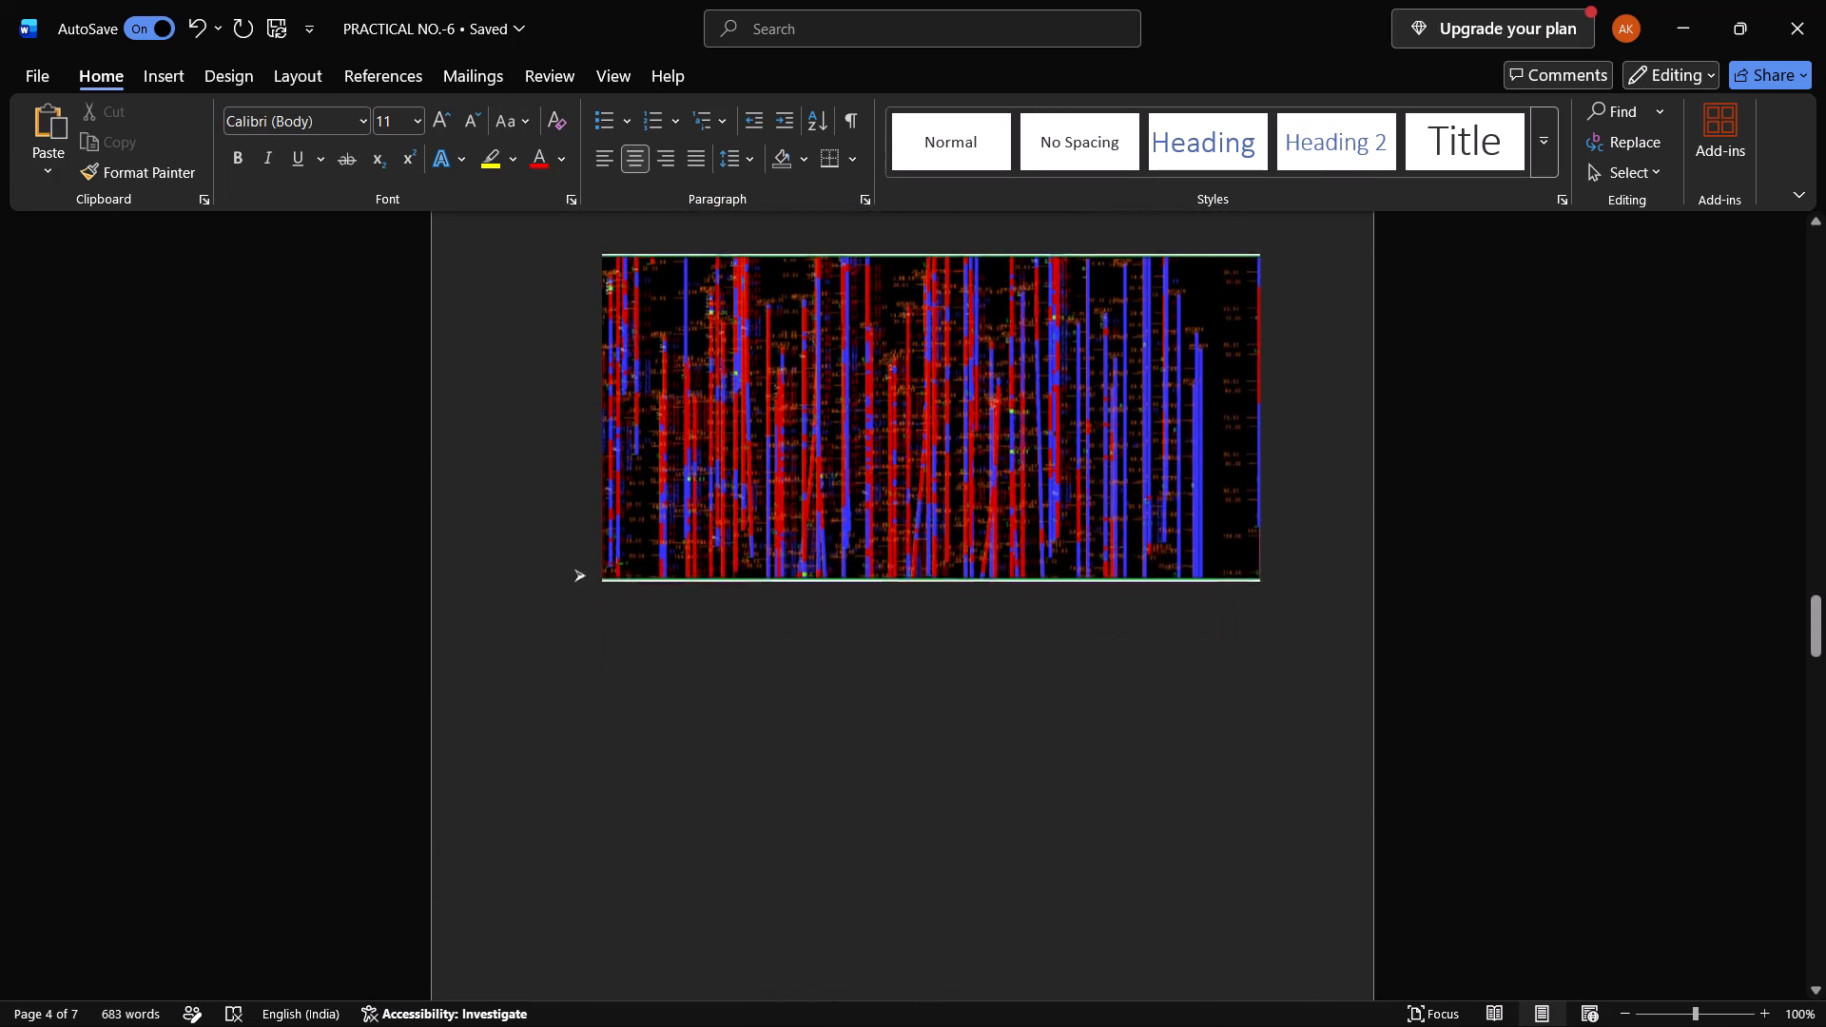
pyautogui.scroll(-1, 845, 586)
# Insert five blank lines between the coloured drillhole image on page 5 and the drillhole log below it.
pyautogui.click(845, 586)
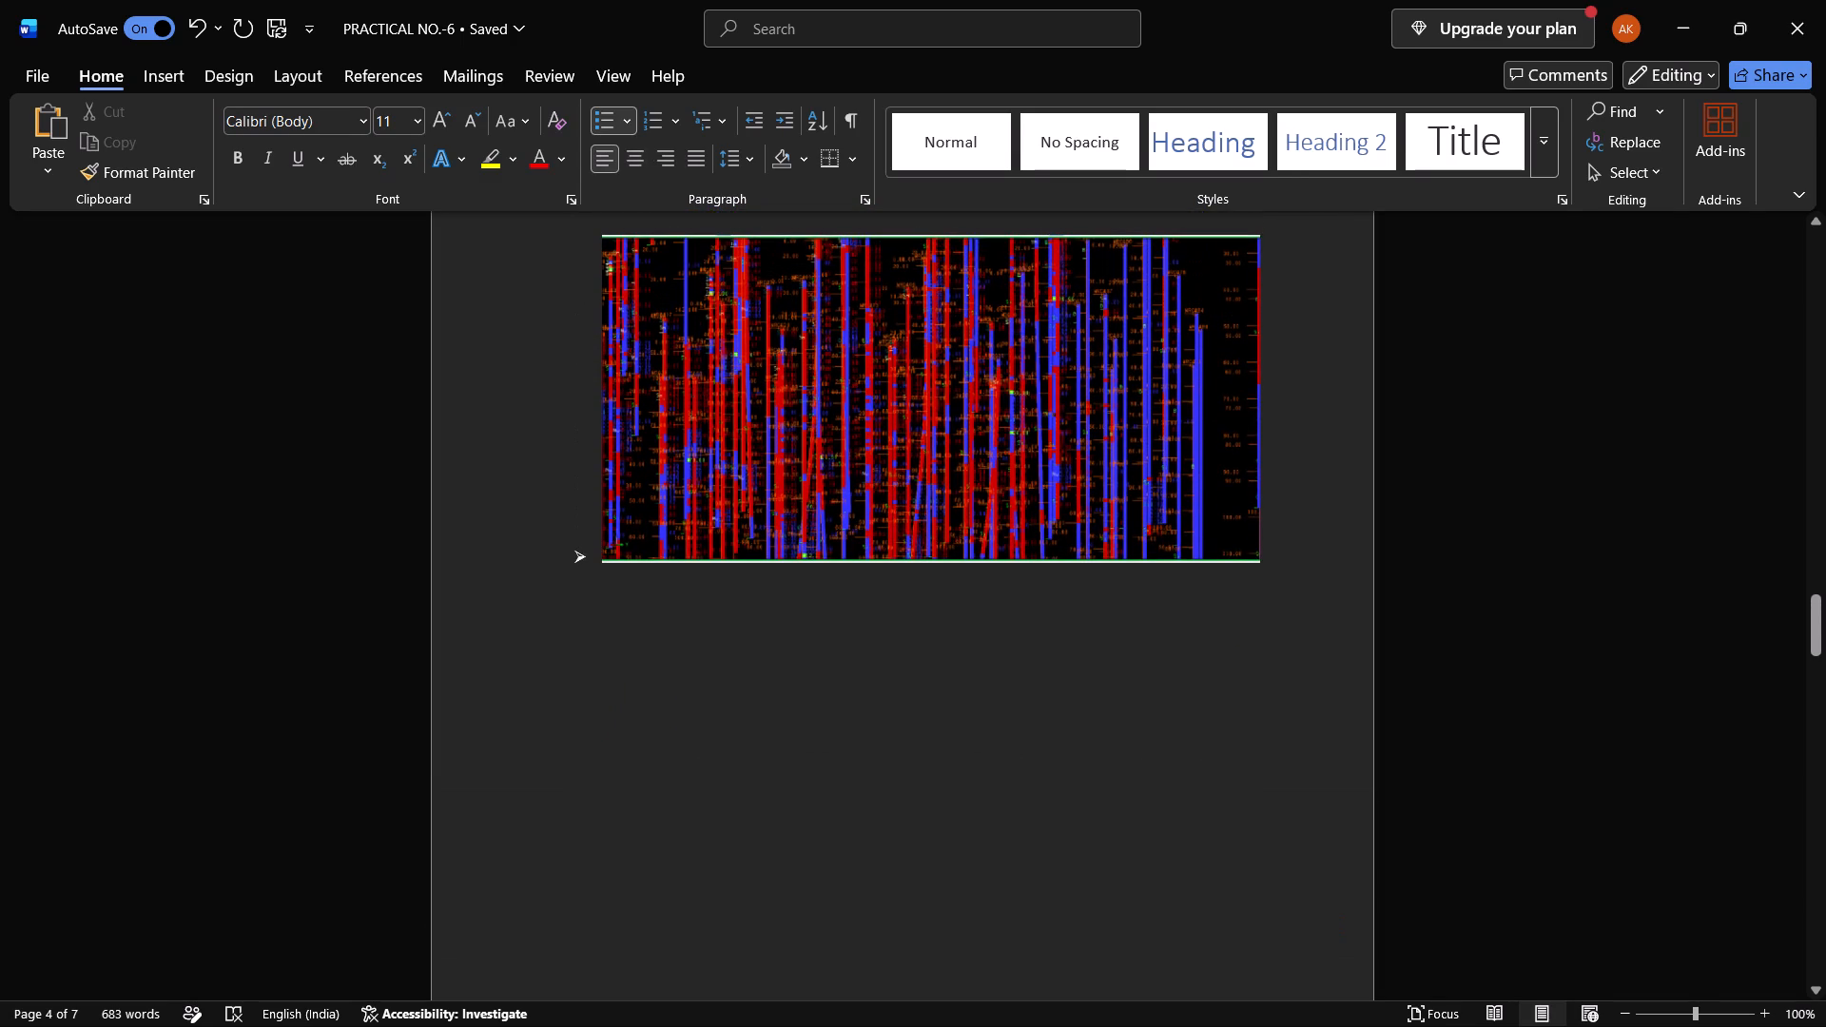
pyautogui.click(1266, 556)
pyautogui.press('Down')
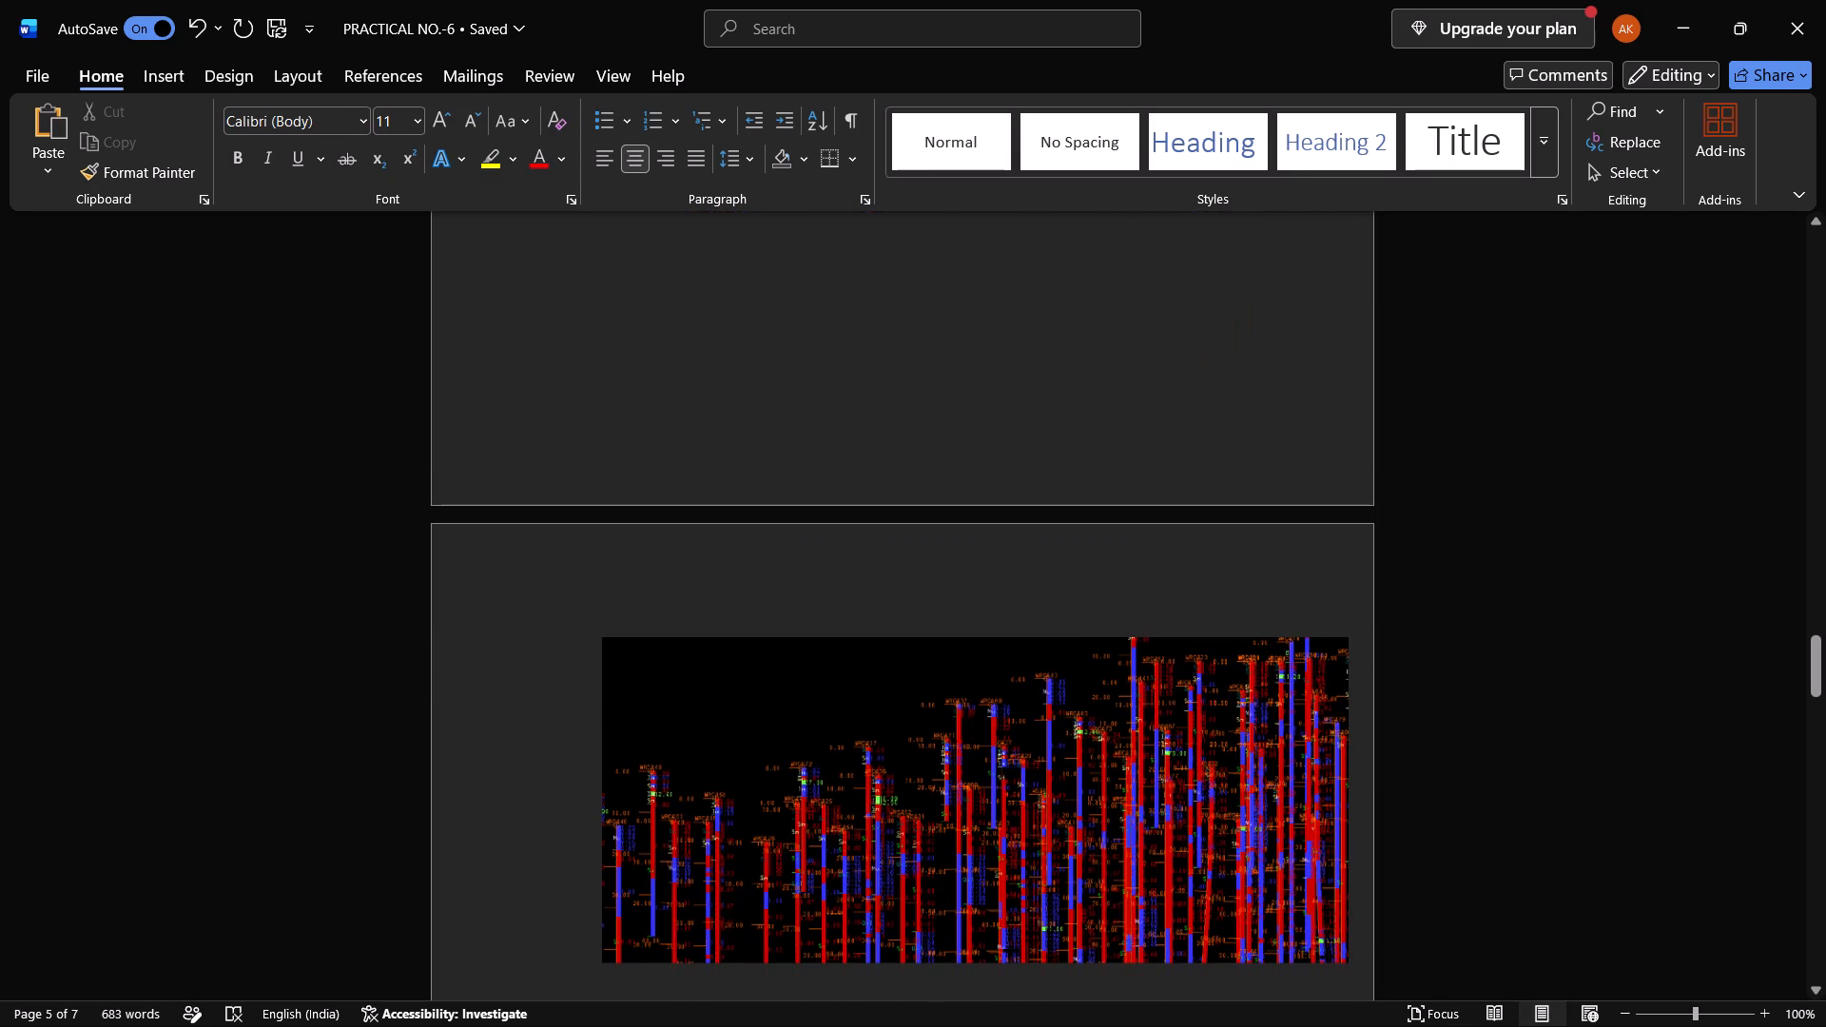
pyautogui.press('Up')
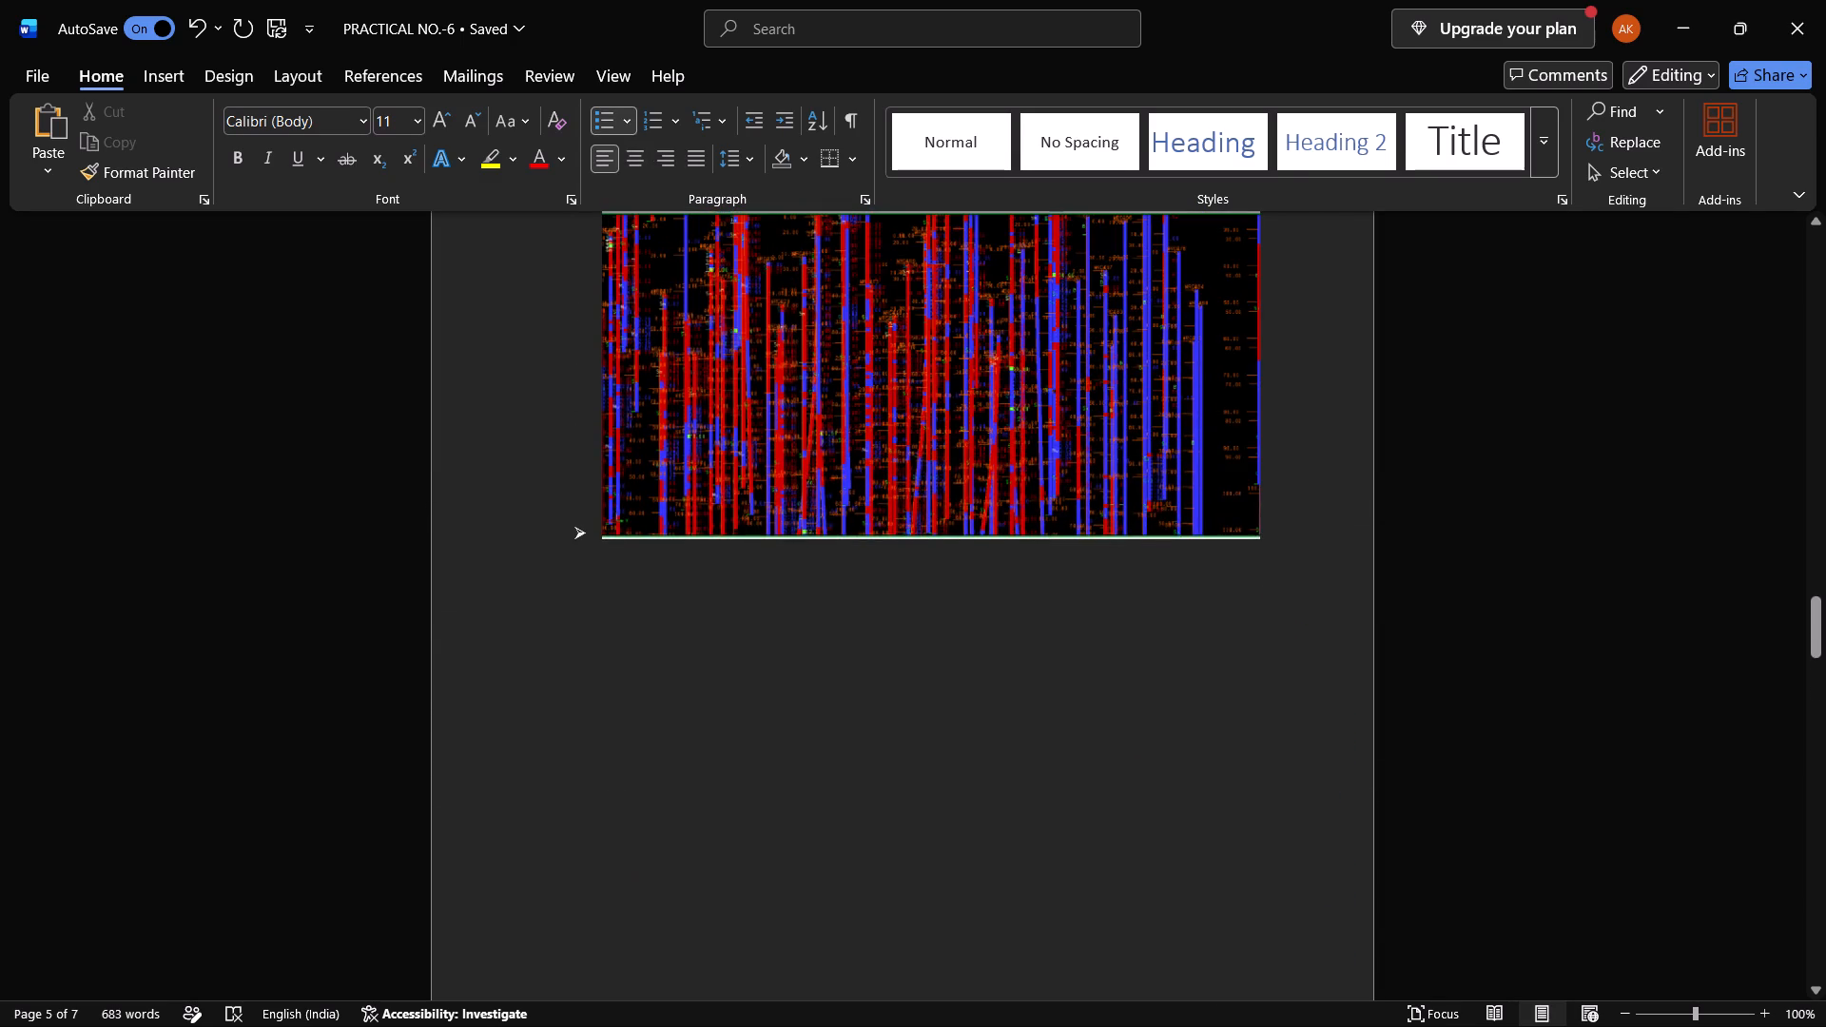
pyautogui.press('Down')
pyautogui.press('Down')
pyautogui.scroll(-1, 1266, 556)
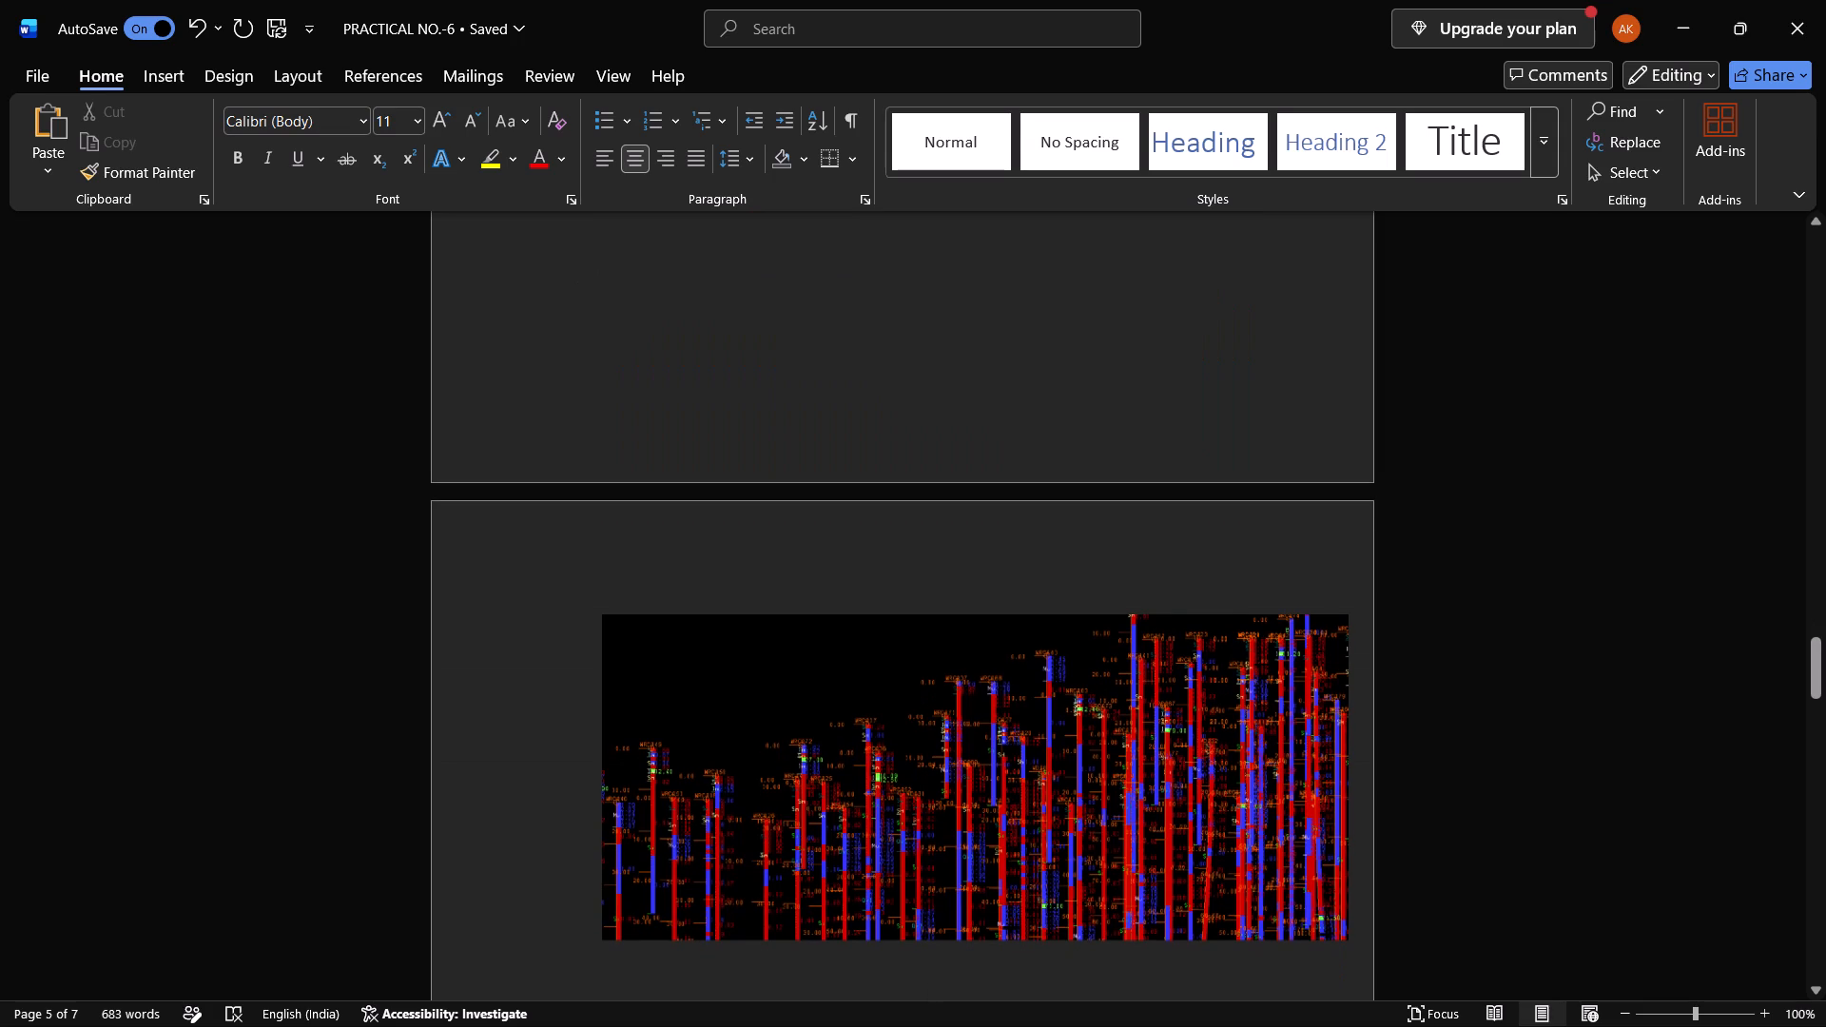
pyautogui.scroll(-1, 1266, 556)
pyautogui.press('Return')
pyautogui.press('Return')
pyautogui.press('Return')
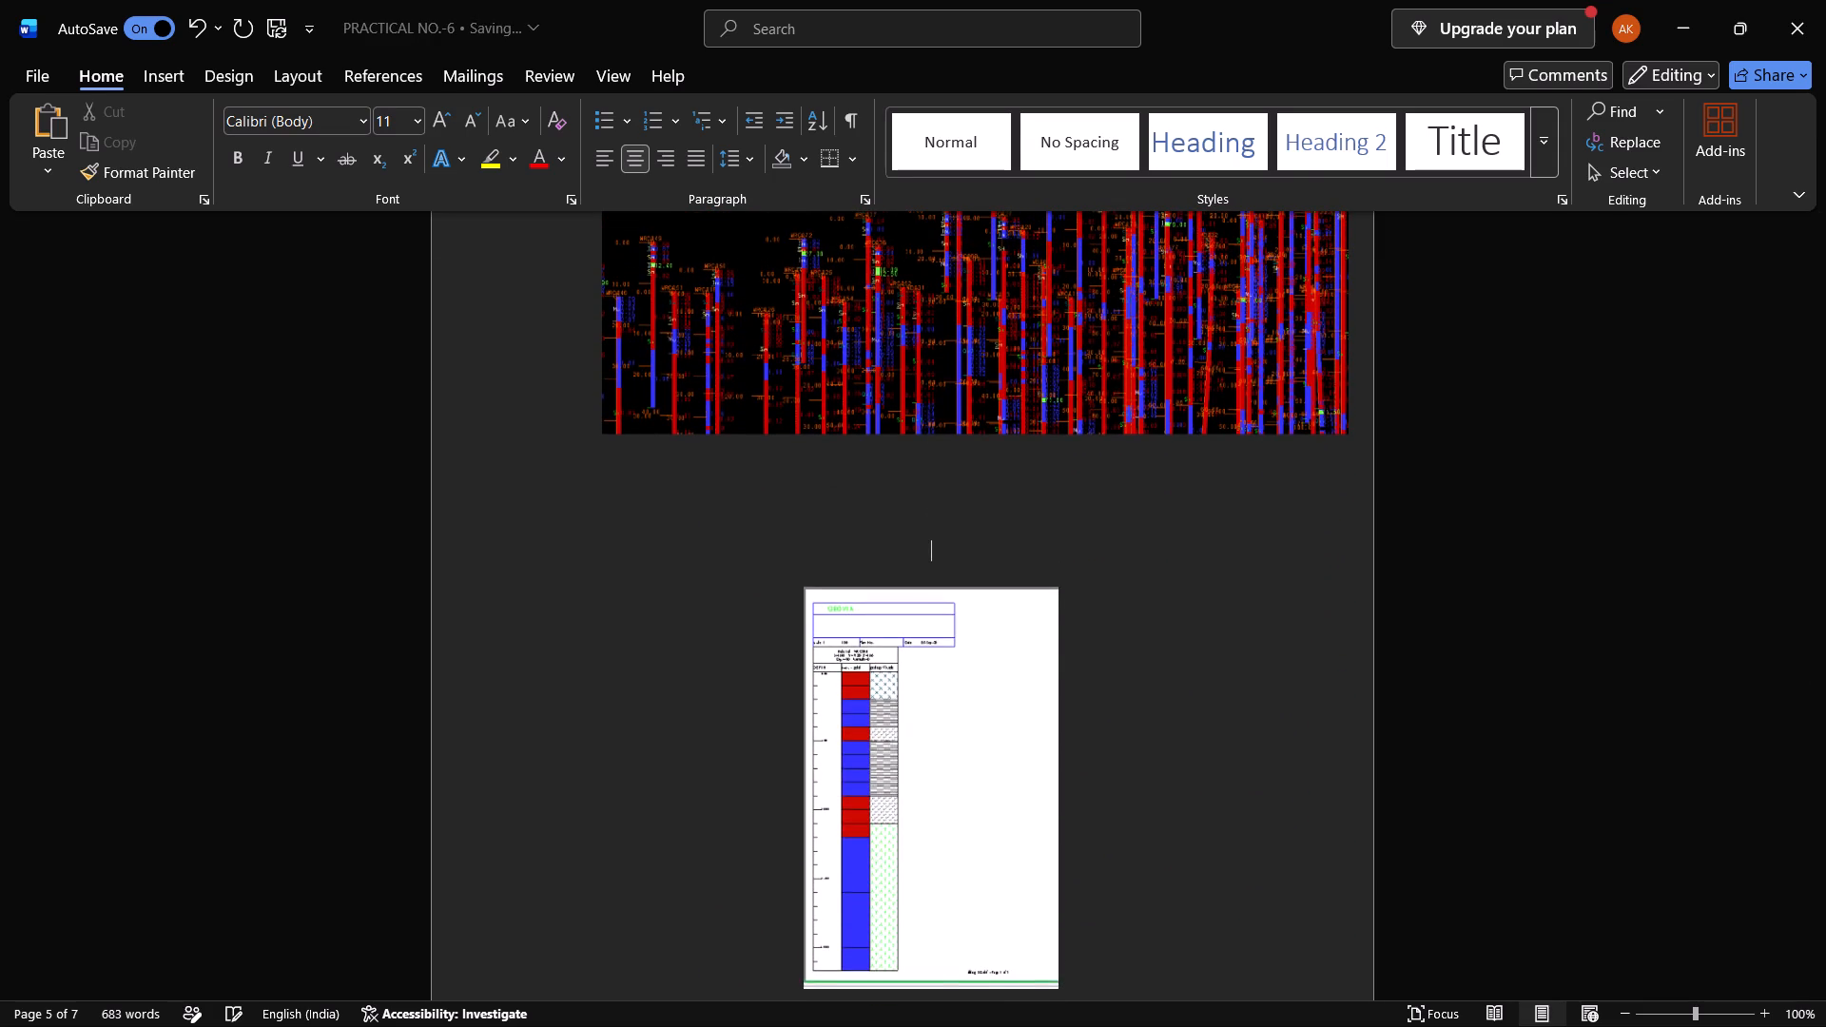
pyautogui.press('Return')
pyautogui.press('Return')
# Insert five blank lines between the drillhole layout image and the orange DTM surface image on page 6.
pyautogui.scroll(-6, 1266, 556)
pyautogui.scroll(1, 1266, 556)
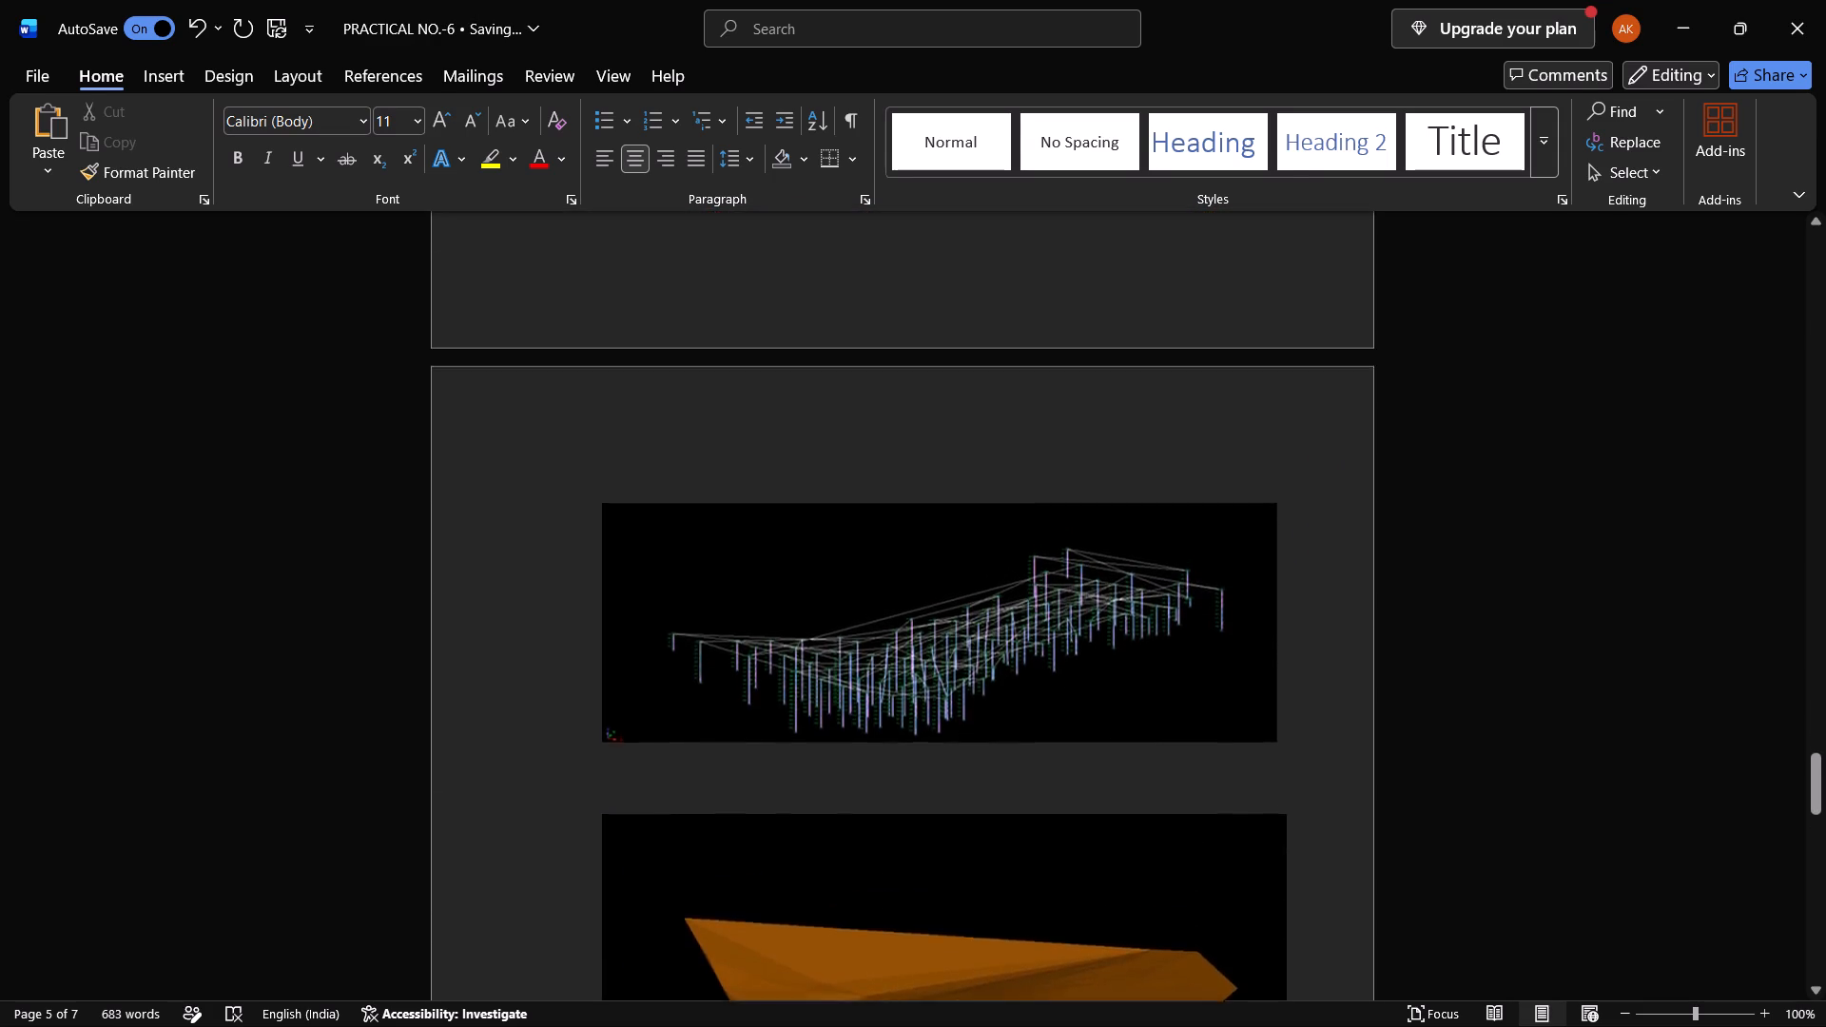
pyautogui.scroll(1, 1266, 556)
pyautogui.click(1326, 604)
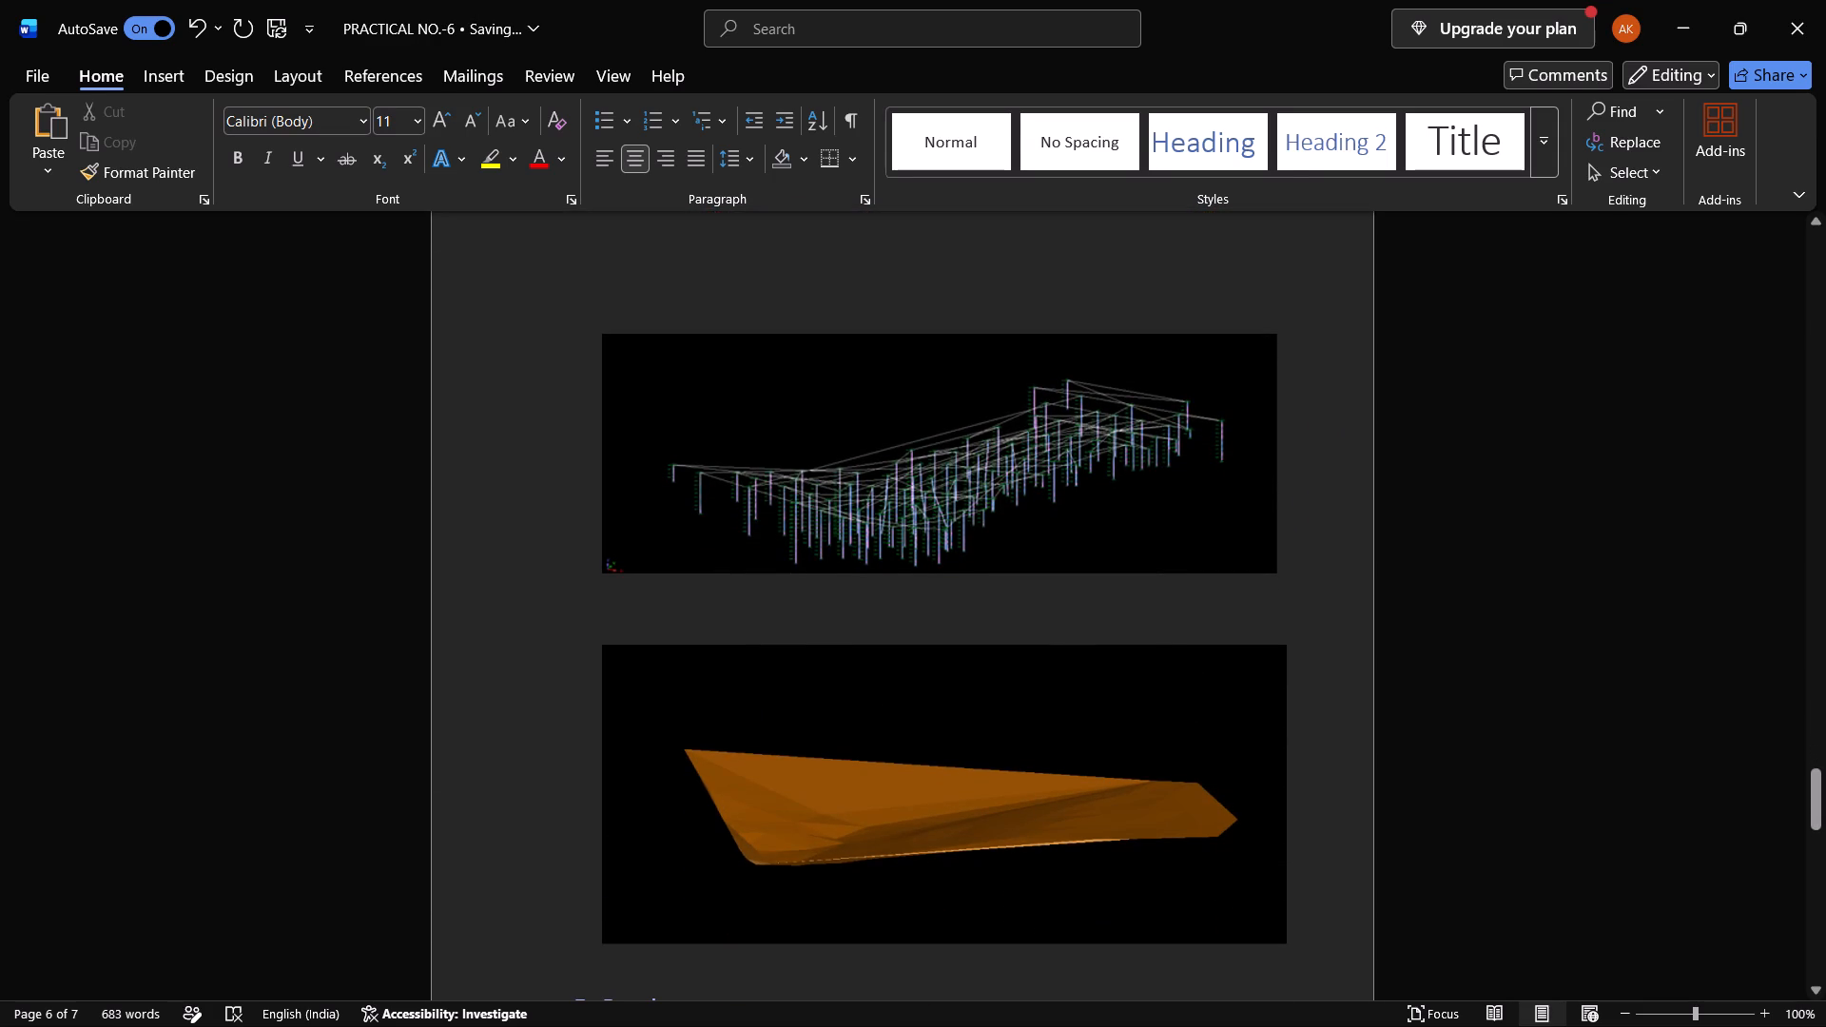
pyautogui.press('Return')
pyautogui.press('Return')
pyautogui.press('Return')
pyautogui.press('Return')
pyautogui.press('Return')
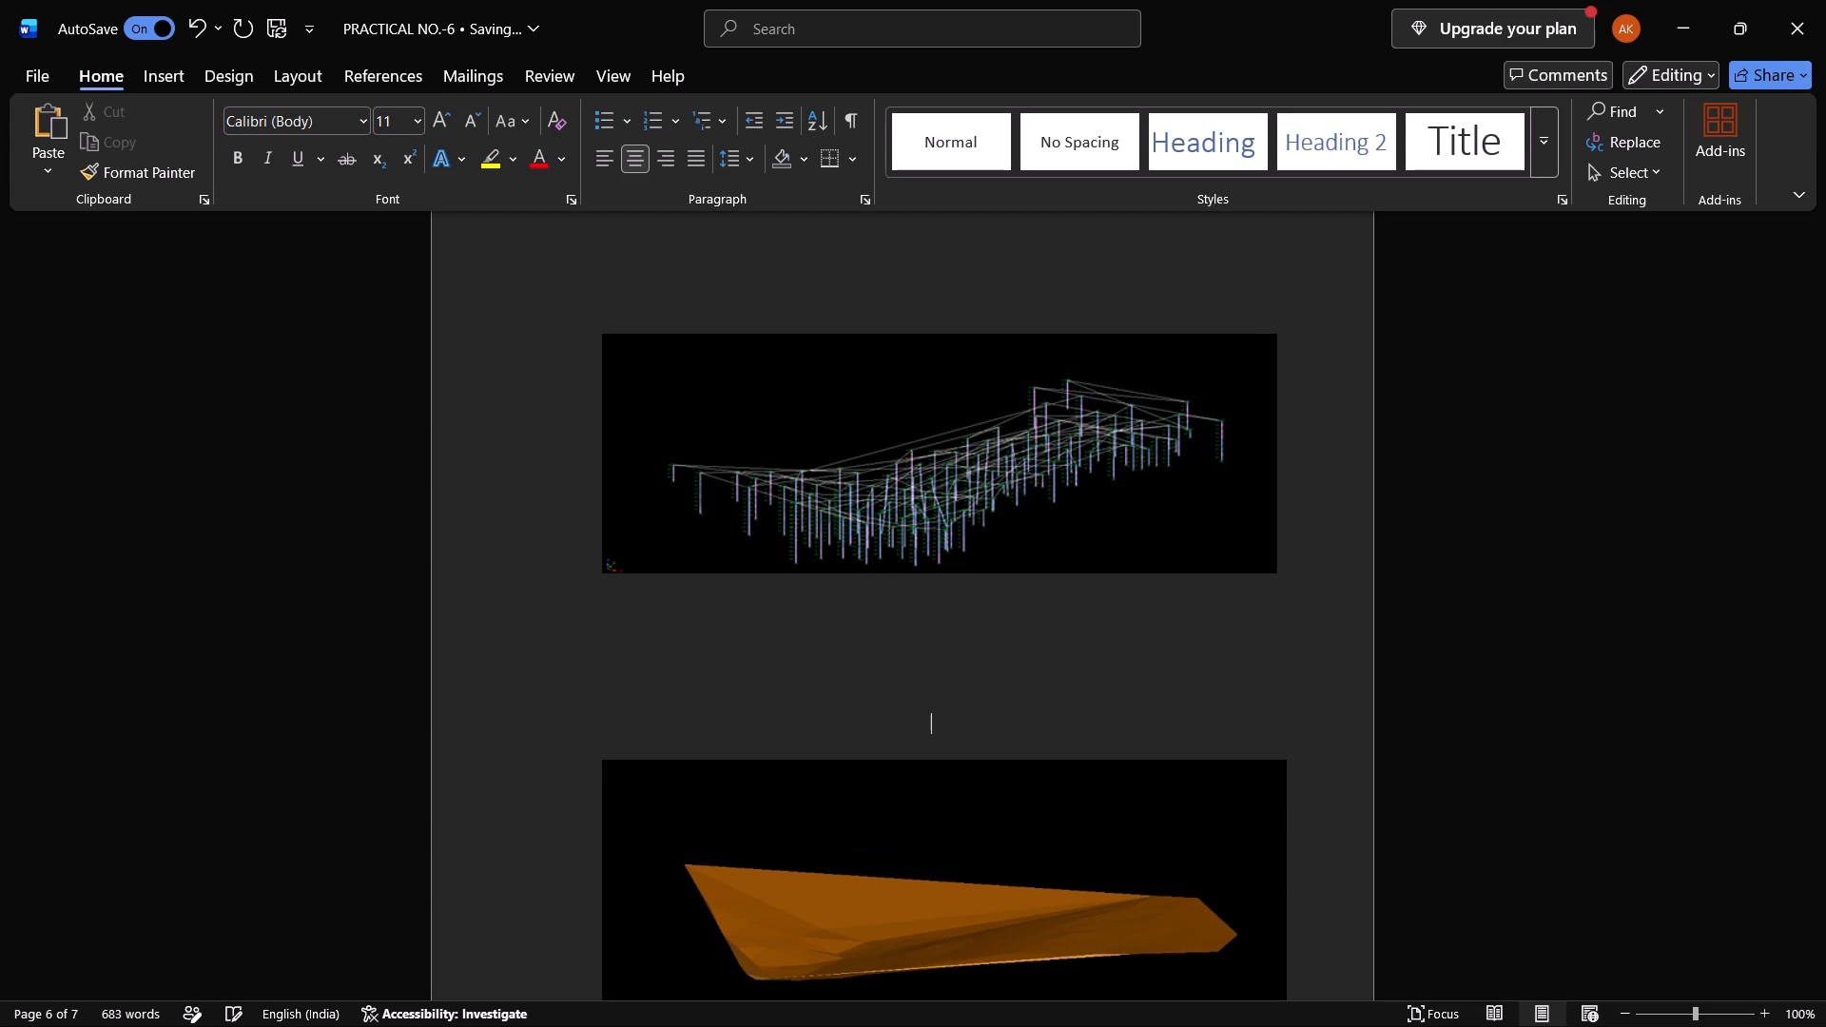
# Insert three blank lines between the orange DTM surface image and the Result heading, and review the pages above.
pyautogui.scroll(-5, 1326, 604)
pyautogui.scroll(4, 1326, 604)
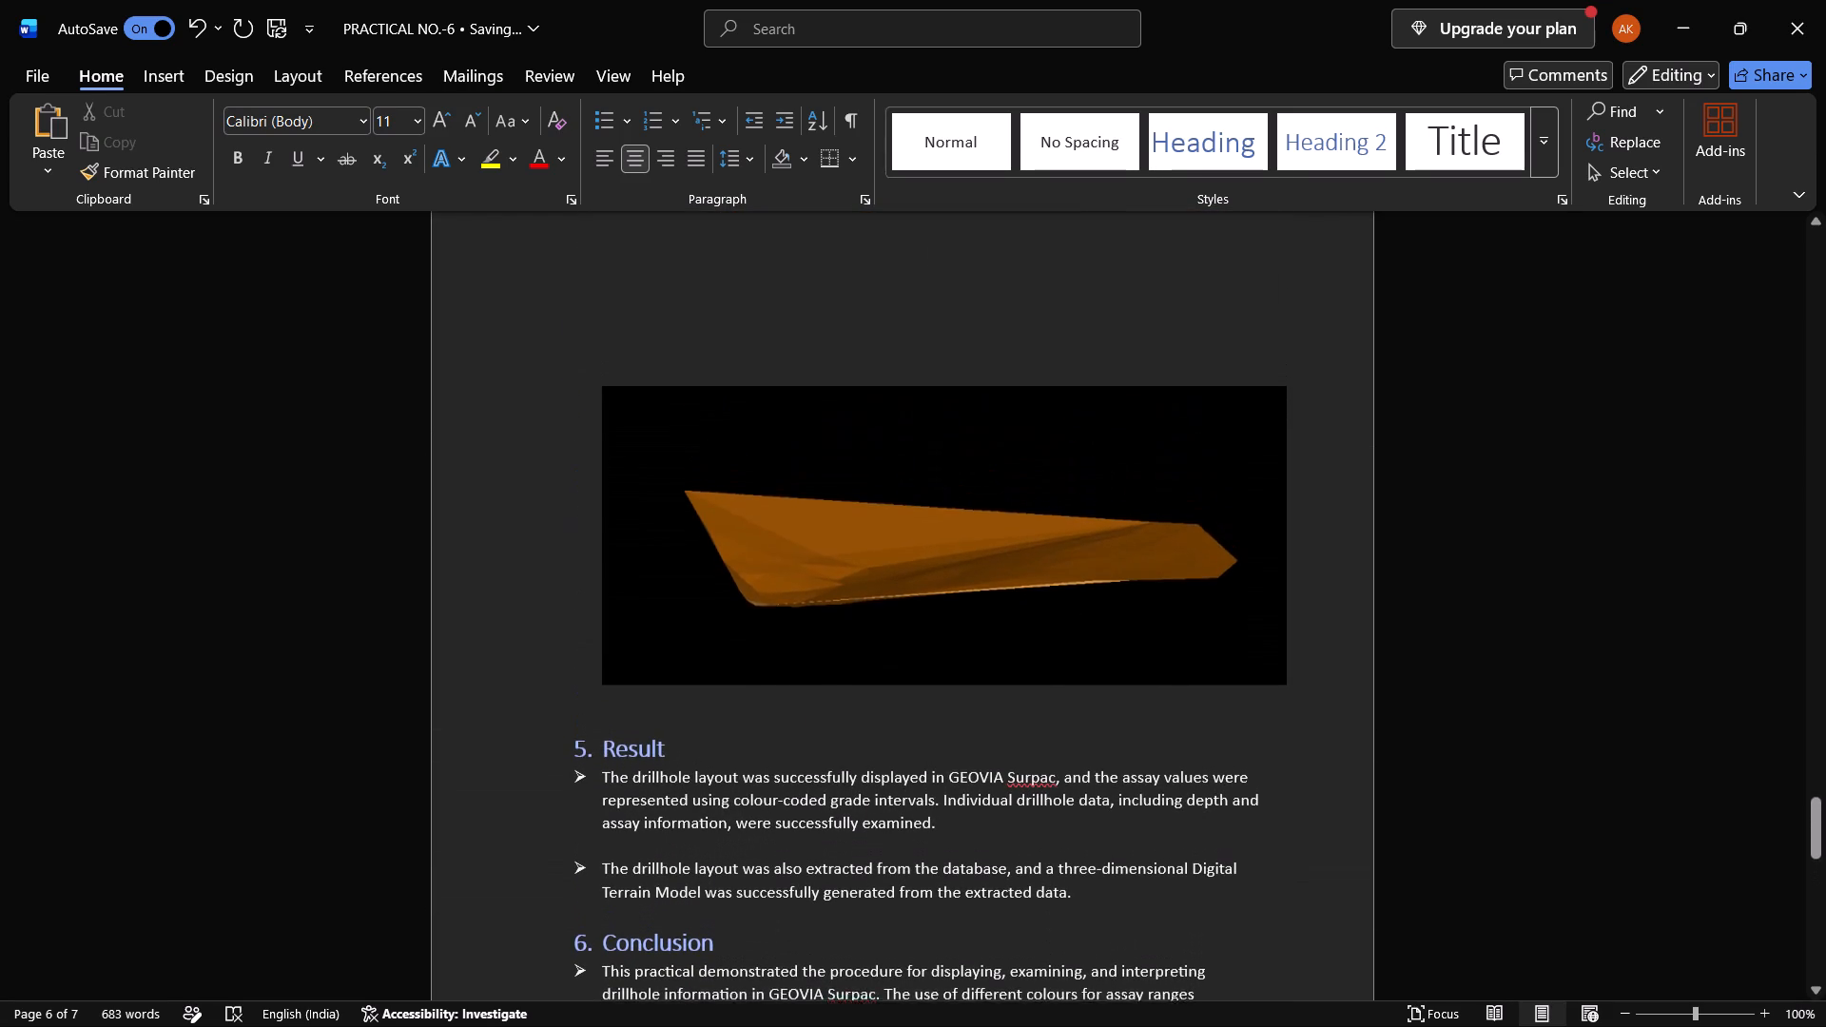
pyautogui.scroll(1, 1326, 604)
pyautogui.click(1352, 692)
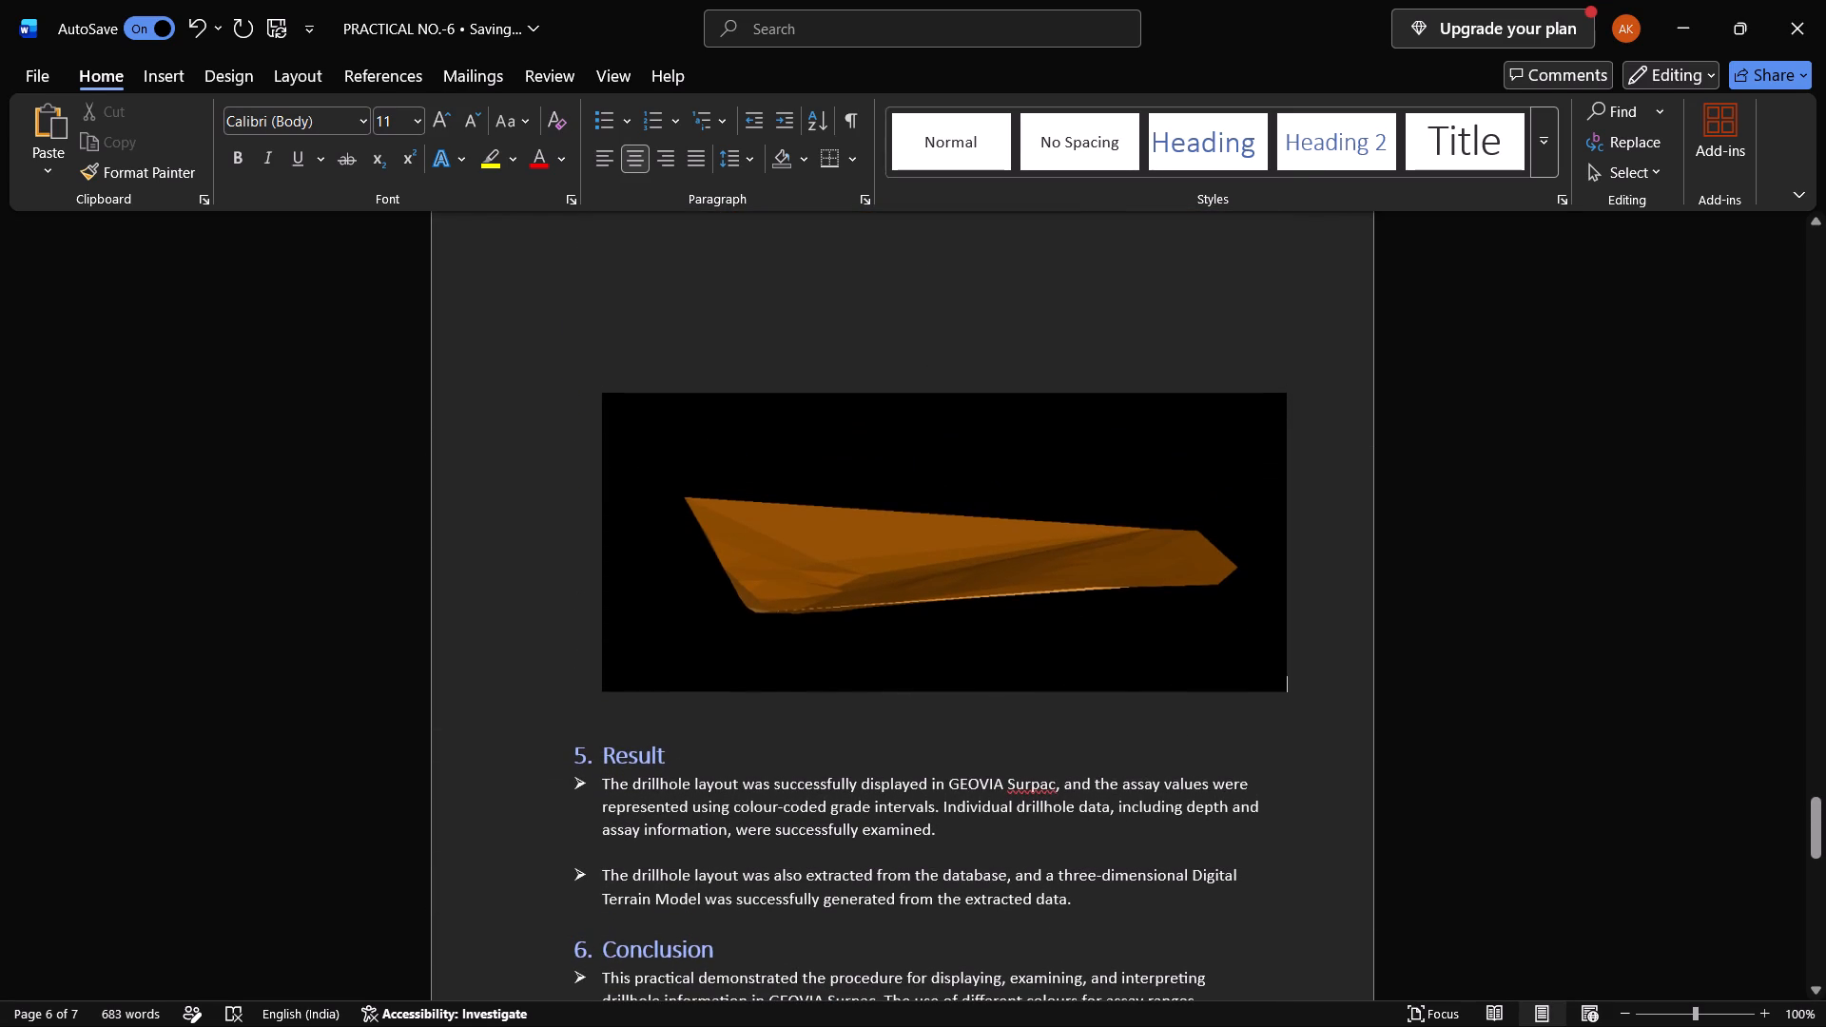
pyautogui.press('Return')
pyautogui.press('Return')
pyautogui.press('Return')
pyautogui.scroll(3, 1352, 692)
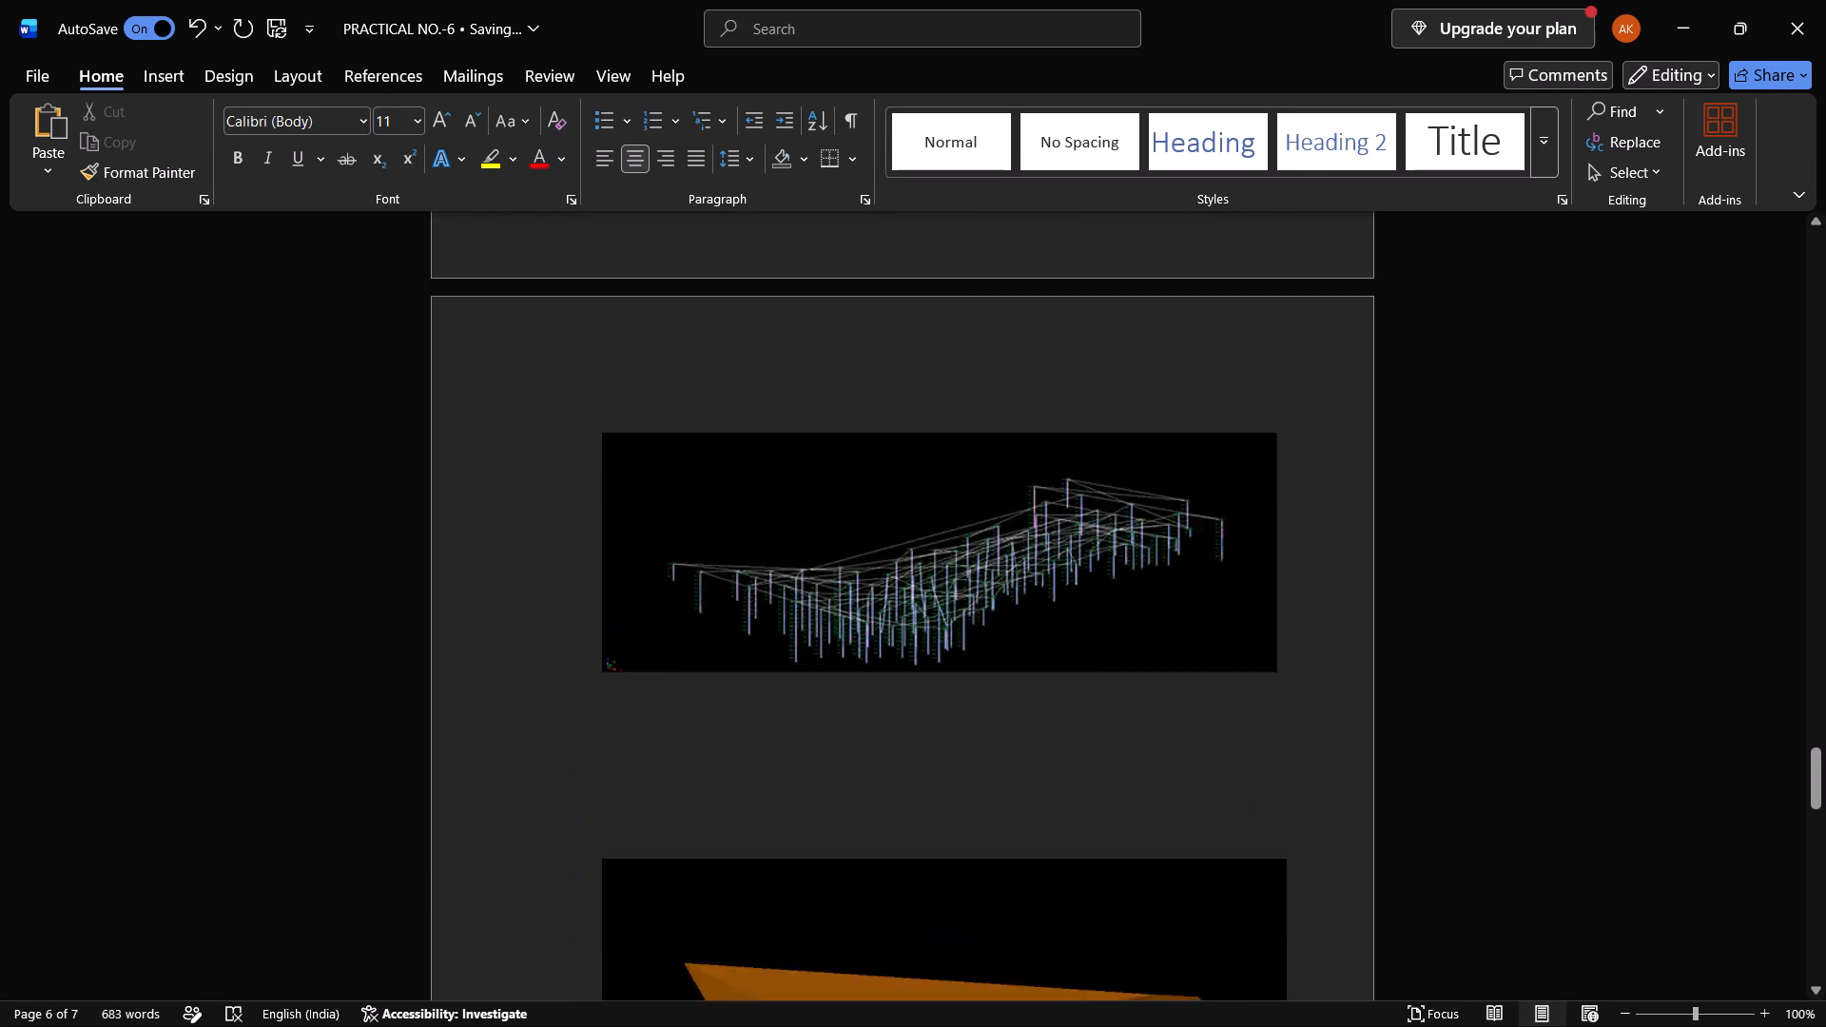
pyautogui.scroll(11, 1352, 692)
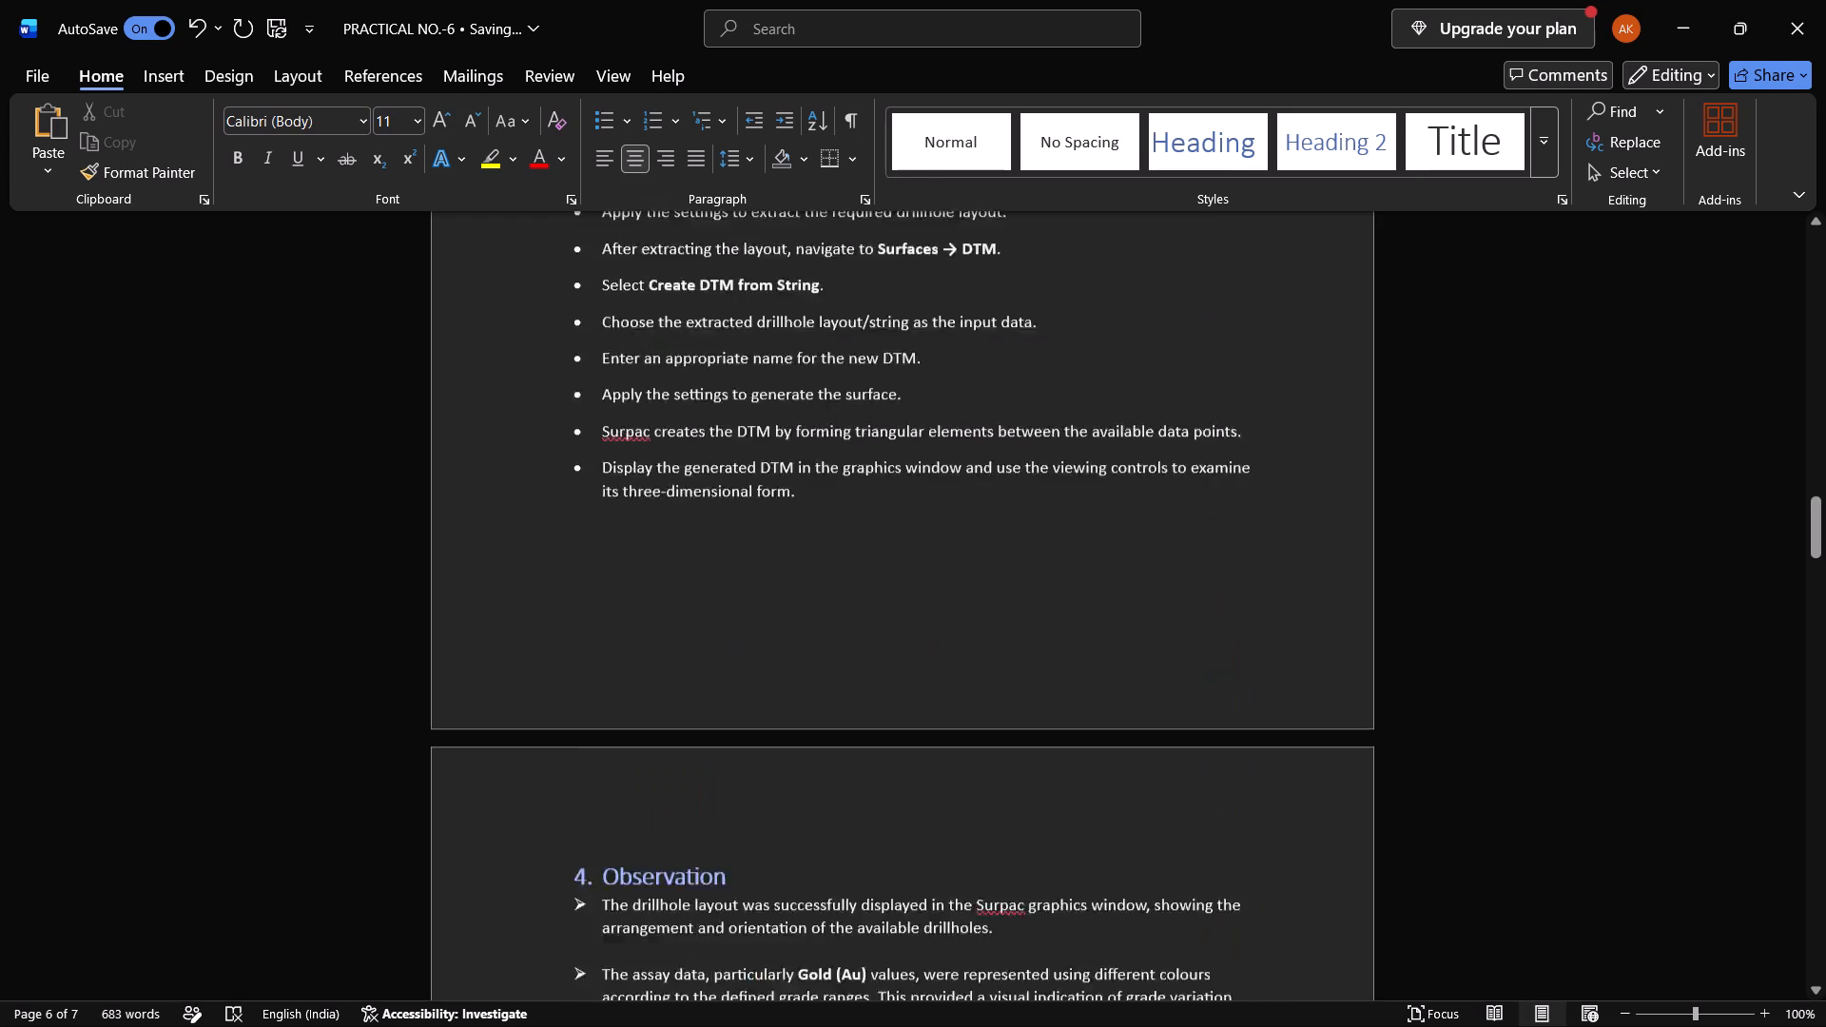
pyautogui.scroll(-1, 1352, 692)
# Switch to the browser and open a different classmate's Practical_6 document from the Mine Planning and Design Practical OneDrive folder.
pyautogui.hotkey('alt', 'Tab')
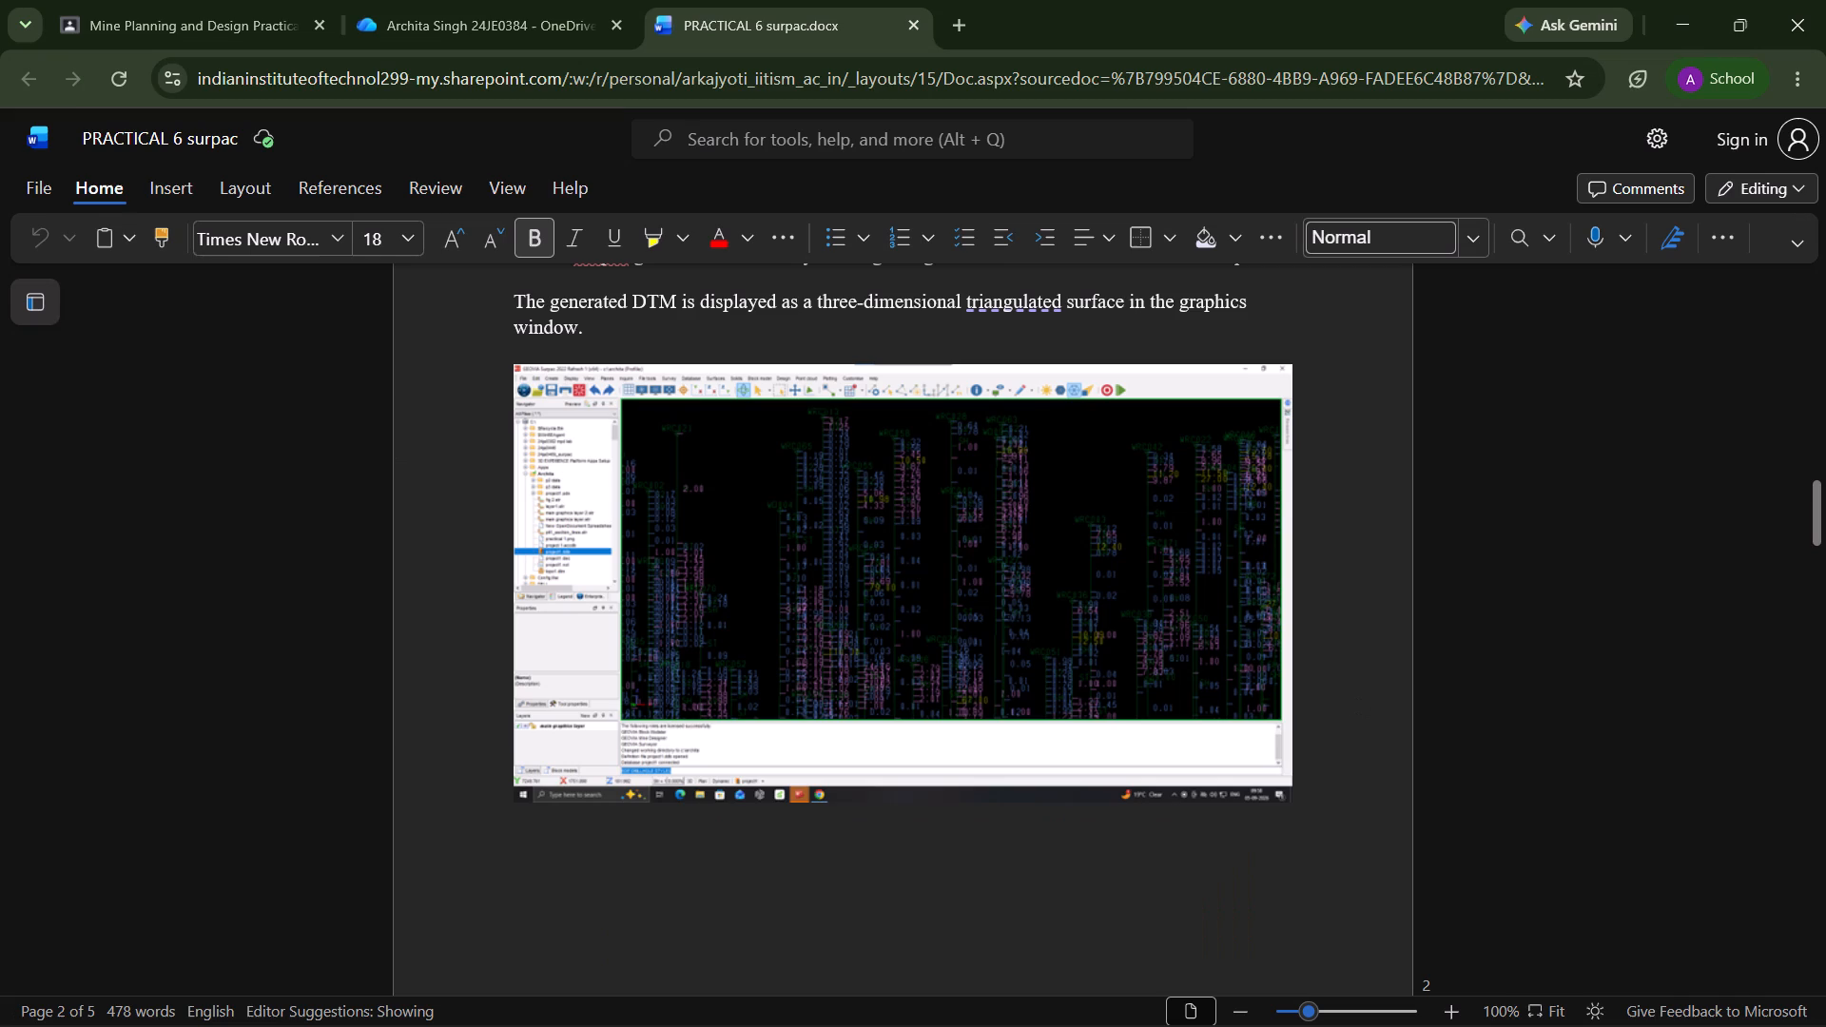
pyautogui.click(472, 0)
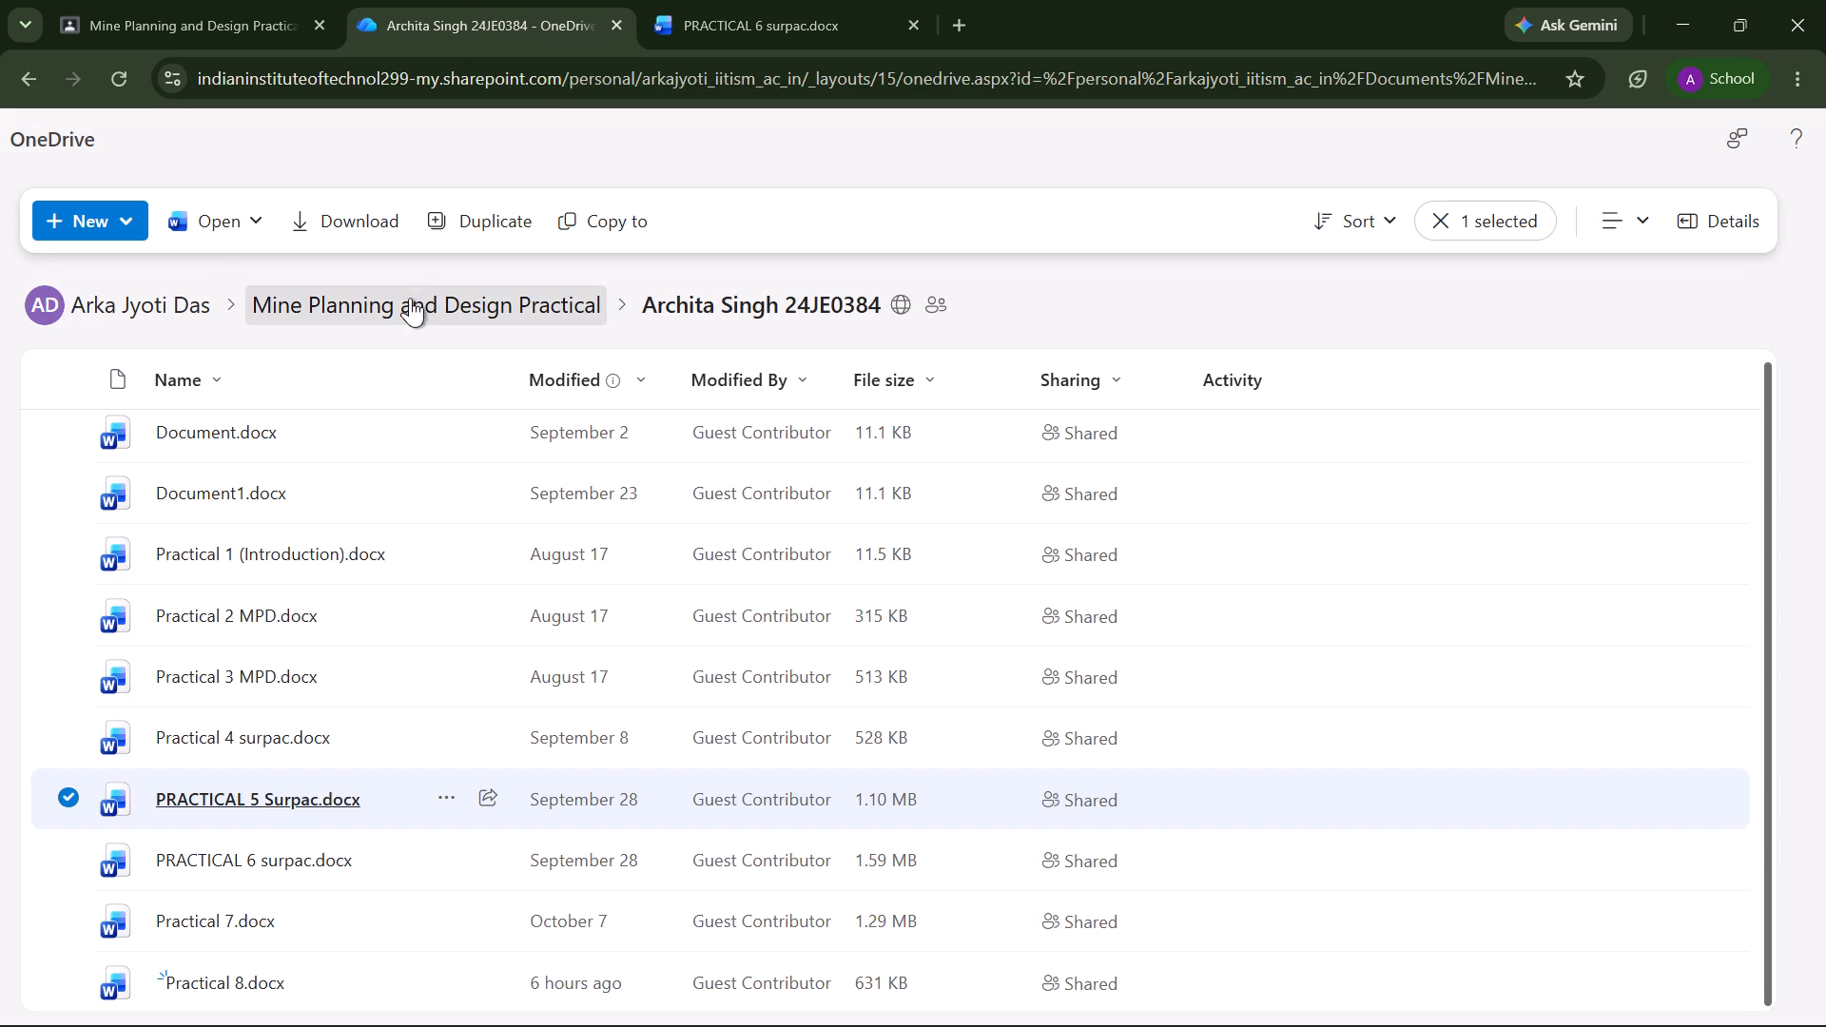
pyautogui.click(409, 308)
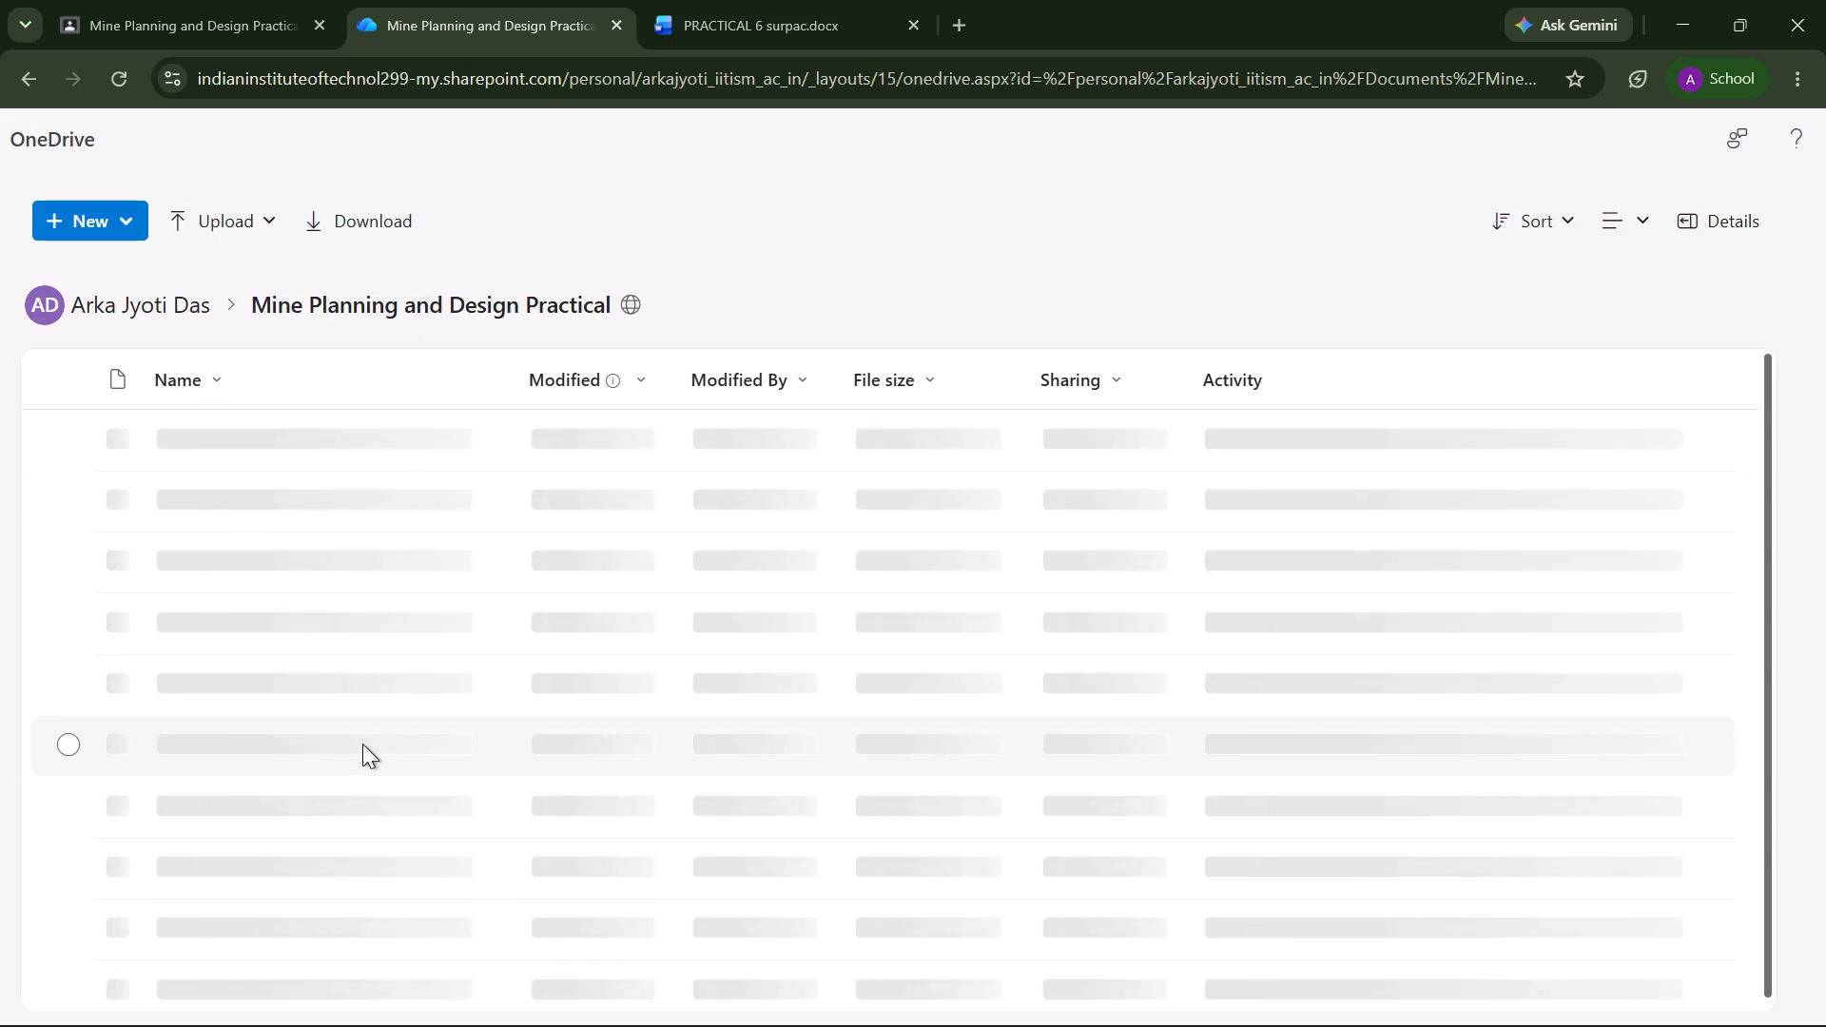
pyautogui.click(254, 611)
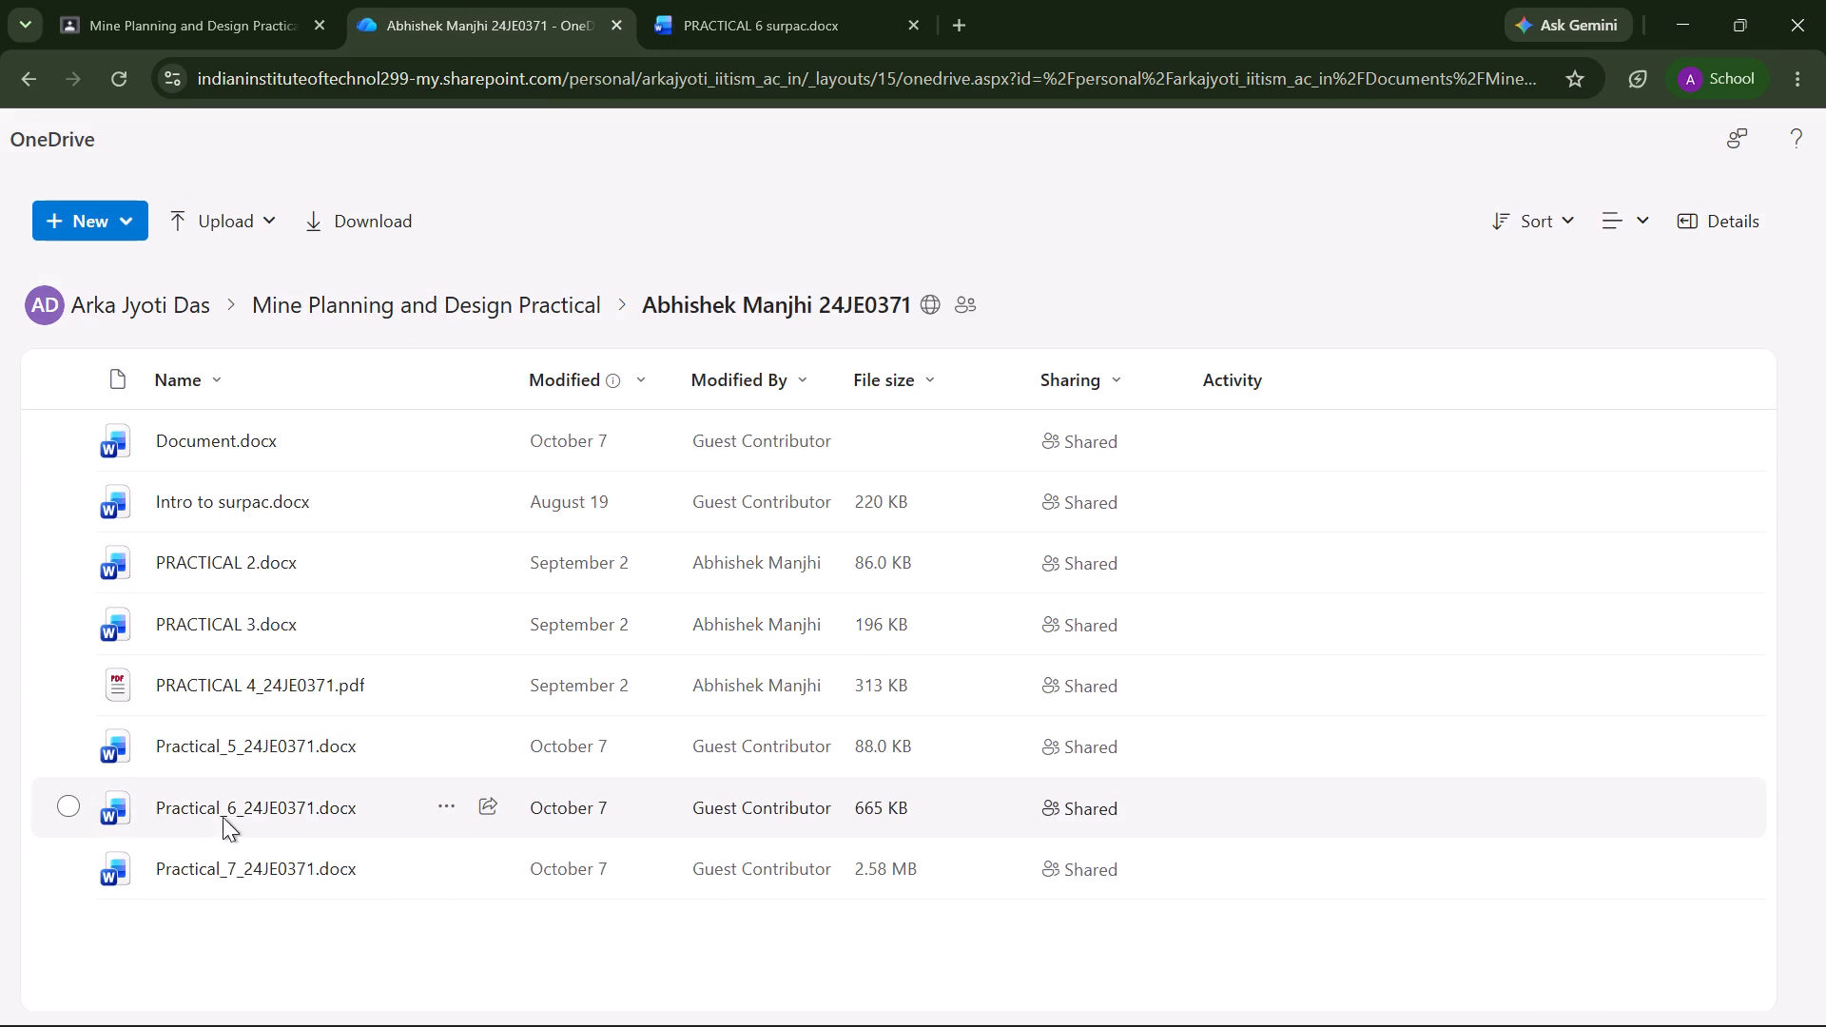
pyautogui.click(227, 806)
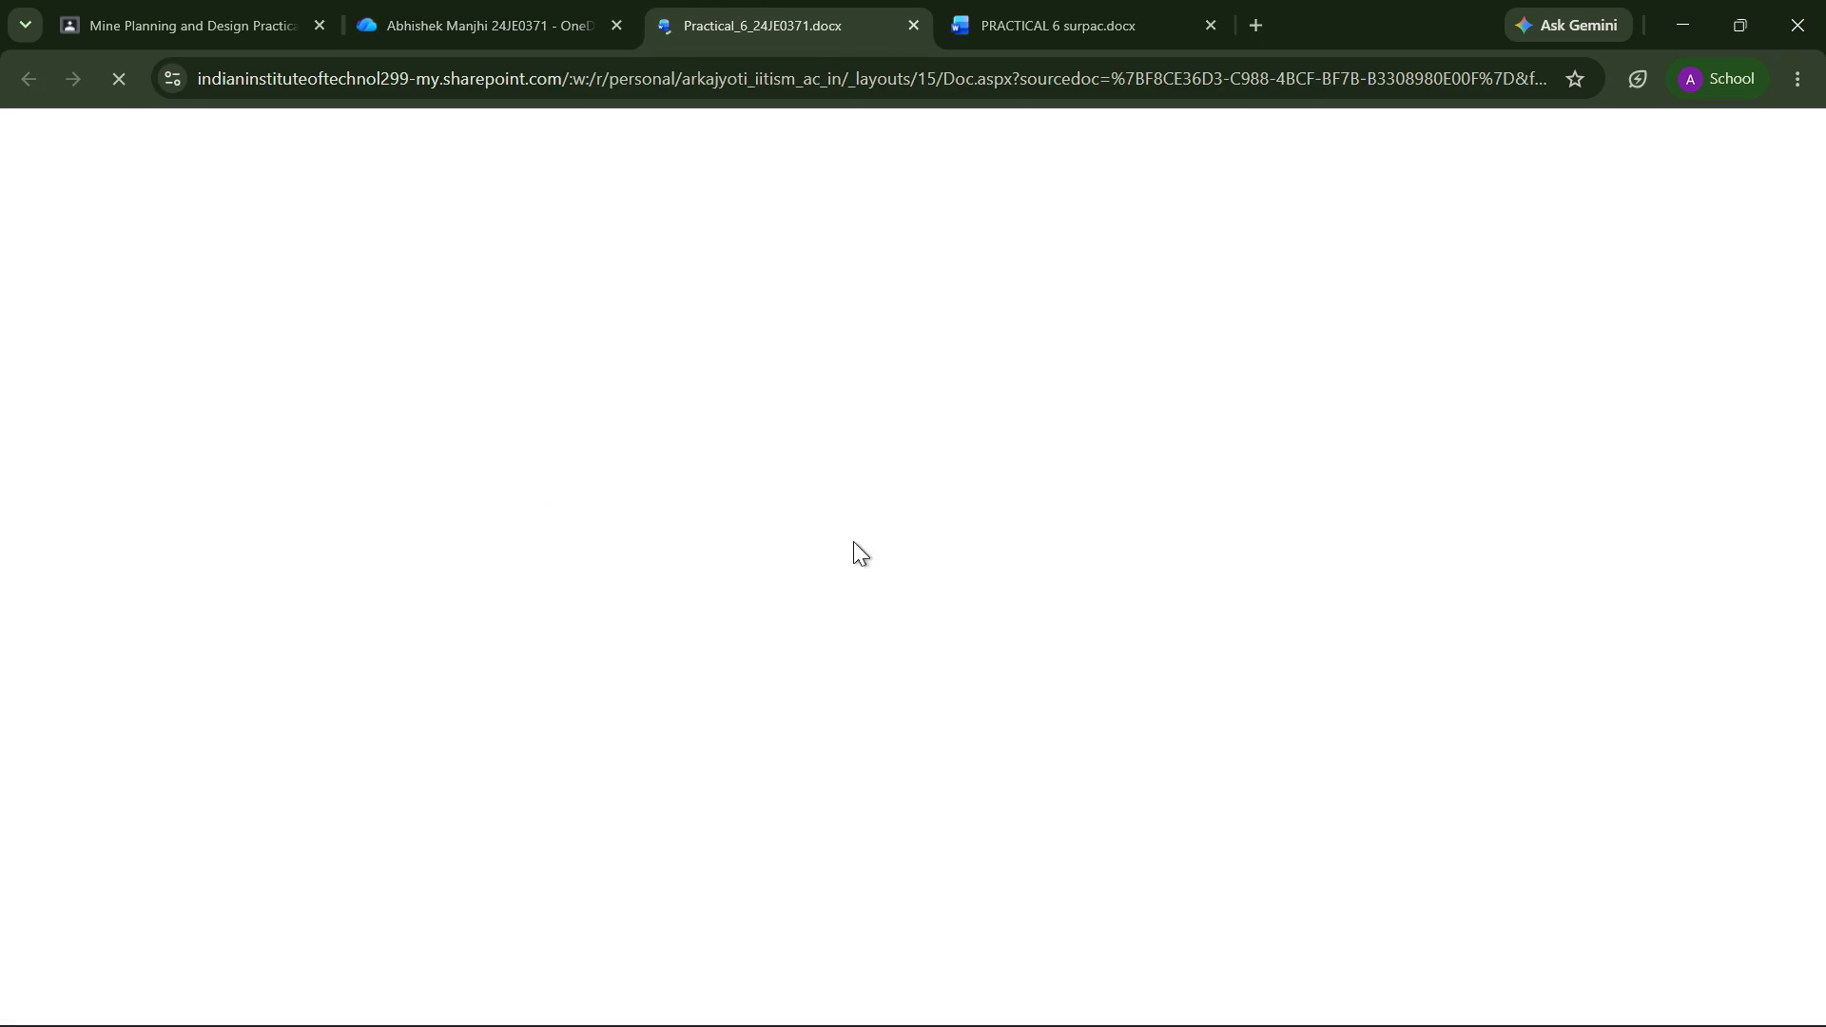
# Examine the procedure text and the order and spacing of the drillhole images in the classmate's Practical_6 document.
pyautogui.scroll(-8, 823, 478)
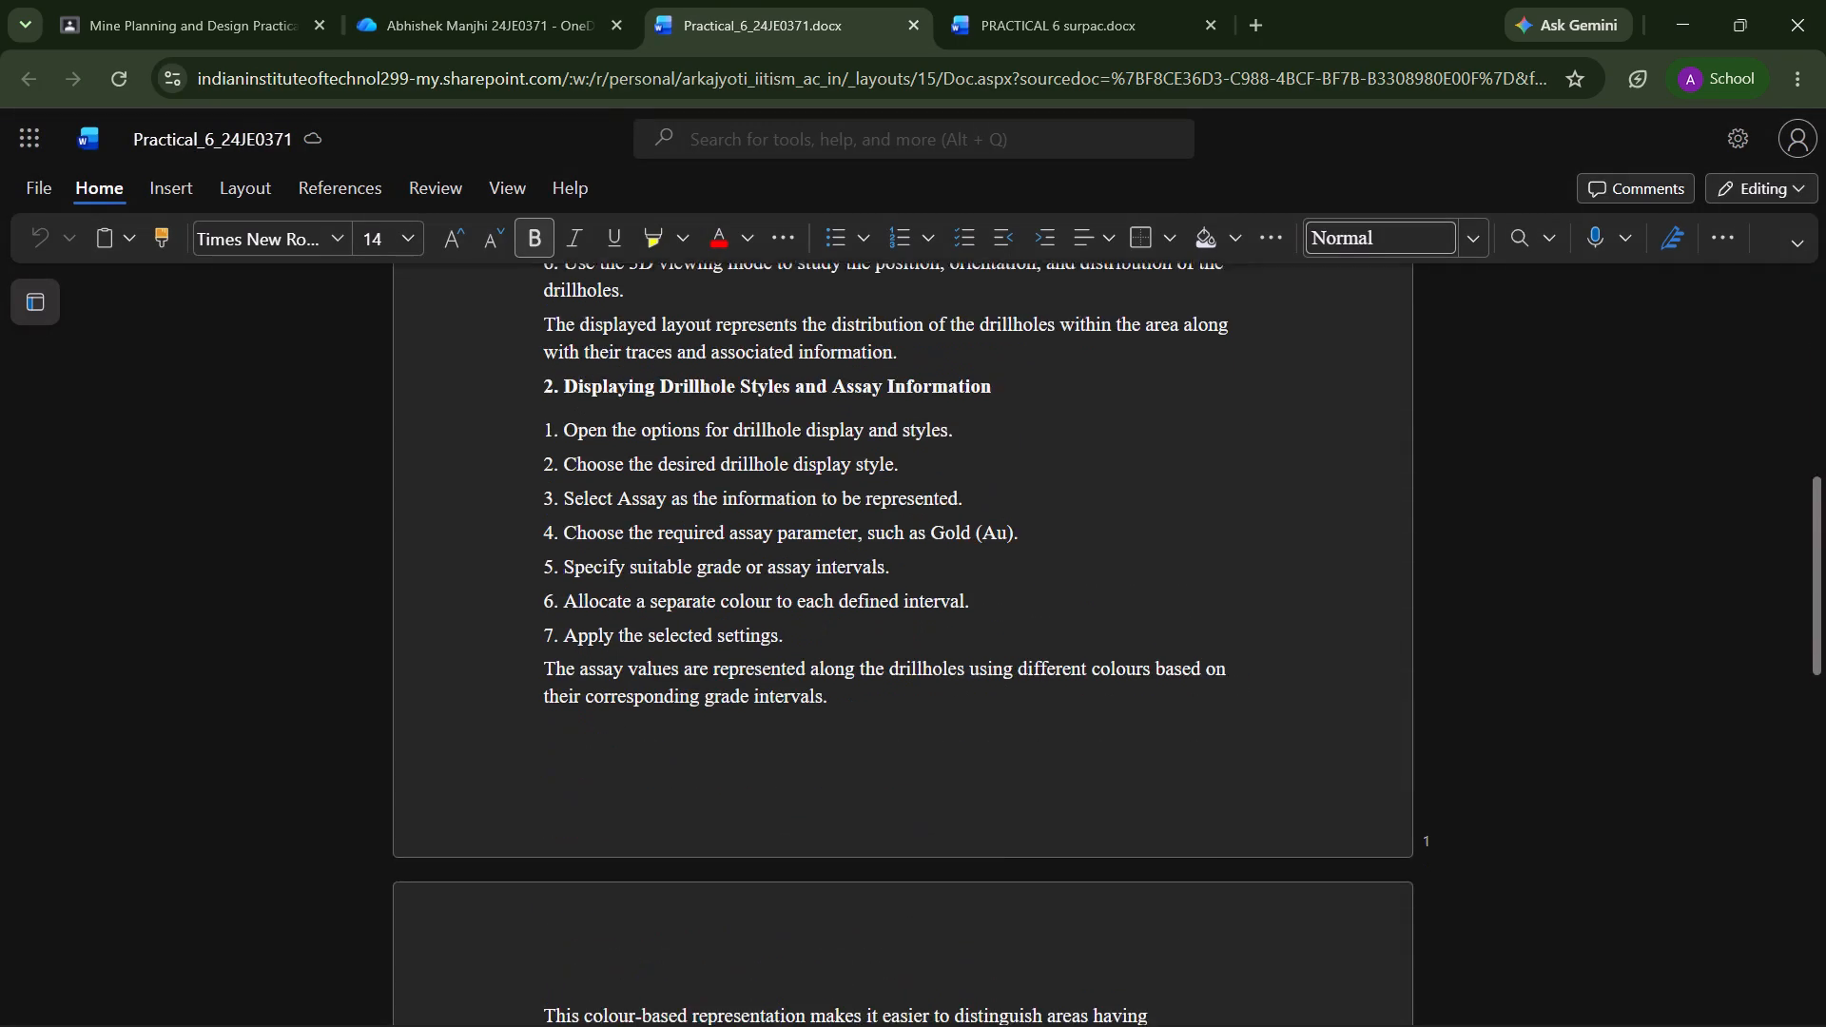
pyautogui.scroll(-9, 823, 478)
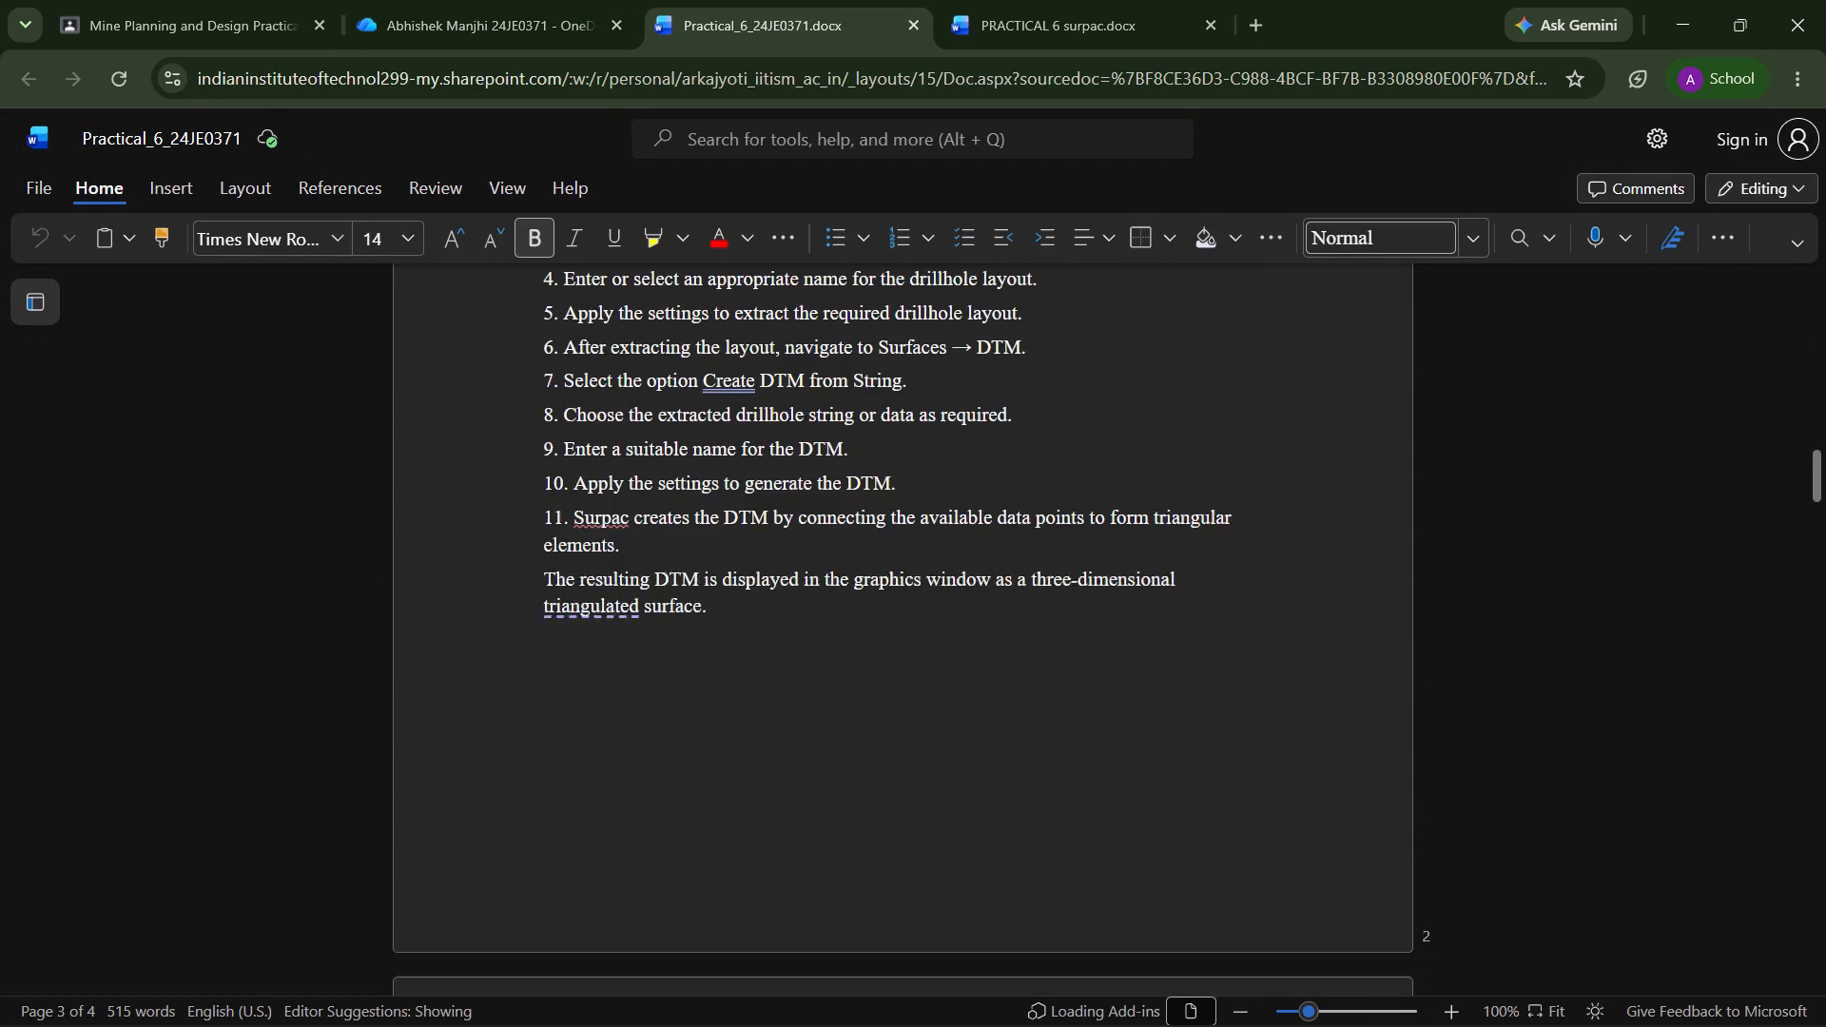
pyautogui.scroll(-4, 823, 478)
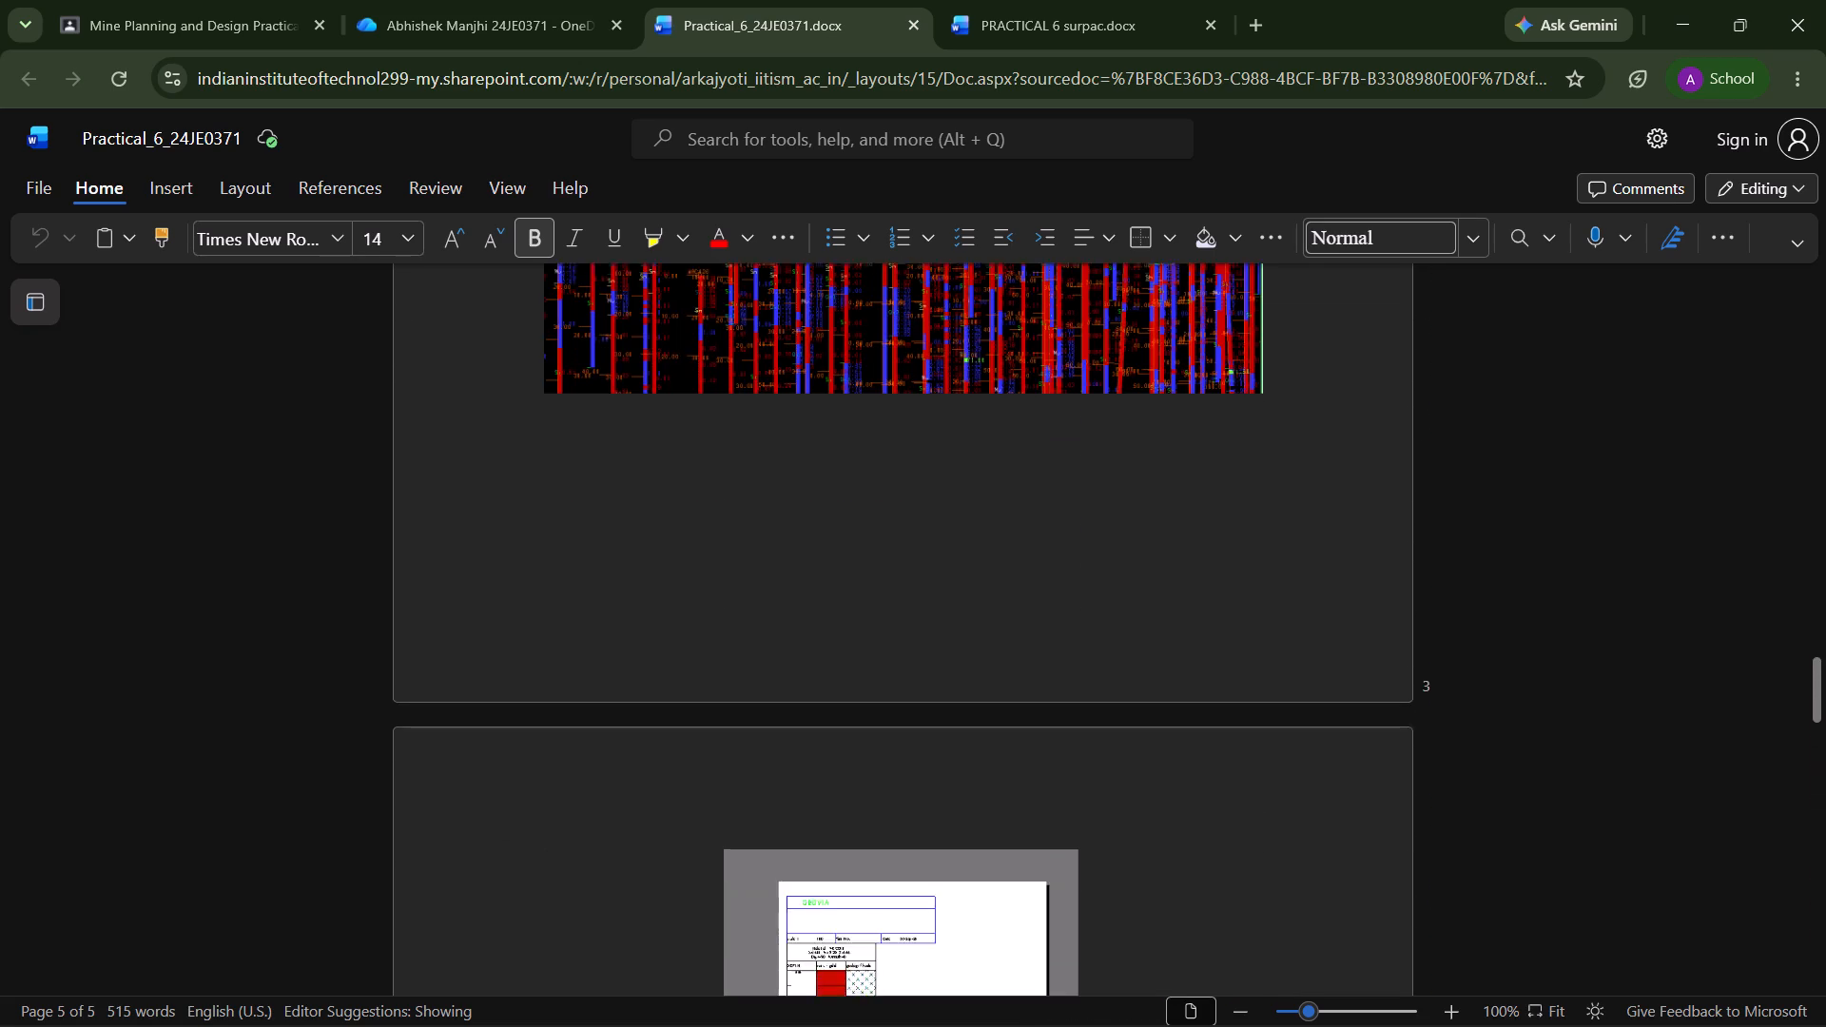
pyautogui.scroll(3, 823, 478)
pyautogui.scroll(-2, 823, 478)
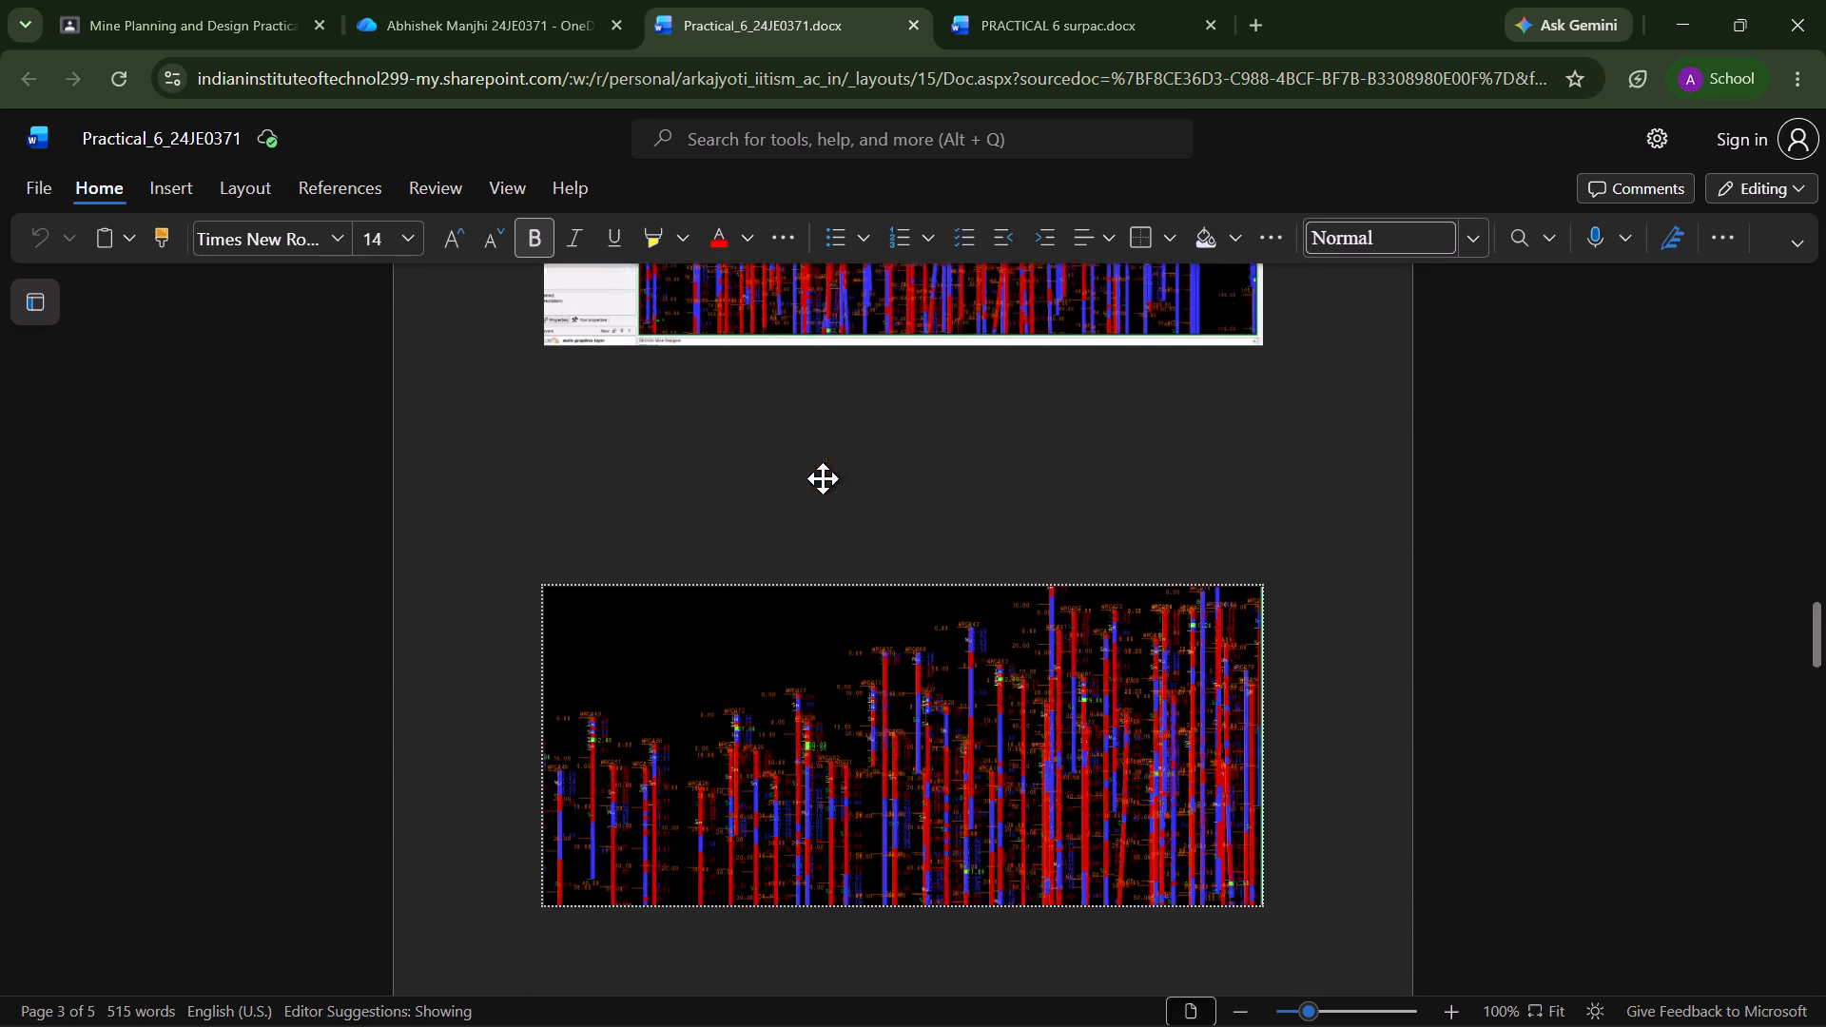
pyautogui.scroll(-2, 823, 478)
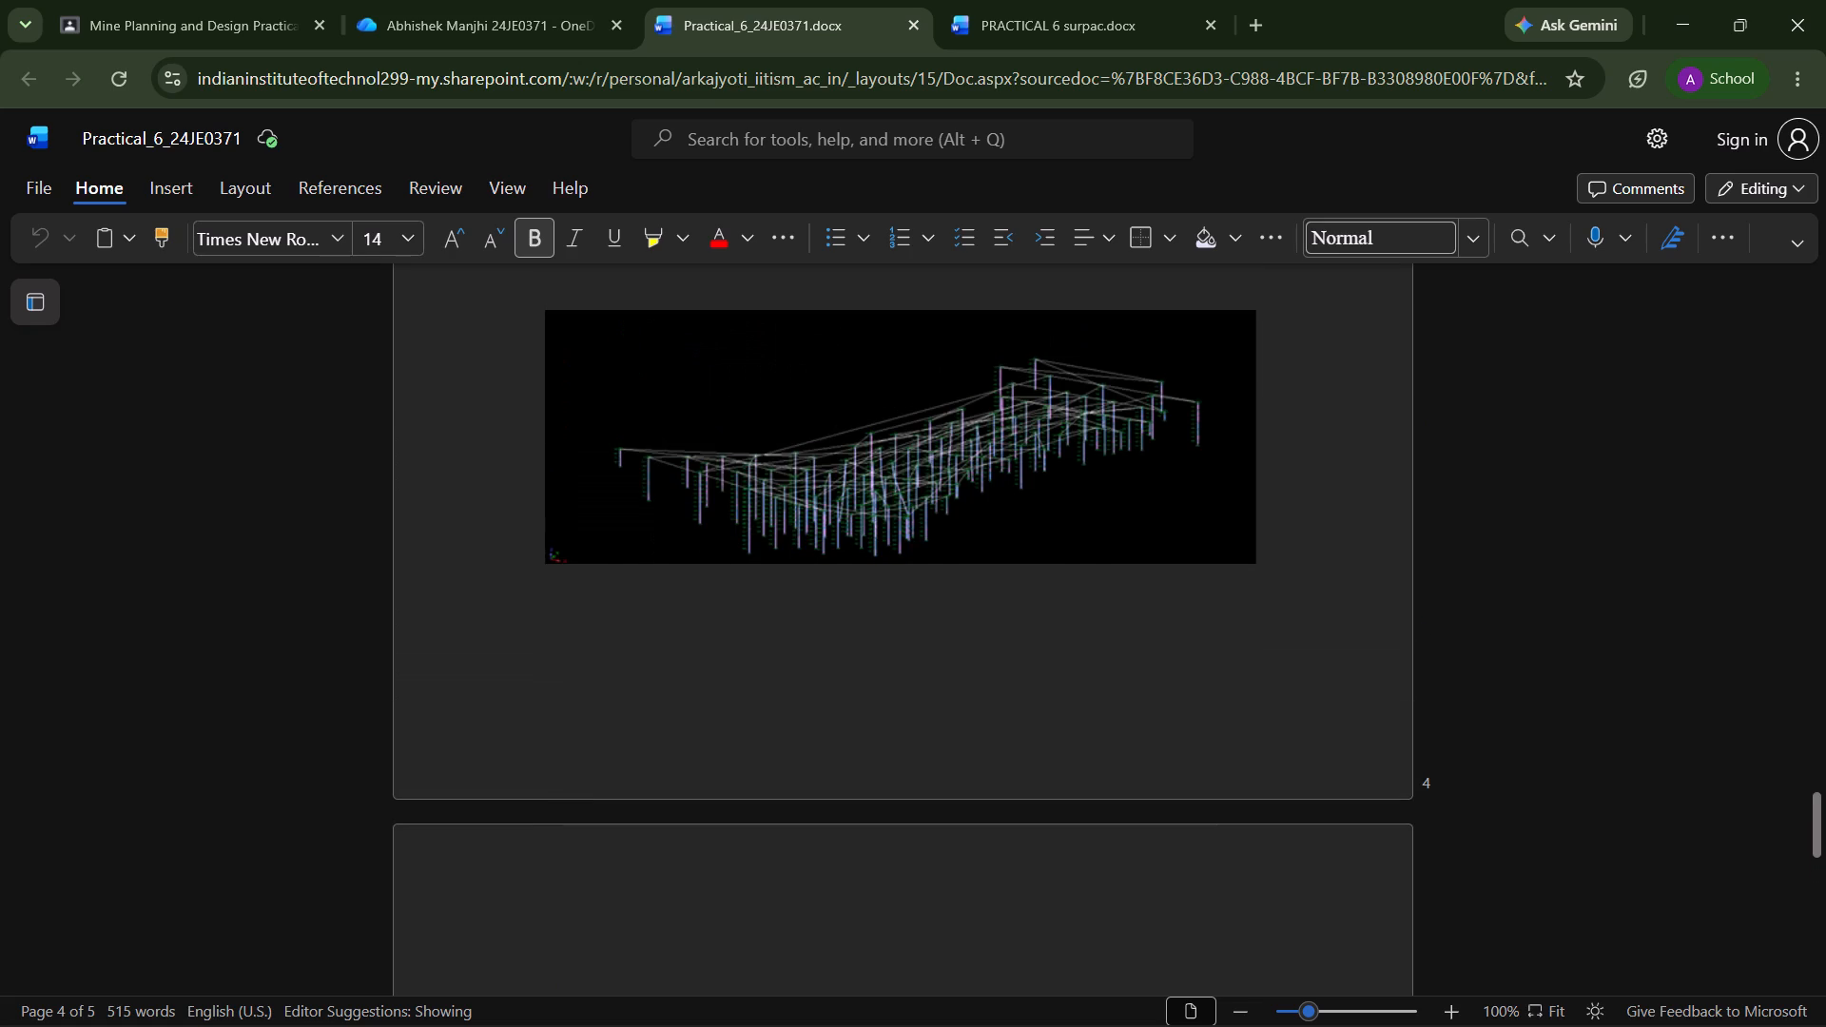
pyautogui.scroll(2, 823, 478)
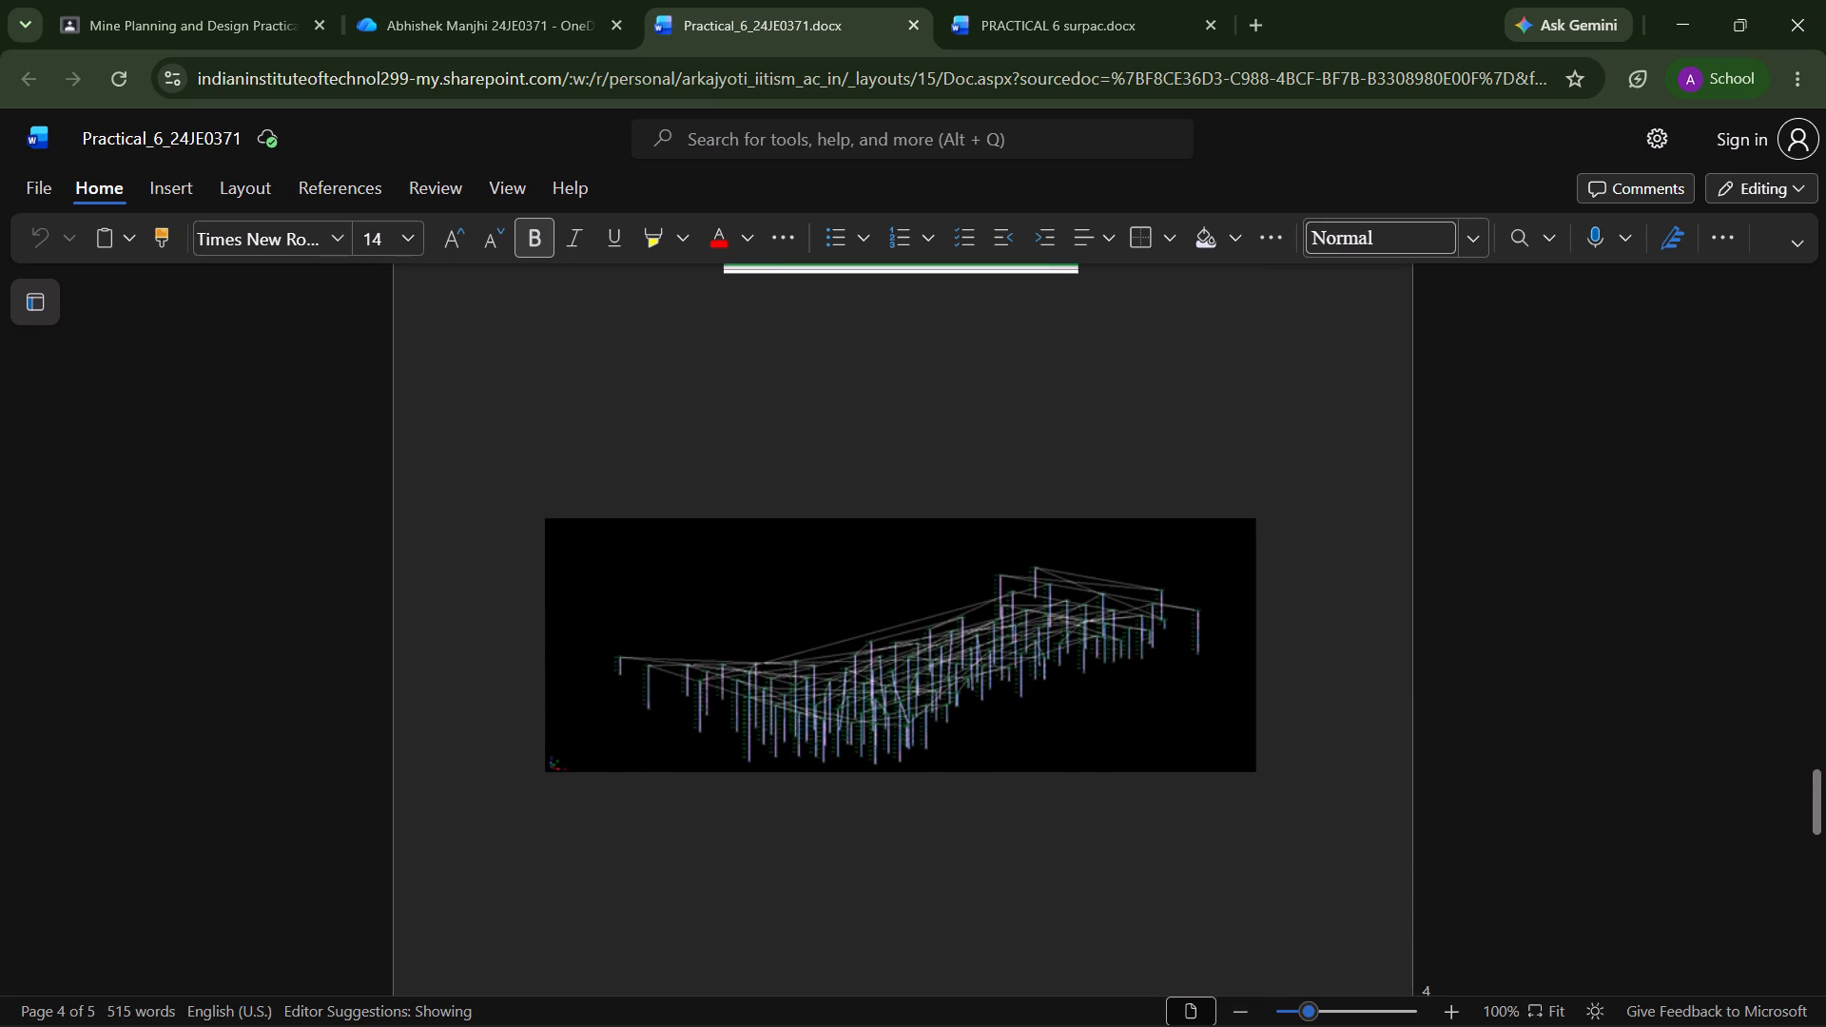
pyautogui.scroll(8, 823, 478)
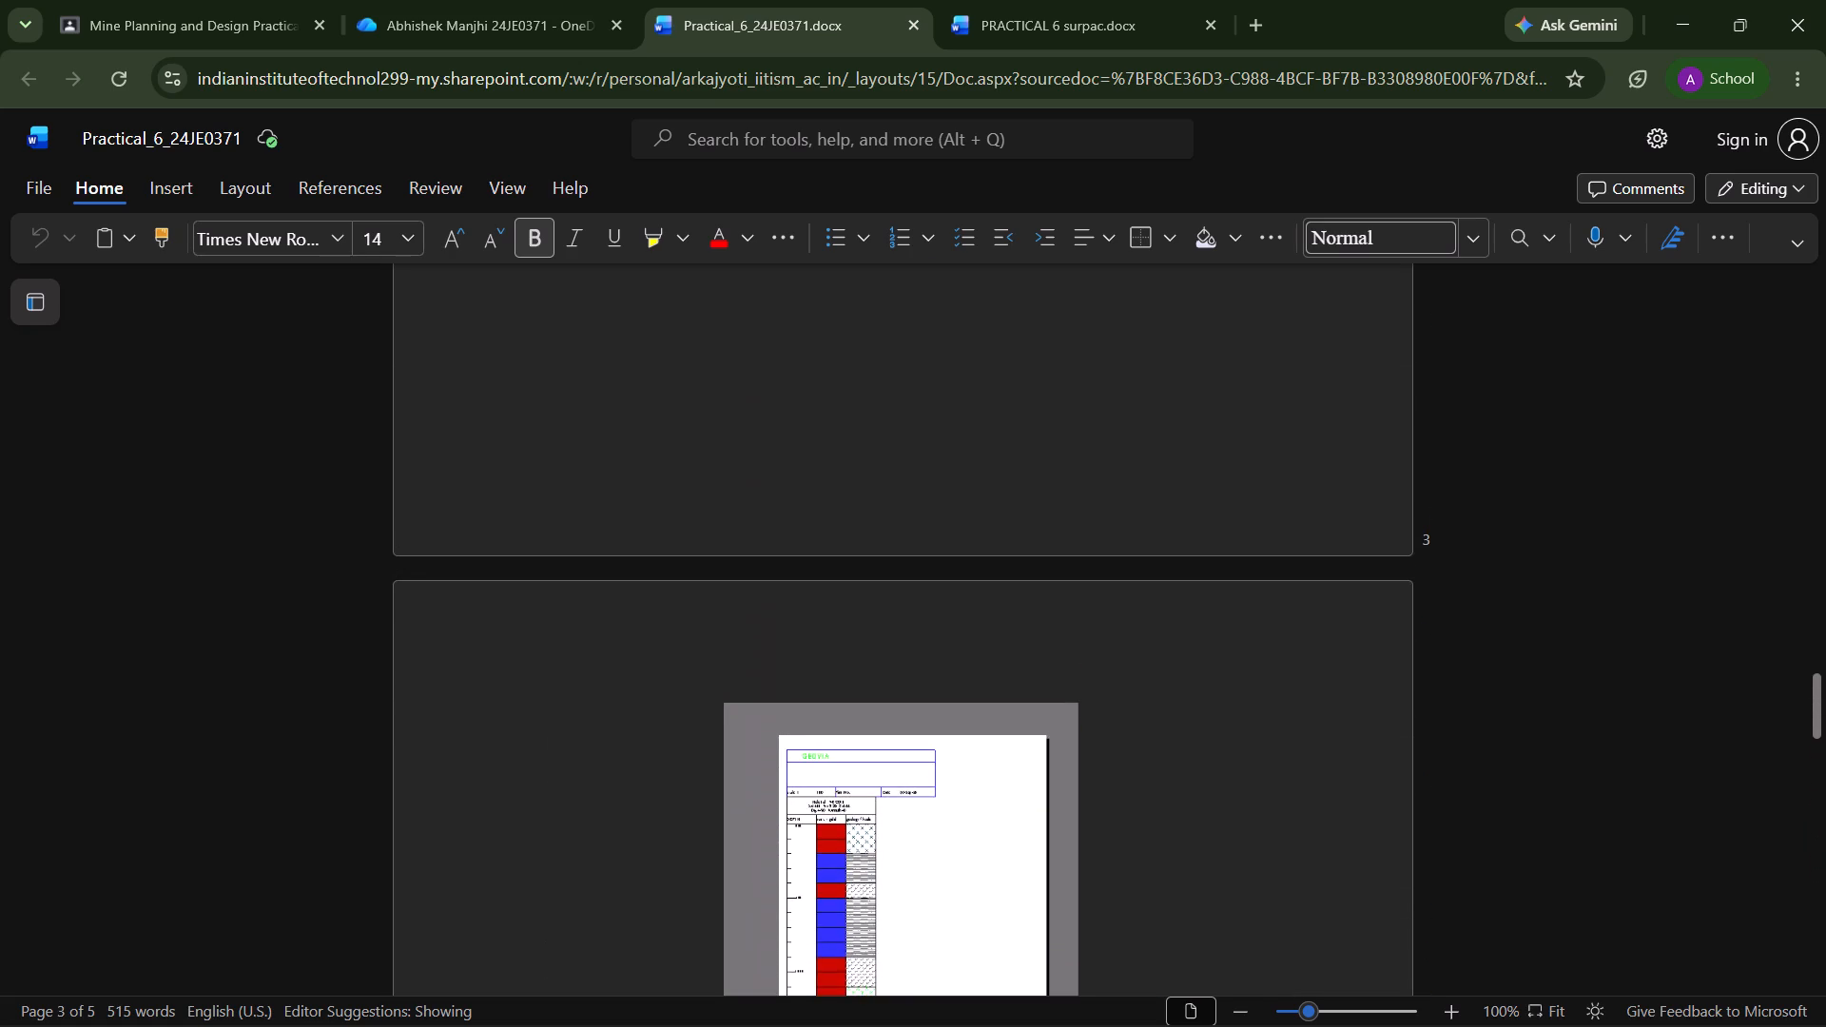
pyautogui.scroll(11, 823, 478)
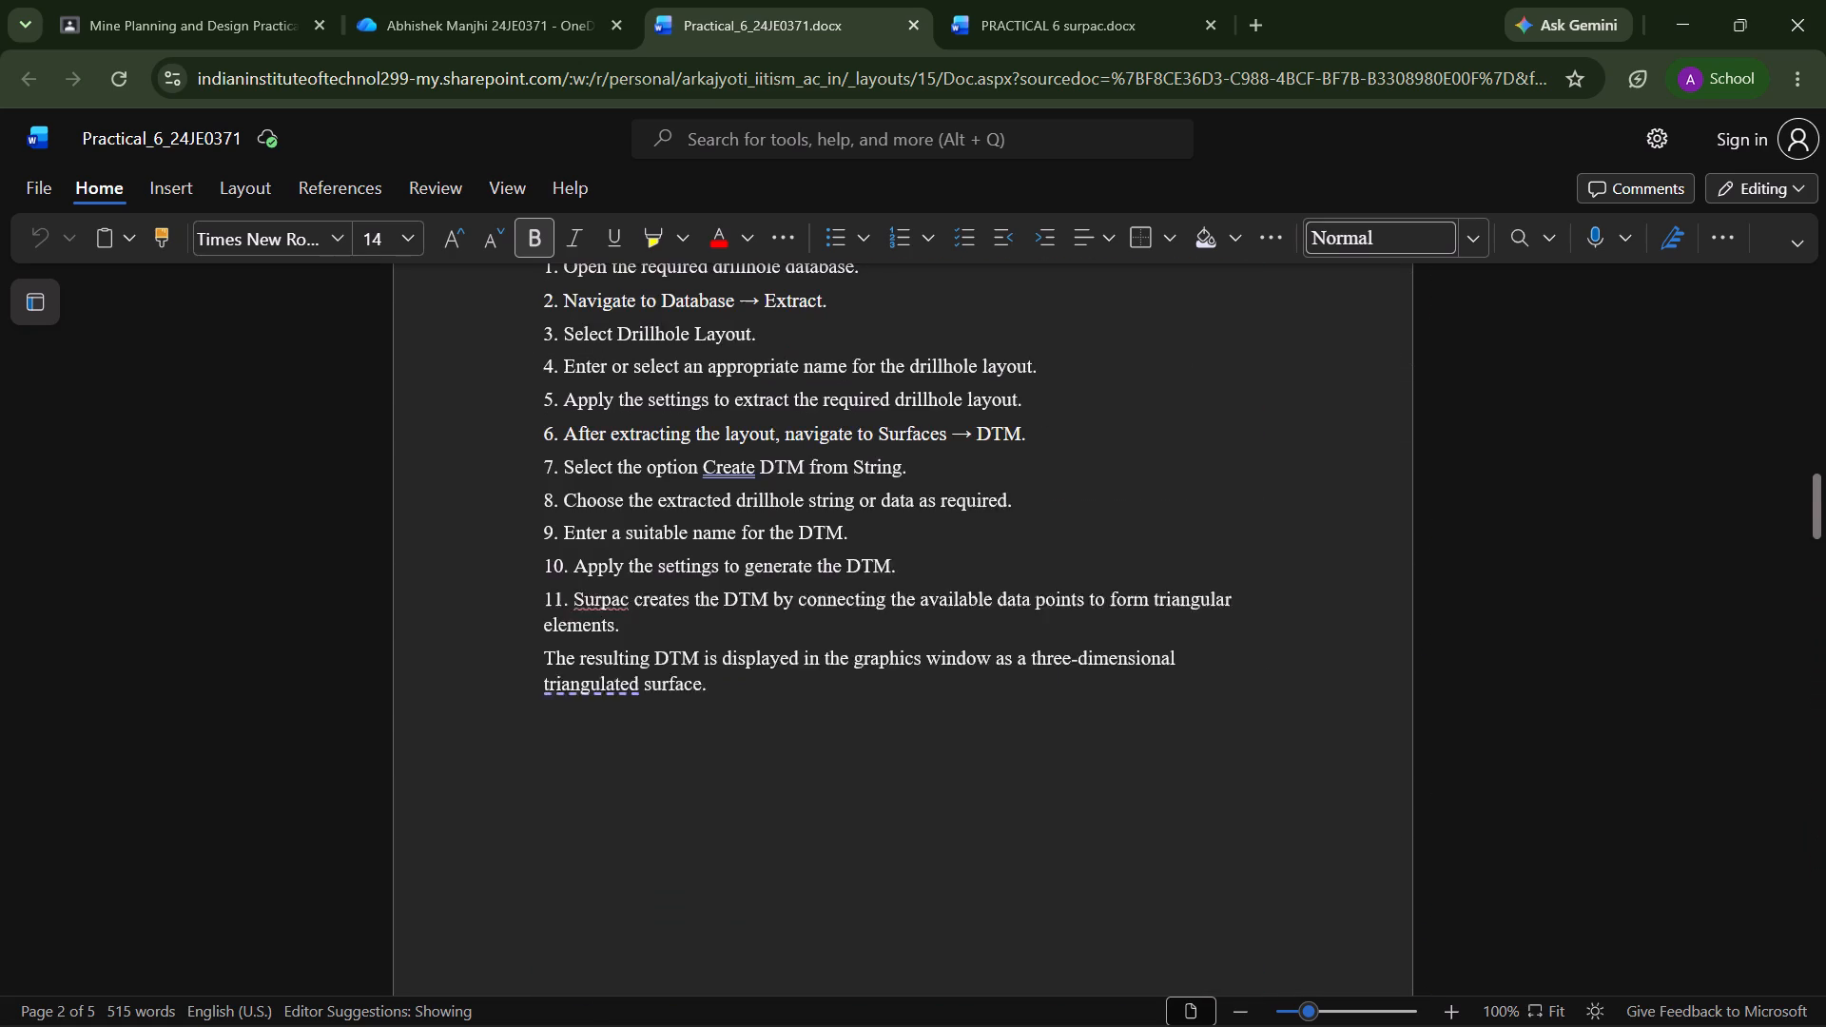
# Review the classmate's Practical_6 images again, down through the DTM surface to the Result and Conclusion sections.
pyautogui.scroll(-9, 823, 478)
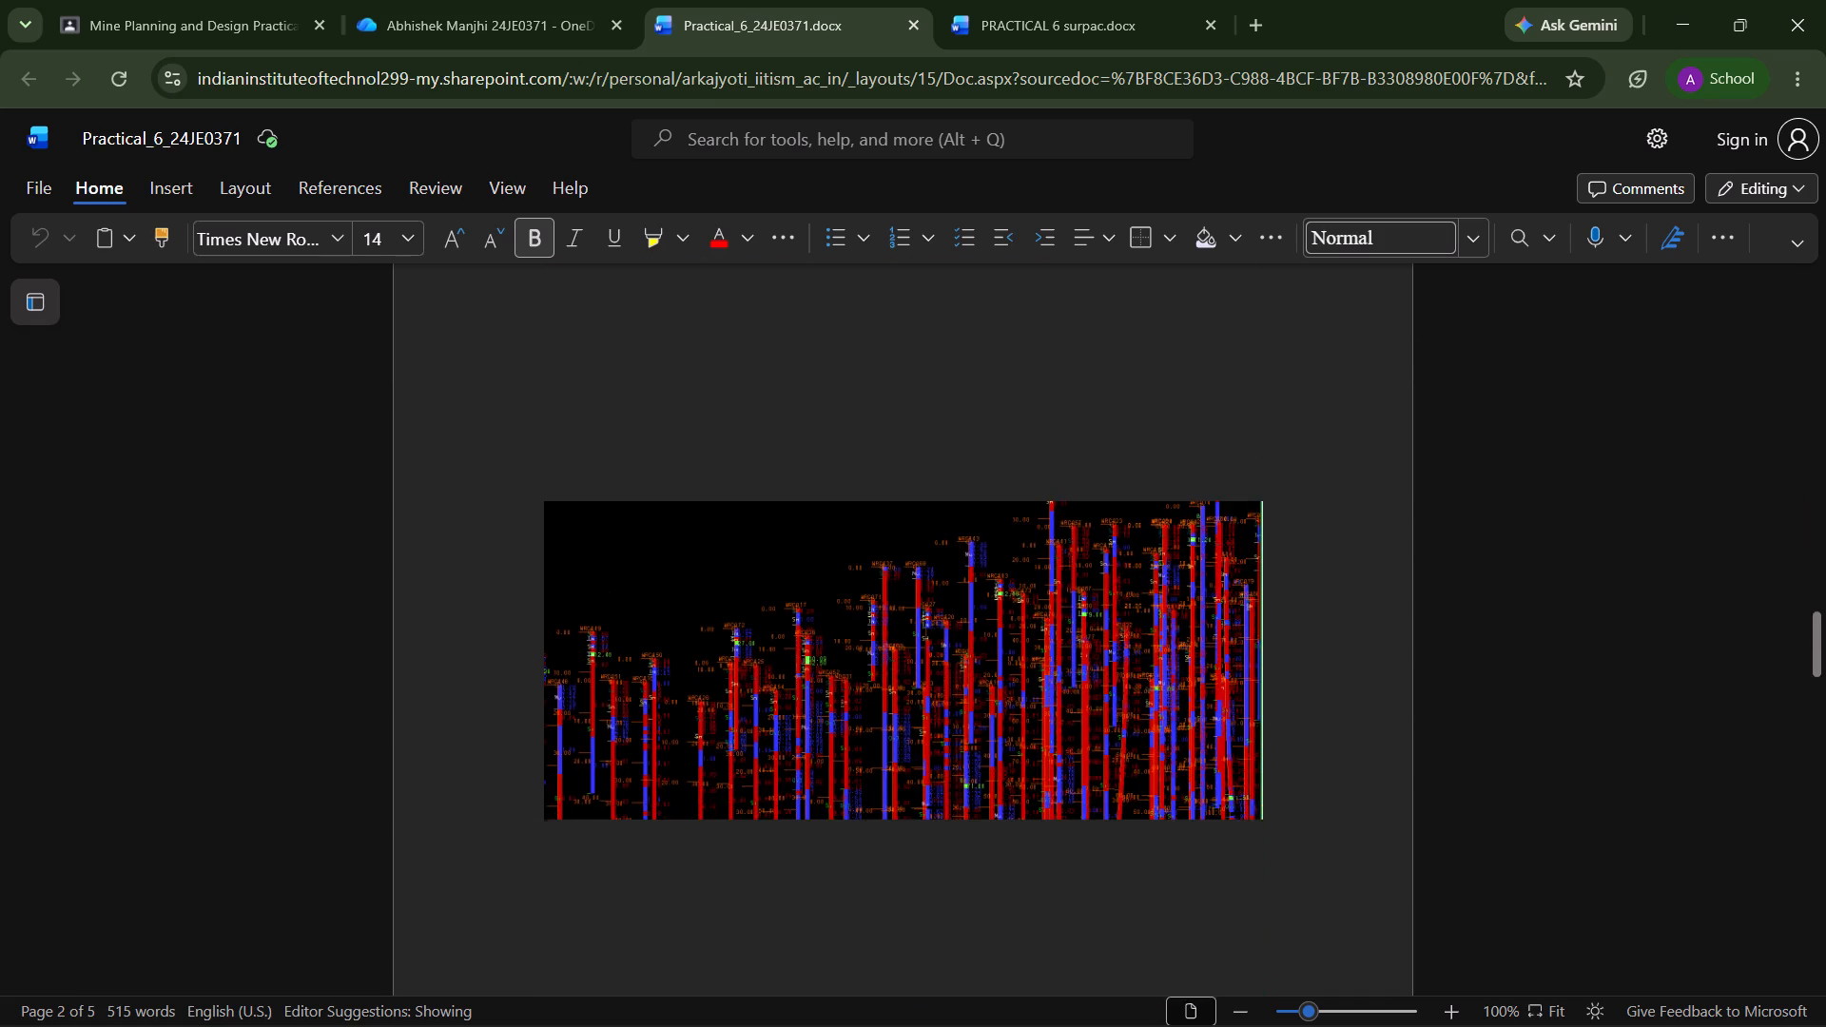
pyautogui.scroll(-10, 823, 478)
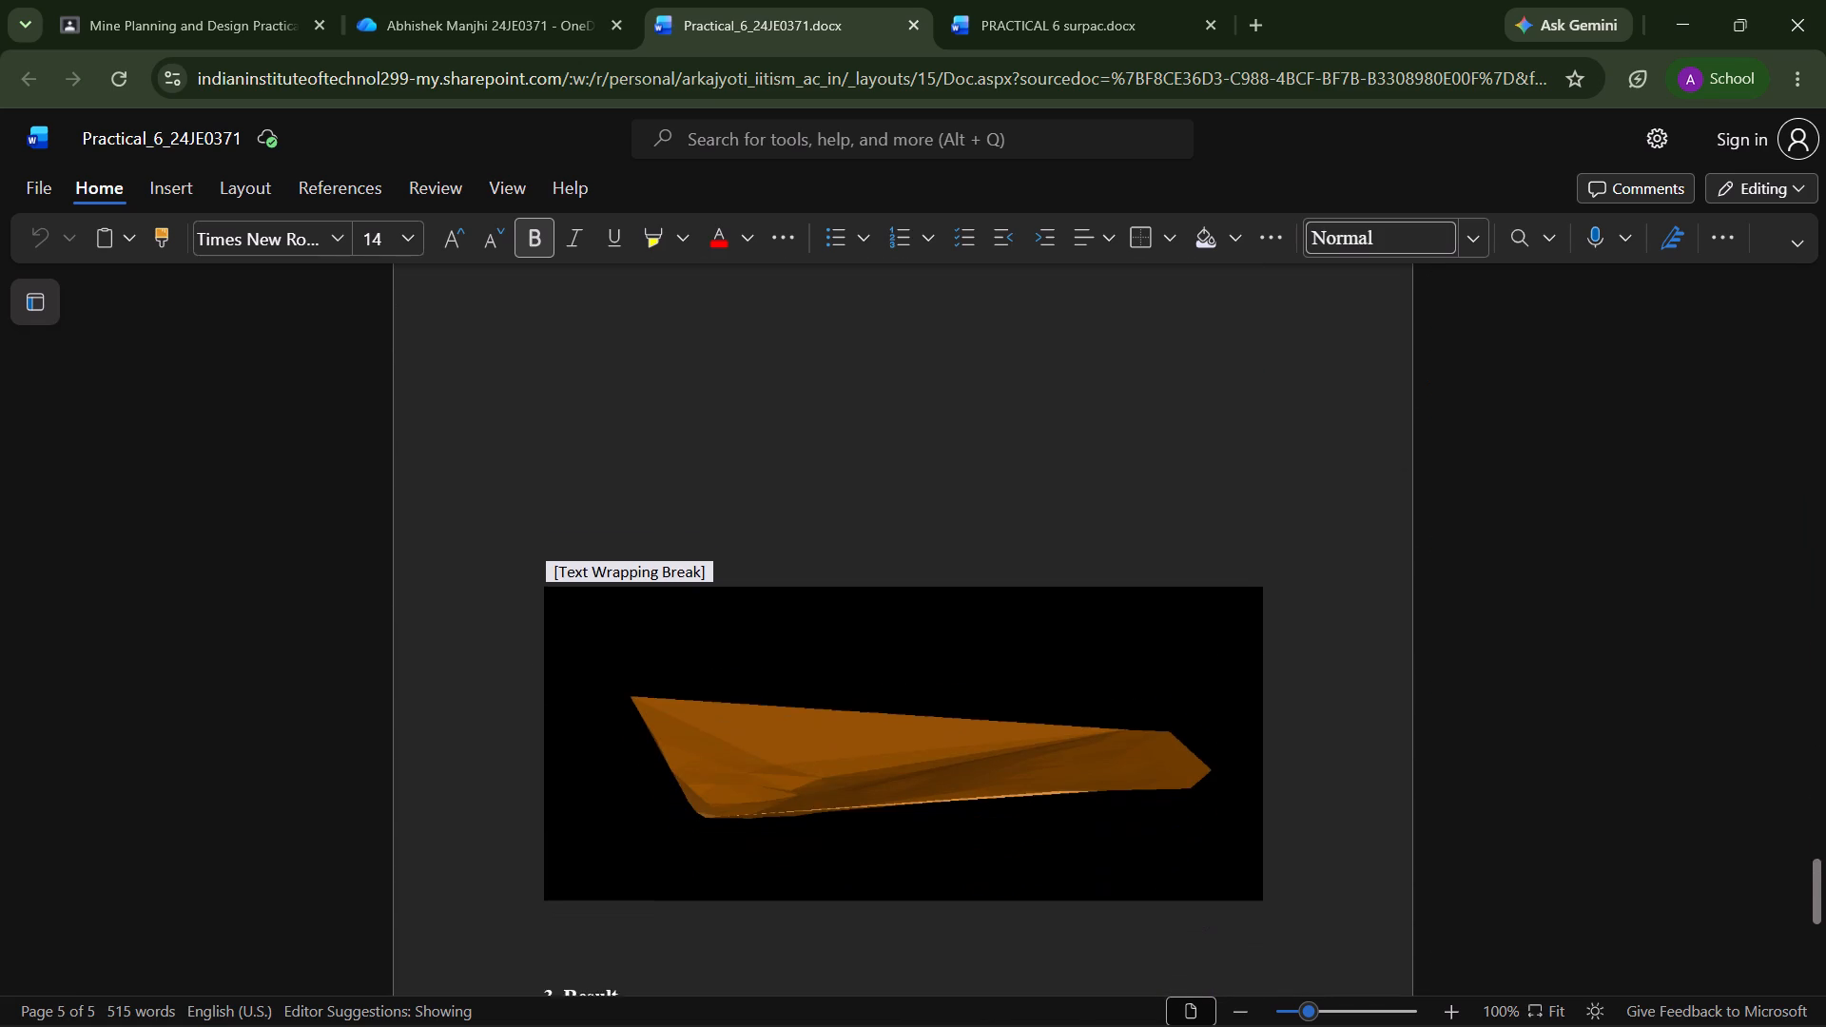
pyautogui.scroll(-4, 823, 478)
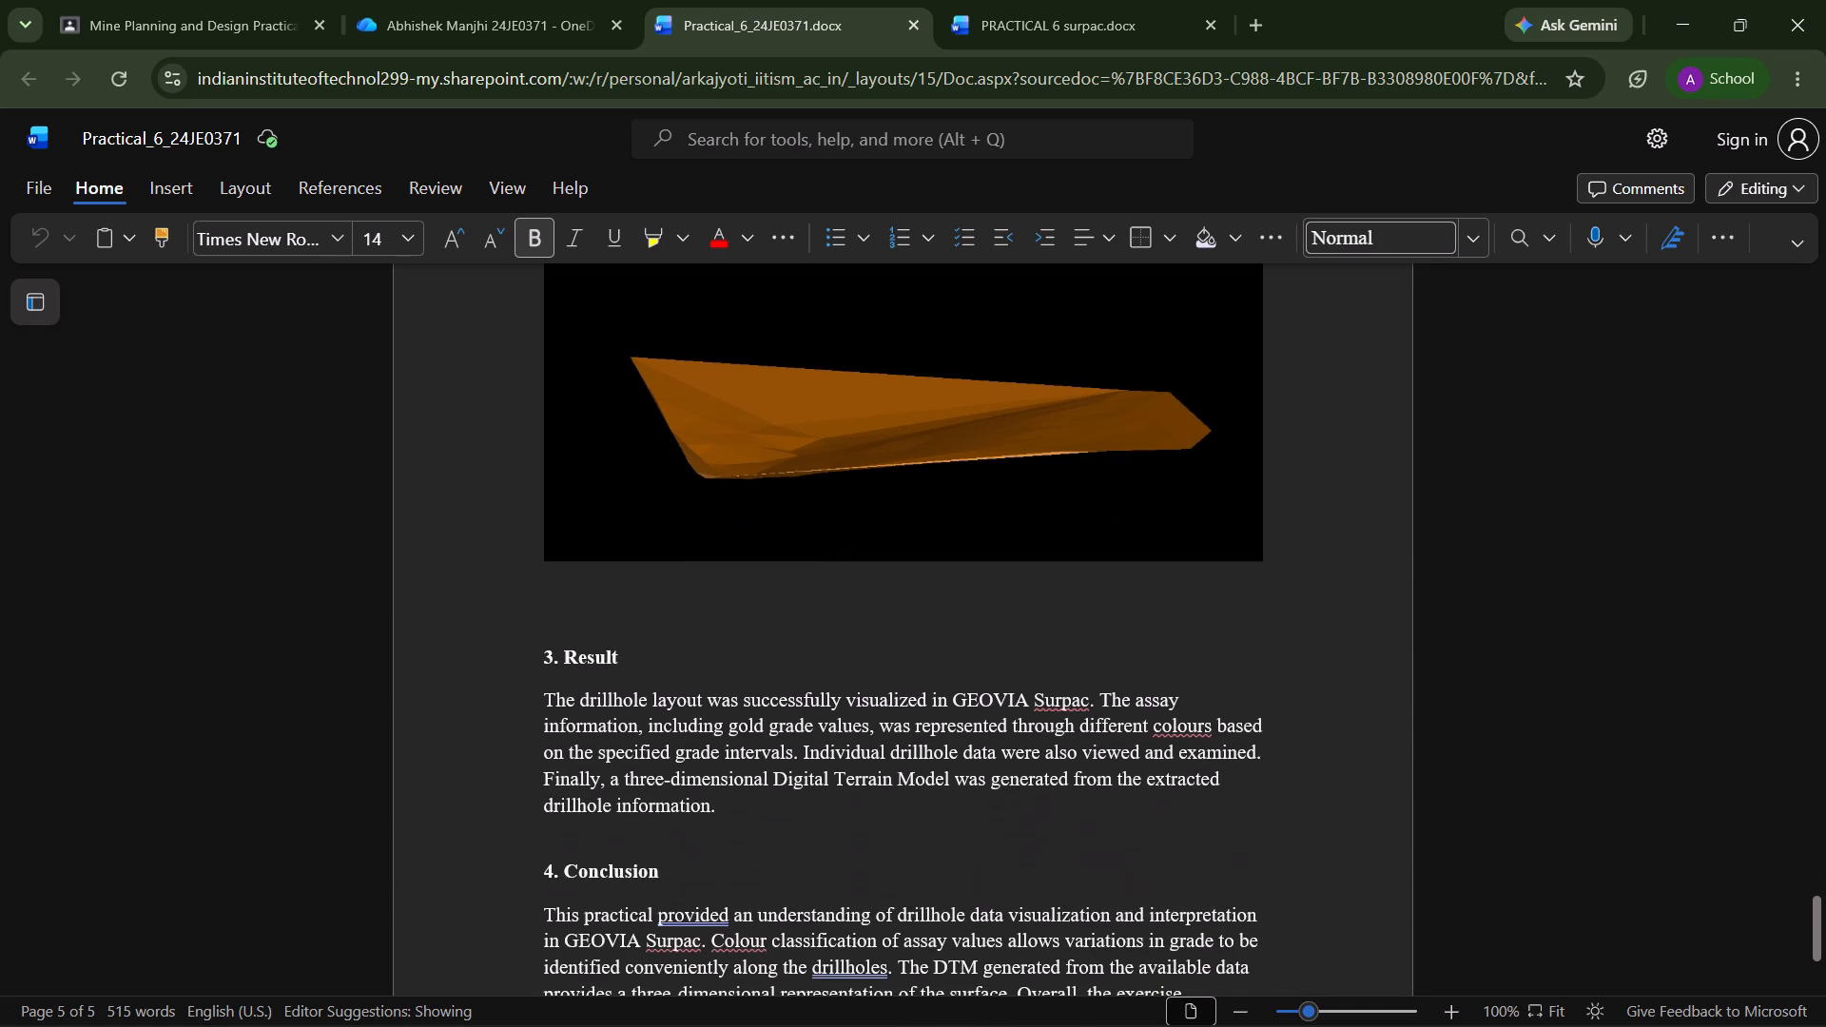
# Look through the images in the PRACTICAL 6 surpac reference from the drillhole views down to the Result section.
pyautogui.click(1098, 12)
pyautogui.scroll(-14, 1074, 650)
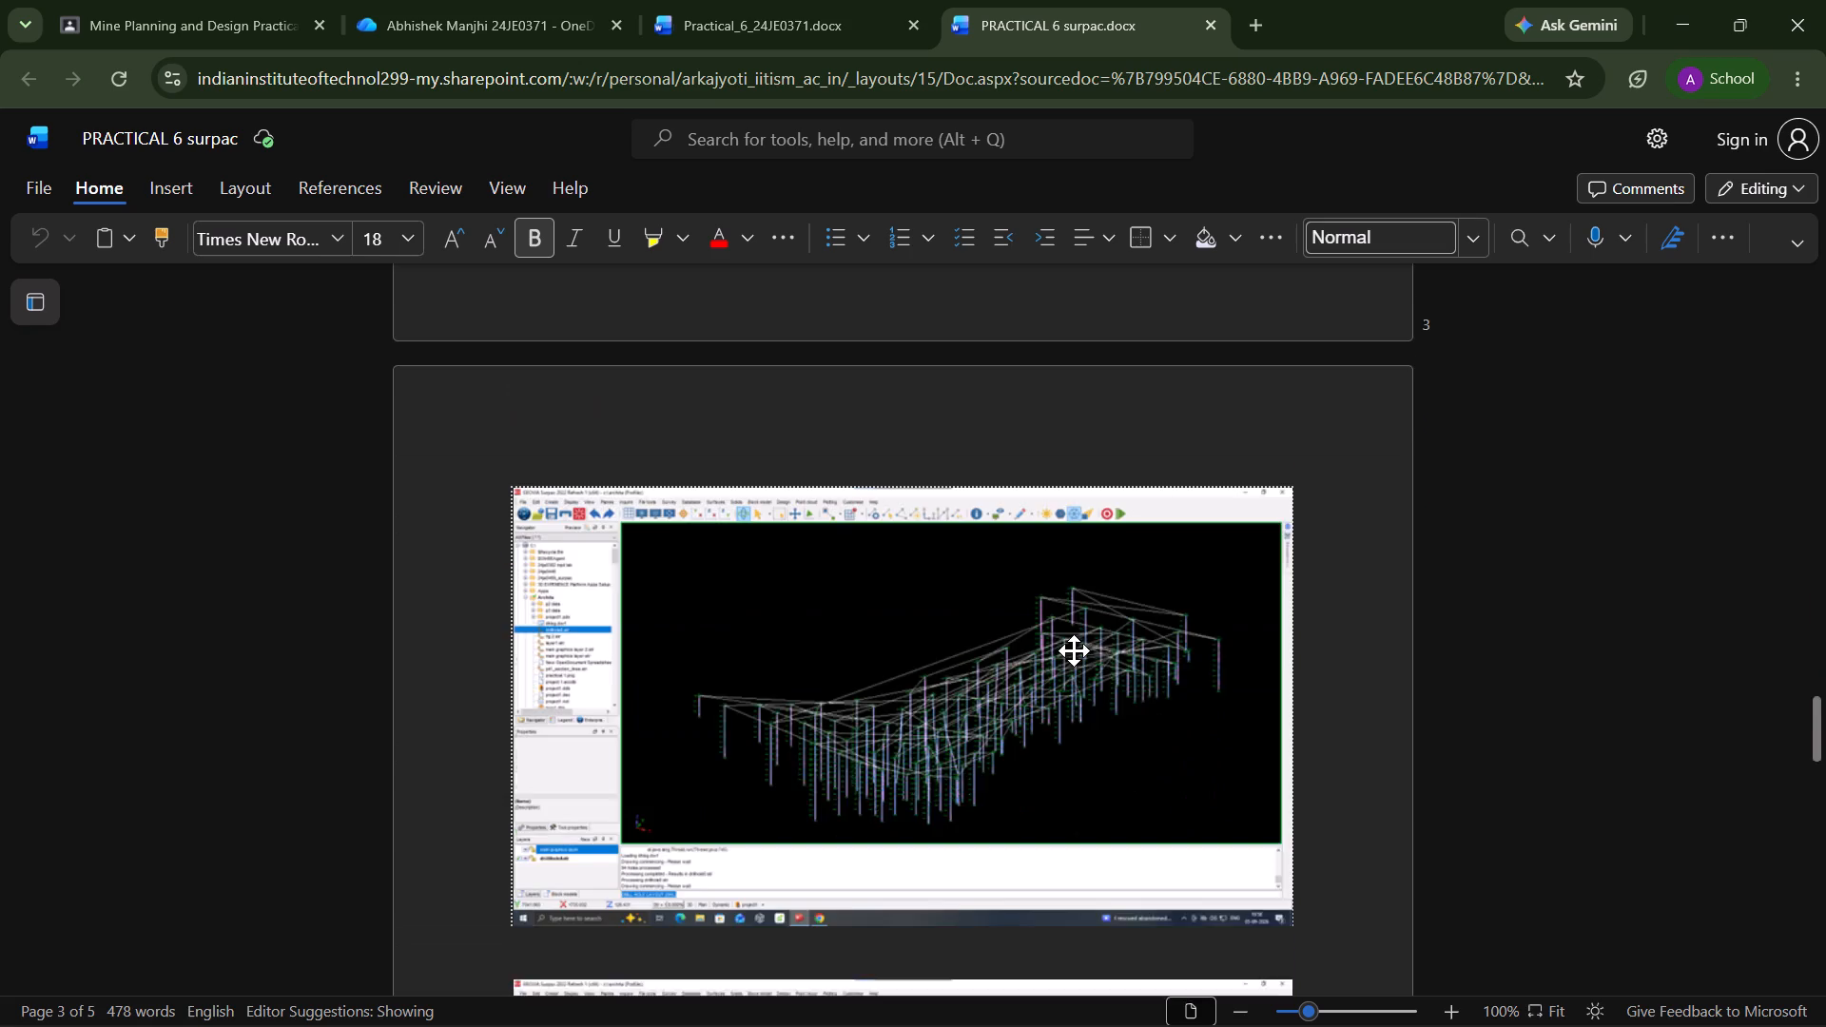
pyautogui.scroll(-5, 1074, 650)
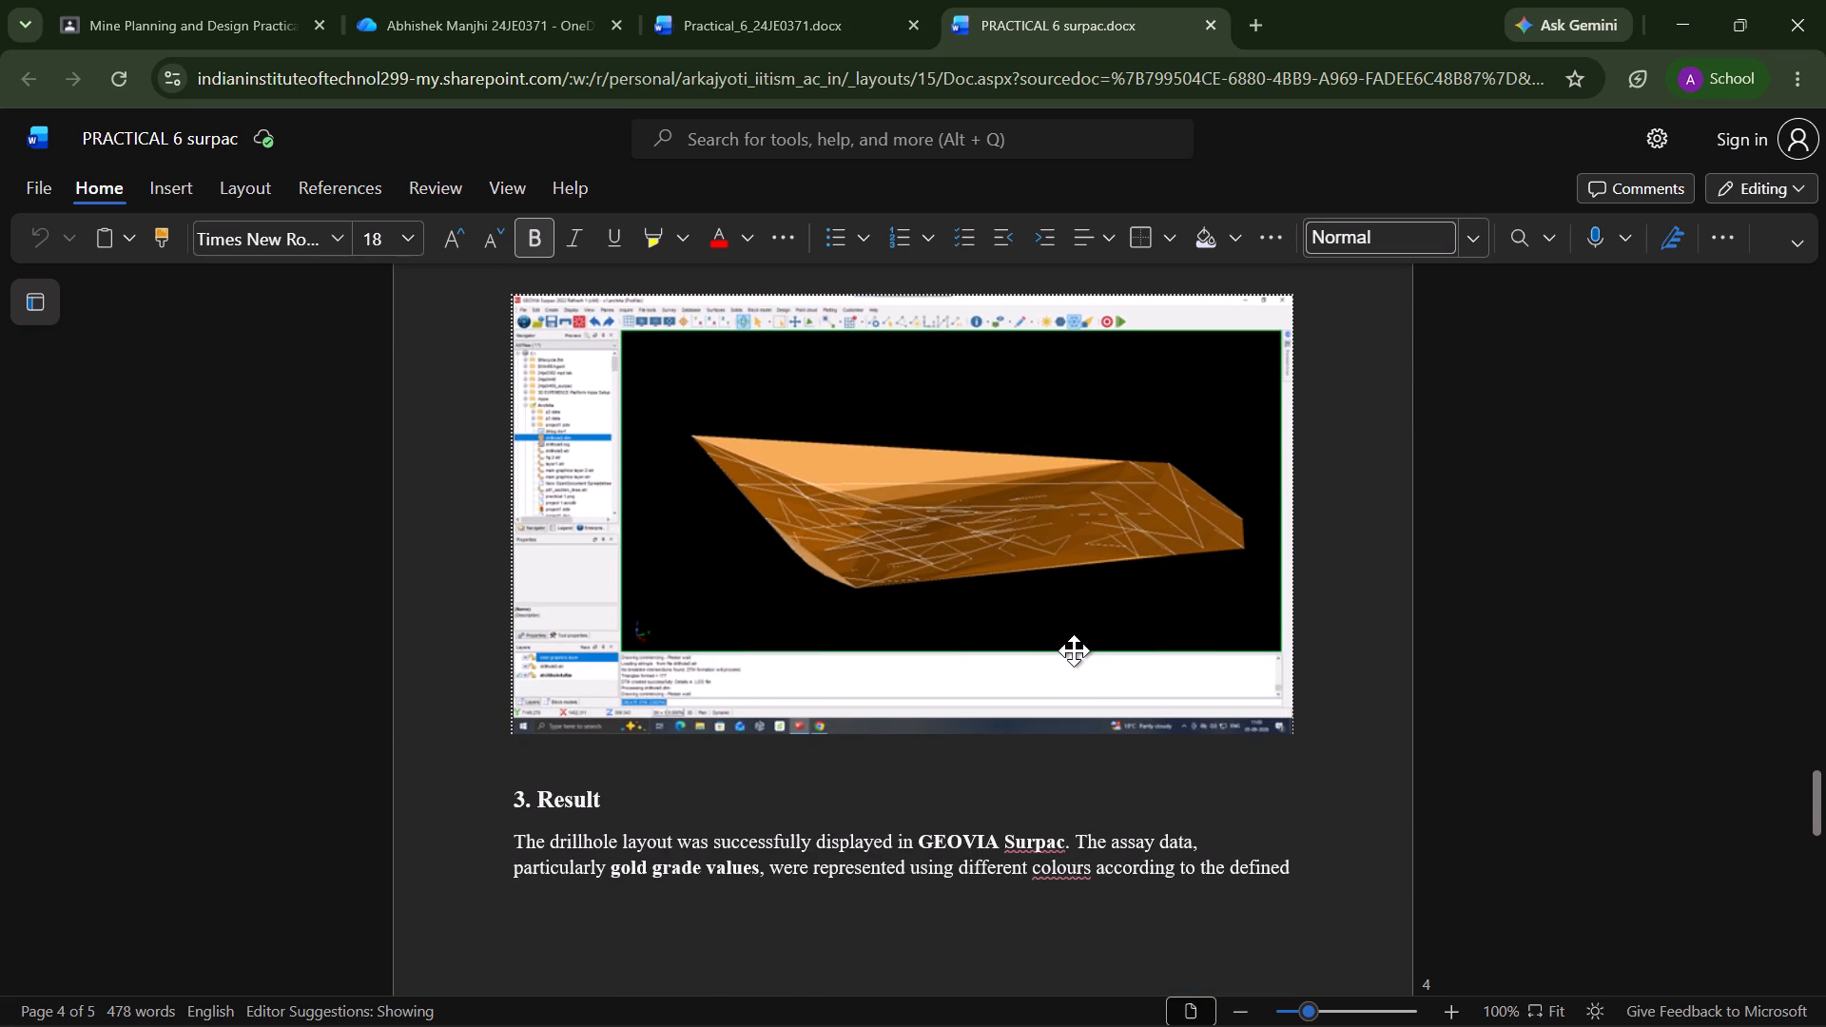
# Switch to the PRACTICAL NO.-6 document in Word and check the orange DTM surface image above the Result section.
pyautogui.hotkey('alt', 'Tab')
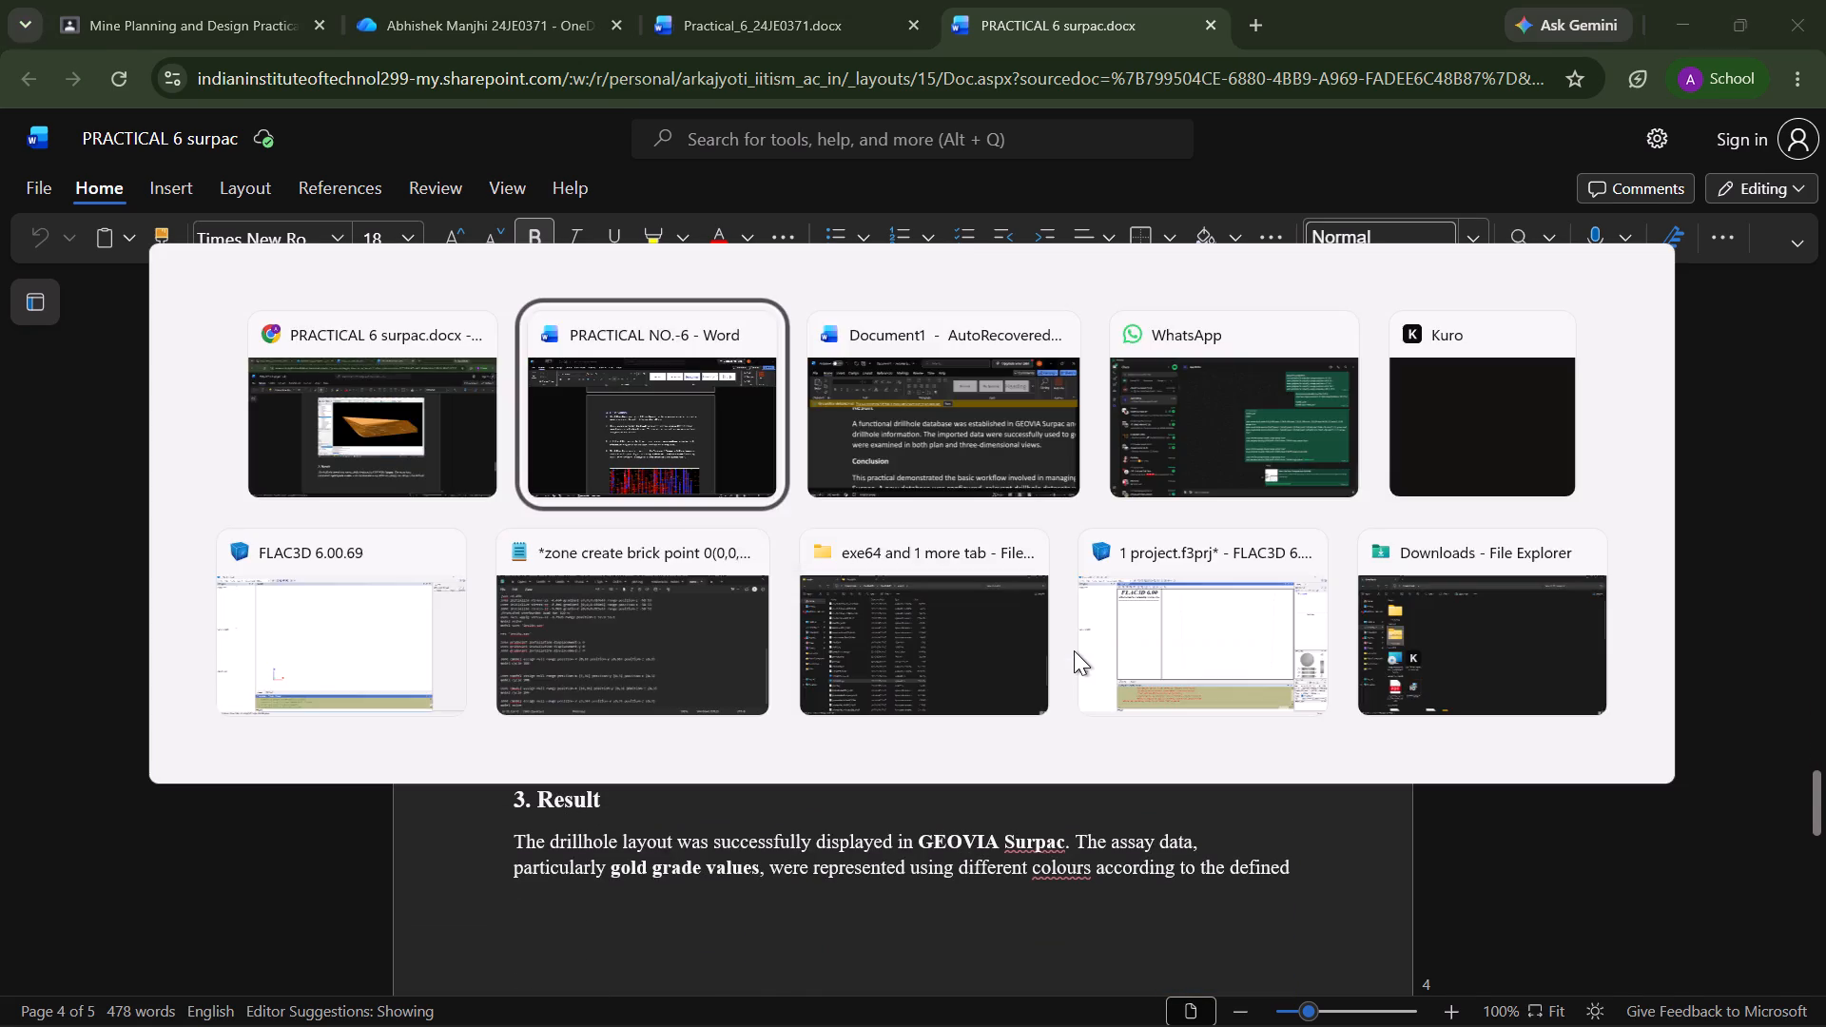
pyautogui.scroll(-13, 1074, 650)
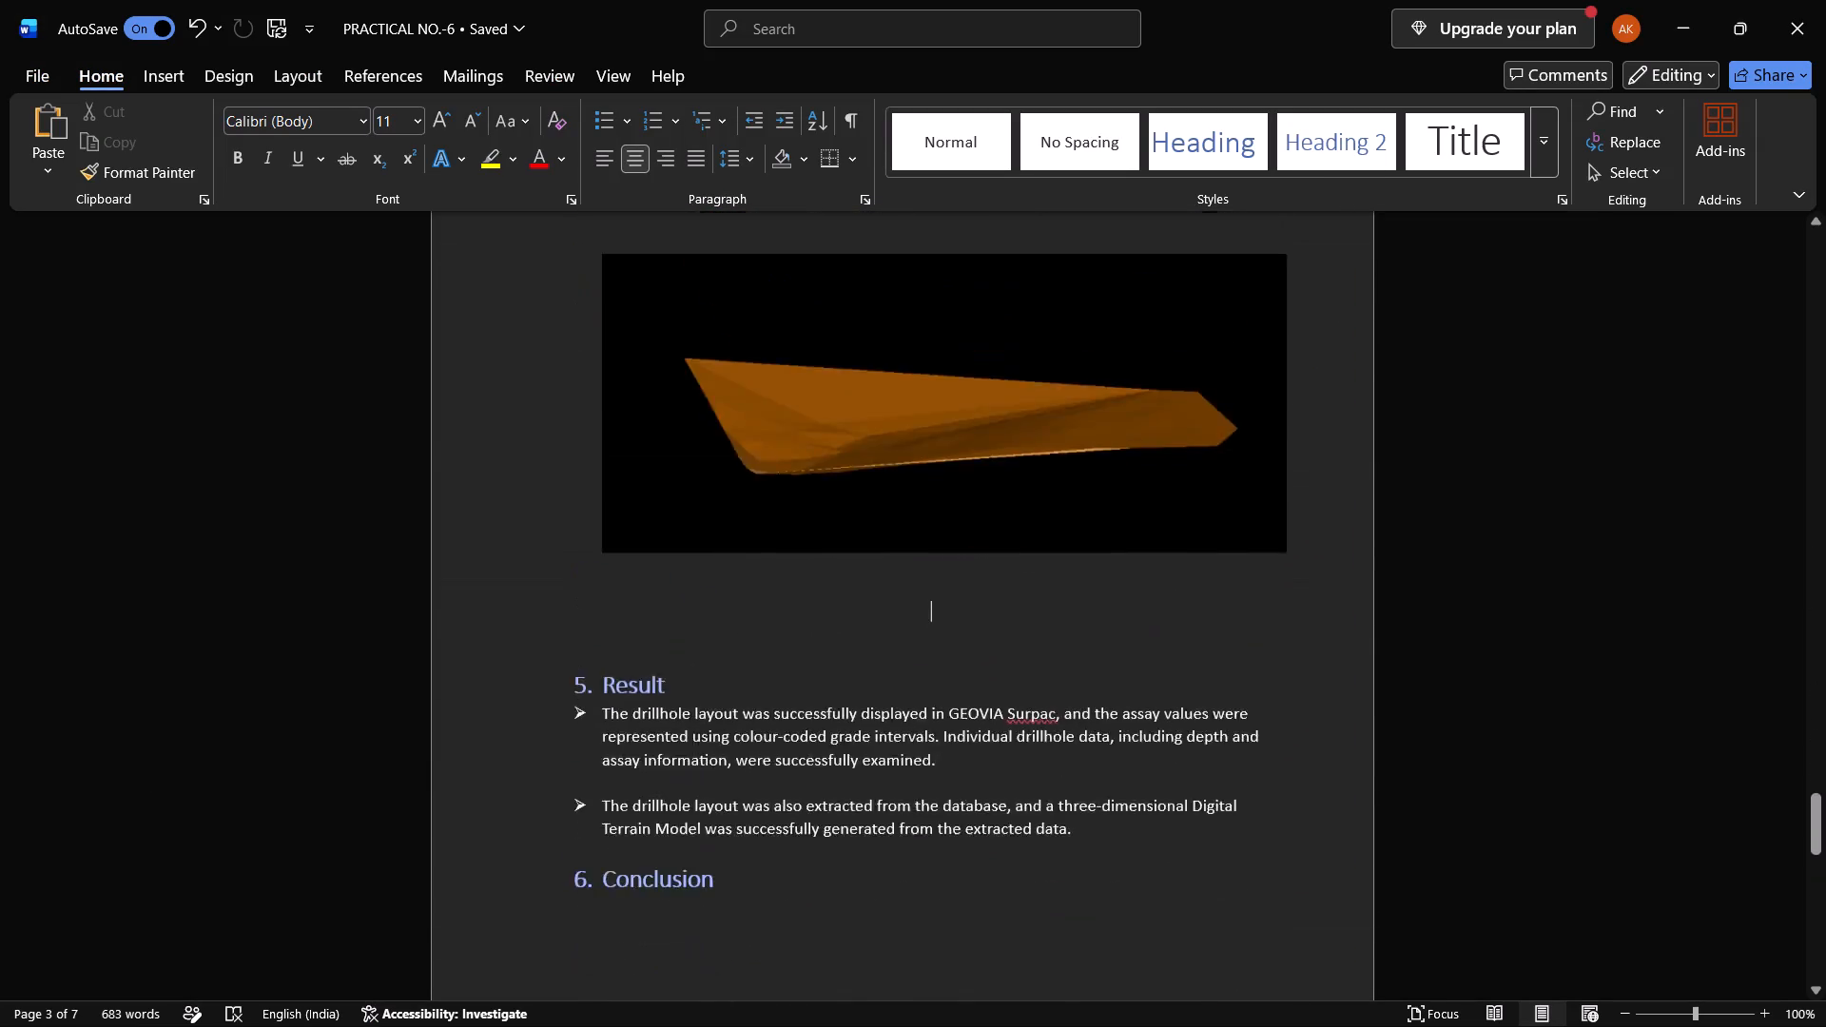
pyautogui.scroll(-2, 1074, 650)
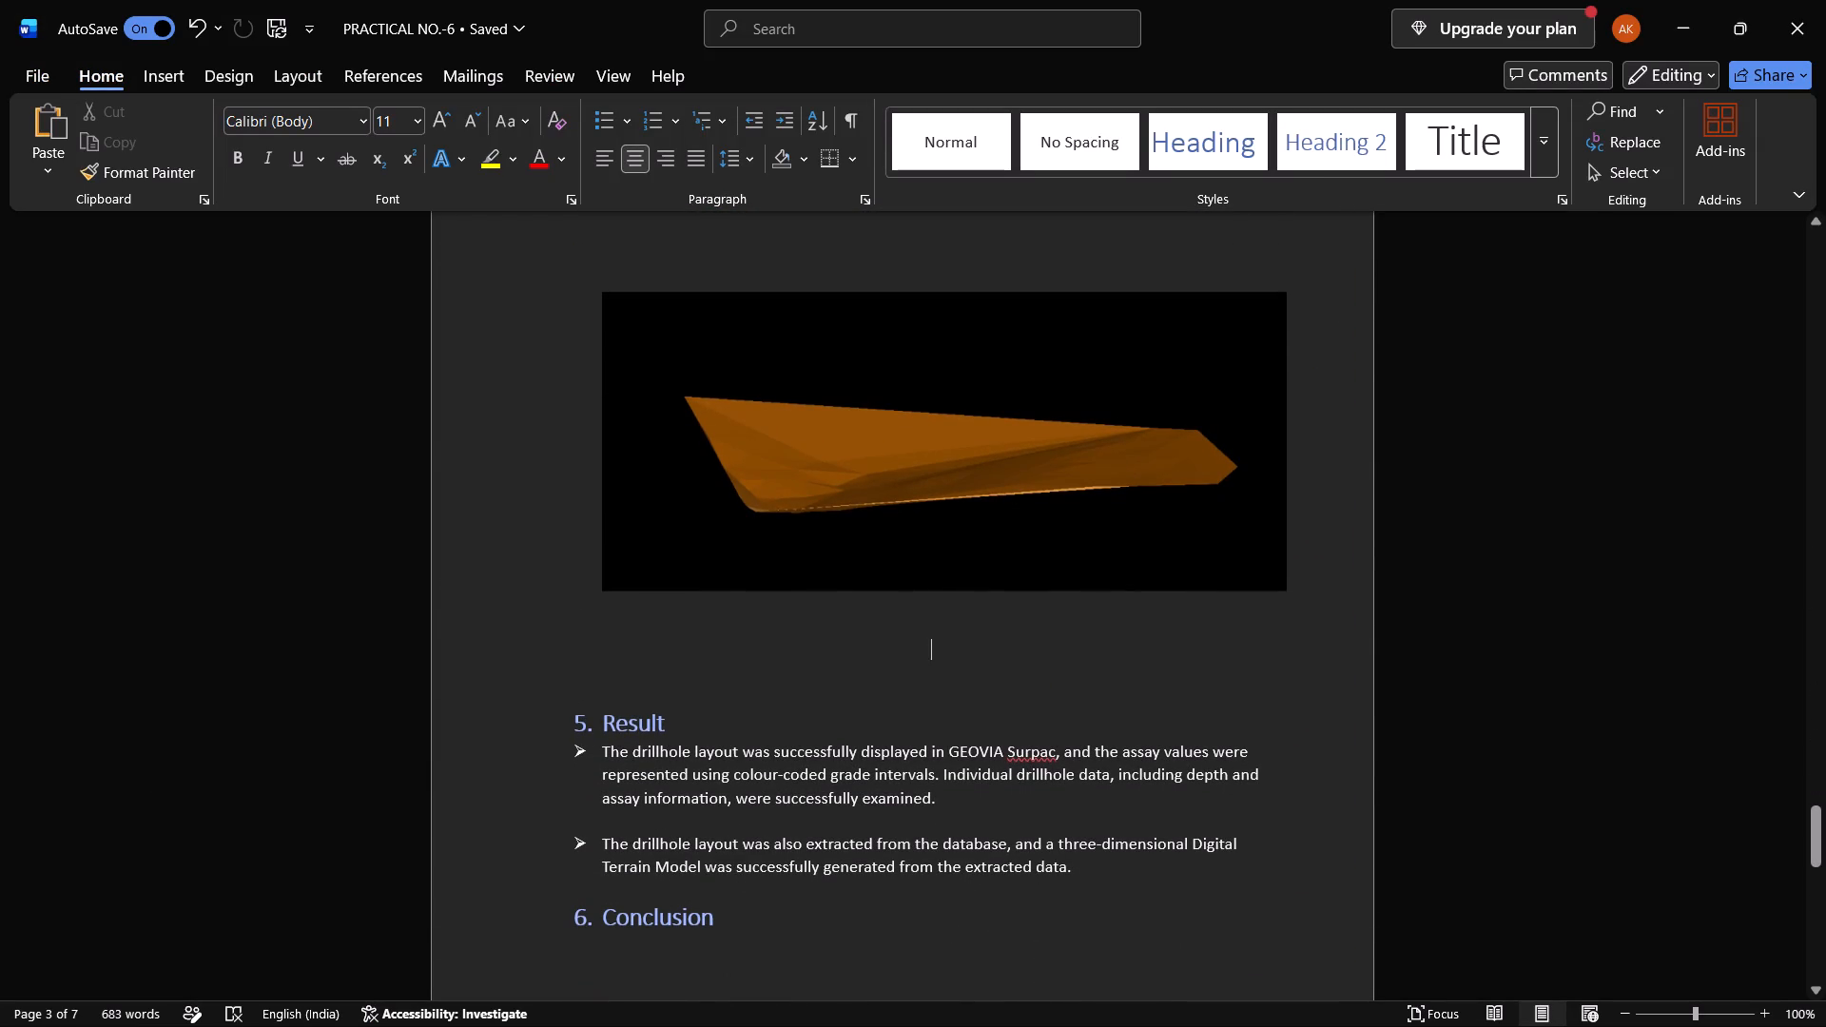
pyautogui.rightClick(963, 481)
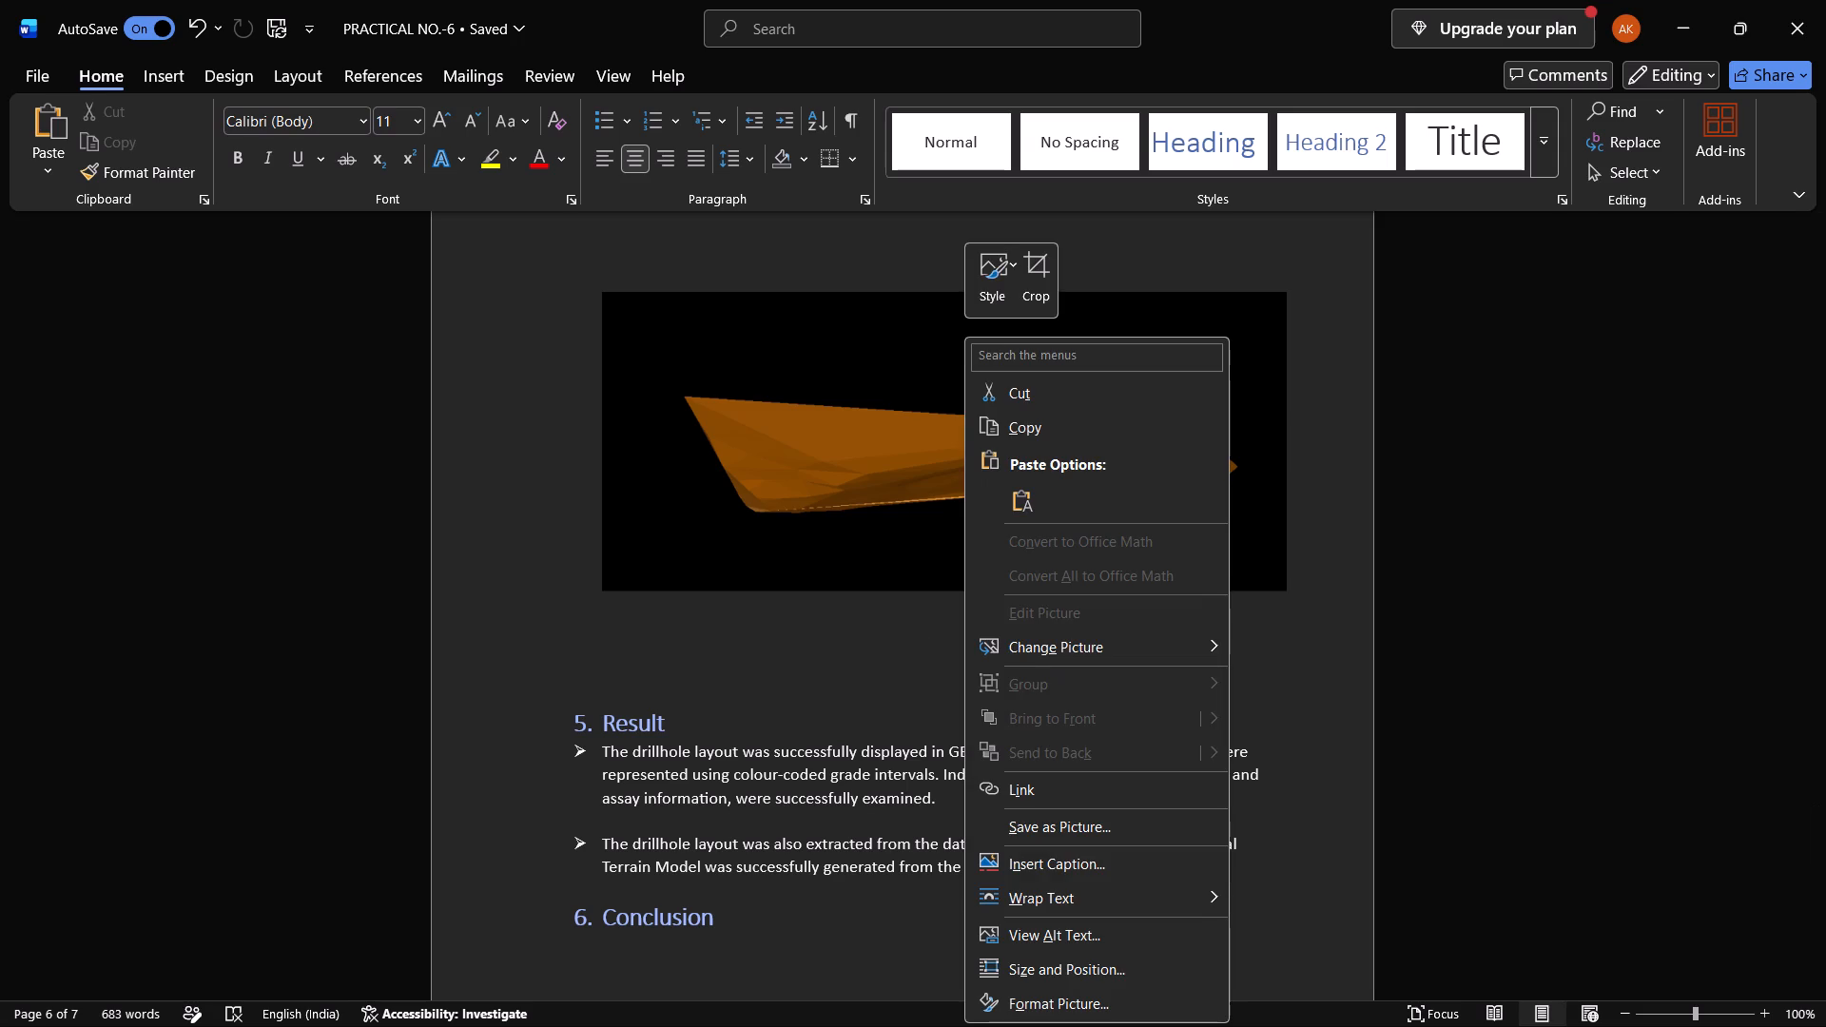
pyautogui.click(826, 451)
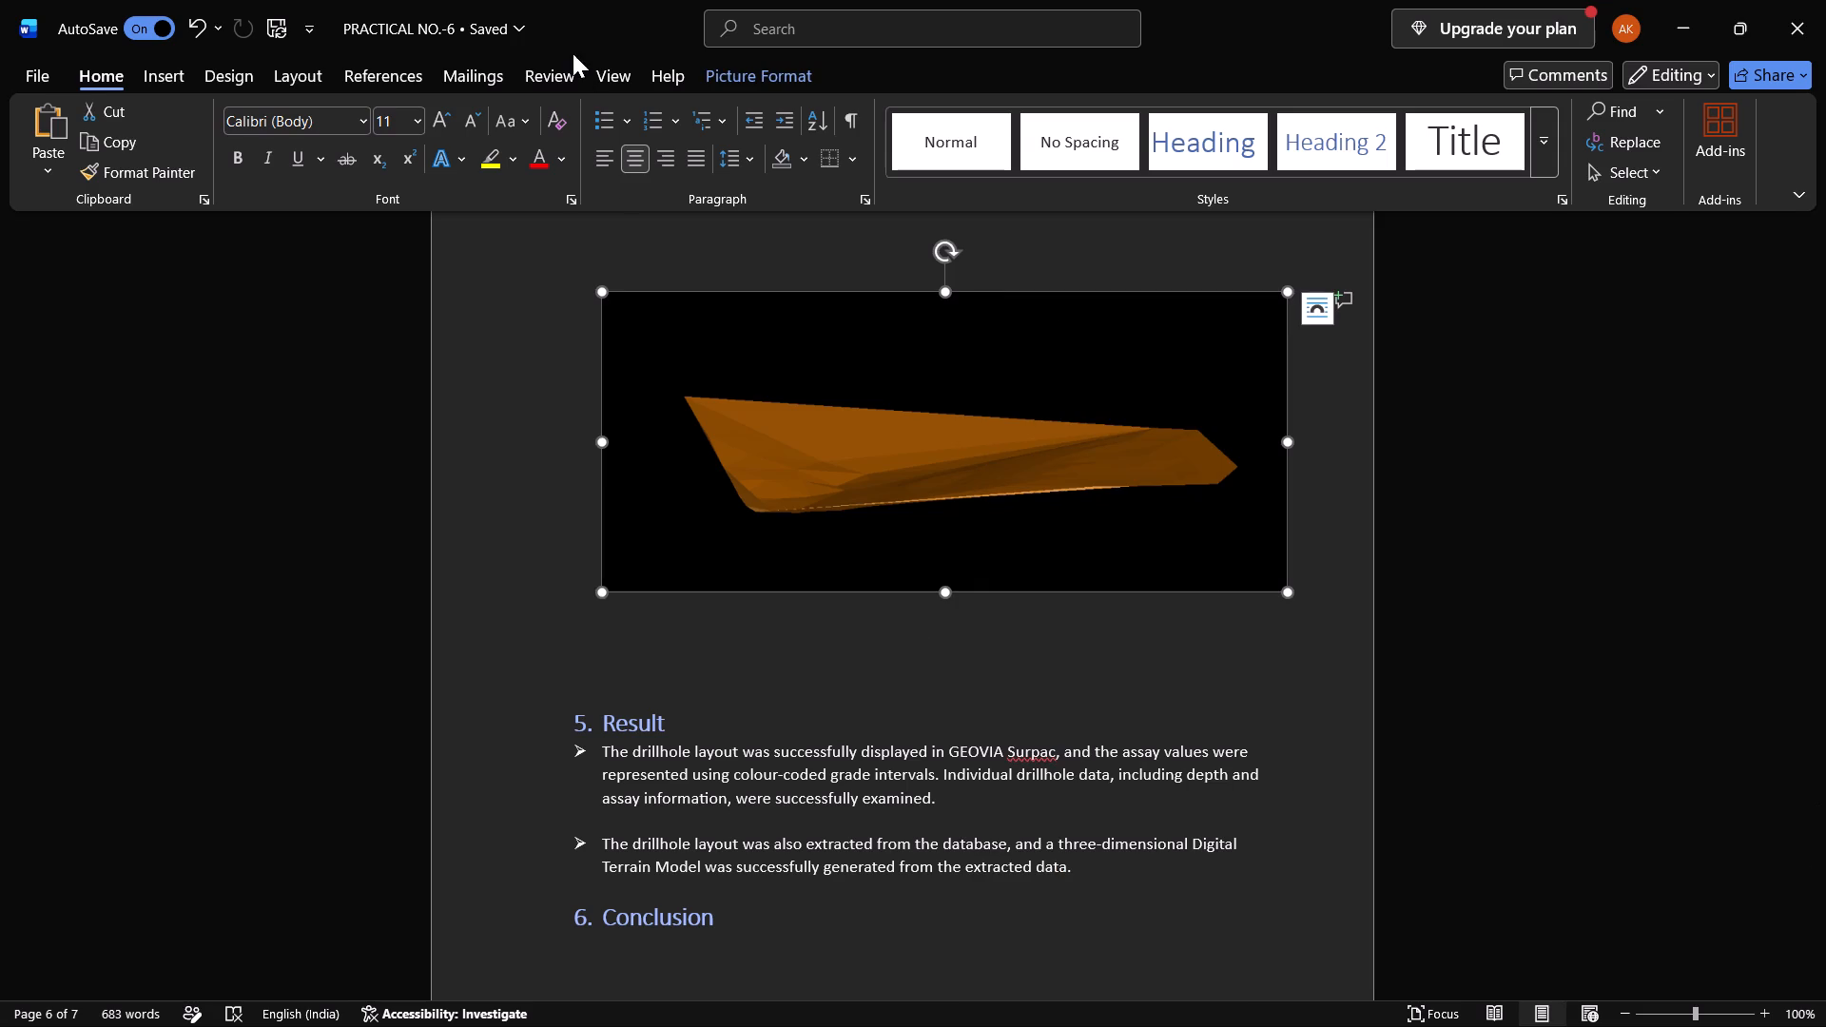
# Switch to the PRACTICAL 6 surpac reference in the browser and copy its DTM surface screenshot above the Result section.
pyautogui.hotkey('alt', 'Tab')
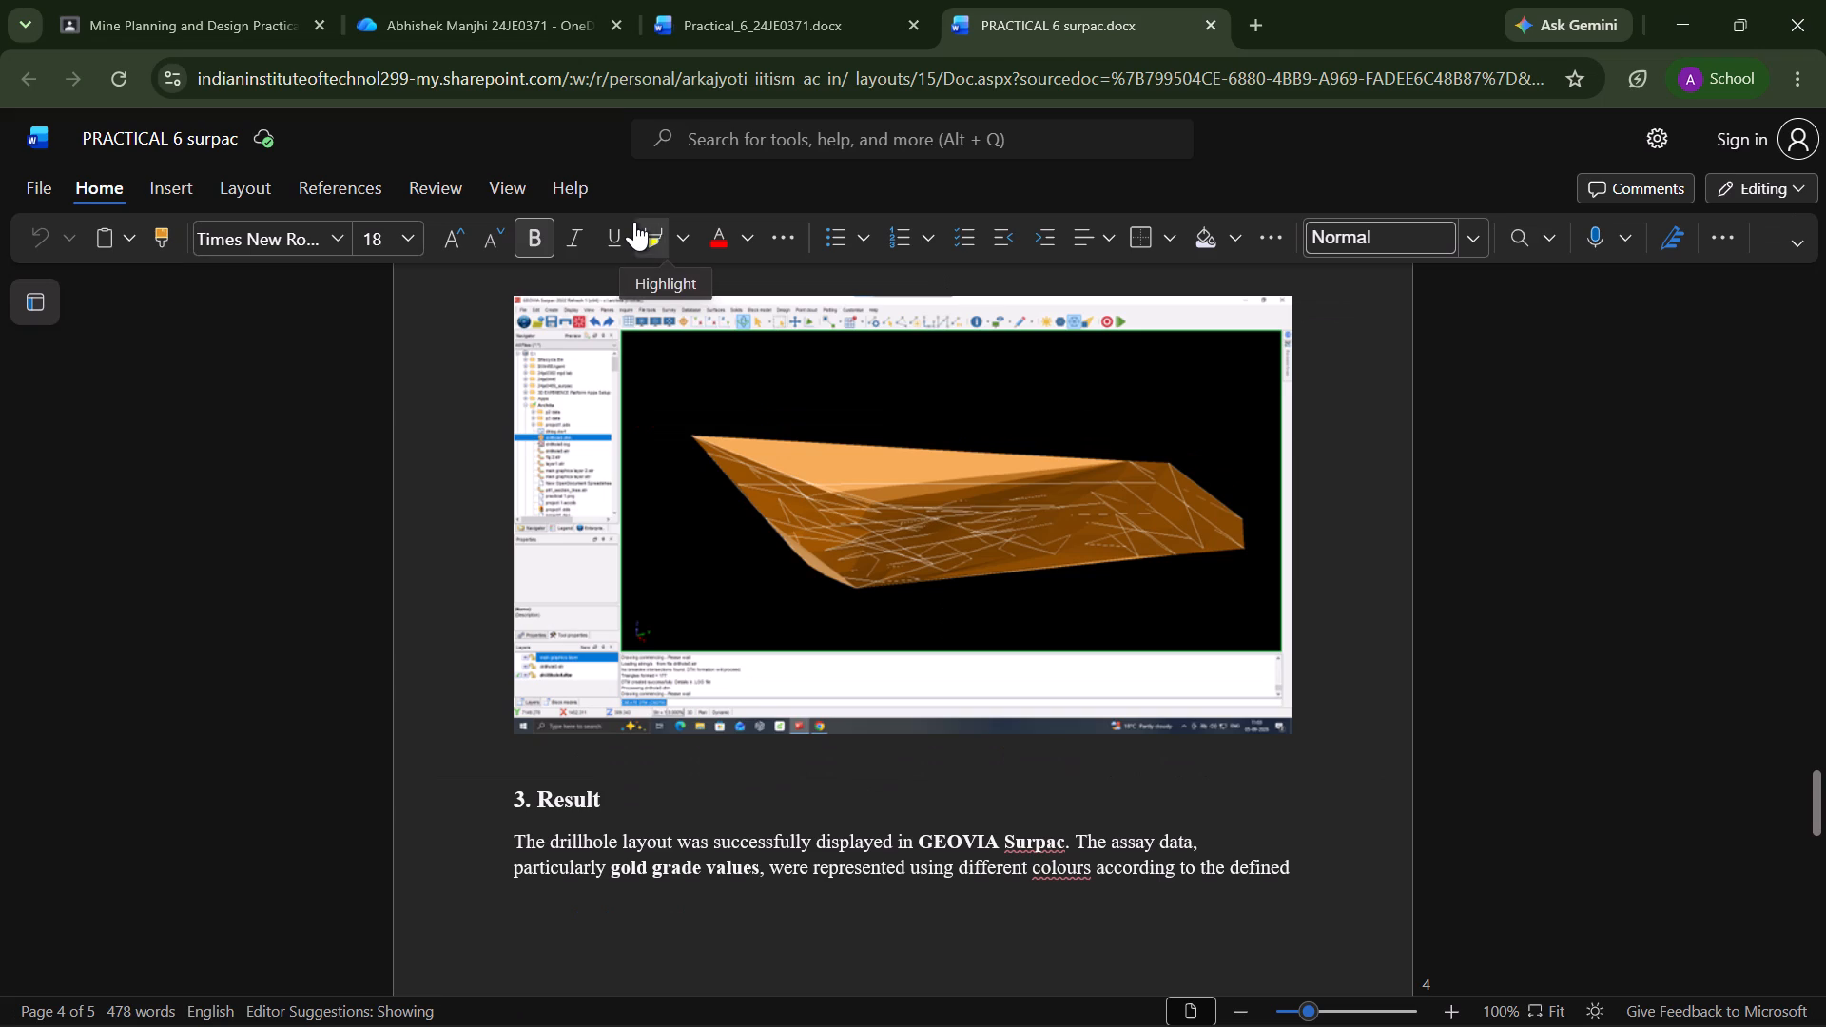
pyautogui.rightClick(896, 456)
pyautogui.click(956, 531)
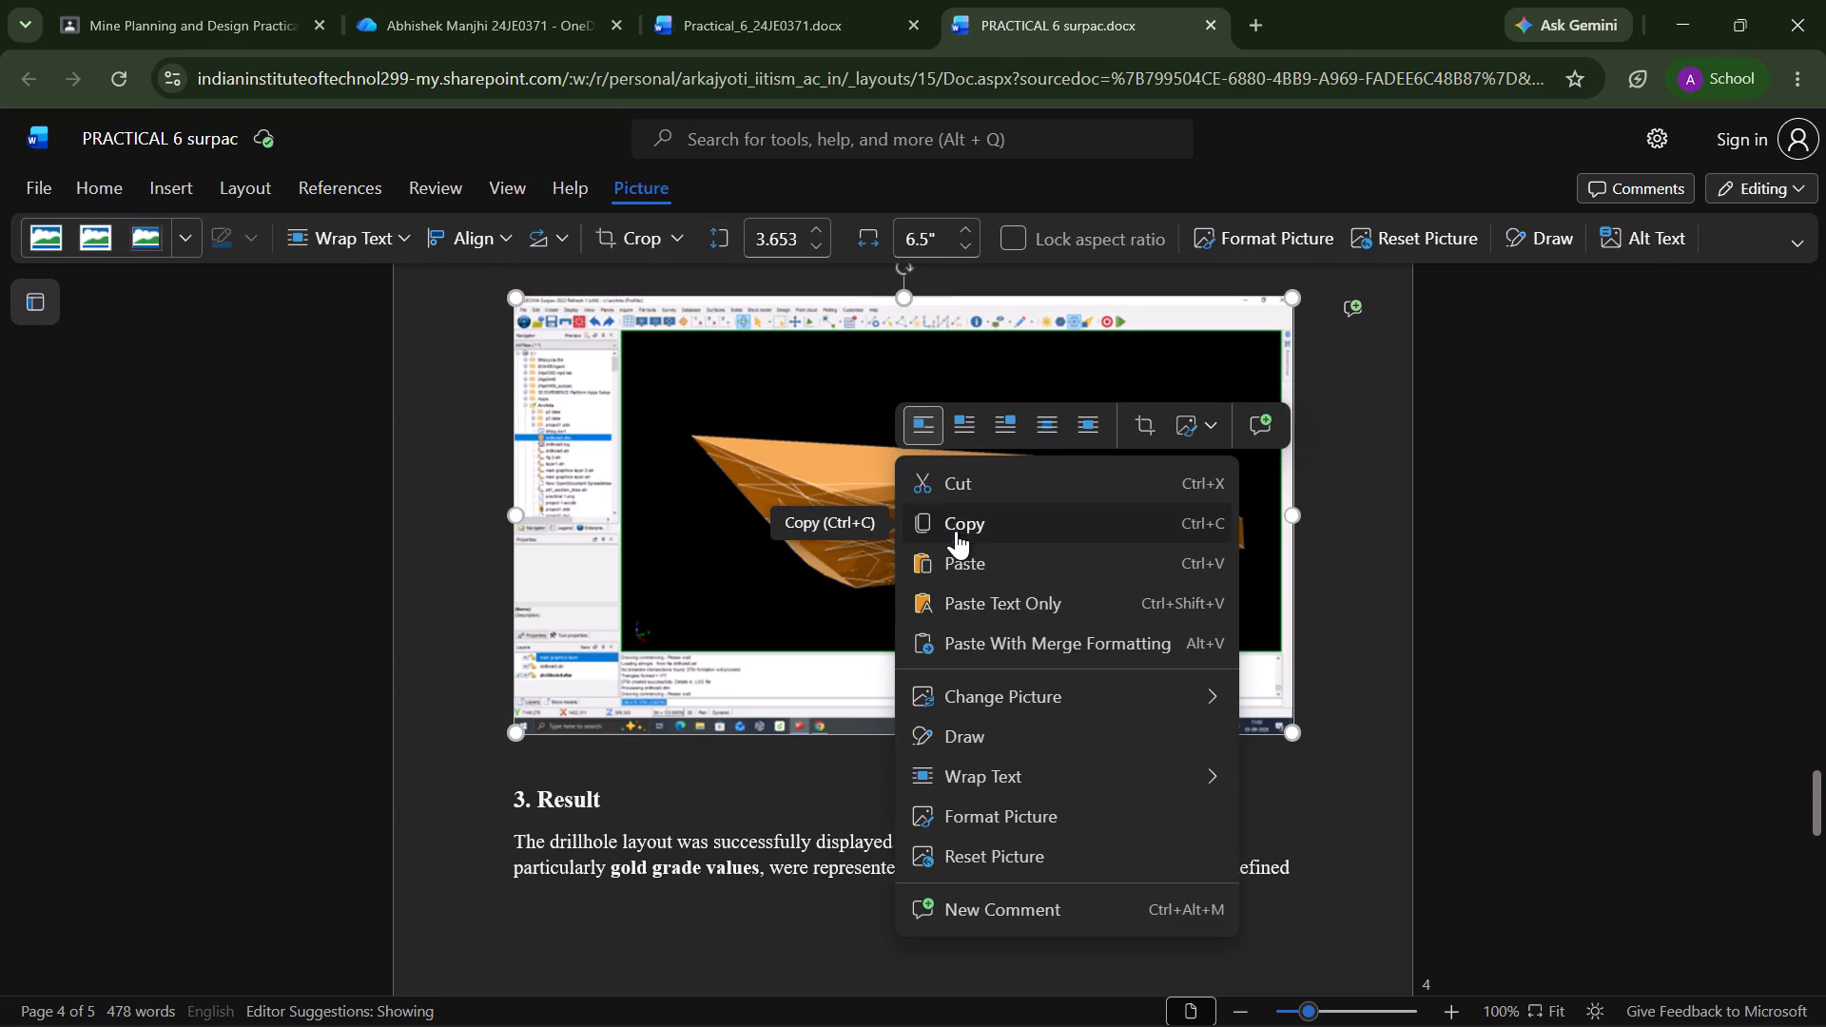
# Return to PRACTICAL NO.-6 in Word and review its procedure, observations and image placement from the cover page to the DTM image.
pyautogui.hotkey('alt', 'Tab')
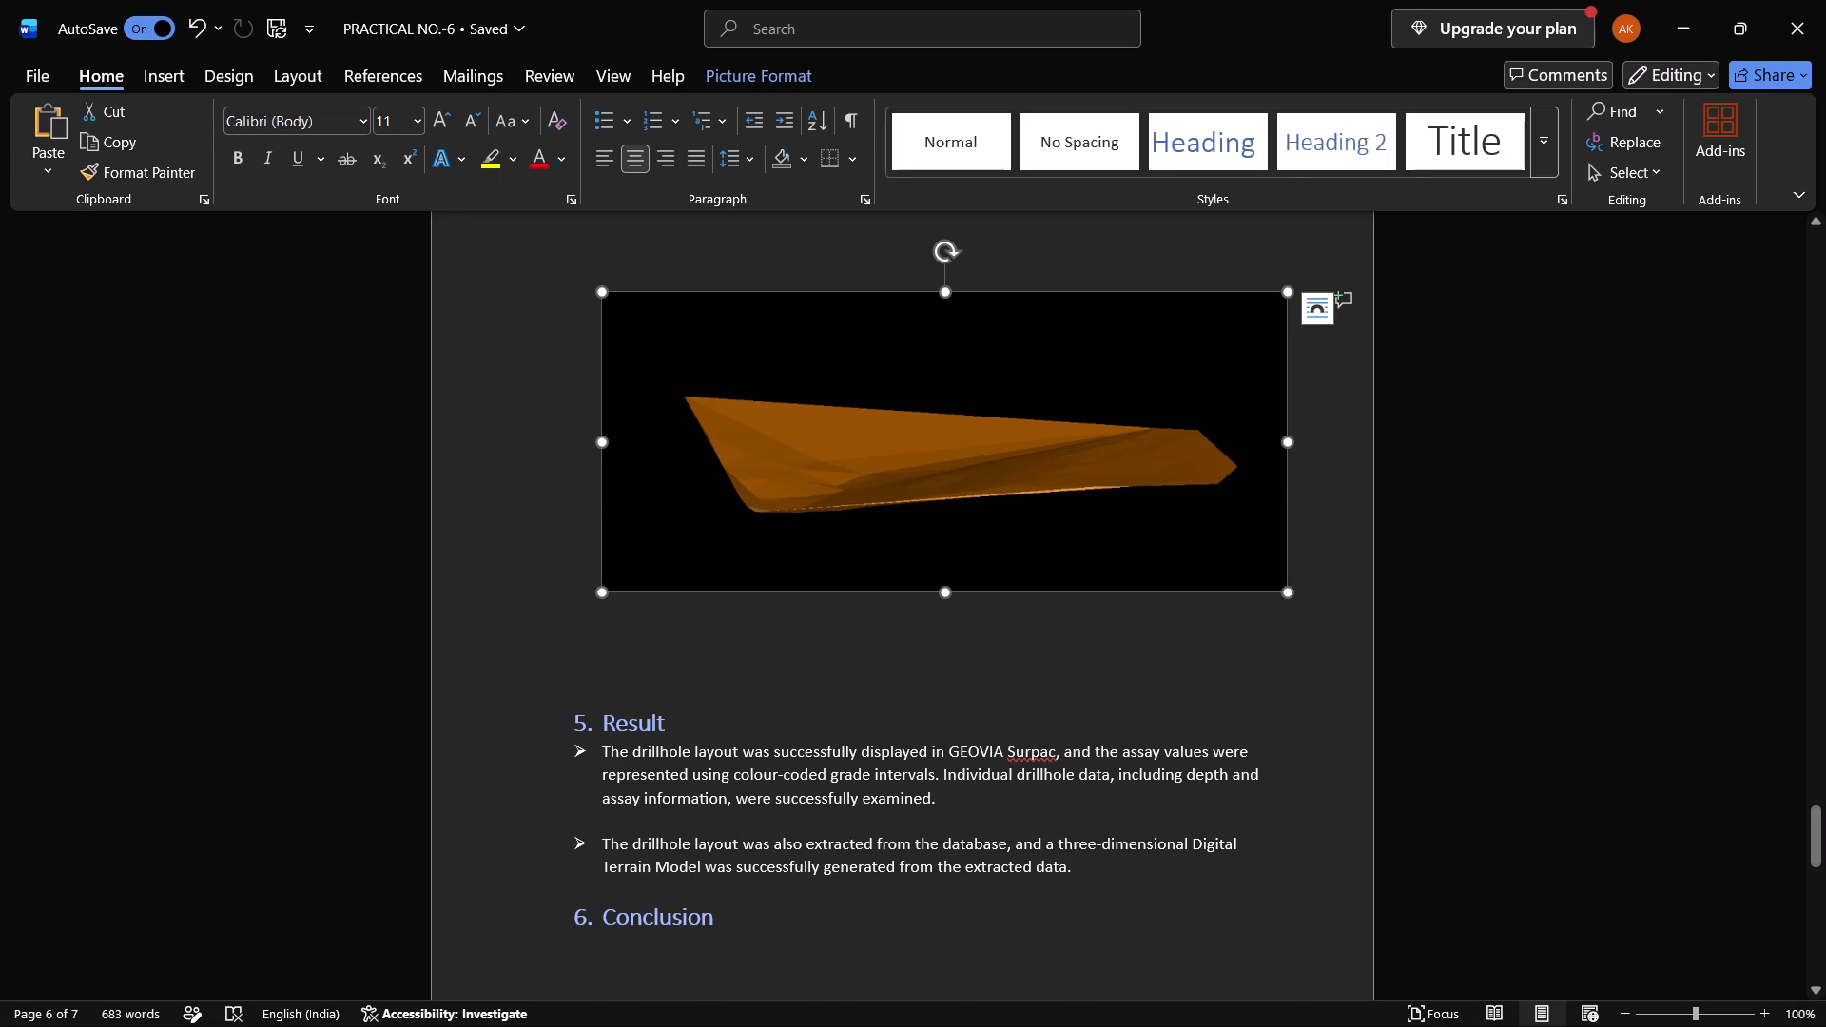
pyautogui.scroll(15, 737, 603)
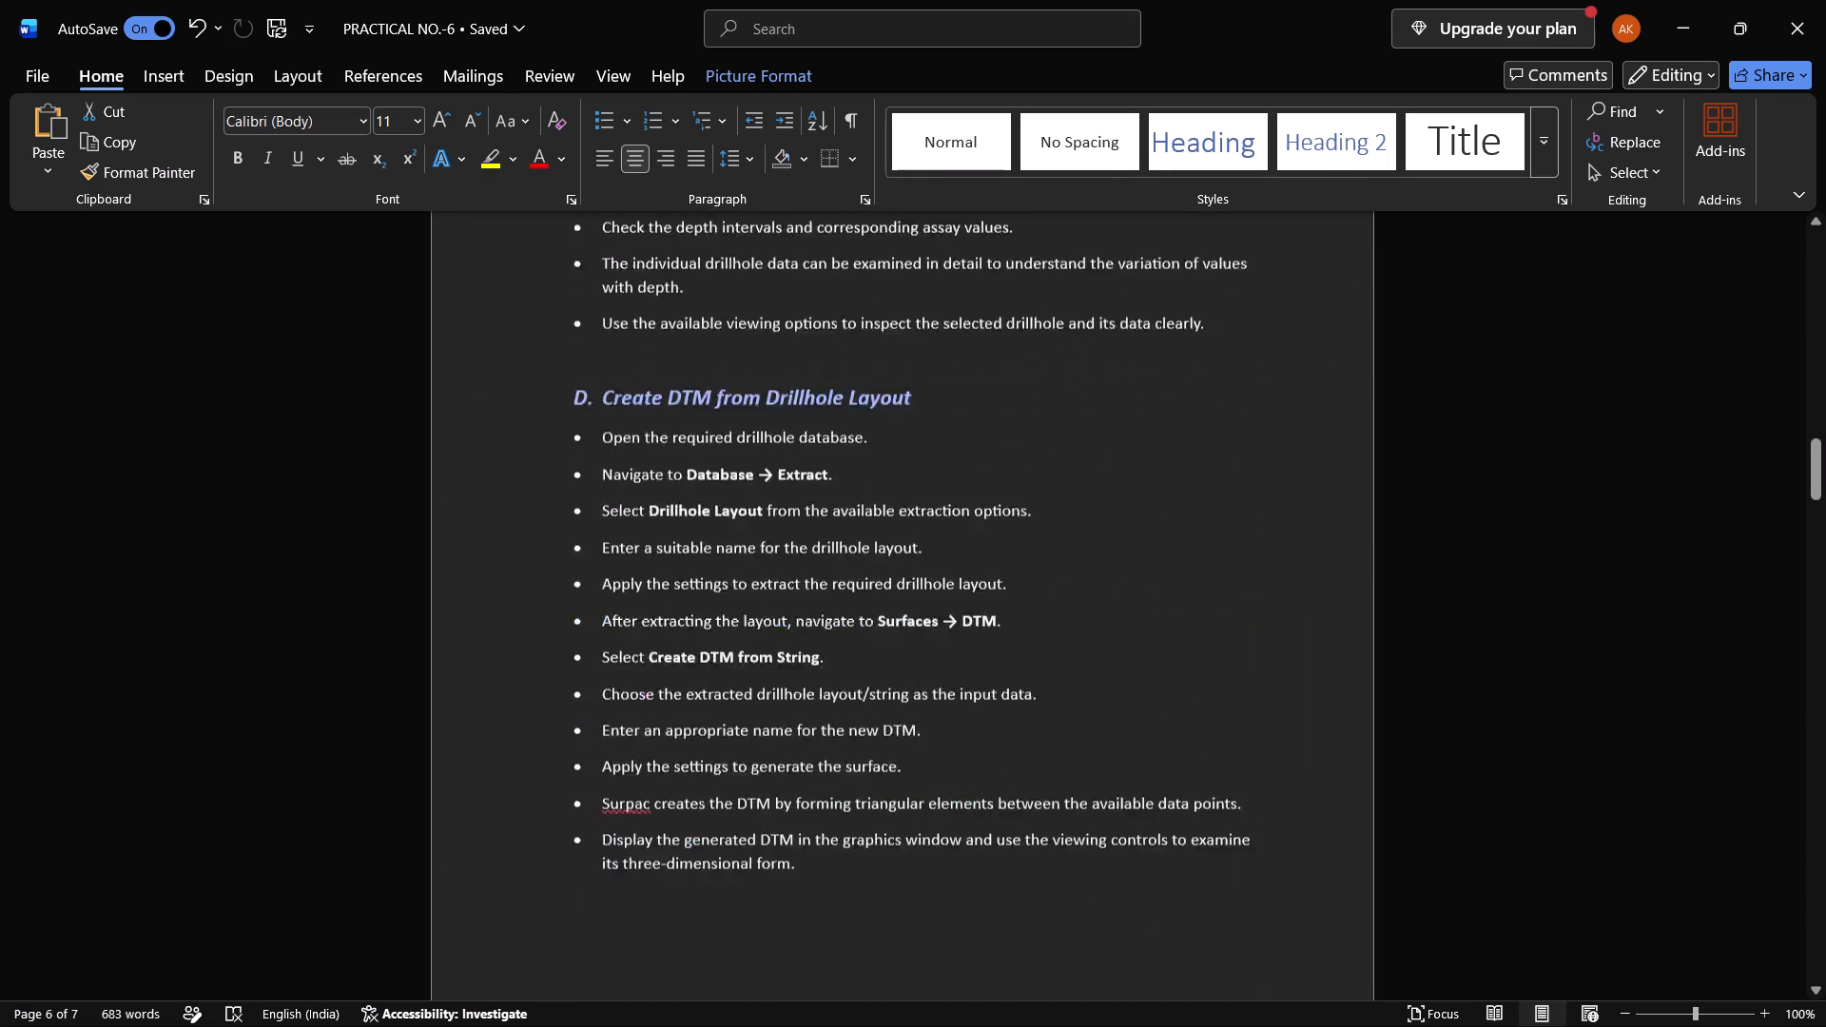
pyautogui.scroll(5, 737, 603)
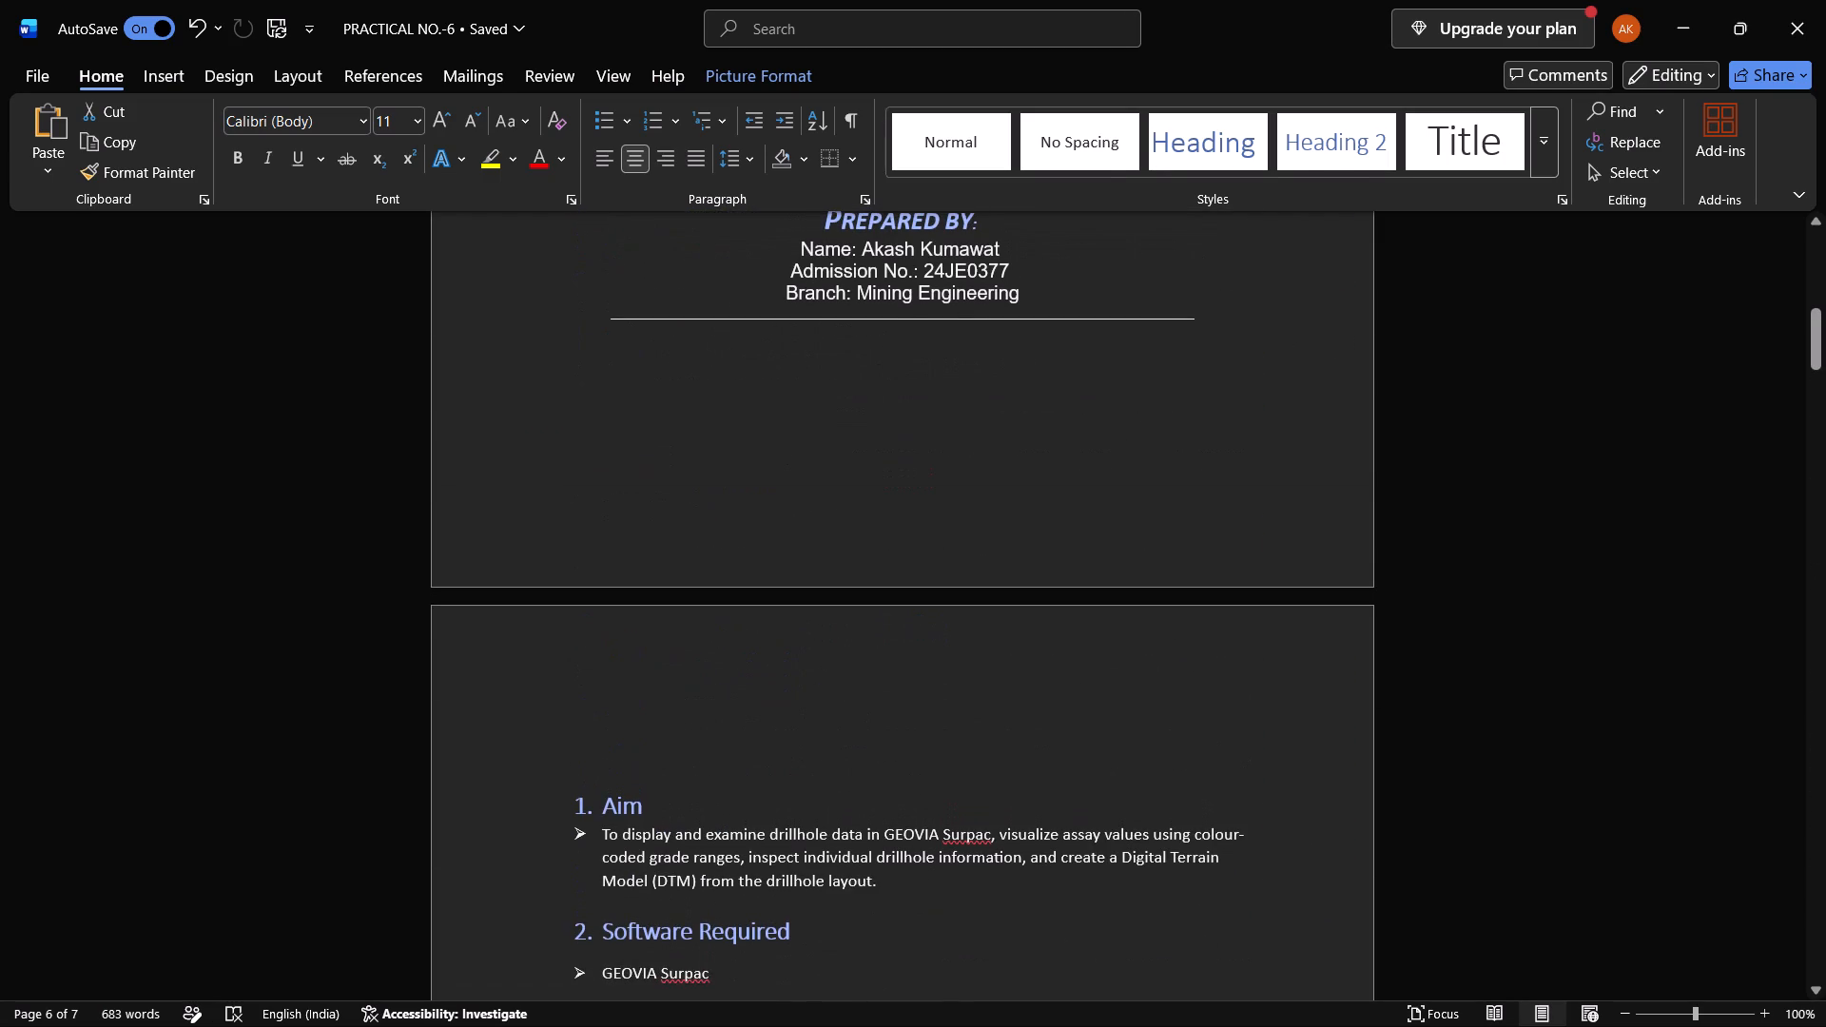
pyautogui.scroll(6, 737, 603)
pyautogui.scroll(-6, 737, 603)
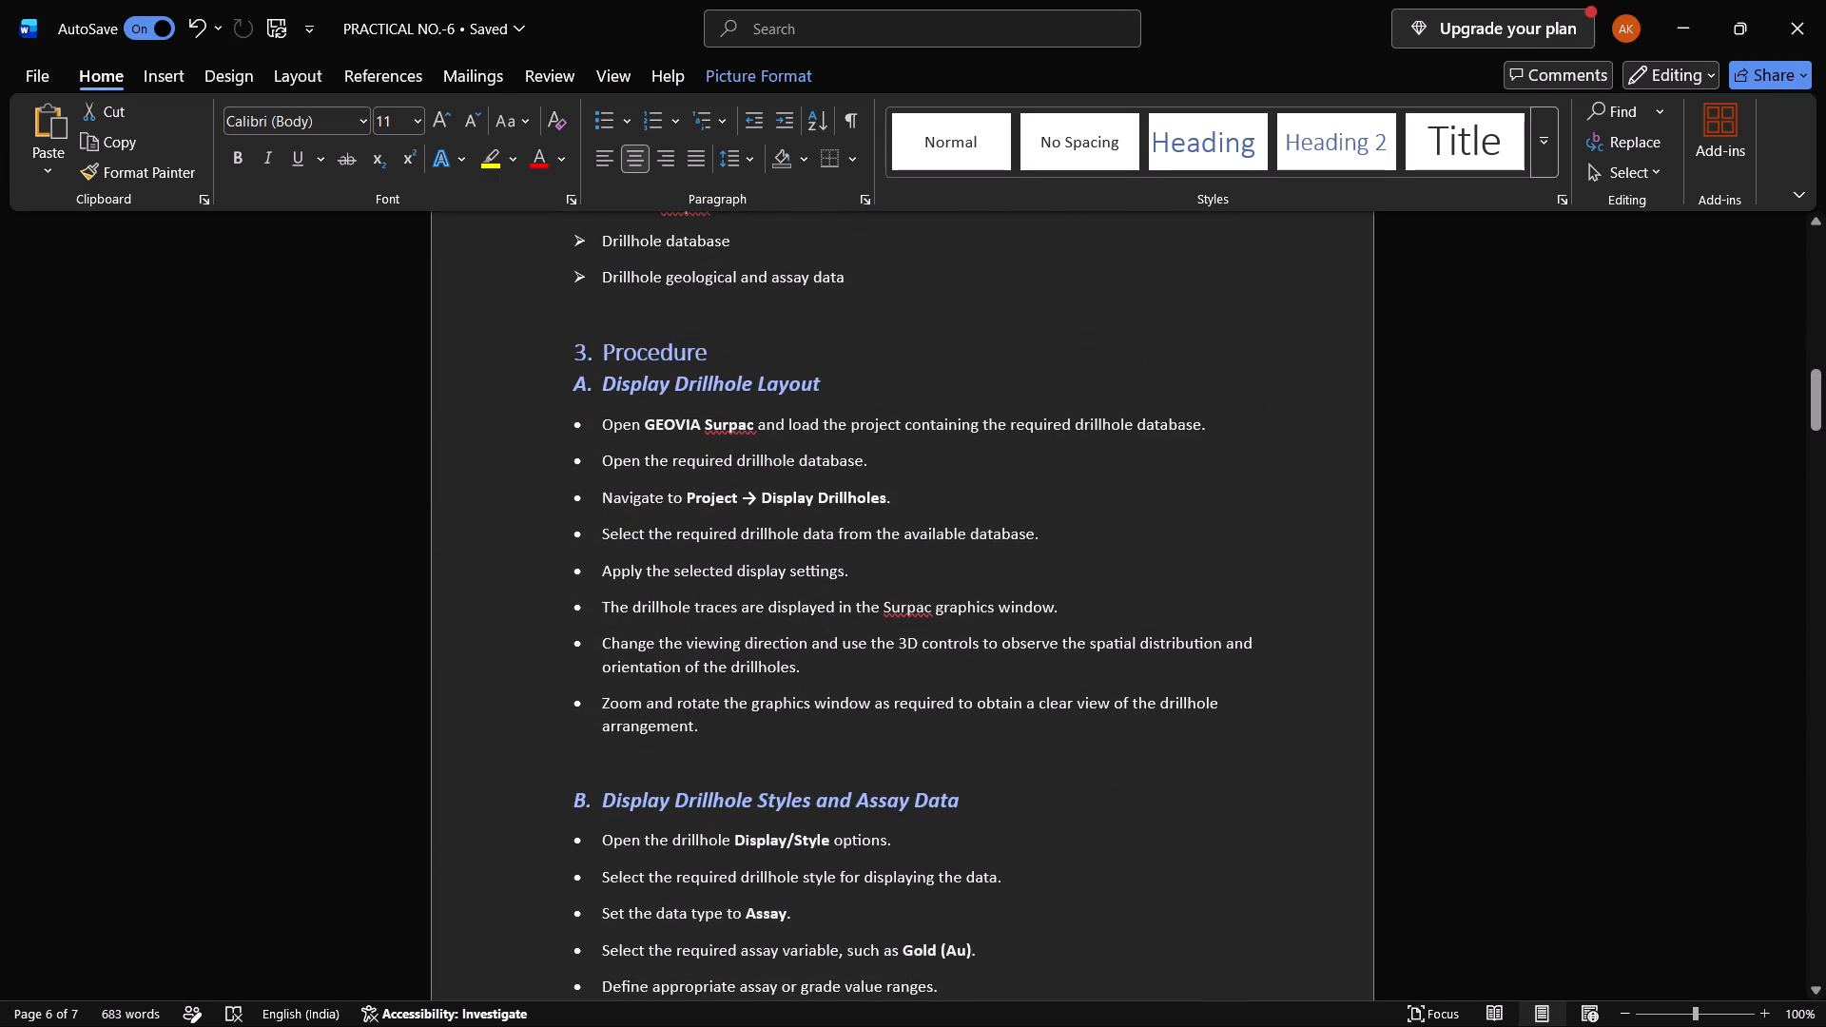
pyautogui.scroll(-8, 737, 603)
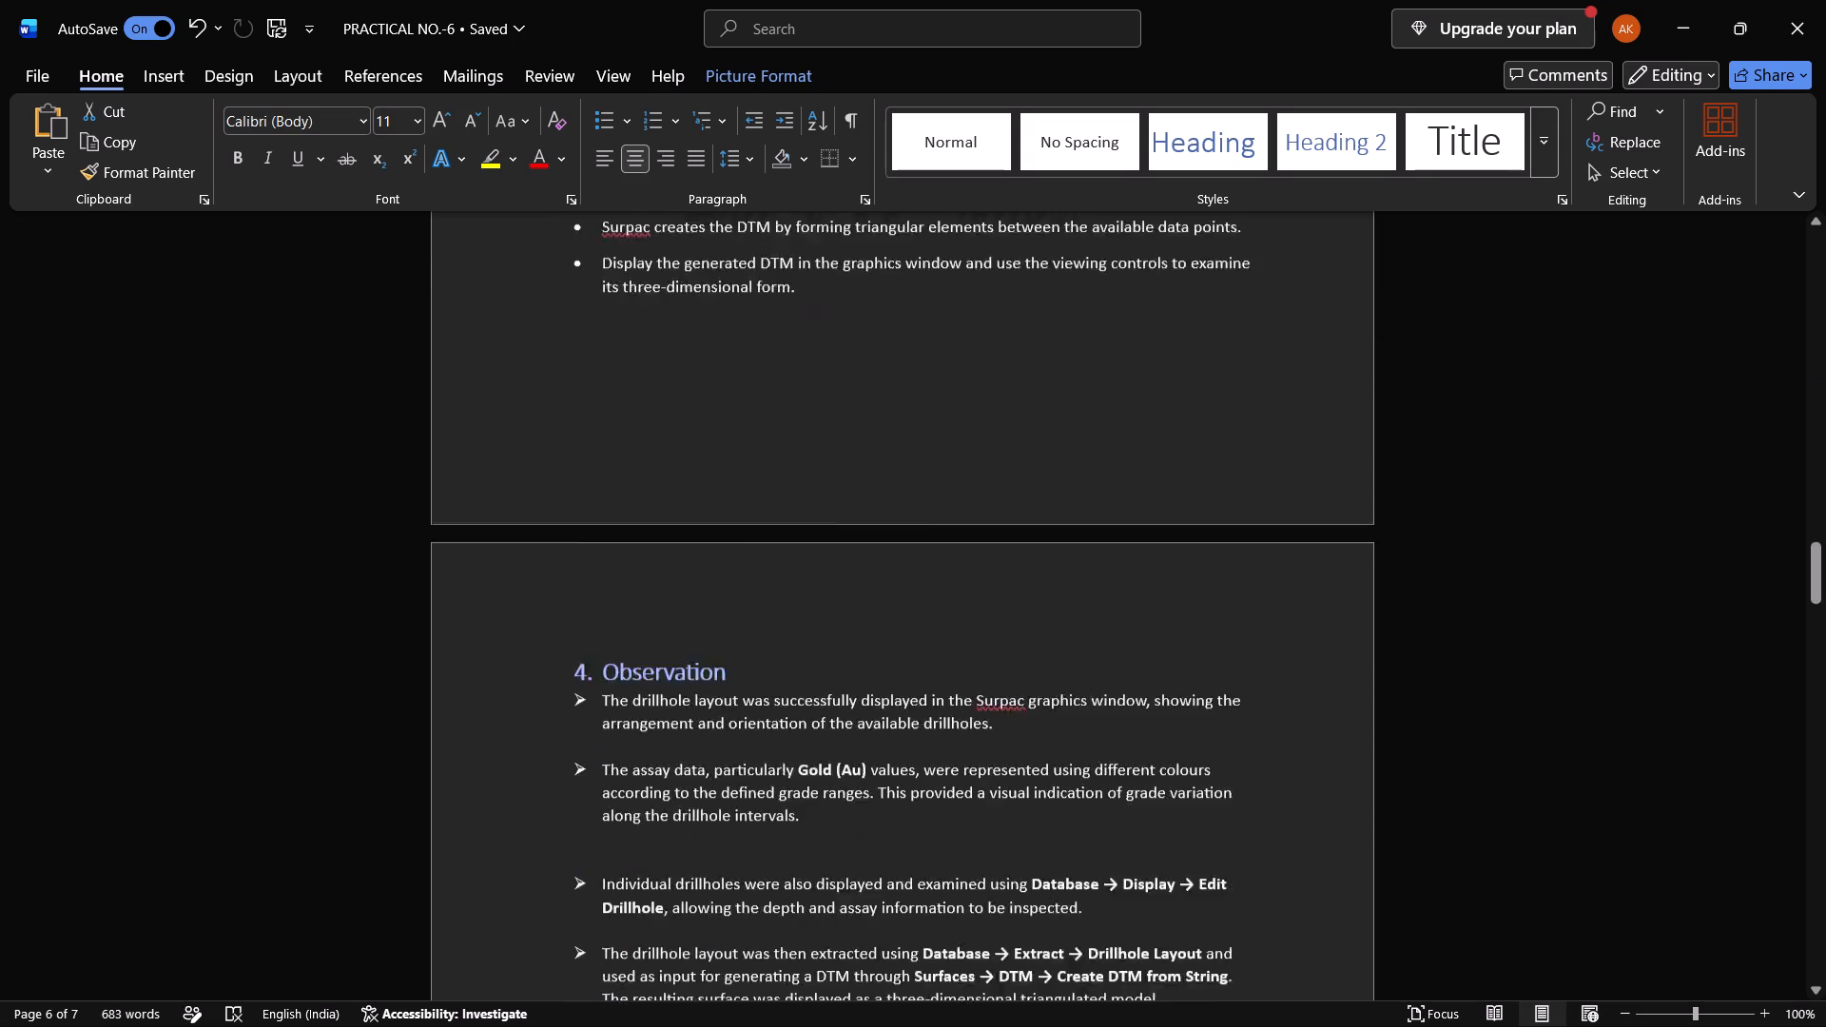
pyautogui.scroll(-13, 737, 603)
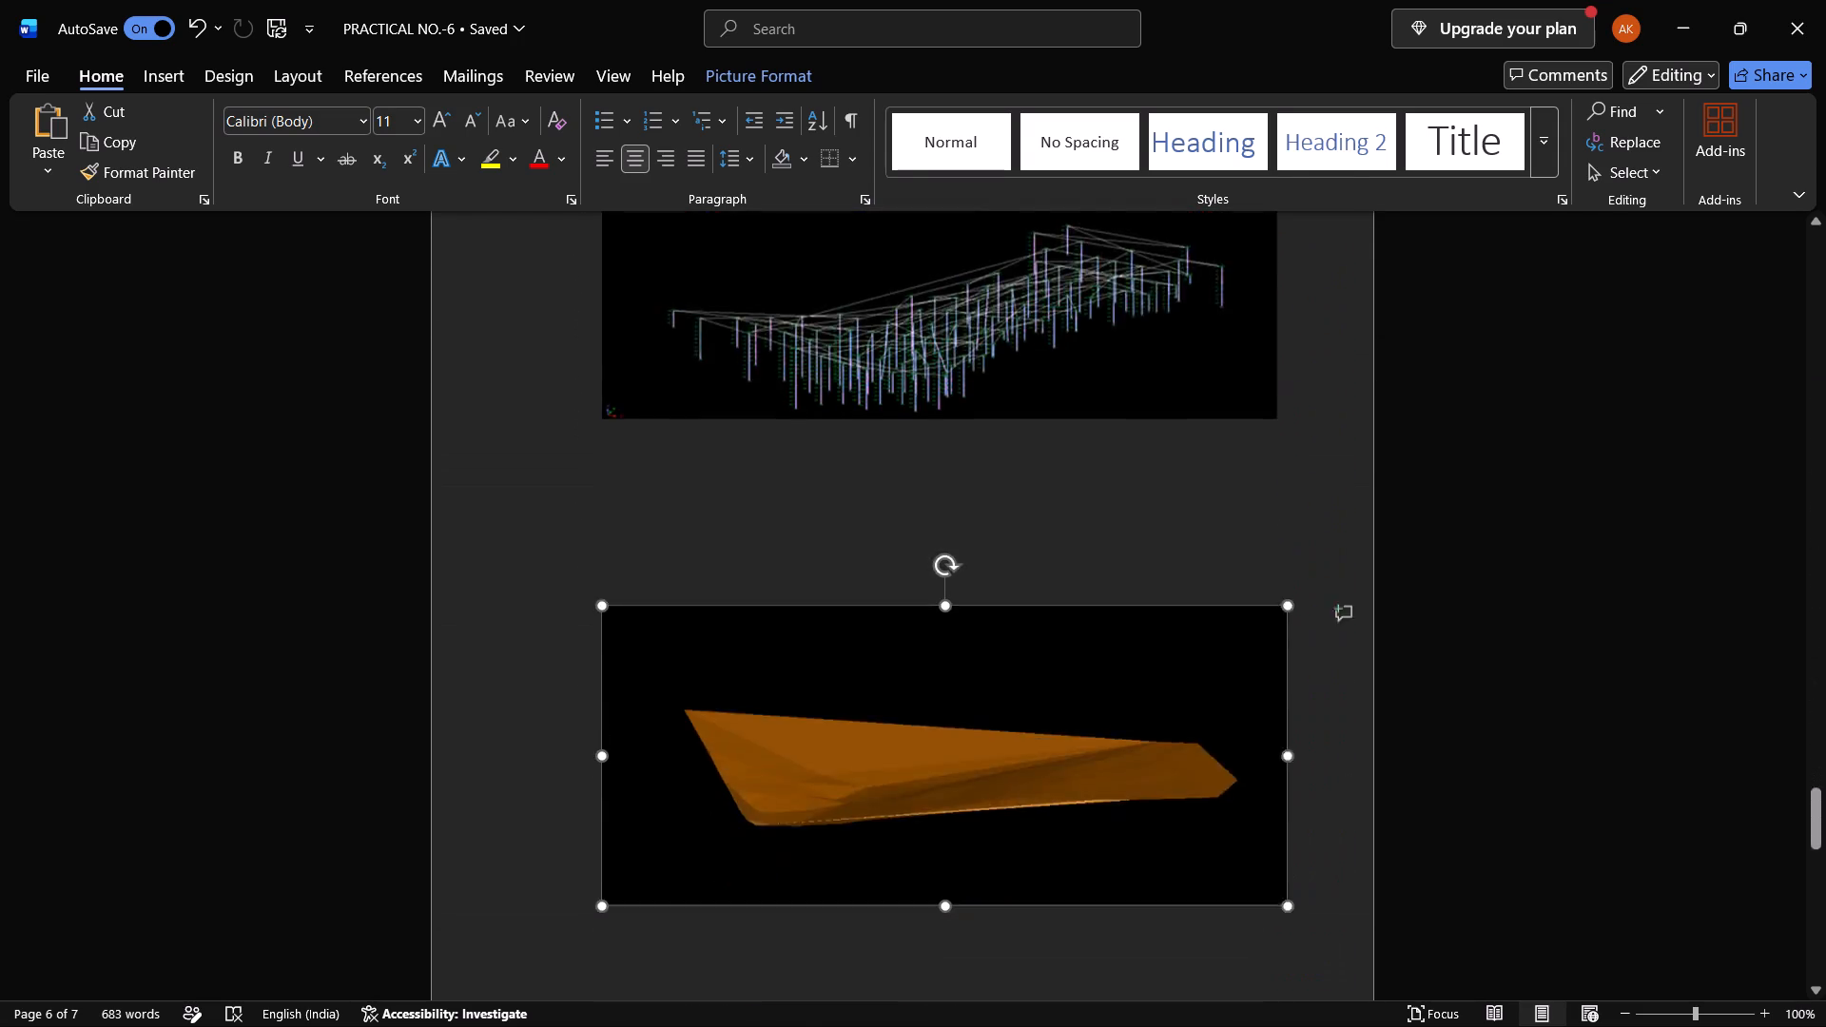
pyautogui.scroll(-2, 737, 603)
pyautogui.scroll(4, 737, 603)
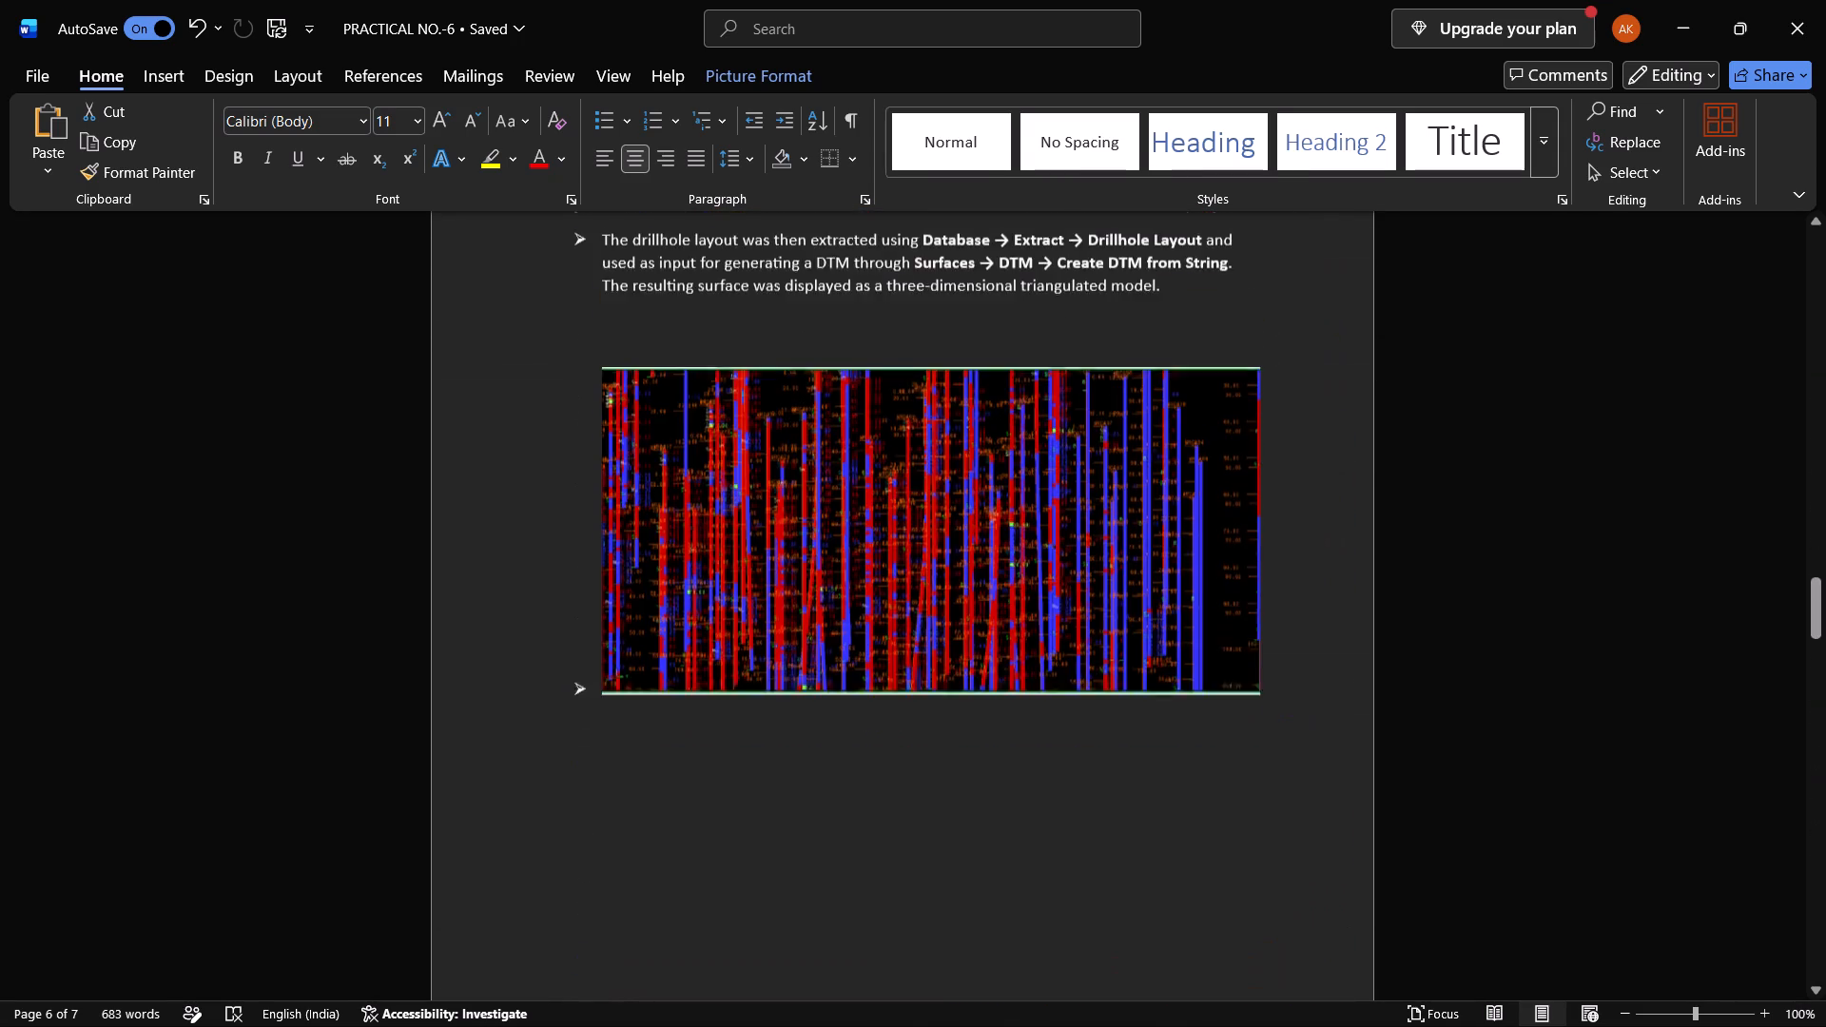
pyautogui.scroll(6, 737, 603)
pyautogui.scroll(-15, 737, 603)
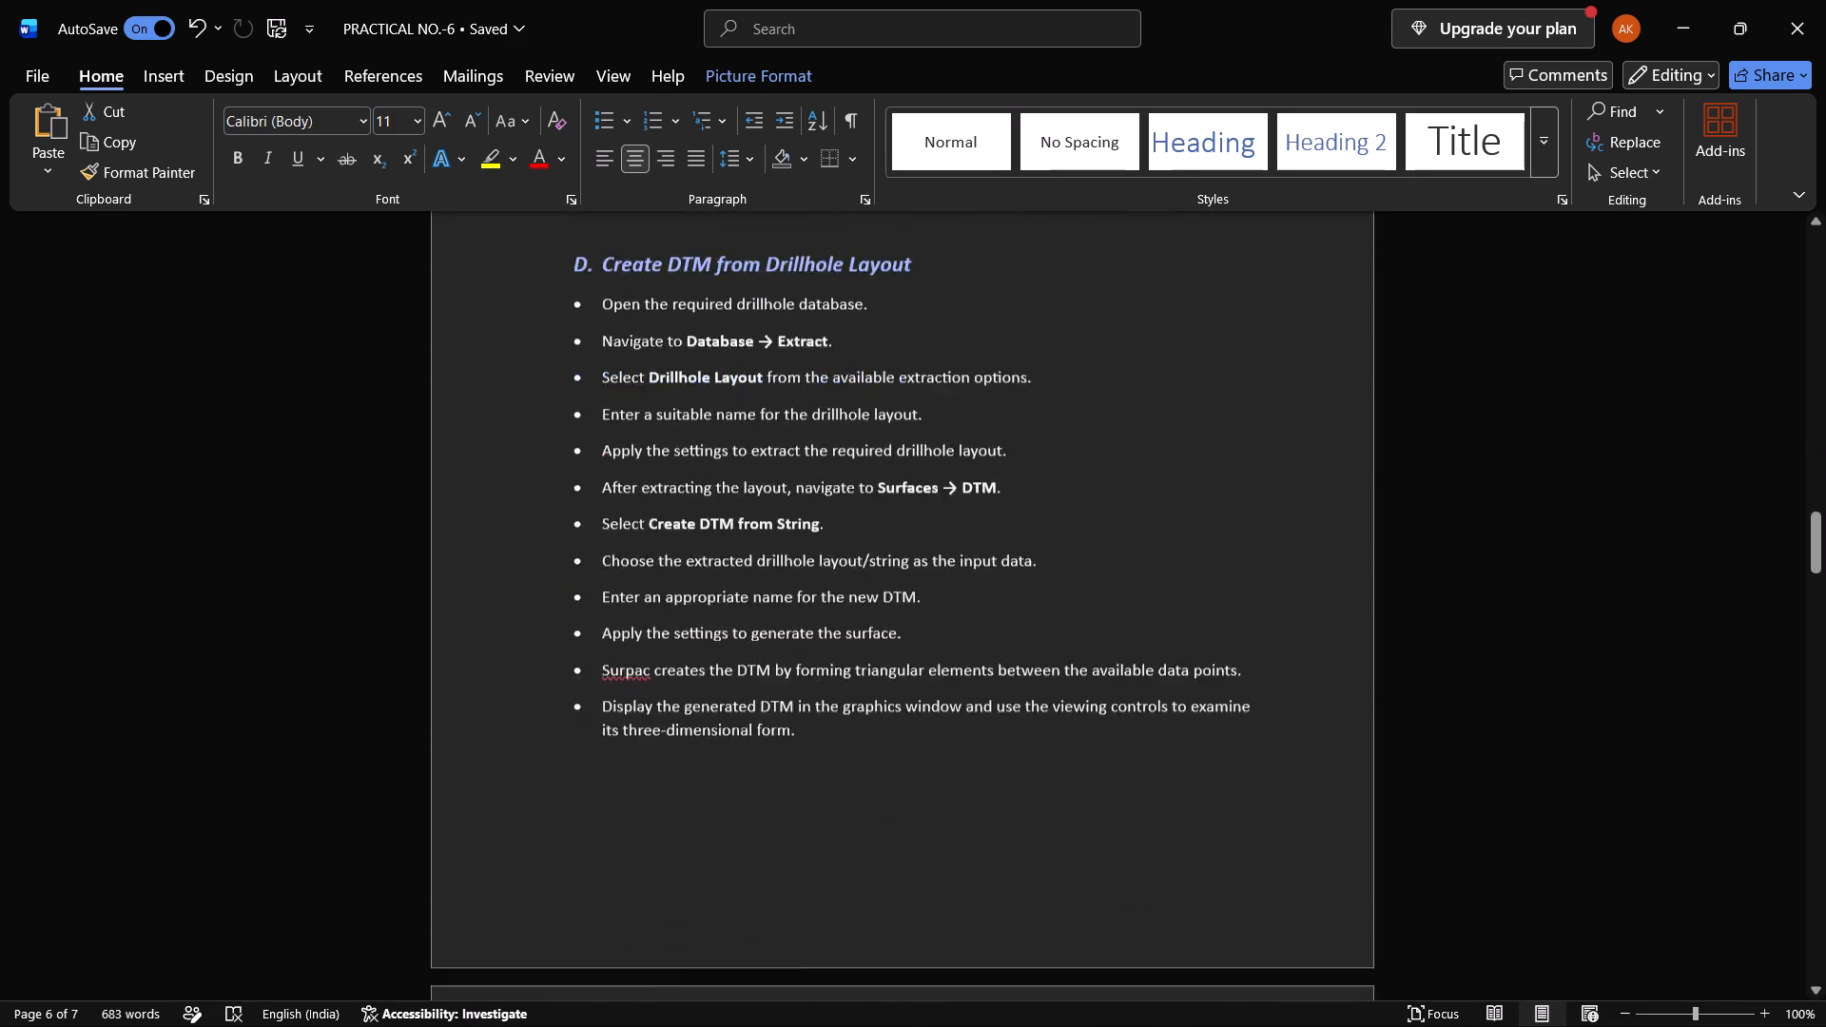
pyautogui.scroll(-5, 737, 603)
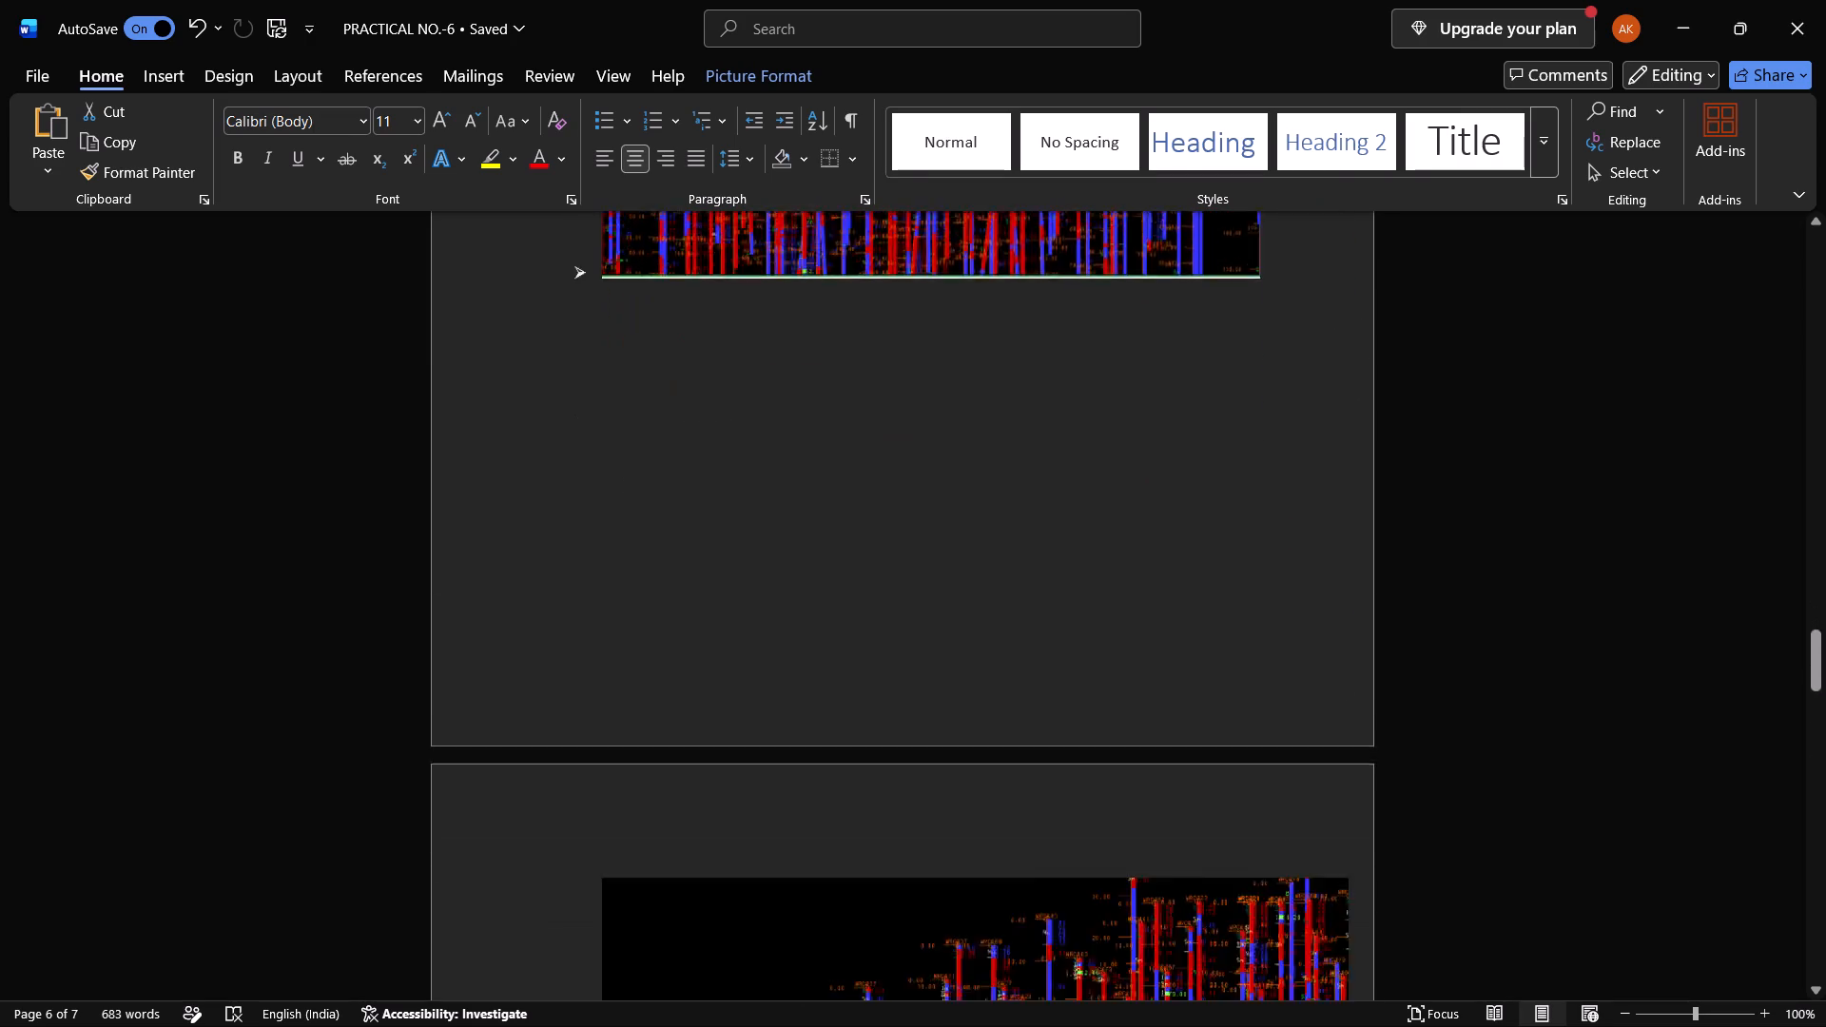
pyautogui.scroll(-1, 737, 603)
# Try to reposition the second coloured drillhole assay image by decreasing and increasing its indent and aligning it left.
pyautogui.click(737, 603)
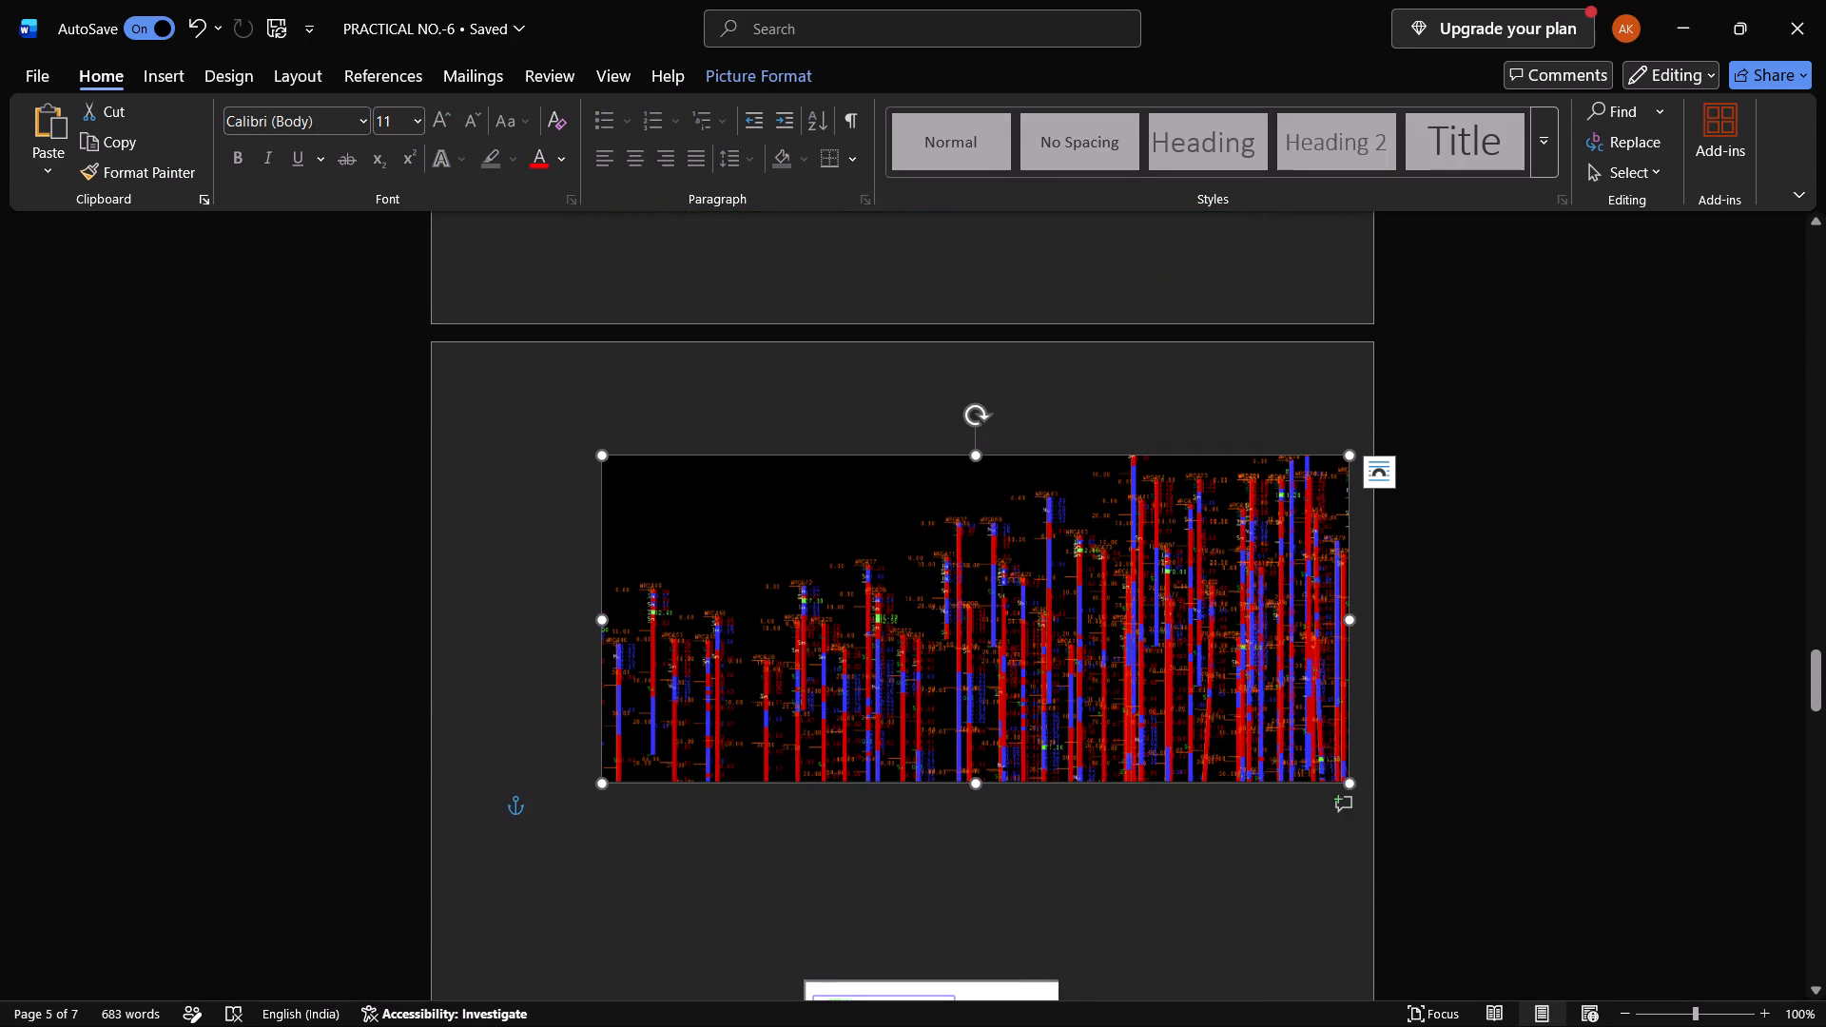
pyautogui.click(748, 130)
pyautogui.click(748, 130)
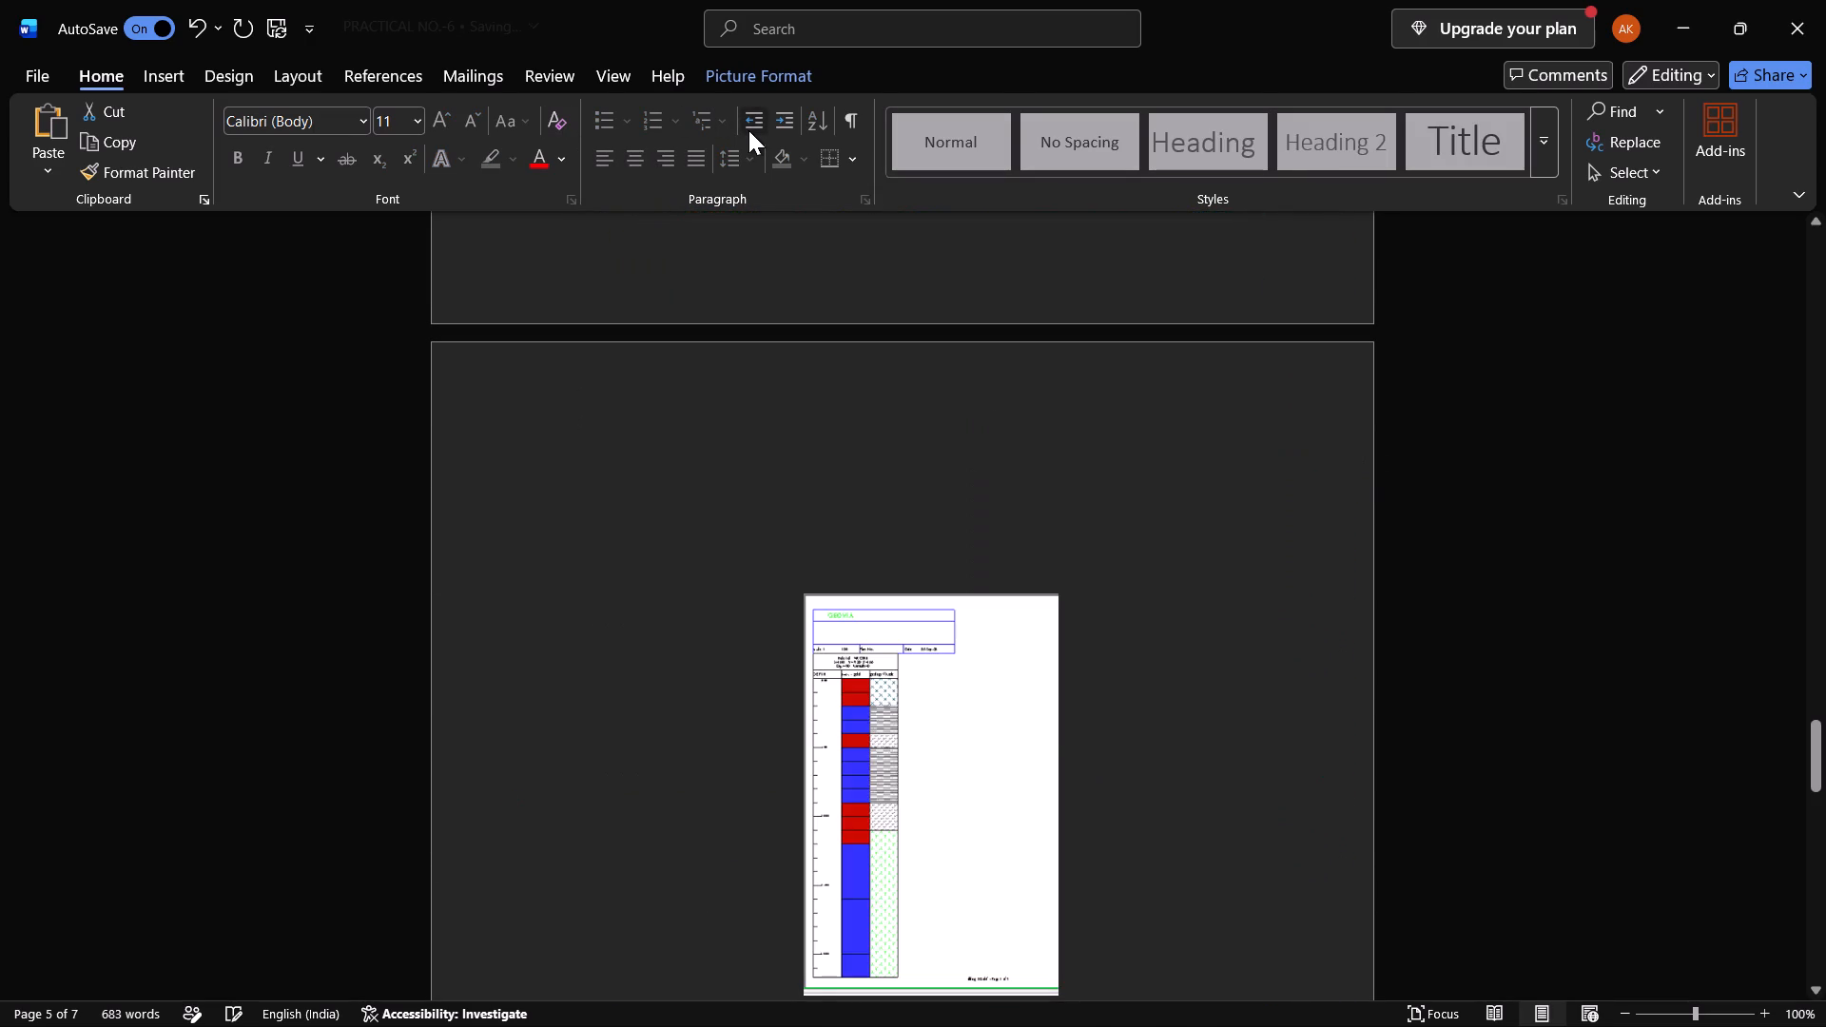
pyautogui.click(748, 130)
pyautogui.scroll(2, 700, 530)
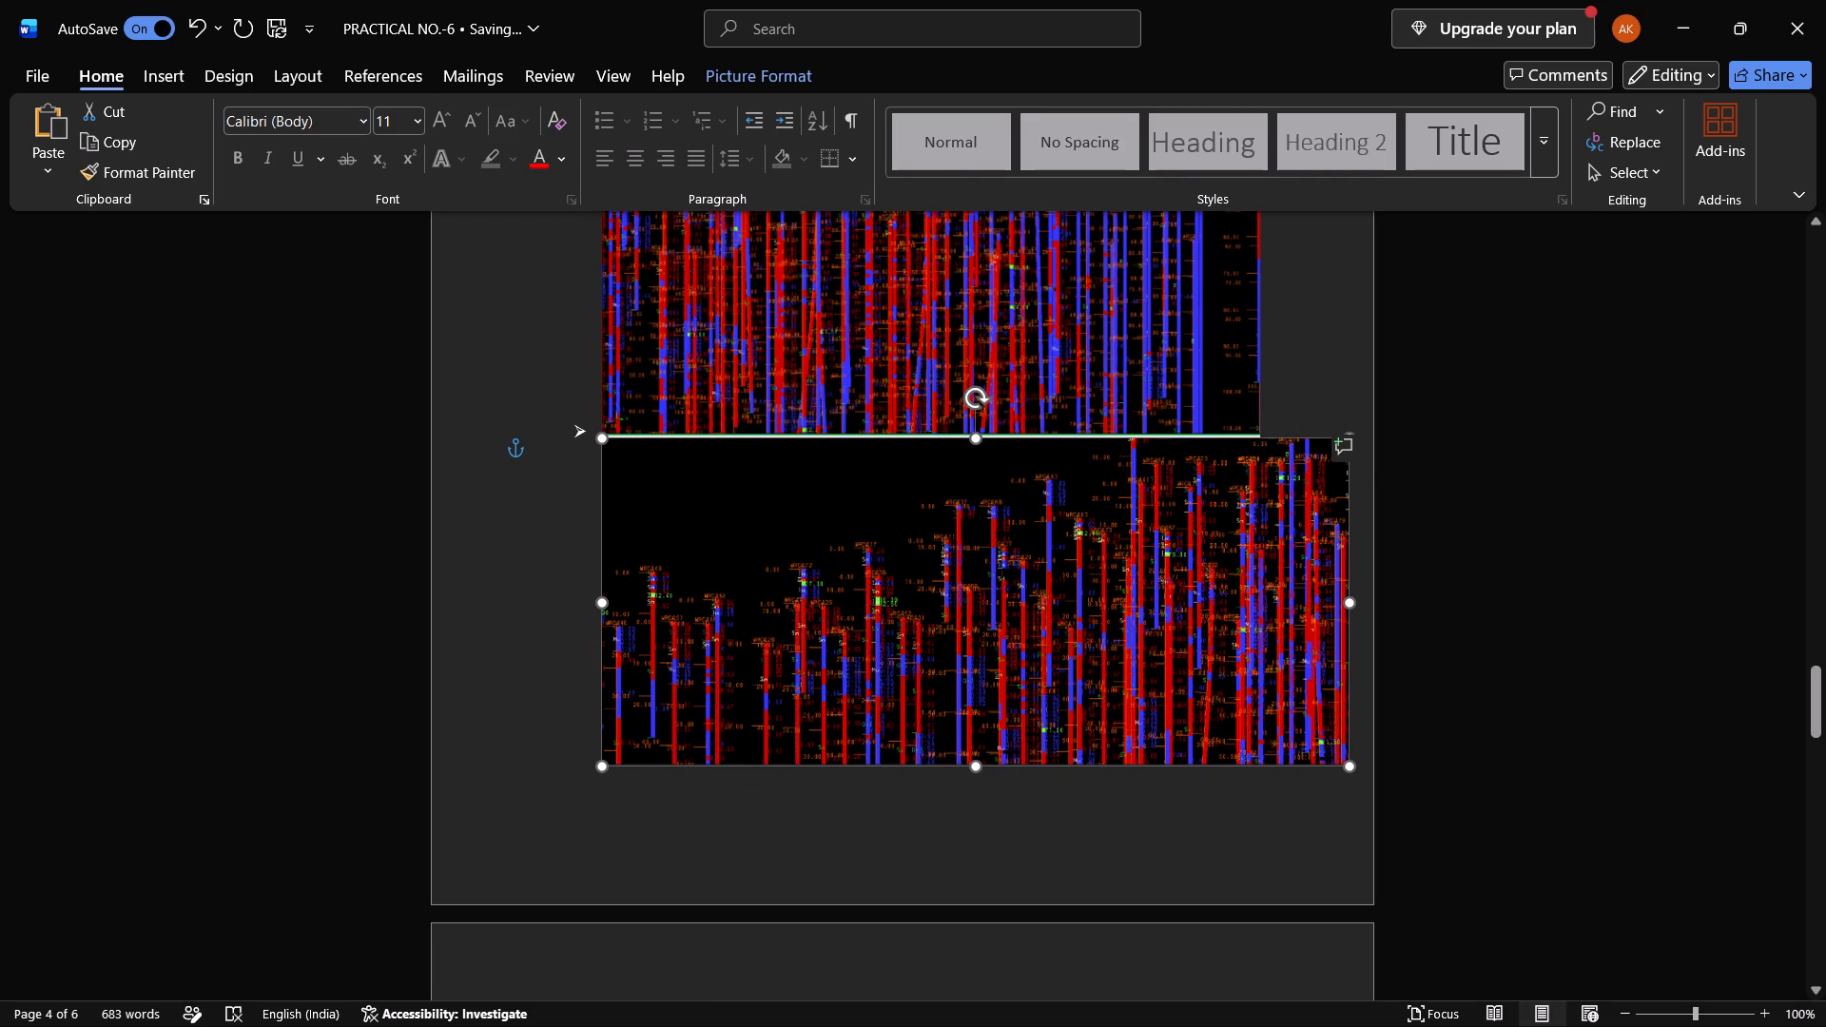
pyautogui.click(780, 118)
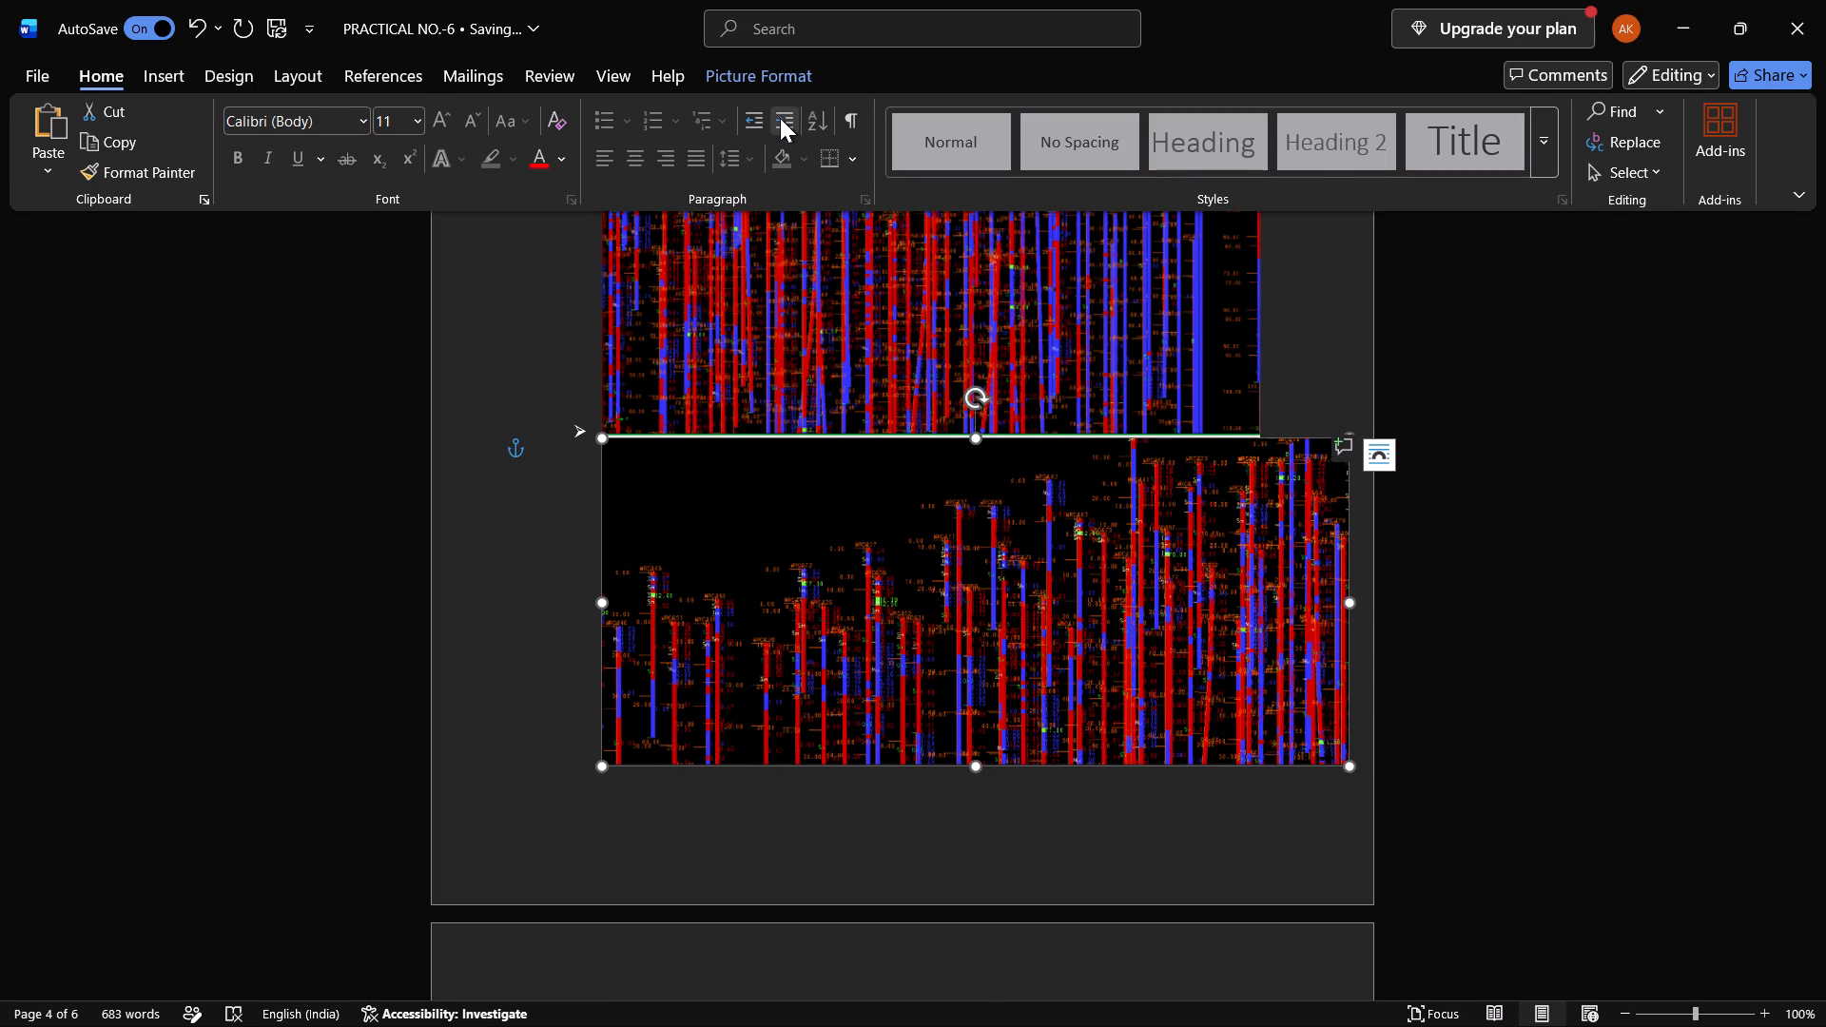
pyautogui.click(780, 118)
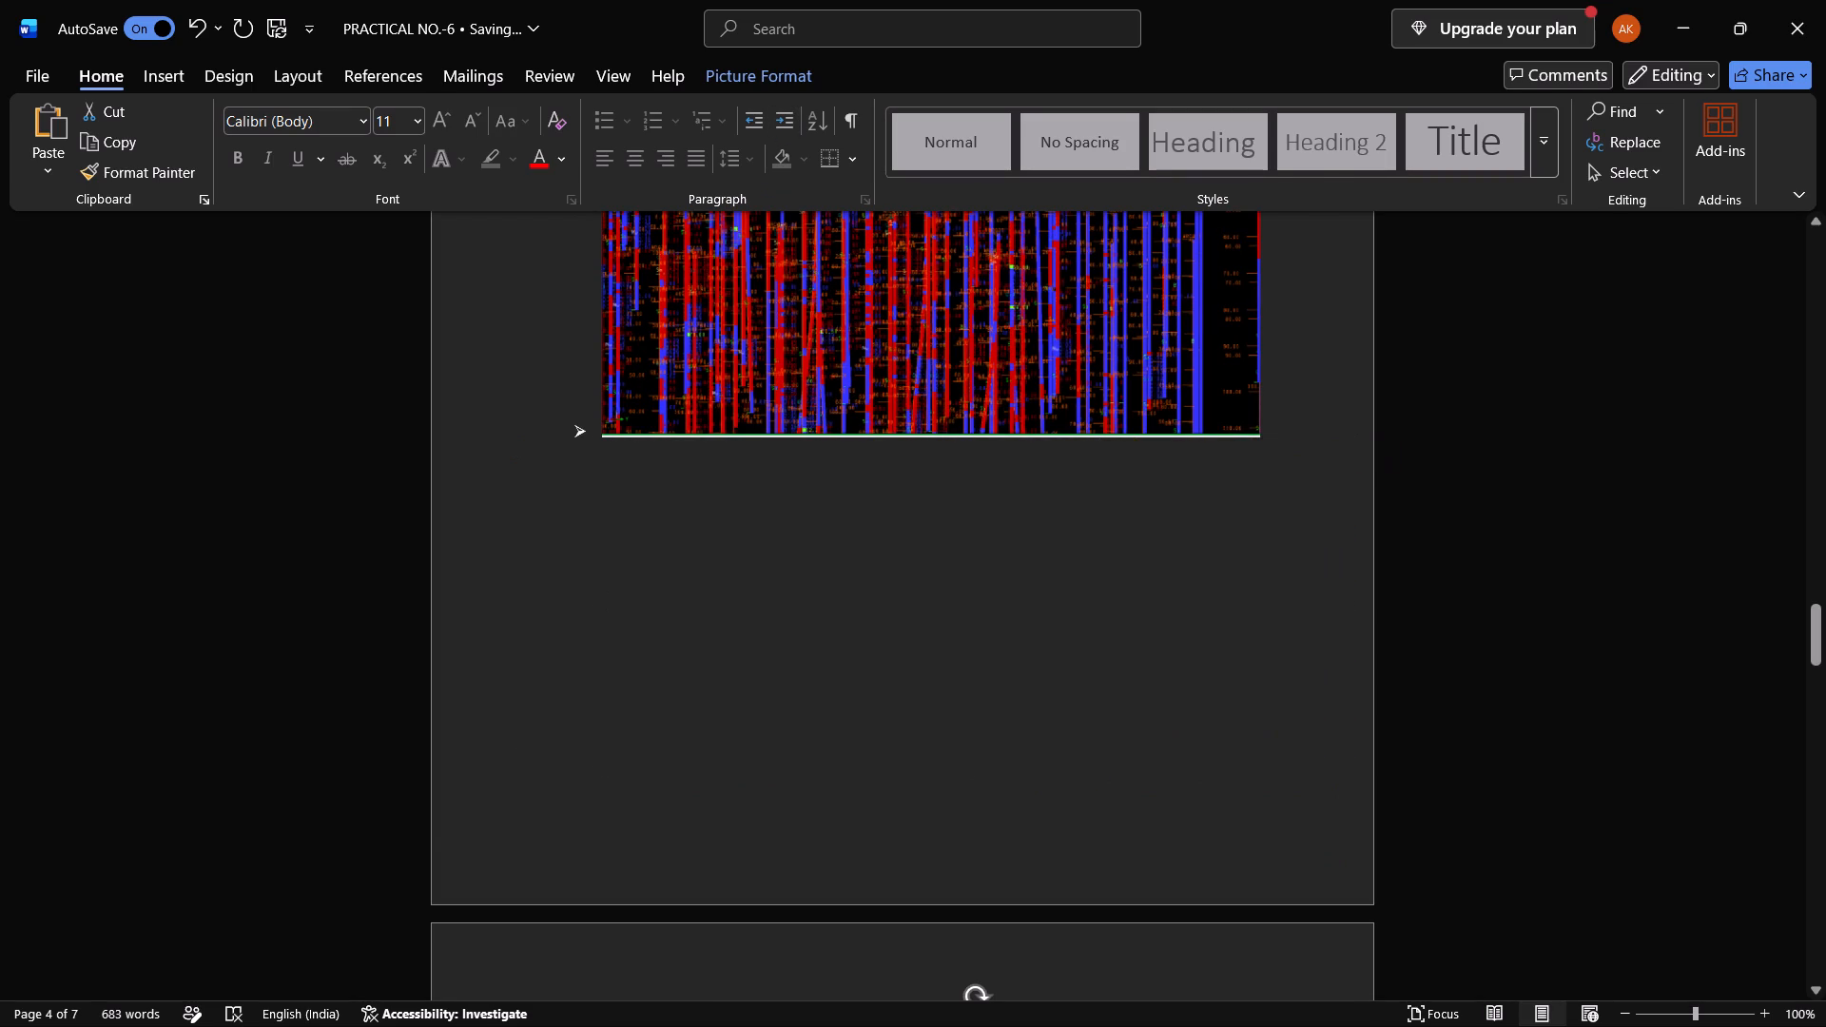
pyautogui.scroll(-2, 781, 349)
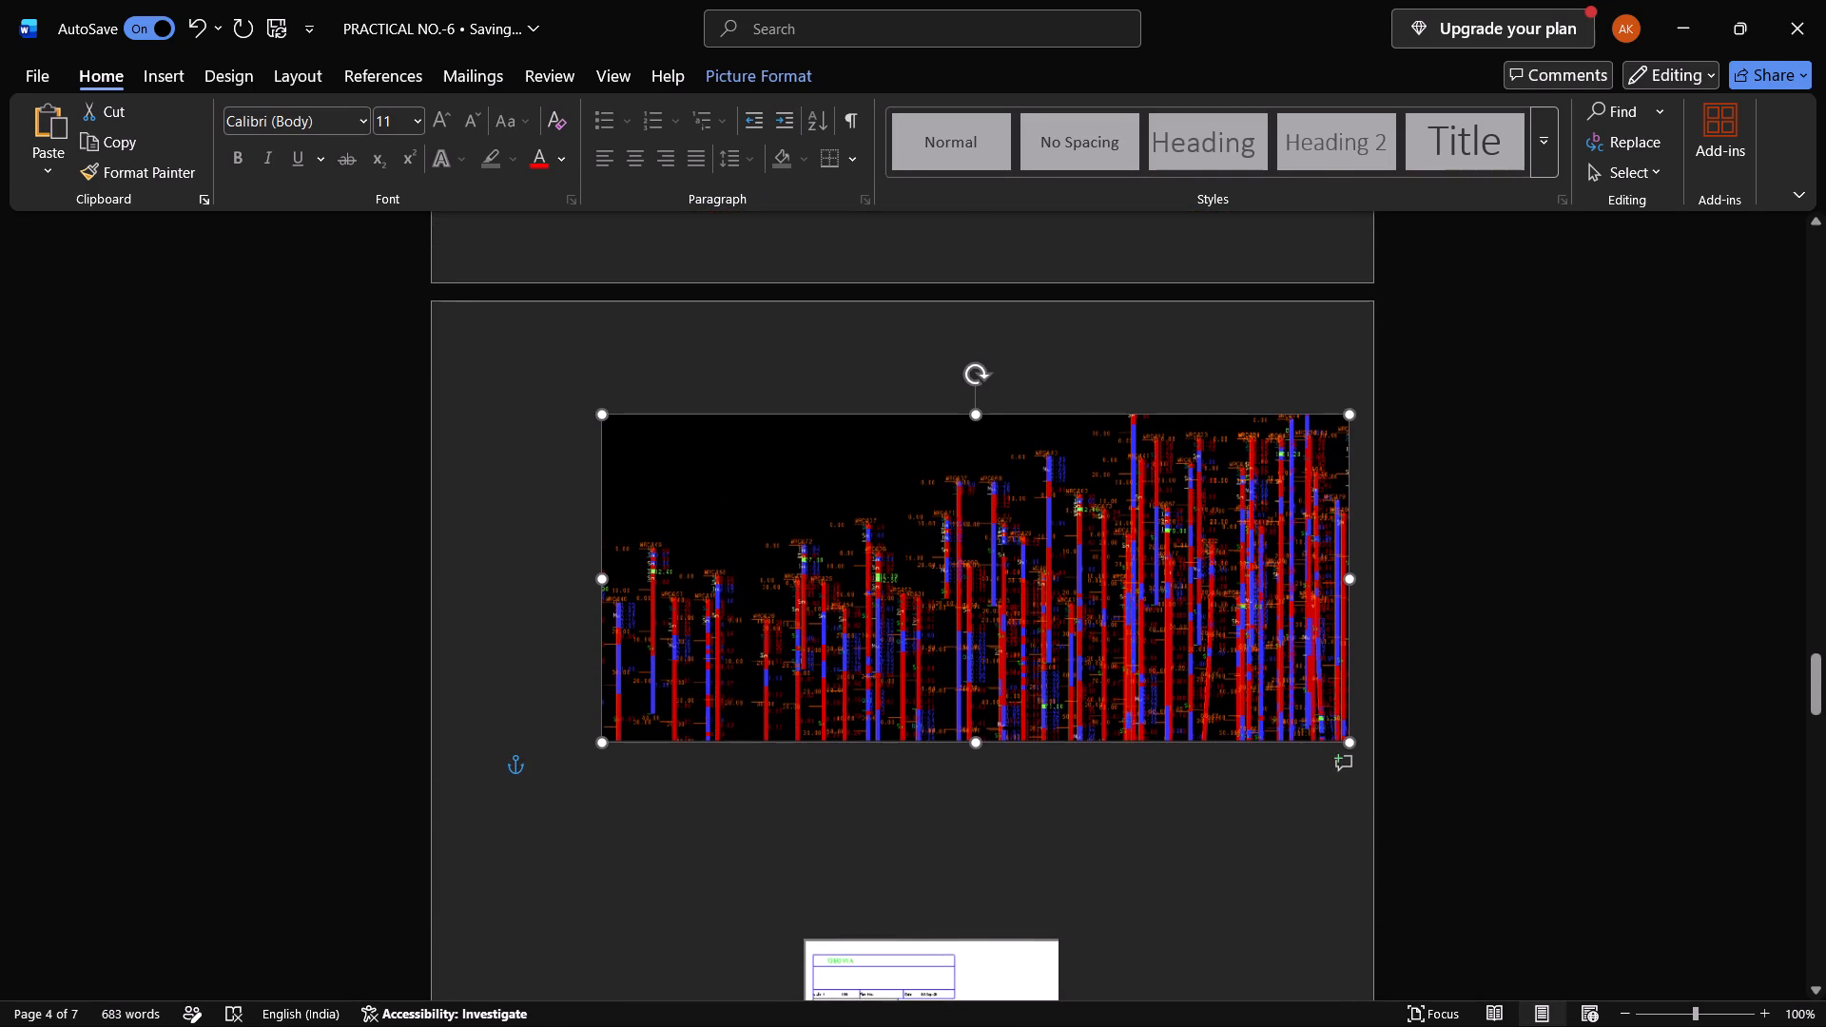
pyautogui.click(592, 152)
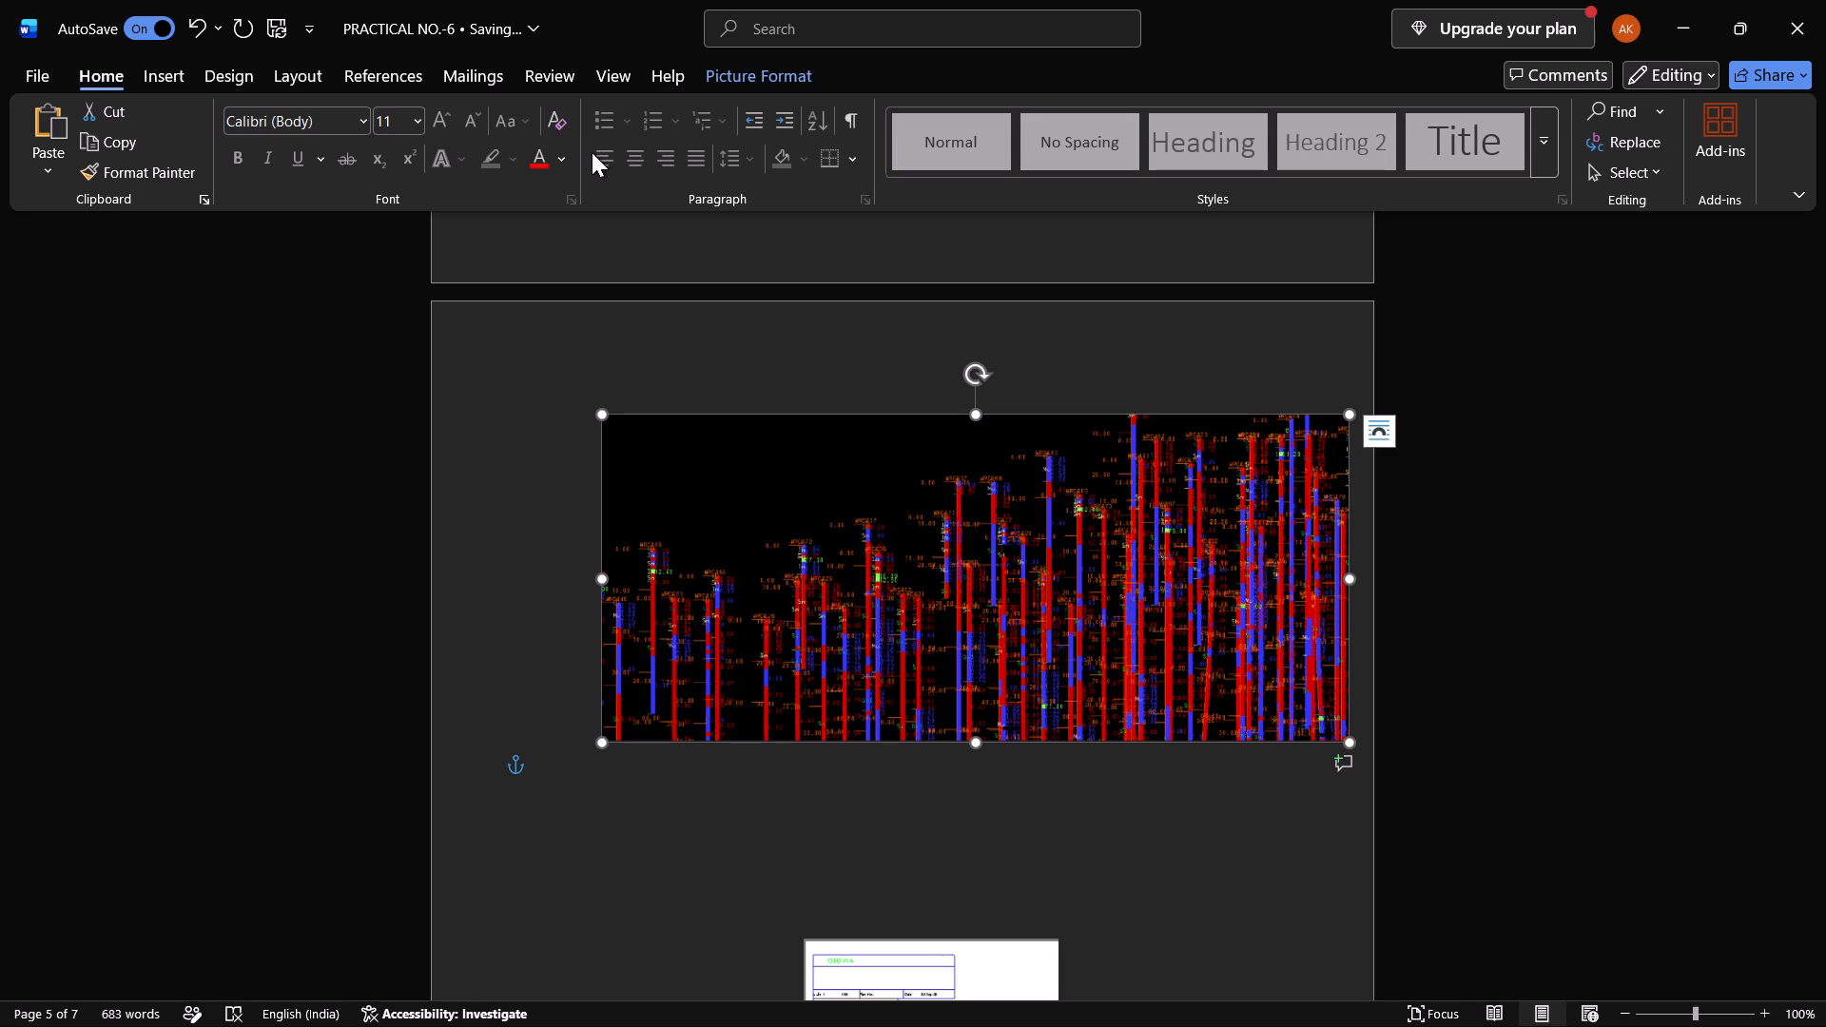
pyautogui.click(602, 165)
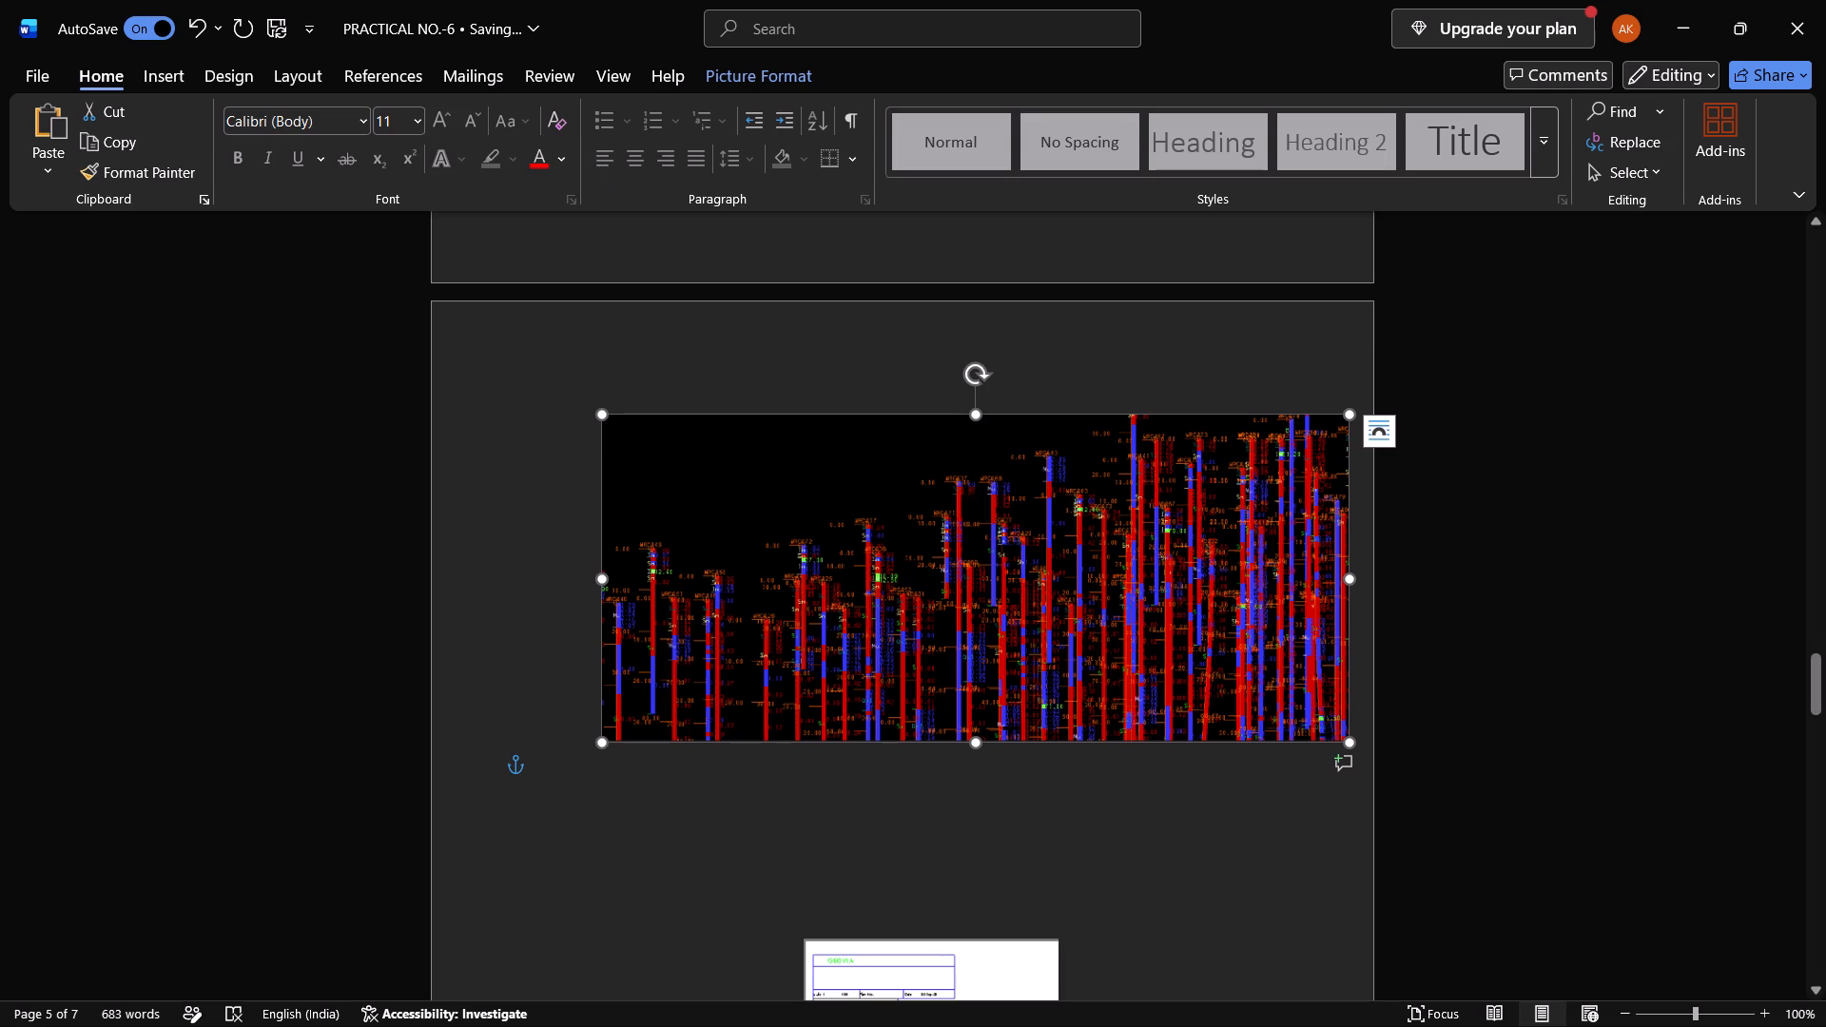
# Apply the white-framed picture style to the second coloured drillhole assay image, at the start of page 5.
pyautogui.click(820, 585)
pyautogui.moveTo(820, 585); pyautogui.dragTo(829, 605)
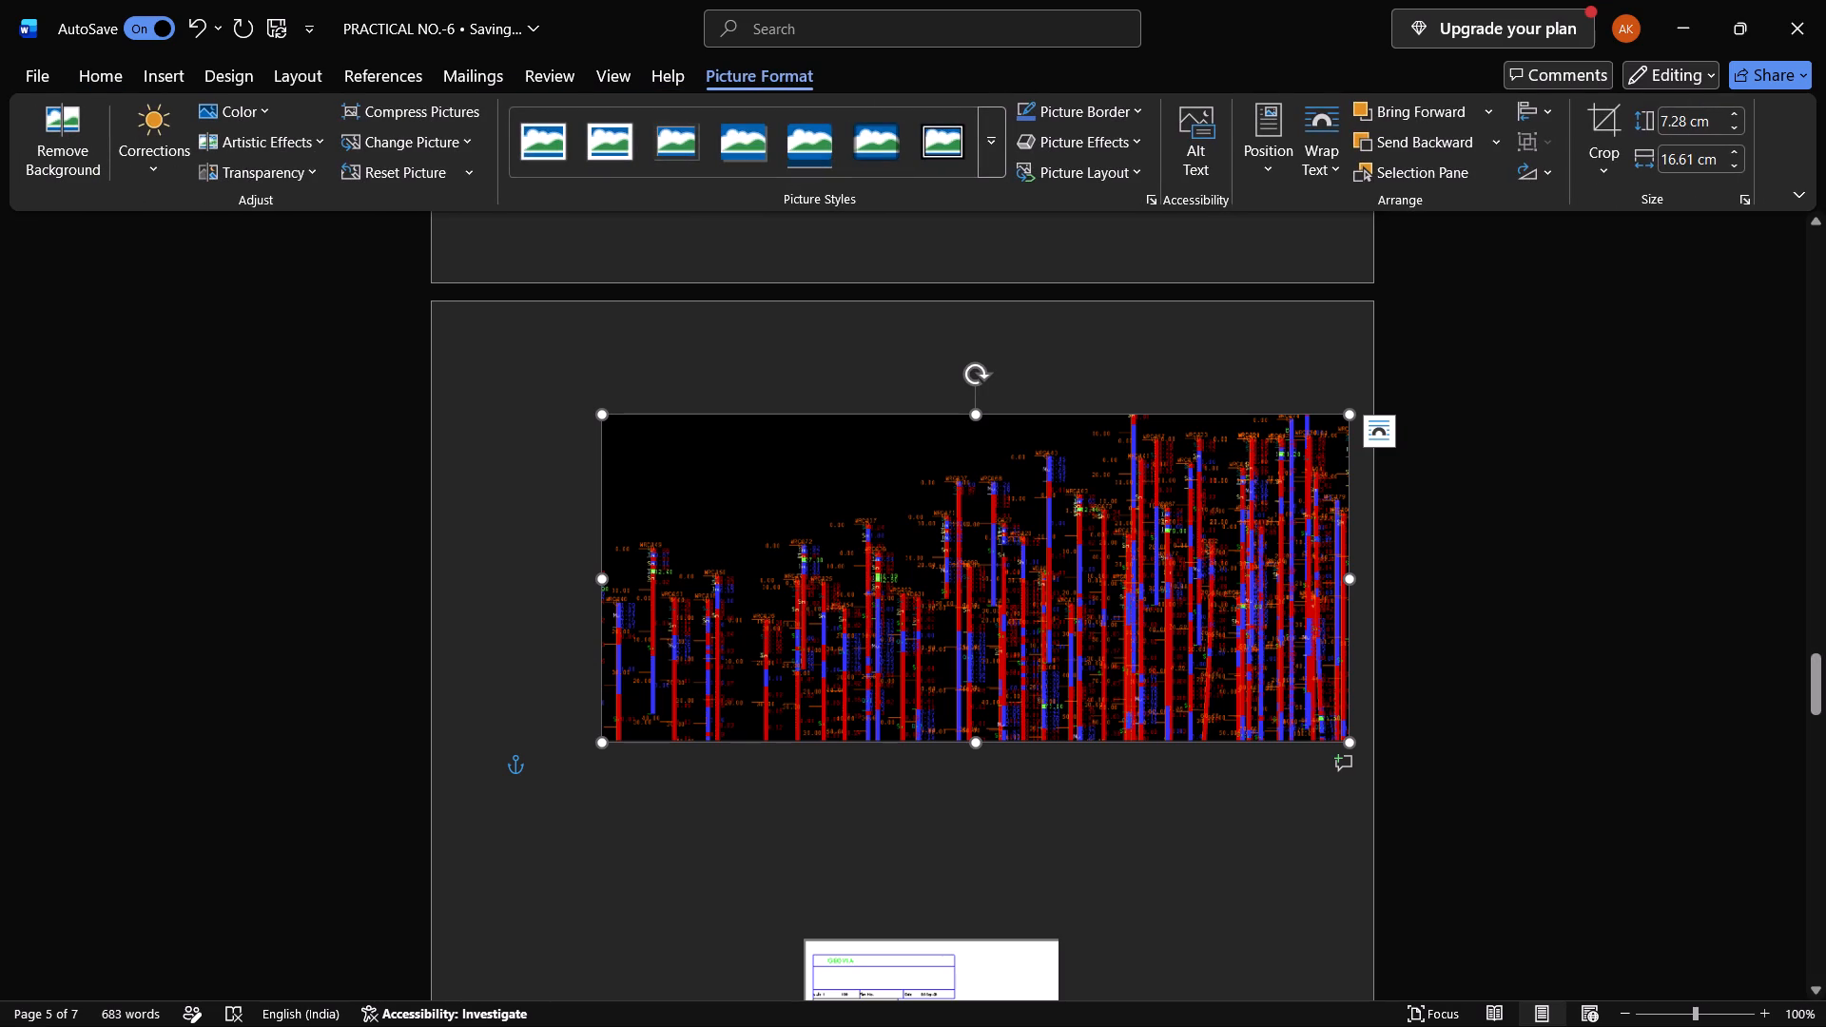
pyautogui.moveTo(829, 605); pyautogui.dragTo(830, 605)
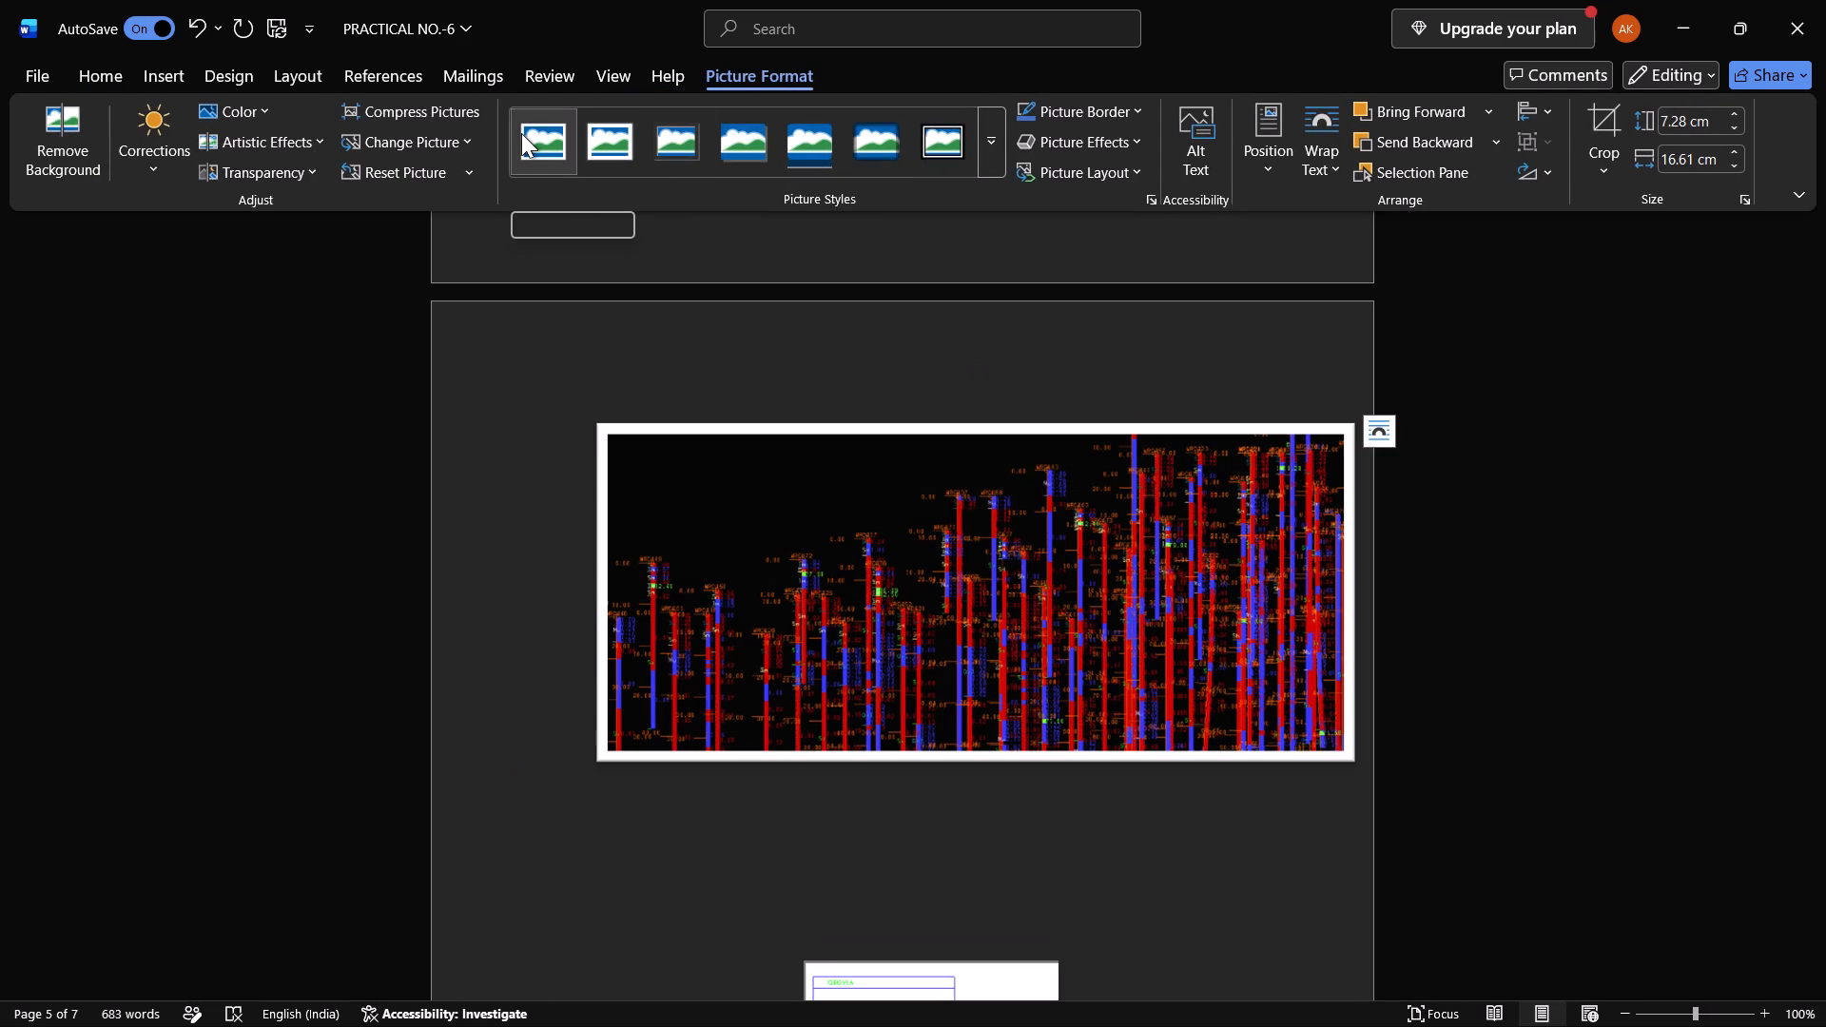
pyautogui.click(521, 133)
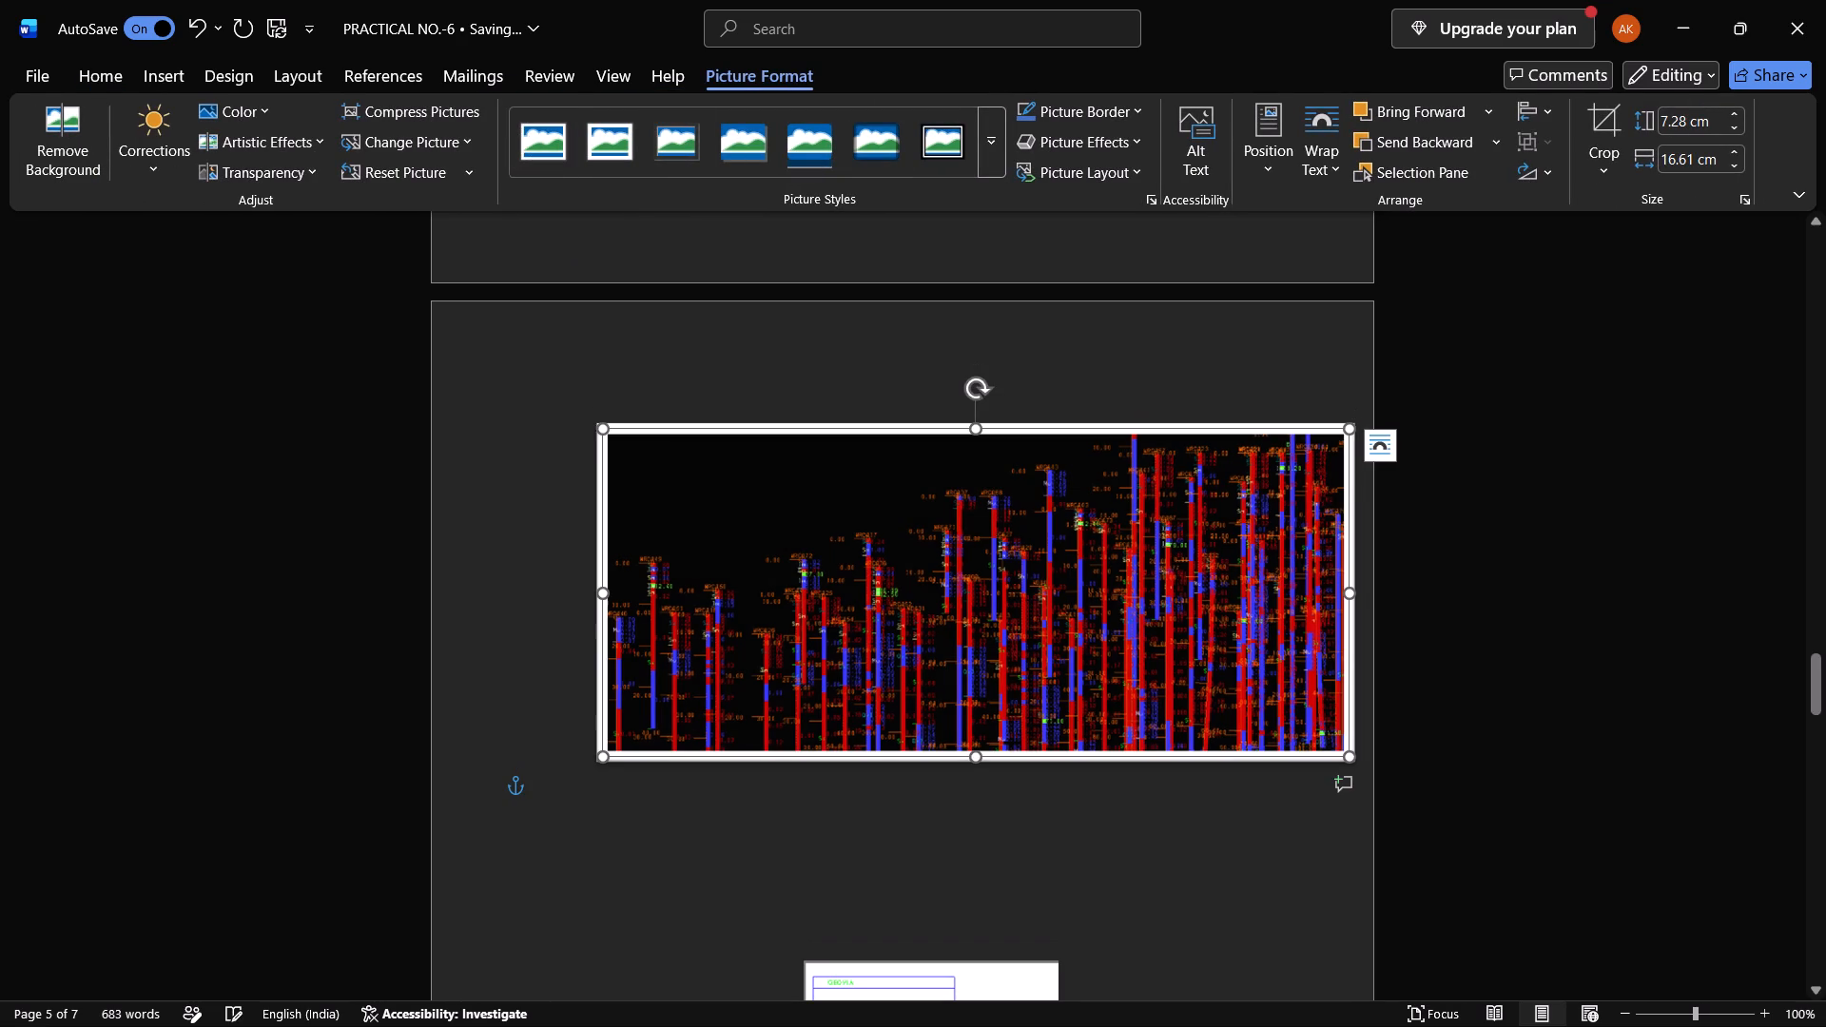
# Apply the same white-framed picture style to the first drillhole assay image, below the Observation text.
pyautogui.scroll(4, 736, 497)
pyautogui.scroll(-2, 736, 497)
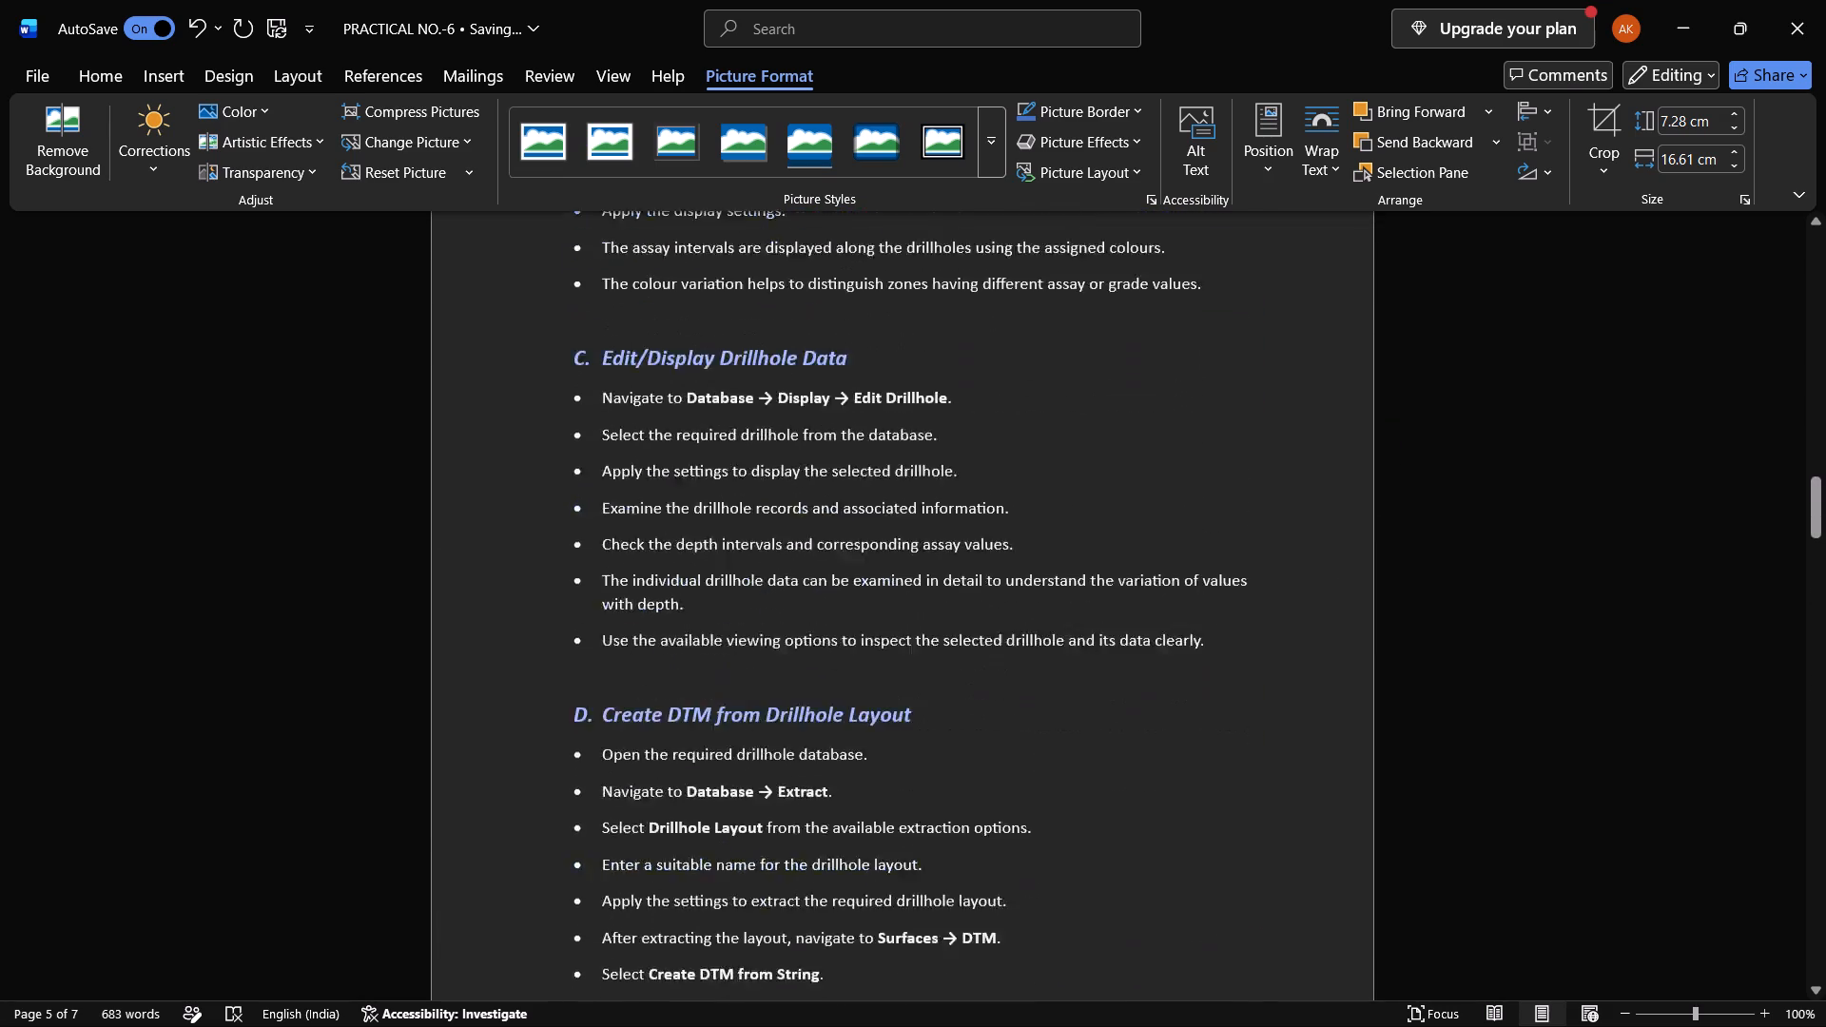
pyautogui.scroll(-6, 736, 497)
pyautogui.click(736, 497)
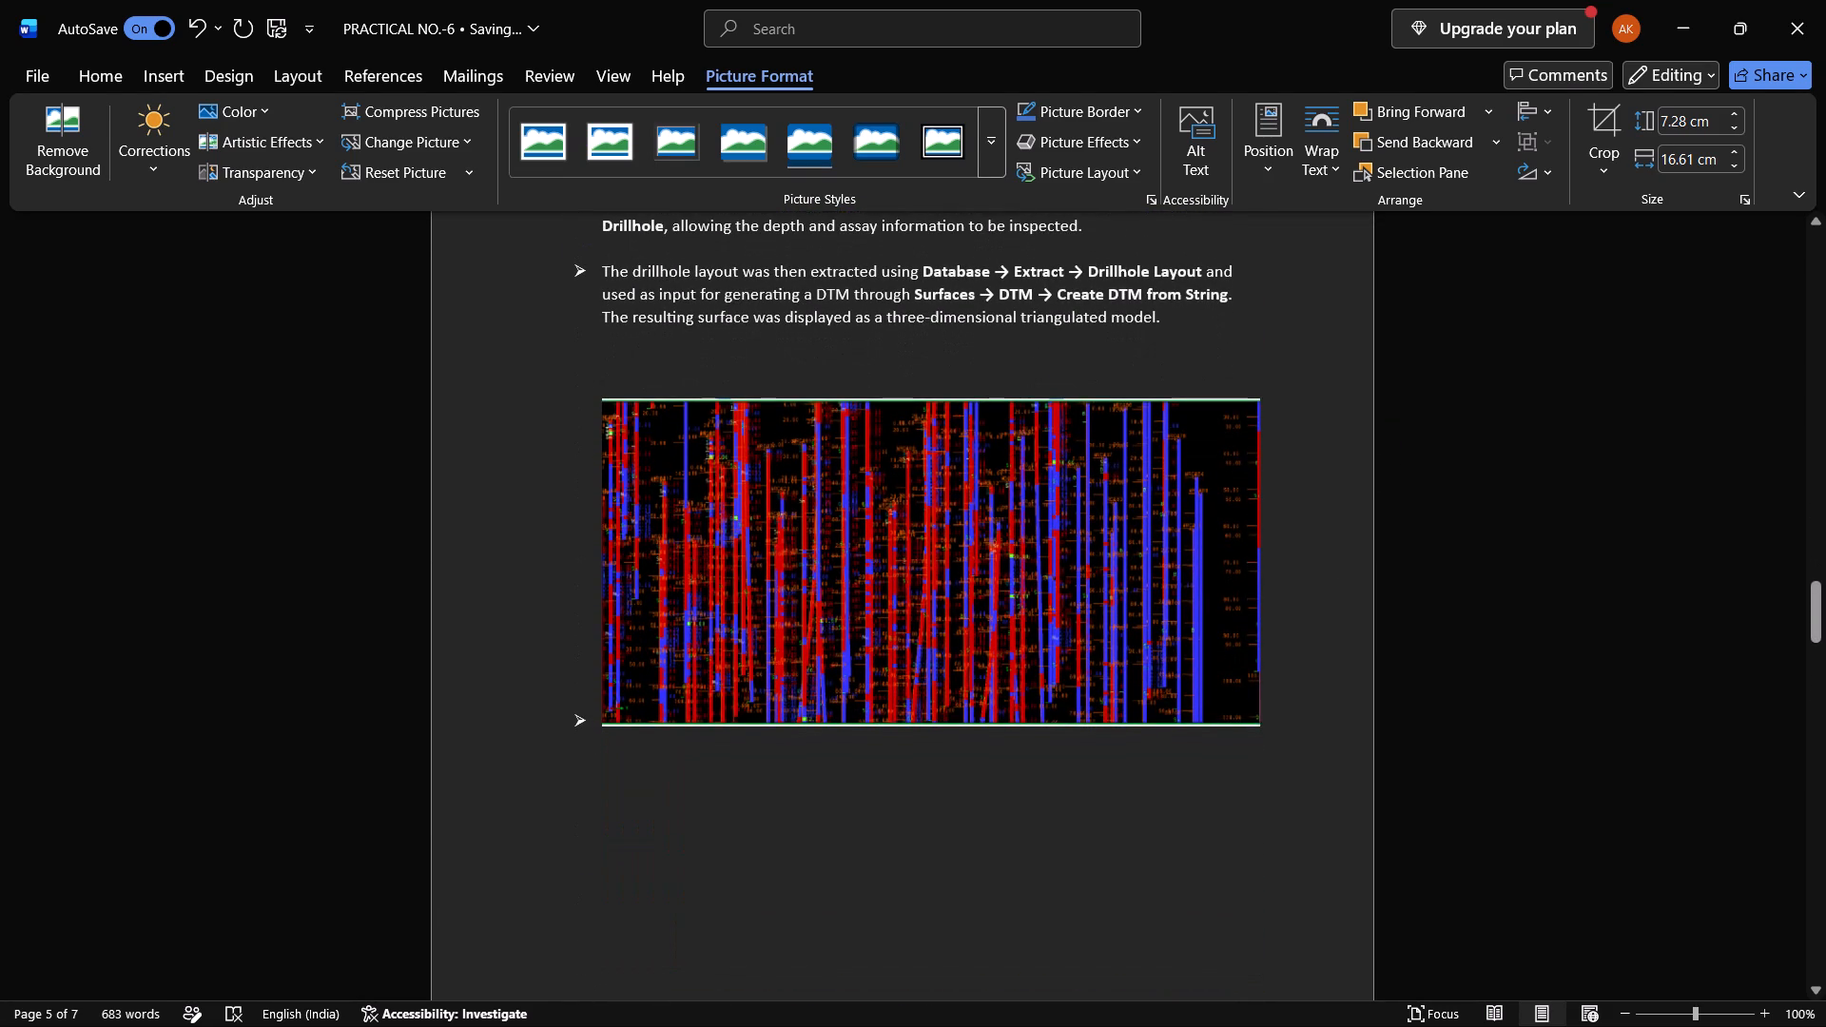
pyautogui.click(548, 131)
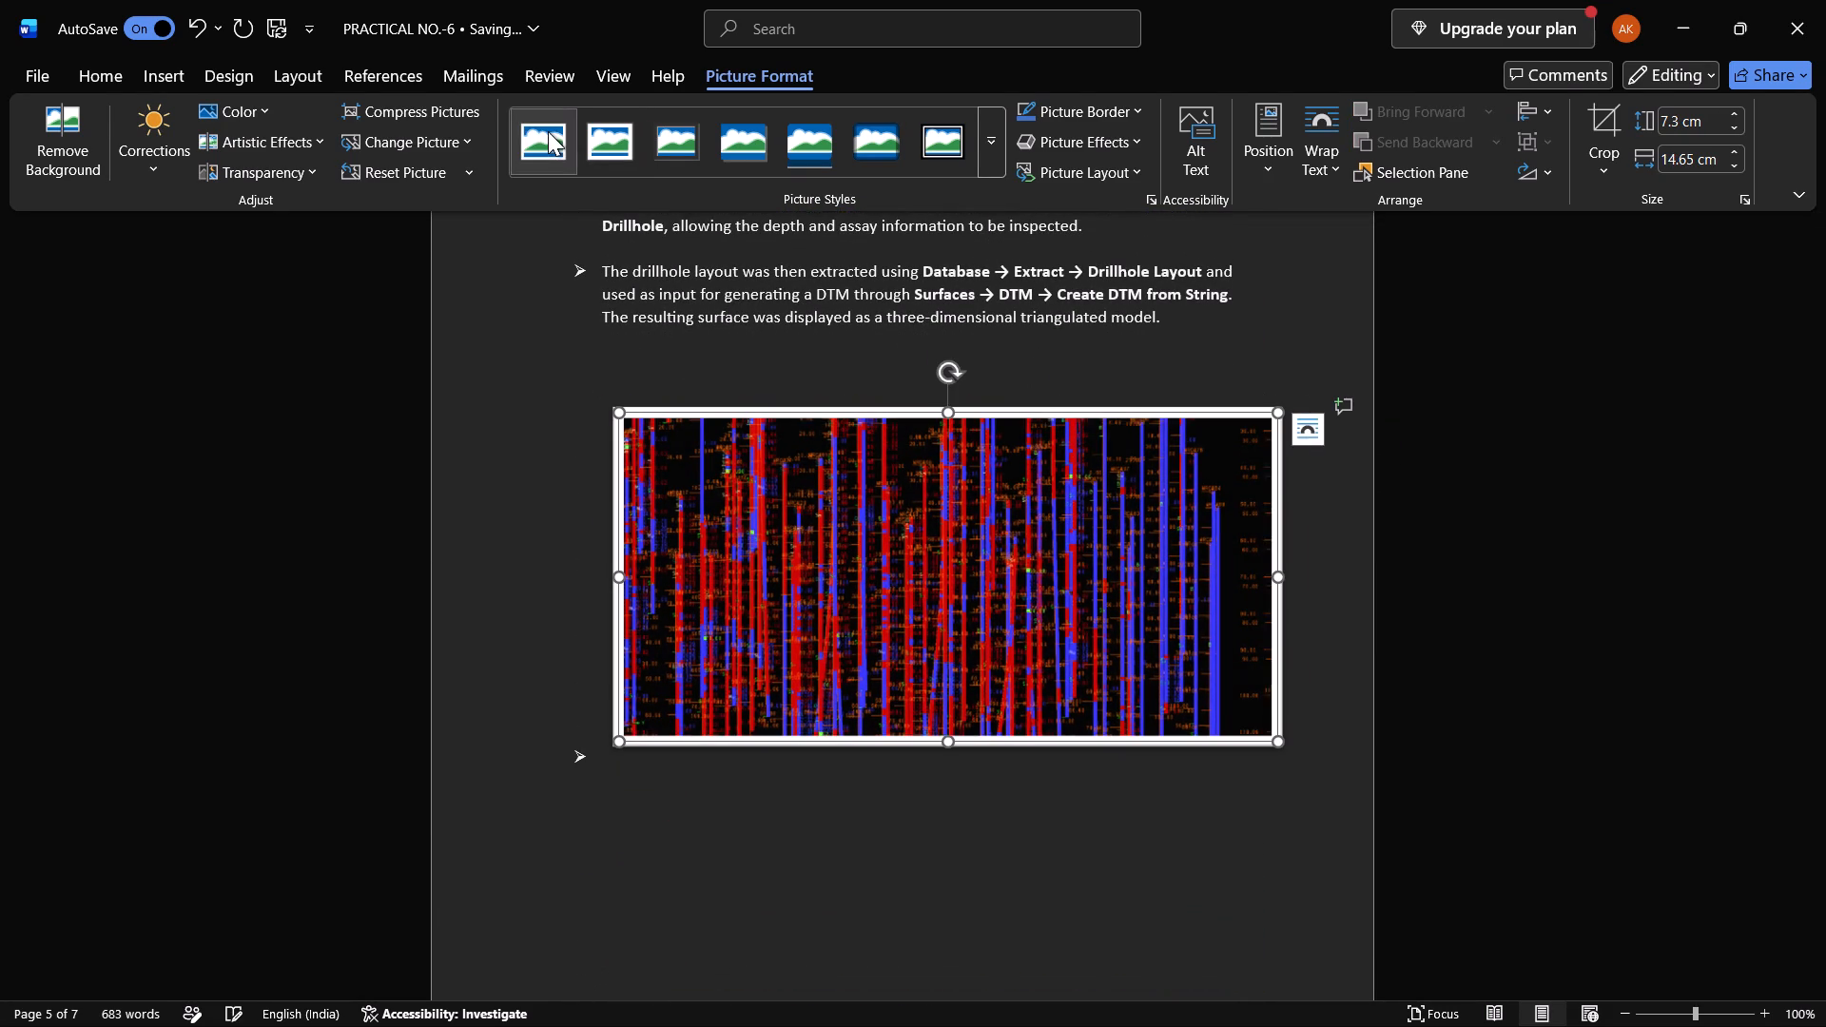
# Apply the white-framed picture style to the single-drillhole log image on page 5.
pyautogui.scroll(-1, 1026, 649)
pyautogui.click(1026, 649)
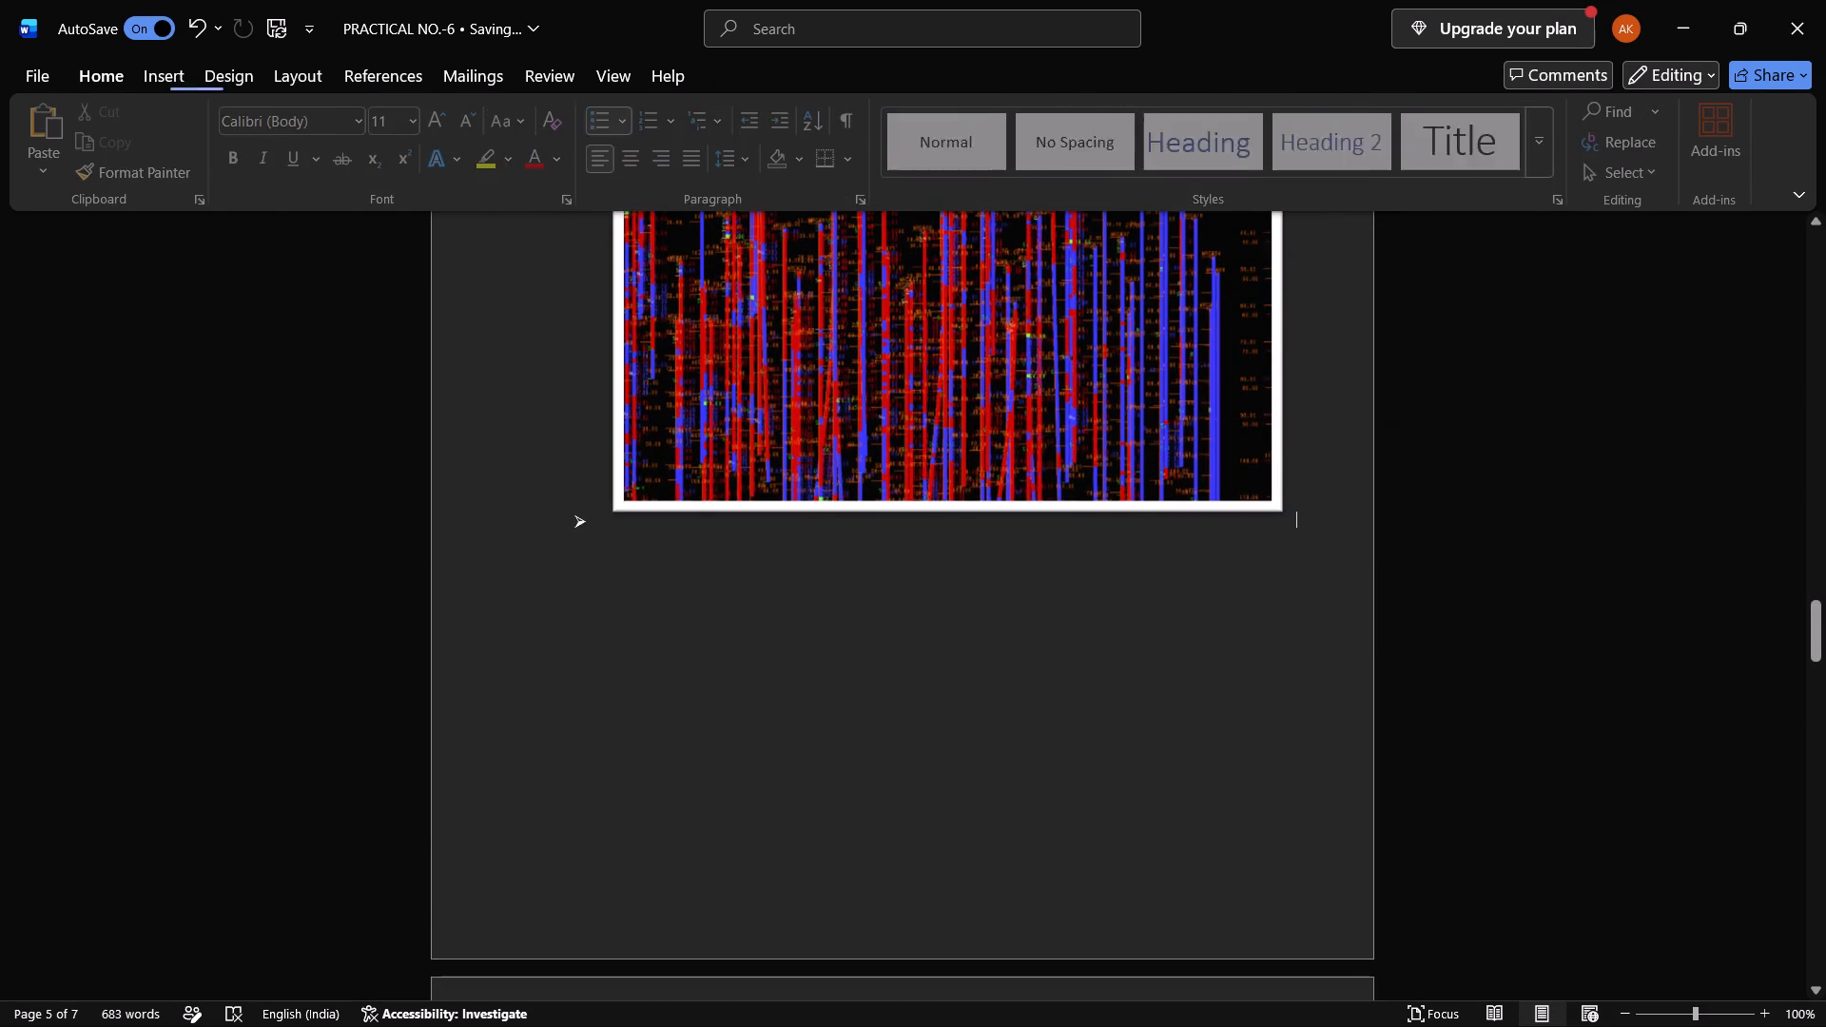
pyautogui.scroll(1, 1026, 649)
pyautogui.scroll(-3, 1026, 649)
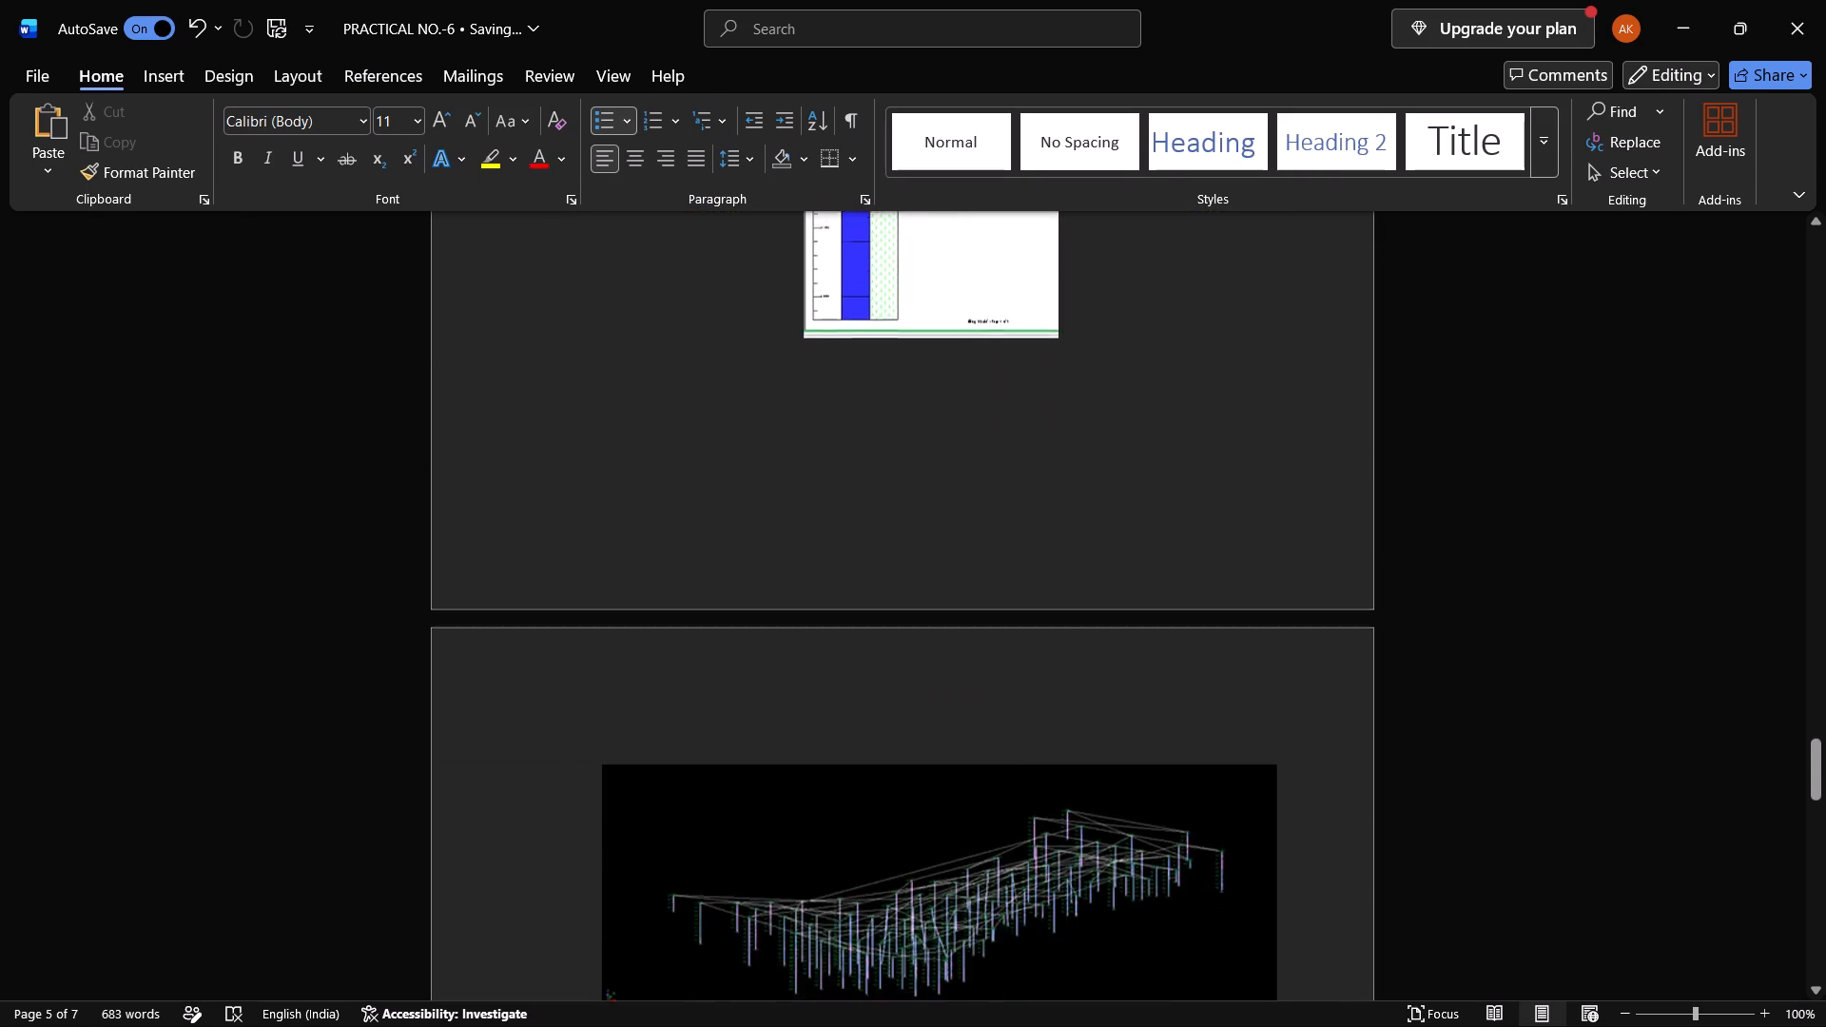
pyautogui.click(1026, 649)
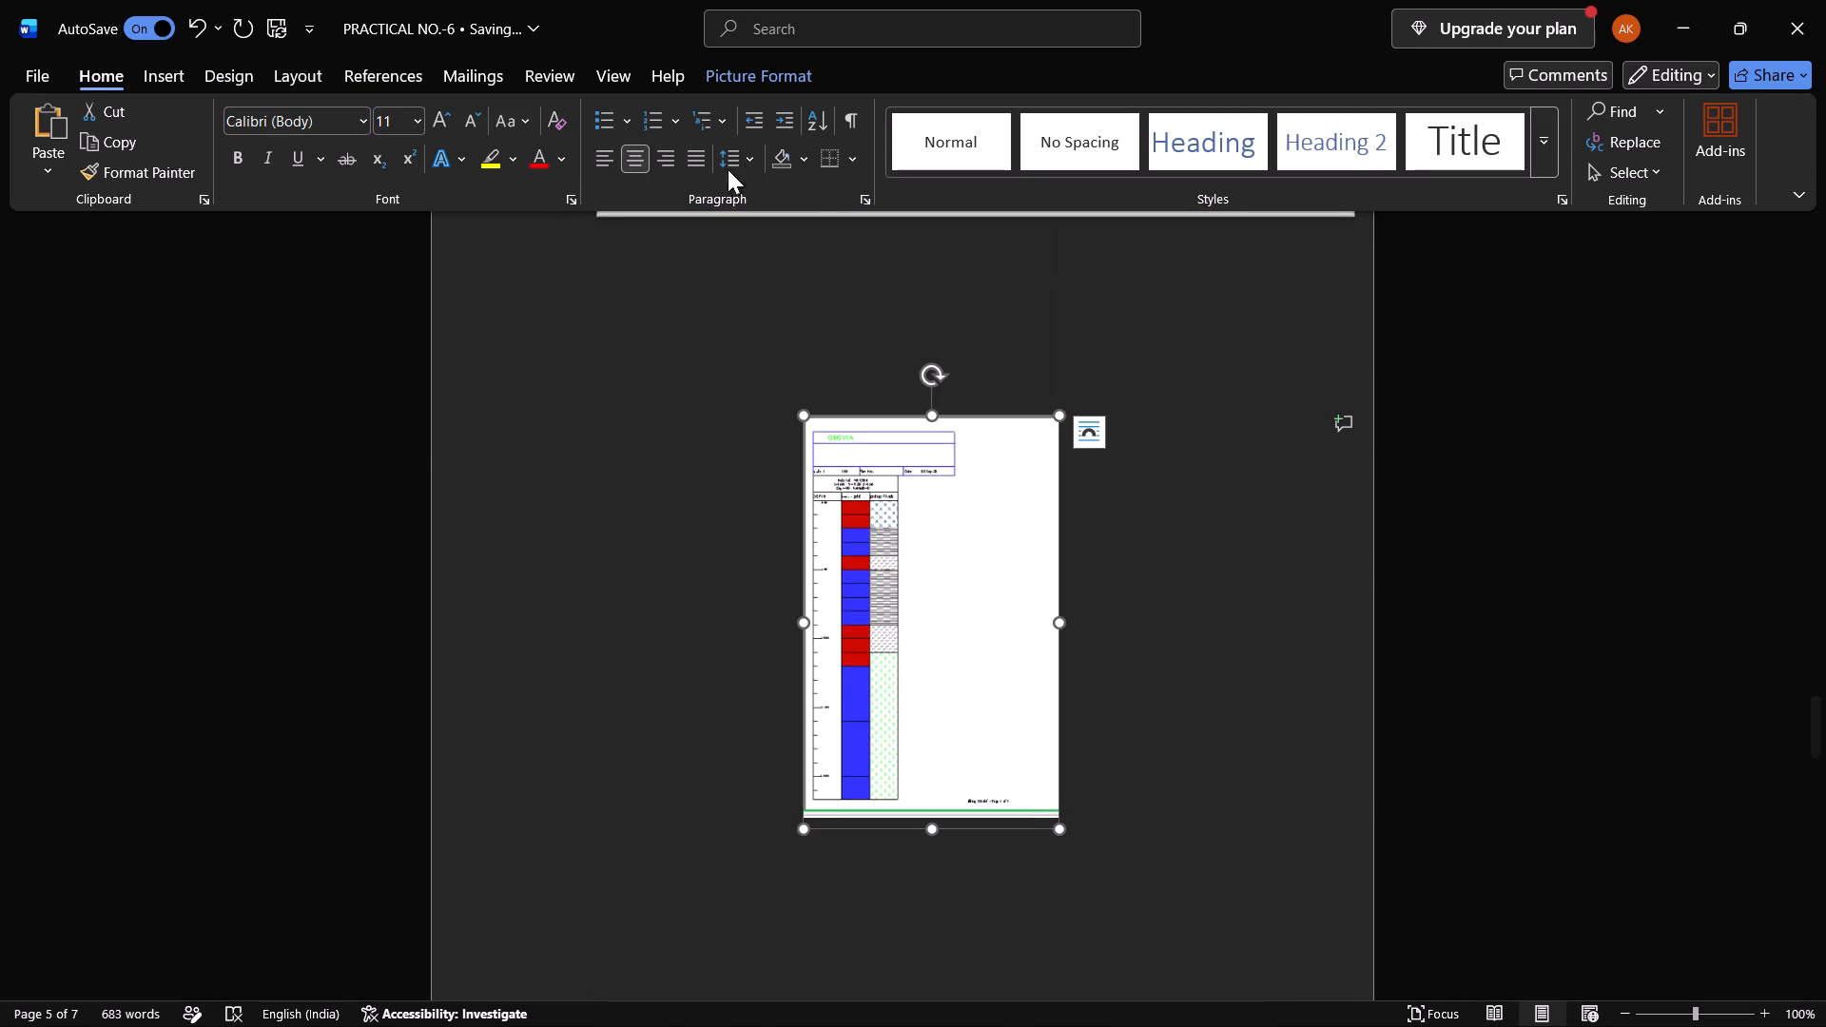
pyautogui.click(942, 698)
pyautogui.rightClick(942, 698)
pyautogui.click(874, 645)
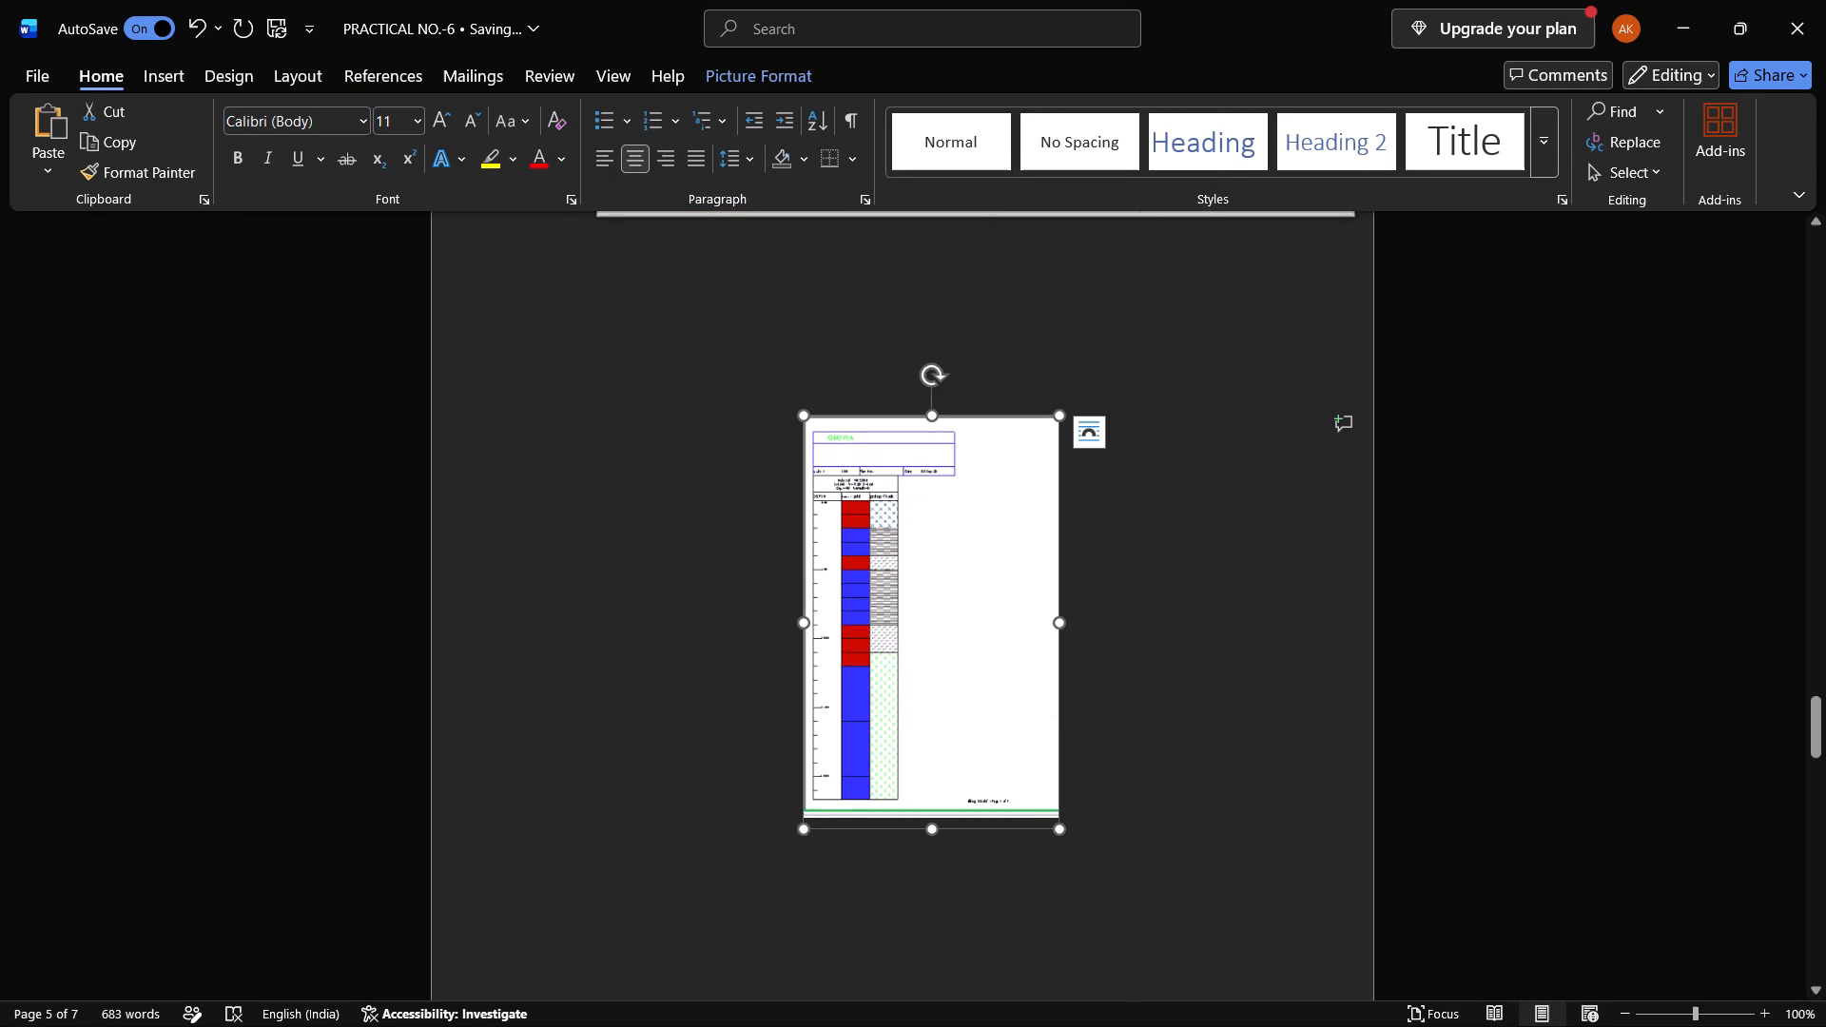
pyautogui.click(730, 78)
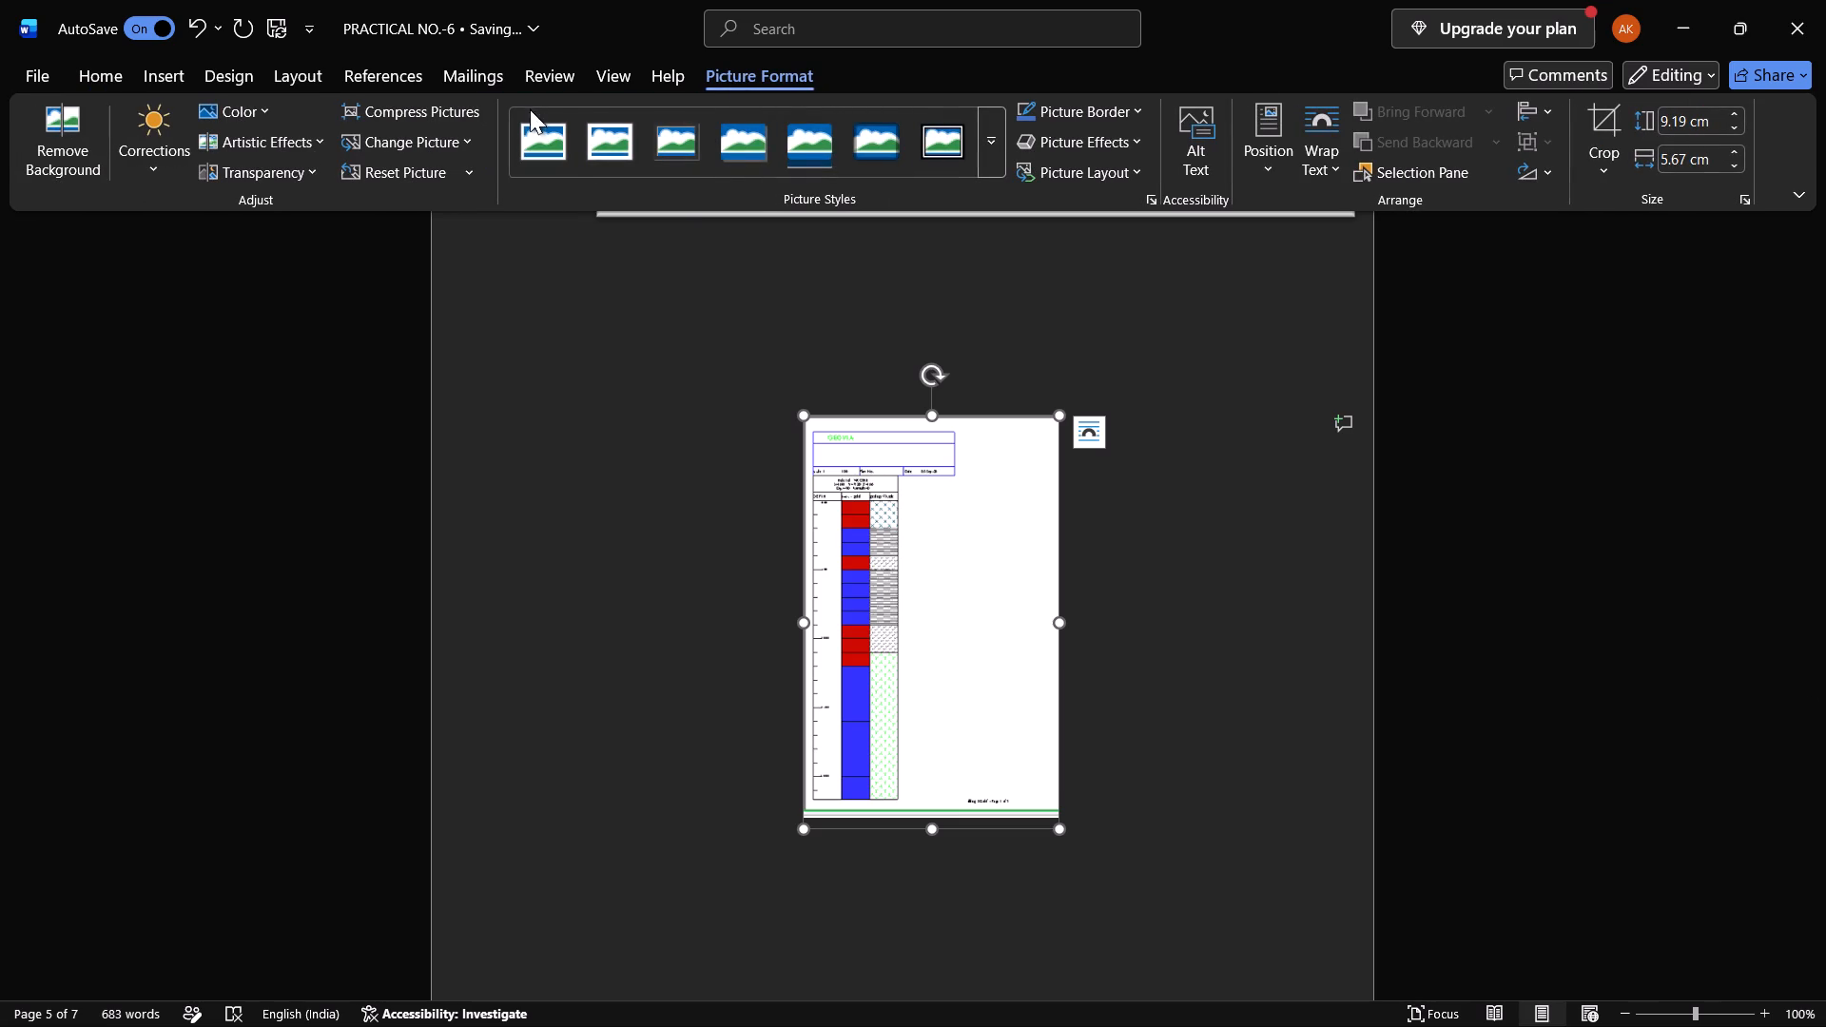
pyautogui.click(532, 120)
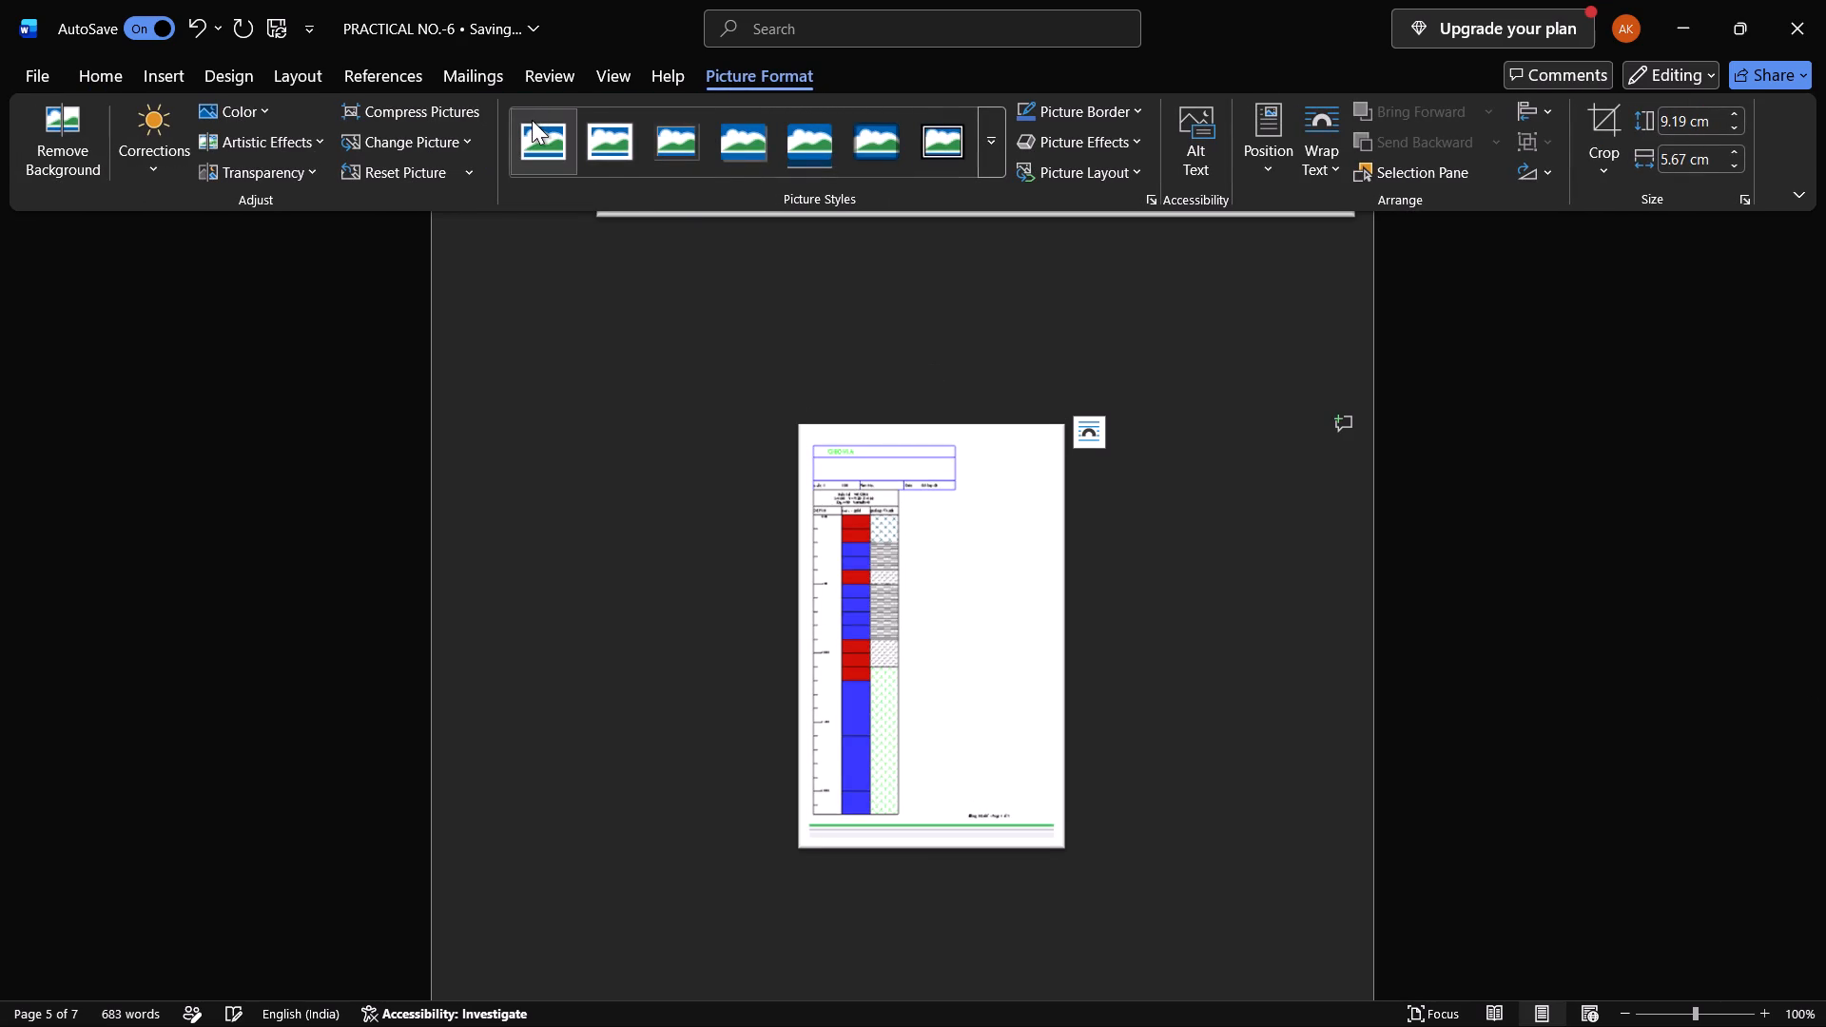
# Apply the same white-framed picture style to the extracted drillhole layout image and the orange DTM image on page 6.
pyautogui.scroll(-2, 719, 575)
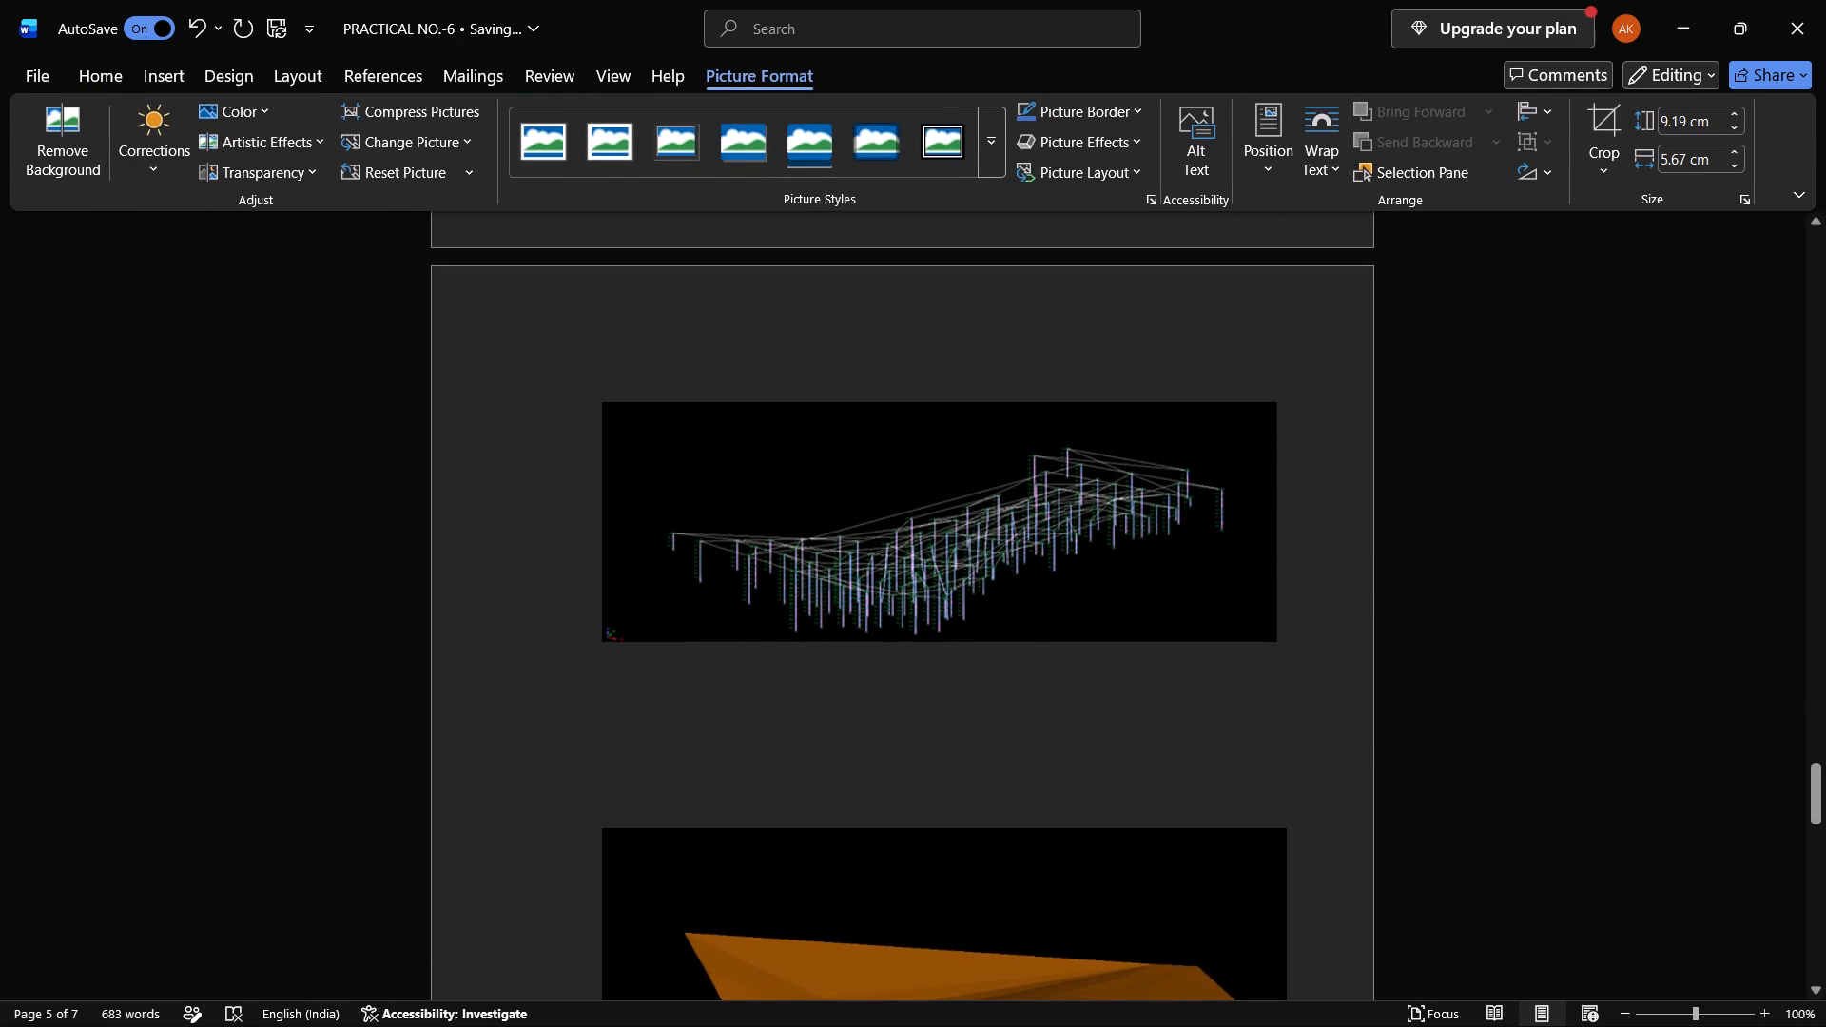
pyautogui.click(719, 575)
pyautogui.click(533, 148)
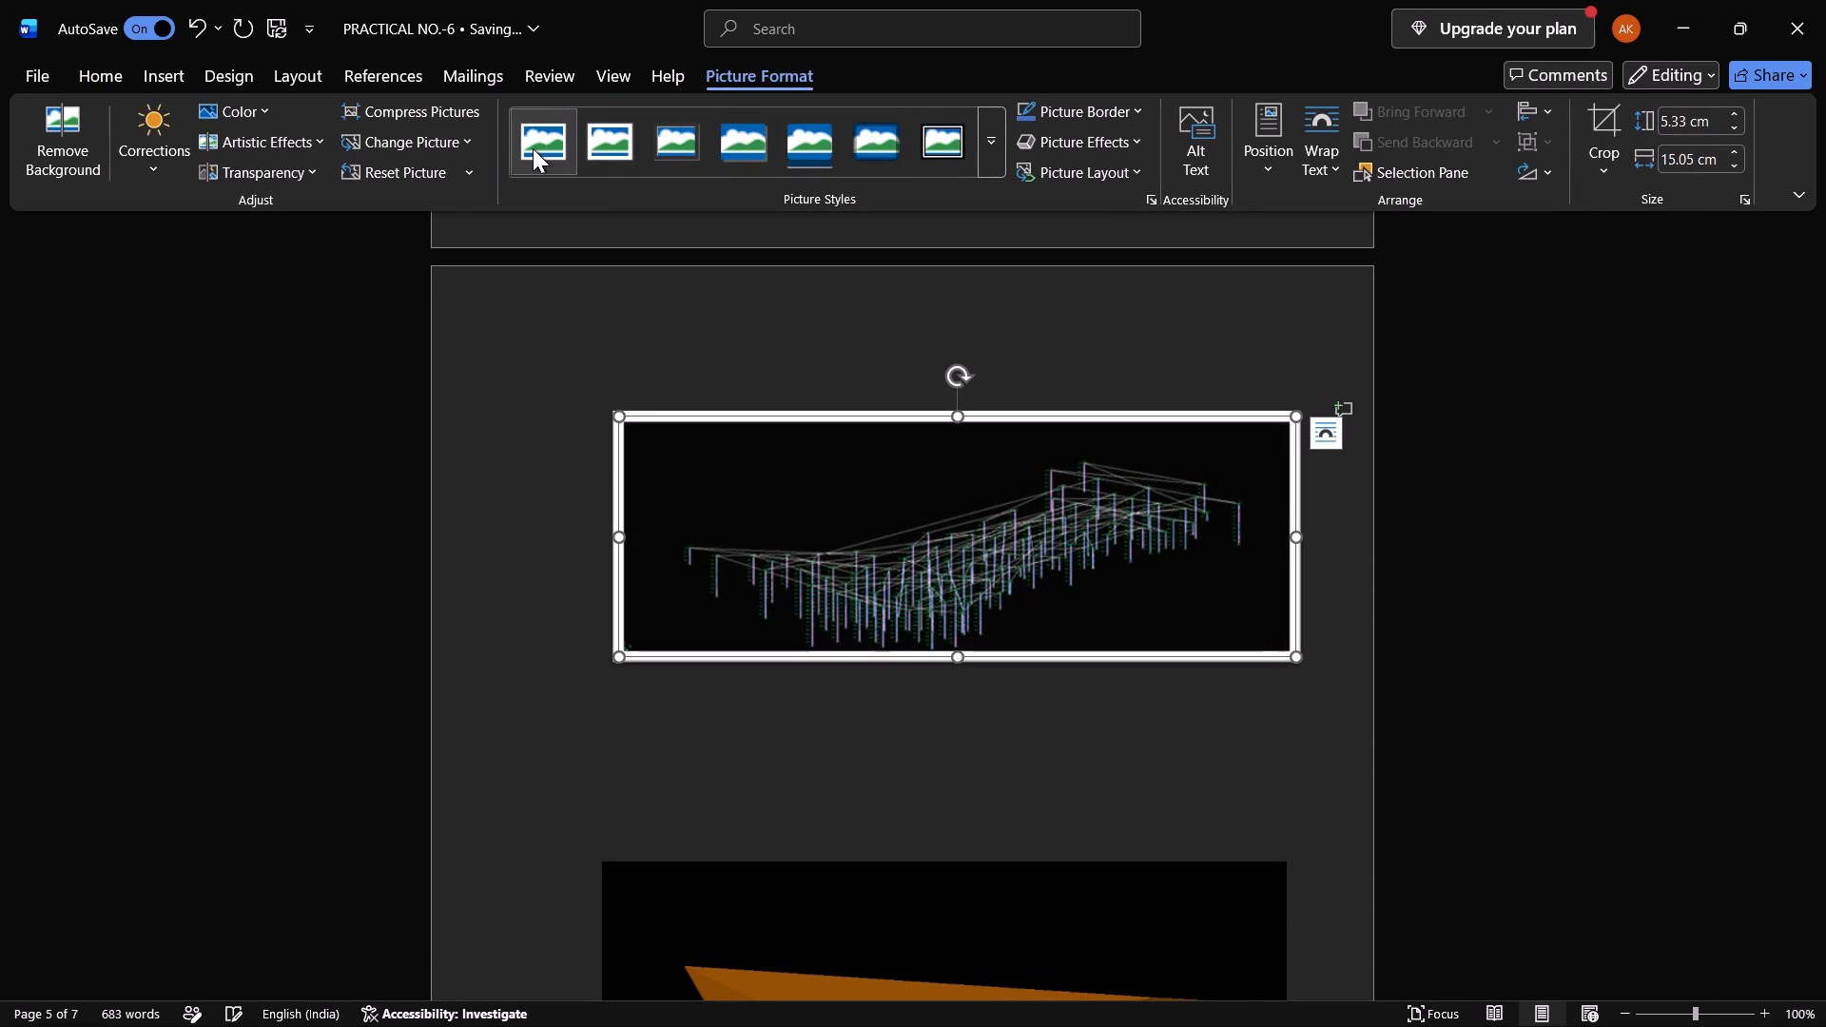
pyautogui.click(863, 945)
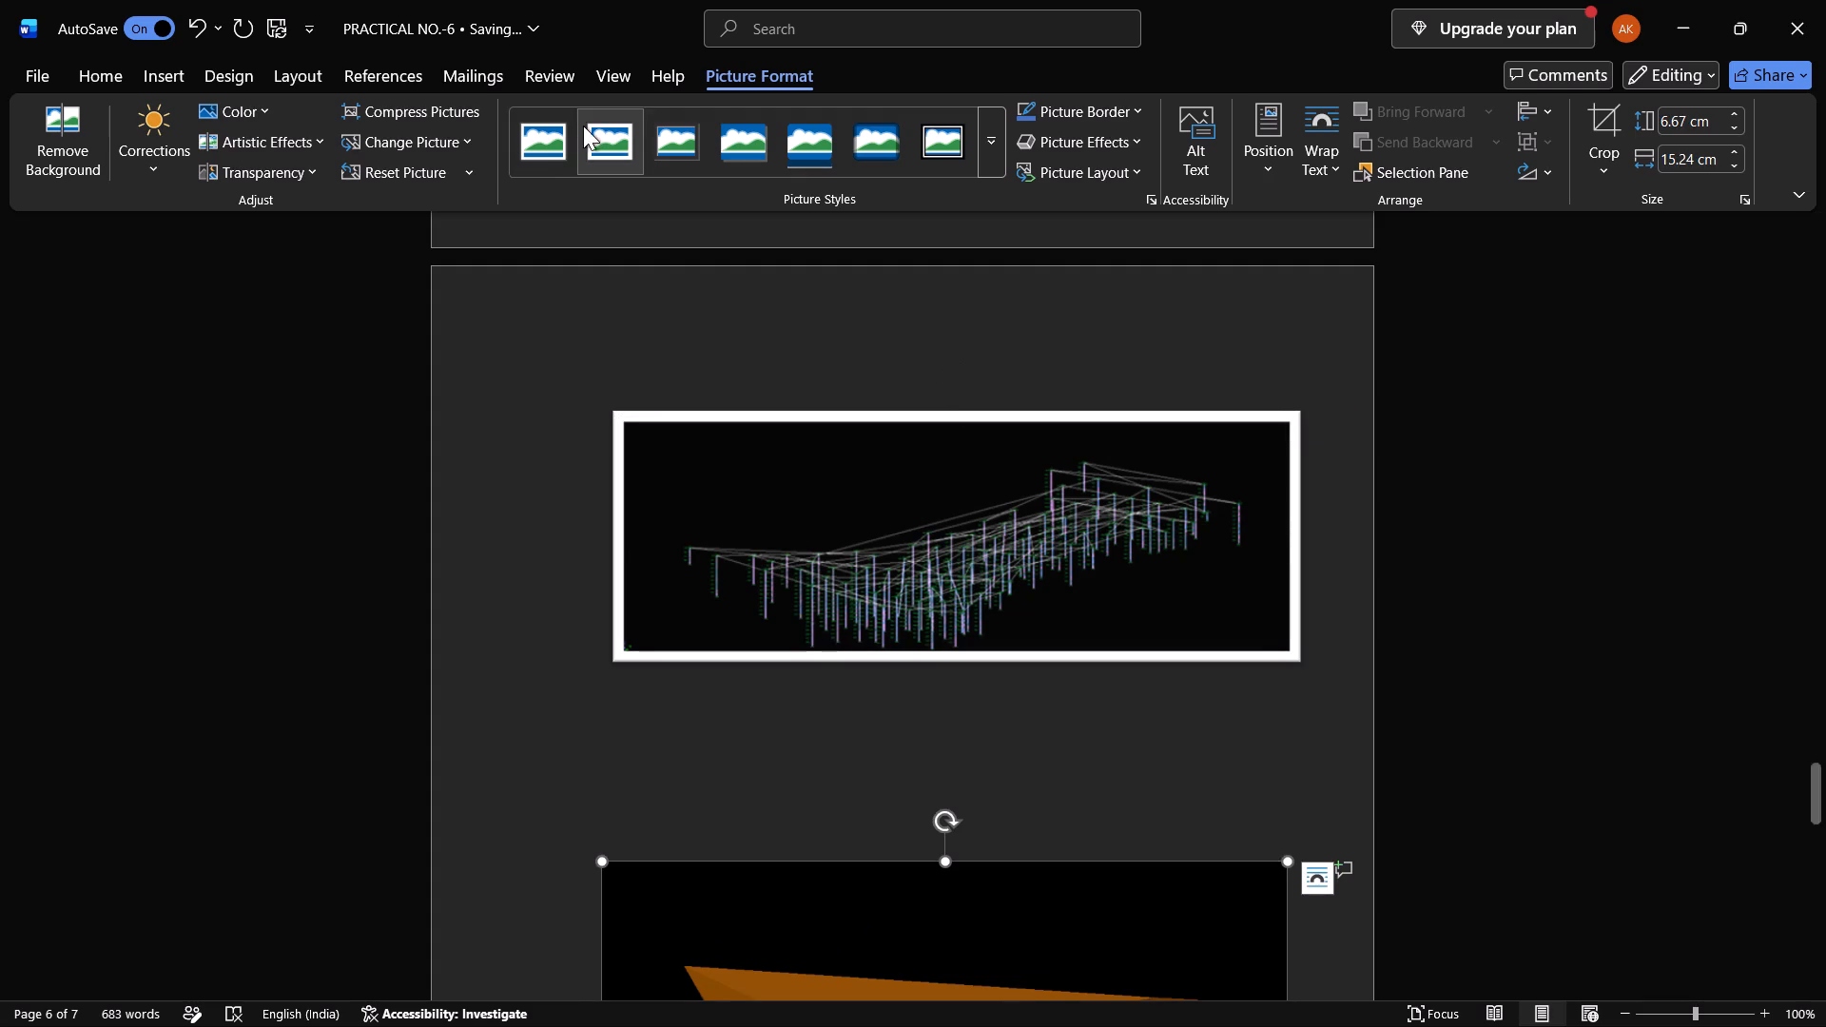
pyautogui.click(550, 130)
# Look back over the framed images from the Result section to the cover page and save PRACTICAL NO.-6.
pyautogui.scroll(-3, 800, 646)
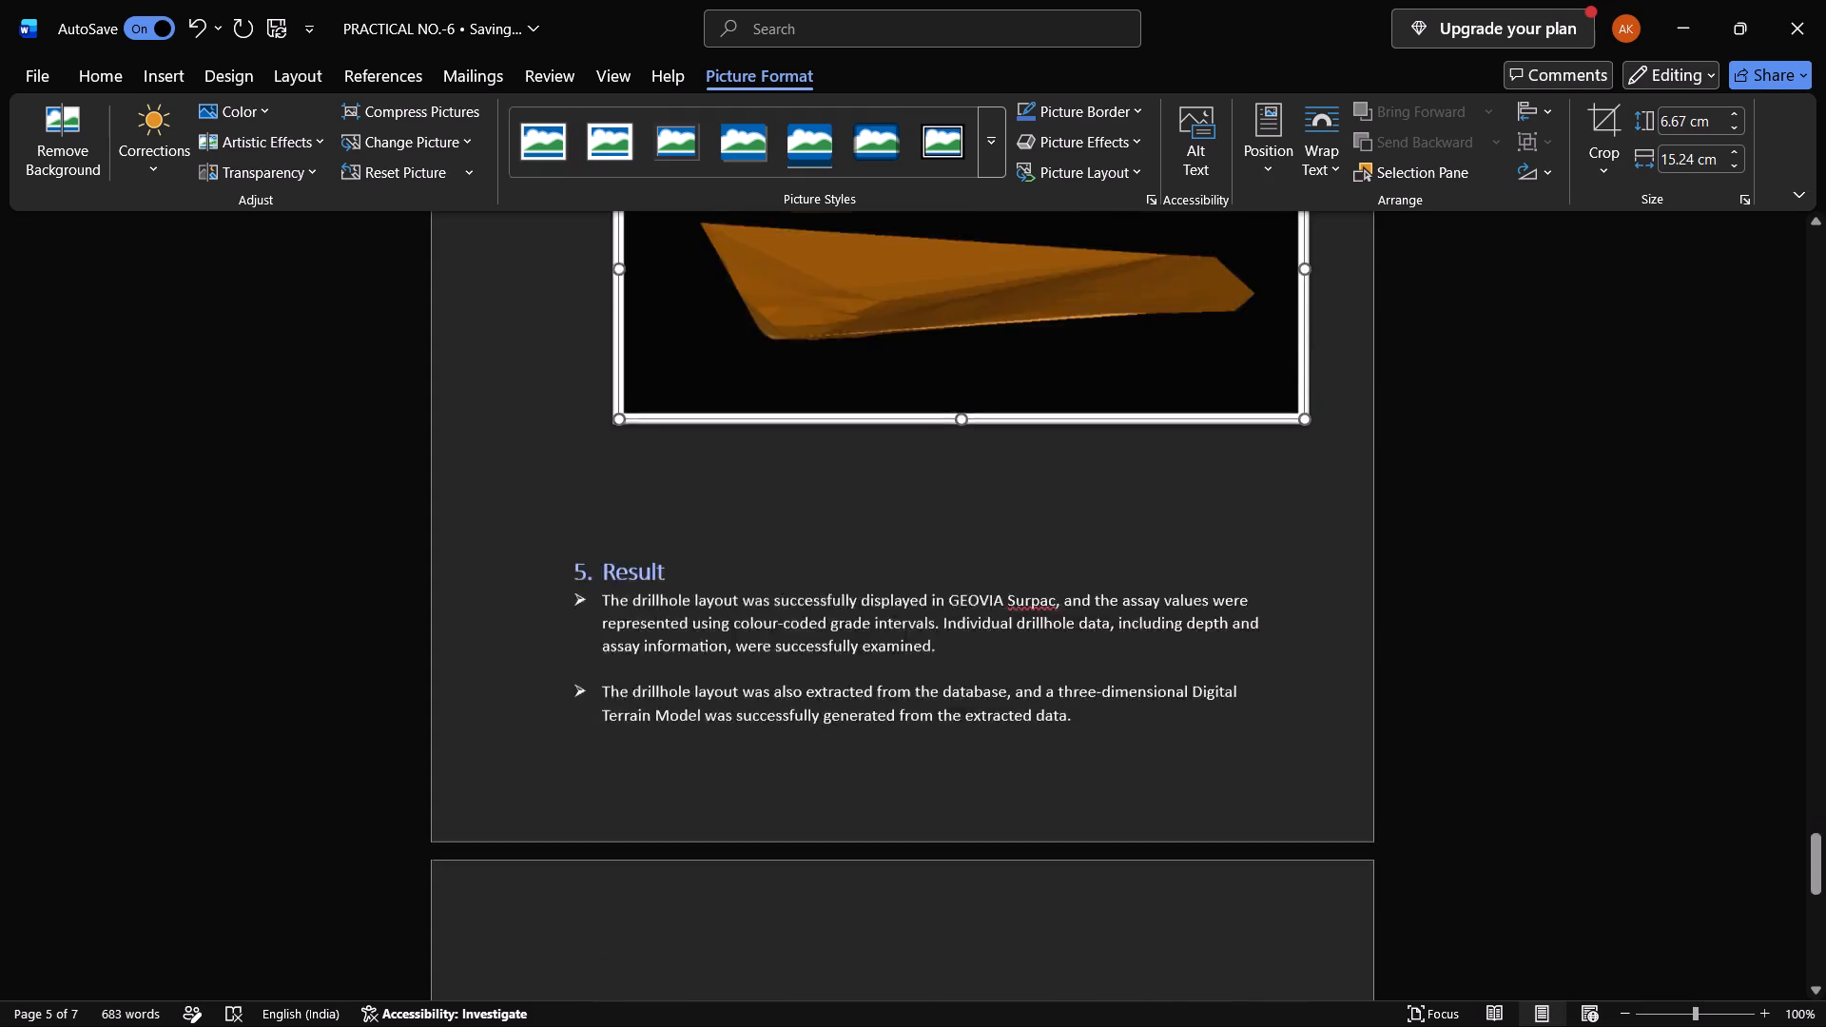
pyautogui.scroll(-5, 800, 646)
pyautogui.scroll(11, 800, 646)
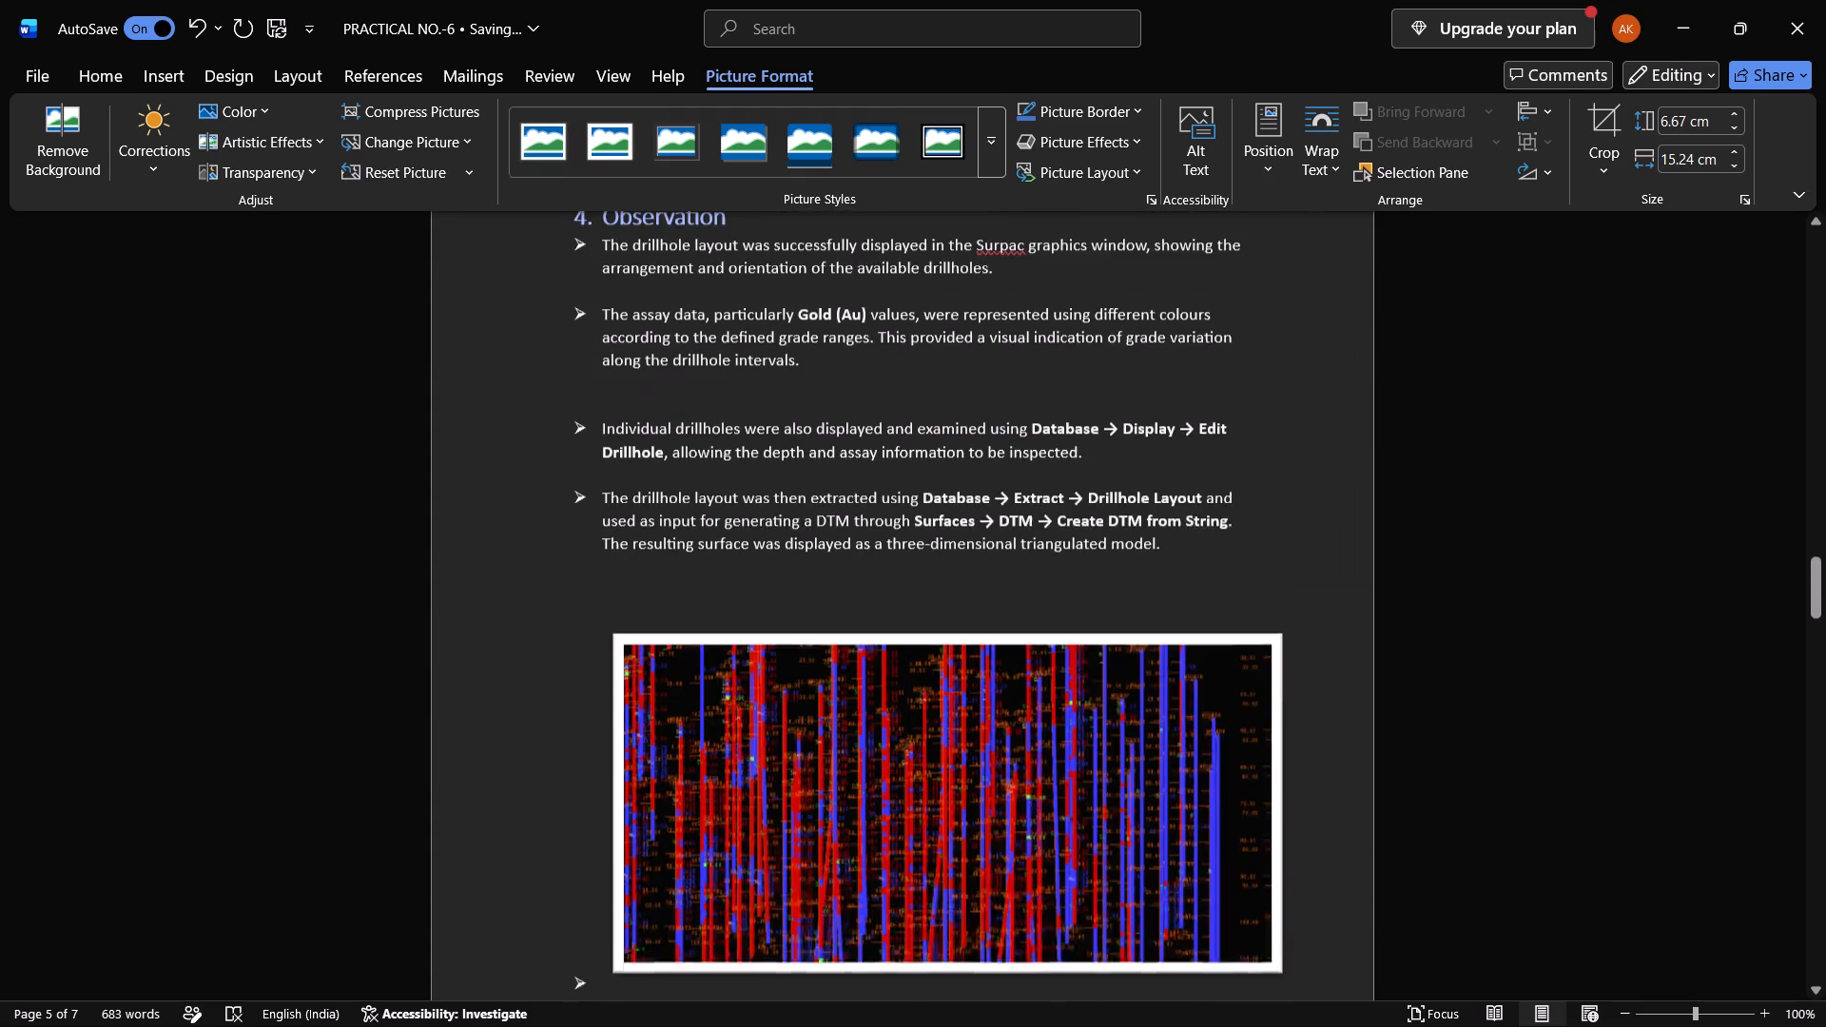
pyautogui.scroll(17, 800, 646)
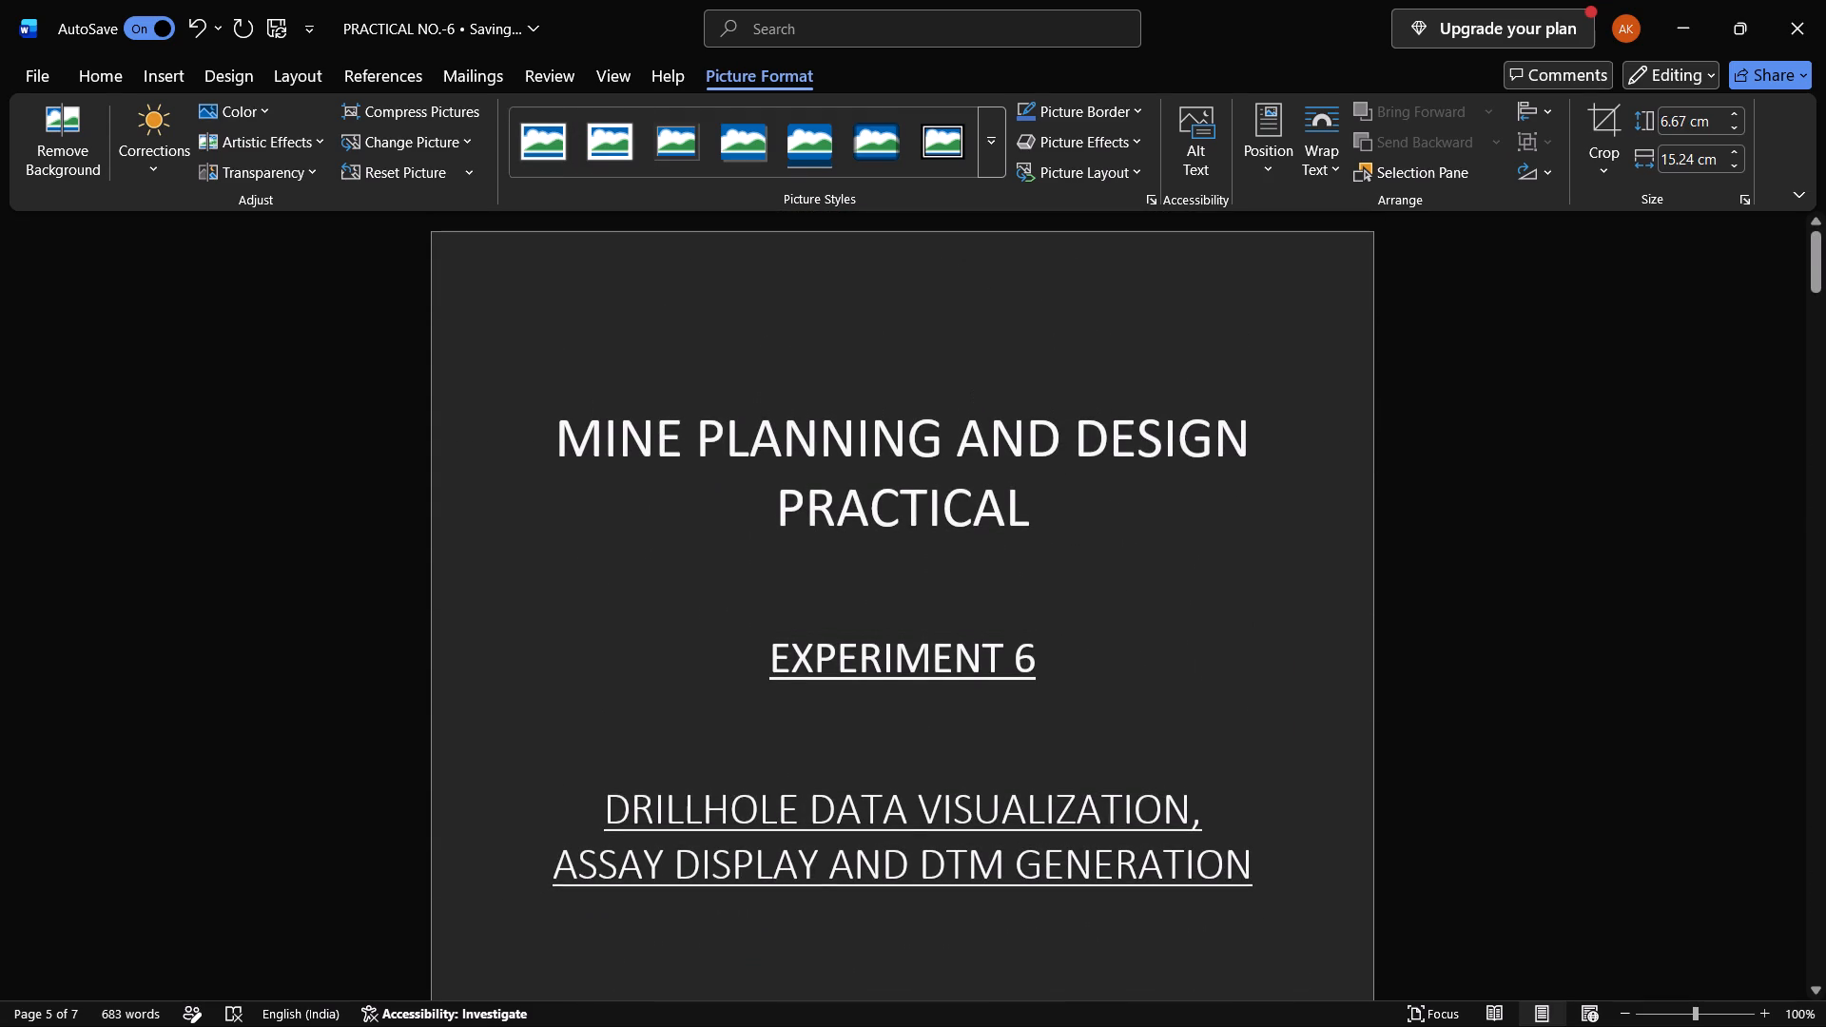
pyautogui.click(274, 24)
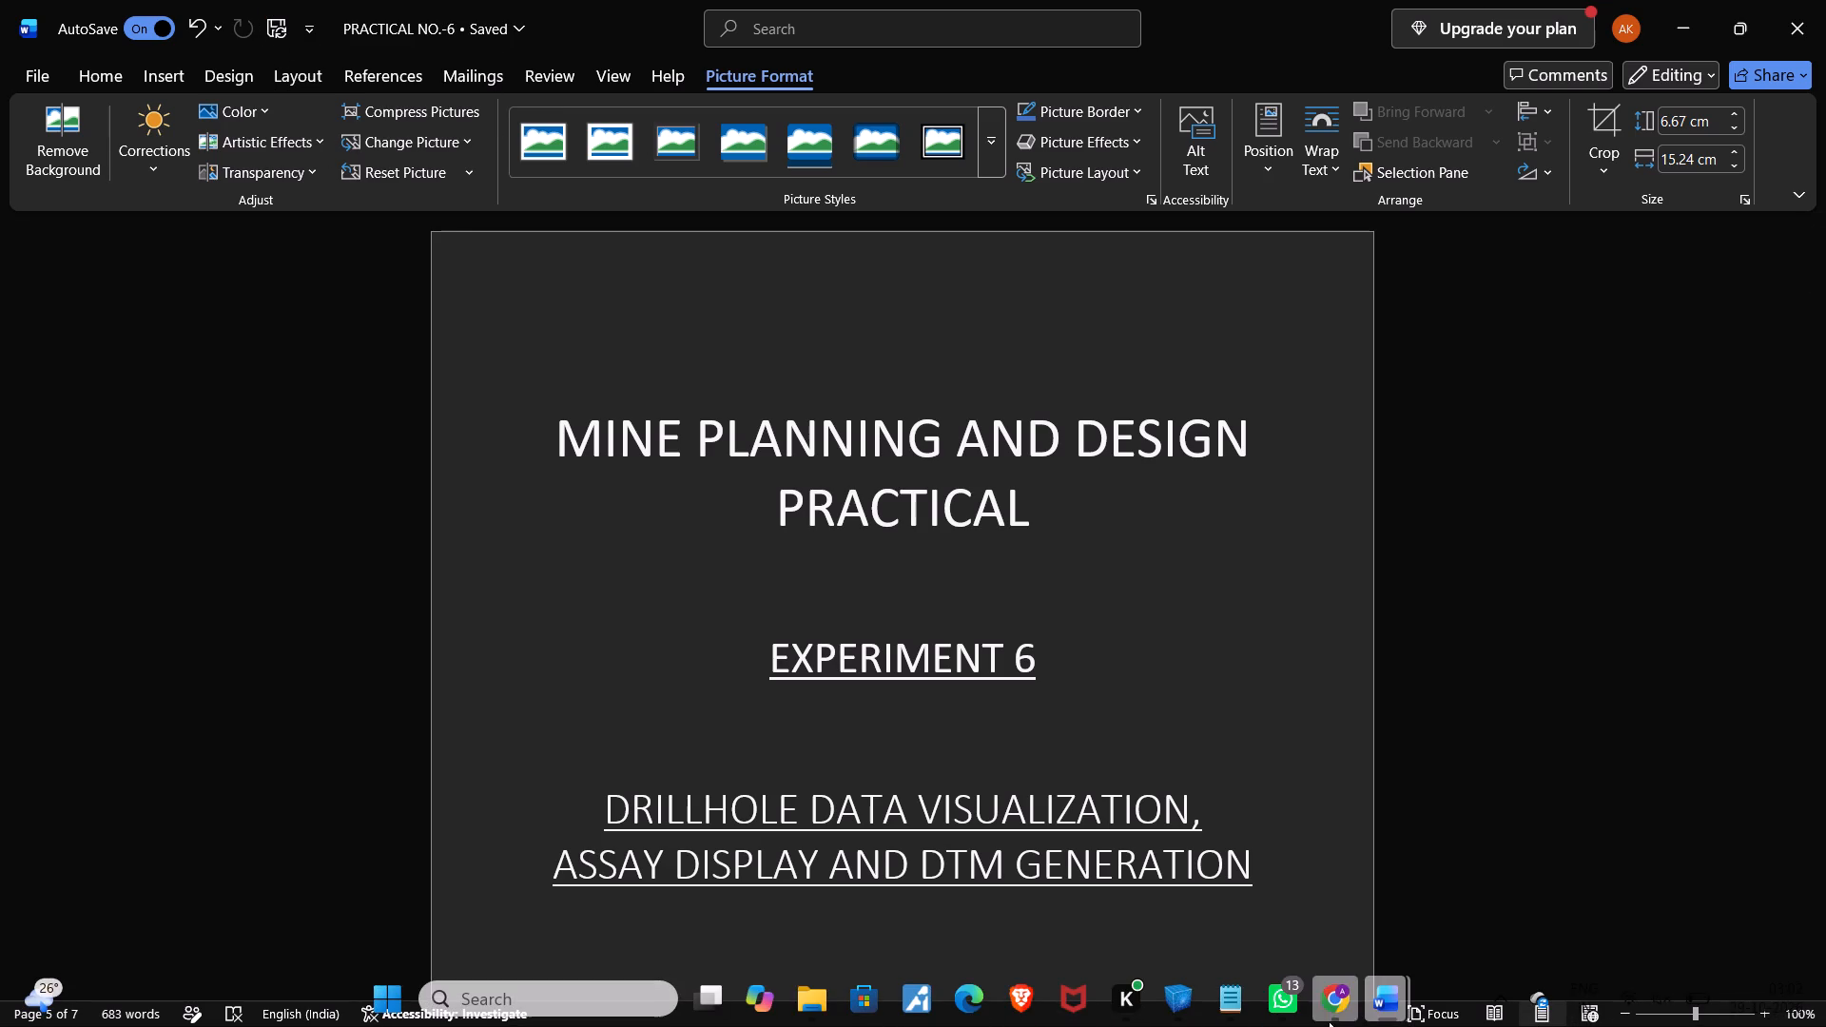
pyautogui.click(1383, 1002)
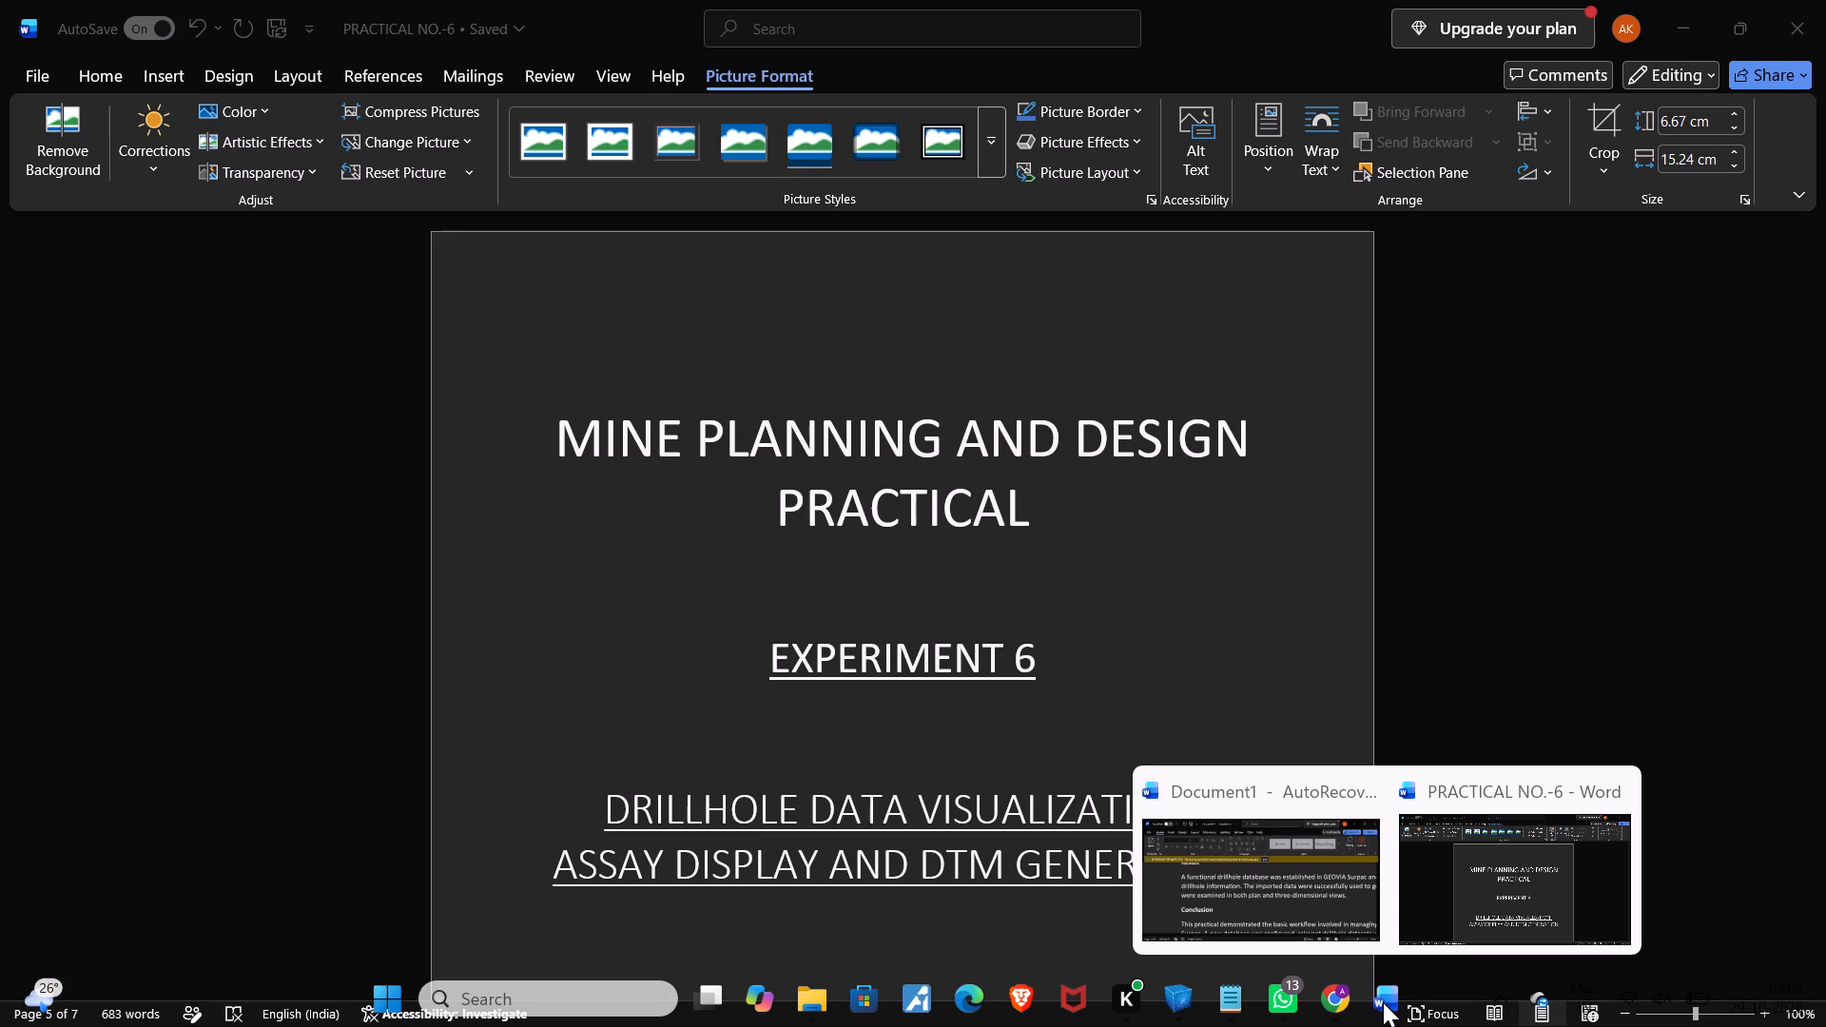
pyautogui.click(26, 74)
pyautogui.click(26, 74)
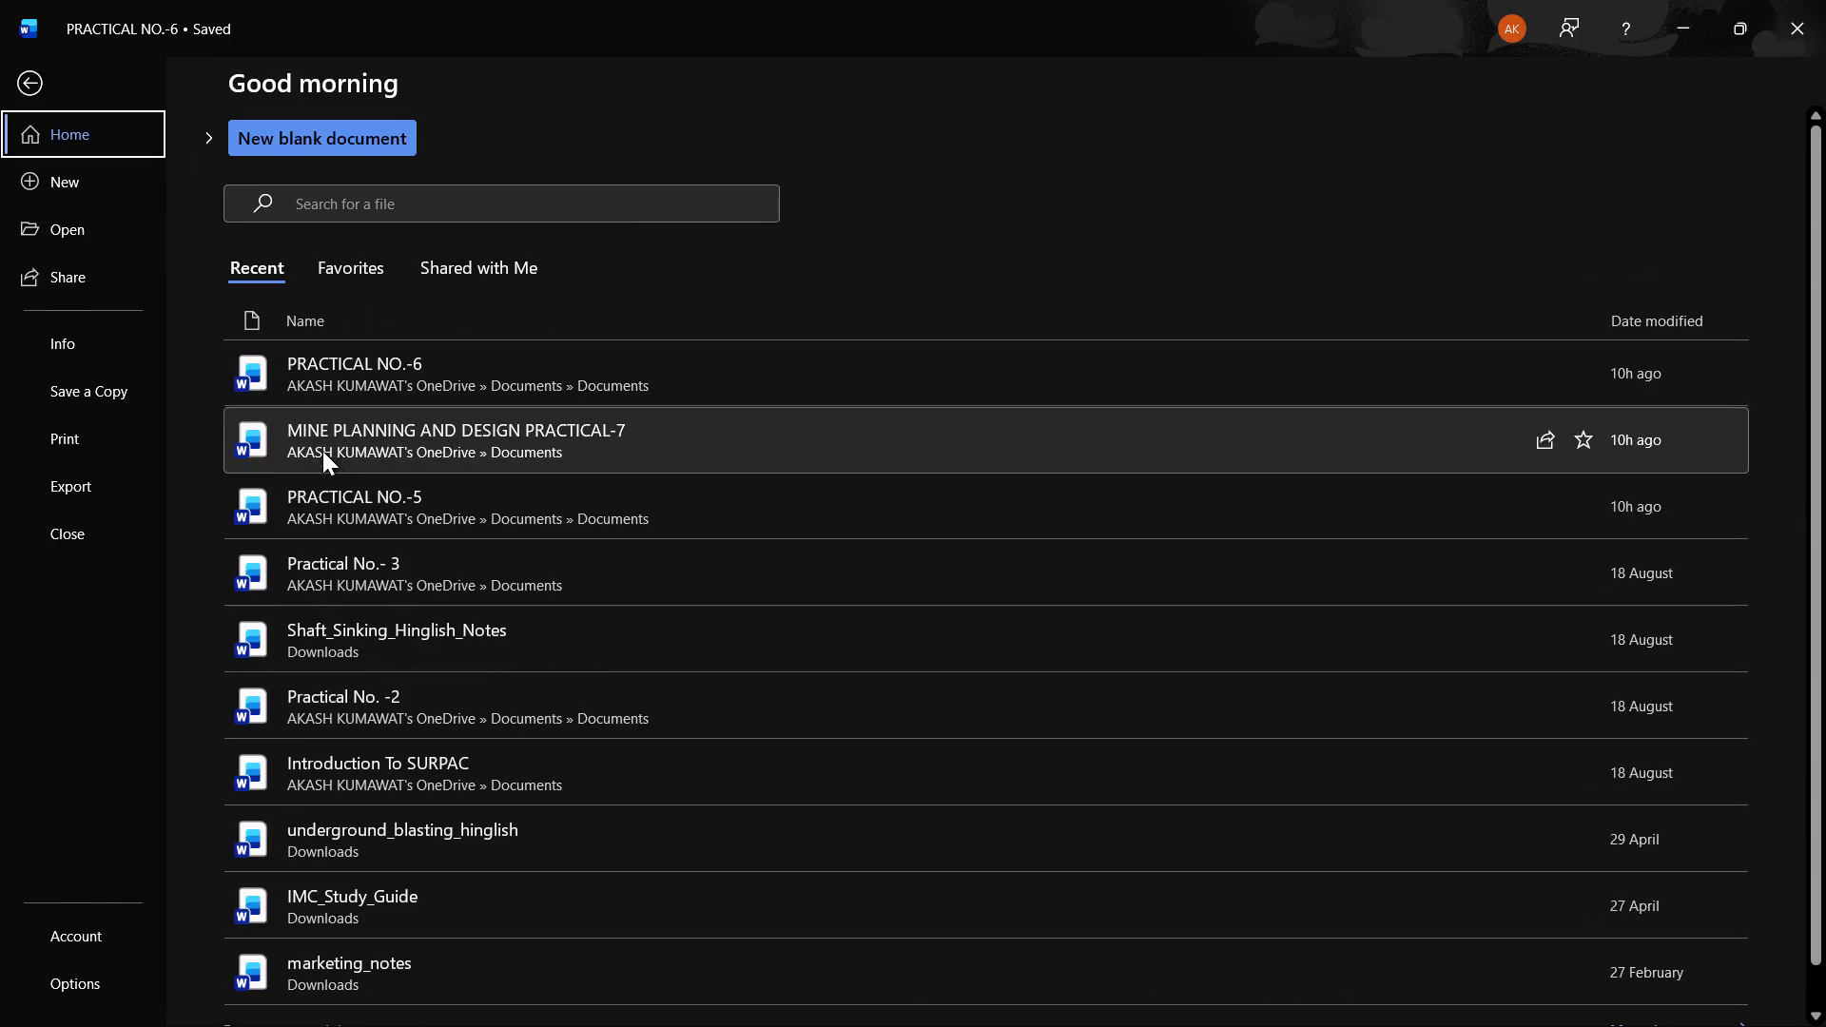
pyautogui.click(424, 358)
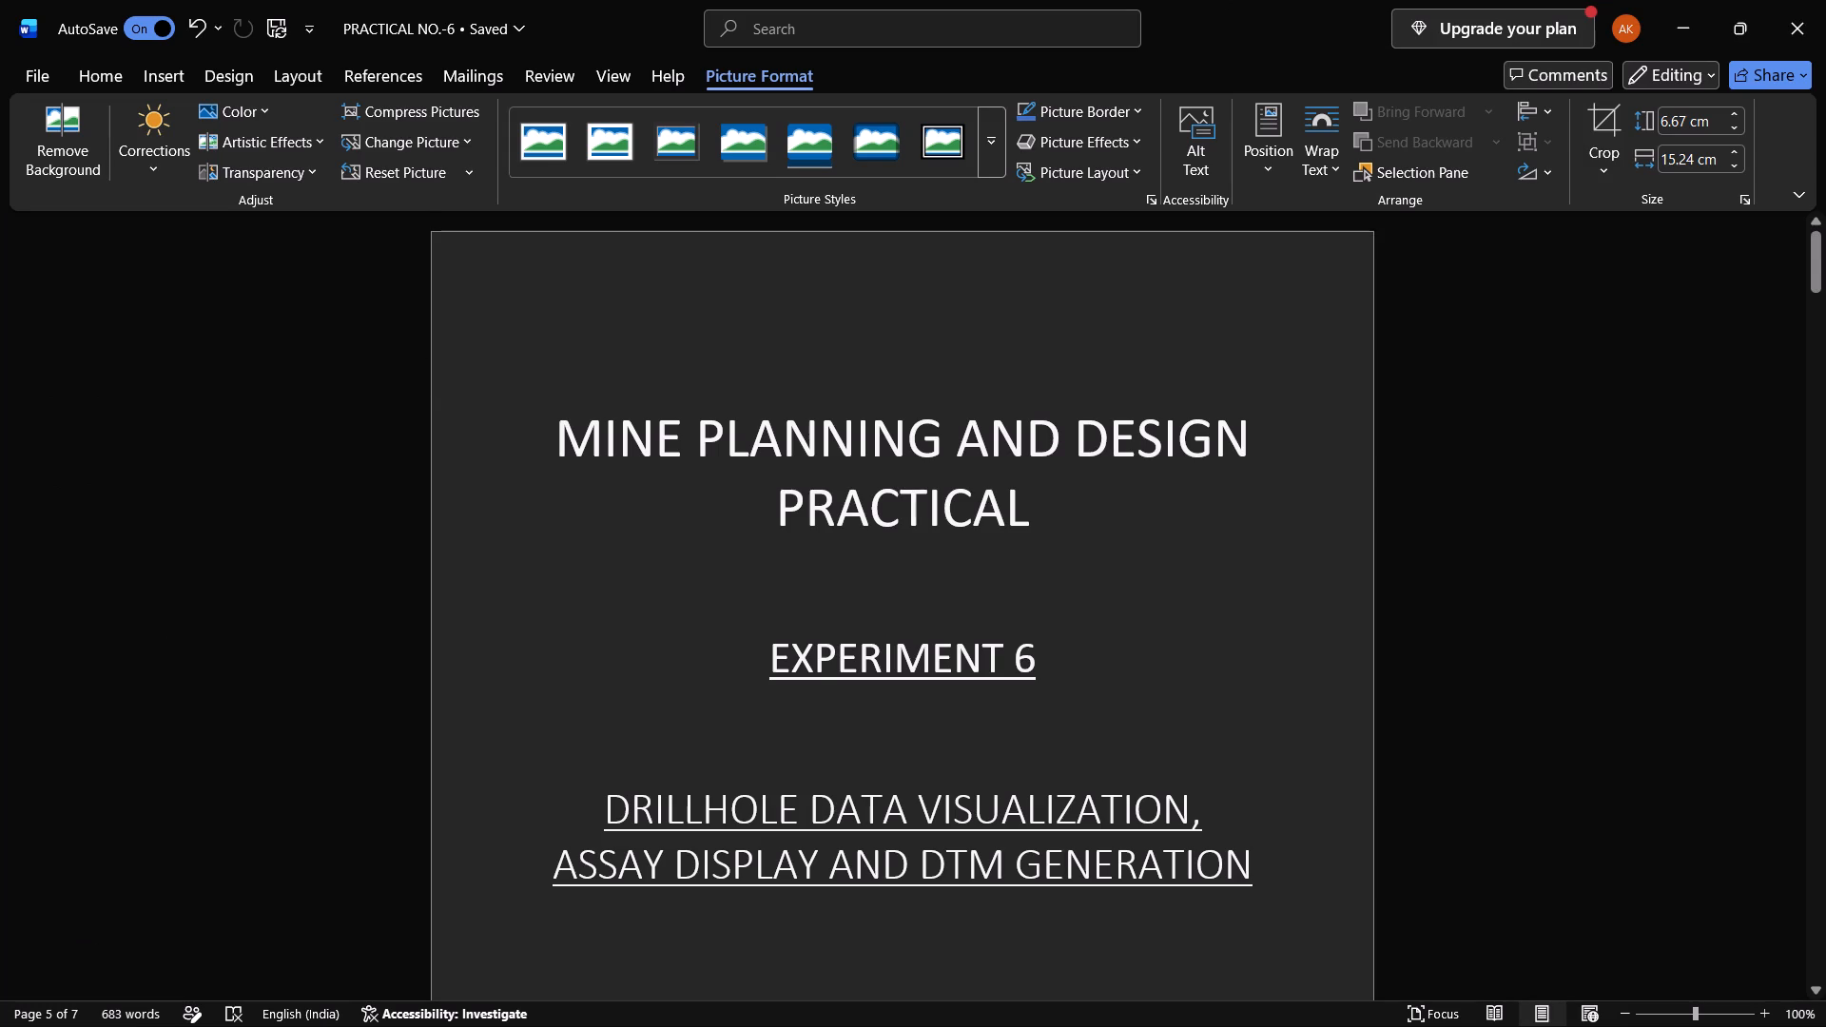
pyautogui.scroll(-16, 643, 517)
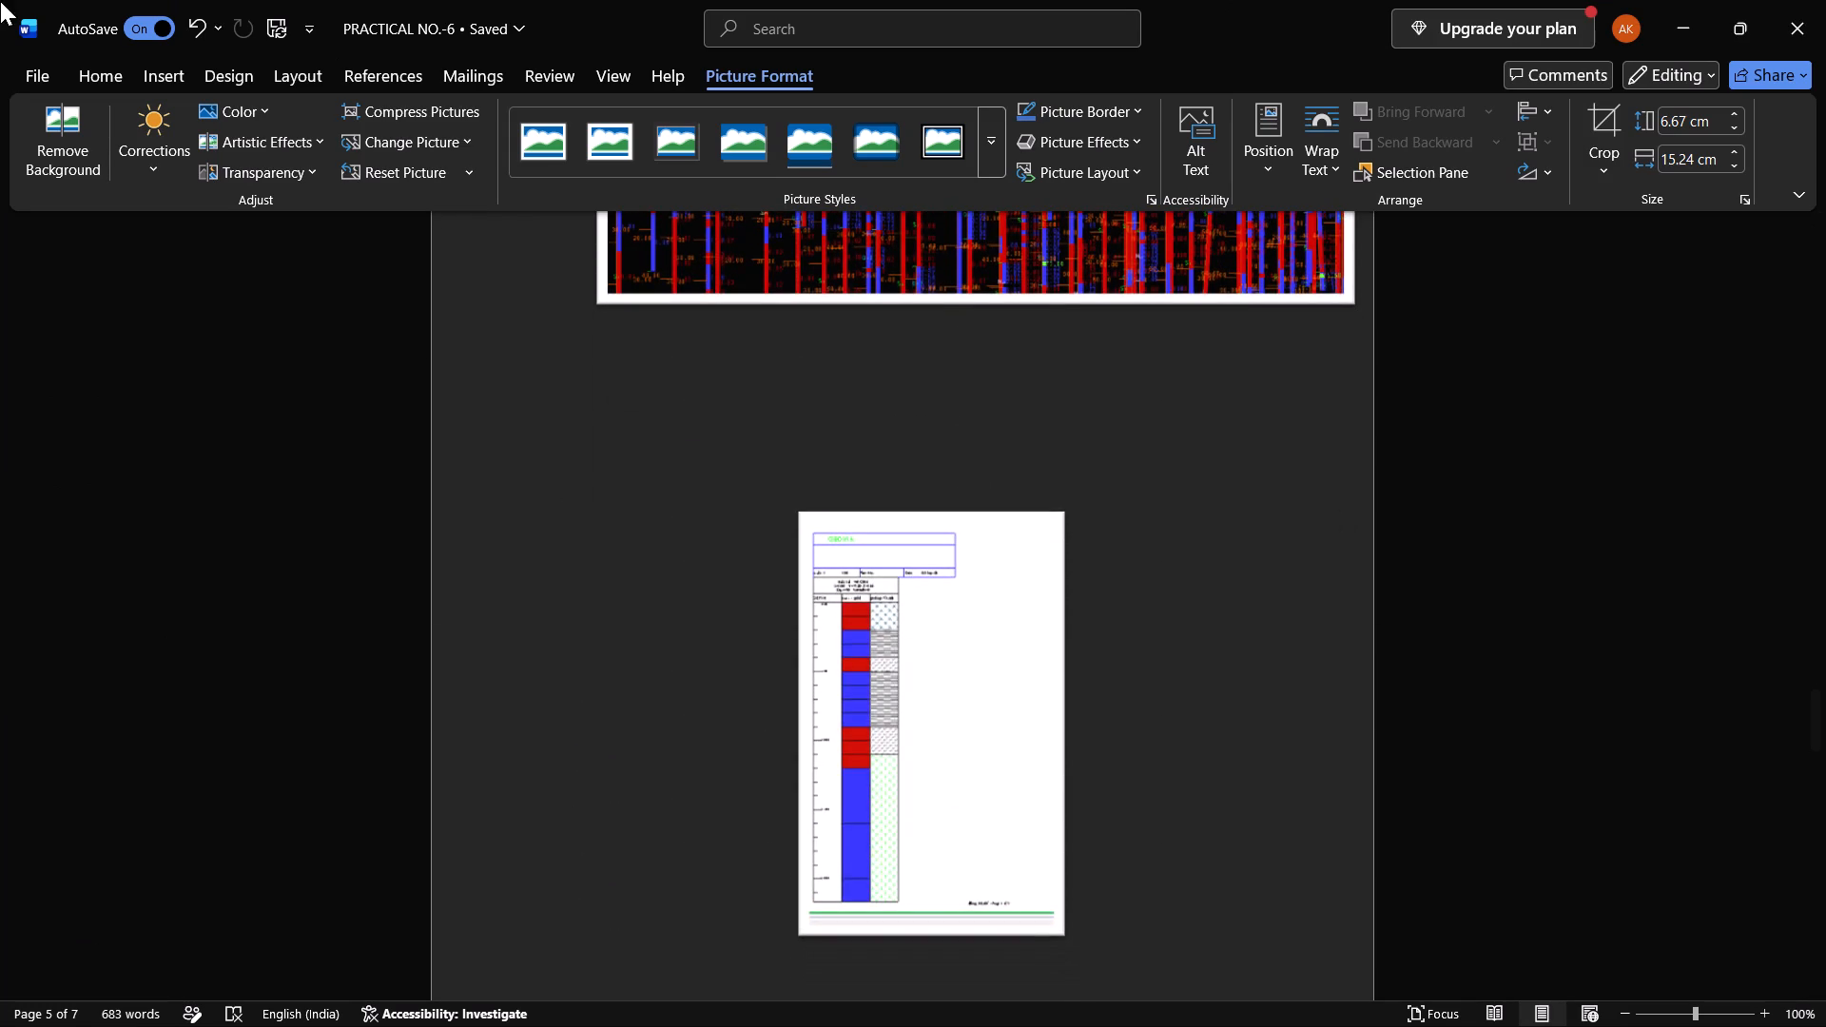
# Open the recent document PRACTICAL NO.-5.
pyautogui.click(29, 73)
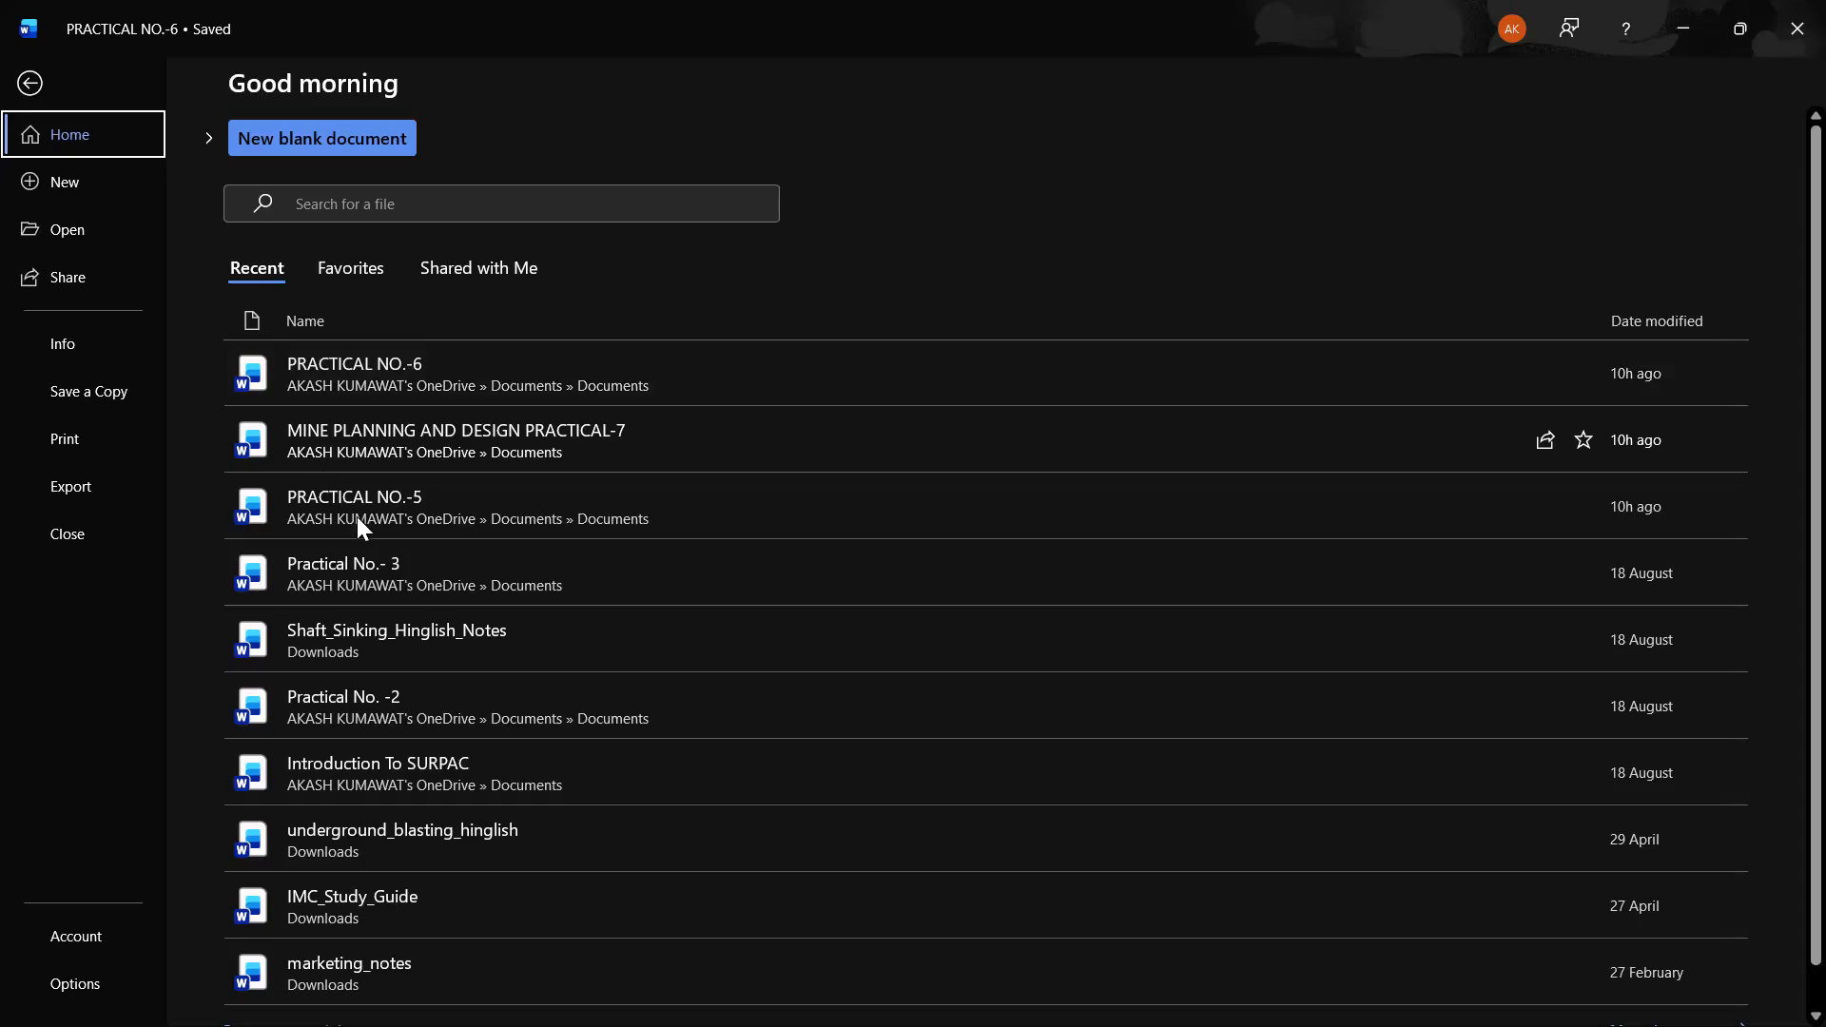
pyautogui.click(357, 516)
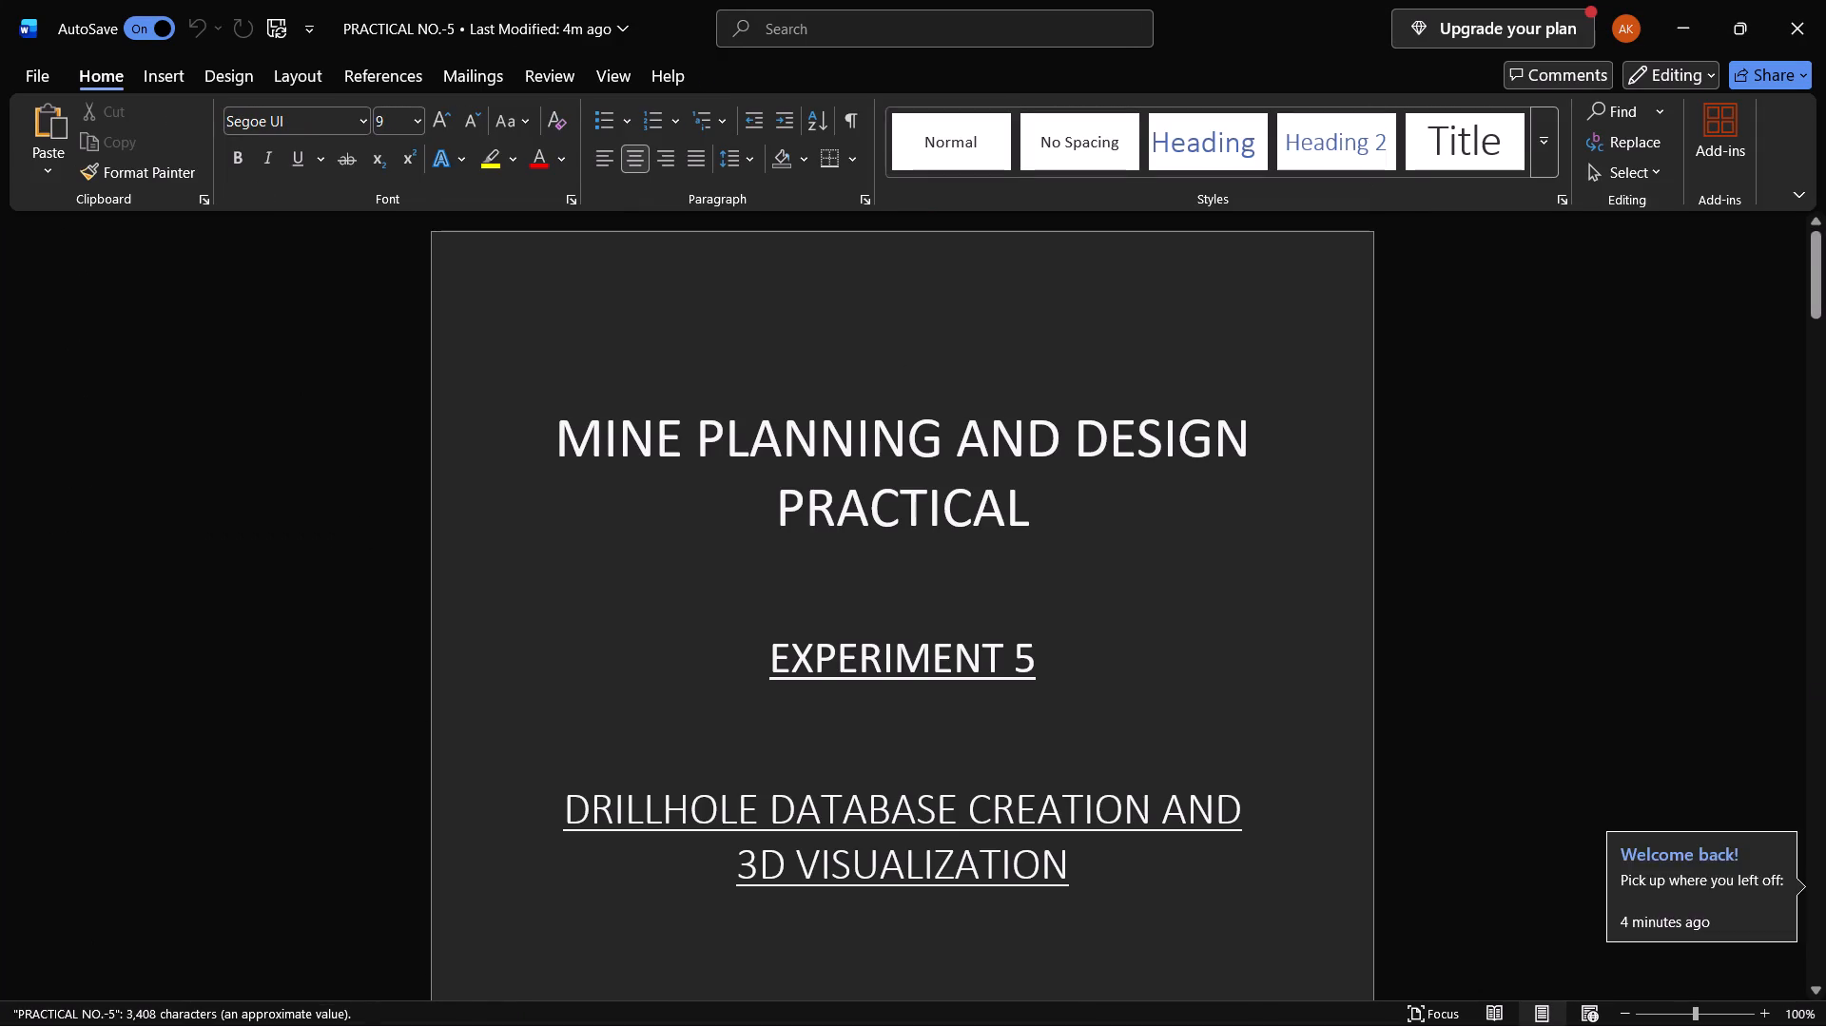
# Apply the white-framed picture style to all three drillhole images between the Observation and Result sections of PRACTICAL NO.-5.
pyautogui.scroll(-16, 800, 636)
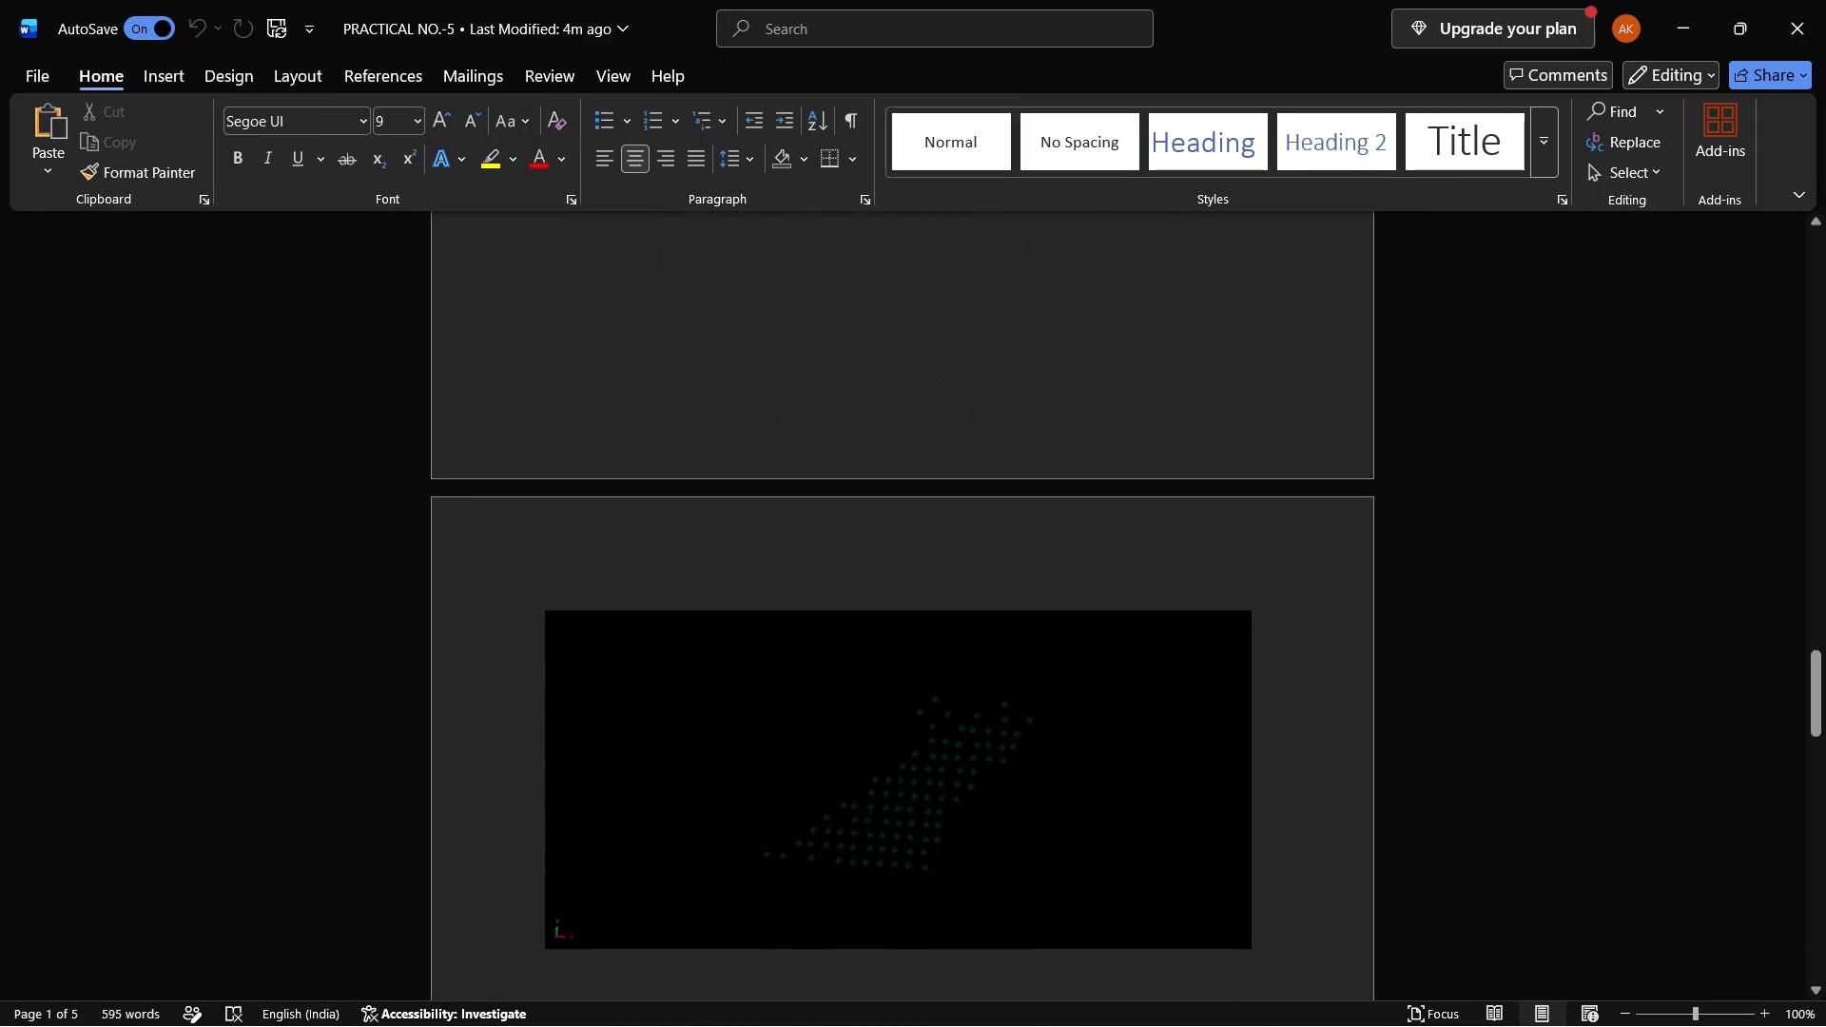
pyautogui.click(800, 640)
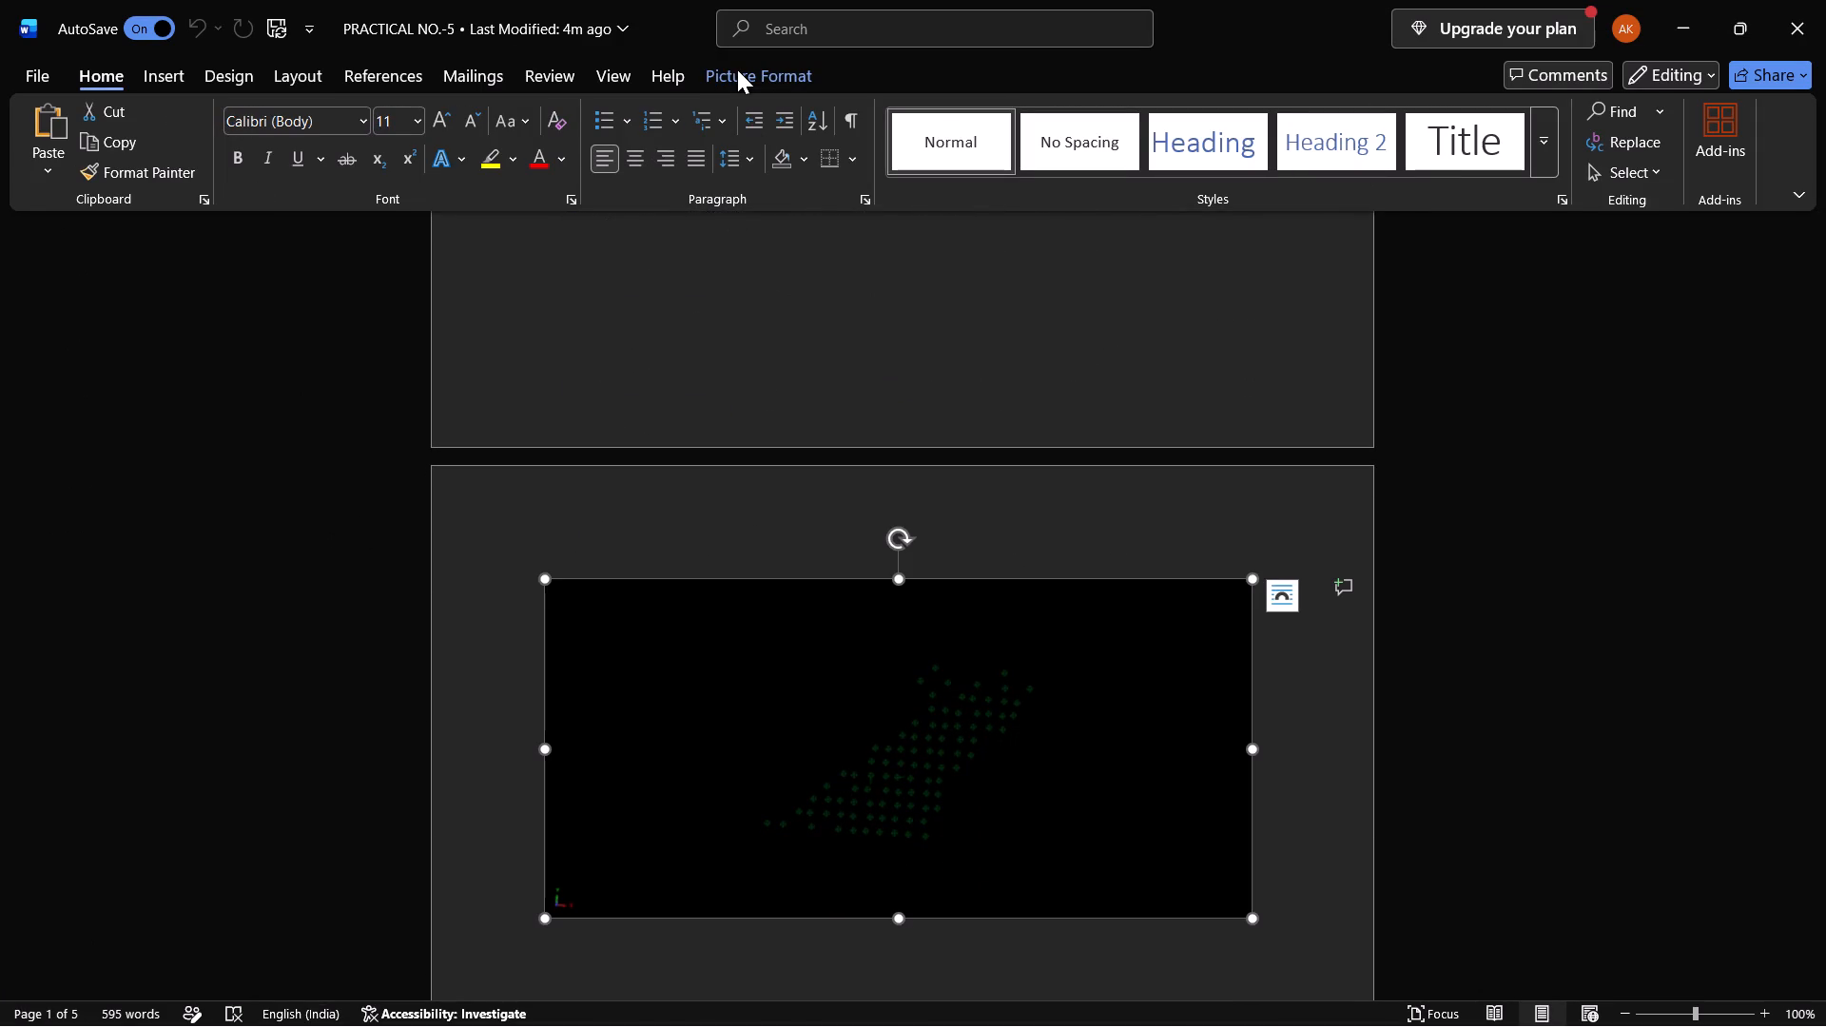
pyautogui.click(737, 70)
pyautogui.click(542, 156)
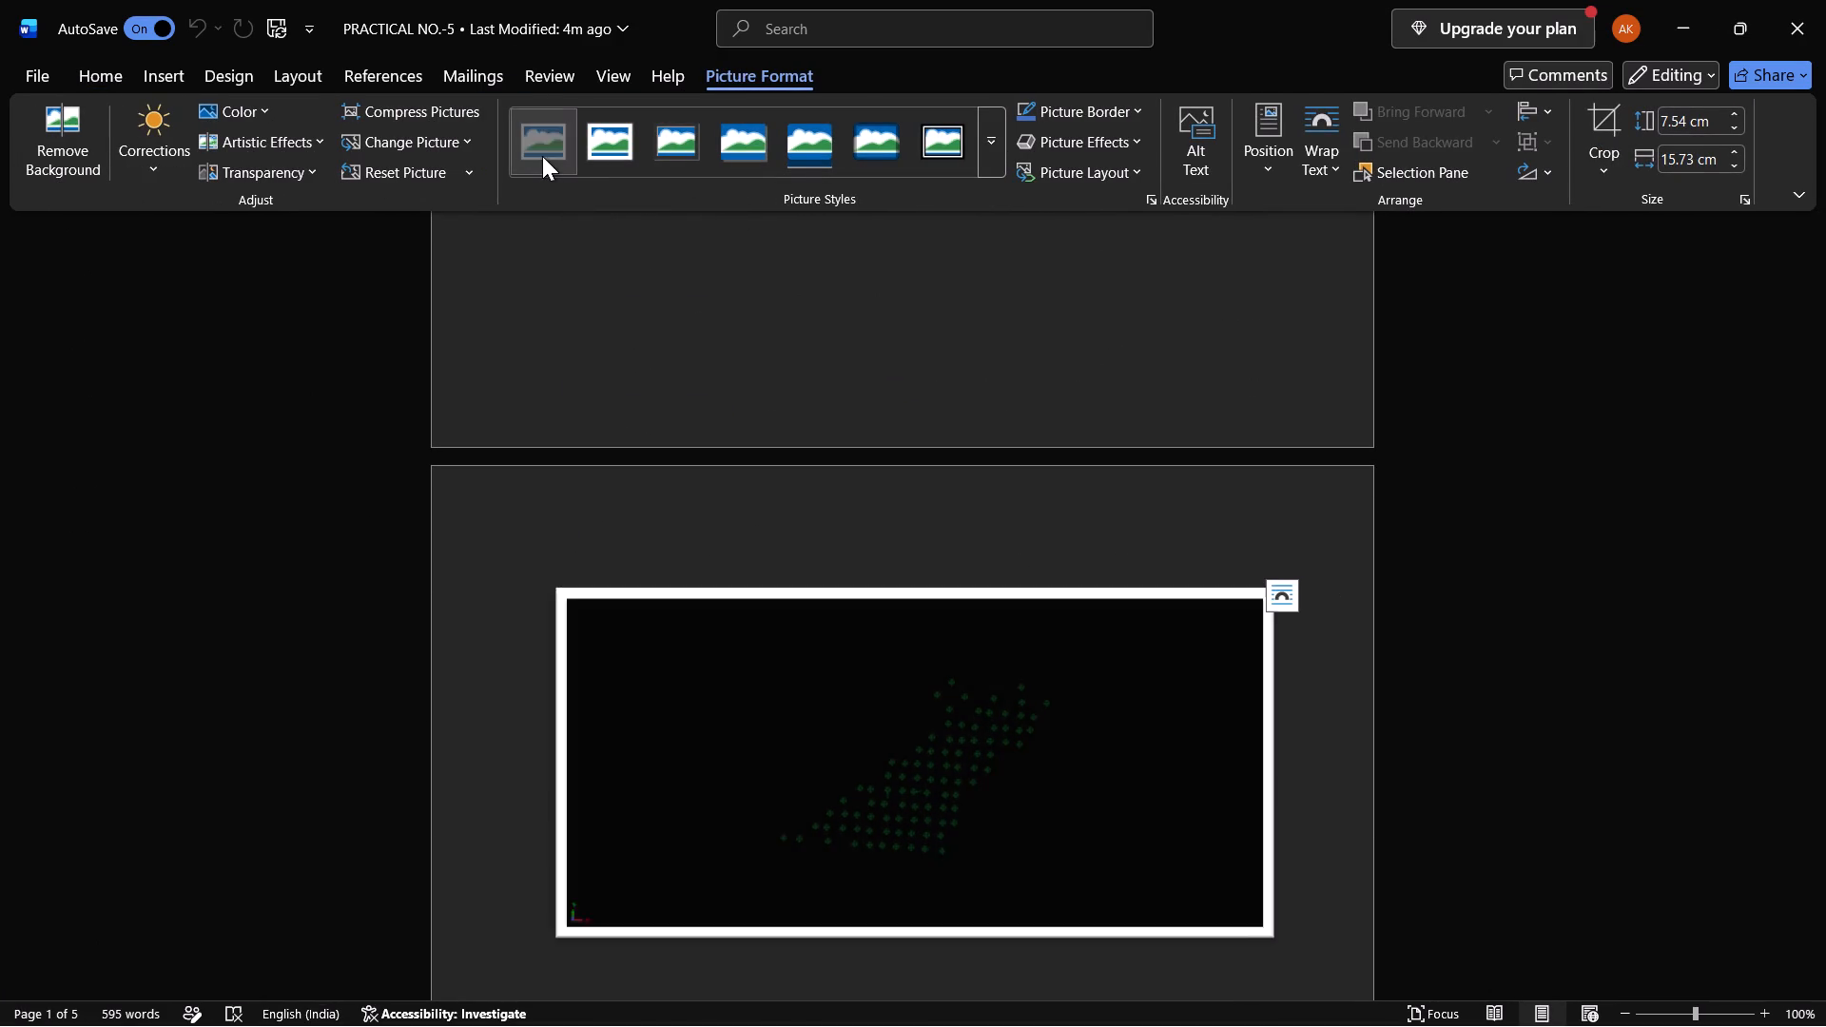
pyautogui.scroll(-3, 822, 676)
pyautogui.click(822, 676)
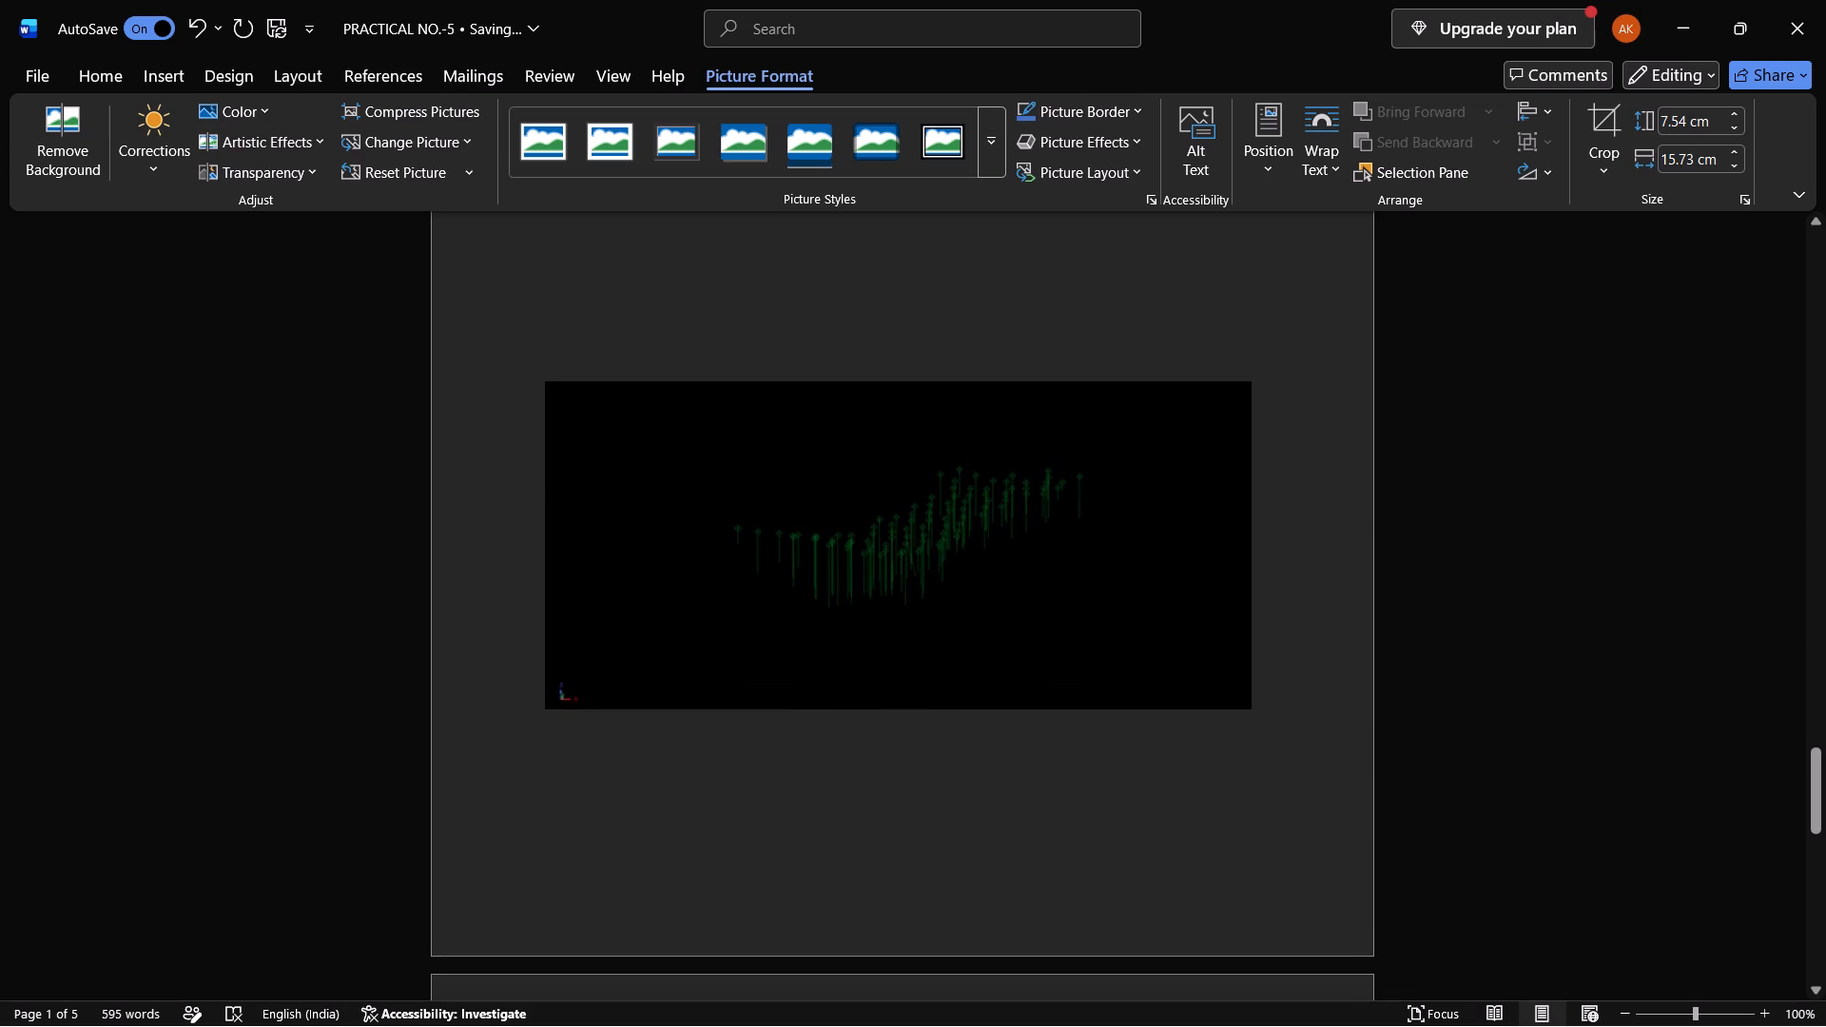
pyautogui.click(548, 126)
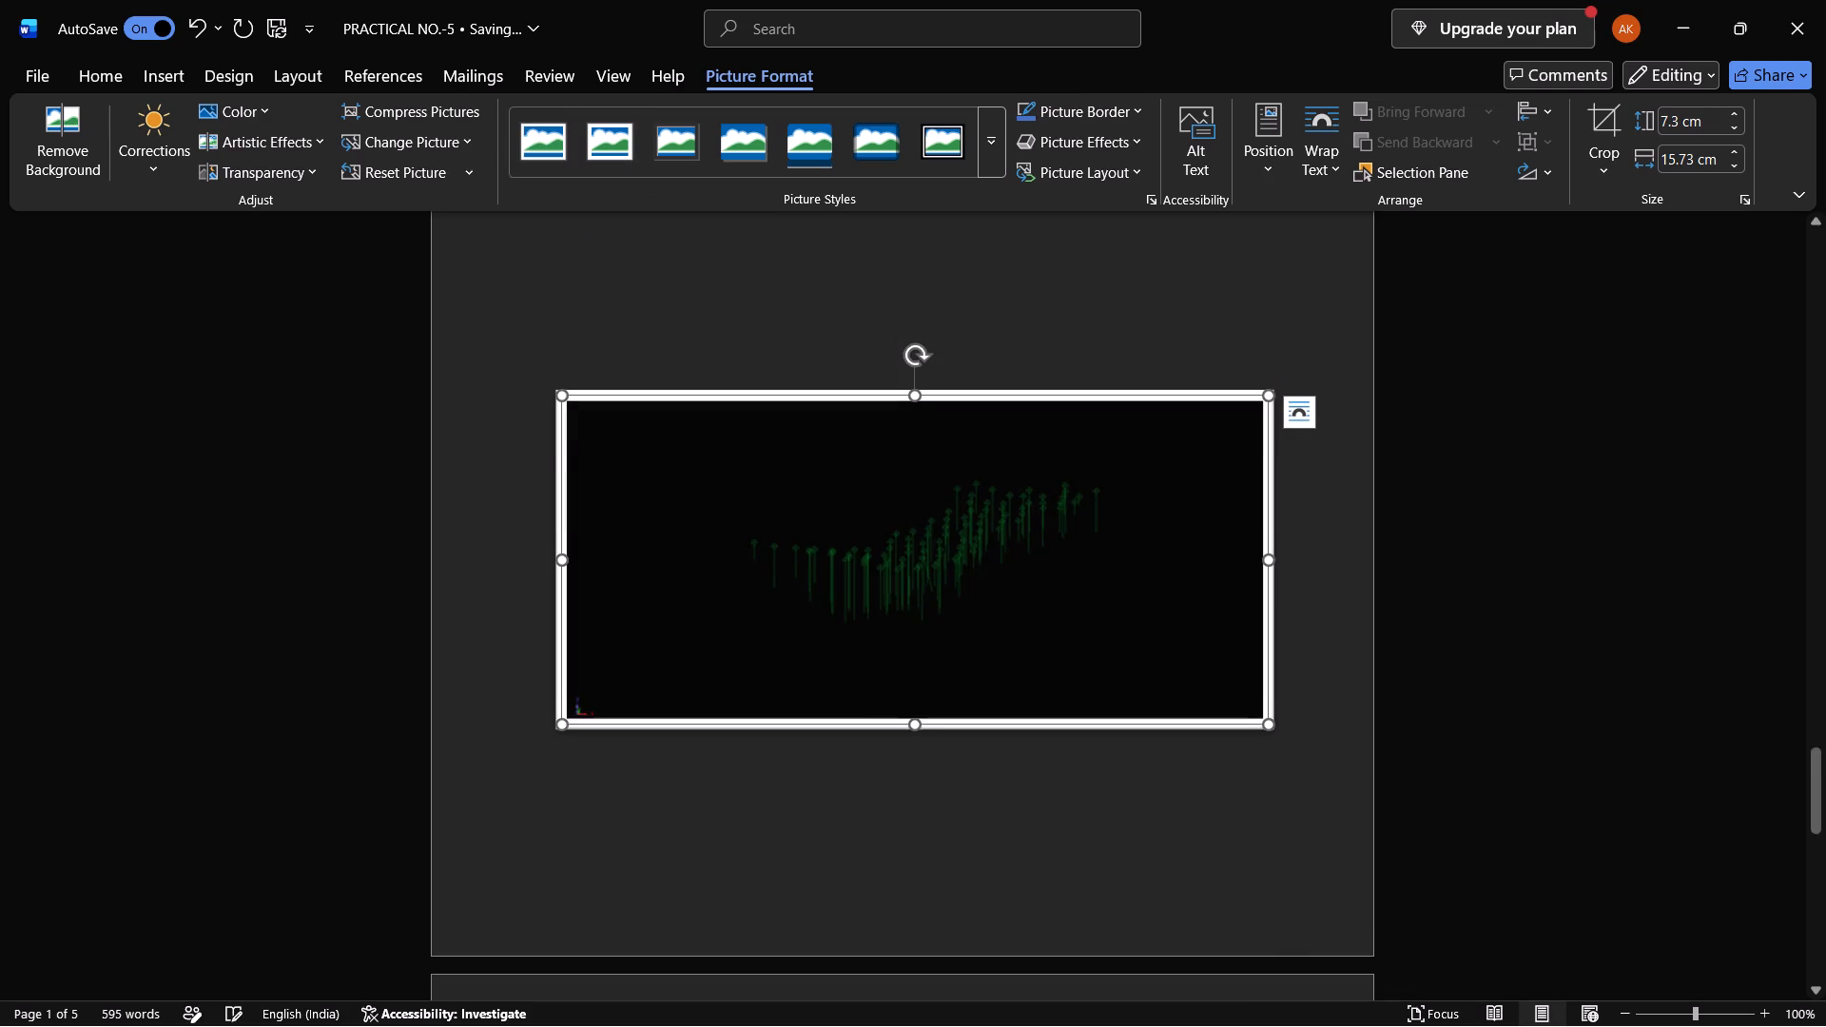
pyautogui.scroll(-1, 737, 475)
pyautogui.click(737, 475)
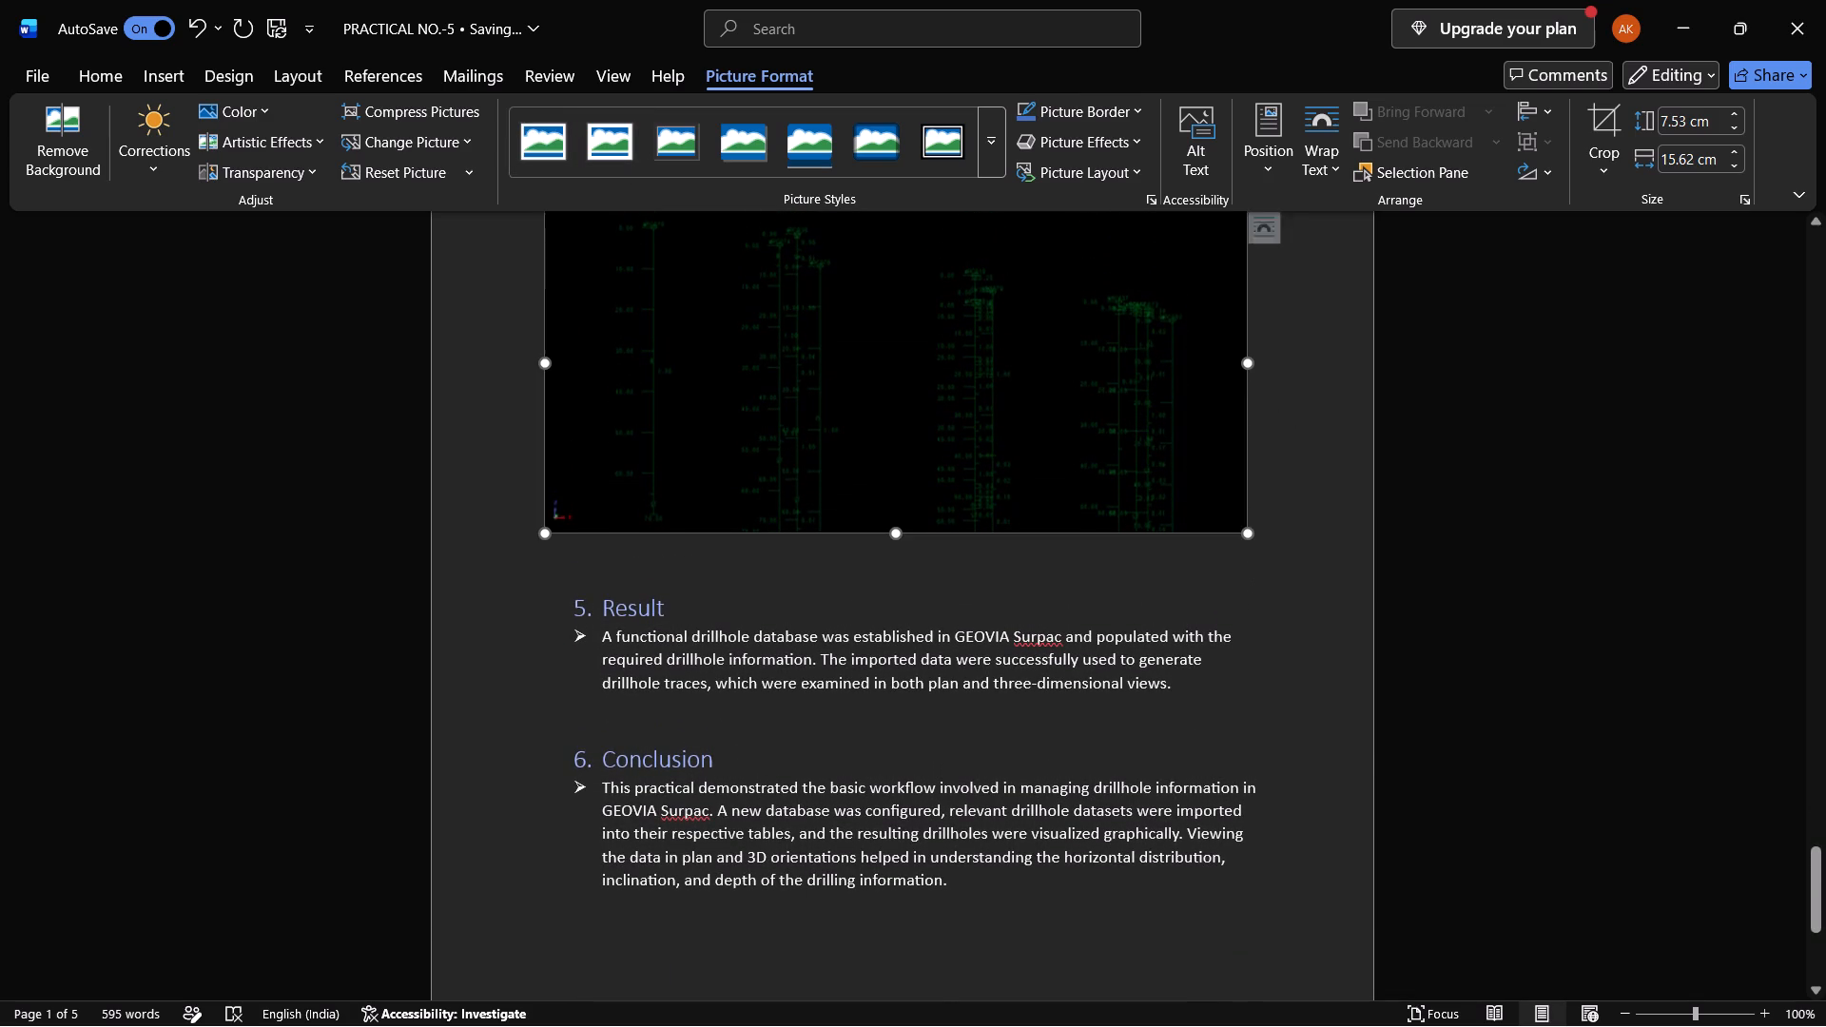
pyautogui.click(522, 116)
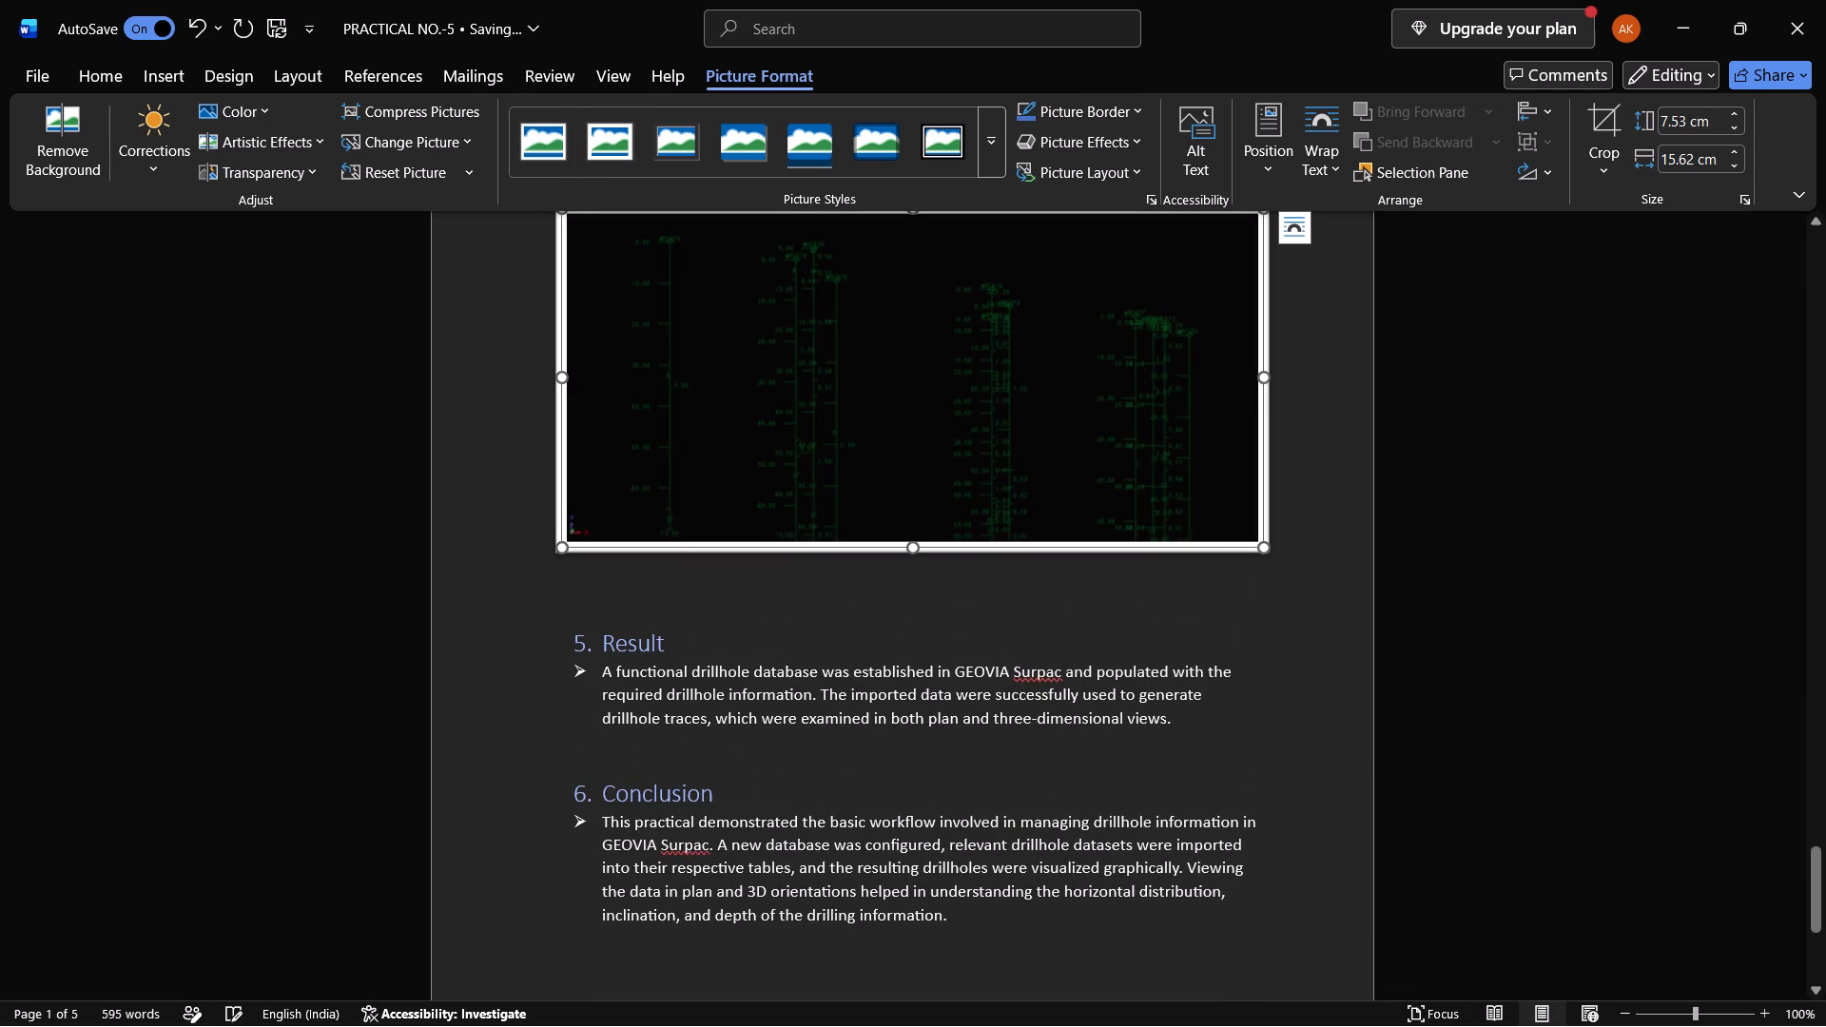
# Save PRACTICAL NO.-5 with its framed images.
pyautogui.scroll(-9, 819, 675)
pyautogui.scroll(9, 819, 675)
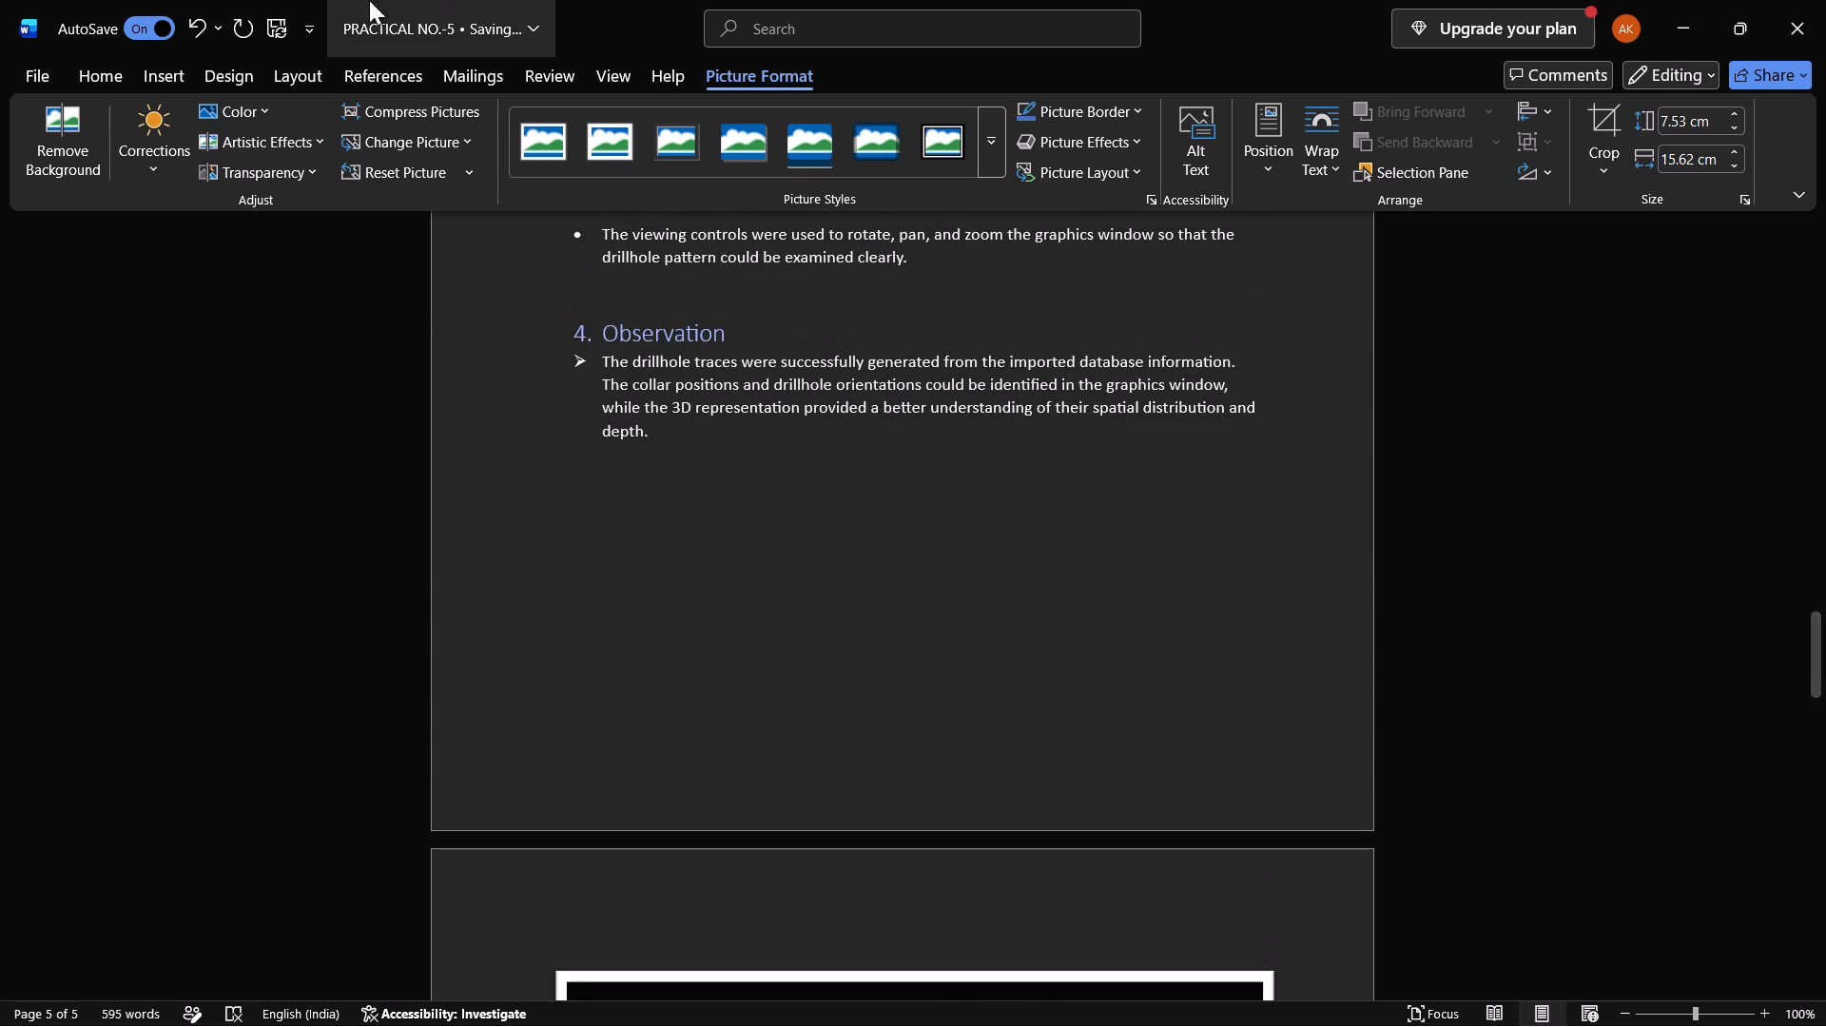
pyautogui.click(266, 23)
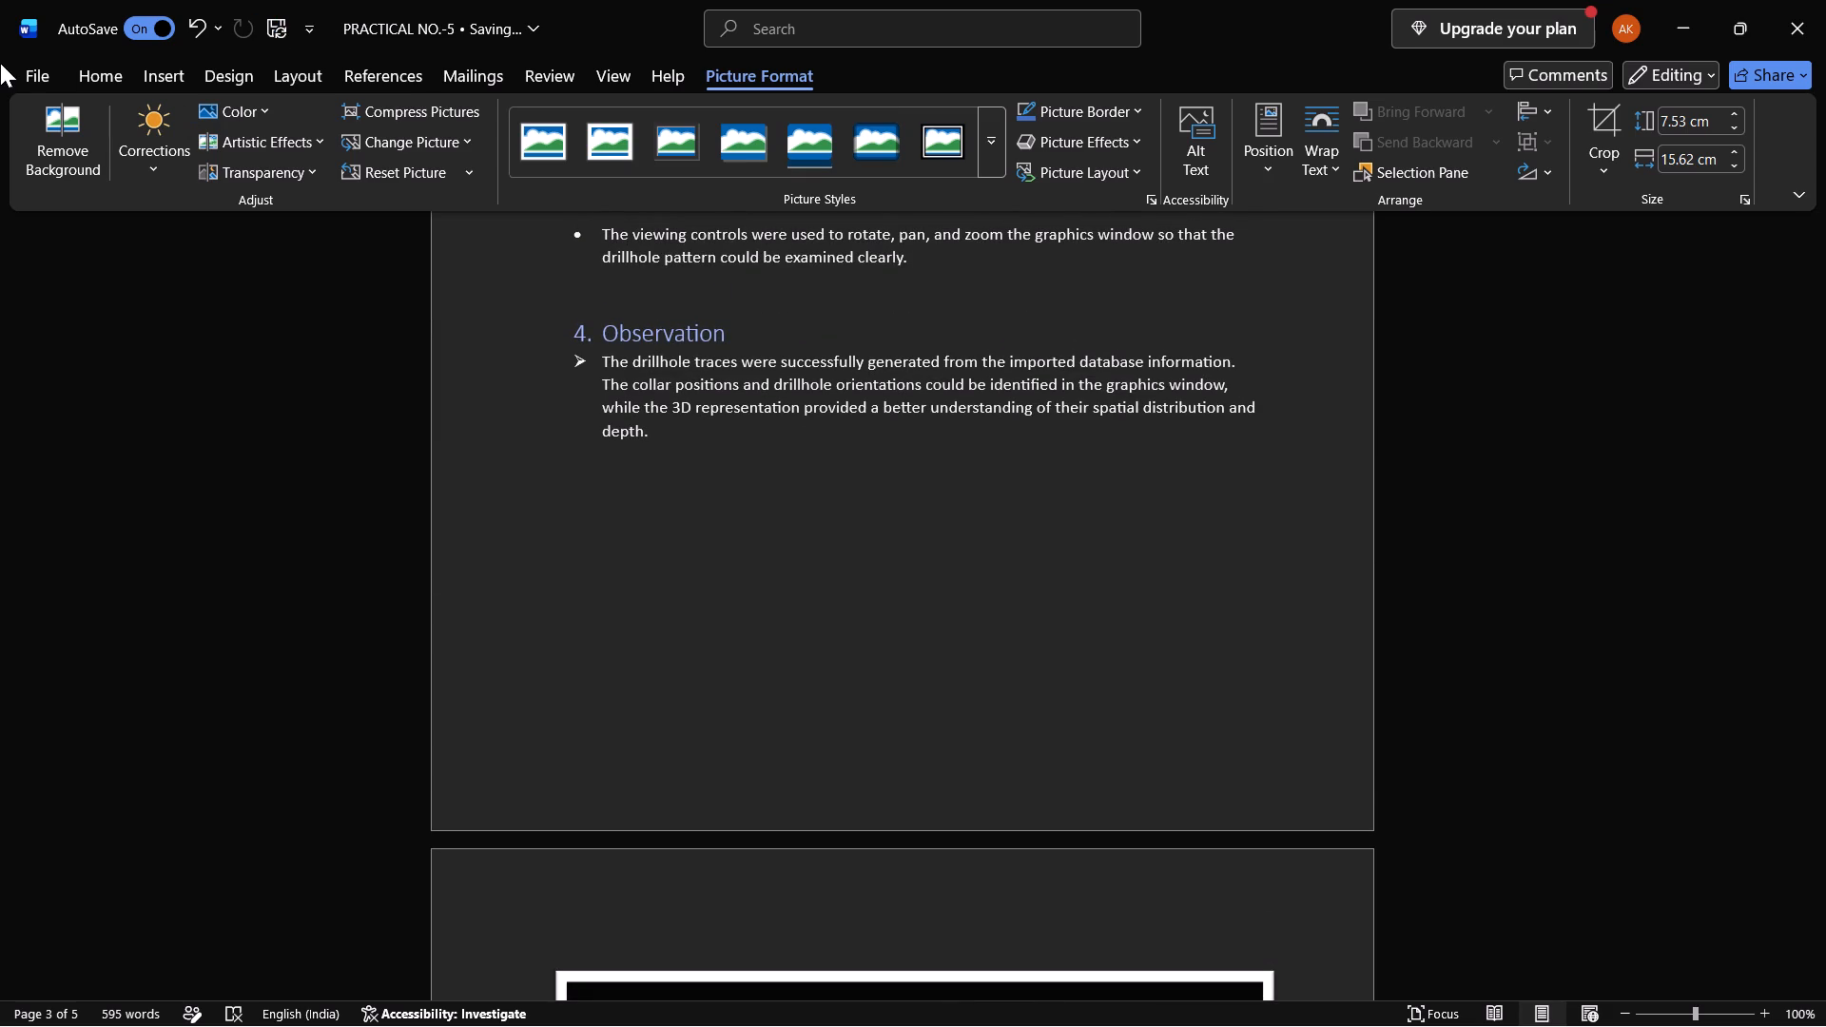
# Open the recent document MINE PLANNING AND DESIGN PRACTICAL-7.
pyautogui.click(24, 74)
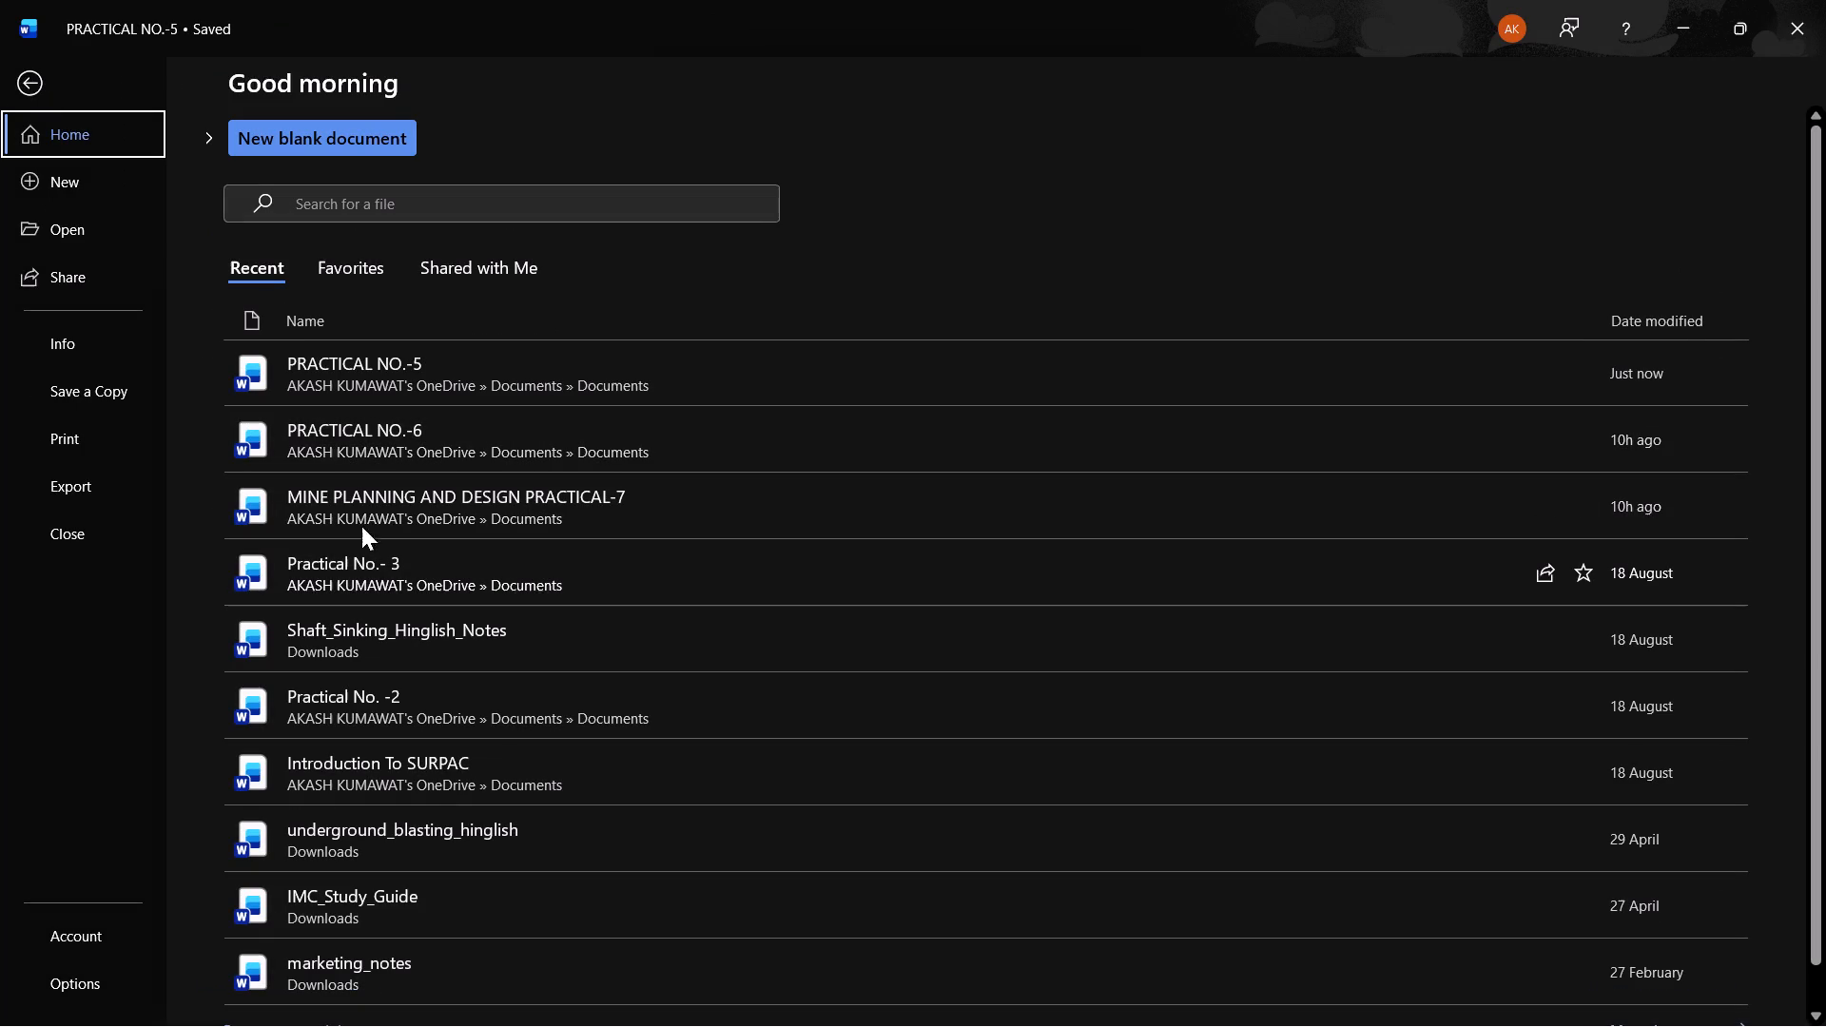
pyautogui.doubleClick(356, 493)
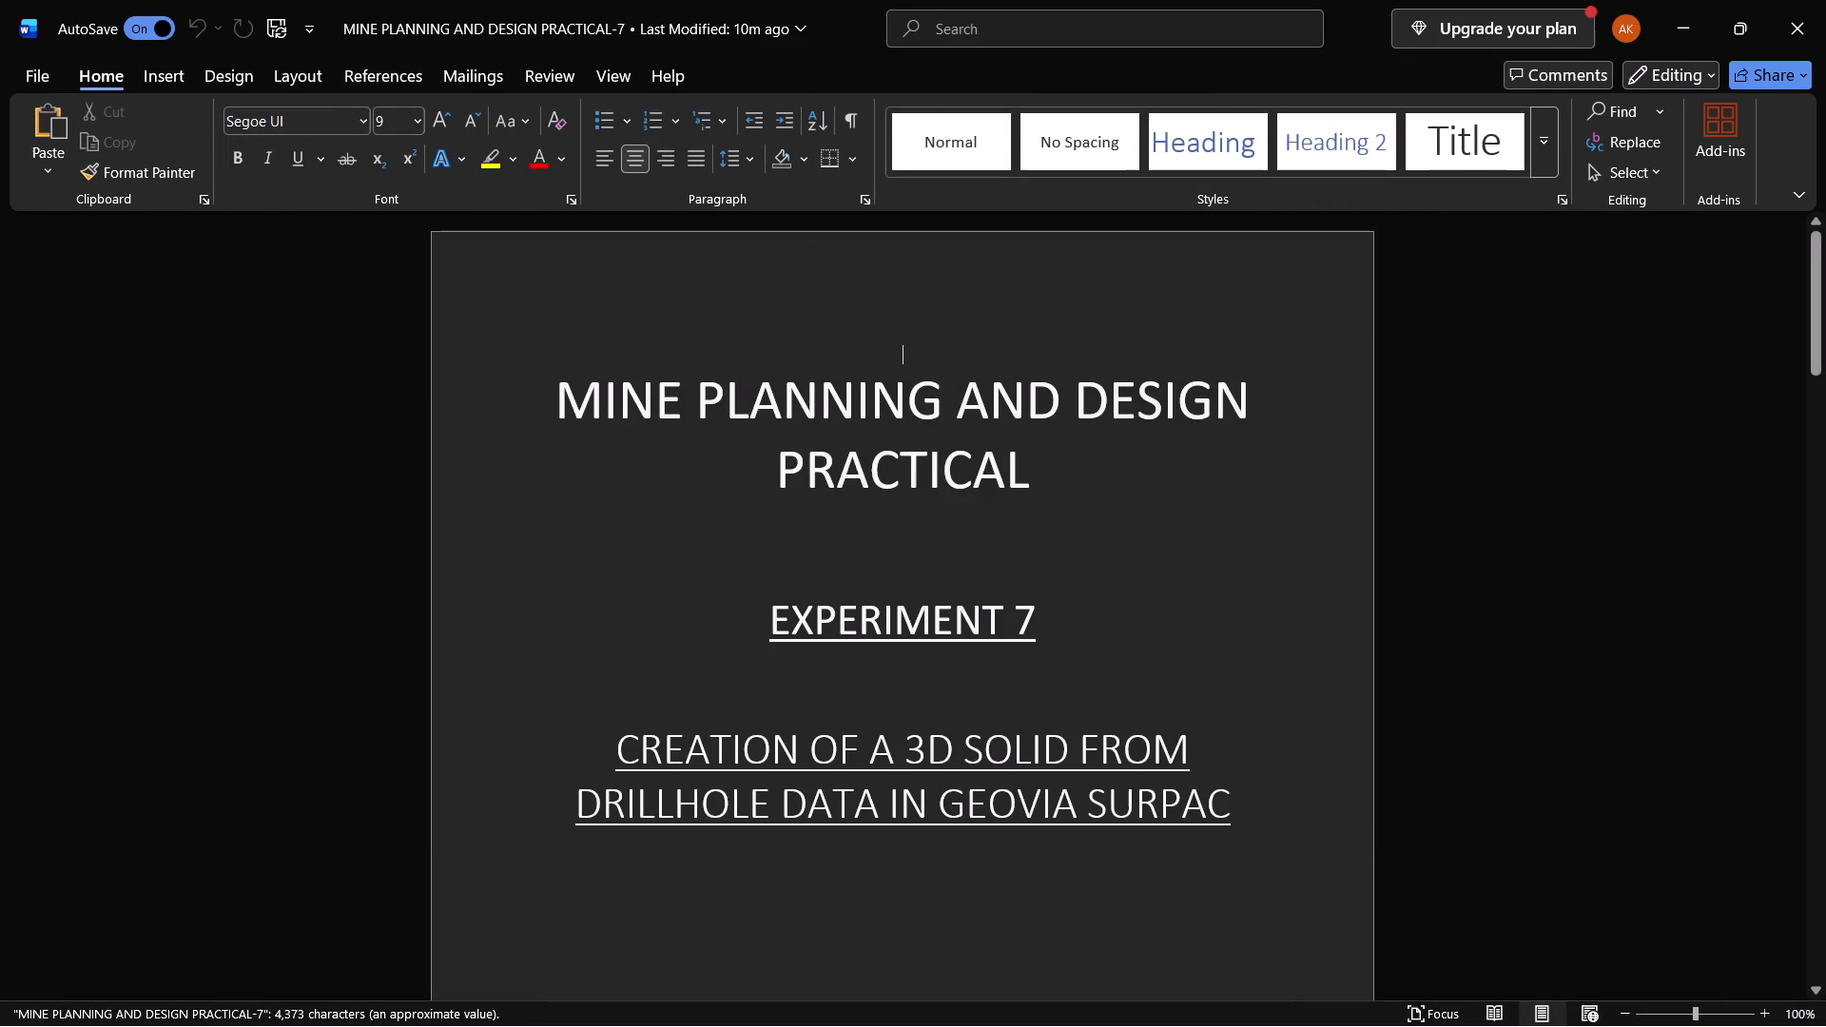
# Apply the white-framed picture style to the Figure 1 image of digitized boundary strings under Practical Screenshots in Sequence.
pyautogui.scroll(-14, 681, 618)
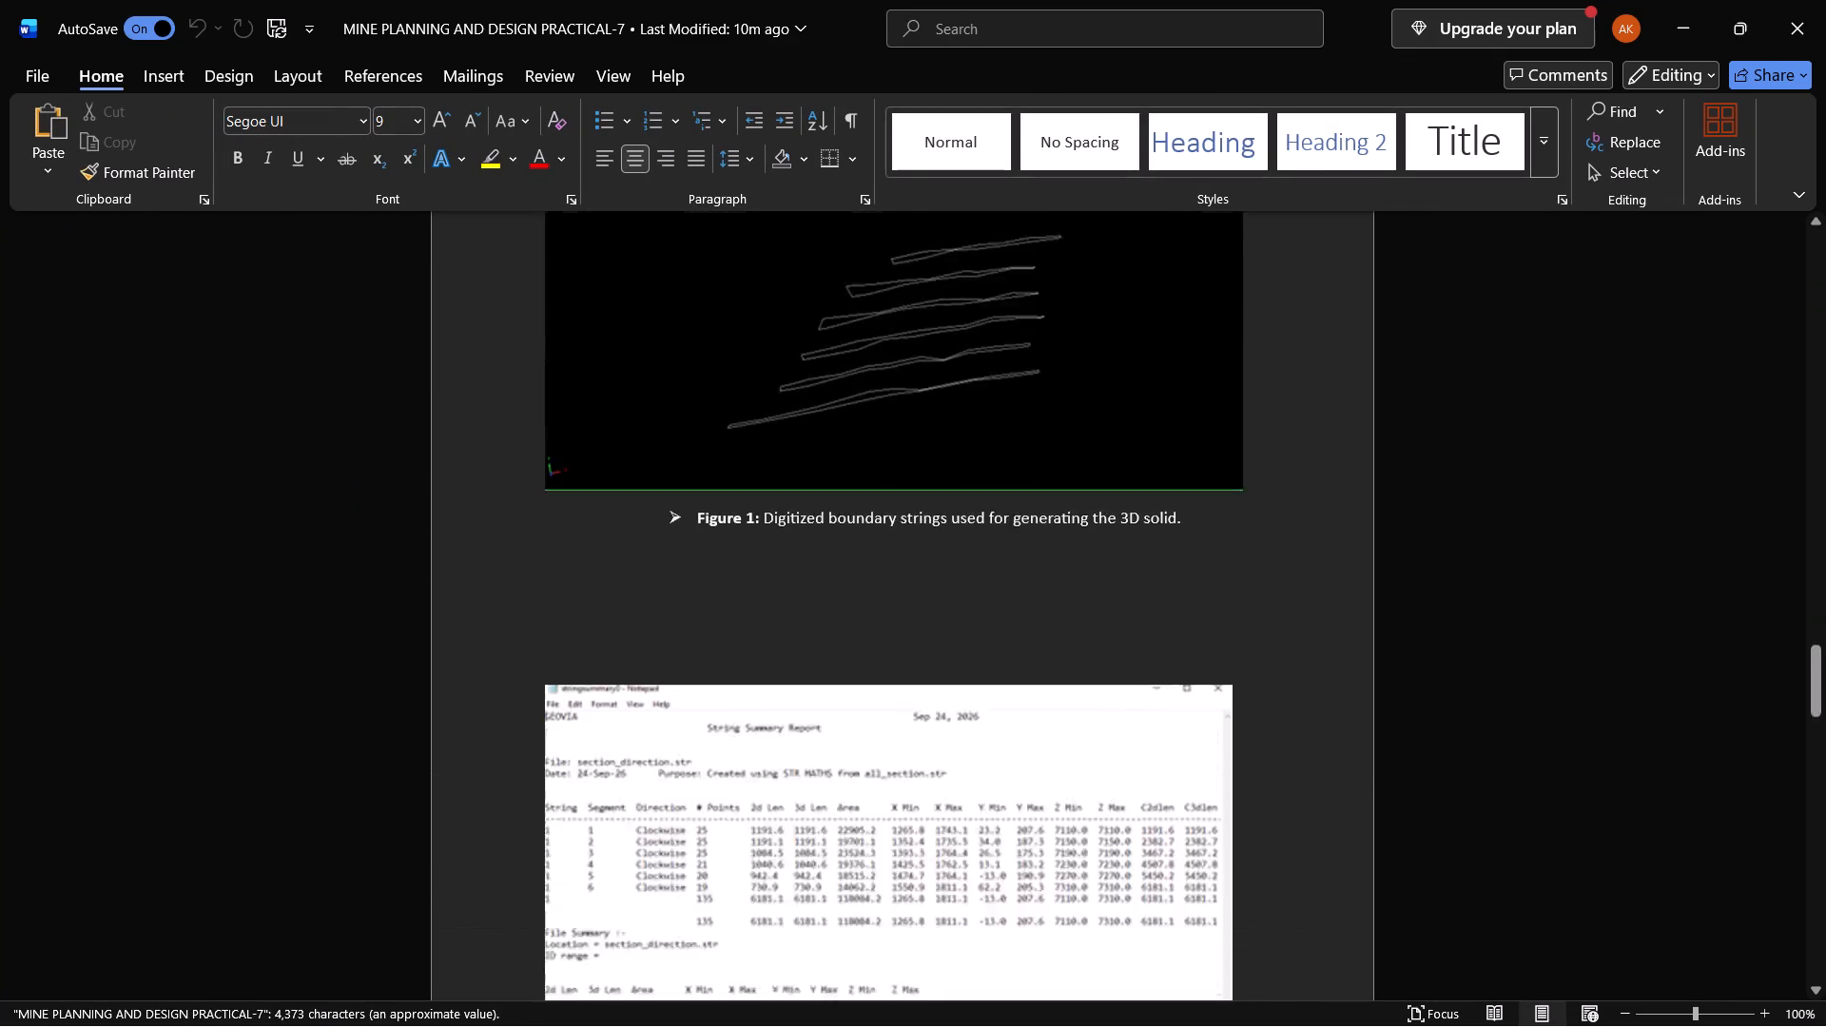
pyautogui.scroll(-1, 681, 618)
pyautogui.click(681, 618)
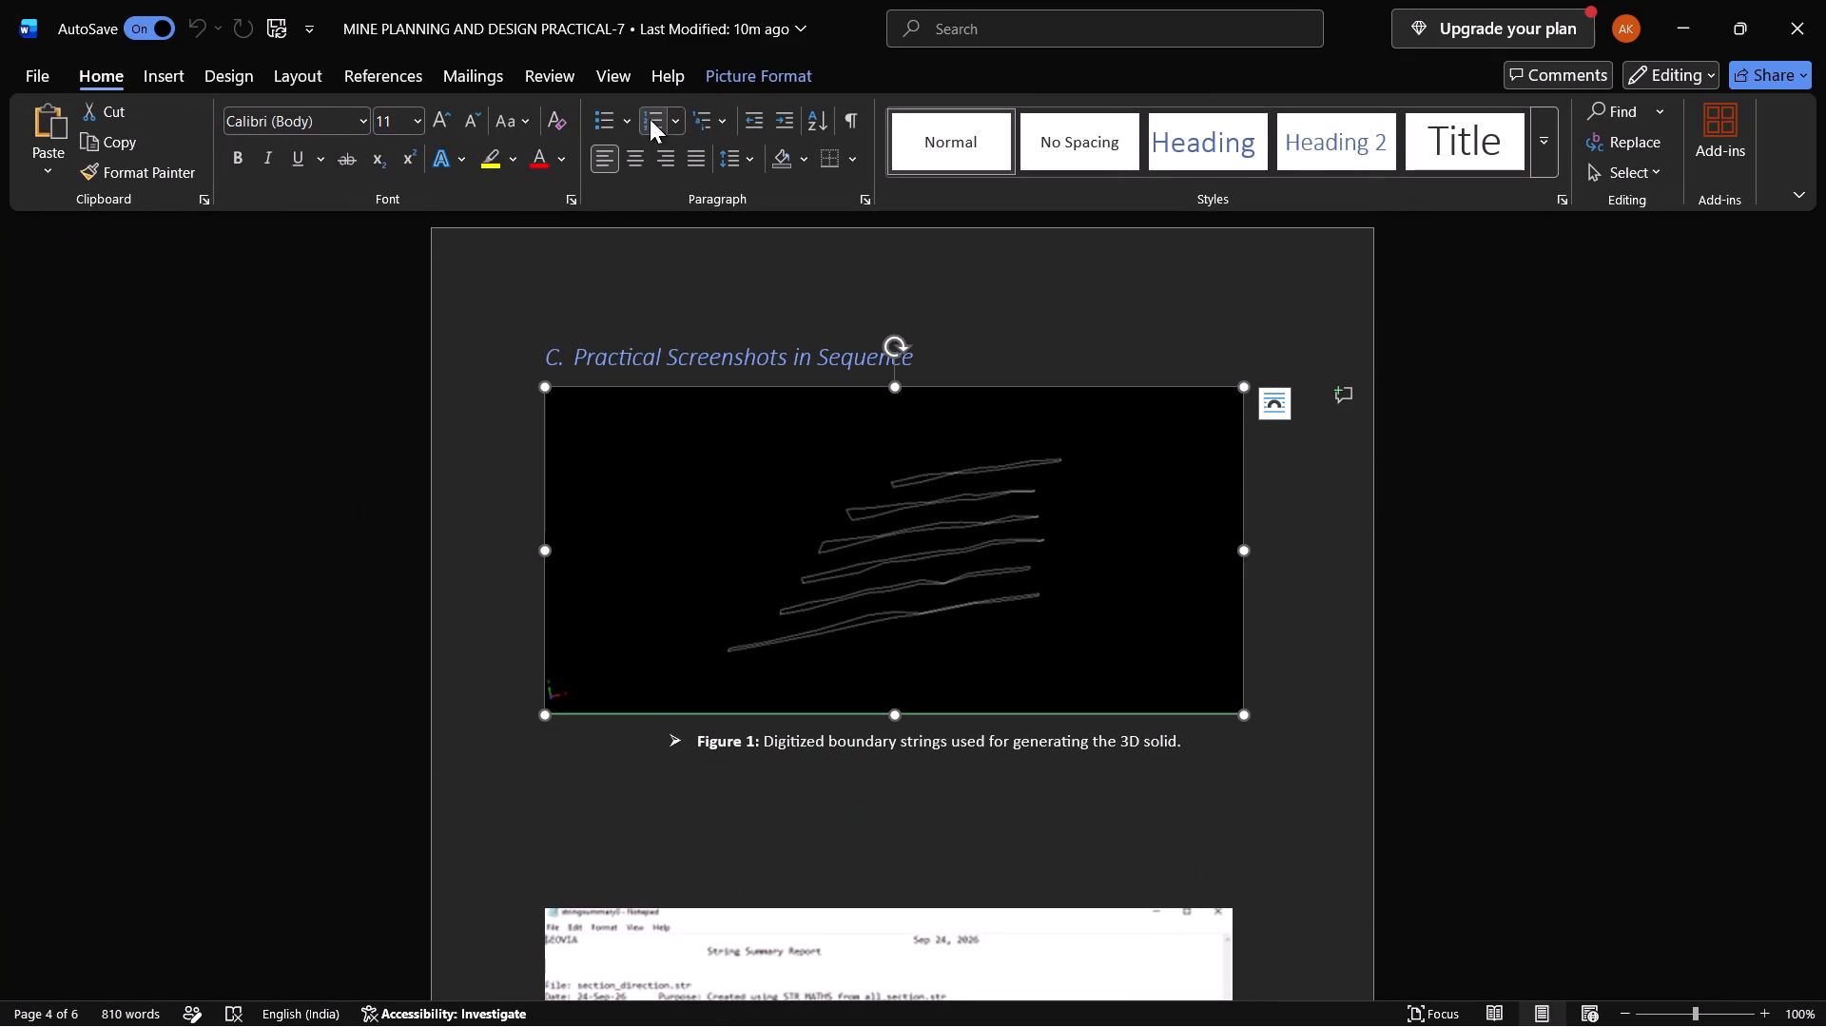
pyautogui.click(730, 63)
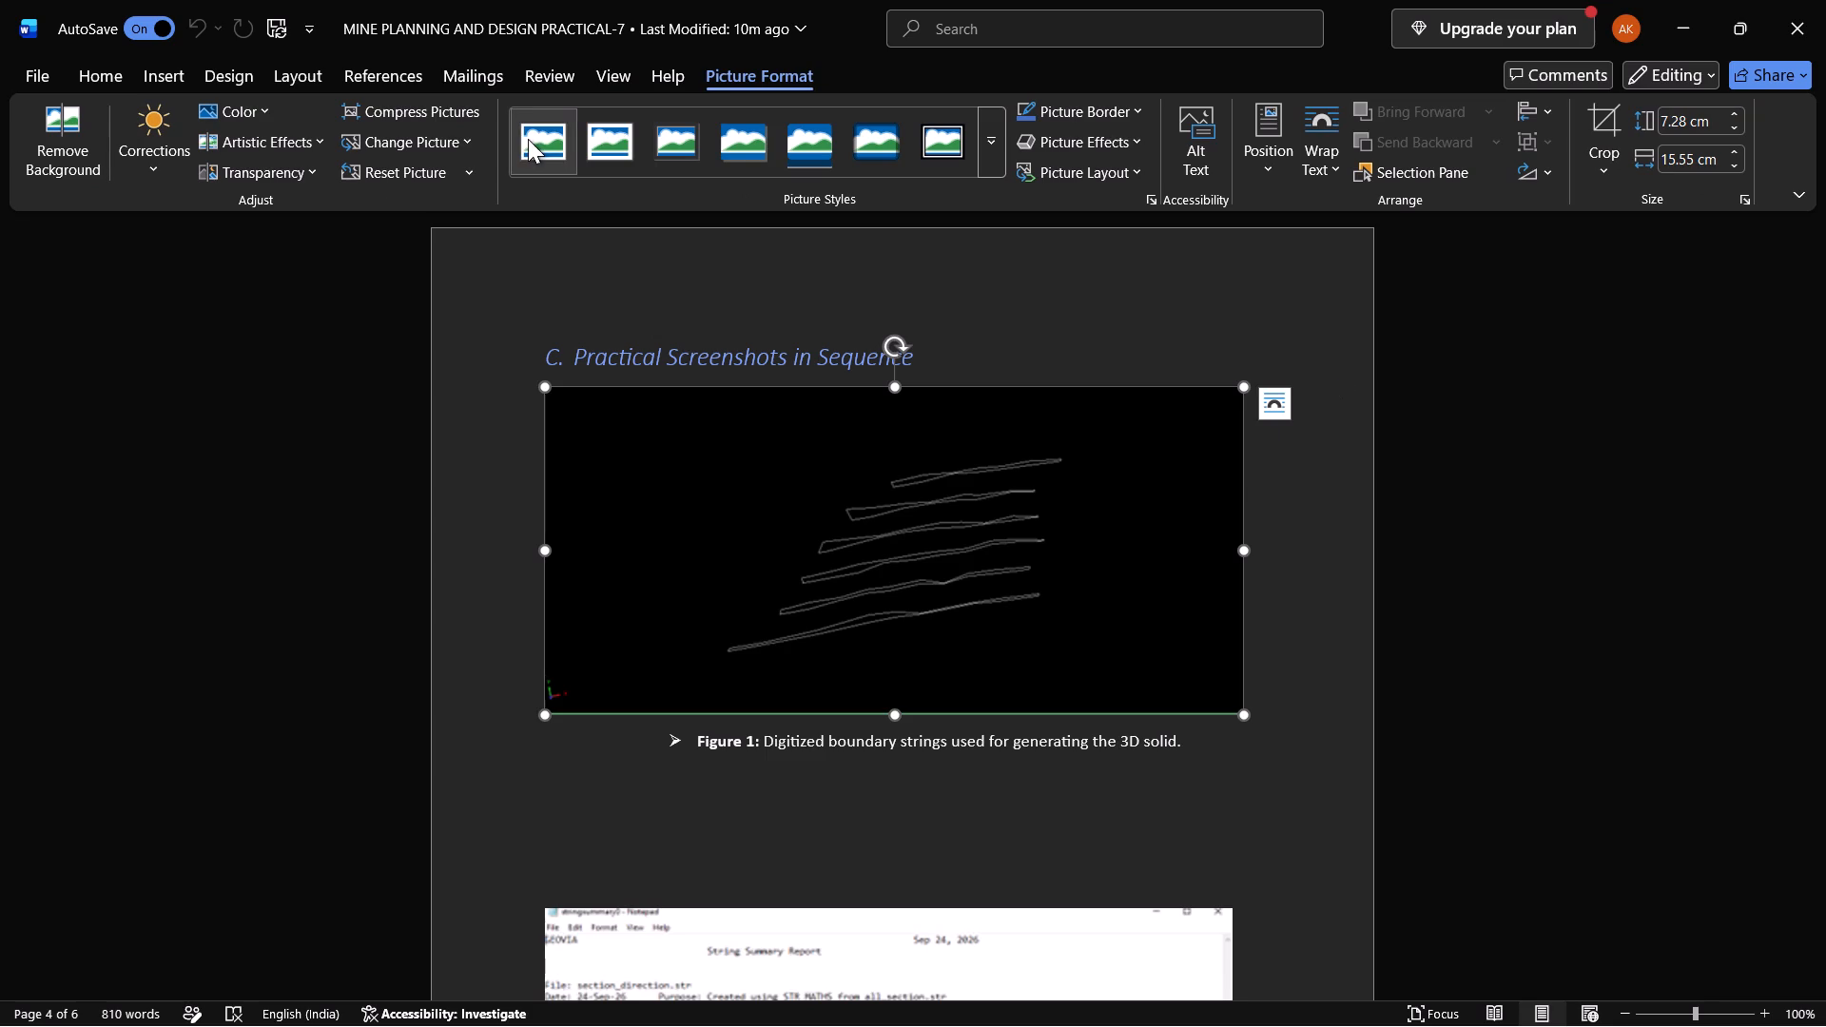
pyautogui.click(528, 139)
pyautogui.scroll(-2, 721, 464)
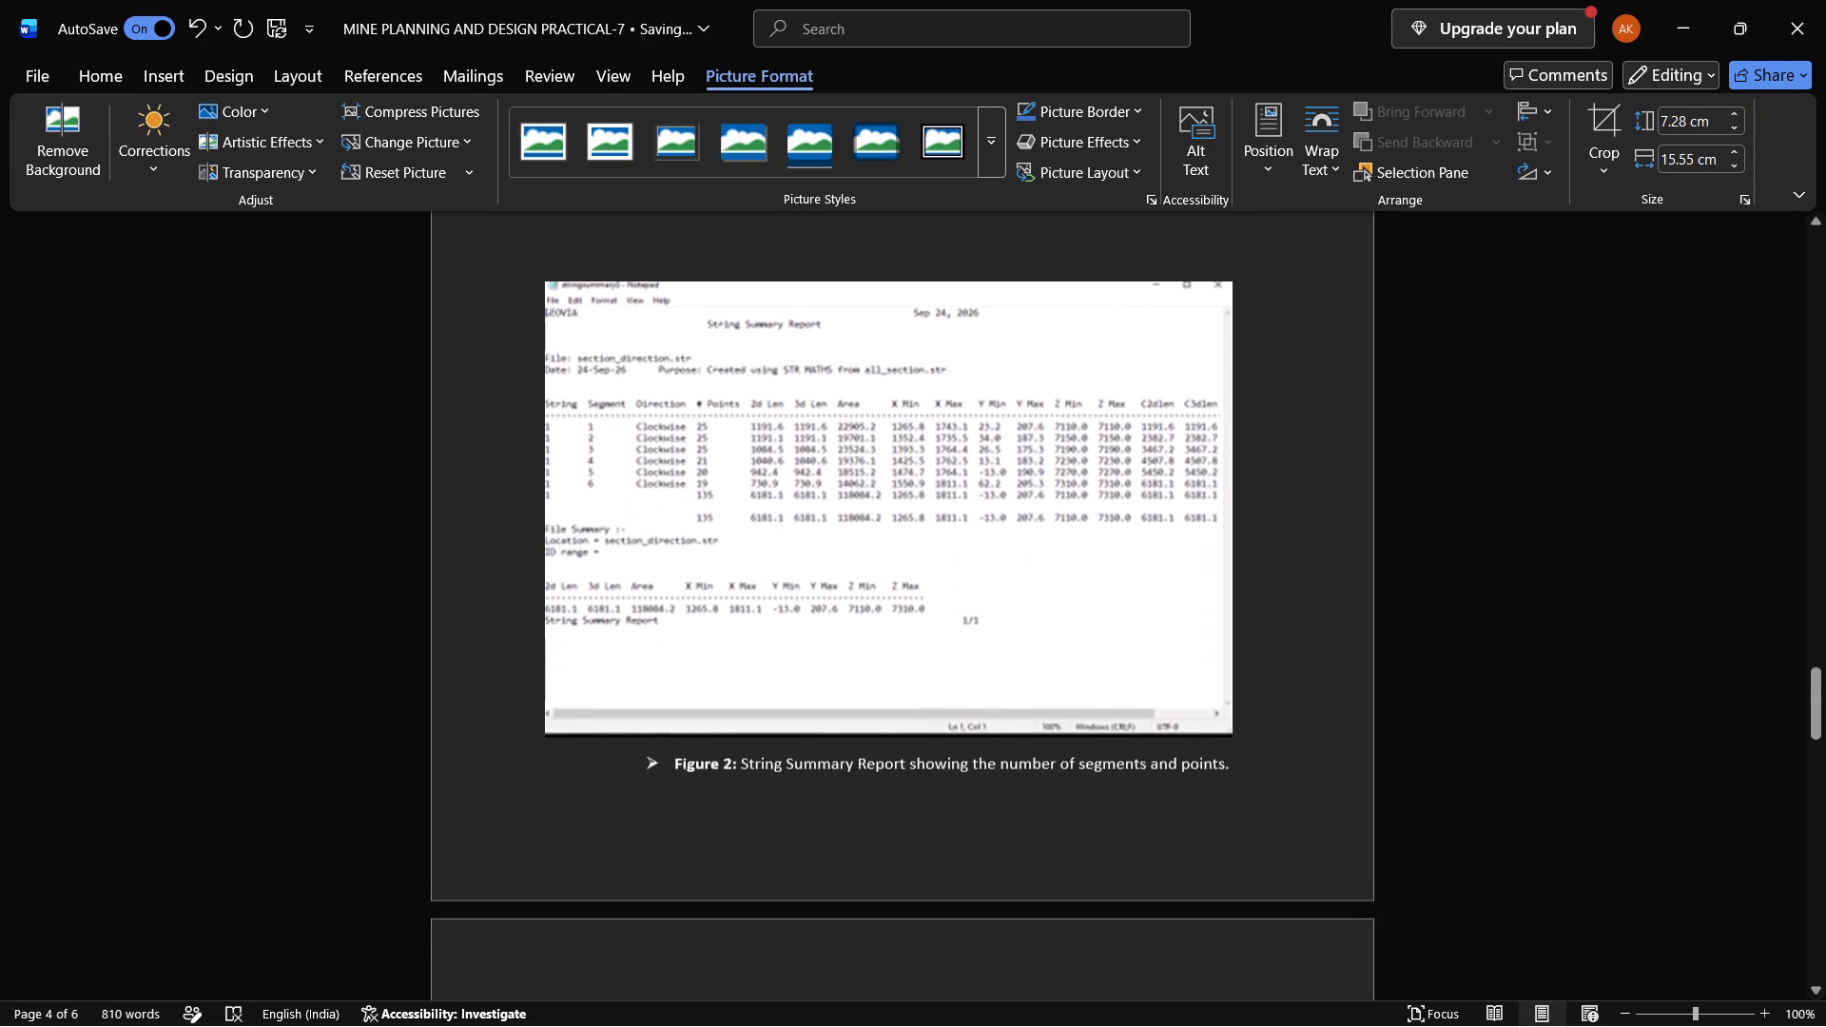
# Apply the white-framed picture style to the Figure 2 String Summary Report image and the Figure 3 image of the 3D solid.
pyautogui.scroll(-1, 721, 464)
pyautogui.click(721, 464)
pyautogui.click(537, 152)
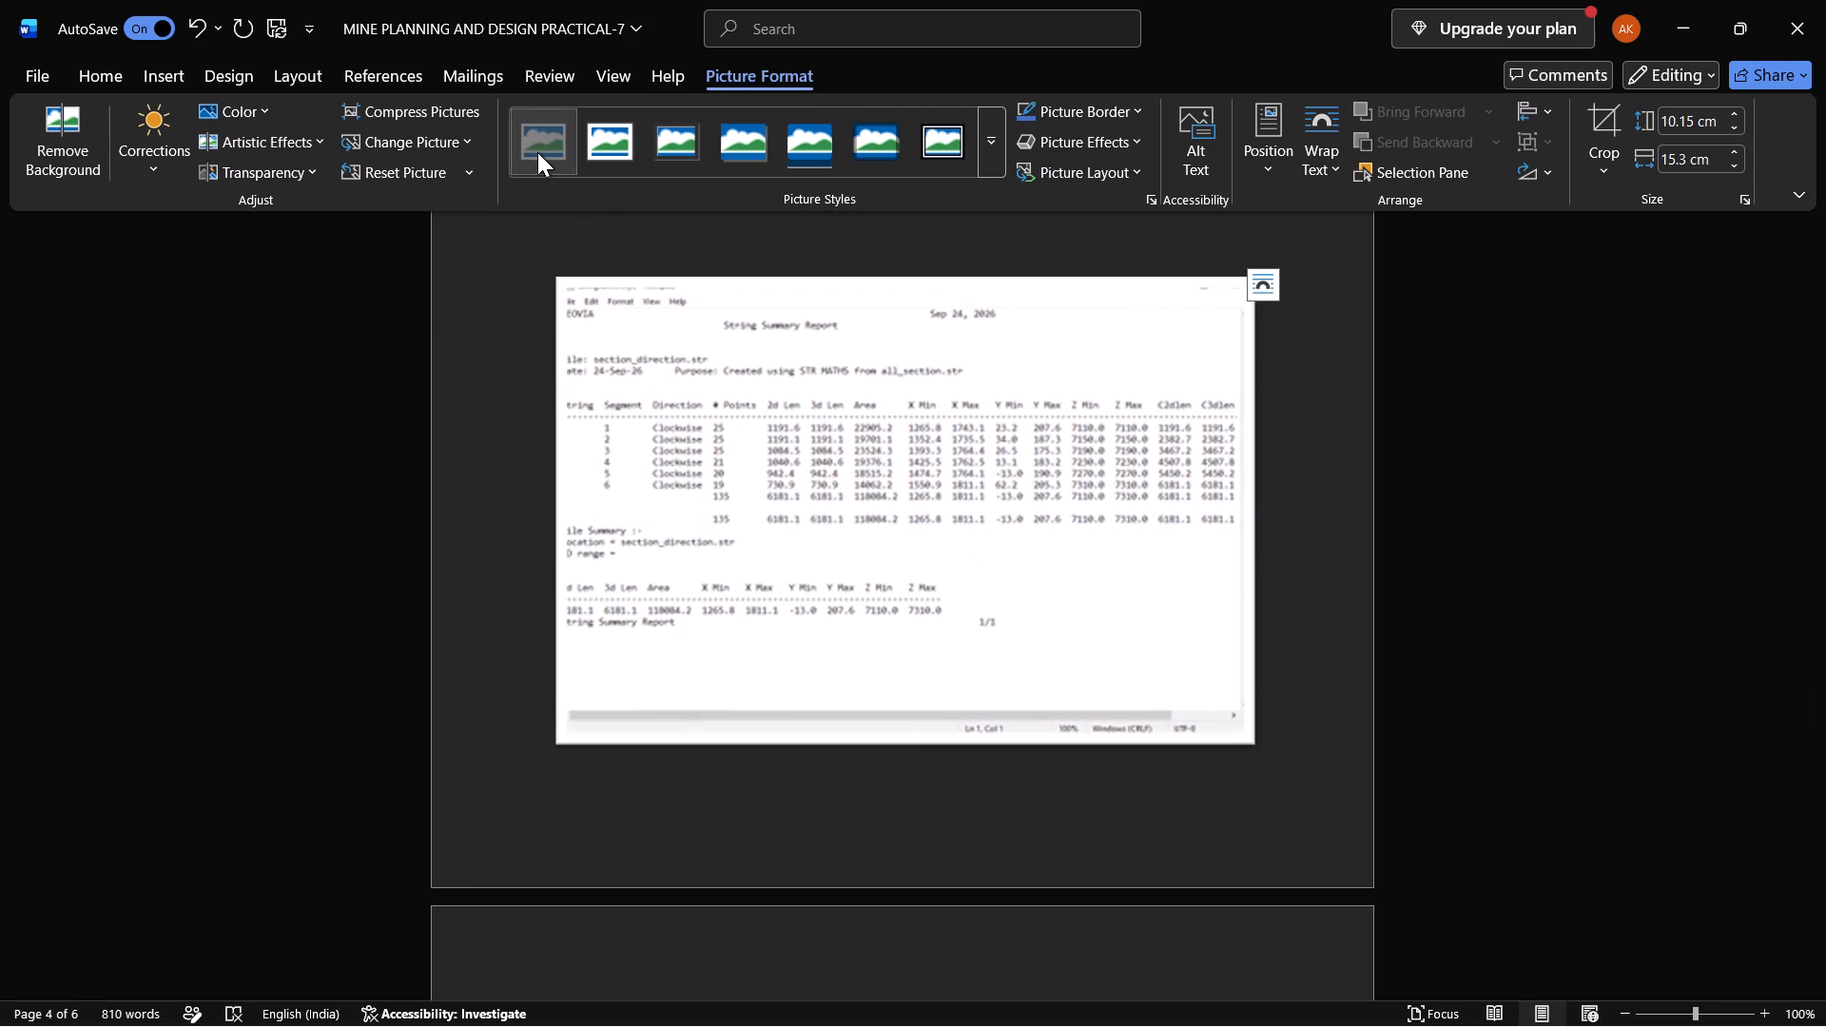
pyautogui.scroll(-2, 744, 470)
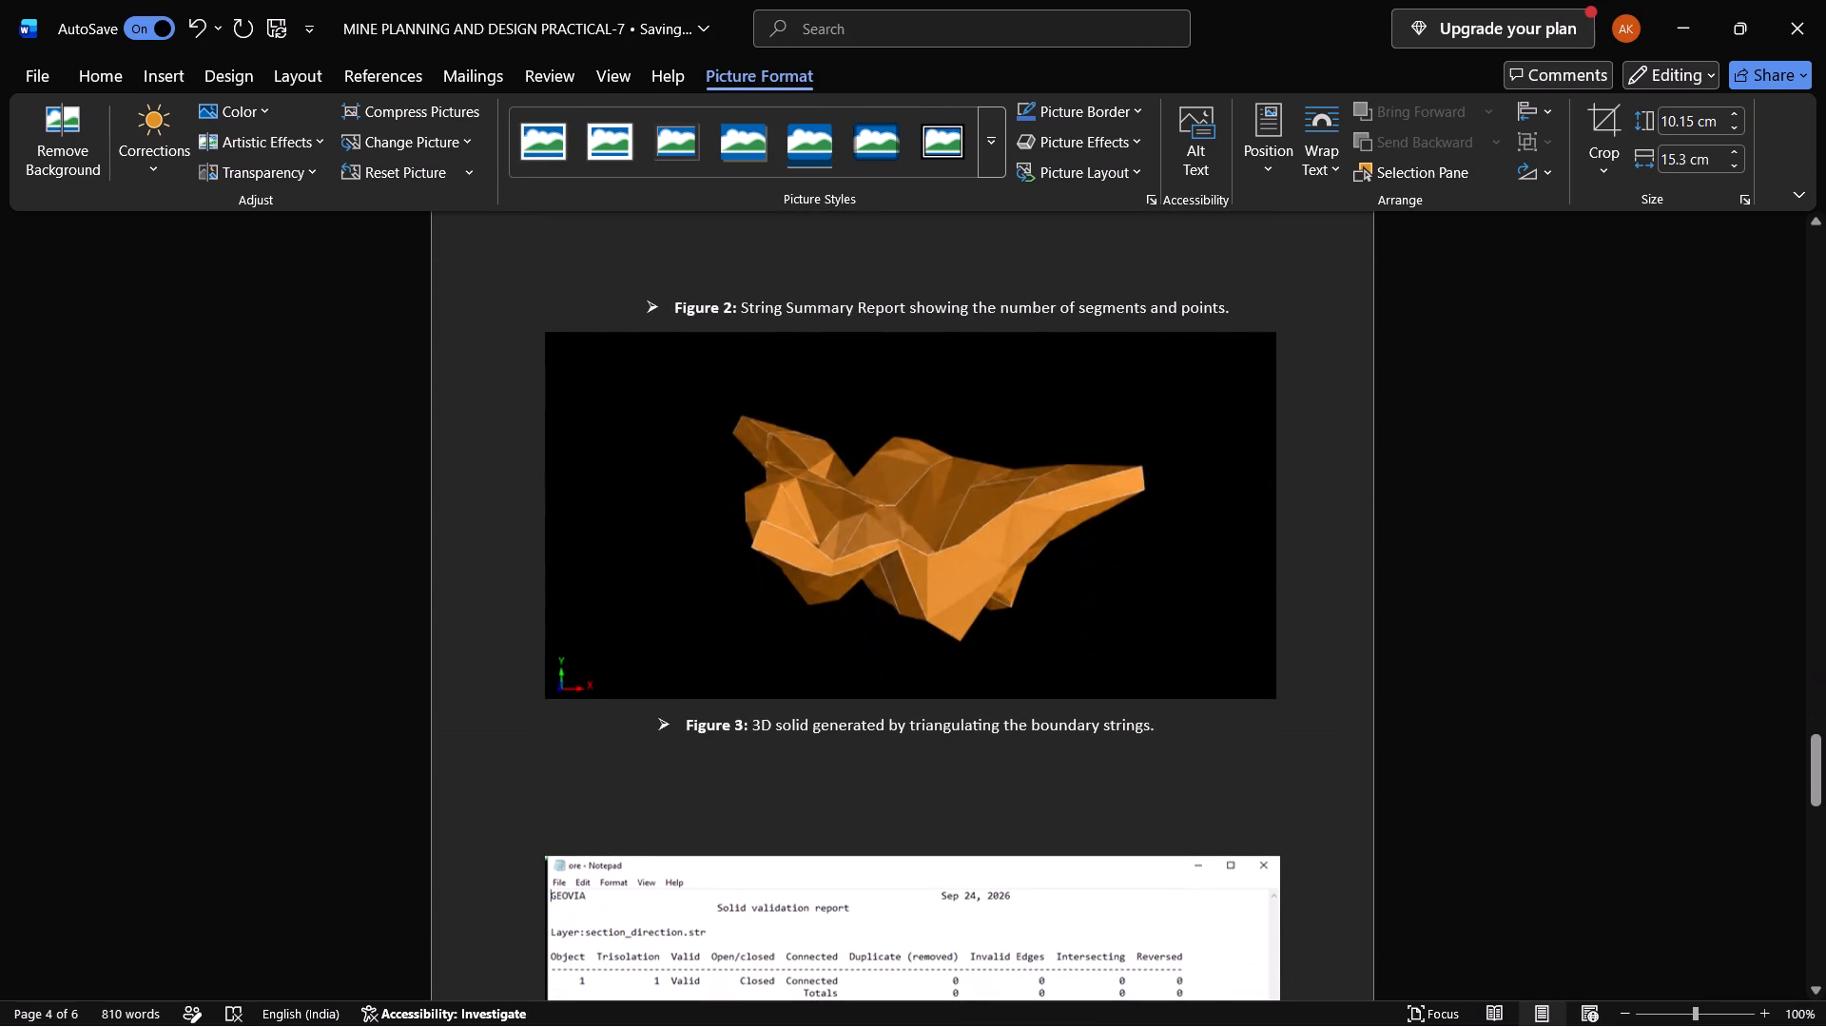
pyautogui.click(744, 470)
pyautogui.click(539, 122)
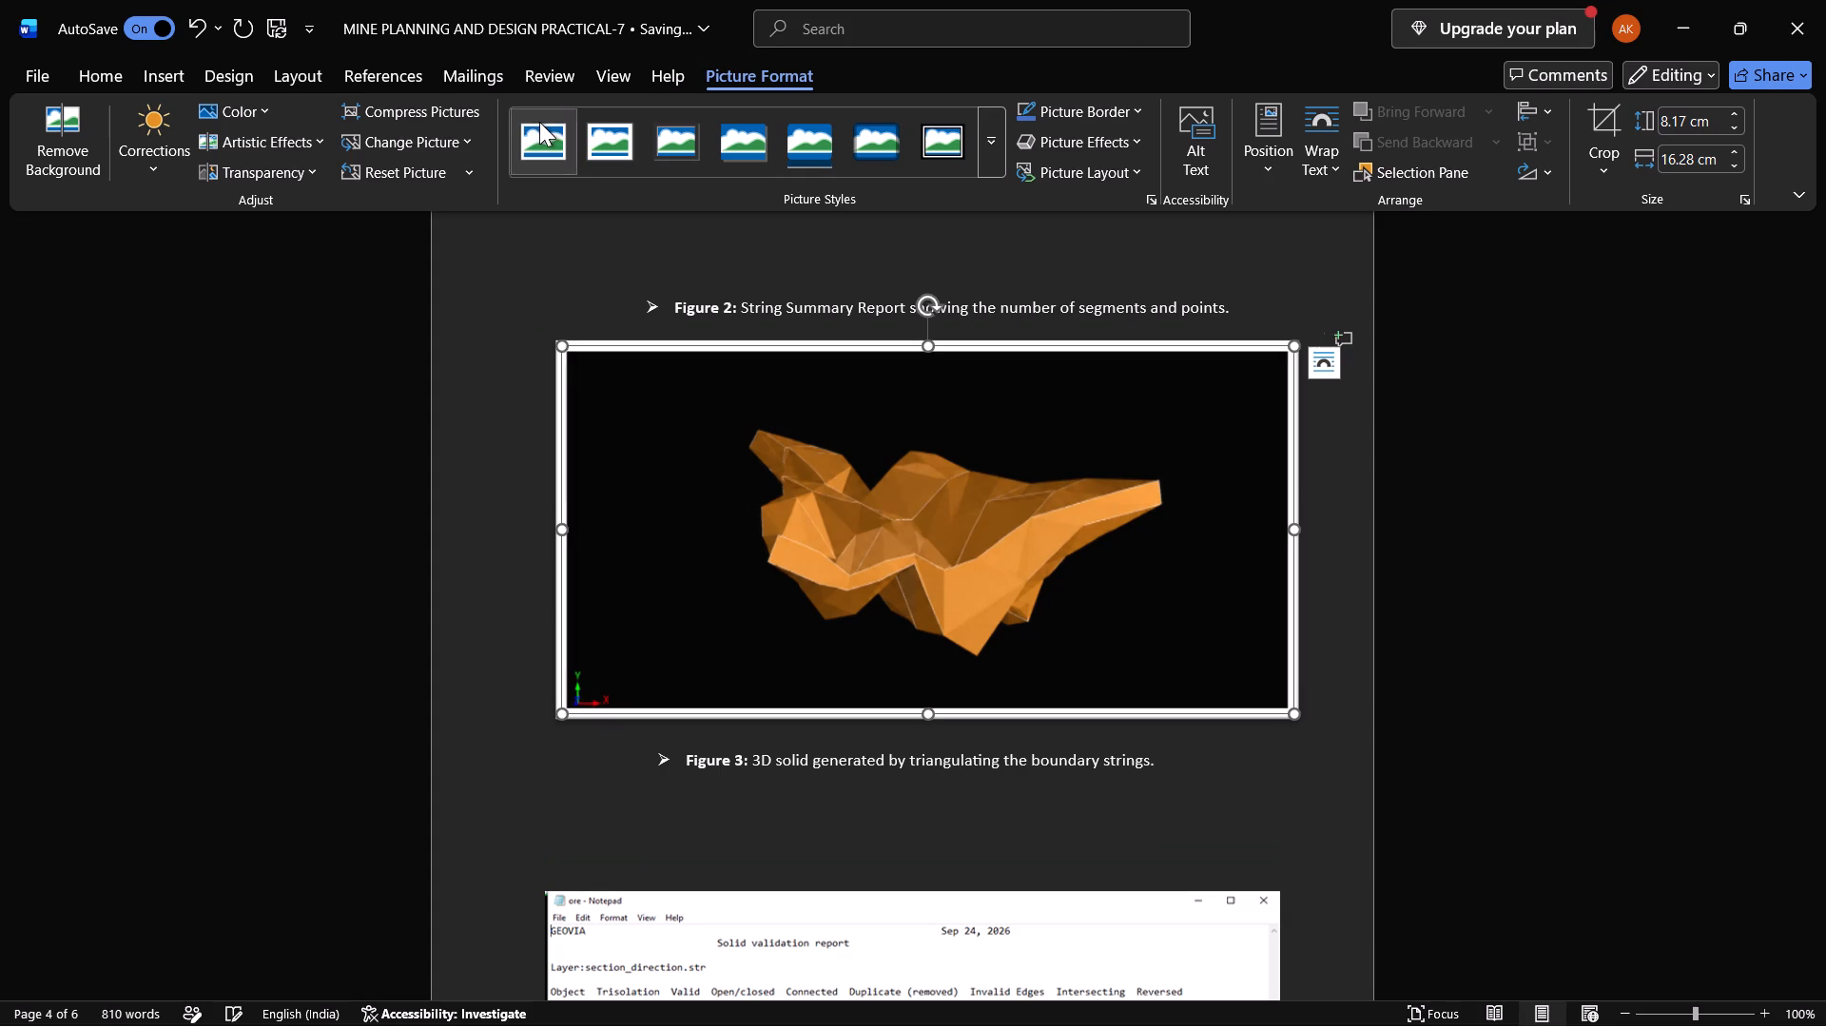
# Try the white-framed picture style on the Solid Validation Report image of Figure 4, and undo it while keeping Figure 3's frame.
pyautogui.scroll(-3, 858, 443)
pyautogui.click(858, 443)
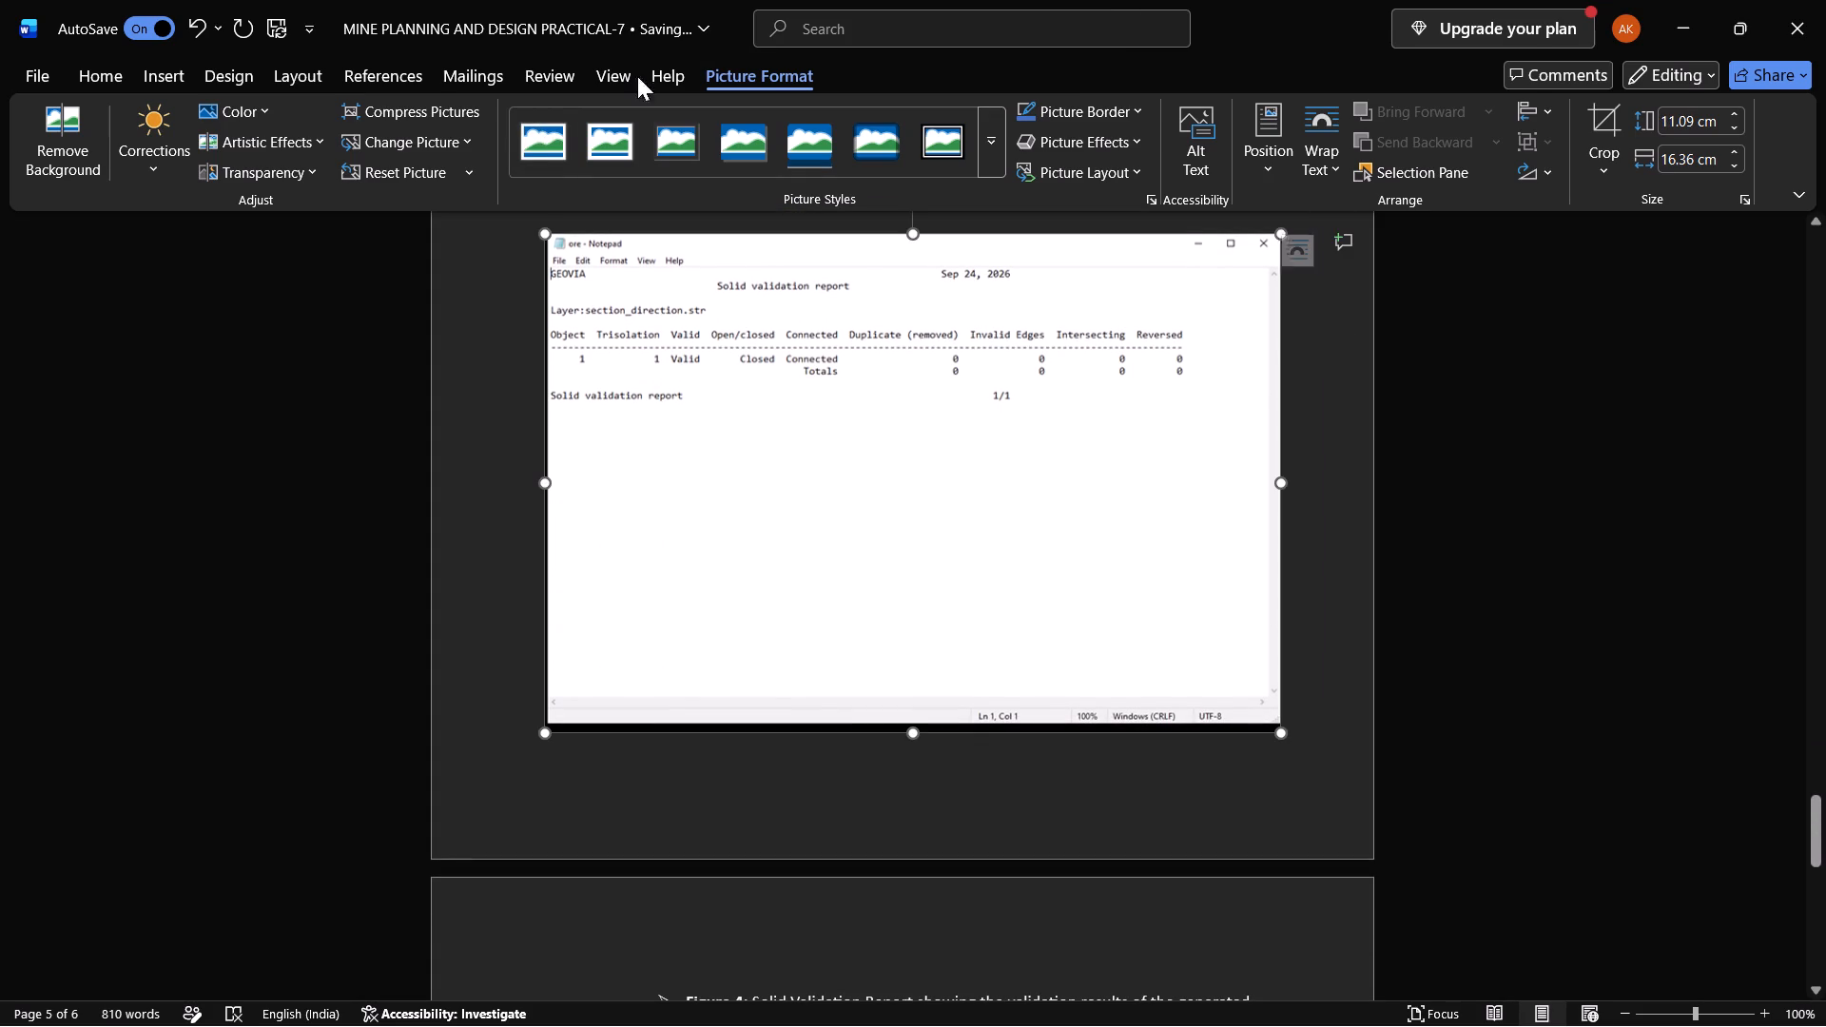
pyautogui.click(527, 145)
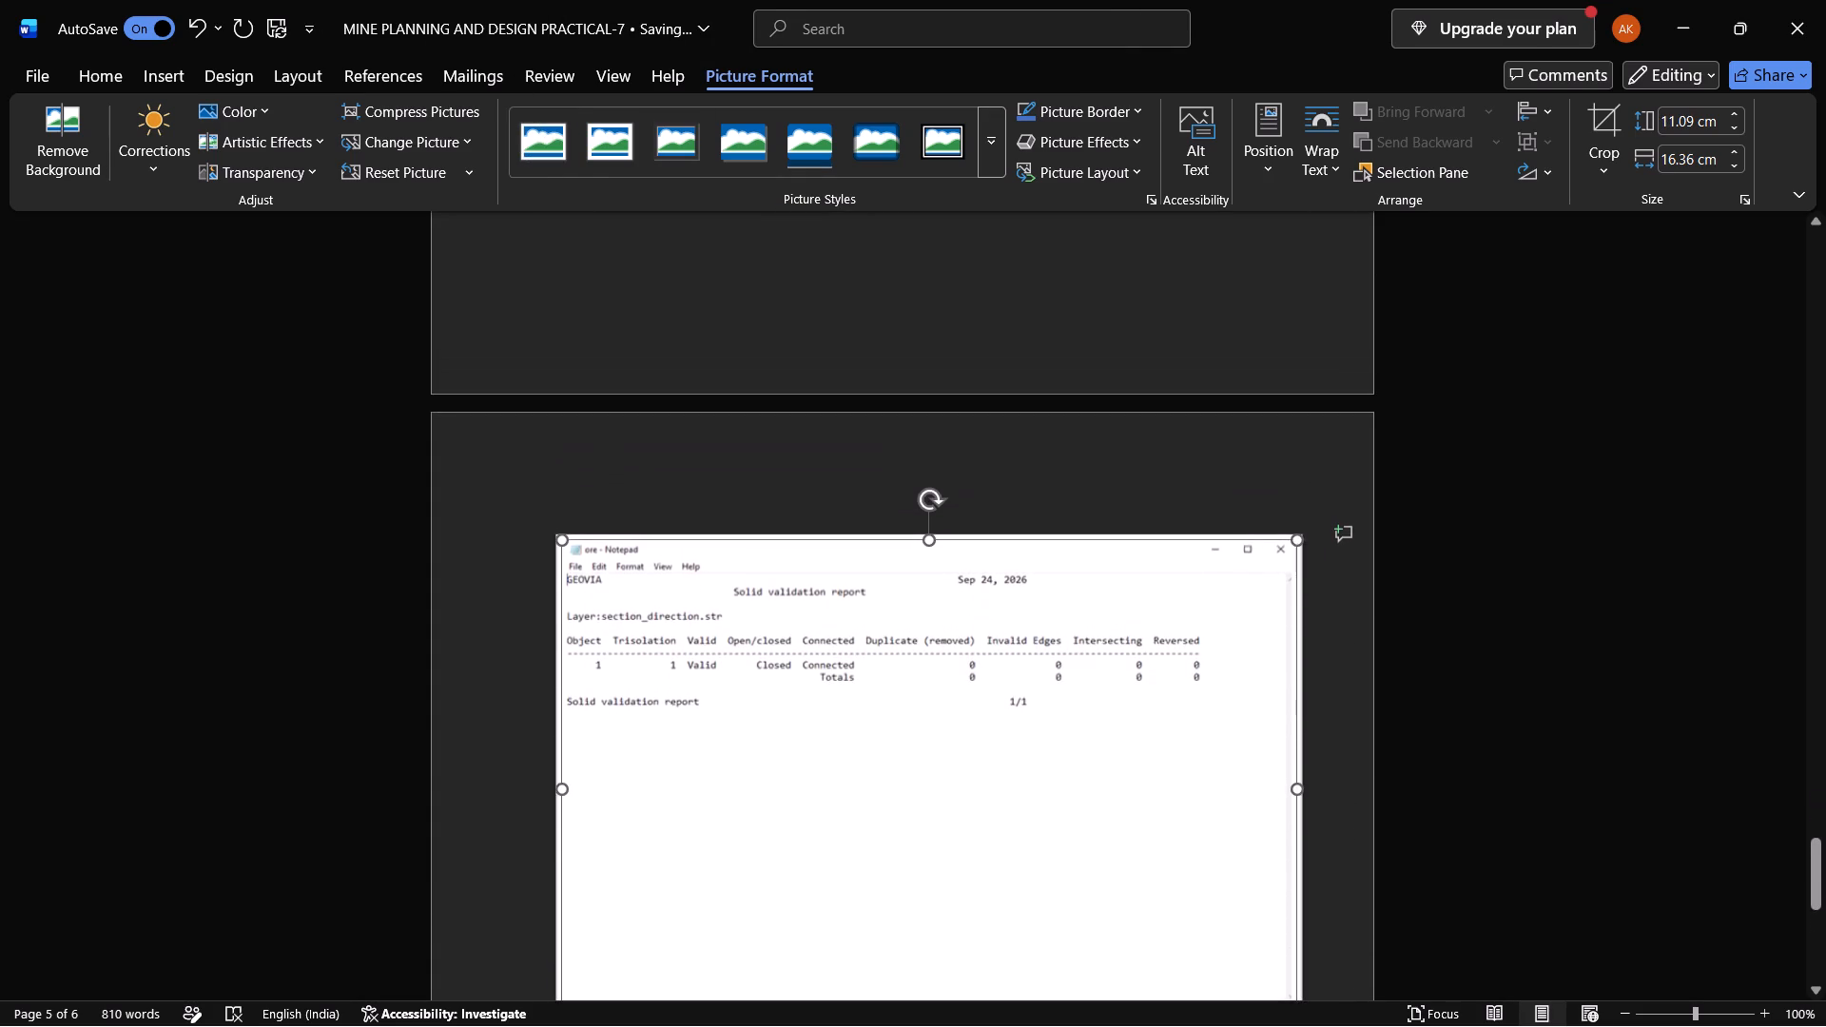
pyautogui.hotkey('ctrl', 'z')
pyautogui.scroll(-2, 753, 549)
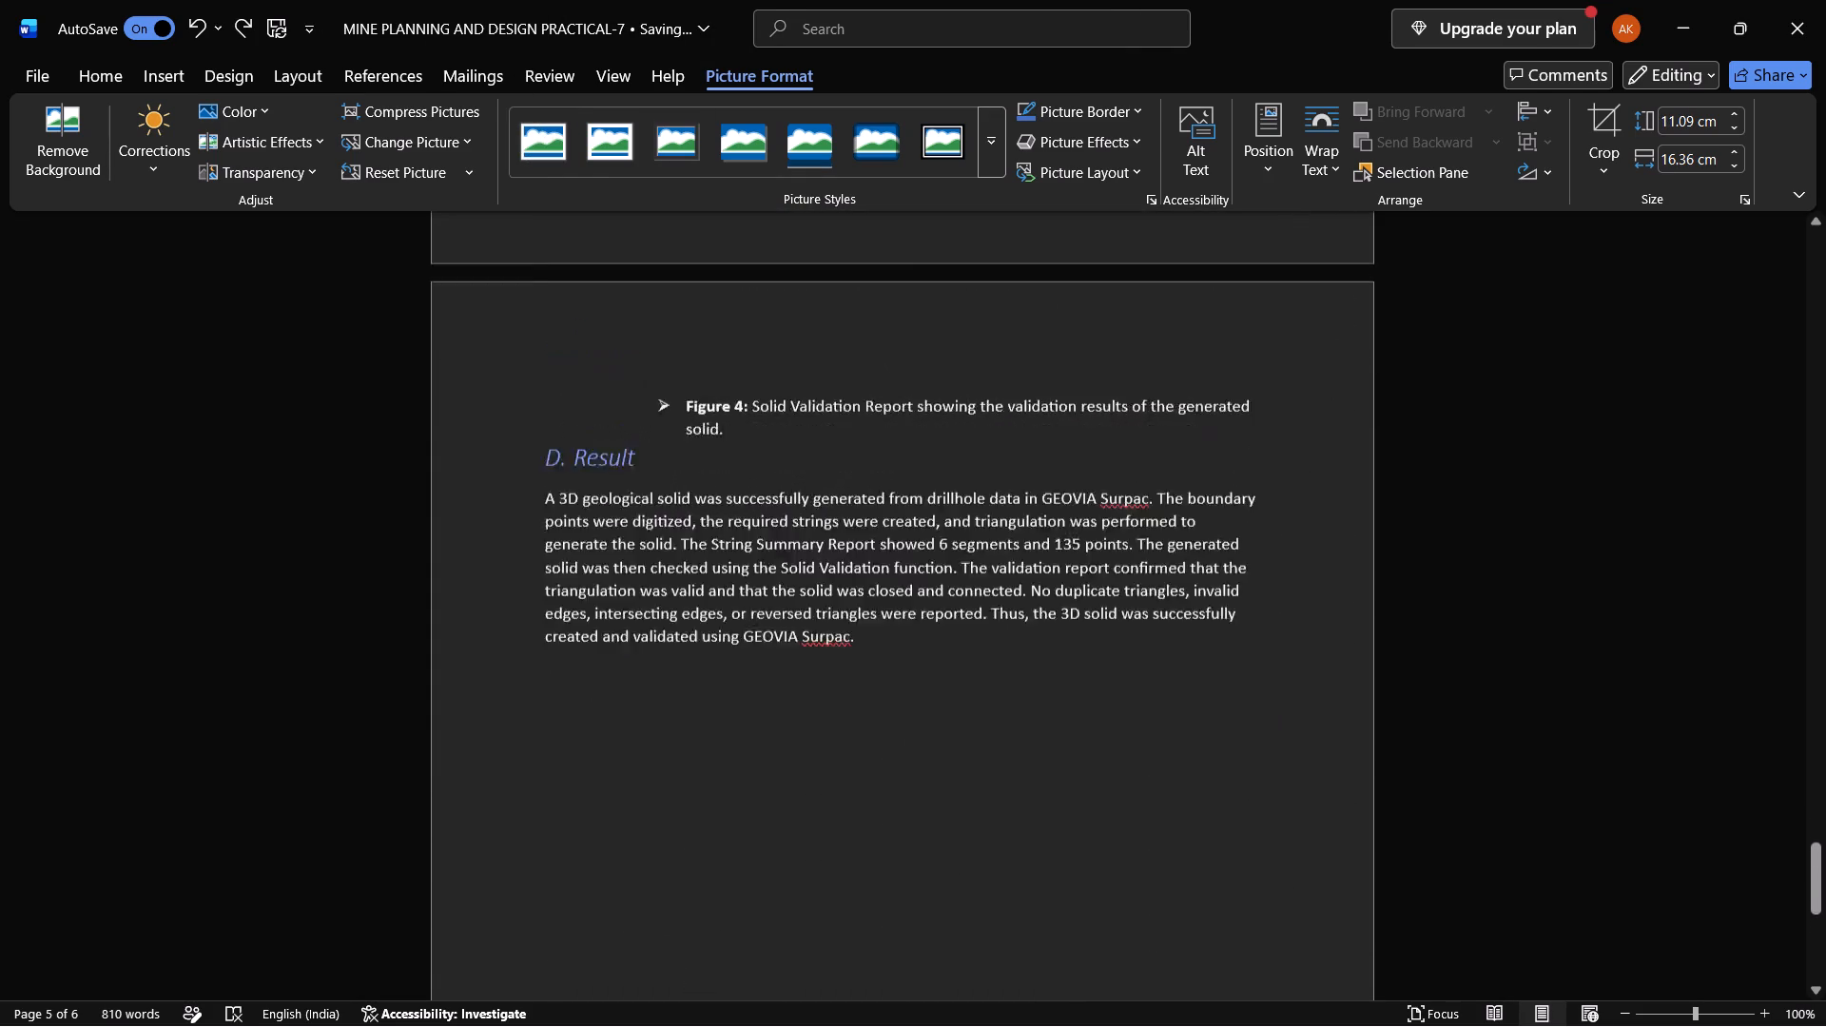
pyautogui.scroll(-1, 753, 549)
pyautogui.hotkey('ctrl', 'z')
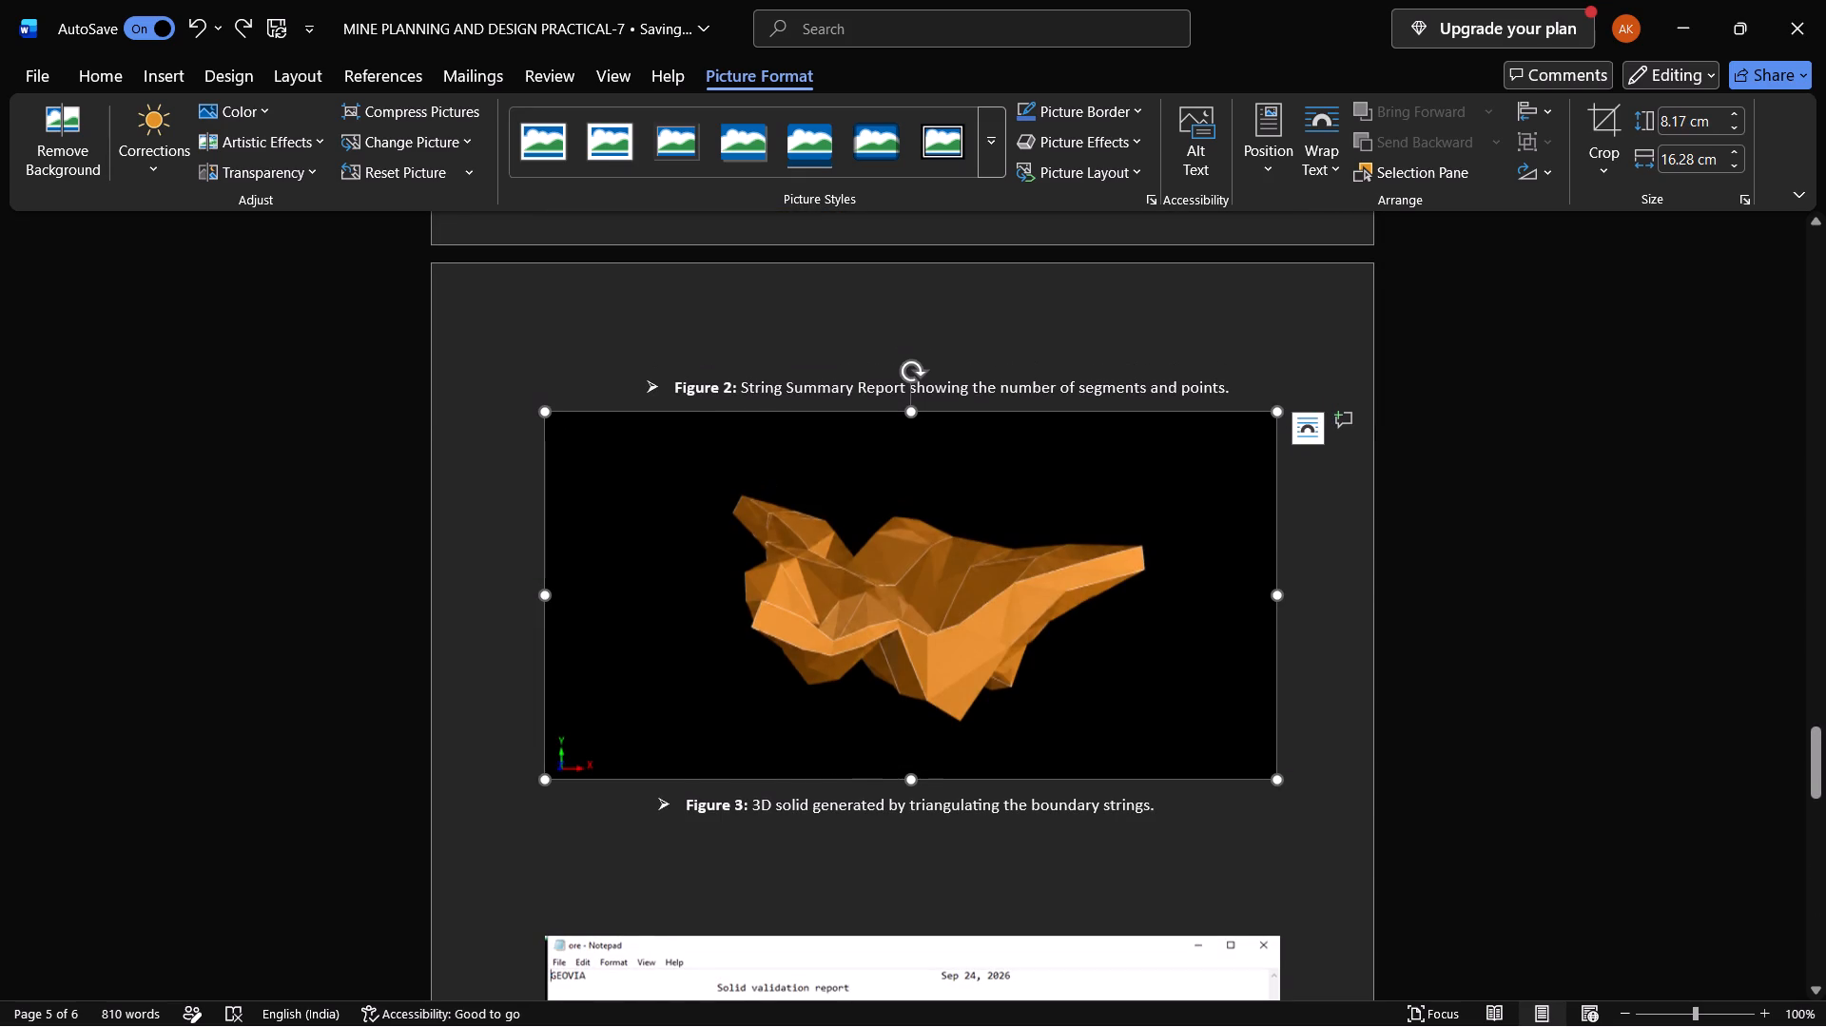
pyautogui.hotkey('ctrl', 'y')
# Delete a blank line between the Figure 3 caption and the Solid Validation Report image.
pyautogui.scroll(-6, 753, 549)
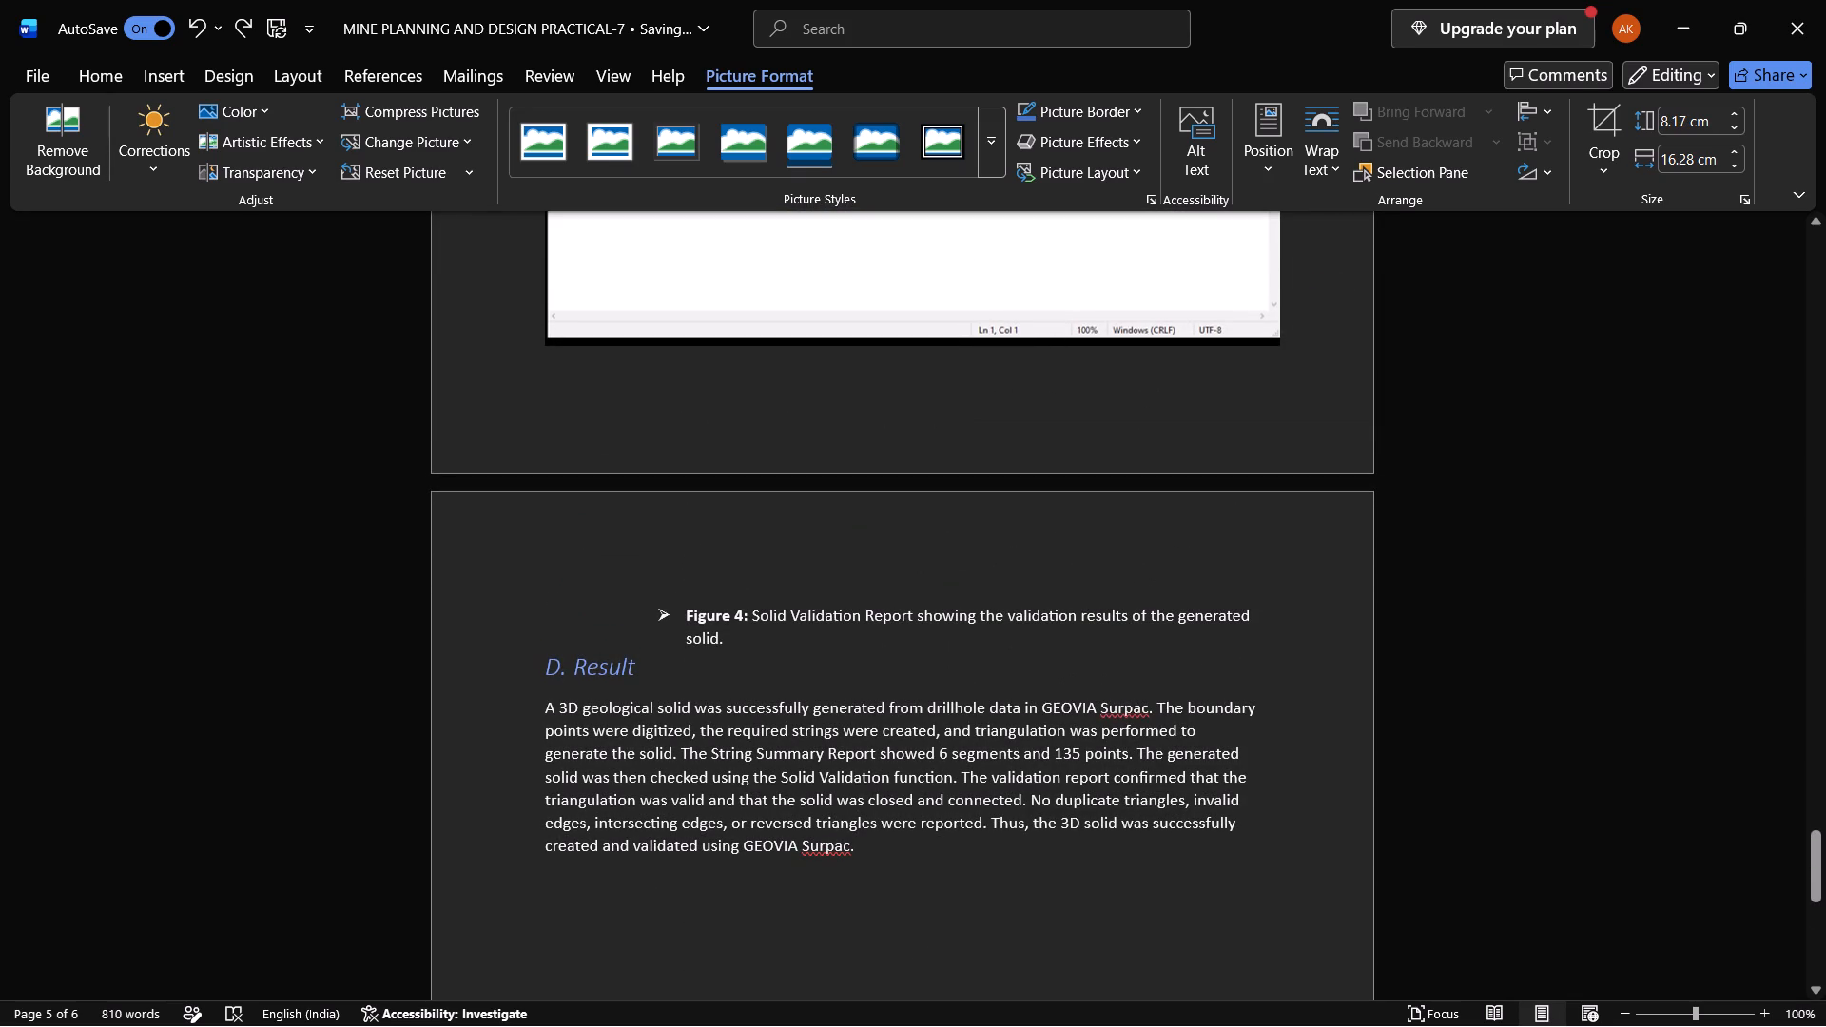
pyautogui.moveTo(651, 617); pyautogui.dragTo(725, 633)
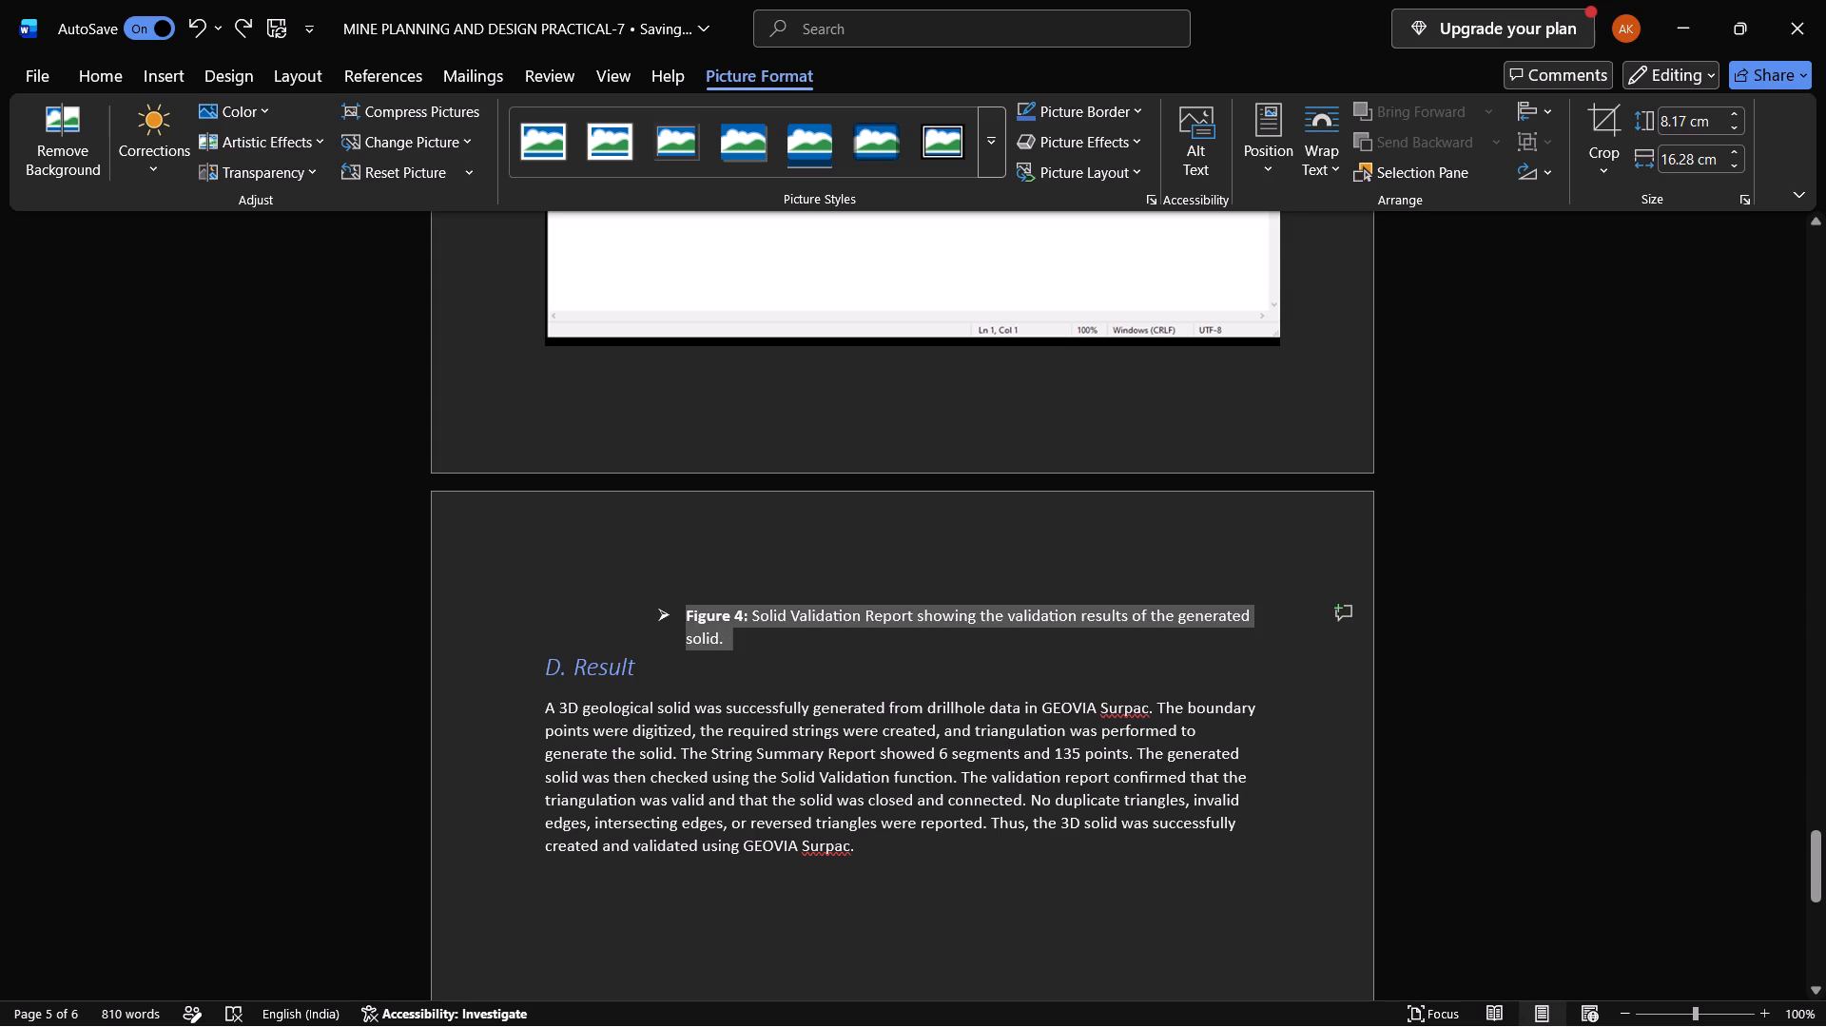
pyautogui.moveTo(725, 633); pyautogui.dragTo(726, 636)
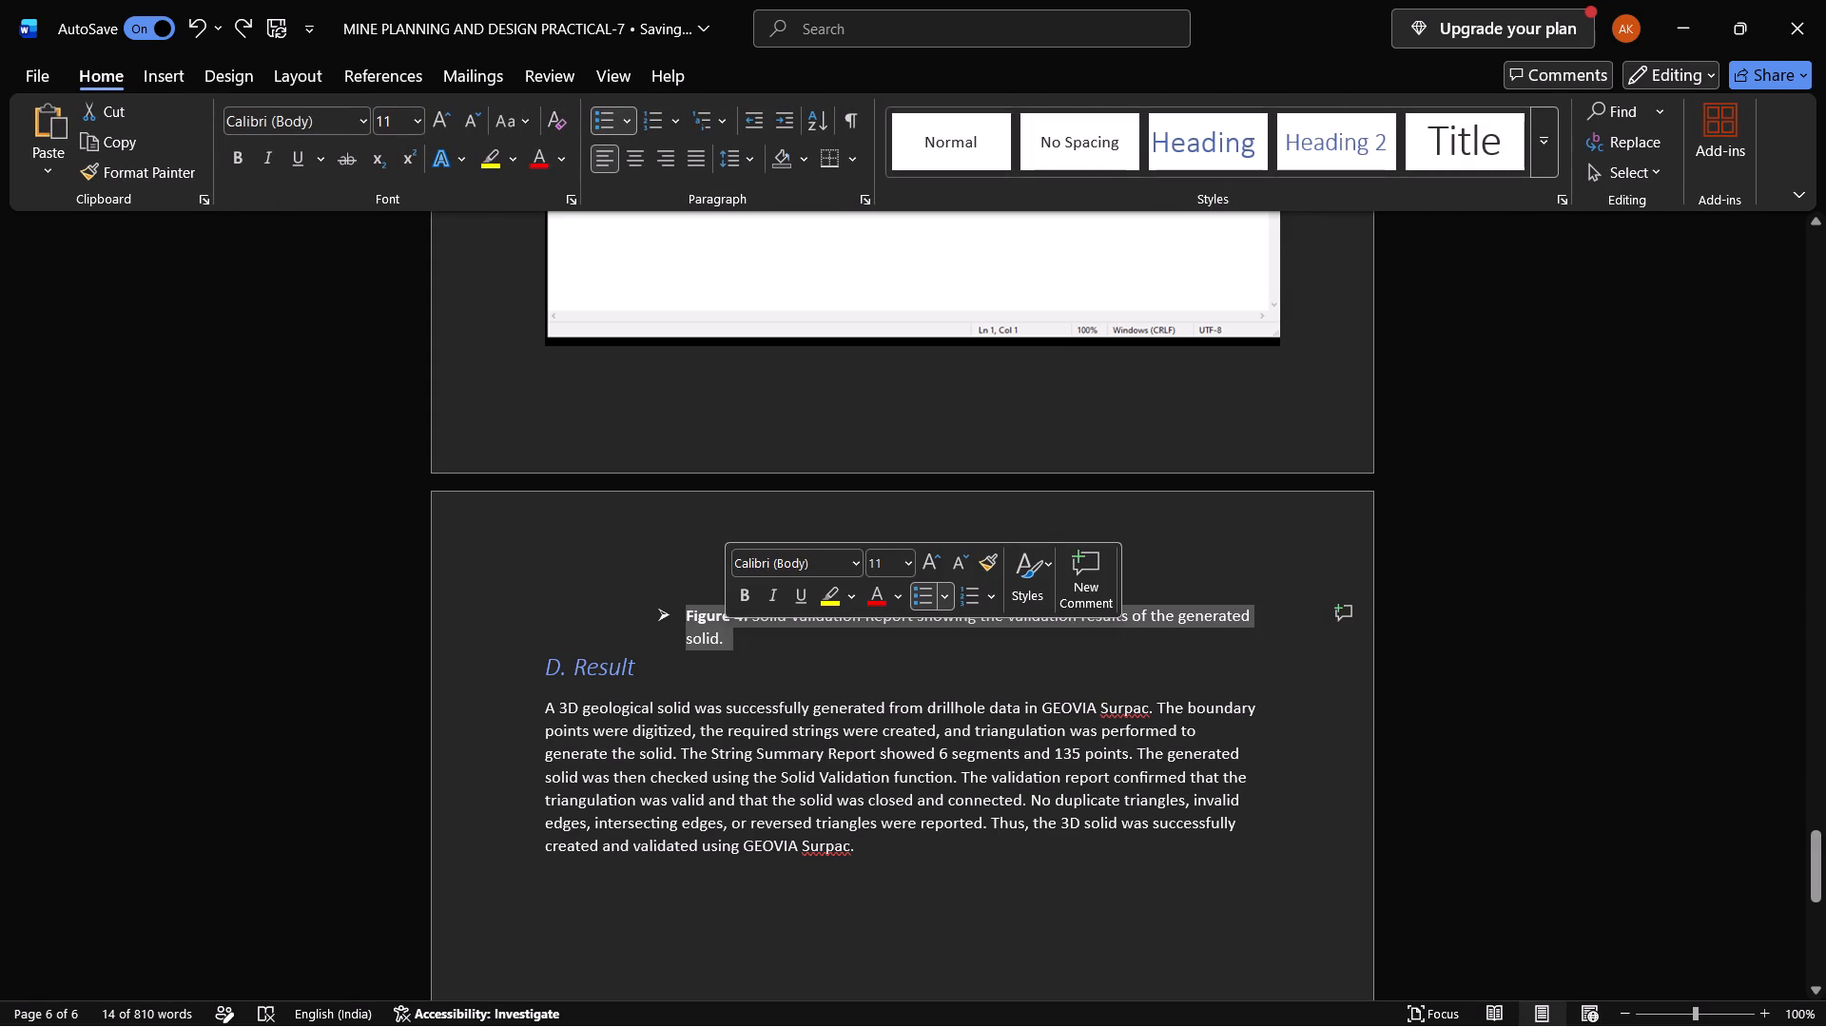
pyautogui.click(725, 373)
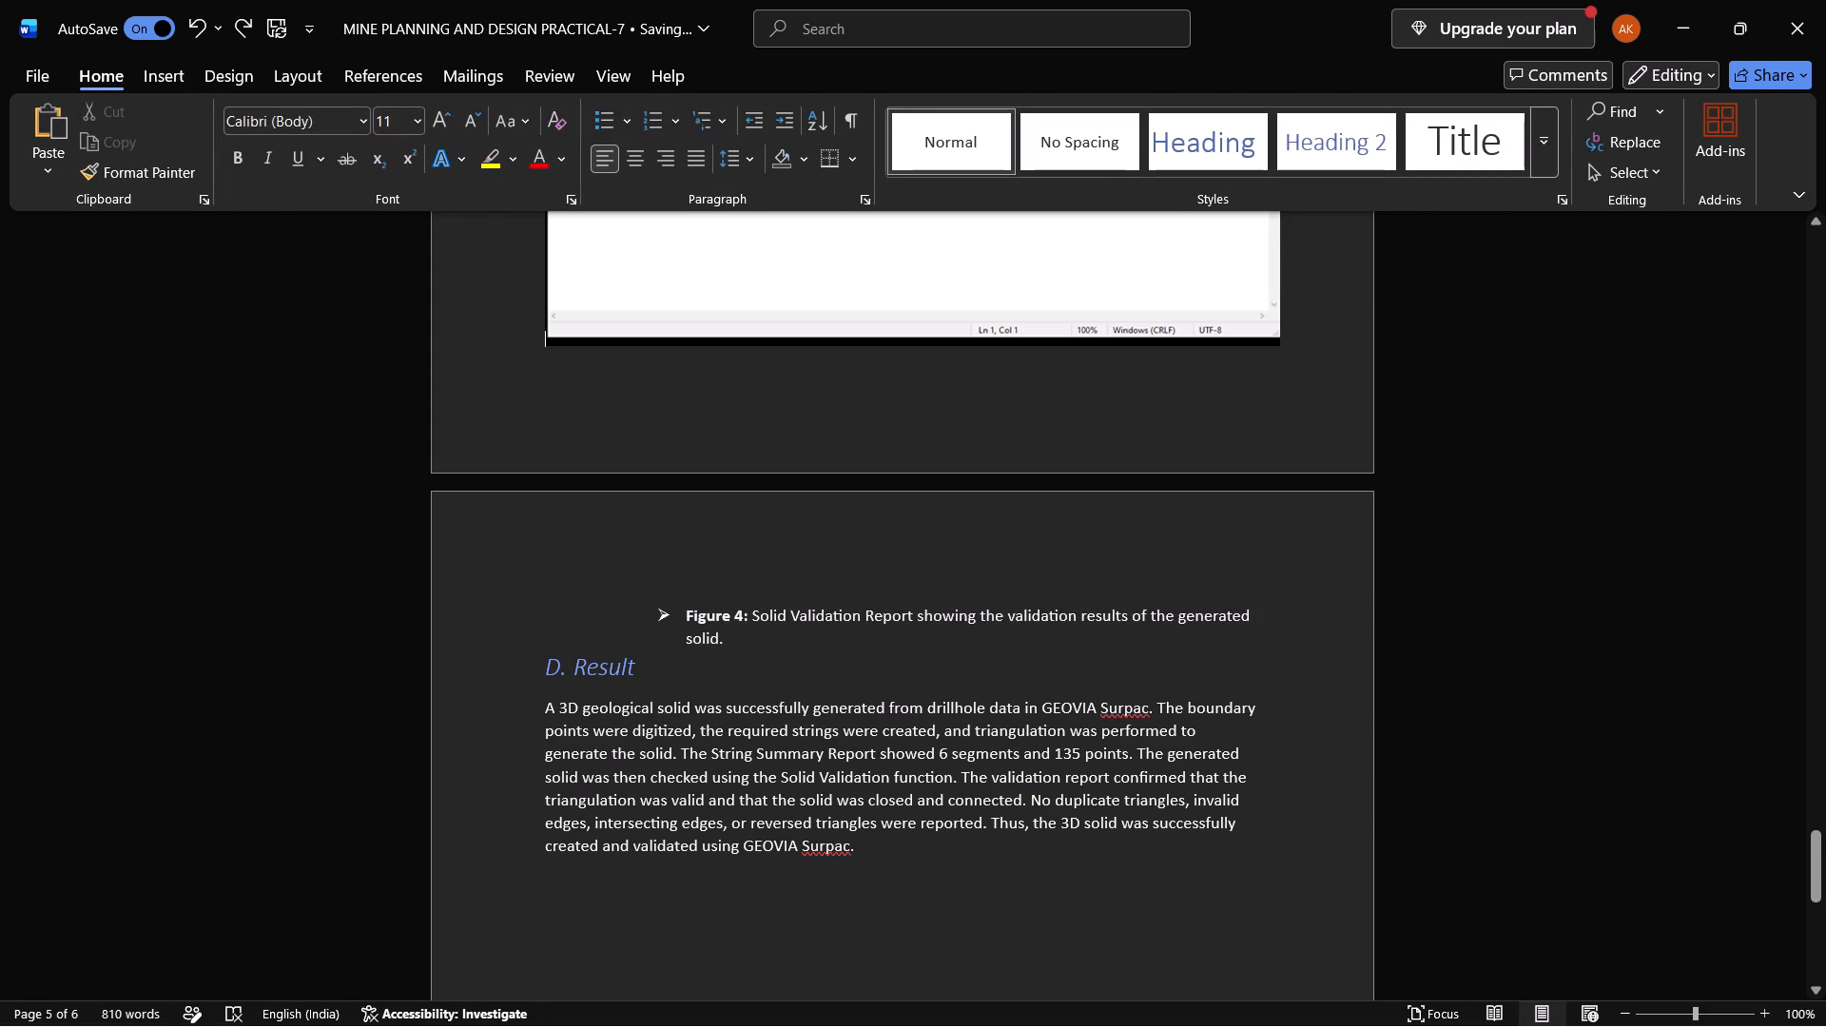
pyautogui.click(726, 426)
pyautogui.press('Down')
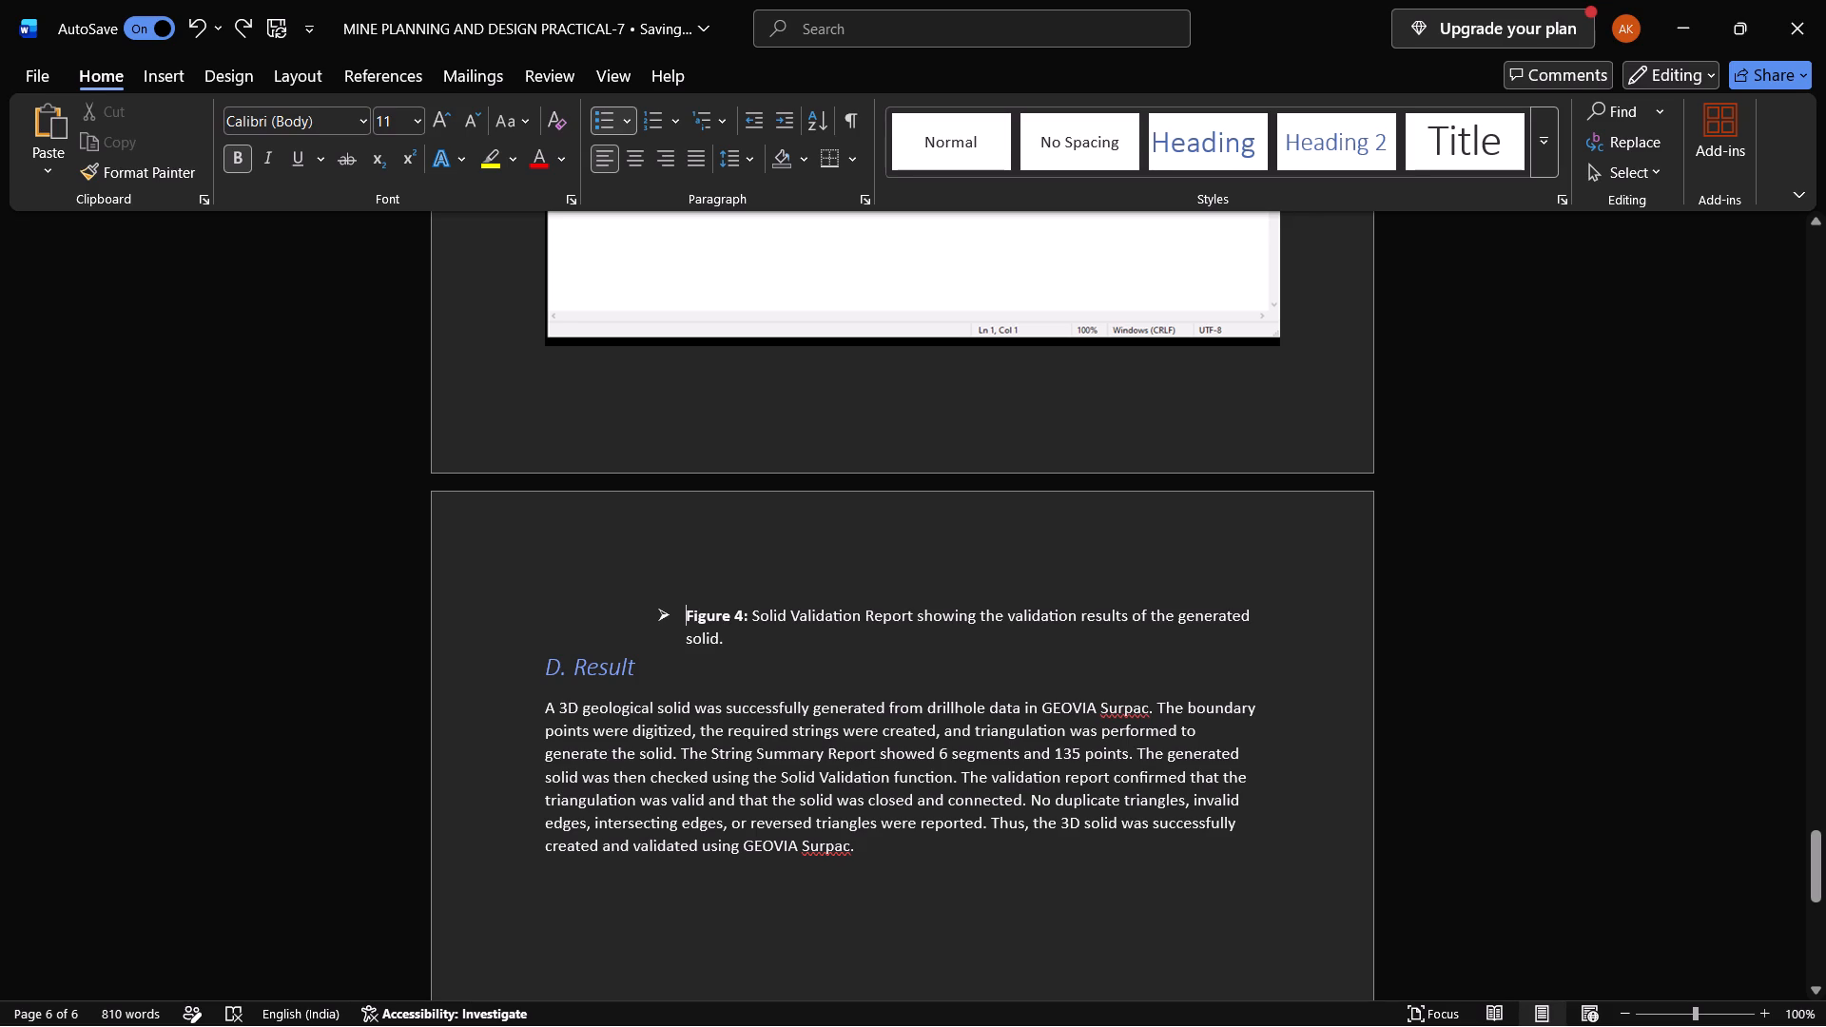
pyautogui.scroll(1, 631, 615)
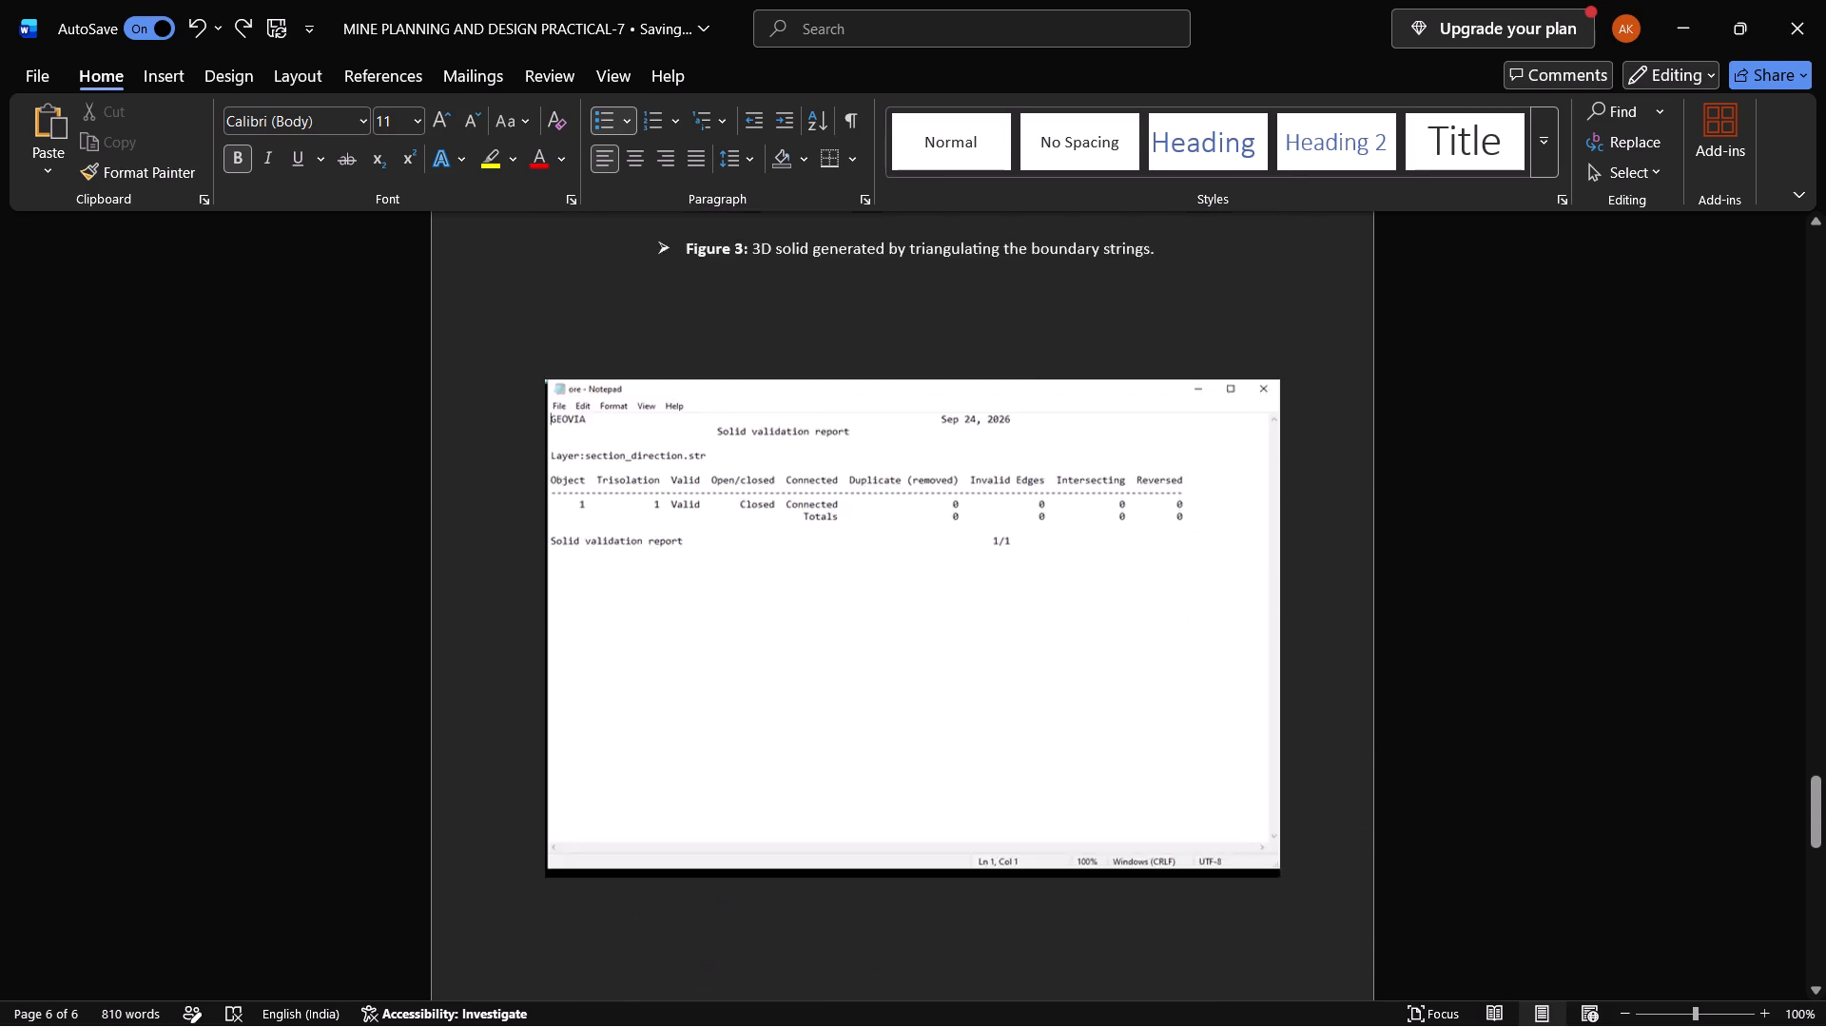
pyautogui.scroll(2, 631, 615)
pyautogui.click(631, 615)
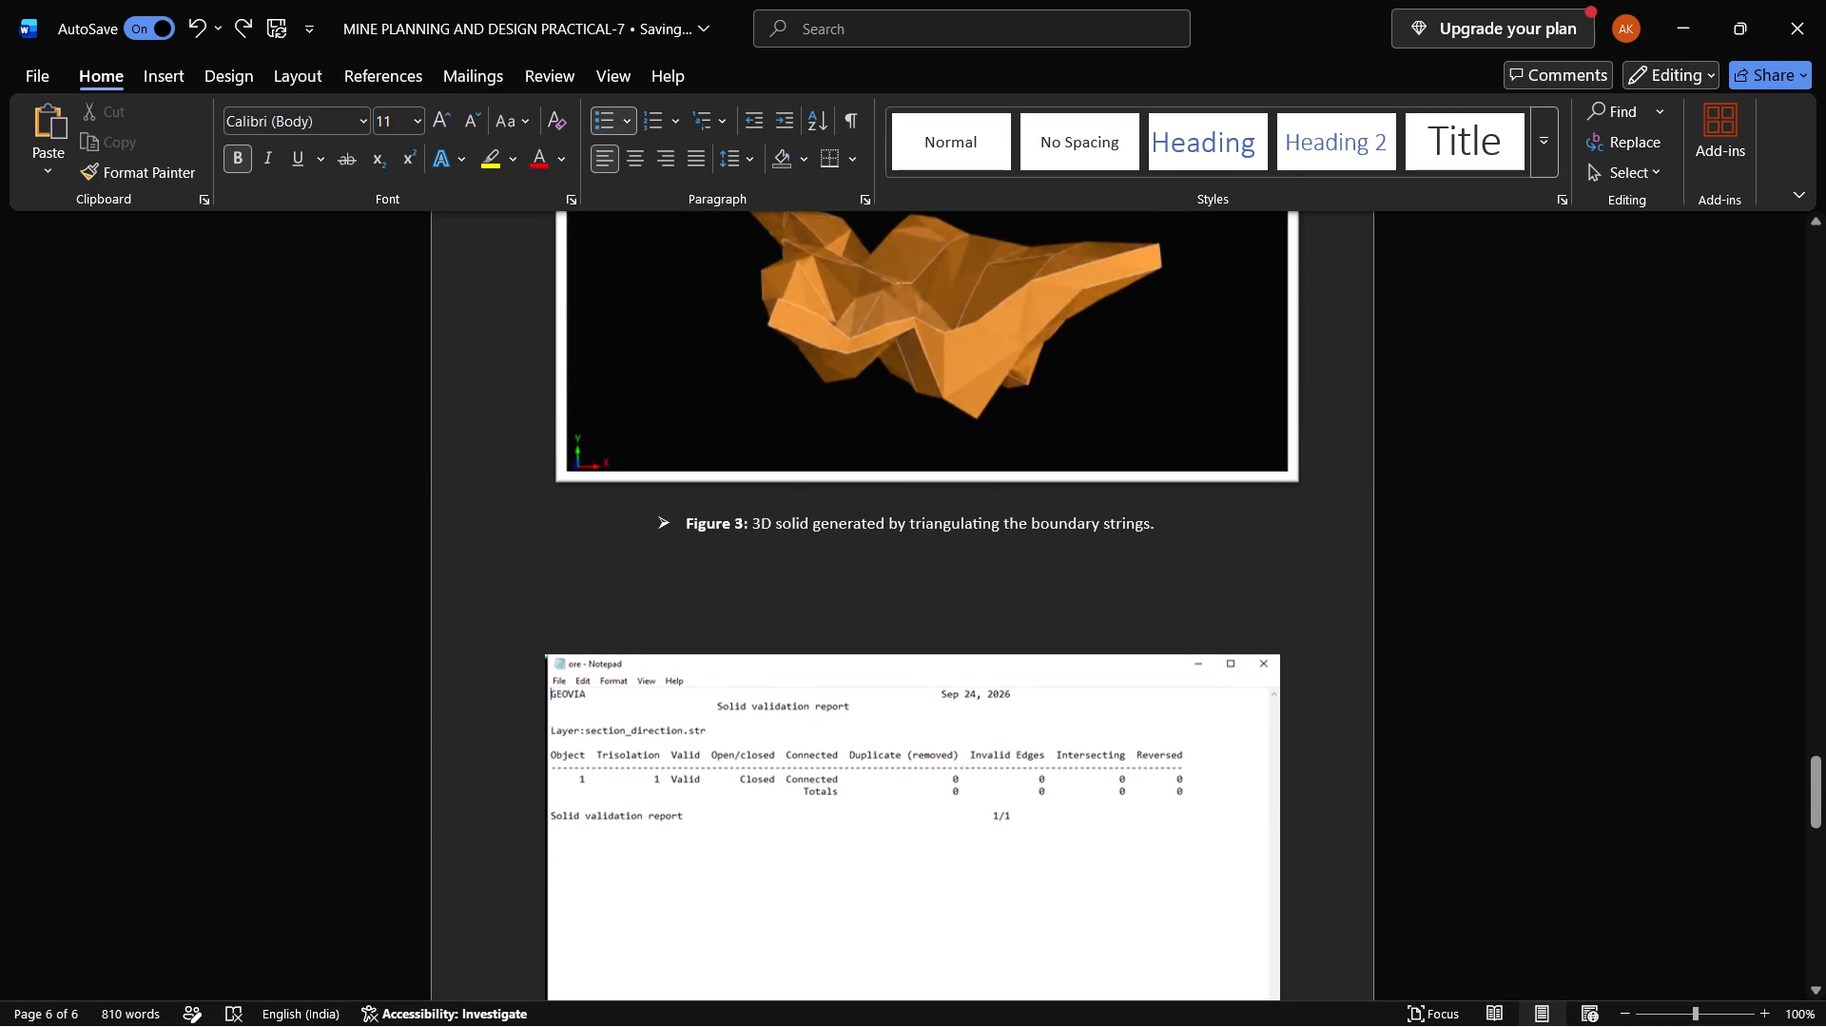
pyautogui.press('BackSpace')
# Examine how the figures and their captions are laid out across the pages under Practical Screenshots in Sequence.
pyautogui.scroll(-2, 631, 615)
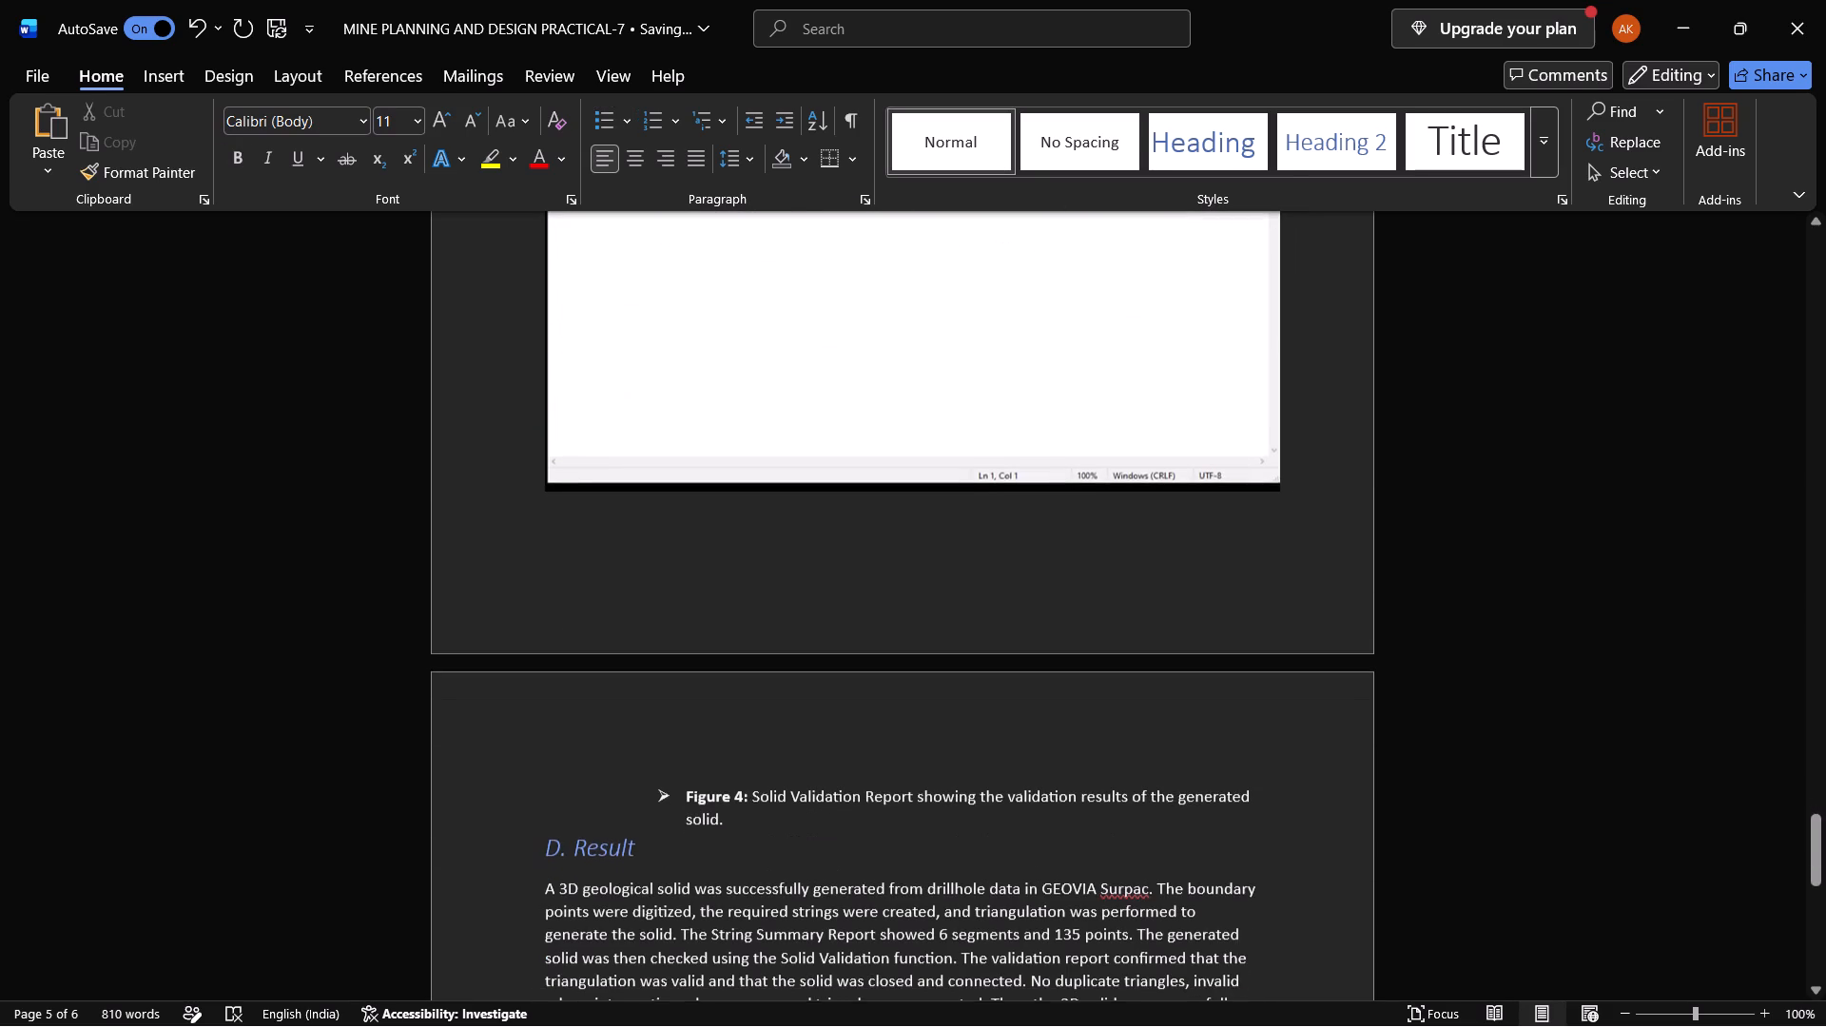
pyautogui.scroll(-1, 631, 615)
pyautogui.click(632, 502)
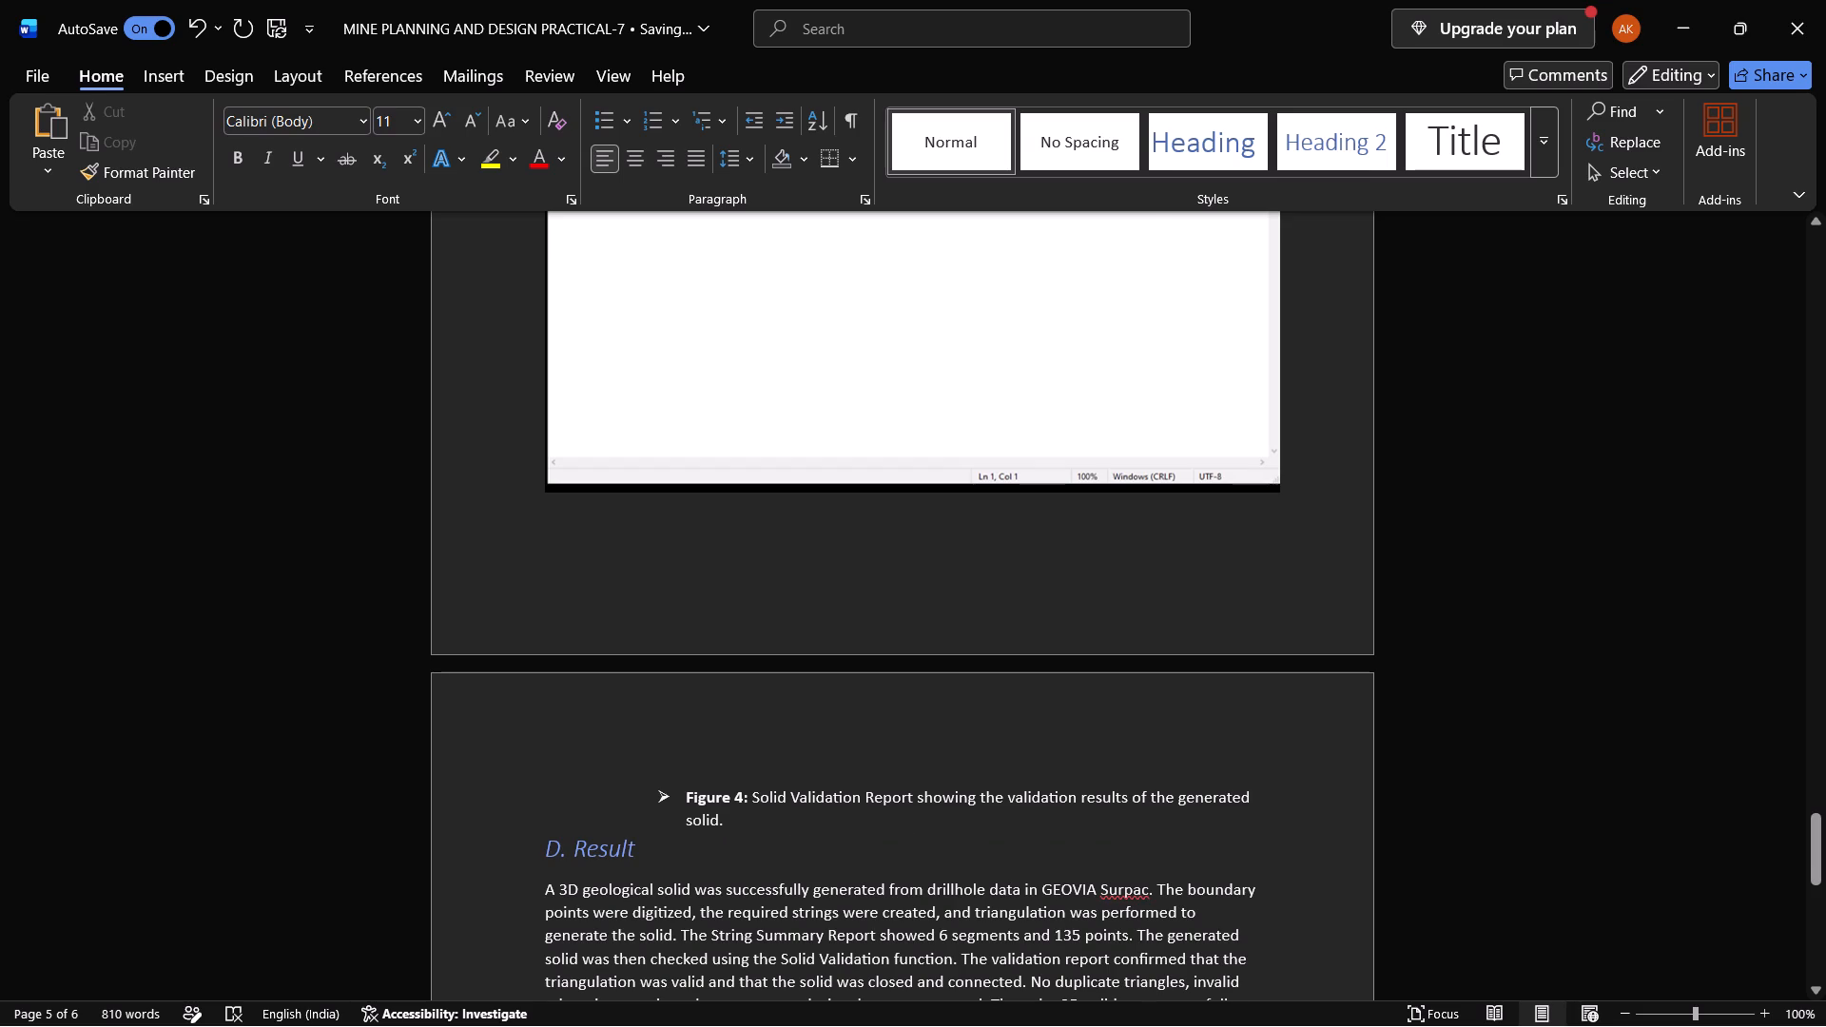
pyautogui.click(608, 773)
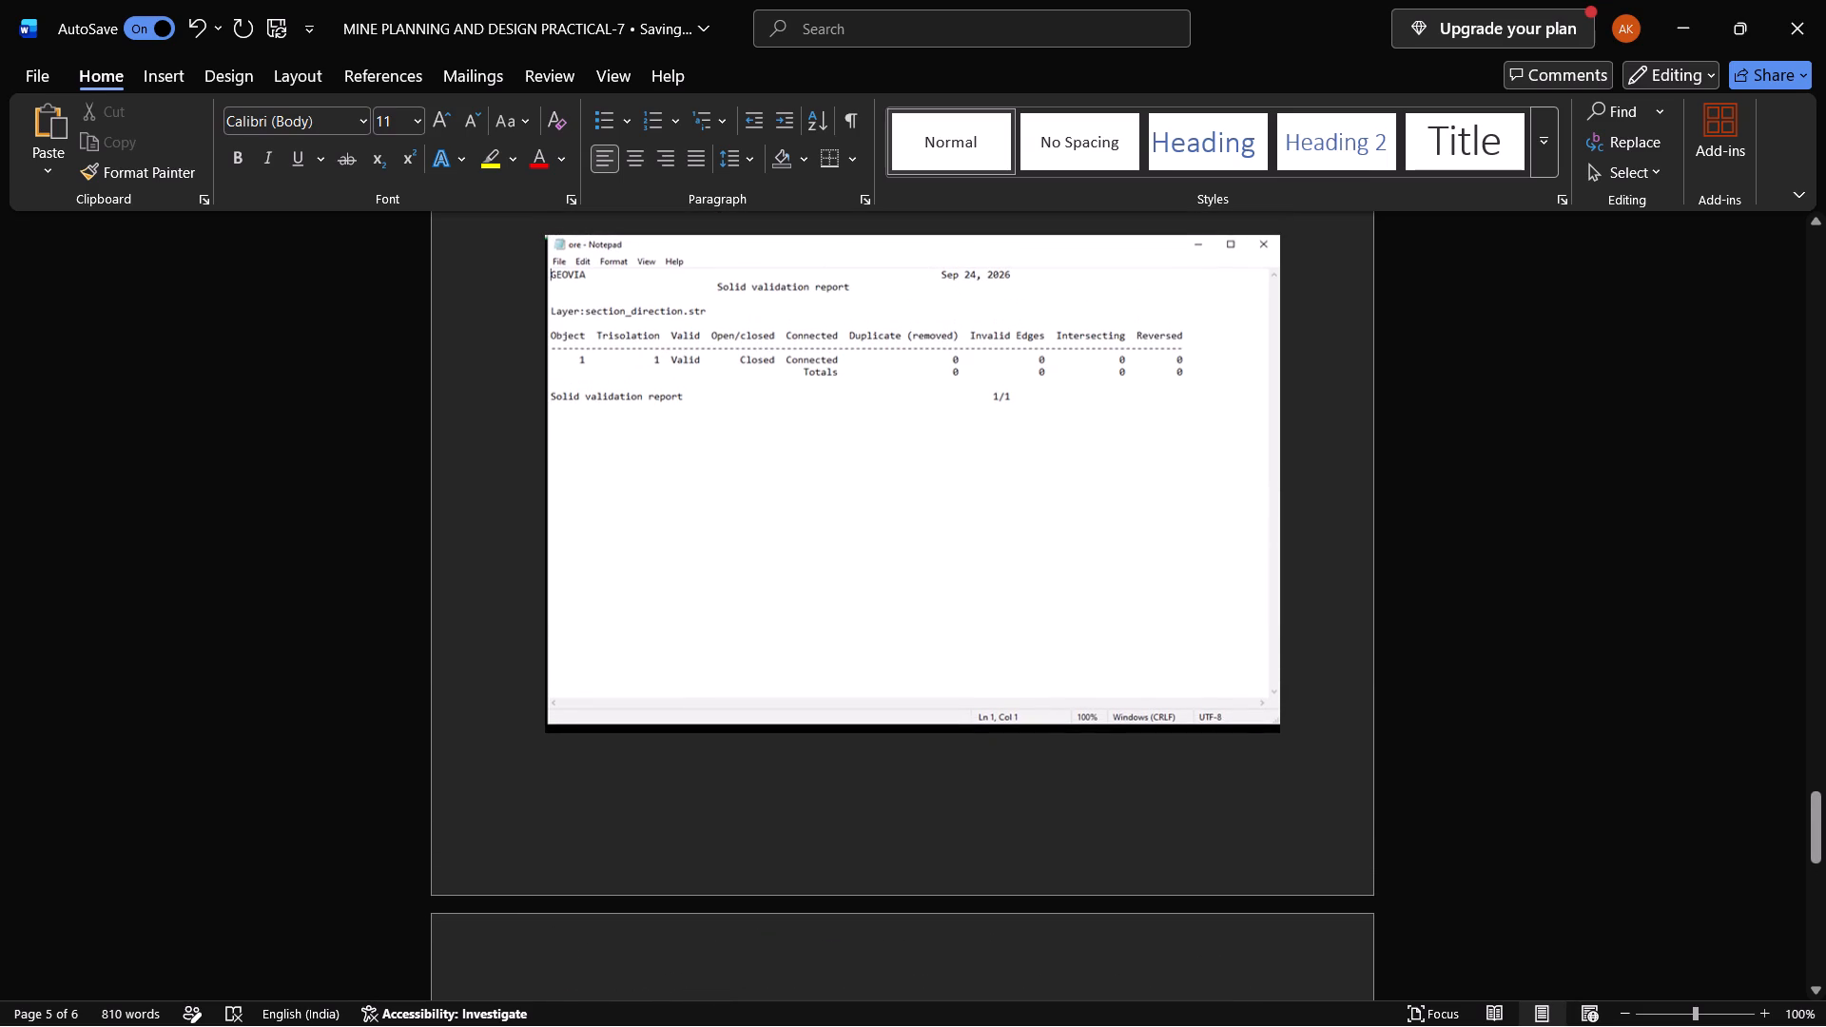
pyautogui.scroll(2, 594, 708)
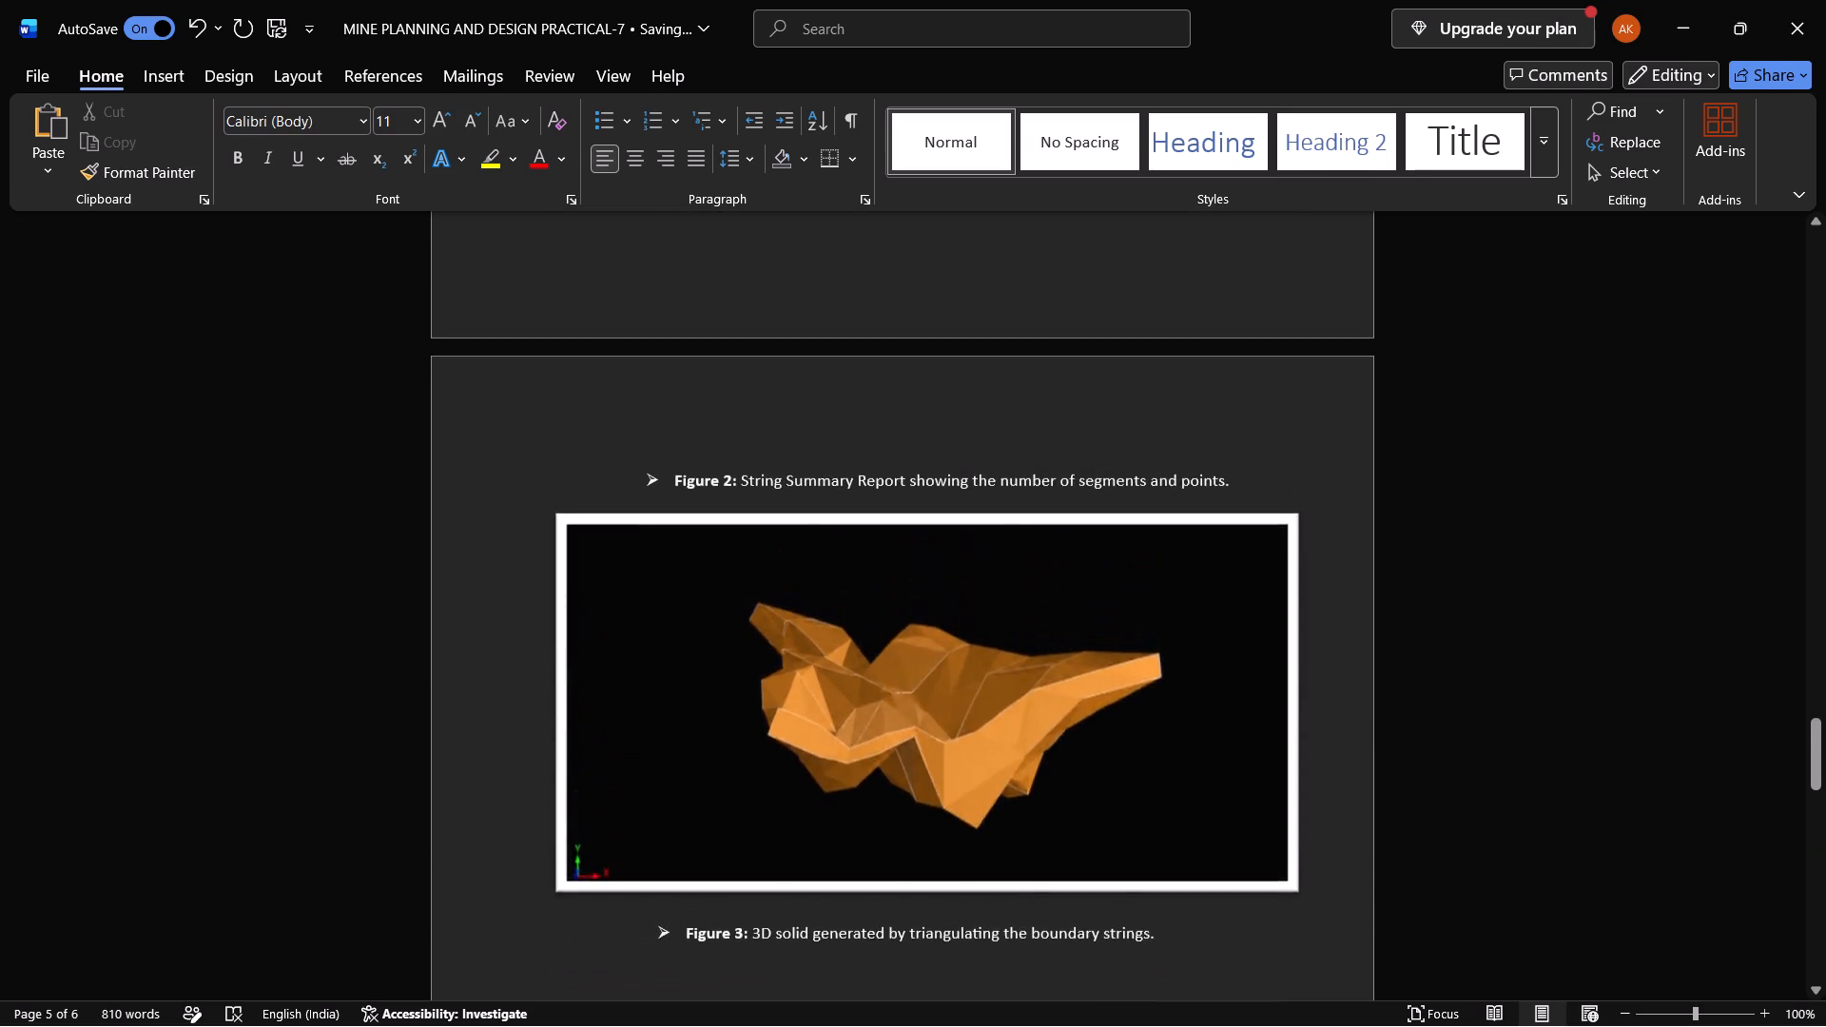
pyautogui.scroll(2, 594, 708)
pyautogui.scroll(1, 663, 646)
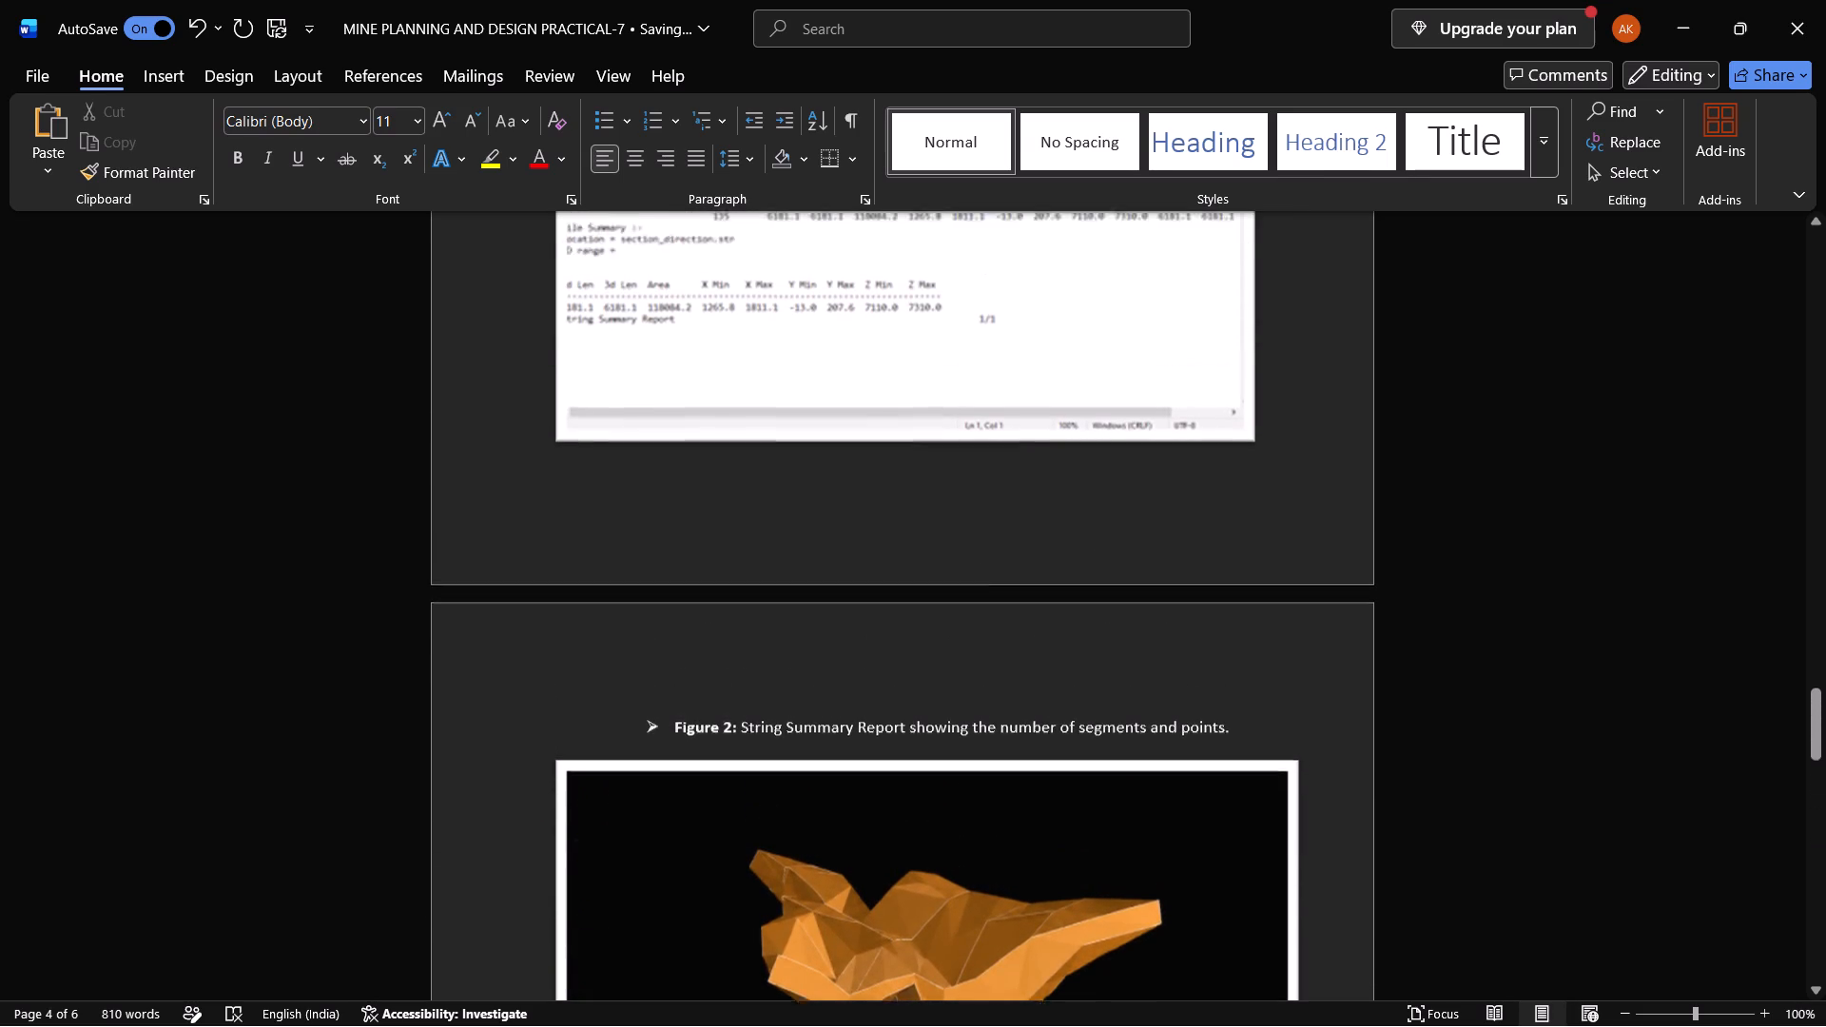
pyautogui.scroll(5, 663, 646)
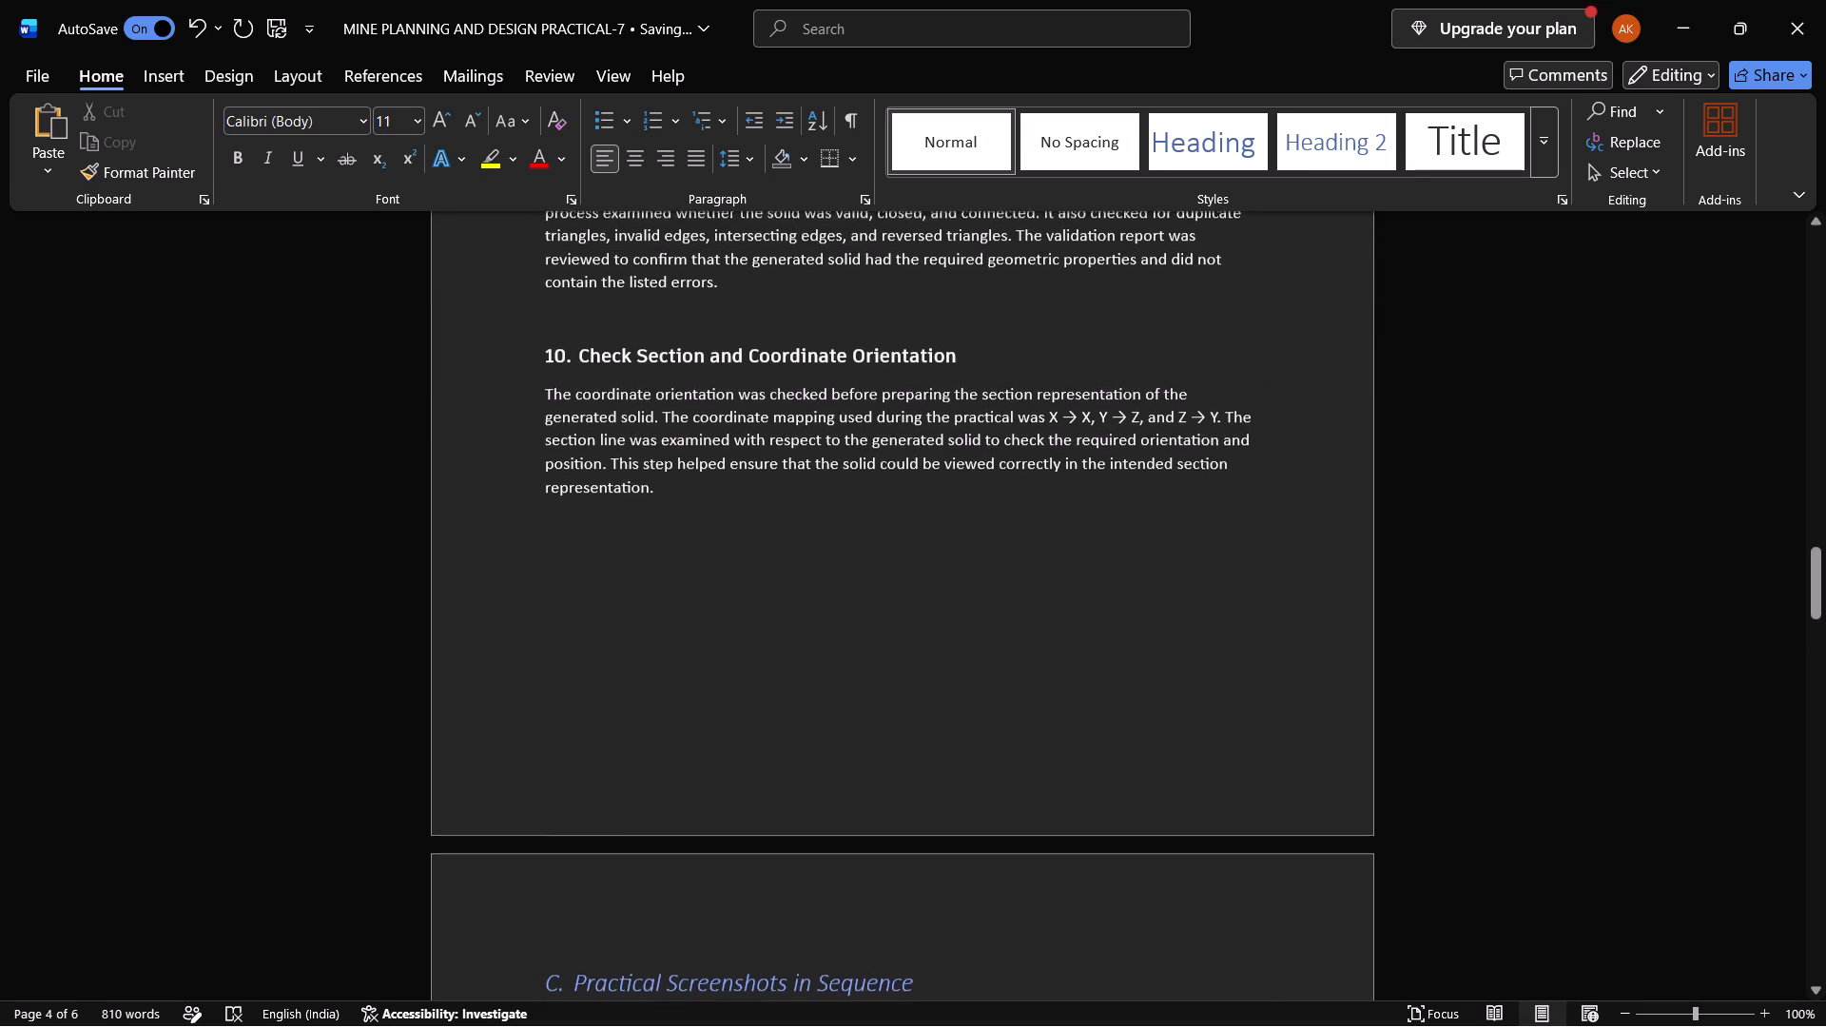
pyautogui.scroll(1, 663, 646)
pyautogui.click(663, 646)
pyautogui.scroll(-3, 663, 646)
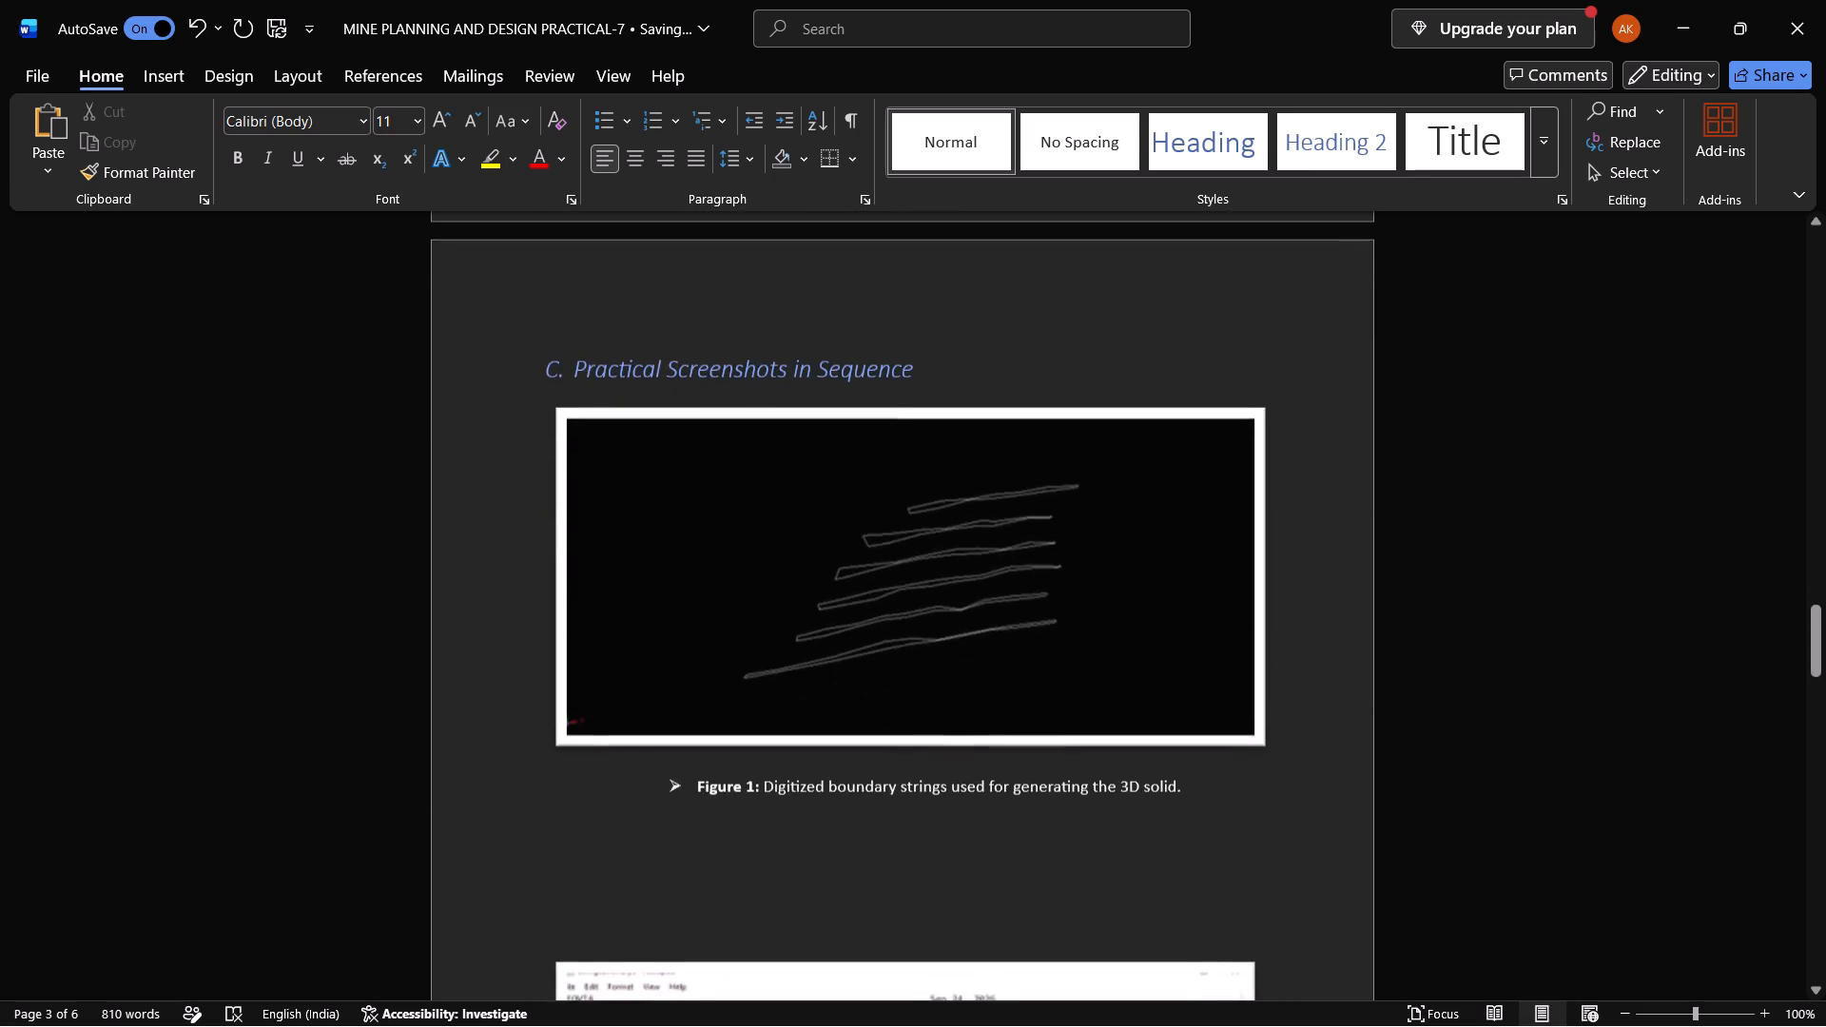
pyautogui.scroll(-4, 663, 646)
pyautogui.scroll(1, 663, 646)
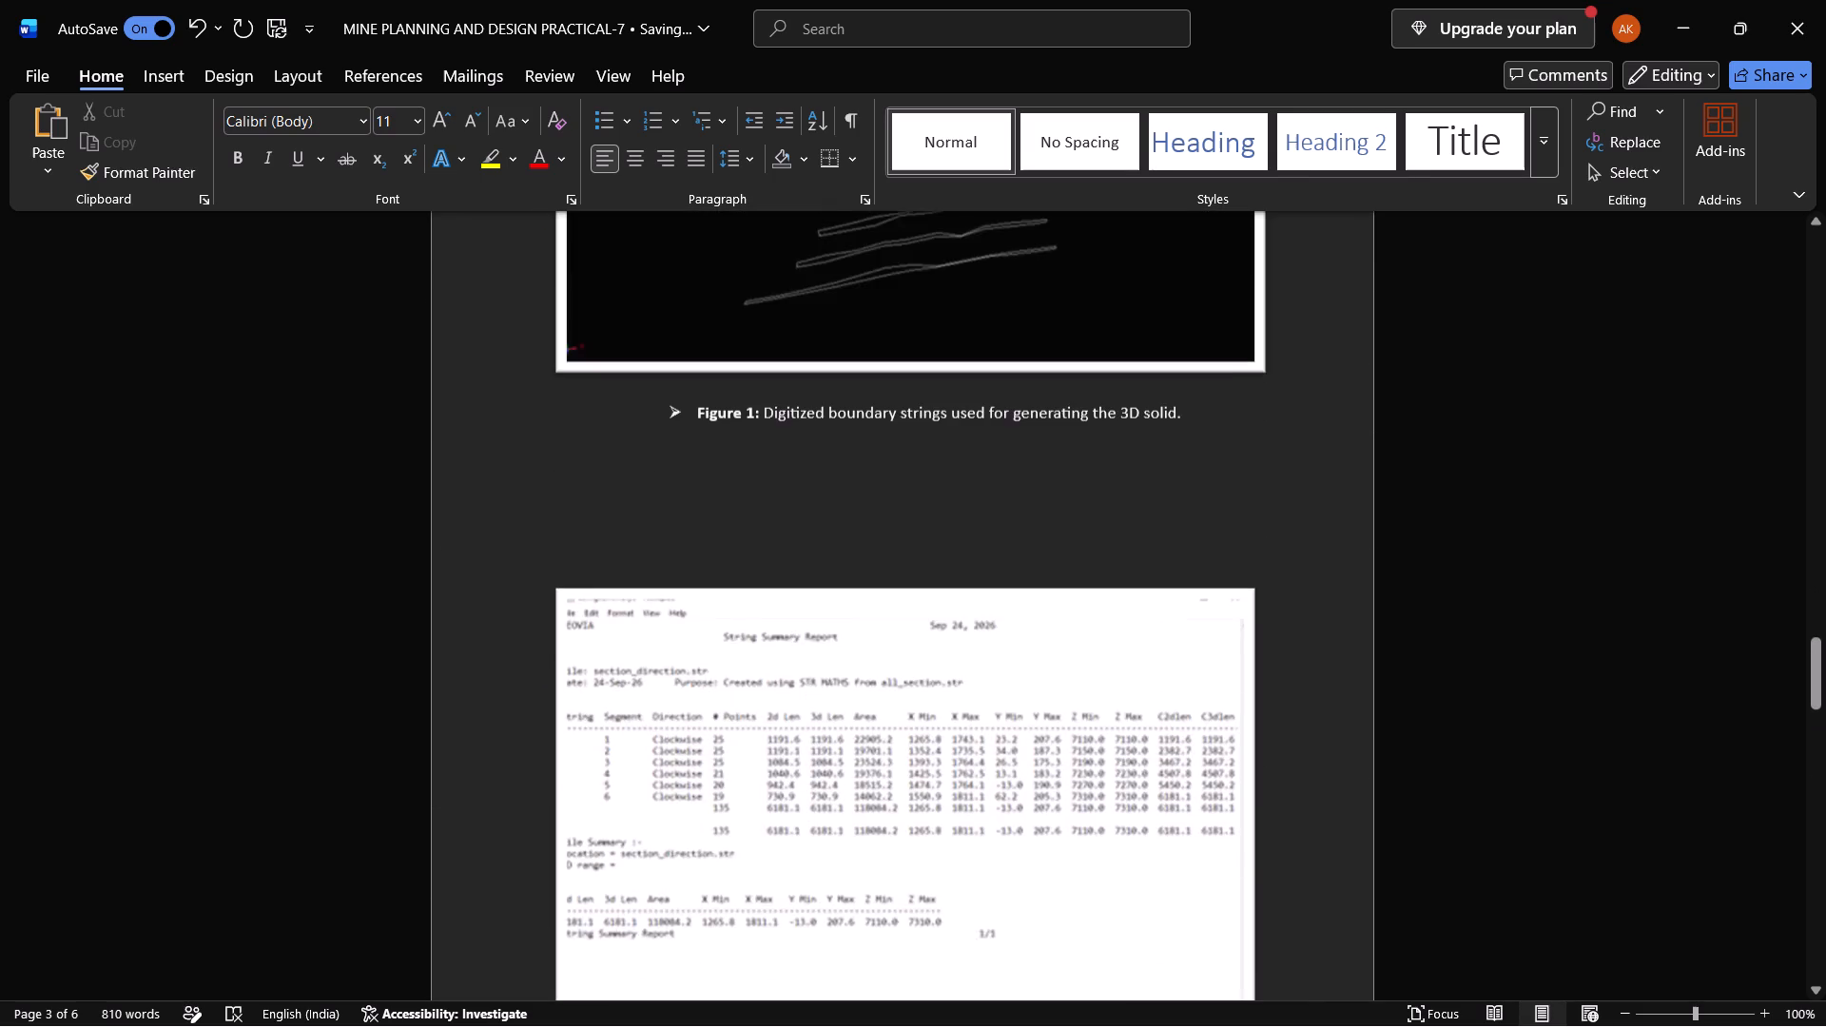
pyautogui.scroll(1, 663, 646)
pyautogui.scroll(-1, 663, 646)
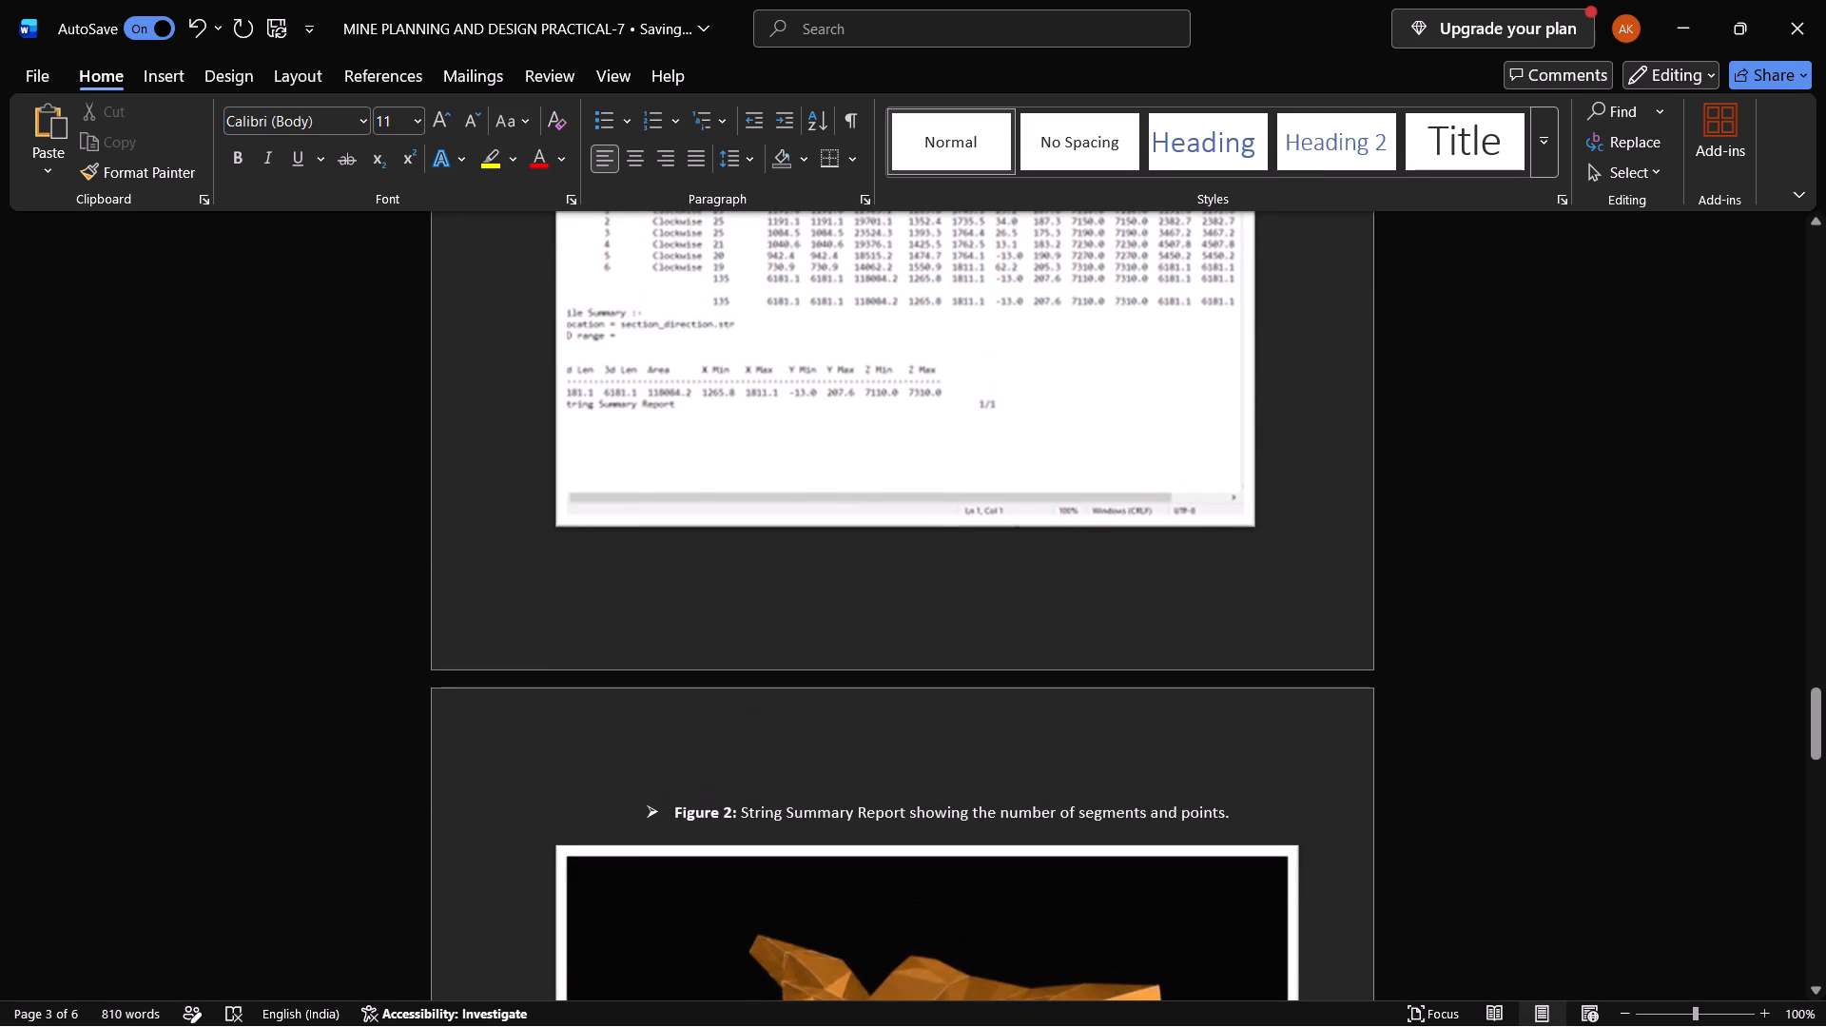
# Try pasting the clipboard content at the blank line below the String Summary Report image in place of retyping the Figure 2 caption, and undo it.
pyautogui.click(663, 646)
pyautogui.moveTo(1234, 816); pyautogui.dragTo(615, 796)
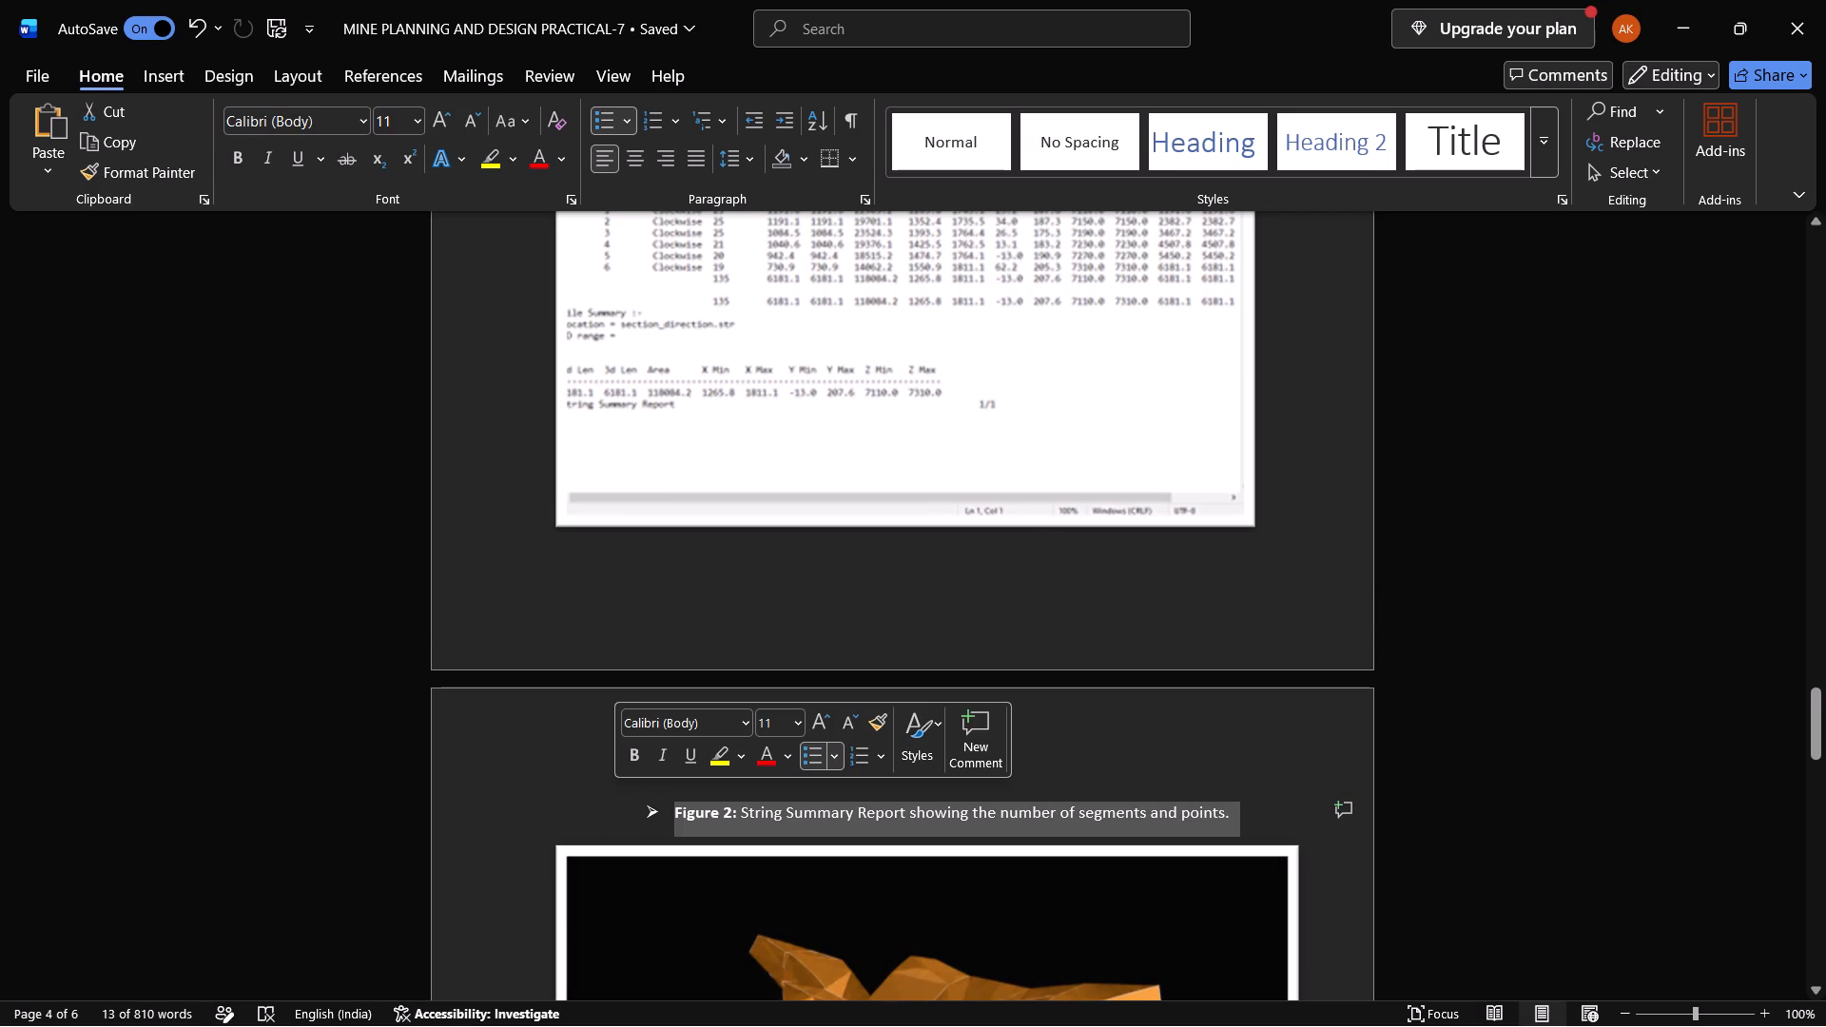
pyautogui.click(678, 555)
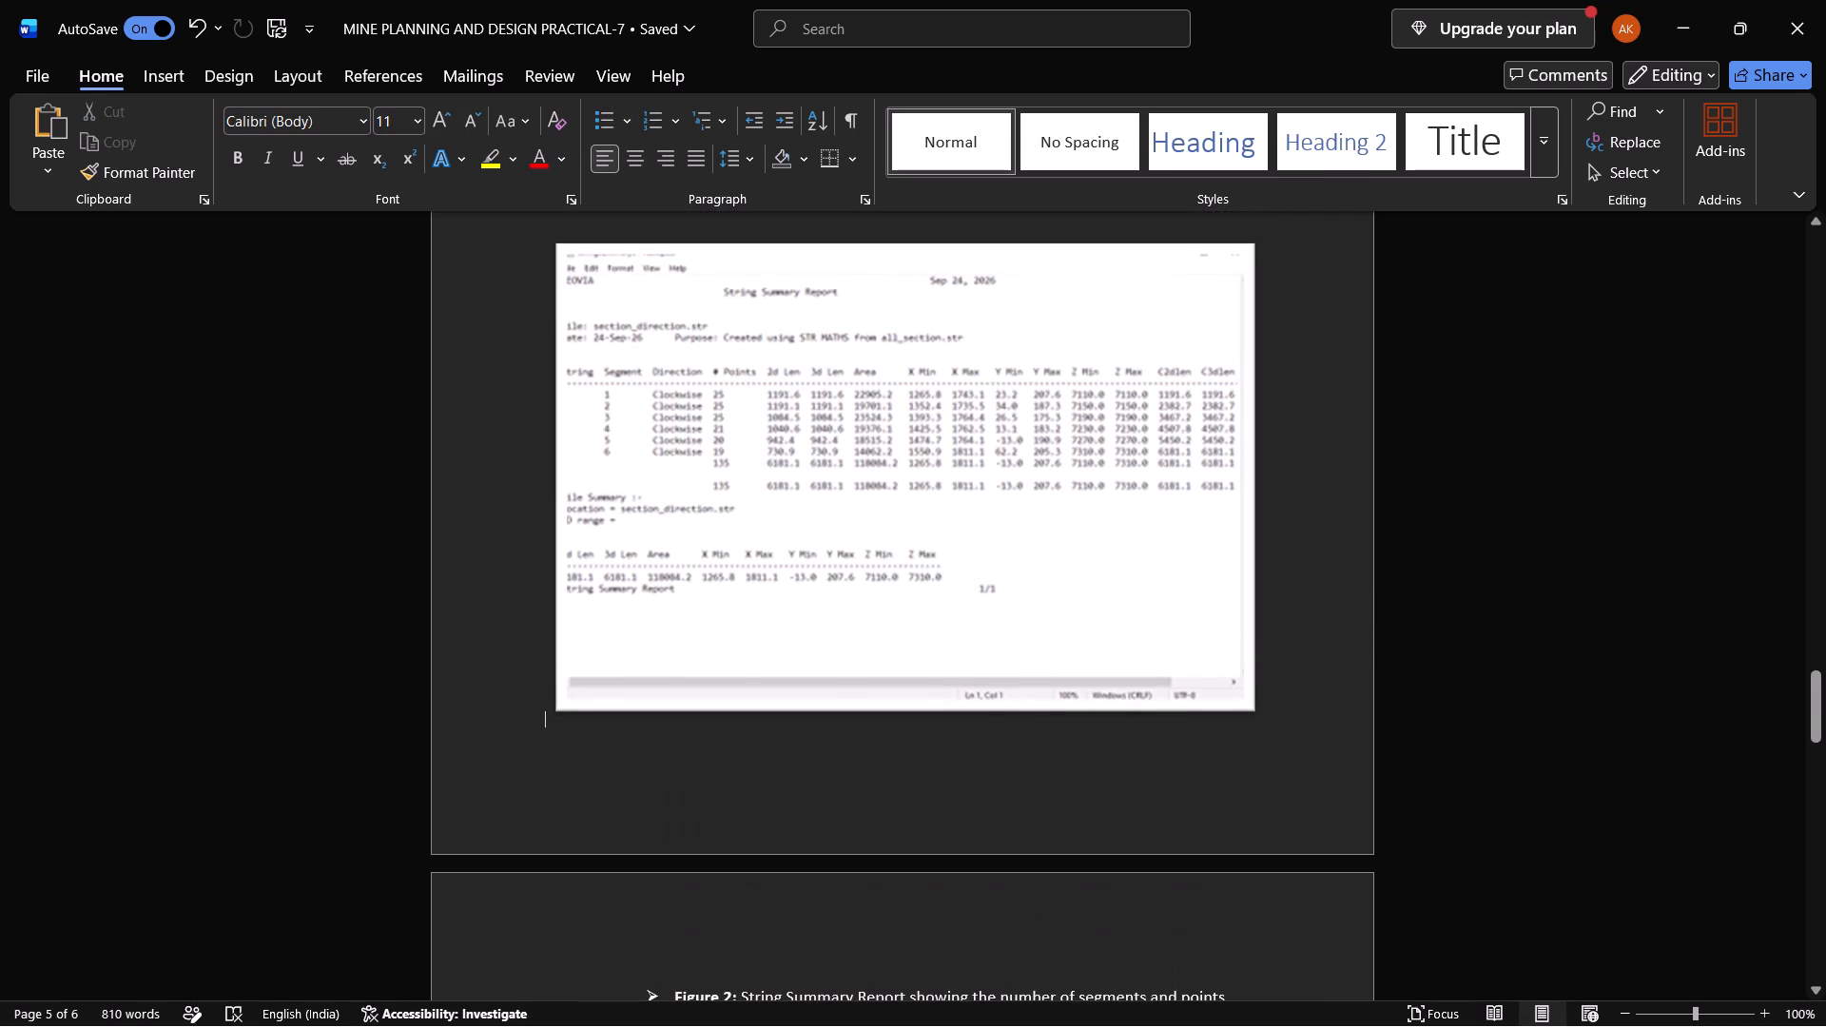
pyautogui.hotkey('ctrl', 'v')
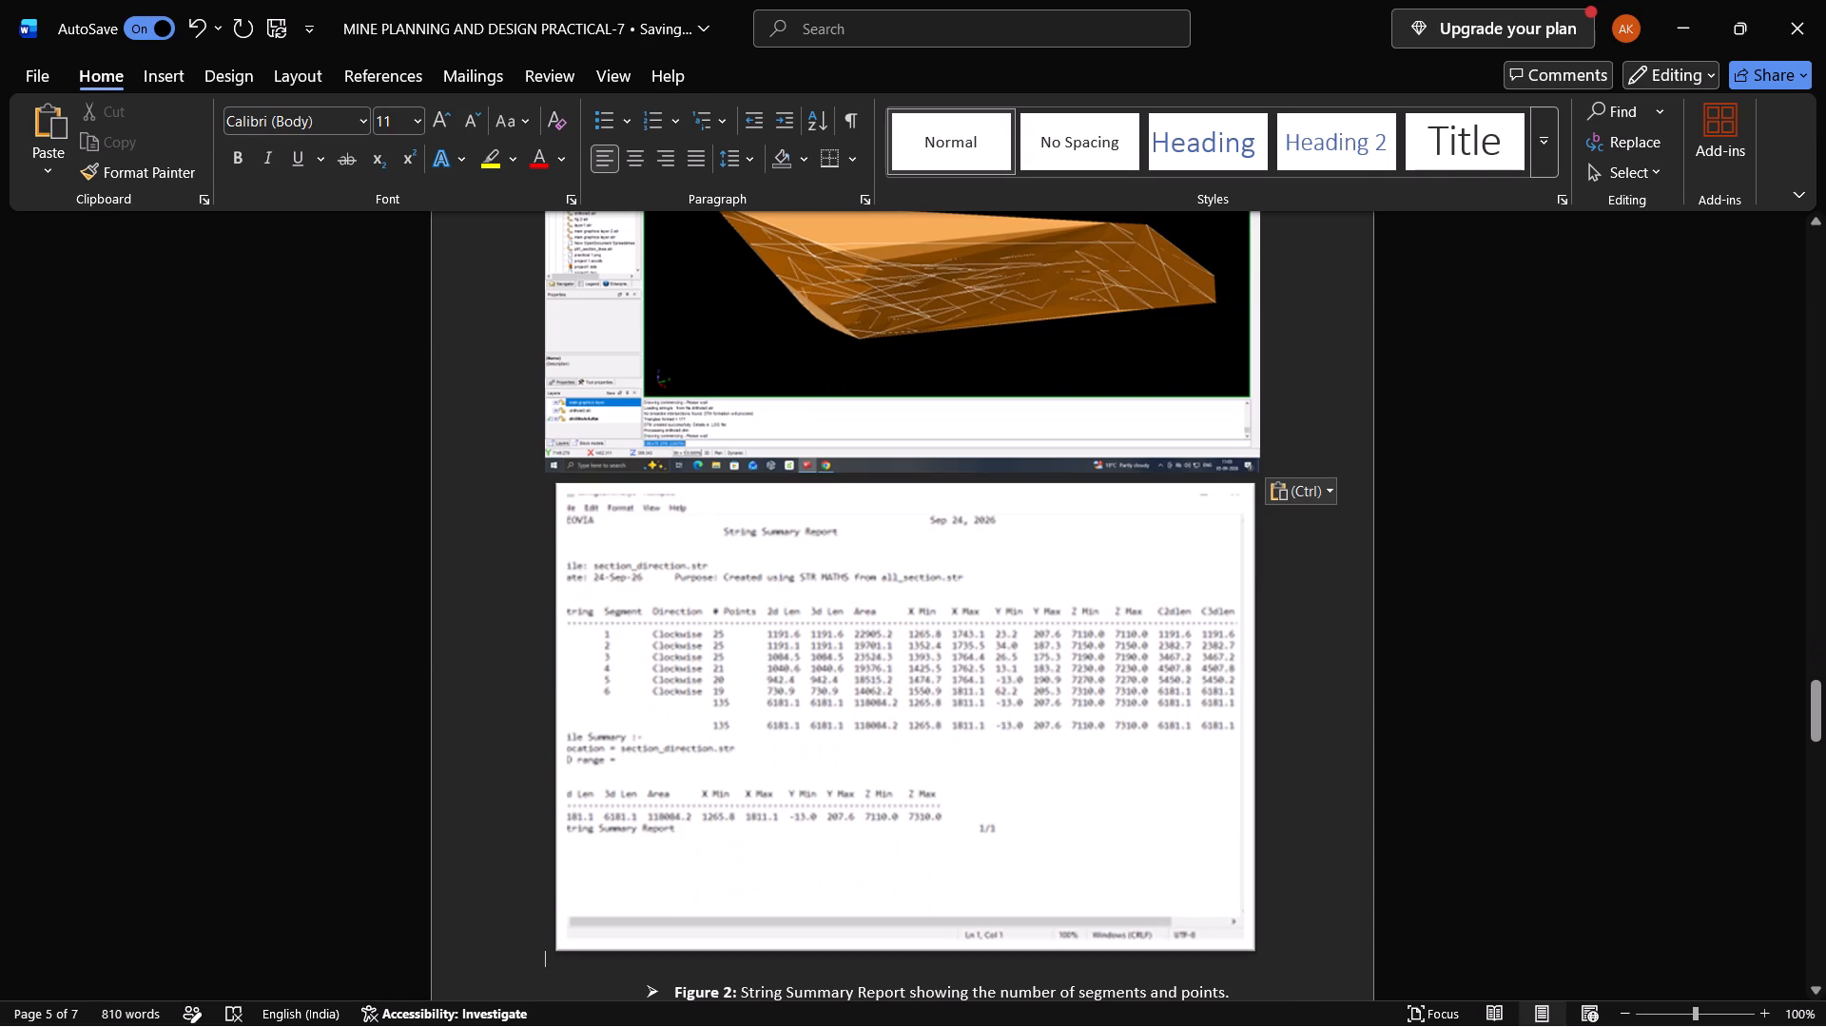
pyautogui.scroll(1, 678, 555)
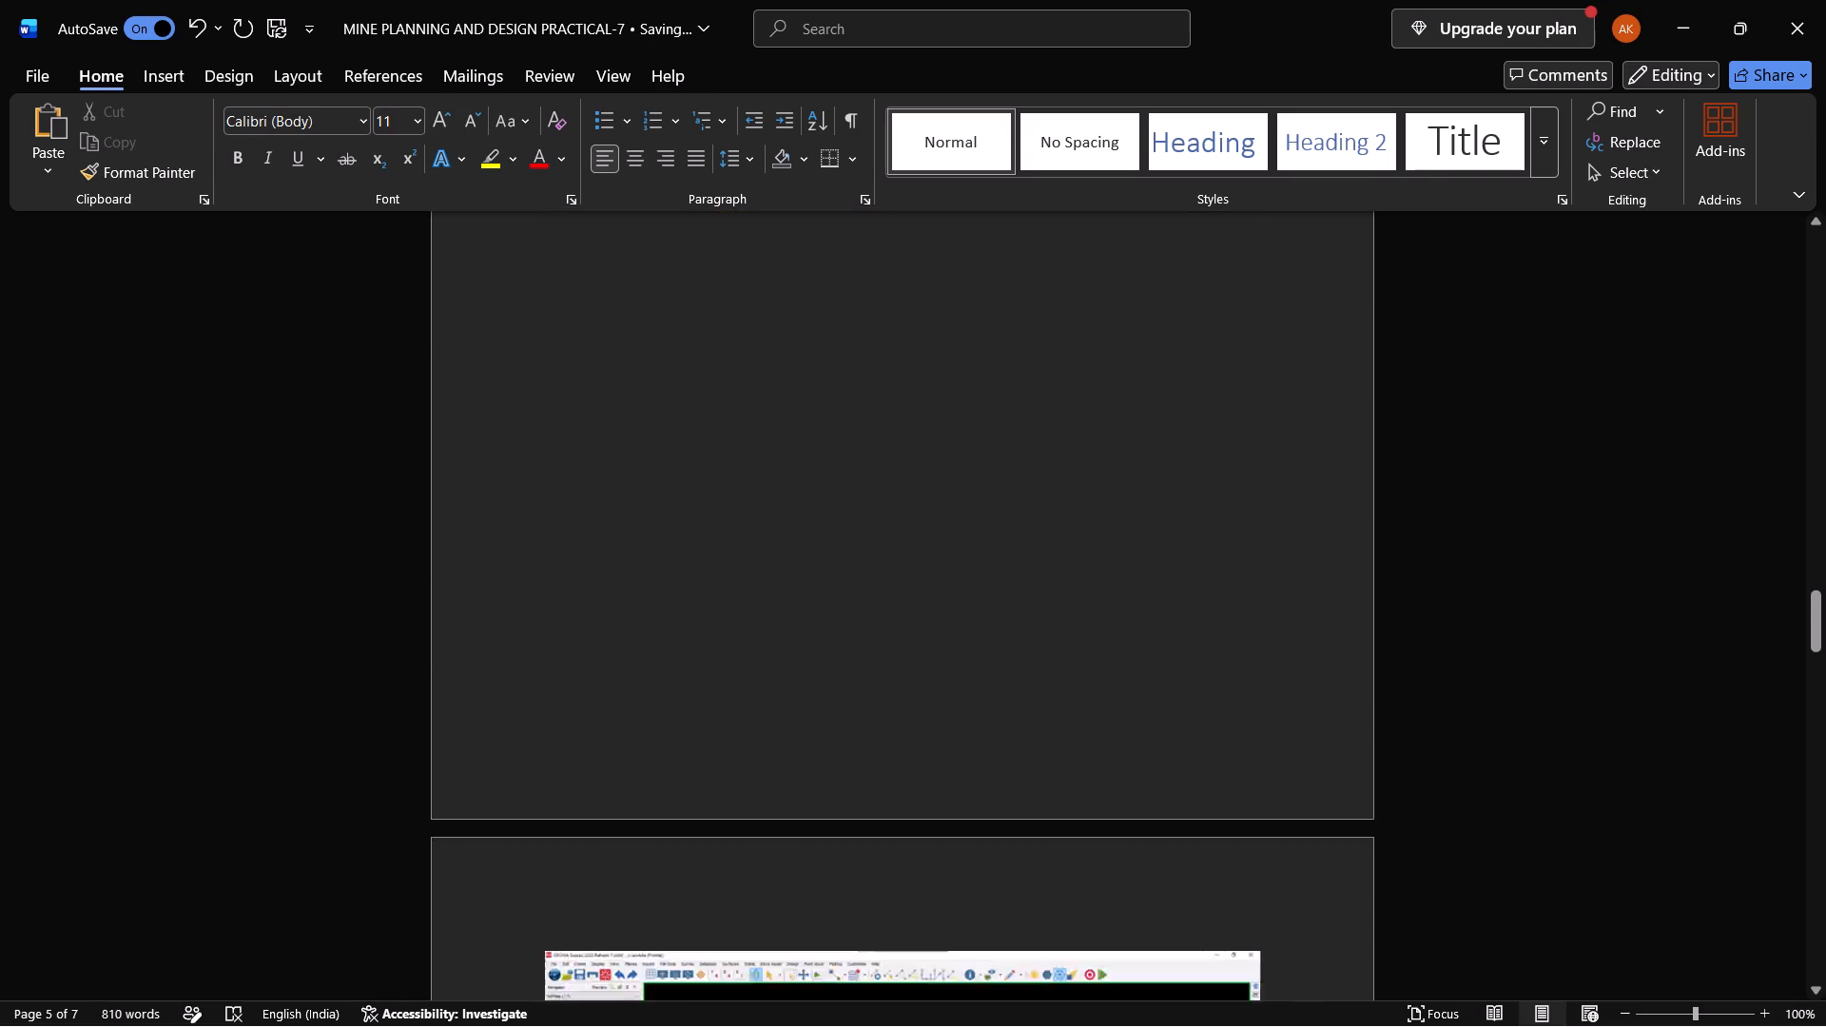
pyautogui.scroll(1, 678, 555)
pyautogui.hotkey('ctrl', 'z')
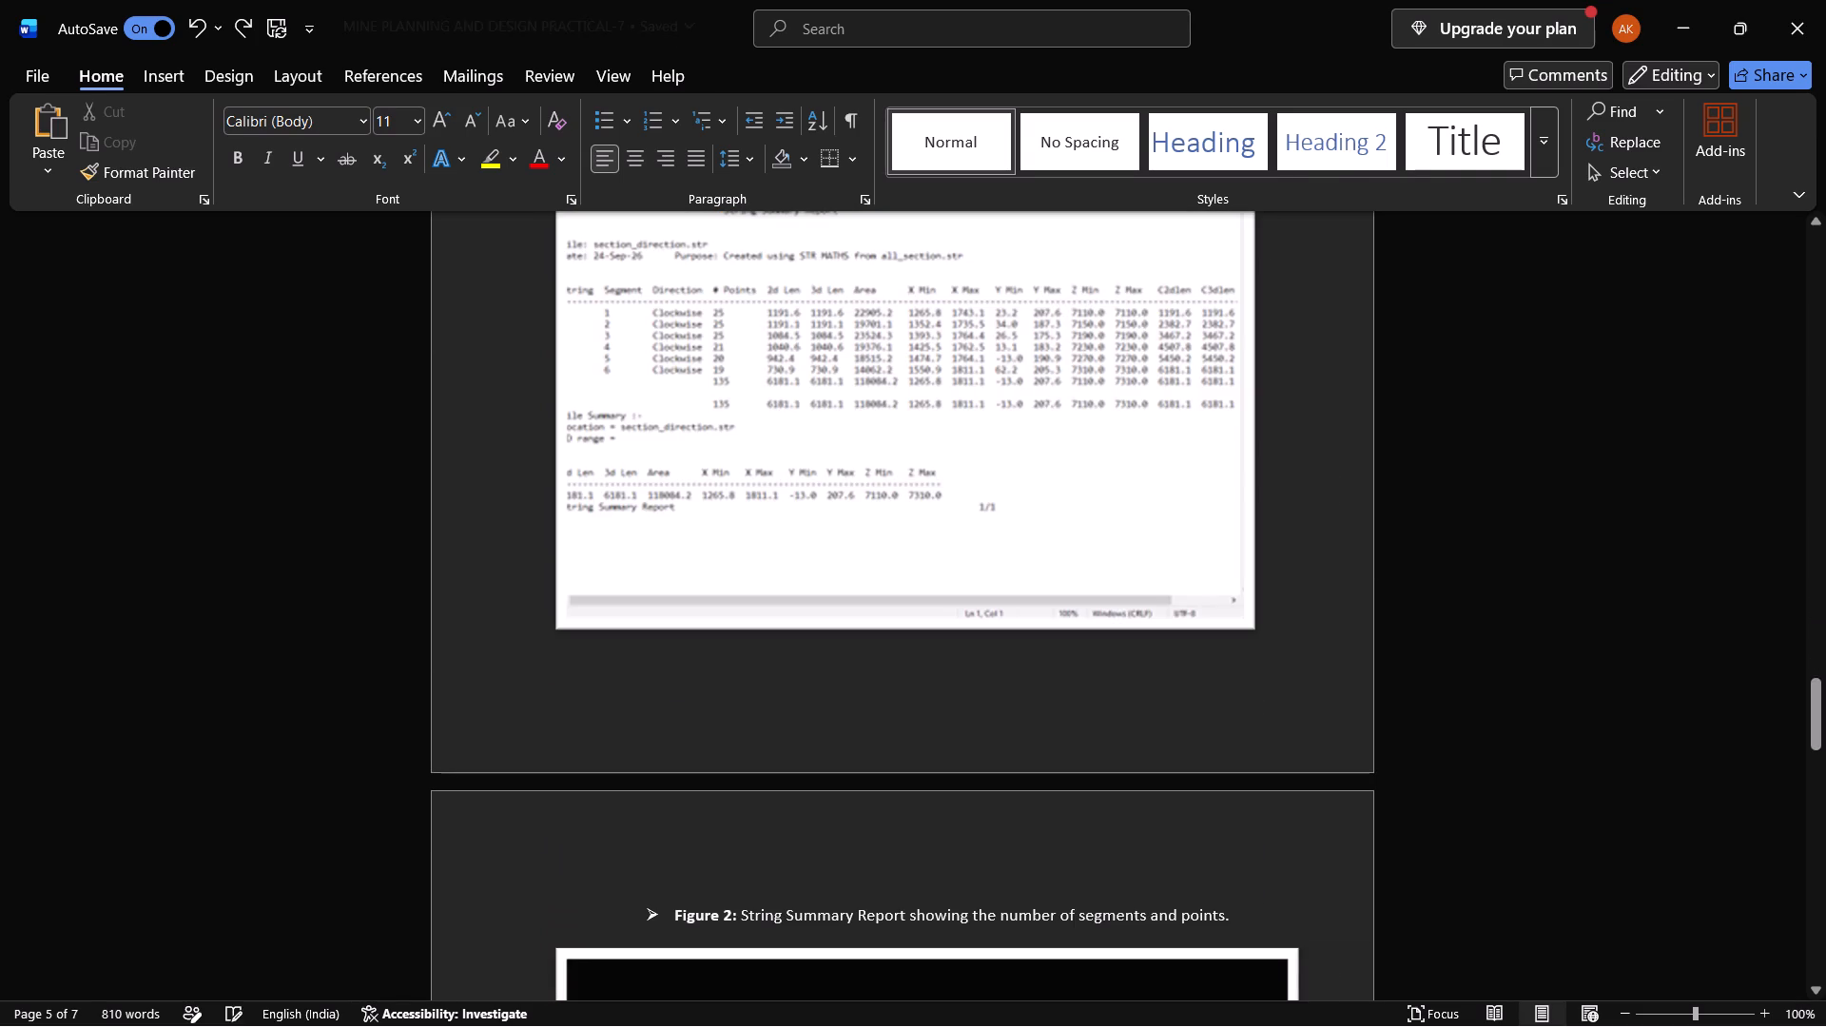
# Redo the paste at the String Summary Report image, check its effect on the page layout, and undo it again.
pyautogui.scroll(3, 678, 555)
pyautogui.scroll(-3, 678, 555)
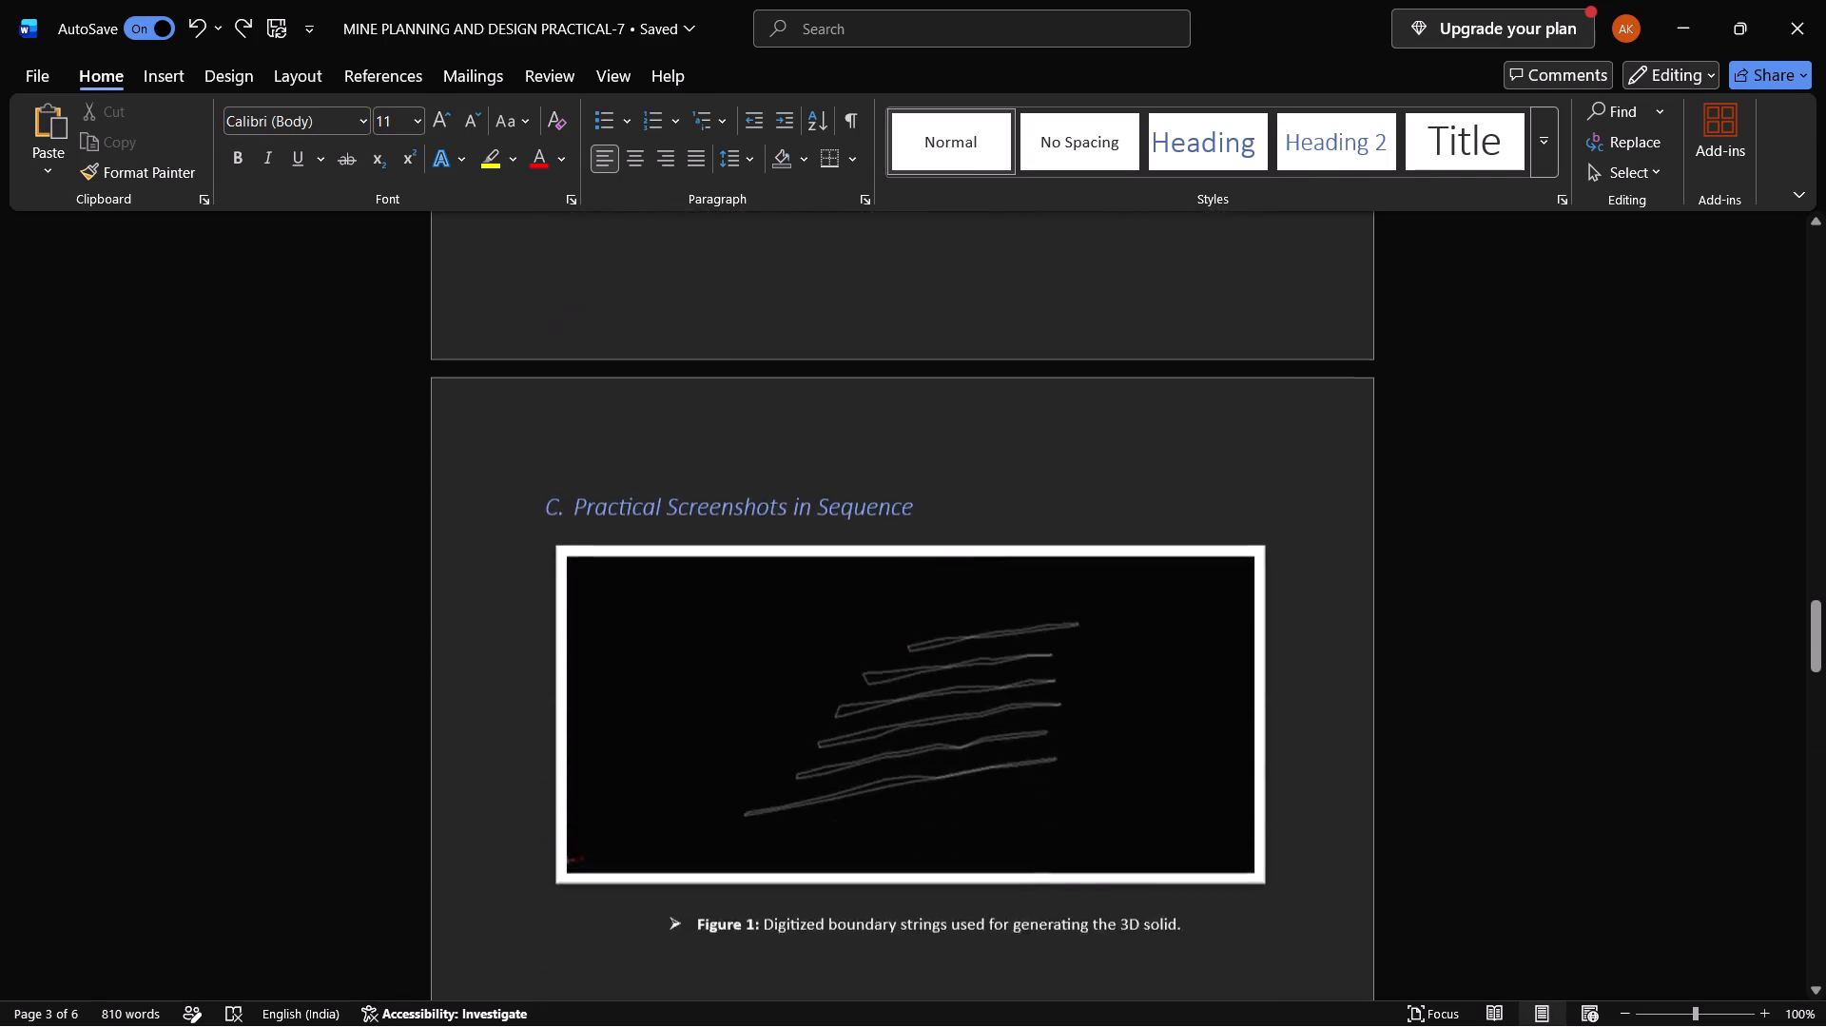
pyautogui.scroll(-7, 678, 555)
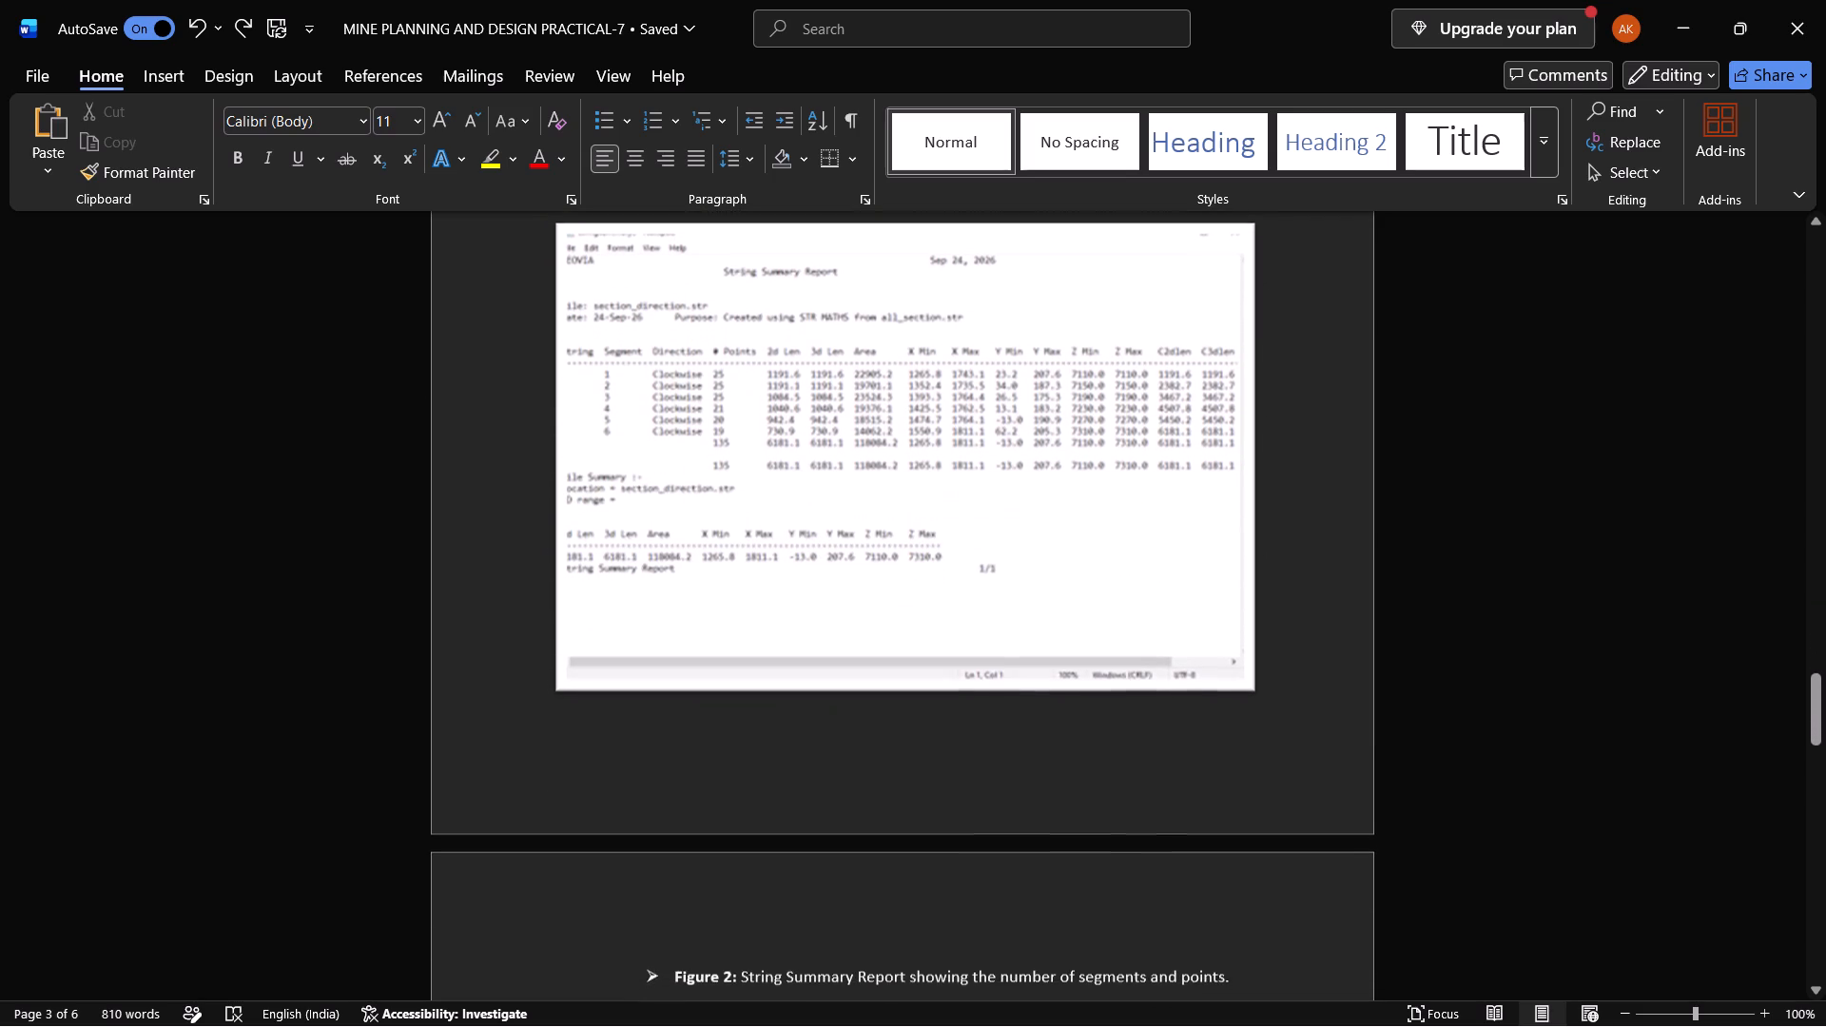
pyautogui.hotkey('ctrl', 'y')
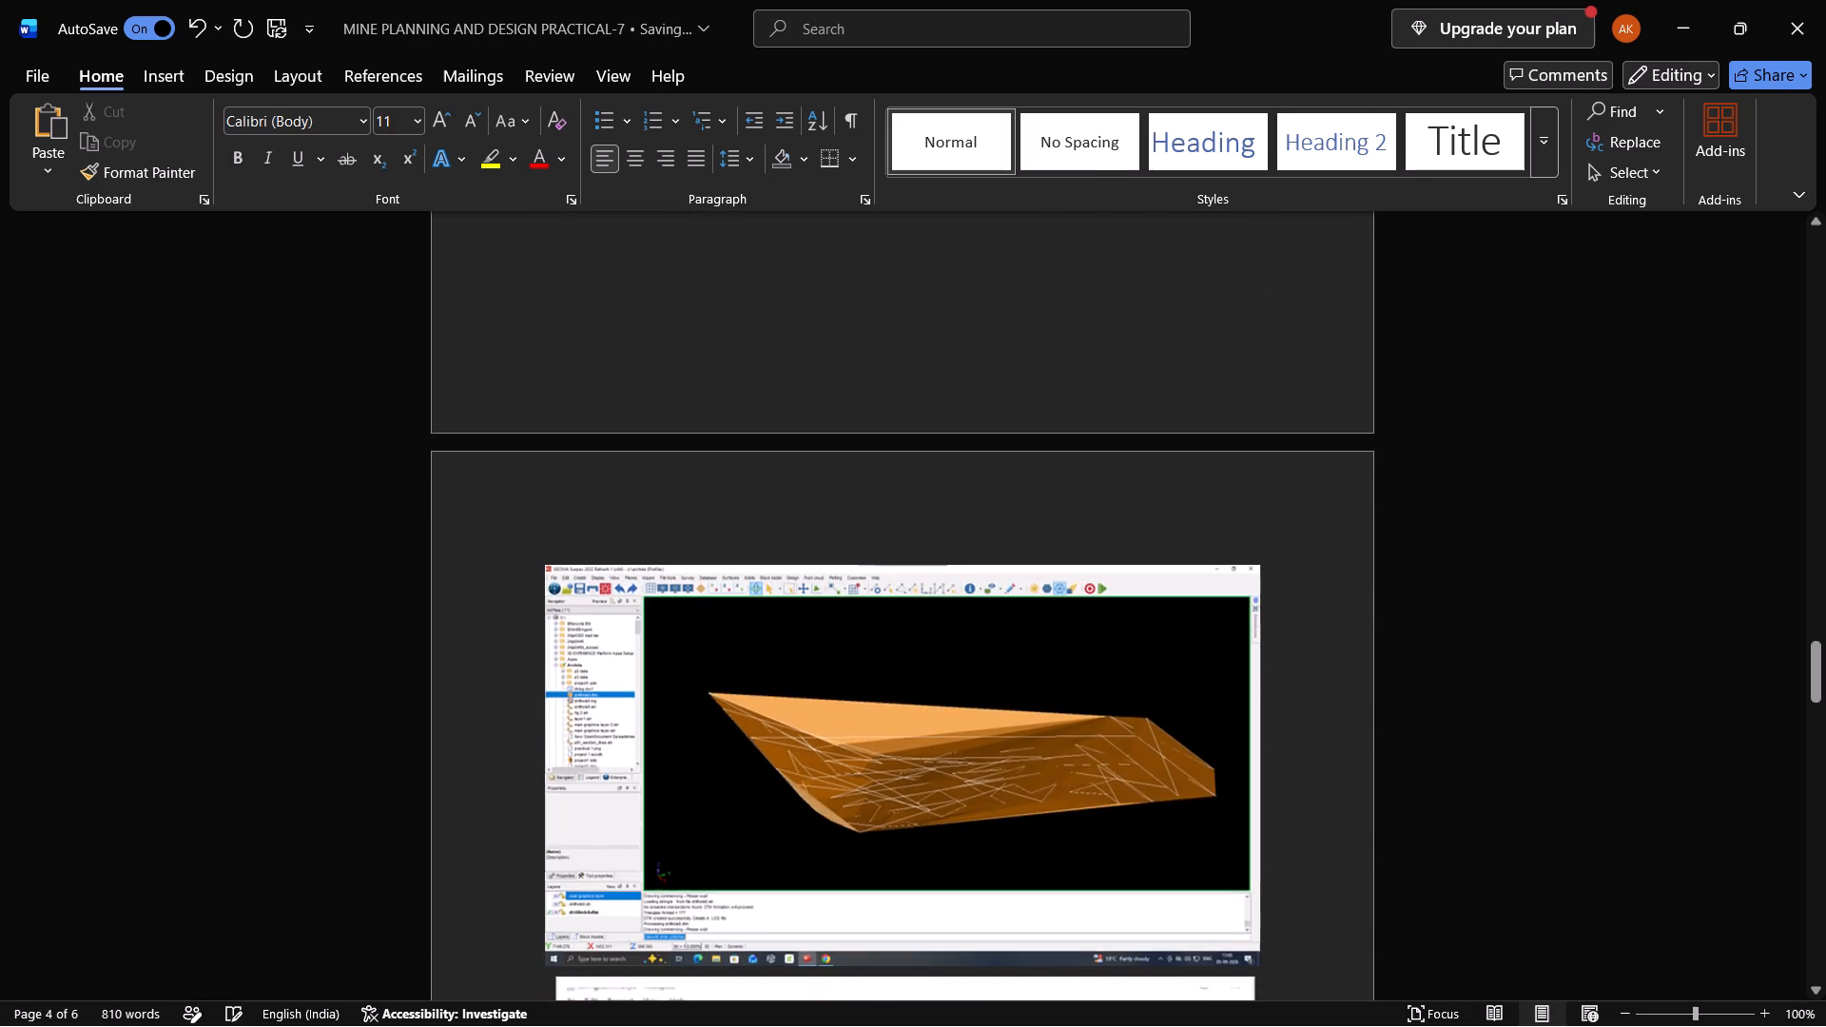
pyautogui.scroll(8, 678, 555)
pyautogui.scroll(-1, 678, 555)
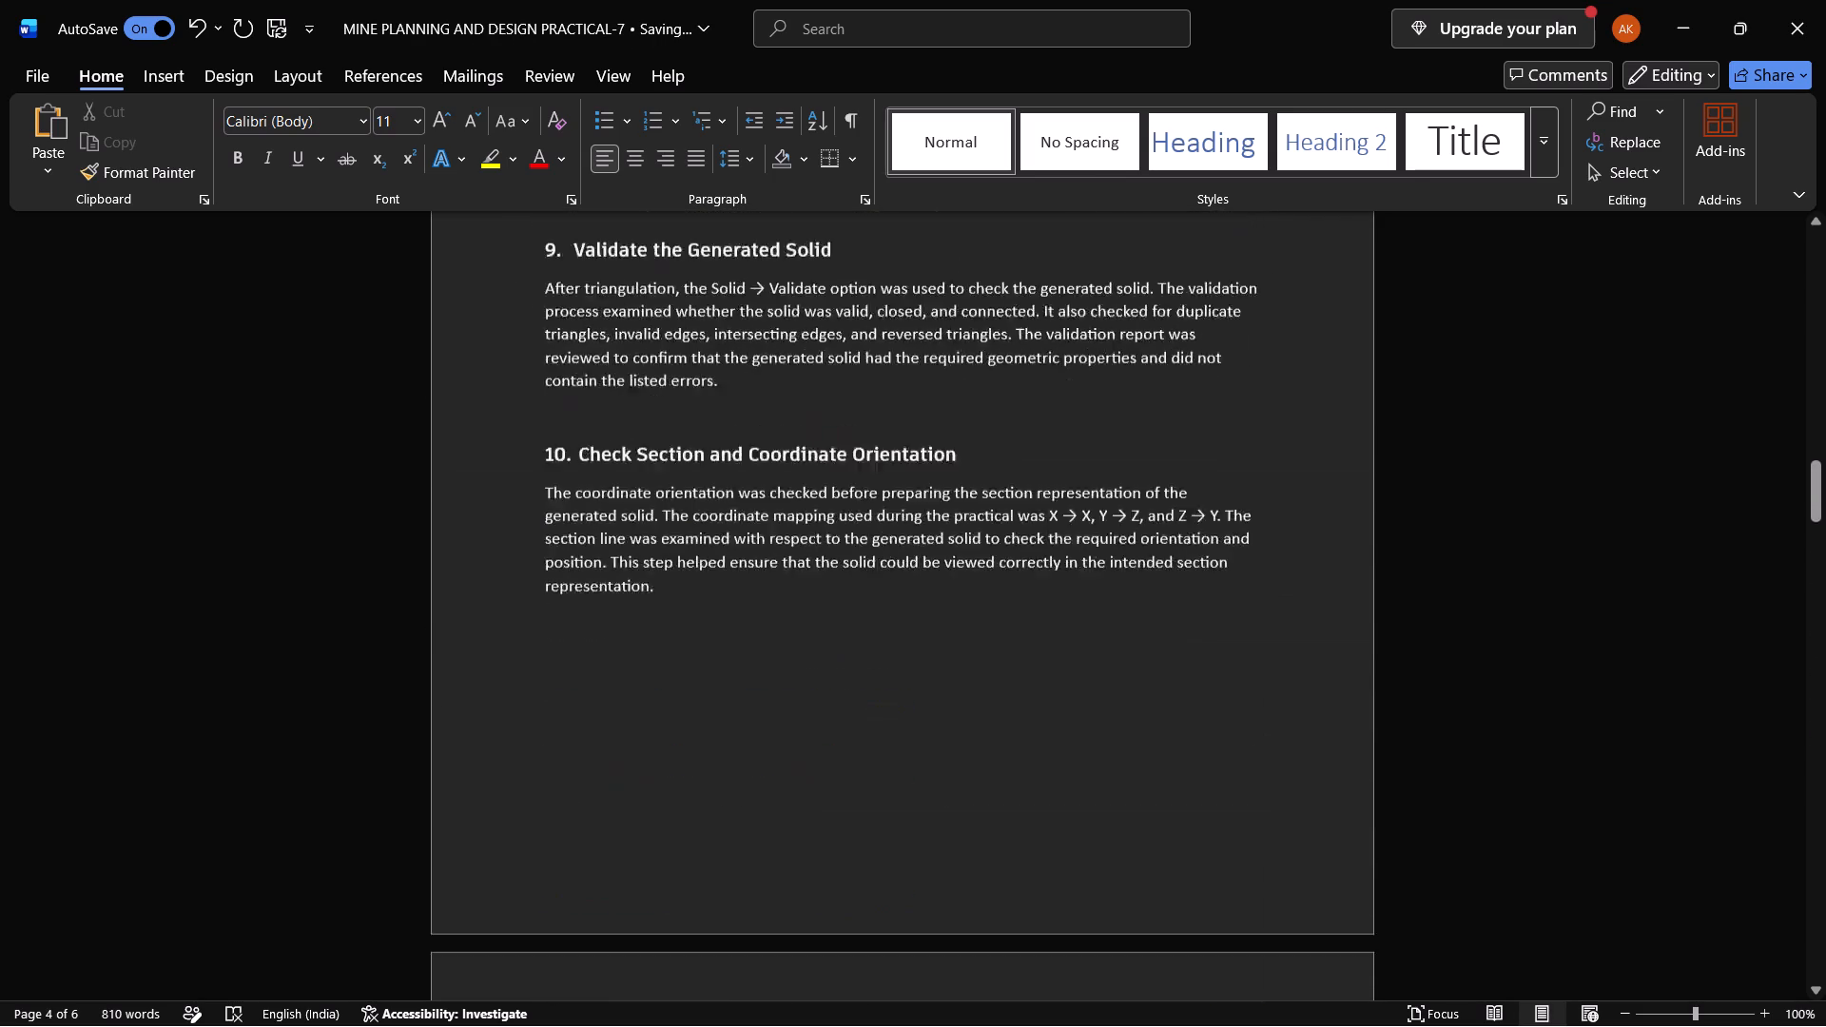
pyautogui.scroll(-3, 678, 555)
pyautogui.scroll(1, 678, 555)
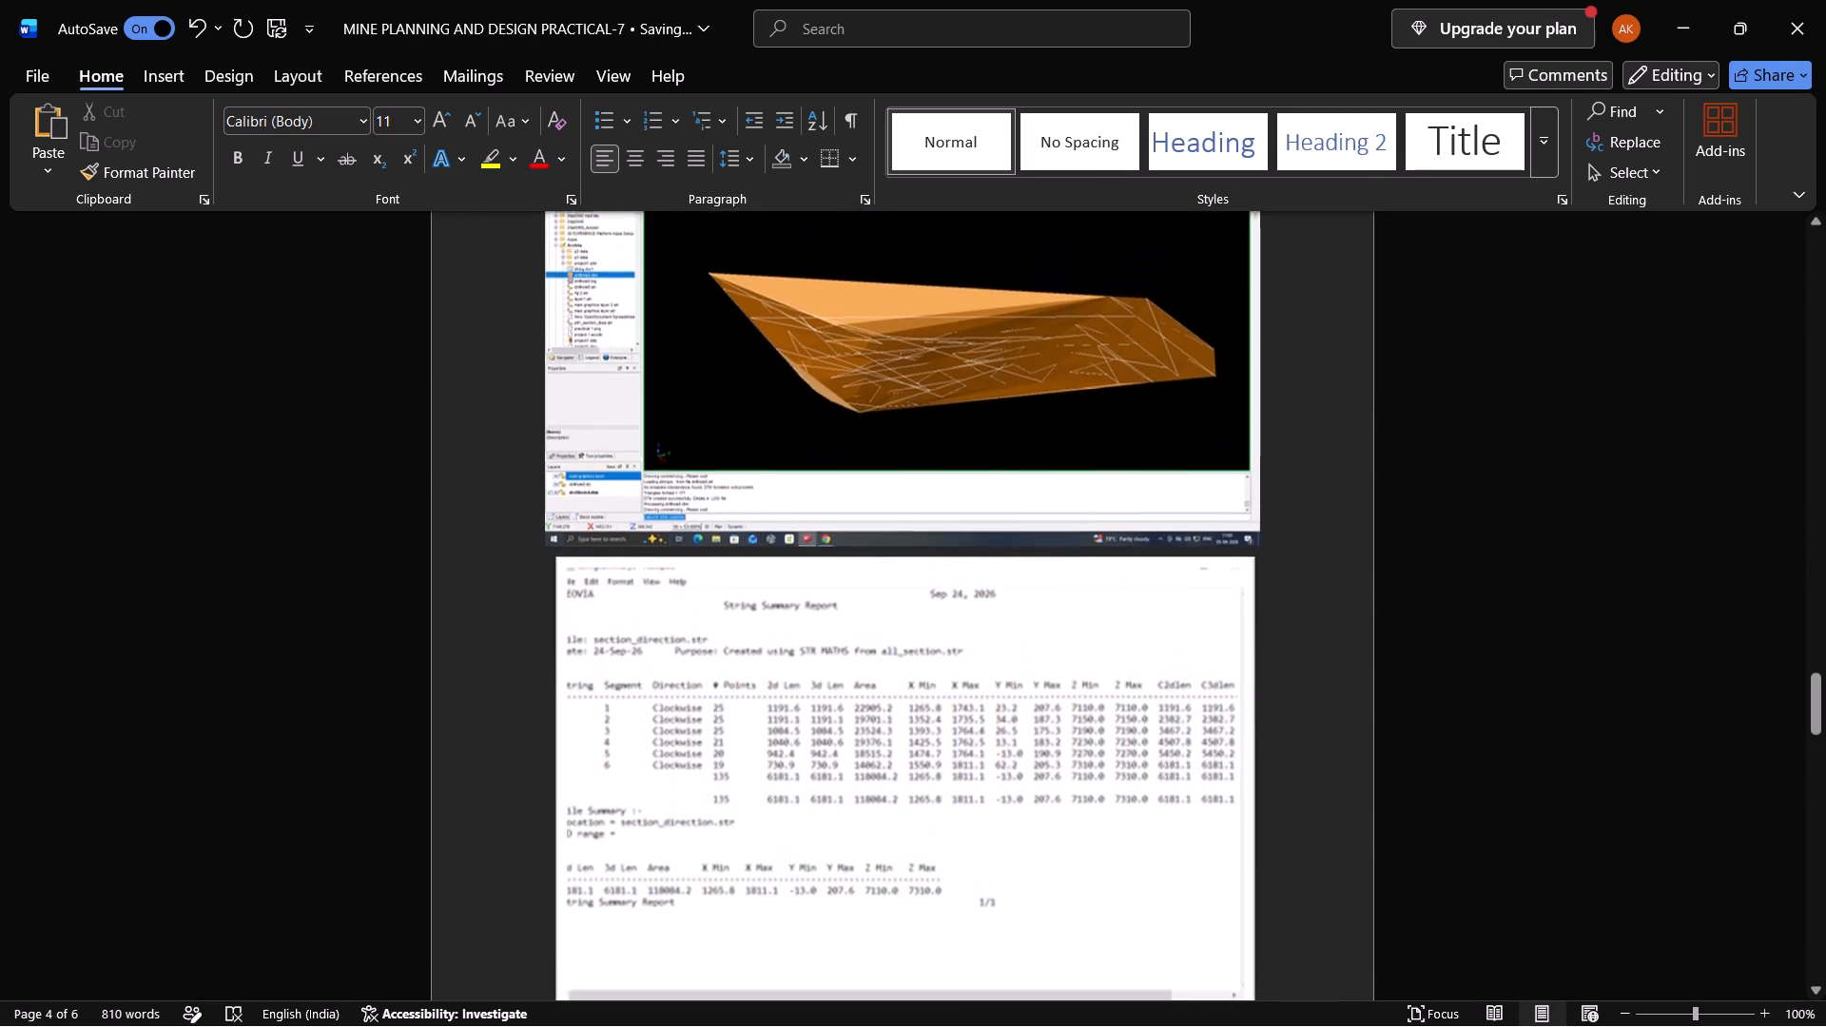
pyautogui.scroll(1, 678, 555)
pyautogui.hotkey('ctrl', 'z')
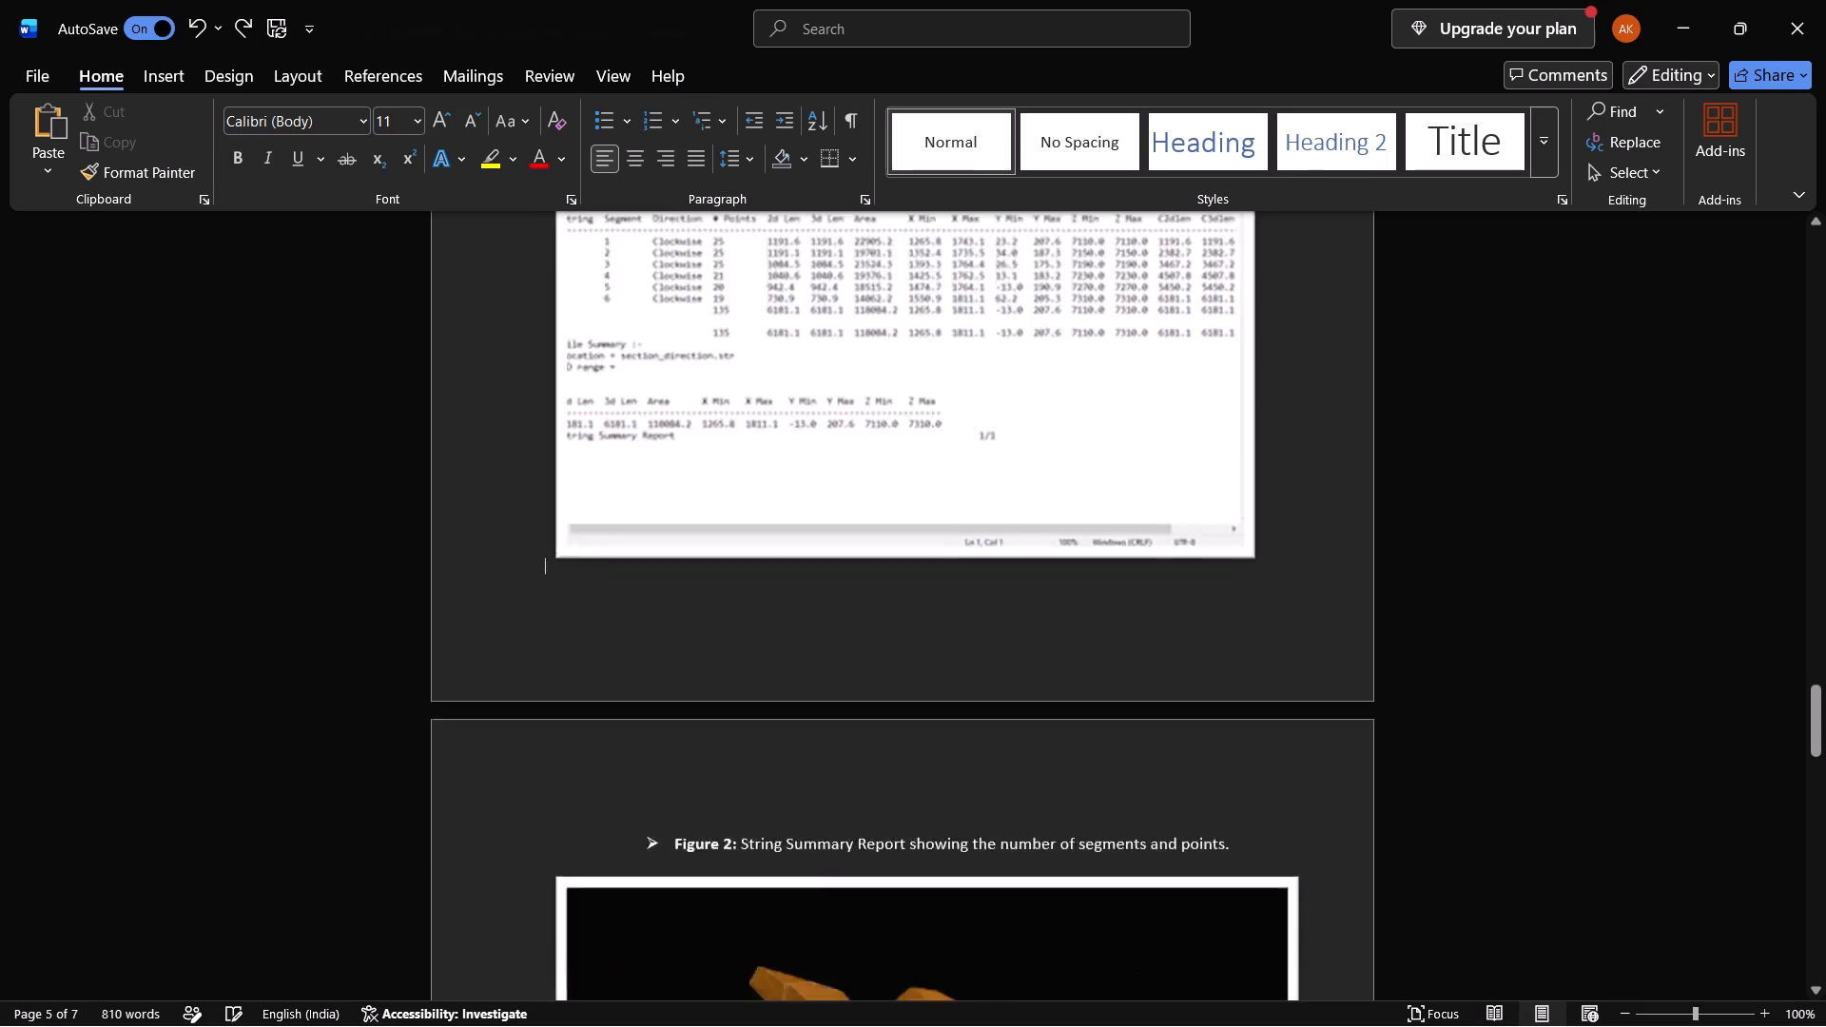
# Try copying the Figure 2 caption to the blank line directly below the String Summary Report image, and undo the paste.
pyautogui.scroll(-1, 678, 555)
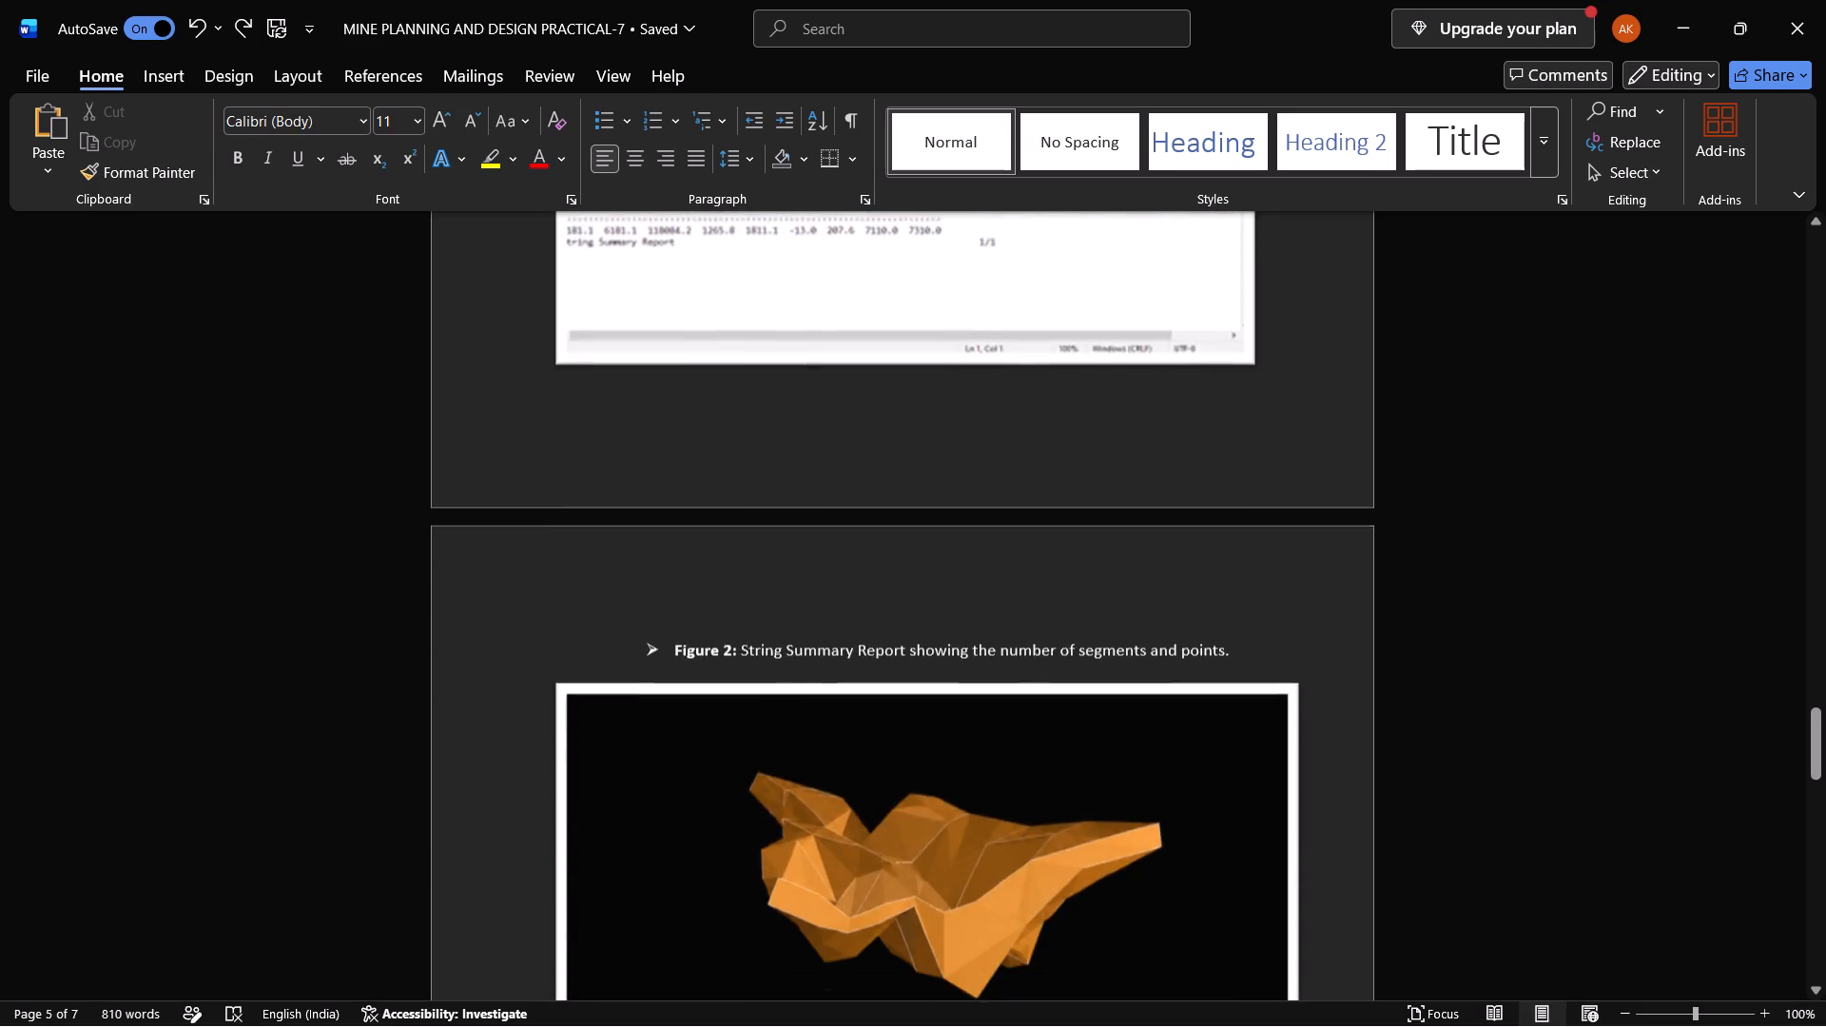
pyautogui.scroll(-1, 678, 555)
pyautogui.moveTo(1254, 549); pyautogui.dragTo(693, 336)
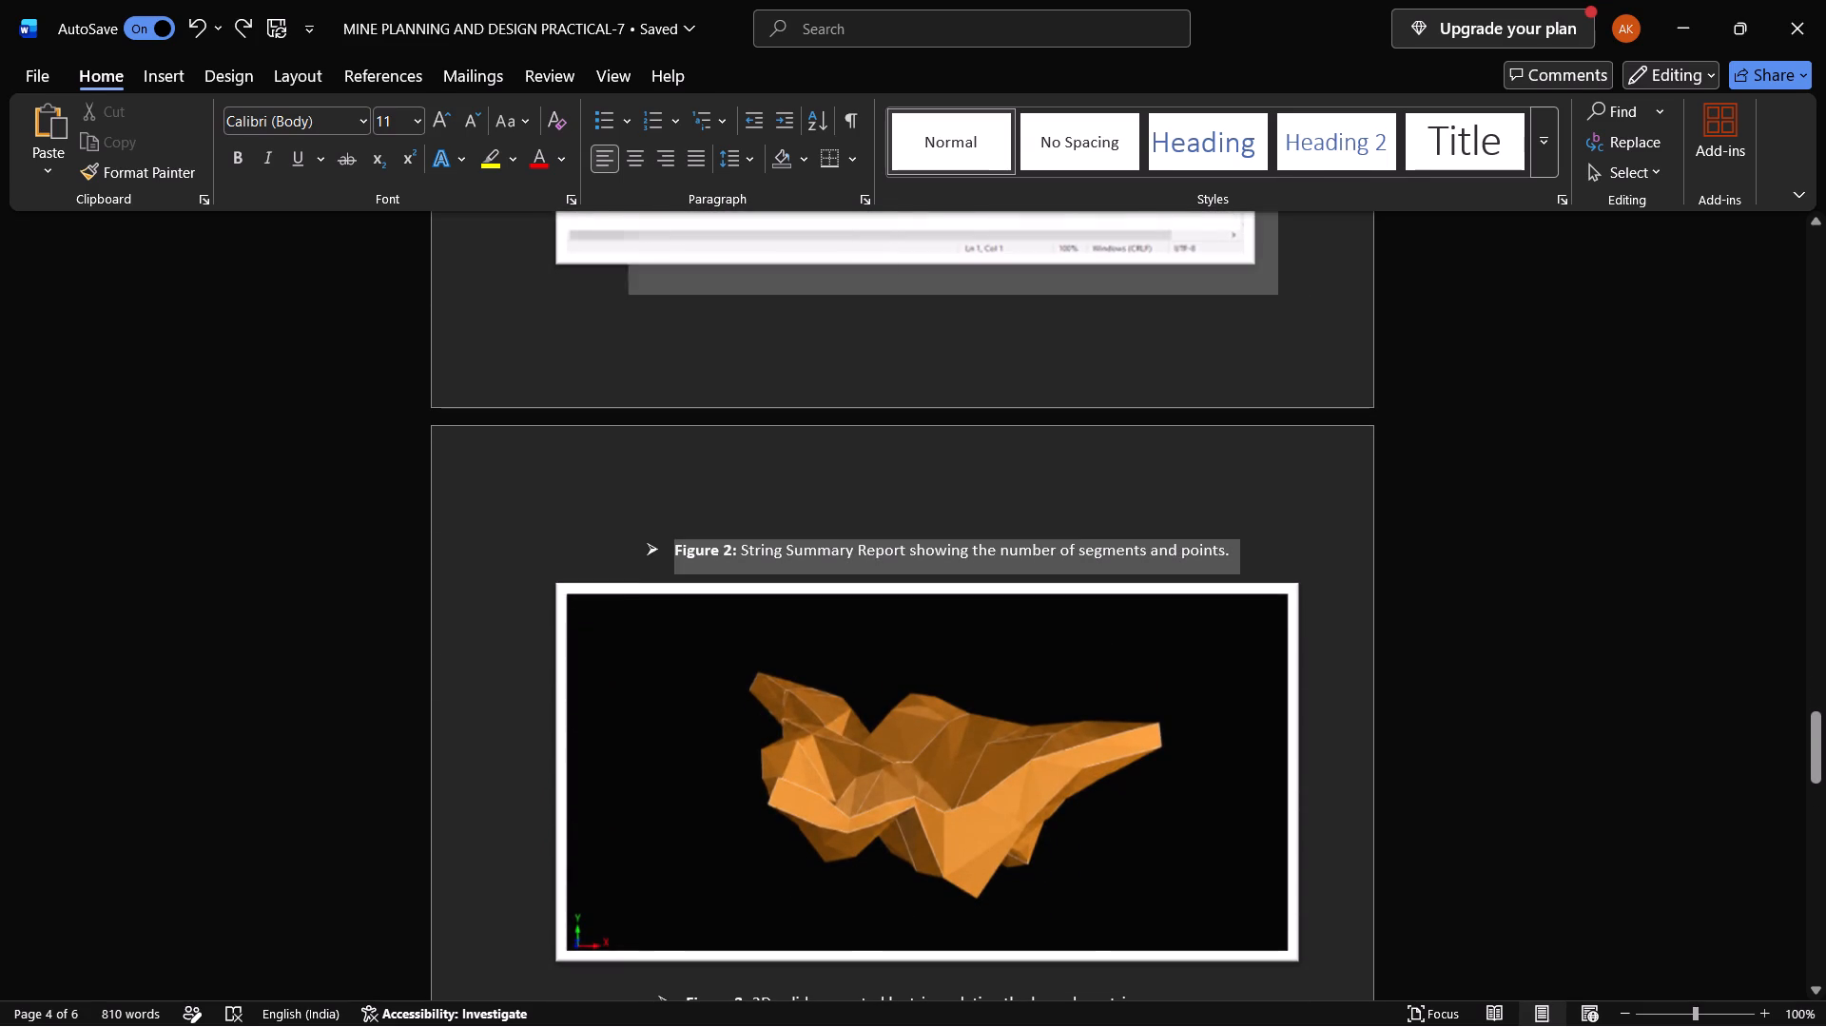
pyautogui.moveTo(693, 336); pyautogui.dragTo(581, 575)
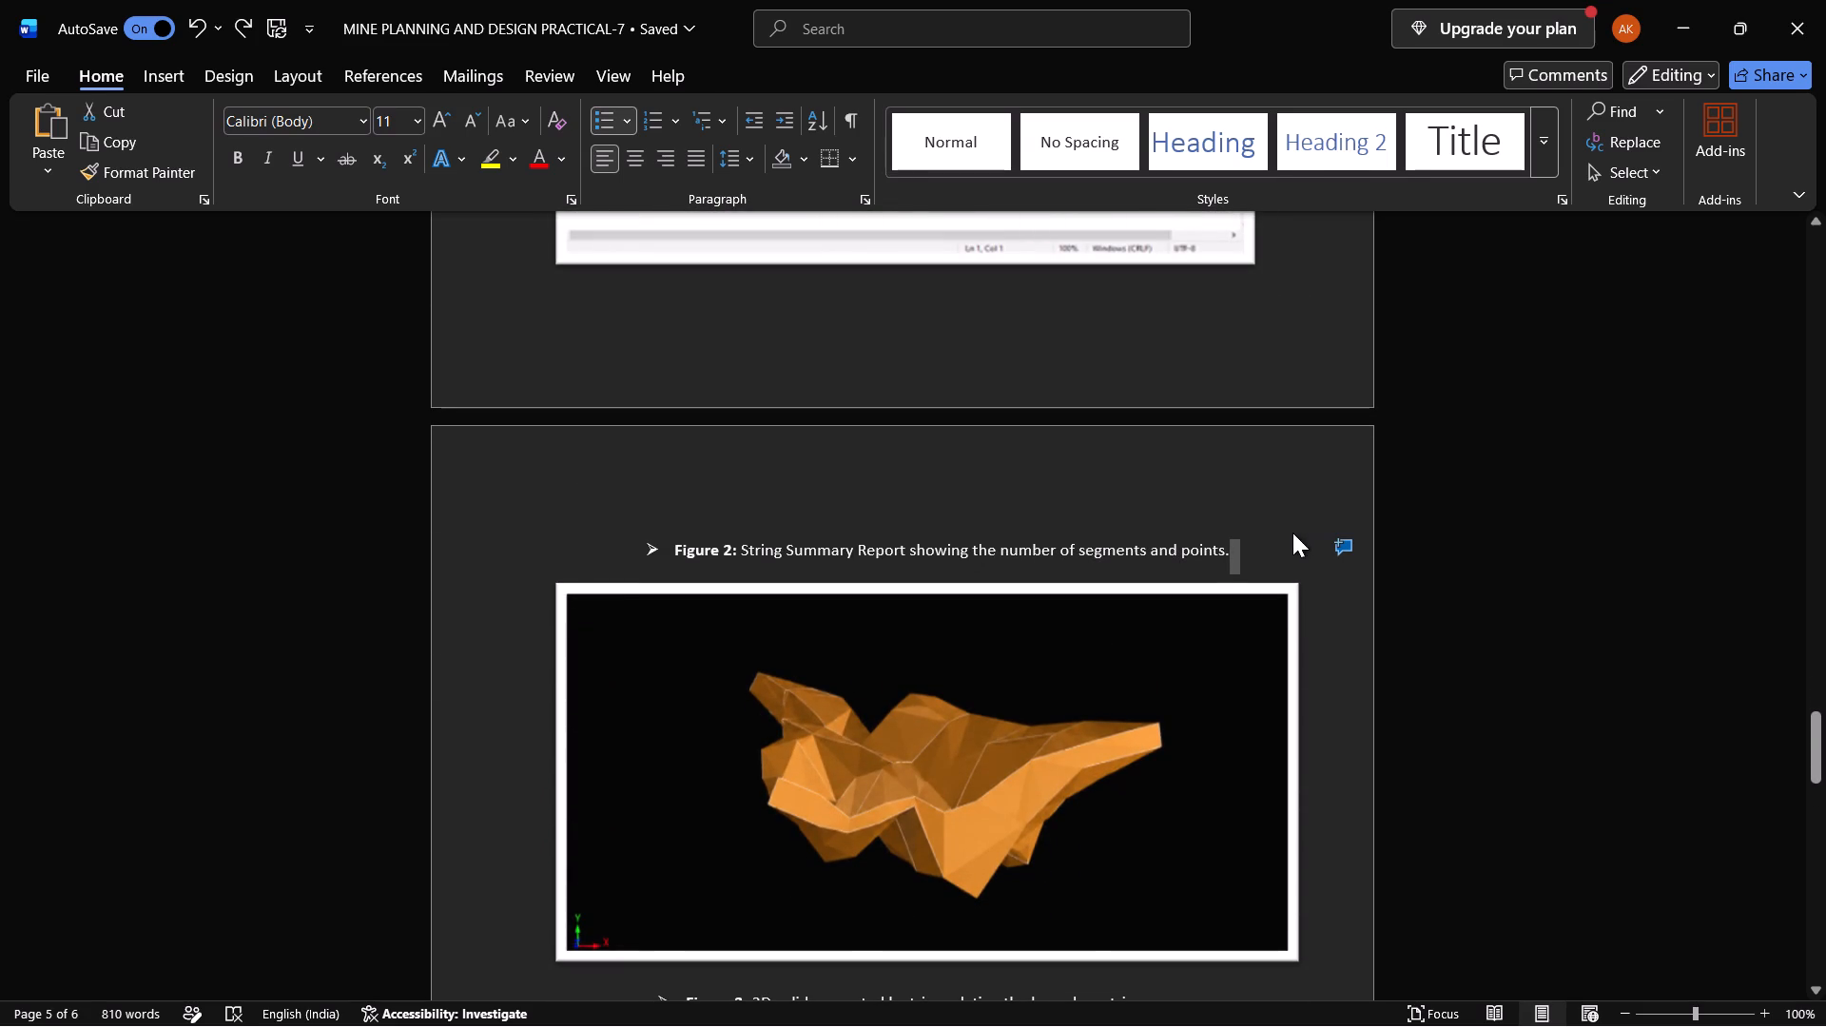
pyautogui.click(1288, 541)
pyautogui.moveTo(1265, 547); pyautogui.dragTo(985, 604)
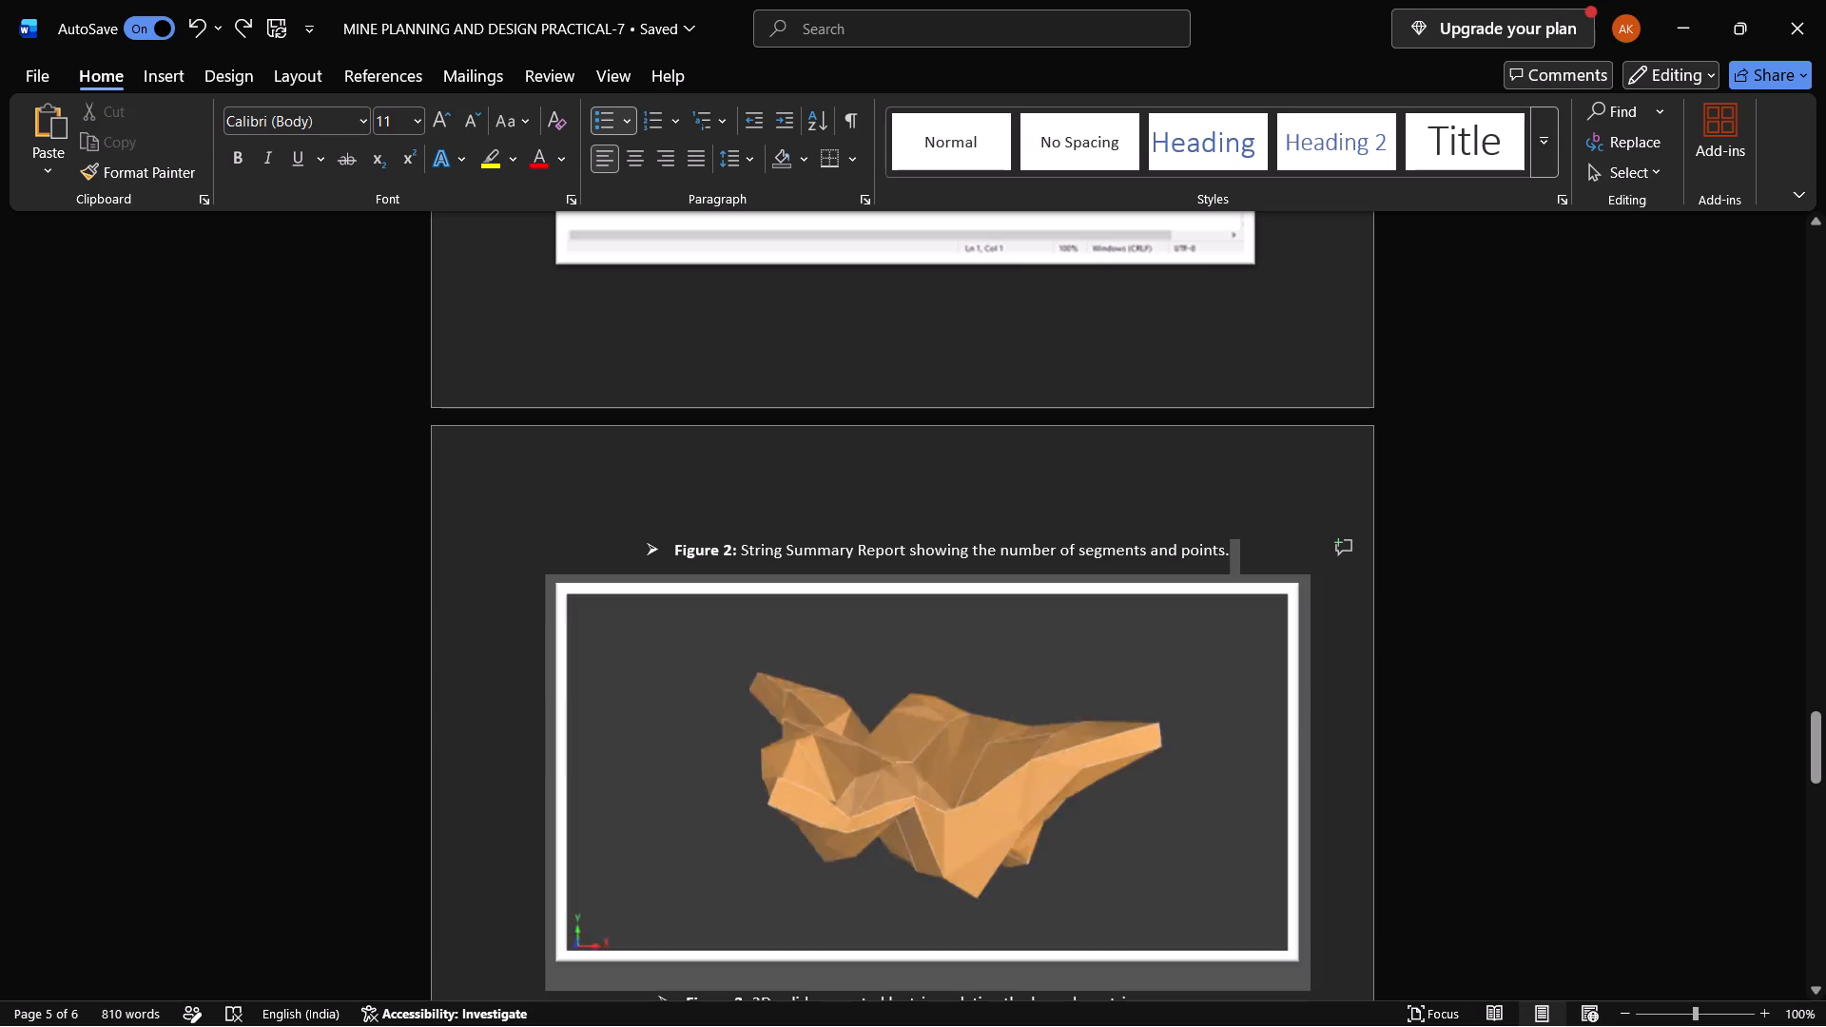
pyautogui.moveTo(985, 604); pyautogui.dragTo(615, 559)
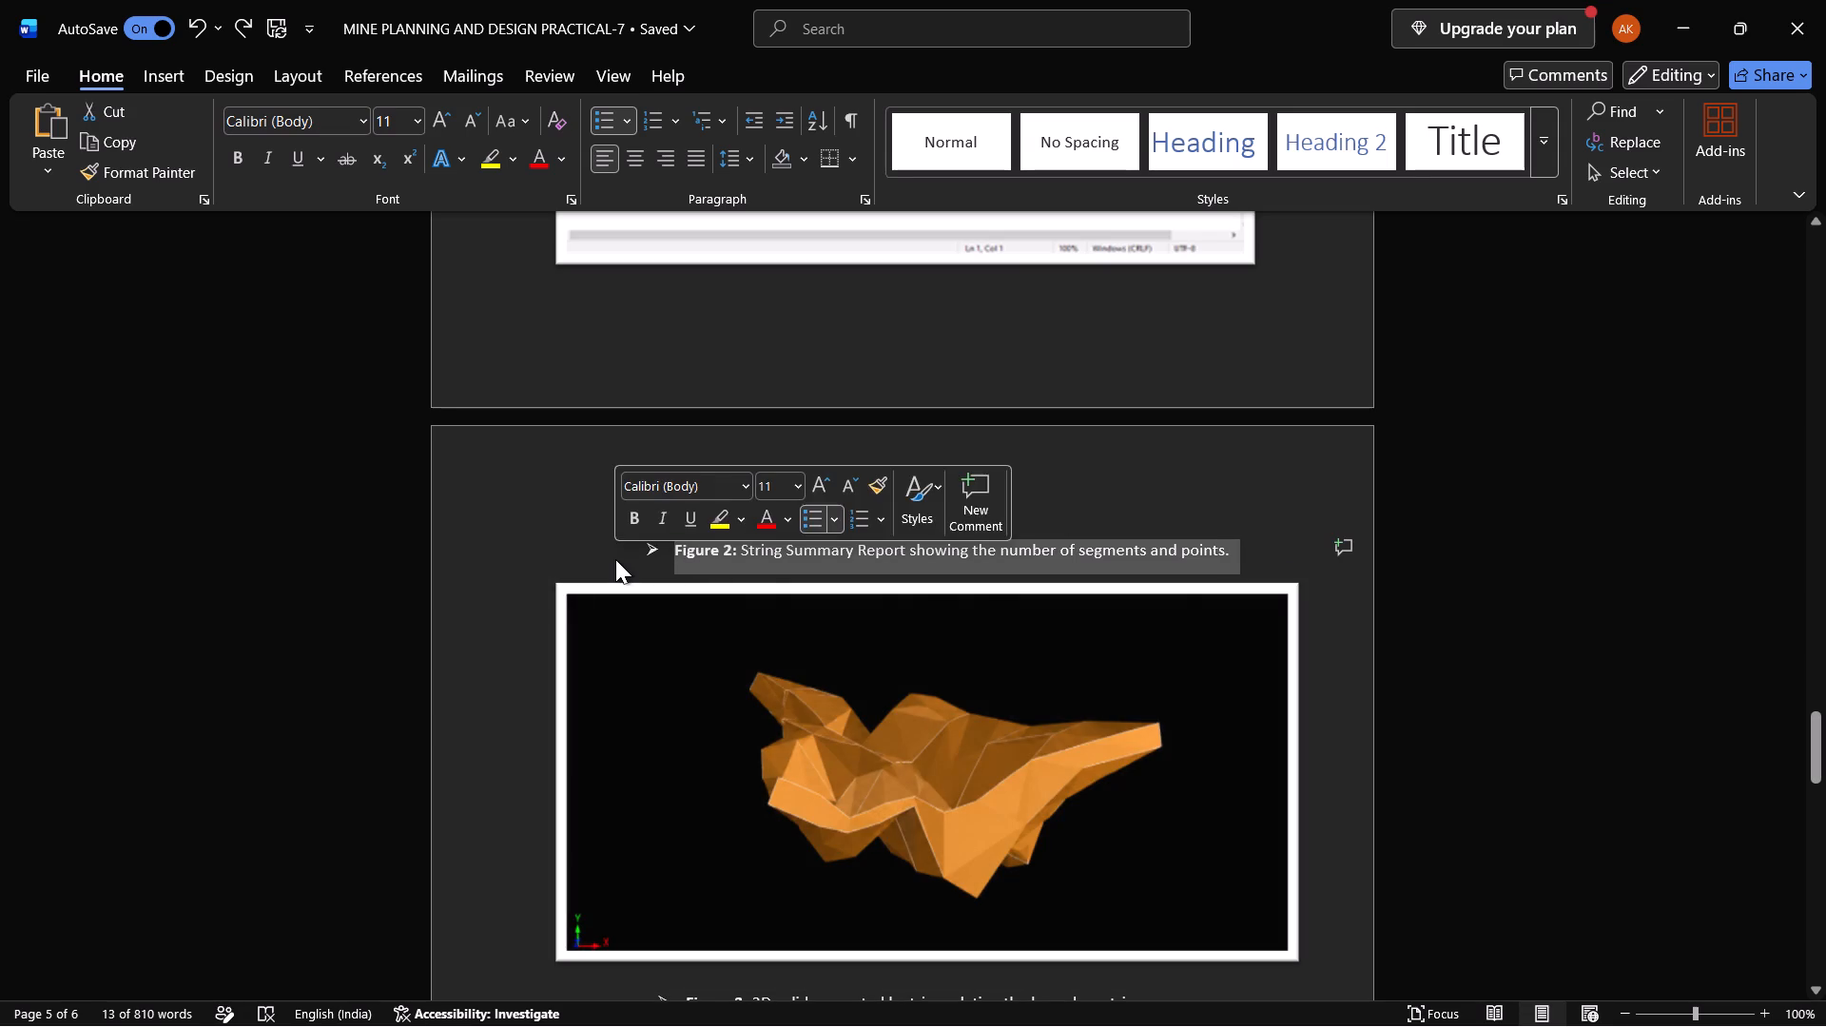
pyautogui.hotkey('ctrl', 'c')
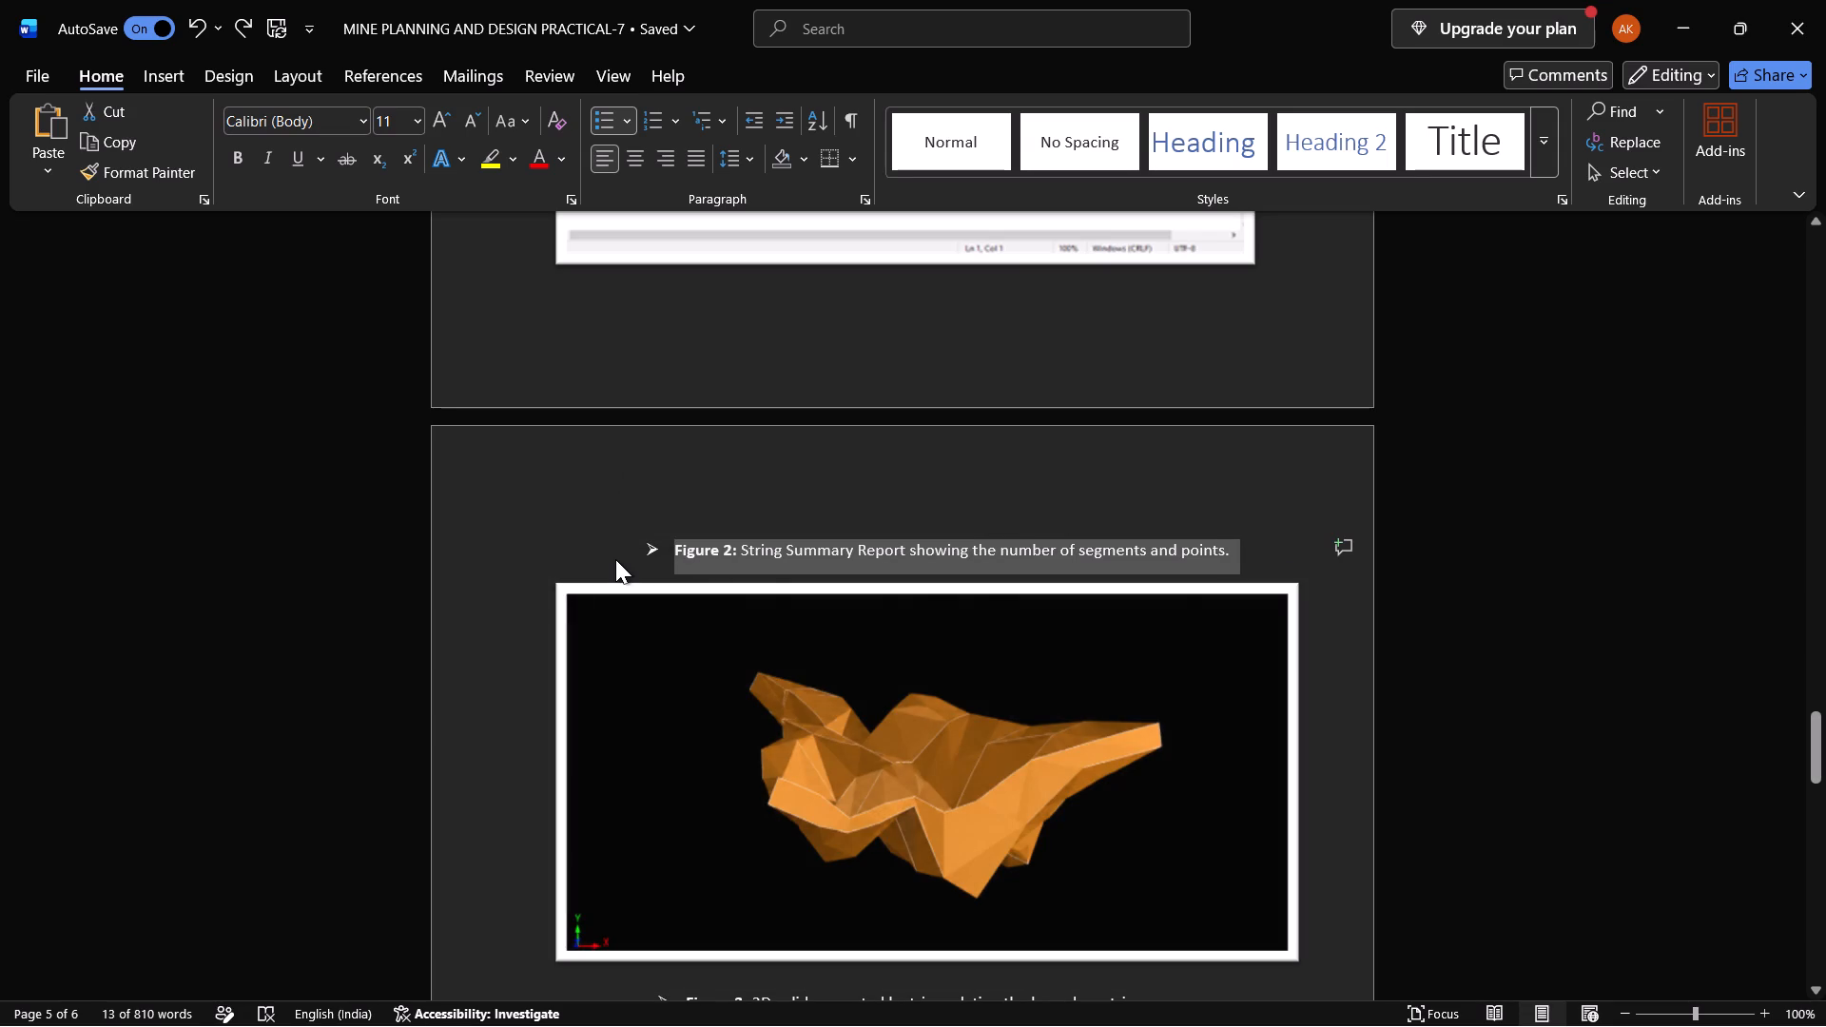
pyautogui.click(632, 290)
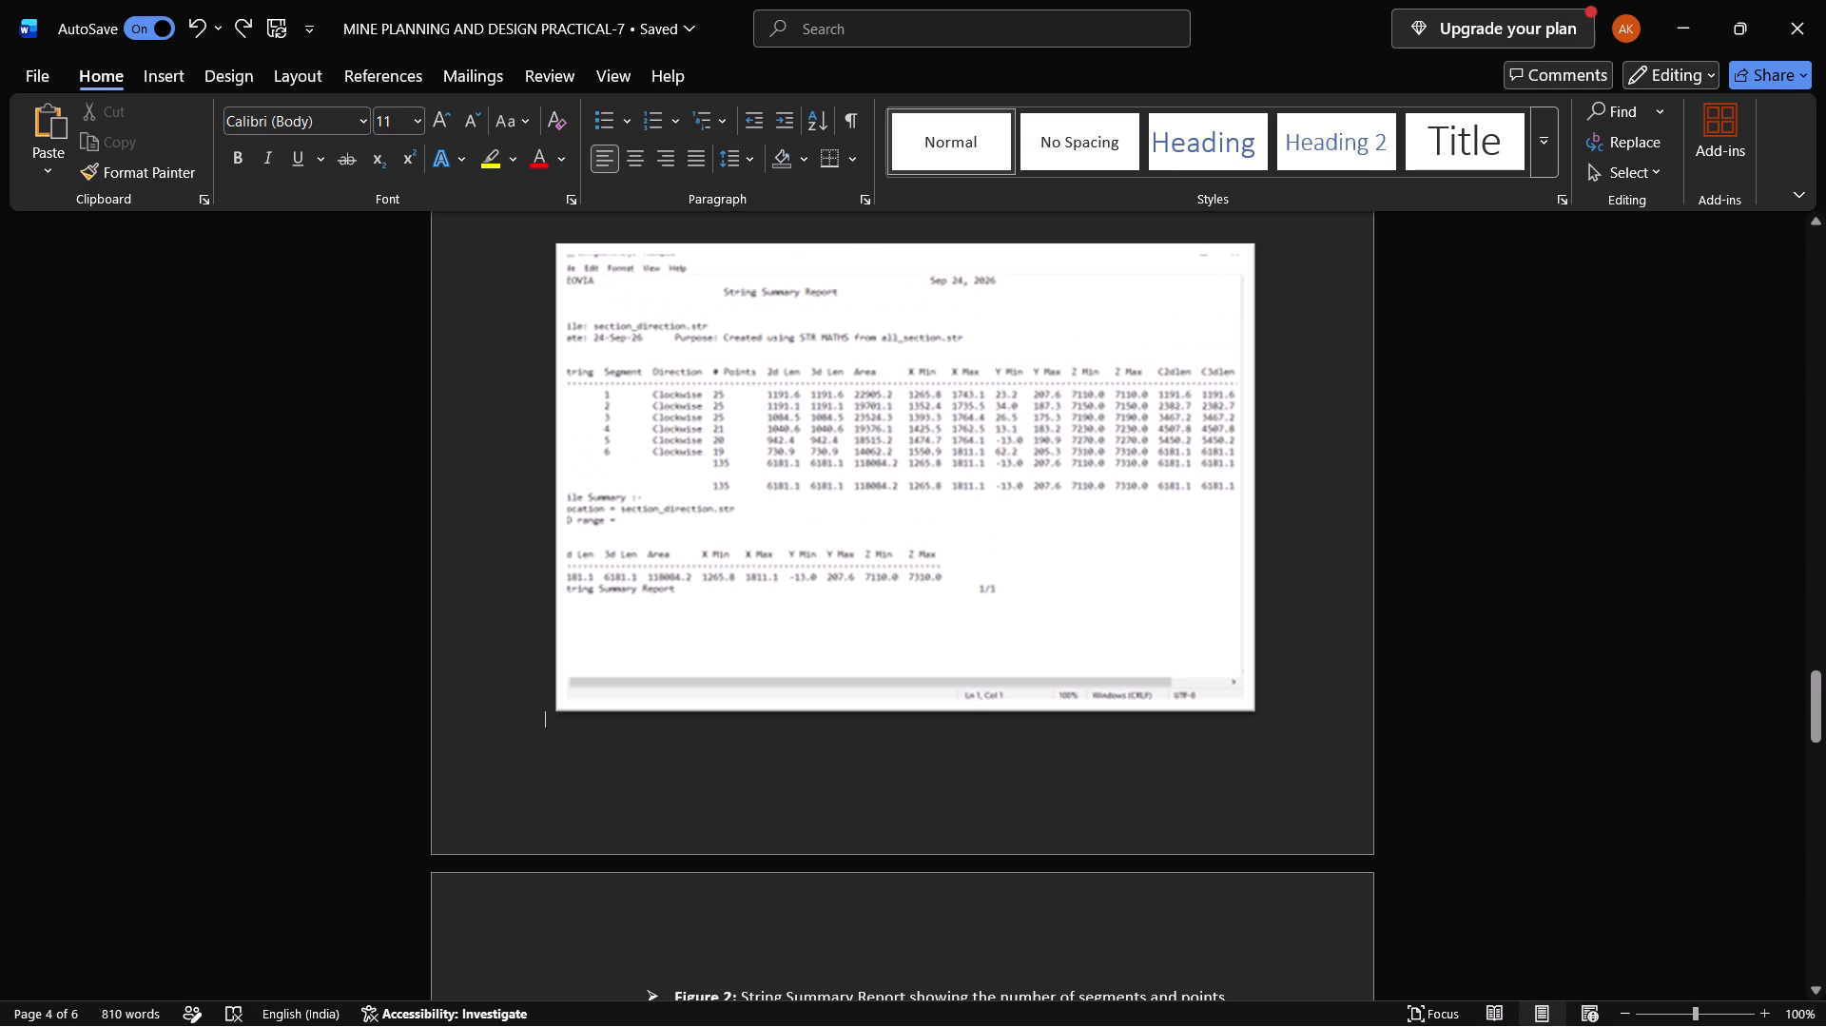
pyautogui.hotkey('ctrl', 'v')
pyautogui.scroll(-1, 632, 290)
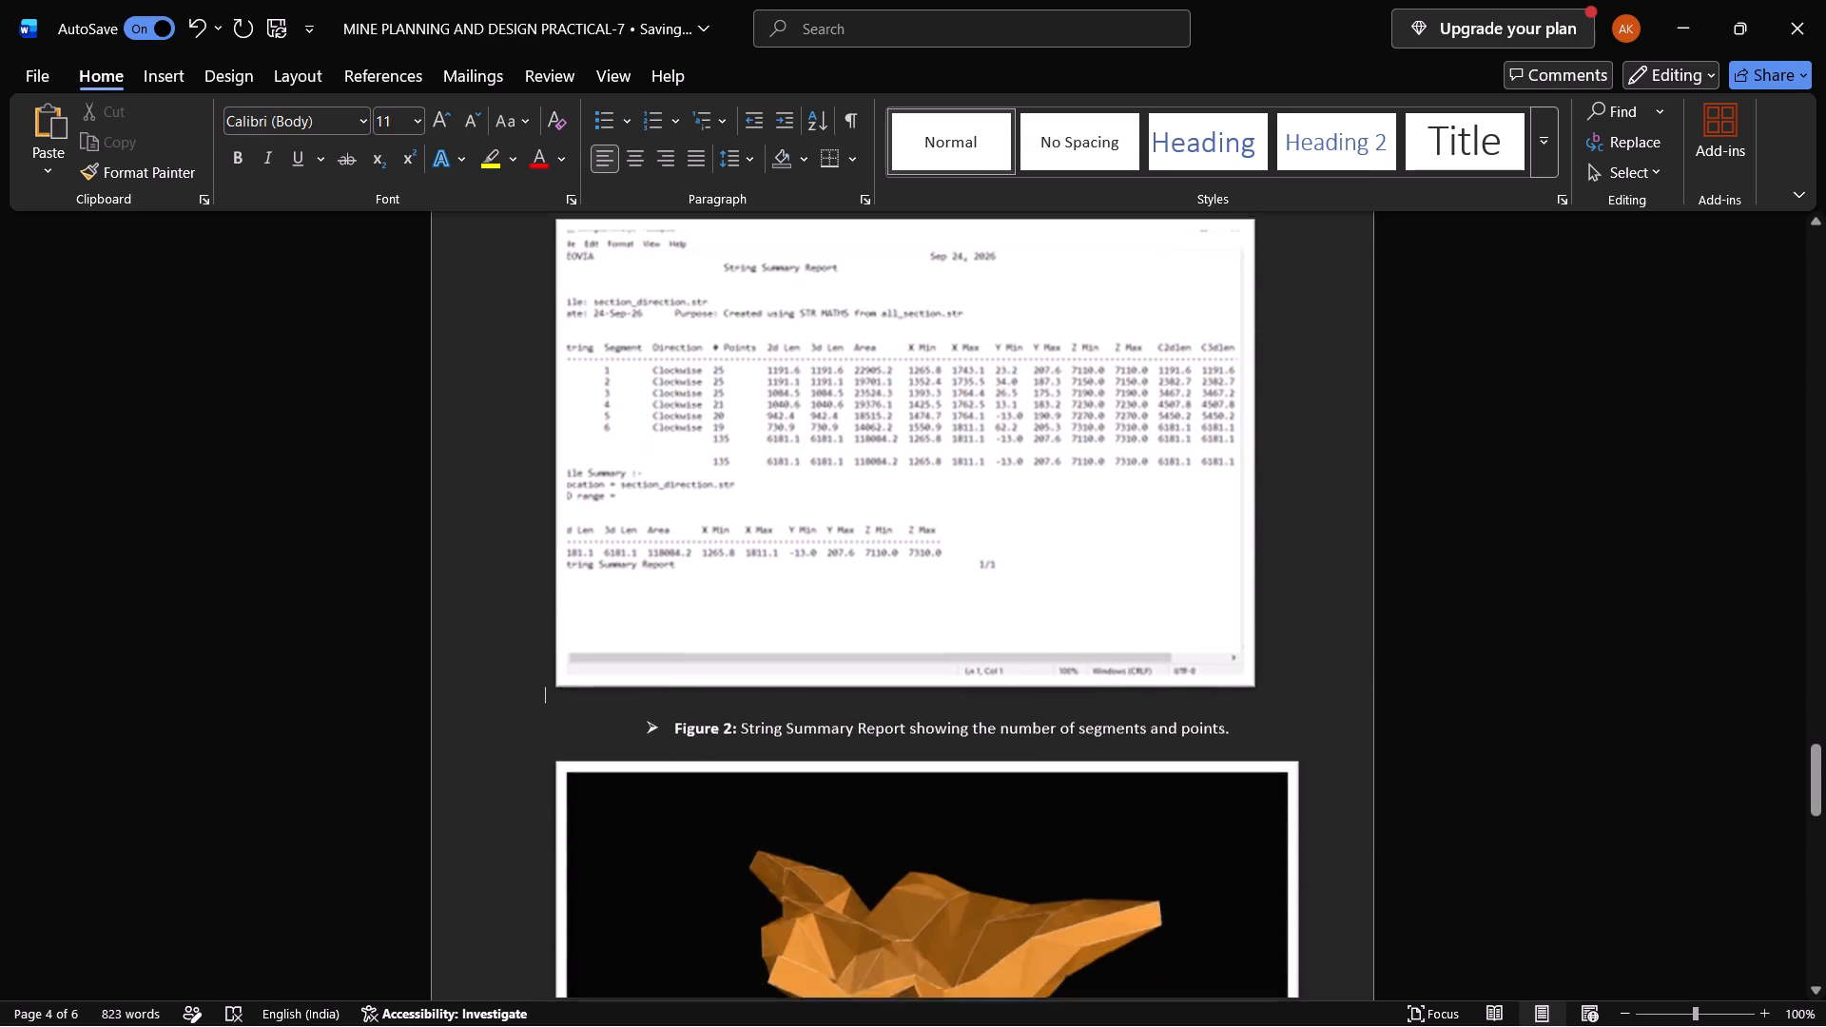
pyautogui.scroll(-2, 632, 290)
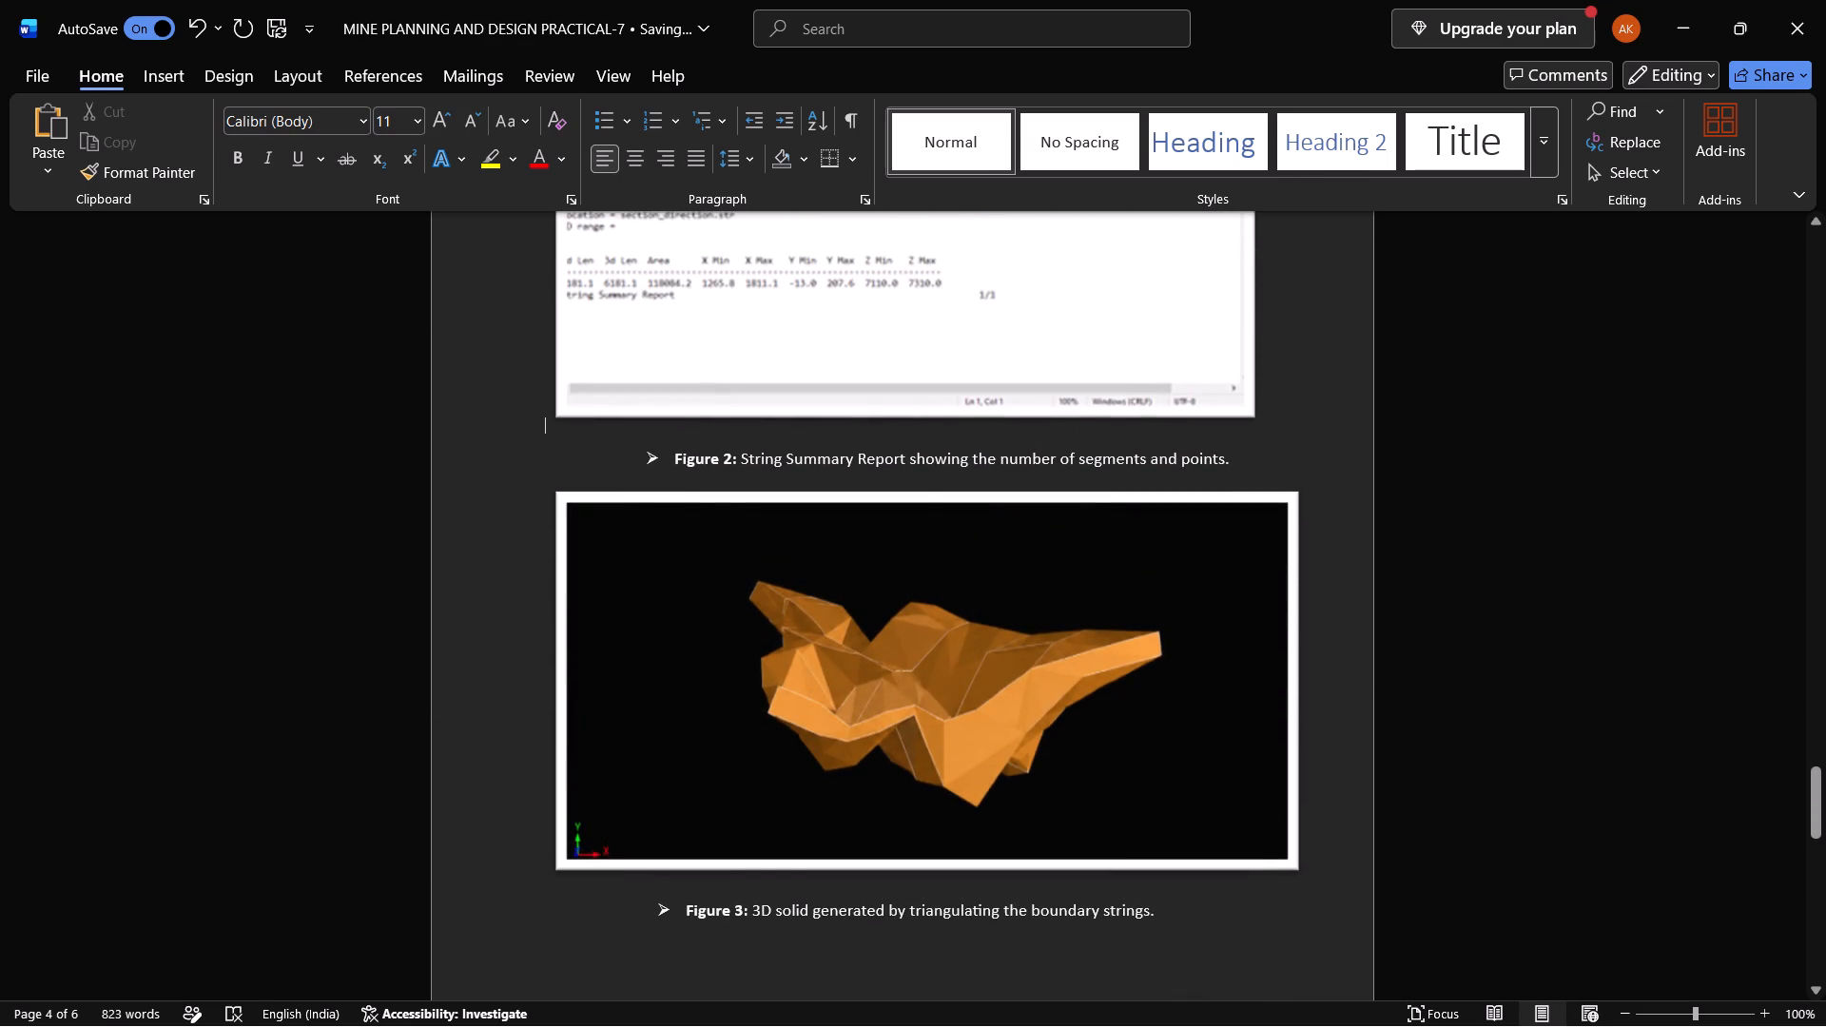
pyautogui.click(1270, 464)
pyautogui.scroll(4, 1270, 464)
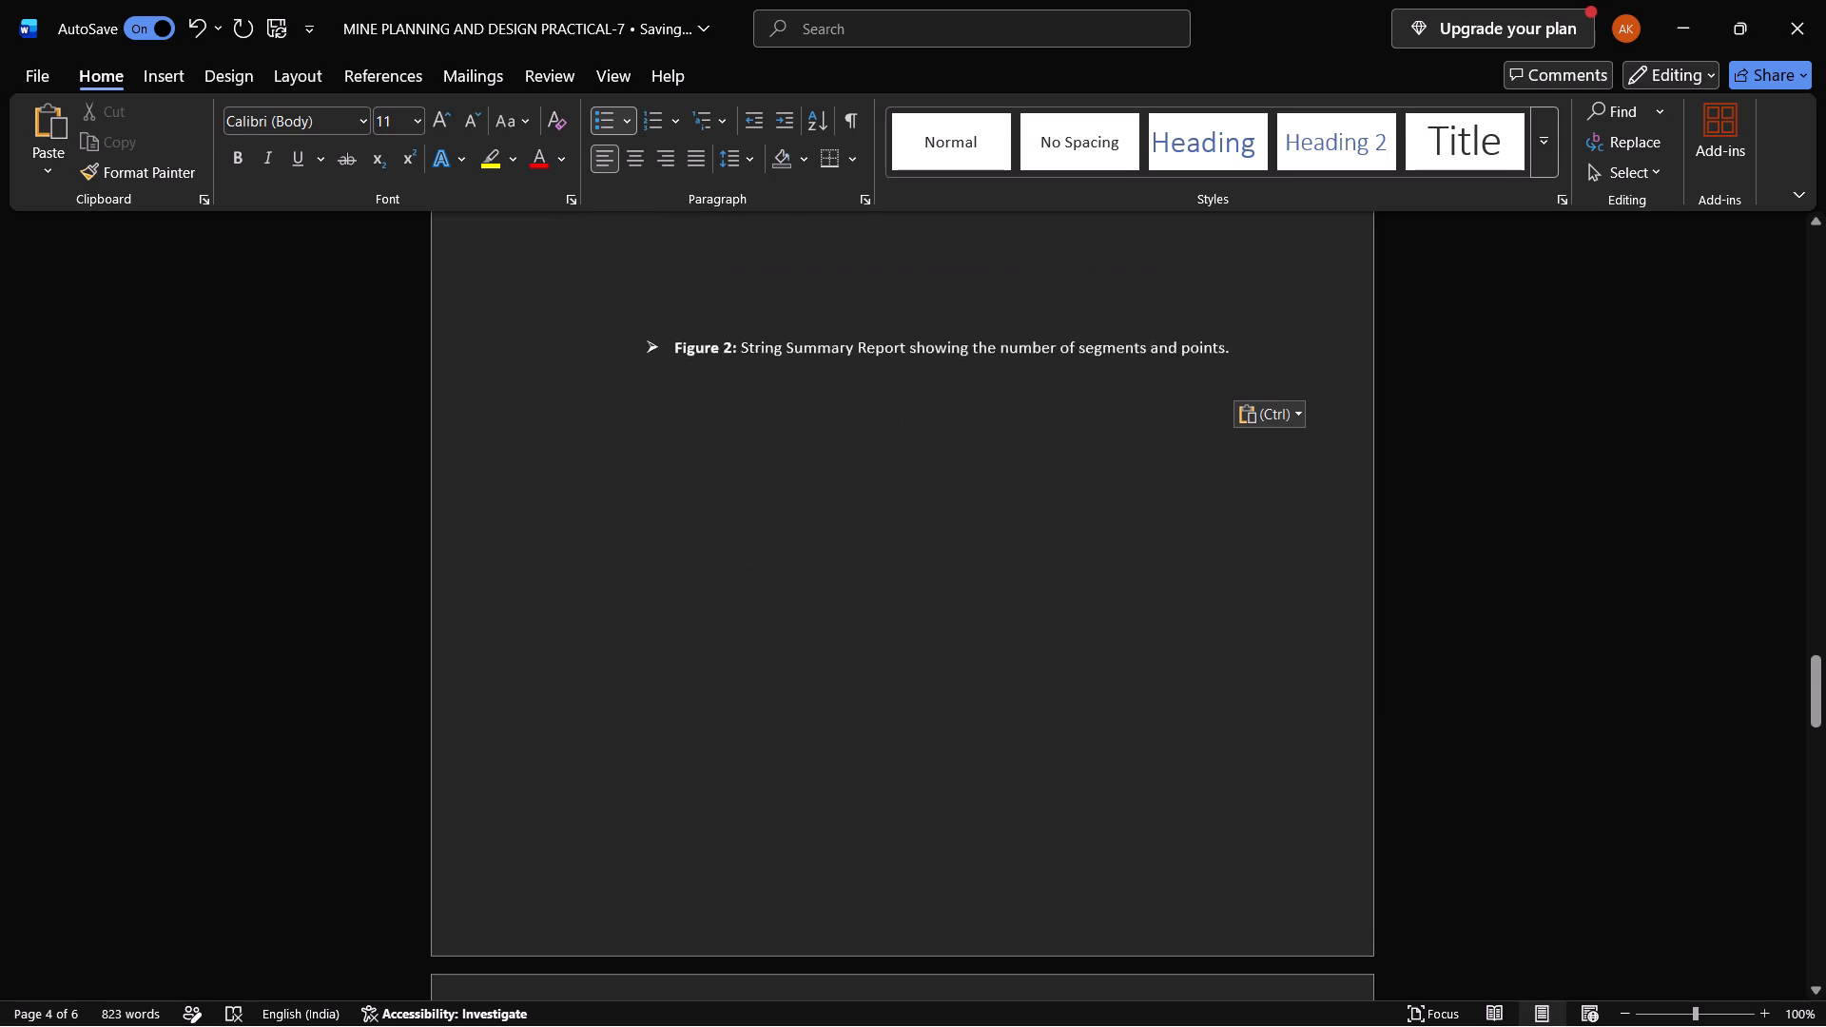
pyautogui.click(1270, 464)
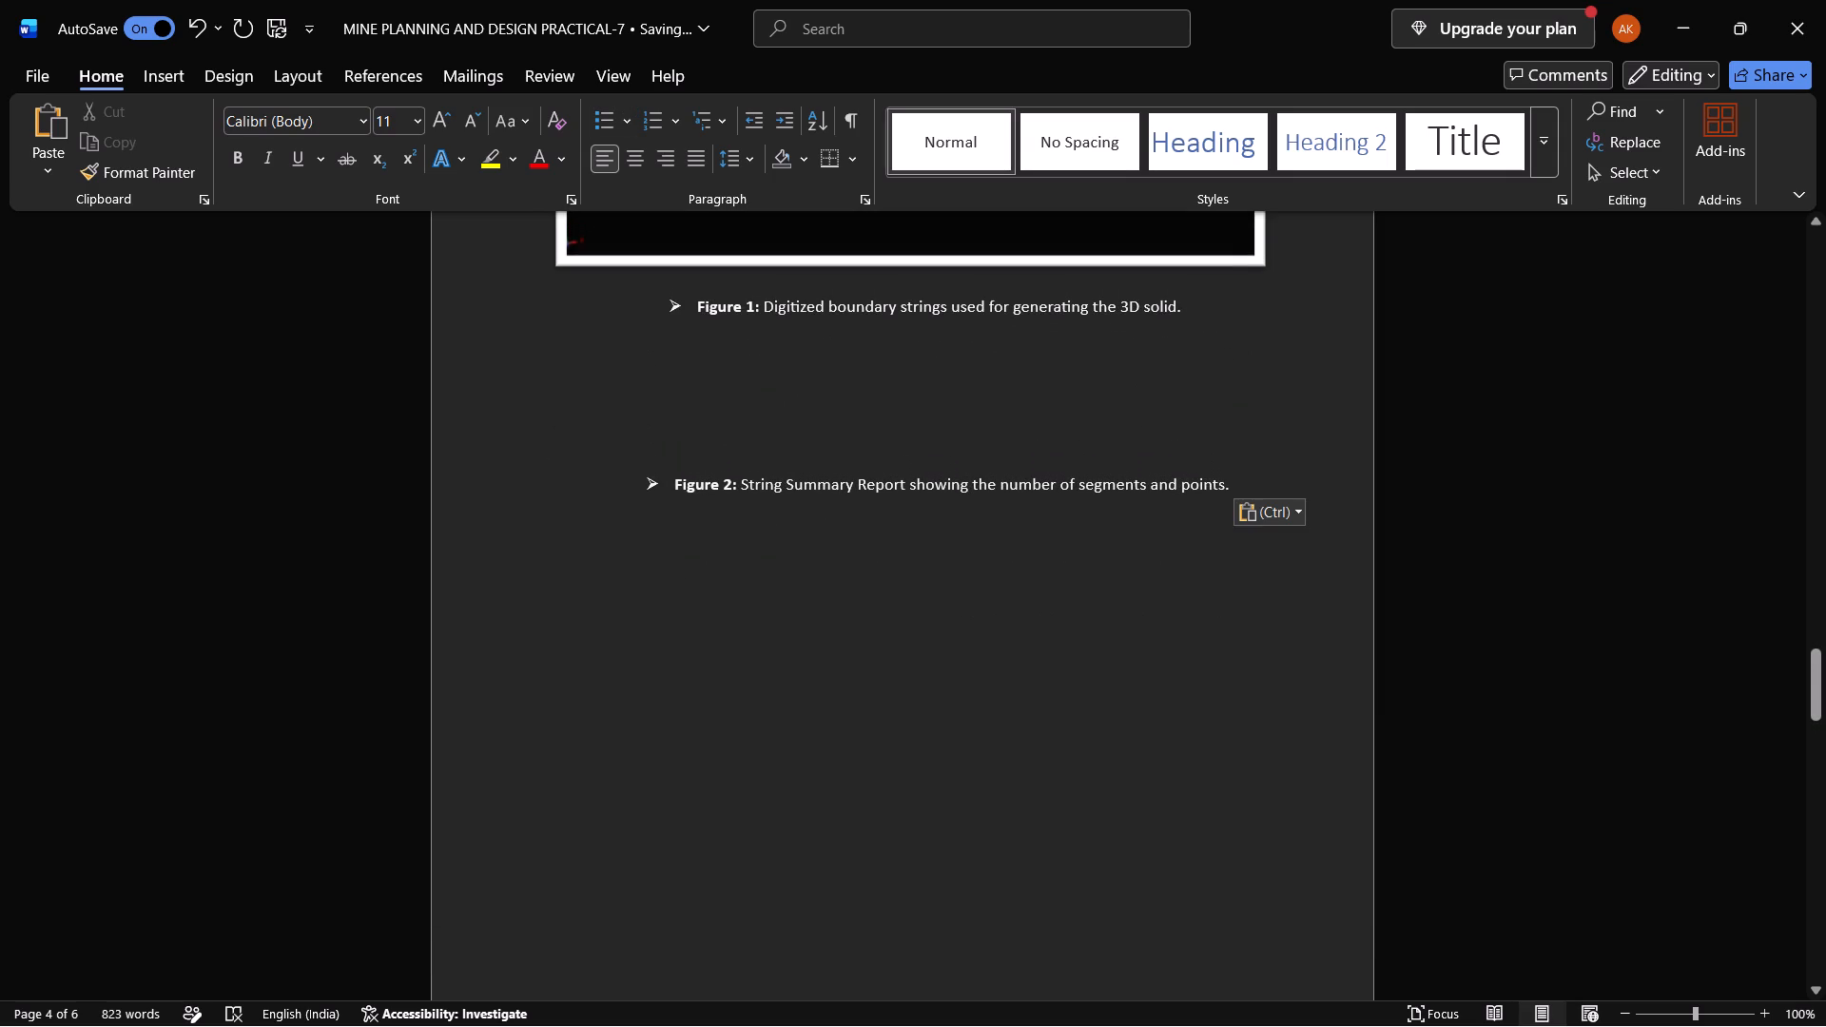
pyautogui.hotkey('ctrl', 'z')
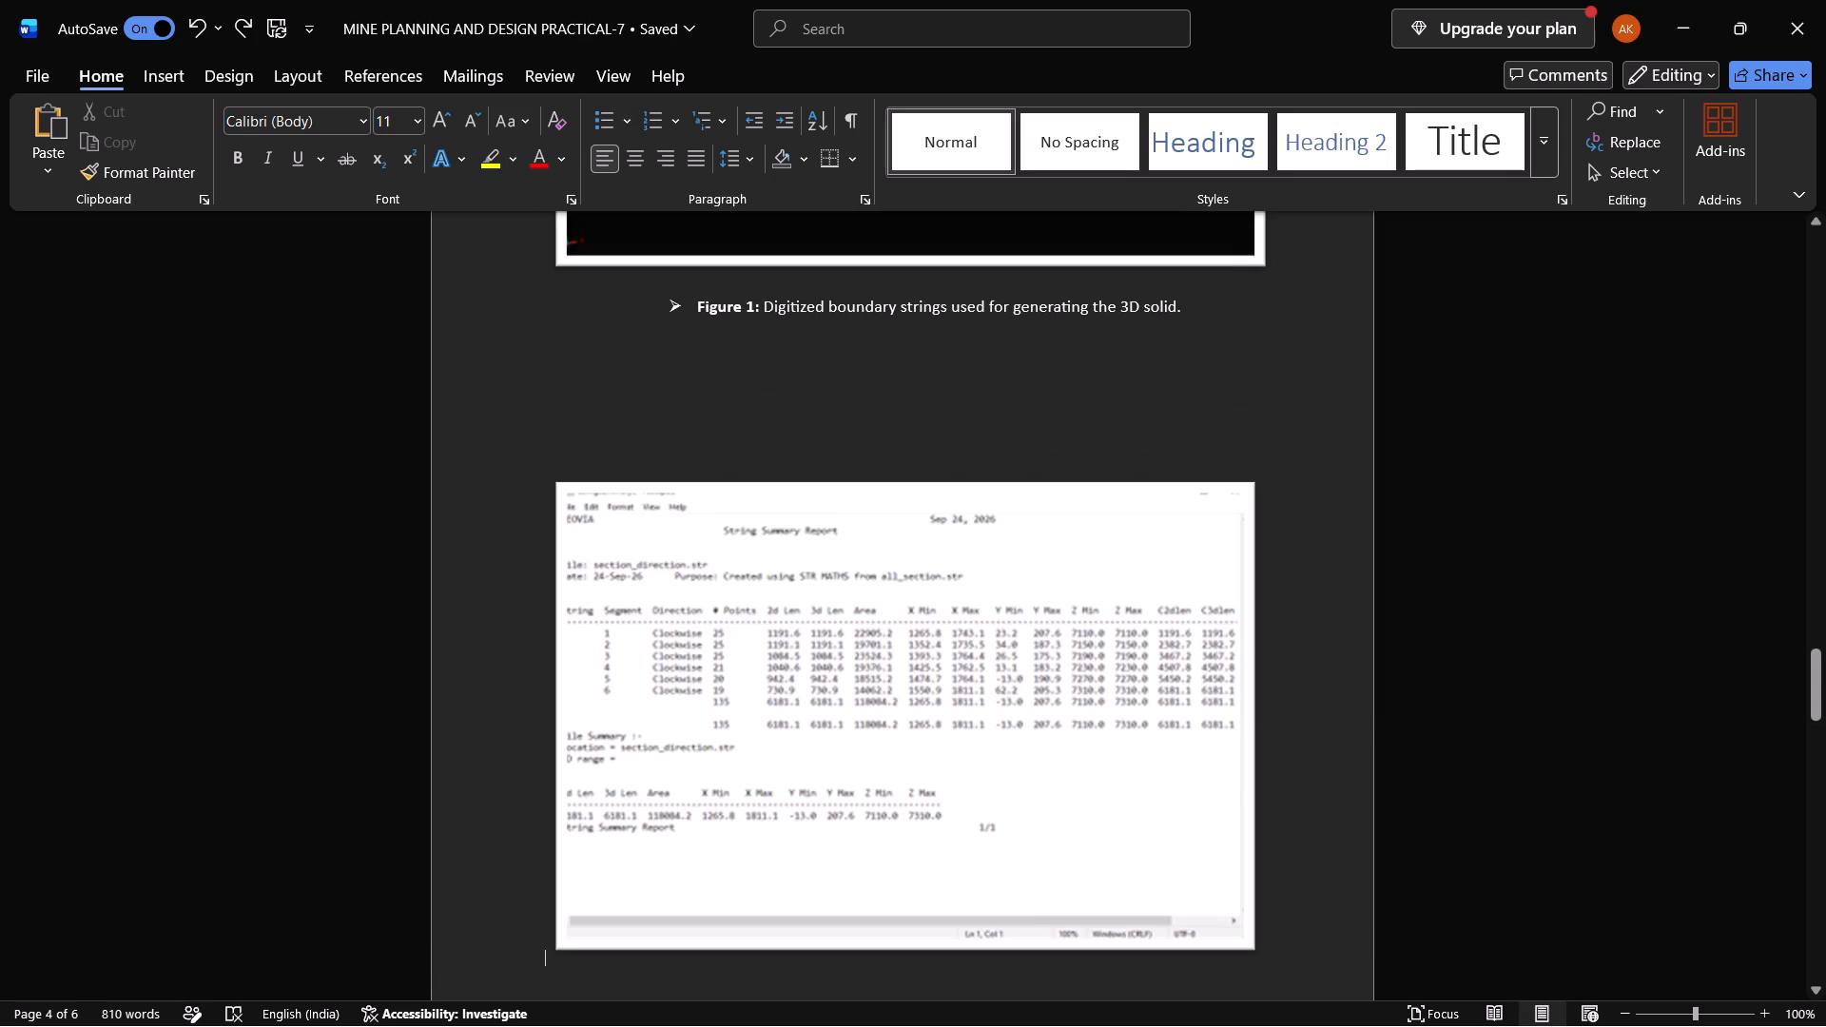
# Undo the recent edits under Practical Screenshots in Sequence, back through the white picture frames applied to the figures.
pyautogui.scroll(2, 1270, 464)
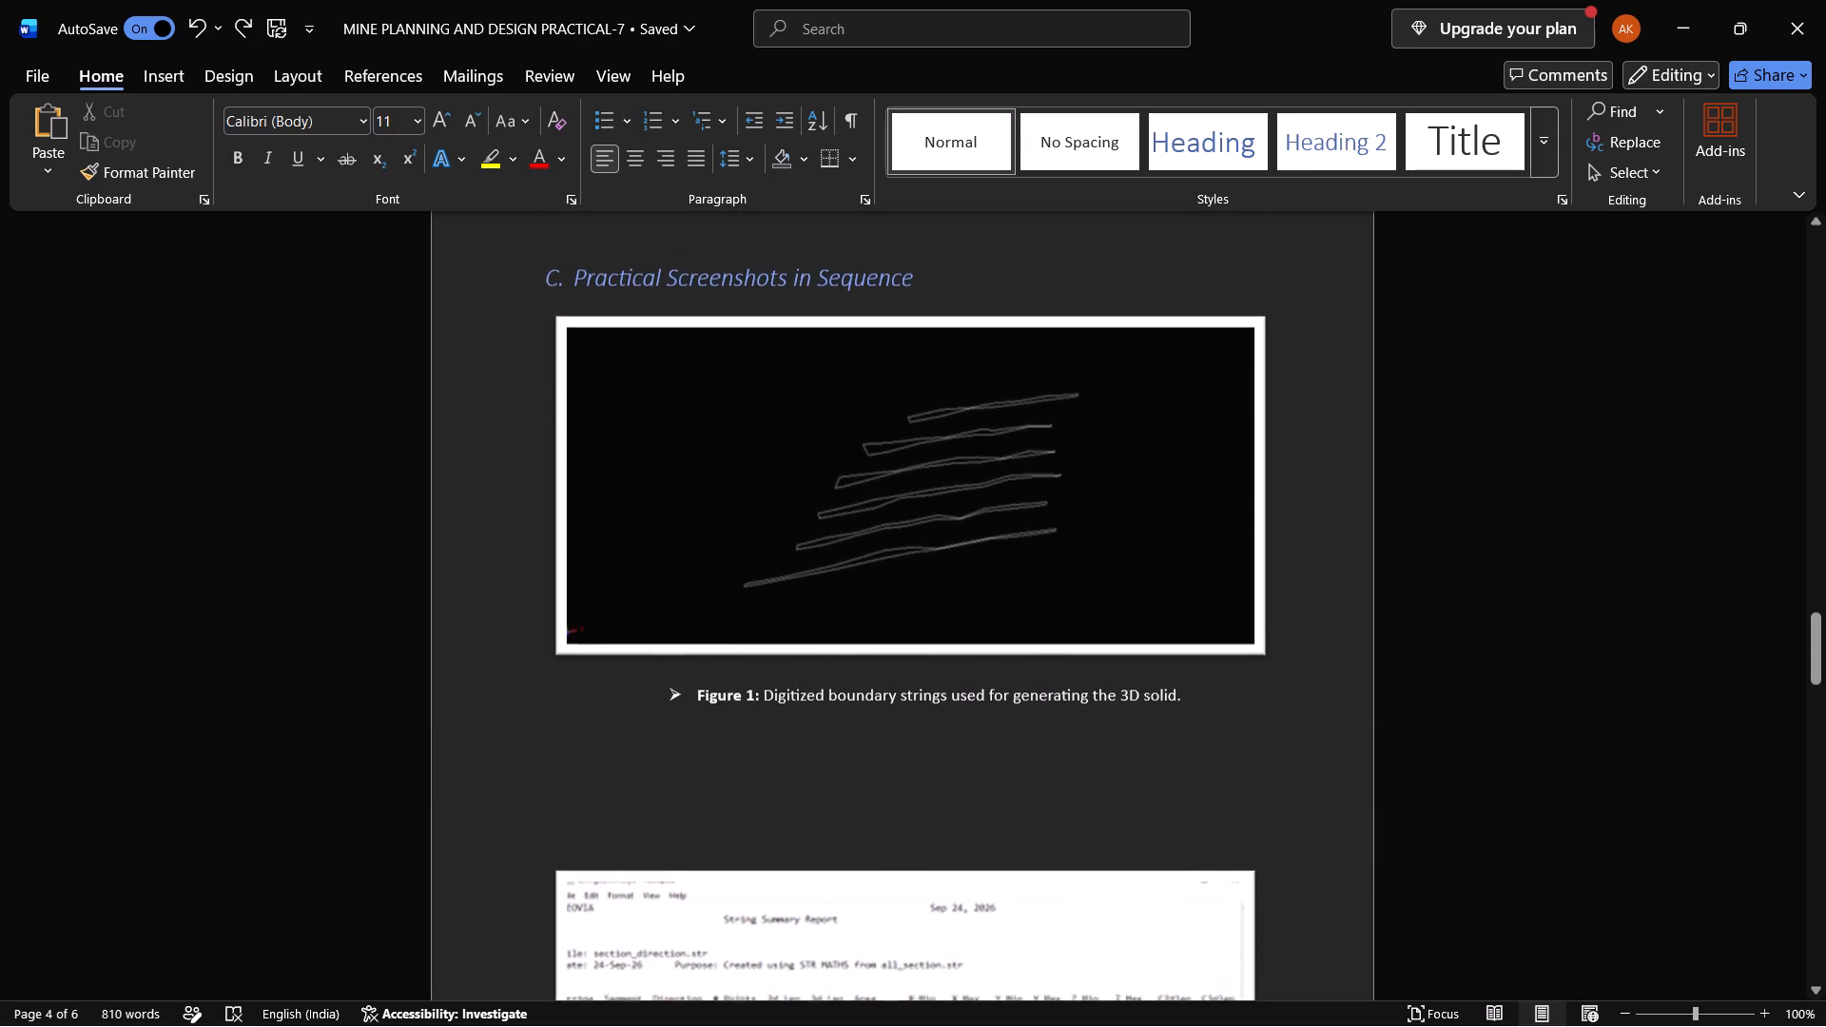
pyautogui.hotkey('ctrl', 'z')
pyautogui.hotkey('ctrl', 'z')
pyautogui.hotkey('ctrl', 'z')
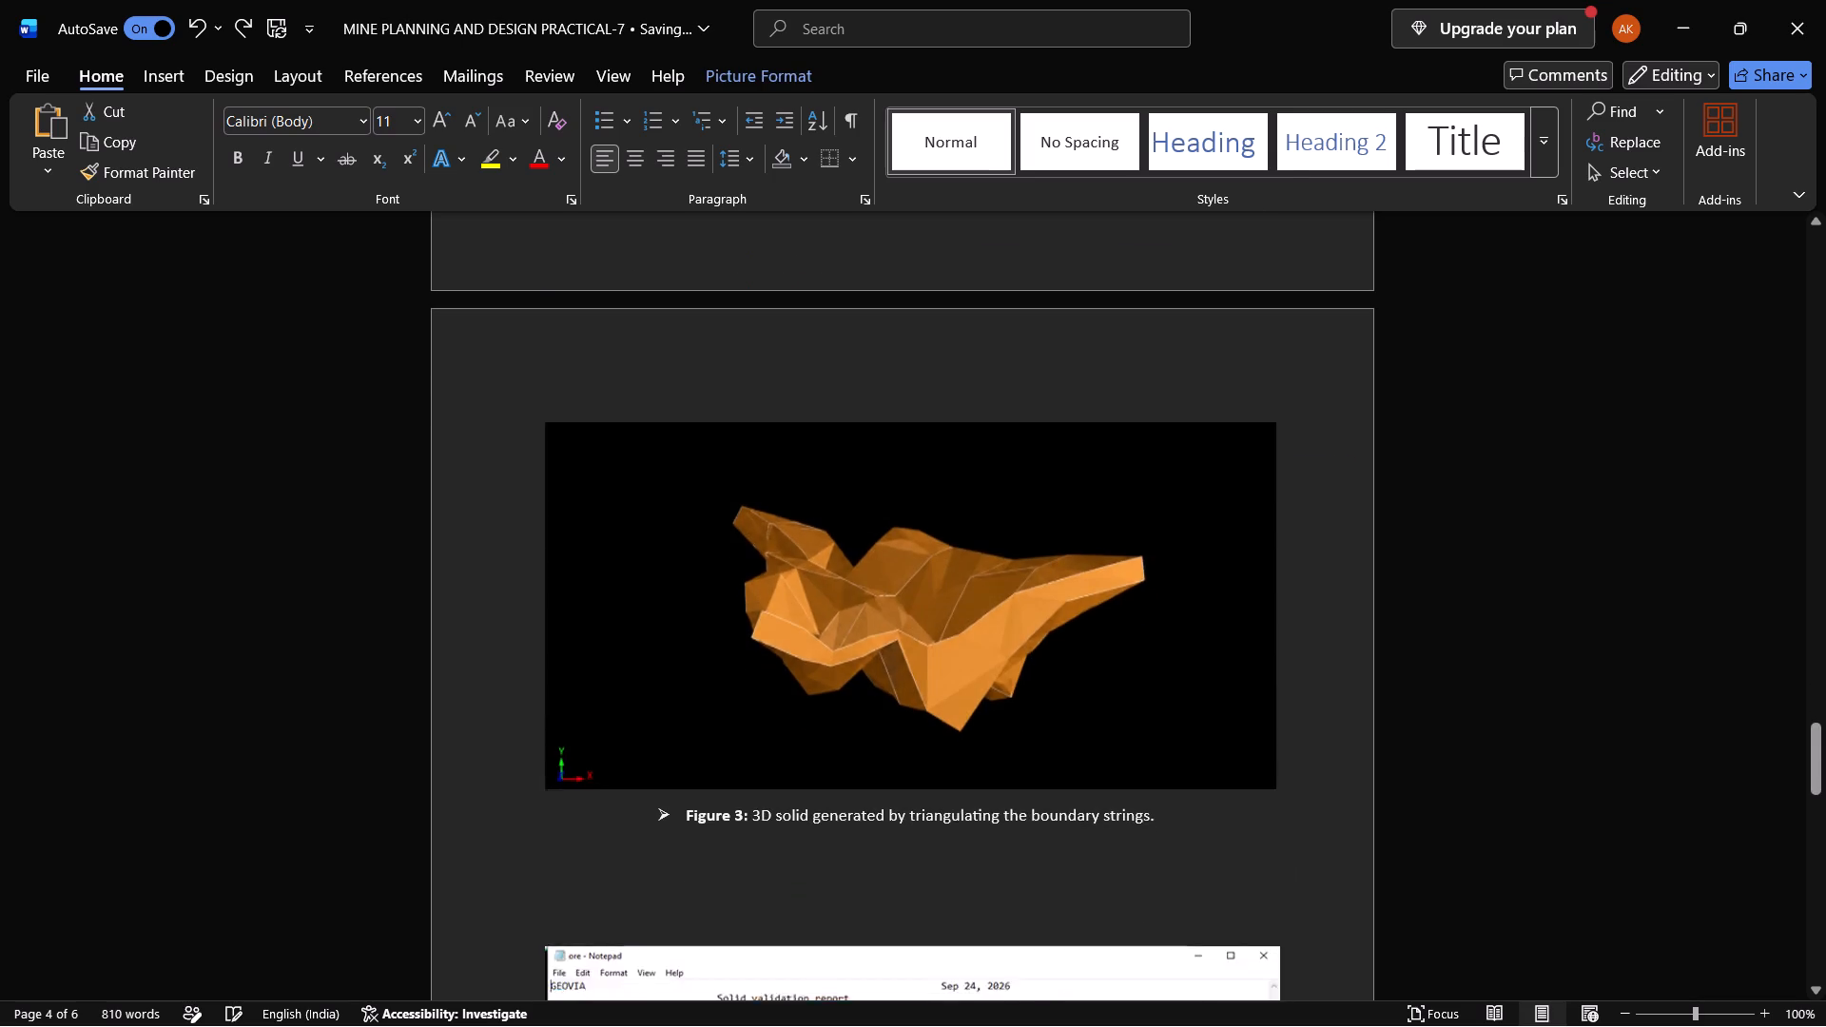
pyautogui.hotkey('ctrl', 'z')
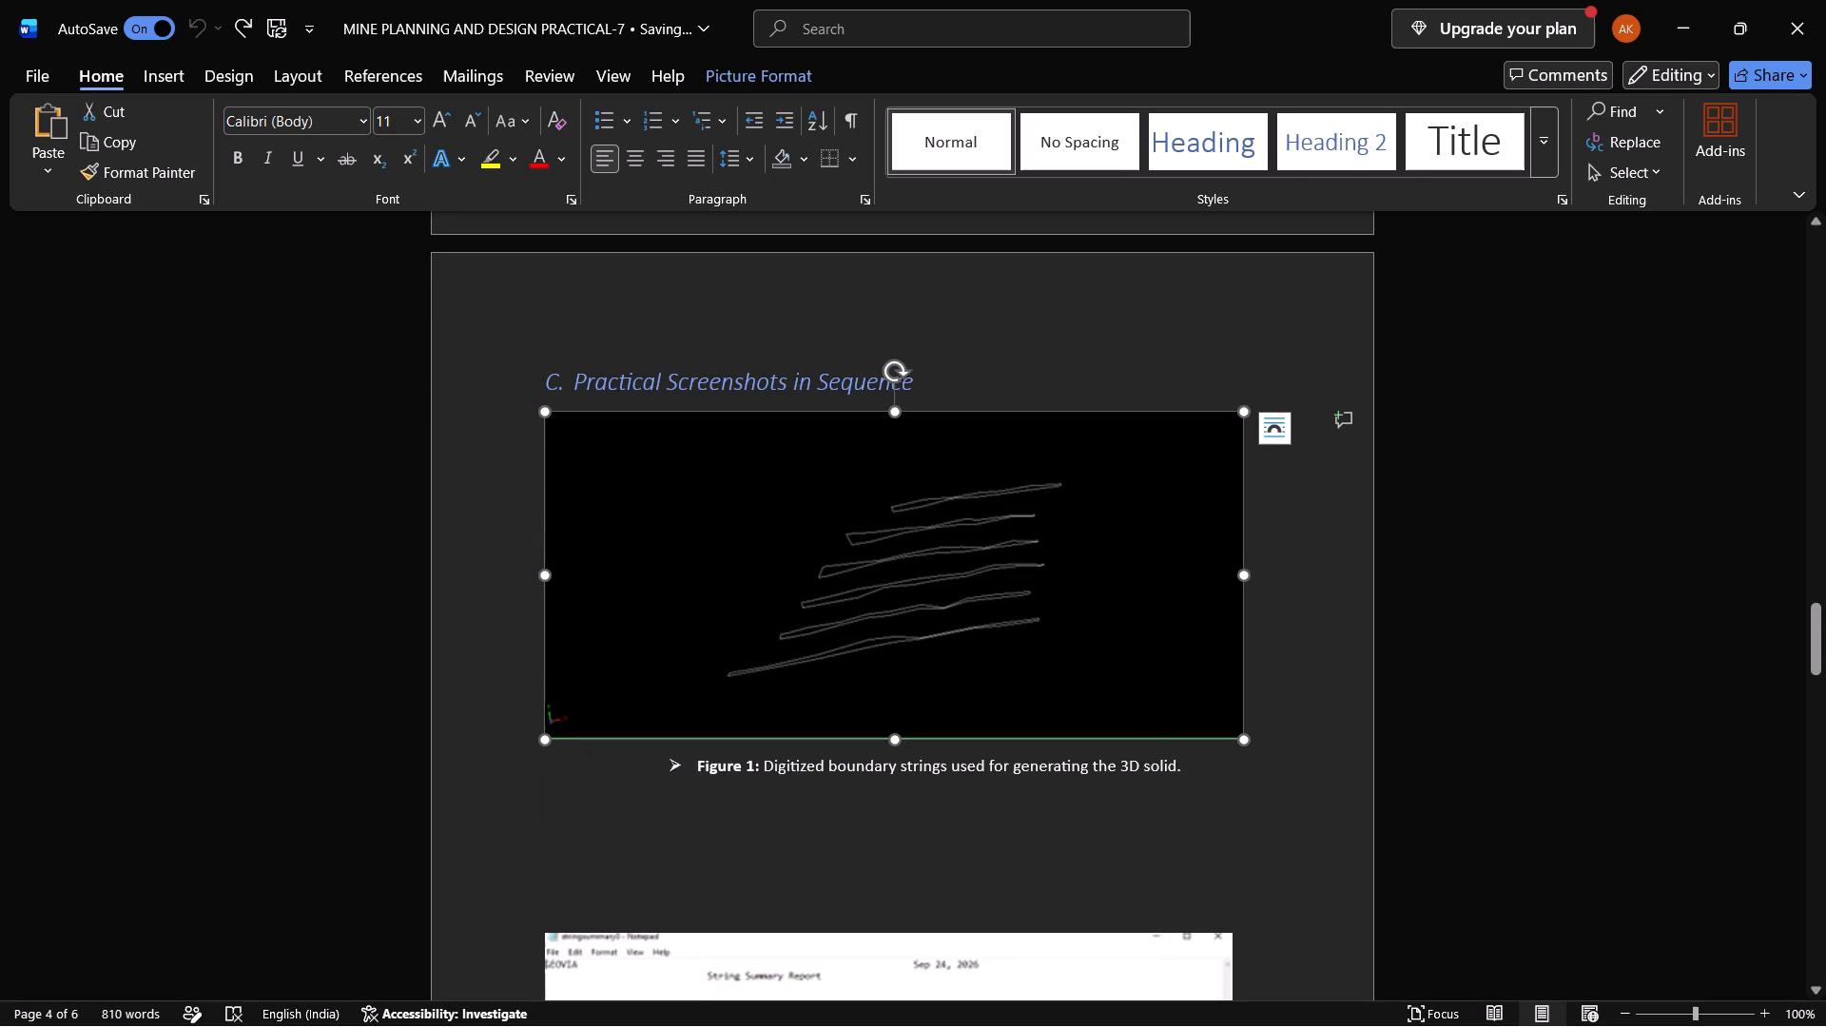
# Crop the Figure 1 boundary strings image slightly along its bottom edge to remove the thin green line.
pyautogui.rightClick(948, 599)
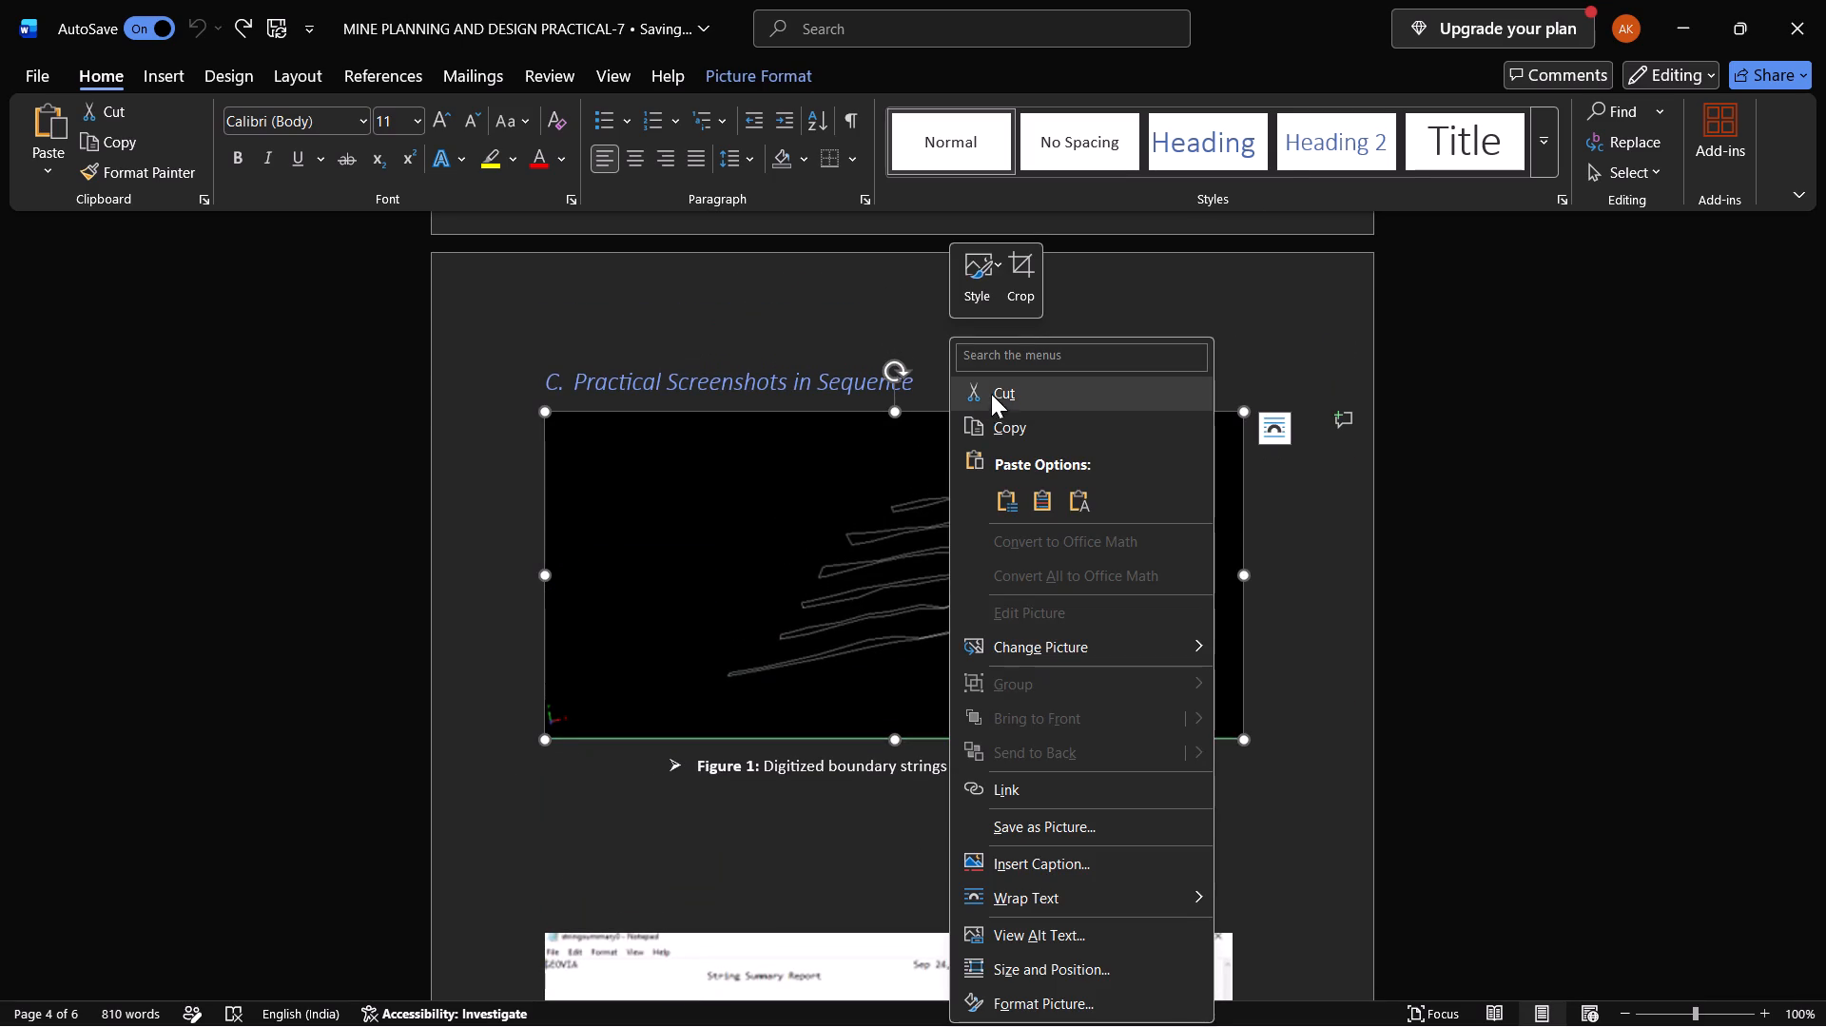
pyautogui.click(1020, 305)
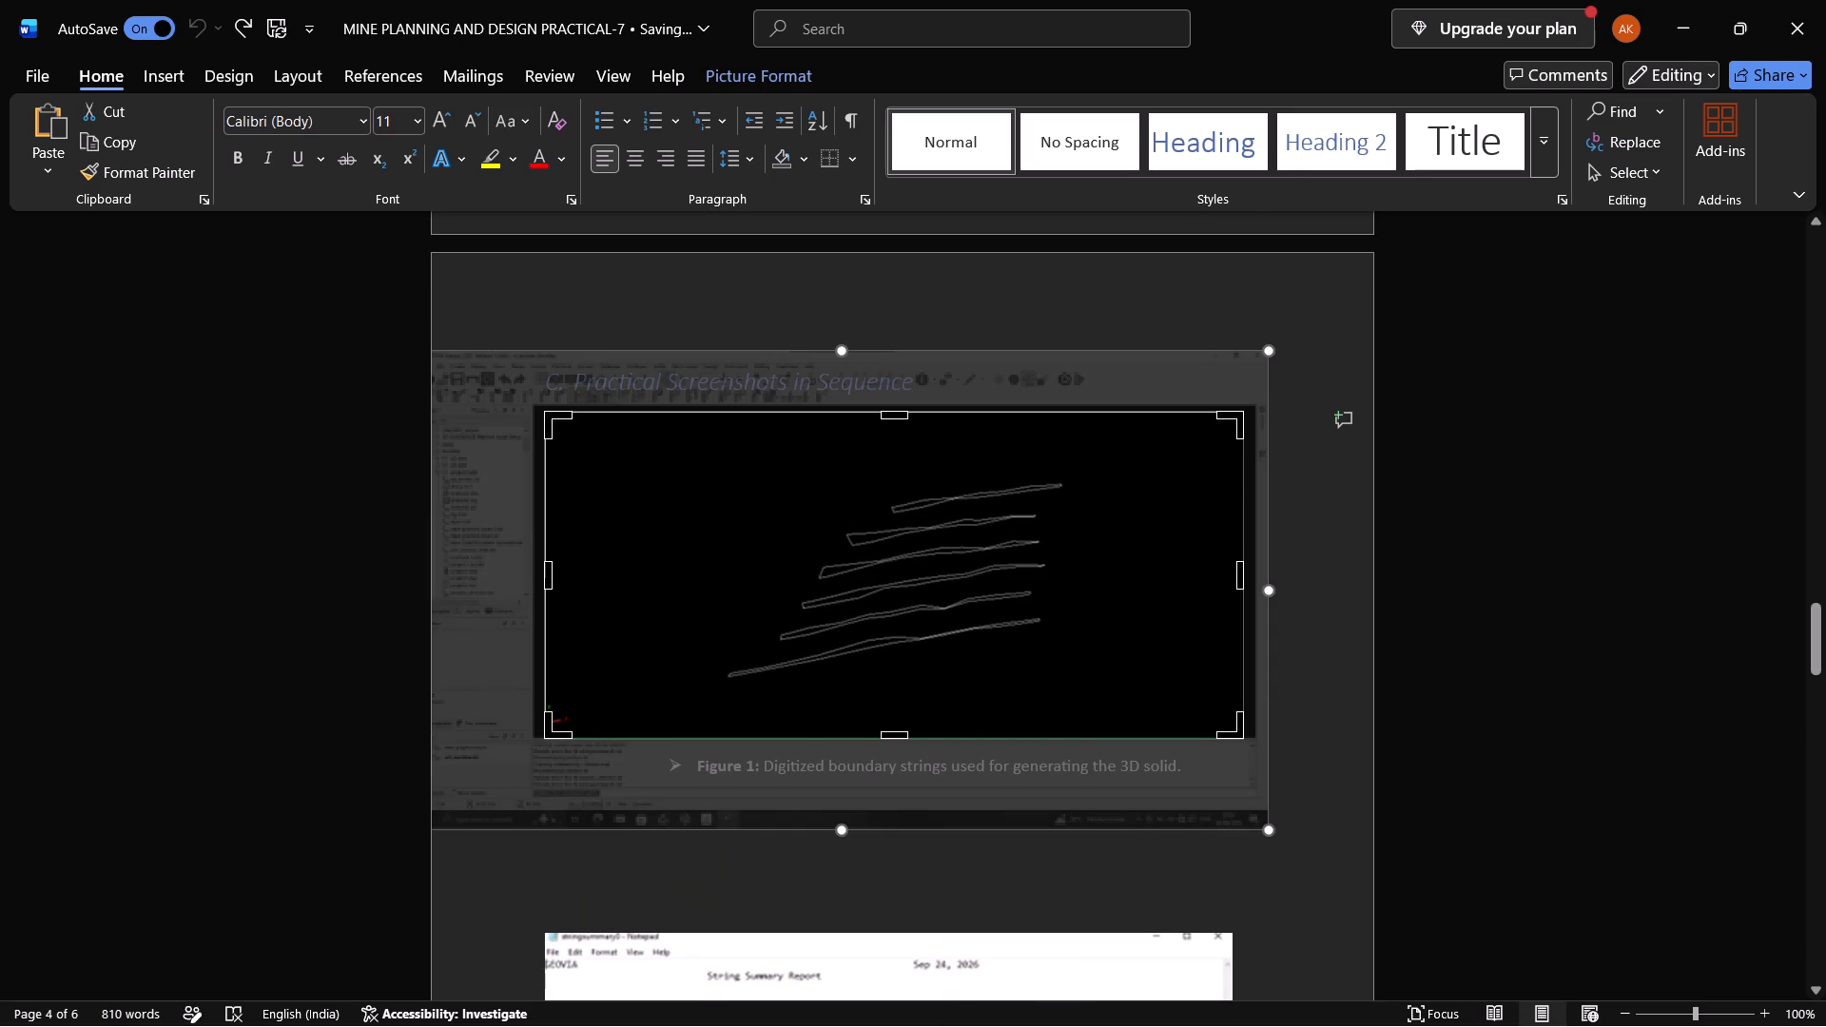
pyautogui.click(893, 732)
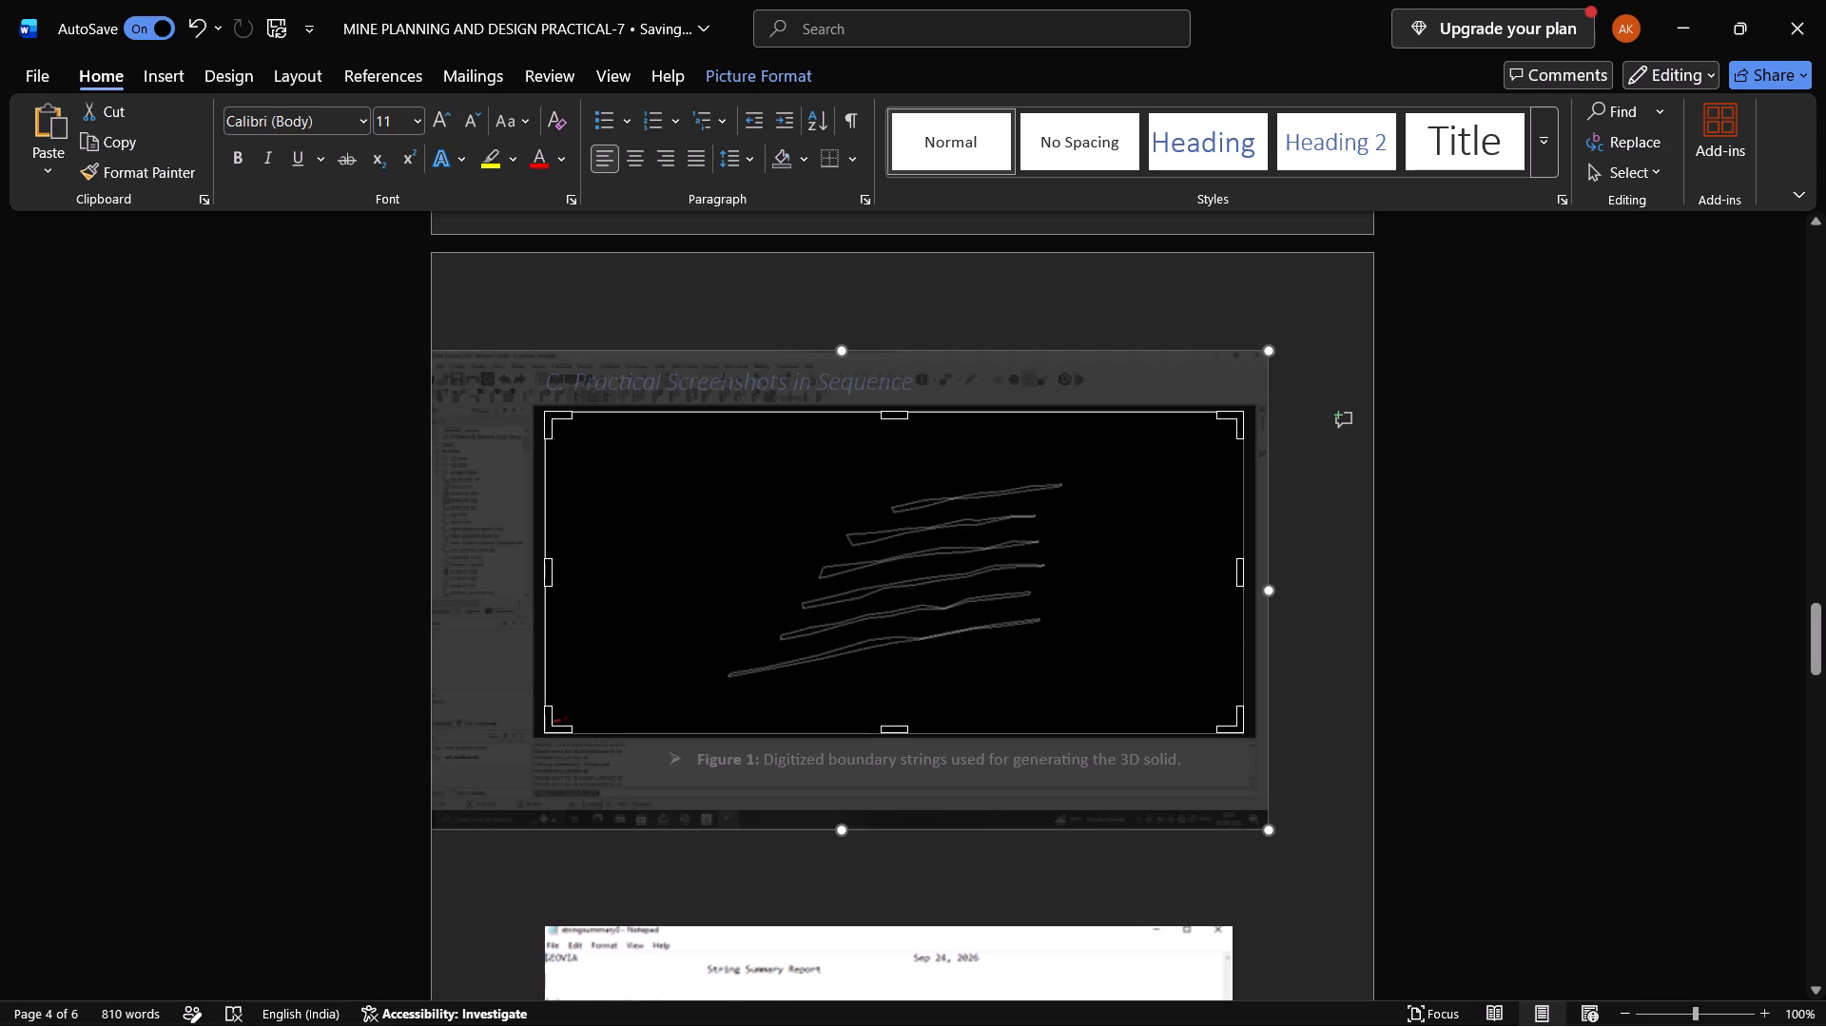
pyautogui.press('Return')
# Check the page layout of the figures, captions and Result section through to the end of the document.
pyautogui.scroll(-7, 893, 735)
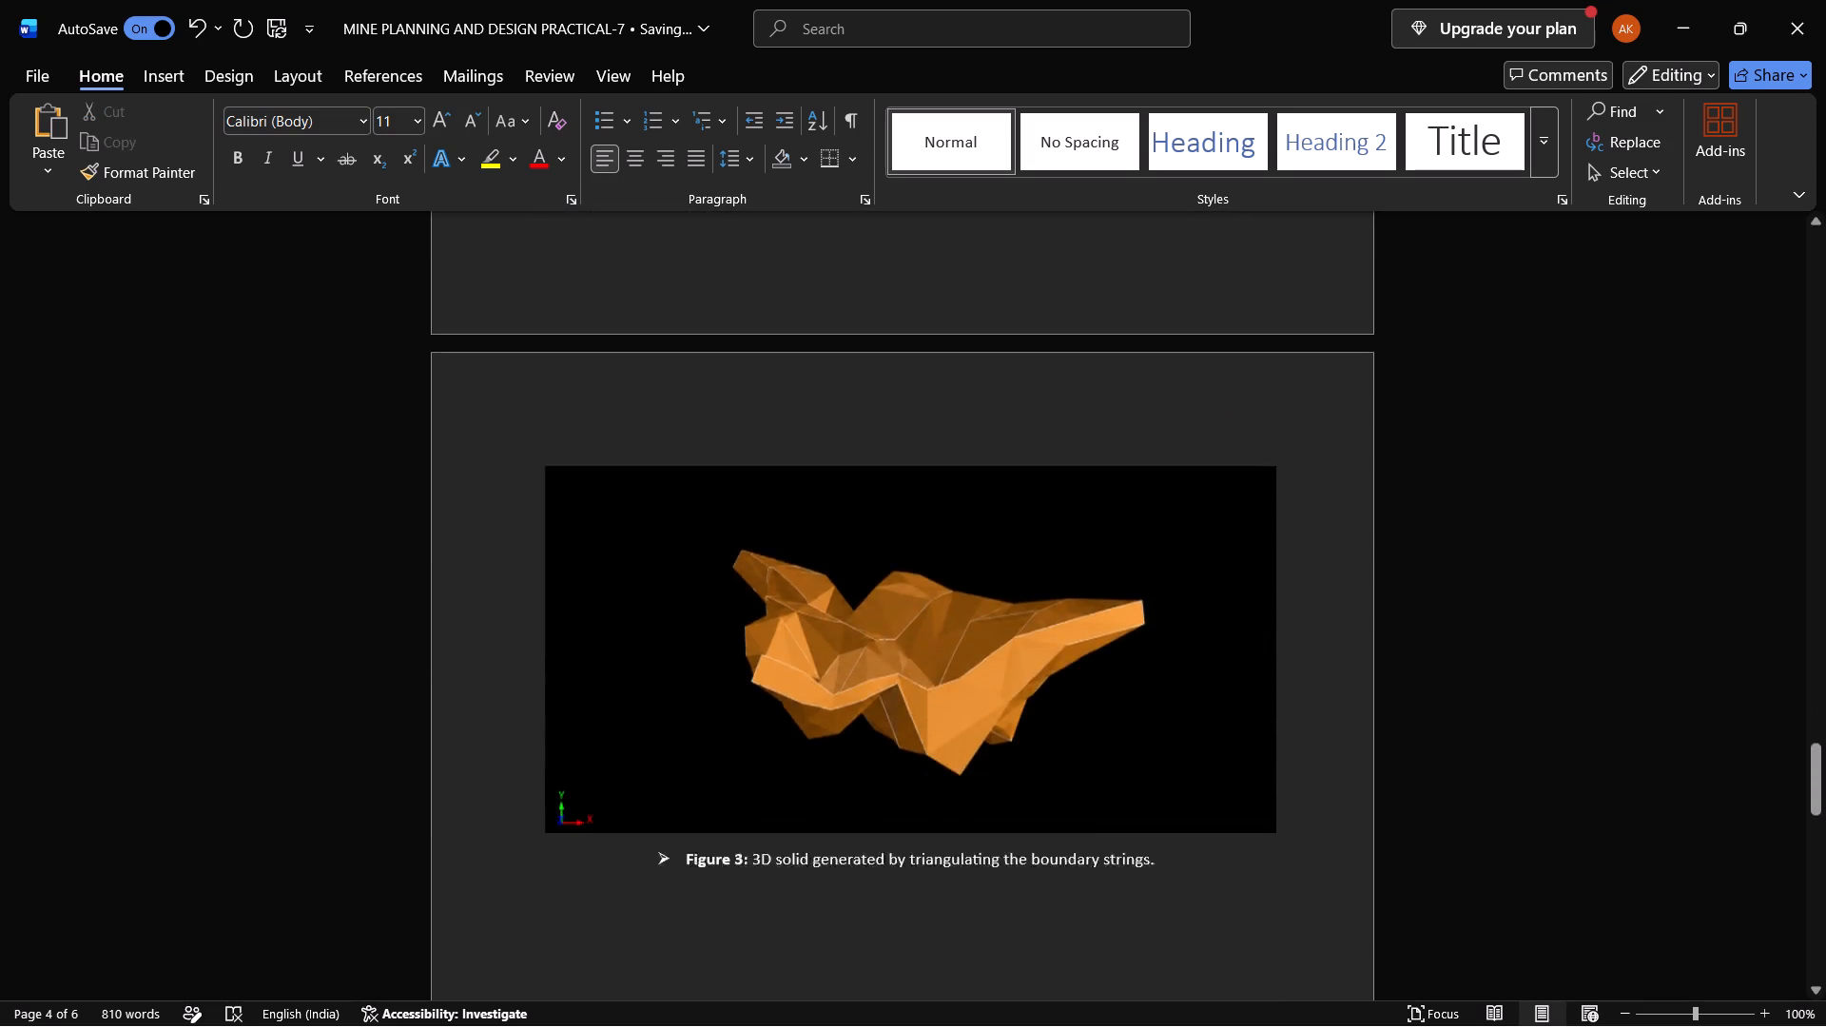
pyautogui.scroll(-9, 893, 735)
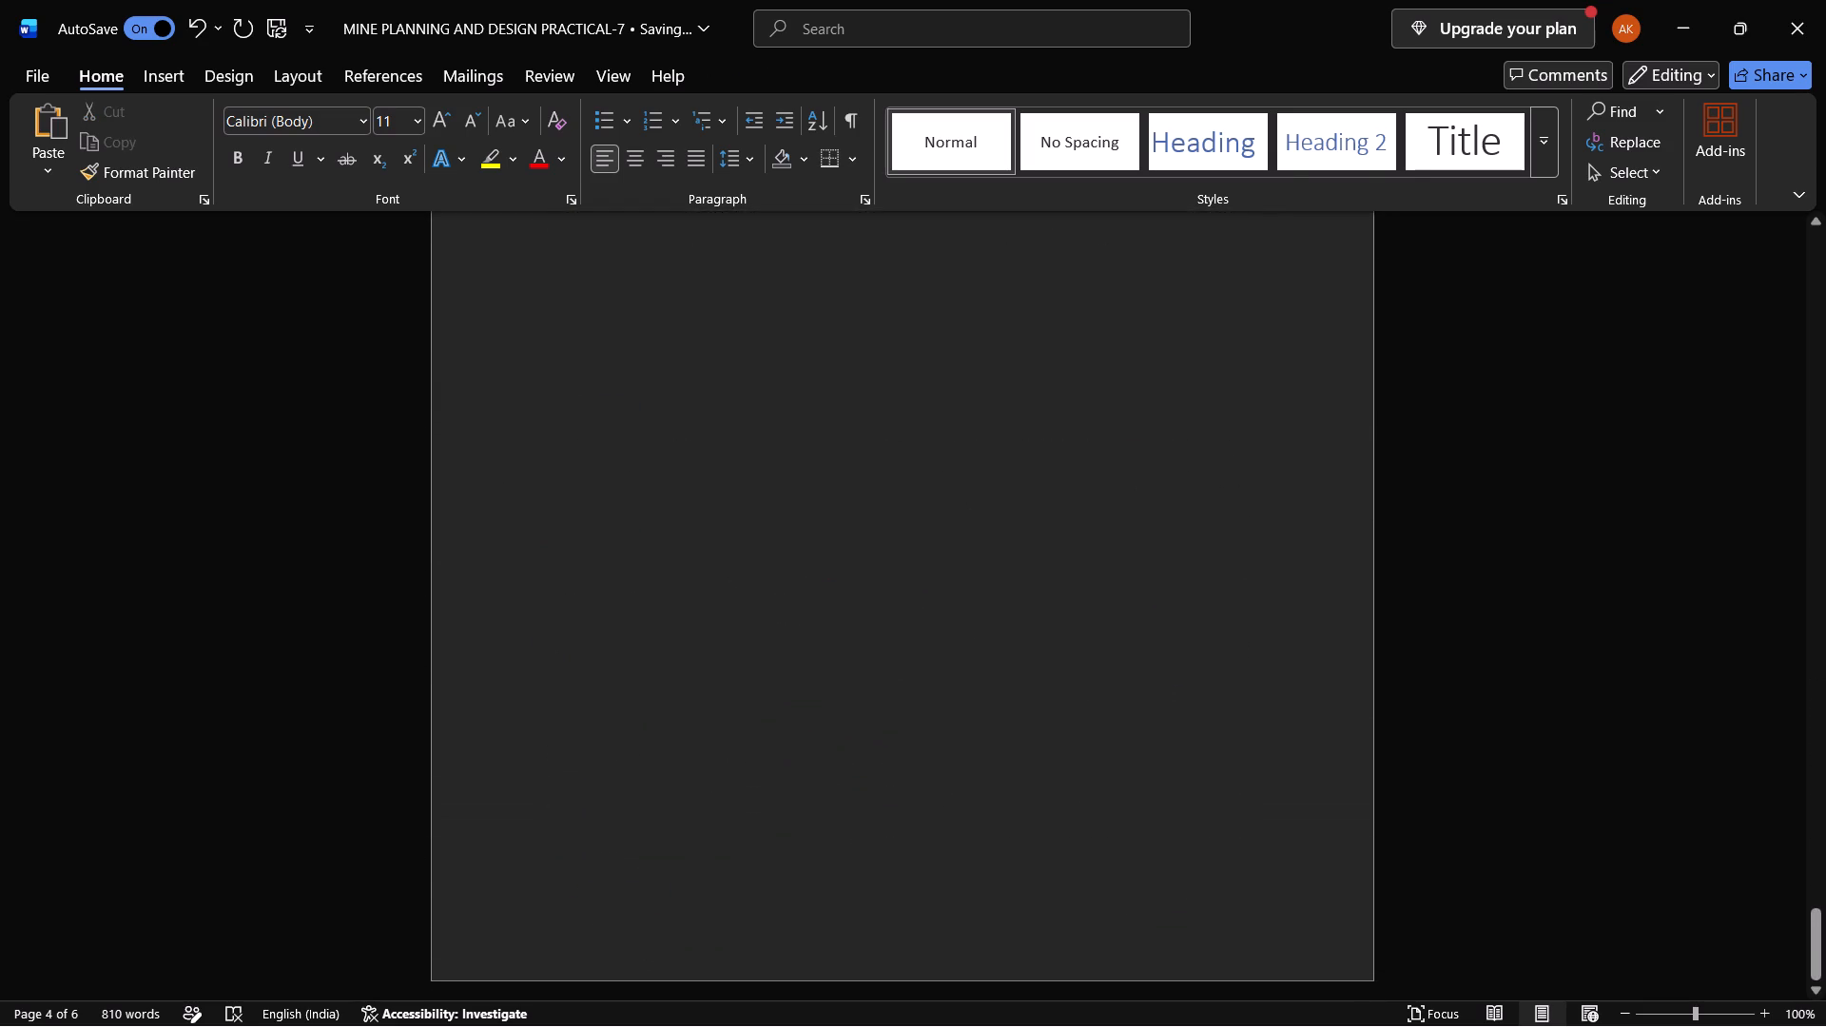
pyautogui.scroll(4, 893, 735)
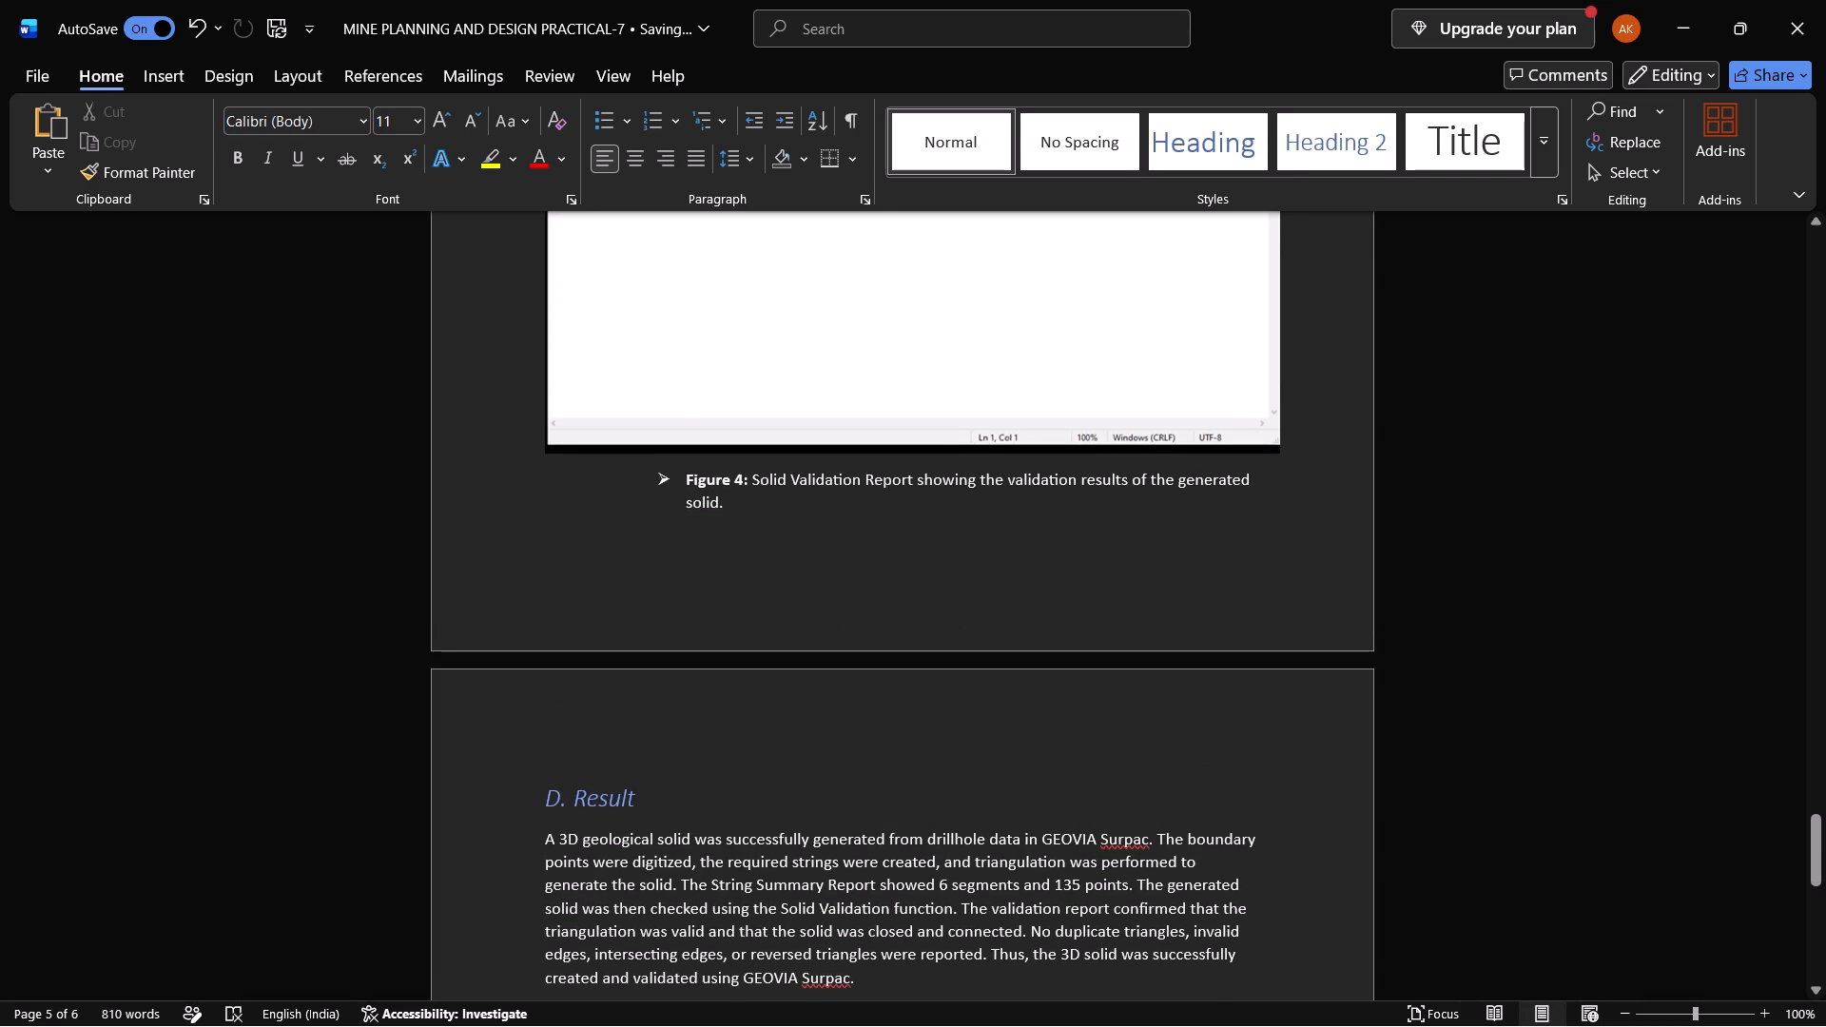
pyautogui.scroll(6, 893, 735)
pyautogui.scroll(-1, 893, 735)
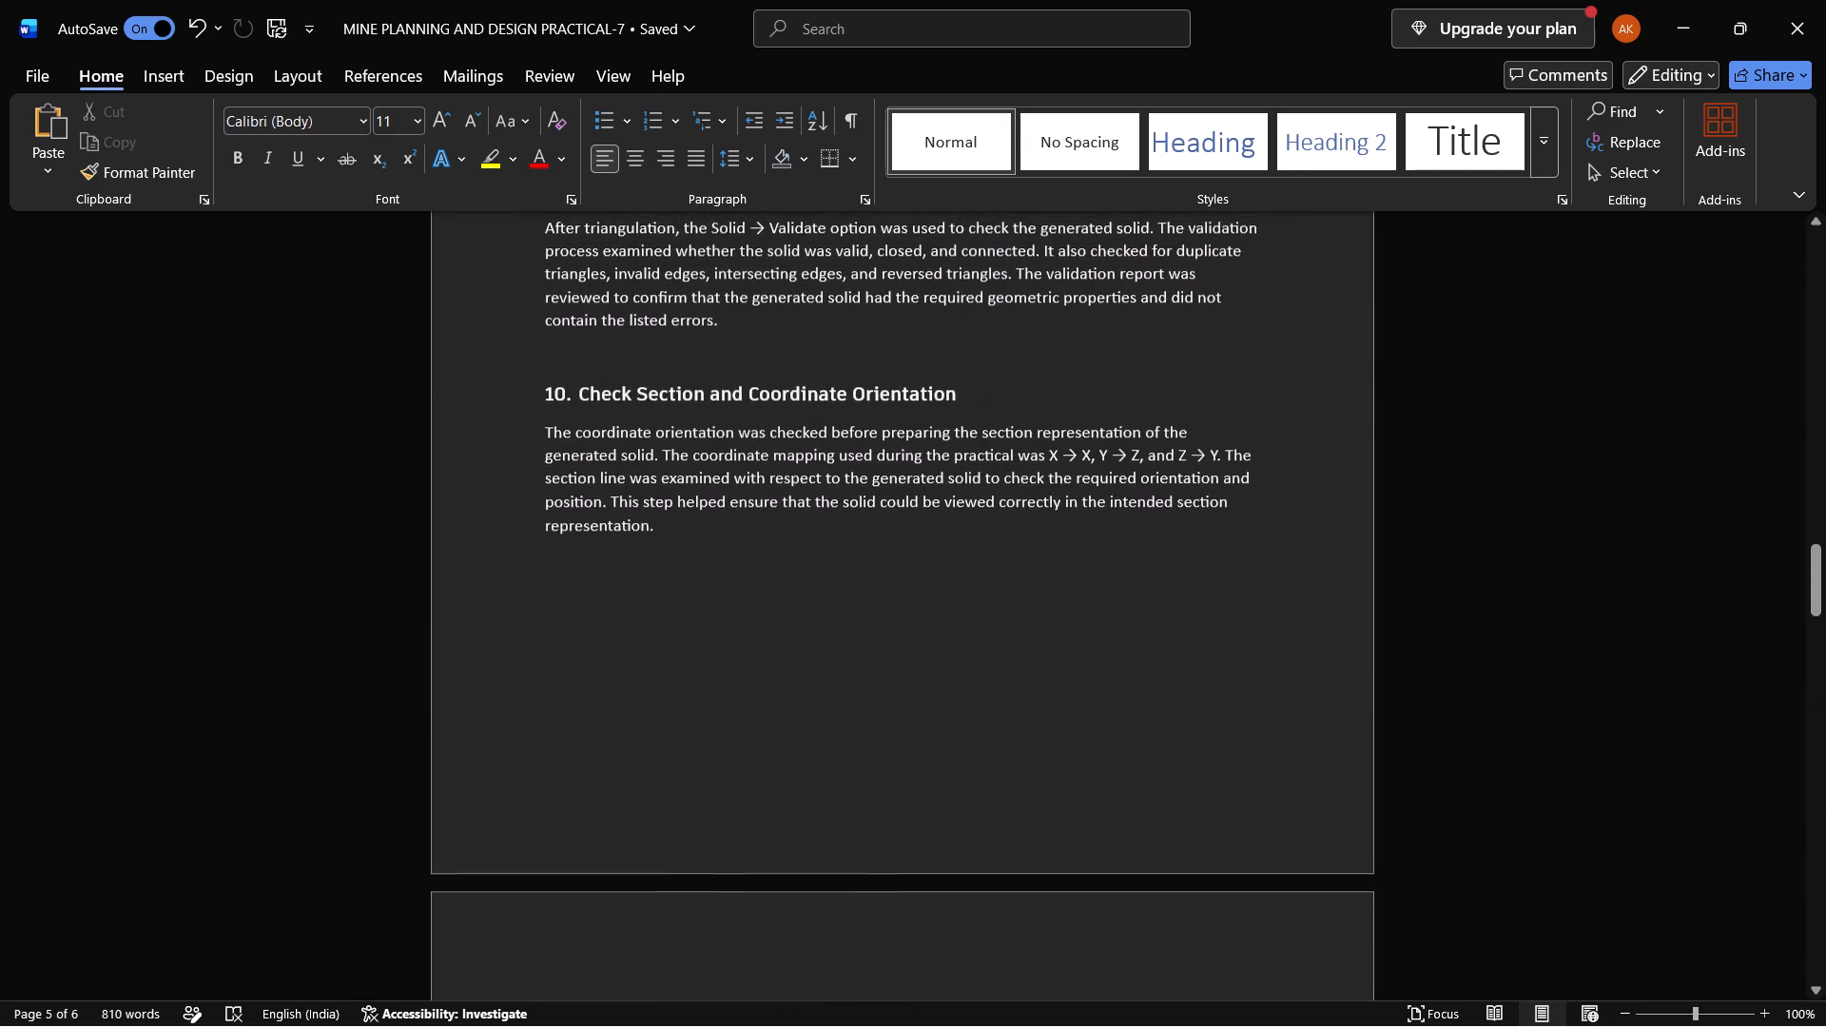
pyautogui.scroll(-7, 893, 735)
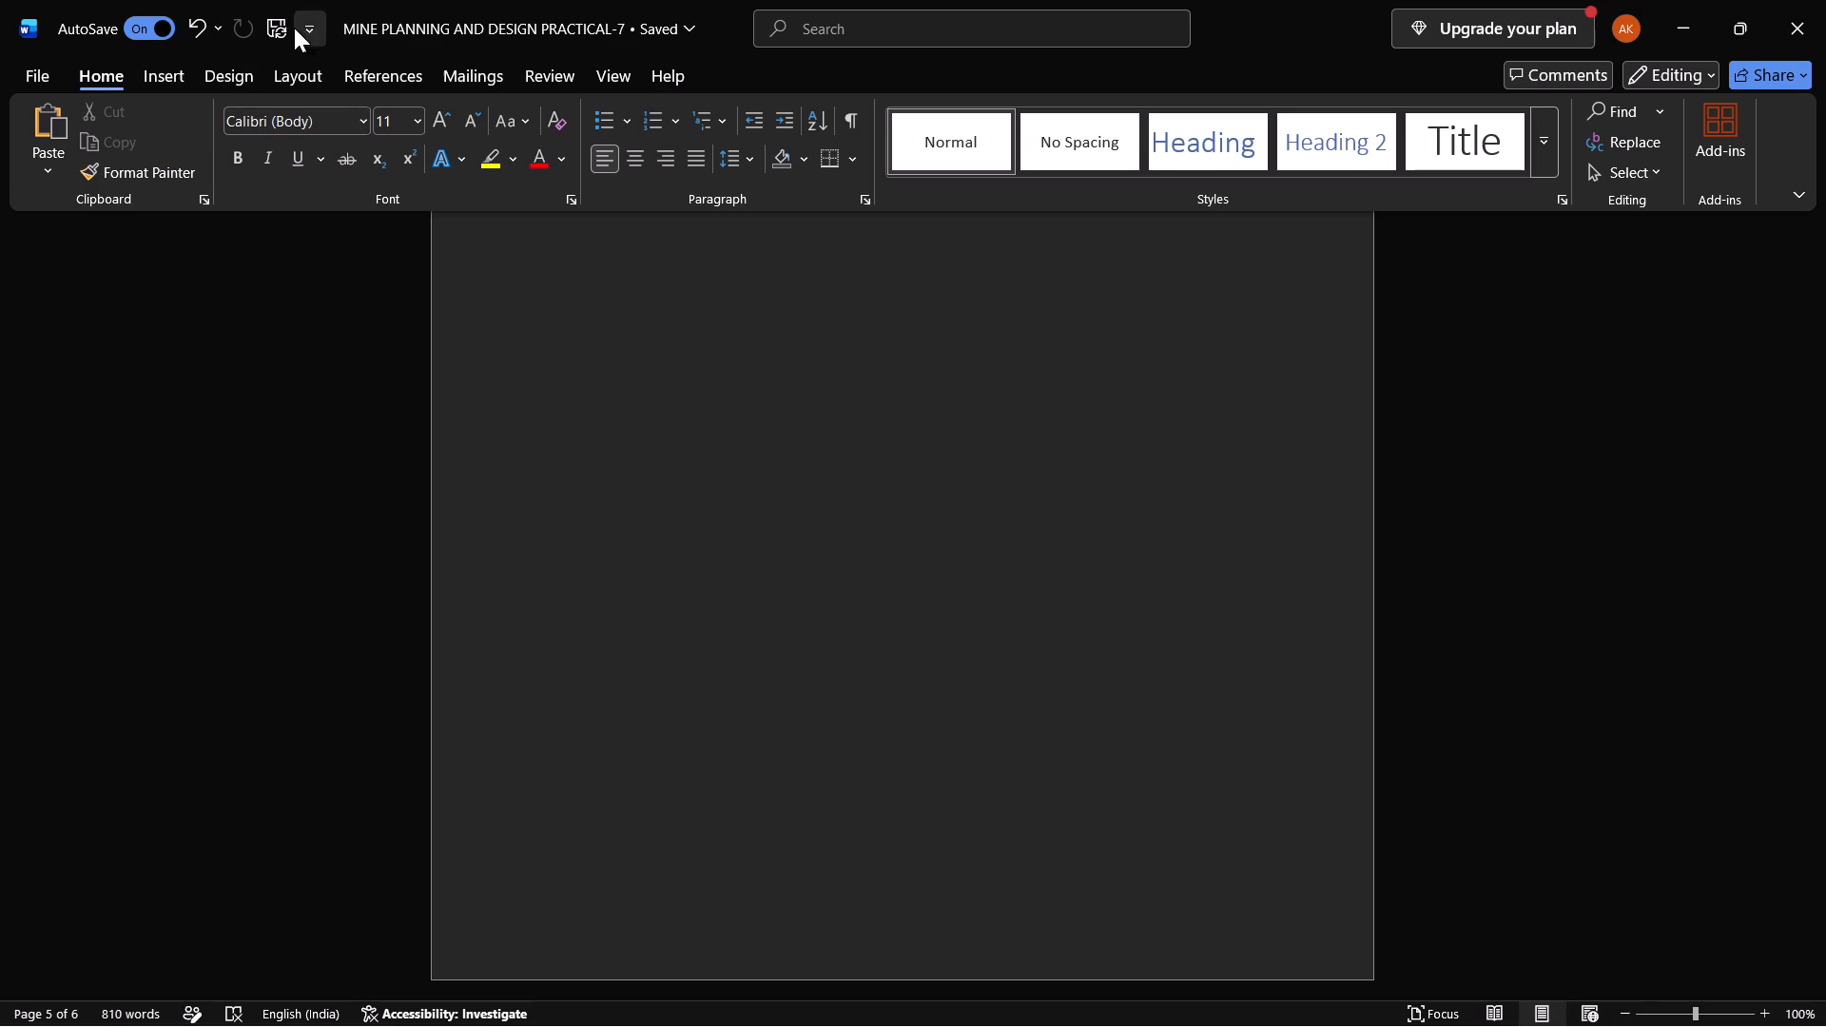
# Save the MINE PLANNING AND DESIGN PRACTICAL-7 document.
pyautogui.click(269, 35)
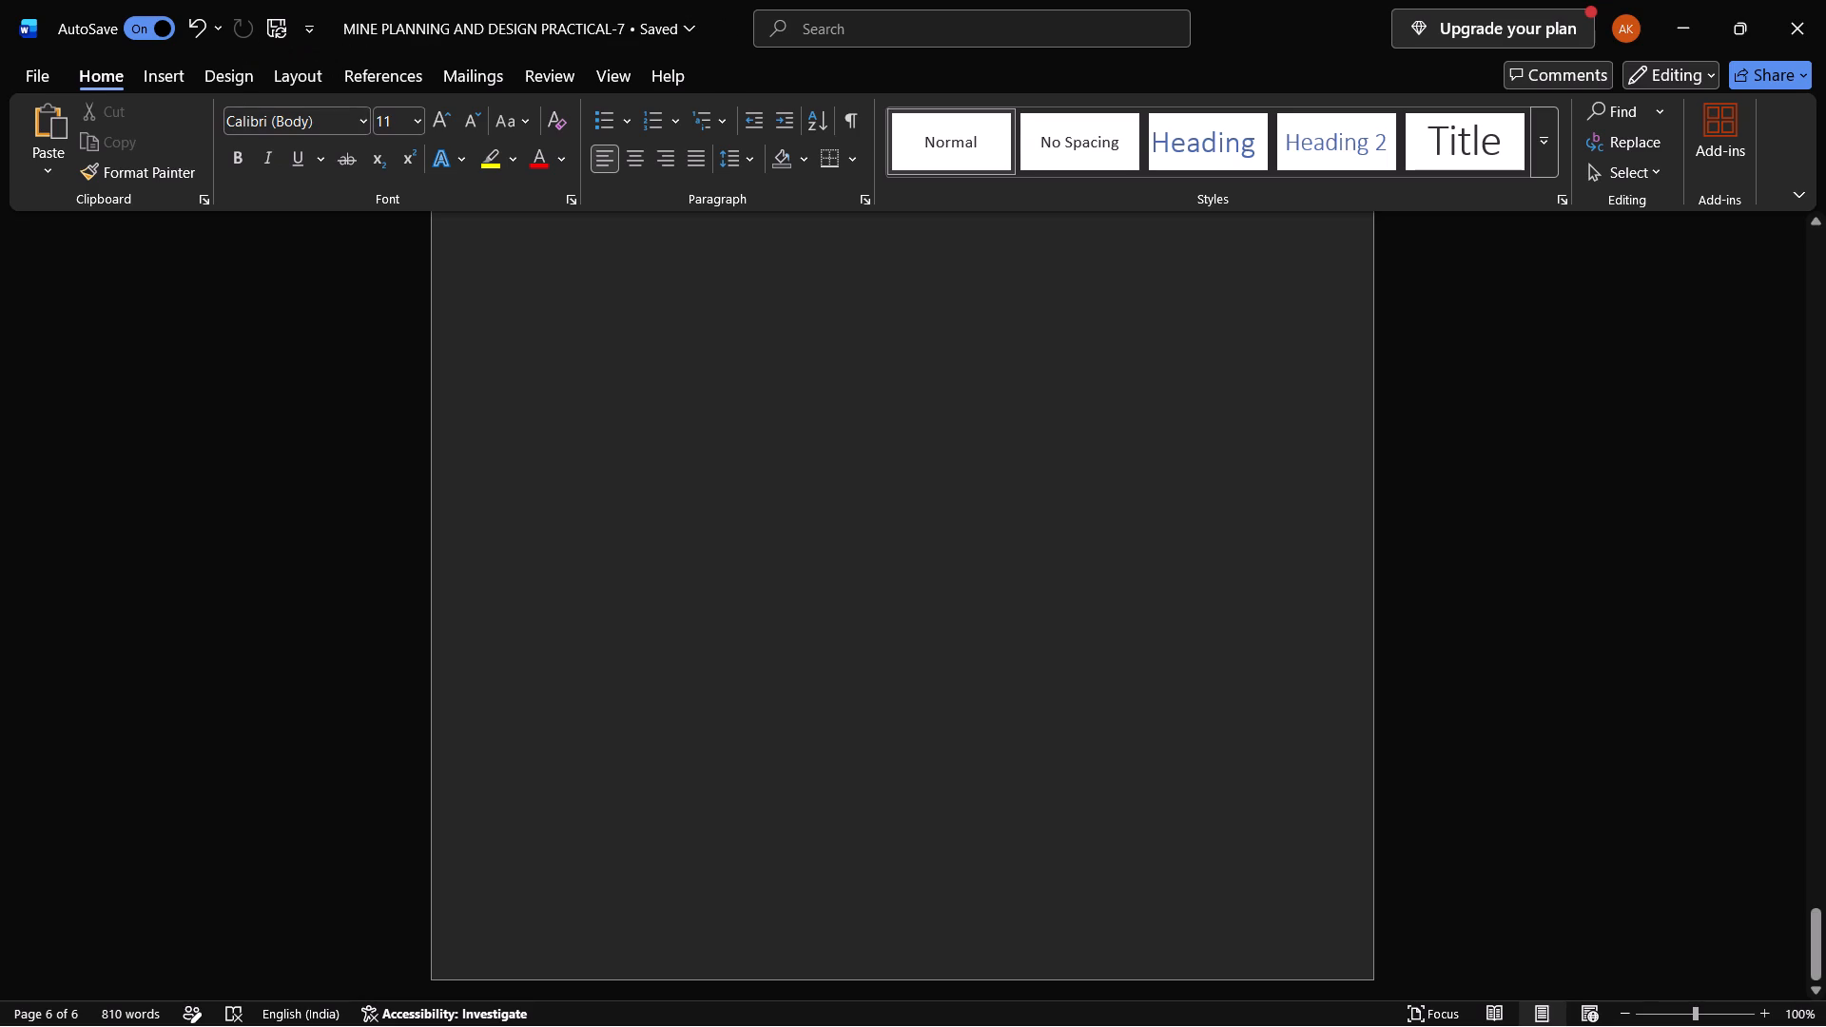
# Review the Practical 7 report from its last page back to the Experiment 7 title page.
pyautogui.scroll(9, 688, 357)
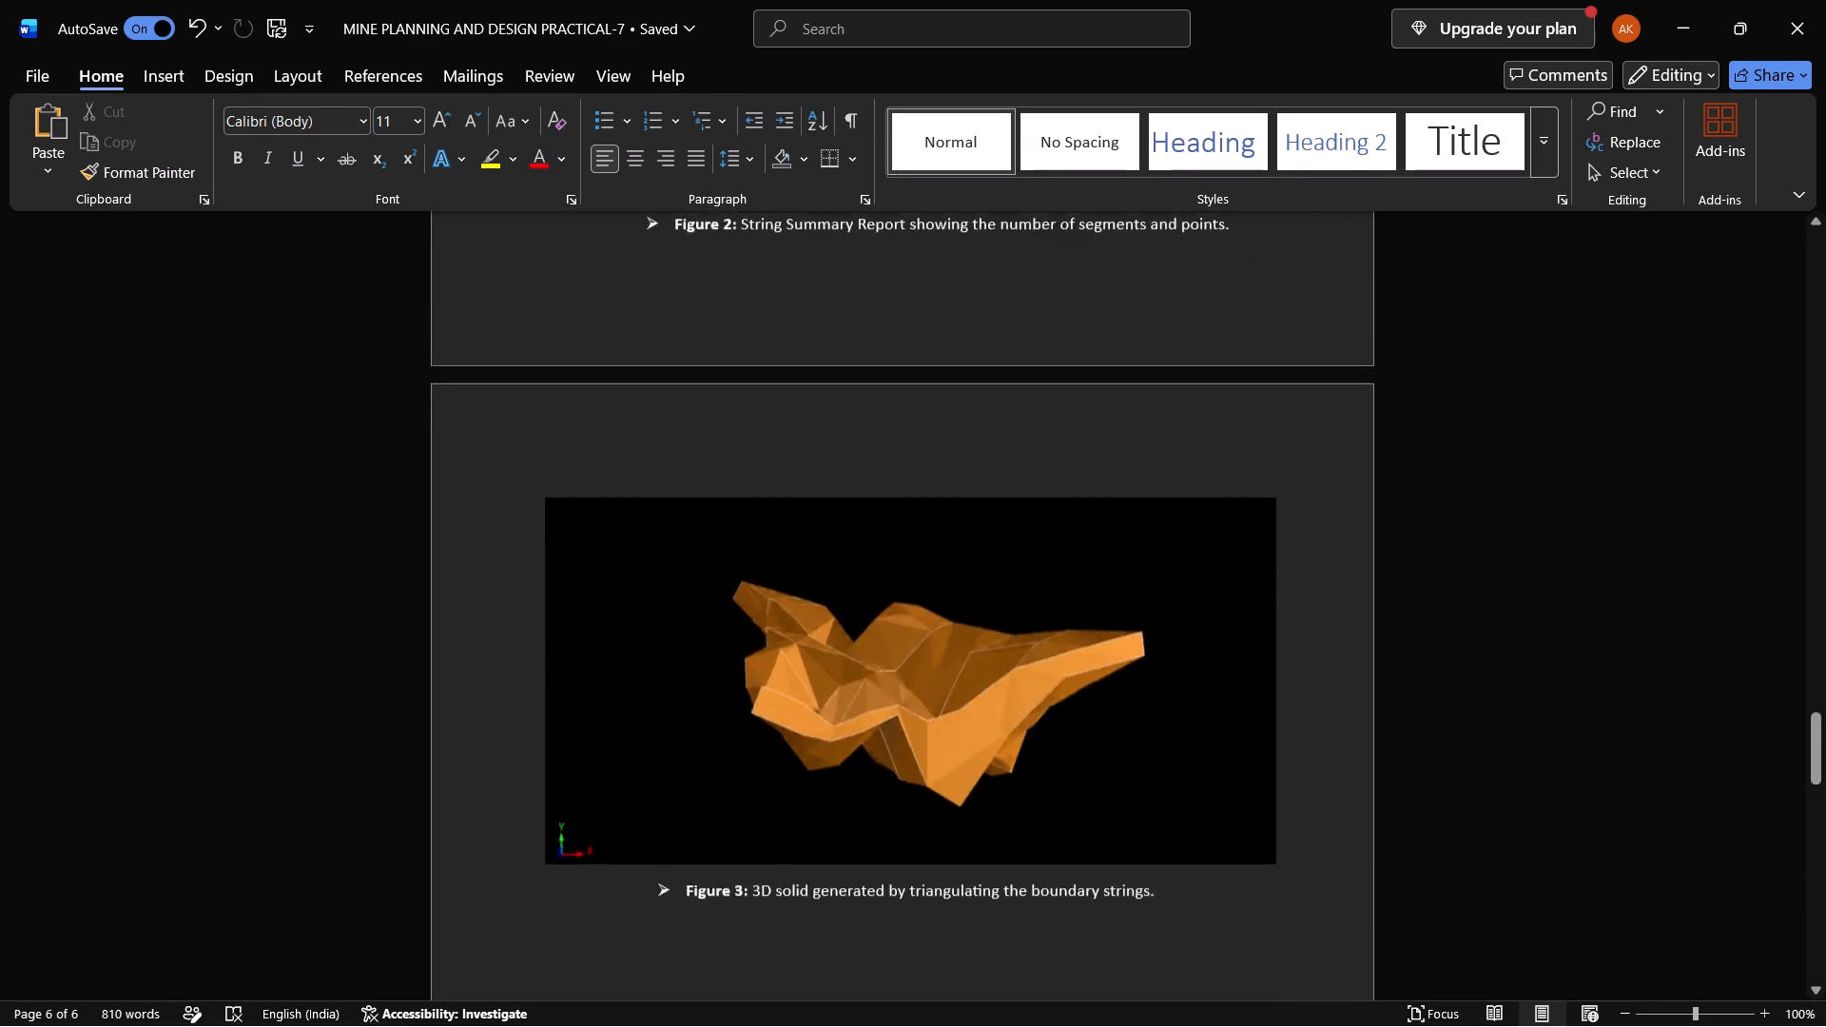
pyautogui.scroll(7, 688, 357)
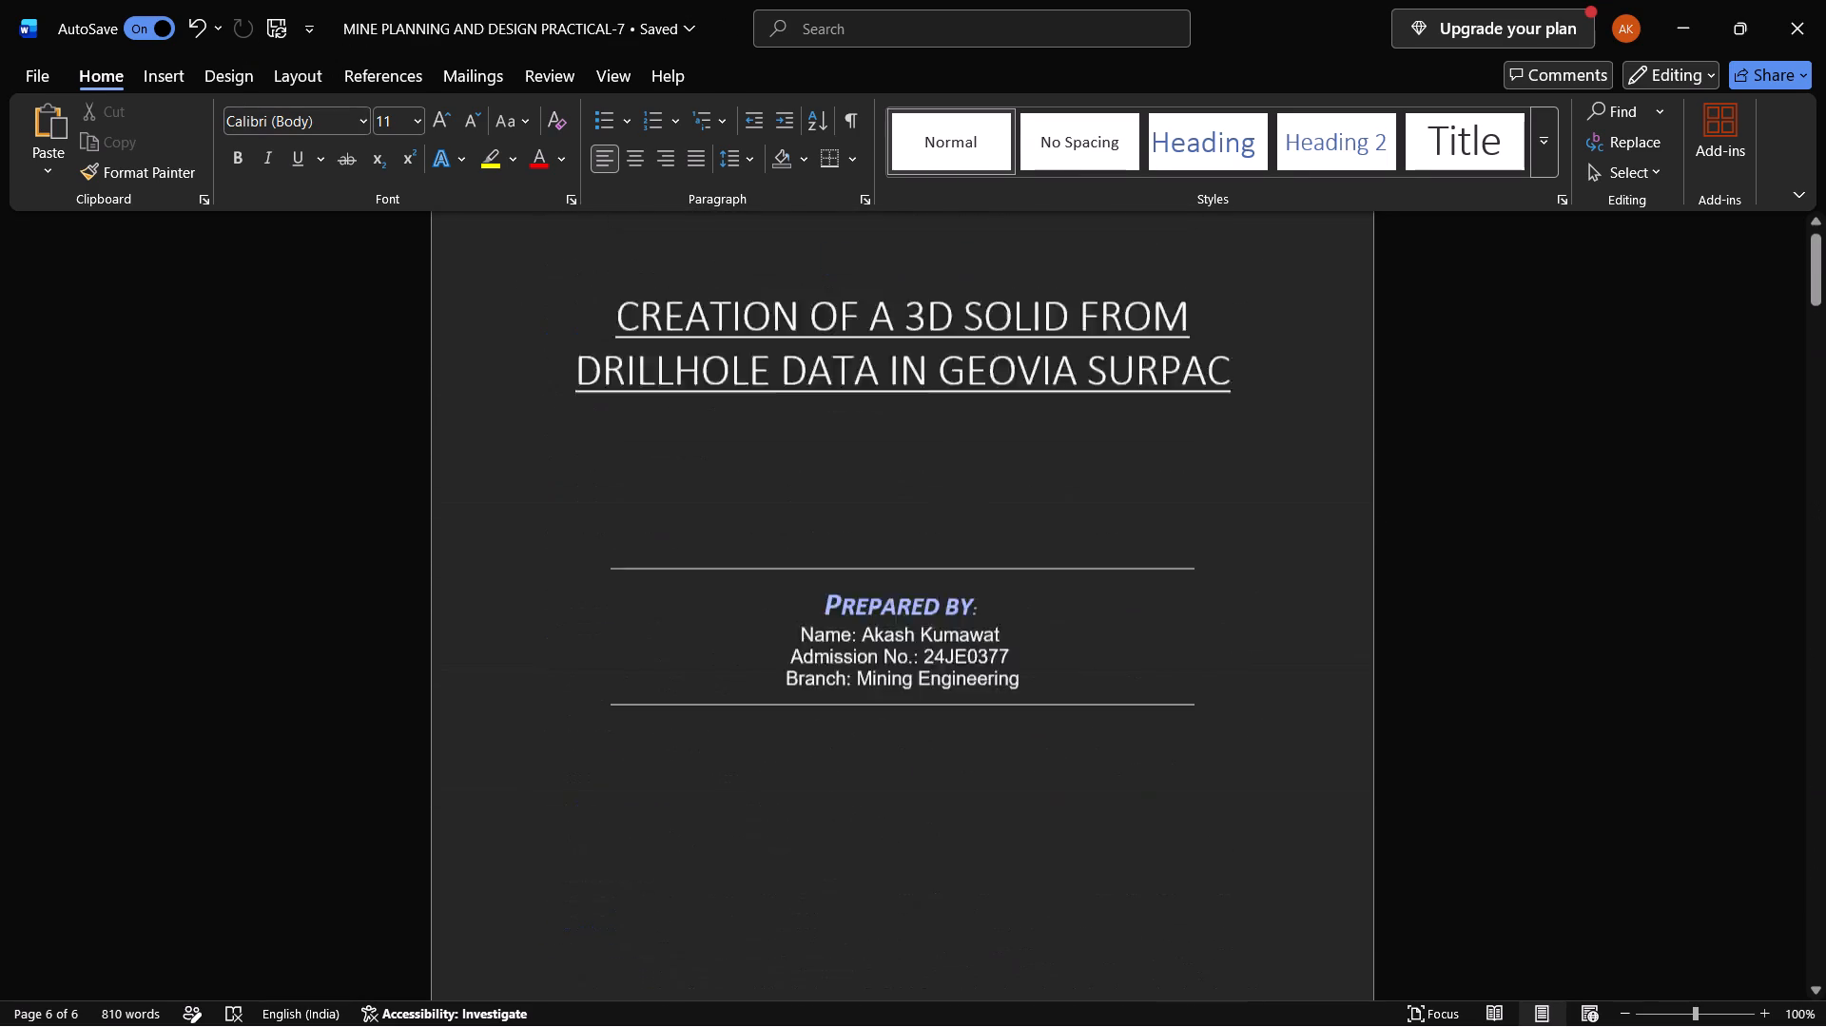
pyautogui.scroll(1, 688, 357)
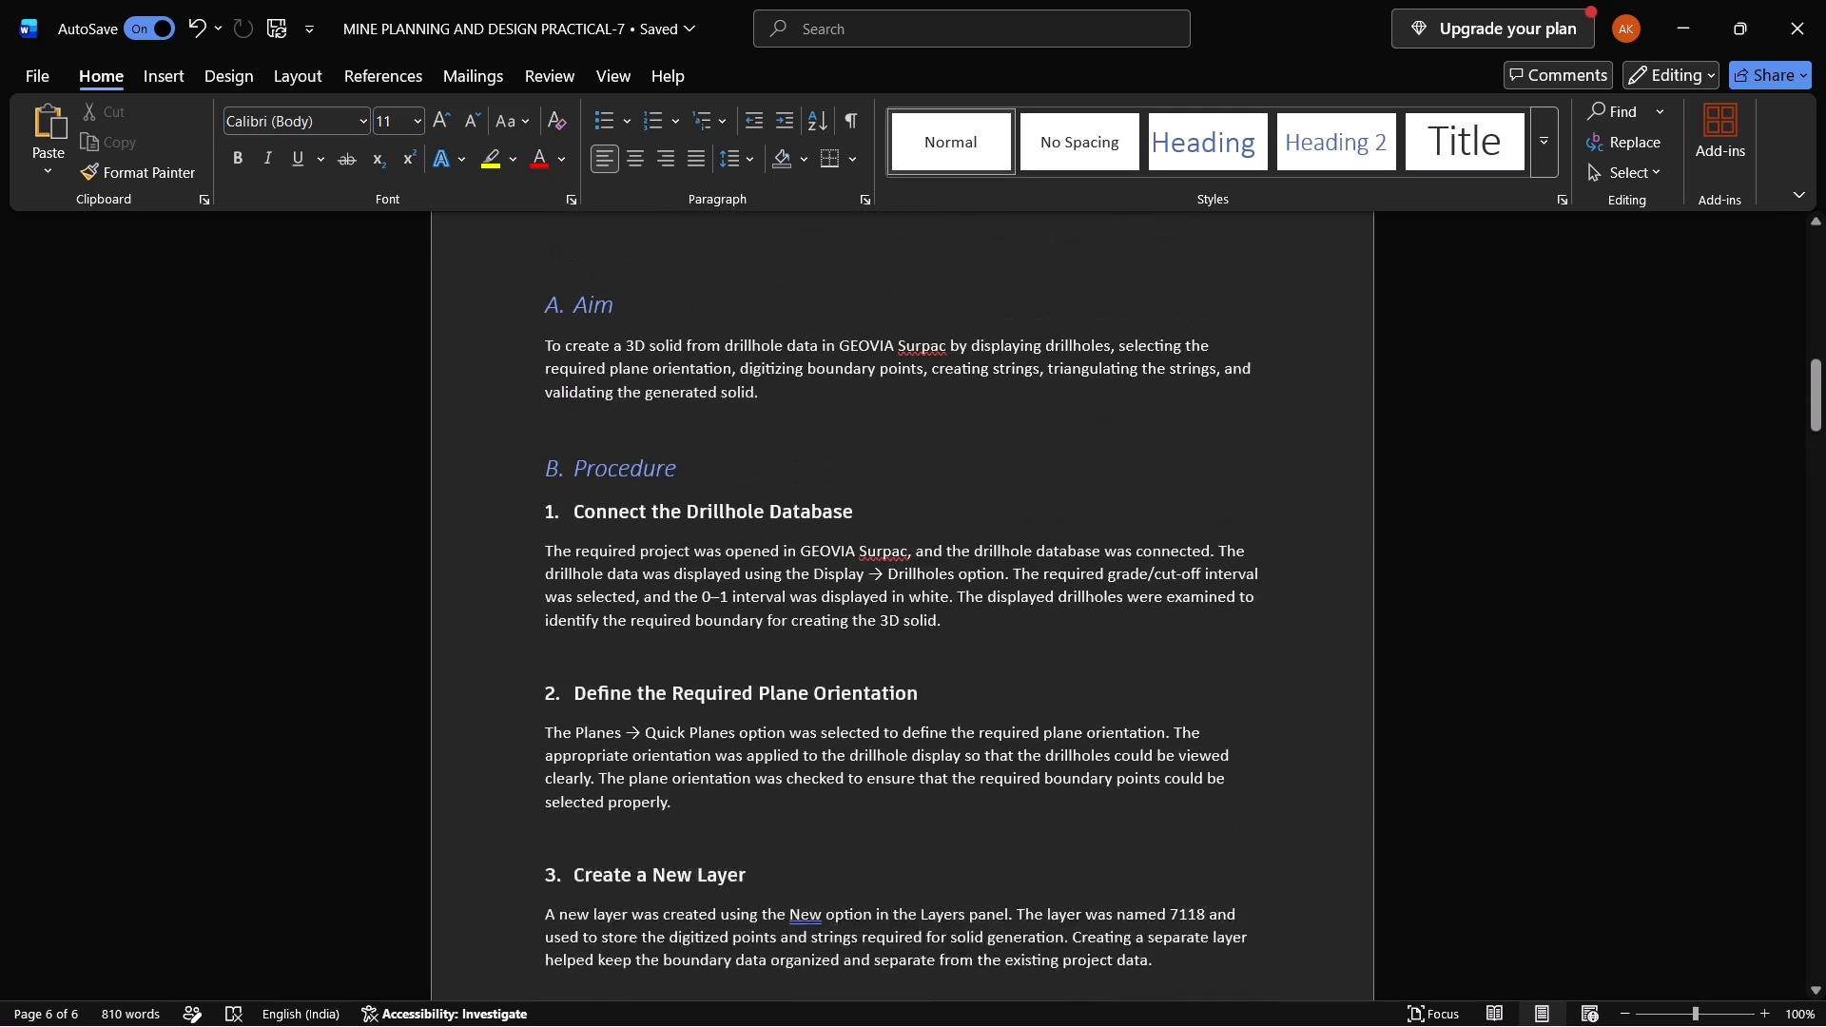
pyautogui.scroll(2, 688, 357)
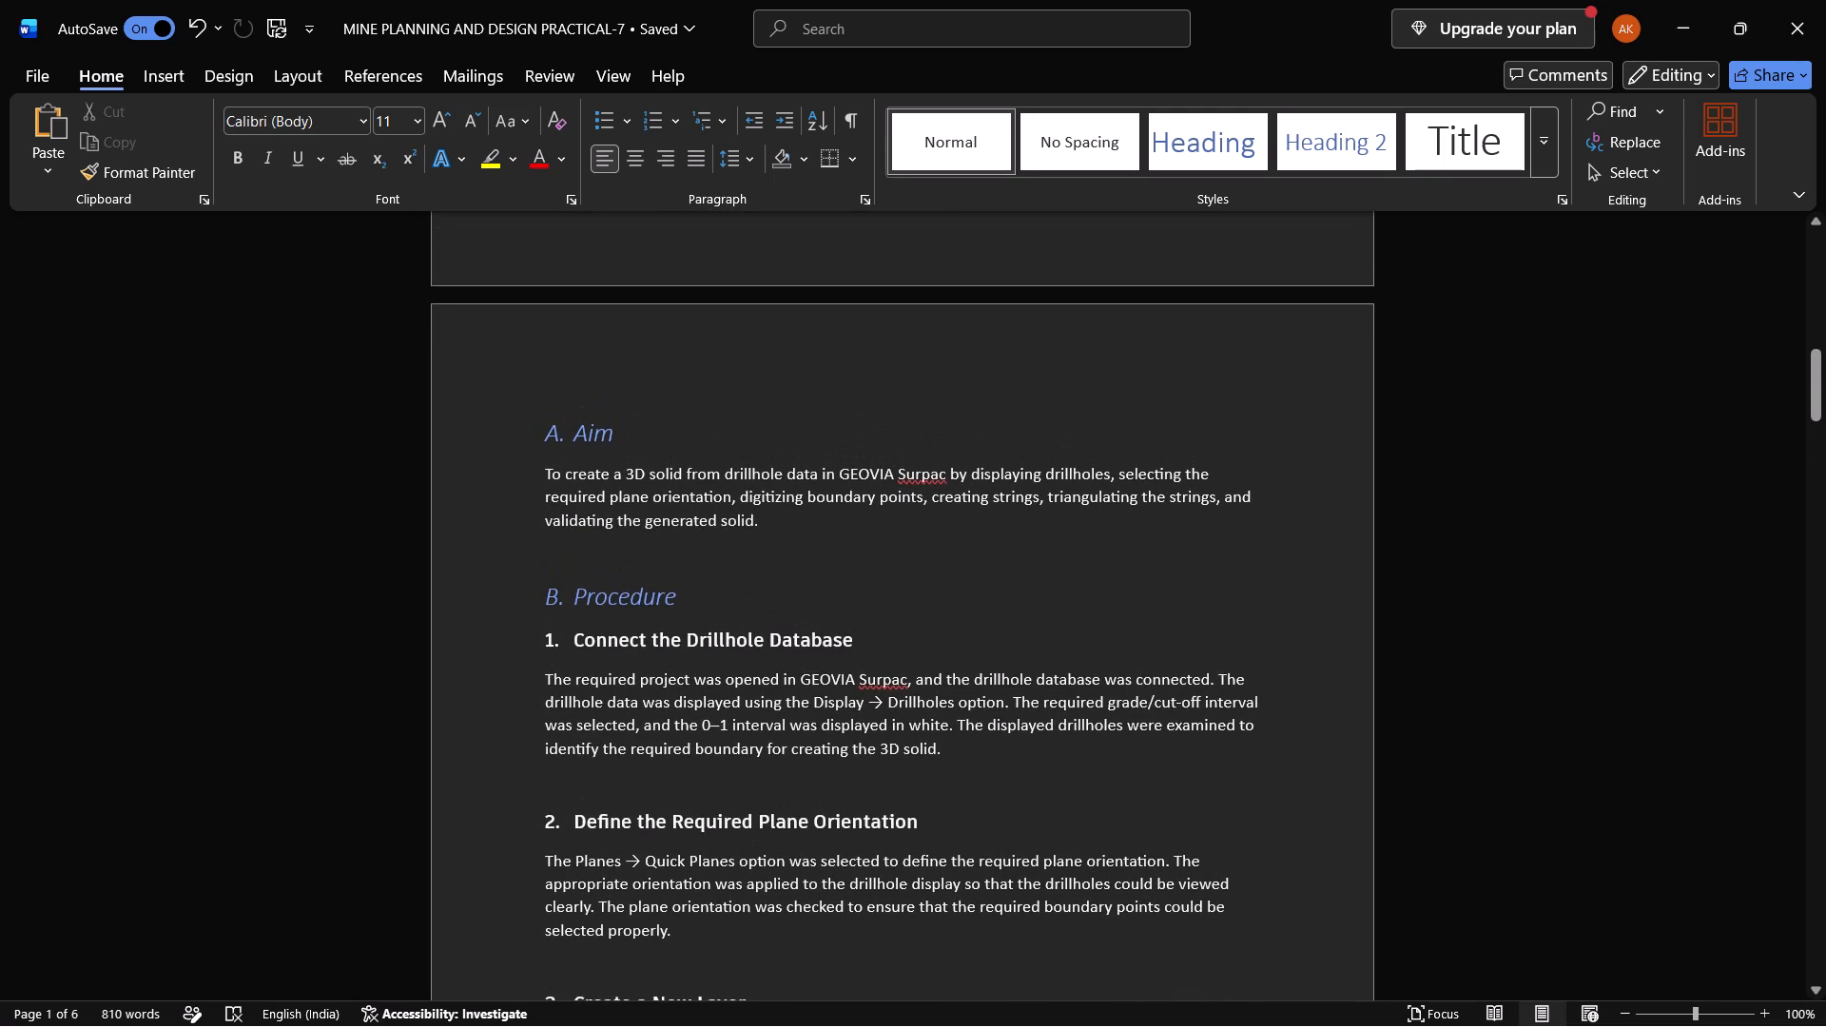
pyautogui.scroll(13, 688, 357)
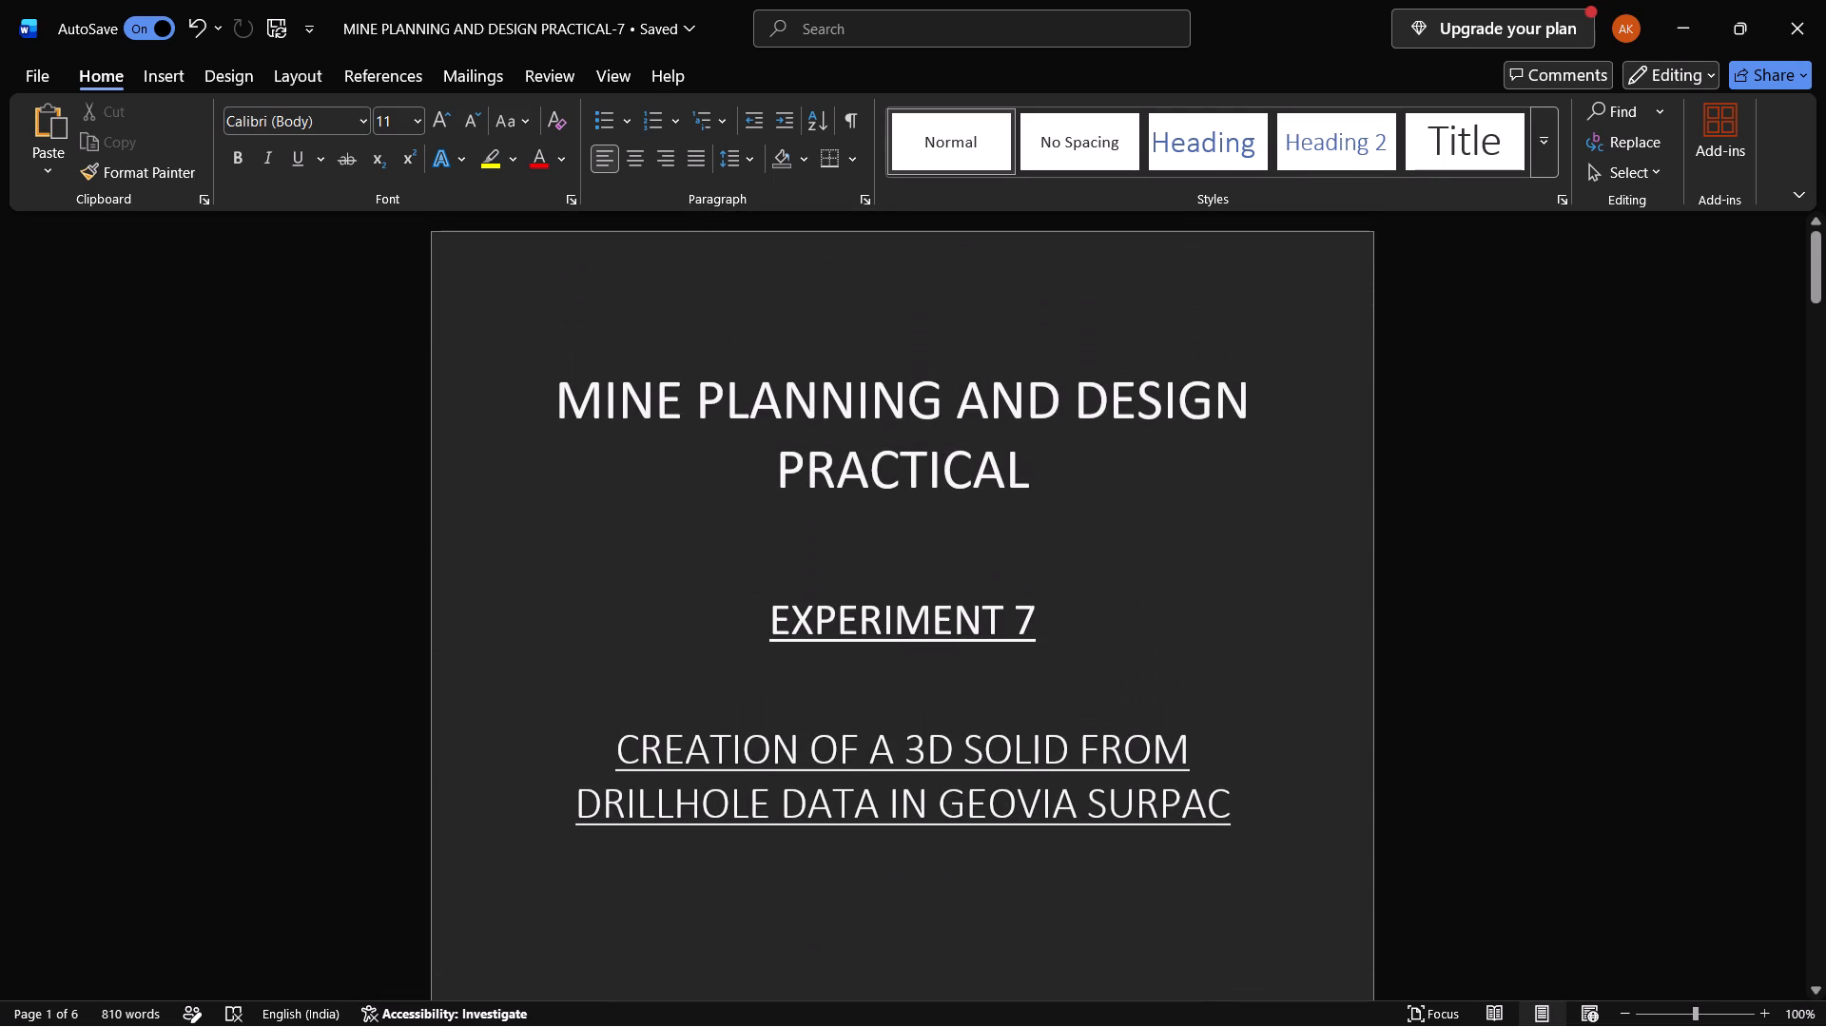
pyautogui.scroll(7, 688, 357)
pyautogui.scroll(1, 1131, 629)
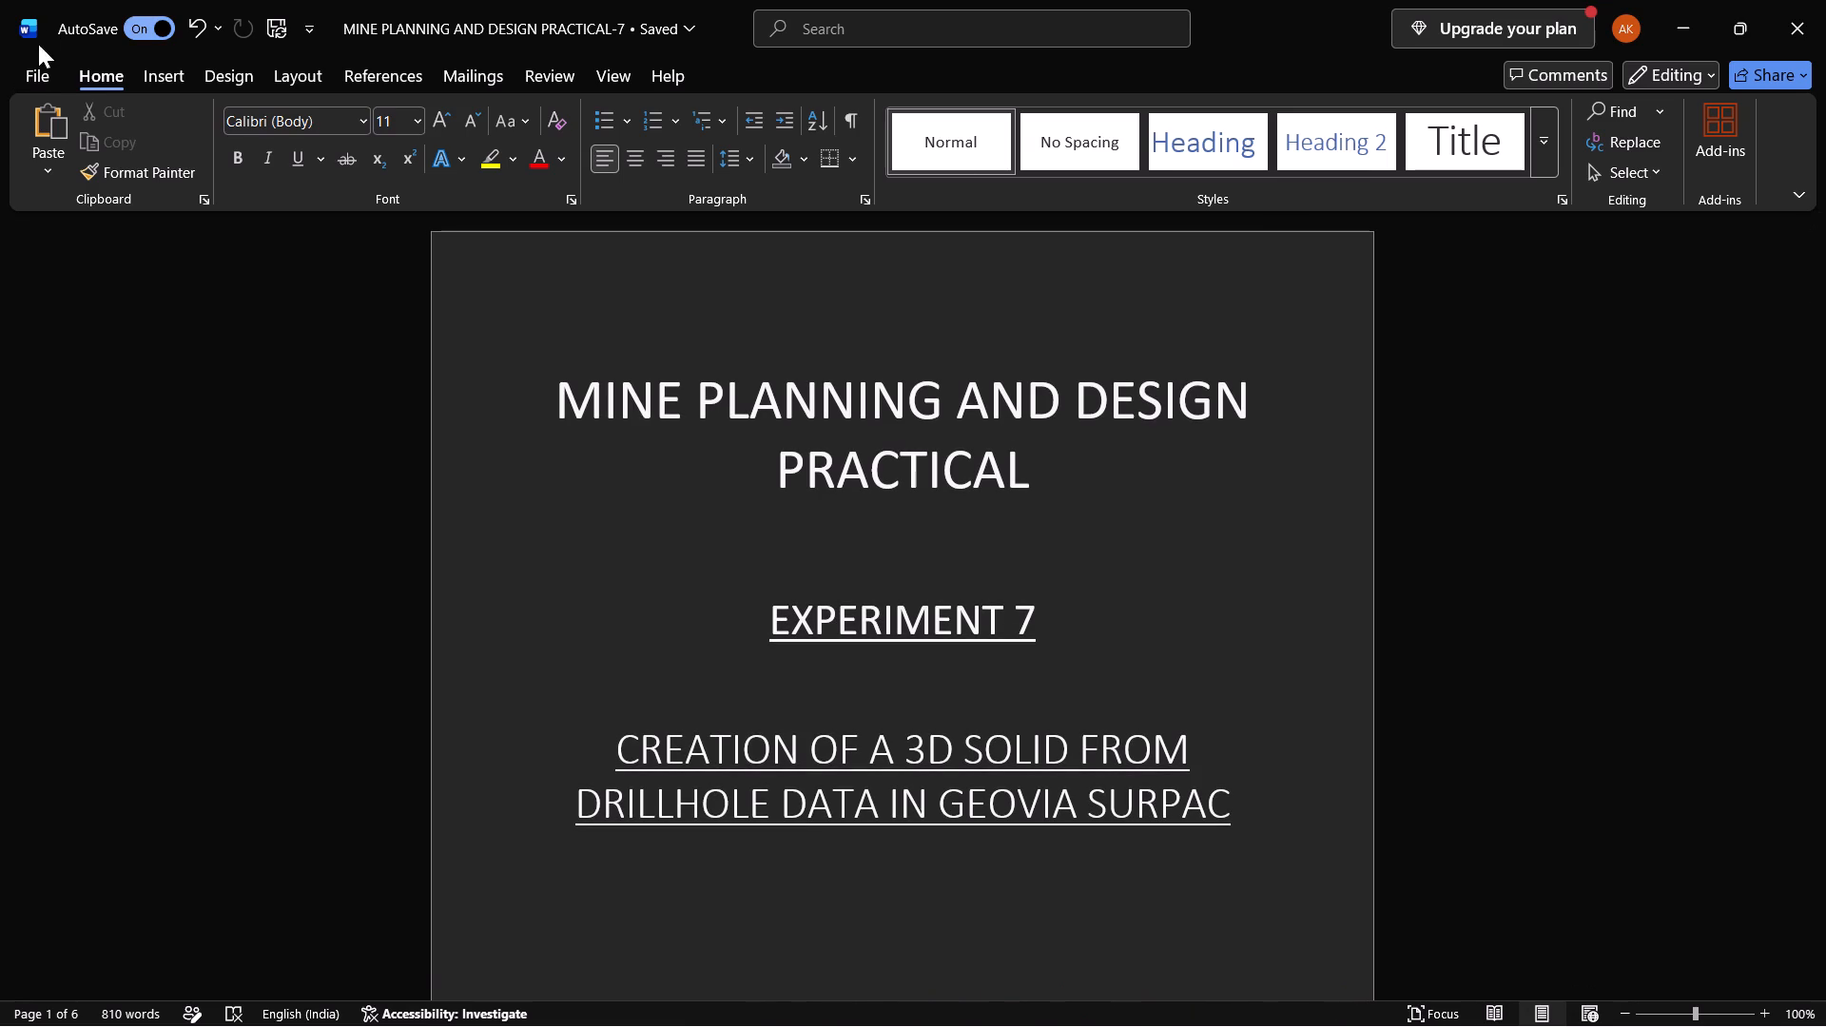
pyautogui.click(49, 73)
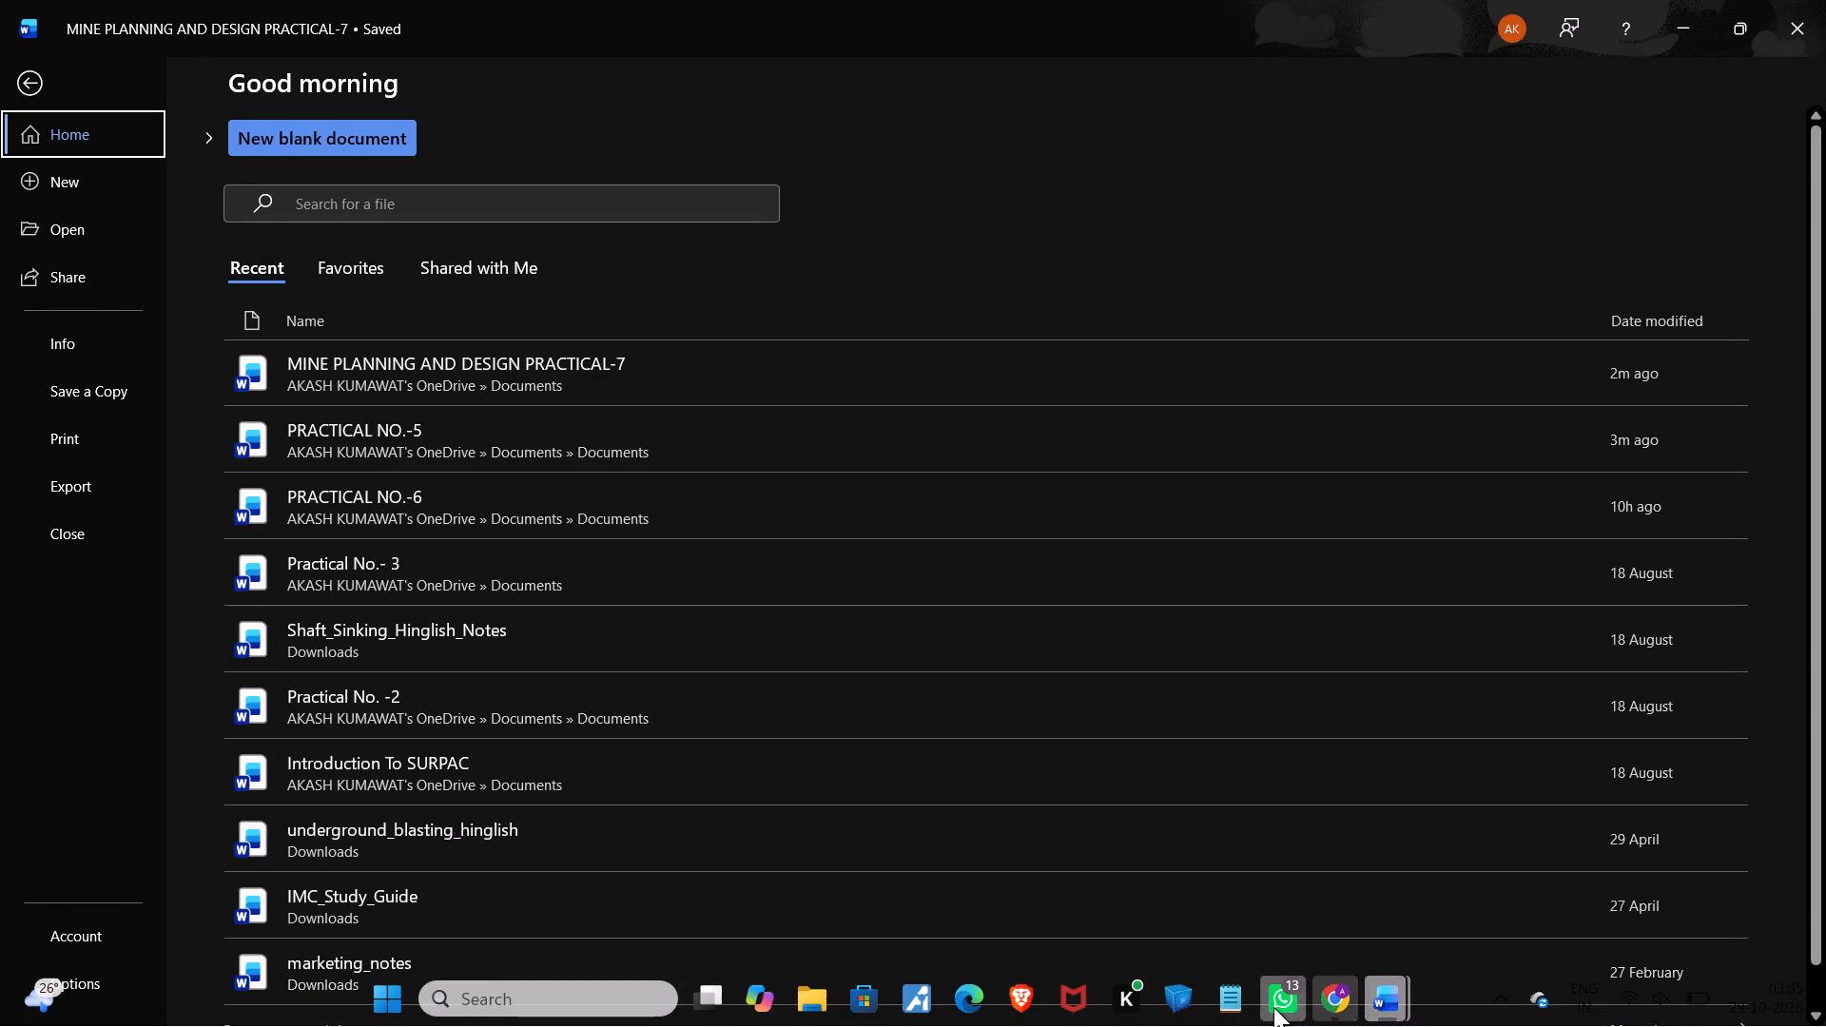
pyautogui.click(1325, 1004)
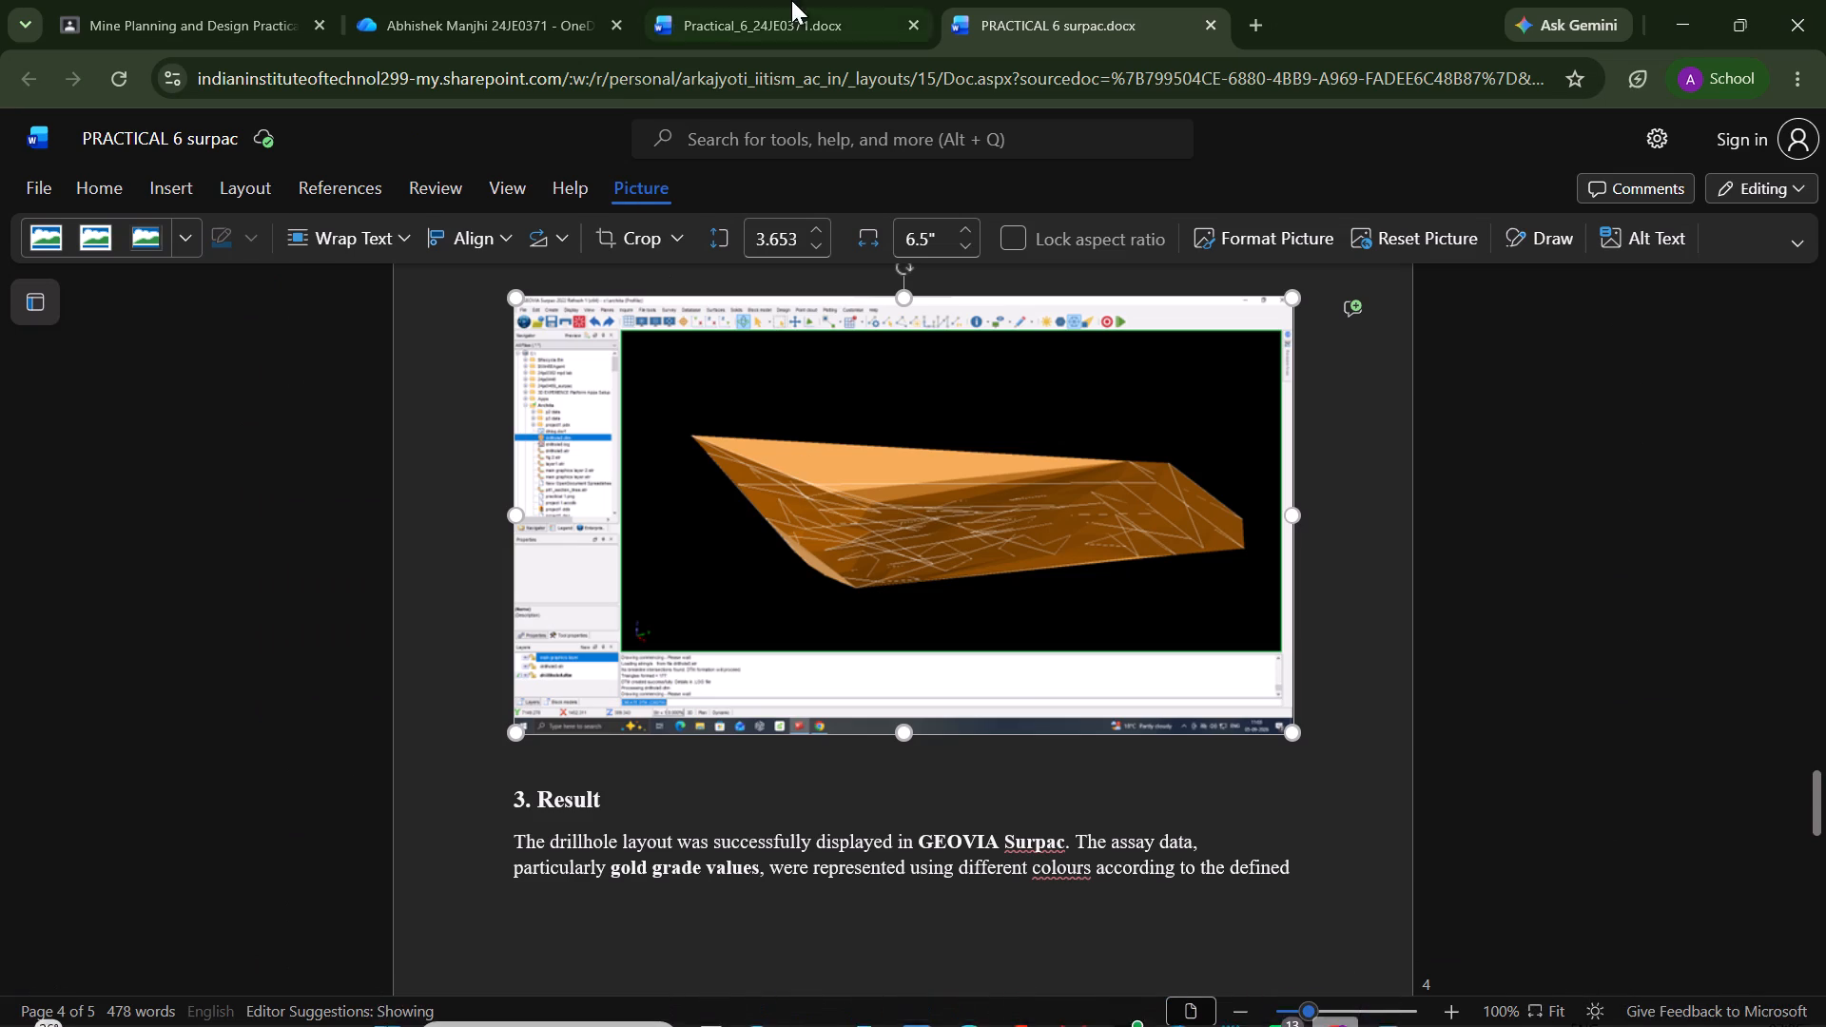
pyautogui.click(1209, 29)
pyautogui.click(907, 29)
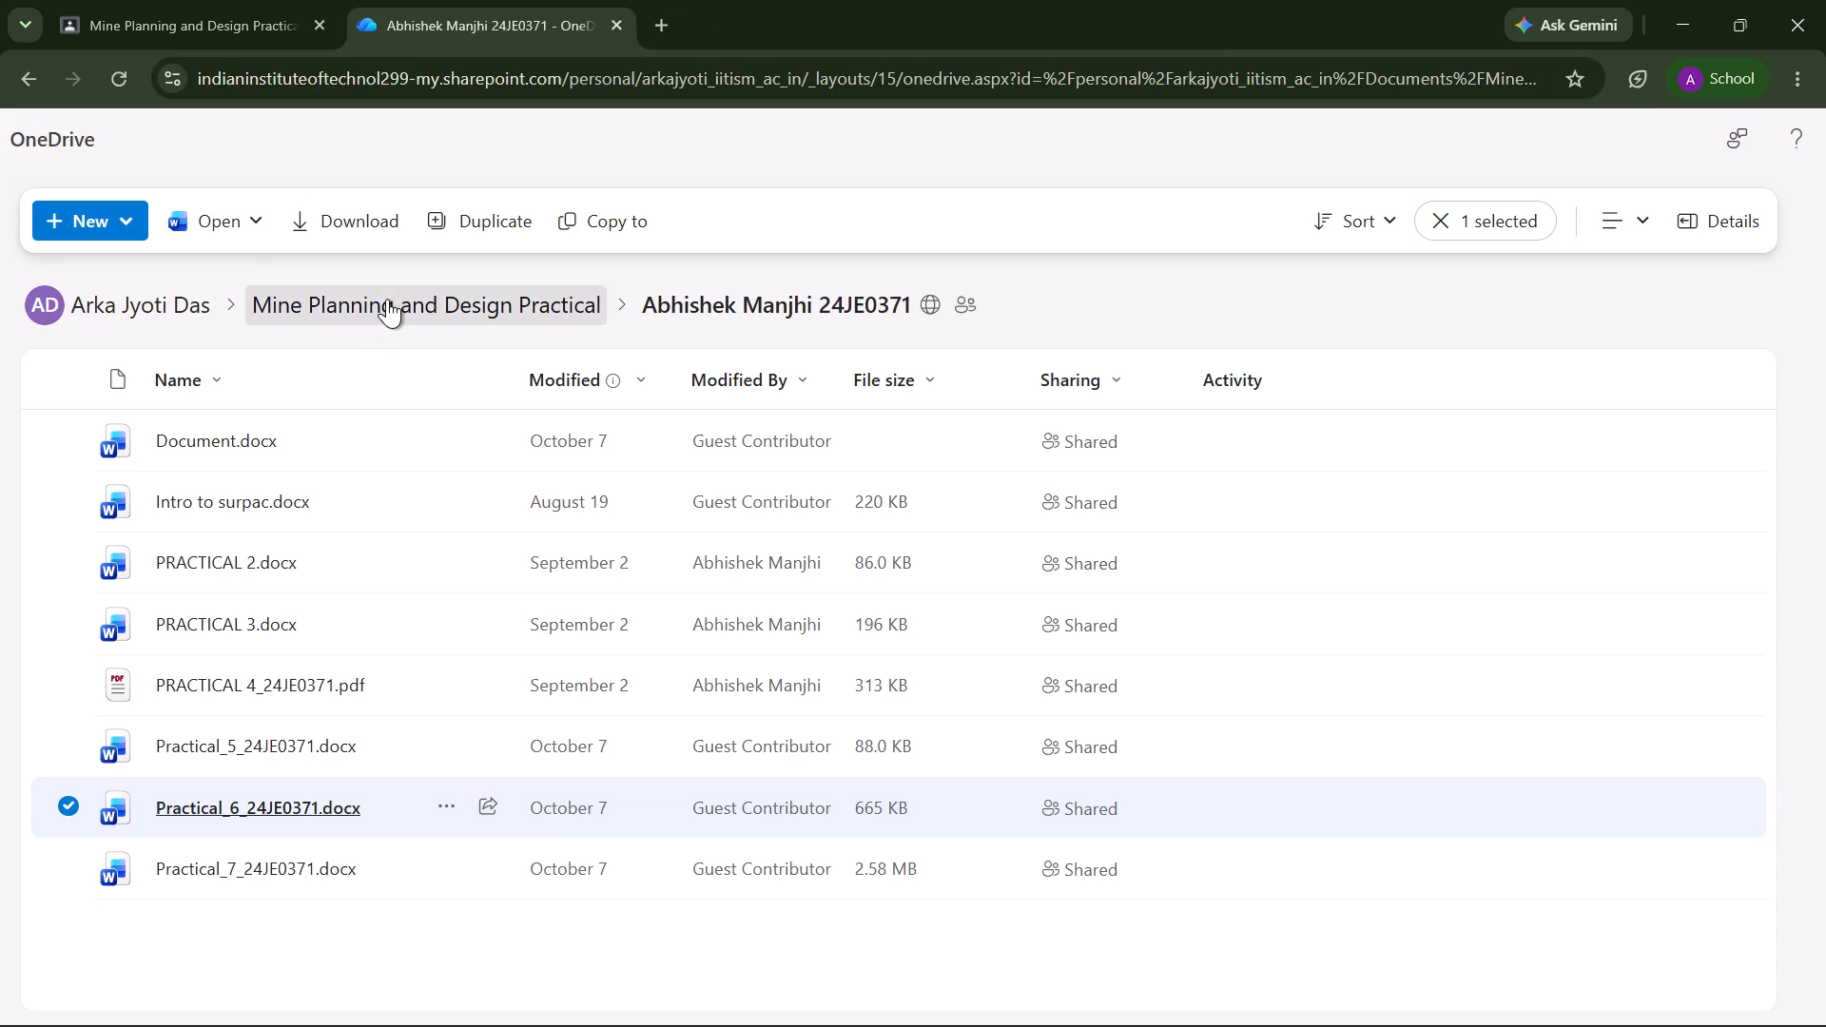
# Open the account owner's own student folder in Mine Planning and Design Practical and start a file upload there.
pyautogui.click(387, 299)
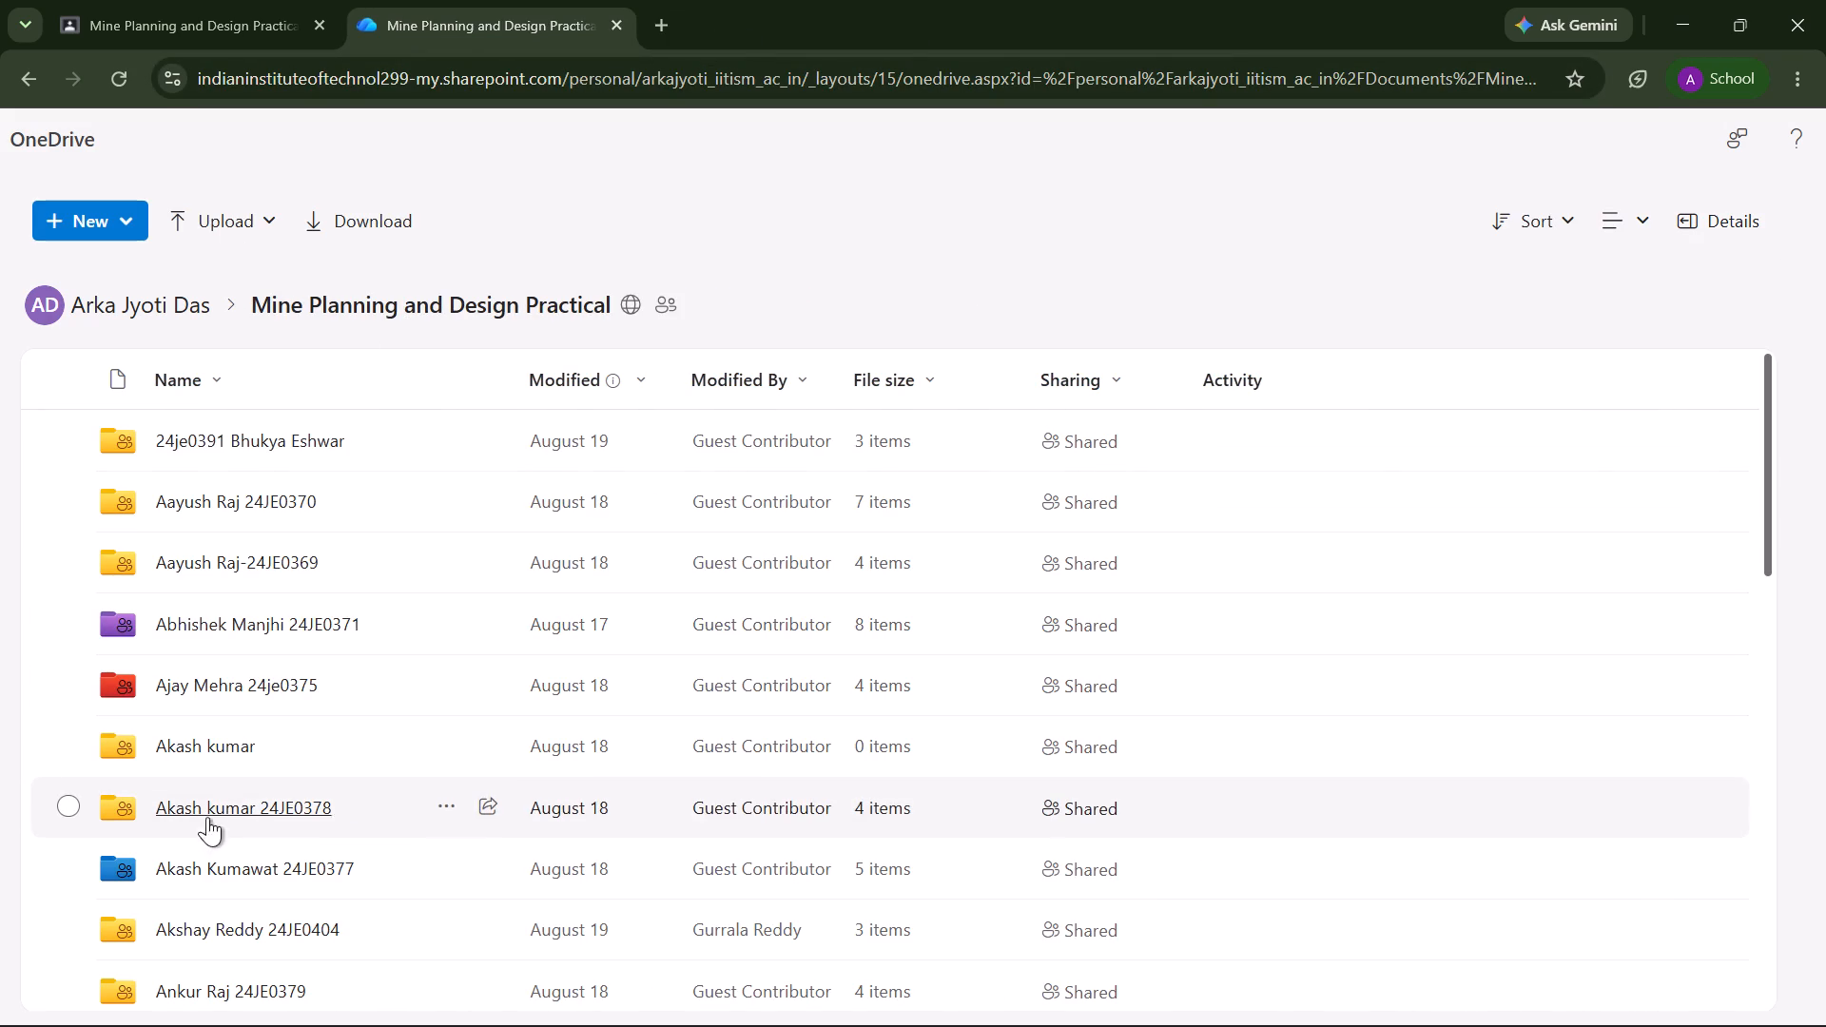
pyautogui.click(210, 862)
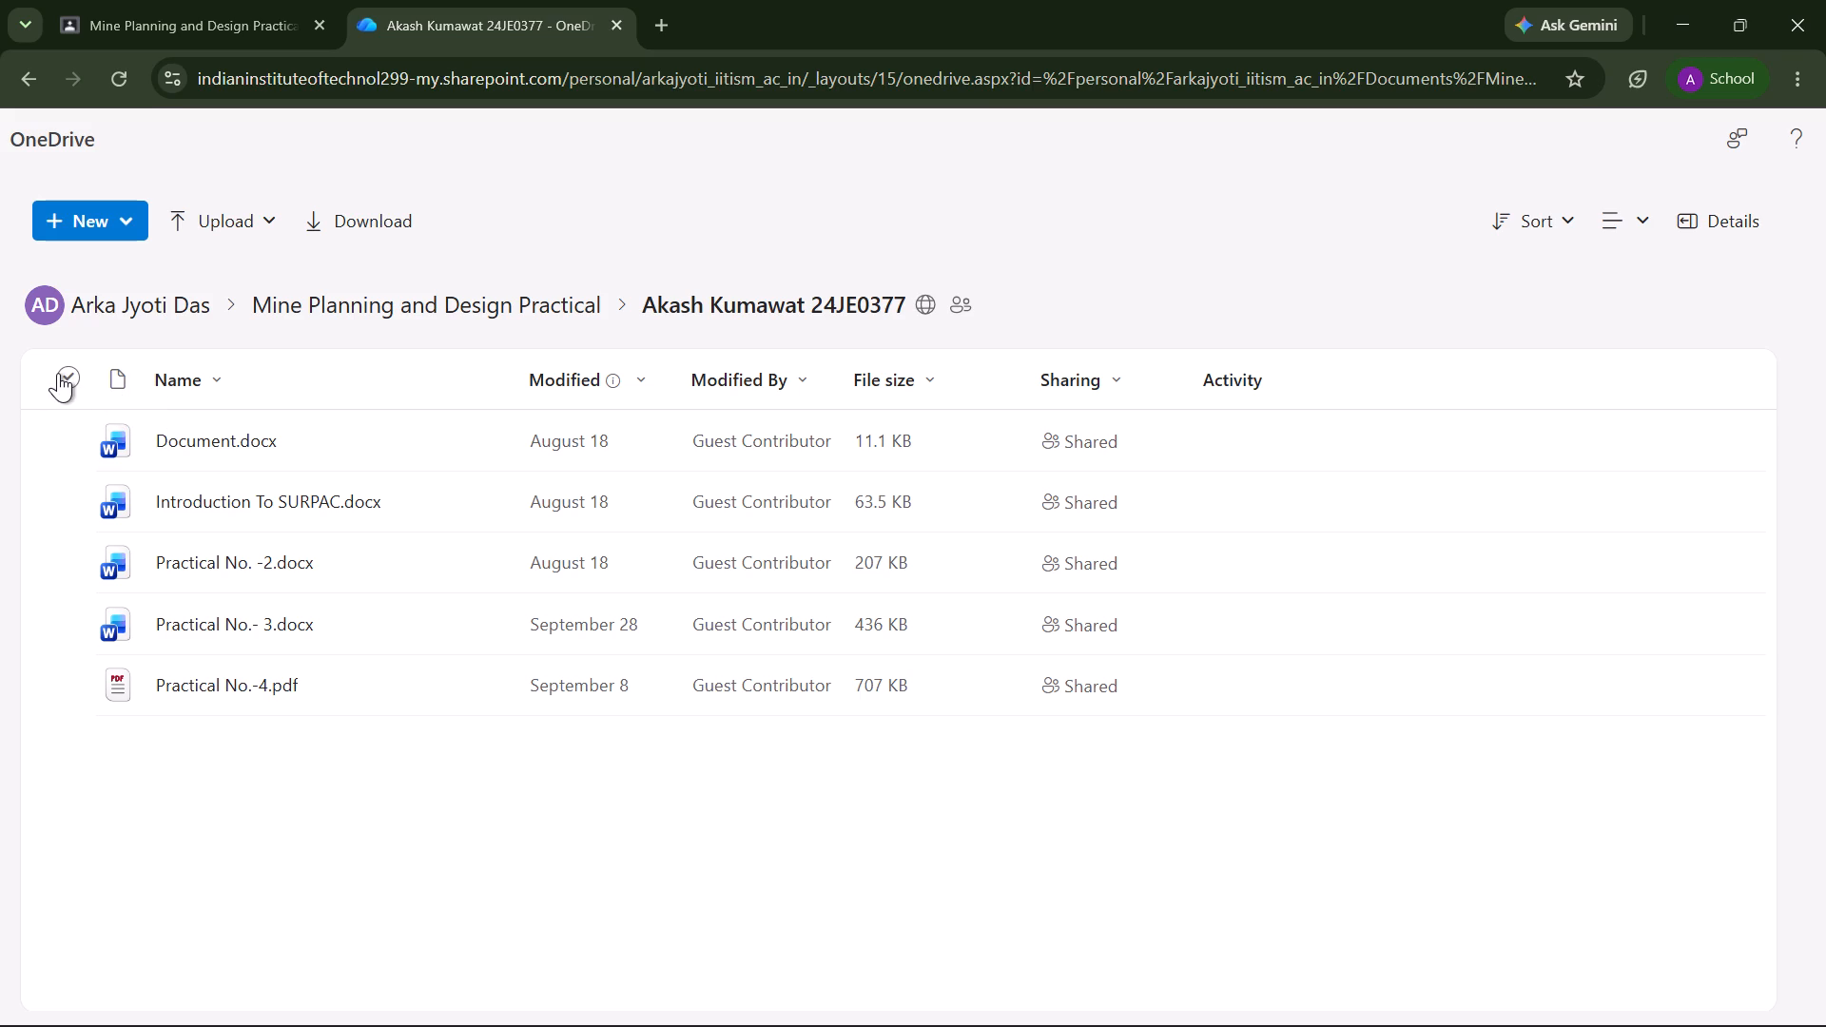
pyautogui.click(229, 238)
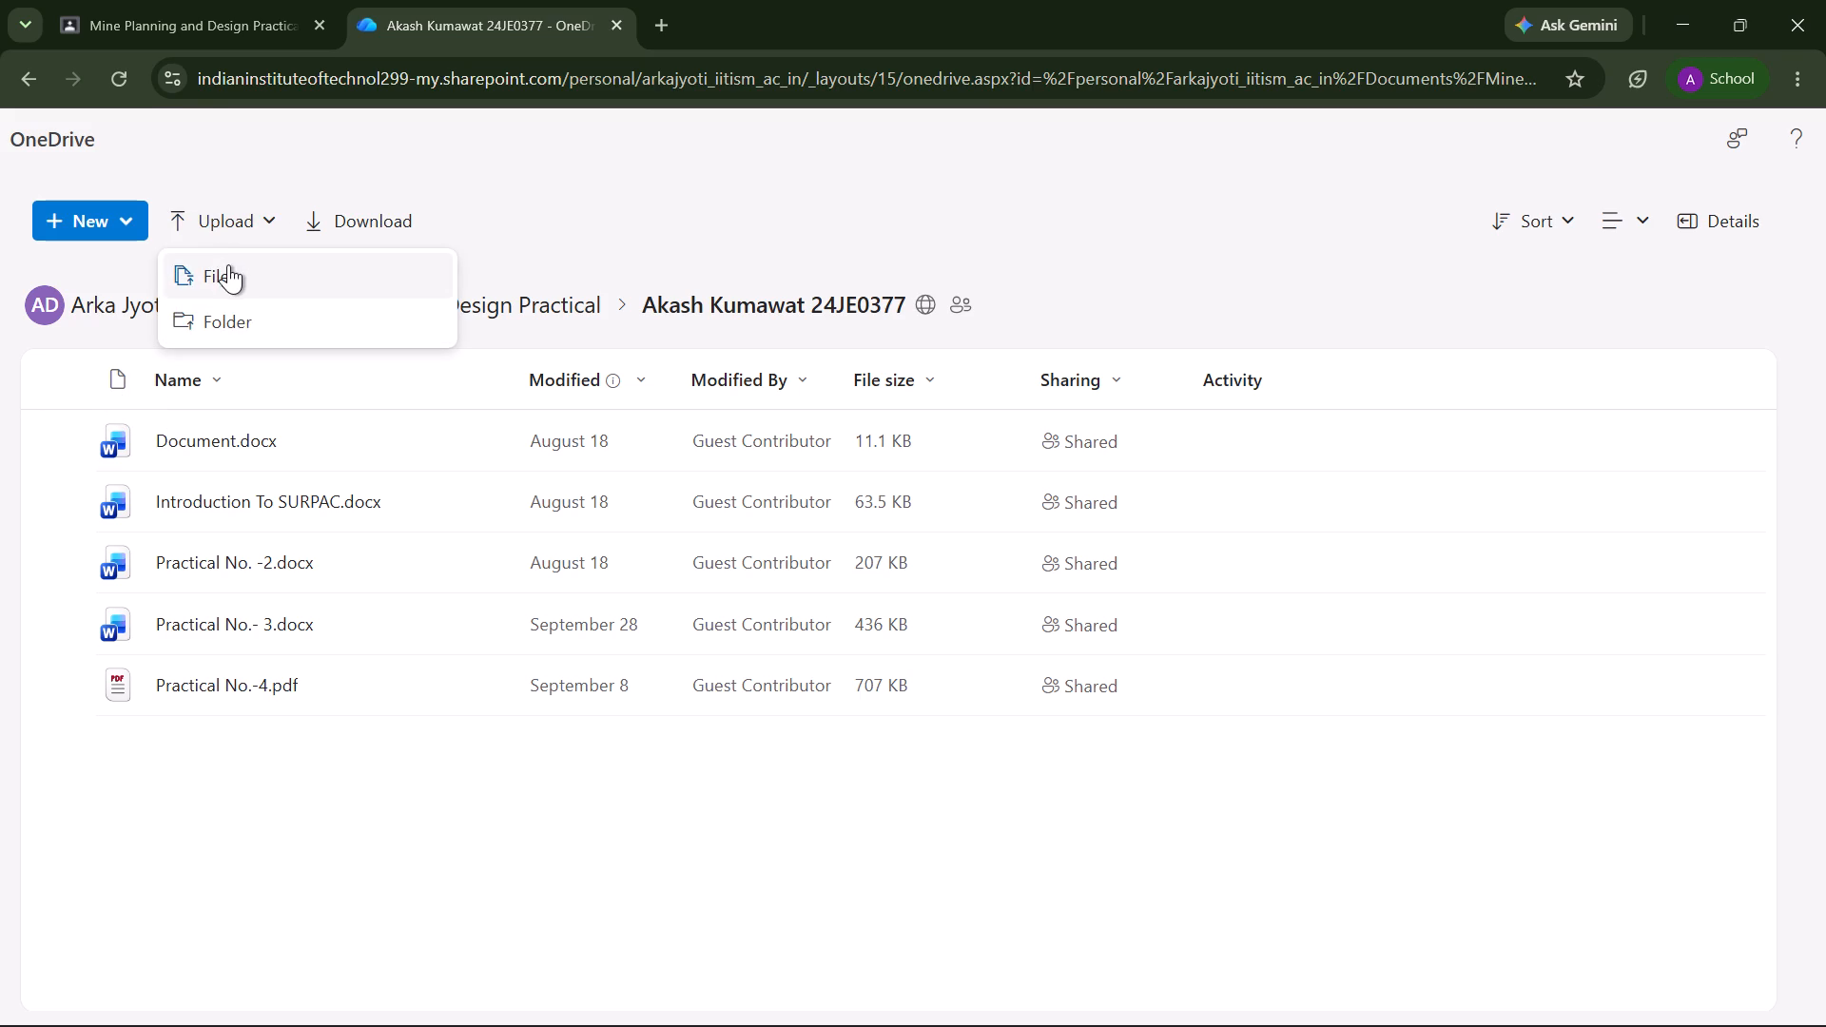
pyautogui.click(228, 264)
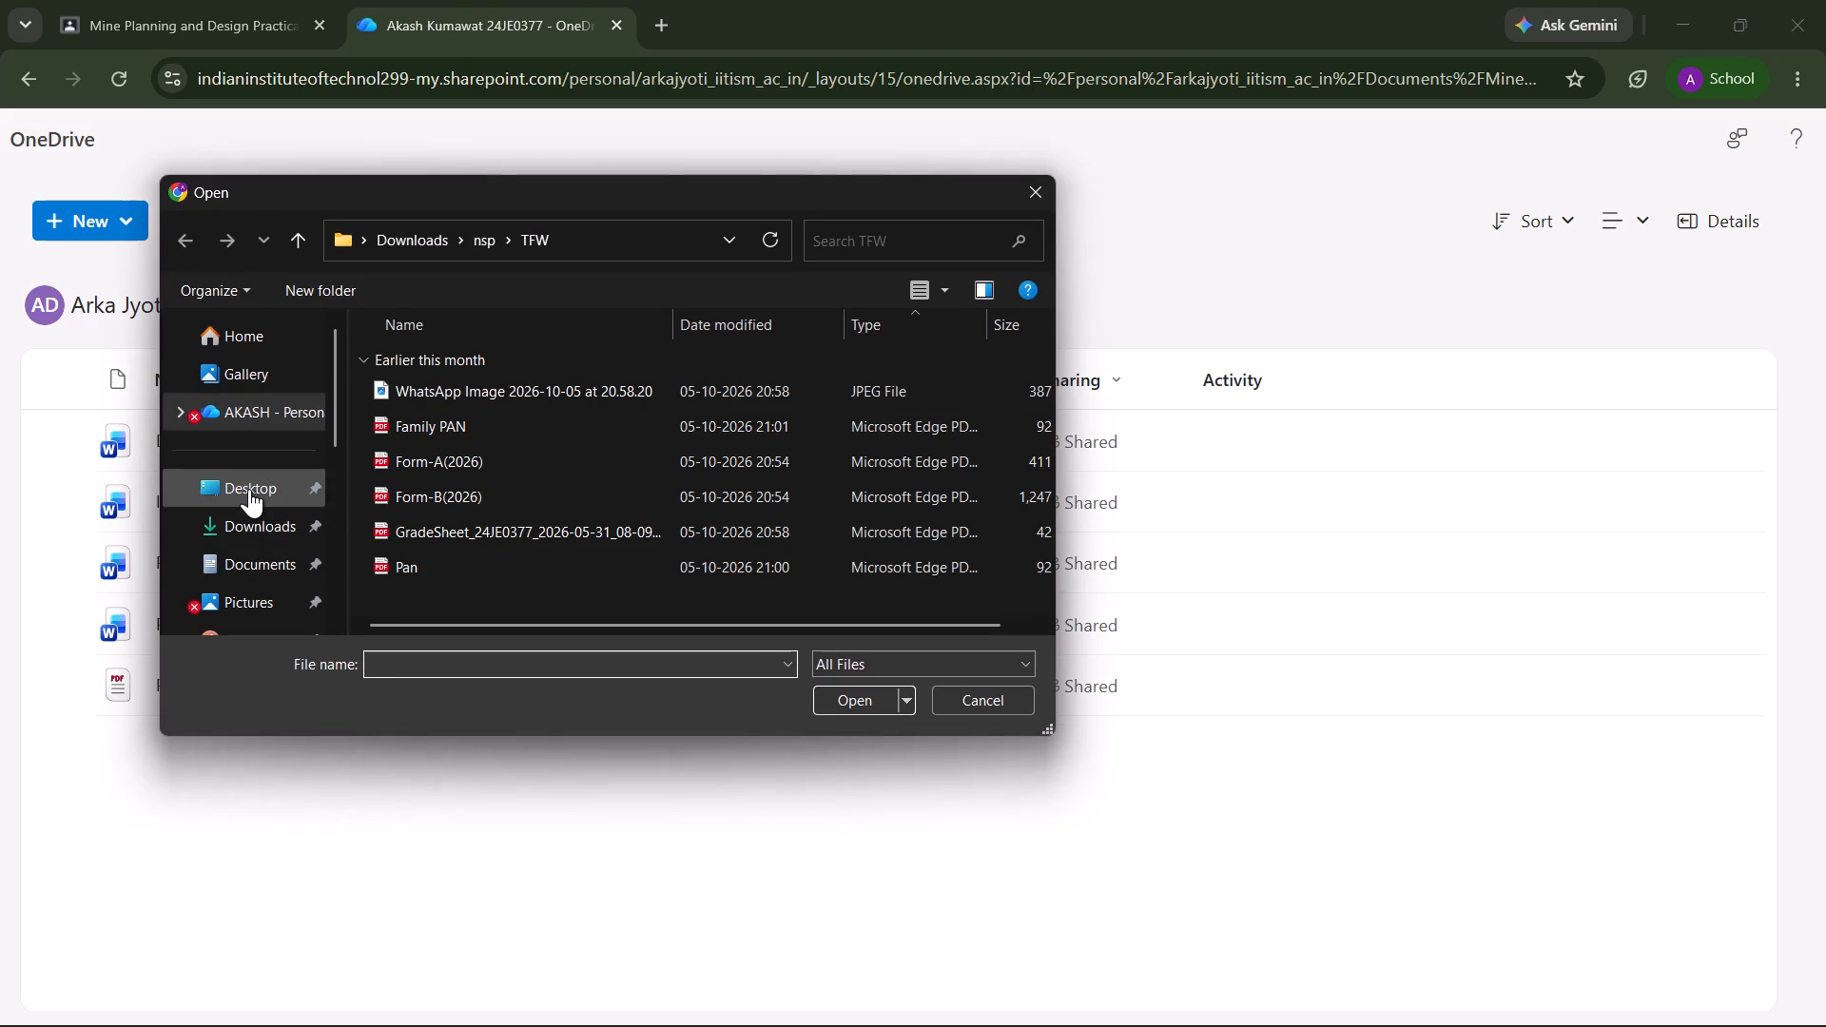
# Browse Downloads, Documents, Desktop, This PC and the personal OneDrive for the practical report files.
pyautogui.click(251, 513)
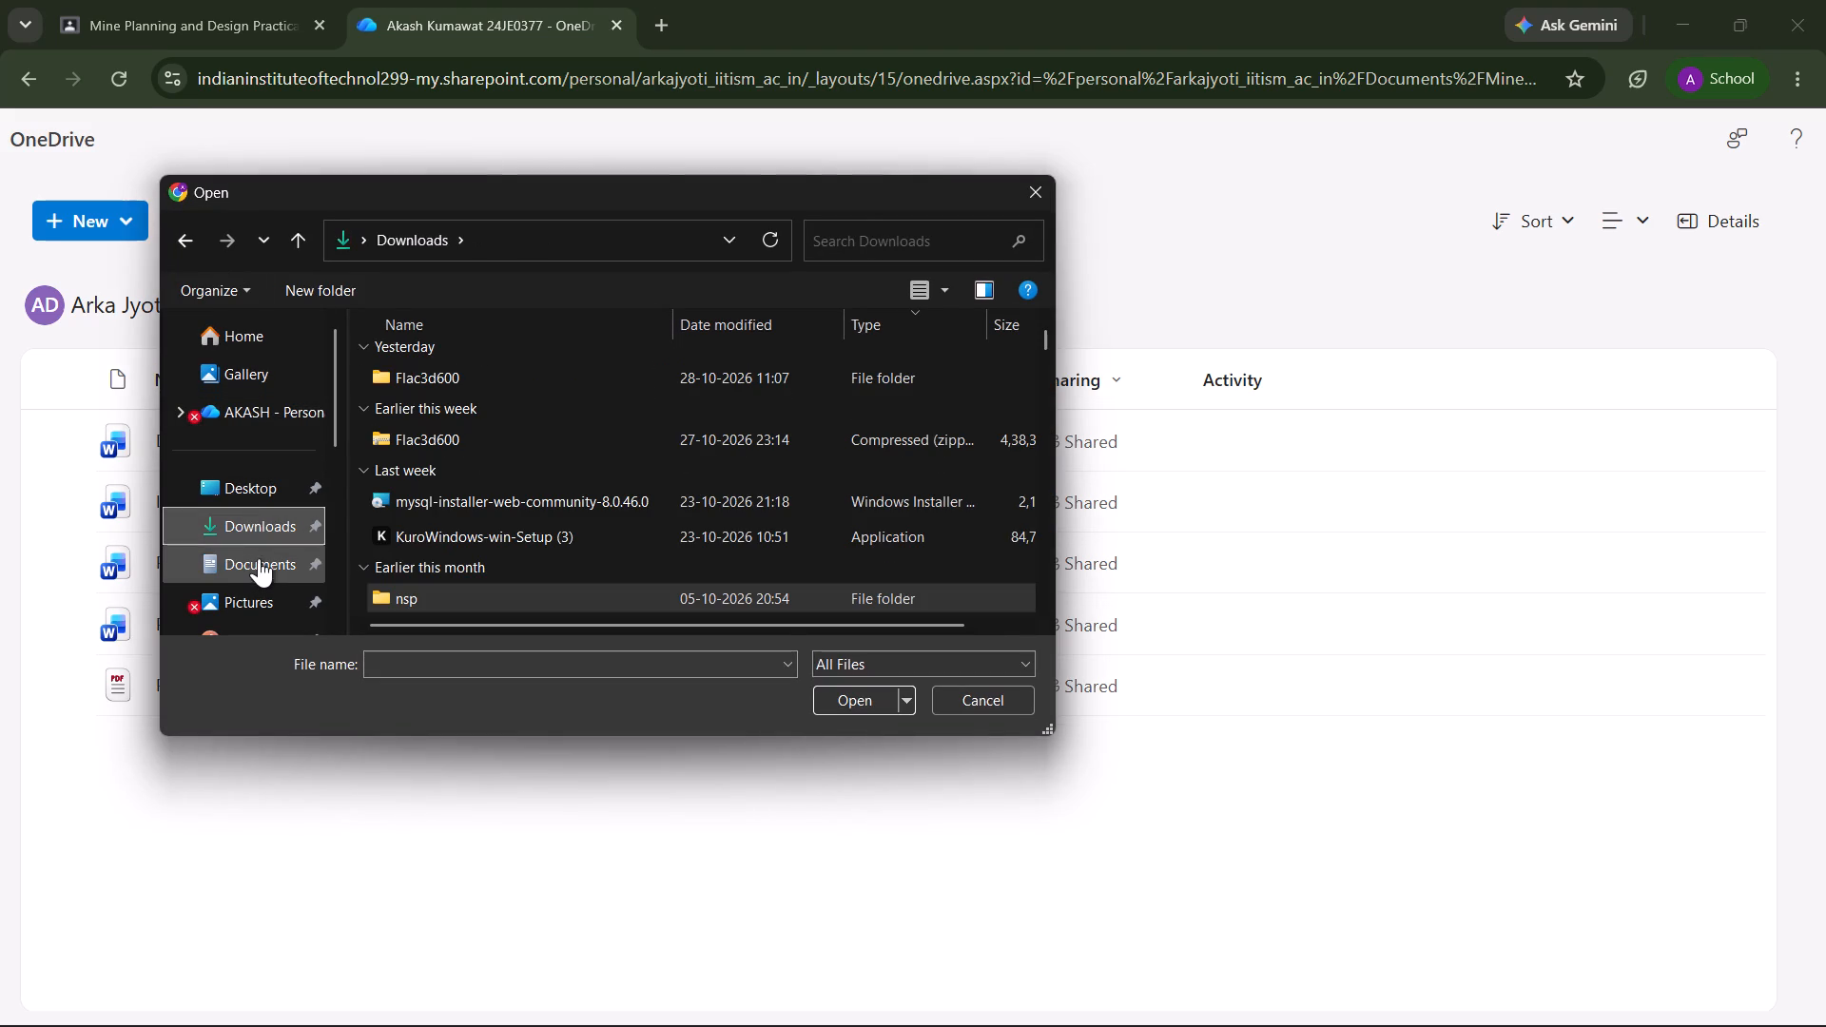
pyautogui.click(262, 564)
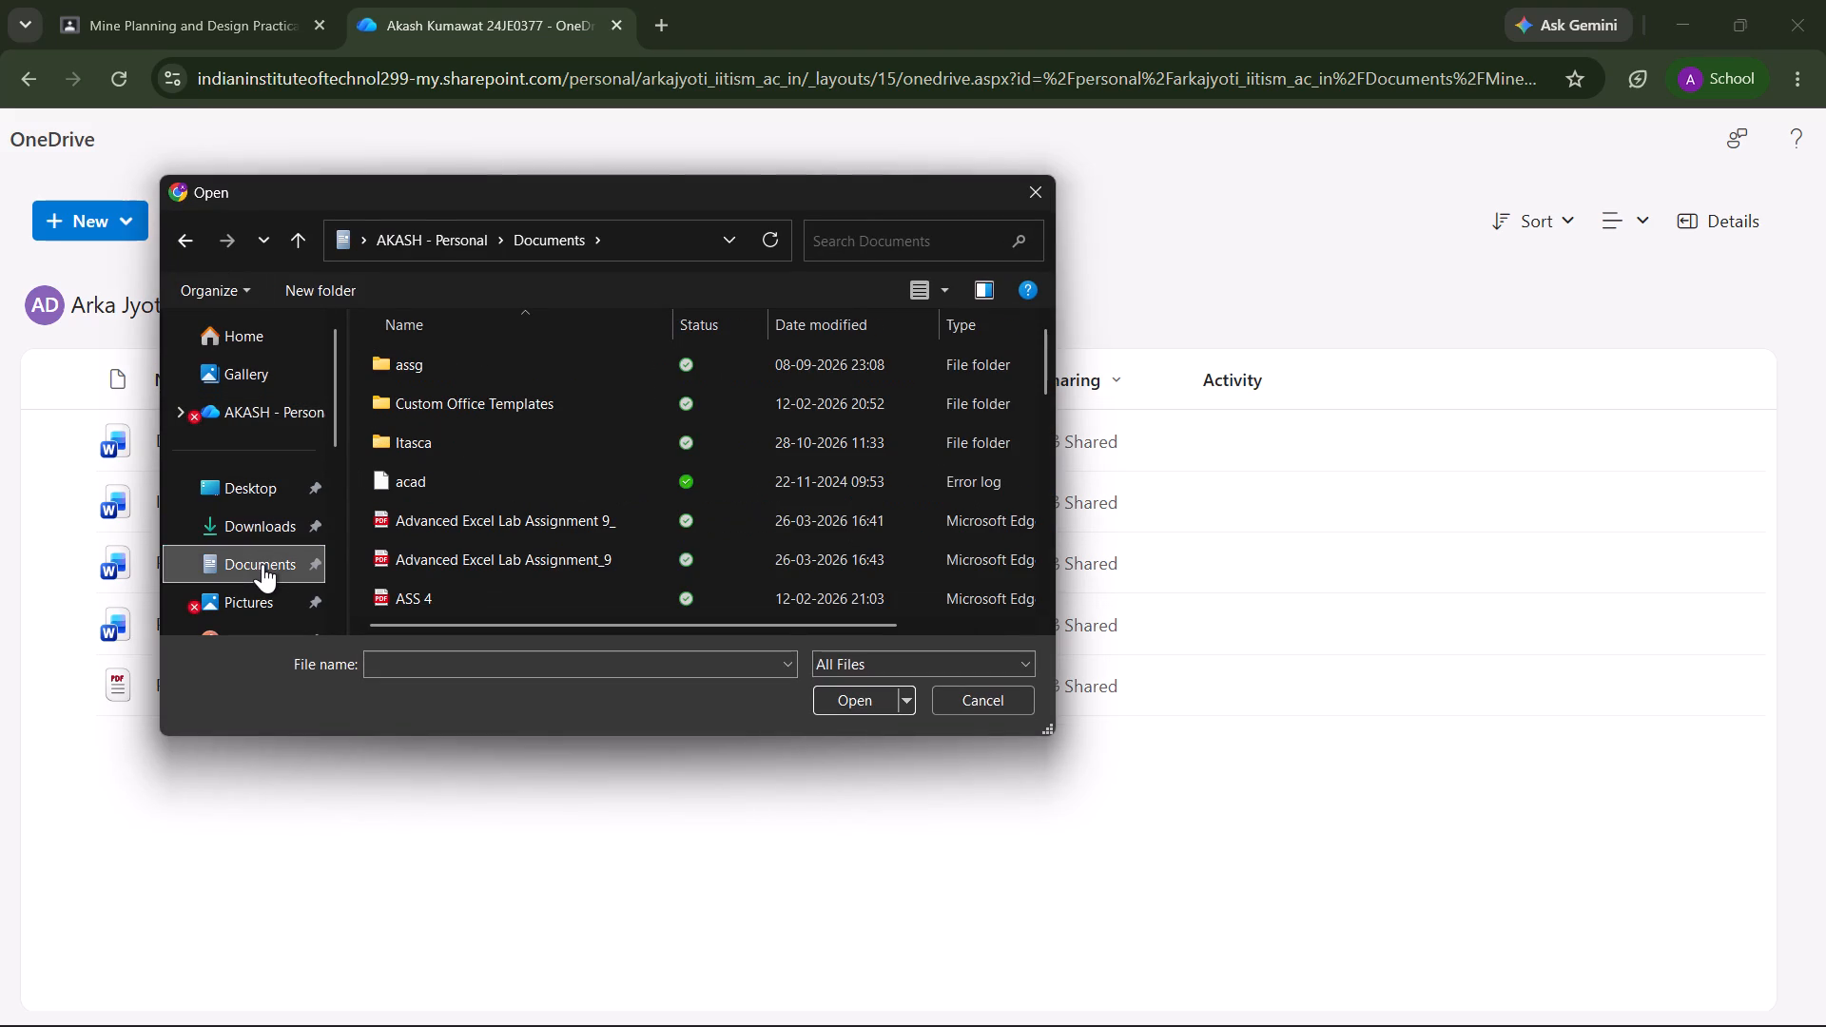
pyautogui.scroll(-6, 462, 388)
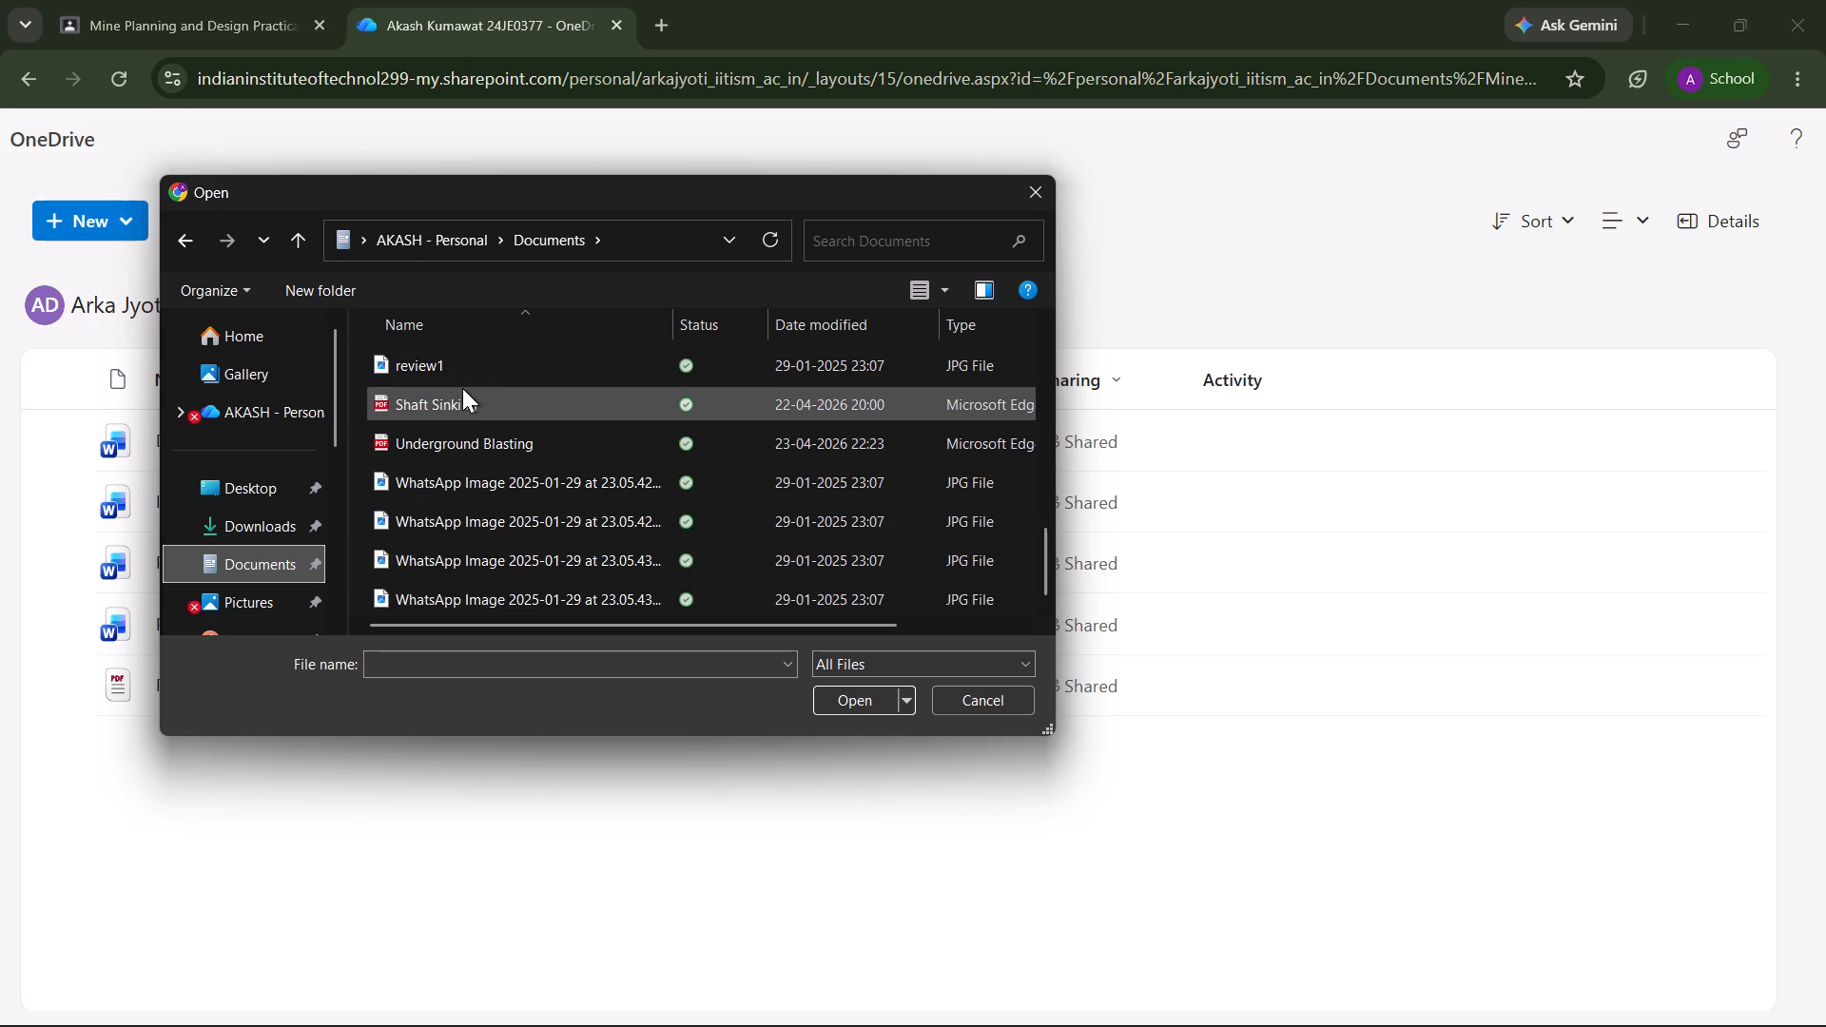
pyautogui.scroll(-1, 462, 388)
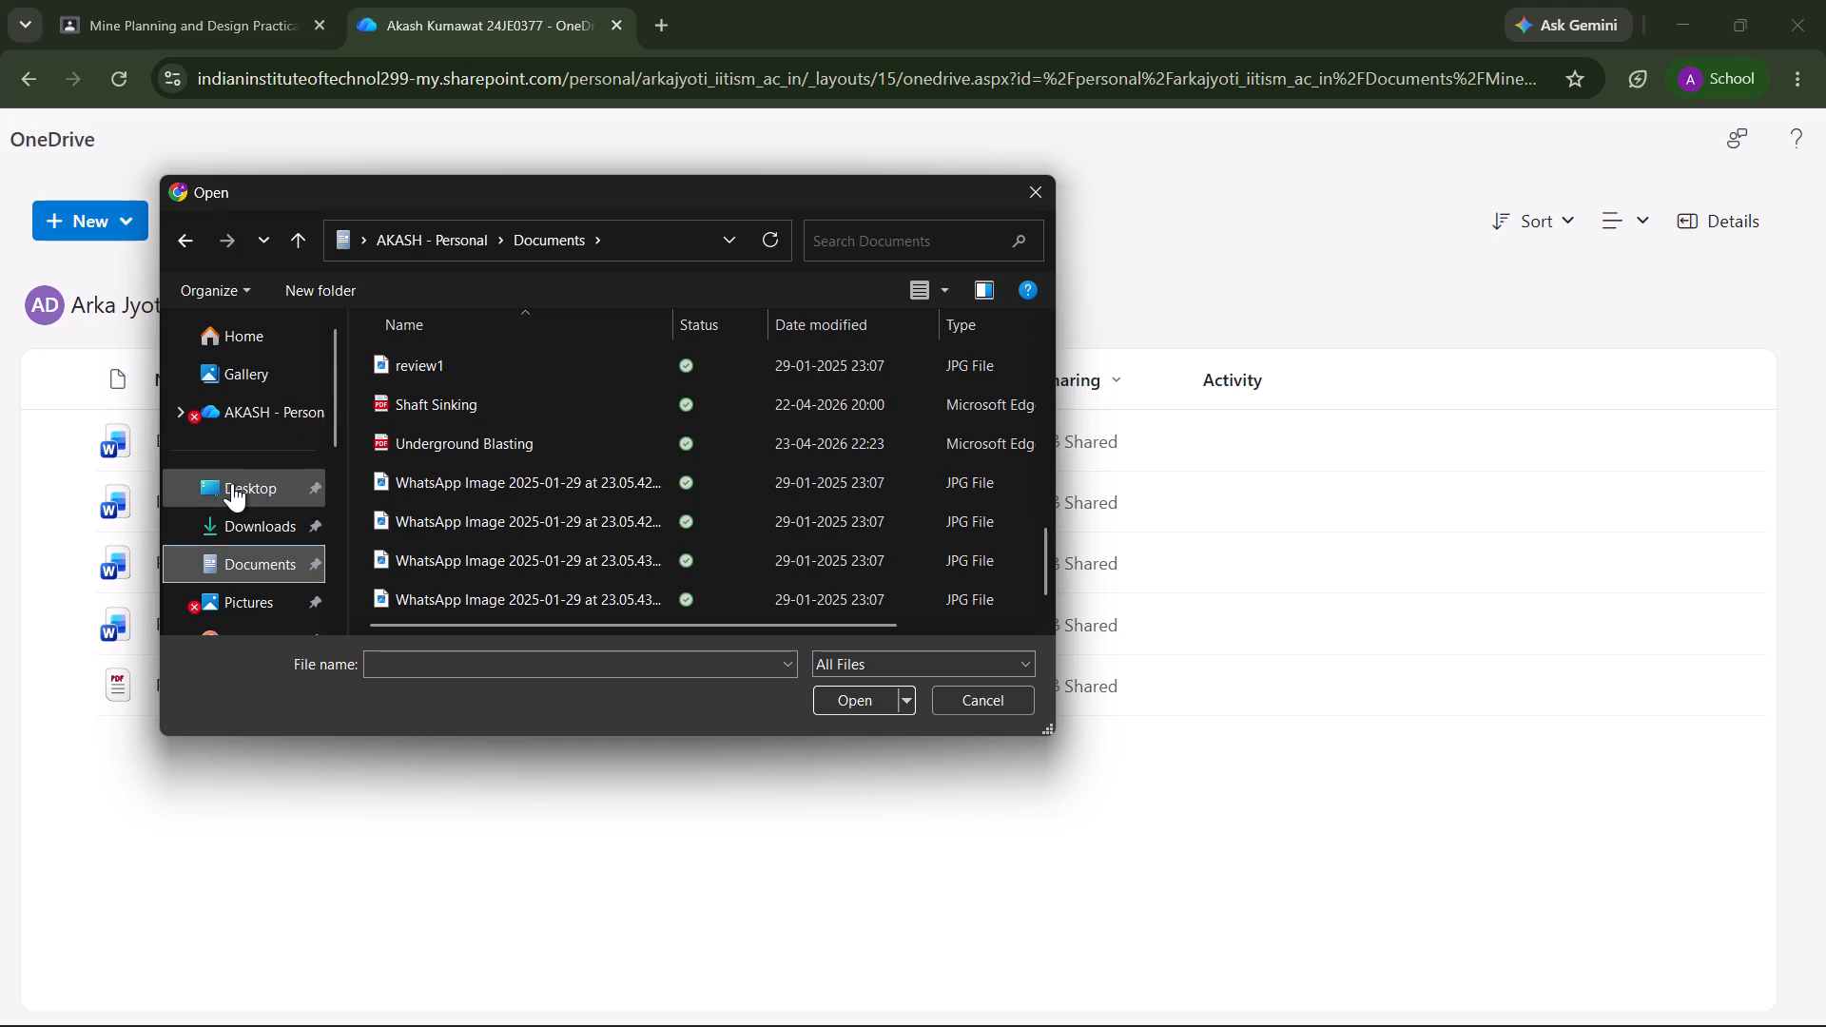
pyautogui.click(232, 483)
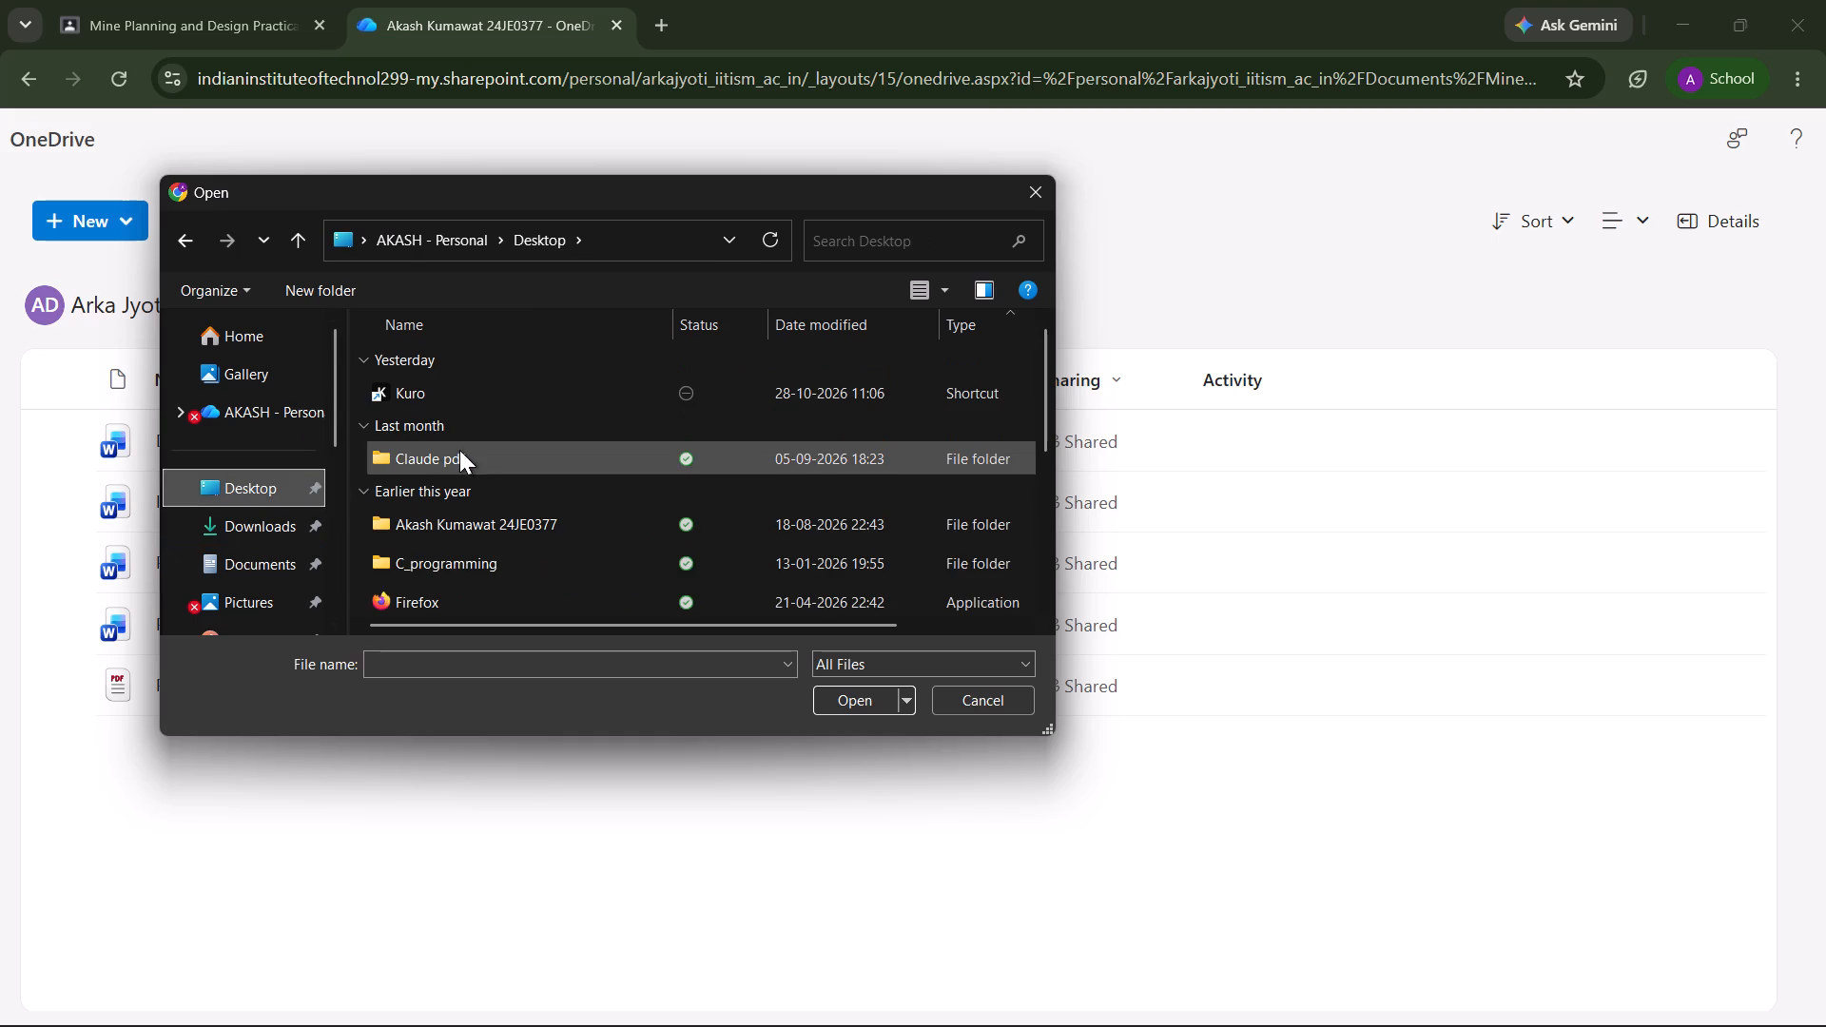
pyautogui.scroll(-1, 168, 401)
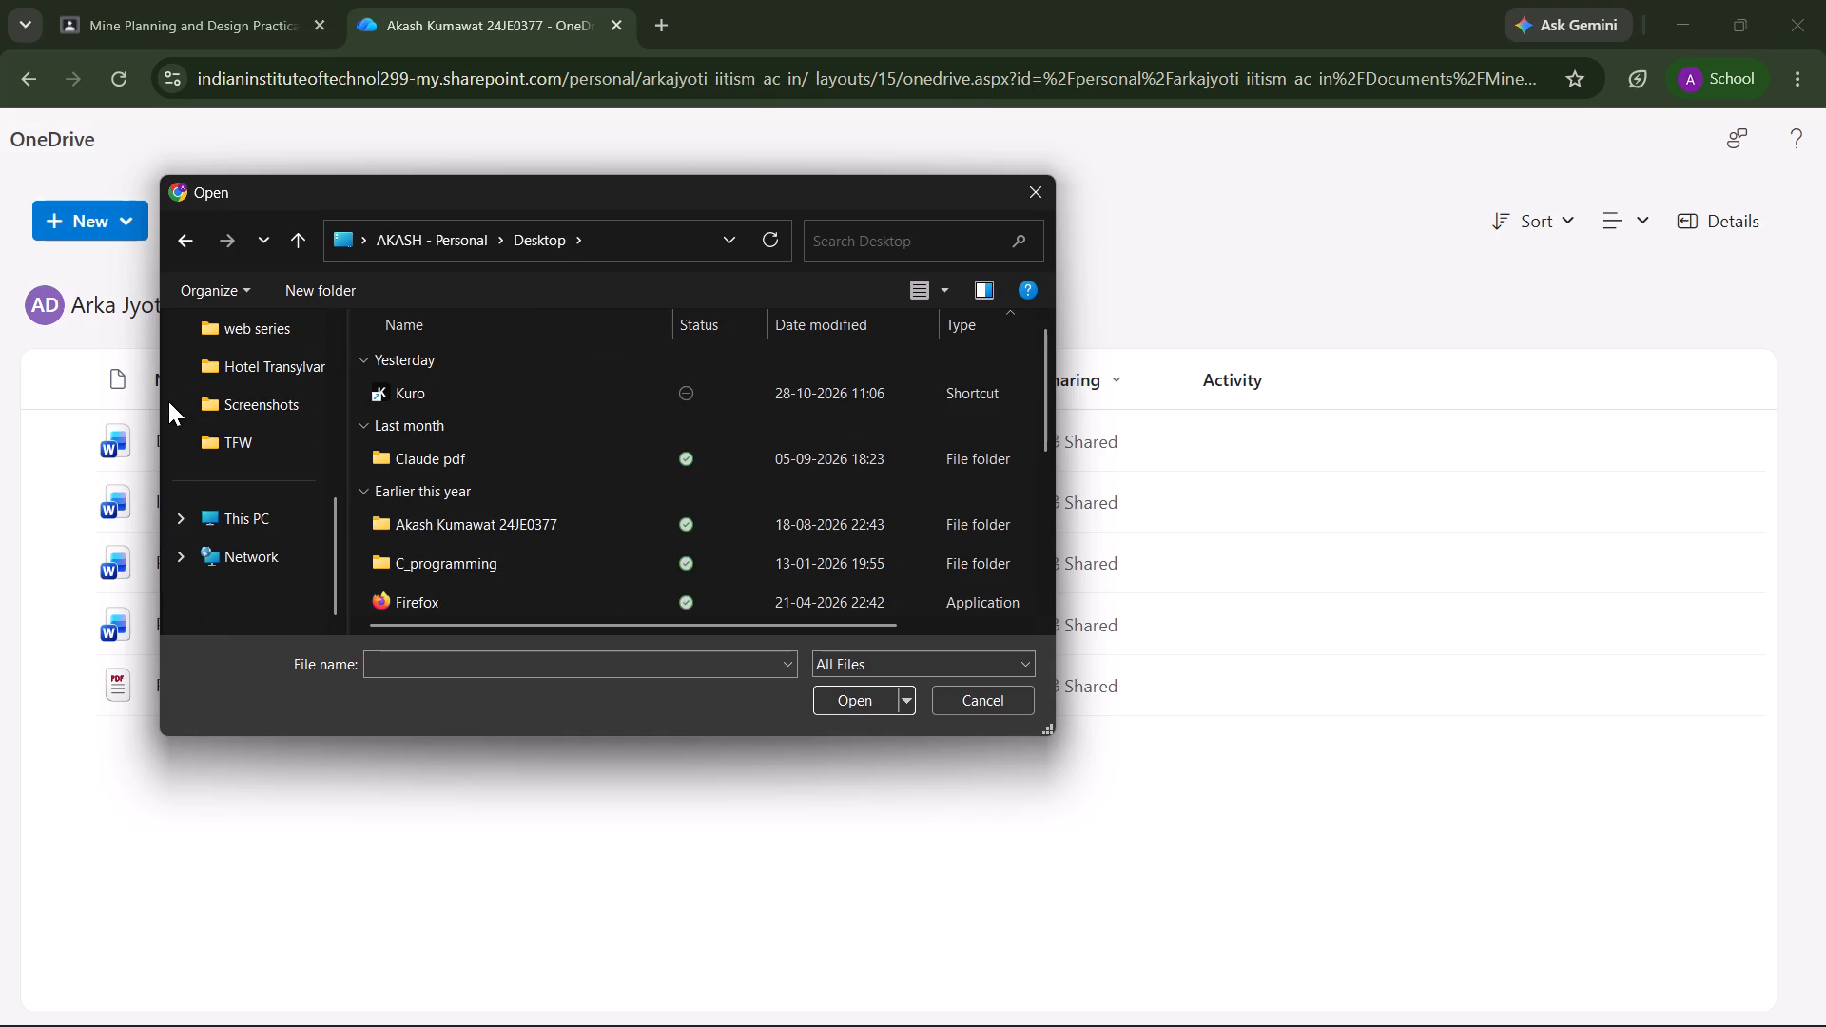
pyautogui.scroll(-1, 168, 401)
pyautogui.click(233, 519)
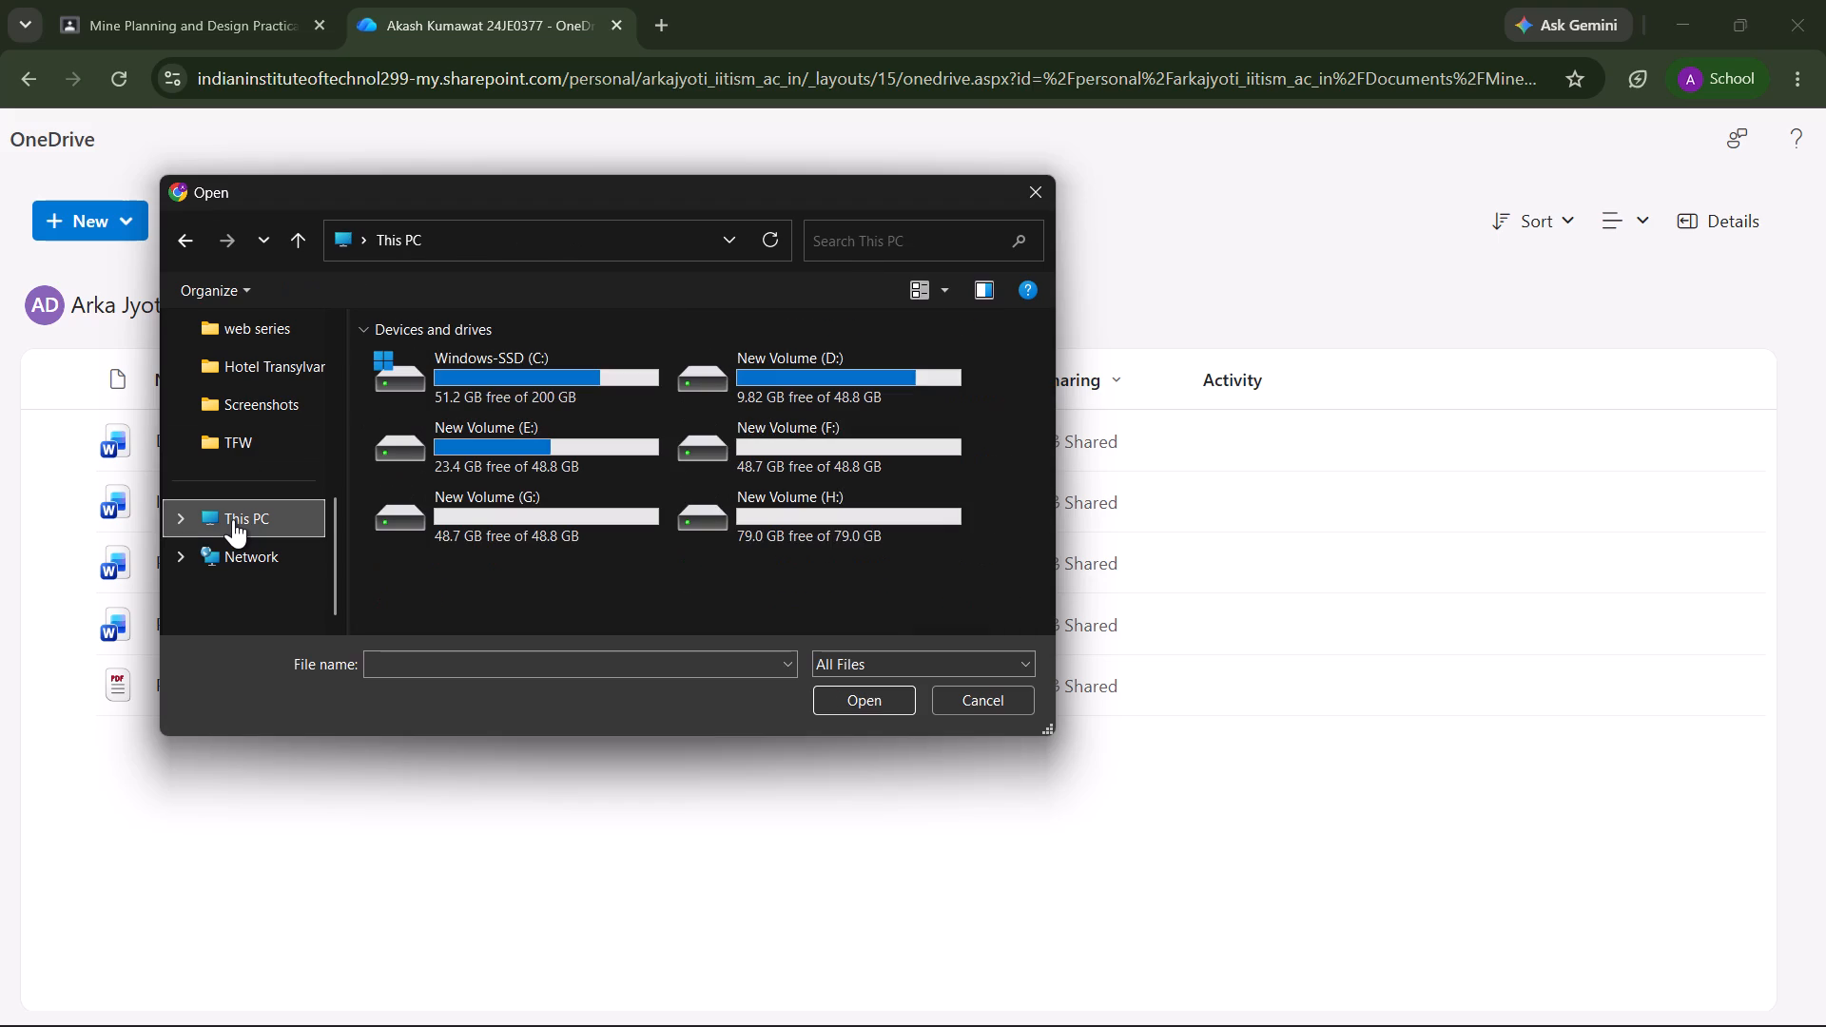
pyautogui.scroll(1, 282, 446)
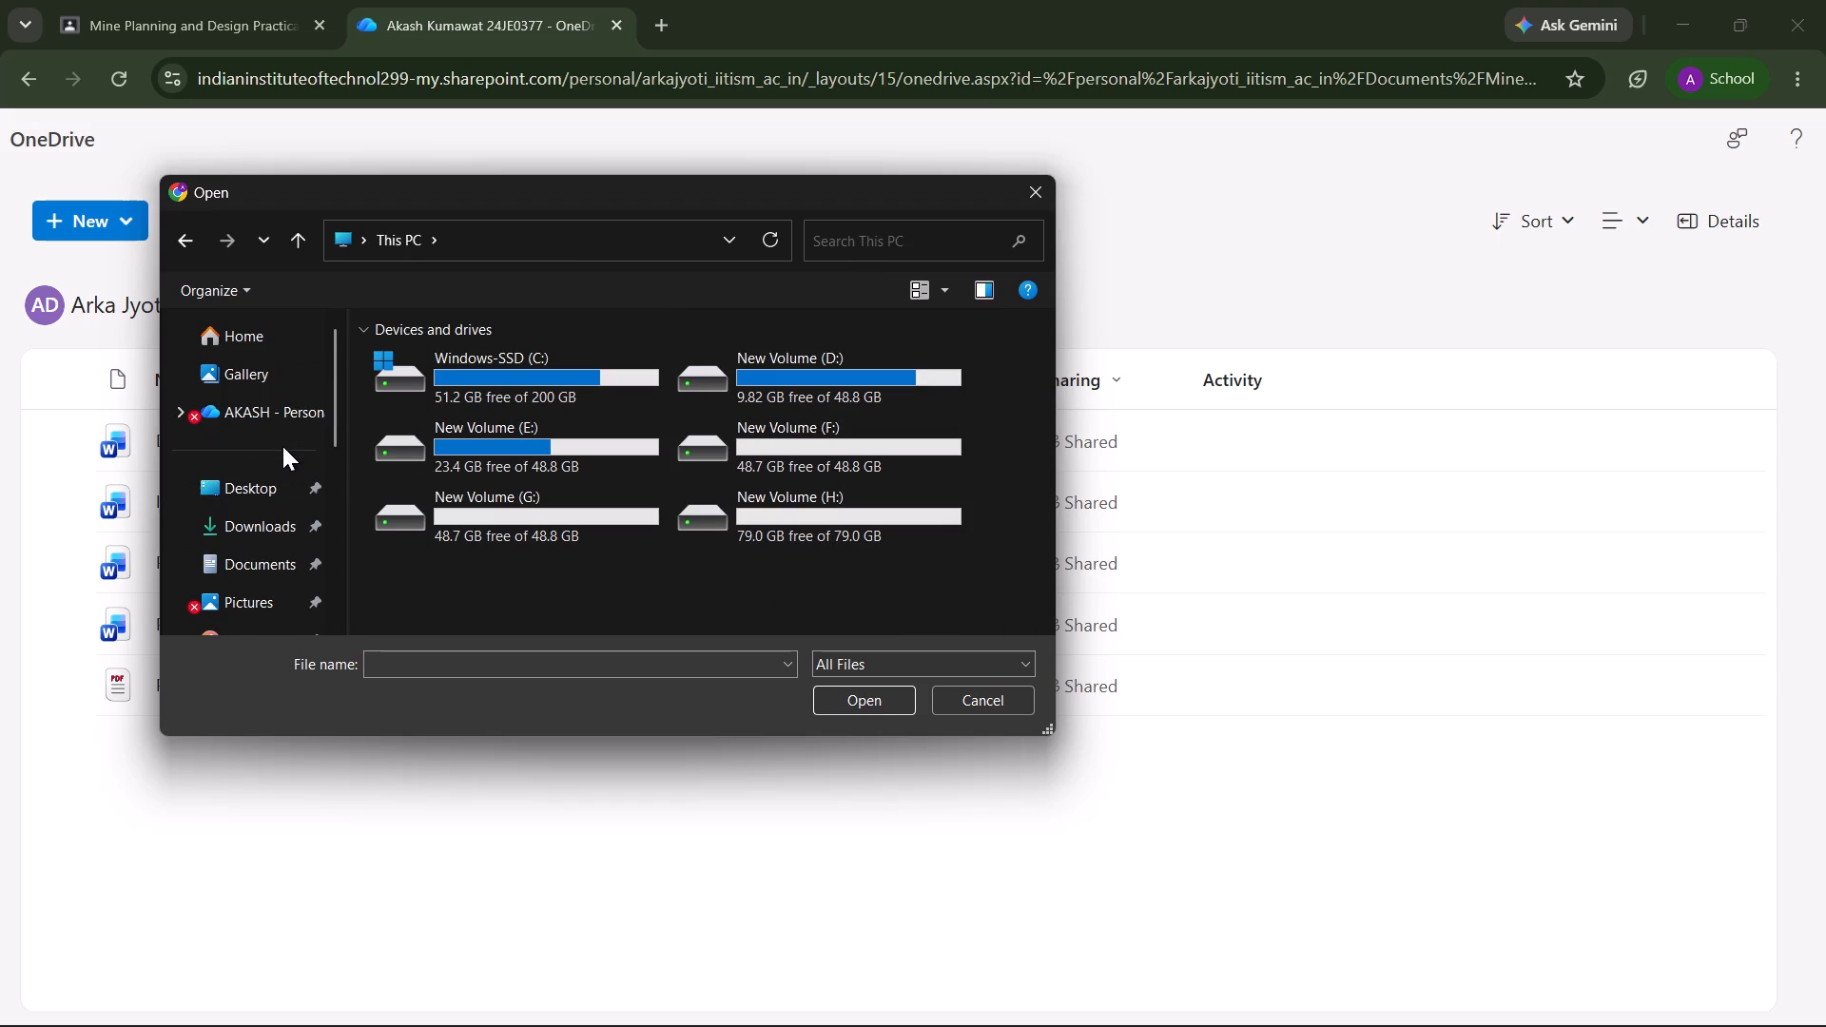
pyautogui.scroll(1, 282, 446)
pyautogui.click(269, 416)
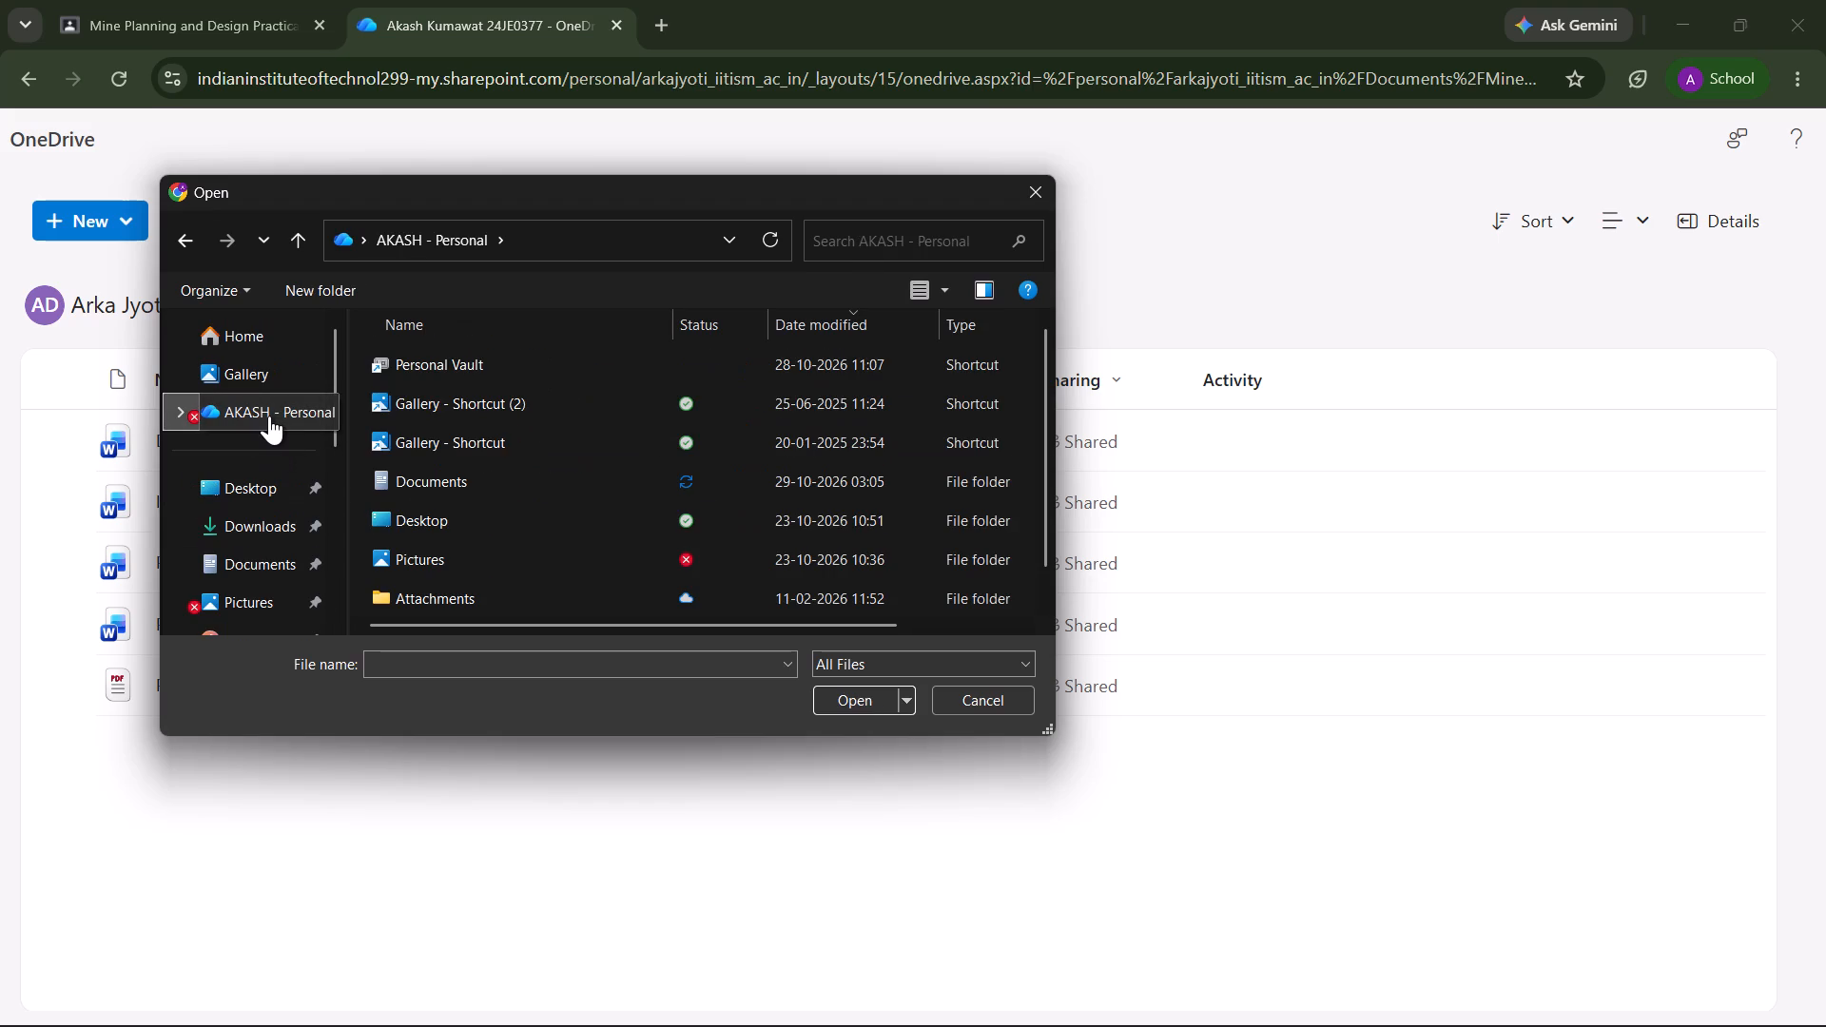
pyautogui.scroll(-5, 491, 438)
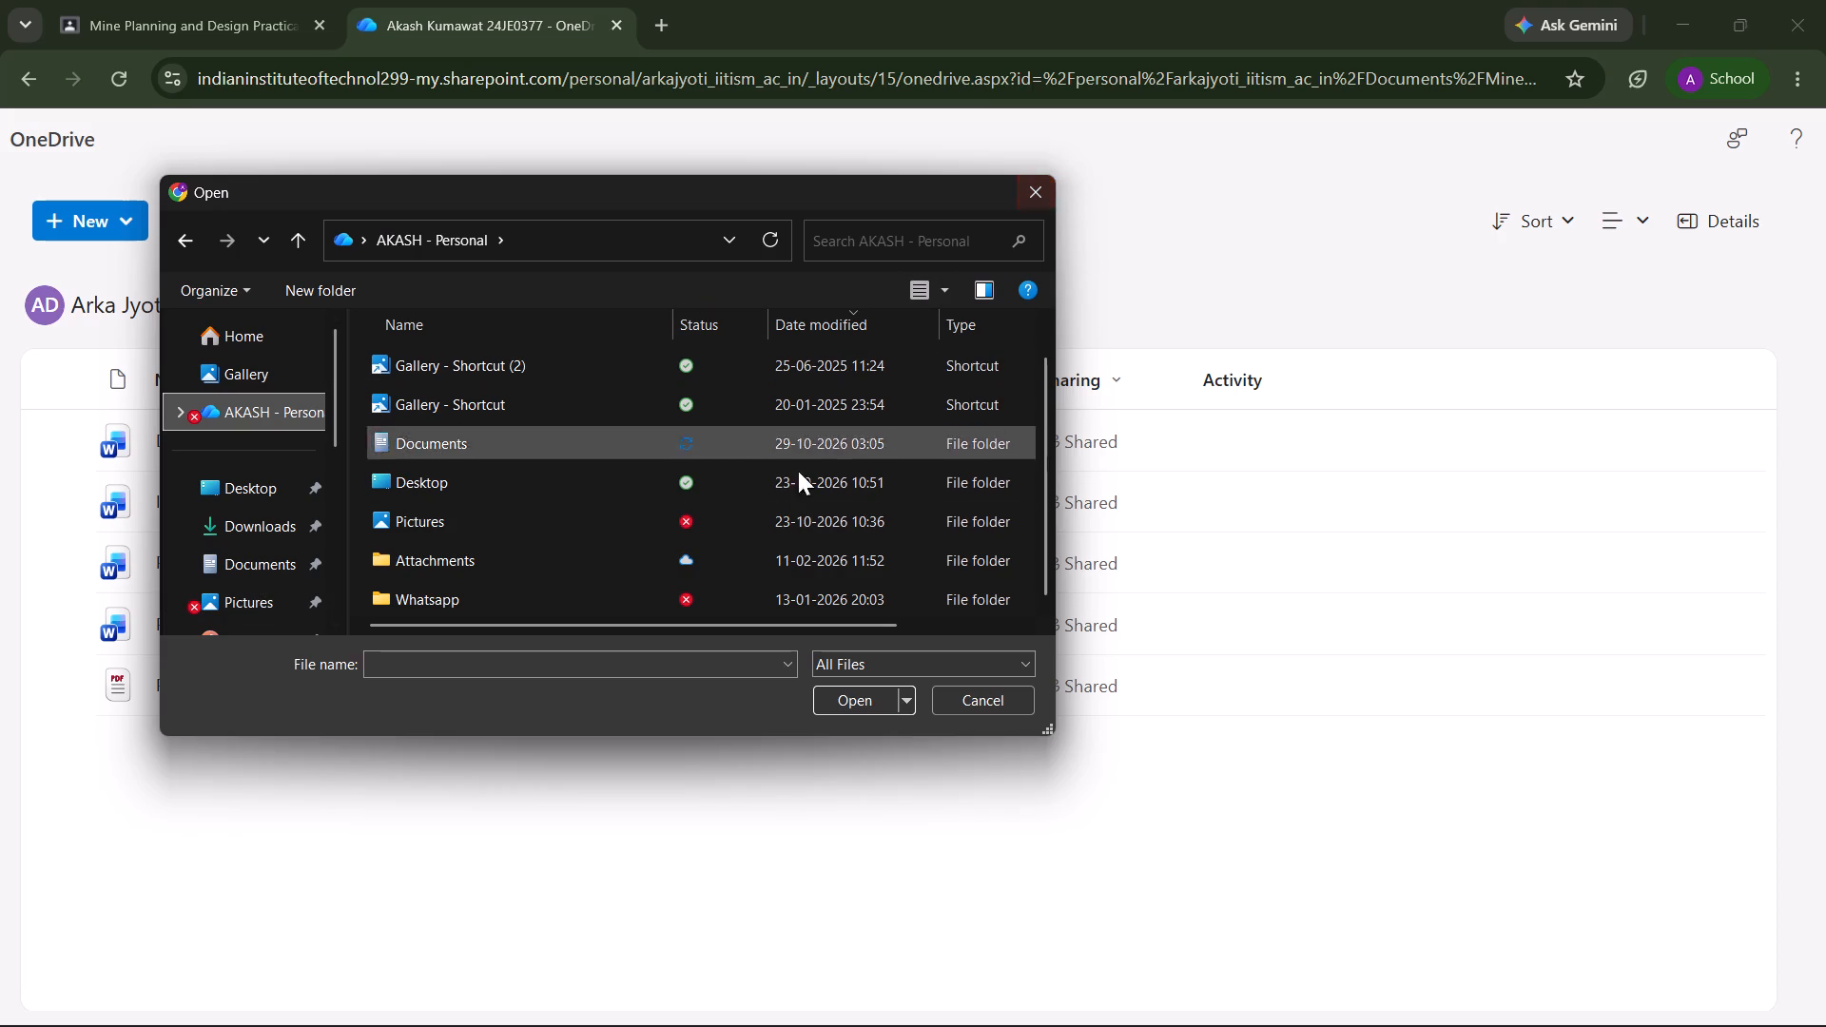
# Search Home for "practical" and try to upload PRACTICAL NO.-5 and PRACTICAL NO.-6 together.
pyautogui.click(228, 335)
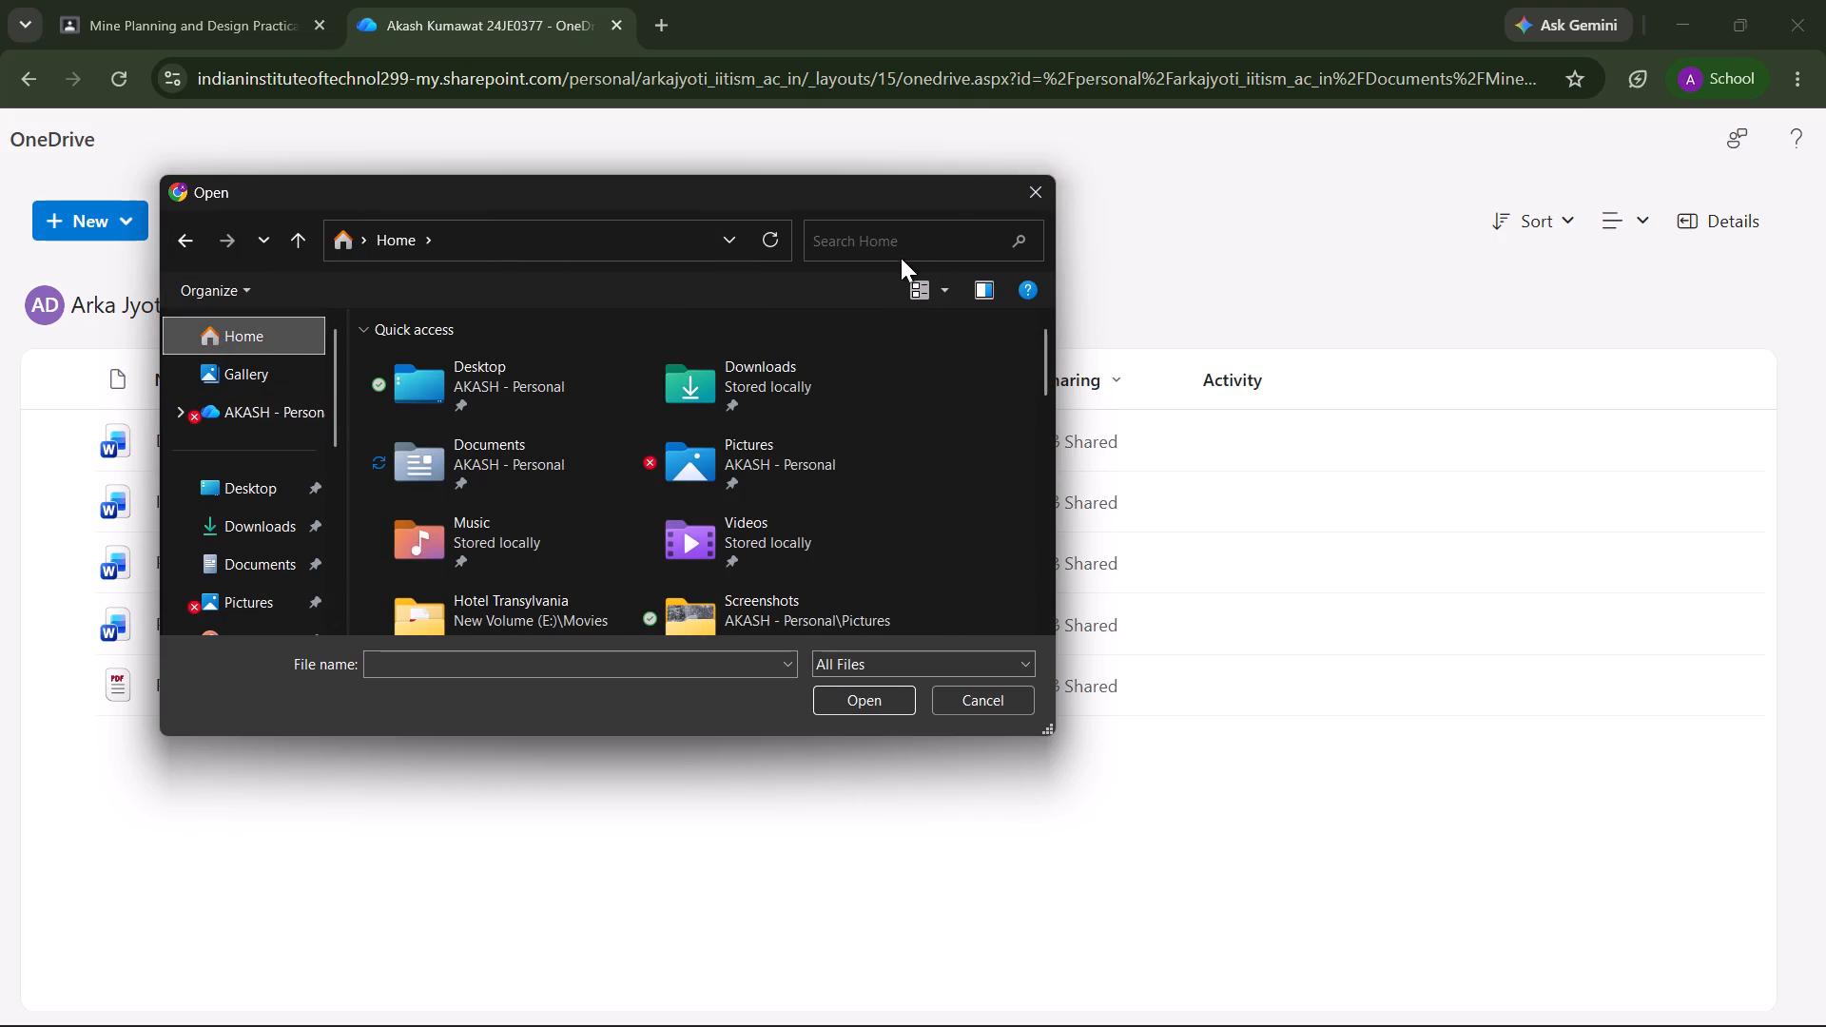
pyautogui.click(899, 249)
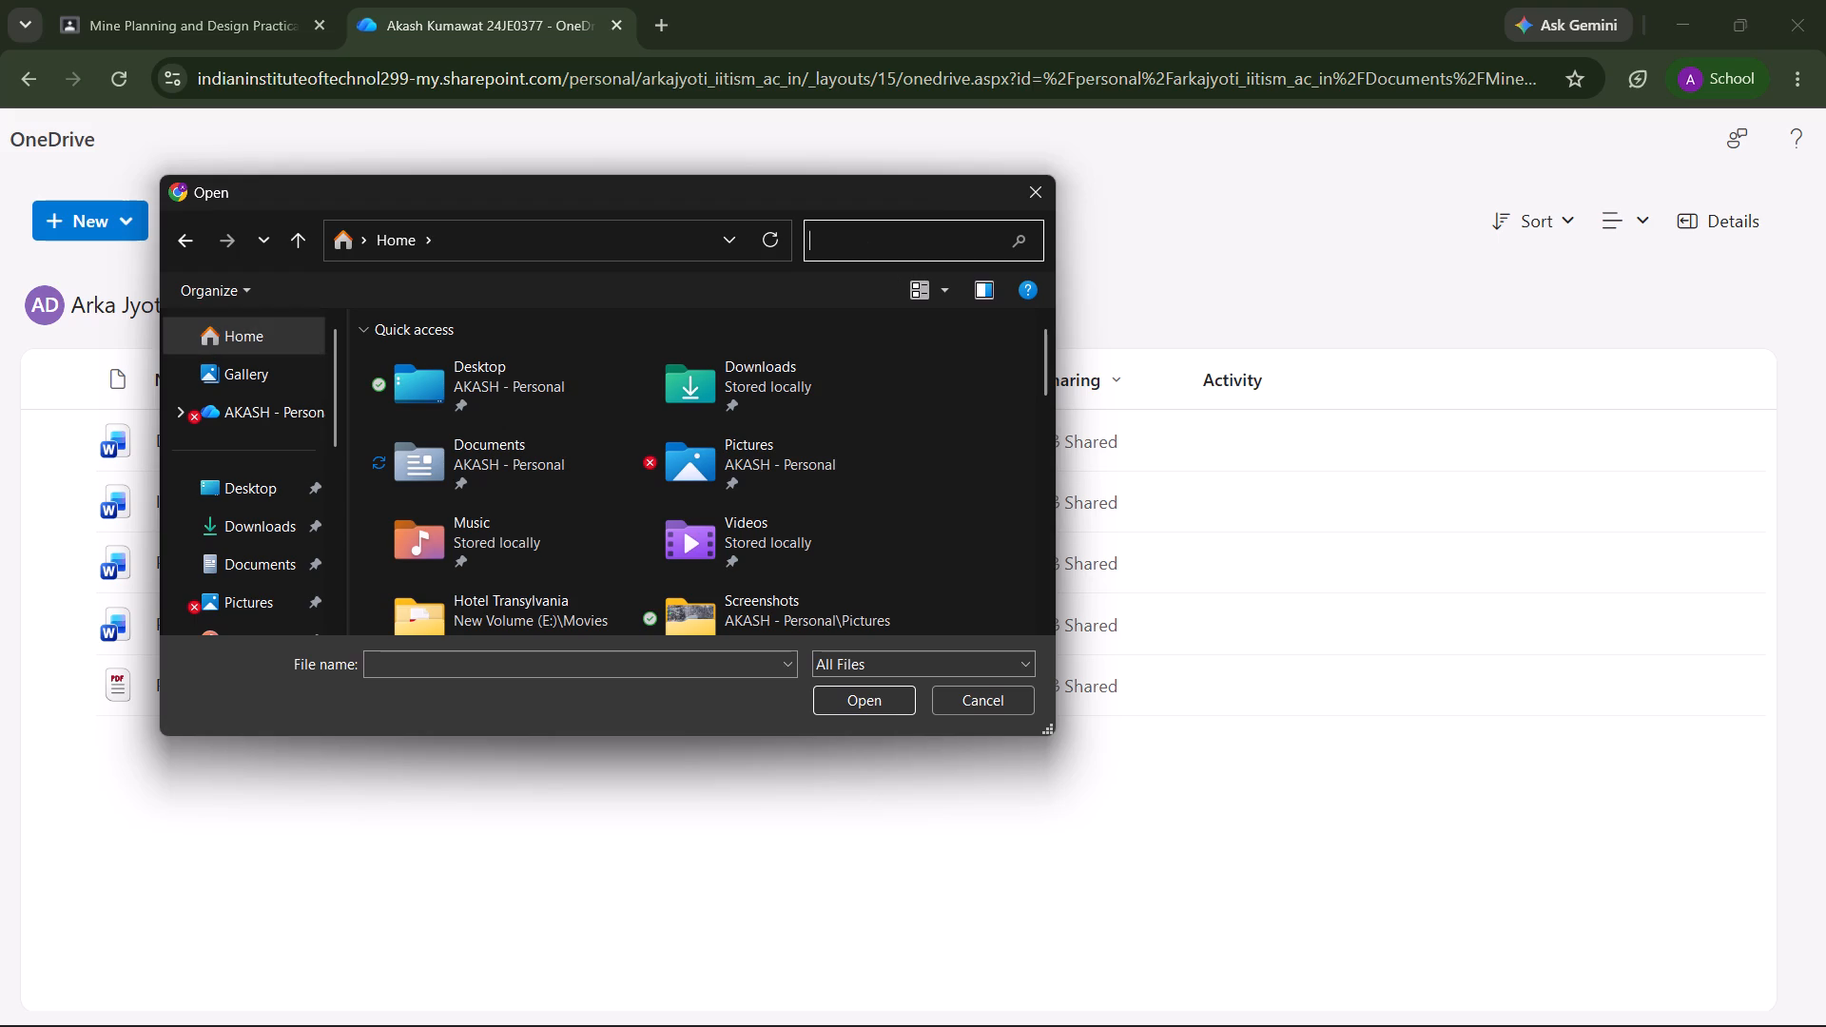
pyautogui.write('practical')
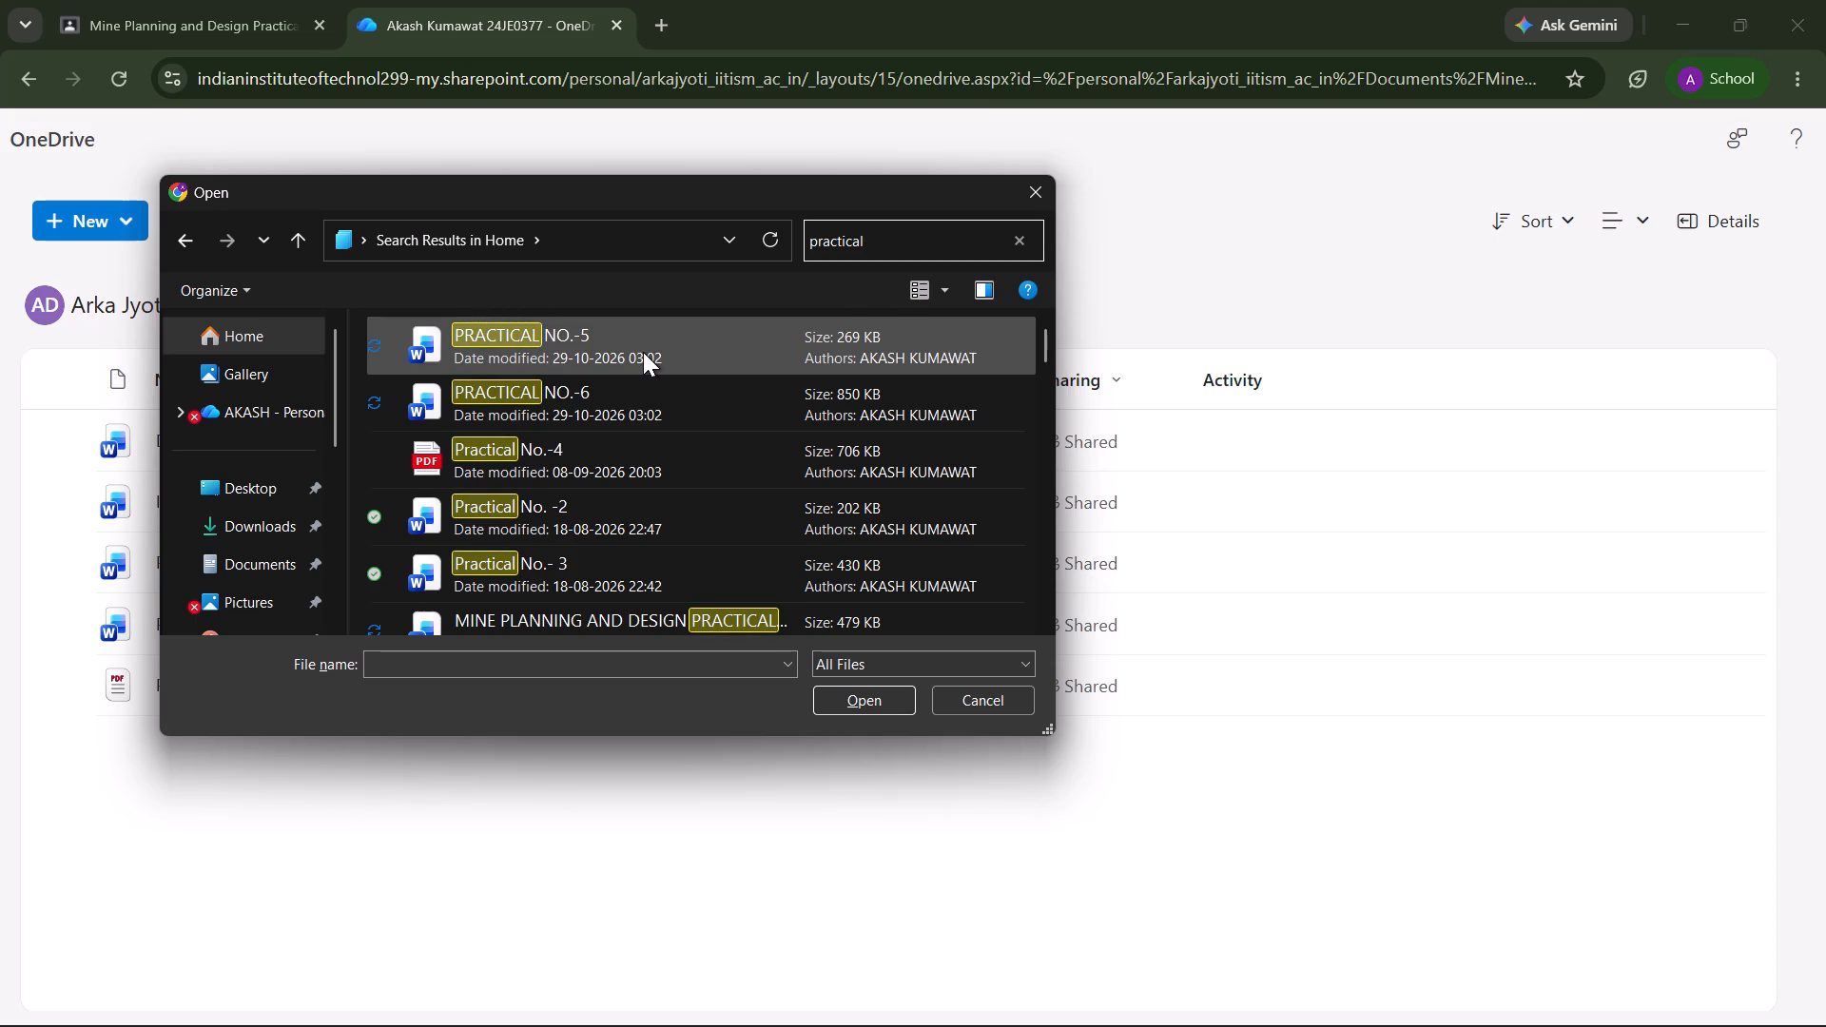
pyautogui.scroll(2, 643, 352)
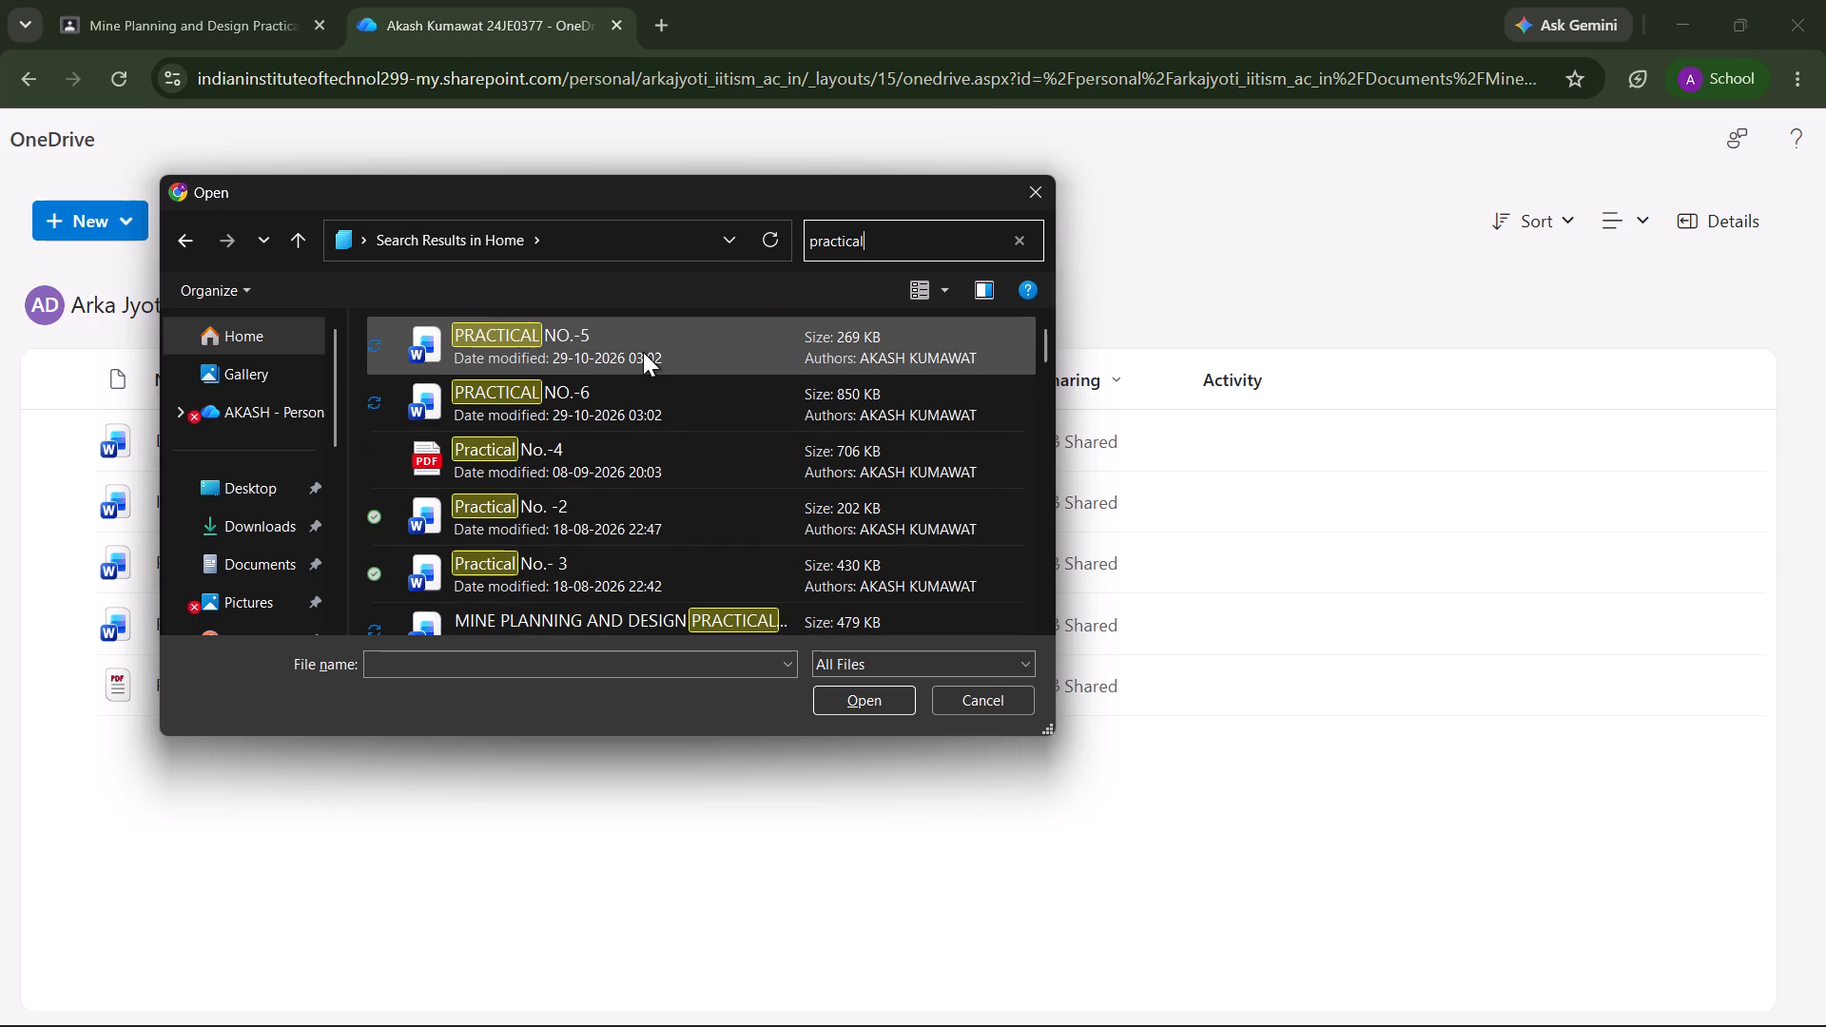
pyautogui.scroll(2, 643, 352)
pyautogui.click(709, 872)
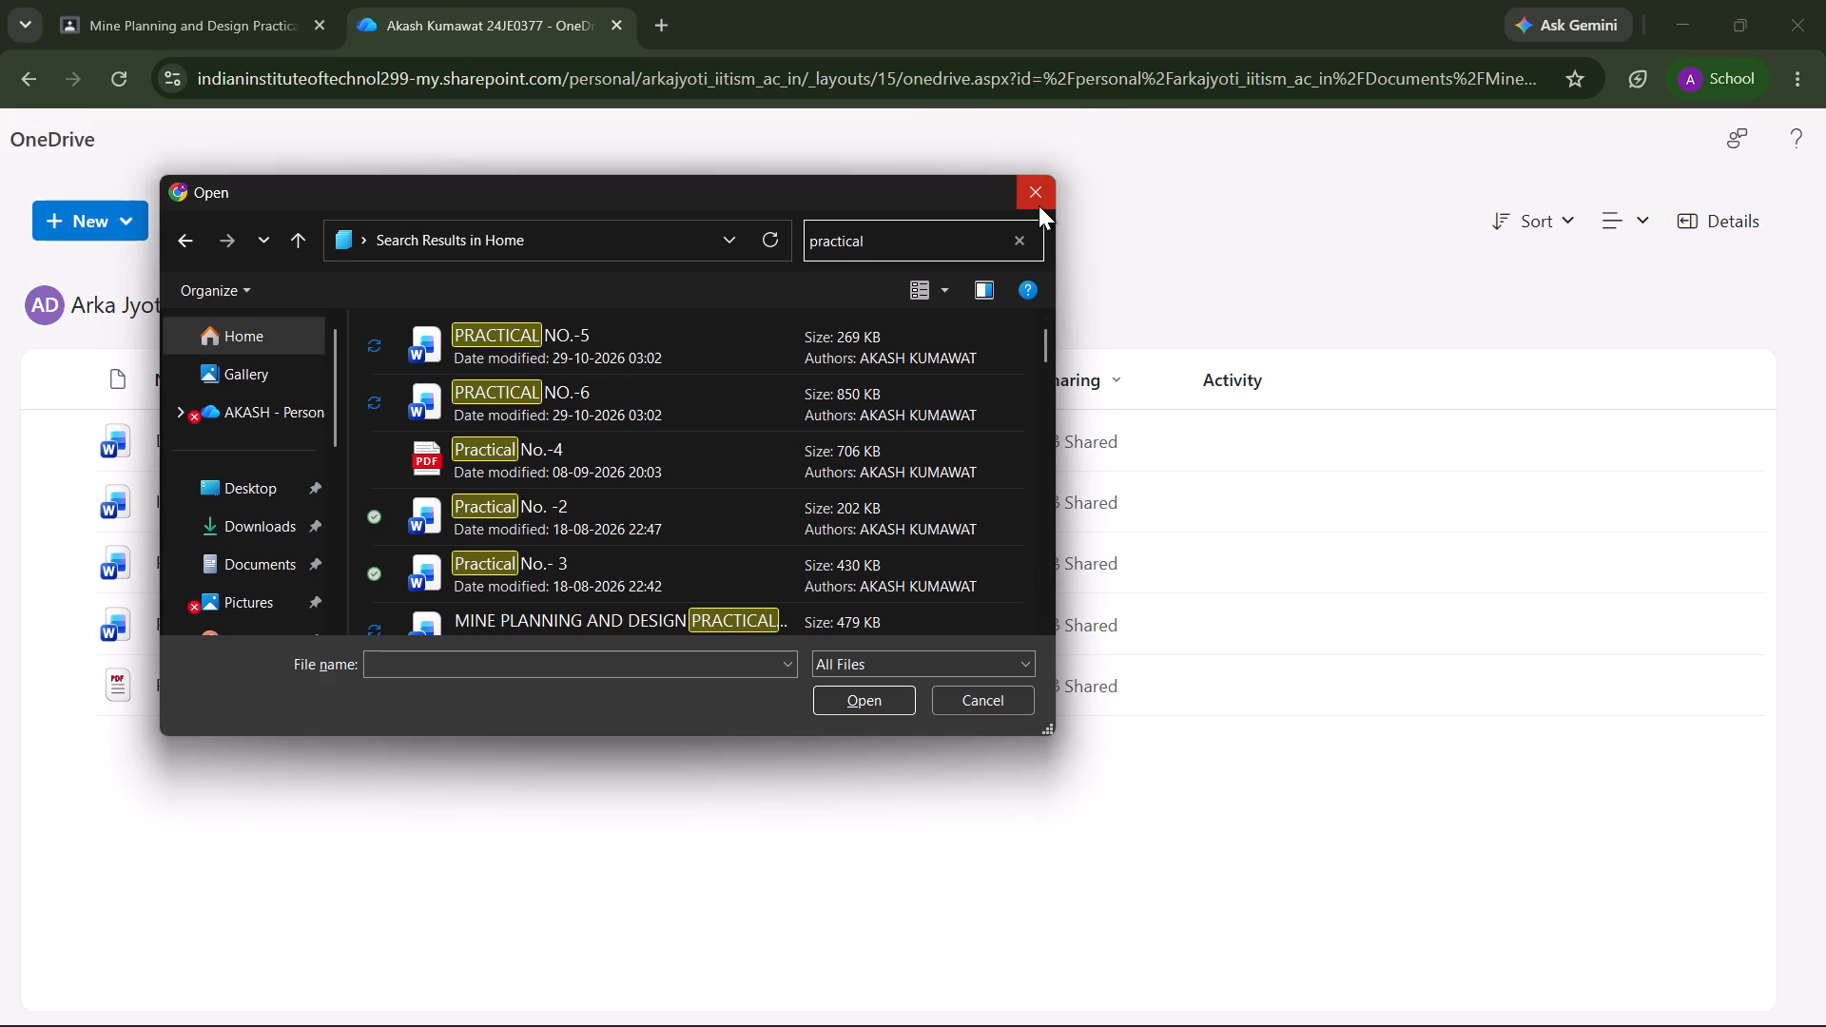
pyautogui.click(607, 339)
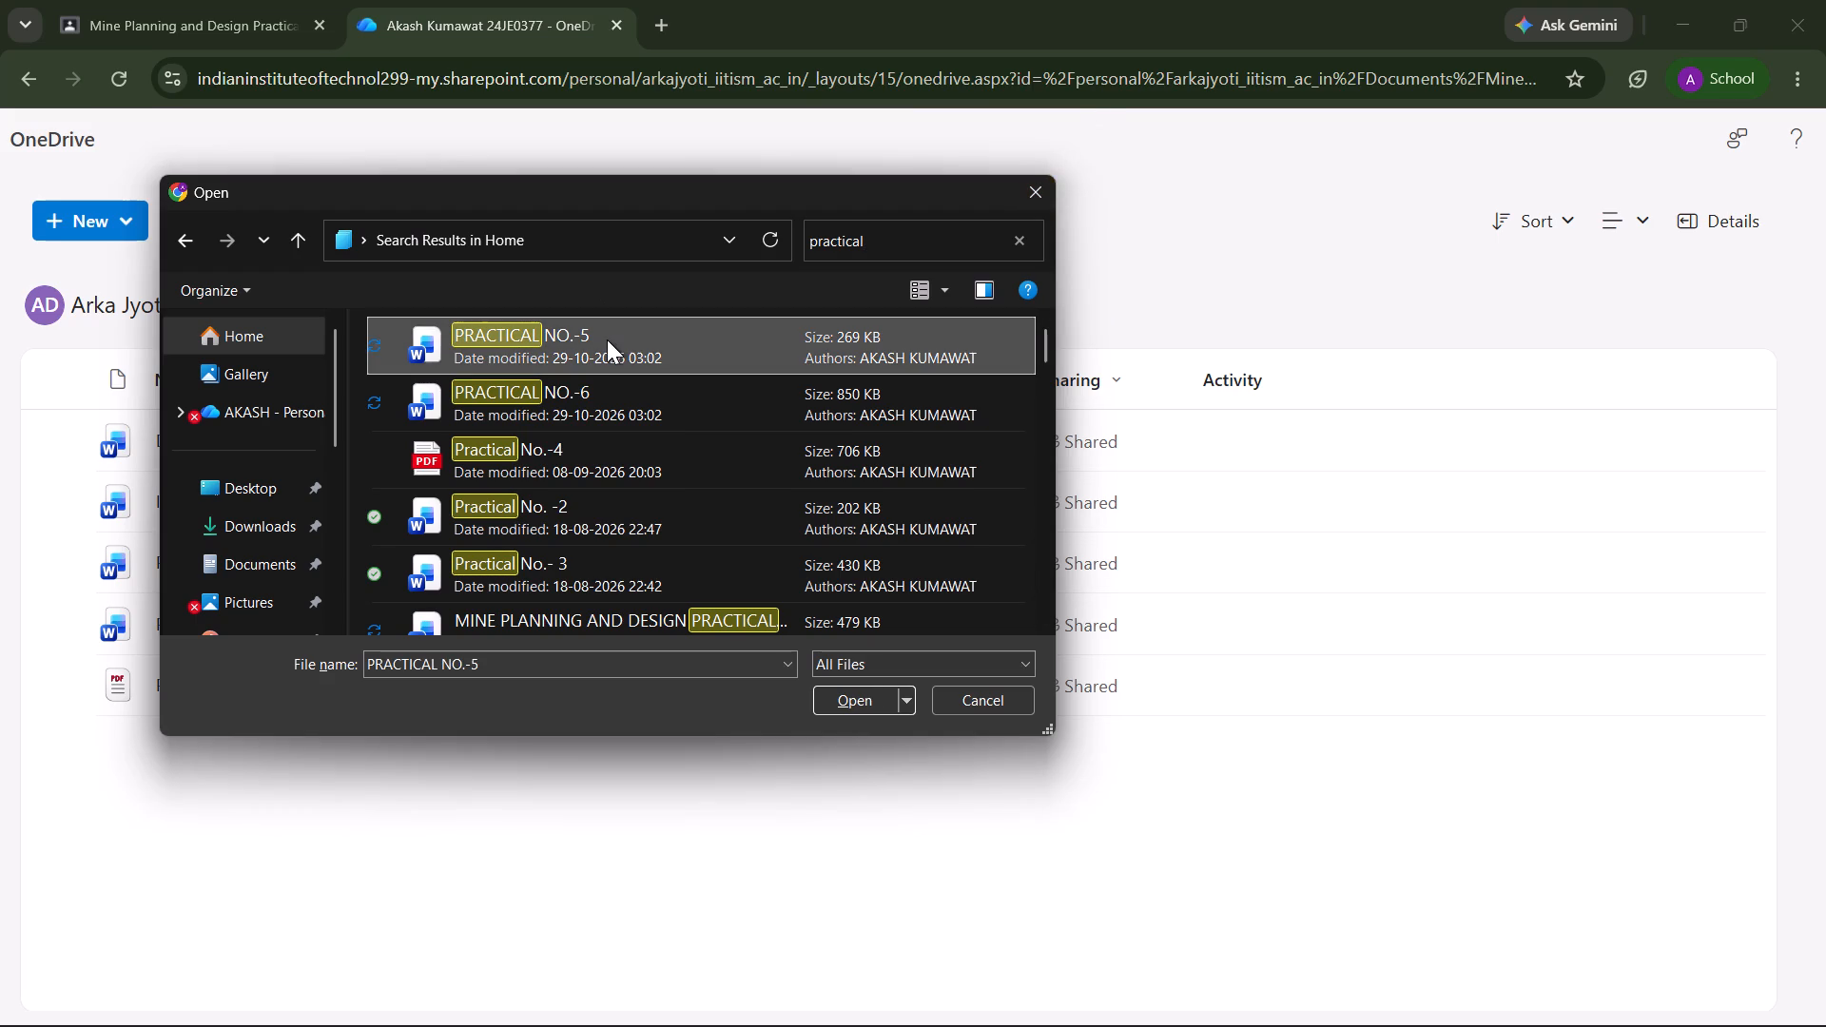
pyautogui.keyDown('ctrl'); pyautogui.click(662, 375); pyautogui.keyUp('ctrl')
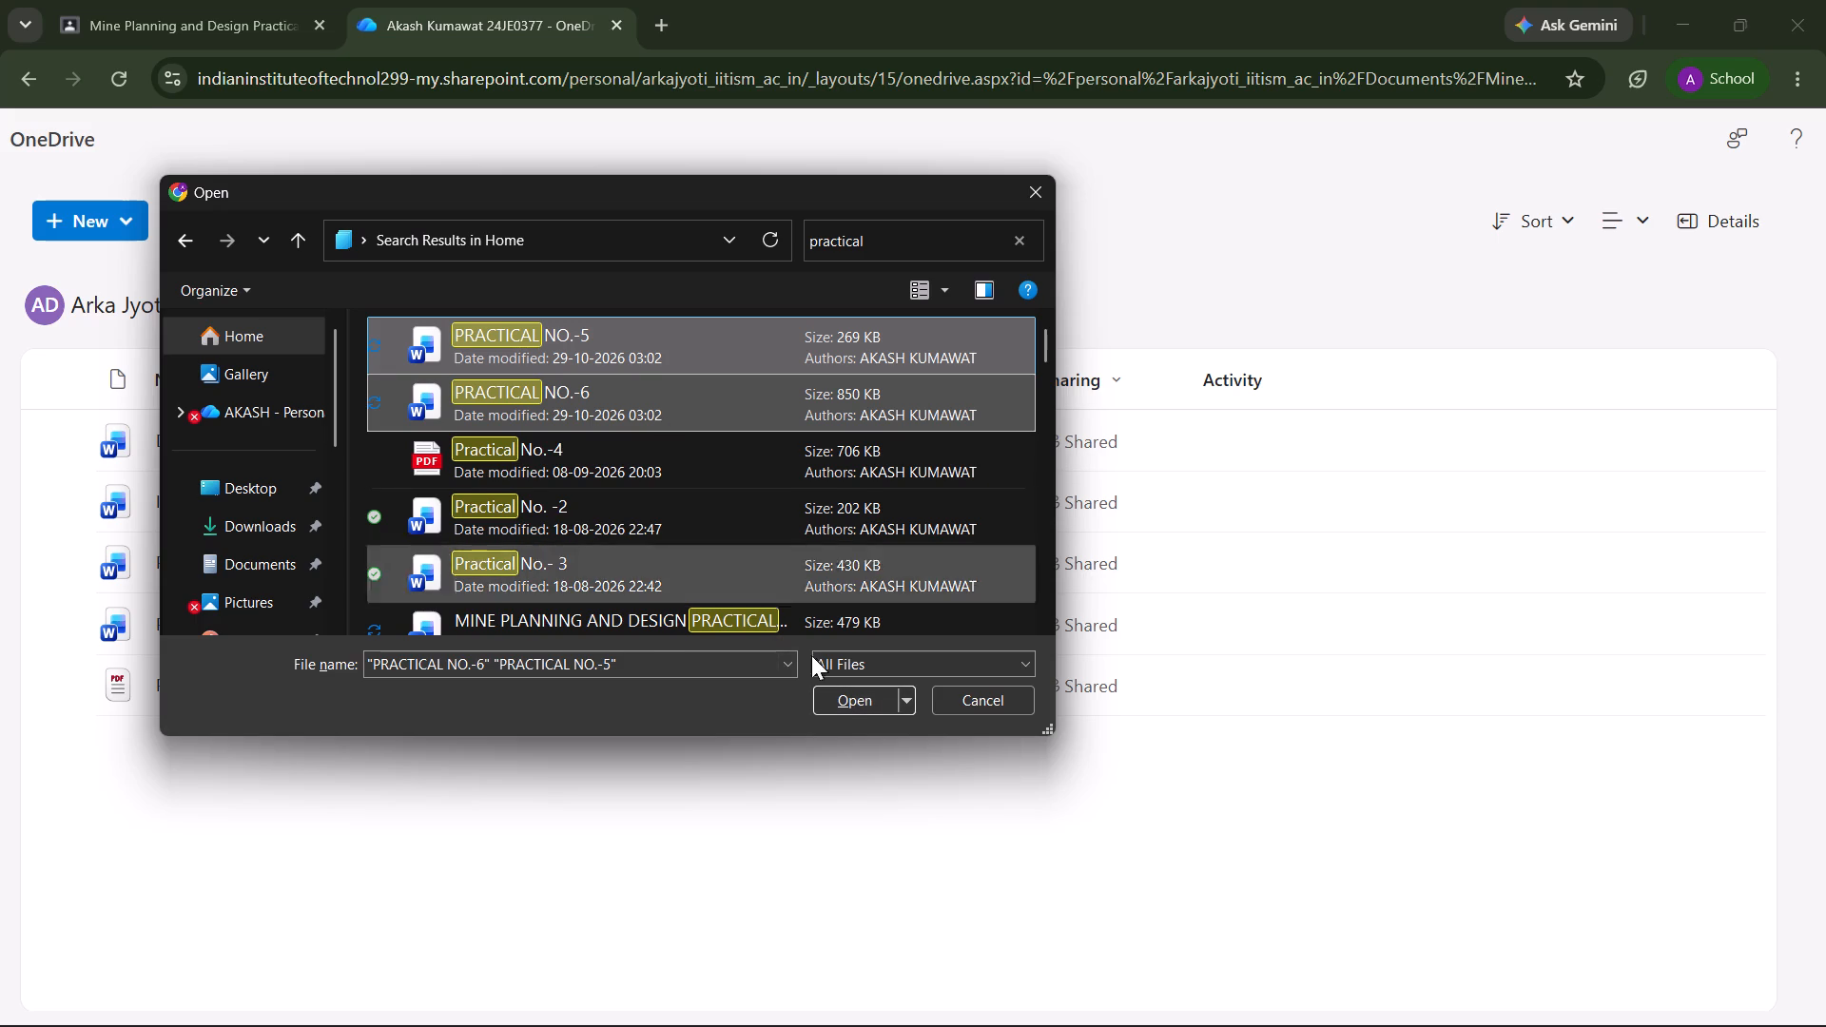
pyautogui.click(848, 706)
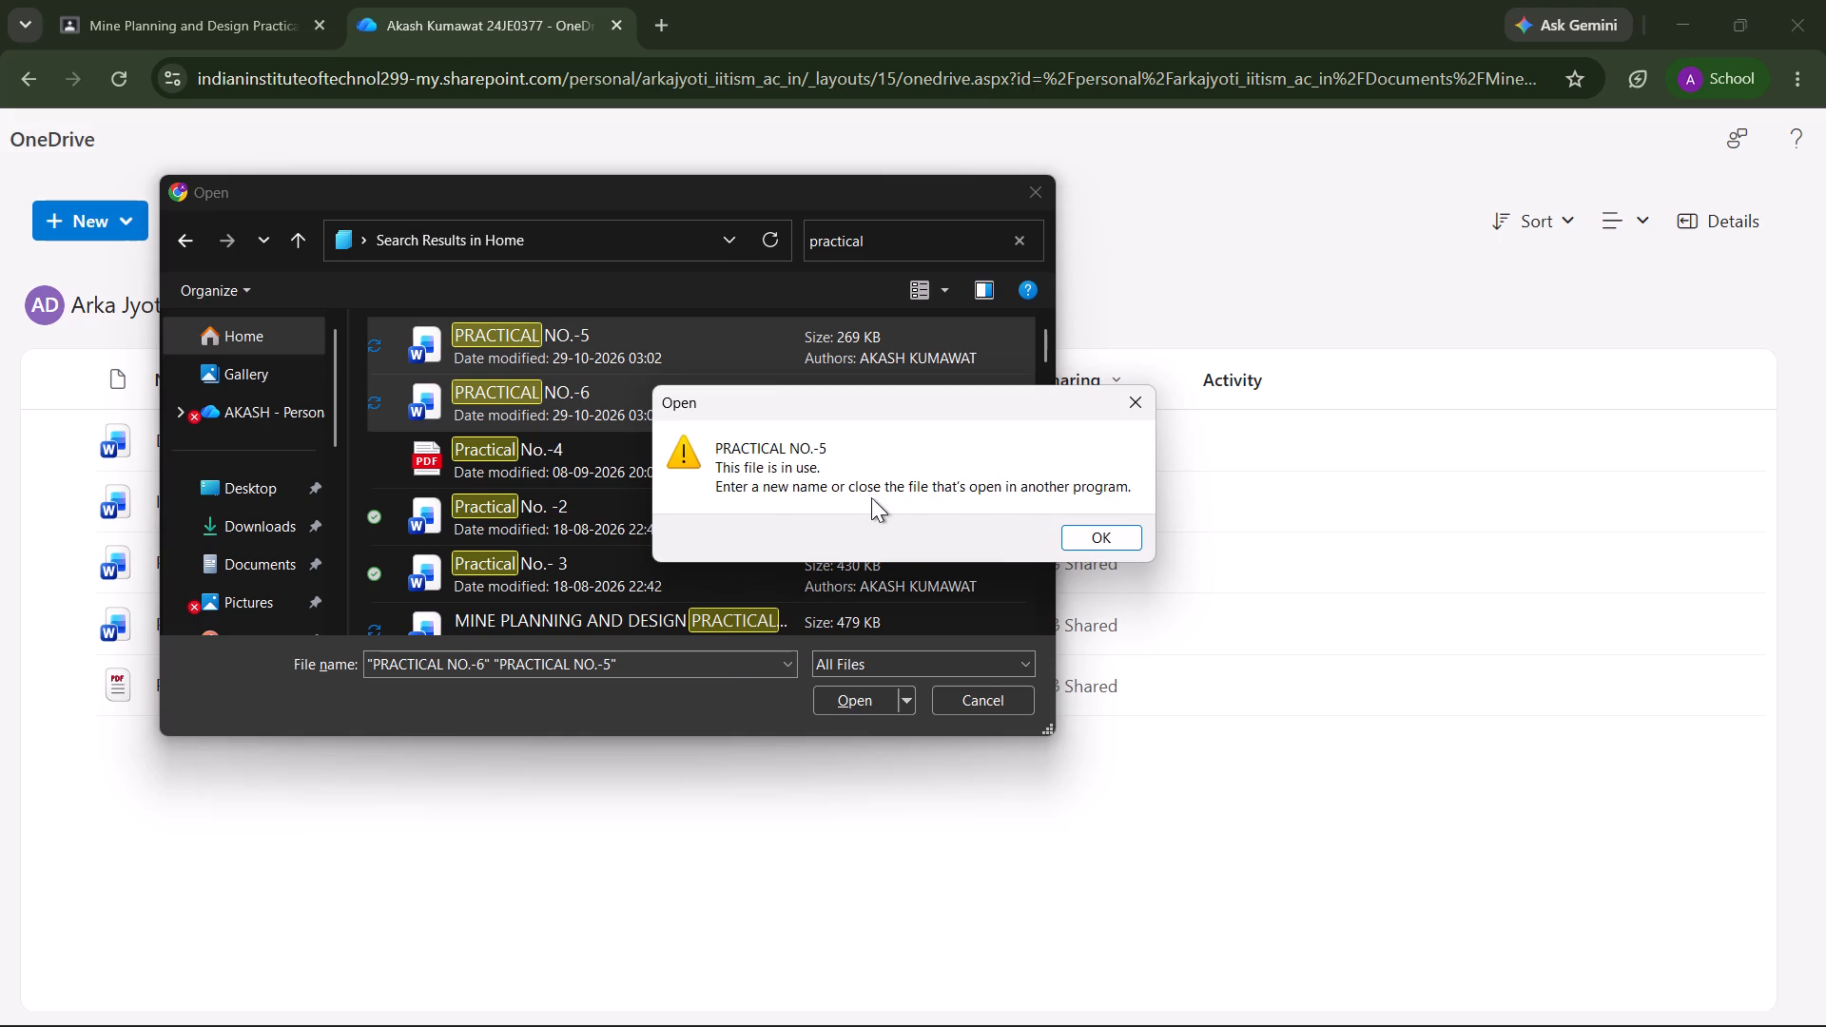
pyautogui.click(1082, 535)
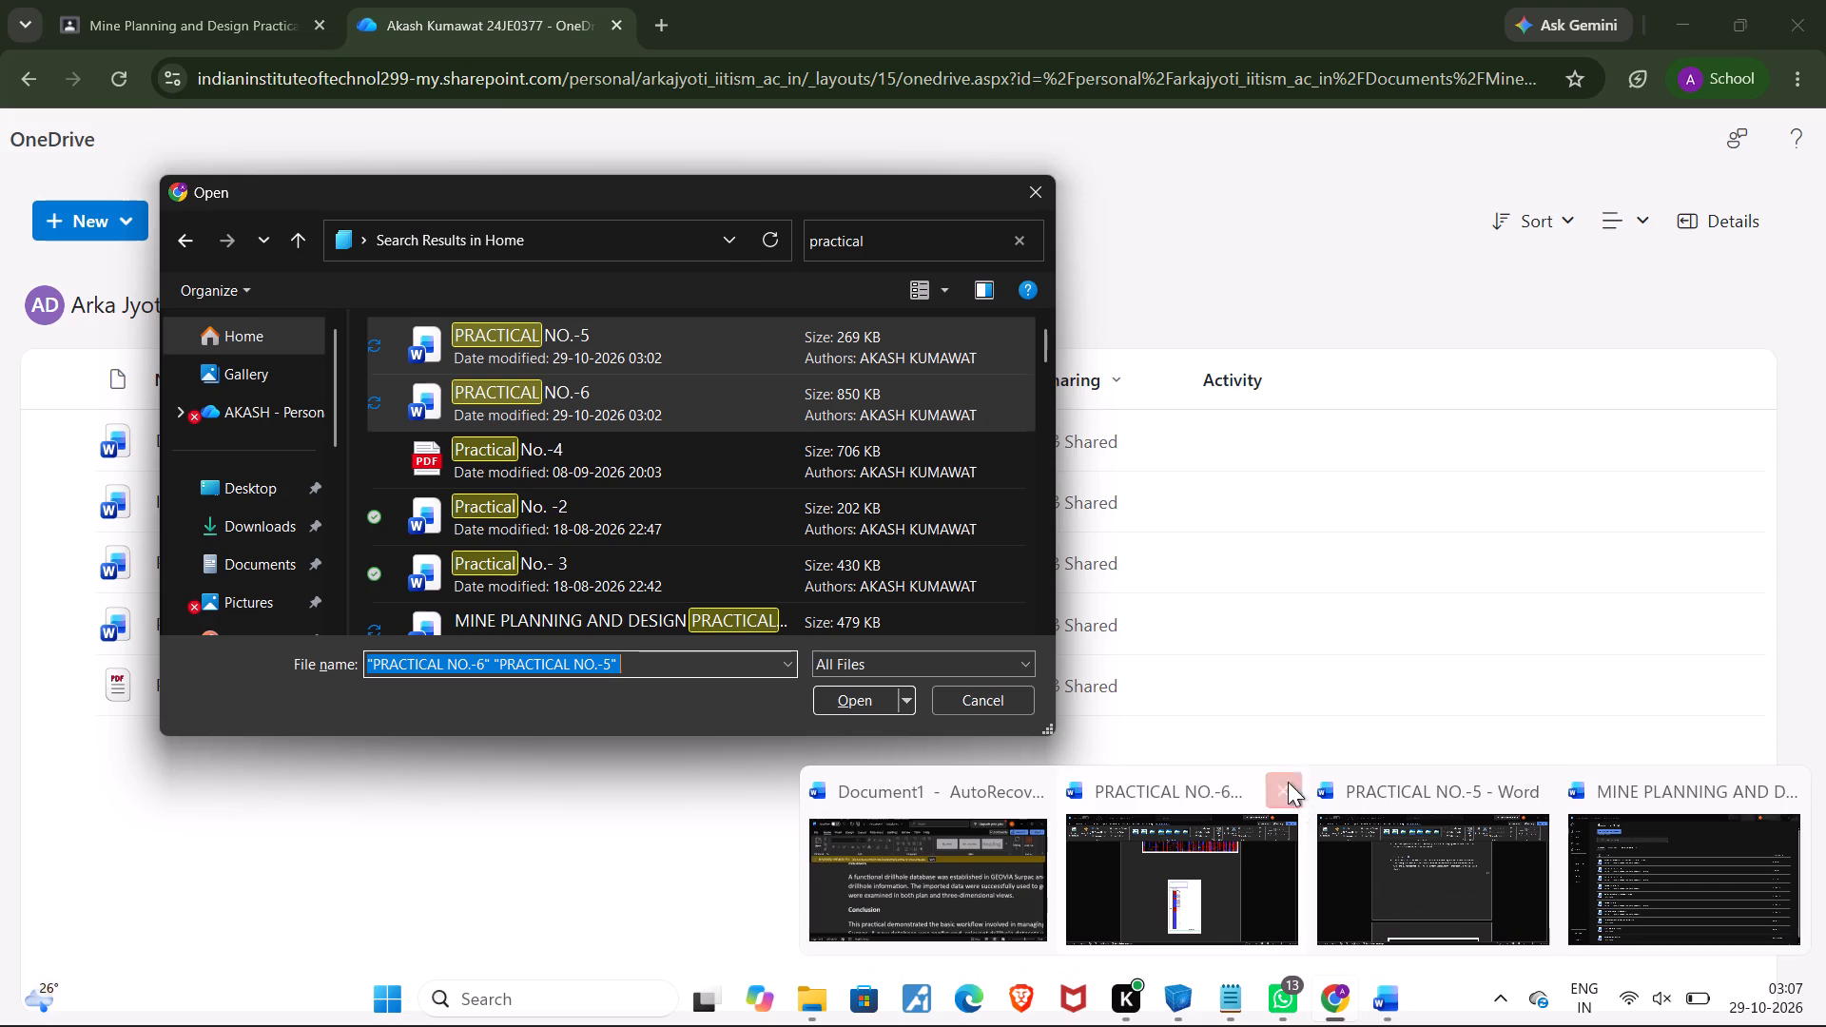
# Close the Word documents PRACTICAL NO.-6 and MINE PLANNING AND DESIGN PRACTICAL-7, keeping the unsaved Document1 open.
pyautogui.click(1285, 781)
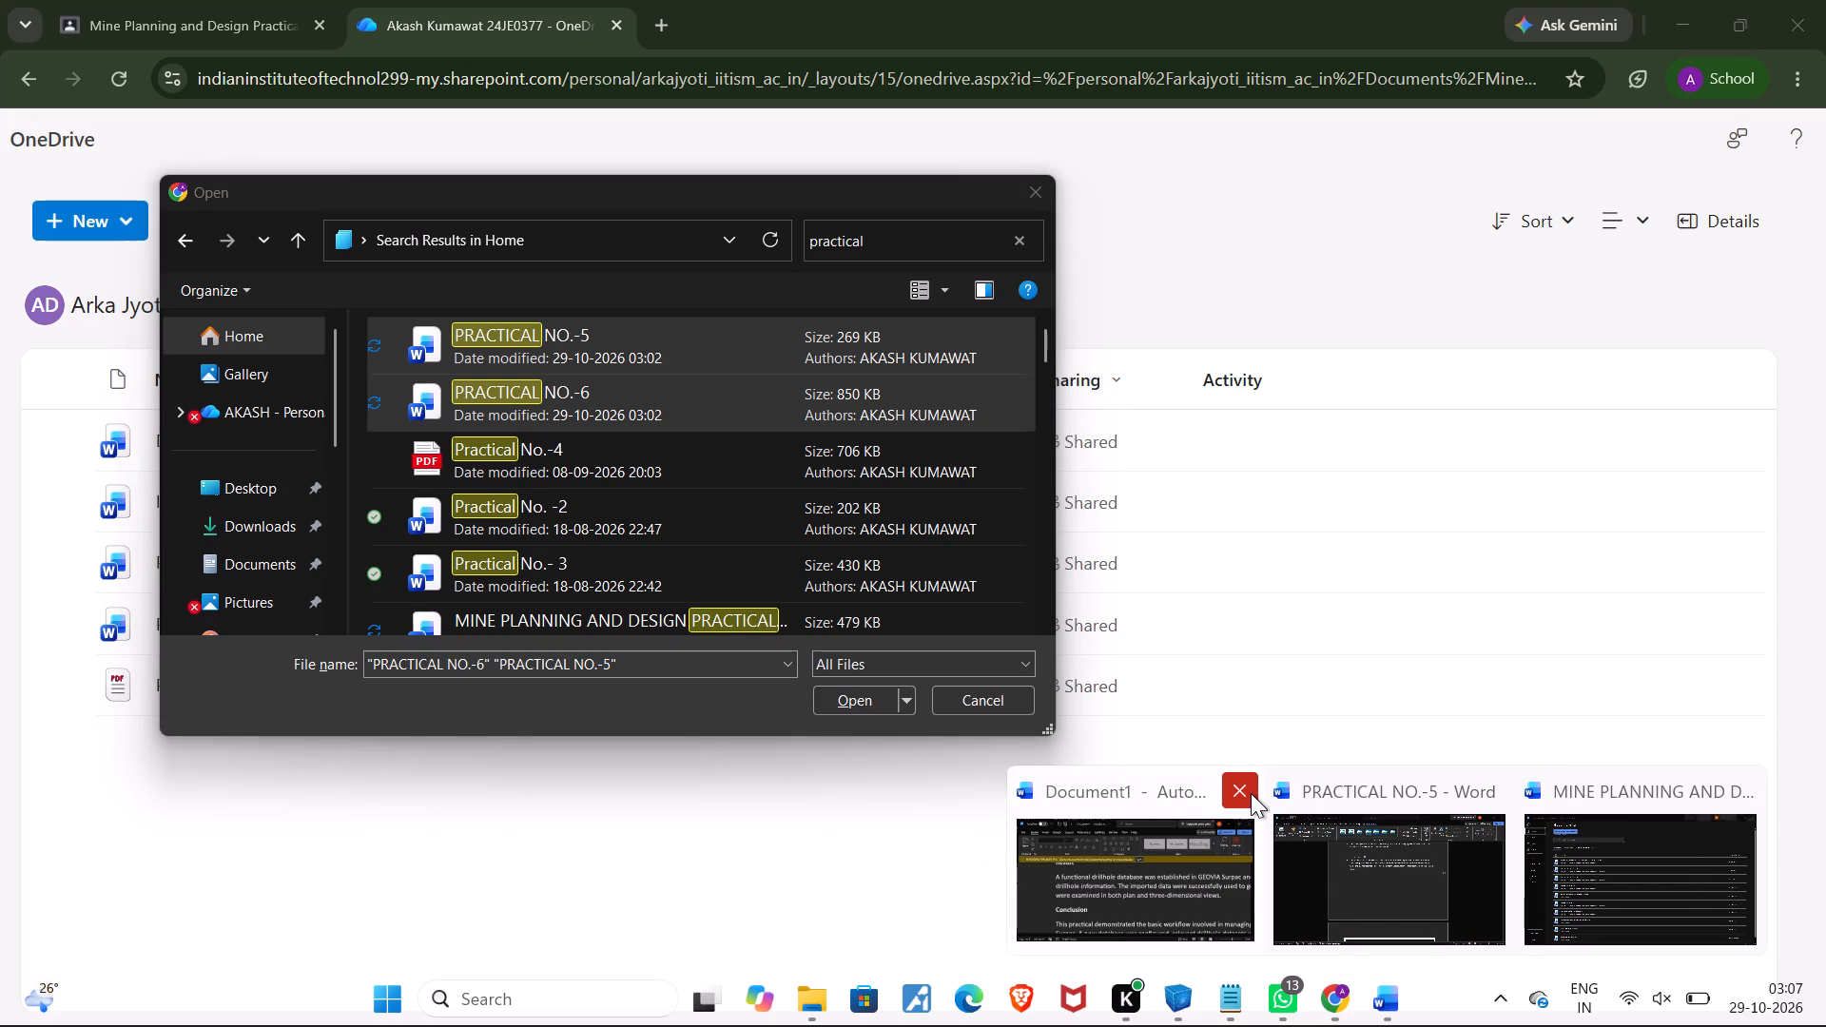
pyautogui.click(1251, 793)
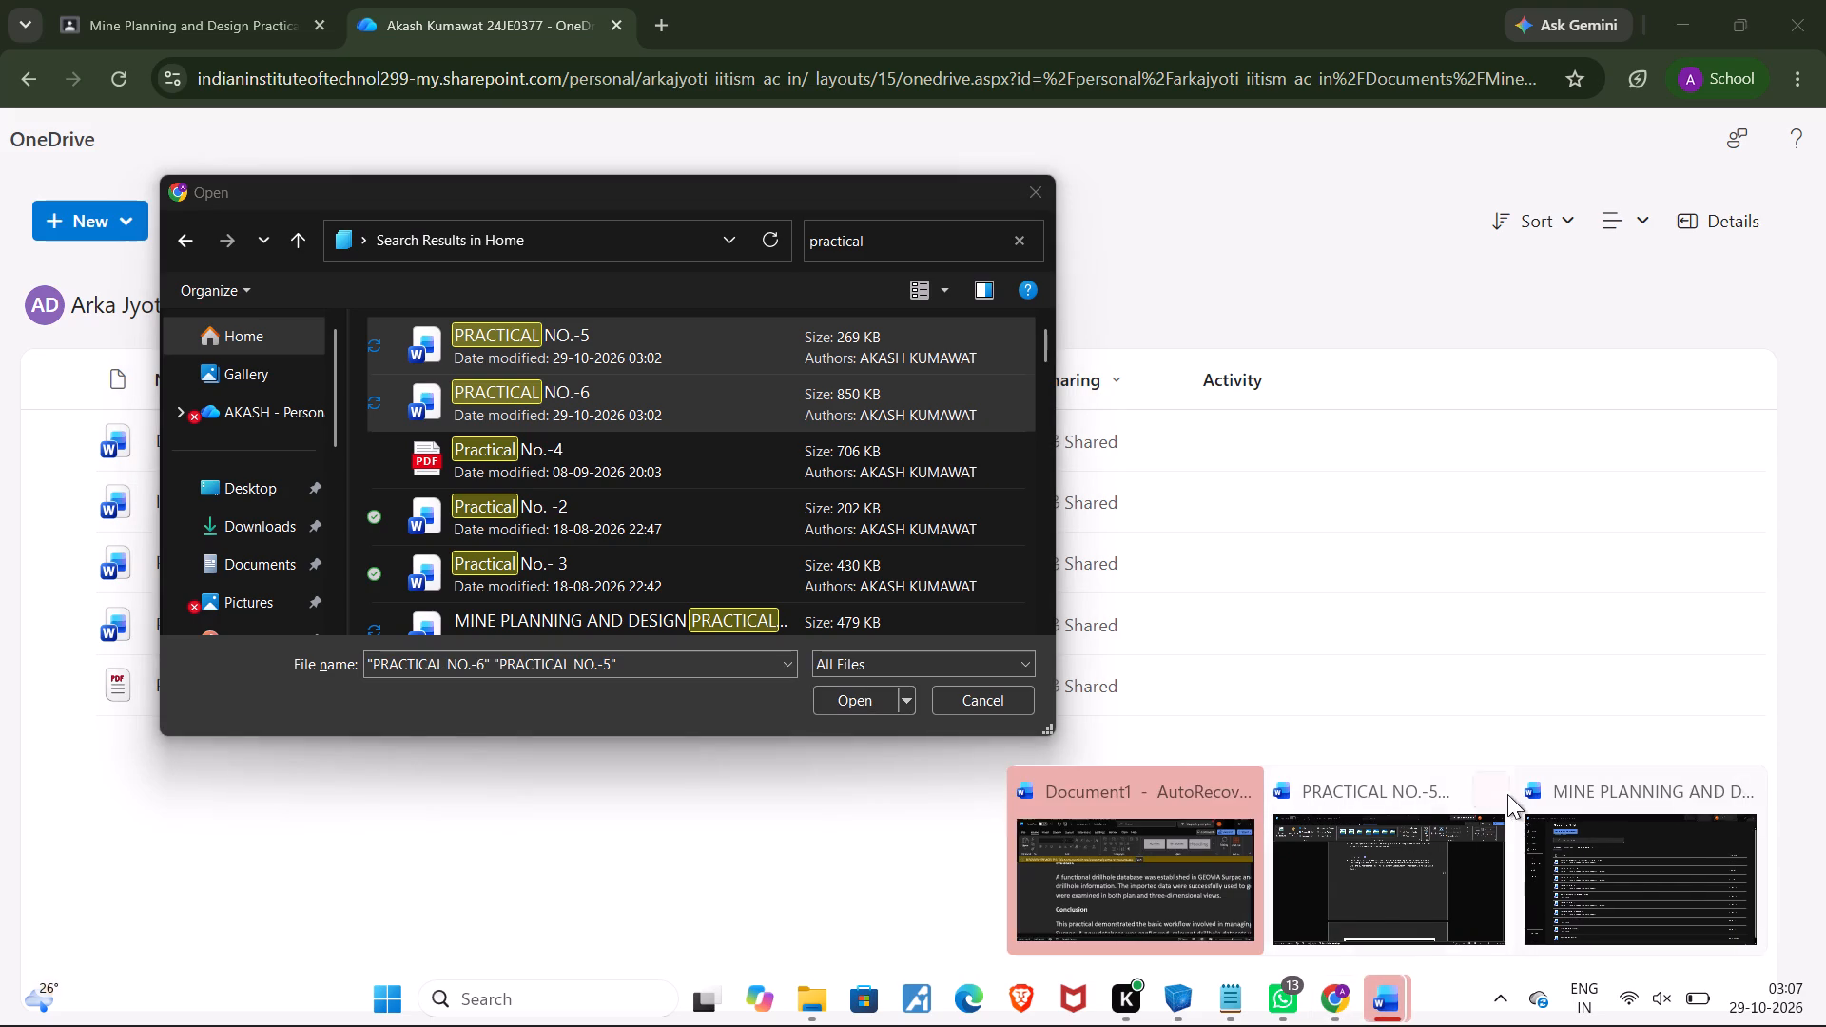
pyautogui.click(1495, 790)
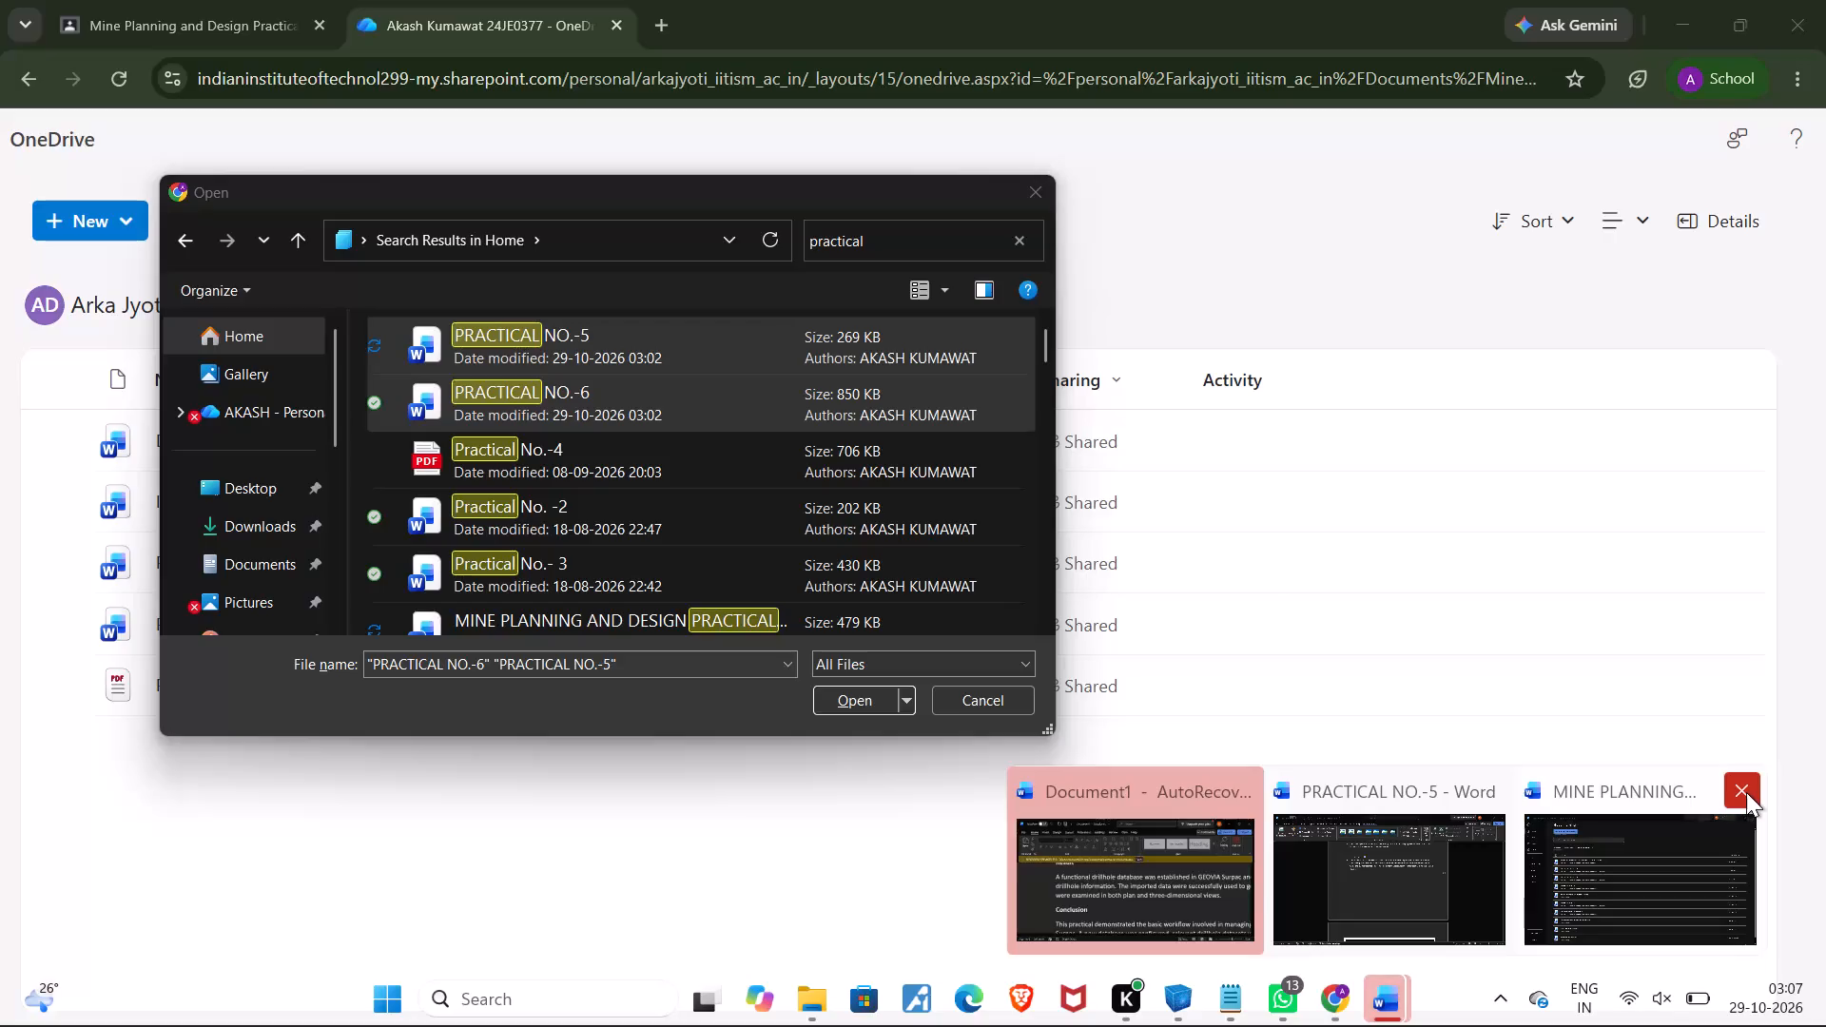
pyautogui.click(1746, 792)
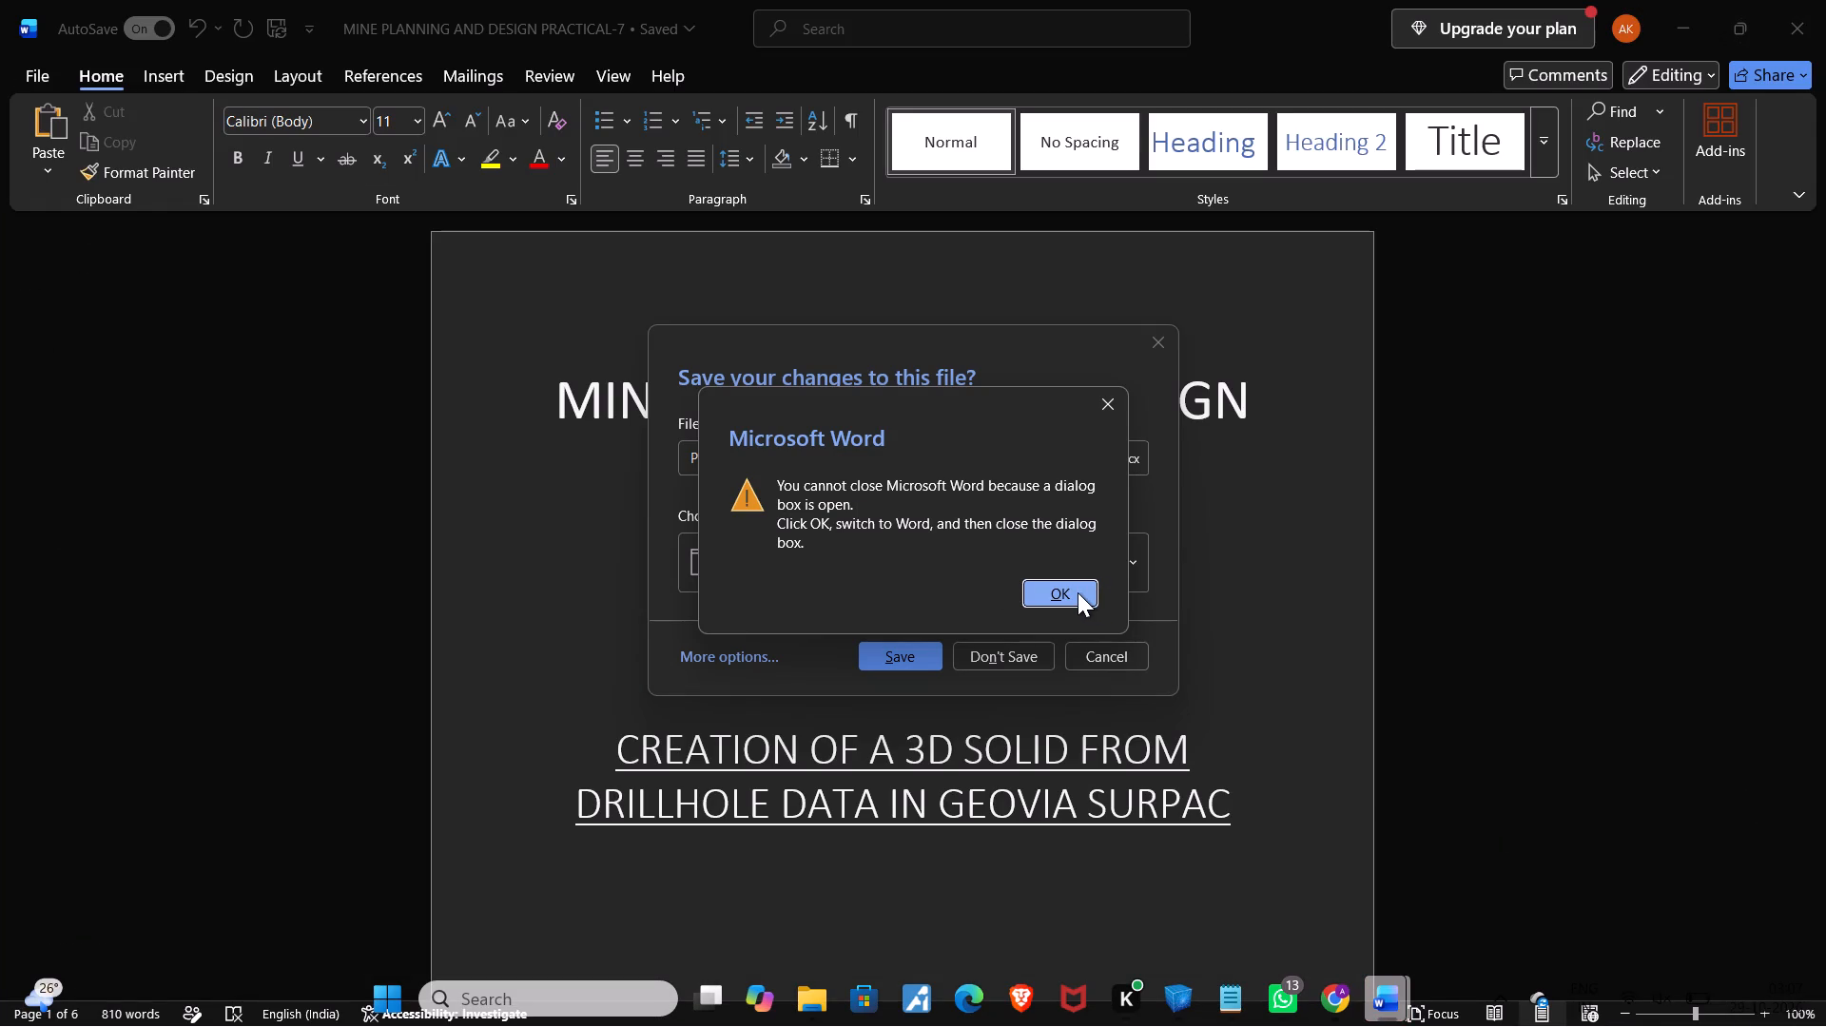
pyautogui.click(1078, 592)
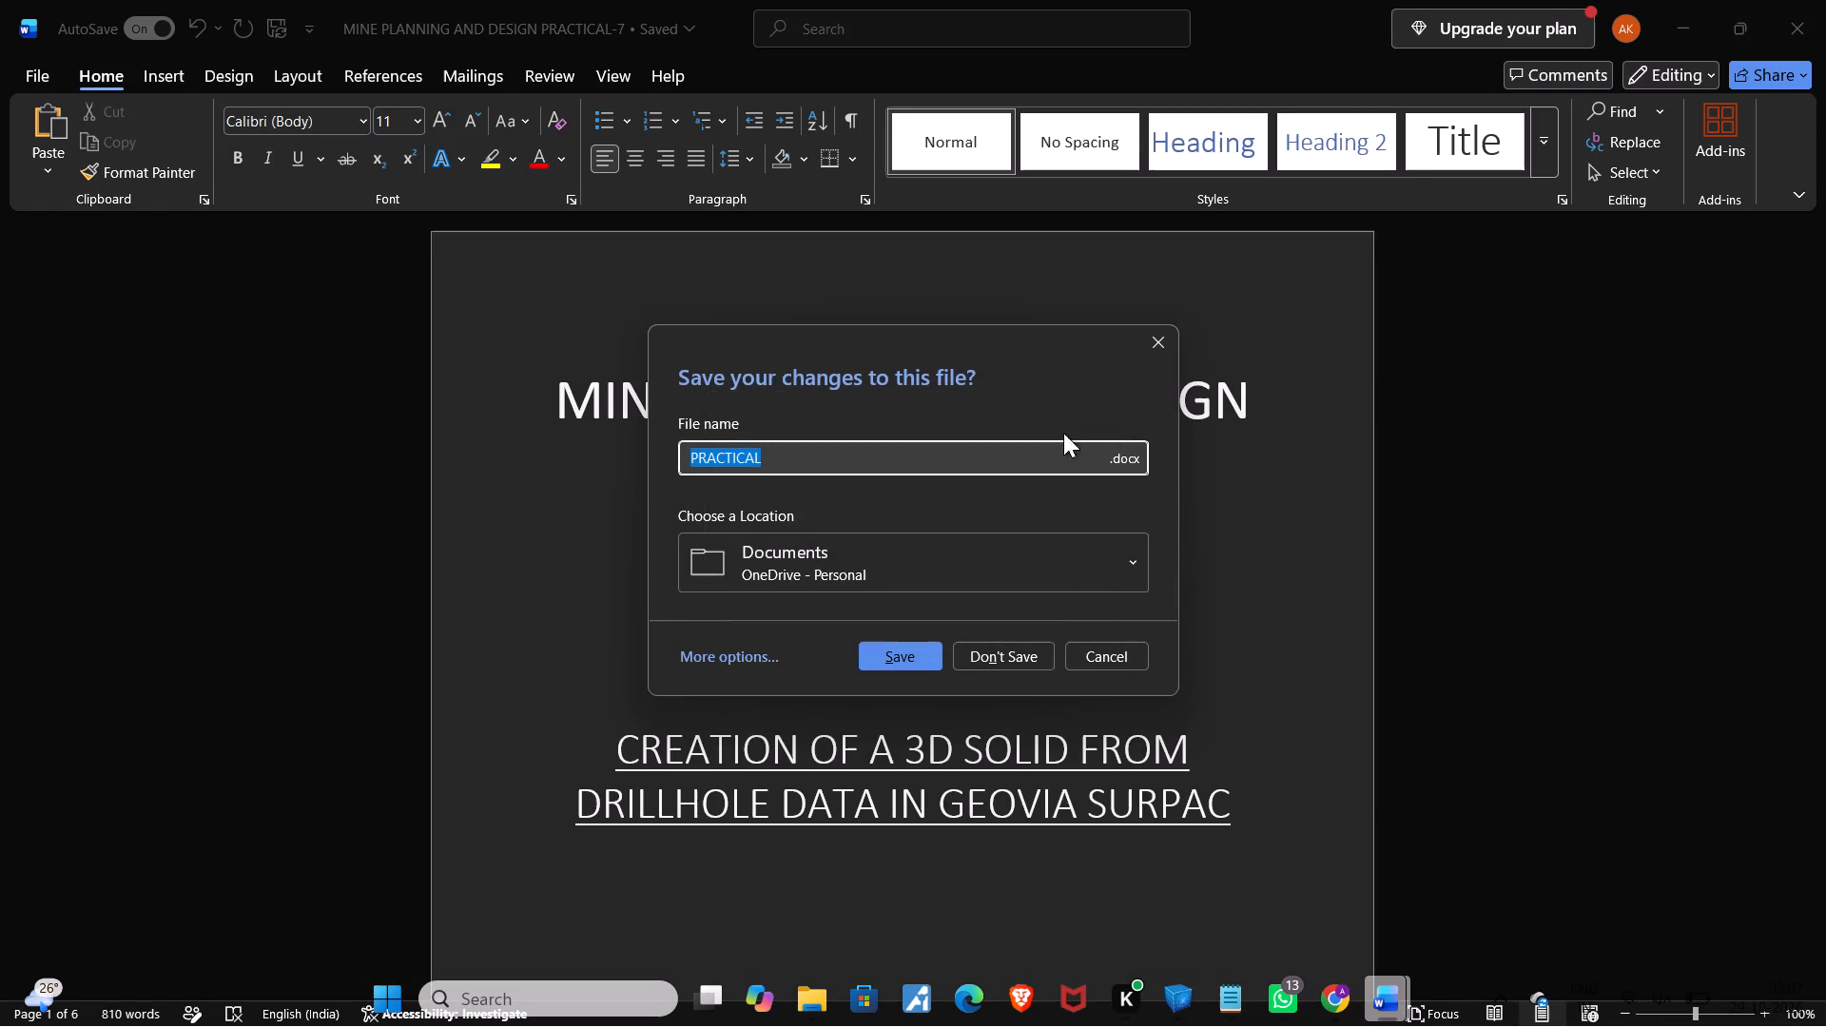
pyautogui.click(1164, 336)
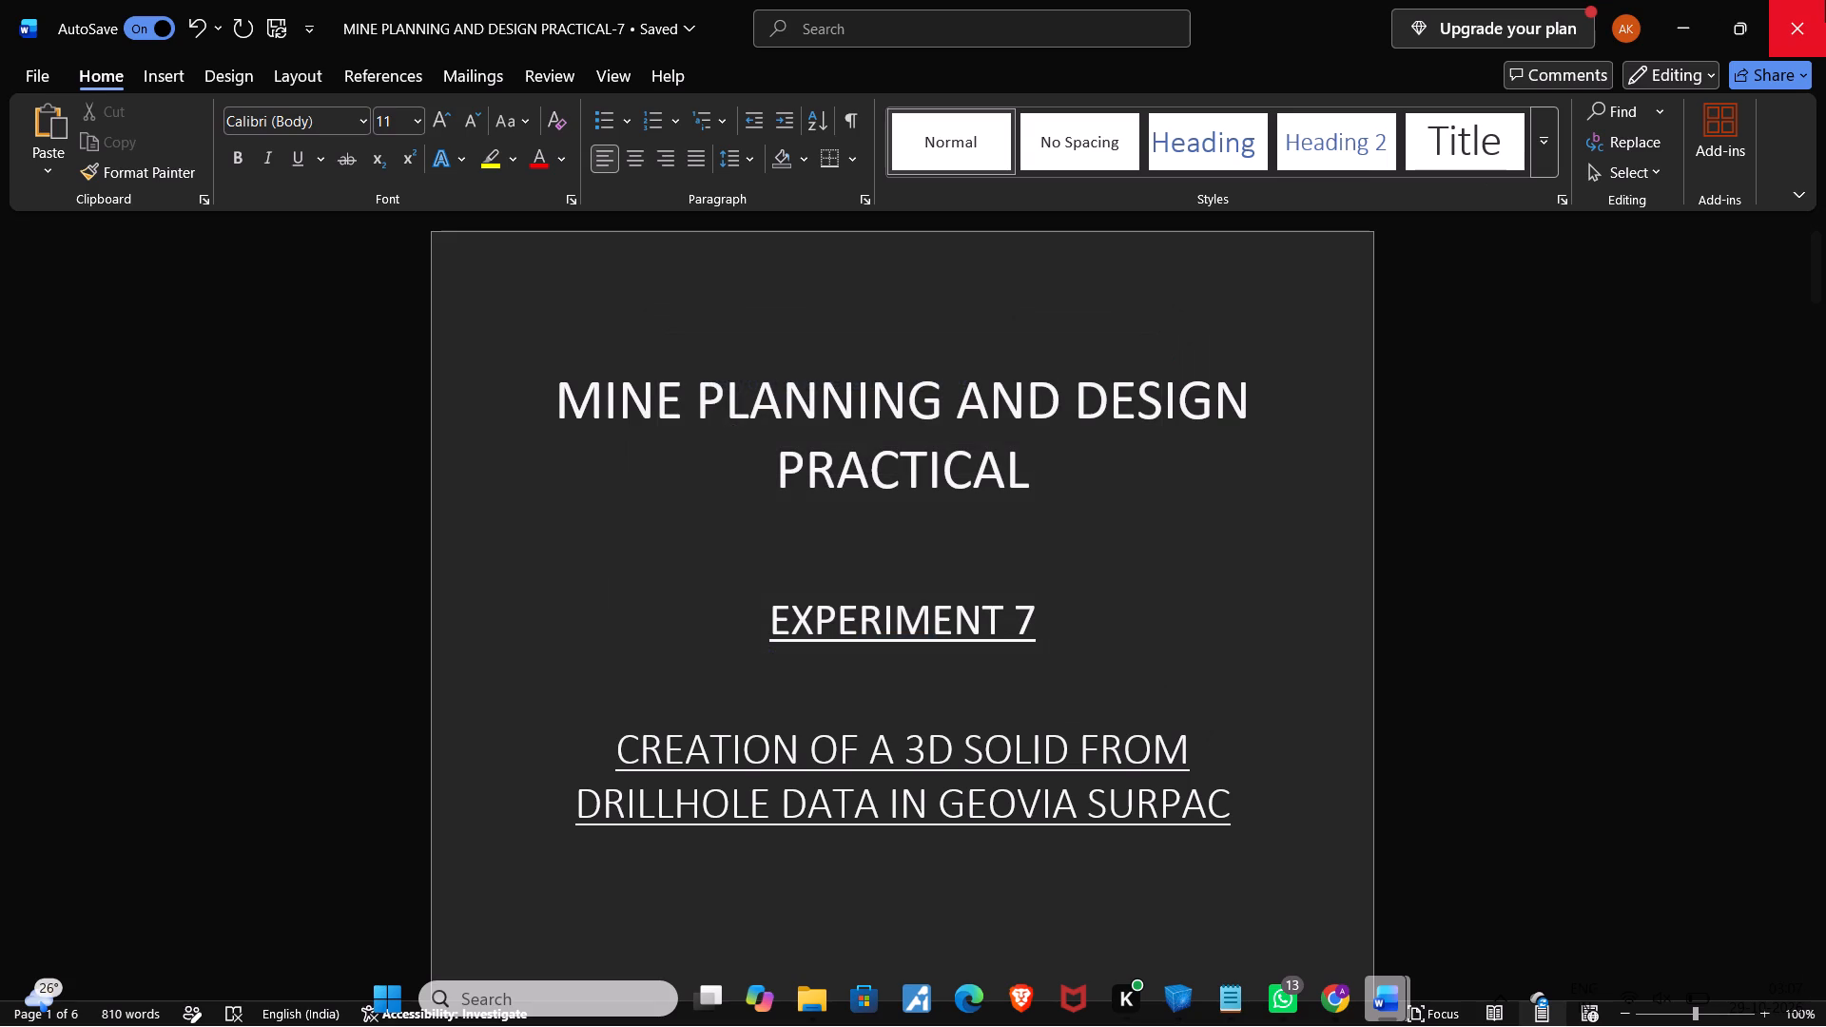
pyautogui.click(1825, 0)
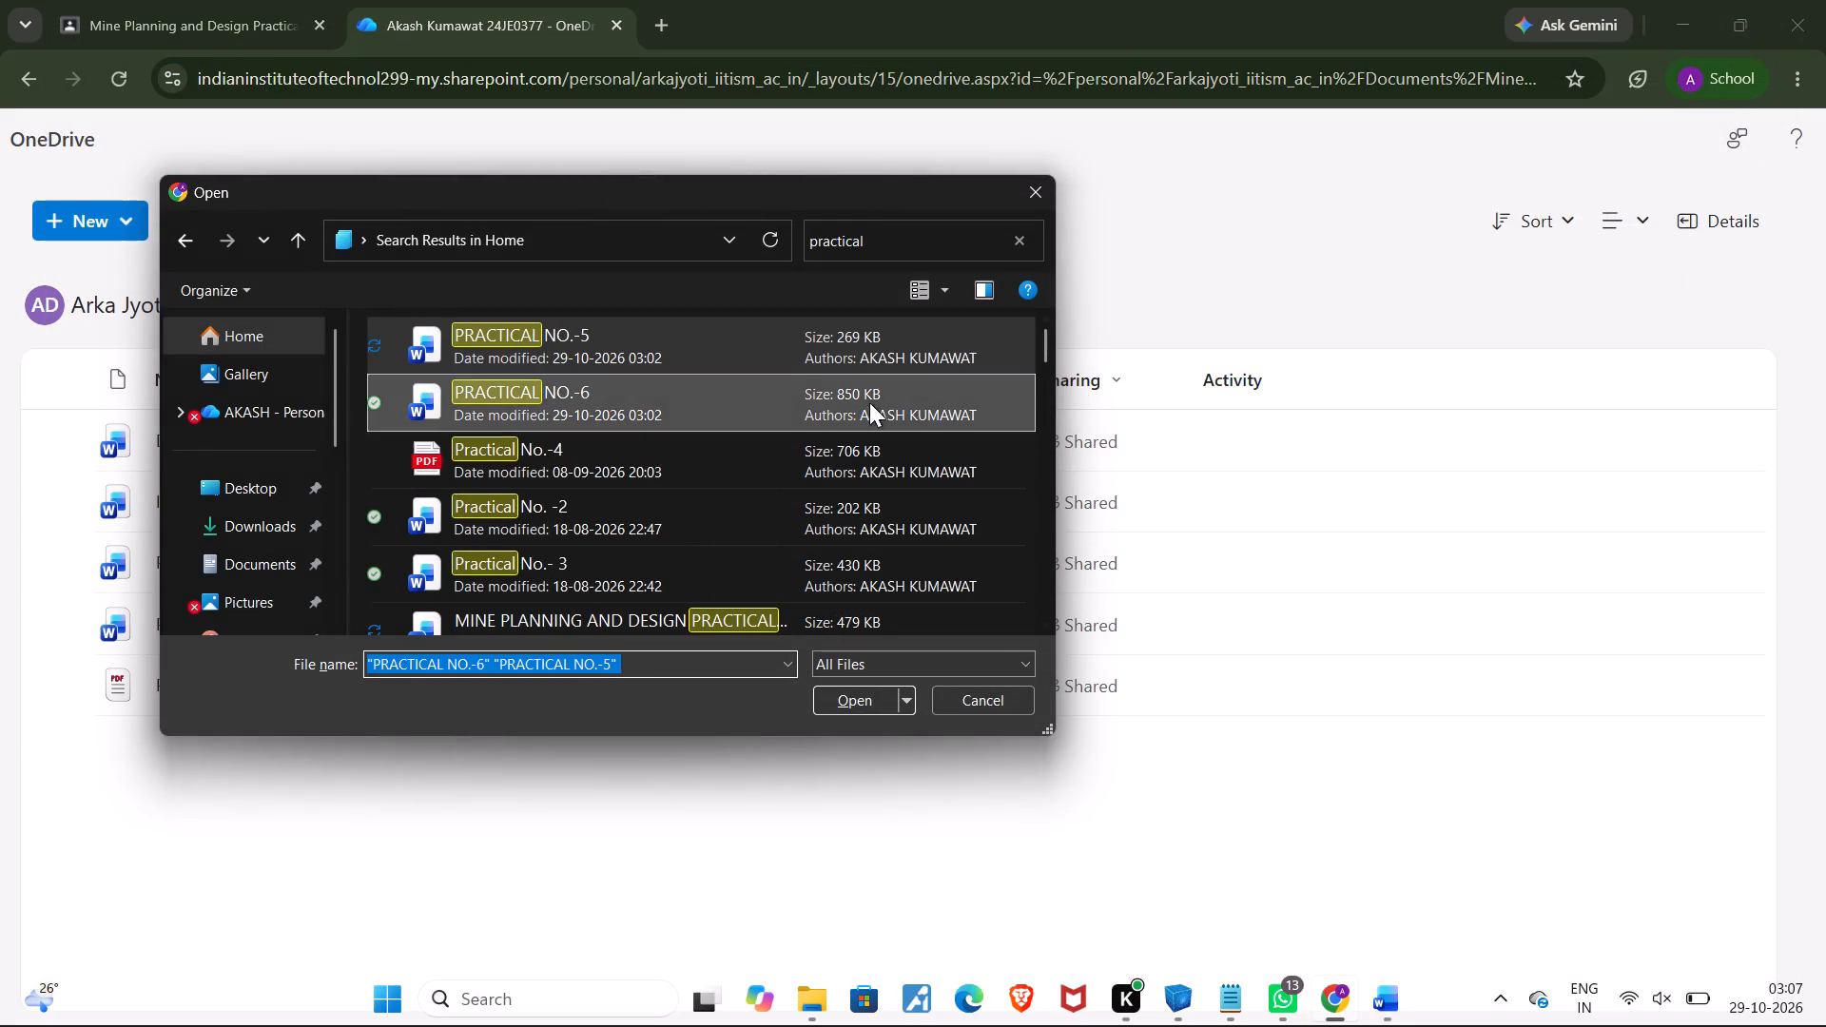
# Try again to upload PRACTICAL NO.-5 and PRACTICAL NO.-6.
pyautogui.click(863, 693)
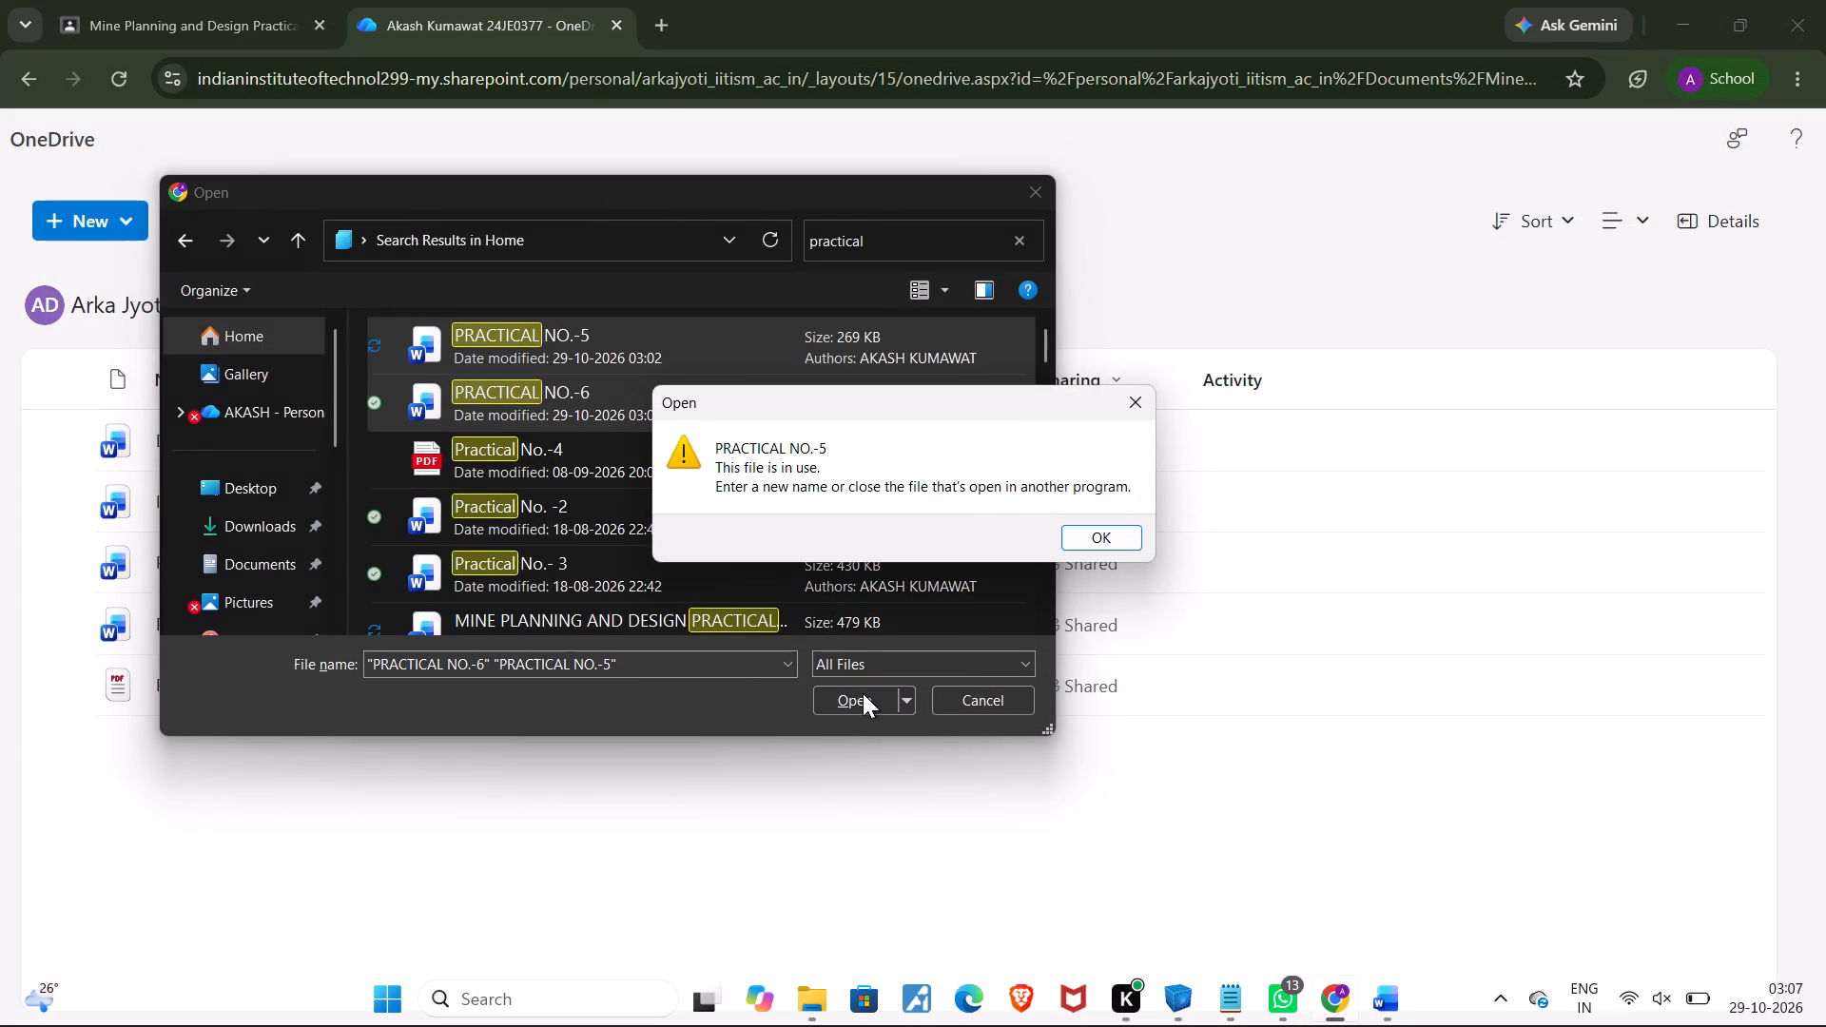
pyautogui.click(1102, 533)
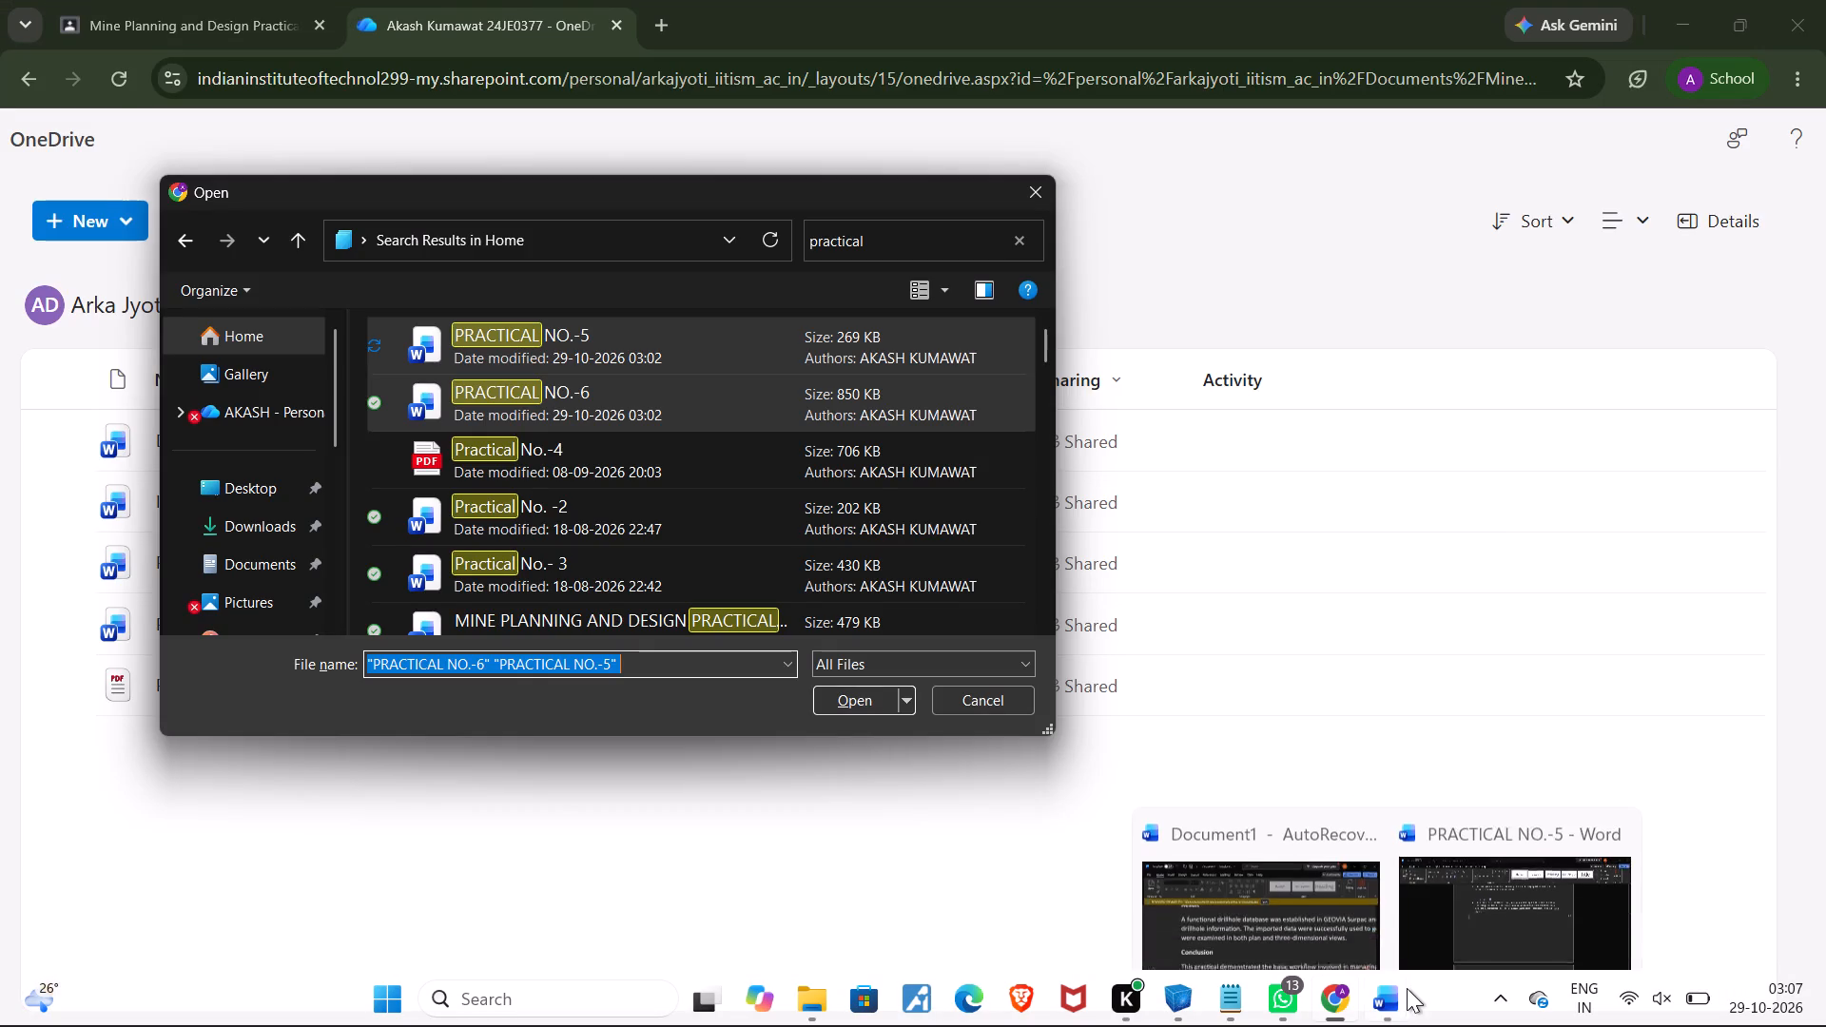
# Close the Word documents PRACTICAL NO.-5 and the recovered Document1, discarding Document1 without saving it.
pyautogui.click(1363, 797)
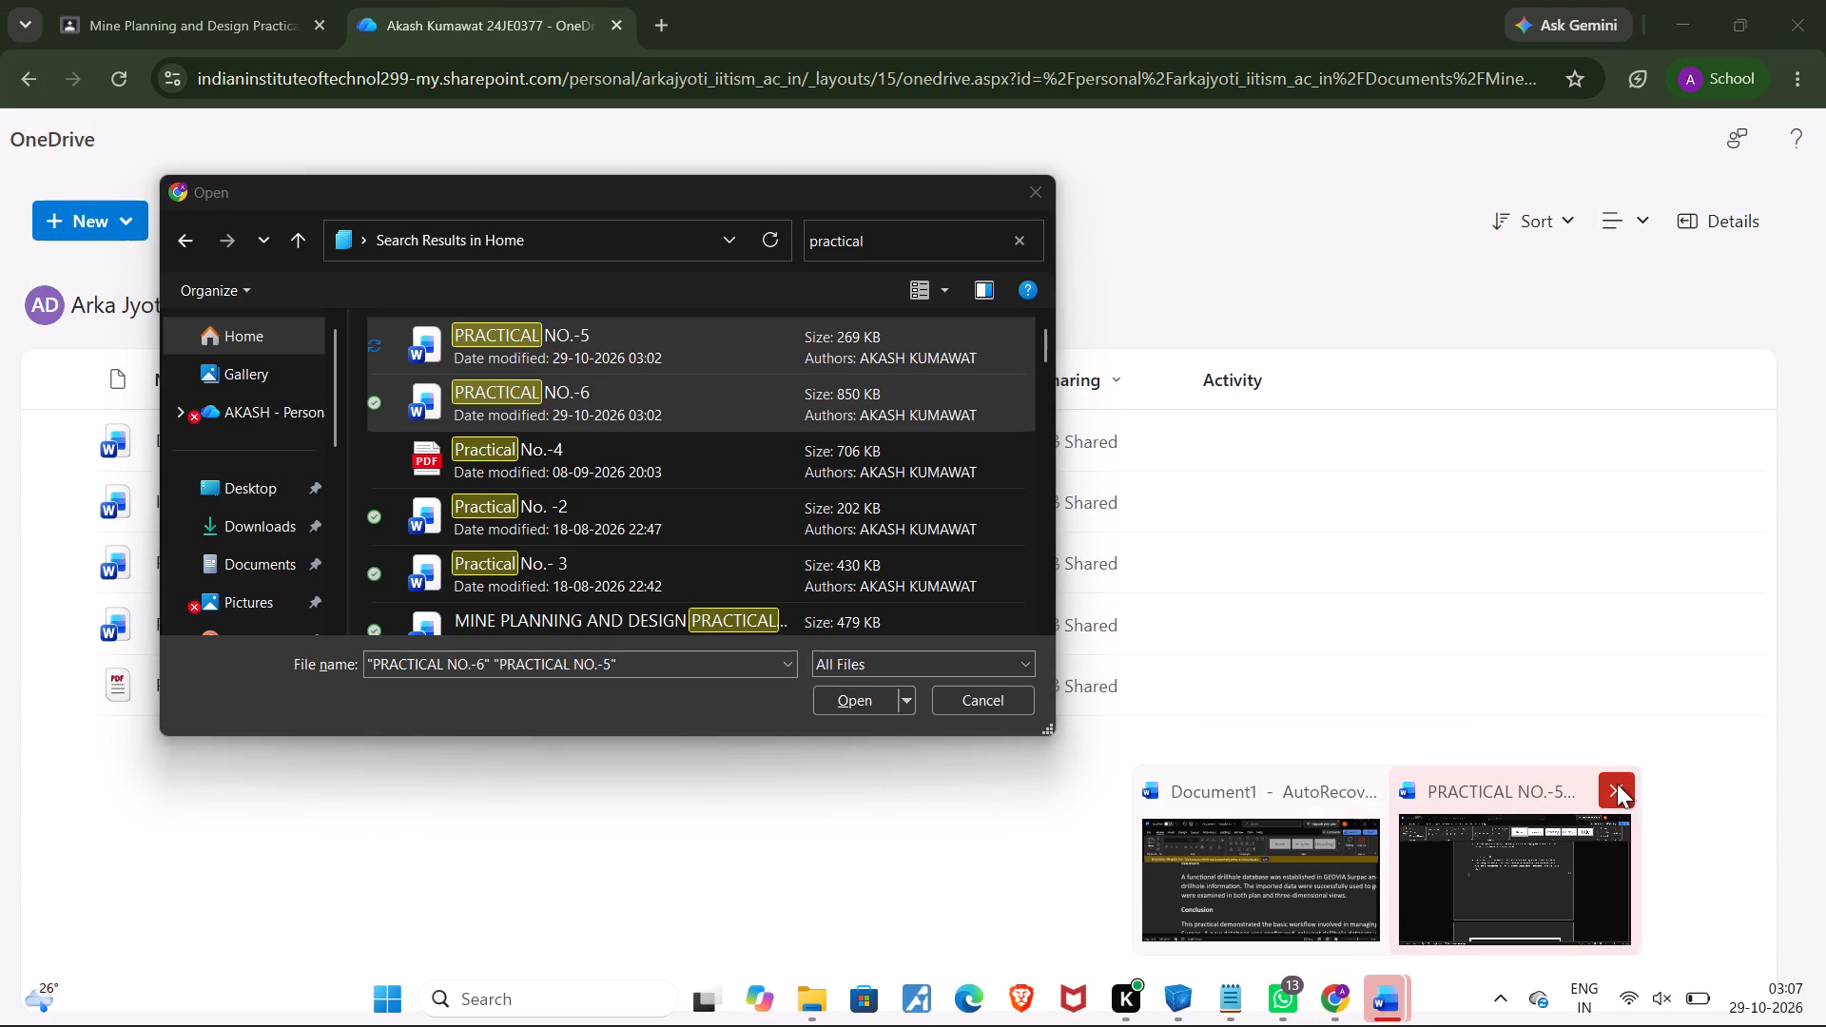
pyautogui.click(1617, 784)
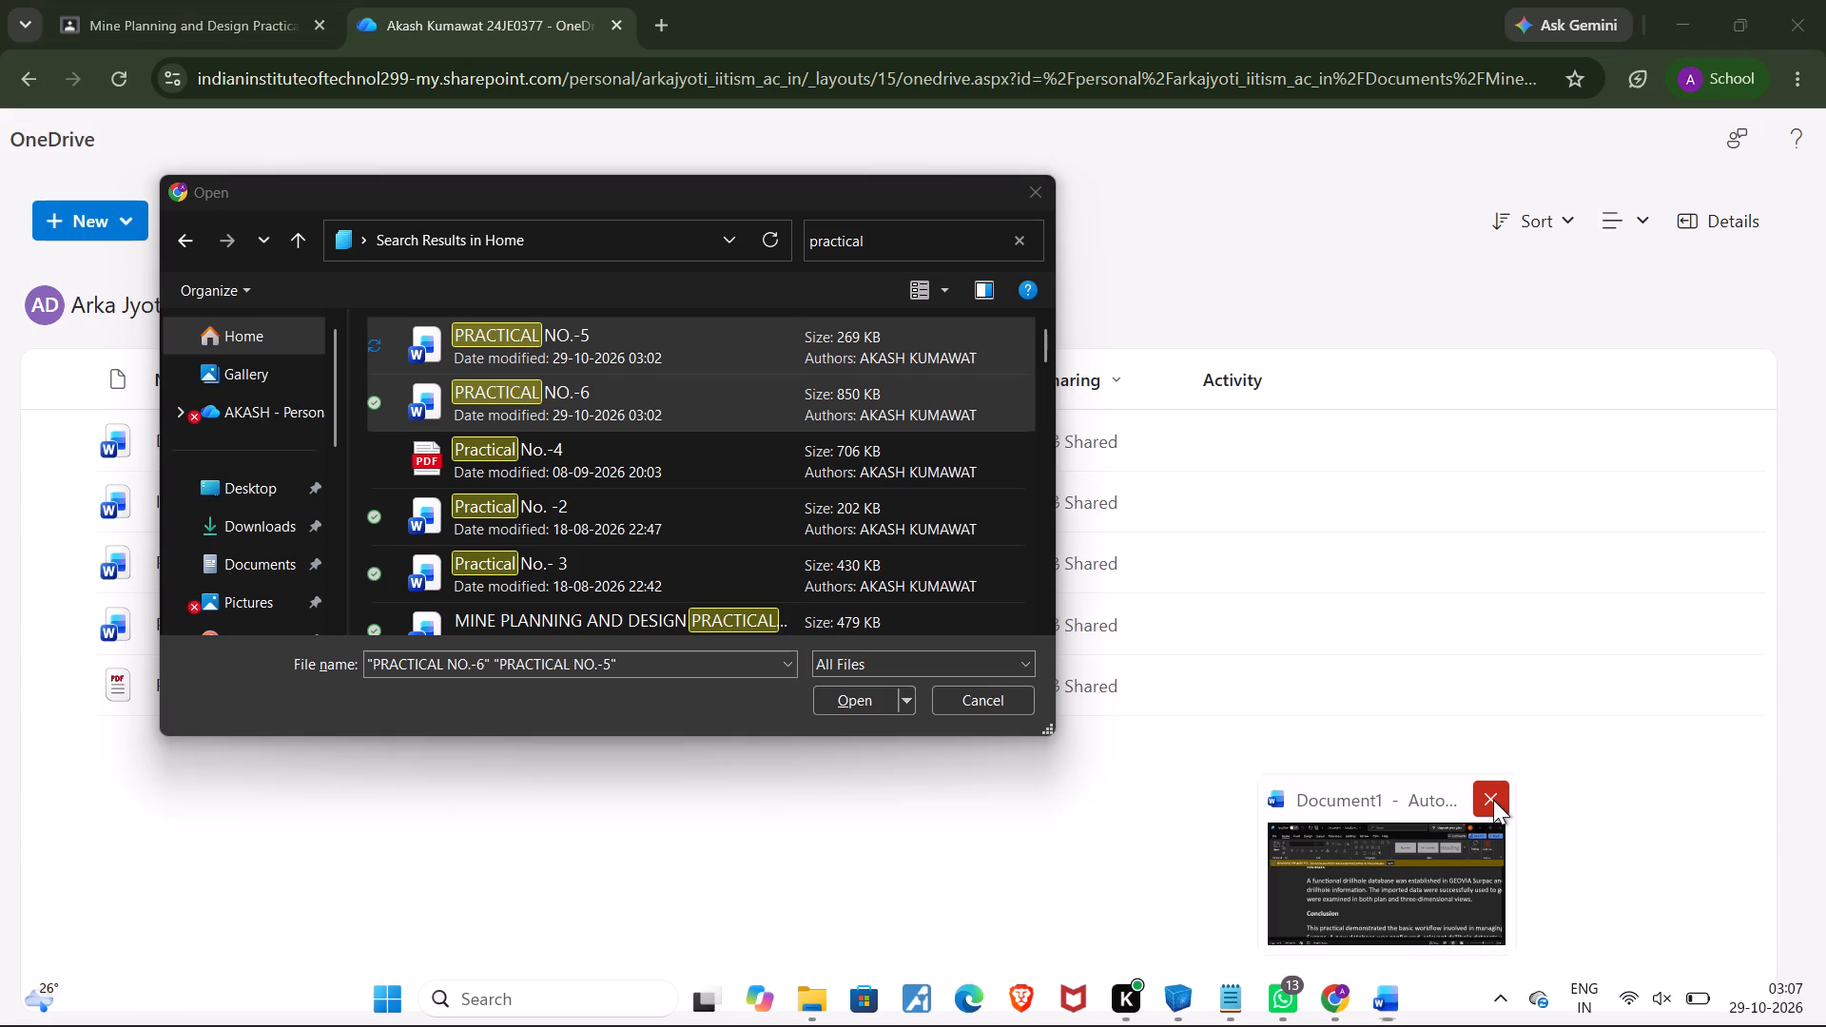
pyautogui.click(1493, 800)
pyautogui.click(1428, 895)
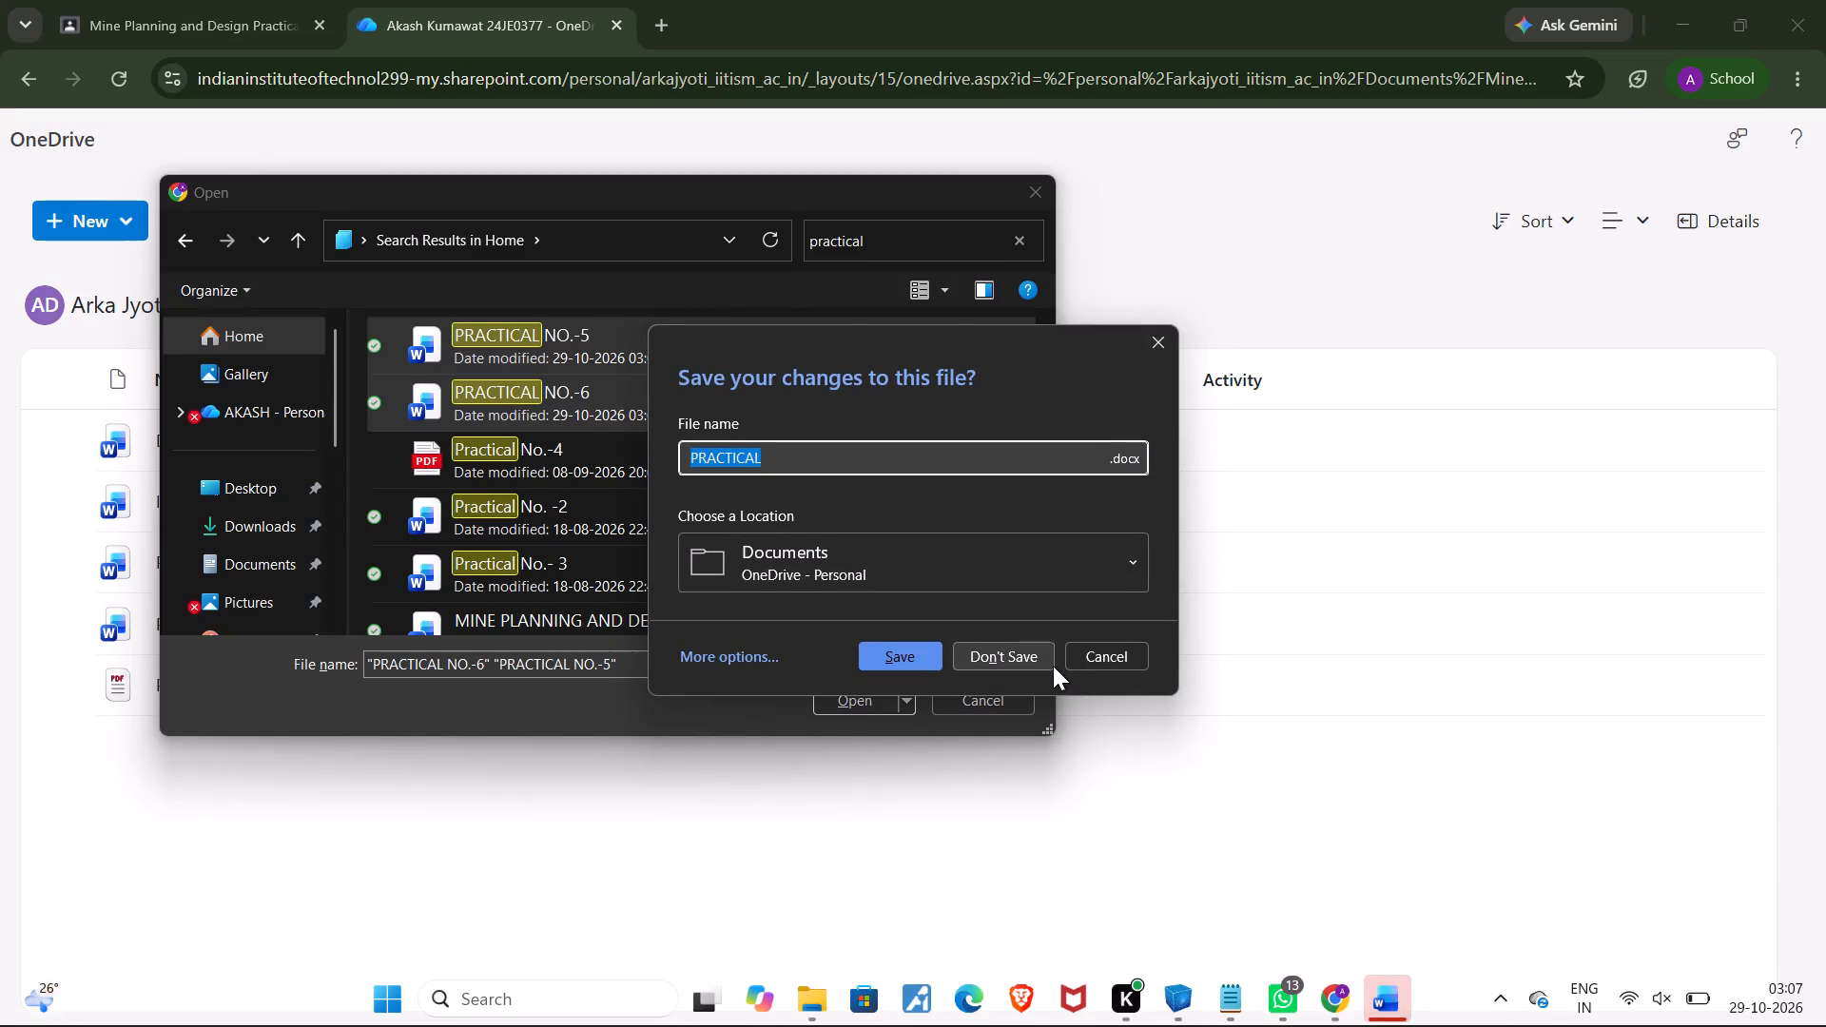
pyautogui.click(1151, 349)
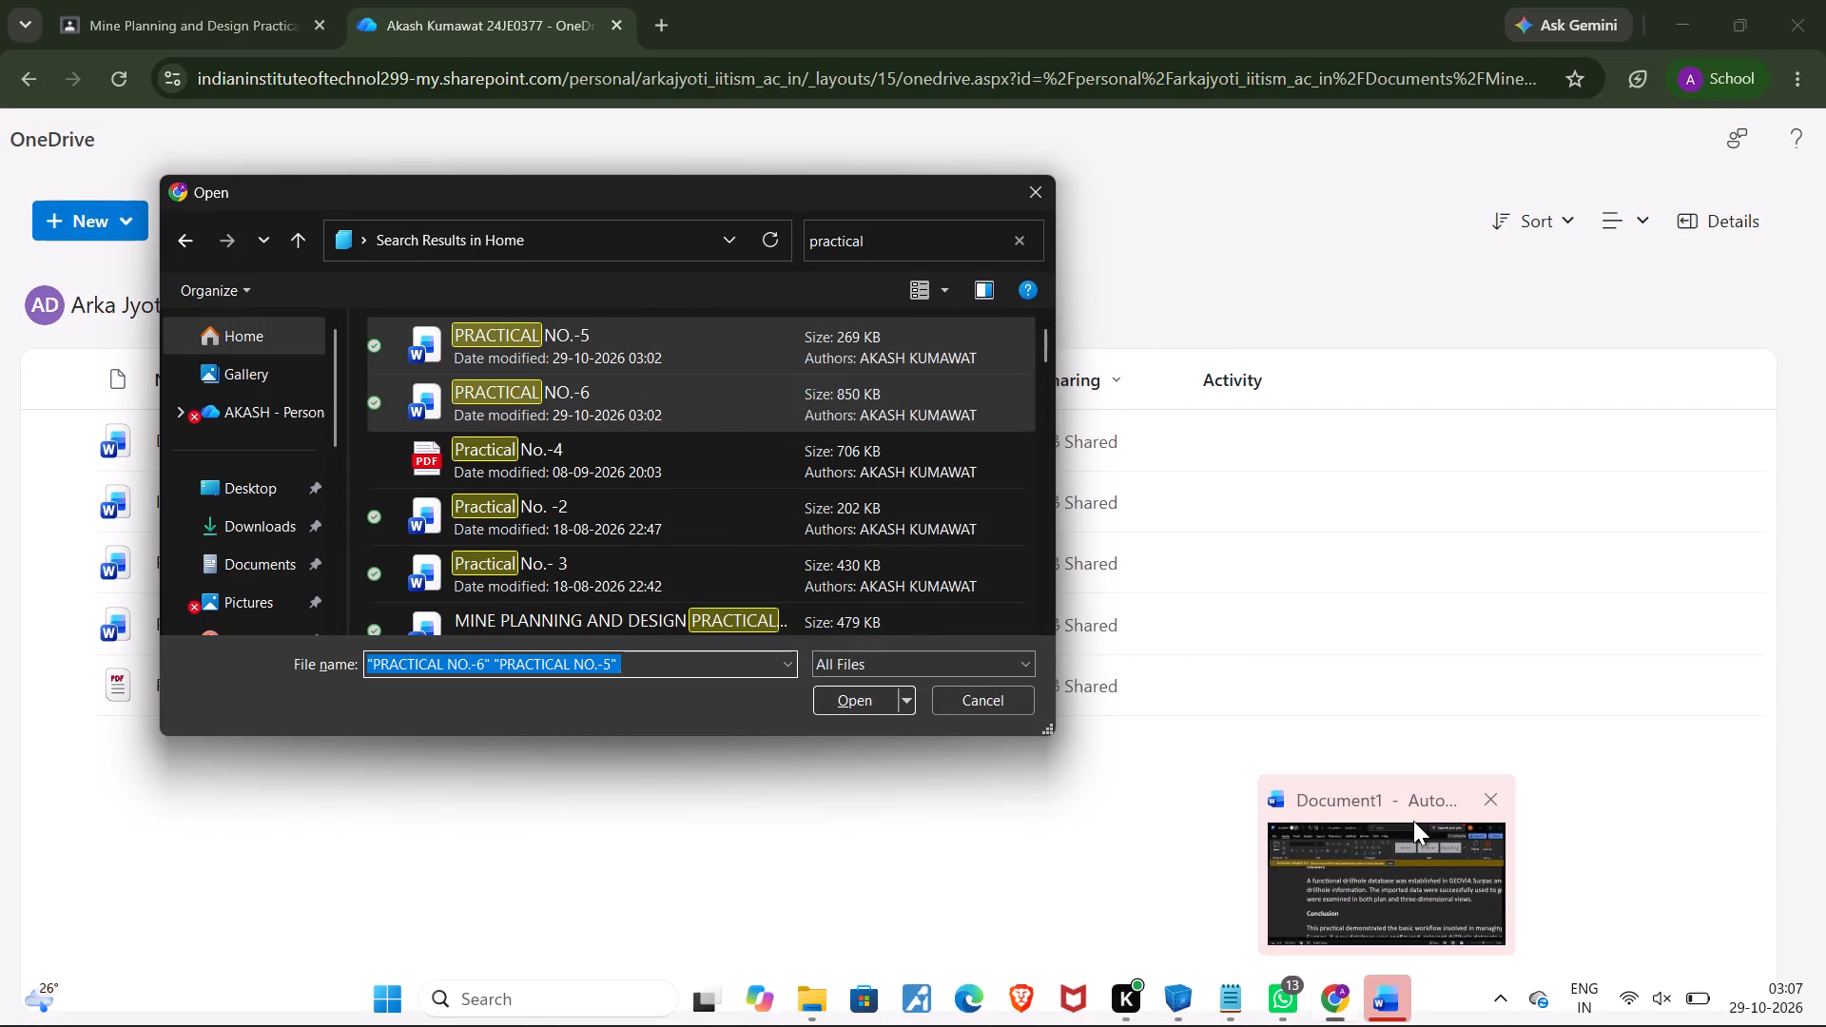
pyautogui.click(1413, 821)
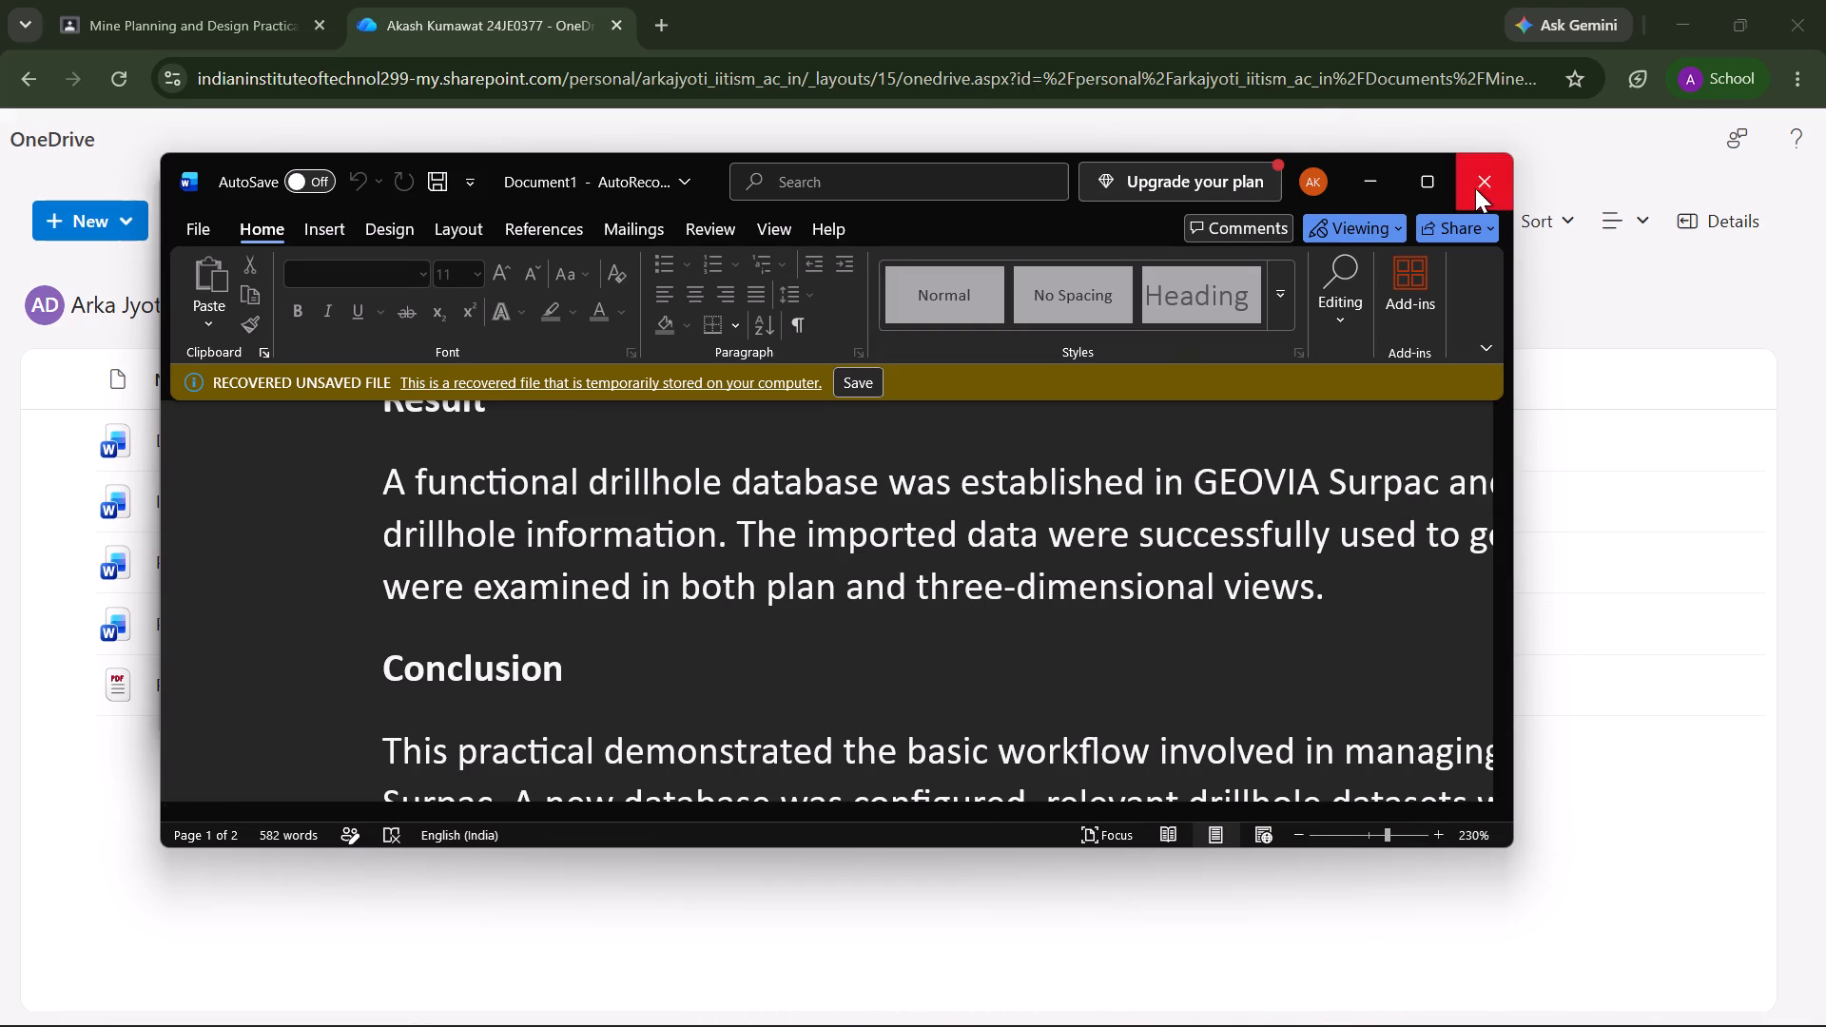
pyautogui.click(1487, 193)
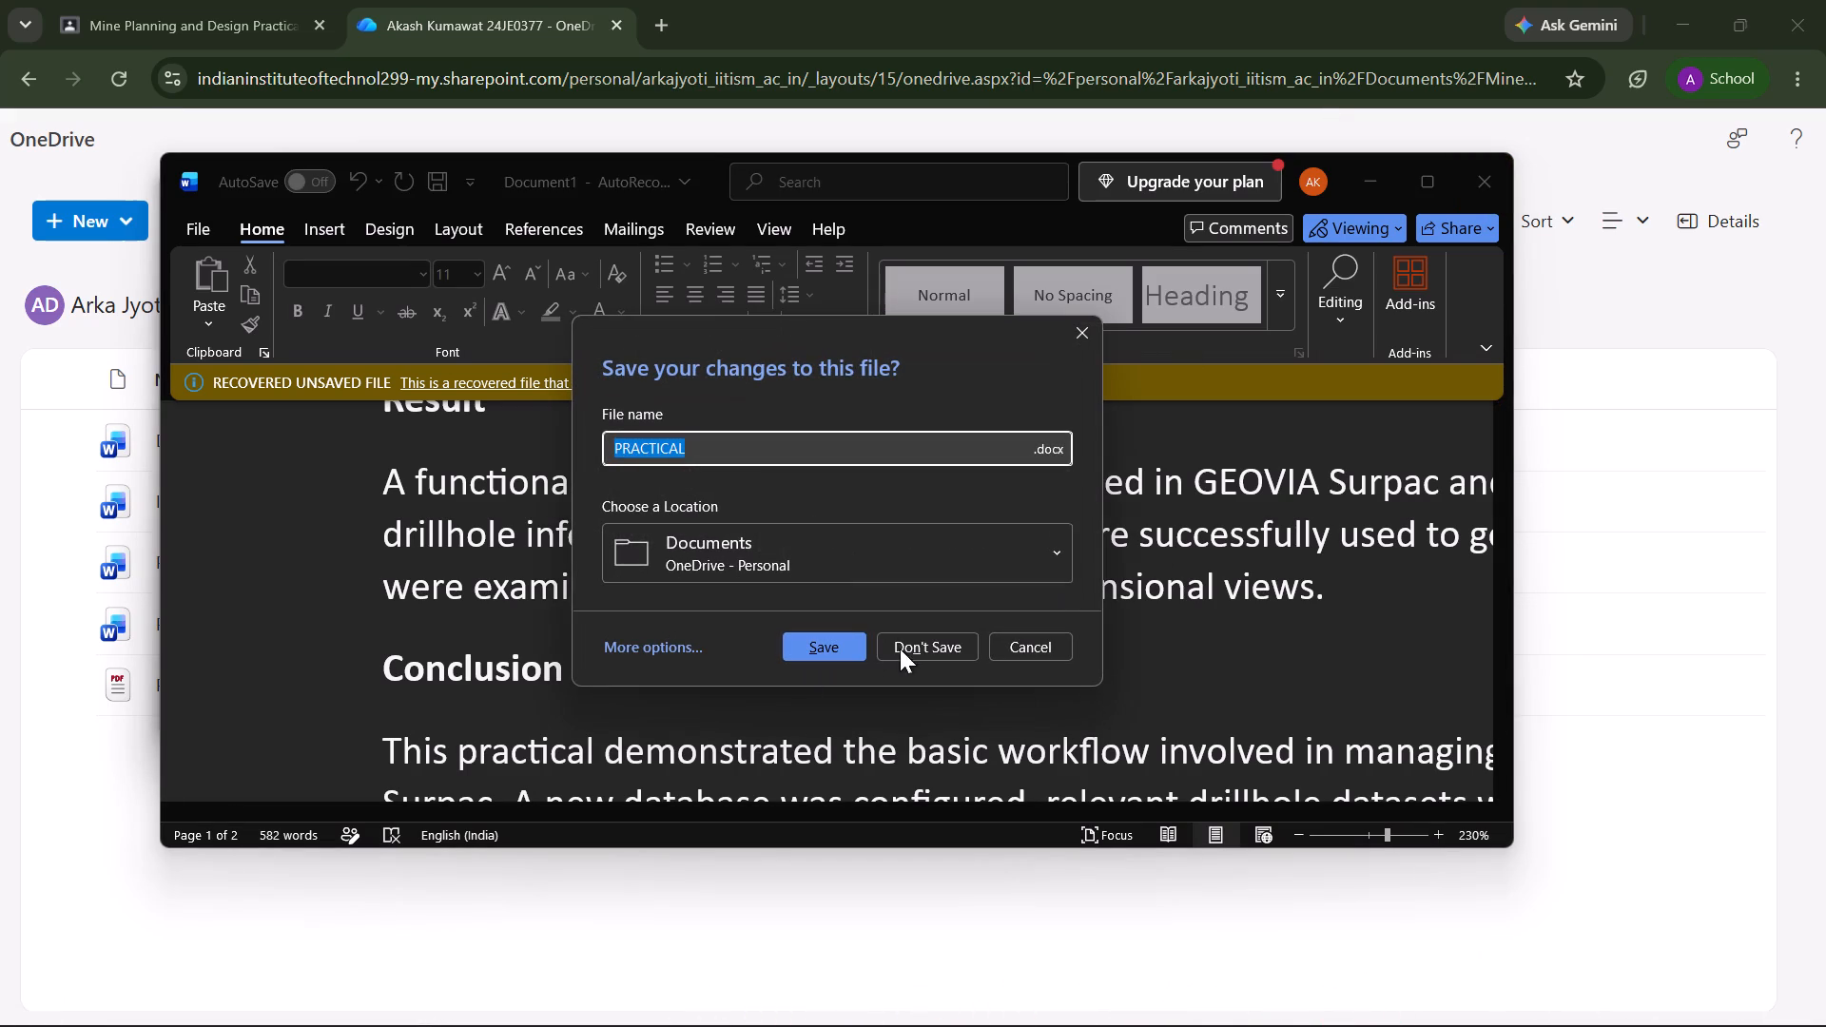
pyautogui.click(904, 646)
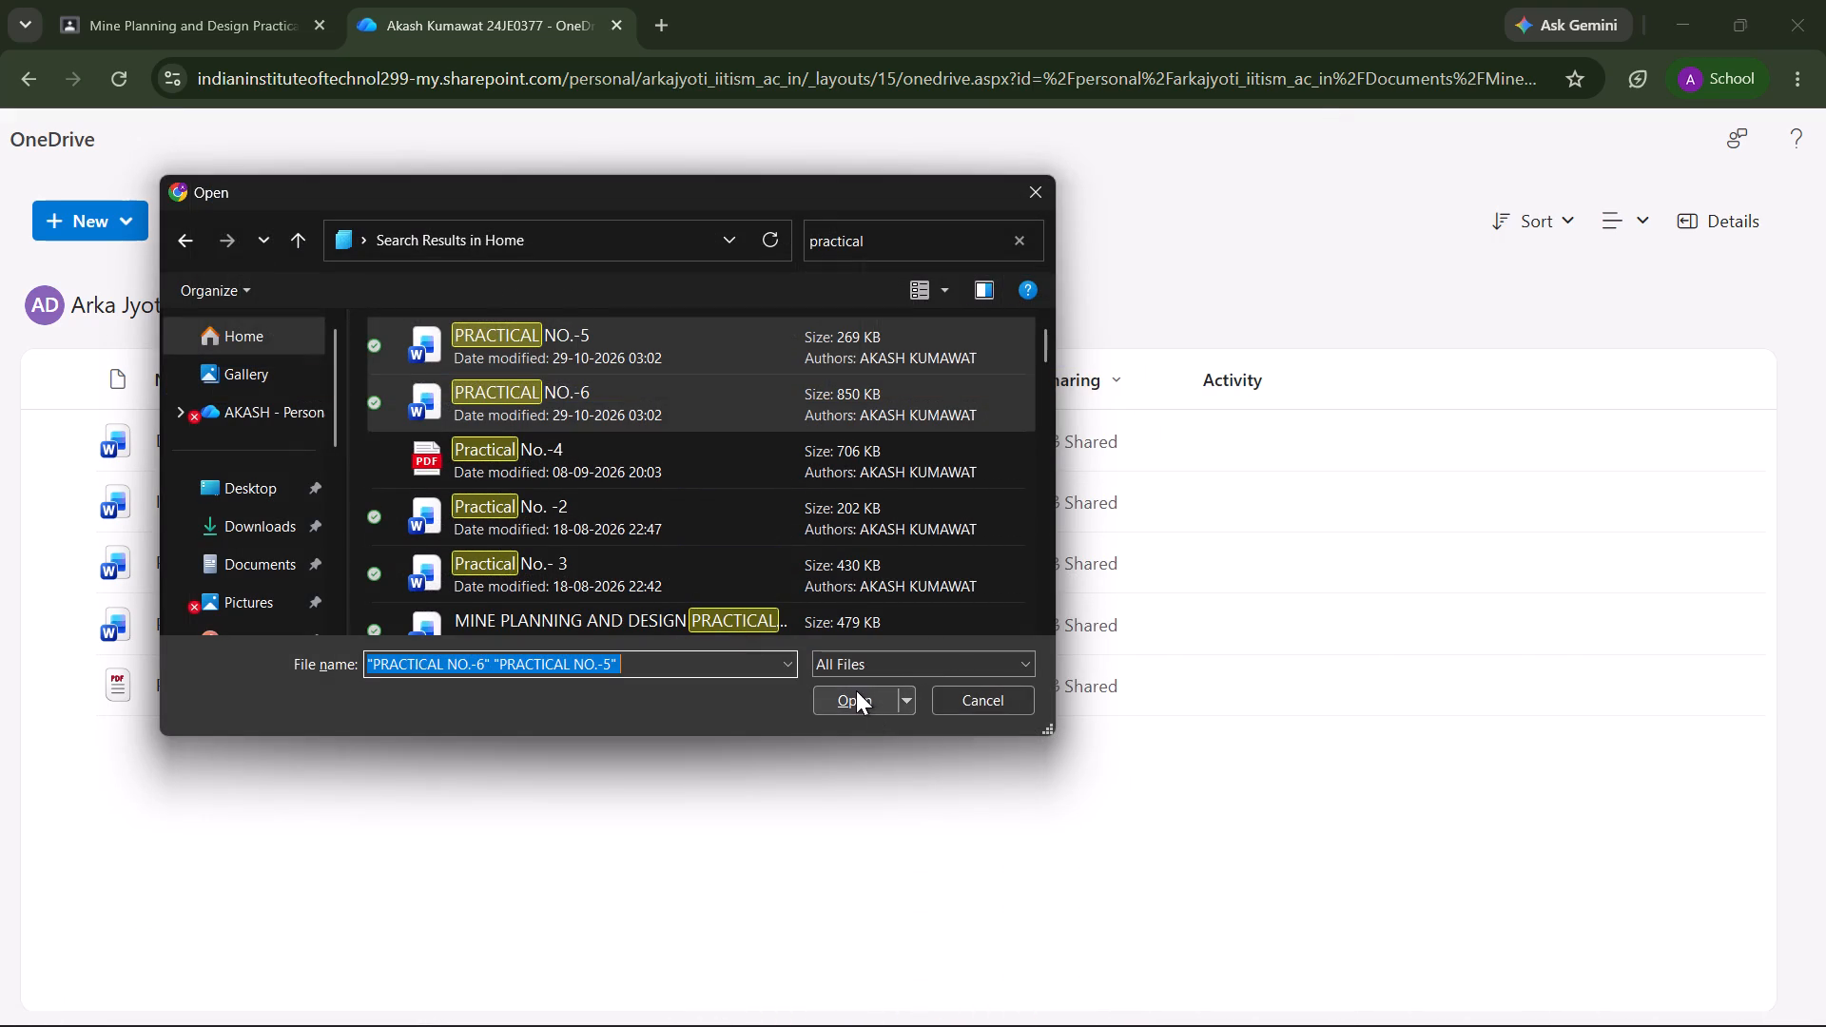
# Upload the selected files PRACTICAL NO.-5 and PRACTICAL NO.-6 to the student's shared OneDrive folder.
pyautogui.click(856, 695)
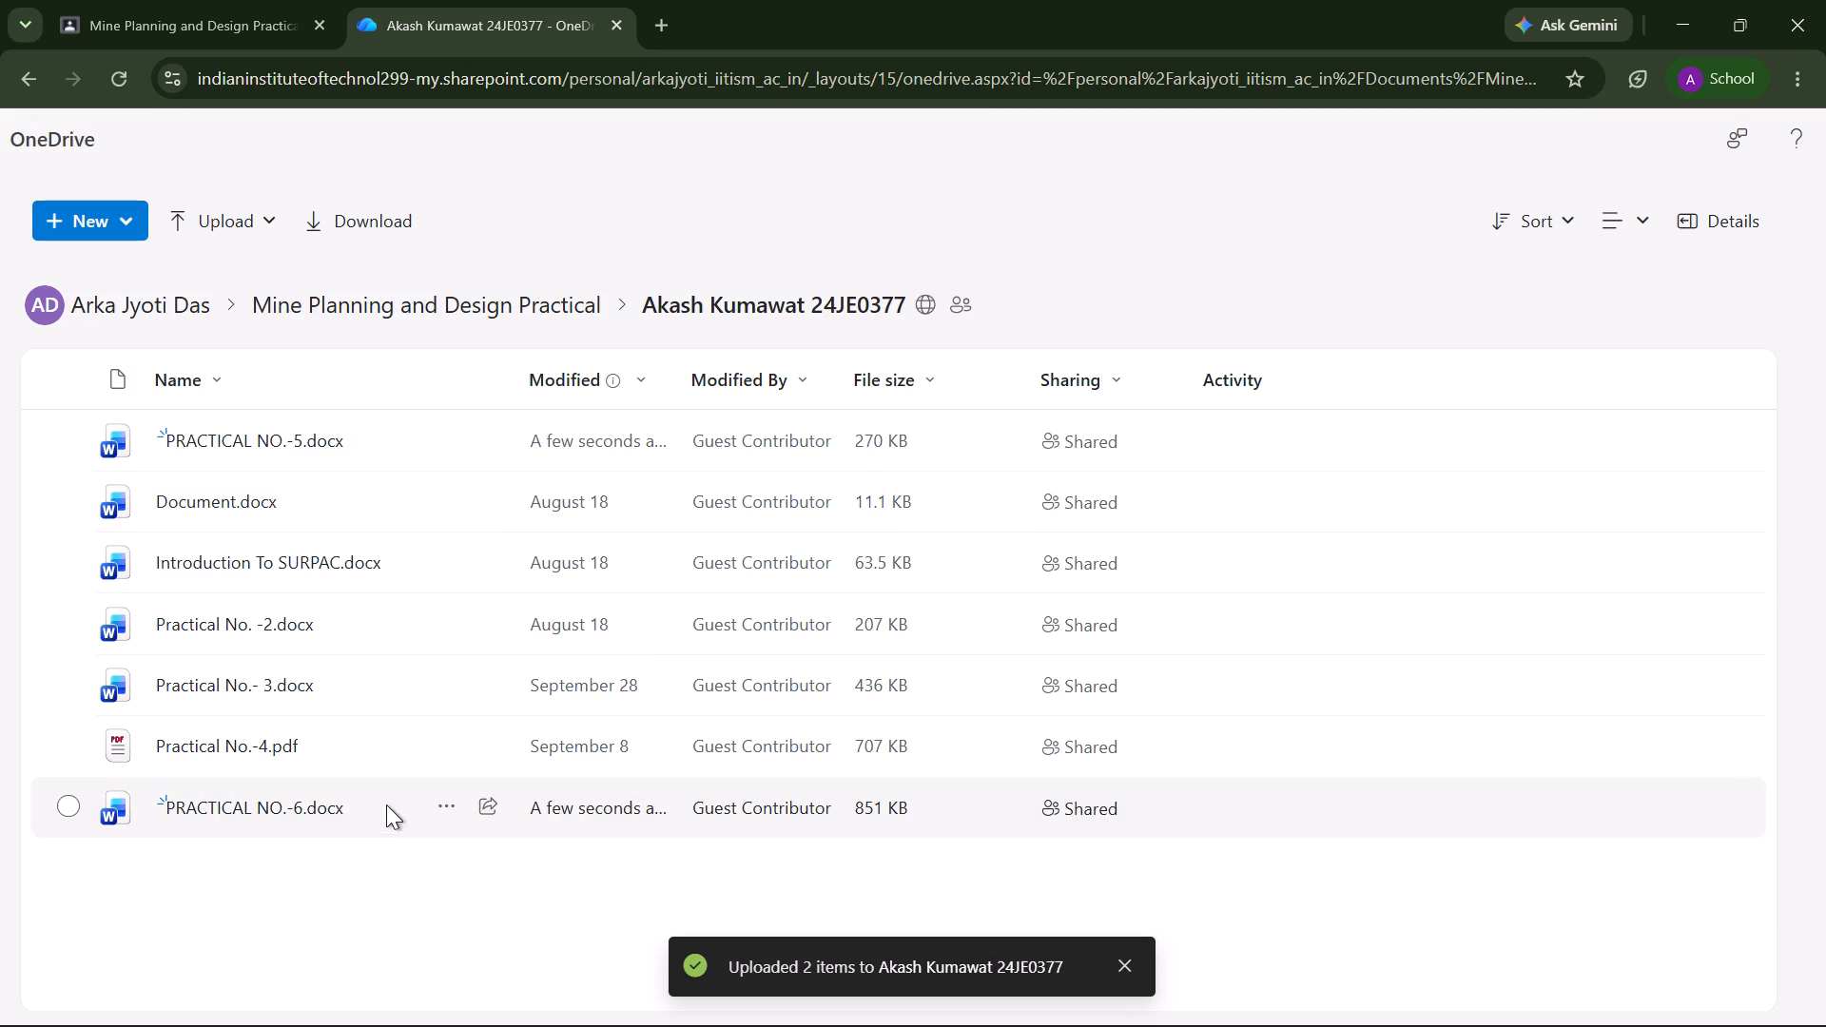
pyautogui.click(579, 398)
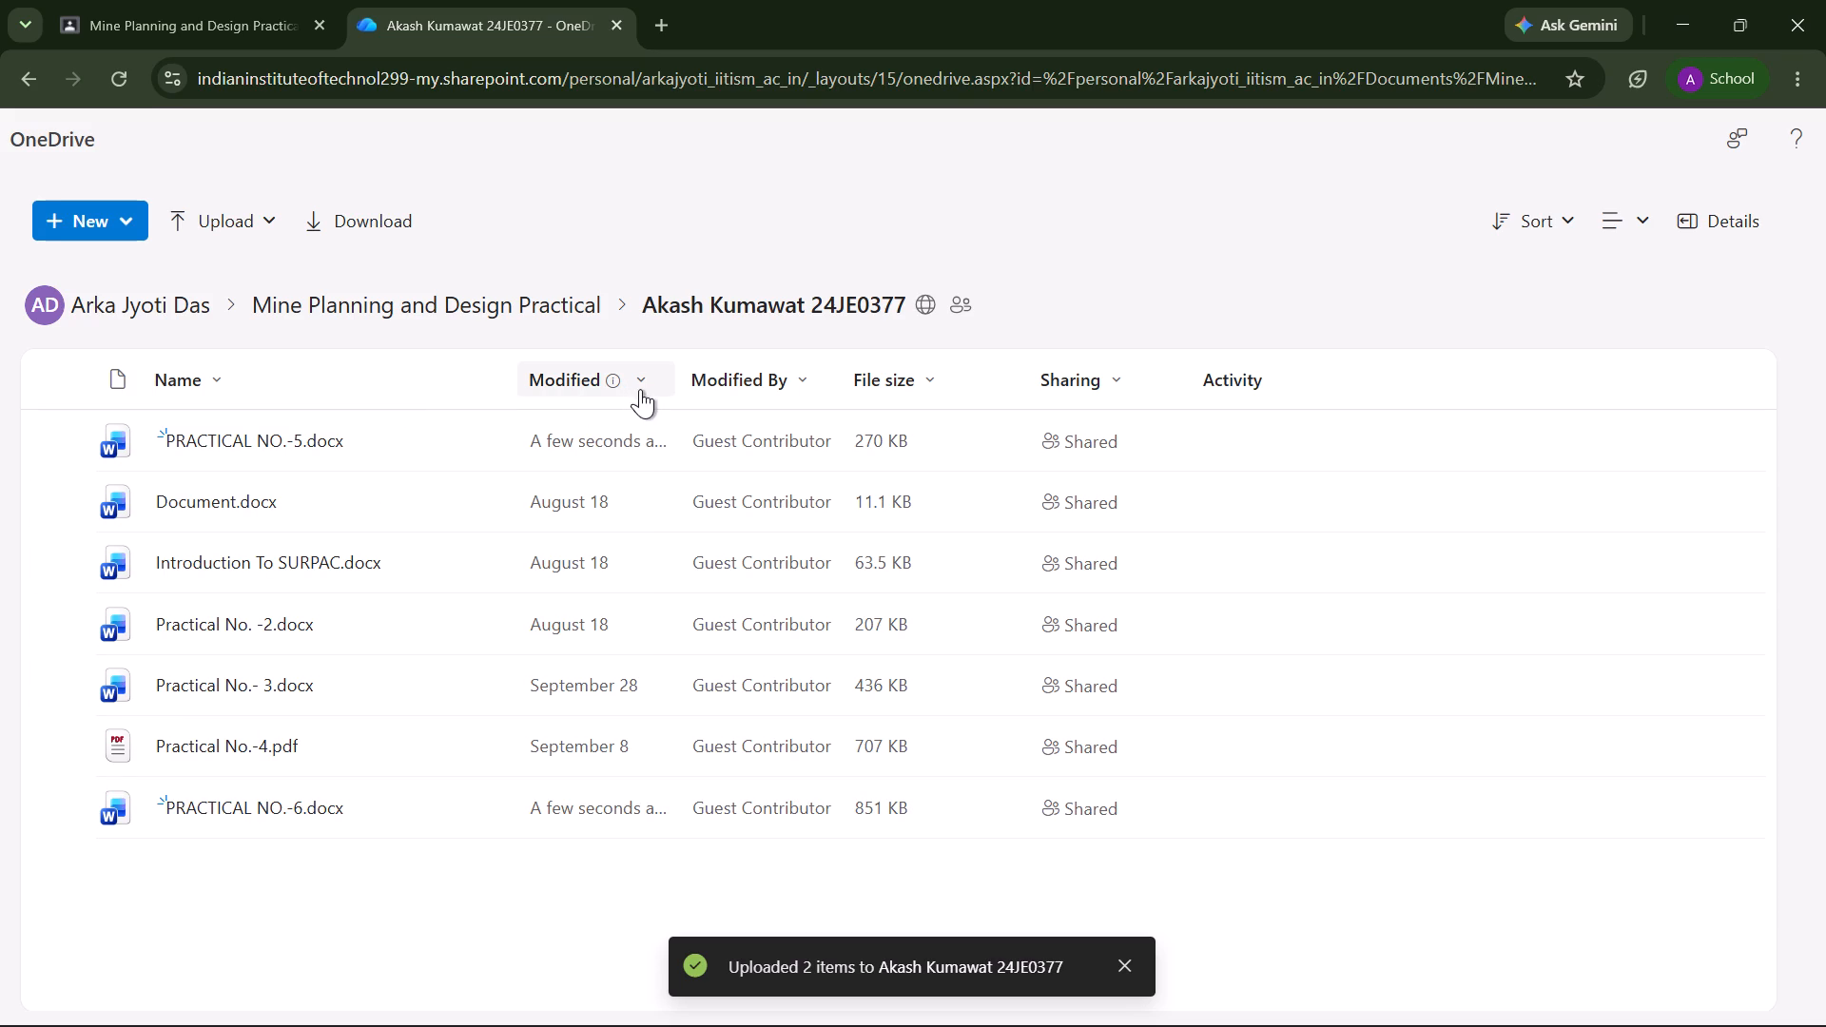
# Start another file upload and search Home for "pract".
pyautogui.click(234, 241)
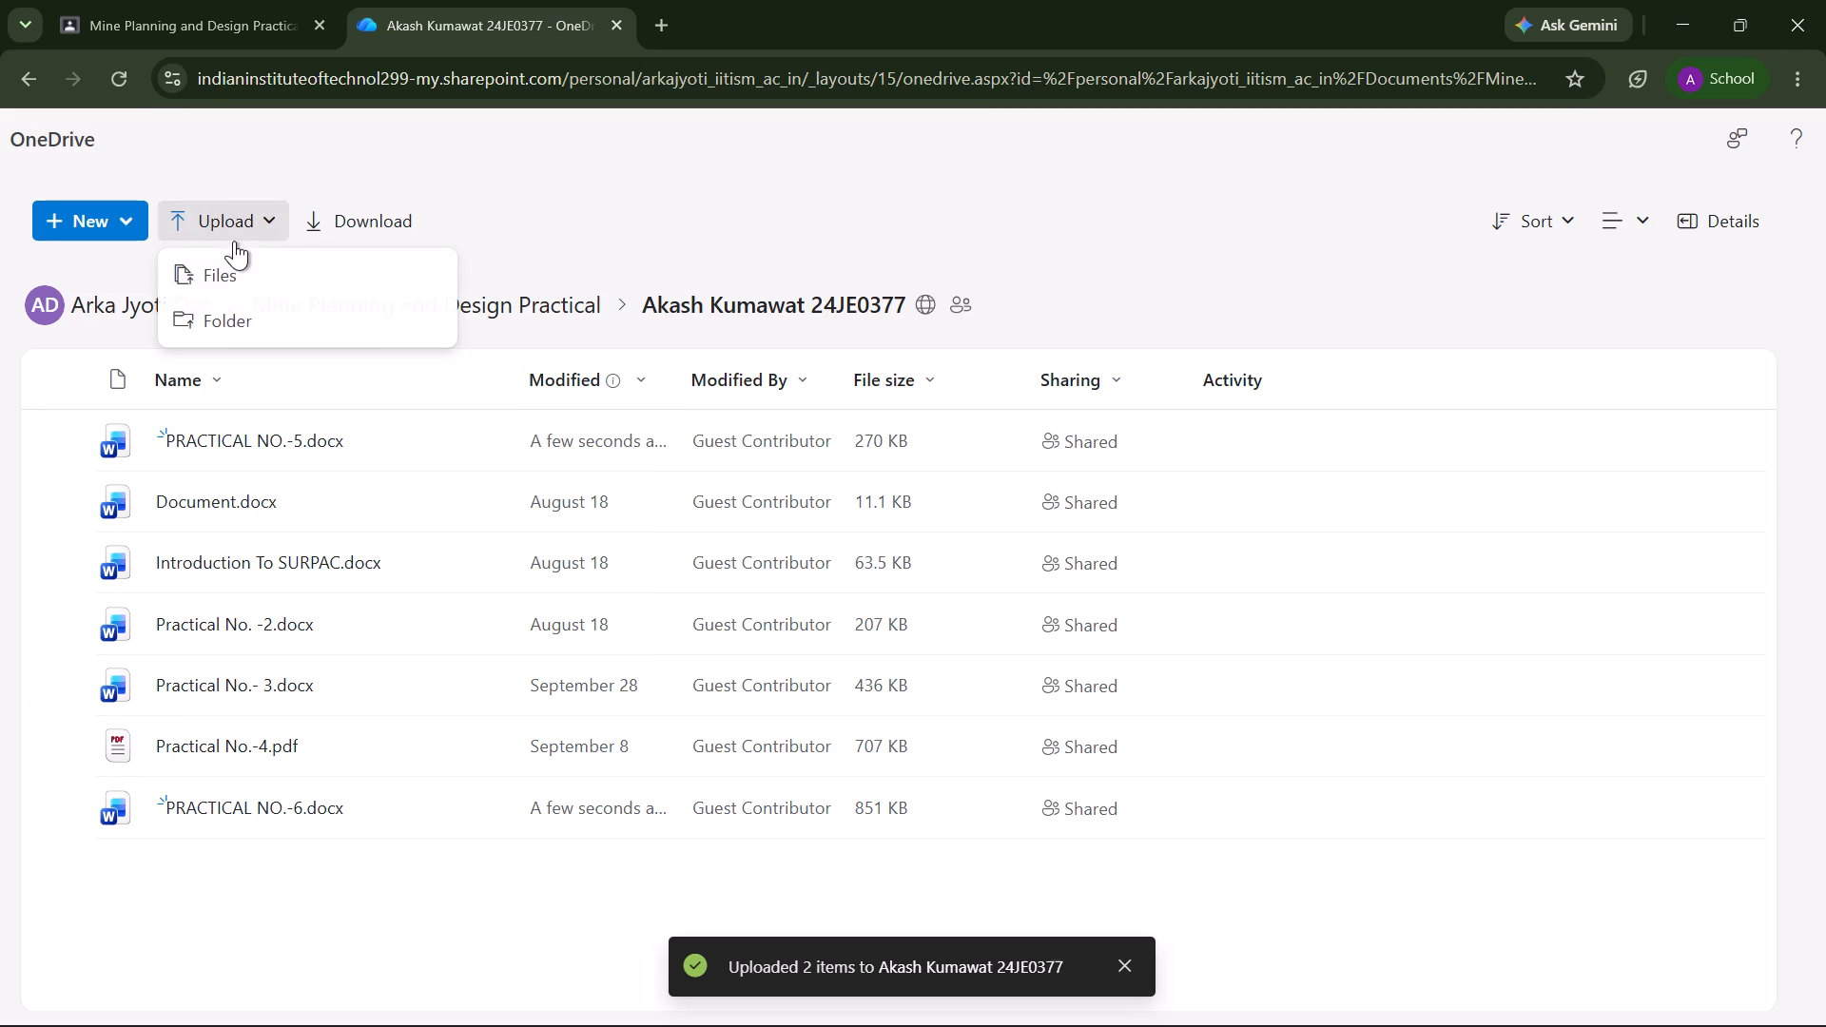
pyautogui.click(239, 287)
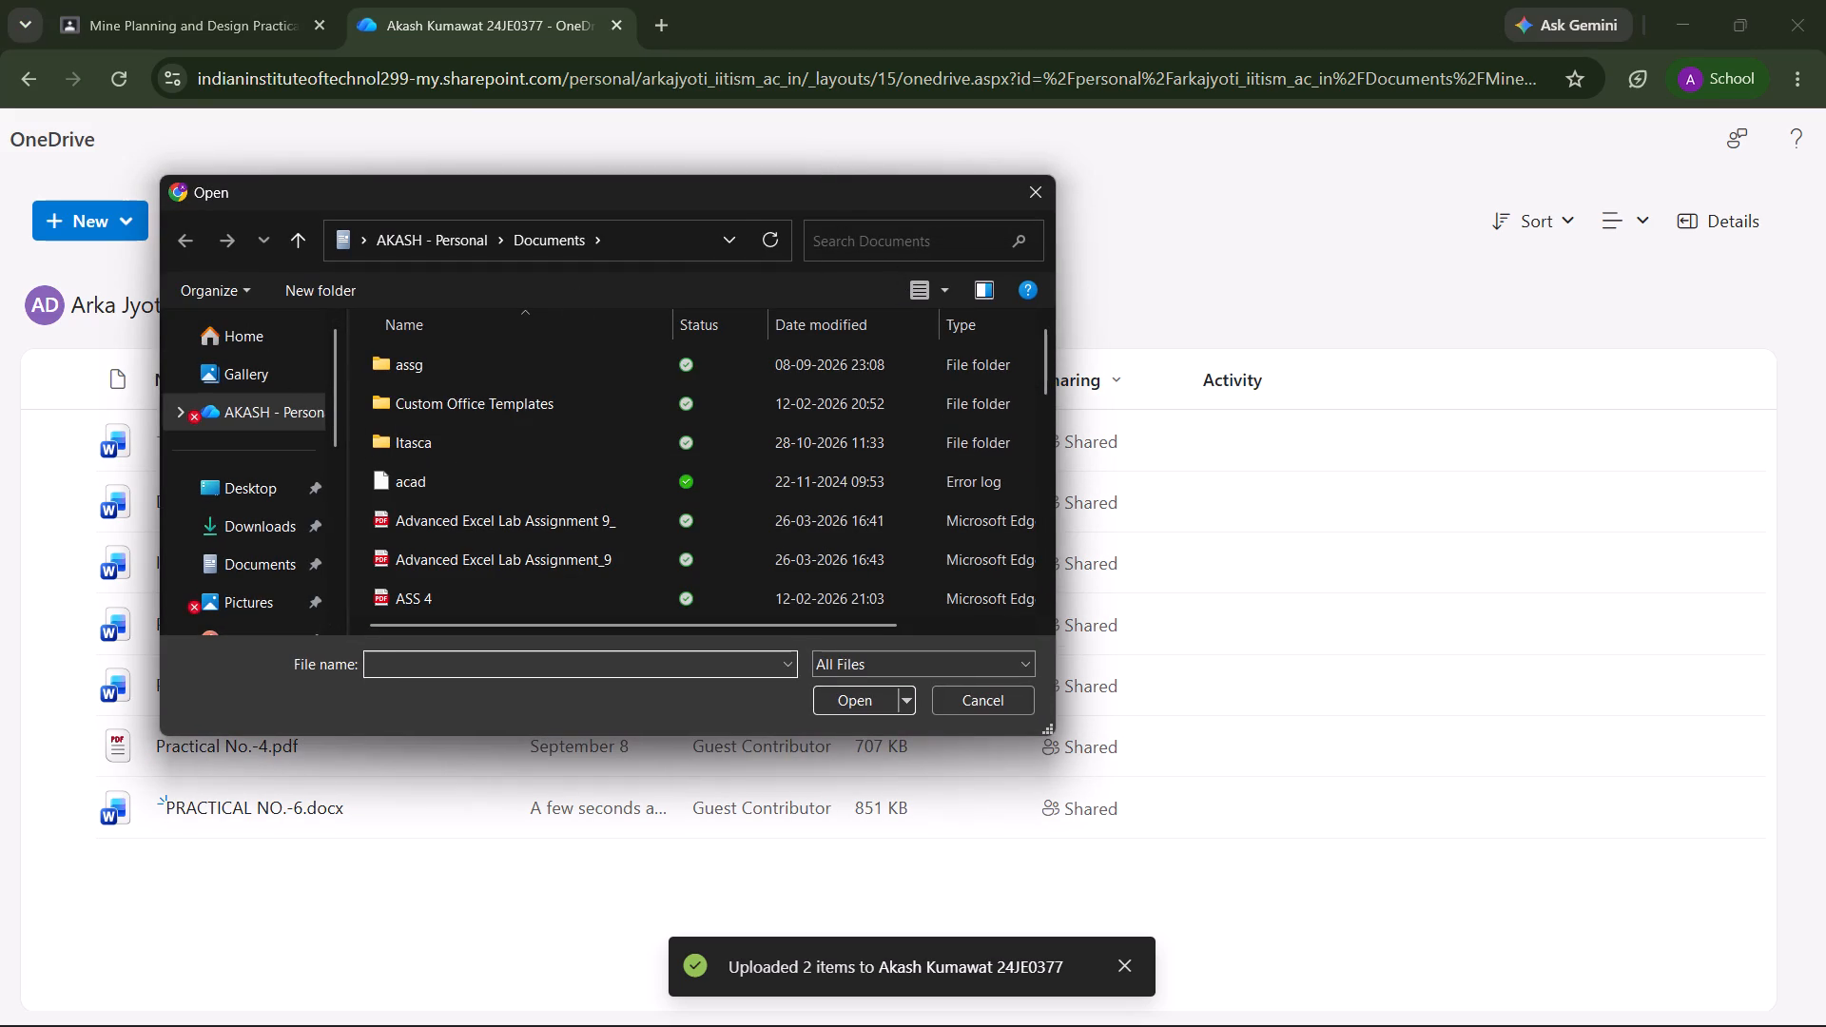
pyautogui.click(201, 341)
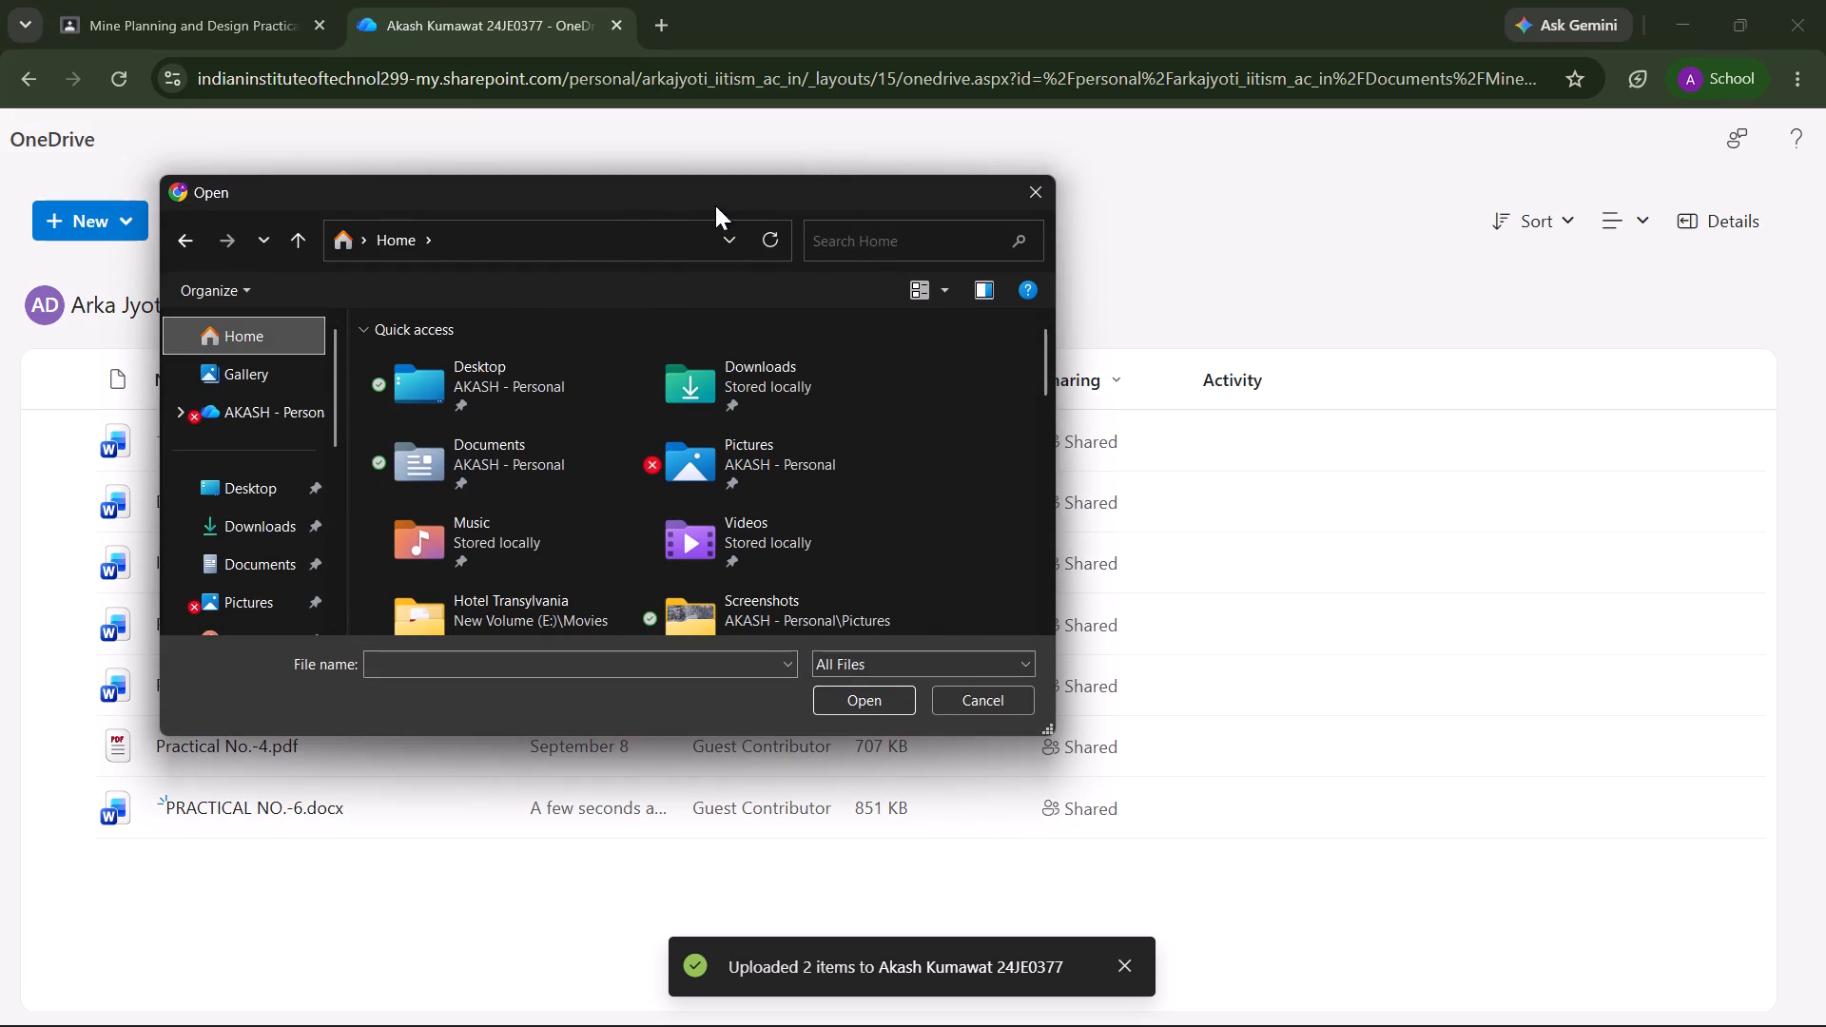
pyautogui.click(849, 241)
pyautogui.write('pract')
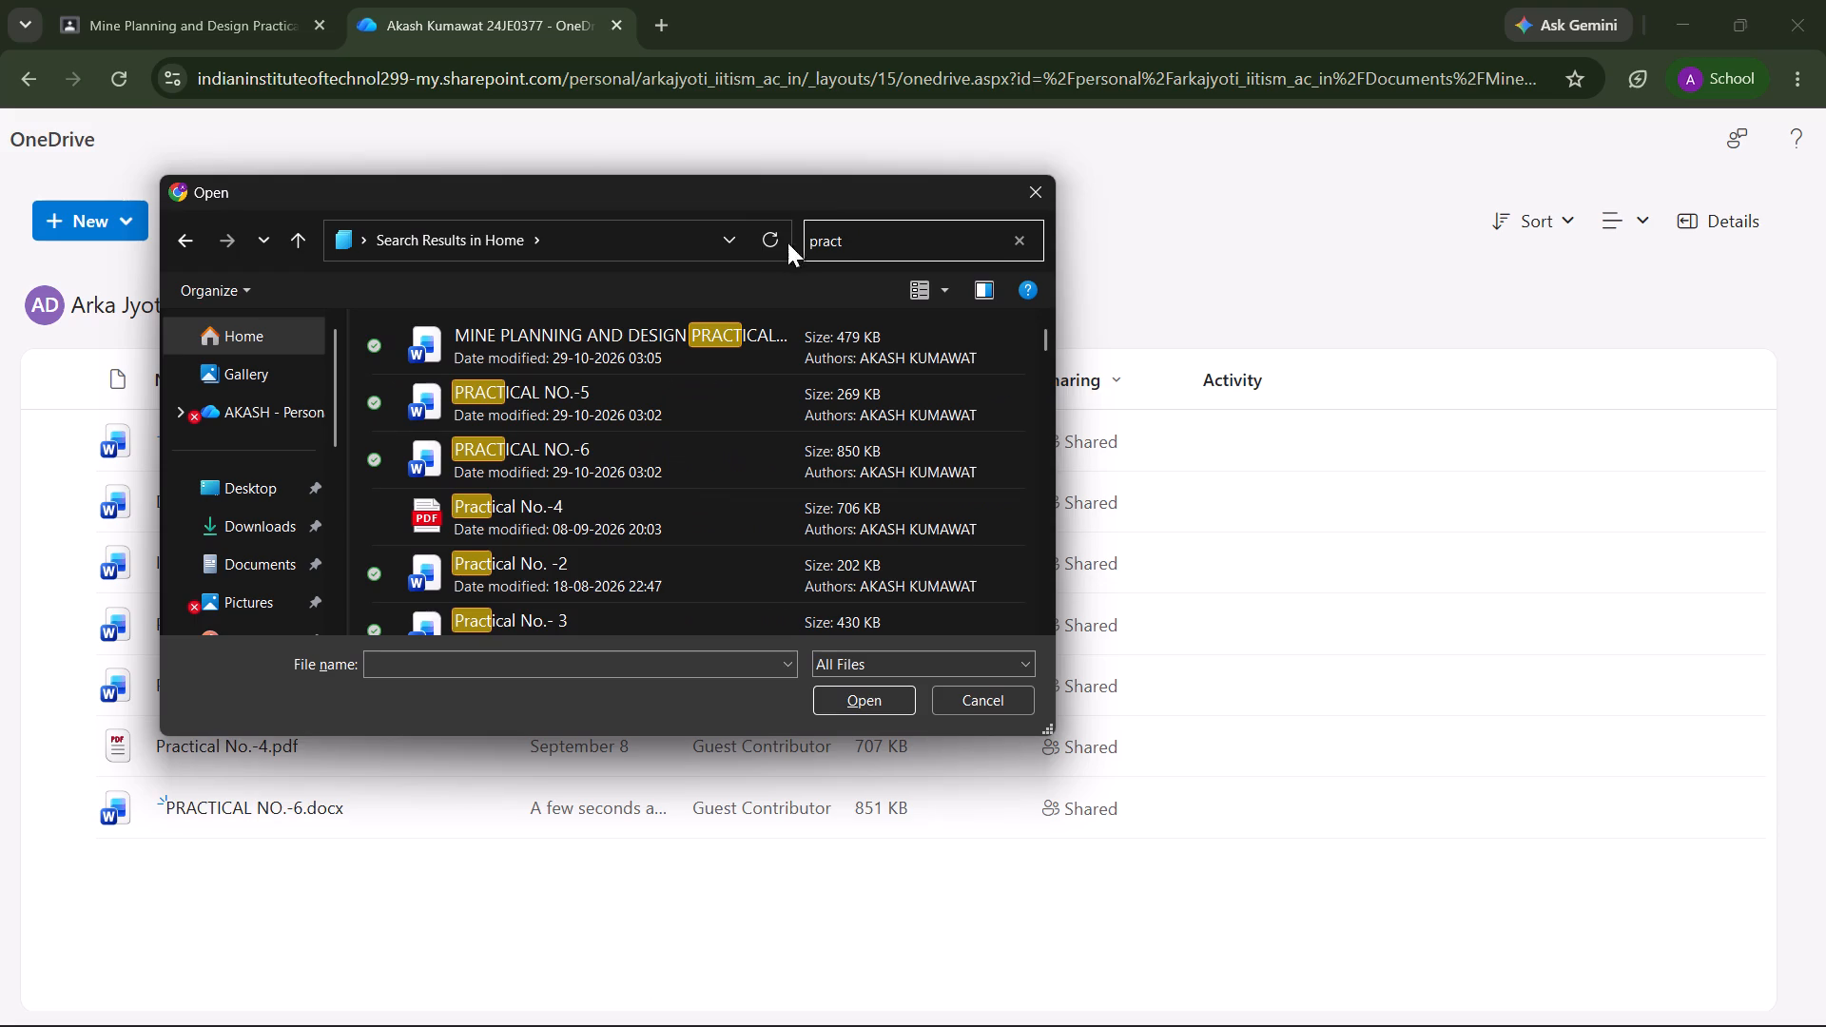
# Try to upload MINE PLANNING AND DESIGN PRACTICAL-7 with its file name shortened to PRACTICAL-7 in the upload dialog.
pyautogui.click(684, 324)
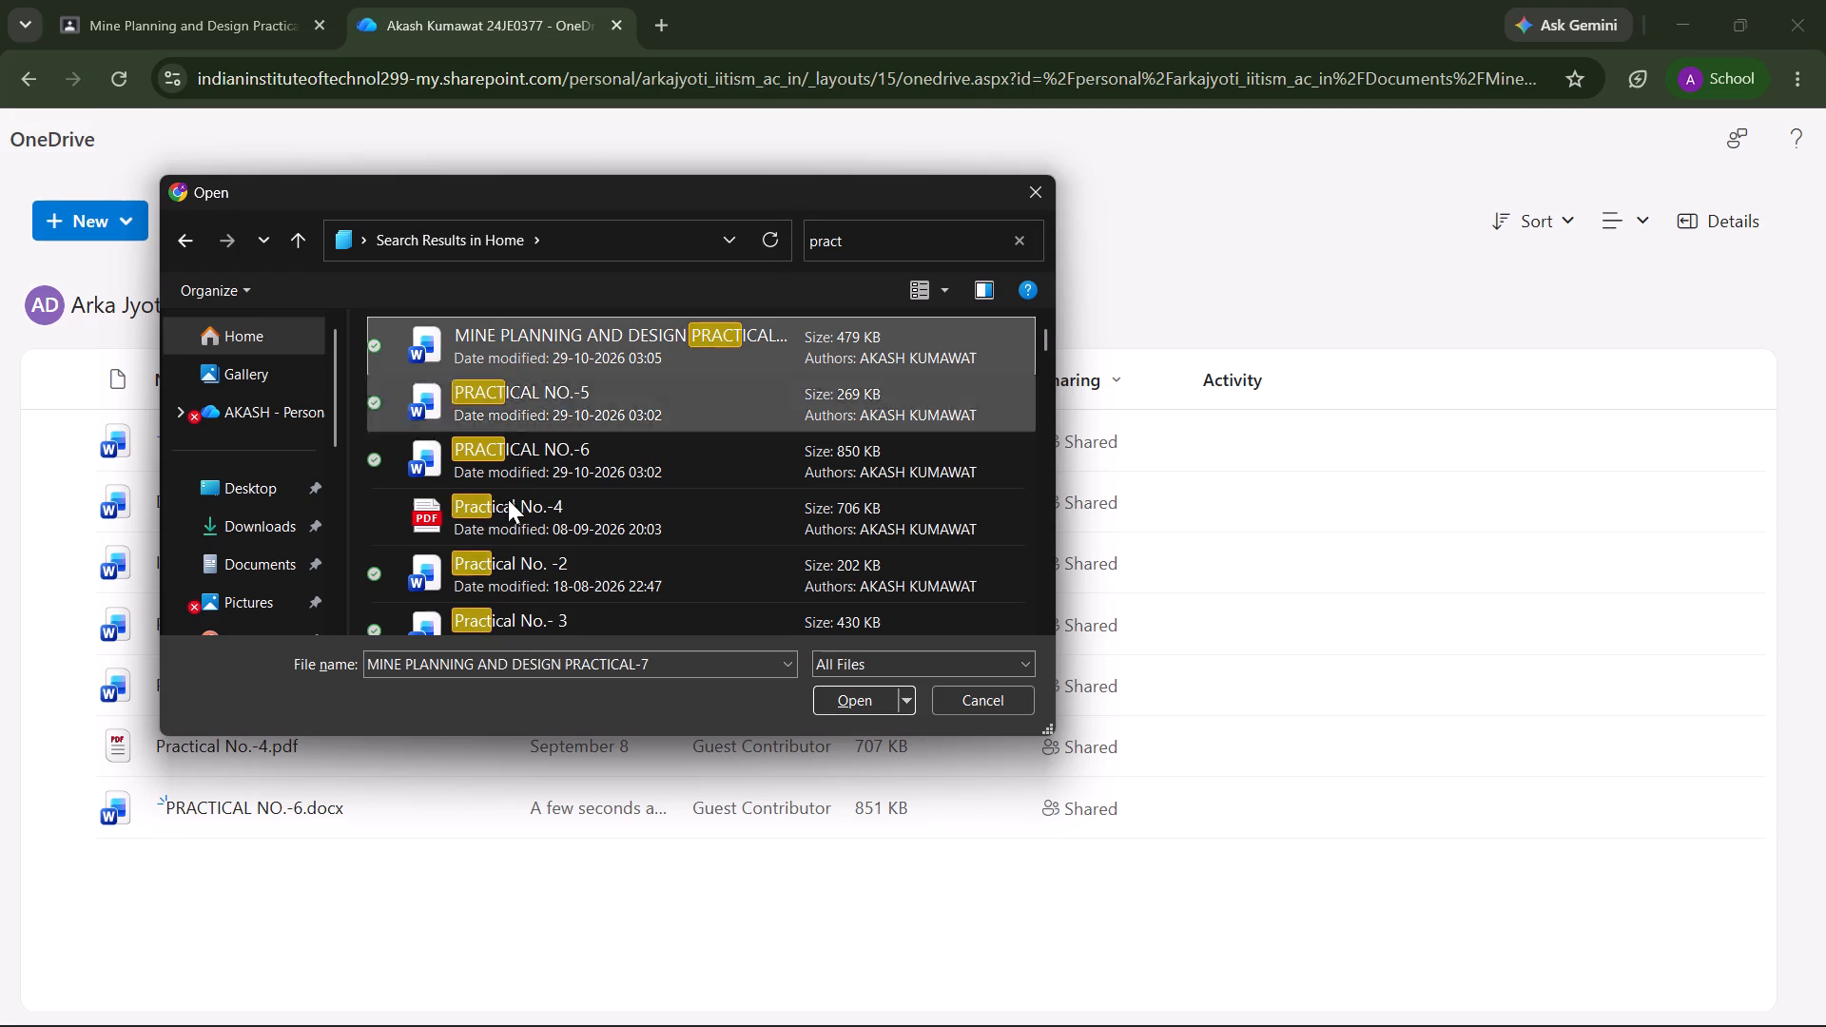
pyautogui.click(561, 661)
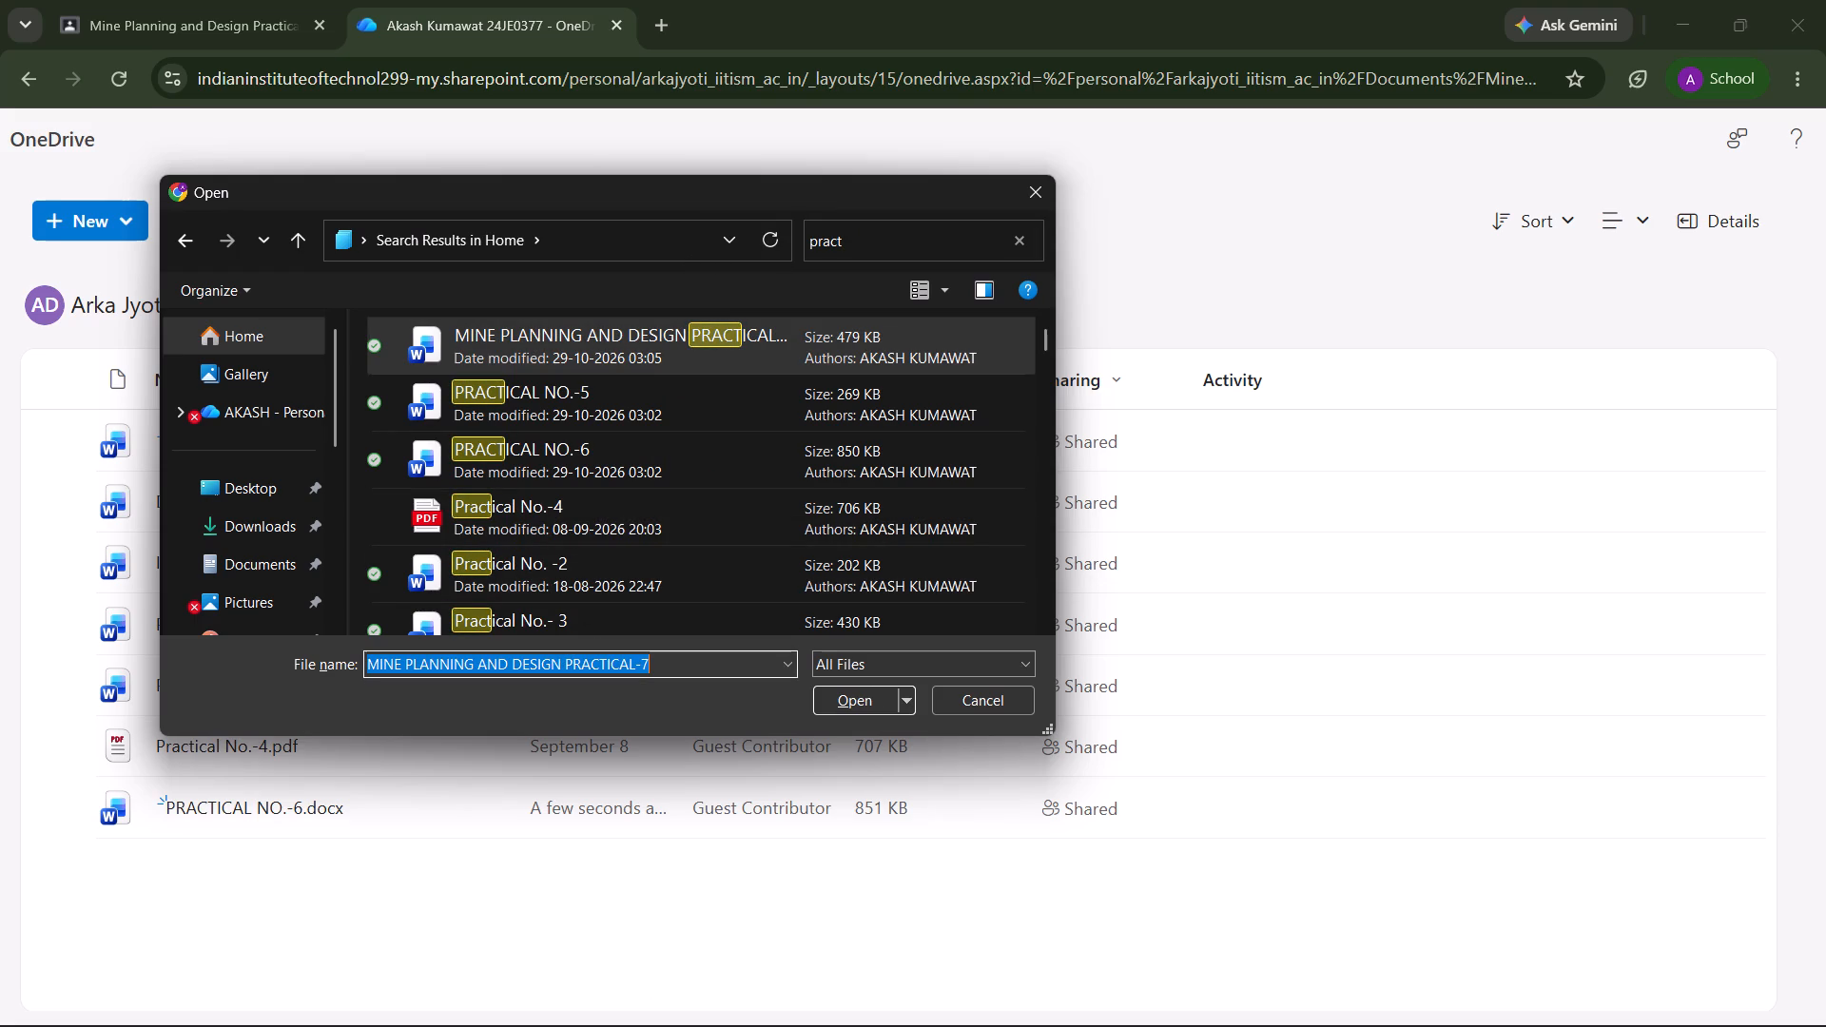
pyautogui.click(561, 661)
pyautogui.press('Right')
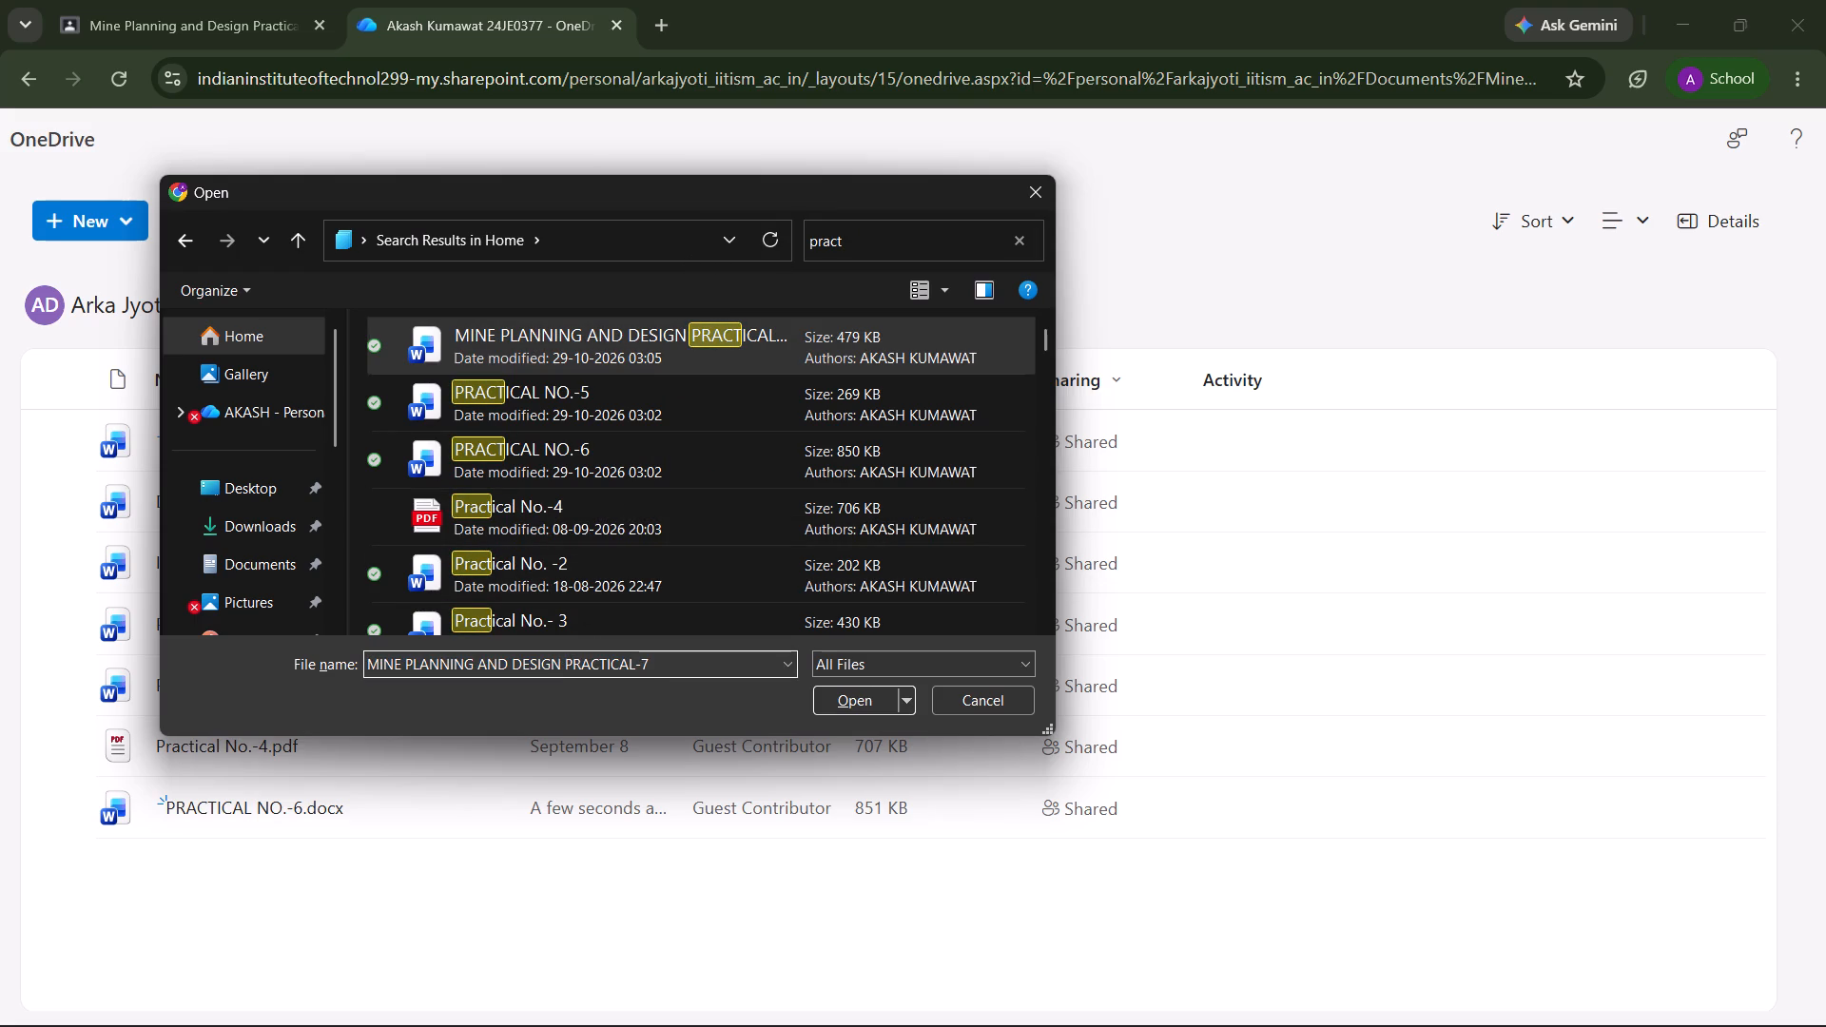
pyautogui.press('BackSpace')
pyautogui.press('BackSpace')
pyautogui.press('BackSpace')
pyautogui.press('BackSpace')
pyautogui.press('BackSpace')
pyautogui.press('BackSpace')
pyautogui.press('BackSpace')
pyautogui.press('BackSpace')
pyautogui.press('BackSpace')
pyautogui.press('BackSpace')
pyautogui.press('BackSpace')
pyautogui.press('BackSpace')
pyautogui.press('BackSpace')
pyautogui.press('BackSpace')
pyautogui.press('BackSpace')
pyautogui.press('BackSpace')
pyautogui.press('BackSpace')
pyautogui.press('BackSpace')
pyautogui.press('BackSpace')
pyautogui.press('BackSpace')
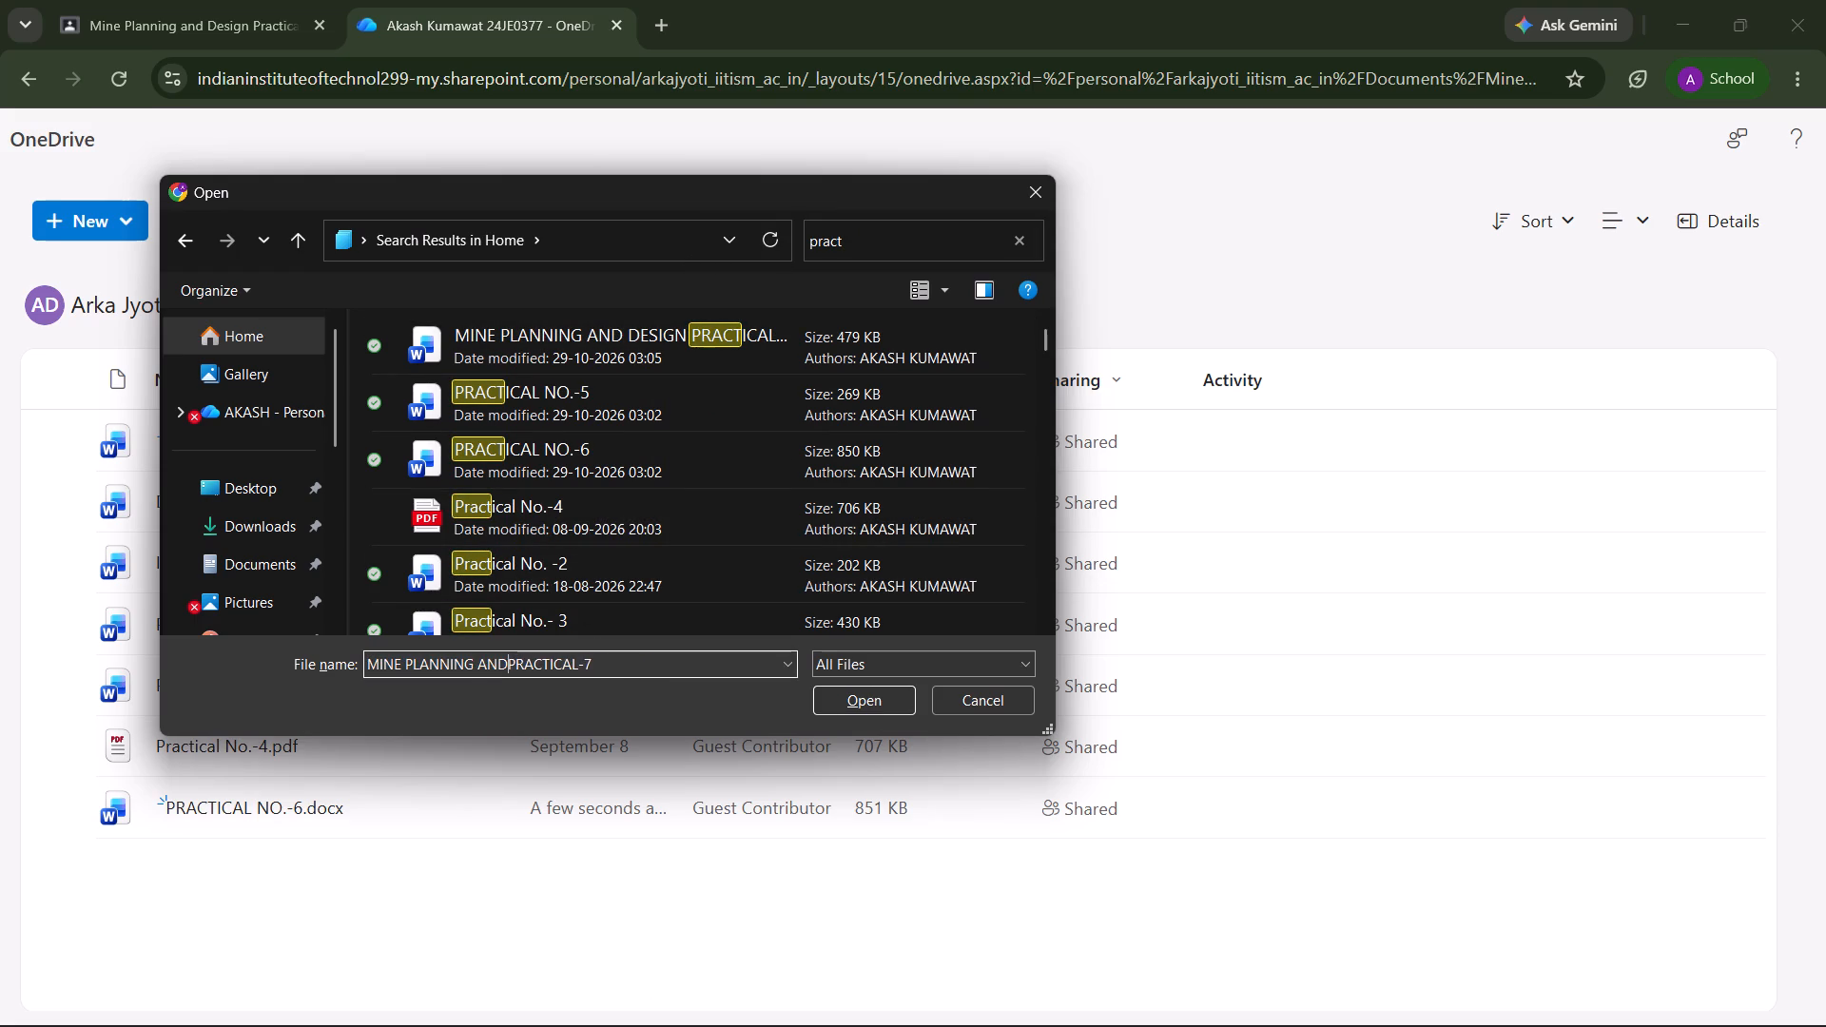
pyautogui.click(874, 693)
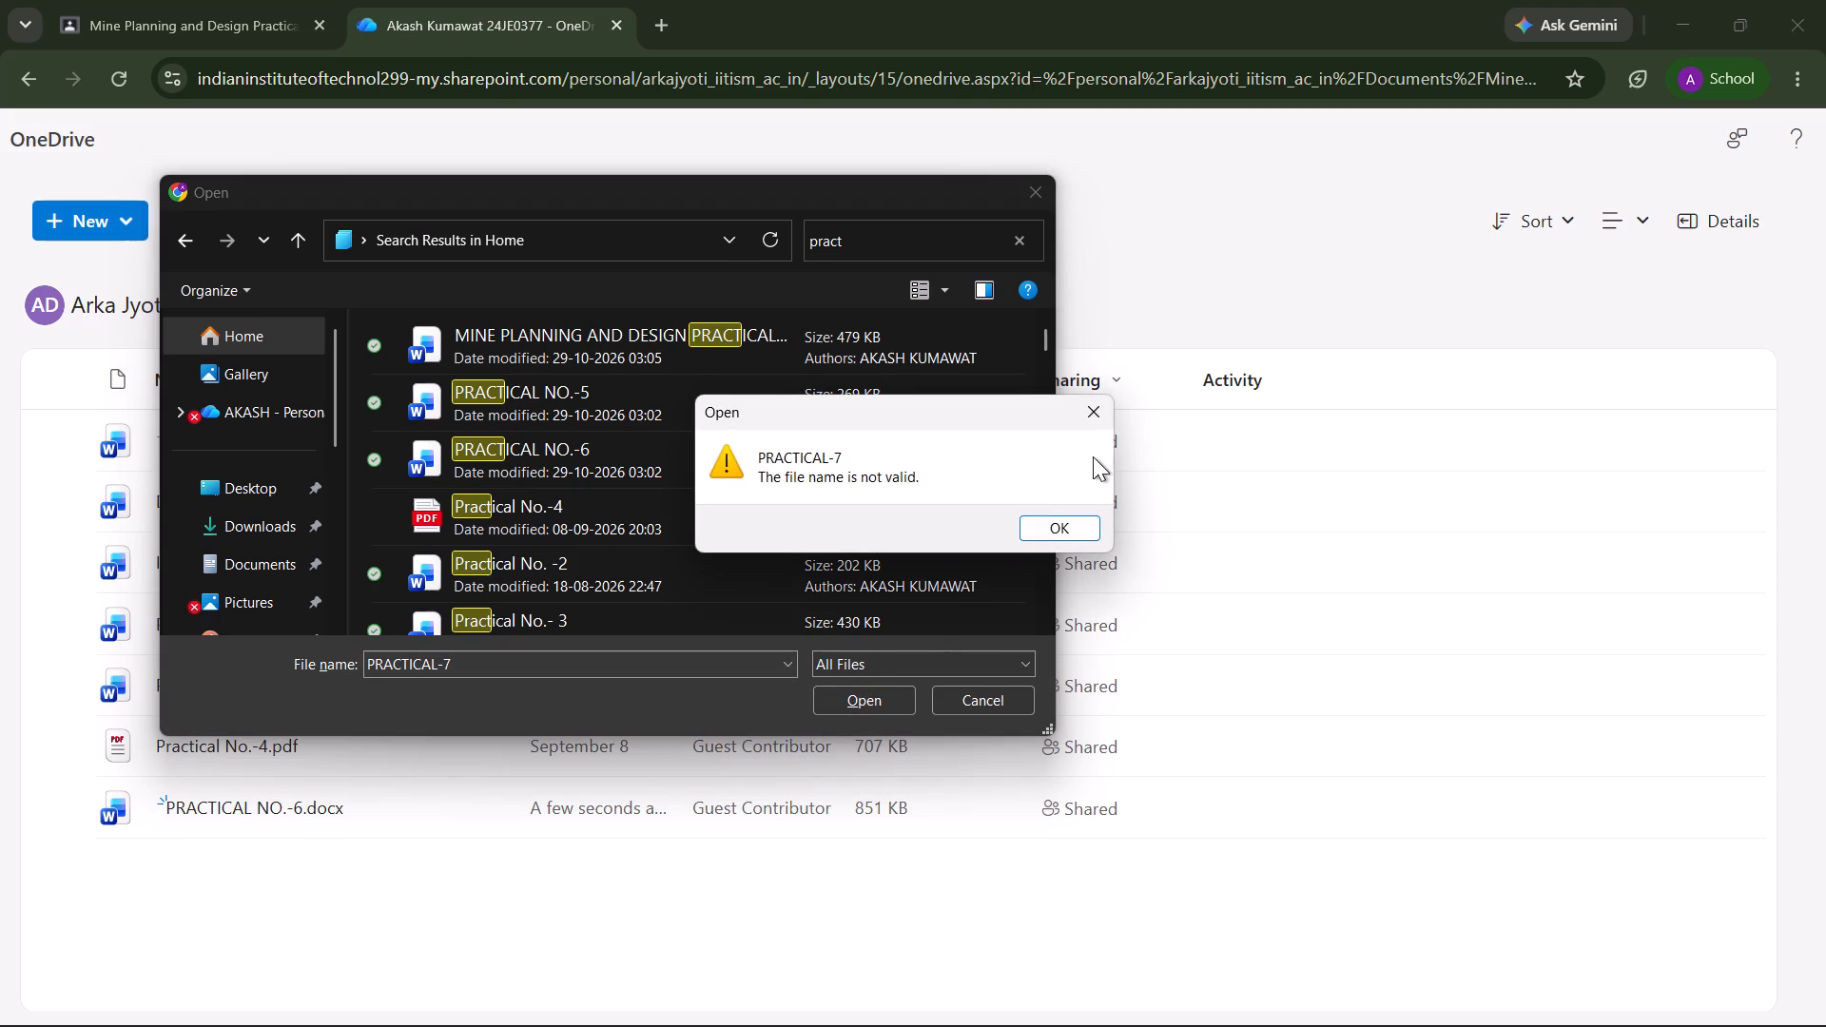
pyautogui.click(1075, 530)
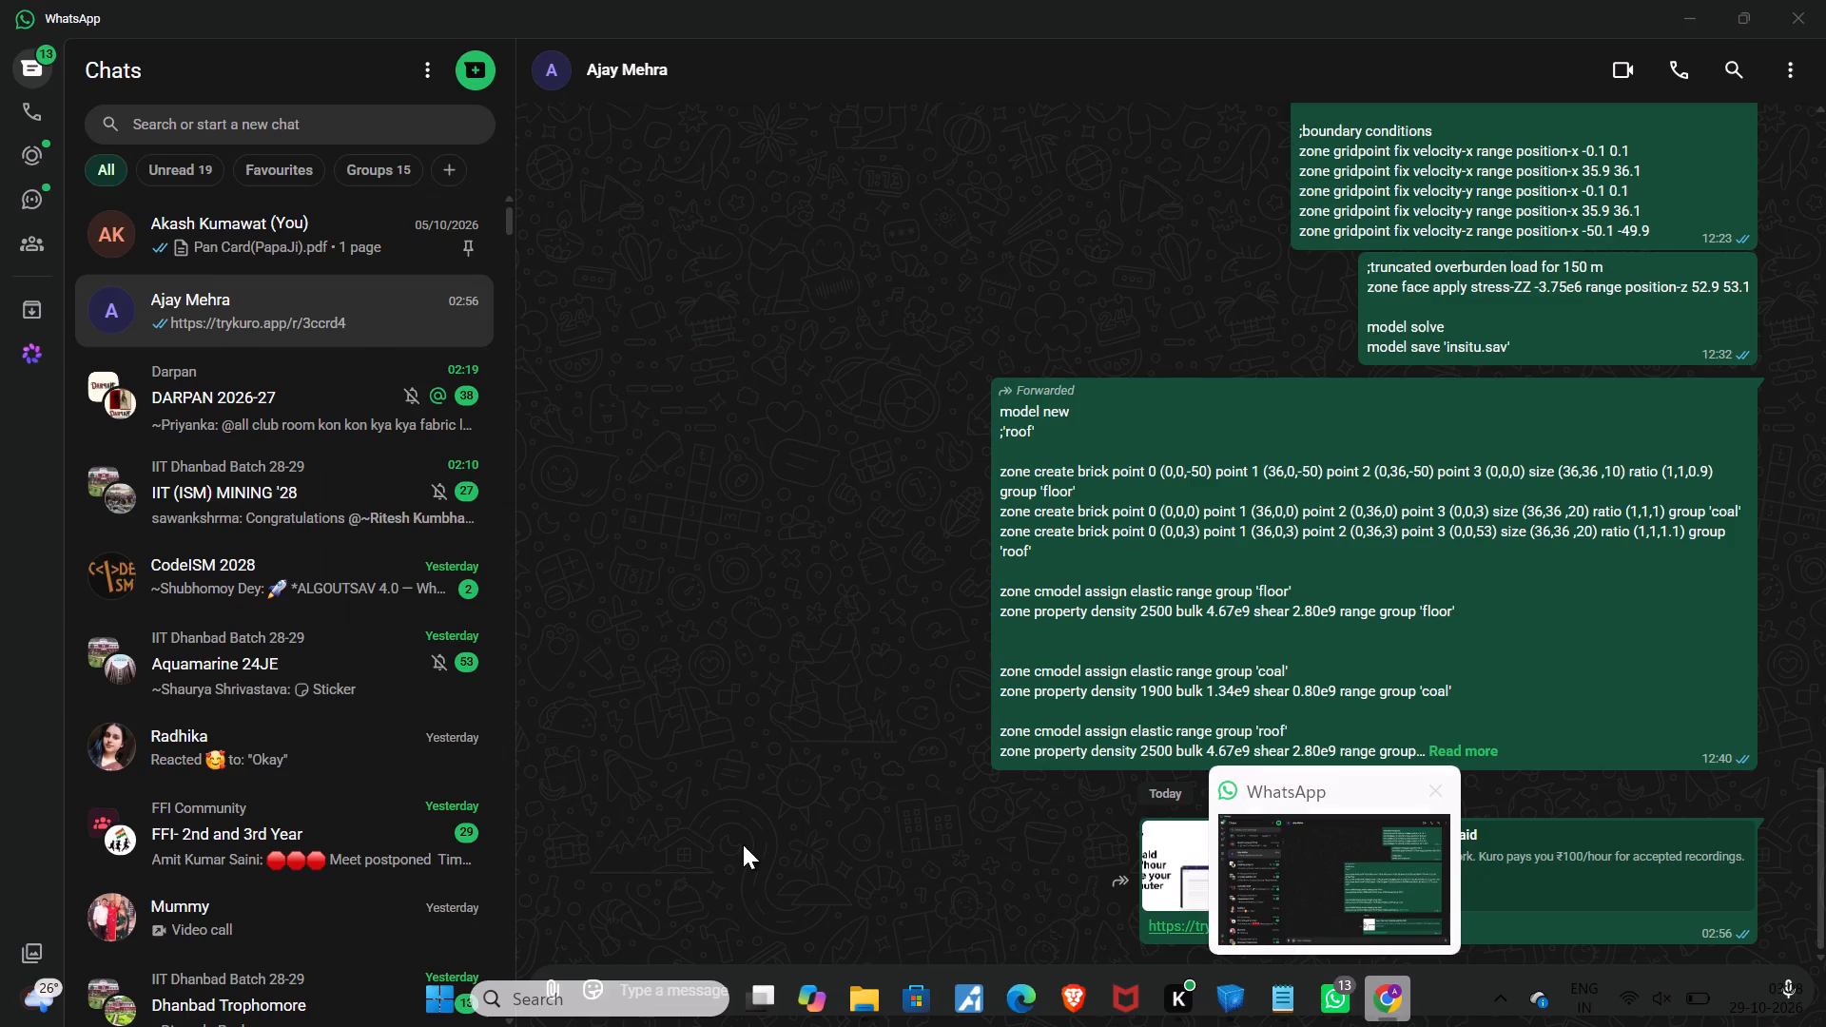
# Switch to Word and open the recent document MINE PLANNING AND DESIGN PRACTICAL-7.
pyautogui.click(630, 1011)
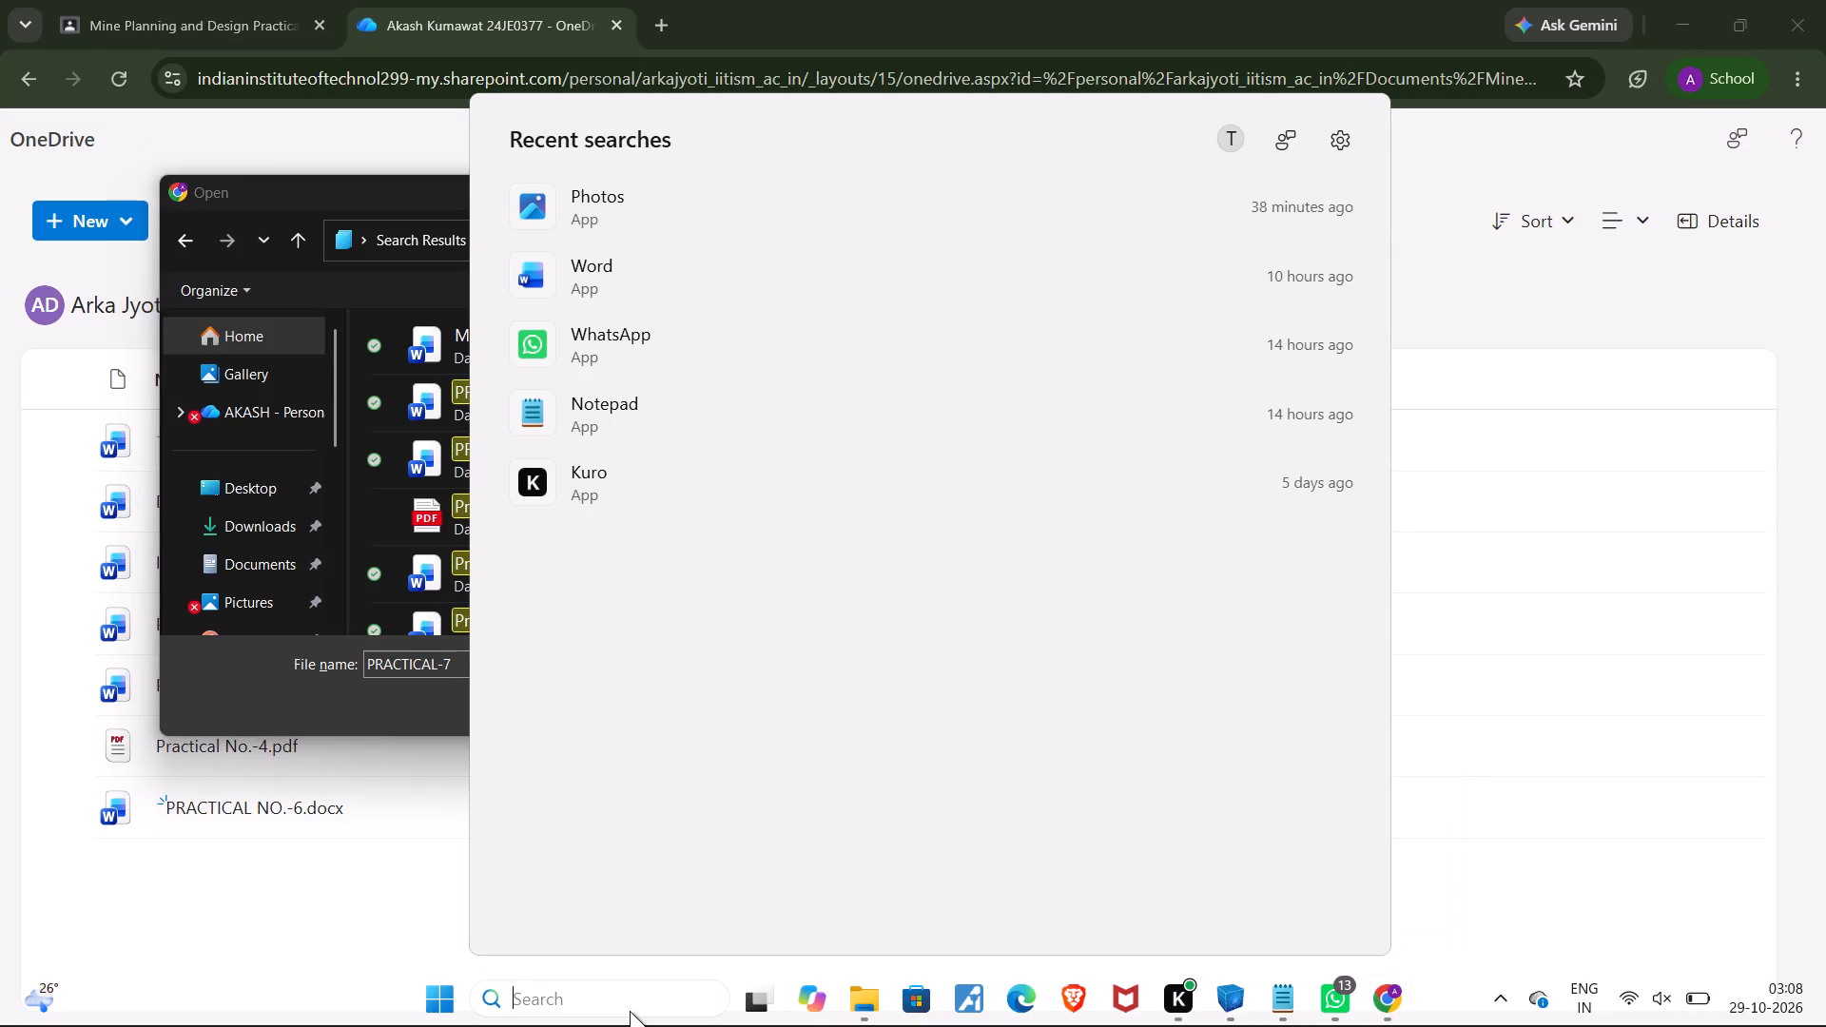
pyautogui.write('wp')
pyautogui.press('BackSpace')
pyautogui.write('ord')
pyautogui.click(610, 271)
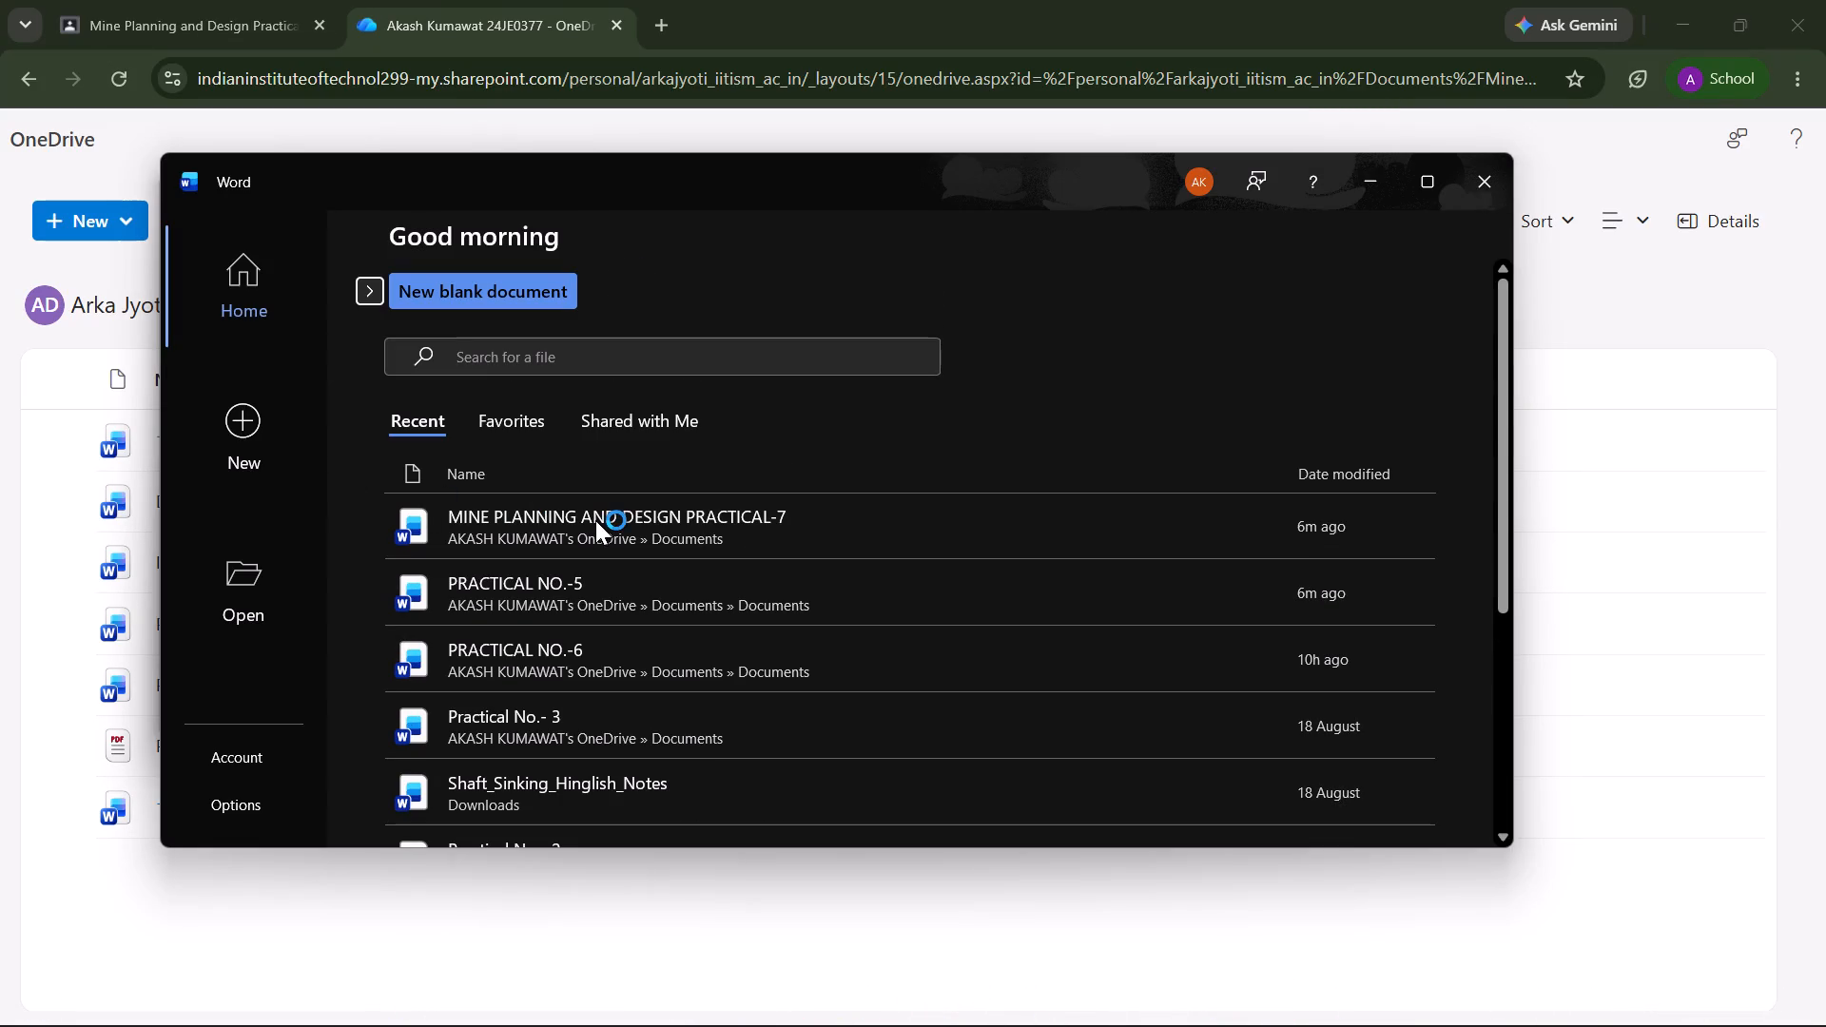
pyautogui.click(595, 520)
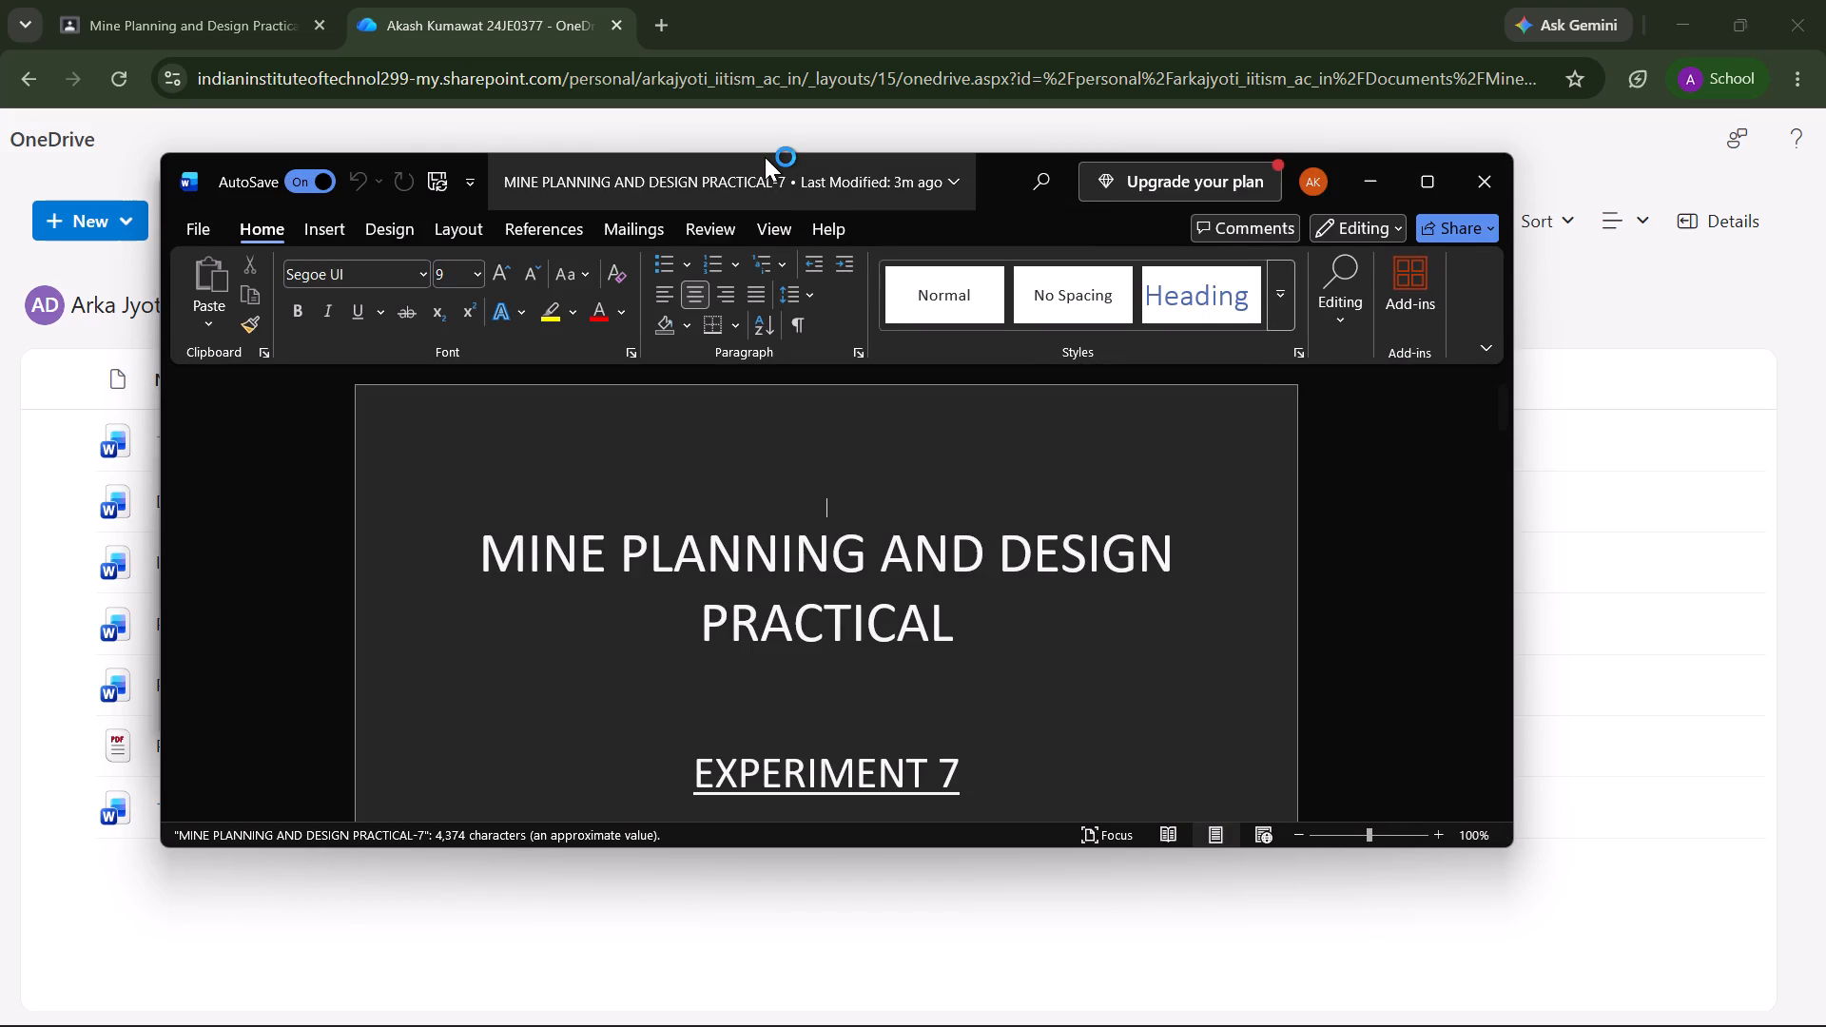
# Rename the open document as PRACTICAL-7, keeping it in the personal OneDrive Documents folder, then save and close it.
pyautogui.click(767, 176)
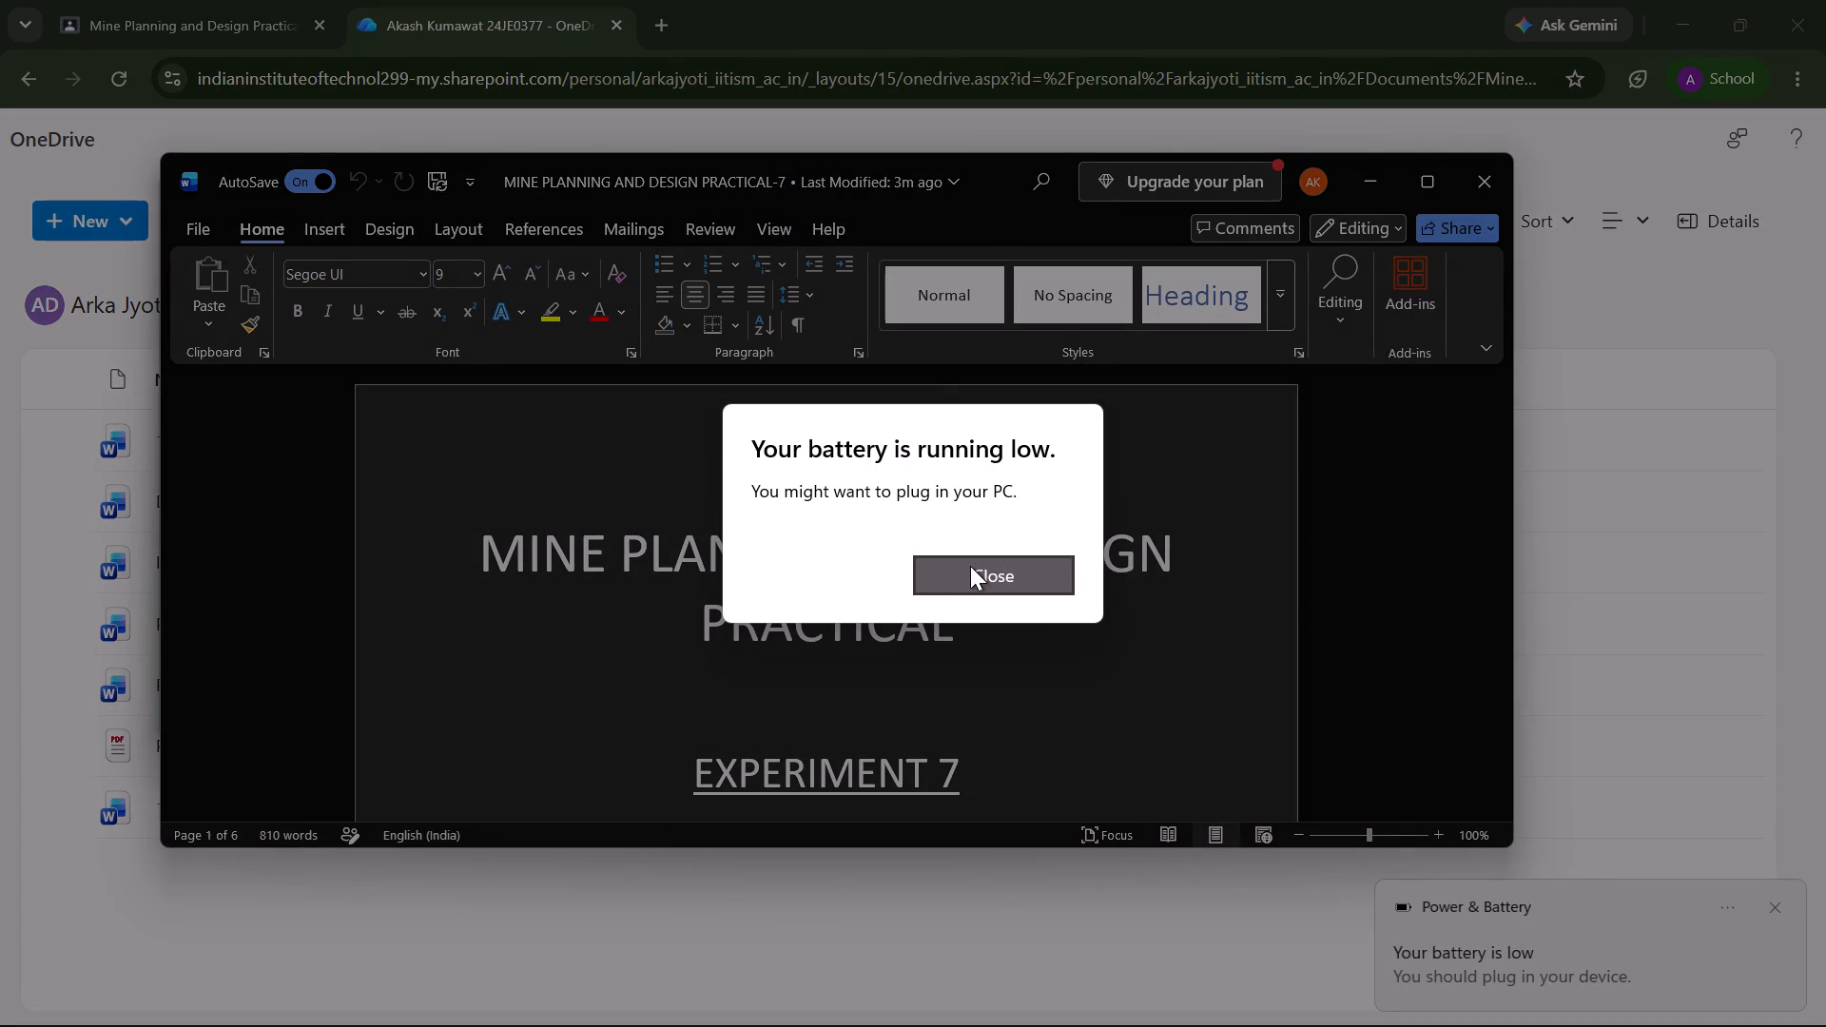
pyautogui.click(970, 566)
pyautogui.click(745, 165)
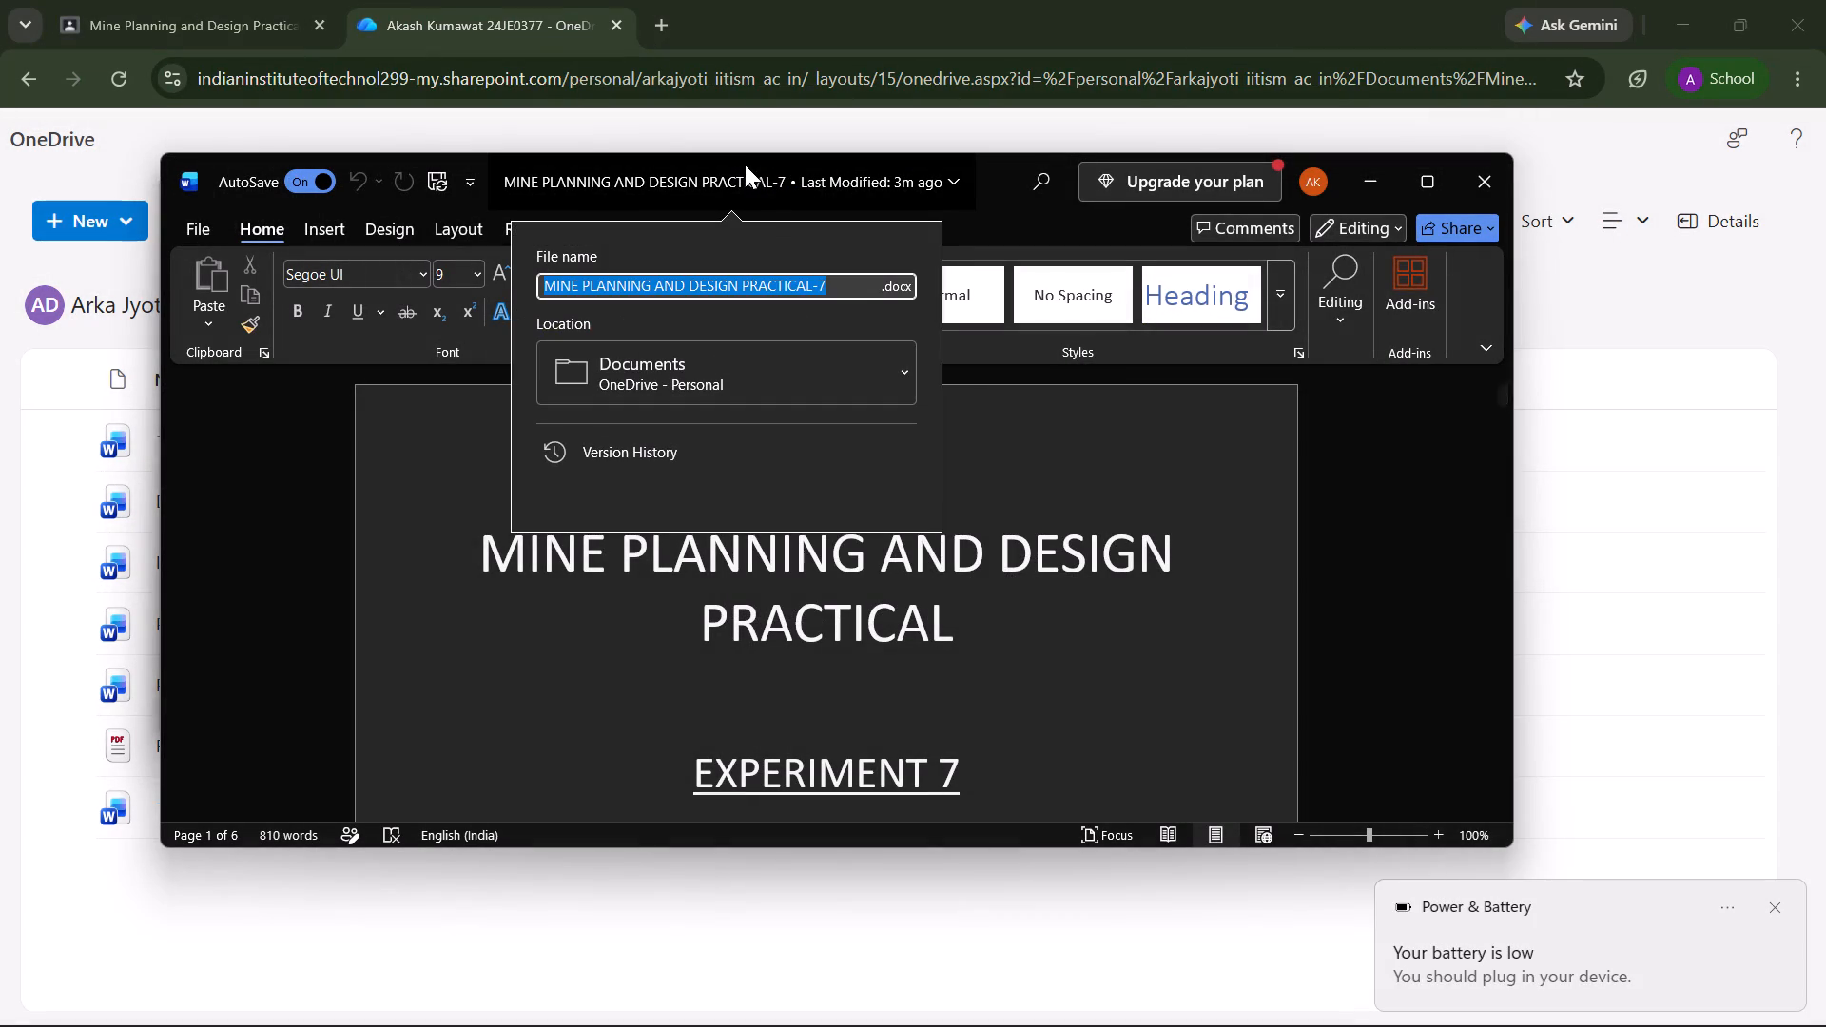
pyautogui.click(790, 269)
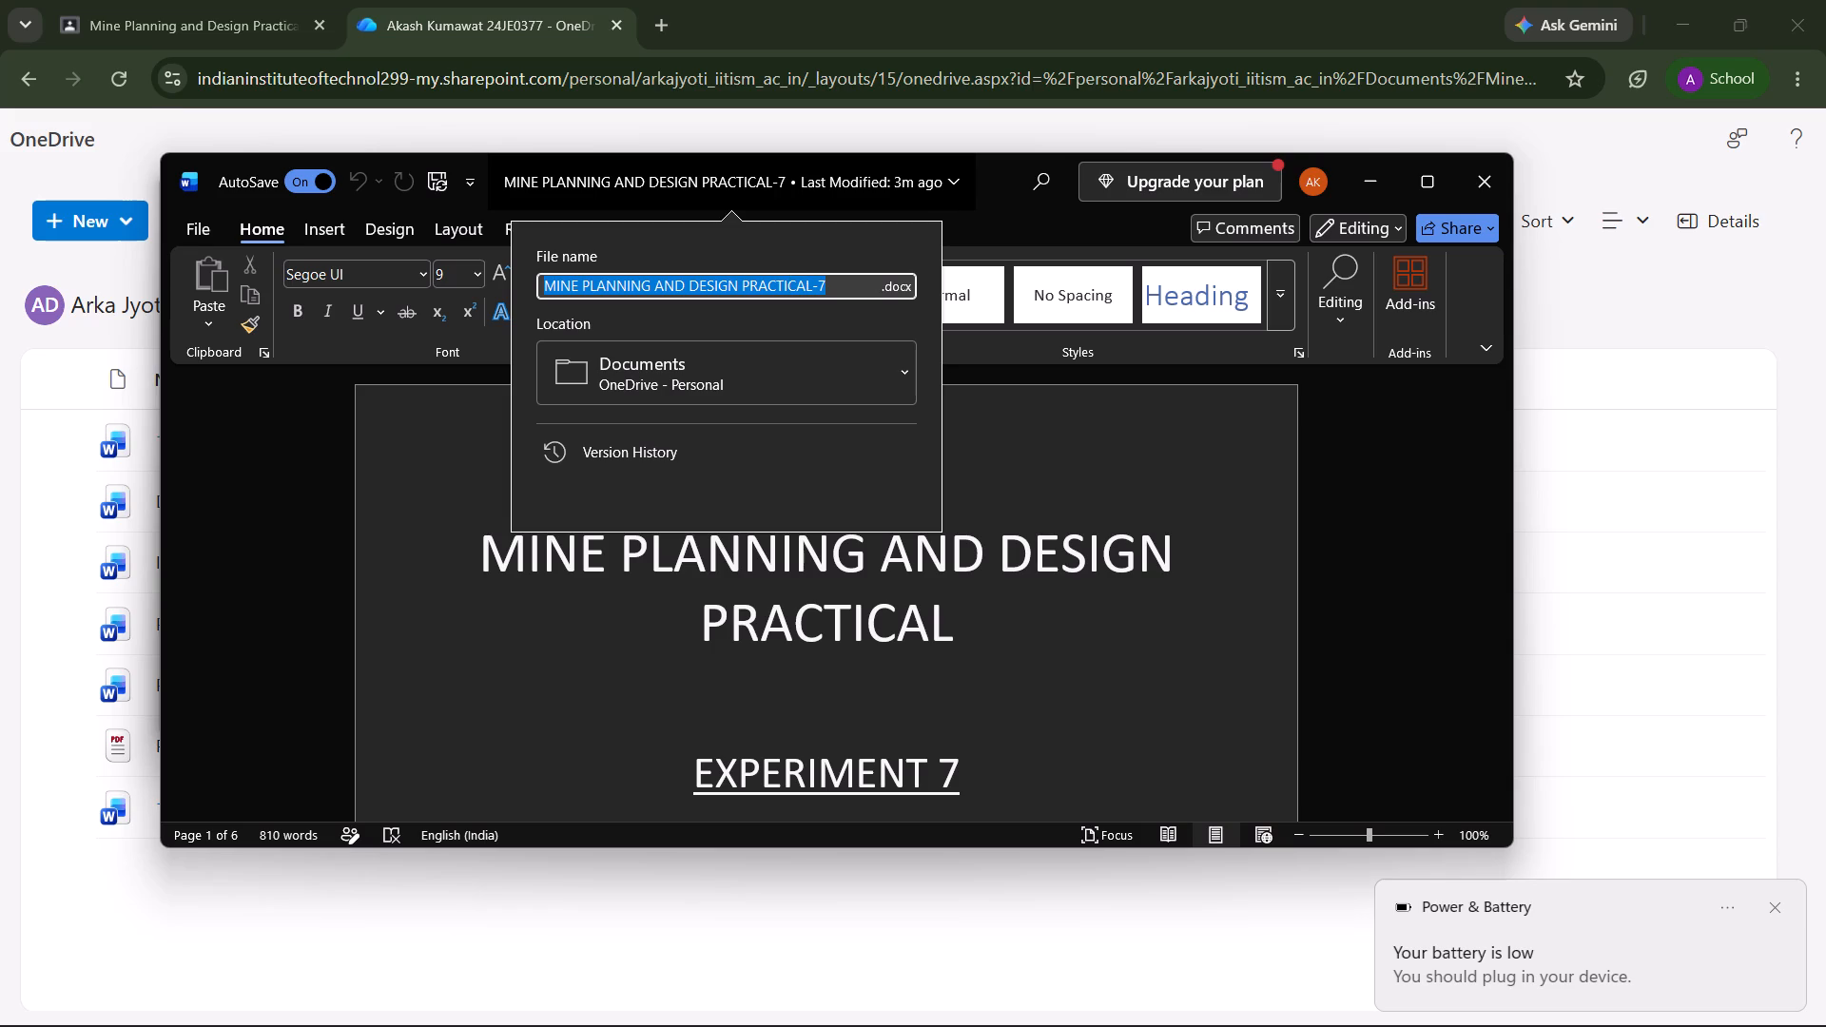
pyautogui.click(790, 278)
pyautogui.press('Left')
pyautogui.press('Left')
pyautogui.press('Left')
pyautogui.press('Left')
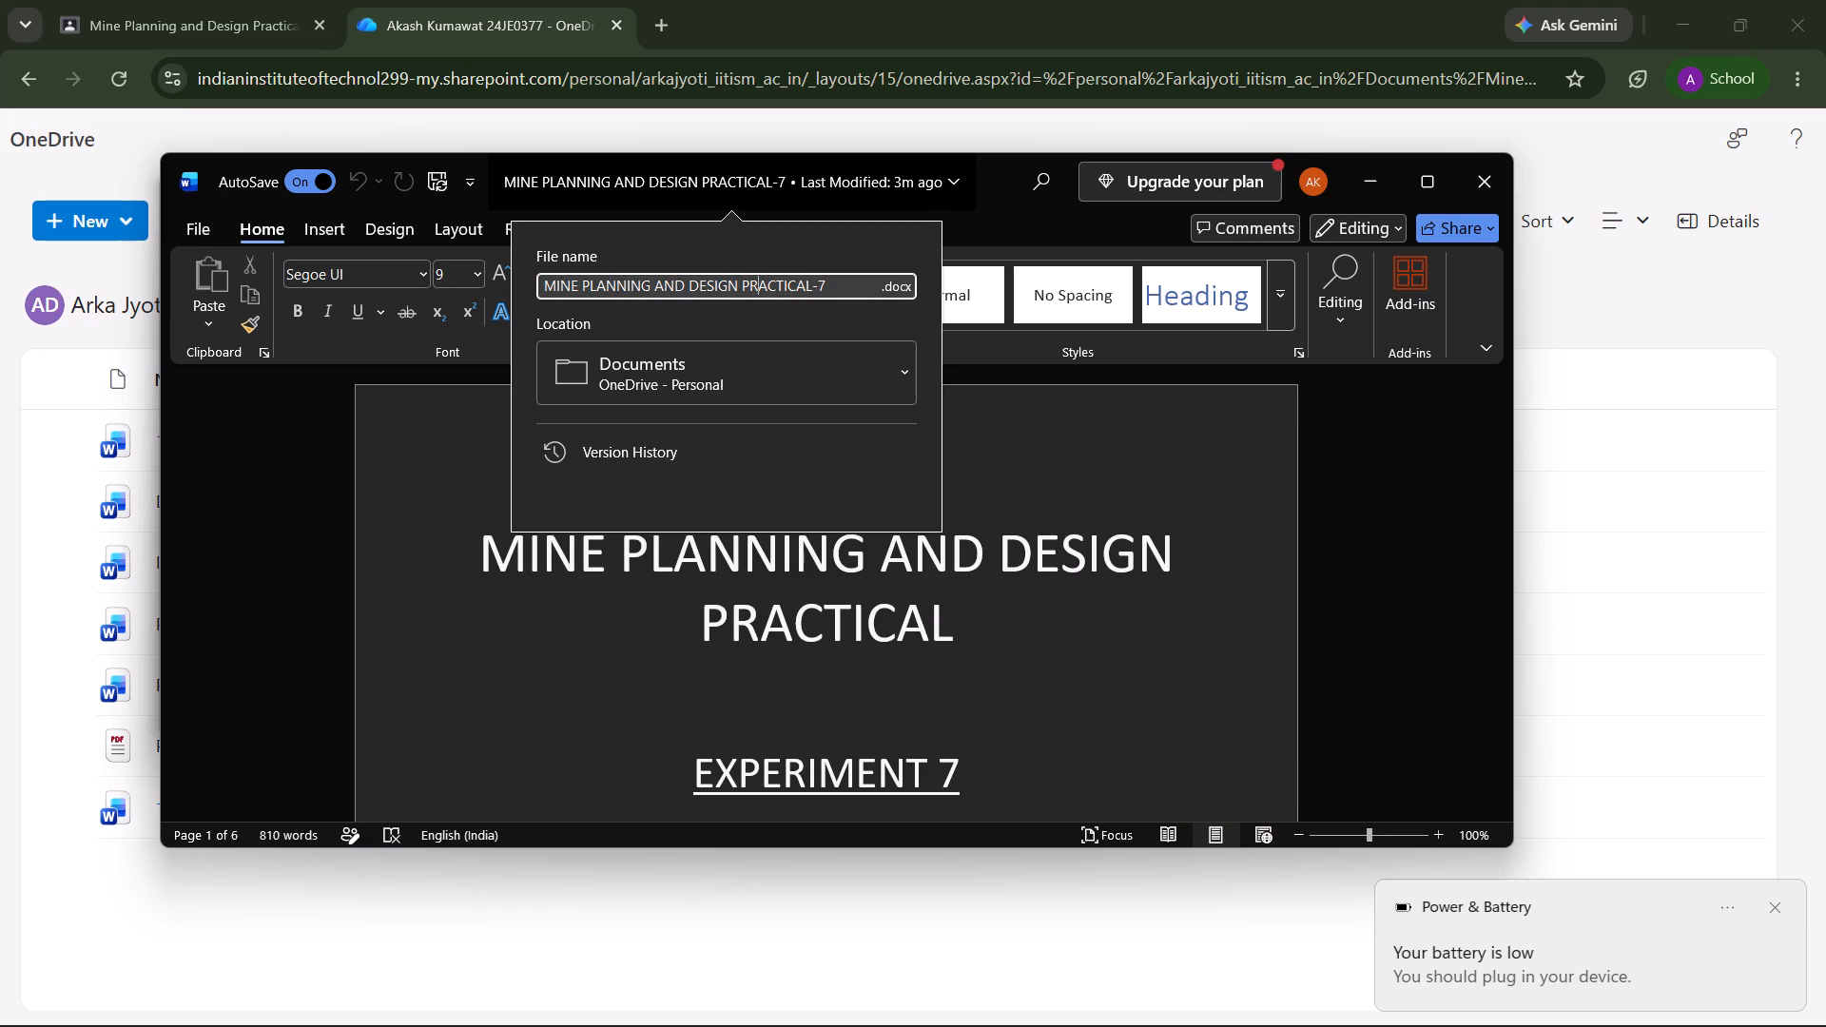
pyautogui.press('Left')
pyautogui.press('Left')
pyautogui.press('BackSpace')
pyautogui.press('BackSpace')
pyautogui.press('BackSpace')
pyautogui.press('BackSpace')
pyautogui.press('BackSpace')
pyautogui.press('BackSpace')
pyautogui.press('BackSpace')
pyautogui.press('BackSpace')
pyautogui.press('BackSpace')
pyautogui.press('BackSpace')
pyautogui.press('BackSpace')
pyautogui.press('BackSpace')
pyautogui.press('BackSpace')
pyautogui.press('BackSpace')
pyautogui.press('BackSpace')
pyautogui.press('BackSpace')
pyautogui.press('BackSpace')
pyautogui.press('BackSpace')
pyautogui.press('BackSpace')
pyautogui.press('BackSpace')
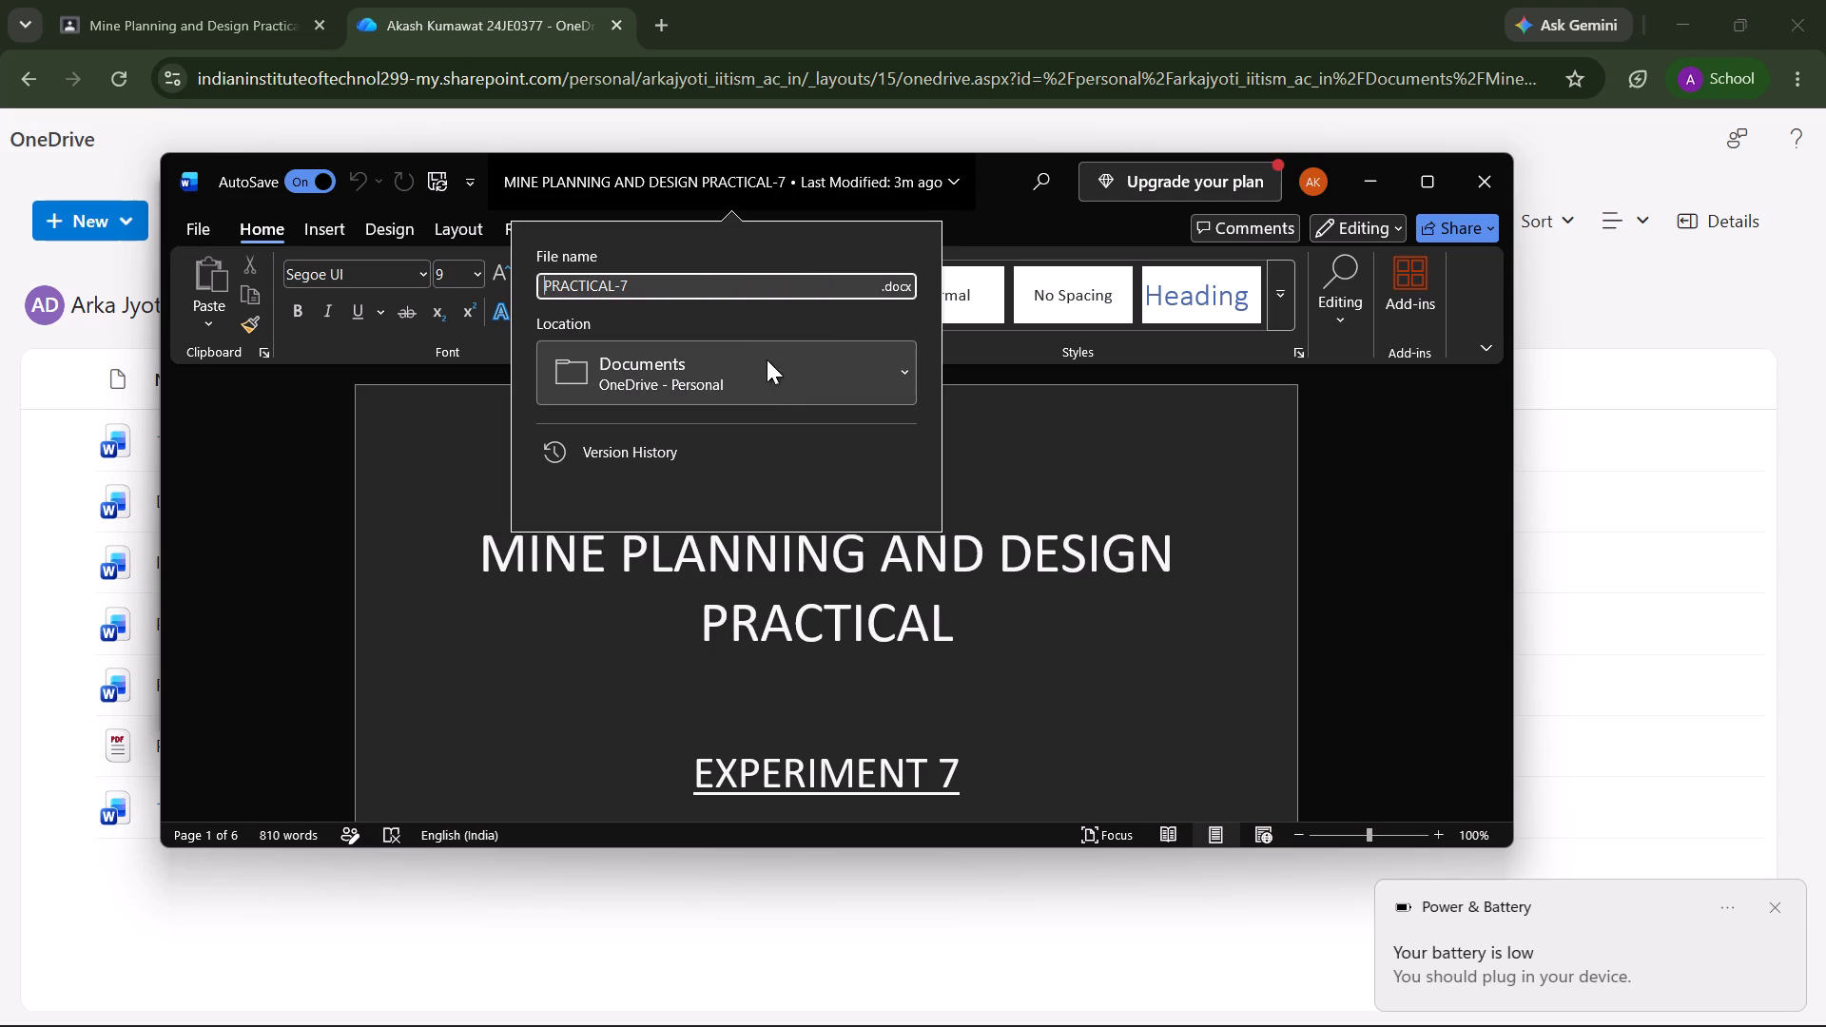
pyautogui.press('Return')
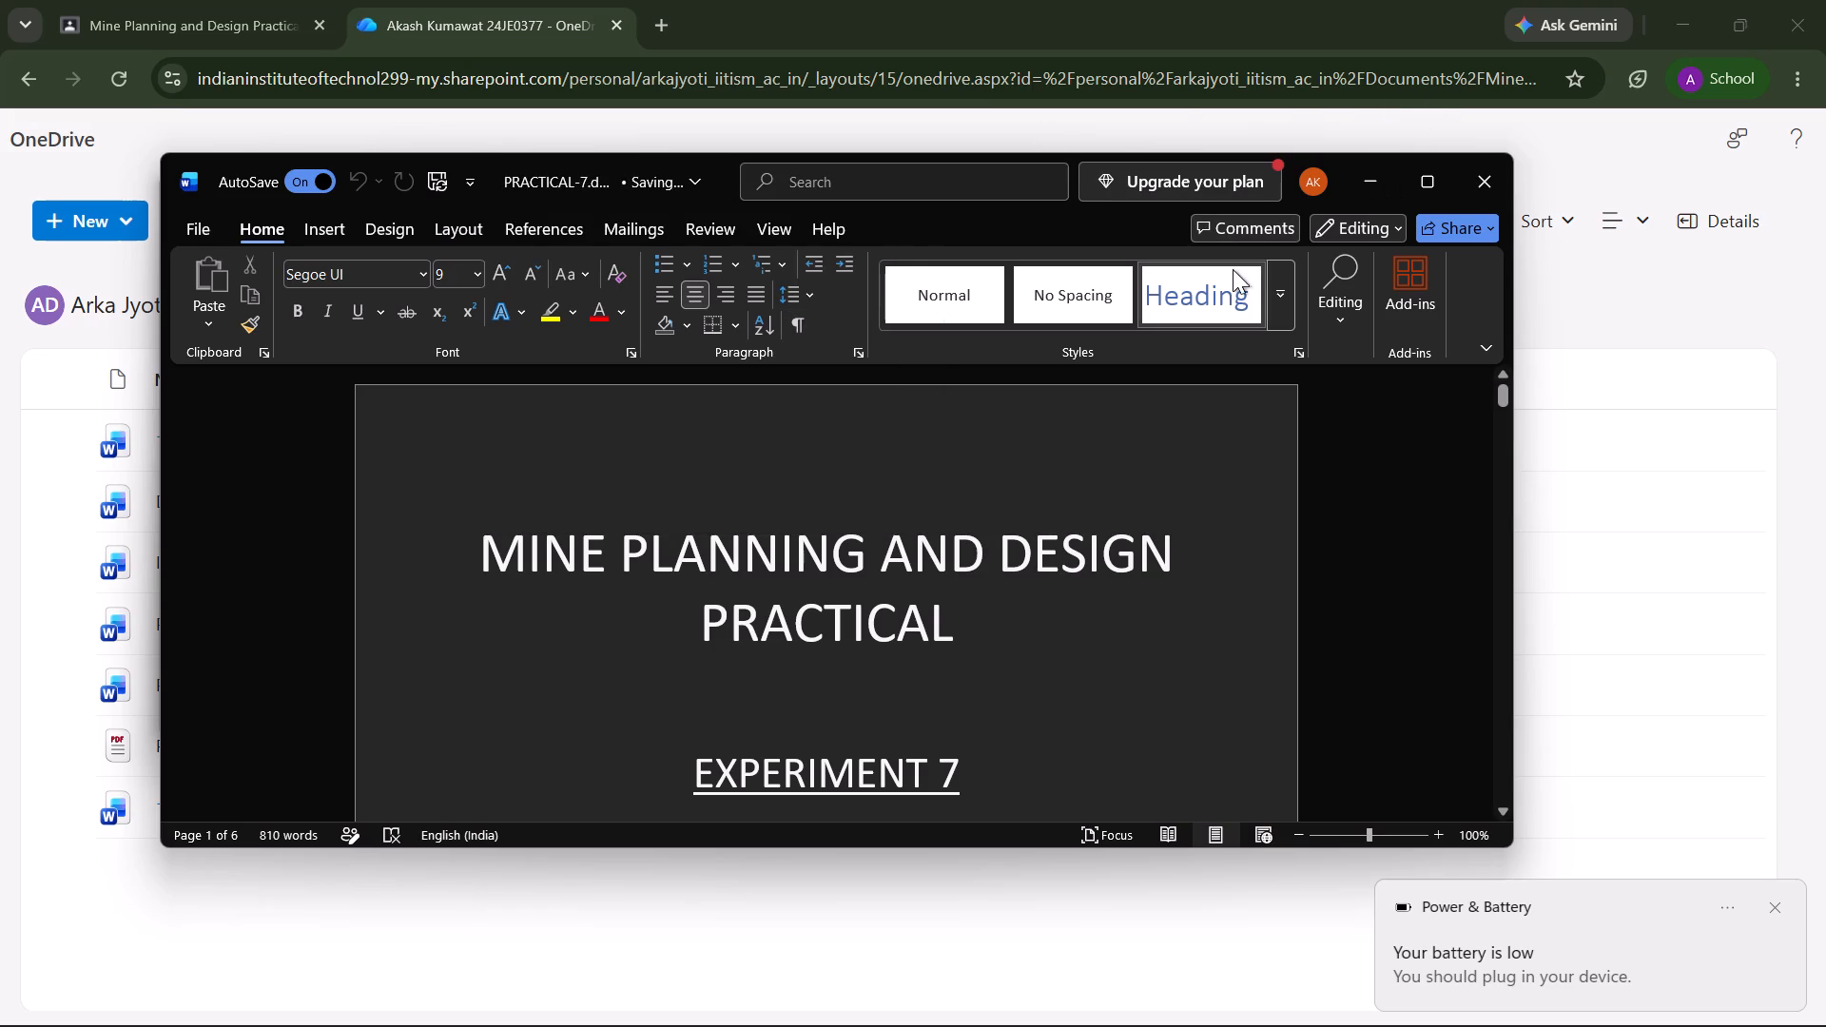
pyautogui.click(435, 179)
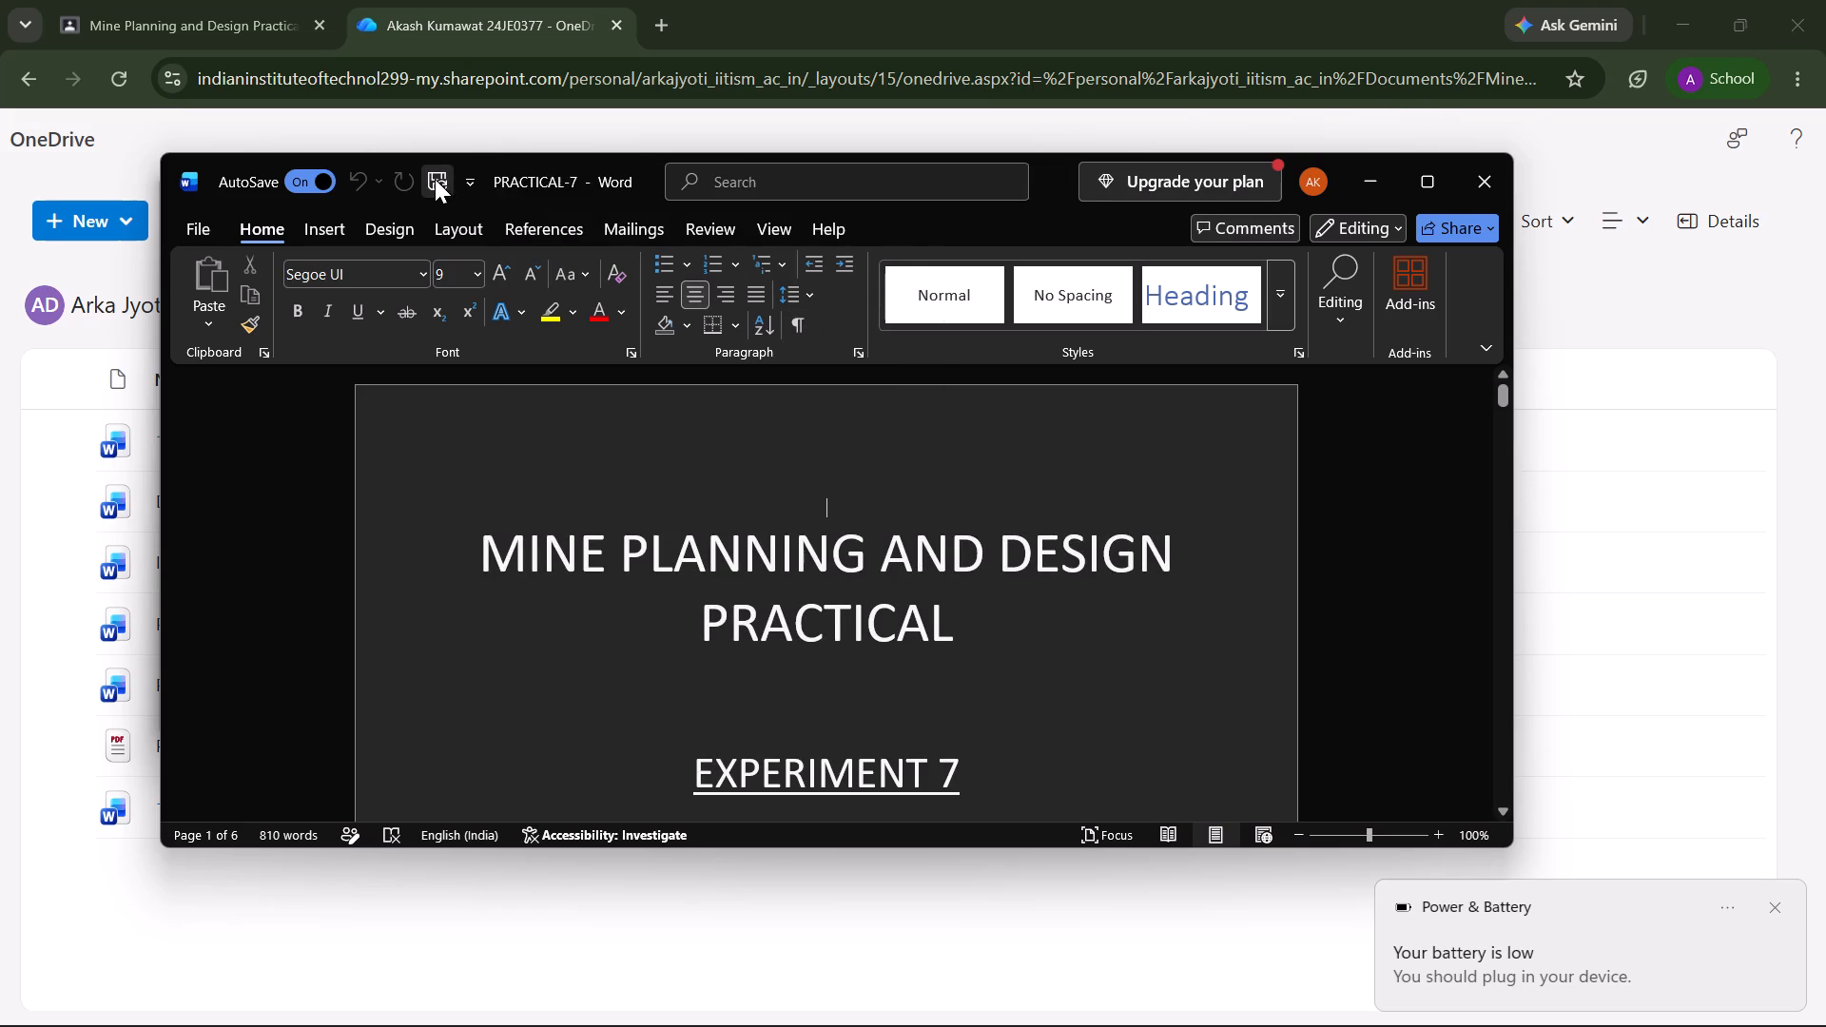
pyautogui.click(1483, 168)
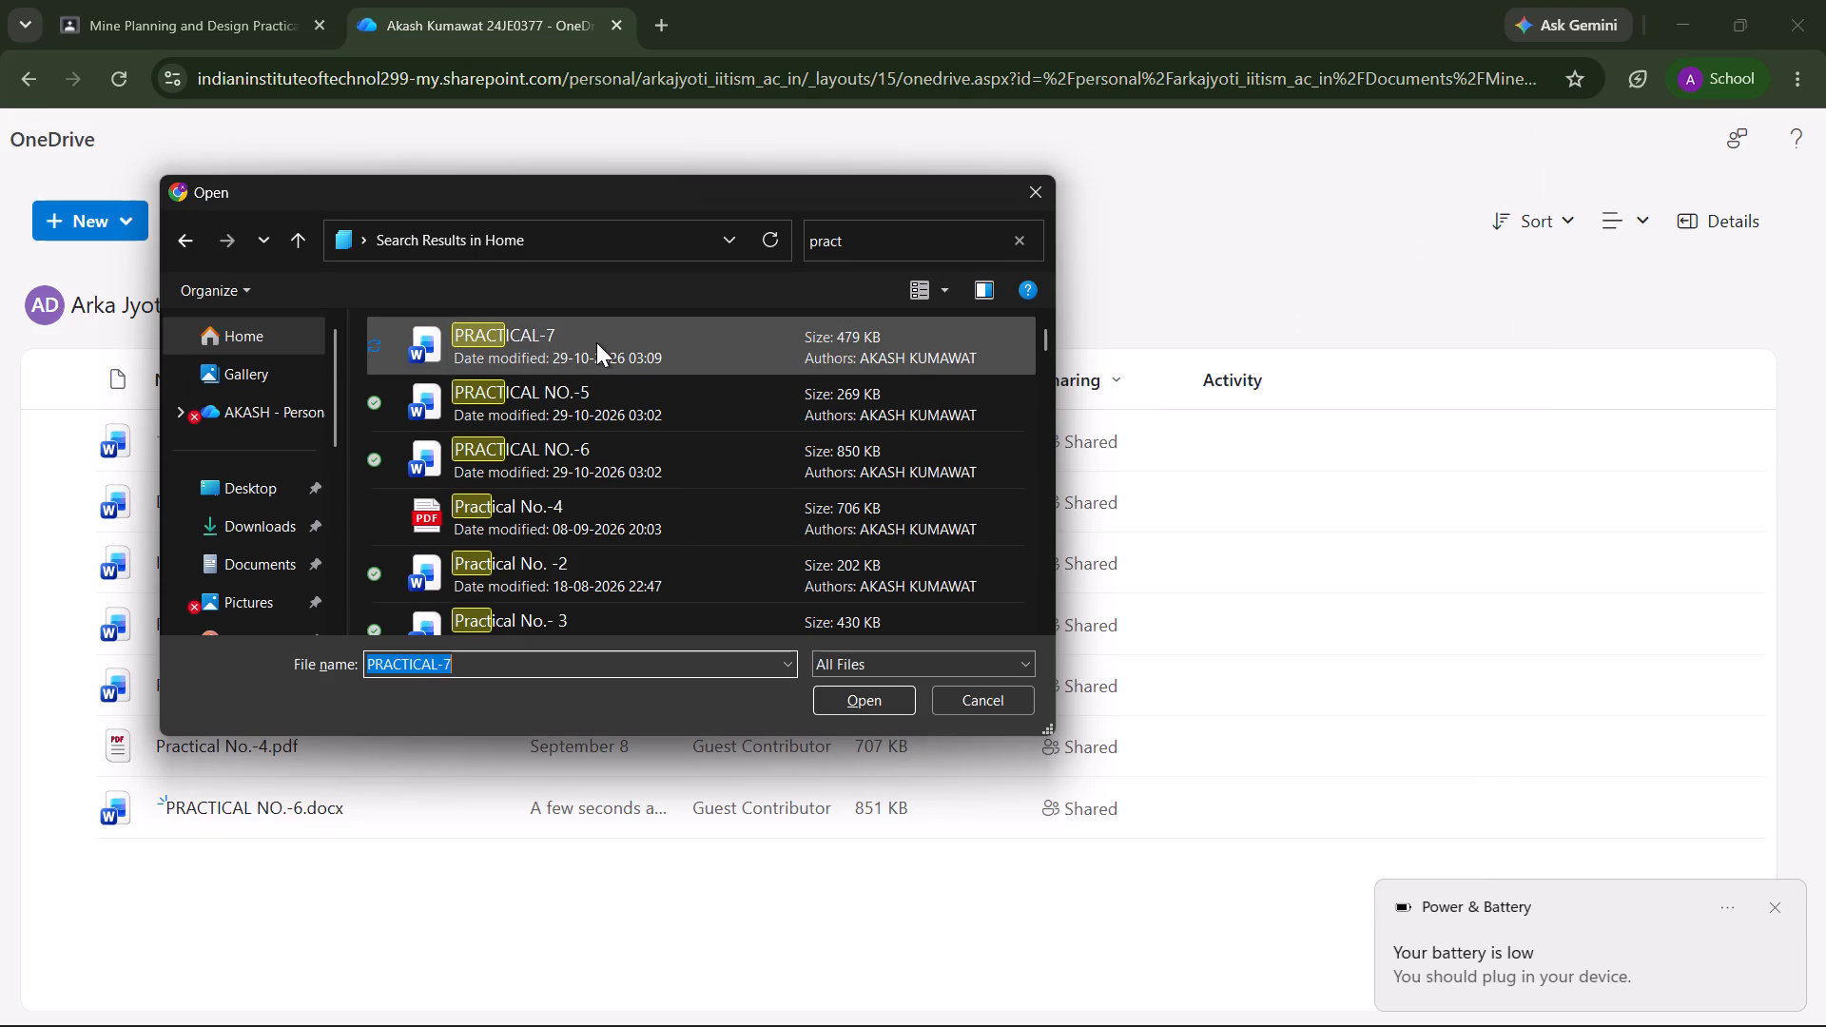
# Upload the renamed PRACTICAL-7 file to the student's shared OneDrive folder.
pyautogui.doubleClick(596, 342)
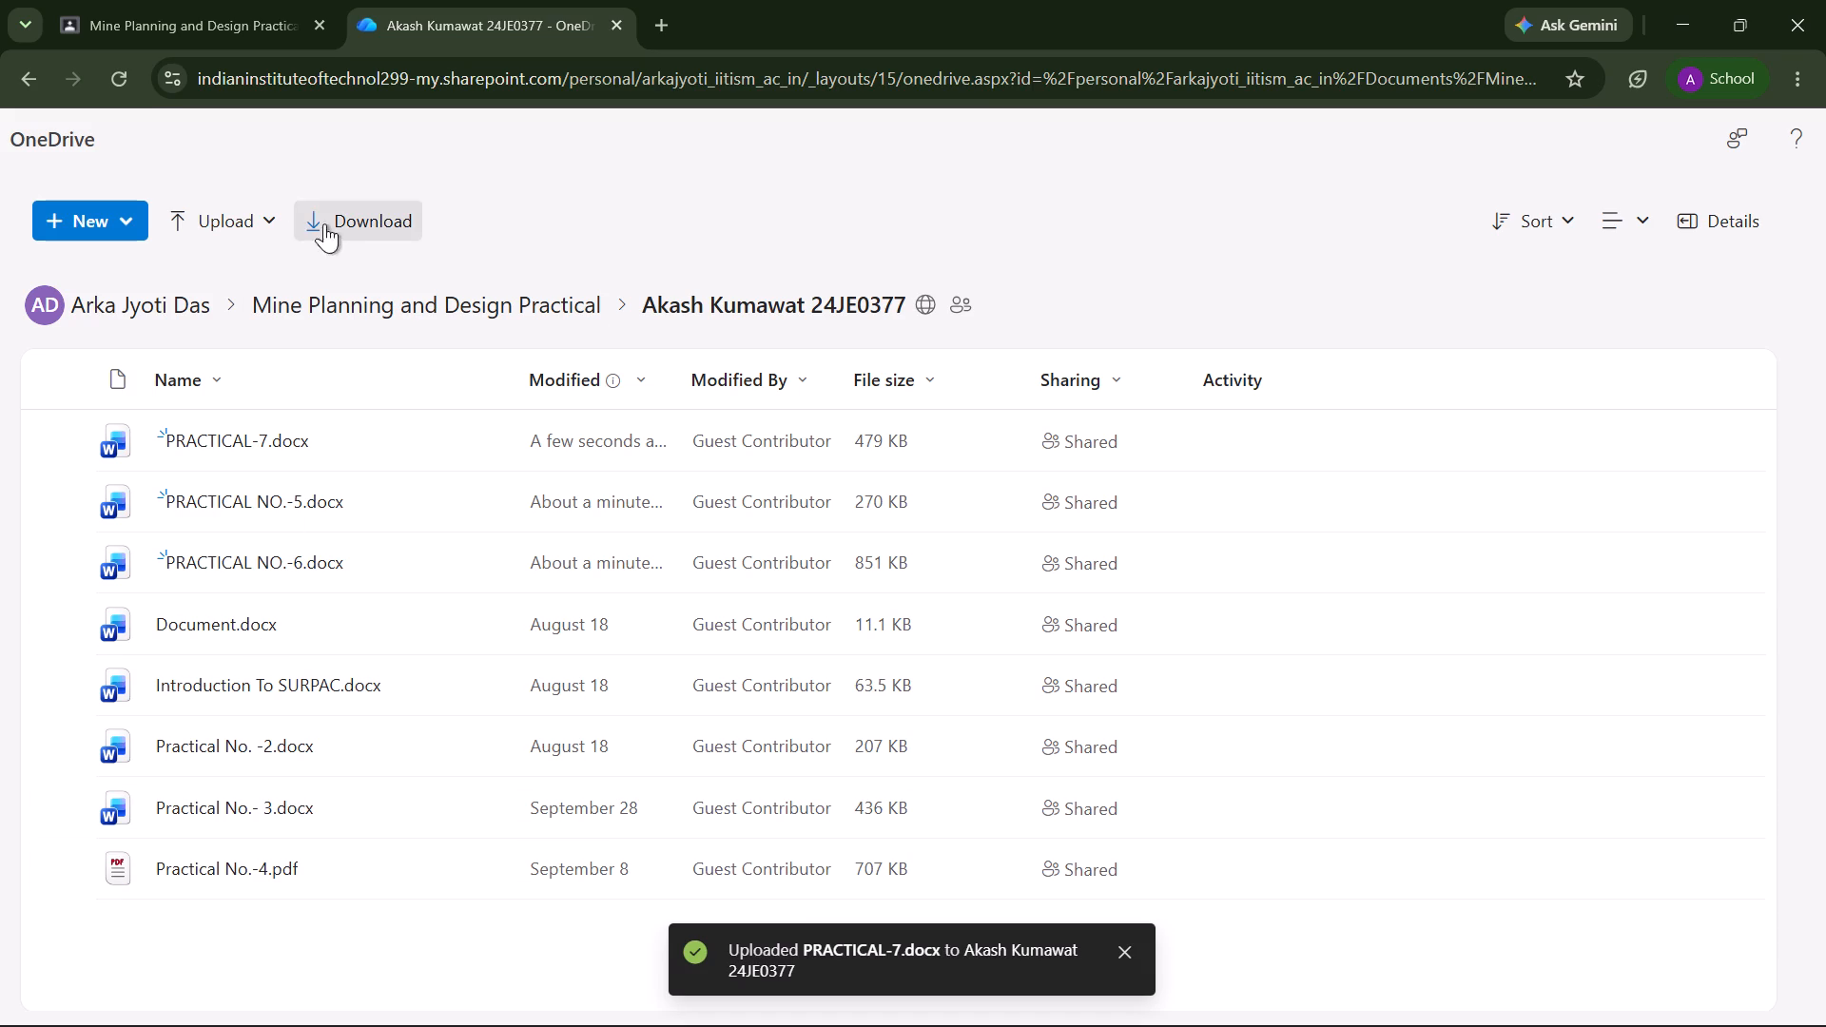
# Go back up to the parent folder Mine Planning and Design Practical.
pyautogui.click(370, 302)
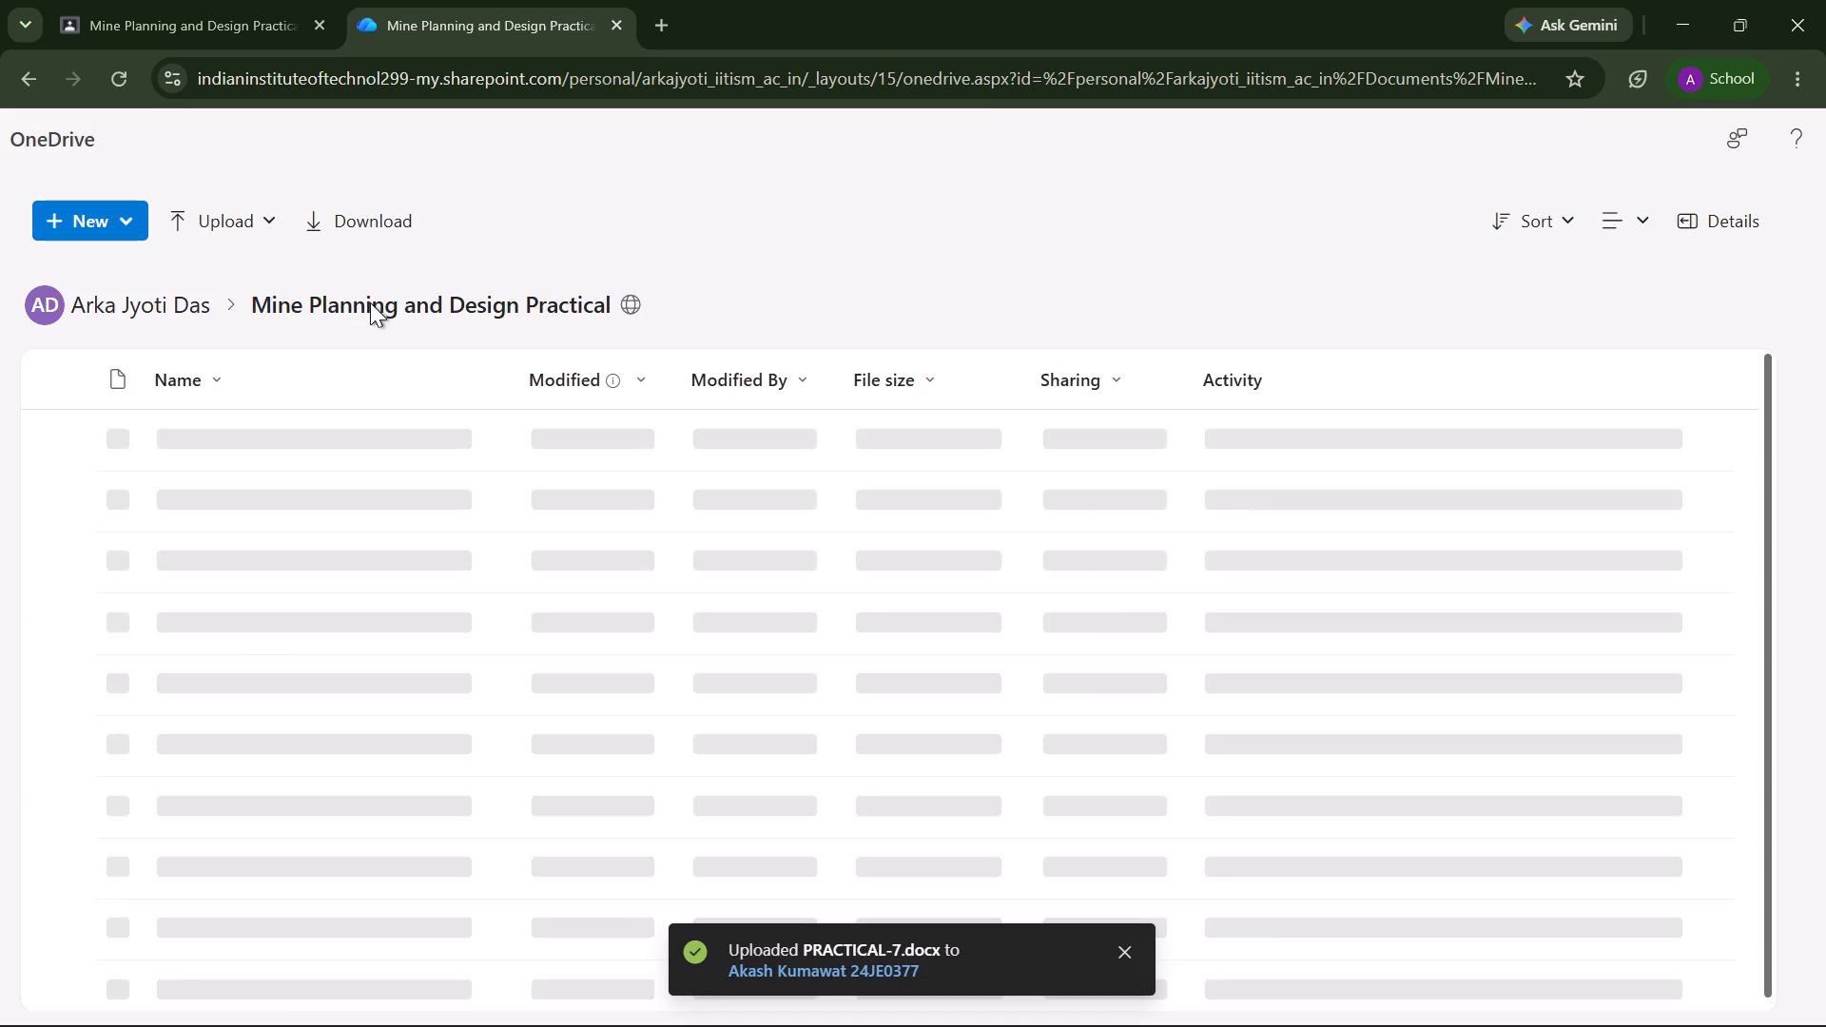
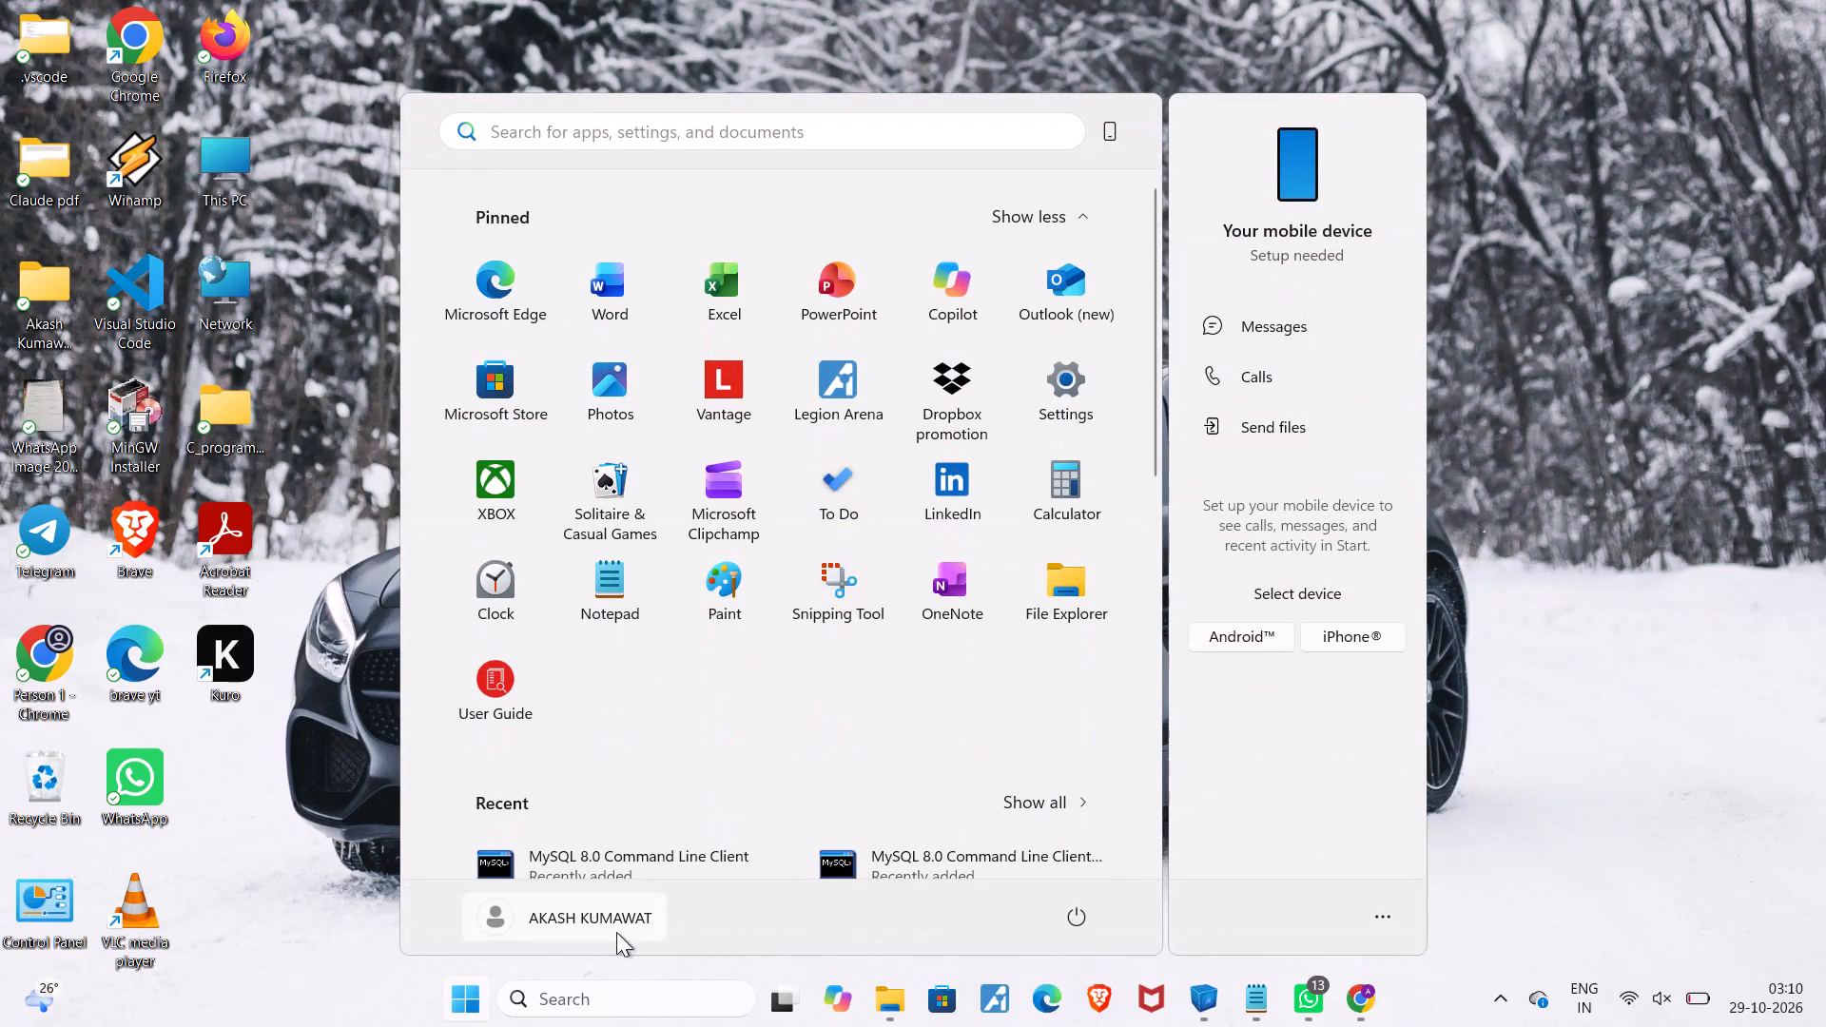
# Open the computer's power options from the Start menu.
pyautogui.click(1082, 920)
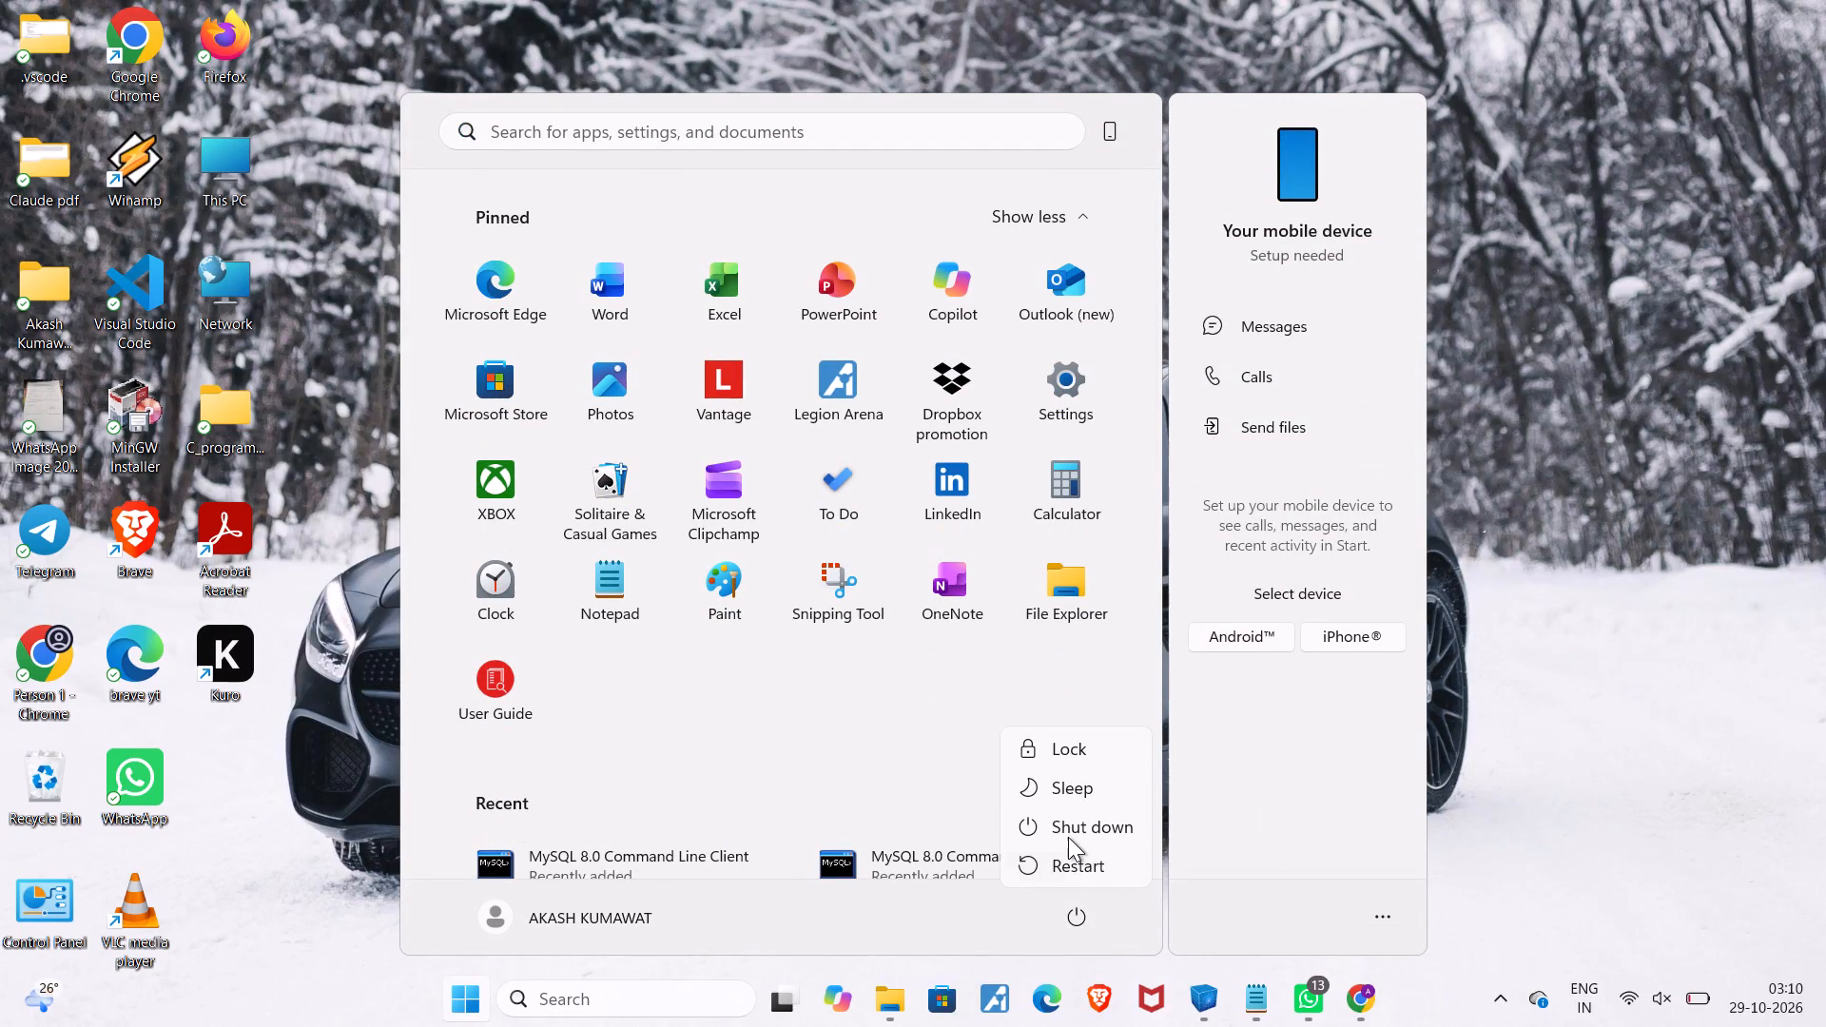